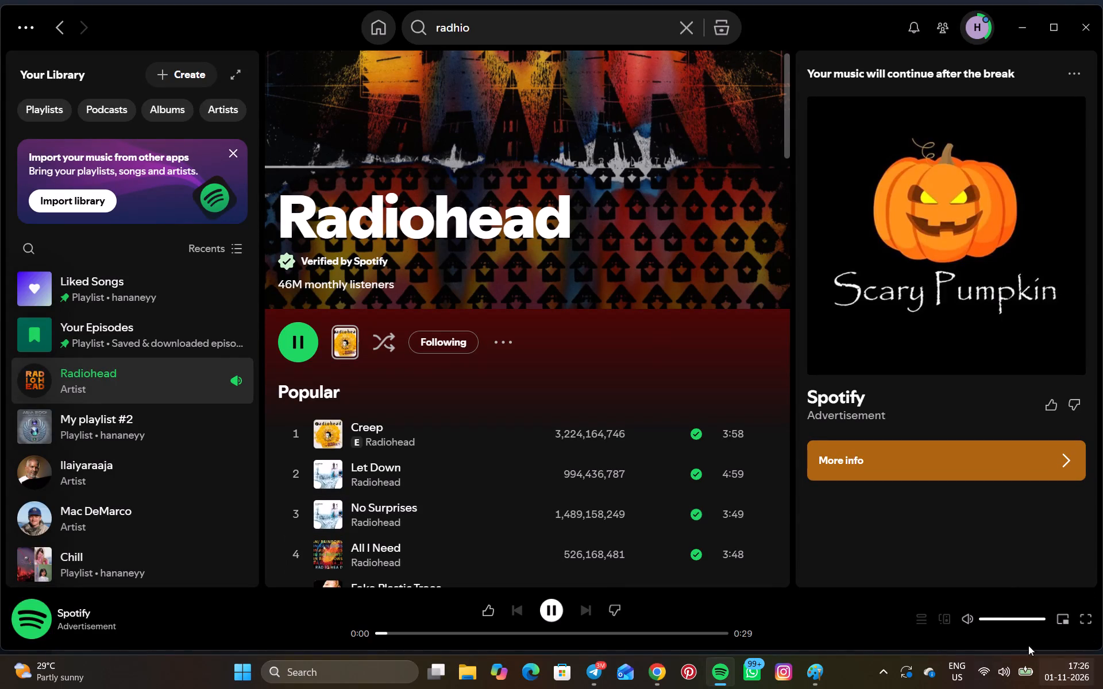
# Reset the Wi-Fi connection by switching it off and on again, and reconnect to the iPhone (2) network.
pyautogui.click(979, 675)
pyautogui.click(986, 669)
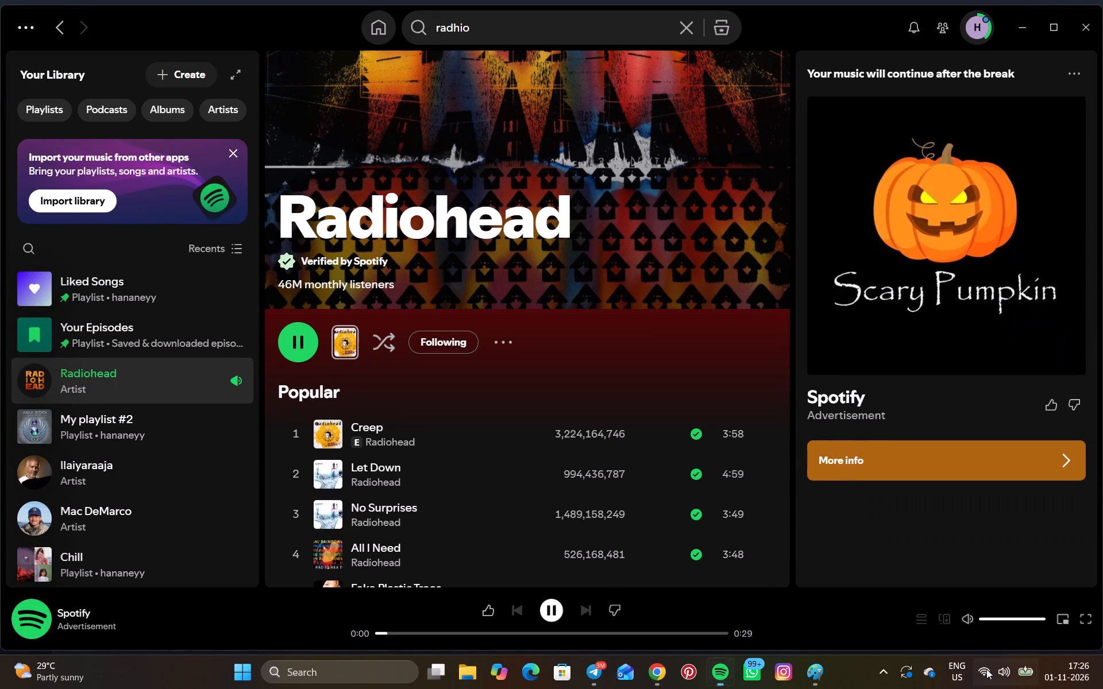
pyautogui.click(986, 669)
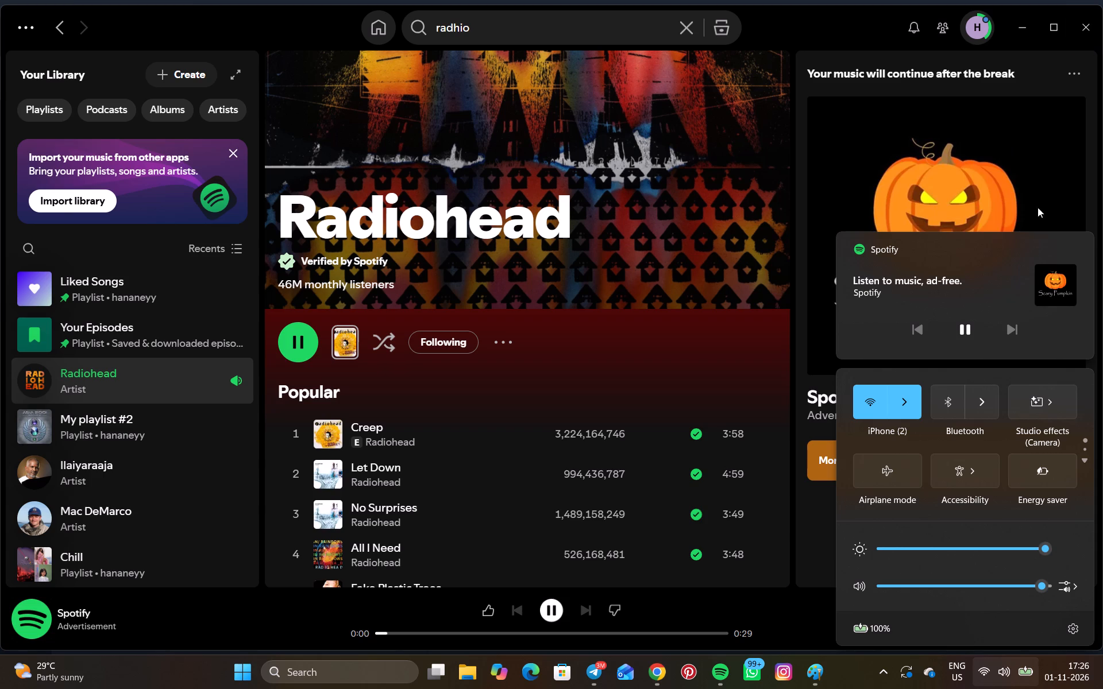
pyautogui.click(908, 407)
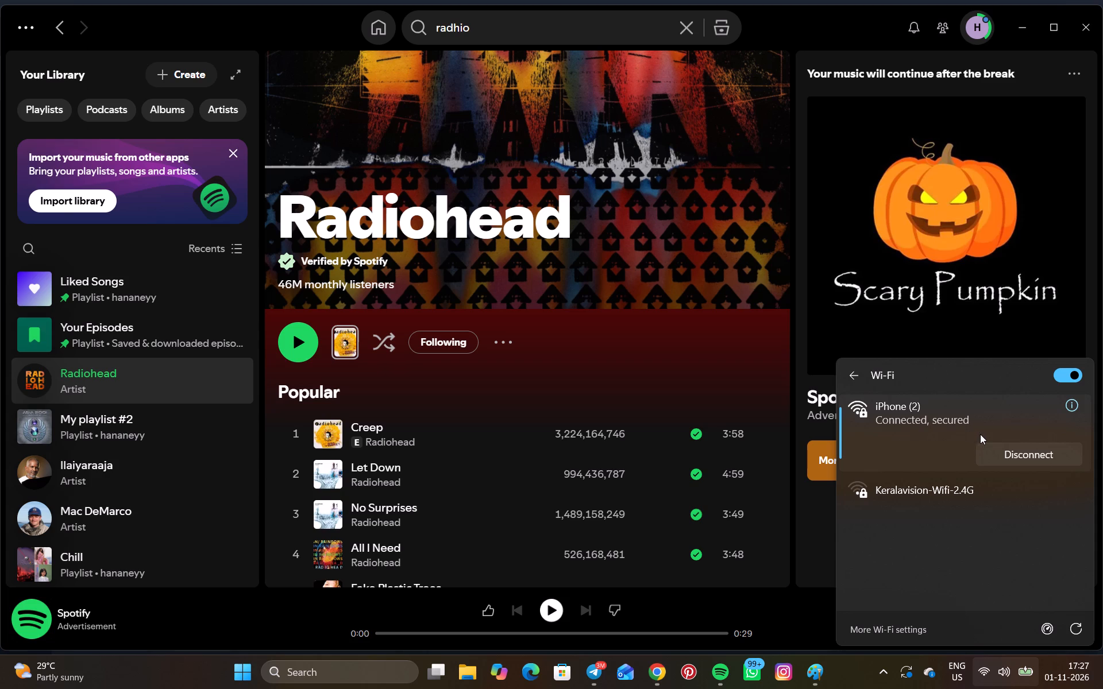
pyautogui.click(1066, 386)
pyautogui.click(1063, 377)
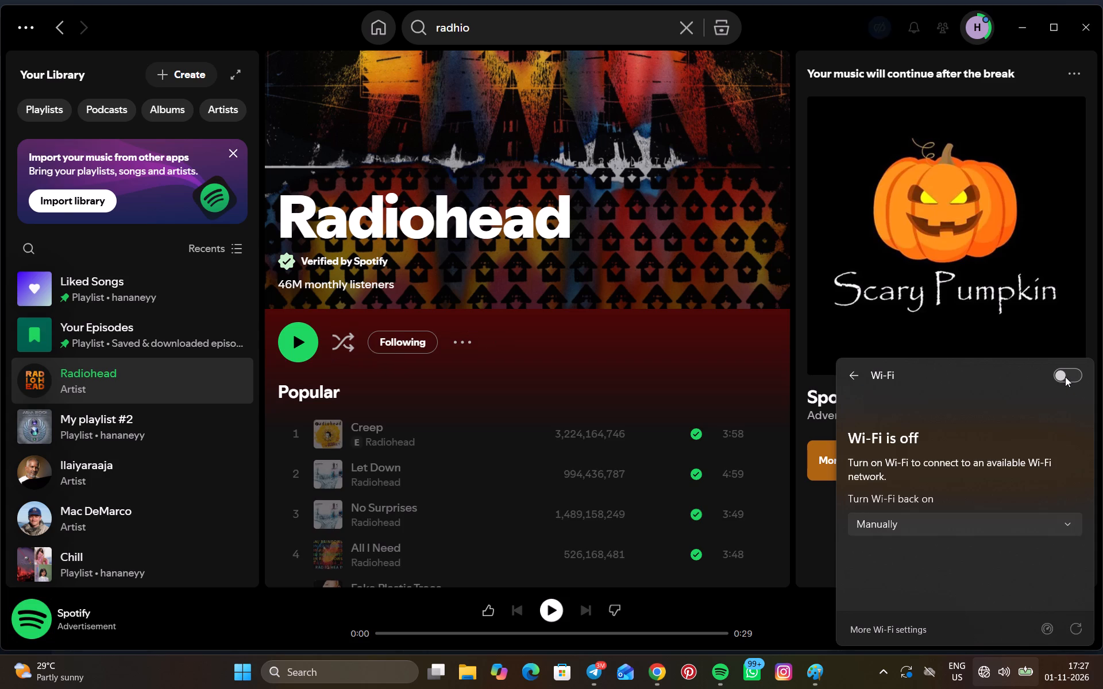
pyautogui.click(1066, 377)
pyautogui.click(988, 401)
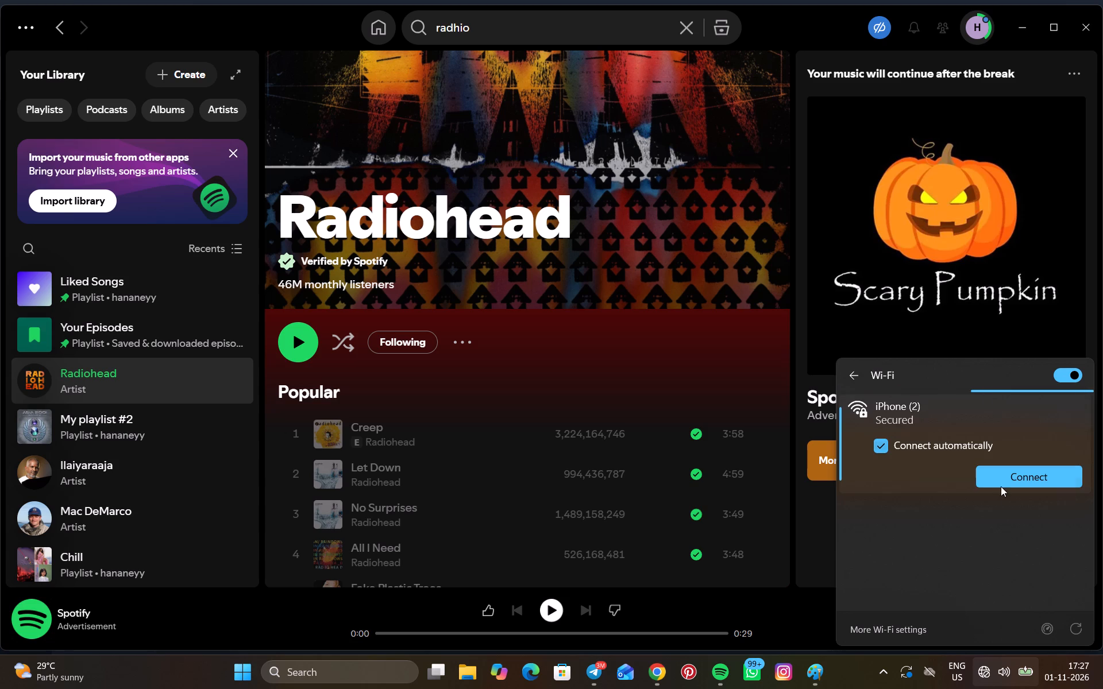
pyautogui.click(1005, 491)
pyautogui.click(1004, 476)
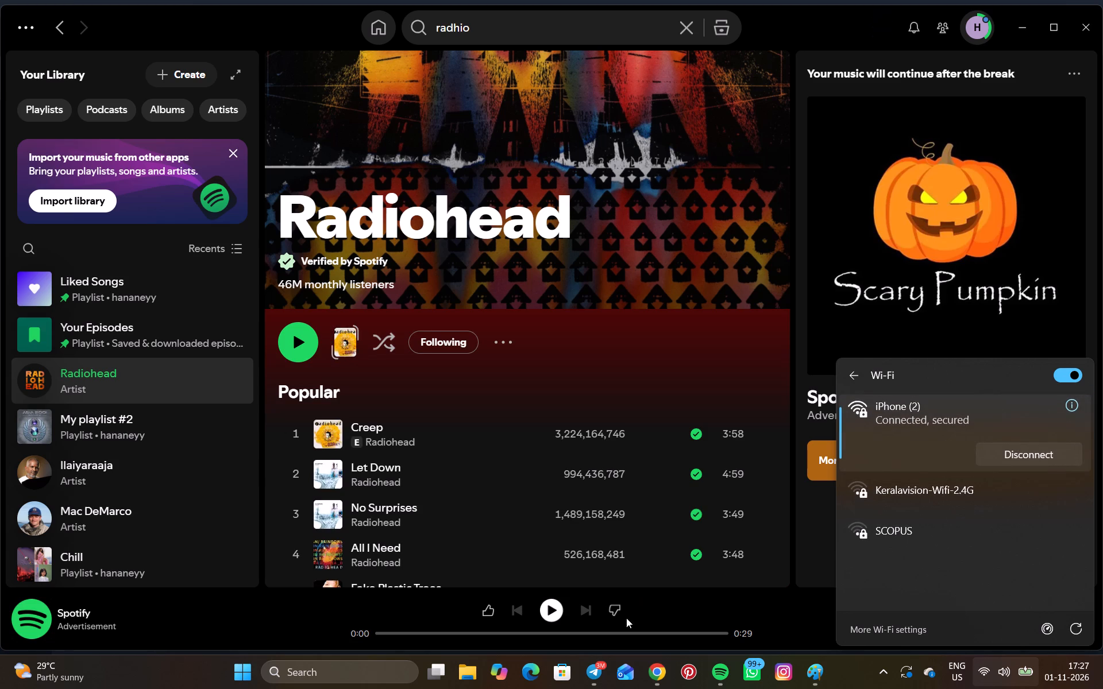
# Try to resume the paused Spotify playback.
pyautogui.click(553, 611)
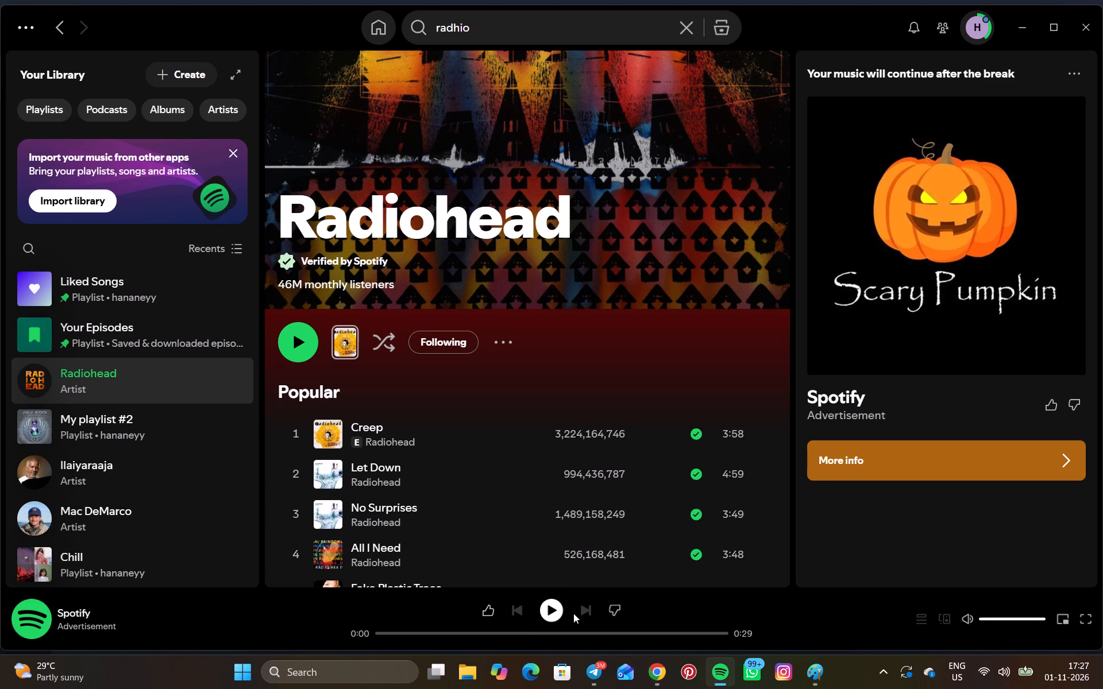
pyautogui.click(557, 607)
# Switch to the landscape drawing open in Paint.
pyautogui.click(820, 679)
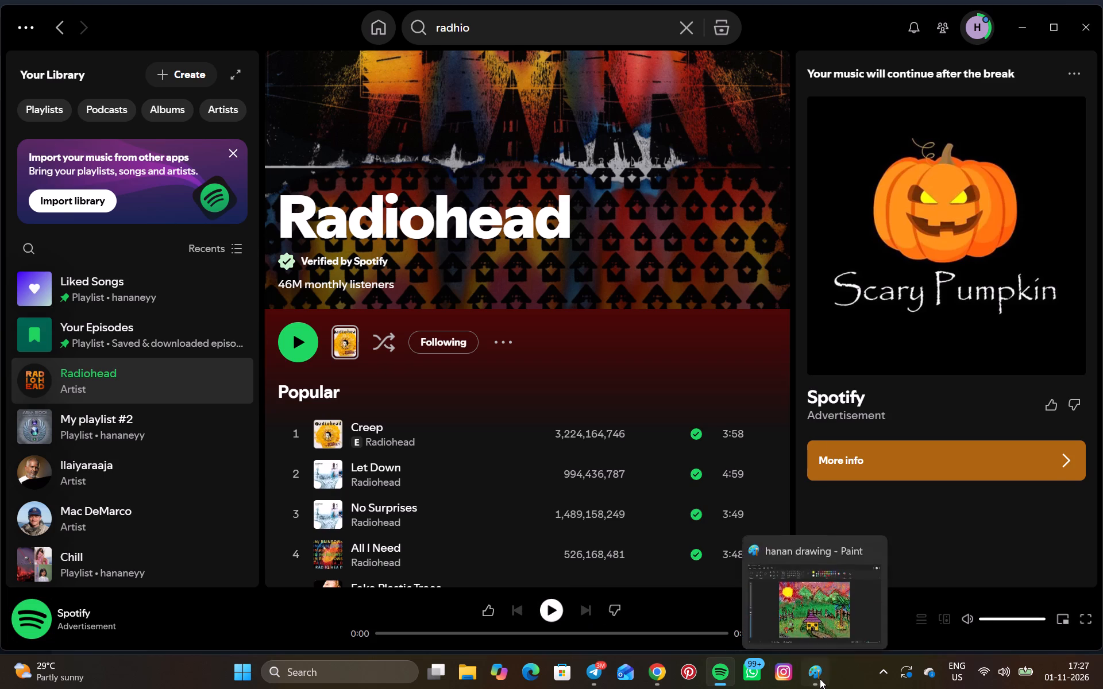
# Draw a thin black outline with the brush along the brown sunward slope of the small hill beside the PEAK lettering, down to its base.
pyautogui.scroll(1, 505, 473)
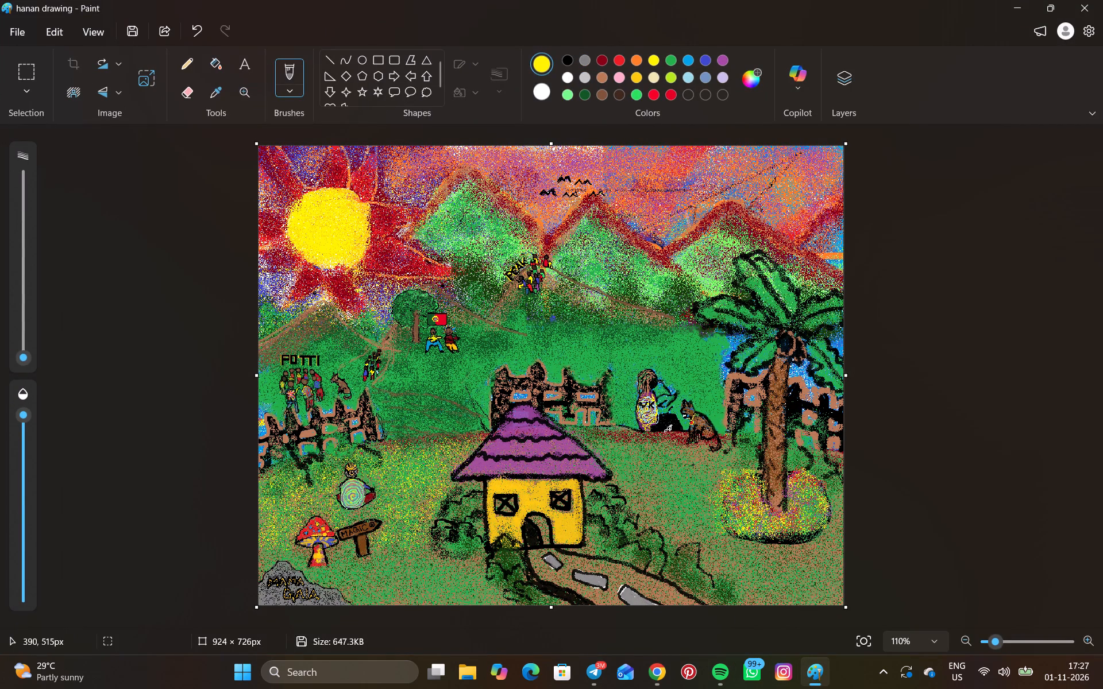
pyautogui.scroll(1, 505, 473)
pyautogui.scroll(-5, 505, 473)
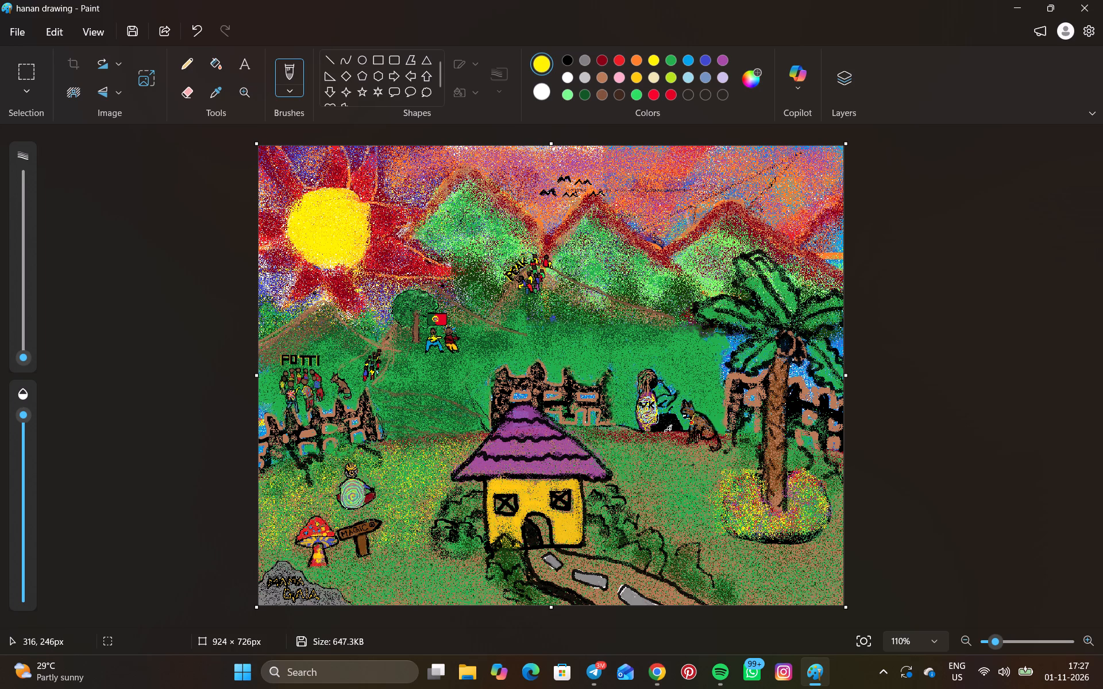
pyautogui.keyDown('ctrl'); pyautogui.scroll(6, 508, 295); pyautogui.keyUp('ctrl')
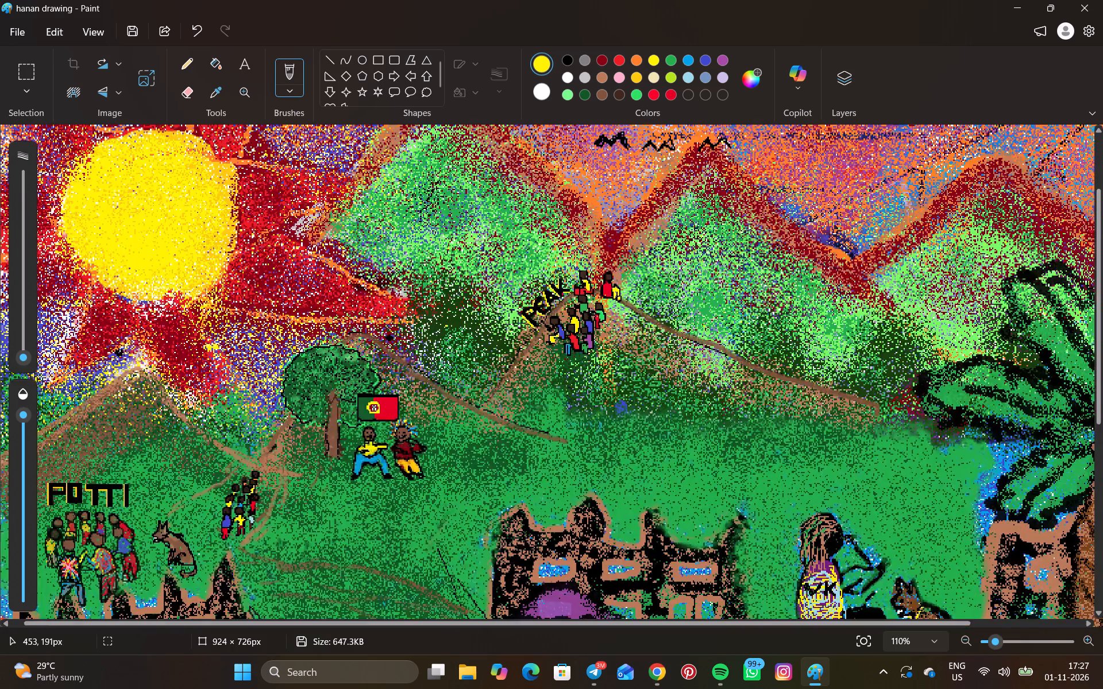
pyautogui.keyDown('ctrl'); pyautogui.scroll(3, 615, 296); pyautogui.keyUp('ctrl')
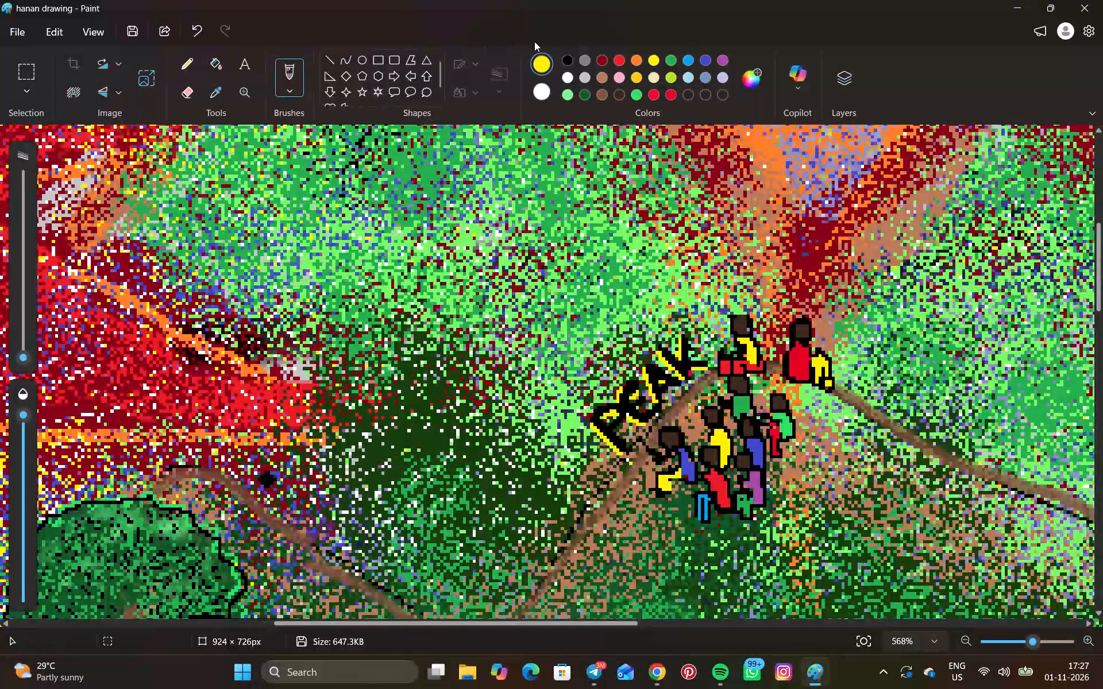
pyautogui.click(563, 59)
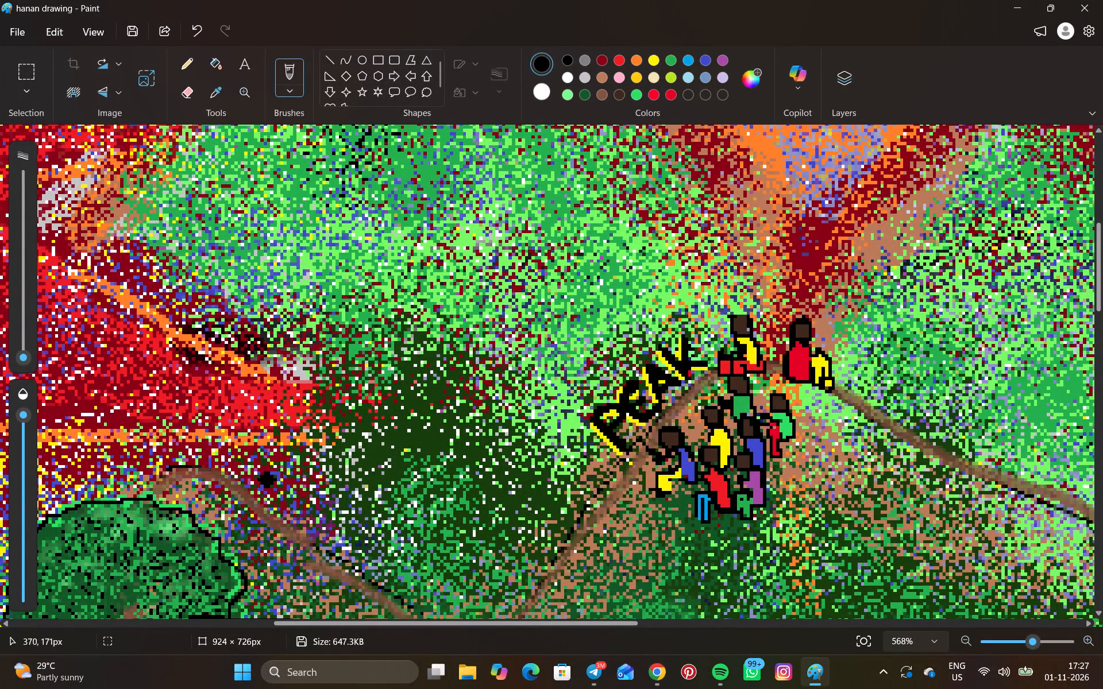
pyautogui.moveTo(597, 502); pyautogui.dragTo(582, 505)
pyautogui.moveTo(582, 505); pyautogui.dragTo(644, 432)
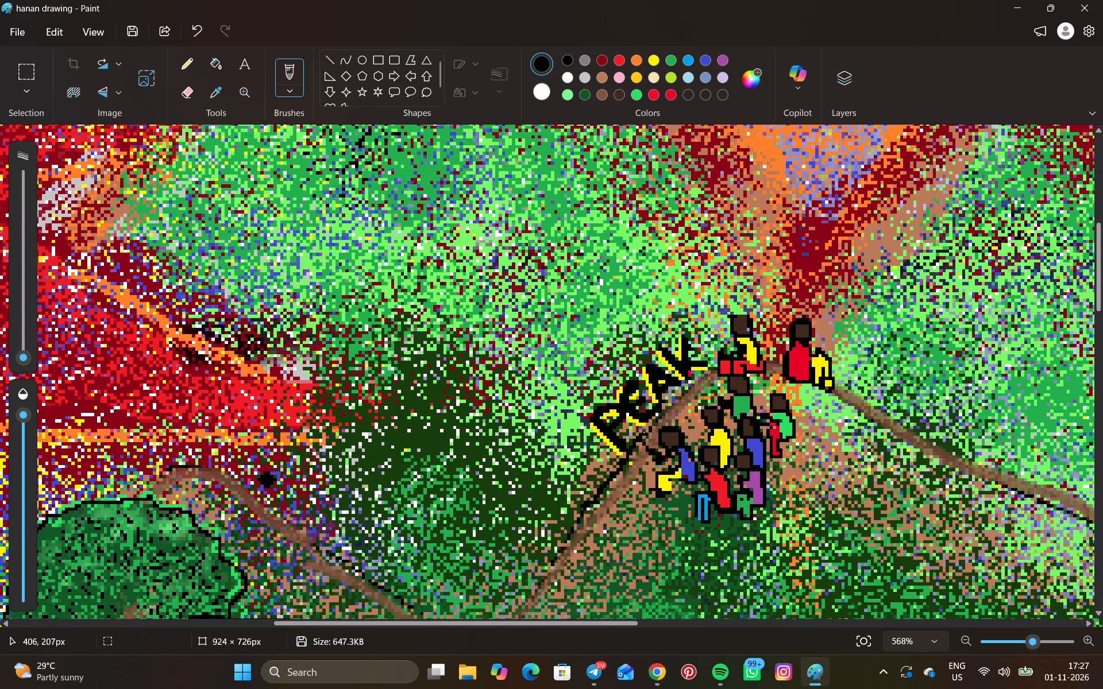
pyautogui.moveTo(644, 432); pyautogui.dragTo(709, 374)
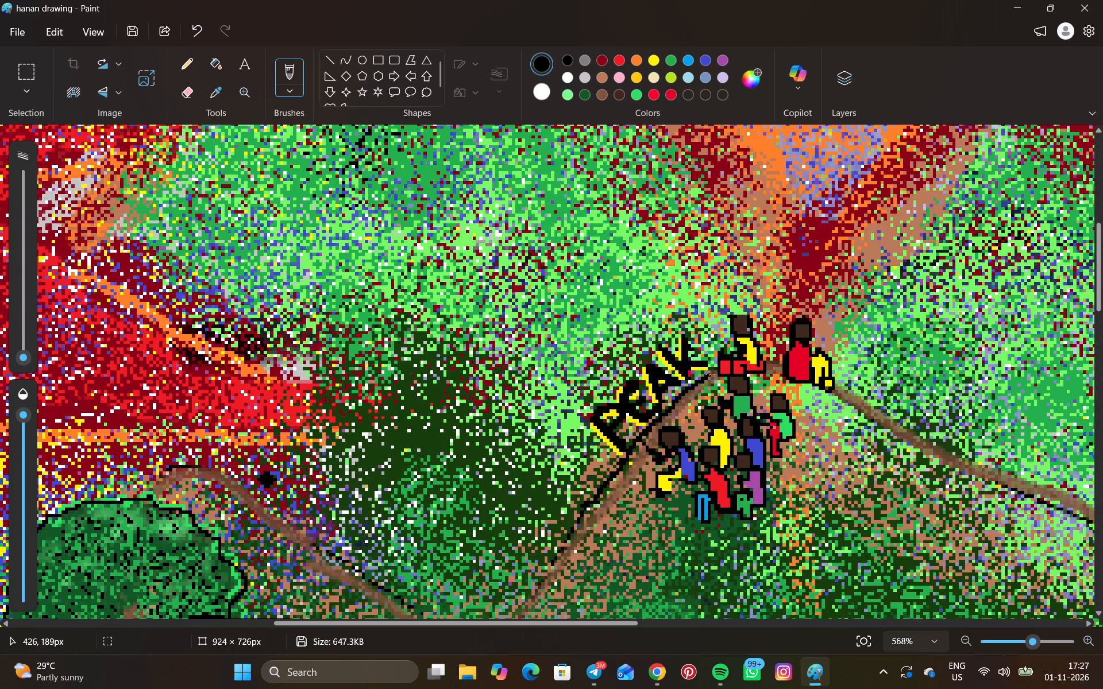
pyautogui.moveTo(709, 374); pyautogui.dragTo(708, 378)
pyautogui.scroll(-1, 583, 546)
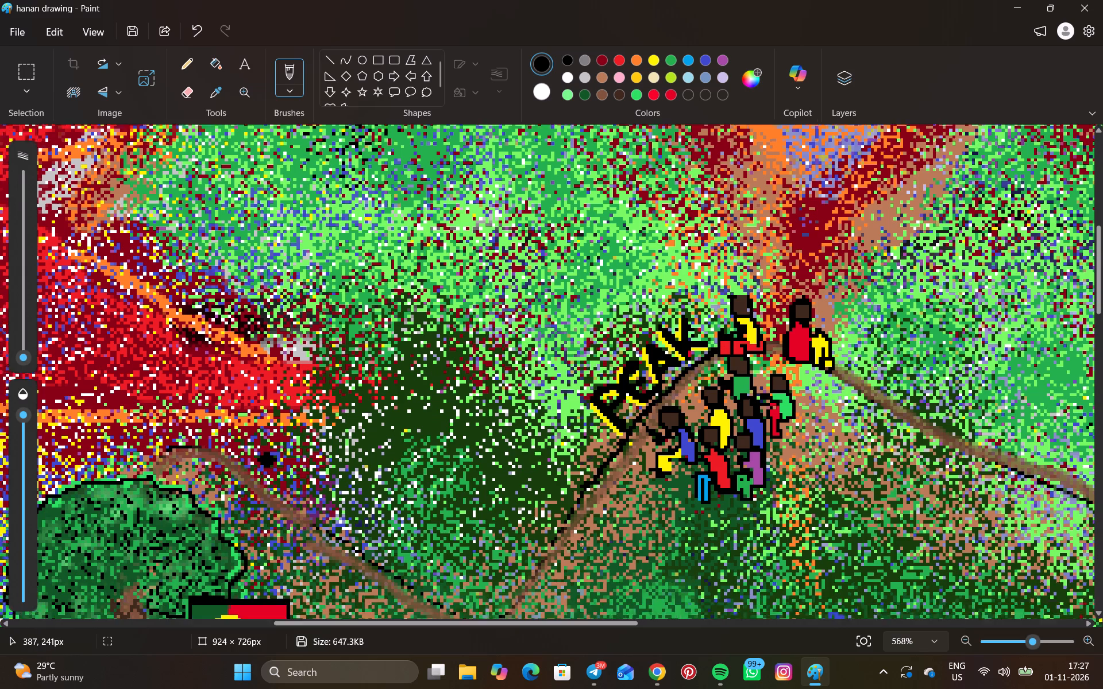
pyautogui.scroll(-1, 583, 544)
pyautogui.moveTo(573, 425); pyautogui.dragTo(565, 443)
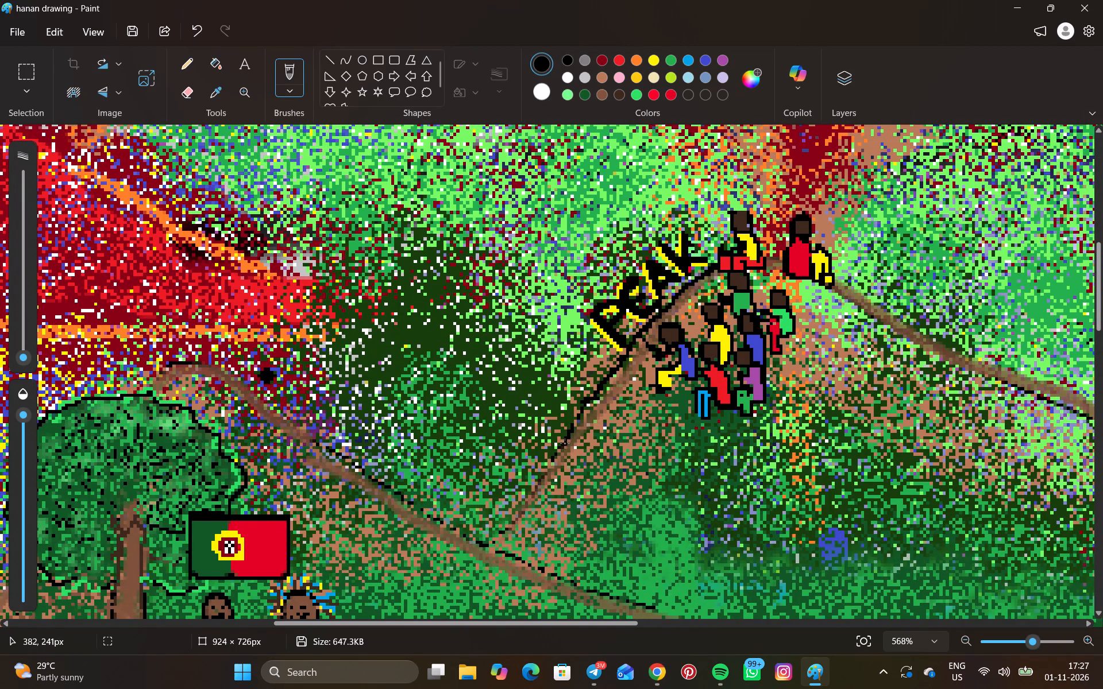
pyautogui.moveTo(565, 443); pyautogui.dragTo(510, 518)
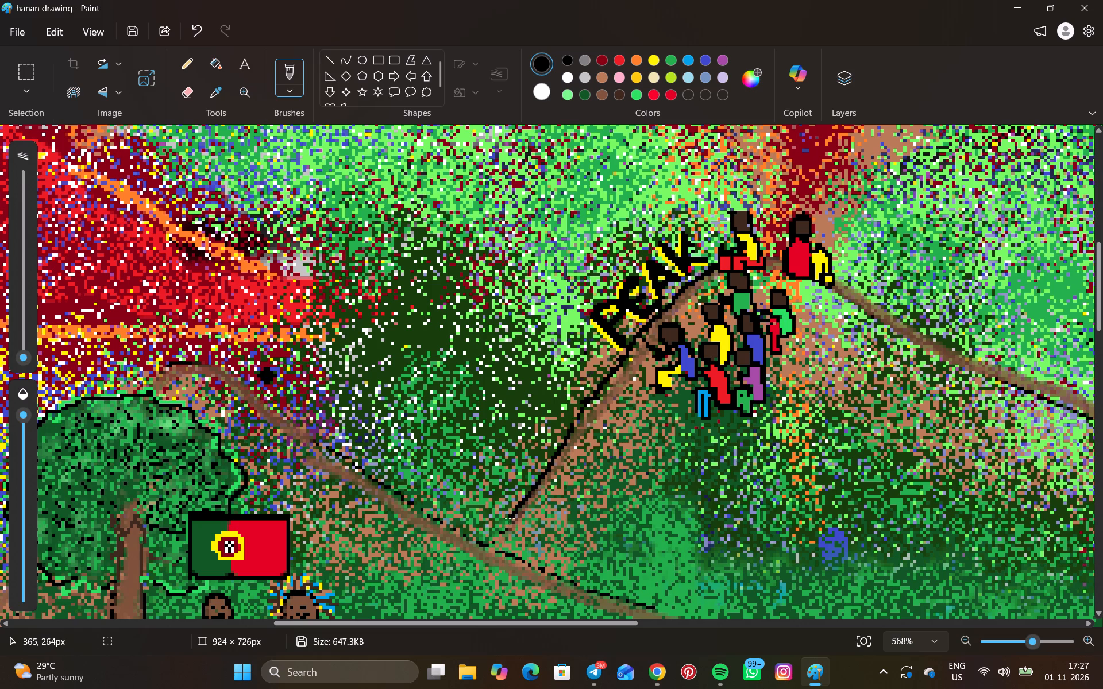
pyautogui.moveTo(510, 518); pyautogui.dragTo(496, 535)
# Draw a black outline along the brown slope descending from the group of figures at the peak towards the palm tree.
pyautogui.scroll(-8, 646, 425)
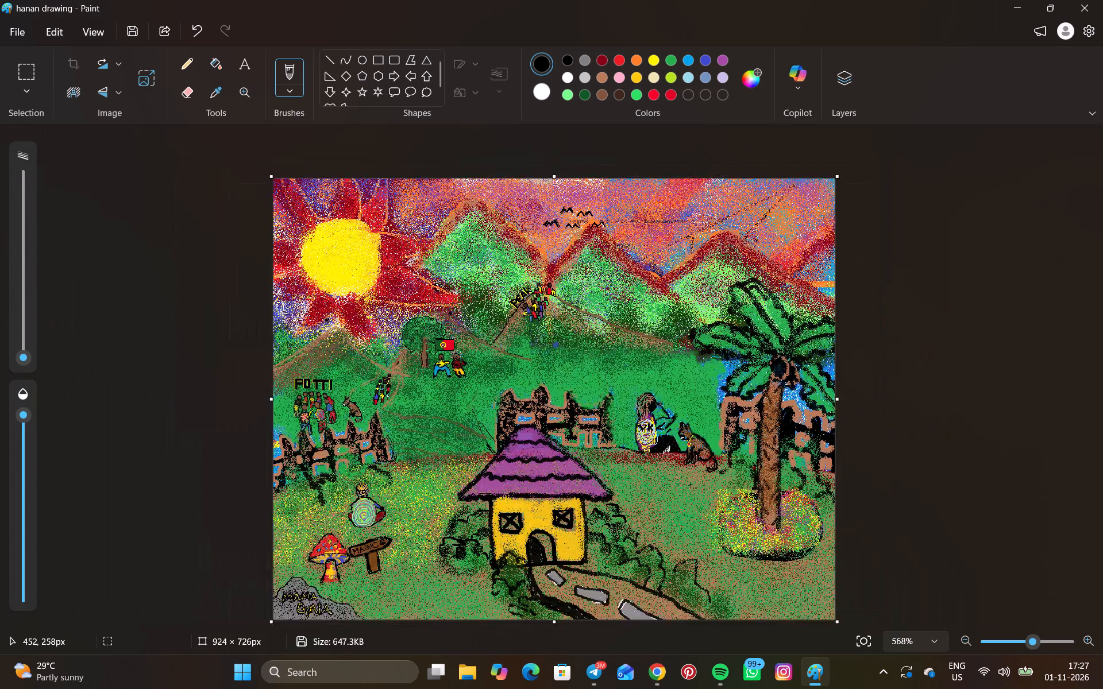
pyautogui.keyDown('ctrl'); pyautogui.scroll(5, 614, 273); pyautogui.keyUp('ctrl')
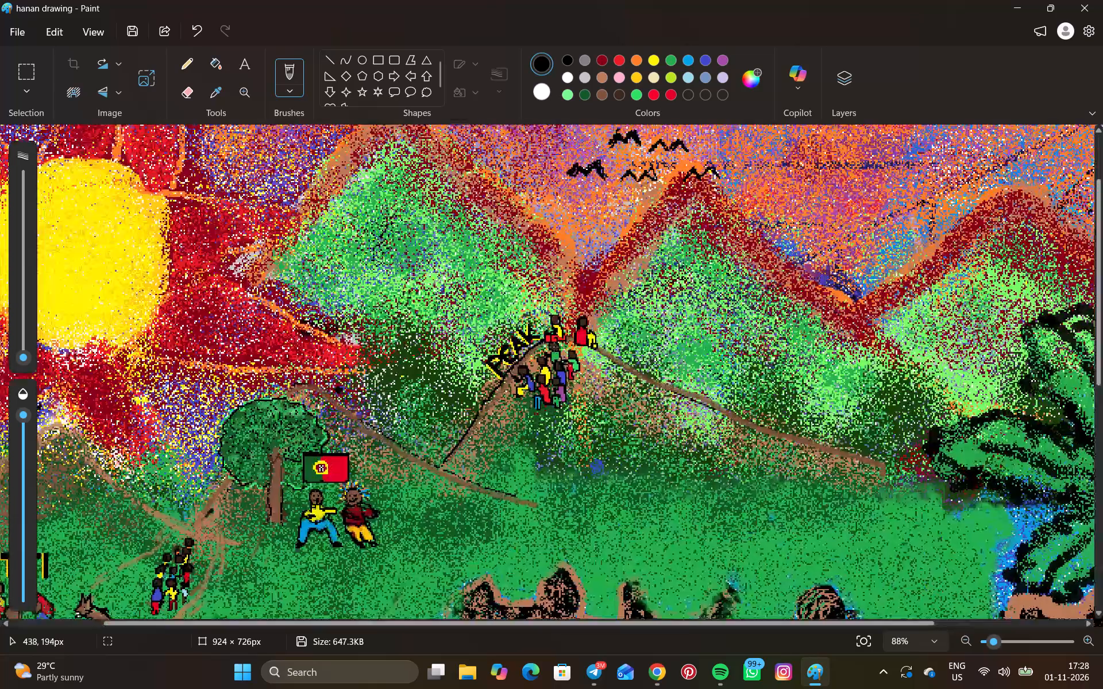
pyautogui.keyDown('ctrl'); pyautogui.scroll(1, 554, 347); pyautogui.keyUp('ctrl')
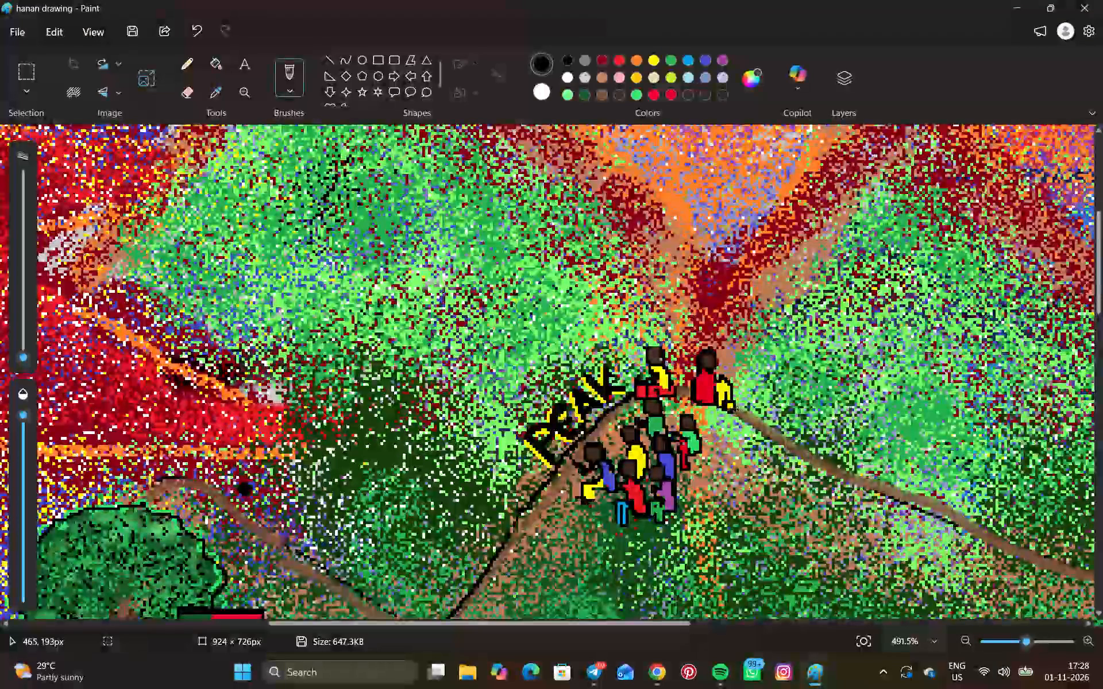
pyautogui.moveTo(736, 411); pyautogui.dragTo(780, 443)
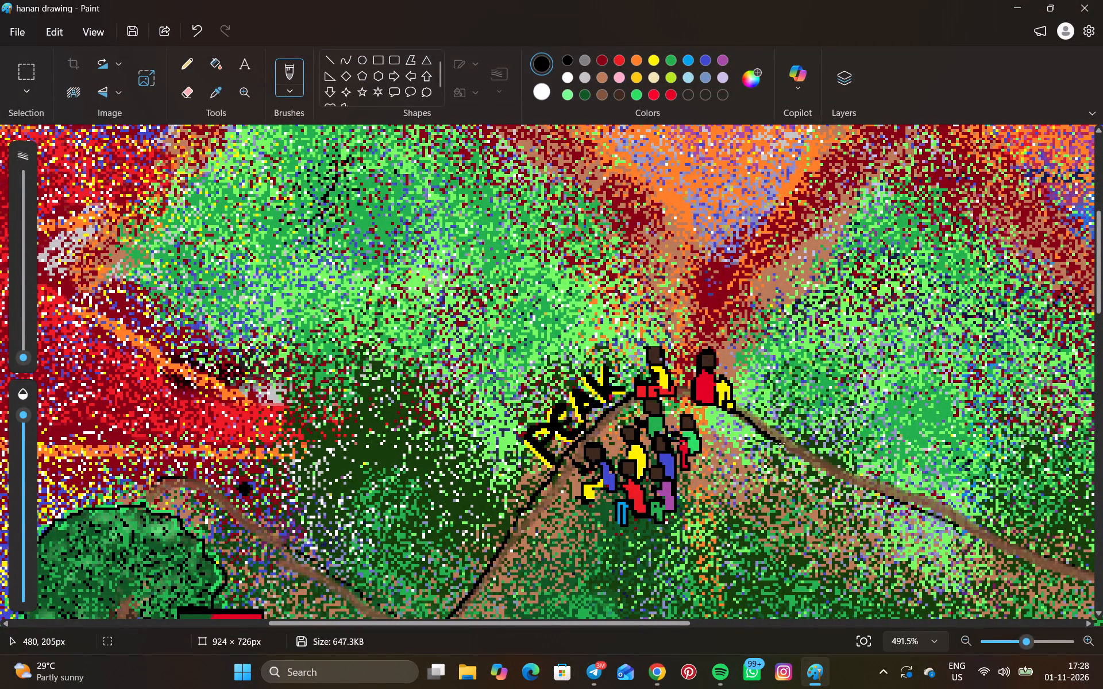
pyautogui.moveTo(780, 443); pyautogui.dragTo(868, 488)
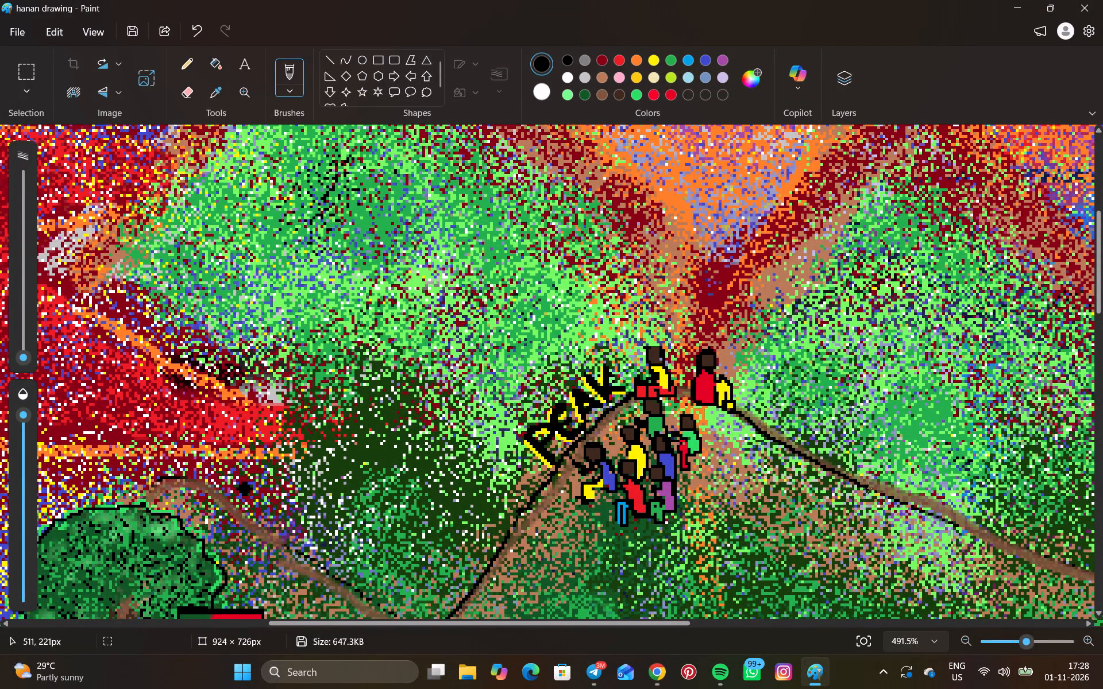
pyautogui.moveTo(868, 488); pyautogui.dragTo(925, 512)
pyautogui.scroll(-1, 925, 512)
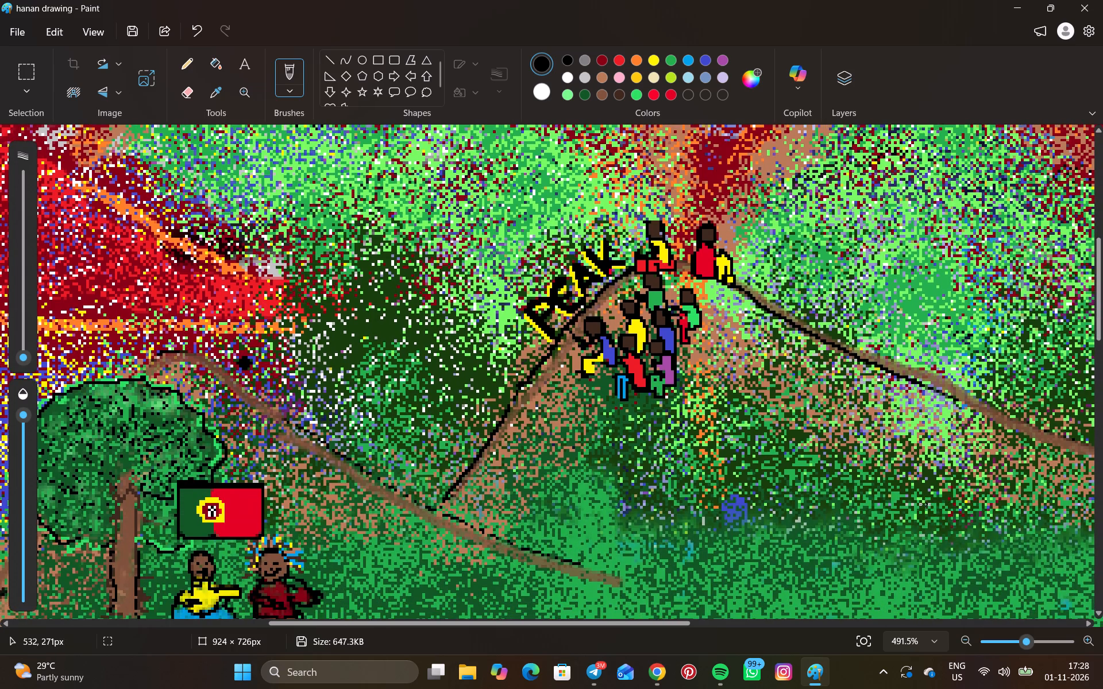
pyautogui.hscroll(-1, 925, 503)
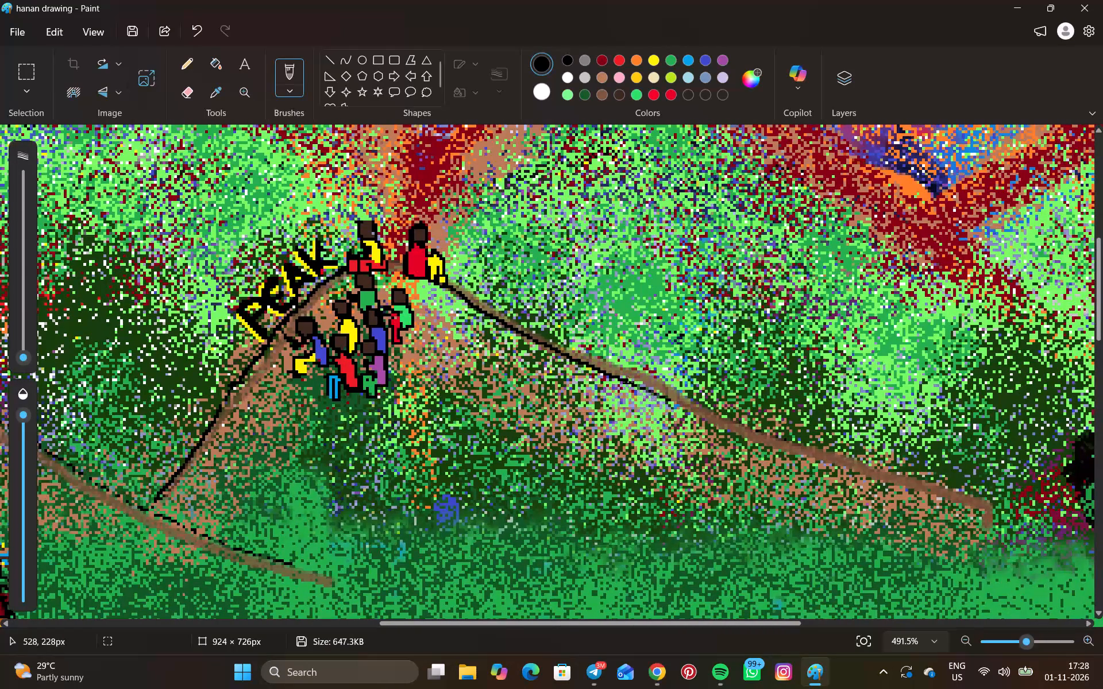
pyautogui.moveTo(628, 381); pyautogui.dragTo(705, 423)
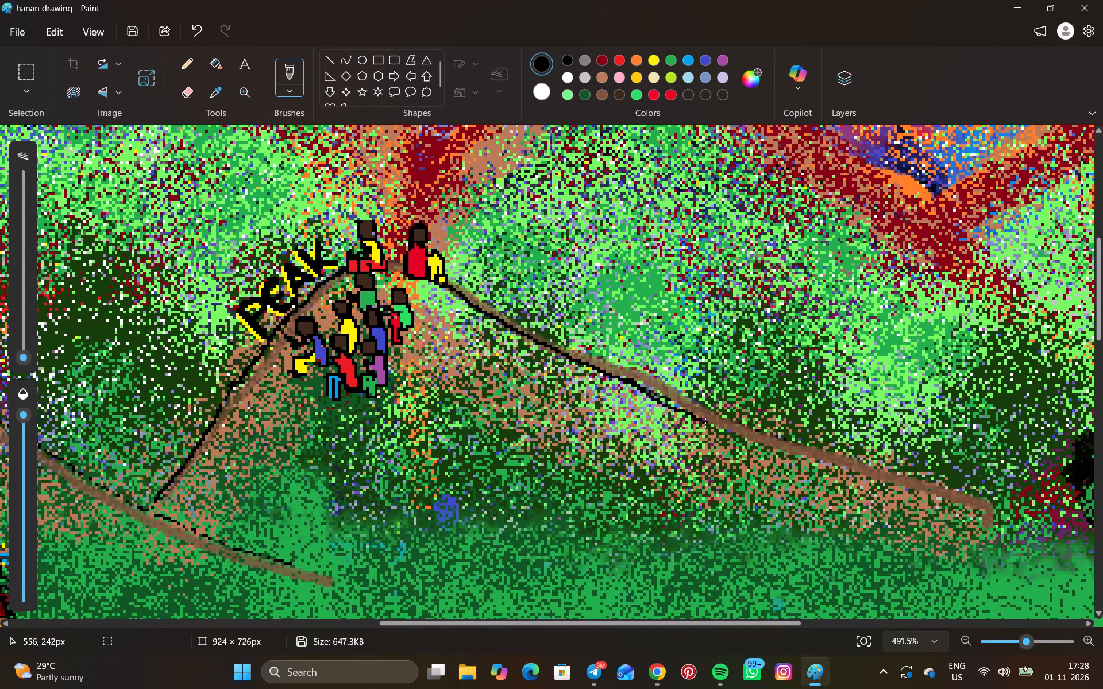
pyautogui.moveTo(705, 423); pyautogui.dragTo(824, 465)
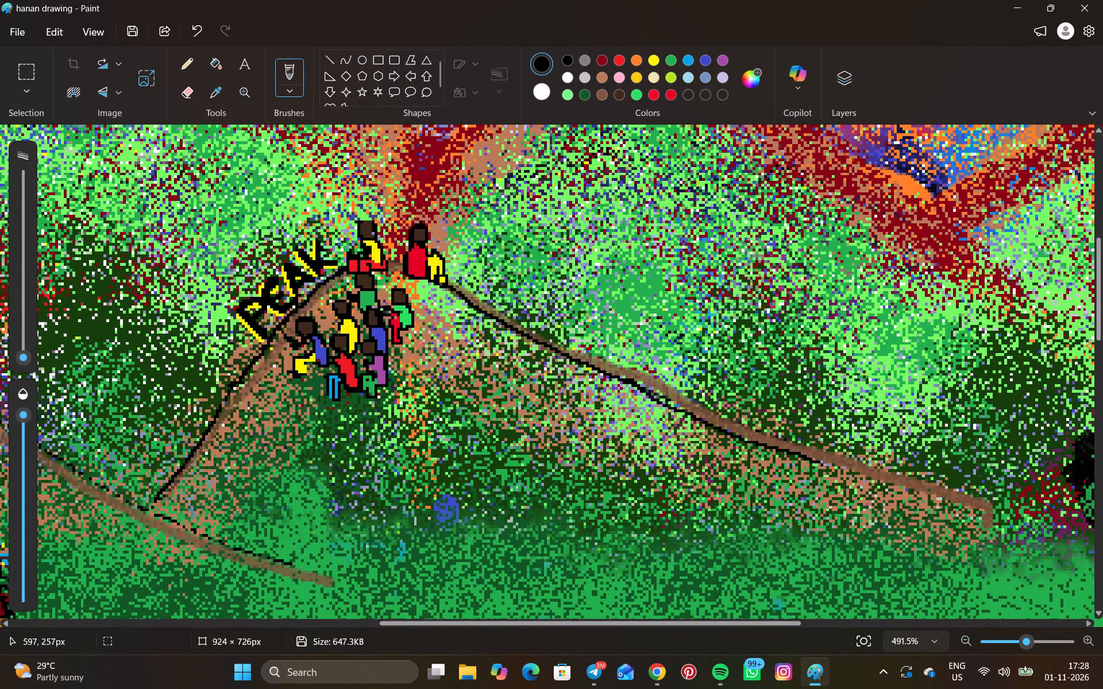
pyautogui.moveTo(824, 465); pyautogui.dragTo(946, 504)
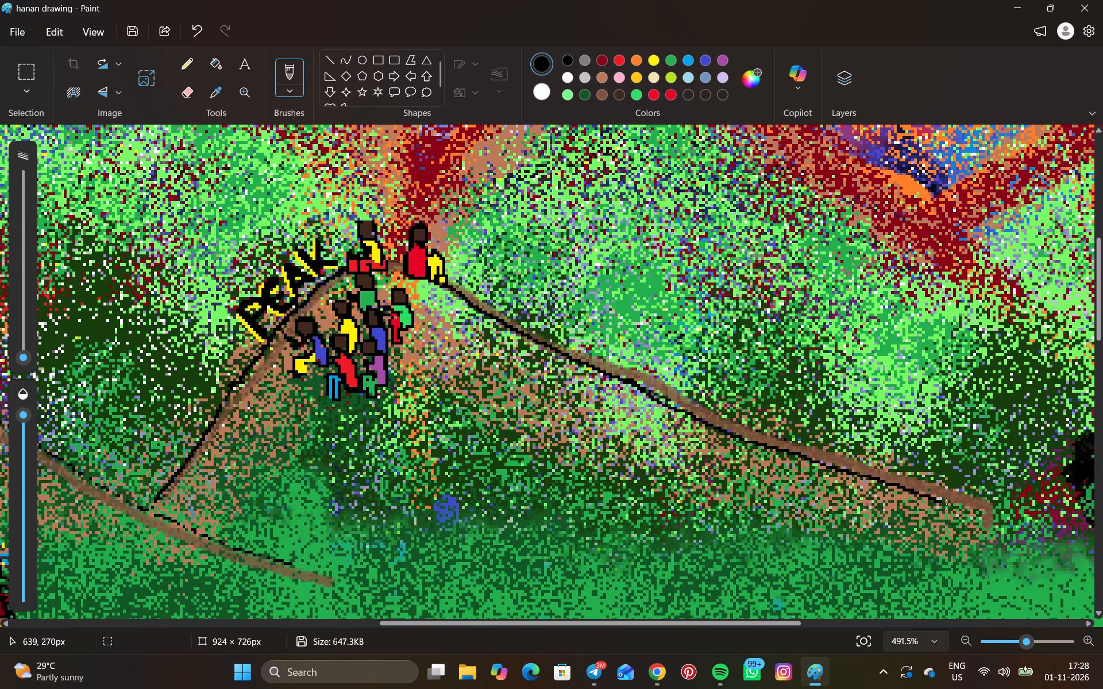
pyautogui.moveTo(946, 504); pyautogui.dragTo(947, 504)
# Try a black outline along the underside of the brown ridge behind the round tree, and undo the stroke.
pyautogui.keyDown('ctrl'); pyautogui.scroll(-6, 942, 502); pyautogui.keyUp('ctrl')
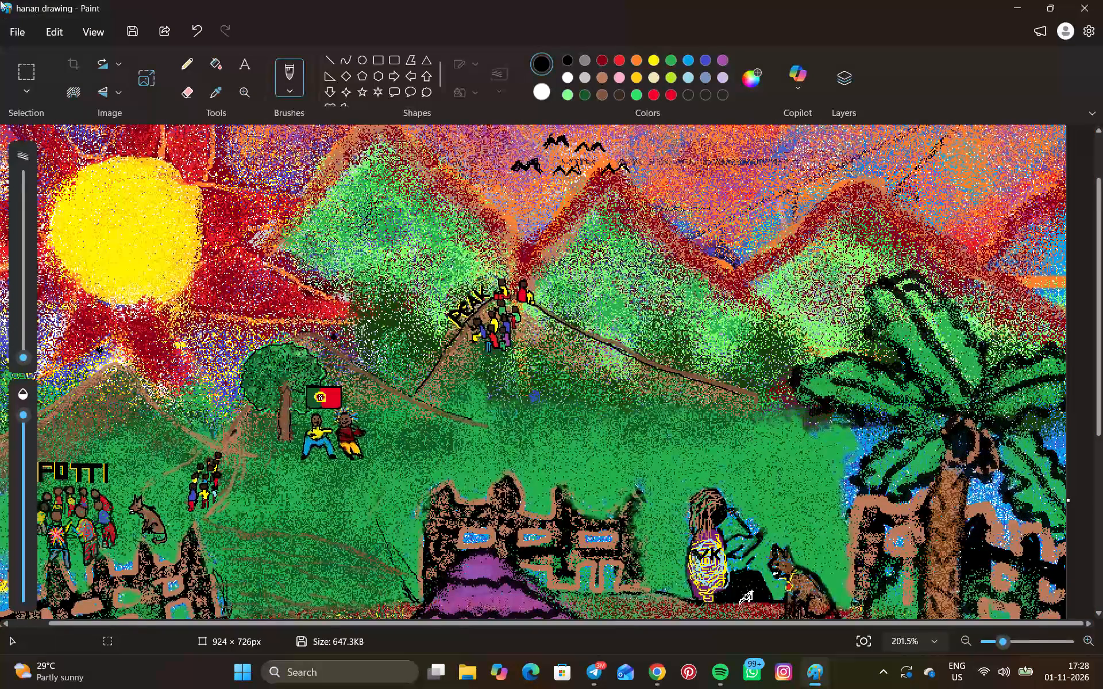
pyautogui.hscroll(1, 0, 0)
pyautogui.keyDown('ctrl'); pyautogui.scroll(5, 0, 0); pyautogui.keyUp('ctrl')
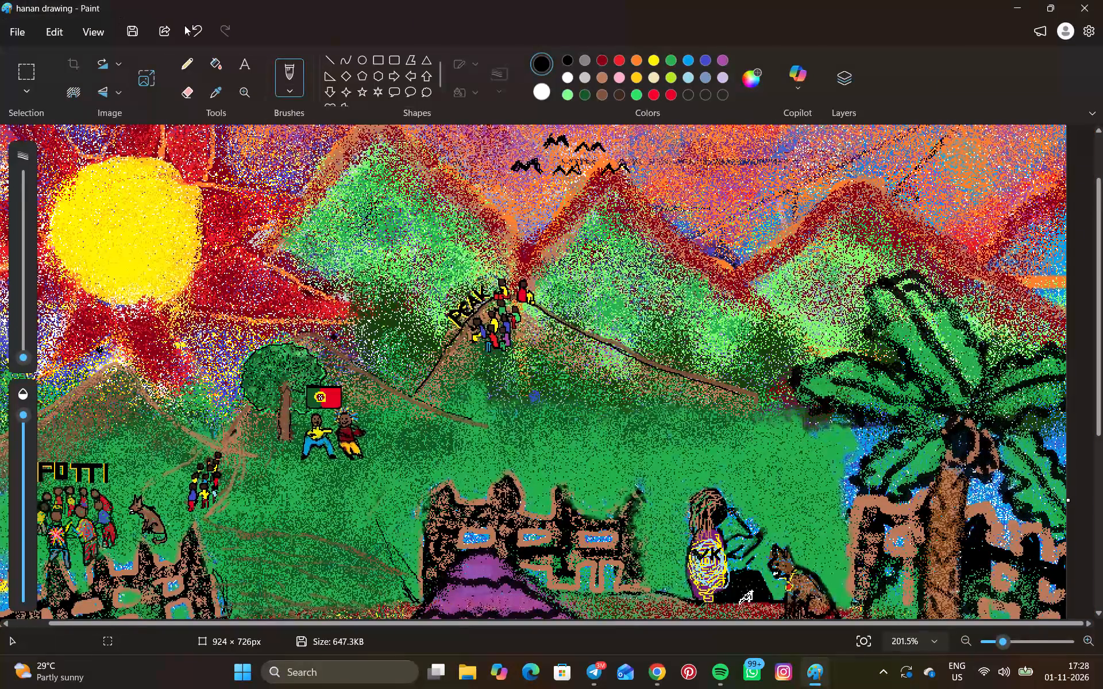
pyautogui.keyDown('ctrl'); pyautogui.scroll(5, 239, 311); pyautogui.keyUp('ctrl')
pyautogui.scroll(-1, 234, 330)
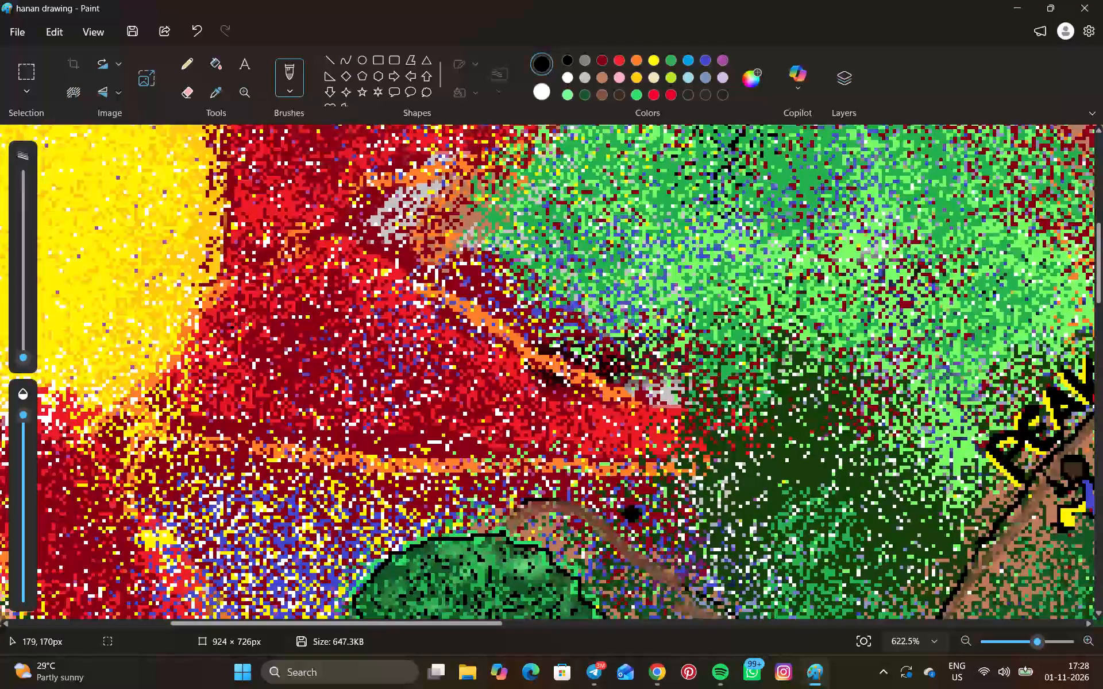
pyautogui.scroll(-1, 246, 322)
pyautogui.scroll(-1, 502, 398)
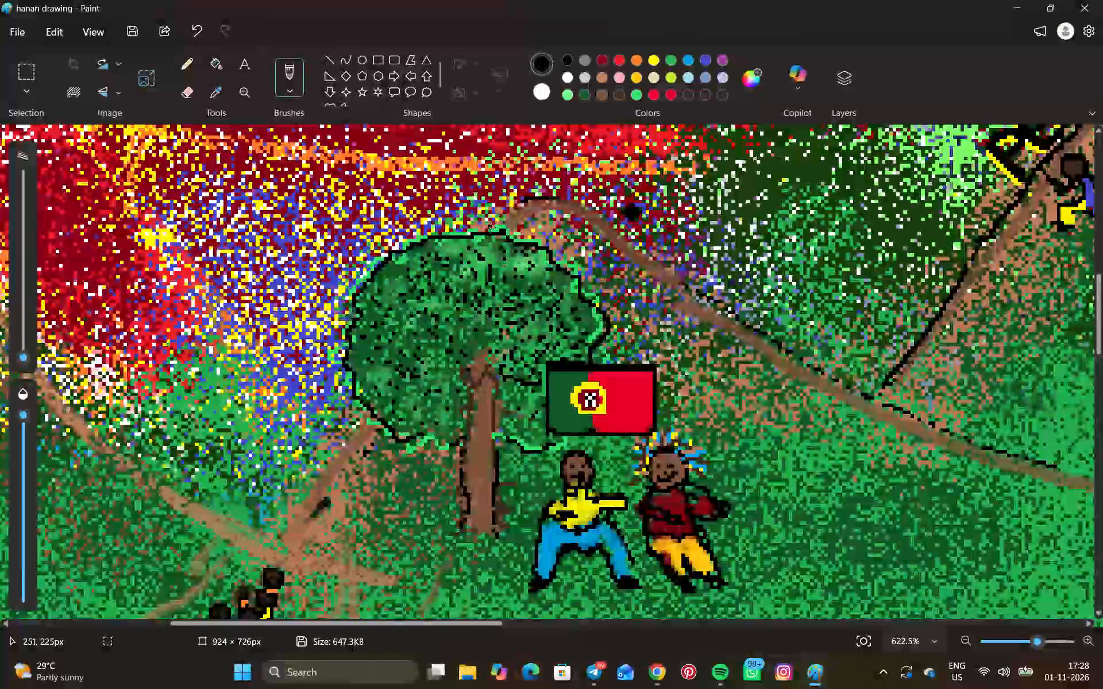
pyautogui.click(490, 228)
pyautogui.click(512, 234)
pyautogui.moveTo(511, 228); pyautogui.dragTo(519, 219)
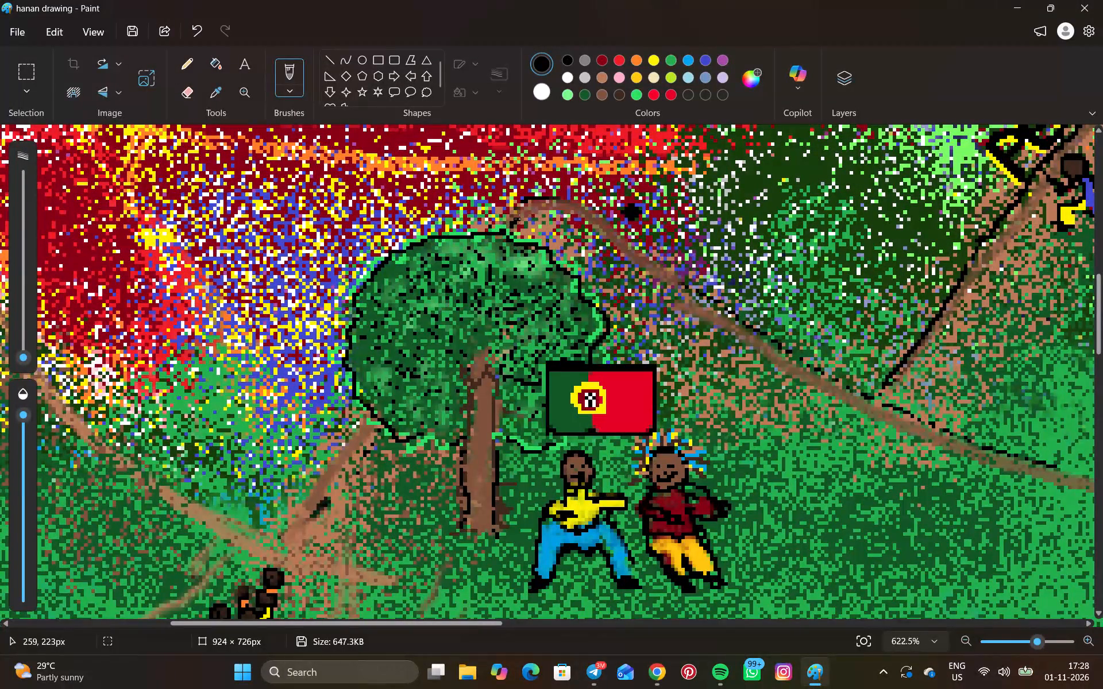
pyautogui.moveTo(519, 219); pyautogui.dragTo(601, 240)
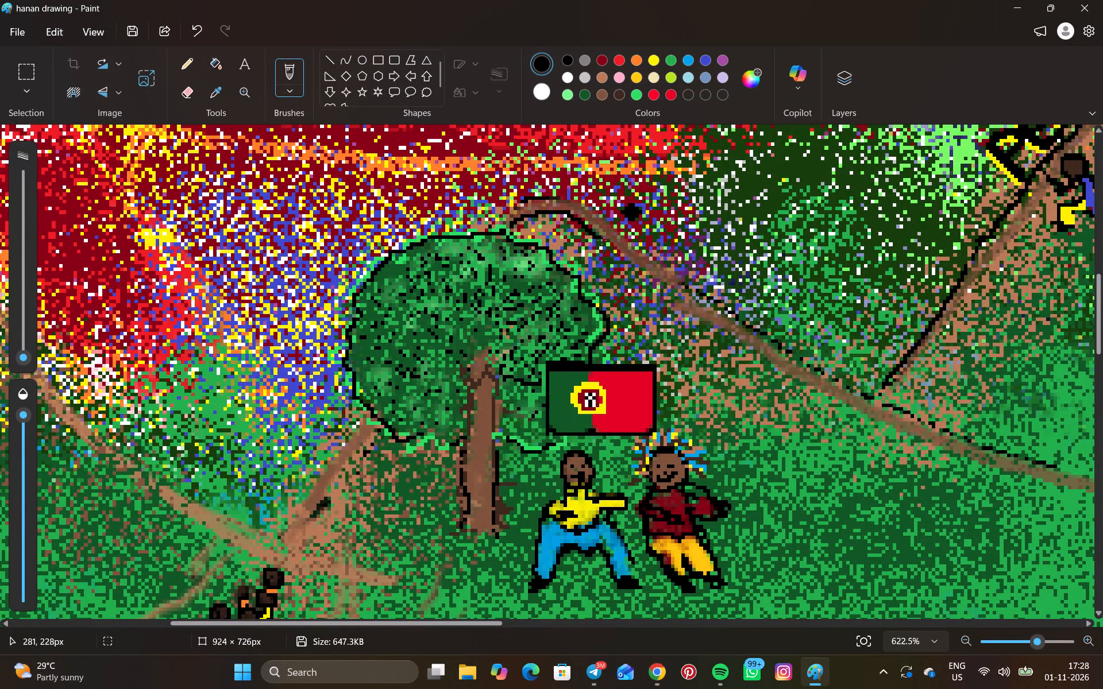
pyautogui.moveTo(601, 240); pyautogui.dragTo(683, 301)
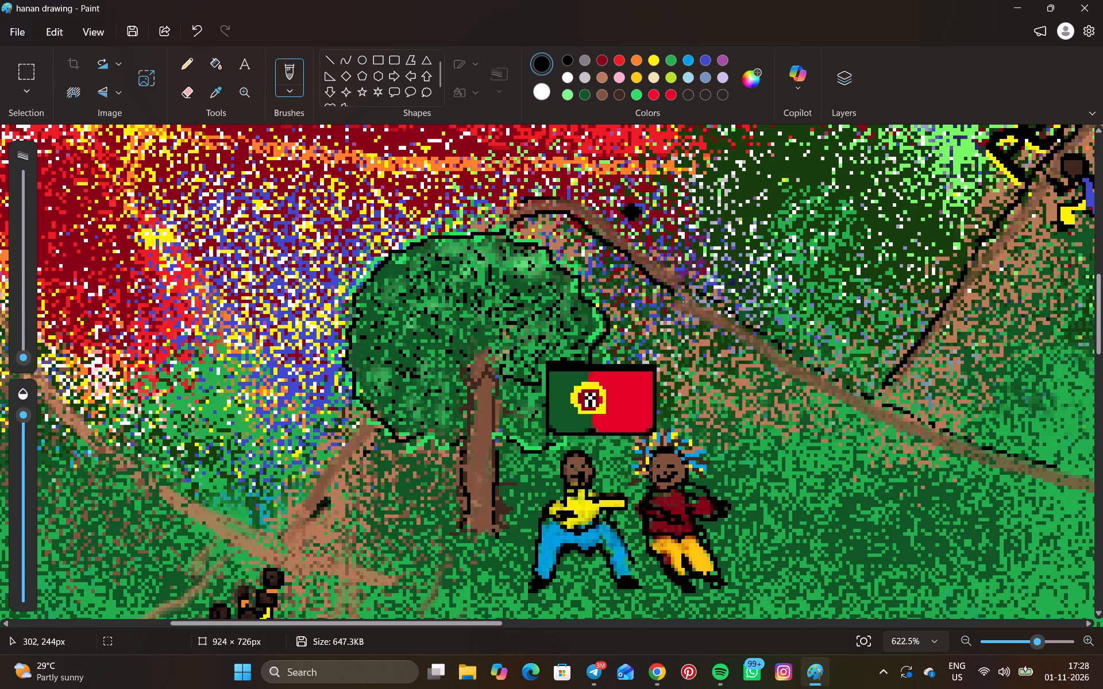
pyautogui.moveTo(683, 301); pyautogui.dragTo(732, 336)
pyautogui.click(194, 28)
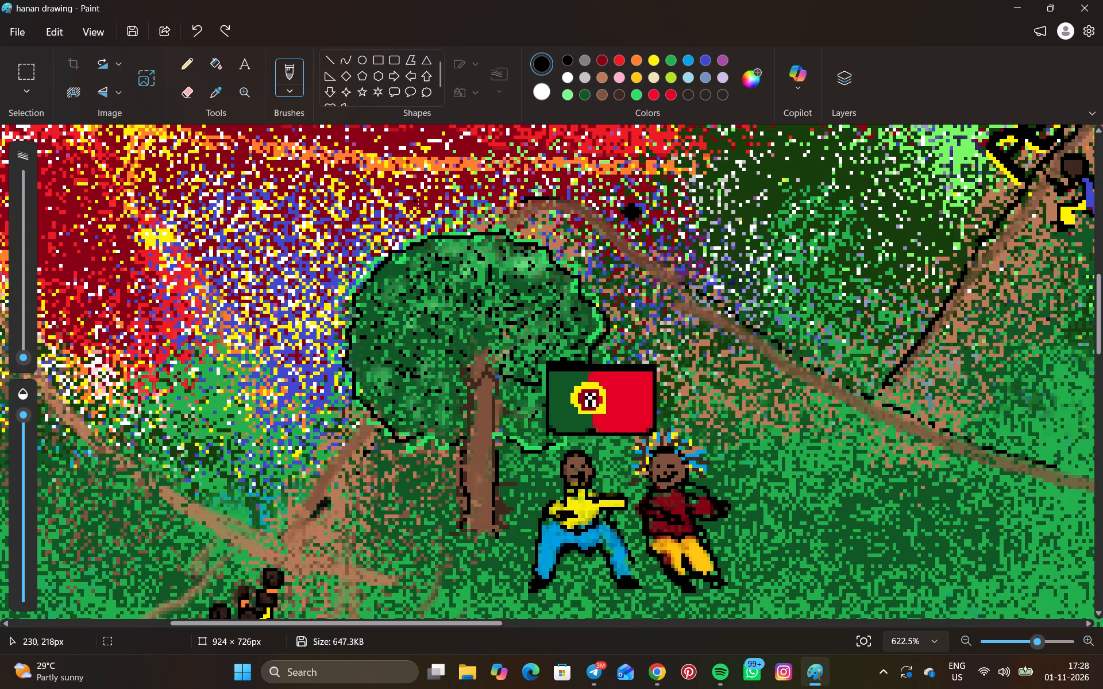
# Draw a black outline along the upper edge of the brown ridge, from the round tree's crown past the foot of the peak hill.
pyautogui.click(487, 229)
pyautogui.moveTo(492, 222); pyautogui.dragTo(547, 202)
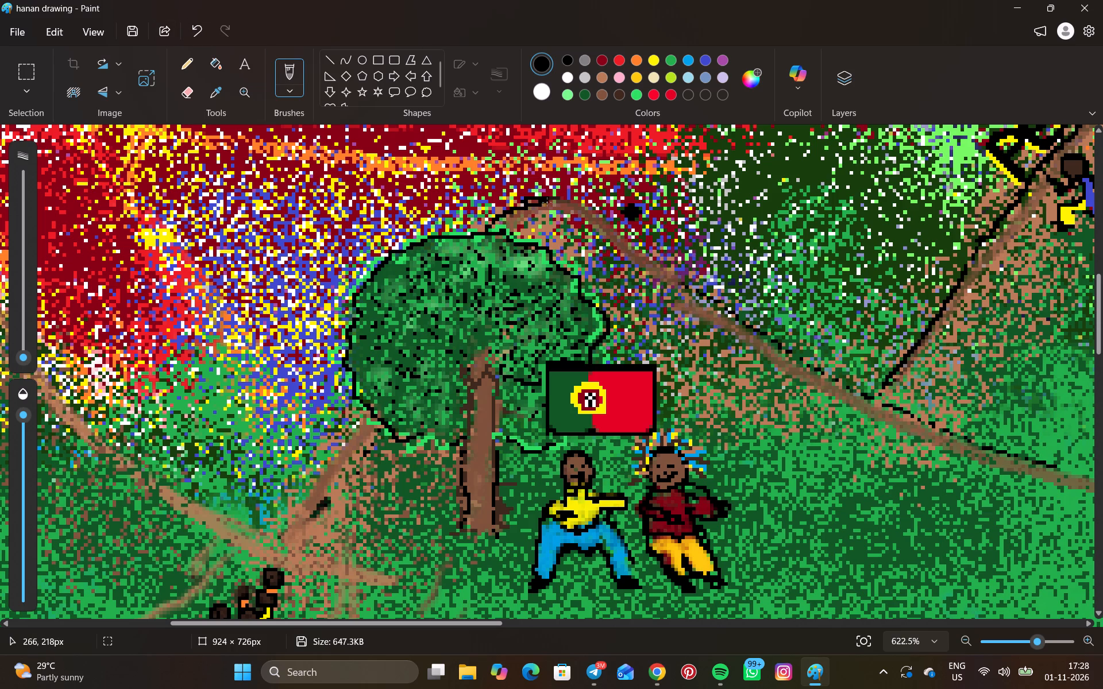
pyautogui.moveTo(547, 202); pyautogui.dragTo(635, 246)
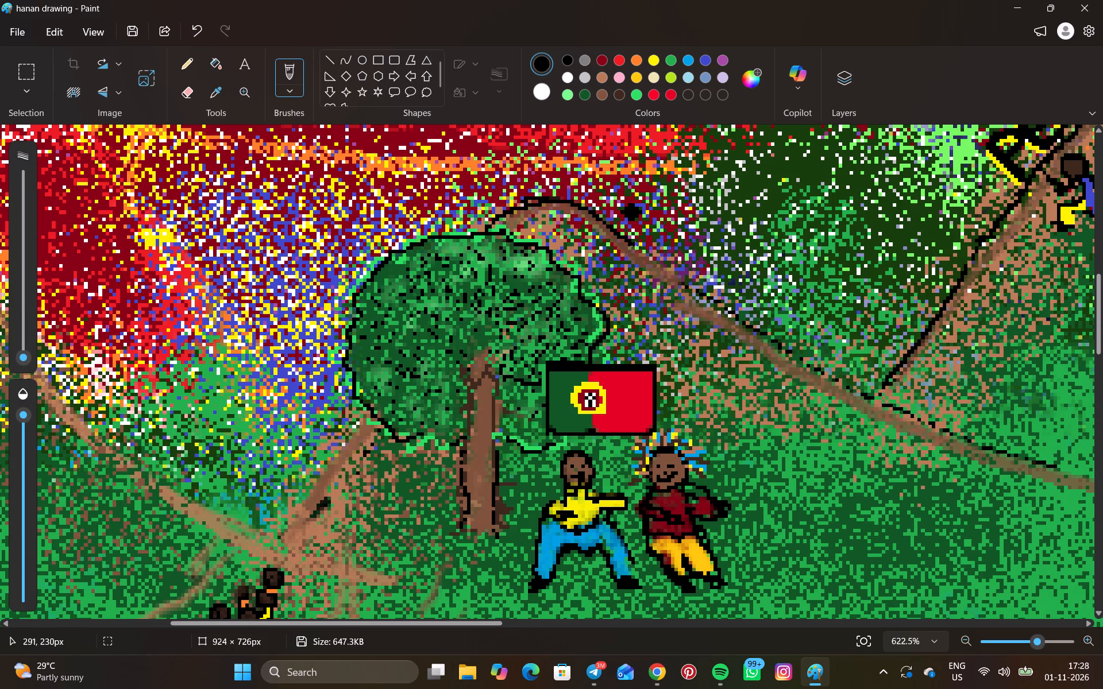
pyautogui.moveTo(635, 246); pyautogui.dragTo(734, 313)
pyautogui.moveTo(734, 313); pyautogui.dragTo(878, 399)
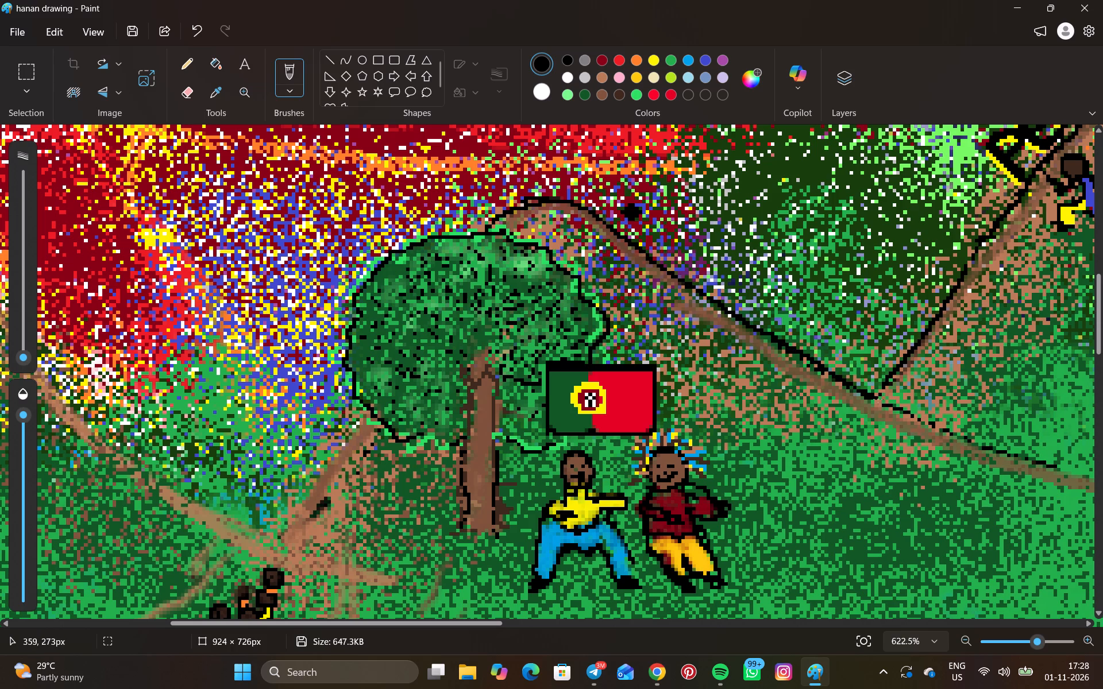
pyautogui.moveTo(878, 399); pyautogui.dragTo(934, 424)
# Extend the black outline along the upper edge of the brown ridge beyond the peak hill's foot to the ridge's end in the meadow.
pyautogui.hscroll(-1, 934, 424)
pyautogui.hscroll(-1, 1075, 380)
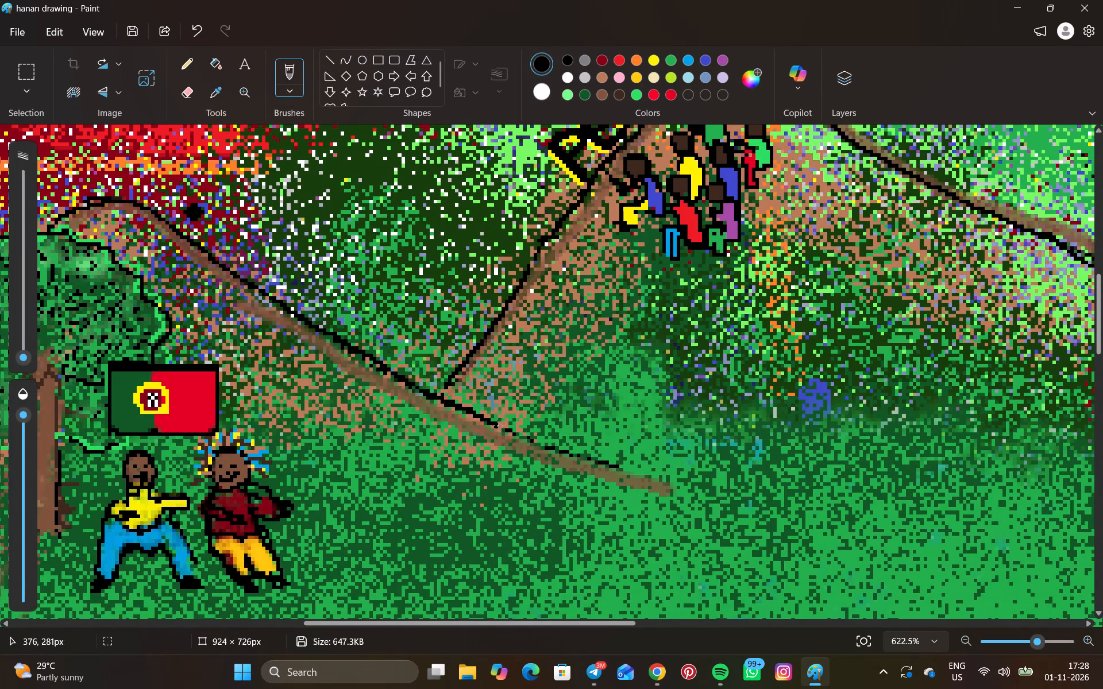
pyautogui.moveTo(497, 425); pyautogui.dragTo(580, 460)
pyautogui.moveTo(580, 460); pyautogui.dragTo(665, 479)
# Draw a black outline along the sunward edge of the brown slope, from the round tree's crown down to the valley.
pyautogui.scroll(-1, 551, 392)
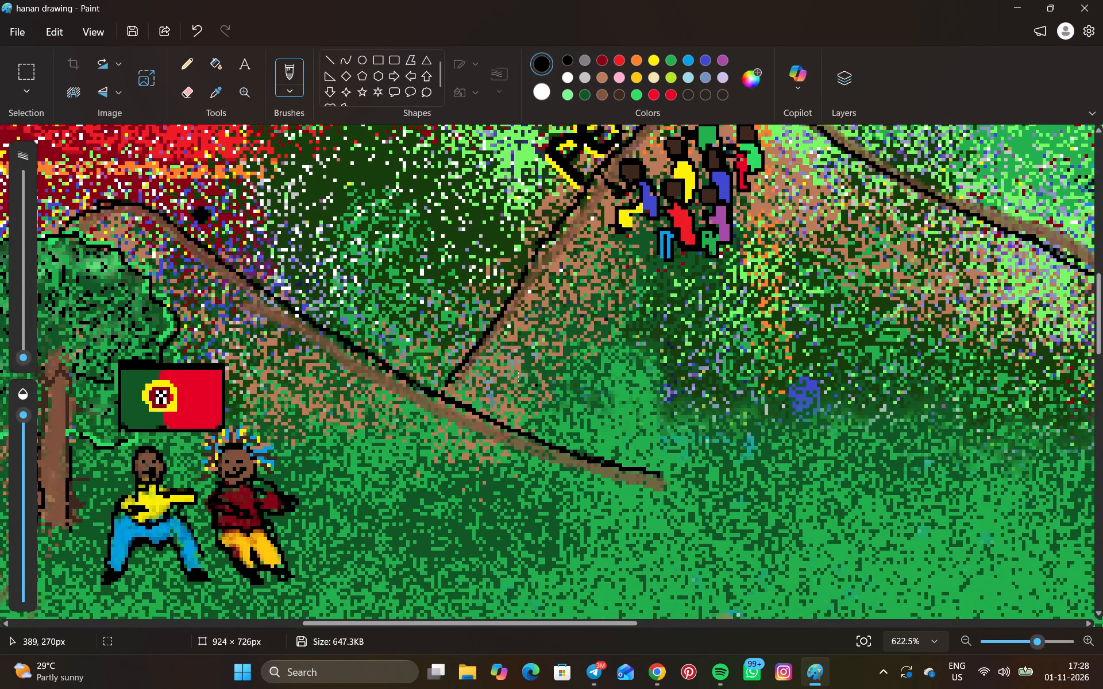
pyautogui.scroll(-1, 518, 377)
pyautogui.hscroll(1, 515, 376)
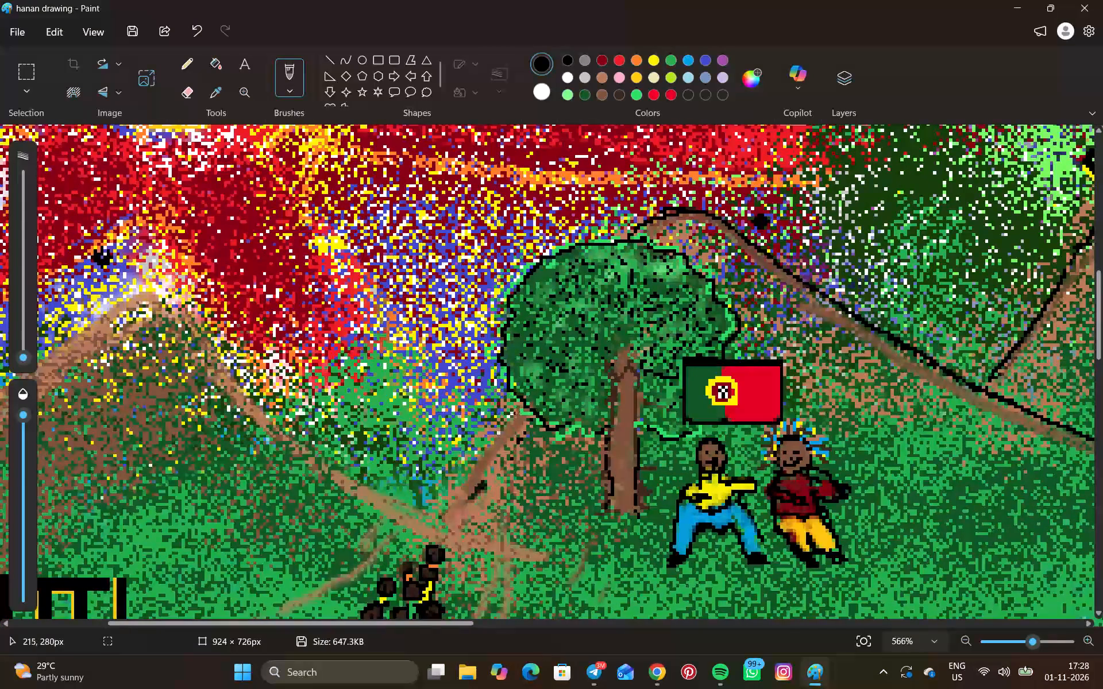
pyautogui.moveTo(519, 402); pyautogui.dragTo(507, 423)
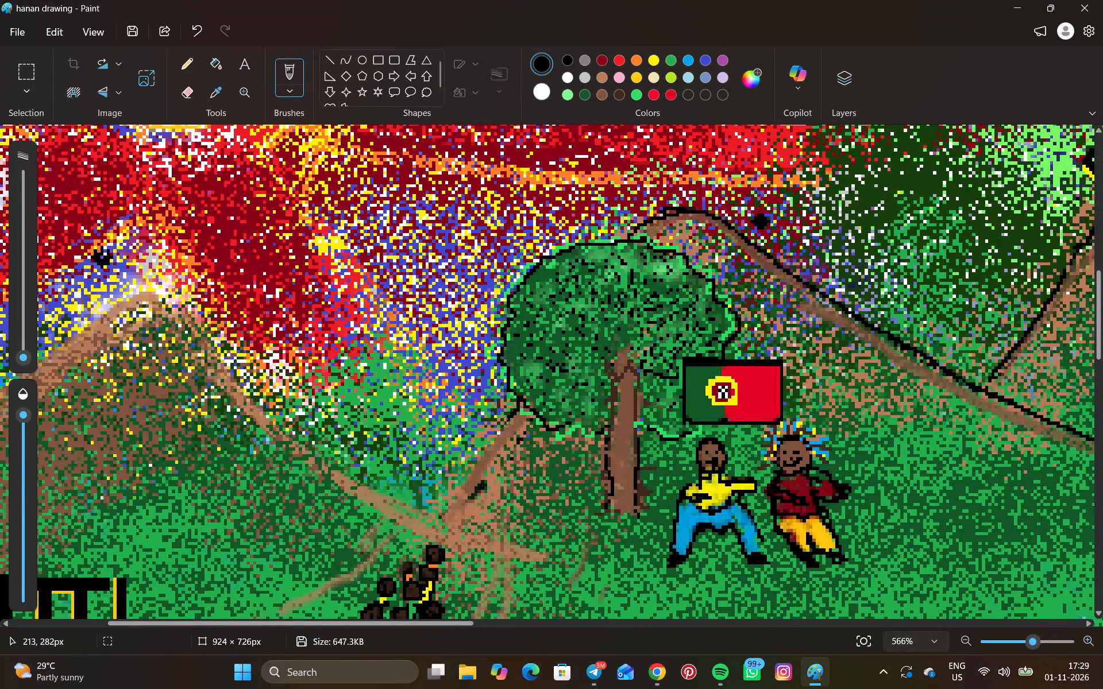
pyautogui.moveTo(507, 423); pyautogui.dragTo(450, 497)
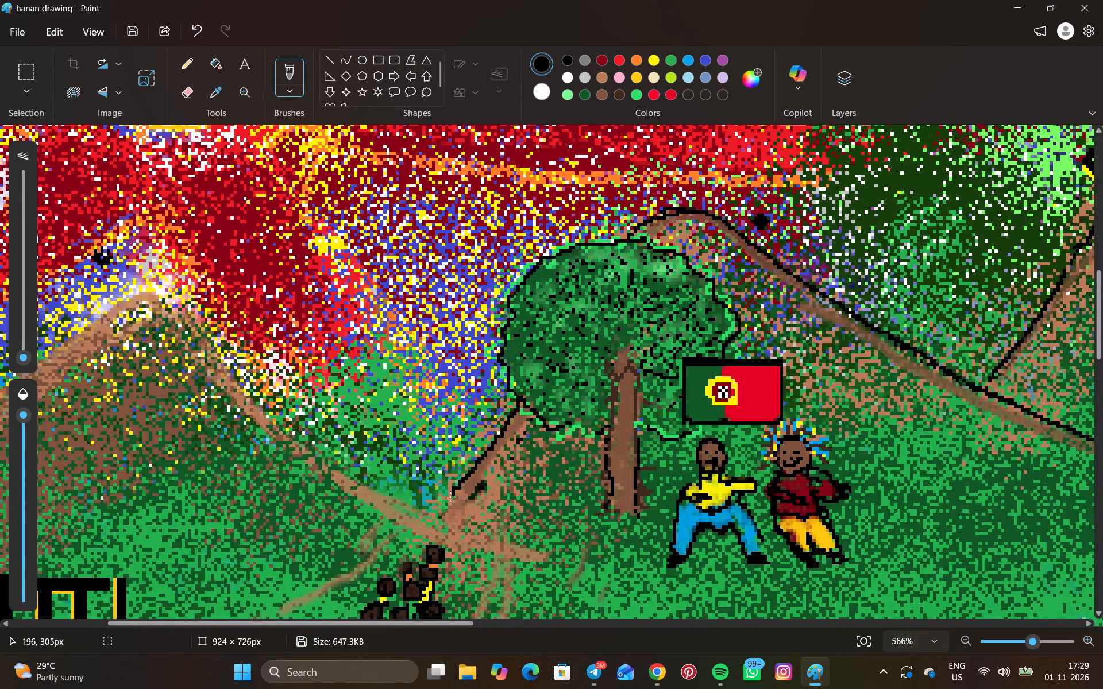
pyautogui.moveTo(450, 497); pyautogui.dragTo(434, 518)
# Outline the hill above the POTTI lettering in black, from the canvas edge over its summit and down past the small group of figures.
pyautogui.hscroll(1, 453, 473)
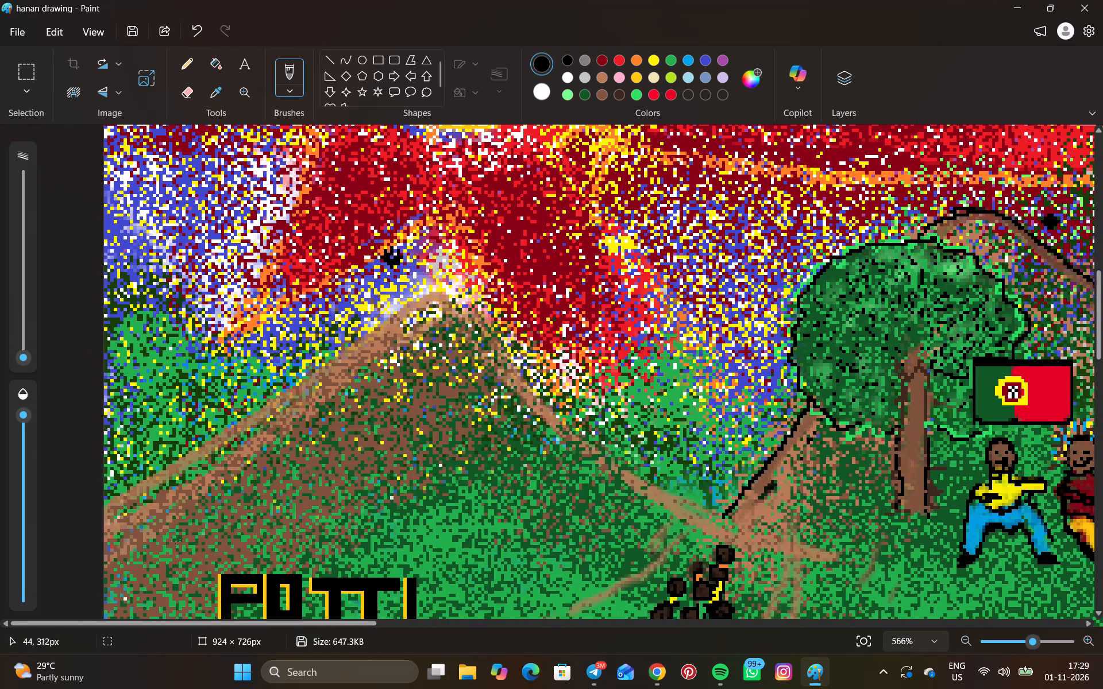
pyautogui.moveTo(106, 509); pyautogui.dragTo(112, 505)
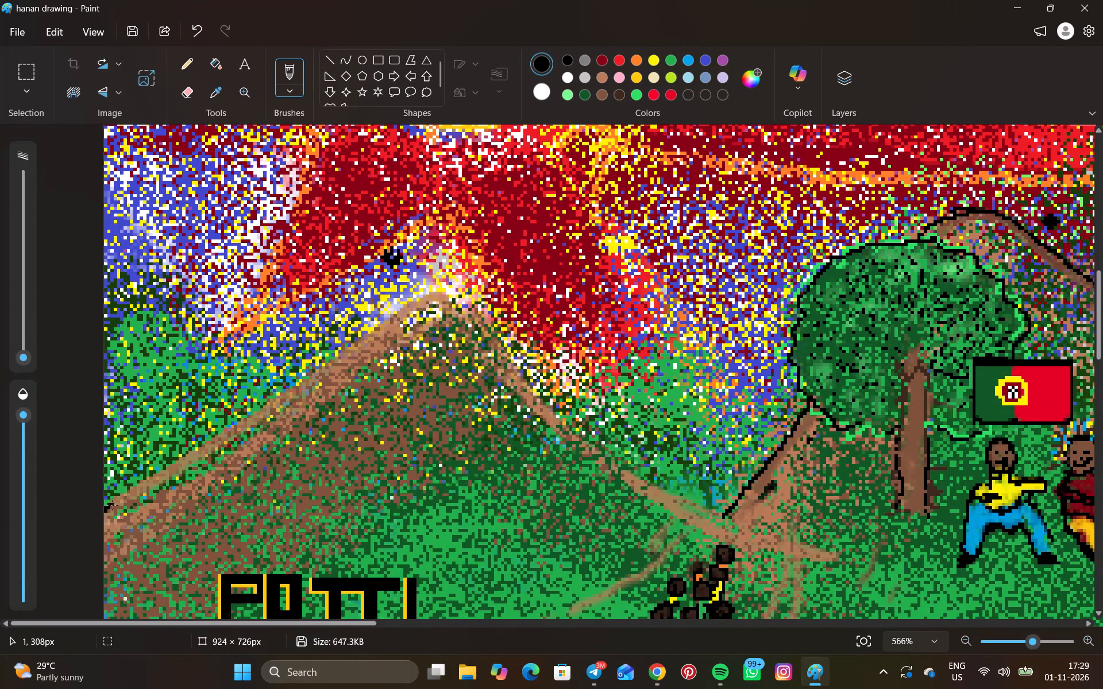
pyautogui.moveTo(112, 505); pyautogui.dragTo(207, 446)
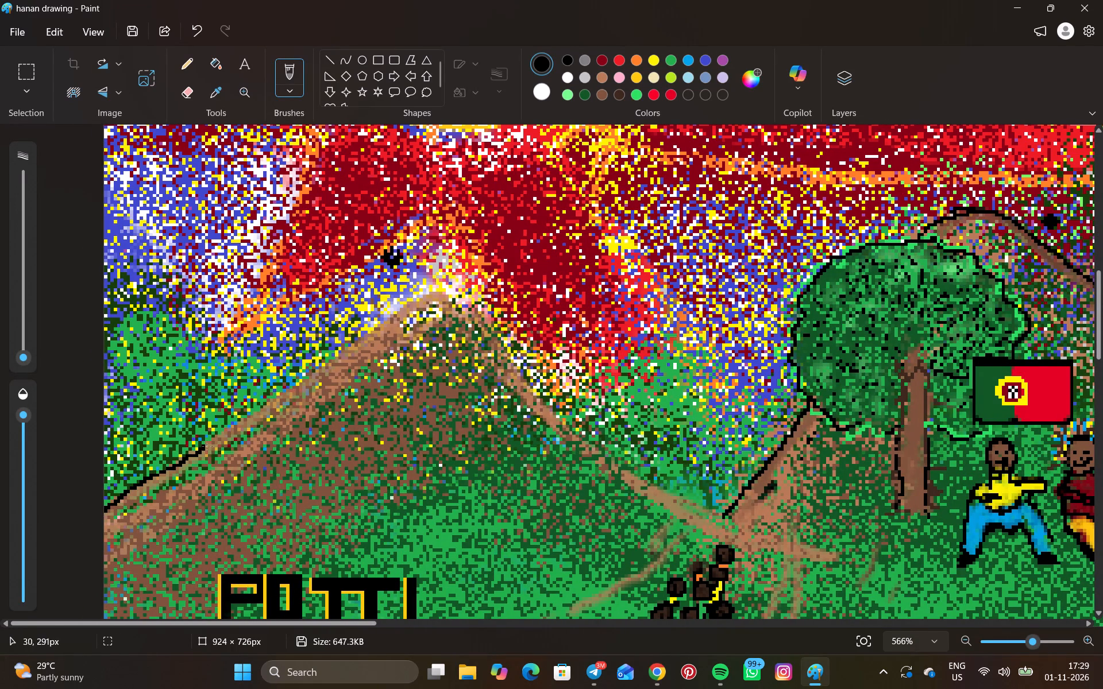
pyautogui.moveTo(207, 446); pyautogui.dragTo(298, 387)
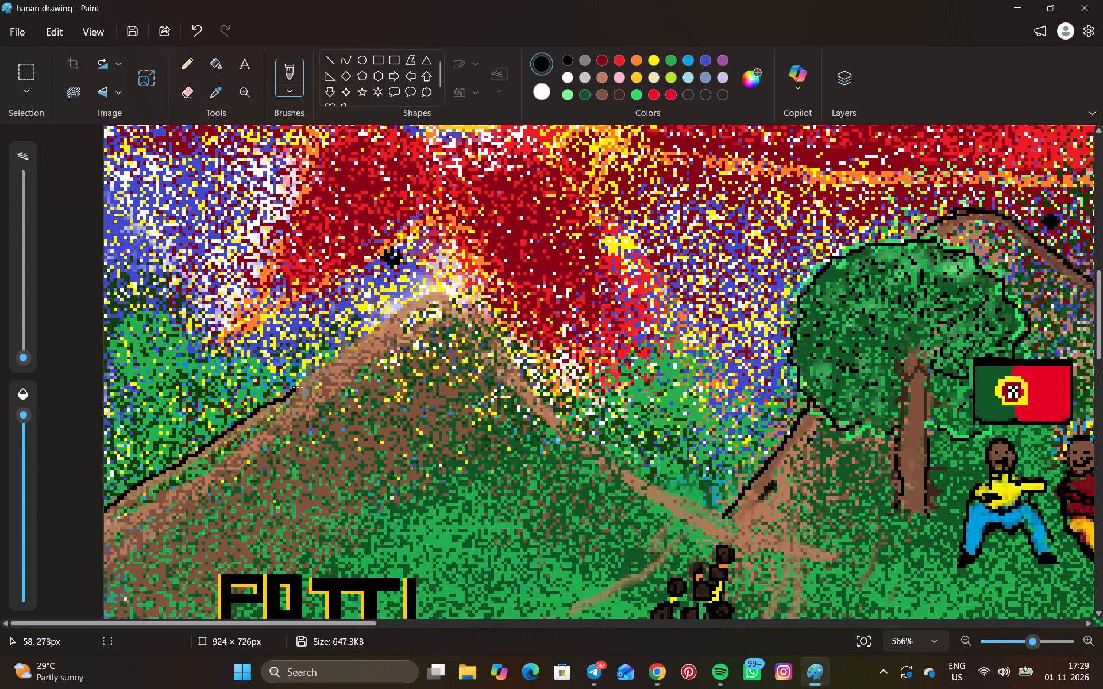
pyautogui.moveTo(298, 387); pyautogui.dragTo(392, 319)
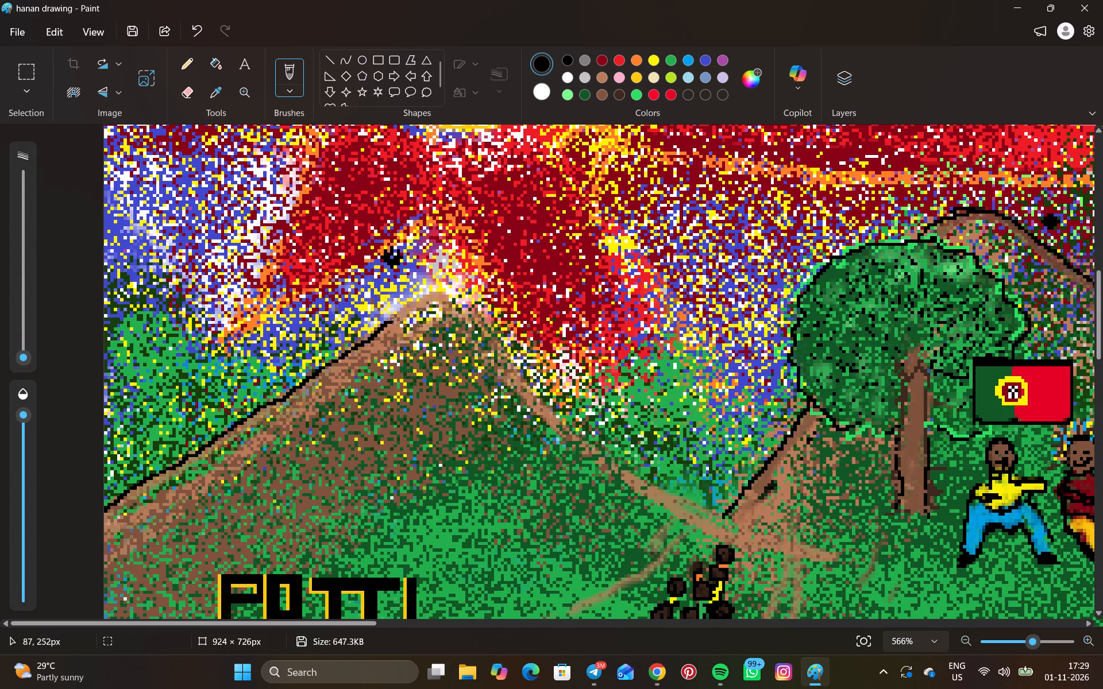
pyautogui.moveTo(392, 319); pyautogui.dragTo(445, 295)
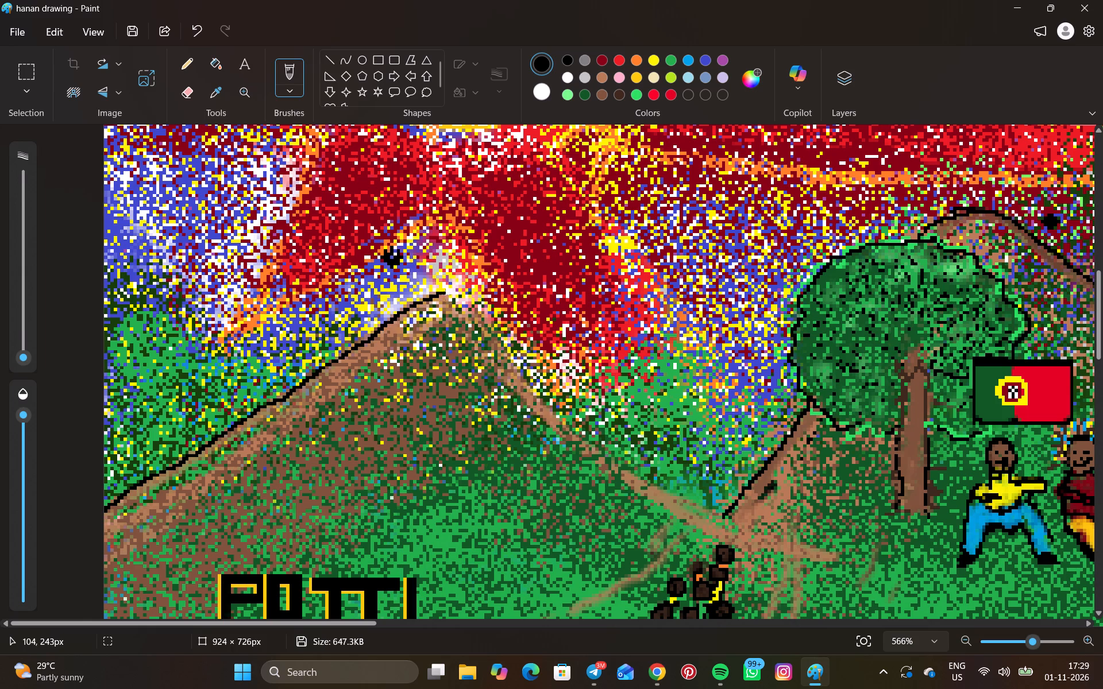
pyautogui.moveTo(445, 295); pyautogui.dragTo(503, 345)
pyautogui.moveTo(503, 345); pyautogui.dragTo(578, 429)
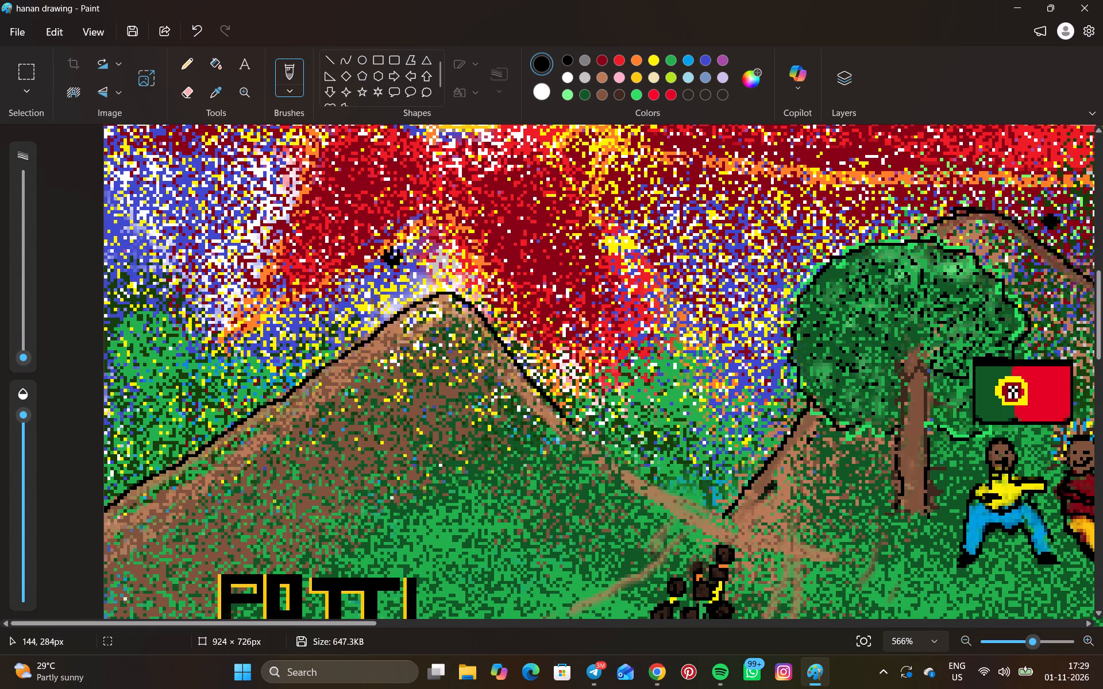
pyautogui.moveTo(578, 429); pyautogui.dragTo(654, 485)
pyautogui.moveTo(654, 485); pyautogui.dragTo(802, 547)
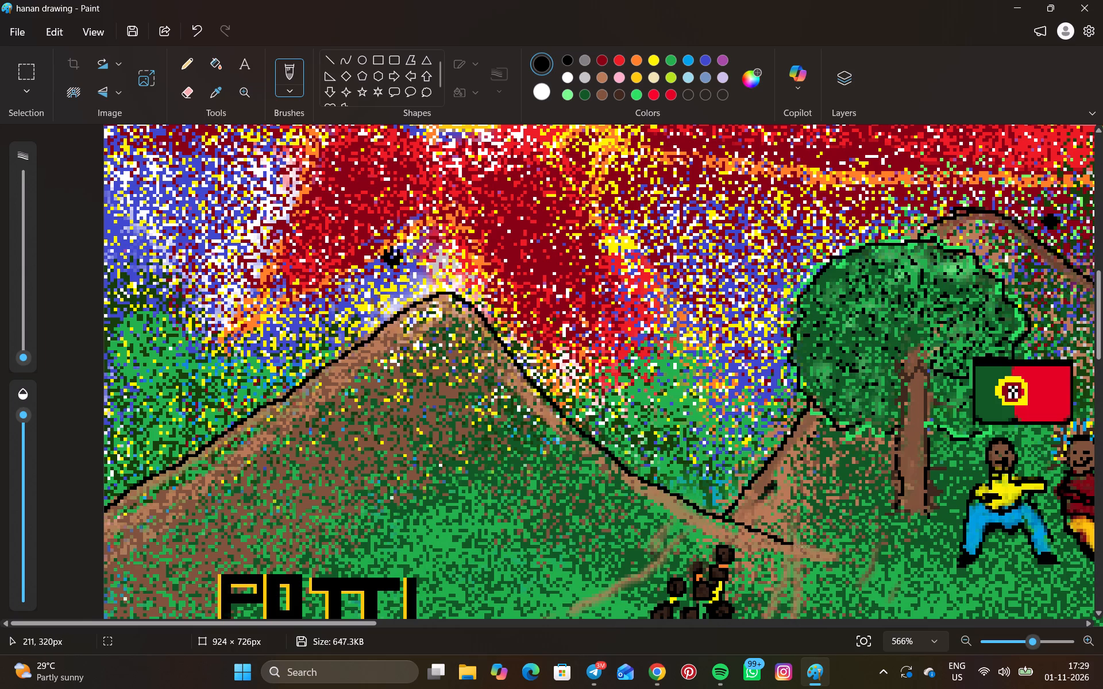
pyautogui.moveTo(802, 547); pyautogui.dragTo(847, 561)
# Draw a short black stroke along the grey patch at the foot of the tall green mountain beside the sun.
pyautogui.keyDown('ctrl'); pyautogui.scroll(-6, 750, 438); pyautogui.keyUp('ctrl')
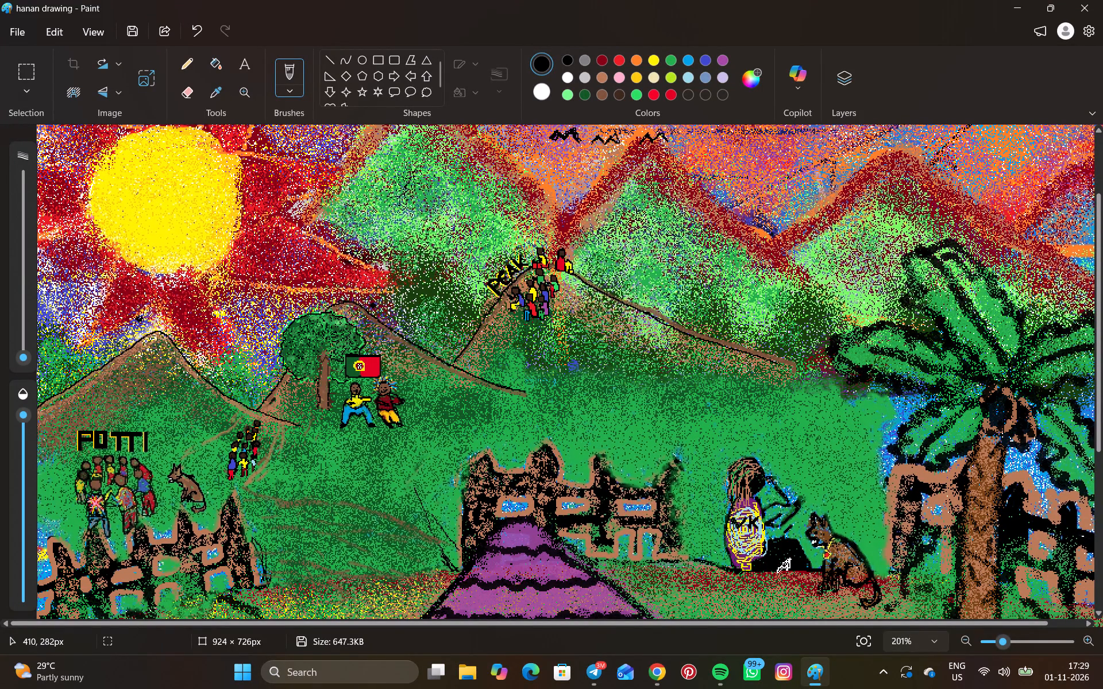
pyautogui.scroll(1, 457, 367)
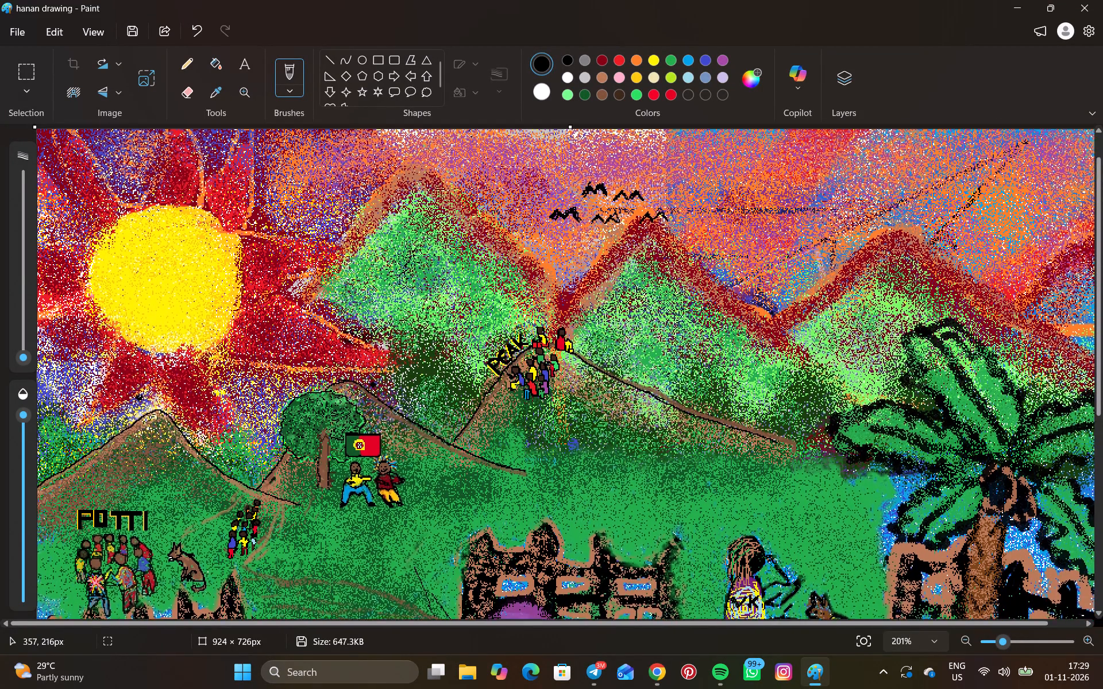
pyautogui.scroll(1, 444, 372)
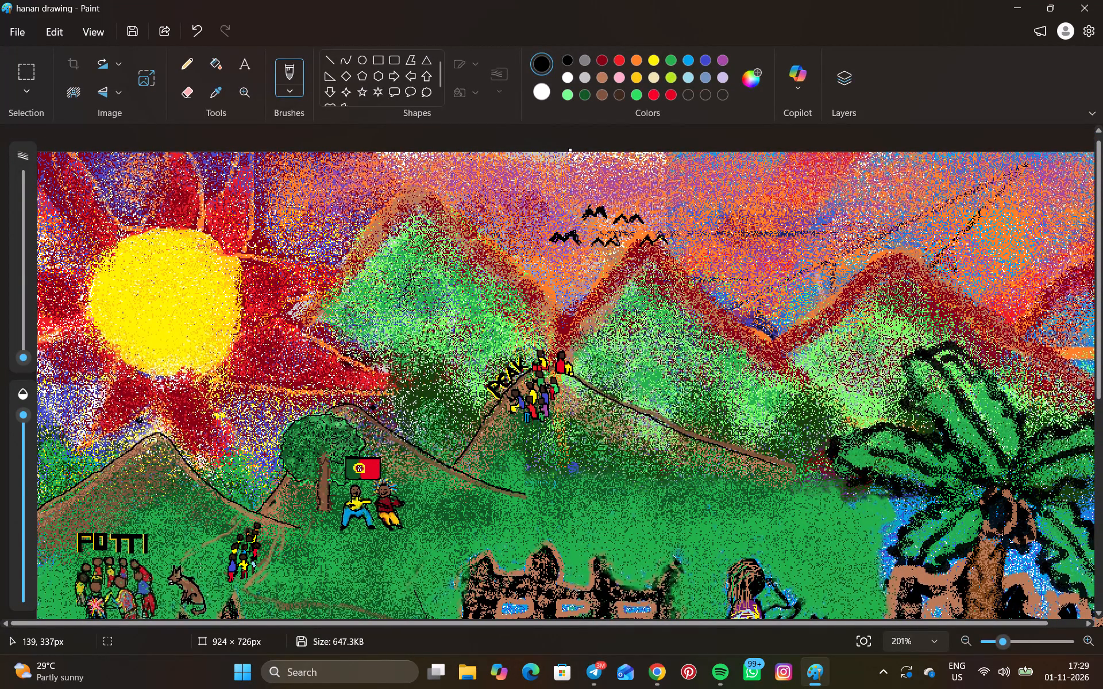
pyautogui.keyDown('ctrl'); pyautogui.scroll(3, 200, 568); pyautogui.keyUp('ctrl')
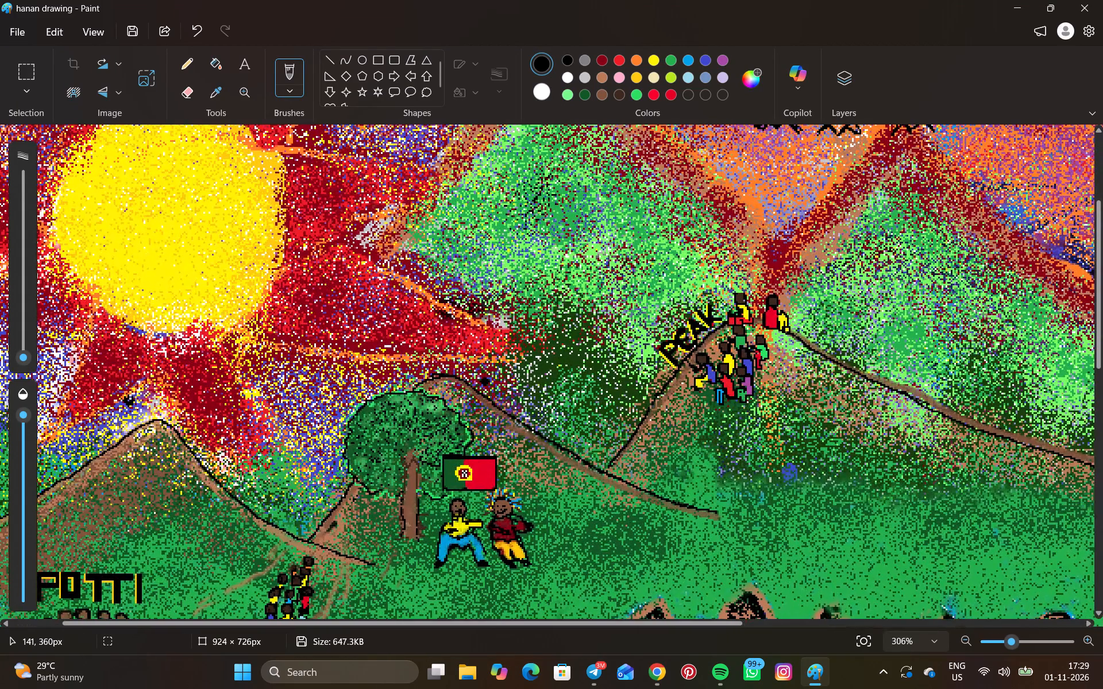
pyautogui.keyDown('ctrl'); pyautogui.scroll(2, 200, 568); pyautogui.keyUp('ctrl')
pyautogui.scroll(1, 200, 568)
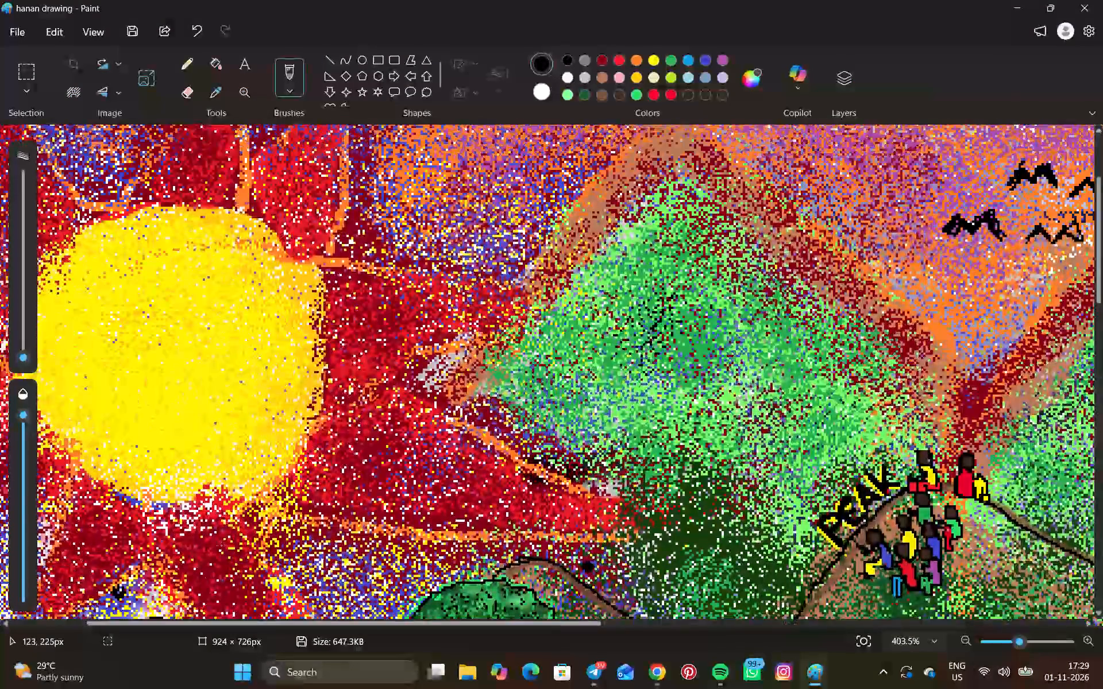
pyautogui.scroll(1, 221, 545)
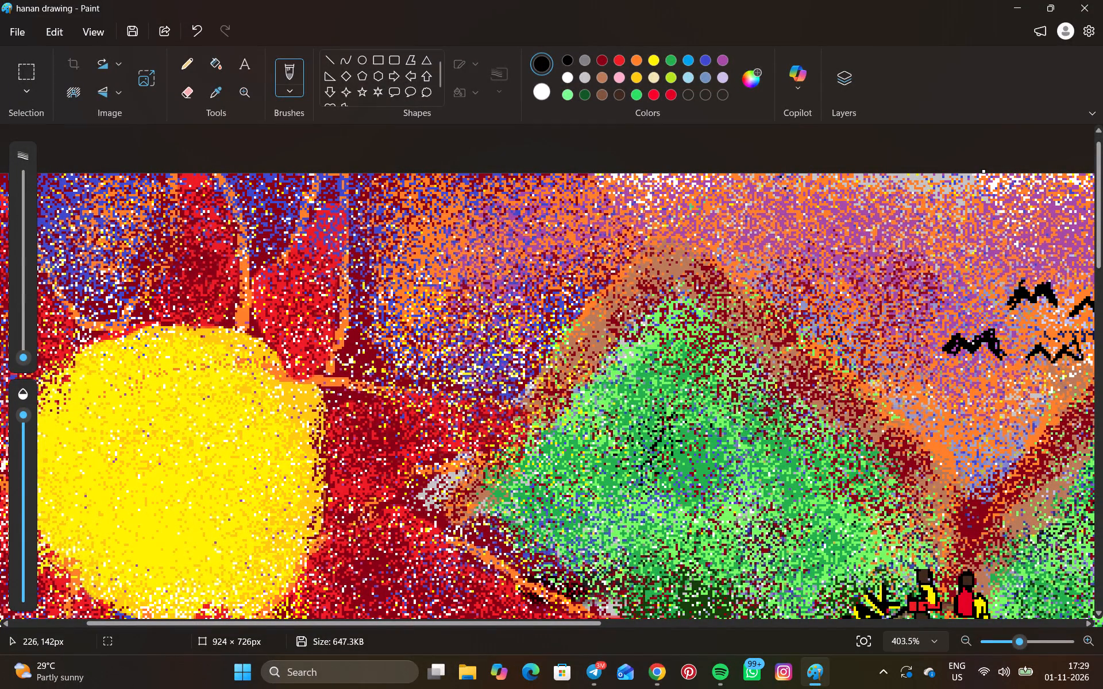
pyautogui.moveTo(437, 506); pyautogui.dragTo(453, 491)
pyautogui.moveTo(470, 469); pyautogui.dragTo(454, 488)
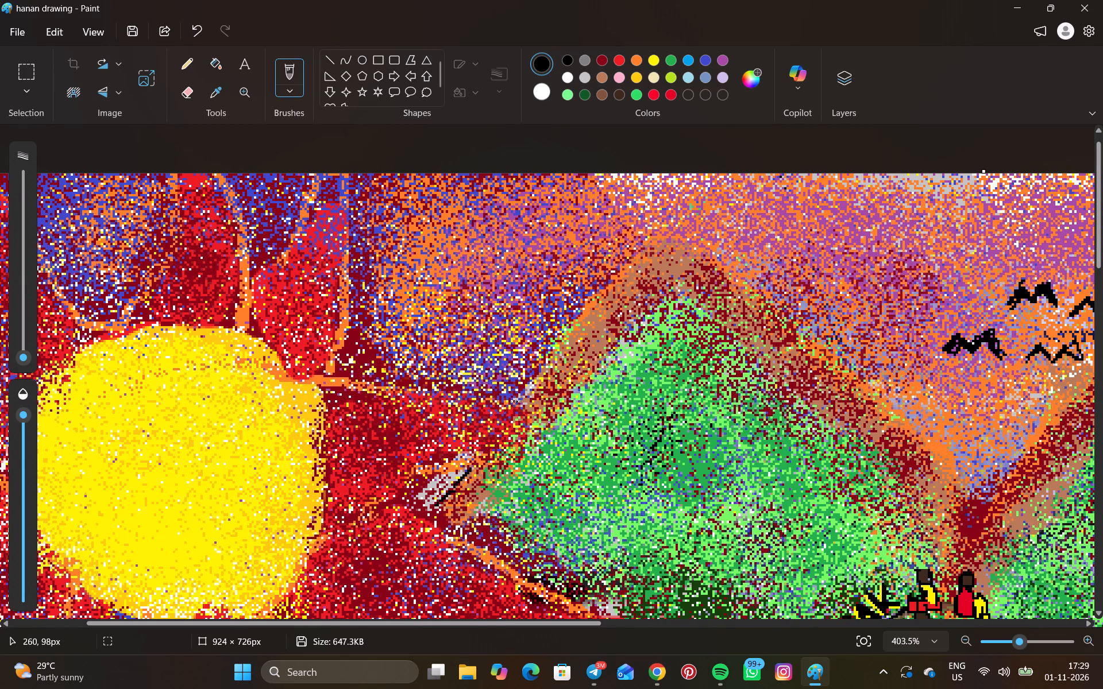
# Outline the tall green mountain in black, up its brown sunward slope, over the rounded summit and onto the start of the far slope.
pyautogui.moveTo(515, 401); pyautogui.dragTo(571, 330)
pyautogui.moveTo(571, 330); pyautogui.dragTo(627, 263)
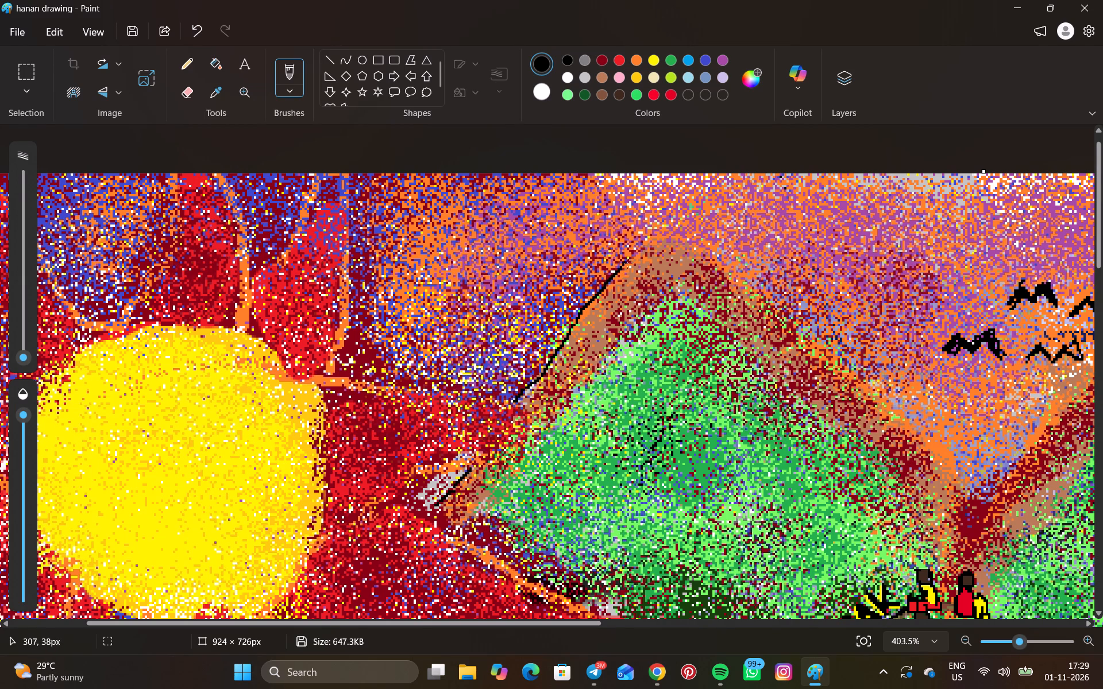
pyautogui.moveTo(627, 263); pyautogui.dragTo(627, 263)
pyautogui.moveTo(626, 262); pyautogui.dragTo(639, 246)
pyautogui.moveTo(639, 246); pyautogui.dragTo(727, 274)
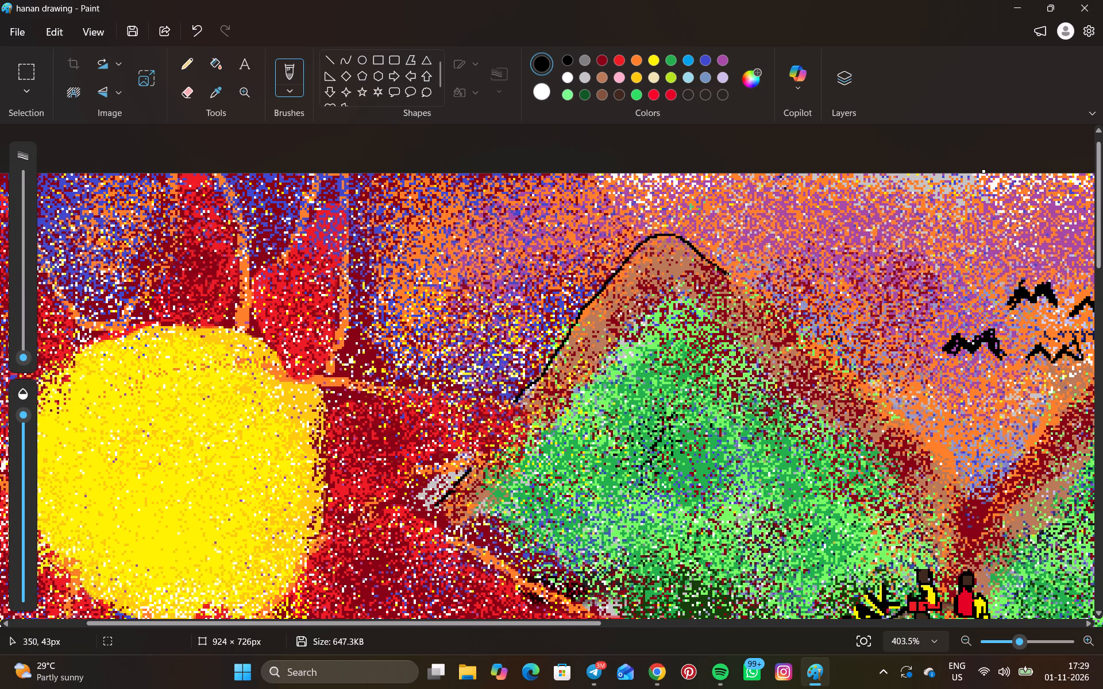
pyautogui.moveTo(727, 274); pyautogui.dragTo(759, 301)
pyautogui.moveTo(759, 301); pyautogui.dragTo(760, 303)
# Continue the black outline down the tall mountain's far slope to the valley where it meets the mountain under the birds.
pyautogui.hscroll(-1, 916, 408)
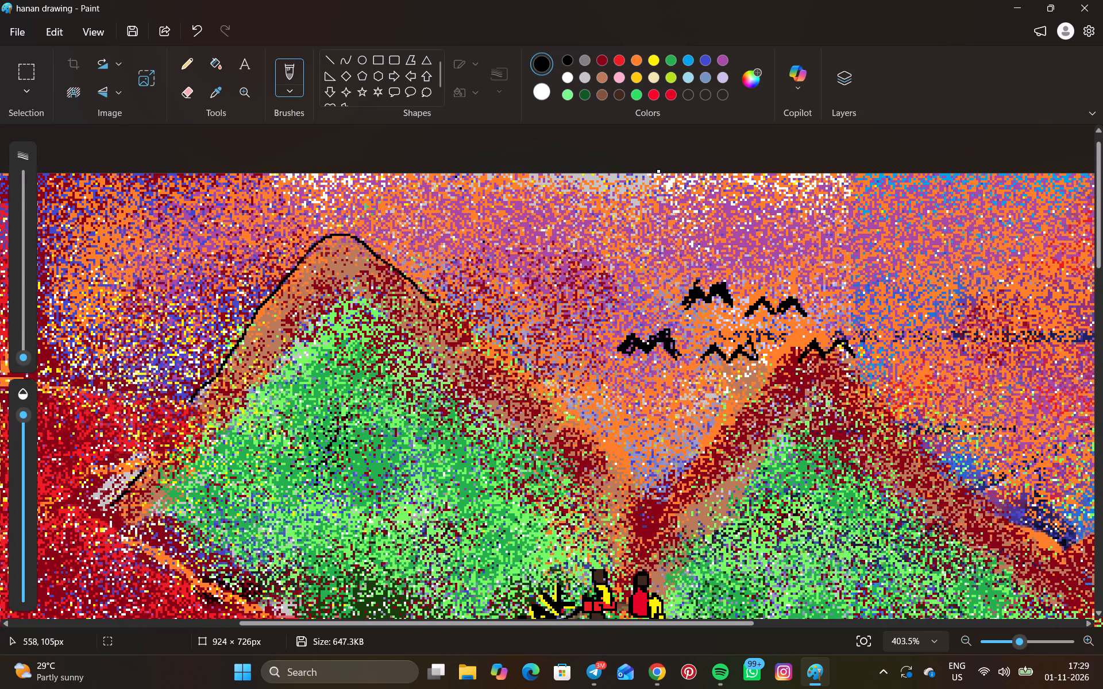
pyautogui.hscroll(-1, 829, 451)
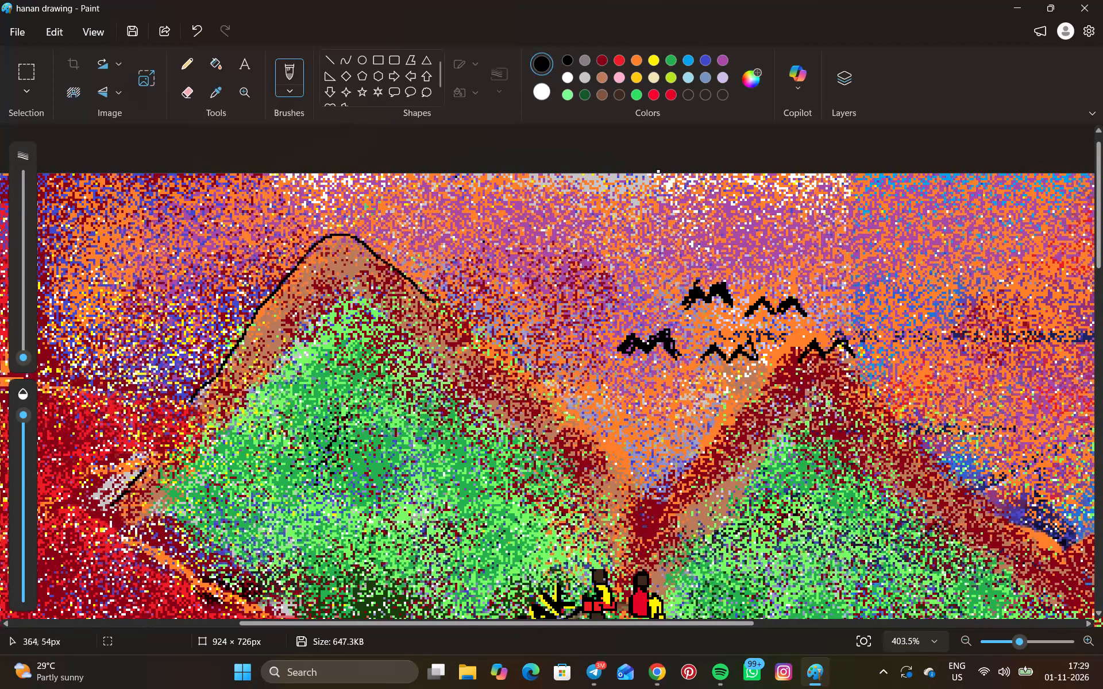
pyautogui.moveTo(432, 300); pyautogui.dragTo(458, 324)
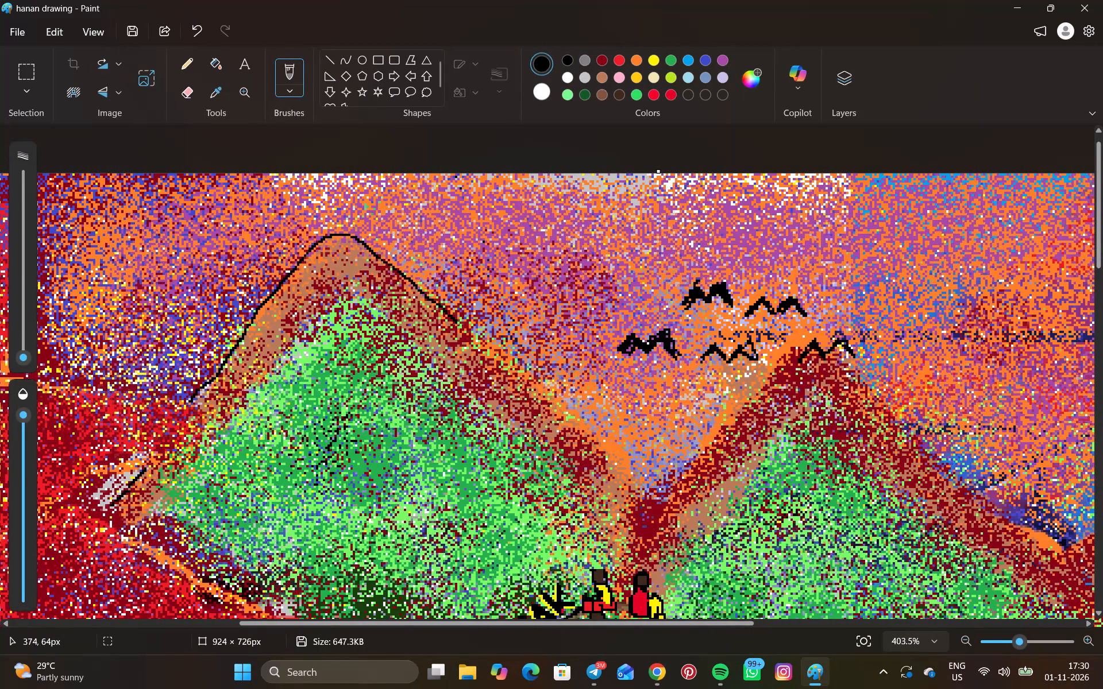
pyautogui.moveTo(458, 324); pyautogui.dragTo(518, 380)
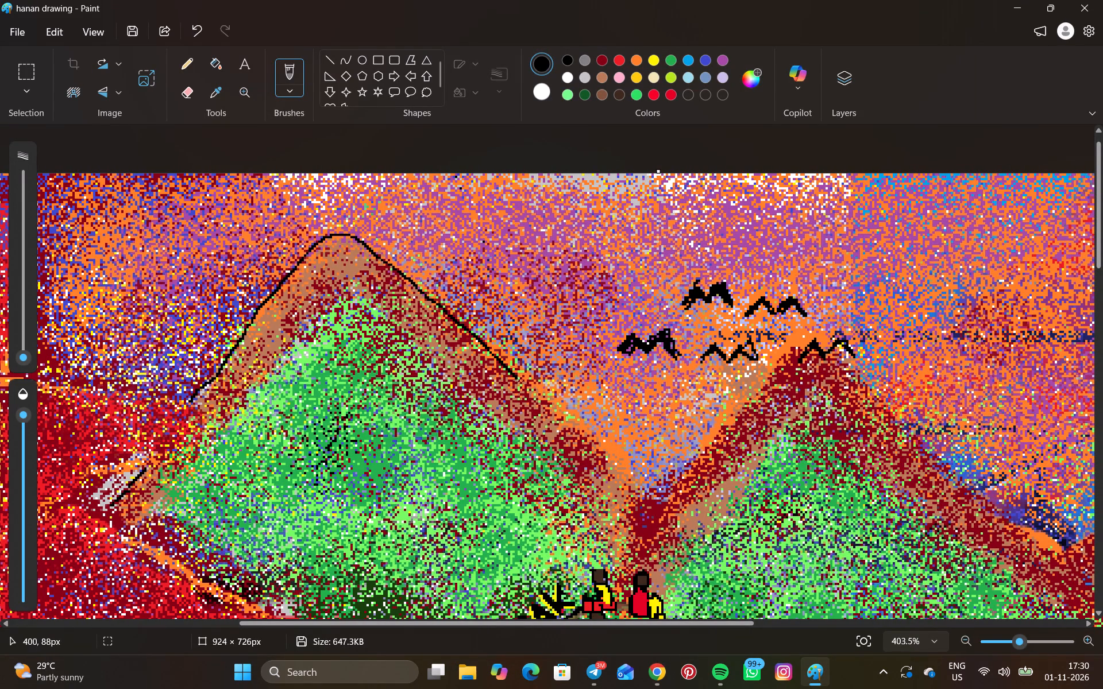
pyautogui.moveTo(518, 380); pyautogui.dragTo(583, 442)
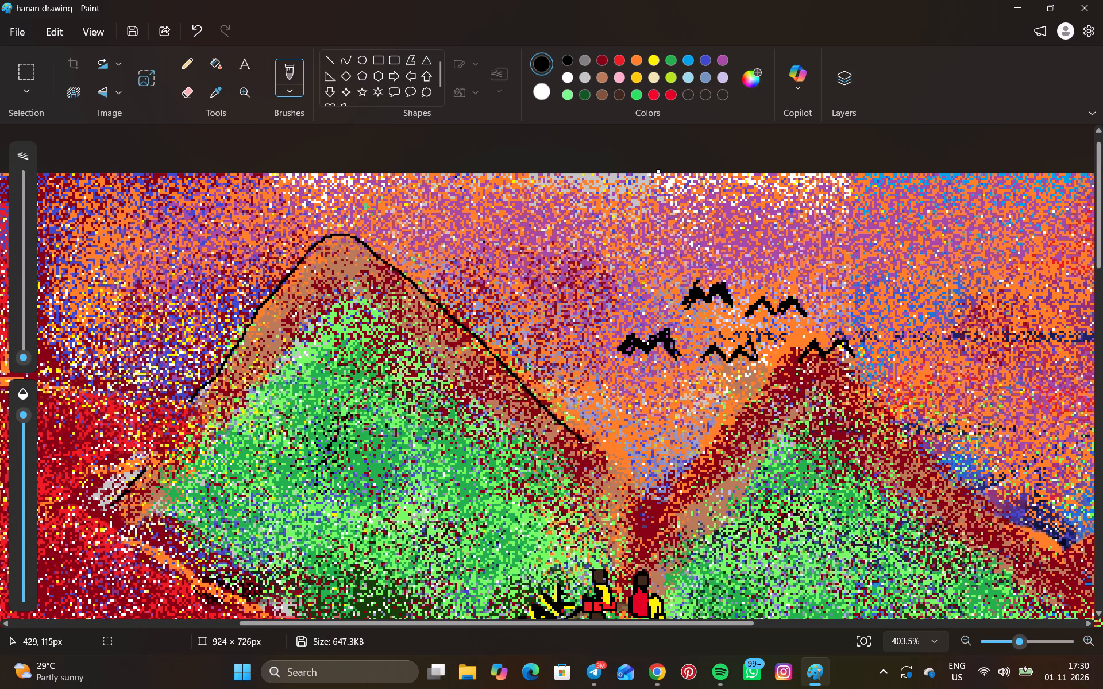
pyautogui.moveTo(583, 442); pyautogui.dragTo(654, 506)
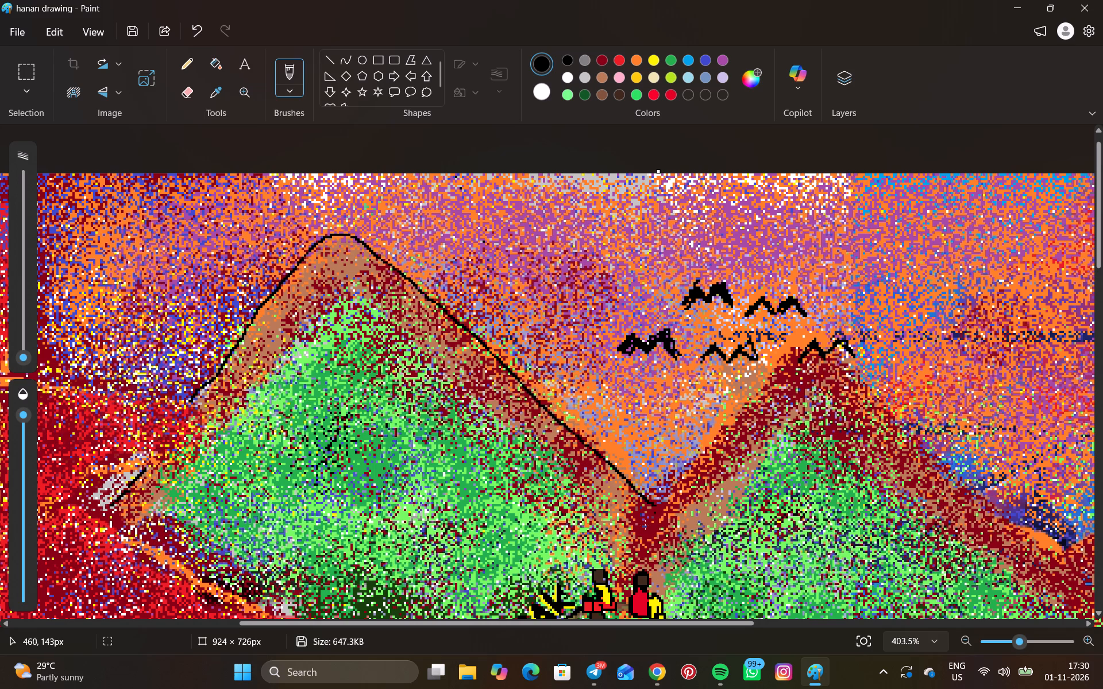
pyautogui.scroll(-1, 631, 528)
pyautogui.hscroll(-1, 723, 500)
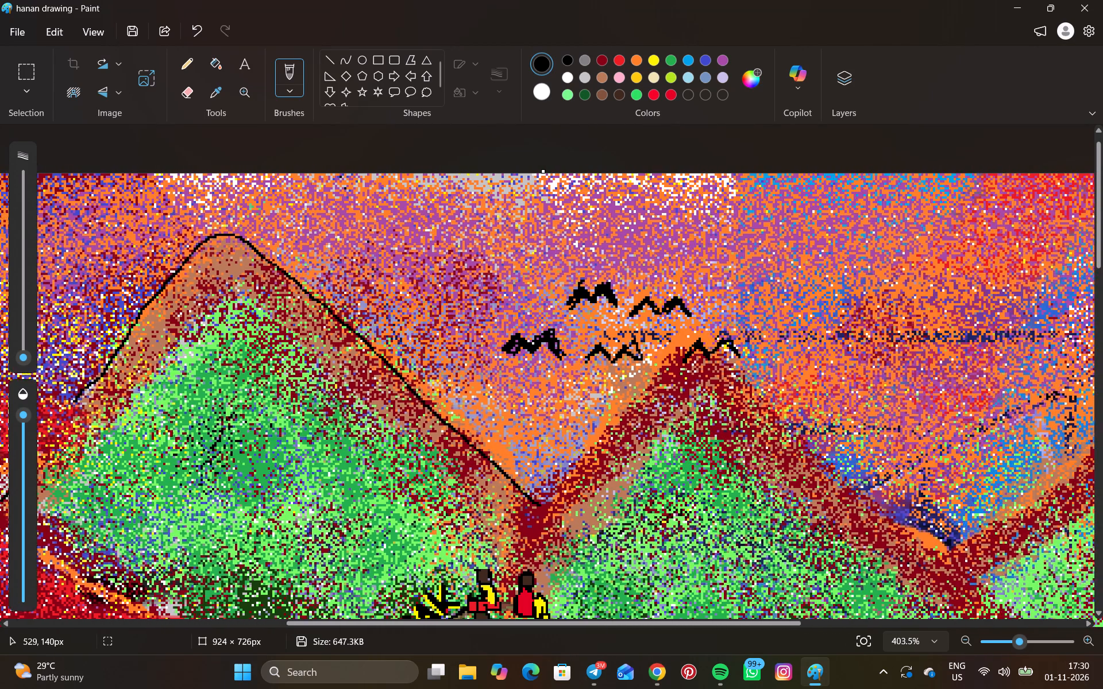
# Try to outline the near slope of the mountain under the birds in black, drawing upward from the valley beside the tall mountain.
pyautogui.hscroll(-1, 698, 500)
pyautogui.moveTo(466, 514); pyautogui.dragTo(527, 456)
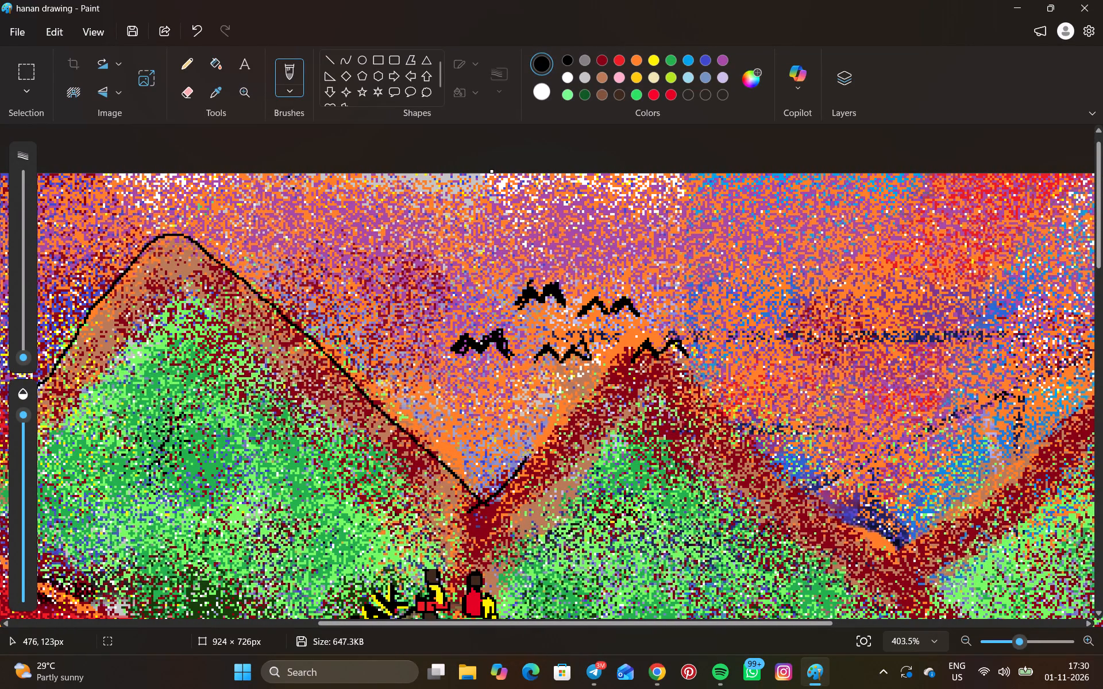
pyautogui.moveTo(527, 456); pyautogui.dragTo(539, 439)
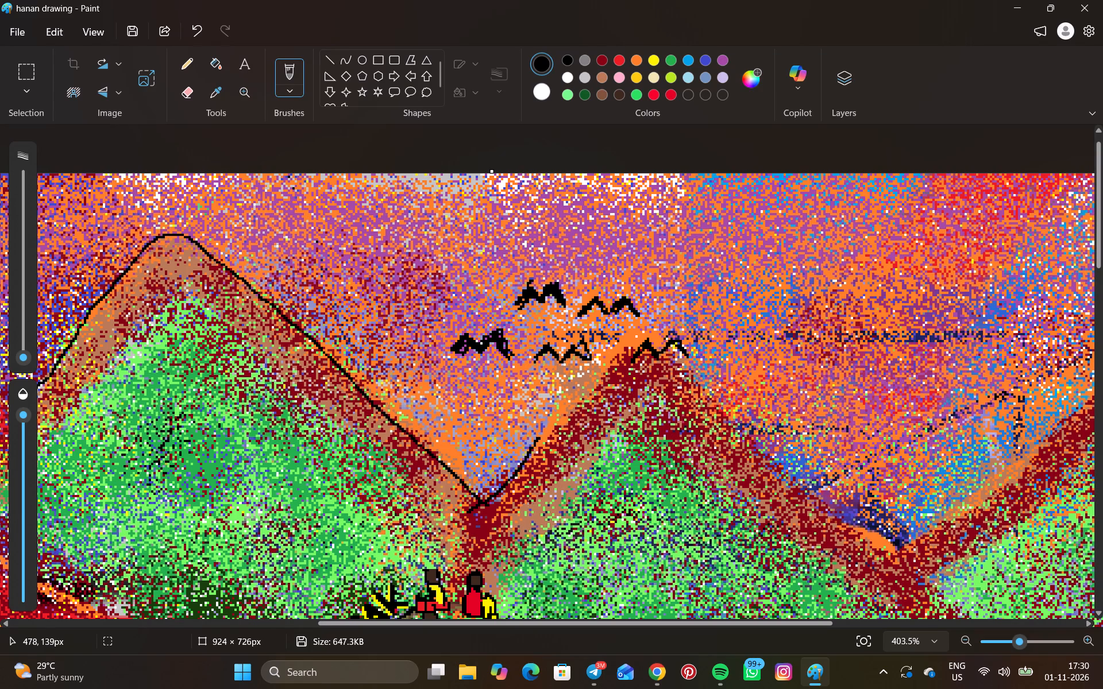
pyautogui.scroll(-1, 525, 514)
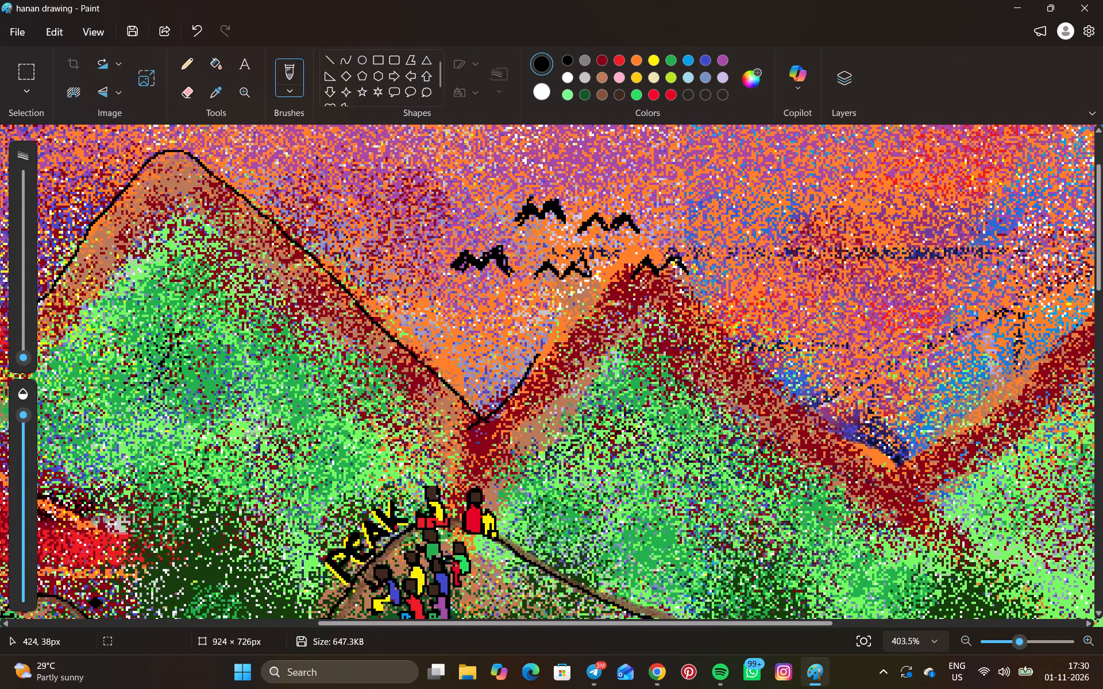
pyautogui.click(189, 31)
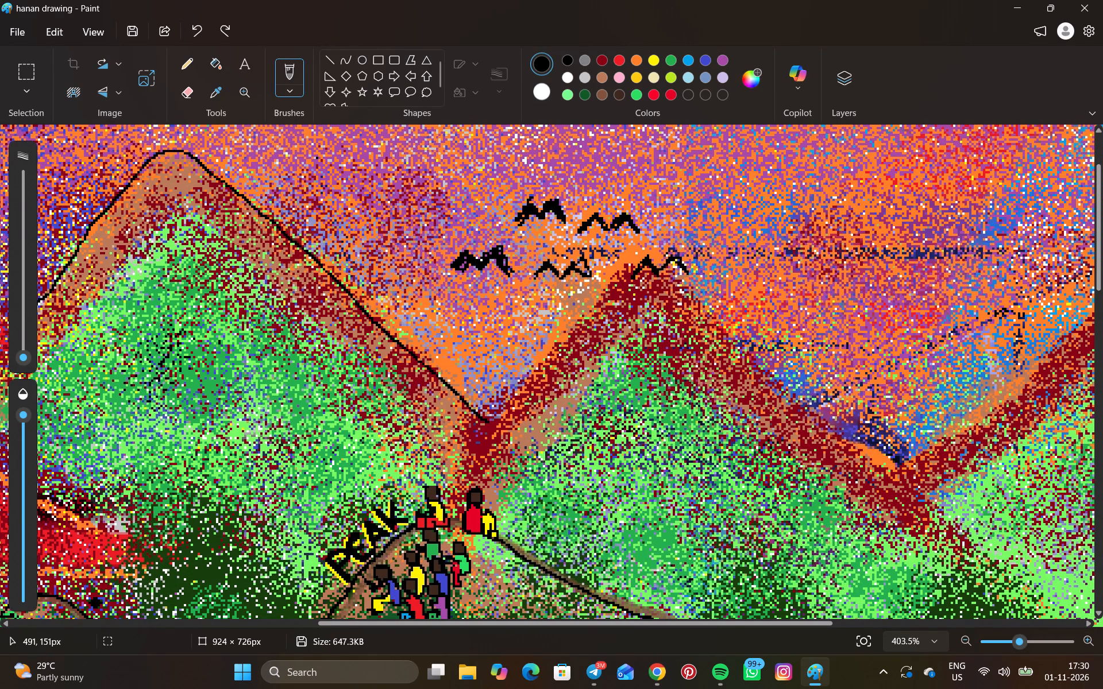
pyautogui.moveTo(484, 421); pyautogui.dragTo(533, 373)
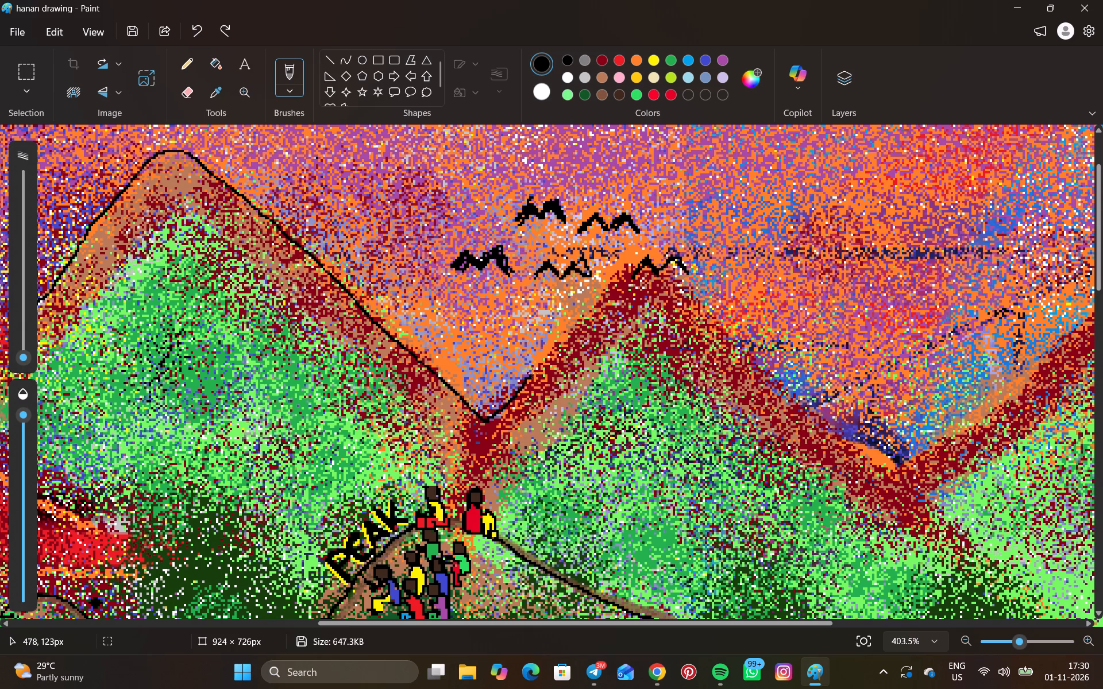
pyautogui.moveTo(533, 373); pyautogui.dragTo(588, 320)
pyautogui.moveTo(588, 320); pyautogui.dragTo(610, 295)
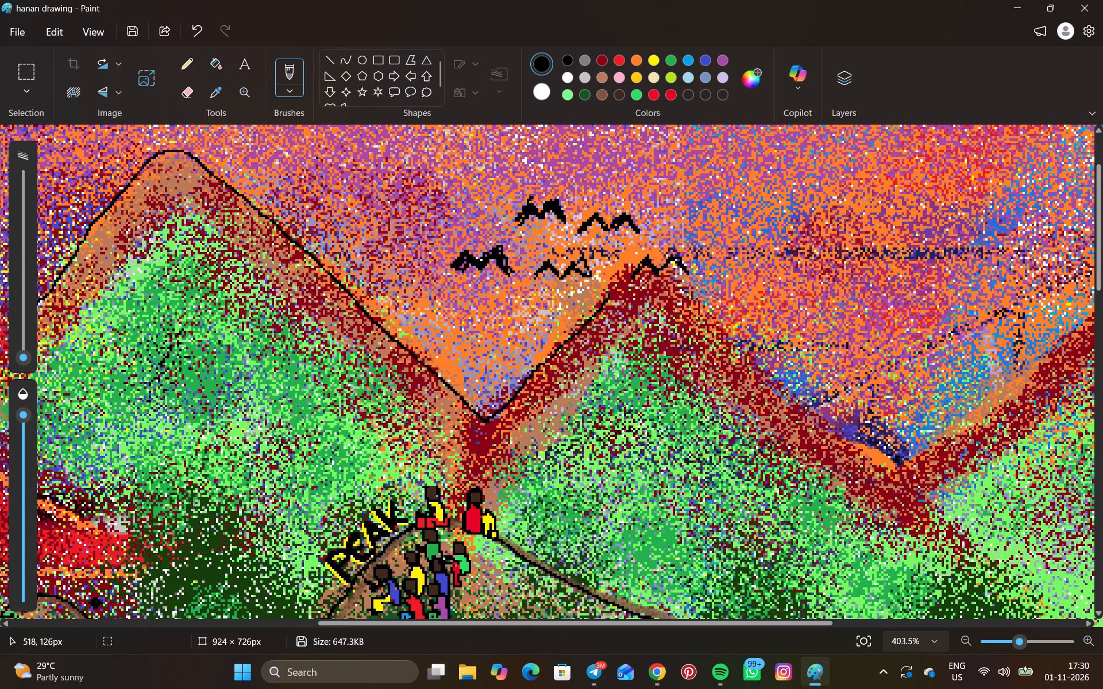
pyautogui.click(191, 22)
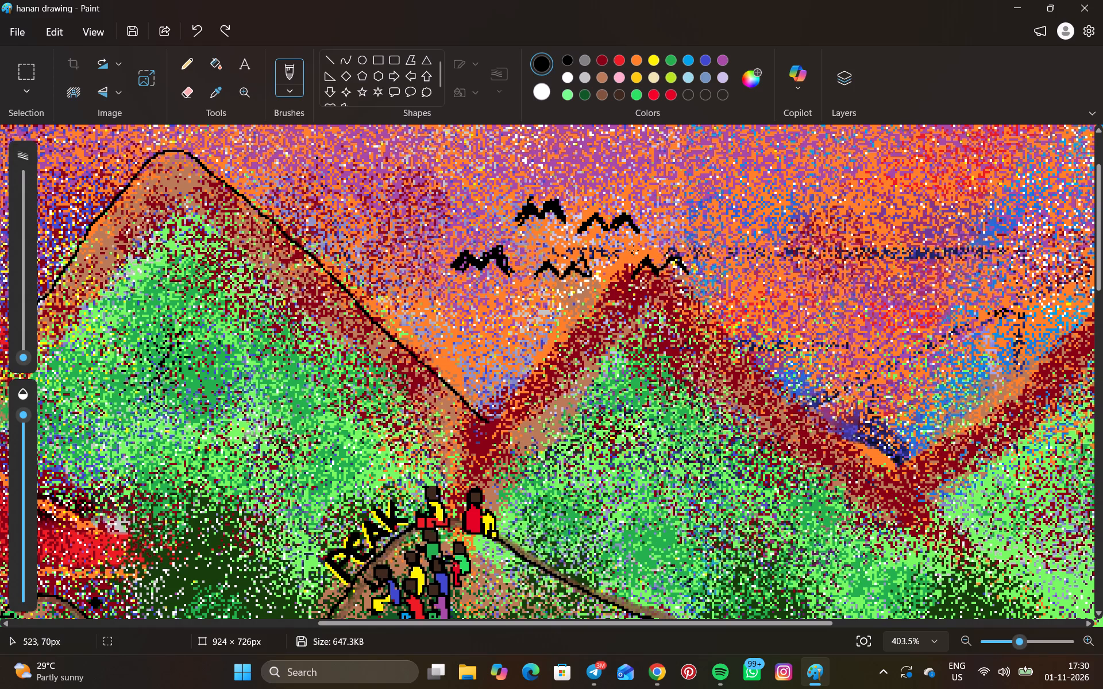
# Outline the near slope of the mountain under the birds in black, from its summit down to just past the valley with the tall mountain.
pyautogui.moveTo(633, 247); pyautogui.dragTo(612, 273)
pyautogui.moveTo(612, 273); pyautogui.dragTo(560, 336)
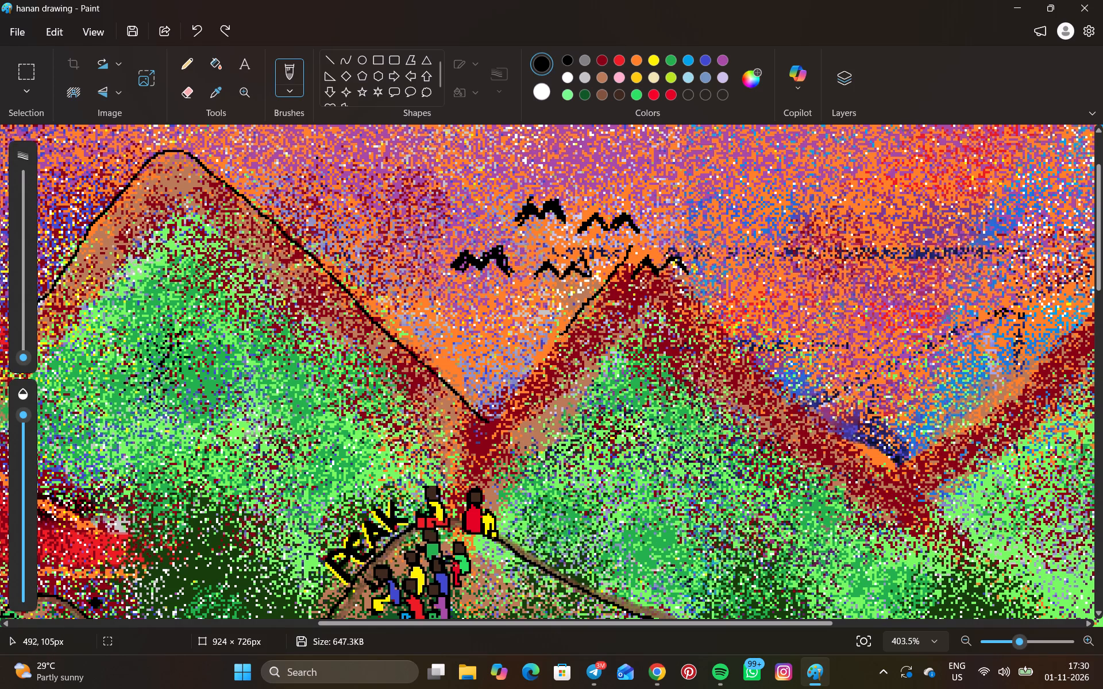
pyautogui.moveTo(560, 336); pyautogui.dragTo(489, 412)
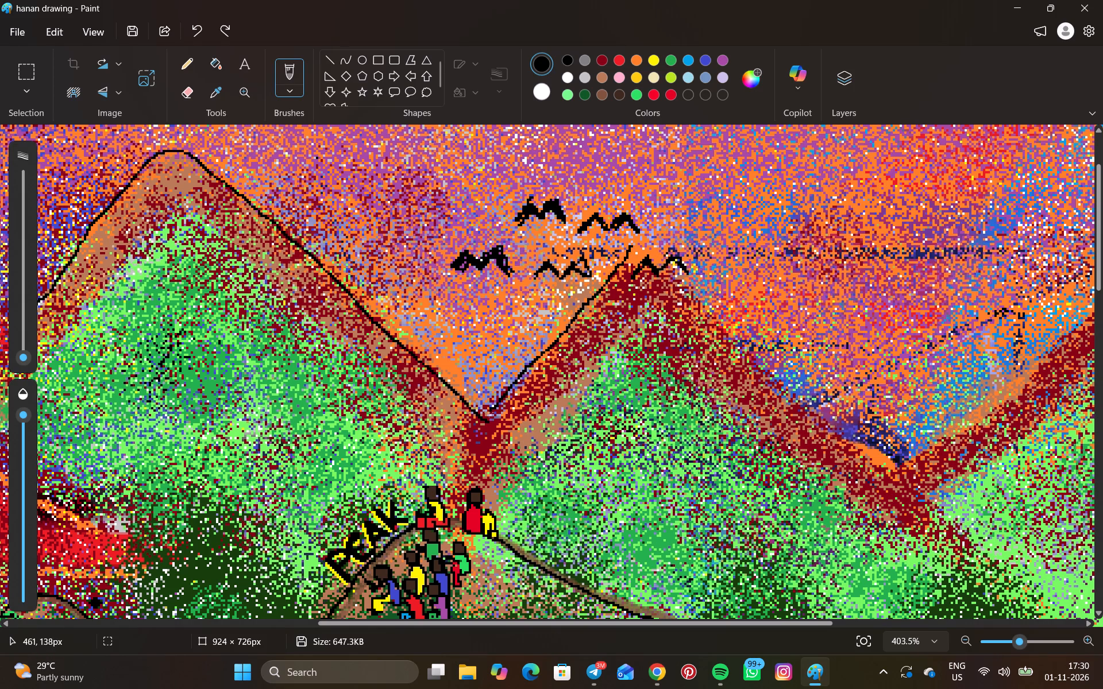
pyautogui.moveTo(489, 412); pyautogui.dragTo(449, 448)
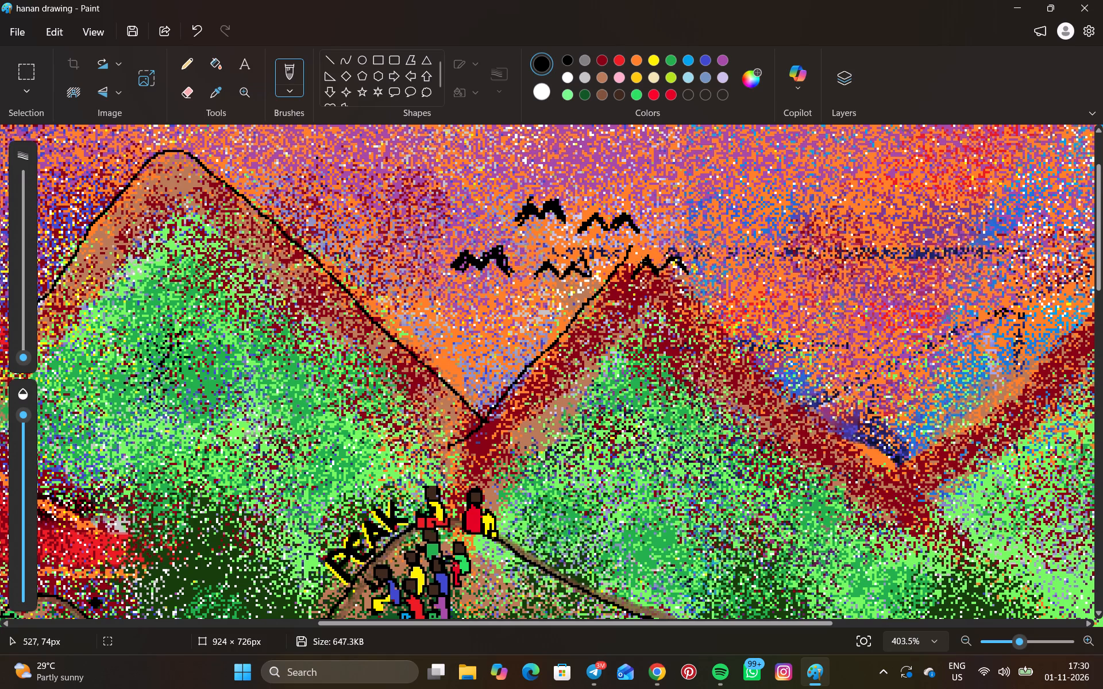
# Continue the black outline over that mountain's summit and down its far slope, past the next valley into the green foothill.
pyautogui.moveTo(631, 249); pyautogui.dragTo(639, 243)
pyautogui.moveTo(639, 243); pyautogui.dragTo(705, 319)
pyautogui.moveTo(705, 319); pyautogui.dragTo(773, 389)
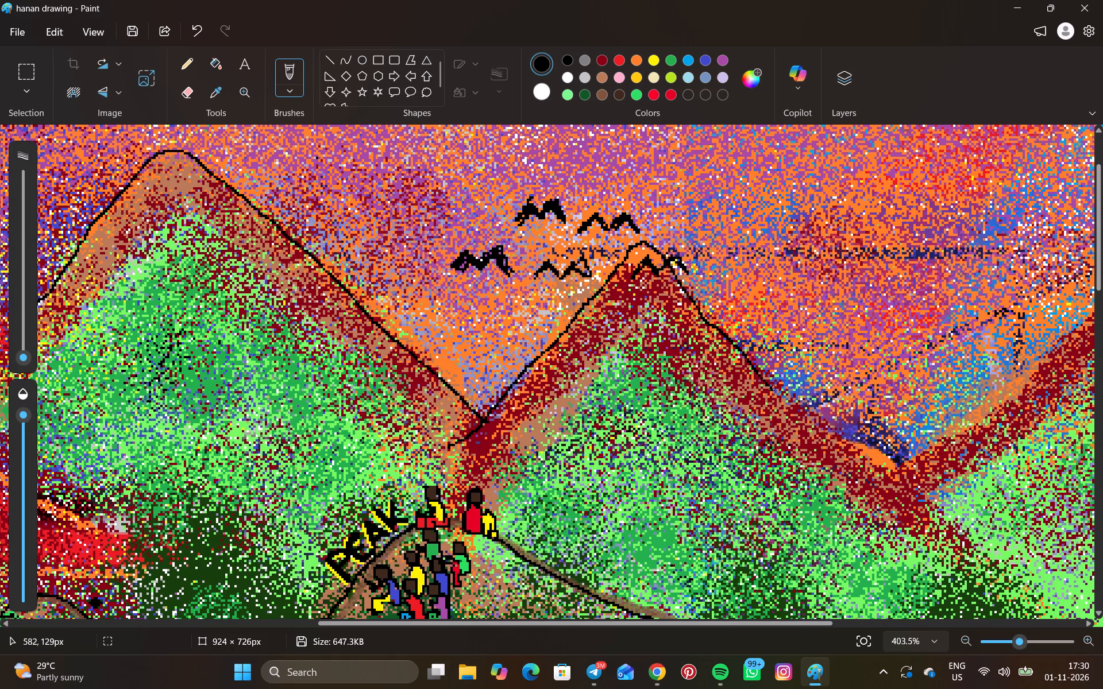
pyautogui.moveTo(773, 389); pyautogui.dragTo(847, 450)
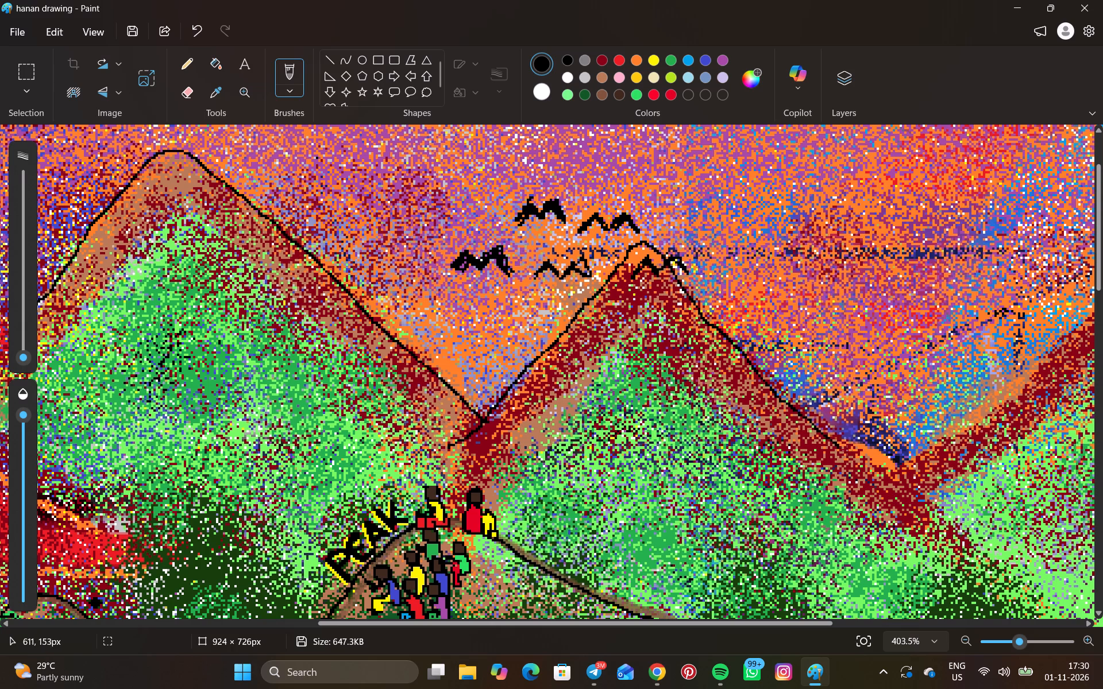
pyautogui.moveTo(847, 450); pyautogui.dragTo(1013, 562)
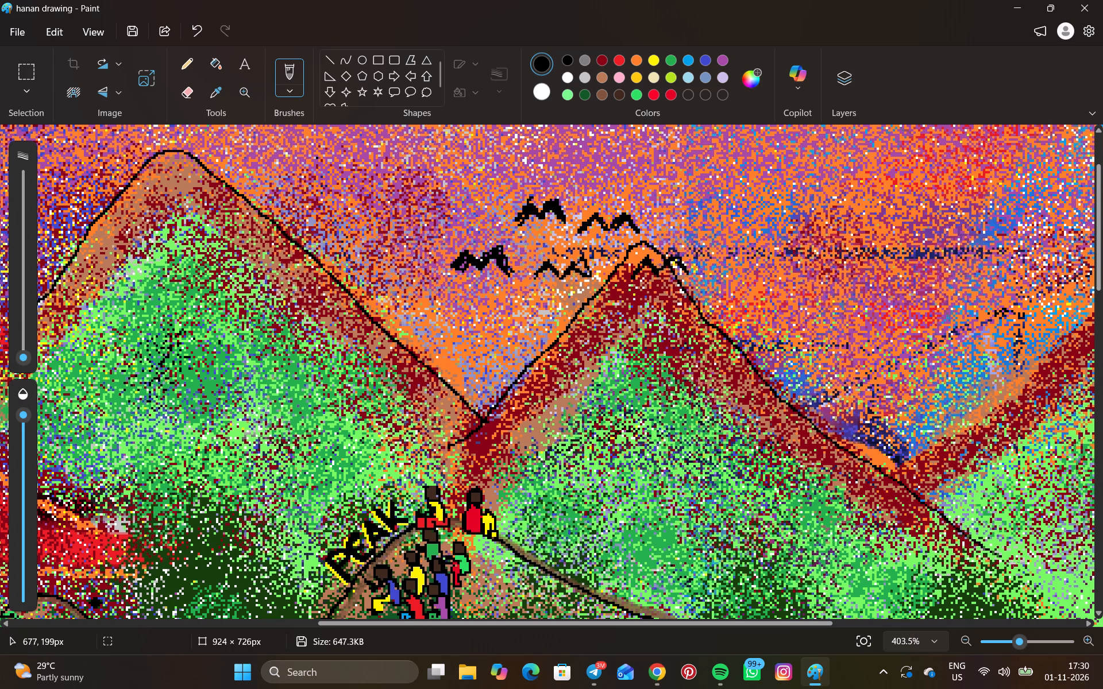
pyautogui.moveTo(1013, 562); pyautogui.dragTo(1015, 562)
# Outline the mountain behind the palm tree in black, from the valley over its rounded summit and down to the canvas edge.
pyautogui.hscroll(-1, 1011, 539)
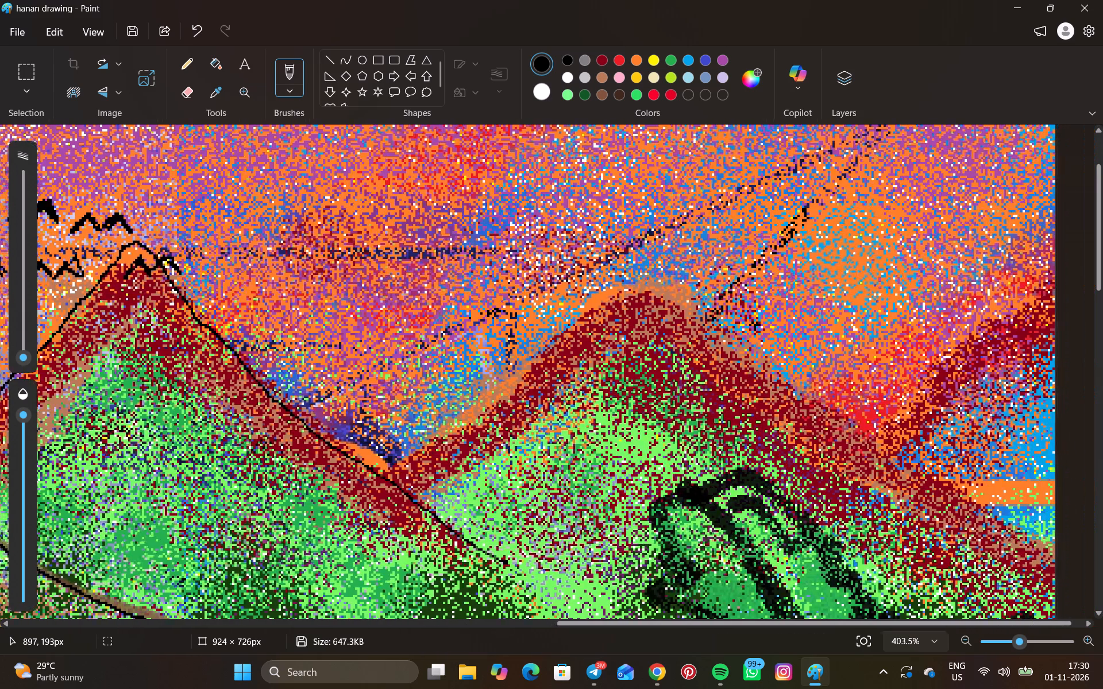
pyautogui.hscroll(-1, 1012, 539)
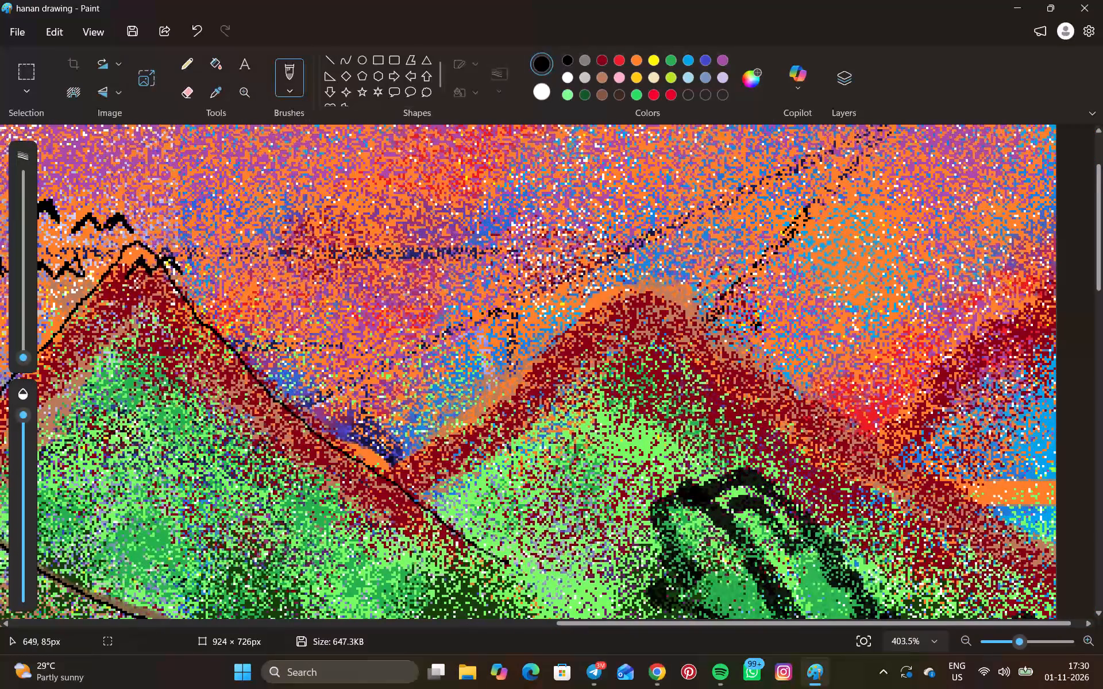
pyautogui.moveTo(384, 475); pyautogui.dragTo(396, 467)
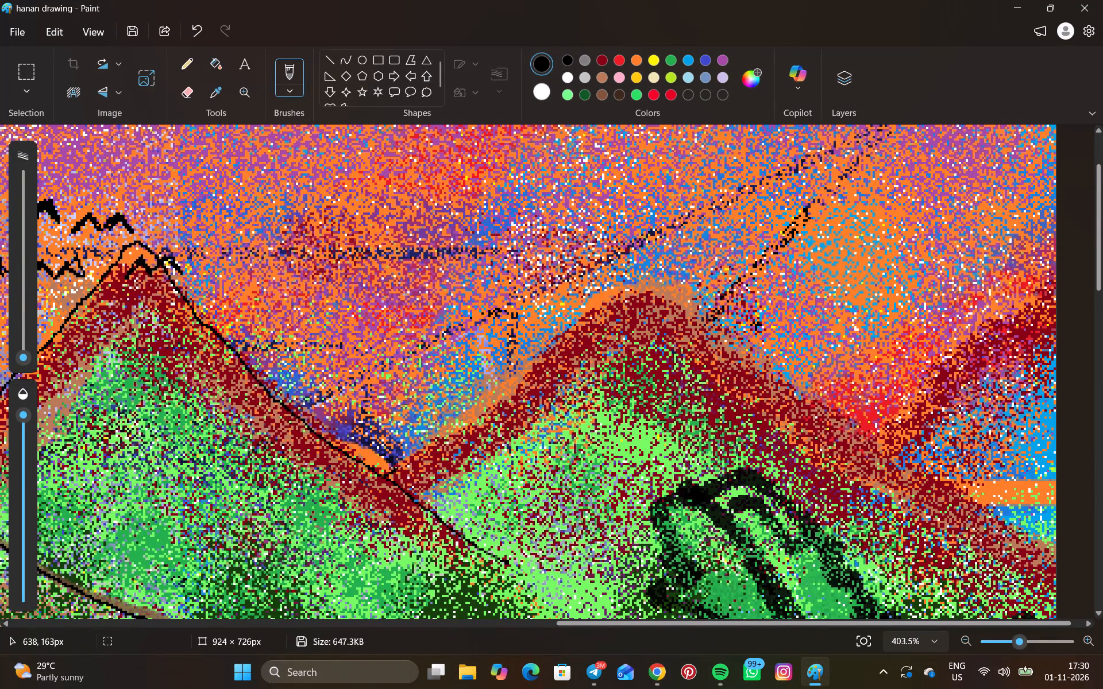
pyautogui.moveTo(396, 467); pyautogui.dragTo(497, 401)
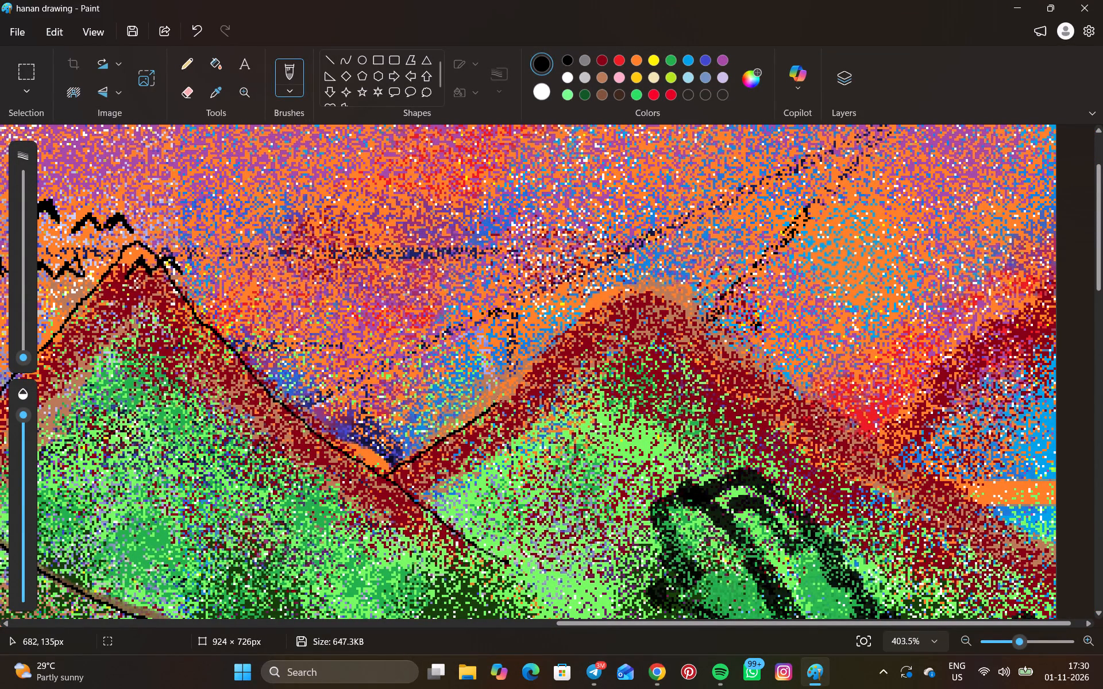
pyautogui.moveTo(497, 401); pyautogui.dragTo(551, 350)
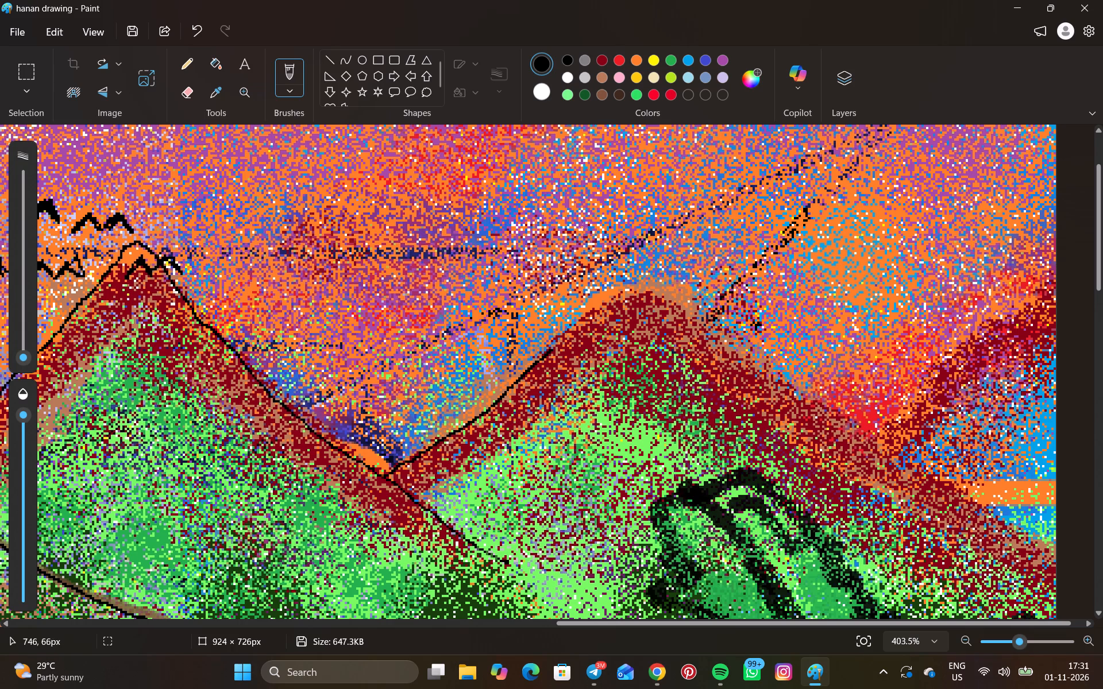
pyautogui.moveTo(546, 354); pyautogui.dragTo(550, 346)
pyautogui.moveTo(550, 346); pyautogui.dragTo(619, 296)
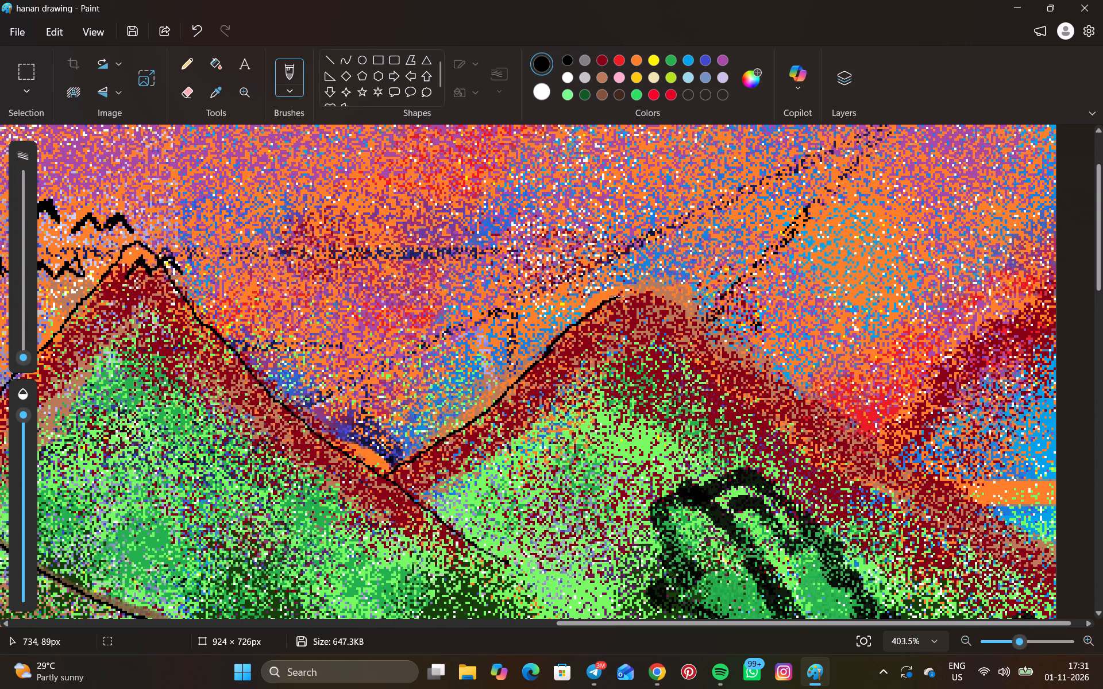
pyautogui.moveTo(619, 296); pyautogui.dragTo(676, 303)
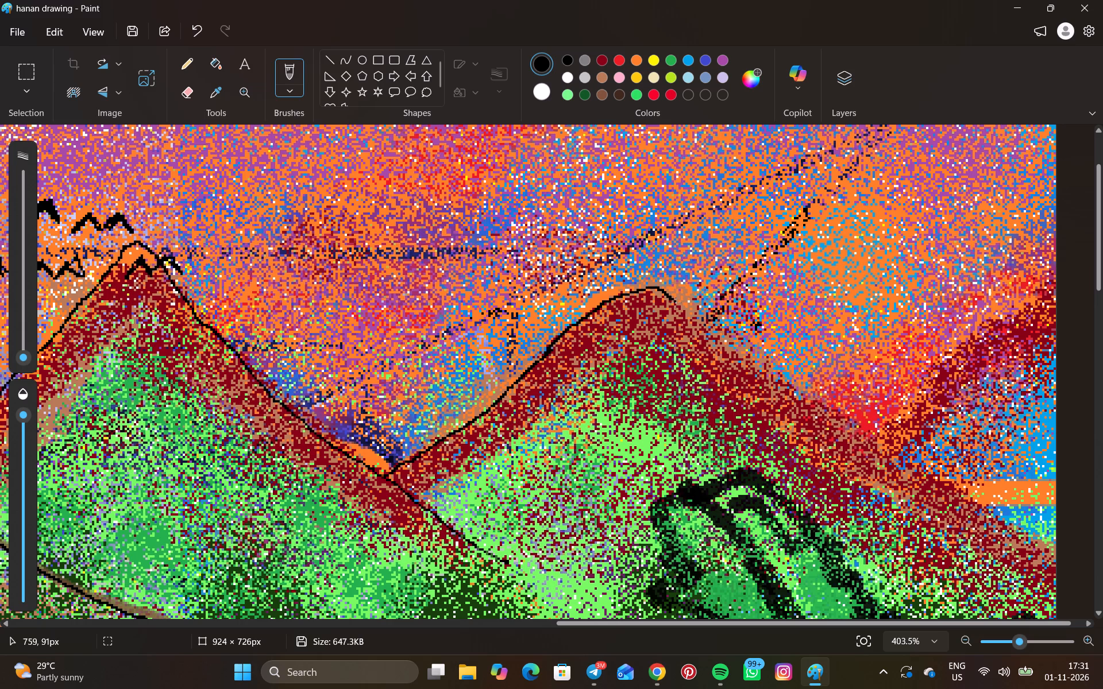
pyautogui.moveTo(676, 303); pyautogui.dragTo(736, 354)
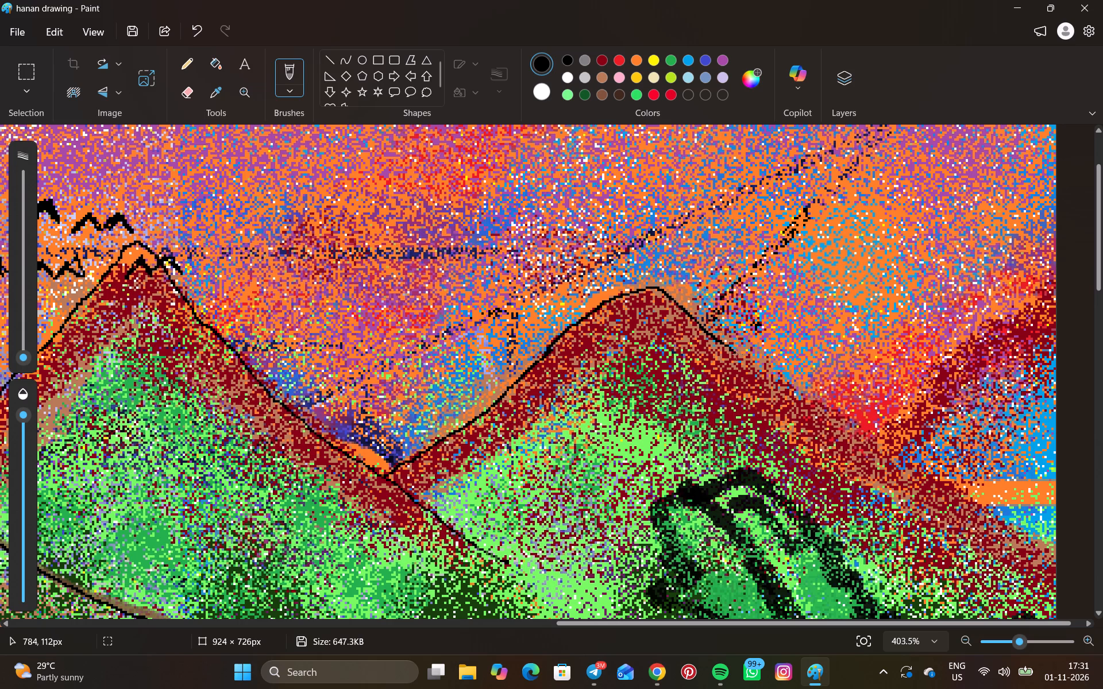
pyautogui.moveTo(736, 354); pyautogui.dragTo(851, 431)
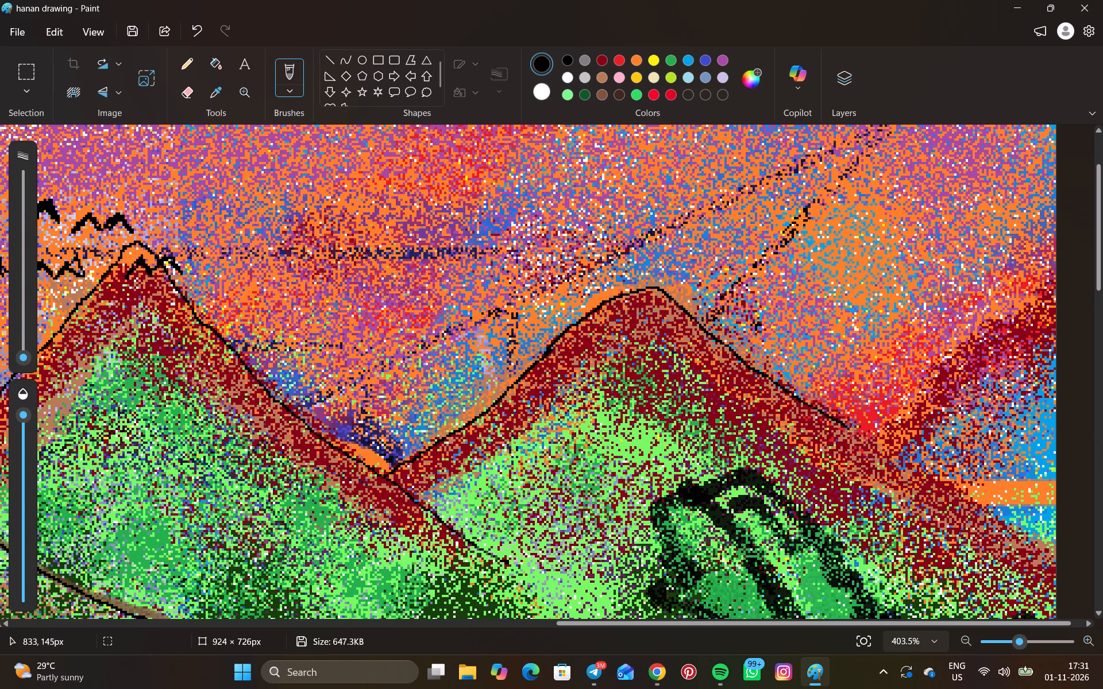
pyautogui.moveTo(851, 431); pyautogui.dragTo(994, 525)
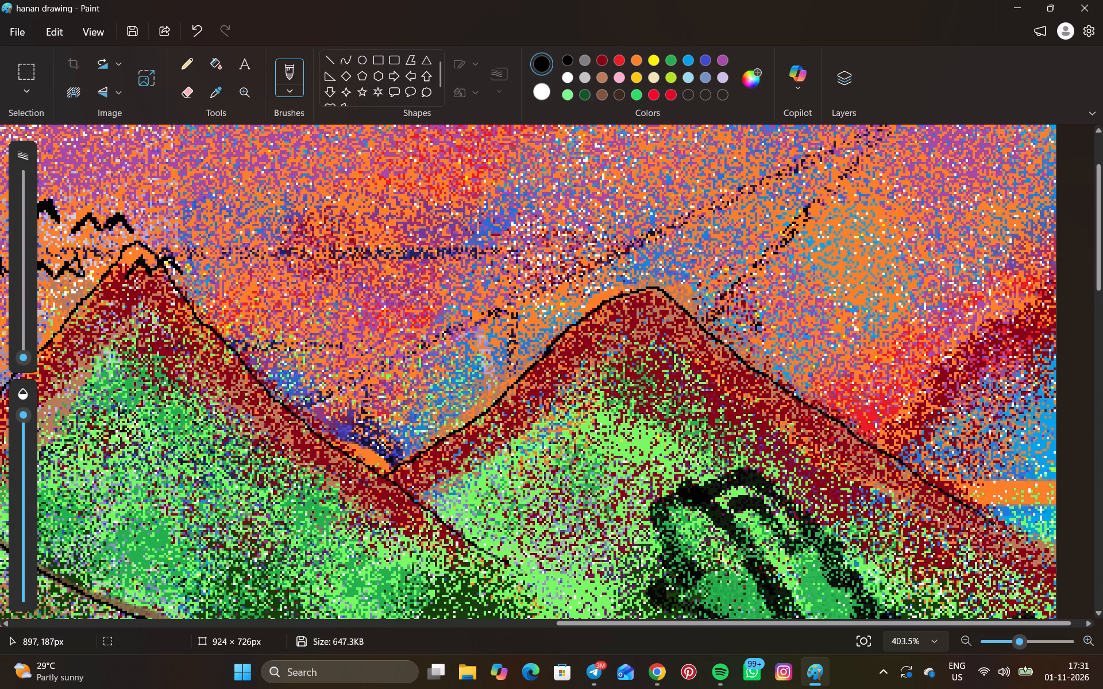
pyautogui.moveTo(994, 525); pyautogui.dragTo(1102, 586)
# Outline the dark red mountain at the canvas edge in black, from the palm-side mountain's slope up to the edge.
pyautogui.hscroll(-1, 961, 473)
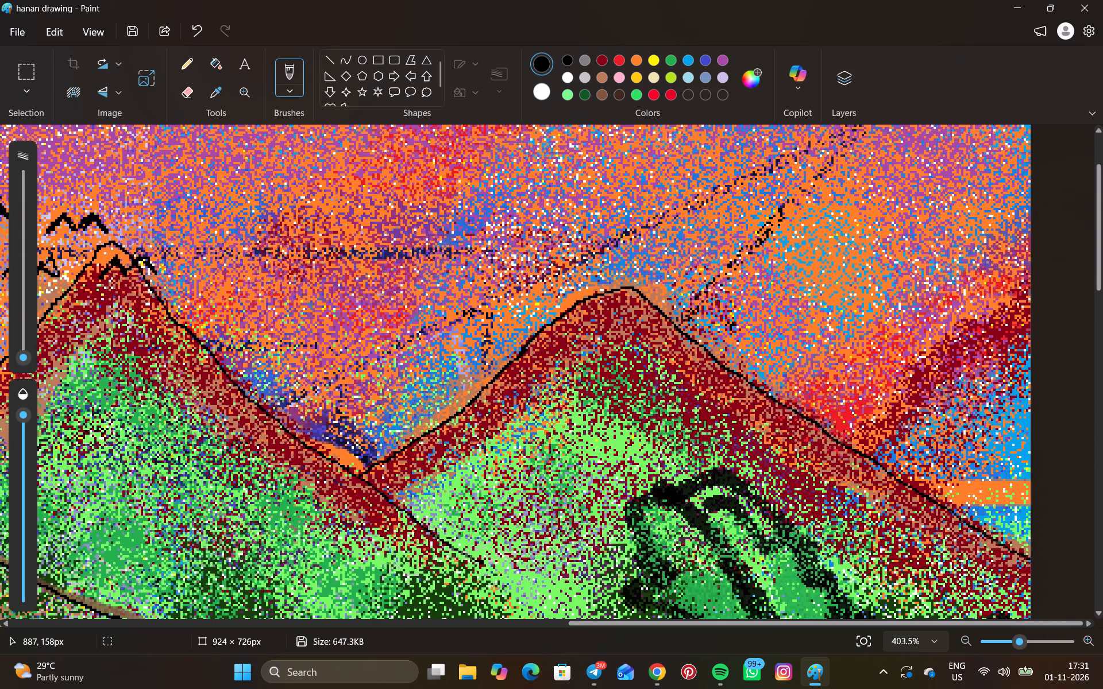
pyautogui.scroll(1, 724, 377)
pyautogui.scroll(-1, 726, 374)
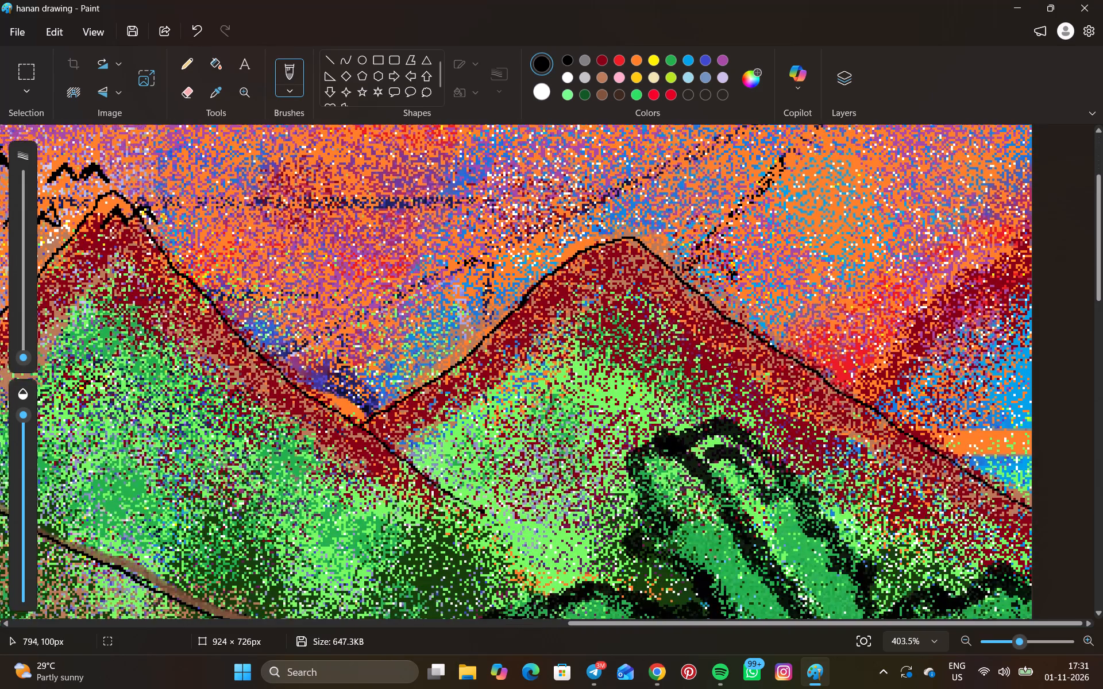
pyautogui.scroll(-1, 731, 367)
pyautogui.moveTo(843, 371); pyautogui.dragTo(860, 359)
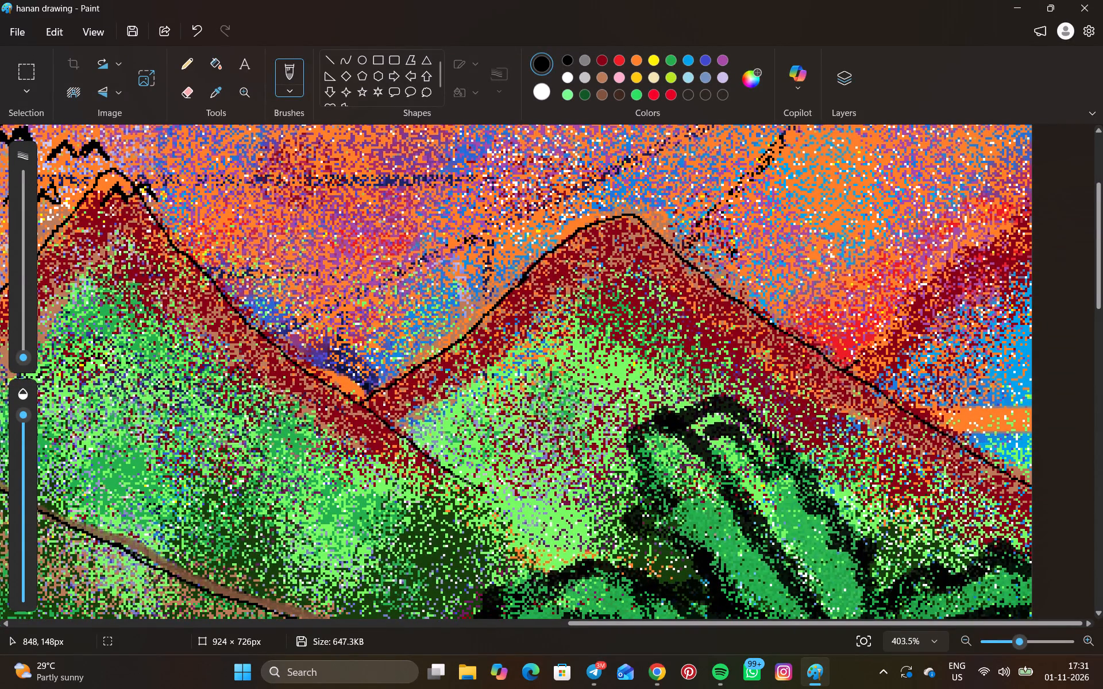
pyautogui.moveTo(860, 359); pyautogui.dragTo(947, 275)
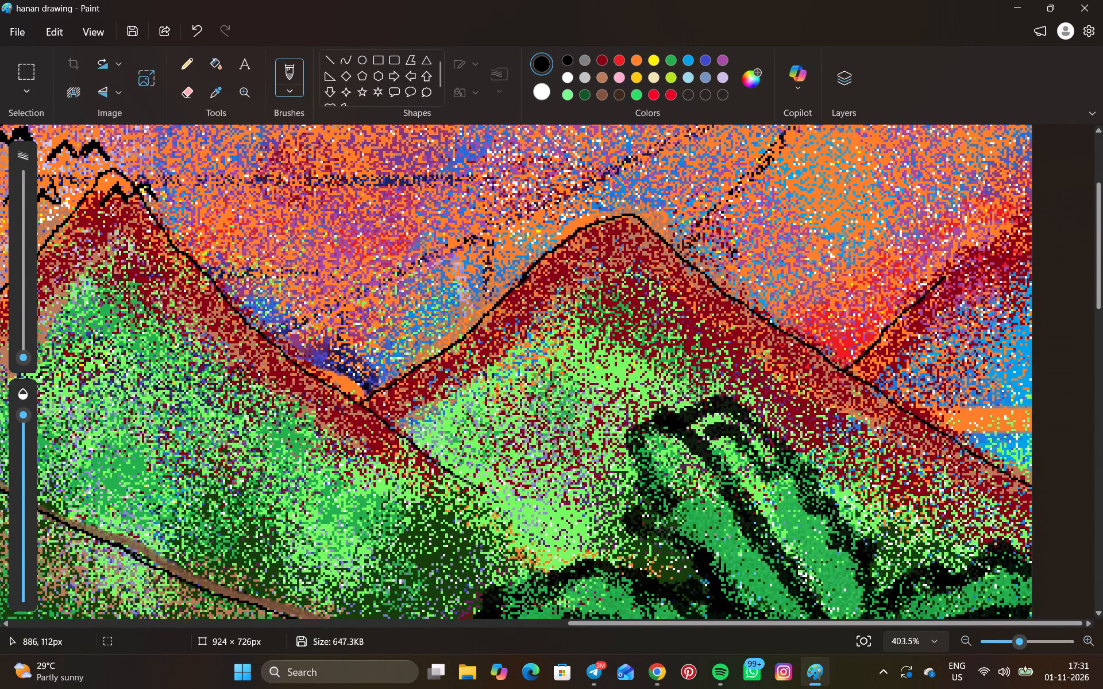
pyautogui.moveTo(947, 275); pyautogui.dragTo(1059, 202)
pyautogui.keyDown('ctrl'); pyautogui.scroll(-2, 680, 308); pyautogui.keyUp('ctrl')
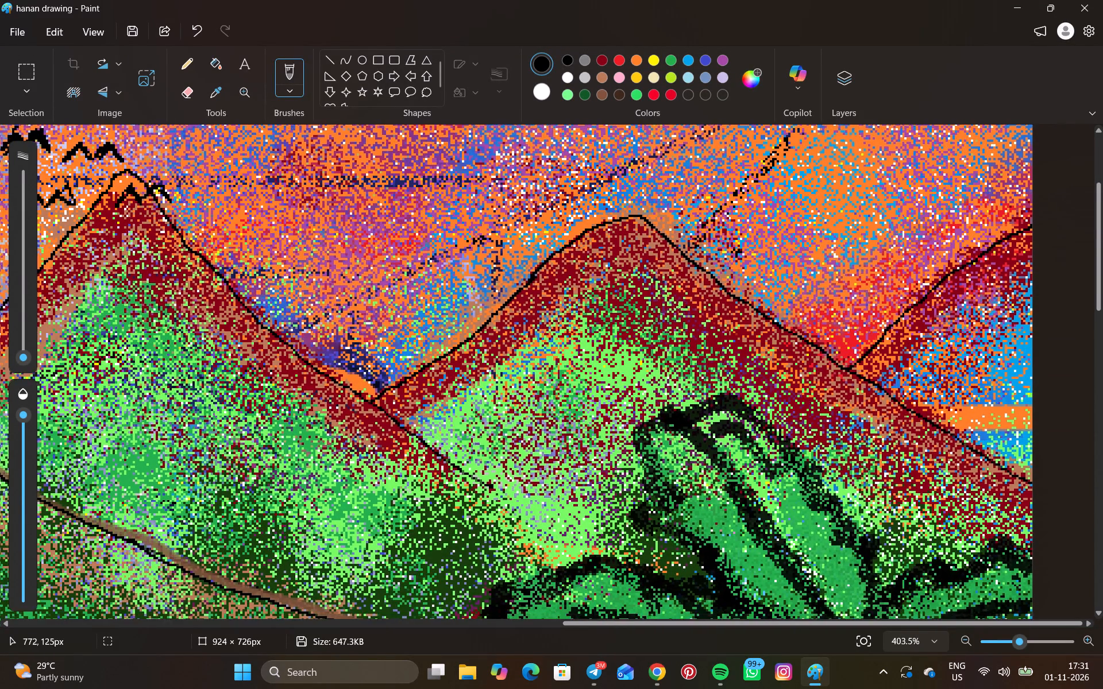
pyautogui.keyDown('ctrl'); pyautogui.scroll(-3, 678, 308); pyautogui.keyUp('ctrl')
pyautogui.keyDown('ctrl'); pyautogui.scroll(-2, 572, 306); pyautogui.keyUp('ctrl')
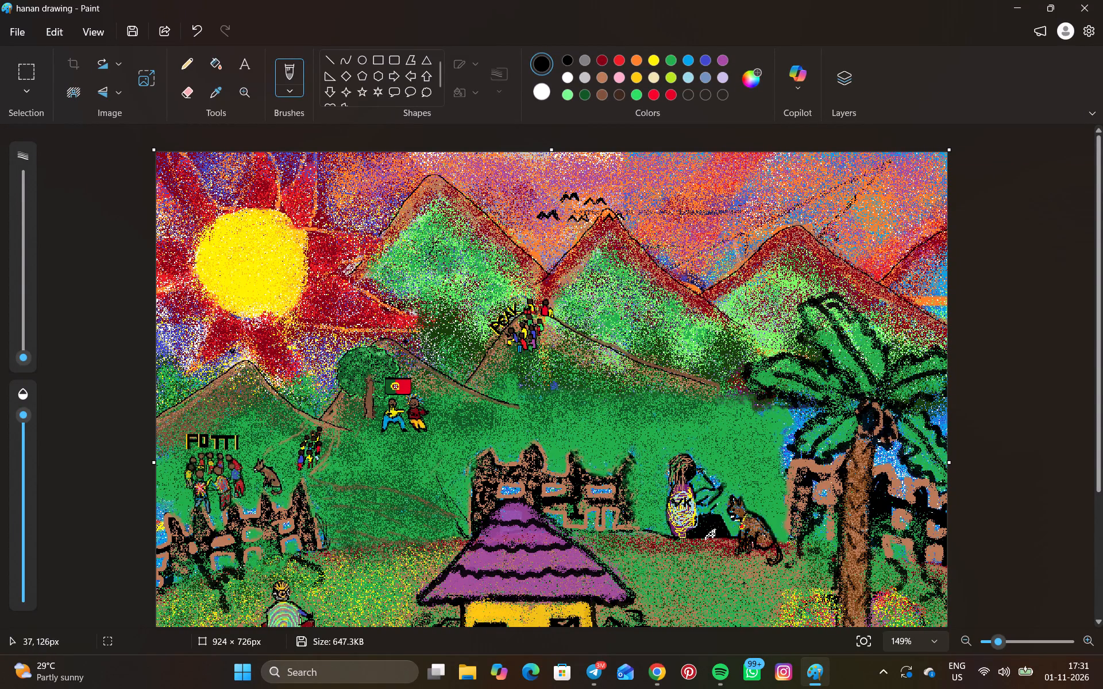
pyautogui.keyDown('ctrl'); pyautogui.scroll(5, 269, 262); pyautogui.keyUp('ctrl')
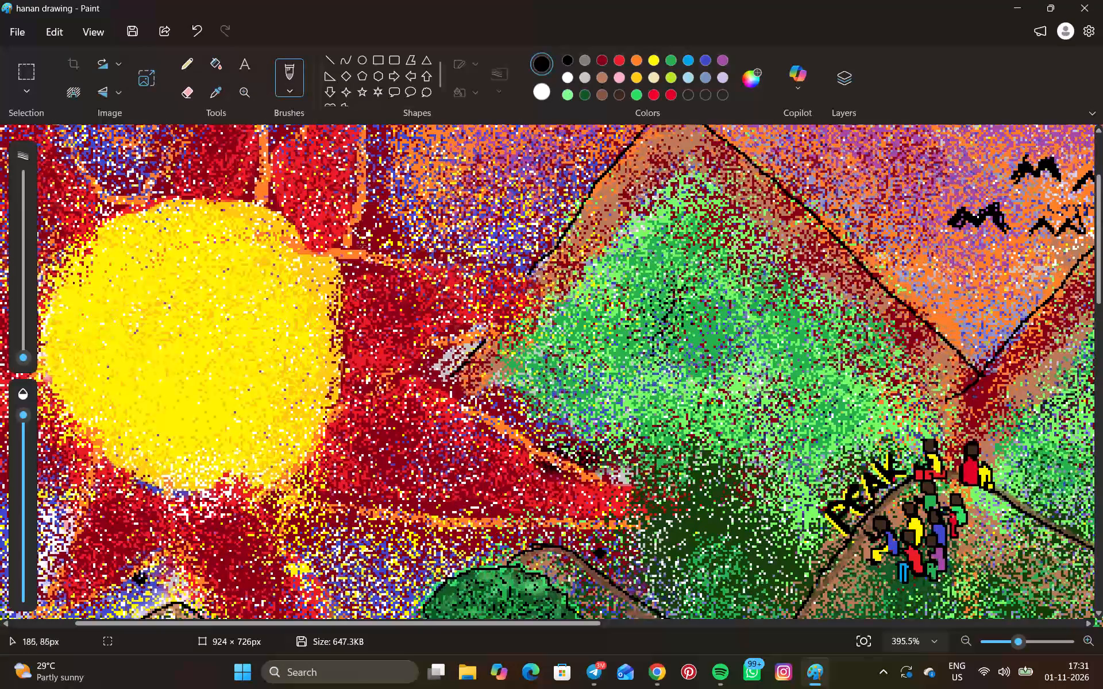
# Outline the sun ray that reaches the tall mountain's slope in black, from its base to the tip and back around the pale notch.
pyautogui.click(360, 242)
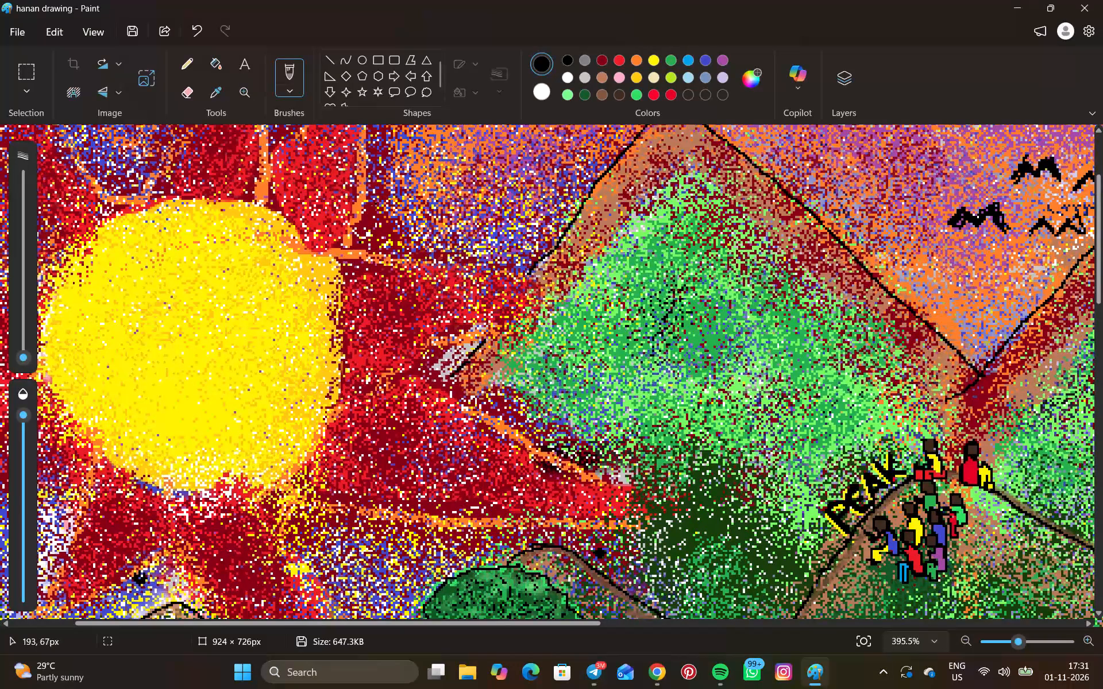
pyautogui.moveTo(375, 206); pyautogui.dragTo(370, 223)
pyautogui.moveTo(365, 233); pyautogui.dragTo(373, 245)
pyautogui.moveTo(383, 246); pyautogui.dragTo(430, 250)
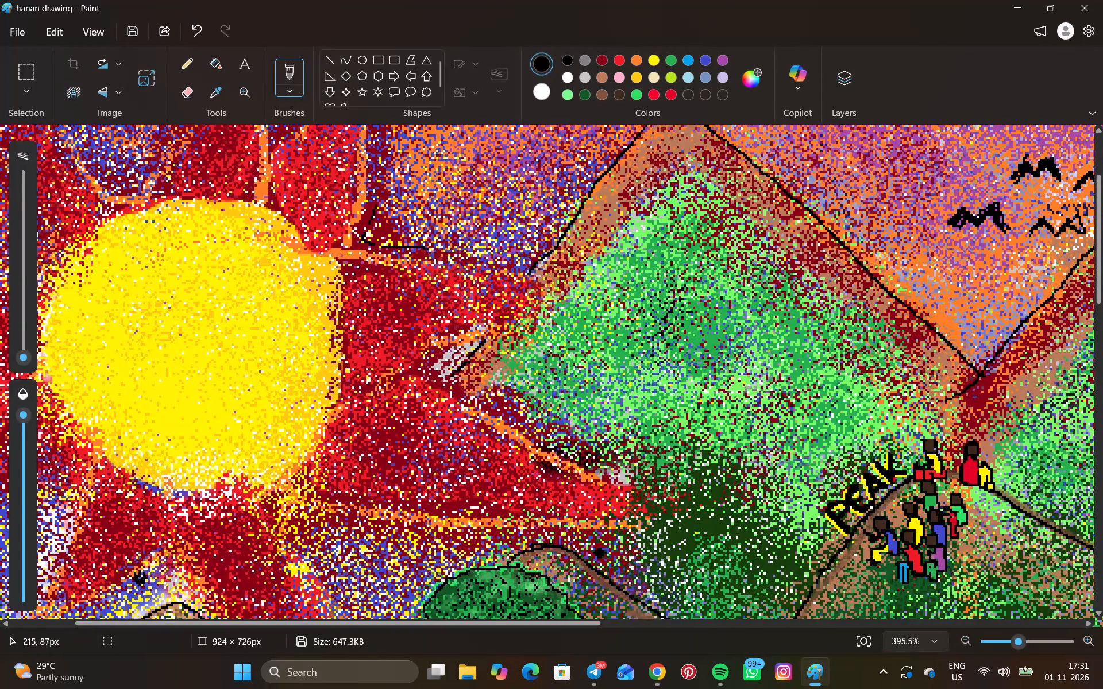
pyautogui.moveTo(430, 250); pyautogui.dragTo(536, 280)
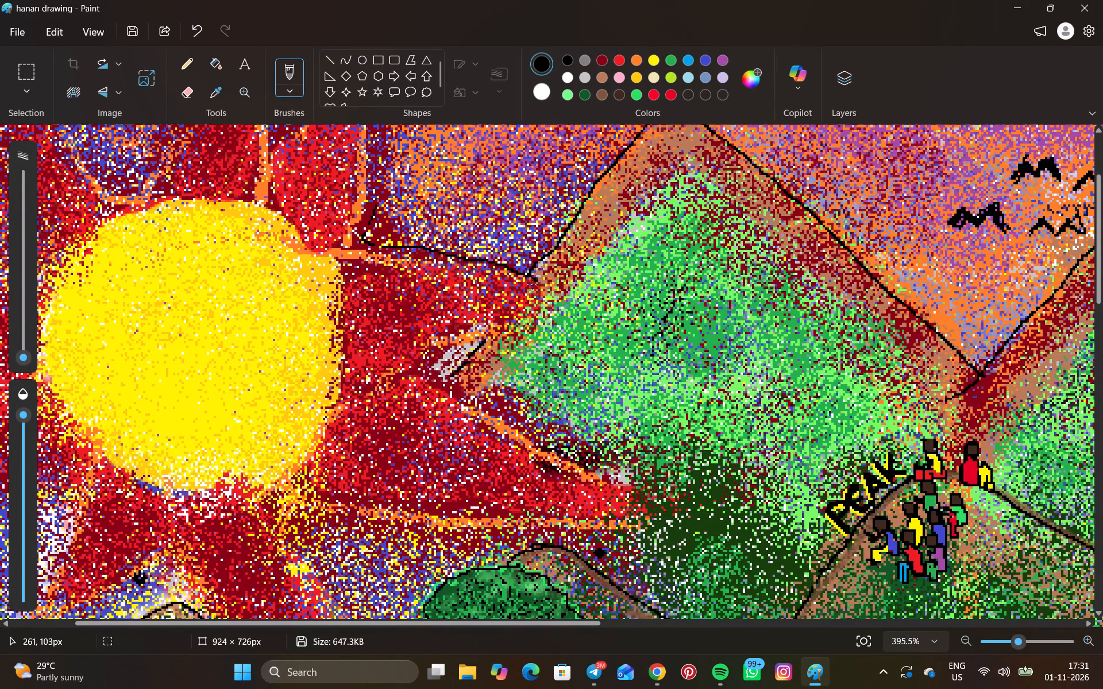
pyautogui.moveTo(530, 284); pyautogui.dragTo(488, 414)
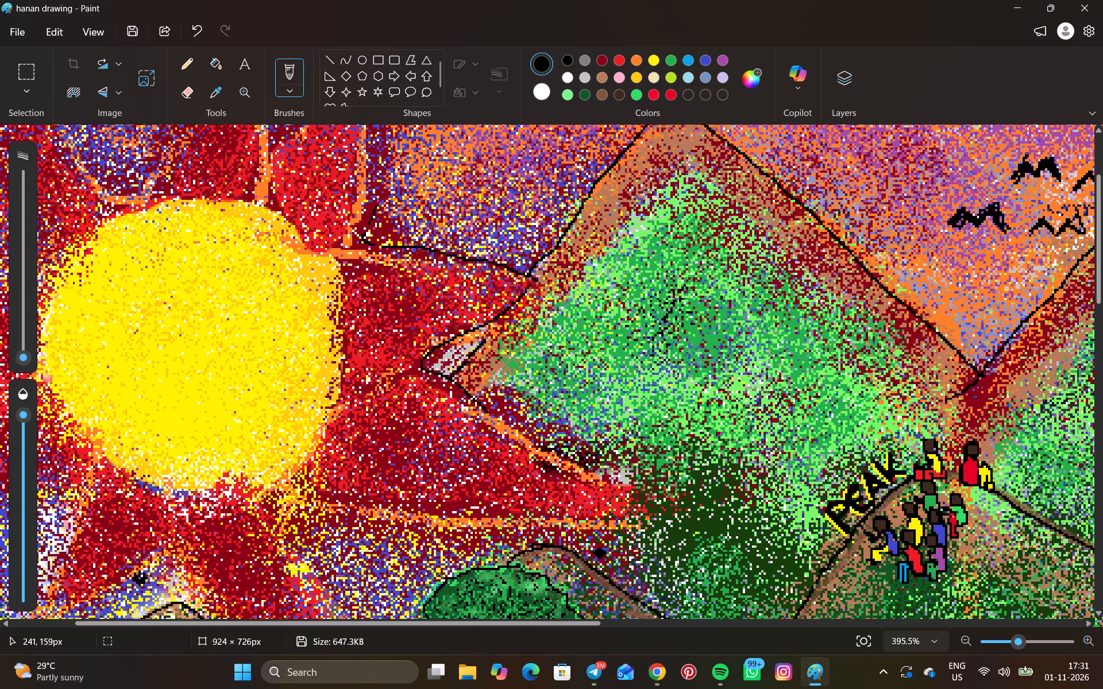
# Outline the long sun ray below it in black, out to its tip at the dark green mountainside and back beneath the sun.
pyautogui.moveTo(488, 414); pyautogui.dragTo(657, 517)
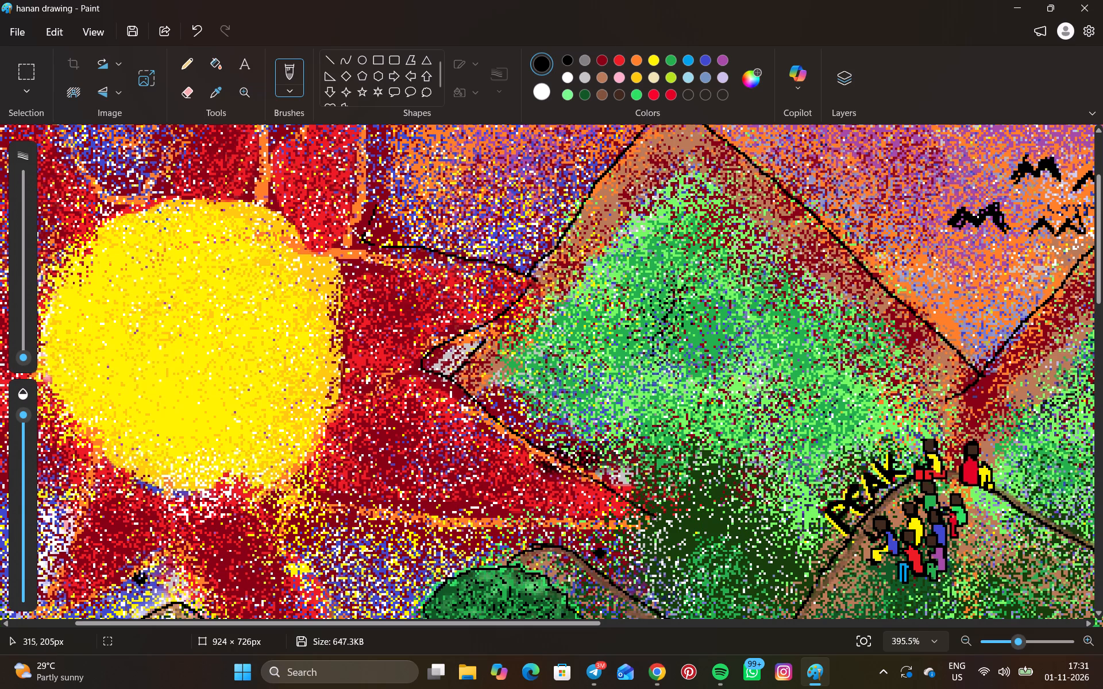
pyautogui.moveTo(657, 517); pyautogui.dragTo(470, 516)
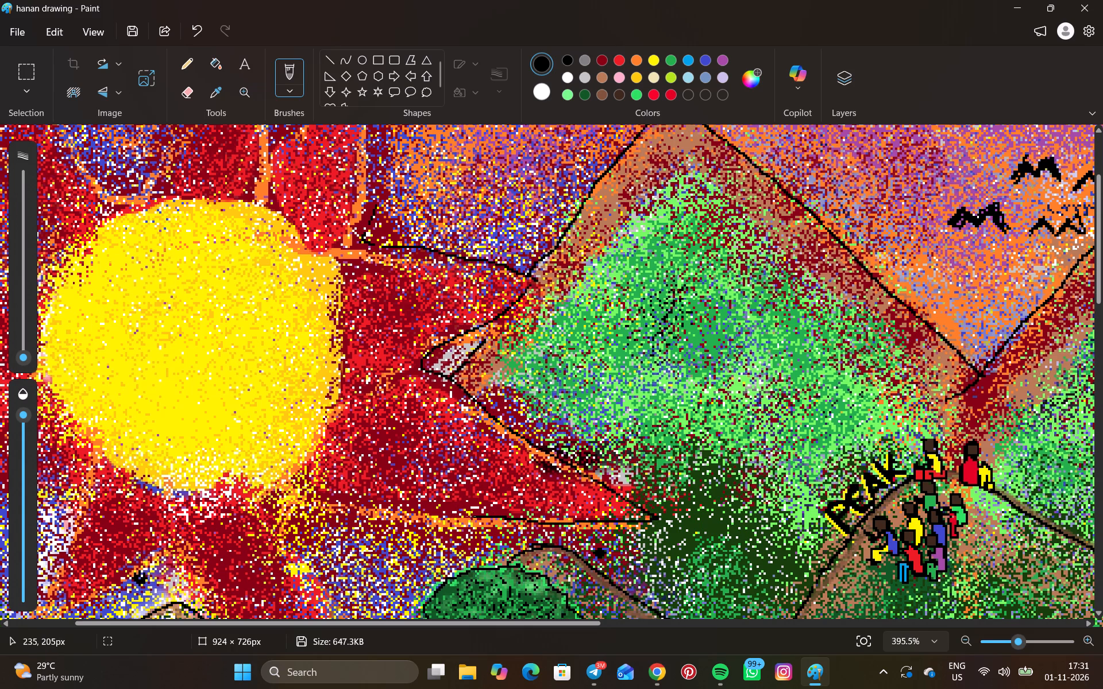
pyautogui.moveTo(470, 516); pyautogui.dragTo(276, 504)
# Outline the ray beneath the sun that points down along the brown hill's far slope in black, tracing both sides to its tip.
pyautogui.scroll(-1, 334, 483)
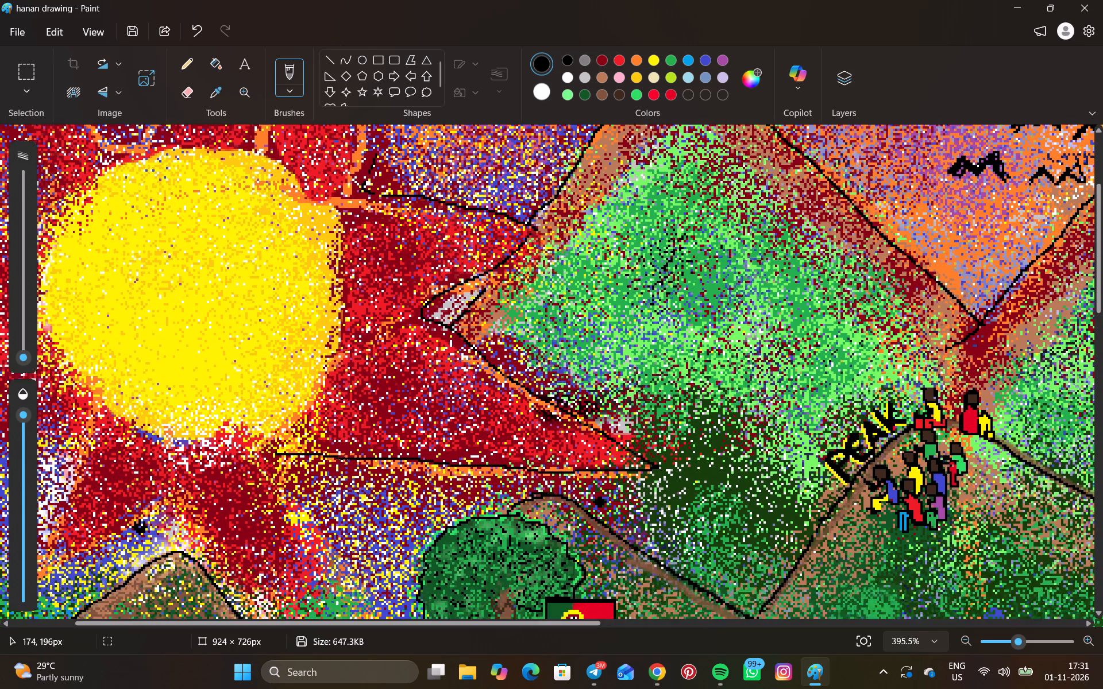
pyautogui.scroll(-1, 344, 459)
pyautogui.moveTo(281, 363); pyautogui.dragTo(304, 435)
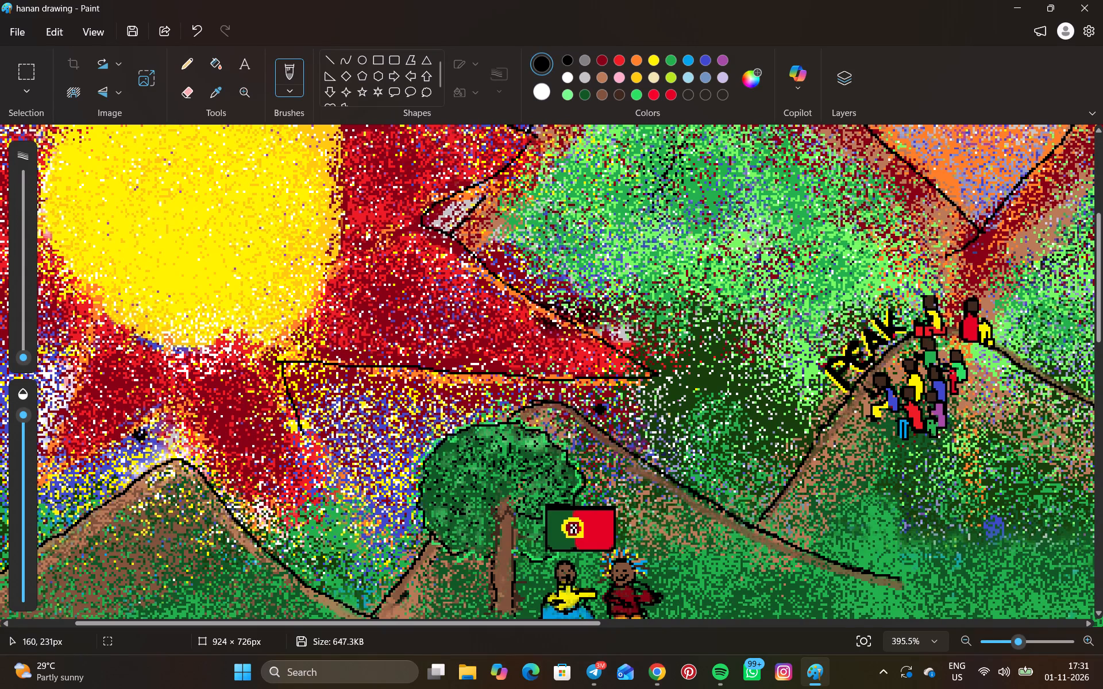
pyautogui.moveTo(304, 435); pyautogui.dragTo(308, 518)
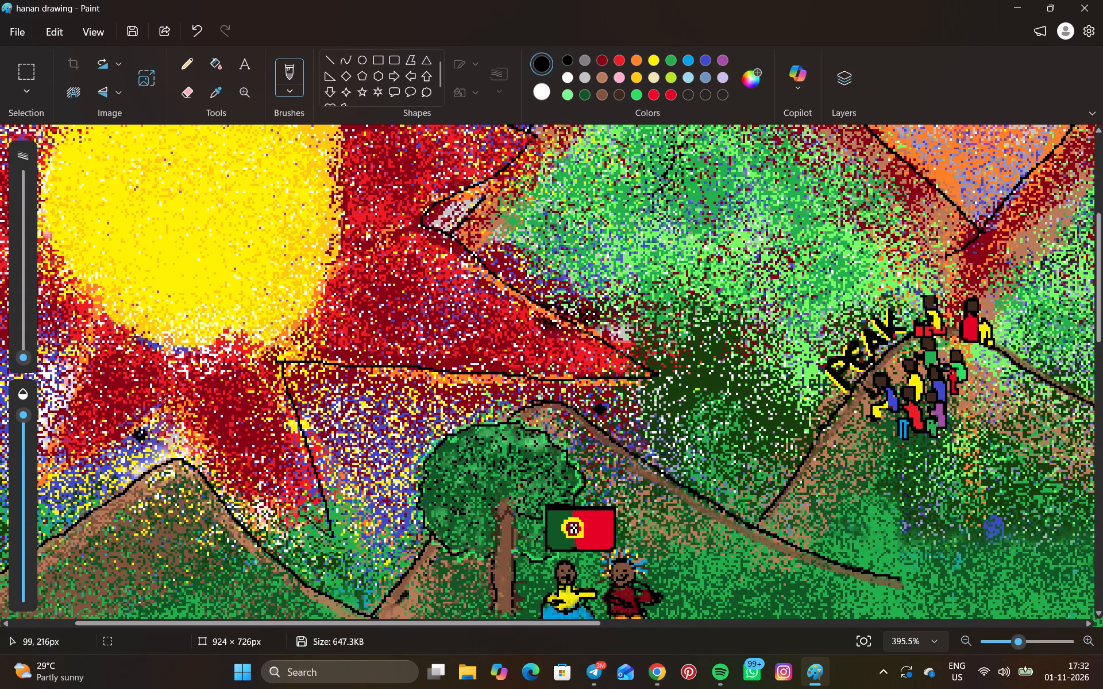
pyautogui.moveTo(164, 399); pyautogui.dragTo(322, 554)
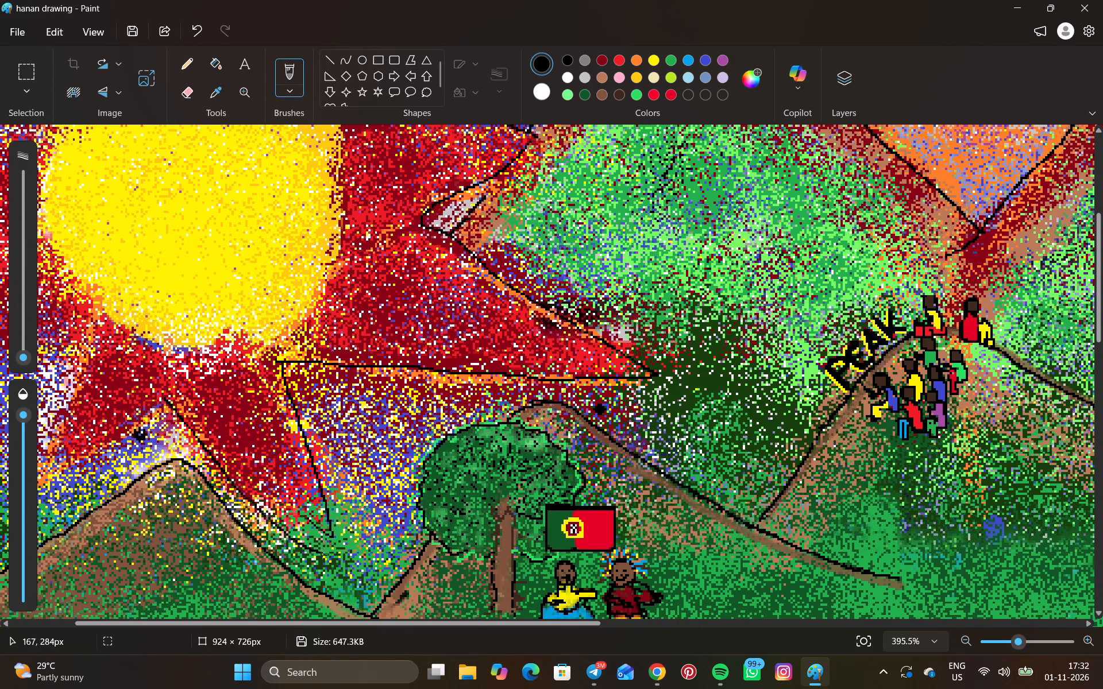
pyautogui.moveTo(322, 554); pyautogui.dragTo(329, 509)
# Outline the neighbouring ray below the sun in black, from above the brown hill's summit to its tip and back up to its base.
pyautogui.hscroll(1, 311, 458)
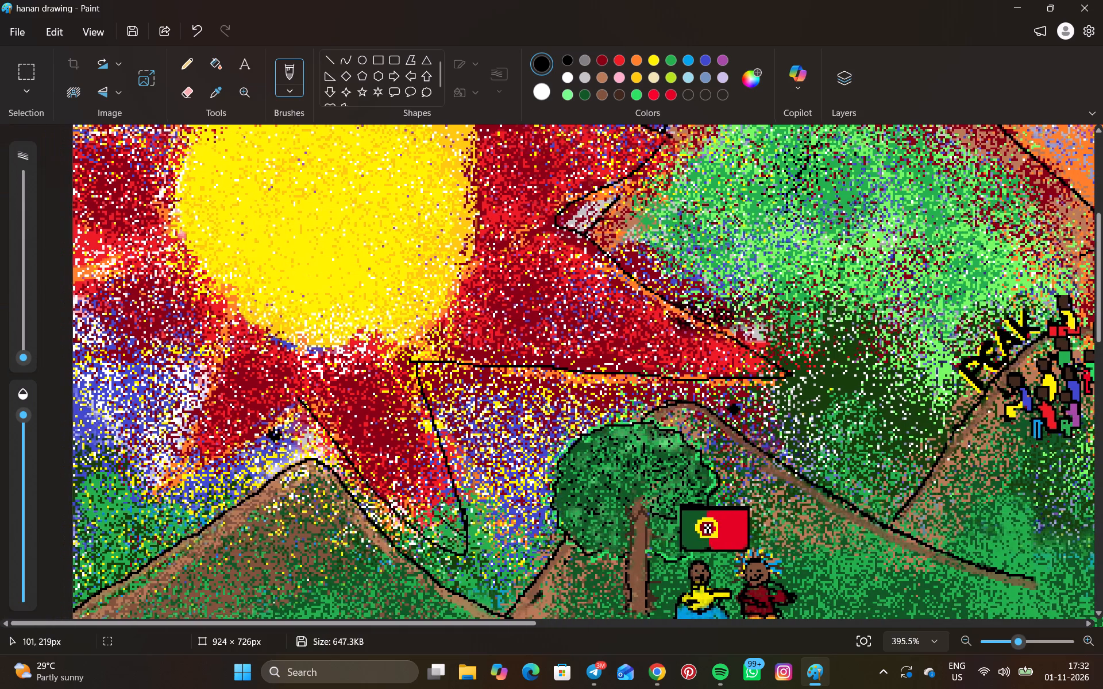
pyautogui.moveTo(300, 401); pyautogui.dragTo(192, 463)
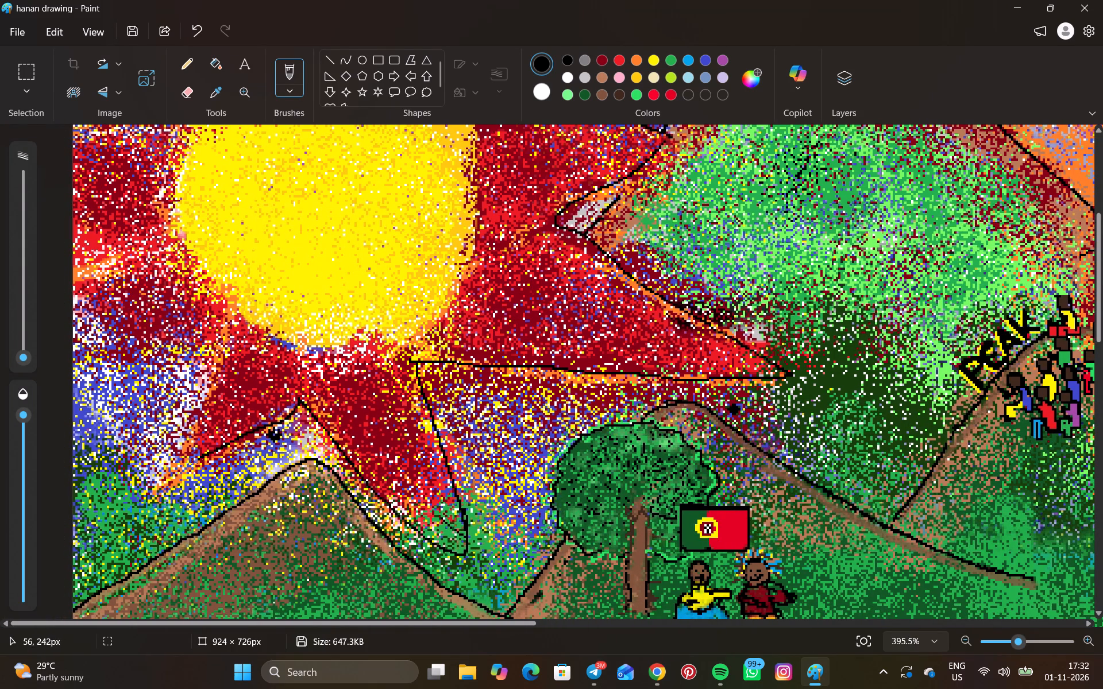
pyautogui.moveTo(192, 463); pyautogui.dragTo(234, 356)
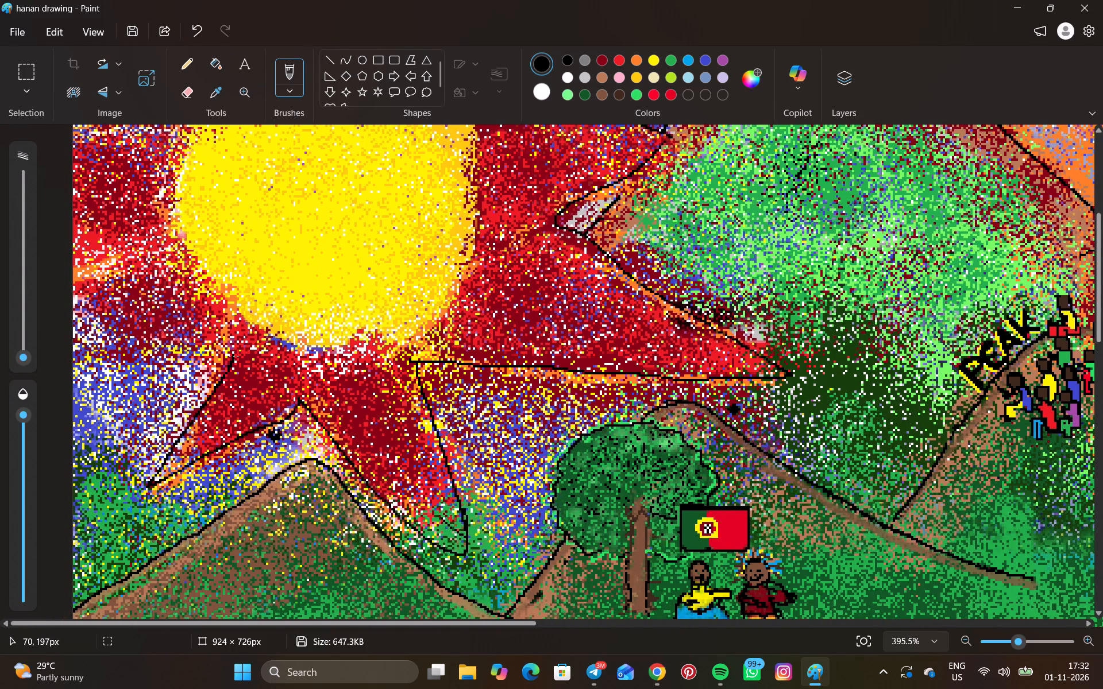
# Draw black outlines along the lower sun rays that run out to the canvas's left edge.
pyautogui.moveTo(234, 356); pyautogui.dragTo(66, 334)
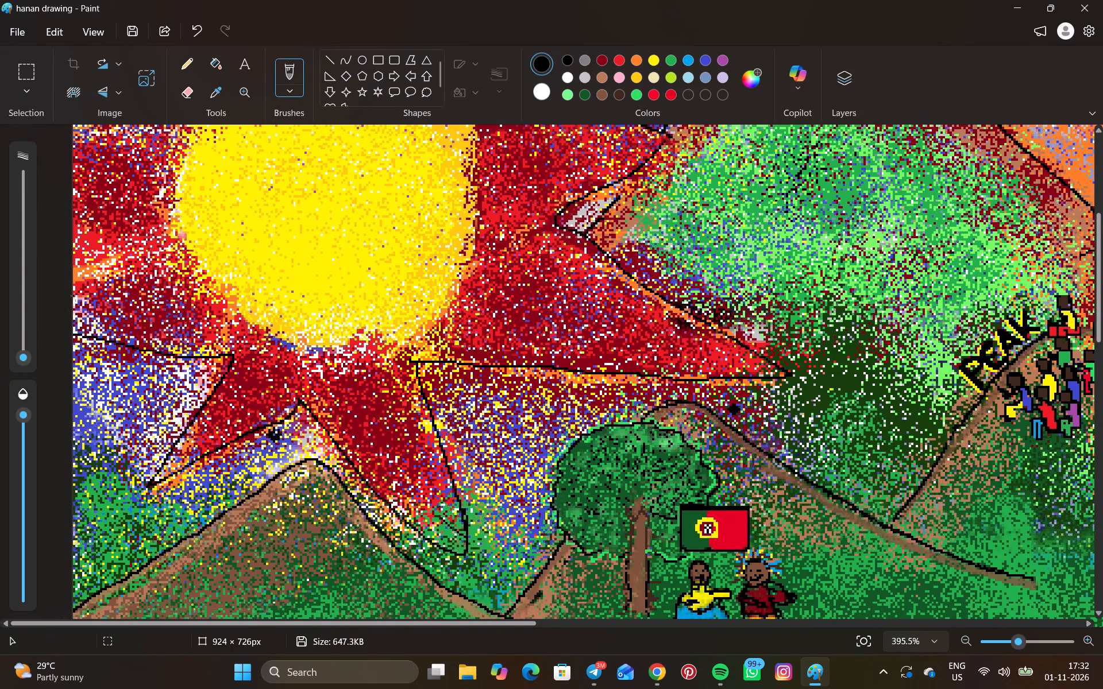
pyautogui.moveTo(79, 328); pyautogui.dragTo(160, 295)
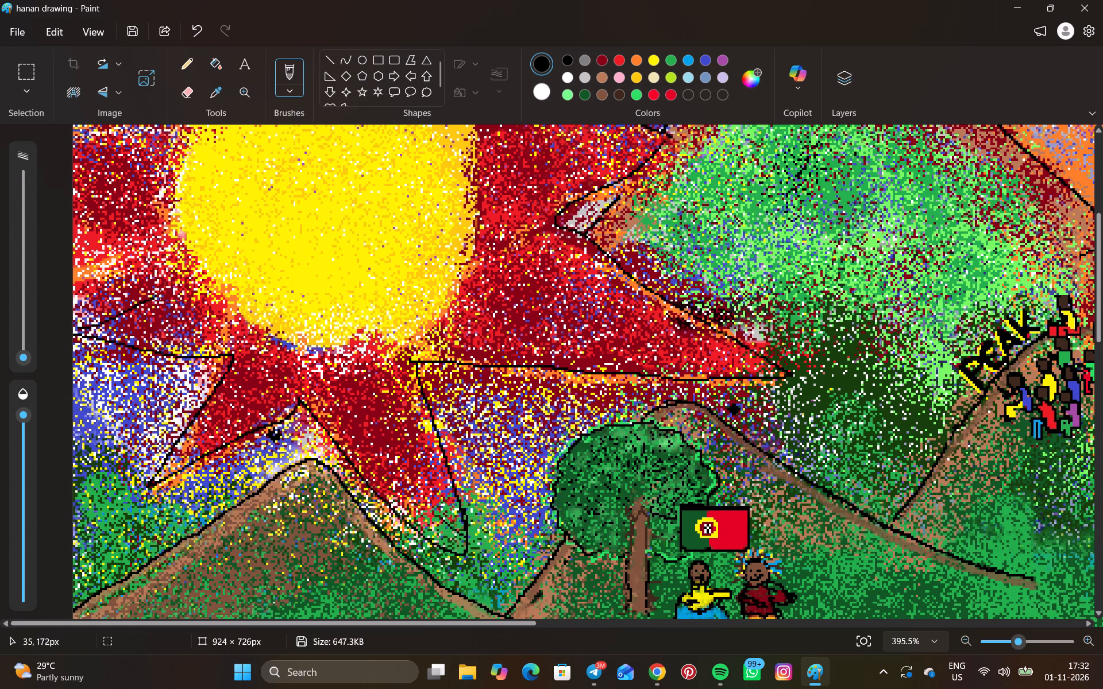
pyautogui.moveTo(160, 295); pyautogui.dragTo(176, 288)
pyautogui.scroll(1, 195, 270)
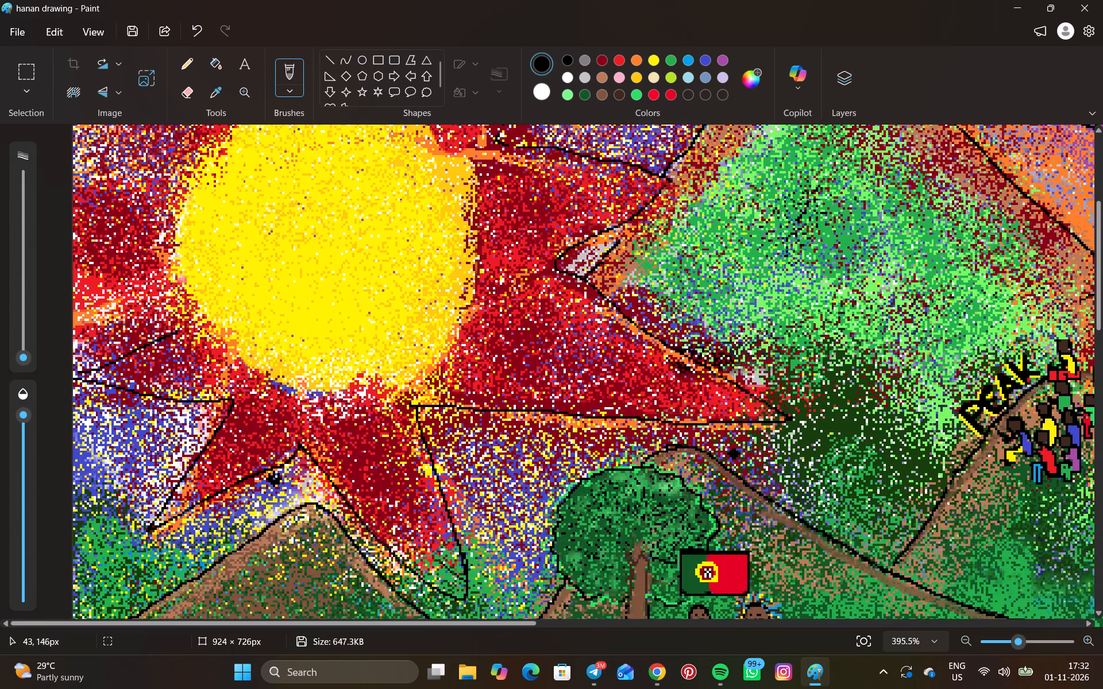
pyautogui.moveTo(159, 269); pyautogui.dragTo(30, 274)
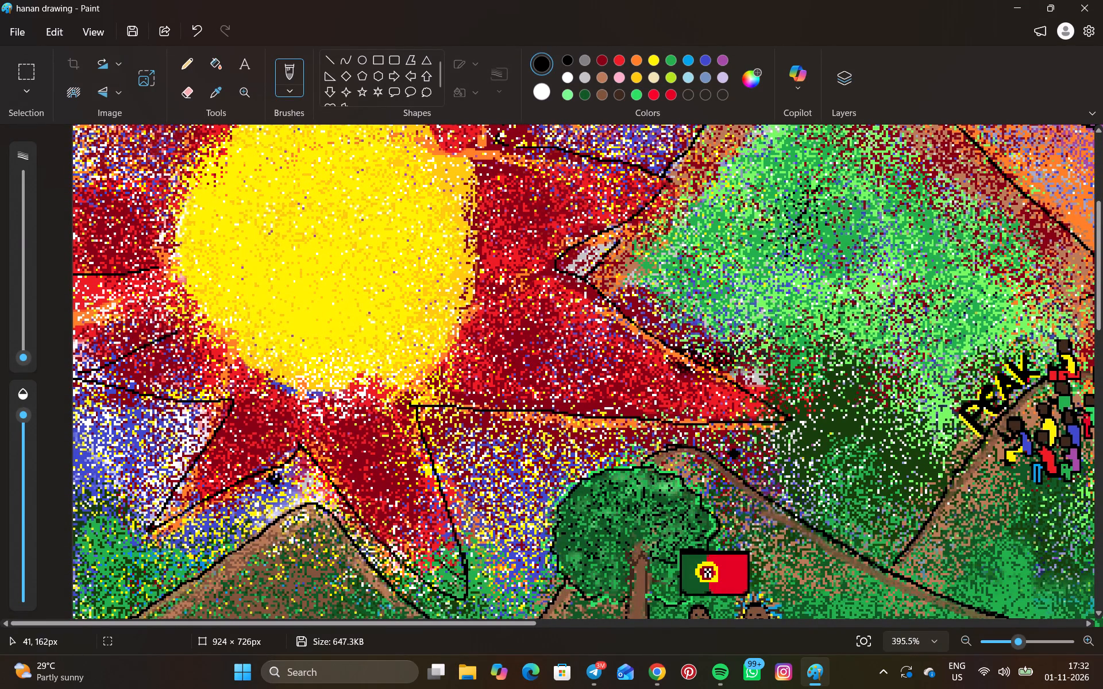
pyautogui.moveTo(169, 321); pyautogui.dragTo(48, 267)
# Outline the ray level with the middle of the sun in black, between the sun's rim and the canvas's left edge.
pyautogui.scroll(1, 69, 253)
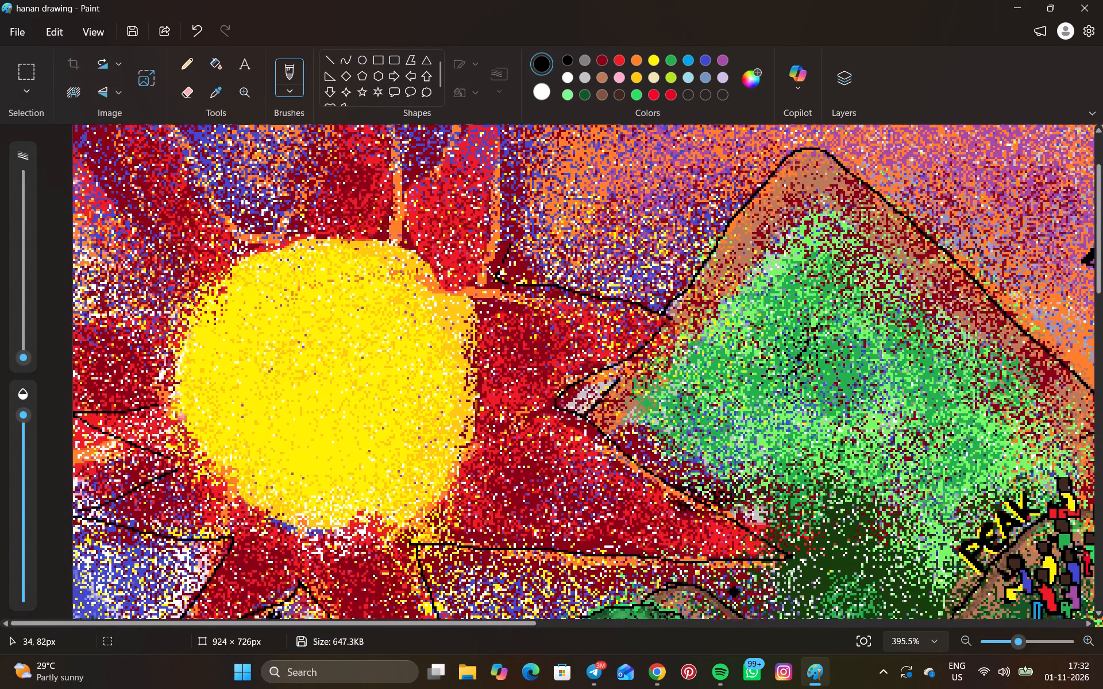
pyautogui.scroll(1, 193, 308)
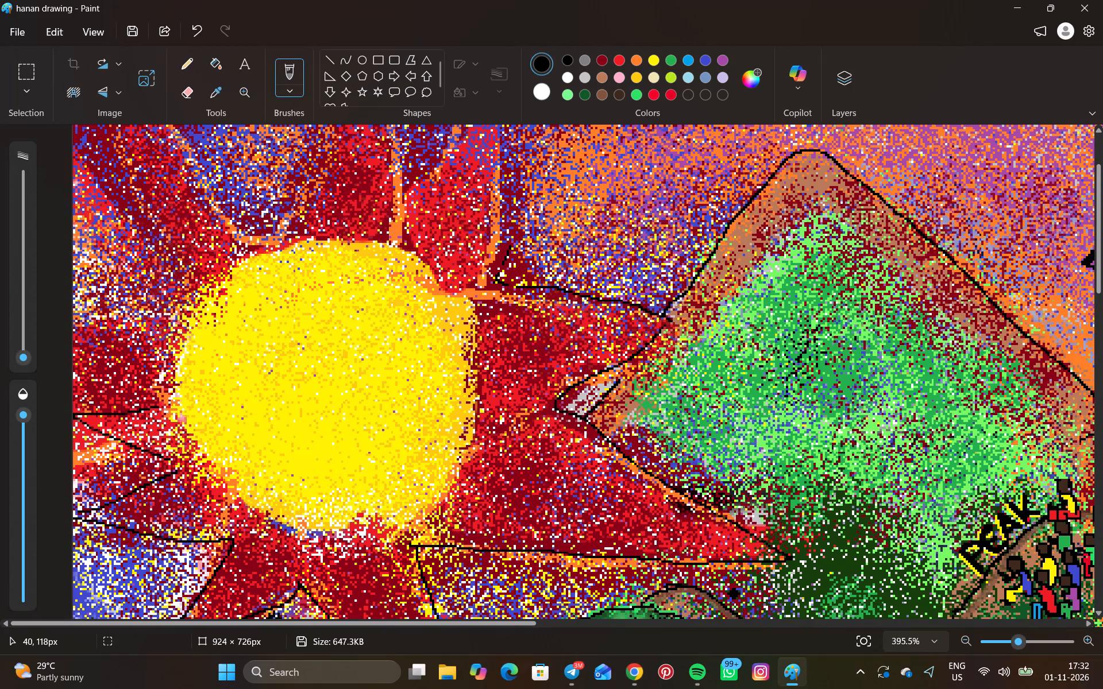
pyautogui.moveTo(173, 320); pyautogui.dragTo(0, 312)
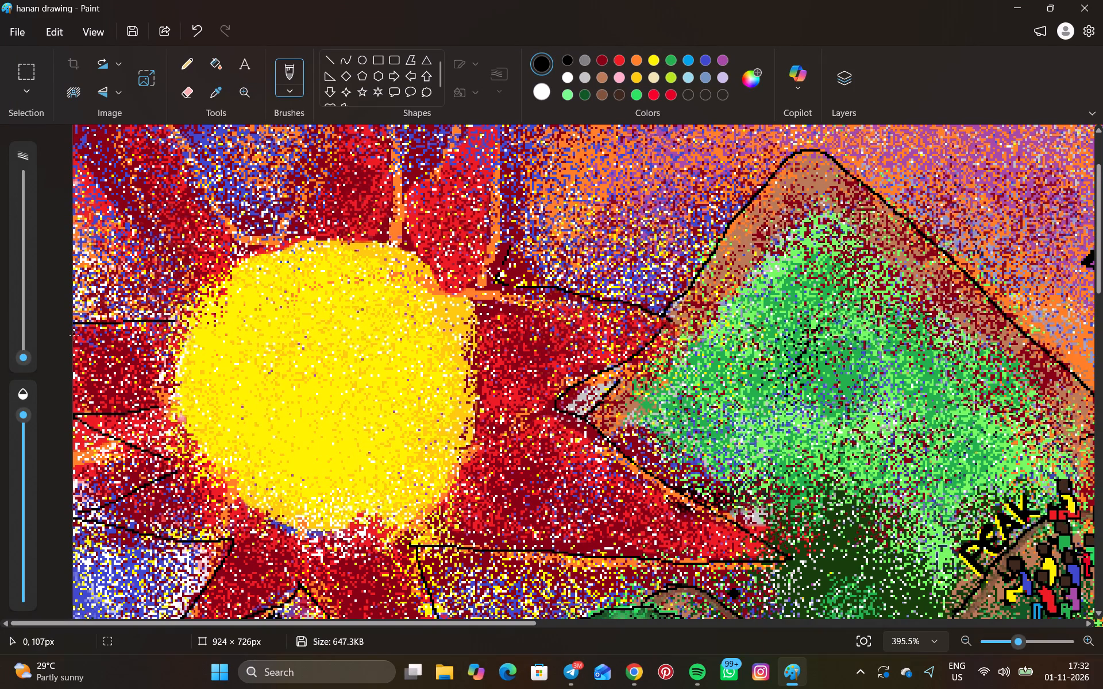
pyautogui.moveTo(70, 331); pyautogui.dragTo(155, 397)
pyautogui.moveTo(161, 396); pyautogui.dragTo(129, 374)
pyautogui.moveTo(129, 374); pyautogui.dragTo(38, 310)
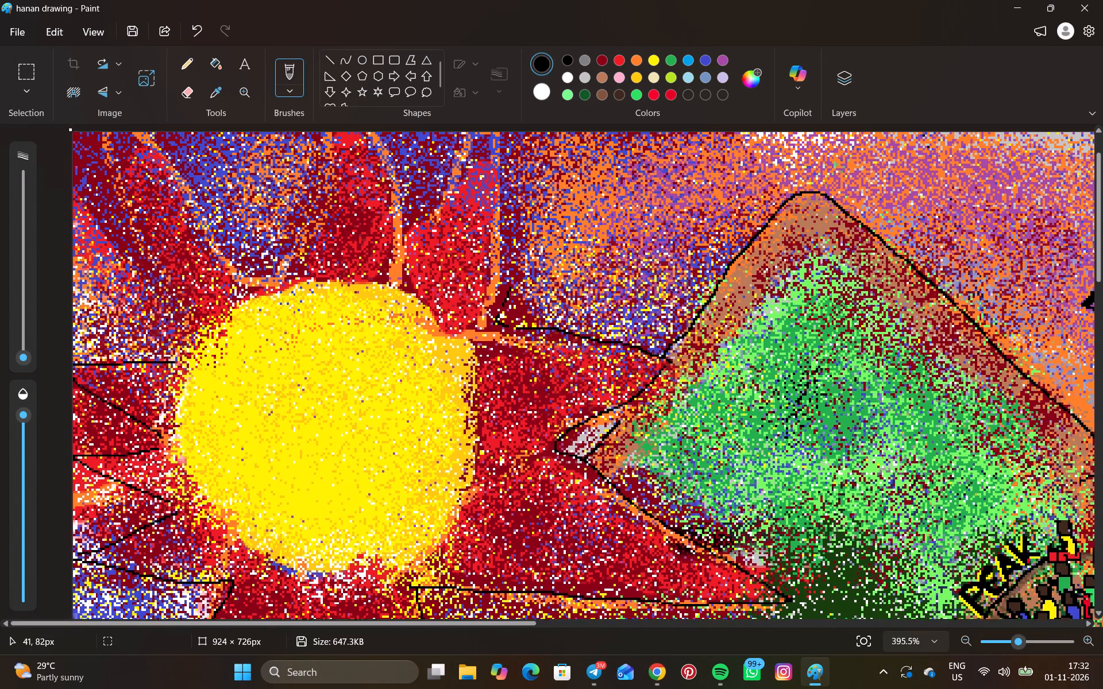
# Outline the two large sun rays that reach the canvas's top edge in black, tracing both sides of each down to the sun.
pyautogui.moveTo(167, 359); pyautogui.dragTo(163, 290)
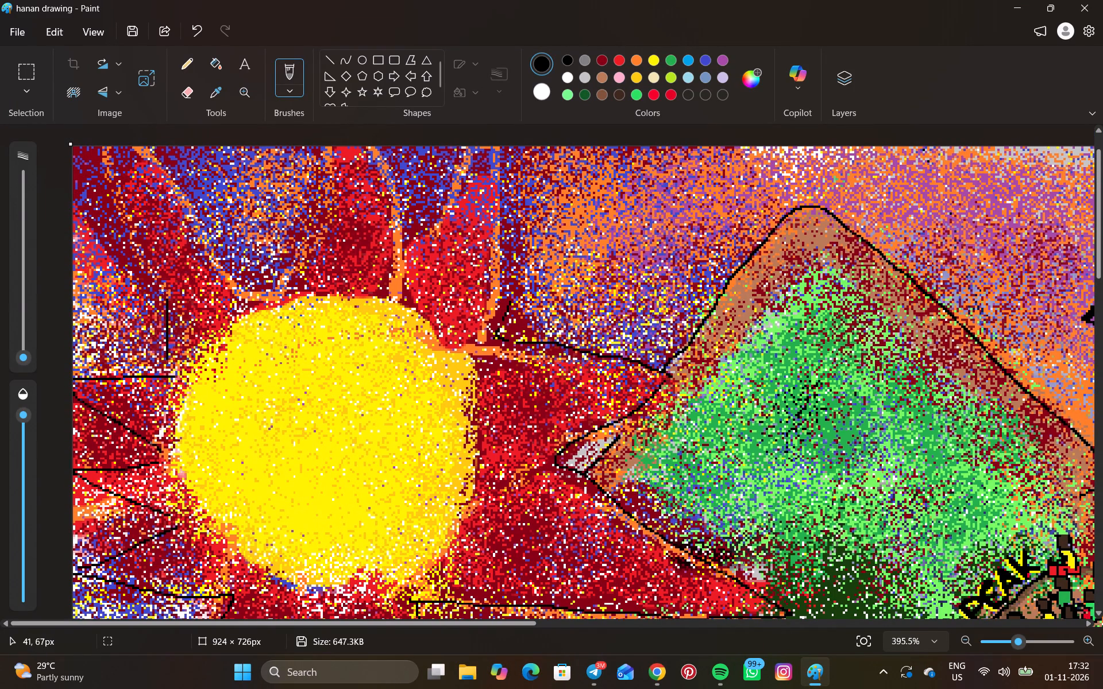
pyautogui.moveTo(163, 290); pyautogui.dragTo(153, 182)
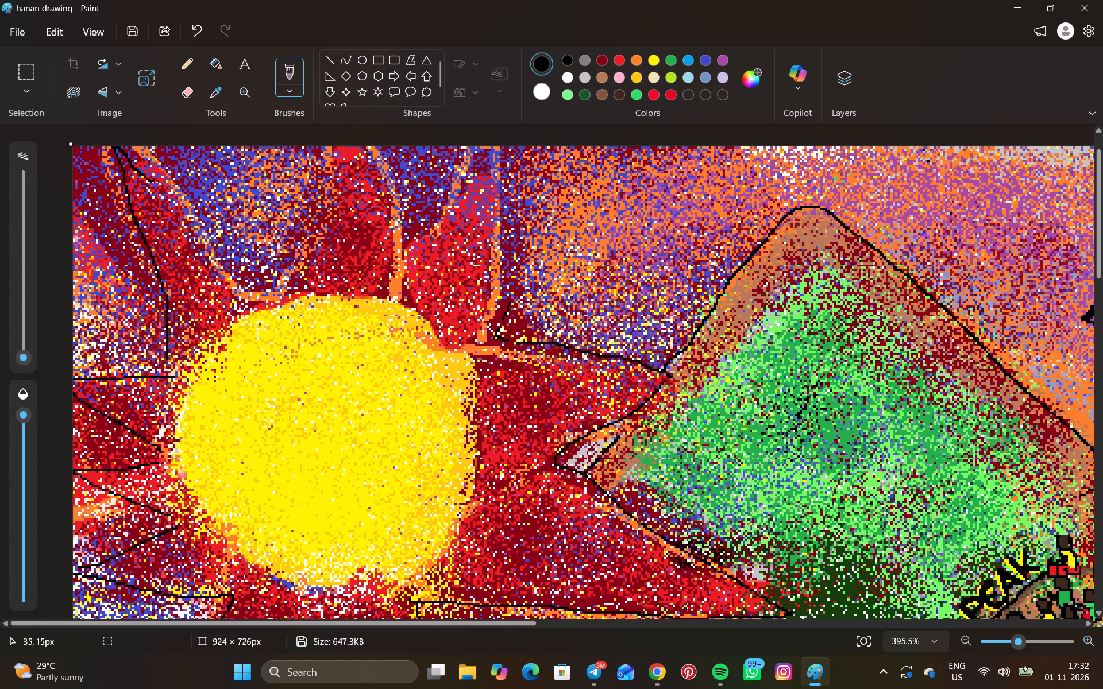
pyautogui.moveTo(153, 182); pyautogui.dragTo(273, 277)
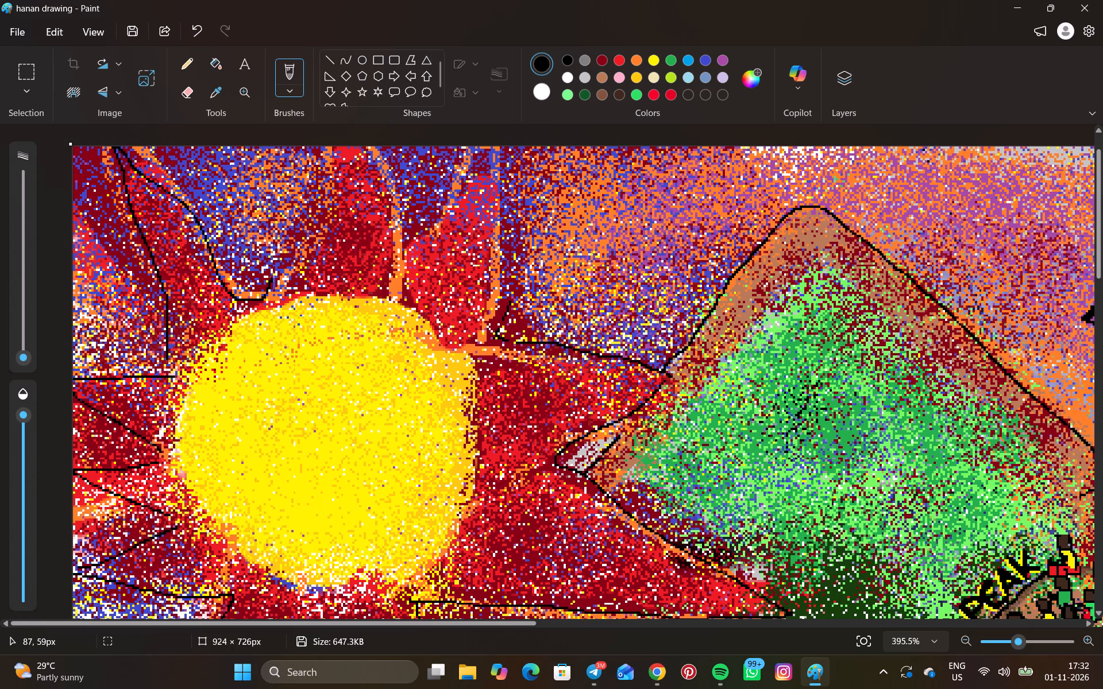
pyautogui.moveTo(273, 277); pyautogui.dragTo(362, 154)
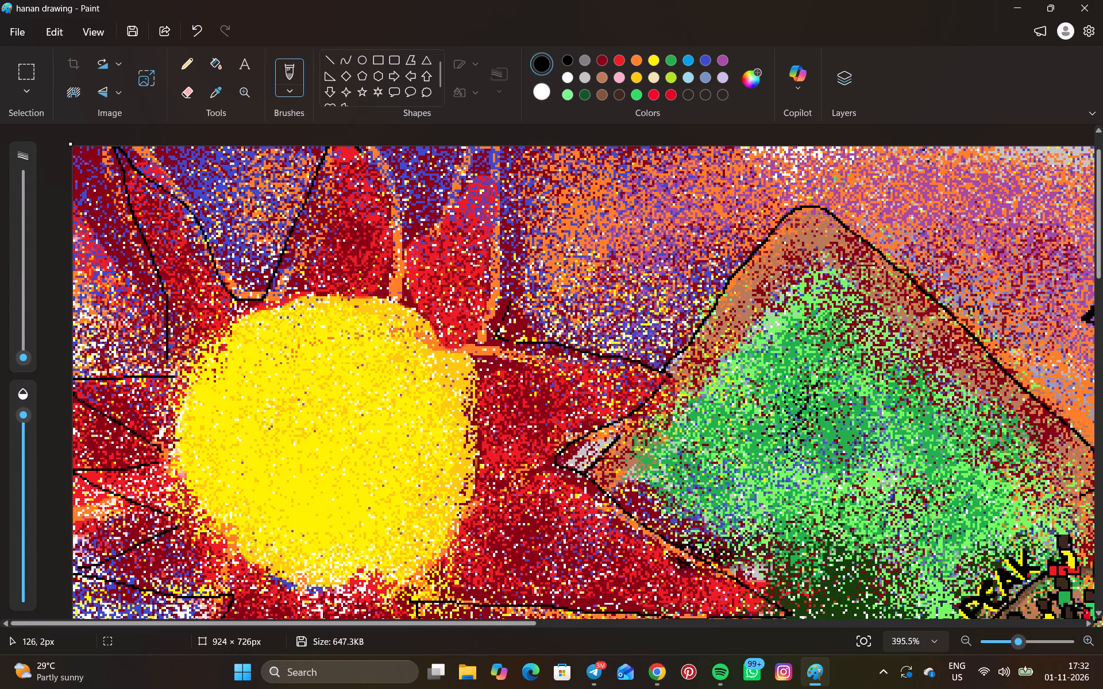
pyautogui.moveTo(362, 154); pyautogui.dragTo(395, 282)
pyautogui.moveTo(394, 264); pyautogui.dragTo(395, 282, button='middle')
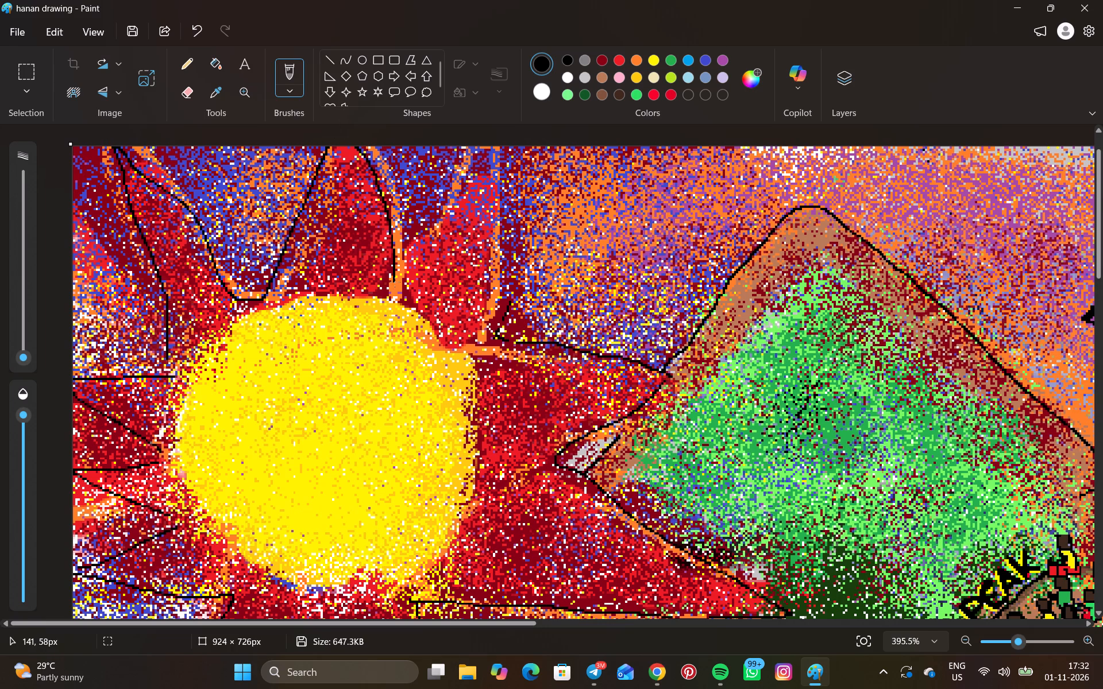
pyautogui.moveTo(395, 282); pyautogui.dragTo(394, 282, button='middle')
pyautogui.moveTo(395, 282); pyautogui.dragTo(391, 289)
# Outline the narrow upper ray nearest the tall mountain in black, up to the canvas's top edge and back down to the adjoining ray.
pyautogui.moveTo(391, 289); pyautogui.dragTo(473, 173)
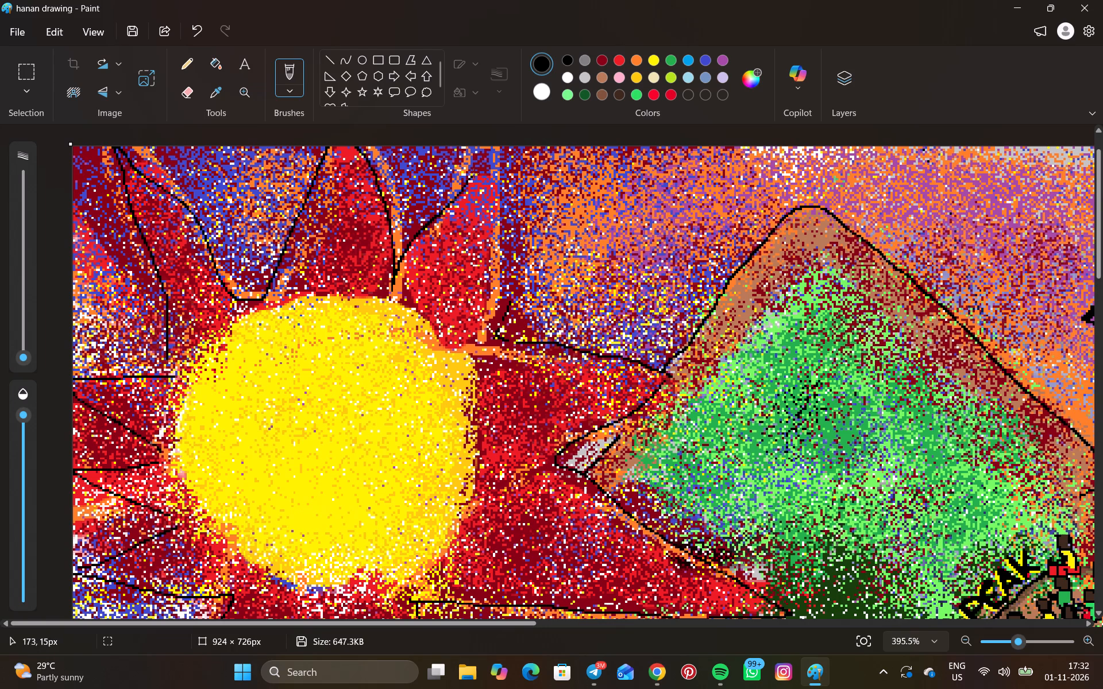
pyautogui.moveTo(473, 173); pyautogui.dragTo(489, 321)
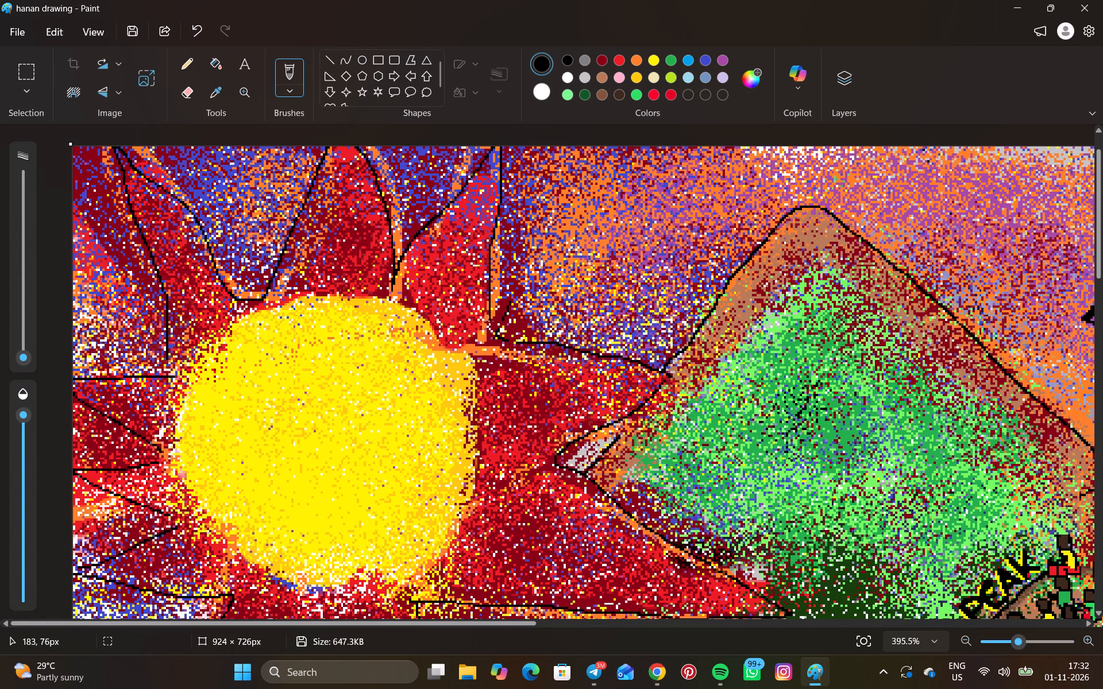
pyautogui.moveTo(489, 321); pyautogui.dragTo(539, 346)
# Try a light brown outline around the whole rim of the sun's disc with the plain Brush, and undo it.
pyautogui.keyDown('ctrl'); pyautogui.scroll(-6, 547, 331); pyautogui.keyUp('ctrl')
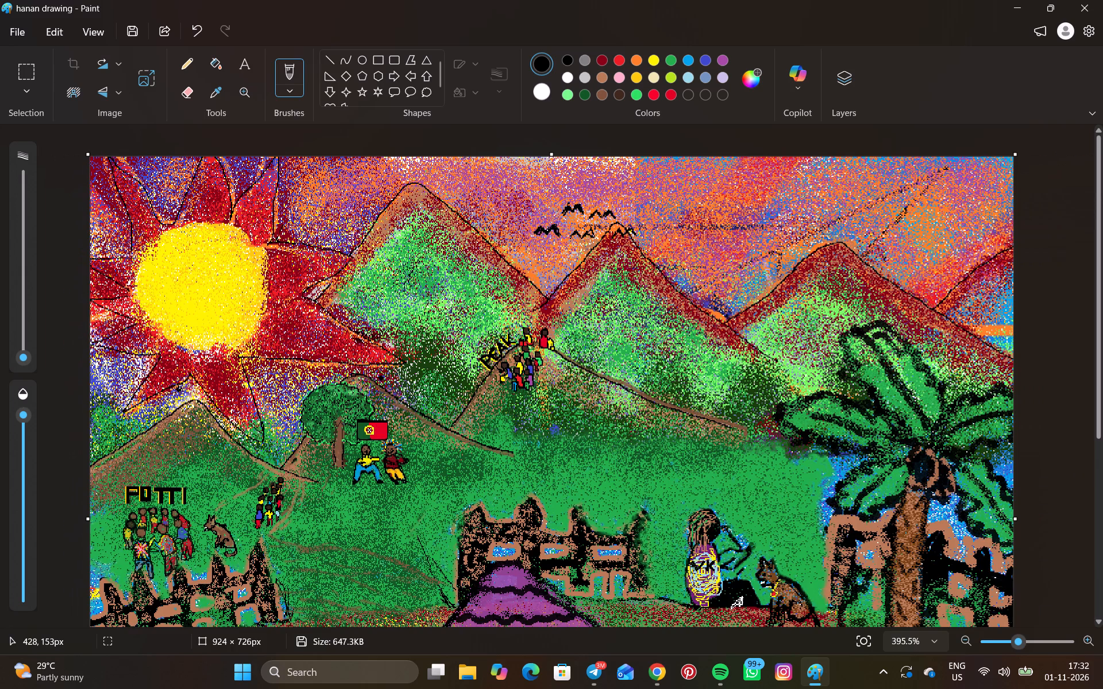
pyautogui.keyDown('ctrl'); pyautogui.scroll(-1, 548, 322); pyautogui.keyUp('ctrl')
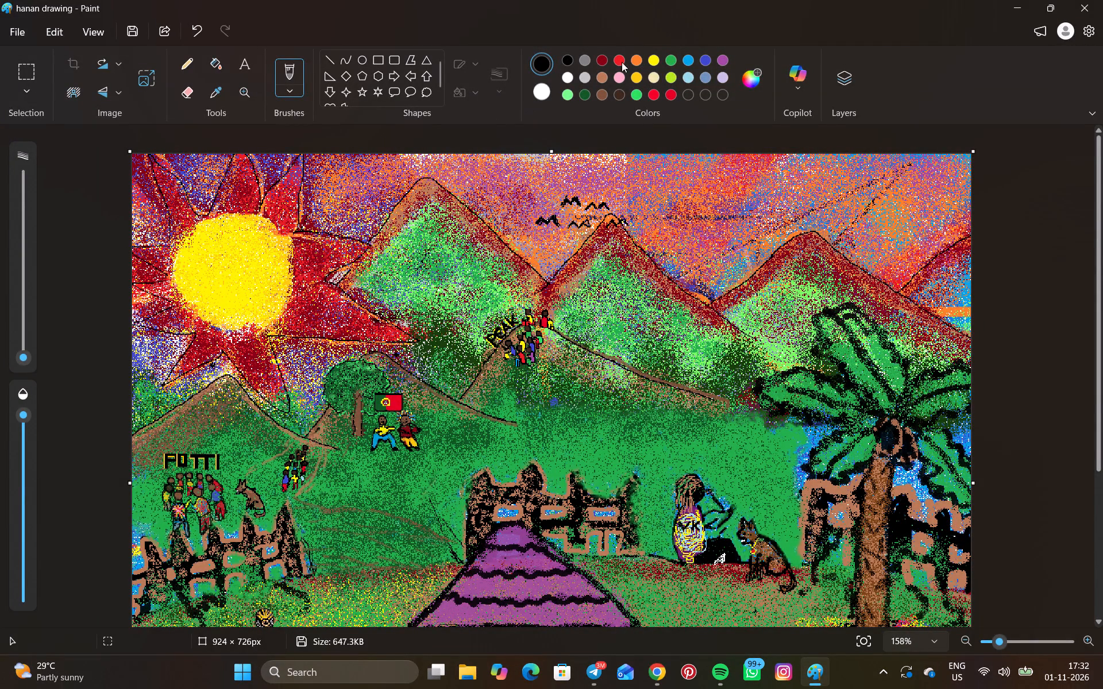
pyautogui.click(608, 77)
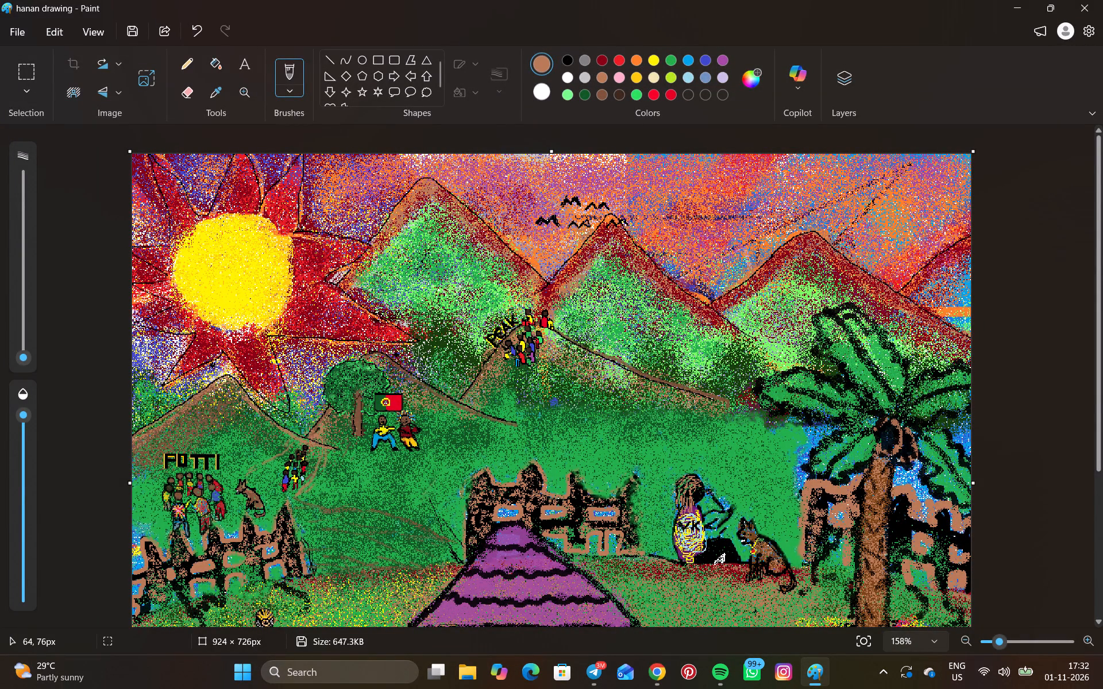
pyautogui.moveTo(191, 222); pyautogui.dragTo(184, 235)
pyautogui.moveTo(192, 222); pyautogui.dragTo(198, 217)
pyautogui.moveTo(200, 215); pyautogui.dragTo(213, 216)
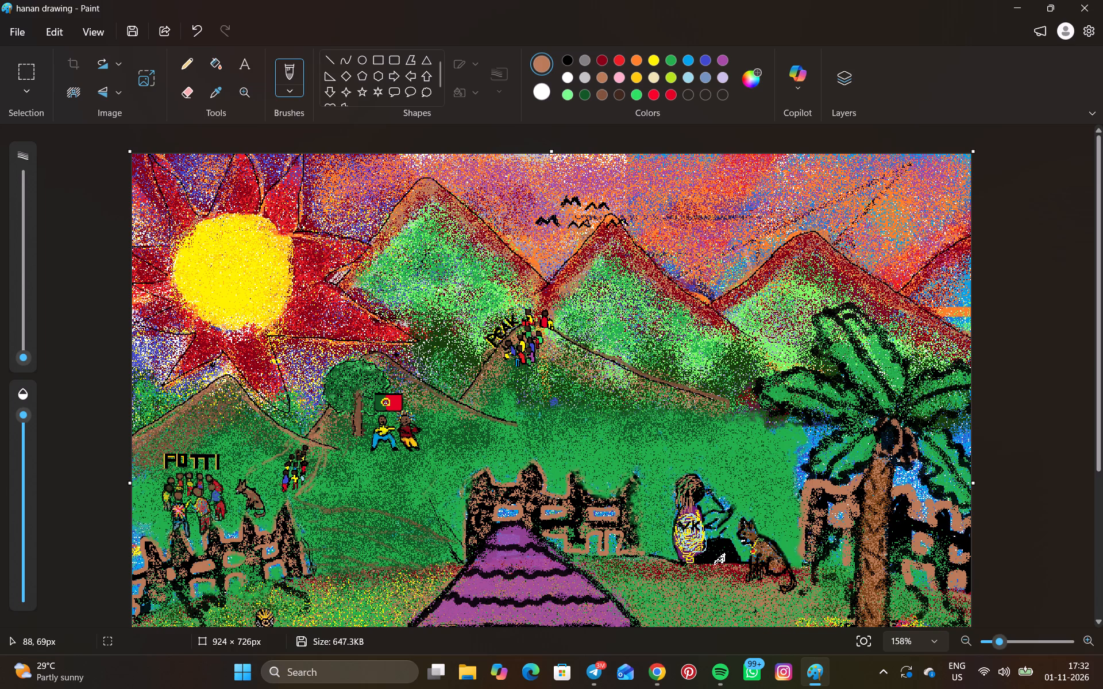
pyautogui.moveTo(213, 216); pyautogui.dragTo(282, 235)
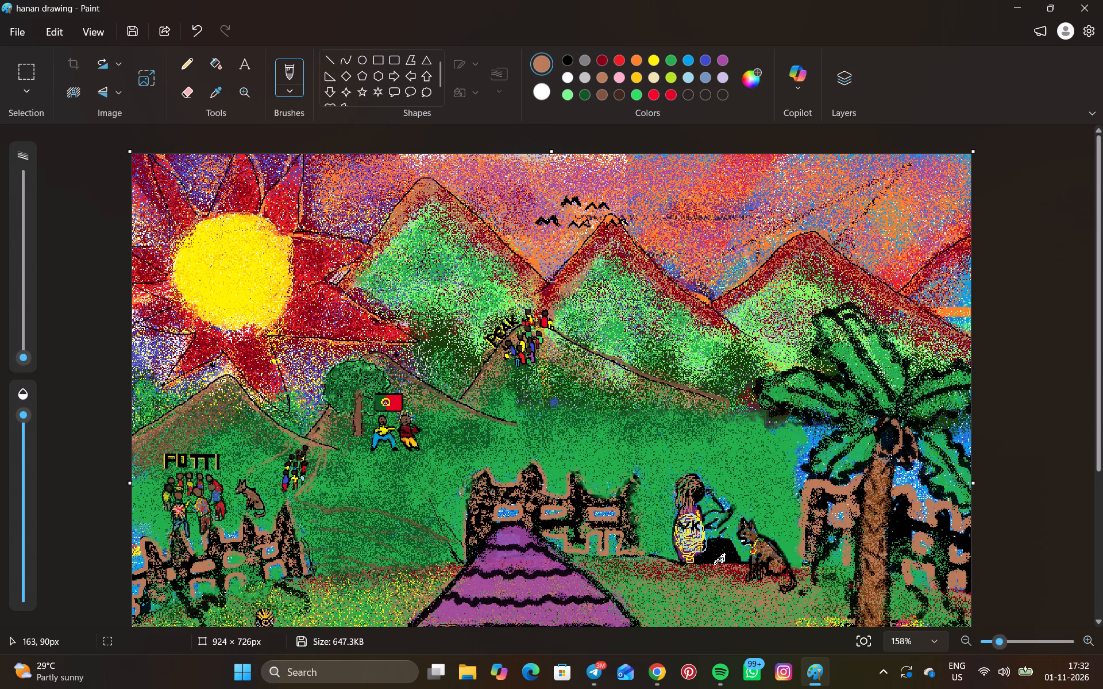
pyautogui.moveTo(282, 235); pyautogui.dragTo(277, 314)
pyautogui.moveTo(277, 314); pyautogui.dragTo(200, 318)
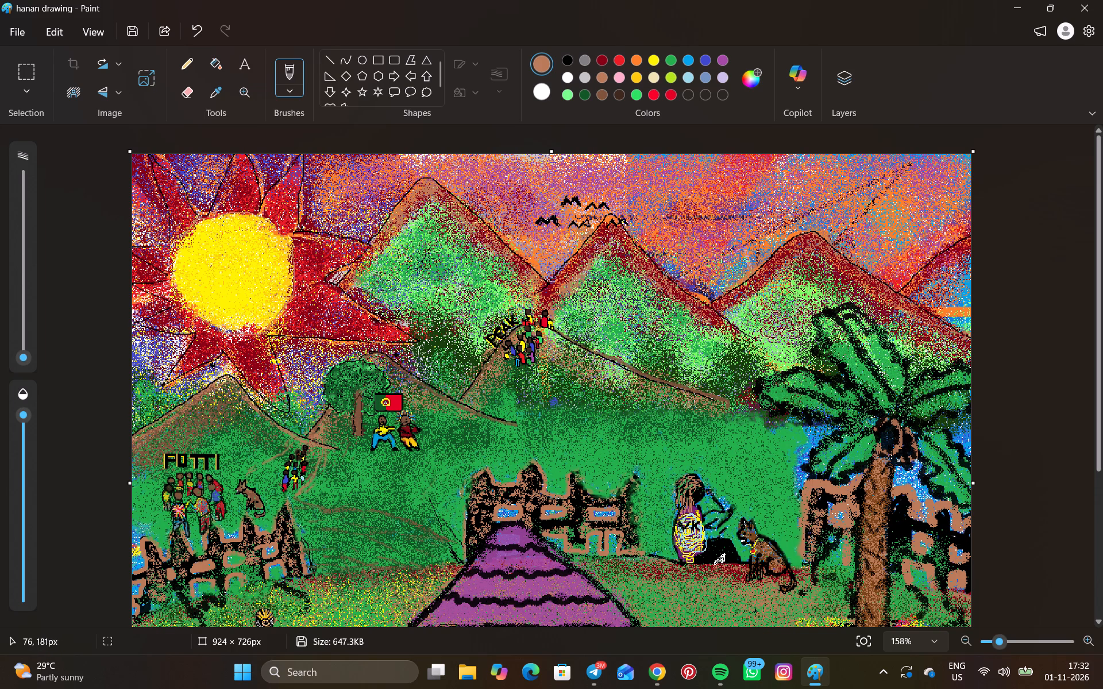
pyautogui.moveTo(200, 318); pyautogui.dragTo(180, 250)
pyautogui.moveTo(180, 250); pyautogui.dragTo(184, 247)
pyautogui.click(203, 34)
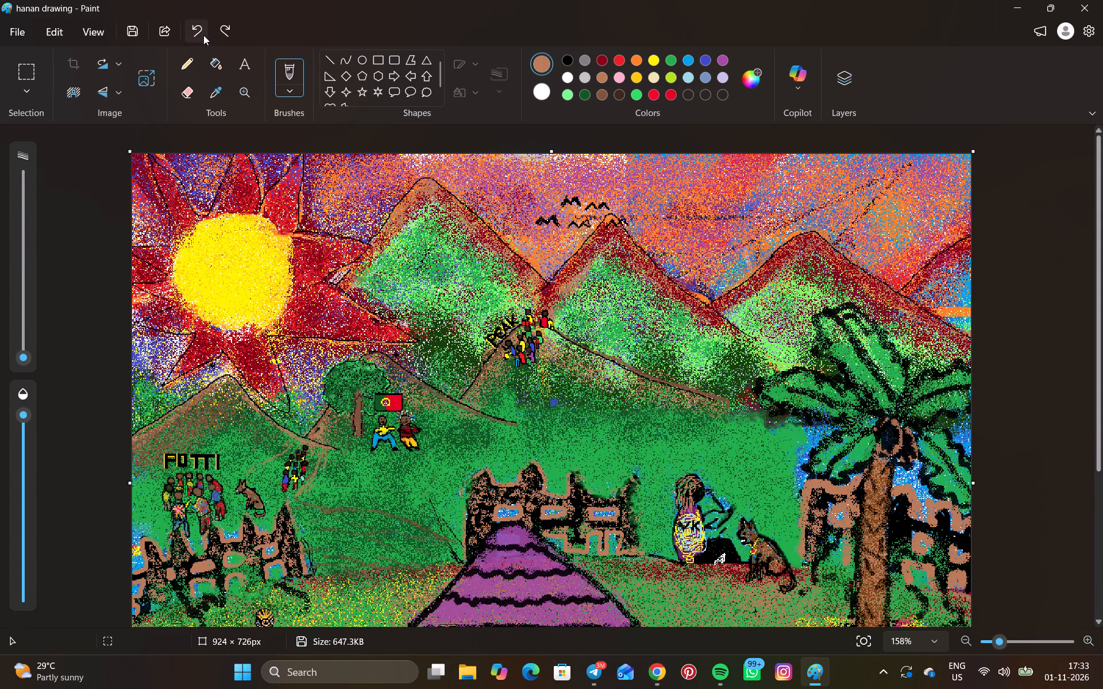
# Switch the brush to Crayon, test it with a short light brown stroke at the sun's rim, and undo the stroke.
pyautogui.click(288, 89)
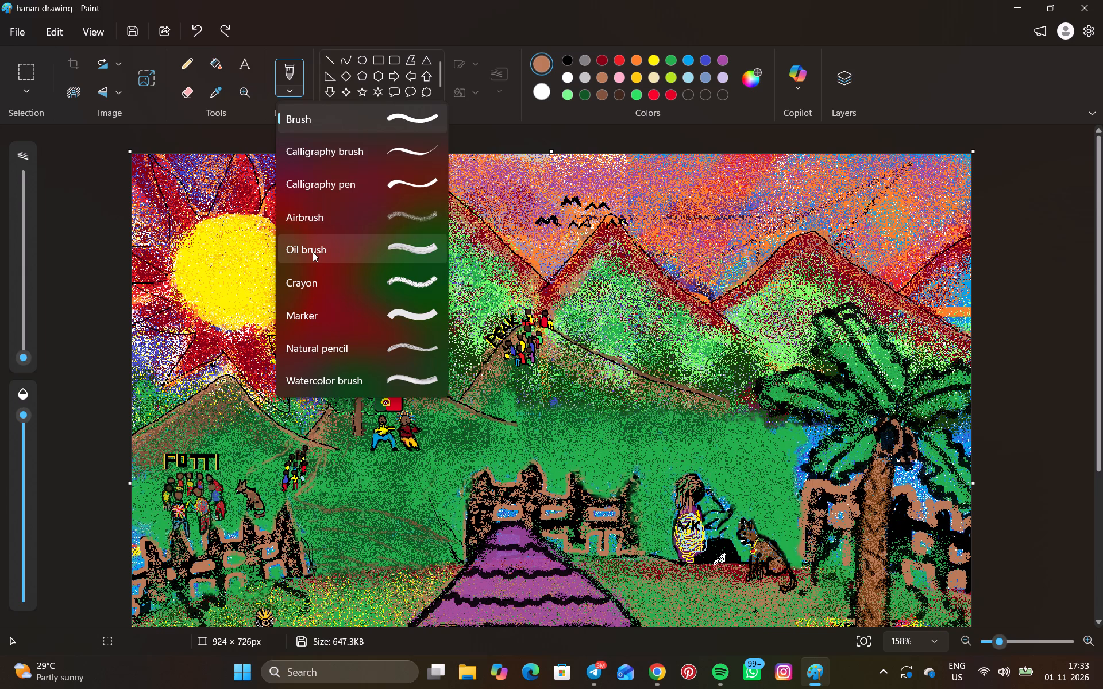
pyautogui.click(316, 272)
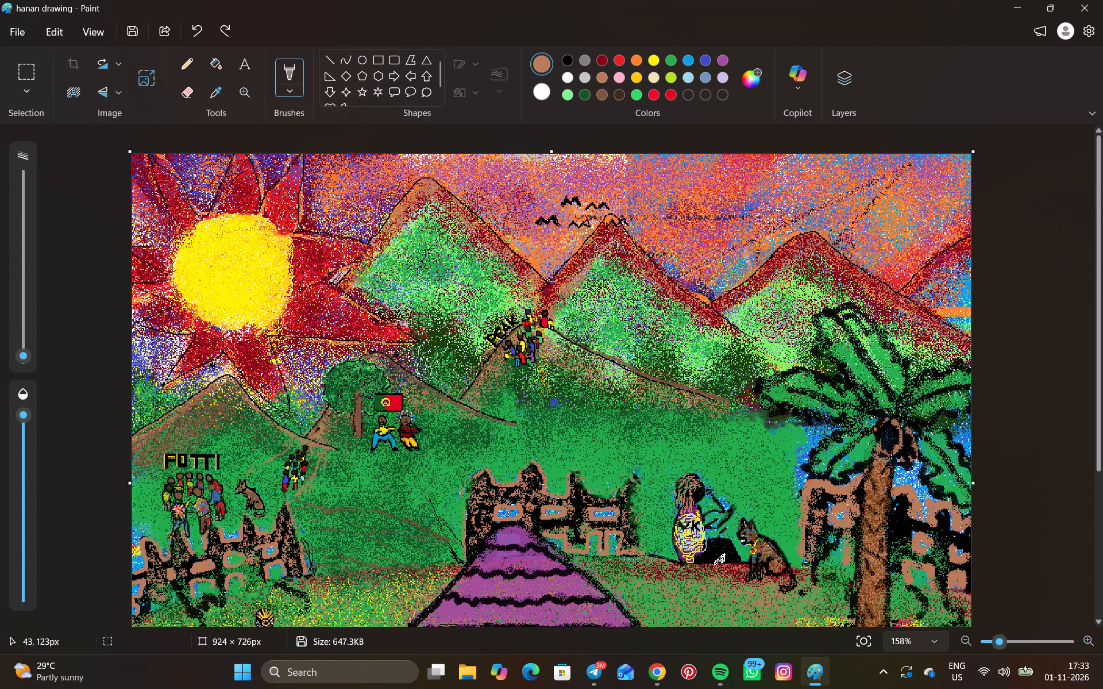
pyautogui.moveTo(169, 264); pyautogui.dragTo(173, 254)
pyautogui.click(206, 32)
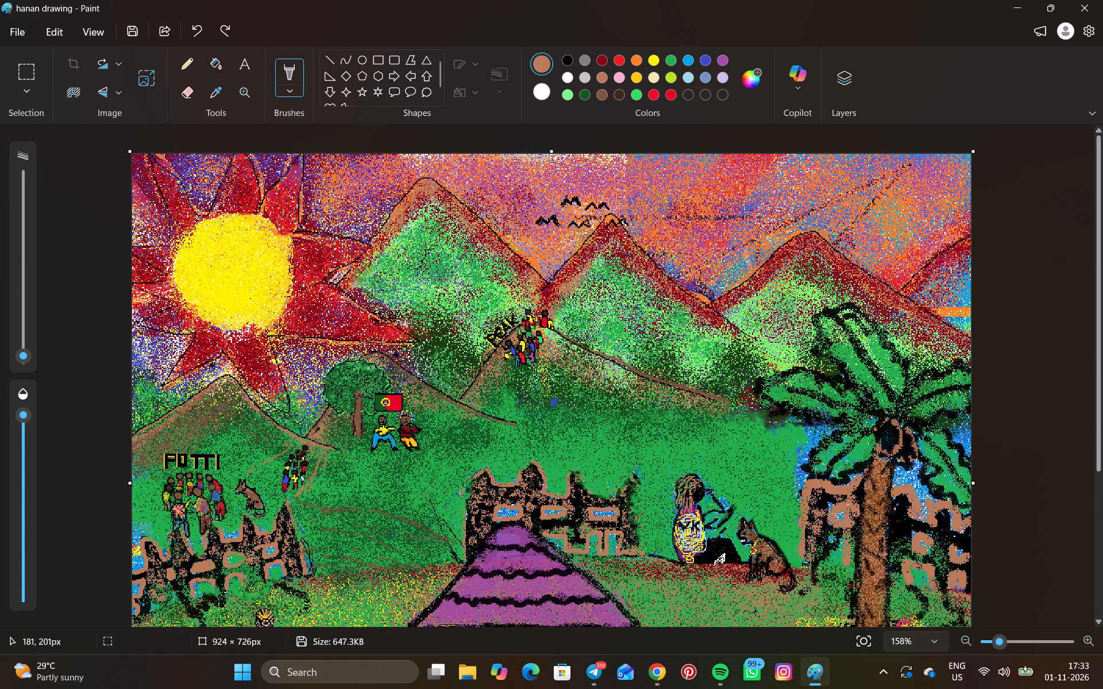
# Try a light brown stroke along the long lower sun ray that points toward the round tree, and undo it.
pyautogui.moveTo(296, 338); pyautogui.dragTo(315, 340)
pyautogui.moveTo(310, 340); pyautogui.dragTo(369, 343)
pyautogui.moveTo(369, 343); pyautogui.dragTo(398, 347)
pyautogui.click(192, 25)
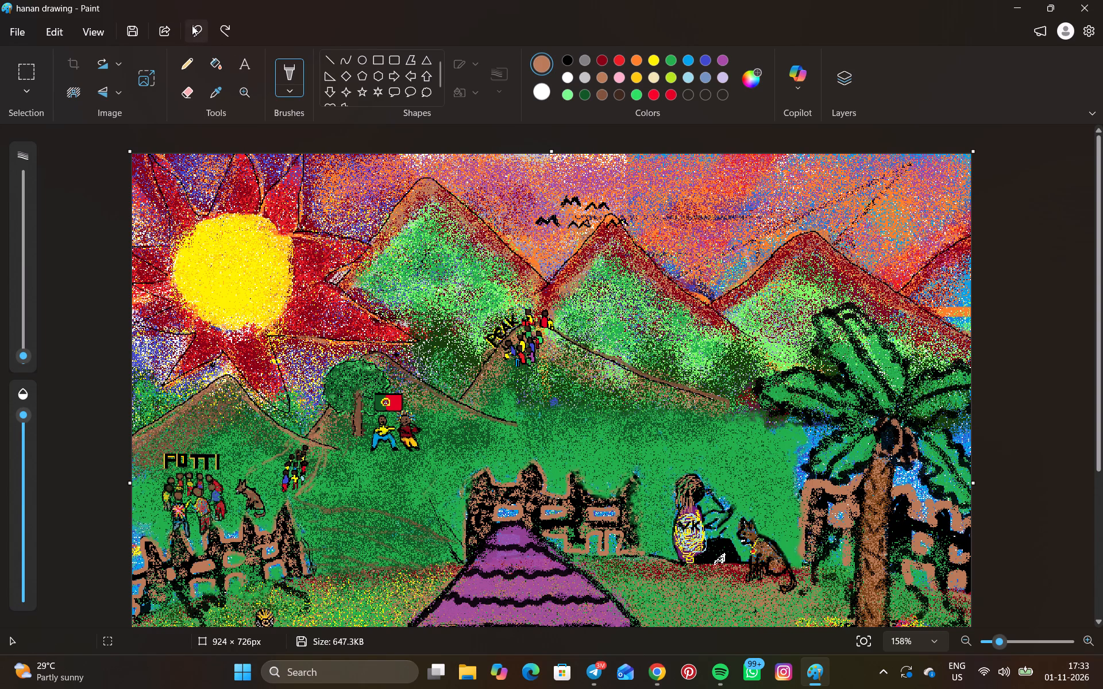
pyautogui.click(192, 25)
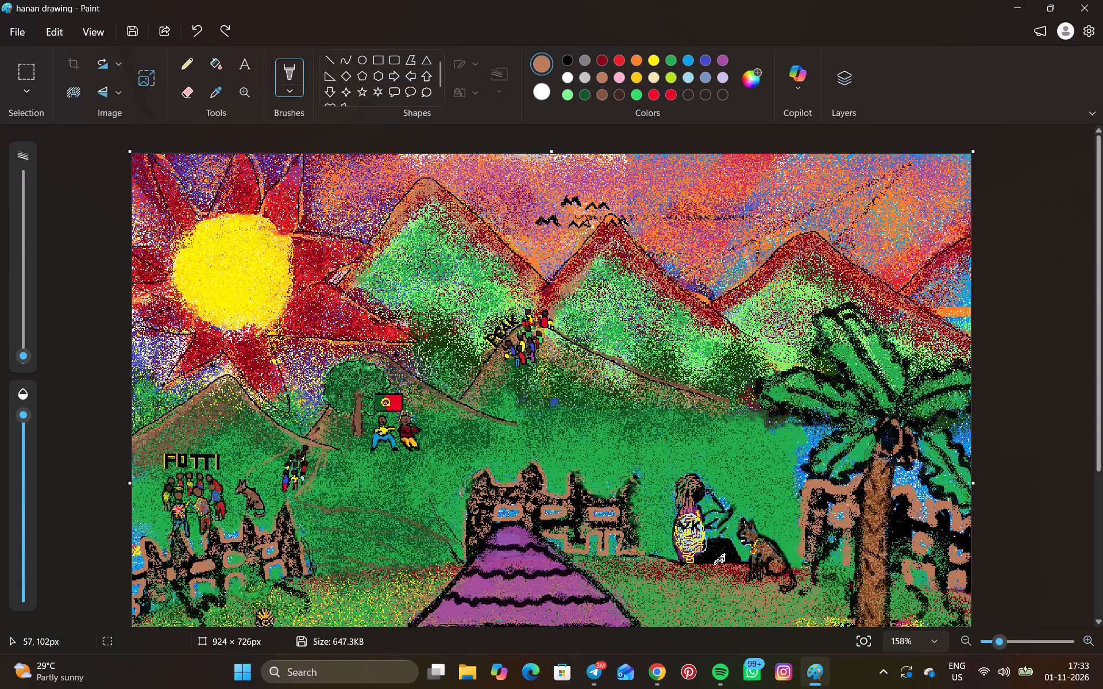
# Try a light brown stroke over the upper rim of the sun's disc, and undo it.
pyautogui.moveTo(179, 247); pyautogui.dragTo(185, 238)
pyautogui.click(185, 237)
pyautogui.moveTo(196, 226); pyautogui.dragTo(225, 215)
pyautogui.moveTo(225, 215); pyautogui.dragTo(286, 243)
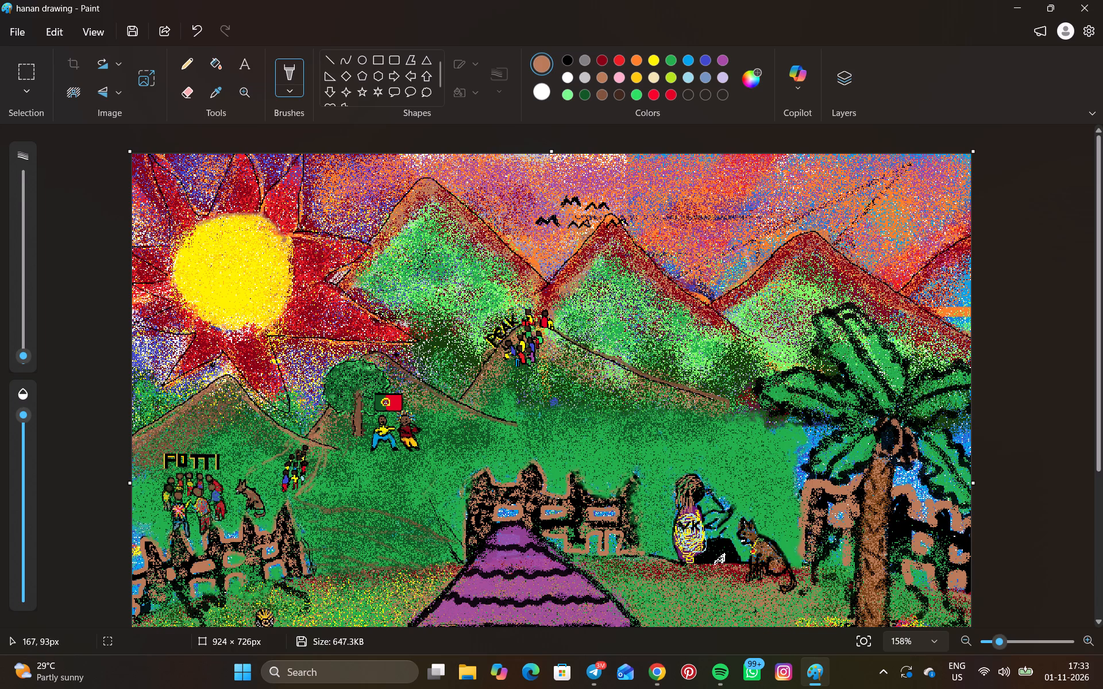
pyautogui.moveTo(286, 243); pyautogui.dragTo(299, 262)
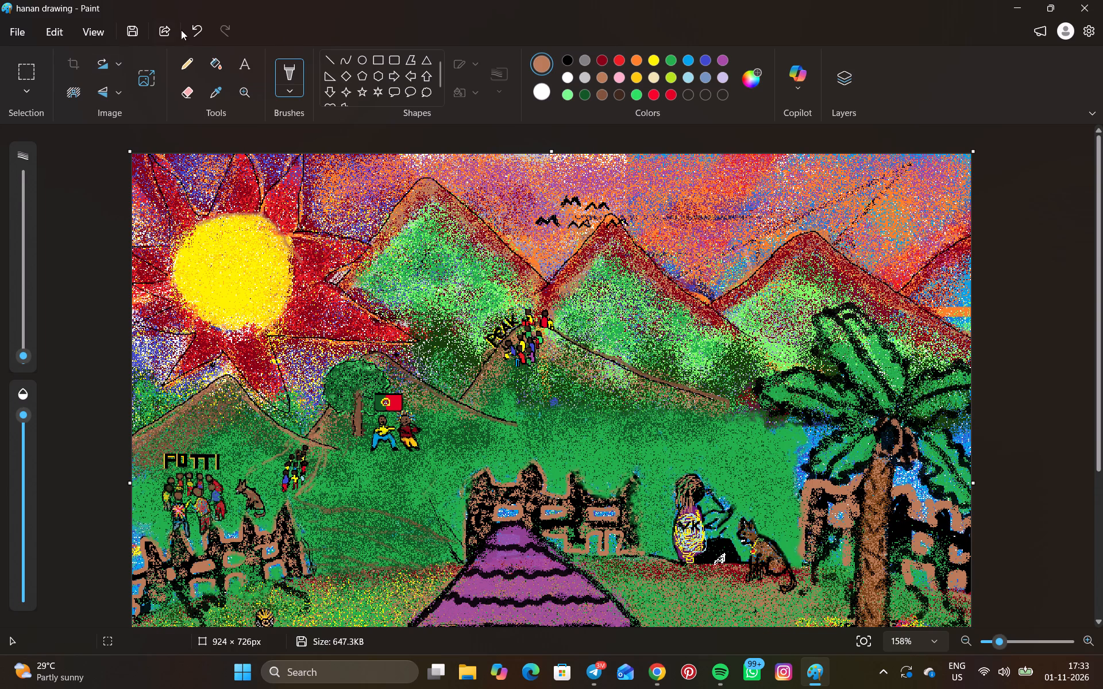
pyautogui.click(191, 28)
# Outline the sun's disc in light brown crayon, tracing its rim all the way round.
pyautogui.click(192, 234)
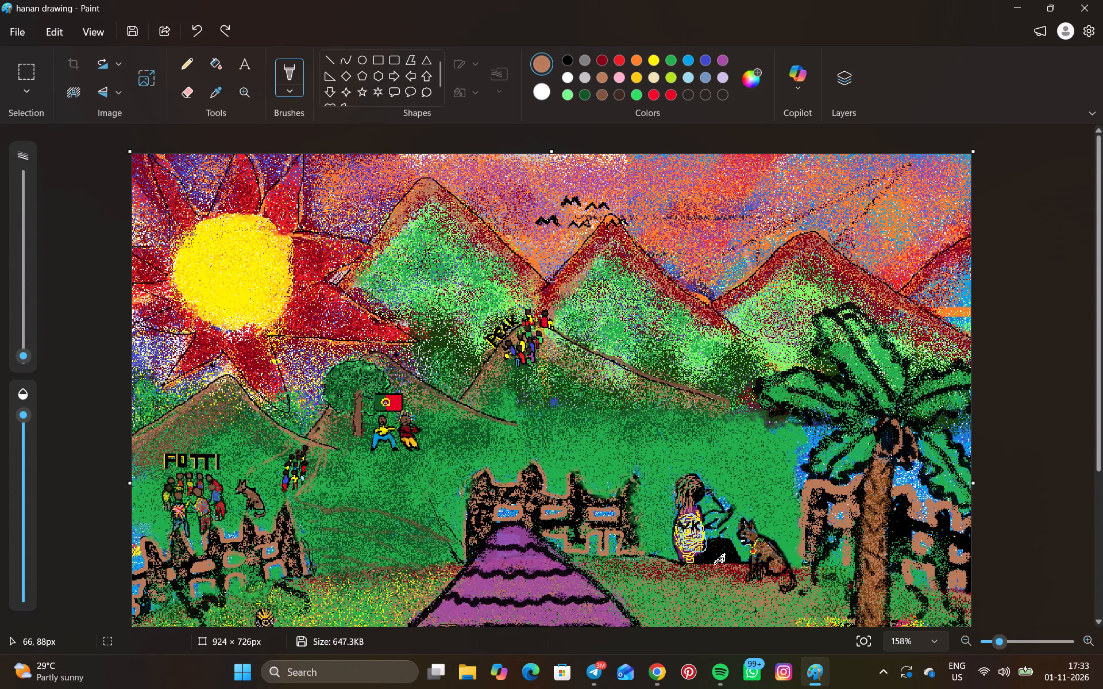
pyautogui.keyDown('ctrl'); pyautogui.scroll(5, 196, 227); pyautogui.keyUp('ctrl')
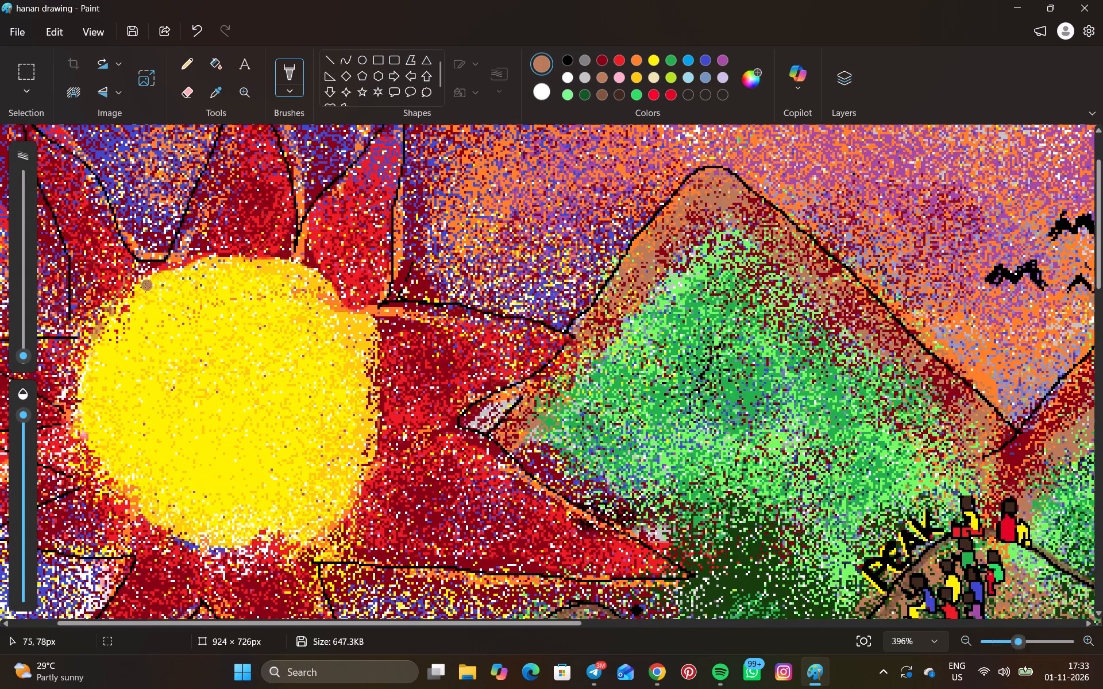
pyautogui.moveTo(119, 305); pyautogui.dragTo(135, 297)
pyautogui.moveTo(153, 280); pyautogui.dragTo(182, 265)
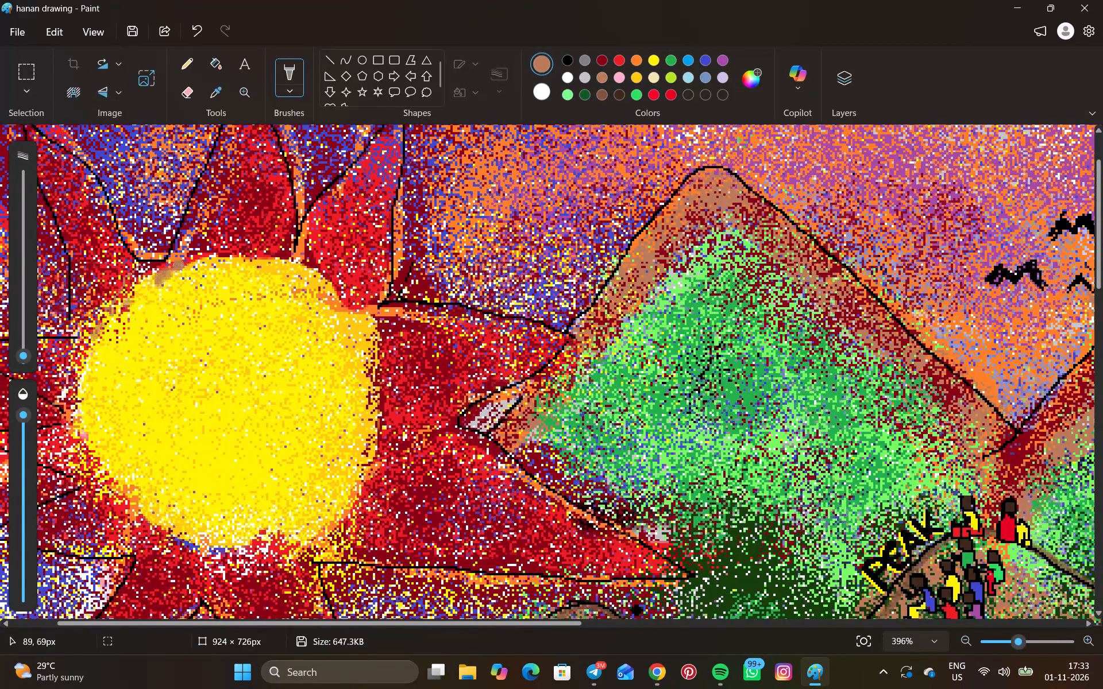
pyautogui.moveTo(182, 265); pyautogui.dragTo(297, 269)
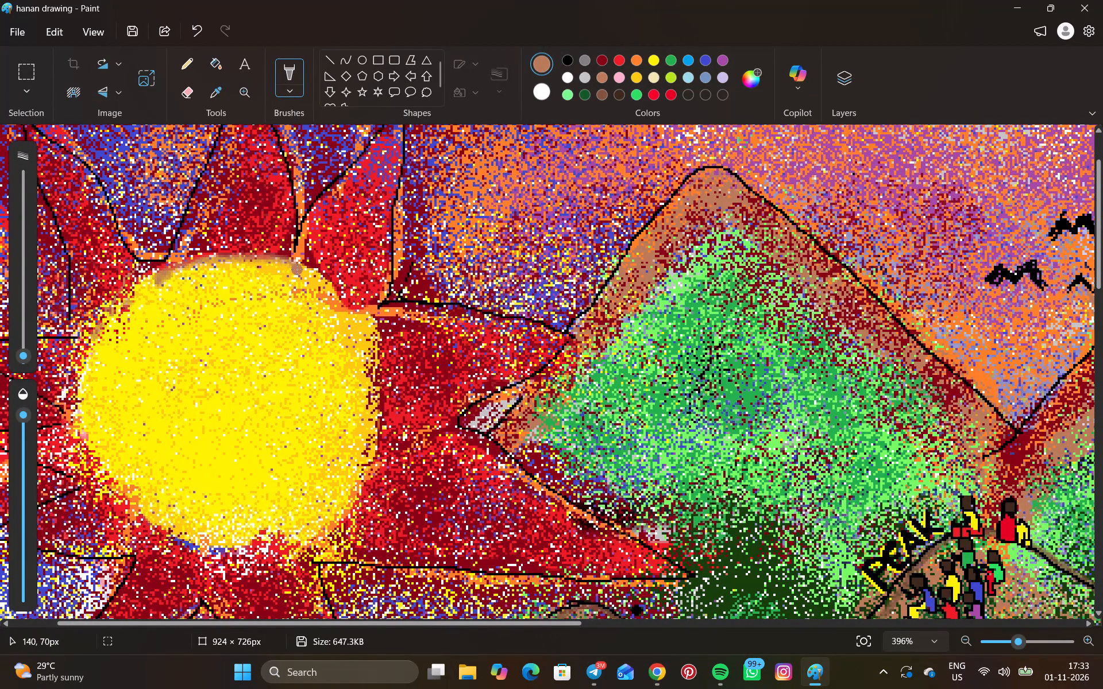
pyautogui.moveTo(297, 269); pyautogui.dragTo(363, 319)
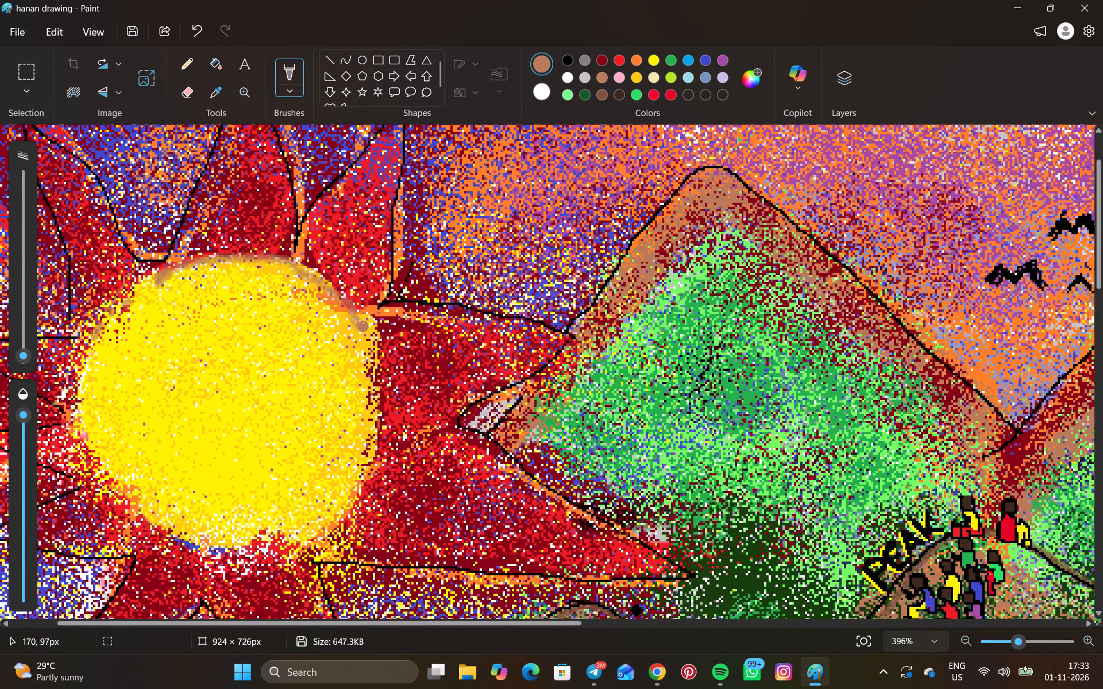
pyautogui.moveTo(363, 319); pyautogui.dragTo(377, 396)
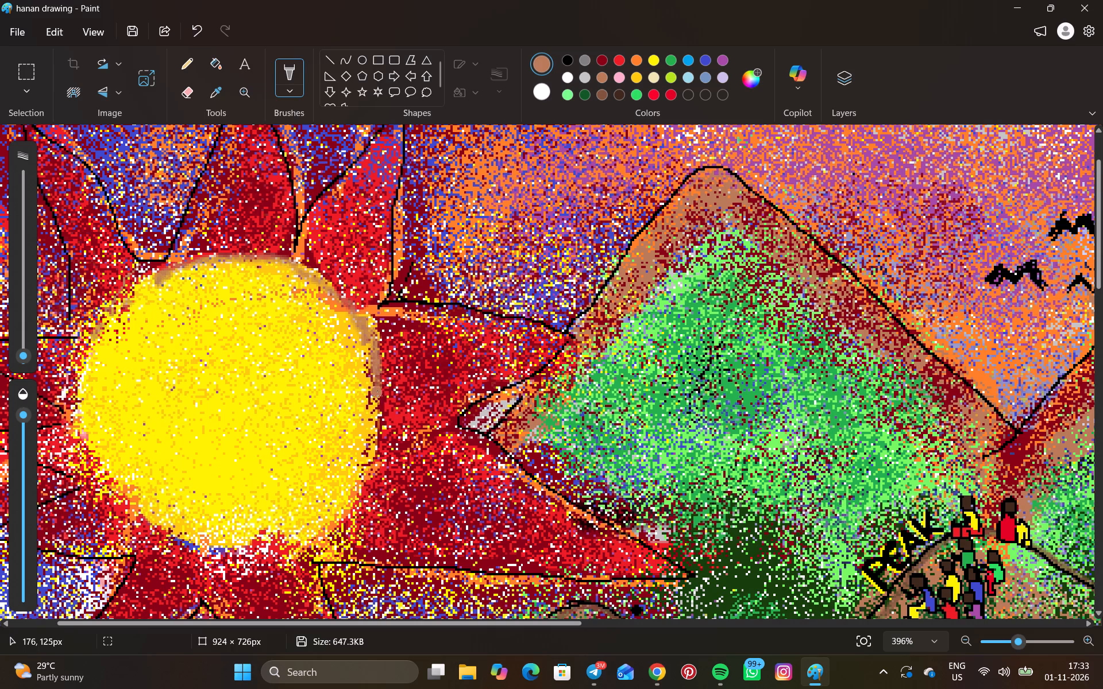
pyautogui.moveTo(377, 396); pyautogui.dragTo(341, 512)
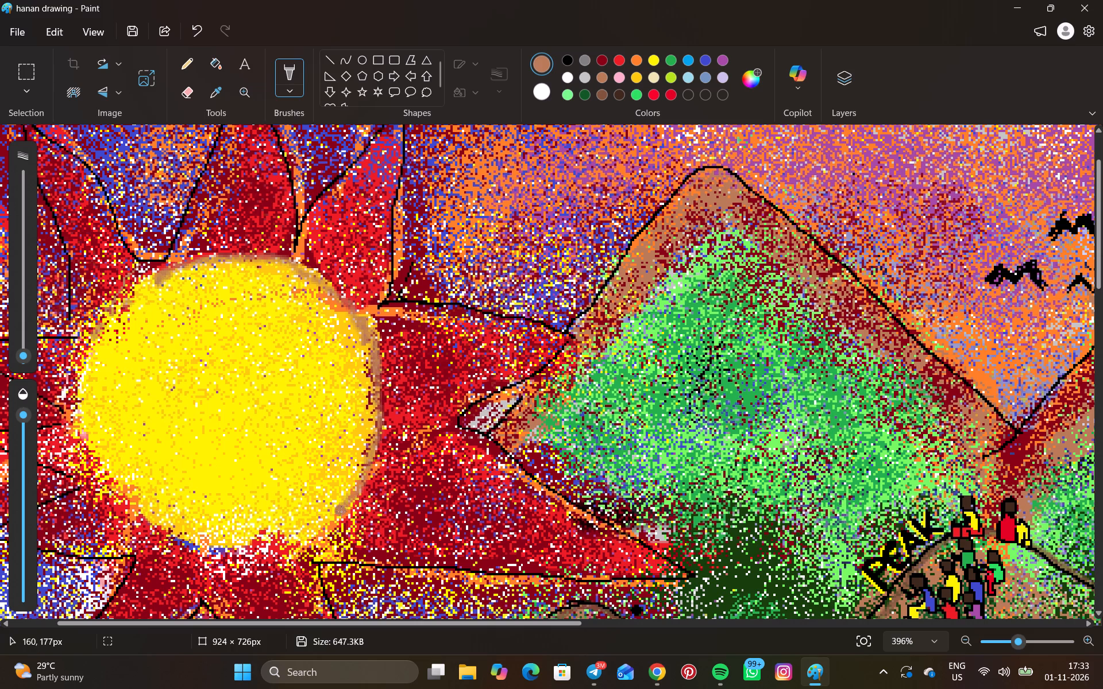
pyautogui.moveTo(341, 512); pyautogui.dragTo(217, 539)
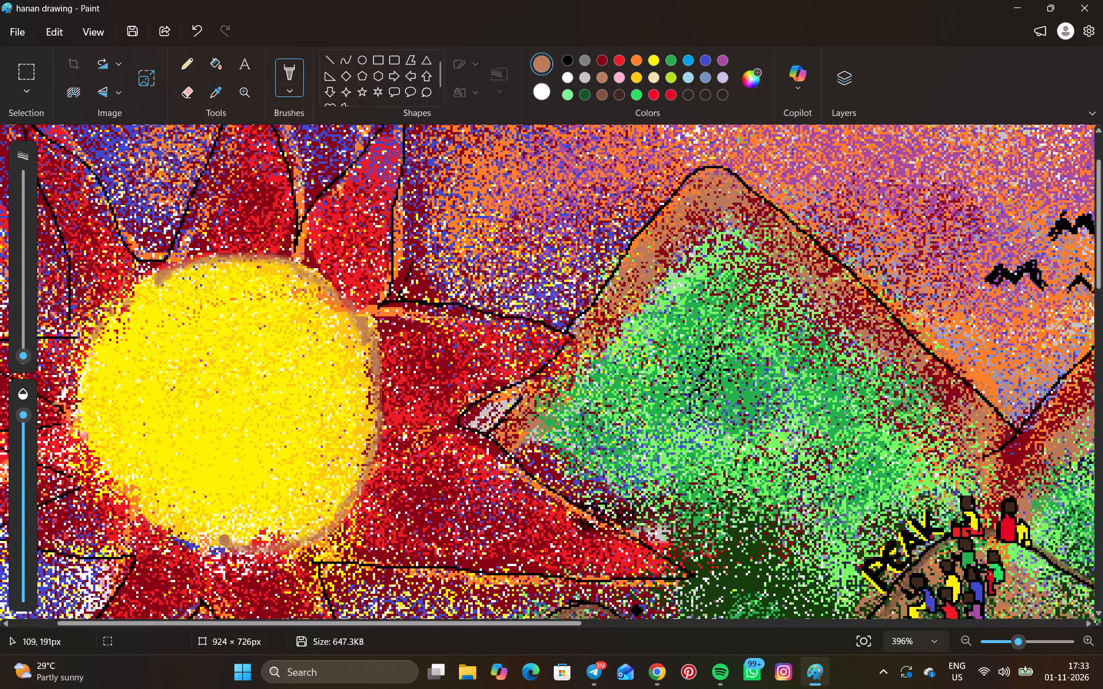
pyautogui.moveTo(217, 539); pyautogui.dragTo(111, 487)
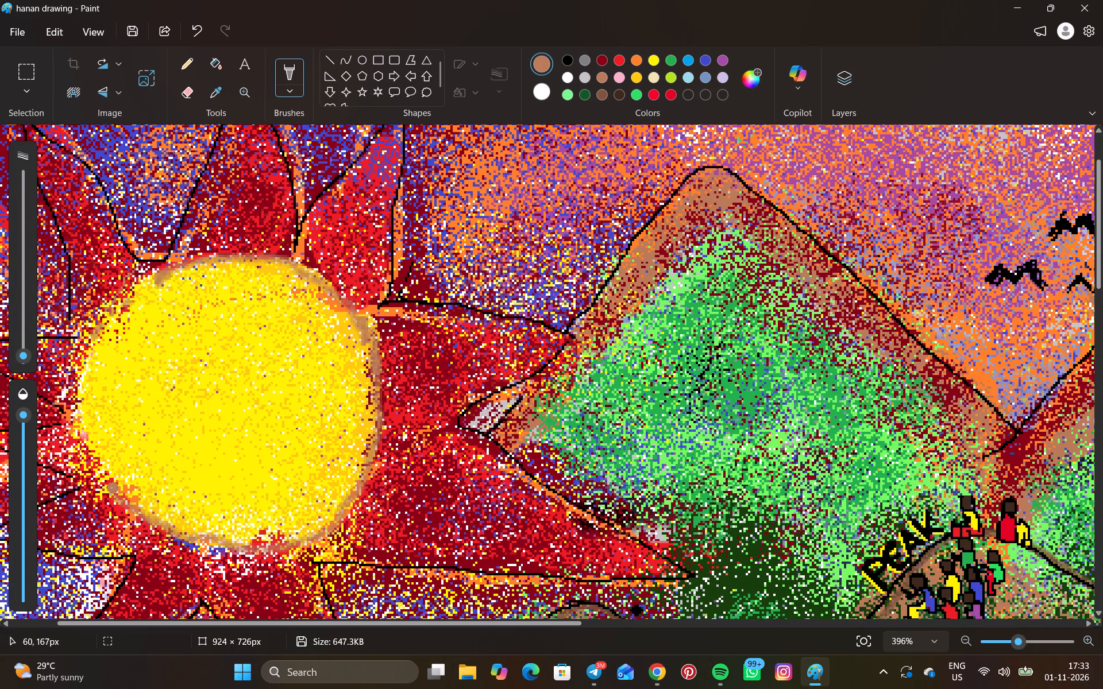
pyautogui.moveTo(111, 487); pyautogui.dragTo(80, 386)
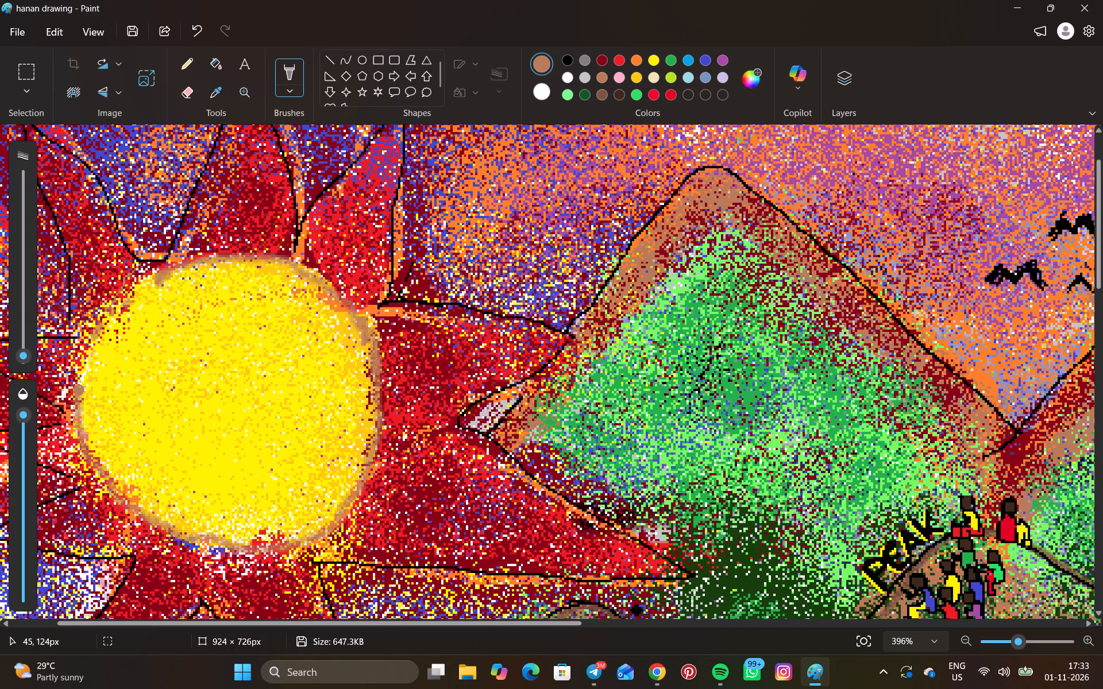
pyautogui.moveTo(80, 386); pyautogui.dragTo(150, 281)
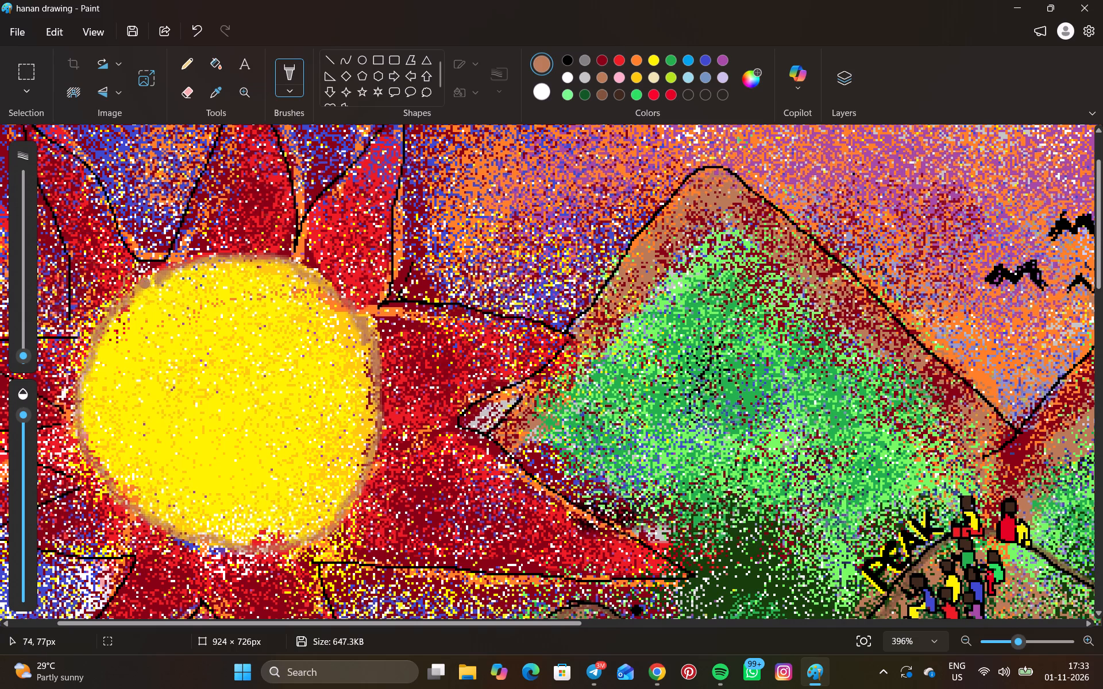
# Go over the rim of the sun's disc once more in light brown crayon, thickening the outline all round.
pyautogui.moveTo(150, 281); pyautogui.dragTo(74, 393)
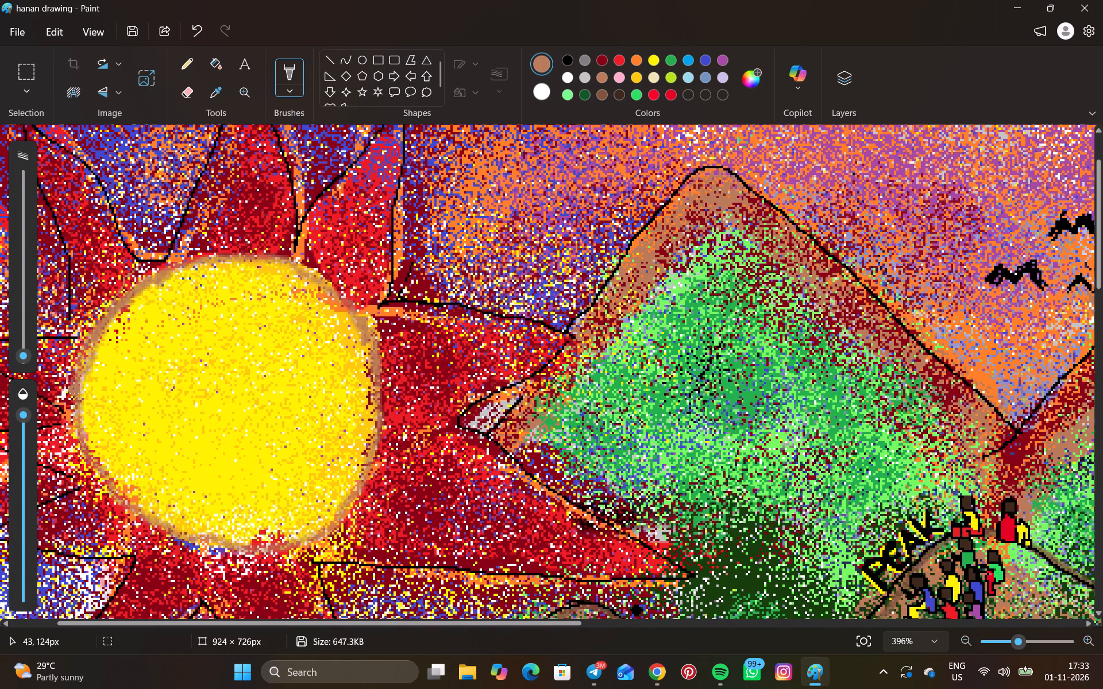
pyautogui.moveTo(74, 393); pyautogui.dragTo(238, 557)
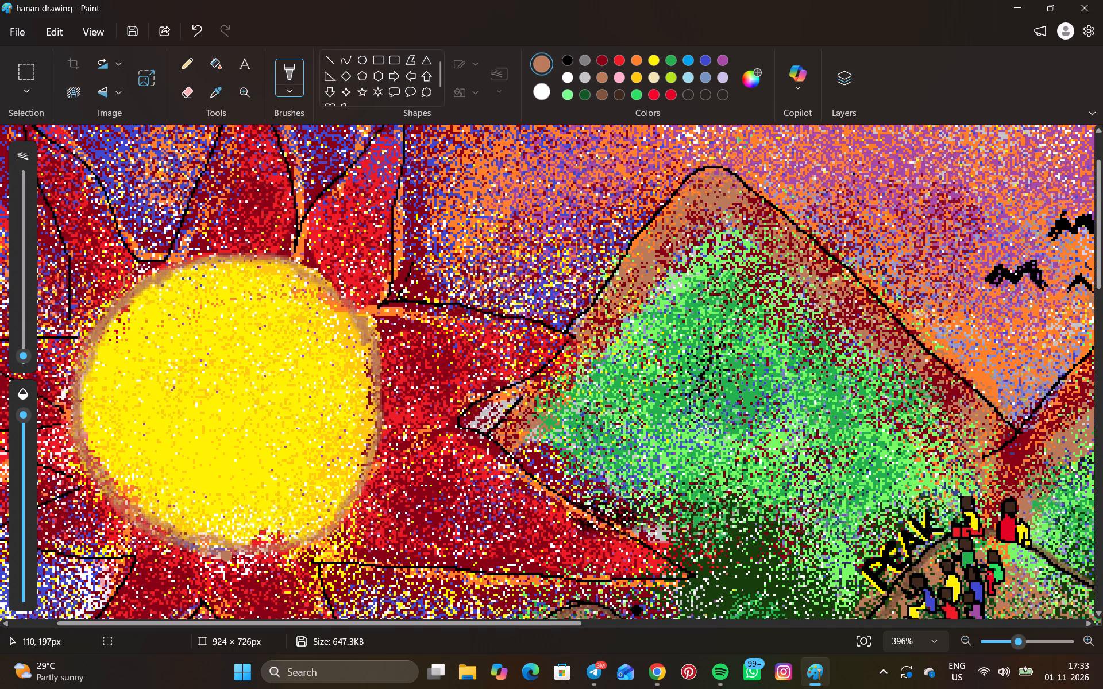
pyautogui.moveTo(238, 557); pyautogui.dragTo(376, 456)
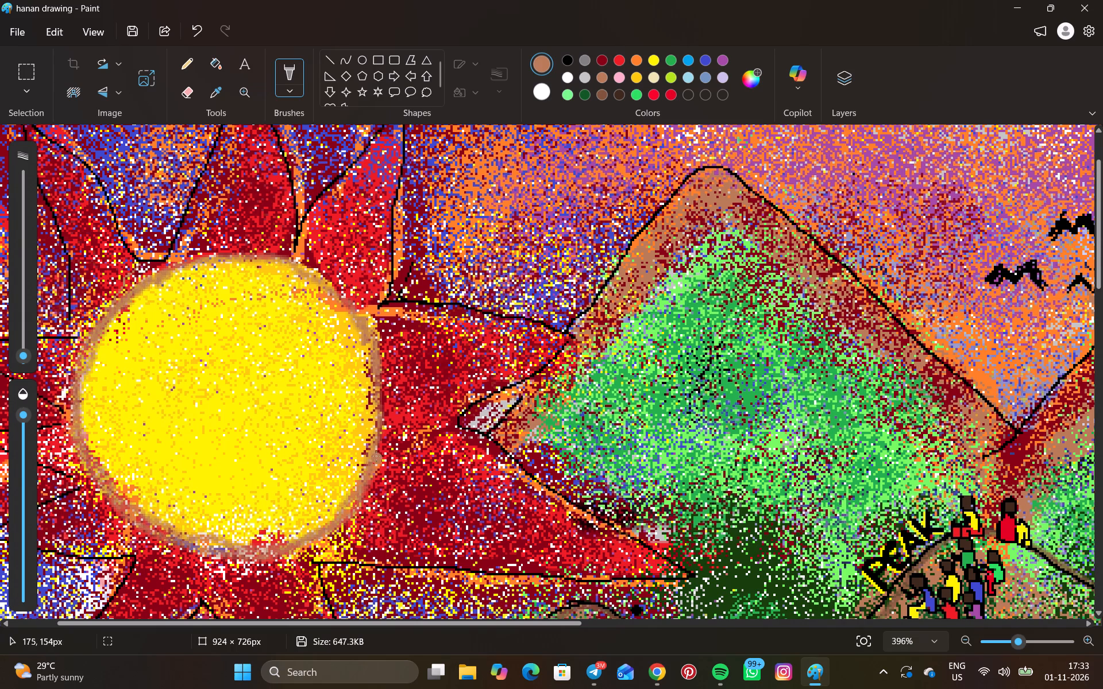
pyautogui.moveTo(376, 456); pyautogui.dragTo(357, 302)
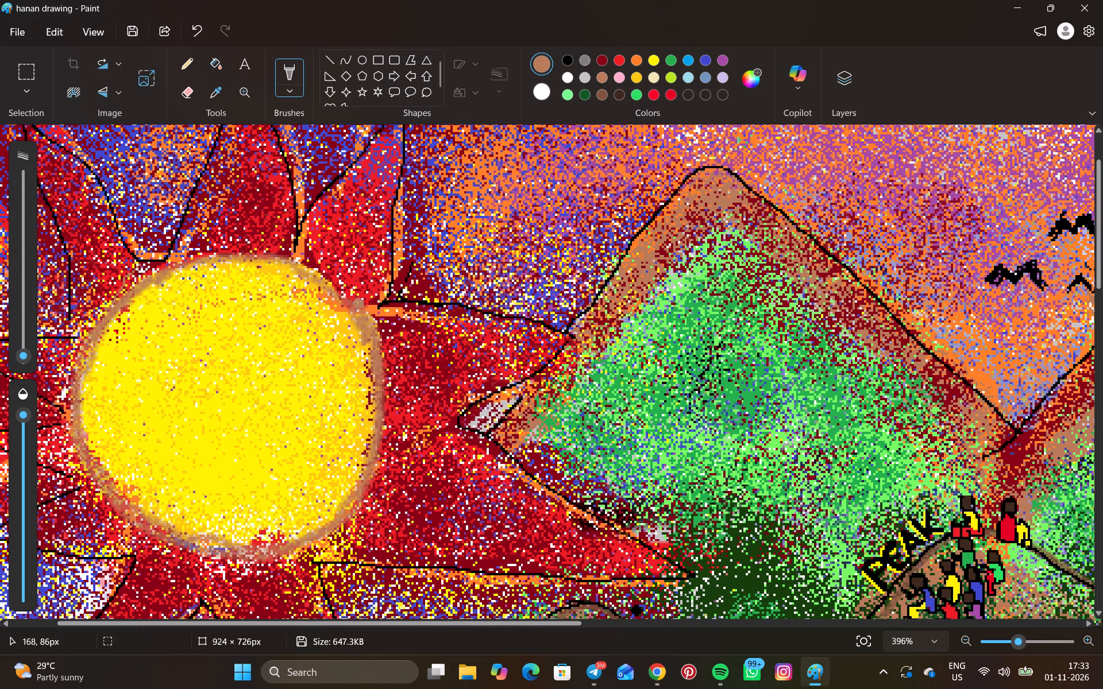
pyautogui.moveTo(357, 302); pyautogui.dragTo(276, 247)
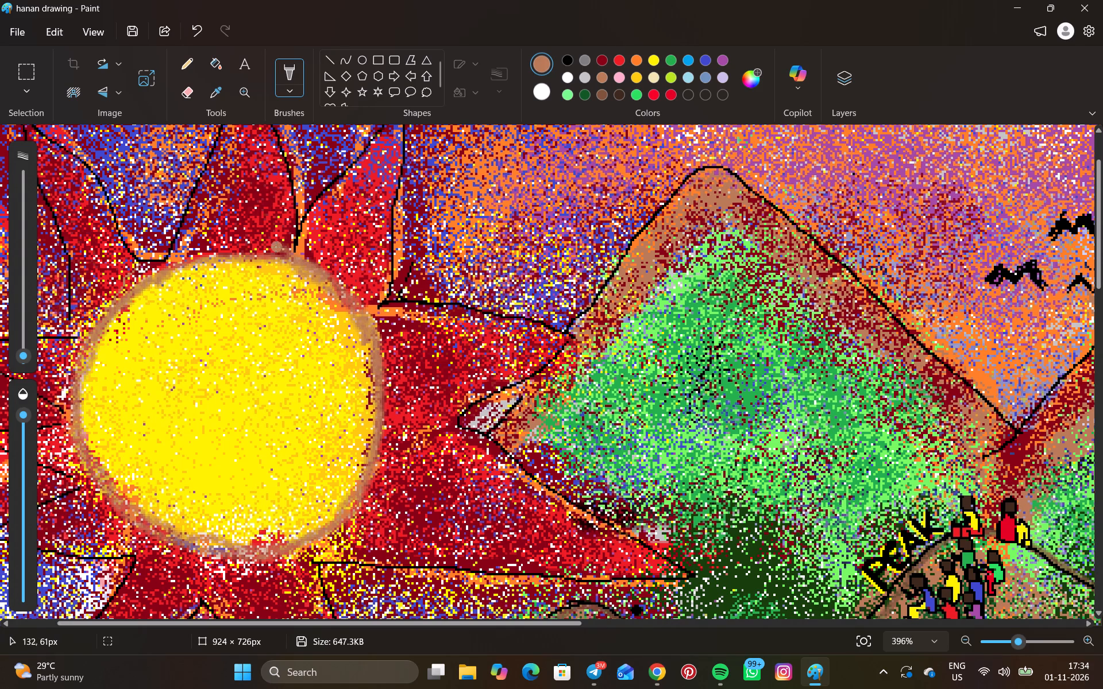
pyautogui.moveTo(276, 247); pyautogui.dragTo(294, 256)
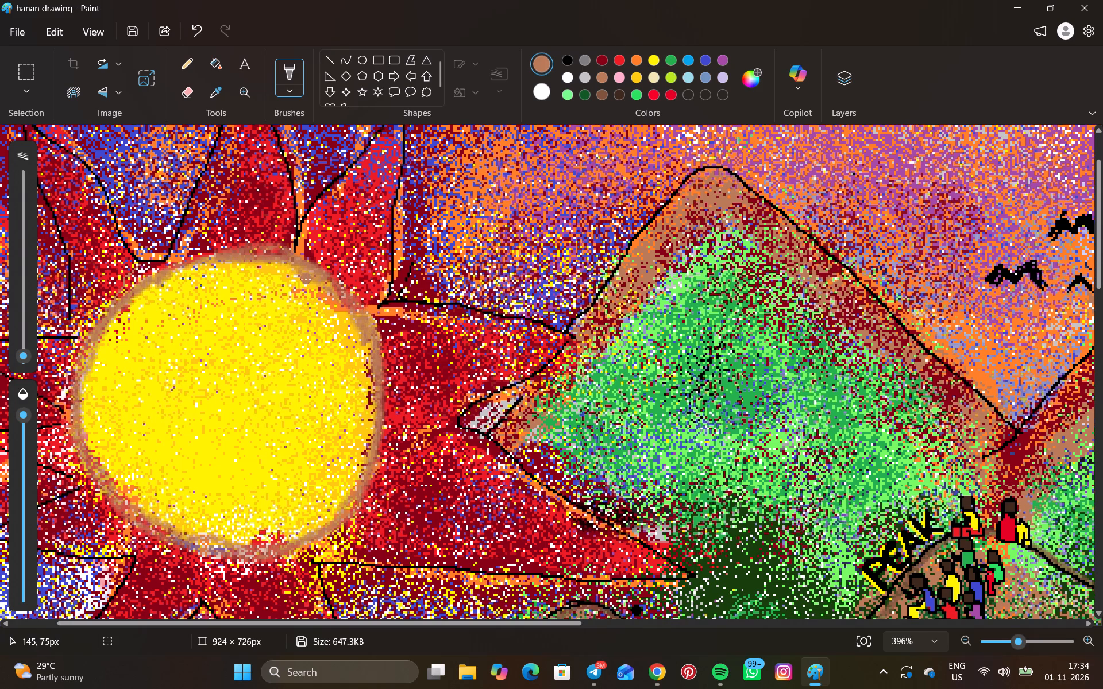
# Examine the whole painting, from the sun and mountains down to the fences, house and palm tree.
pyautogui.keyDown('ctrl'); pyautogui.scroll(-12, 310, 282); pyautogui.keyUp('ctrl')
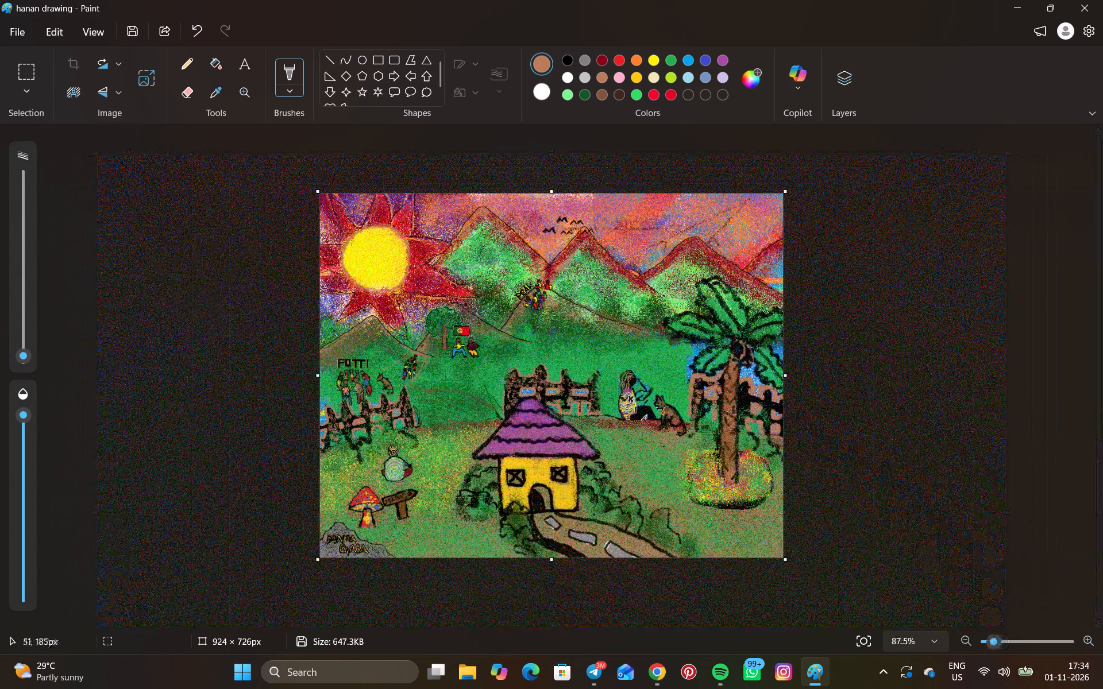
pyautogui.keyDown('ctrl'); pyautogui.scroll(2, 372, 273); pyautogui.keyUp('ctrl')
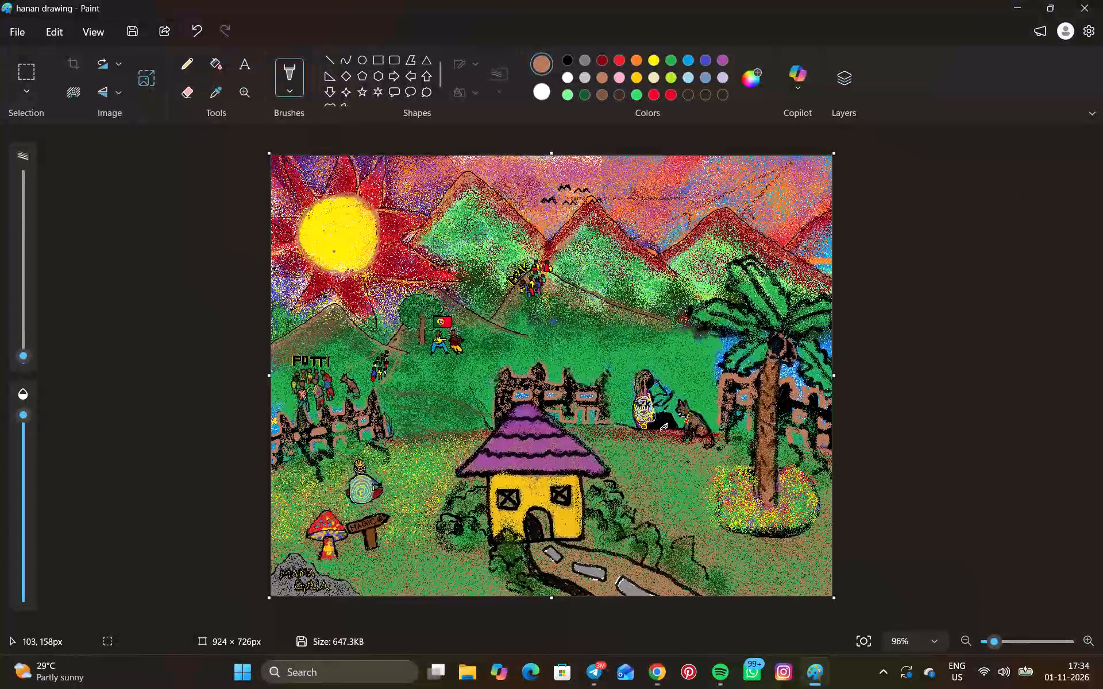
pyautogui.keyDown('ctrl'); pyautogui.scroll(-1, 412, 316); pyautogui.keyUp('ctrl')
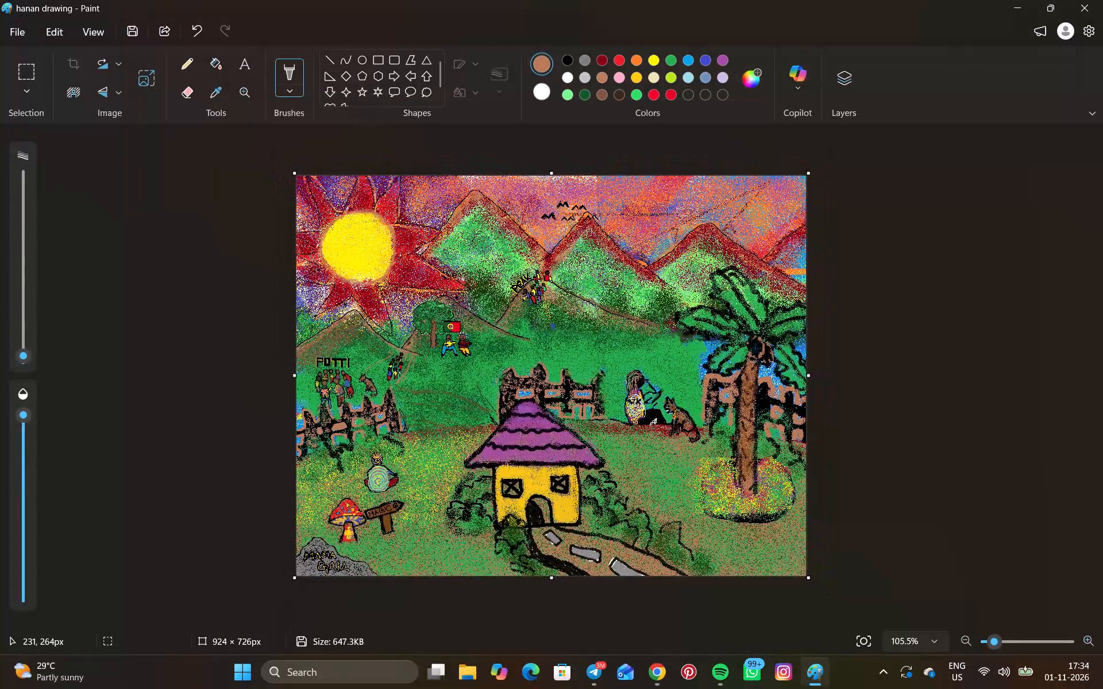
pyautogui.keyDown('ctrl'); pyautogui.scroll(-1, 412, 316); pyautogui.keyUp('ctrl')
pyautogui.rightClick(412, 316)
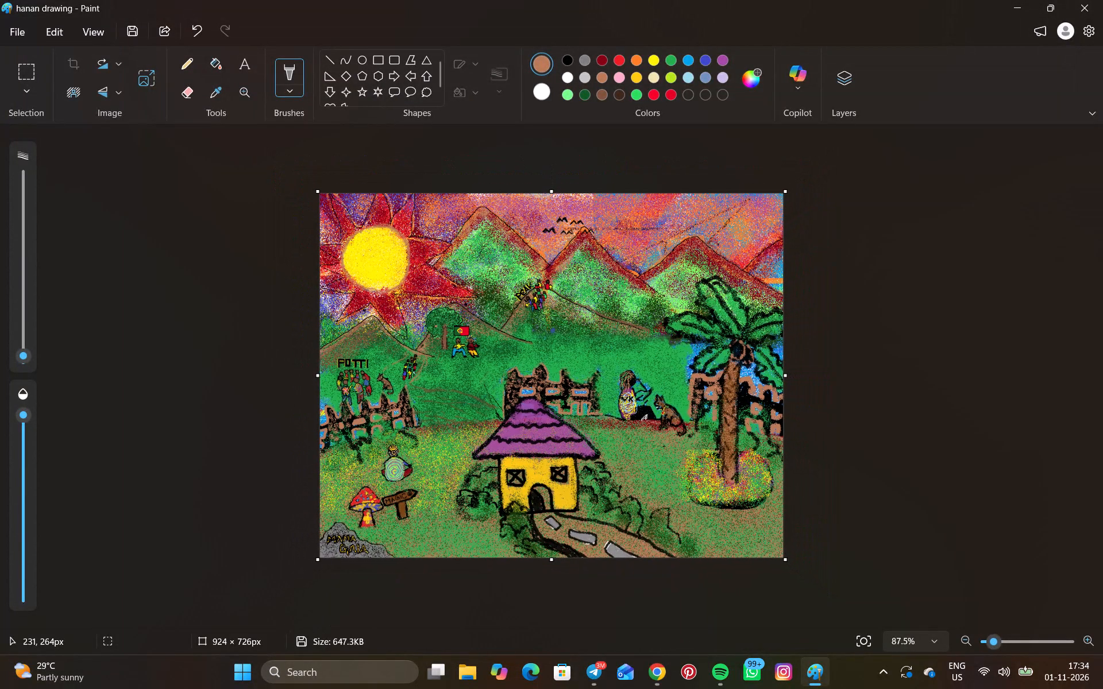
pyautogui.keyDown('ctrl'); pyautogui.scroll(3, 385, 283); pyautogui.keyUp('ctrl')
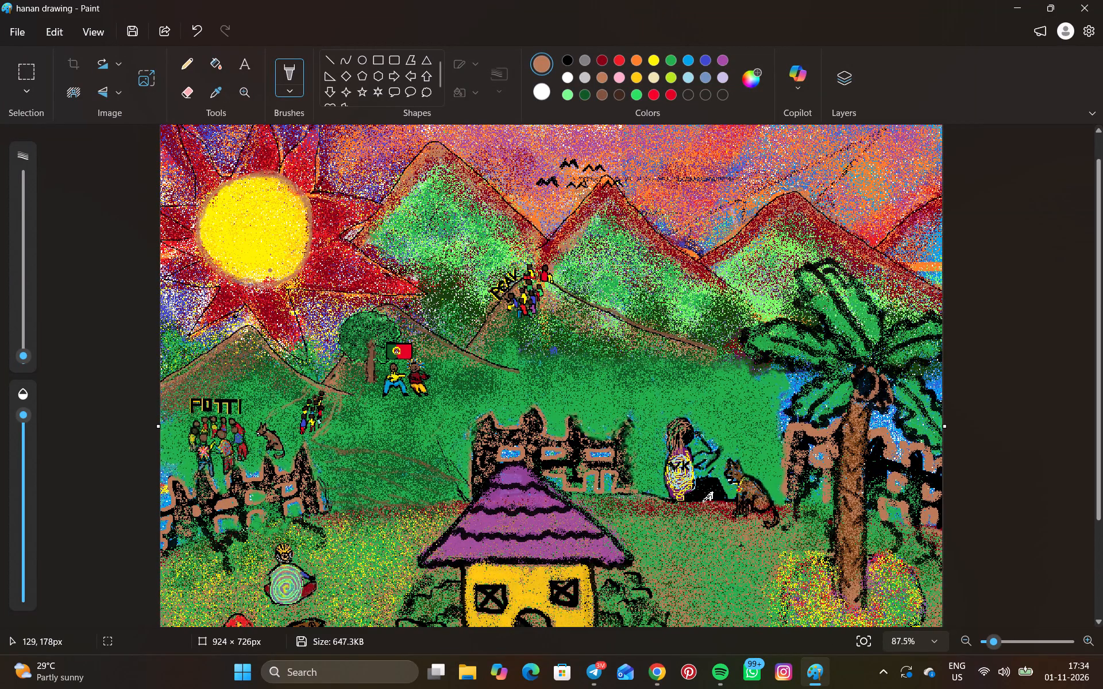
pyautogui.keyDown('ctrl'); pyautogui.scroll(2, 350, 307); pyautogui.keyUp('ctrl')
pyautogui.keyDown('ctrl'); pyautogui.scroll(1, 271, 281); pyautogui.keyUp('ctrl')
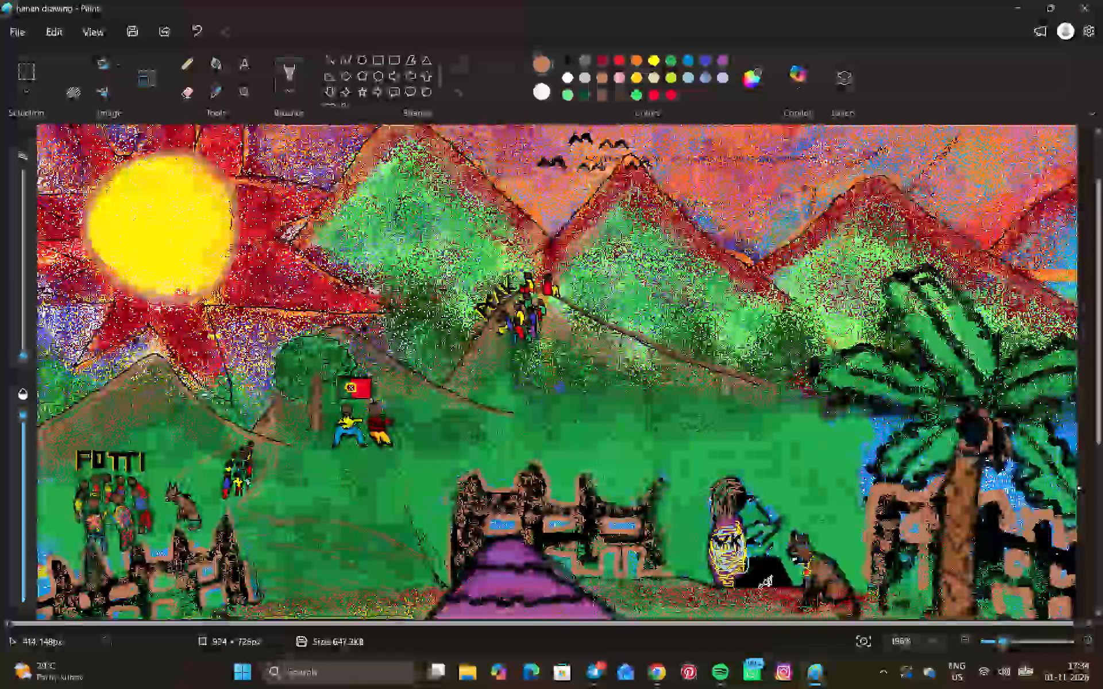
pyautogui.keyDown('ctrl'); pyautogui.scroll(-1, 695, 238); pyautogui.keyUp('ctrl')
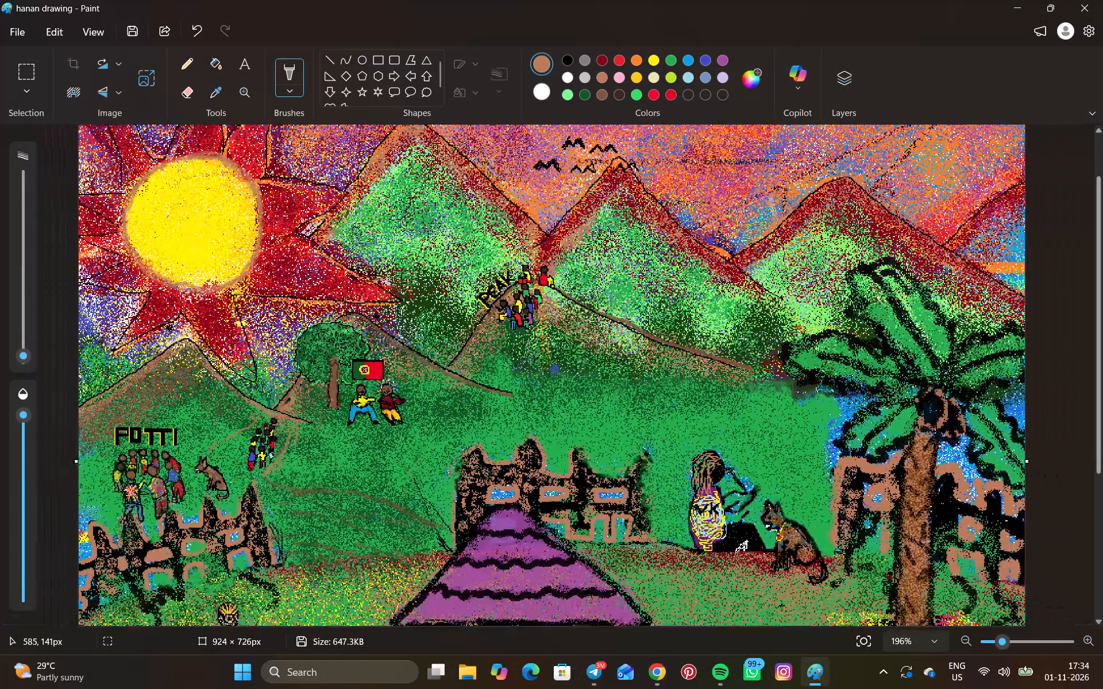
pyautogui.scroll(-1, 742, 330)
pyautogui.scroll(1, 743, 330)
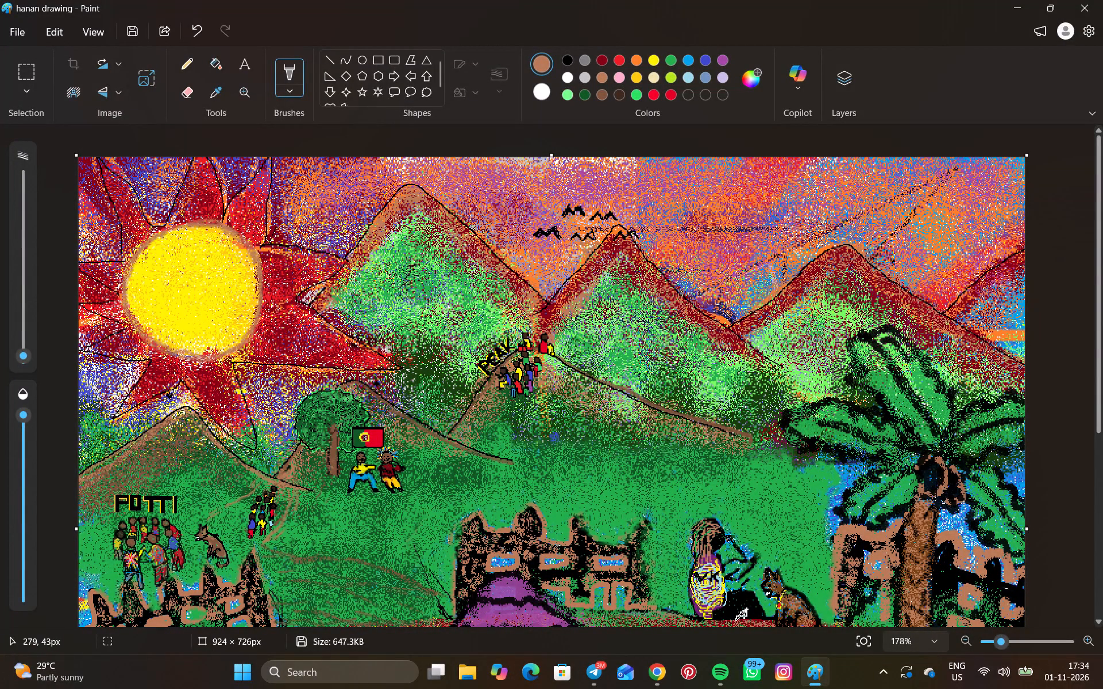
pyautogui.scroll(-1, 703, 234)
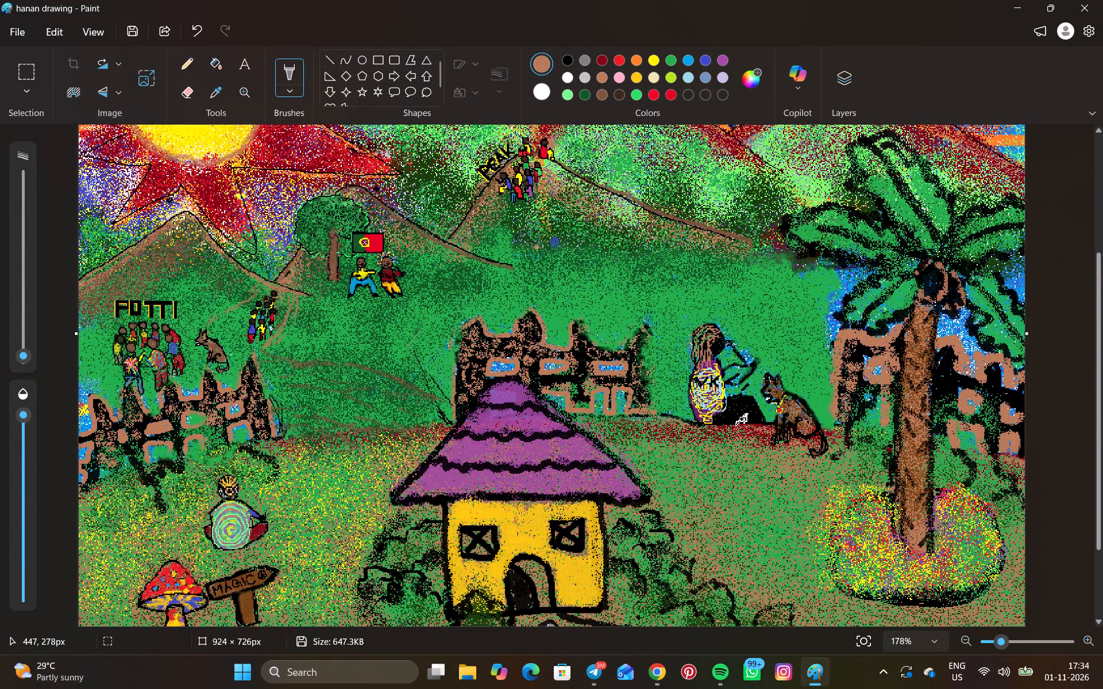
pyautogui.keyDown('ctrl'); pyautogui.scroll(-8, 537, 247); pyautogui.keyUp('ctrl')
pyautogui.scroll(2, 536, 235)
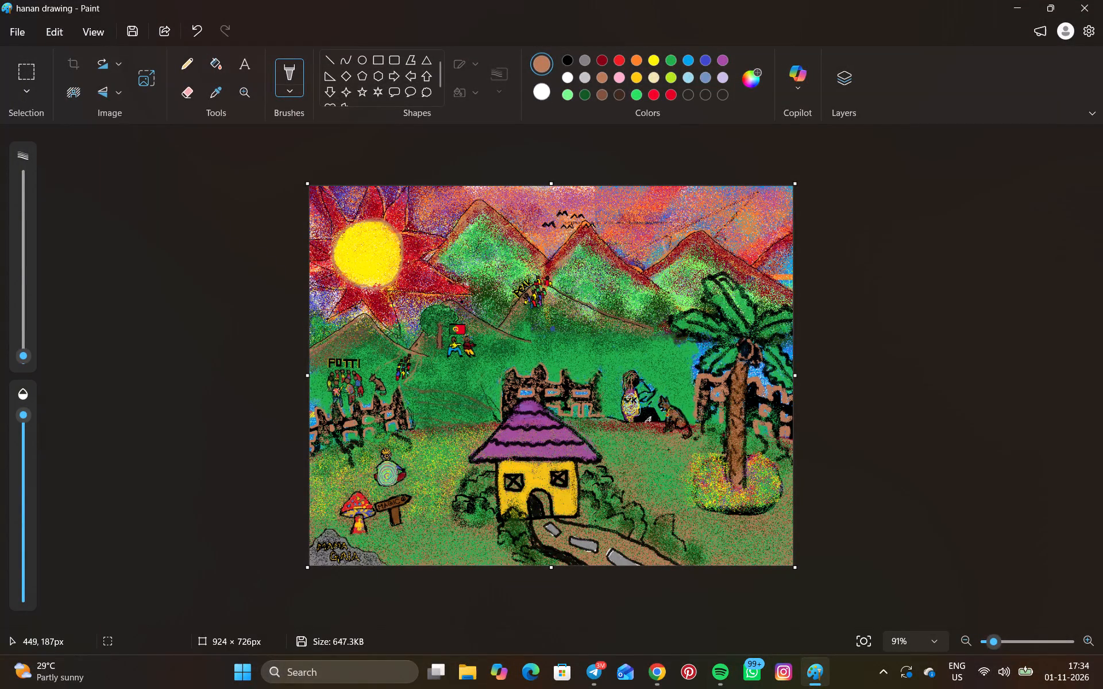
# Draw a winding light brown crayon path from the slope of the PEAK hill down past the seated woman onto the lower grass.
pyautogui.moveTo(570, 306); pyautogui.dragTo(666, 465)
# Switch to Spotify, start "Haawa Haawa" from Liked Songs, and return to the painting.
pyautogui.click(724, 679)
pyautogui.click(558, 611)
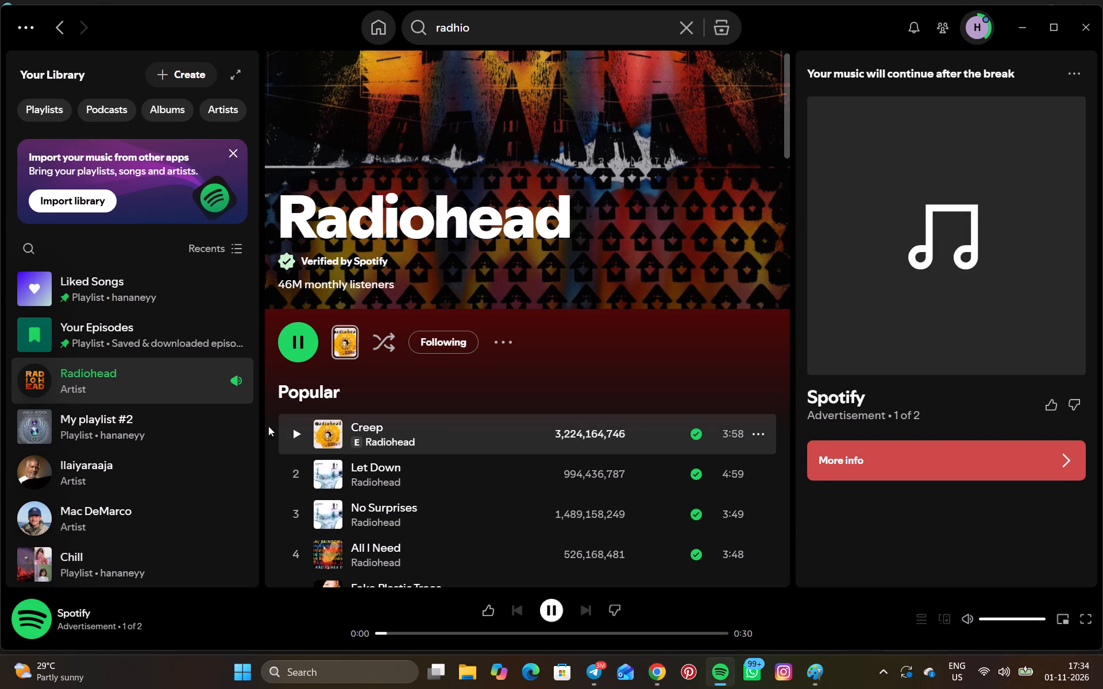
pyautogui.click(101, 284)
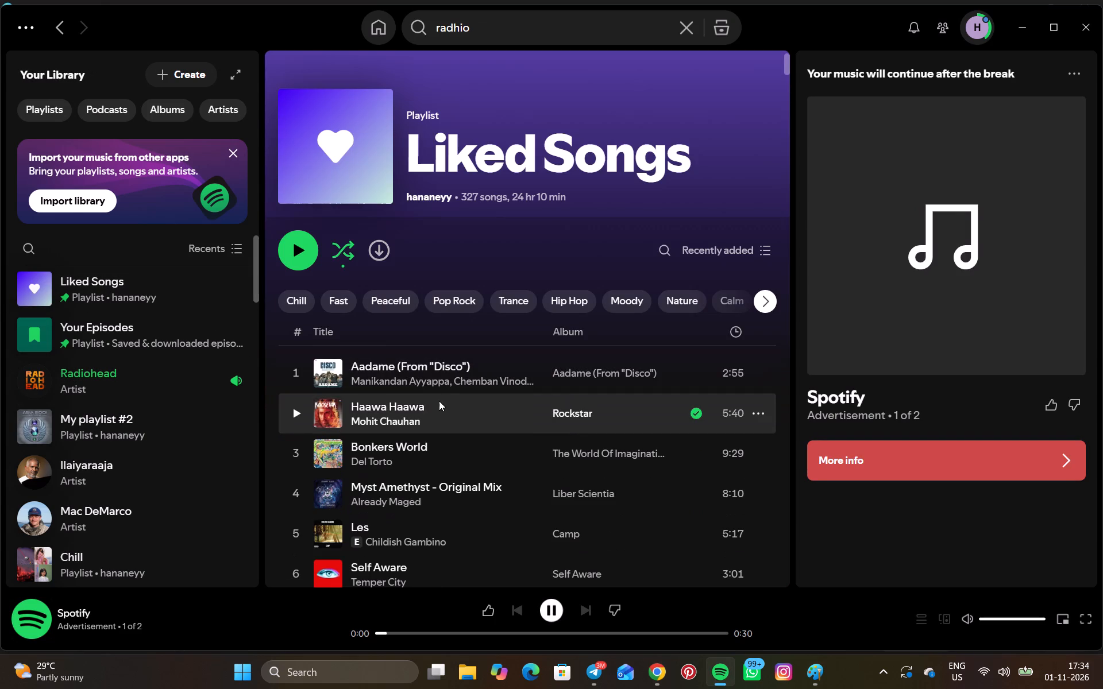
pyautogui.click(299, 415)
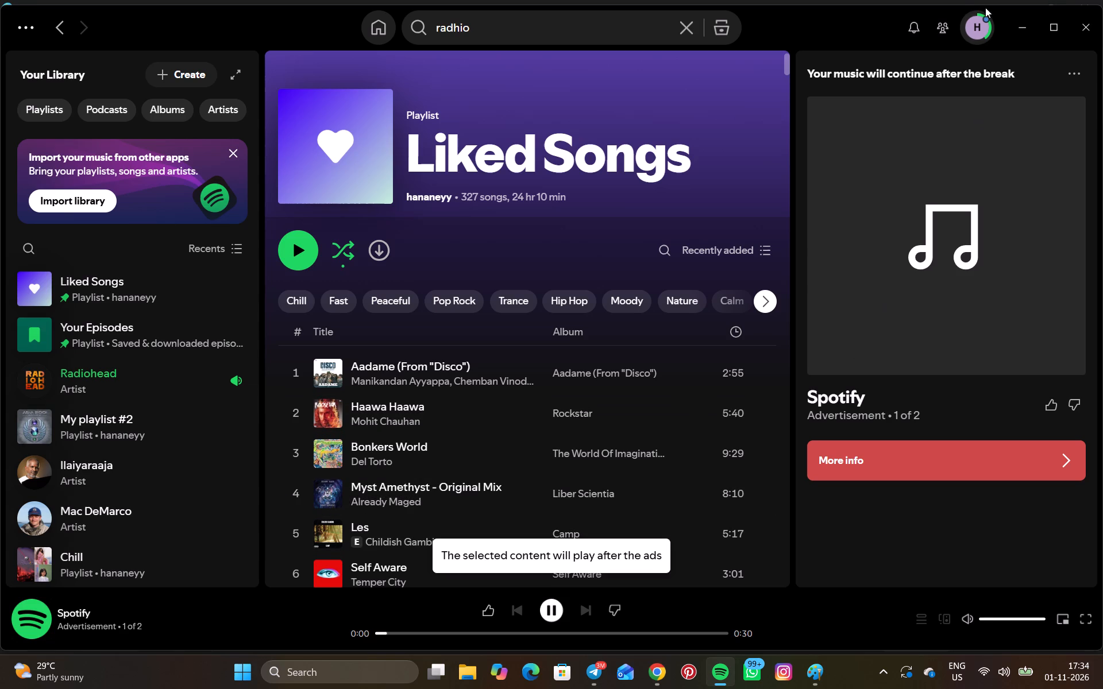
pyautogui.click(1021, 32)
# Draw a light brown crayon trail from the valley between the second and third mountains down the second mountain's green slope.
pyautogui.keyDown('ctrl'); pyautogui.scroll(4, 551, 310); pyautogui.keyUp('ctrl')
pyautogui.keyDown('ctrl'); pyautogui.scroll(4, 450, 335); pyautogui.keyUp('ctrl')
pyautogui.scroll(-1, 349, 390)
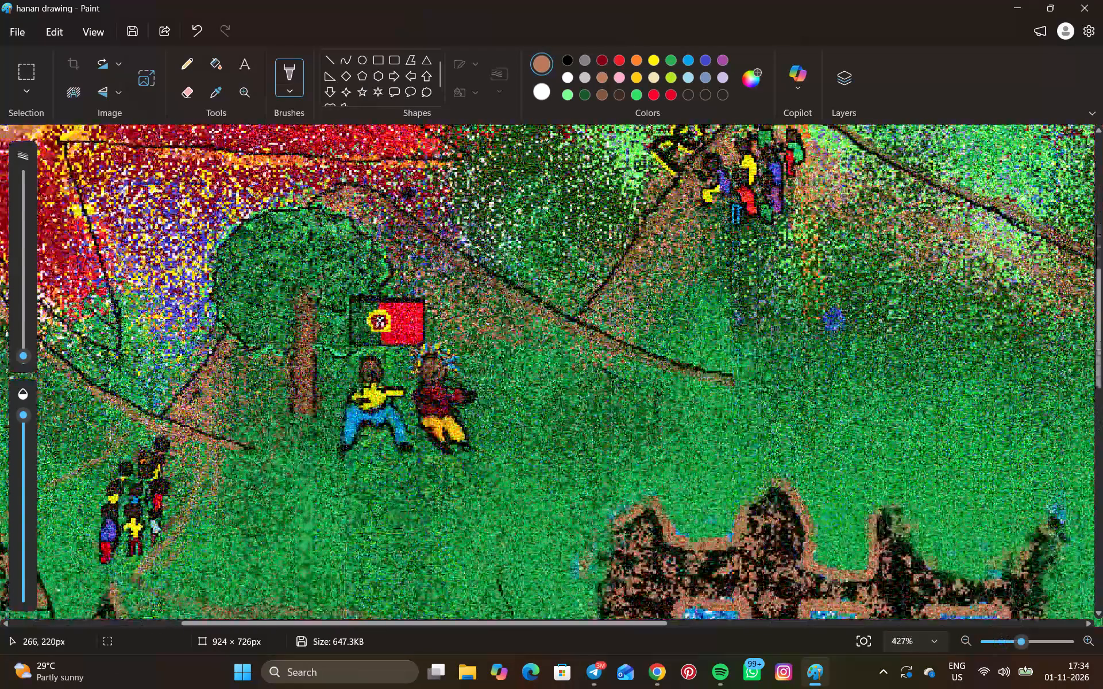
pyautogui.scroll(-1, 349, 390)
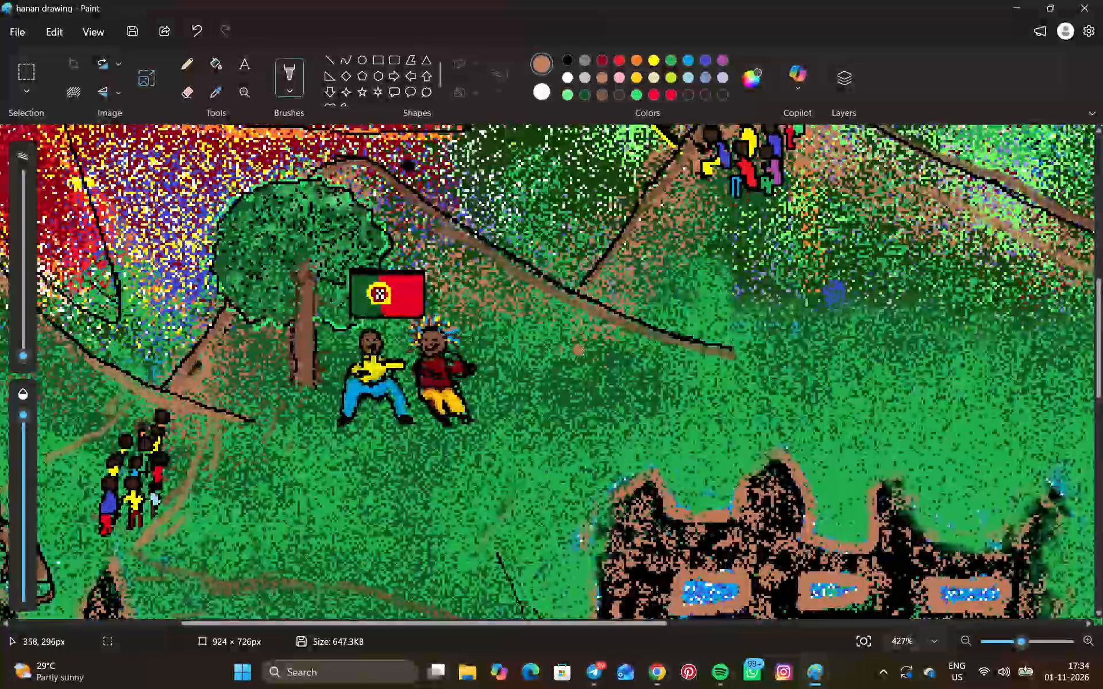
pyautogui.scroll(1, 583, 351)
pyautogui.hscroll(-1, 583, 351)
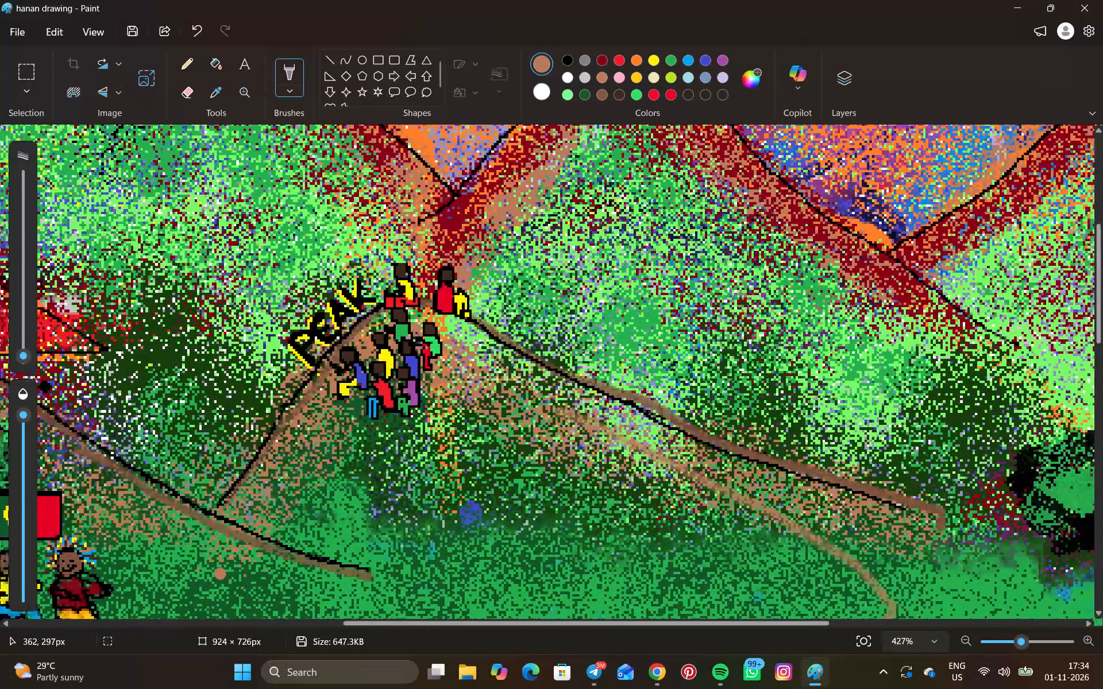
pyautogui.hscroll(-2, 583, 351)
pyautogui.keyDown('ctrl'); pyautogui.scroll(-4, 583, 351); pyautogui.keyUp('ctrl')
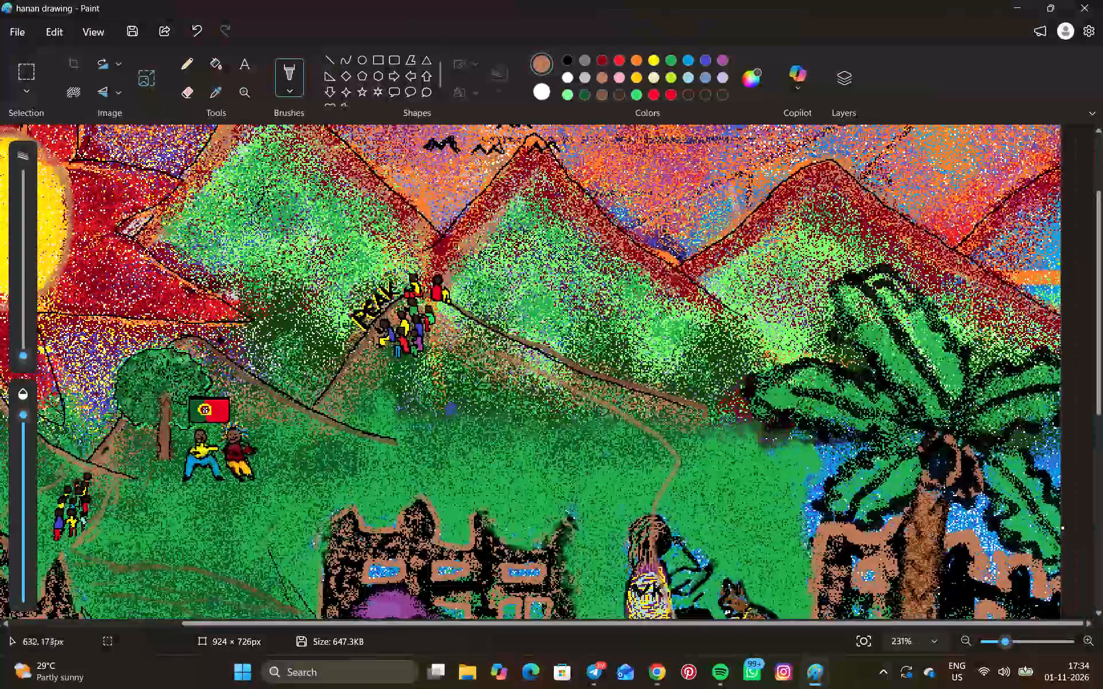
pyautogui.keyDown('ctrl'); pyautogui.scroll(-1, 720, 288); pyautogui.keyUp('ctrl')
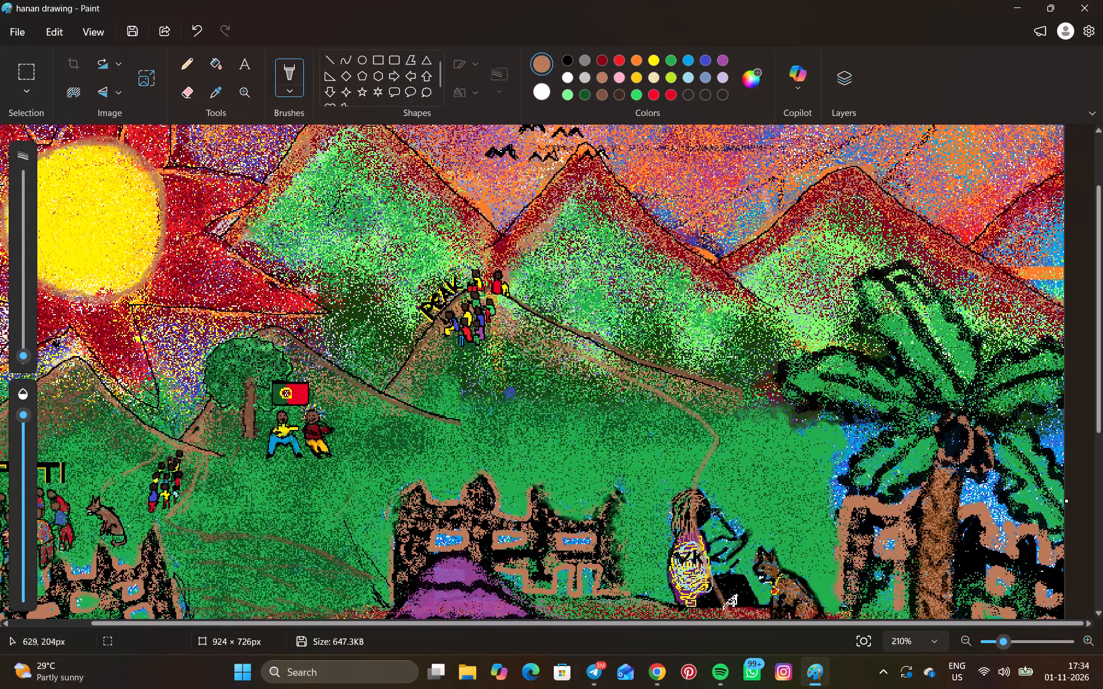
pyautogui.moveTo(692, 253); pyautogui.dragTo(667, 282)
pyautogui.click(697, 255)
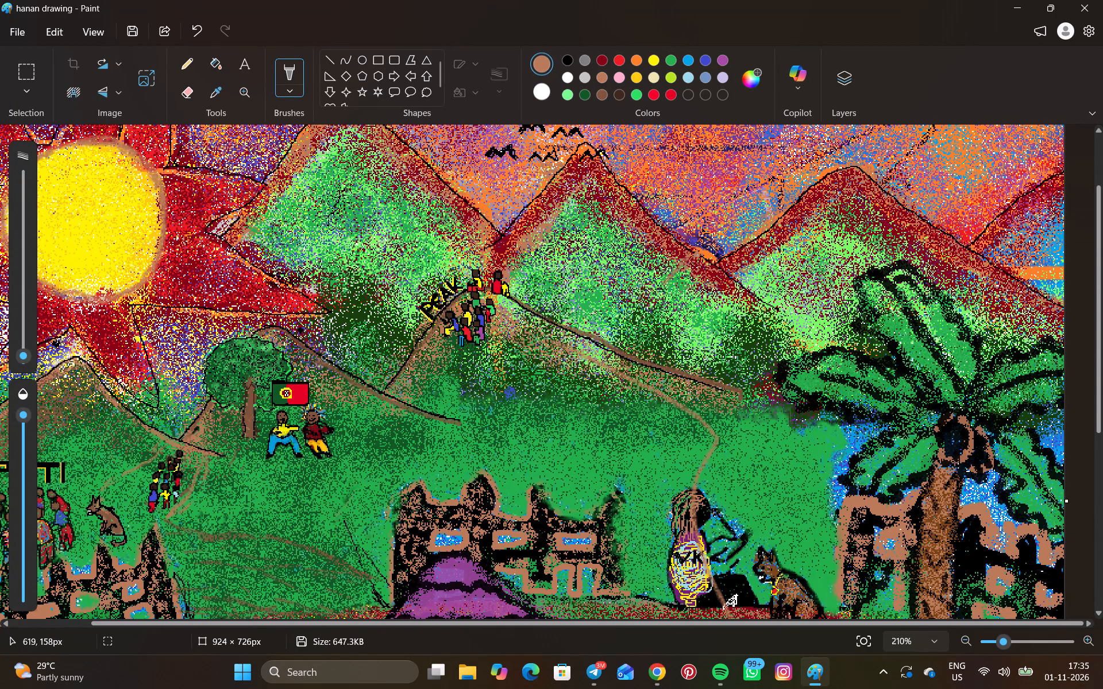
pyautogui.moveTo(697, 255); pyautogui.dragTo(651, 330)
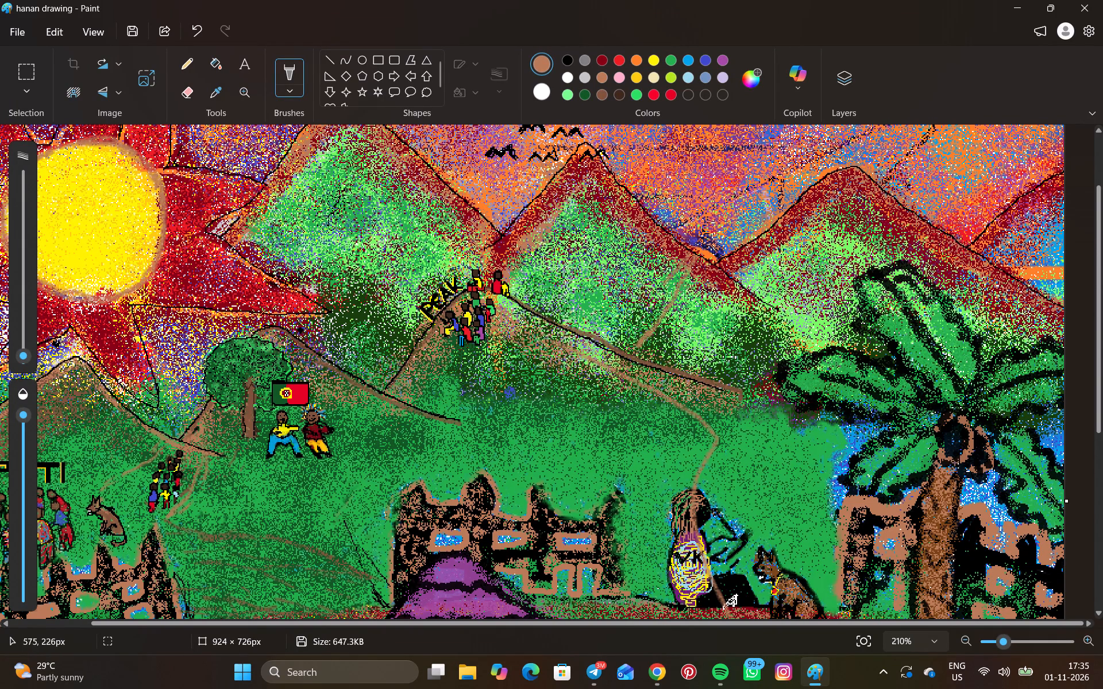
pyautogui.moveTo(651, 330); pyautogui.dragTo(696, 270)
# Draw a second light brown trail from the same valley down the third mountain's slope to the palm leaves.
pyautogui.moveTo(724, 260); pyautogui.dragTo(730, 271)
pyautogui.moveTo(725, 266); pyautogui.dragTo(742, 312)
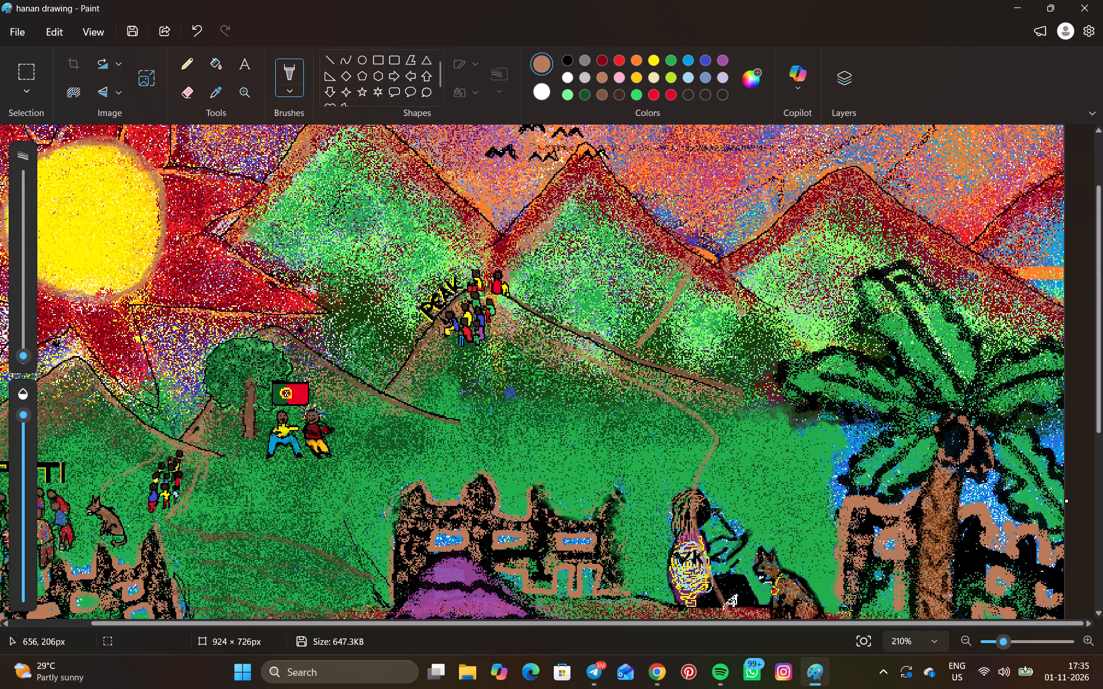
pyautogui.moveTo(742, 312); pyautogui.dragTo(759, 331)
pyautogui.moveTo(759, 331); pyautogui.dragTo(720, 271)
# Widen the trail on the second mountain's slope with light brown and extend it down to the PEAK hill's black outline.
pyautogui.moveTo(706, 266); pyautogui.dragTo(686, 295)
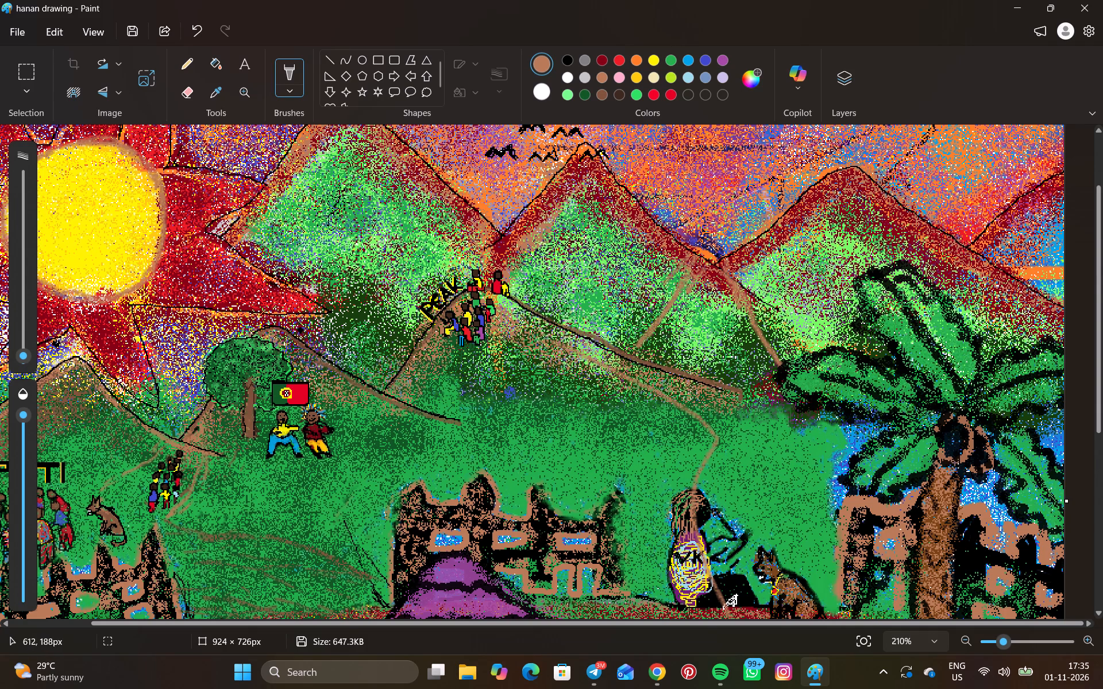
pyautogui.moveTo(686, 295); pyautogui.dragTo(673, 309)
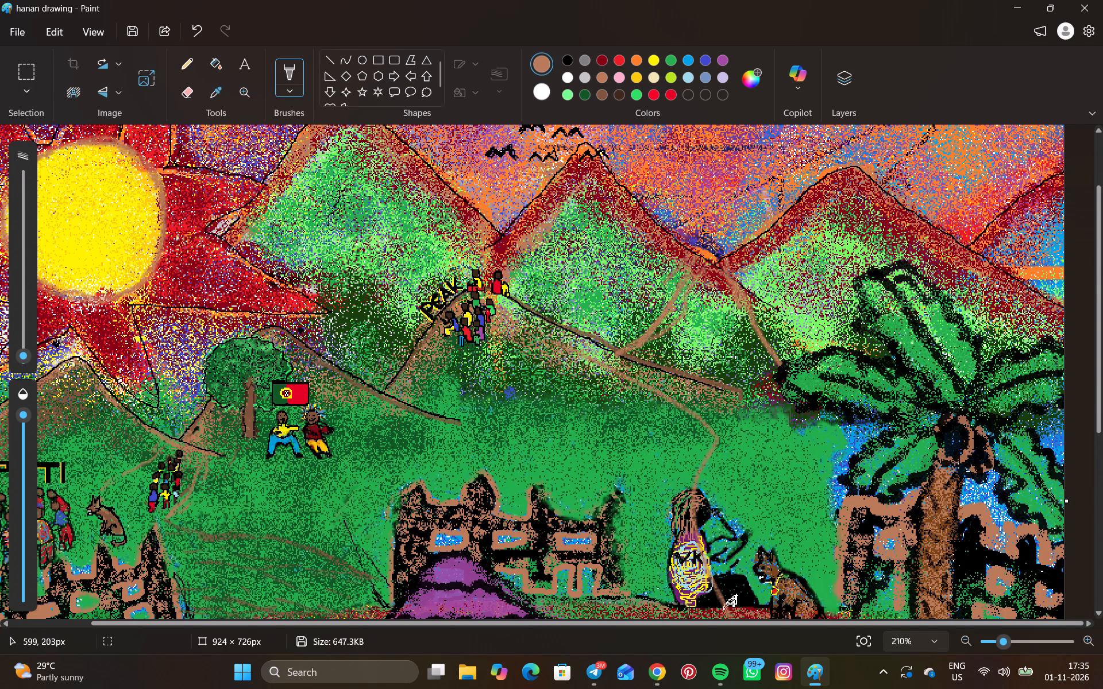
pyautogui.moveTo(673, 309); pyautogui.dragTo(676, 302)
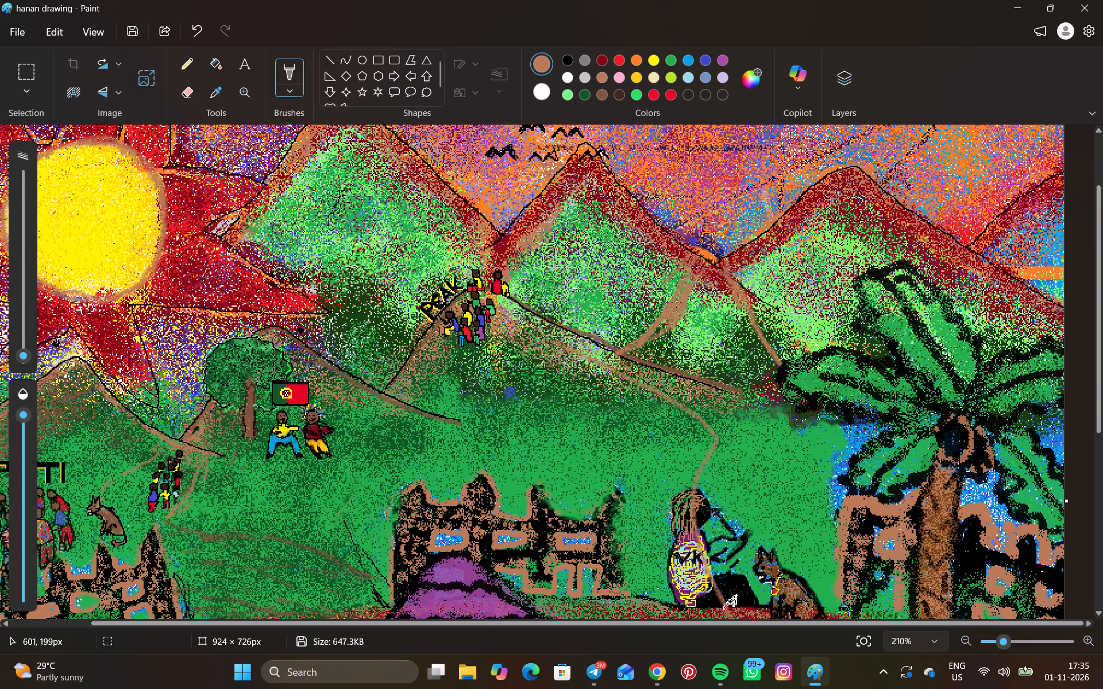
pyautogui.moveTo(676, 302); pyautogui.dragTo(624, 357)
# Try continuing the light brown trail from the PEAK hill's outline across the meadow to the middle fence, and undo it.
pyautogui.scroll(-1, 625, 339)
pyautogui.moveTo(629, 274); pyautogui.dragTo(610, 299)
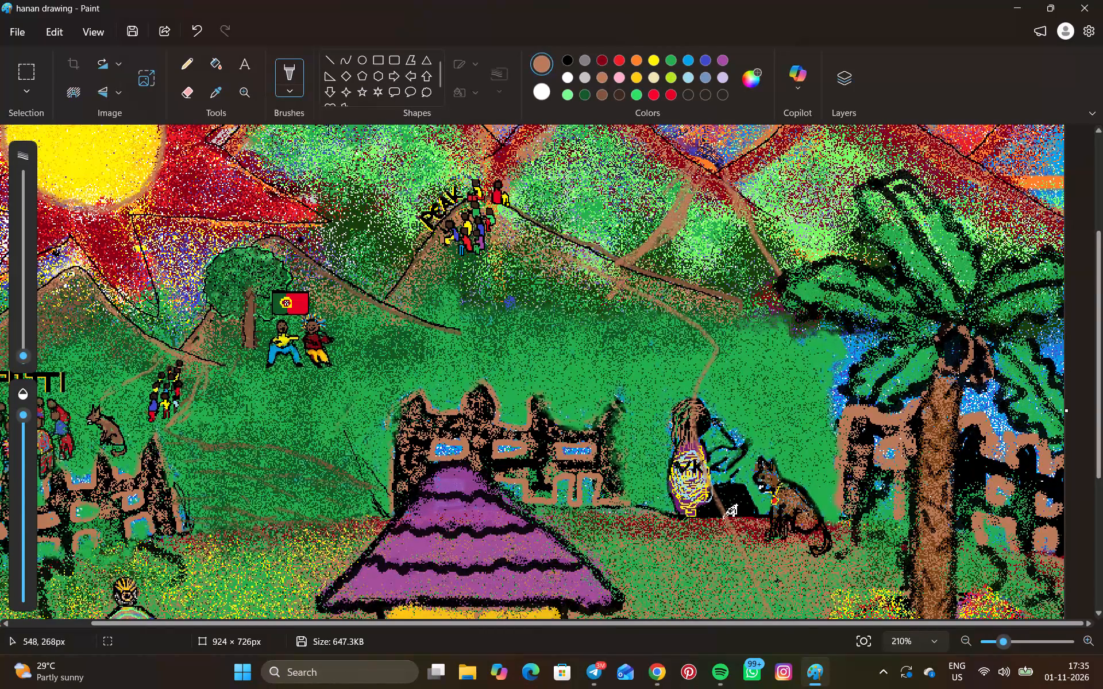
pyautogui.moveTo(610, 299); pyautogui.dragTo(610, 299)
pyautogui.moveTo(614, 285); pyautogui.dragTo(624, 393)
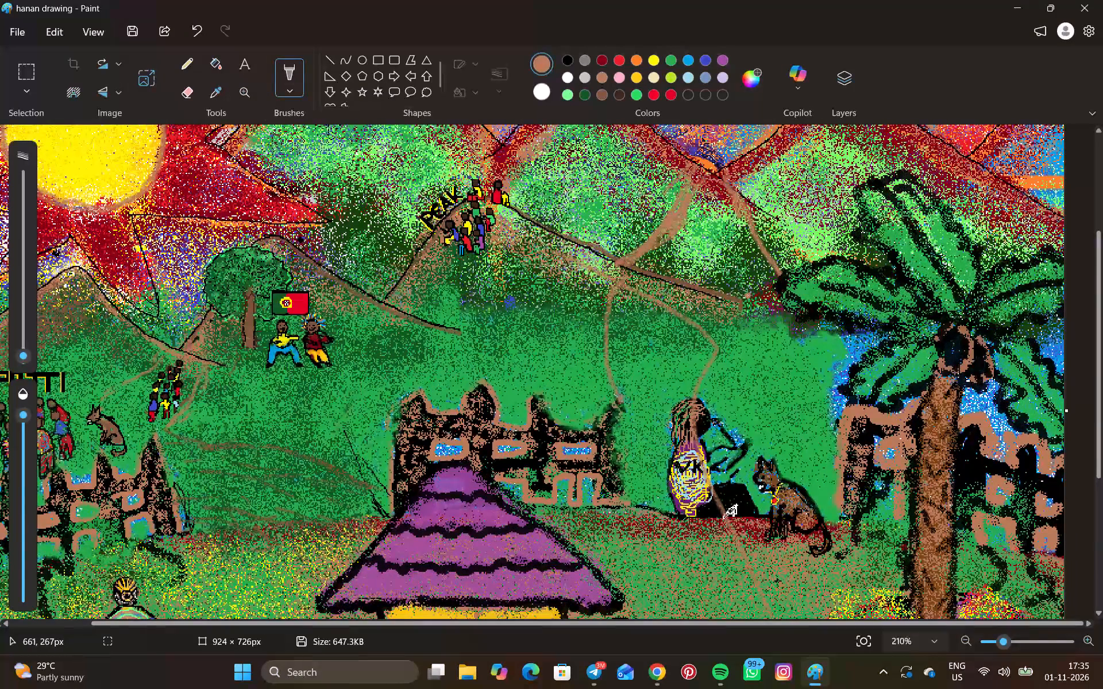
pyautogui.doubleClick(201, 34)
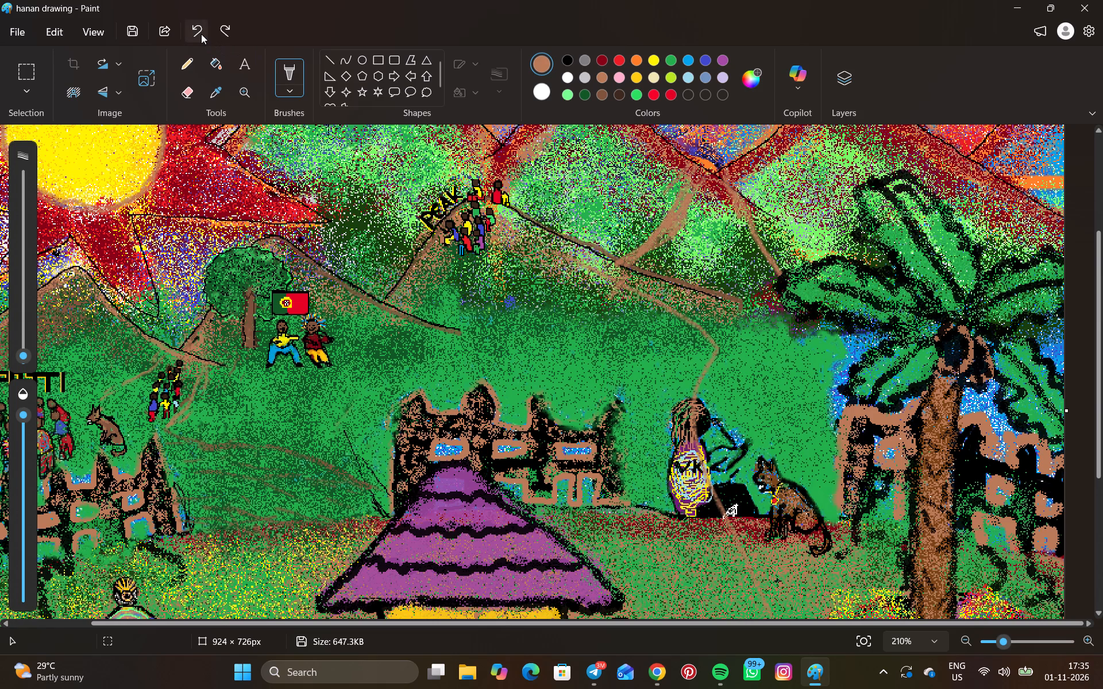
# Undo the light brown trails drawn down the second and third mountains' slopes.
pyautogui.doubleClick(201, 34)
pyautogui.doubleClick(201, 34)
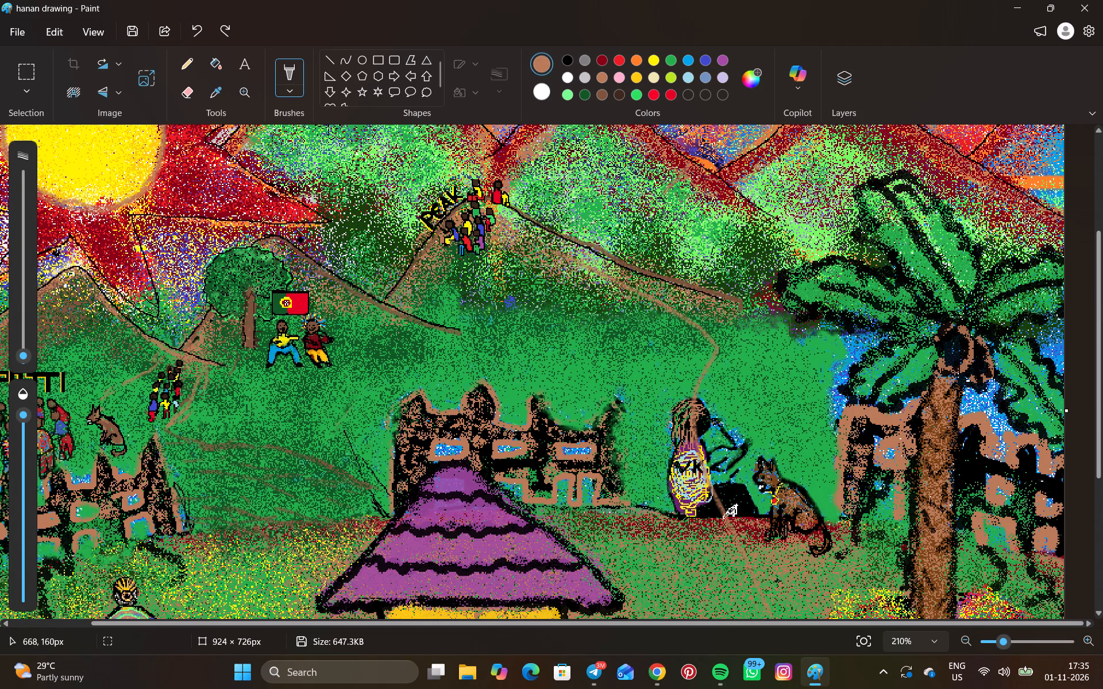
# Accent the letter P of the PEAK sign with thin dark red strokes using the regular Brush at a very small size.
pyautogui.scroll(1, 758, 165)
pyautogui.keyDown('ctrl'); pyautogui.scroll(-2, 758, 165); pyautogui.keyUp('ctrl')
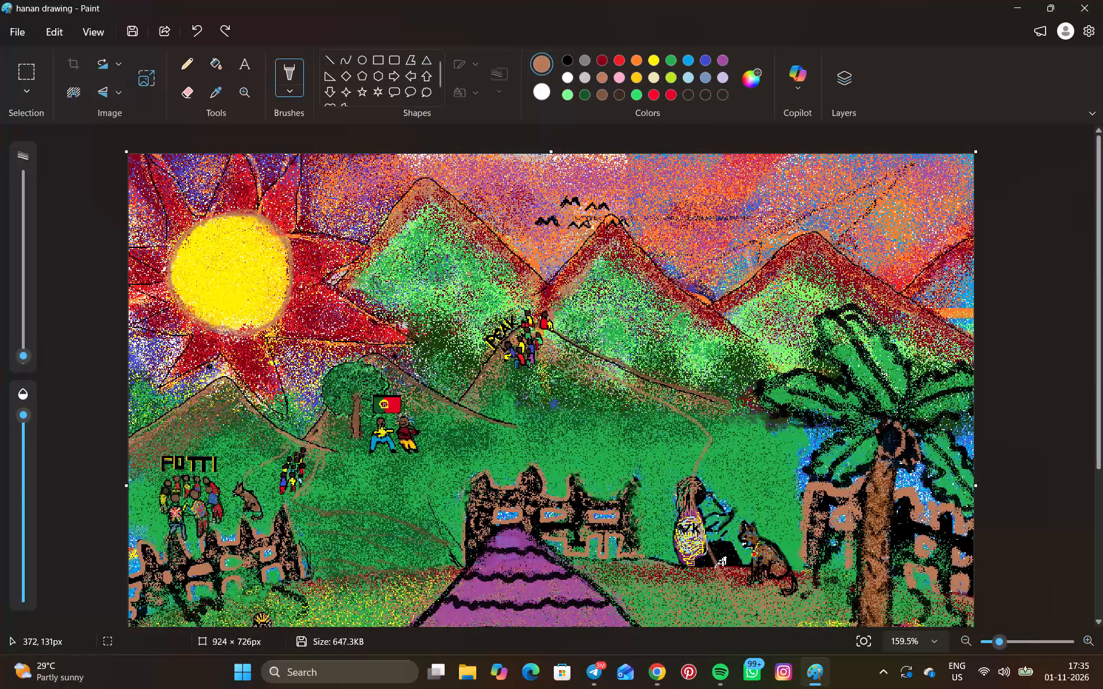
pyautogui.keyDown('ctrl'); pyautogui.scroll(6, 469, 274); pyautogui.keyUp('ctrl')
pyautogui.scroll(-1, 469, 274)
pyautogui.keyDown('ctrl'); pyautogui.scroll(2, 626, 256); pyautogui.keyUp('ctrl')
pyautogui.click(607, 56)
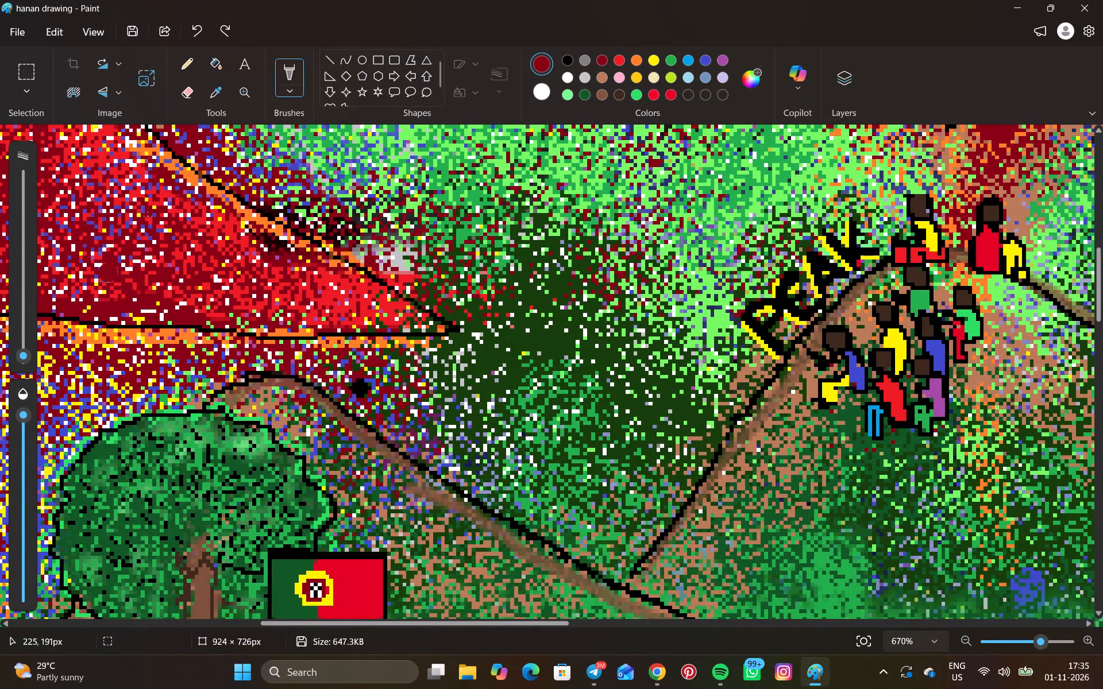
pyautogui.click(289, 91)
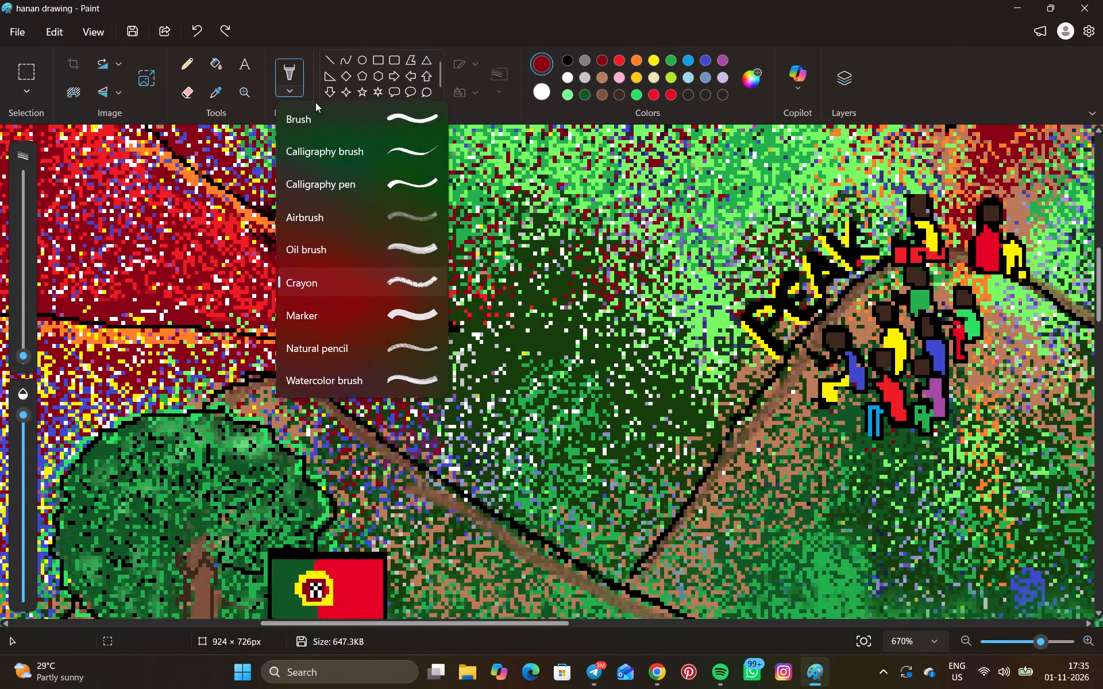
pyautogui.click(317, 122)
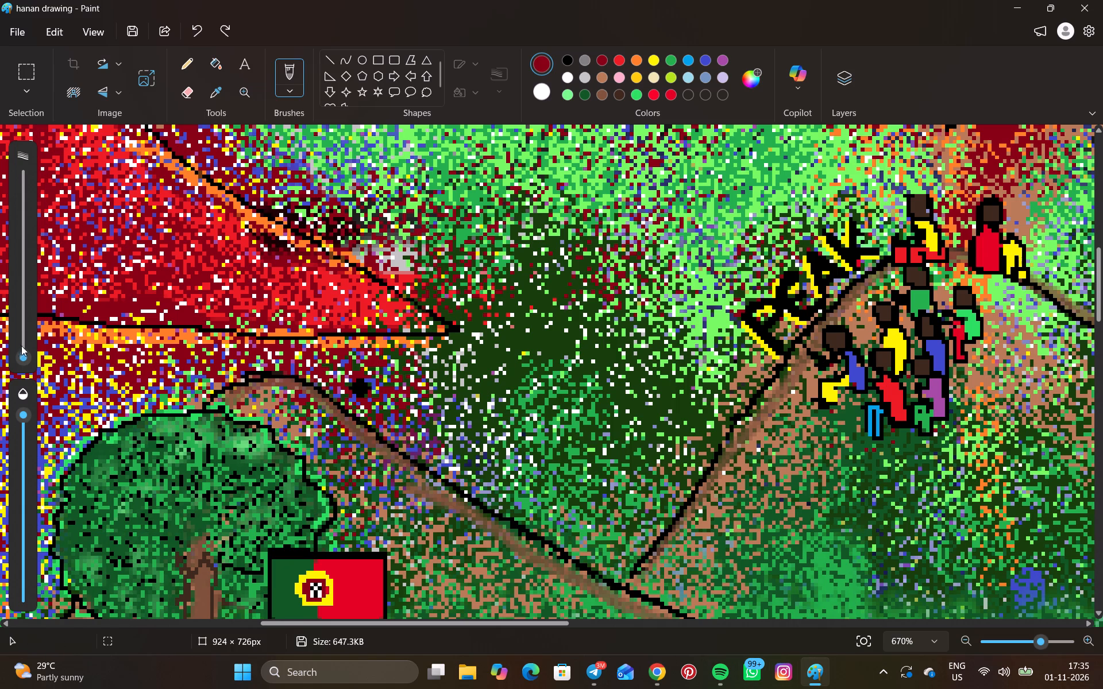
pyautogui.moveTo(25, 365); pyautogui.dragTo(22, 378)
pyautogui.hscroll(-1, 936, 385)
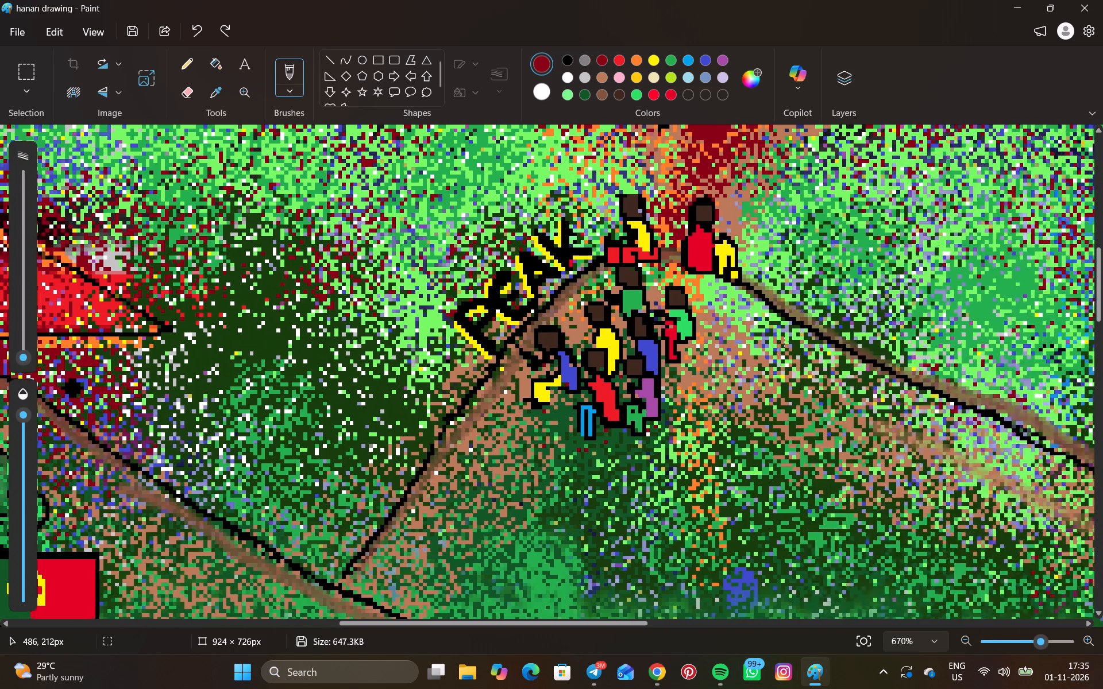
pyautogui.hscroll(-1, 784, 342)
pyautogui.hscroll(1, 249, 125)
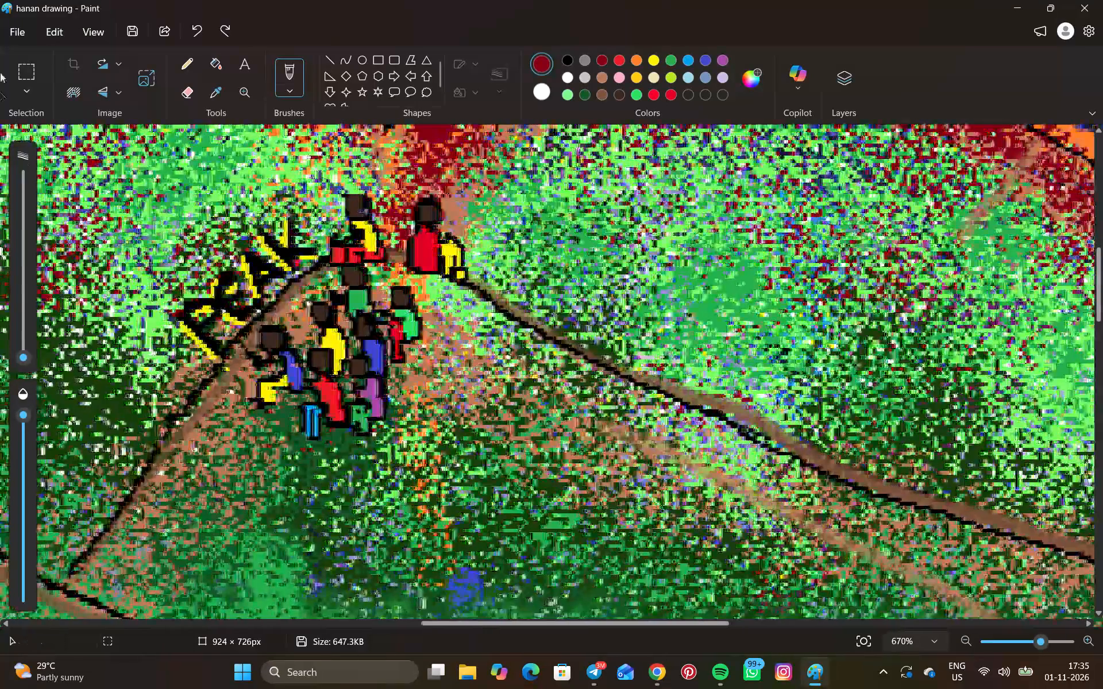
pyautogui.hscroll(1, 0, 72)
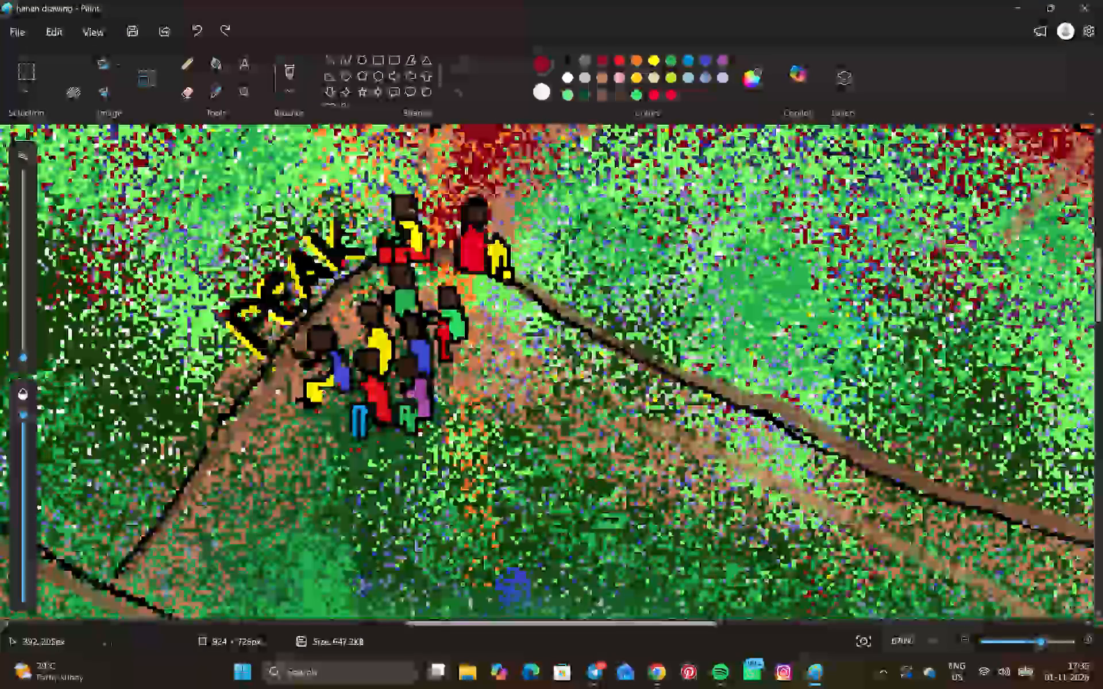
pyautogui.moveTo(225, 331); pyautogui.dragTo(235, 344)
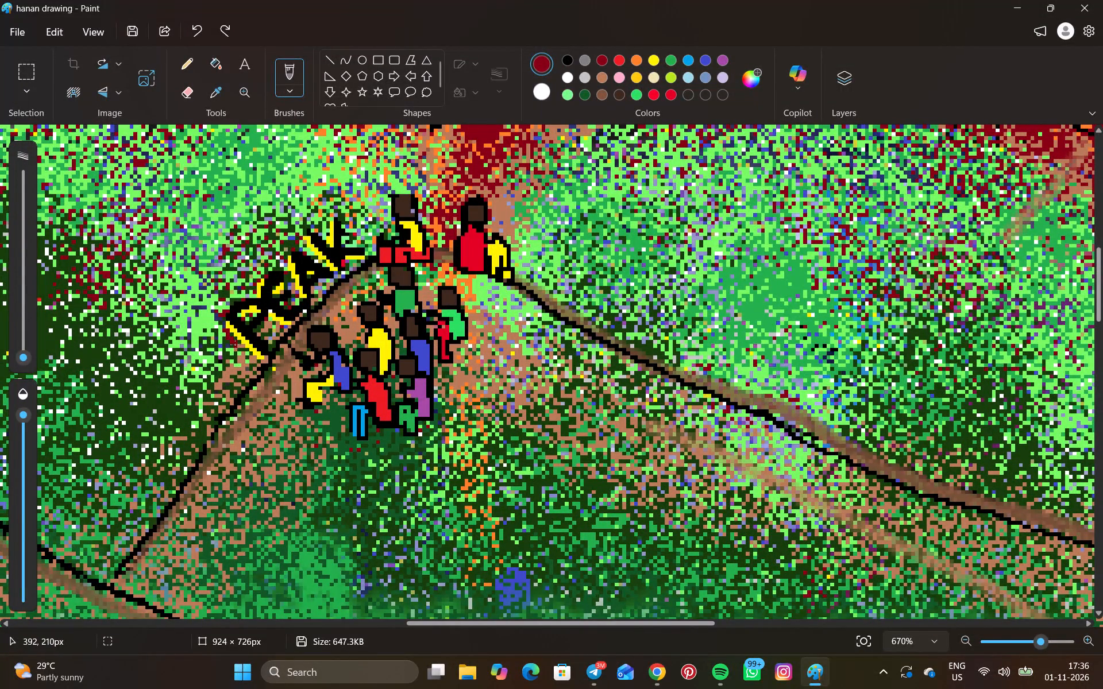
pyautogui.moveTo(235, 344); pyautogui.dragTo(254, 360)
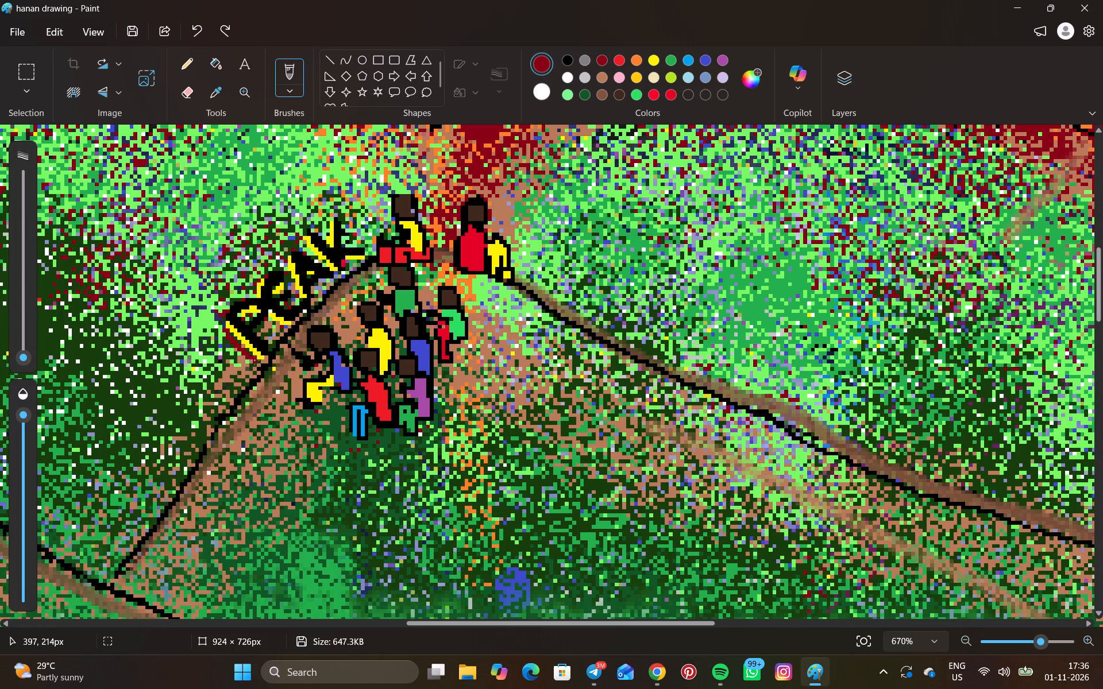
pyautogui.moveTo(254, 360); pyautogui.dragTo(254, 363)
pyautogui.click(246, 319)
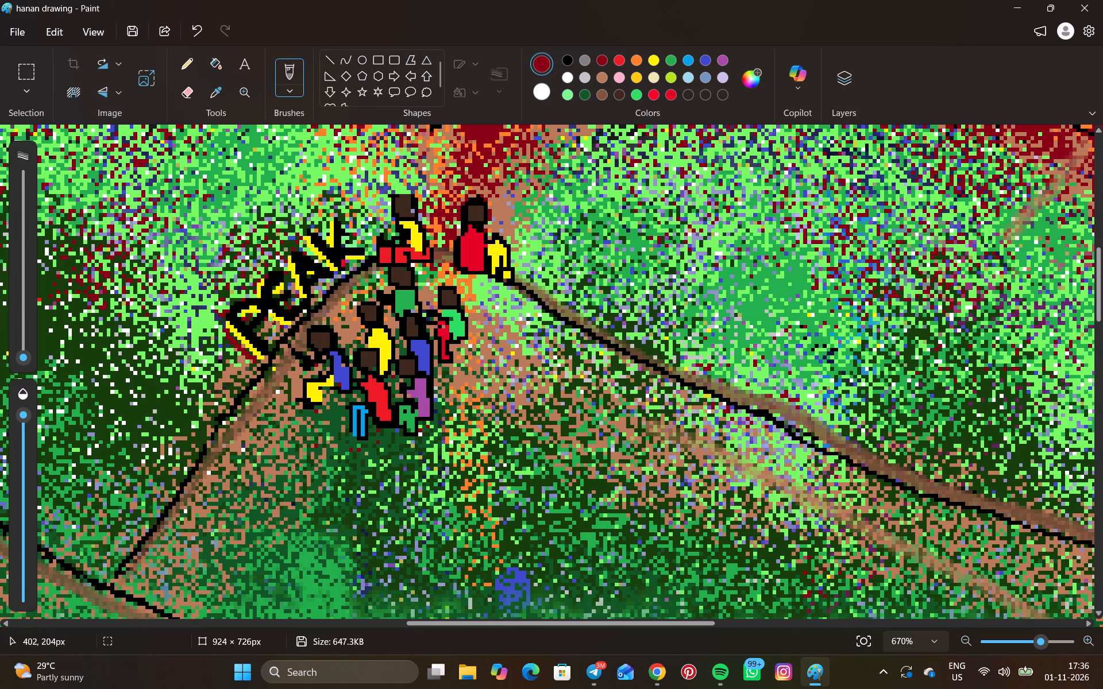
# Add the same thin dark red accents along the letters E, A and K of the PEAK sign.
pyautogui.click(273, 322)
pyautogui.click(254, 296)
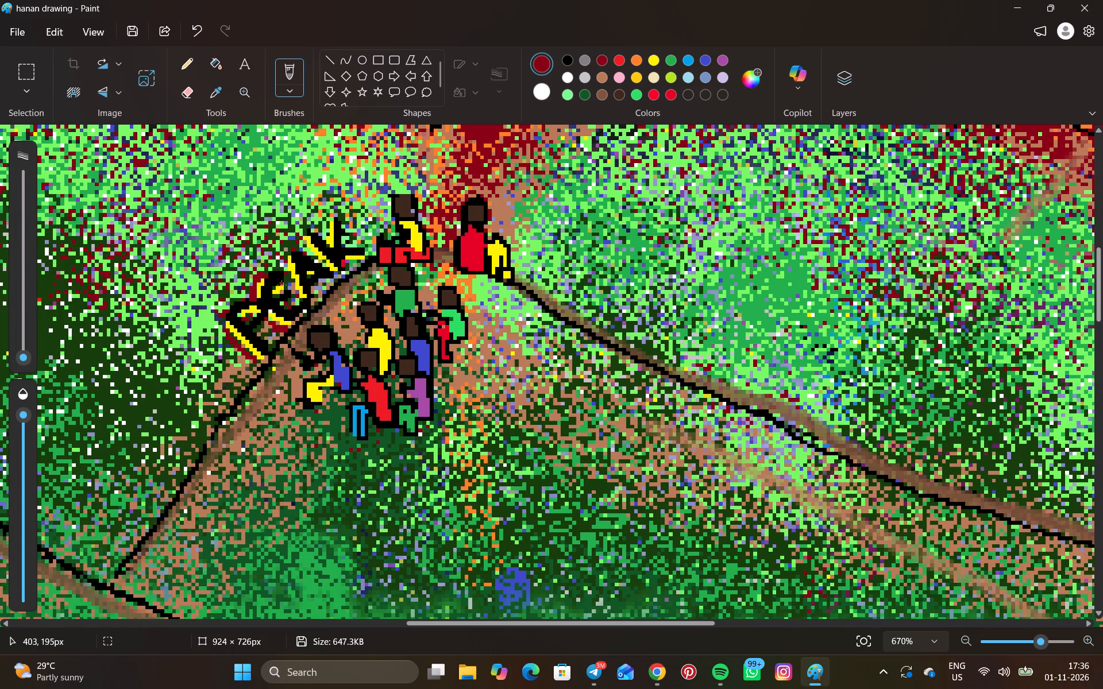
pyautogui.moveTo(291, 276); pyautogui.dragTo(299, 295)
pyautogui.moveTo(289, 276); pyautogui.dragTo(286, 260)
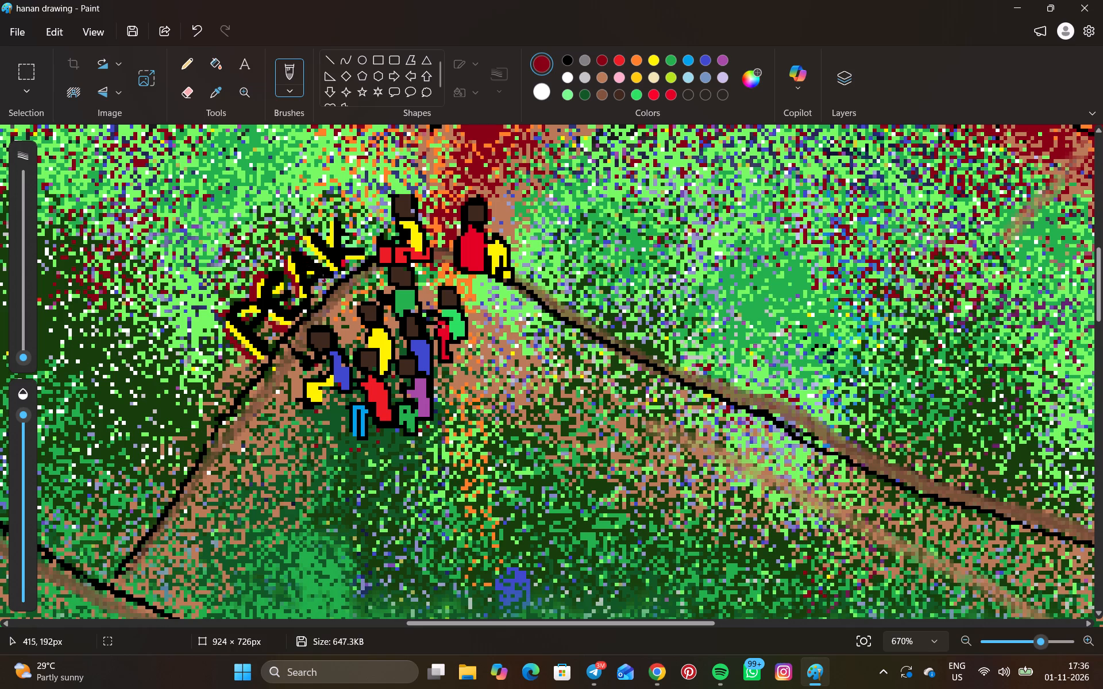
pyautogui.click(323, 281)
pyautogui.click(319, 282)
pyautogui.moveTo(326, 267); pyautogui.dragTo(324, 265)
pyautogui.moveTo(324, 265); pyautogui.dragTo(312, 250)
pyautogui.moveTo(312, 250); pyautogui.dragTo(304, 241)
pyautogui.moveTo(328, 237); pyautogui.dragTo(327, 224)
pyautogui.click(350, 262)
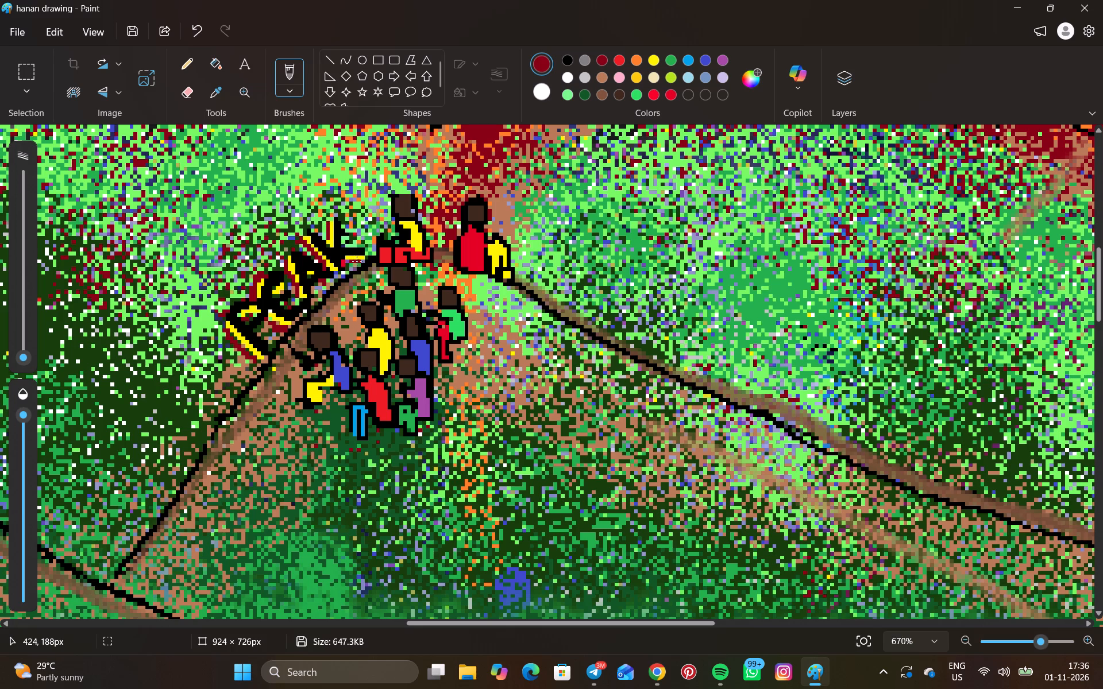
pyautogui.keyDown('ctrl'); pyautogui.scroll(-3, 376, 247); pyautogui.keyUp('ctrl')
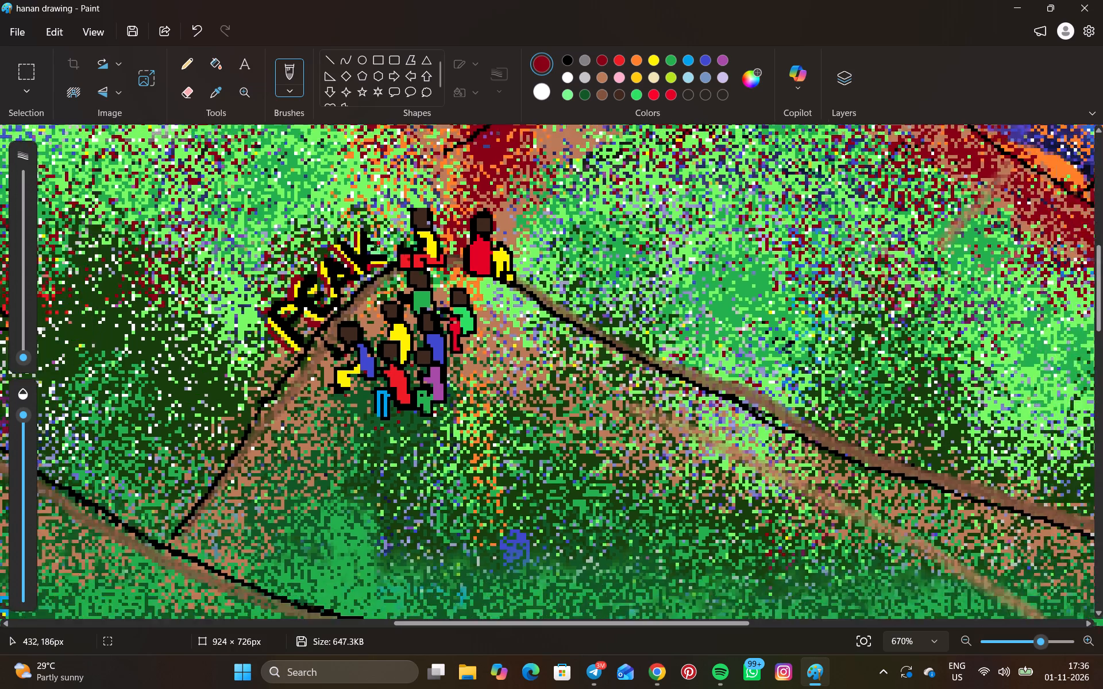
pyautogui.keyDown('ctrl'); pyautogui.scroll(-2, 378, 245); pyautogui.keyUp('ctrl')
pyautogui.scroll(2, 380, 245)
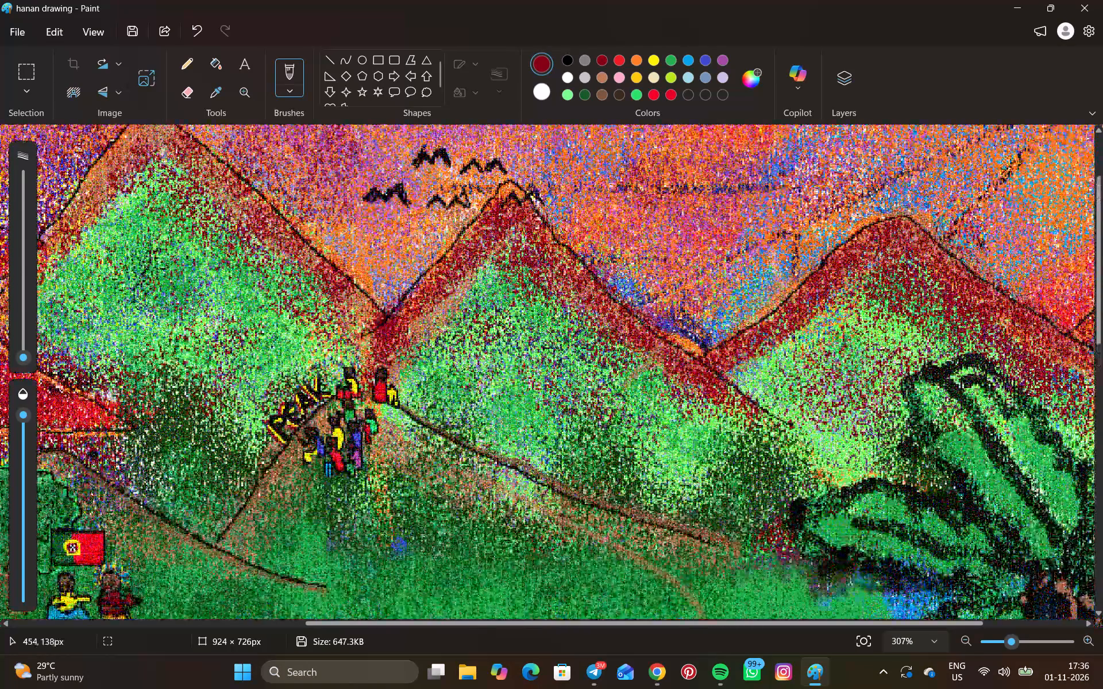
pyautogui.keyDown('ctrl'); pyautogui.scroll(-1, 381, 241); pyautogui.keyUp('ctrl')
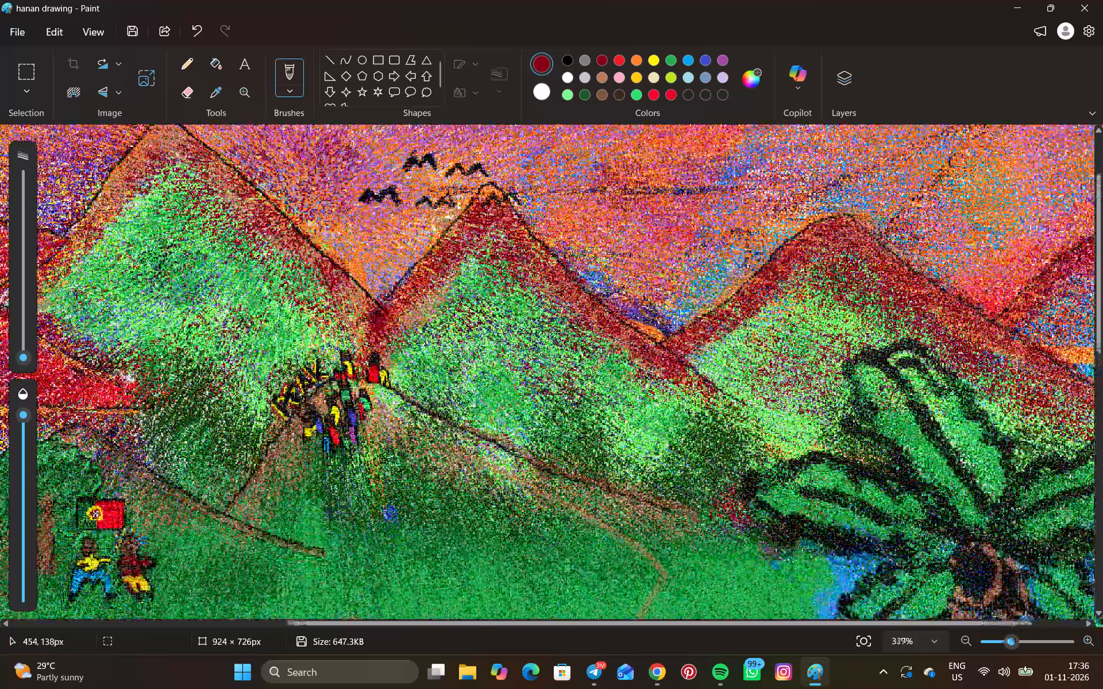
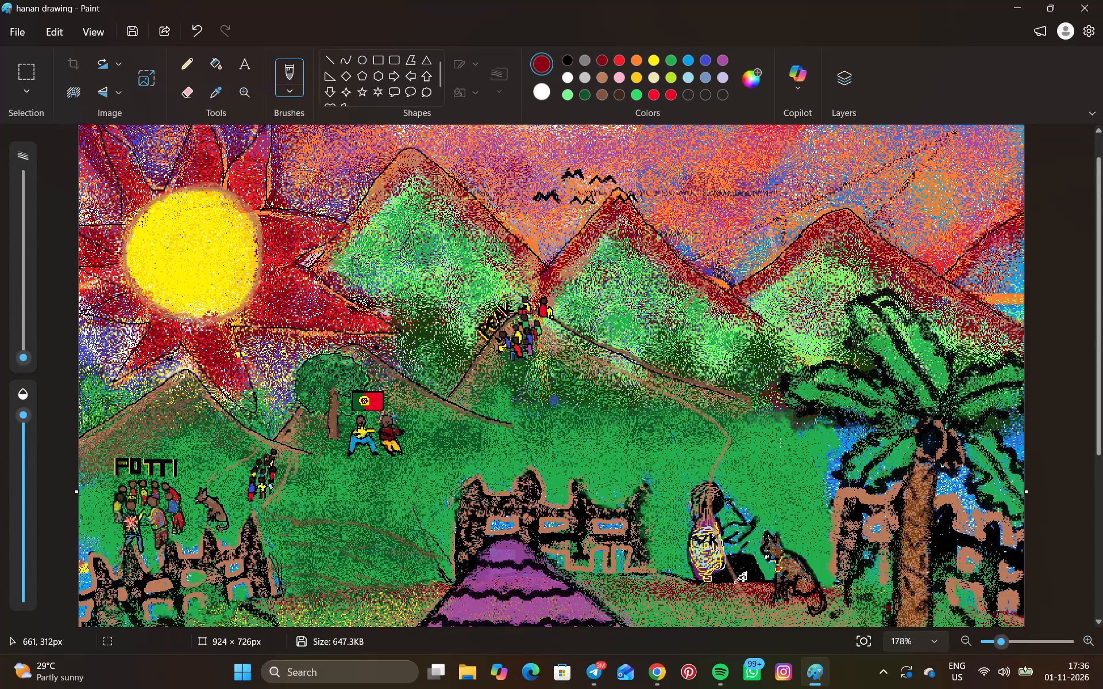
# Look over the whole painting, from the sun and mountains down to the house and foreground.
pyautogui.scroll(-1, 859, 376)
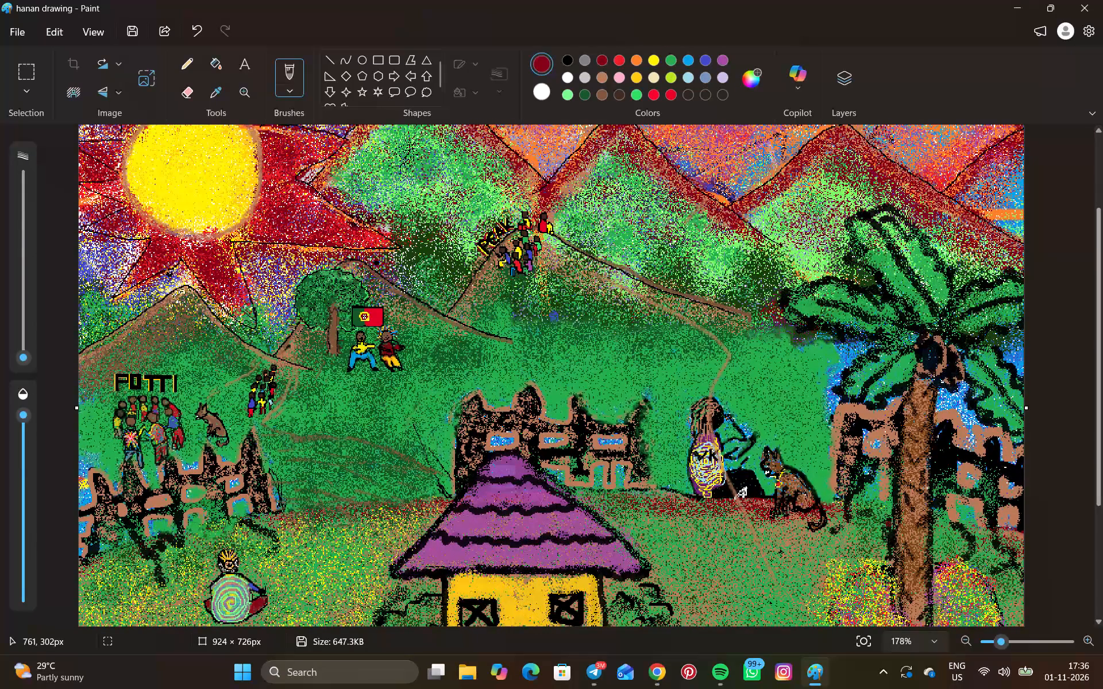
pyautogui.scroll(1, 858, 376)
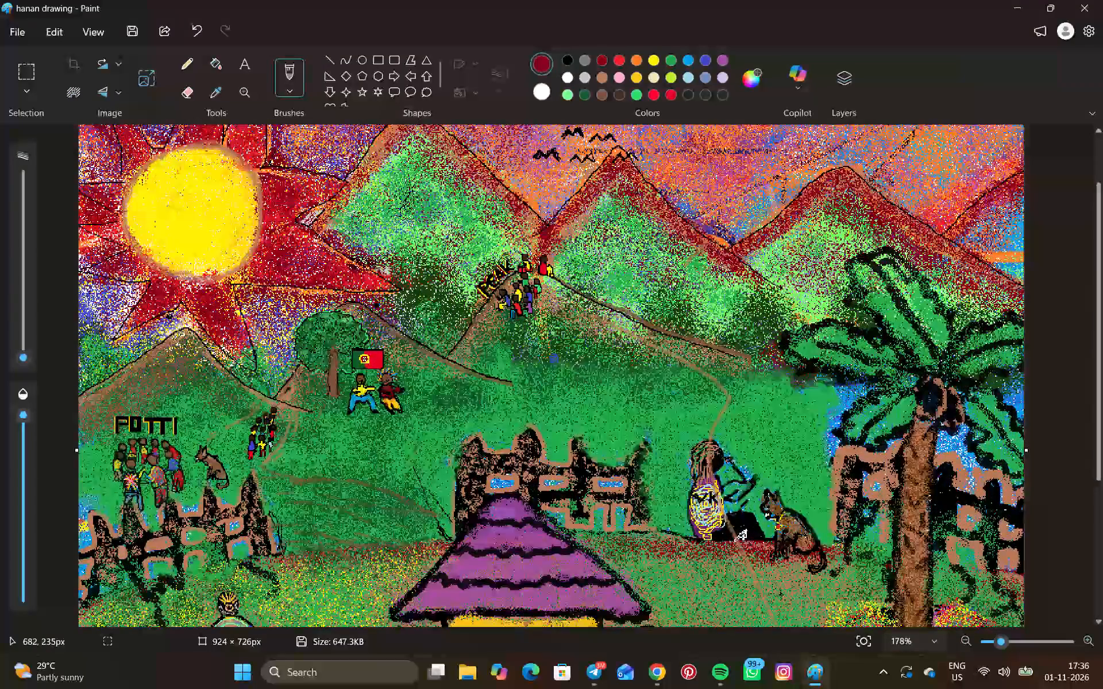
pyautogui.scroll(1, 784, 278)
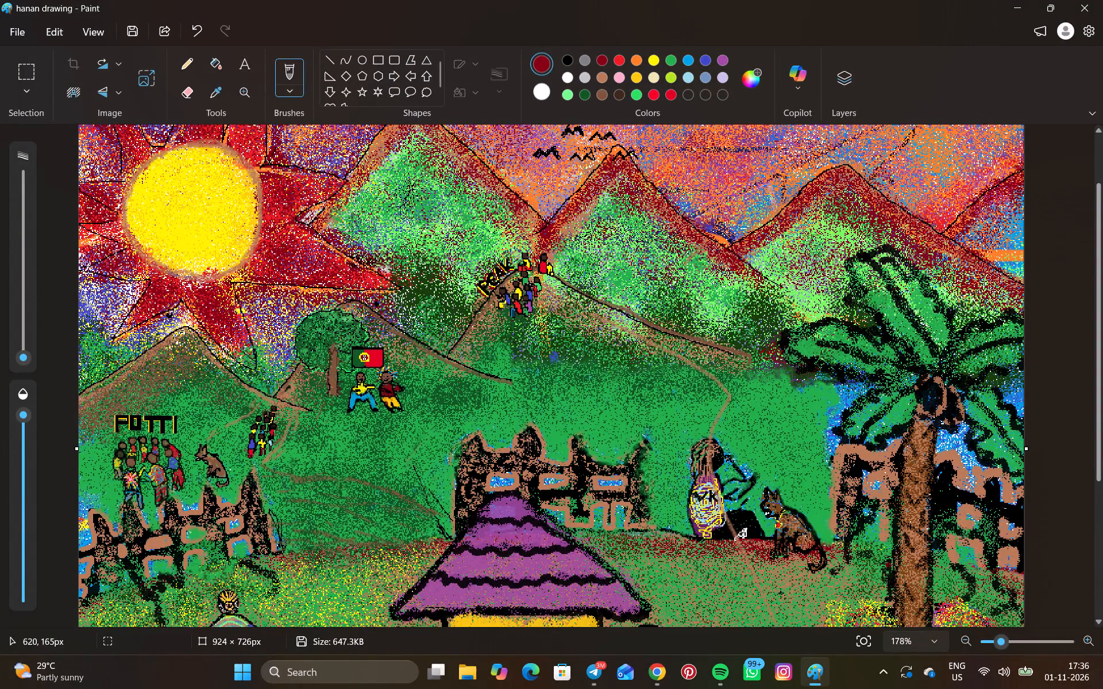
pyautogui.scroll(1, 714, 249)
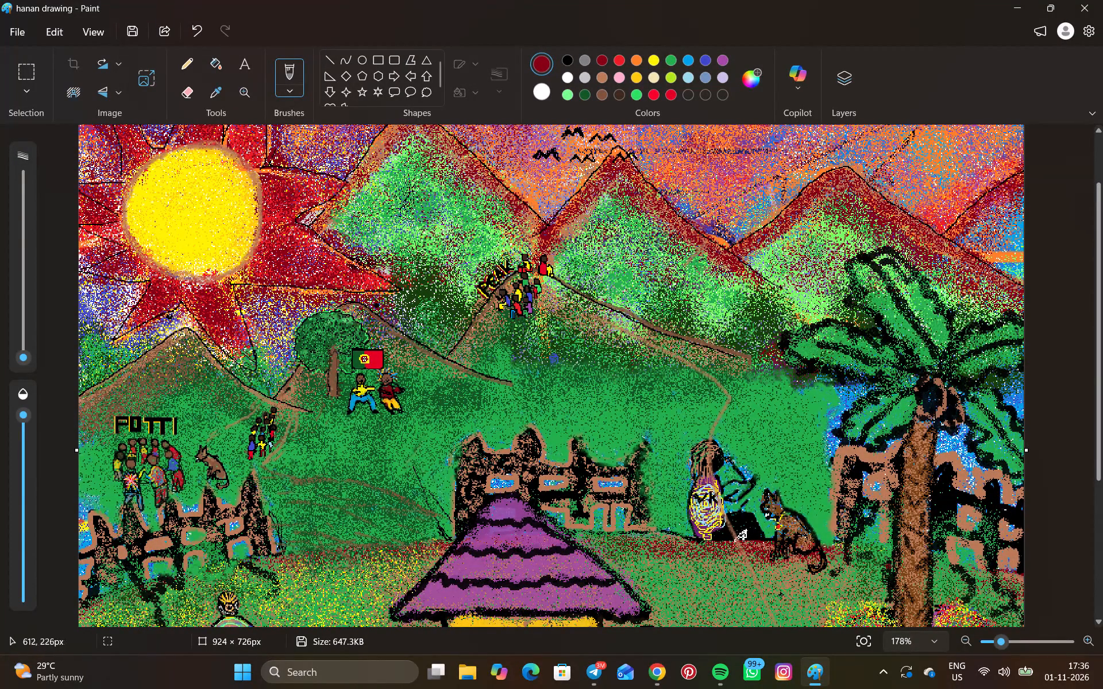
pyautogui.scroll(1, 705, 311)
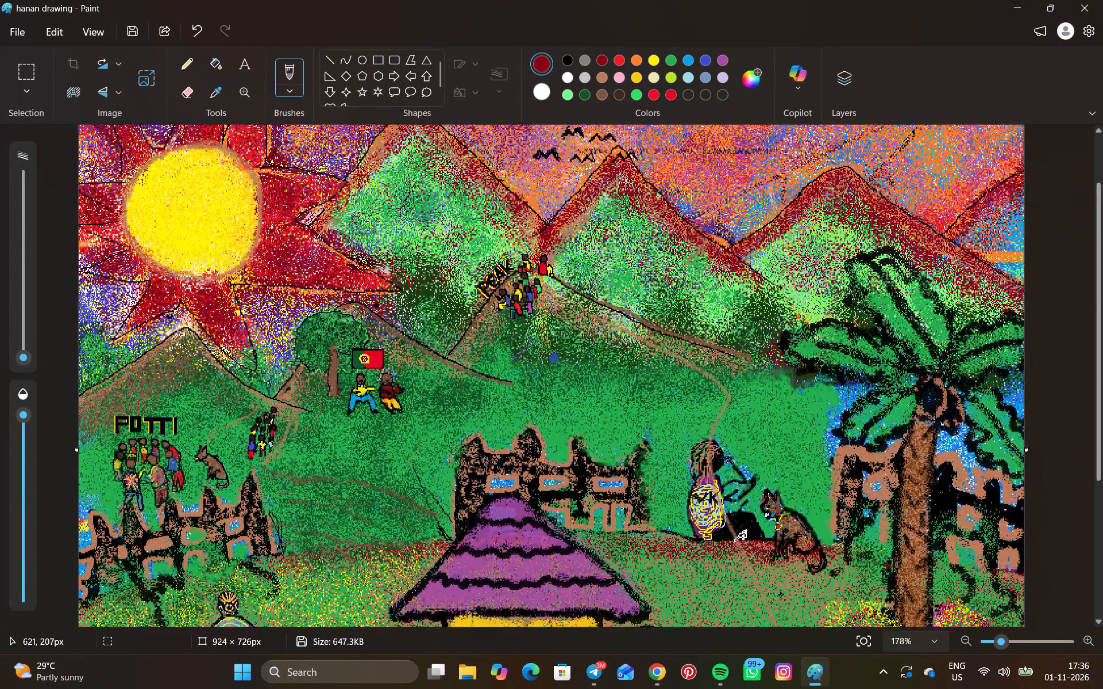
pyautogui.scroll(1, 715, 291)
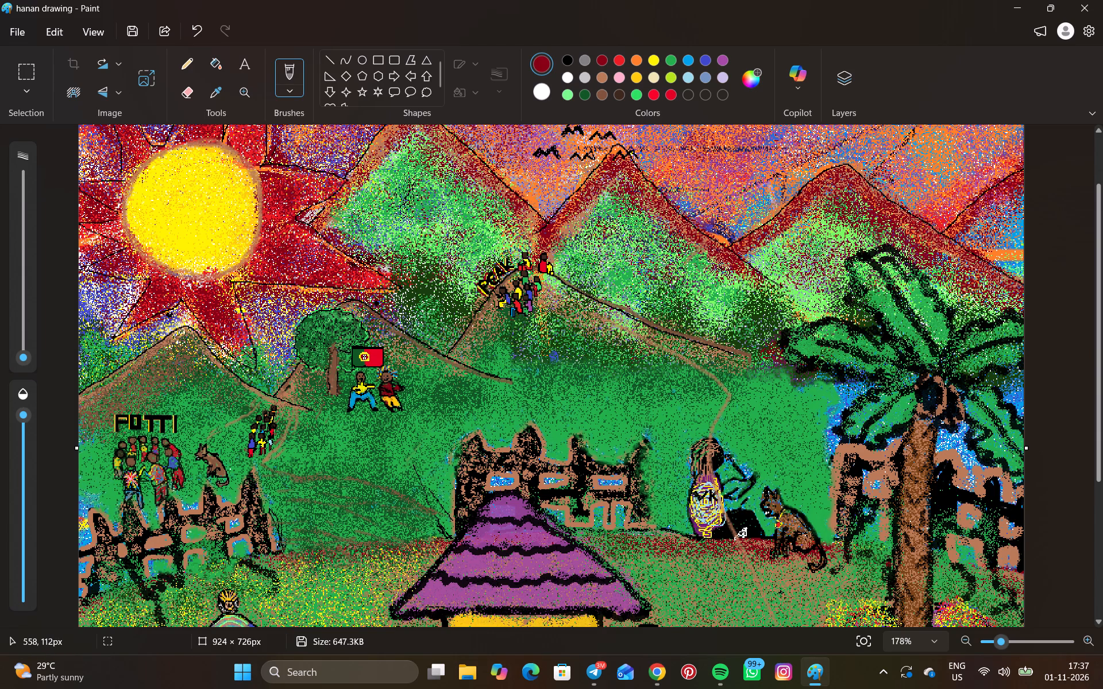
pyautogui.keyDown('ctrl'); pyautogui.scroll(-8, 647, 192); pyautogui.keyUp('ctrl')
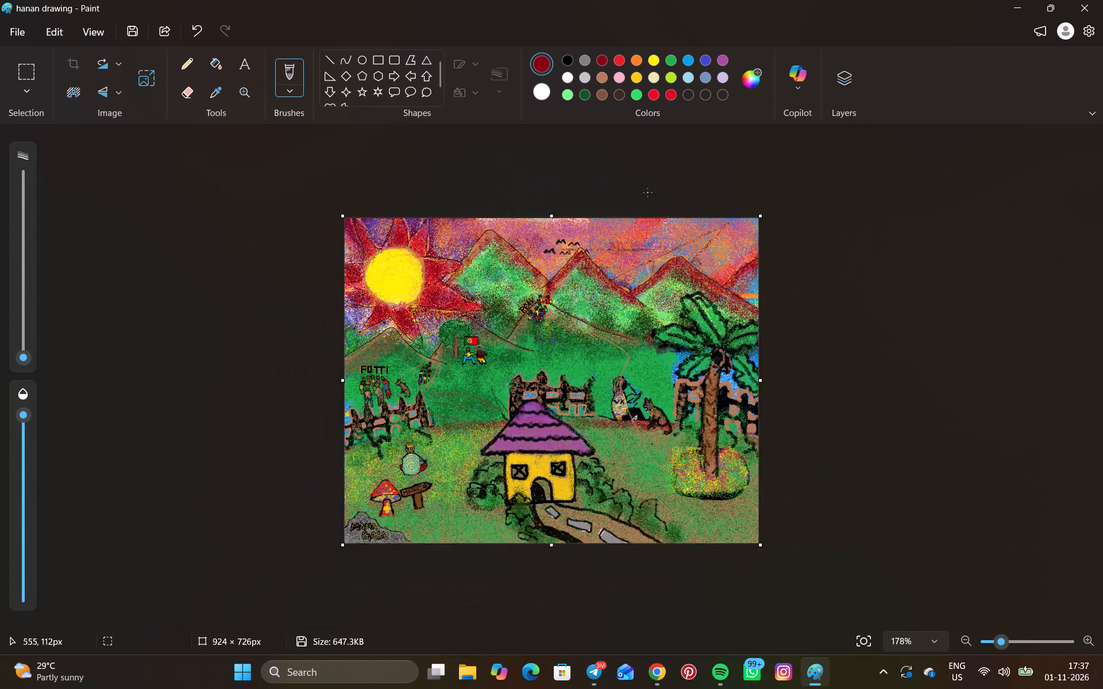
pyautogui.keyDown('ctrl'); pyautogui.scroll(-4, 647, 192); pyautogui.keyUp('ctrl')
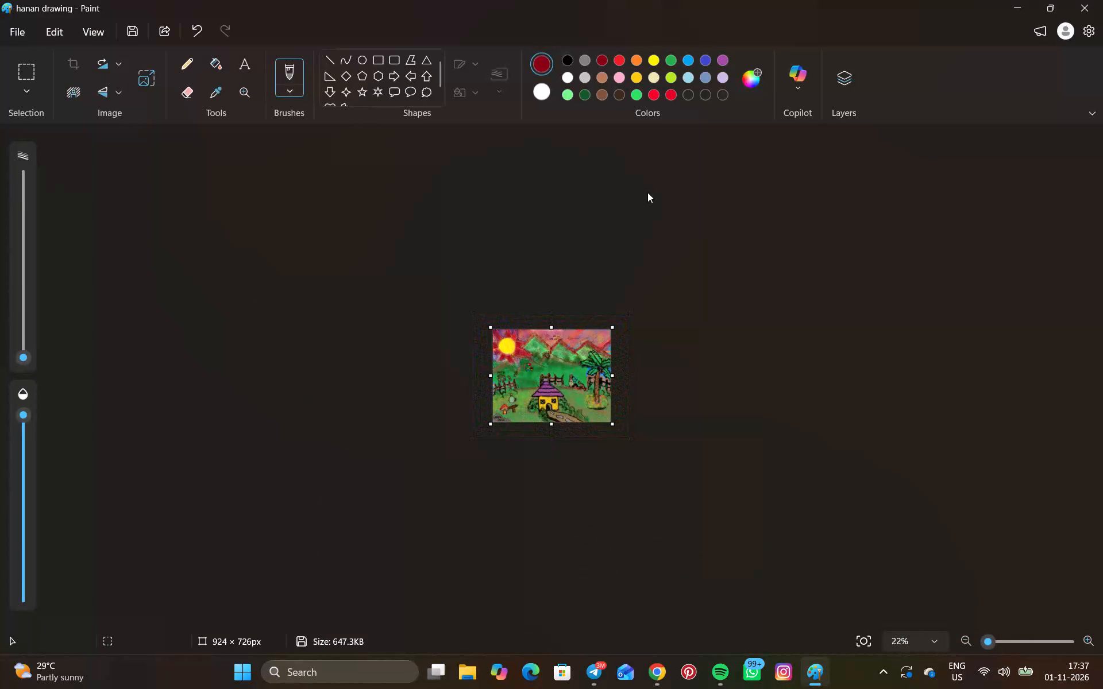
pyautogui.keyDown('ctrl'); pyautogui.scroll(-11, 647, 192); pyautogui.keyUp('ctrl')
pyautogui.keyDown('ctrl'); pyautogui.scroll(12, 647, 192); pyautogui.keyUp('ctrl')
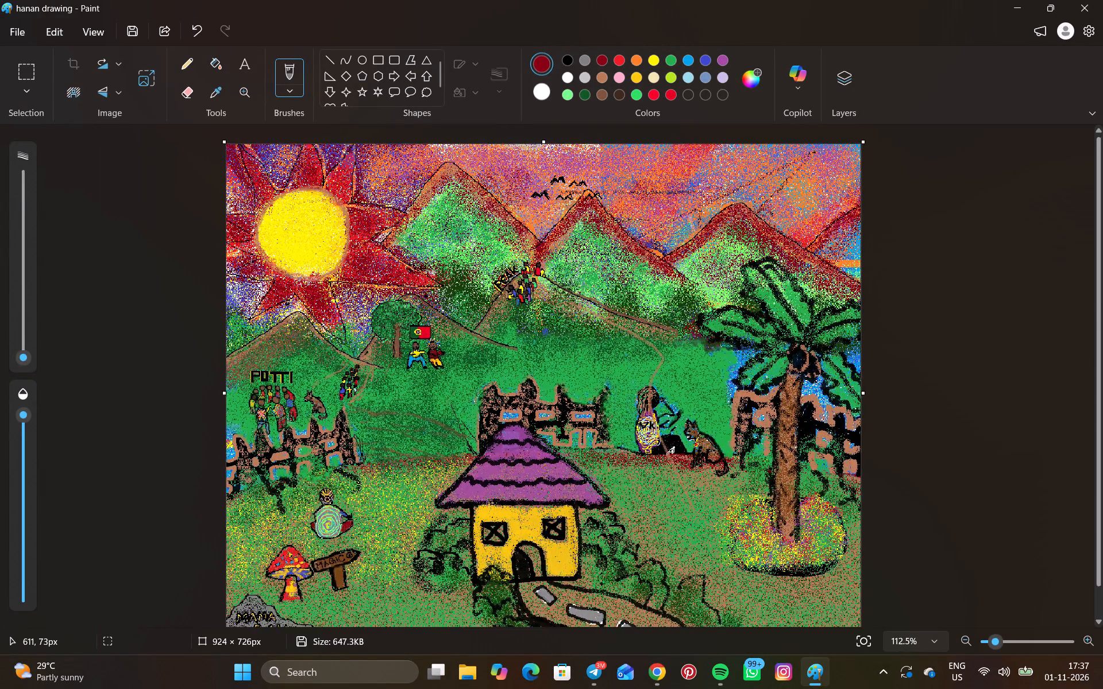
pyautogui.keyDown('ctrl'); pyautogui.scroll(2, 647, 192); pyautogui.keyUp('ctrl')
pyautogui.keyDown('ctrl'); pyautogui.scroll(-7, 647, 192); pyautogui.keyUp('ctrl')
pyautogui.keyDown('ctrl'); pyautogui.scroll(2, 647, 192); pyautogui.keyUp('ctrl')
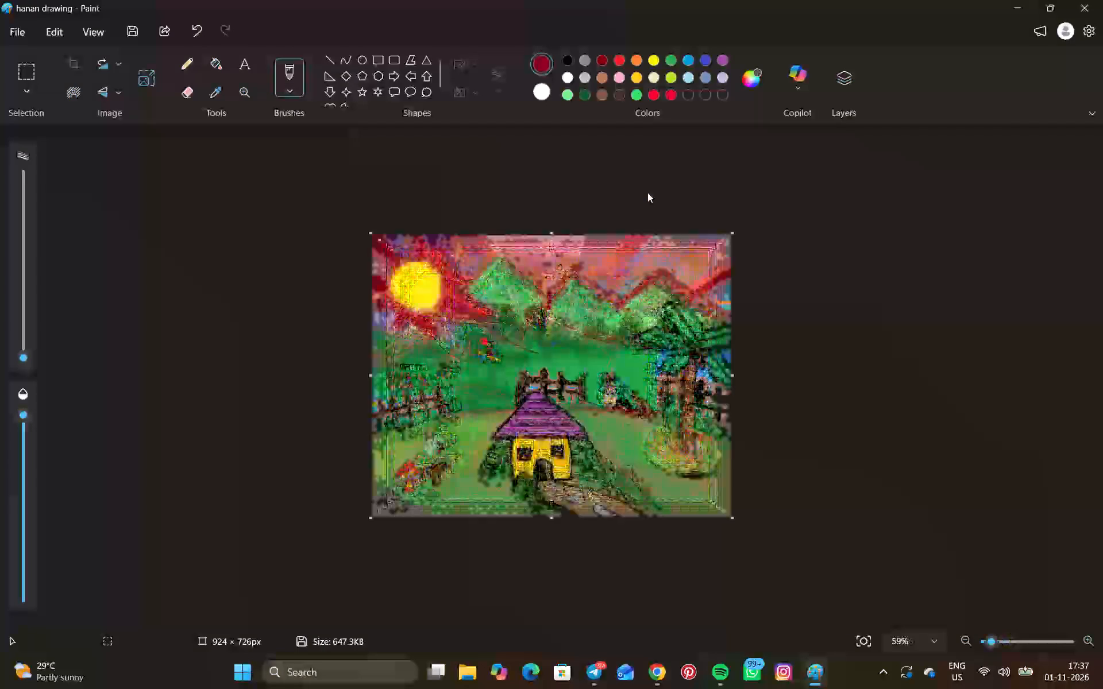
pyautogui.keyDown('ctrl'); pyautogui.scroll(3, 647, 192); pyautogui.keyUp('ctrl')
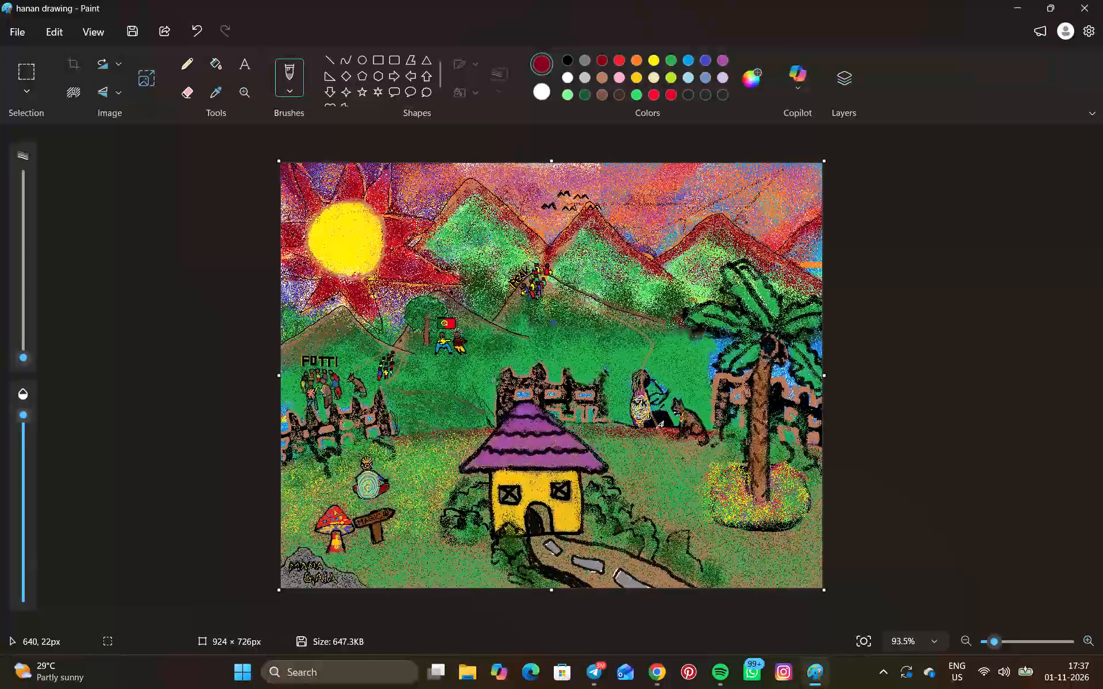
pyautogui.keyDown('ctrl'); pyautogui.scroll(1, 647, 192); pyautogui.keyUp('ctrl')
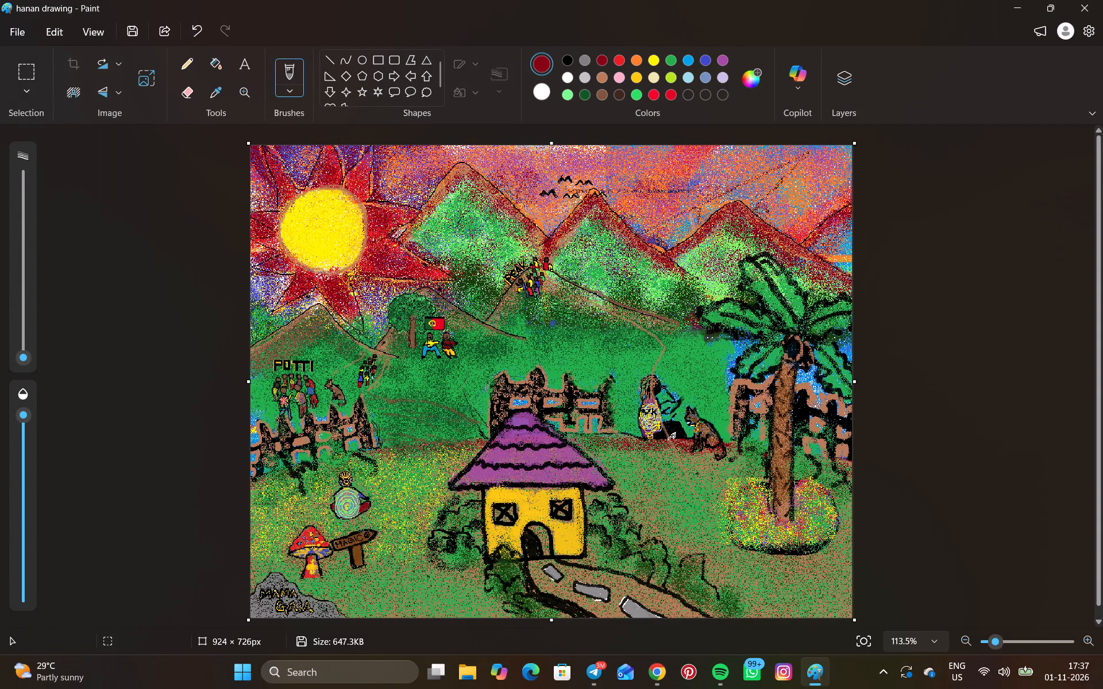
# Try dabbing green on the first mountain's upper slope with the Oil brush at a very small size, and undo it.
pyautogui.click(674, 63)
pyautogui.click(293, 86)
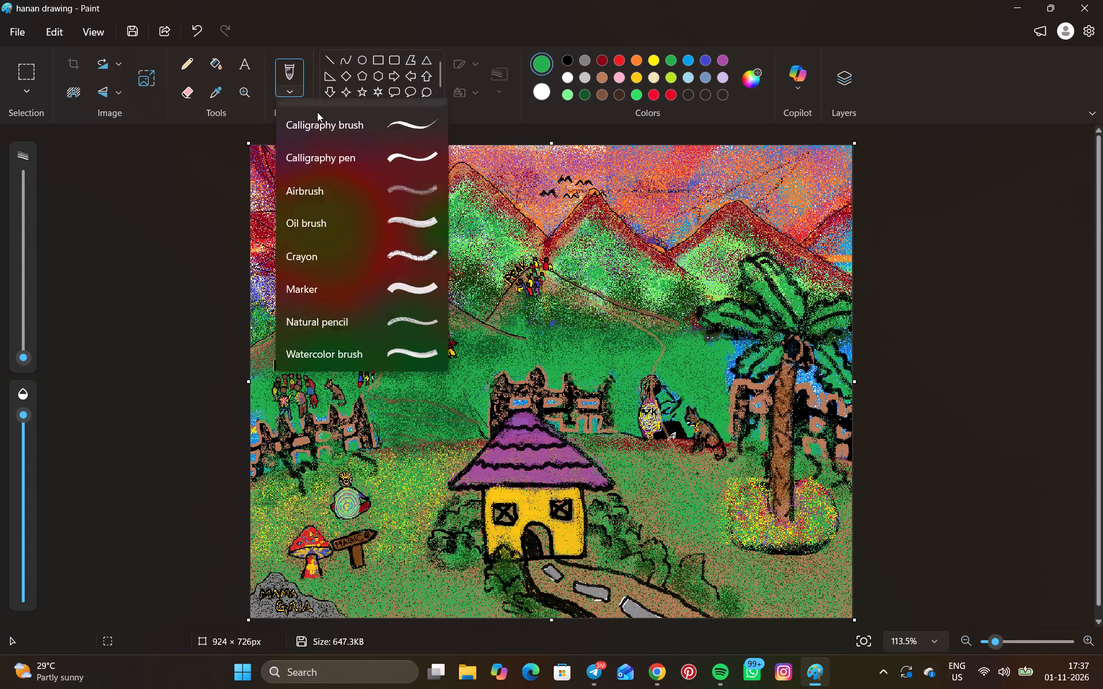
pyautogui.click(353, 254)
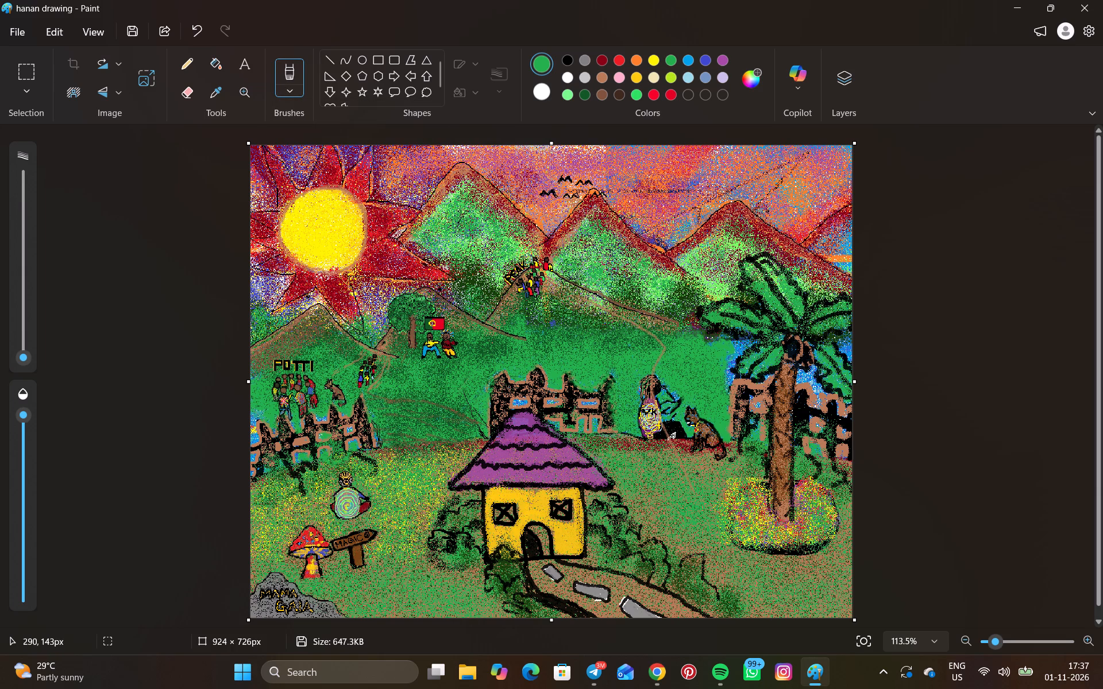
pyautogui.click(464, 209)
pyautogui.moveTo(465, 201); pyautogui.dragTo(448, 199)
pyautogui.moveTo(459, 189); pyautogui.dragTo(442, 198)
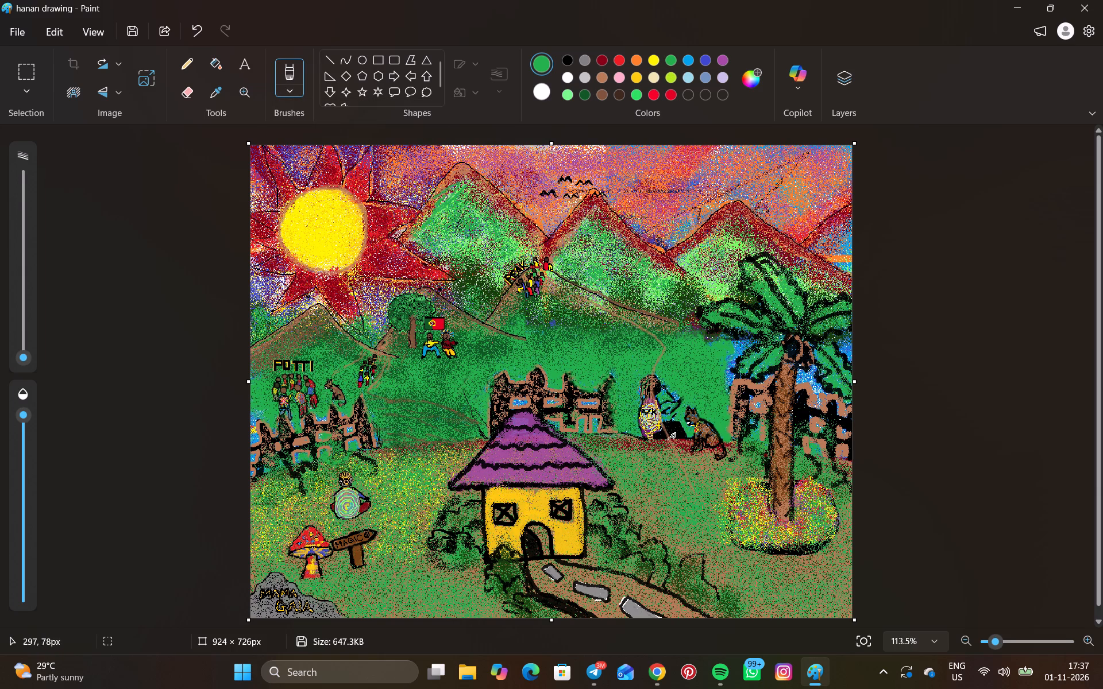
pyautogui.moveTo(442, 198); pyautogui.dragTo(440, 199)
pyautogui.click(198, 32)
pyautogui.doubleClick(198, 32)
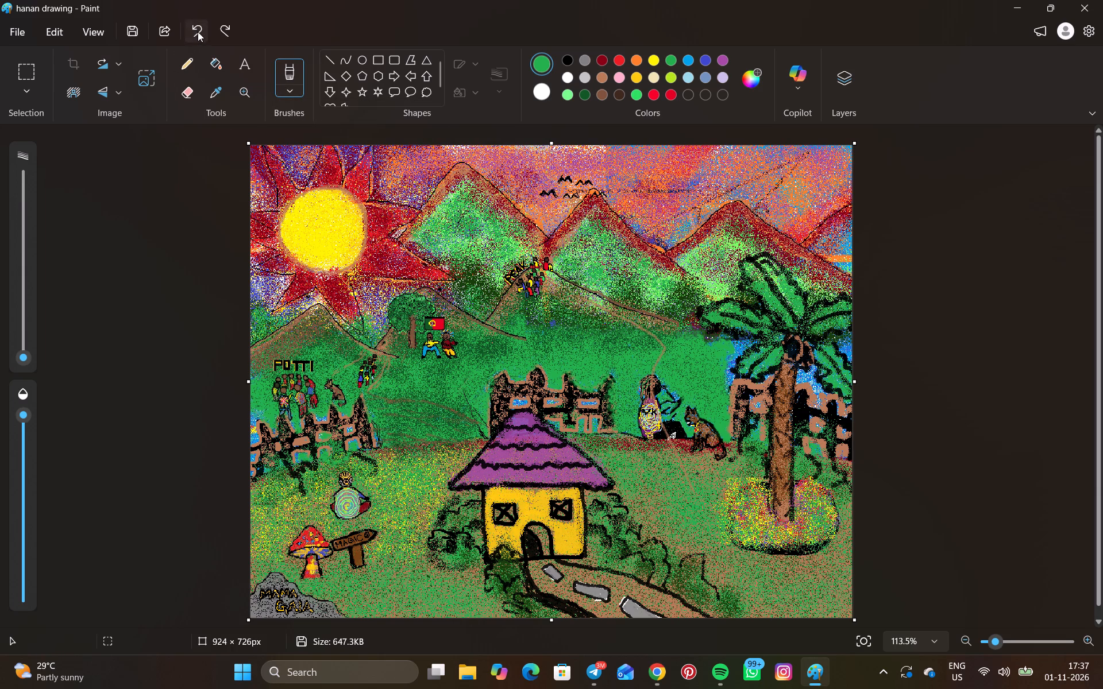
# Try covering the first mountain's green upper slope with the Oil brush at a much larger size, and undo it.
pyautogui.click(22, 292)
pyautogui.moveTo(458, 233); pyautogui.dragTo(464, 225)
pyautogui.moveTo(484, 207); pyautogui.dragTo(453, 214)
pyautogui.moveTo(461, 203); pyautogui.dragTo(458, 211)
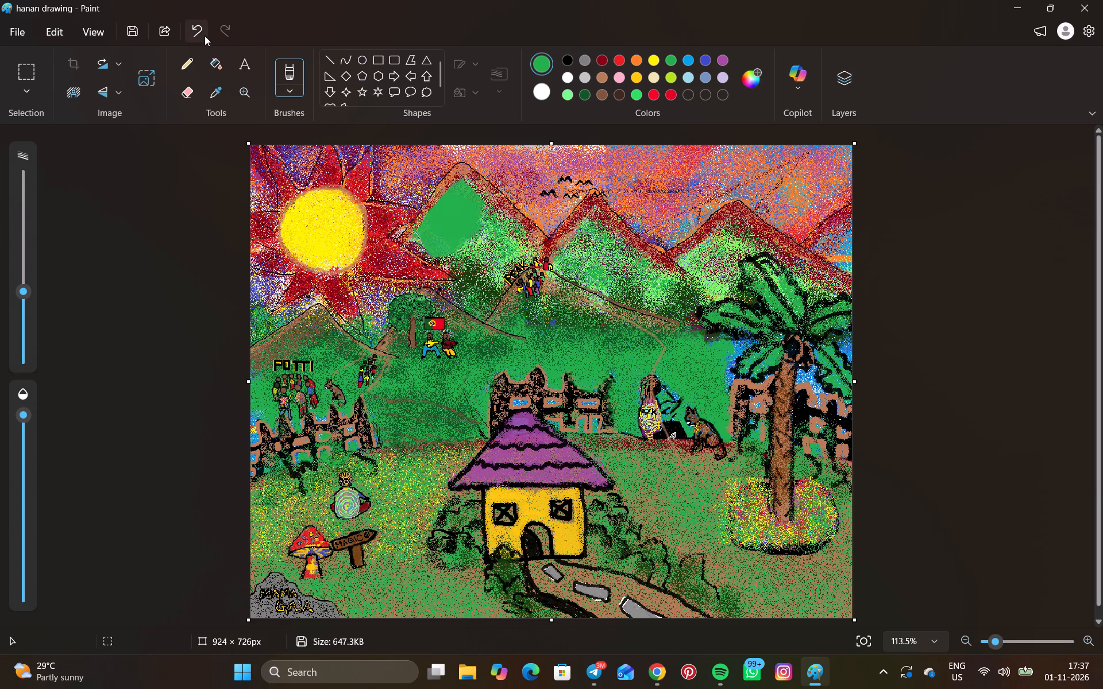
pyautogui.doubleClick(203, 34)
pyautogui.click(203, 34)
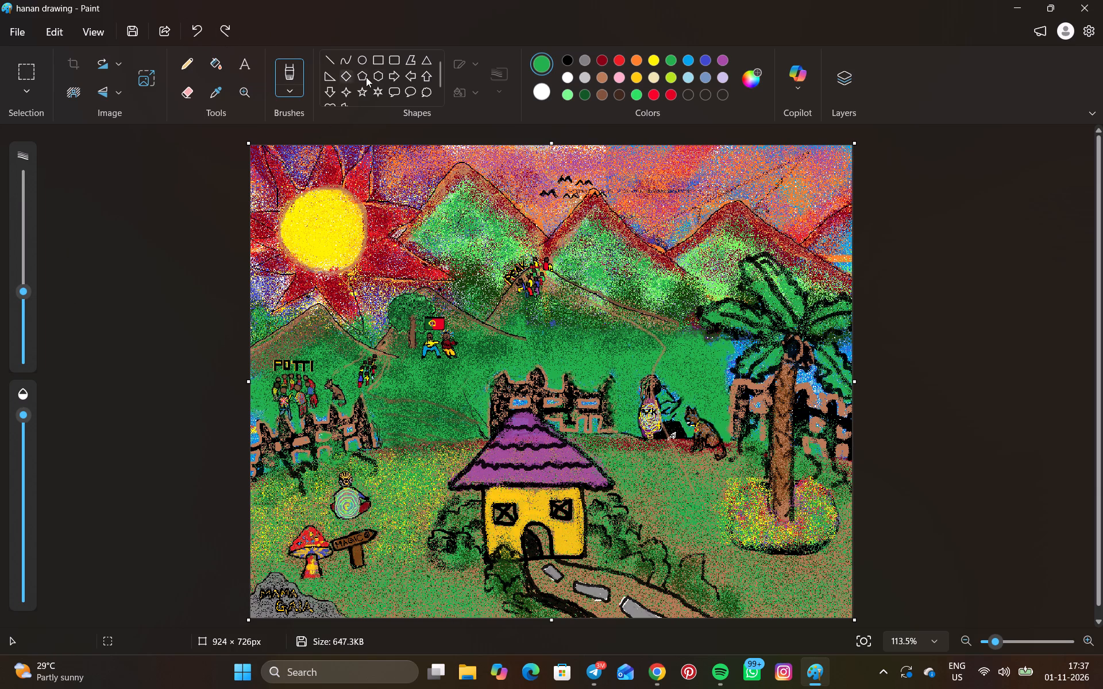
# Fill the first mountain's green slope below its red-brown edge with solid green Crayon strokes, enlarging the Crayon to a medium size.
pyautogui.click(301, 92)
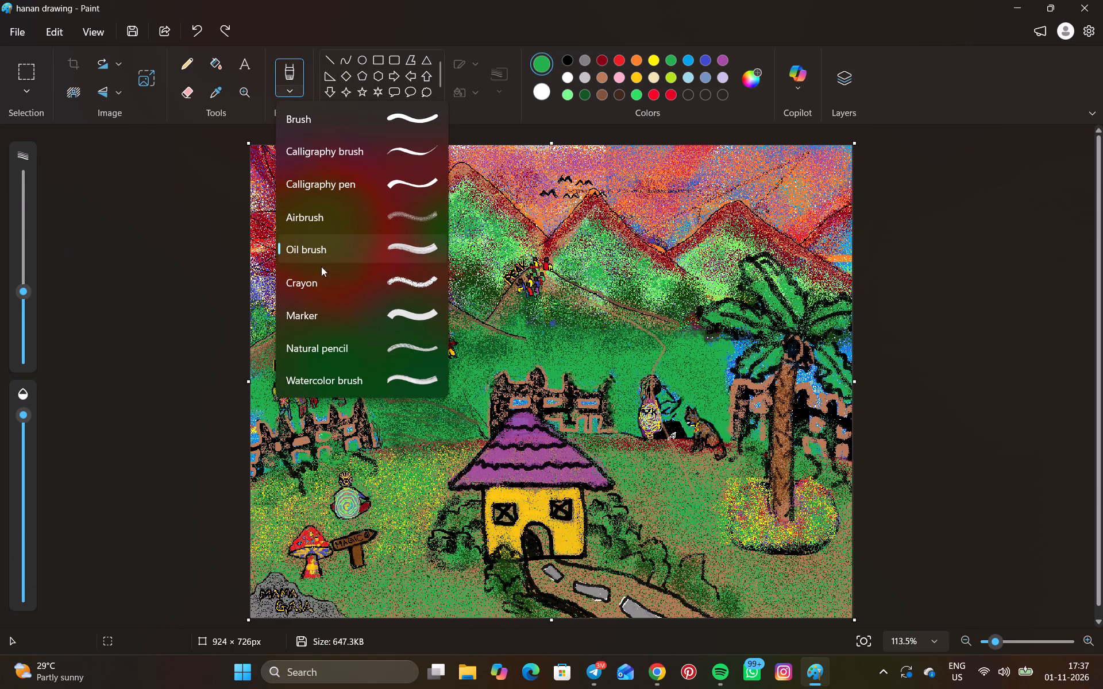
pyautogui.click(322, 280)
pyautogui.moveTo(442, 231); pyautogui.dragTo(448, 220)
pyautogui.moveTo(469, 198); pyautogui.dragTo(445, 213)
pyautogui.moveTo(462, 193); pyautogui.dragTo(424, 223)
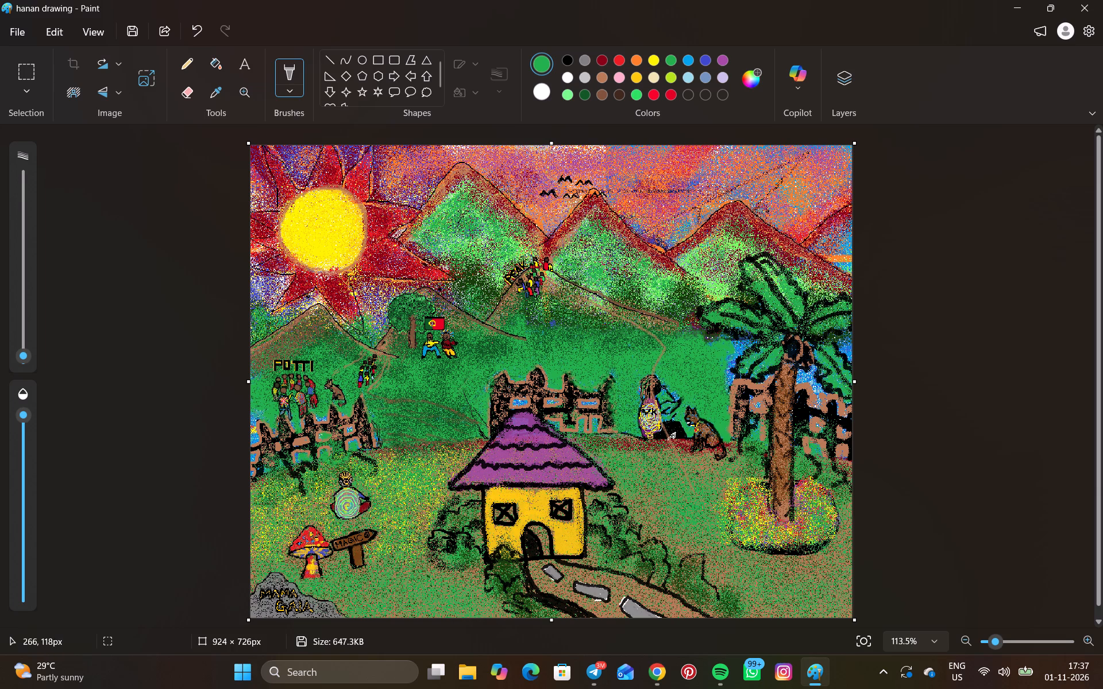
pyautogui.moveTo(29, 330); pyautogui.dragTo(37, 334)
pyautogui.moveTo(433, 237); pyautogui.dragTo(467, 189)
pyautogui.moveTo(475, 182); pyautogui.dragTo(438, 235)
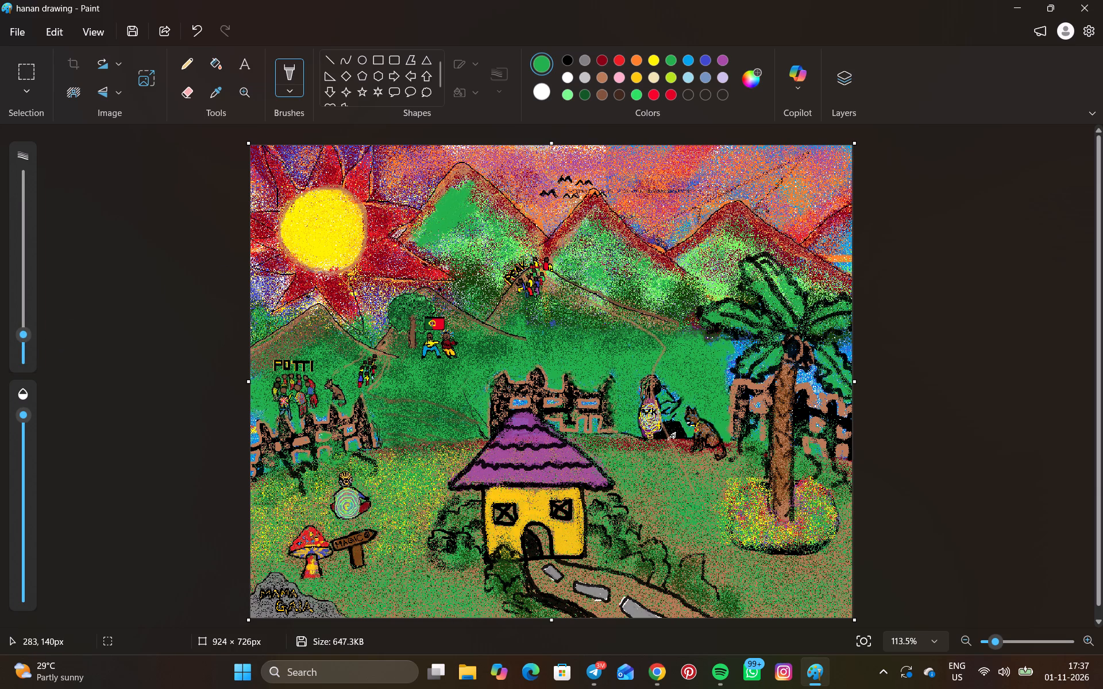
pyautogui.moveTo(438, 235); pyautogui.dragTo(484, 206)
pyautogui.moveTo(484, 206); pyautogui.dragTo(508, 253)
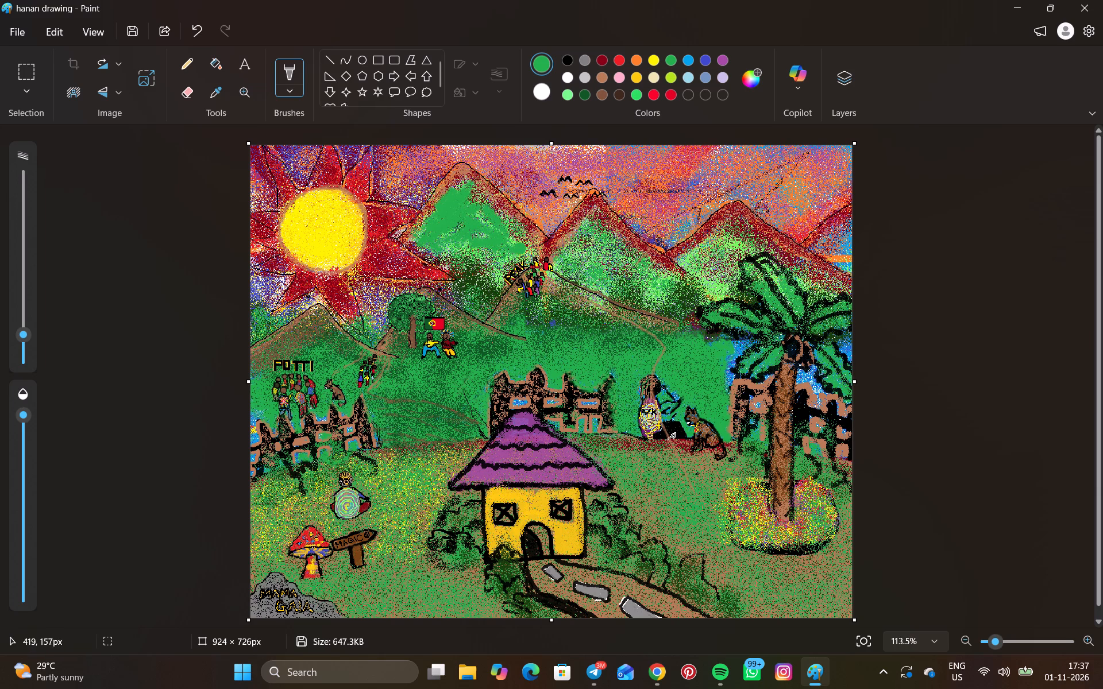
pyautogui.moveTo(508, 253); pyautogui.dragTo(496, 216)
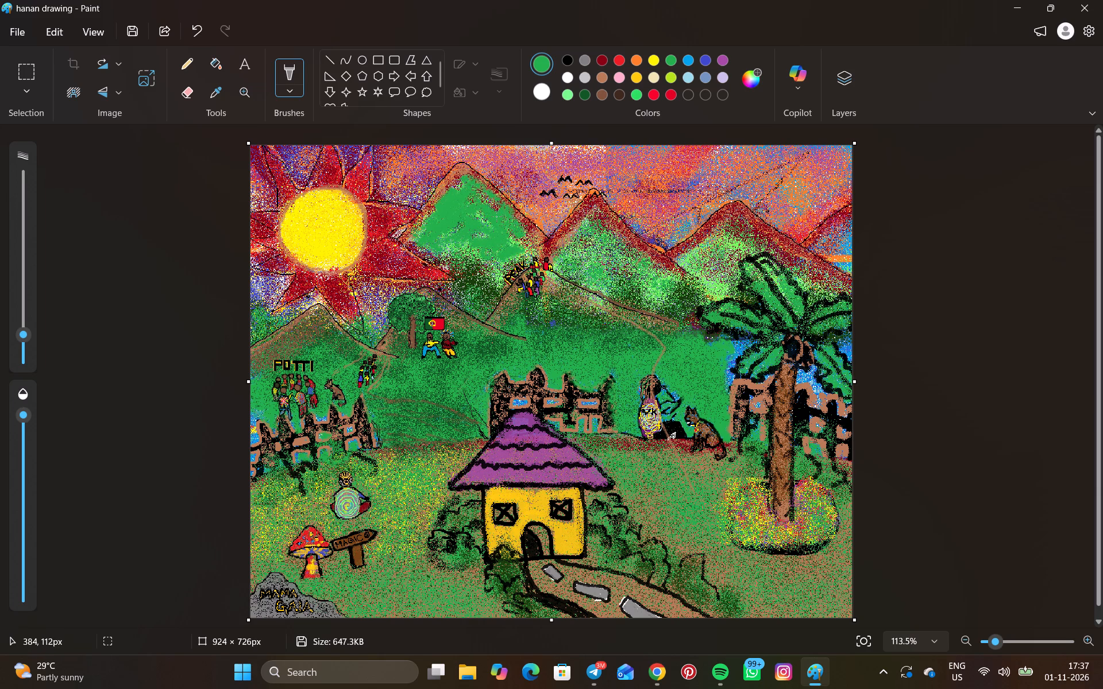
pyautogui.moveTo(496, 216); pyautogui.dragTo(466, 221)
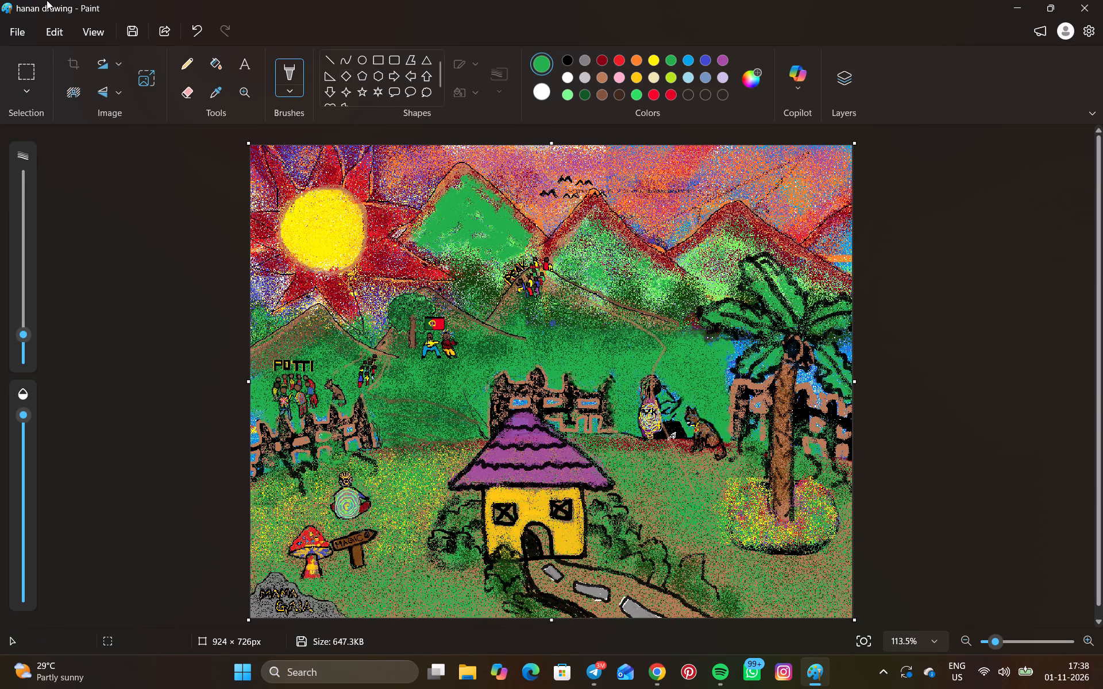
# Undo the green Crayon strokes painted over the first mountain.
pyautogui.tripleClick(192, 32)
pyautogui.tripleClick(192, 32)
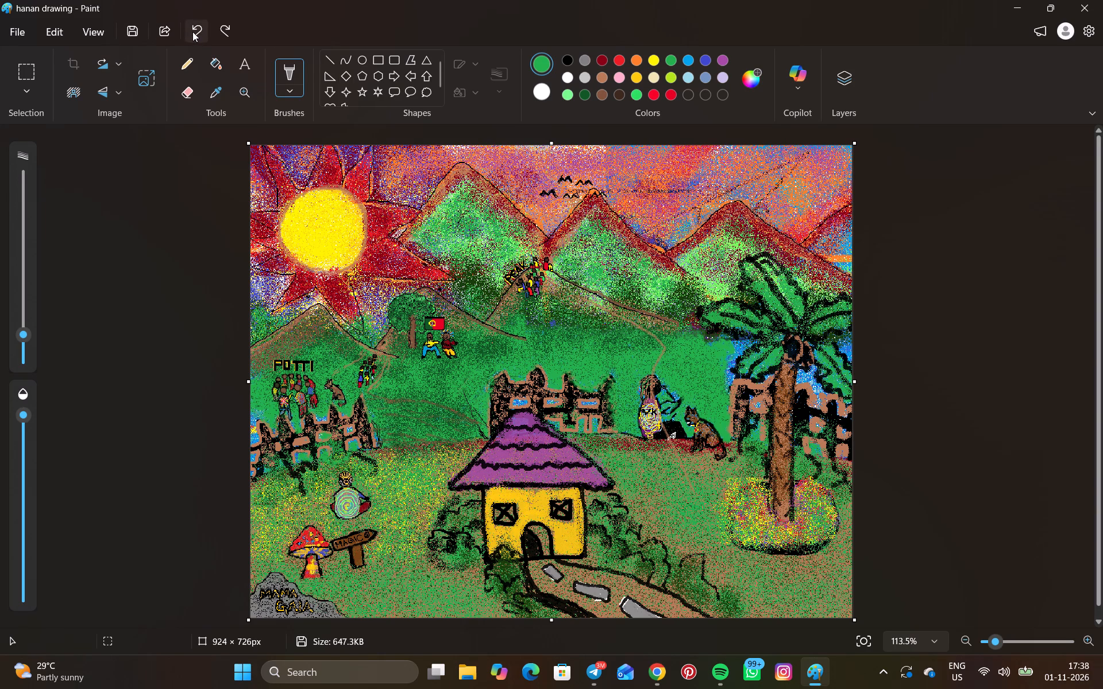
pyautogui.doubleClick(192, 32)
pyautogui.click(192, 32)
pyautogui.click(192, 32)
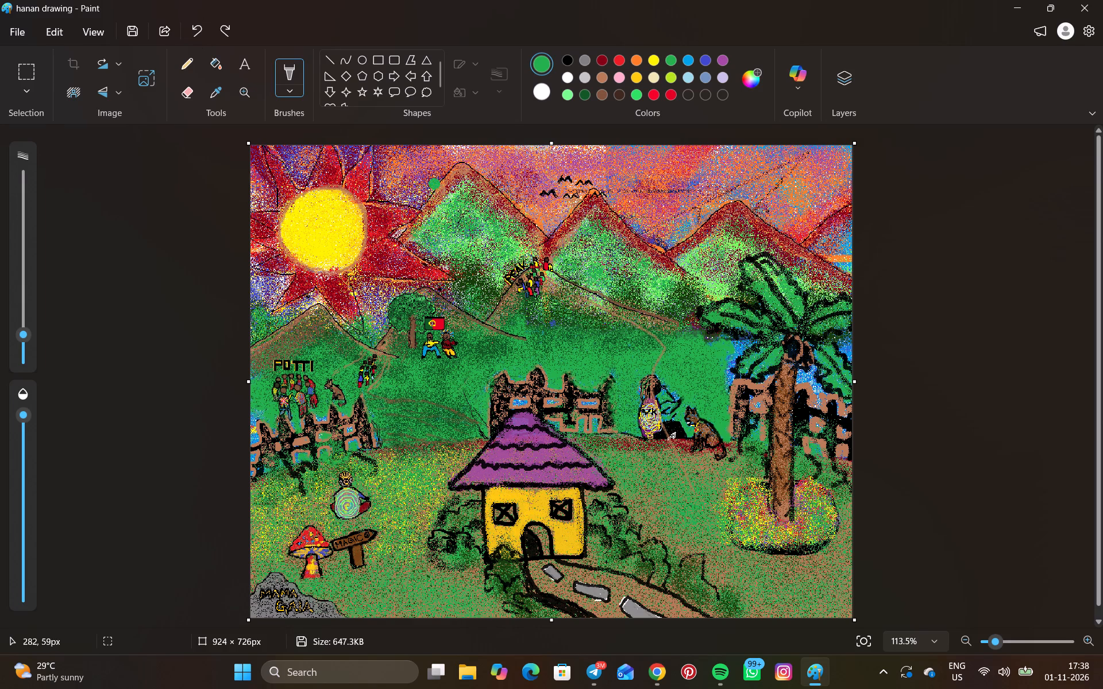
# Spray green over the first mountain's upper slope with the Airbrush, enlarged to a wide spray size.
pyautogui.scroll(4, 588, 319)
pyautogui.click(28, 326)
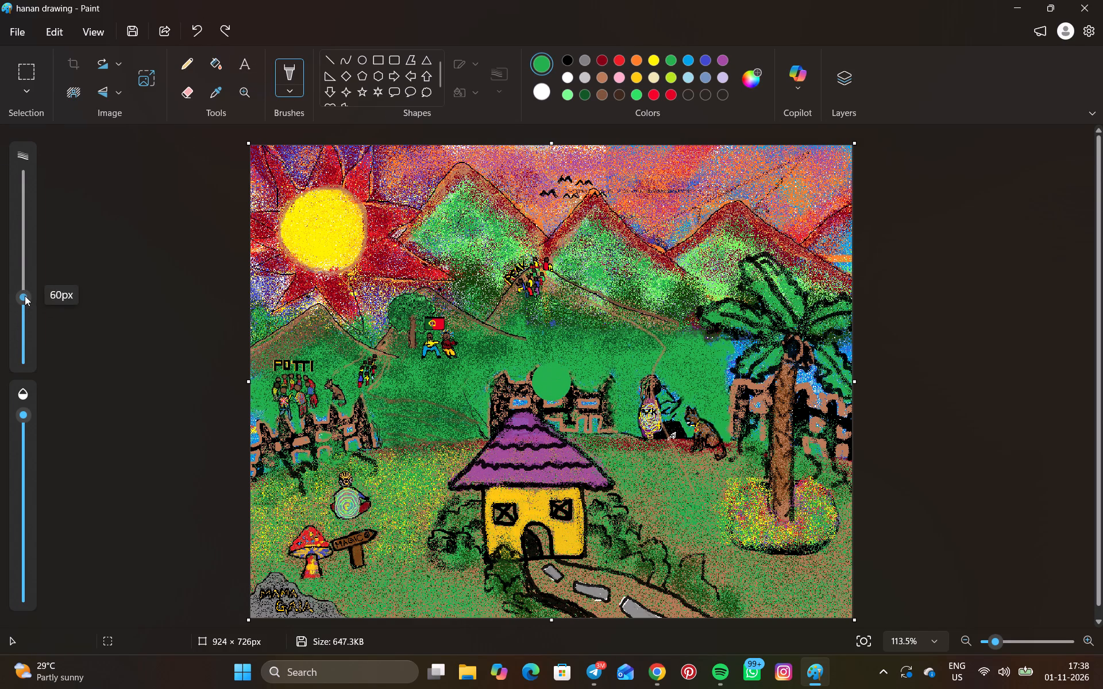
pyautogui.click(287, 90)
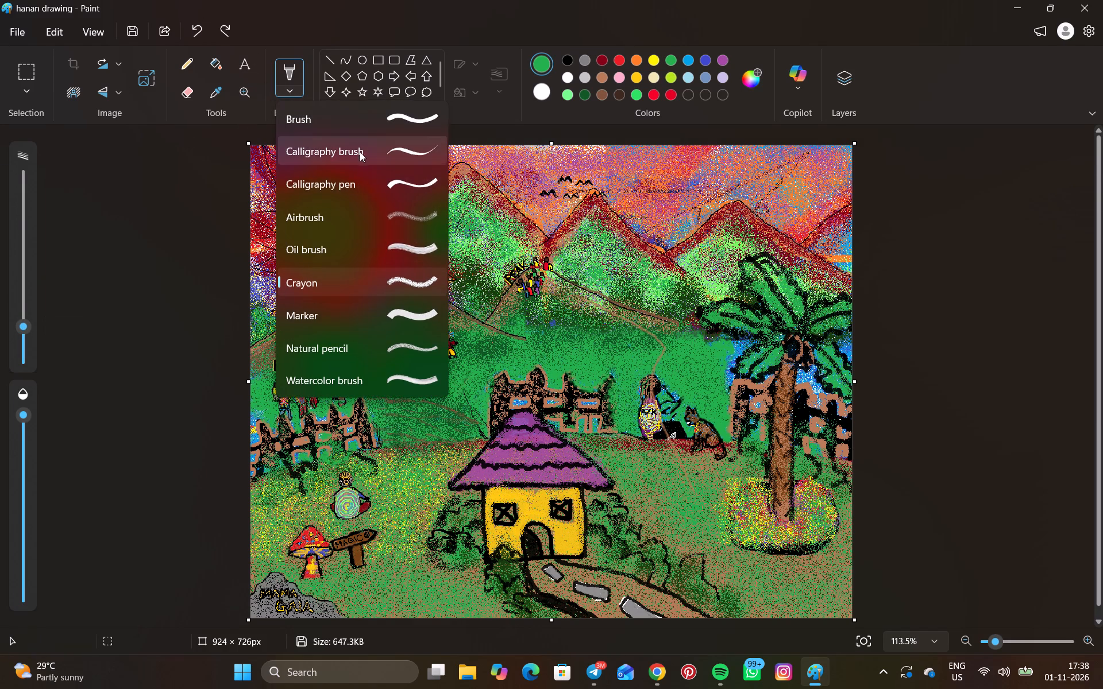
pyautogui.click(356, 206)
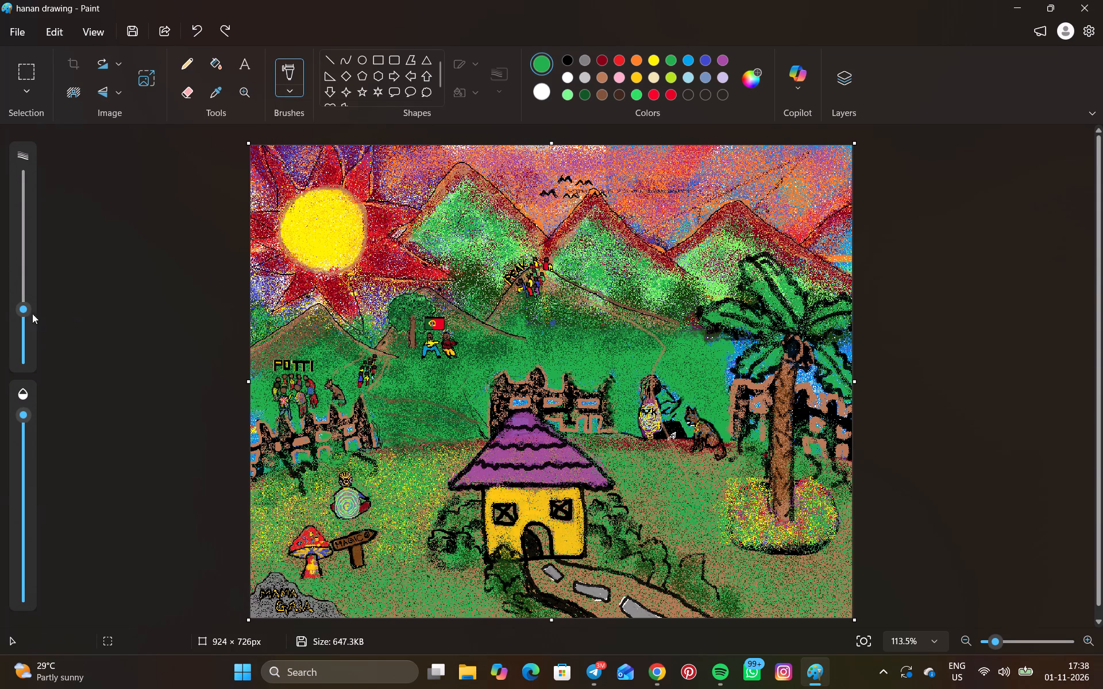
pyautogui.moveTo(22, 303); pyautogui.dragTo(22, 276)
pyautogui.scroll(4, 488, 287)
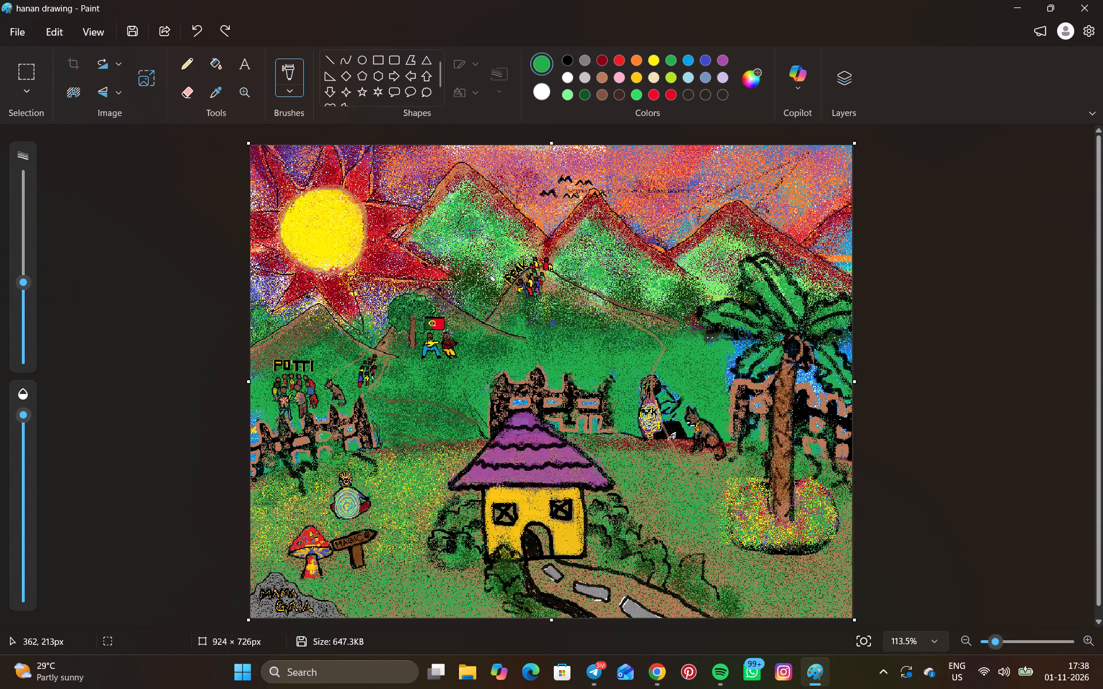
pyautogui.scroll(2, 486, 281)
pyautogui.keyDown('ctrl'); pyautogui.scroll(8, 462, 211); pyautogui.keyUp('ctrl')
pyautogui.moveTo(662, 386); pyautogui.dragTo(668, 373)
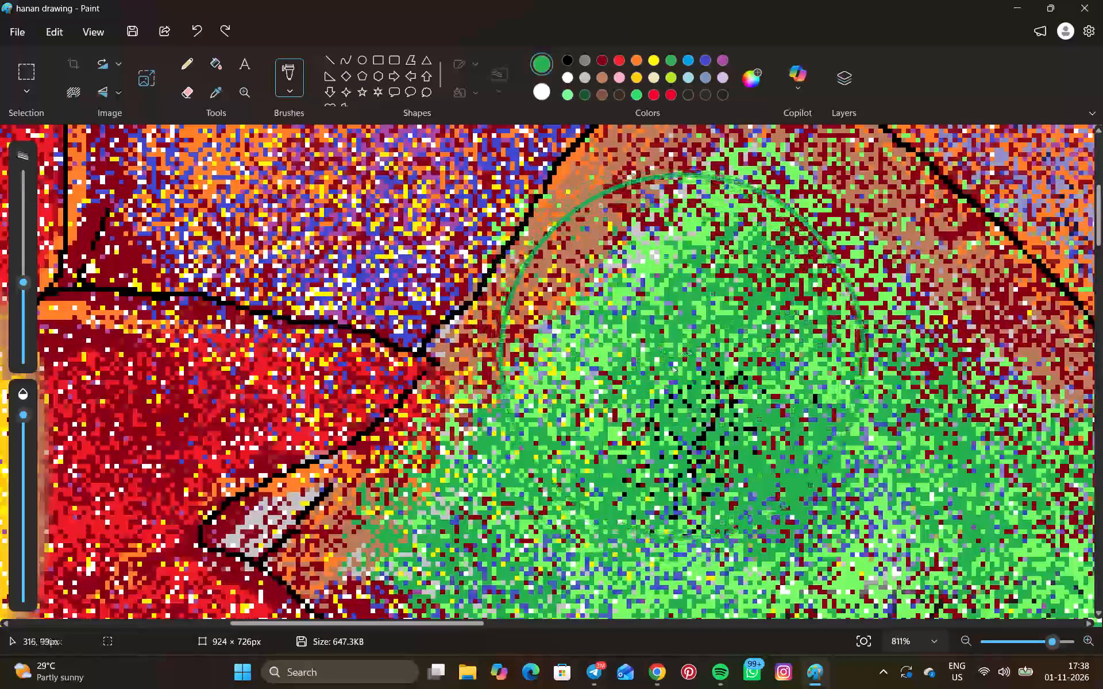
pyautogui.moveTo(668, 373); pyautogui.dragTo(725, 302)
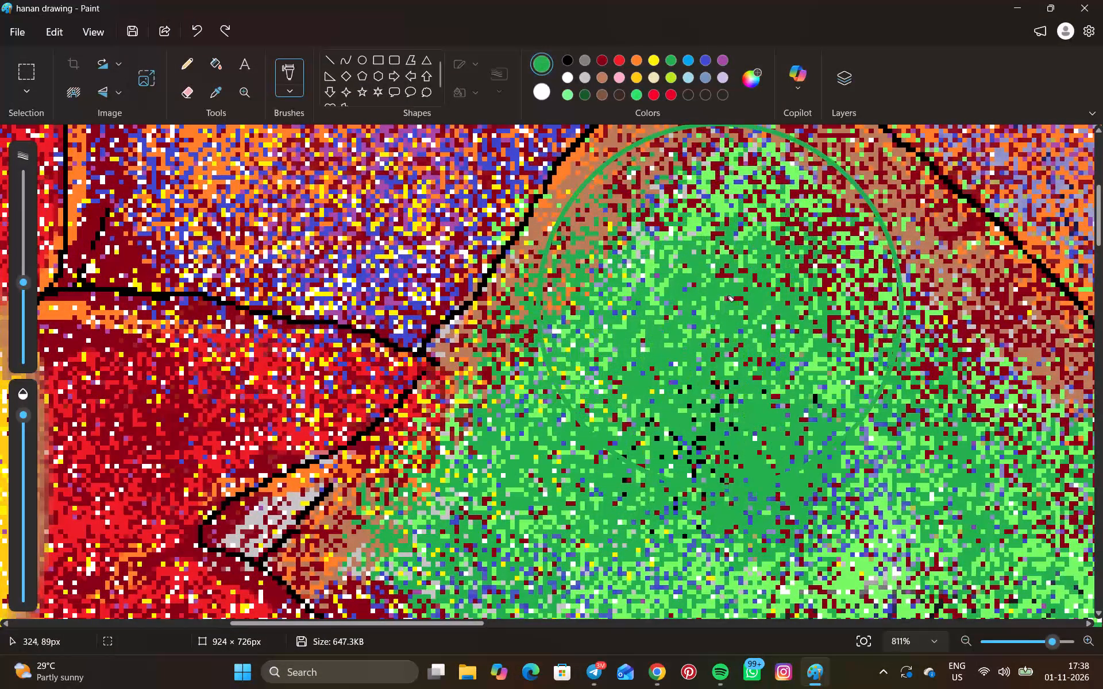
pyautogui.moveTo(725, 302); pyautogui.dragTo(629, 439)
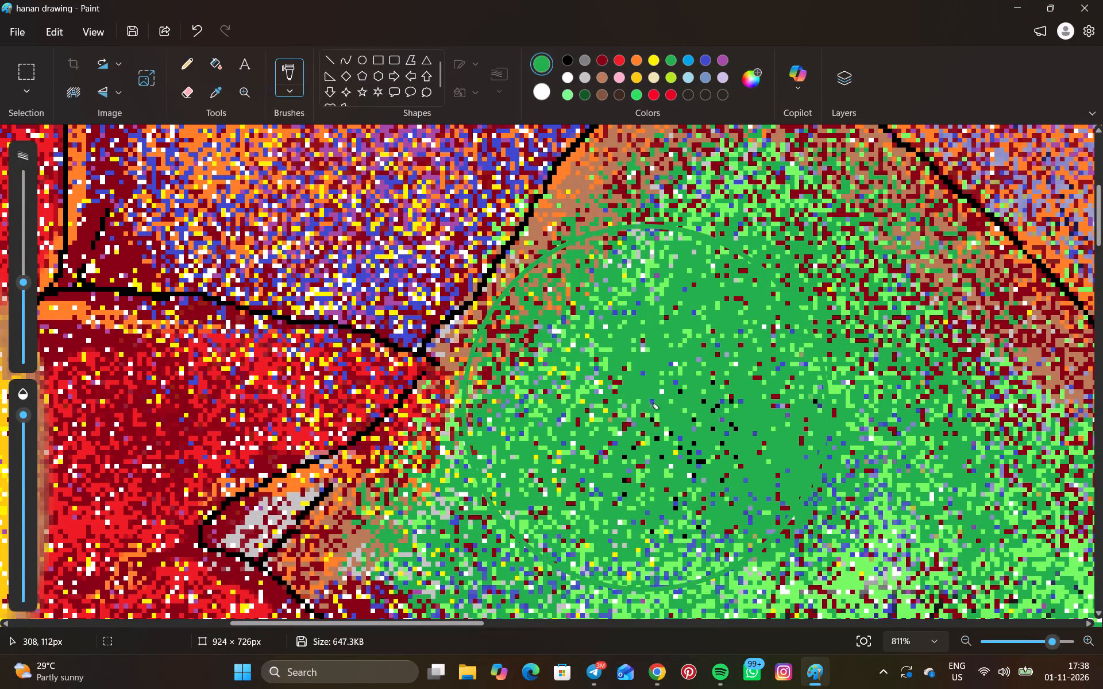
# Continue the green Airbrush spray over the first mountain's middle and lower slope, from the sun's rays towards the PEAK lettering.
pyautogui.scroll(-1, 650, 408)
pyautogui.moveTo(580, 376); pyautogui.dragTo(616, 405)
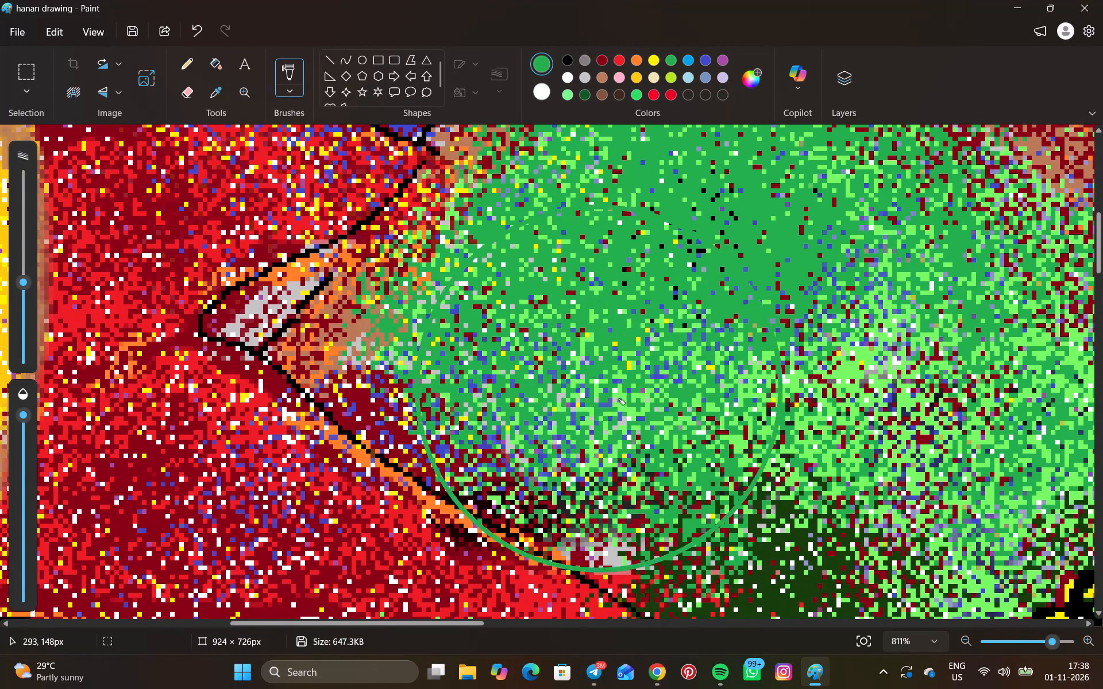
pyautogui.moveTo(616, 405); pyautogui.dragTo(800, 384)
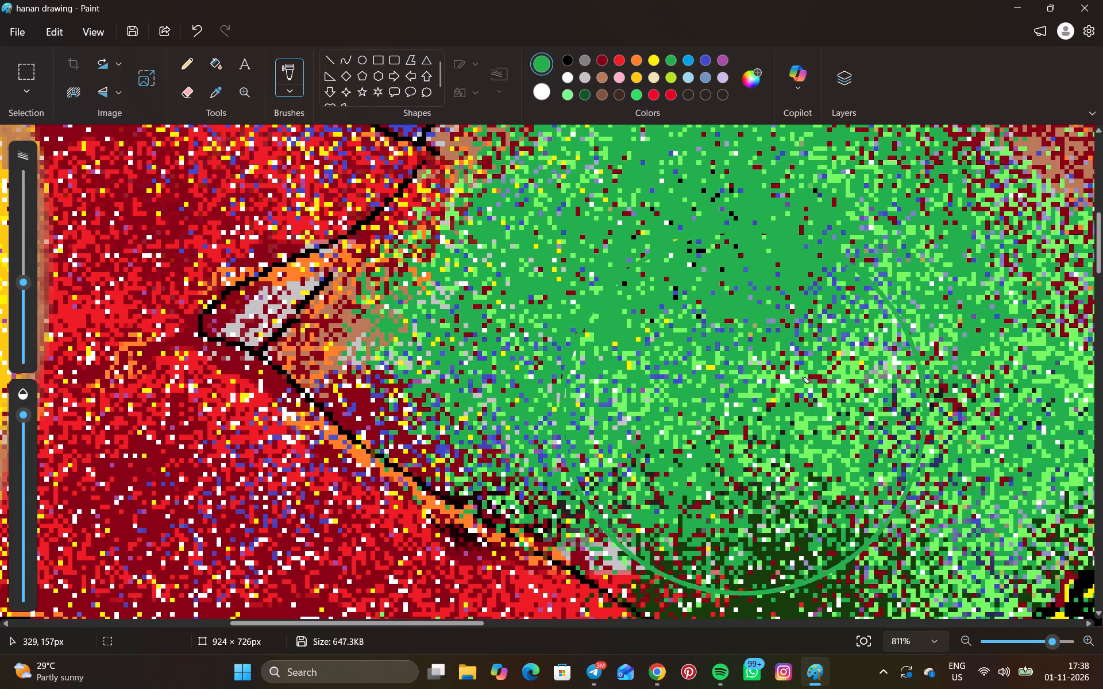
pyautogui.moveTo(800, 384); pyautogui.dragTo(780, 380)
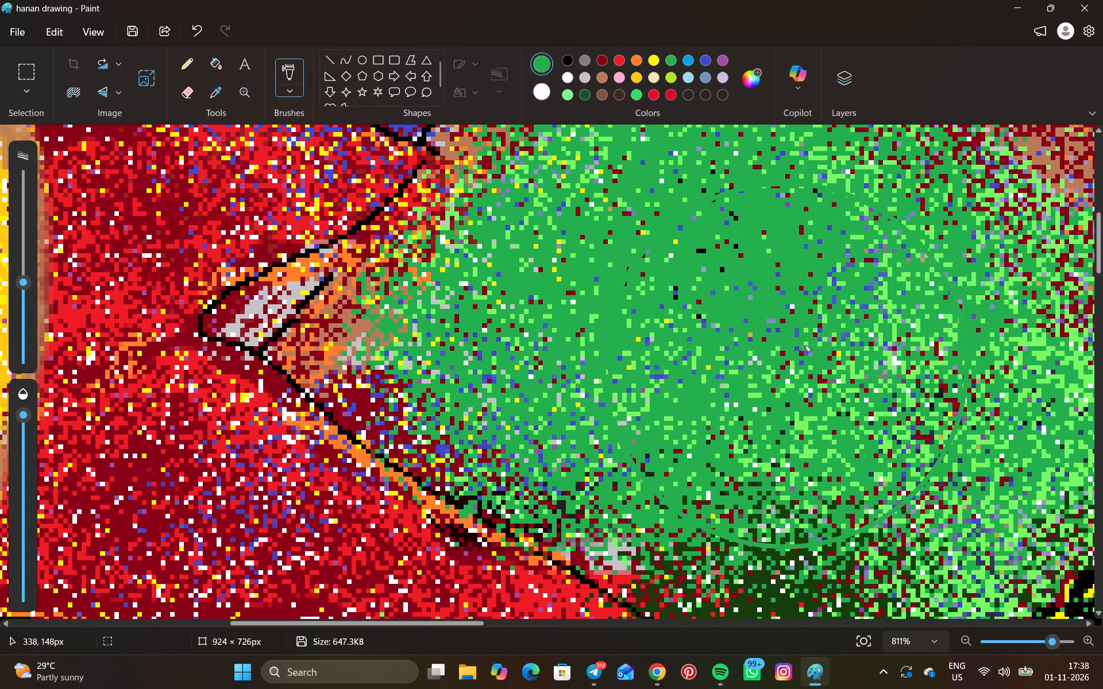
pyautogui.keyDown('ctrl'); pyautogui.scroll(-6, 807, 346); pyautogui.keyUp('ctrl')
pyautogui.keyDown('ctrl'); pyautogui.scroll(-4, 921, 332); pyautogui.keyUp('ctrl')
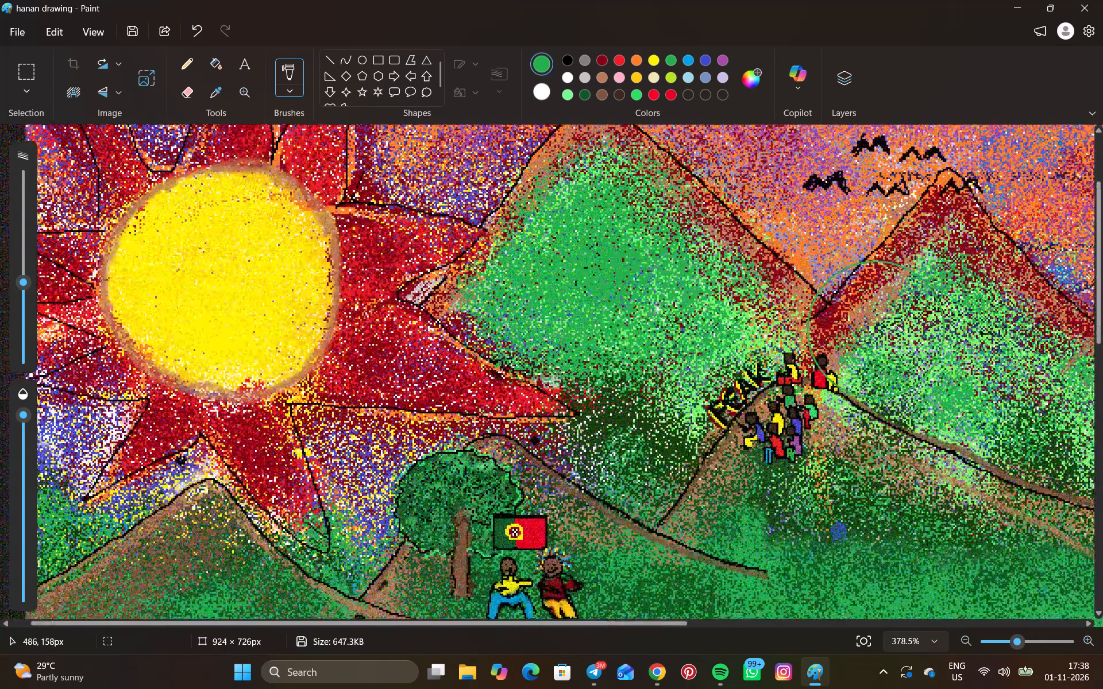
pyautogui.keyDown('ctrl'); pyautogui.scroll(-3, 894, 332); pyautogui.keyUp('ctrl')
pyautogui.keyDown('ctrl'); pyautogui.scroll(3, 469, 328); pyautogui.keyUp('ctrl')
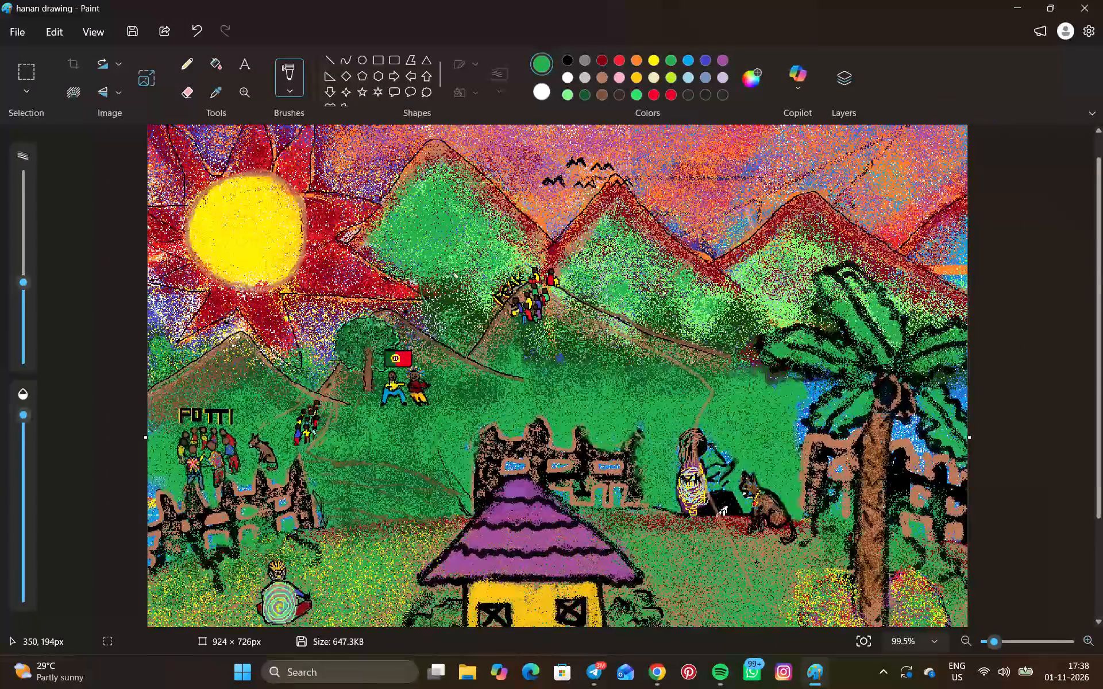
pyautogui.keyDown('ctrl'); pyautogui.scroll(2, 450, 279); pyautogui.keyUp('ctrl')
pyautogui.click(363, 256)
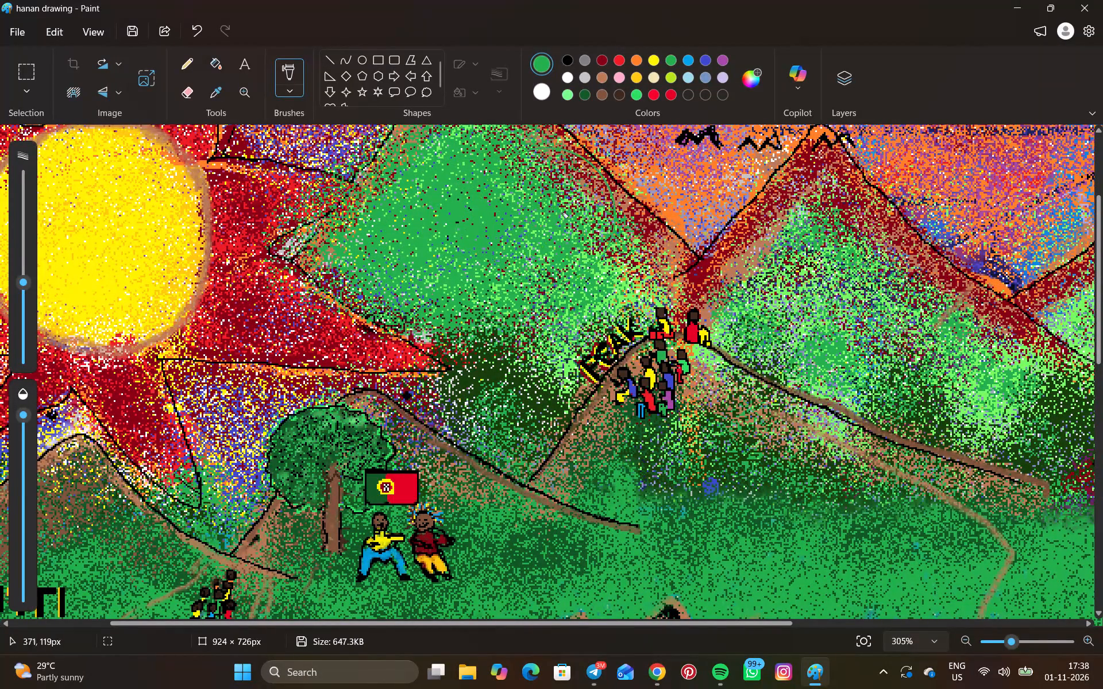
pyautogui.moveTo(602, 237); pyautogui.dragTo(611, 242)
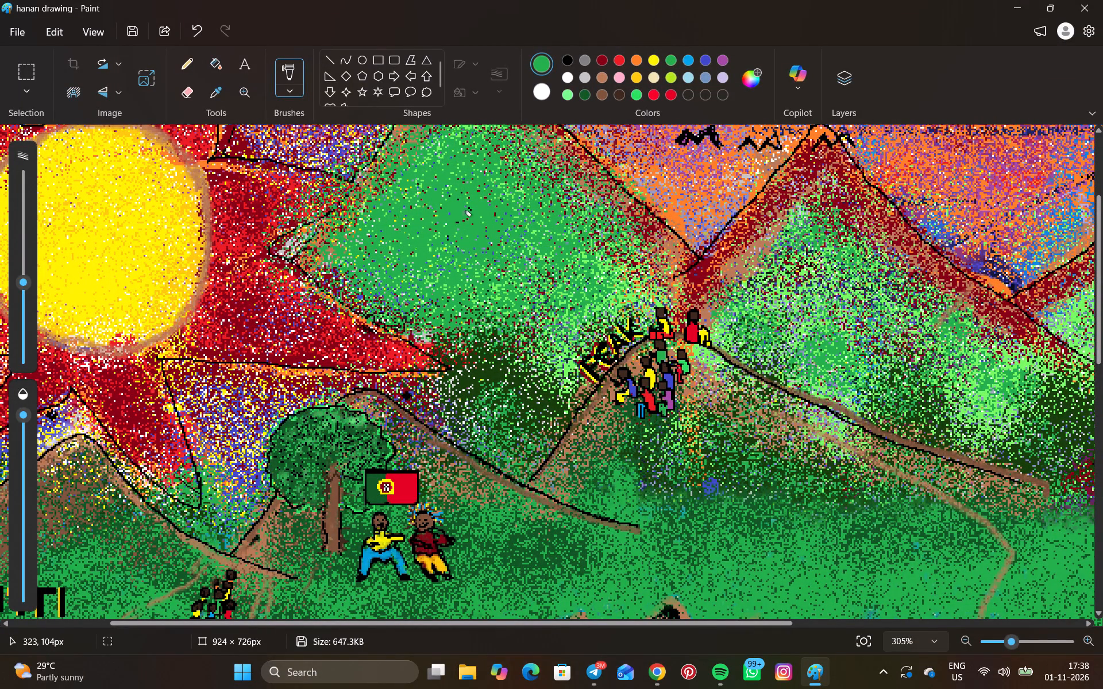
# Spray green with the Airbrush over the second mountain's slope, from below its dark red peak down to its far foot.
pyautogui.keyDown('ctrl'); pyautogui.scroll(-1, 938, 278); pyautogui.keyUp('ctrl')
pyautogui.moveTo(819, 321); pyautogui.dragTo(801, 249)
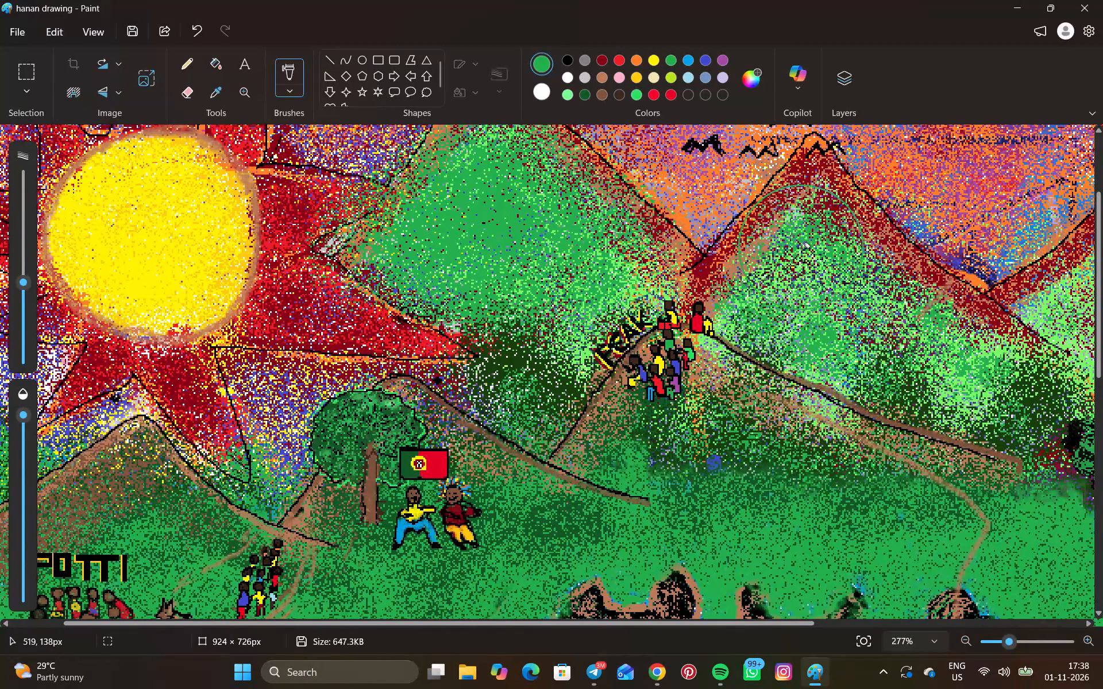
pyautogui.moveTo(801, 249); pyautogui.dragTo(818, 245)
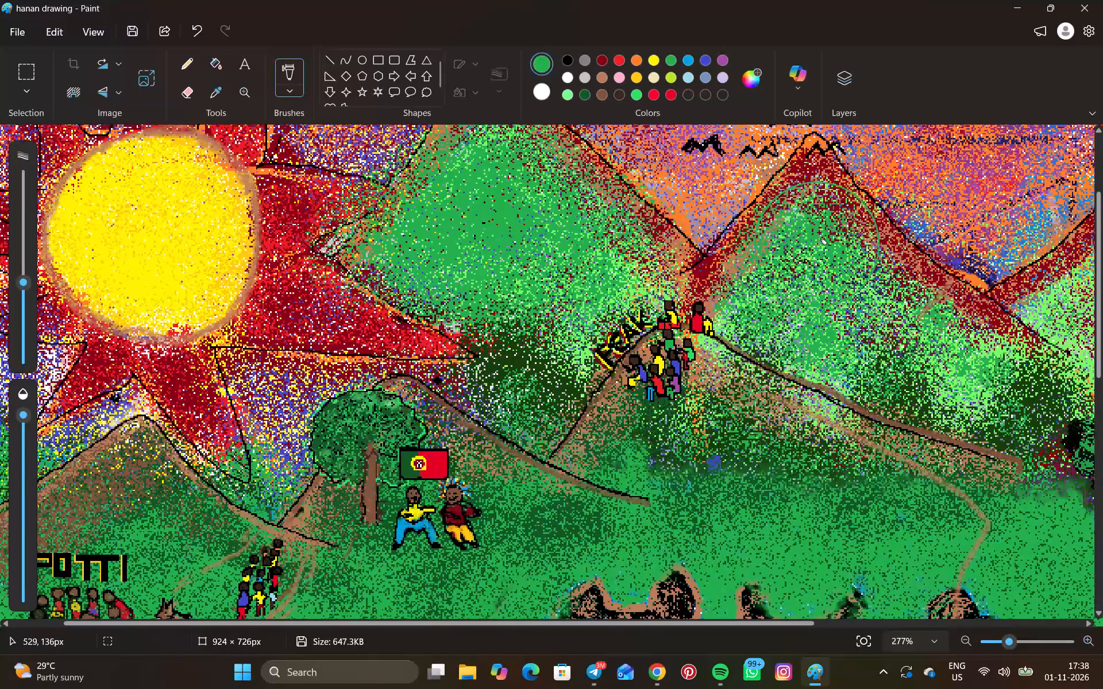
pyautogui.moveTo(818, 245); pyautogui.dragTo(986, 373)
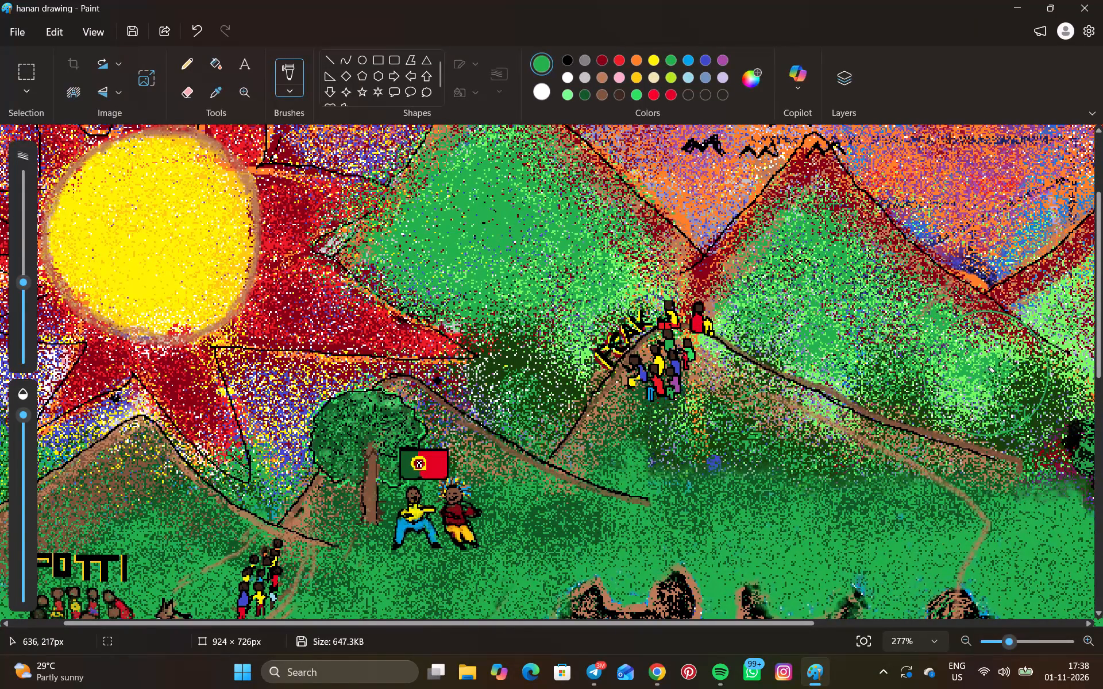
pyautogui.moveTo(986, 373); pyautogui.dragTo(803, 305)
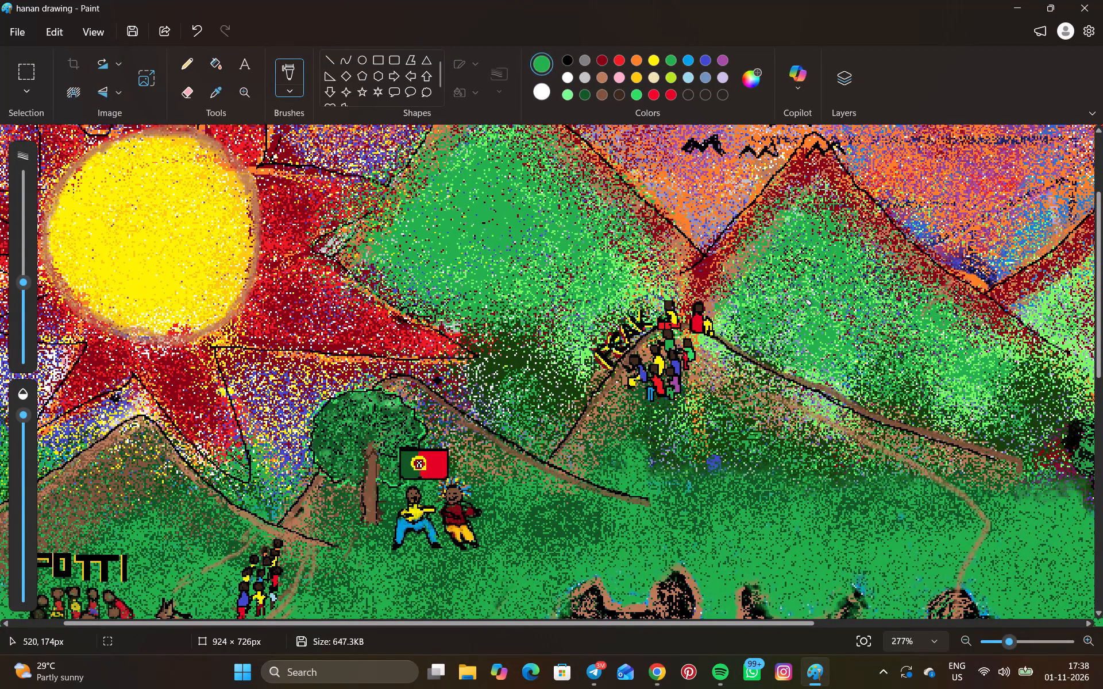
pyautogui.moveTo(803, 305); pyautogui.dragTo(824, 323)
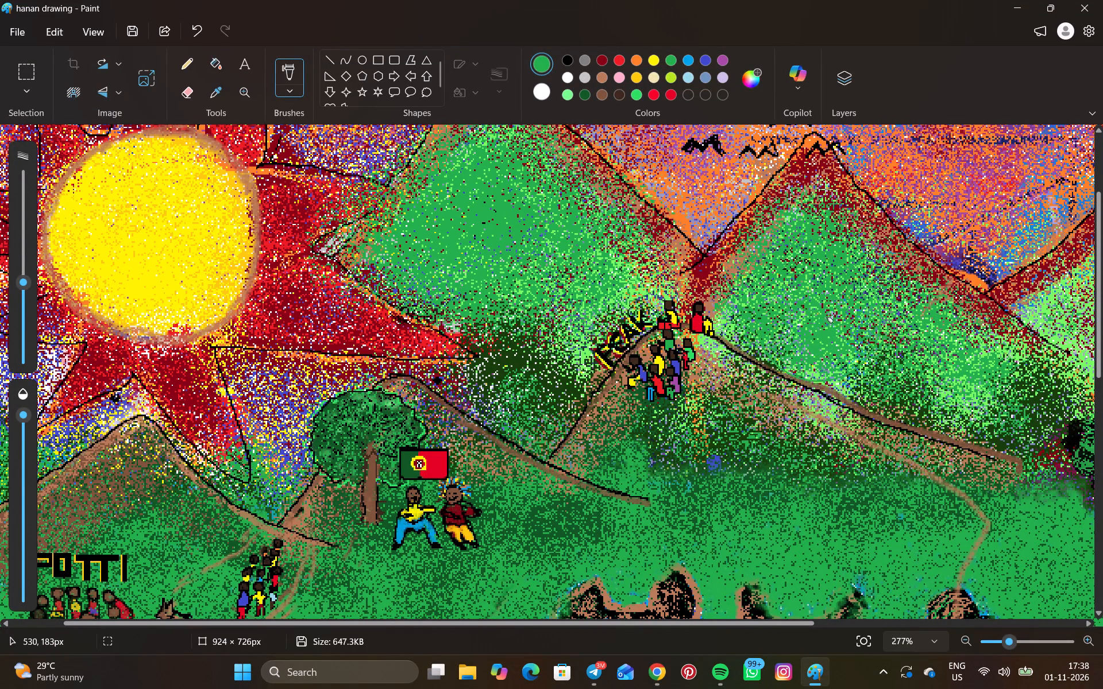
pyautogui.moveTo(824, 323); pyautogui.dragTo(965, 363)
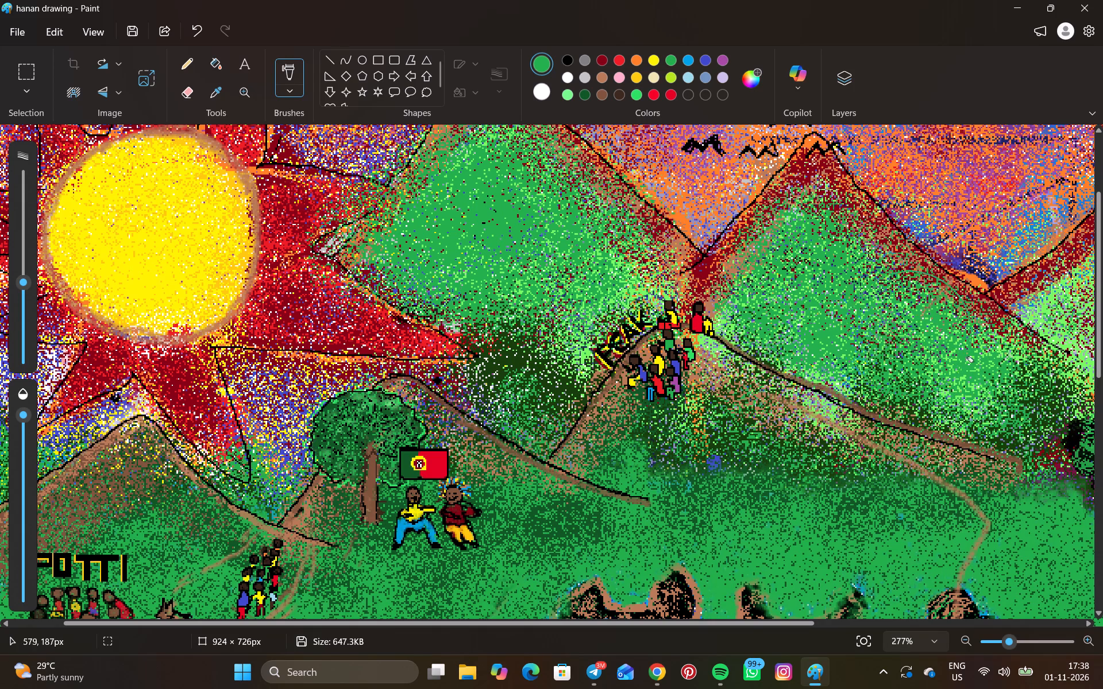
pyautogui.moveTo(965, 363); pyautogui.dragTo(968, 379)
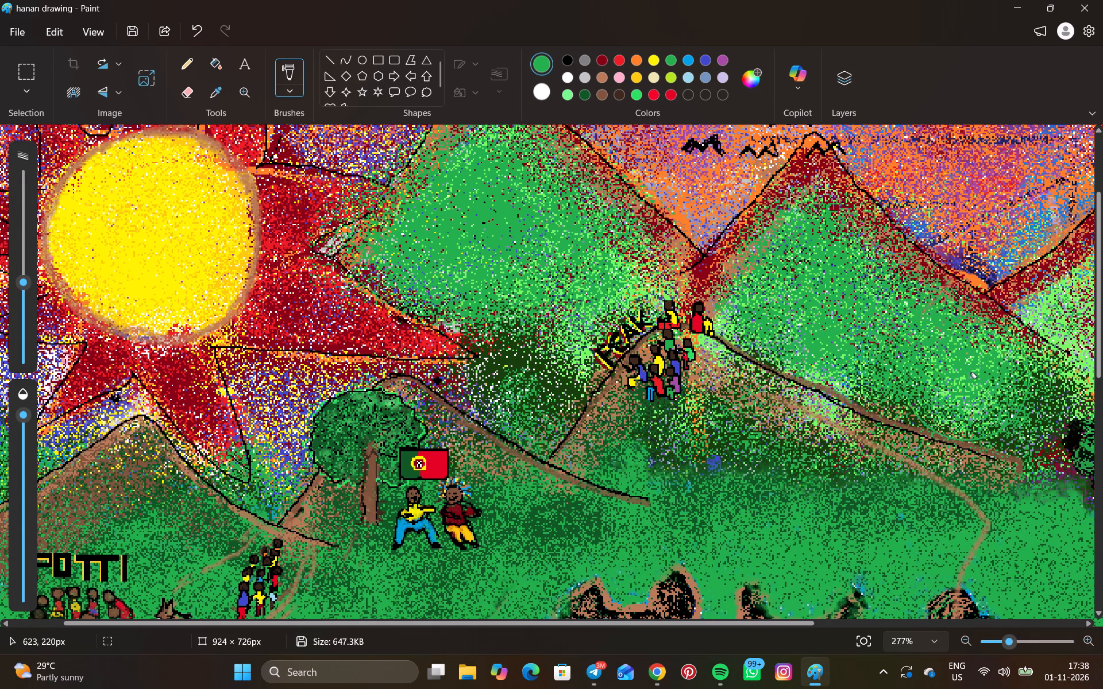
pyautogui.moveTo(968, 379); pyautogui.dragTo(967, 377)
# Spray green with the Airbrush over the third mountain's upper slope, above the palm leaves and across part of its dark red edge.
pyautogui.keyDown('ctrl'); pyautogui.scroll(-7, 954, 353); pyautogui.keyUp('ctrl')
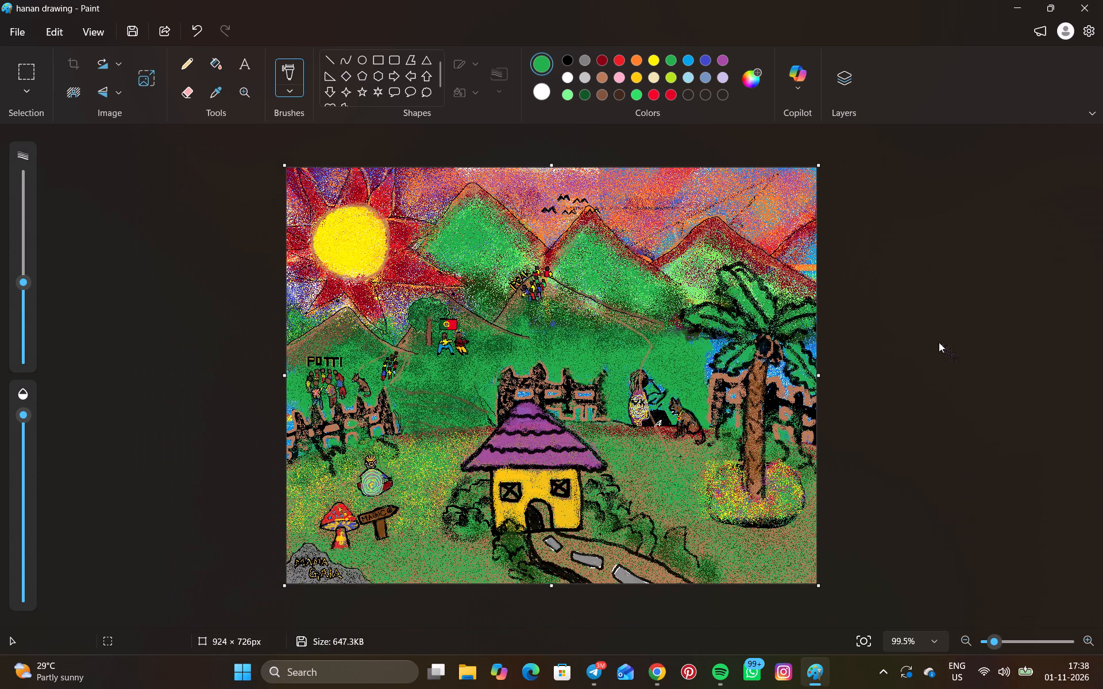
pyautogui.keyDown('ctrl'); pyautogui.scroll(5, 708, 254); pyautogui.keyUp('ctrl')
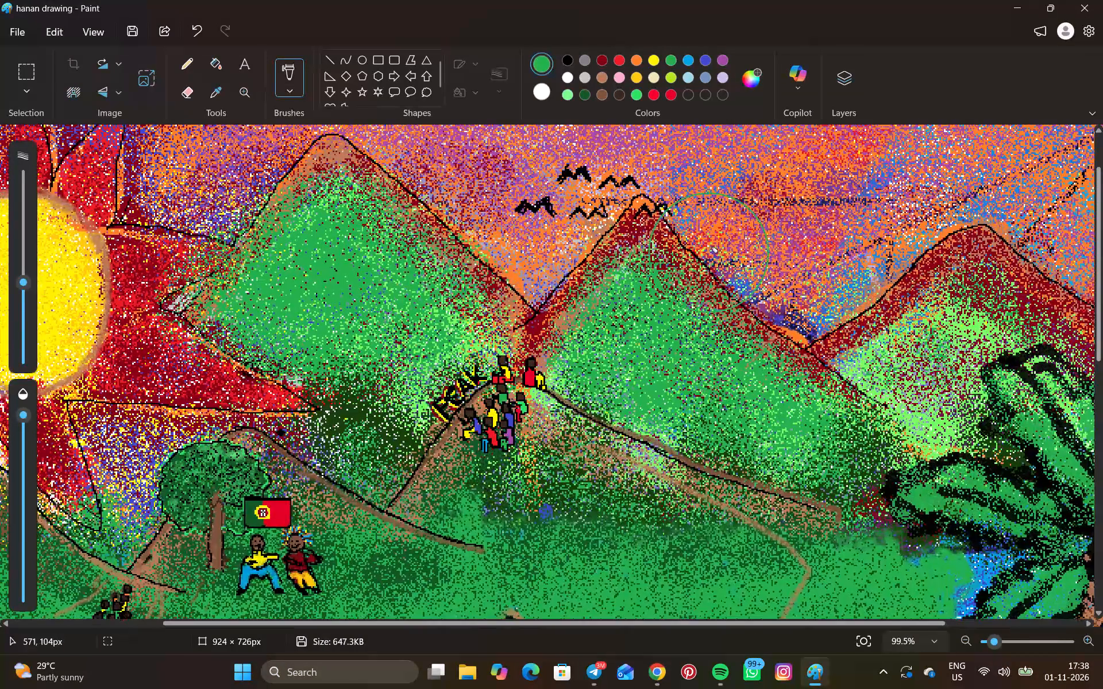
pyautogui.keyDown('ctrl'); pyautogui.scroll(5, 709, 253); pyautogui.keyUp('ctrl')
pyautogui.hscroll(-1, 709, 253)
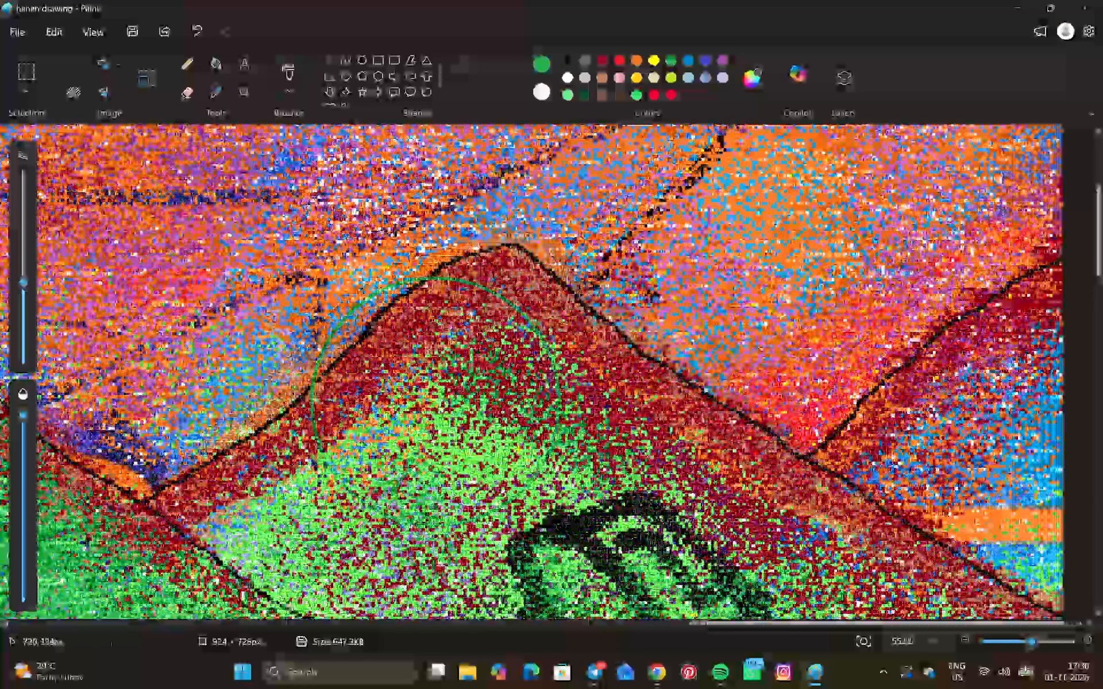
pyautogui.hscroll(-1, 435, 413)
pyautogui.moveTo(399, 463); pyautogui.dragTo(533, 408)
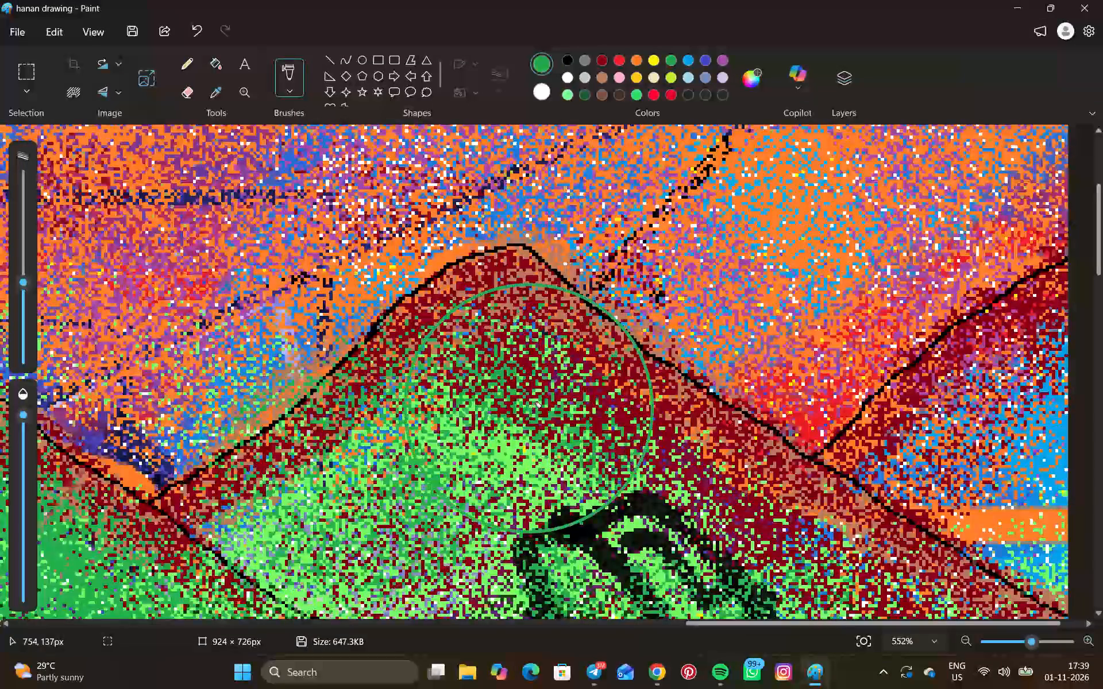
pyautogui.moveTo(533, 408); pyautogui.dragTo(519, 390)
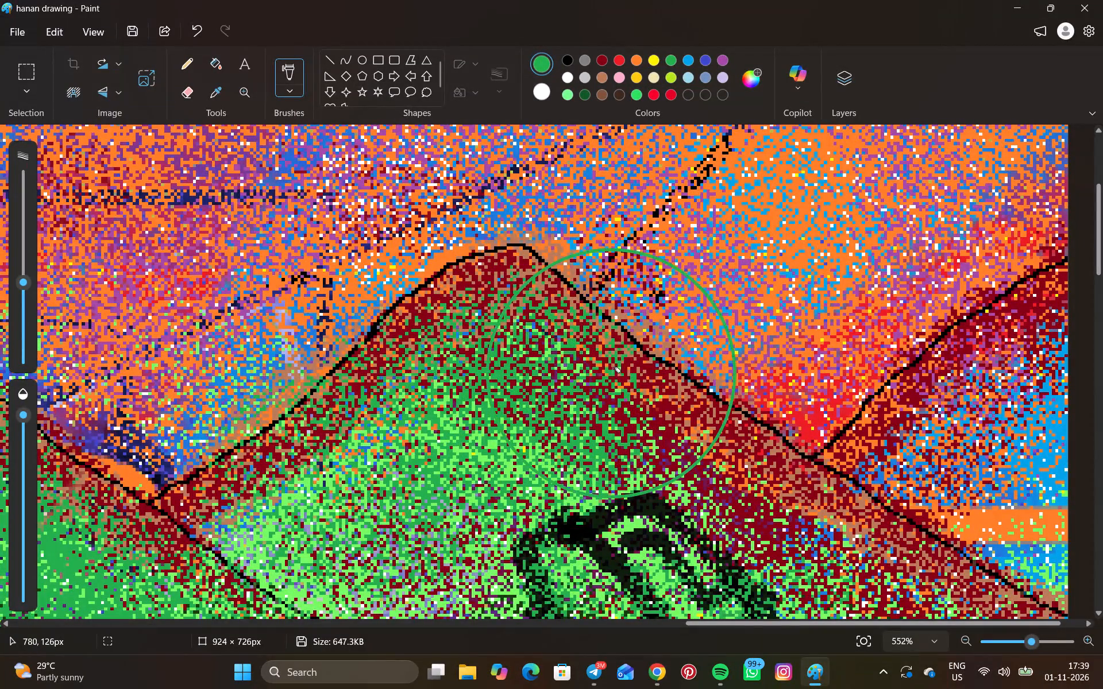
# Spray a rounded green Airbrush patch in the orange sky above the dip between the third and fourth mountains.
pyautogui.keyDown('ctrl'); pyautogui.scroll(-5, 619, 367); pyautogui.keyUp('ctrl')
pyautogui.keyDown('ctrl'); pyautogui.scroll(-5, 691, 348); pyautogui.keyUp('ctrl')
pyautogui.scroll(1, 692, 347)
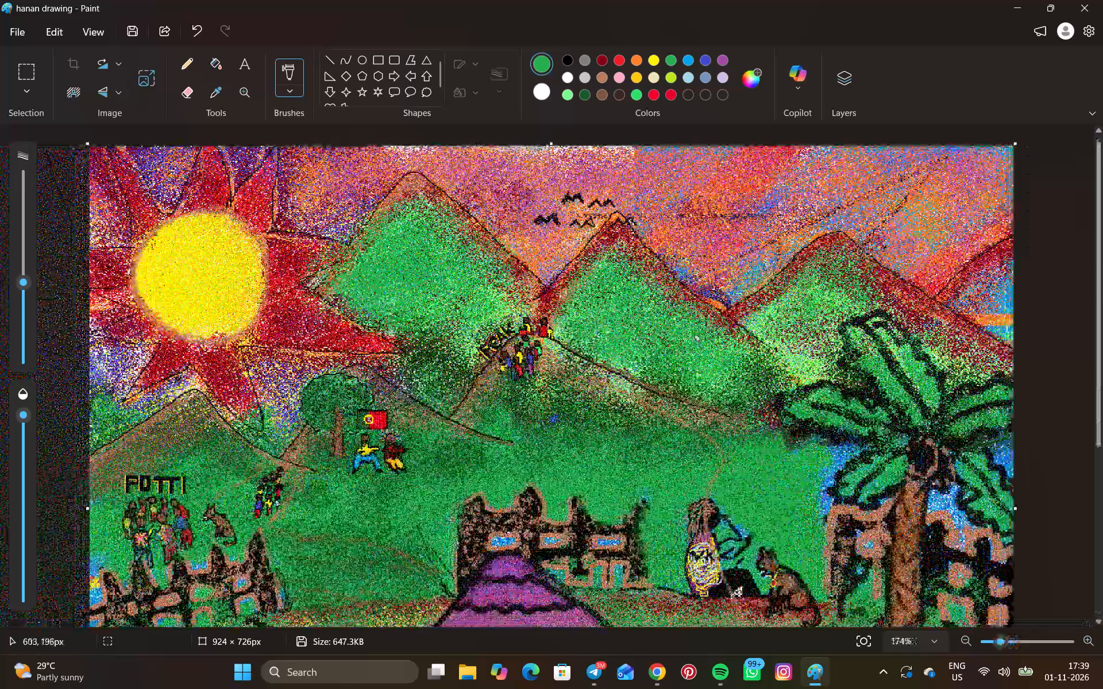
pyautogui.moveTo(925, 245); pyautogui.dragTo(963, 223)
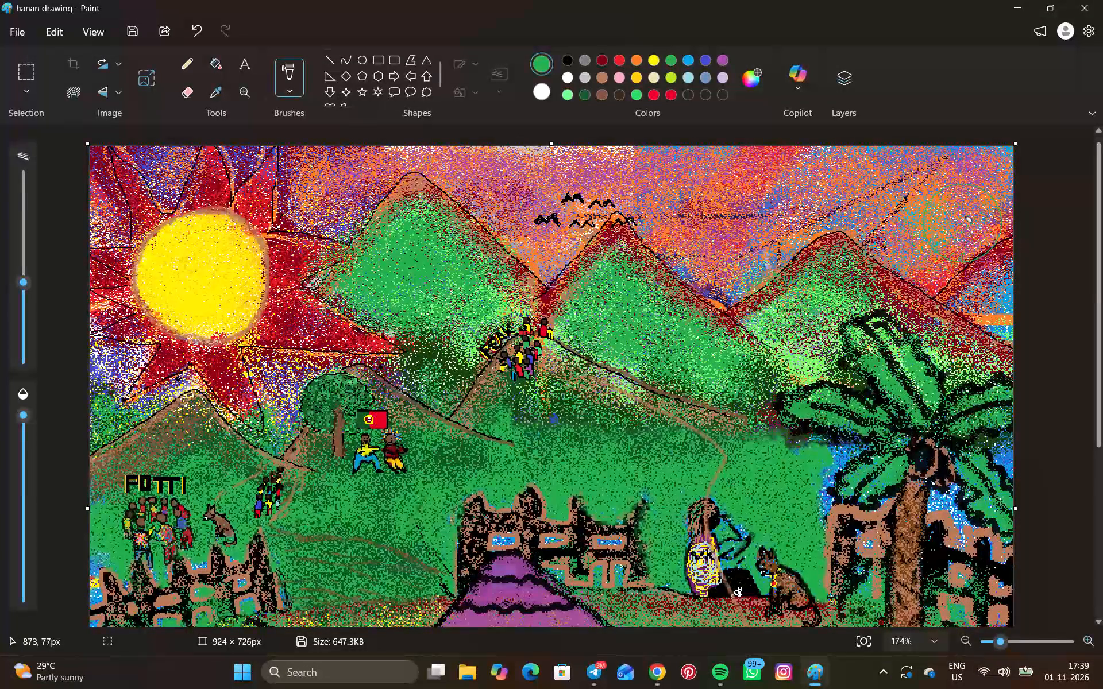
pyautogui.moveTo(963, 223); pyautogui.dragTo(917, 242)
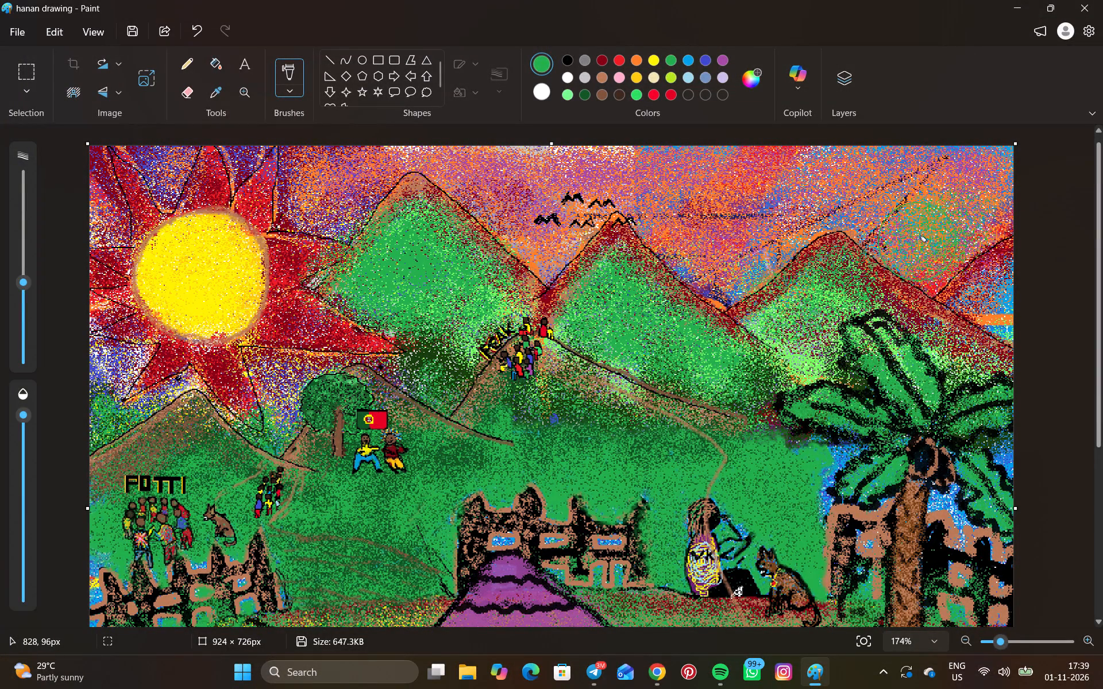
pyautogui.moveTo(917, 242); pyautogui.dragTo(944, 233)
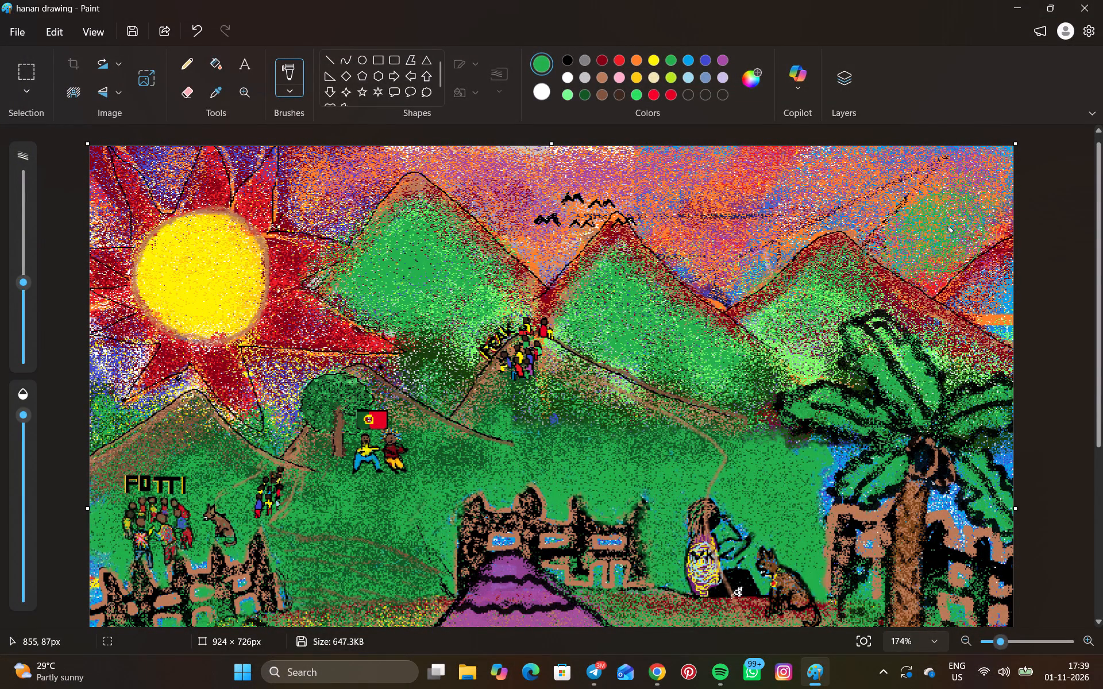
pyautogui.moveTo(944, 233); pyautogui.dragTo(959, 214)
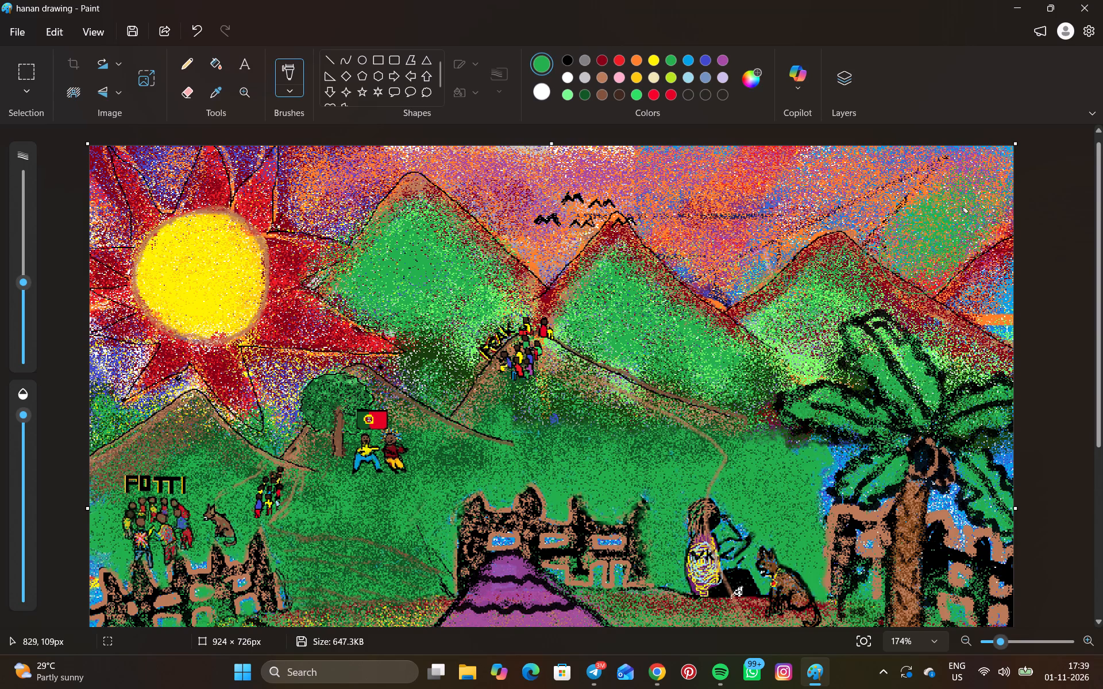
pyautogui.moveTo(959, 214); pyautogui.dragTo(988, 182)
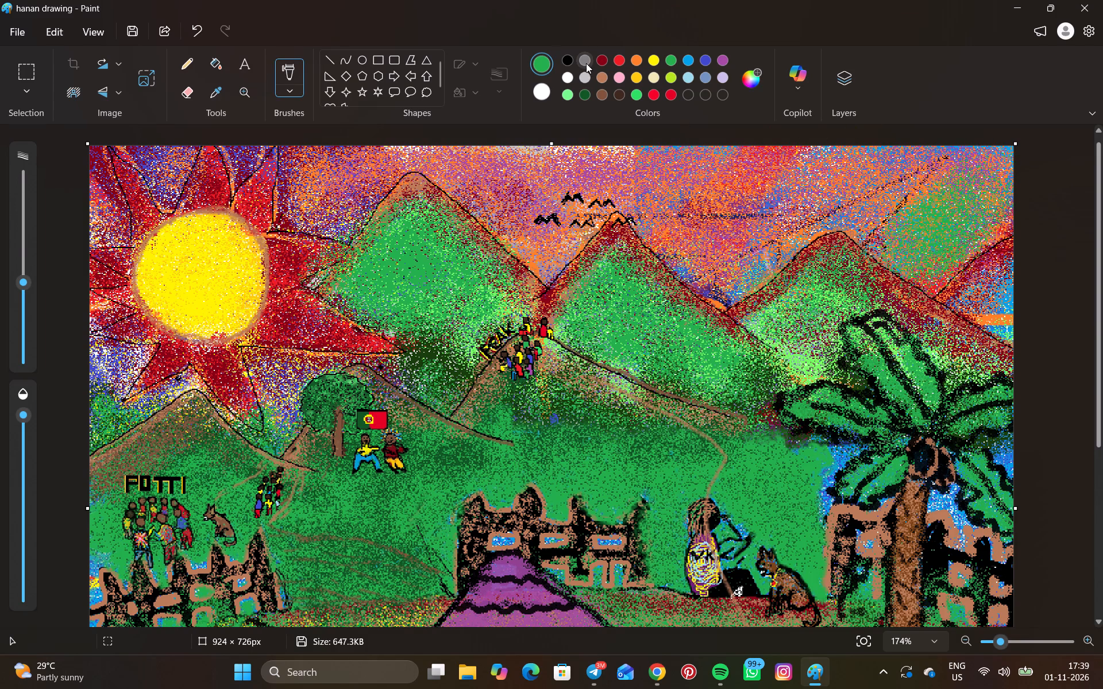
# Speckle the green patch in the sky with light black Airbrush shading.
pyautogui.click(572, 57)
pyautogui.moveTo(930, 250); pyautogui.dragTo(938, 239)
pyautogui.moveTo(964, 222); pyautogui.dragTo(951, 224)
pyautogui.click(989, 198)
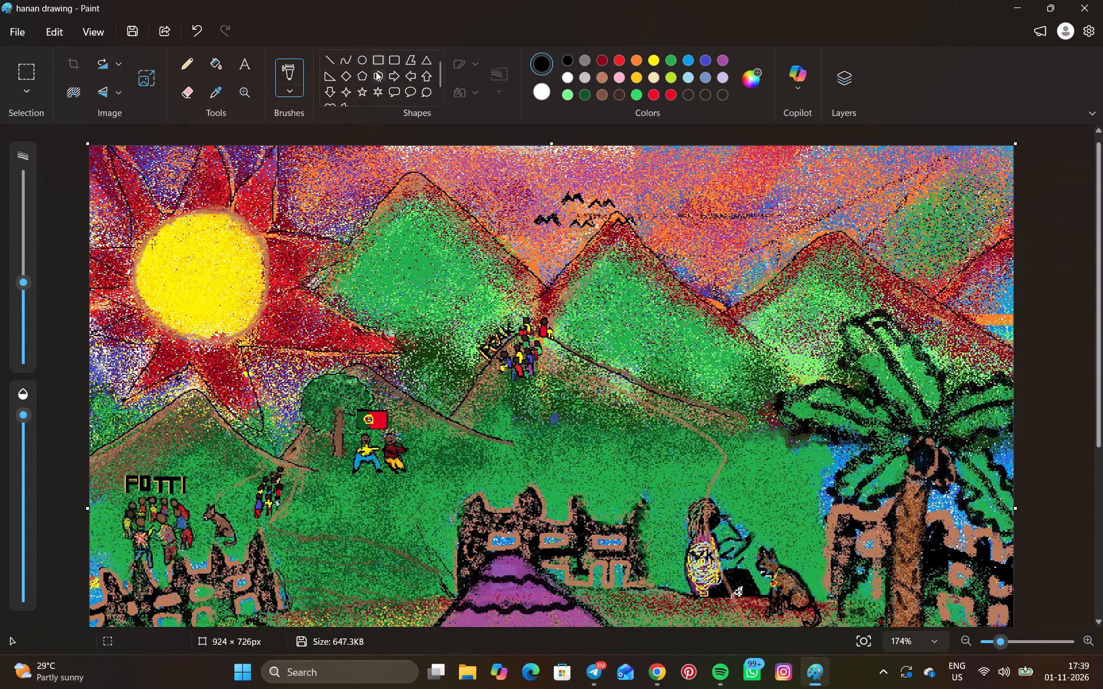
# Outline the green patch in the sky as a mountain with a thin black brush line, from the third mountain's slope to the canvas edge.
pyautogui.click(284, 88)
pyautogui.click(308, 124)
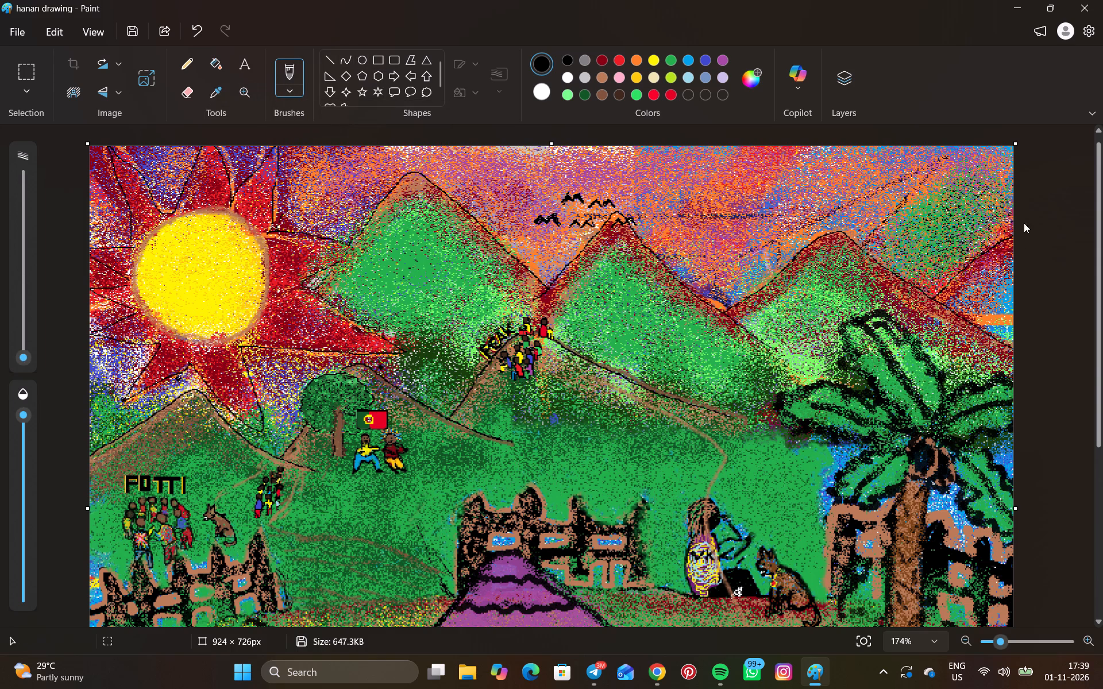
pyautogui.moveTo(863, 247); pyautogui.dragTo(873, 236)
pyautogui.moveTo(873, 236); pyautogui.dragTo(946, 164)
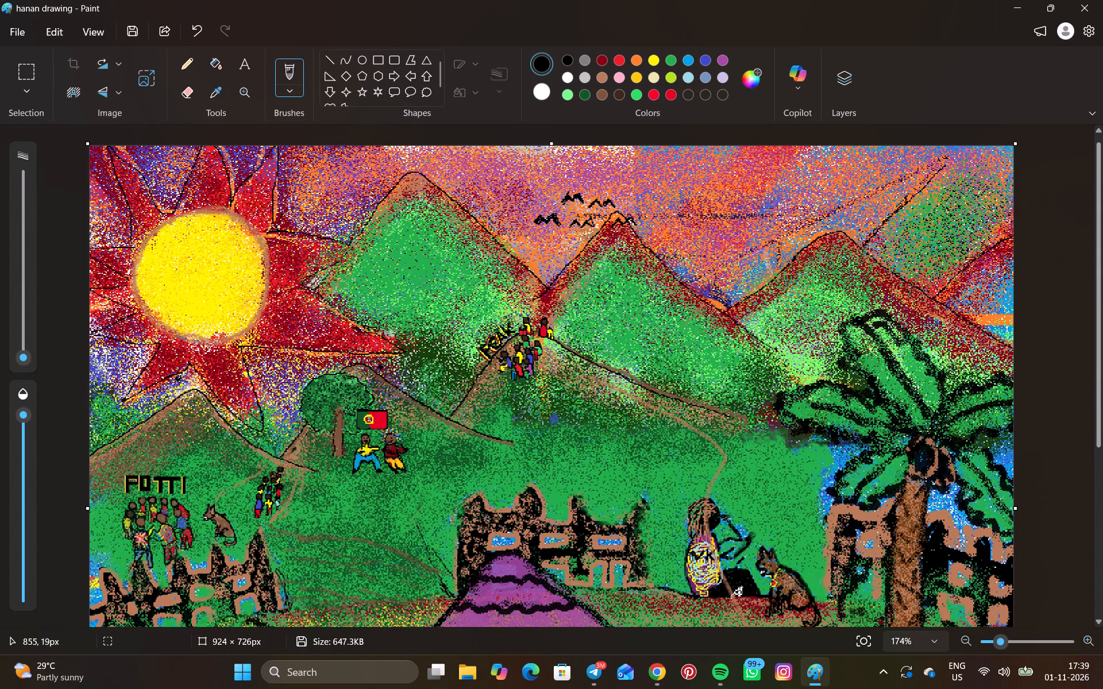
pyautogui.moveTo(946, 164); pyautogui.dragTo(1025, 177)
# Draw a thin black ridge line from the dip between the second and third mountains up to the new background mountain's peak.
pyautogui.moveTo(696, 278); pyautogui.dragTo(705, 276)
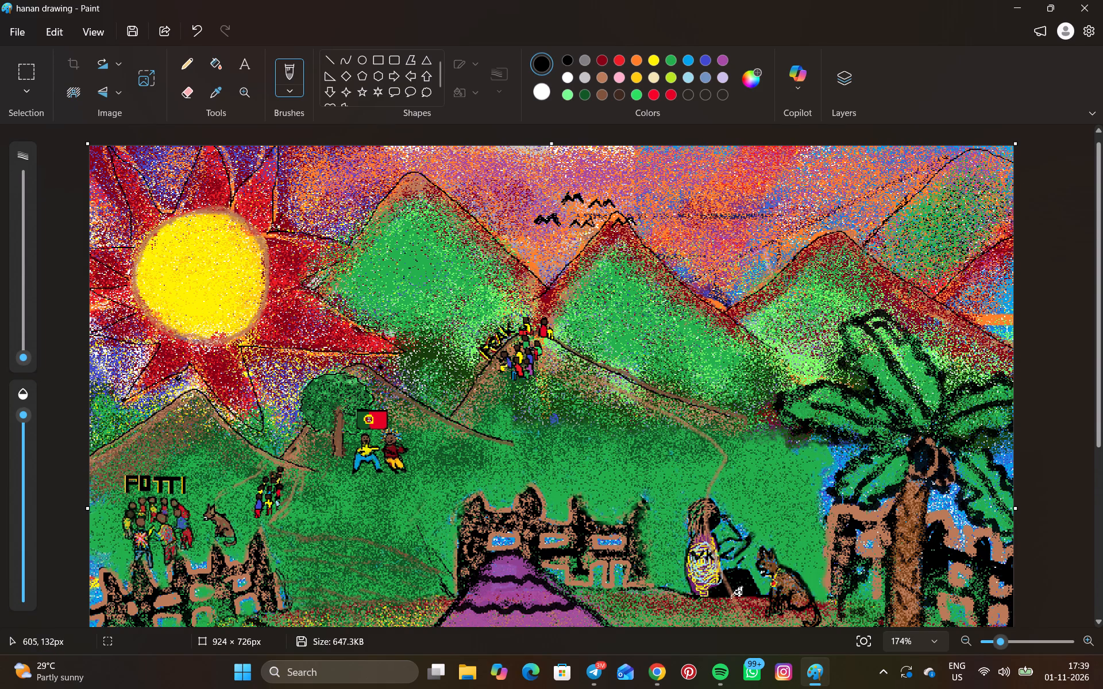
pyautogui.moveTo(705, 276); pyautogui.dragTo(872, 191)
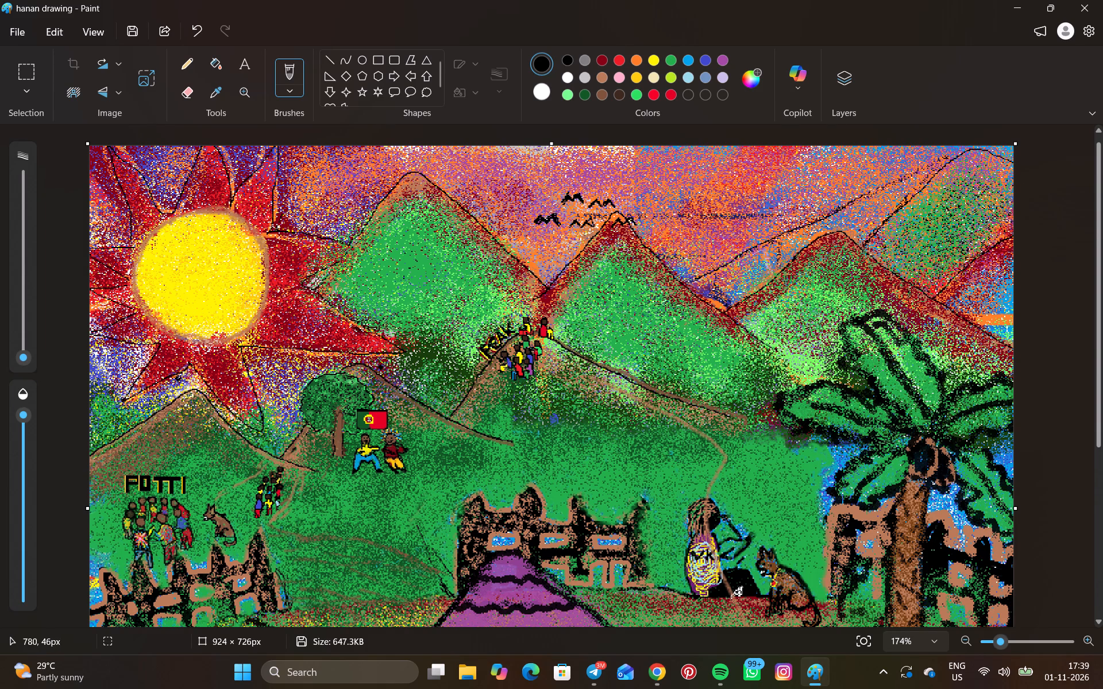
pyautogui.moveTo(872, 191); pyautogui.dragTo(946, 158)
pyautogui.moveTo(946, 158); pyautogui.dragTo(950, 157)
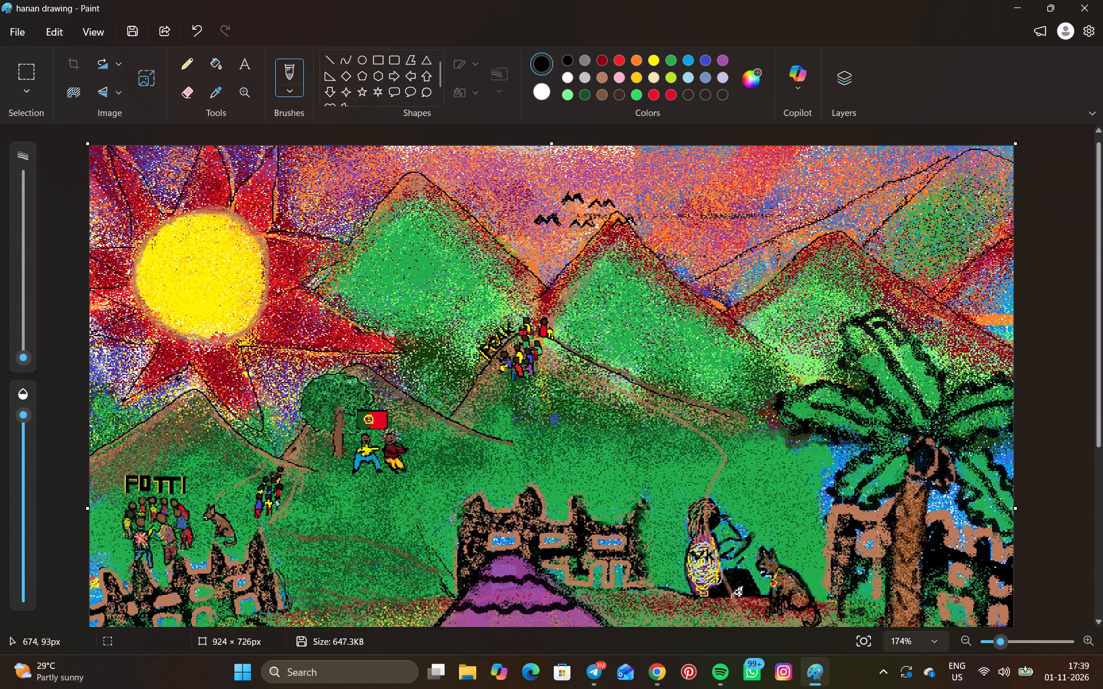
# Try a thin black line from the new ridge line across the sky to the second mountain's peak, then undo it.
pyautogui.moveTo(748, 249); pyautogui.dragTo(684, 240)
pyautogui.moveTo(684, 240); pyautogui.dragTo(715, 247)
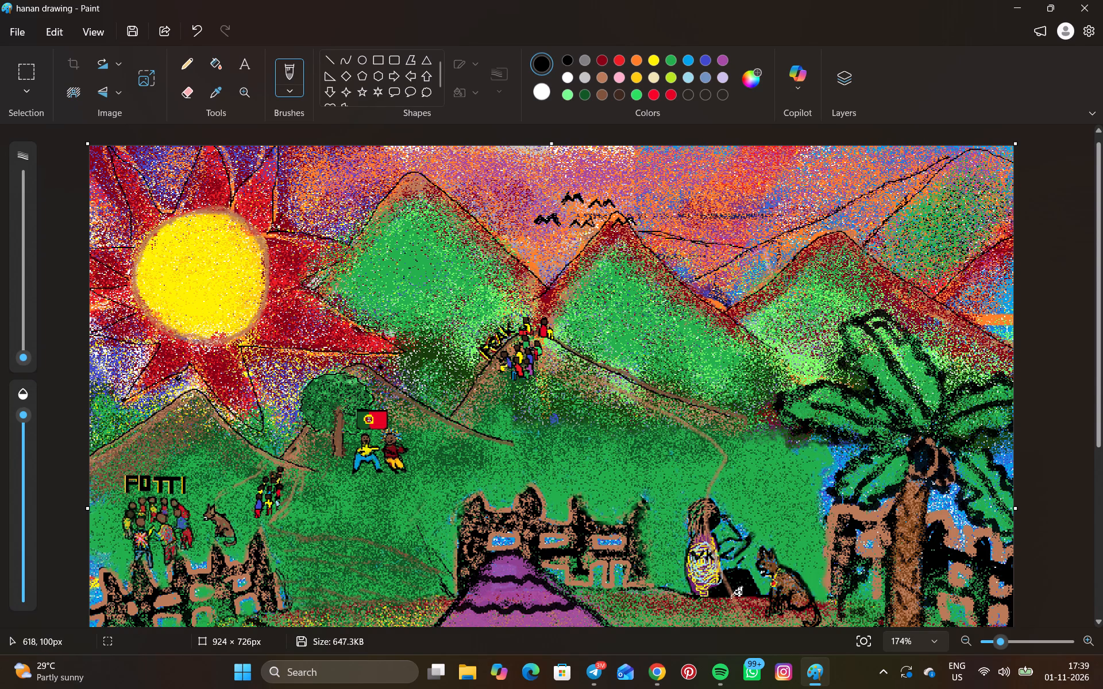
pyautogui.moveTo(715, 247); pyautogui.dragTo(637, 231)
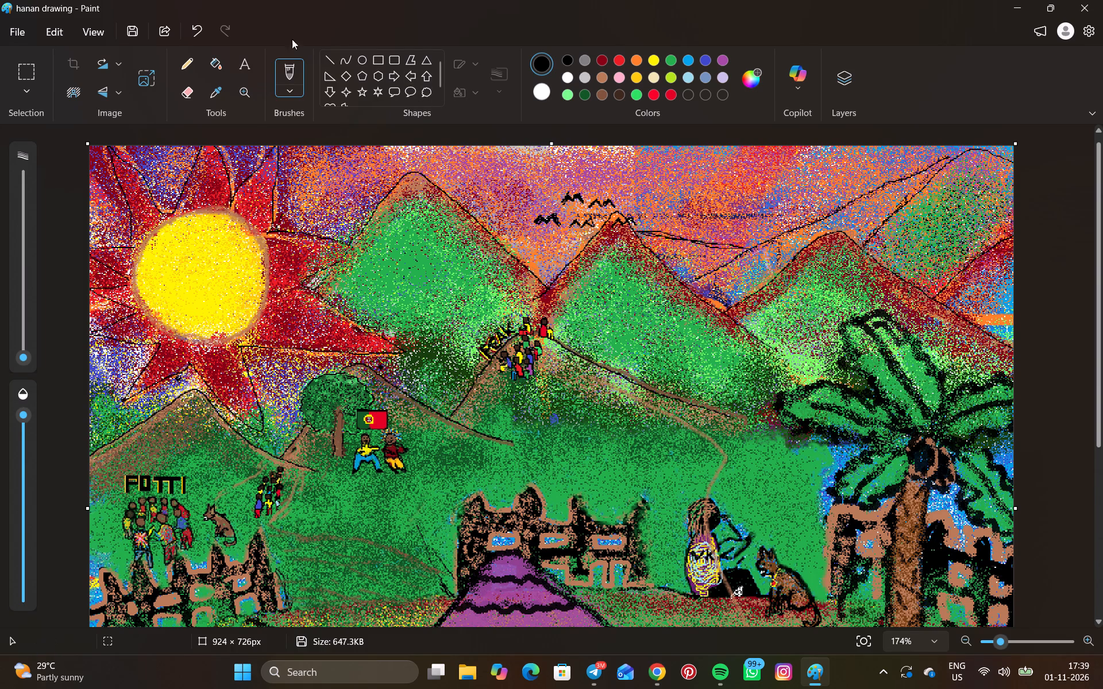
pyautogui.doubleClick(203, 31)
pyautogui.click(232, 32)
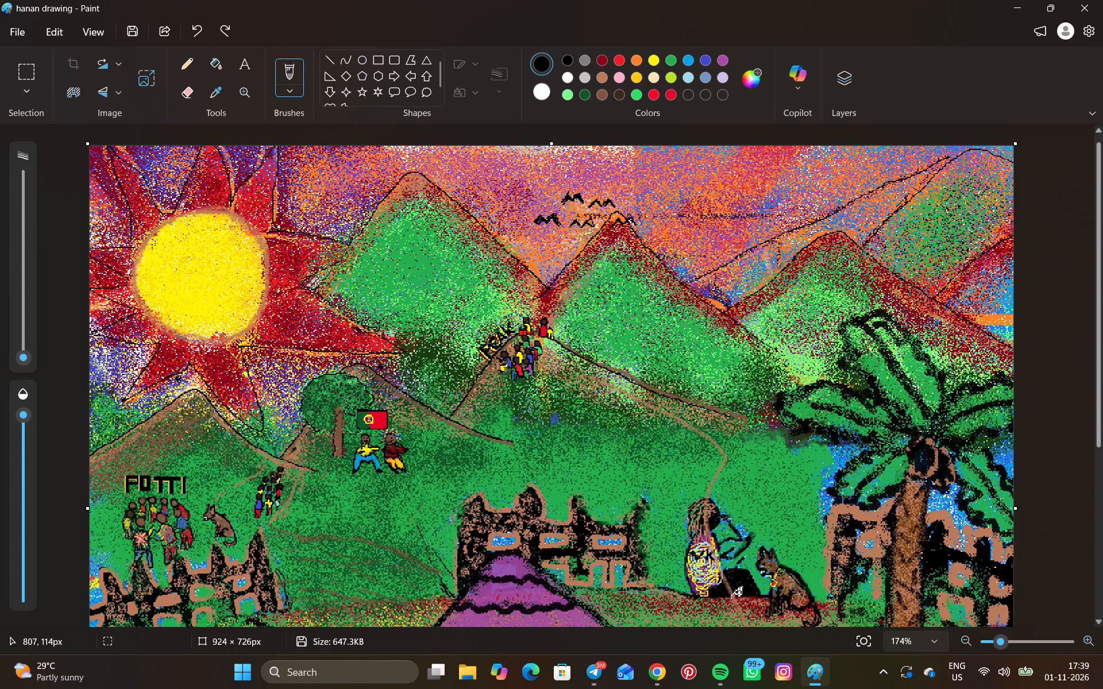
# Spray brown with a smaller Airbrush over the narrow slope between the new black ridge line and the third mountain.
pyautogui.click(607, 94)
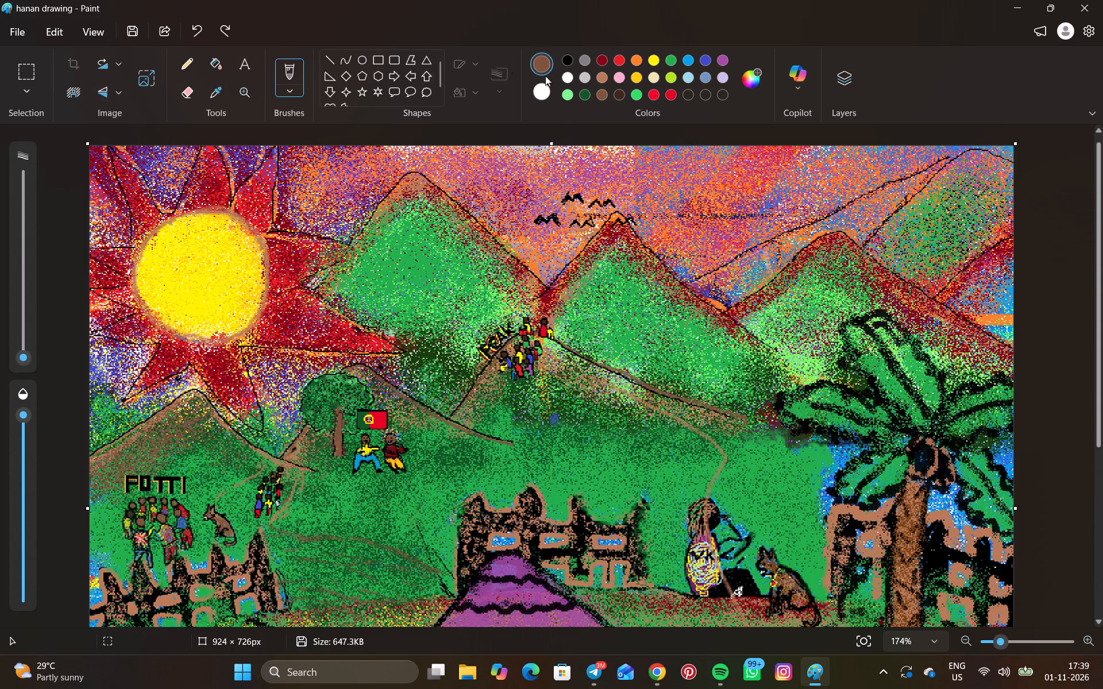
pyautogui.moveTo(294, 90); pyautogui.dragTo(300, 90)
pyautogui.moveTo(377, 222); pyautogui.dragTo(385, 225)
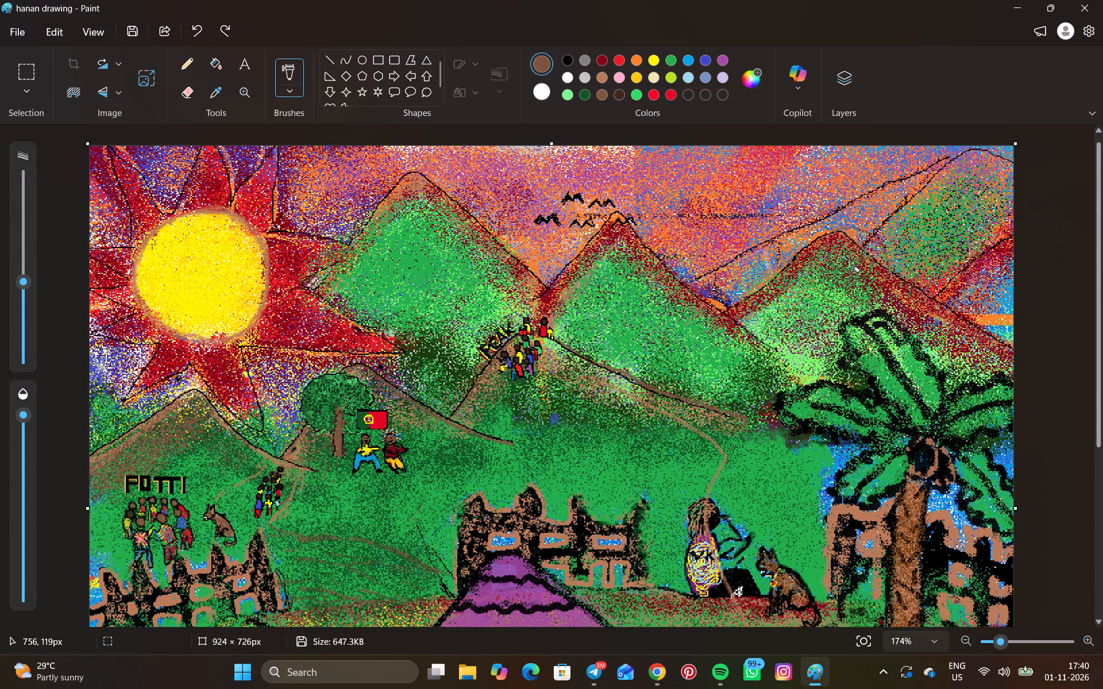
pyautogui.moveTo(31, 298); pyautogui.dragTo(45, 330)
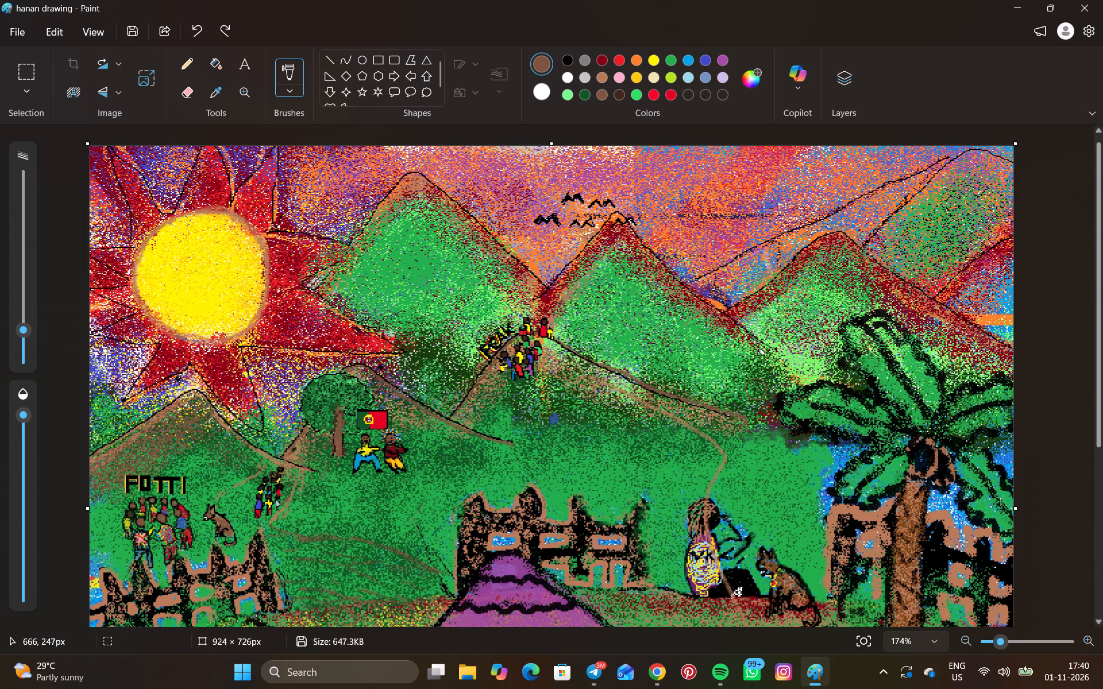
pyautogui.moveTo(705, 288); pyautogui.dragTo(711, 284)
pyautogui.moveTo(727, 277); pyautogui.dragTo(741, 270)
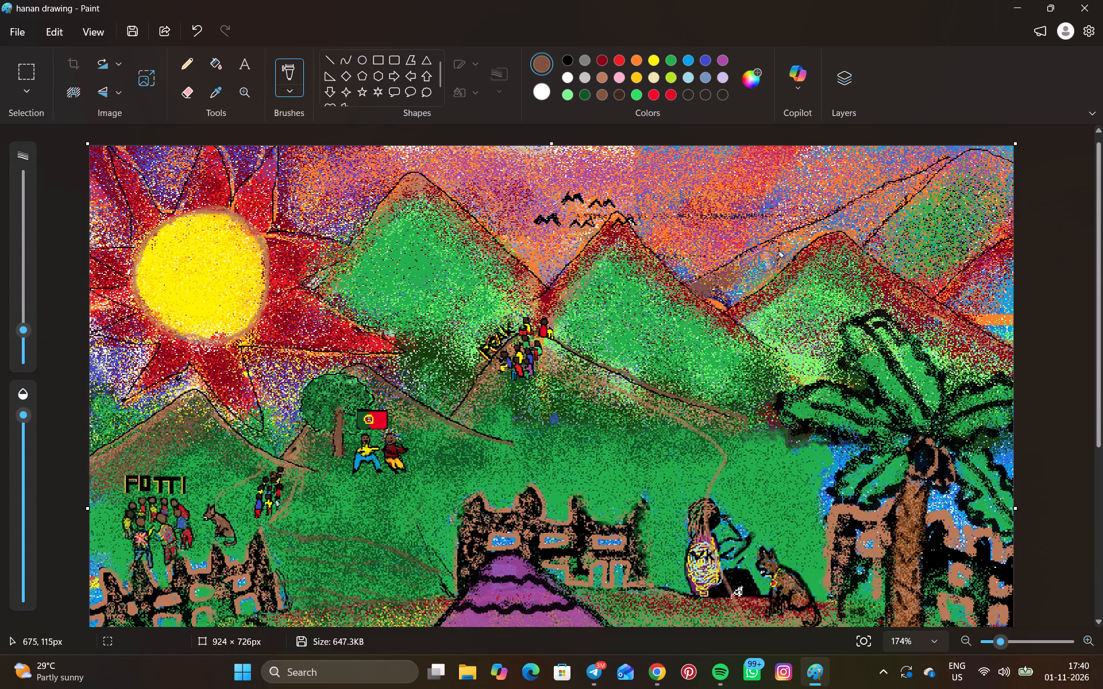
pyautogui.moveTo(743, 276); pyautogui.dragTo(813, 234)
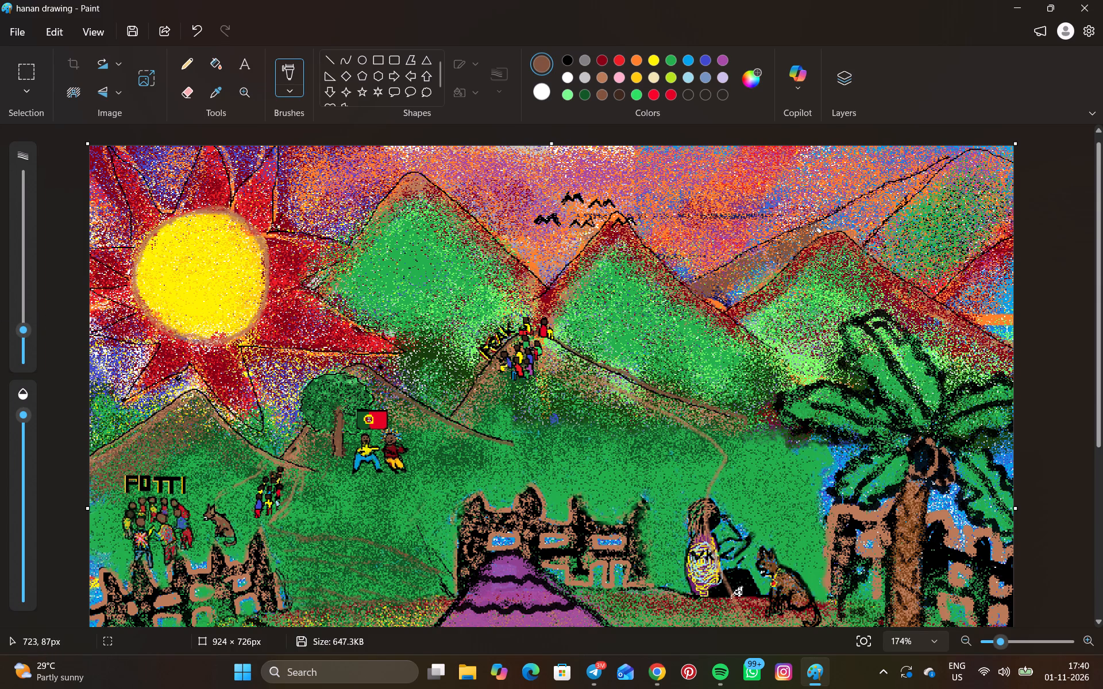
pyautogui.moveTo(813, 234); pyautogui.dragTo(831, 228)
pyautogui.moveTo(836, 226); pyautogui.dragTo(873, 227)
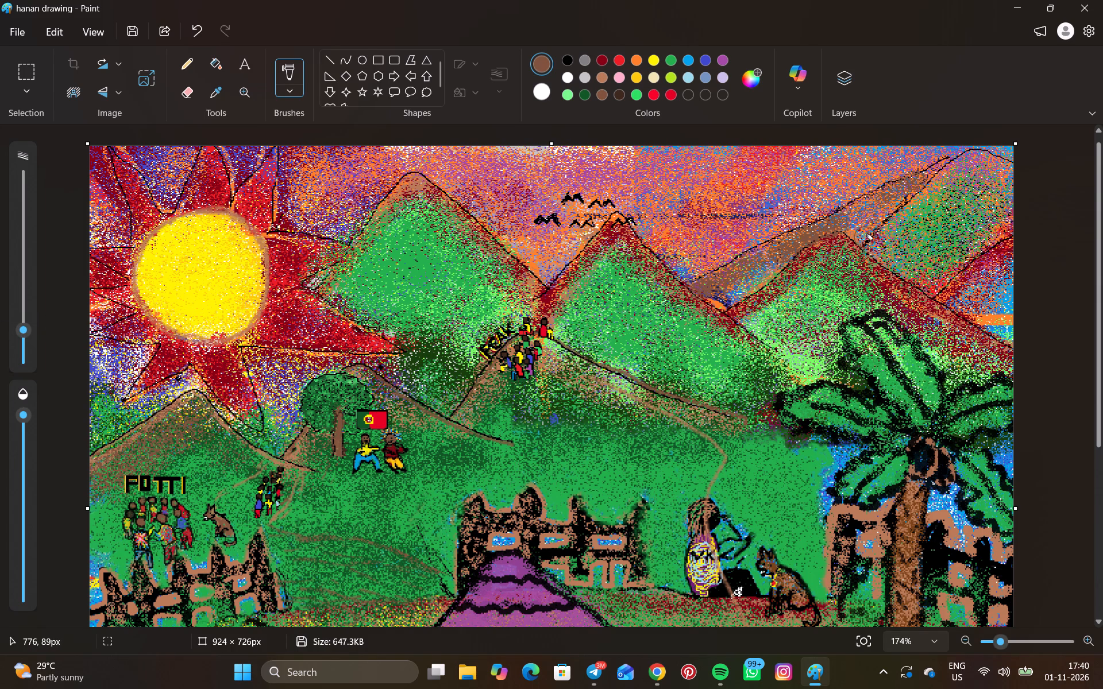
# Spray a brown Airbrush band inside the outline of the background mountain, from the third mountain's slope up to its peak.
pyautogui.moveTo(870, 243); pyautogui.dragTo(954, 173)
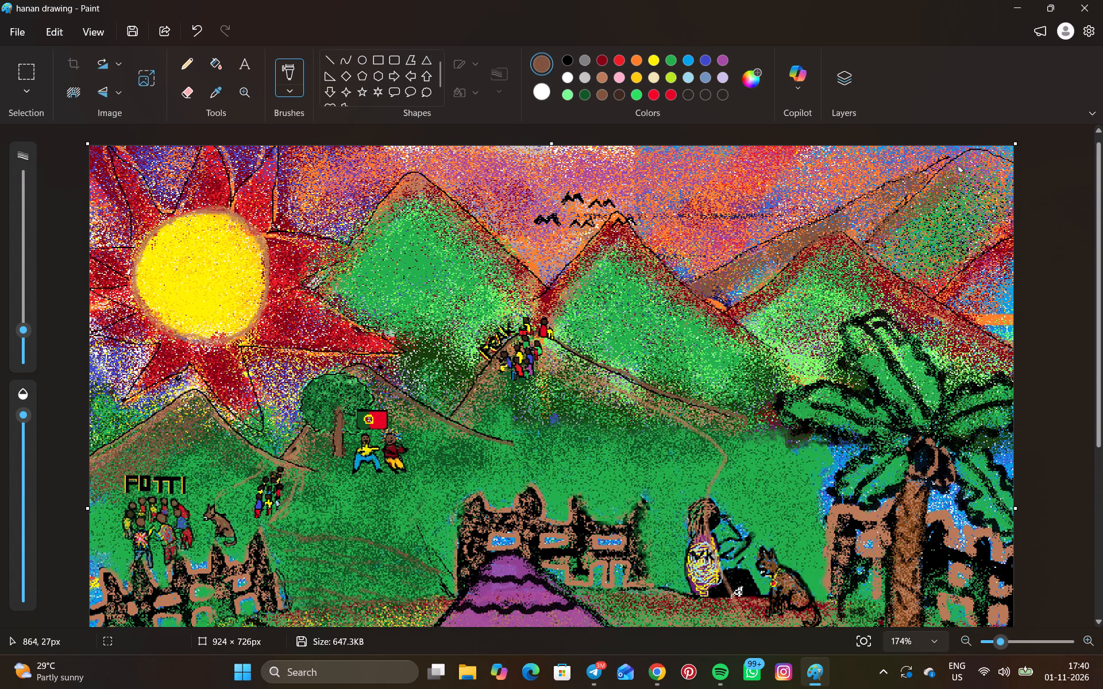
pyautogui.moveTo(954, 173); pyautogui.dragTo(876, 244)
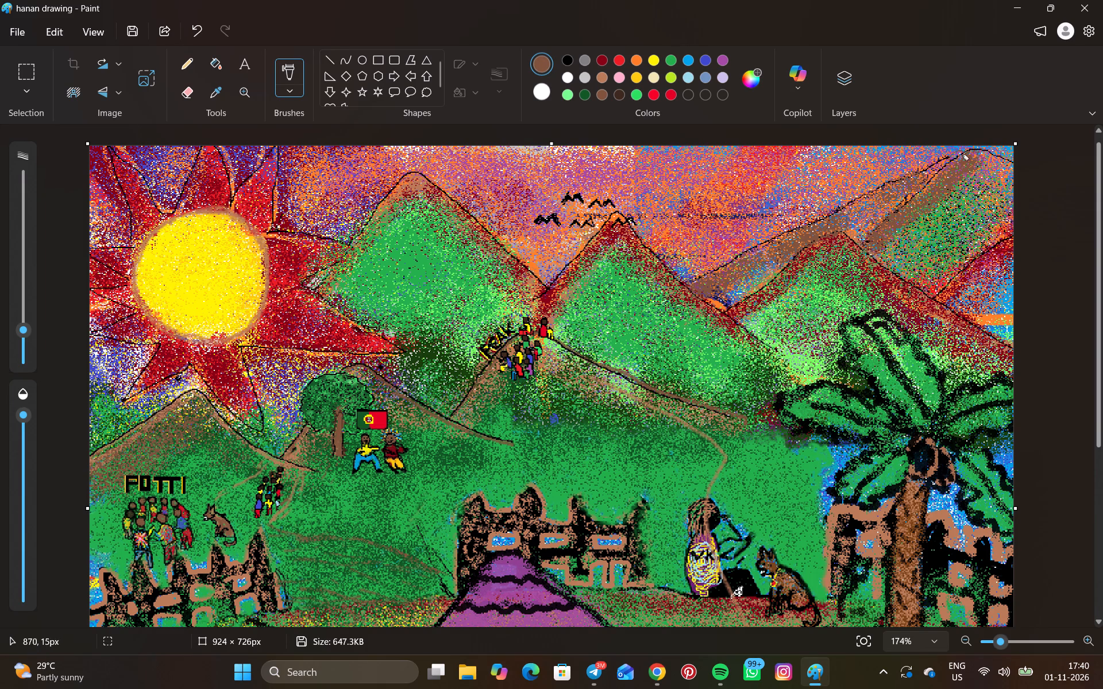
pyautogui.moveTo(968, 157); pyautogui.dragTo(863, 253)
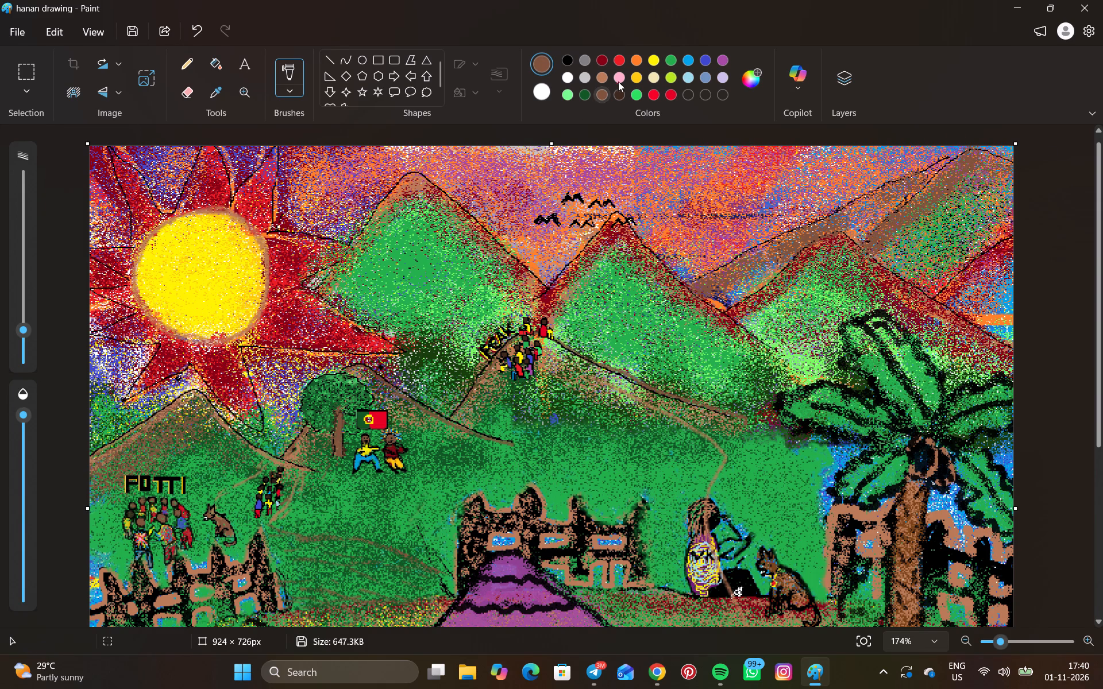
pyautogui.click(582, 104)
pyautogui.moveTo(881, 245); pyautogui.dragTo(922, 203)
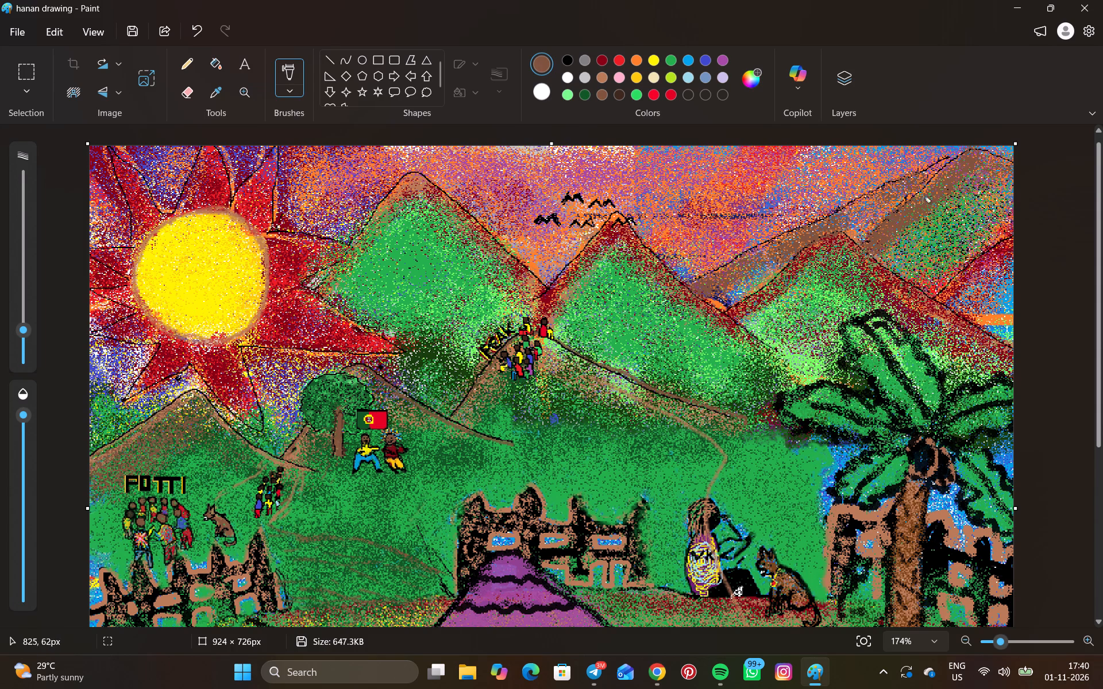
pyautogui.moveTo(922, 203); pyautogui.dragTo(965, 175)
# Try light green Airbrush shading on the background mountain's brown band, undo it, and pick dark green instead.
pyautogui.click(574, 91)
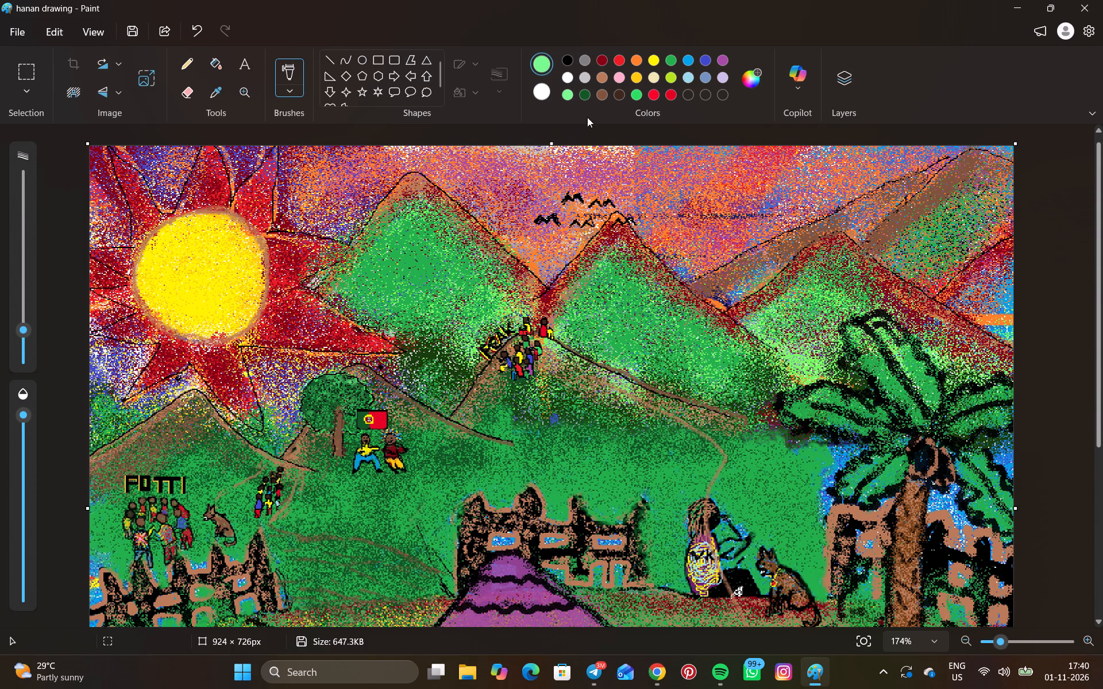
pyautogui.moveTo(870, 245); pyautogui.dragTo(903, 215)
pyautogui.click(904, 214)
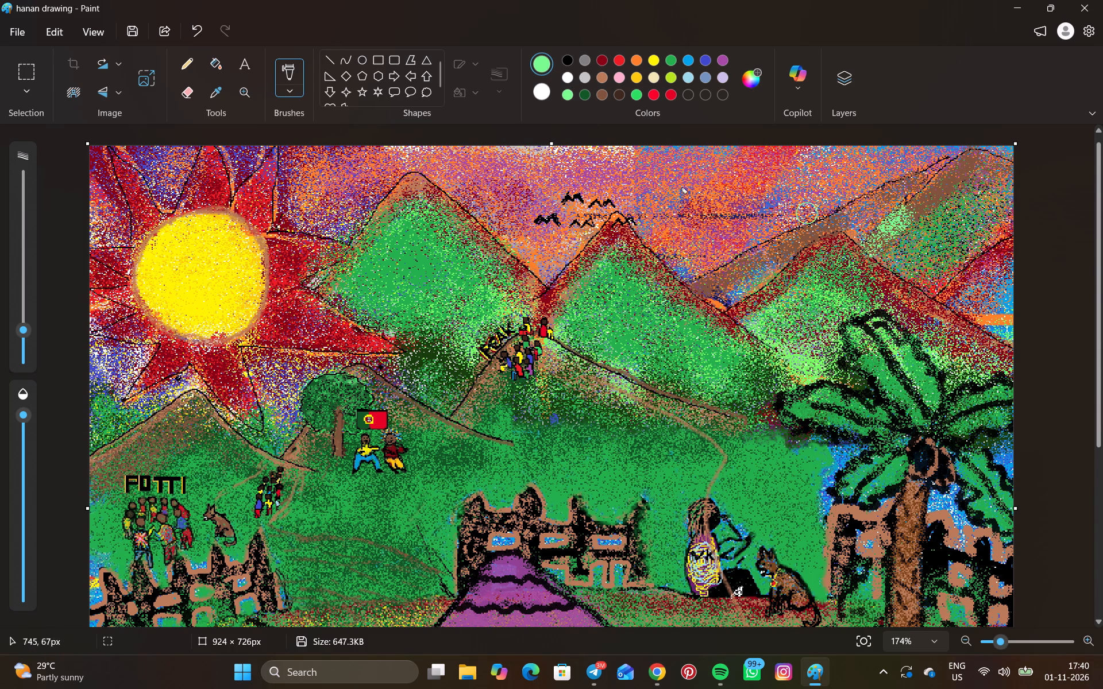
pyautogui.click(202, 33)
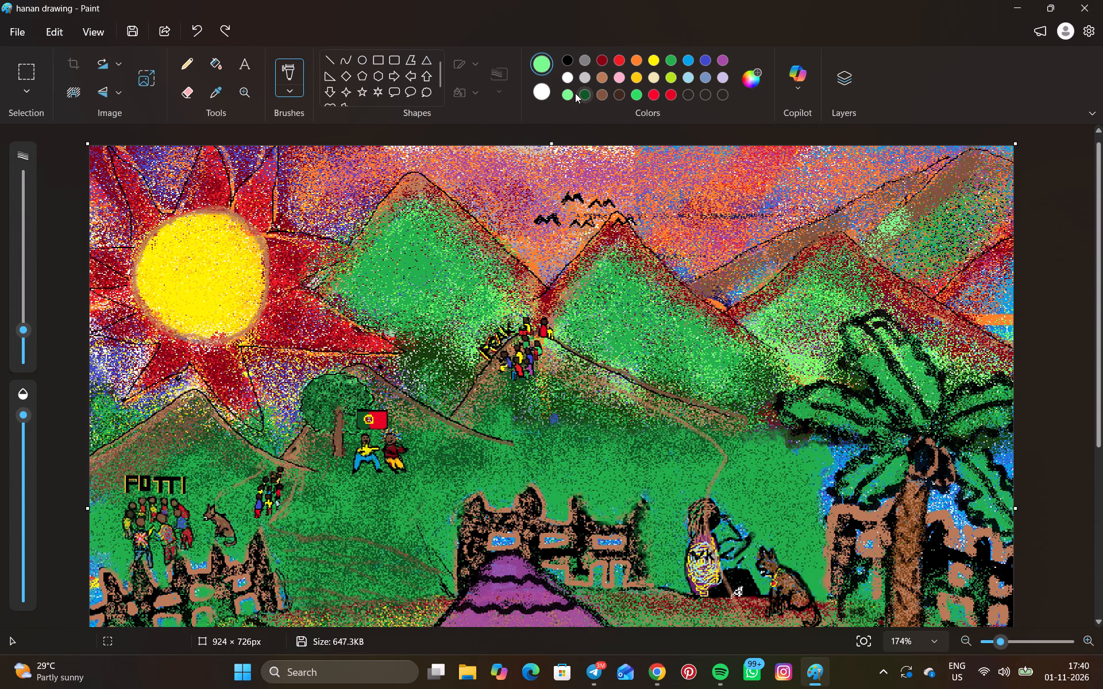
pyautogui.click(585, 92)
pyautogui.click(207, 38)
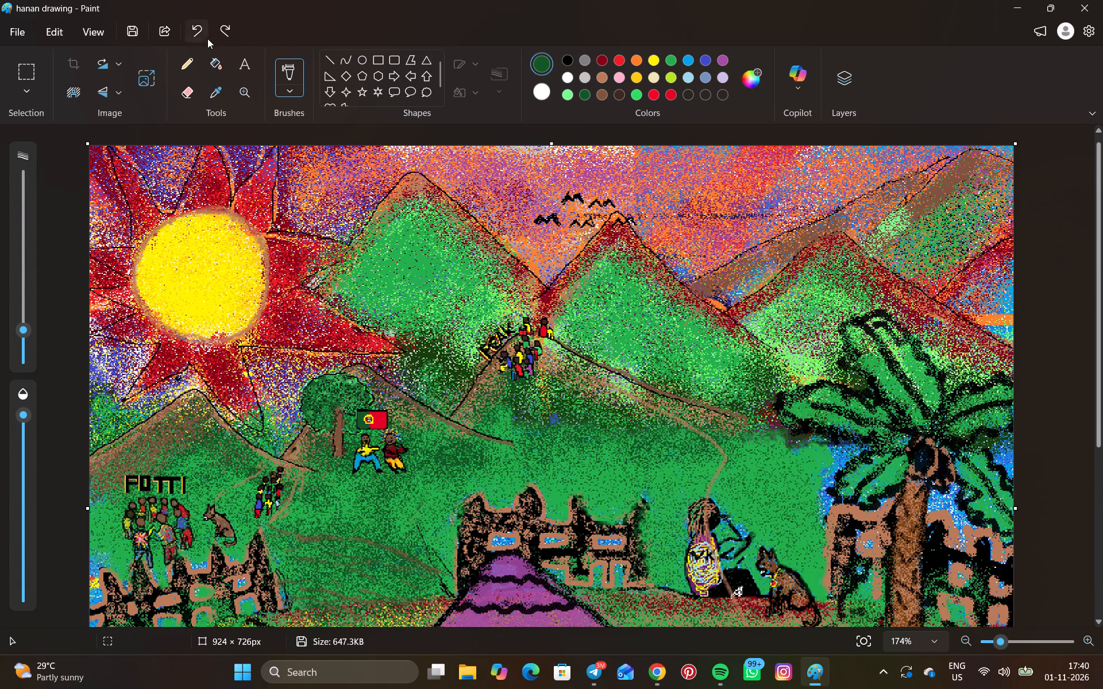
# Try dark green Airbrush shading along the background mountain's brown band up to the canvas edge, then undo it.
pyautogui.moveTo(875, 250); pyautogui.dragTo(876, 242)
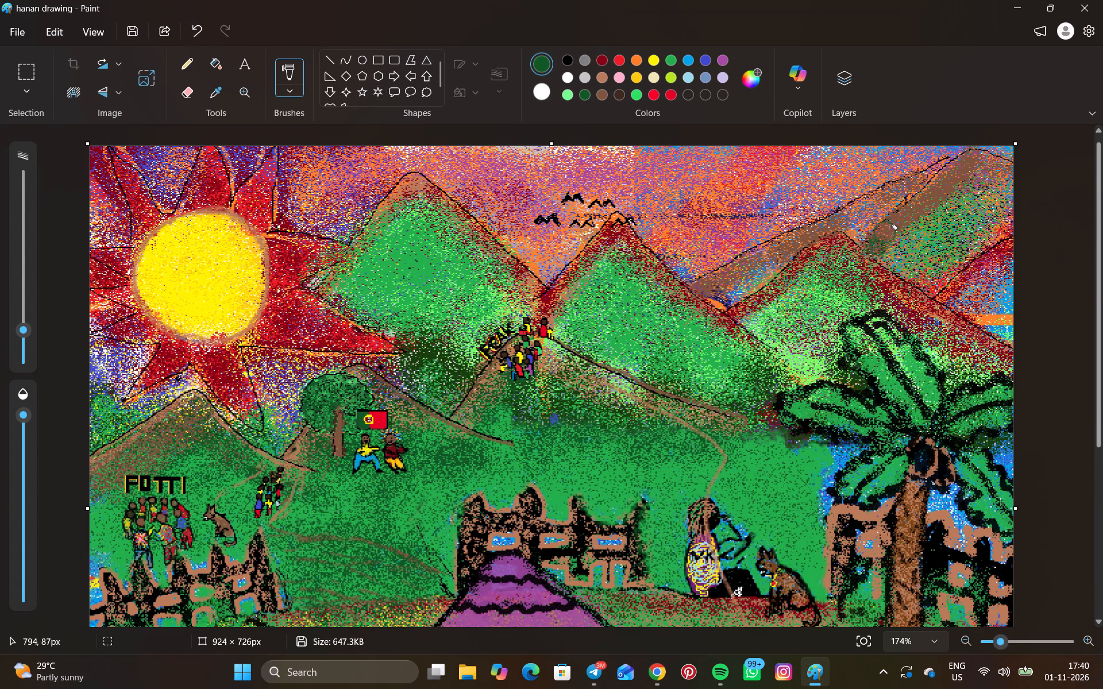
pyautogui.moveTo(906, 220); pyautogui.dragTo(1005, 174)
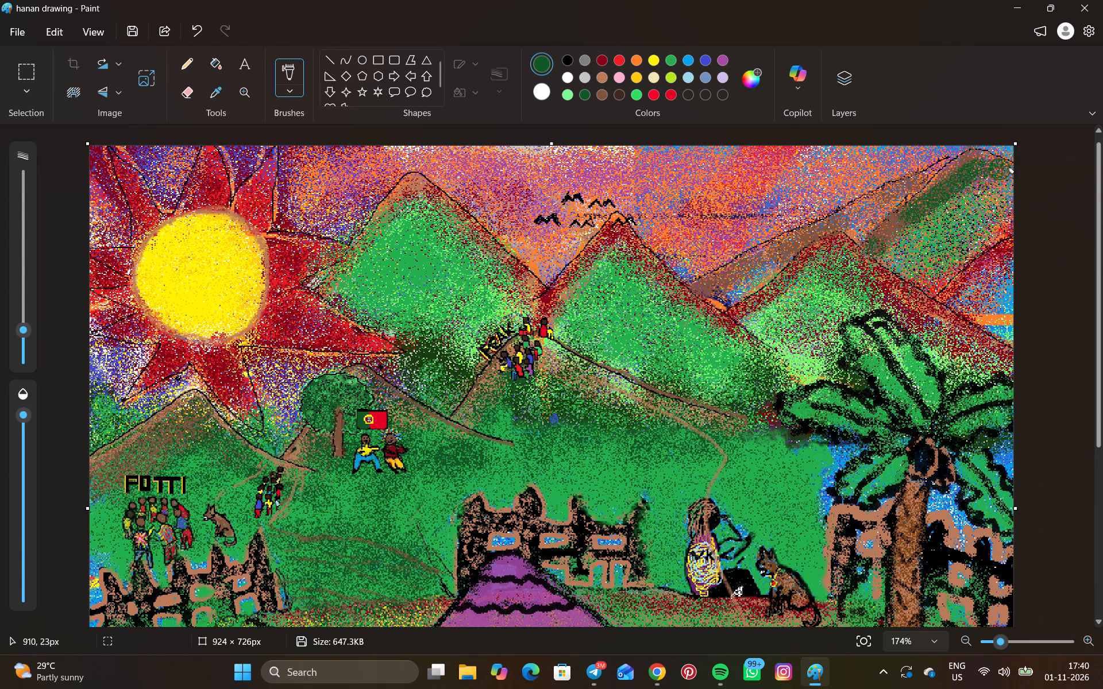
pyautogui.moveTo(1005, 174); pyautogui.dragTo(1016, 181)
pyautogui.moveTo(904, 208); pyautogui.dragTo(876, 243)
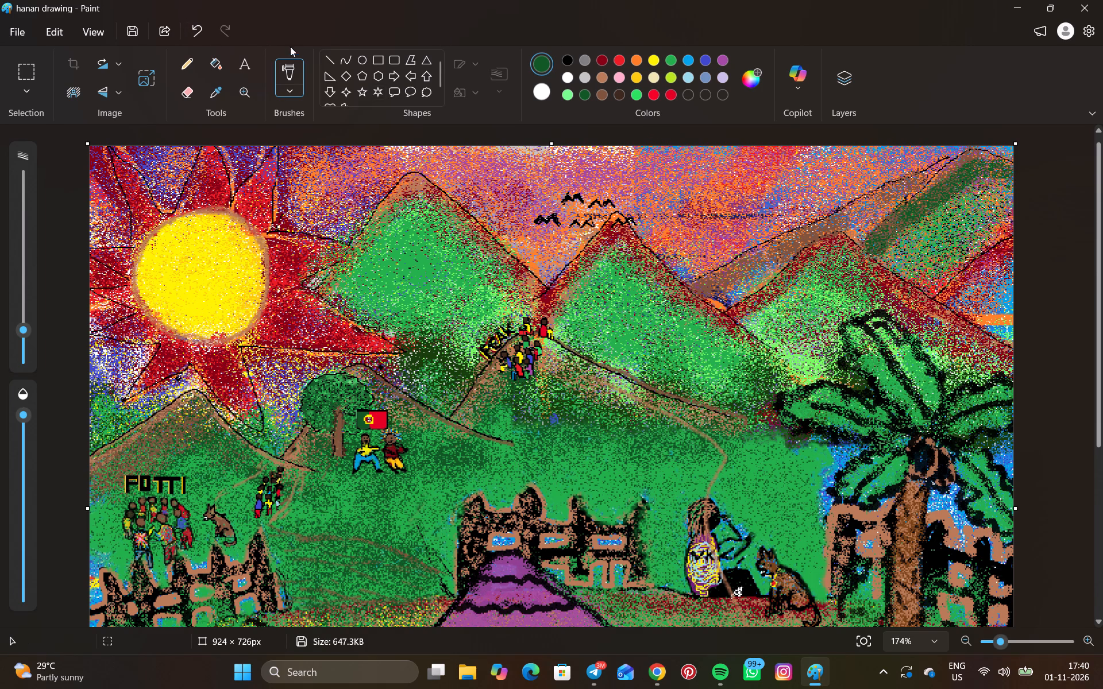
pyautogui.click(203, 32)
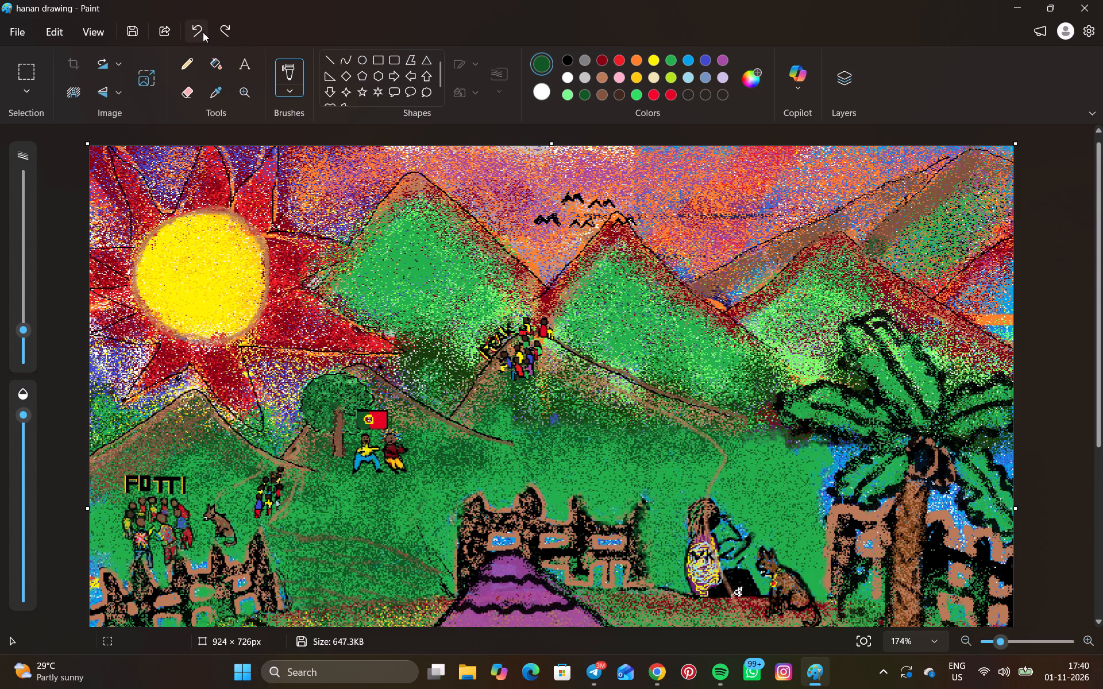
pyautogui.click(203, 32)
# Spray medium green with the Airbrush over the narrow brown slope beneath the black ridge line, towards the background mountain's peak.
pyautogui.click(669, 63)
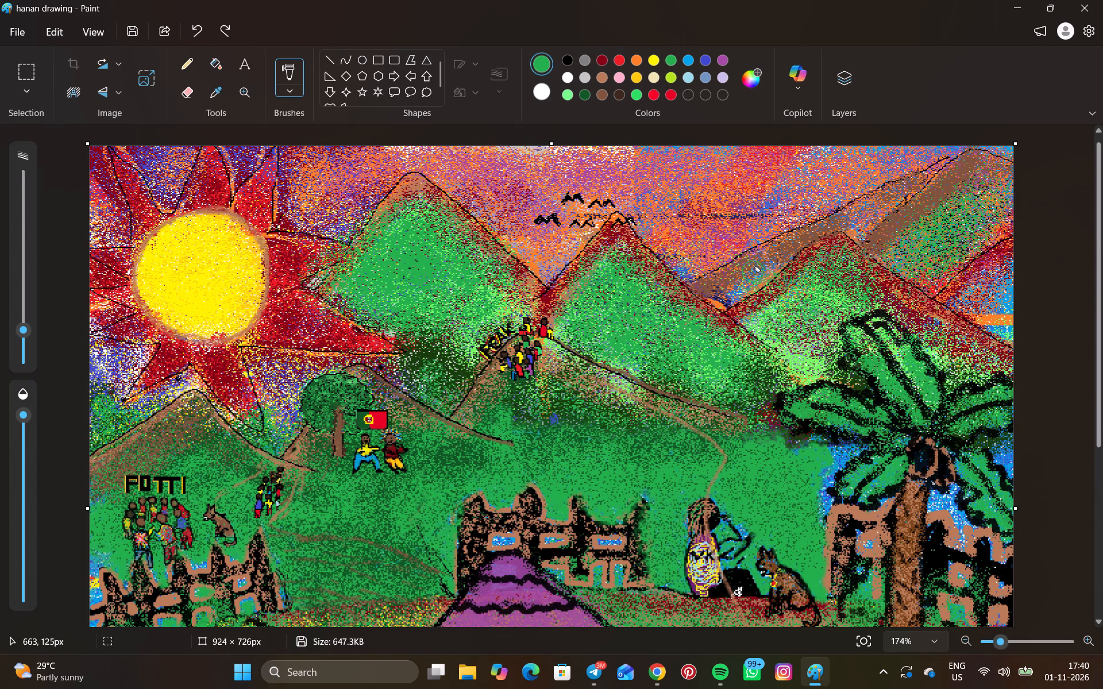
pyautogui.moveTo(716, 287); pyautogui.dragTo(785, 252)
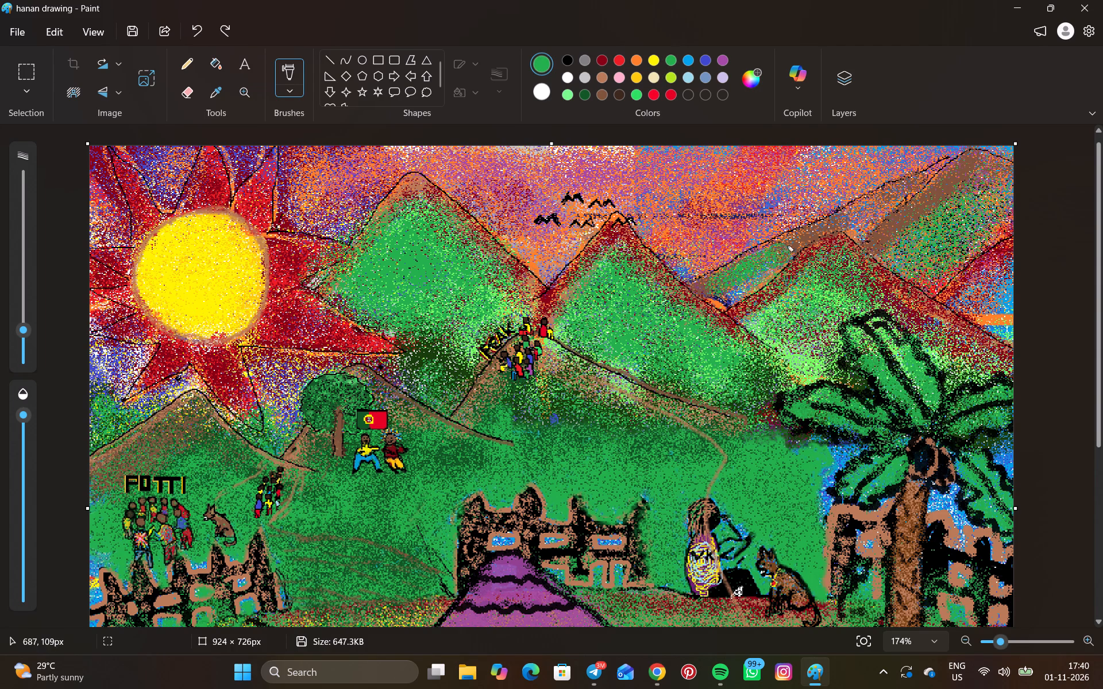
pyautogui.moveTo(785, 252); pyautogui.dragTo(917, 187)
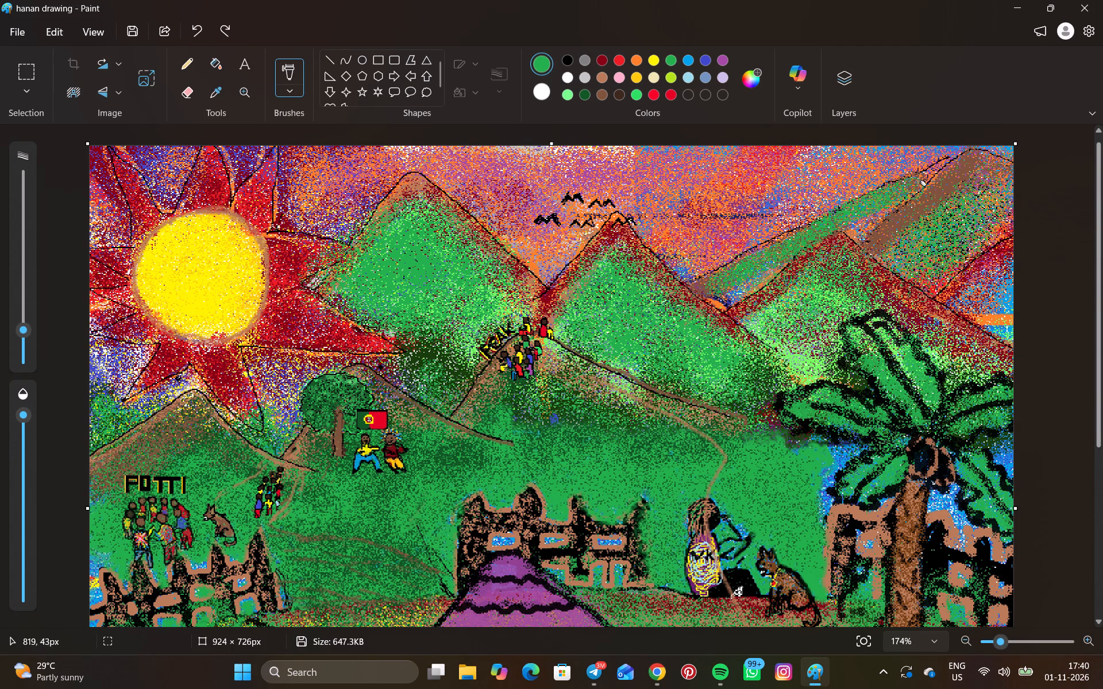
pyautogui.moveTo(917, 187); pyautogui.dragTo(923, 184)
# Spray medium green with the Airbrush along the background mountain's brown band and around its peak to the canvas edge.
pyautogui.moveTo(881, 237); pyautogui.dragTo(915, 208)
pyautogui.moveTo(937, 188); pyautogui.dragTo(975, 169)
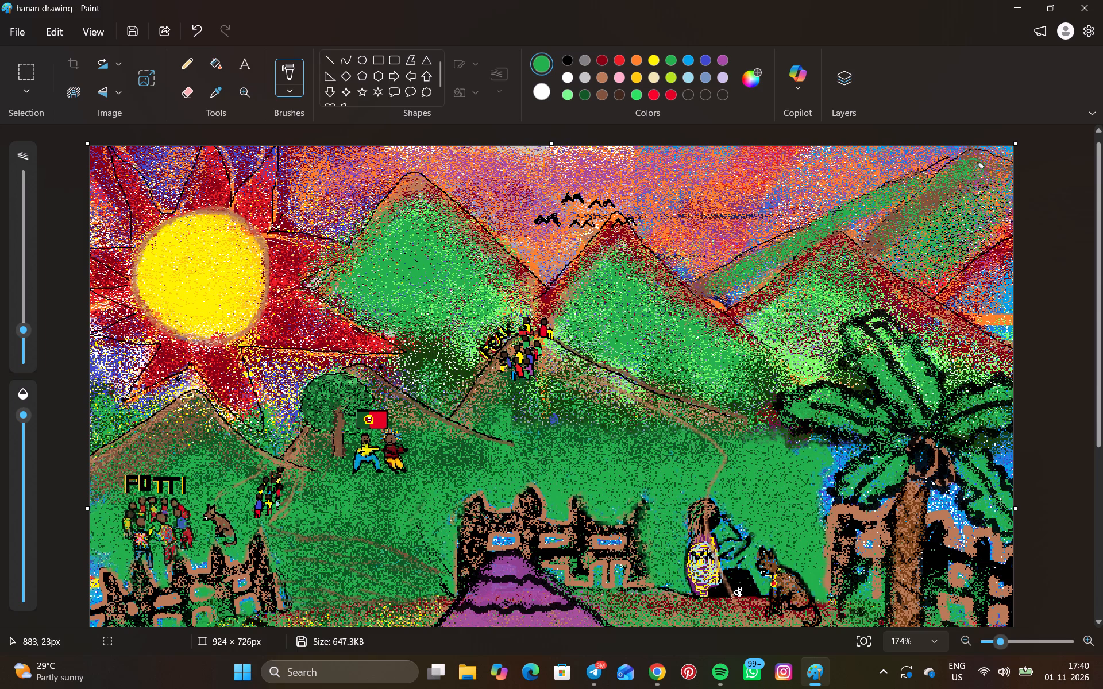
pyautogui.moveTo(975, 169); pyautogui.dragTo(1014, 180)
pyautogui.moveTo(1014, 181); pyautogui.dragTo(894, 246)
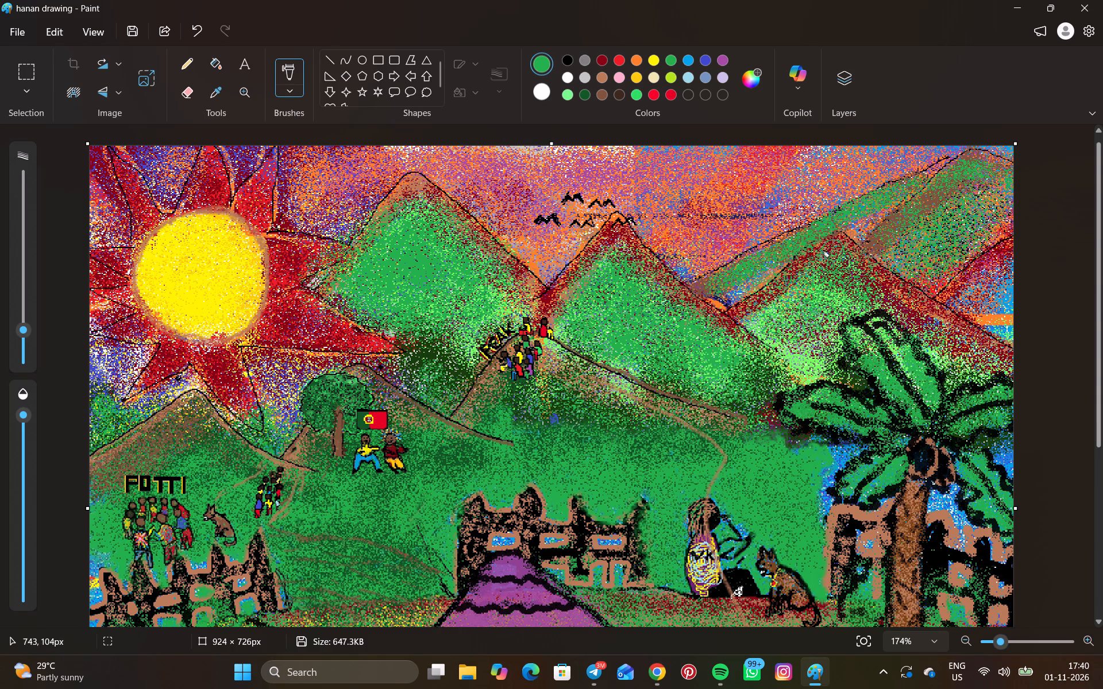
# Trace both slopes of the green mountain above the palm tree with a thin black brush, from its peak down to the neighbouring valley and the canvas edge.
pyautogui.click(573, 67)
pyautogui.click(572, 65)
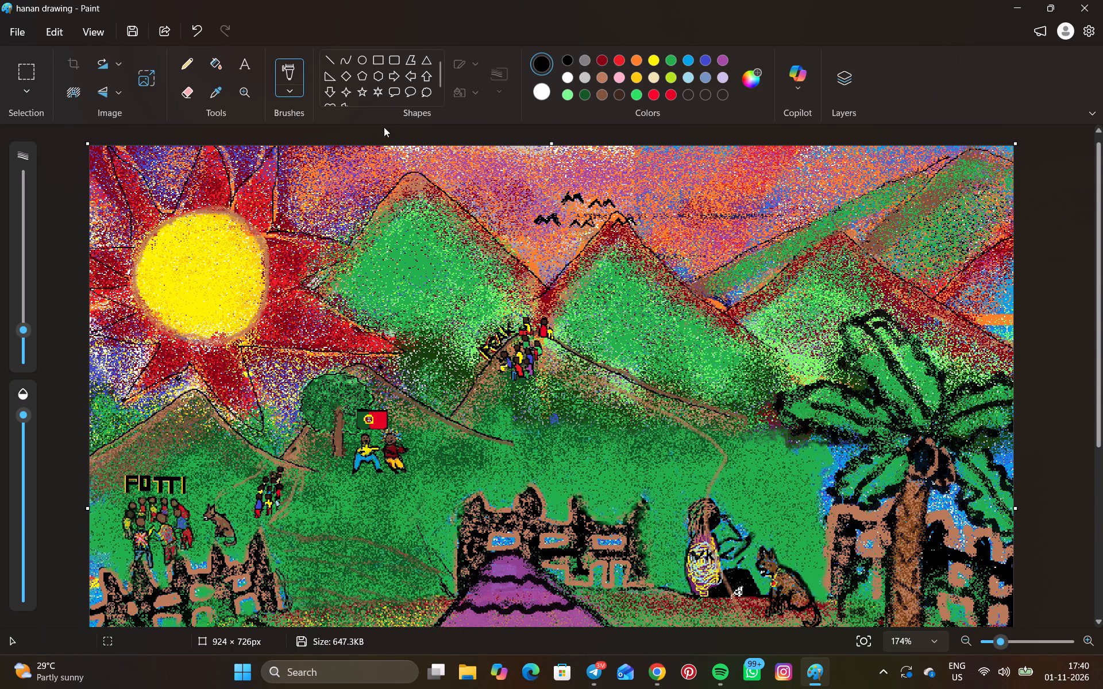
pyautogui.click(302, 87)
pyautogui.click(332, 123)
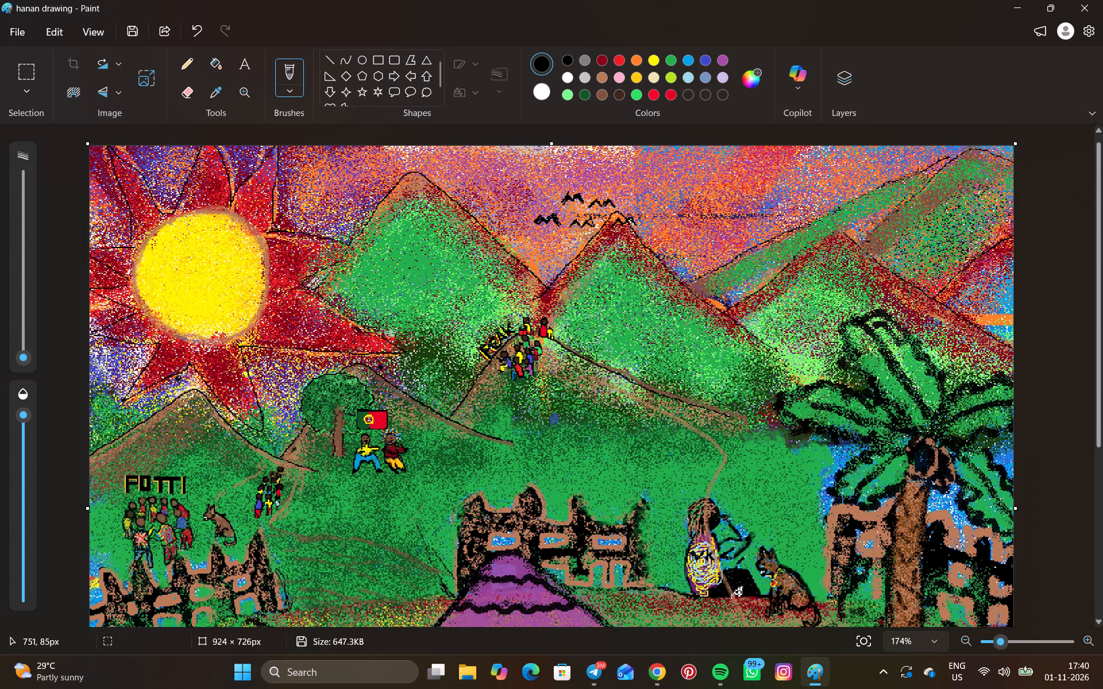
pyautogui.moveTo(840, 231); pyautogui.dragTo(805, 252)
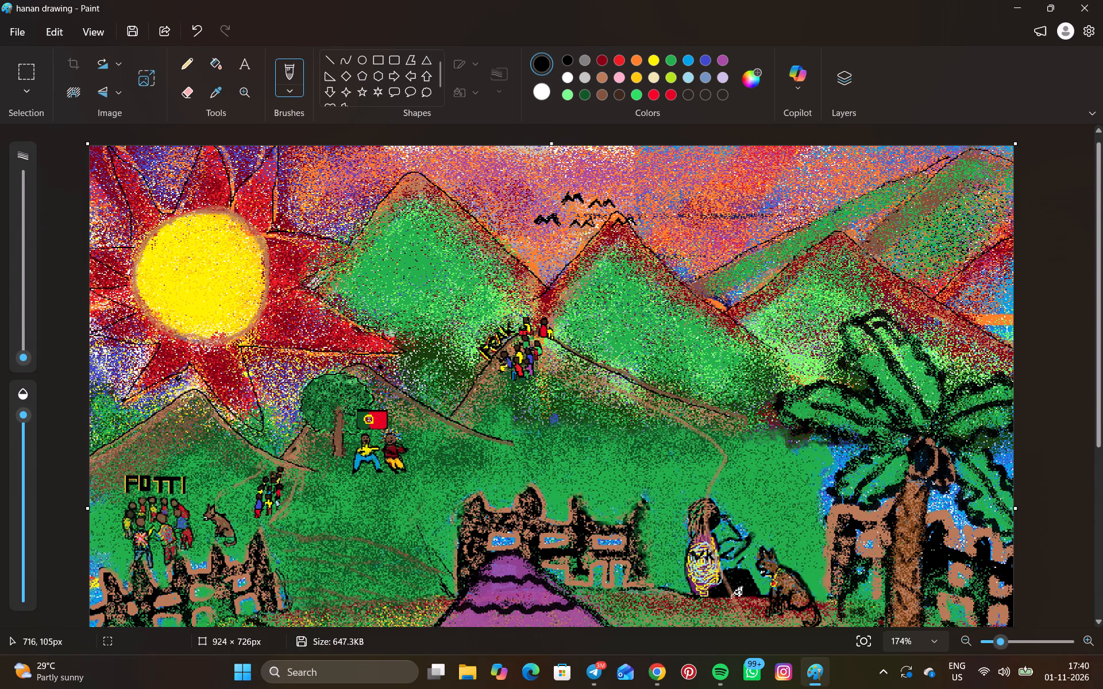
pyautogui.moveTo(805, 252); pyautogui.dragTo(753, 294)
pyautogui.moveTo(753, 294); pyautogui.dragTo(729, 309)
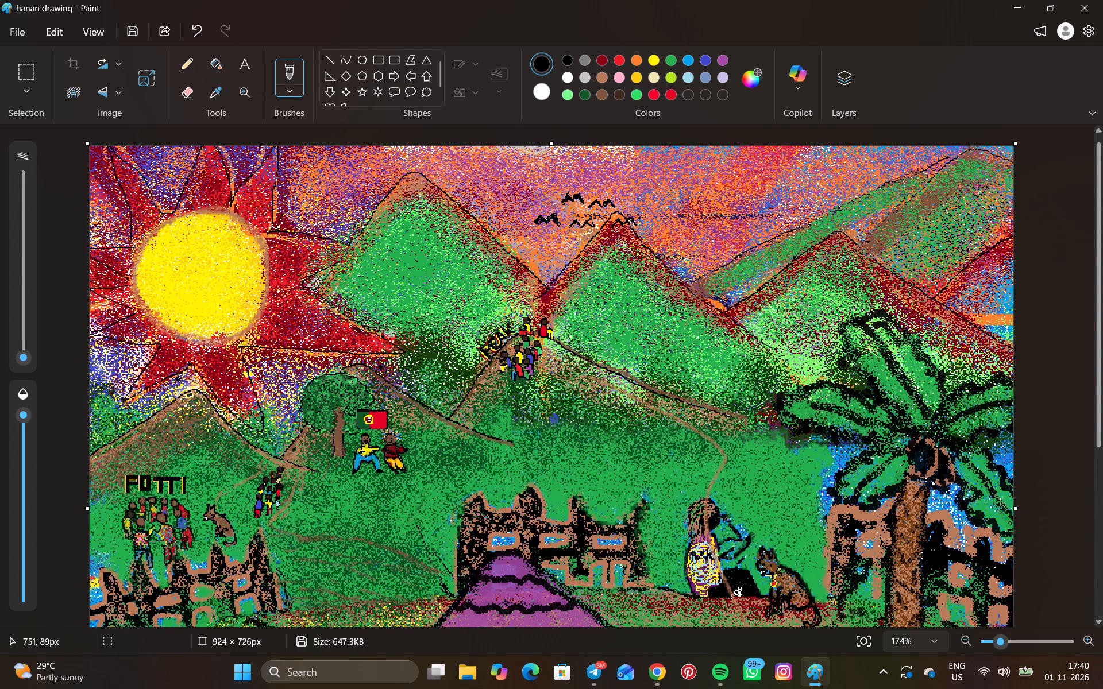
pyautogui.moveTo(840, 231); pyautogui.dragTo(857, 246)
pyautogui.moveTo(857, 246); pyautogui.dragTo(889, 272)
pyautogui.moveTo(889, 272); pyautogui.dragTo(943, 312)
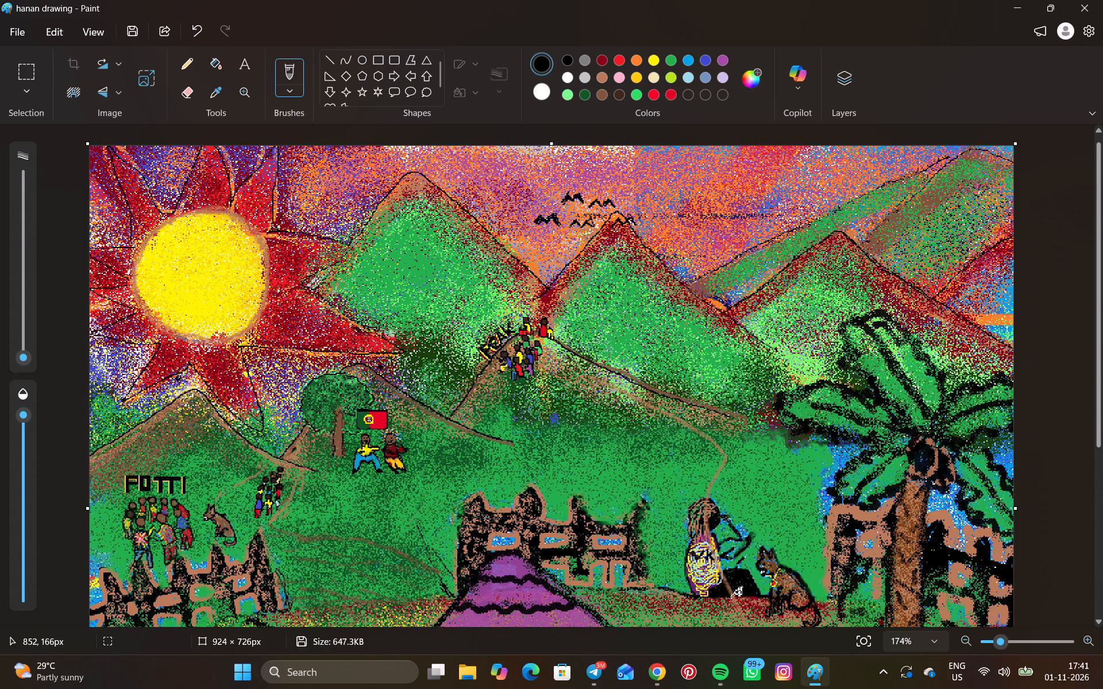
pyautogui.moveTo(943, 312); pyautogui.dragTo(1017, 350)
# Trace the middle green mountain in thin black, from the valley above the group of people over its peak and down the opposite slope.
pyautogui.moveTo(538, 300); pyautogui.dragTo(550, 291)
pyautogui.moveTo(550, 291); pyautogui.dragTo(593, 242)
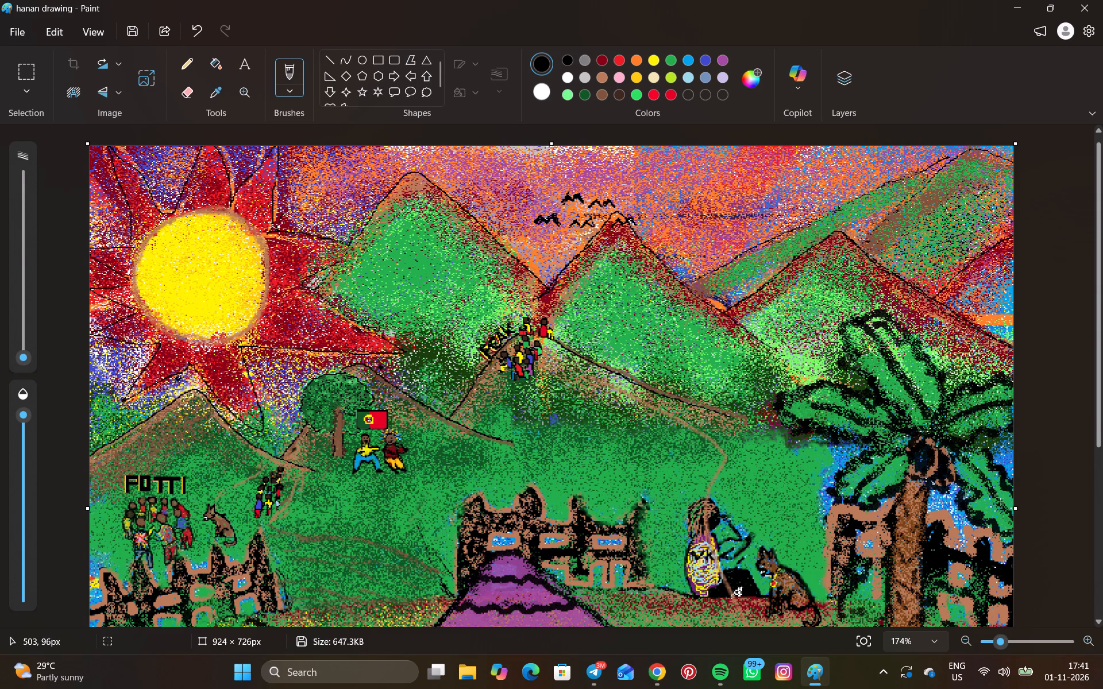
pyautogui.moveTo(593, 242); pyautogui.dragTo(624, 220)
pyautogui.moveTo(624, 220); pyautogui.dragTo(683, 285)
pyautogui.moveTo(683, 285); pyautogui.dragTo(731, 322)
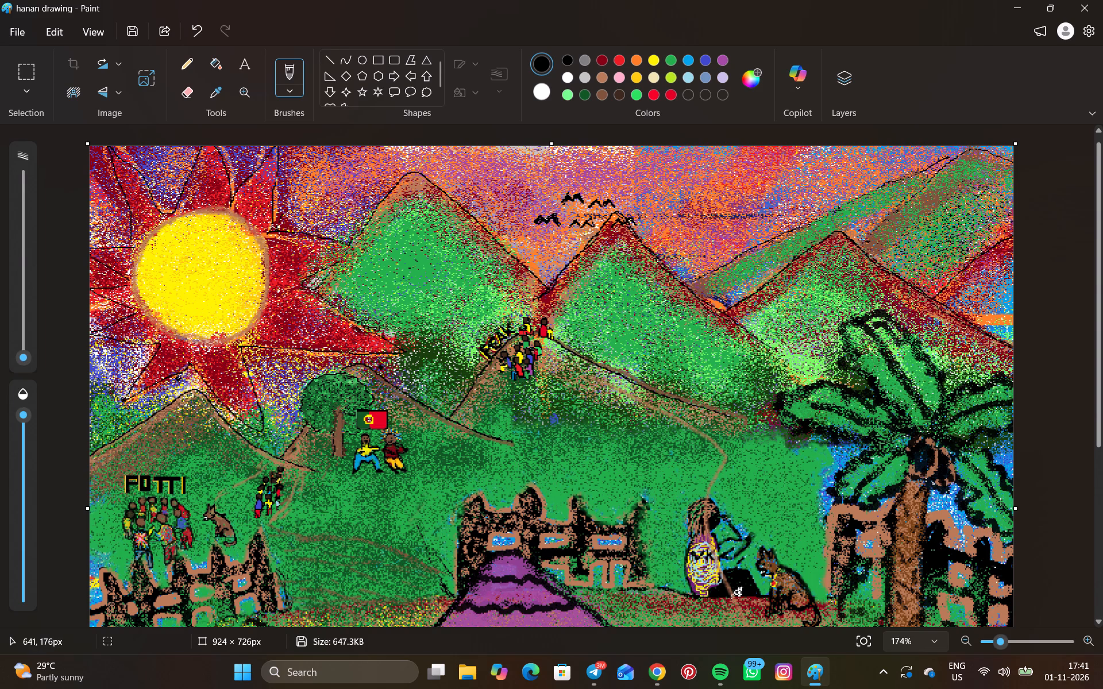
pyautogui.moveTo(731, 322); pyautogui.dragTo(750, 338)
pyautogui.moveTo(750, 338); pyautogui.dragTo(749, 337)
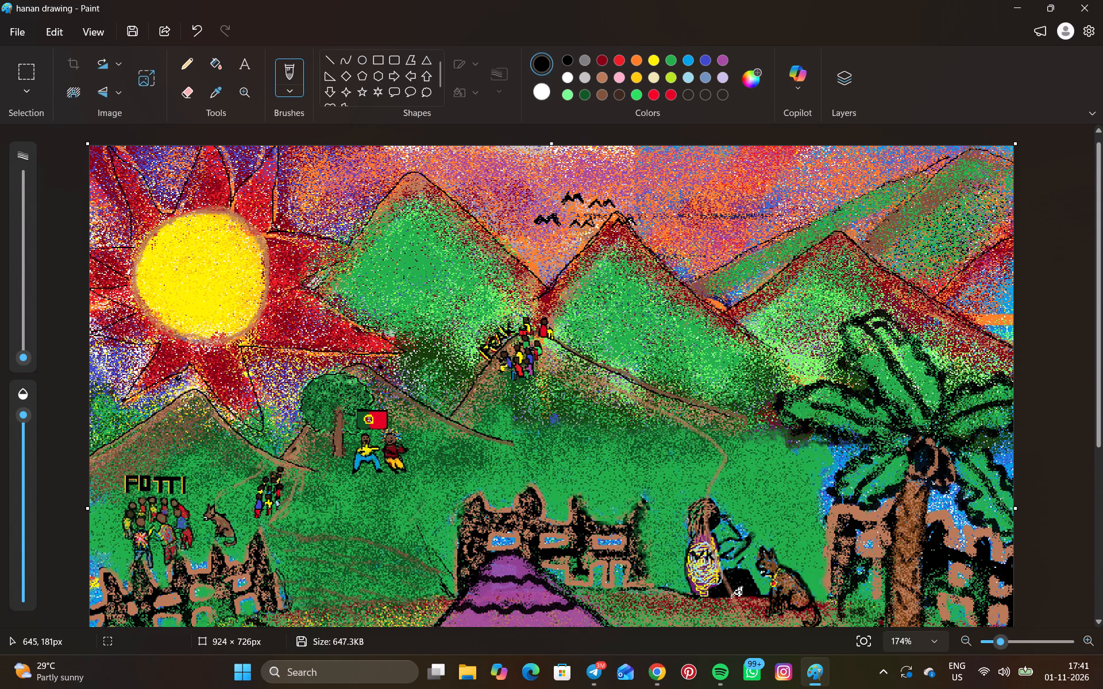
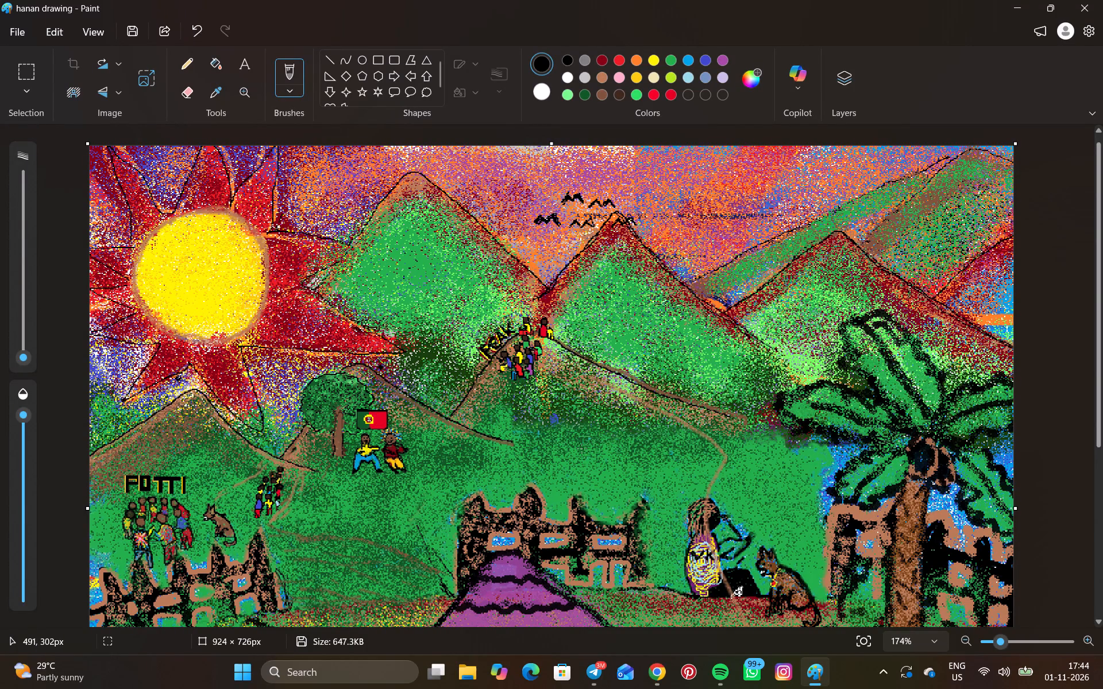
# Outline a small horse's face, muzzle and lower jaw in thin black, about 14 px tall, on the middle green mountain's face.
pyautogui.scroll(1, 558, 407)
pyautogui.scroll(-1, 536, 384)
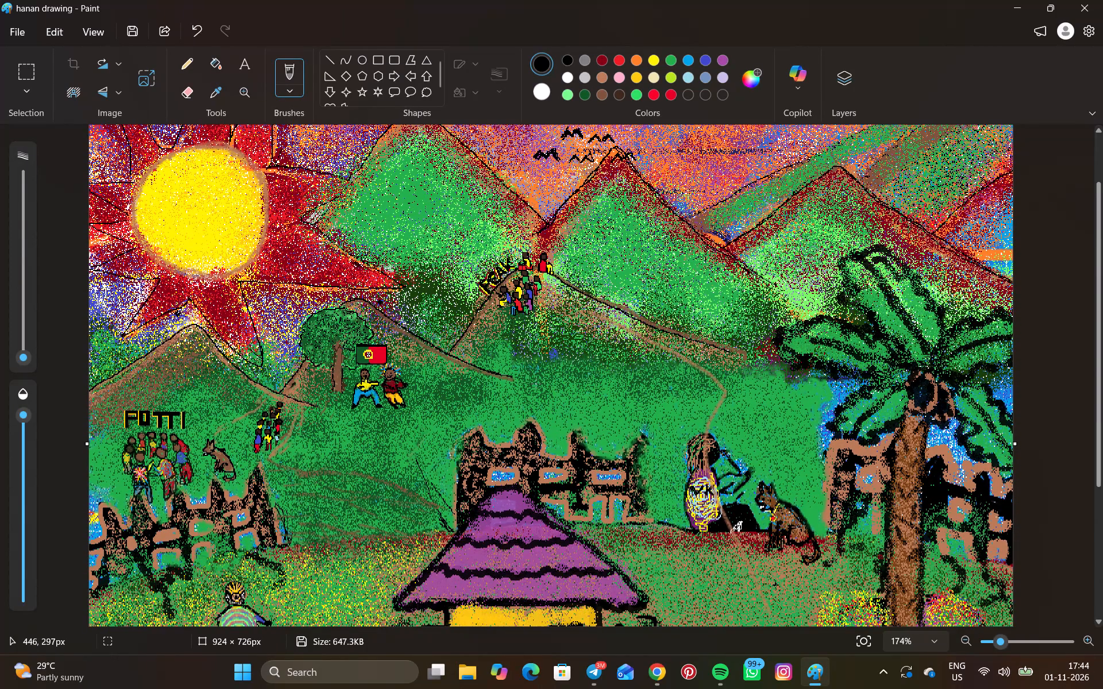
pyautogui.keyDown('ctrl'); pyautogui.scroll(2, 667, 266); pyautogui.keyUp('ctrl')
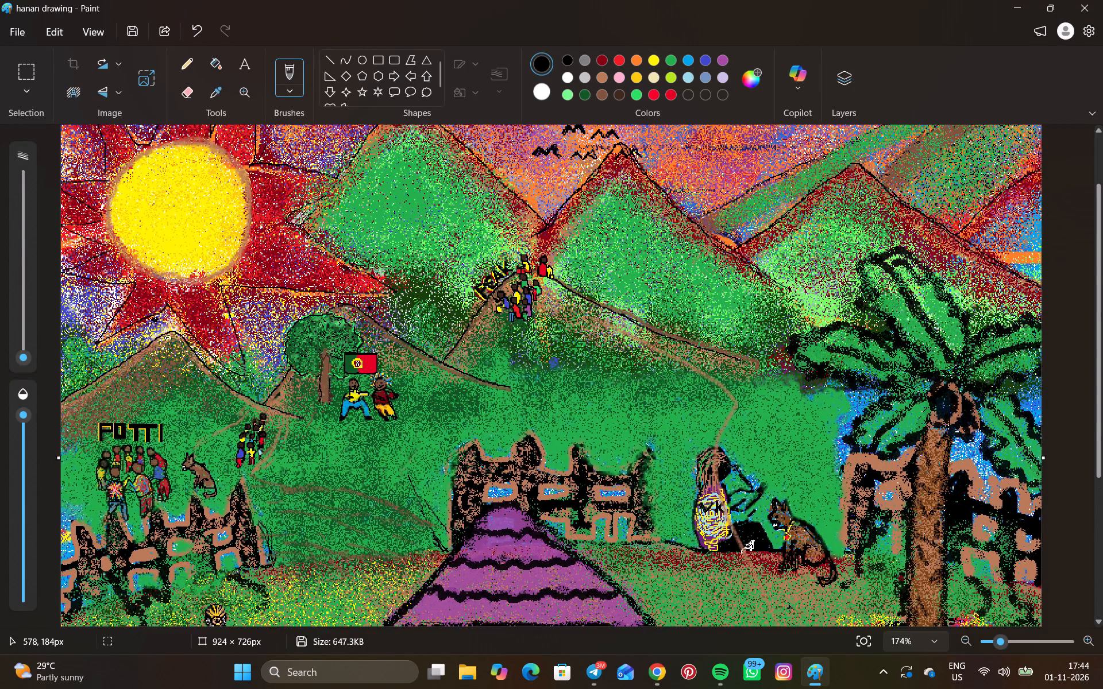
pyautogui.keyDown('ctrl'); pyautogui.scroll(7, 667, 266); pyautogui.keyUp('ctrl')
pyautogui.hscroll(-2, 667, 266)
pyautogui.scroll(-1, 639, 288)
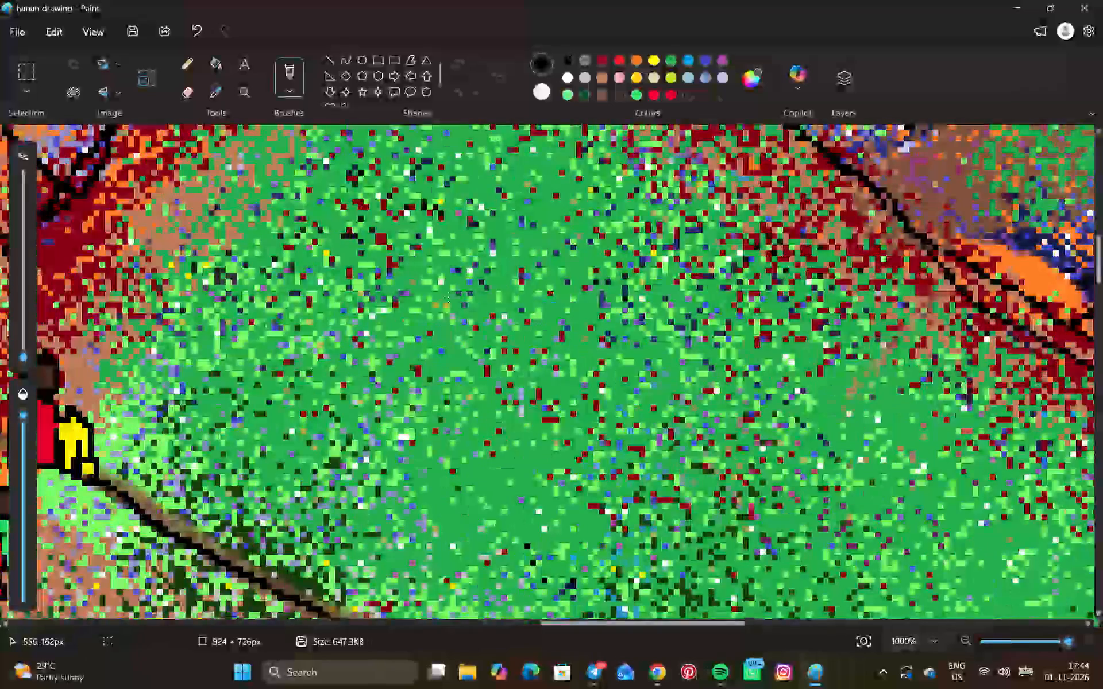
pyautogui.scroll(-1, 448, 297)
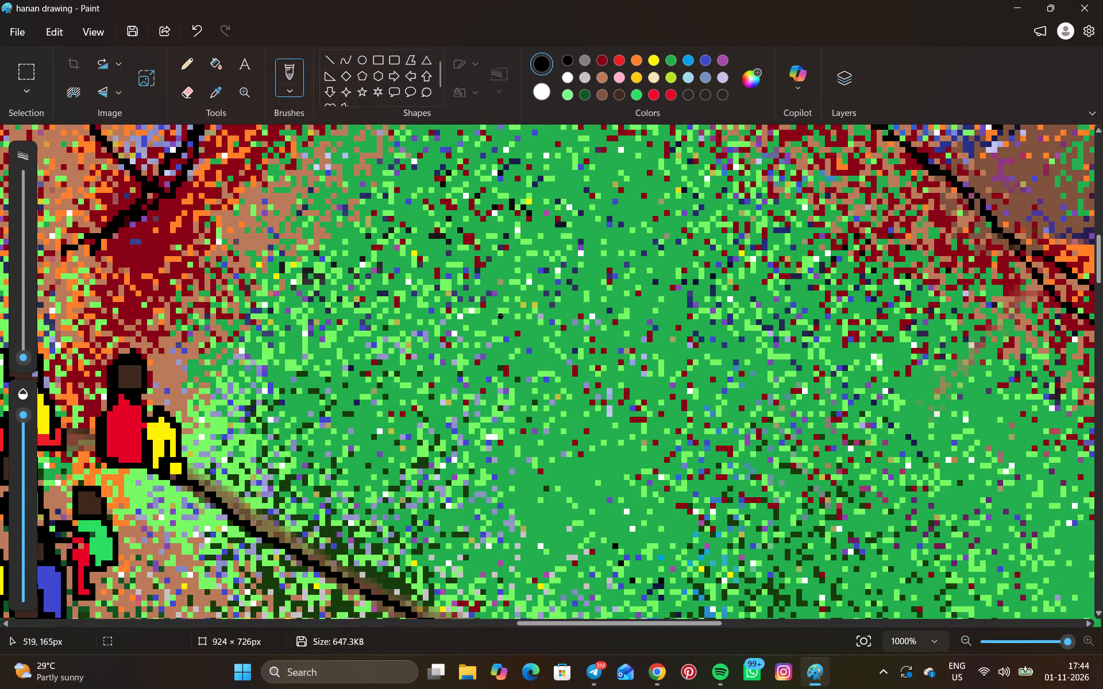
pyautogui.moveTo(512, 301); pyautogui.dragTo(506, 312)
pyautogui.moveTo(506, 312); pyautogui.dragTo(499, 321)
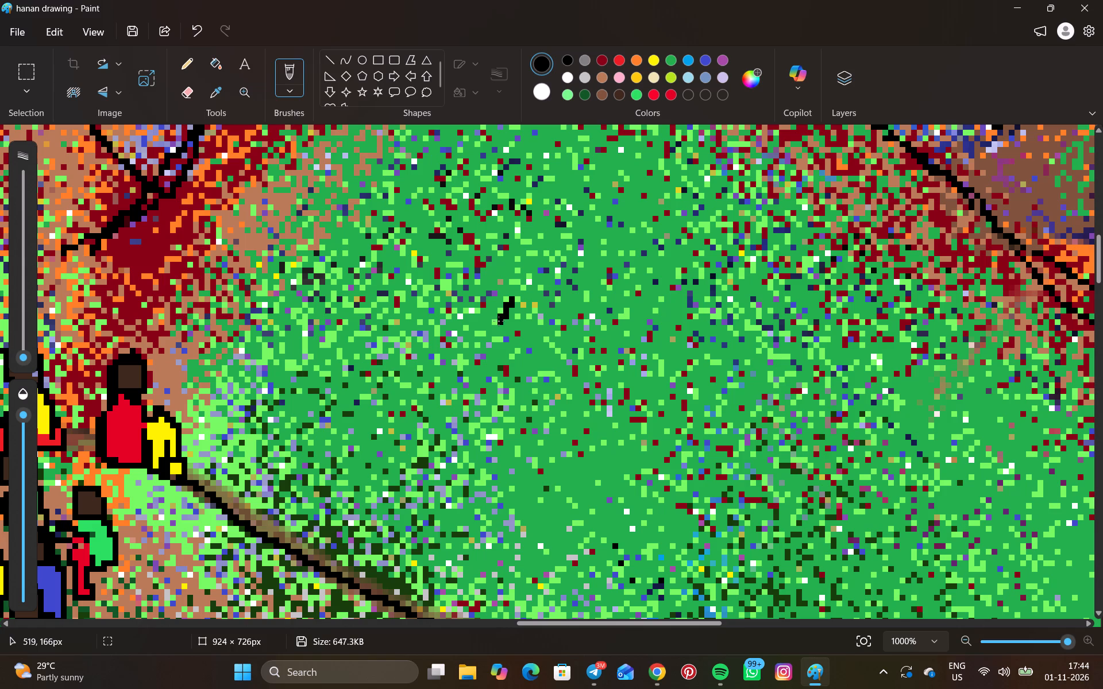
pyautogui.moveTo(499, 321); pyautogui.dragTo(511, 333)
pyautogui.moveTo(511, 333); pyautogui.dragTo(499, 353)
pyautogui.moveTo(499, 353); pyautogui.dragTo(508, 382)
pyautogui.moveTo(508, 382); pyautogui.dragTo(527, 366)
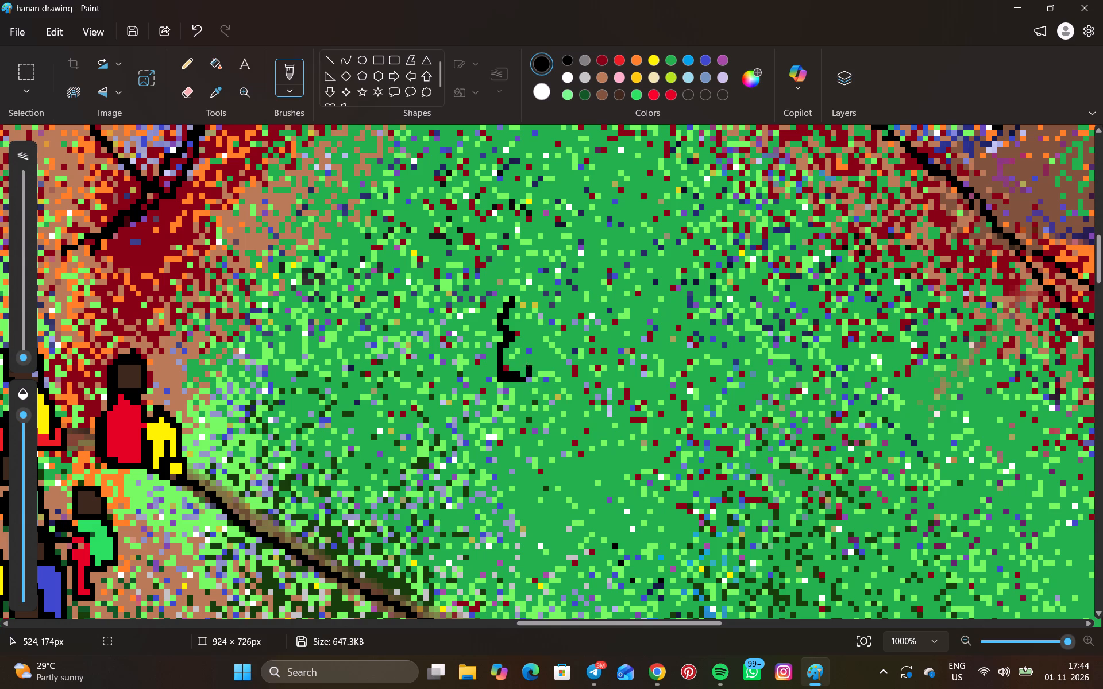
pyautogui.moveTo(527, 366); pyautogui.dragTo(522, 372)
pyautogui.moveTo(522, 372); pyautogui.dragTo(534, 351)
pyautogui.moveTo(534, 351); pyautogui.dragTo(561, 321)
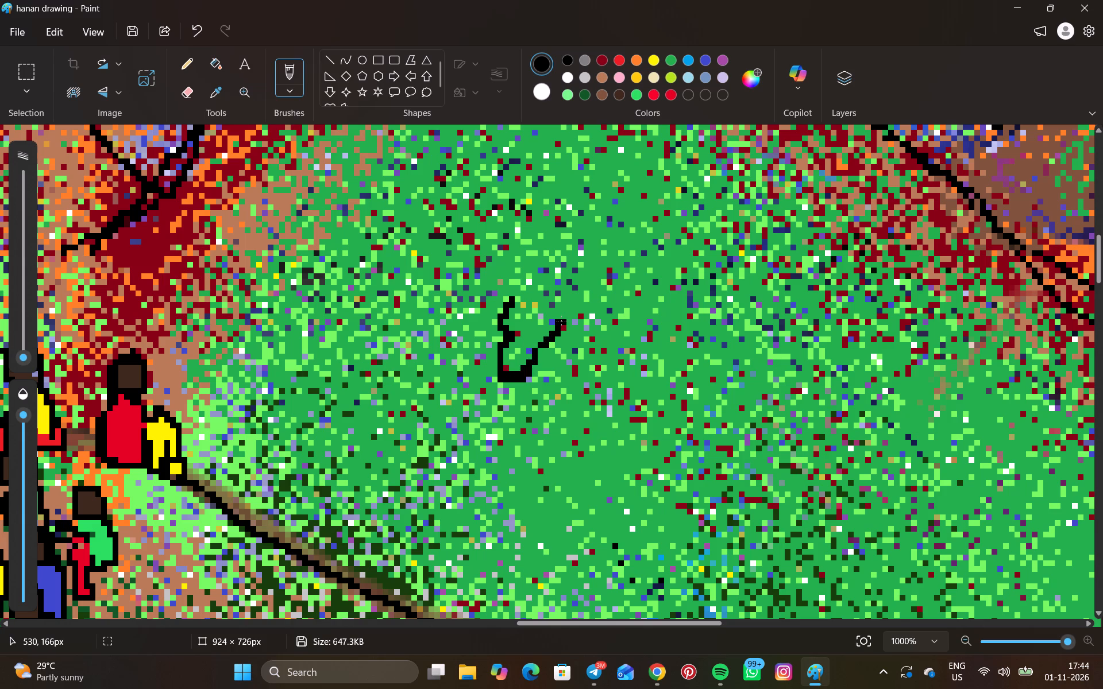
pyautogui.moveTo(561, 321); pyautogui.dragTo(536, 357)
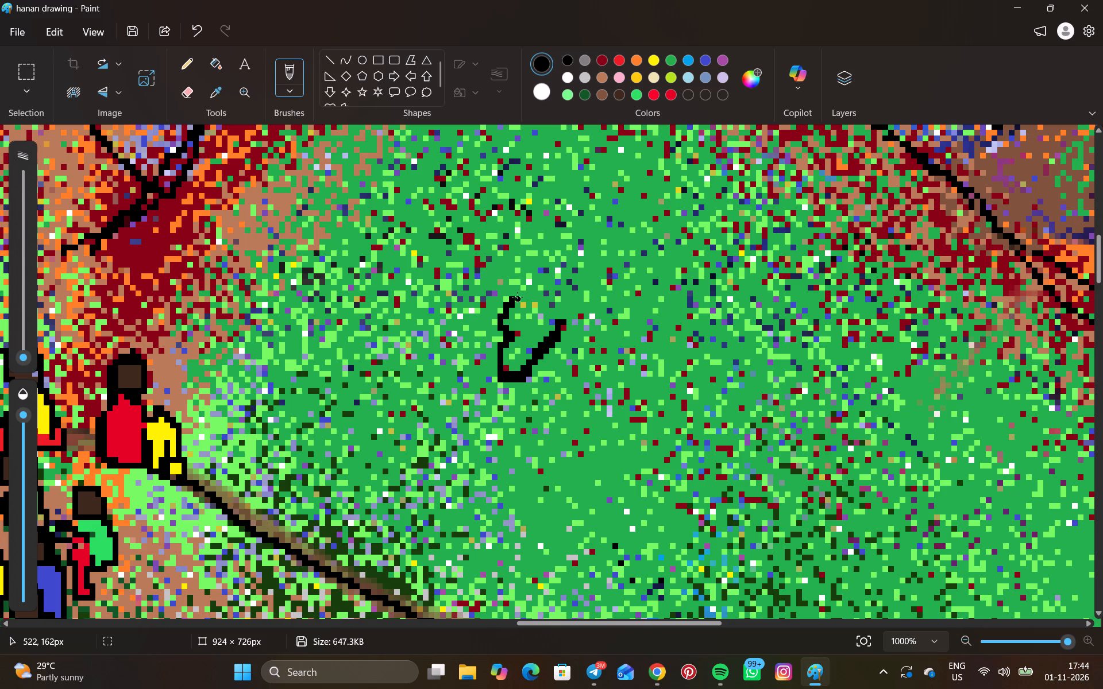
# Extend the horse's black outline up over the forehead and draw its two pointed ears on top of the head.
pyautogui.click(518, 297)
pyautogui.moveTo(523, 293); pyautogui.dragTo(523, 295)
pyautogui.moveTo(523, 295); pyautogui.dragTo(511, 268)
pyautogui.moveTo(505, 256); pyautogui.dragTo(516, 274)
pyautogui.moveTo(504, 249); pyautogui.dragTo(520, 258)
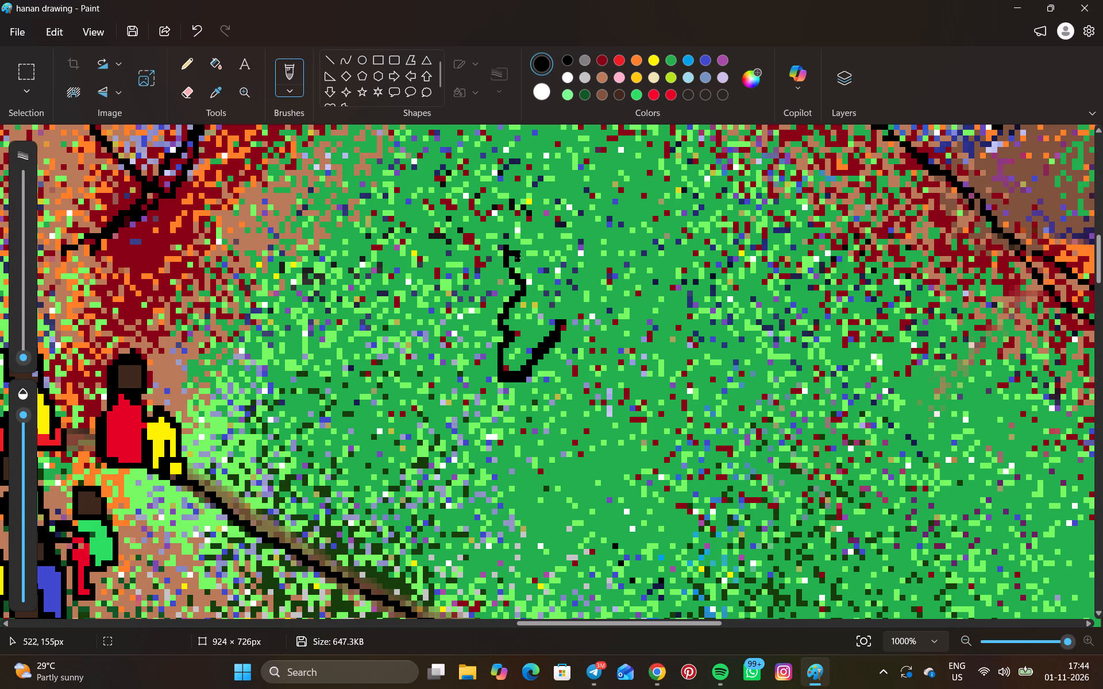
pyautogui.moveTo(520, 258); pyautogui.dragTo(503, 240)
pyautogui.moveTo(507, 244); pyautogui.dragTo(519, 284)
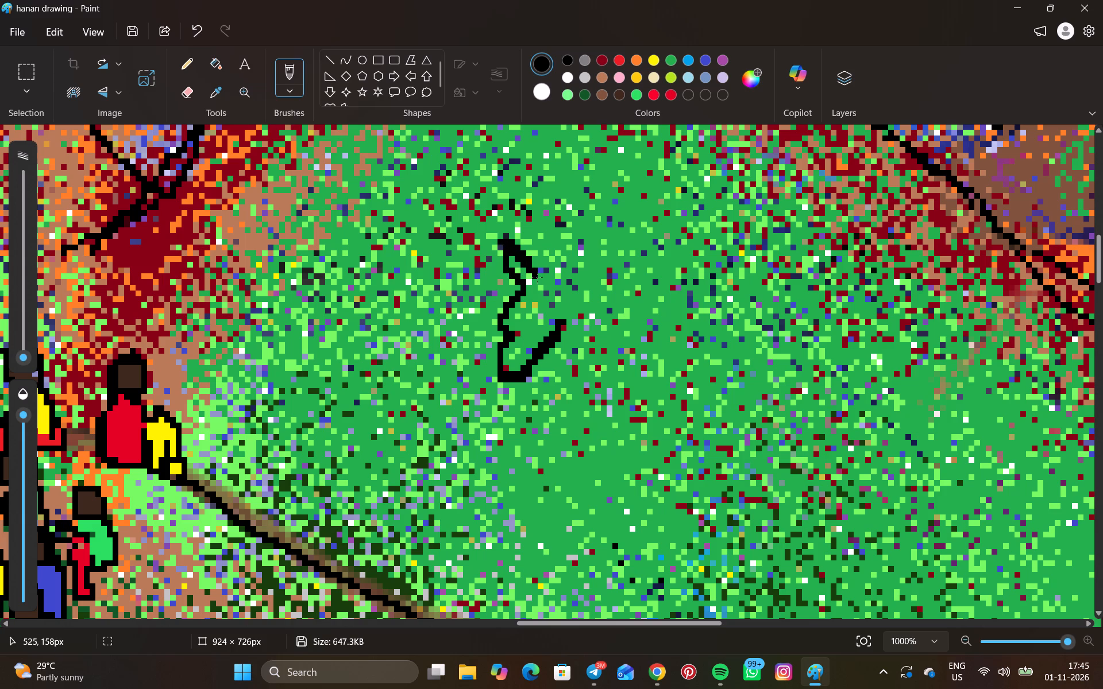
pyautogui.click(545, 272)
pyautogui.moveTo(545, 272); pyautogui.dragTo(543, 247)
pyautogui.moveTo(543, 247); pyautogui.dragTo(563, 262)
pyautogui.moveTo(563, 262); pyautogui.dragTo(566, 269)
# Draw the back of the horse's neck in black, sloping down from behind the ears, with a jagged mane along it.
pyautogui.moveTo(559, 272); pyautogui.dragTo(585, 285)
pyautogui.moveTo(585, 285); pyautogui.dragTo(665, 340)
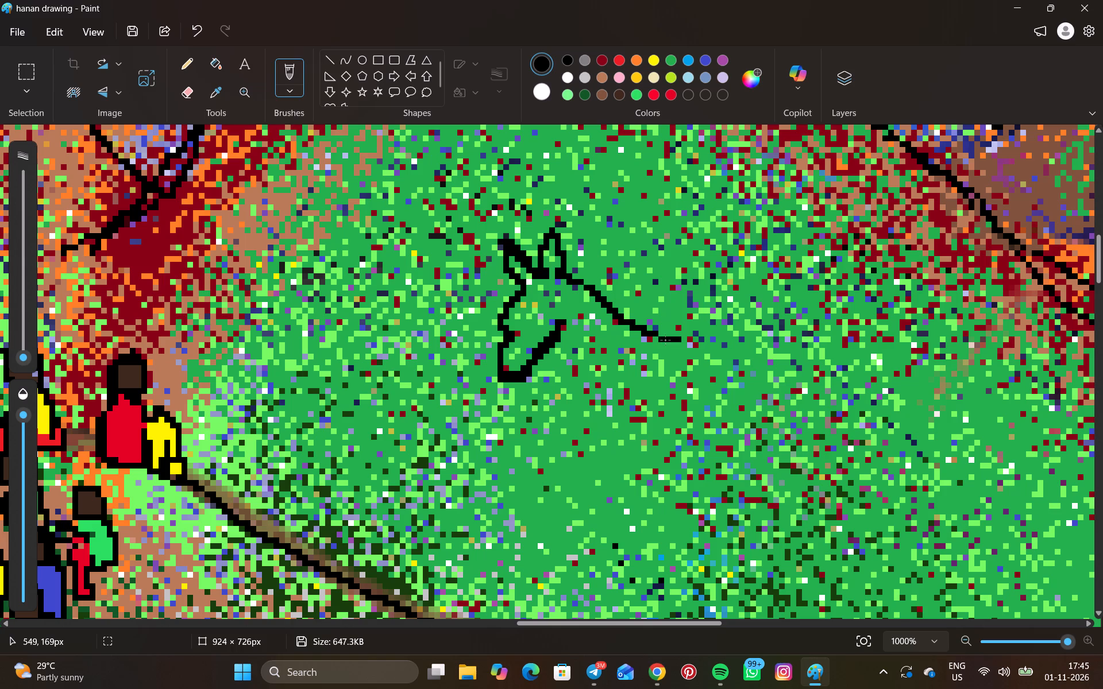
pyautogui.moveTo(665, 340); pyautogui.dragTo(580, 278)
pyautogui.moveTo(580, 278); pyautogui.dragTo(576, 275)
pyautogui.moveTo(568, 265); pyautogui.dragTo(601, 268)
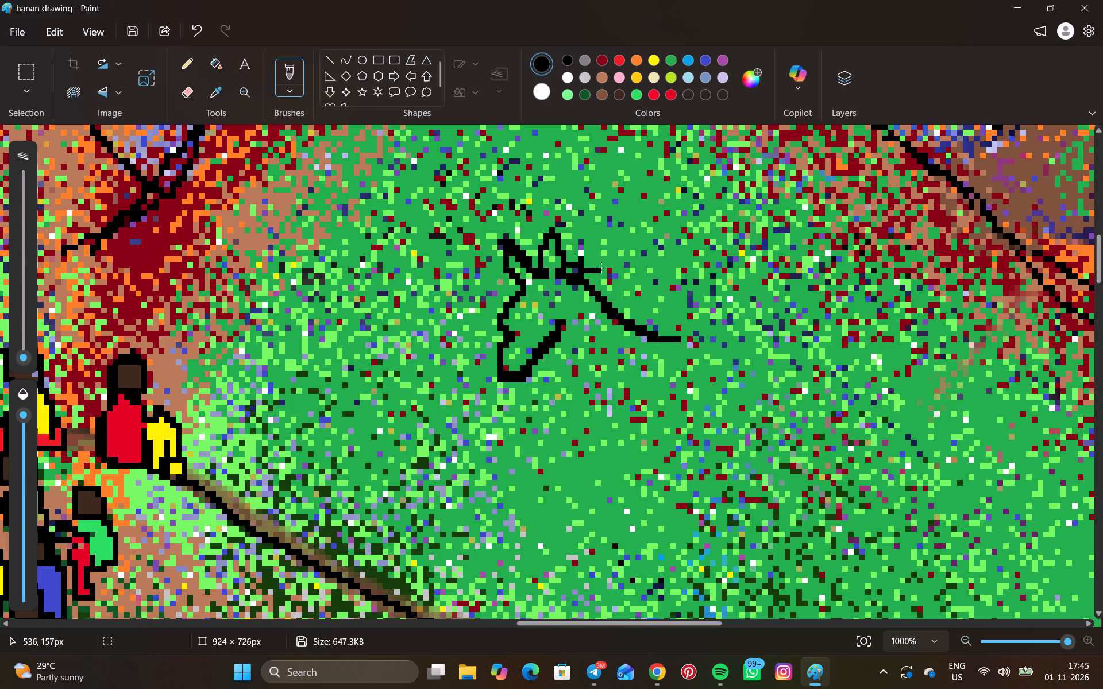
pyautogui.moveTo(601, 268); pyautogui.dragTo(625, 296)
pyautogui.moveTo(625, 296); pyautogui.dragTo(641, 322)
pyautogui.moveTo(641, 322); pyautogui.dragTo(674, 335)
pyautogui.moveTo(666, 339); pyautogui.dragTo(674, 340)
pyautogui.moveTo(674, 340); pyautogui.dragTo(660, 340)
# Draw the horse's back in thin black, about 33 px long, dipping from the neck's base and rising to the top of the rump.
pyautogui.moveTo(647, 340); pyautogui.dragTo(688, 350)
pyautogui.moveTo(688, 350); pyautogui.dragTo(723, 350)
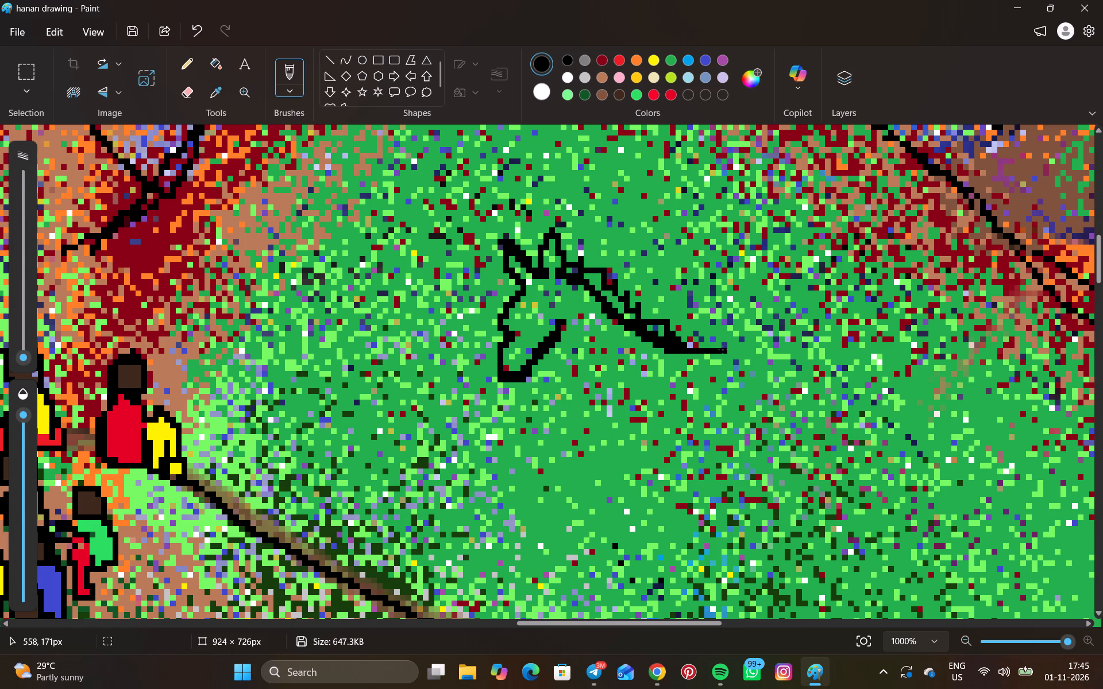
pyautogui.moveTo(723, 350); pyautogui.dragTo(706, 349)
pyautogui.moveTo(706, 349); pyautogui.dragTo(730, 342)
pyautogui.moveTo(730, 342); pyautogui.dragTo(770, 332)
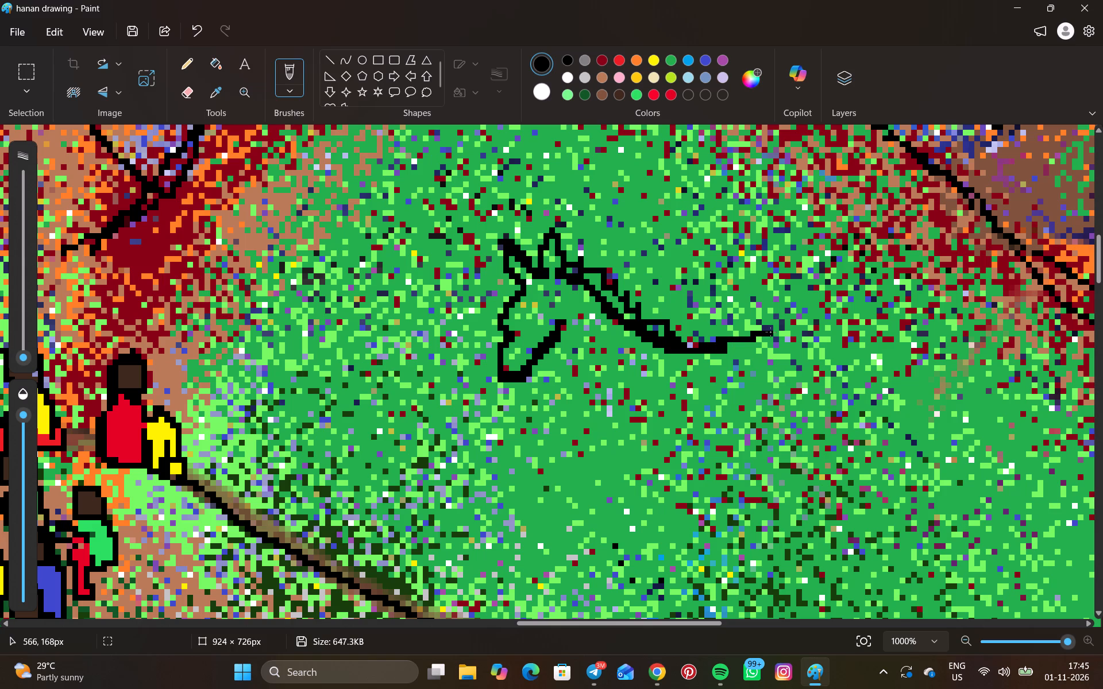
pyautogui.moveTo(770, 332); pyautogui.dragTo(849, 330)
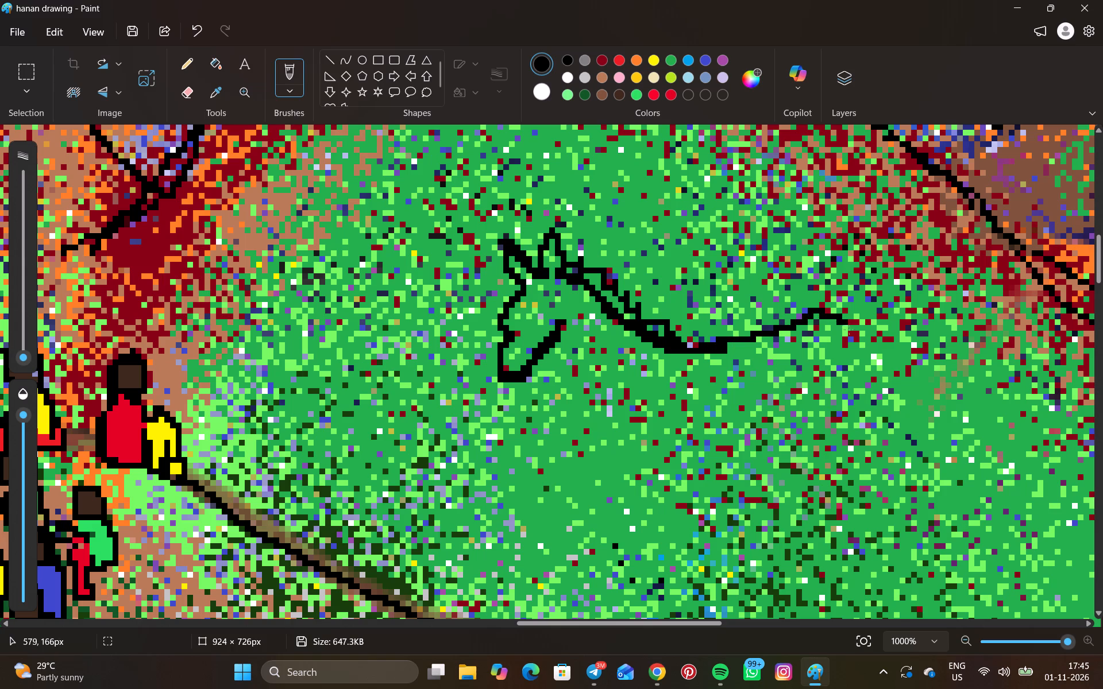
# Thicken the black line over the top of the horse's rump and curve it down around the hindquarters.
pyautogui.moveTo(849, 330); pyautogui.dragTo(845, 334)
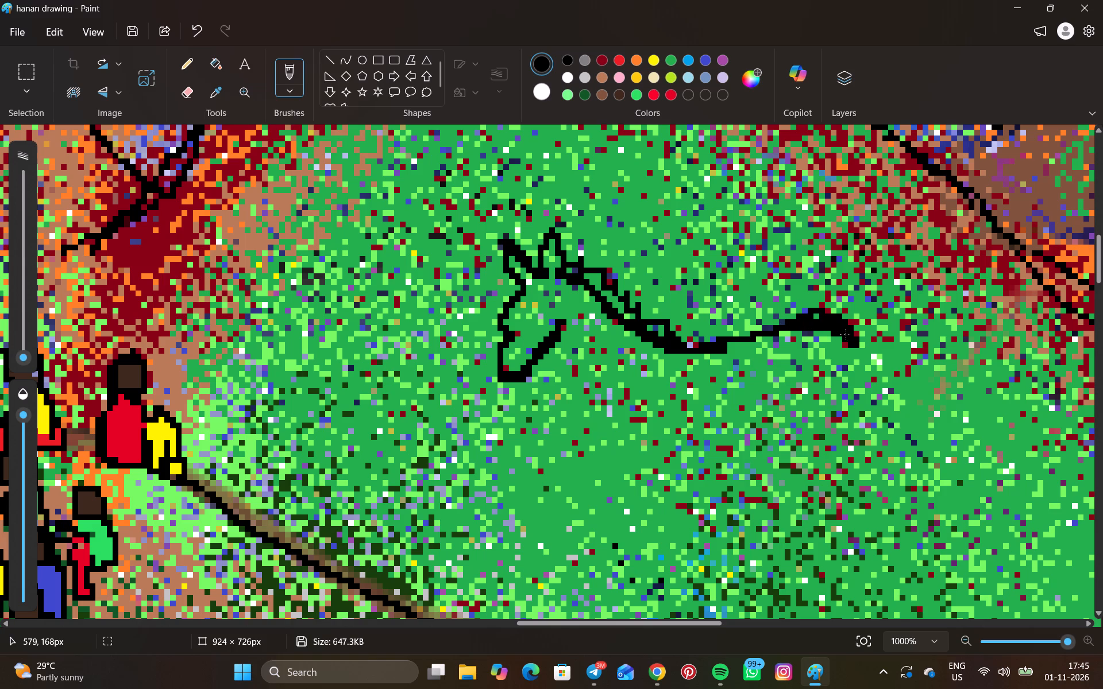
pyautogui.moveTo(845, 334); pyautogui.dragTo(860, 364)
pyautogui.moveTo(860, 364); pyautogui.dragTo(851, 391)
pyautogui.moveTo(844, 401); pyautogui.dragTo(846, 421)
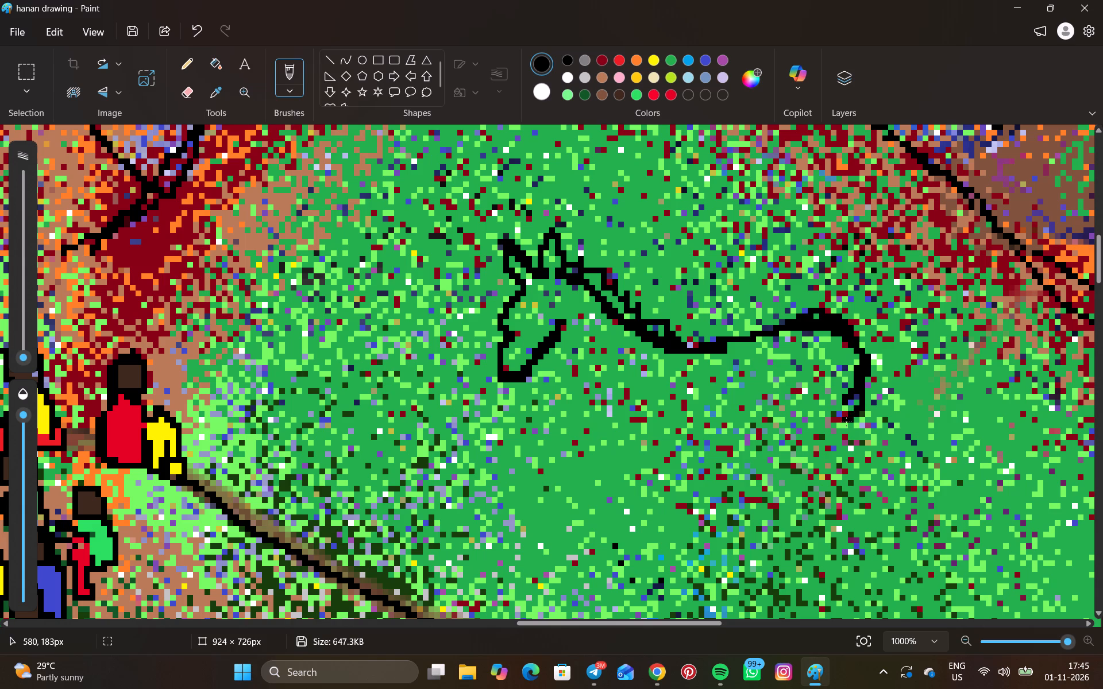
pyautogui.moveTo(846, 421); pyautogui.dragTo(870, 391)
# Draw the horse's throat and chest in black, from behind the lower jaw down to where the front leg starts.
pyautogui.moveTo(545, 351); pyautogui.dragTo(552, 356)
pyautogui.moveTo(552, 356); pyautogui.dragTo(566, 383)
pyautogui.moveTo(566, 383); pyautogui.dragTo(610, 454)
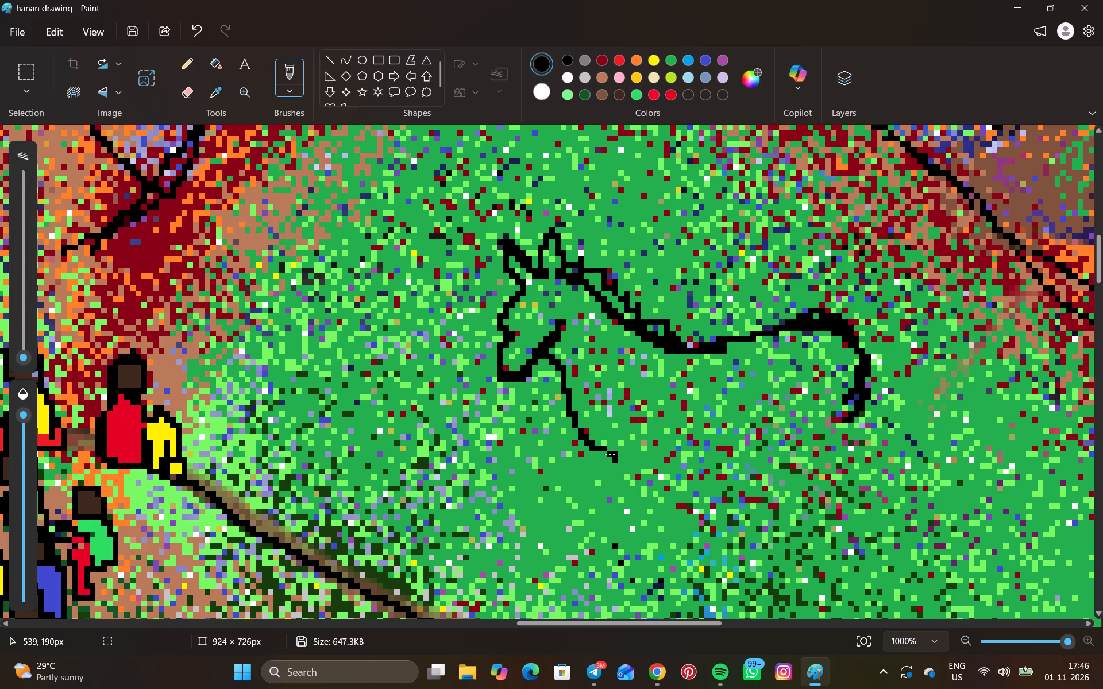
pyautogui.moveTo(610, 454); pyautogui.dragTo(579, 436)
# Draw the front edge of the horse's foreleg in black, about 29 px long, join the chest line to it, and form the hoof.
pyautogui.moveTo(618, 406); pyautogui.dragTo(620, 417)
pyautogui.moveTo(620, 417); pyautogui.dragTo(631, 450)
pyautogui.moveTo(631, 450); pyautogui.dragTo(627, 451)
pyautogui.moveTo(604, 452); pyautogui.dragTo(627, 458)
pyautogui.moveTo(626, 447); pyautogui.dragTo(634, 472)
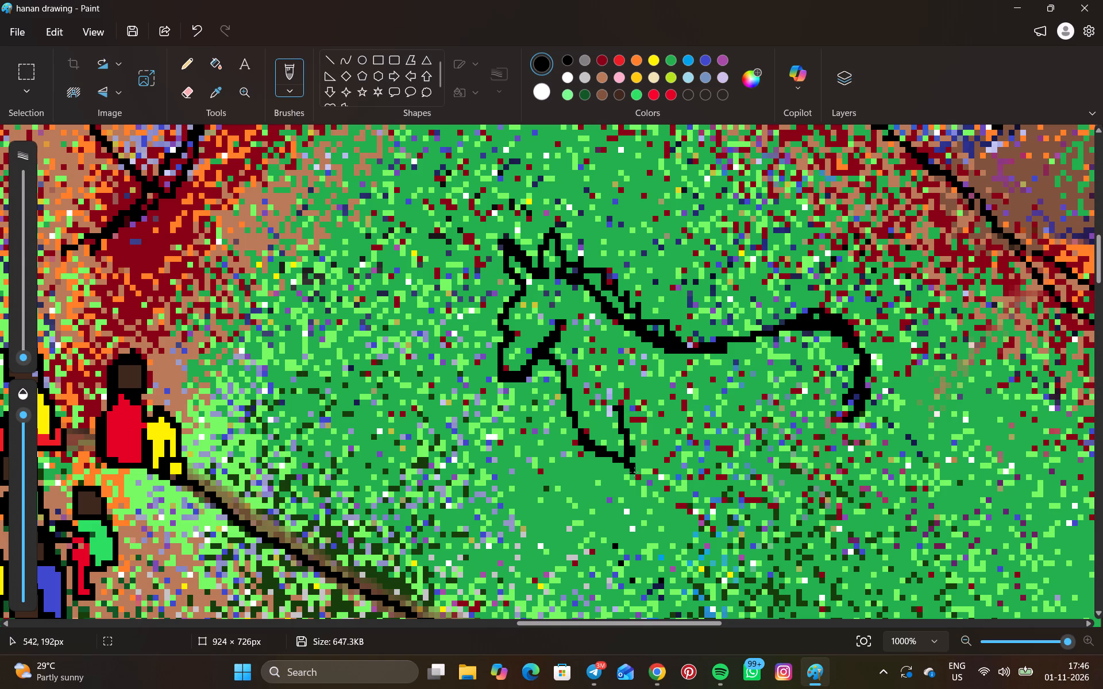
pyautogui.moveTo(634, 472); pyautogui.dragTo(628, 526)
pyautogui.moveTo(628, 526); pyautogui.dragTo(640, 560)
pyautogui.moveTo(640, 560); pyautogui.dragTo(641, 572)
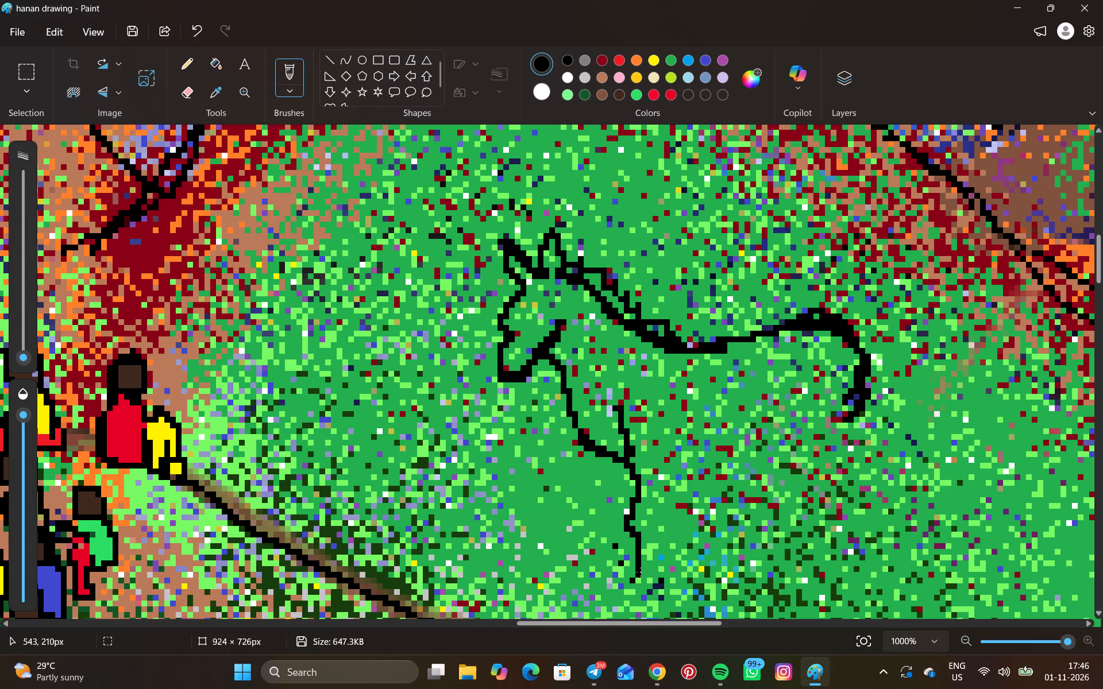
pyautogui.moveTo(641, 572); pyautogui.dragTo(645, 561)
pyautogui.moveTo(643, 572); pyautogui.dragTo(651, 571, button='middle')
# Draw the rear edge of the horse's foreleg in black, curving in from the belly and running down to the hoof.
pyautogui.moveTo(687, 407); pyautogui.dragTo(661, 445)
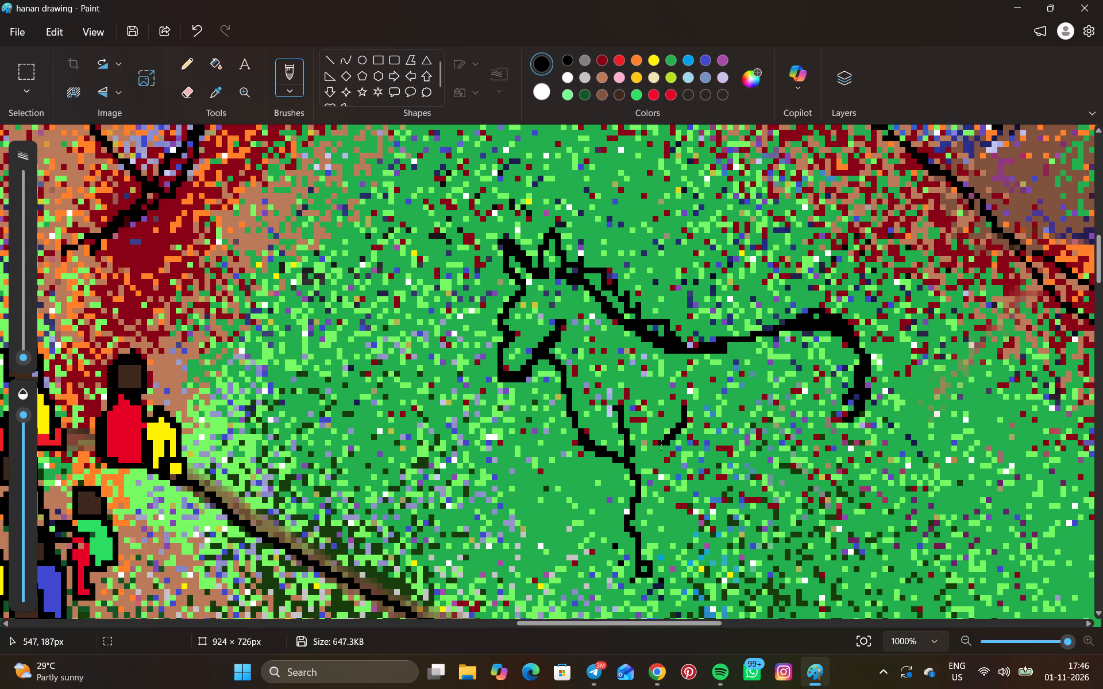
pyautogui.moveTo(661, 445); pyautogui.dragTo(652, 543)
pyautogui.moveTo(652, 537); pyautogui.dragTo(652, 543, button='middle')
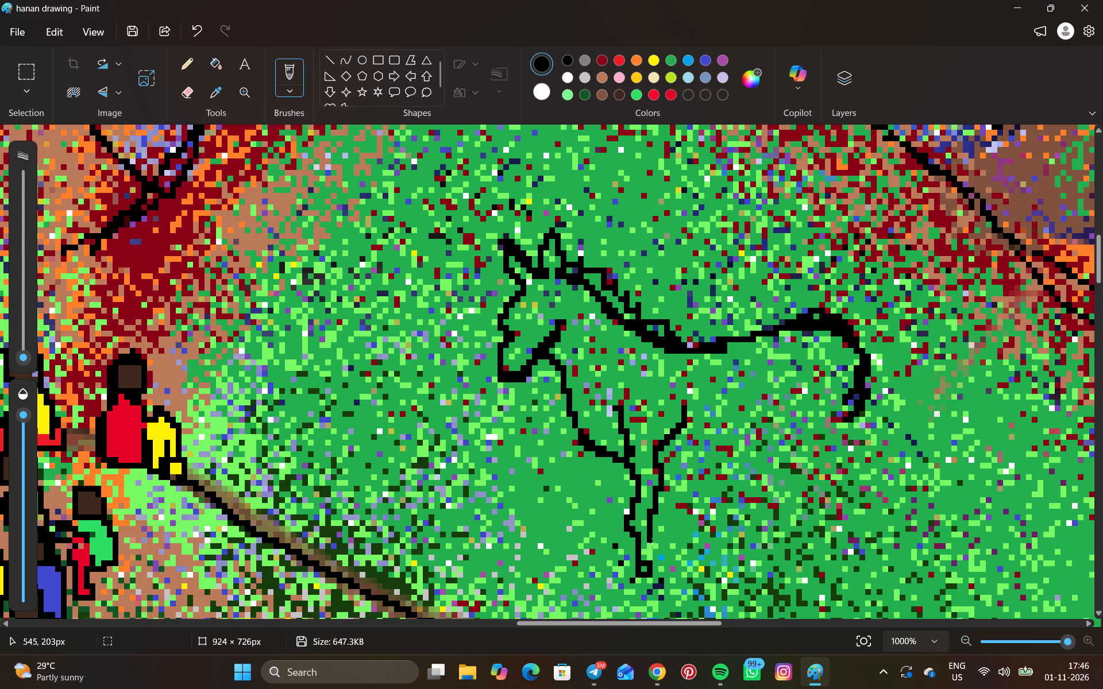
pyautogui.moveTo(652, 543); pyautogui.dragTo(657, 573, button='middle')
pyautogui.moveTo(652, 543); pyautogui.dragTo(657, 560)
# Extend and thicken the lower end of the black line behind the horse's hindquarters.
pyautogui.moveTo(850, 432); pyautogui.dragTo(847, 434)
pyautogui.moveTo(847, 434); pyautogui.dragTo(854, 414)
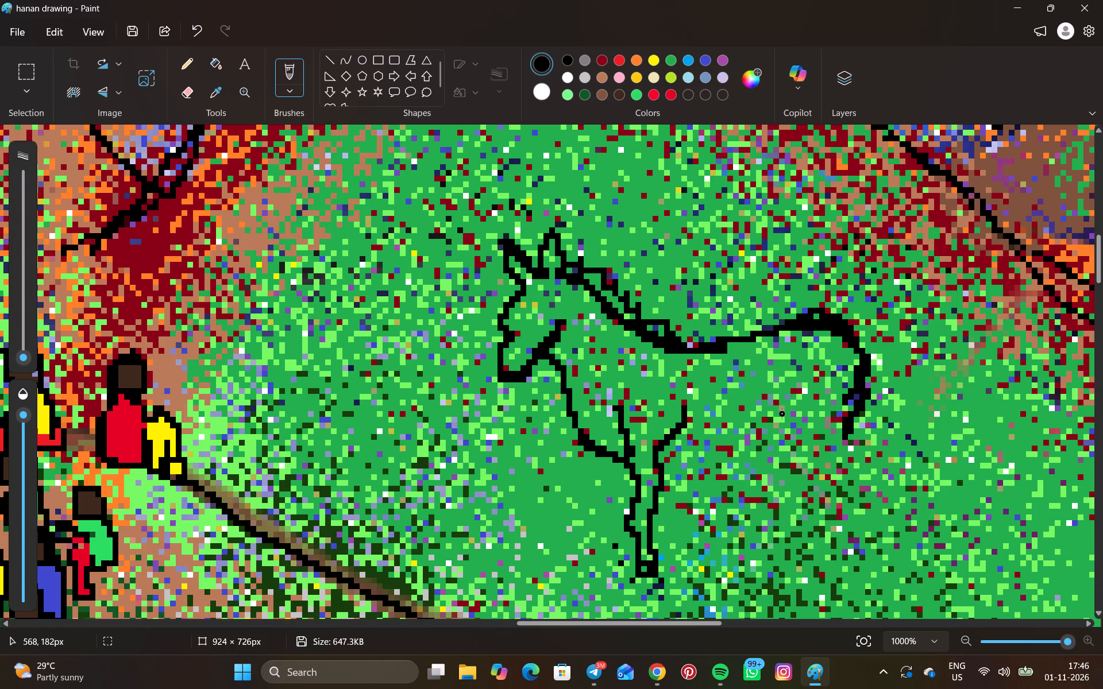
# Draw the front edge of the horse's hind leg in black, about 24 px tall, slanting back from the flank, with a small hoof outline.
pyautogui.moveTo(782, 413); pyautogui.dragTo(784, 419)
pyautogui.moveTo(784, 419); pyautogui.dragTo(807, 471)
pyautogui.moveTo(807, 471); pyautogui.dragTo(831, 495)
pyautogui.moveTo(831, 495); pyautogui.dragTo(842, 494)
pyautogui.moveTo(842, 494); pyautogui.dragTo(843, 516)
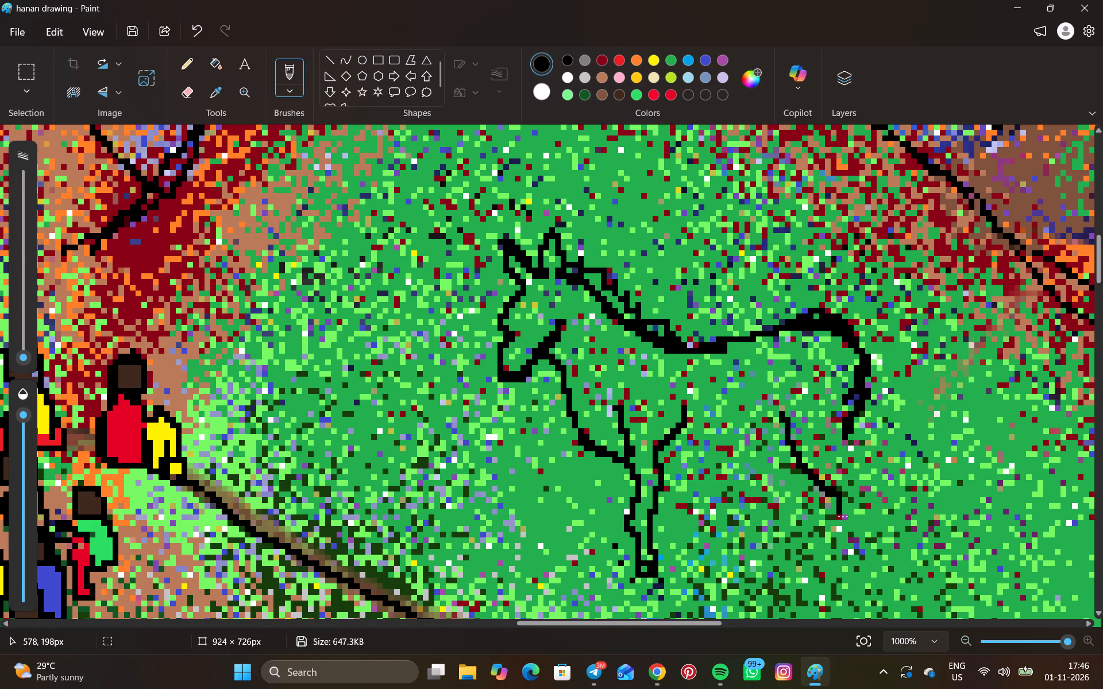
pyautogui.moveTo(843, 516); pyautogui.dragTo(847, 543)
pyautogui.moveTo(847, 543); pyautogui.dragTo(839, 552)
pyautogui.moveTo(839, 552); pyautogui.dragTo(858, 548)
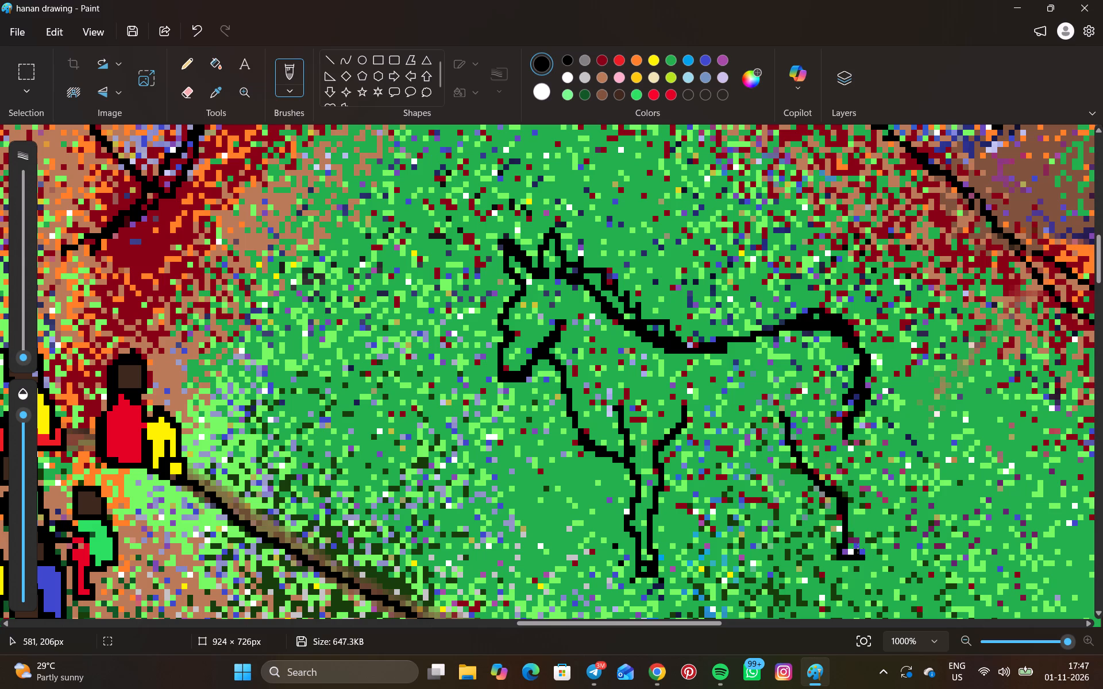
pyautogui.moveTo(858, 548); pyautogui.dragTo(858, 542)
# Draw the rear edge of the hind leg in black, close the hoof around it, and join the leg up to the hindquarters line.
pyautogui.moveTo(857, 485); pyautogui.dragTo(858, 491)
pyautogui.moveTo(858, 491); pyautogui.dragTo(839, 571)
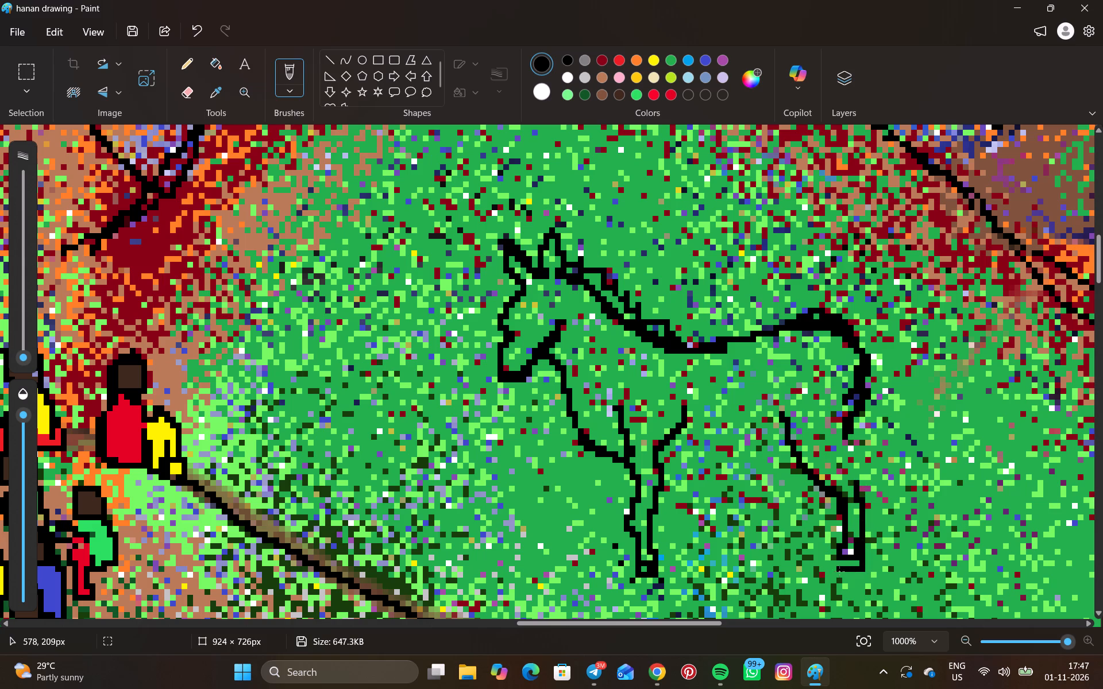
pyautogui.moveTo(839, 571); pyautogui.dragTo(847, 542)
pyautogui.moveTo(844, 438); pyautogui.dragTo(838, 442)
pyautogui.moveTo(832, 449); pyautogui.dragTo(843, 465)
pyautogui.moveTo(843, 465); pyautogui.dragTo(852, 454)
pyautogui.moveTo(852, 471); pyautogui.dragTo(839, 447)
pyautogui.moveTo(839, 447); pyautogui.dragTo(834, 437)
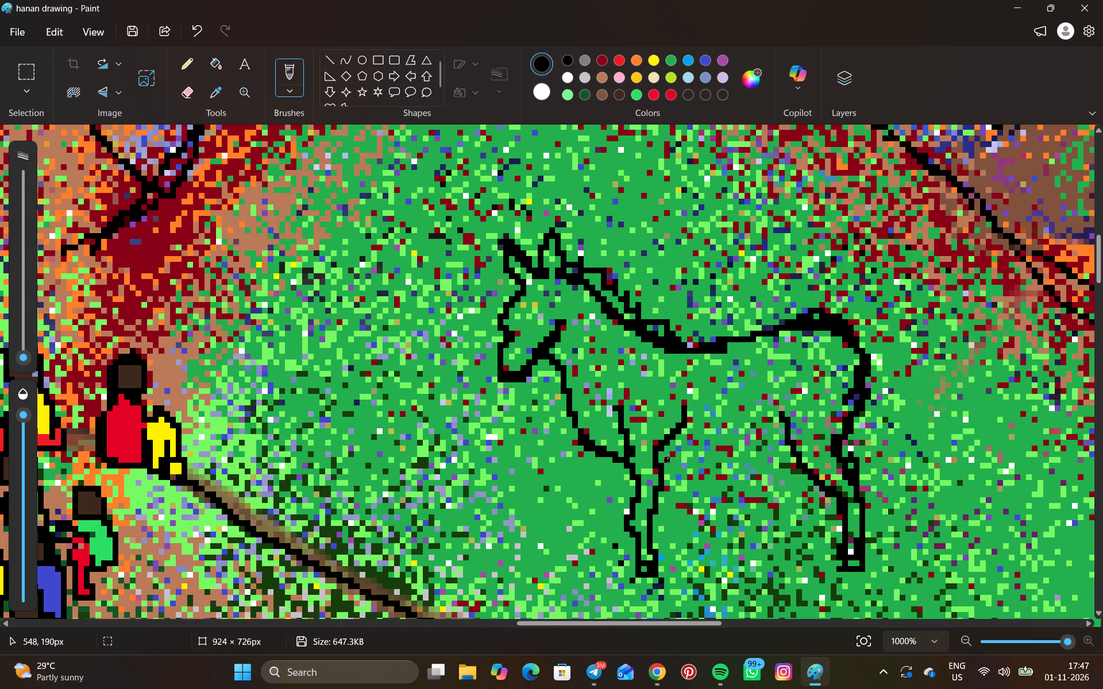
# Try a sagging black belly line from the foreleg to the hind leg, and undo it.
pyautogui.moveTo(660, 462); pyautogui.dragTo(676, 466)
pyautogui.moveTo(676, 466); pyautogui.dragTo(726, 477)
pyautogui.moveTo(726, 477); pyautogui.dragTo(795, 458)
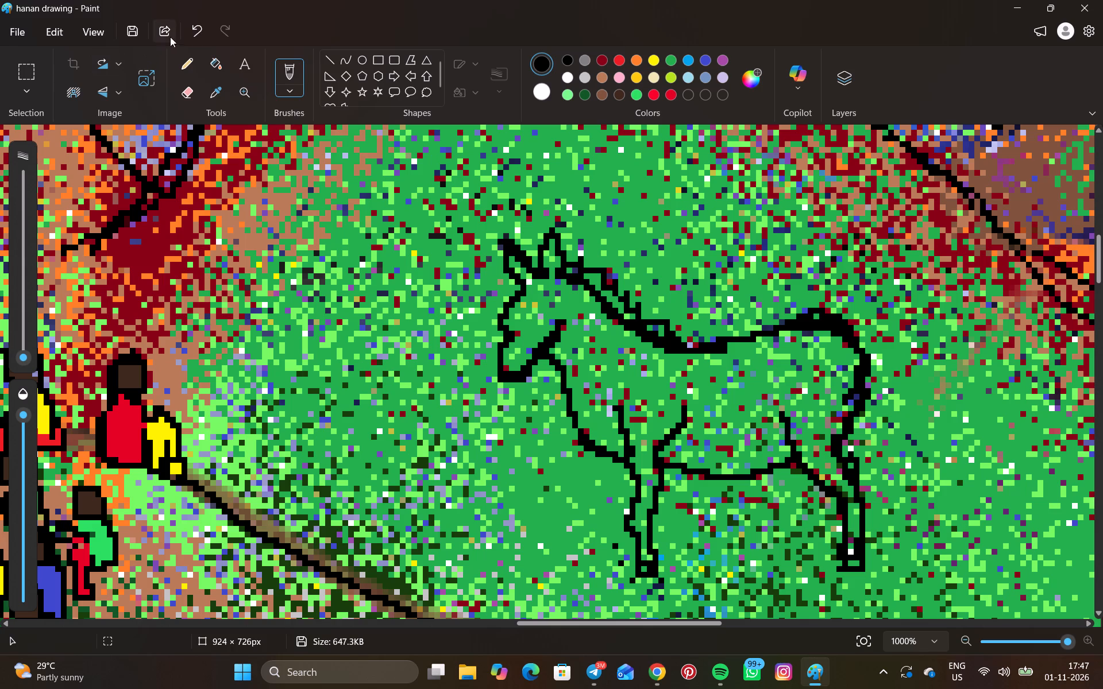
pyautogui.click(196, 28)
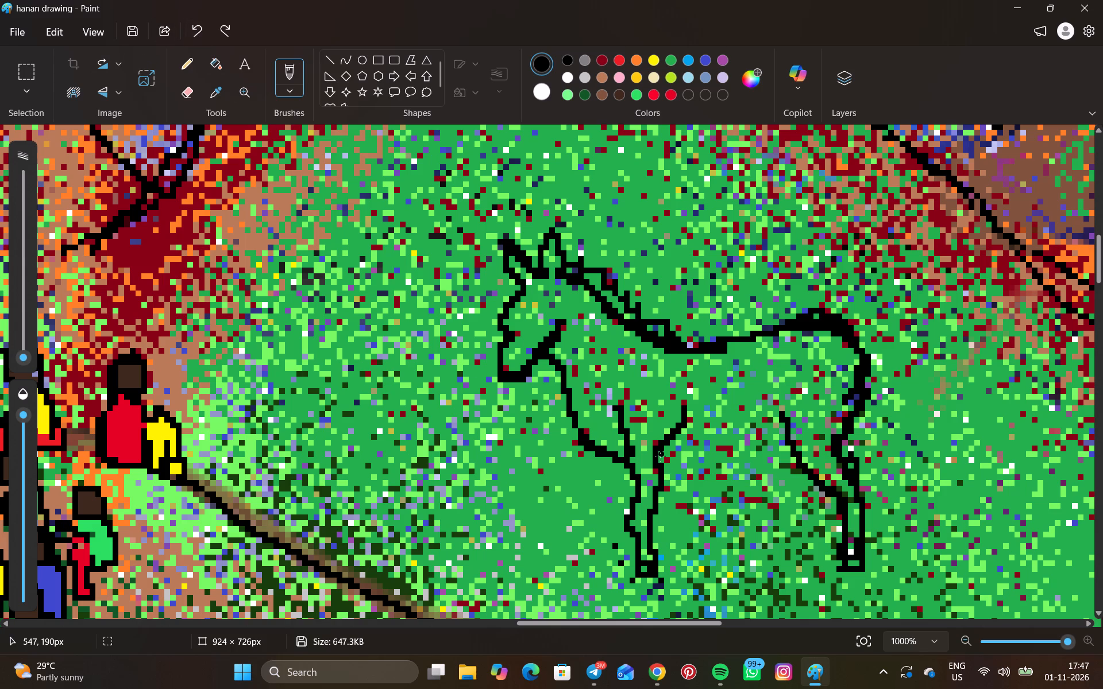
# Draw the horse's belly as a nearly level black line about 21 px long from foreleg to hind leg, and thicken it.
pyautogui.moveTo(660, 456); pyautogui.dragTo(785, 448)
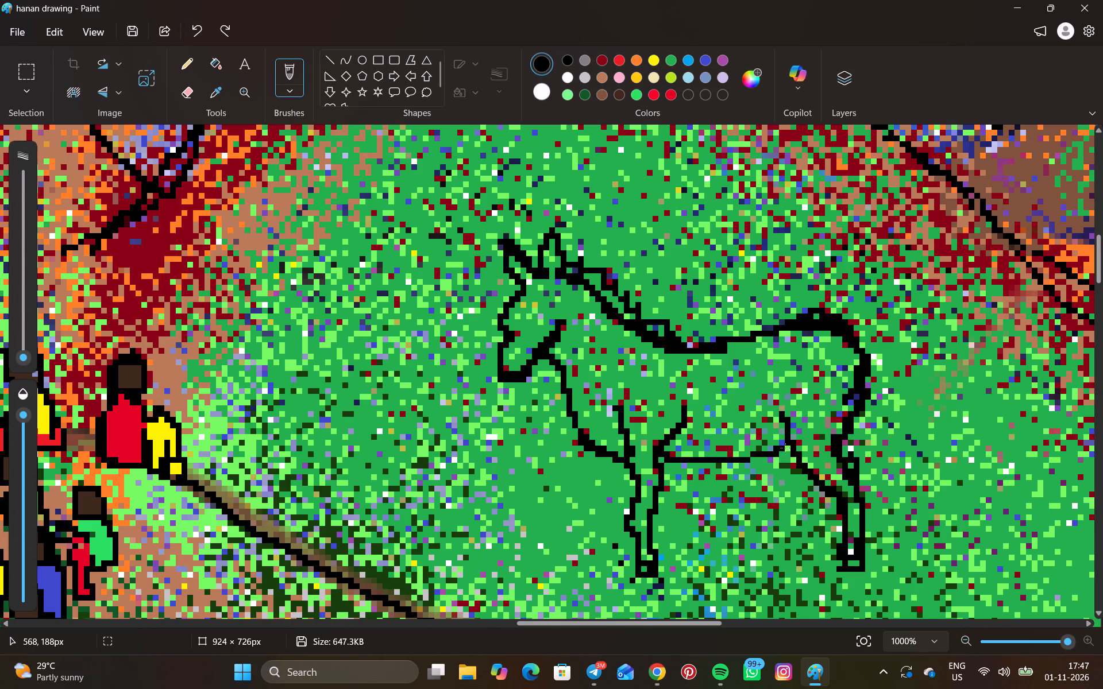
pyautogui.moveTo(785, 448); pyautogui.dragTo(664, 466)
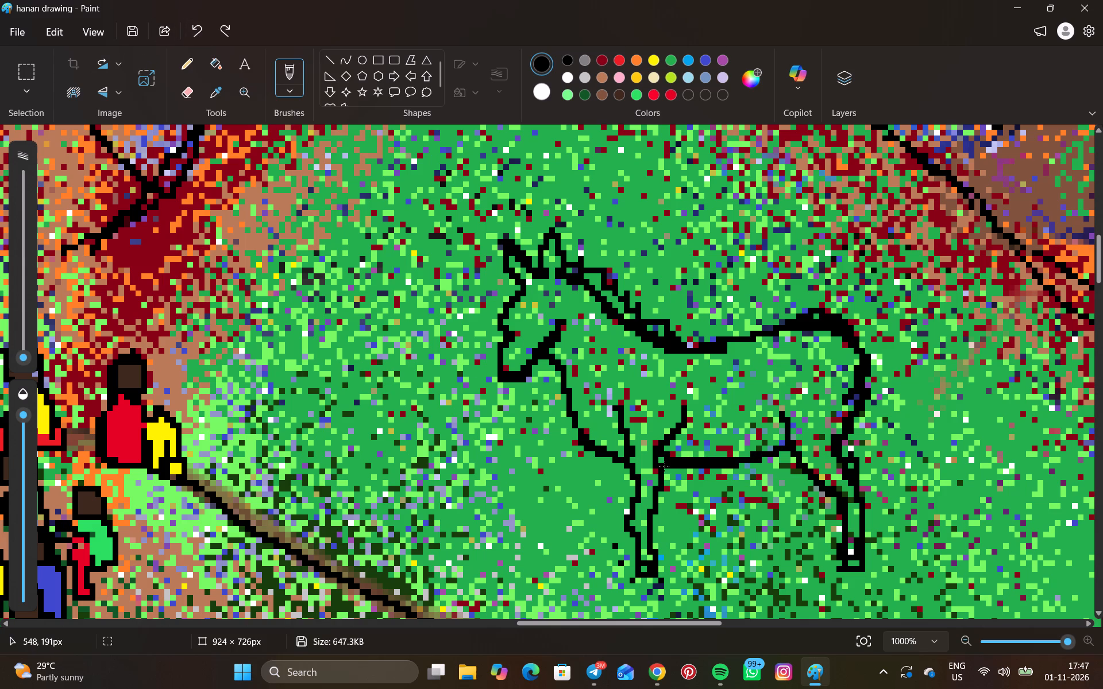
pyautogui.moveTo(664, 466); pyautogui.dragTo(664, 466)
pyautogui.click(658, 455)
# Draw a second, narrower hind leg in black just ahead of the first, from the end of the belly line down to a hoof.
pyautogui.moveTo(779, 456); pyautogui.dragTo(795, 498)
pyautogui.moveTo(795, 498); pyautogui.dragTo(807, 508)
pyautogui.moveTo(807, 508); pyautogui.dragTo(807, 520)
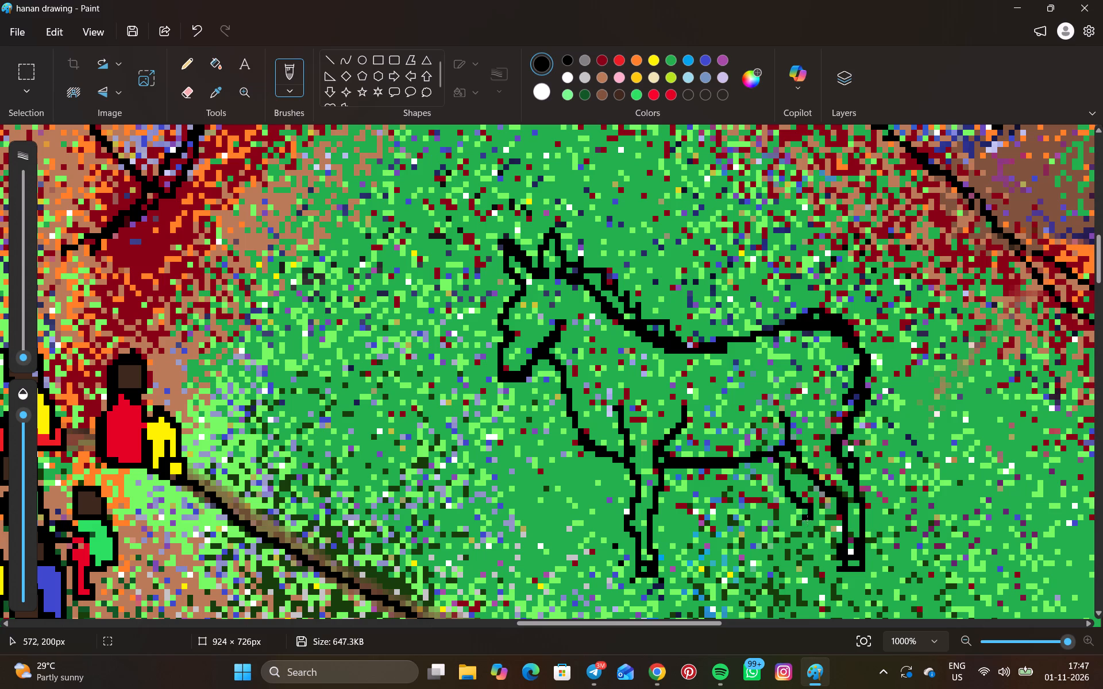
pyautogui.moveTo(807, 520); pyautogui.dragTo(801, 564)
pyautogui.moveTo(801, 564); pyautogui.dragTo(817, 528)
pyautogui.moveTo(817, 528); pyautogui.dragTo(818, 513)
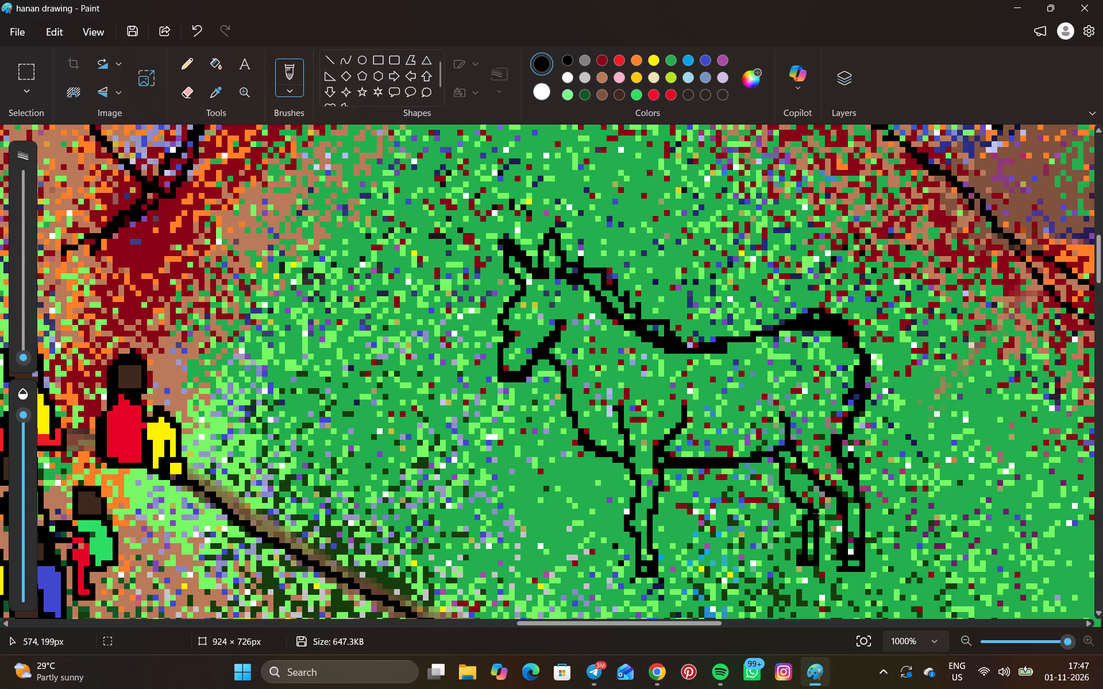
pyautogui.moveTo(818, 513); pyautogui.dragTo(815, 479)
# Fill in the hooves of both hind legs and the foreleg with solid black.
pyautogui.moveTo(805, 567); pyautogui.dragTo(797, 572)
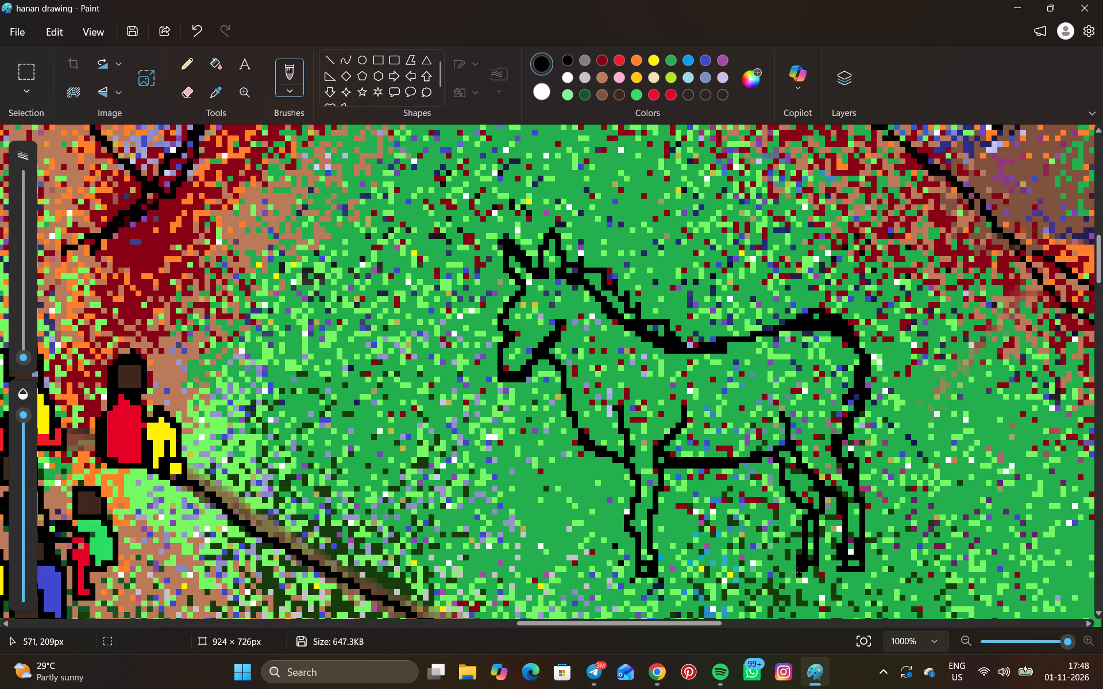
pyautogui.moveTo(797, 572); pyautogui.dragTo(816, 572)
pyautogui.moveTo(864, 564); pyautogui.dragTo(862, 564)
pyautogui.moveTo(862, 564); pyautogui.dragTo(849, 565)
pyautogui.click(646, 578)
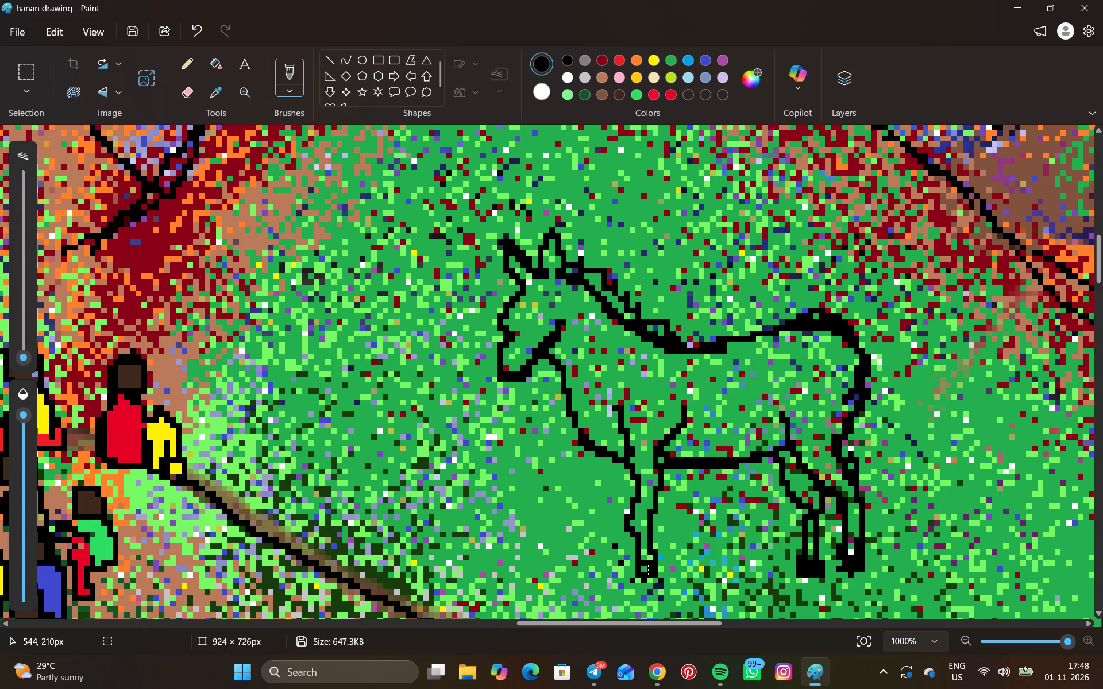
pyautogui.moveTo(651, 566); pyautogui.dragTo(644, 572)
# Draw the horse's eye as a small slanted black mark about 3 px wide on the upper part of its head.
pyautogui.moveTo(538, 313); pyautogui.dragTo(539, 312)
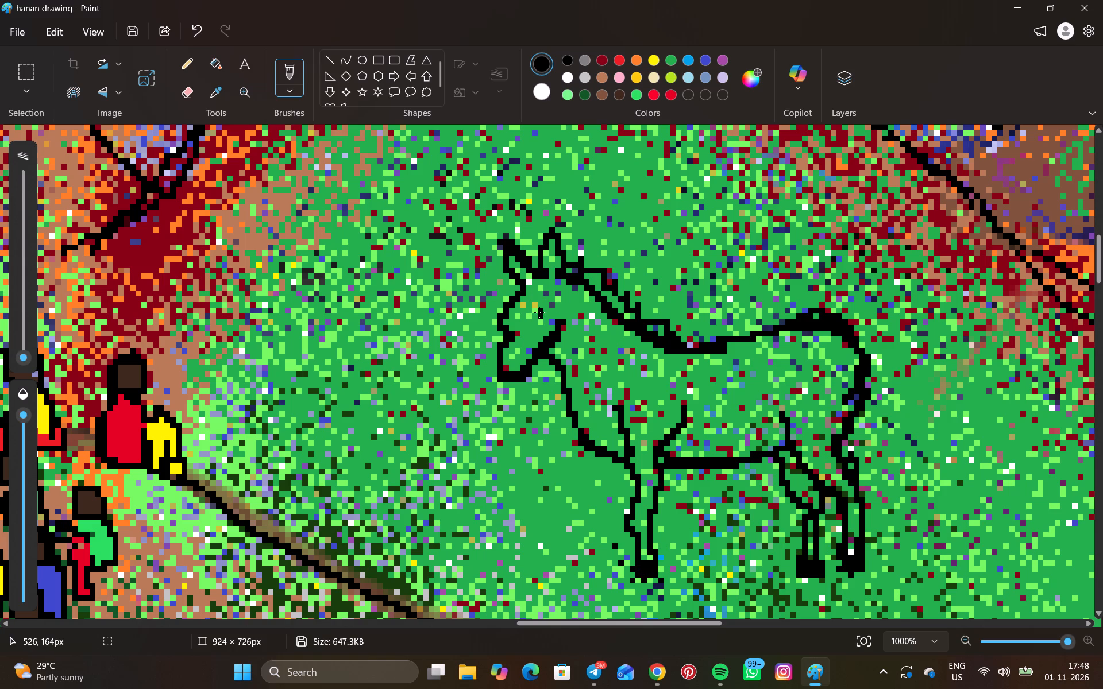
pyautogui.moveTo(539, 312); pyautogui.dragTo(541, 308)
pyautogui.click(541, 308)
pyautogui.doubleClick(545, 307)
# Darken the tip of the horse's muzzle and the gap between its ears with black.
pyautogui.moveTo(515, 363); pyautogui.dragTo(515, 366)
pyautogui.moveTo(515, 366); pyautogui.dragTo(511, 371)
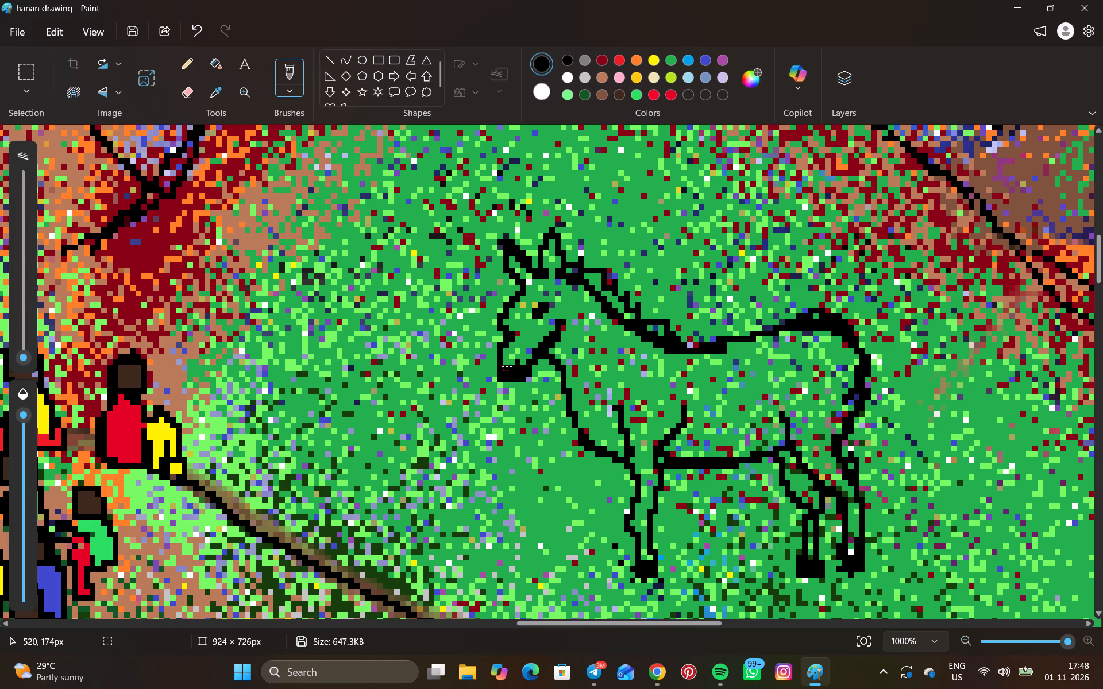
pyautogui.doubleClick(505, 362)
pyautogui.moveTo(542, 264); pyautogui.dragTo(534, 272)
# Fill the horse's chest with solid light brown, from below the throat down to the top of the foreleg.
pyautogui.click(599, 81)
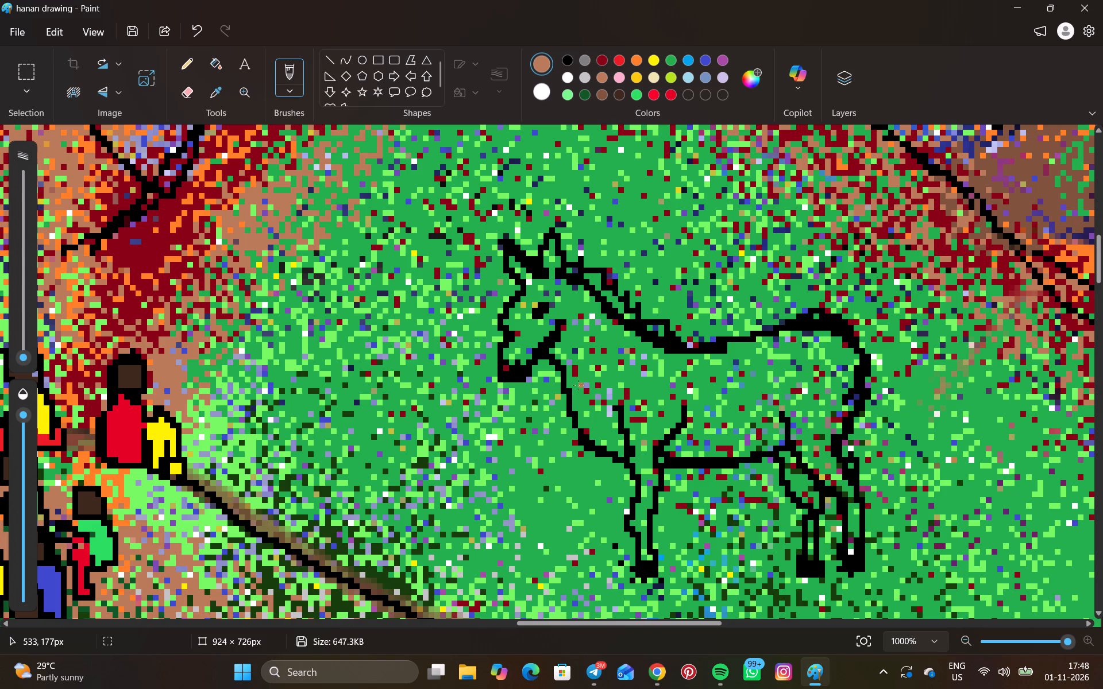
pyautogui.moveTo(556, 344); pyautogui.dragTo(607, 421)
pyautogui.moveTo(607, 421); pyautogui.dragTo(583, 382)
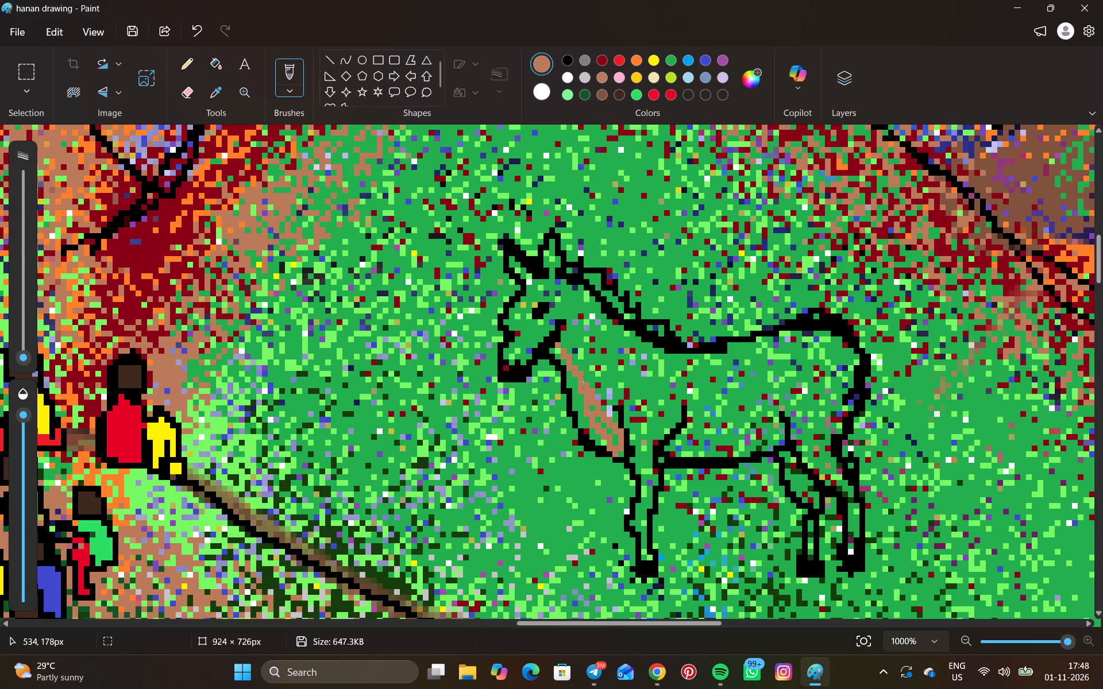
pyautogui.moveTo(583, 382); pyautogui.dragTo(573, 392)
pyautogui.moveTo(573, 376); pyautogui.dragTo(579, 400)
pyautogui.moveTo(579, 400); pyautogui.dragTo(582, 421)
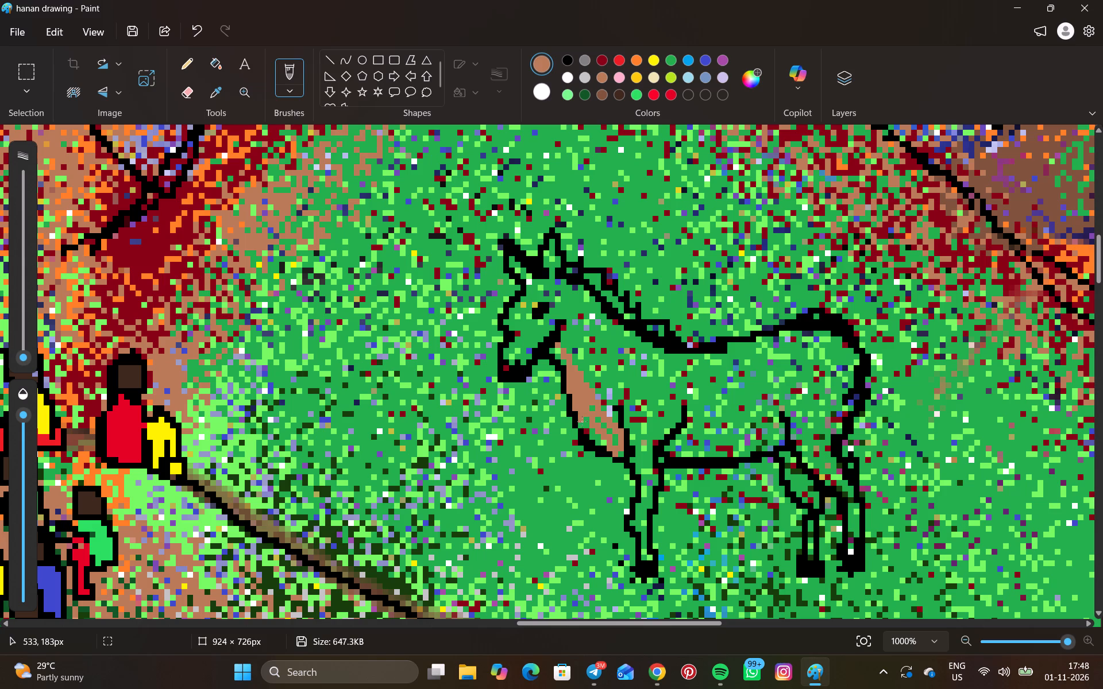
pyautogui.moveTo(582, 421); pyautogui.dragTo(612, 440)
pyautogui.moveTo(612, 440); pyautogui.dragTo(591, 405)
# Draw the outer line of the horse's tail in black, arching off the rump and falling about 34 px to a tip.
pyautogui.click(562, 65)
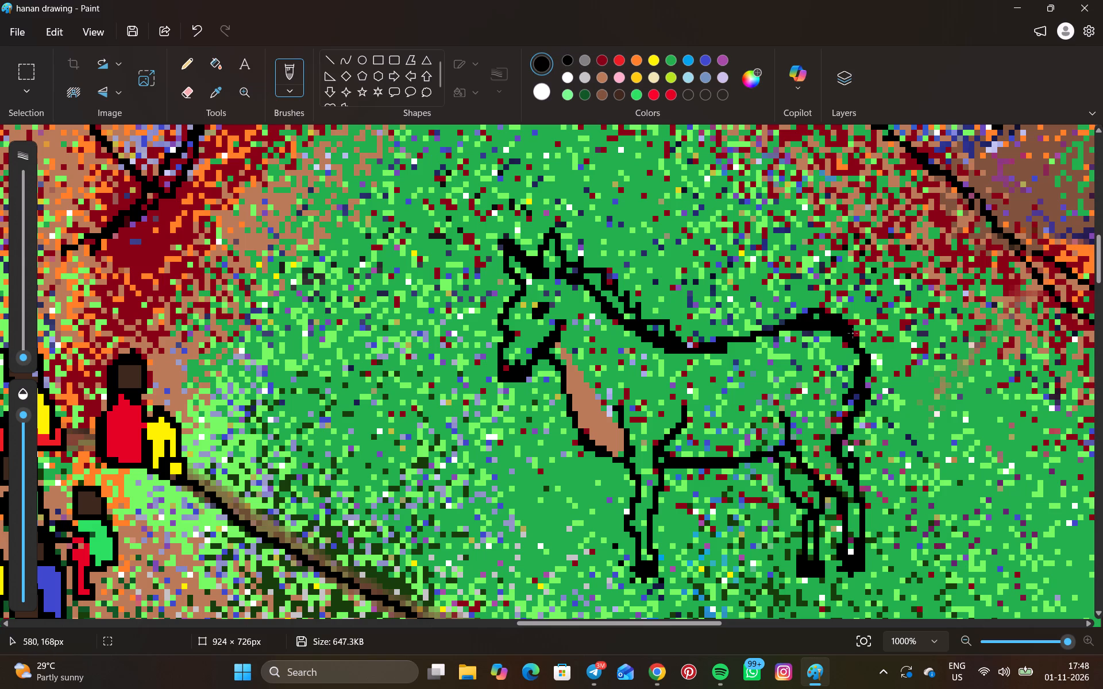
pyautogui.moveTo(858, 327); pyautogui.dragTo(863, 323)
pyautogui.moveTo(863, 323); pyautogui.dragTo(891, 321)
pyautogui.moveTo(891, 321); pyautogui.dragTo(913, 368)
pyautogui.moveTo(913, 368); pyautogui.dragTo(920, 422)
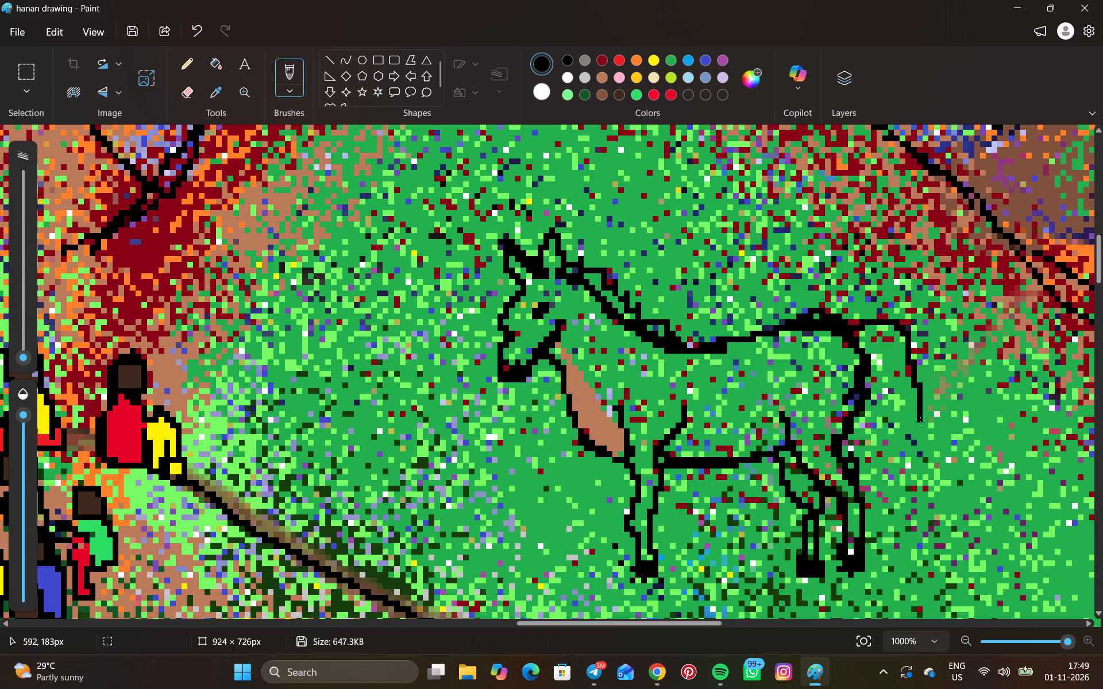
pyautogui.moveTo(920, 422); pyautogui.dragTo(930, 481)
pyautogui.moveTo(930, 481); pyautogui.dragTo(936, 521)
# Draw the tail's inner edge in black from the tip back up to the rump, and thicken its upper half.
pyautogui.moveTo(936, 521); pyautogui.dragTo(914, 505)
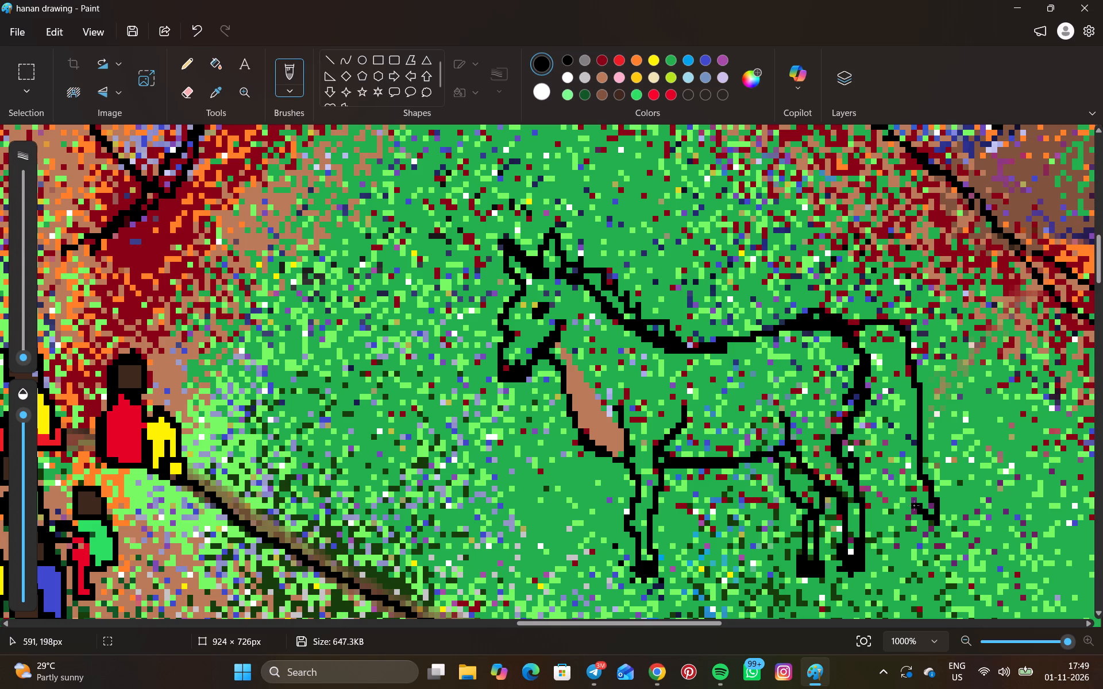
pyautogui.moveTo(914, 505); pyautogui.dragTo(886, 447)
pyautogui.moveTo(886, 447); pyautogui.dragTo(885, 426)
pyautogui.moveTo(885, 426); pyautogui.dragTo(896, 384)
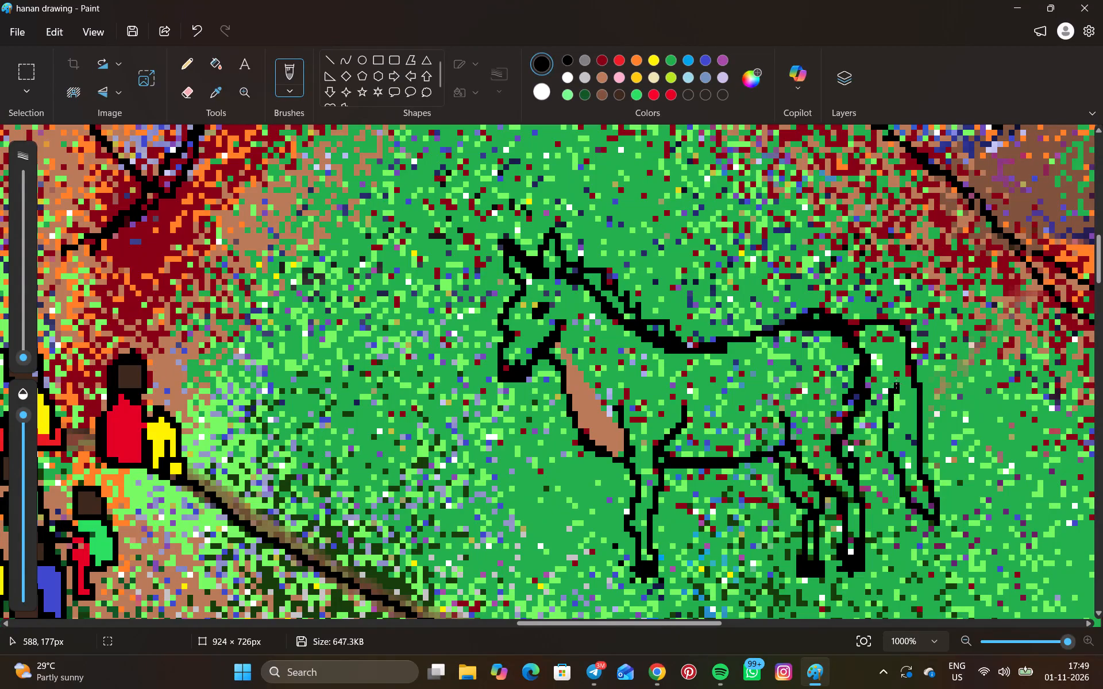
pyautogui.moveTo(896, 384); pyautogui.dragTo(876, 344)
pyautogui.moveTo(876, 344); pyautogui.dragTo(895, 416)
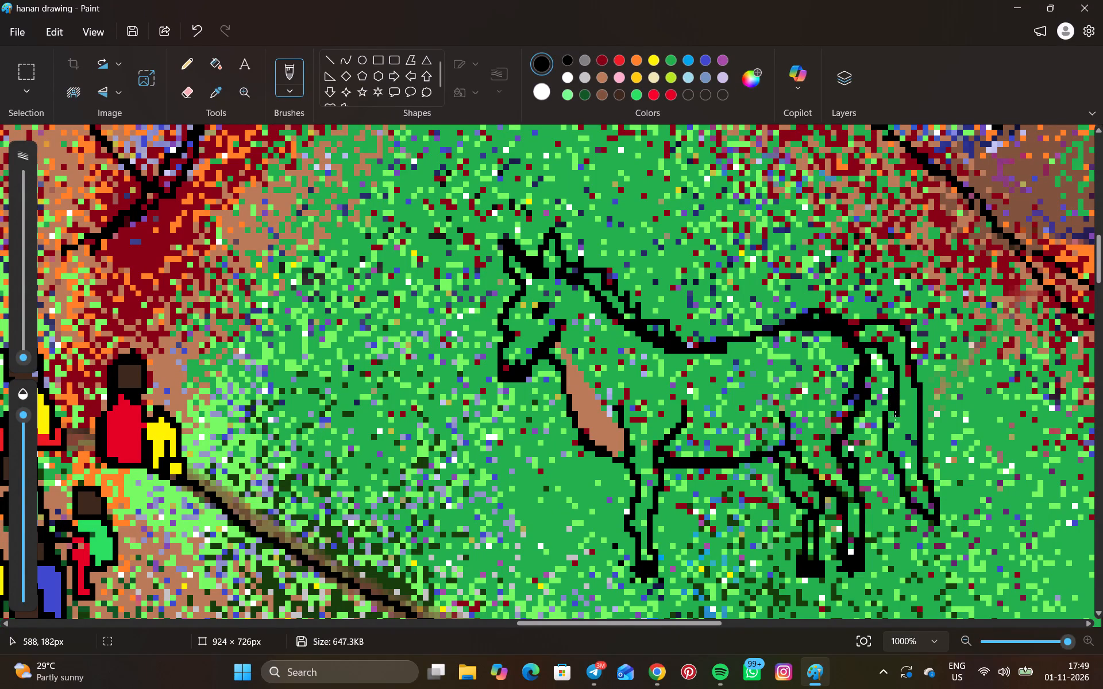
pyautogui.moveTo(895, 416); pyautogui.dragTo(885, 448)
# Extend the light brown chest colour up the front of the neck, and undo the last dab at the throat.
pyautogui.click(599, 75)
pyautogui.moveTo(572, 336); pyautogui.dragTo(576, 351)
pyautogui.click(565, 333)
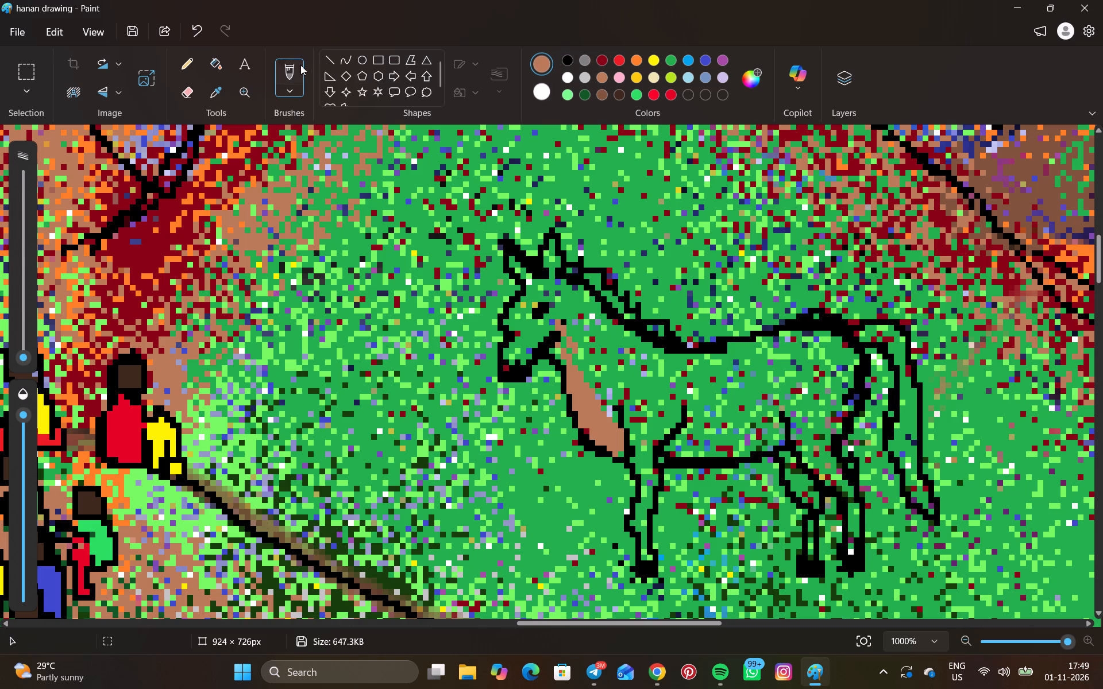
pyautogui.click(190, 24)
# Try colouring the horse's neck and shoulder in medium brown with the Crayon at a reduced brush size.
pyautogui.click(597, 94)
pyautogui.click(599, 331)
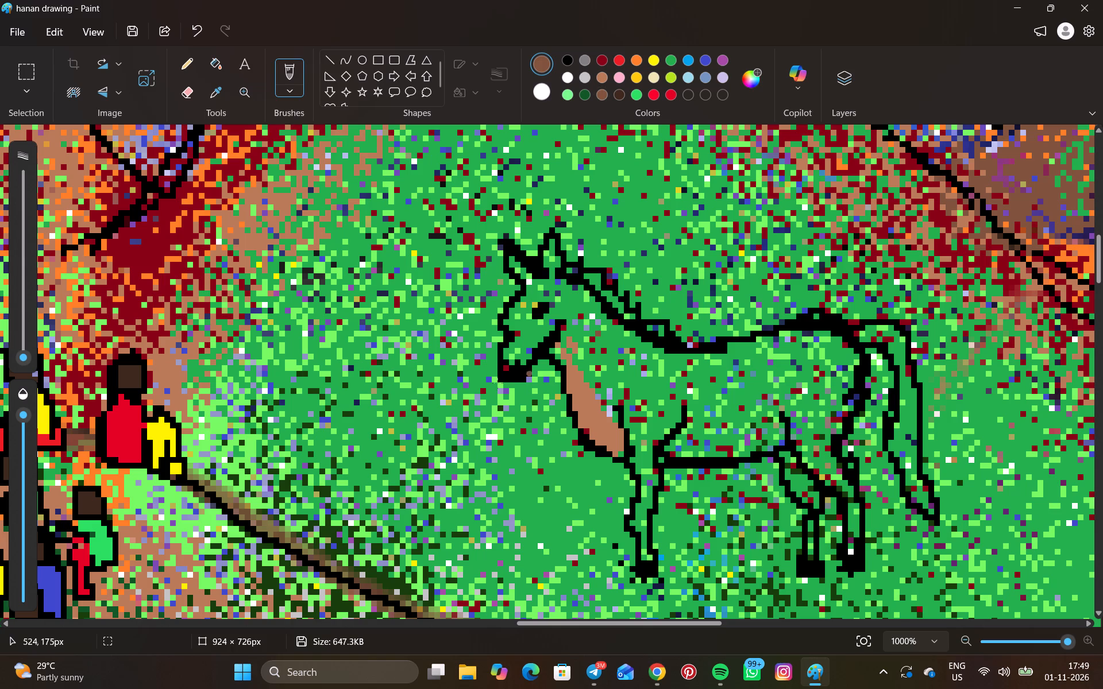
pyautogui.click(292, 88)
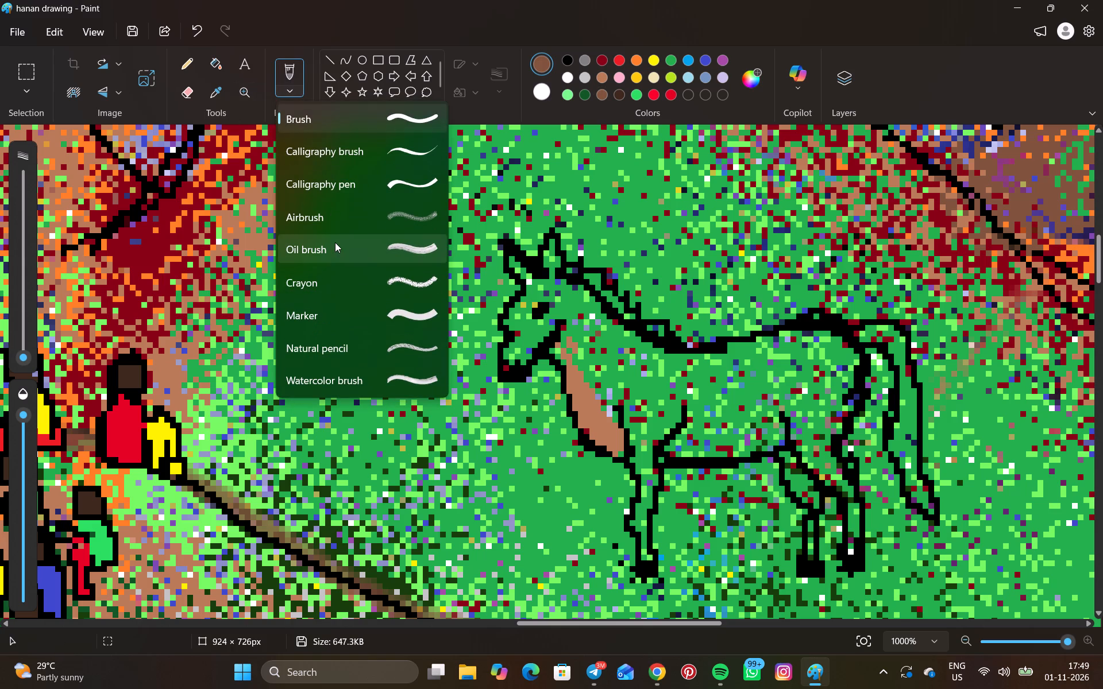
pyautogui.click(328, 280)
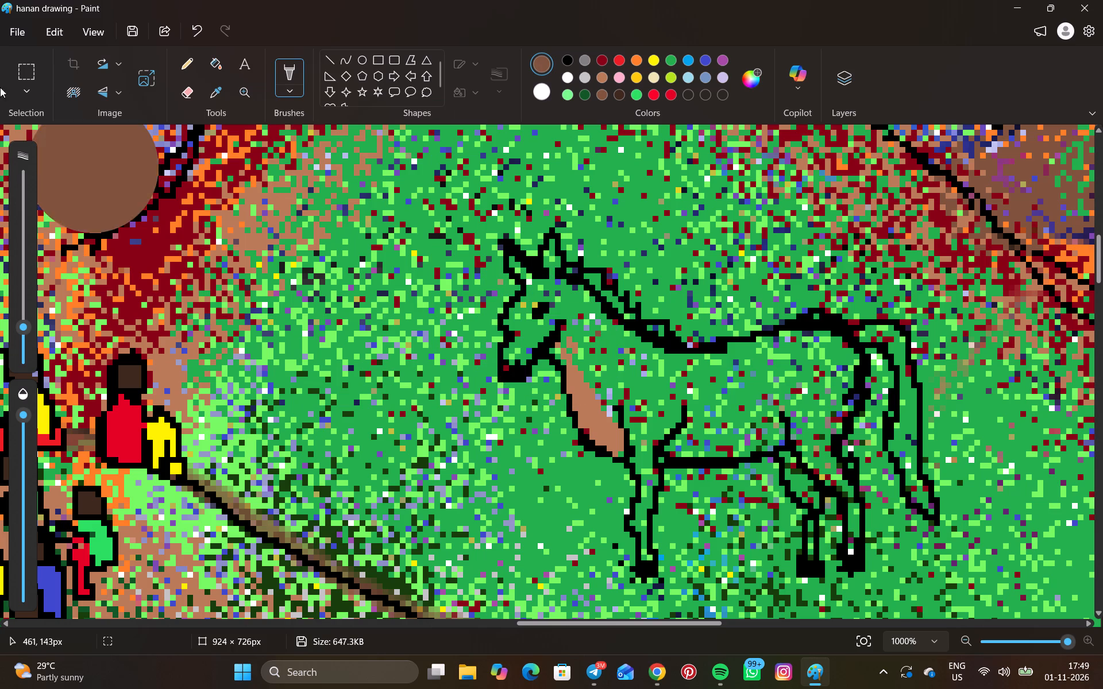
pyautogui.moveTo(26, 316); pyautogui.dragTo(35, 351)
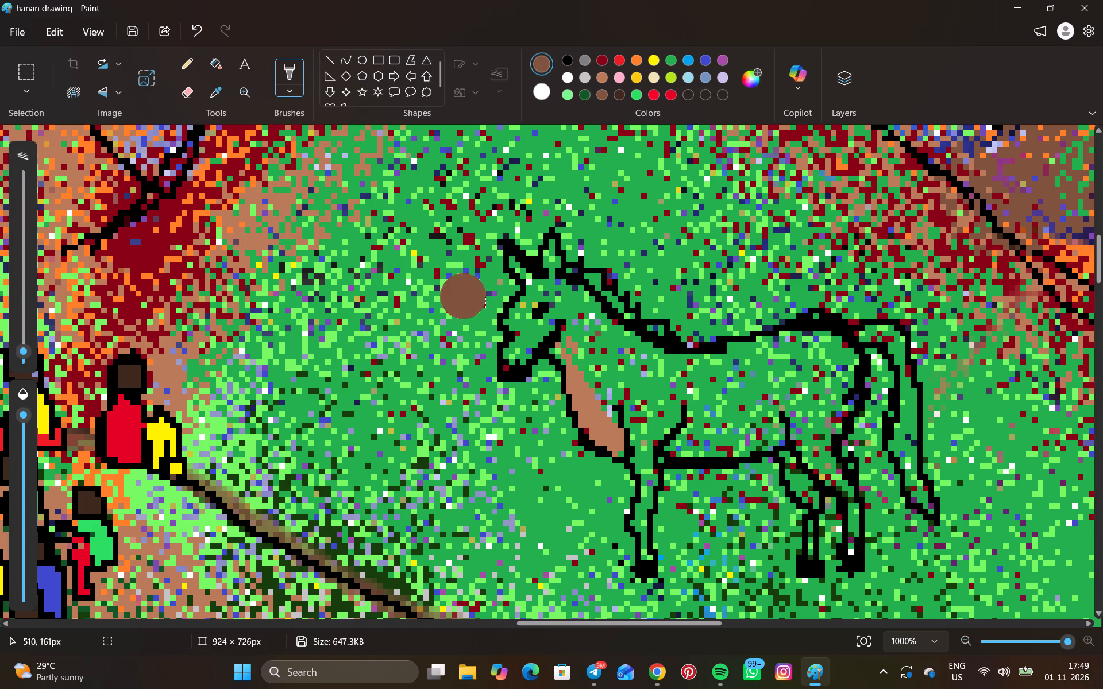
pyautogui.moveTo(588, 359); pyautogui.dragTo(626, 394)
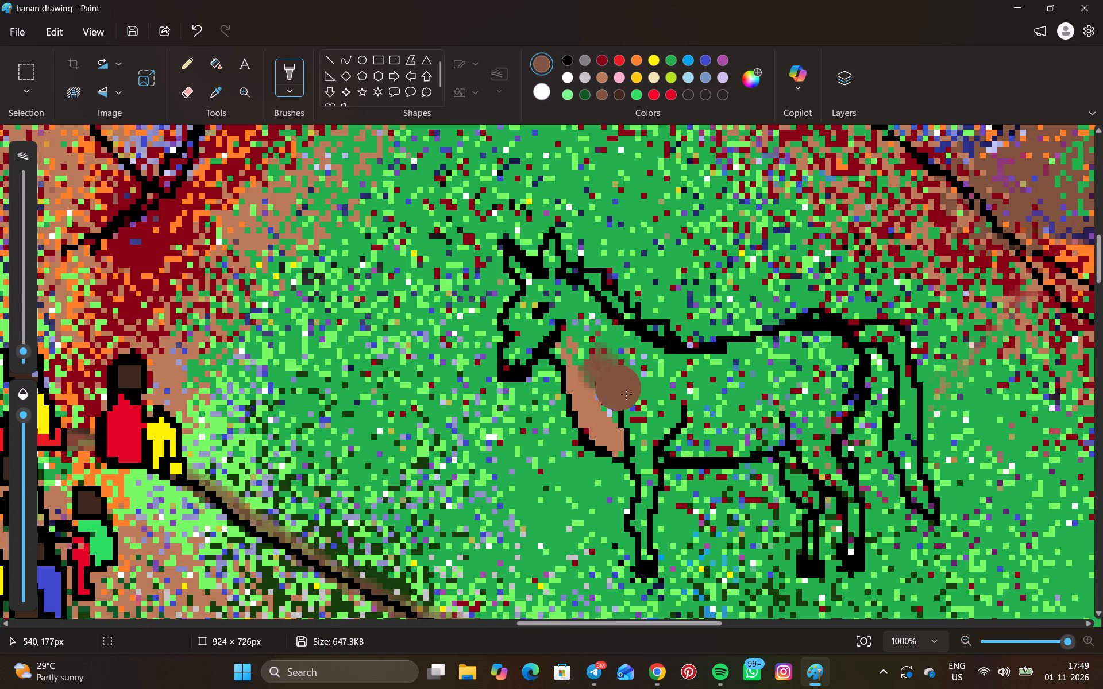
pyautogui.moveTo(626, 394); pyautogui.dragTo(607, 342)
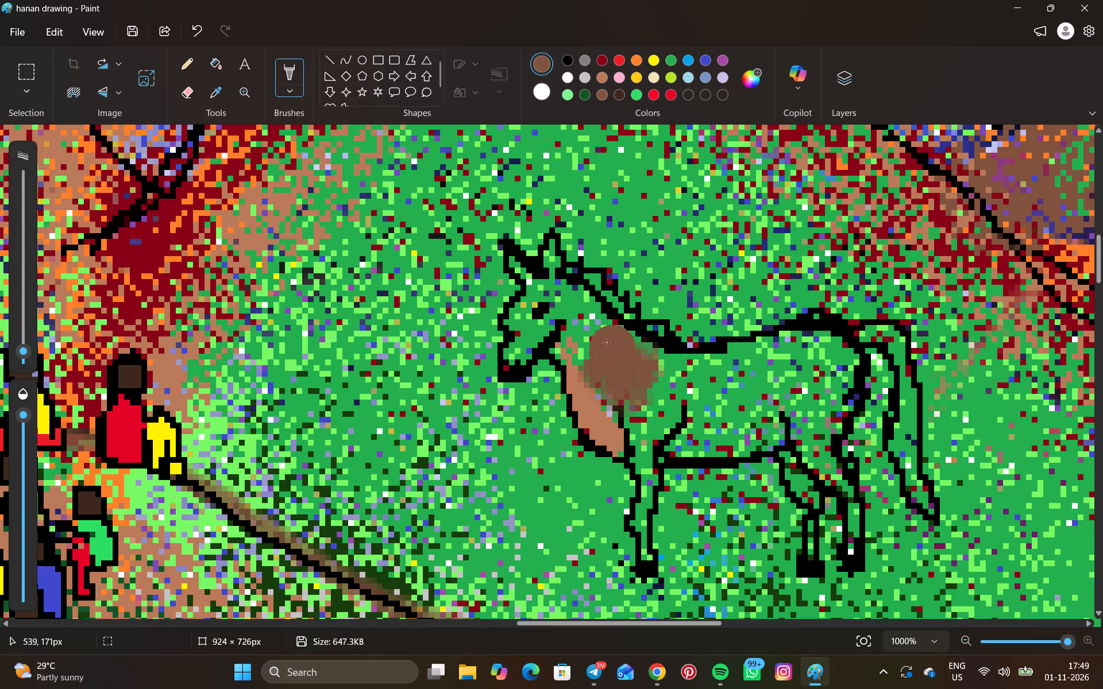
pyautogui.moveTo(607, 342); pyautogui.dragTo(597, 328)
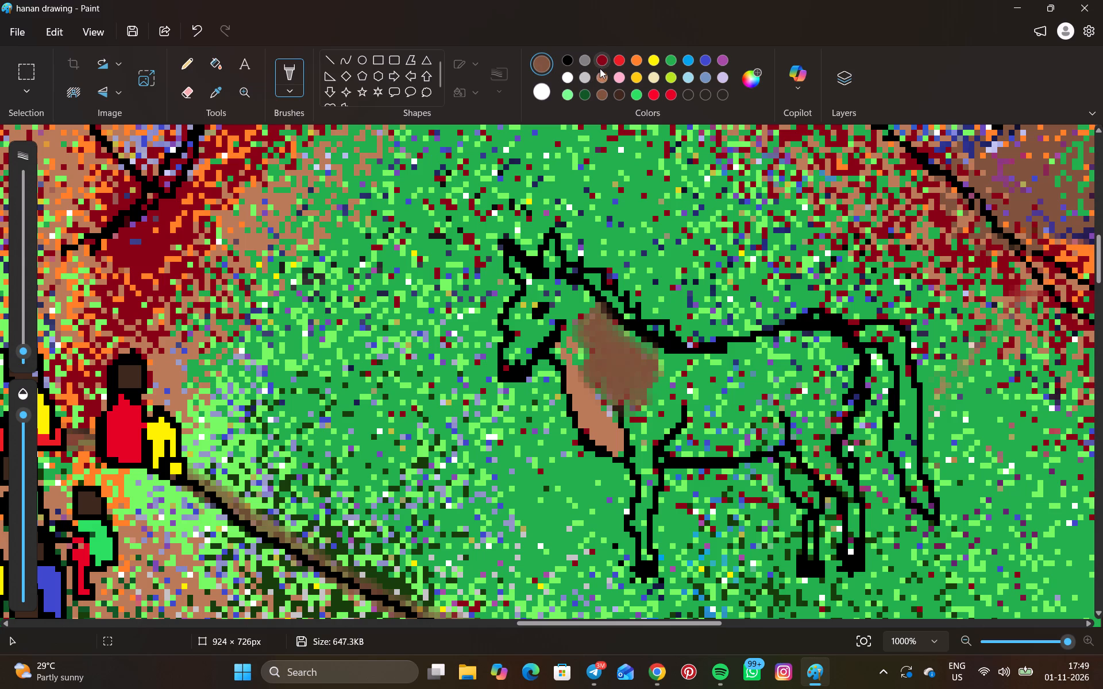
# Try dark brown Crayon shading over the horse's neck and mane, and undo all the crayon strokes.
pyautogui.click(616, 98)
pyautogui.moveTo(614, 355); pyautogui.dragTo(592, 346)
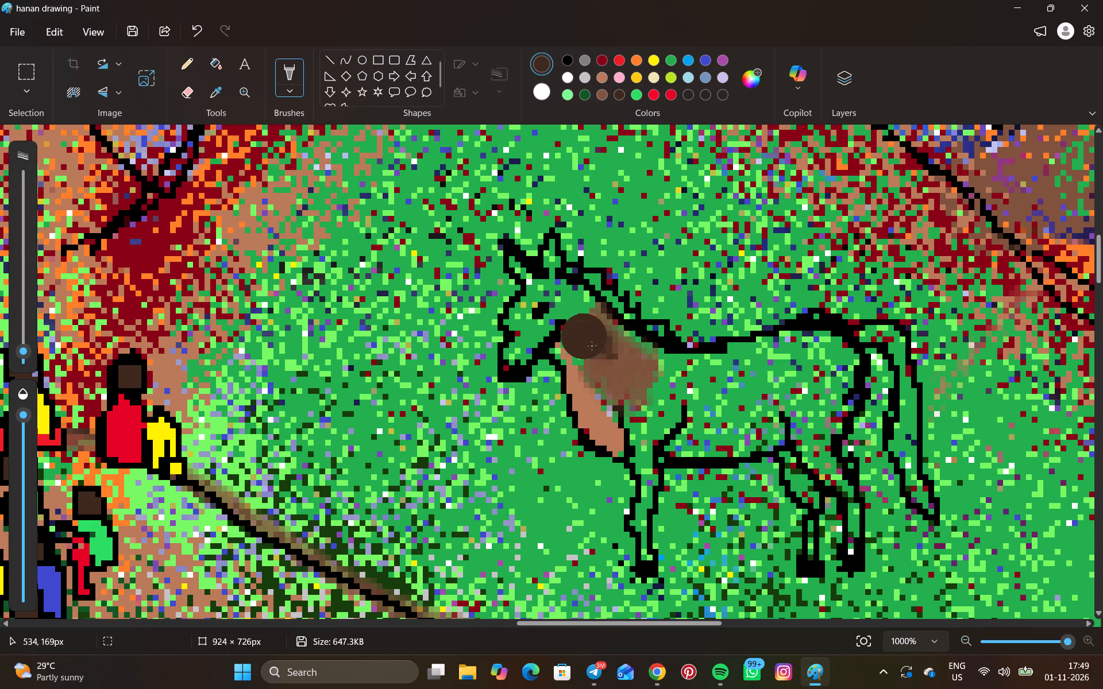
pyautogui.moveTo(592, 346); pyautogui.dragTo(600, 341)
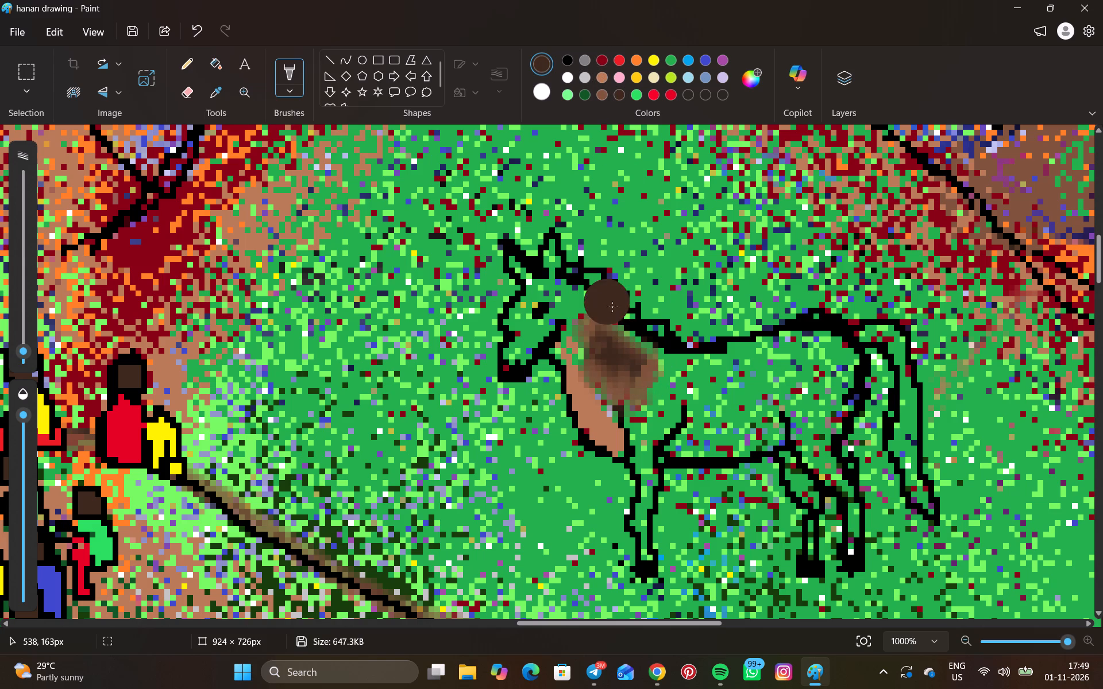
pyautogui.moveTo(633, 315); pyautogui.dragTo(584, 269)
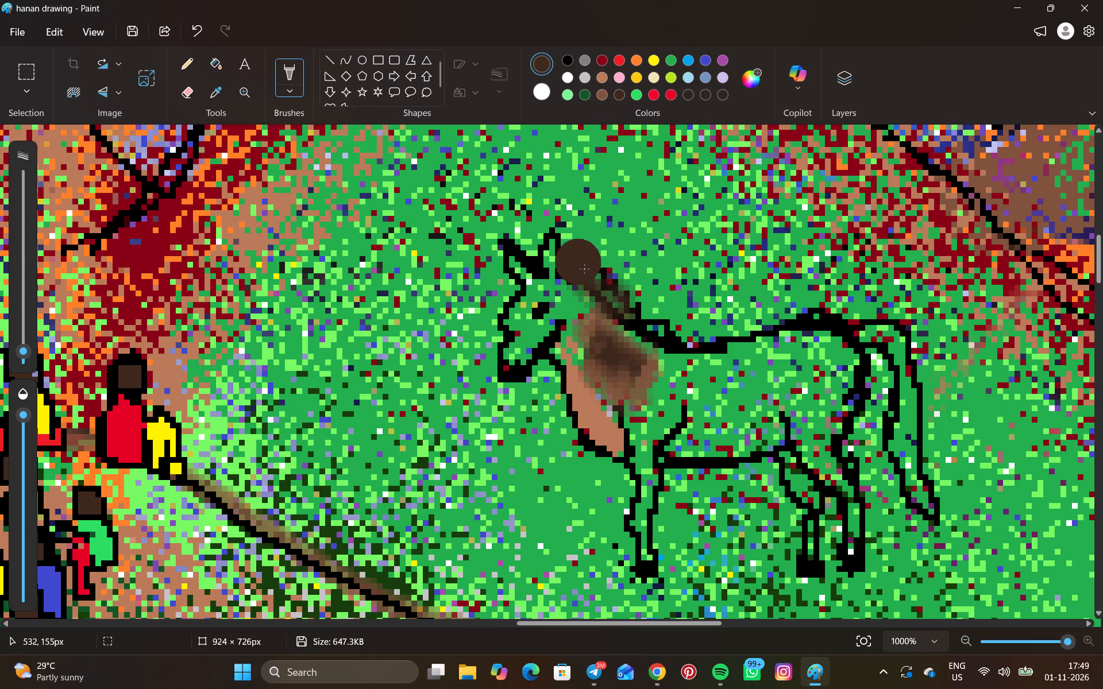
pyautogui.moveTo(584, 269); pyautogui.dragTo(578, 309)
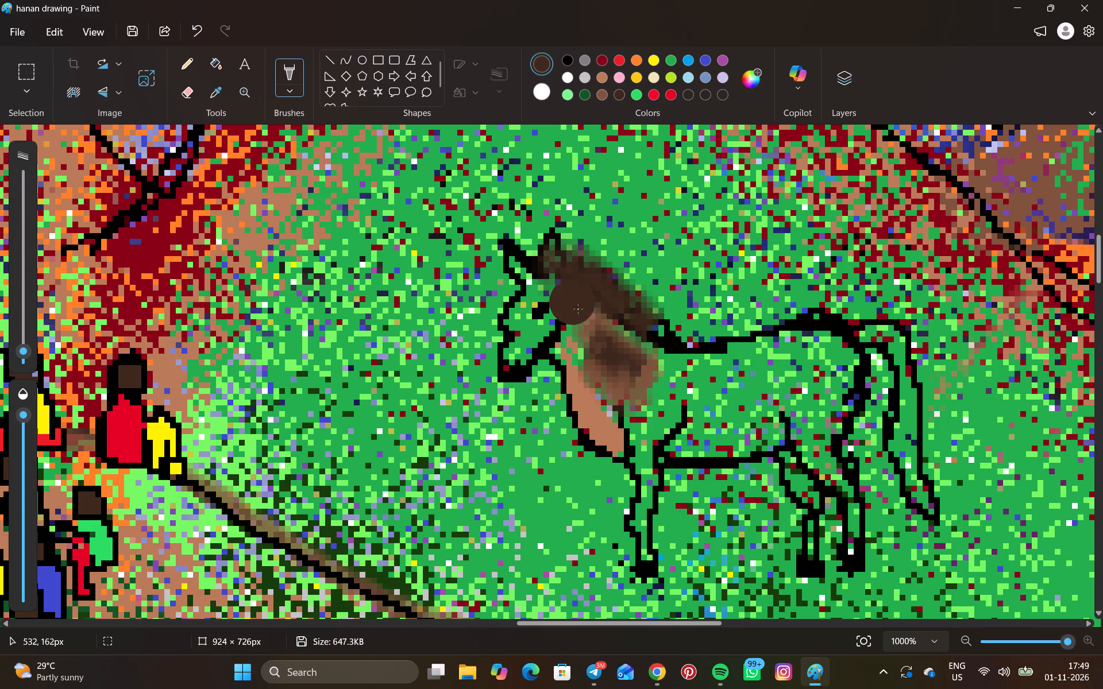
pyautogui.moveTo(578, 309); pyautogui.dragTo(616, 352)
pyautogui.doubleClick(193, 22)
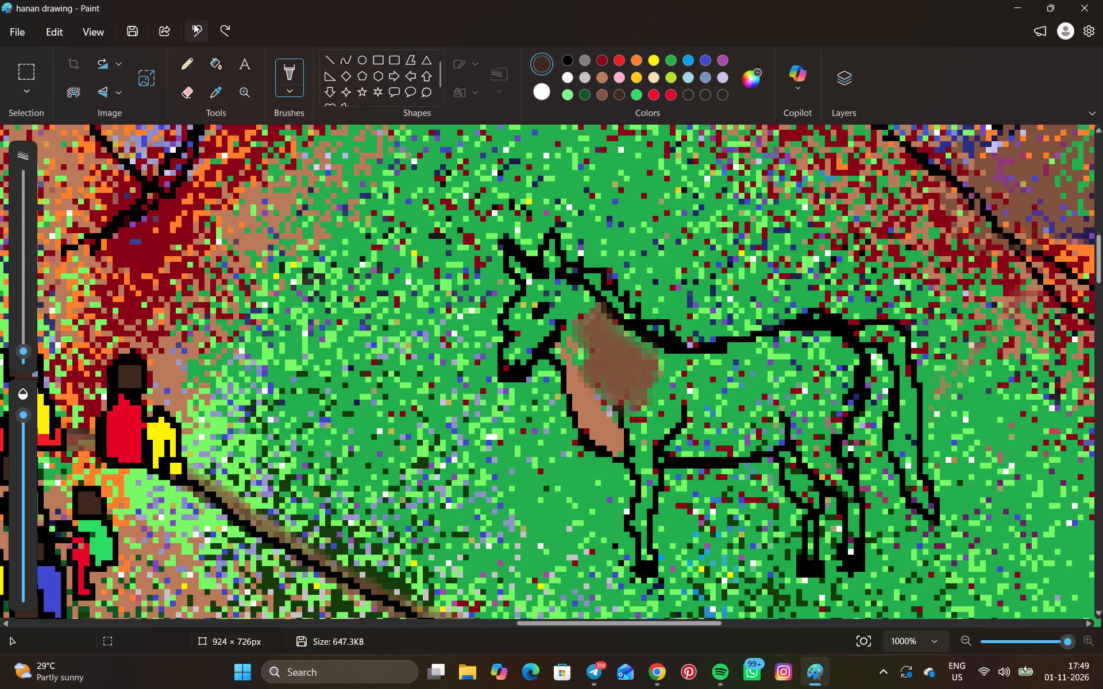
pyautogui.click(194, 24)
# Fill the horse's neck and shoulder with solid dark brown using the plain Brush, from behind the jaw down to the top of the foreleg.
pyautogui.click(289, 91)
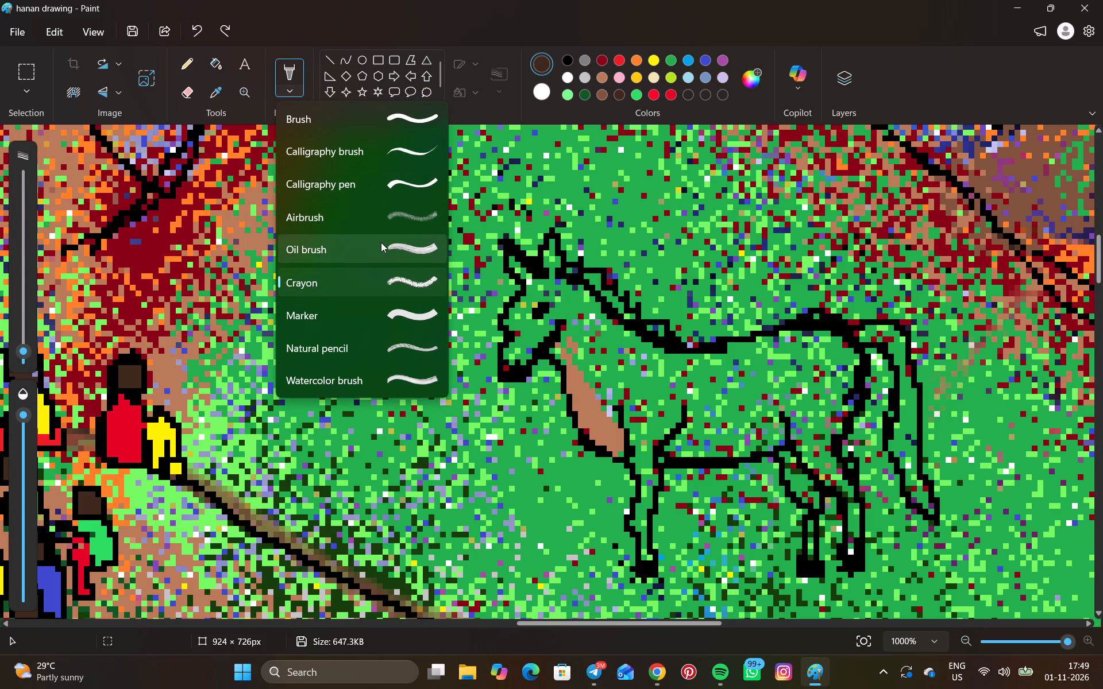
pyautogui.click(379, 126)
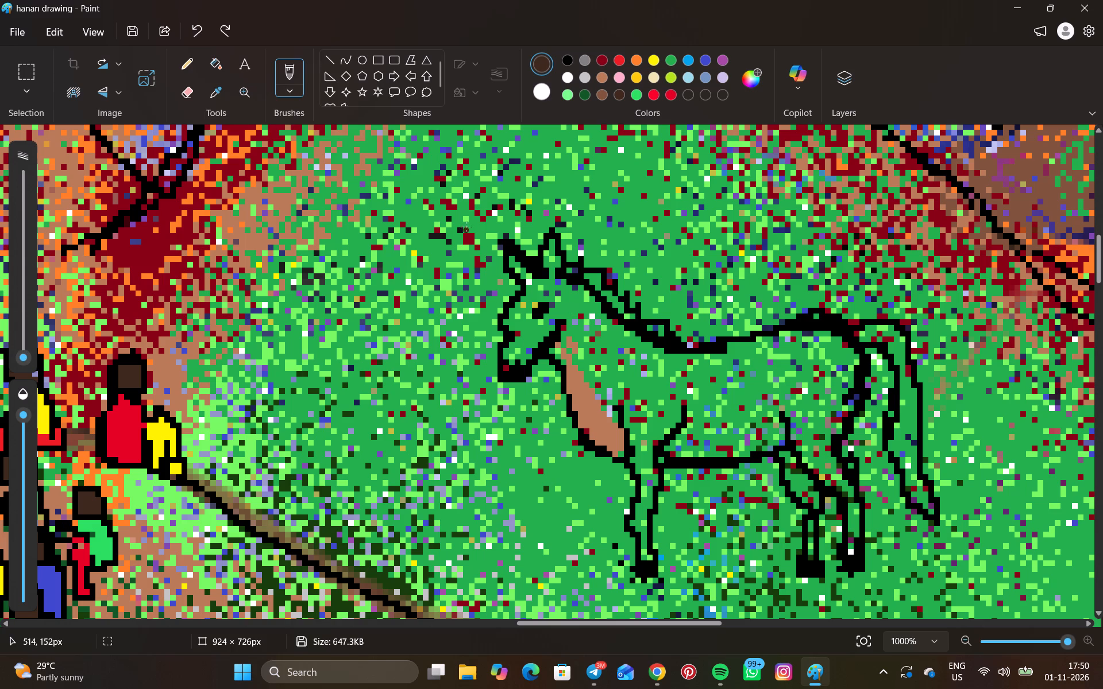
pyautogui.moveTo(18, 345); pyautogui.dragTo(30, 350)
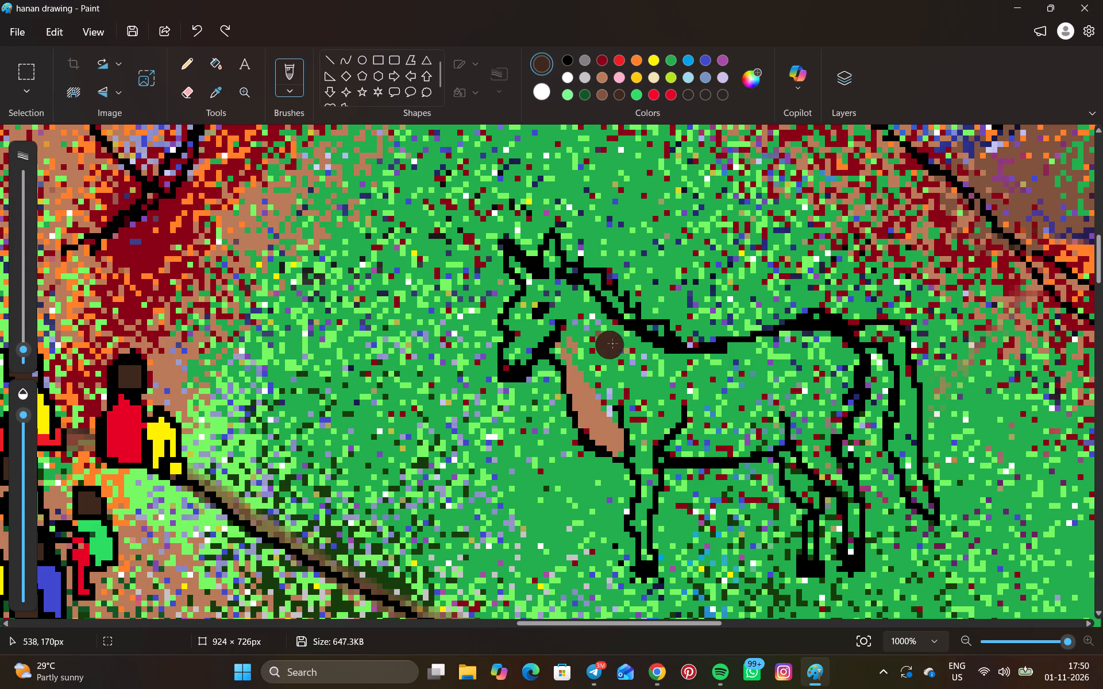
pyautogui.moveTo(580, 307); pyautogui.dragTo(606, 335)
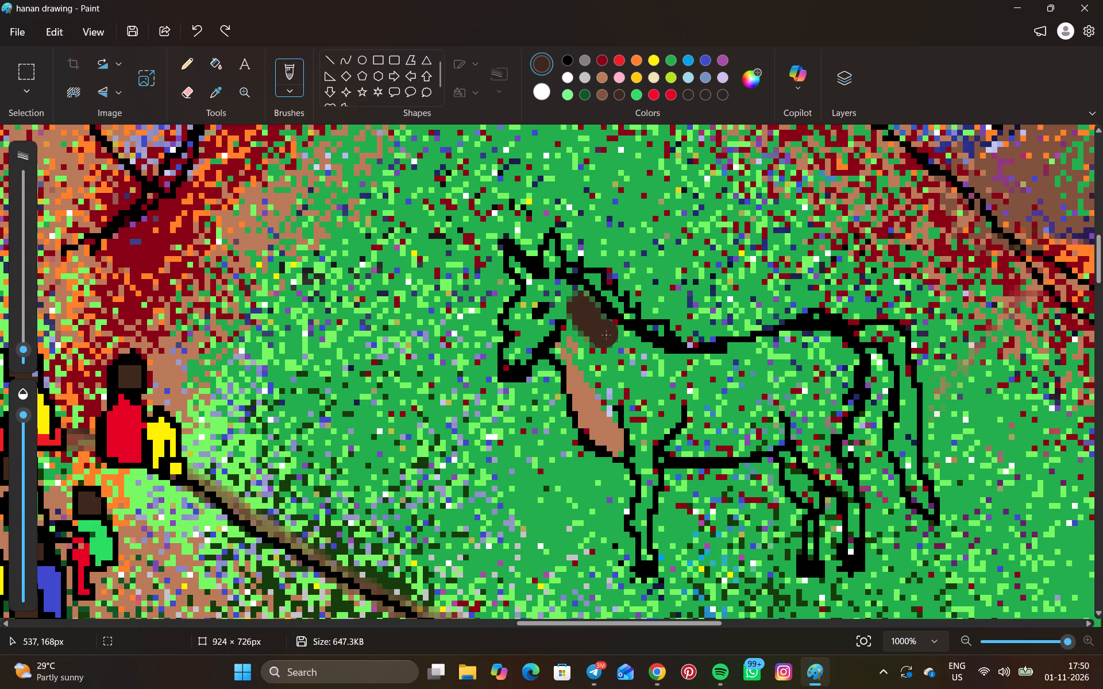
pyautogui.moveTo(606, 335); pyautogui.dragTo(601, 350)
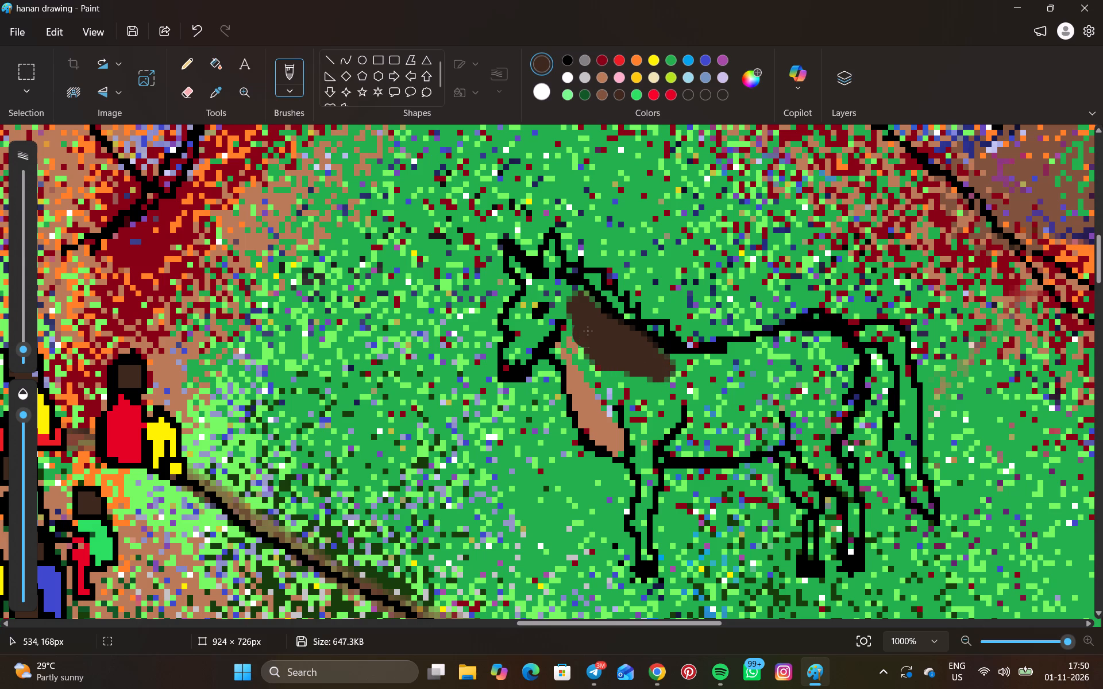
pyautogui.moveTo(584, 330); pyautogui.dragTo(616, 377)
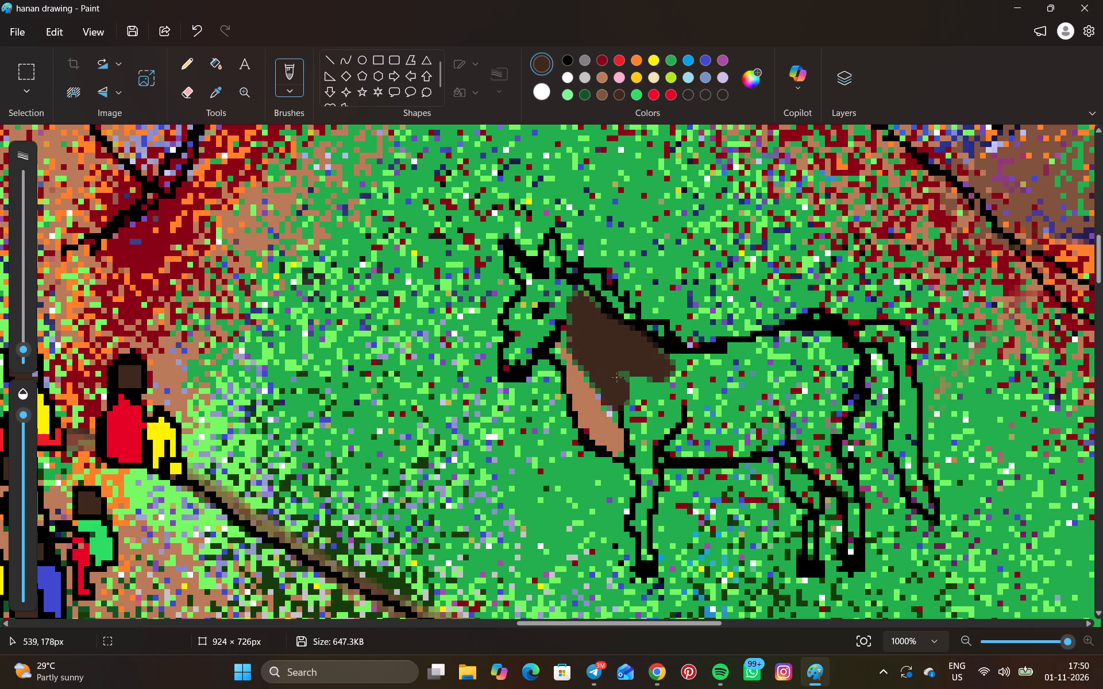
pyautogui.moveTo(616, 377); pyautogui.dragTo(659, 417)
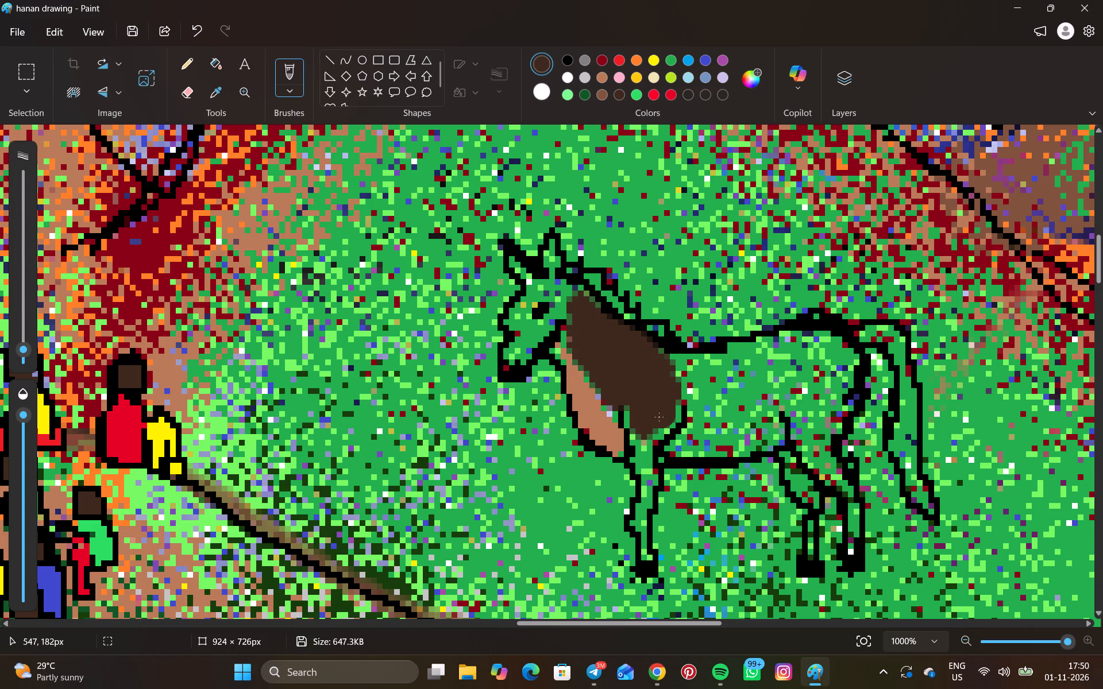
# Fill the horse's back, belly and hindquarters with solid dark brown, continuing into the upper part of the hind leg.
pyautogui.moveTo(659, 417); pyautogui.dragTo(705, 376)
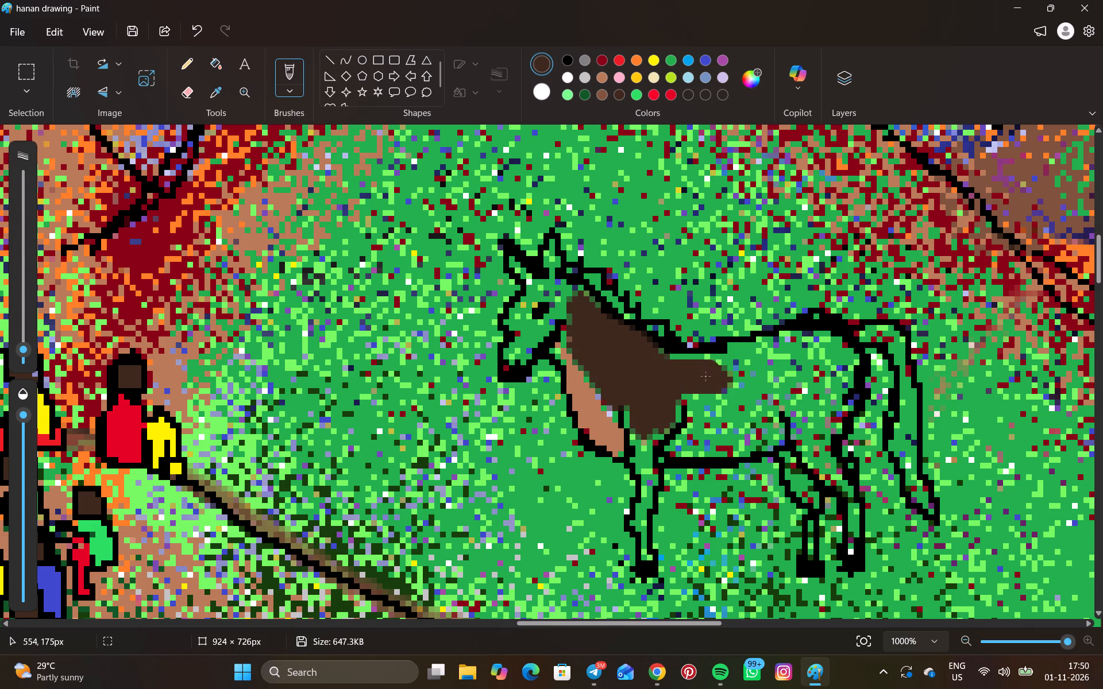
pyautogui.moveTo(705, 376); pyautogui.dragTo(794, 342)
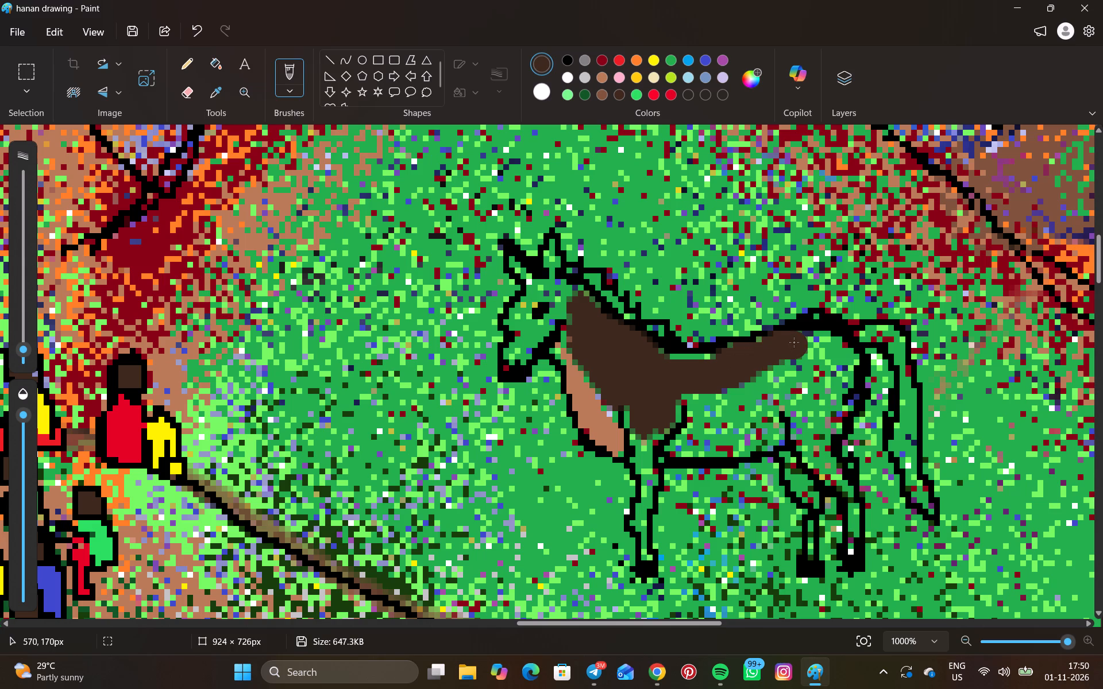
pyautogui.moveTo(794, 342); pyautogui.dragTo(823, 340)
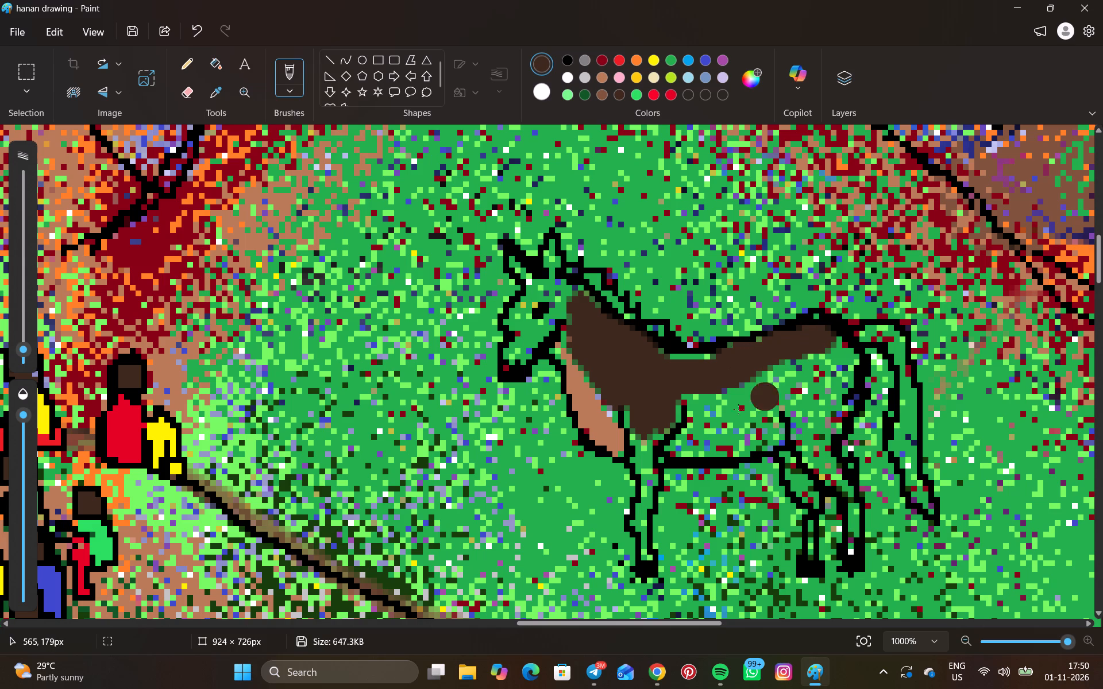
pyautogui.moveTo(698, 394); pyautogui.dragTo(695, 437)
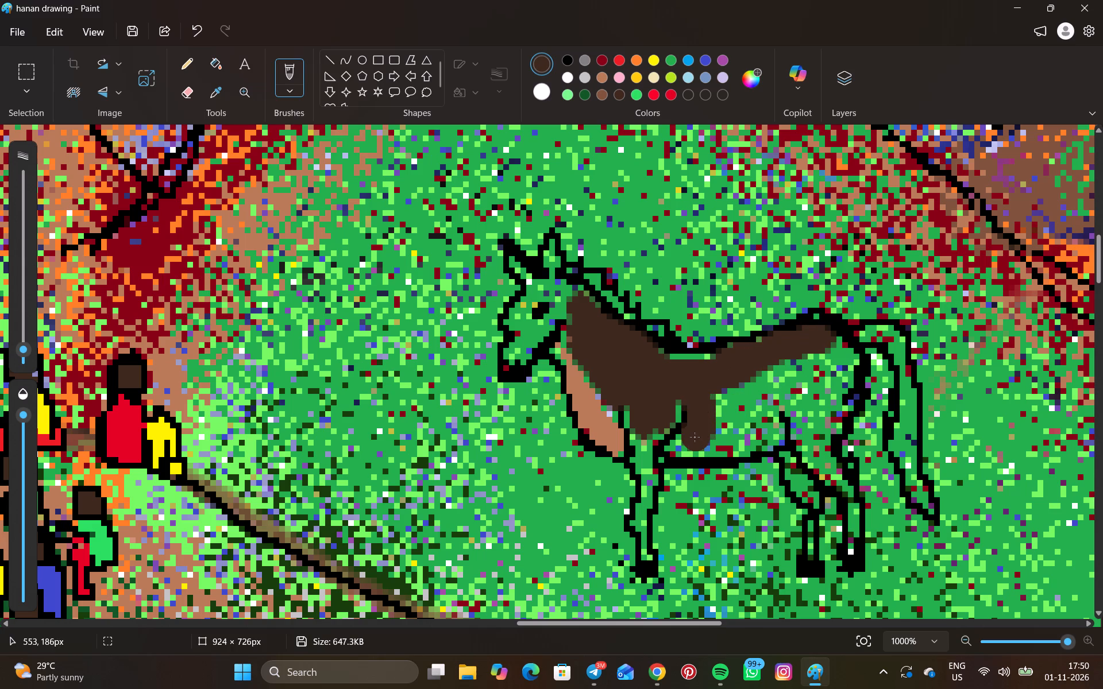
pyautogui.moveTo(695, 437); pyautogui.dragTo(785, 394)
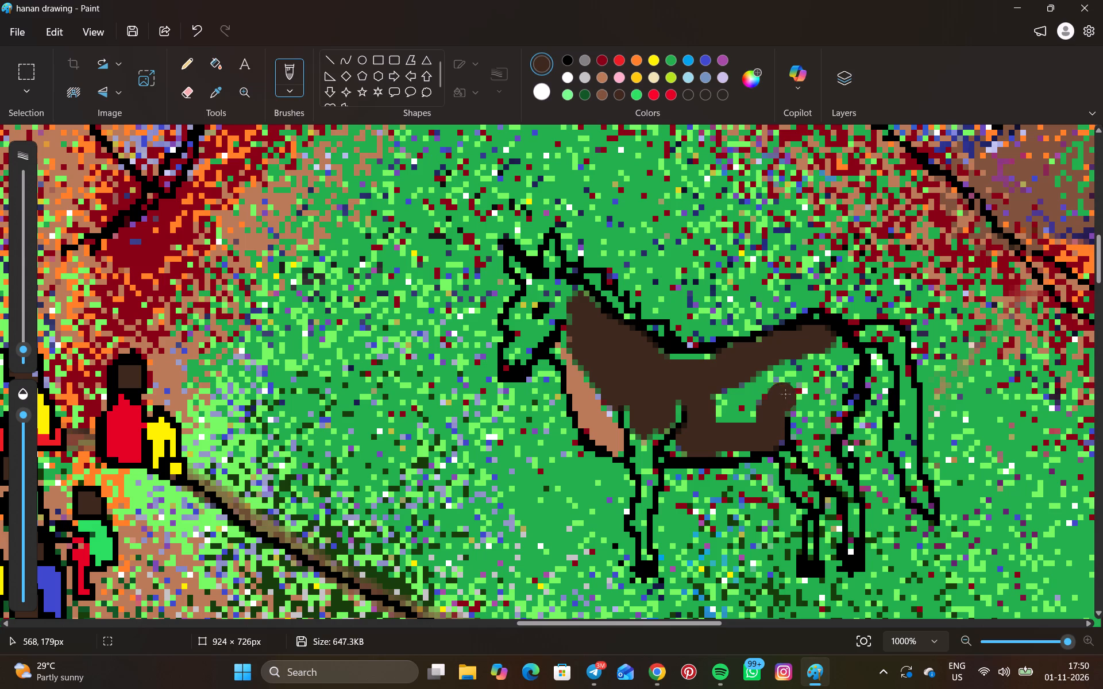
pyautogui.moveTo(785, 394); pyautogui.dragTo(819, 378)
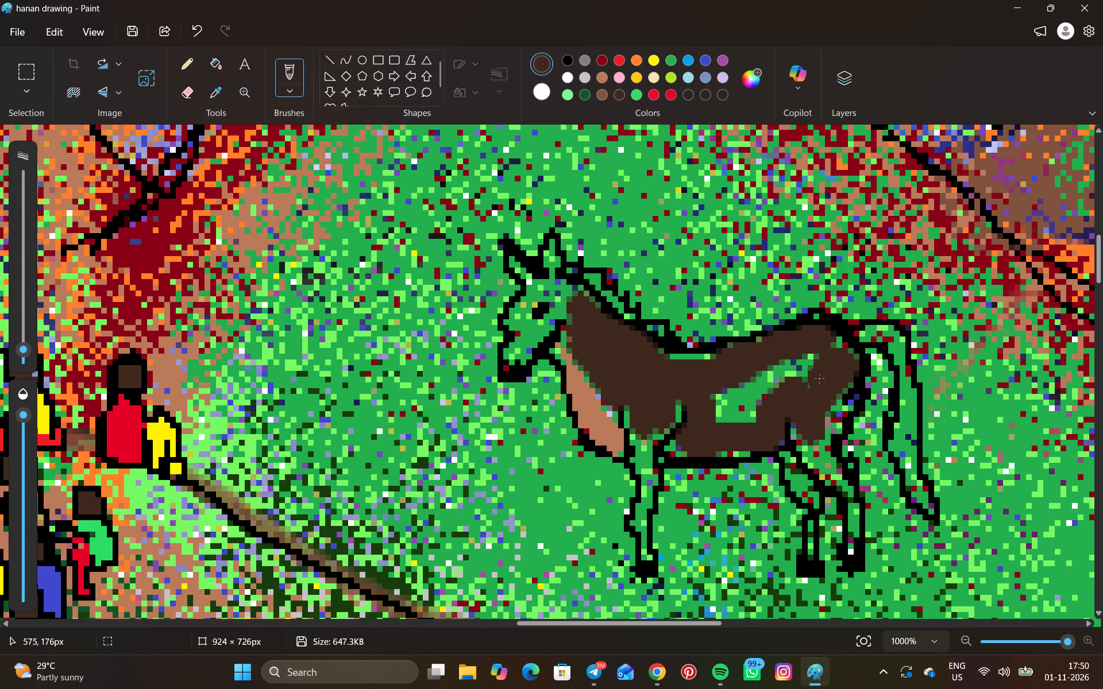
pyautogui.moveTo(819, 378); pyautogui.dragTo(812, 355)
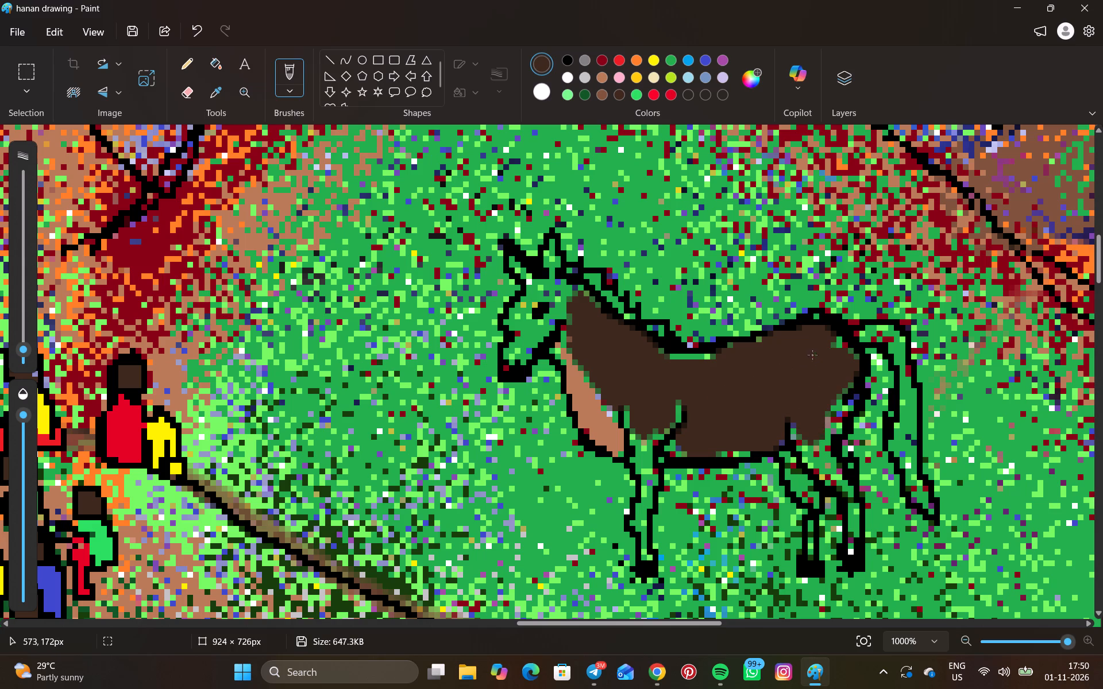
pyautogui.moveTo(812, 355); pyautogui.dragTo(826, 419)
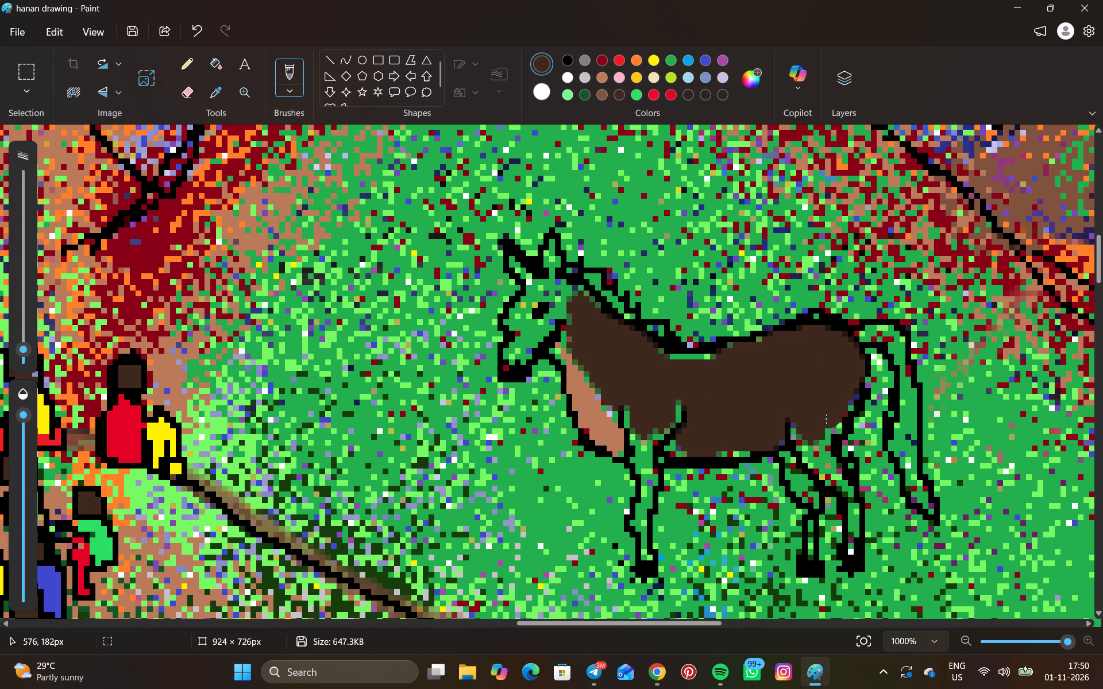
pyautogui.moveTo(826, 419); pyautogui.dragTo(801, 423)
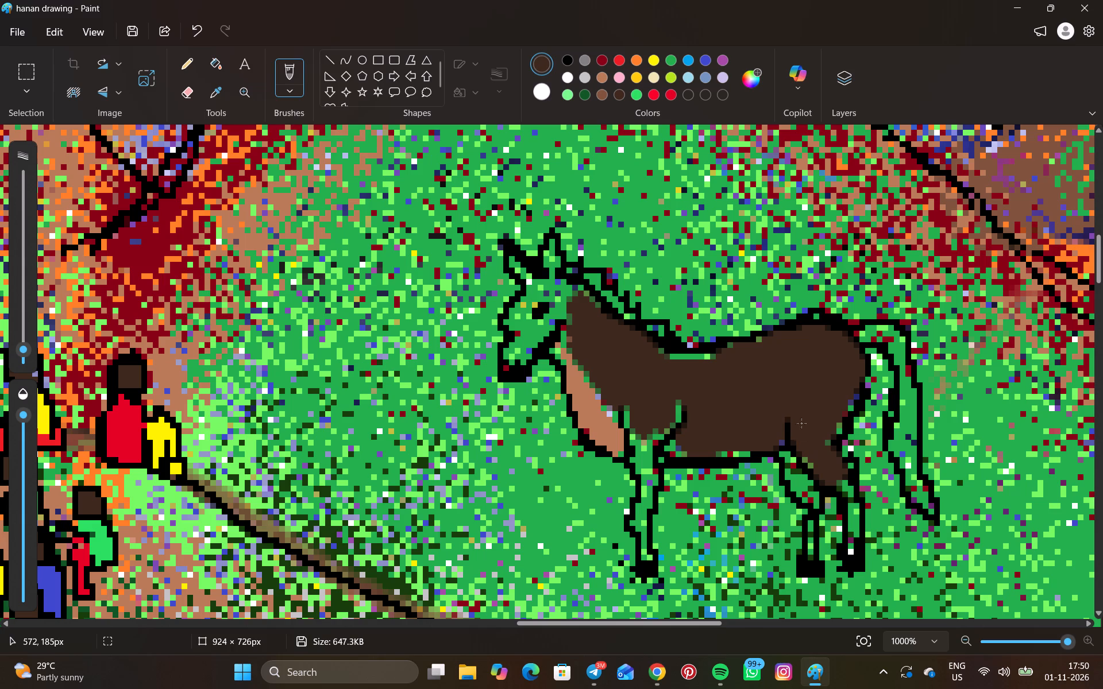
pyautogui.moveTo(801, 423); pyautogui.dragTo(801, 423)
# Reduce the brush size to 1px and fill the horse's muzzle, cheek and upper head with dark brown.
pyautogui.moveTo(30, 354); pyautogui.dragTo(44, 466)
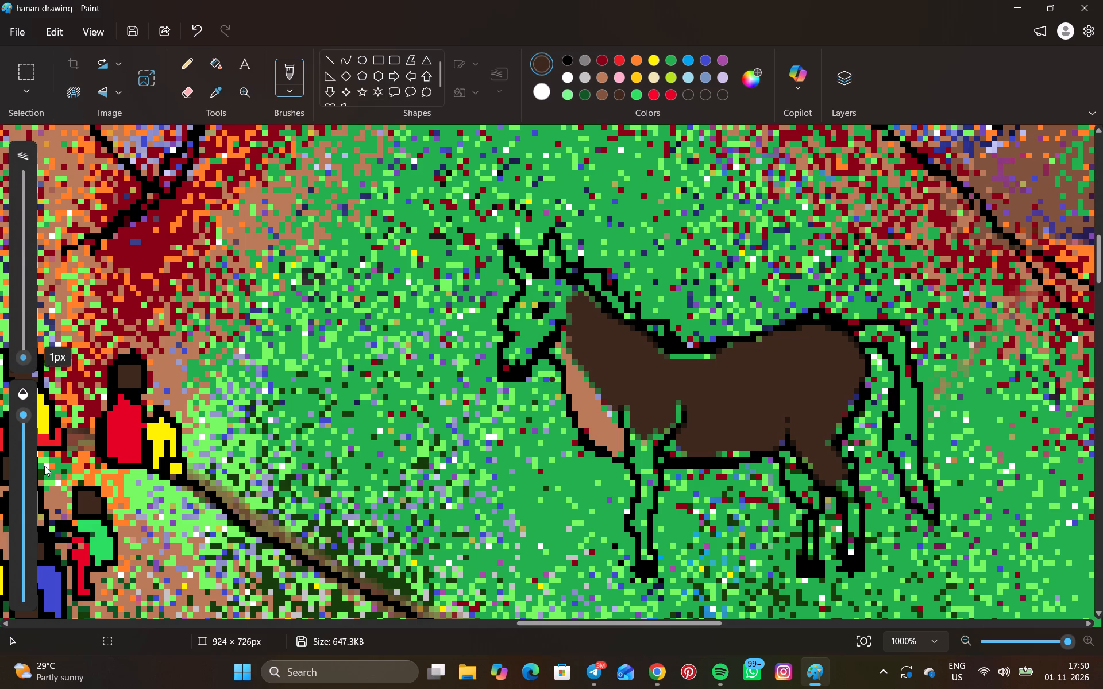
pyautogui.moveTo(44, 466); pyautogui.dragTo(90, 442)
pyautogui.moveTo(573, 310); pyautogui.dragTo(559, 321)
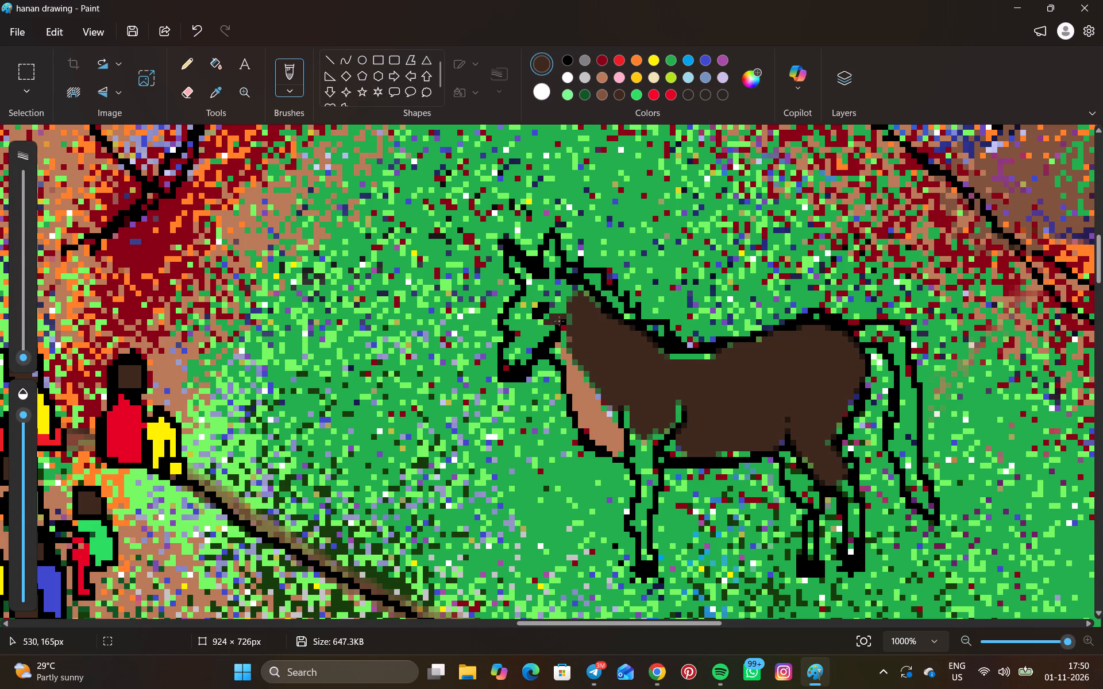
pyautogui.moveTo(559, 321); pyautogui.dragTo(528, 357)
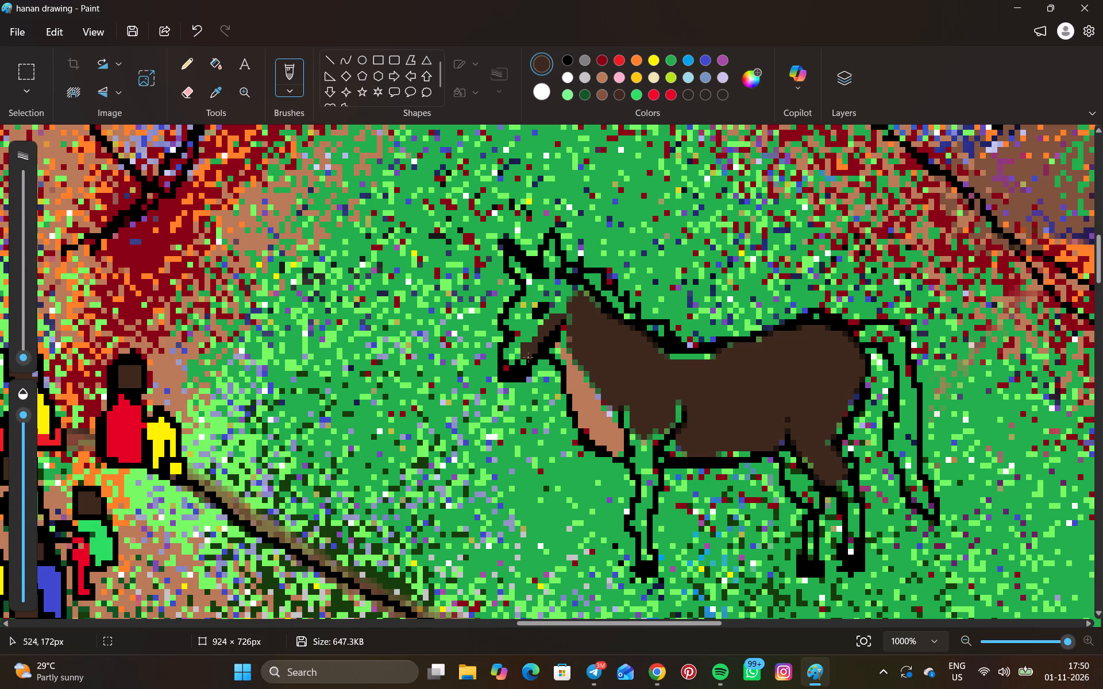
pyautogui.moveTo(528, 357); pyautogui.dragTo(521, 346)
pyautogui.moveTo(521, 346); pyautogui.dragTo(522, 355)
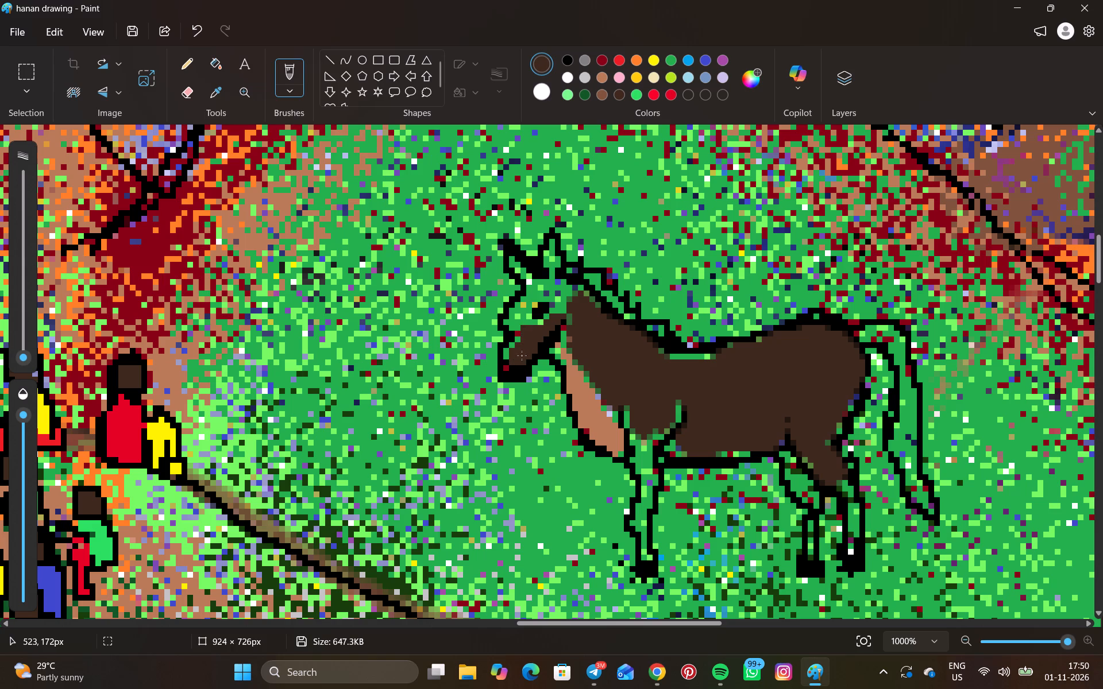
pyautogui.moveTo(522, 355); pyautogui.dragTo(546, 319)
pyautogui.moveTo(546, 319); pyautogui.dragTo(545, 289)
pyautogui.moveTo(545, 289); pyautogui.dragTo(564, 287)
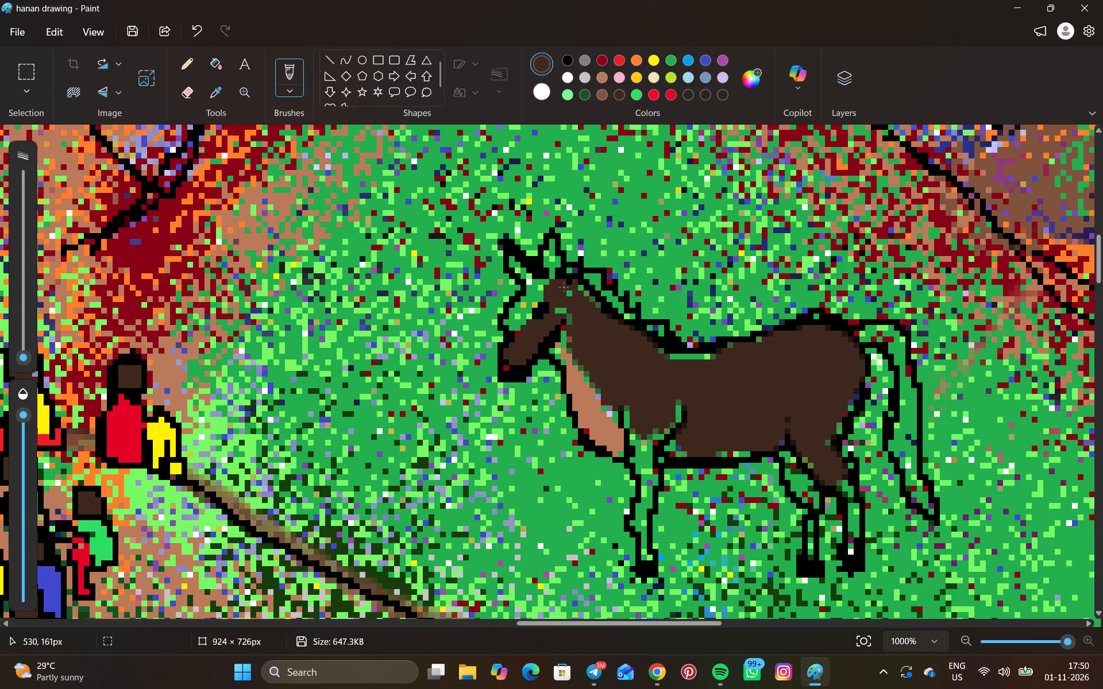
pyautogui.moveTo(564, 287); pyautogui.dragTo(556, 280)
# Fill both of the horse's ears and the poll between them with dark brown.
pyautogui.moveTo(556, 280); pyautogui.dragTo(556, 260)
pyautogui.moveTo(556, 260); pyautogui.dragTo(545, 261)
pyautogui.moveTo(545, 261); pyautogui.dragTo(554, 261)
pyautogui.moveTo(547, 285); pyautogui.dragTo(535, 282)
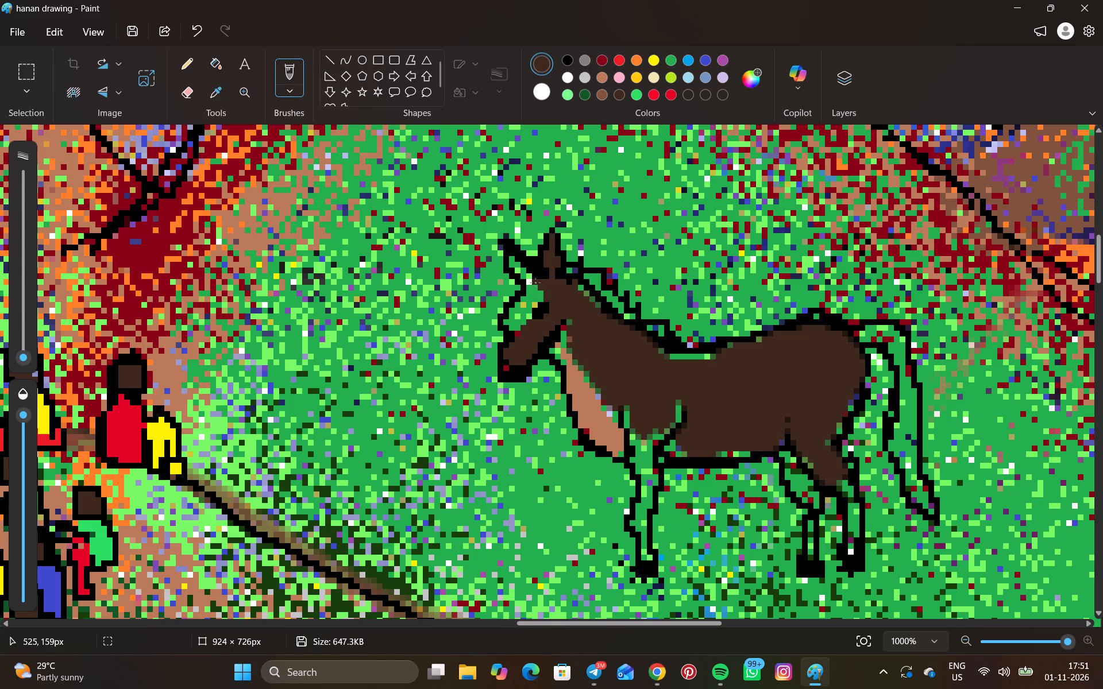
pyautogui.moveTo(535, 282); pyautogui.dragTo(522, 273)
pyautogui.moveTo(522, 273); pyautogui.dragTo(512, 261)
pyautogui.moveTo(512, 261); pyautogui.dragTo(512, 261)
# Paint a light brown stripe down the front of the horse's face, from the forehead to above the muzzle.
pyautogui.click(601, 79)
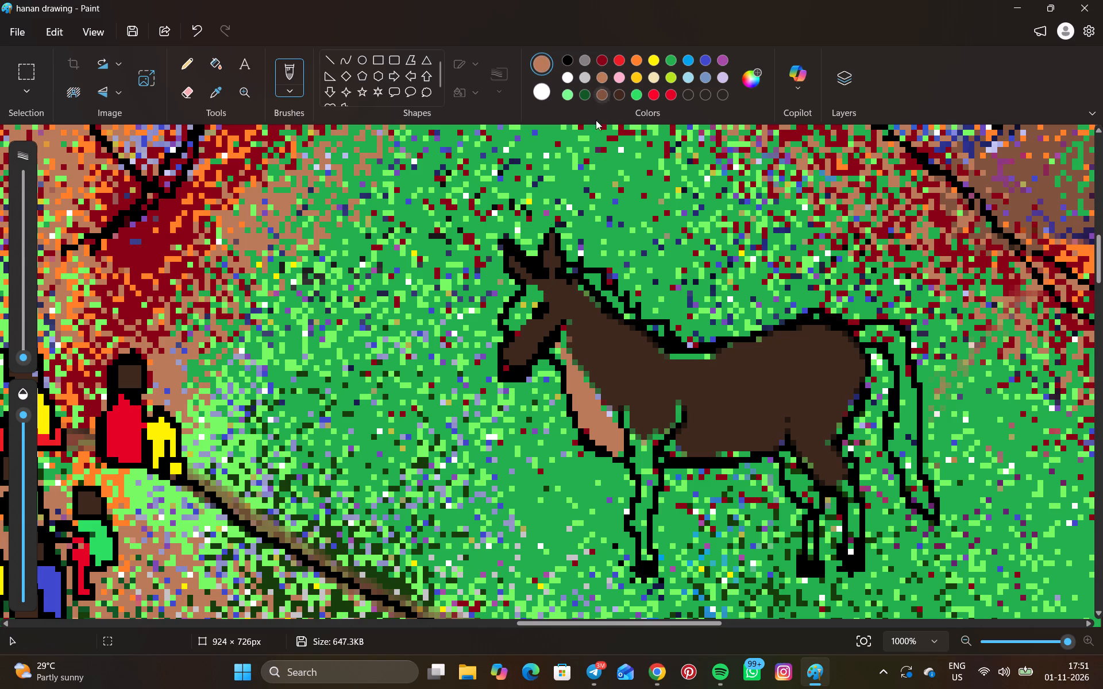
pyautogui.click(537, 287)
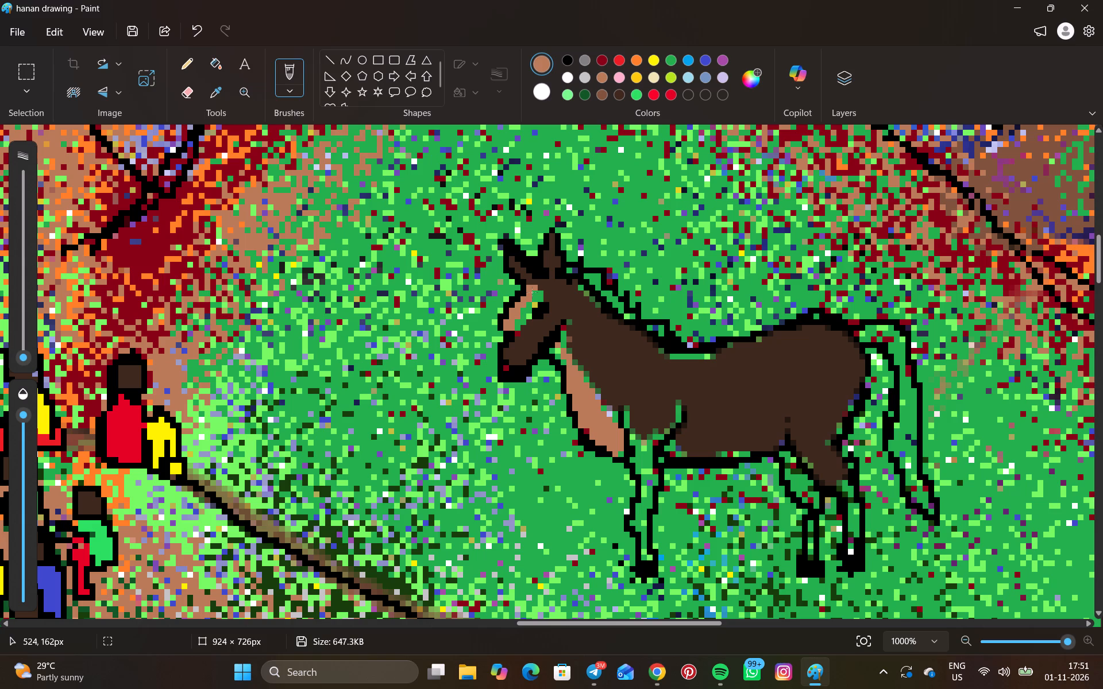
# Fill the gaps around the horse's eye and beside the light brown face stripe with dark brown.
pyautogui.click(615, 96)
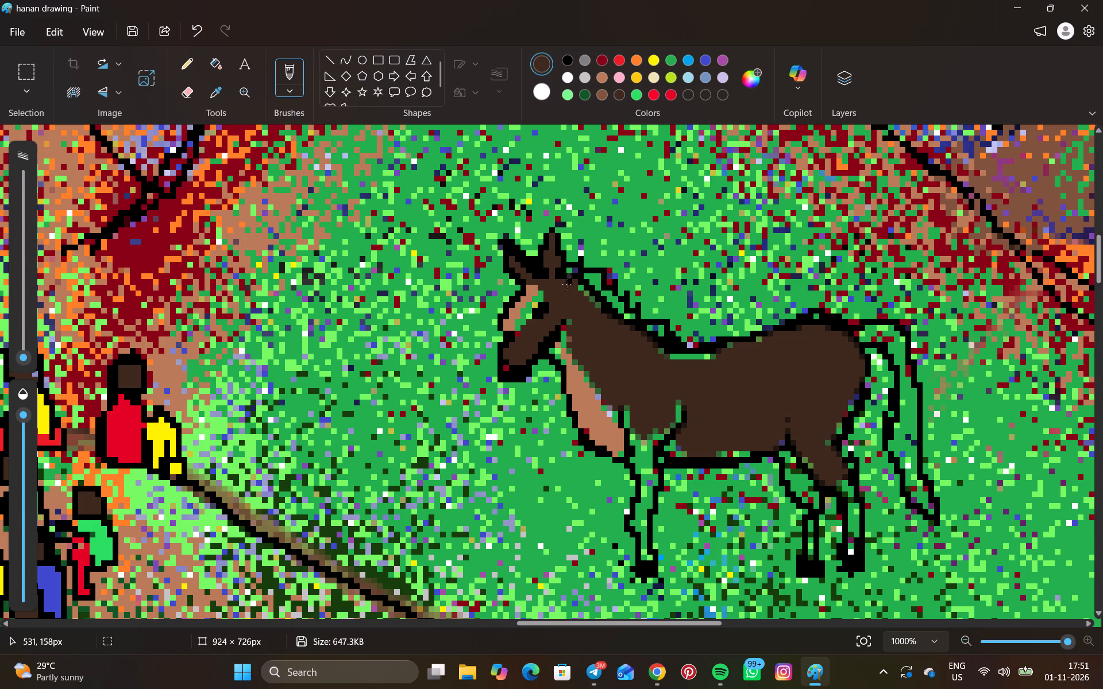
pyautogui.moveTo(556, 289); pyautogui.dragTo(535, 300)
pyautogui.moveTo(535, 300); pyautogui.dragTo(524, 316)
pyautogui.moveTo(524, 316); pyautogui.dragTo(518, 324)
pyautogui.moveTo(518, 324); pyautogui.dragTo(526, 314)
pyautogui.moveTo(526, 314); pyautogui.dragTo(526, 313)
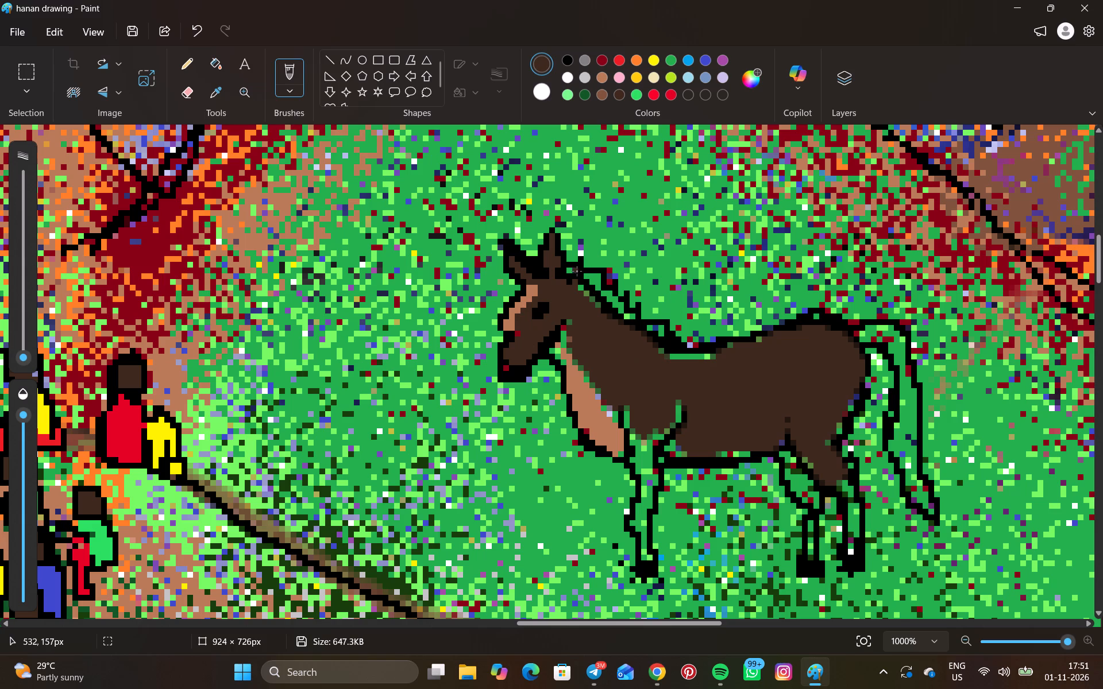
# Fill the horse's mane with dark brown, from behind the ears down to the withers.
pyautogui.moveTo(570, 272); pyautogui.dragTo(596, 277)
pyautogui.moveTo(596, 277); pyautogui.dragTo(605, 295)
pyautogui.moveTo(605, 295); pyautogui.dragTo(617, 305)
pyautogui.moveTo(617, 305); pyautogui.dragTo(631, 316)
pyautogui.moveTo(631, 316); pyautogui.dragTo(635, 315)
pyautogui.moveTo(650, 324); pyautogui.dragTo(662, 332)
pyautogui.moveTo(662, 332); pyautogui.dragTo(668, 341)
# Cover the remaining green gap beneath the outline of the horse's withers and back with dark brown.
pyautogui.moveTo(664, 356); pyautogui.dragTo(673, 357)
pyautogui.moveTo(681, 361); pyautogui.dragTo(713, 357)
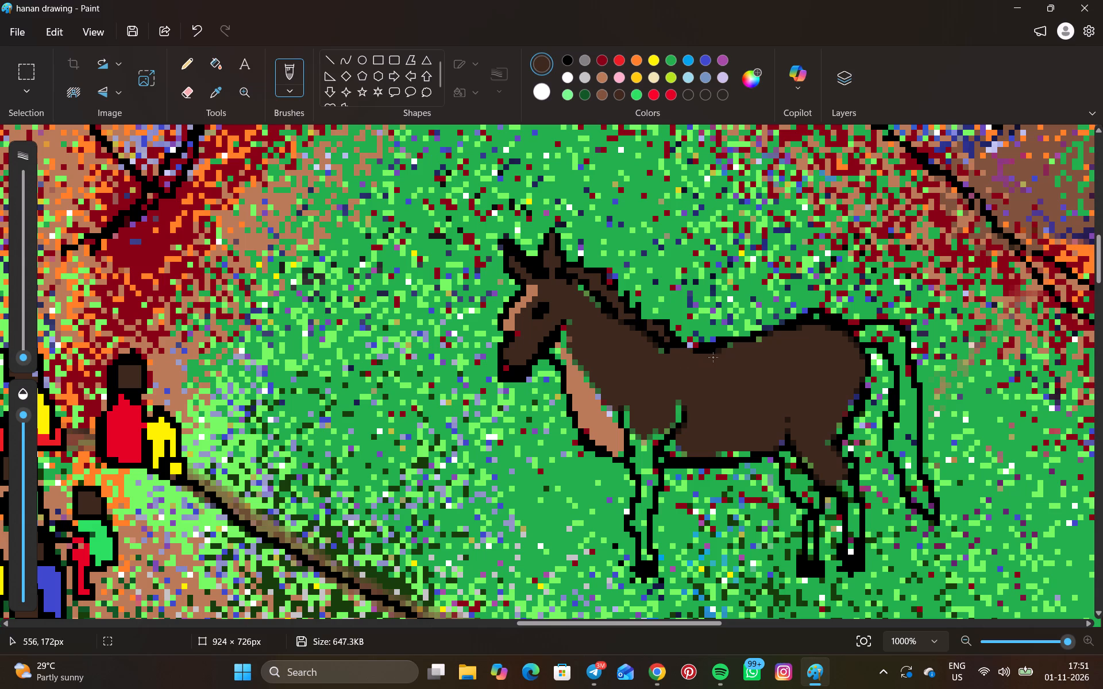
pyautogui.moveTo(713, 357); pyautogui.dragTo(724, 355)
# Recolour both of the horse's ears light brown, up to their tips.
pyautogui.click(603, 75)
pyautogui.moveTo(526, 273); pyautogui.dragTo(513, 263)
pyautogui.moveTo(513, 258); pyautogui.dragTo(520, 265)
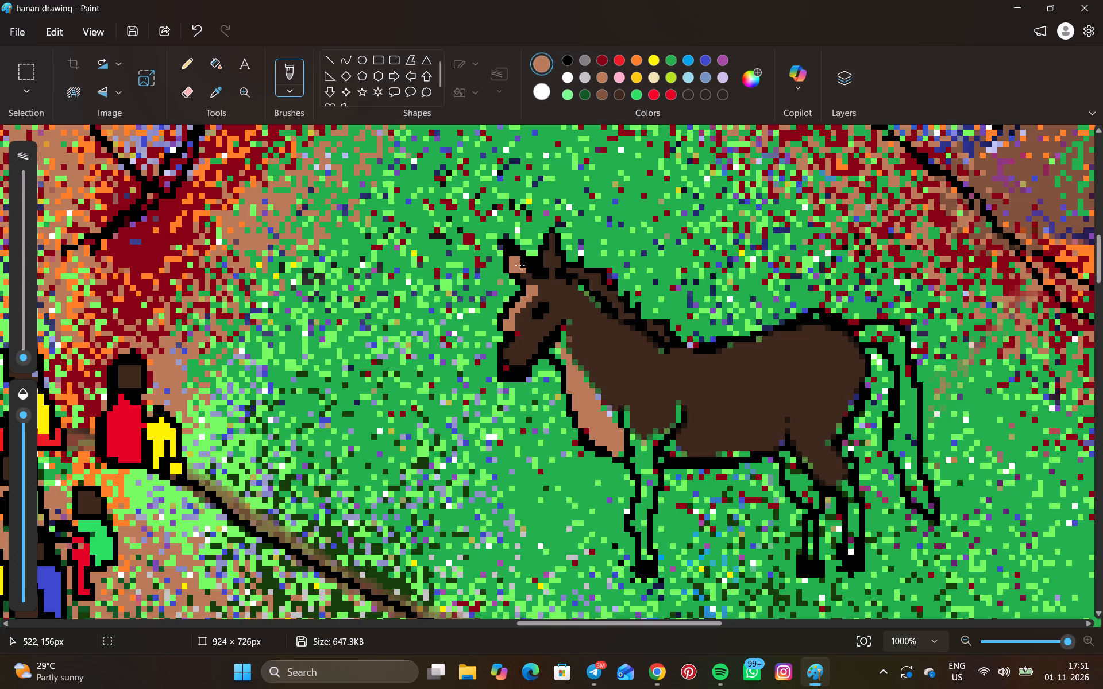
pyautogui.moveTo(520, 265); pyautogui.dragTo(526, 280)
pyautogui.moveTo(554, 261); pyautogui.dragTo(549, 258)
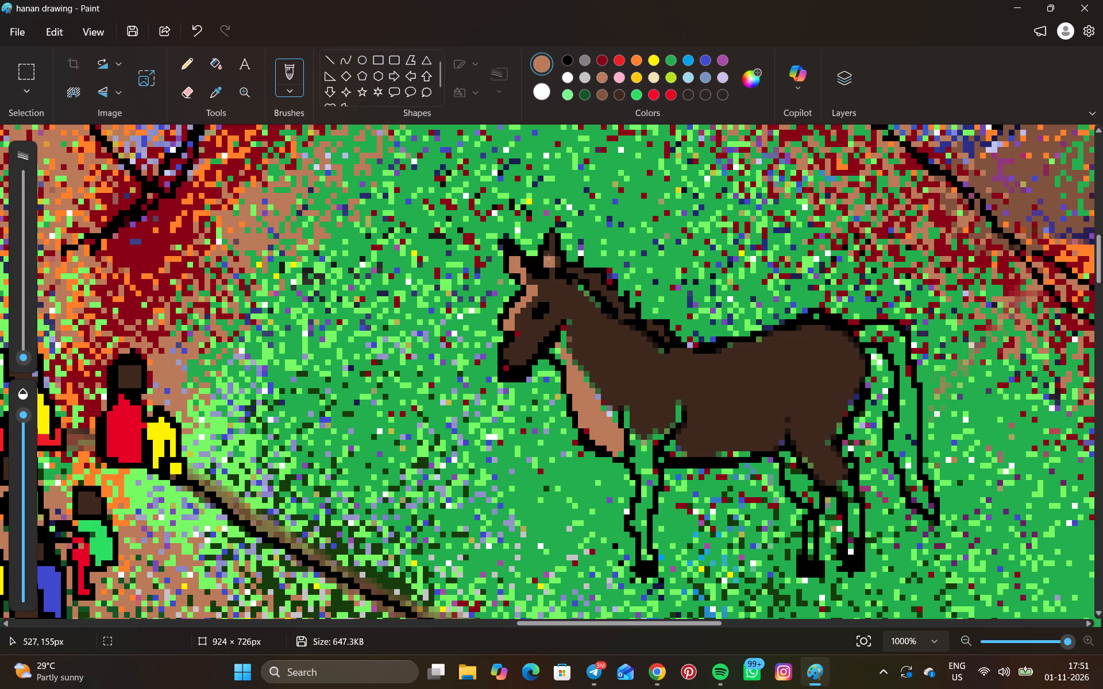
pyautogui.moveTo(549, 258); pyautogui.dragTo(549, 256)
pyautogui.moveTo(550, 253); pyautogui.dragTo(551, 237)
# Recolour the horse's mane light brown, from the base of the rear ear down the neck to the withers.
pyautogui.click(560, 266)
pyautogui.moveTo(559, 264); pyautogui.dragTo(572, 270)
pyautogui.moveTo(572, 270); pyautogui.dragTo(598, 277)
pyautogui.moveTo(598, 277); pyautogui.dragTo(615, 300)
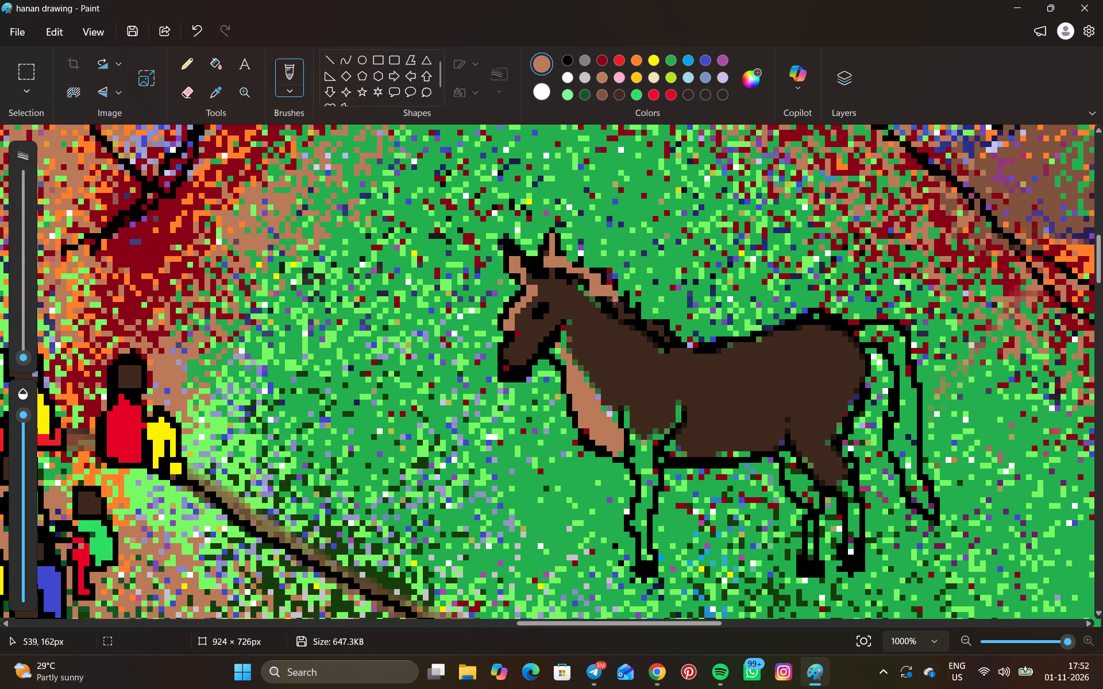
pyautogui.moveTo(615, 300); pyautogui.dragTo(630, 315)
pyautogui.moveTo(638, 324); pyautogui.dragTo(647, 327)
pyautogui.moveTo(653, 327); pyautogui.dragTo(654, 327)
pyautogui.moveTo(654, 327); pyautogui.dragTo(666, 340)
# Fill the upper part of the horse's tail with light brown, from the rump around the bend and down.
pyautogui.moveTo(860, 331); pyautogui.dragTo(864, 342)
pyautogui.moveTo(862, 336); pyautogui.dragTo(876, 331)
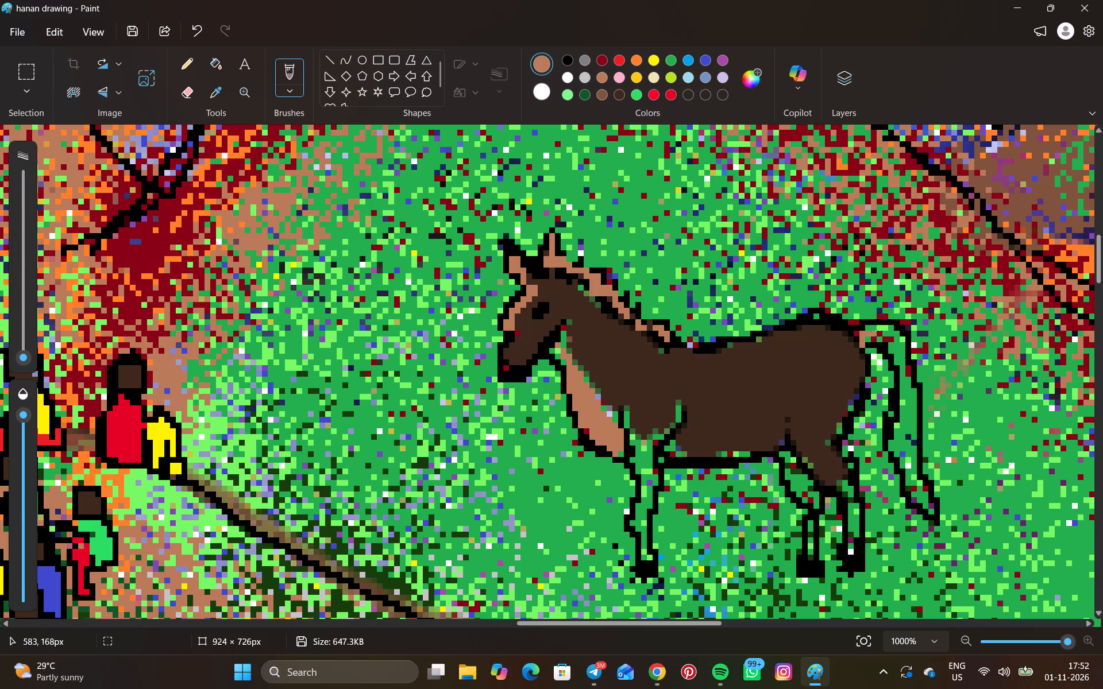
pyautogui.moveTo(876, 331); pyautogui.dragTo(864, 344)
pyautogui.moveTo(864, 344); pyautogui.dragTo(906, 350)
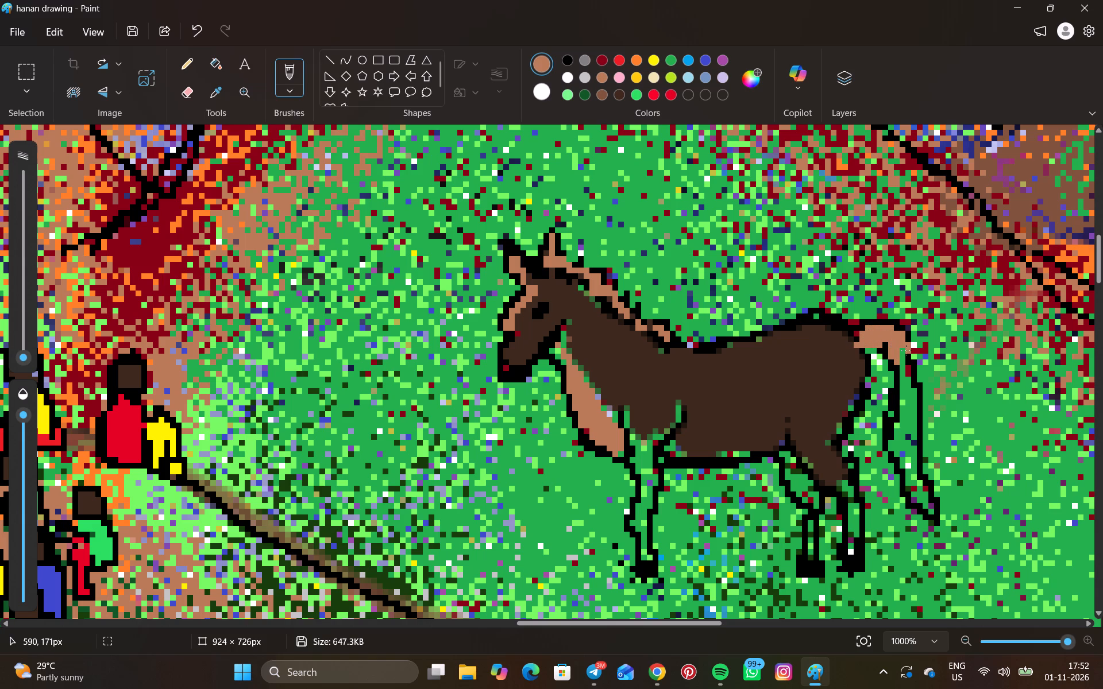
pyautogui.moveTo(906, 350); pyautogui.dragTo(903, 361)
pyautogui.moveTo(903, 361); pyautogui.dragTo(913, 406)
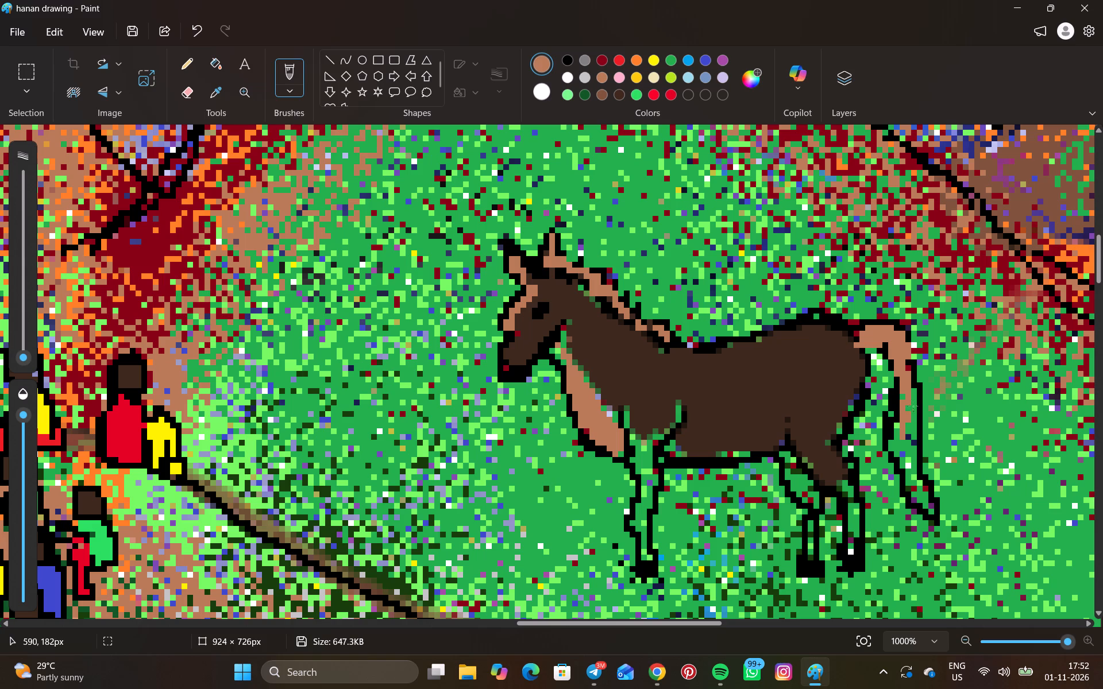
pyautogui.moveTo(913, 406); pyautogui.dragTo(908, 450)
# Fill the wider lower part of the horse's tail with light brown, down to its tip.
pyautogui.moveTo(908, 450); pyautogui.dragTo(914, 438)
pyautogui.moveTo(894, 427); pyautogui.dragTo(890, 443)
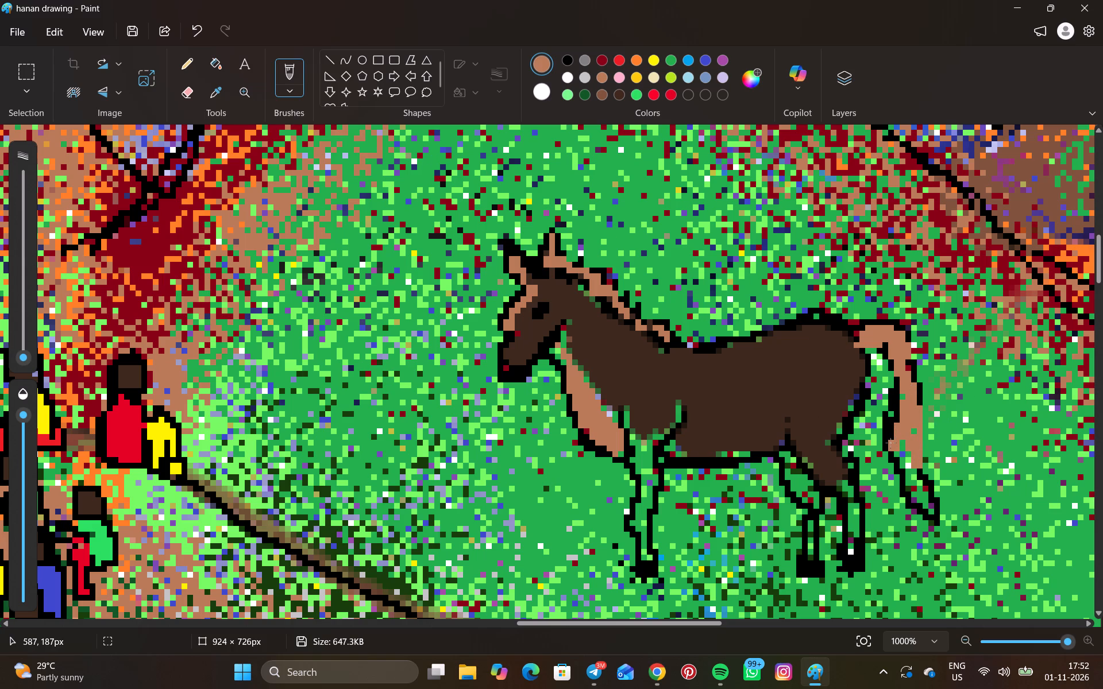
pyautogui.moveTo(890, 443); pyautogui.dragTo(913, 427)
pyautogui.moveTo(913, 427); pyautogui.dragTo(899, 456)
pyautogui.moveTo(899, 456); pyautogui.dragTo(923, 478)
pyautogui.moveTo(923, 478); pyautogui.dragTo(922, 491)
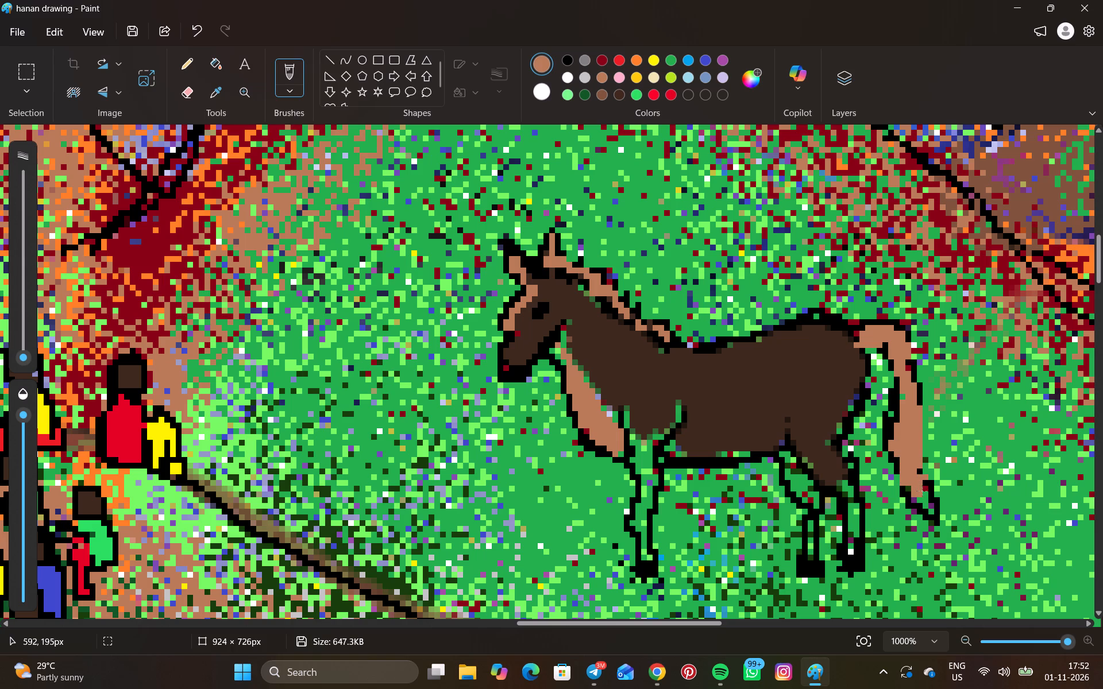
pyautogui.moveTo(922, 491); pyautogui.dragTo(919, 502)
pyautogui.moveTo(919, 502); pyautogui.dragTo(928, 476)
# Retrace the outline of the horse's tail in black along both edges and around the bend near the rump.
pyautogui.click(569, 66)
pyautogui.moveTo(917, 407); pyautogui.dragTo(917, 409)
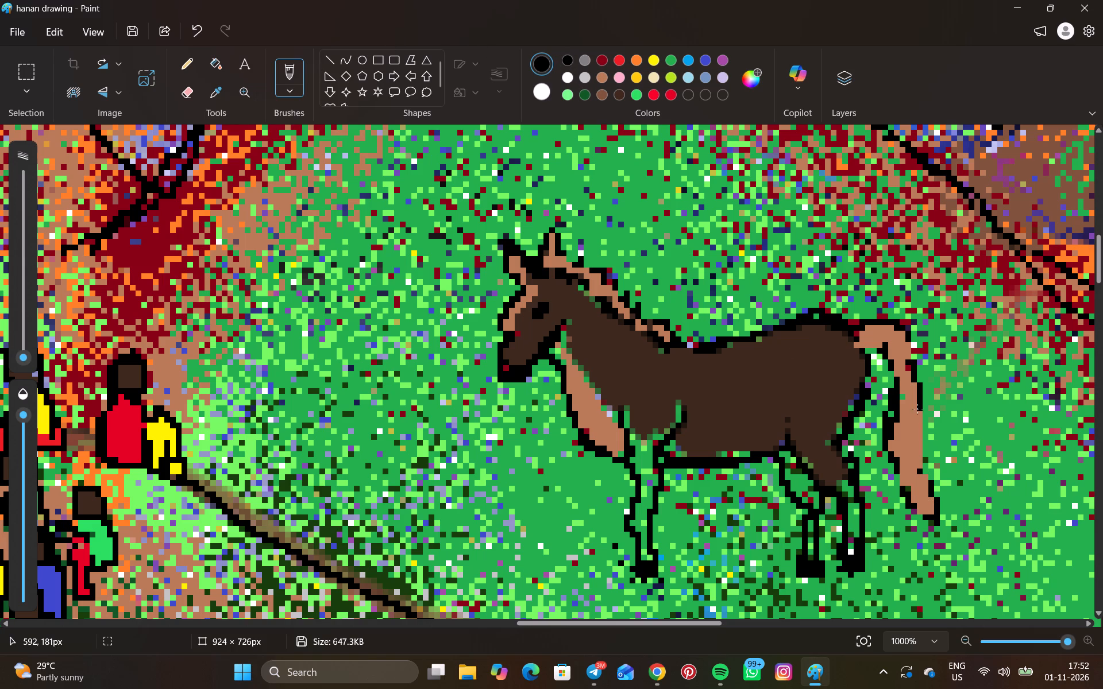
pyautogui.moveTo(917, 409); pyautogui.dragTo(930, 476)
pyautogui.moveTo(930, 476); pyautogui.dragTo(895, 464)
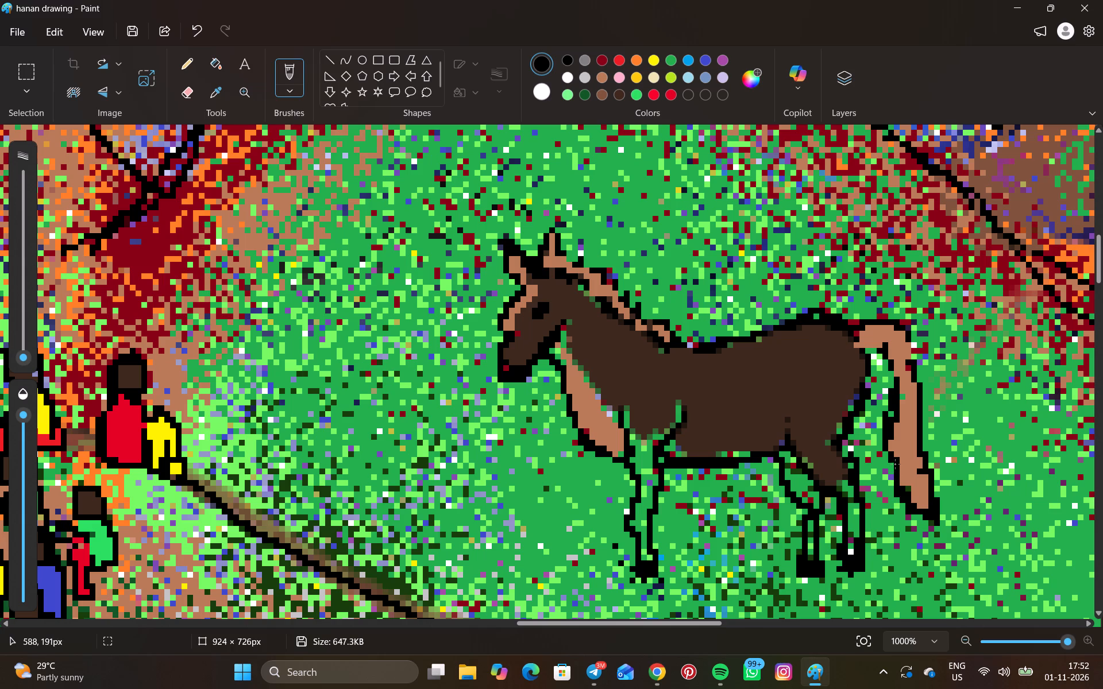
pyautogui.moveTo(895, 464); pyautogui.dragTo(894, 463)
pyautogui.moveTo(886, 425); pyautogui.dragTo(890, 419)
pyautogui.click(892, 415)
pyautogui.moveTo(894, 405); pyautogui.dragTo(897, 376)
pyautogui.moveTo(890, 361); pyautogui.dragTo(874, 351)
pyautogui.moveTo(874, 351); pyautogui.dragTo(869, 354)
pyautogui.moveTo(904, 334); pyautogui.dragTo(919, 383)
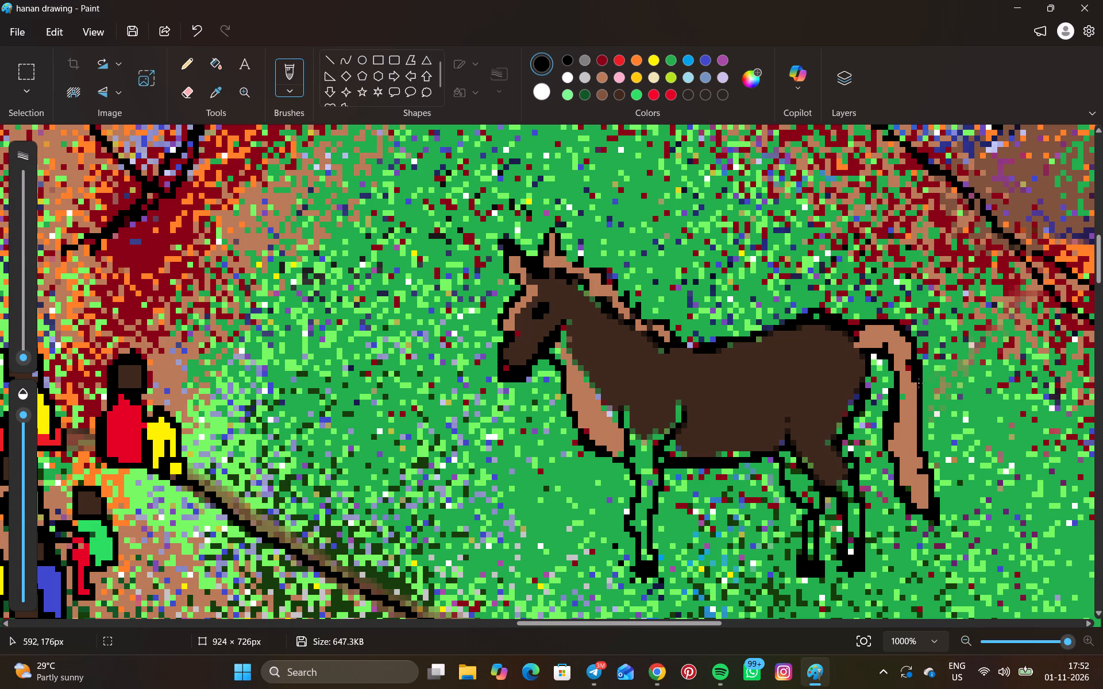
pyautogui.moveTo(919, 383); pyautogui.dragTo(921, 392)
# Fill both of the horse's hind legs with dark brown, from the thighs down to the black hooves.
pyautogui.click(596, 75)
pyautogui.click(615, 98)
pyautogui.moveTo(786, 458); pyautogui.dragTo(792, 465)
pyautogui.click(790, 459)
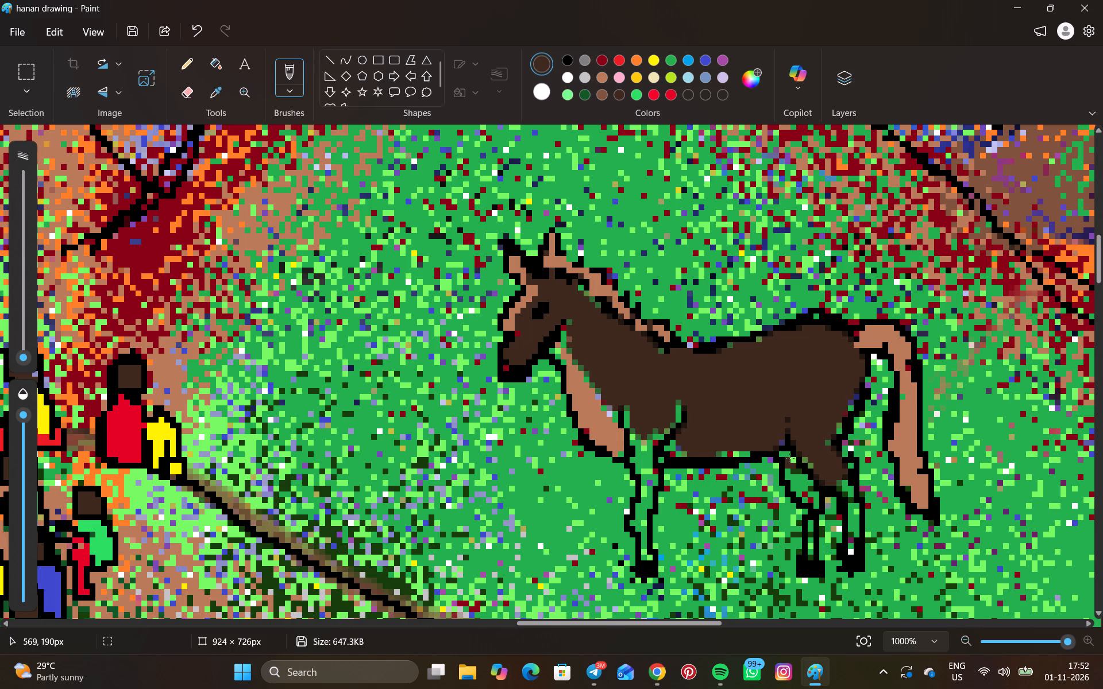
pyautogui.moveTo(789, 455); pyautogui.dragTo(804, 500)
pyautogui.moveTo(804, 500); pyautogui.dragTo(815, 495)
pyautogui.moveTo(815, 495); pyautogui.dragTo(812, 546)
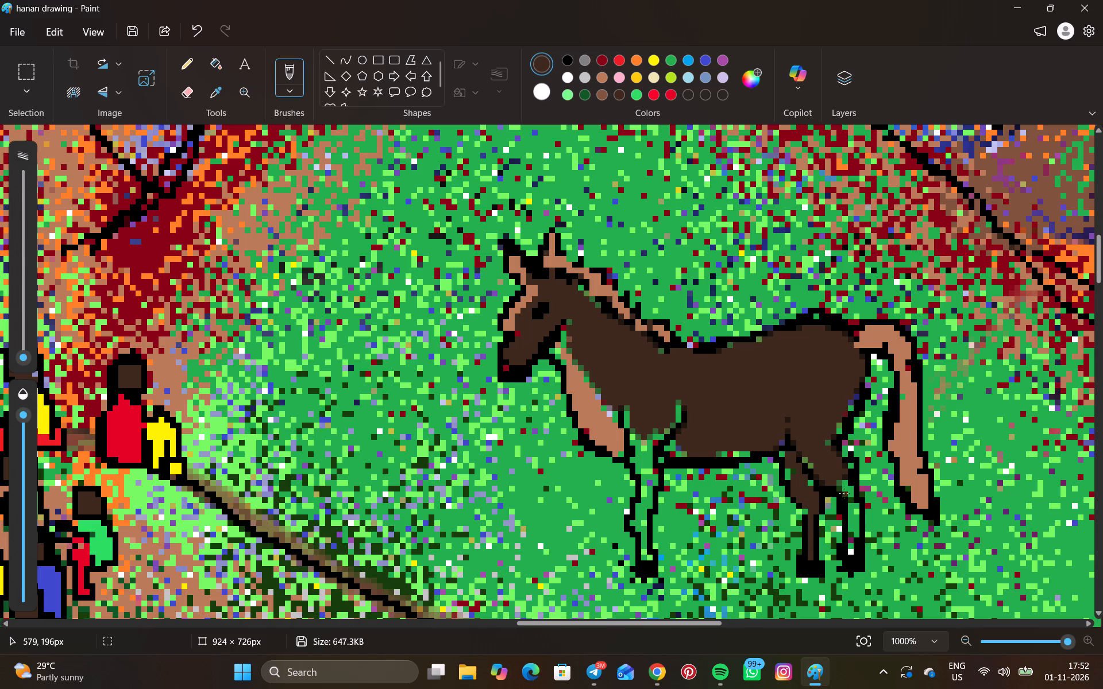
pyautogui.moveTo(843, 490); pyautogui.dragTo(856, 535)
pyautogui.moveTo(856, 535); pyautogui.dragTo(857, 498)
# Fill the horse's front leg with dark brown, from the shoulder and underside of the body down to the black hoof.
pyautogui.moveTo(680, 404); pyautogui.dragTo(655, 427)
pyautogui.moveTo(661, 418); pyautogui.dragTo(649, 455)
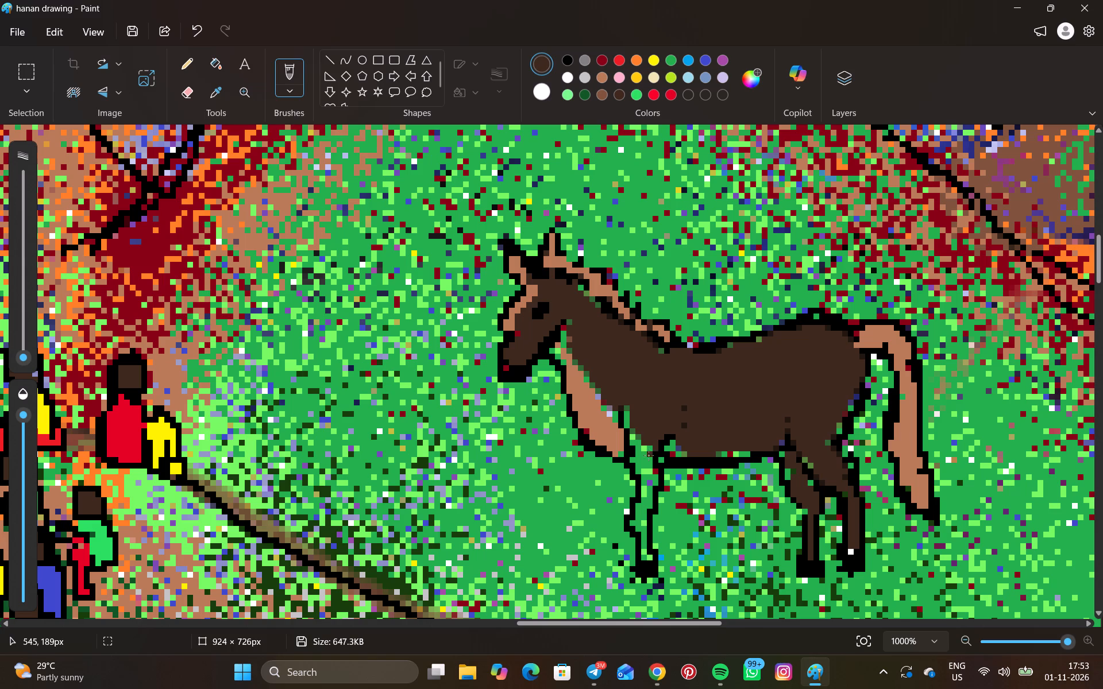
pyautogui.moveTo(649, 455); pyautogui.dragTo(645, 450)
pyautogui.moveTo(635, 409); pyautogui.dragTo(638, 441)
pyautogui.moveTo(638, 441); pyautogui.dragTo(638, 434)
pyautogui.moveTo(638, 431); pyautogui.dragTo(637, 462)
pyautogui.moveTo(637, 462); pyautogui.dragTo(641, 467)
pyautogui.moveTo(641, 467); pyautogui.dragTo(656, 482)
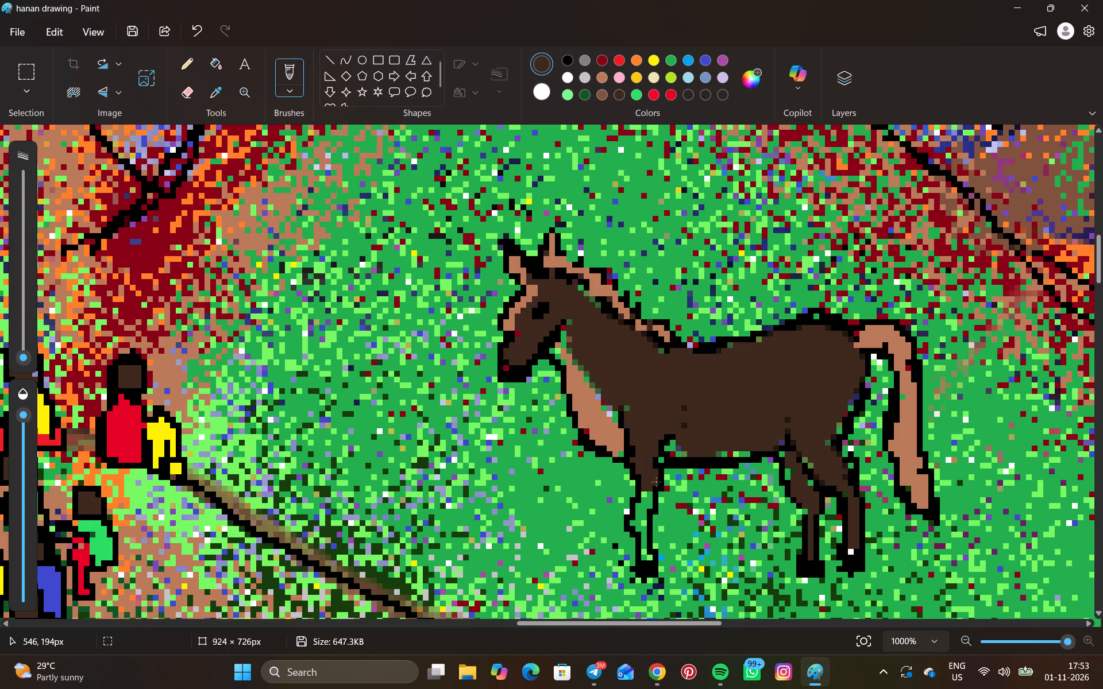
pyautogui.moveTo(656, 482); pyautogui.dragTo(642, 504)
pyautogui.moveTo(642, 504); pyautogui.dragTo(643, 515)
pyautogui.moveTo(643, 515); pyautogui.dragTo(646, 540)
pyautogui.moveTo(646, 540); pyautogui.dragTo(648, 553)
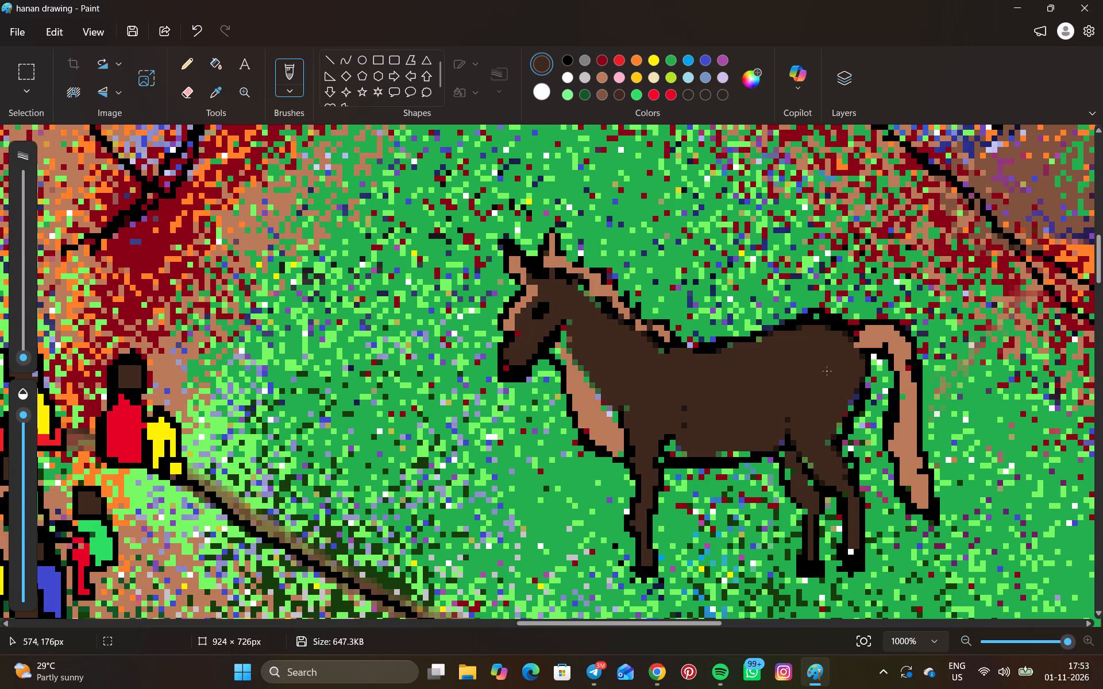
# Examine the horse within the whole landscape and return to a close view of it.
pyautogui.keyDown('ctrl'); pyautogui.scroll(-7, 846, 361); pyautogui.keyUp('ctrl')
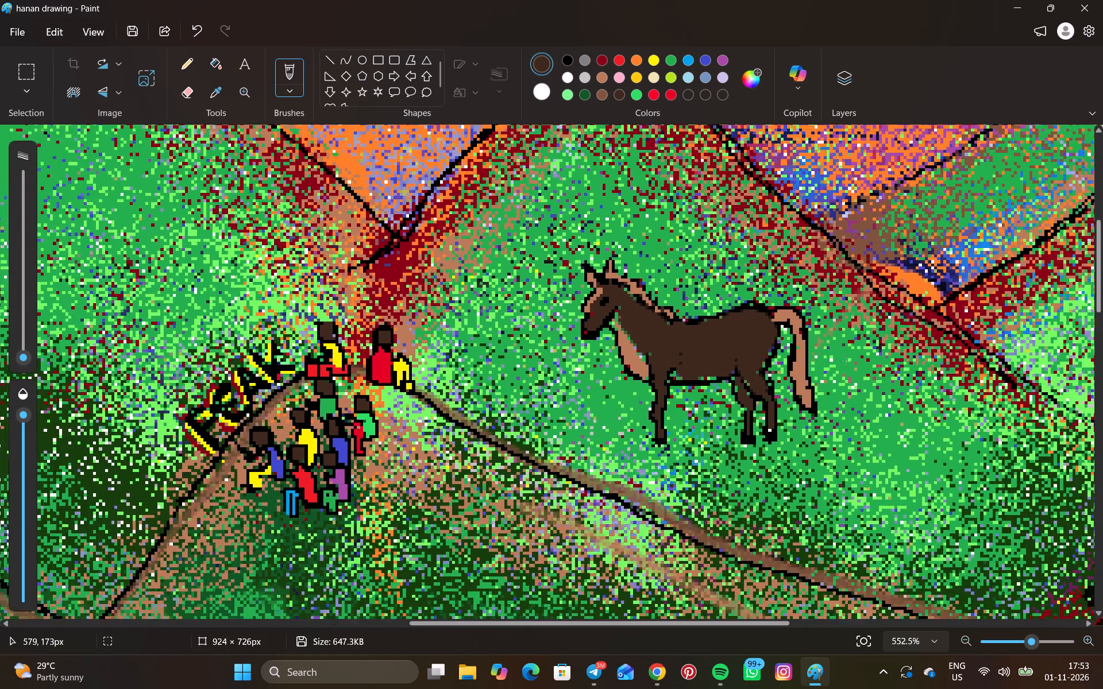
pyautogui.keyDown('ctrl'); pyautogui.scroll(-8, 846, 361); pyautogui.keyUp('ctrl')
pyautogui.keyDown('ctrl'); pyautogui.scroll(2, 699, 251); pyautogui.keyUp('ctrl')
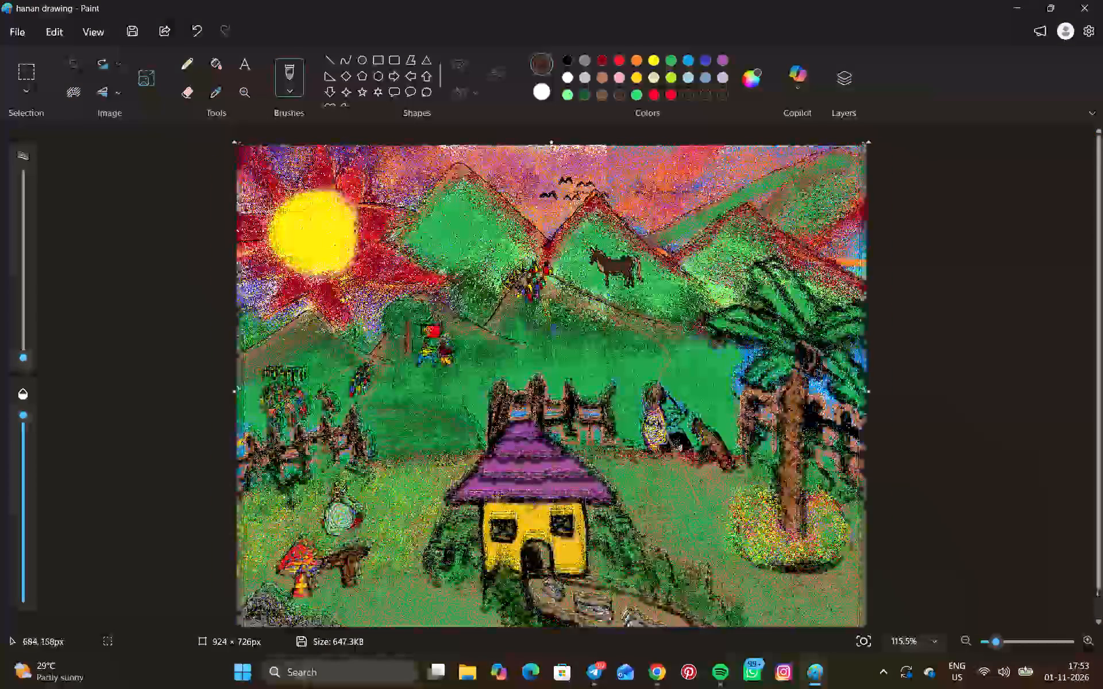
pyautogui.keyDown('ctrl'); pyautogui.scroll(10, 699, 251); pyautogui.keyUp('ctrl')
pyautogui.scroll(-1, 699, 251)
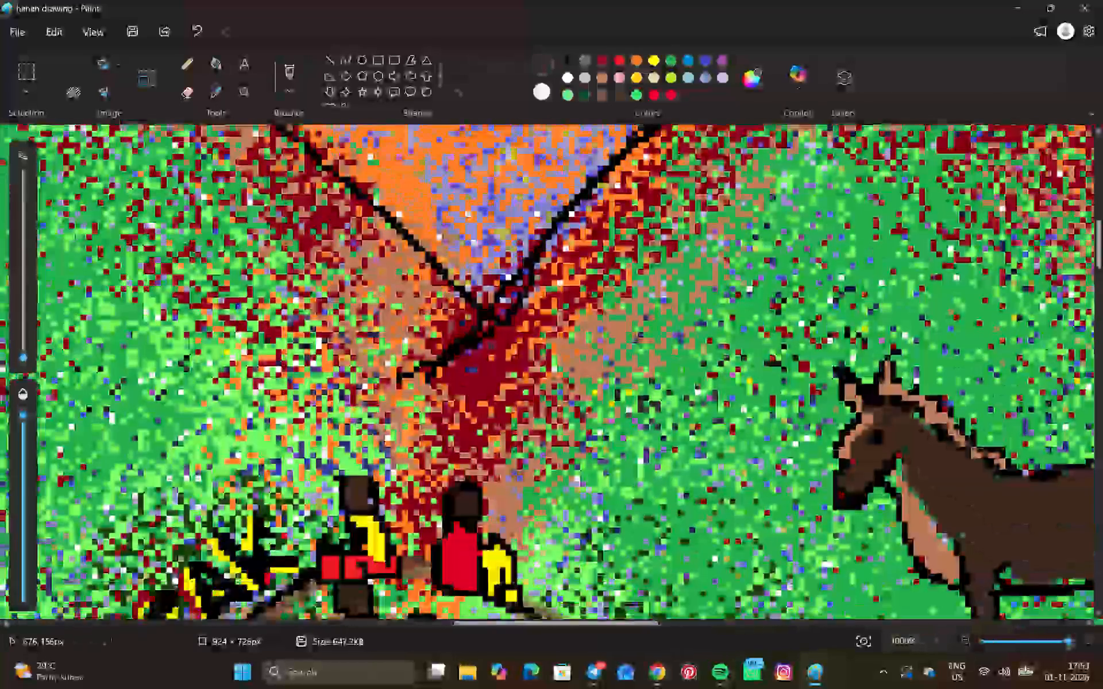
pyautogui.scroll(-1, 699, 251)
pyautogui.hscroll(-1, 699, 251)
pyautogui.scroll(-1, 655, 270)
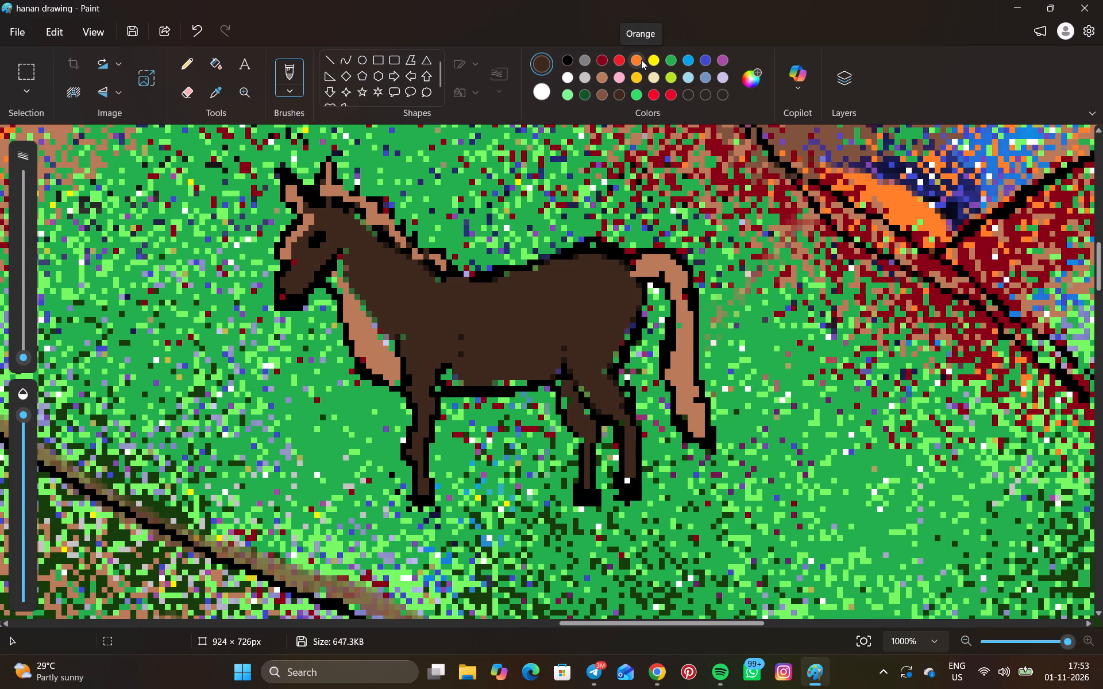
# Recolour the horse's light brown chest patch yellow, from the throat down to the top of the front leg.
pyautogui.click(657, 61)
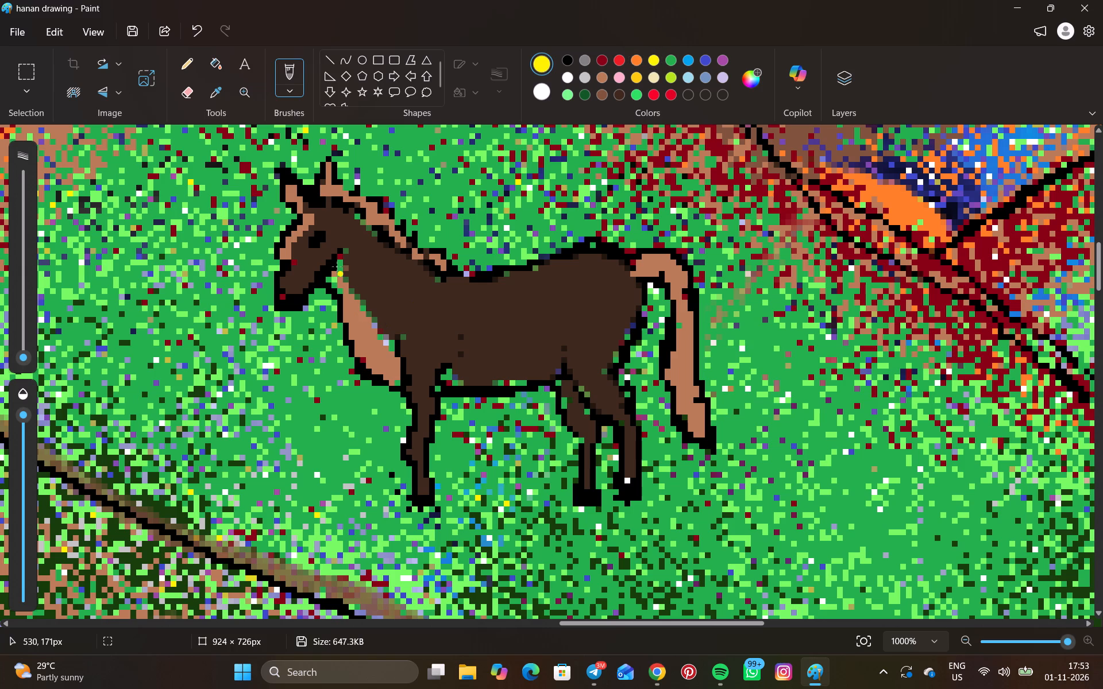
pyautogui.moveTo(340, 265); pyautogui.dragTo(345, 278)
pyautogui.click(352, 296)
pyautogui.moveTo(352, 290); pyautogui.dragTo(391, 344)
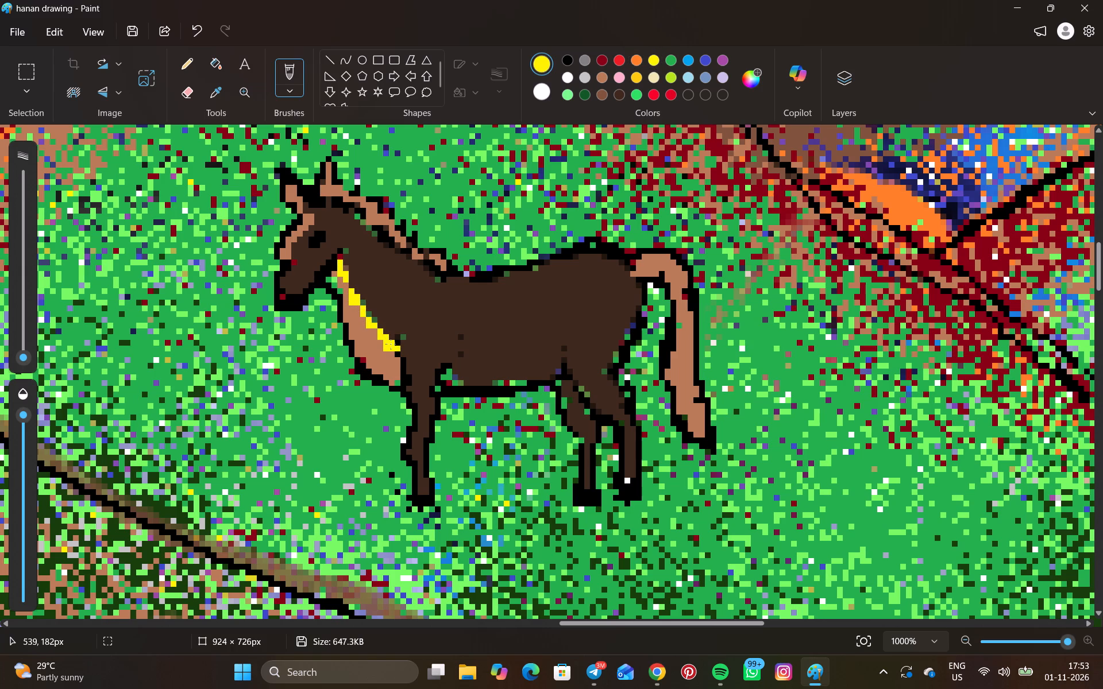
pyautogui.moveTo(391, 344); pyautogui.dragTo(369, 364)
pyautogui.moveTo(369, 364); pyautogui.dragTo(364, 324)
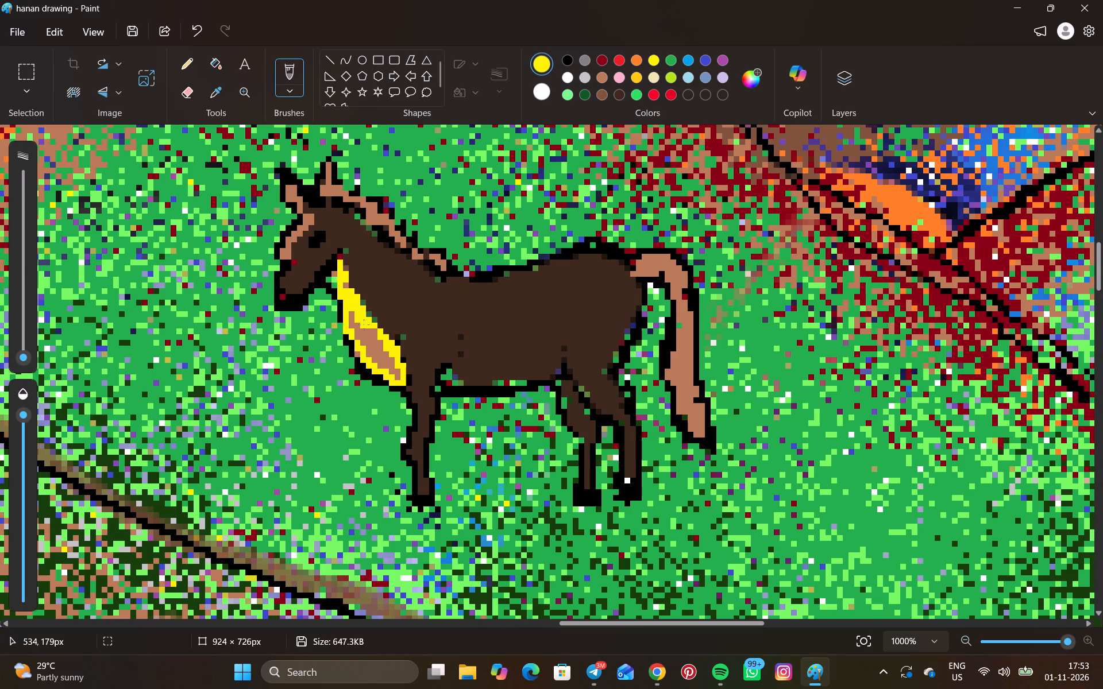
pyautogui.moveTo(364, 324); pyautogui.dragTo(364, 324)
pyautogui.moveTo(364, 324); pyautogui.dragTo(384, 353)
pyautogui.moveTo(384, 353); pyautogui.dragTo(338, 285)
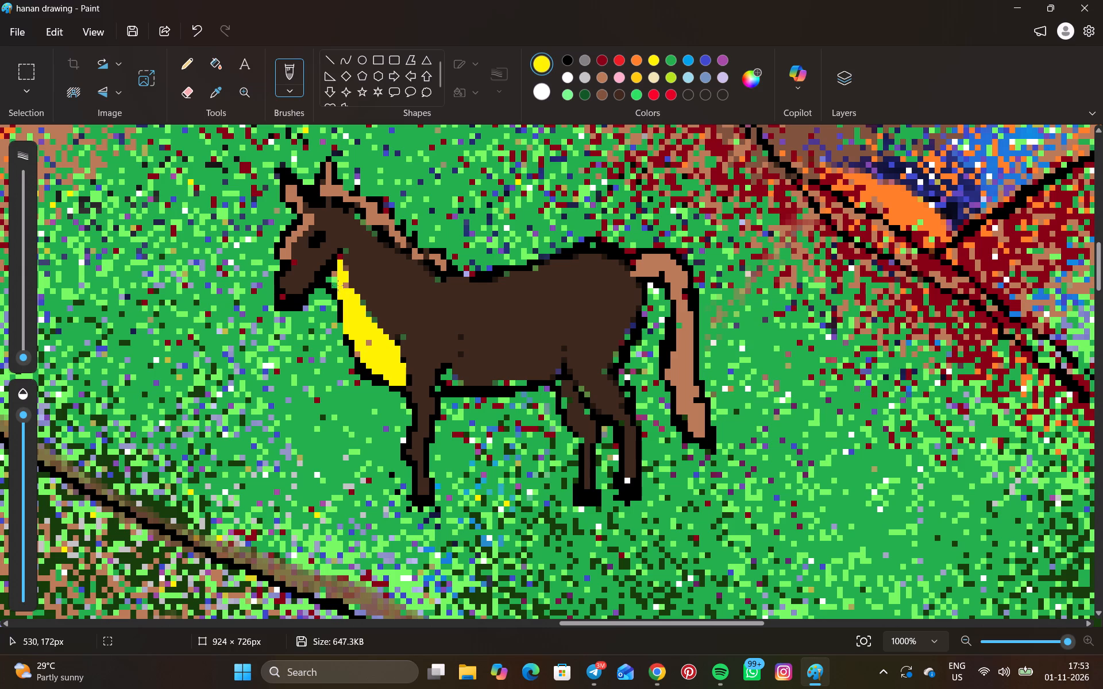
pyautogui.moveTo(338, 285); pyautogui.dragTo(367, 335)
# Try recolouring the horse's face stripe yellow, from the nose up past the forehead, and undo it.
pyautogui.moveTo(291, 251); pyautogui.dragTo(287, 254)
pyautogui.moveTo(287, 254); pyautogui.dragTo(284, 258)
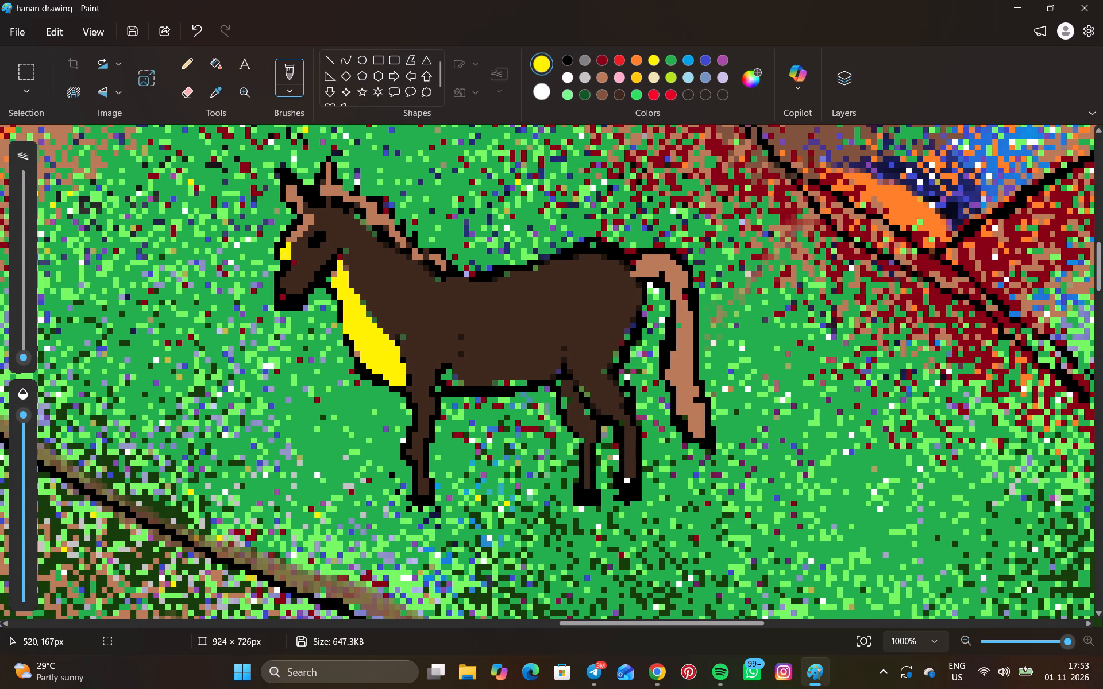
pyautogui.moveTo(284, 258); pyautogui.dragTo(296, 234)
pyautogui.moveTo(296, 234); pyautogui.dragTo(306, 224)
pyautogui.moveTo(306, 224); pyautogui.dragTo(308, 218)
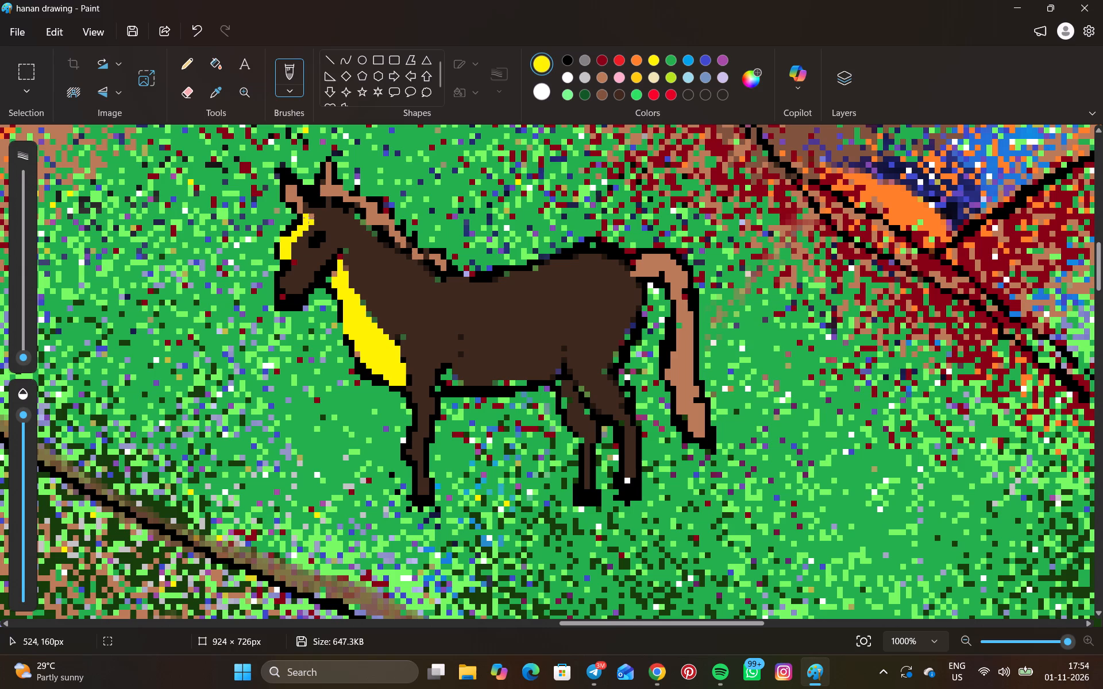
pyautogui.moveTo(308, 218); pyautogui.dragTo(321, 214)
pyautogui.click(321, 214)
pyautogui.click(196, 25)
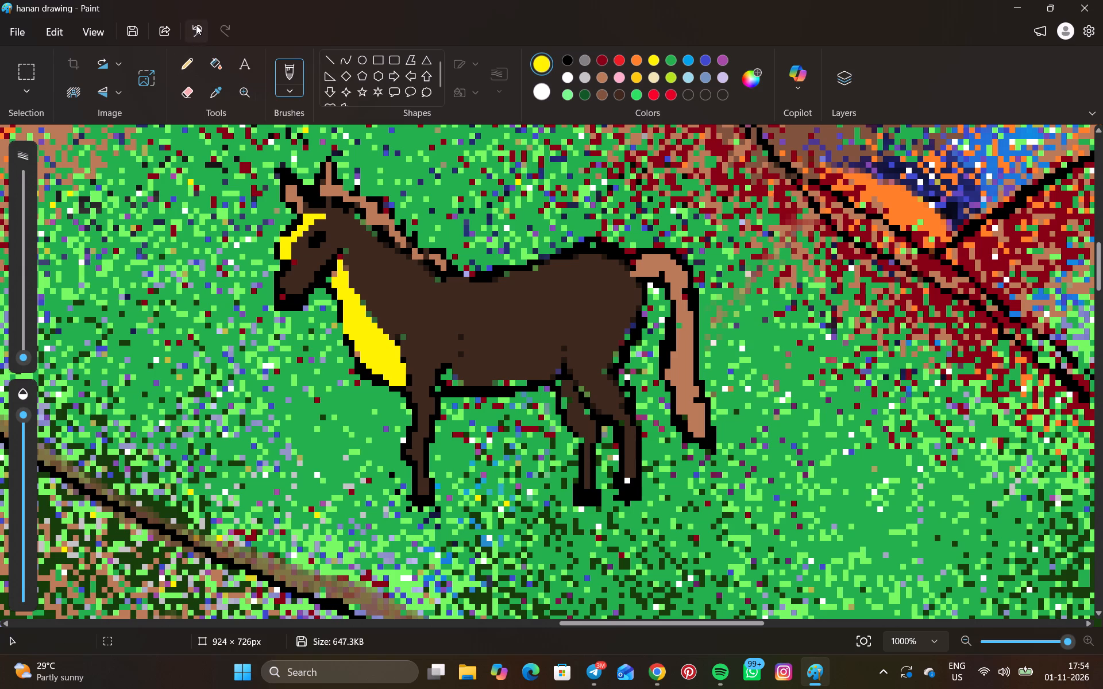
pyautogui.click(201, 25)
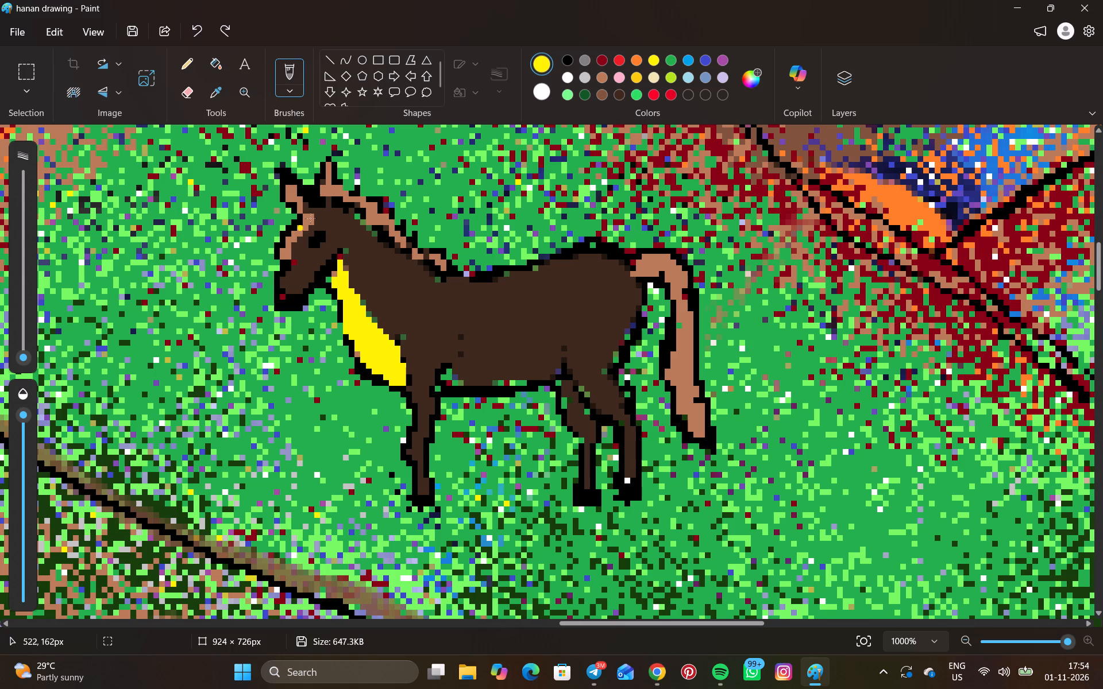
# Recolour the inside of the horse's front ear yellow, down to the forehead.
pyautogui.click(288, 189)
pyautogui.click(294, 188)
pyautogui.click(292, 191)
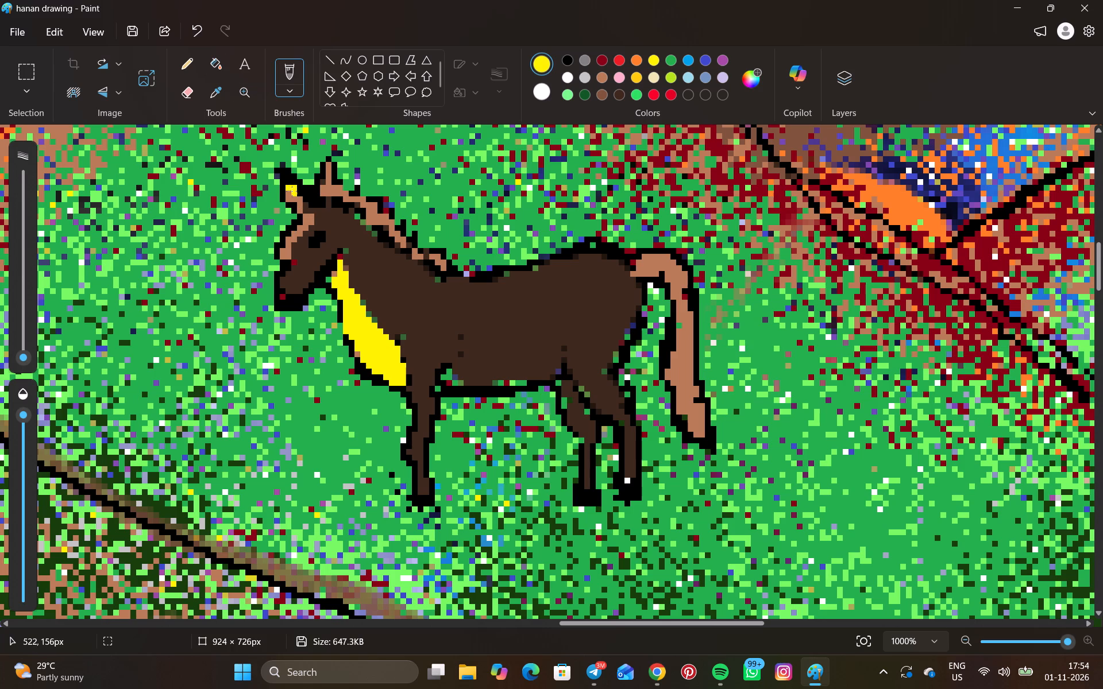
pyautogui.click(288, 192)
pyautogui.click(288, 195)
pyautogui.moveTo(291, 197); pyautogui.dragTo(297, 198)
pyautogui.moveTo(297, 198); pyautogui.dragTo(300, 208)
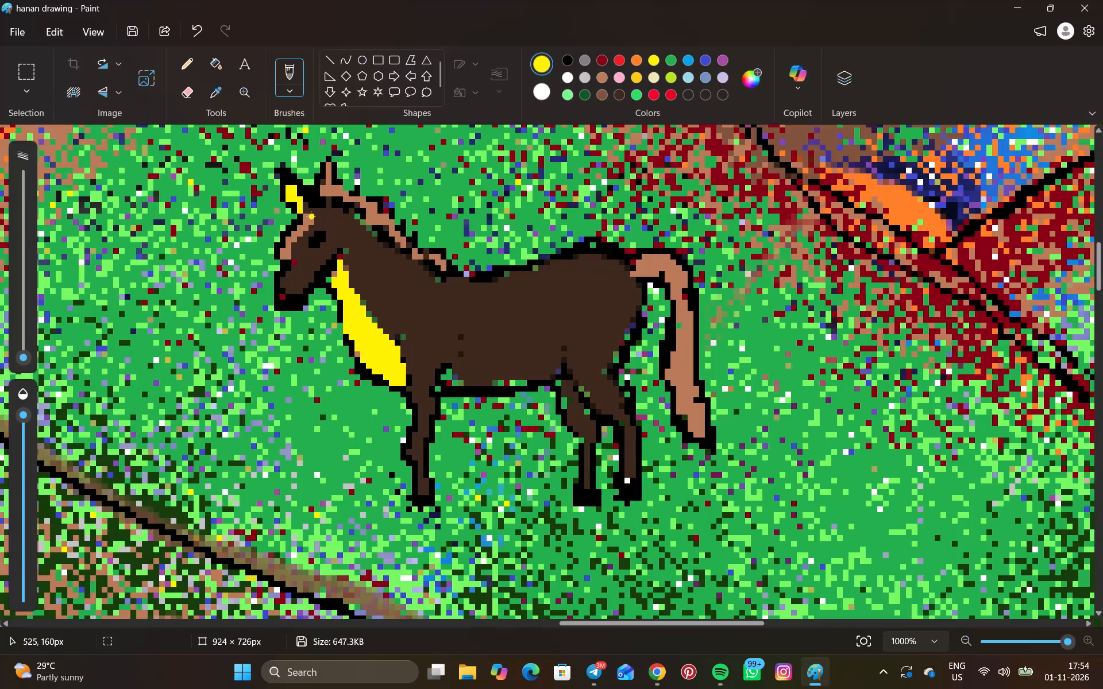
# Recolour the horse's face stripe yellow, from the forehead below the front ear down to the nose.
pyautogui.moveTo(311, 216); pyautogui.dragTo(304, 223)
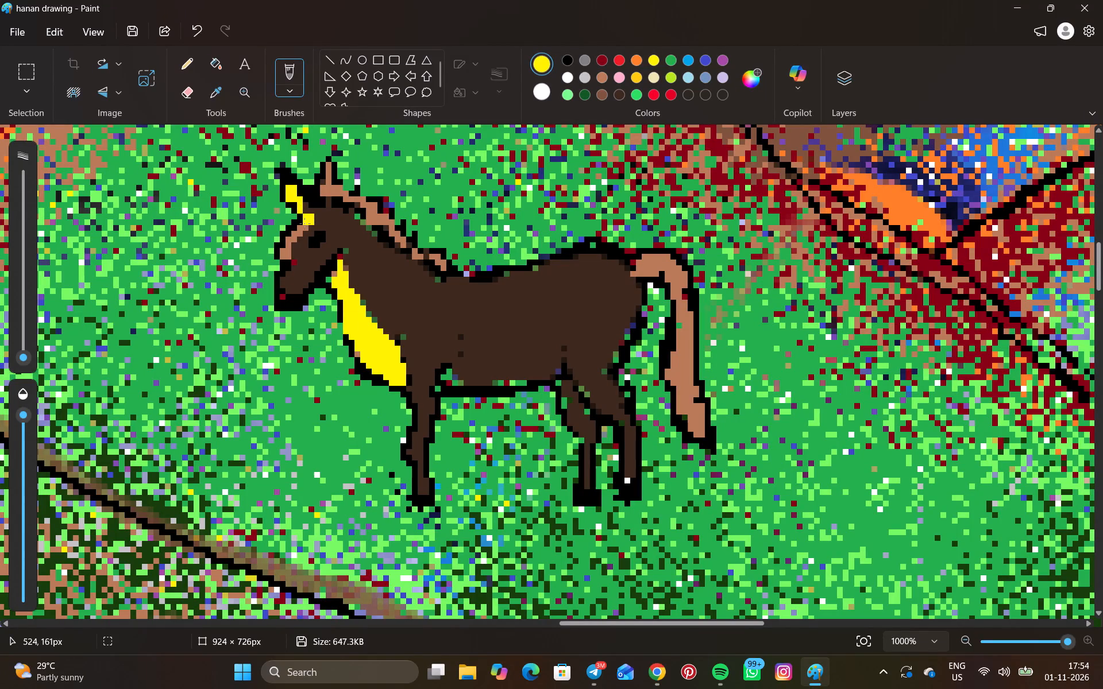
pyautogui.moveTo(304, 223); pyautogui.dragTo(291, 243)
pyautogui.moveTo(291, 243); pyautogui.dragTo(286, 251)
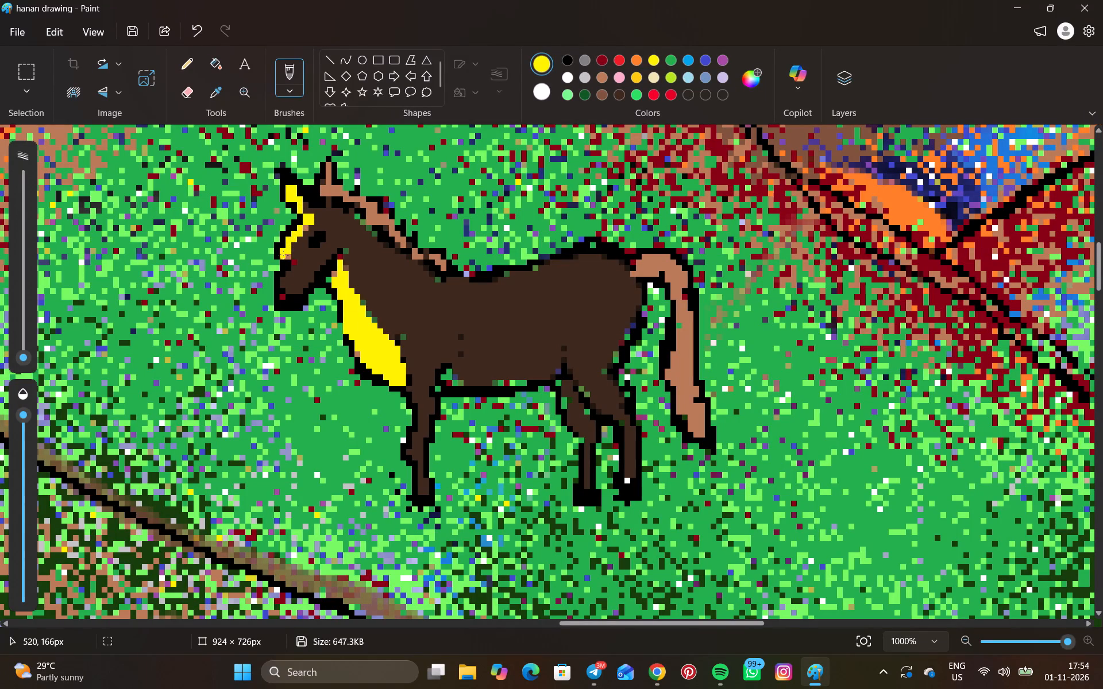
pyautogui.click(283, 255)
pyautogui.click(288, 254)
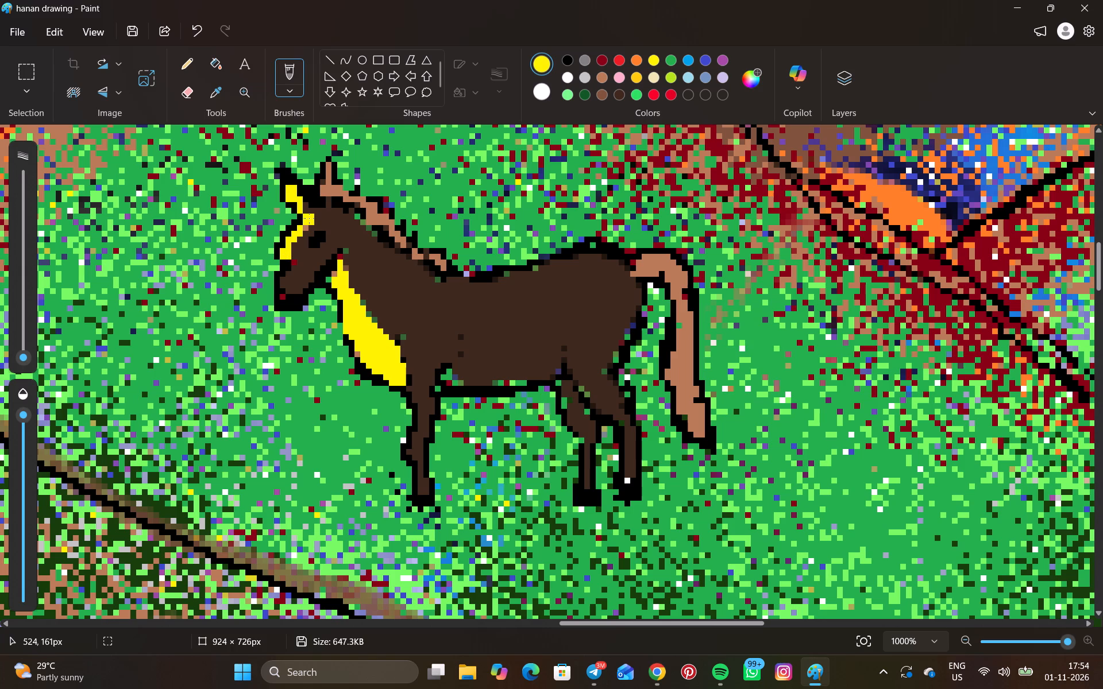
# Touch up the horse's face stripe in yellow just below the forehead.
pyautogui.click(305, 227)
# Recolour the light brown of the horse's back ear yellow, from its tip down to the start of the mane.
pyautogui.moveTo(331, 165); pyautogui.dragTo(331, 184)
pyautogui.moveTo(324, 188); pyautogui.dragTo(342, 189)
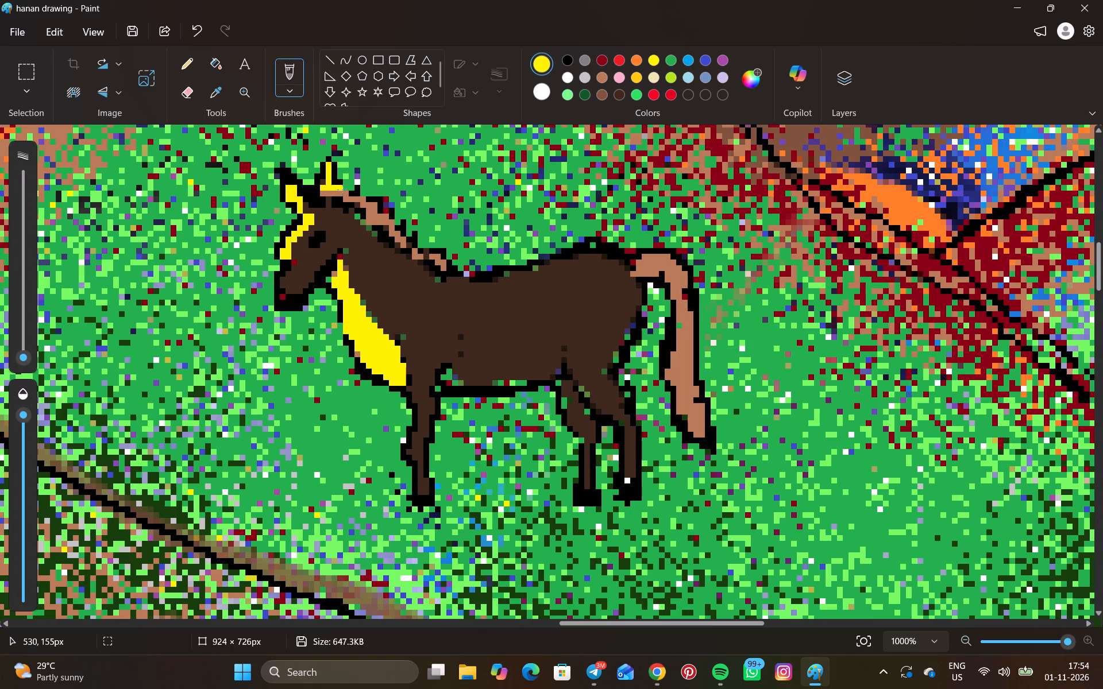
pyautogui.moveTo(342, 189); pyautogui.dragTo(327, 195)
pyautogui.moveTo(327, 195); pyautogui.dragTo(325, 195)
# Recolour the horse's light brown mane yellow, from behind the back ear down most of the neck.
pyautogui.moveTo(346, 200); pyautogui.dragTo(361, 200)
pyautogui.moveTo(361, 200); pyautogui.dragTo(373, 204)
pyautogui.moveTo(371, 208); pyautogui.dragTo(369, 219)
pyautogui.moveTo(369, 219); pyautogui.dragTo(385, 217)
pyautogui.moveTo(377, 222); pyautogui.dragTo(391, 222)
pyautogui.moveTo(391, 222); pyautogui.dragTo(397, 234)
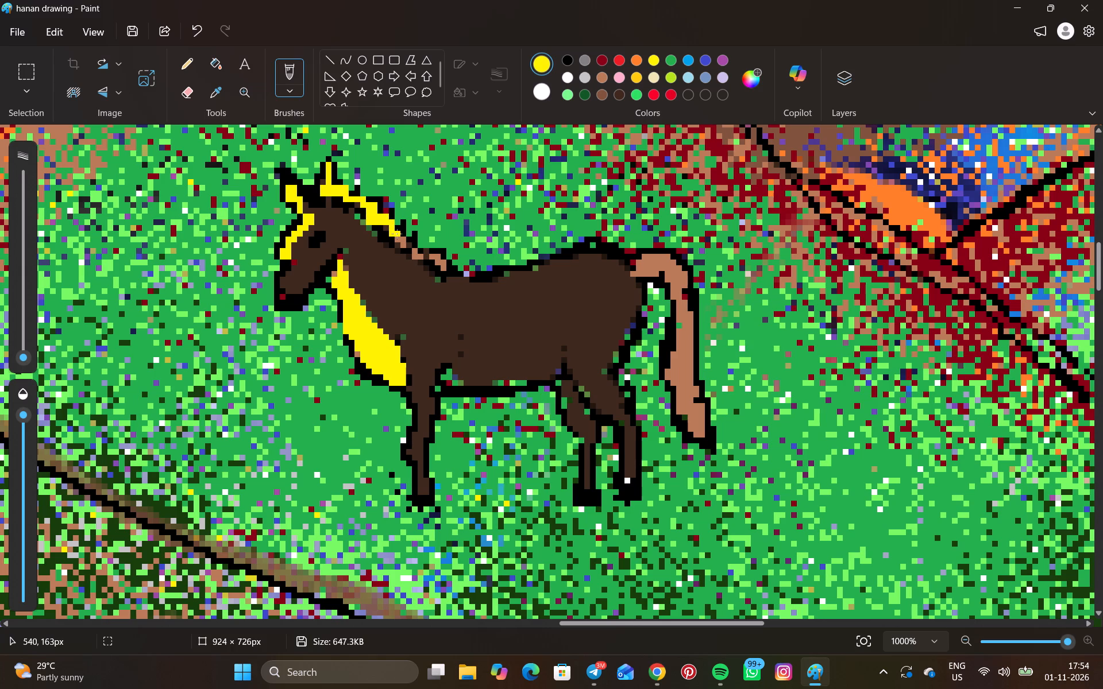
pyautogui.moveTo(397, 234); pyautogui.dragTo(402, 238)
pyautogui.moveTo(402, 238); pyautogui.dragTo(402, 244)
pyautogui.click(415, 251)
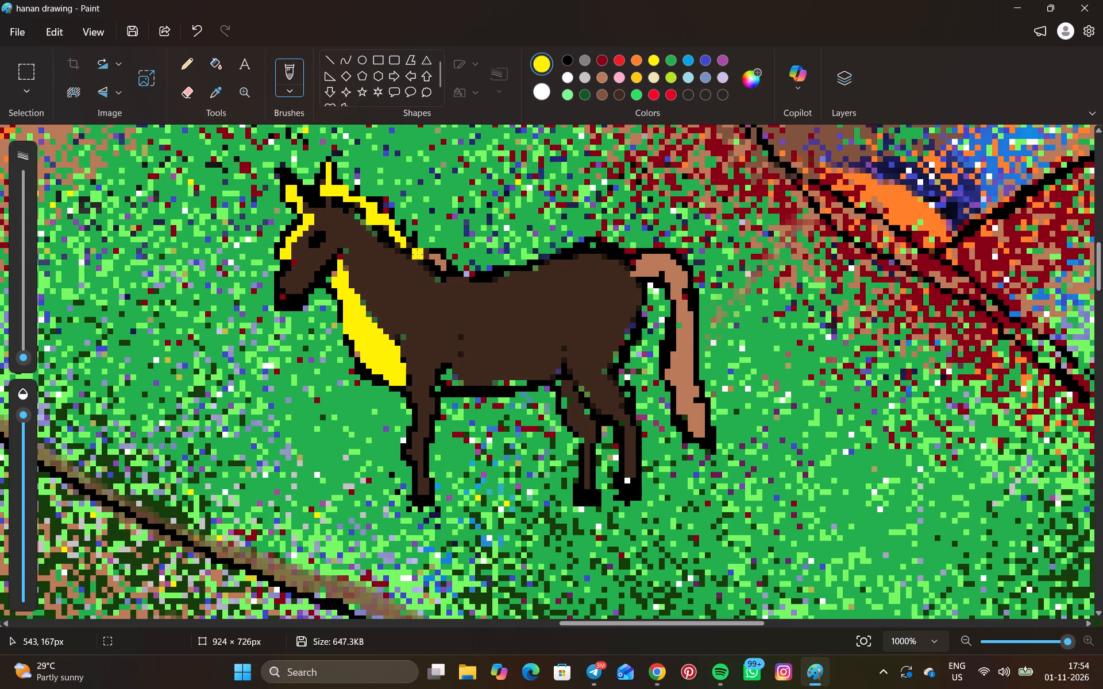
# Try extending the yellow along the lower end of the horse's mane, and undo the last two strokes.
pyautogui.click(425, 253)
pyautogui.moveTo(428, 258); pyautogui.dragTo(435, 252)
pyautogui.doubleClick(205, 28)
# Recolour the remaining light brown end of the horse's mane yellow, at the base of the neck.
pyautogui.moveTo(431, 258); pyautogui.dragTo(435, 258)
pyautogui.moveTo(435, 258); pyautogui.dragTo(441, 265)
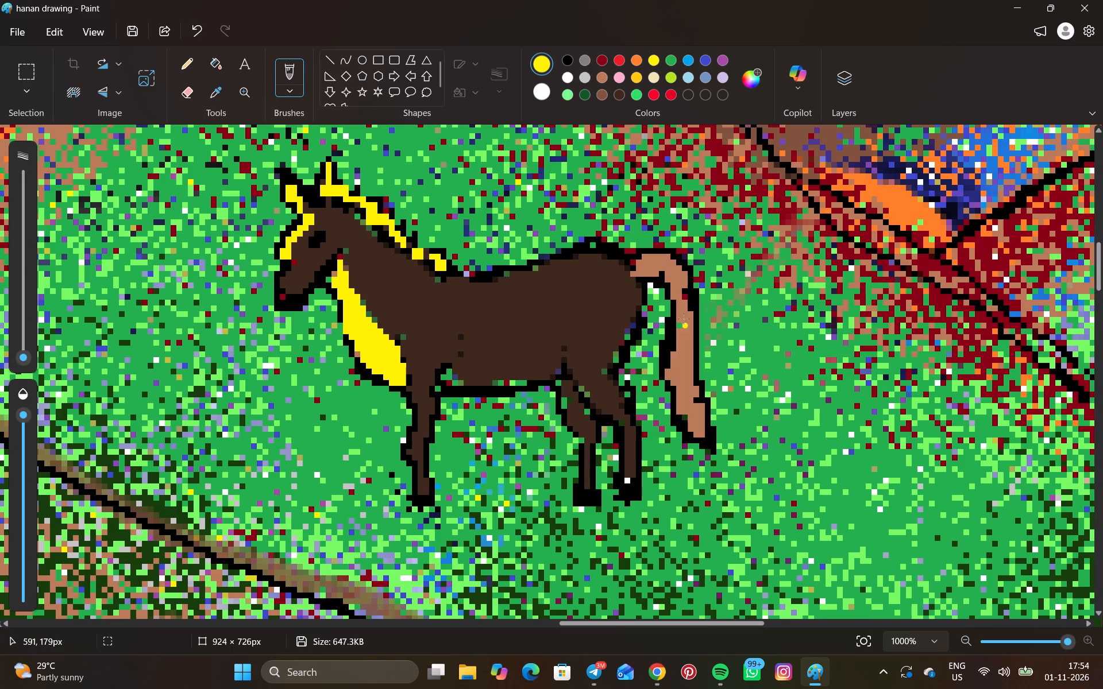
# Recolour the horse's light brown tail yellow, from the rump down to the tip.
pyautogui.doubleClick(639, 272)
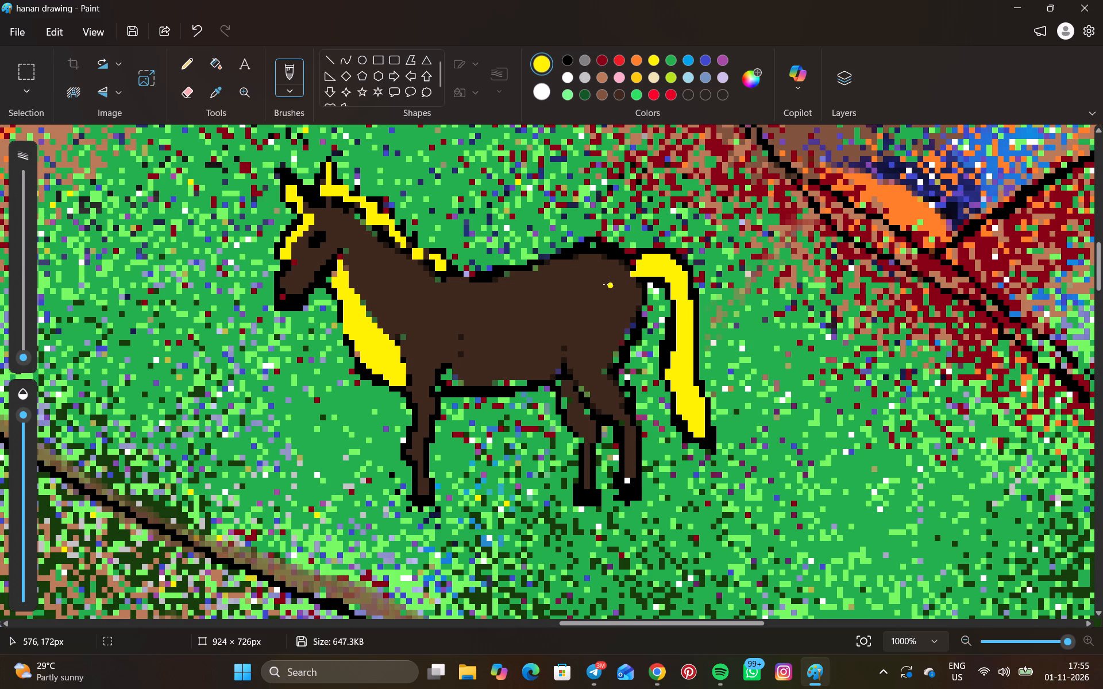
pyautogui.keyDown('ctrl'); pyautogui.scroll(-13, 608, 284); pyautogui.keyUp('ctrl')
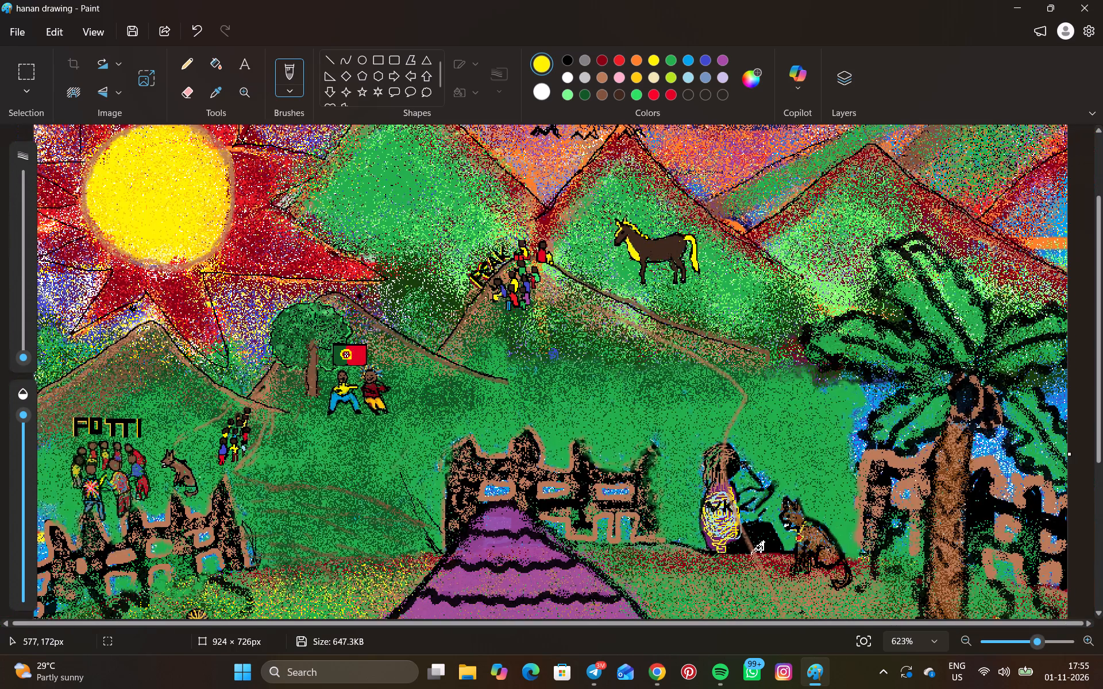
# Zoom out to review the wider drawing, and reduce the maximized drawing window to a smaller floating window.
pyautogui.keyDown('ctrl'); pyautogui.scroll(-2, 608, 284); pyautogui.keyUp('ctrl')
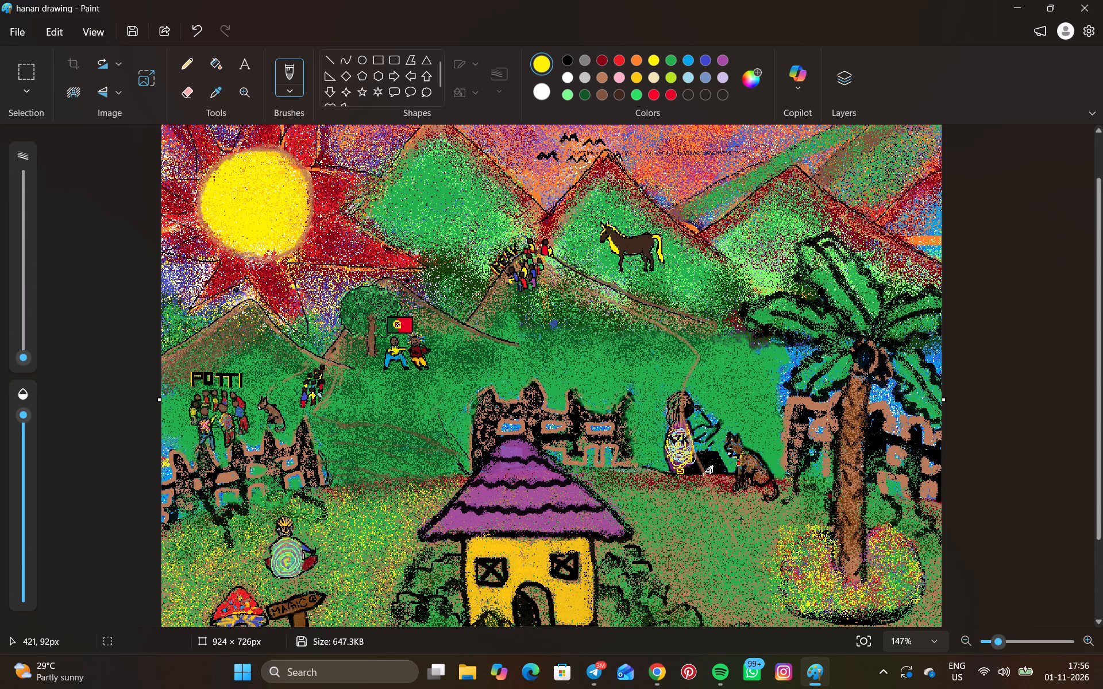
pyautogui.scroll(-1, 761, 384)
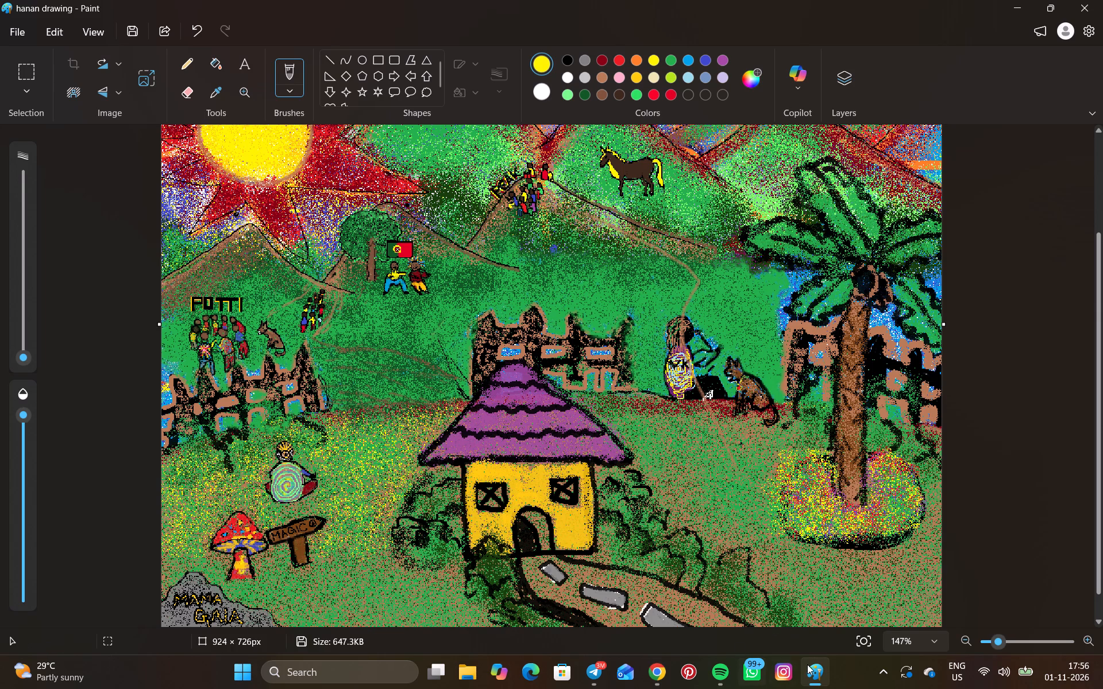
pyautogui.click(1039, 0)
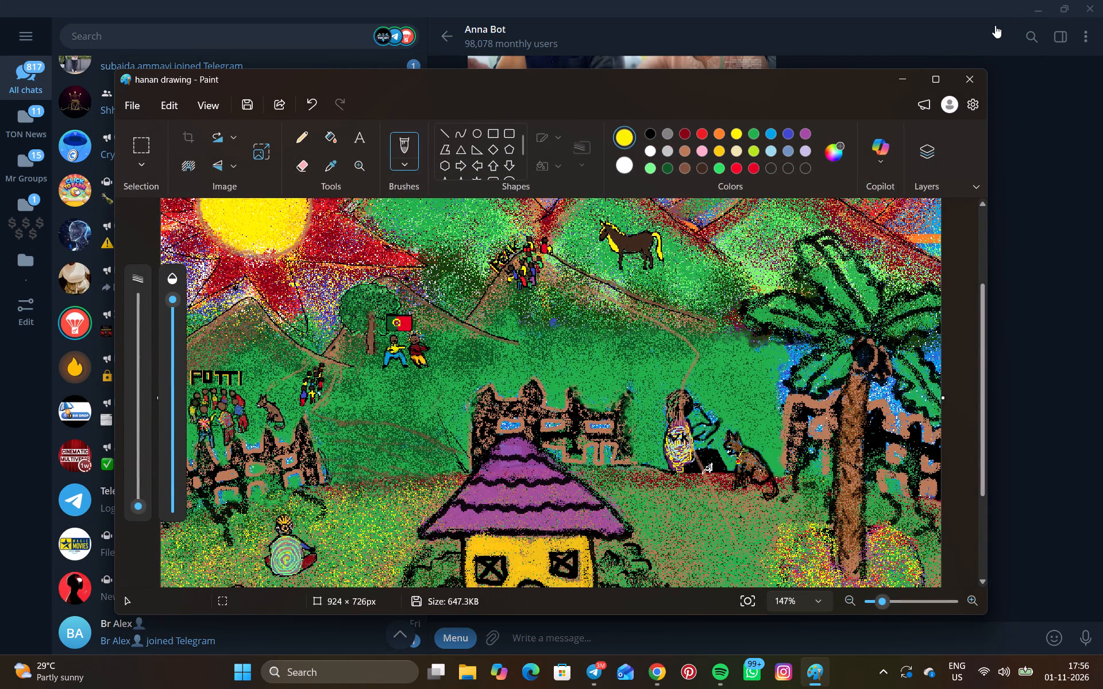
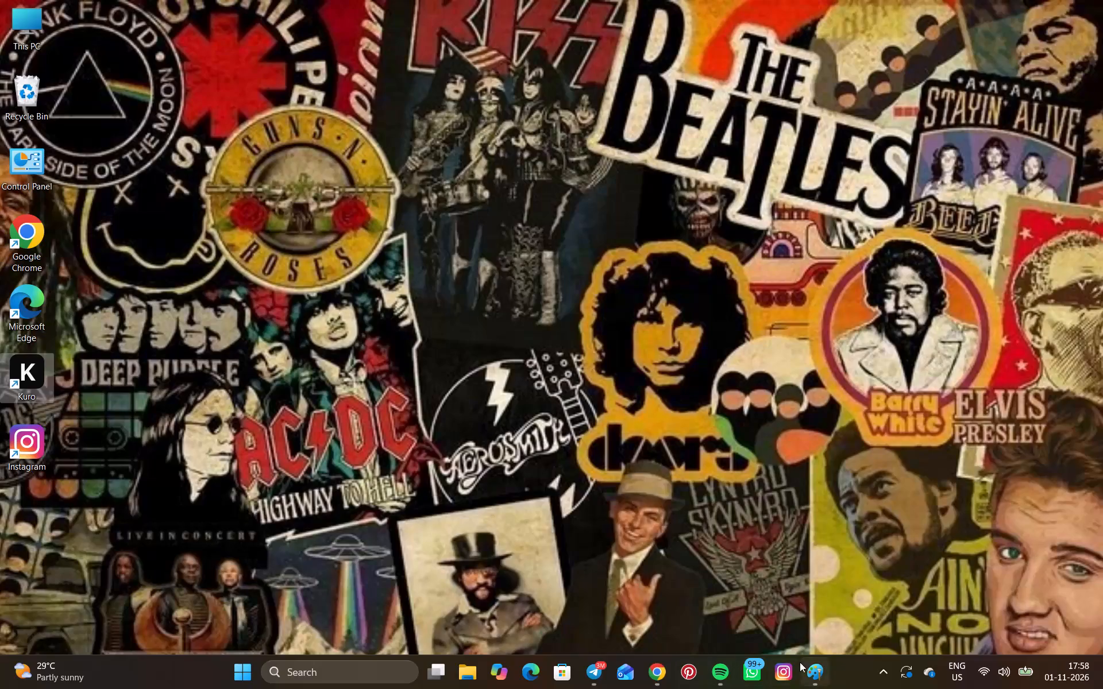
# Switch back to the landscape drawing in Paint and choose light brown as the drawing colour for the area around the horse.
pyautogui.click(808, 664)
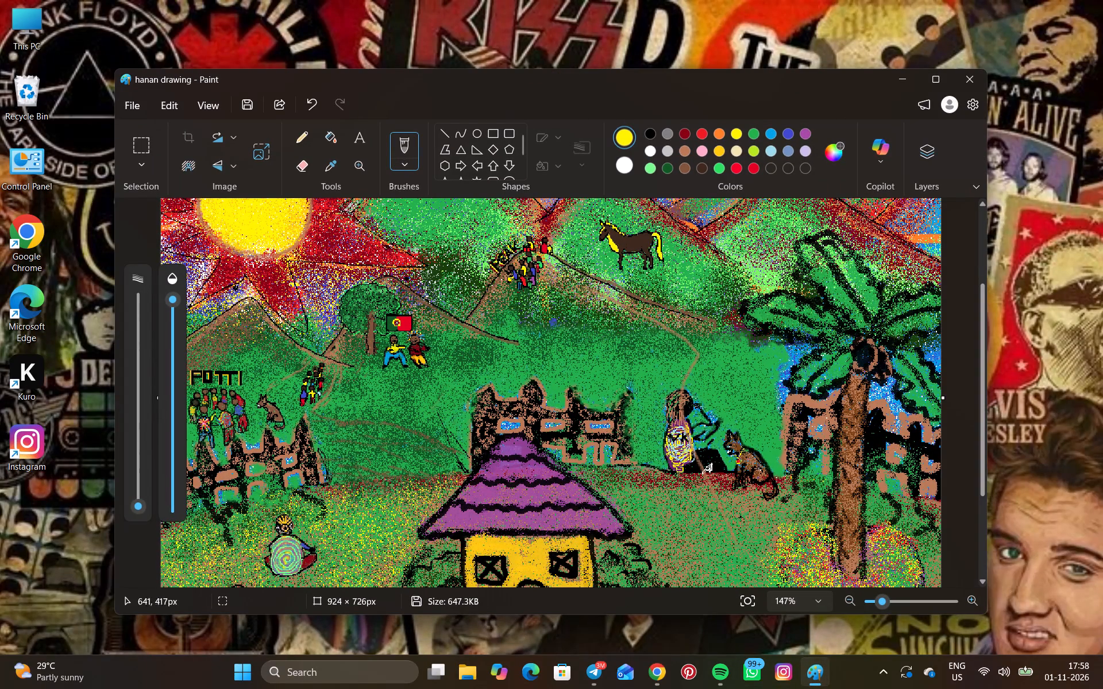
pyautogui.scroll(-2, 635, 356)
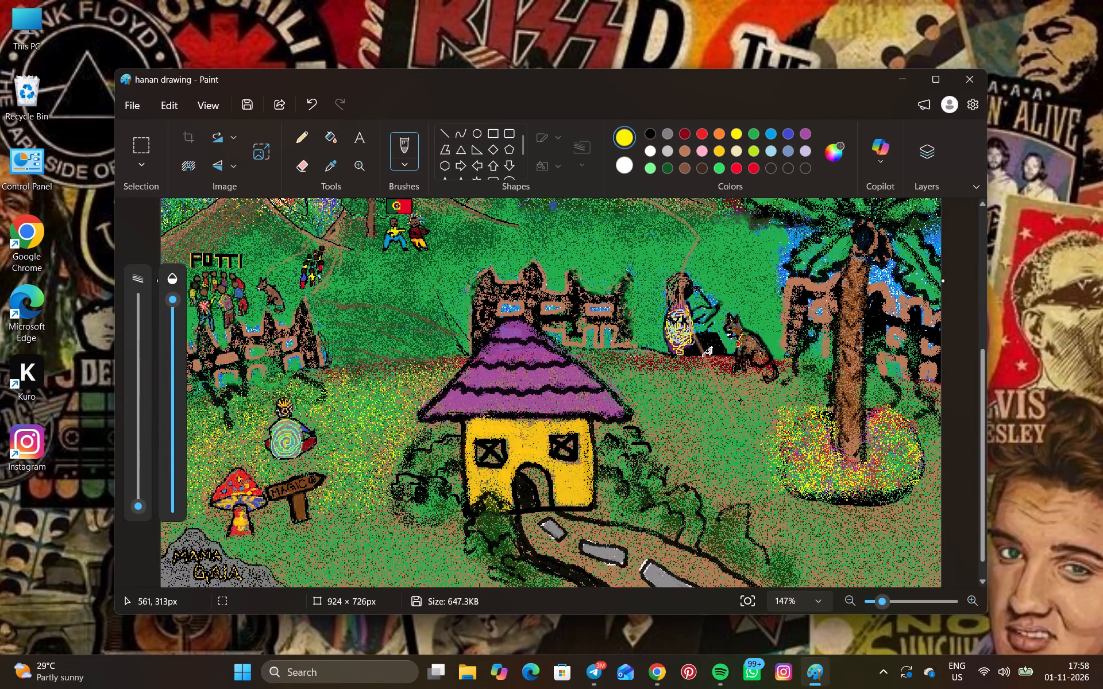
pyautogui.keyDown('ctrl'); pyautogui.scroll(-7, 635, 356); pyautogui.keyUp('ctrl')
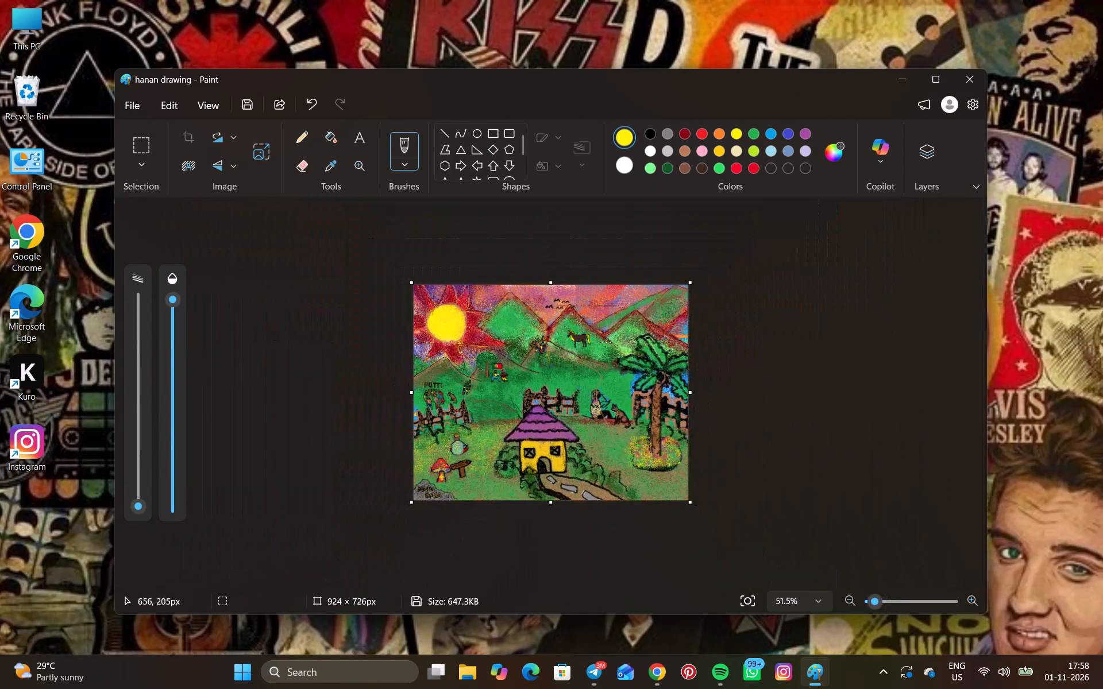
pyautogui.keyDown('ctrl'); pyautogui.scroll(5, 553, 332); pyautogui.keyUp('ctrl')
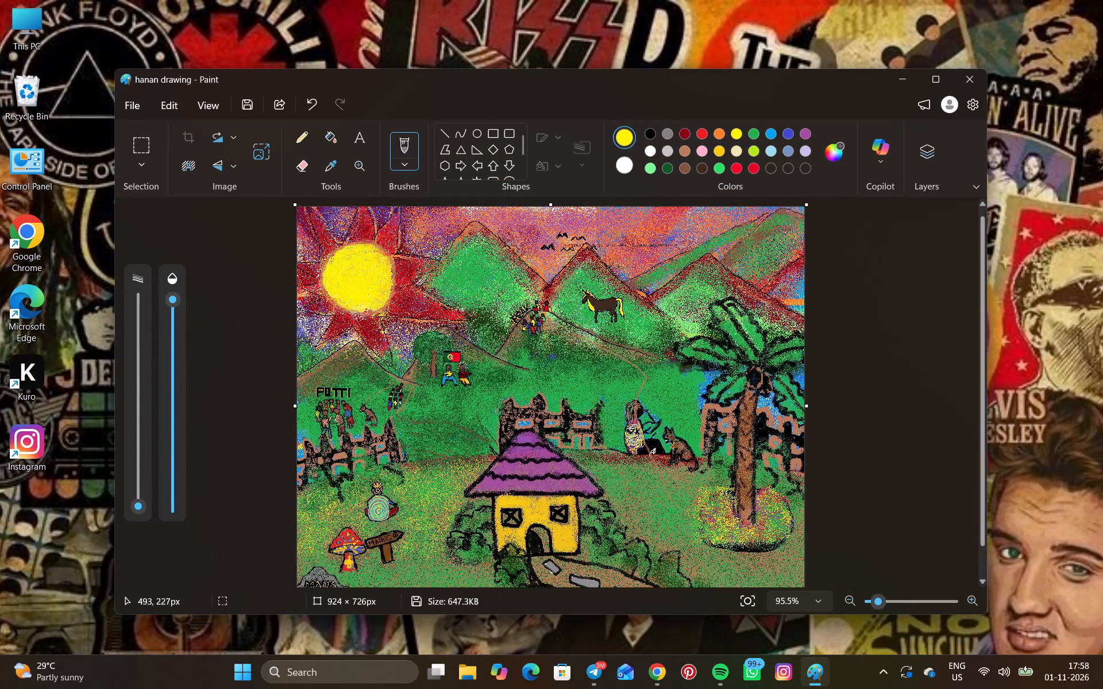
pyautogui.keyDown('ctrl'); pyautogui.scroll(4, 569, 332); pyautogui.keyUp('ctrl')
pyautogui.keyDown('ctrl'); pyautogui.scroll(2, 699, 324); pyautogui.keyUp('ctrl')
pyautogui.keyDown('ctrl'); pyautogui.scroll(4, 691, 246); pyautogui.keyUp('ctrl')
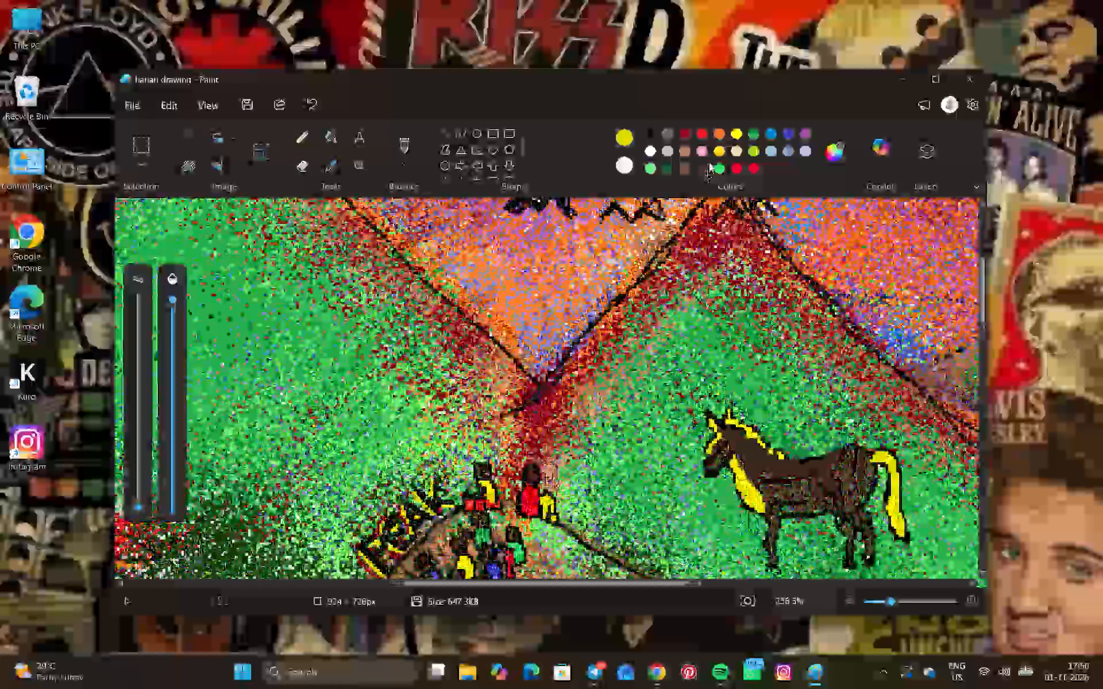
pyautogui.scroll(1, 704, 153)
pyautogui.click(687, 150)
pyautogui.hscroll(-1, 763, 384)
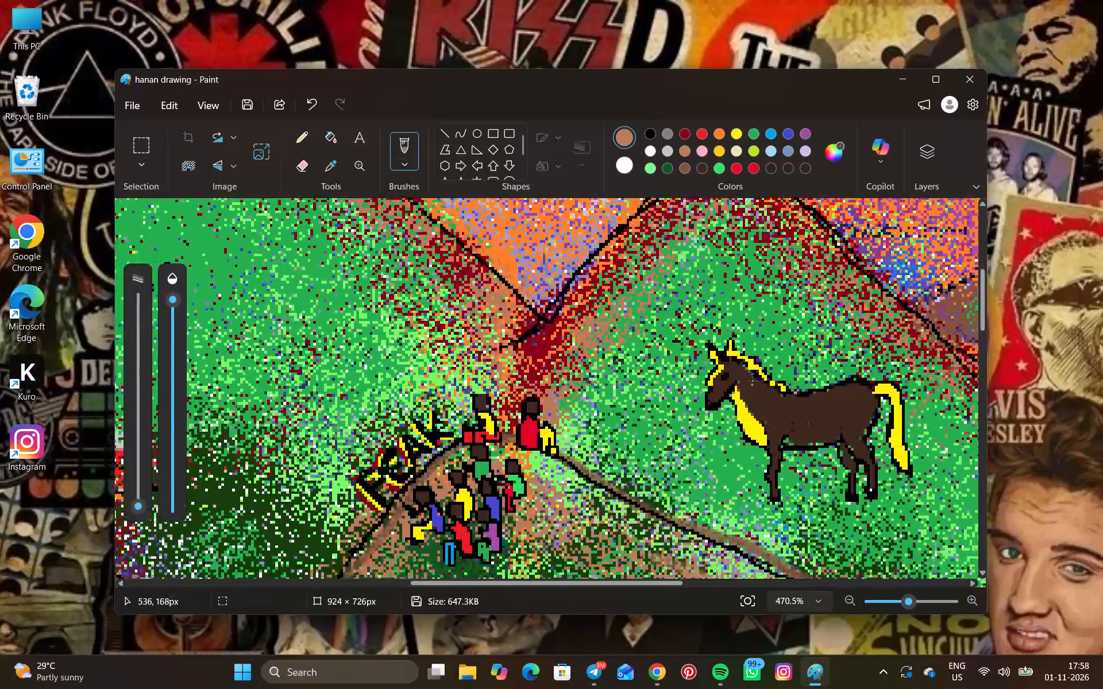
# Paint thin vertical light brown strokes on the horse's neck and shoulder, below the yellow mane.
pyautogui.click(746, 373)
pyautogui.moveTo(745, 382); pyautogui.dragTo(744, 390)
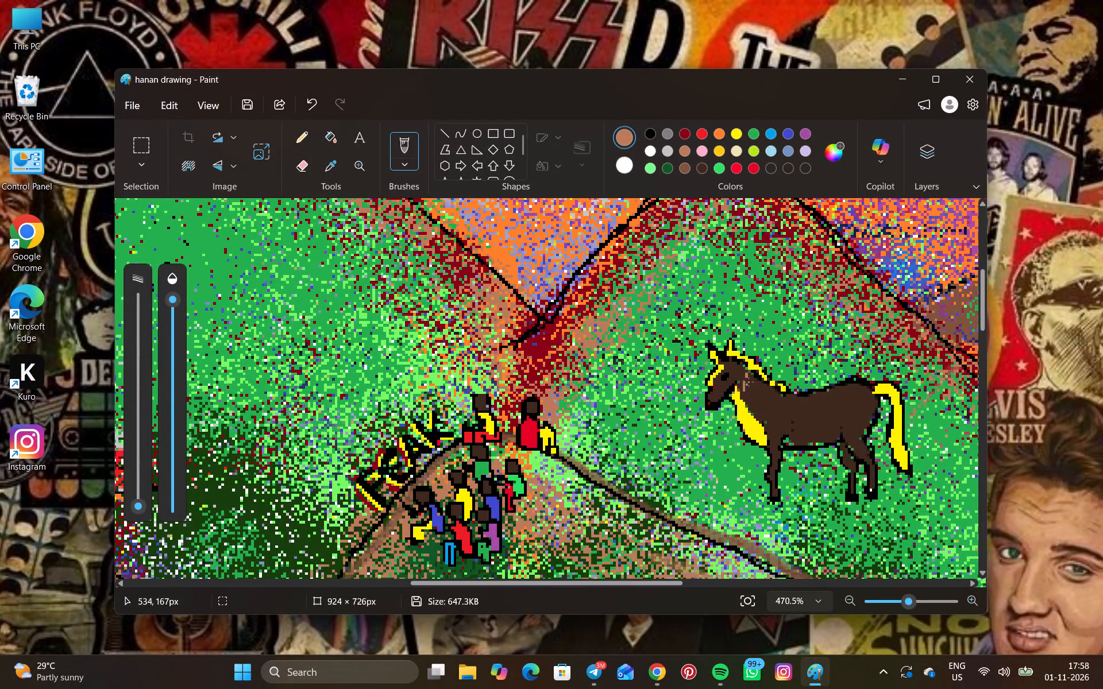
pyautogui.moveTo(750, 377); pyautogui.dragTo(748, 396)
pyautogui.moveTo(757, 379); pyautogui.dragTo(755, 391)
pyautogui.moveTo(755, 396); pyautogui.dragTo(755, 405)
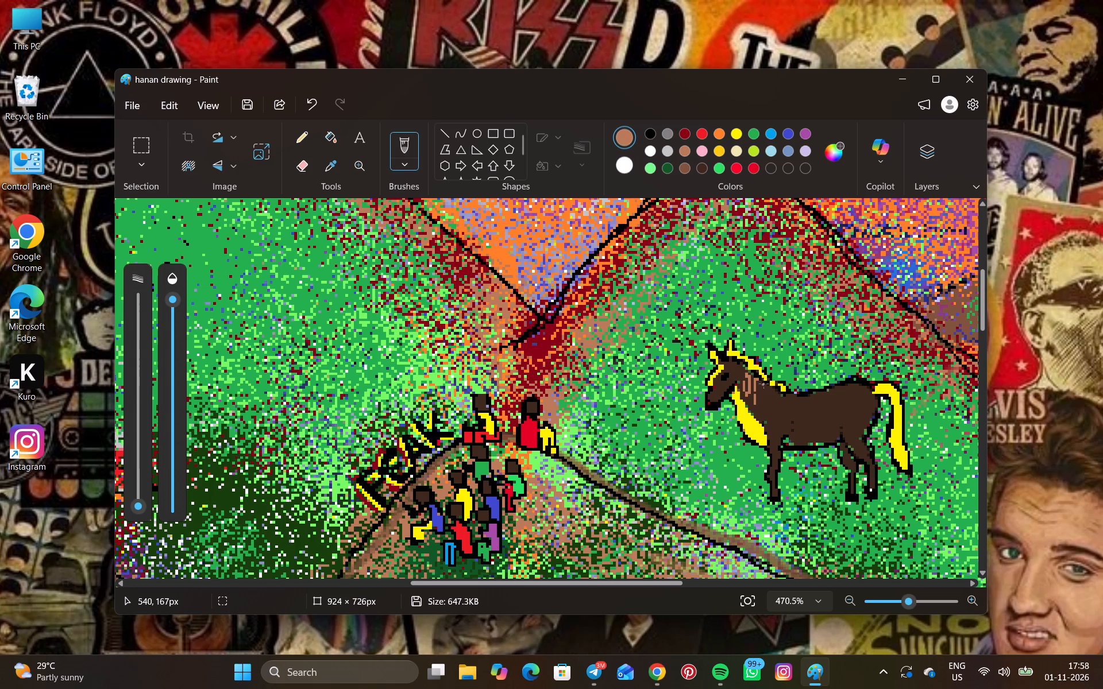
pyautogui.moveTo(762, 382); pyautogui.dragTo(761, 411)
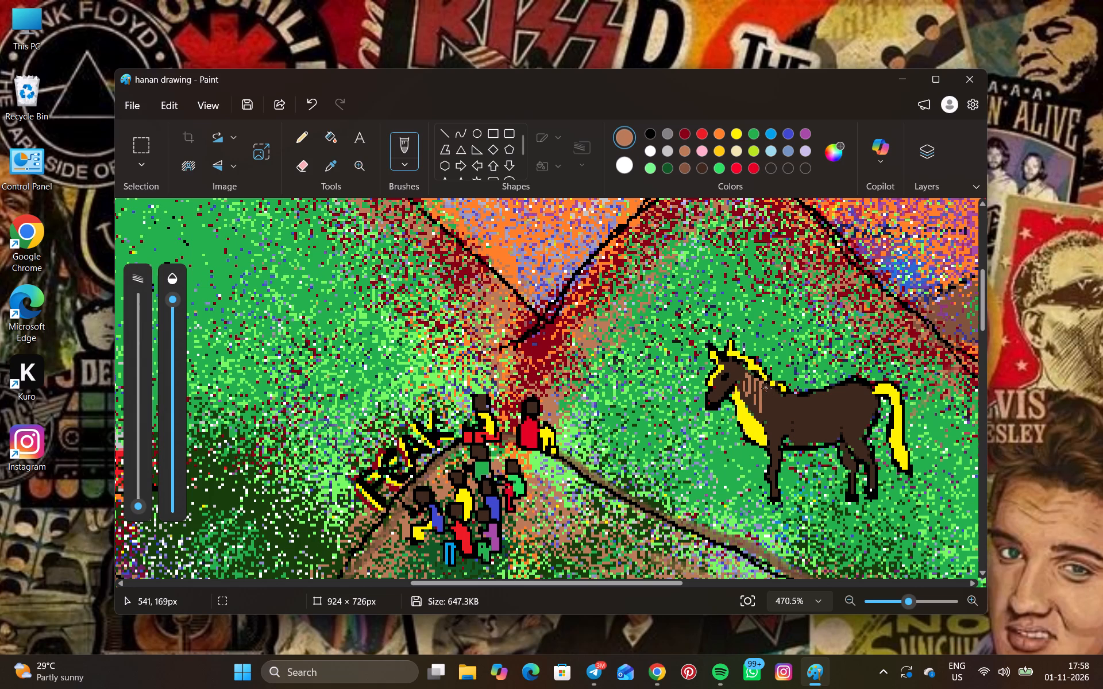
pyautogui.moveTo(766, 387); pyautogui.dragTo(766, 410)
pyautogui.moveTo(771, 390); pyautogui.dragTo(772, 419)
pyautogui.click(779, 392)
pyautogui.moveTo(774, 412); pyautogui.dragTo(774, 394)
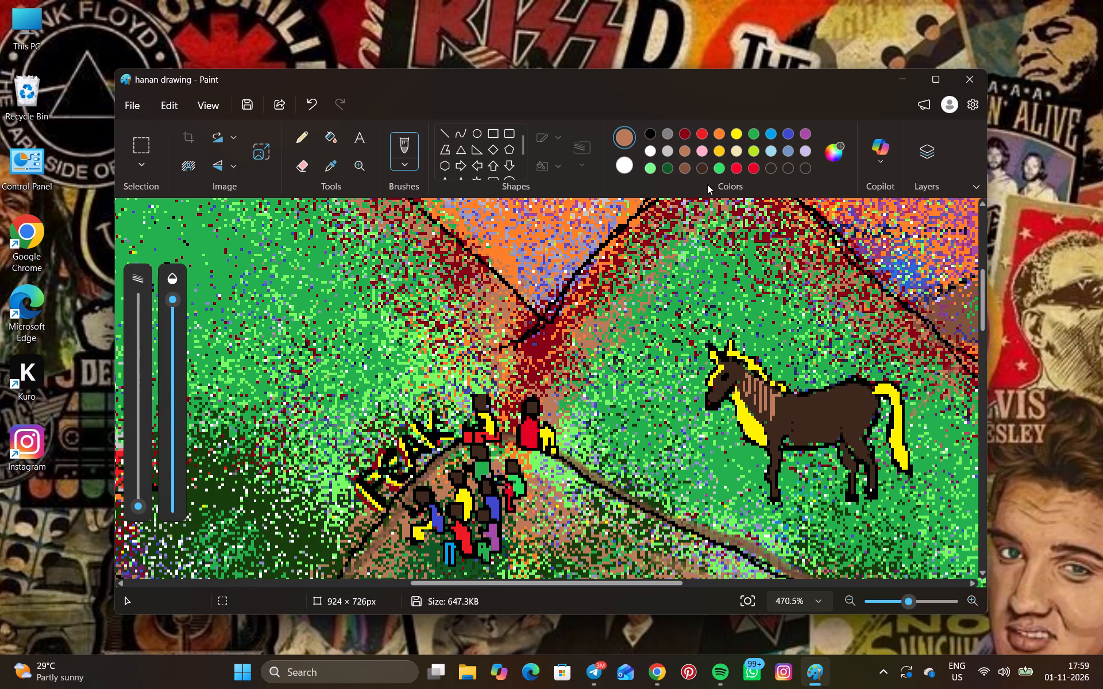
# Add medium brown vertical shading strokes between the light brown ones on the horse's neck and shoulder.
pyautogui.click(691, 168)
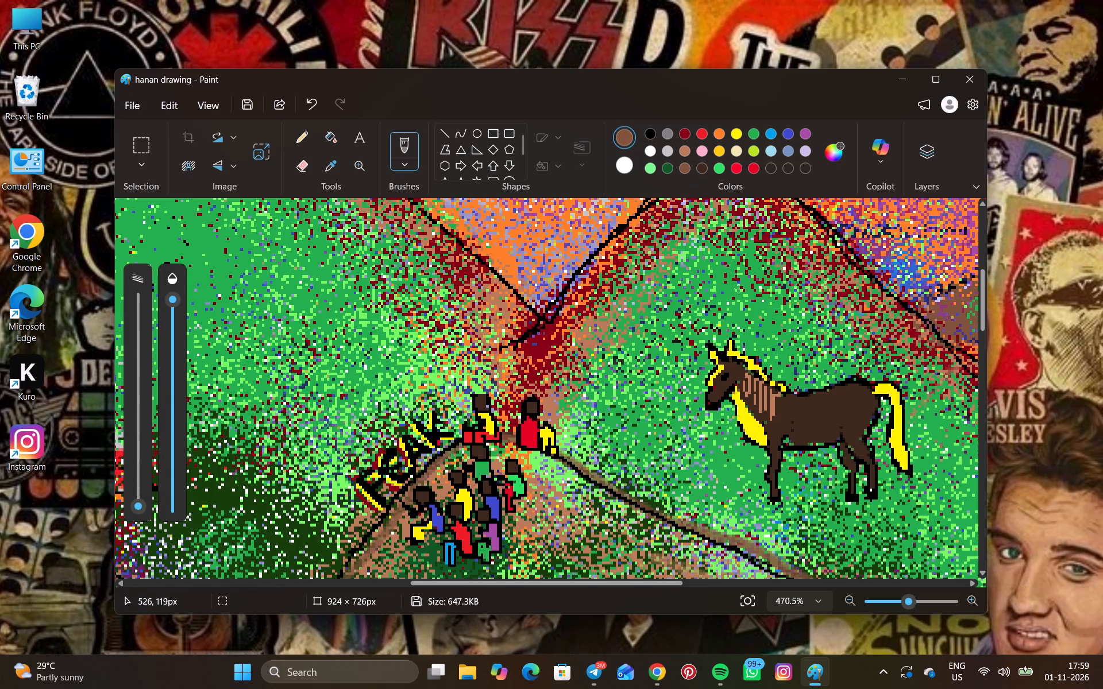
pyautogui.moveTo(751, 380); pyautogui.dragTo(749, 396)
pyautogui.moveTo(758, 385); pyautogui.dragTo(757, 408)
pyautogui.moveTo(766, 386); pyautogui.dragTo(763, 413)
pyautogui.moveTo(760, 393); pyautogui.dragTo(759, 417)
pyautogui.moveTo(759, 417); pyautogui.dragTo(759, 417)
pyautogui.moveTo(773, 392); pyautogui.dragTo(774, 431)
pyautogui.moveTo(772, 397); pyautogui.dragTo(766, 424)
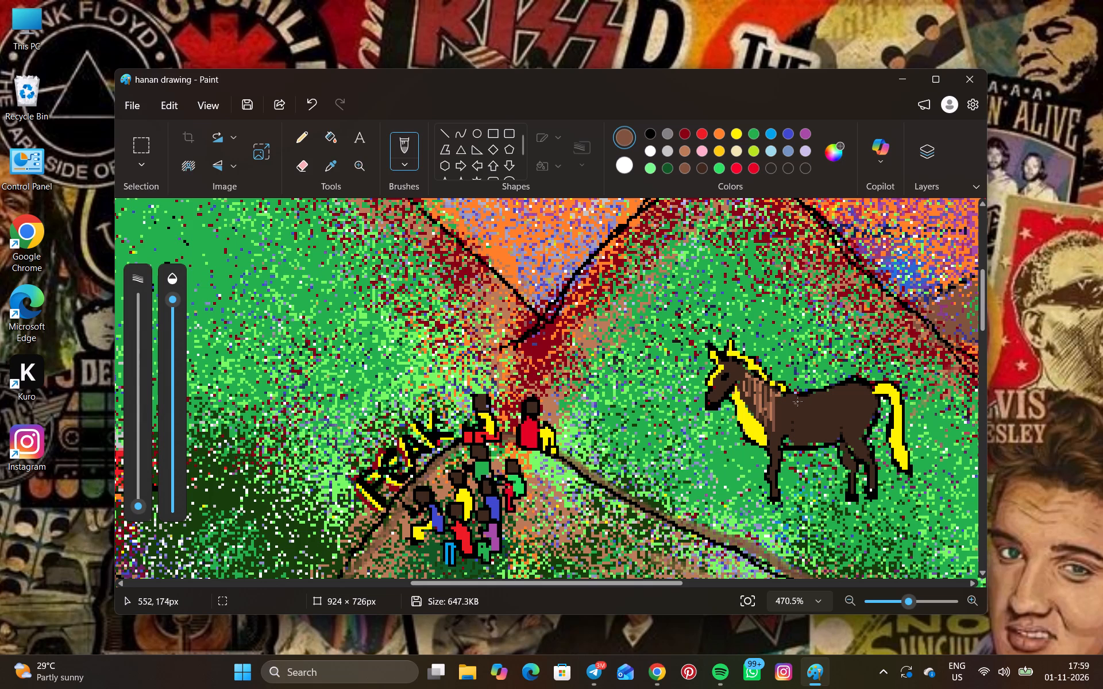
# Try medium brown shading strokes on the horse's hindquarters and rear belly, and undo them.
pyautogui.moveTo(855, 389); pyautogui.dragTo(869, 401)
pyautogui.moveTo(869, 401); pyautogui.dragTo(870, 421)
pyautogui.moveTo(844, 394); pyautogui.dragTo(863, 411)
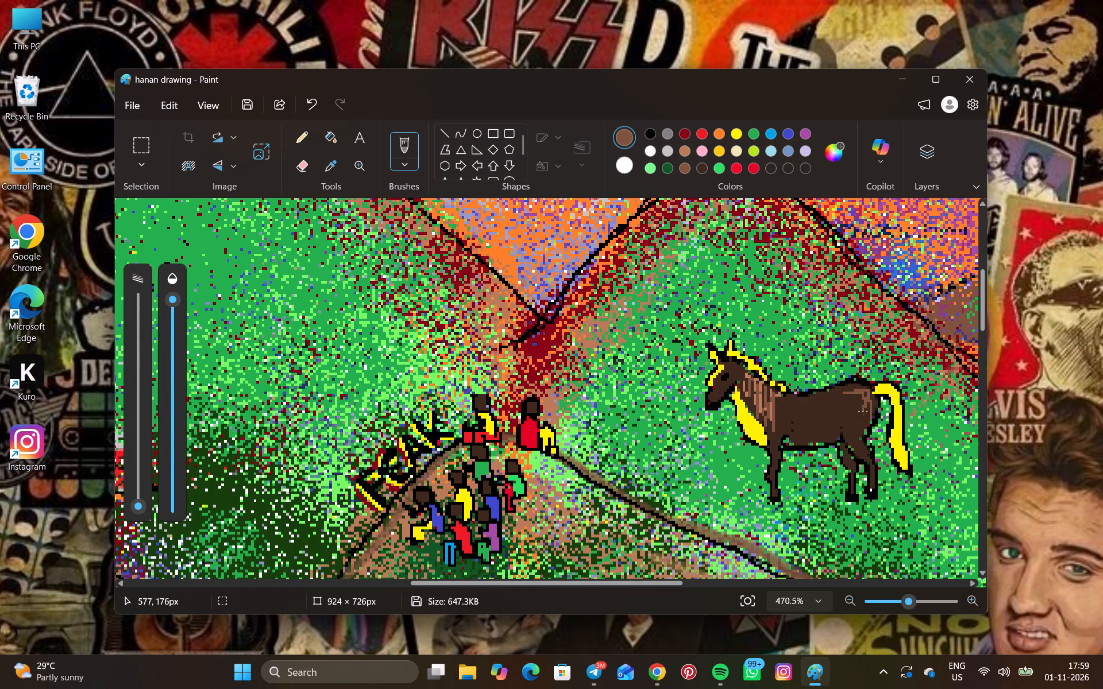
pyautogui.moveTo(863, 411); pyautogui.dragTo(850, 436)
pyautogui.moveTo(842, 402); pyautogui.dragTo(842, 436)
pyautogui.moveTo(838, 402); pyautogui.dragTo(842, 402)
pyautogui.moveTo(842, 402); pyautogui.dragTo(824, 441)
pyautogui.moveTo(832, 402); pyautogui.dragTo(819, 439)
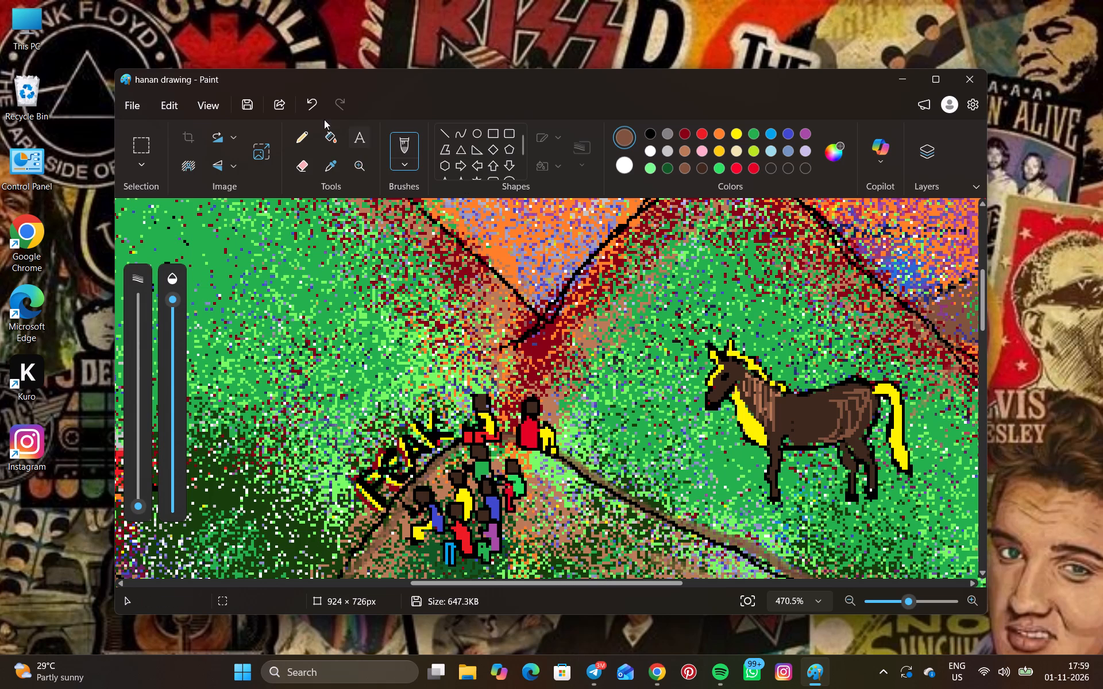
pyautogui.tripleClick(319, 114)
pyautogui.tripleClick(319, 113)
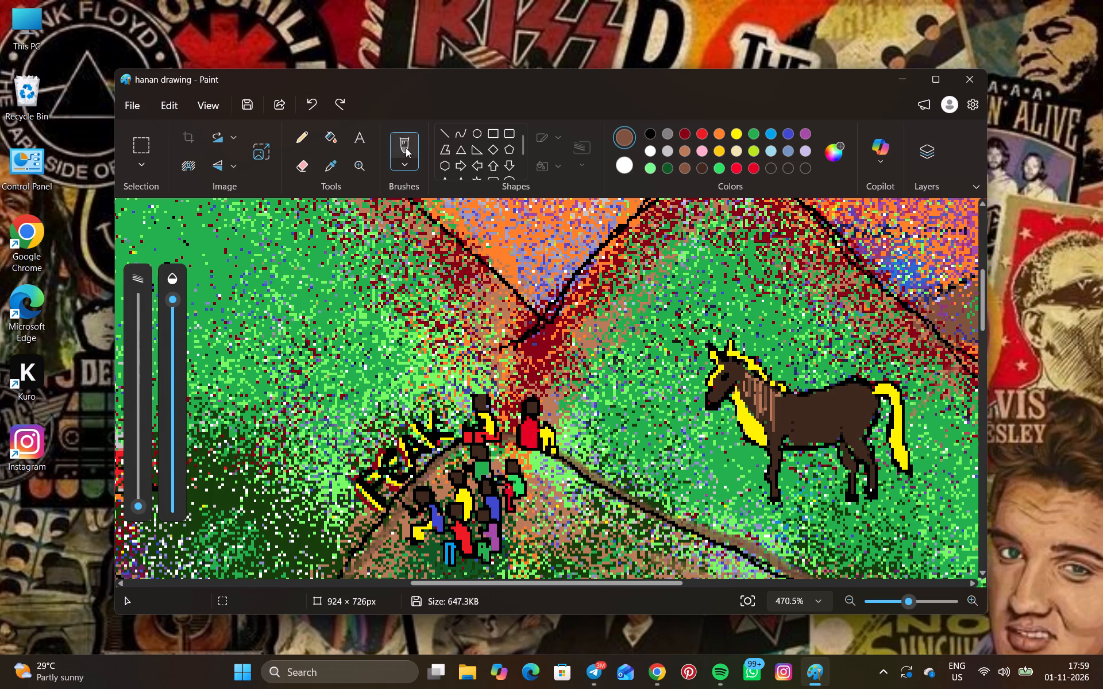
# Add small medium brown touches to the horse's lower chest and down its front leg.
pyautogui.moveTo(765, 417); pyautogui.dragTo(768, 426)
pyautogui.click(768, 452)
pyautogui.moveTo(773, 445); pyautogui.dragTo(773, 456)
pyautogui.click(773, 456)
pyautogui.click(773, 466)
pyautogui.click(771, 488)
# Draw a red banner outline around the slanted black and yellow lettering beside the crowd on the hill.
pyautogui.keyDown('ctrl'); pyautogui.scroll(-5, 874, 367); pyautogui.keyUp('ctrl')
pyautogui.hscroll(-1, 873, 366)
pyautogui.keyDown('ctrl'); pyautogui.scroll(-3, 873, 366); pyautogui.keyUp('ctrl')
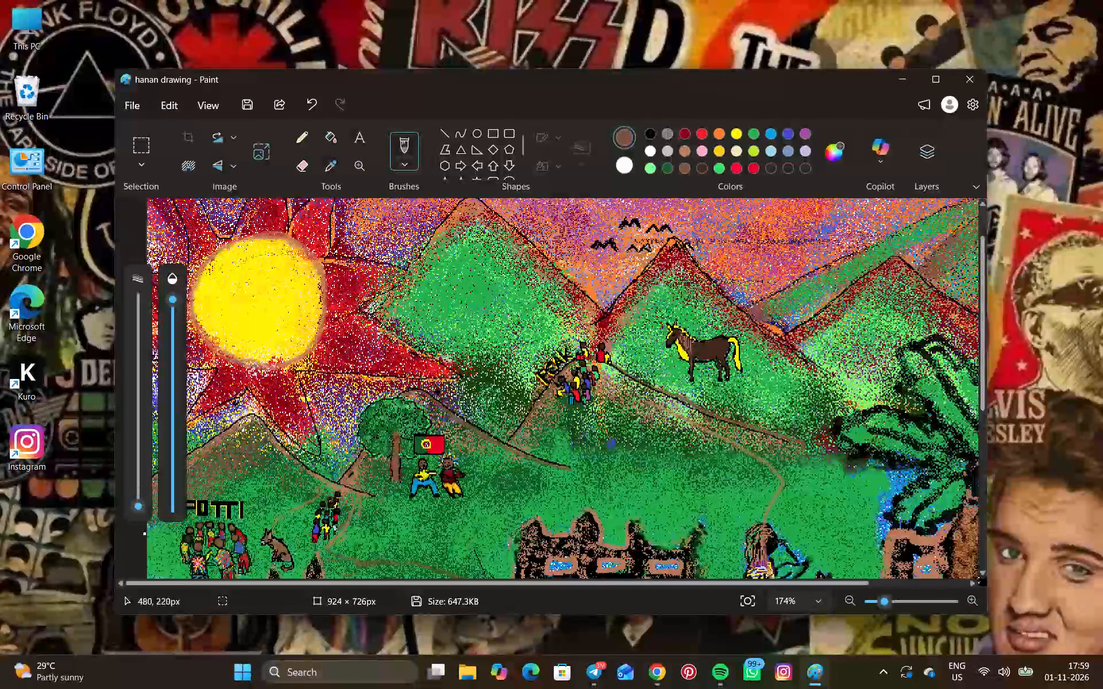
pyautogui.scroll(-1, 695, 447)
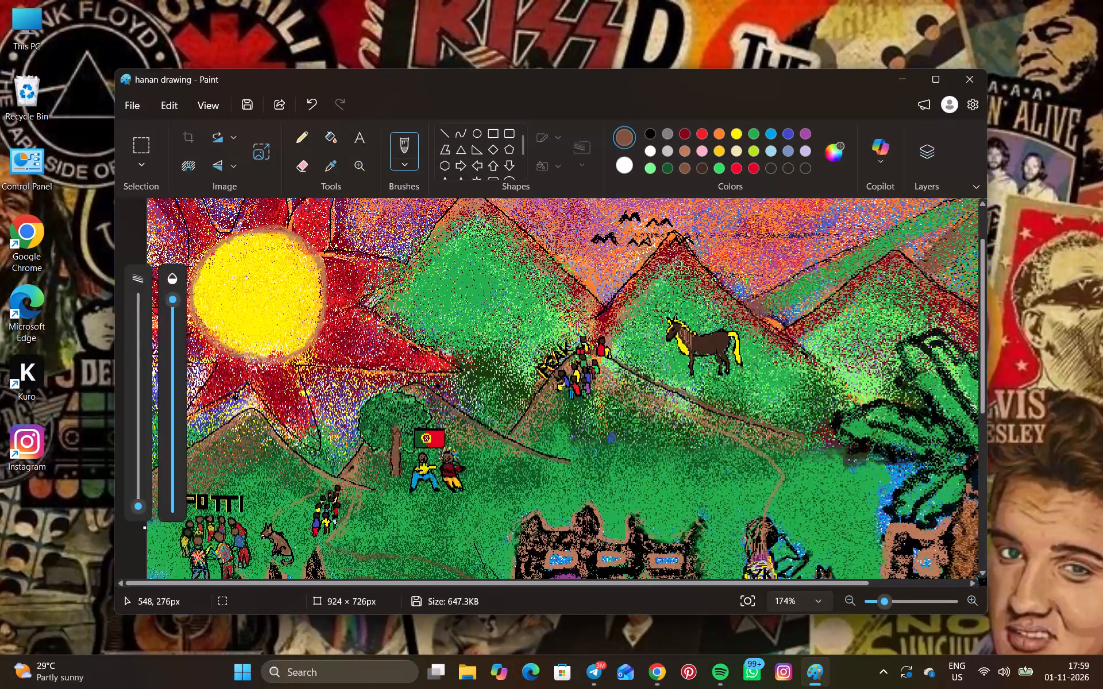
pyautogui.scroll(-1, 695, 447)
pyautogui.keyDown('ctrl'); pyautogui.scroll(8, 557, 323); pyautogui.keyUp('ctrl')
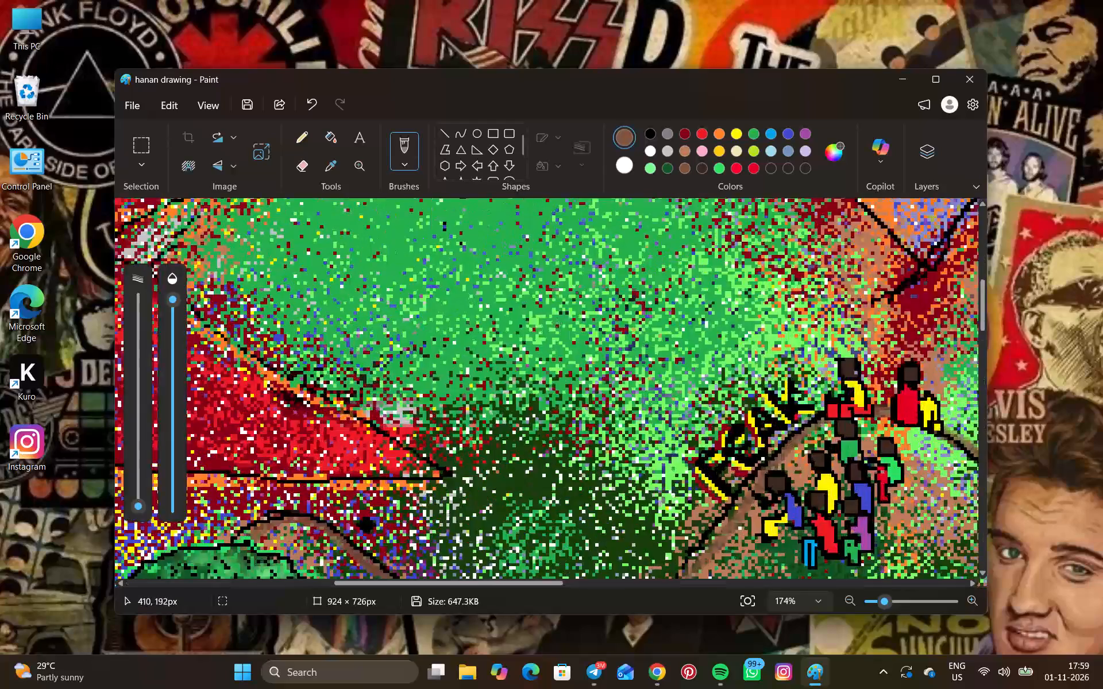
pyautogui.scroll(-1, 566, 326)
pyautogui.hscroll(-1, 903, 324)
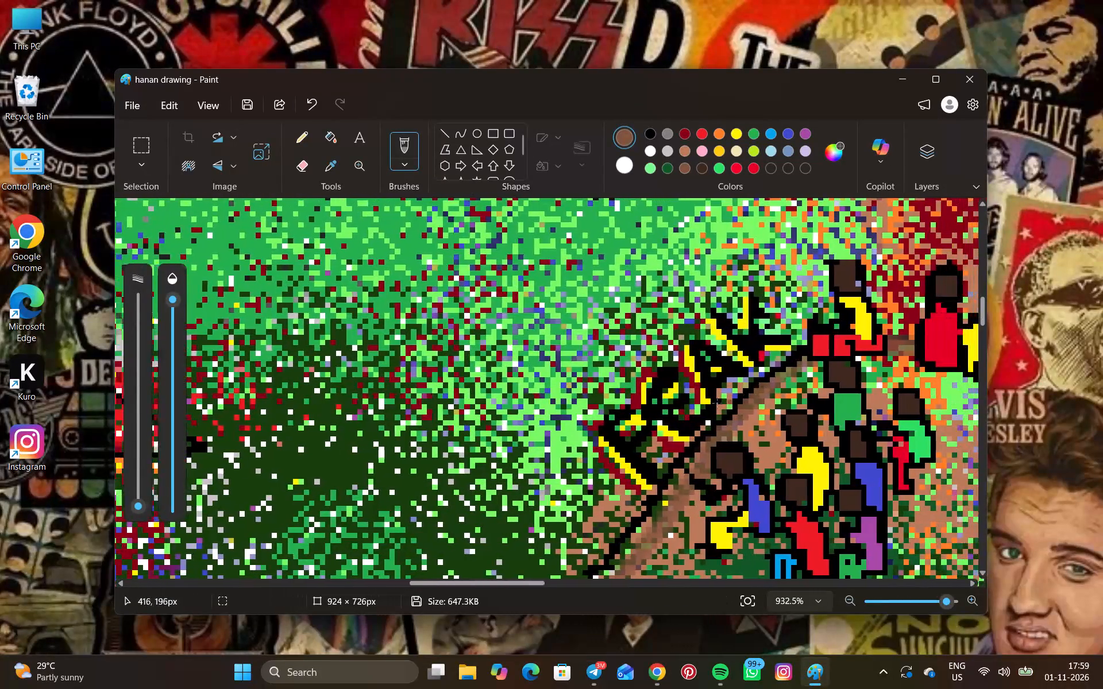
pyautogui.hscroll(-1, 717, 403)
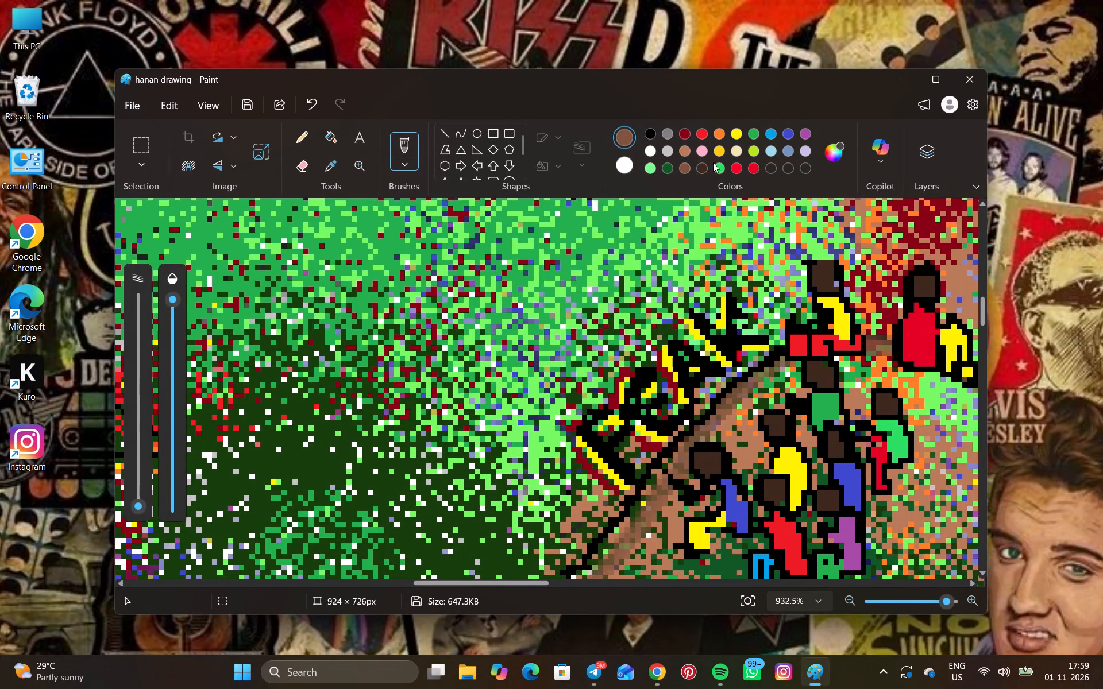
pyautogui.hscroll(-1, 713, 162)
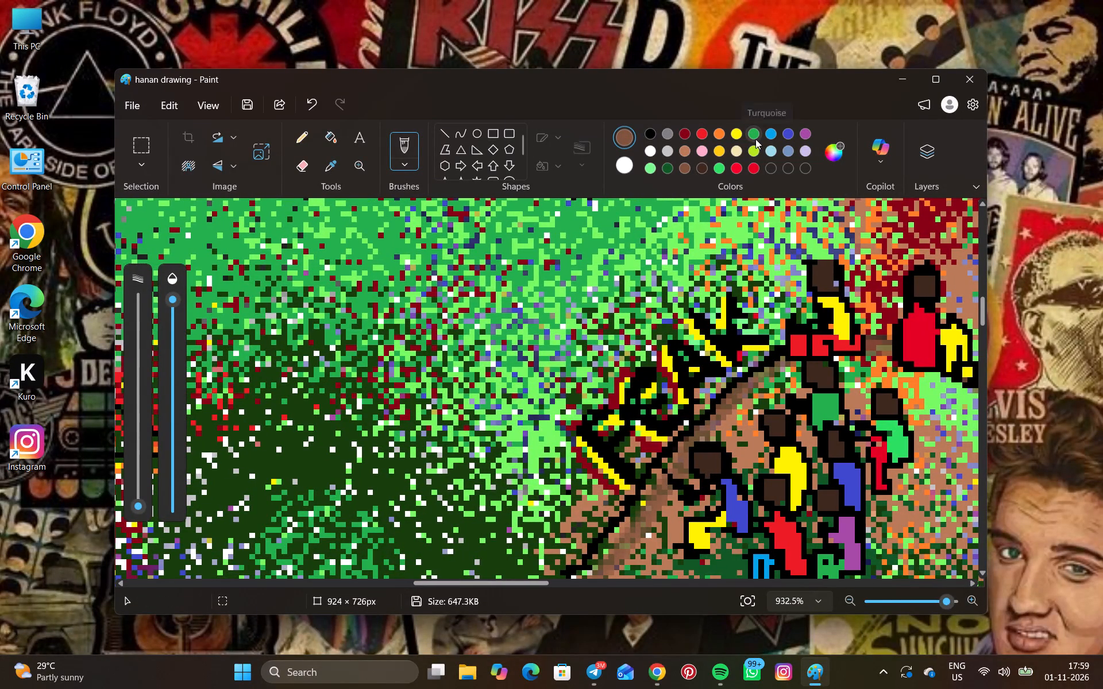
pyautogui.hscroll(-1, 755, 139)
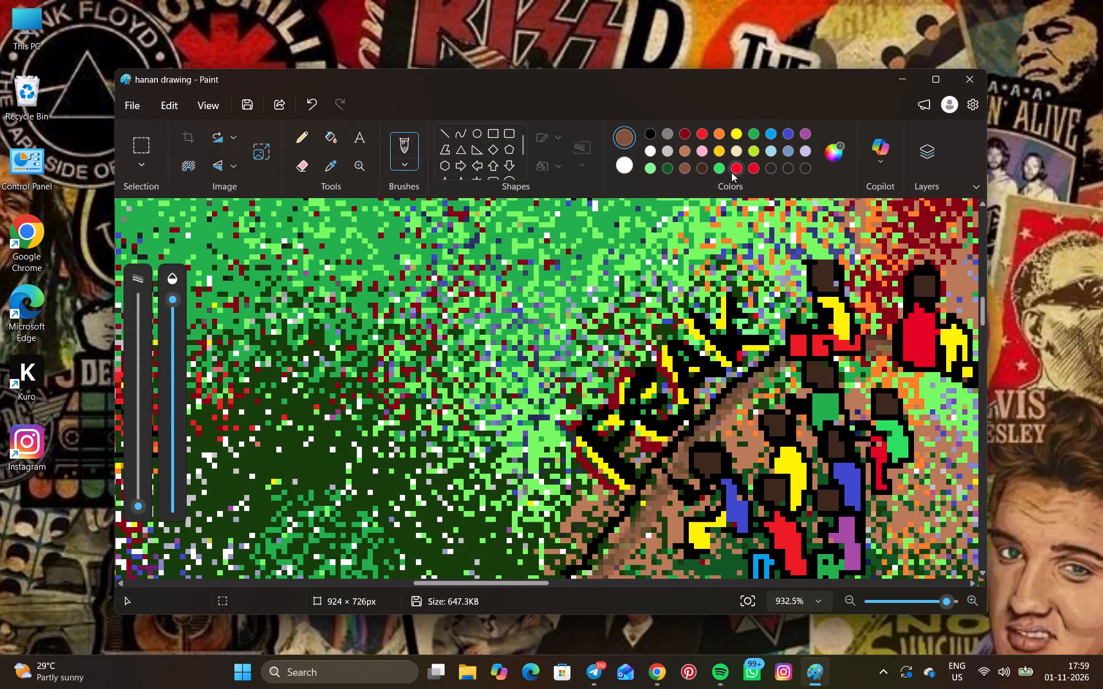
pyautogui.hscroll(-1, 731, 172)
pyautogui.click(731, 172)
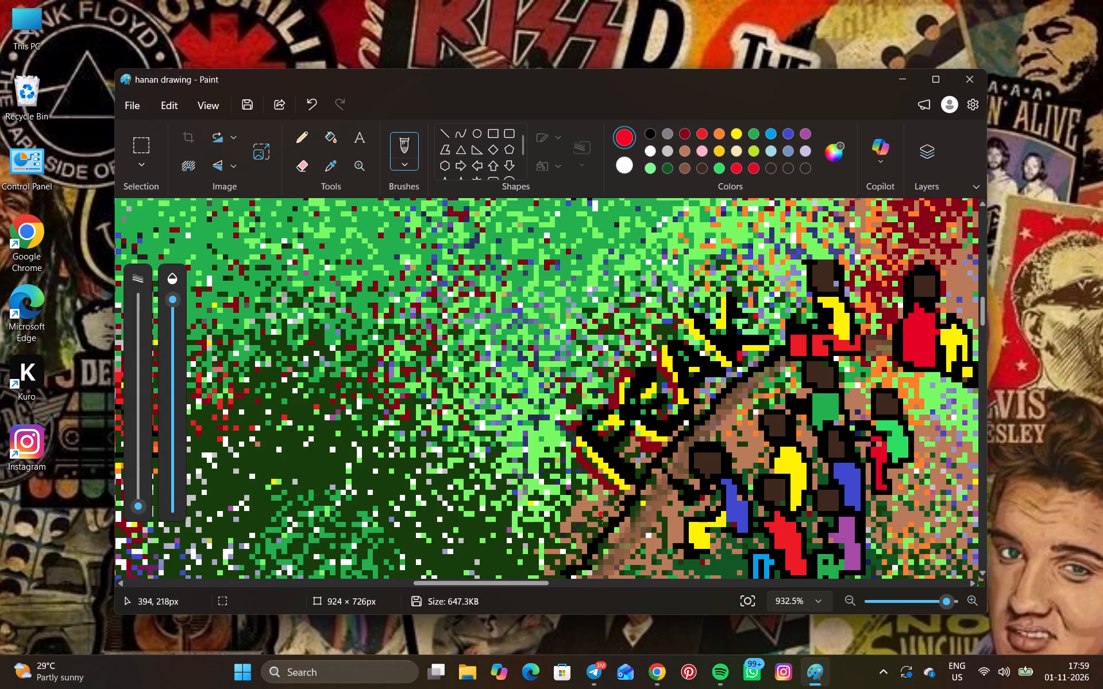
pyautogui.hscroll(-1, 602, 519)
pyautogui.moveTo(606, 523); pyautogui.dragTo(605, 517)
pyautogui.moveTo(605, 517); pyautogui.dragTo(549, 444)
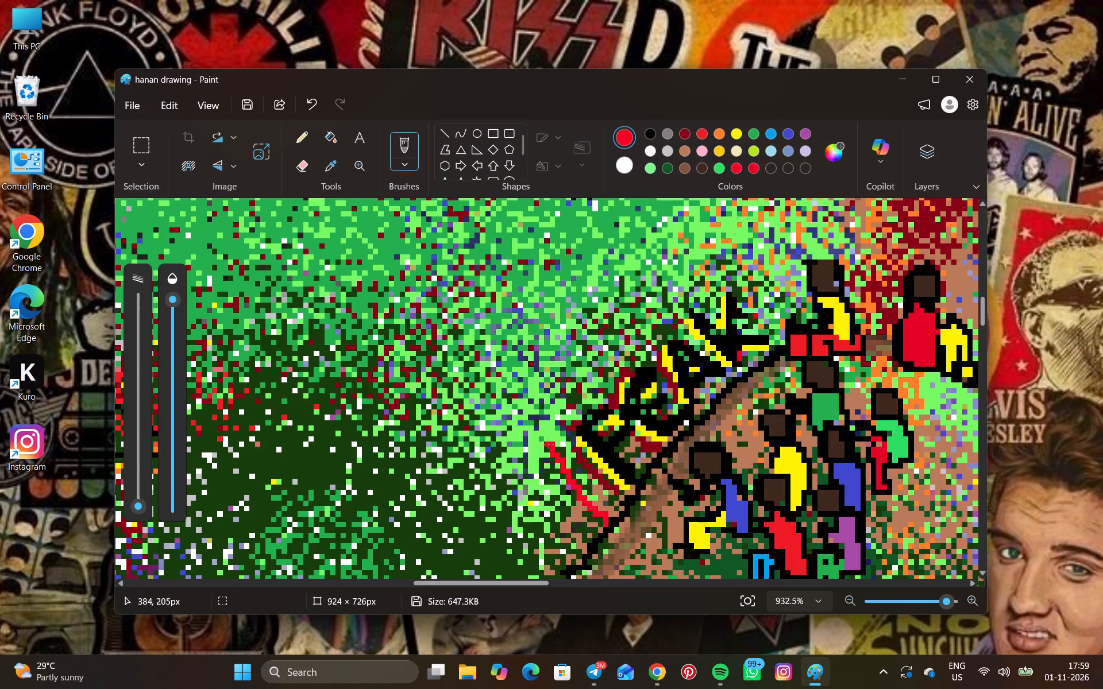
pyautogui.moveTo(549, 444); pyautogui.dragTo(620, 357)
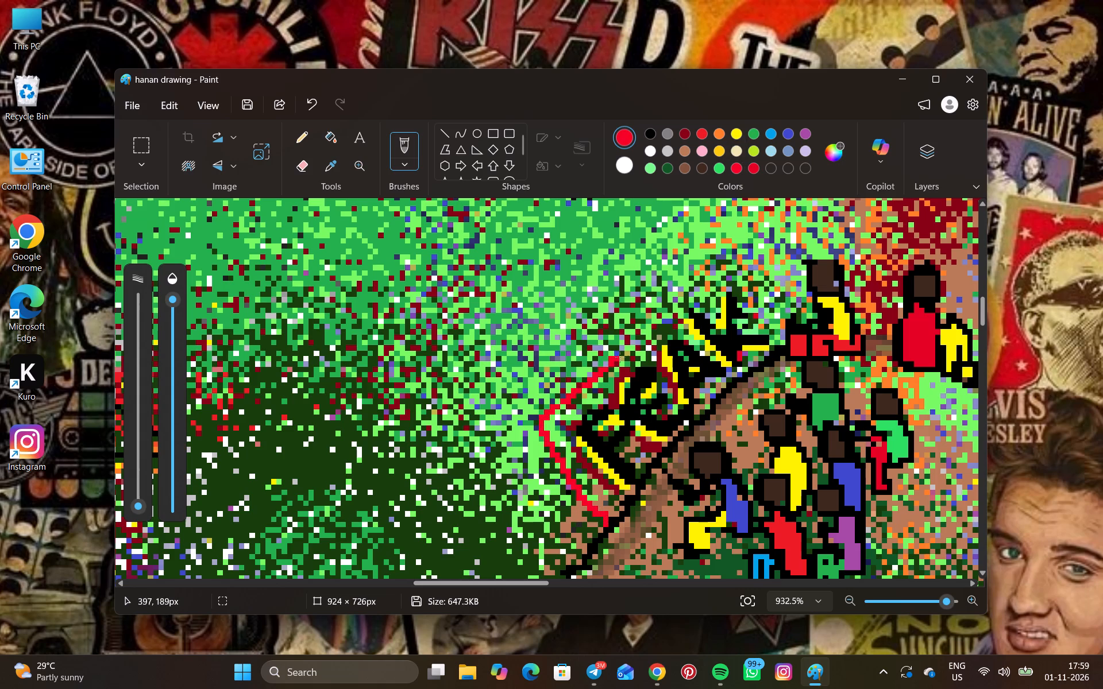
pyautogui.moveTo(620, 357); pyautogui.dragTo(750, 282)
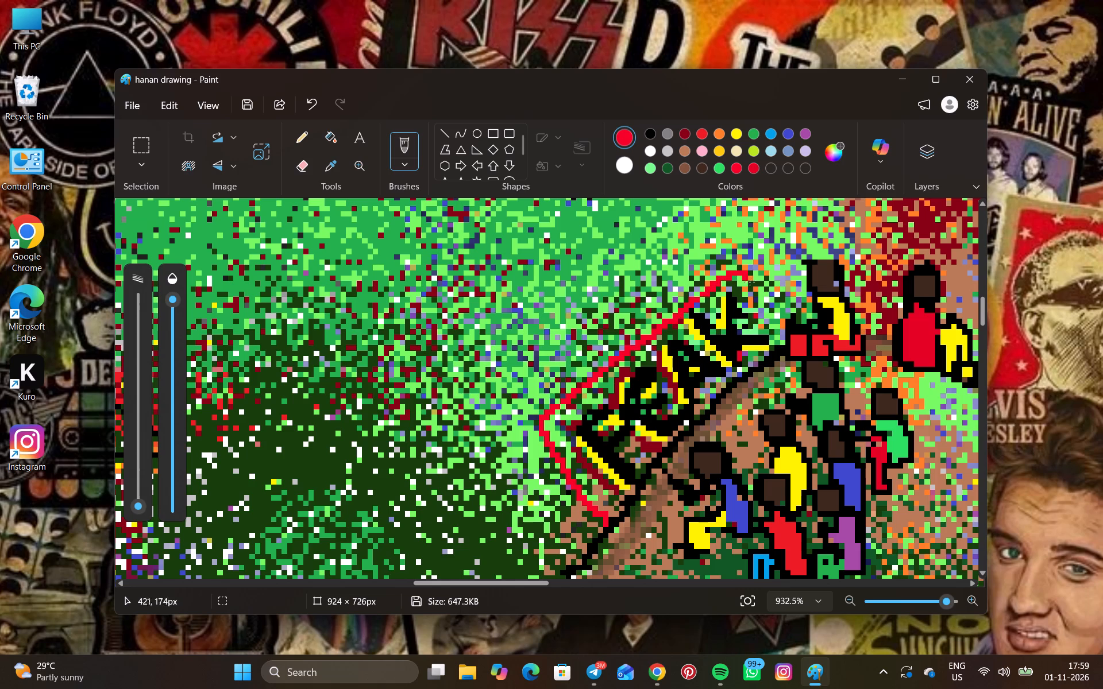
pyautogui.moveTo(750, 282); pyautogui.dragTo(755, 327)
# Fill the banner's upper end with red, between the final letter L and the red outline.
pyautogui.moveTo(755, 327); pyautogui.dragTo(742, 328)
pyautogui.moveTo(742, 328); pyautogui.dragTo(735, 325)
pyautogui.moveTo(735, 325); pyautogui.dragTo(734, 319)
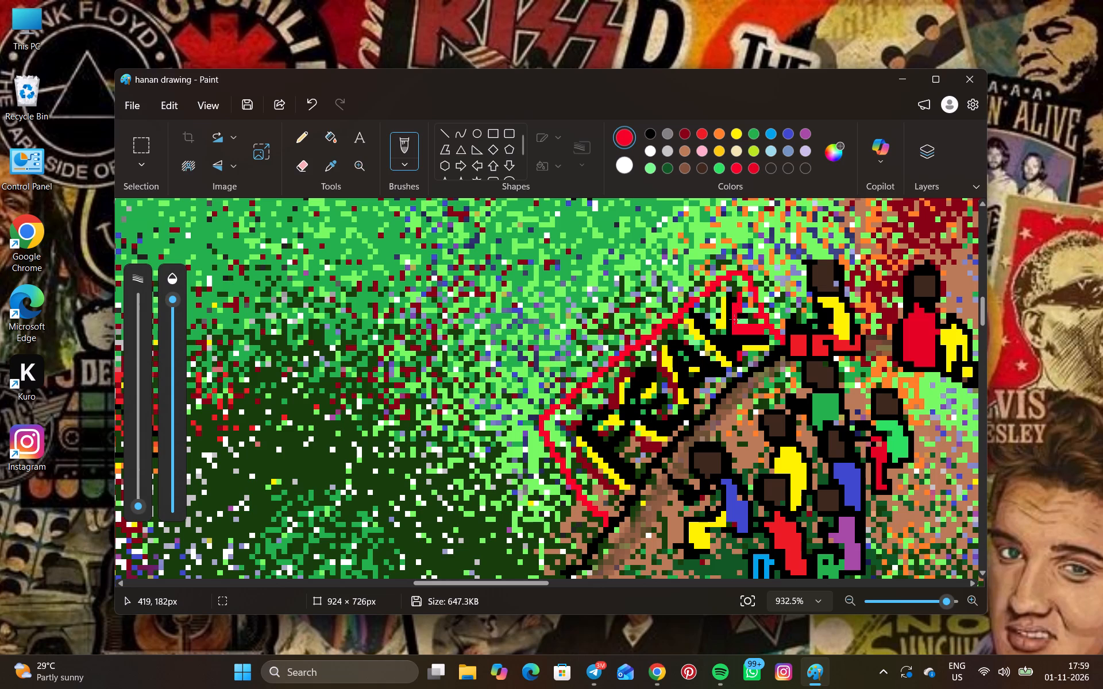
pyautogui.moveTo(734, 319); pyautogui.dragTo(736, 292)
pyautogui.moveTo(736, 292); pyautogui.dragTo(742, 286)
pyautogui.moveTo(742, 286); pyautogui.dragTo(756, 319)
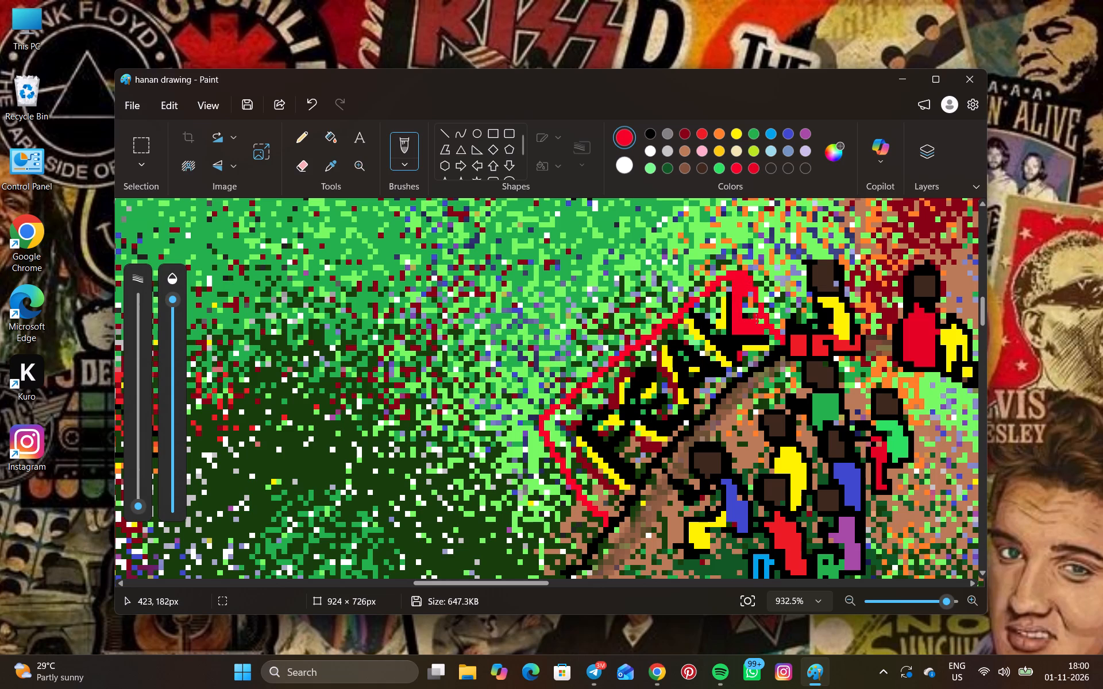
pyautogui.moveTo(756, 319); pyautogui.dragTo(743, 297)
pyautogui.moveTo(743, 297); pyautogui.dragTo(773, 338)
pyautogui.moveTo(773, 338); pyautogui.dragTo(768, 346)
# Fill the narrow gap beneath the letter L with red, along the banner's lower edge above the hill line.
pyautogui.moveTo(768, 346); pyautogui.dragTo(743, 362)
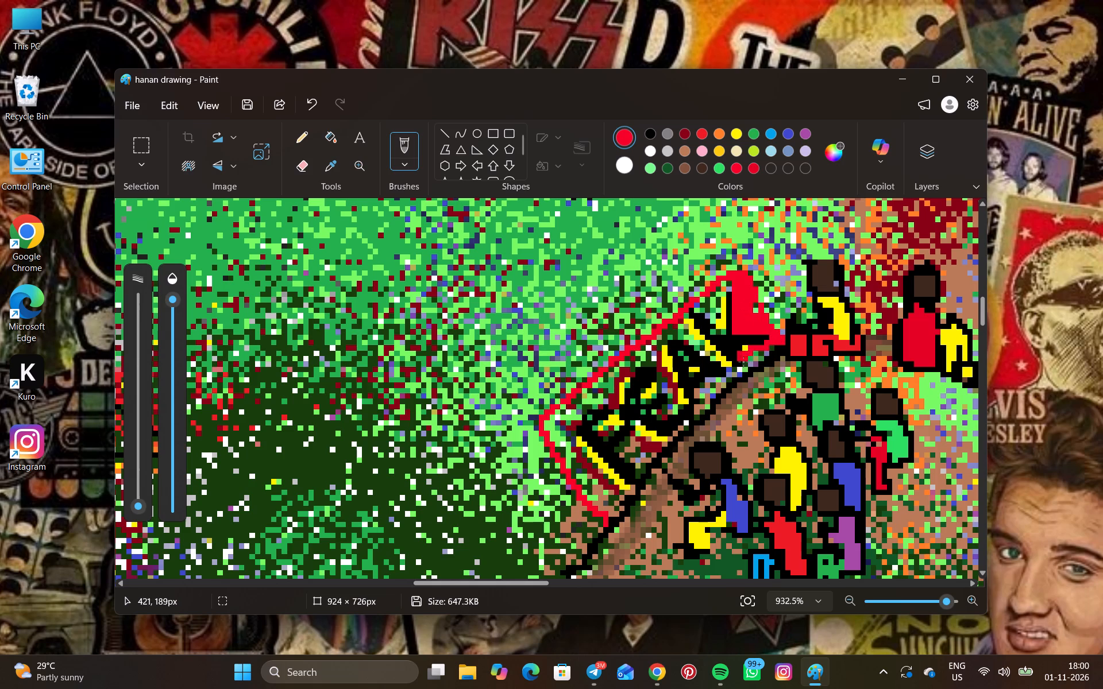
pyautogui.moveTo(743, 362); pyautogui.dragTo(762, 355)
pyautogui.moveTo(762, 355); pyautogui.dragTo(752, 359)
pyautogui.moveTo(752, 359); pyautogui.dragTo(754, 365)
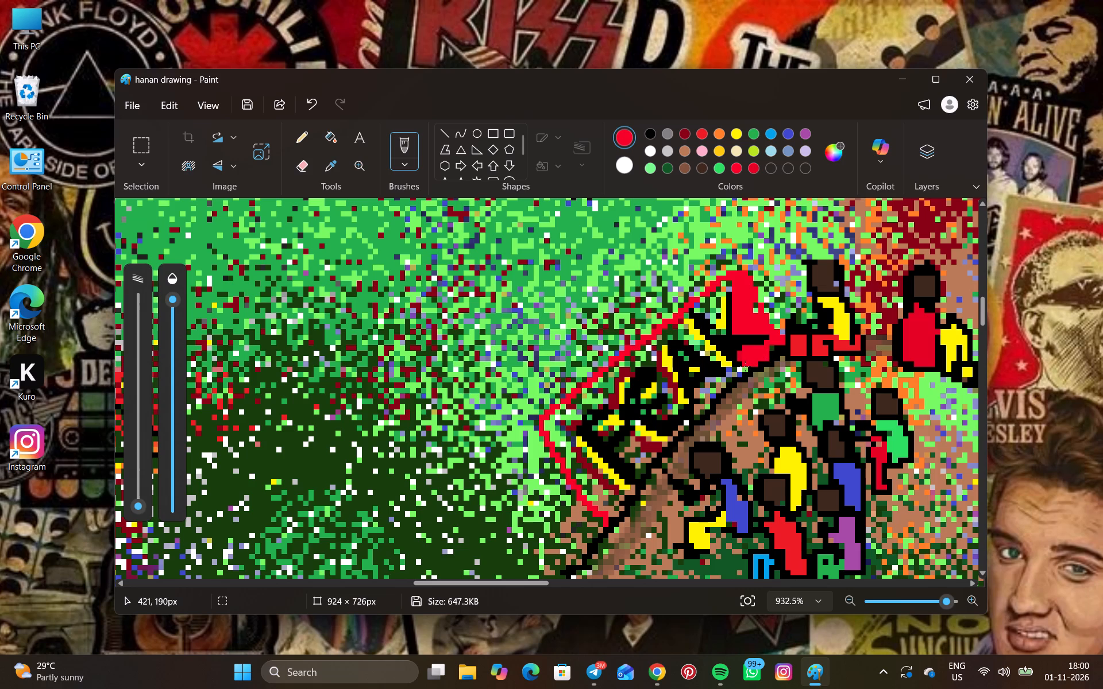
pyautogui.click(743, 370)
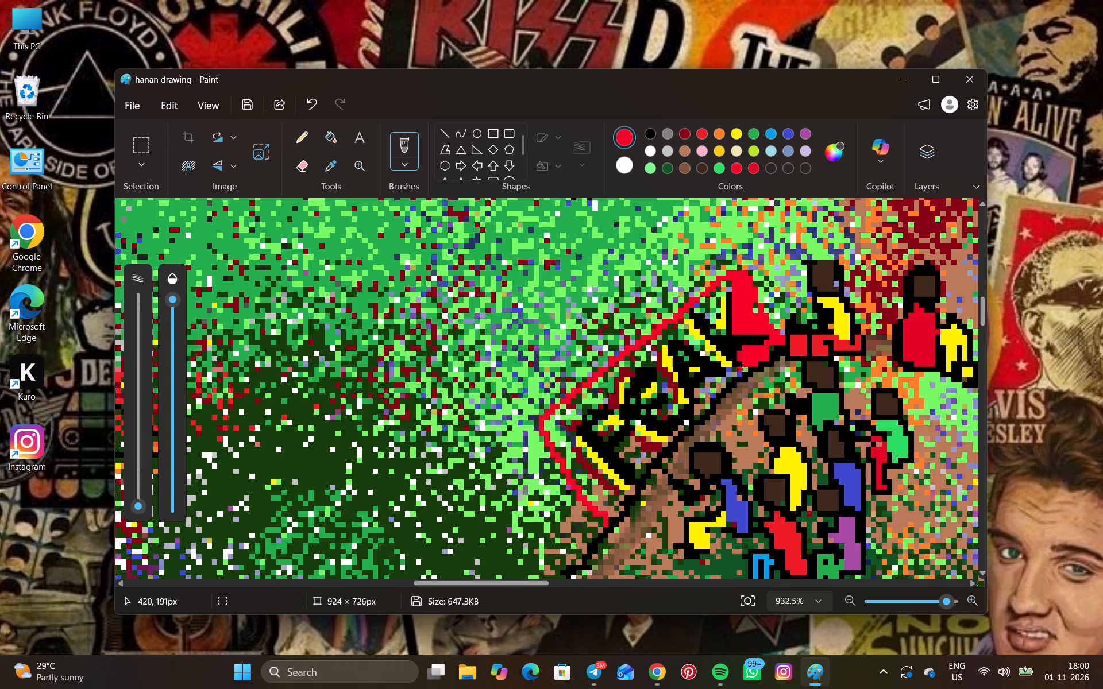
pyautogui.click(745, 371)
pyautogui.click(741, 374)
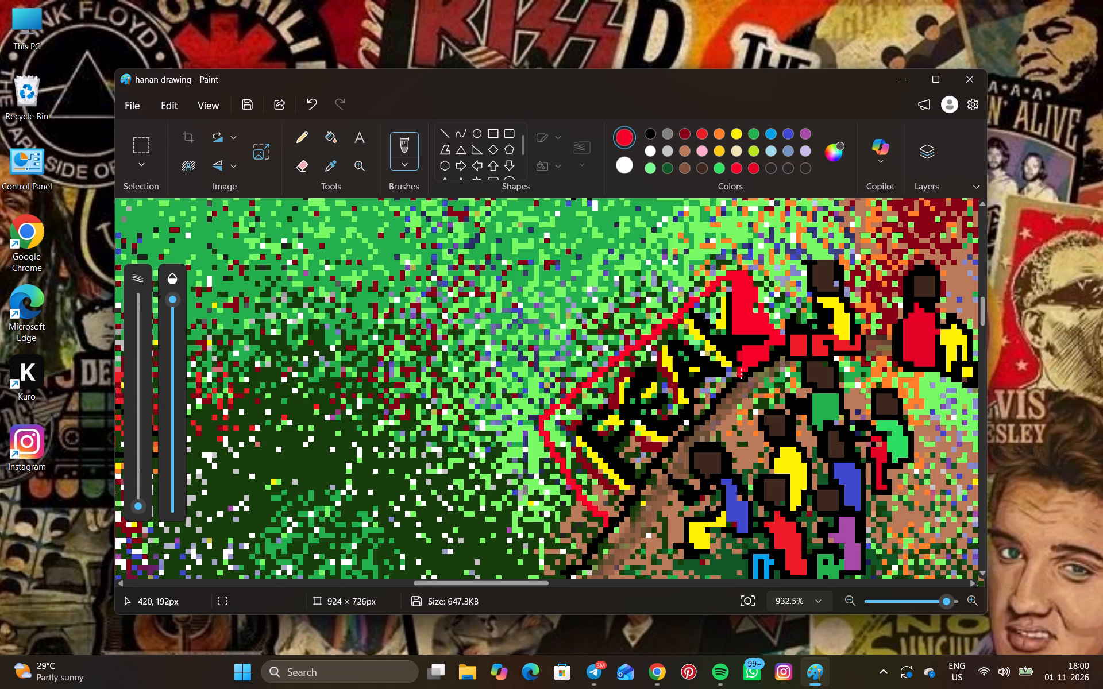
pyautogui.click(734, 373)
pyautogui.click(731, 374)
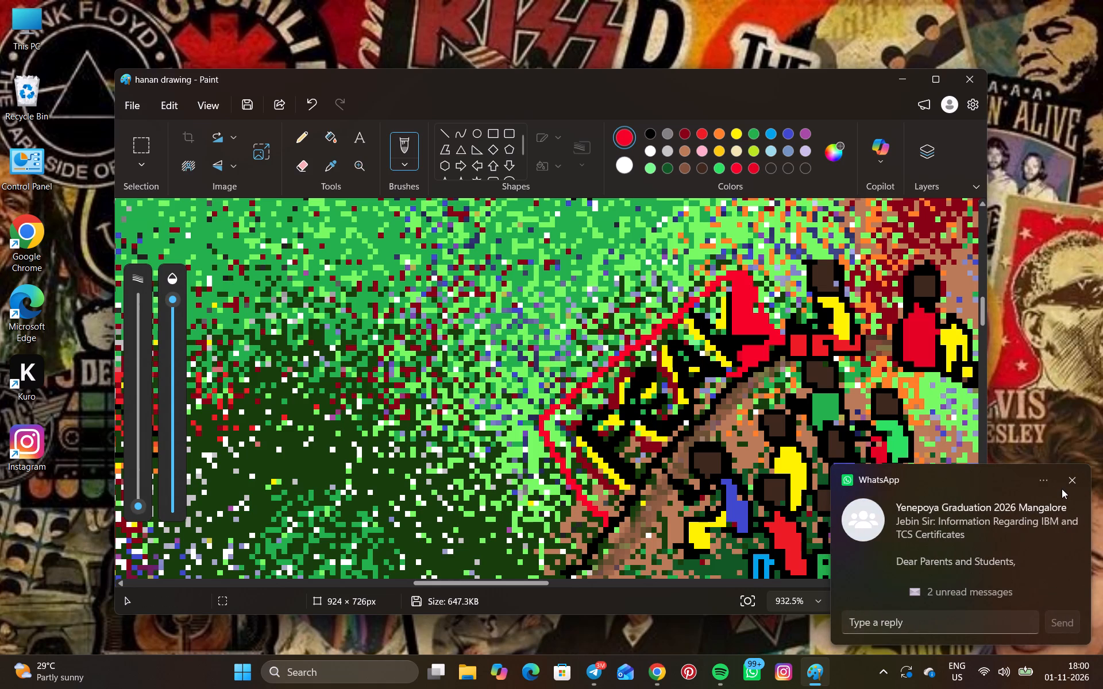
# Dismiss the WhatsApp message notification.
pyautogui.click(1067, 483)
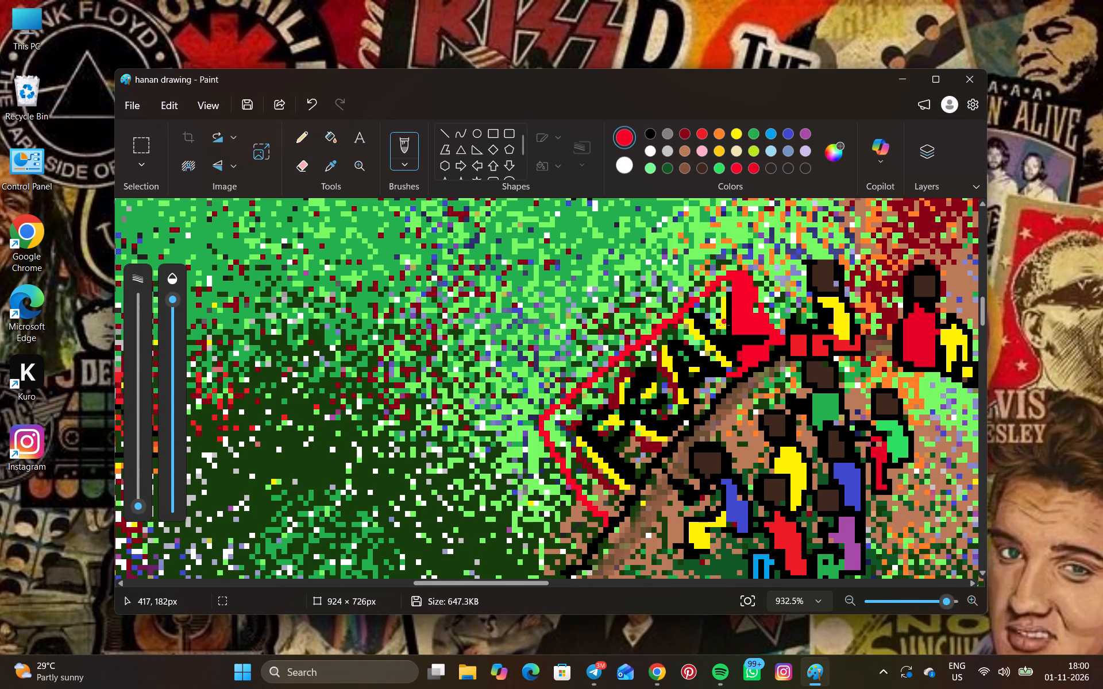
# Paint red over the letter L's yellow highlight and fill the adjoining space along the banner's upper edge towards the letter A.
pyautogui.click(726, 330)
pyautogui.moveTo(726, 326); pyautogui.dragTo(727, 301)
pyautogui.moveTo(727, 301); pyautogui.dragTo(723, 297)
pyautogui.moveTo(723, 297); pyautogui.dragTo(717, 332)
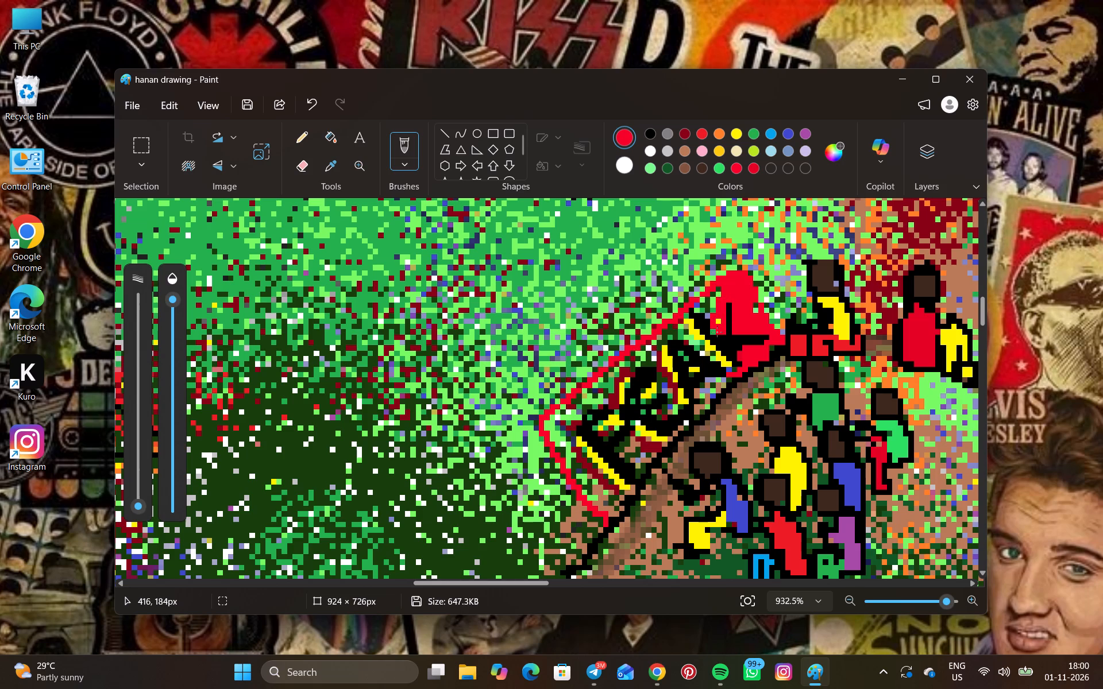
pyautogui.moveTo(717, 332); pyautogui.dragTo(722, 296)
pyautogui.moveTo(722, 296); pyautogui.dragTo(712, 315)
pyautogui.moveTo(710, 316); pyautogui.dragTo(696, 313)
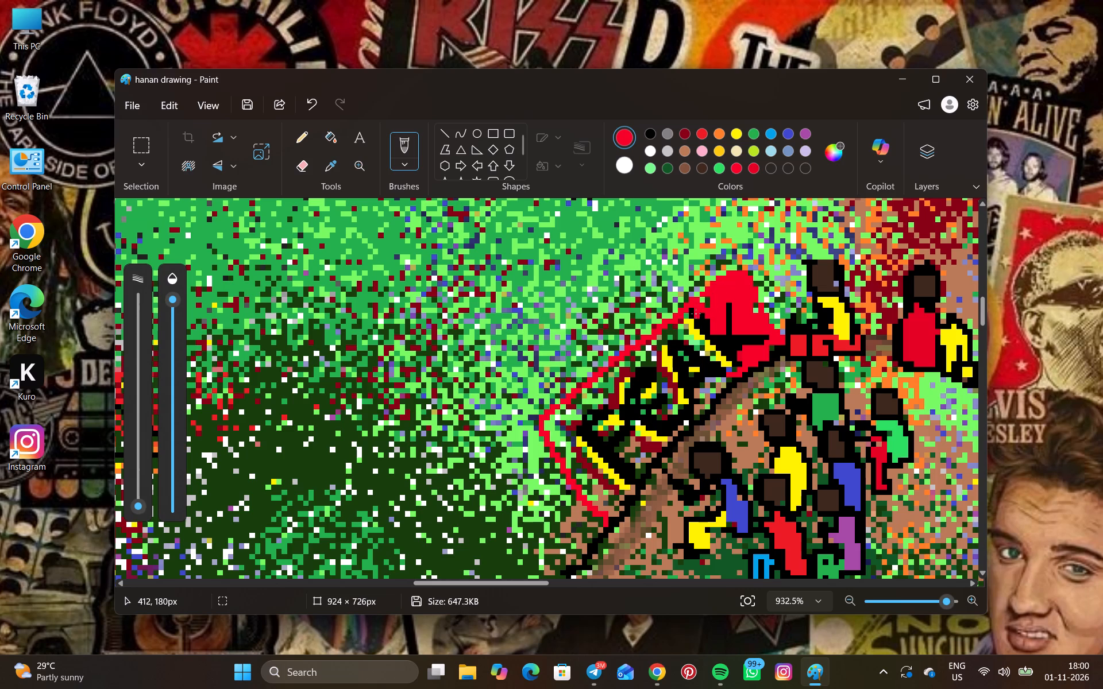
pyautogui.moveTo(696, 313); pyautogui.dragTo(696, 314)
pyautogui.moveTo(711, 298); pyautogui.dragTo(703, 301)
# Fill the strip between the banner's upper edge and the lettering with red, down to the corner beside the first letter.
pyautogui.moveTo(546, 428); pyautogui.dragTo(558, 415)
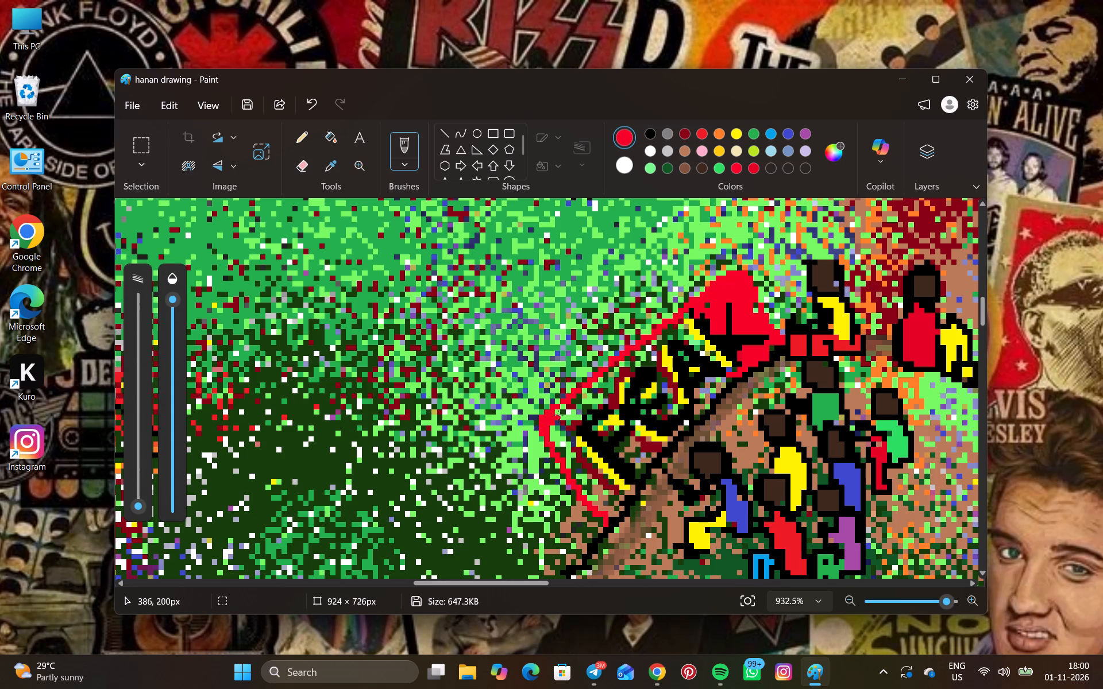
pyautogui.moveTo(558, 415); pyautogui.dragTo(628, 359)
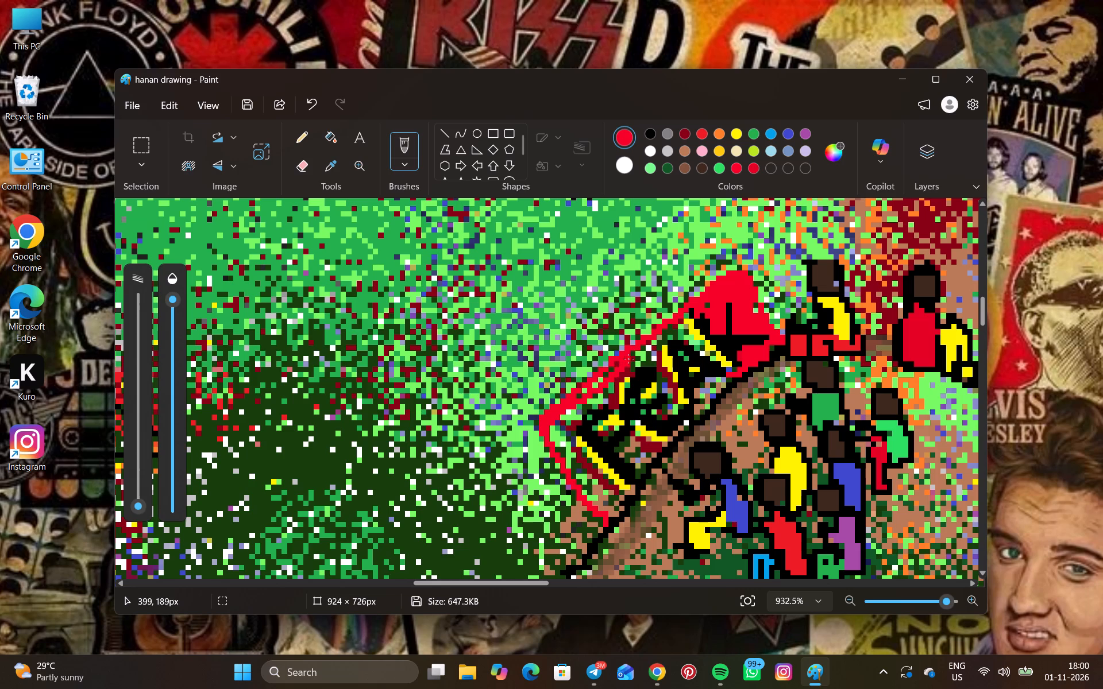
pyautogui.moveTo(628, 359); pyautogui.dragTo(678, 331)
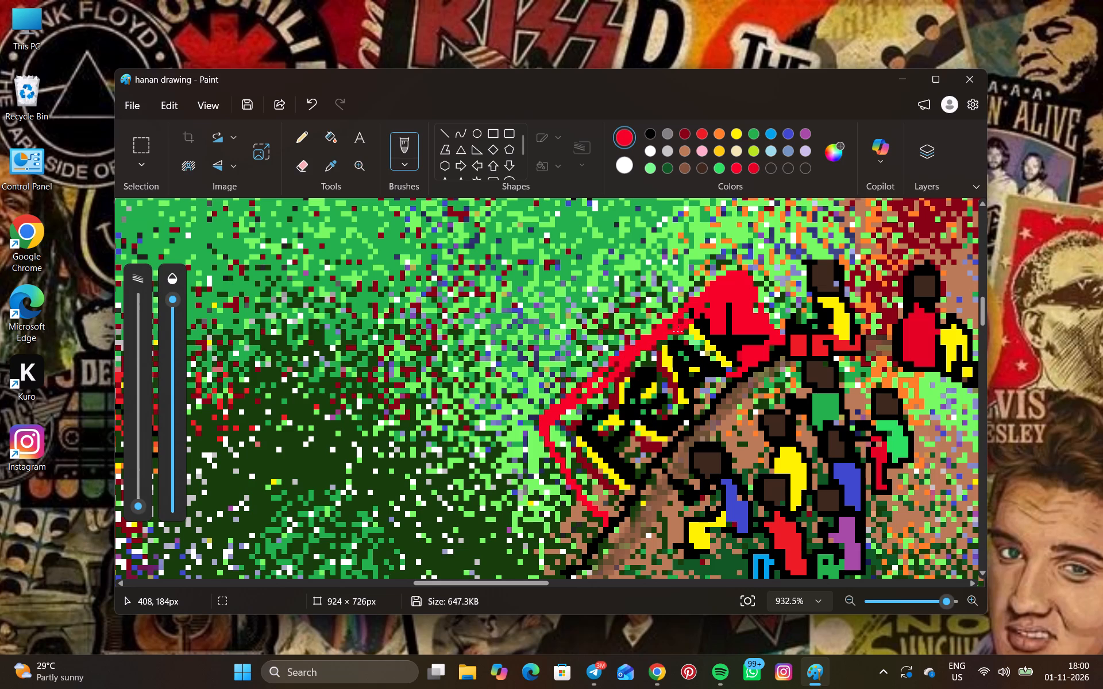
pyautogui.moveTo(678, 331); pyautogui.dragTo(695, 344)
pyautogui.moveTo(695, 344); pyautogui.dragTo(707, 351)
pyautogui.moveTo(707, 351); pyautogui.dragTo(695, 343)
pyautogui.moveTo(676, 338); pyautogui.dragTo(662, 341)
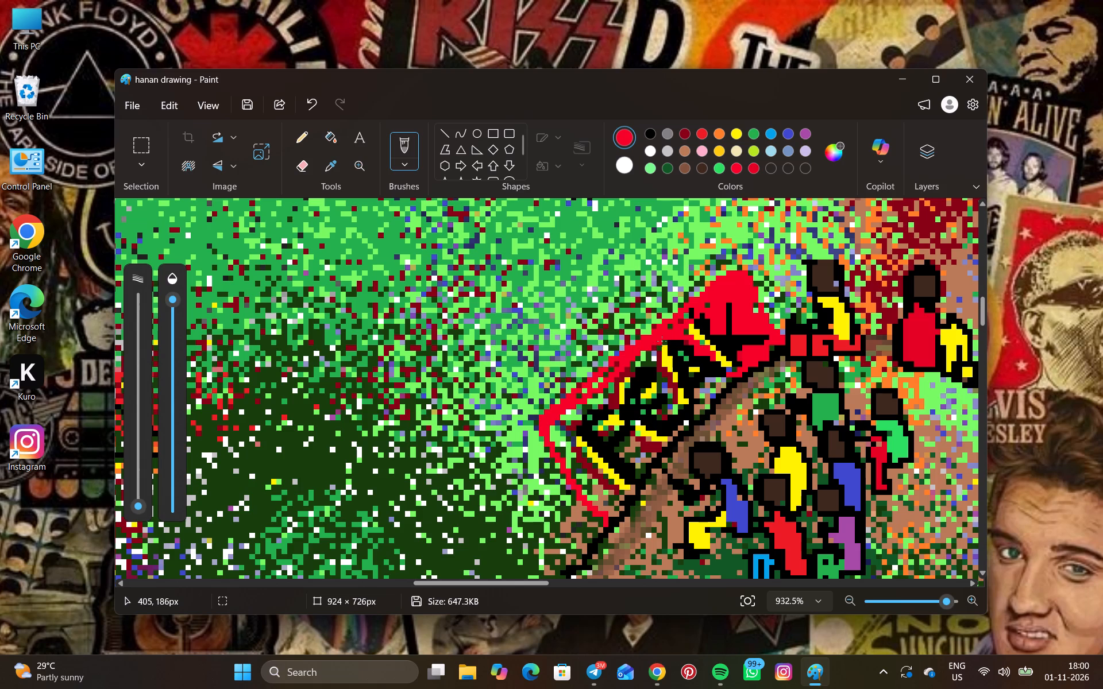
pyautogui.moveTo(662, 341); pyautogui.dragTo(653, 346)
pyautogui.moveTo(653, 346); pyautogui.dragTo(628, 365)
pyautogui.moveTo(628, 365); pyautogui.dragTo(590, 403)
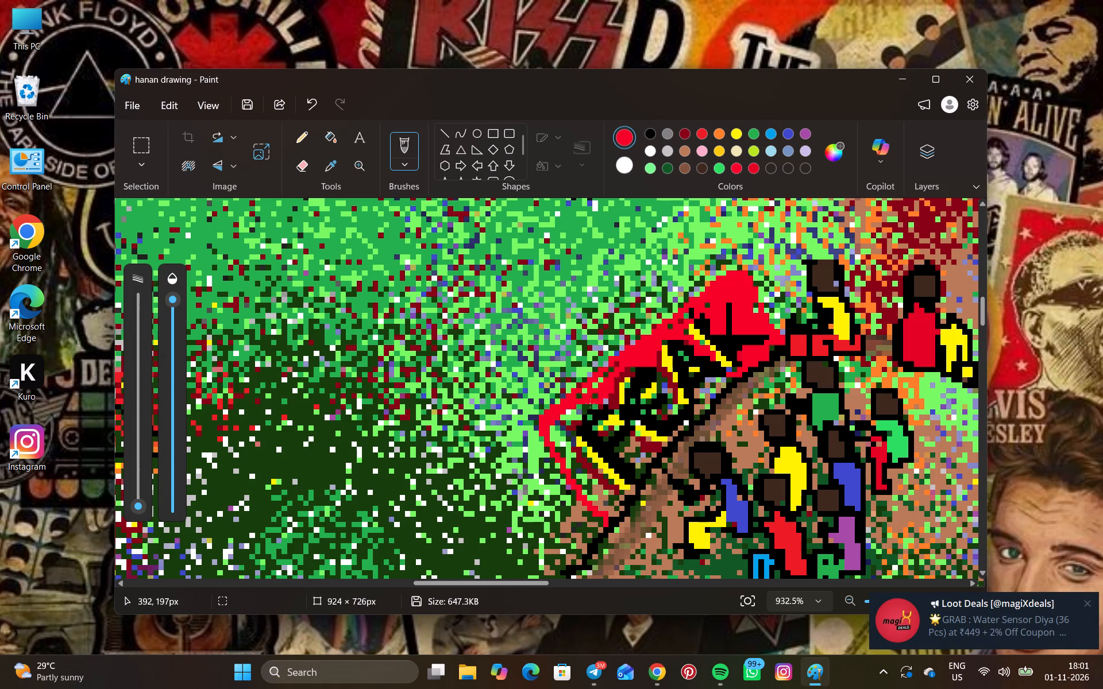
pyautogui.moveTo(590, 403); pyautogui.dragTo(583, 402)
pyautogui.moveTo(583, 402); pyautogui.dragTo(583, 411)
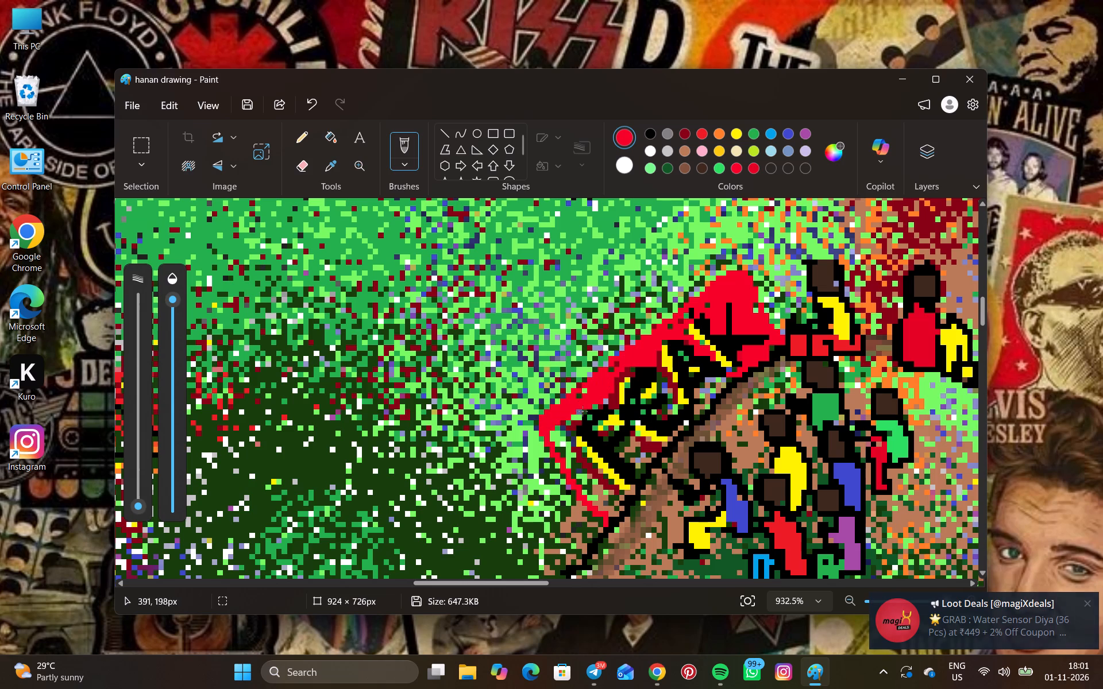
pyautogui.moveTo(583, 411); pyautogui.dragTo(568, 436)
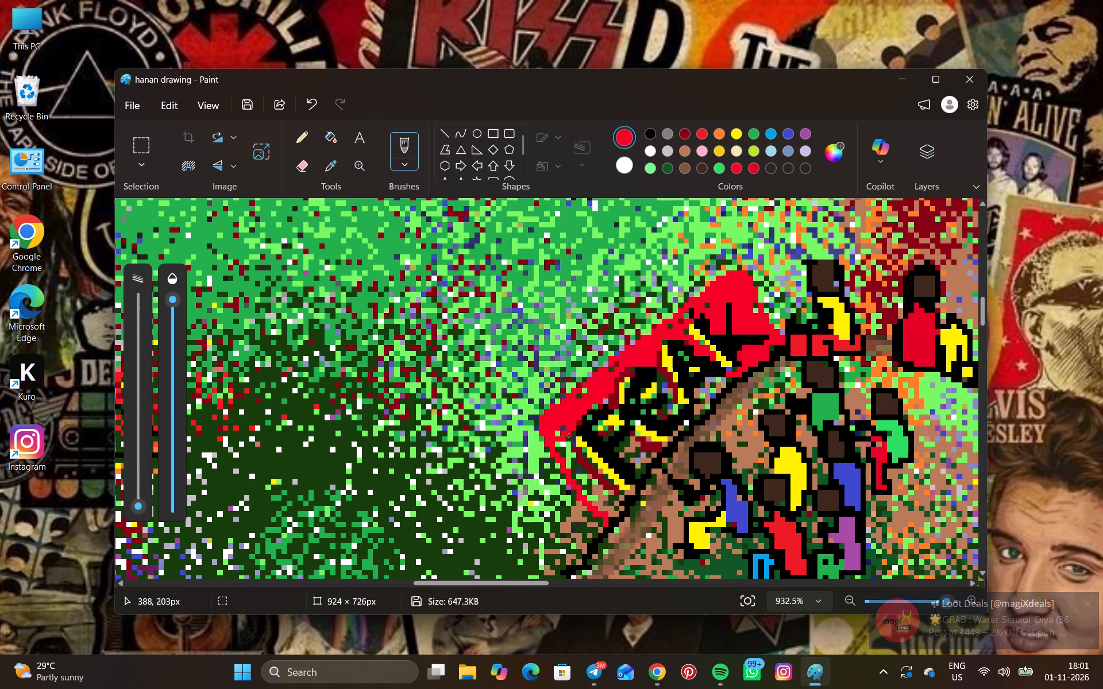
# Fill the banner's lower end beside the first letter with red and touch up remaining gaps along its upper edge.
pyautogui.moveTo(568, 436); pyautogui.dragTo(580, 462)
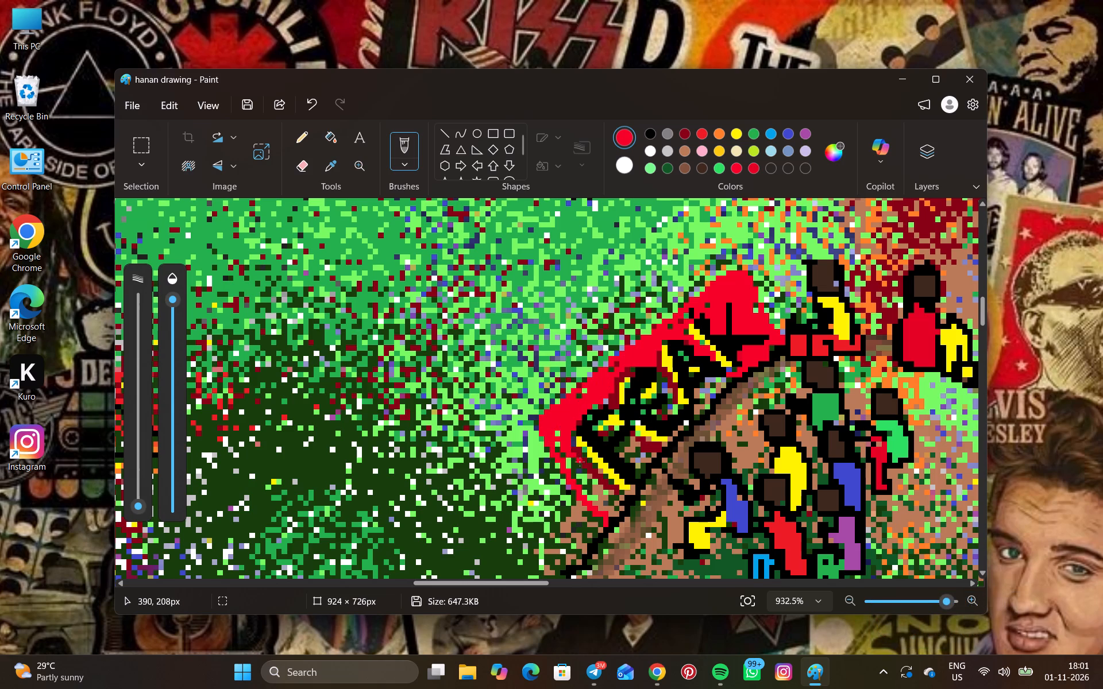
pyautogui.moveTo(580, 462); pyautogui.dragTo(614, 513)
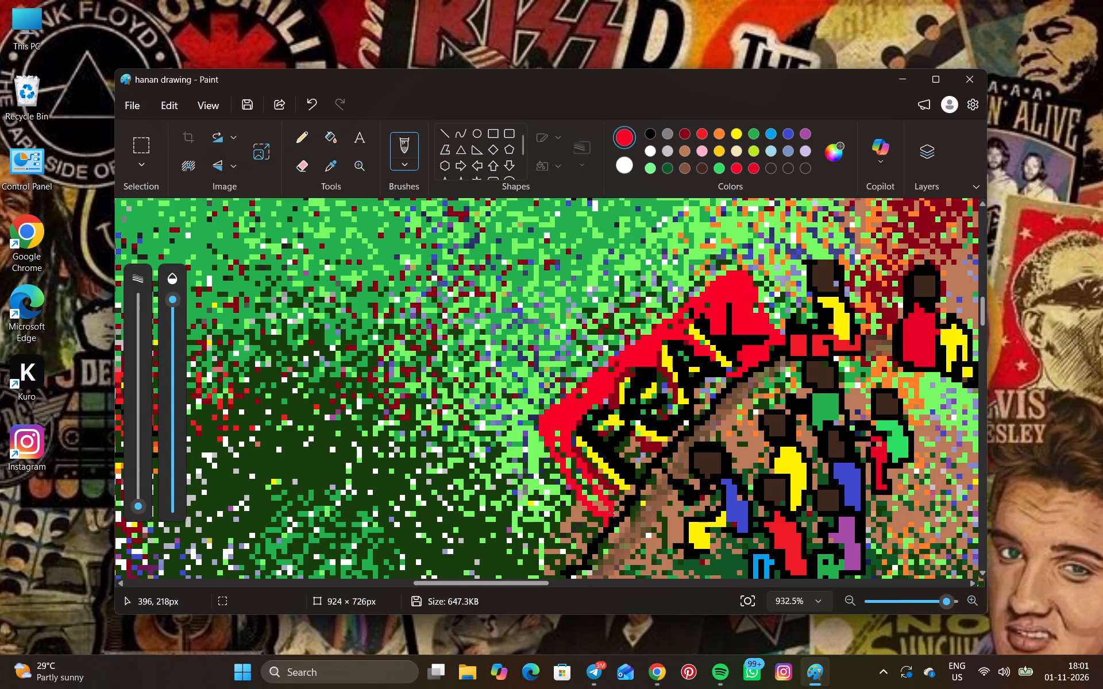
pyautogui.moveTo(614, 513); pyautogui.dragTo(607, 491)
pyautogui.moveTo(607, 491); pyautogui.dragTo(558, 442)
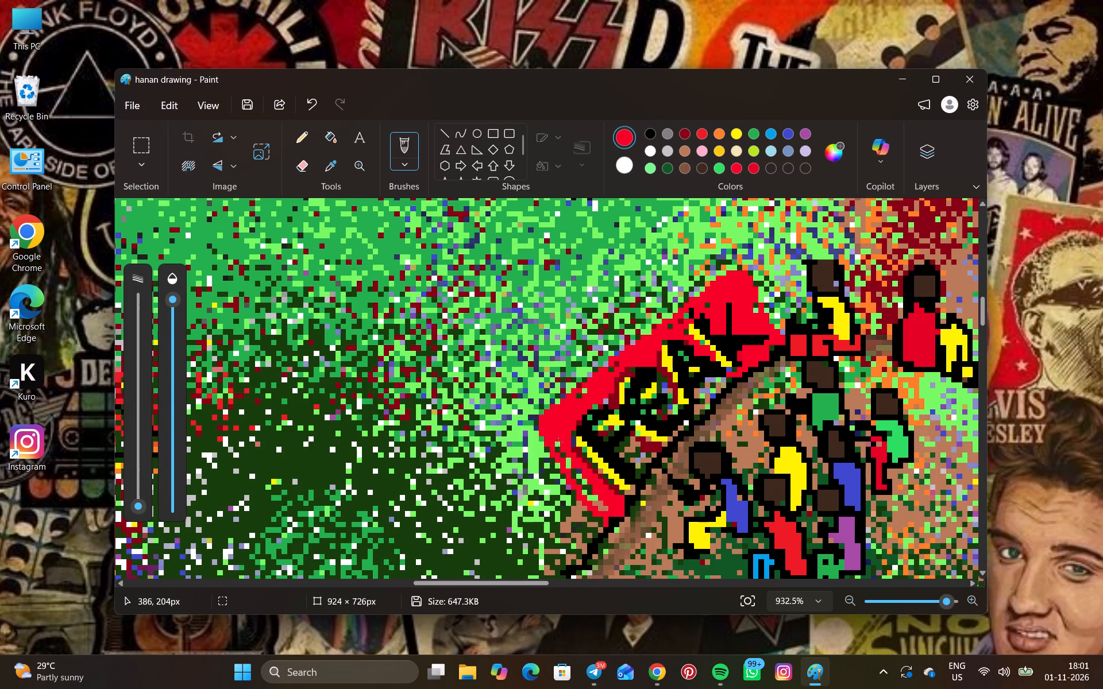
pyautogui.moveTo(558, 442); pyautogui.dragTo(605, 507)
pyautogui.moveTo(605, 507); pyautogui.dragTo(578, 480)
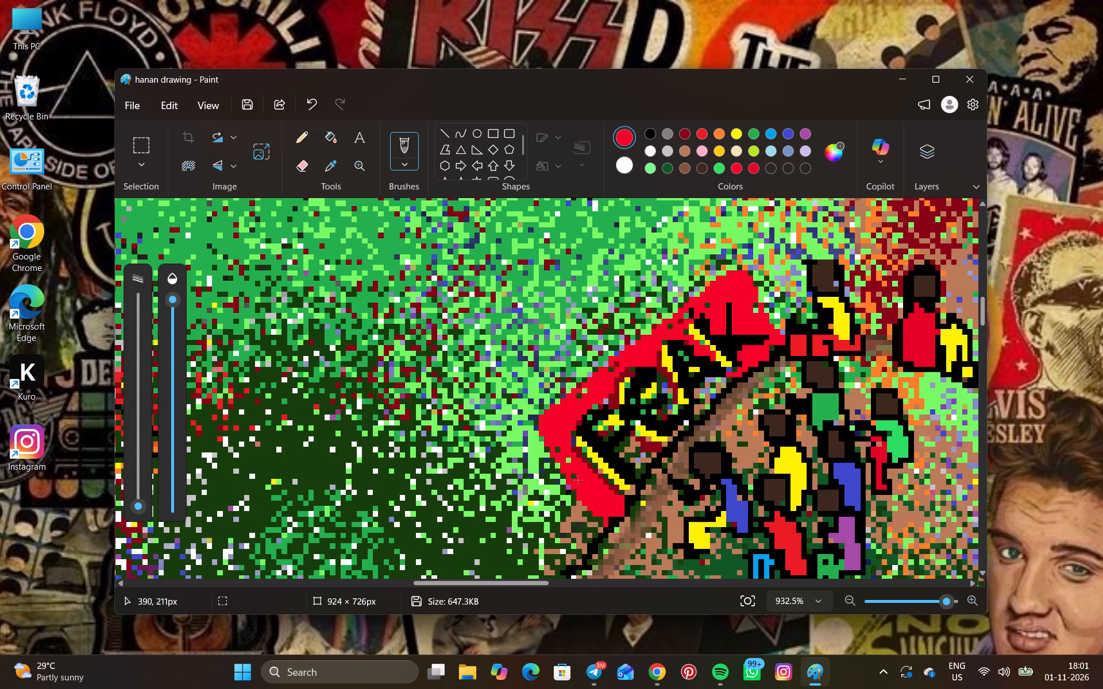
pyautogui.moveTo(578, 480); pyautogui.dragTo(561, 449)
pyautogui.moveTo(561, 449); pyautogui.dragTo(612, 375)
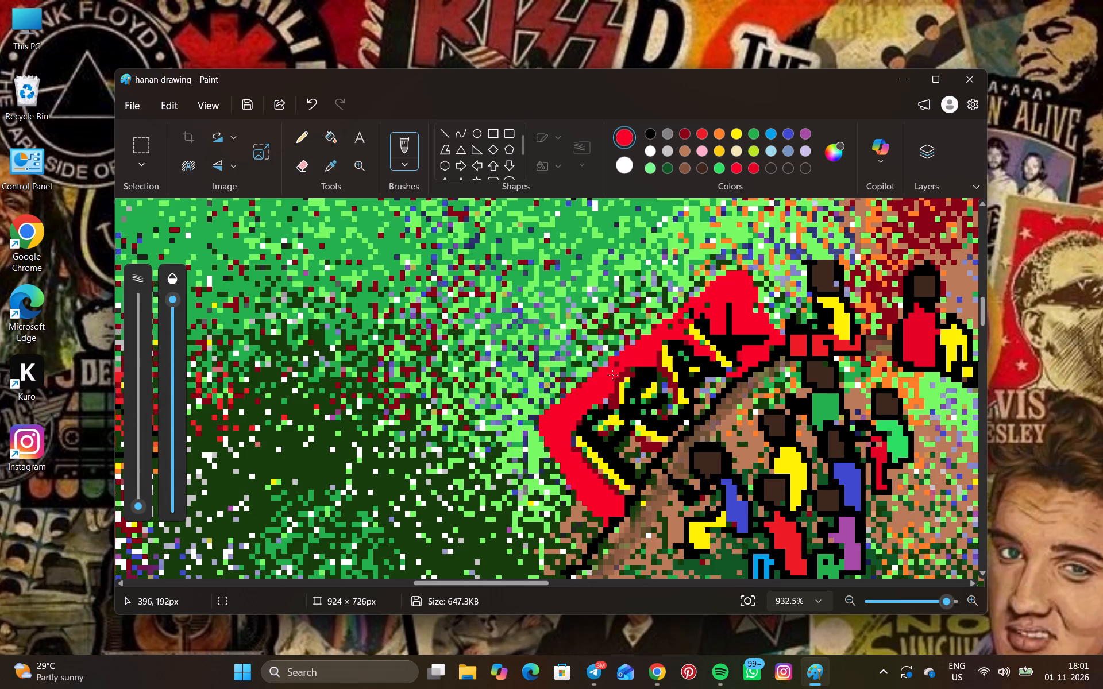
pyautogui.moveTo(612, 375); pyautogui.dragTo(712, 299)
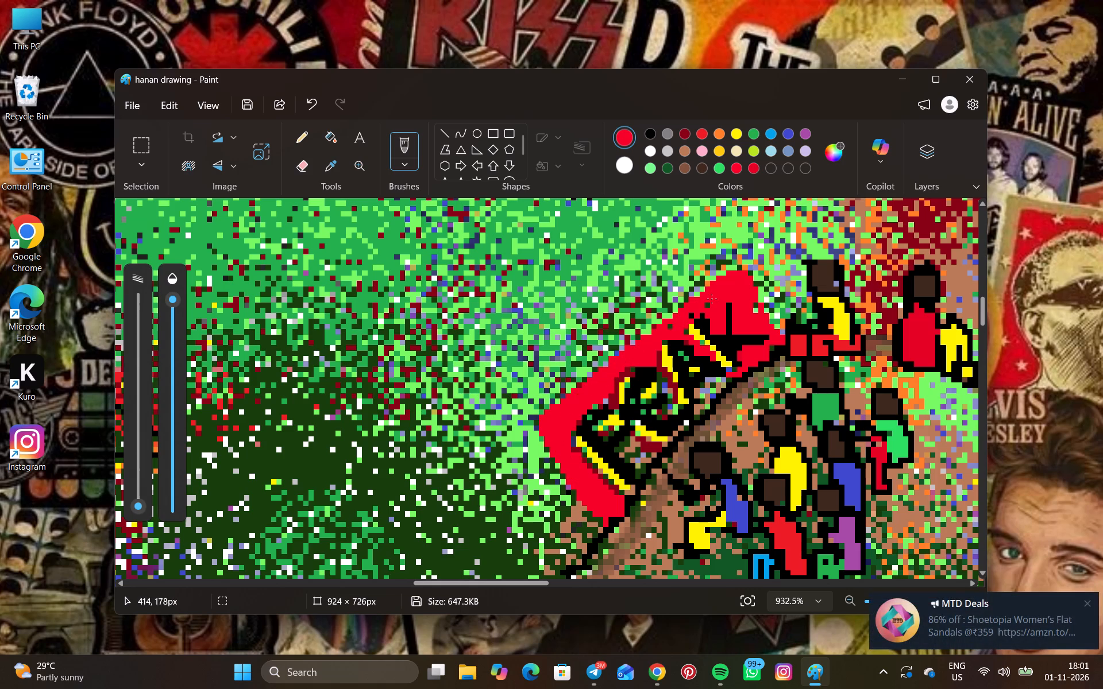
pyautogui.moveTo(712, 299); pyautogui.dragTo(691, 315)
# Extend the top of the letter A and redraw the final letter K in black over the red banner.
pyautogui.click(657, 130)
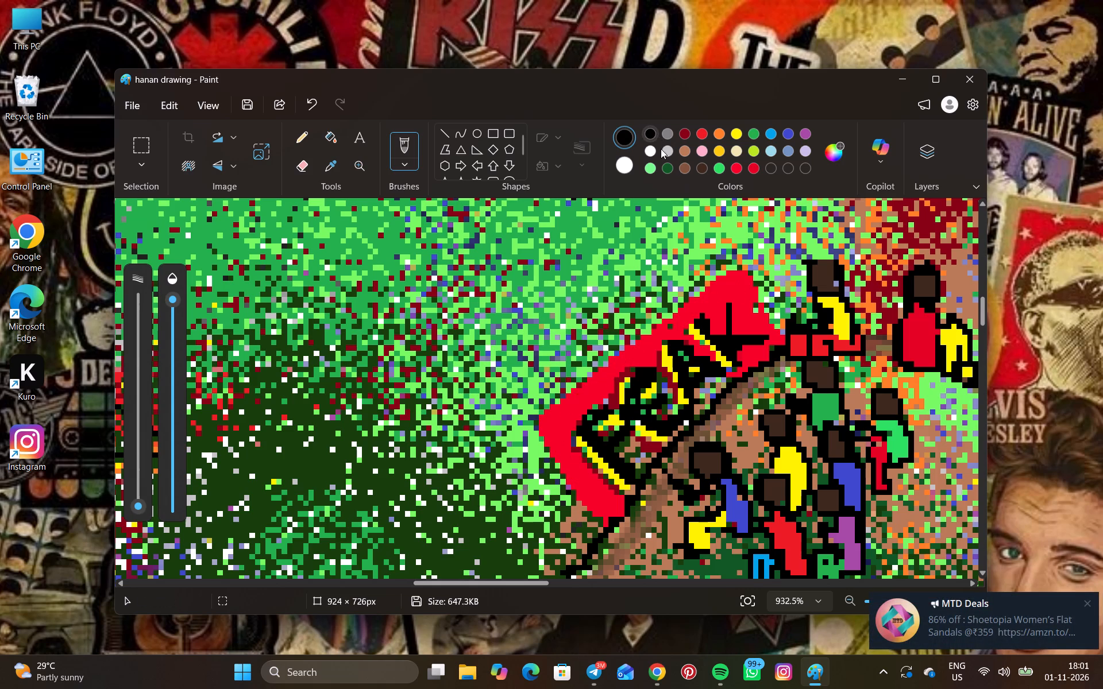
pyautogui.moveTo(695, 317); pyautogui.dragTo(698, 312)
pyautogui.moveTo(698, 312); pyautogui.dragTo(700, 314)
pyautogui.moveTo(712, 334); pyautogui.dragTo(716, 334)
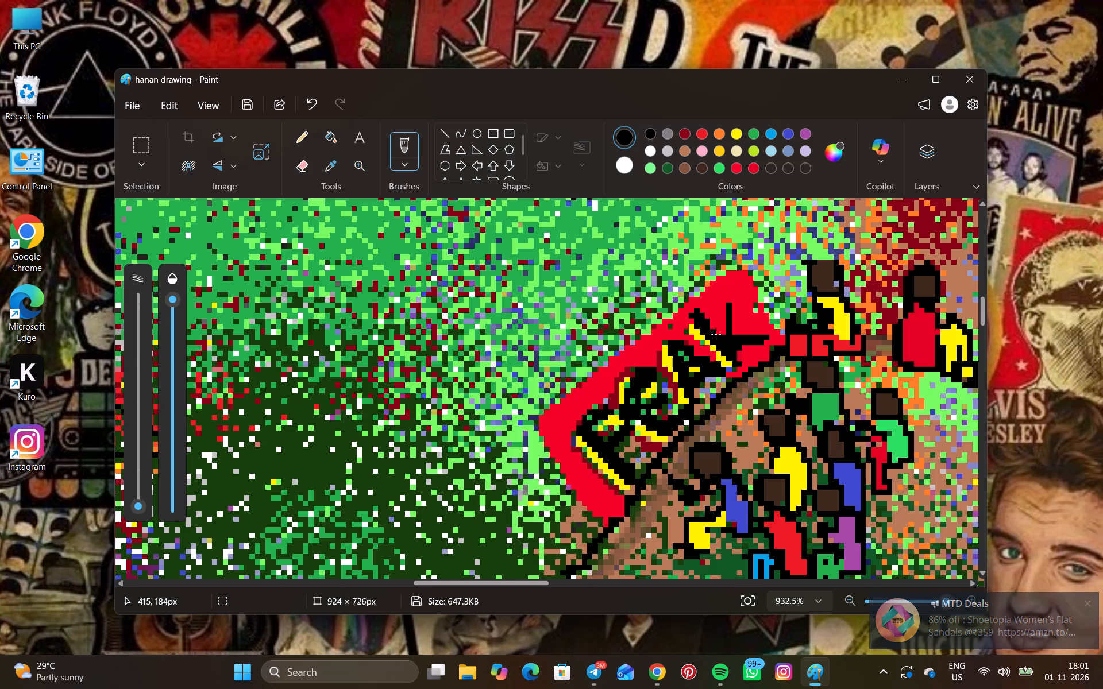
pyautogui.moveTo(716, 334); pyautogui.dragTo(726, 324)
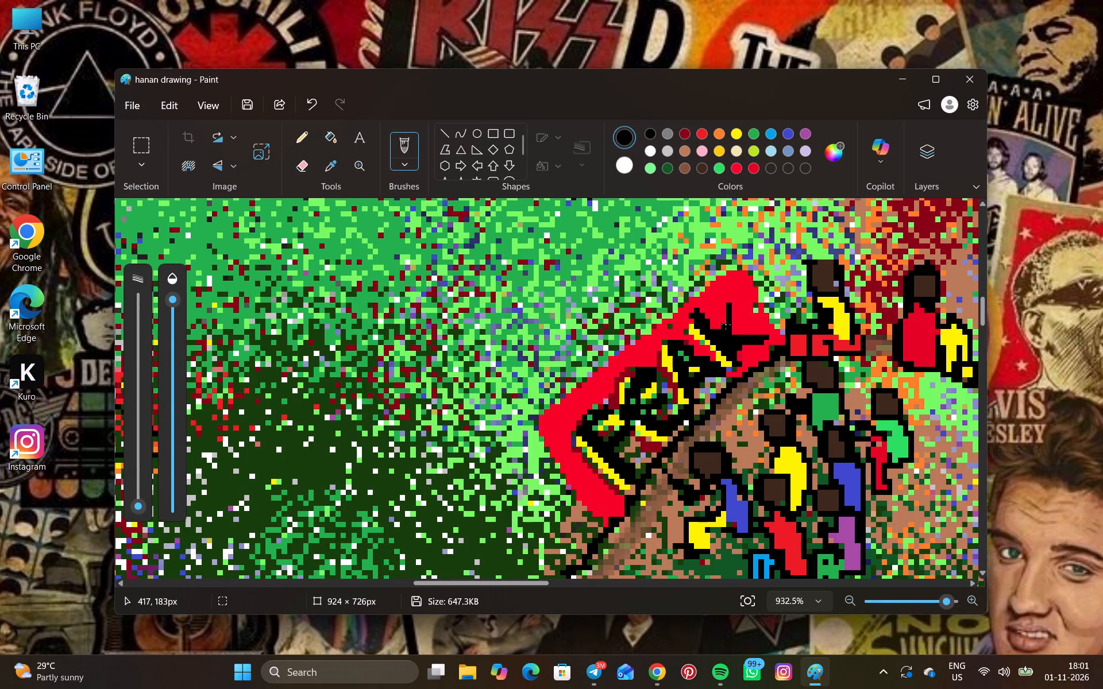
pyautogui.moveTo(726, 324); pyautogui.dragTo(726, 308)
pyautogui.moveTo(726, 308); pyautogui.dragTo(770, 342)
pyautogui.moveTo(770, 342); pyautogui.dragTo(738, 364)
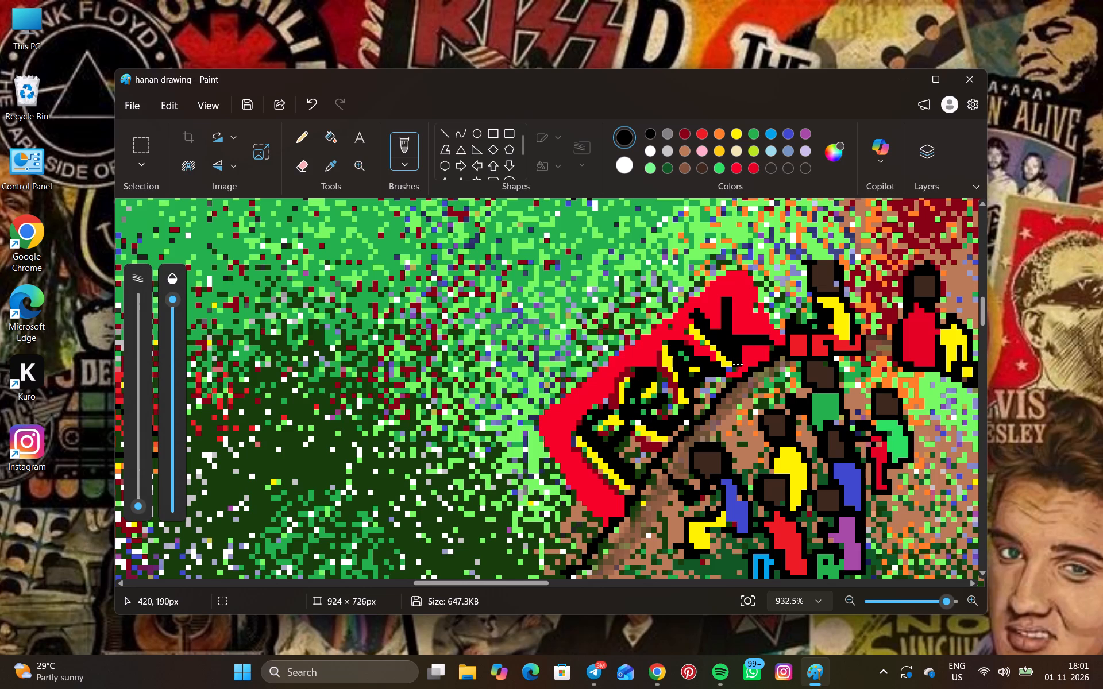
pyautogui.moveTo(738, 364); pyautogui.dragTo(745, 371)
# Fill the speckled patch between the first letter and the banner's lower edge with solid red.
pyautogui.click(731, 168)
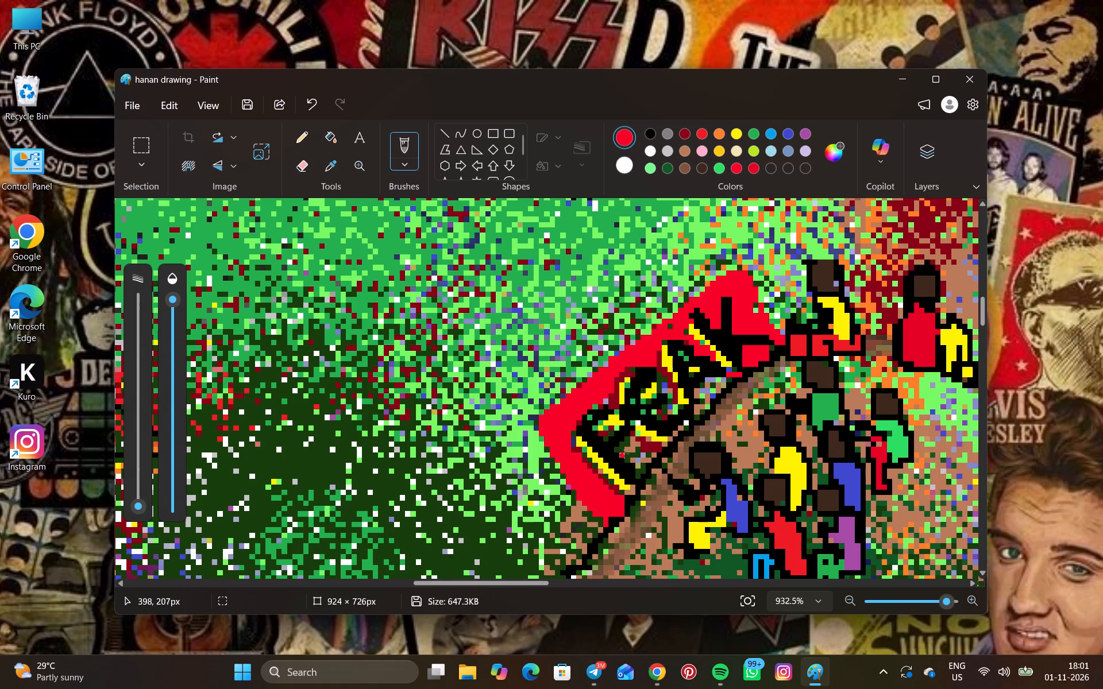
pyautogui.click(624, 454)
pyautogui.moveTo(624, 454); pyautogui.dragTo(634, 442)
pyautogui.moveTo(636, 439); pyautogui.dragTo(636, 438)
pyautogui.moveTo(636, 438); pyautogui.dragTo(638, 463)
pyautogui.moveTo(638, 463); pyautogui.dragTo(639, 466)
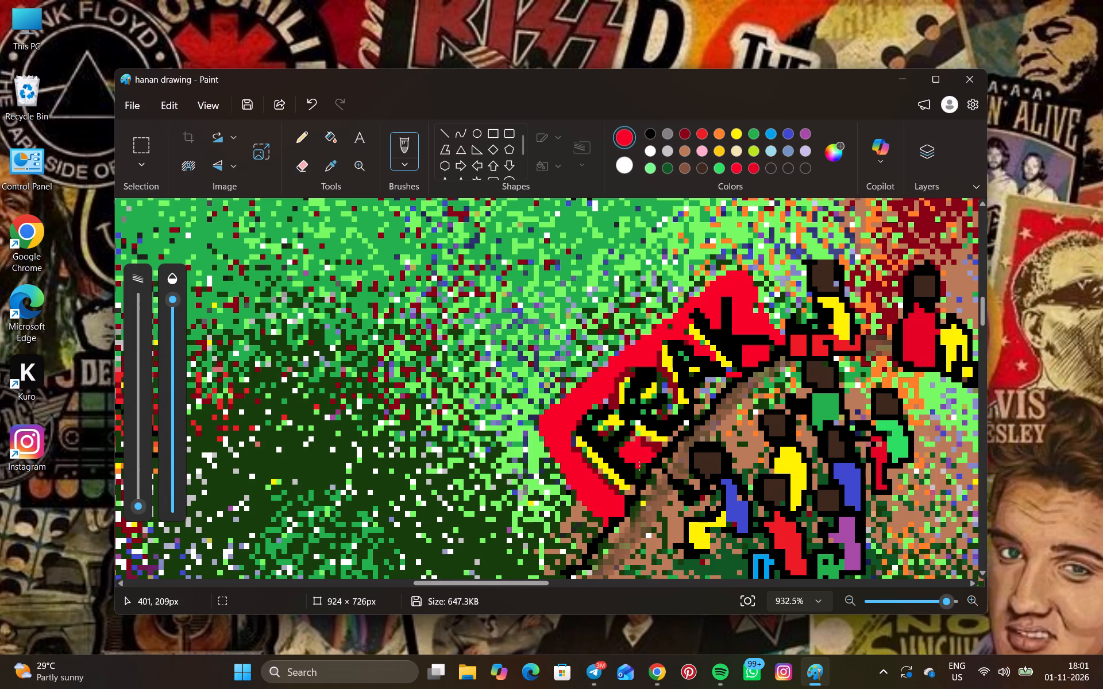
pyautogui.moveTo(639, 466); pyautogui.dragTo(646, 464)
pyautogui.click(641, 440)
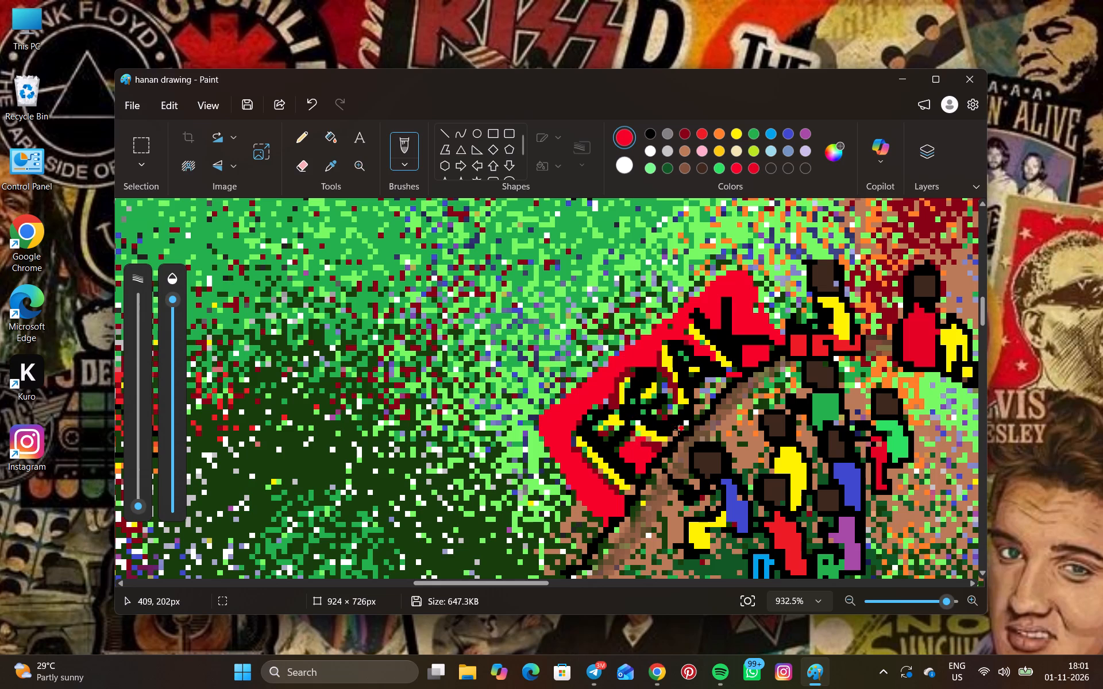
# Fill the gaps along the banner's lower edge beneath the middle letters with red, up to the letter K.
pyautogui.click(680, 429)
pyautogui.click(677, 435)
pyautogui.click(670, 442)
pyautogui.click(695, 415)
pyautogui.click(699, 407)
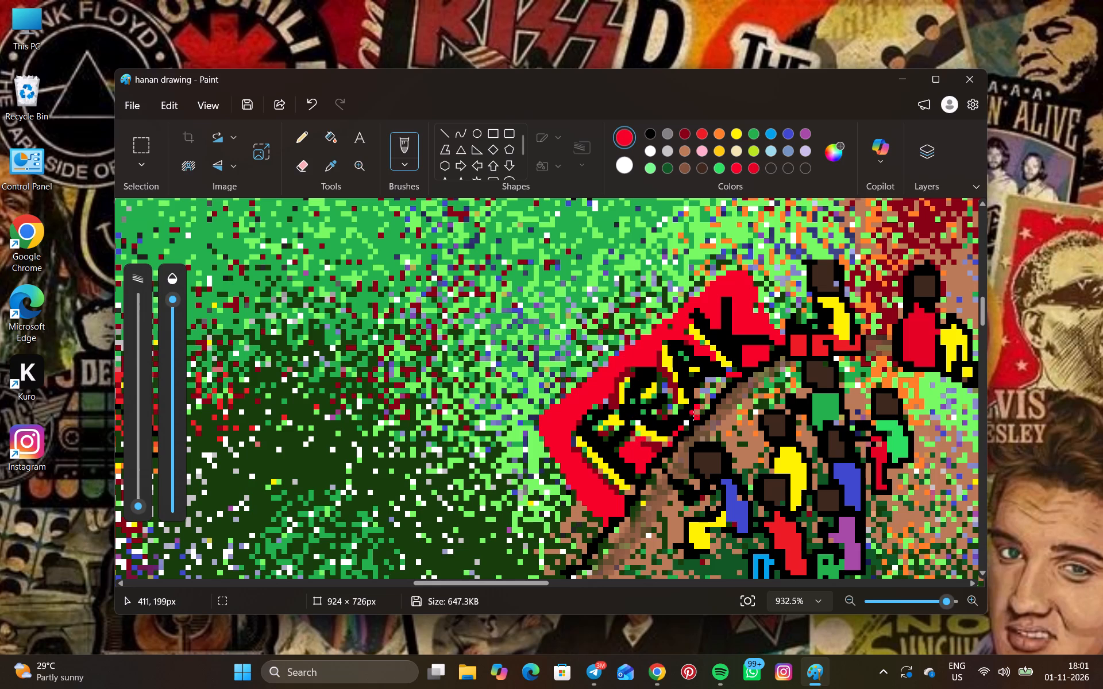
pyautogui.click(696, 412)
pyautogui.doubleClick(700, 409)
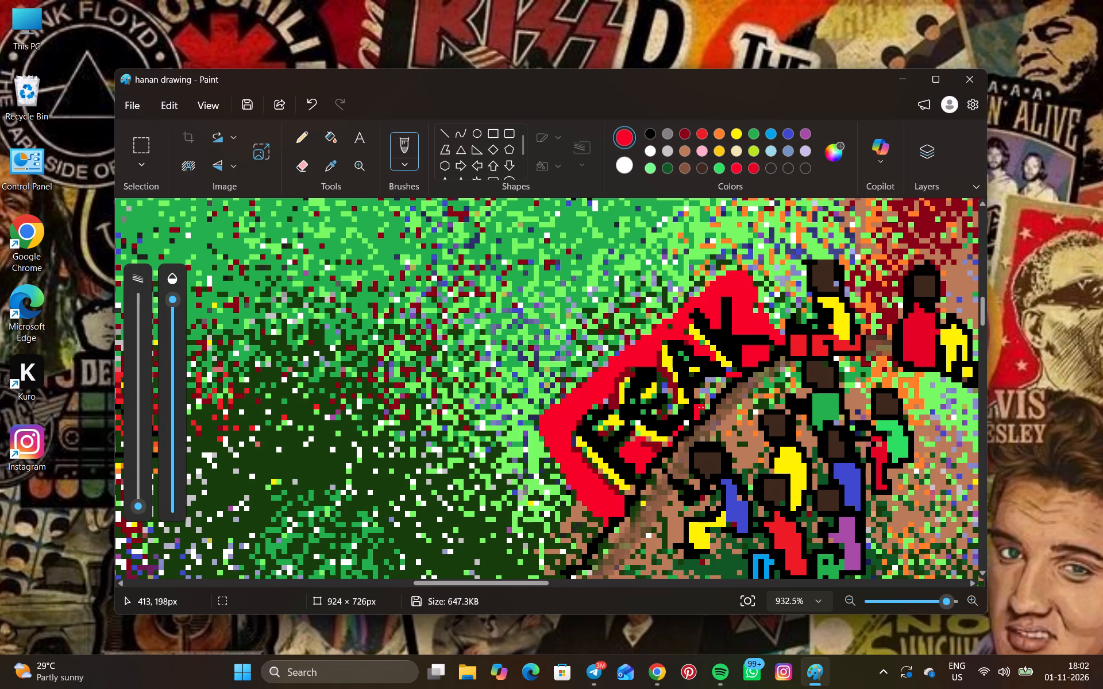
pyautogui.click(704, 406)
pyautogui.moveTo(706, 400); pyautogui.dragTo(697, 394)
pyautogui.moveTo(697, 393); pyautogui.dragTo(704, 389)
pyautogui.moveTo(704, 389); pyautogui.dragTo(725, 384)
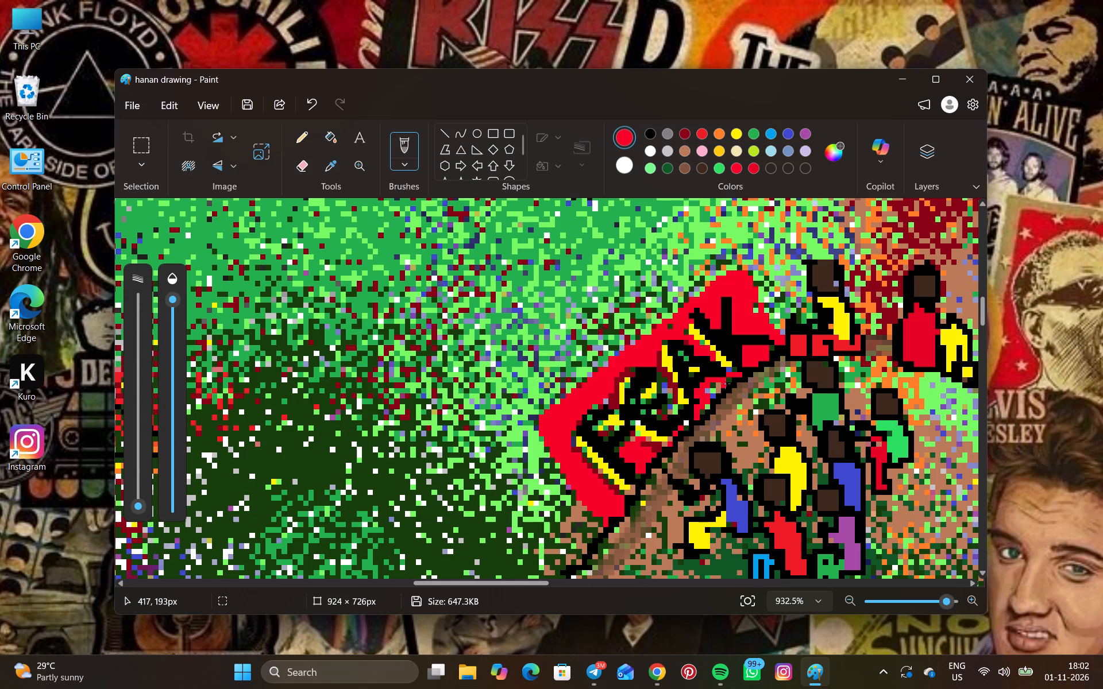
pyautogui.moveTo(725, 384); pyautogui.dragTo(718, 390)
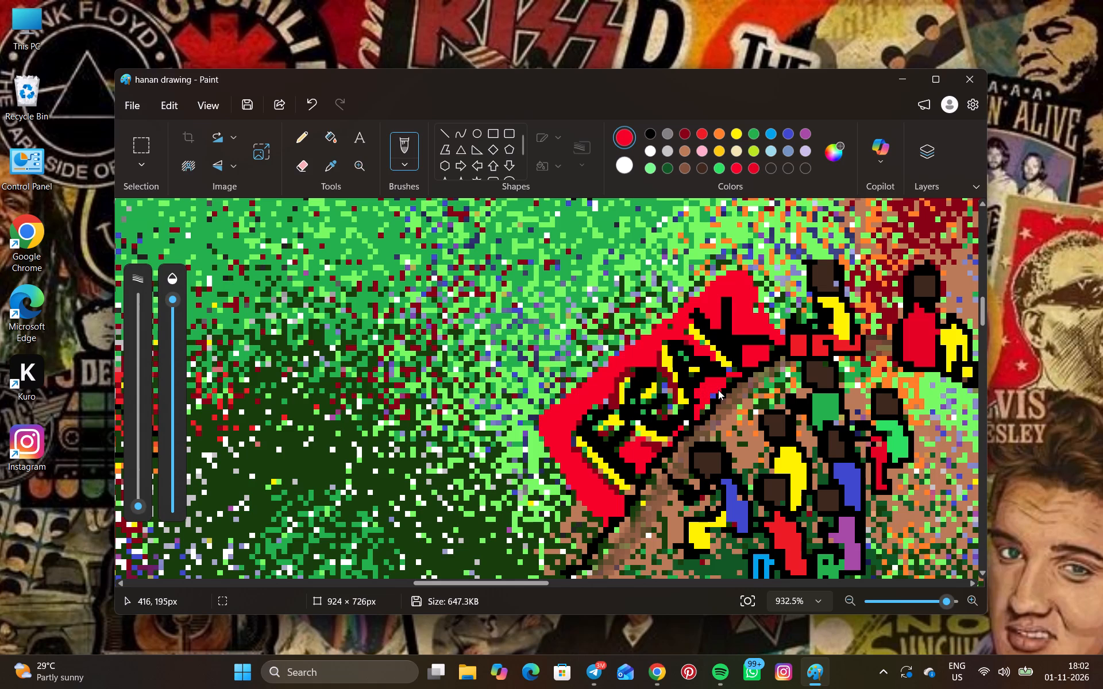
pyautogui.moveTo(718, 390); pyautogui.dragTo(707, 405)
# Touch up the first letter in black where its upper part meets the second letter.
pyautogui.click(649, 137)
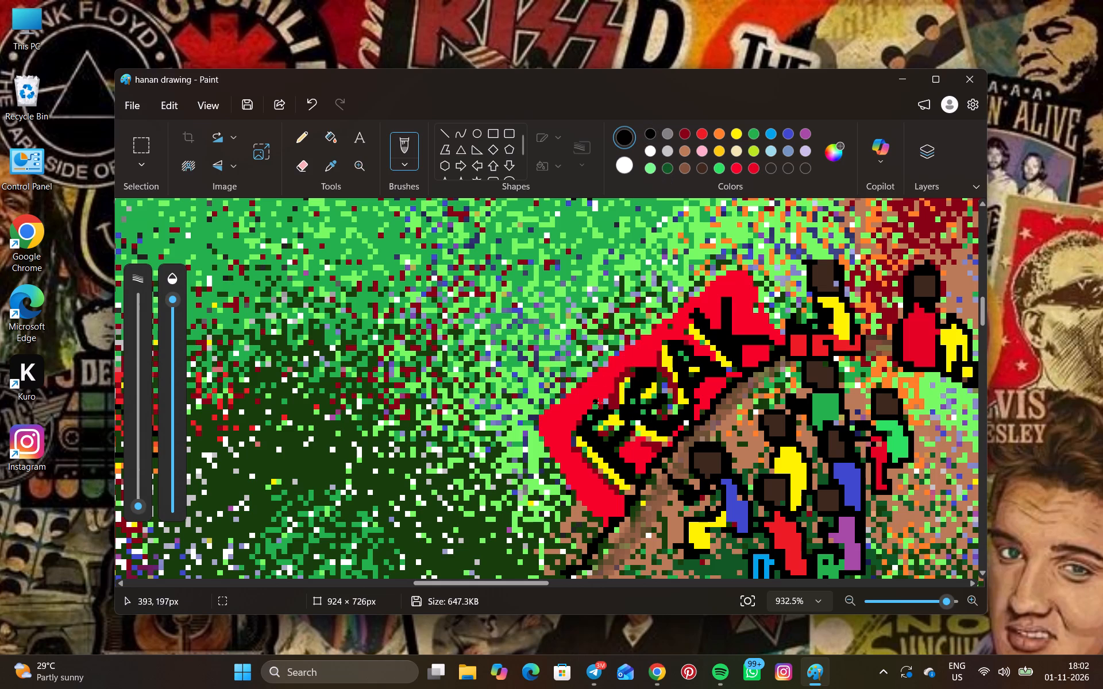
pyautogui.click(613, 417)
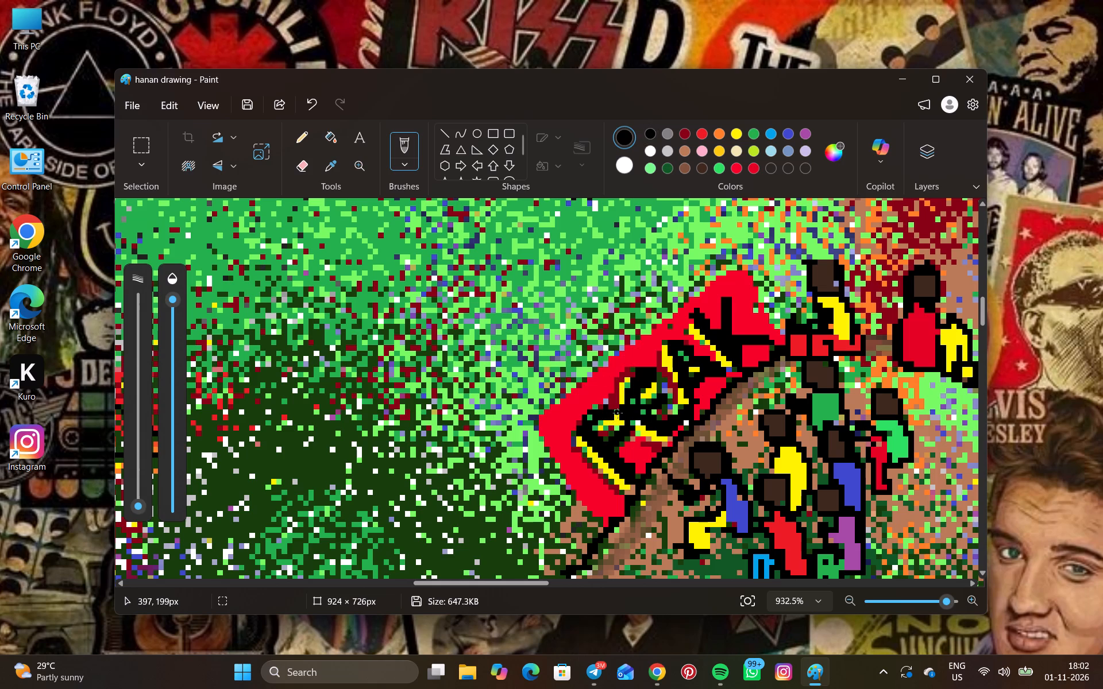
pyautogui.click(618, 413)
pyautogui.click(619, 419)
pyautogui.click(621, 423)
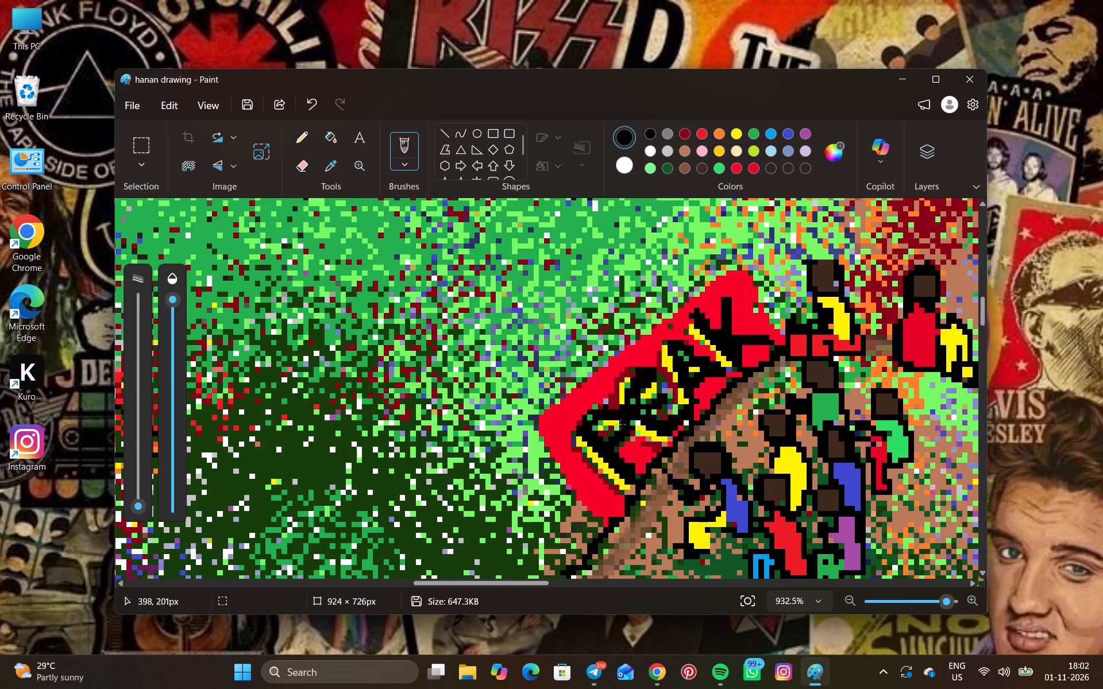
pyautogui.click(619, 424)
# Examine the whole painting to check how the red banner fits among the mountains, sun and horse.
pyautogui.keyDown('ctrl'); pyautogui.scroll(-4, 800, 361); pyautogui.keyUp('ctrl')
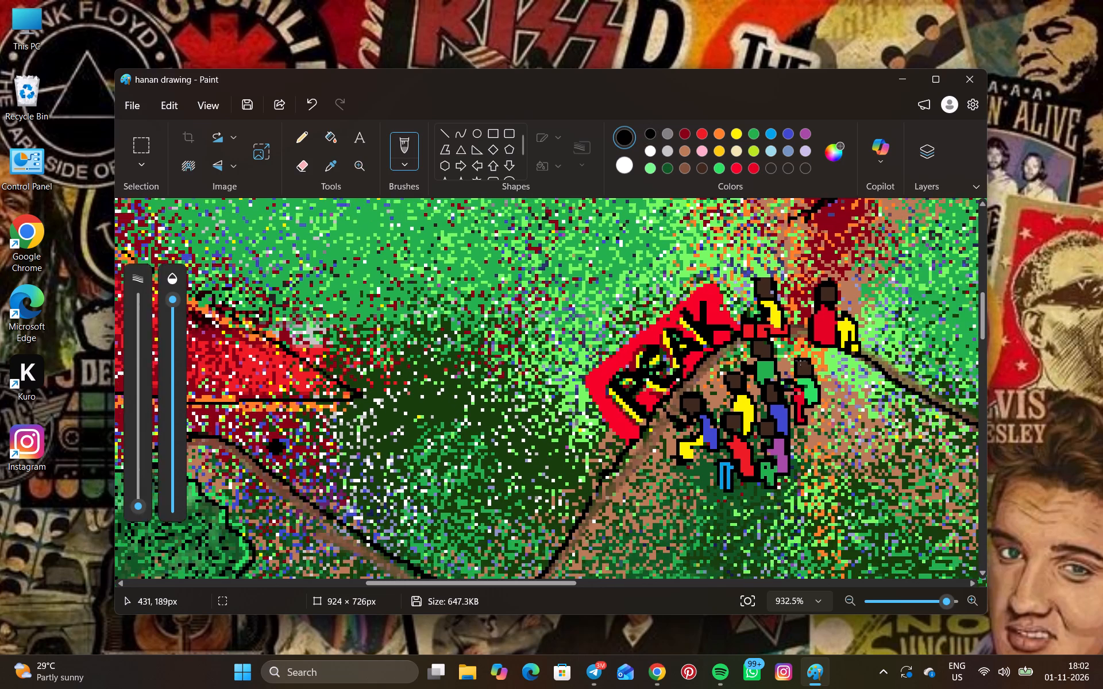
pyautogui.keyDown('ctrl'); pyautogui.scroll(-11, 800, 361); pyautogui.keyUp('ctrl')
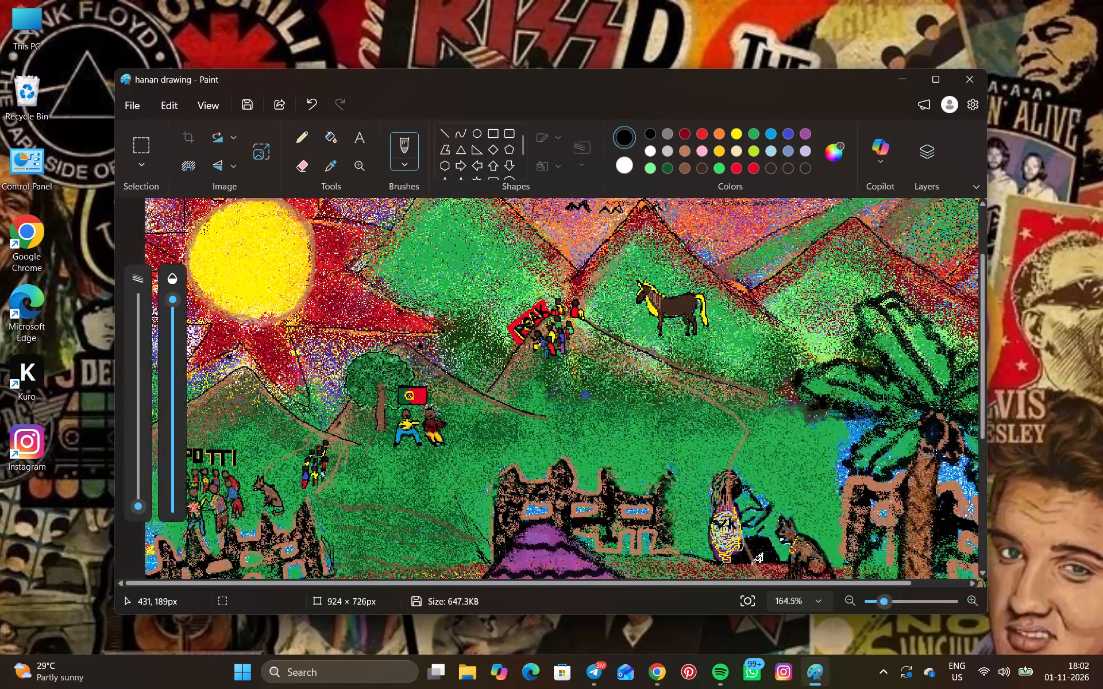
pyautogui.keyDown('ctrl'); pyautogui.scroll(-4, 800, 361); pyautogui.keyUp('ctrl')
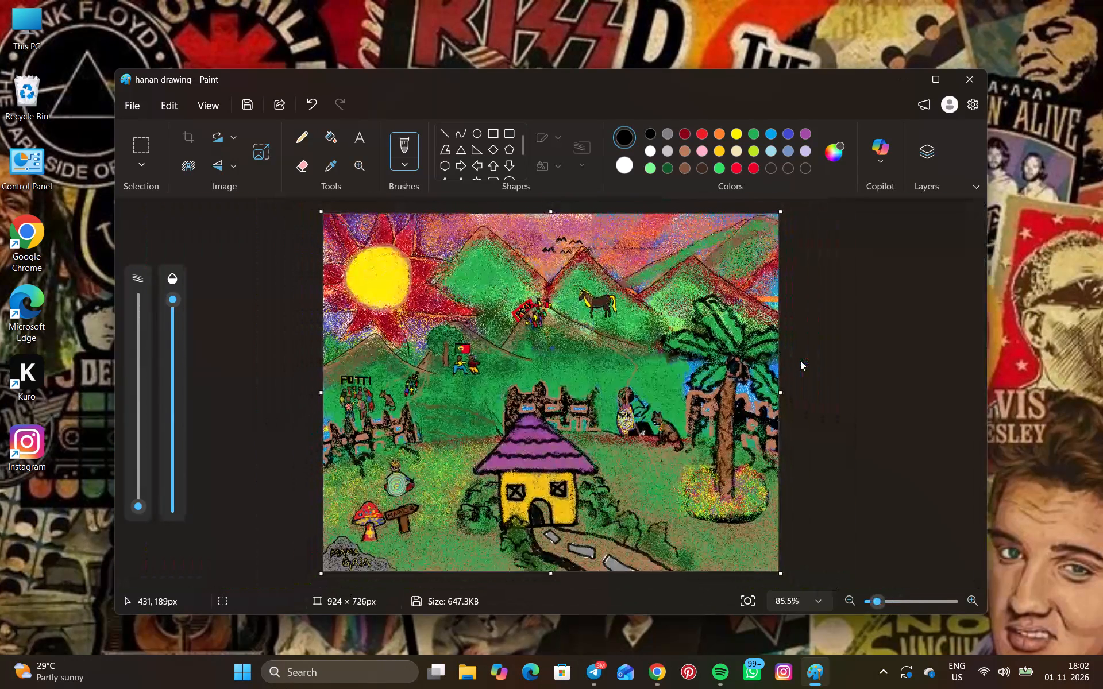
pyautogui.keyDown('ctrl'); pyautogui.scroll(4, 800, 361); pyautogui.keyUp('ctrl')
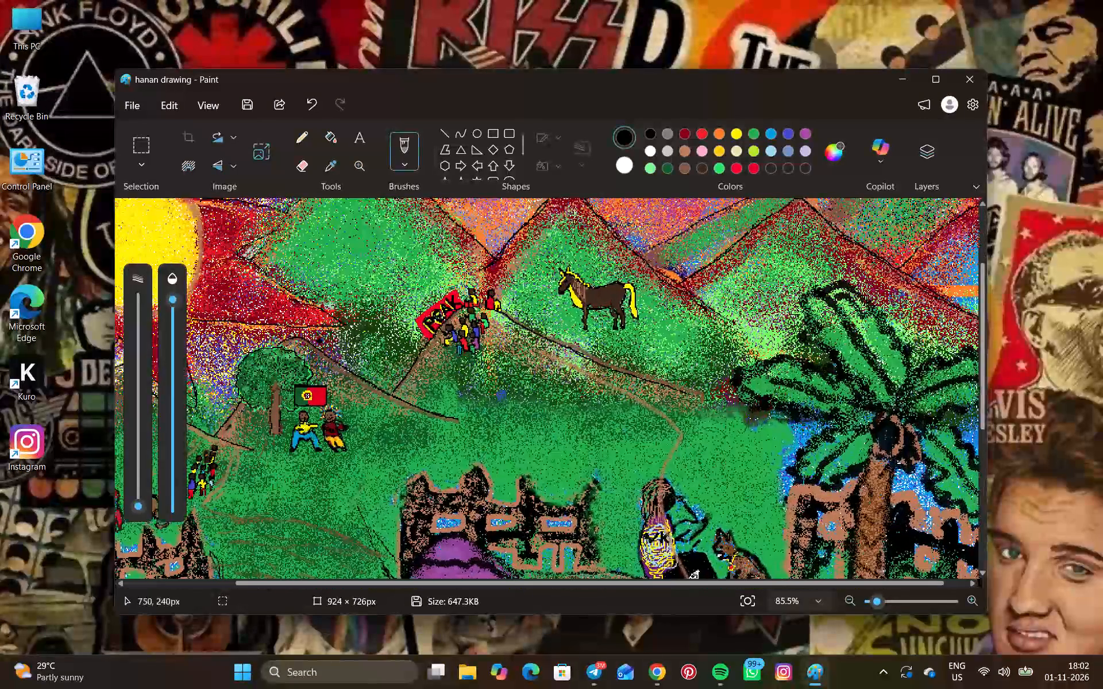
pyautogui.keyDown('ctrl'); pyautogui.scroll(-5, 800, 361); pyautogui.keyUp('ctrl')
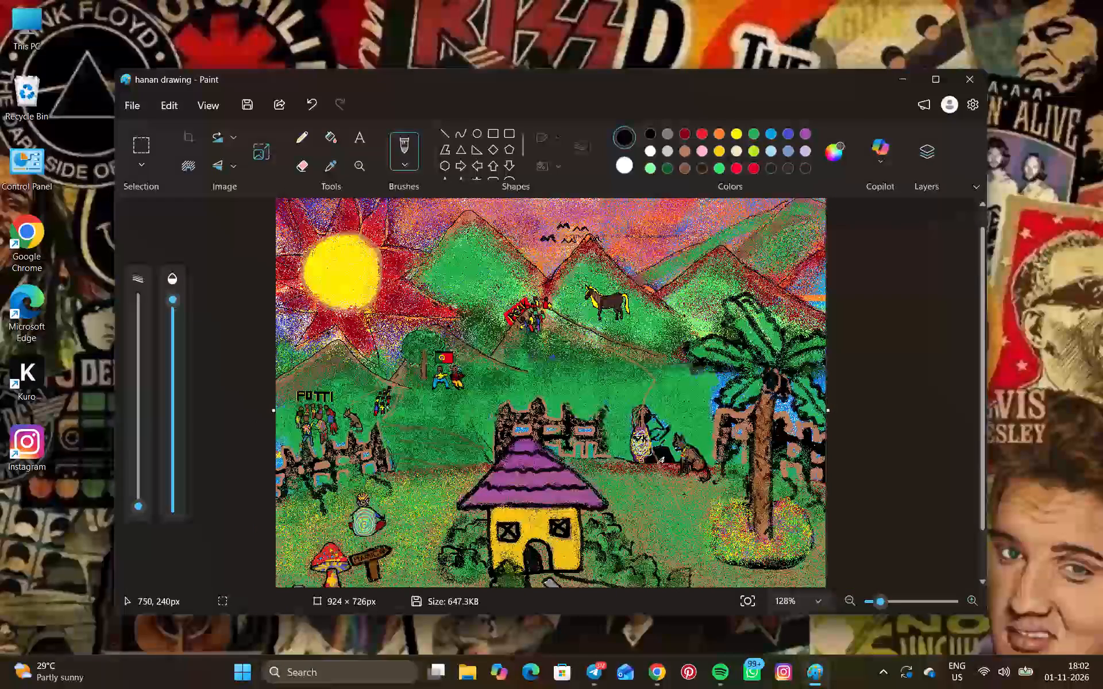
pyautogui.keyDown('ctrl'); pyautogui.scroll(-1, 800, 361); pyautogui.keyUp('ctrl')
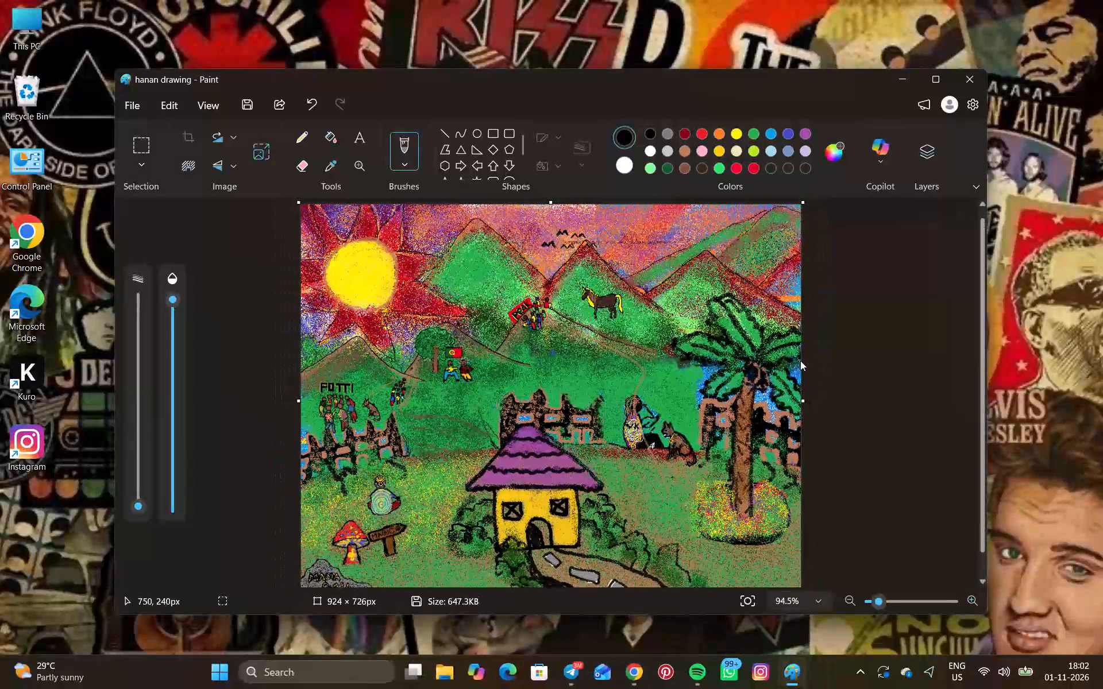
pyautogui.scroll(-1, 800, 361)
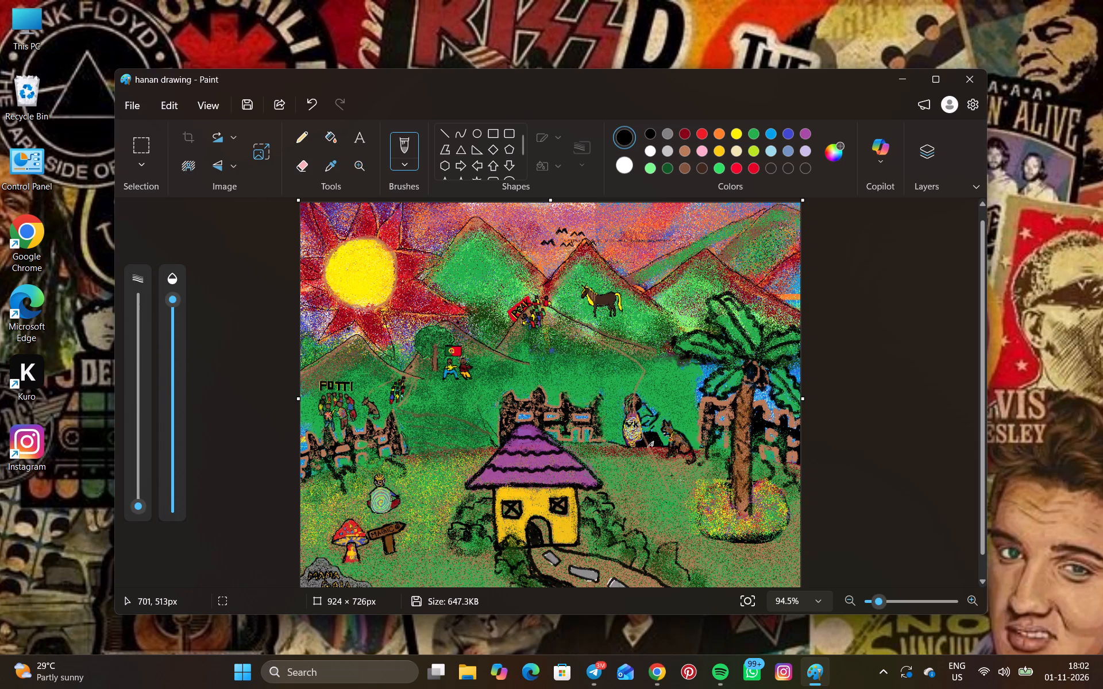
# Examine the banner, horse, hillside figures, fences and house for areas that still need refining.
pyautogui.keyDown('ctrl'); pyautogui.scroll(7, 680, 480); pyautogui.keyUp('ctrl')
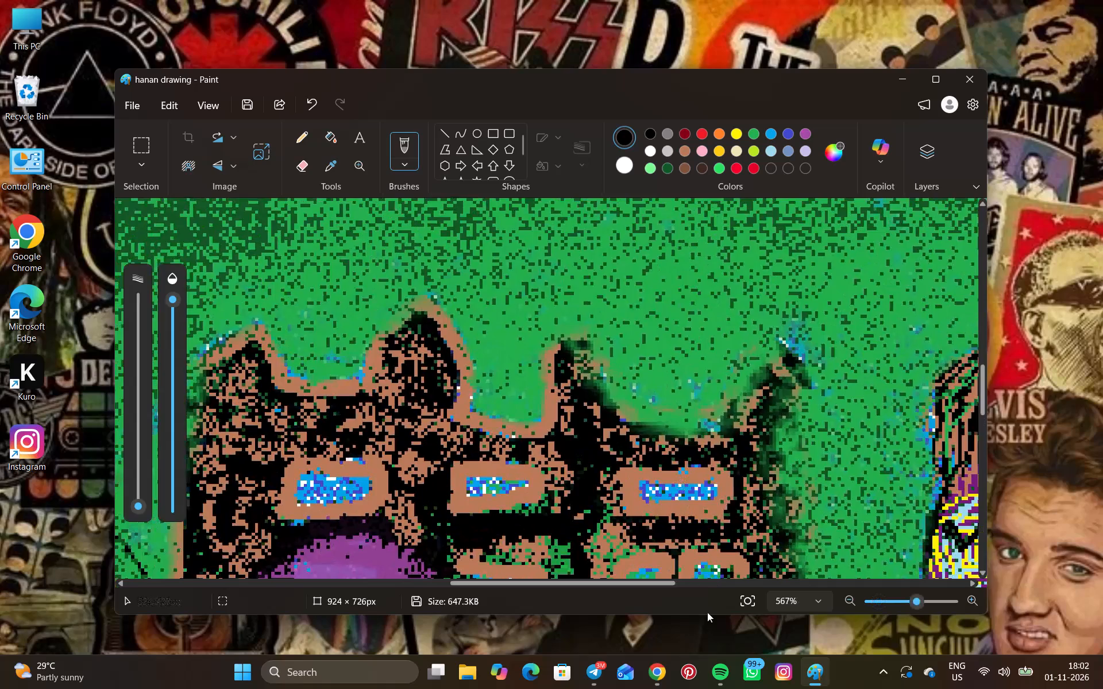
pyautogui.scroll(3, 694, 586)
pyautogui.scroll(1, 627, 386)
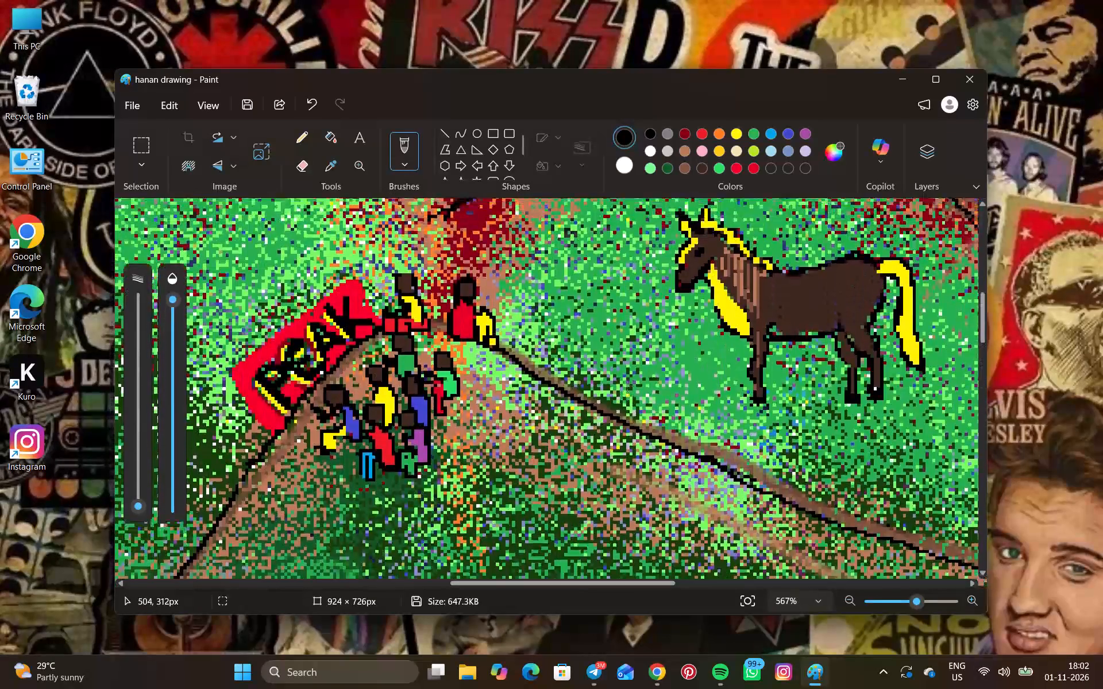
pyautogui.scroll(1, 627, 386)
pyautogui.keyDown('ctrl'); pyautogui.scroll(-2, 627, 386); pyautogui.keyUp('ctrl')
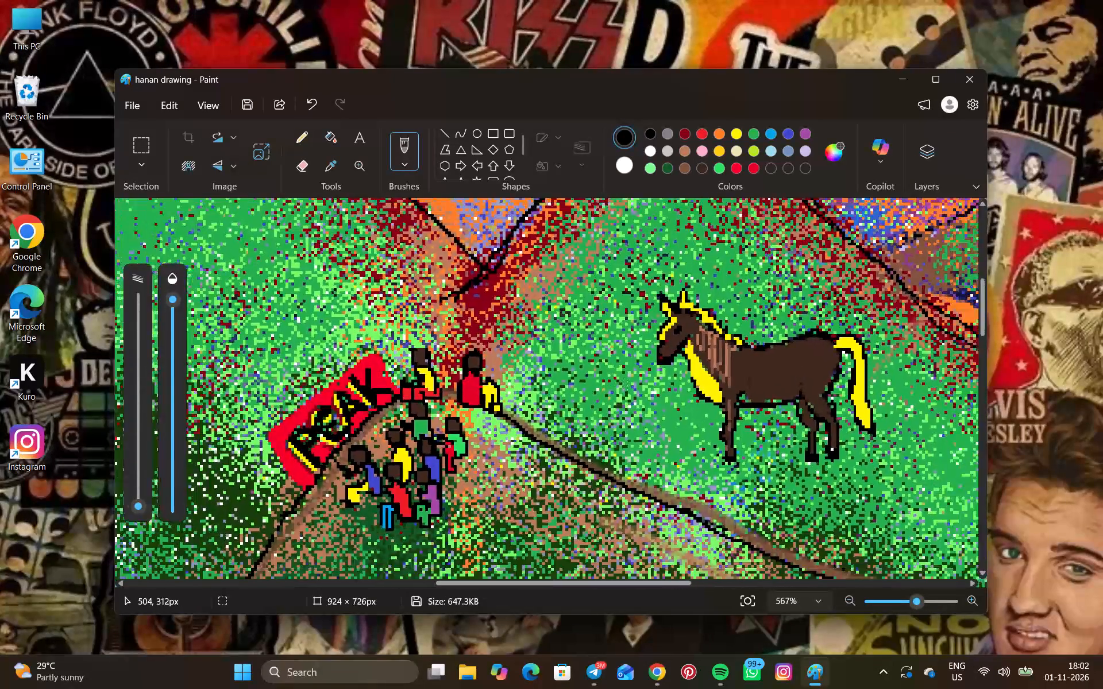
pyautogui.keyDown('ctrl'); pyautogui.scroll(-1, 627, 386); pyautogui.keyUp('ctrl')
pyautogui.hscroll(1, 627, 386)
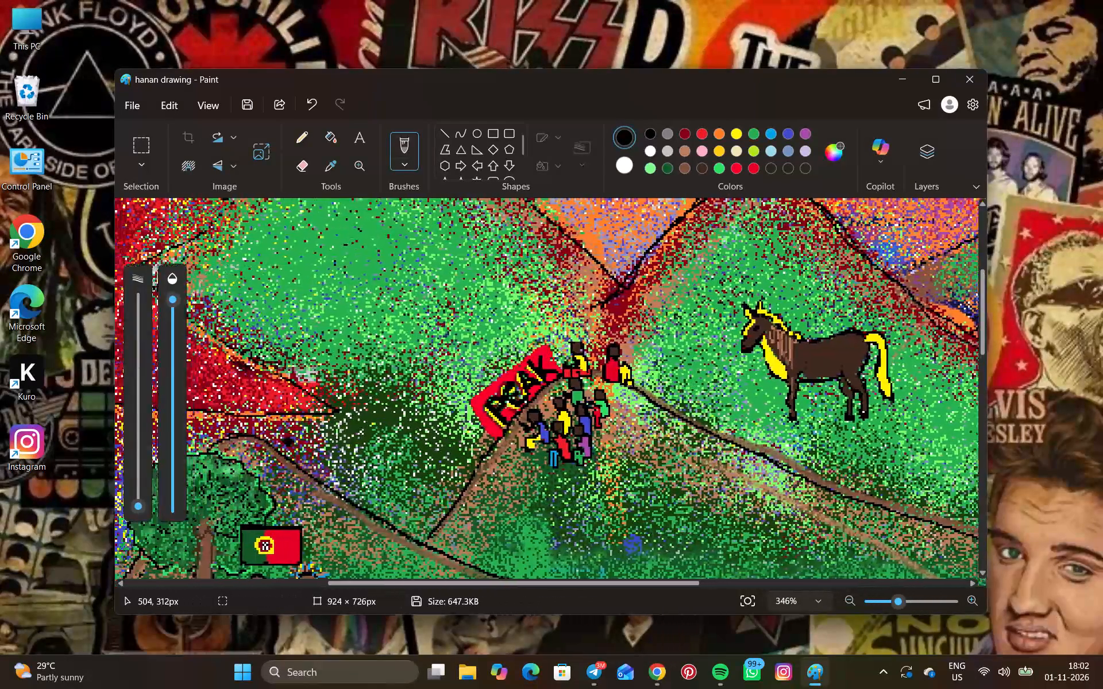
pyautogui.hscroll(1, 627, 386)
pyautogui.scroll(-1, 627, 386)
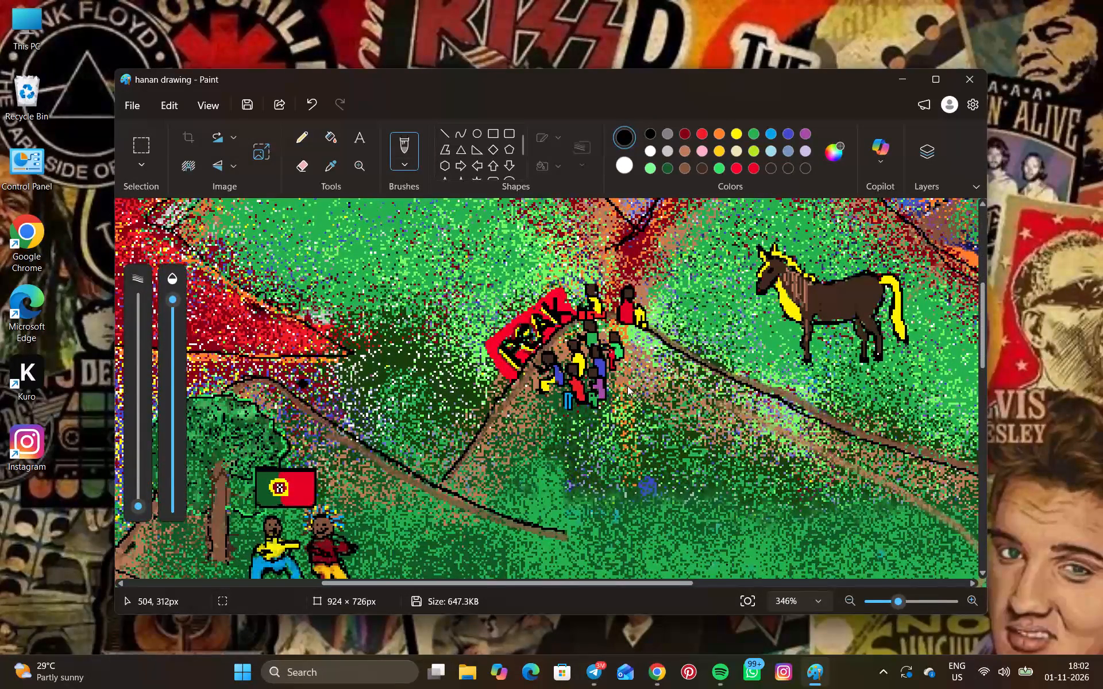
pyautogui.keyDown('ctrl'); pyautogui.scroll(-2, 627, 386); pyautogui.keyUp('ctrl')
pyautogui.scroll(-1, 627, 386)
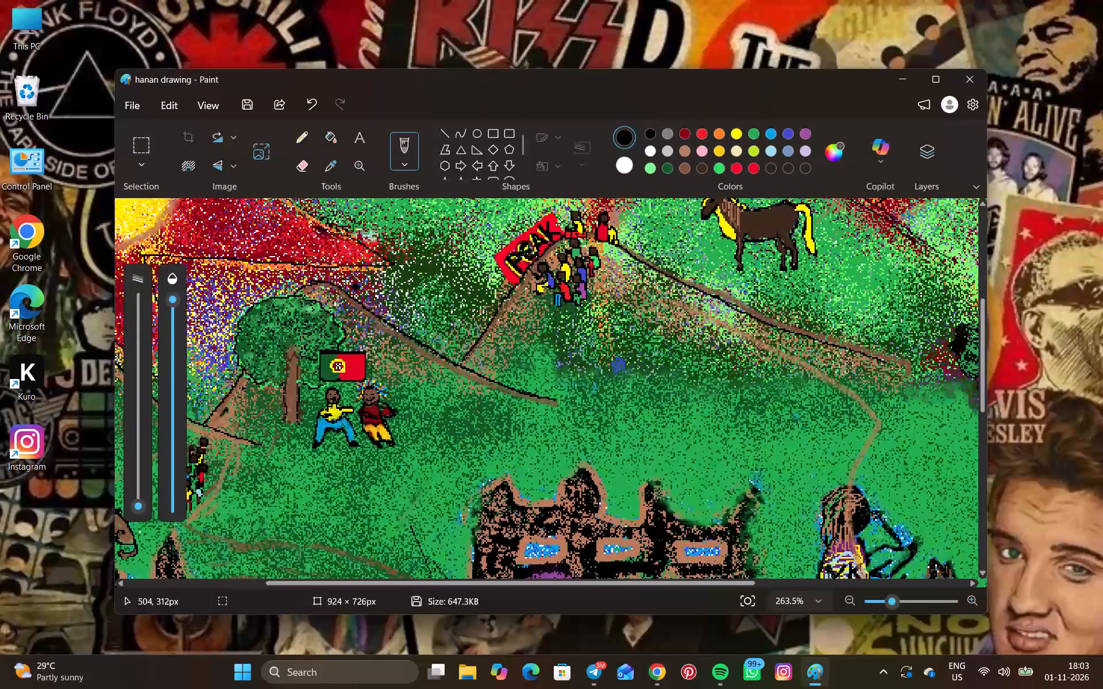
pyautogui.keyDown('ctrl'); pyautogui.scroll(-2, 627, 386); pyautogui.keyUp('ctrl')
pyautogui.hscroll(1, 627, 386)
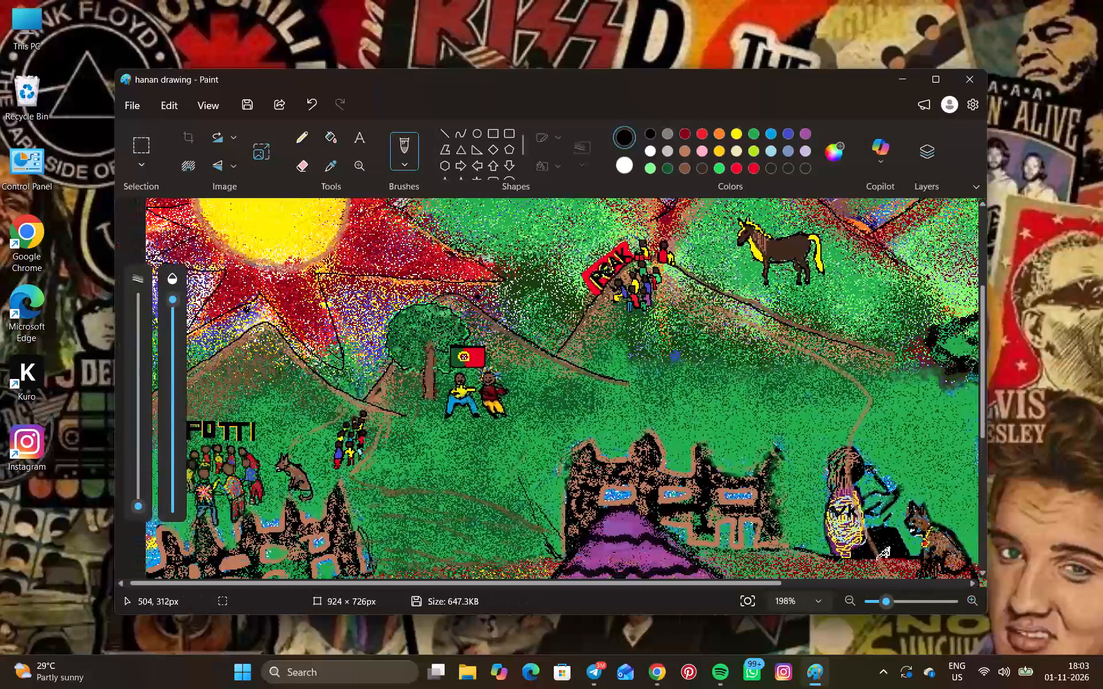
pyautogui.hscroll(1, 627, 386)
pyautogui.scroll(1, 627, 386)
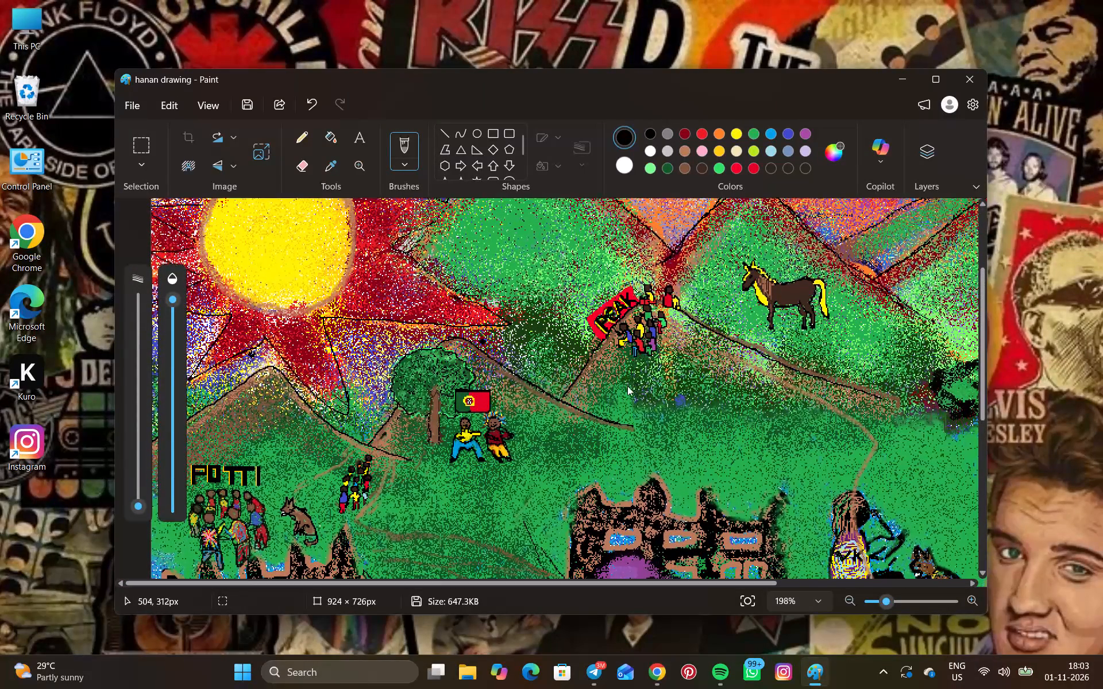
pyautogui.scroll(1, 627, 386)
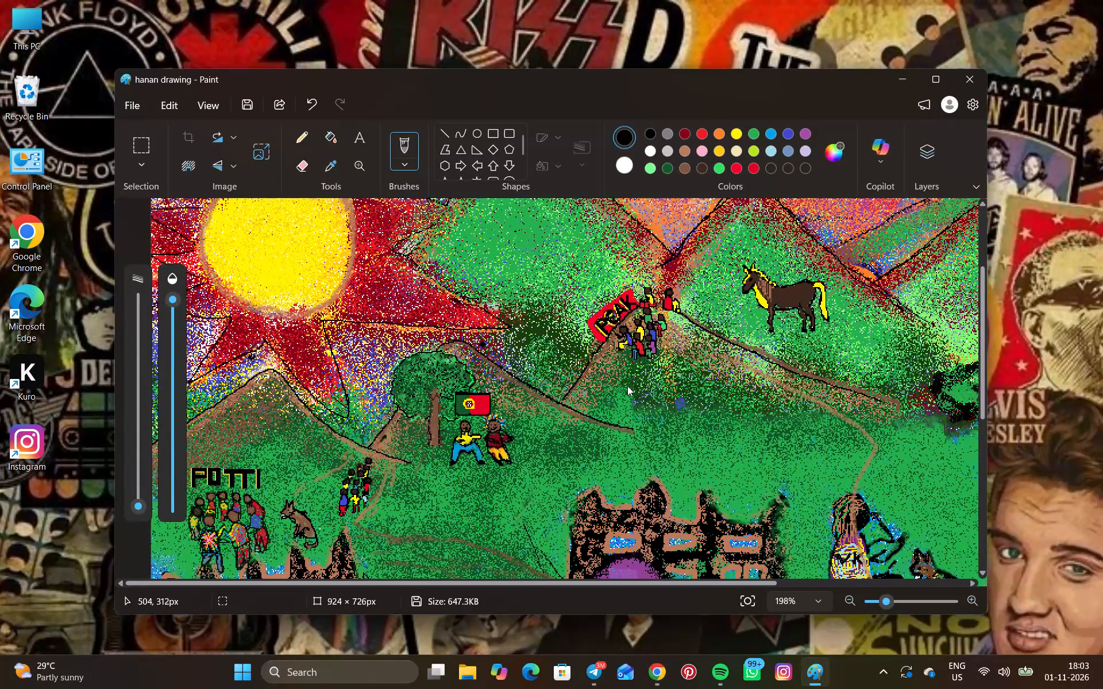
pyautogui.scroll(1, 627, 386)
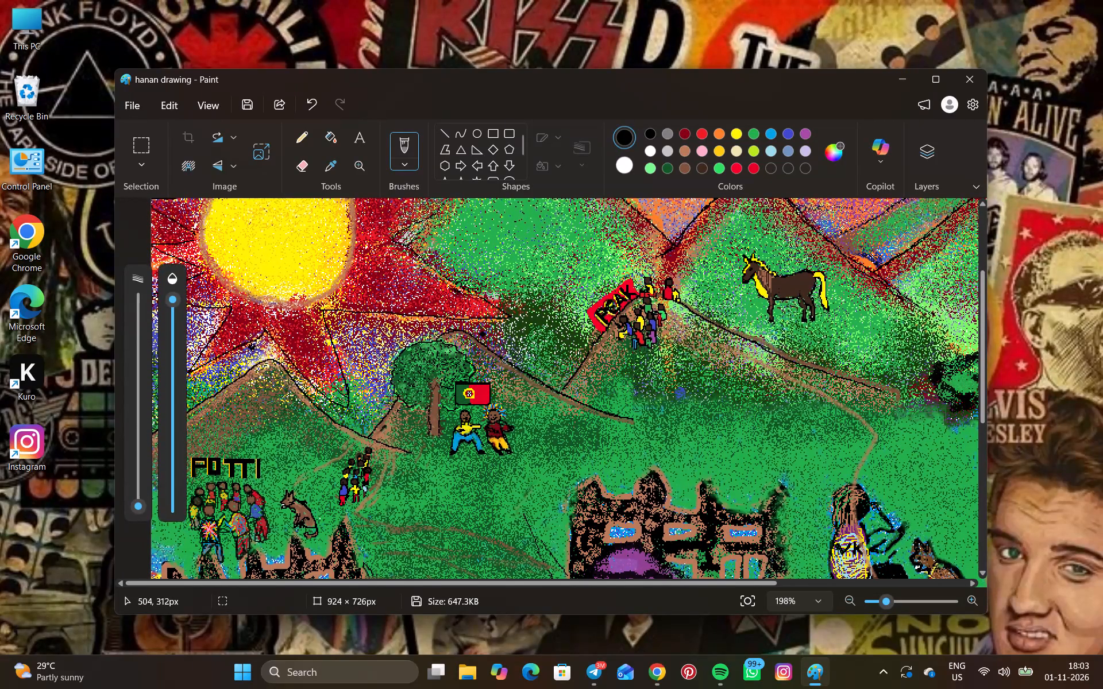
pyautogui.scroll(1, 627, 386)
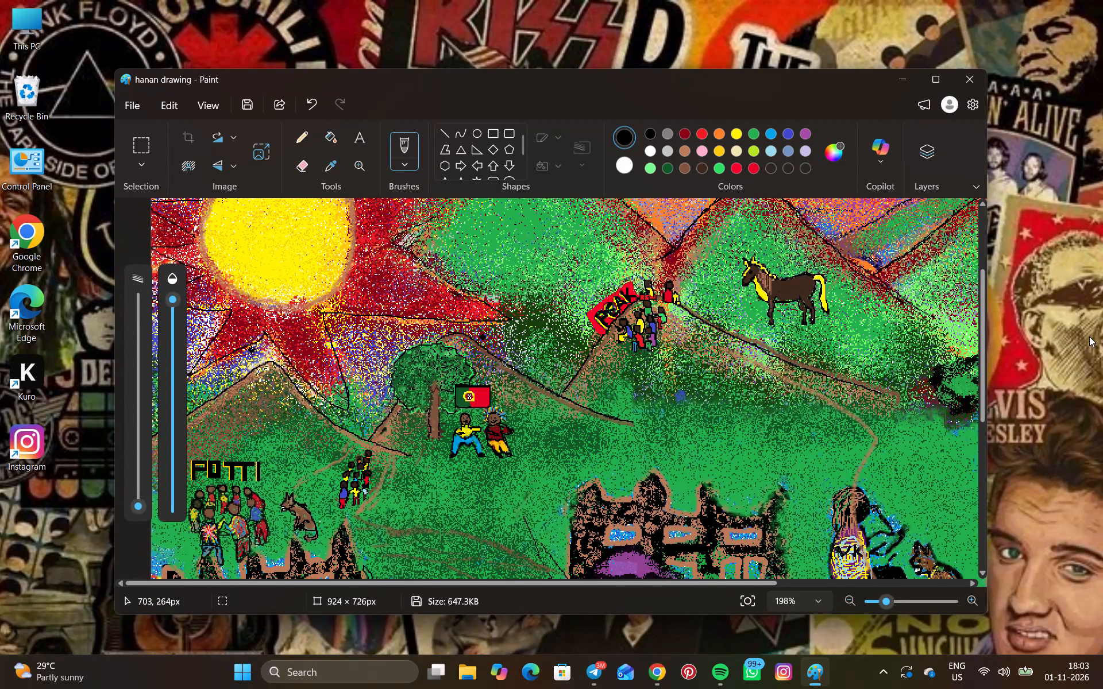
pyautogui.scroll(-1, 1089, 336)
pyautogui.scroll(-1, 506, 385)
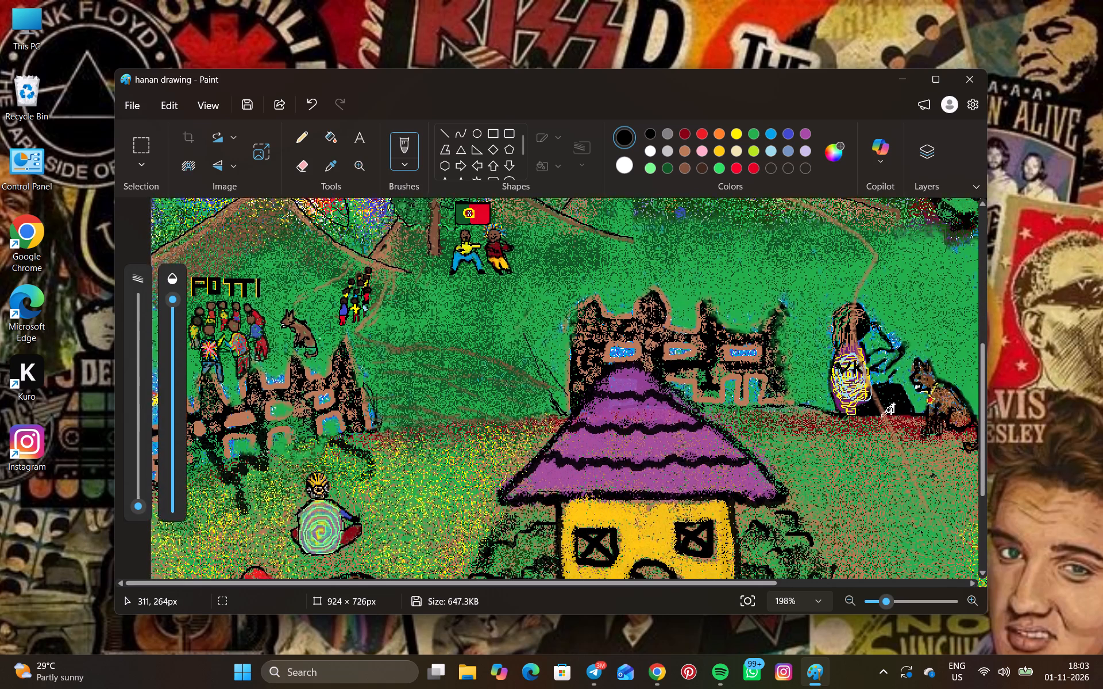
# Examine the whole painting, then the sun, mountains, banner and horse more closely for areas that still need refining.
pyautogui.keyDown('ctrl'); pyautogui.scroll(-5, 506, 385); pyautogui.keyUp('ctrl')
pyautogui.hscroll(1, 526, 375)
pyautogui.keyDown('ctrl'); pyautogui.scroll(1, 526, 375); pyautogui.keyUp('ctrl')
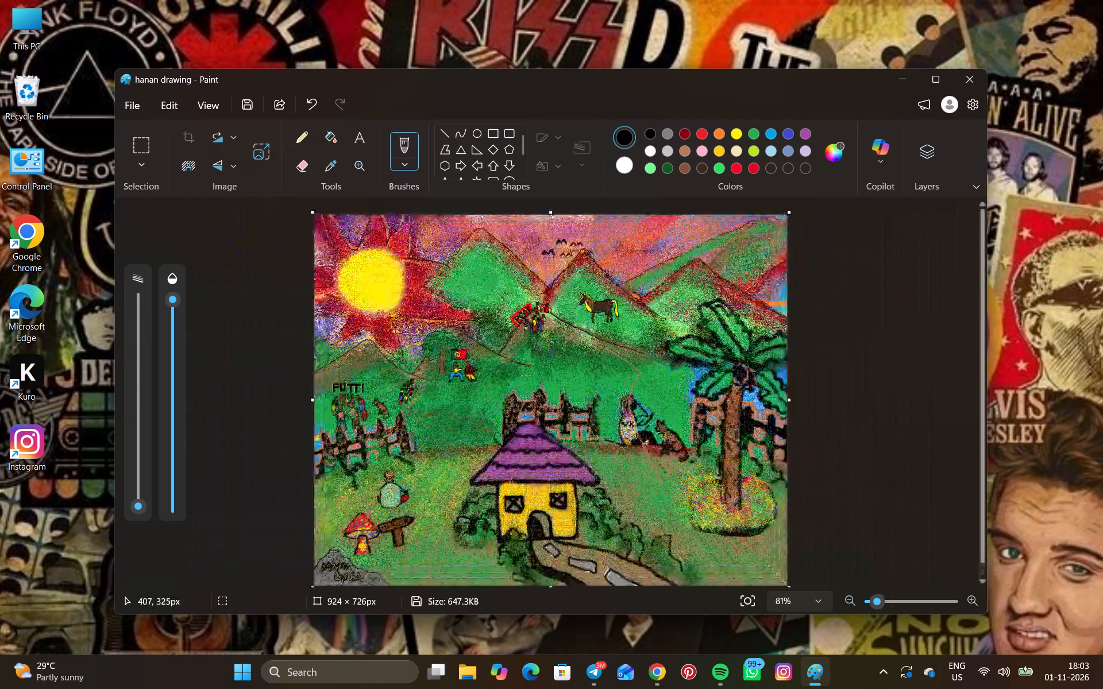
pyautogui.keyDown('ctrl'); pyautogui.scroll(1, 526, 375); pyautogui.keyUp('ctrl')
pyautogui.hscroll(1, 526, 375)
pyautogui.keyDown('ctrl'); pyautogui.scroll(2, 526, 375); pyautogui.keyUp('ctrl')
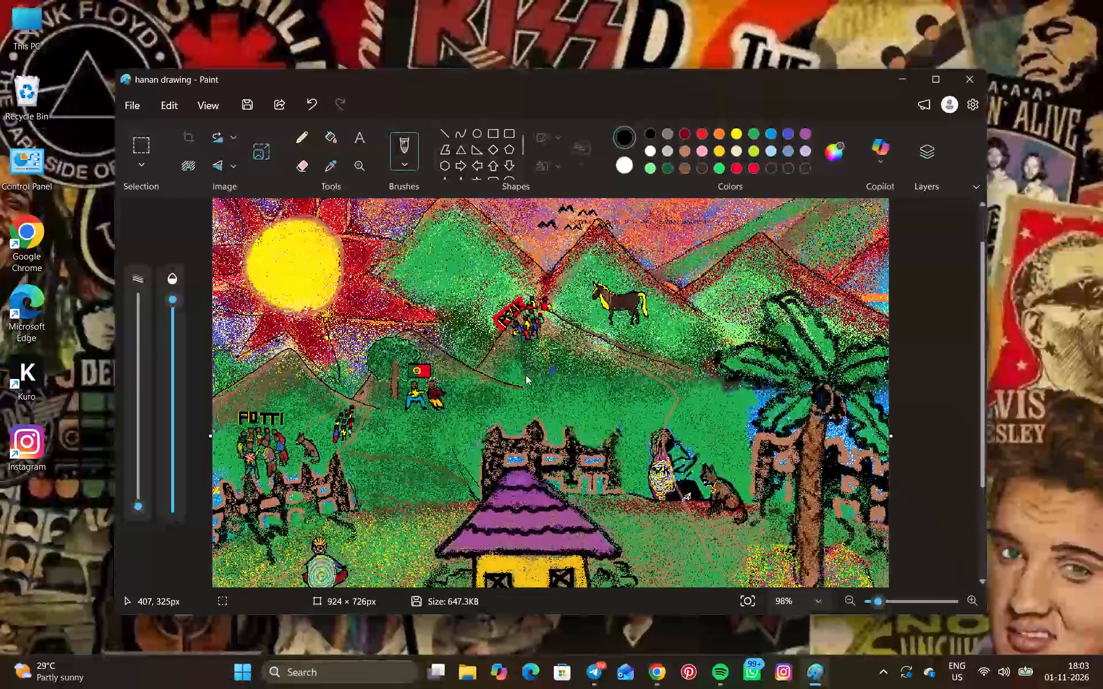
pyautogui.keyDown('ctrl'); pyautogui.scroll(1, 526, 375); pyautogui.keyUp('ctrl')
pyautogui.hscroll(1, 526, 375)
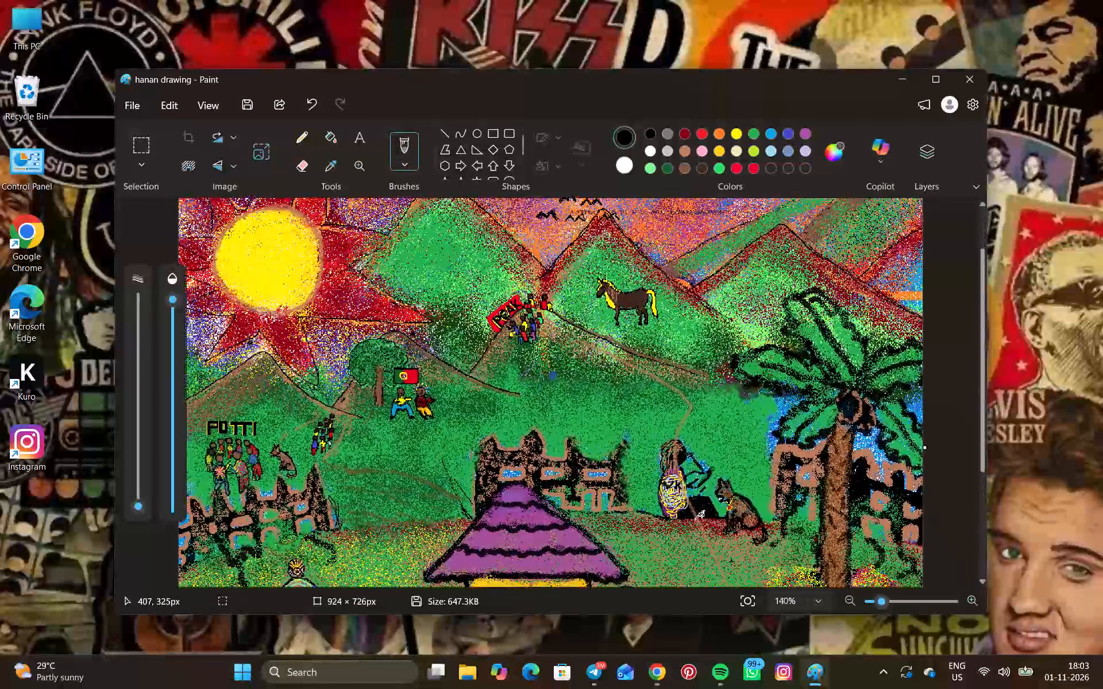
pyautogui.keyDown('ctrl'); pyautogui.scroll(1, 526, 375); pyautogui.keyUp('ctrl')
pyautogui.hscroll(1, 526, 375)
pyautogui.keyDown('ctrl'); pyautogui.scroll(2, 526, 375); pyautogui.keyUp('ctrl')
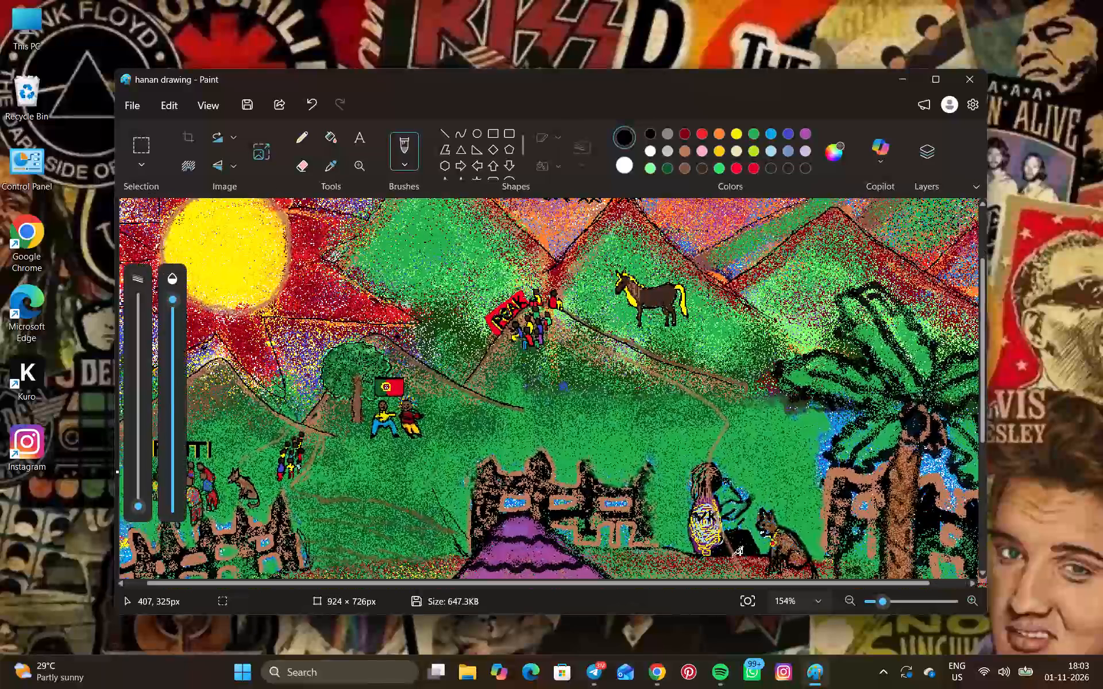
pyautogui.hscroll(1, 526, 375)
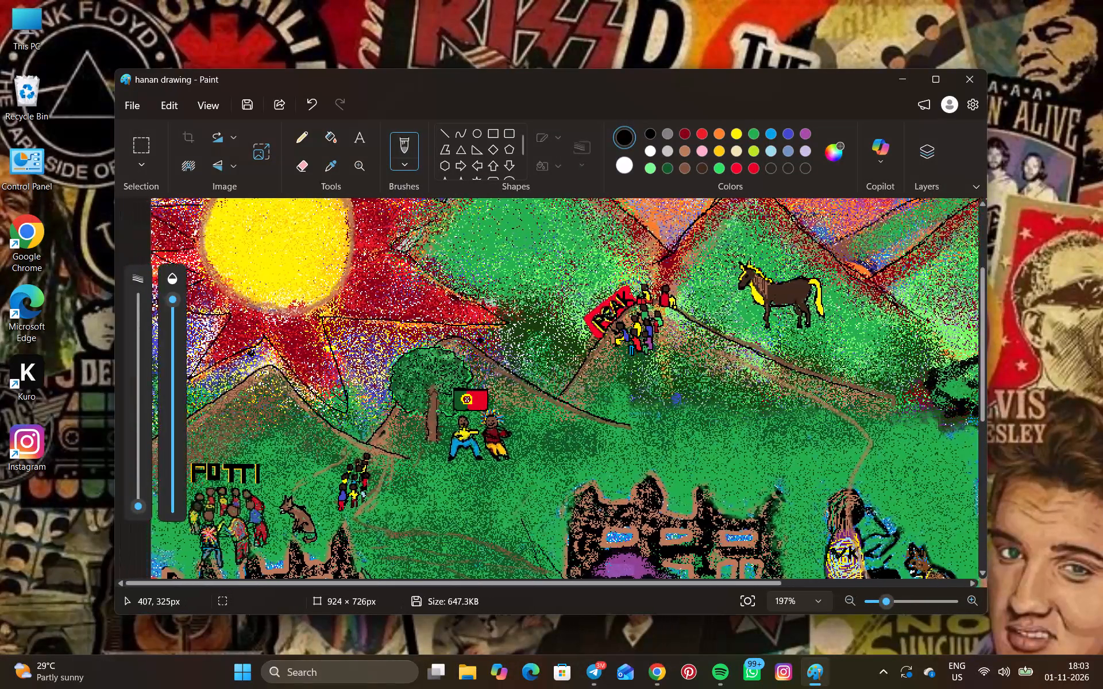
# Examine the hillside figures, fences, house, palm tree and mushroom area for details that still need refining.
pyautogui.scroll(-1, 526, 375)
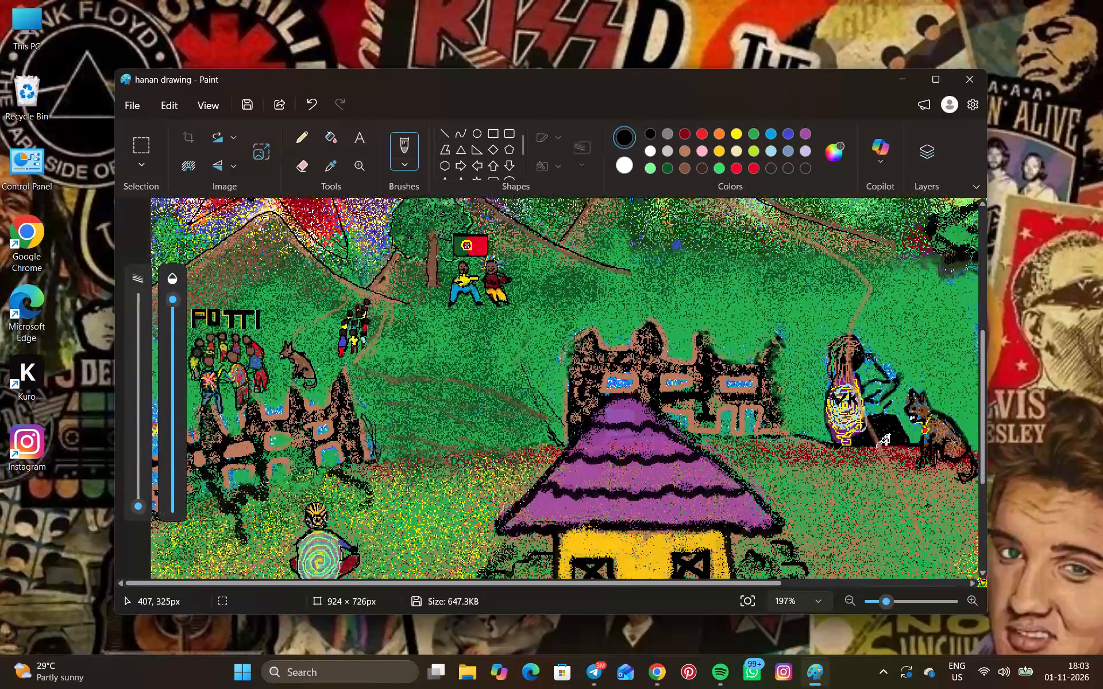
pyautogui.keyDown('ctrl'); pyautogui.scroll(-2, 526, 375); pyautogui.keyUp('ctrl')
pyautogui.hscroll(1, 526, 375)
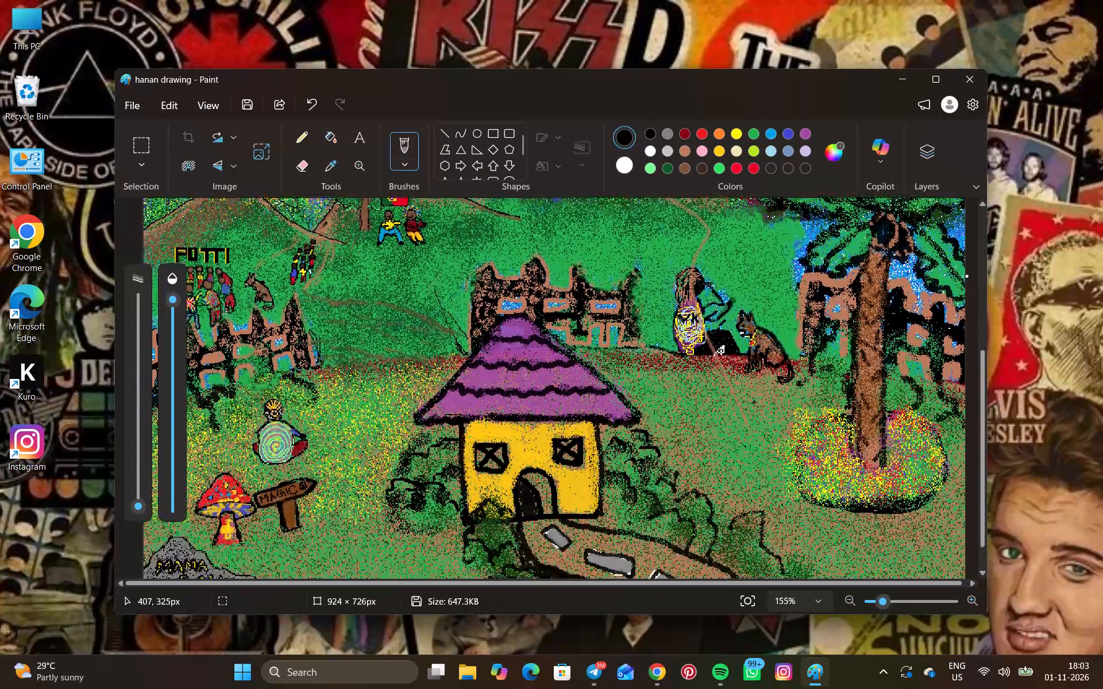
pyautogui.hscroll(1, 526, 375)
pyautogui.scroll(1, 526, 375)
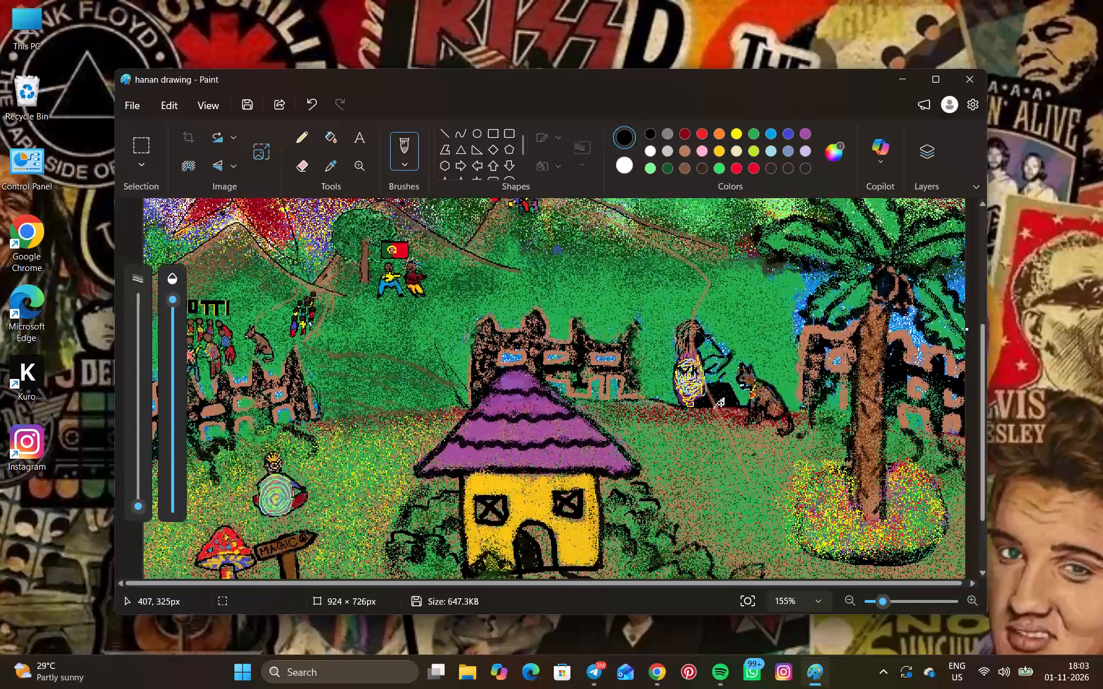
pyautogui.scroll(1, 526, 375)
pyautogui.keyDown('ctrl'); pyautogui.scroll(-3, 526, 375); pyautogui.keyUp('ctrl')
pyautogui.keyDown('ctrl'); pyautogui.scroll(3, 526, 375); pyautogui.keyUp('ctrl')
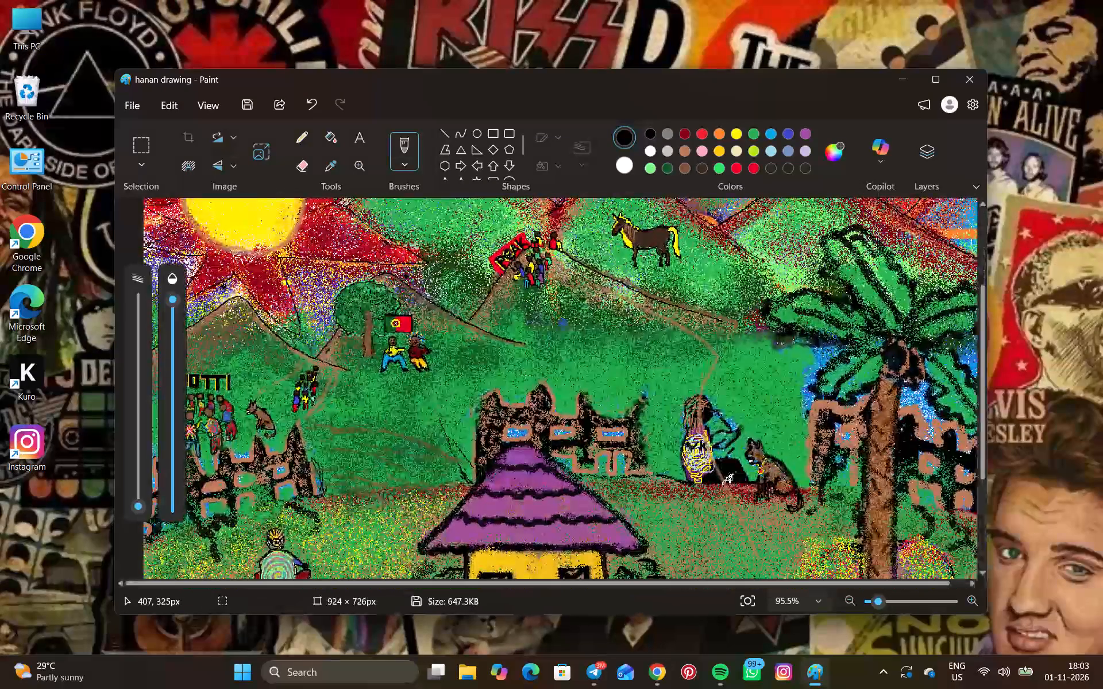
pyautogui.hscroll(2, 526, 375)
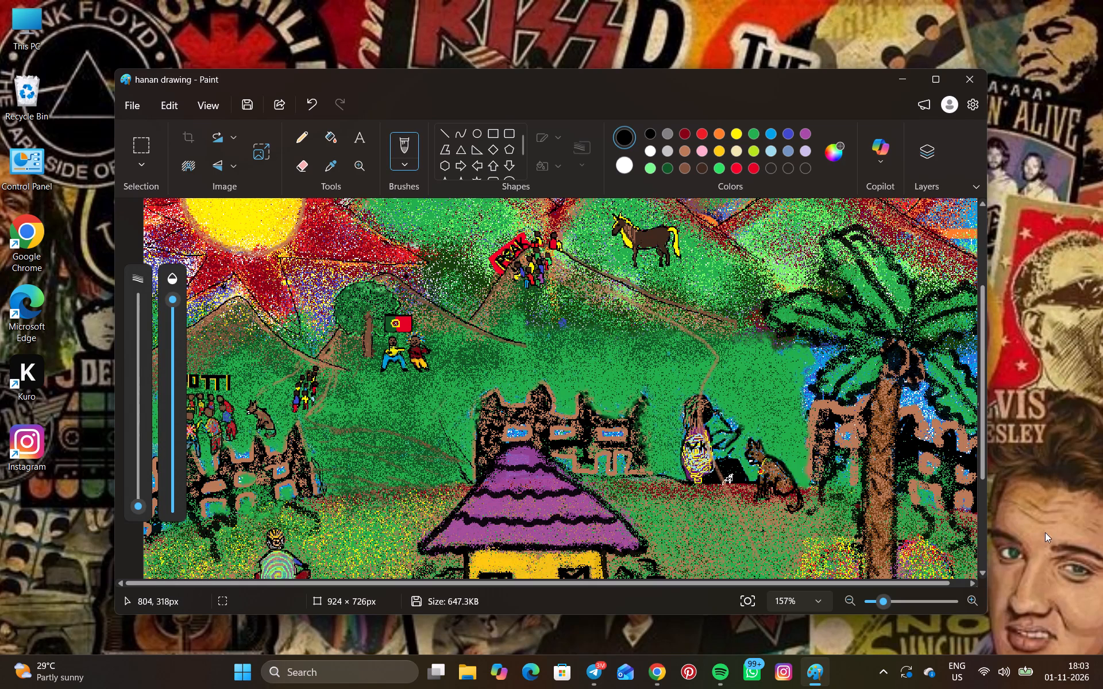
# Examine the whole painting, then the sun, mountains, banner, hillside figures, fences and house more closely for areas that still need refining.
pyautogui.click(1101, 486)
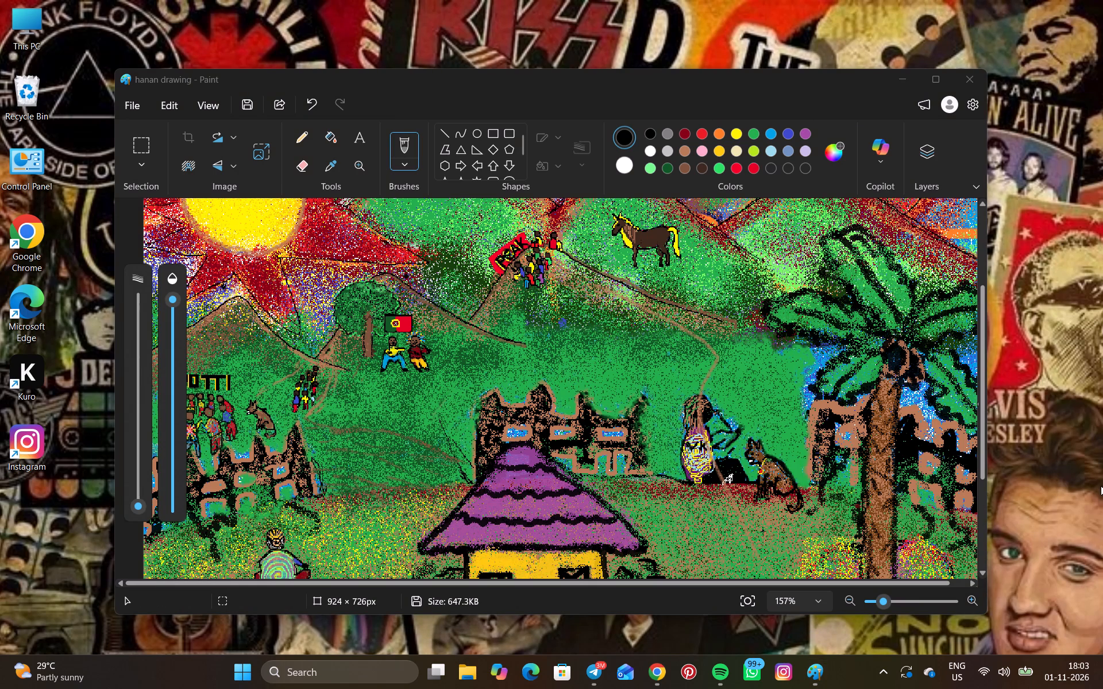
pyautogui.click(117, 215)
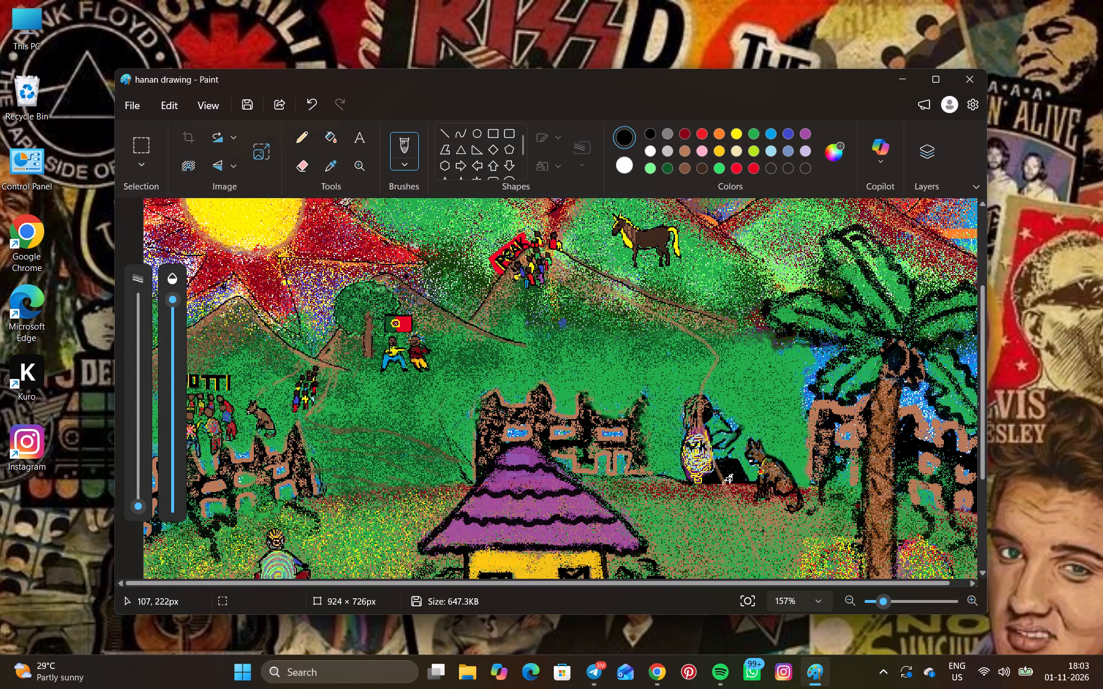
pyautogui.keyDown('ctrl'); pyautogui.scroll(-7, 241, 277); pyautogui.keyUp('ctrl')
pyautogui.scroll(2, 241, 277)
pyautogui.keyDown('ctrl'); pyautogui.scroll(5, 241, 277); pyautogui.keyUp('ctrl')
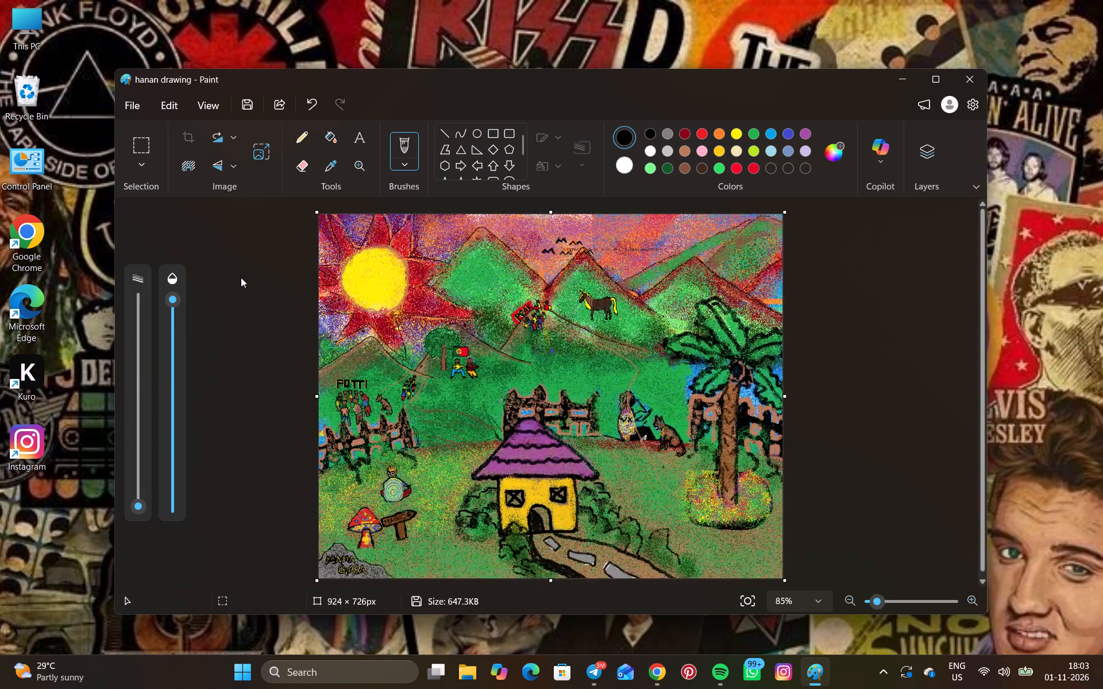
pyautogui.keyDown('ctrl'); pyautogui.scroll(3, 241, 277); pyautogui.keyUp('ctrl')
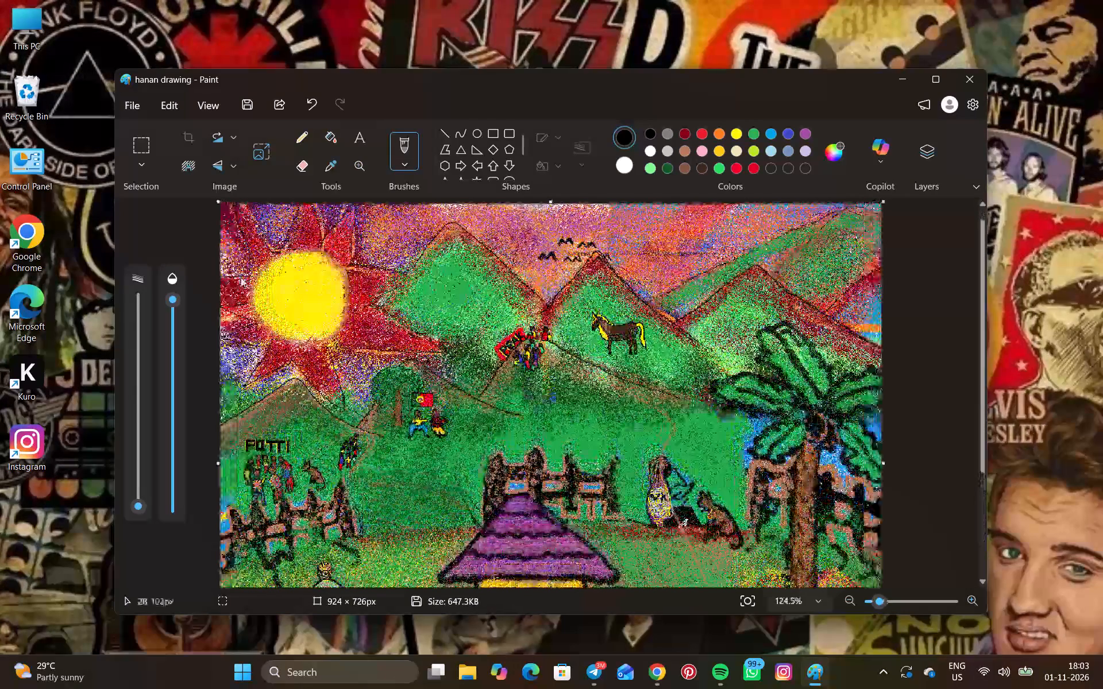
pyautogui.keyDown('ctrl'); pyautogui.scroll(1, 241, 277); pyautogui.keyUp('ctrl')
pyautogui.scroll(-1, 276, 307)
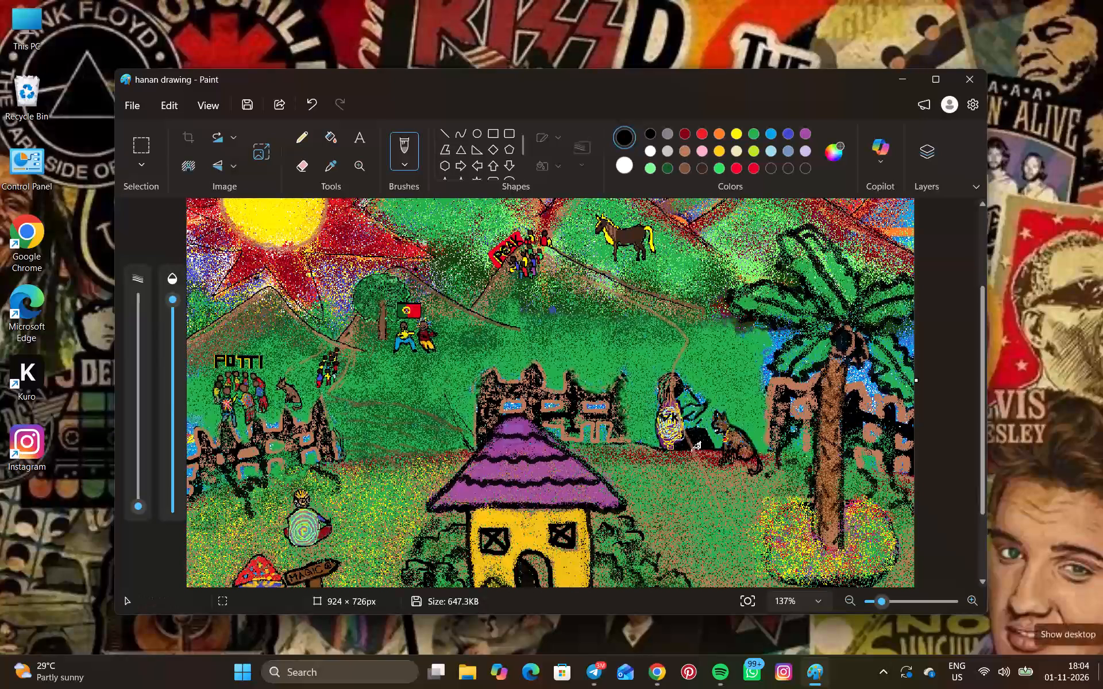
# Maximize the Paint window to give the painting a larger working view.
pyautogui.click(936, 76)
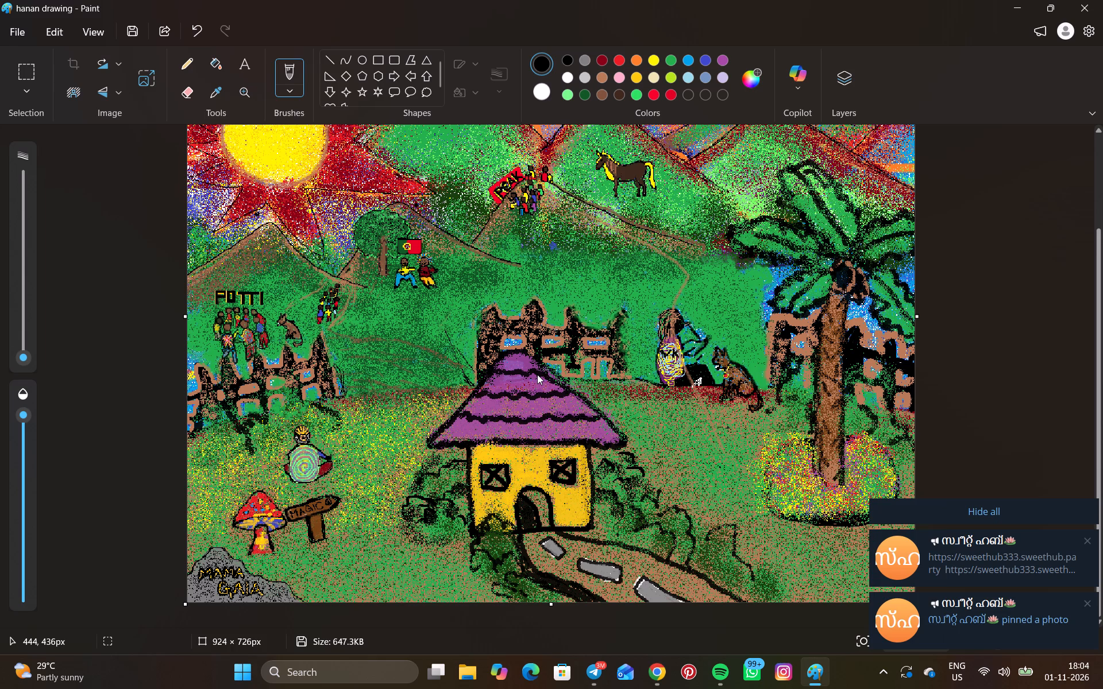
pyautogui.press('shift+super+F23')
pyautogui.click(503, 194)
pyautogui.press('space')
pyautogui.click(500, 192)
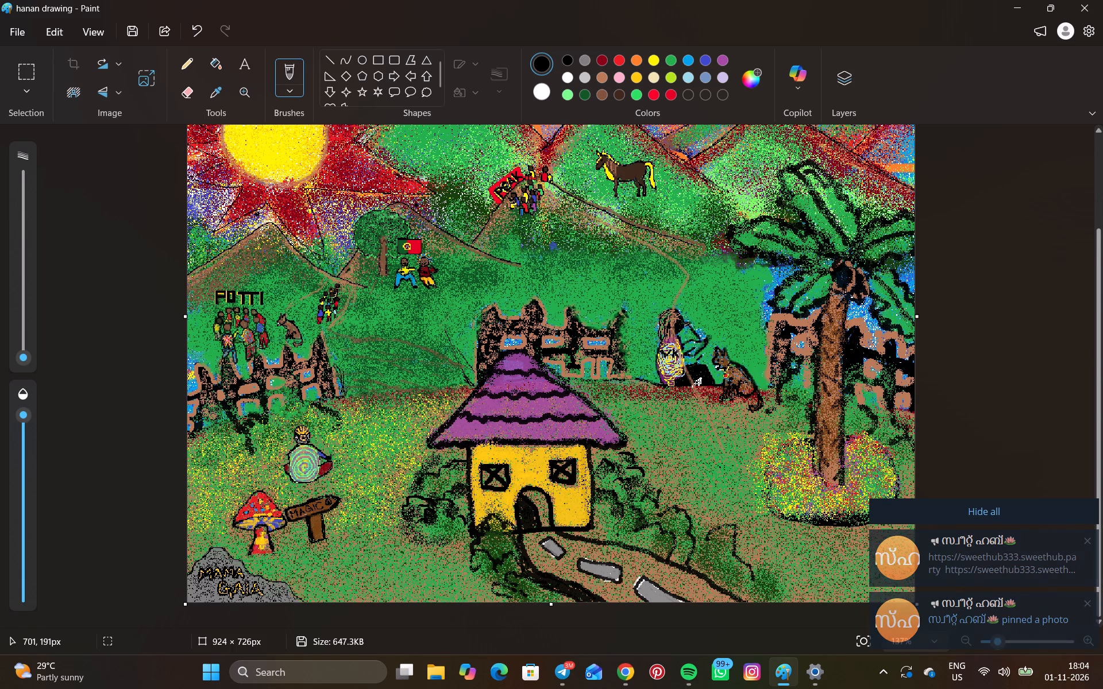
# Switch to Spotify, pause the song playing from Liked Songs, and return to the painting in Paint.
pyautogui.click(681, 681)
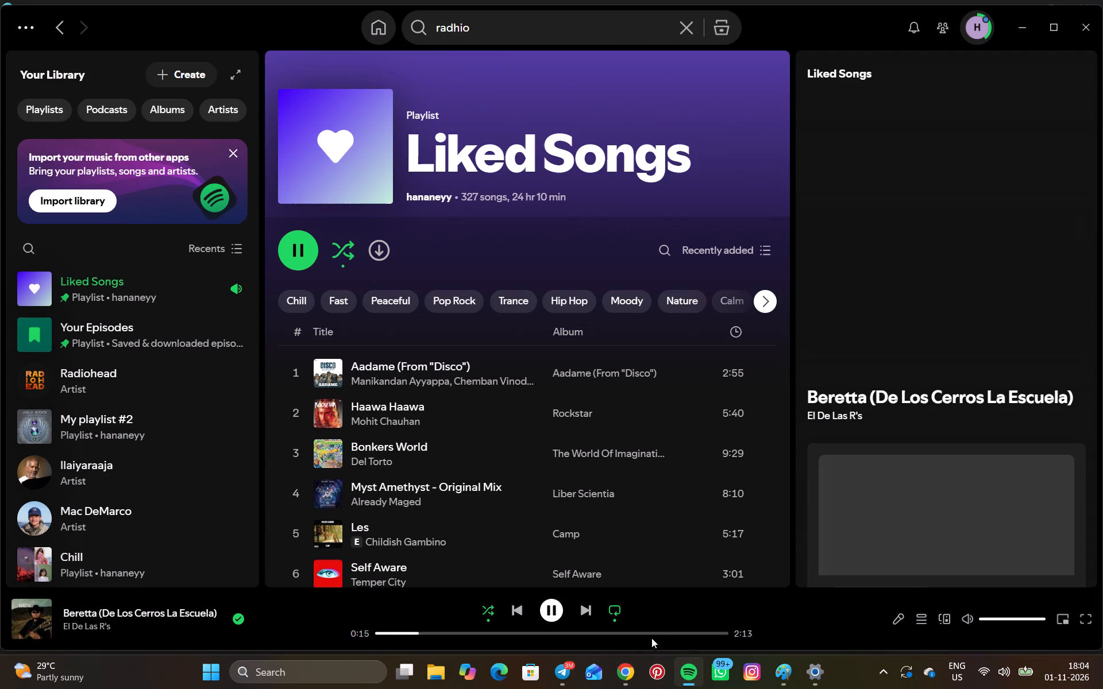
pyautogui.click(558, 610)
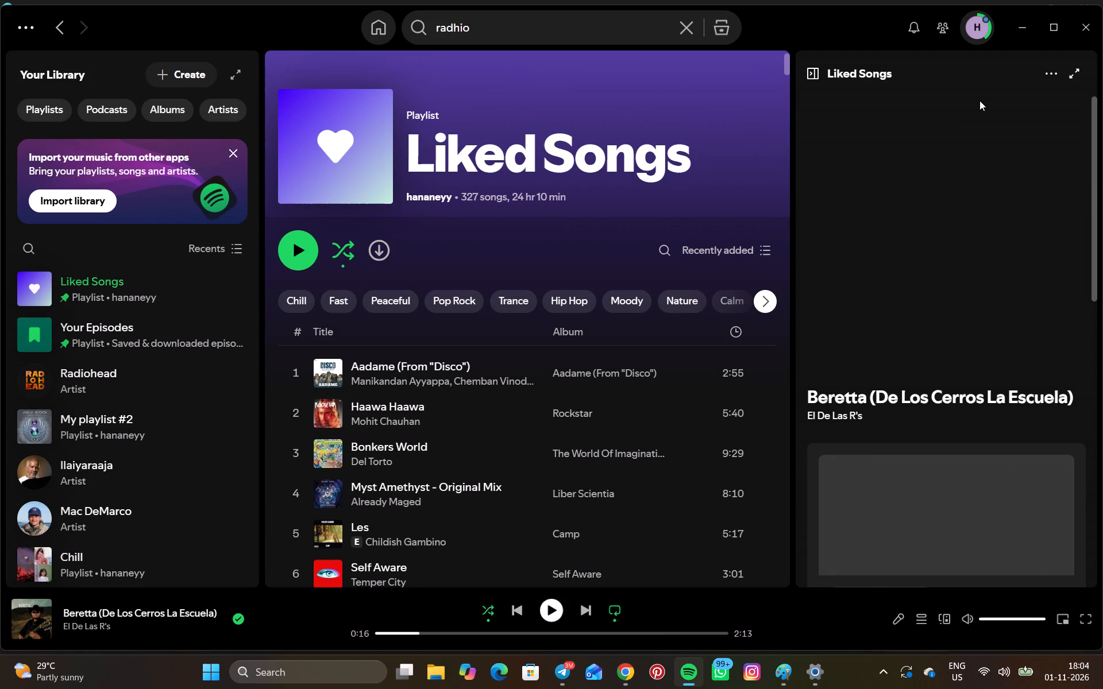
pyautogui.click(1031, 15)
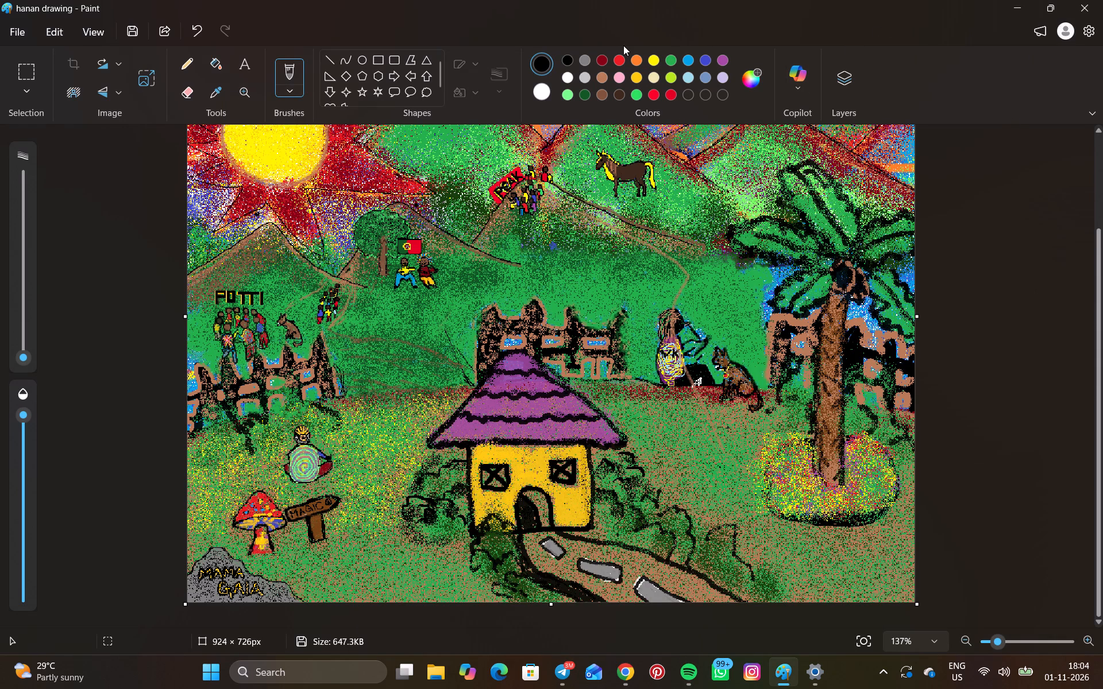
# Save the painting under its existing file name.
pyautogui.click(11, 28)
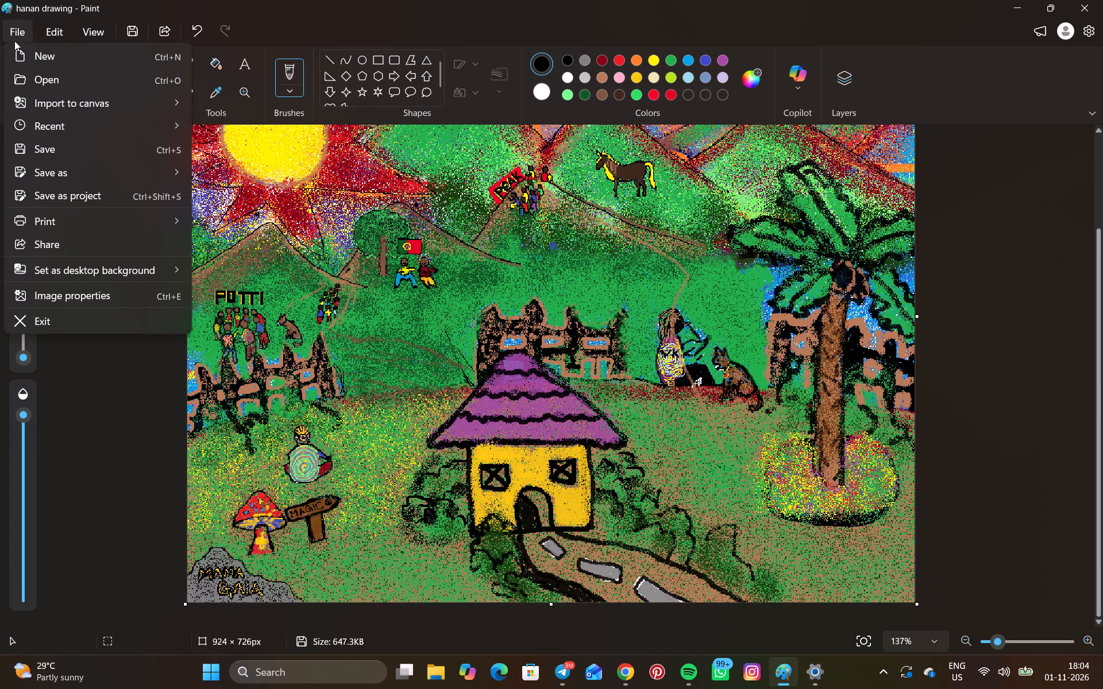
pyautogui.click(61, 153)
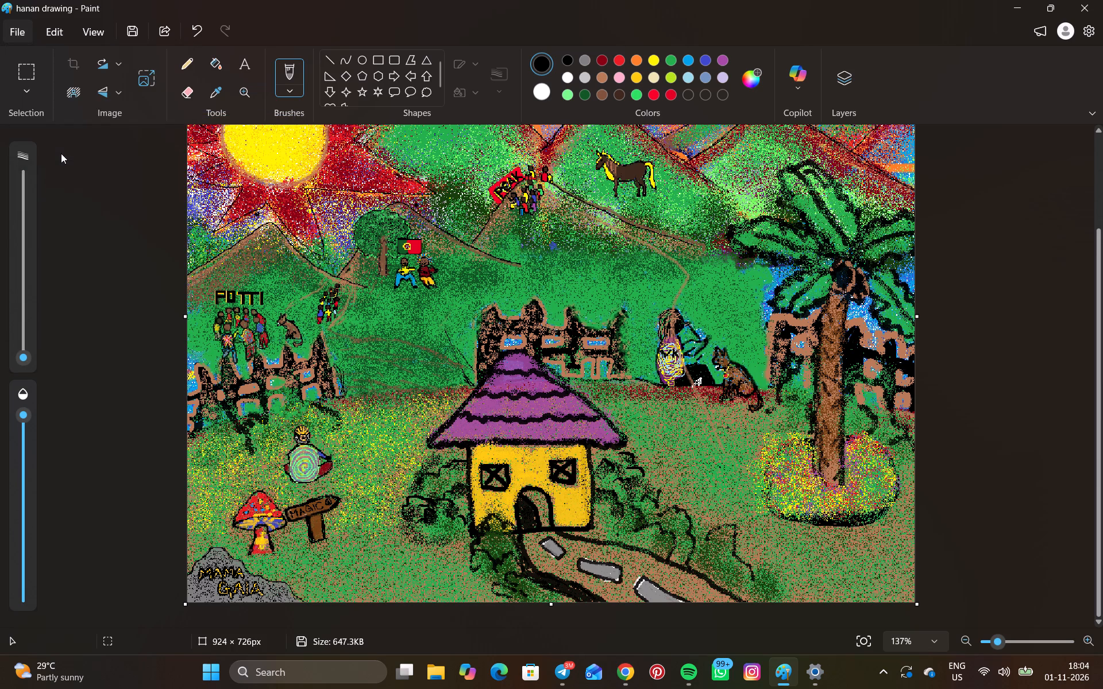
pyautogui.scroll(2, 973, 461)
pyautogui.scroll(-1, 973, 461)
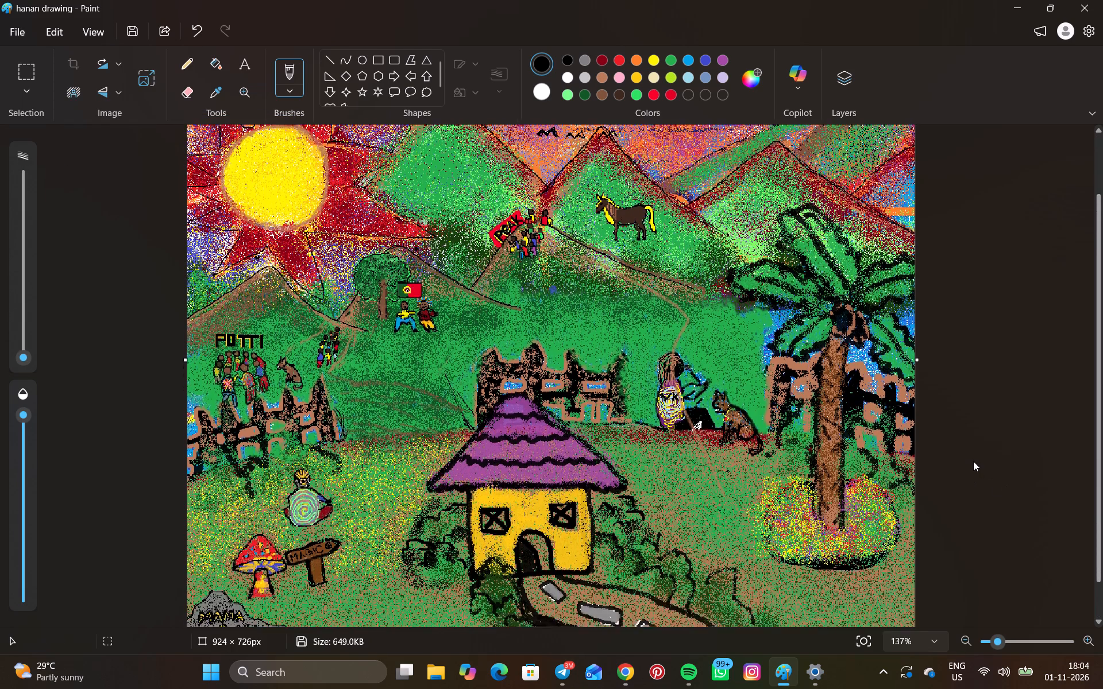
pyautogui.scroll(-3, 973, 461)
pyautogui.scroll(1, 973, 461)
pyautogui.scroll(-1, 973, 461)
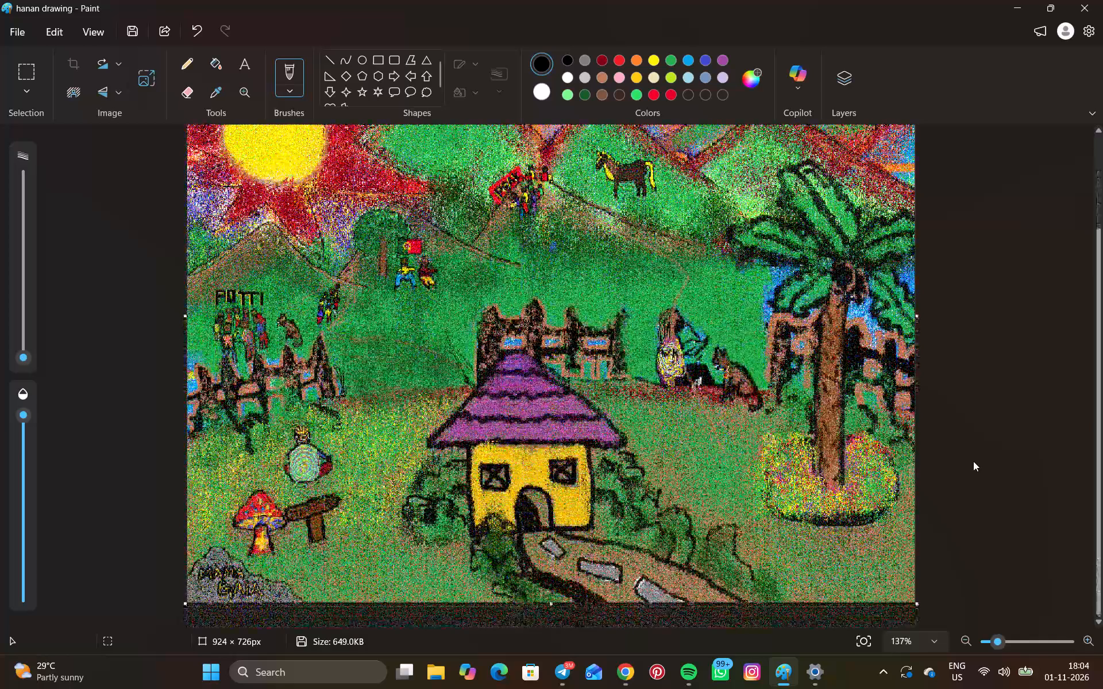
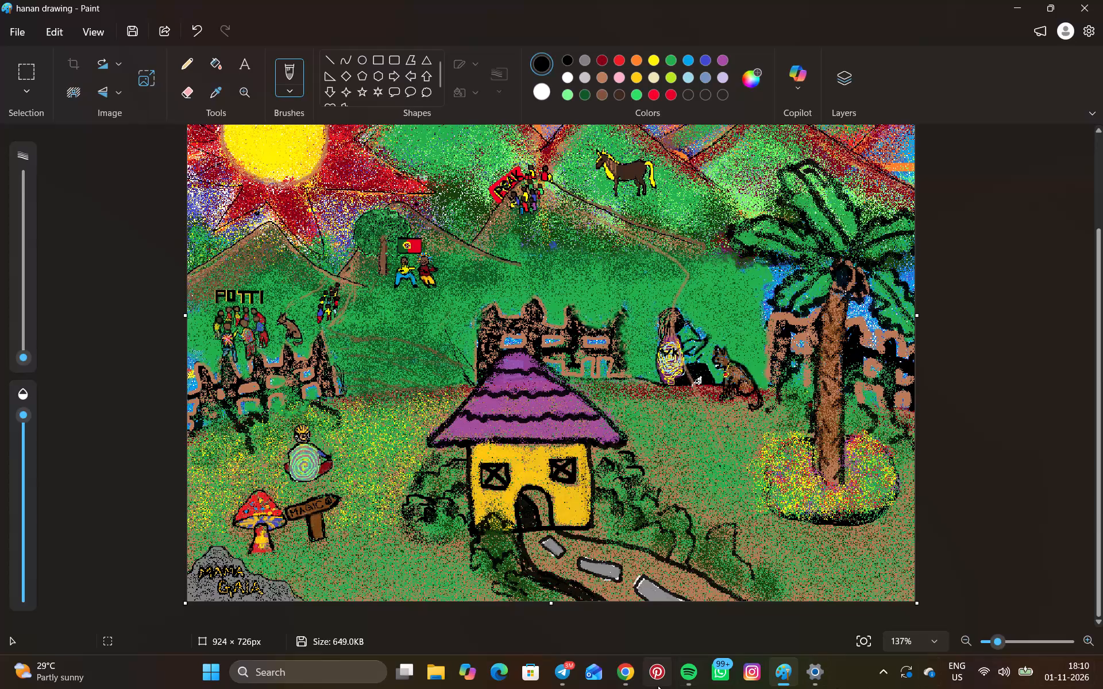
# Turn the computer's Wi-Fi off and back on to reconnect to the iPhone (2) network.
pyautogui.click(982, 674)
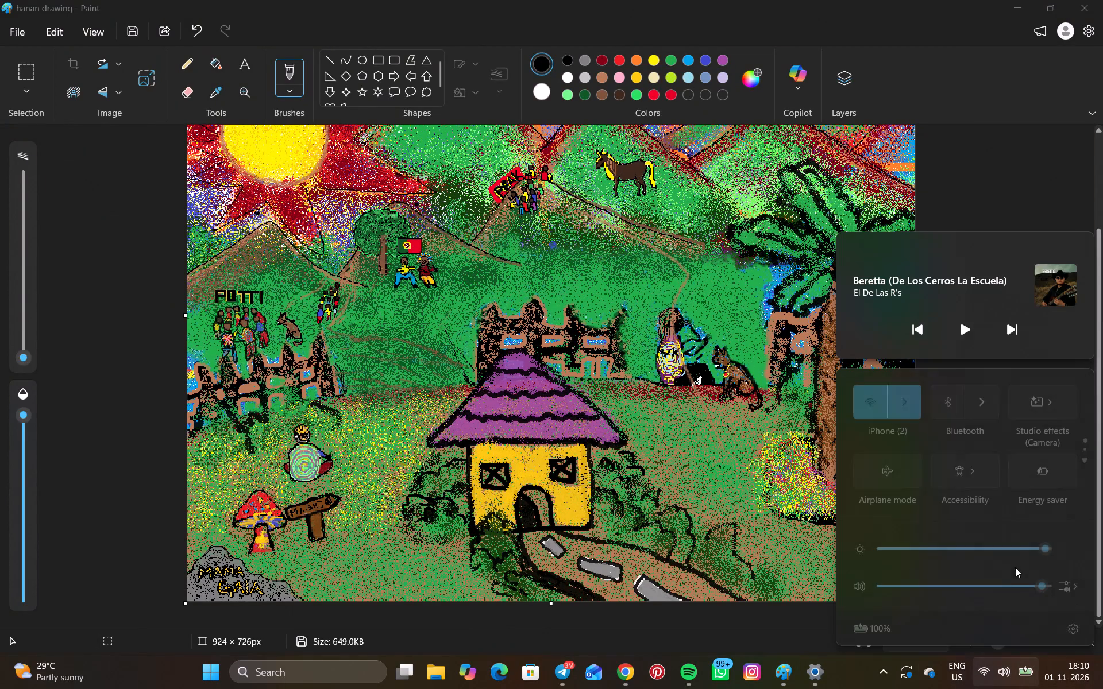
pyautogui.click(902, 412)
pyautogui.click(1064, 380)
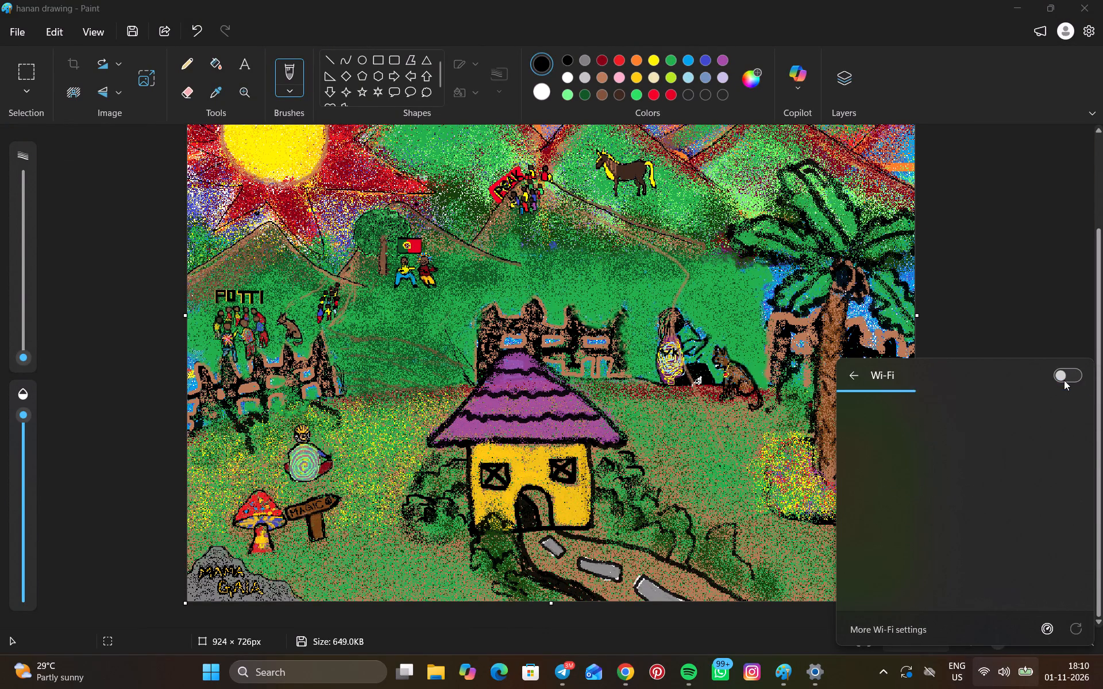
pyautogui.click(1065, 380)
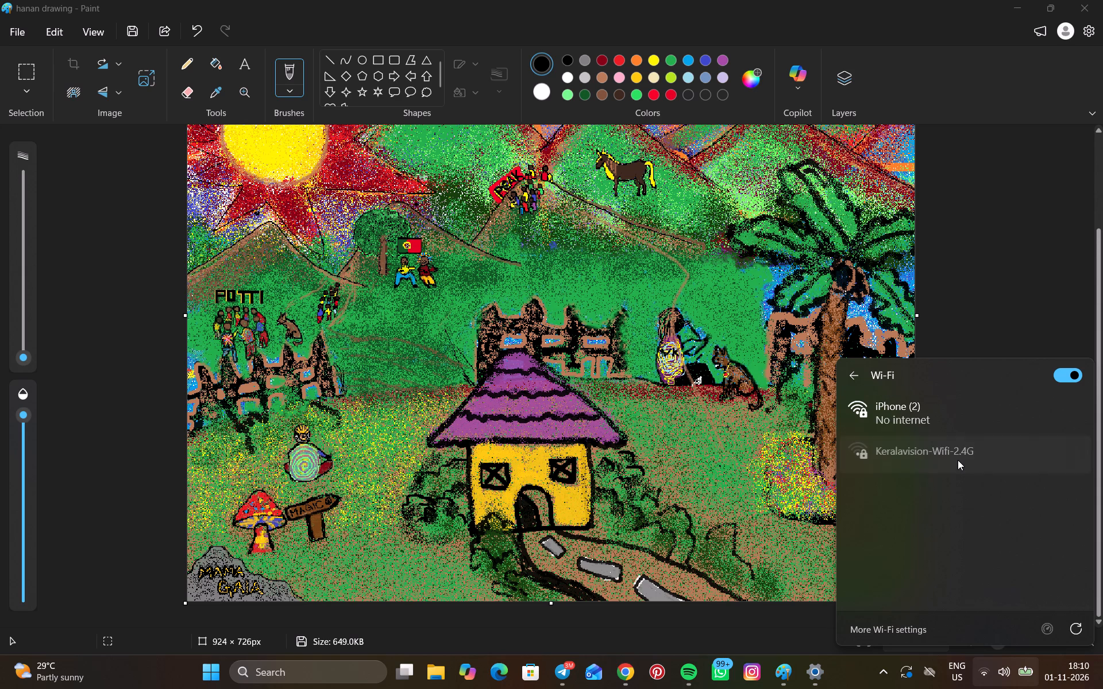
pyautogui.click(933, 410)
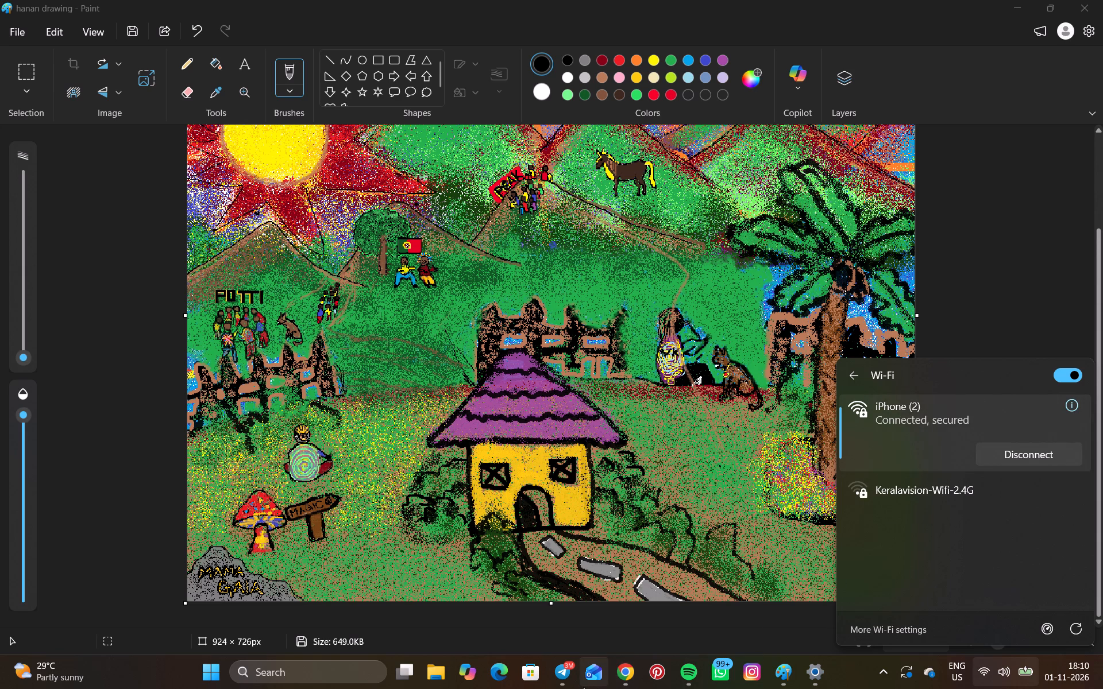
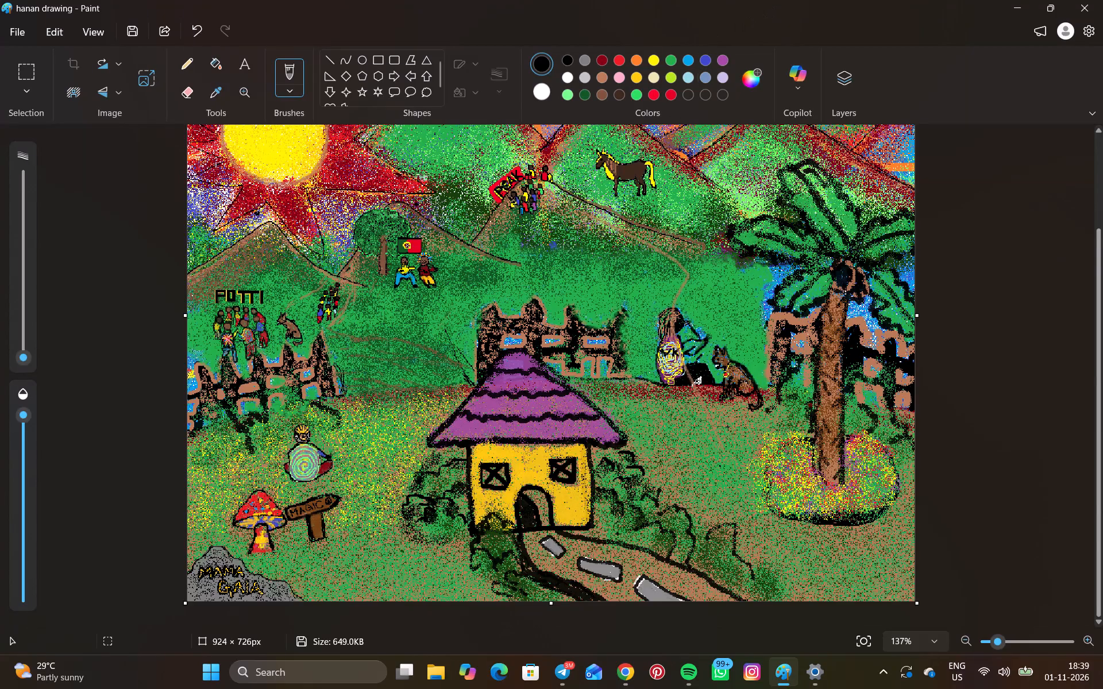
# Examine the castle walls, seated figures, house, mushroom, MAGIC sign and MAMA GAIA rock up close for details that still need refining.
pyautogui.scroll(1, 428, 355)
pyautogui.scroll(-1, 428, 355)
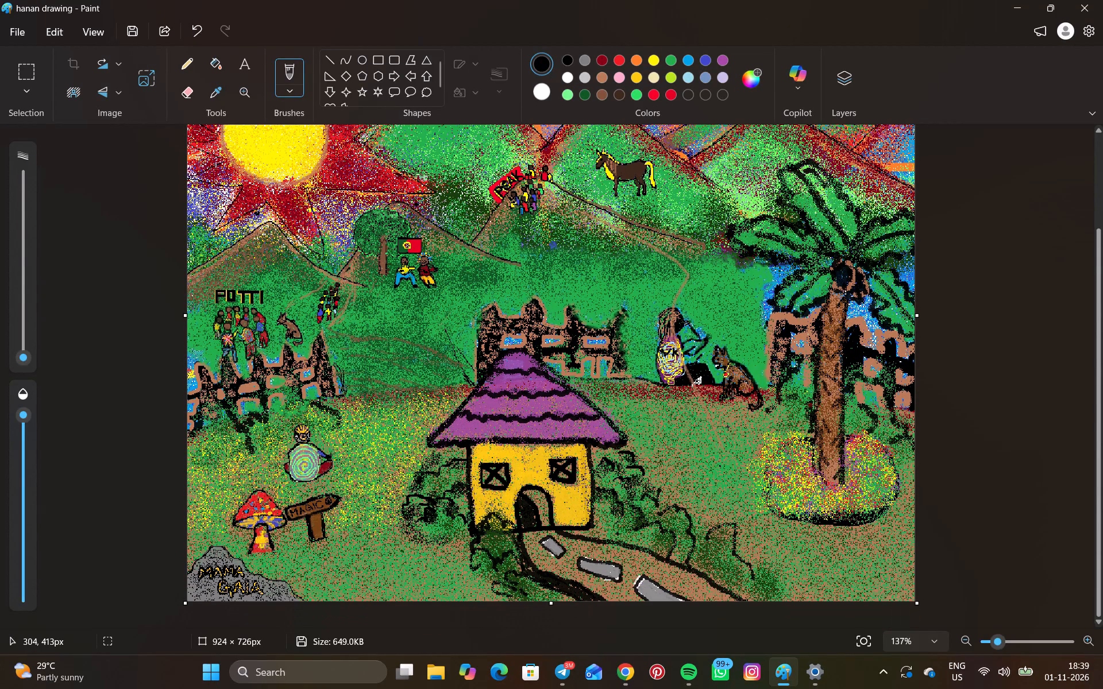
pyautogui.hscroll(-1, 427, 354)
pyautogui.keyDown('ctrl'); pyautogui.scroll(4, 398, 366); pyautogui.keyUp('ctrl')
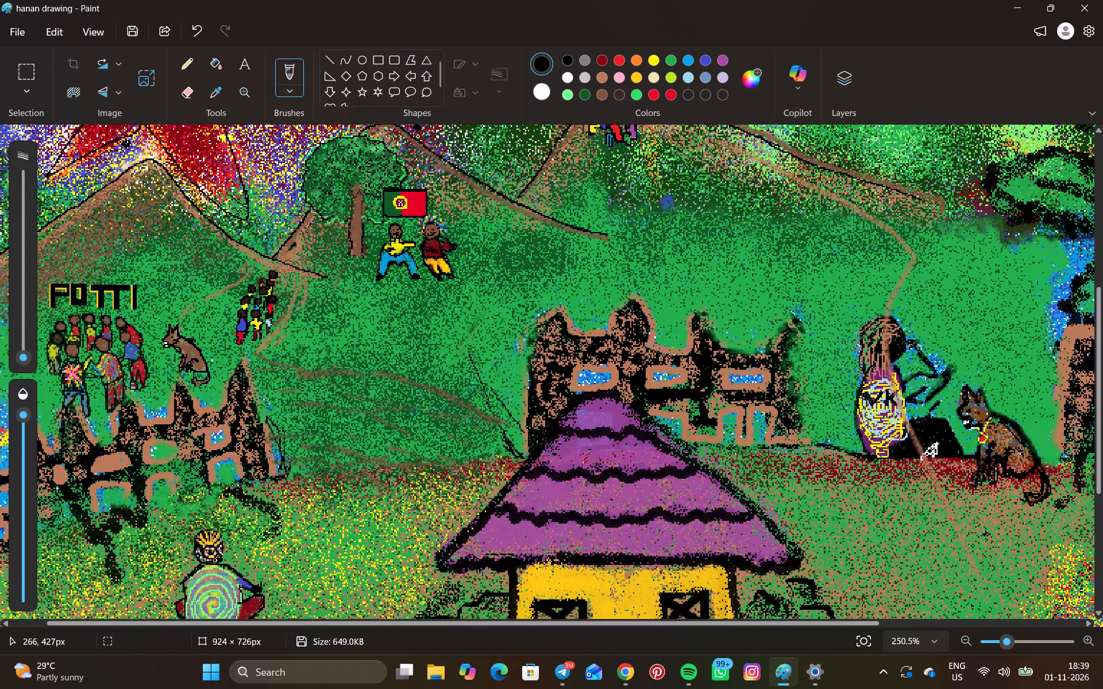
pyautogui.keyDown('ctrl'); pyautogui.scroll(-2, 398, 366); pyautogui.keyUp('ctrl')
pyautogui.scroll(-2, 398, 366)
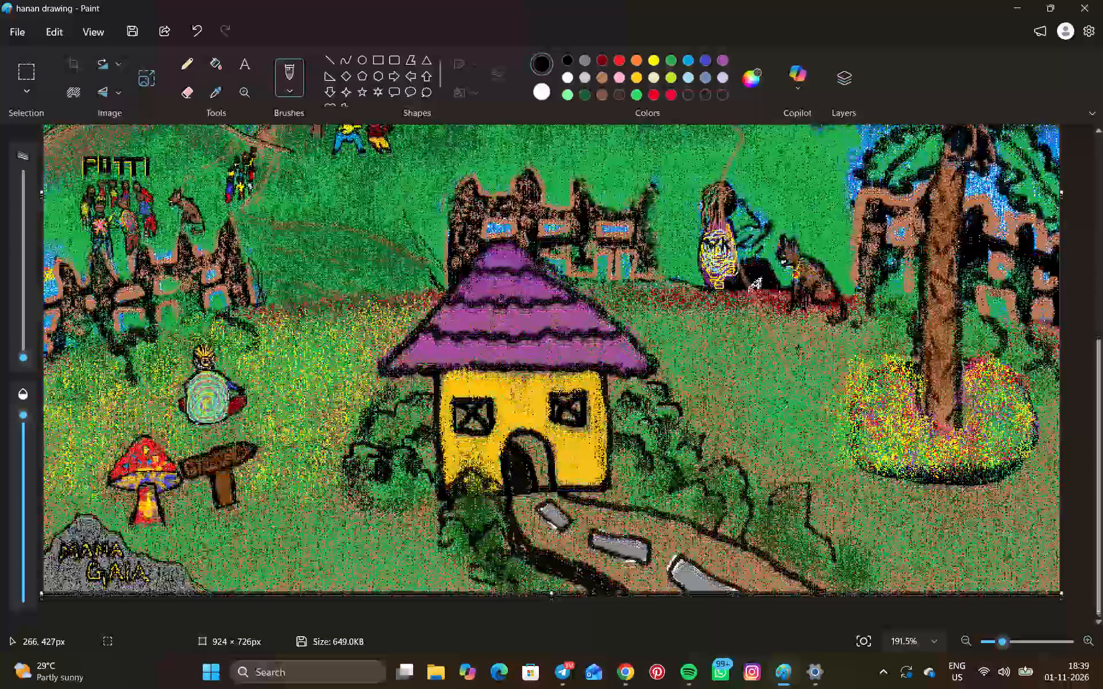
pyautogui.keyDown('ctrl'); pyautogui.scroll(4, 398, 366); pyautogui.keyUp('ctrl')
pyautogui.scroll(-2, 398, 366)
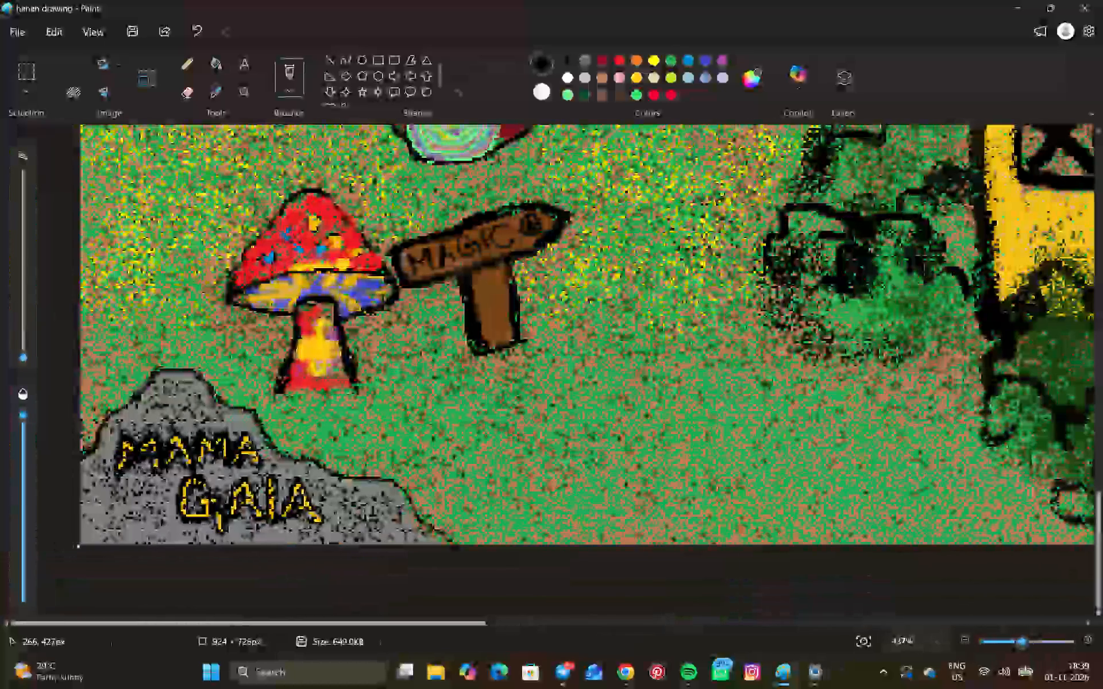
pyautogui.scroll(1, 398, 366)
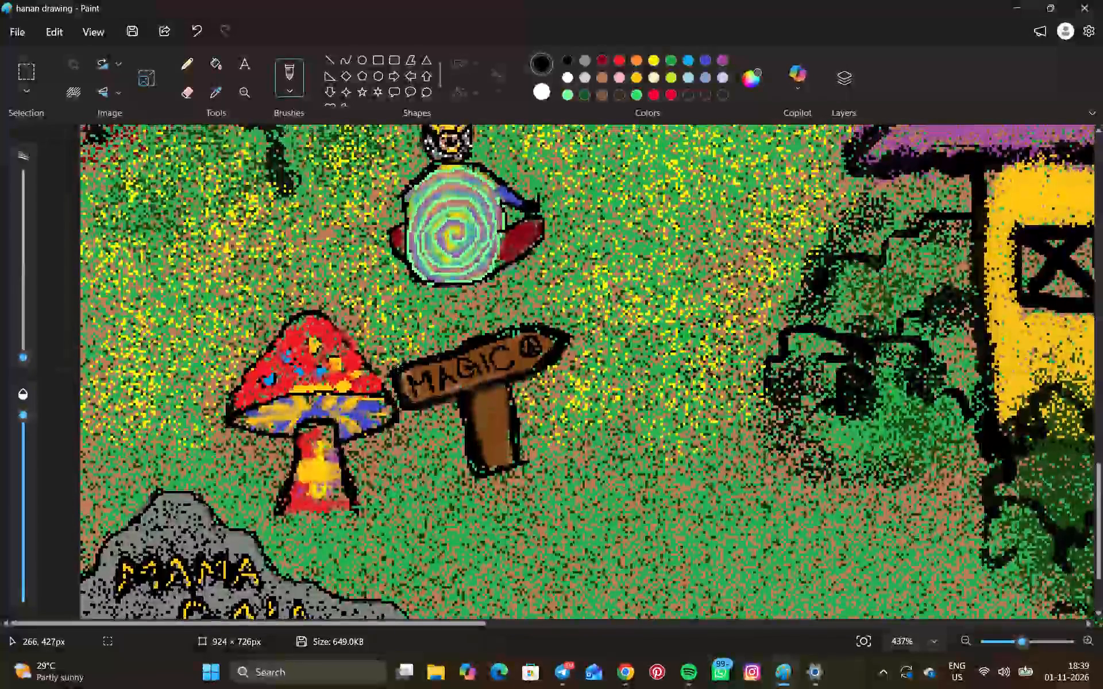
pyautogui.keyDown('ctrl'); pyautogui.scroll(-2, 398, 366); pyautogui.keyUp('ctrl')
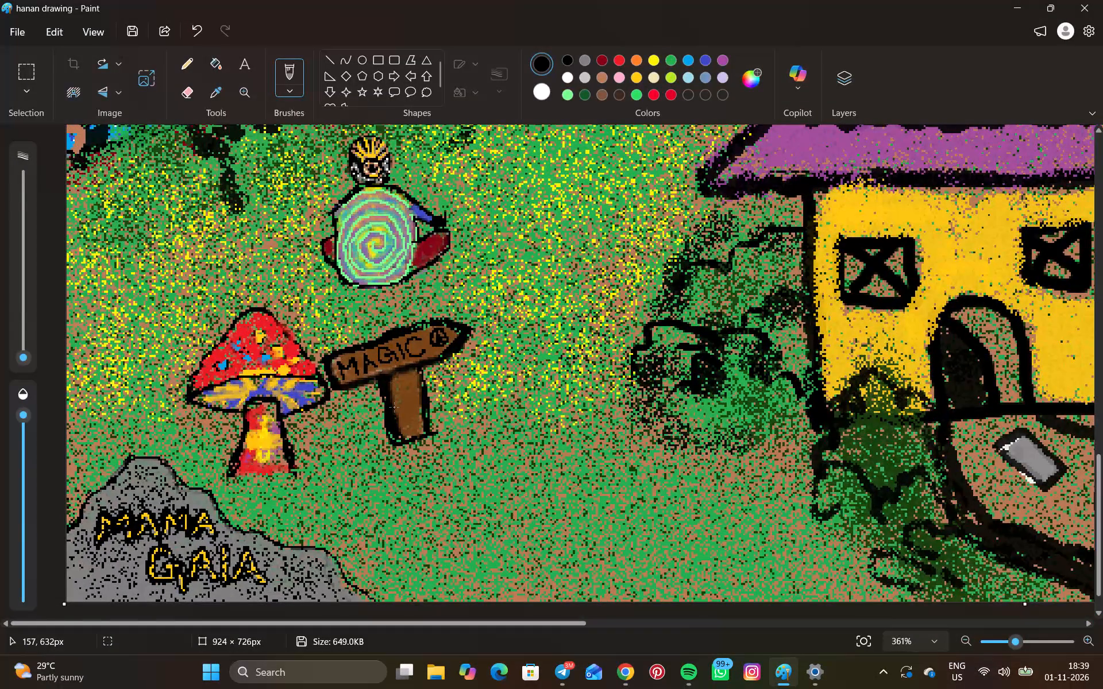
# Review the house, fences, seated figure, POTTI group and flag couple for details that still need refining.
pyautogui.keyDown('ctrl'); pyautogui.scroll(-4, 394, 407); pyautogui.keyUp('ctrl')
pyautogui.hscroll(1, 394, 407)
pyautogui.keyDown('ctrl'); pyautogui.scroll(1, 394, 407); pyautogui.keyUp('ctrl')
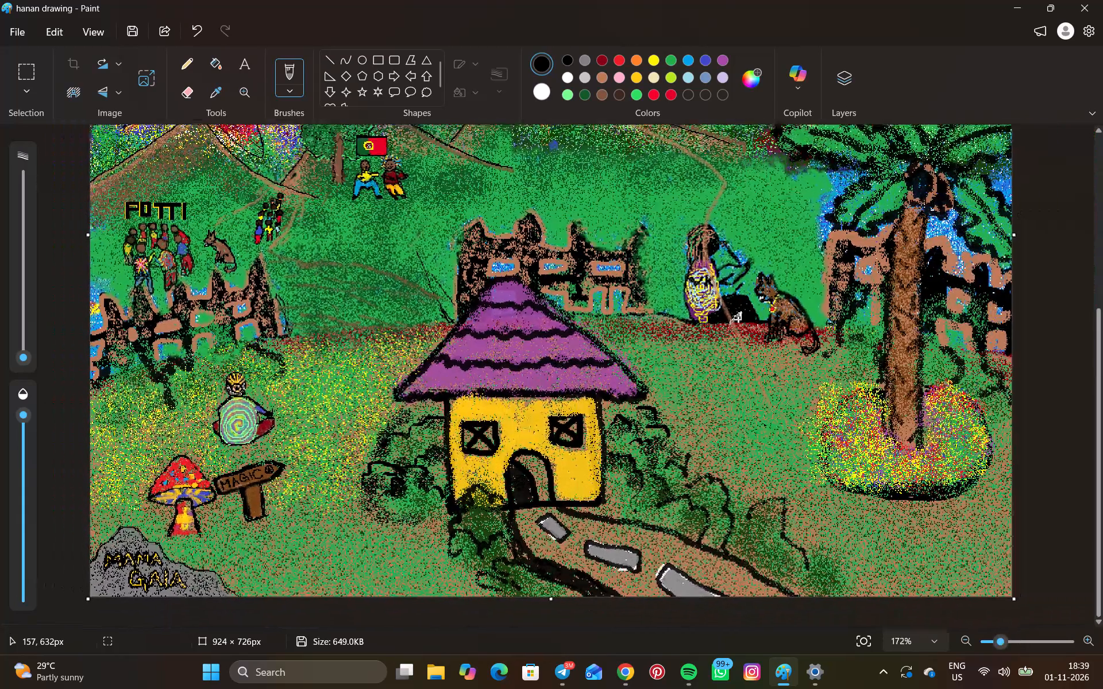
pyautogui.hscroll(2, 394, 407)
pyautogui.keyDown('ctrl'); pyautogui.scroll(4, 394, 407); pyautogui.keyUp('ctrl')
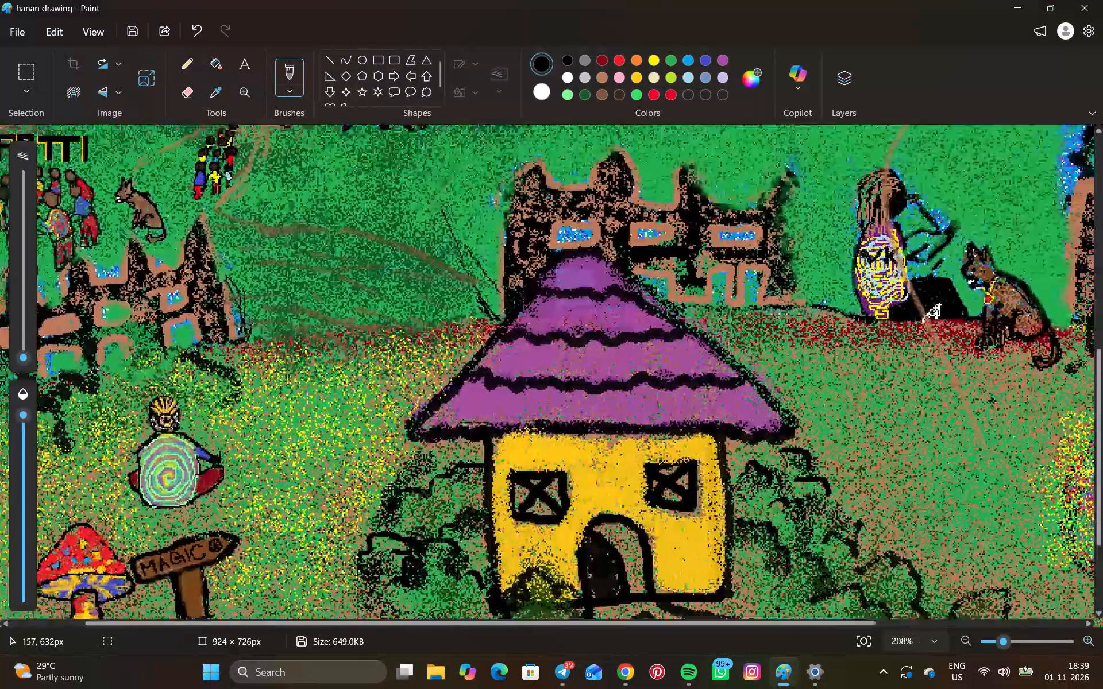
pyautogui.keyDown('ctrl'); pyautogui.scroll(1, 394, 407); pyautogui.keyUp('ctrl')
pyautogui.hscroll(2, 394, 407)
pyautogui.scroll(1, 394, 407)
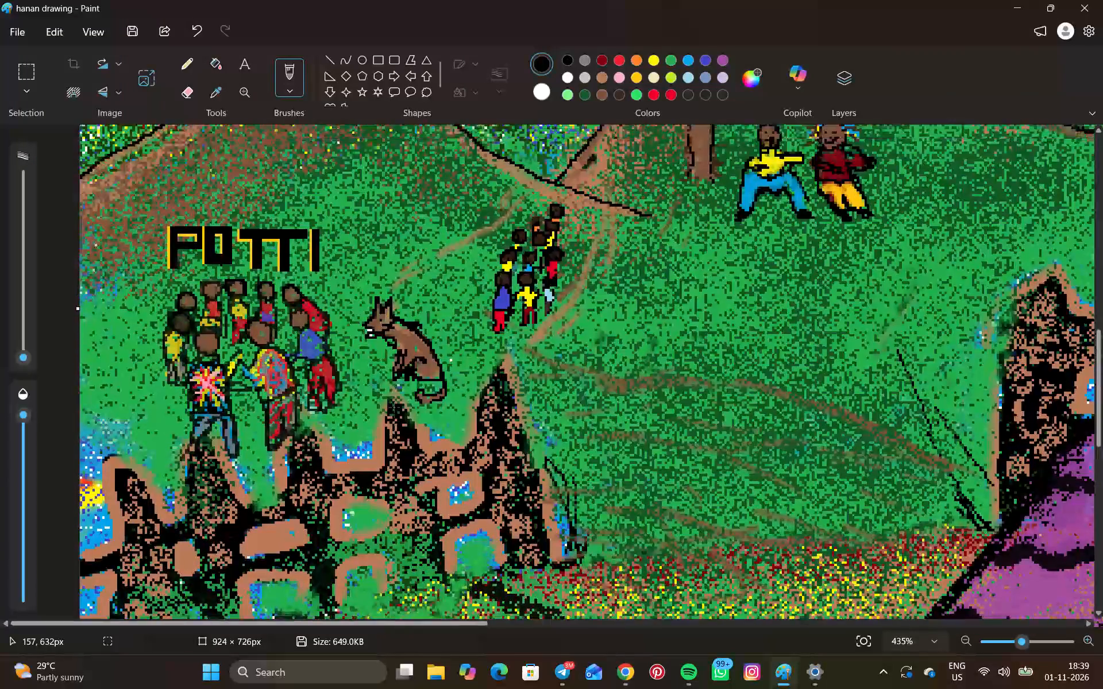
pyautogui.scroll(2, 394, 407)
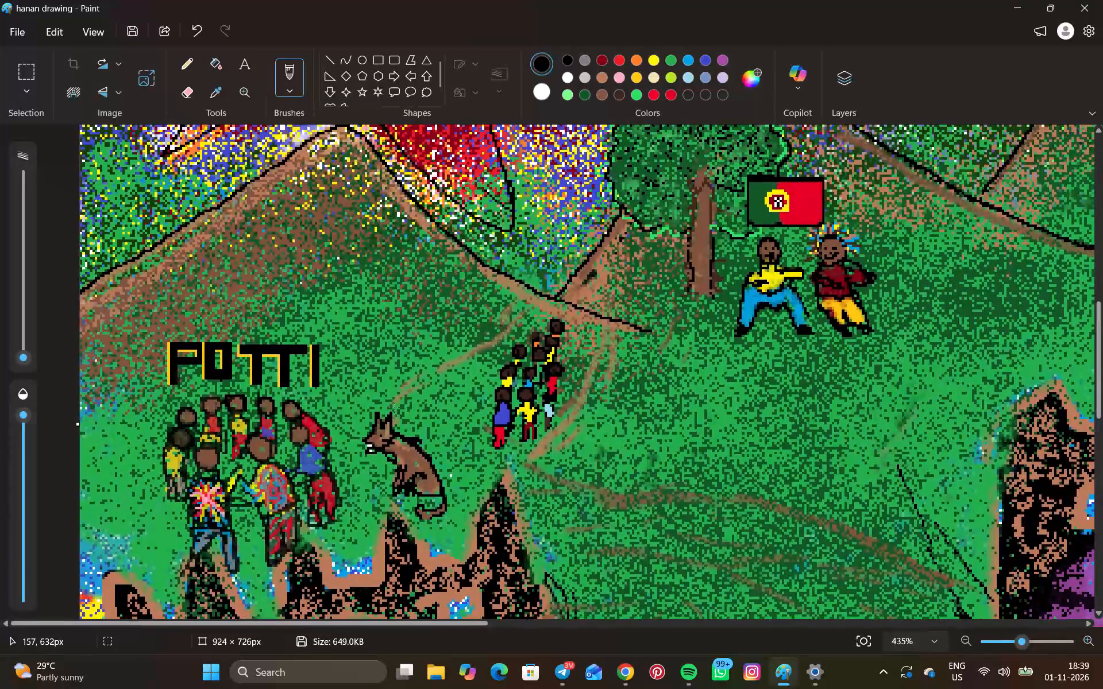
pyautogui.hscroll(-1, 394, 407)
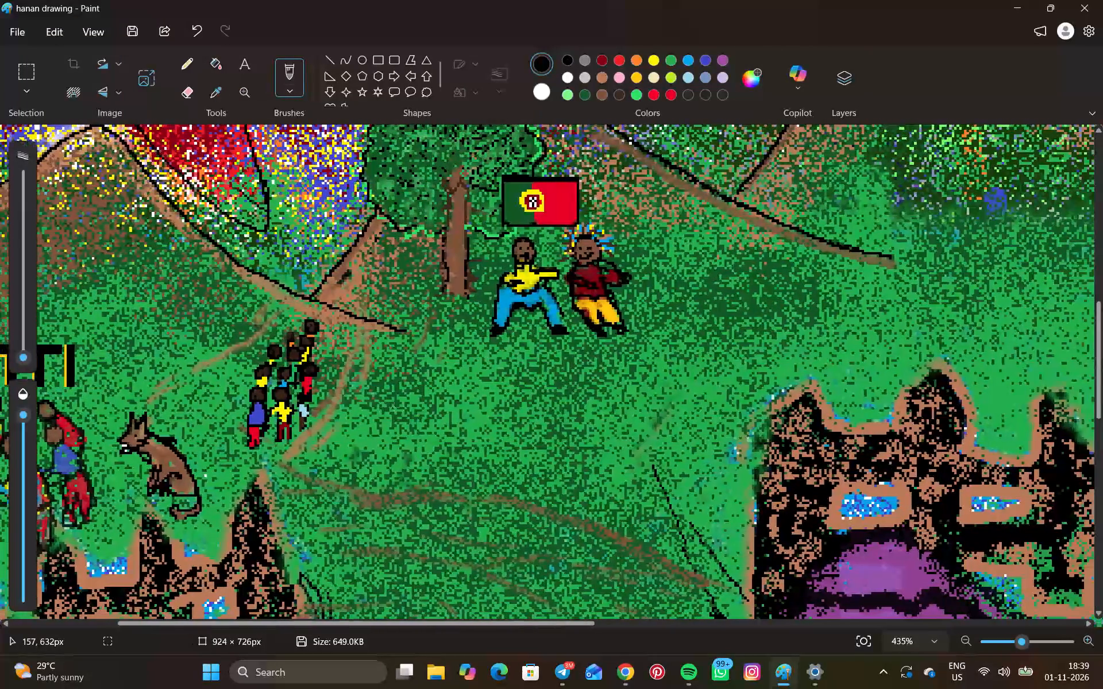
pyautogui.hscroll(-1, 394, 407)
# Examine the hillside tree, lettered red banner, horse and mountain slopes closely, and review the whole painting.
pyautogui.scroll(1, 394, 407)
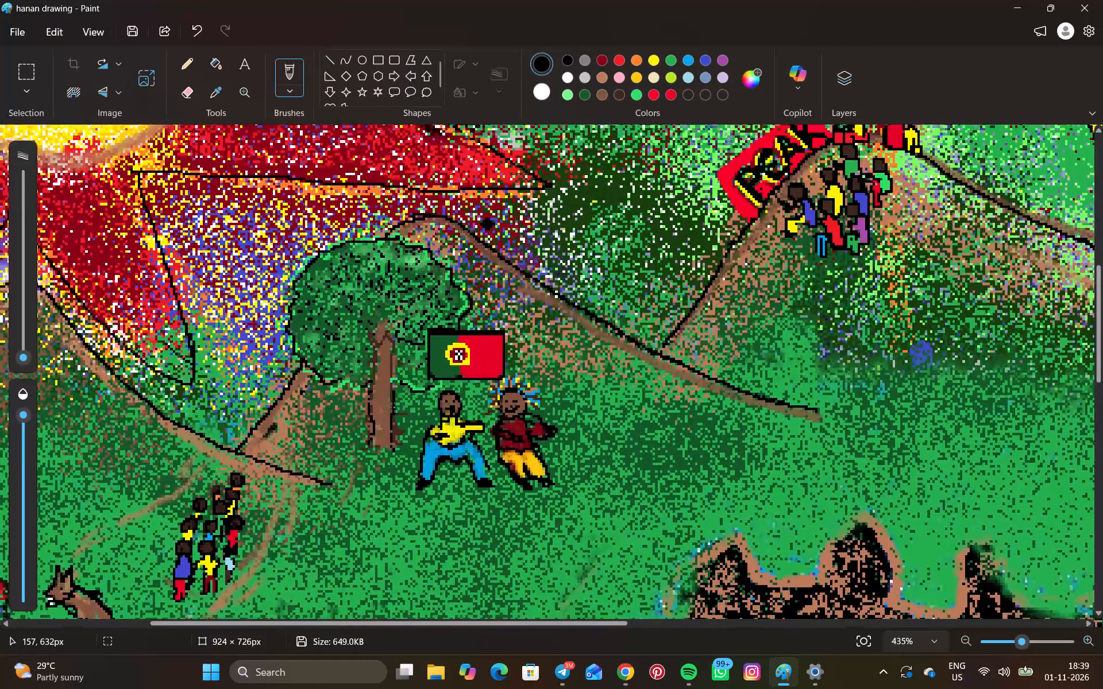
pyautogui.scroll(1, 394, 407)
pyautogui.hscroll(-1, 394, 407)
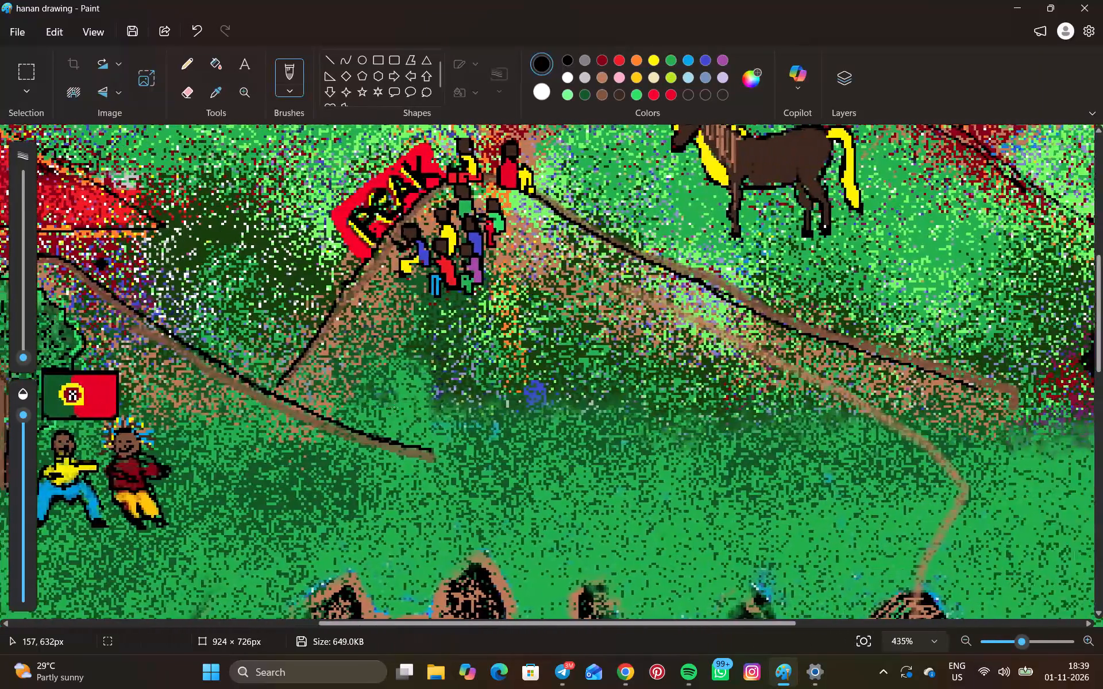
pyautogui.hscroll(-1, 394, 407)
pyautogui.scroll(1, 394, 407)
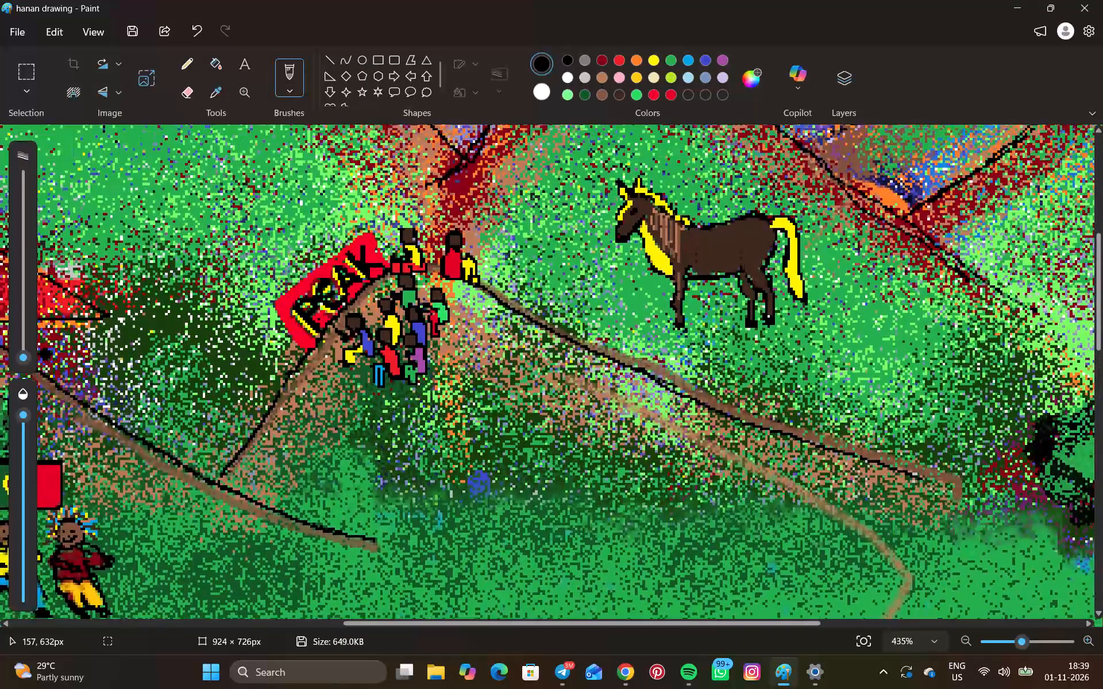
pyautogui.scroll(1, 394, 407)
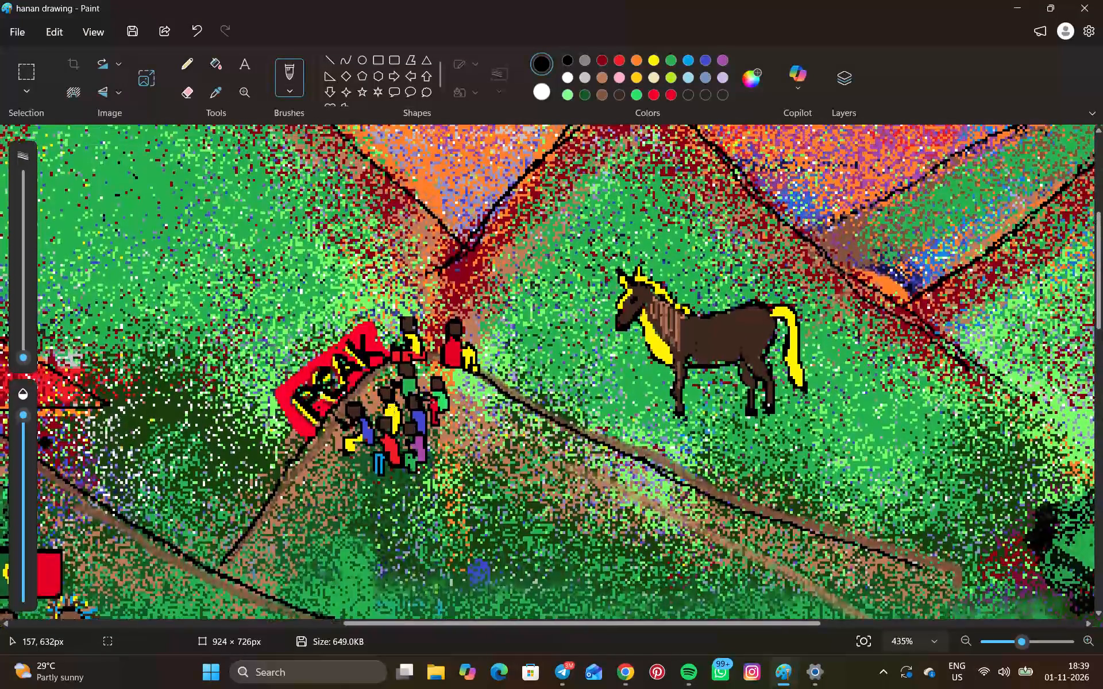
pyautogui.hscroll(-2, 394, 407)
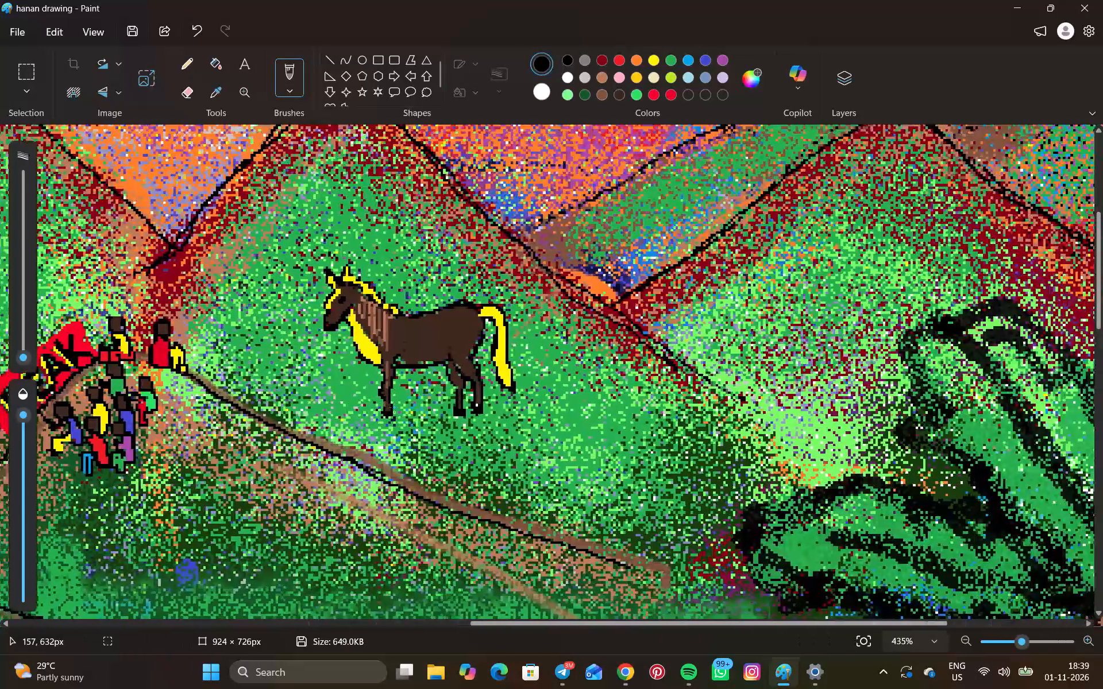
pyautogui.hscroll(-1, 394, 407)
pyautogui.keyDown('ctrl'); pyautogui.scroll(-5, 394, 407); pyautogui.keyUp('ctrl')
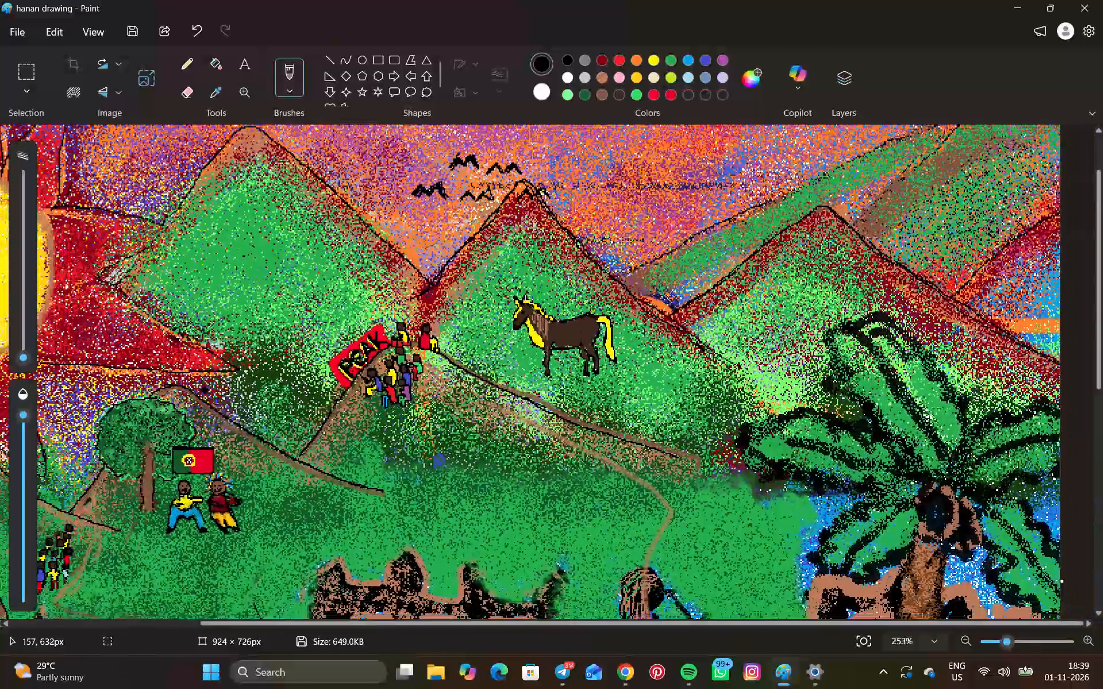
pyautogui.keyDown('ctrl'); pyautogui.scroll(-3, 394, 407); pyautogui.keyUp('ctrl')
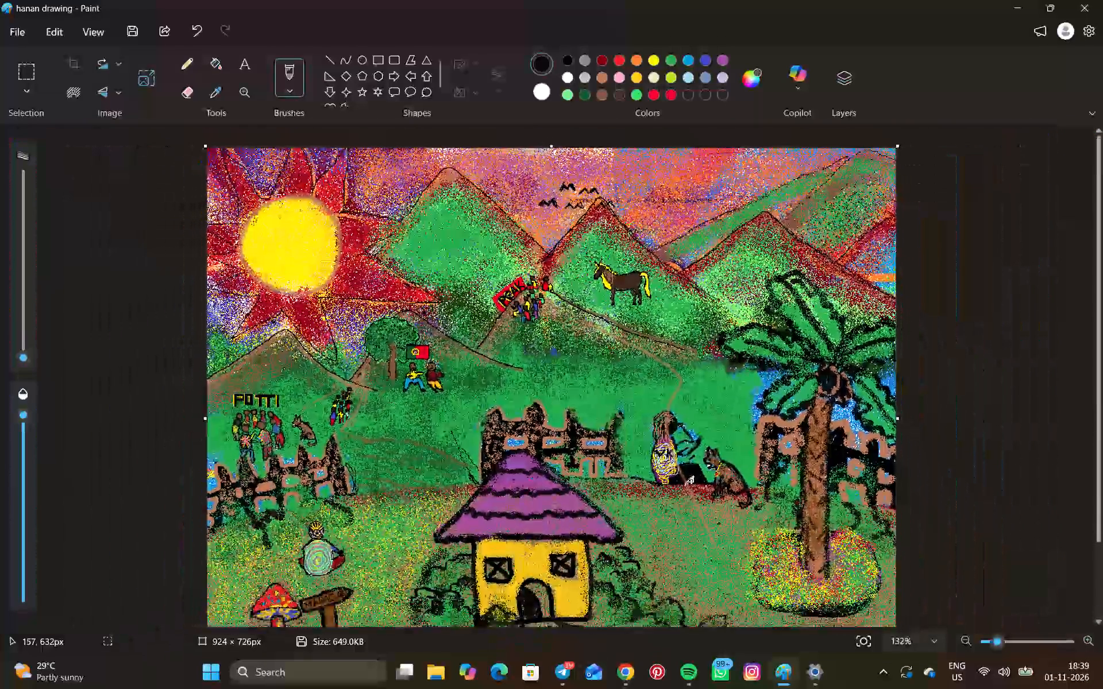
pyautogui.keyDown('ctrl'); pyautogui.scroll(-1, 394, 407); pyautogui.keyUp('ctrl')
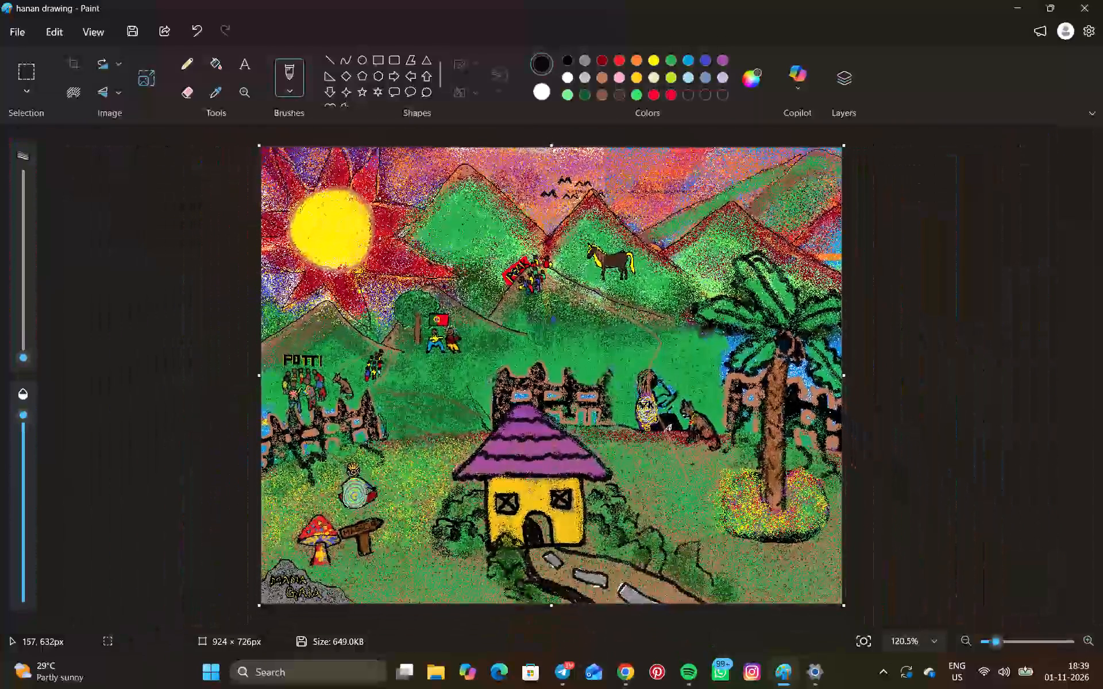
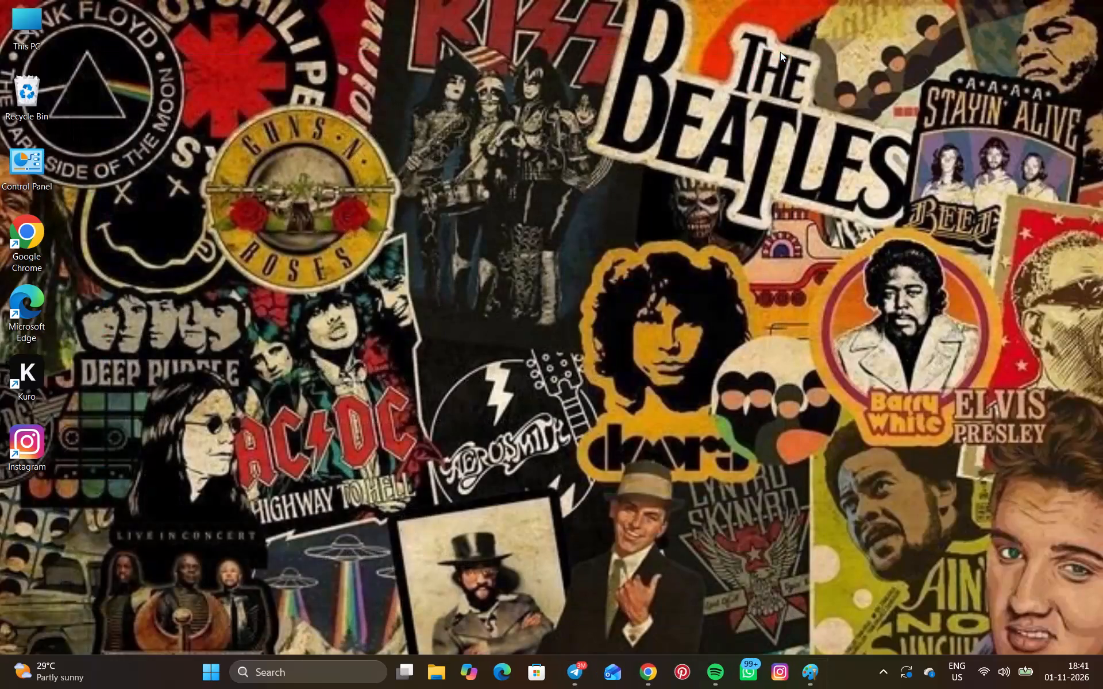
# Launch the Kuro app from the desktop.
pyautogui.doubleClick(40, 366)
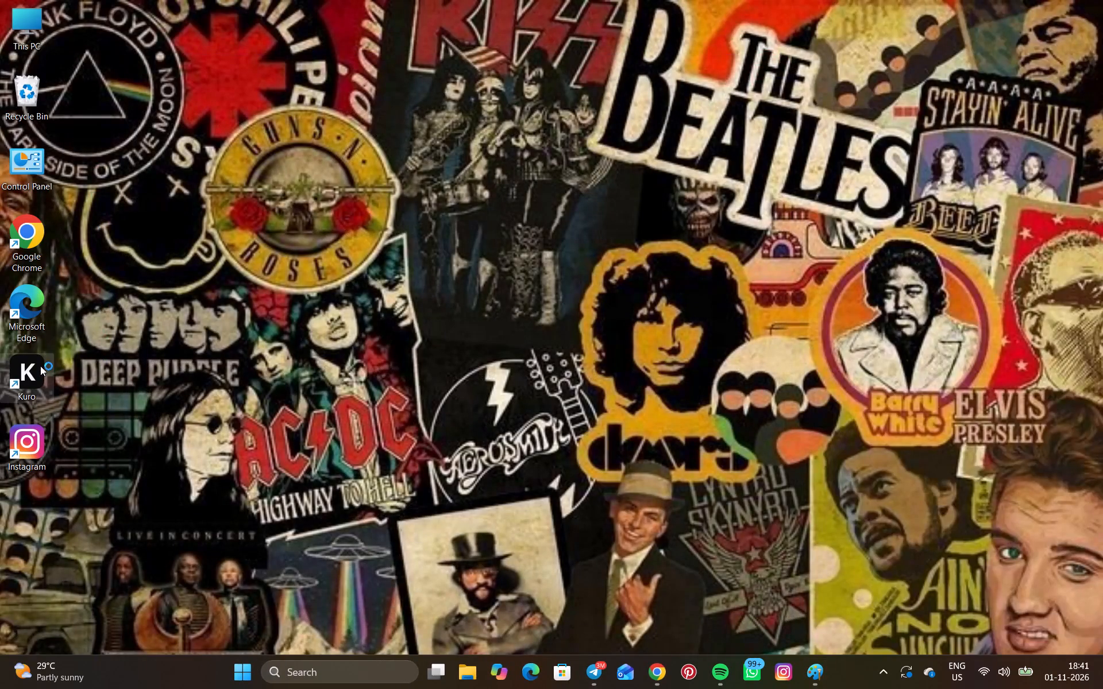
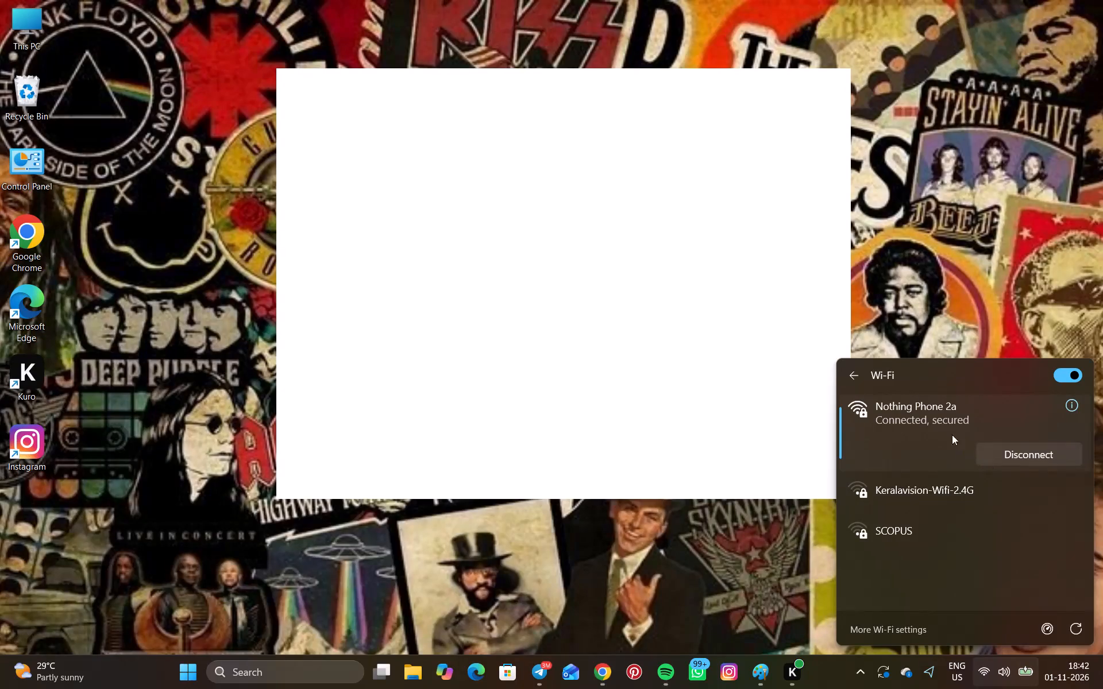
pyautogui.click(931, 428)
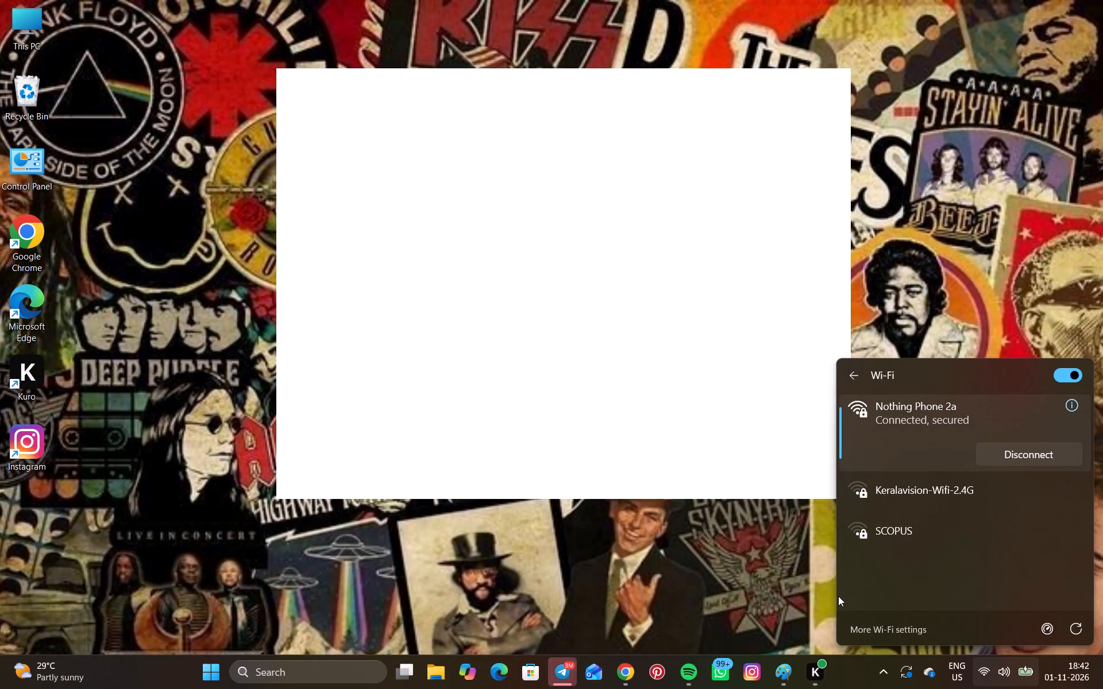
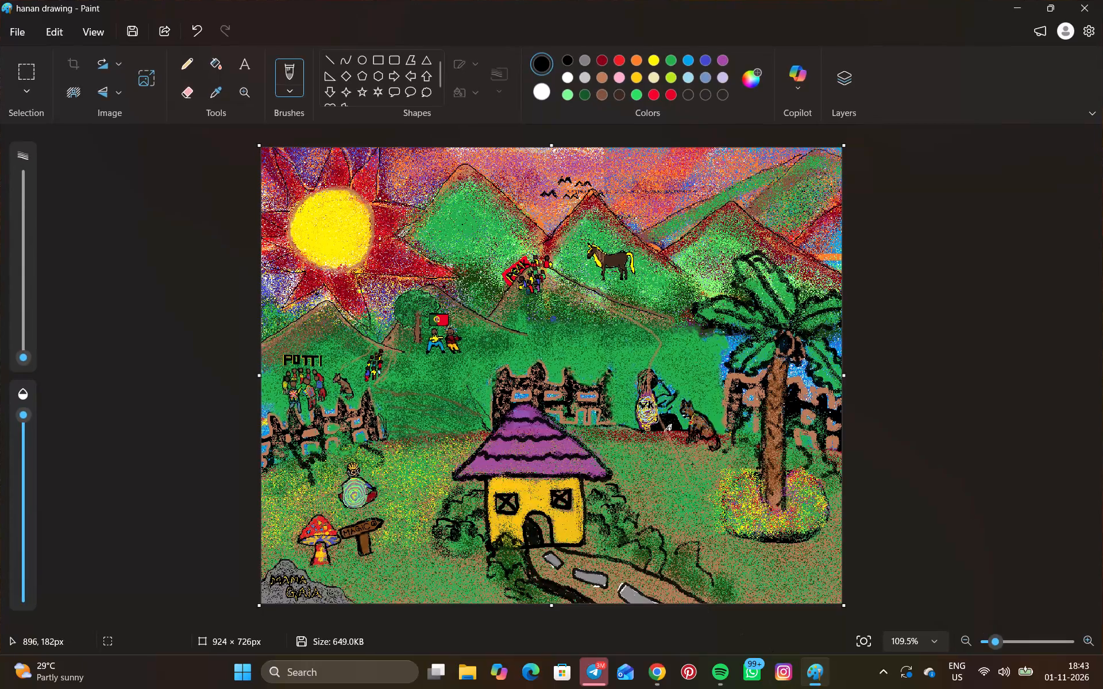
# Minimize the painting window and open Kuro from the desktop.
pyautogui.click(1002, 11)
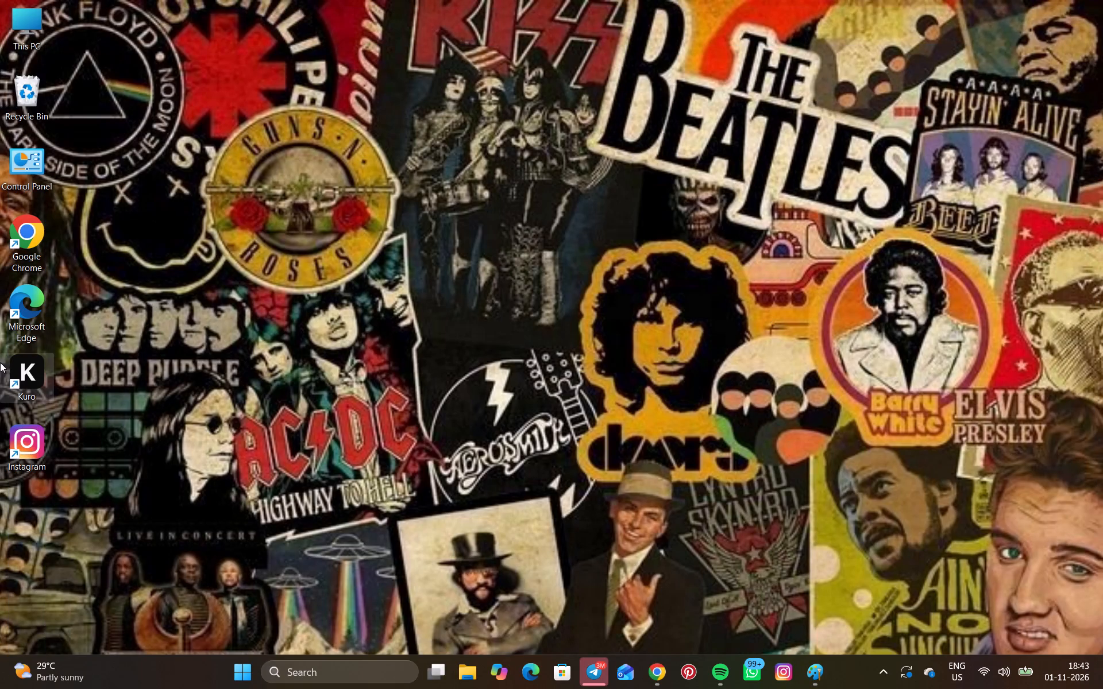
pyautogui.doubleClick(21, 367)
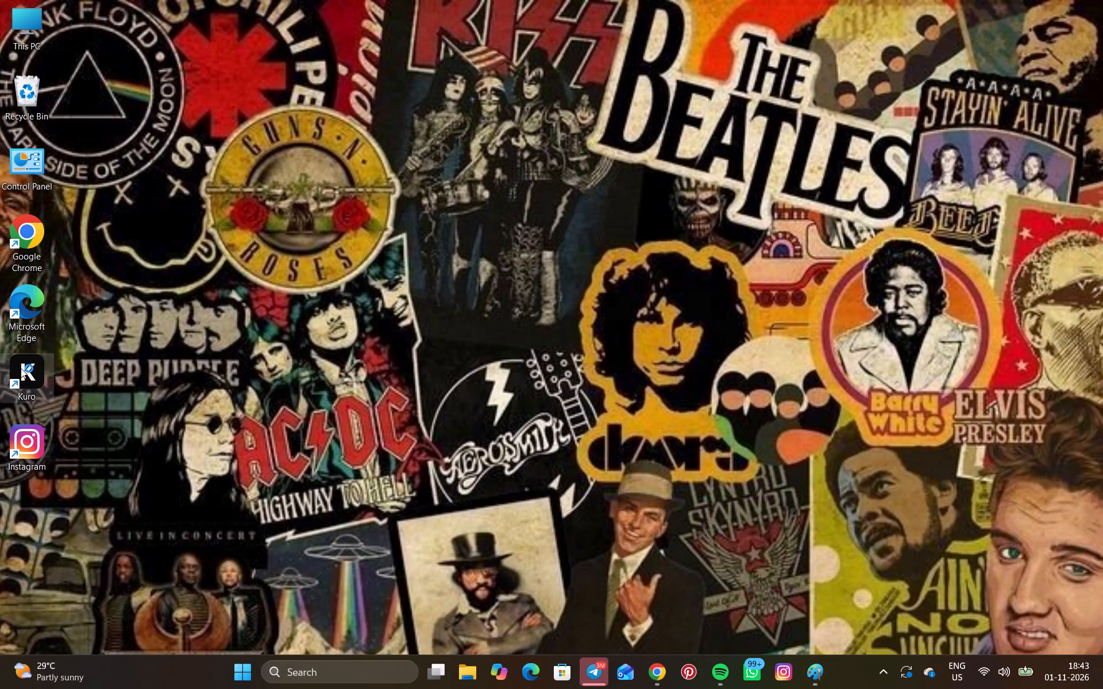
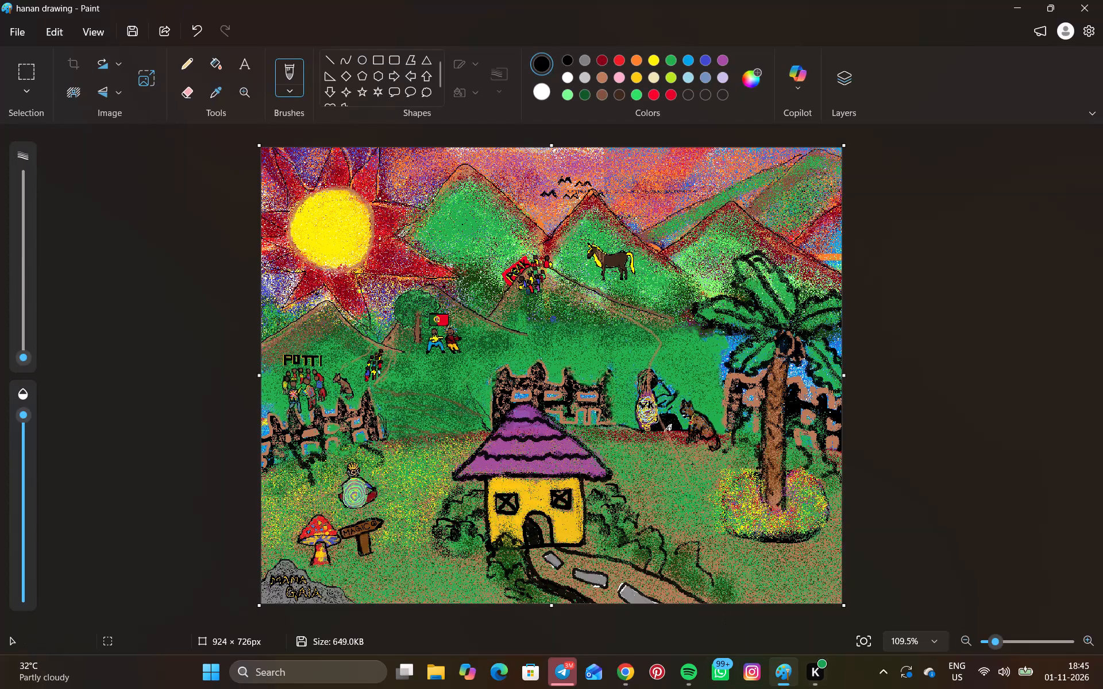
# Turn off the computer's Wi-Fi connection from the system quick settings.
pyautogui.click(984, 675)
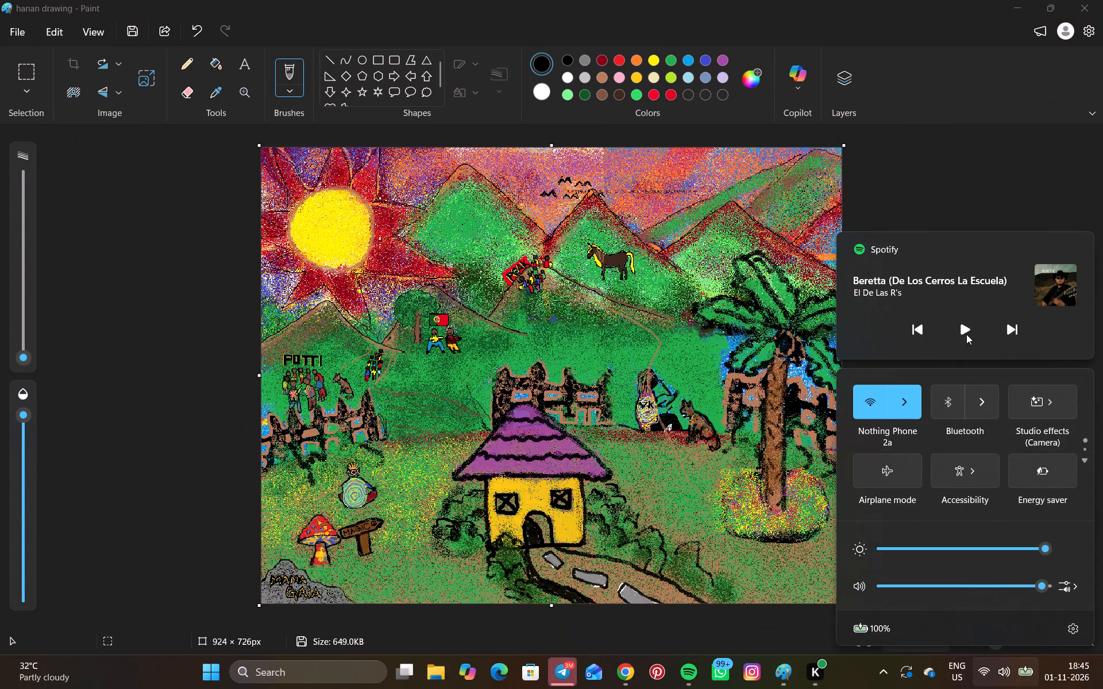
pyautogui.click(876, 404)
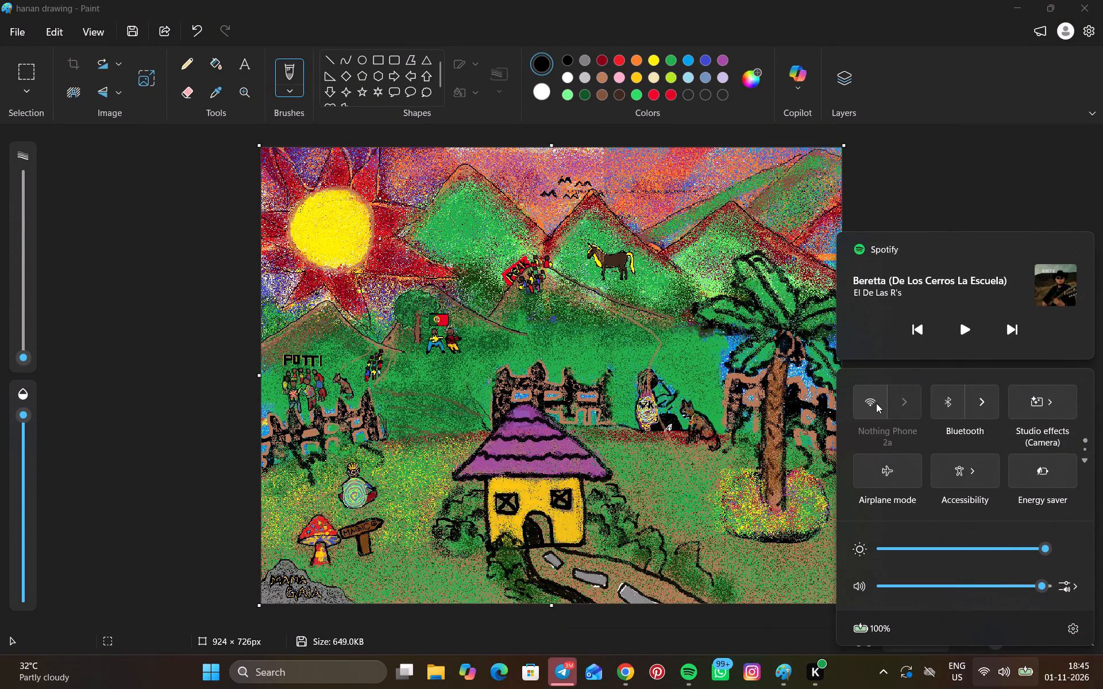
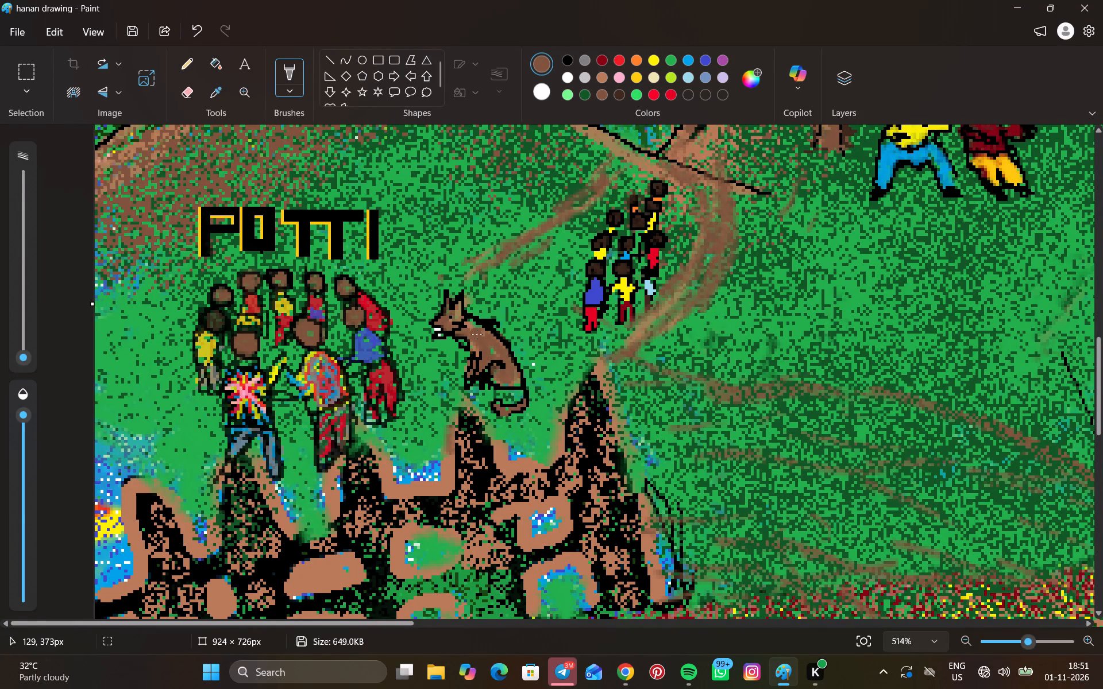
# Color the hindquarters and tail of the sitting dog beside the POTTI crowd with brown crayon.
pyautogui.moveTo(501, 369); pyautogui.dragTo(515, 387)
pyautogui.moveTo(519, 380); pyautogui.dragTo(526, 388)
pyautogui.moveTo(526, 388); pyautogui.dragTo(500, 360)
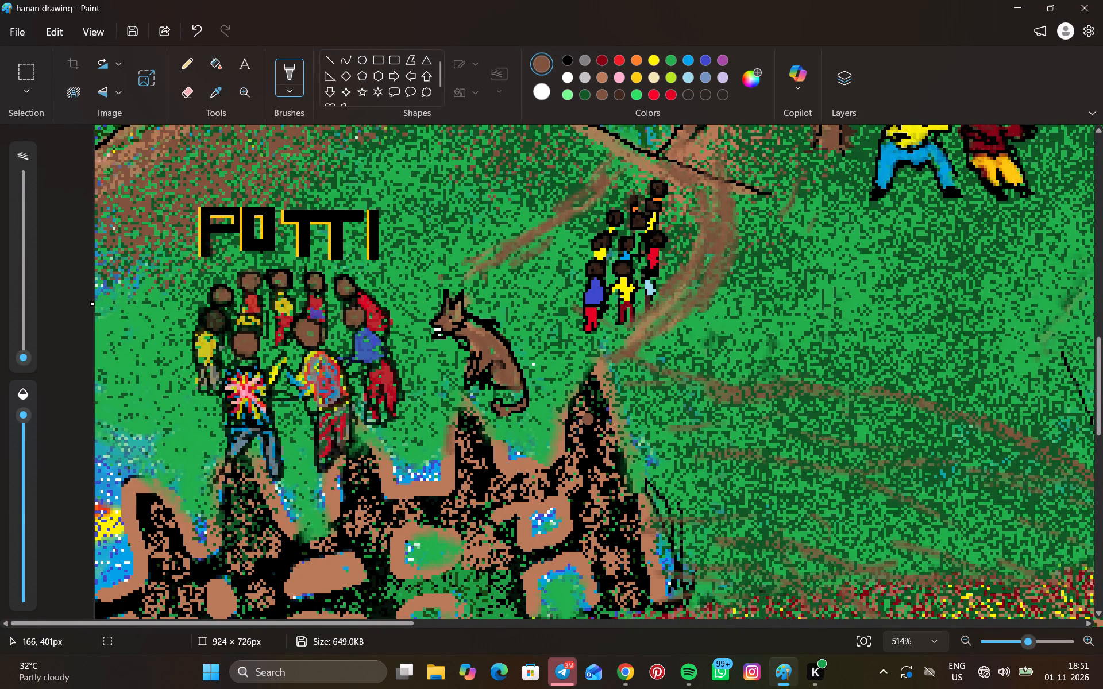
# Spray brown airbrush shading on the grass between the POTTI dog and the marching group, and near the foot of the mountain slope.
pyautogui.keyDown('ctrl'); pyautogui.scroll(-5, 636, 415); pyautogui.keyUp('ctrl')
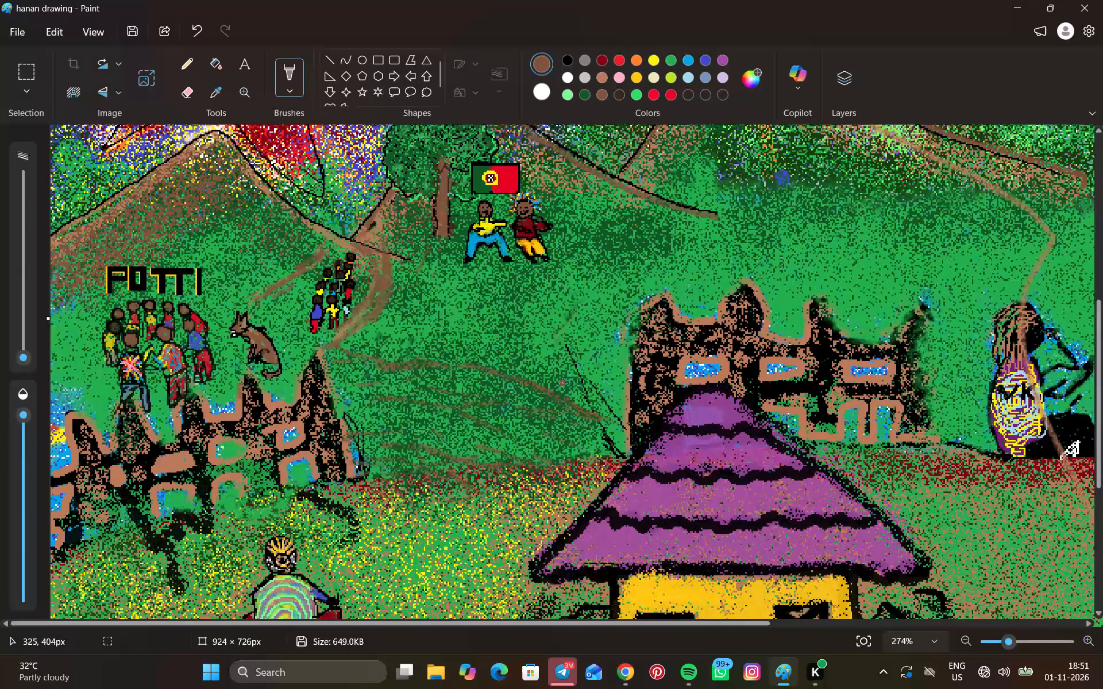
pyautogui.scroll(1, 562, 383)
pyautogui.keyDown('ctrl'); pyautogui.scroll(-2, 562, 383); pyautogui.keyUp('ctrl')
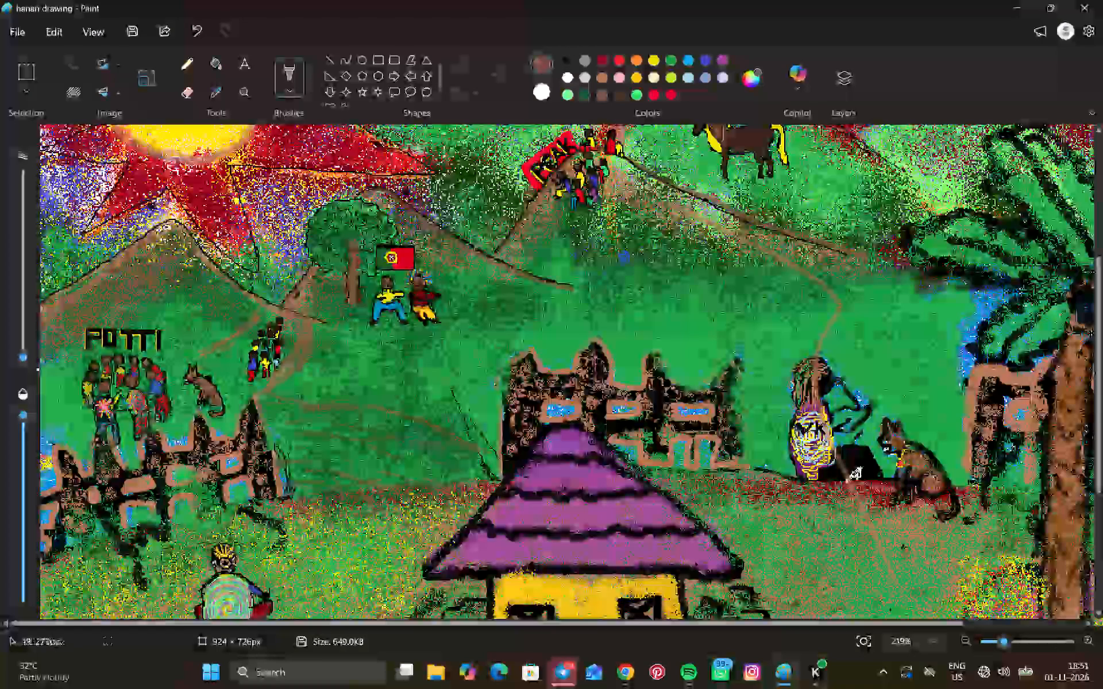
pyautogui.keyDown('ctrl'); pyautogui.scroll(4, 192, 345); pyautogui.keyUp('ctrl')
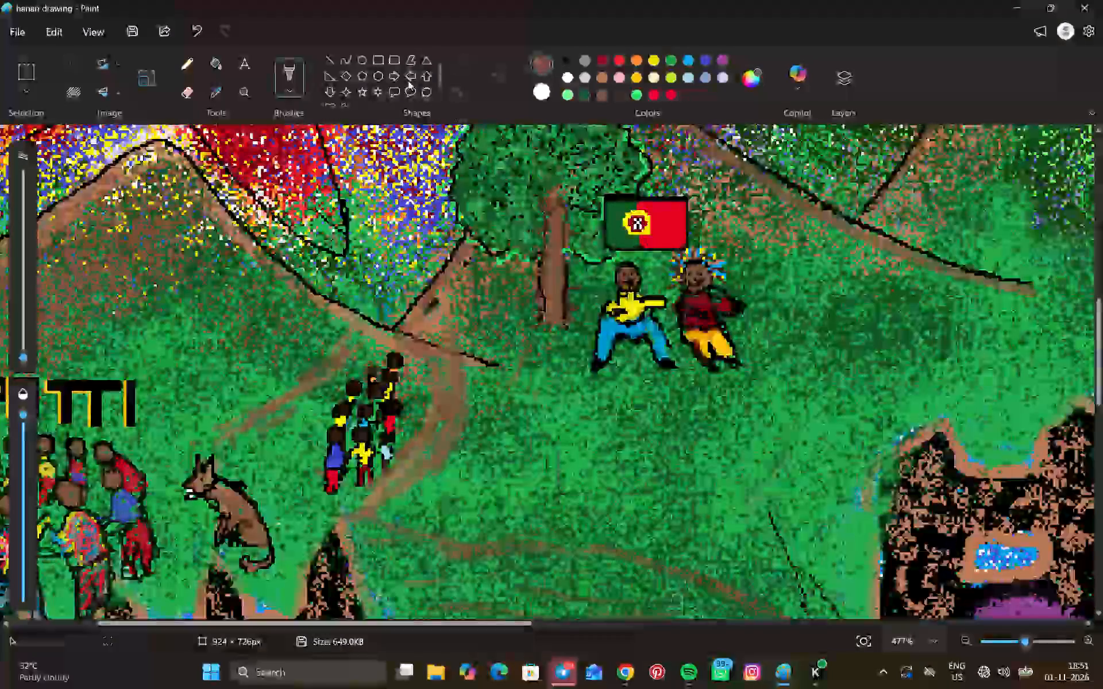
pyautogui.click(287, 89)
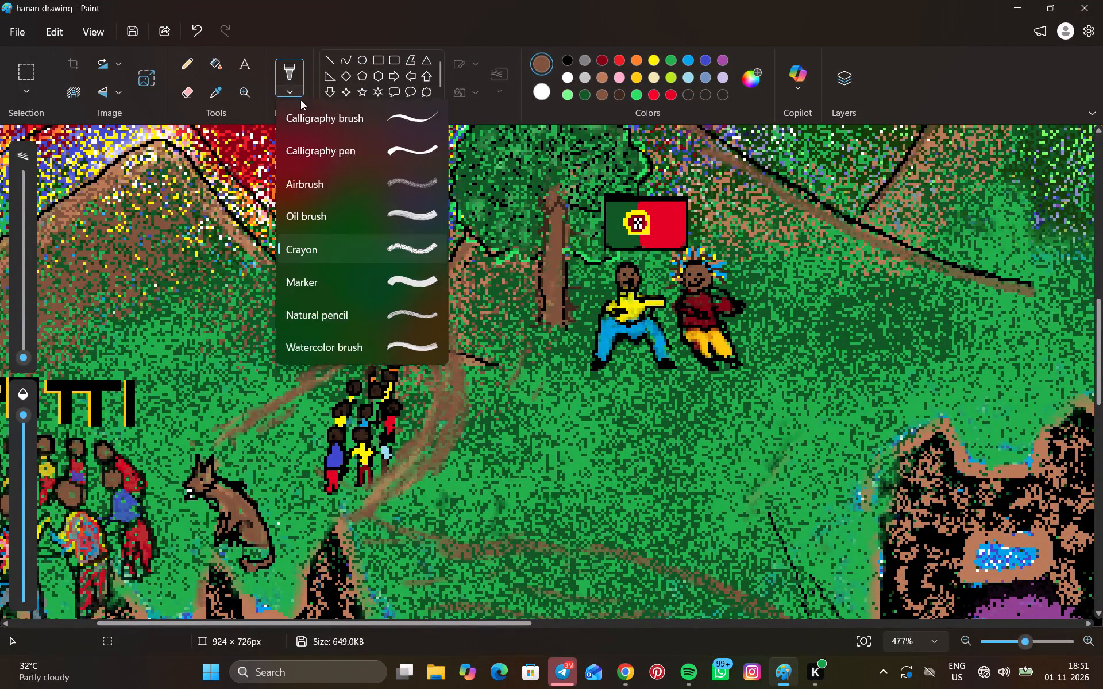
pyautogui.click(369, 202)
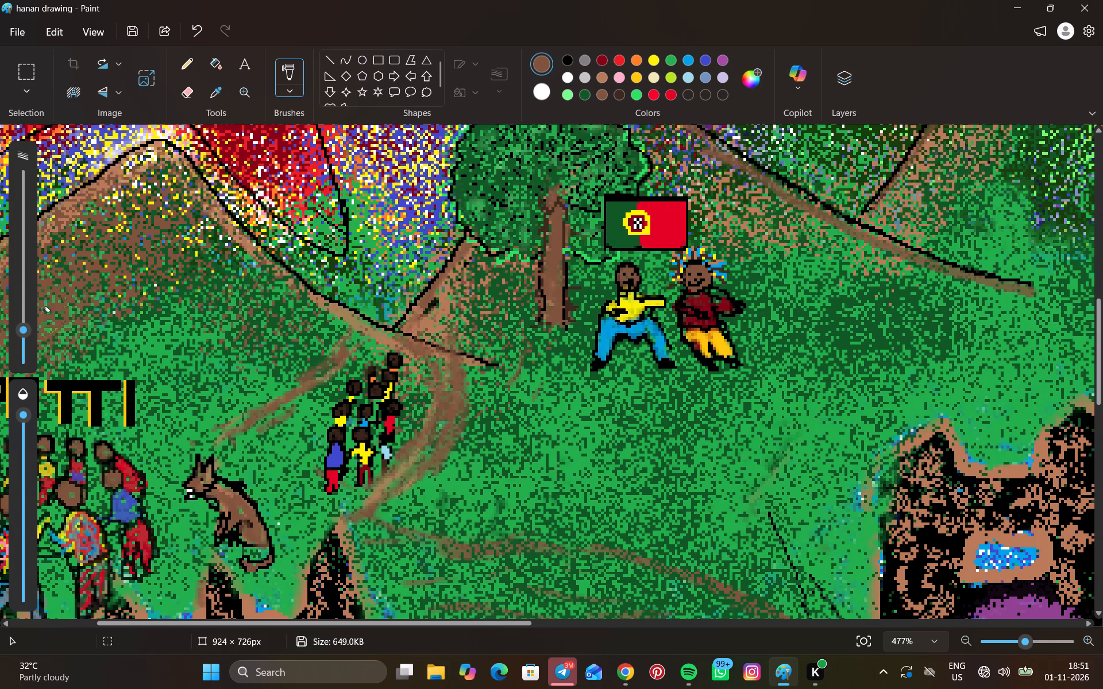
pyautogui.click(289, 446)
pyautogui.click(288, 443)
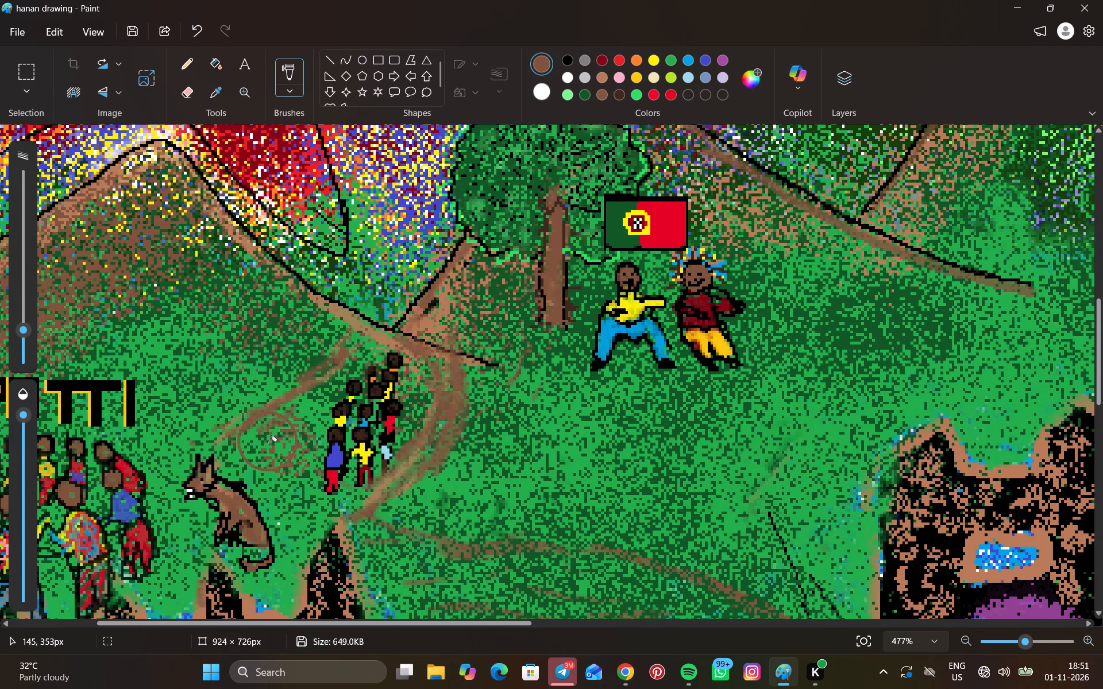
pyautogui.click(275, 478)
pyautogui.click(291, 492)
pyautogui.click(292, 402)
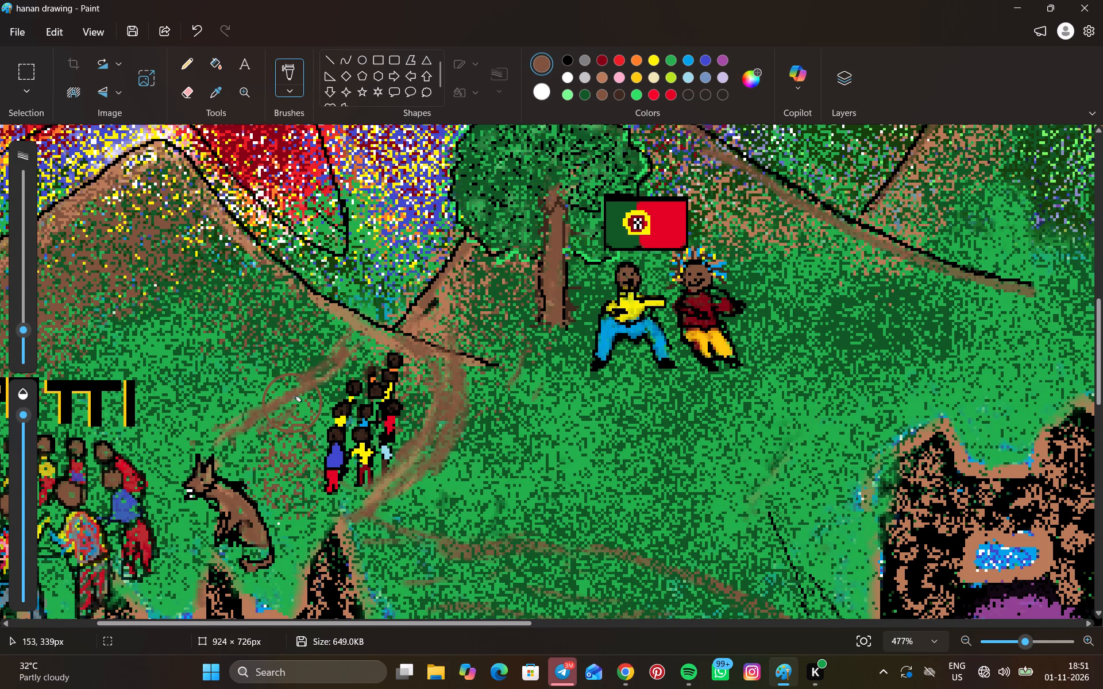
pyautogui.click(387, 318)
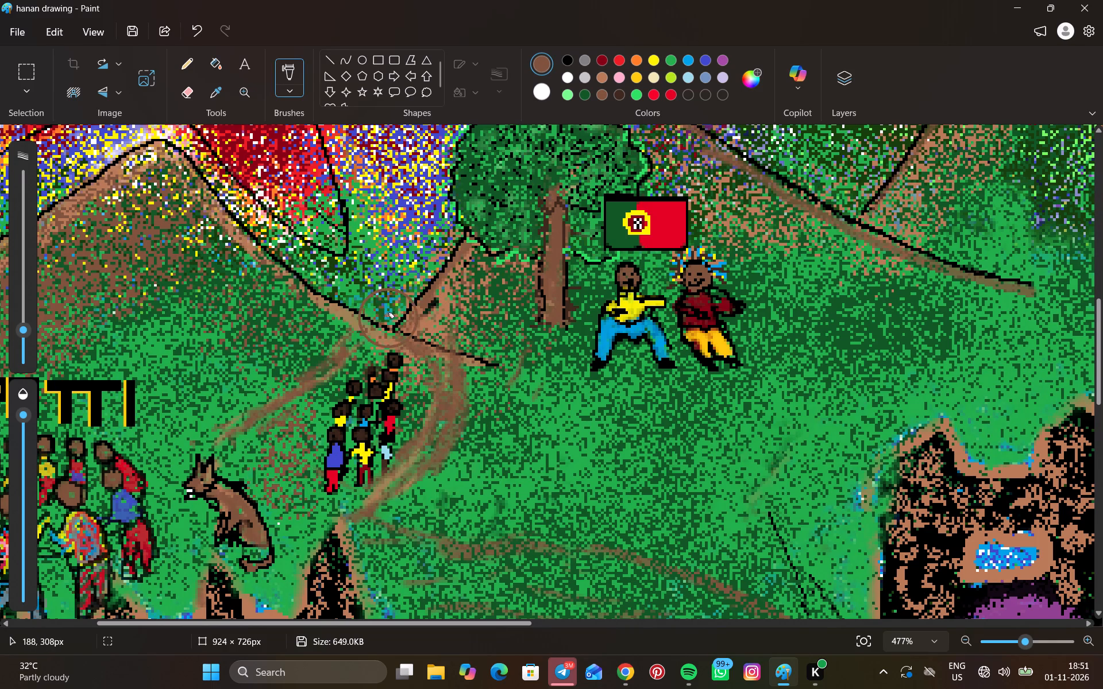
# Airbrush green over the bend of the thin brown path above the robed figure beside the larger dog.
pyautogui.keyDown('ctrl'); pyautogui.scroll(-6, 1102, 347); pyautogui.keyUp('ctrl')
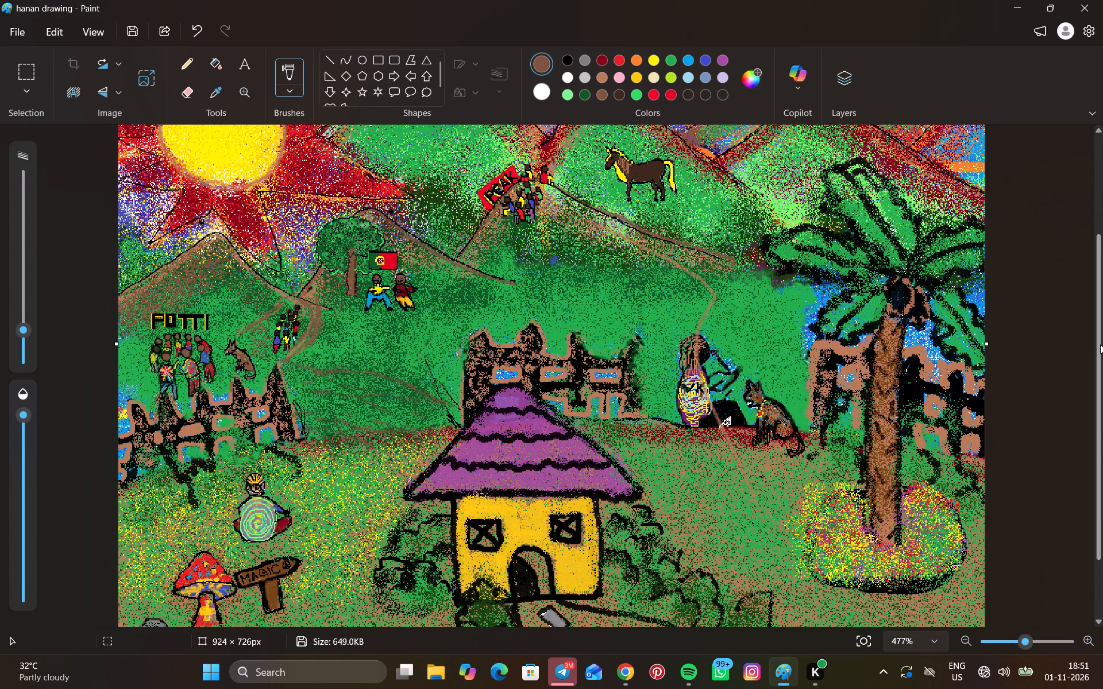
pyautogui.keyDown('ctrl'); pyautogui.scroll(4, 1100, 343); pyautogui.keyUp('ctrl')
pyautogui.hscroll(-1, 941, 376)
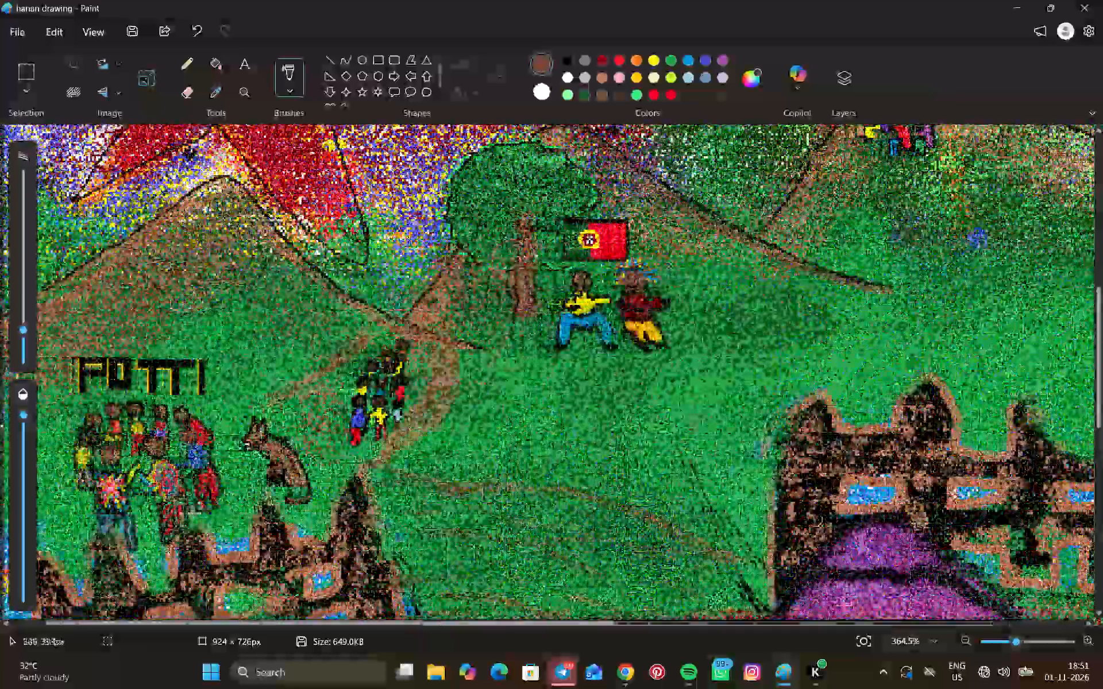
pyautogui.hscroll(-1, 530, 259)
pyautogui.keyDown('ctrl'); pyautogui.scroll(-4, 701, 279); pyautogui.keyUp('ctrl')
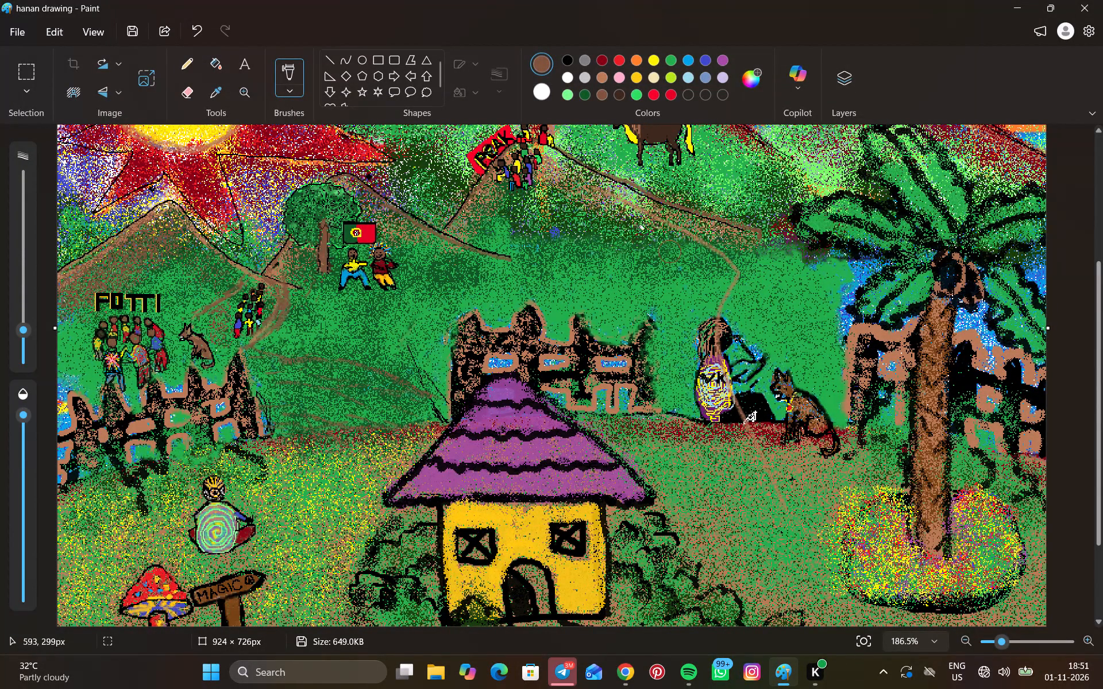
pyautogui.click(668, 55)
pyautogui.click(736, 274)
pyautogui.click(728, 280)
pyautogui.click(736, 289)
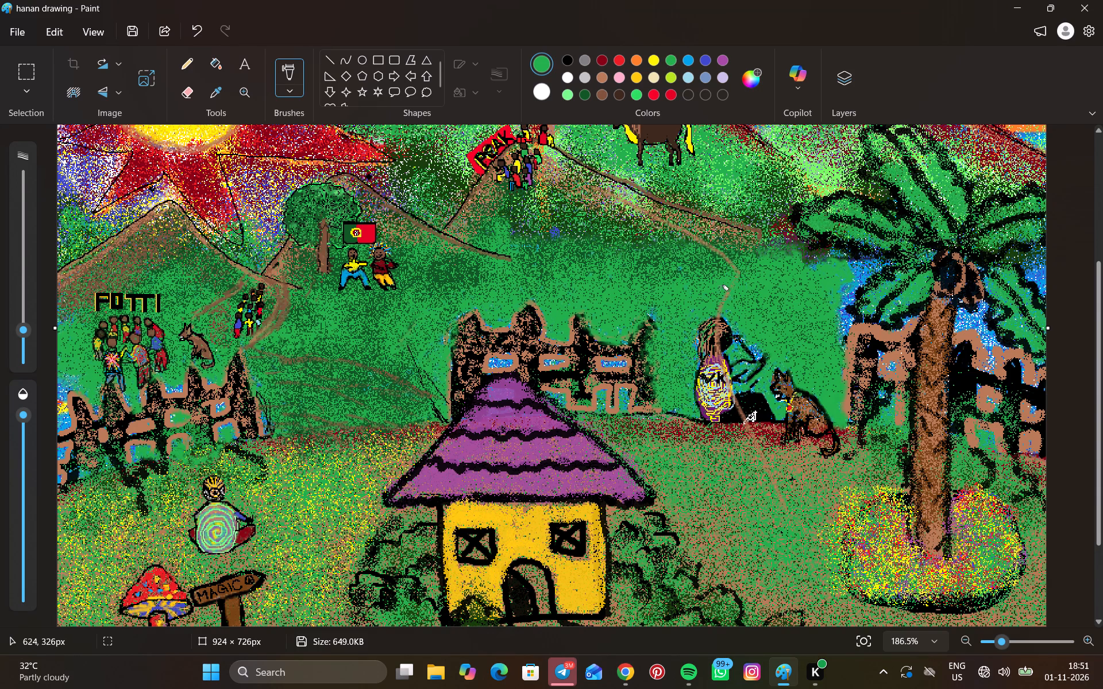
pyautogui.click(720, 291)
pyautogui.click(746, 301)
pyautogui.click(731, 265)
# Airbrush green along the upper part of the brown path, up the slope towards the red banner crowd.
pyautogui.click(692, 256)
pyautogui.click(700, 246)
pyautogui.click(680, 235)
pyautogui.click(661, 229)
pyautogui.click(647, 224)
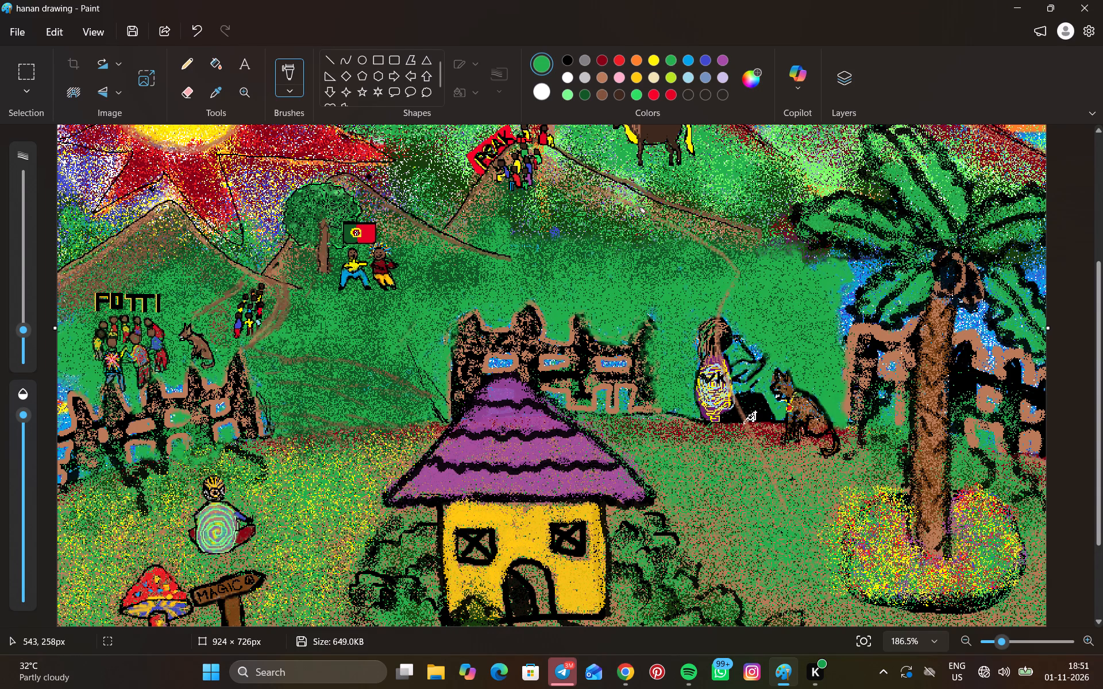
pyautogui.click(629, 205)
pyautogui.click(595, 185)
pyautogui.moveTo(674, 223); pyautogui.dragTo(682, 230)
pyautogui.click(718, 256)
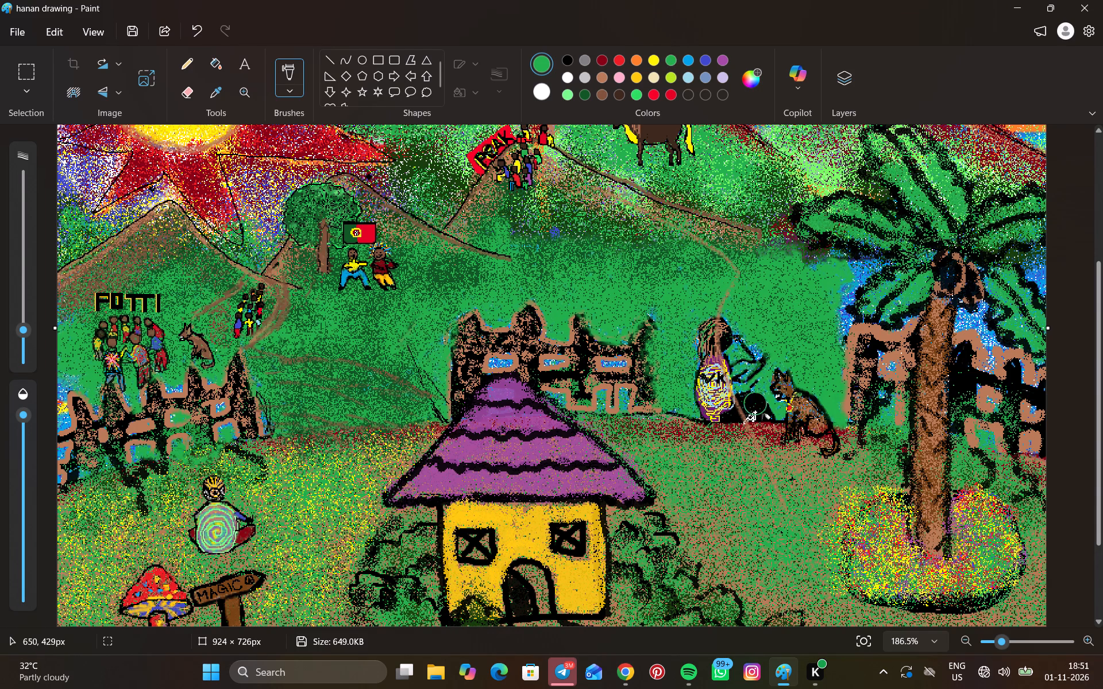
# Airbrush green over the brown streak running down the lawn below the robed figure and the larger dog.
pyautogui.click(754, 493)
pyautogui.click(766, 482)
pyautogui.click(762, 470)
pyautogui.moveTo(756, 455); pyautogui.dragTo(756, 450)
pyautogui.click(756, 443)
pyautogui.moveTo(758, 439); pyautogui.dragTo(769, 439)
pyautogui.moveTo(769, 445); pyautogui.dragTo(768, 458)
pyautogui.click(764, 483)
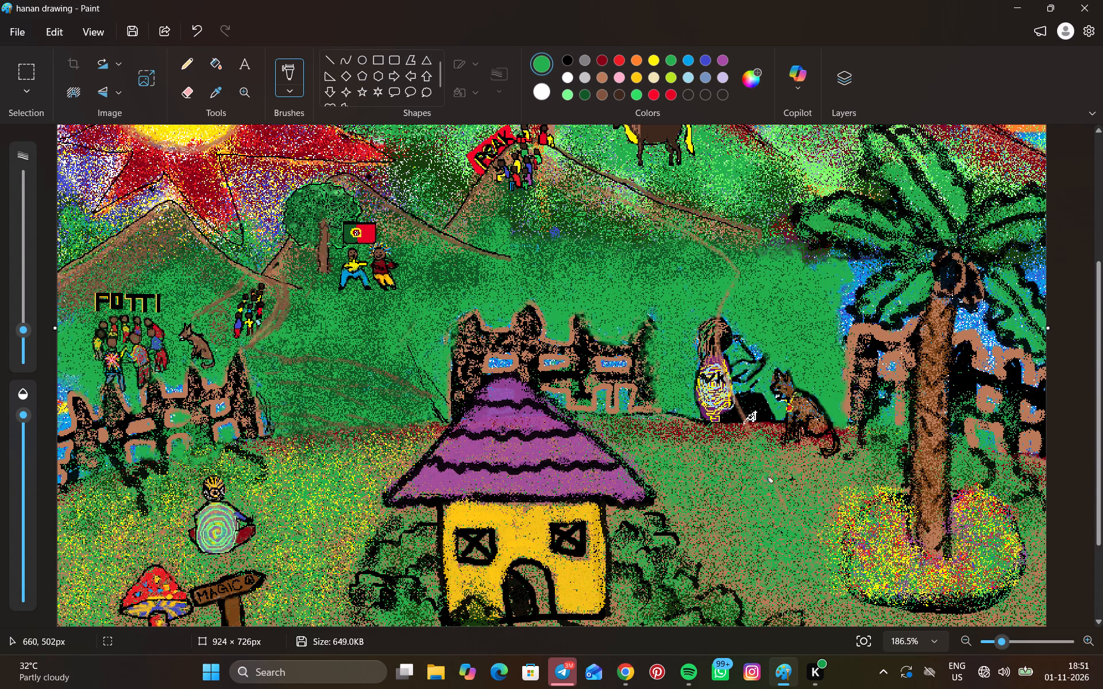
pyautogui.doubleClick(785, 500)
pyautogui.moveTo(805, 517); pyautogui.dragTo(821, 530)
pyautogui.moveTo(811, 520); pyautogui.dragTo(797, 507)
pyautogui.click(787, 498)
pyautogui.click(776, 469)
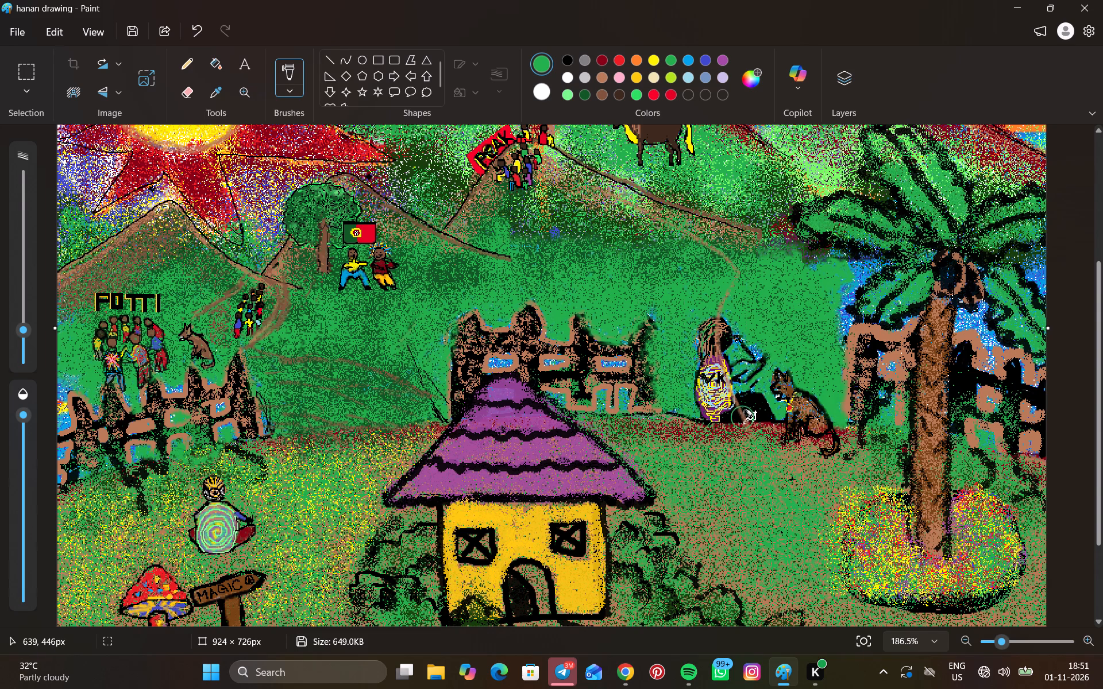
# Cover the brown line crossing the black shape beside the robed figure with black, using a much smaller airbrush.
pyautogui.click(568, 63)
pyautogui.moveTo(13, 342); pyautogui.dragTo(24, 354)
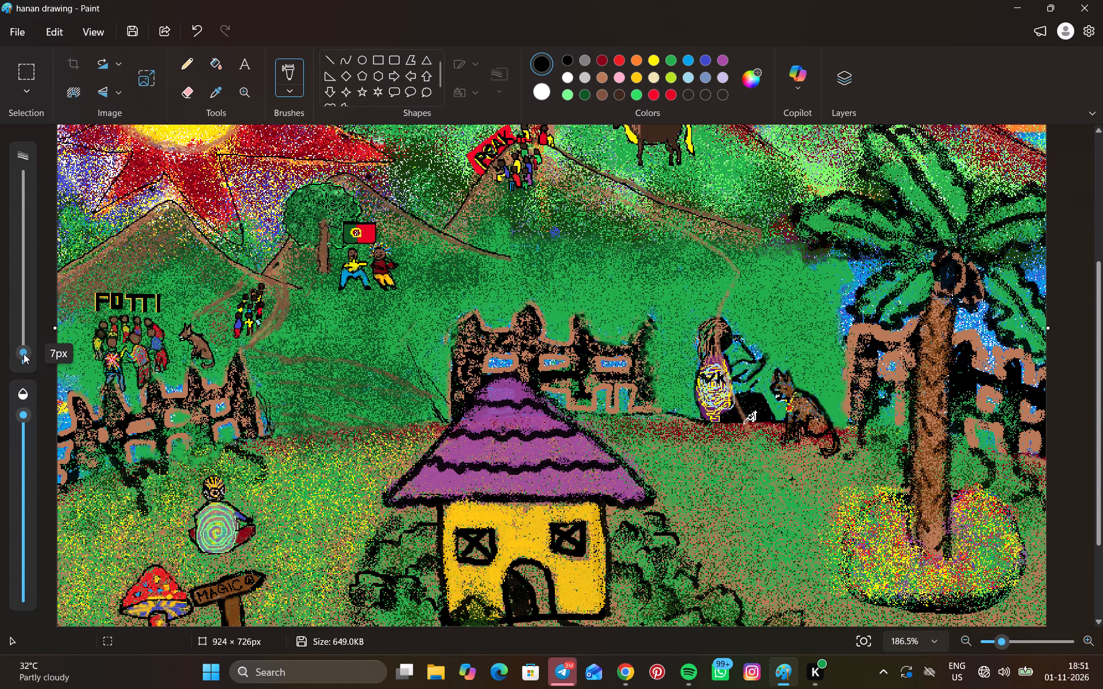
pyautogui.moveTo(24, 354); pyautogui.dragTo(28, 358)
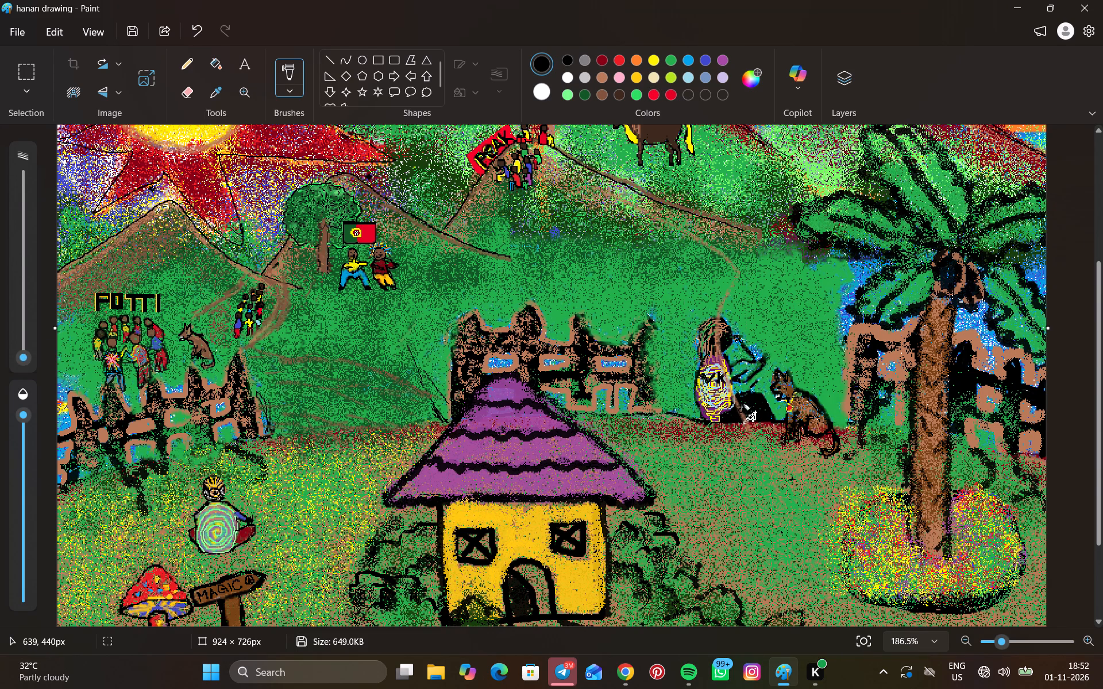
pyautogui.click(741, 411)
pyautogui.tripleClick(742, 414)
pyautogui.moveTo(741, 402); pyautogui.dragTo(737, 413)
pyautogui.moveTo(737, 413); pyautogui.dragTo(743, 413)
# Airbrush dark green with a larger brush over the remaining brown path above the robed figure.
pyautogui.click(586, 95)
pyautogui.click(22, 311)
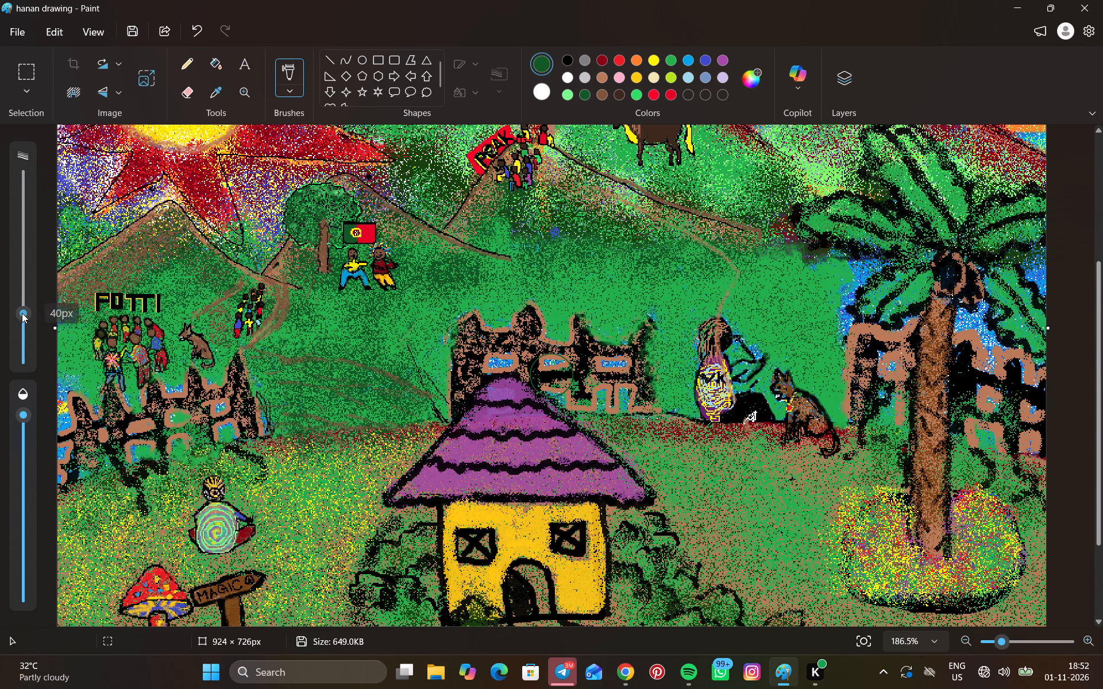
pyautogui.moveTo(22, 313); pyautogui.dragTo(24, 326)
pyautogui.moveTo(732, 280); pyautogui.dragTo(700, 296)
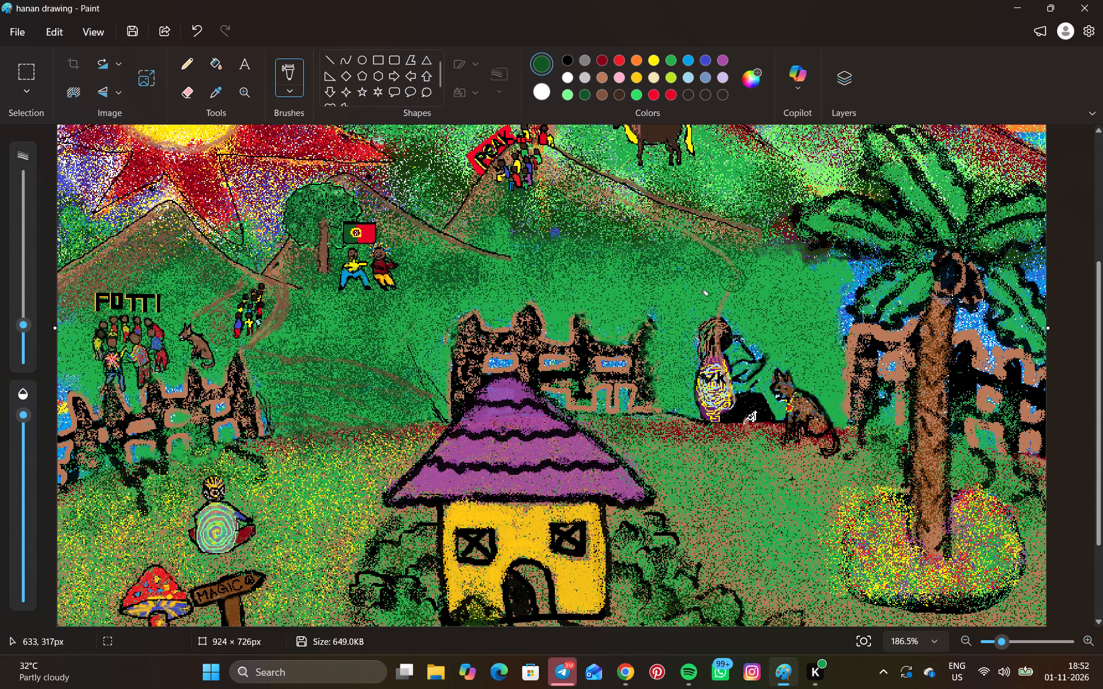
pyautogui.moveTo(700, 296); pyautogui.dragTo(734, 302)
pyautogui.moveTo(730, 303); pyautogui.dragTo(745, 298)
pyautogui.moveTo(693, 290); pyautogui.dragTo(716, 285)
pyautogui.click(678, 242)
pyautogui.click(723, 246)
pyautogui.click(729, 259)
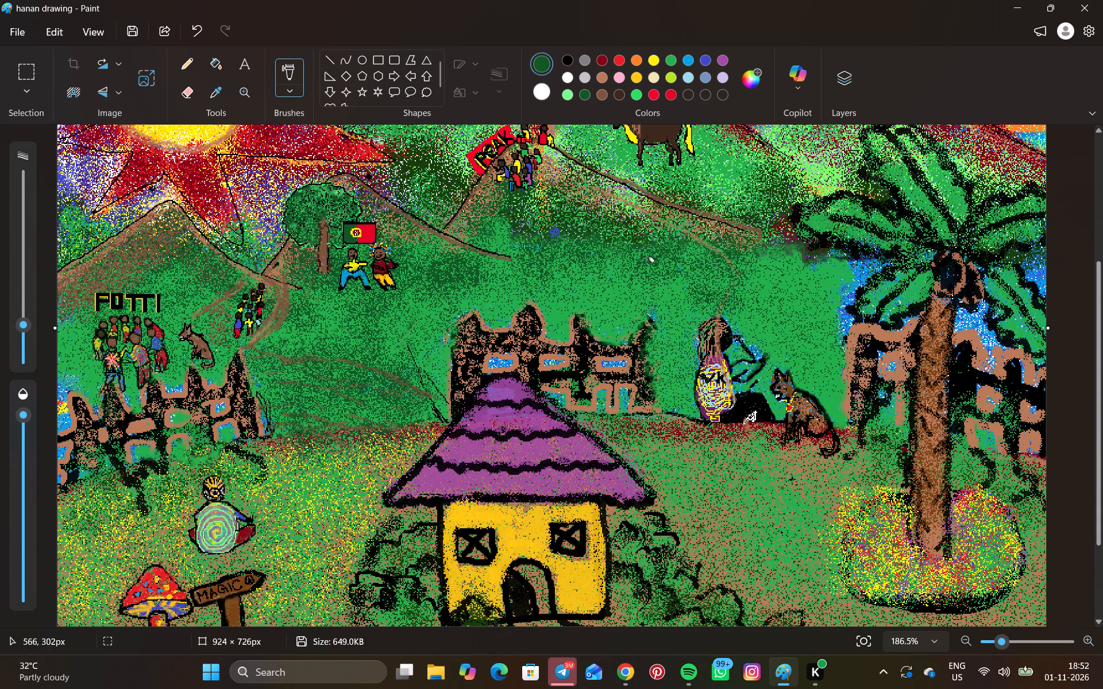
# Shade the hillside below the mountain slopes in dark green, from above the middle fence across to the palm tree.
pyautogui.moveTo(639, 262); pyautogui.dragTo(614, 262)
pyautogui.moveTo(472, 287); pyautogui.dragTo(478, 277)
pyautogui.moveTo(489, 266); pyautogui.dragTo(495, 262)
pyautogui.moveTo(498, 262); pyautogui.dragTo(498, 277)
pyautogui.moveTo(504, 258); pyautogui.dragTo(520, 254)
pyautogui.moveTo(518, 224); pyautogui.dragTo(519, 224)
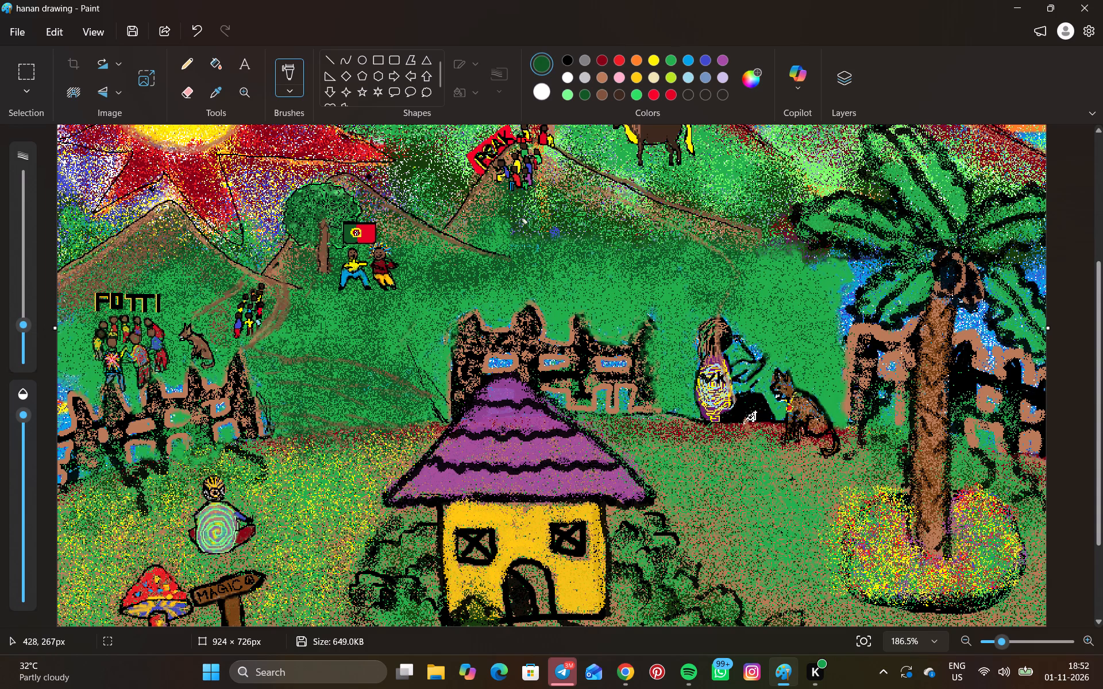
pyautogui.moveTo(519, 224); pyautogui.dragTo(567, 245)
pyautogui.moveTo(624, 270); pyautogui.dragTo(679, 280)
pyautogui.moveTo(647, 268); pyautogui.dragTo(694, 262)
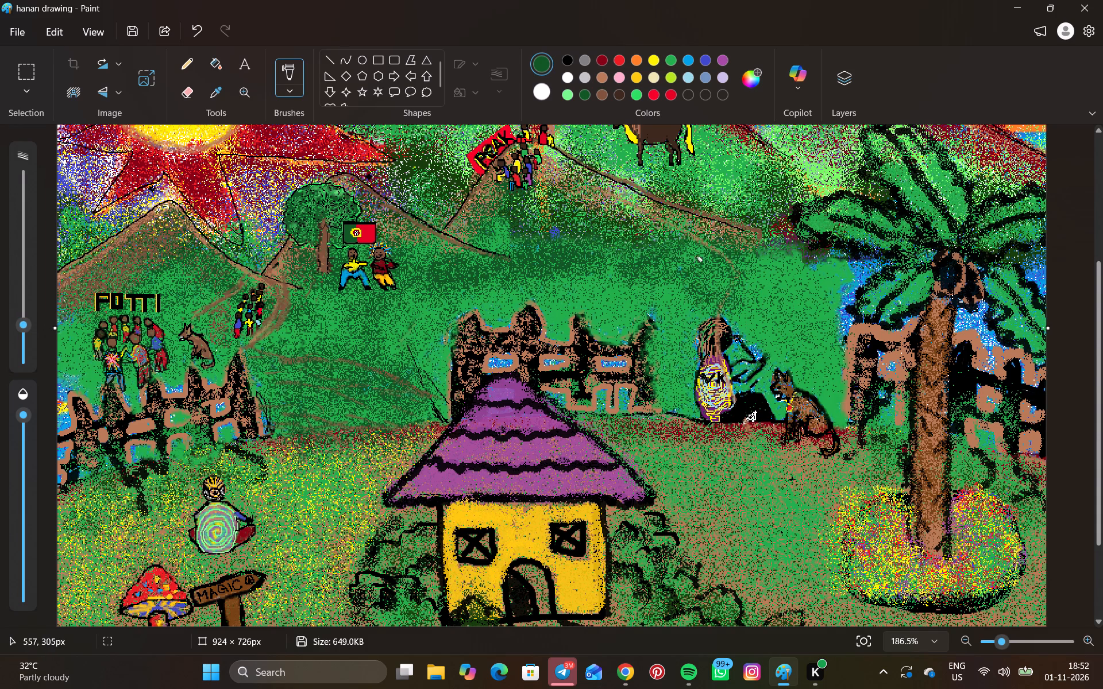
pyautogui.moveTo(694, 262); pyautogui.dragTo(687, 260)
pyautogui.moveTo(669, 229); pyautogui.dragTo(681, 233)
pyautogui.moveTo(664, 187); pyautogui.dragTo(741, 269)
pyautogui.moveTo(728, 267); pyautogui.dragTo(703, 274)
pyautogui.moveTo(704, 273); pyautogui.dragTo(750, 273)
pyautogui.moveTo(750, 273); pyautogui.dragTo(802, 254)
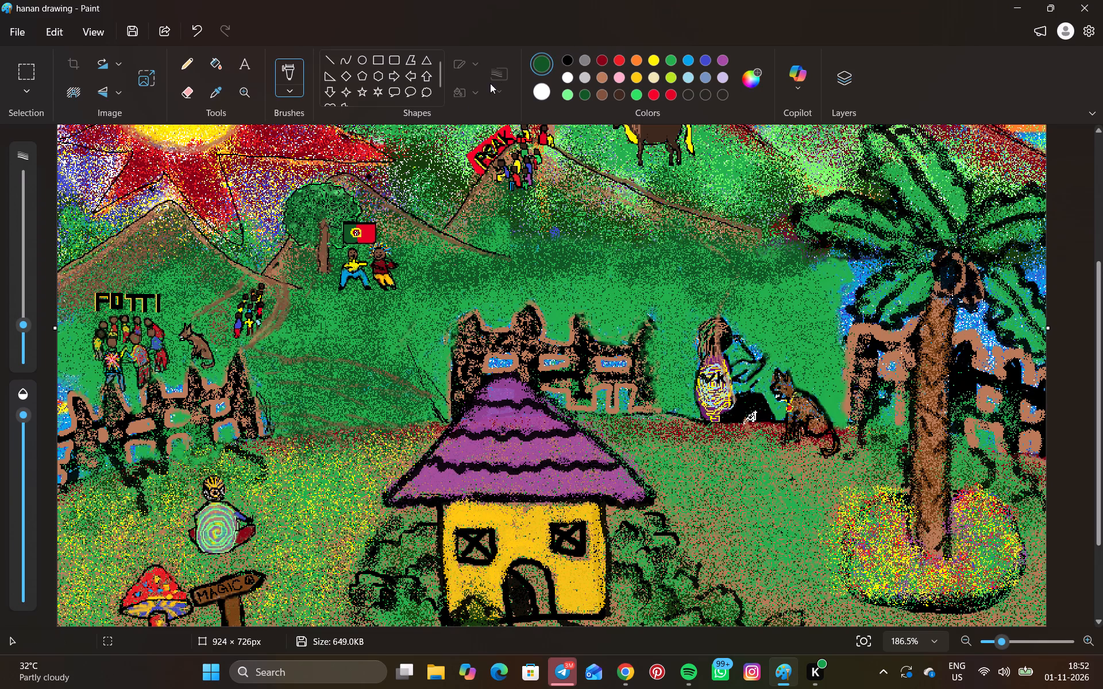
# Airbrush brown over the upper part of the furrowed field between the fence under the POTTI crowd and the house.
pyautogui.click(606, 96)
pyautogui.moveTo(340, 395); pyautogui.dragTo(316, 389)
pyautogui.moveTo(296, 389); pyautogui.dragTo(344, 389)
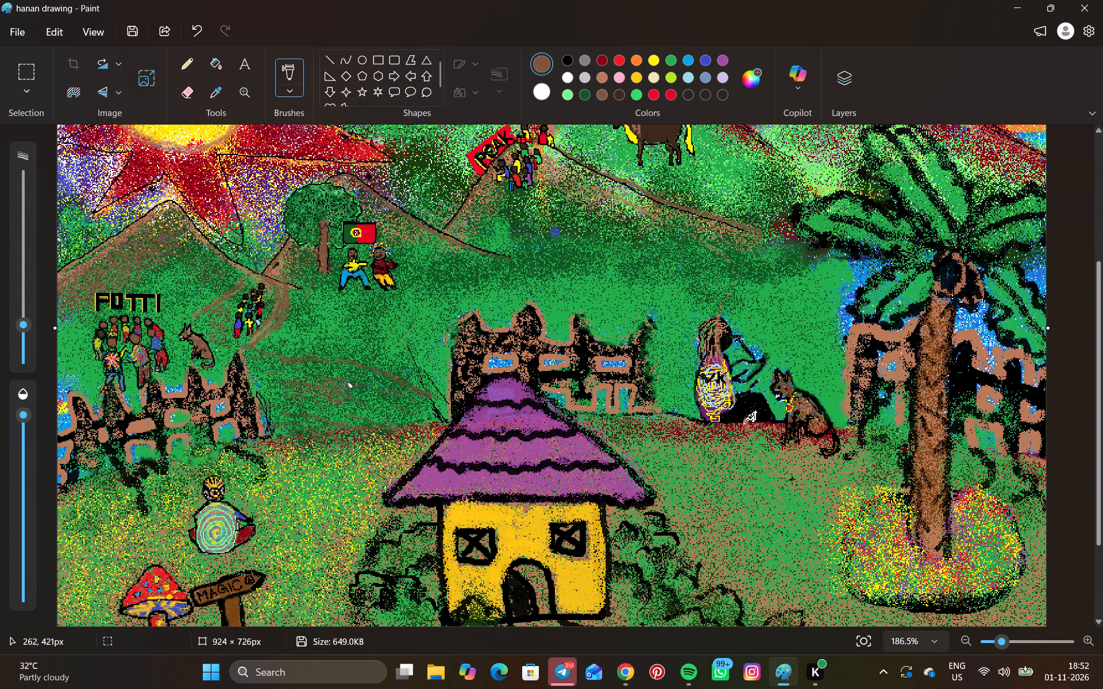
pyautogui.moveTo(344, 389); pyautogui.dragTo(342, 389)
pyautogui.moveTo(299, 370); pyautogui.dragTo(292, 368)
pyautogui.moveTo(273, 381); pyautogui.dragTo(304, 382)
pyautogui.moveTo(307, 382); pyautogui.dragTo(301, 376)
pyautogui.moveTo(266, 363); pyautogui.dragTo(292, 370)
pyautogui.moveTo(350, 383); pyautogui.dragTo(401, 409)
pyautogui.moveTo(379, 384); pyautogui.dragTo(368, 381)
pyautogui.moveTo(322, 366); pyautogui.dragTo(317, 366)
pyautogui.moveTo(326, 371); pyautogui.dragTo(332, 374)
pyautogui.click(341, 374)
pyautogui.click(347, 374)
pyautogui.click(337, 371)
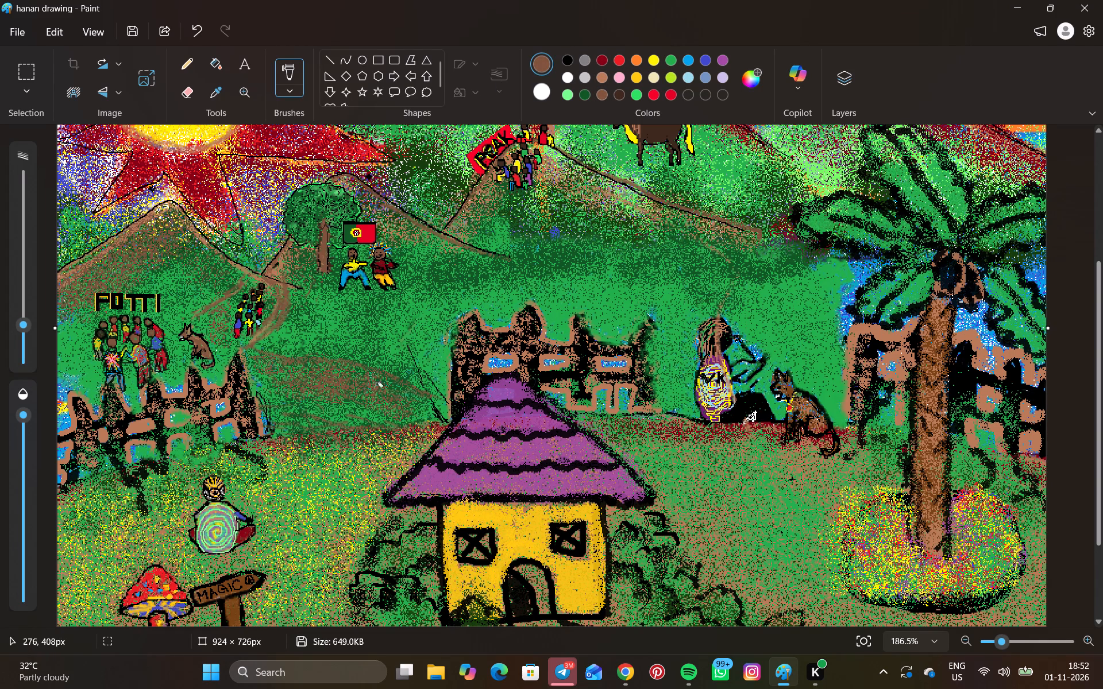
# Airbrush brown over the lower part of the furrowed field, extending it to the edge of the middle fence.
pyautogui.moveTo(365, 412); pyautogui.dragTo(332, 412)
pyautogui.moveTo(298, 402); pyautogui.dragTo(291, 402)
pyautogui.moveTo(279, 410); pyautogui.dragTo(306, 418)
pyautogui.moveTo(311, 420); pyautogui.dragTo(306, 432)
pyautogui.click(291, 443)
pyautogui.moveTo(288, 438); pyautogui.dragTo(283, 429)
pyautogui.moveTo(303, 424); pyautogui.dragTo(335, 425)
pyautogui.click(383, 425)
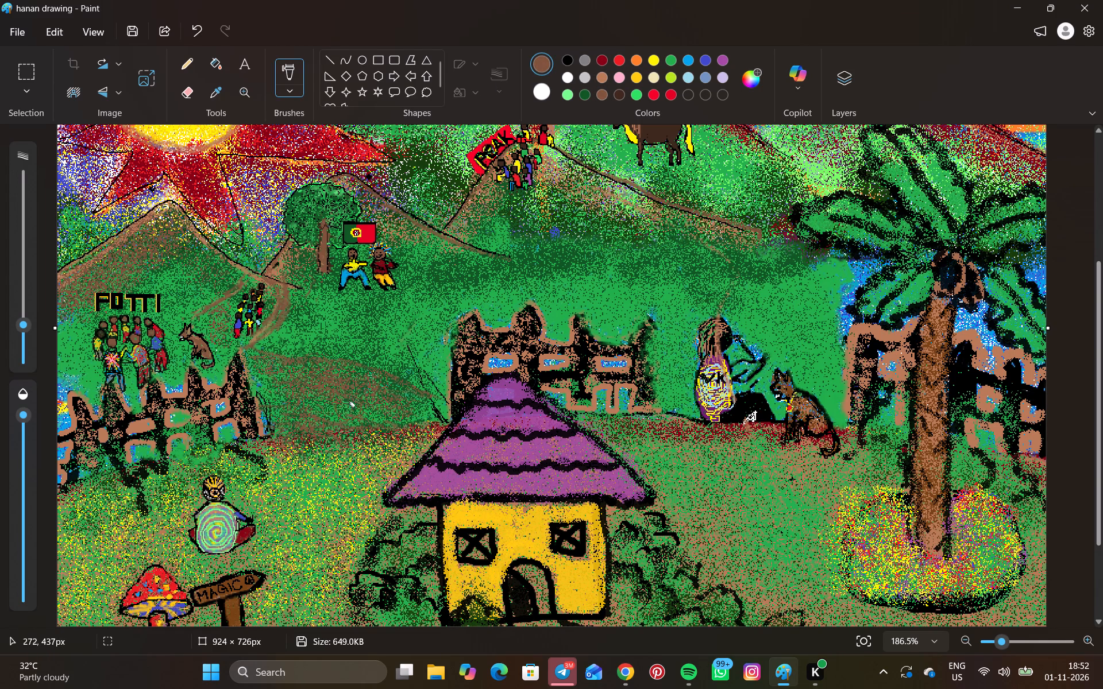
pyautogui.click(349, 408)
pyautogui.moveTo(321, 397); pyautogui.dragTo(334, 401)
pyautogui.moveTo(387, 412); pyautogui.dragTo(401, 416)
pyautogui.moveTo(416, 419); pyautogui.dragTo(443, 429)
# Dab brown airbrush specks on the grass around the small dog beside the POTTI crowd, down to the fence tops.
pyautogui.click(212, 374)
pyautogui.click(219, 373)
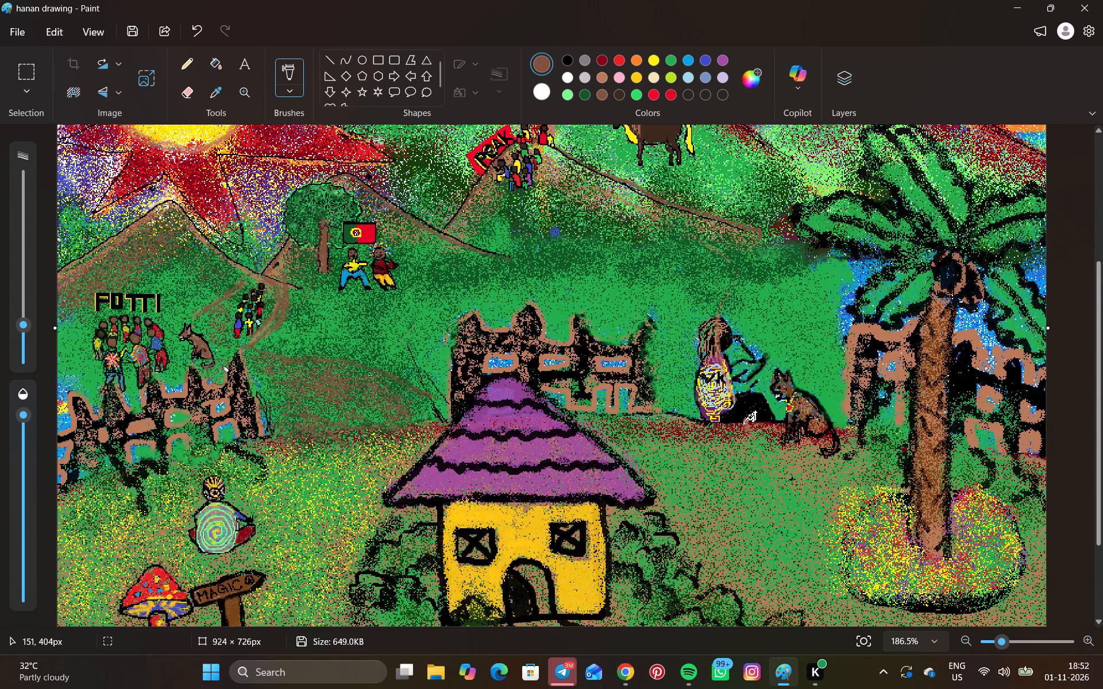
pyautogui.click(220, 368)
pyautogui.click(219, 359)
pyautogui.click(220, 351)
pyautogui.click(186, 366)
pyautogui.click(179, 359)
pyautogui.click(178, 354)
pyautogui.click(175, 347)
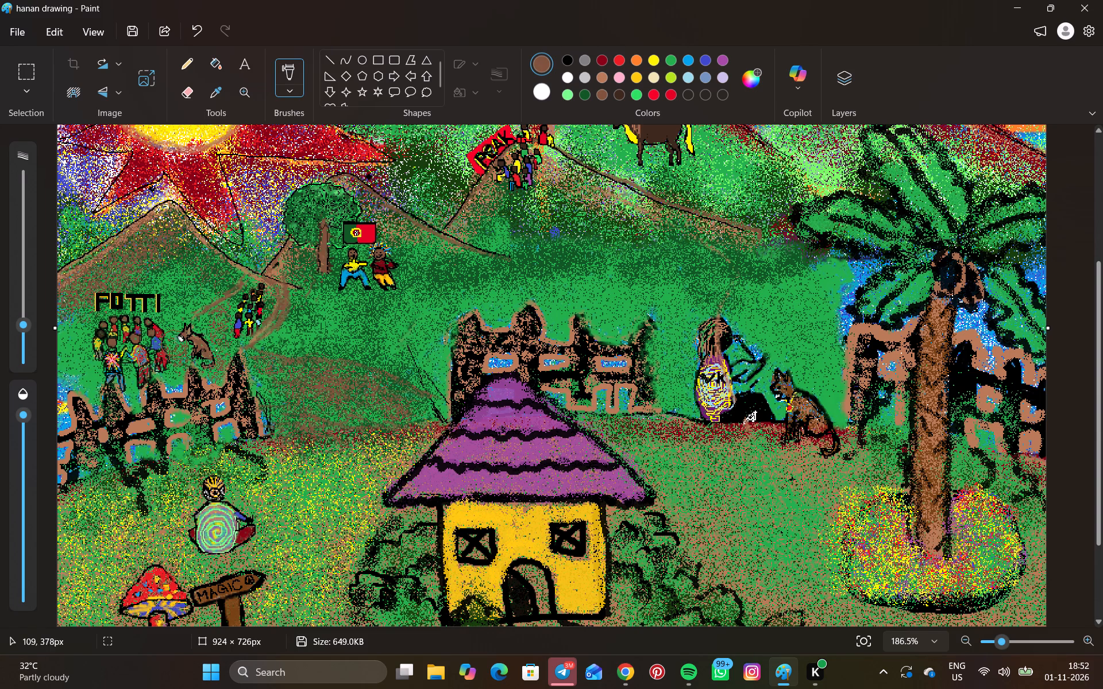
pyautogui.click(175, 341)
pyautogui.click(175, 324)
pyautogui.click(175, 334)
pyautogui.click(184, 363)
pyautogui.doubleClick(181, 376)
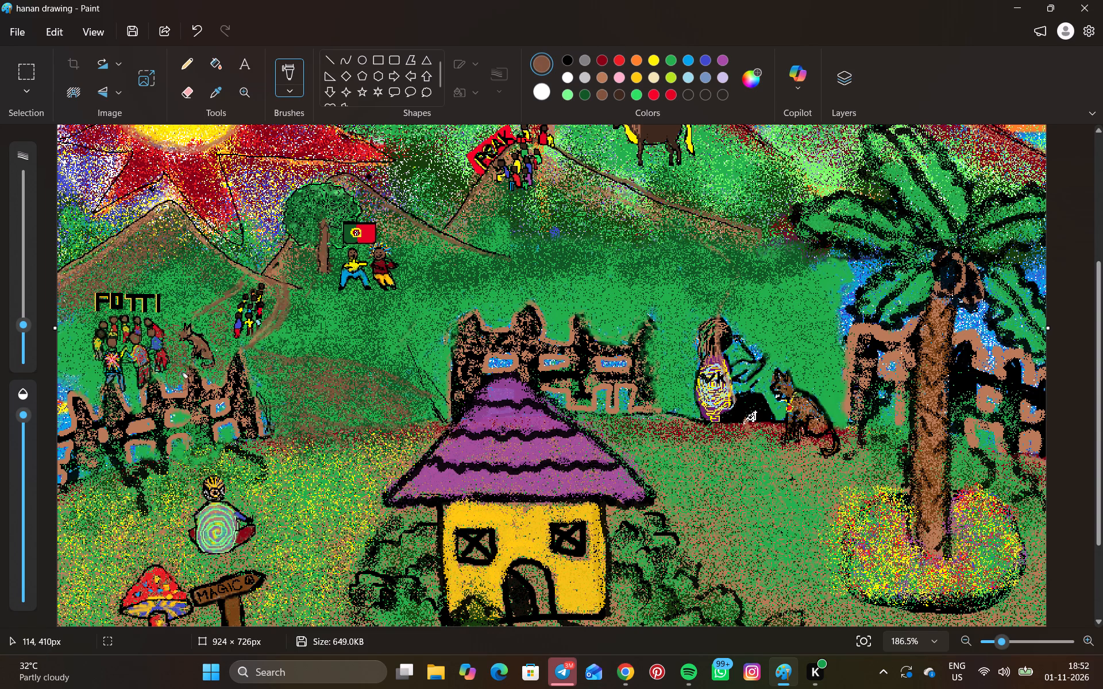
pyautogui.click(179, 379)
pyautogui.click(230, 361)
pyautogui.click(217, 325)
pyautogui.click(207, 319)
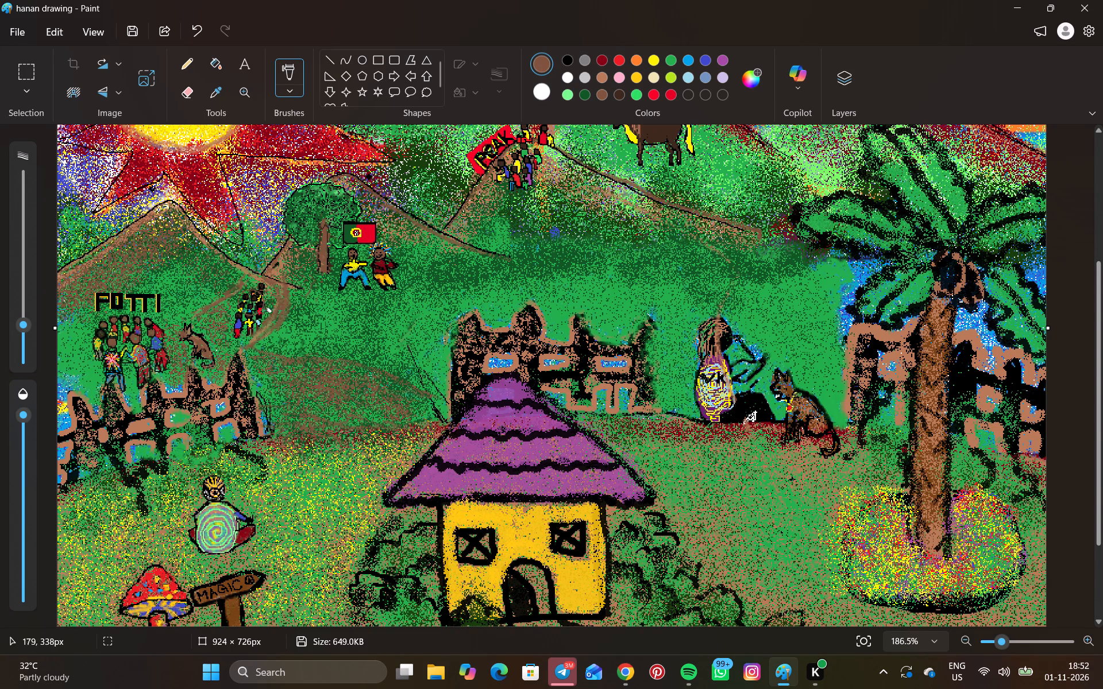
# Airbrush more brown over the furrowed field's centre and its end beside the fence under the POTTI crowd.
pyautogui.moveTo(292, 373); pyautogui.dragTo(345, 407)
pyautogui.moveTo(337, 406); pyautogui.dragTo(327, 406)
pyautogui.click(299, 407)
pyautogui.moveTo(279, 404); pyautogui.dragTo(272, 402)
pyautogui.click(260, 397)
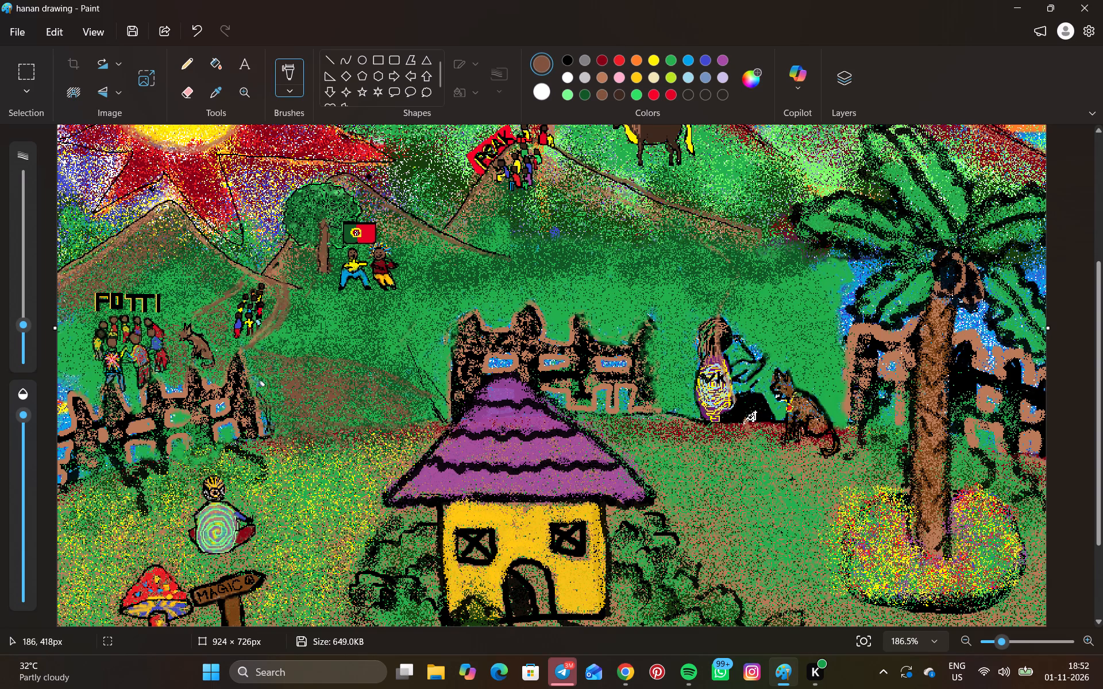
pyautogui.click(256, 387)
pyautogui.click(254, 382)
pyautogui.moveTo(257, 384); pyautogui.dragTo(268, 399)
pyautogui.click(279, 415)
pyautogui.moveTo(290, 431); pyautogui.dragTo(303, 429)
# Fill in brown along the furrowed field's lower edge to the corner by the purple roof, and back along its upper slope.
pyautogui.click(379, 423)
pyautogui.moveTo(402, 414); pyautogui.dragTo(419, 414)
pyautogui.click(436, 414)
pyautogui.click(429, 409)
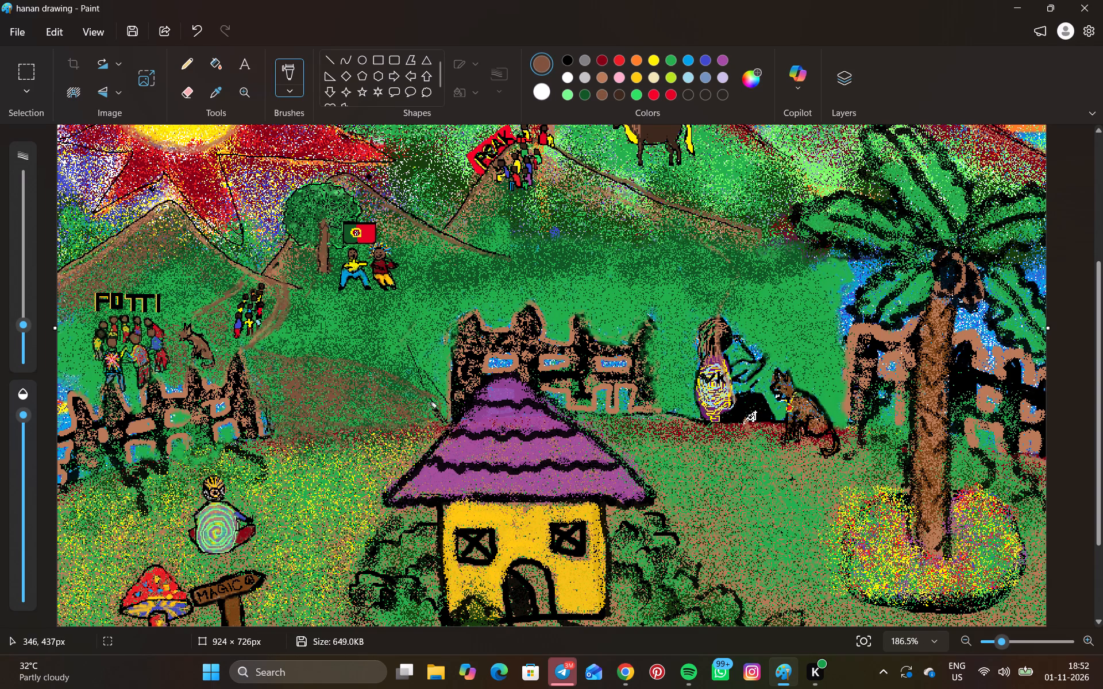
pyautogui.moveTo(429, 409); pyautogui.dragTo(438, 416)
pyautogui.click(441, 416)
pyautogui.moveTo(414, 409); pyautogui.dragTo(402, 403)
pyautogui.moveTo(356, 381); pyautogui.dragTo(344, 372)
pyautogui.click(334, 371)
pyautogui.click(288, 366)
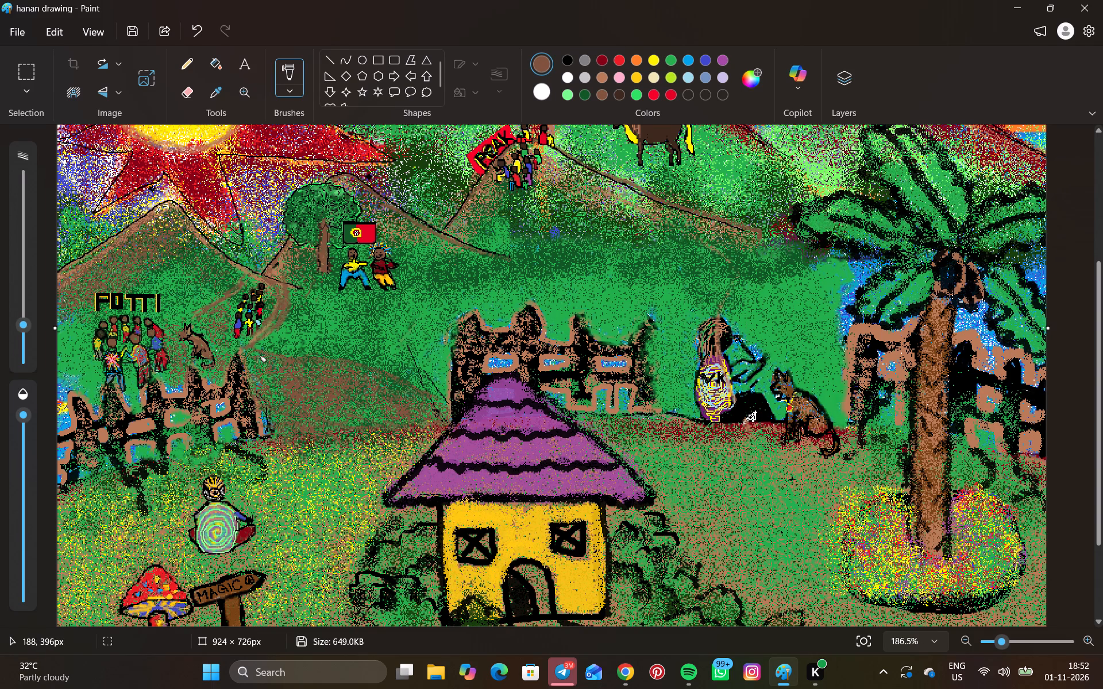
# Dab brown on the grass beside the small group of figures on the path near the POTTI lettering.
pyautogui.click(226, 304)
pyautogui.click(229, 297)
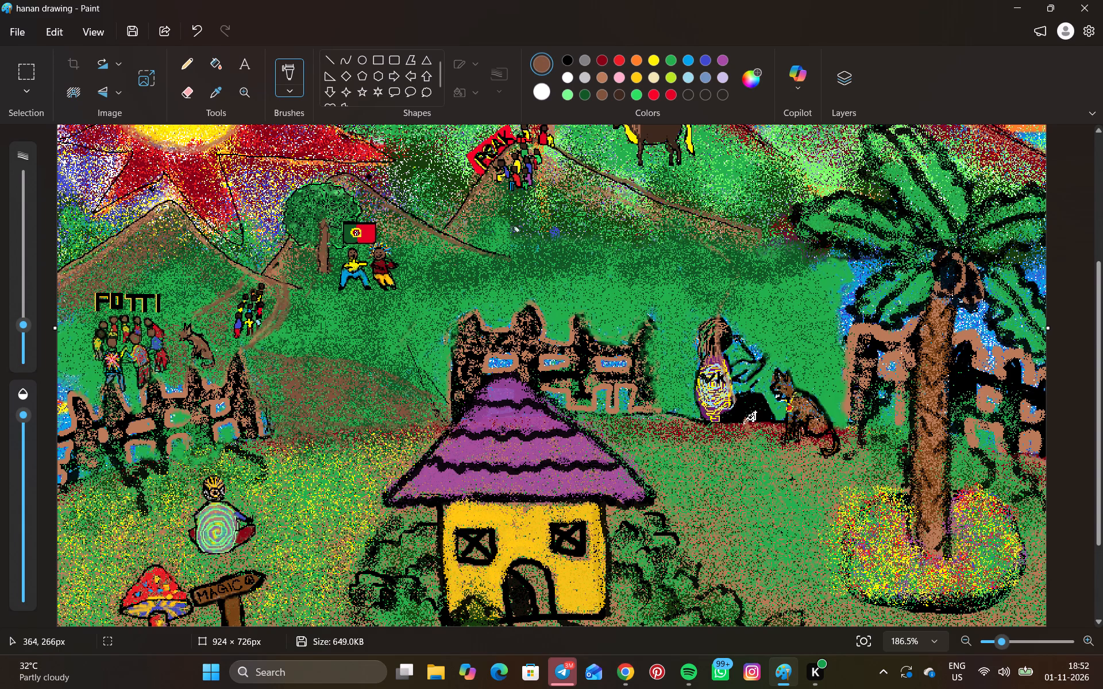
# Airbrush a dab of cream specks onto the middle of the brown horse's body on the green mountain.
pyautogui.scroll(-1, 642, 237)
pyautogui.scroll(3, 641, 238)
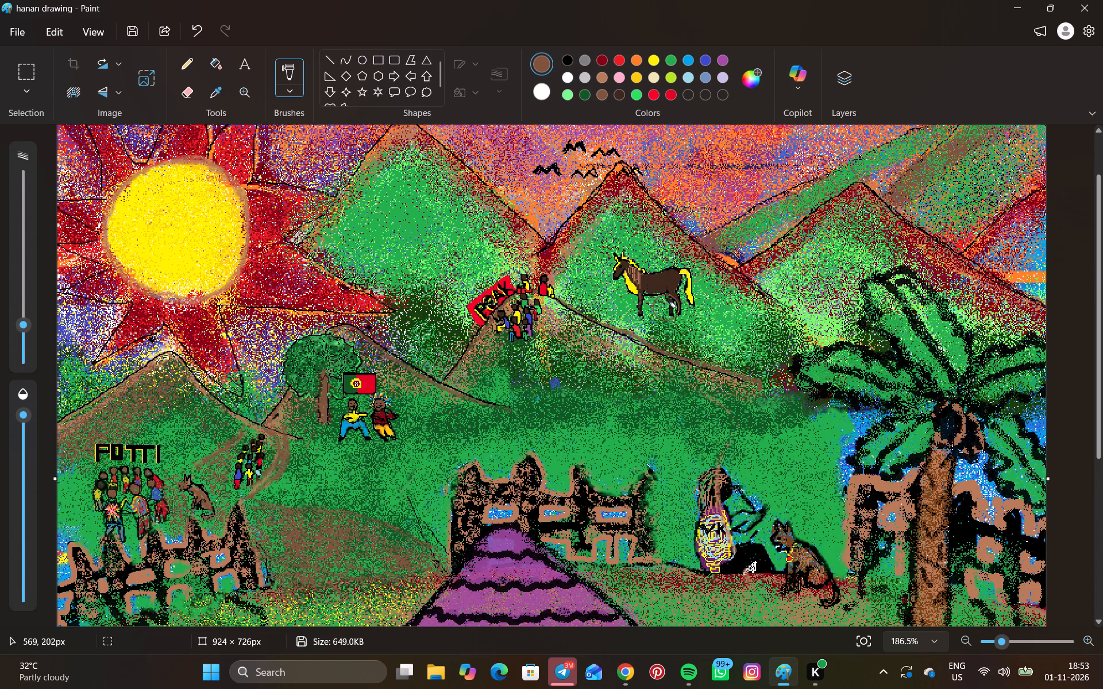
pyautogui.click(650, 80)
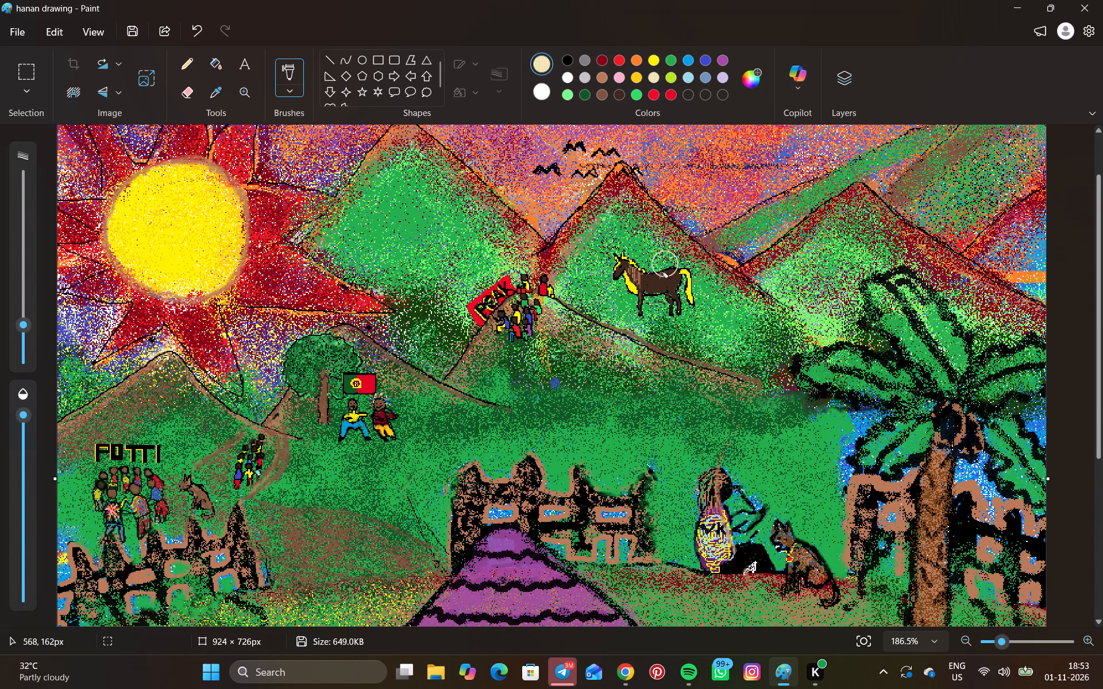
pyautogui.keyDown('ctrl'); pyautogui.scroll(5, 658, 282); pyautogui.keyUp('ctrl')
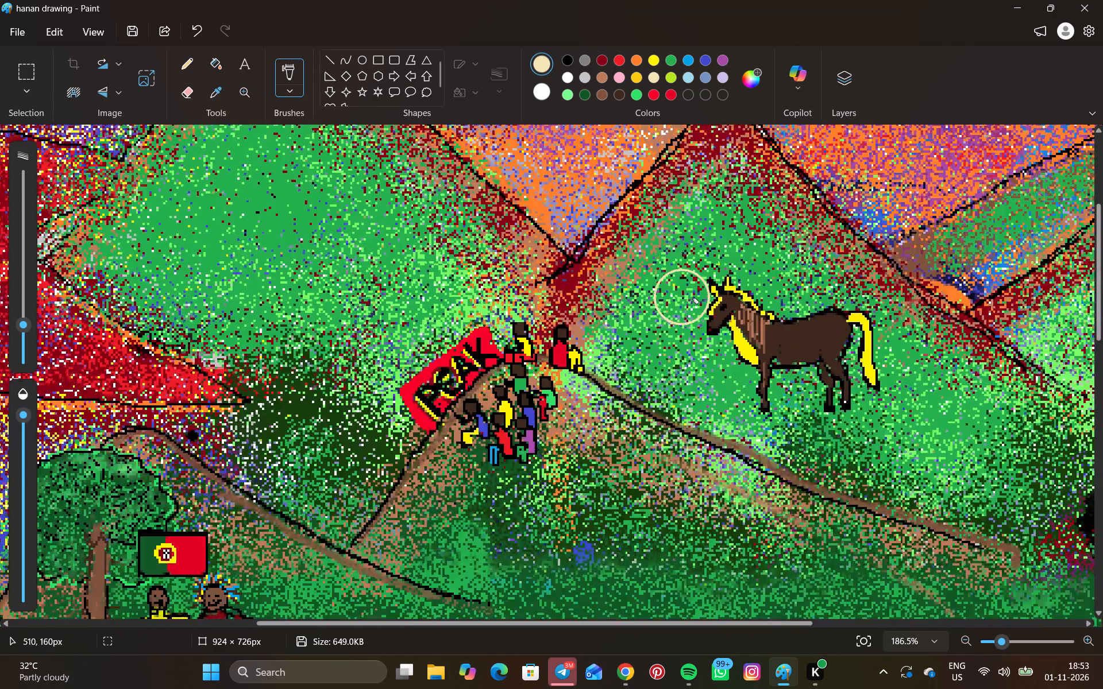
pyautogui.keyDown('ctrl'); pyautogui.scroll(2, 690, 304); pyautogui.keyUp('ctrl')
pyautogui.scroll(-1, 781, 354)
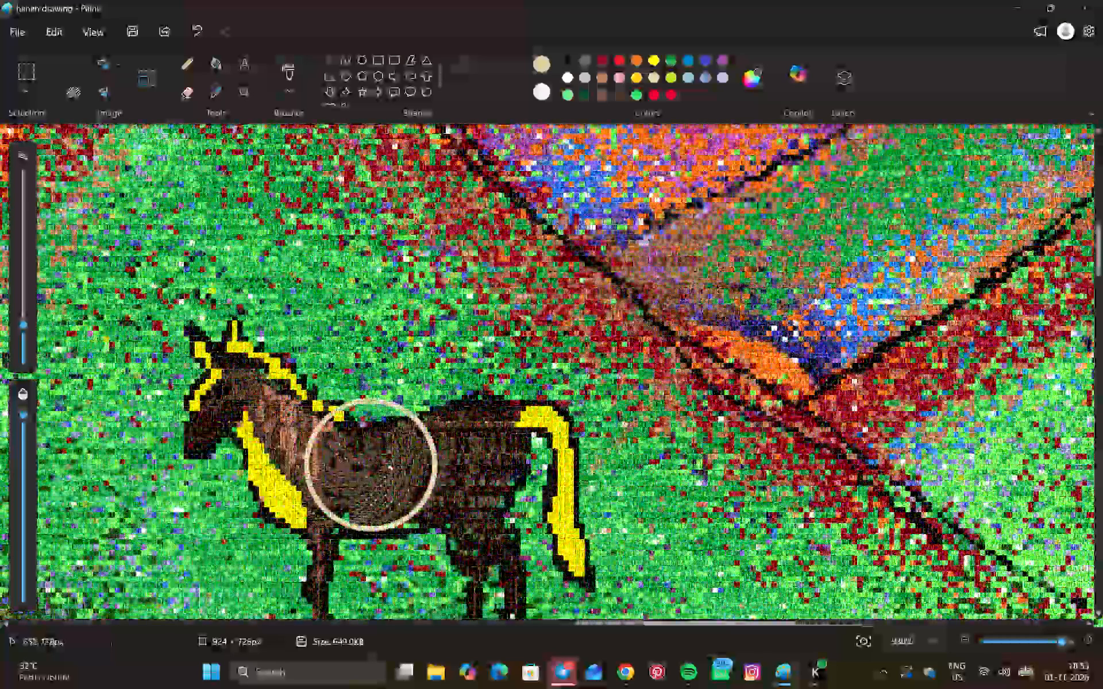
pyautogui.click(412, 473)
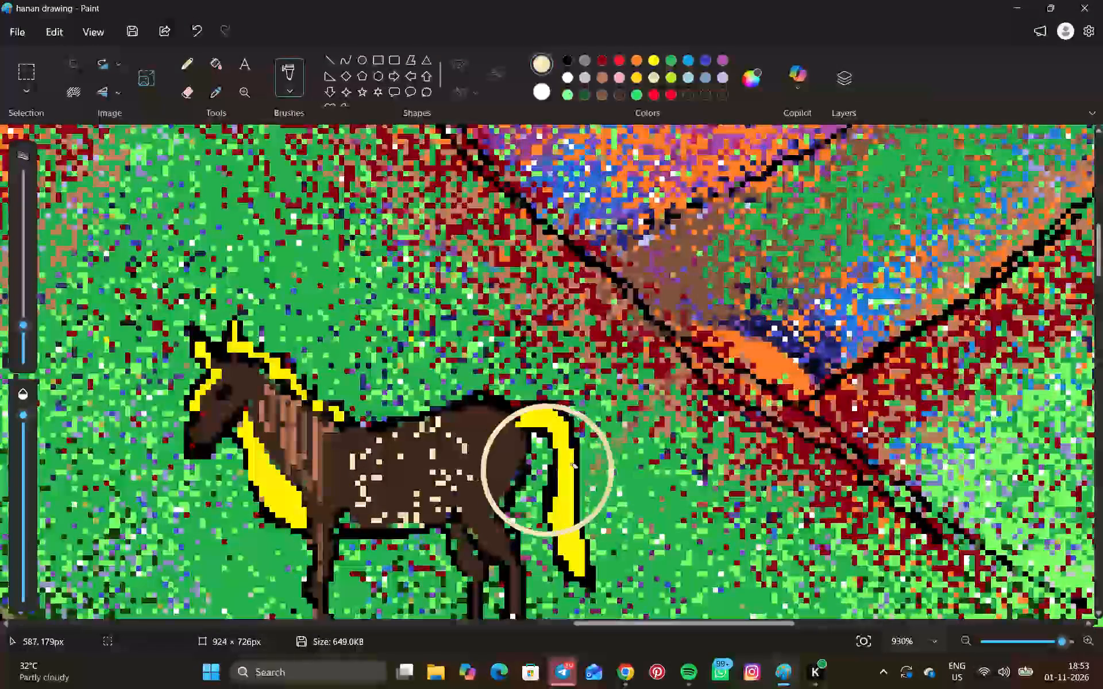
# Dab cream specks on the horse's hindquarters near its yellow tail, undo that dab, and spray it again slightly lower.
pyautogui.keyDown('ctrl'); pyautogui.scroll(-7, 604, 474); pyautogui.keyUp('ctrl')
pyautogui.keyDown('ctrl'); pyautogui.scroll(-3, 967, 546); pyautogui.keyUp('ctrl')
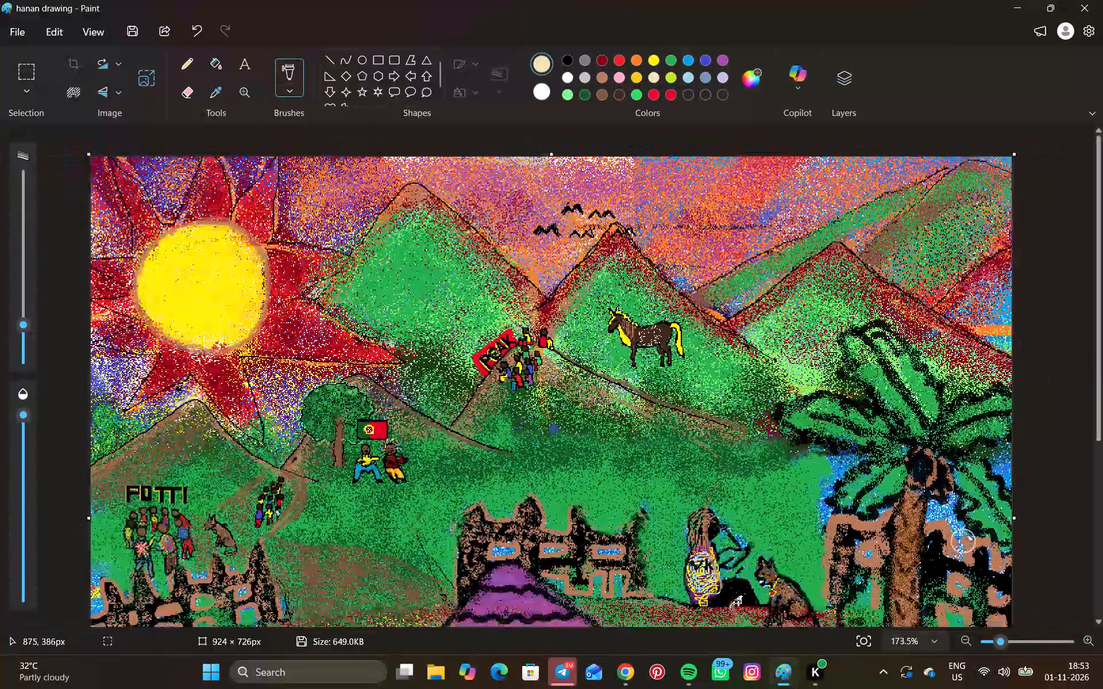
pyautogui.keyDown('ctrl'); pyautogui.scroll(-4, 941, 528); pyautogui.keyUp('ctrl')
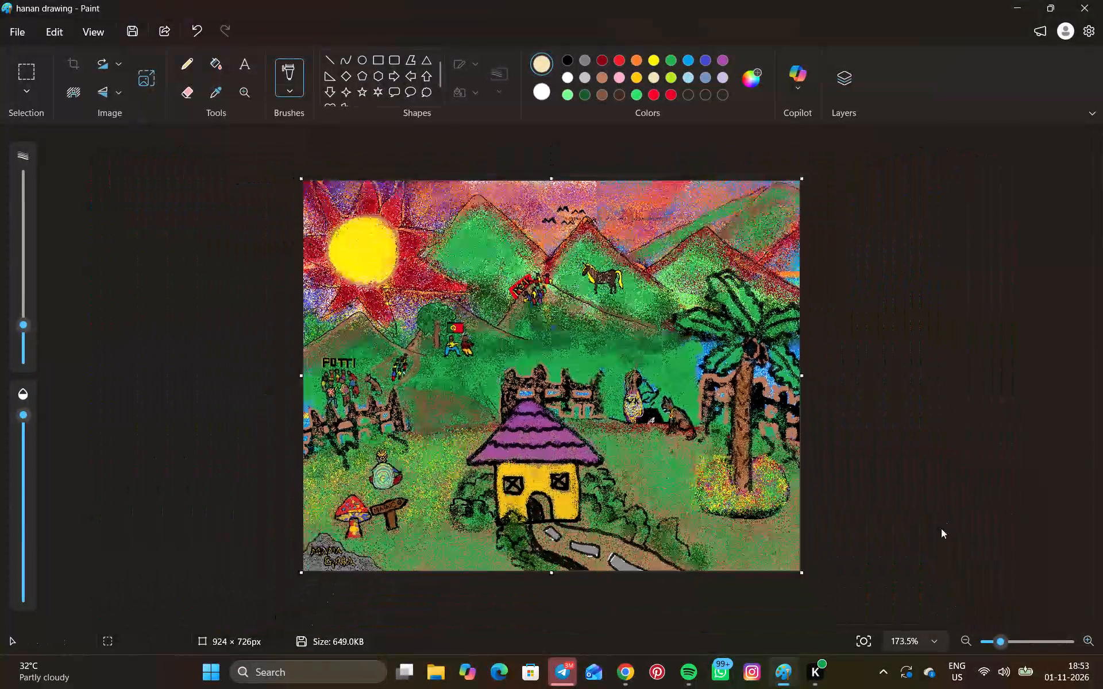
pyautogui.keyDown('ctrl'); pyautogui.scroll(3, 941, 528); pyautogui.keyUp('ctrl')
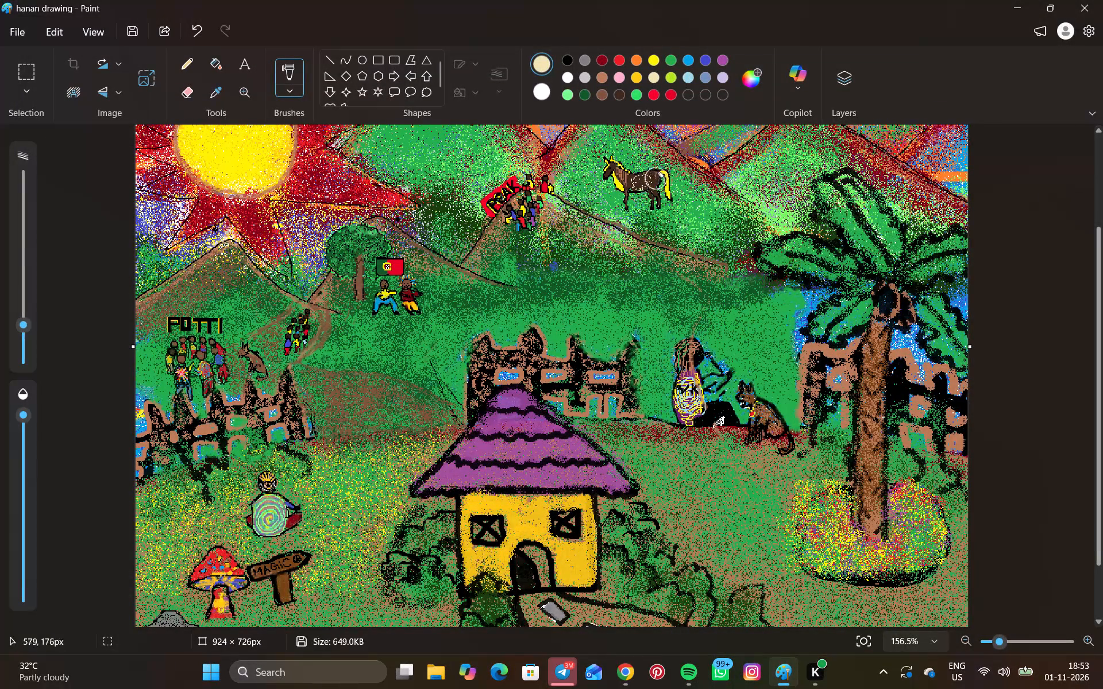
pyautogui.click(654, 177)
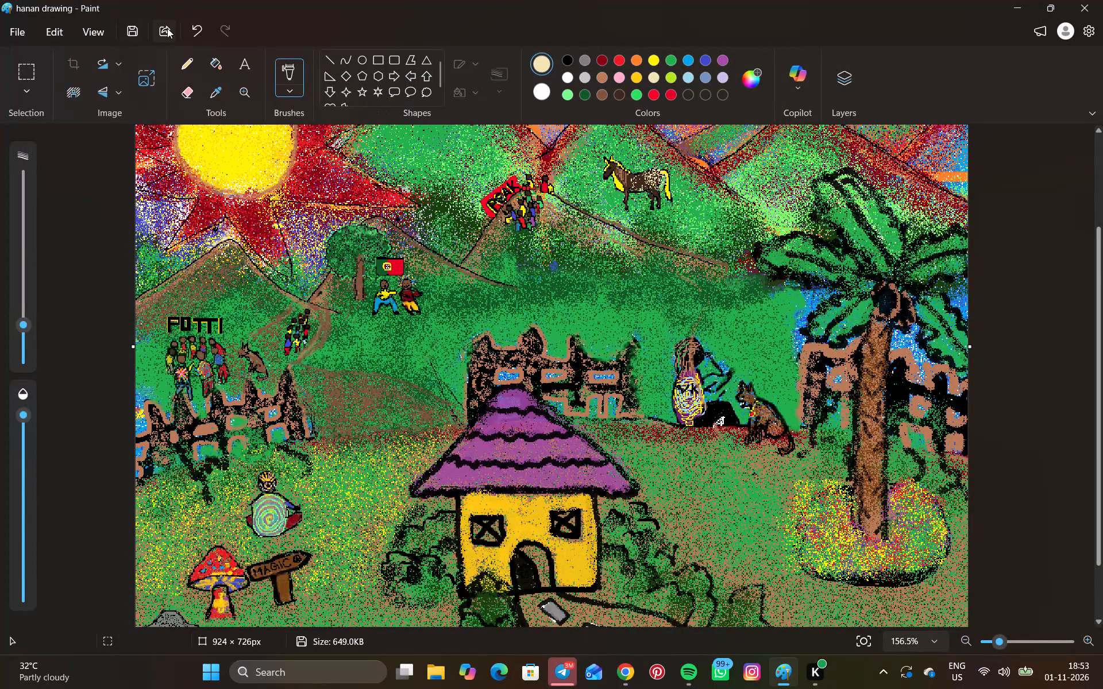
pyautogui.click(194, 28)
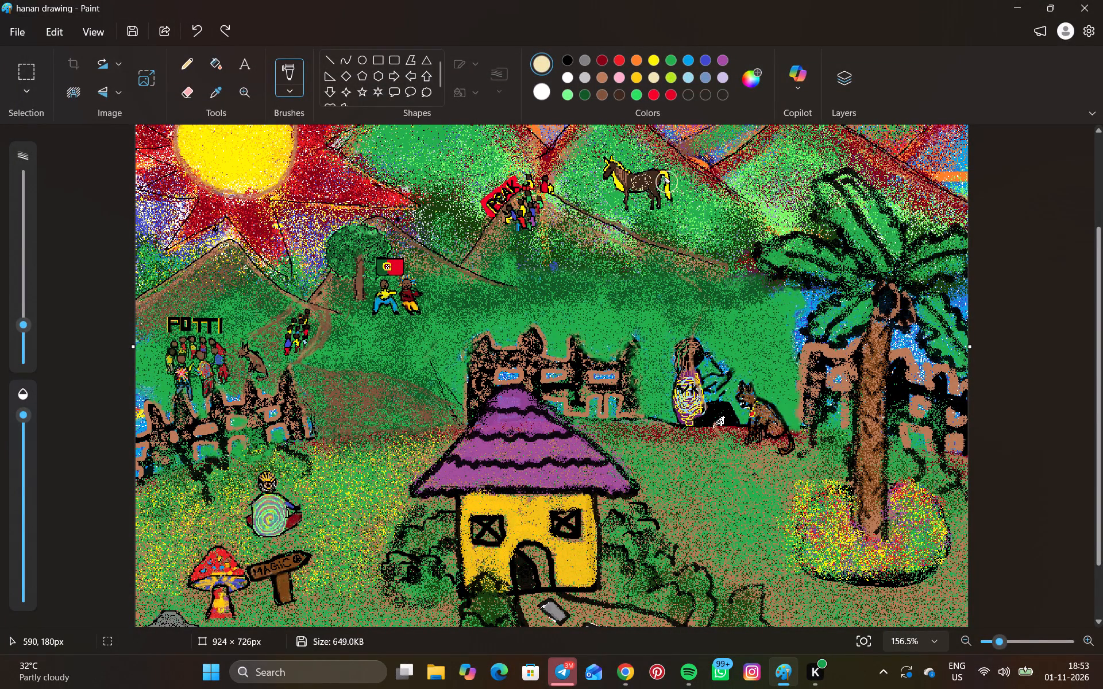
pyautogui.click(652, 180)
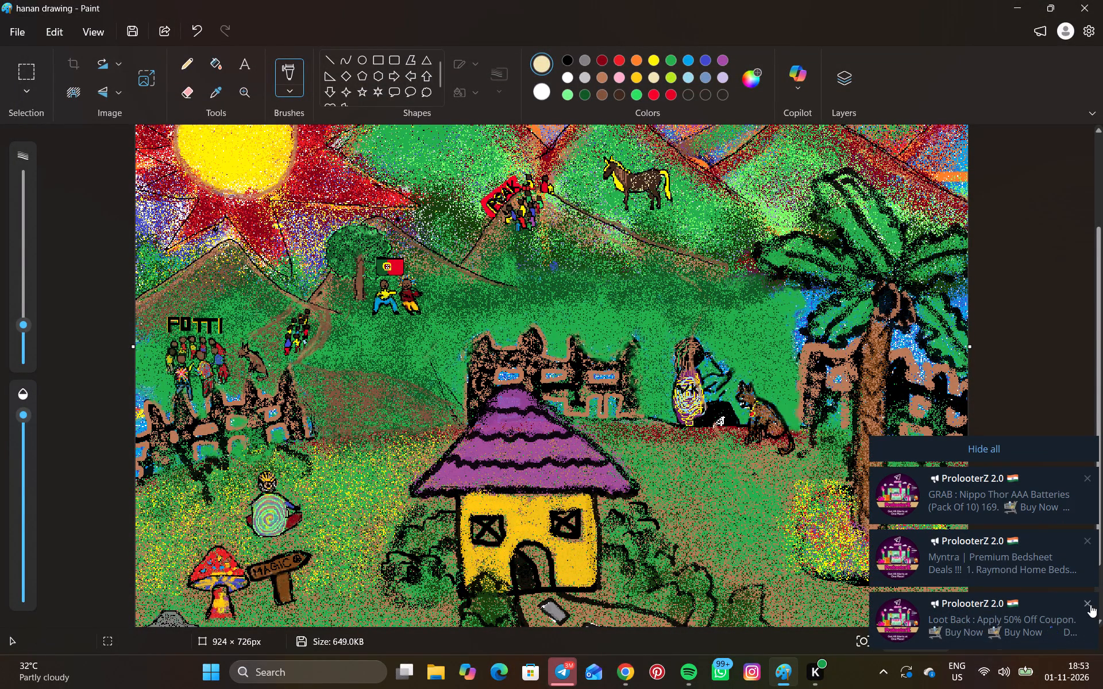
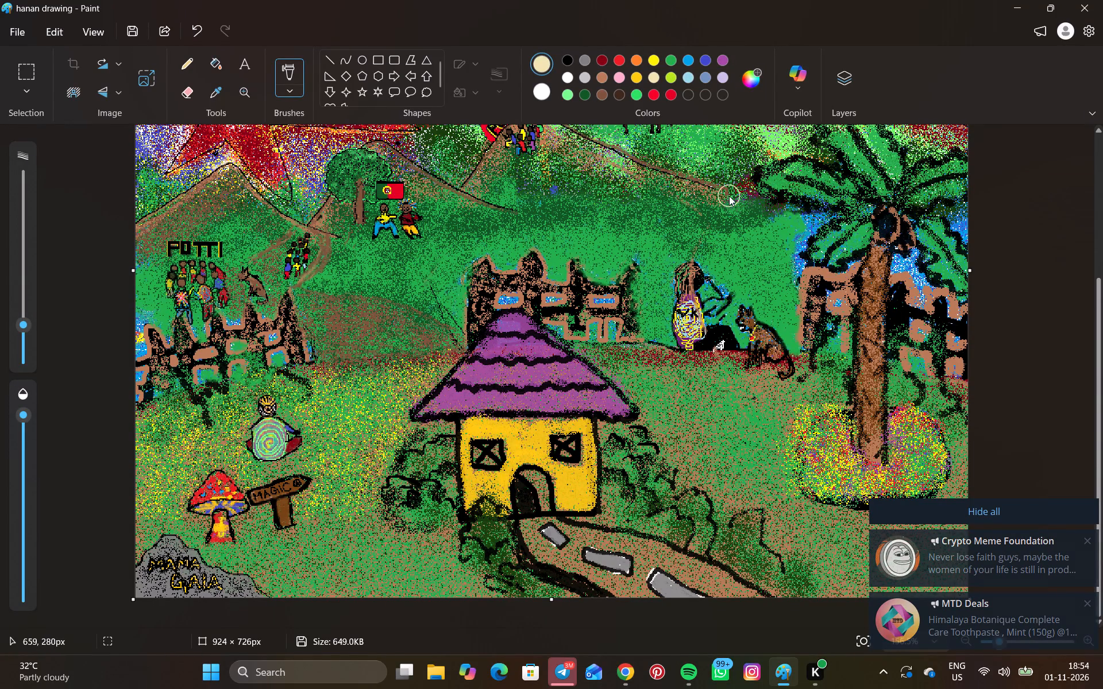
# Airbrush brown on the end of the mountain path below the horse, beside the palm fronds.
pyautogui.scroll(1, 730, 246)
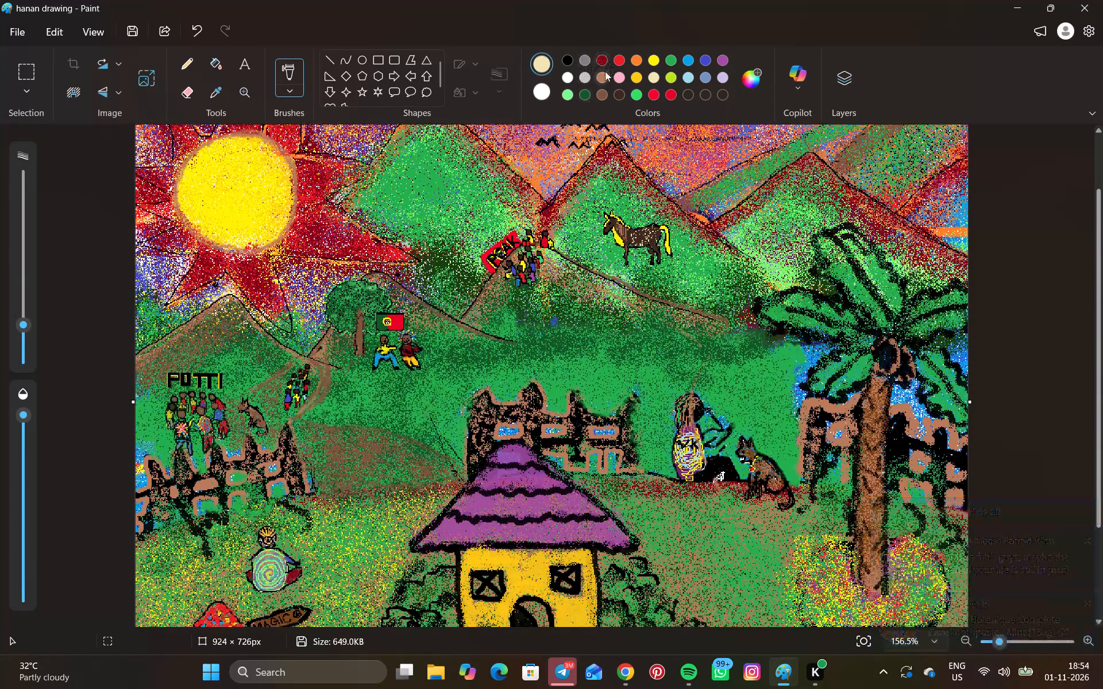
pyautogui.click(596, 80)
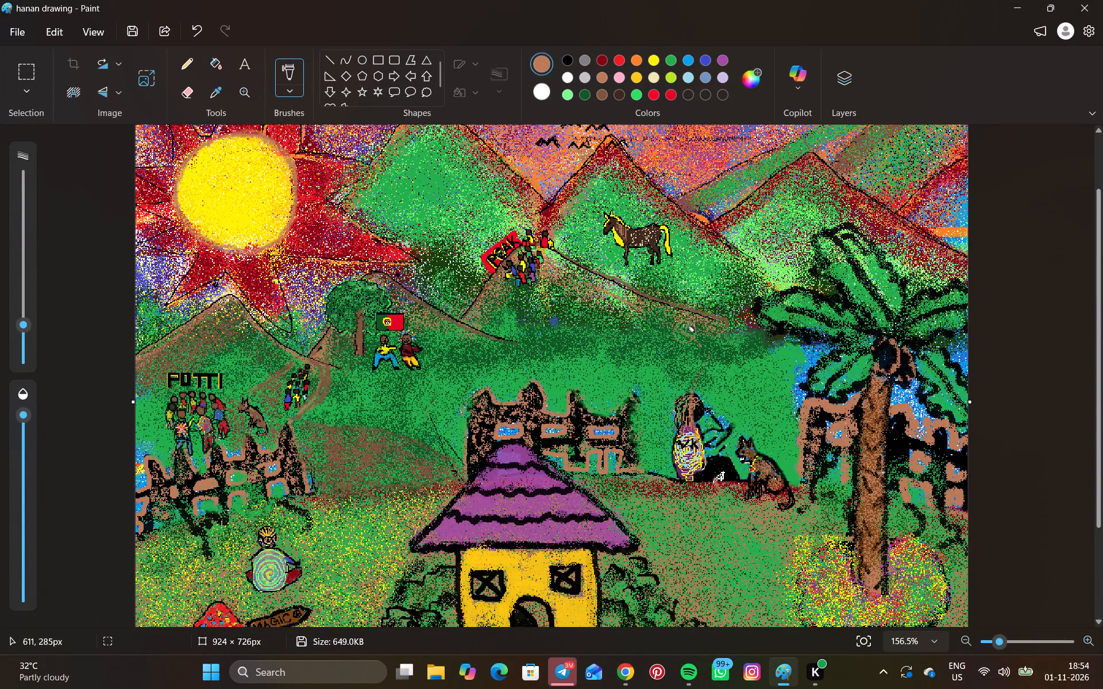
pyautogui.click(743, 337)
pyautogui.moveTo(721, 340); pyautogui.dragTo(726, 343)
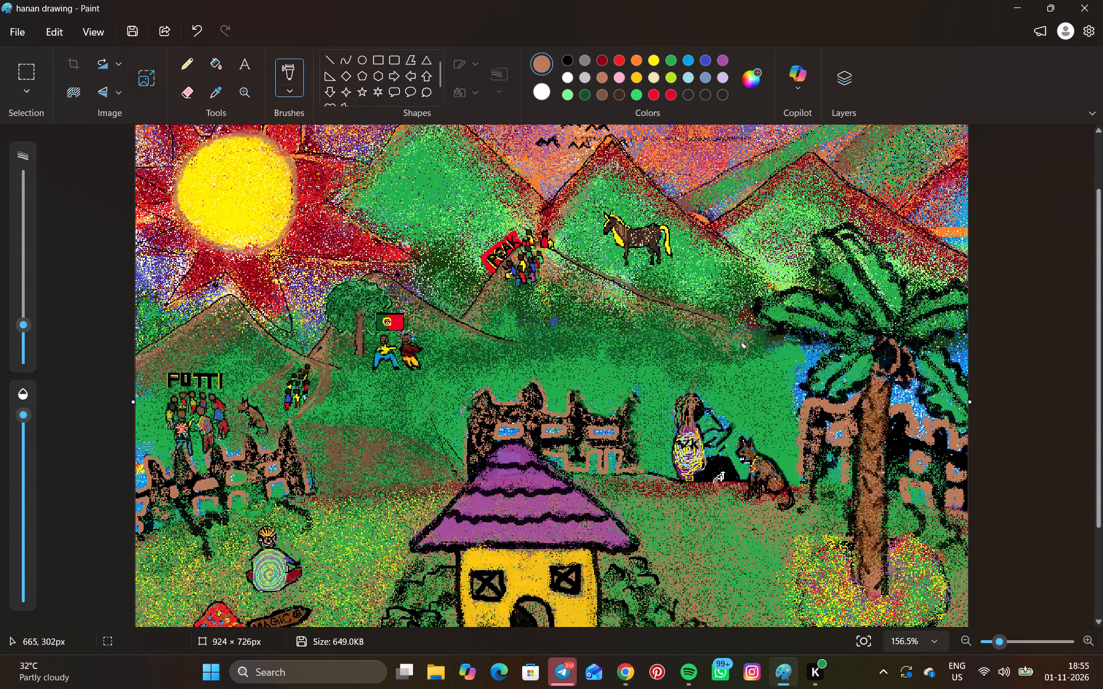
pyautogui.moveTo(719, 338); pyautogui.dragTo(741, 350)
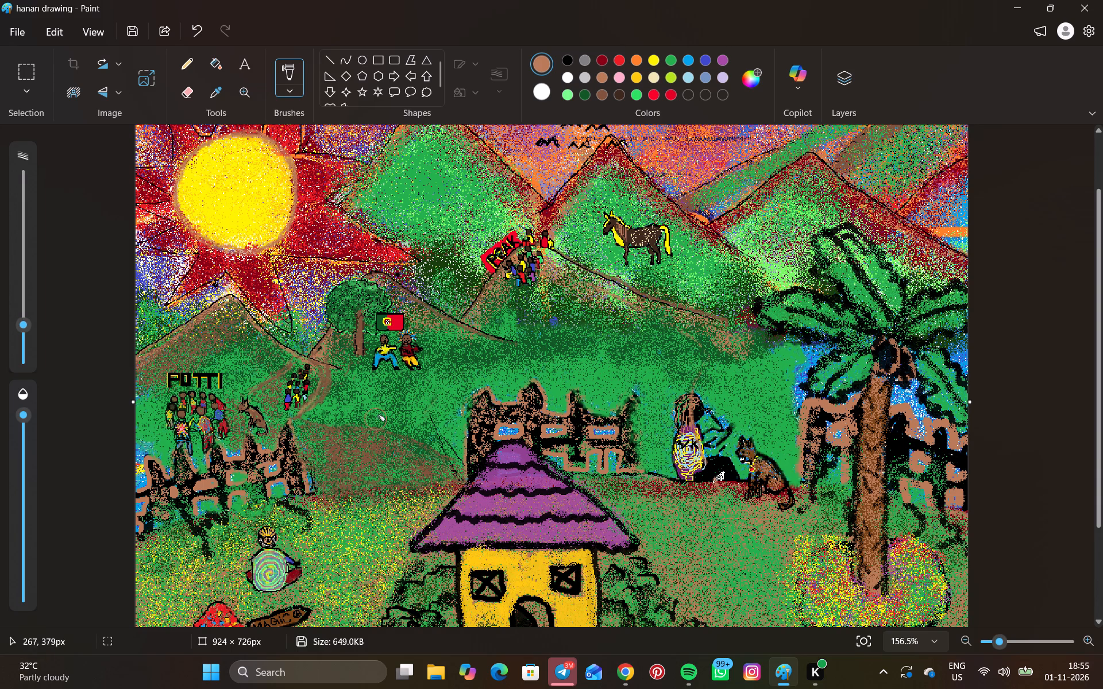
# Airbrush brown over the furrowed field's centre and its side near the fence under the POTTI crowd.
pyautogui.click(369, 447)
pyautogui.click(348, 449)
pyautogui.moveTo(322, 449); pyautogui.dragTo(327, 450)
pyautogui.moveTo(353, 451); pyautogui.dragTo(367, 456)
pyautogui.click(347, 459)
pyautogui.click(333, 469)
pyautogui.moveTo(329, 474); pyautogui.dragTo(346, 478)
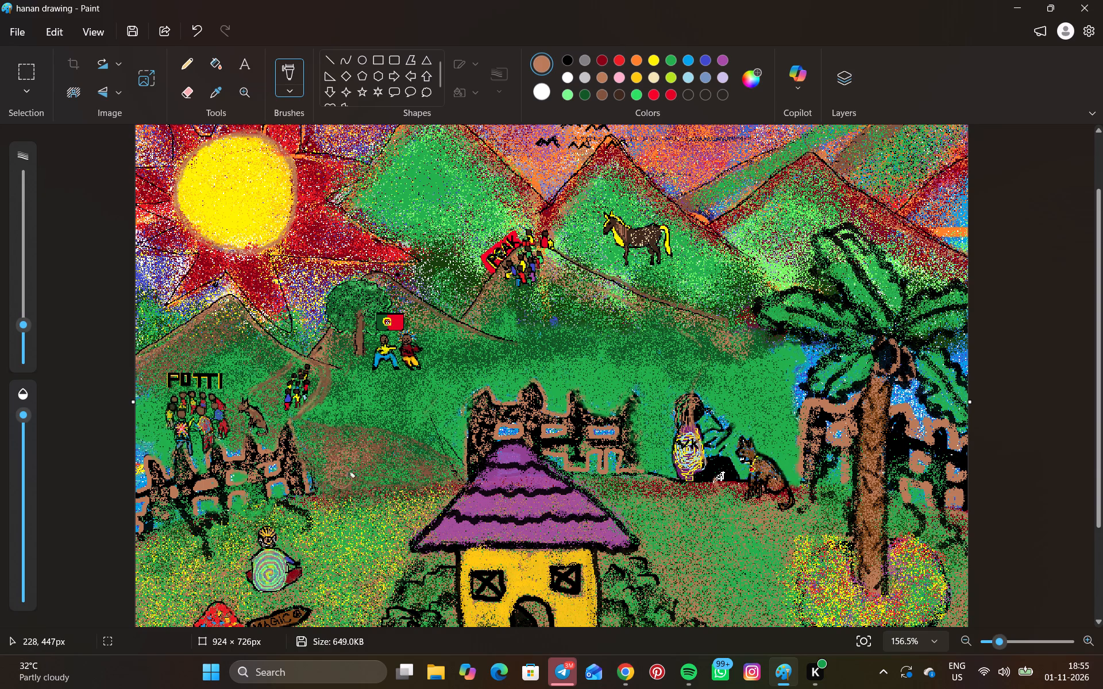
pyautogui.moveTo(346, 478); pyautogui.dragTo(343, 478)
# Spray more brown across the furrowed field from the purple-roof side back along its upper slope.
pyautogui.click(425, 476)
pyautogui.moveTo(394, 464); pyautogui.dragTo(380, 464)
pyautogui.click(367, 462)
pyautogui.moveTo(354, 462); pyautogui.dragTo(365, 466)
pyautogui.moveTo(408, 471); pyautogui.dragTo(419, 471)
pyautogui.moveTo(427, 463); pyautogui.dragTo(420, 458)
pyautogui.moveTo(383, 447); pyautogui.dragTo(367, 448)
pyautogui.moveTo(340, 445); pyautogui.dragTo(325, 445)
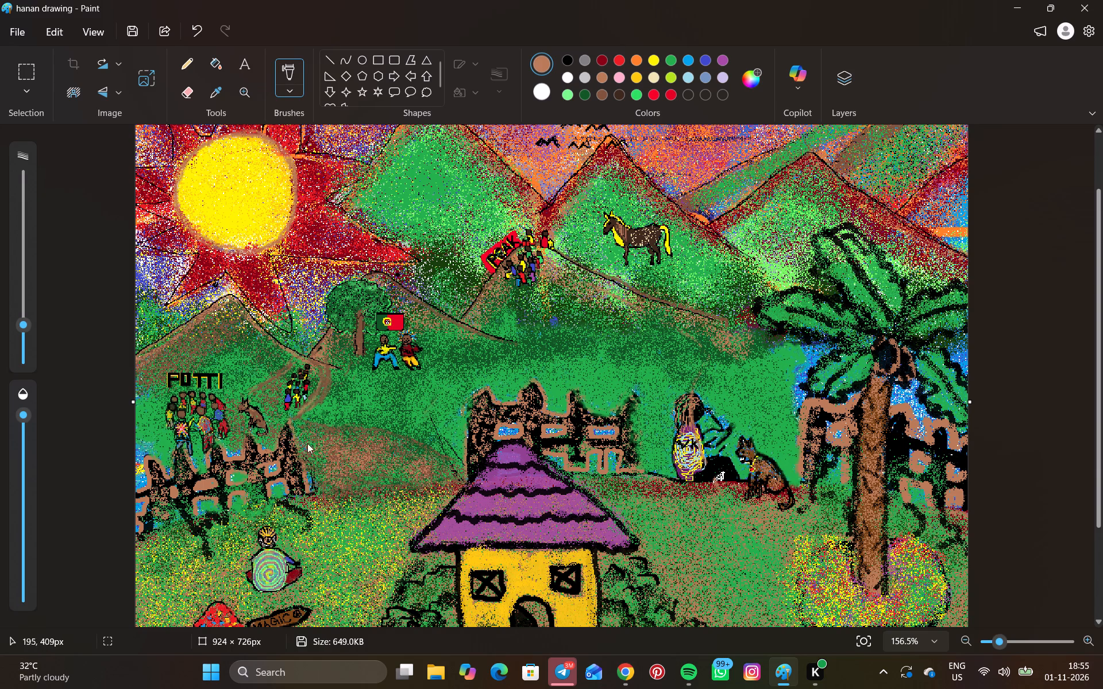
pyautogui.click(307, 443)
# With the darker brown, airbrush the first bend of a path curving down from the mountain path's end.
pyautogui.click(608, 84)
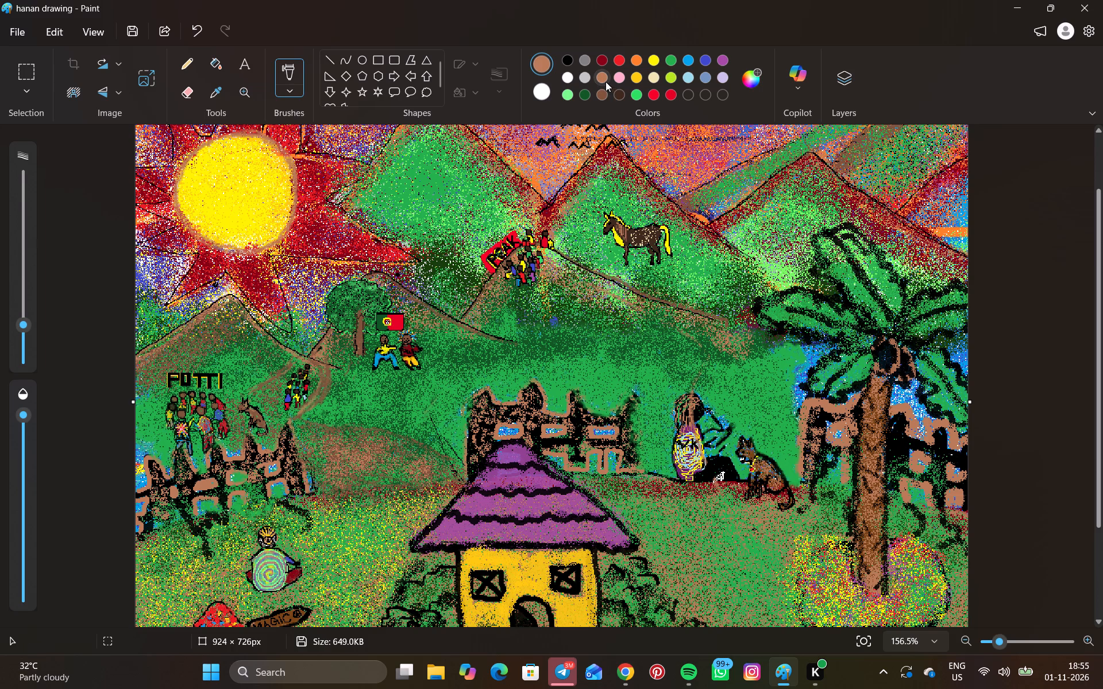
pyautogui.click(606, 82)
pyautogui.click(604, 98)
pyautogui.click(698, 347)
pyautogui.click(674, 354)
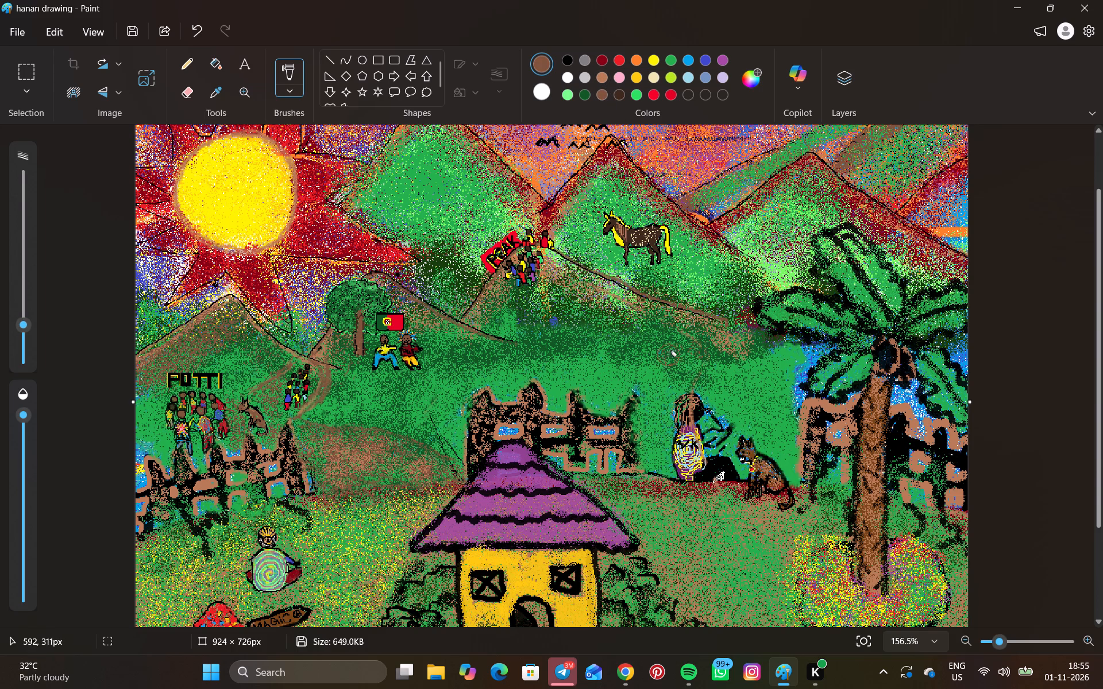
pyautogui.click(727, 344)
pyautogui.click(689, 350)
pyautogui.moveTo(704, 344); pyautogui.dragTo(711, 344)
pyautogui.moveTo(712, 345); pyautogui.dragTo(697, 358)
pyautogui.click(695, 358)
pyautogui.moveTo(703, 355); pyautogui.dragTo(687, 365)
pyautogui.click(687, 357)
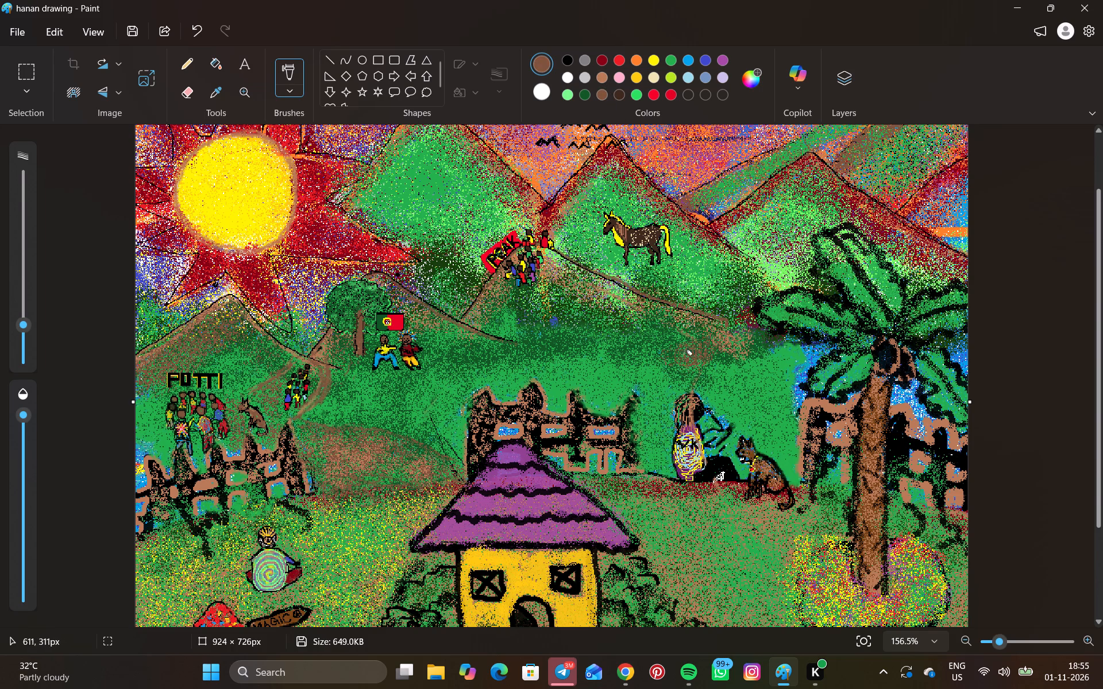
pyautogui.moveTo(681, 357); pyautogui.dragTo(676, 363)
pyautogui.click(666, 371)
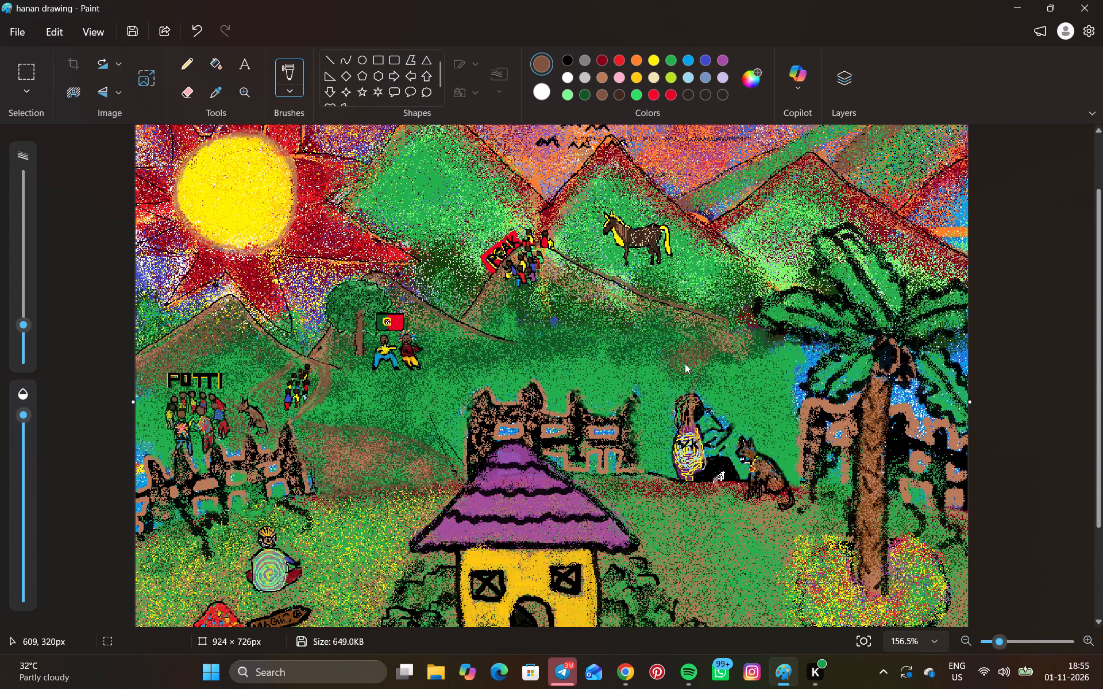
# Extend the dark brown path across the green slope above the seated figure, to the fence beside the palm tree.
pyautogui.click(685, 364)
pyautogui.click(701, 378)
pyautogui.click(716, 381)
pyautogui.click(726, 384)
pyautogui.click(715, 372)
pyautogui.moveTo(728, 378); pyautogui.dragTo(735, 381)
pyautogui.moveTo(736, 382); pyautogui.dragTo(754, 389)
pyautogui.doubleClick(758, 390)
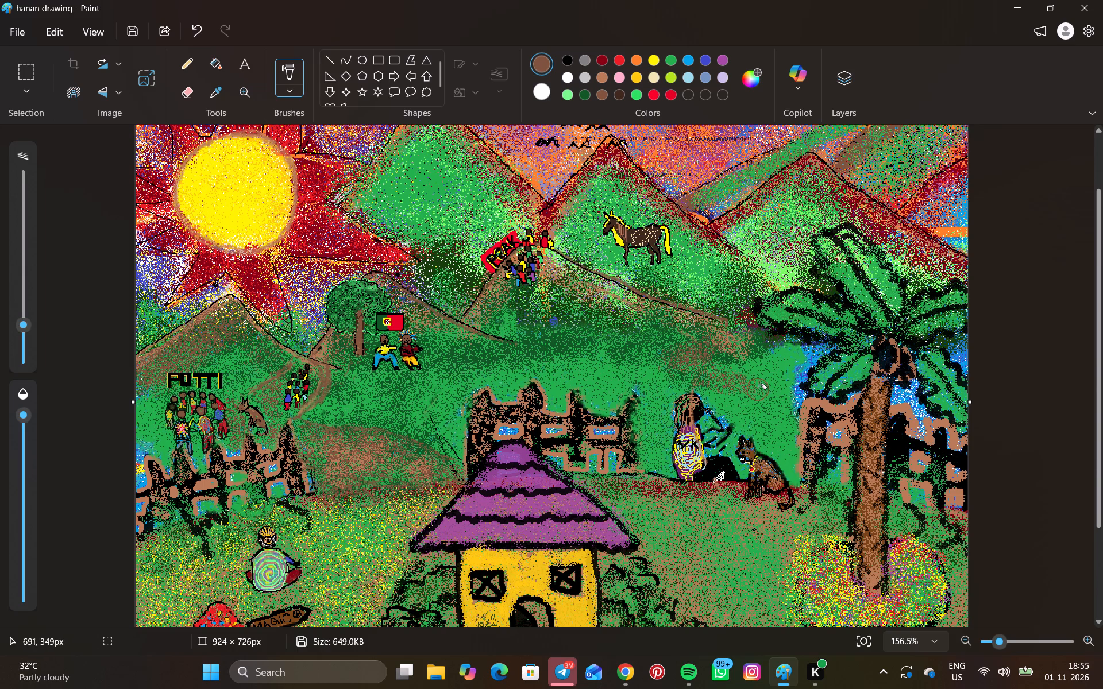
pyautogui.moveTo(732, 386); pyautogui.dragTo(743, 390)
pyautogui.click(756, 395)
pyautogui.moveTo(777, 401); pyautogui.dragTo(782, 404)
pyautogui.tripleClick(792, 409)
# Widen the path with dark brown dabs on the slope between the seated figure and the palm-side fence, above the dog.
pyautogui.click(738, 401)
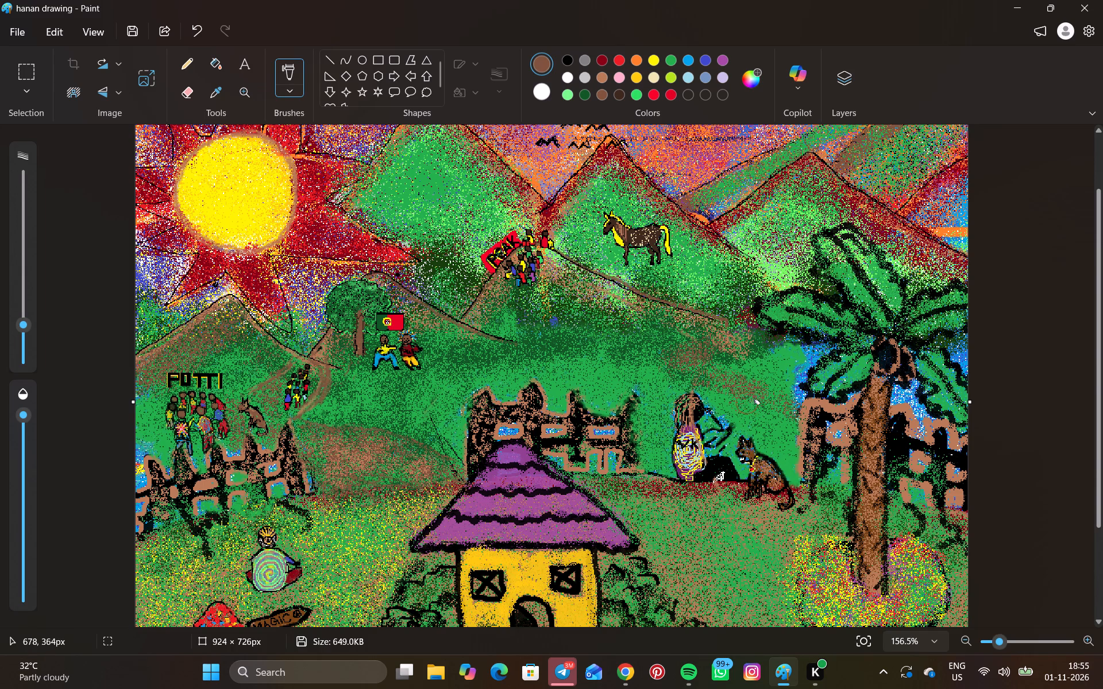
pyautogui.click(756, 408)
pyautogui.tripleClick(765, 412)
pyautogui.click(768, 415)
pyautogui.click(765, 421)
pyautogui.click(751, 424)
pyautogui.click(735, 427)
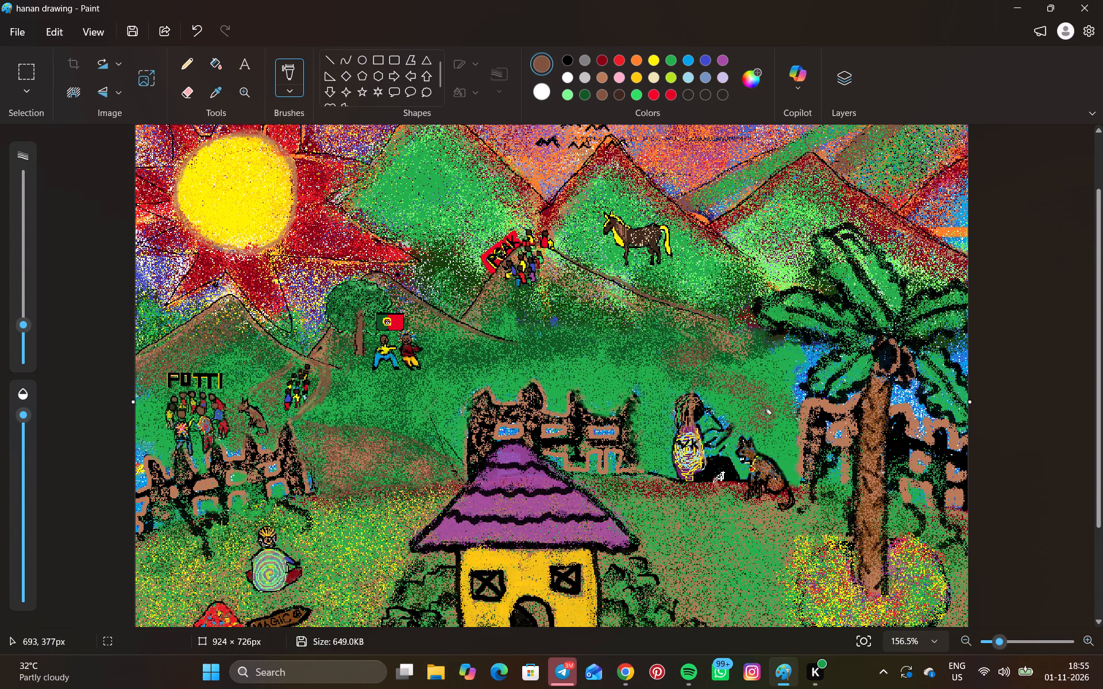
pyautogui.click(774, 413)
pyautogui.click(796, 413)
pyautogui.click(792, 420)
pyautogui.click(785, 423)
pyautogui.click(775, 428)
pyautogui.click(783, 426)
pyautogui.click(784, 415)
pyautogui.click(781, 407)
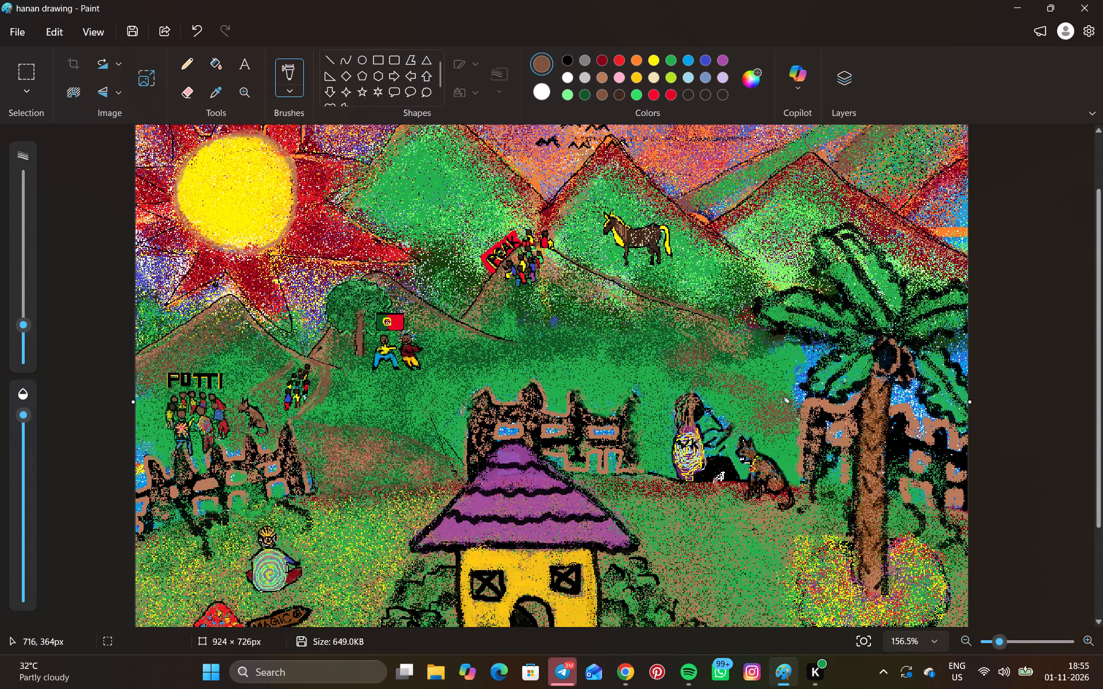
# Dab dark brown back along the new path's upper edge, from the palm-side fence to its first bend.
pyautogui.click(781, 404)
pyautogui.click(772, 394)
pyautogui.click(761, 386)
pyautogui.click(789, 405)
pyautogui.click(788, 398)
pyautogui.click(784, 391)
pyautogui.click(777, 384)
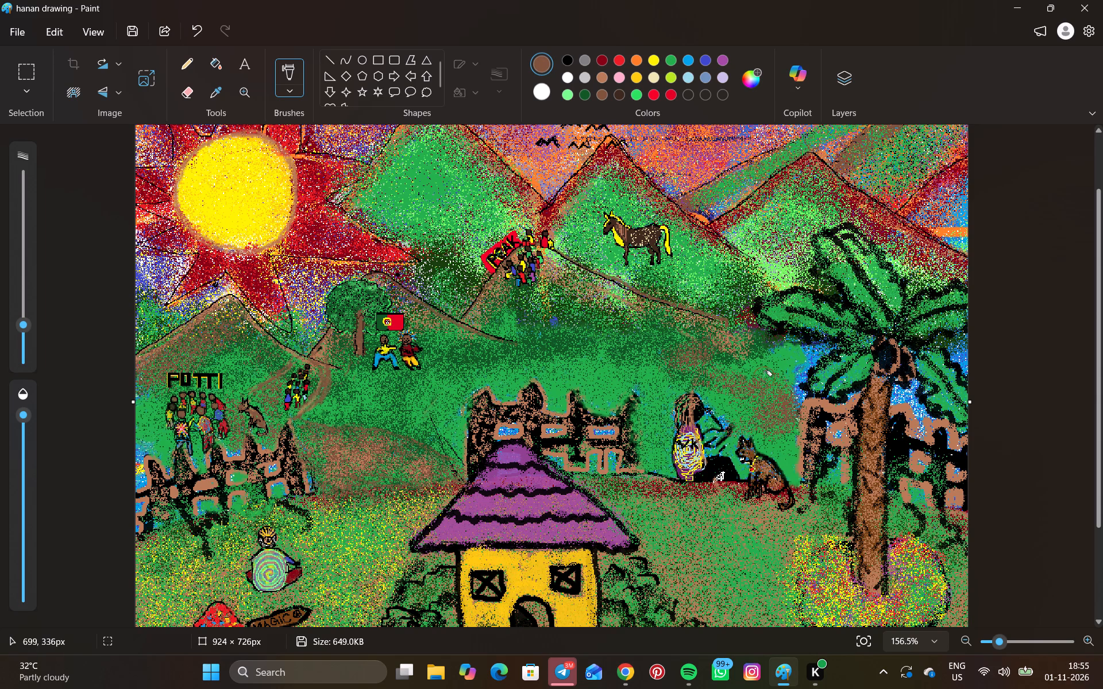
pyautogui.click(762, 376)
pyautogui.click(753, 371)
pyautogui.moveTo(731, 371); pyautogui.dragTo(723, 371)
pyautogui.moveTo(709, 368); pyautogui.dragTo(699, 364)
pyautogui.click(675, 353)
pyautogui.click(682, 346)
pyautogui.click(691, 339)
pyautogui.click(700, 331)
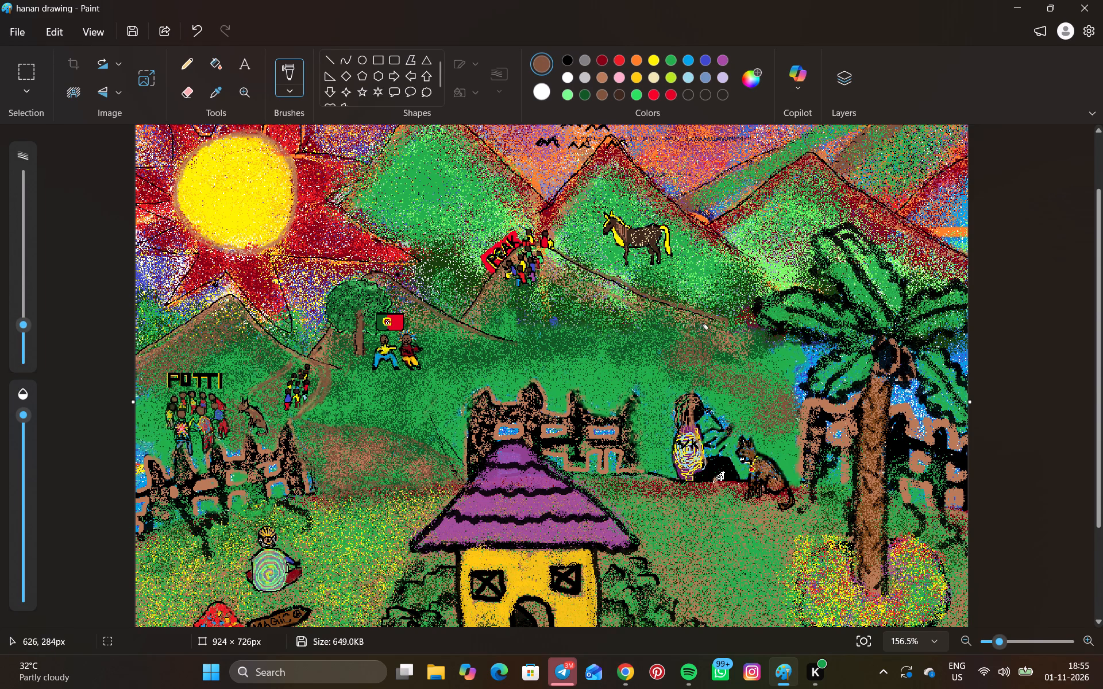
# Shade the mountain path's end below the horse with dark brown, joining it to the new winding path.
pyautogui.click(697, 323)
pyautogui.click(685, 296)
pyautogui.click(689, 300)
pyautogui.moveTo(695, 305); pyautogui.dragTo(700, 309)
pyautogui.click(704, 311)
pyautogui.moveTo(710, 316); pyautogui.dragTo(734, 341)
pyautogui.click(708, 328)
pyautogui.click(716, 334)
pyautogui.click(702, 319)
pyautogui.moveTo(731, 336); pyautogui.dragTo(734, 339)
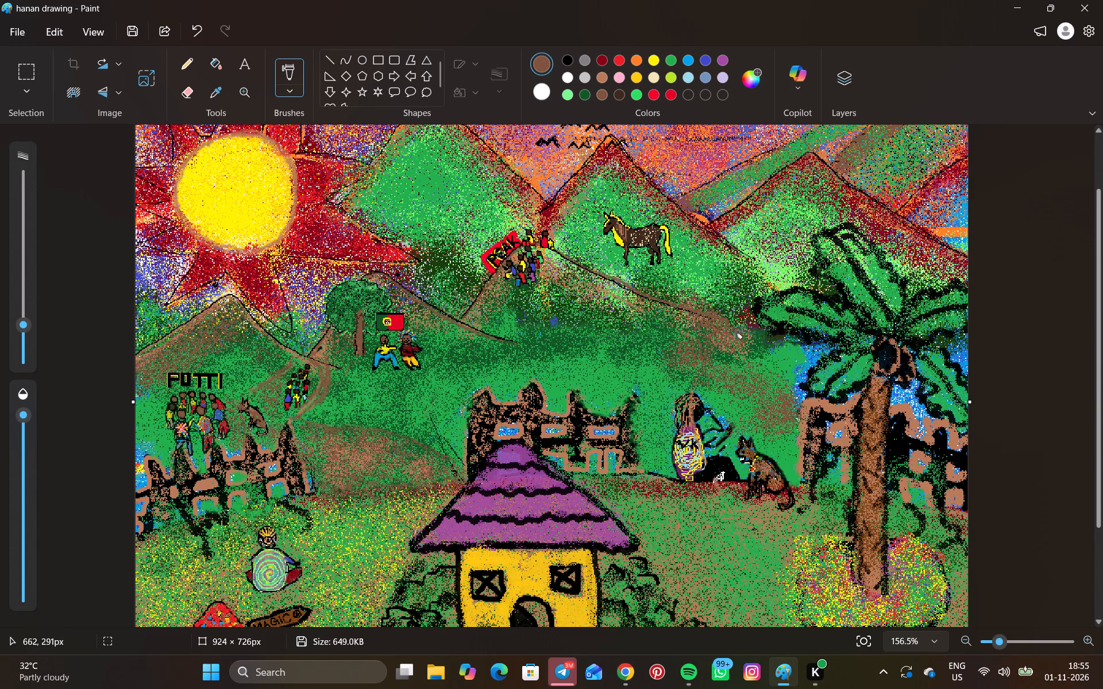
pyautogui.moveTo(734, 339); pyautogui.dragTo(736, 342)
pyautogui.click(735, 343)
# Thicken the winding path with dark brown from its first bend across the slope to the palm-side fence.
pyautogui.click(722, 349)
pyautogui.click(703, 353)
pyautogui.click(695, 357)
pyautogui.click(692, 361)
pyautogui.moveTo(712, 347); pyautogui.dragTo(705, 349)
pyautogui.click(693, 362)
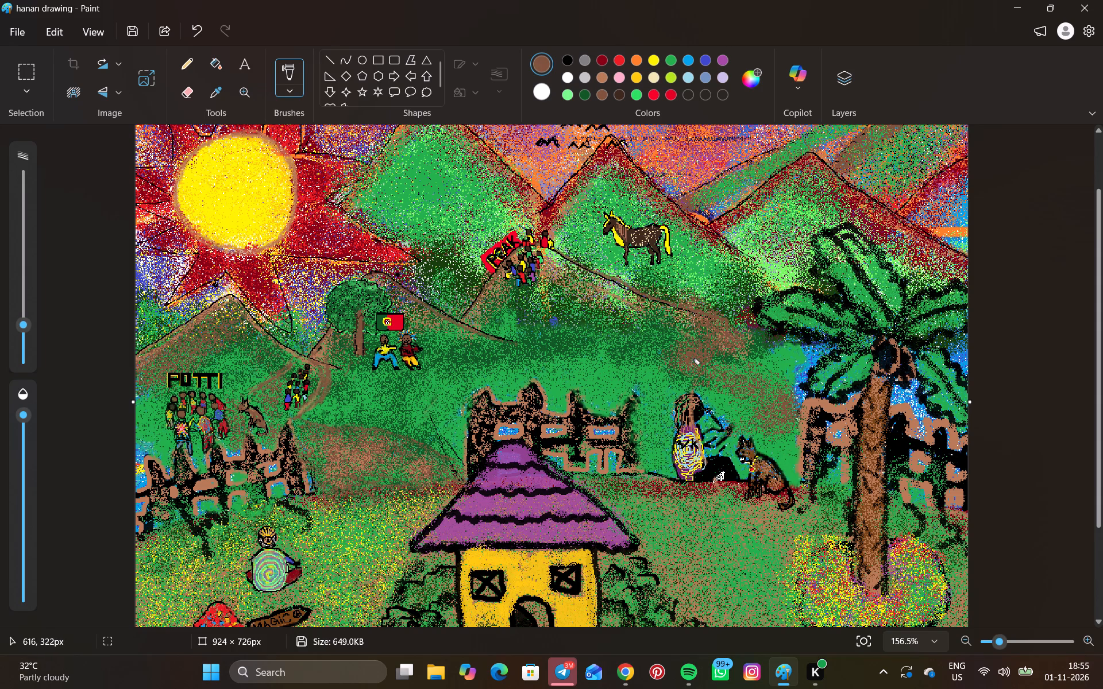
pyautogui.click(691, 368)
pyautogui.click(712, 377)
pyautogui.click(734, 382)
pyautogui.moveTo(718, 366); pyautogui.dragTo(724, 367)
pyautogui.click(745, 370)
pyautogui.moveTo(762, 379); pyautogui.dragTo(766, 381)
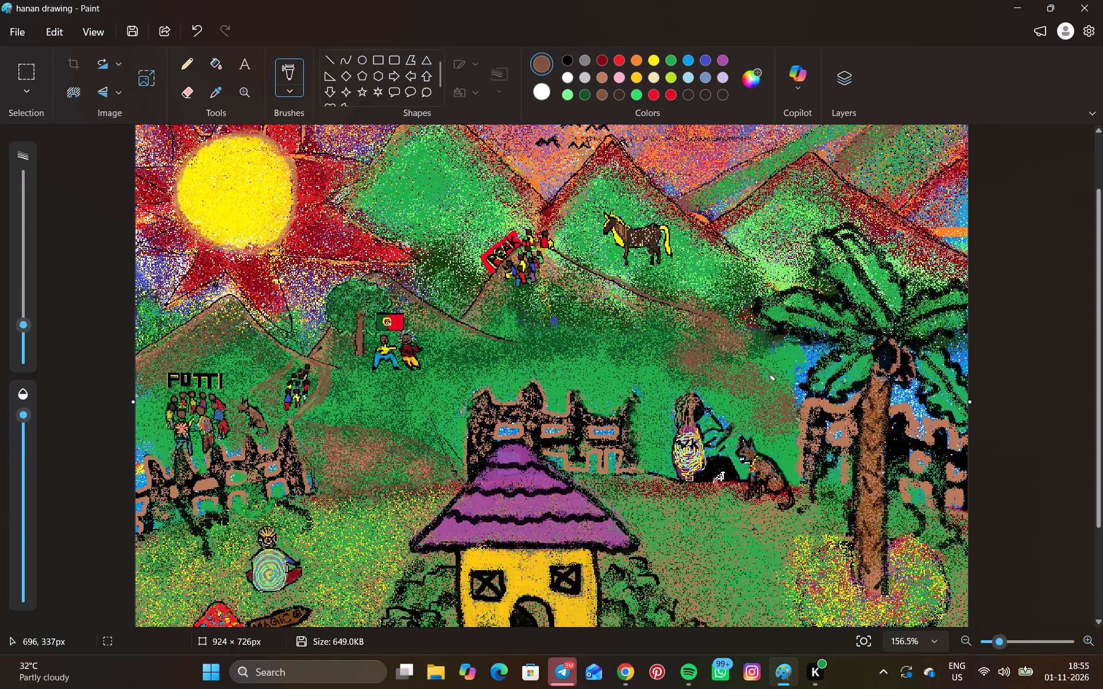
pyautogui.moveTo(766, 381); pyautogui.dragTo(769, 382)
pyautogui.moveTo(778, 390); pyautogui.dragTo(784, 396)
pyautogui.click(790, 406)
# Continue the dark brown shading down from the palm-side fence to the grass around the large dog's head and back.
pyautogui.click(799, 427)
pyautogui.click(780, 444)
pyautogui.click(773, 446)
pyautogui.click(753, 443)
pyautogui.moveTo(753, 442); pyautogui.dragTo(761, 442)
pyautogui.click(770, 442)
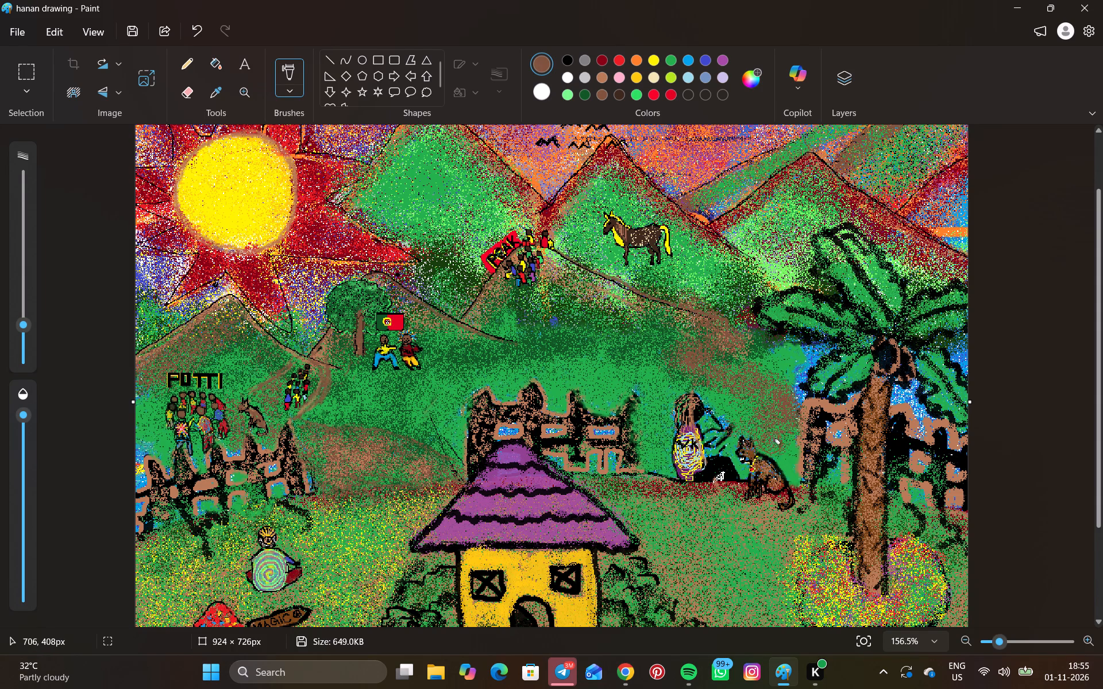
pyautogui.click(772, 446)
pyautogui.click(778, 453)
pyautogui.click(796, 443)
pyautogui.moveTo(788, 452); pyautogui.dragTo(784, 457)
pyautogui.click(783, 458)
# Dab dark brown on the grass between the middle fence and the seated figure beside the large dog.
pyautogui.doubleClick(667, 441)
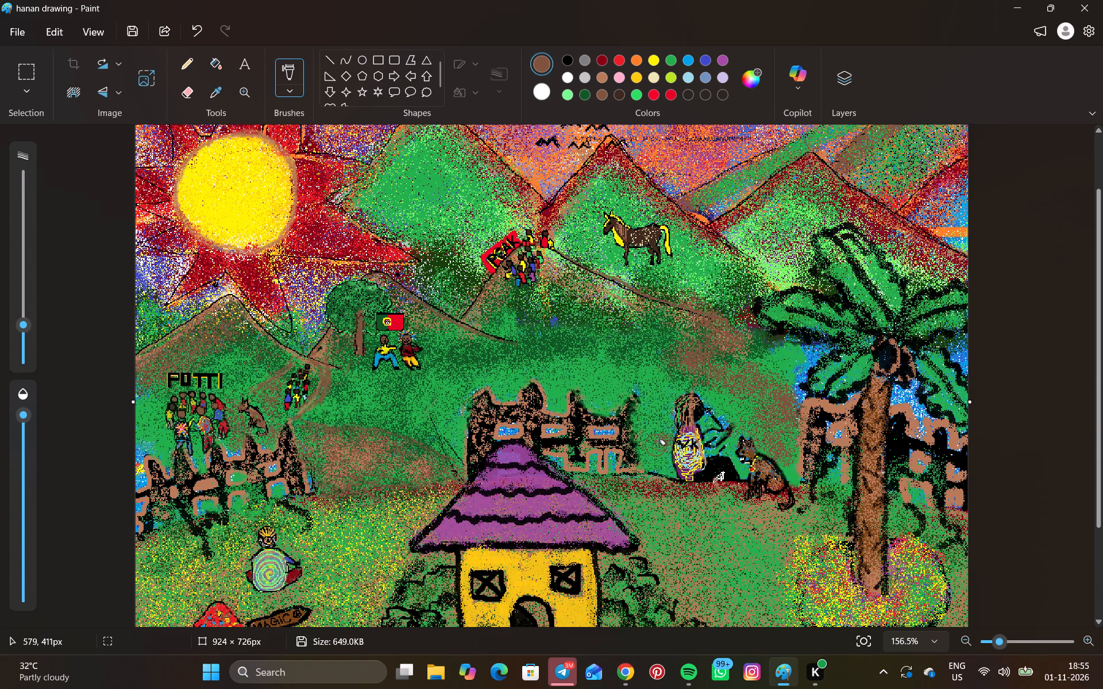
pyautogui.click(658, 461)
pyautogui.moveTo(655, 446); pyautogui.dragTo(652, 455)
pyautogui.moveTo(651, 456); pyautogui.dragTo(649, 466)
pyautogui.moveTo(654, 461); pyautogui.dragTo(664, 470)
pyautogui.click(665, 471)
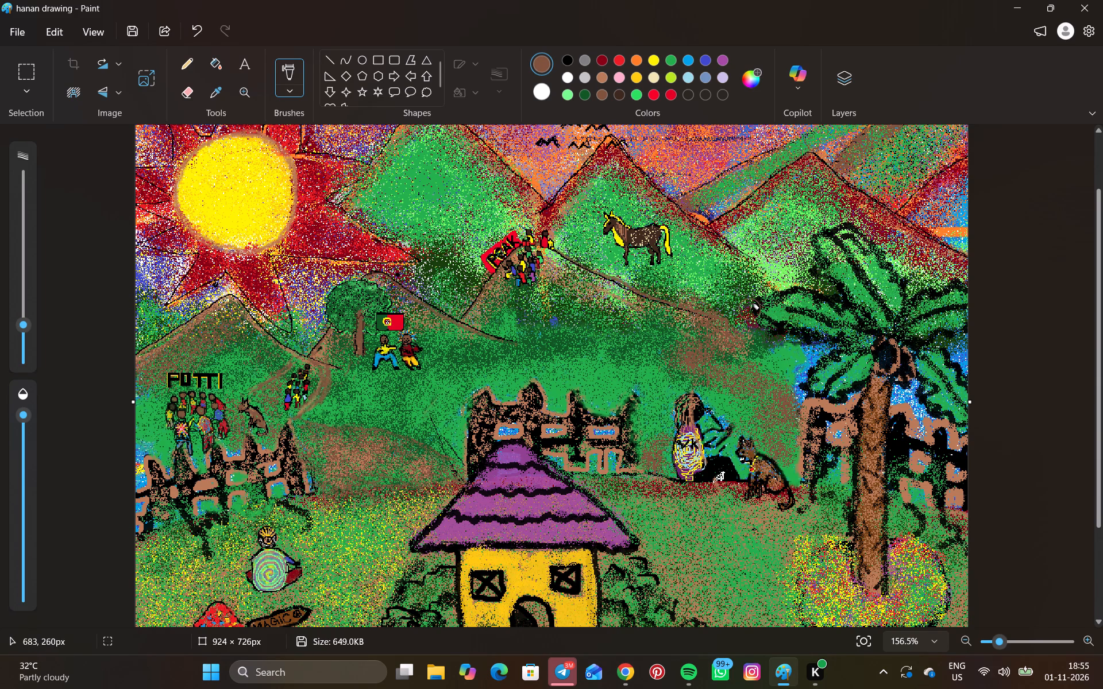
# Examine the painting's new path and surroundings close up and as a whole.
pyautogui.keyDown('ctrl'); pyautogui.scroll(1, 776, 473); pyautogui.keyUp('ctrl')
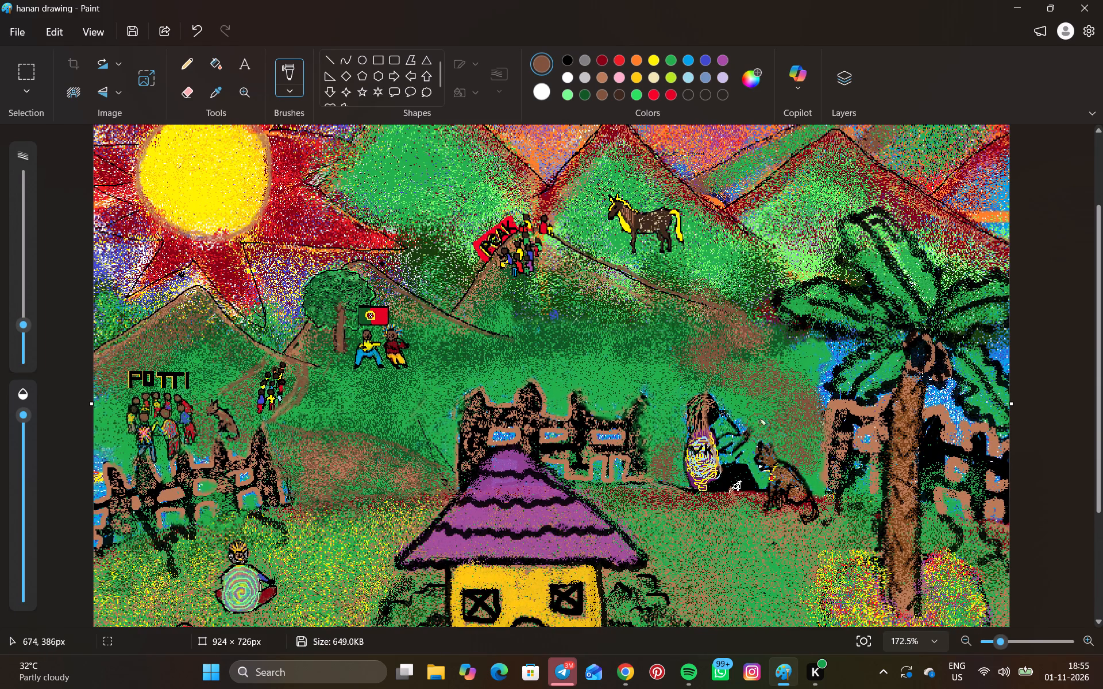
pyautogui.keyDown('ctrl'); pyautogui.scroll(4, 712, 367); pyautogui.keyUp('ctrl')
pyautogui.scroll(-2, 651, 211)
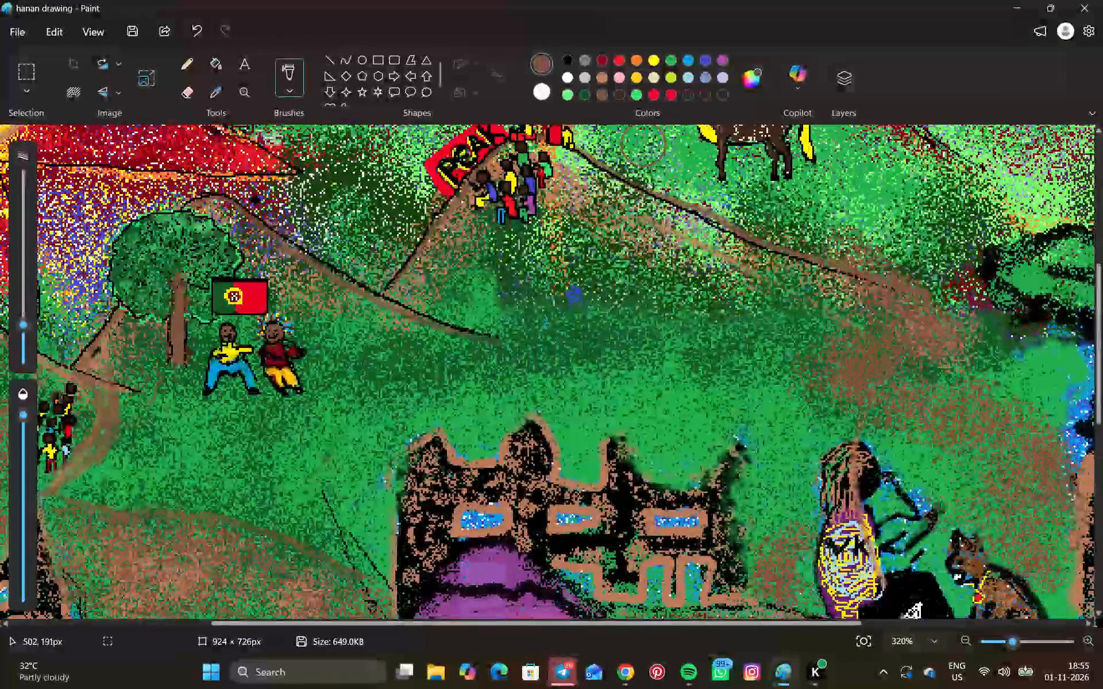
pyautogui.scroll(-1, 644, 189)
pyautogui.keyDown('ctrl'); pyautogui.scroll(-5, 480, 168); pyautogui.keyUp('ctrl')
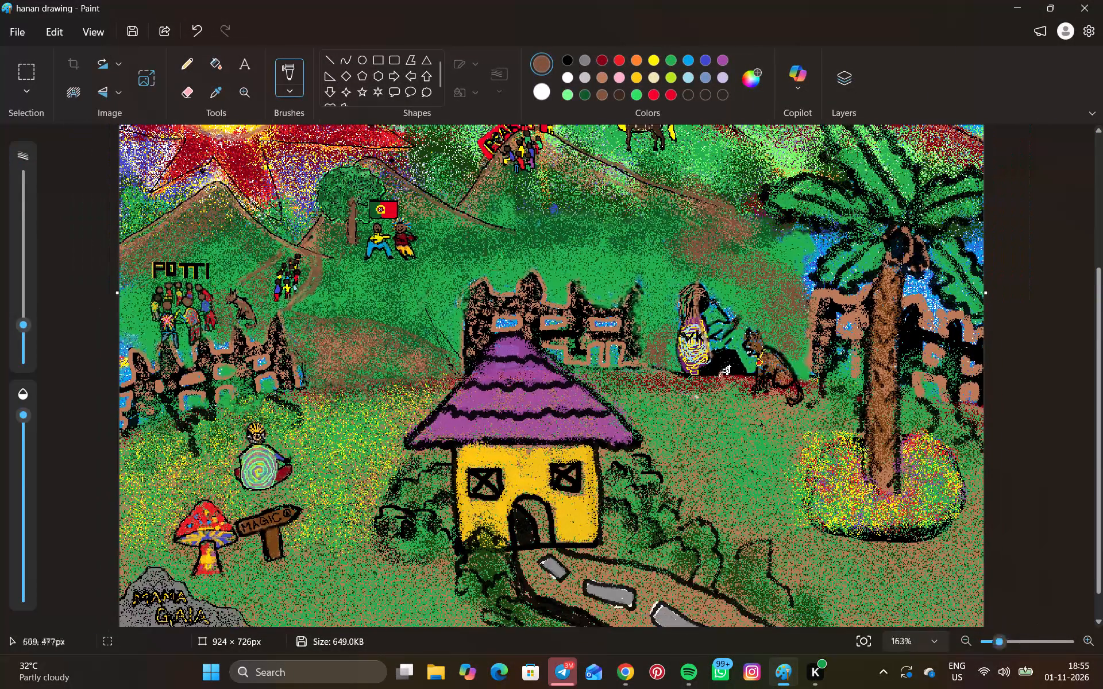
pyautogui.scroll(1, 694, 362)
pyautogui.scroll(-1, 693, 360)
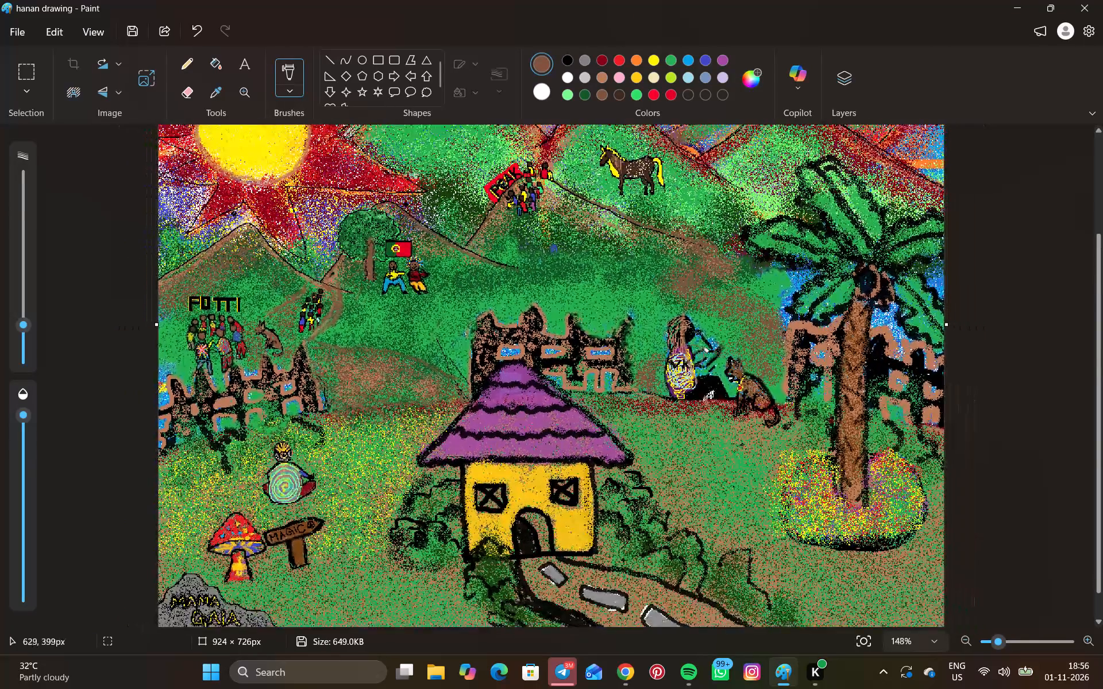
pyautogui.keyDown('ctrl'); pyautogui.scroll(-2, 772, 351); pyautogui.keyUp('ctrl')
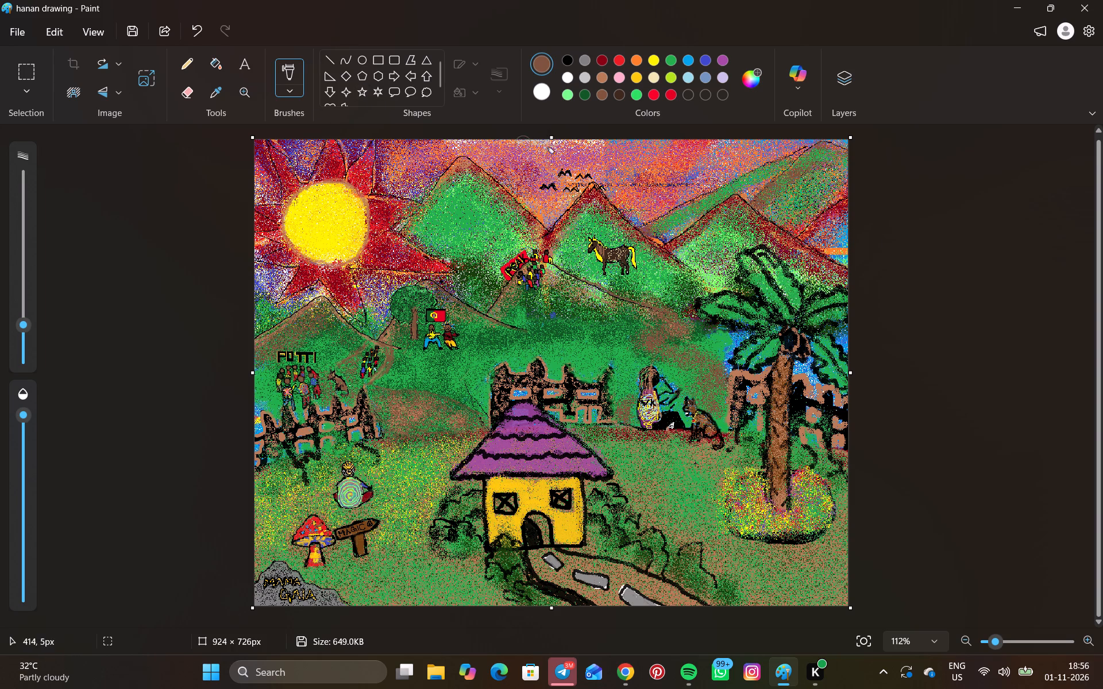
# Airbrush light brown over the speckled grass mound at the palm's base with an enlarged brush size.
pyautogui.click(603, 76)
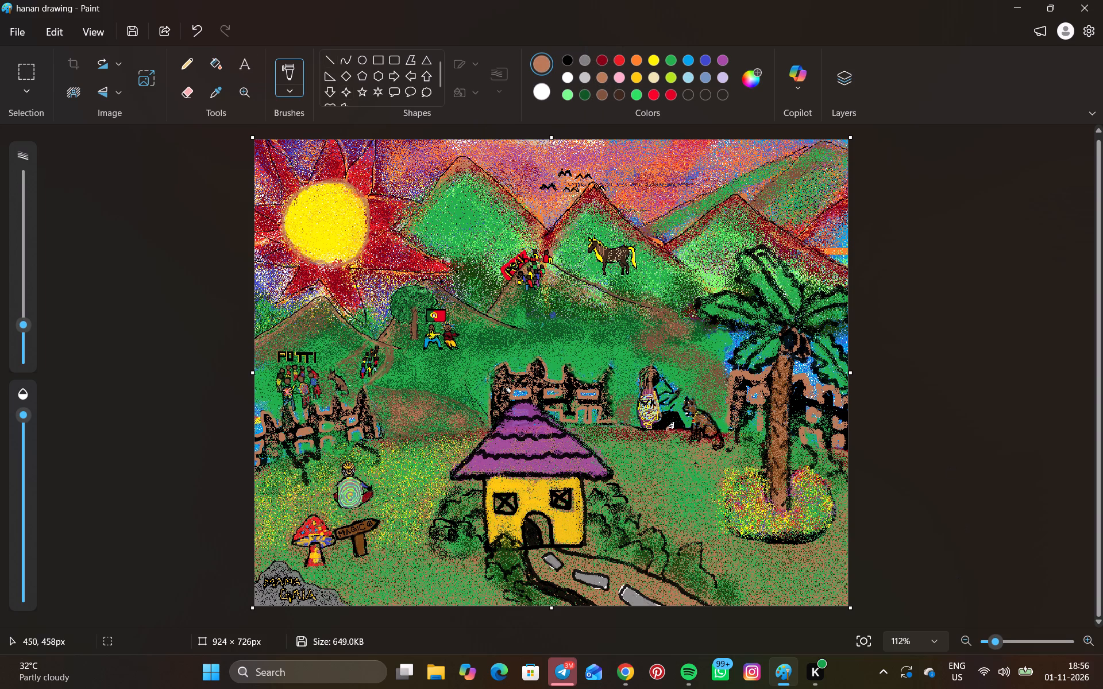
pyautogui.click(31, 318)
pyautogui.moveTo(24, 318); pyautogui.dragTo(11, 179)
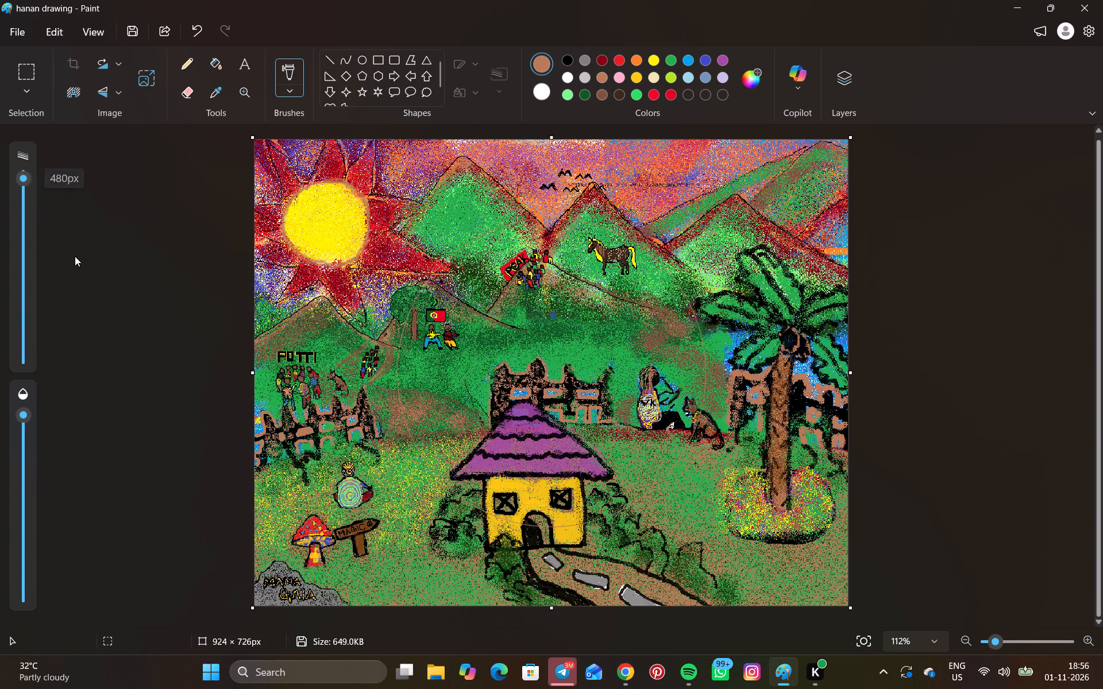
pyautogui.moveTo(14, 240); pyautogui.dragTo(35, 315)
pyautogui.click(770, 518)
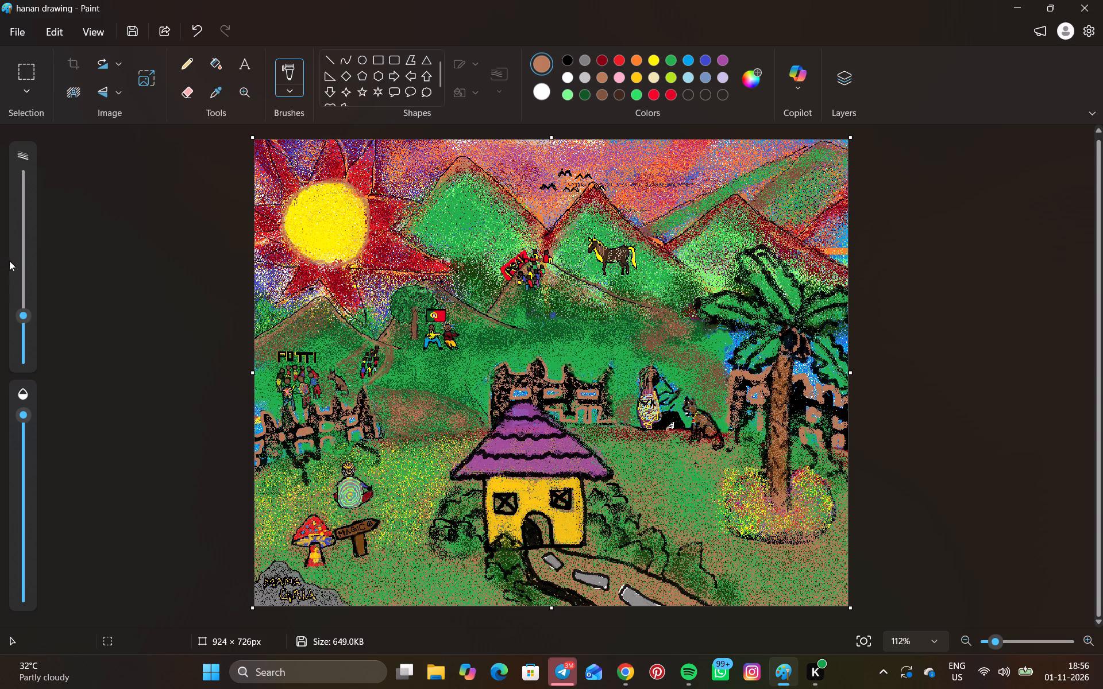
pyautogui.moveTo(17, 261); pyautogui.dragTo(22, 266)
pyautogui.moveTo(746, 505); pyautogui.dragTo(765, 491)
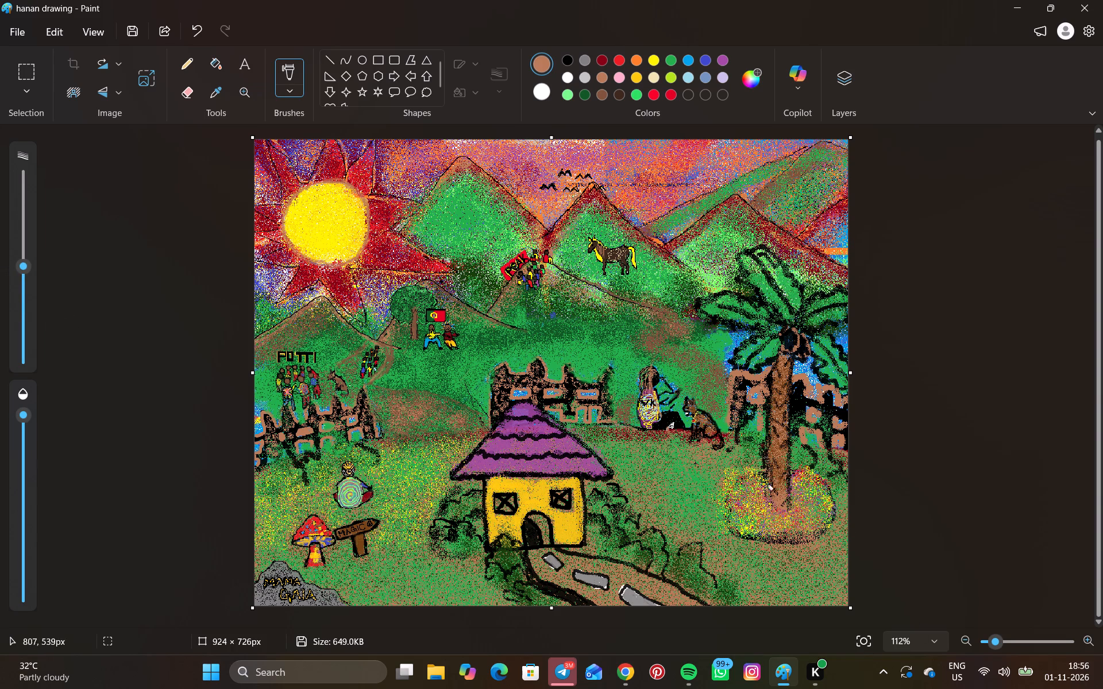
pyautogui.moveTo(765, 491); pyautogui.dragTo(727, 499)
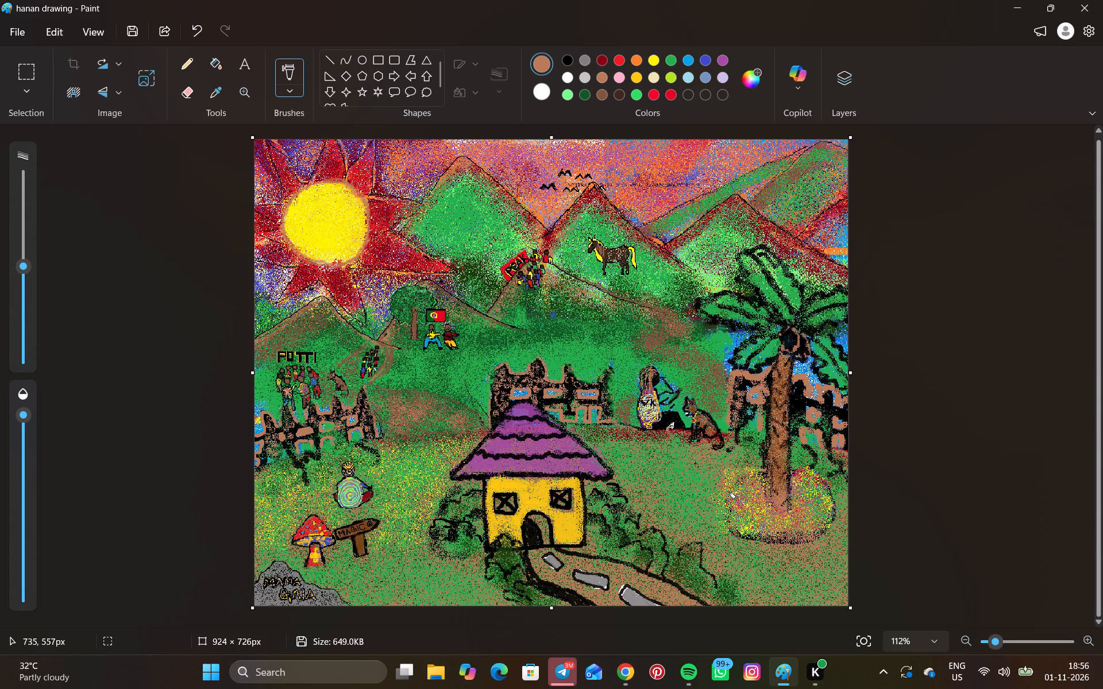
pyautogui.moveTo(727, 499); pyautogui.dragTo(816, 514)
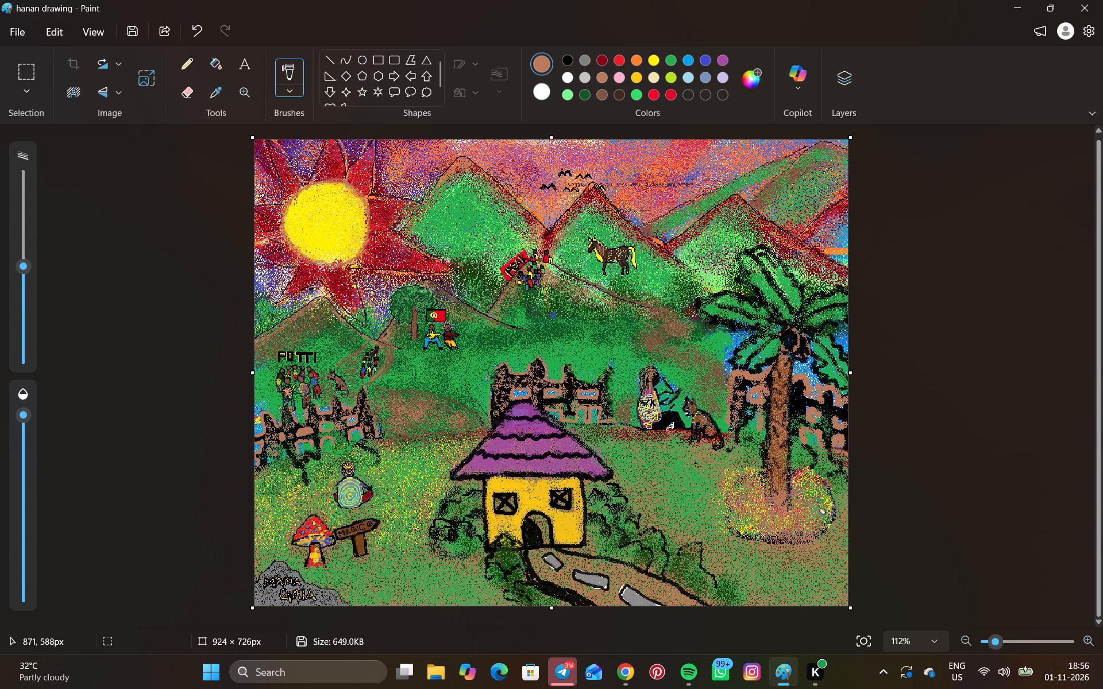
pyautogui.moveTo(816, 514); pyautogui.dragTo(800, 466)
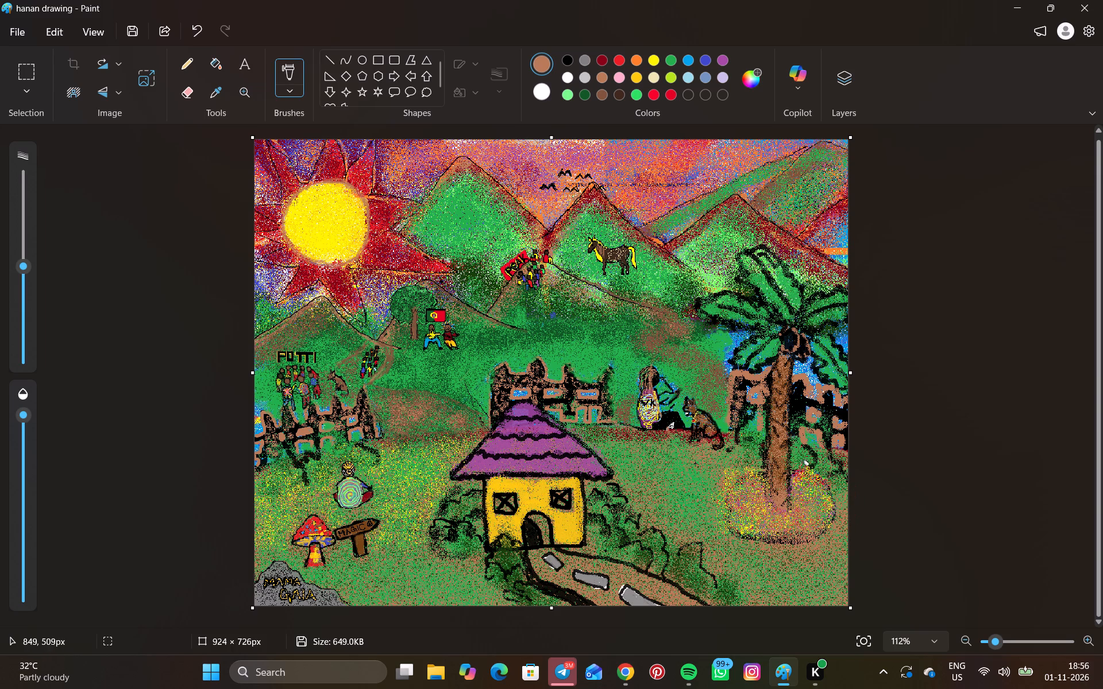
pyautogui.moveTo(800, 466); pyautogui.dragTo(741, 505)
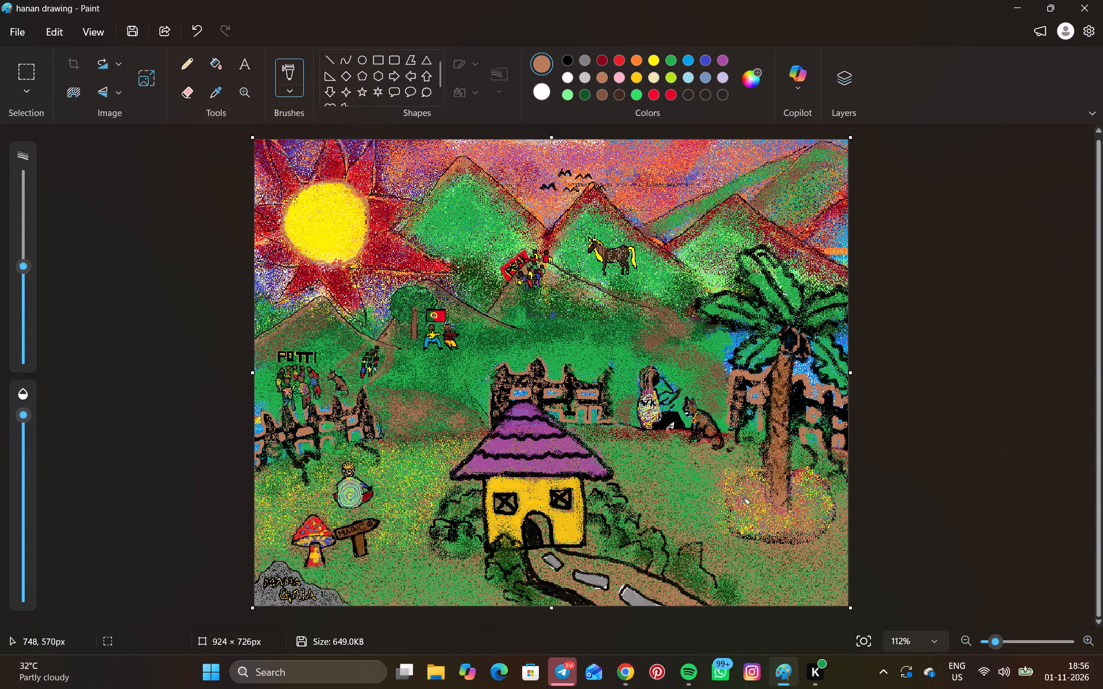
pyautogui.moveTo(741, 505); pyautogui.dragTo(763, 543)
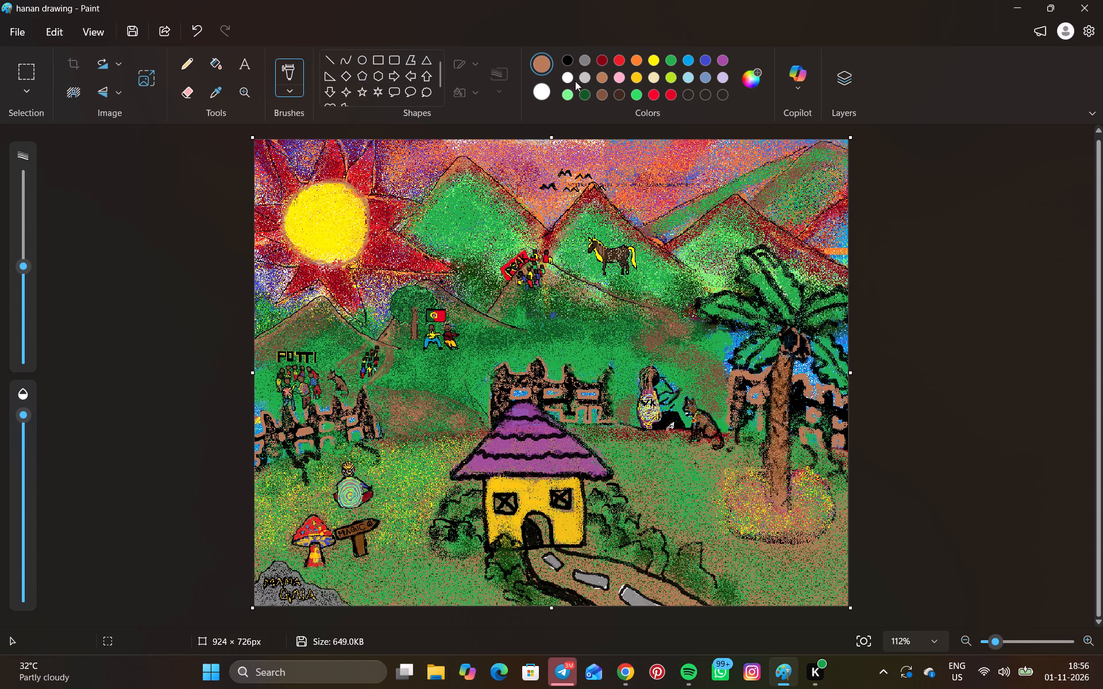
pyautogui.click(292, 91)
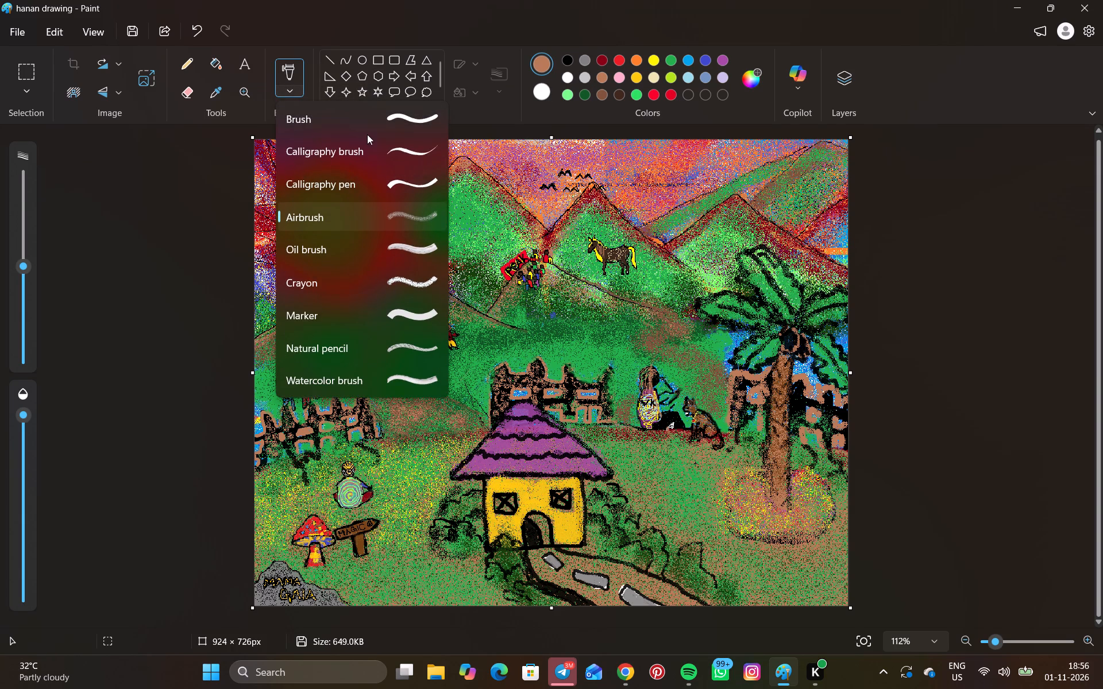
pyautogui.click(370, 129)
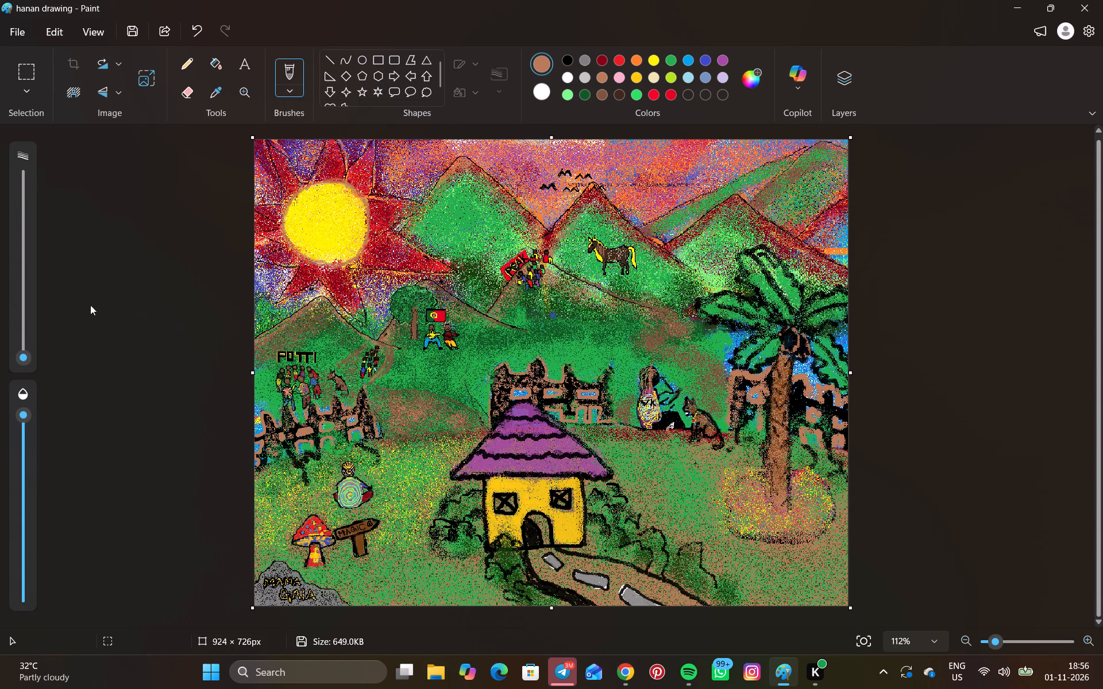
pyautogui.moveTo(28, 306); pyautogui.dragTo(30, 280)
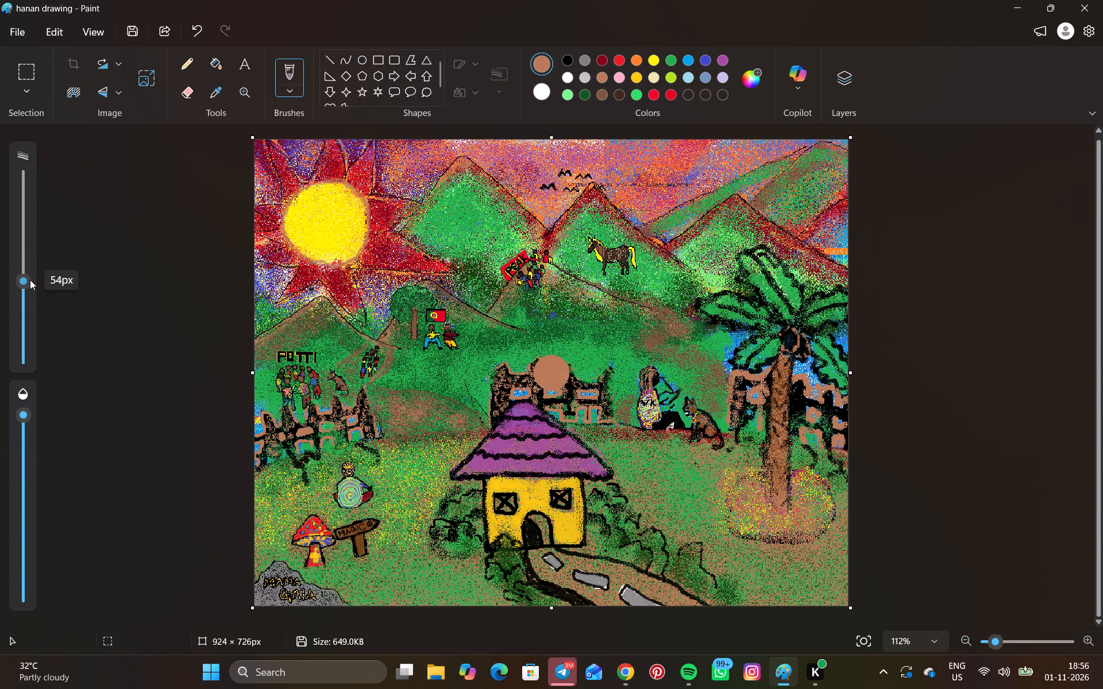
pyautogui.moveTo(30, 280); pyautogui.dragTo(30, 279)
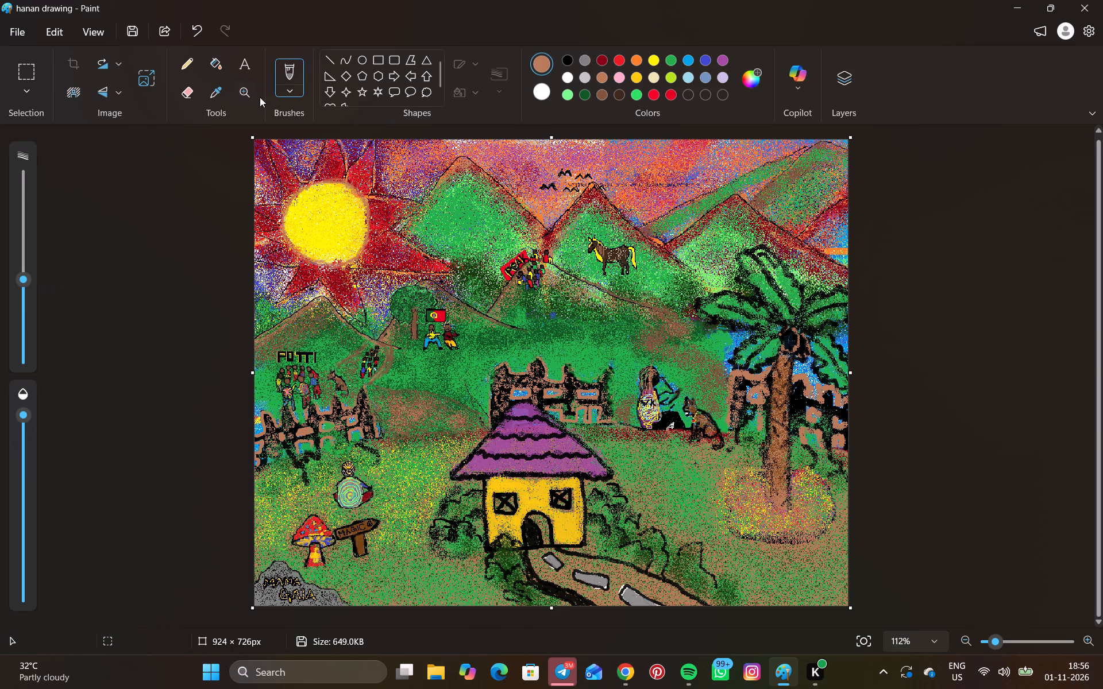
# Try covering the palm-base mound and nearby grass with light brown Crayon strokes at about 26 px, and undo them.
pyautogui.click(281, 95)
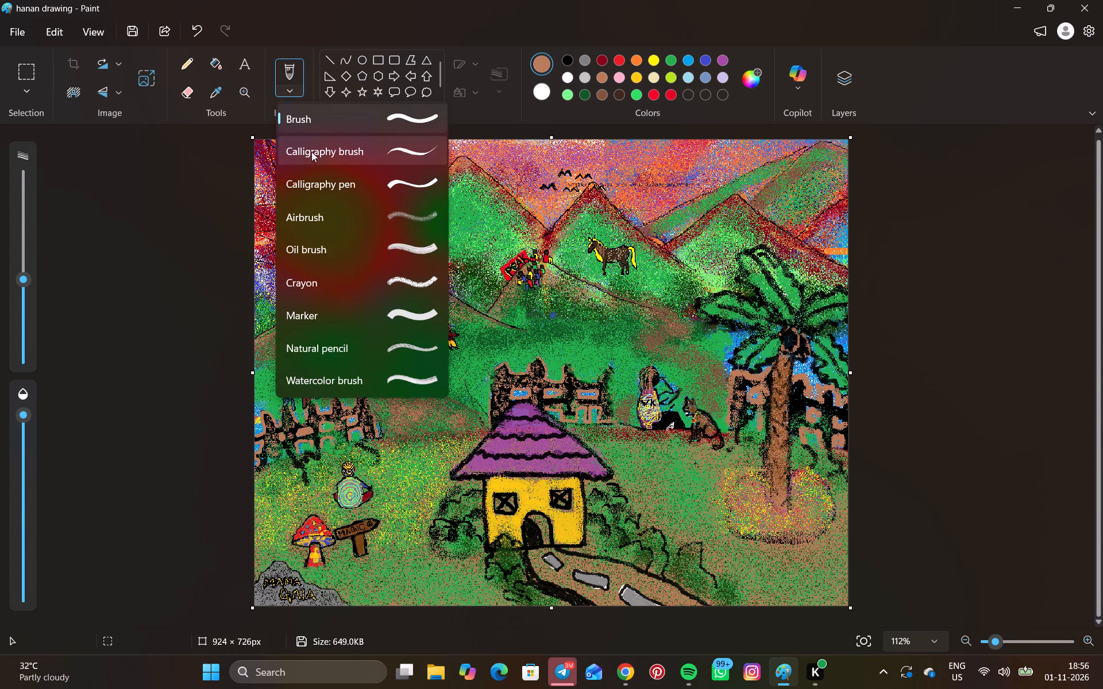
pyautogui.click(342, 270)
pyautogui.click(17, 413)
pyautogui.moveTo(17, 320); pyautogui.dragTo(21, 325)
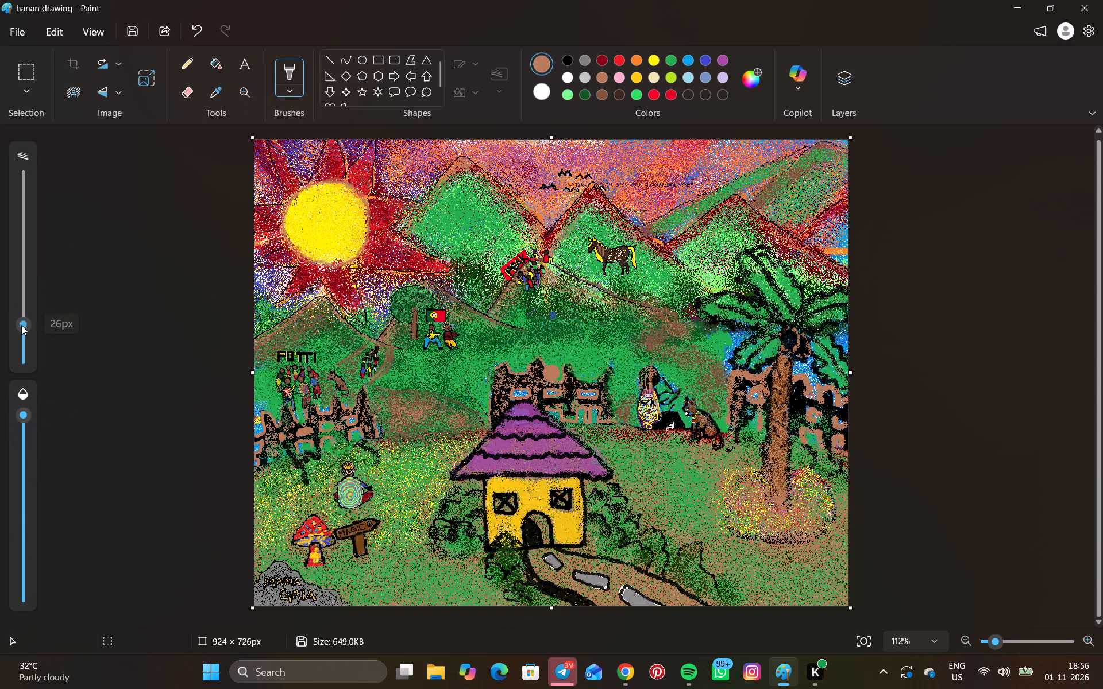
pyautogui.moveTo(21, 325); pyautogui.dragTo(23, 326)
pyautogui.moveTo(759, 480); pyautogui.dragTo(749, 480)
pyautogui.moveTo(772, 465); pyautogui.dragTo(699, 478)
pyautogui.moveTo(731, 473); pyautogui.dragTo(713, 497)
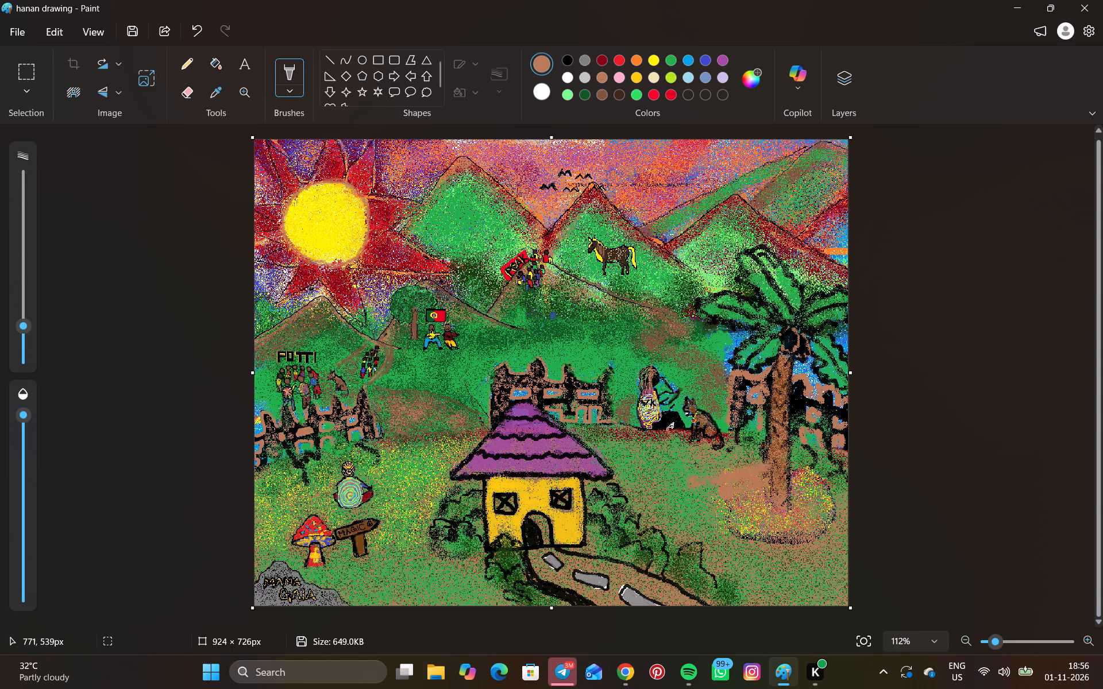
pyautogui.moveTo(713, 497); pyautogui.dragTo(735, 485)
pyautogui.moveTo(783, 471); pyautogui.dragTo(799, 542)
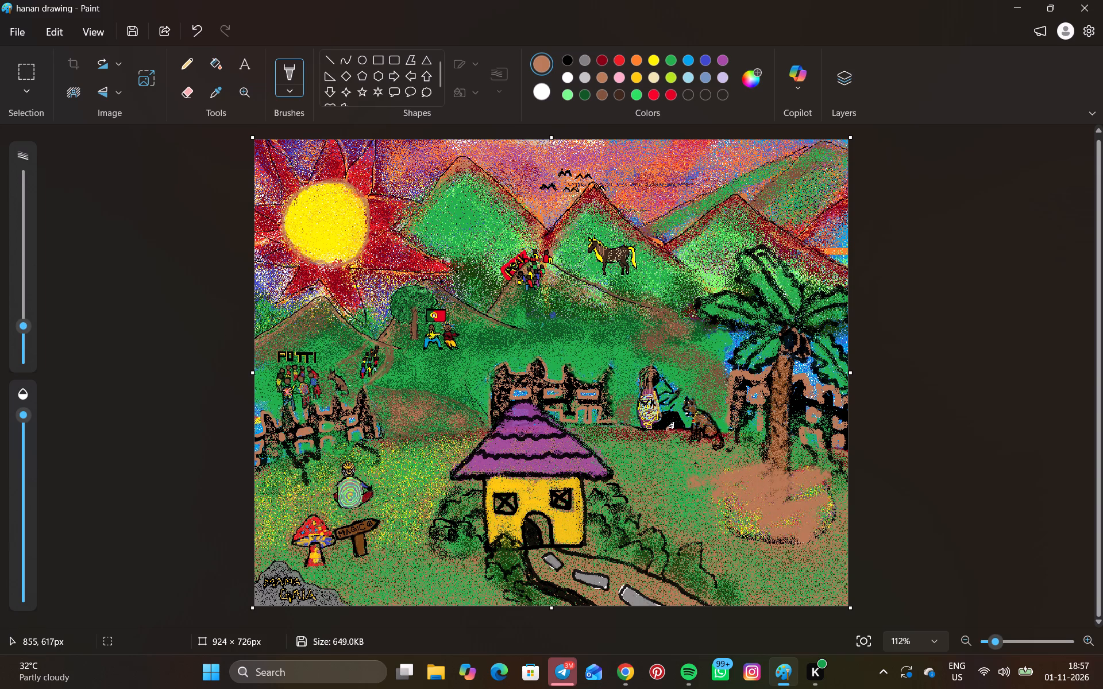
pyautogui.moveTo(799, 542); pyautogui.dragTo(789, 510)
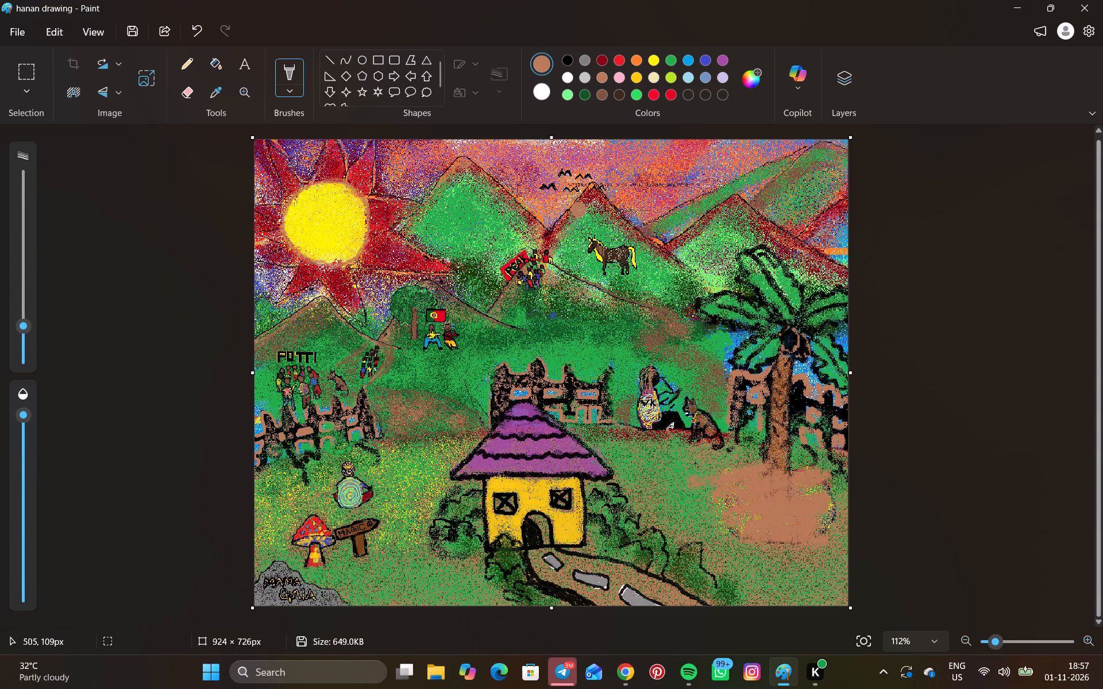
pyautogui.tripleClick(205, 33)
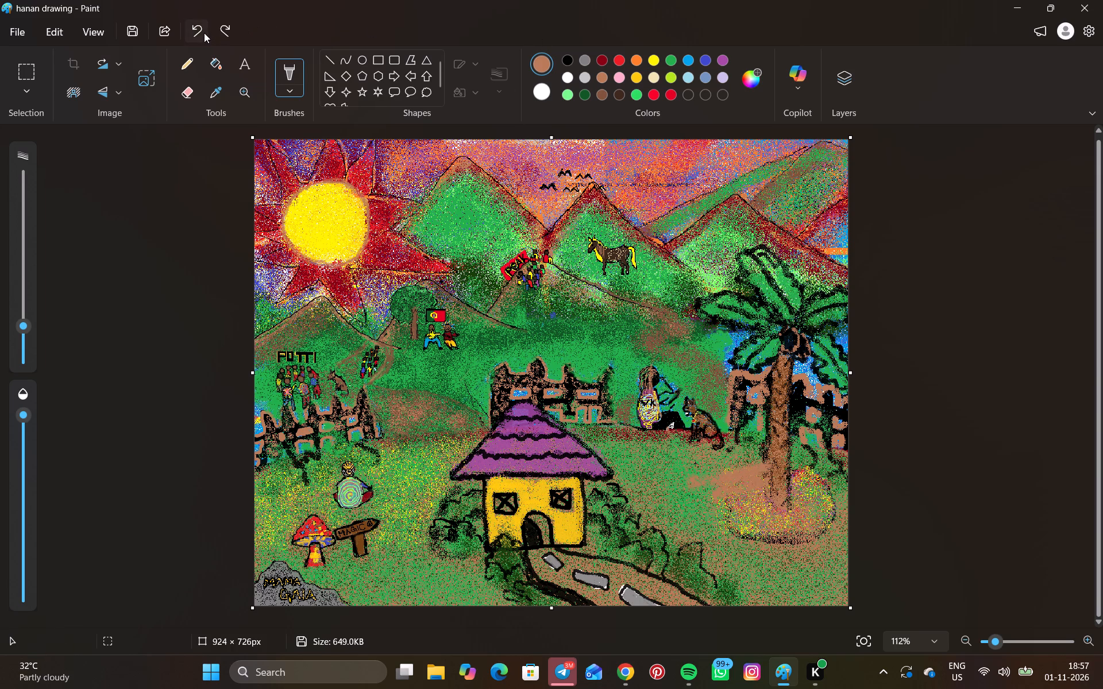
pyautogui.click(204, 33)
# Enlarge the Crayon considerably and cover the whole mound at the palm's base with solid light brown.
pyautogui.click(24, 260)
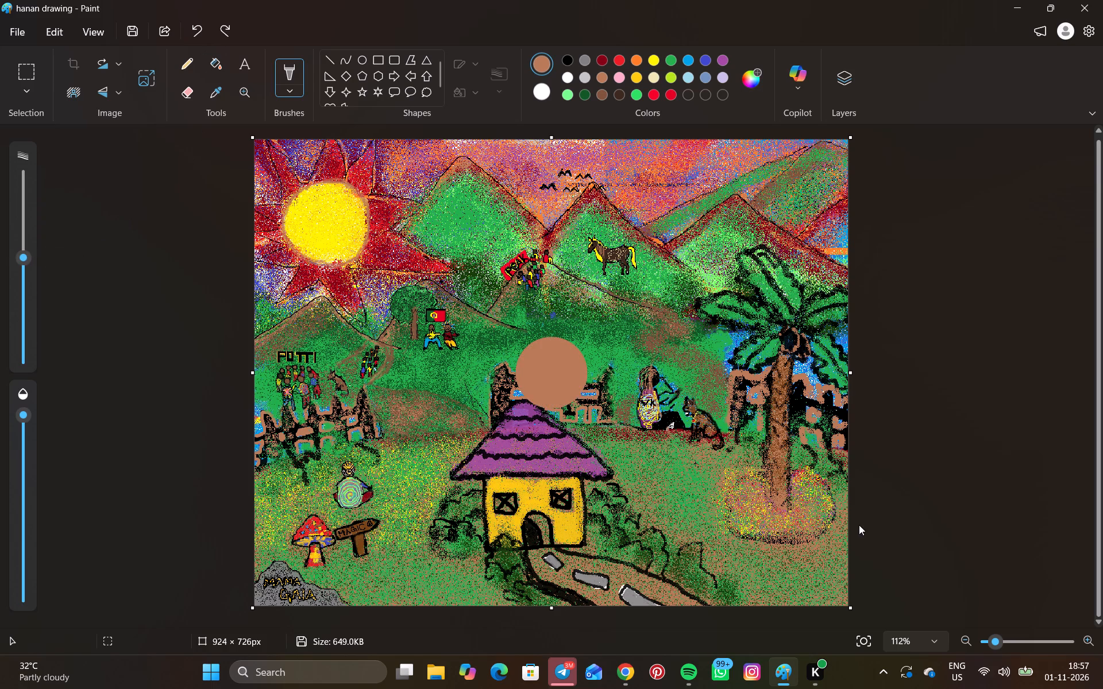
pyautogui.moveTo(775, 514); pyautogui.dragTo(763, 536)
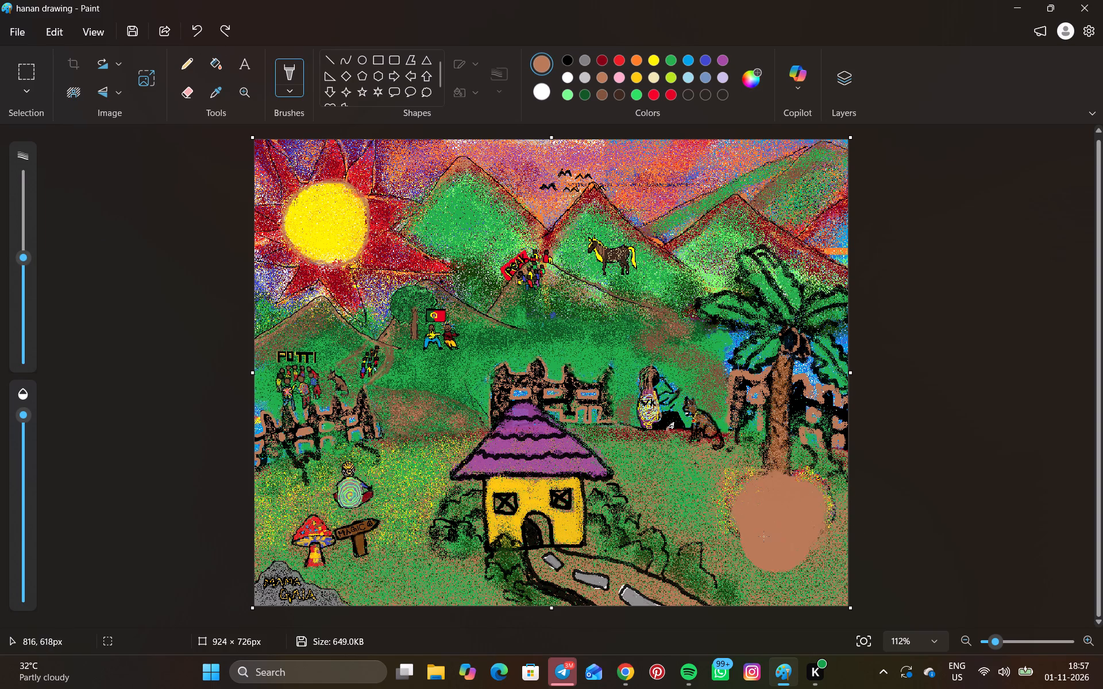
pyautogui.moveTo(763, 536); pyautogui.dragTo(815, 504)
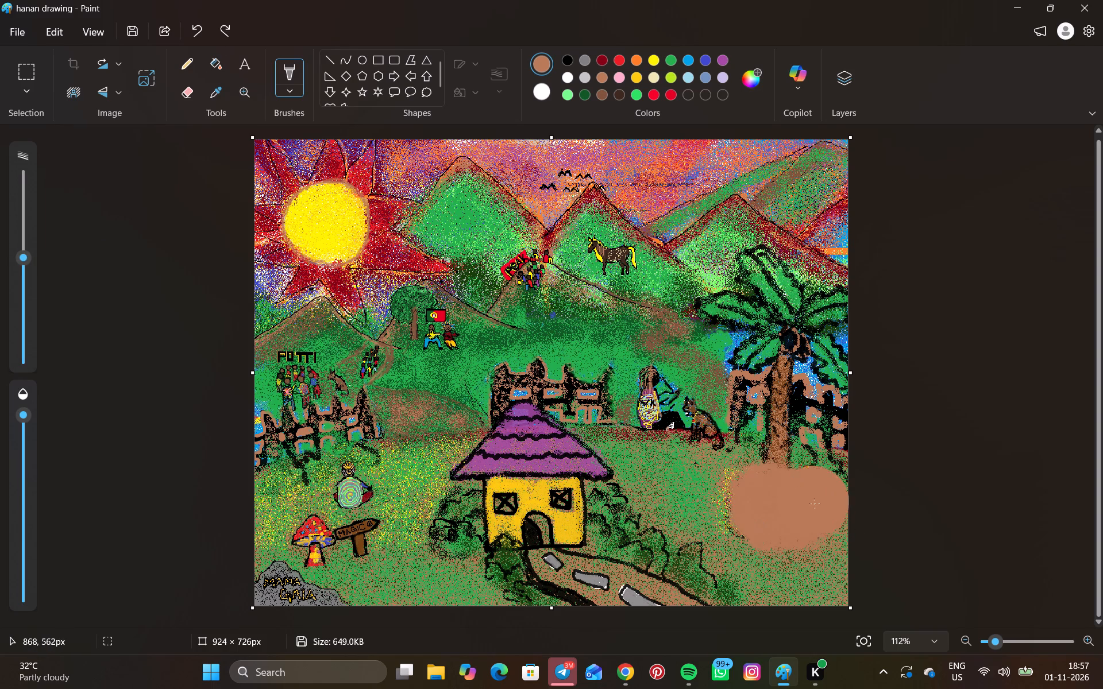
pyautogui.moveTo(815, 504); pyautogui.dragTo(772, 474)
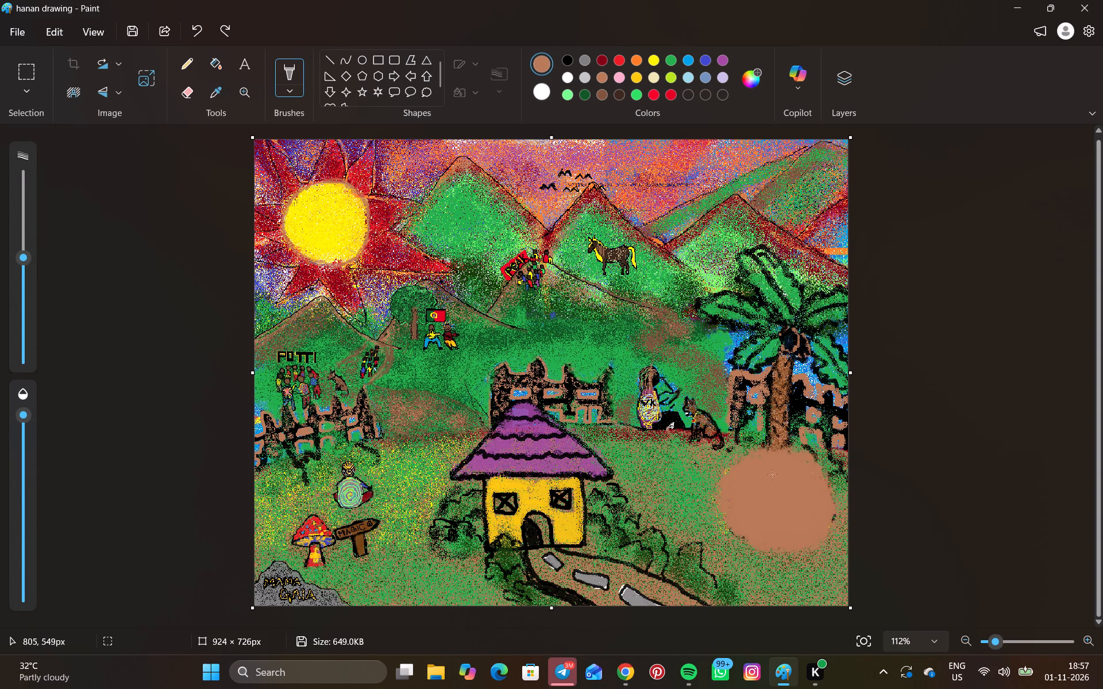
# Paint solid light brown upward over the palm trunk and the fence behind it.
pyautogui.moveTo(772, 474); pyautogui.dragTo(778, 414)
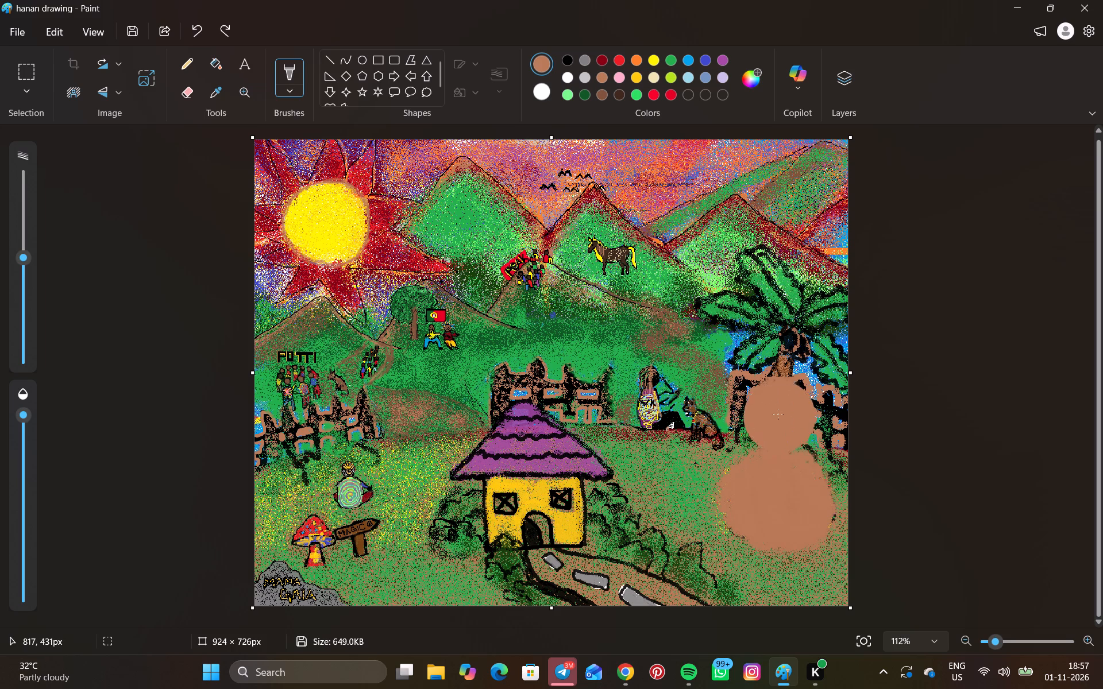
pyautogui.moveTo(778, 414); pyautogui.dragTo(834, 416)
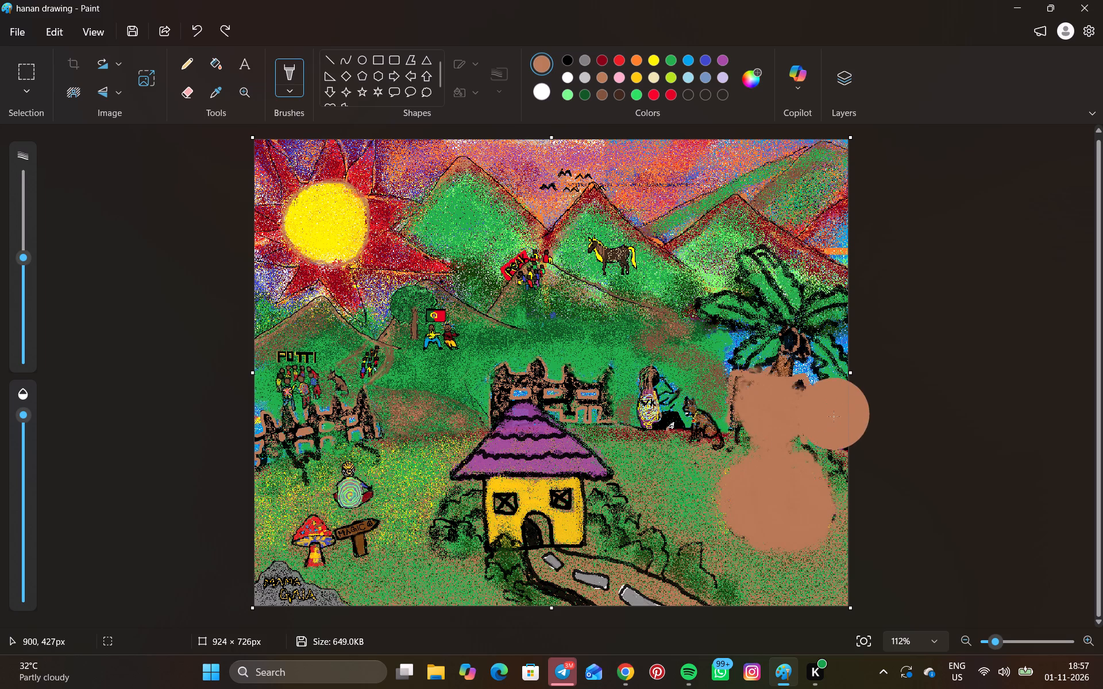
pyautogui.moveTo(834, 416); pyautogui.dragTo(786, 463)
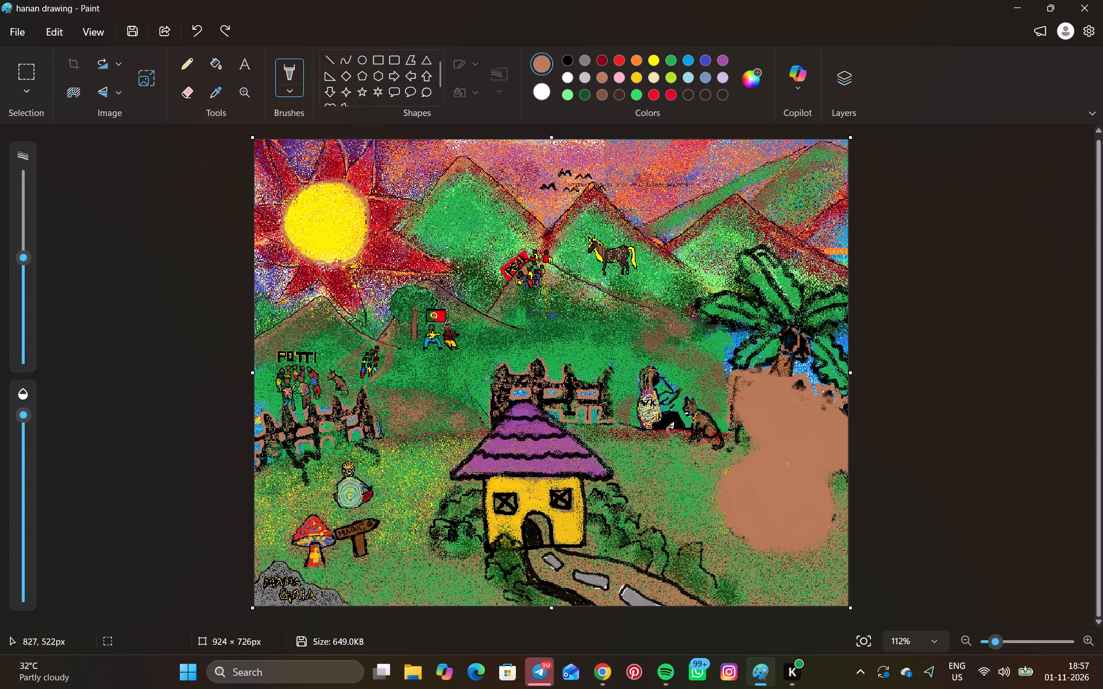
pyautogui.moveTo(786, 463); pyautogui.dragTo(809, 377)
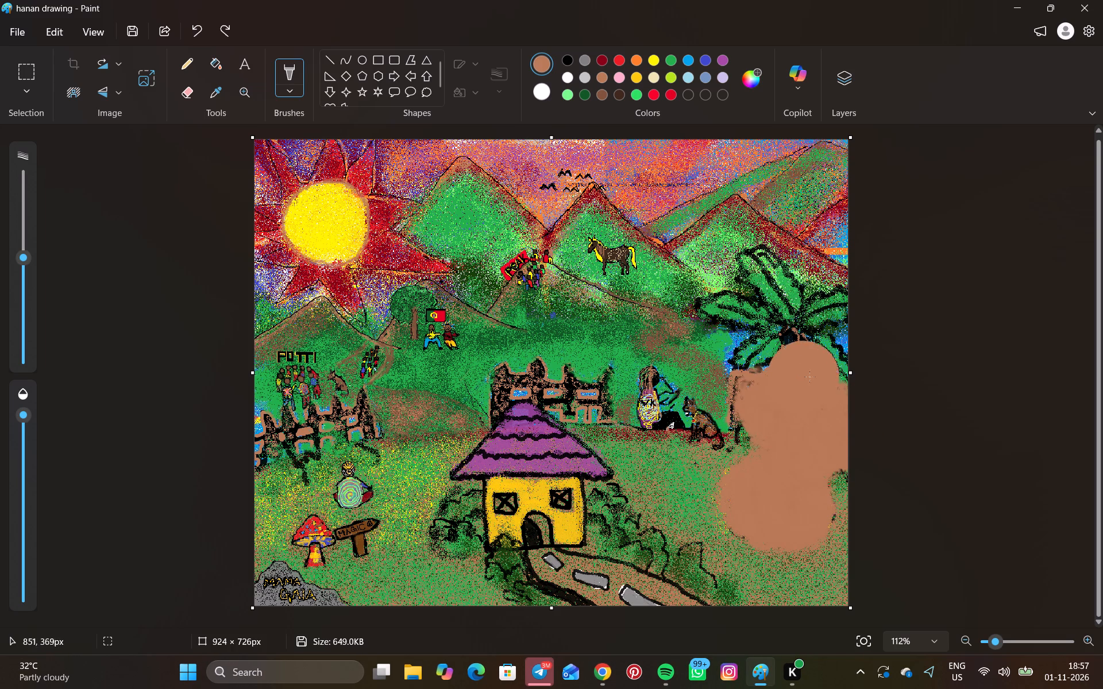
# Cover the palm's fronds, the water behind them and the remaining gaps with solid light brown Crayon.
pyautogui.moveTo(809, 377); pyautogui.dragTo(825, 377)
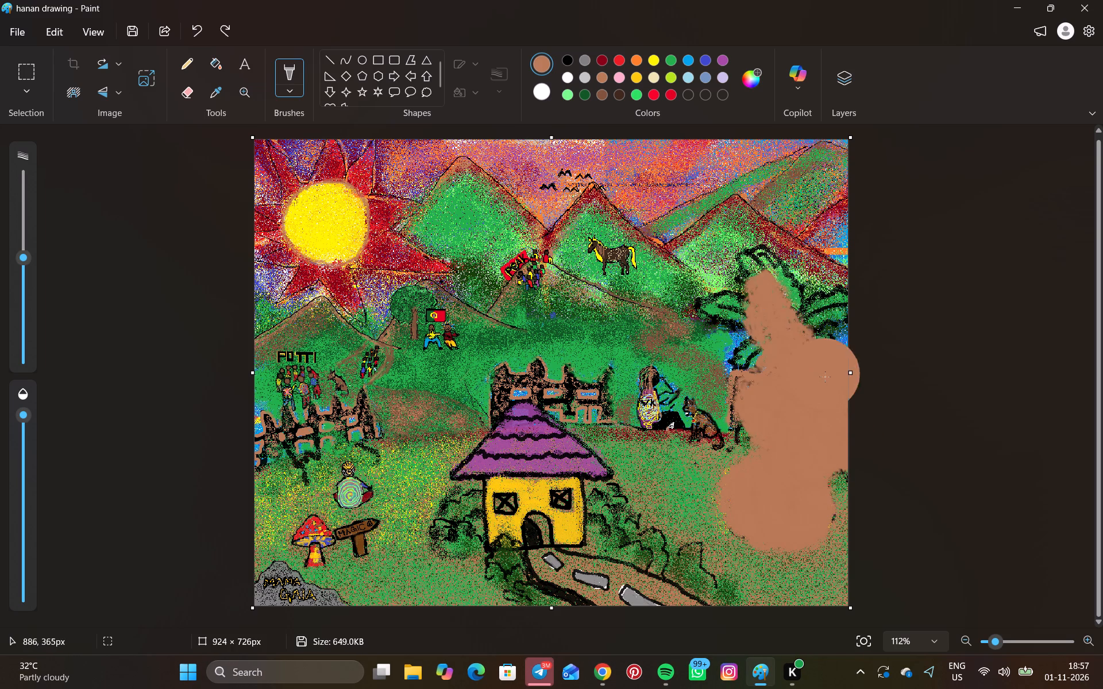
pyautogui.moveTo(825, 377); pyautogui.dragTo(835, 322)
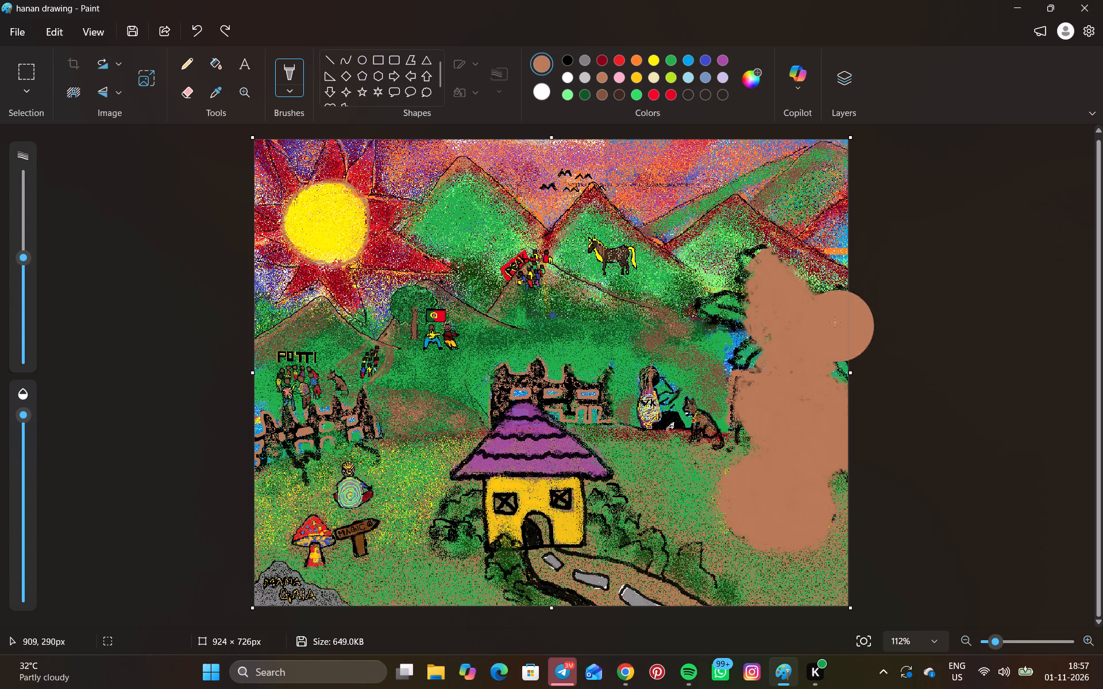
pyautogui.moveTo(835, 322); pyautogui.dragTo(831, 296)
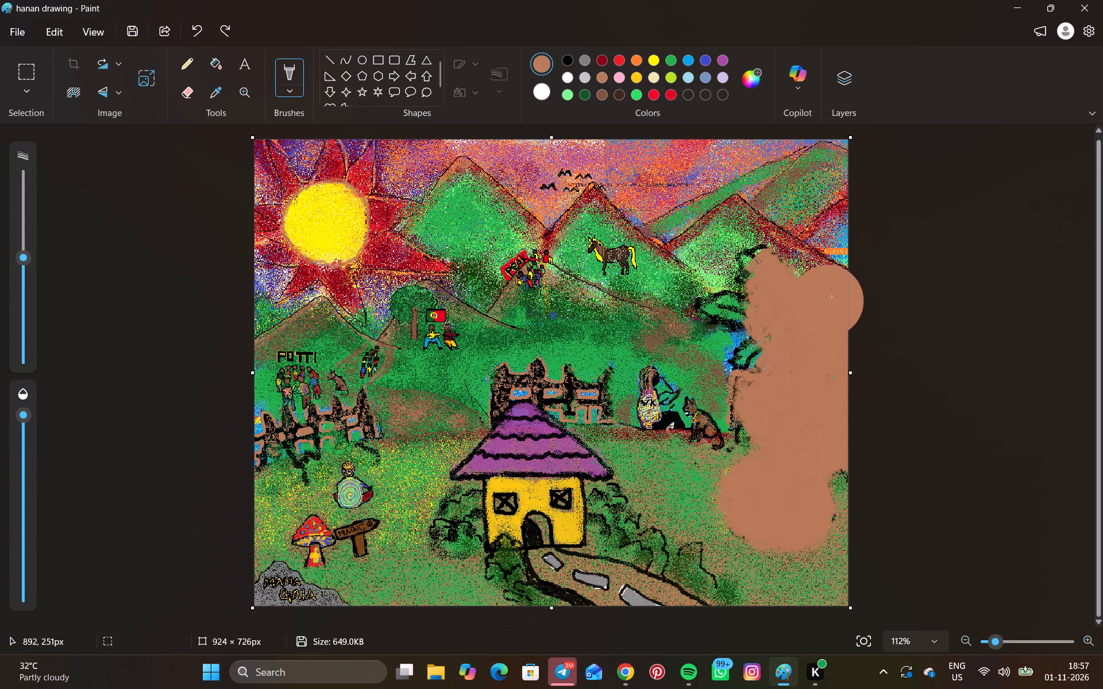
pyautogui.moveTo(831, 296); pyautogui.dragTo(726, 378)
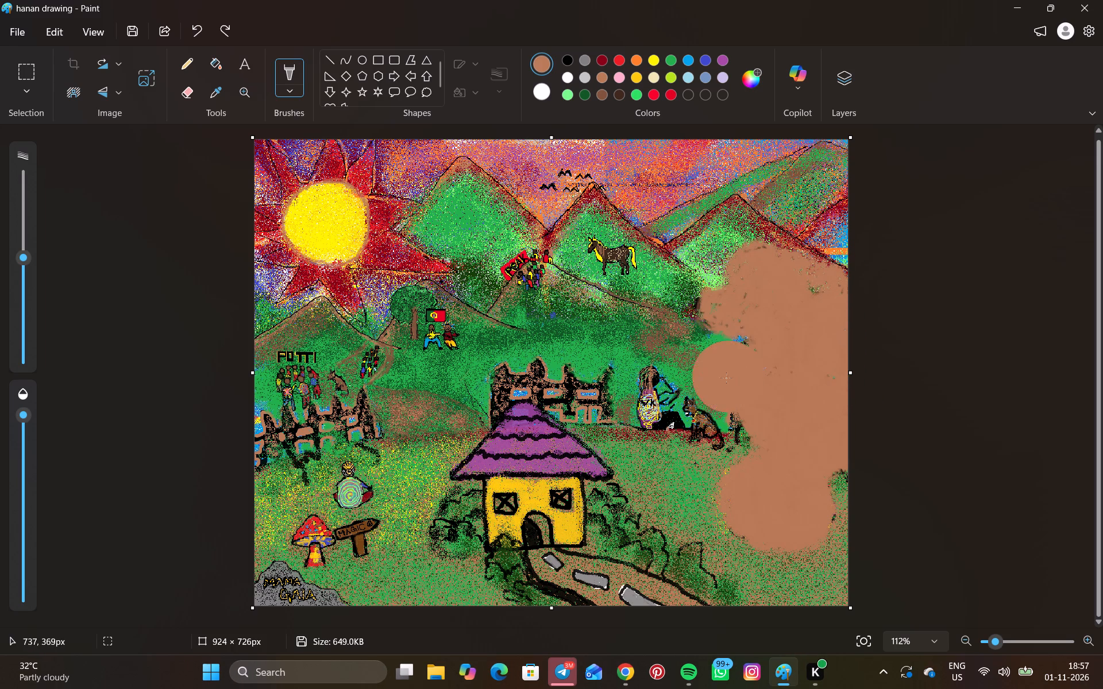
pyautogui.moveTo(726, 378); pyautogui.dragTo(831, 315)
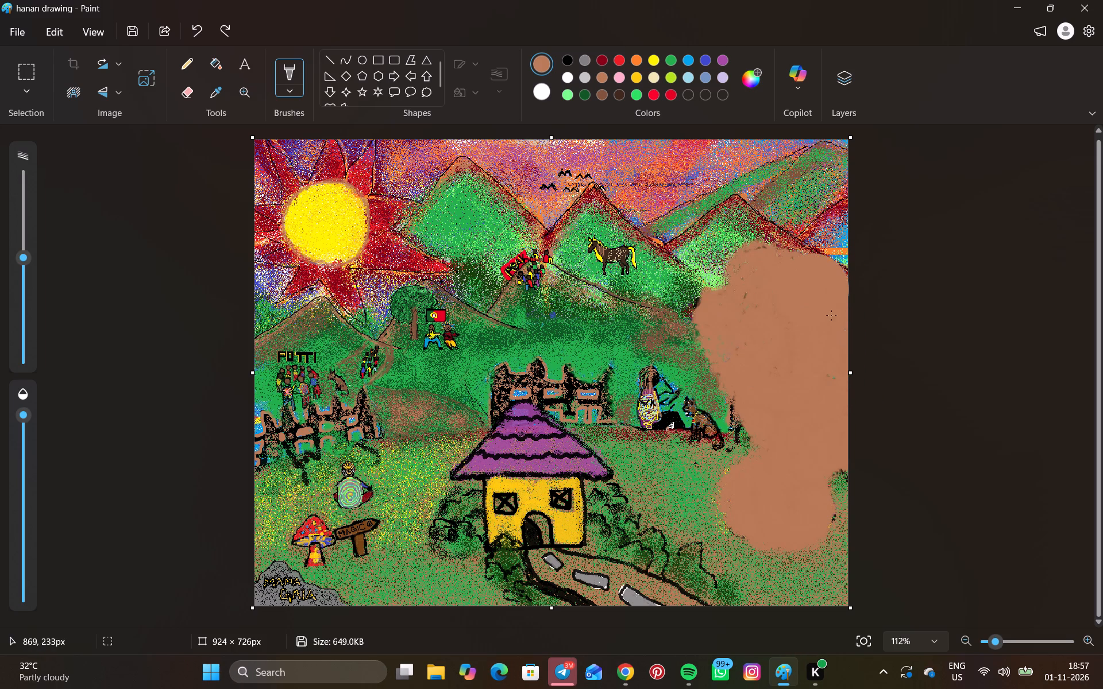
pyautogui.moveTo(831, 315); pyautogui.dragTo(792, 496)
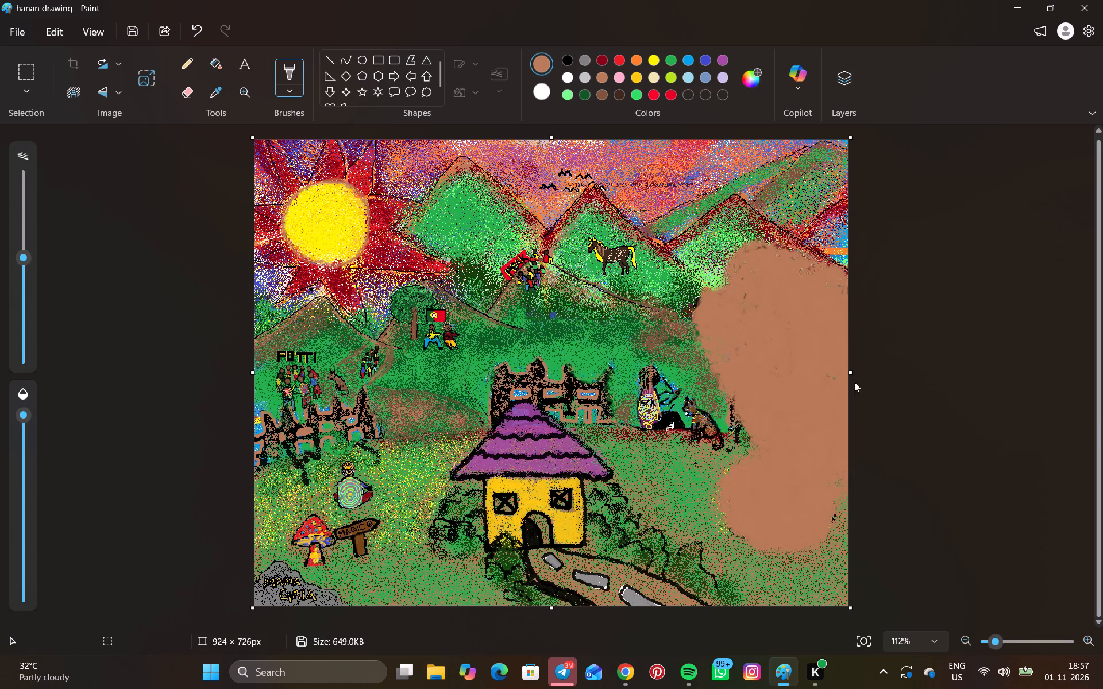
# Draw a thin black ground line with the standard Brush, from behind the dog across the light brown area to the picture's edge.
pyautogui.click(562, 58)
pyautogui.click(292, 89)
pyautogui.click(329, 121)
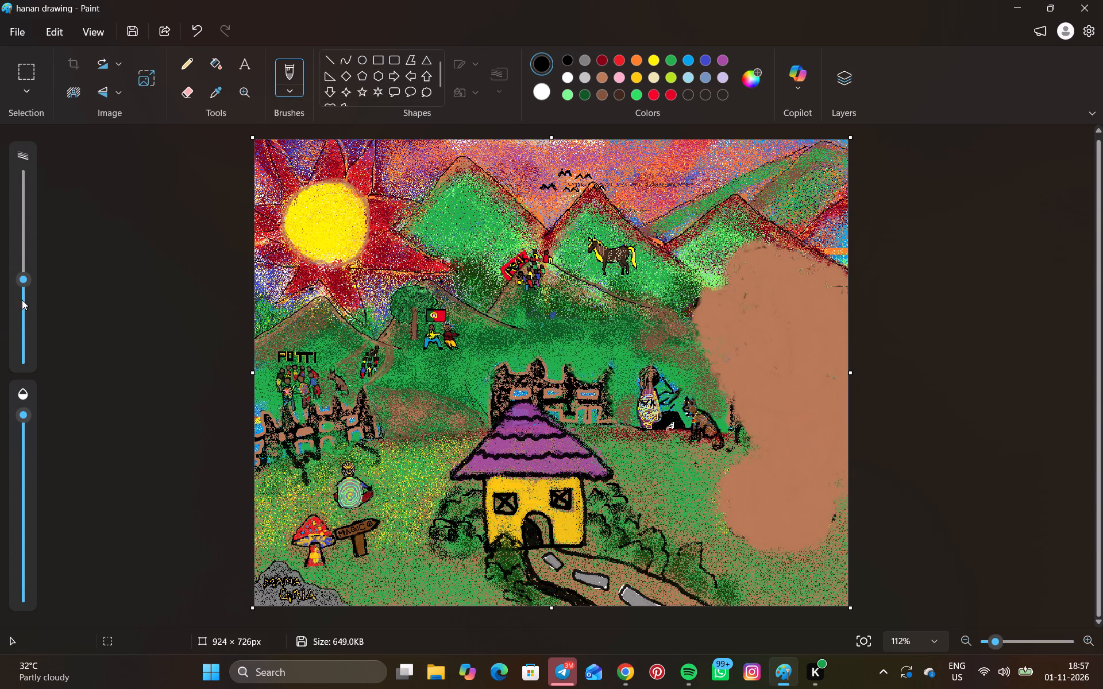
pyautogui.moveTo(24, 304); pyautogui.dragTo(13, 438)
pyautogui.keyDown('ctrl'); pyautogui.scroll(4, 804, 435); pyautogui.keyUp('ctrl')
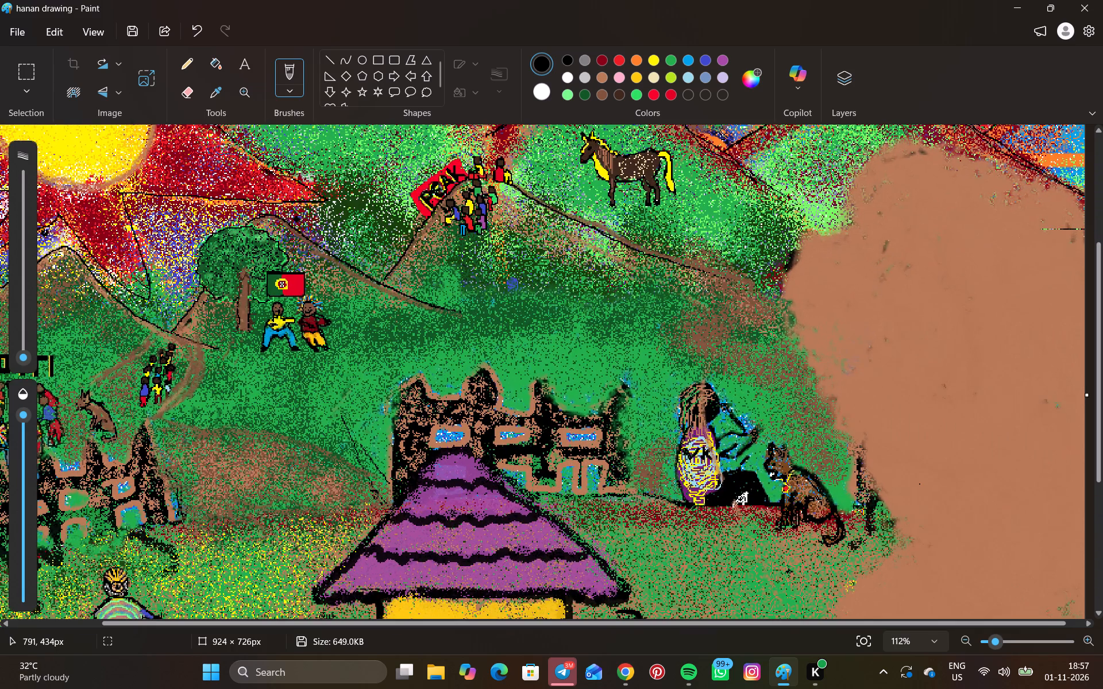
pyautogui.hscroll(-1, 803, 431)
pyautogui.keyDown('ctrl'); pyautogui.scroll(-1, 803, 431); pyautogui.keyUp('ctrl')
pyautogui.keyDown('ctrl'); pyautogui.hscroll(-1, 803, 431); pyautogui.keyUp('ctrl')
pyautogui.keyDown('ctrl'); pyautogui.scroll(-1, 801, 441); pyautogui.keyUp('ctrl')
pyautogui.keyDown('ctrl'); pyautogui.hscroll(-1, 801, 441); pyautogui.keyUp('ctrl')
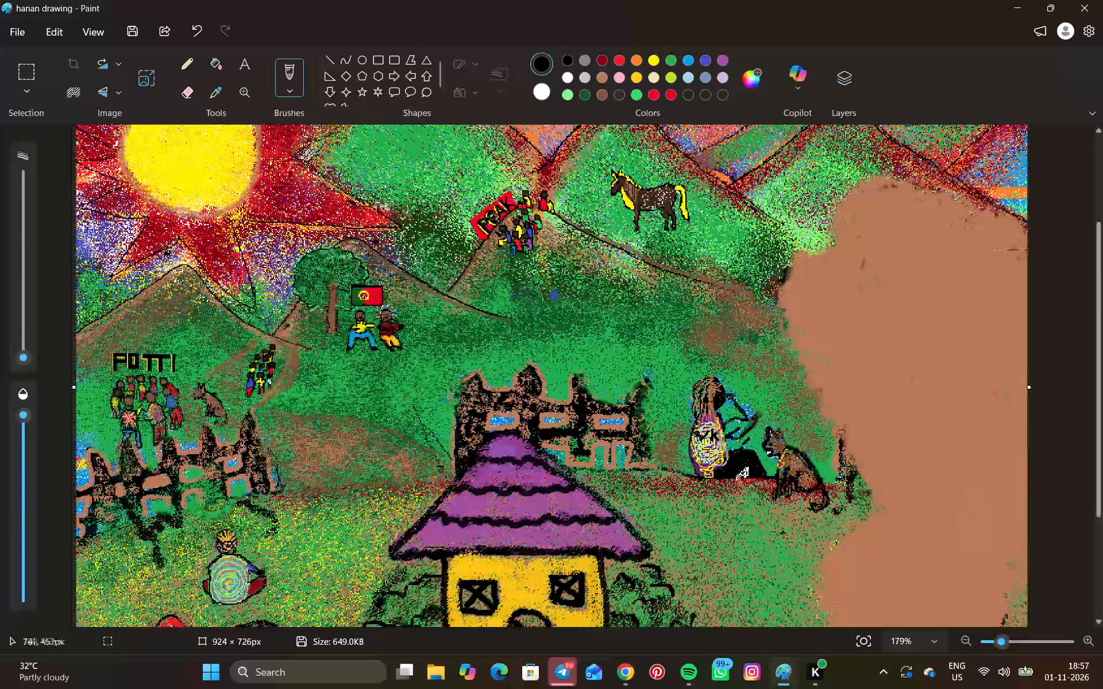
pyautogui.moveTo(826, 482); pyautogui.dragTo(850, 484)
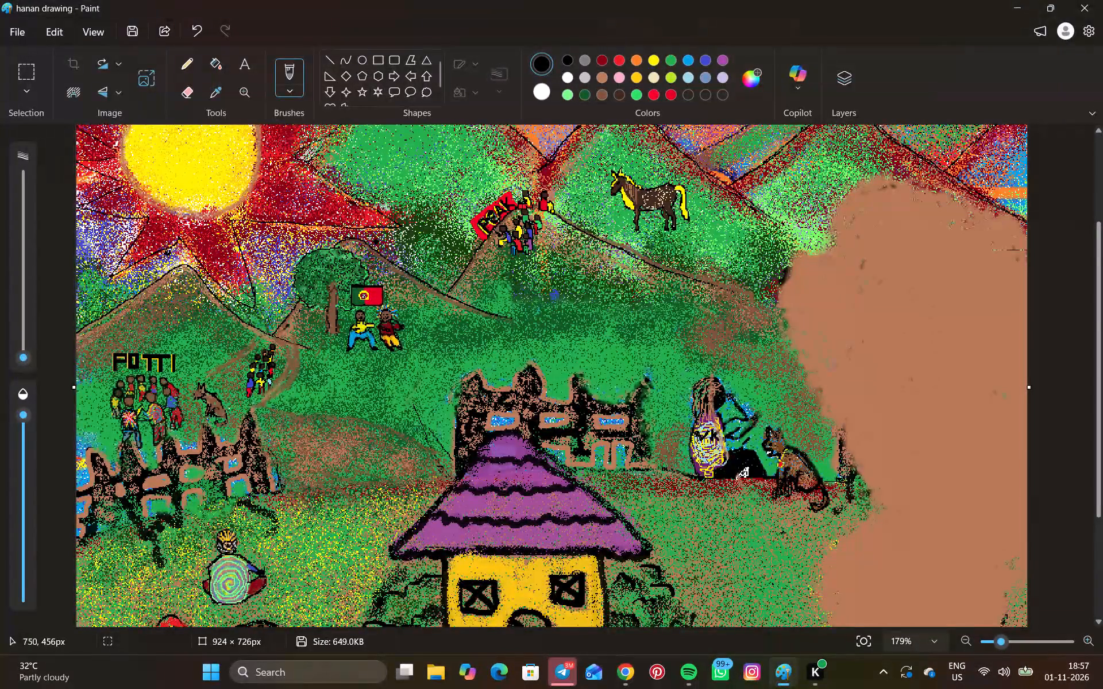
pyautogui.moveTo(850, 484); pyautogui.dragTo(958, 496)
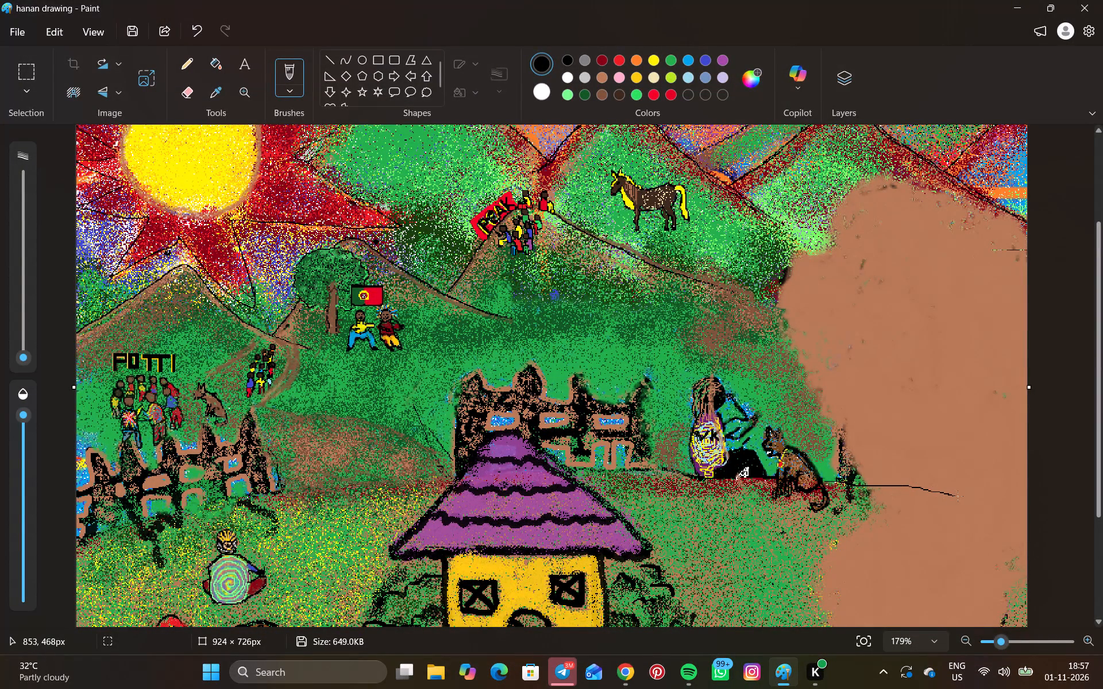
pyautogui.moveTo(958, 496); pyautogui.dragTo(935, 490)
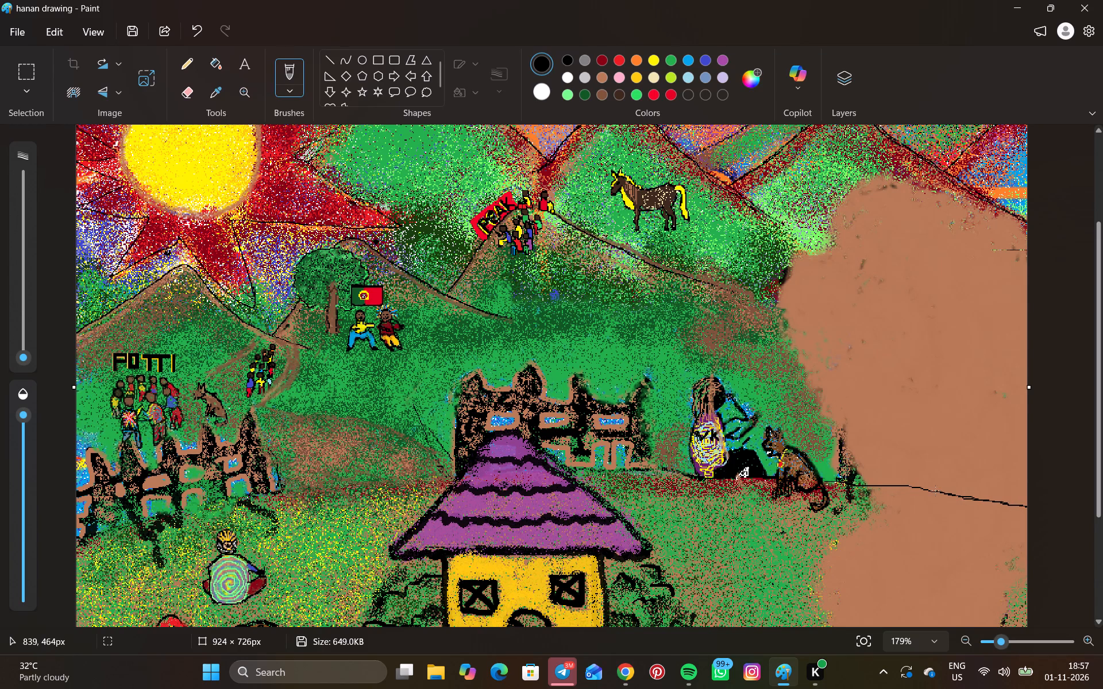
pyautogui.moveTo(935, 490); pyautogui.dragTo(940, 495)
pyautogui.moveTo(940, 495); pyautogui.dragTo(1046, 512)
# Speckle the light brown mound below the new ground line with green using the Airbrush.
pyautogui.scroll(-1, 892, 494)
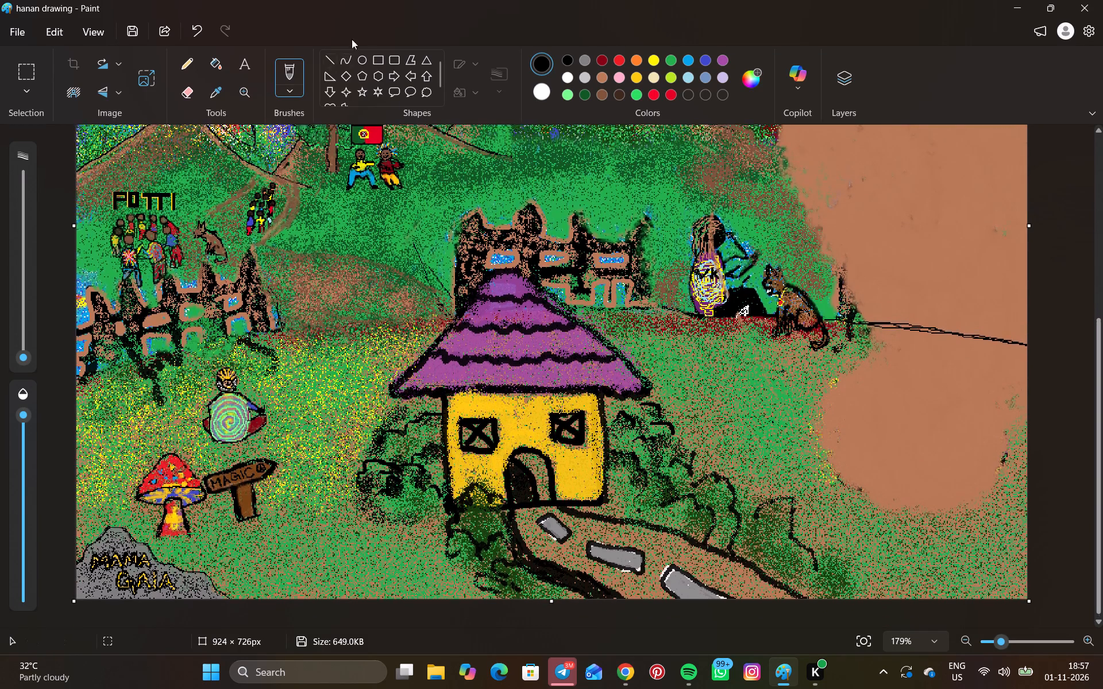
pyautogui.click(667, 60)
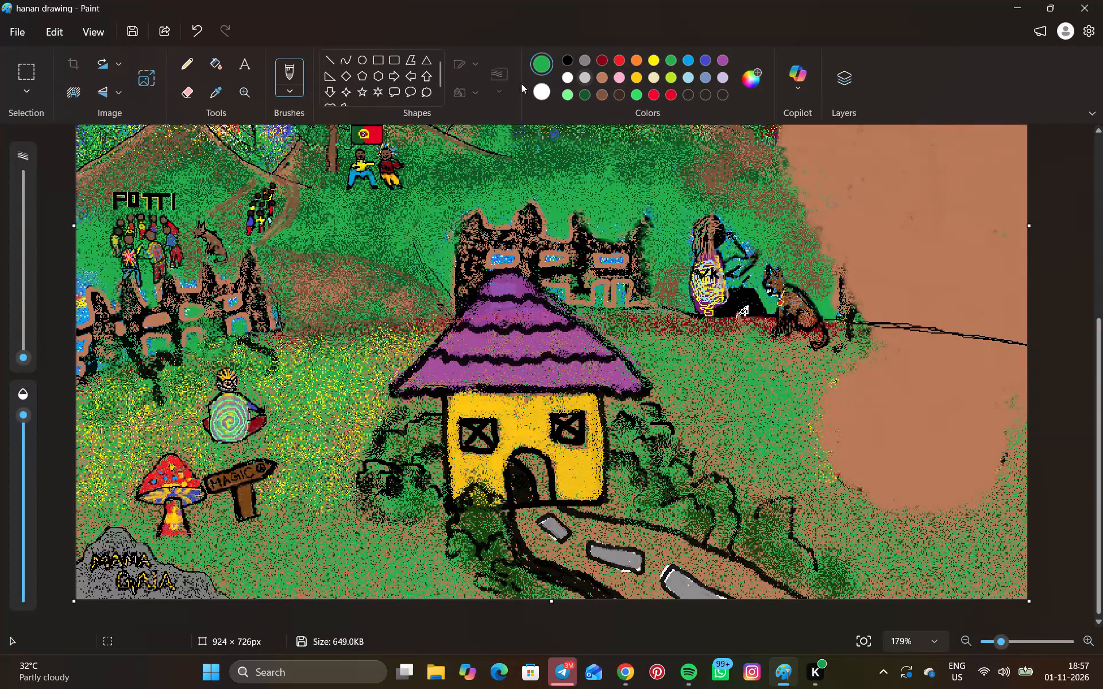
pyautogui.click(298, 90)
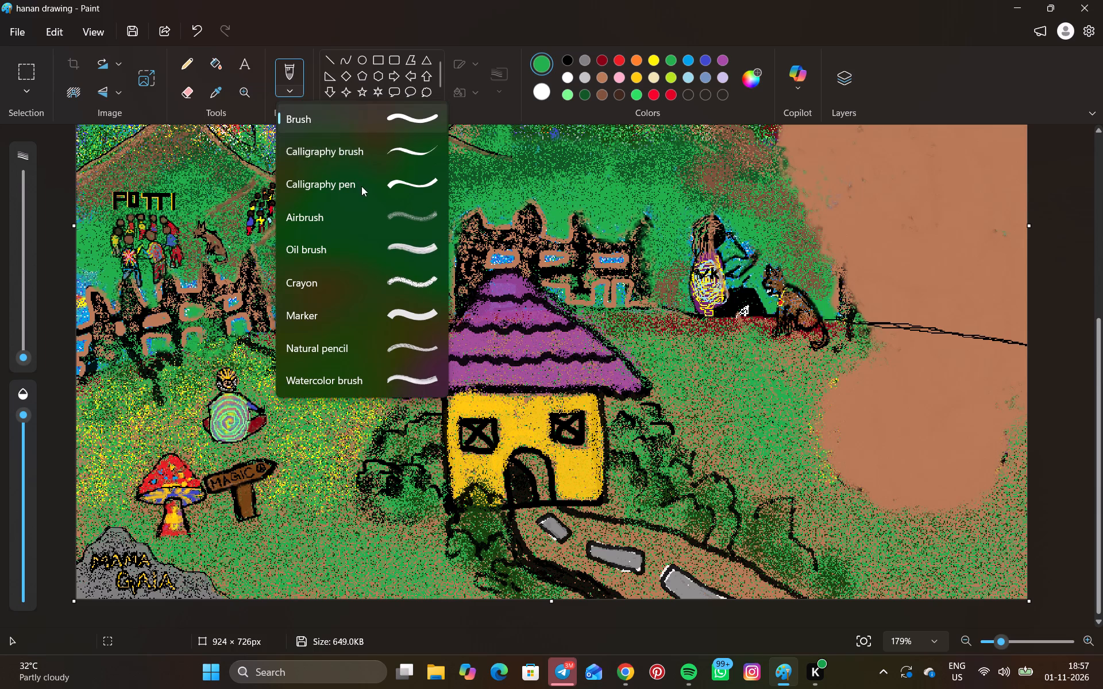
pyautogui.click(364, 202)
pyautogui.moveTo(880, 465); pyautogui.dragTo(859, 425)
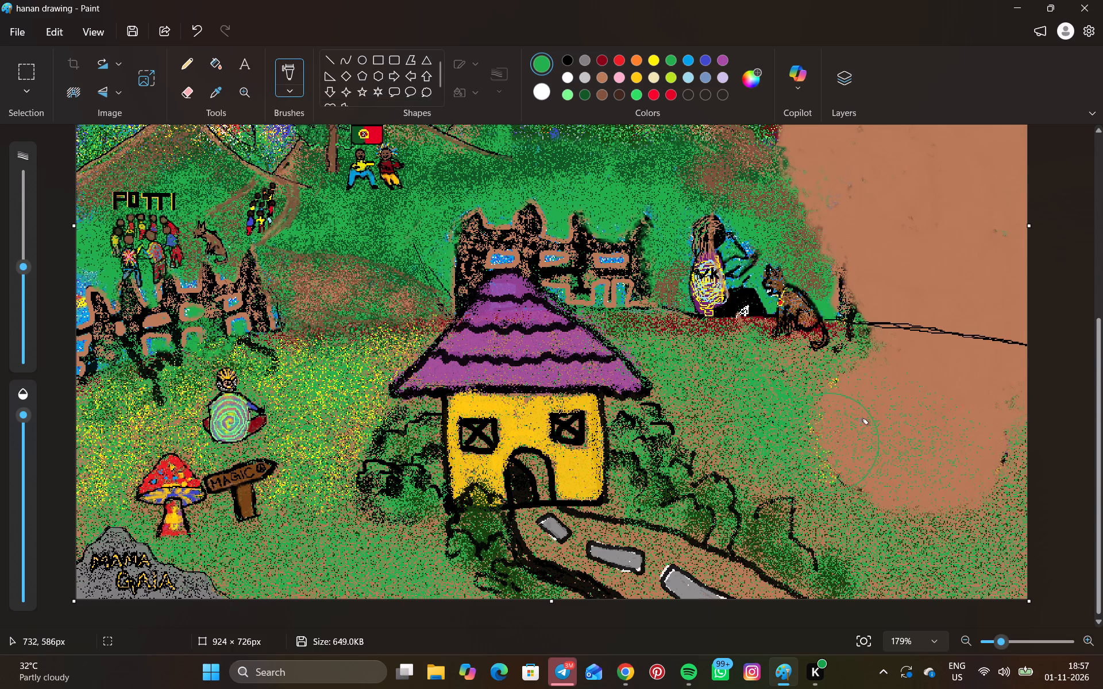
pyautogui.moveTo(859, 425); pyautogui.dragTo(1036, 412)
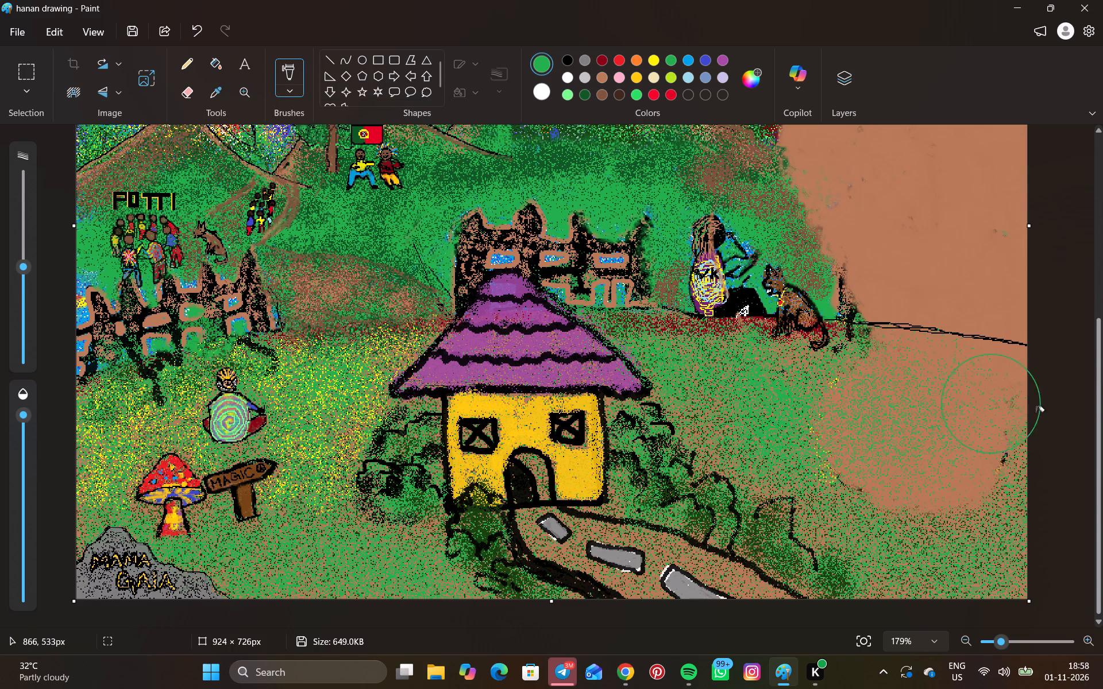
pyautogui.moveTo(1036, 412); pyautogui.dragTo(920, 469)
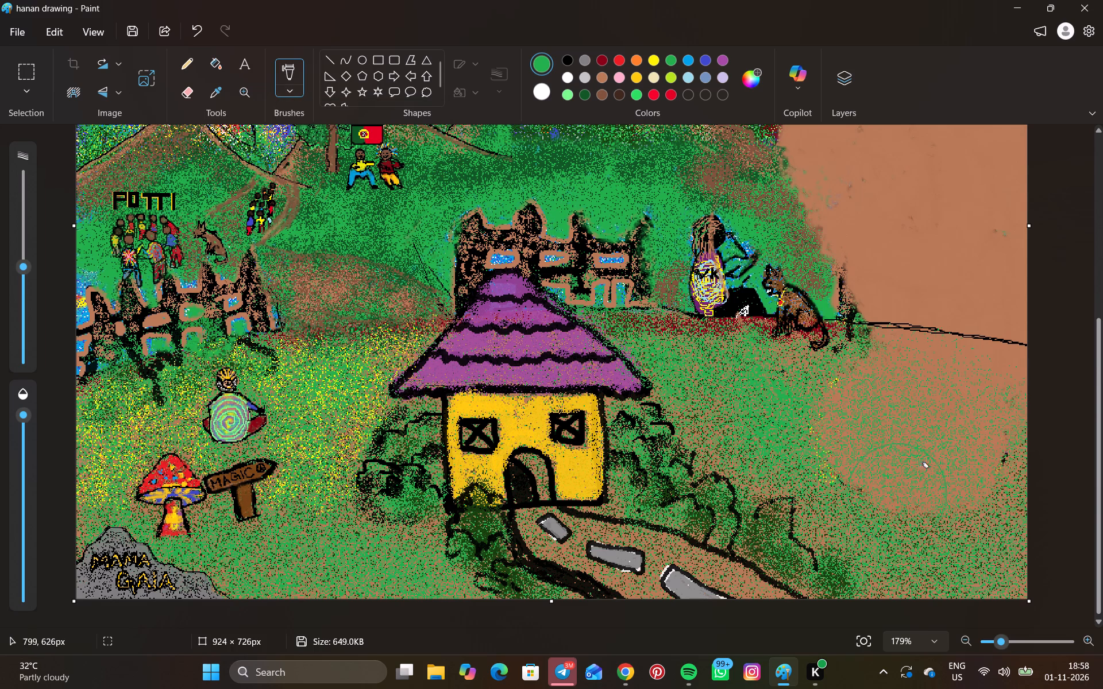
pyautogui.moveTo(920, 469); pyautogui.dragTo(984, 465)
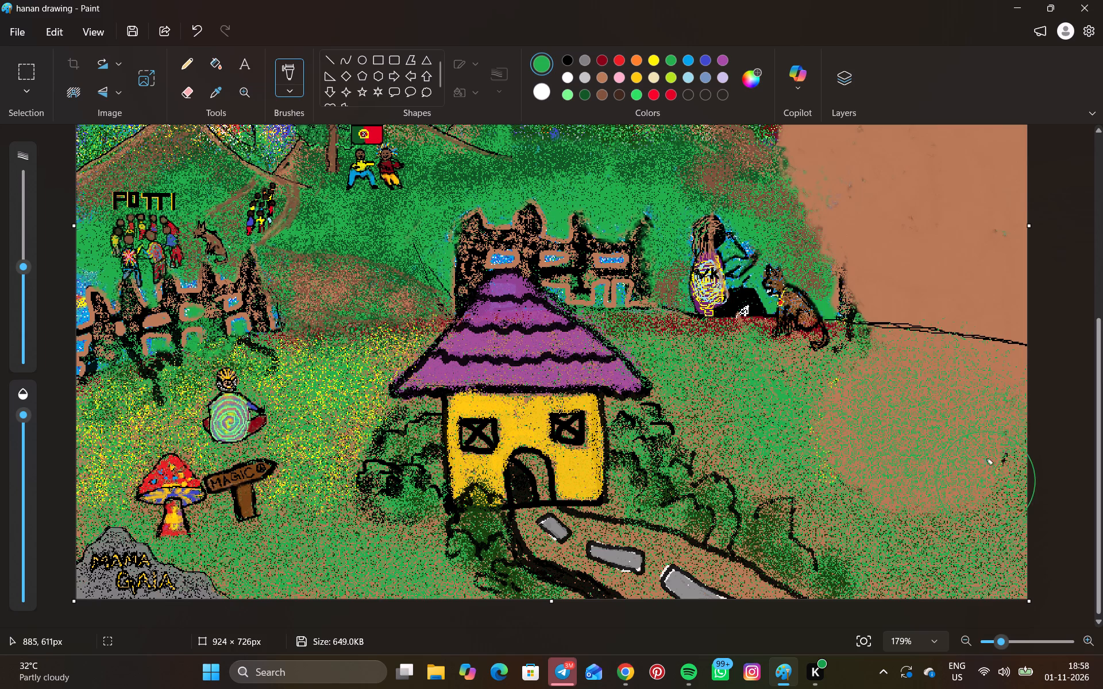
pyautogui.moveTo(984, 465); pyautogui.dragTo(853, 432)
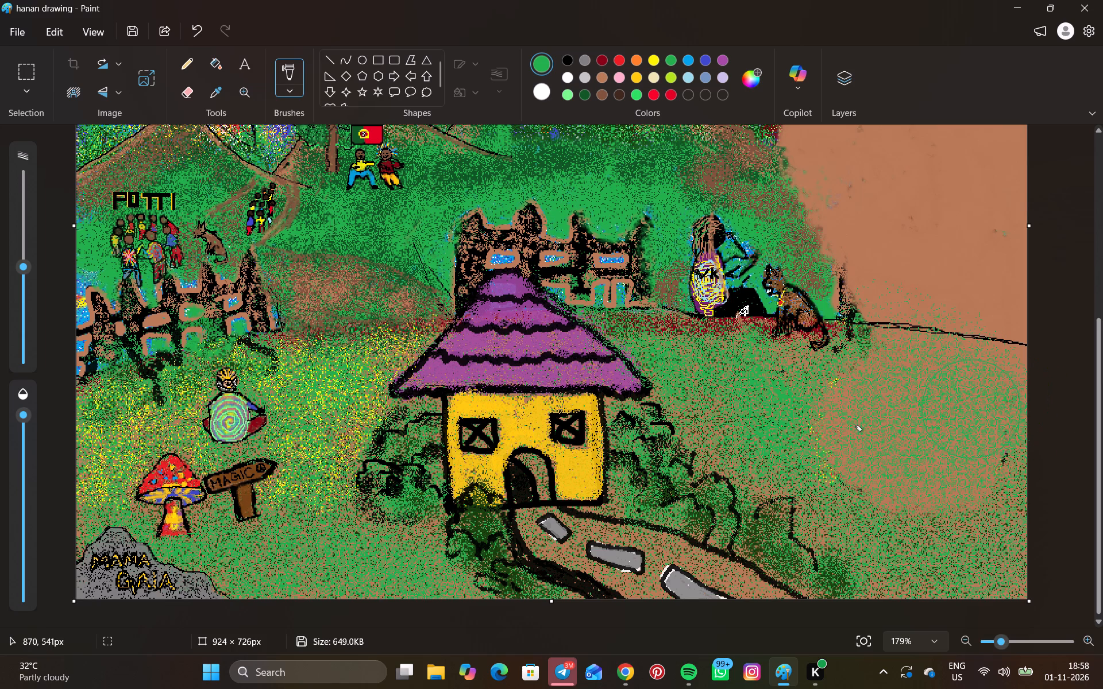
pyautogui.moveTo(853, 432); pyautogui.dragTo(983, 460)
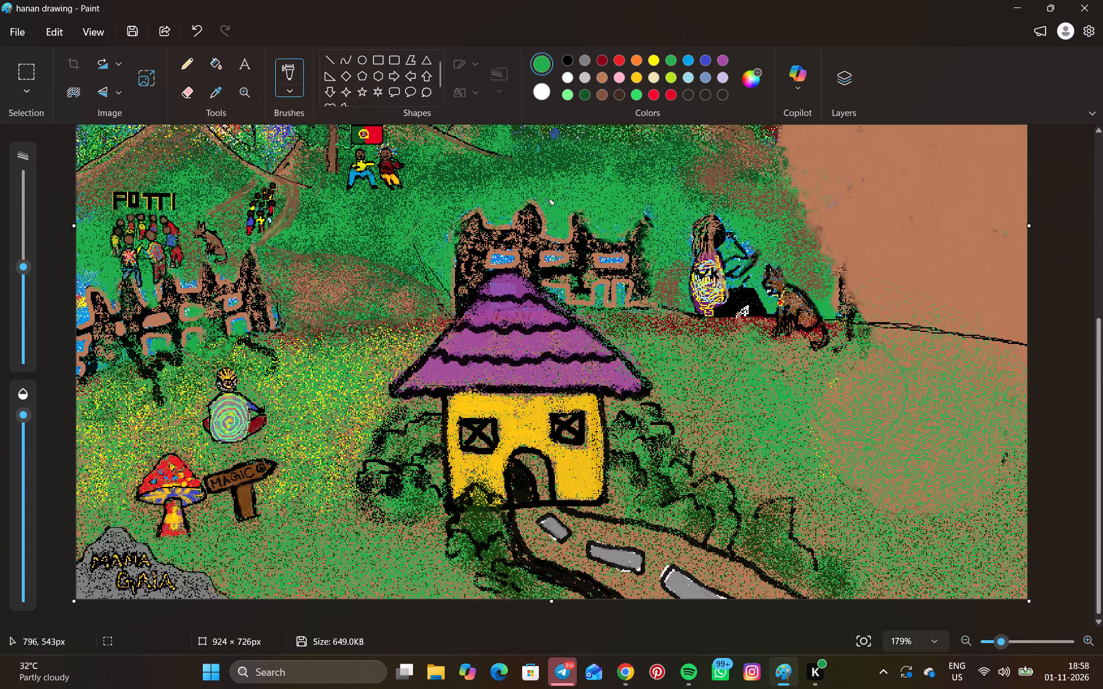
# Airbrush black speckles over the green-speckled ground below the line.
pyautogui.click(569, 57)
pyautogui.moveTo(893, 362); pyautogui.dragTo(881, 451)
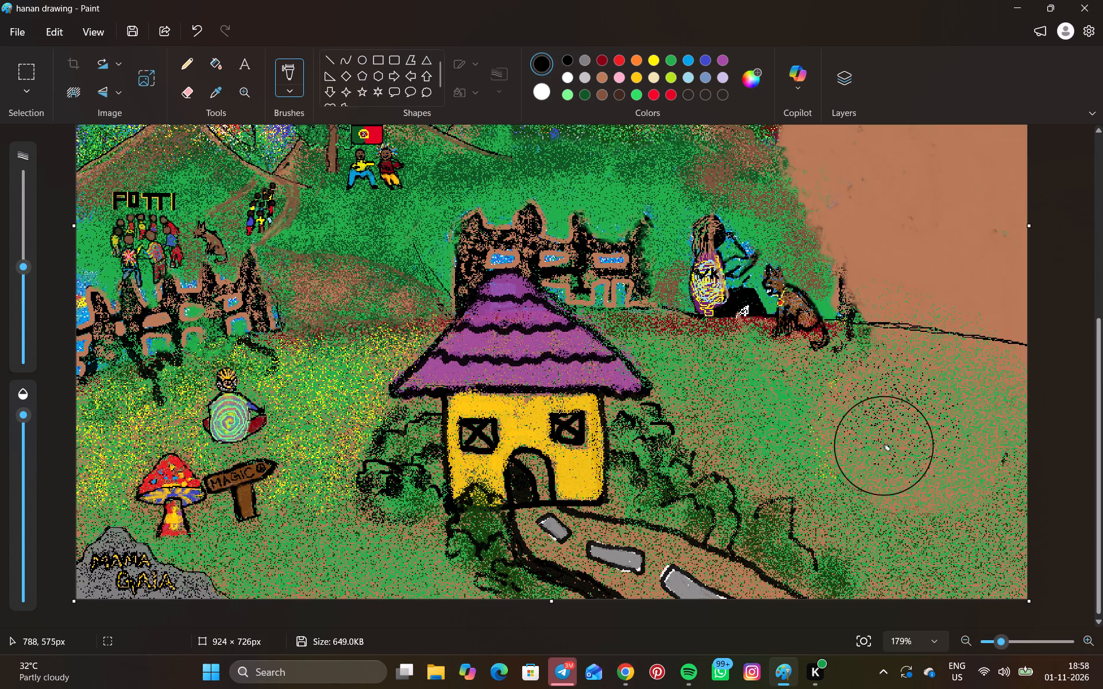
pyautogui.moveTo(881, 451); pyautogui.dragTo(955, 409)
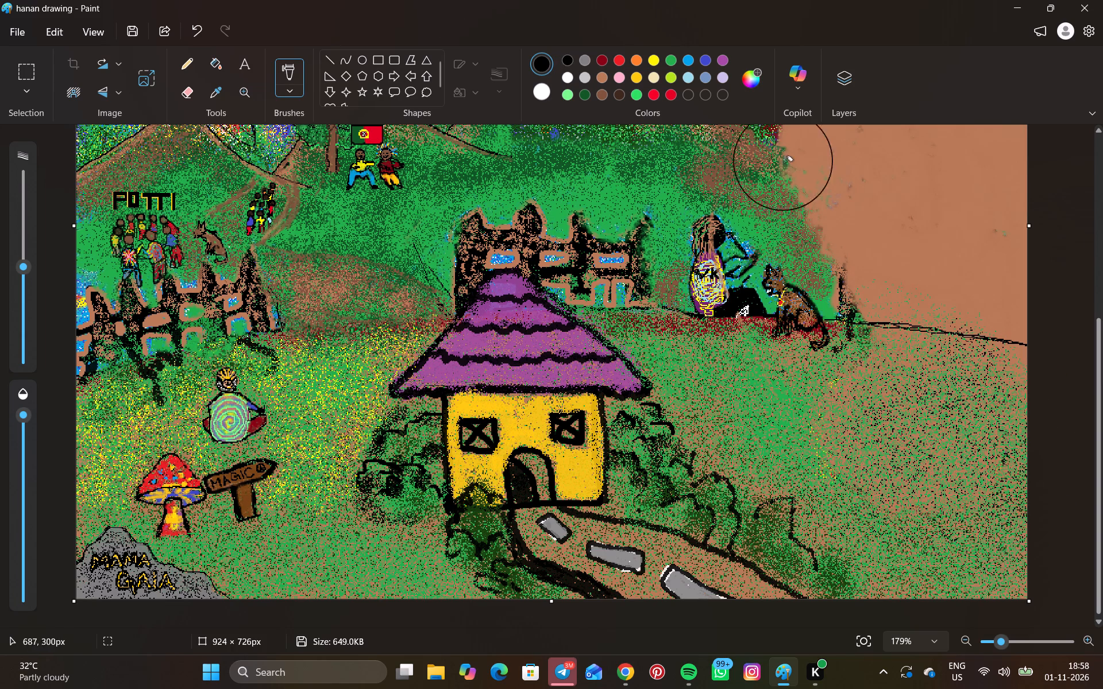
# Airbrush more green over the black-speckled ground, up to the ground line and out to the picture's edge.
pyautogui.click(673, 55)
pyautogui.moveTo(870, 398); pyautogui.dragTo(831, 400)
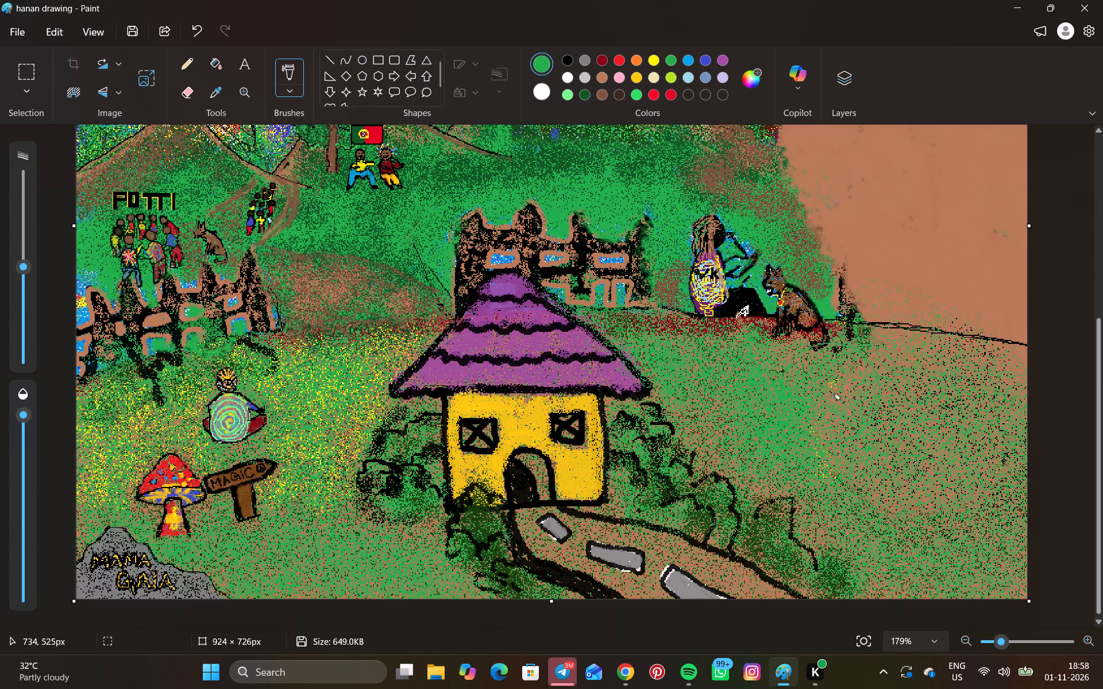
pyautogui.moveTo(831, 400); pyautogui.dragTo(923, 385)
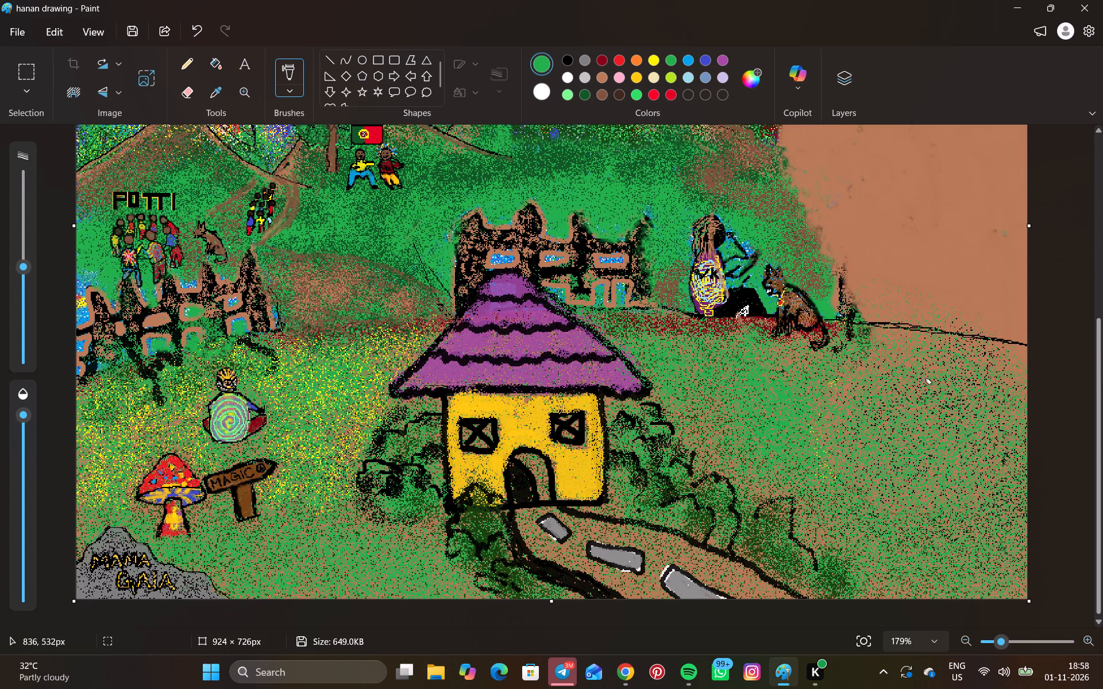
pyautogui.moveTo(923, 385); pyautogui.dragTo(1012, 363)
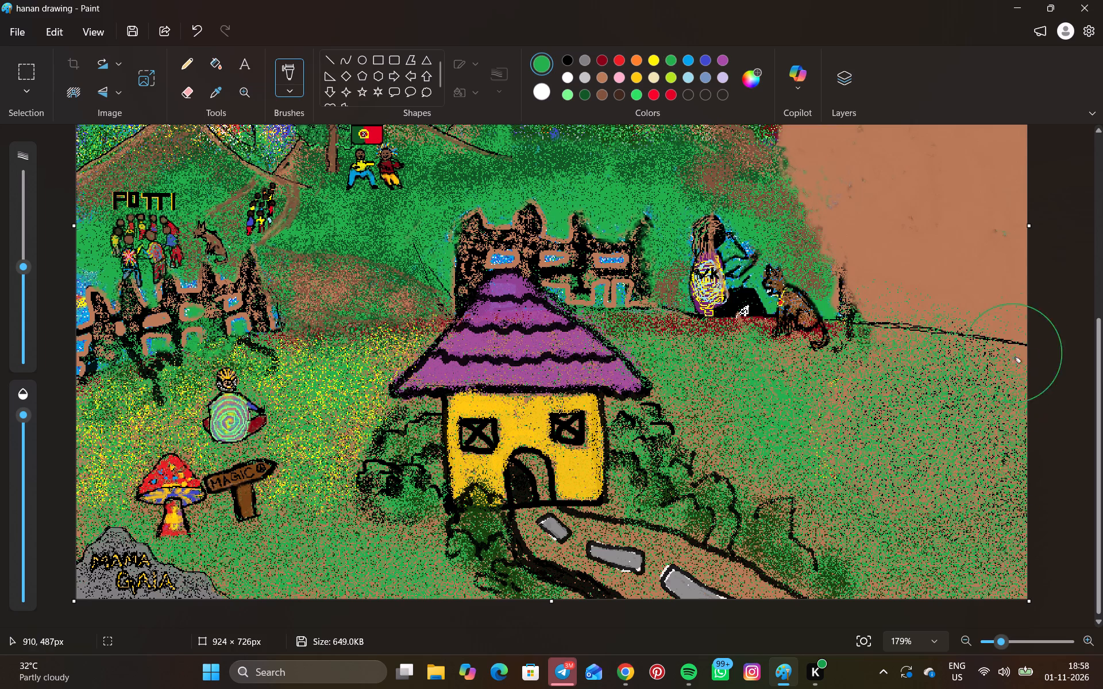
pyautogui.moveTo(1012, 363); pyautogui.dragTo(750, 377)
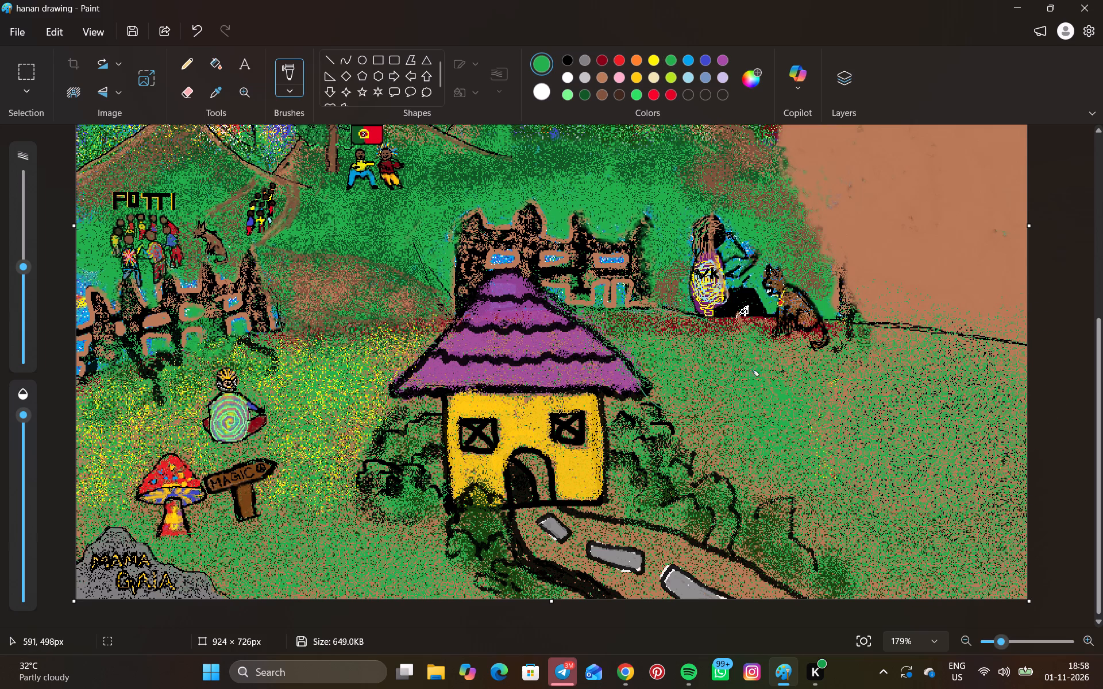
pyautogui.moveTo(750, 377); pyautogui.dragTo(898, 332)
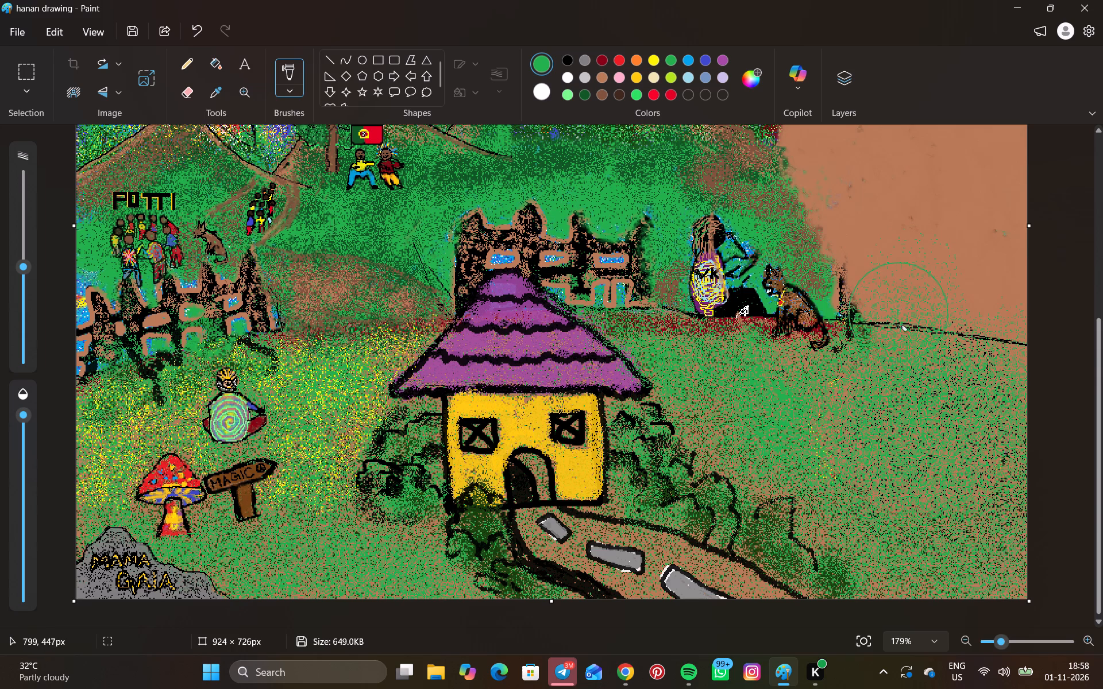
pyautogui.moveTo(898, 332); pyautogui.dragTo(1006, 508)
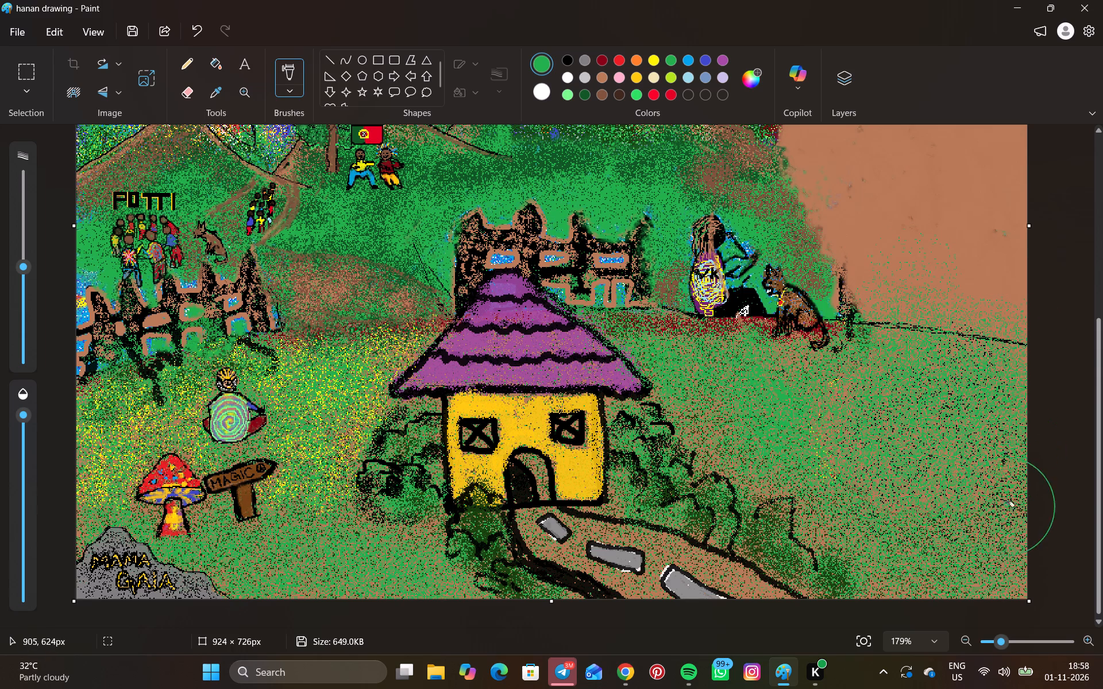
pyautogui.moveTo(1006, 508); pyautogui.dragTo(664, 340)
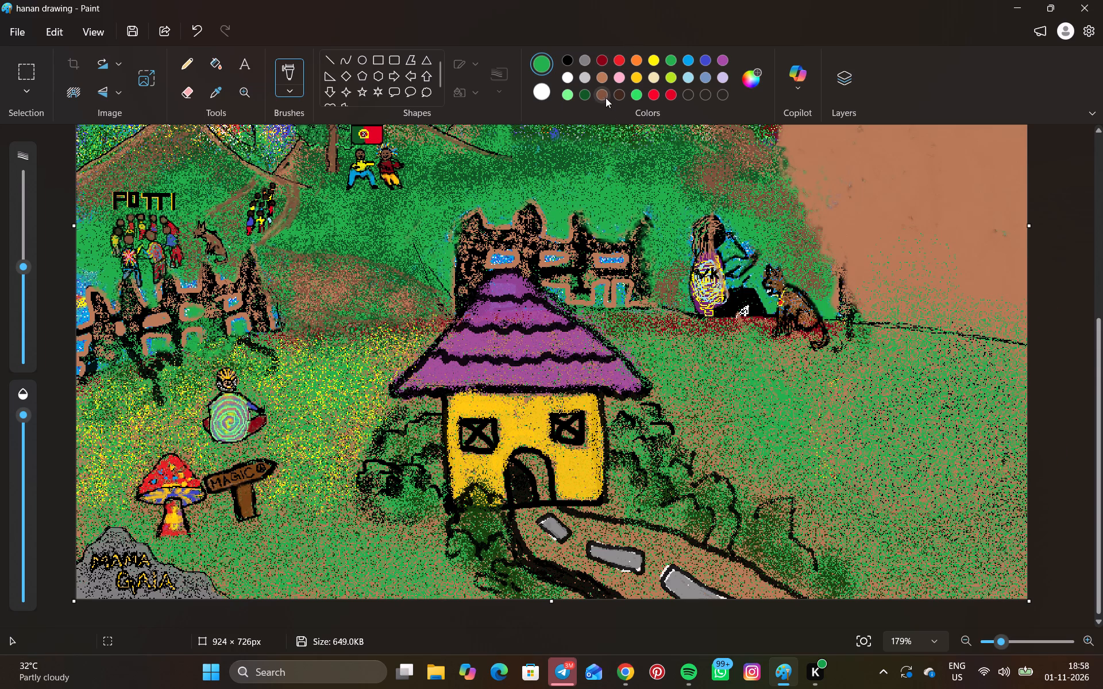
# Airbrush darker brown speckles over the green ground beside the house path.
pyautogui.click(606, 98)
pyautogui.moveTo(950, 427); pyautogui.dragTo(1001, 553)
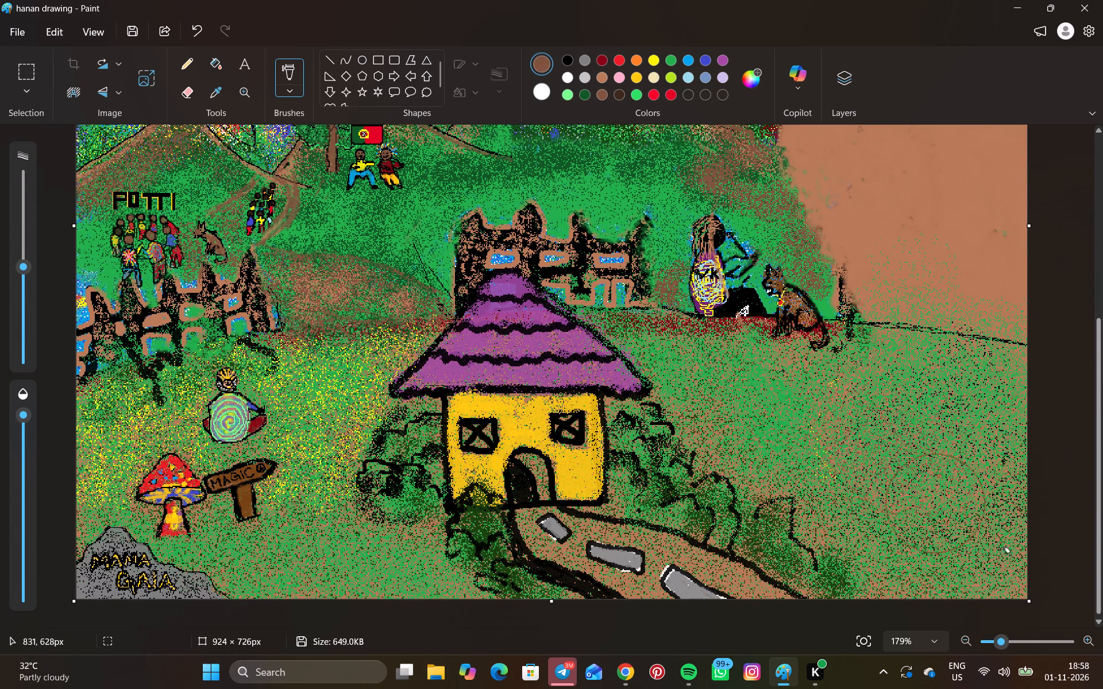
pyautogui.moveTo(1001, 553); pyautogui.dragTo(901, 377)
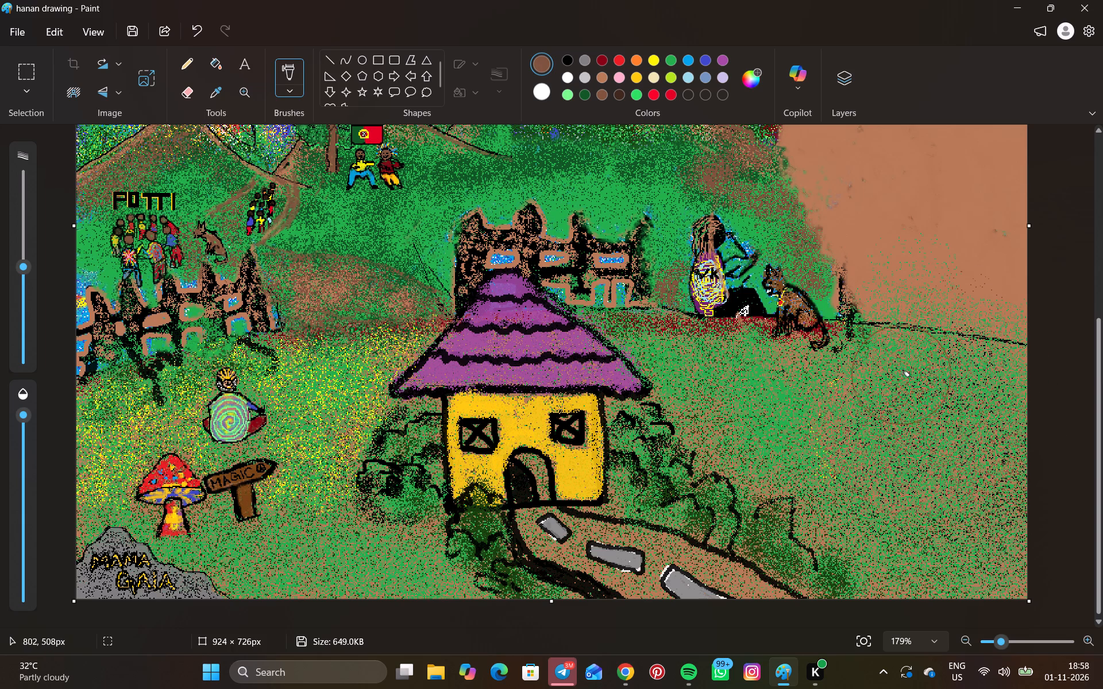
pyautogui.moveTo(901, 377); pyautogui.dragTo(944, 460)
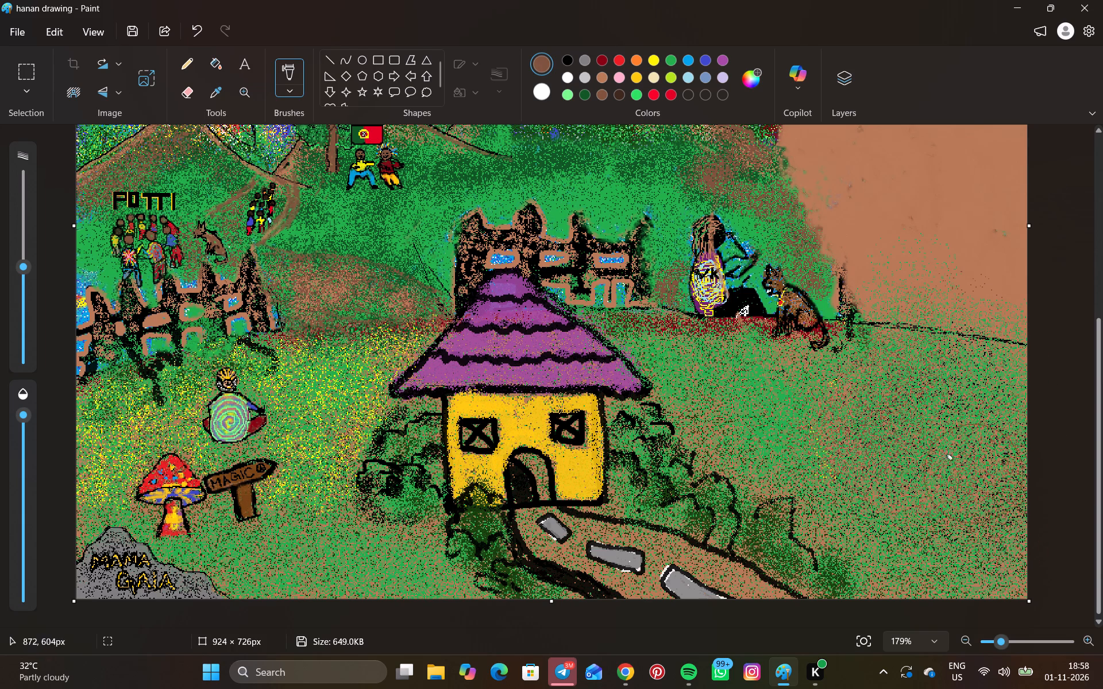
pyautogui.moveTo(944, 460); pyautogui.dragTo(1005, 530)
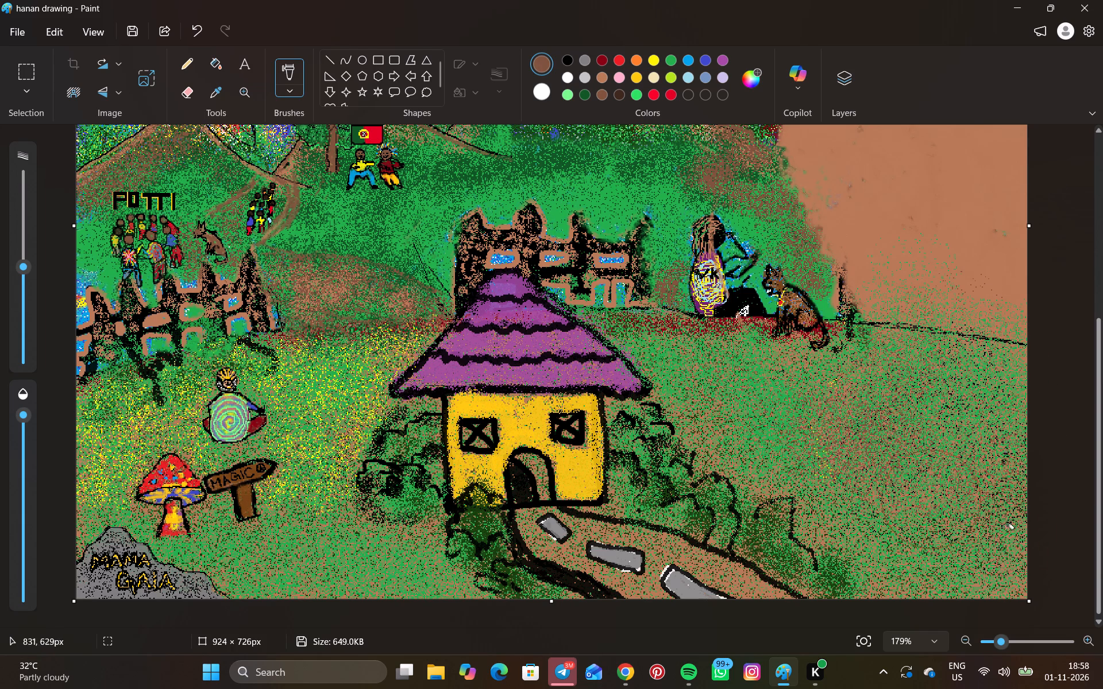
pyautogui.moveTo(1005, 530); pyautogui.dragTo(1000, 401)
# Airbrush darker brown speckles over the upper part of the light brown area, where it meets the mountains.
pyautogui.keyDown('ctrl'); pyautogui.scroll(-5, 977, 355); pyautogui.keyUp('ctrl')
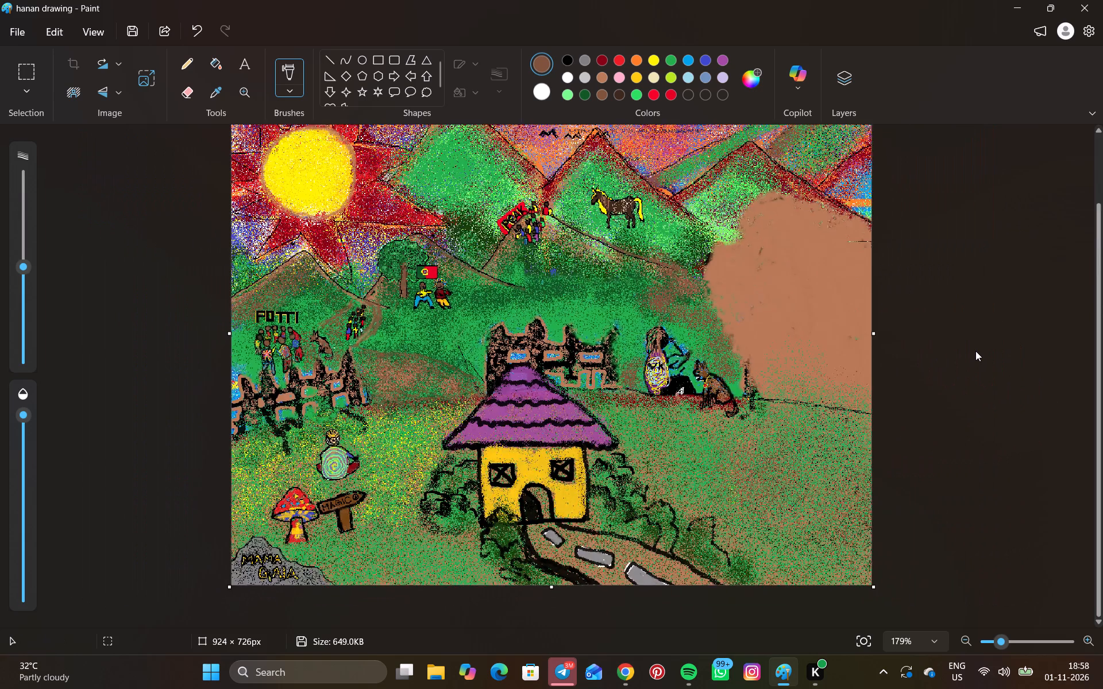
pyautogui.keyDown('ctrl'); pyautogui.scroll(3, 859, 309); pyautogui.keyUp('ctrl')
pyautogui.hscroll(1, 856, 304)
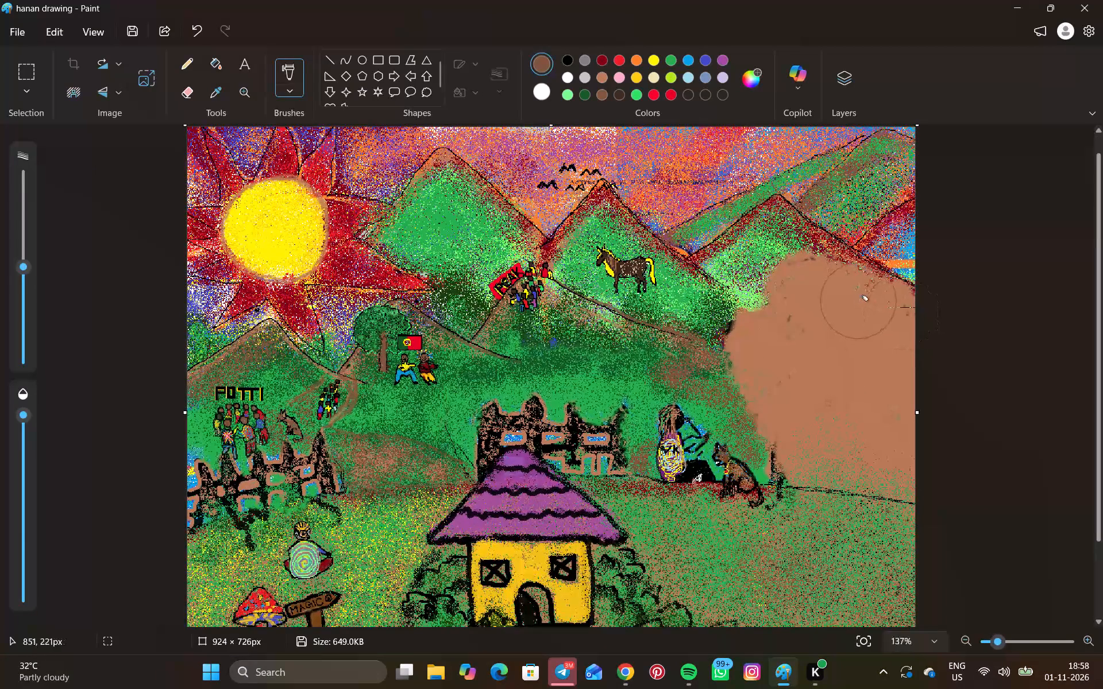
pyautogui.moveTo(781, 284); pyautogui.dragTo(829, 304)
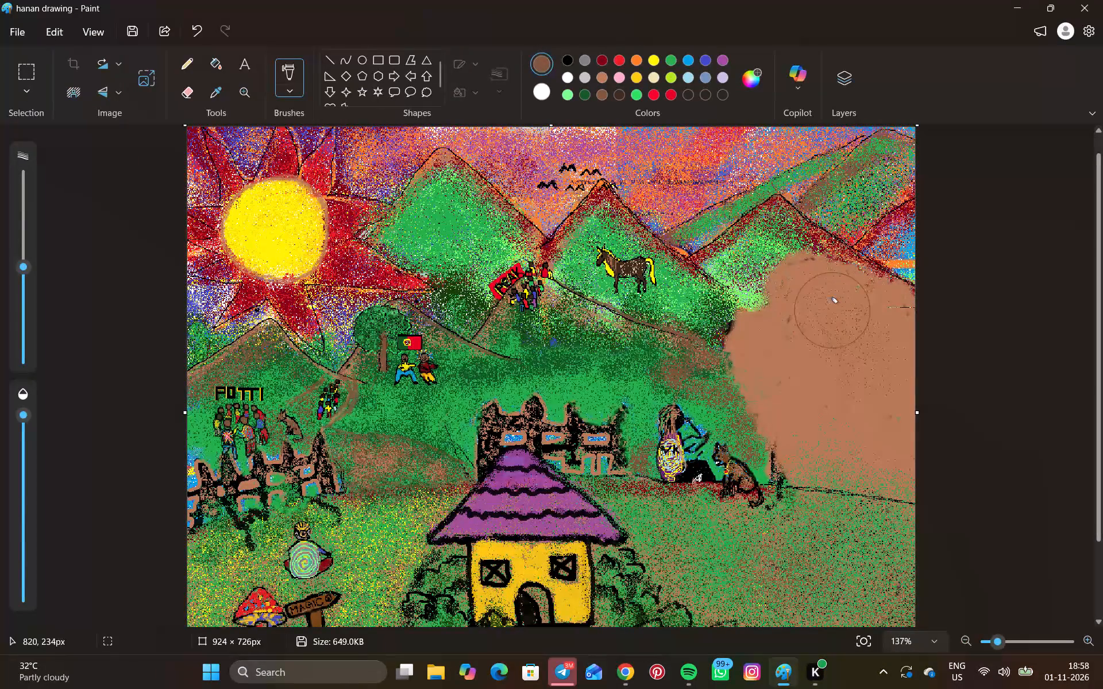
pyautogui.moveTo(829, 304); pyautogui.dragTo(778, 261)
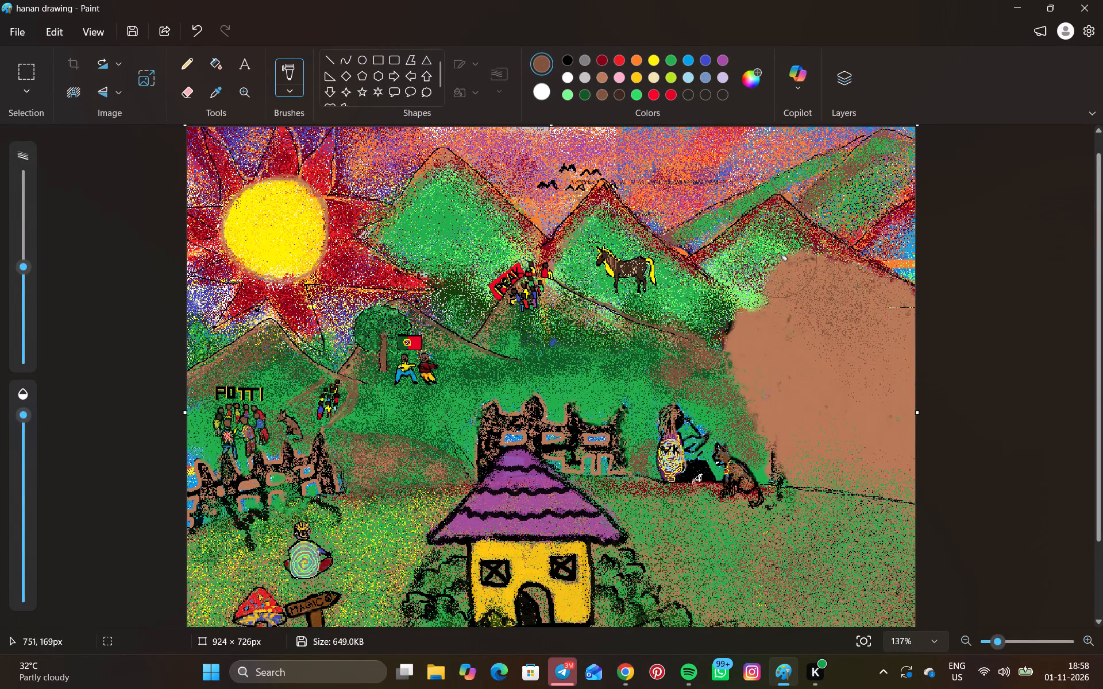
pyautogui.moveTo(778, 261); pyautogui.dragTo(826, 312)
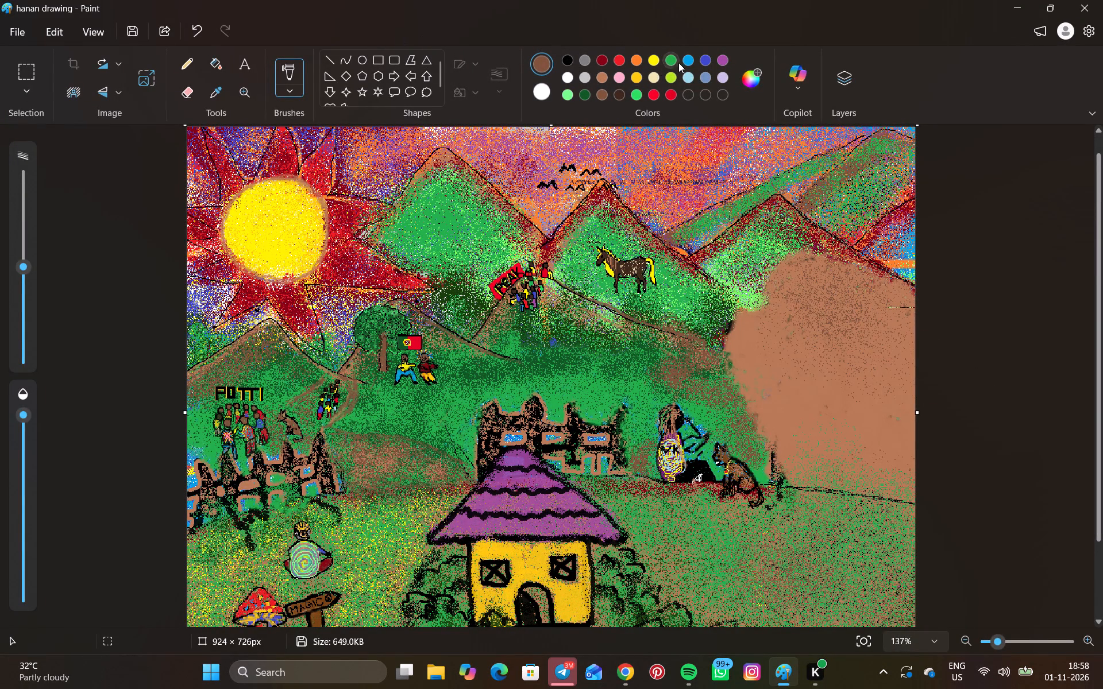
# Airbrush green speckles over the light brown area, from the mountain edge down to the black ground line.
pyautogui.click(680, 63)
pyautogui.moveTo(672, 60); pyautogui.dragTo(677, 67)
pyautogui.moveTo(815, 278); pyautogui.dragTo(790, 288)
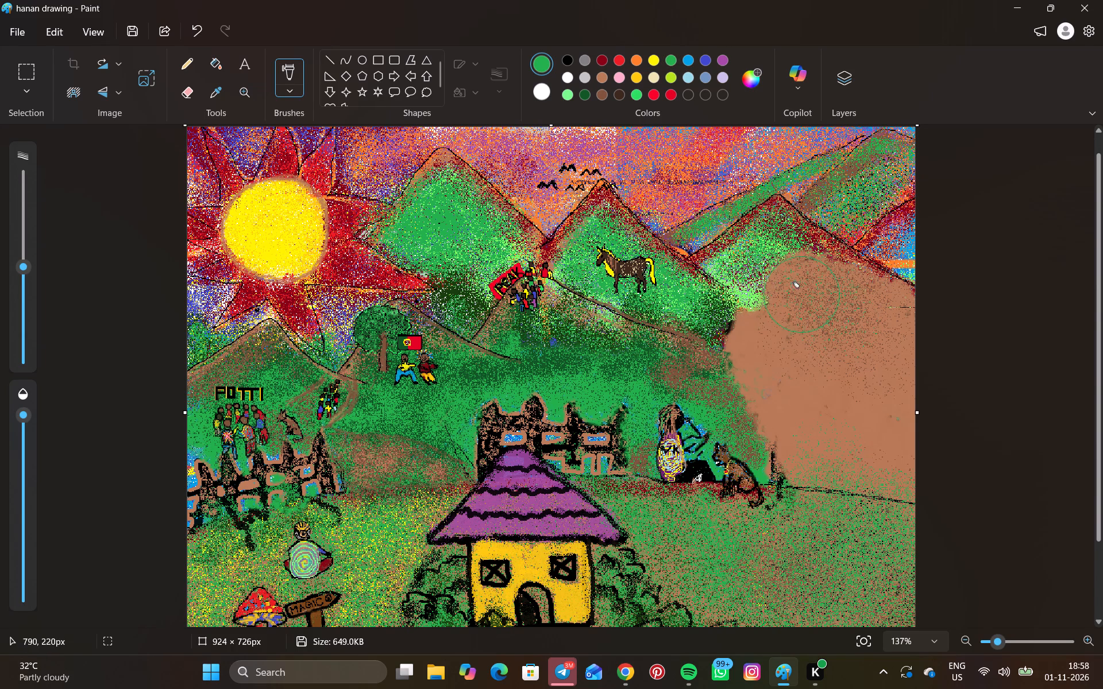
pyautogui.moveTo(790, 288); pyautogui.dragTo(792, 276)
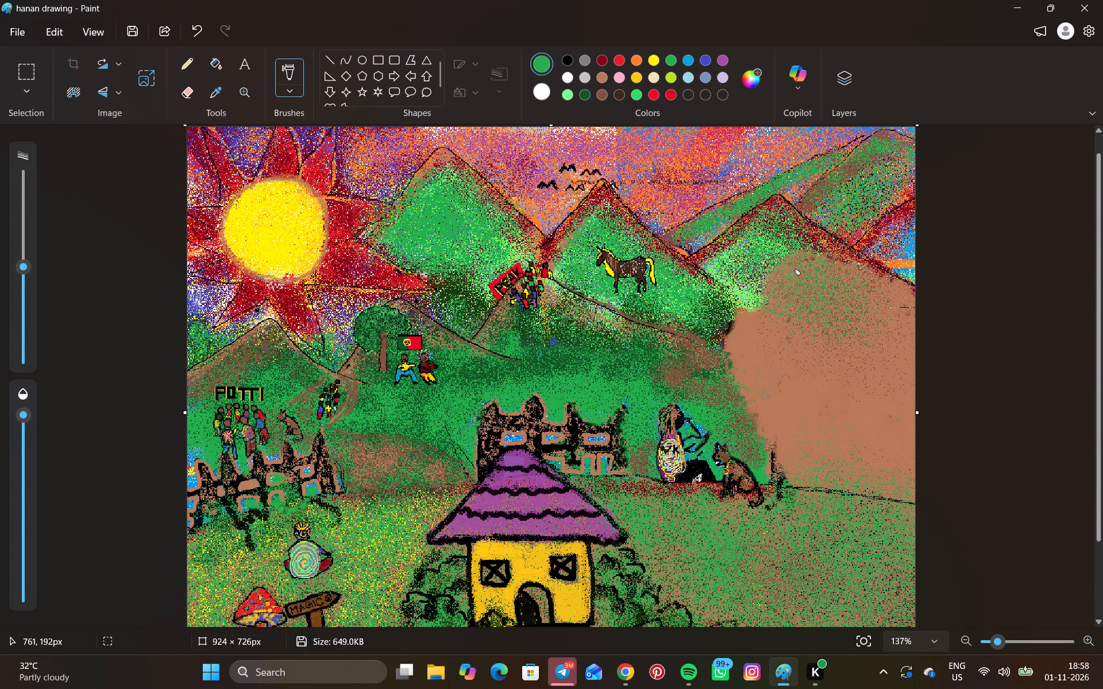
pyautogui.moveTo(792, 276); pyautogui.dragTo(865, 298)
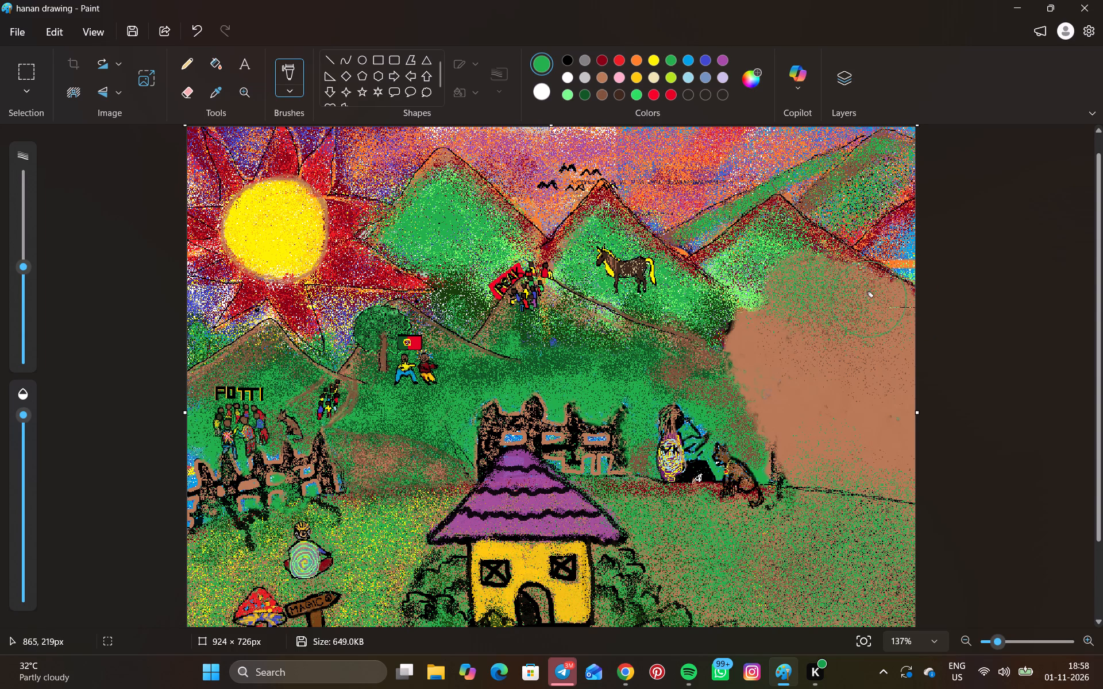
pyautogui.moveTo(865, 298); pyautogui.dragTo(835, 277)
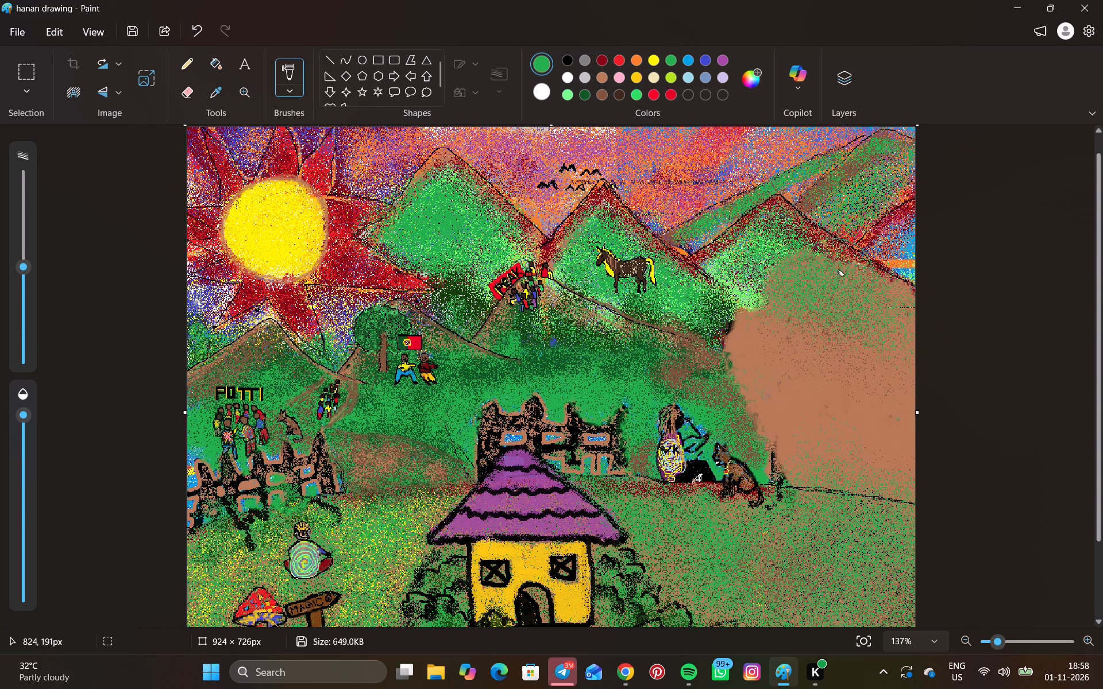
pyautogui.moveTo(835, 277); pyautogui.dragTo(873, 336)
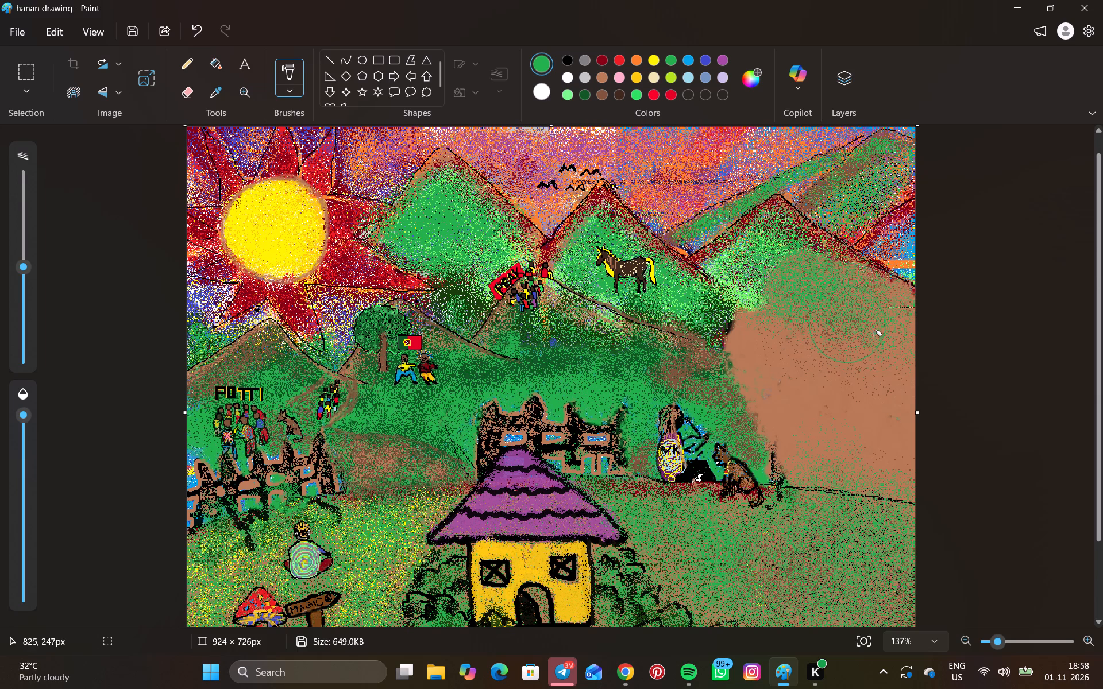
pyautogui.moveTo(873, 336); pyautogui.dragTo(789, 363)
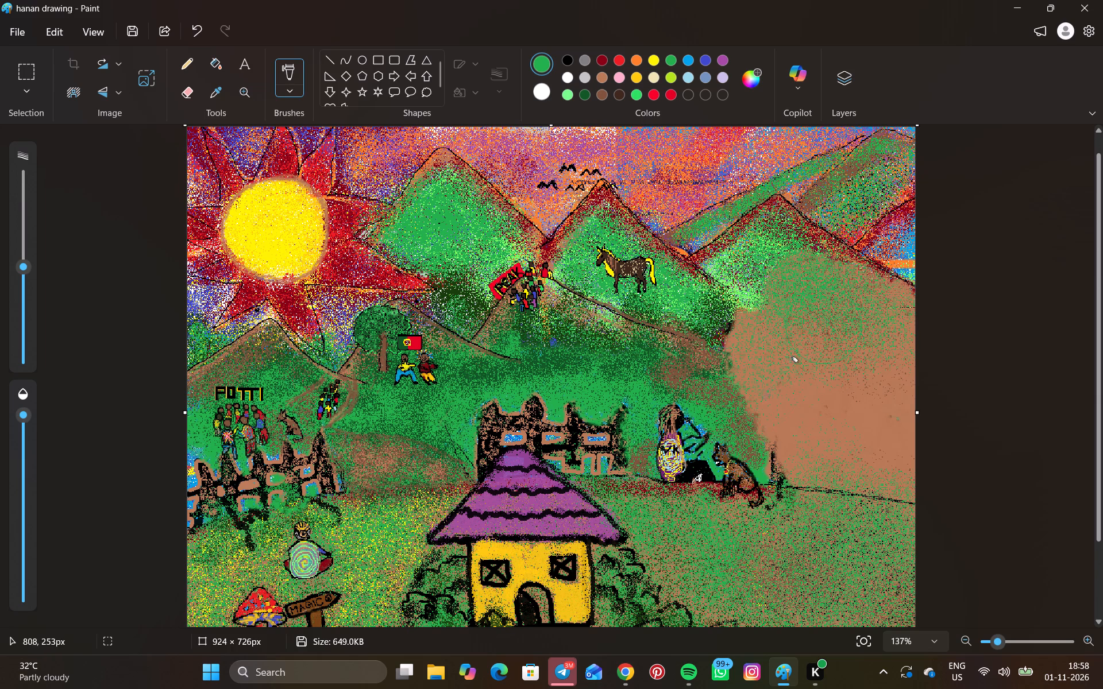
pyautogui.moveTo(789, 363); pyautogui.dragTo(843, 479)
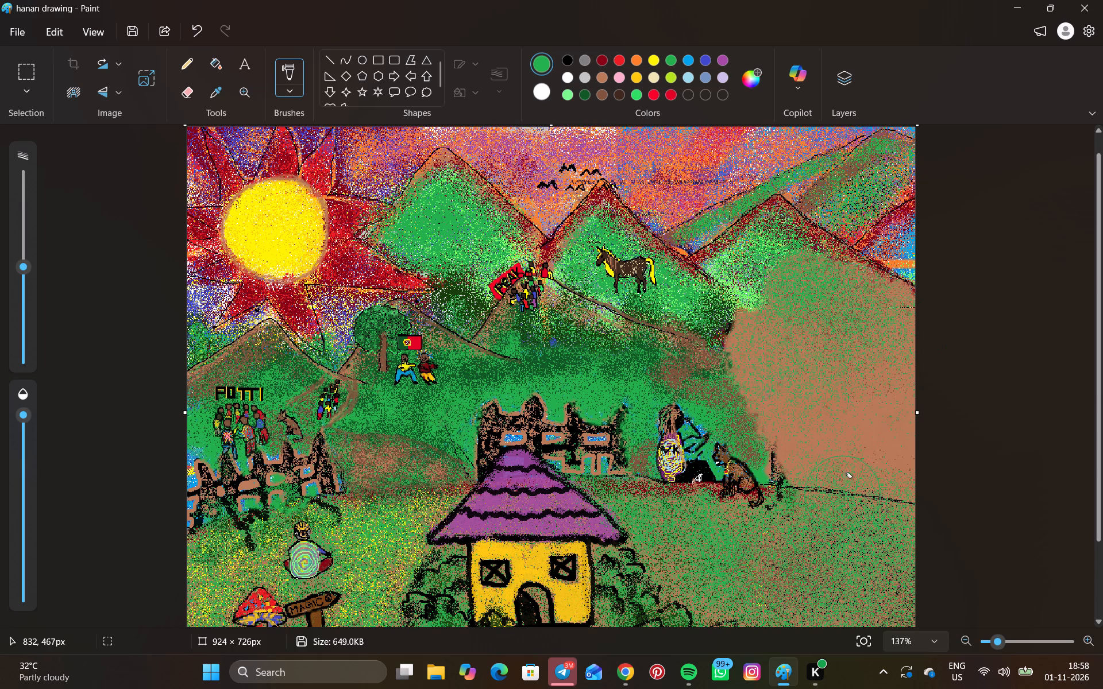
pyautogui.moveTo(843, 479); pyautogui.dragTo(810, 344)
# Airbrush bright green speckles over the brown hillside and the ground below the black line.
pyautogui.click(639, 91)
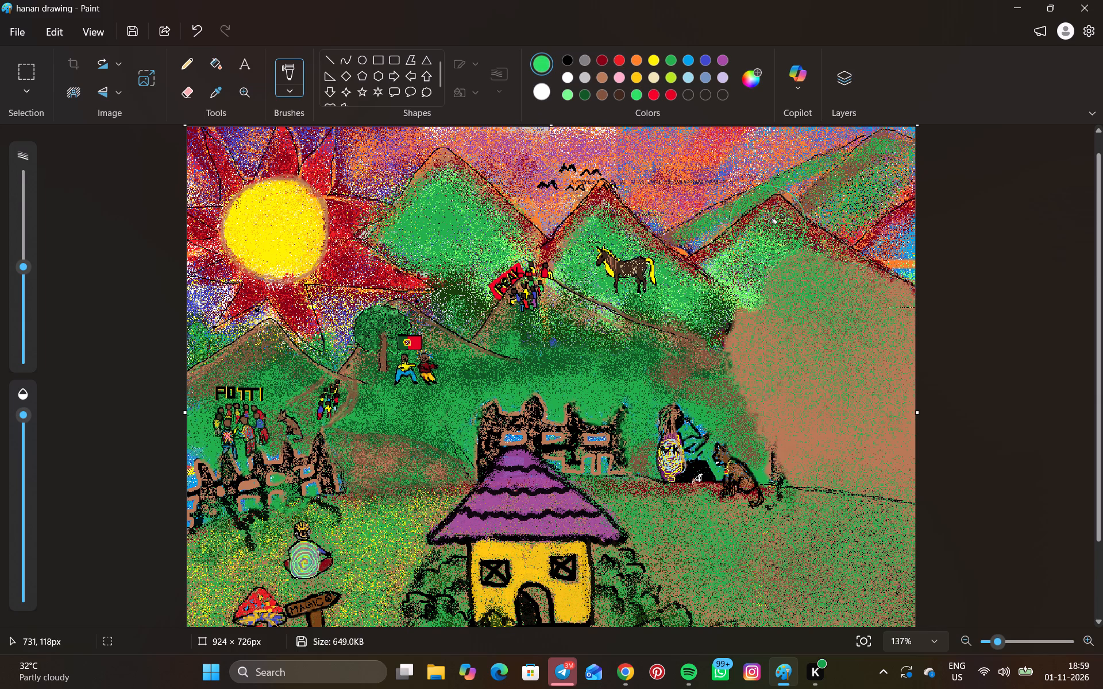
pyautogui.moveTo(790, 302); pyautogui.dragTo(774, 260)
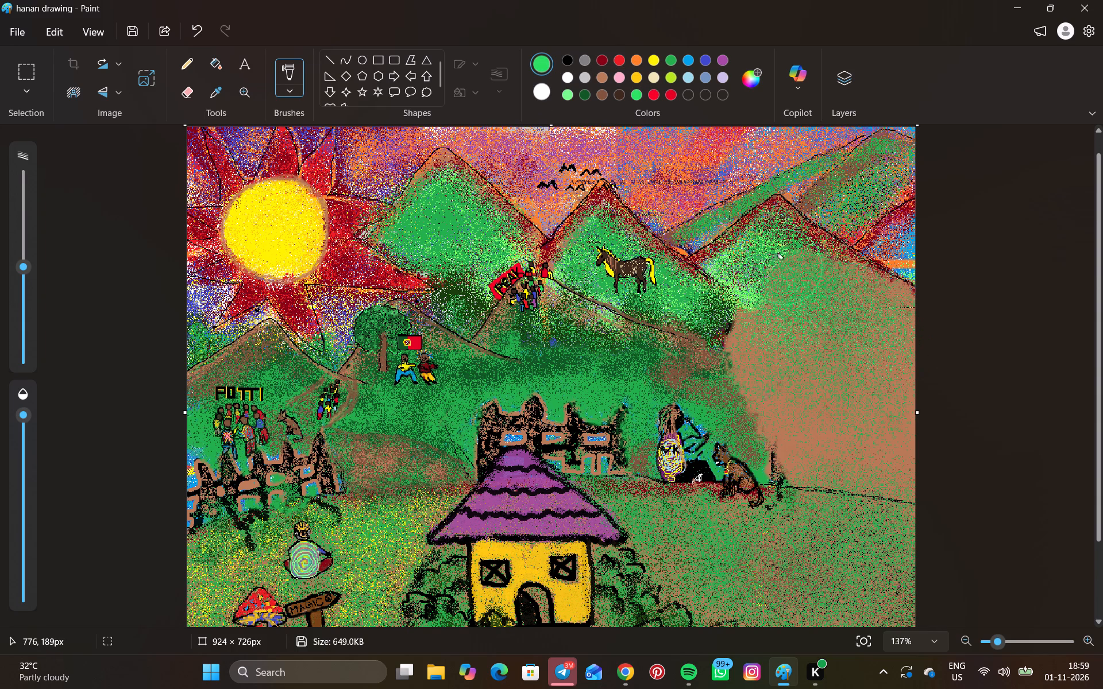
pyautogui.moveTo(774, 260); pyautogui.dragTo(892, 296)
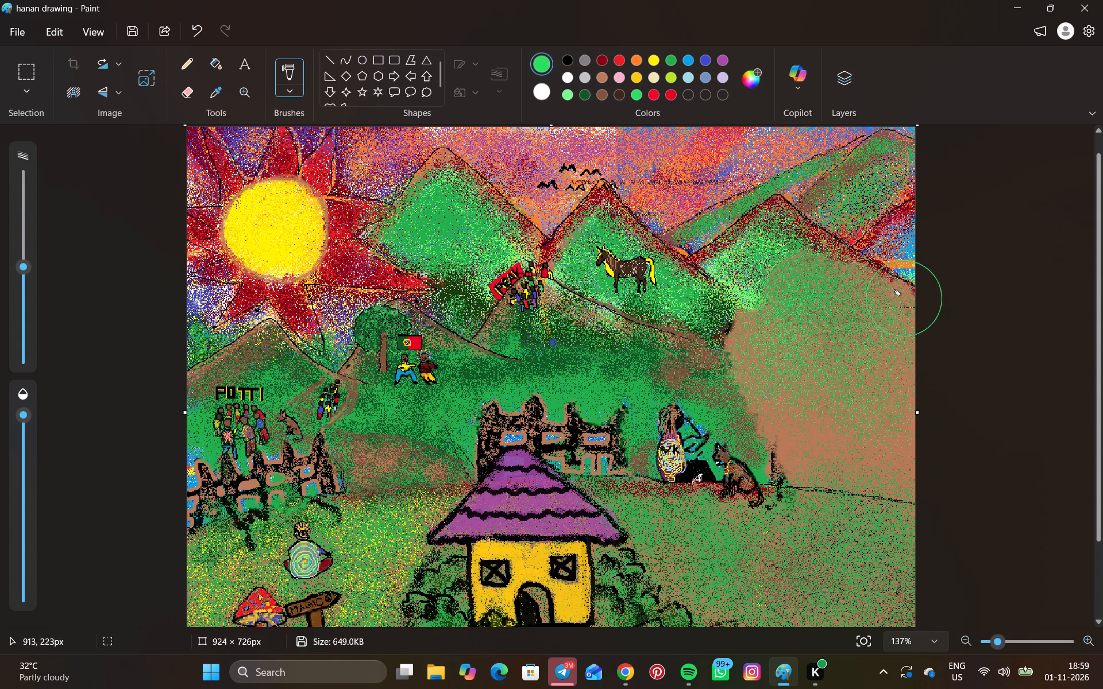
pyautogui.moveTo(892, 296); pyautogui.dragTo(779, 565)
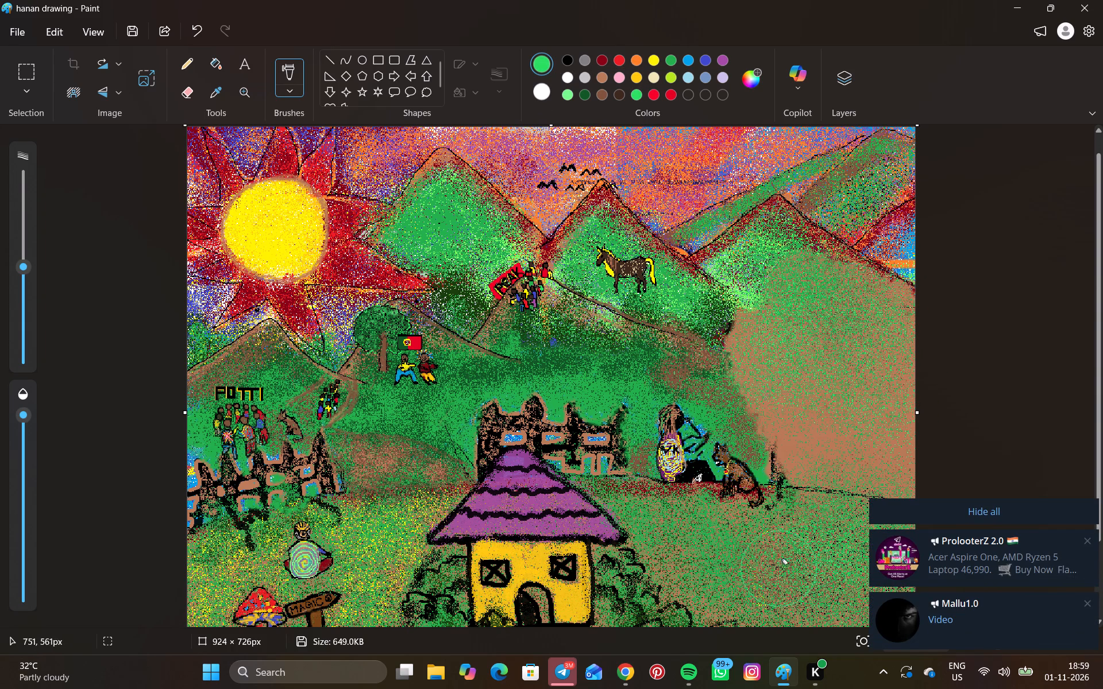
pyautogui.moveTo(779, 565); pyautogui.dragTo(849, 611)
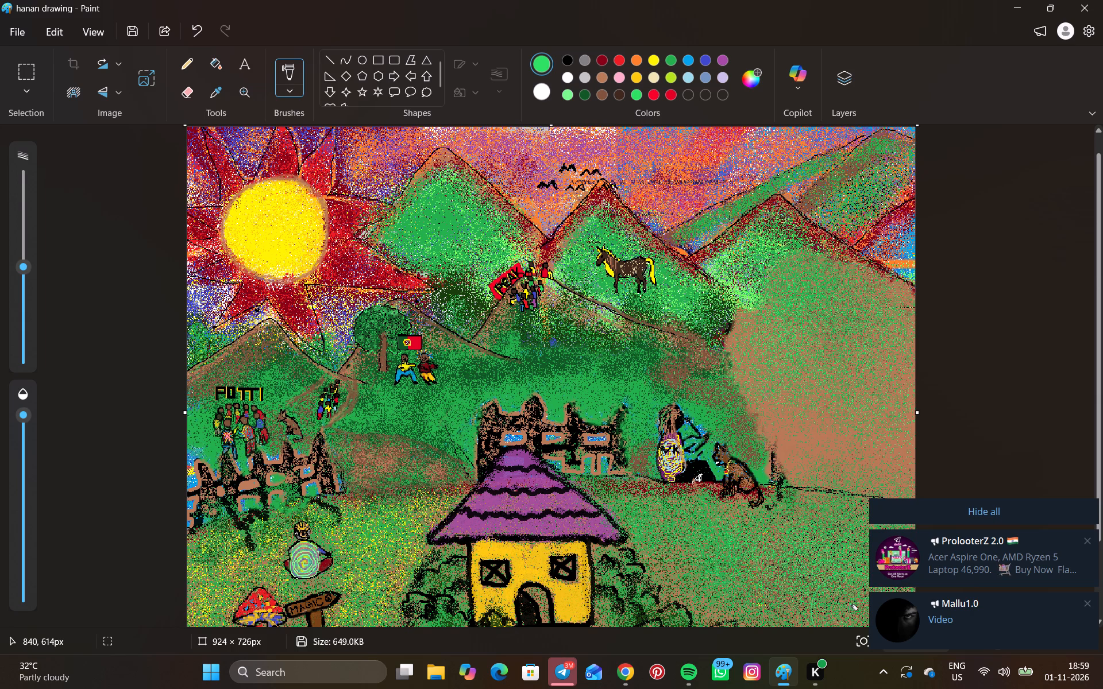
pyautogui.moveTo(849, 611); pyautogui.dragTo(740, 556)
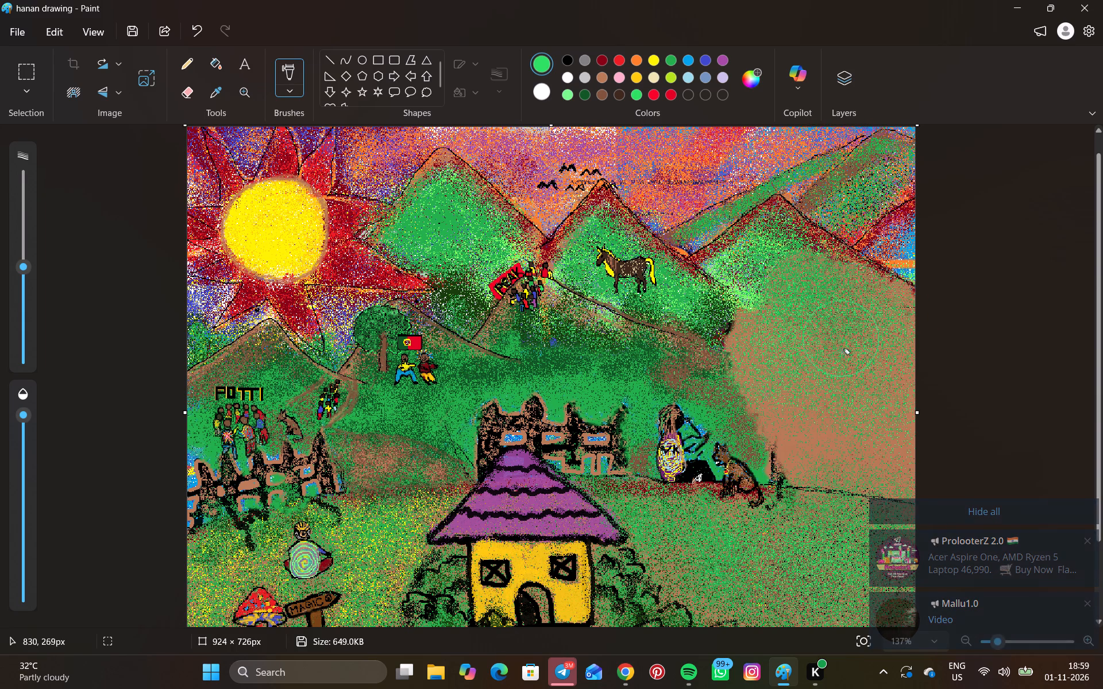
pyautogui.moveTo(847, 404); pyautogui.dragTo(838, 483)
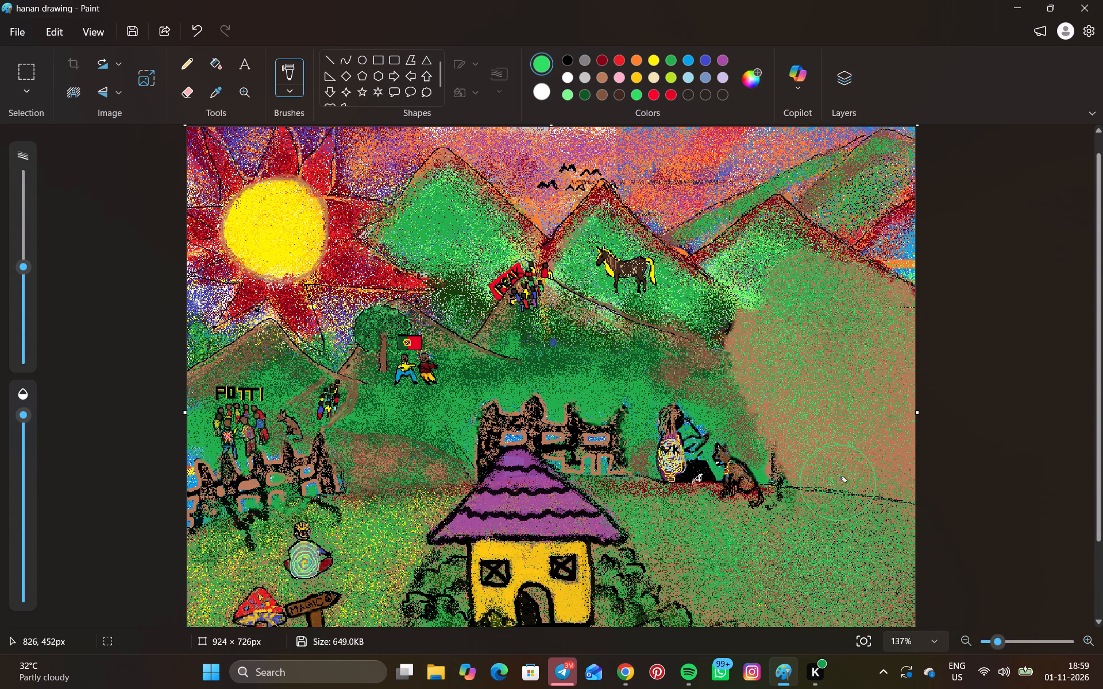
pyautogui.moveTo(838, 483); pyautogui.dragTo(897, 427)
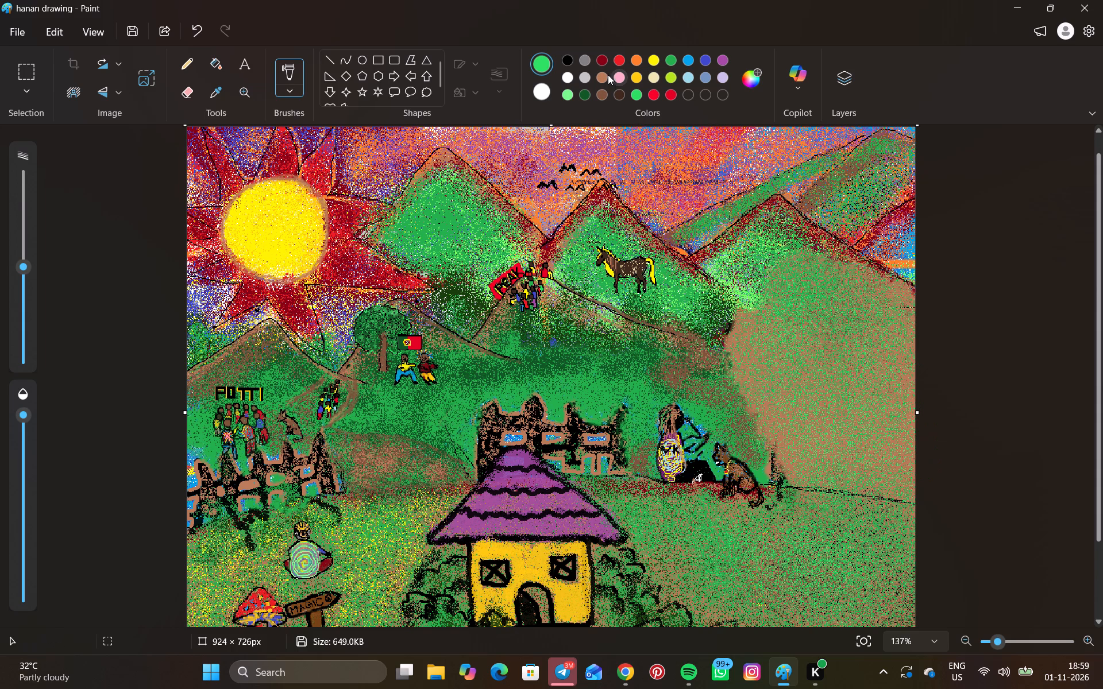
pyautogui.moveTo(585, 98); pyautogui.dragTo(592, 107)
pyautogui.moveTo(842, 332); pyautogui.dragTo(776, 412)
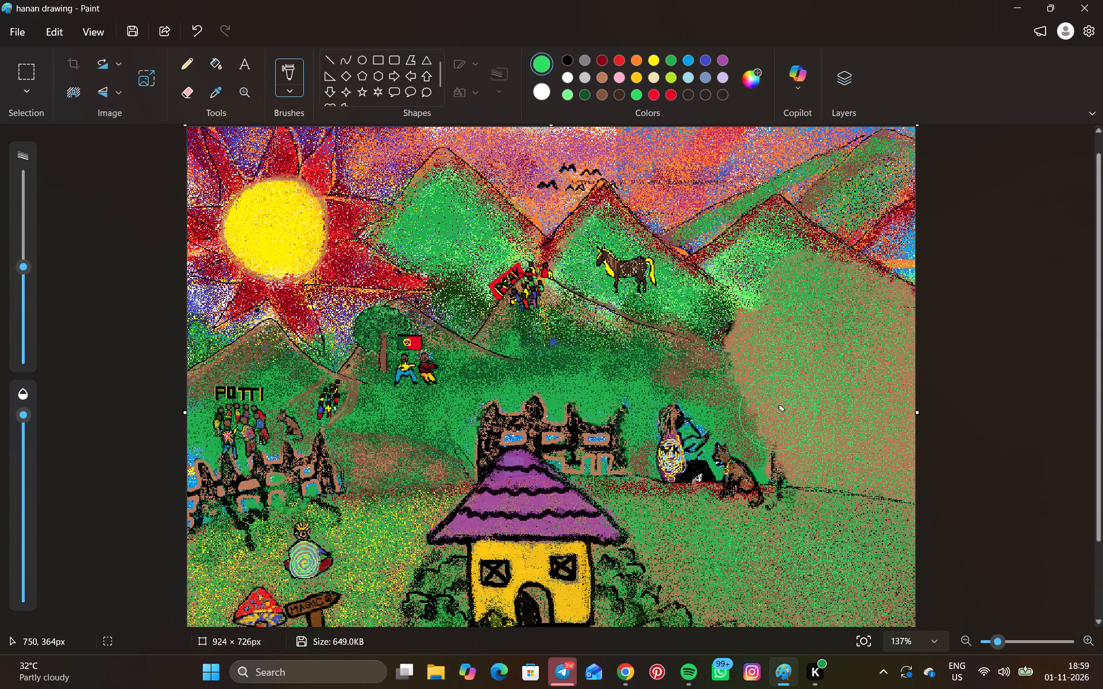
pyautogui.moveTo(776, 412); pyautogui.dragTo(762, 376)
# Airbrush dark green speckles over the hillside, from the mountain edge down along the ground line to the picture's edge.
pyautogui.click(589, 102)
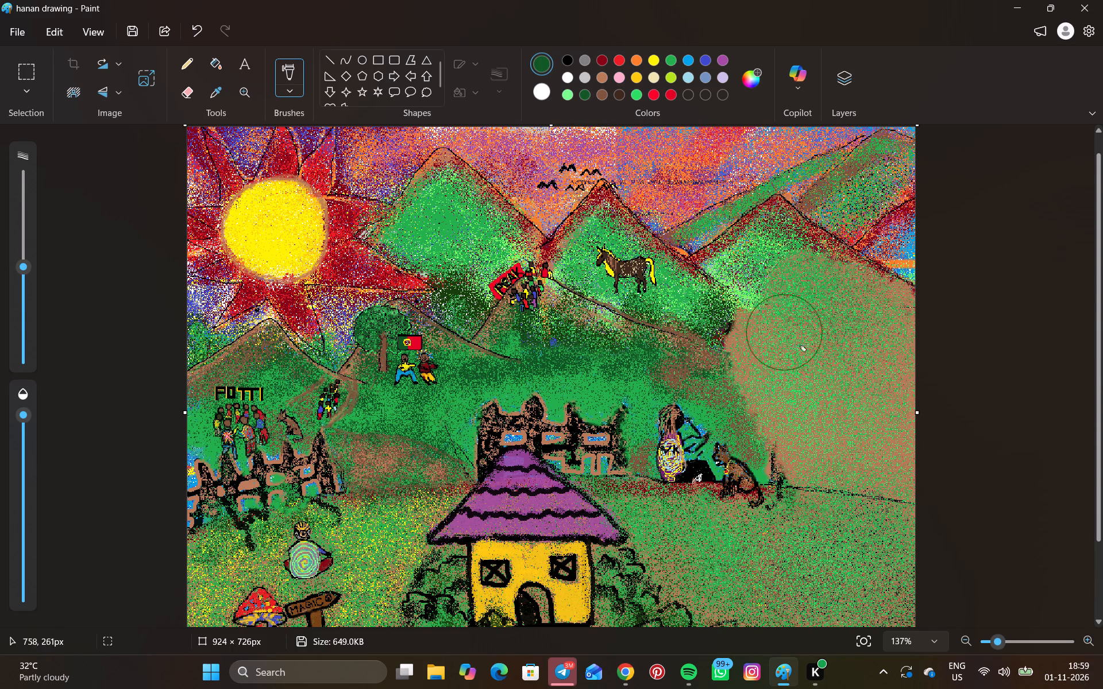
pyautogui.moveTo(801, 357); pyautogui.dragTo(759, 363)
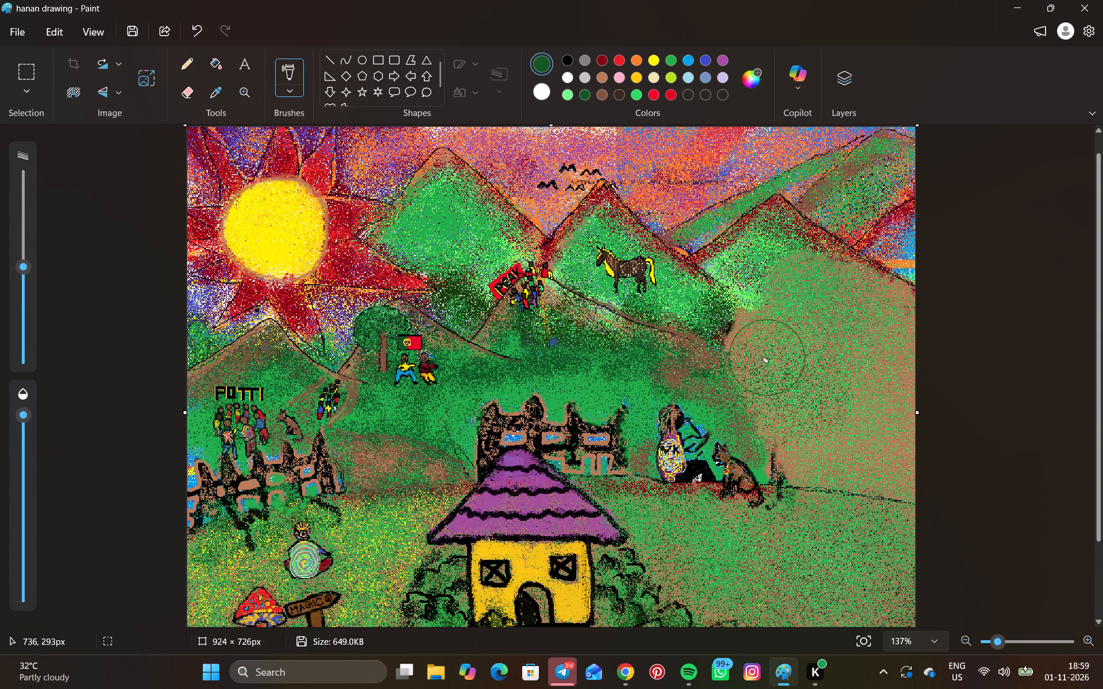
pyautogui.moveTo(759, 363); pyautogui.dragTo(811, 281)
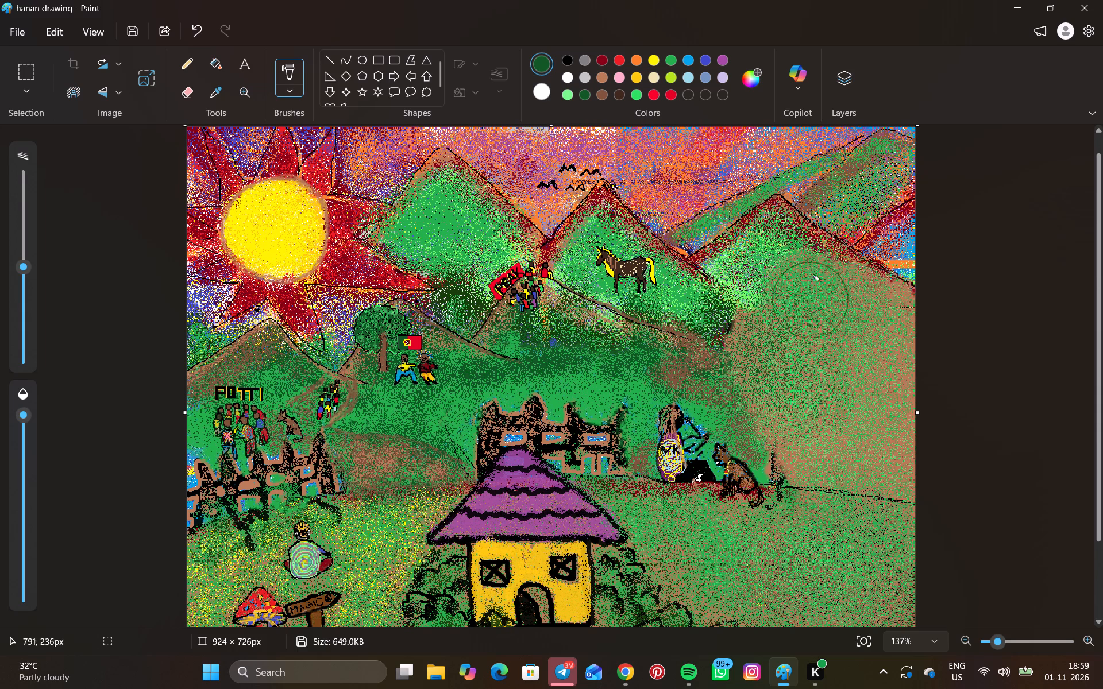
pyautogui.moveTo(811, 281); pyautogui.dragTo(814, 474)
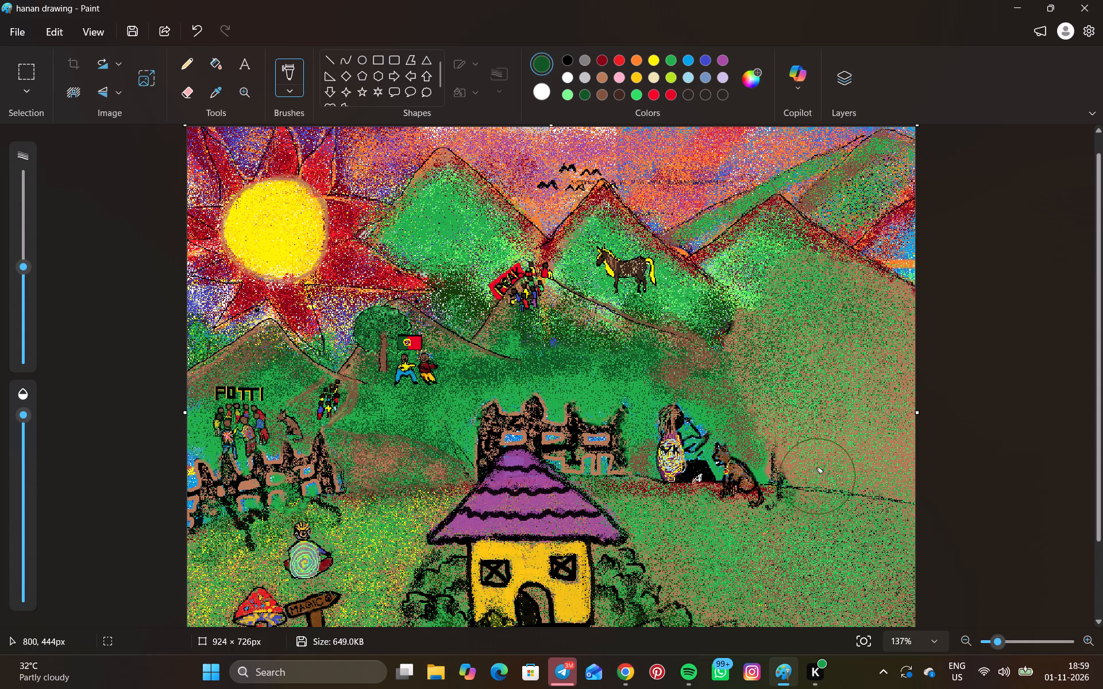
pyautogui.moveTo(814, 474); pyautogui.dragTo(901, 487)
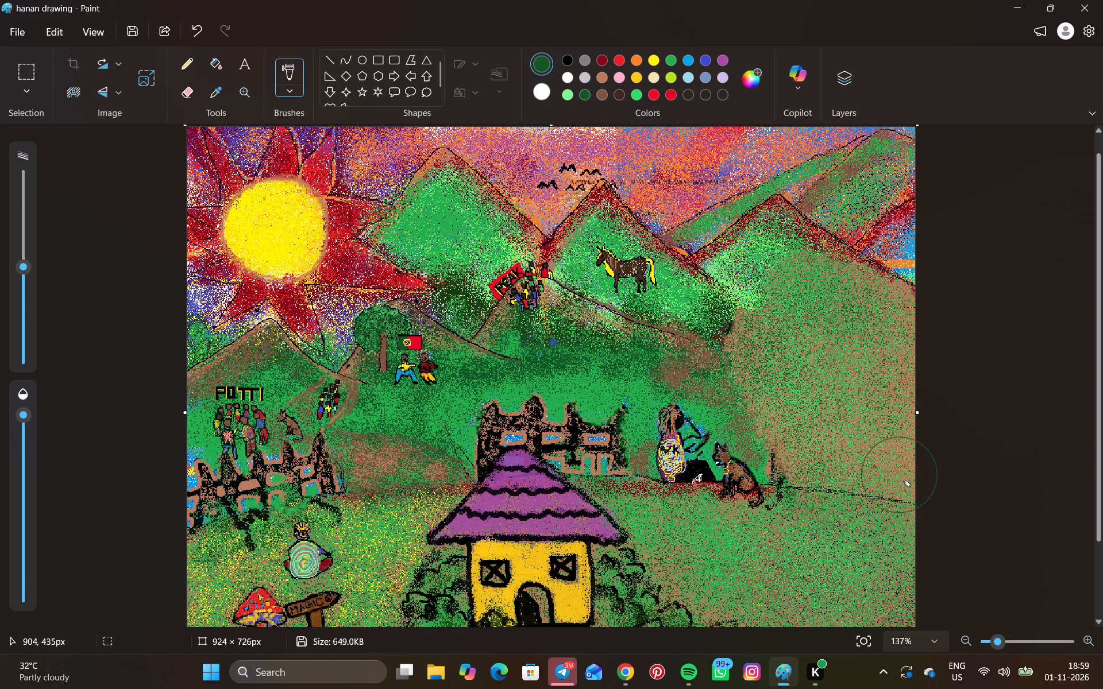
pyautogui.moveTo(901, 487); pyautogui.dragTo(900, 506)
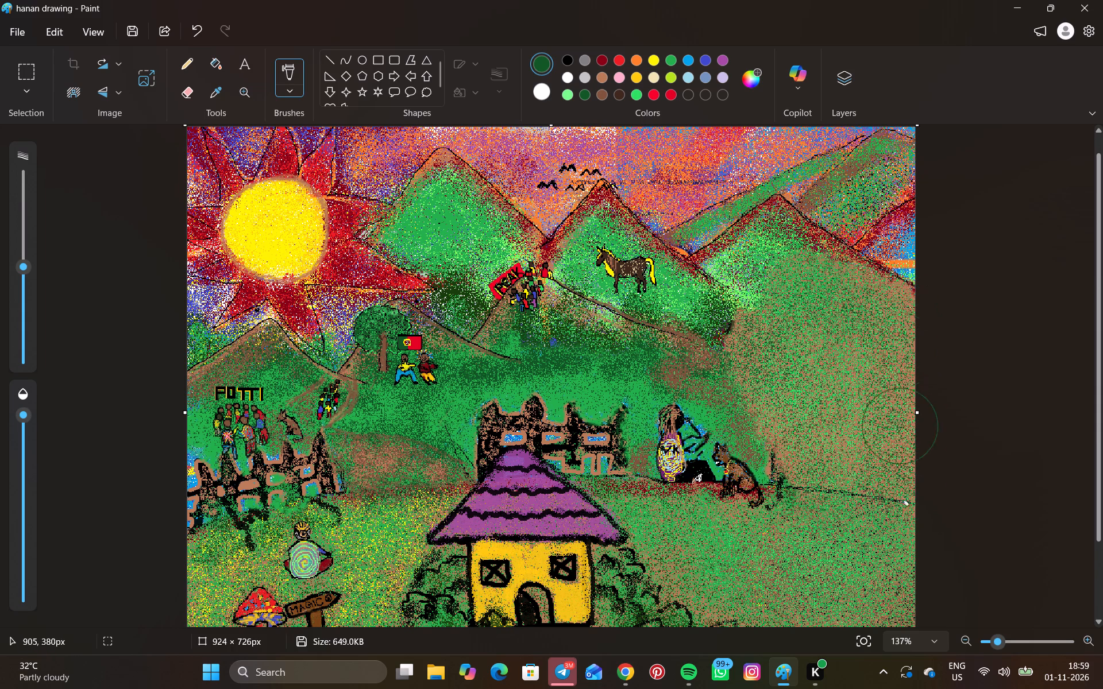
pyautogui.moveTo(900, 506); pyautogui.dragTo(869, 455)
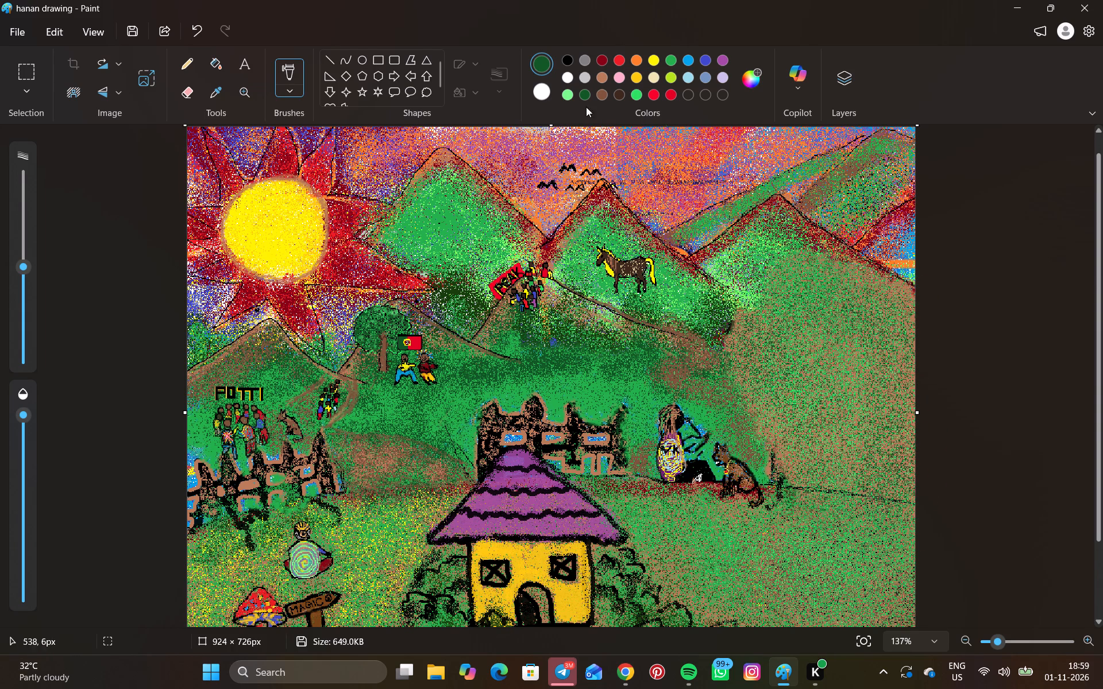
# Airbrush a little more bright green over the hillside above the fox.
pyautogui.click(635, 97)
pyautogui.moveTo(772, 401); pyautogui.dragTo(800, 425)
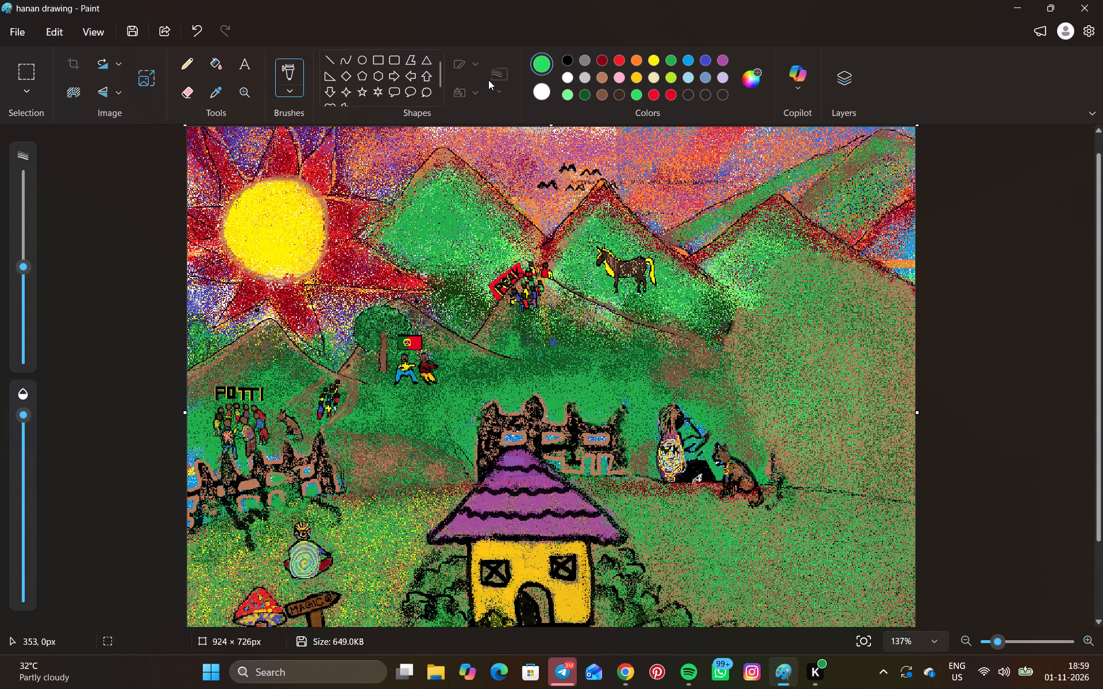
# Switch from the Airbrush to the Oil brush.
pyautogui.click(300, 93)
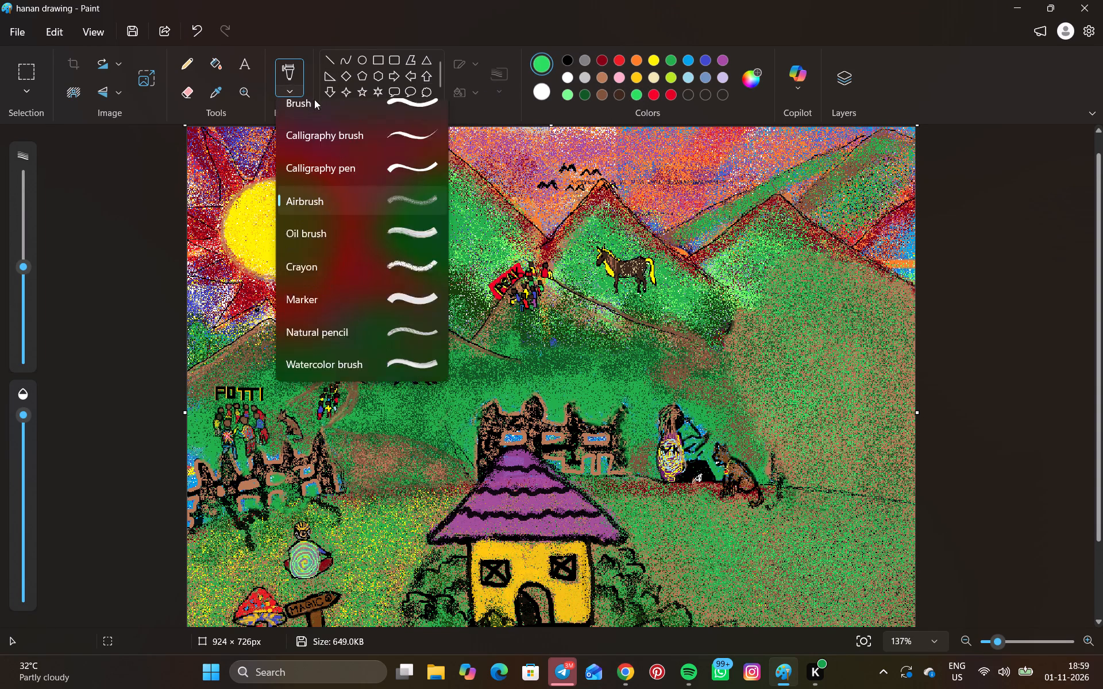
pyautogui.click(386, 238)
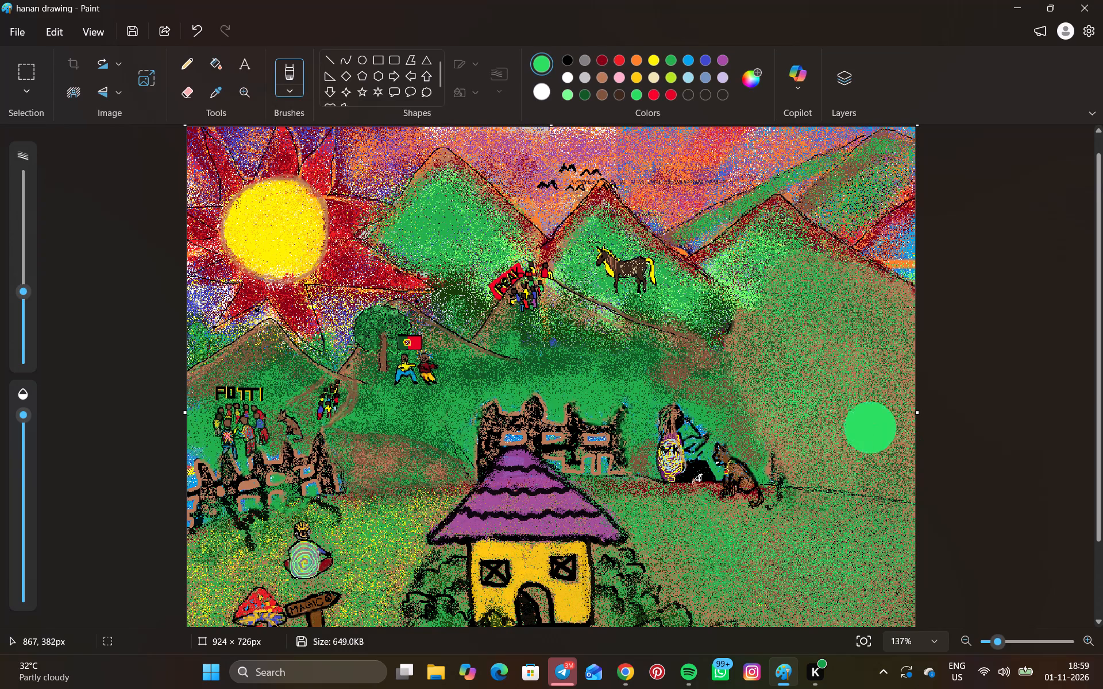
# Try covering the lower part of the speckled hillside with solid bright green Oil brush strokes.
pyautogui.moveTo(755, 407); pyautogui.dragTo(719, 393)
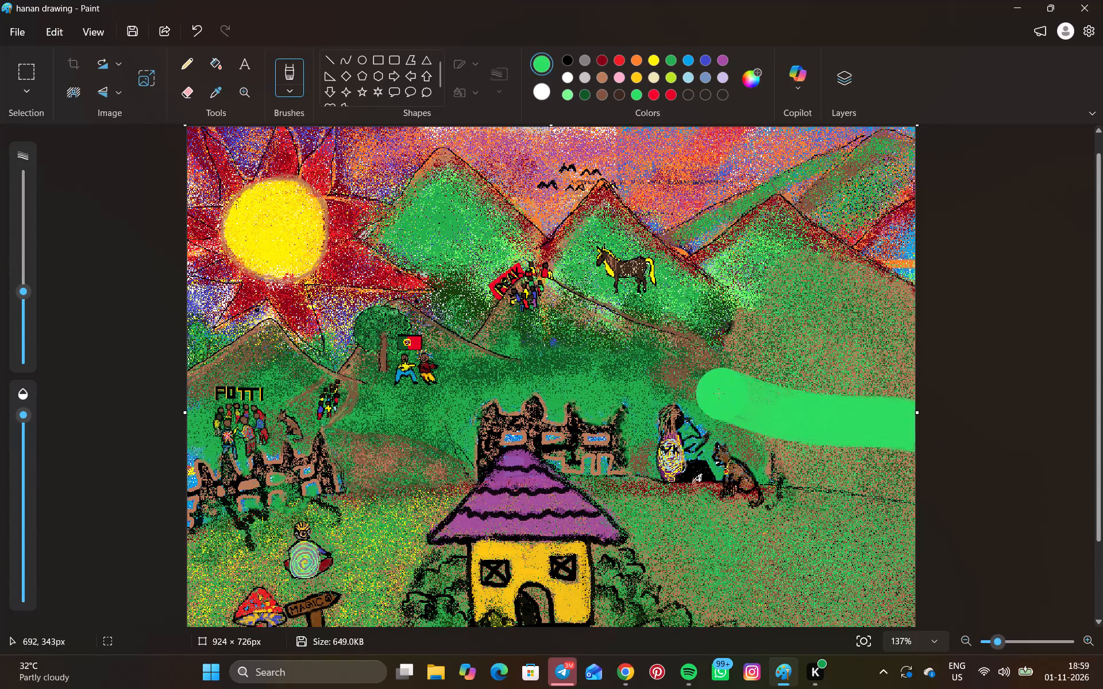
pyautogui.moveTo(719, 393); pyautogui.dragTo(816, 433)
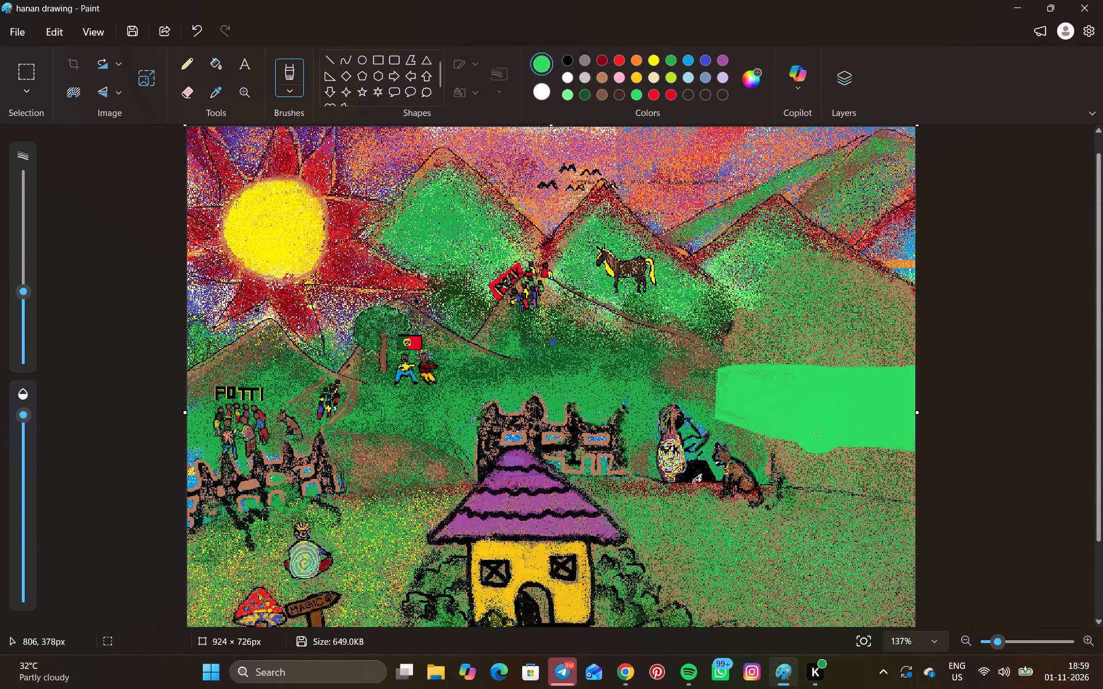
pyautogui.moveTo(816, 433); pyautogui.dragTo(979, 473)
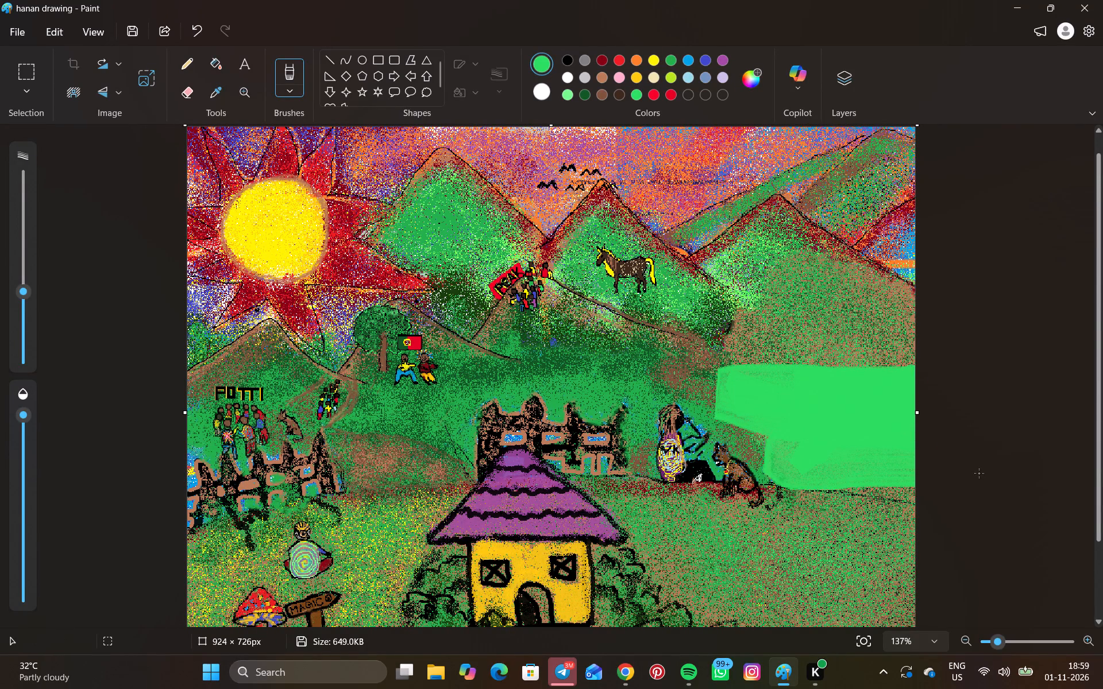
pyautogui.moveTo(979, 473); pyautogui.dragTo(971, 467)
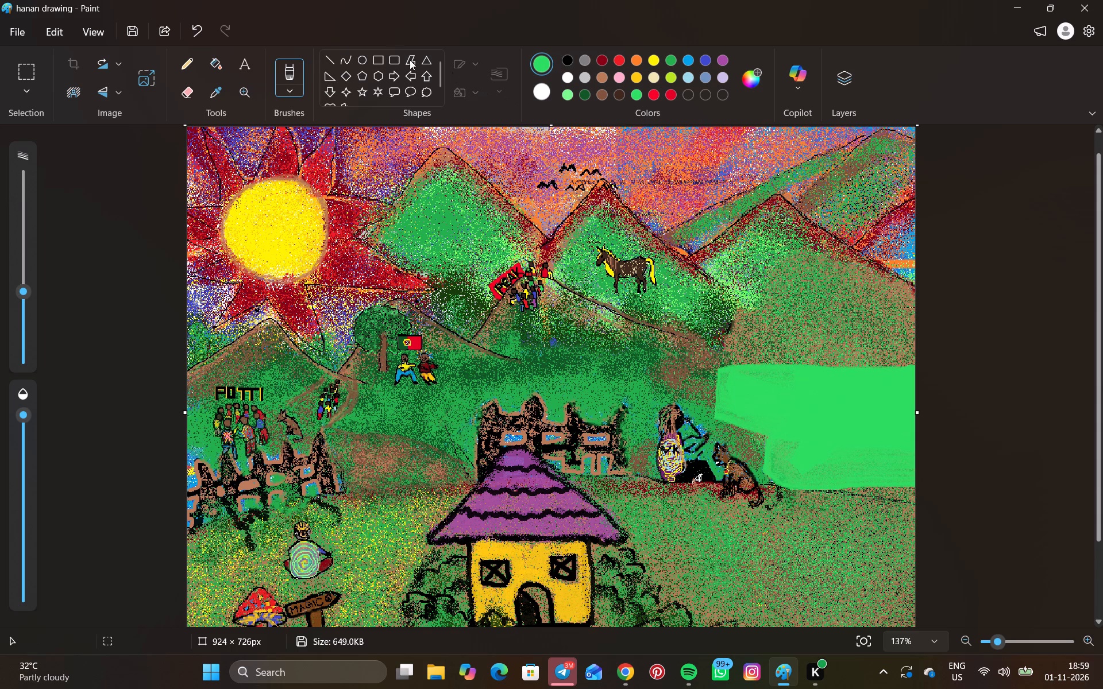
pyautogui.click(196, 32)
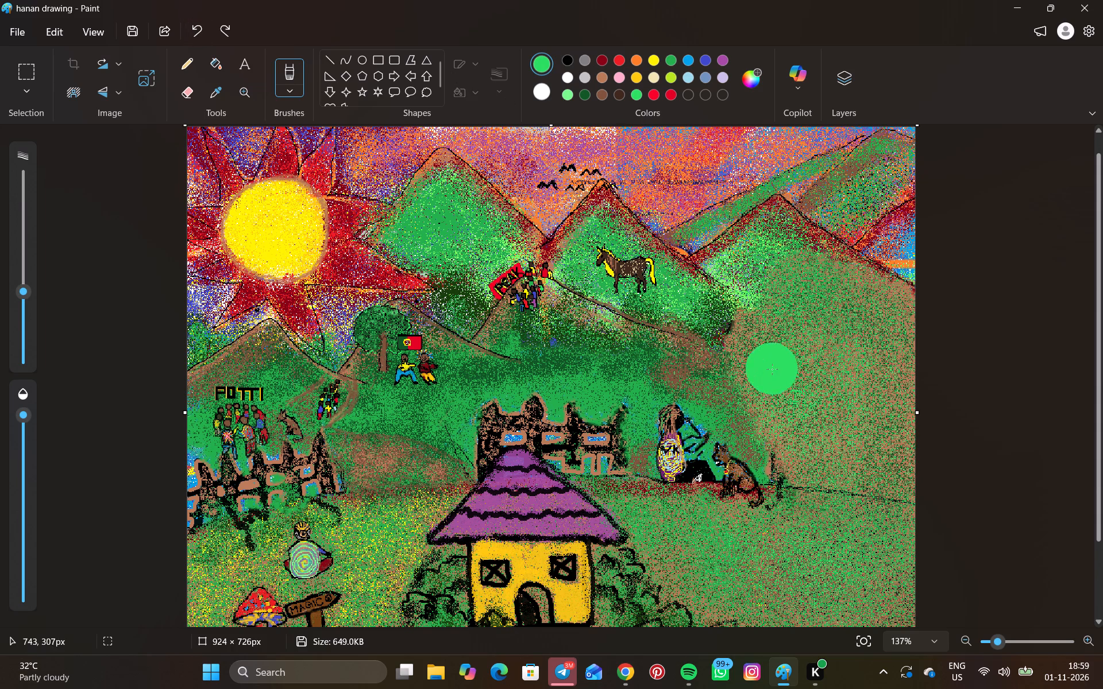
# Cover the speckled hillside above the ground line, out to the picture's edge, with solid bright green Oil brush strokes.
pyautogui.moveTo(772, 366); pyautogui.dragTo(884, 377)
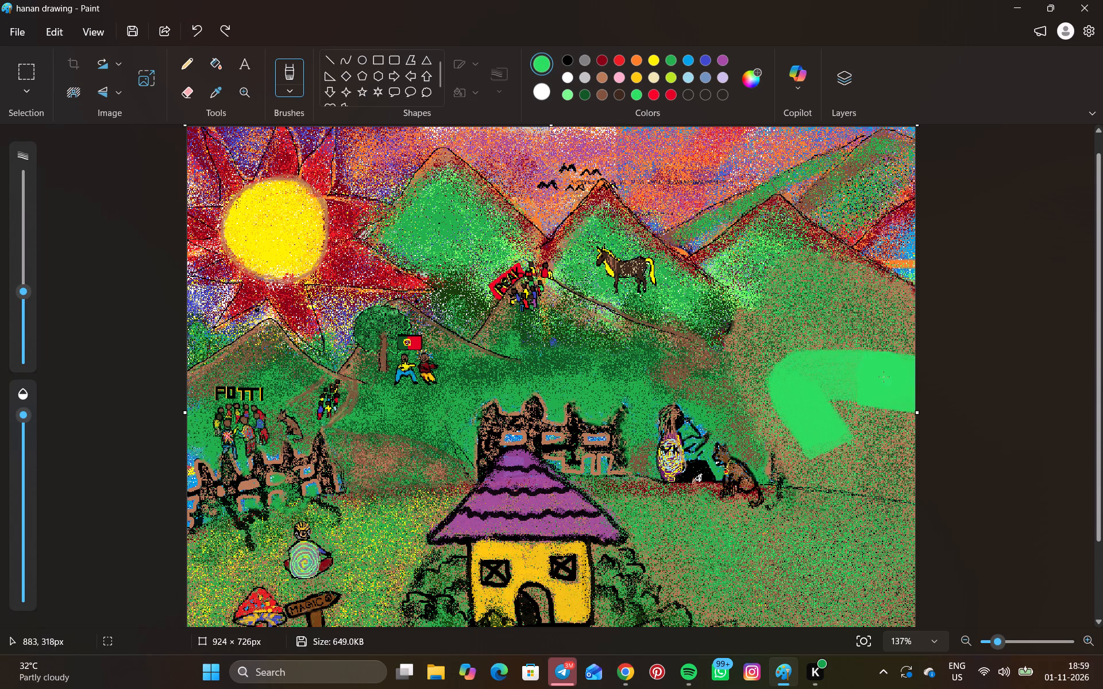
pyautogui.moveTo(884, 377); pyautogui.dragTo(842, 386)
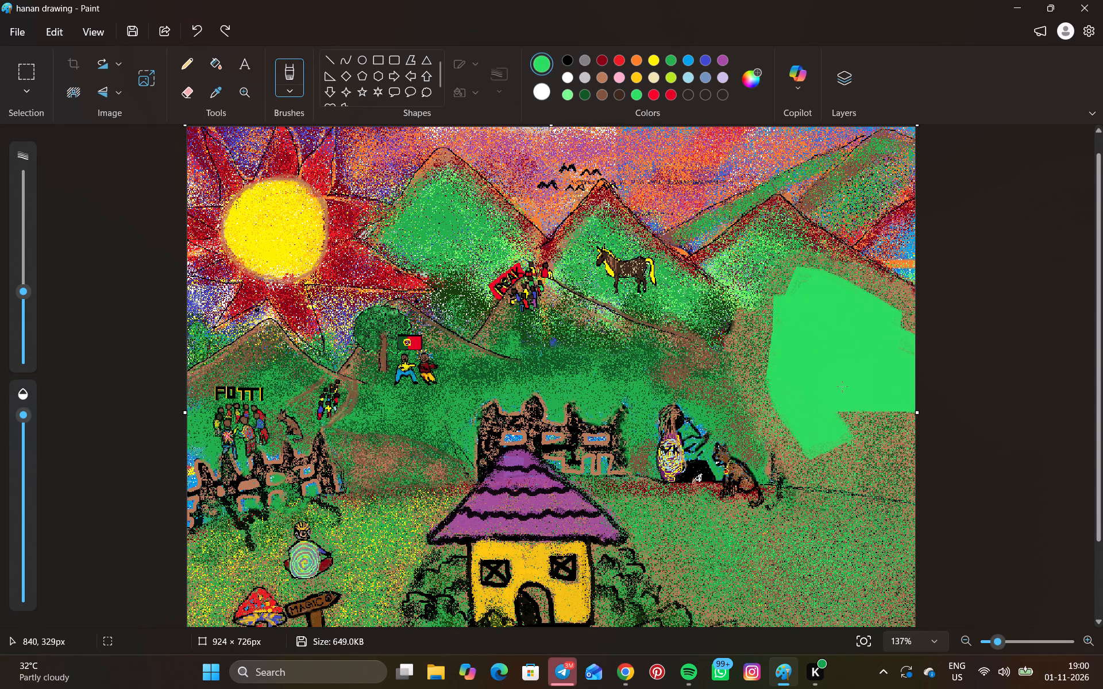
pyautogui.moveTo(842, 386); pyautogui.dragTo(846, 469)
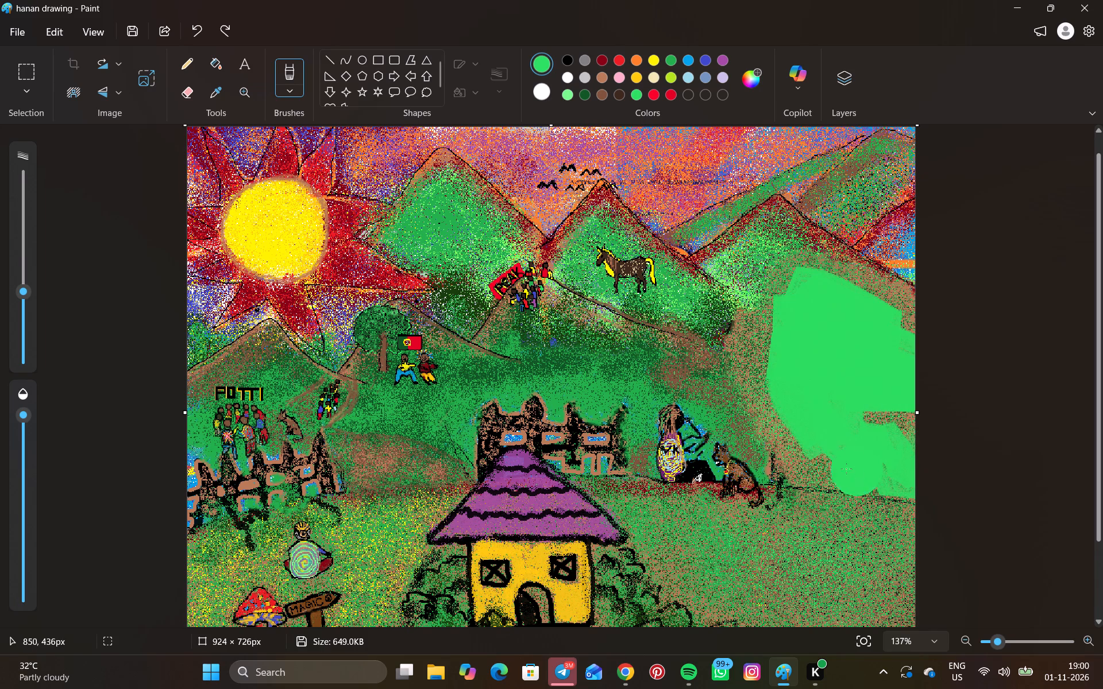
pyautogui.moveTo(846, 469); pyautogui.dragTo(785, 423)
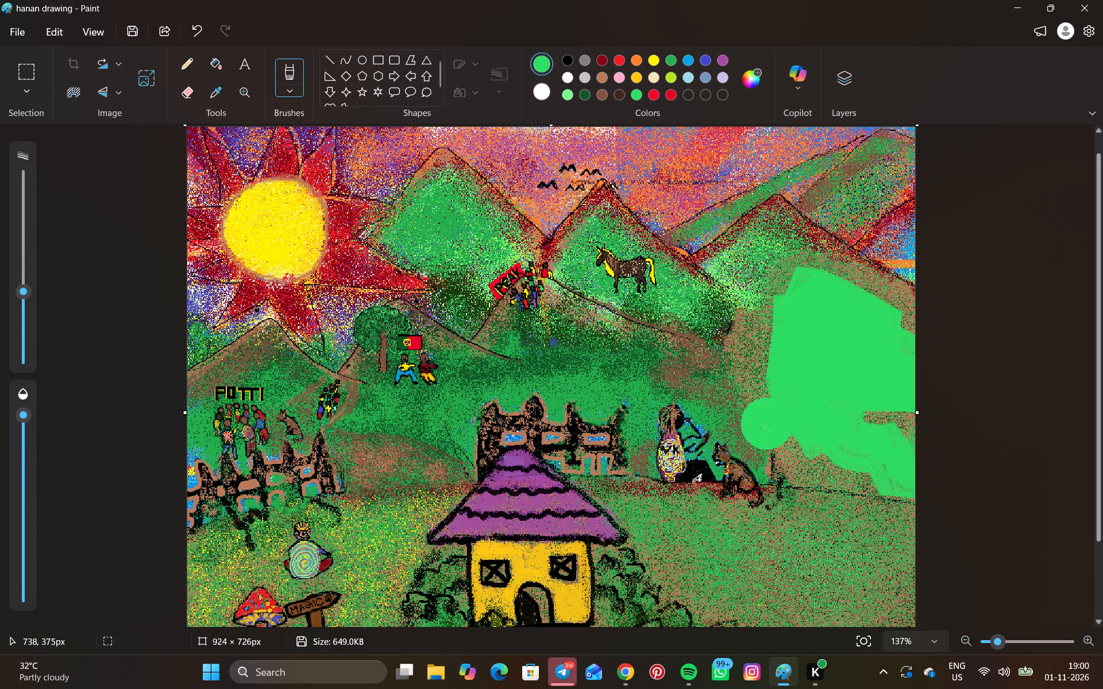
pyautogui.moveTo(765, 429); pyautogui.dragTo(1098, 480)
pyautogui.moveTo(846, 438); pyautogui.dragTo(983, 433)
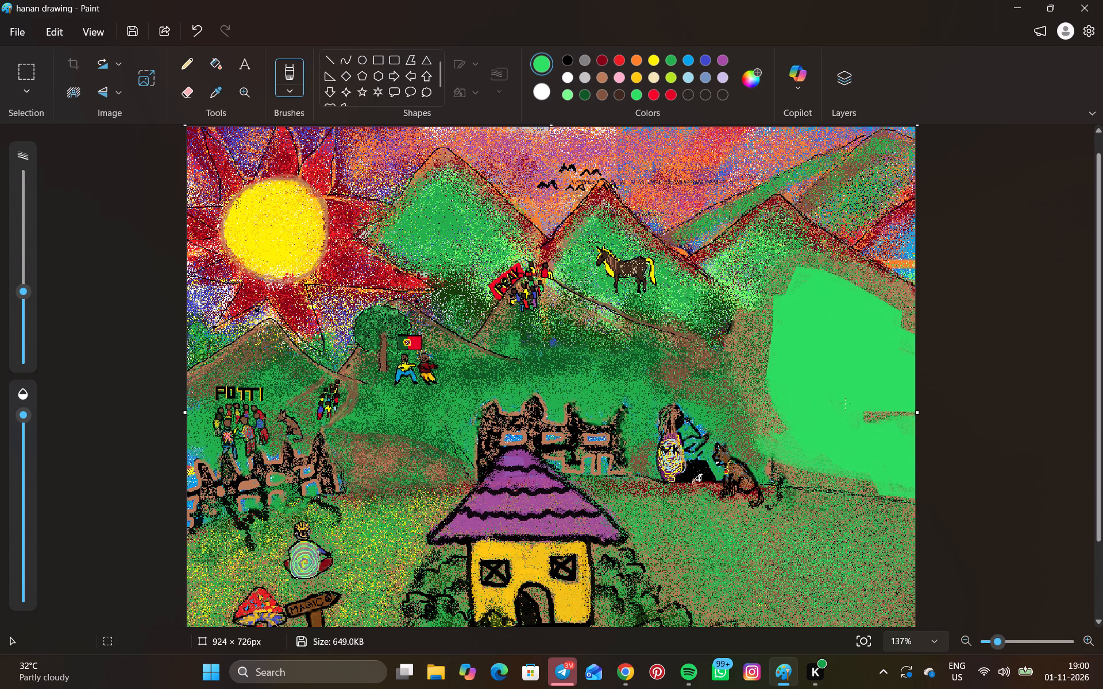
pyautogui.click(740, 393)
pyautogui.moveTo(742, 393); pyautogui.dragTo(1087, 427)
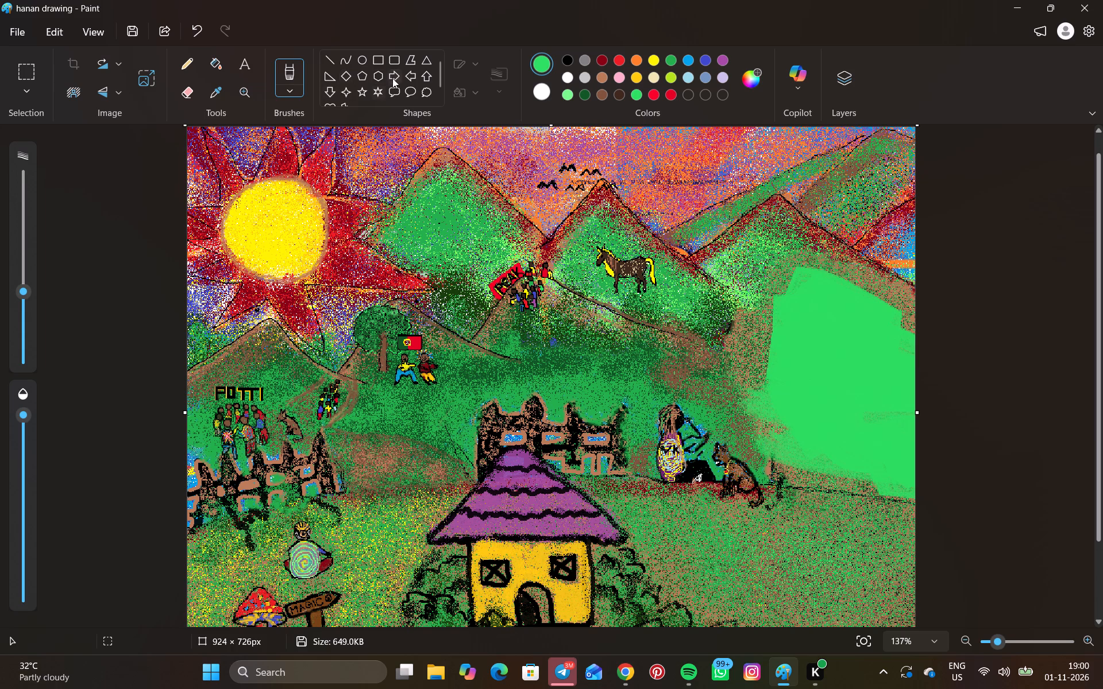
# Airbrush brown speckles all over the solid bright green patch on the hillside.
pyautogui.click(296, 88)
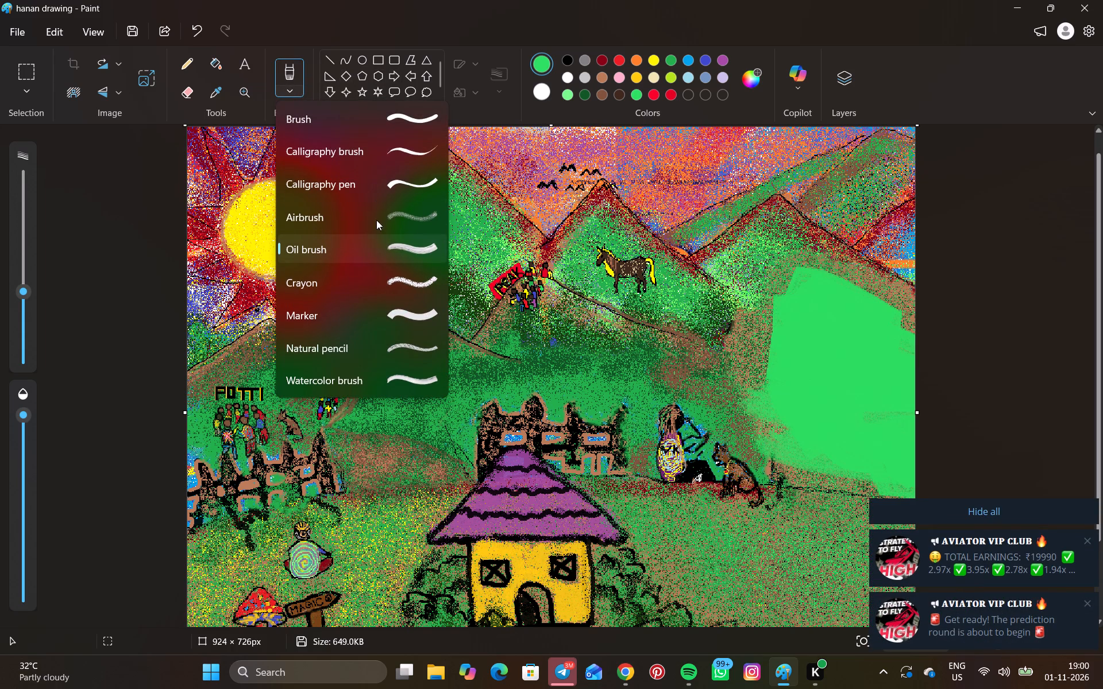
pyautogui.click(376, 220)
pyautogui.click(672, 68)
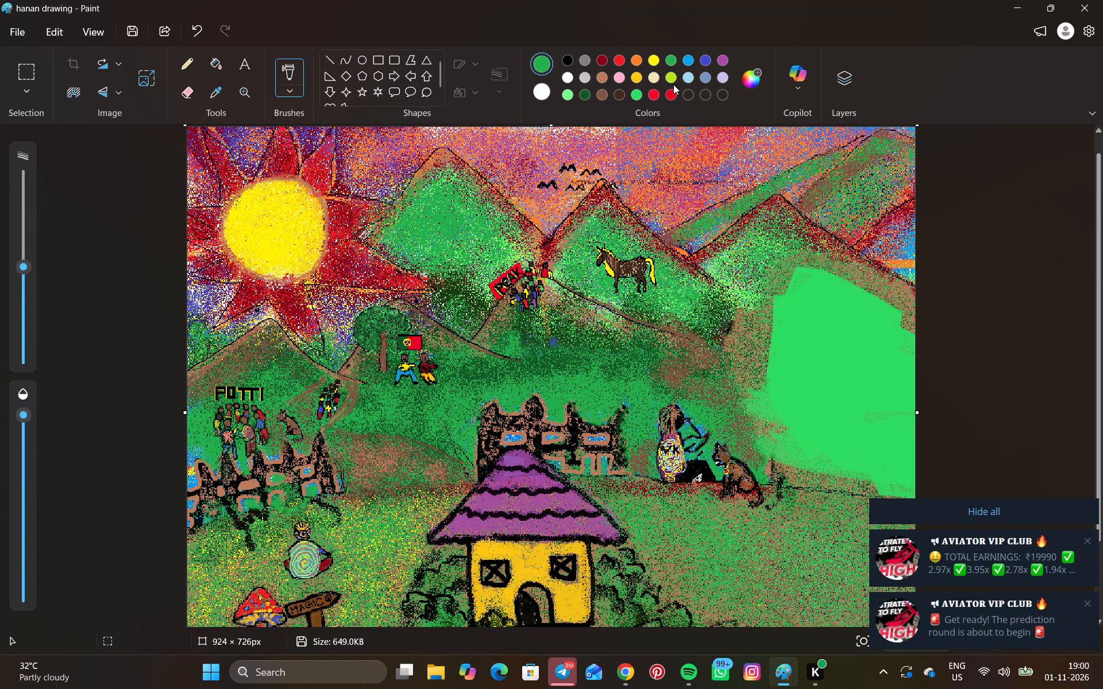
pyautogui.click(607, 94)
pyautogui.moveTo(850, 374); pyautogui.dragTo(835, 353)
pyautogui.moveTo(844, 339); pyautogui.dragTo(859, 326)
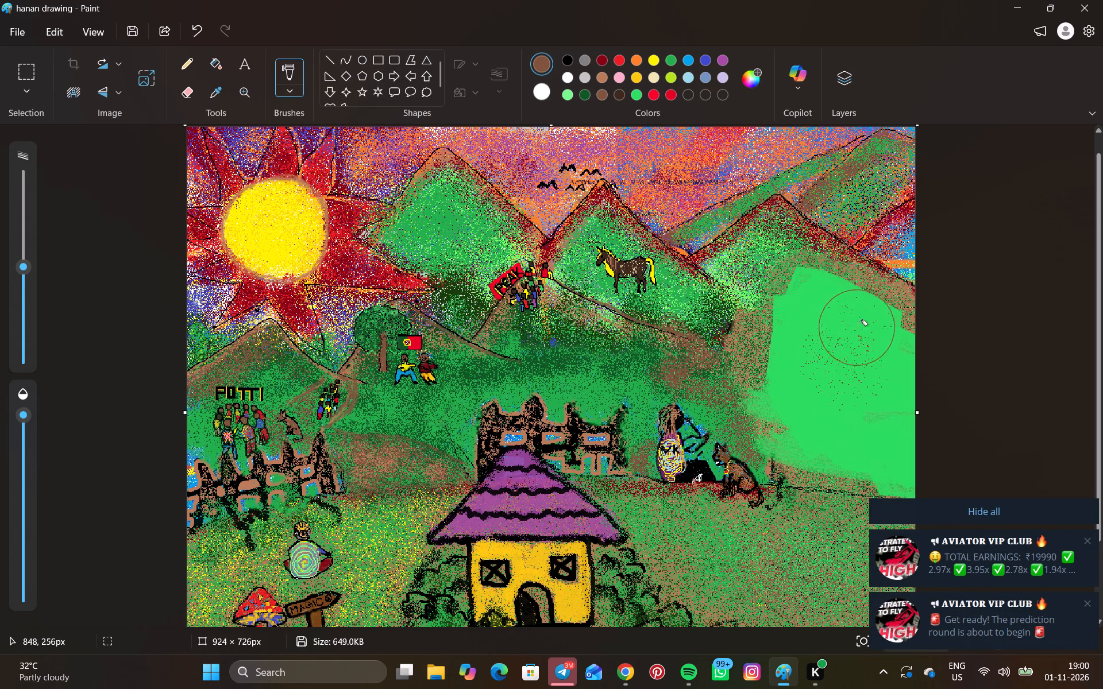
pyautogui.moveTo(859, 326); pyautogui.dragTo(780, 350)
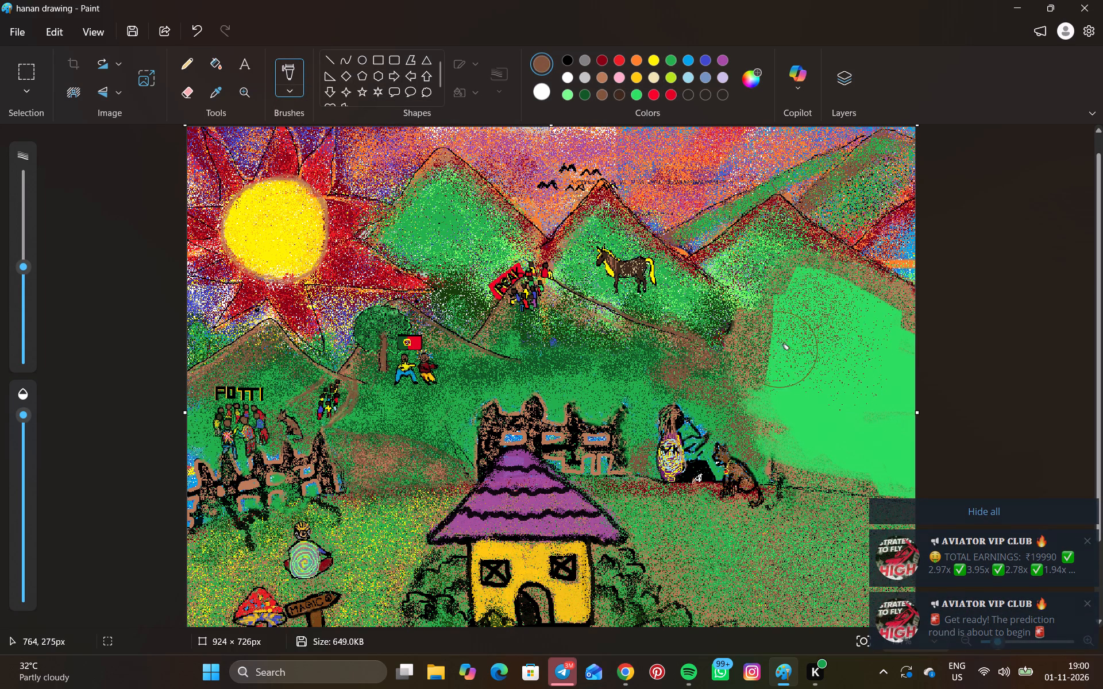
pyautogui.moveTo(780, 350); pyautogui.dragTo(884, 441)
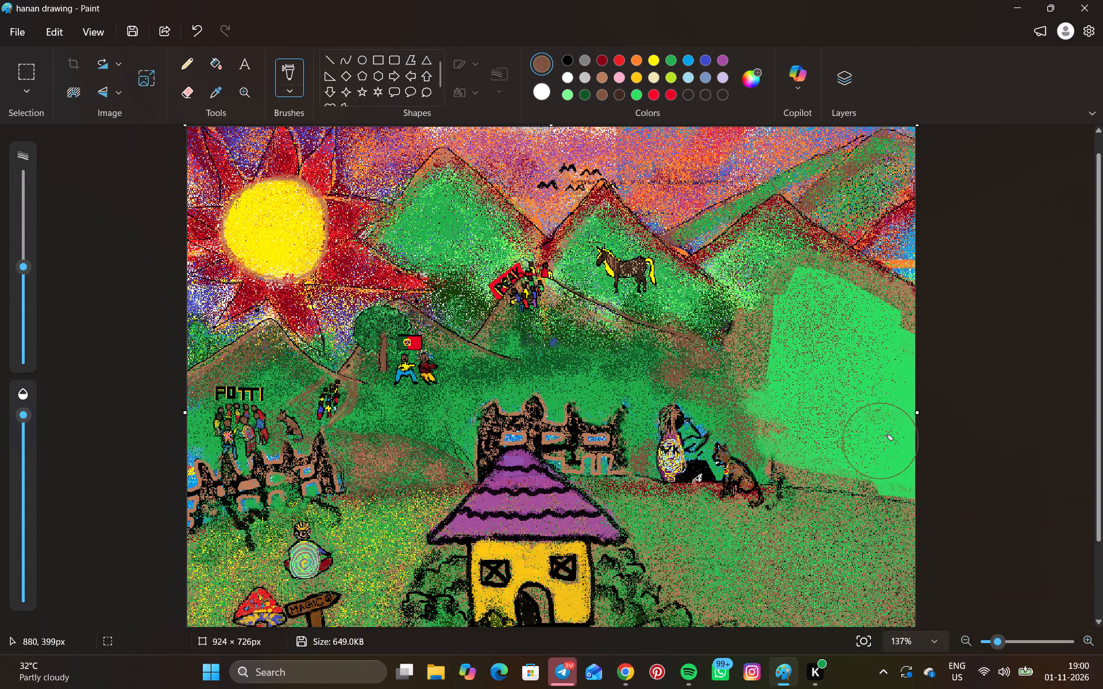
pyautogui.moveTo(884, 441); pyautogui.dragTo(885, 321)
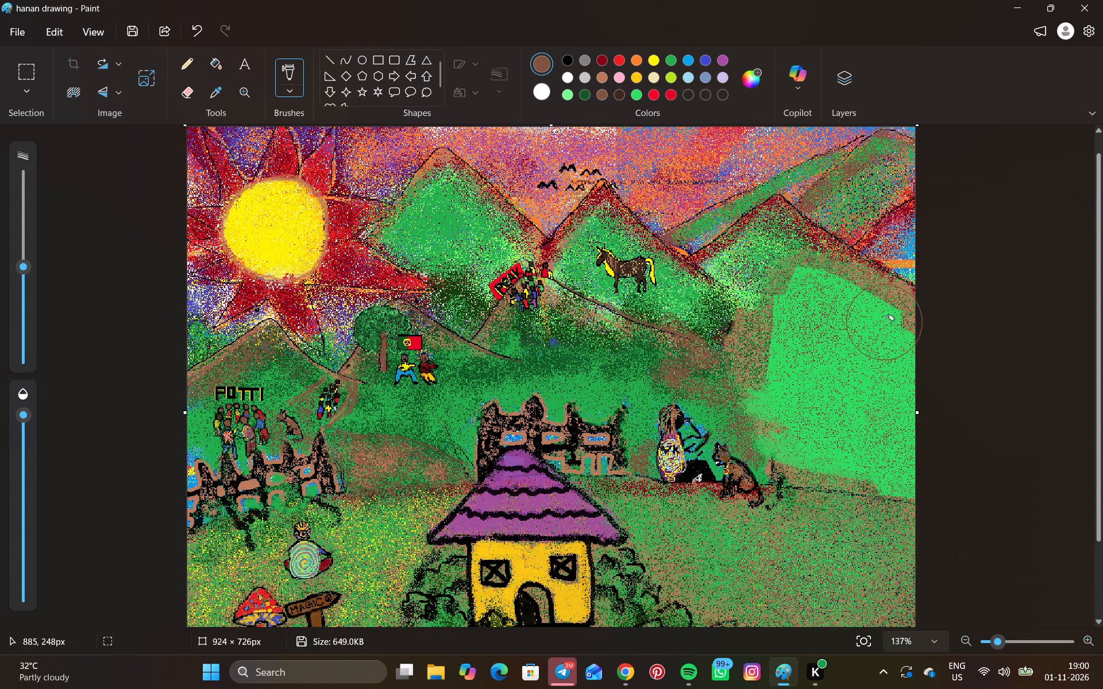
pyautogui.moveTo(885, 321); pyautogui.dragTo(826, 276)
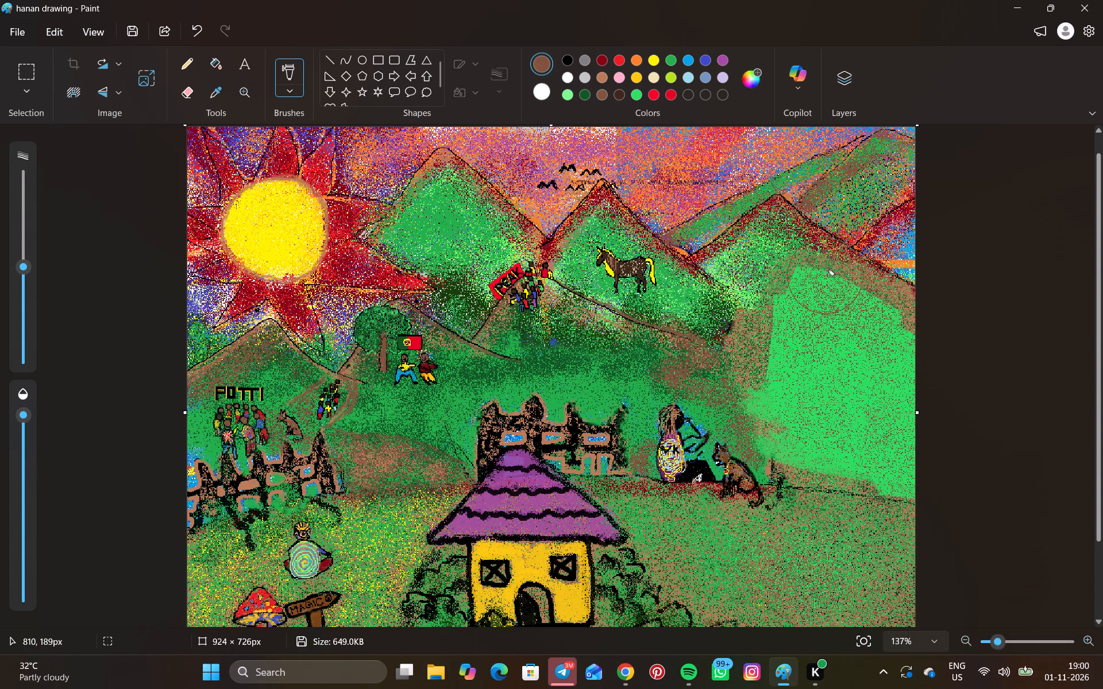
pyautogui.moveTo(826, 276); pyautogui.dragTo(873, 433)
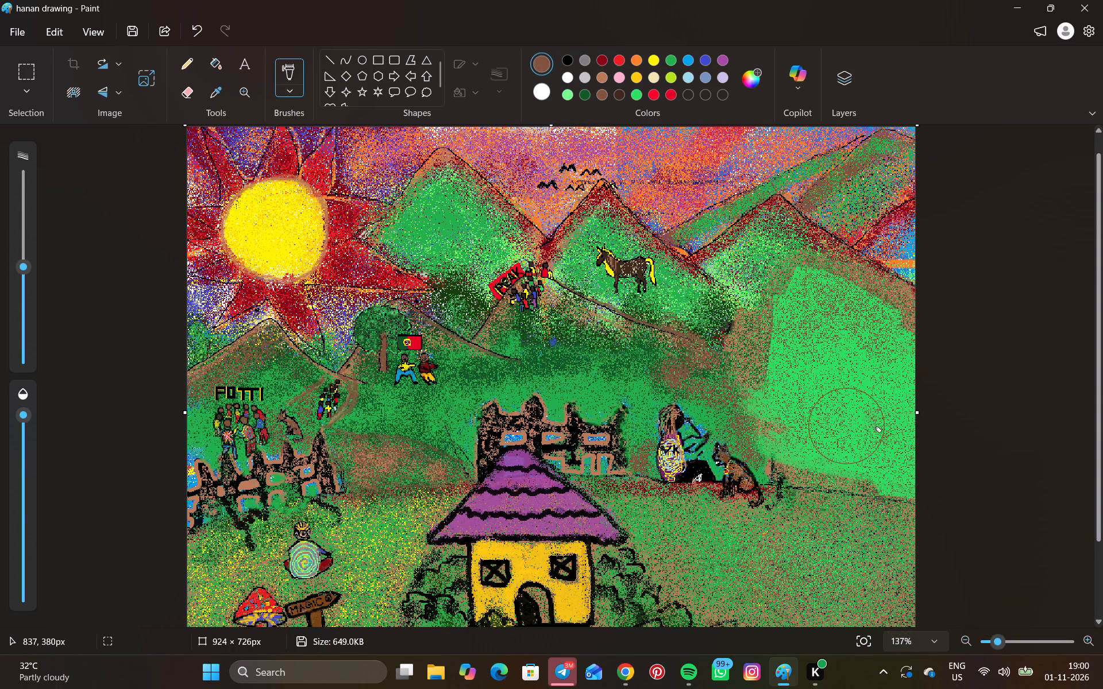
pyautogui.moveTo(873, 433); pyautogui.dragTo(911, 437)
pyautogui.moveTo(607, 90); pyautogui.dragTo(614, 108)
pyautogui.moveTo(892, 400); pyautogui.dragTo(792, 370)
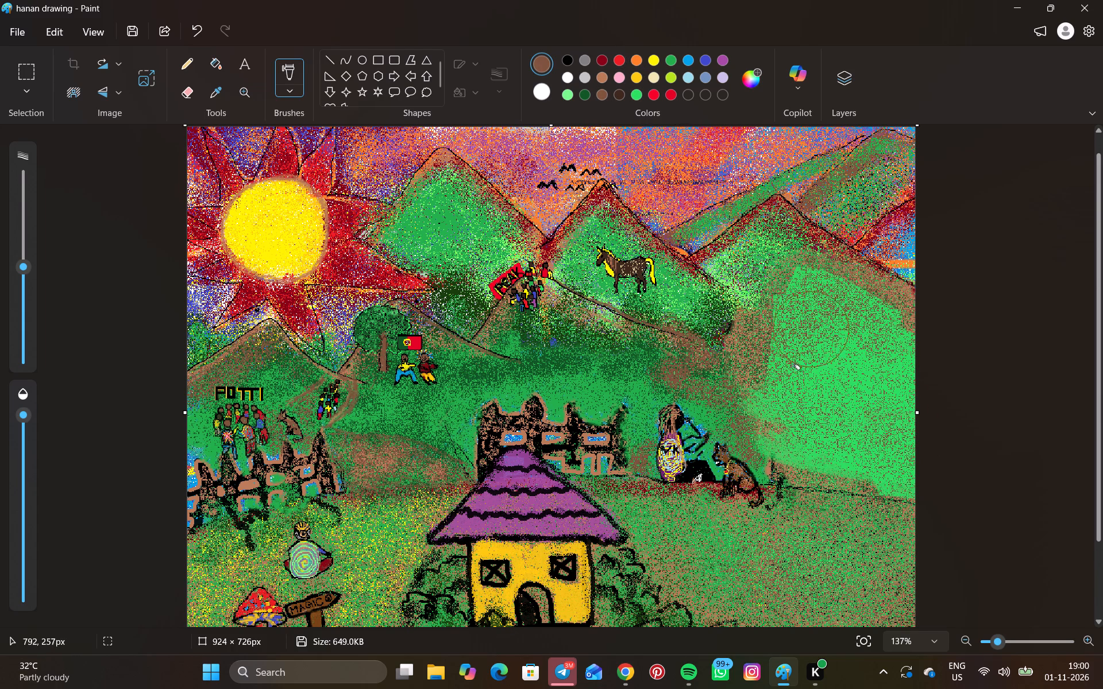
pyautogui.moveTo(792, 370); pyautogui.dragTo(818, 288)
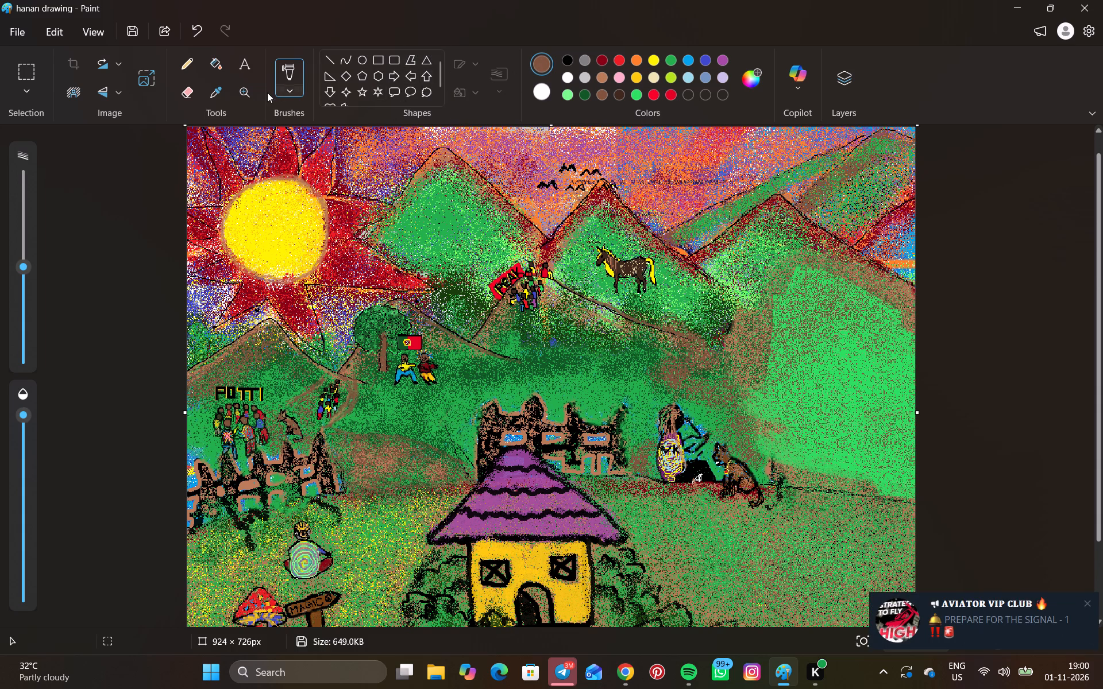
# Switch to the plain Brush, enlarge it, and start painting over the house's purple roof in solid brown.
pyautogui.click(290, 95)
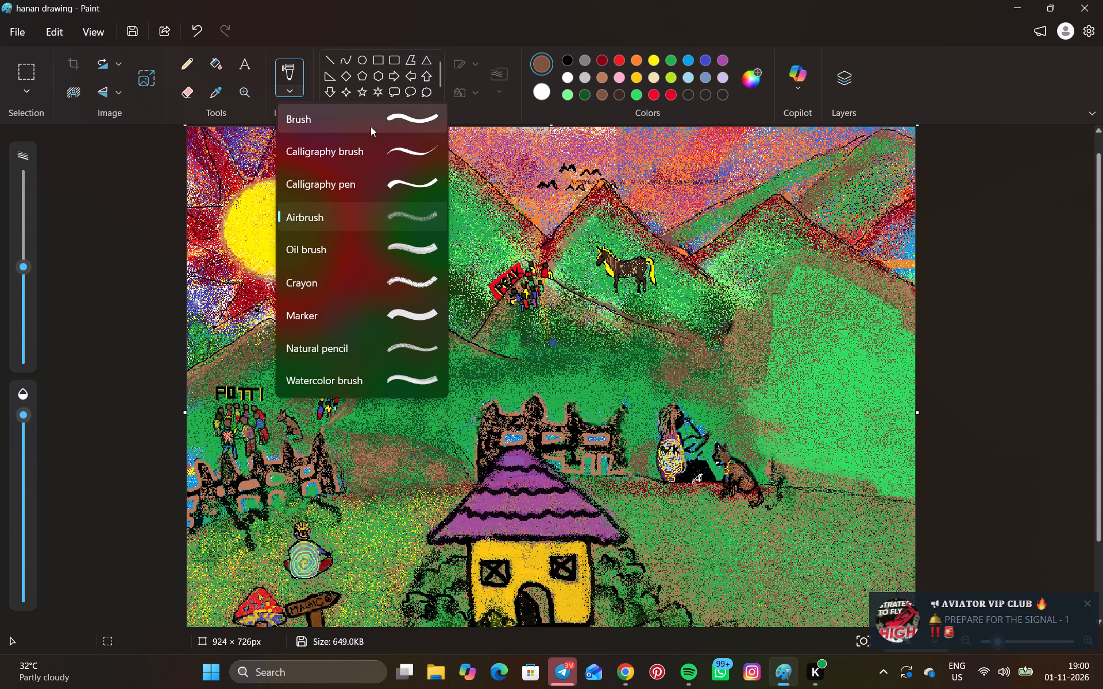
pyautogui.click(373, 122)
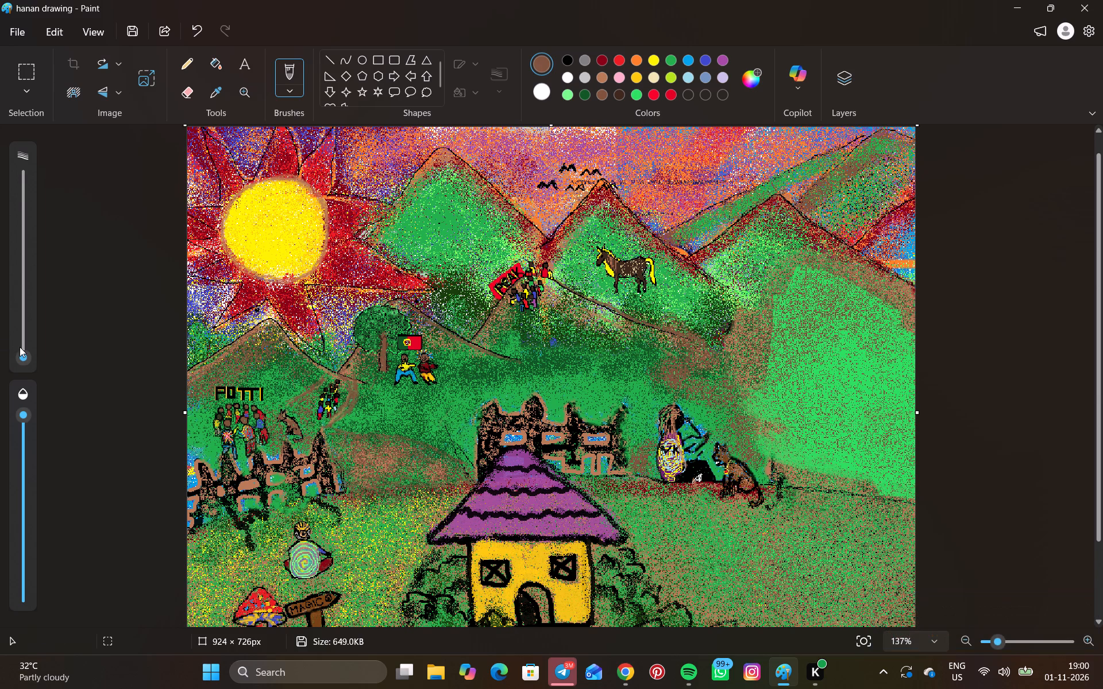
pyautogui.moveTo(21, 352); pyautogui.dragTo(28, 241)
pyautogui.scroll(-1, 456, 436)
pyautogui.scroll(-1, 584, 509)
pyautogui.scroll(-2, 473, 429)
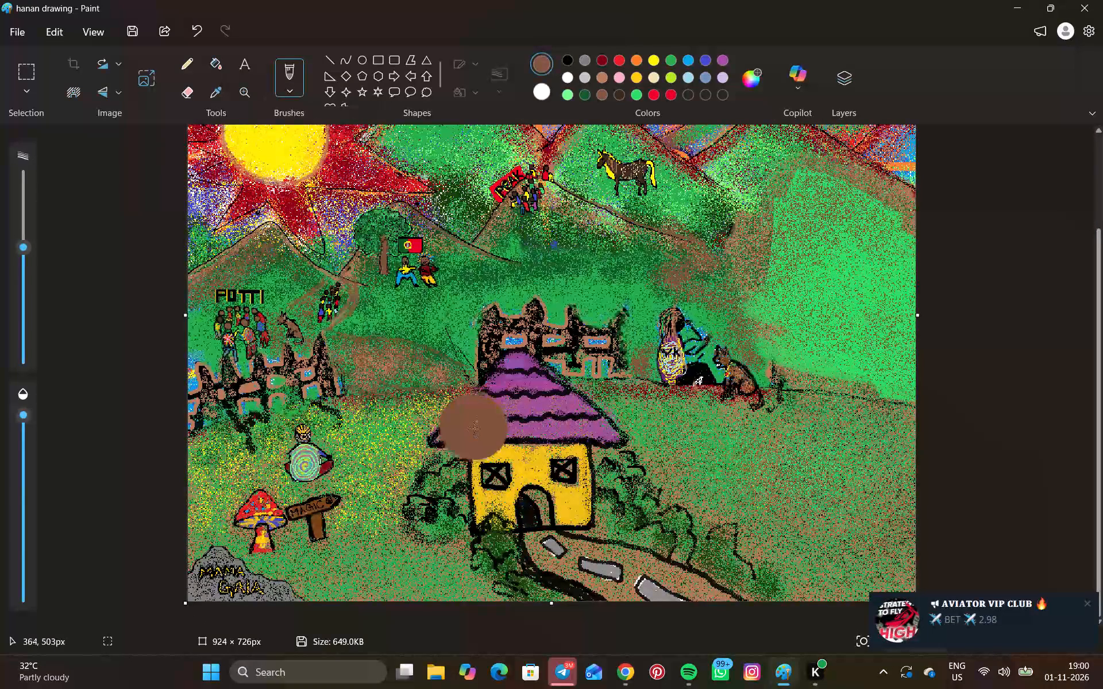
pyautogui.moveTo(482, 409); pyautogui.dragTo(499, 393)
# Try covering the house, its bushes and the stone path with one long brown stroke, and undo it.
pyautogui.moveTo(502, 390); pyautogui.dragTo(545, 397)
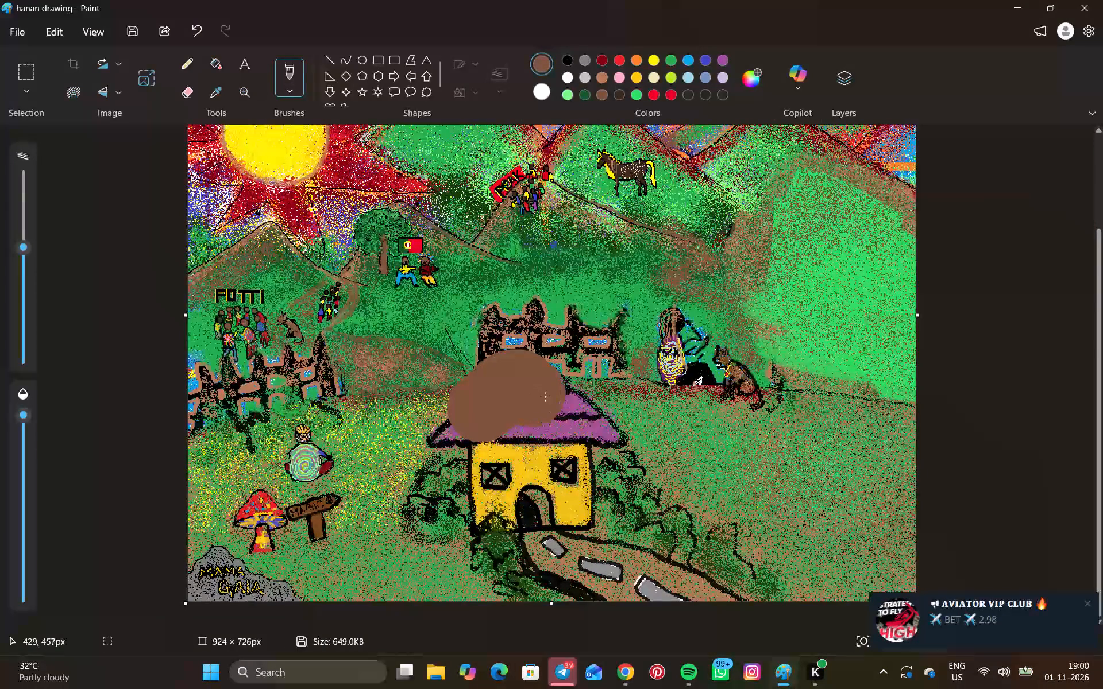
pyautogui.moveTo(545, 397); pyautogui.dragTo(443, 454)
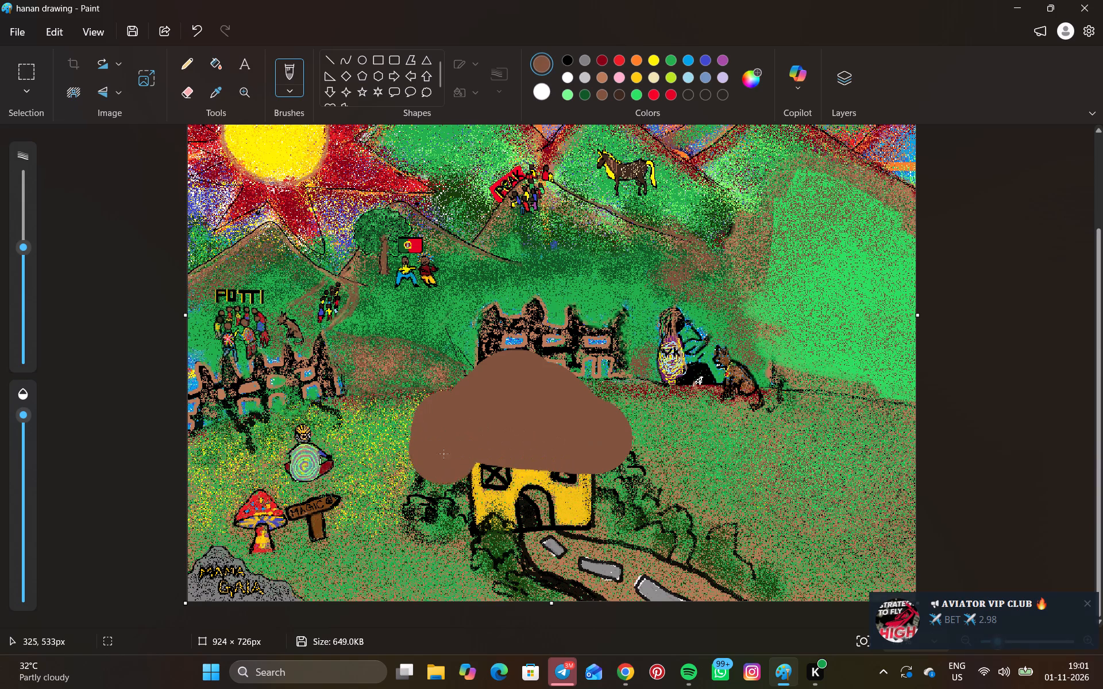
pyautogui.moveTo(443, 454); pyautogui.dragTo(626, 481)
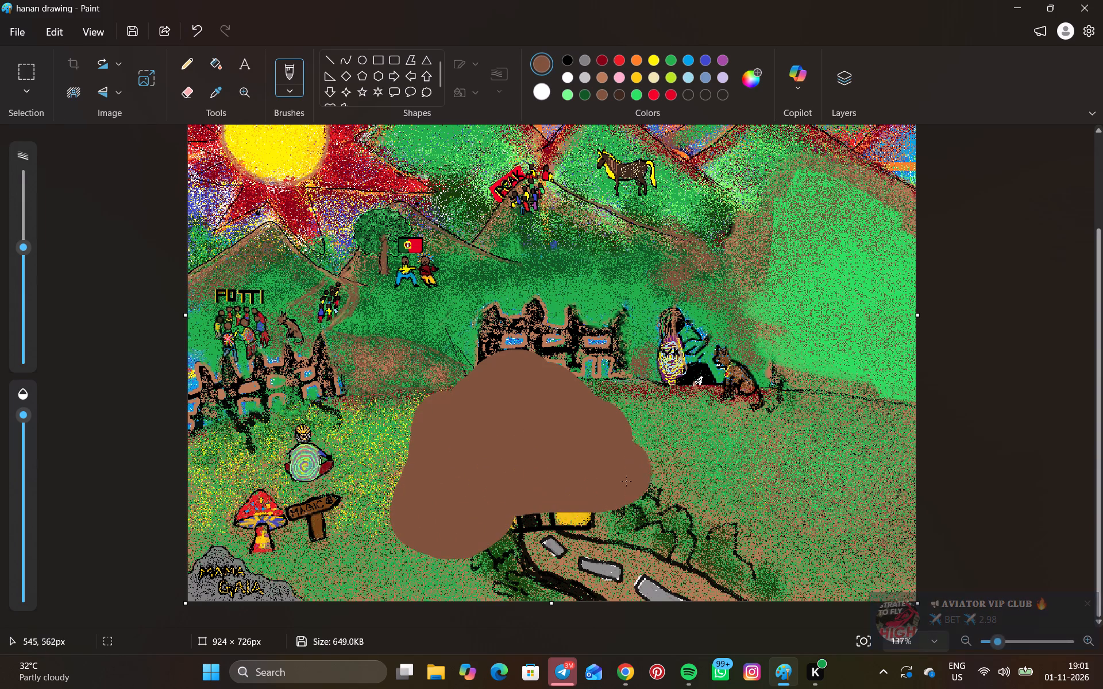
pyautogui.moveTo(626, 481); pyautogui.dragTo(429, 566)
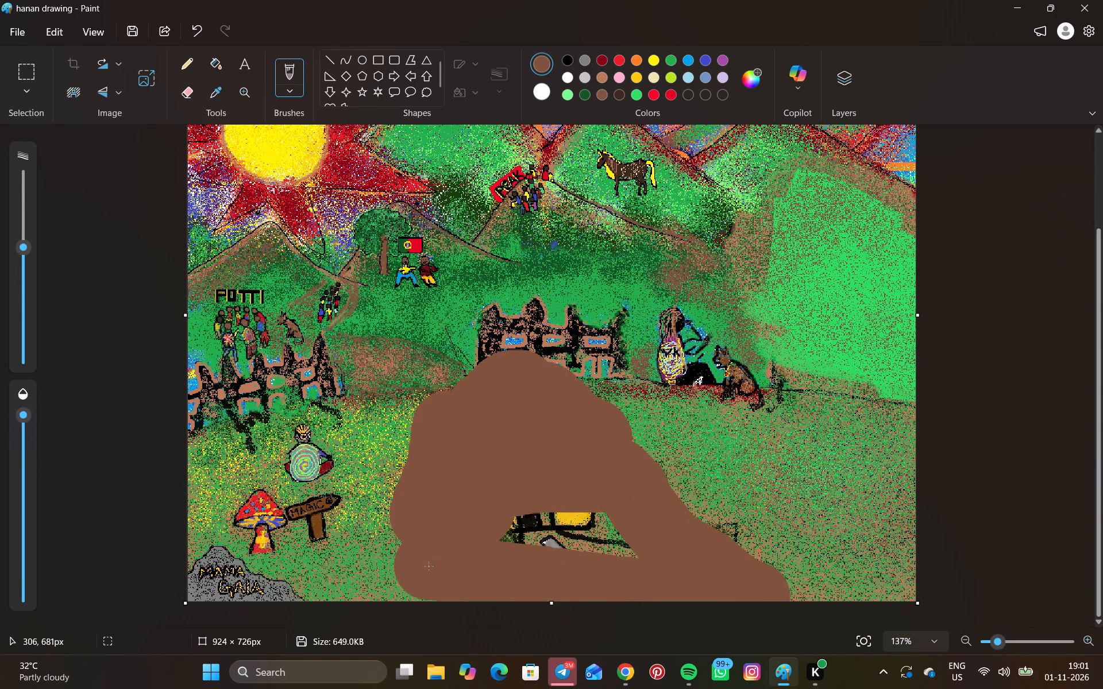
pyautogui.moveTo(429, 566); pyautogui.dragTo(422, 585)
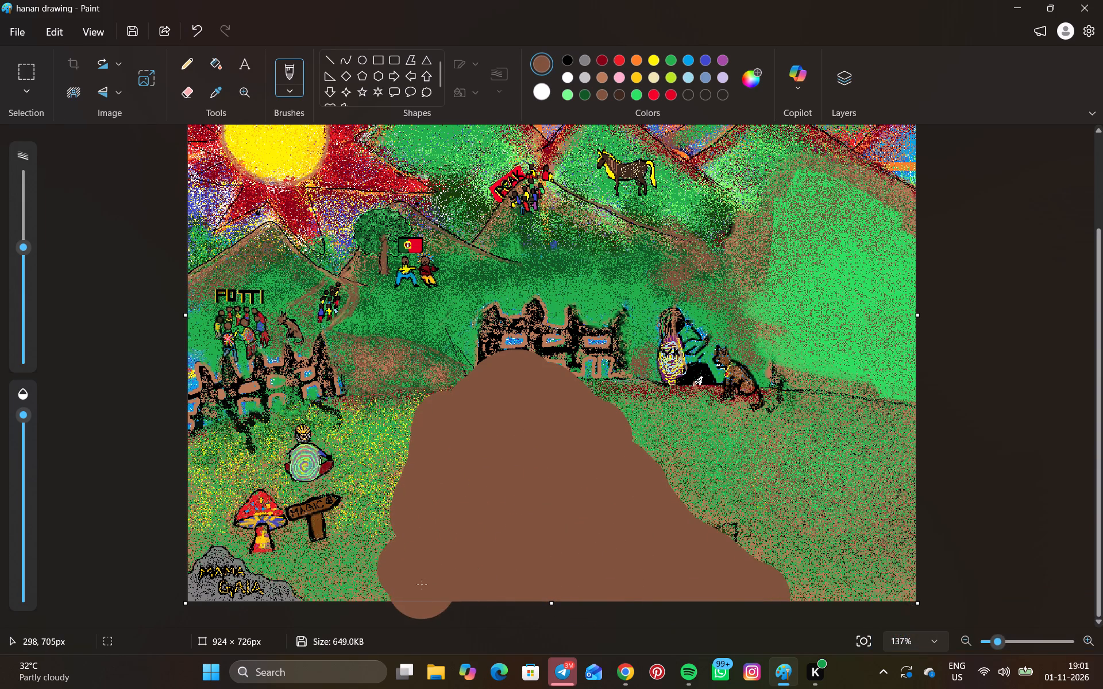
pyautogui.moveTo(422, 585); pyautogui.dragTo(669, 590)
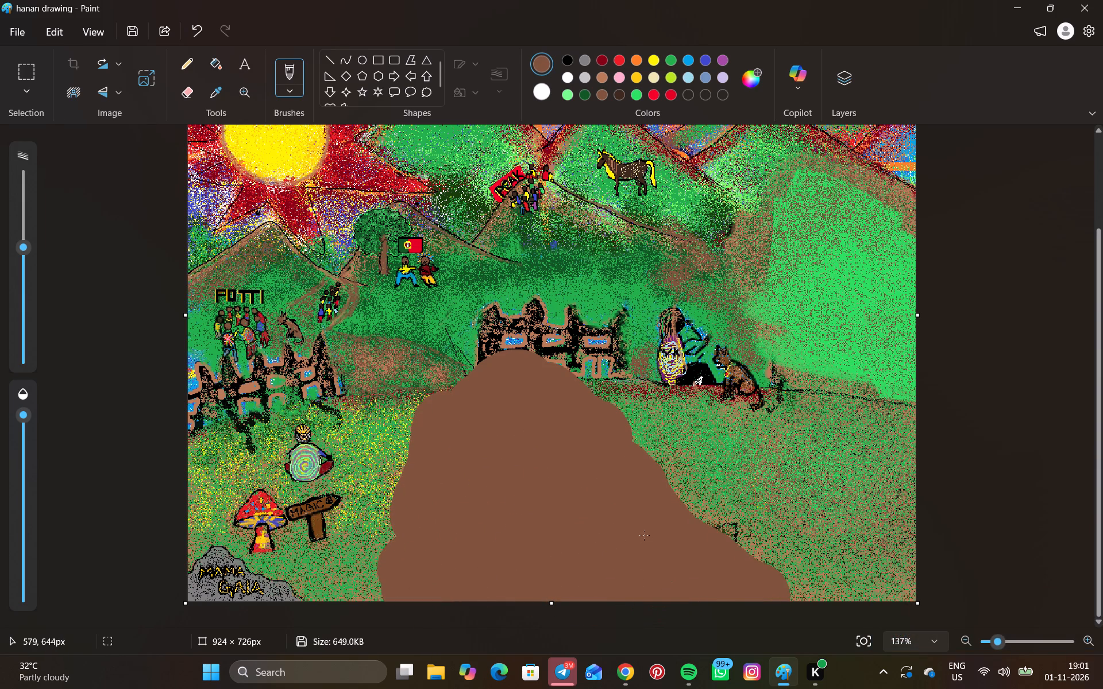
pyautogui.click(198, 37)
# Paint over the roof, the yellow house, the surrounding bushes and the stone path in solid brown.
pyautogui.moveTo(515, 432); pyautogui.dragTo(511, 395)
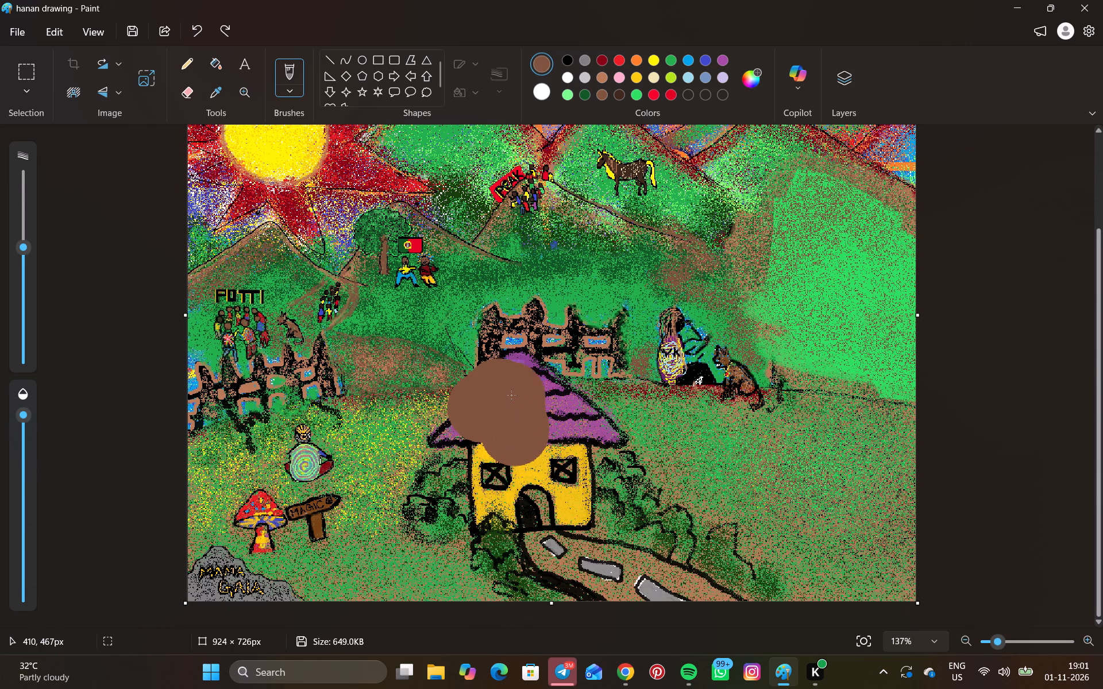
pyautogui.moveTo(511, 395); pyautogui.dragTo(548, 416)
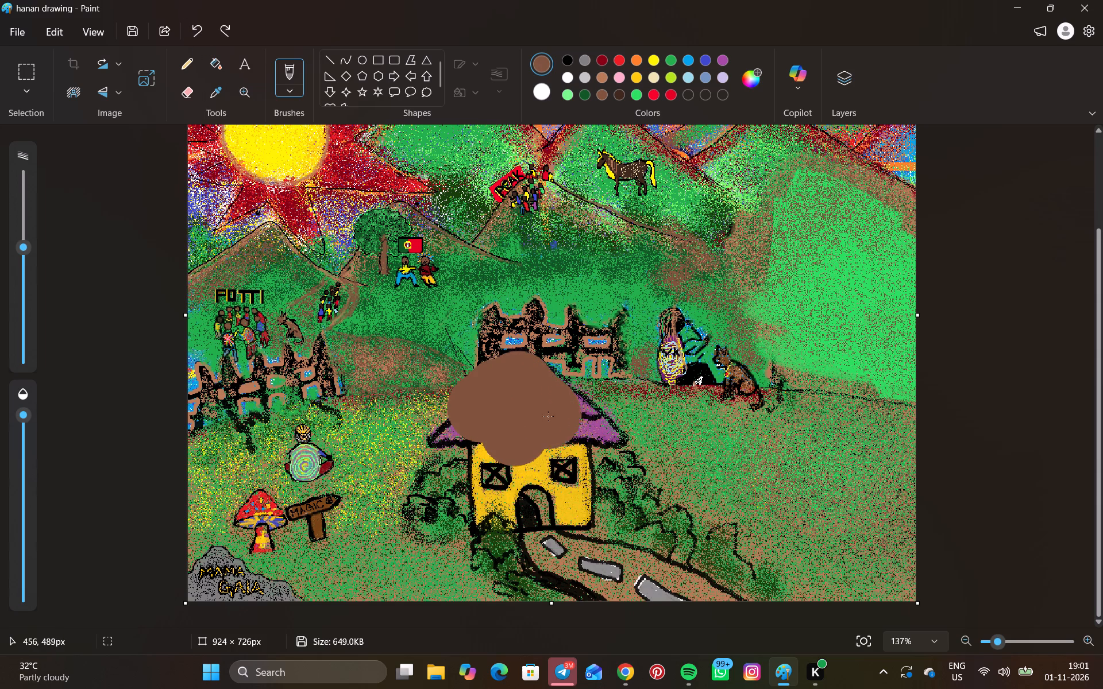
pyautogui.moveTo(548, 416); pyautogui.dragTo(484, 432)
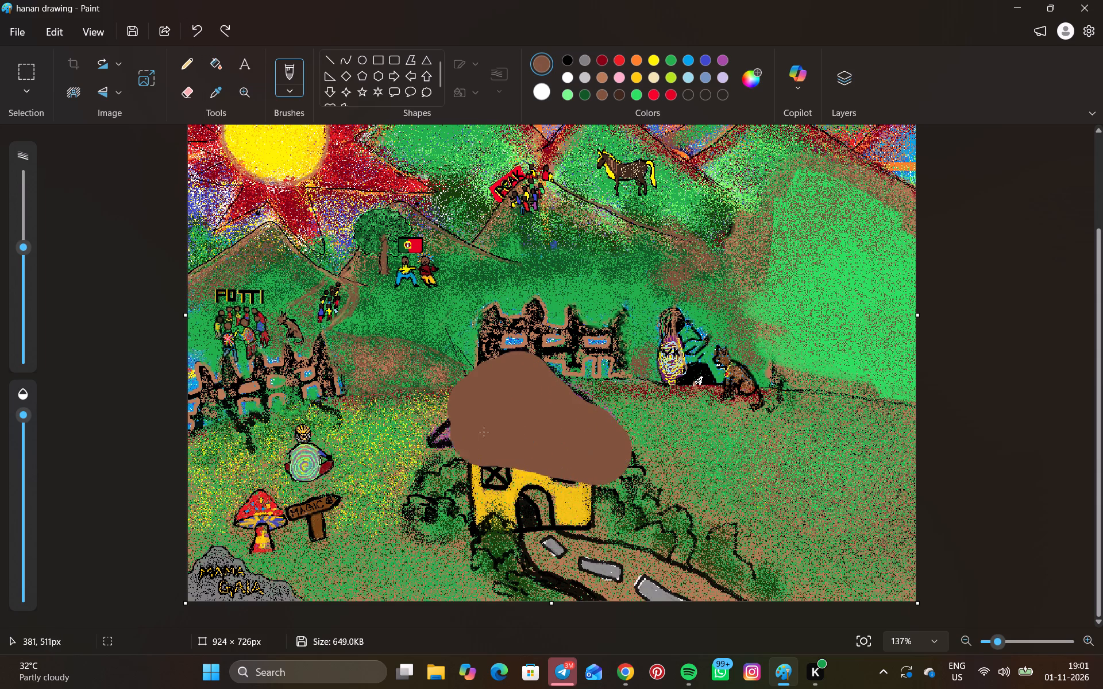
pyautogui.moveTo(484, 432); pyautogui.dragTo(621, 528)
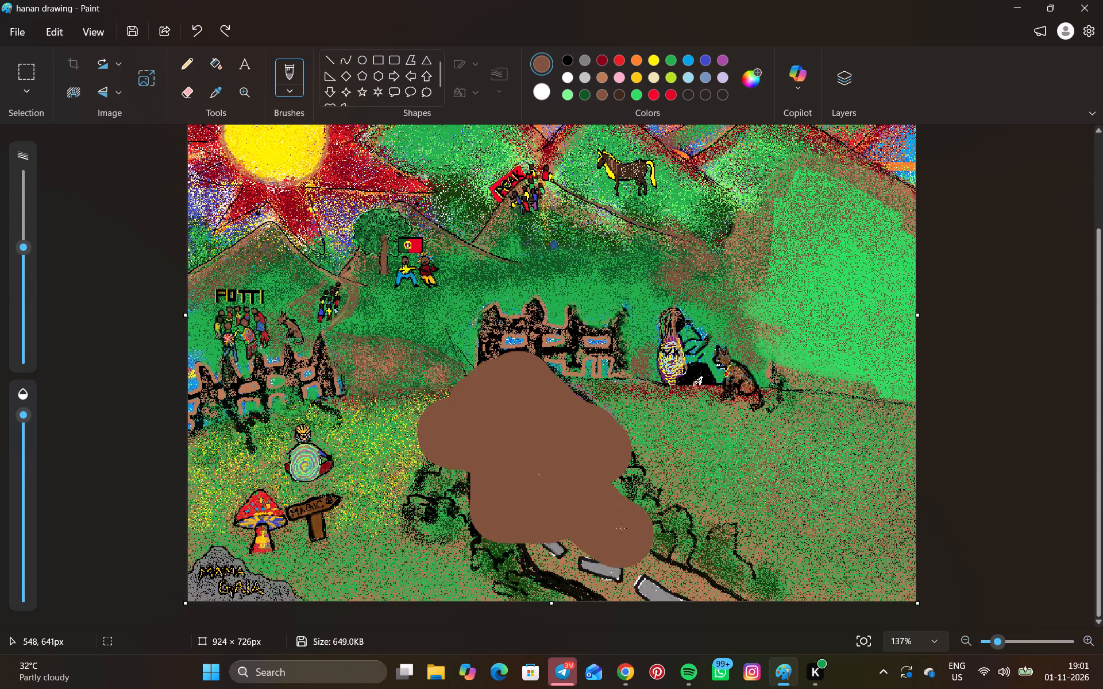
pyautogui.moveTo(621, 528); pyautogui.dragTo(655, 519)
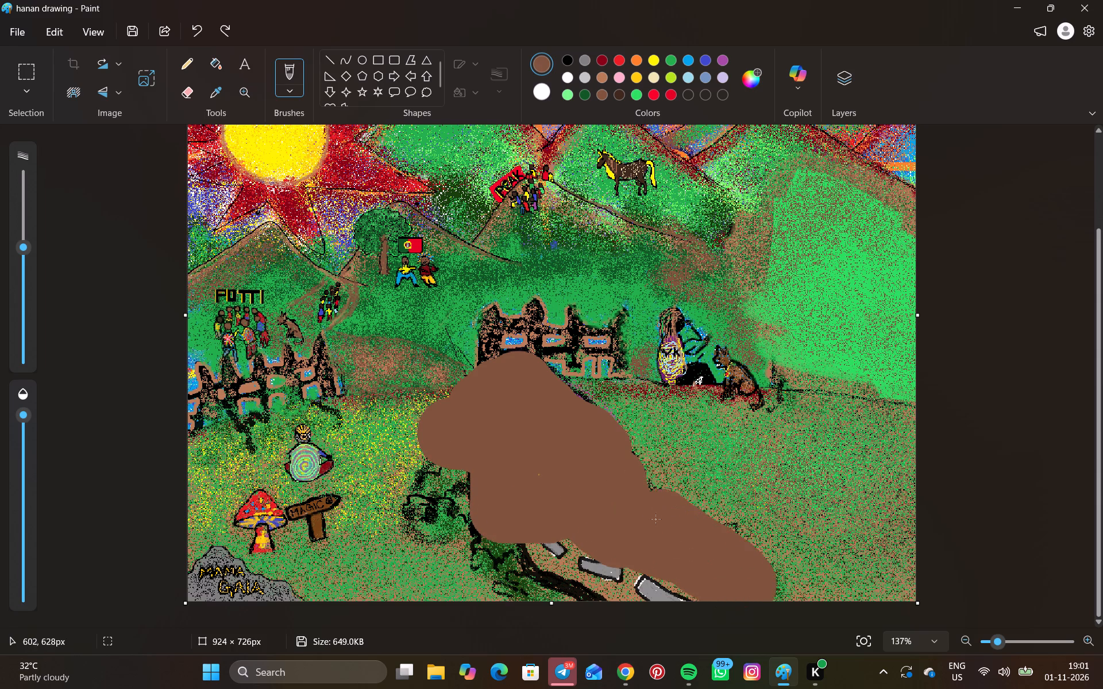
pyautogui.moveTo(655, 519); pyautogui.dragTo(518, 581)
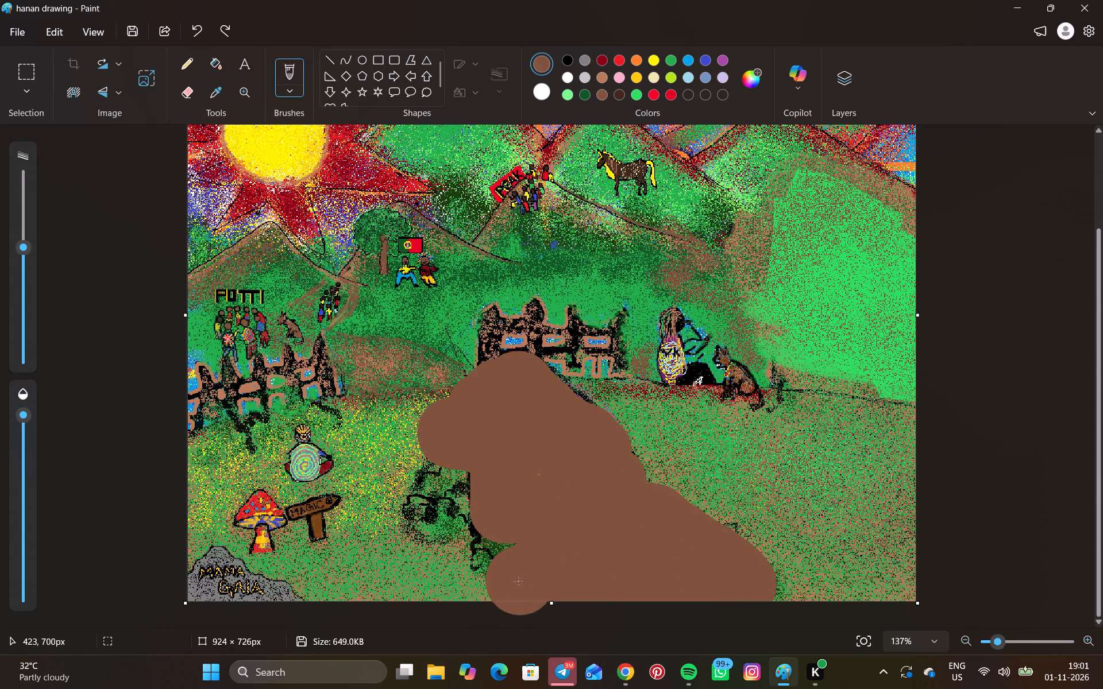
pyautogui.moveTo(518, 581); pyautogui.dragTo(476, 483)
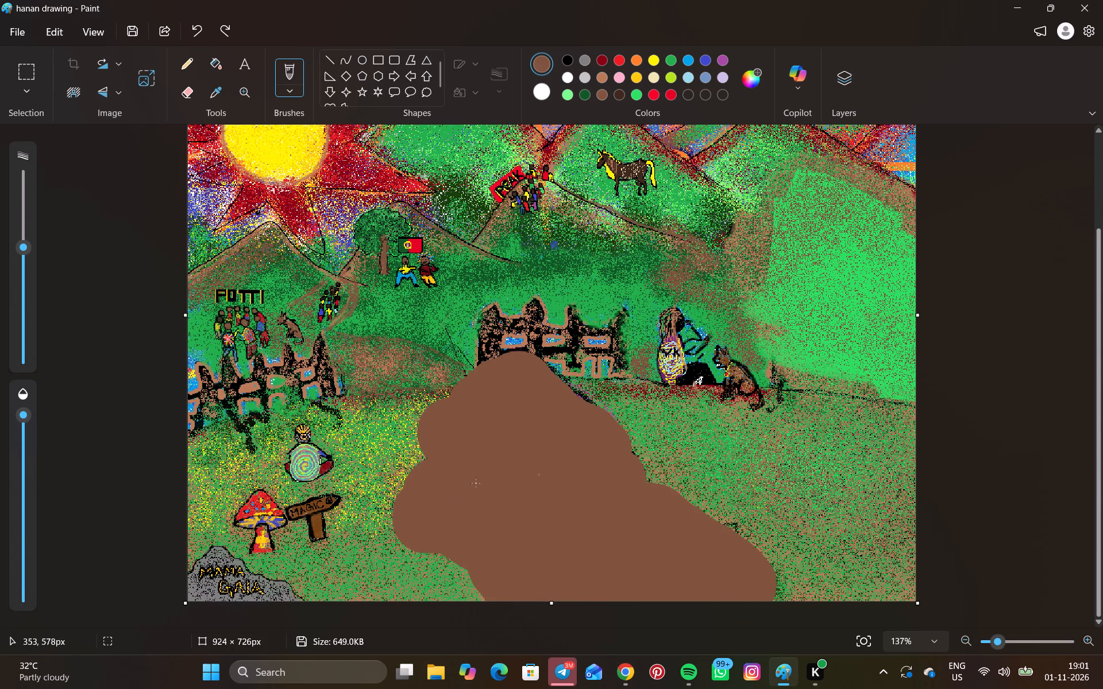
pyautogui.moveTo(476, 483); pyautogui.dragTo(555, 411)
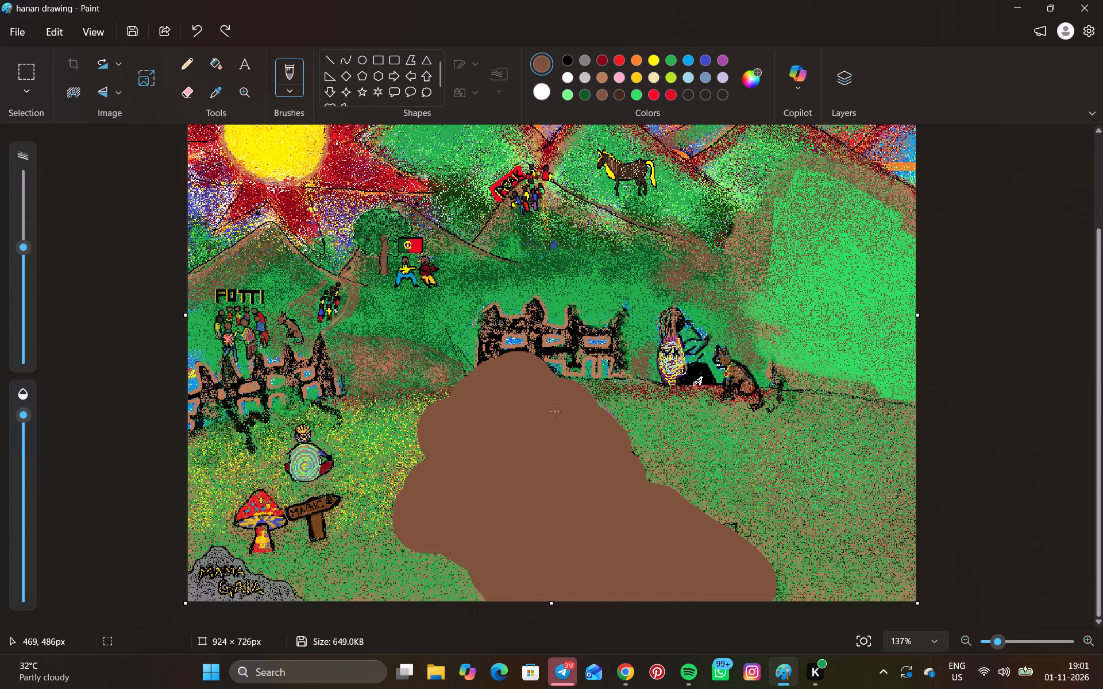
pyautogui.moveTo(555, 411); pyautogui.dragTo(537, 400)
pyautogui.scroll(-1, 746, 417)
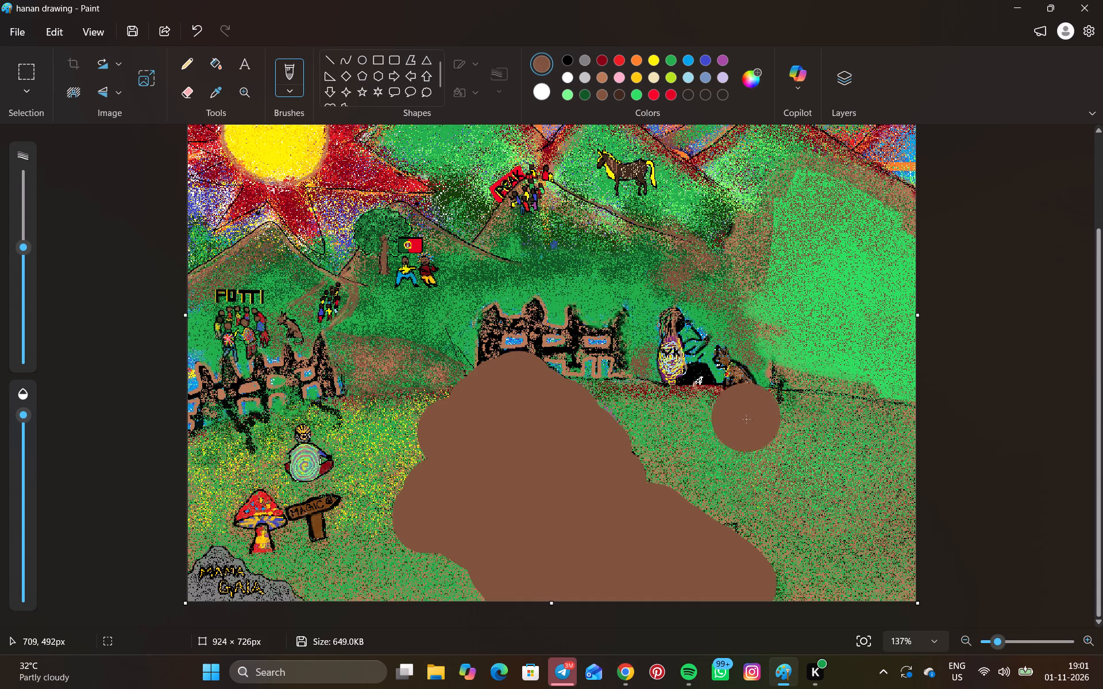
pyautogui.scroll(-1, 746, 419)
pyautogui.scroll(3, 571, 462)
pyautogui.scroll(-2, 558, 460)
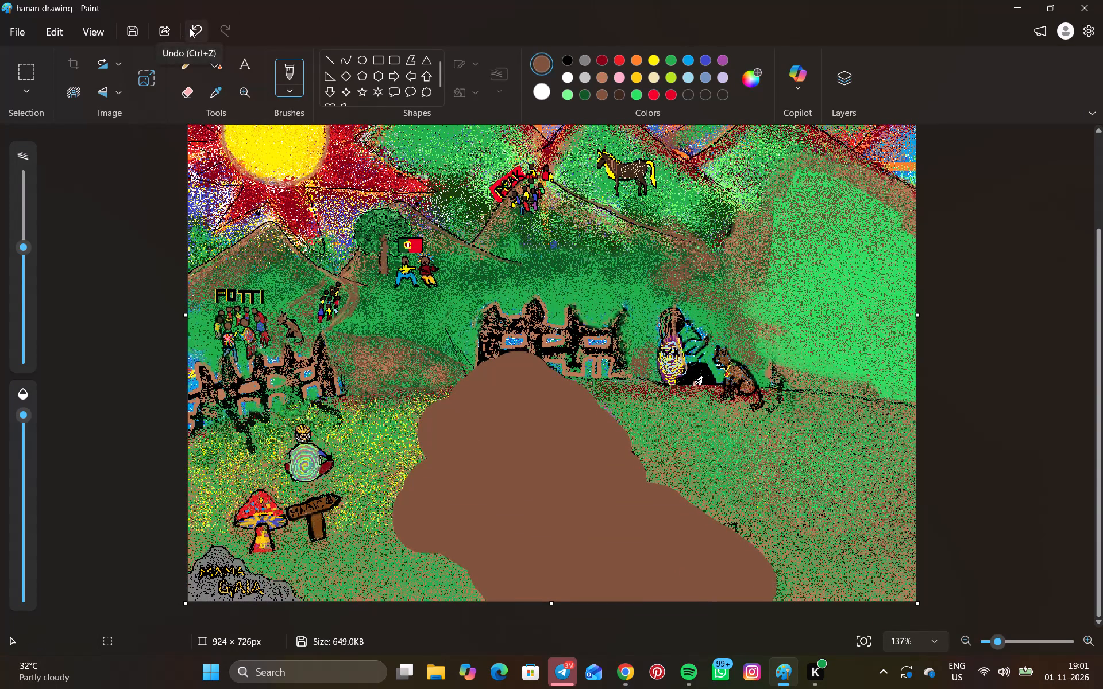
# Switch to the Airbrush in green and spray green speckles over the whole solid brown patch where the house and path stood.
pyautogui.click(664, 64)
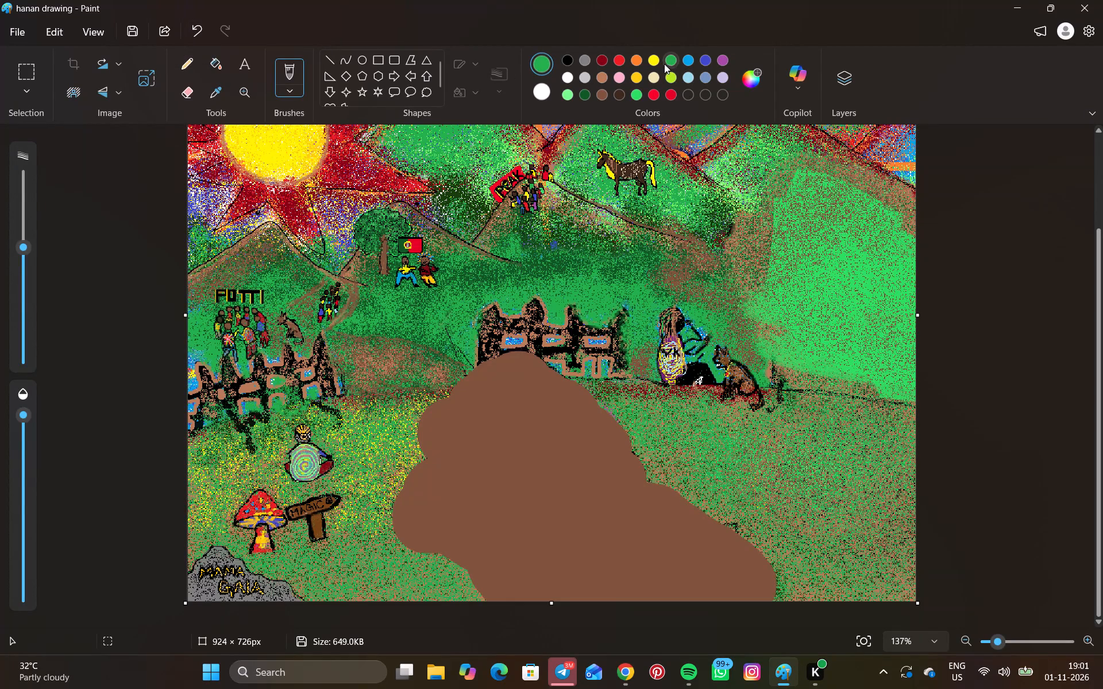
pyautogui.click(296, 96)
pyautogui.click(335, 204)
pyautogui.moveTo(405, 454); pyautogui.dragTo(439, 449)
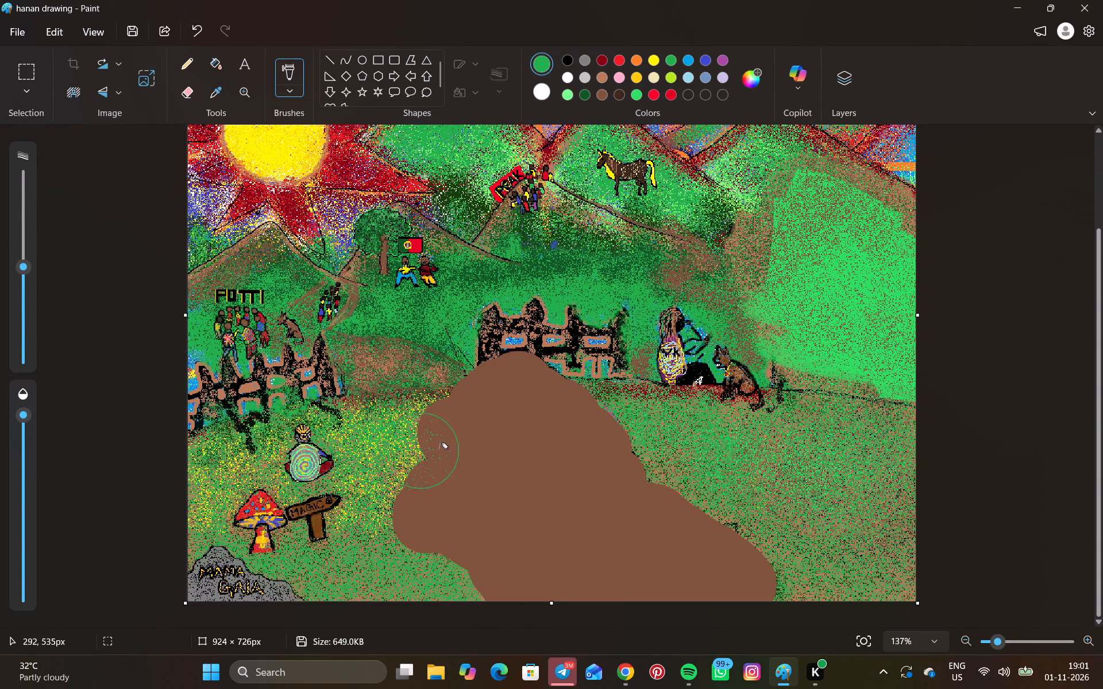
pyautogui.moveTo(439, 449); pyautogui.dragTo(542, 405)
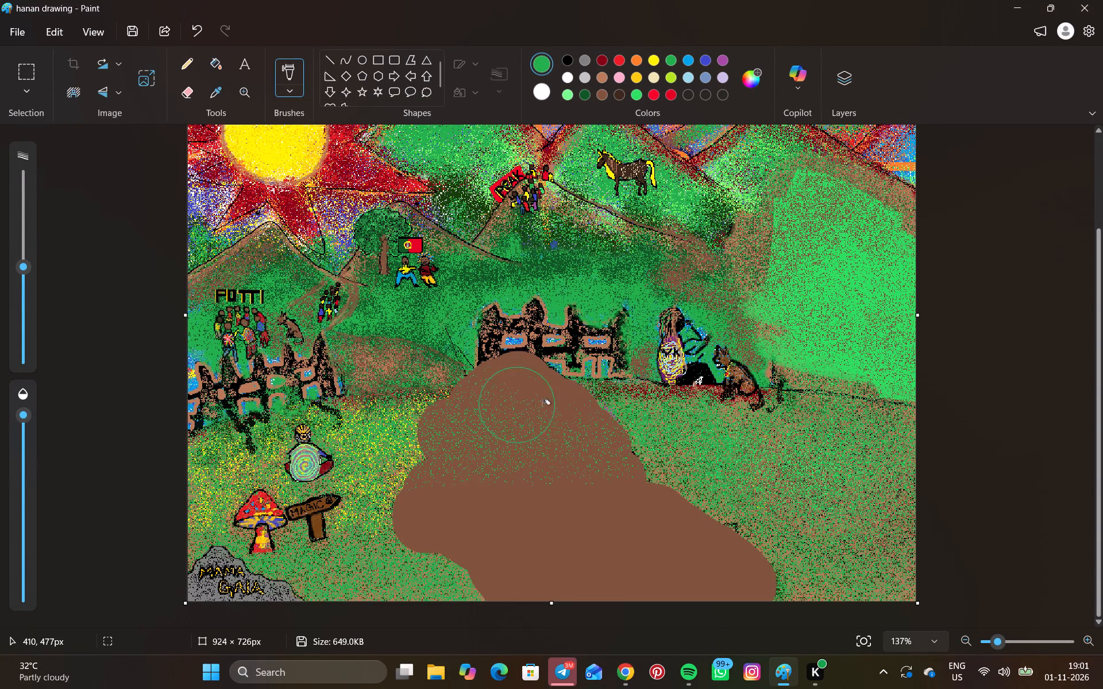
pyautogui.moveTo(542, 405); pyautogui.dragTo(581, 428)
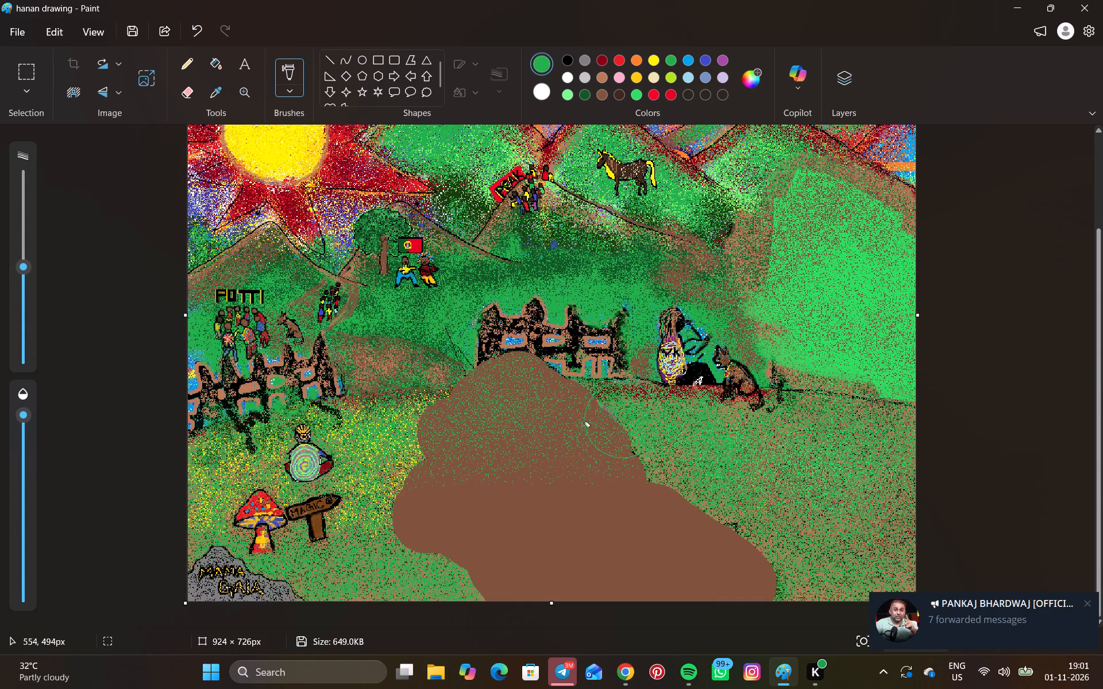
pyautogui.moveTo(581, 428); pyautogui.dragTo(437, 503)
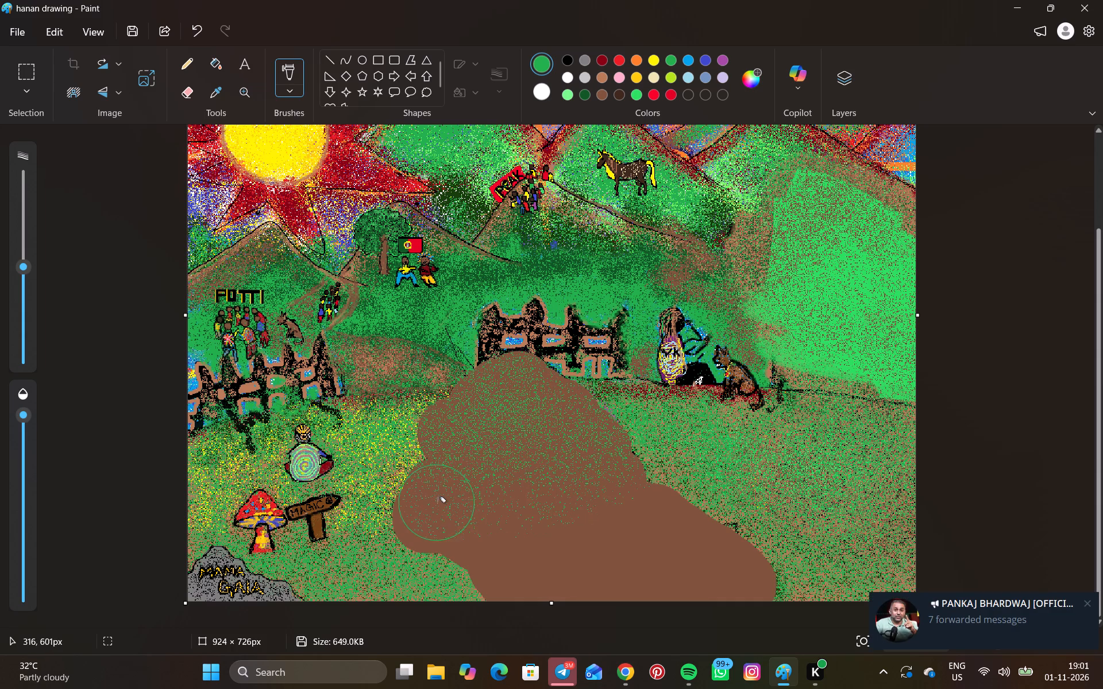
pyautogui.moveTo(437, 503); pyautogui.dragTo(507, 540)
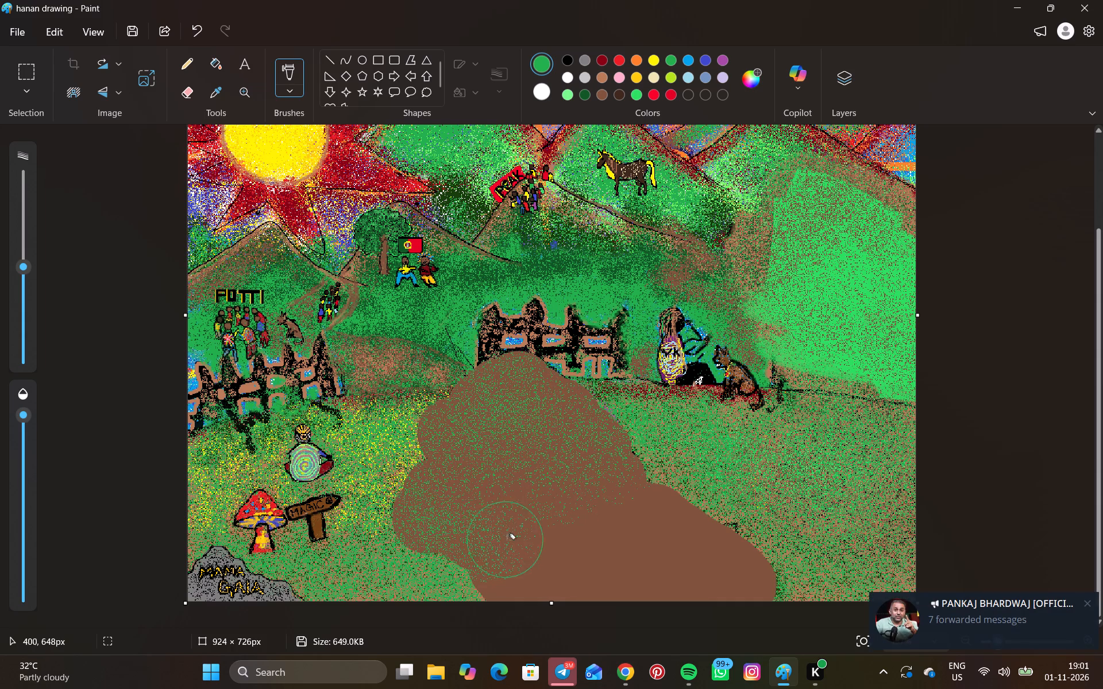
pyautogui.moveTo(507, 540); pyautogui.dragTo(649, 504)
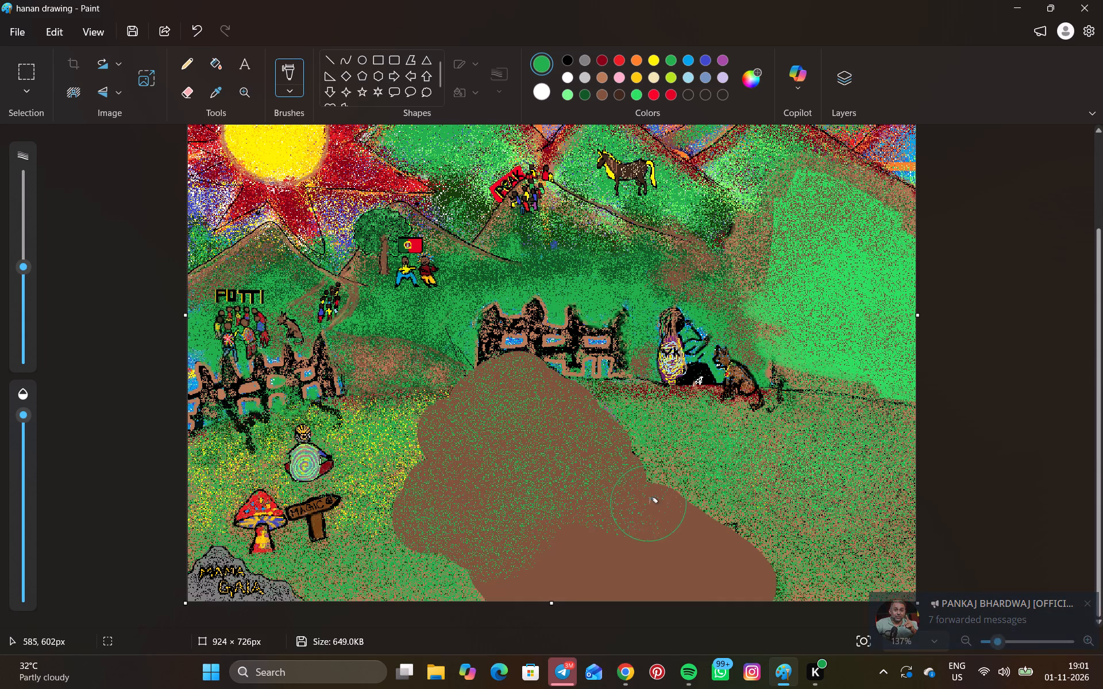
pyautogui.moveTo(649, 504); pyautogui.dragTo(762, 569)
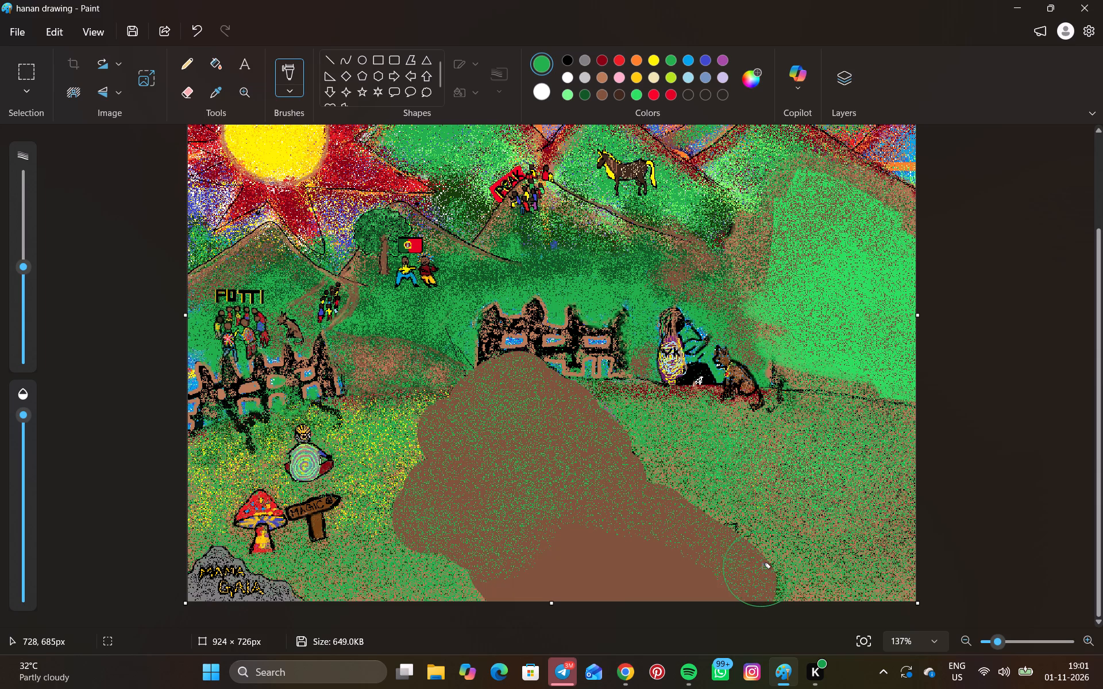
pyautogui.moveTo(762, 569); pyautogui.dragTo(597, 552)
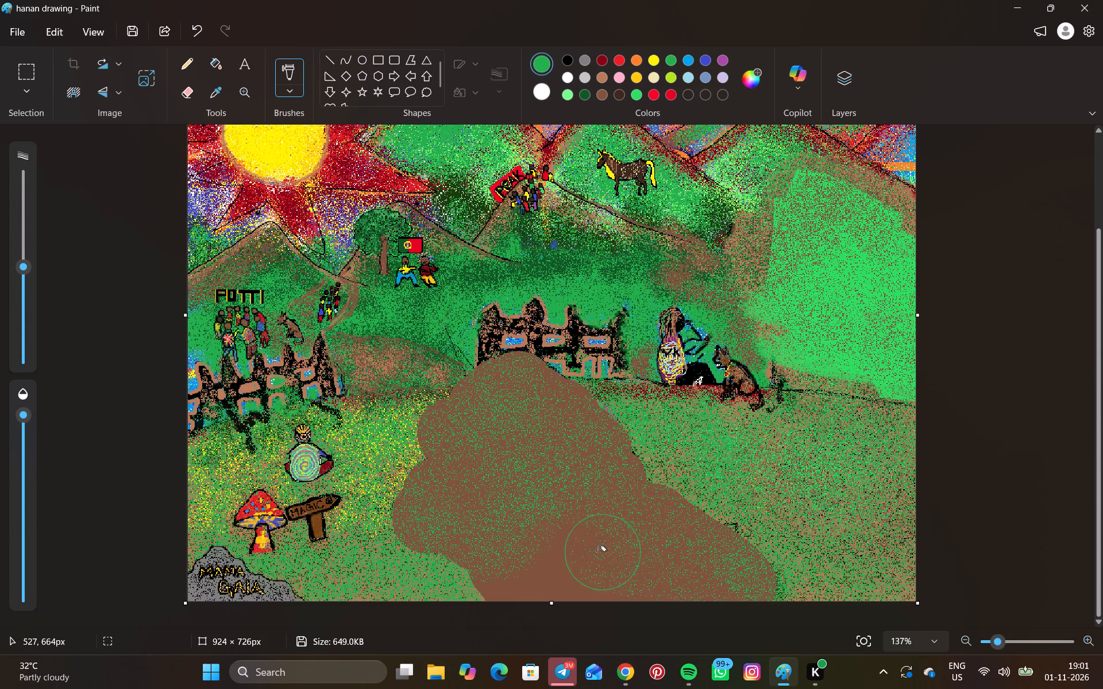
pyautogui.moveTo(597, 552); pyautogui.dragTo(538, 582)
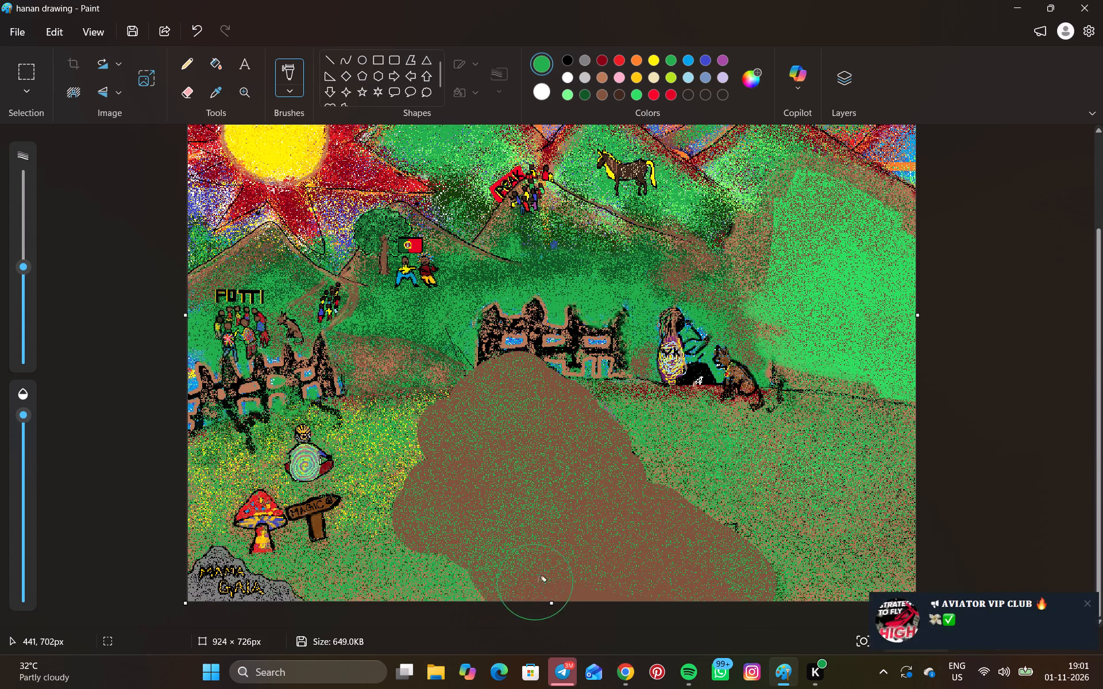
pyautogui.moveTo(538, 582); pyautogui.dragTo(784, 579)
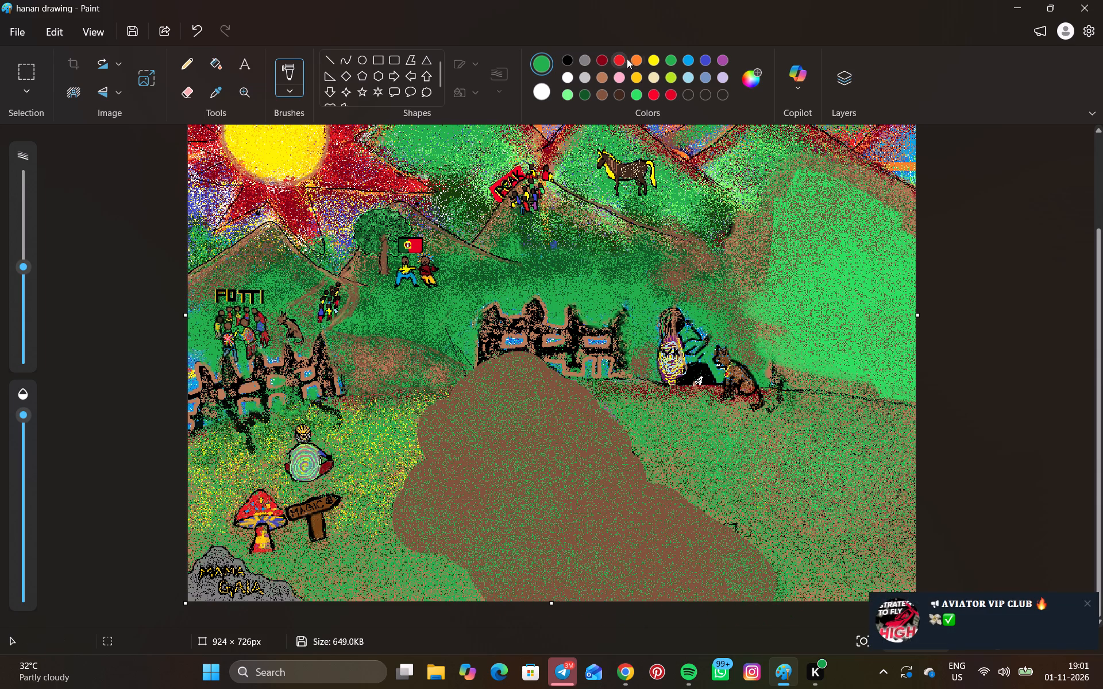
# Airbrush light brown speckles across the green-speckled brown patch in the foreground.
pyautogui.click(604, 84)
pyautogui.moveTo(553, 382); pyautogui.dragTo(446, 434)
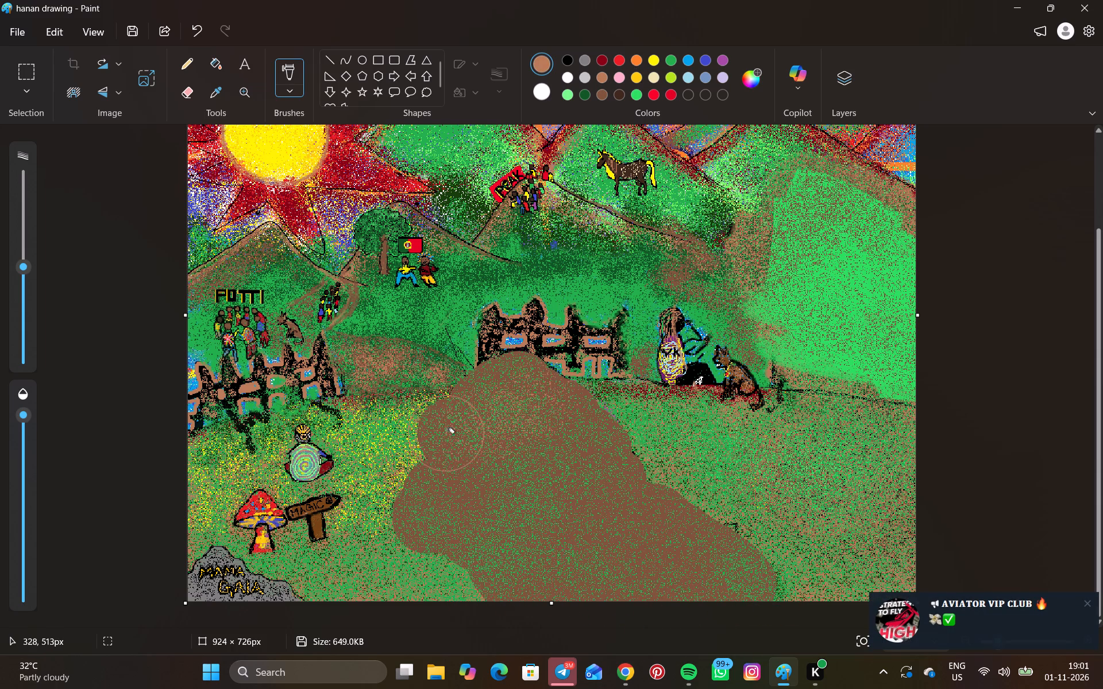
pyautogui.moveTo(446, 434); pyautogui.dragTo(441, 549)
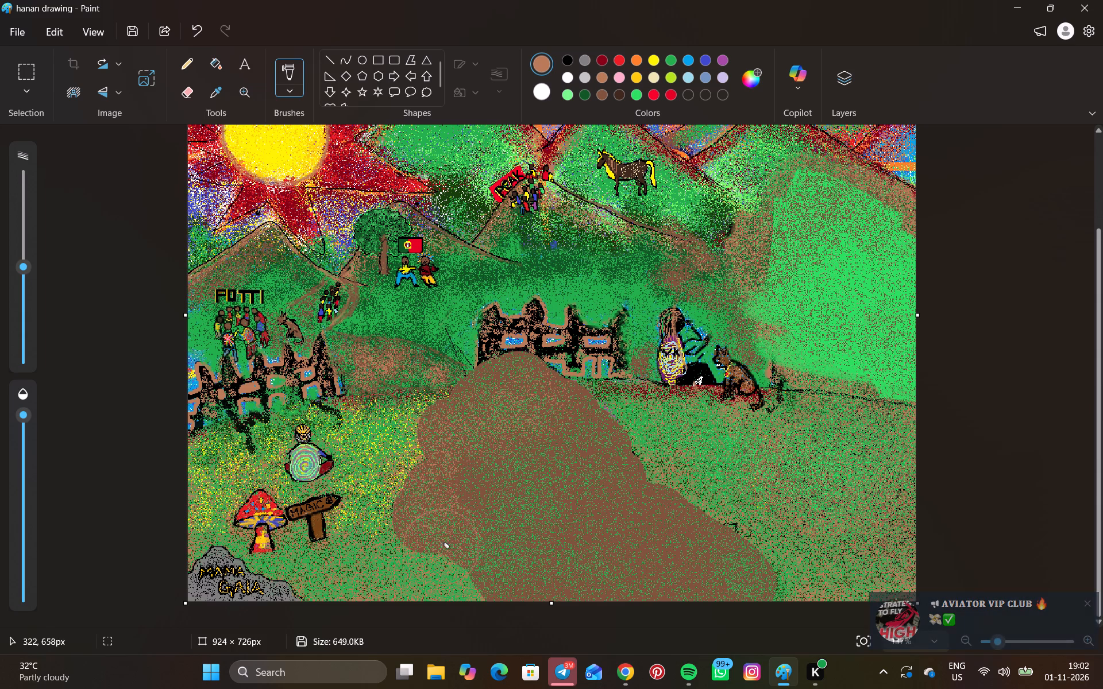
pyautogui.moveTo(441, 549); pyautogui.dragTo(795, 593)
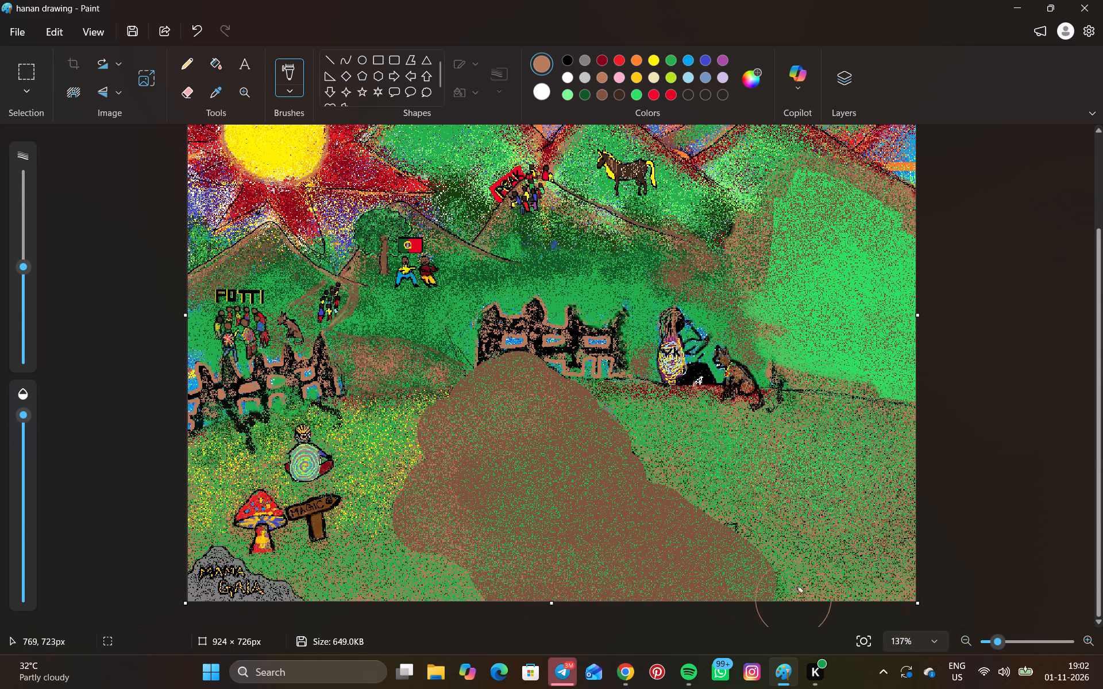
pyautogui.moveTo(795, 593); pyautogui.dragTo(561, 394)
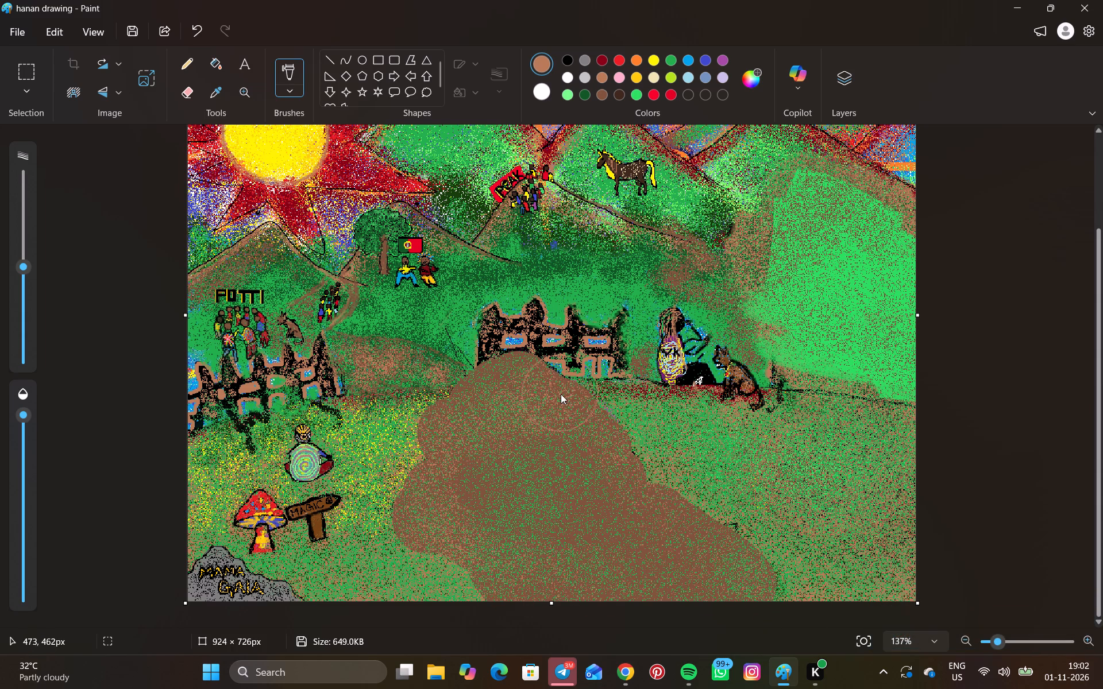
pyautogui.moveTo(561, 394); pyautogui.dragTo(597, 590)
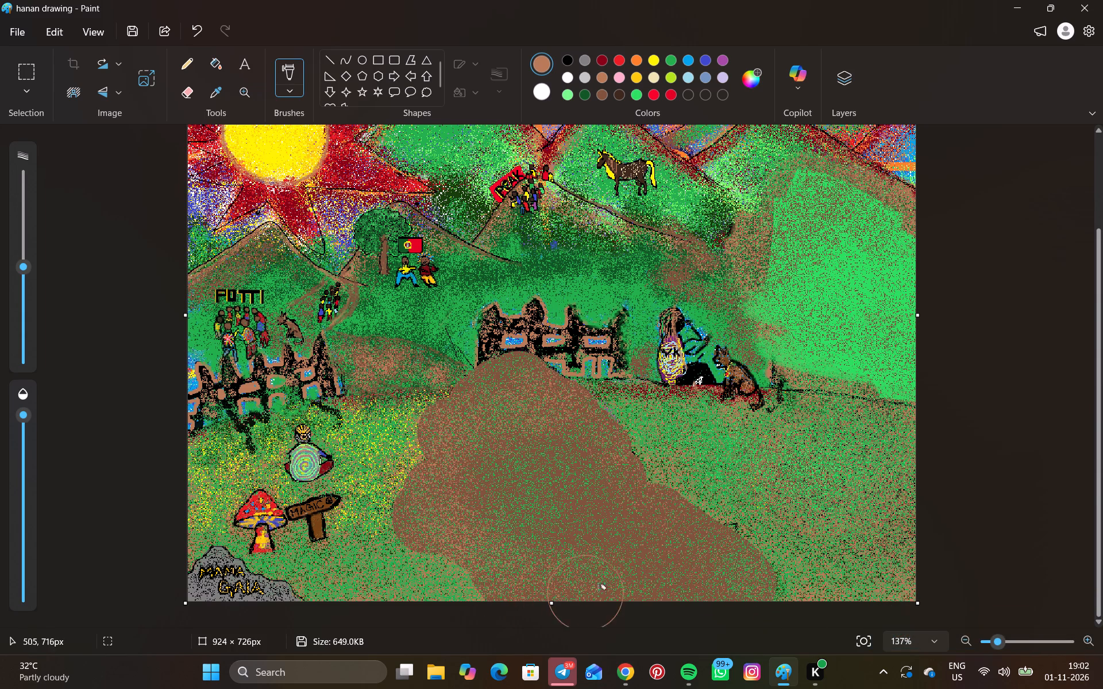
pyautogui.moveTo(597, 590); pyautogui.dragTo(749, 451)
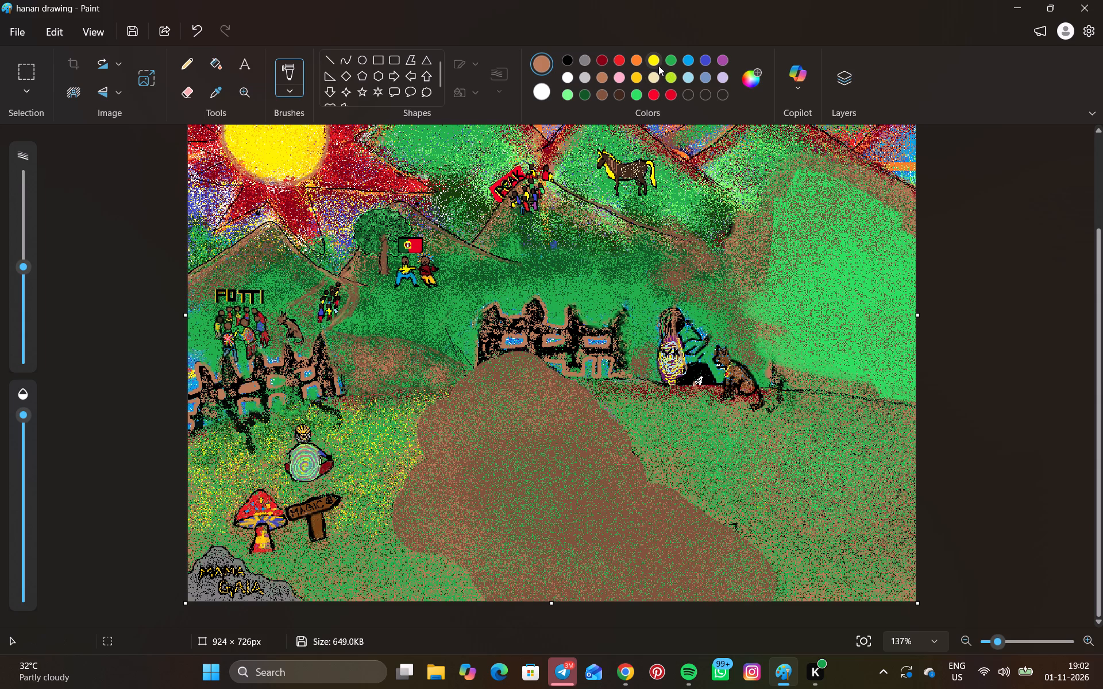
# Airbrush yellow speckles over the upper and middle parts of the brown patch and the meadow to its right.
pyautogui.click(658, 65)
pyautogui.moveTo(555, 433); pyautogui.dragTo(491, 390)
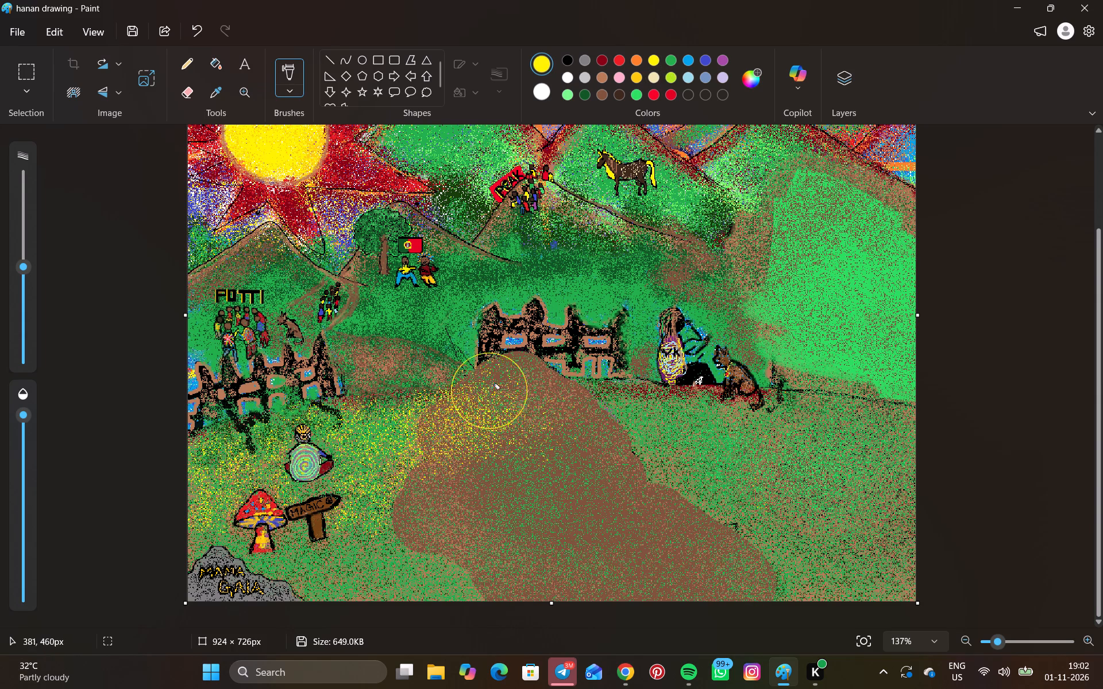
pyautogui.moveTo(491, 390); pyautogui.dragTo(460, 515)
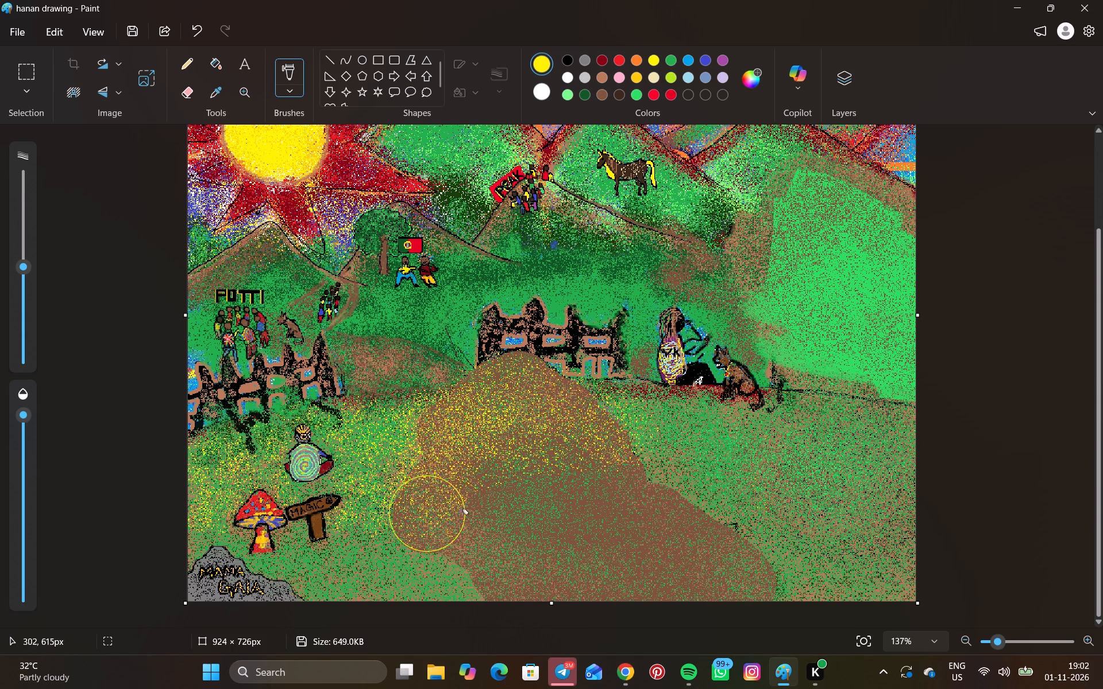
pyautogui.moveTo(460, 515); pyautogui.dragTo(734, 473)
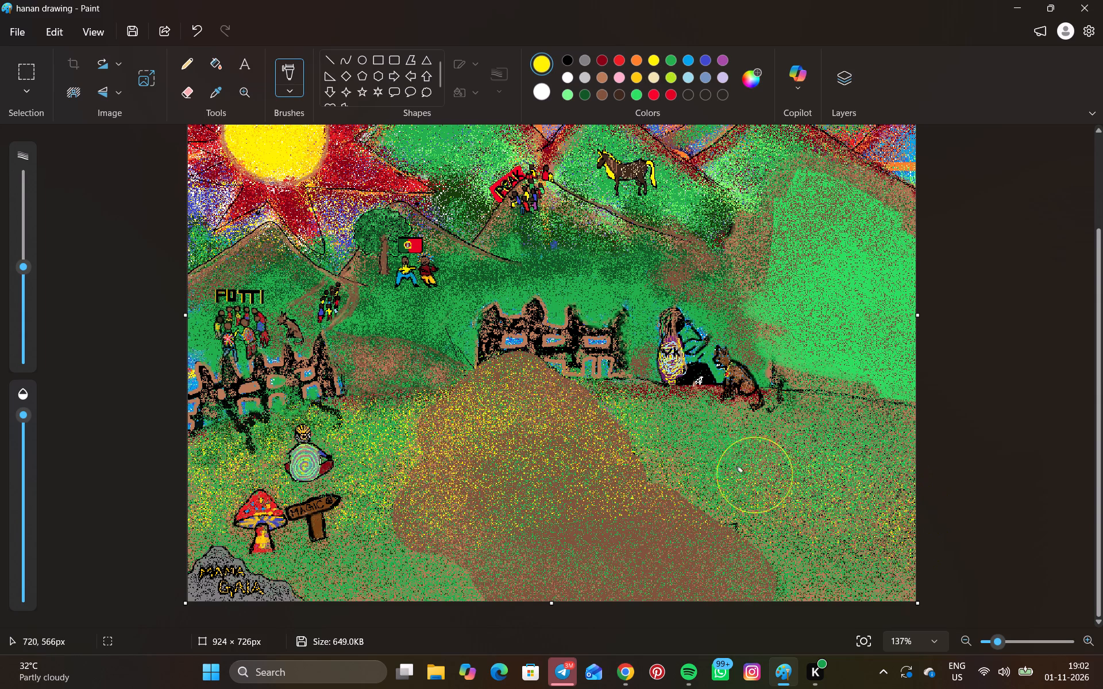
pyautogui.moveTo(734, 473); pyautogui.dragTo(923, 456)
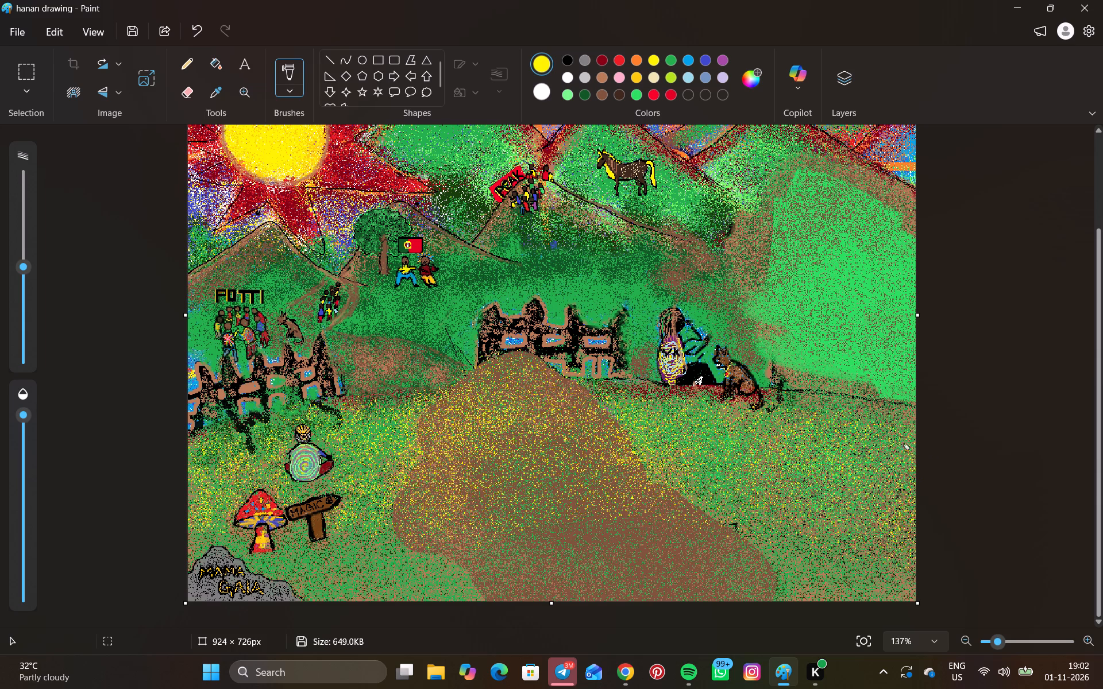
# Dab light yellow airbrush speckles along the dark green hillside behind the central castle.
pyautogui.click(665, 268)
pyautogui.click(651, 262)
pyautogui.click(639, 256)
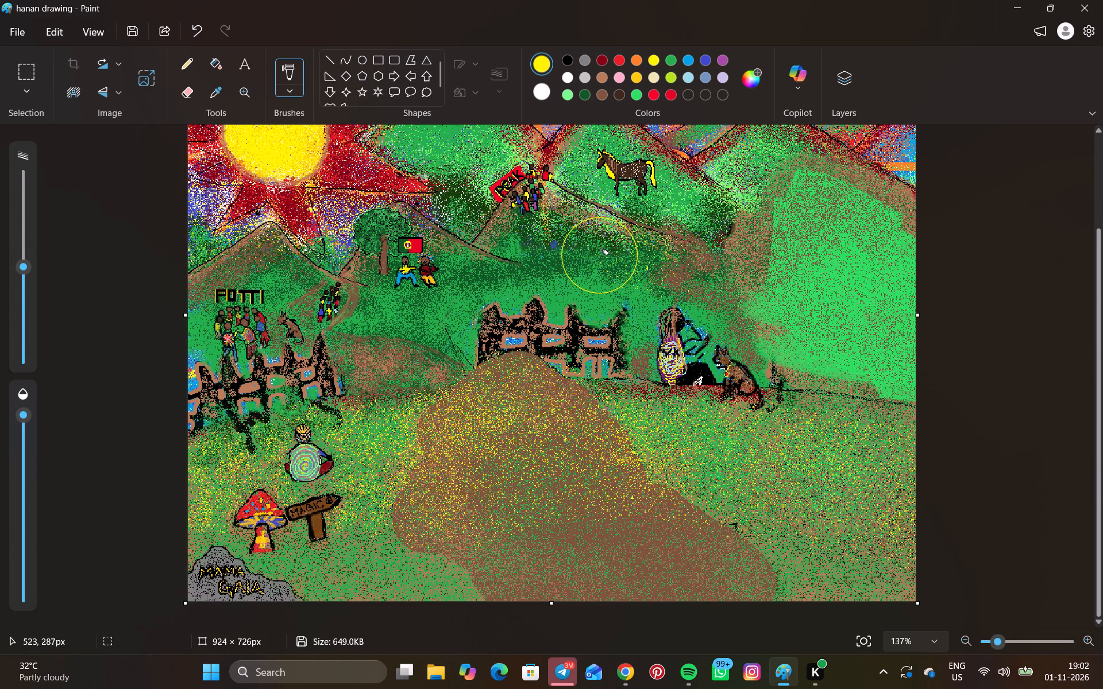
pyautogui.click(600, 256)
pyautogui.click(584, 264)
pyautogui.click(540, 264)
pyautogui.click(534, 259)
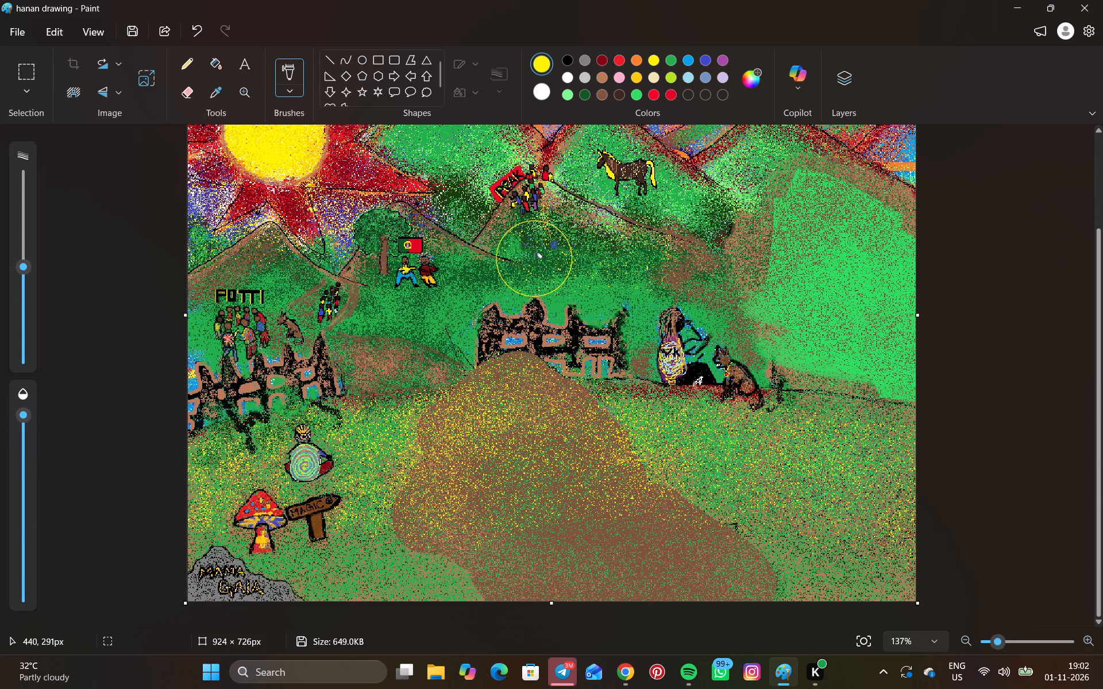
pyautogui.click(472, 277)
pyautogui.click(433, 325)
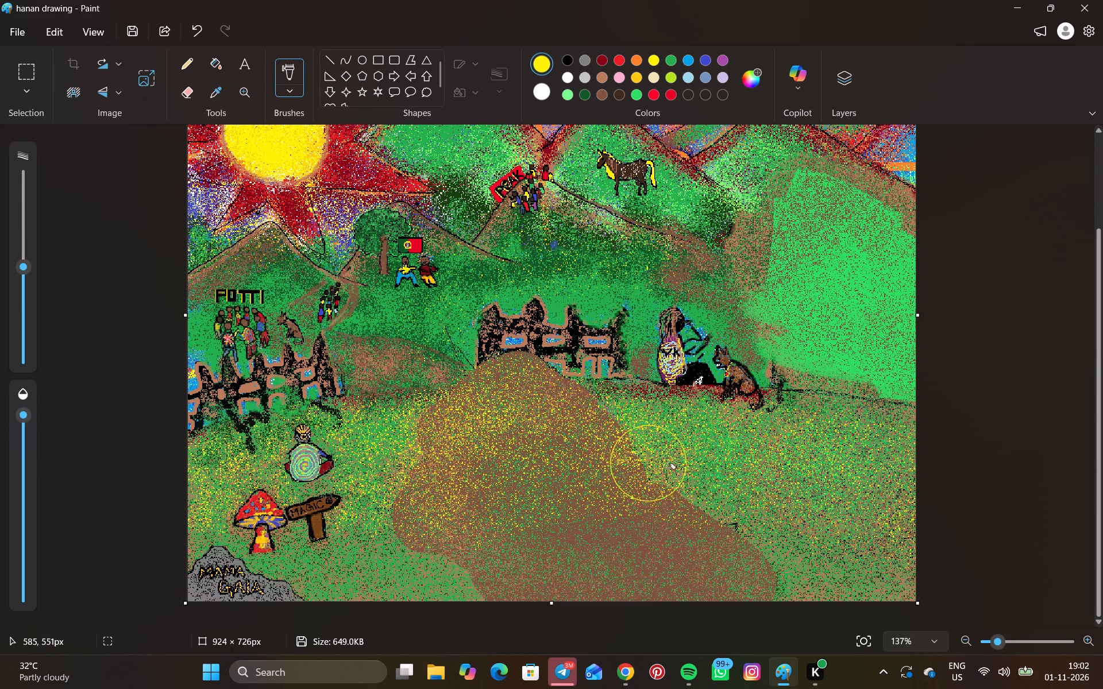
# Spray more yellow speckles over the lower part of the brown patch and the surrounding foreground meadow.
pyautogui.moveTo(838, 523); pyautogui.dragTo(520, 549)
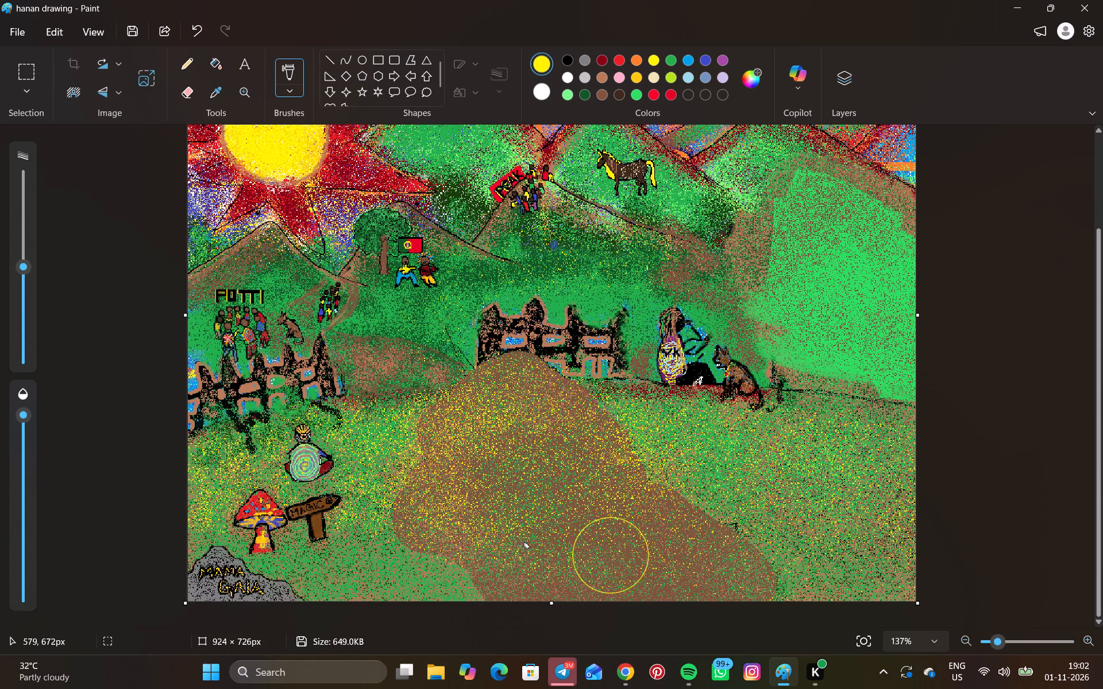
pyautogui.moveTo(520, 549); pyautogui.dragTo(784, 605)
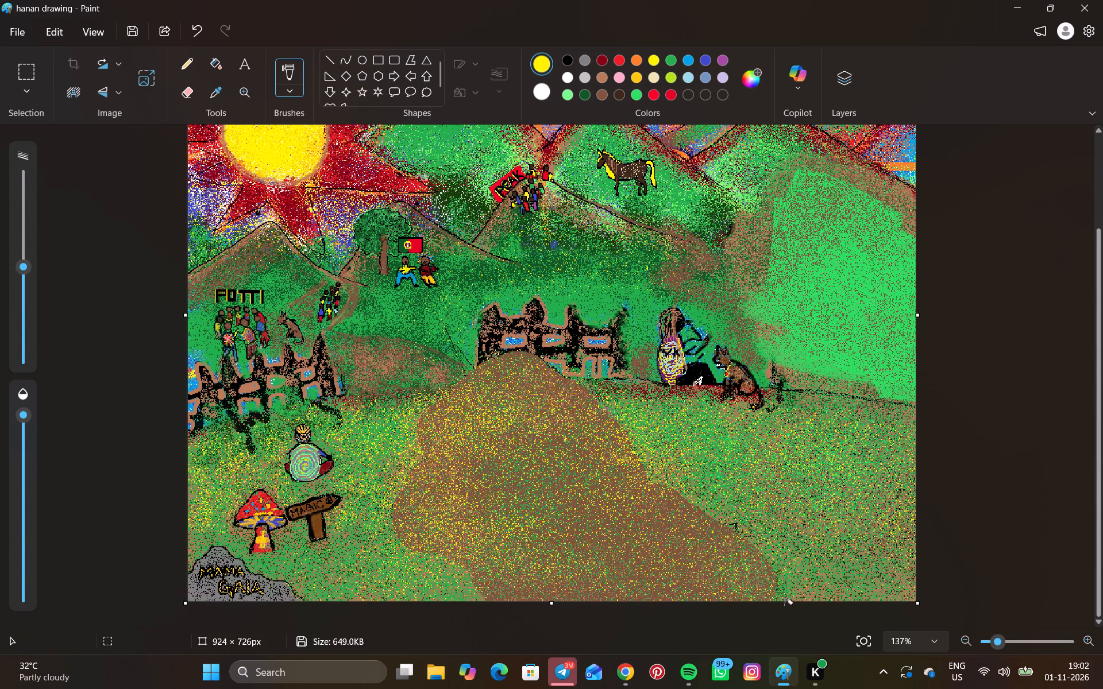
pyautogui.moveTo(784, 605); pyautogui.dragTo(524, 535)
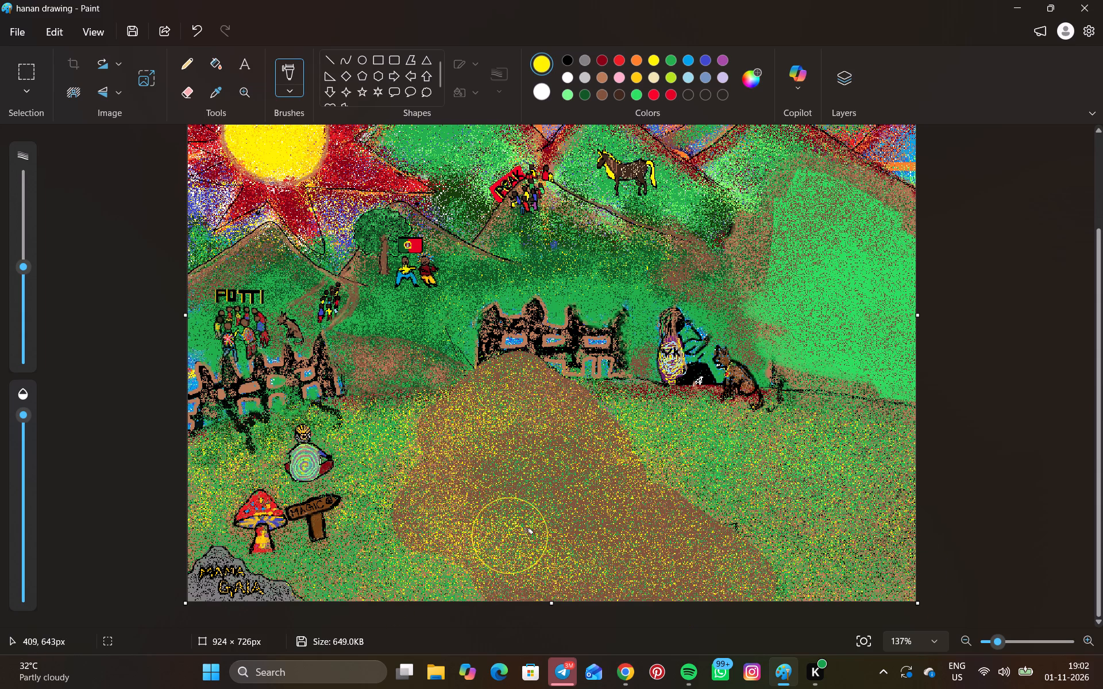
pyautogui.moveTo(524, 535); pyautogui.dragTo(519, 578)
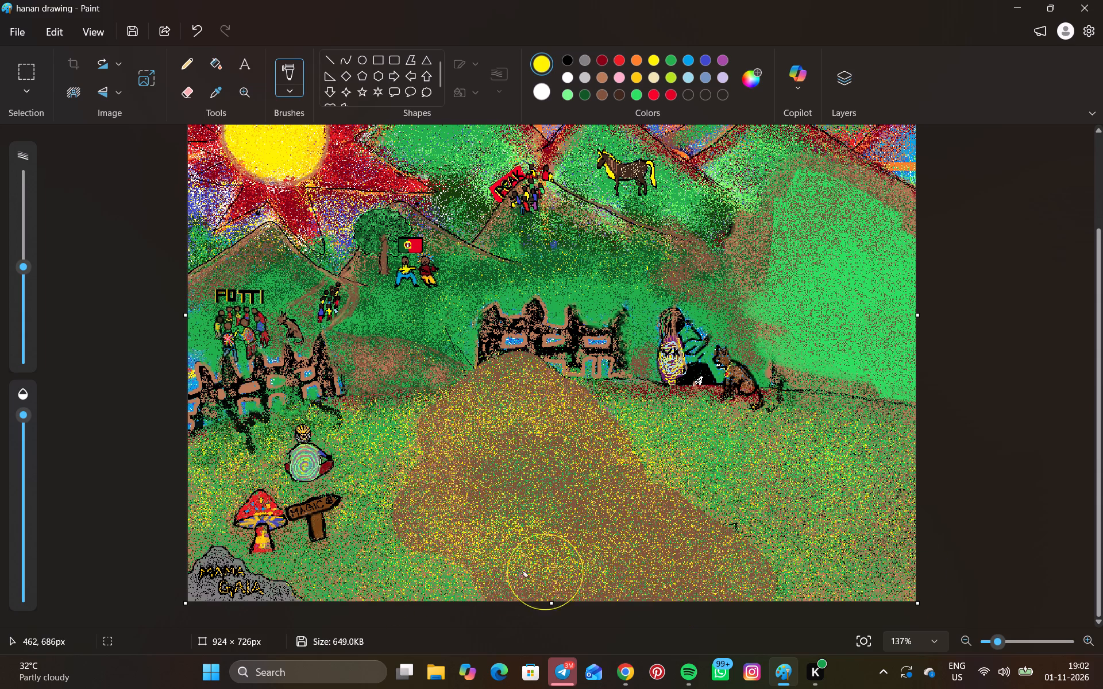
pyautogui.moveTo(519, 578); pyautogui.dragTo(368, 583)
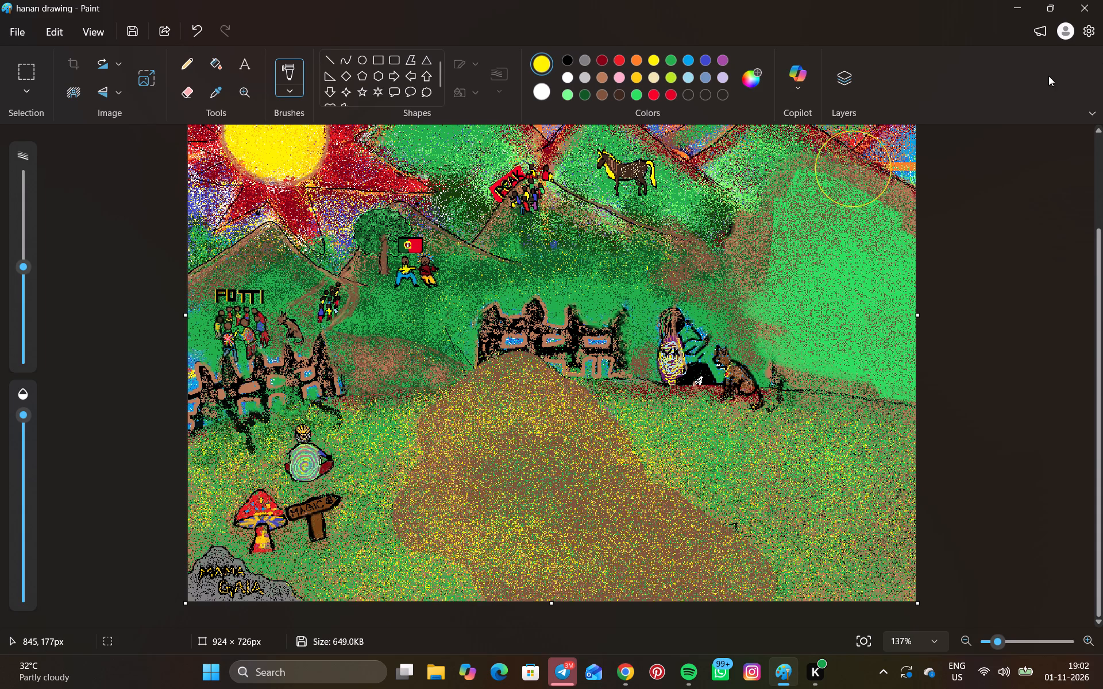
# Airbrush yellow speckles onto the bright green patch on the right-hand hillside.
pyautogui.moveTo(808, 273); pyautogui.dragTo(844, 245)
pyautogui.moveTo(856, 223); pyautogui.dragTo(916, 297)
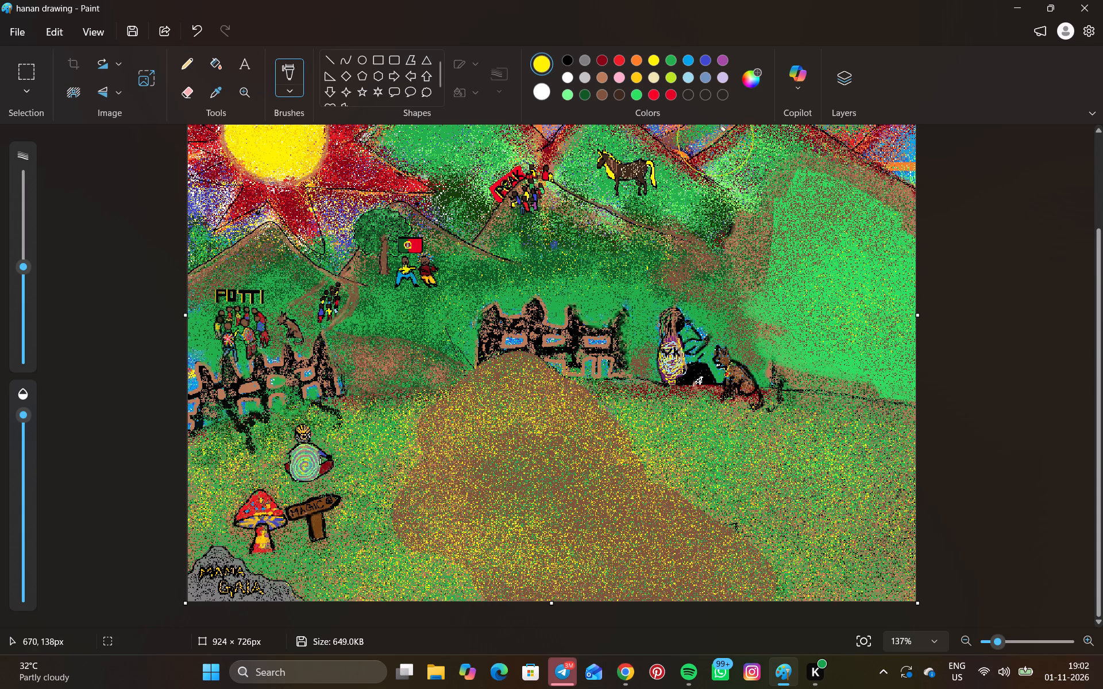
# Airbrush dark green speckles over the bright green hillside patch.
pyautogui.click(583, 94)
pyautogui.moveTo(940, 270); pyautogui.dragTo(853, 300)
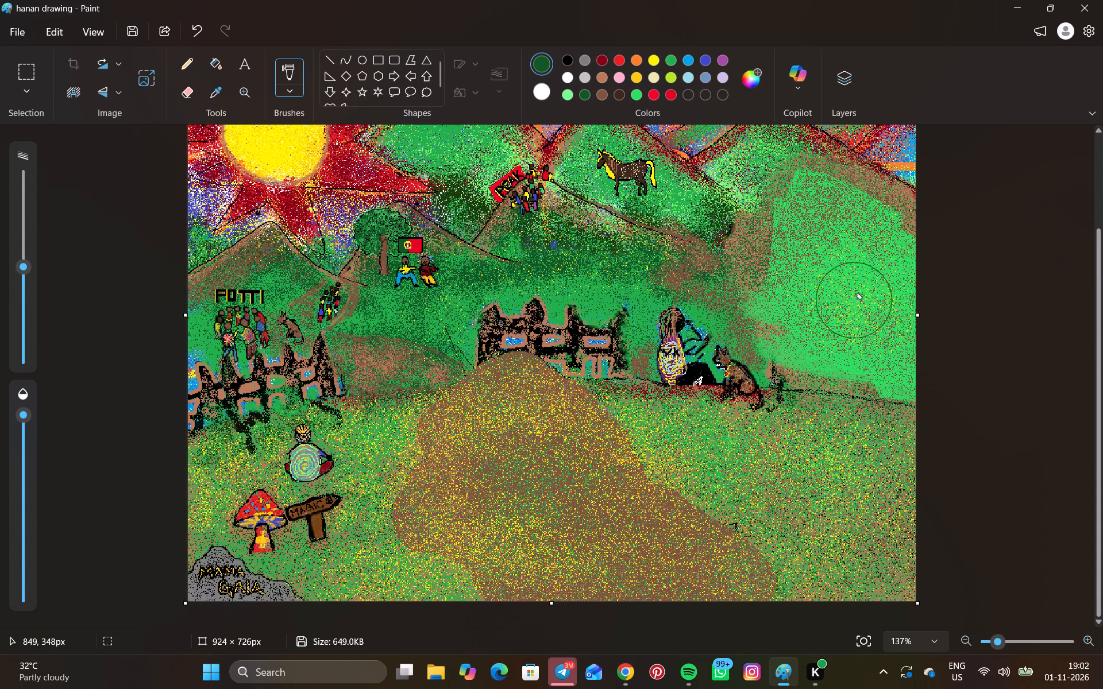
pyautogui.moveTo(853, 300); pyautogui.dragTo(834, 260)
# Airbrush medium green speckles over the left side, centre and top of the bright green patch on the right-hand hillside.
pyautogui.click(672, 61)
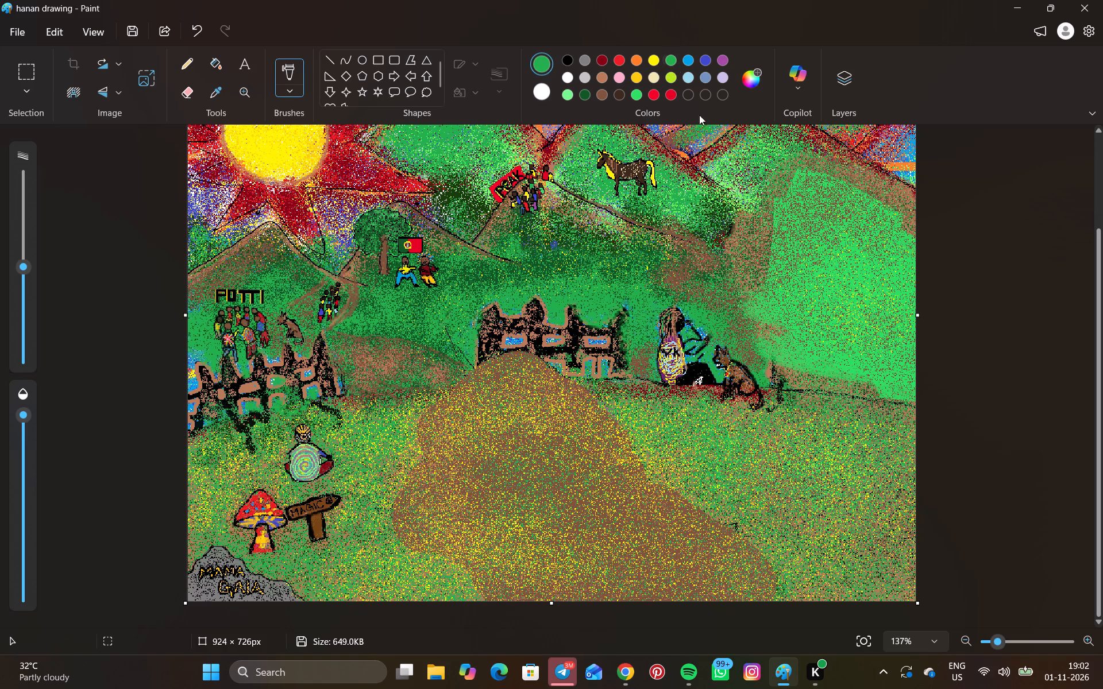
pyautogui.moveTo(860, 324); pyautogui.dragTo(782, 326)
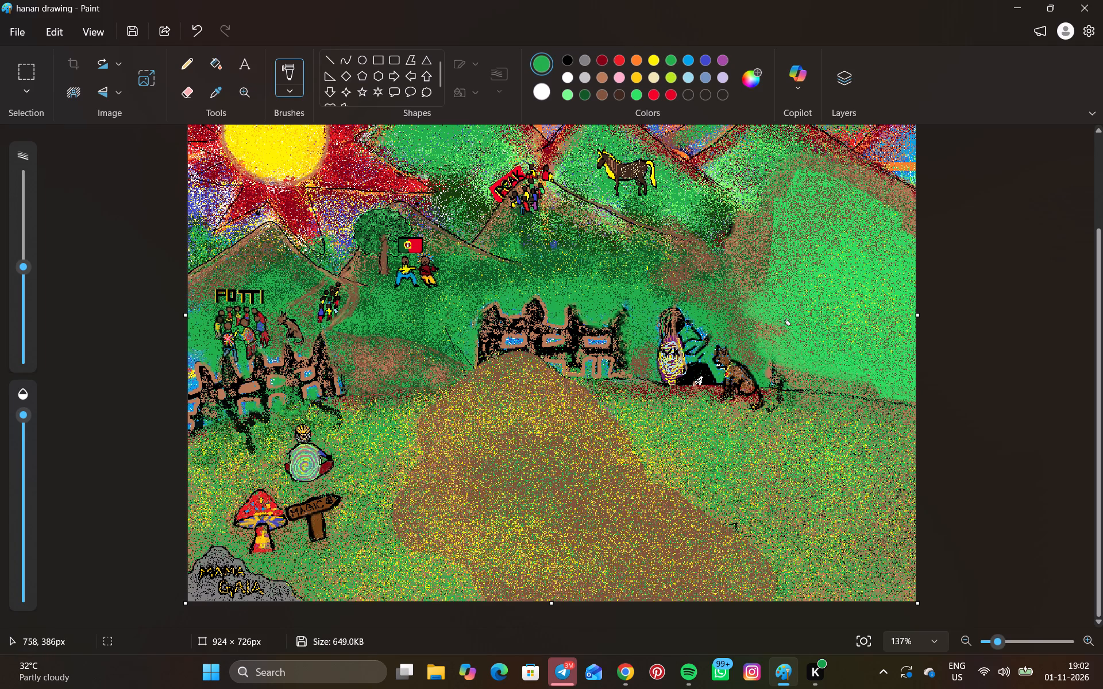
pyautogui.moveTo(782, 326); pyautogui.dragTo(786, 266)
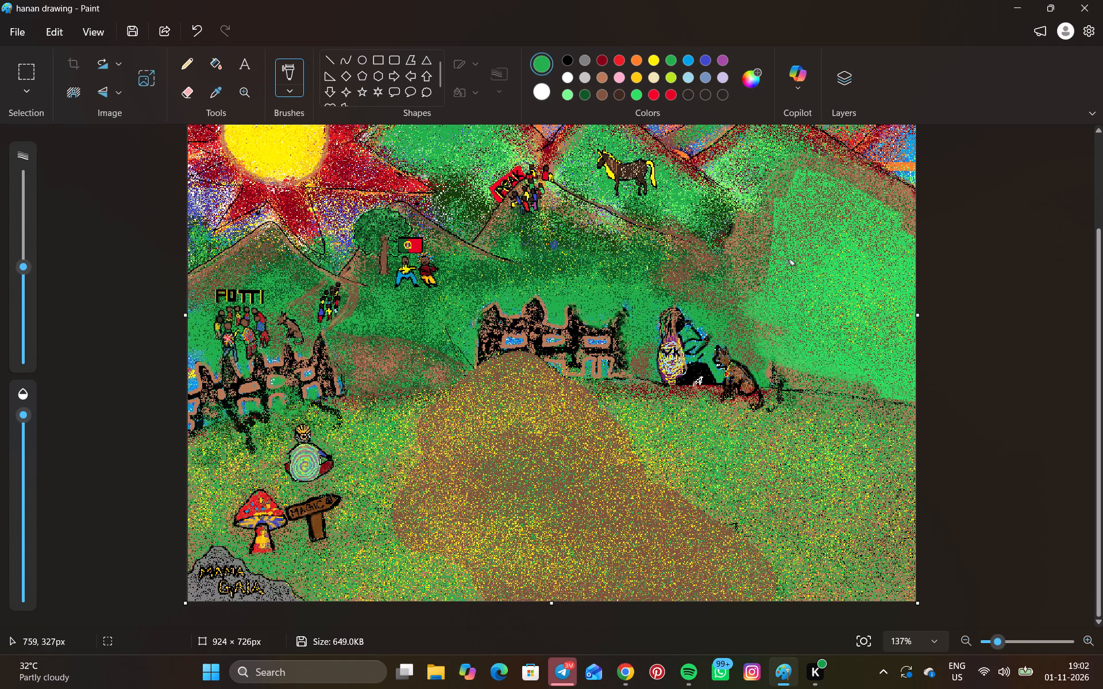
pyautogui.moveTo(786, 266); pyautogui.dragTo(880, 239)
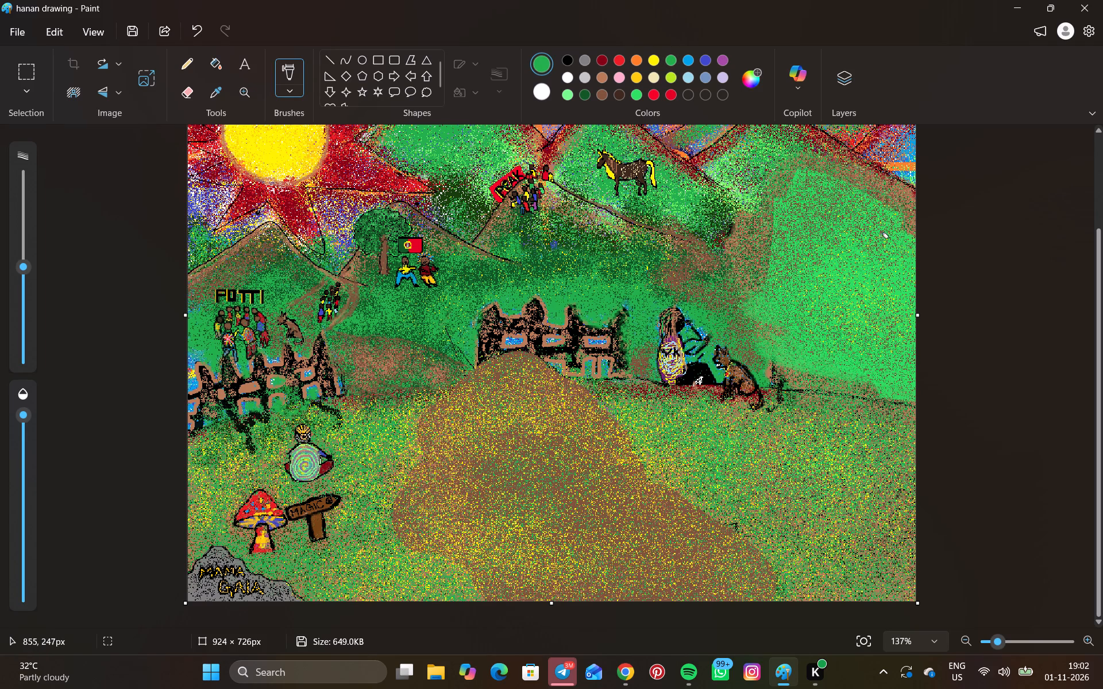
pyautogui.moveTo(880, 239); pyautogui.dragTo(842, 215)
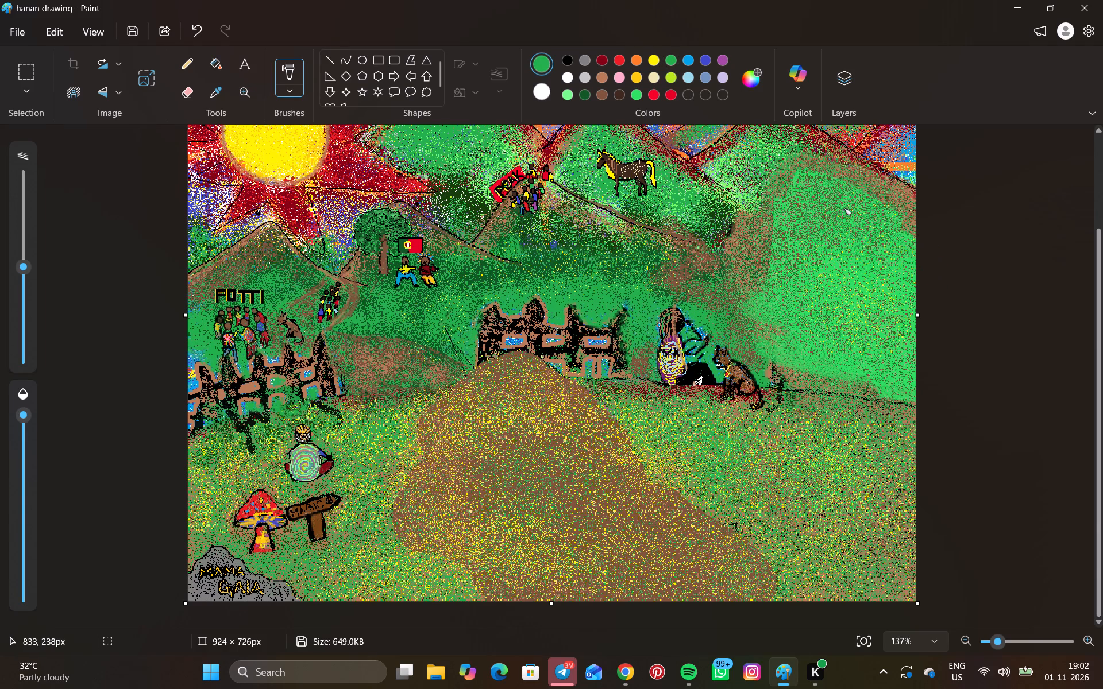
pyautogui.moveTo(842, 215); pyautogui.dragTo(832, 305)
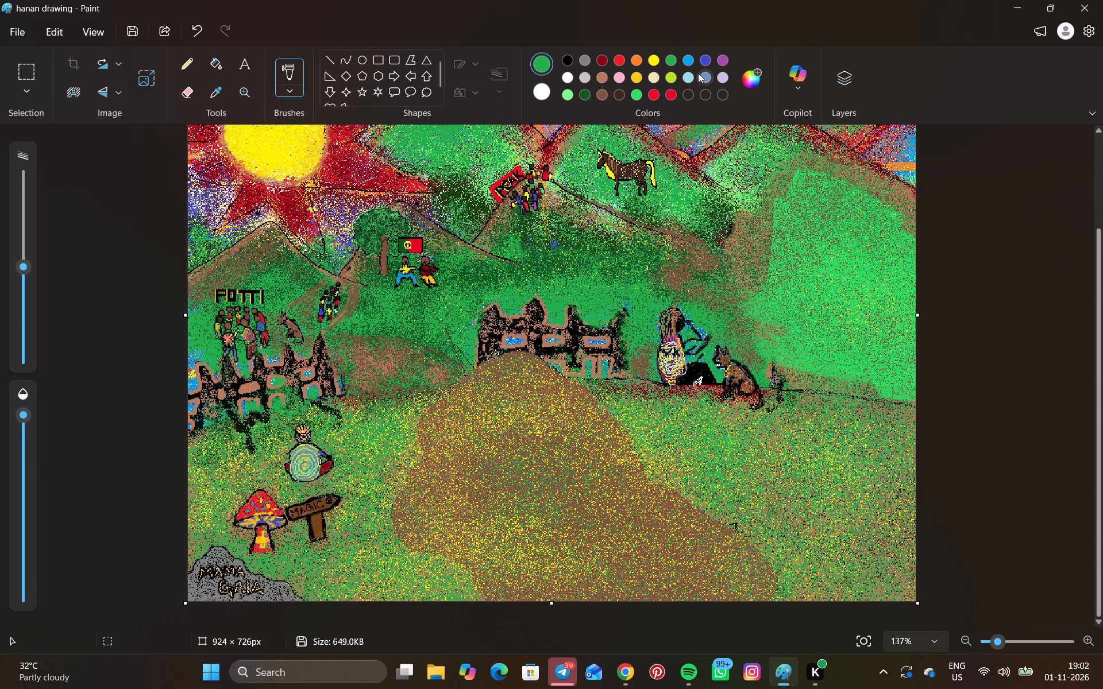
# Spray light green airbrush speckles over the upper part of the right-hand hillside patch and its outer edge.
pyautogui.click(565, 97)
pyautogui.moveTo(944, 248); pyautogui.dragTo(934, 268)
pyautogui.moveTo(934, 268); pyautogui.dragTo(843, 230)
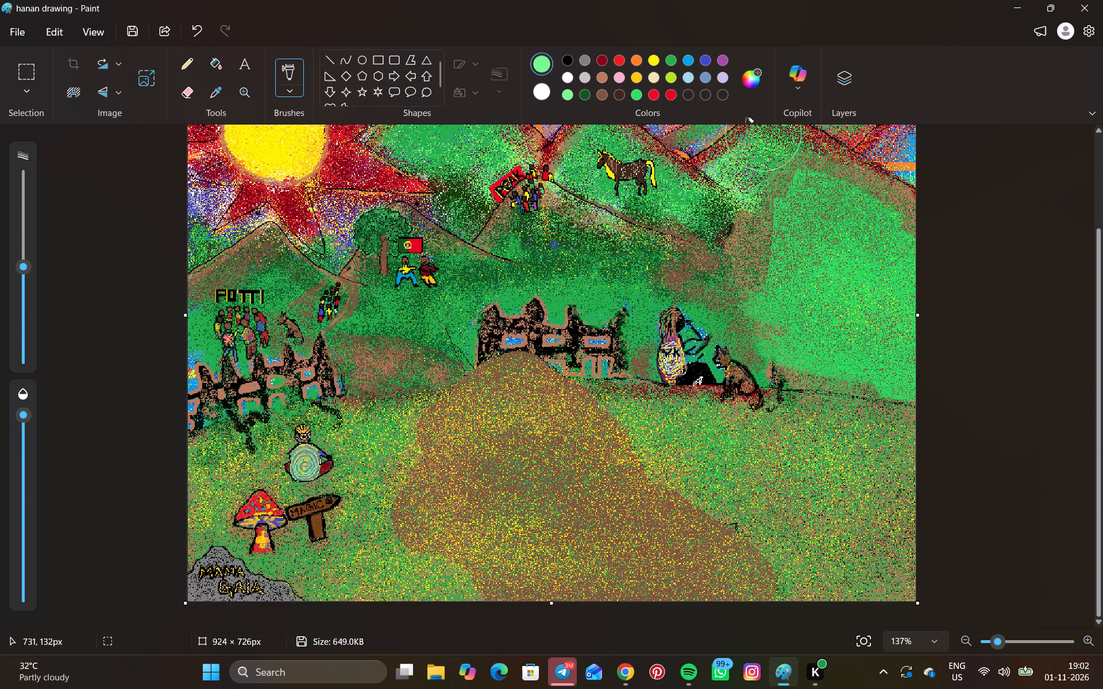
pyautogui.moveTo(602, 78); pyautogui.dragTo(614, 82)
pyautogui.moveTo(800, 168); pyautogui.dragTo(802, 204)
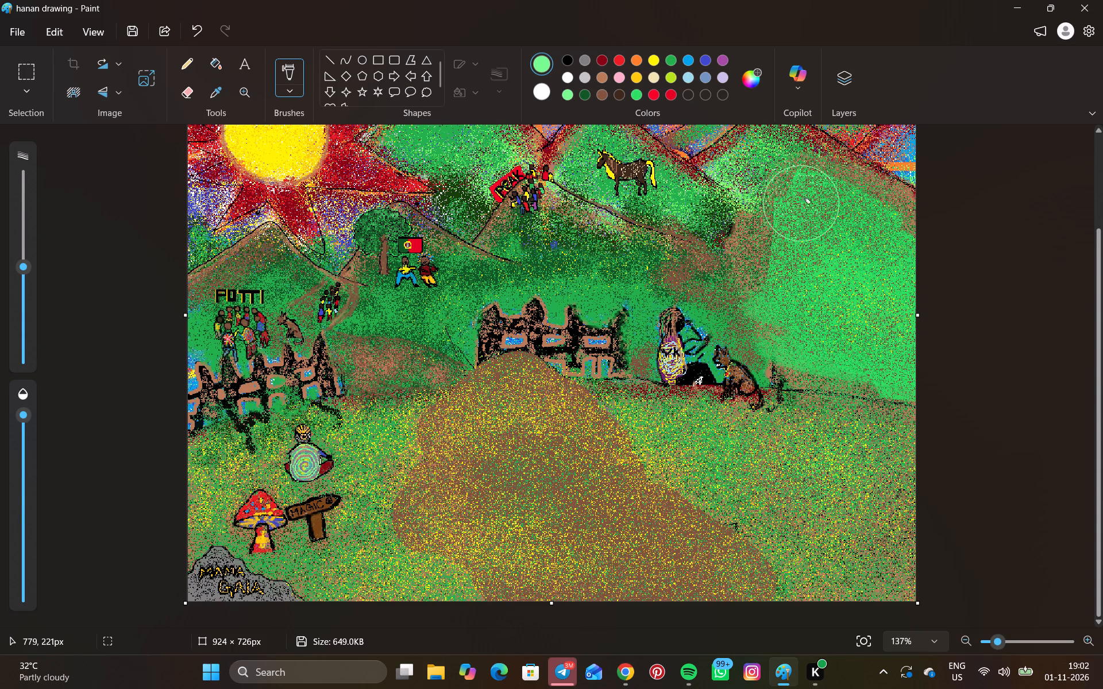
pyautogui.moveTo(802, 204); pyautogui.dragTo(834, 260)
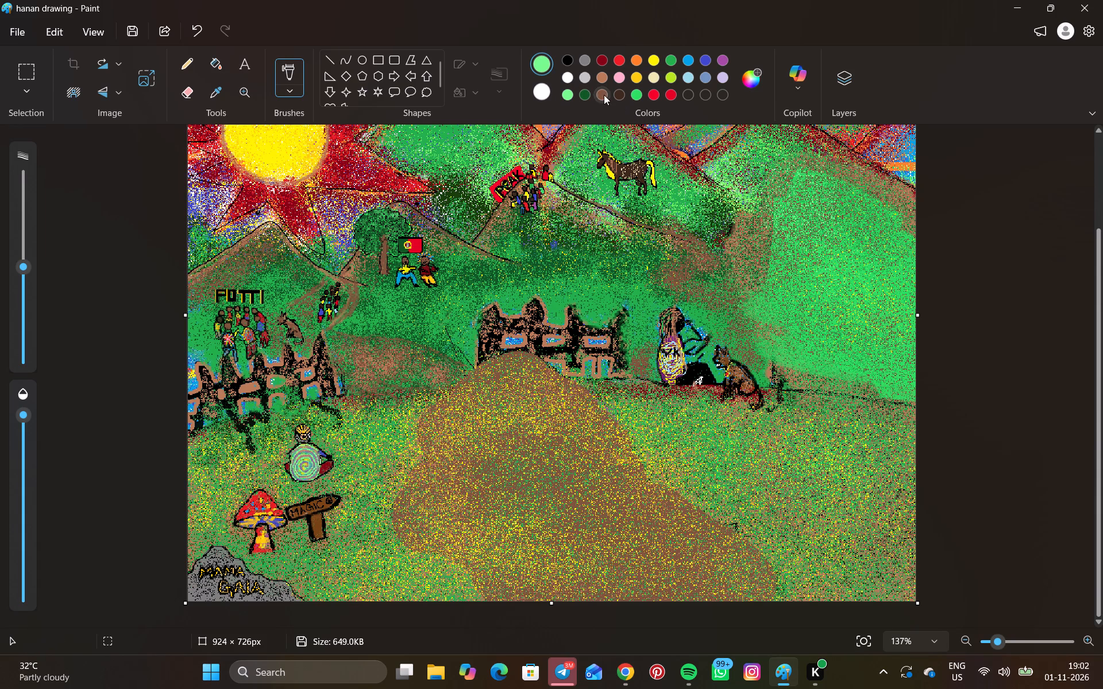
# Airbrush brown speckles across the upper part and left edge of the green patch on the right-hand hillside.
pyautogui.click(603, 95)
pyautogui.moveTo(823, 227); pyautogui.dragTo(790, 222)
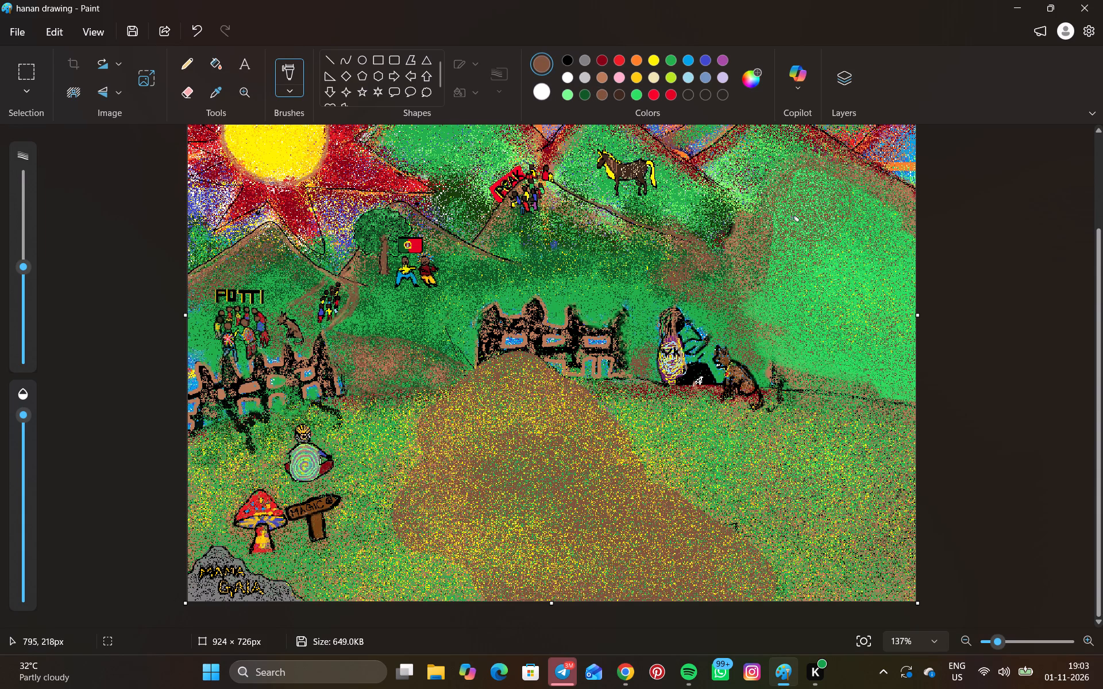
pyautogui.moveTo(790, 222); pyautogui.dragTo(880, 220)
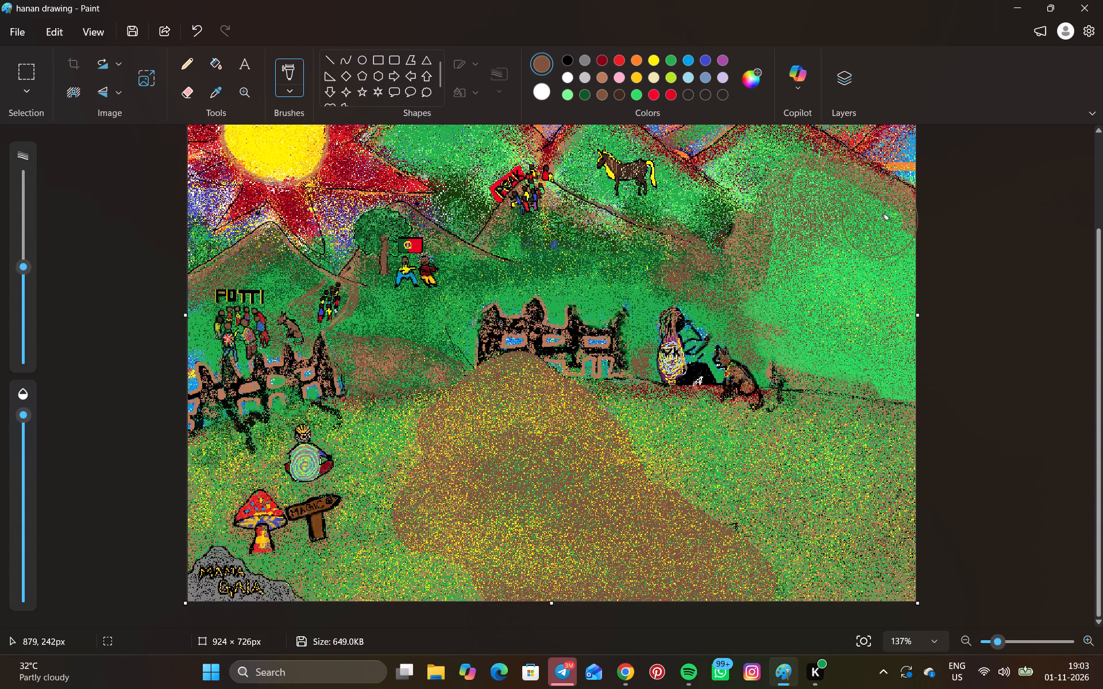
pyautogui.moveTo(880, 220); pyautogui.dragTo(820, 195)
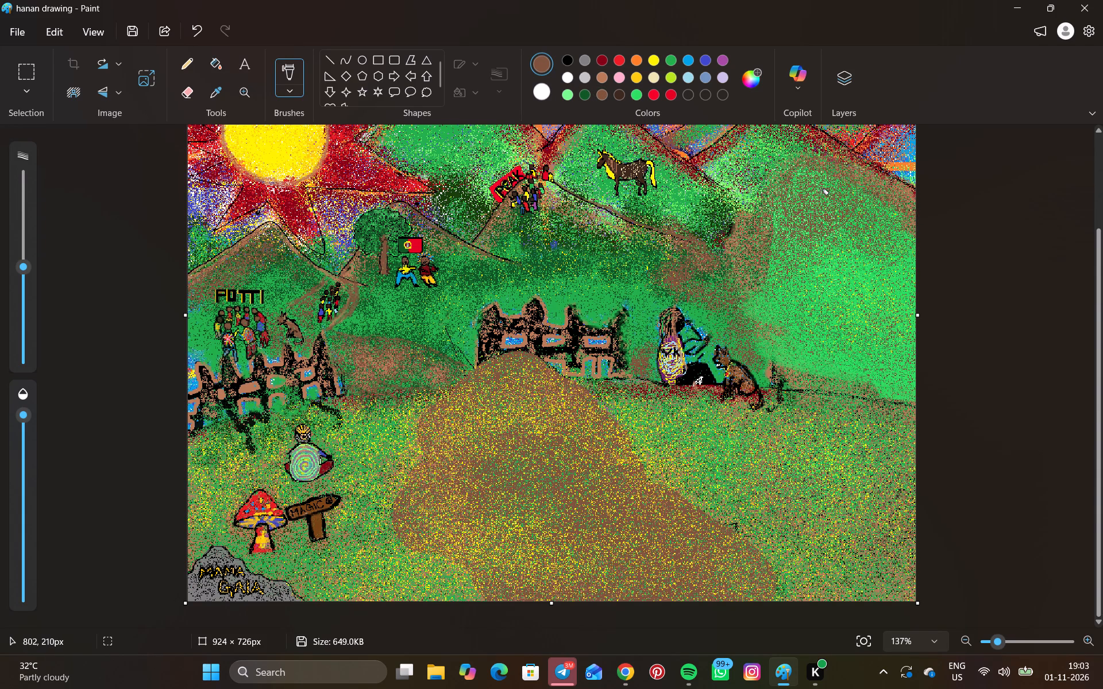
pyautogui.moveTo(820, 195); pyautogui.dragTo(785, 250)
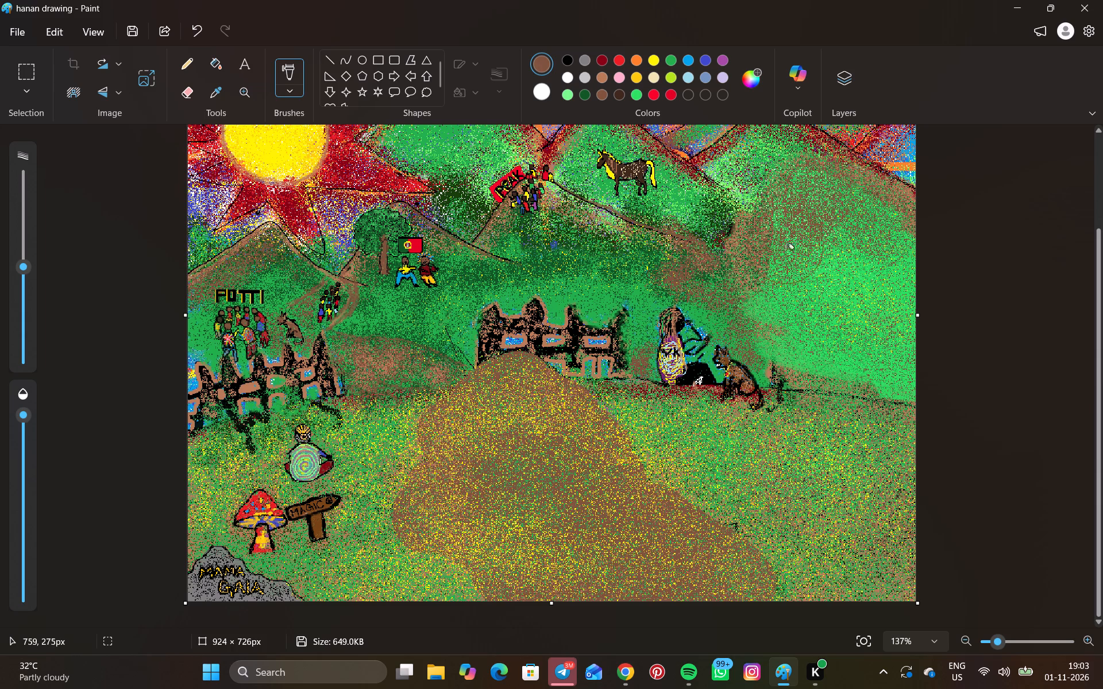
pyautogui.moveTo(785, 250); pyautogui.dragTo(790, 186)
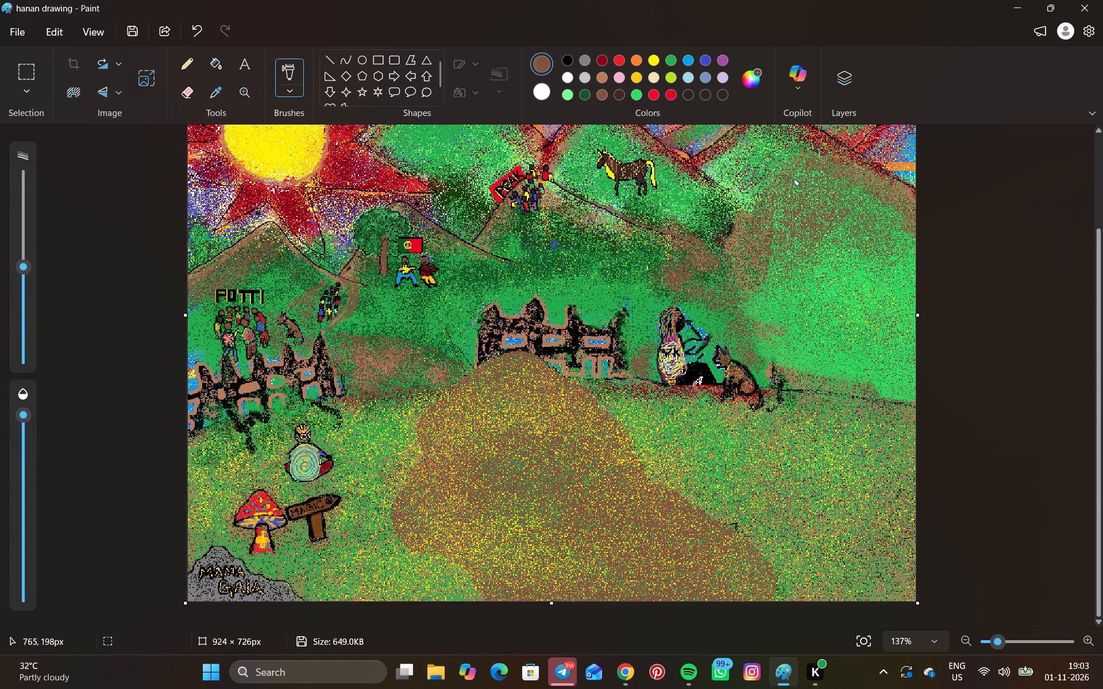
pyautogui.moveTo(790, 186); pyautogui.dragTo(774, 262)
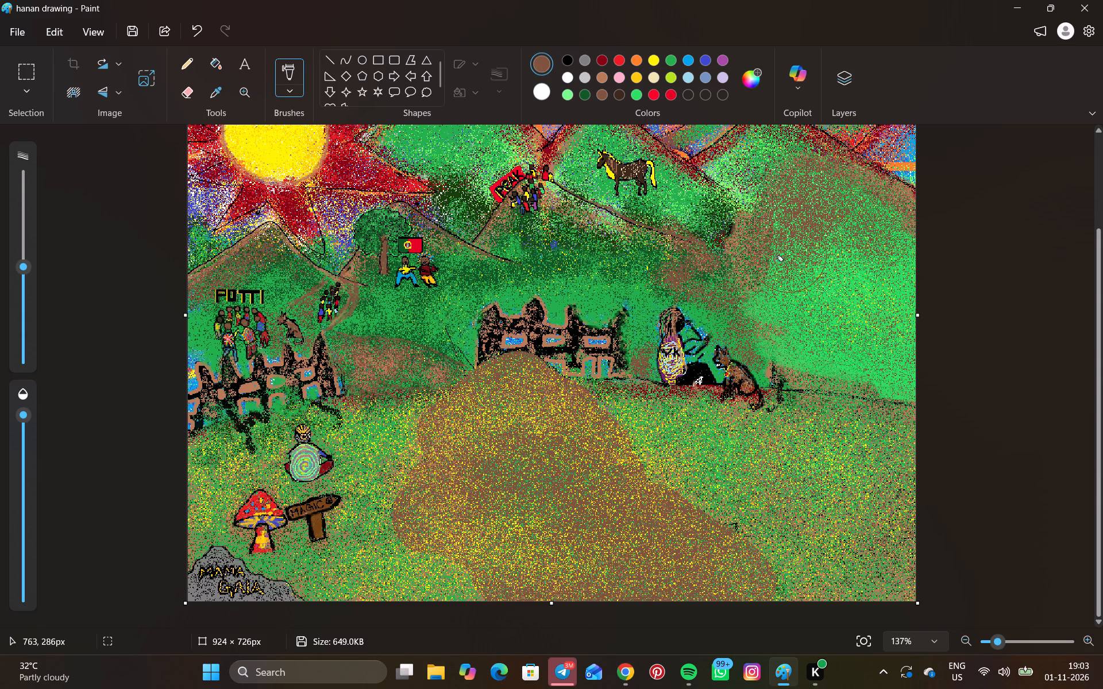
# Extend the brown airbrush speckles over the middle and lower part of the right-hand hillside, down to the meadow line.
pyautogui.moveTo(774, 262); pyautogui.dragTo(829, 270)
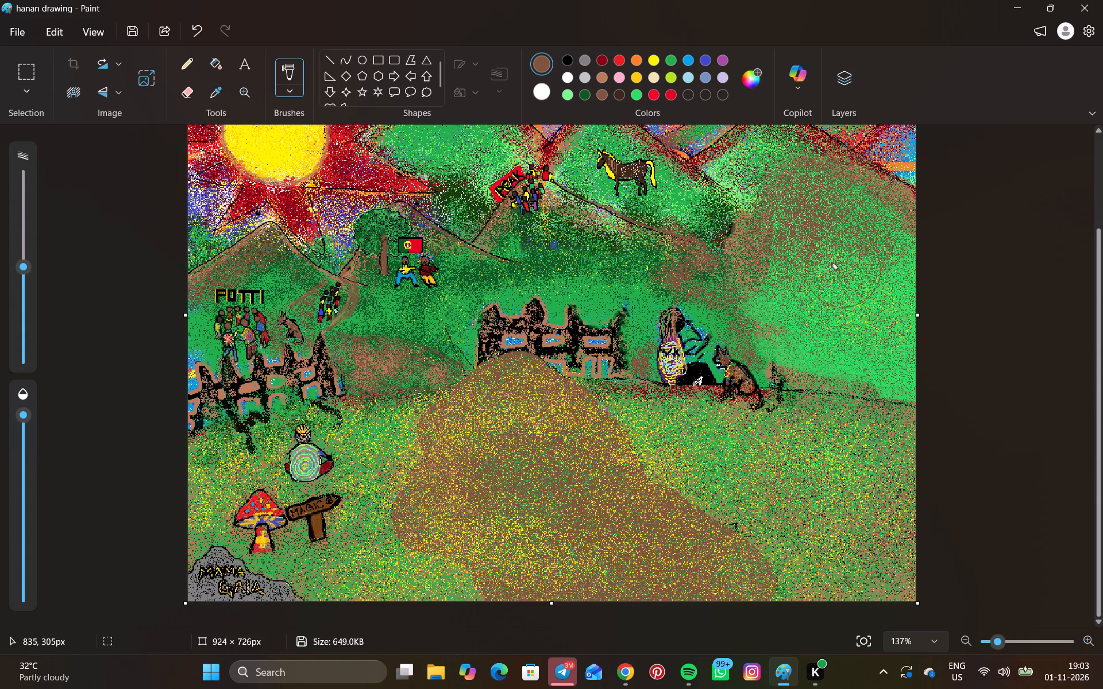
pyautogui.moveTo(829, 270); pyautogui.dragTo(839, 272)
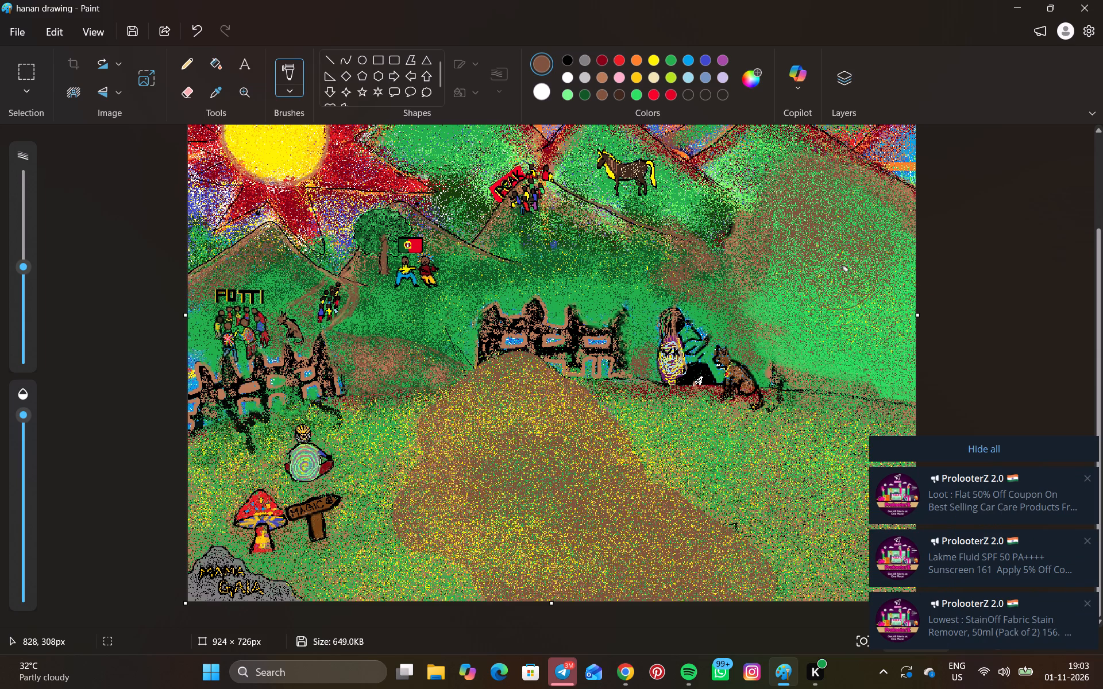
pyautogui.moveTo(839, 272); pyautogui.dragTo(809, 313)
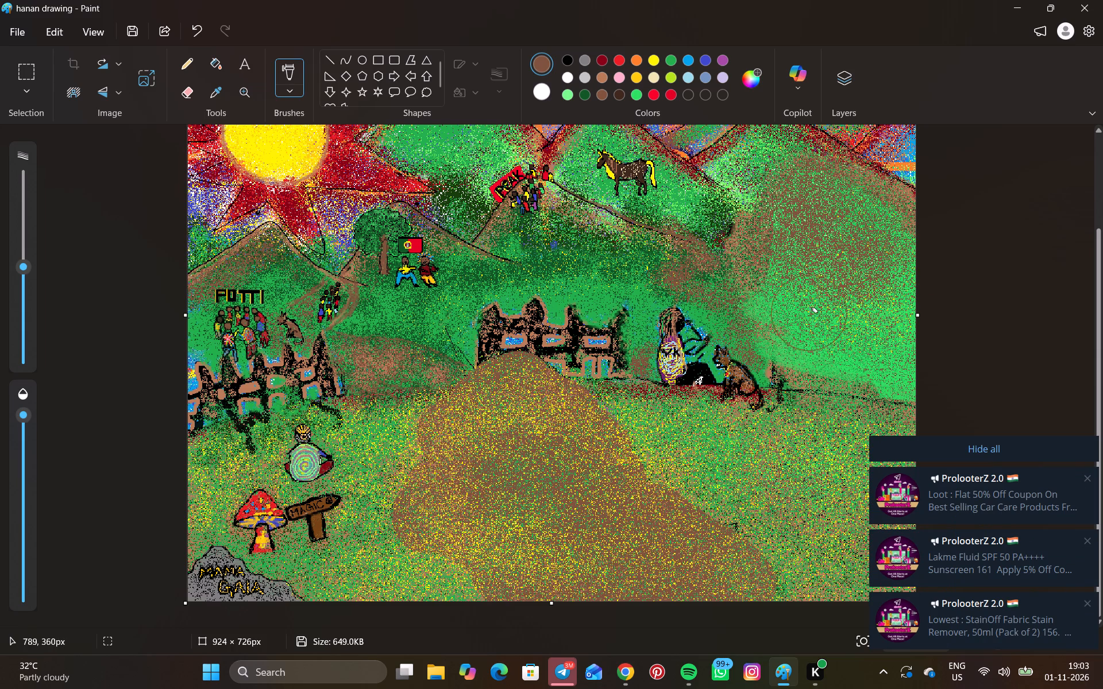
pyautogui.moveTo(809, 313); pyautogui.dragTo(809, 332)
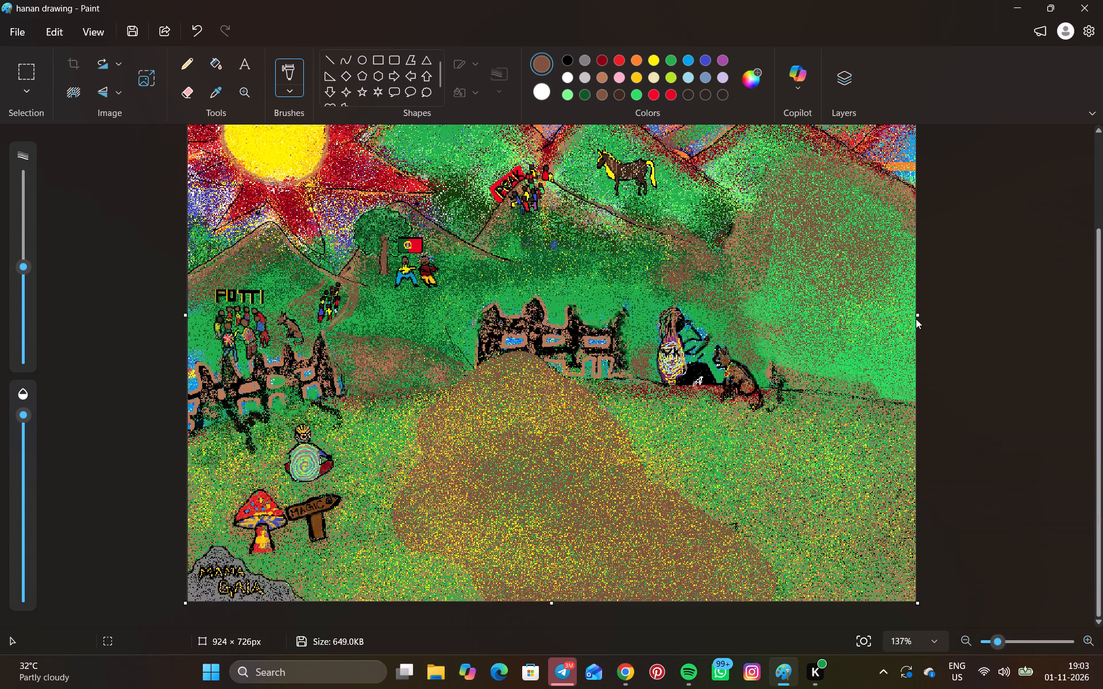
pyautogui.moveTo(785, 321); pyautogui.dragTo(853, 373)
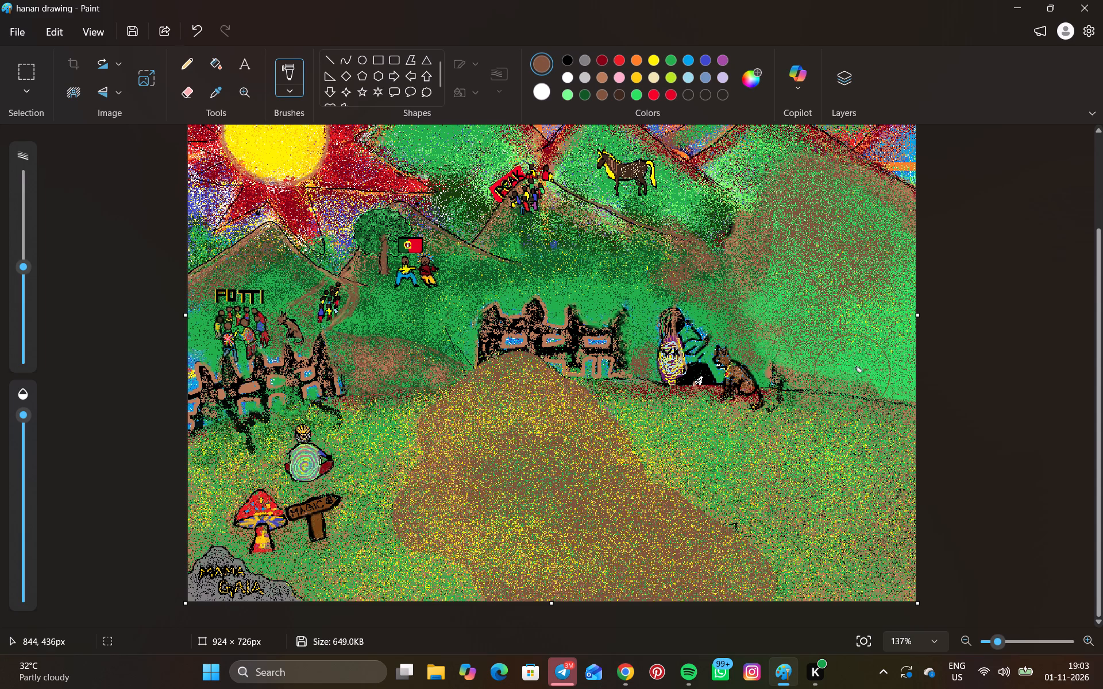
pyautogui.moveTo(853, 373); pyautogui.dragTo(895, 380)
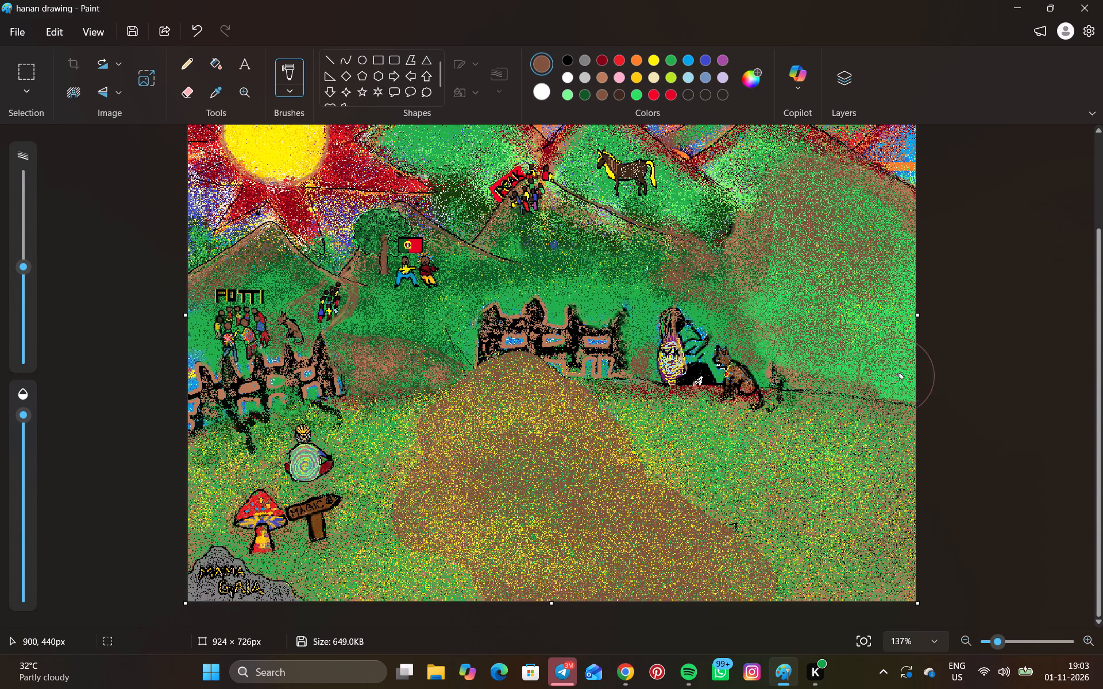
pyautogui.moveTo(895, 380); pyautogui.dragTo(868, 270)
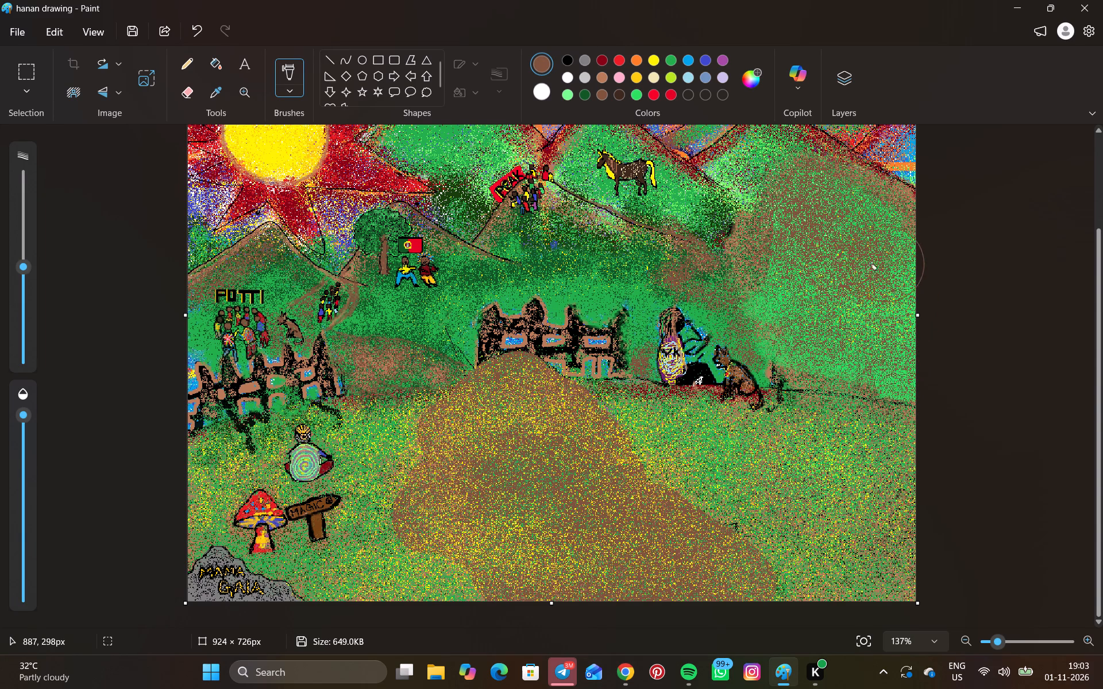
pyautogui.moveTo(868, 270); pyautogui.dragTo(821, 377)
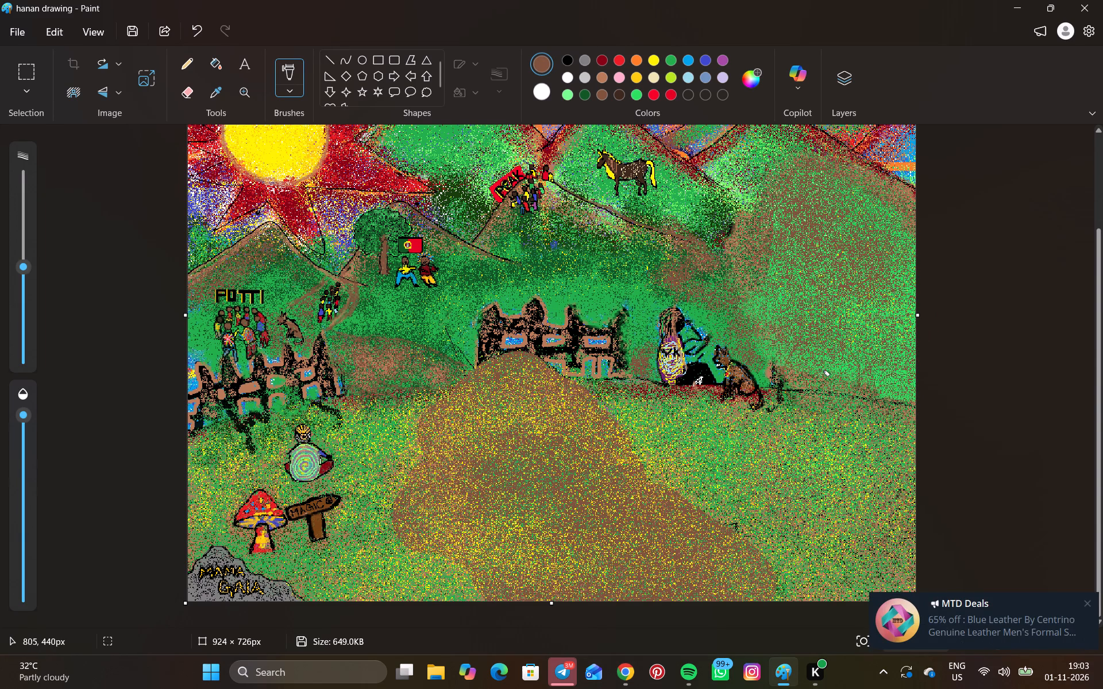
pyautogui.moveTo(821, 377); pyautogui.dragTo(922, 295)
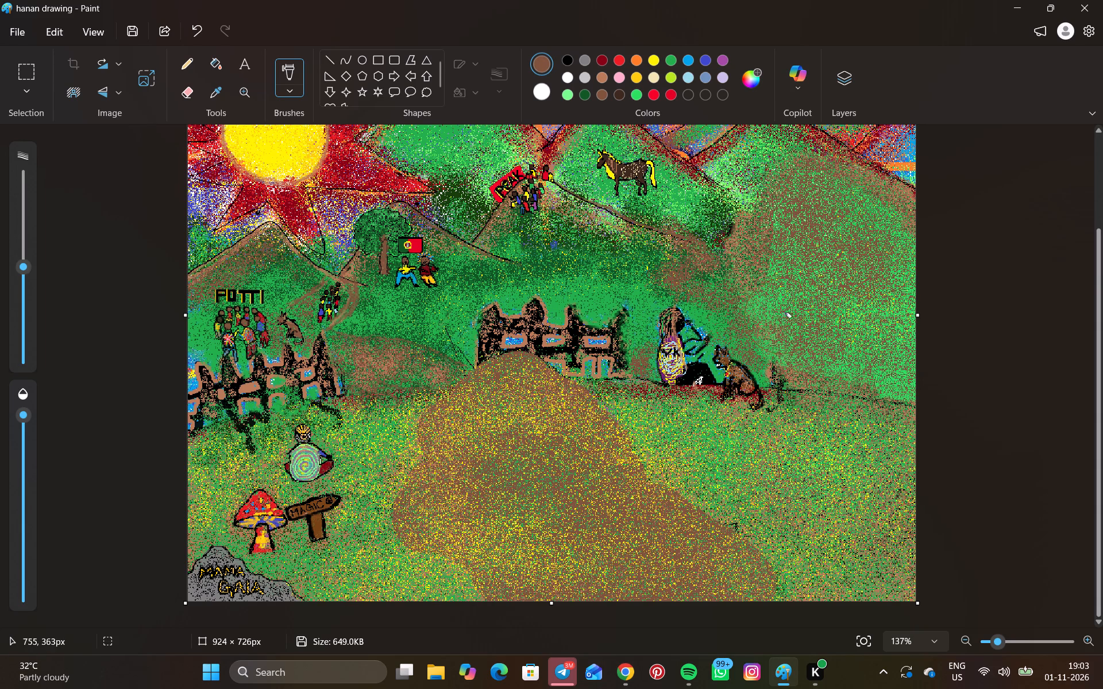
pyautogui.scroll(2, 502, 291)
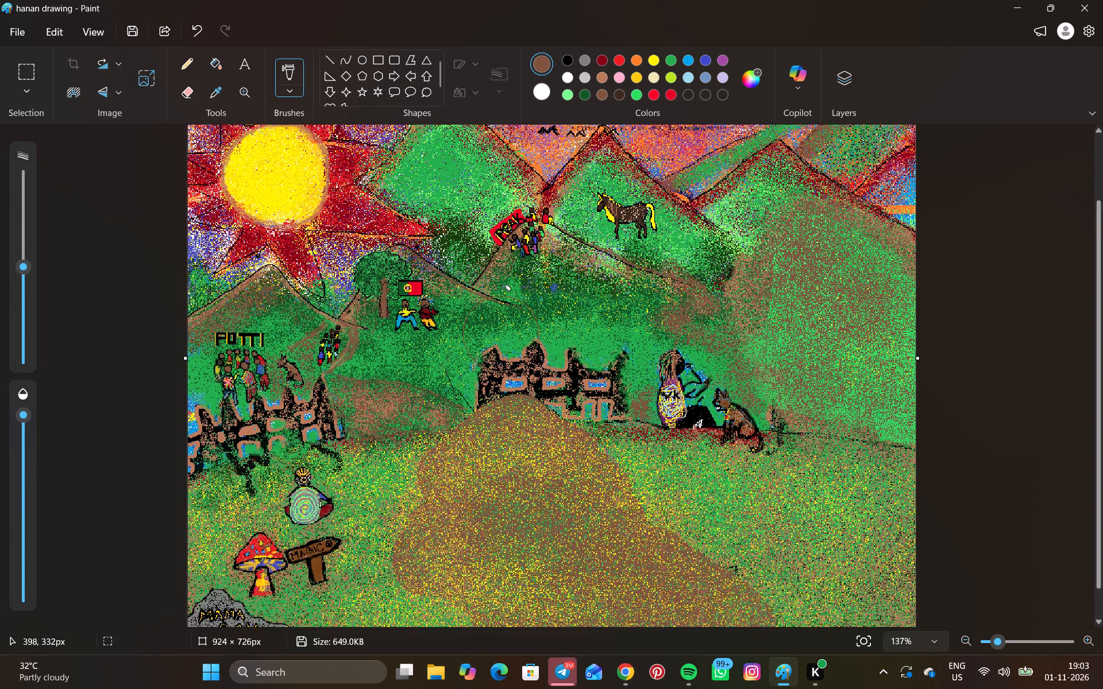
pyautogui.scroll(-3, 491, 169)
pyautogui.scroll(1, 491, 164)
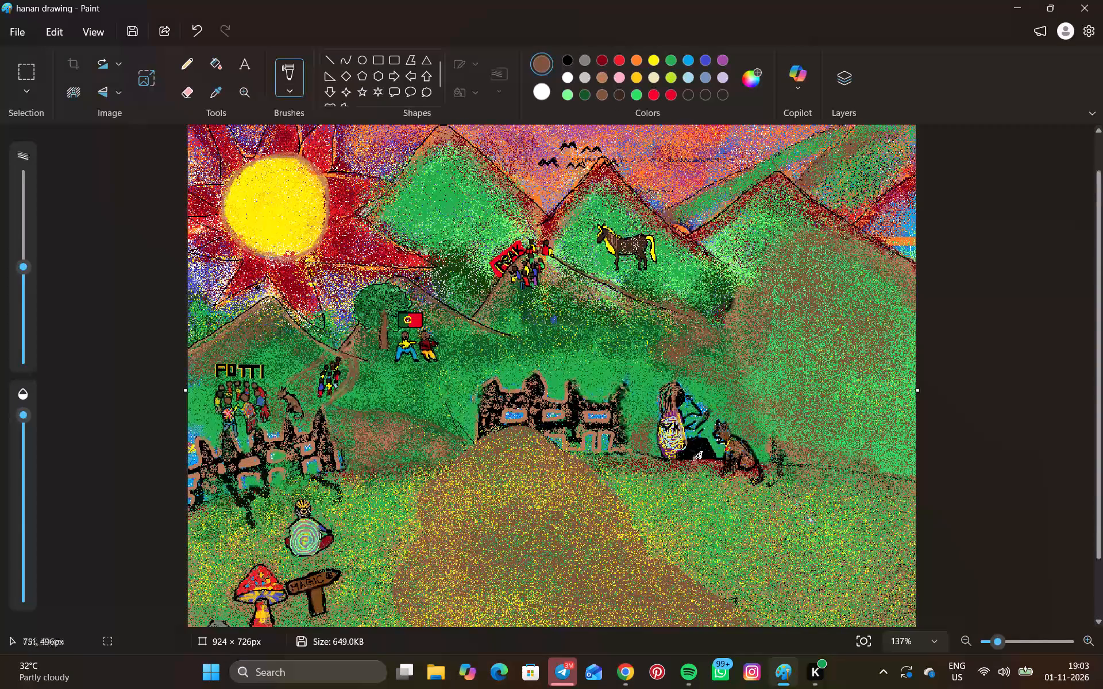
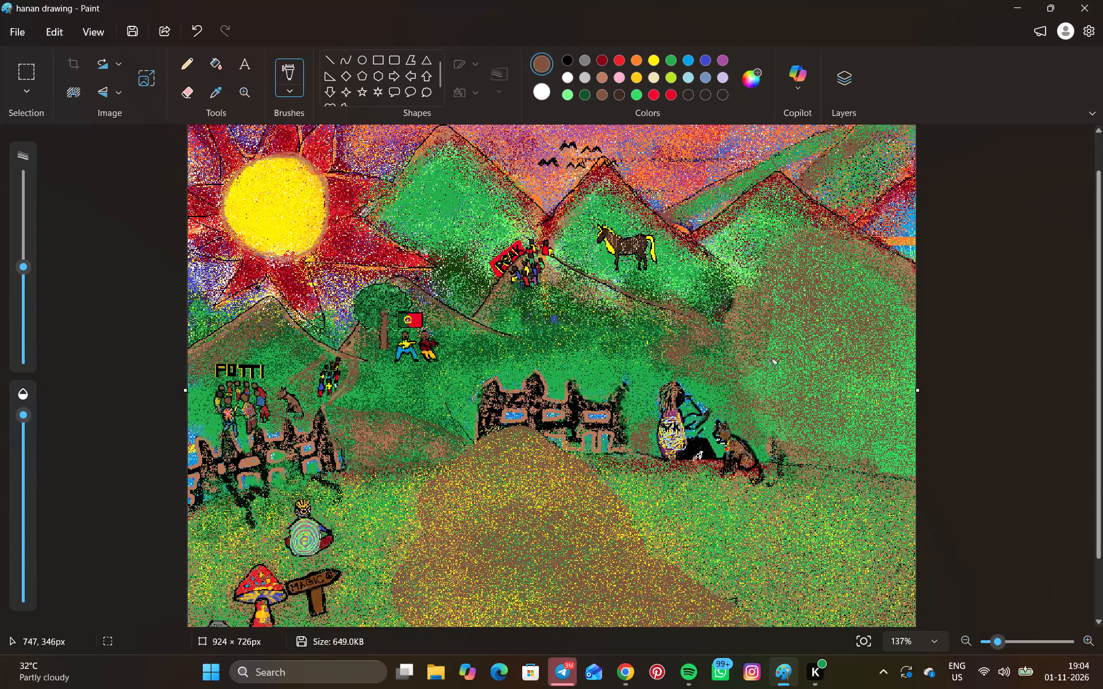
# Airbrush more brown over the upper and middle slopes of the large hill at the picture's right side.
pyautogui.moveTo(764, 358); pyautogui.dragTo(811, 281)
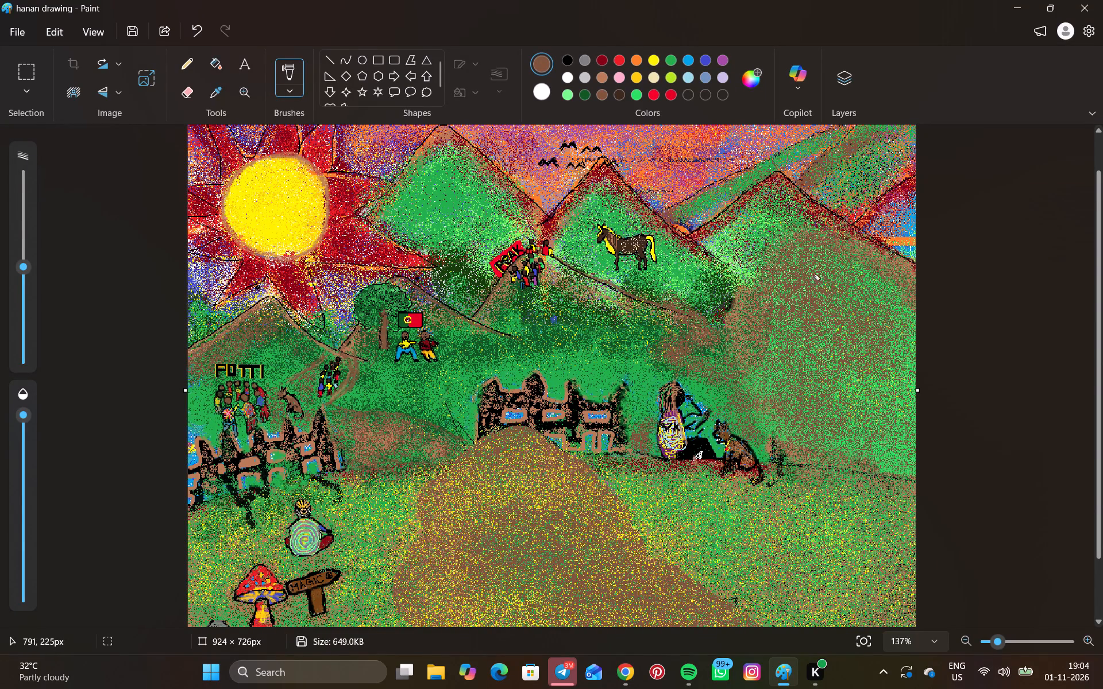
pyautogui.moveTo(811, 281); pyautogui.dragTo(787, 350)
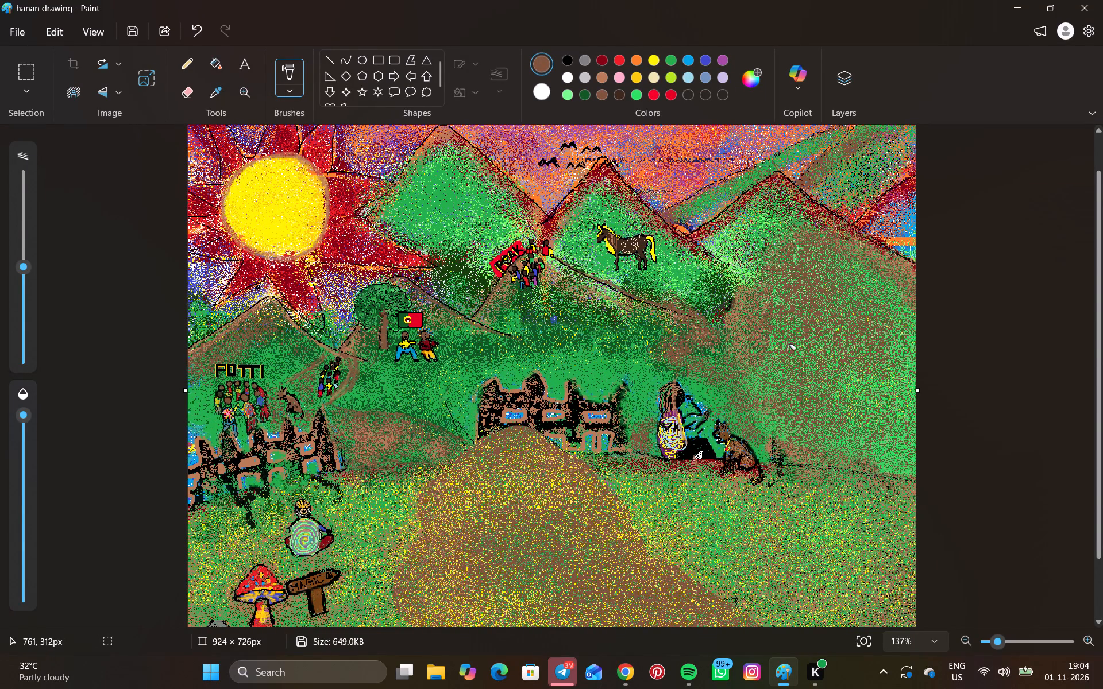
pyautogui.moveTo(787, 350); pyautogui.dragTo(913, 380)
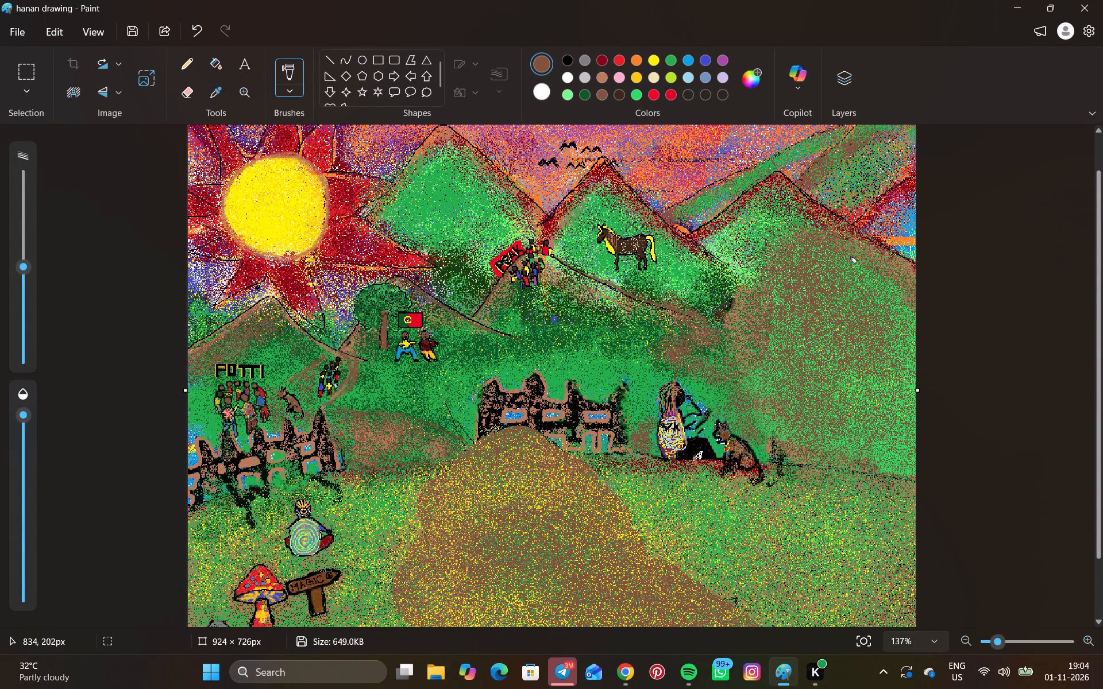
# With a smaller airbrush, spray a brown path from the bend below the horse hill diagonally down the large right hill.
pyautogui.click(27, 318)
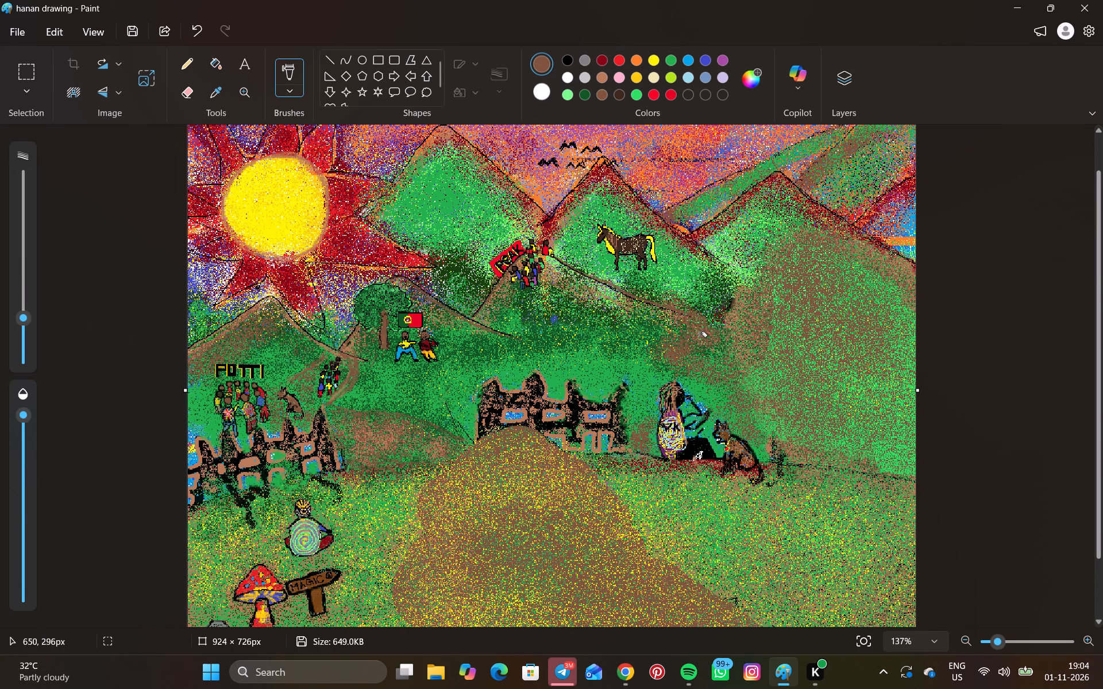
pyautogui.moveTo(697, 320); pyautogui.dragTo(691, 342)
pyautogui.moveTo(691, 342); pyautogui.dragTo(762, 396)
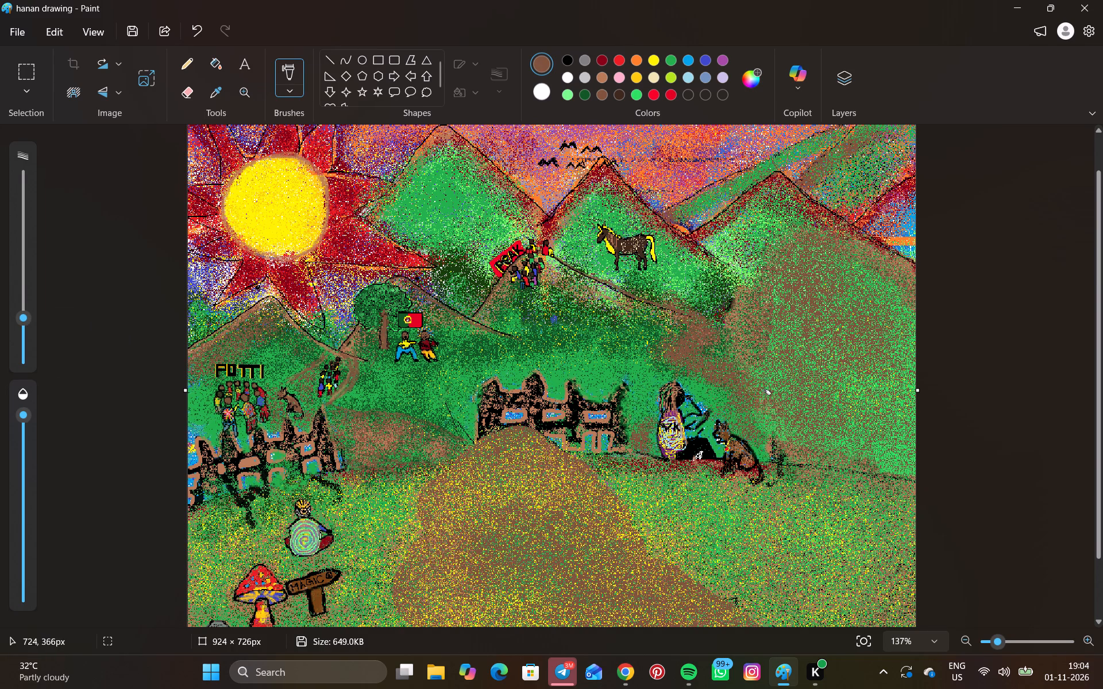
pyautogui.moveTo(762, 396); pyautogui.dragTo(781, 397)
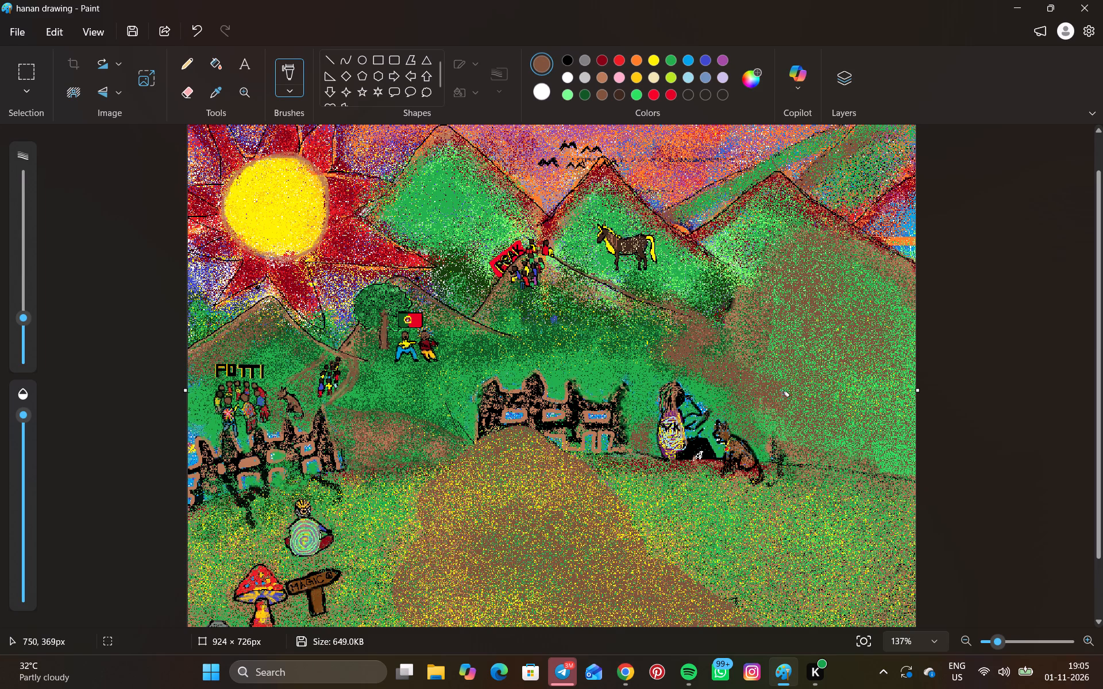
pyautogui.moveTo(781, 397); pyautogui.dragTo(837, 419)
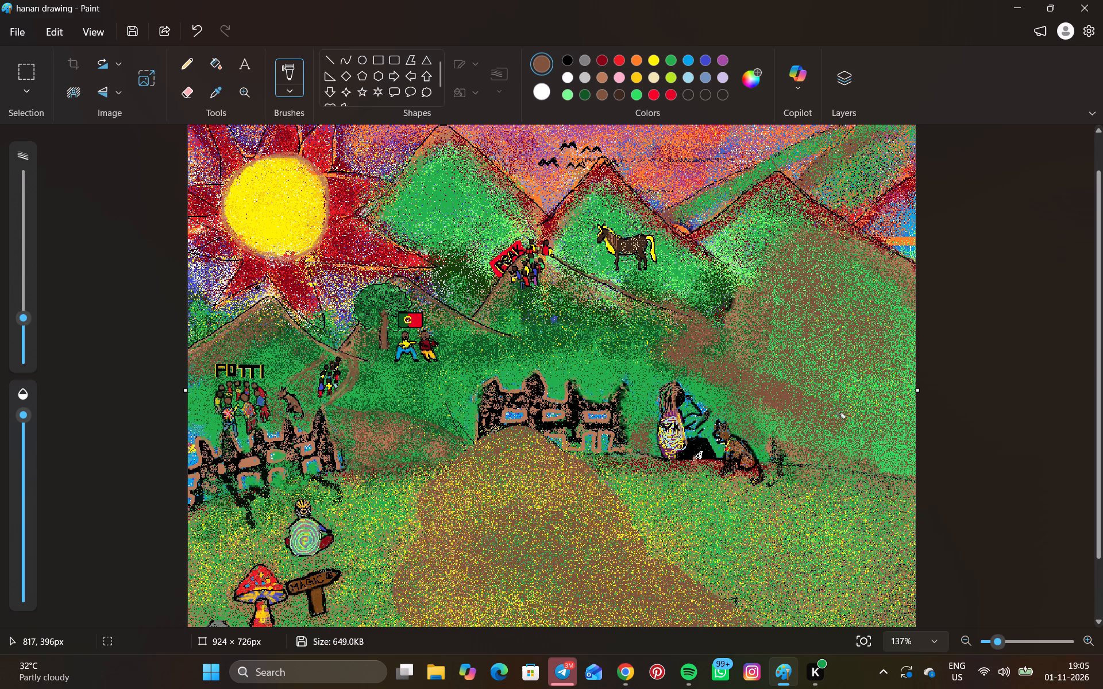
pyautogui.moveTo(837, 419); pyautogui.dragTo(832, 433)
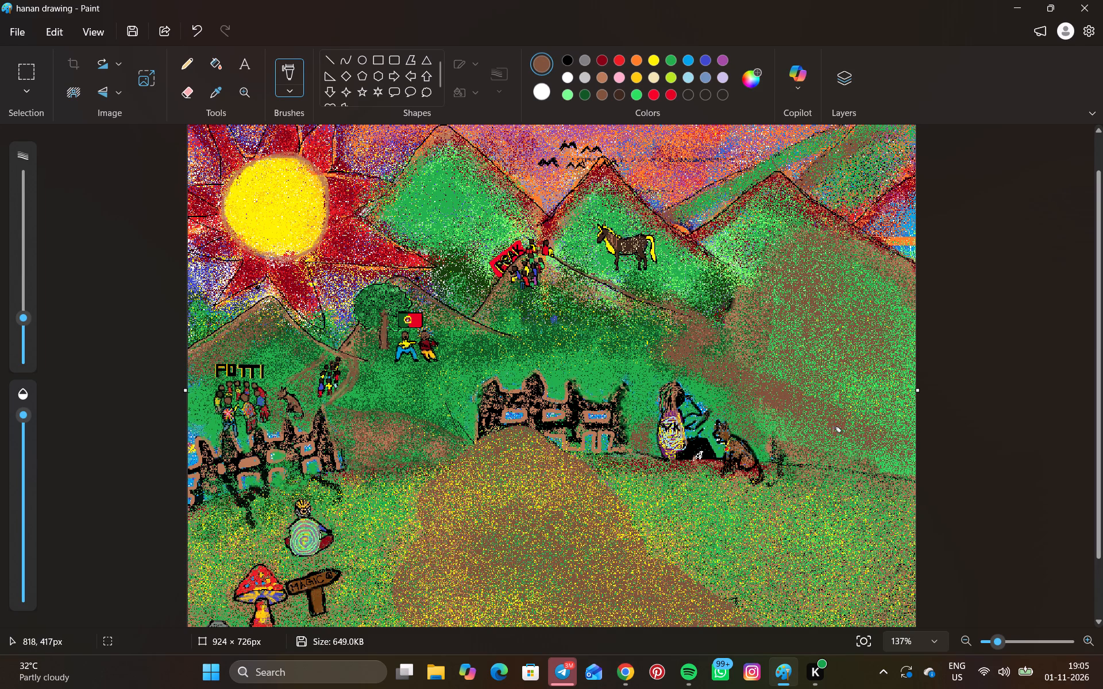
pyautogui.moveTo(832, 433); pyautogui.dragTo(832, 432)
# Extend and widen the brown path with denser airbrush spray, from the bend to the large hill's lower right corner.
pyautogui.moveTo(894, 484); pyautogui.dragTo(878, 419)
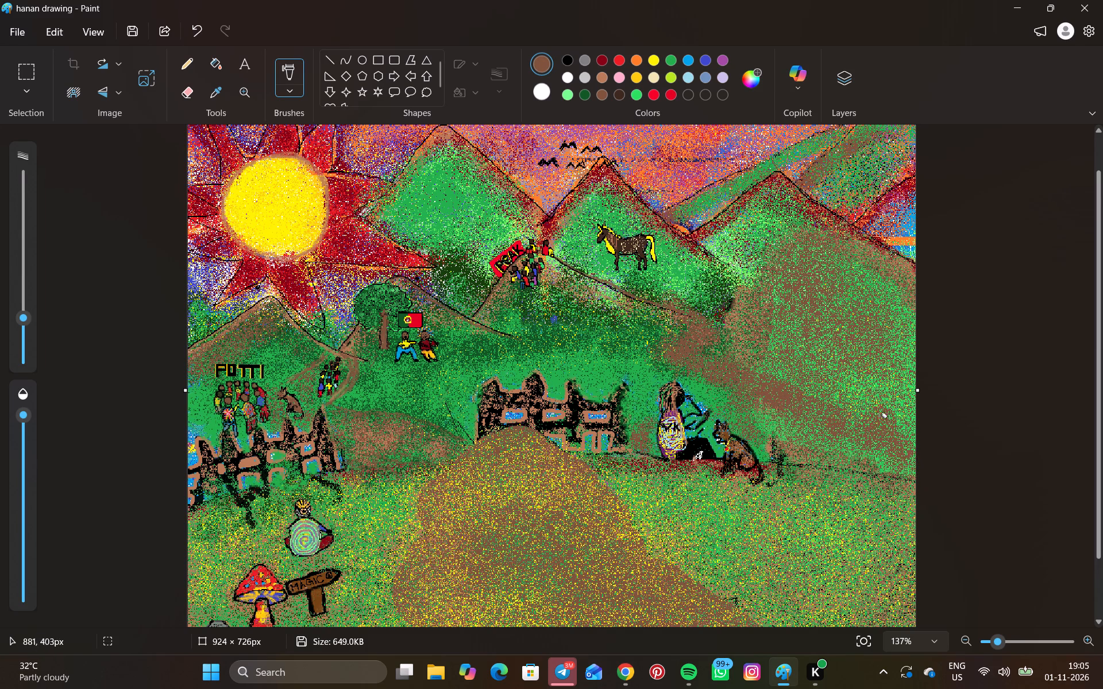
pyautogui.moveTo(878, 419); pyautogui.dragTo(898, 467)
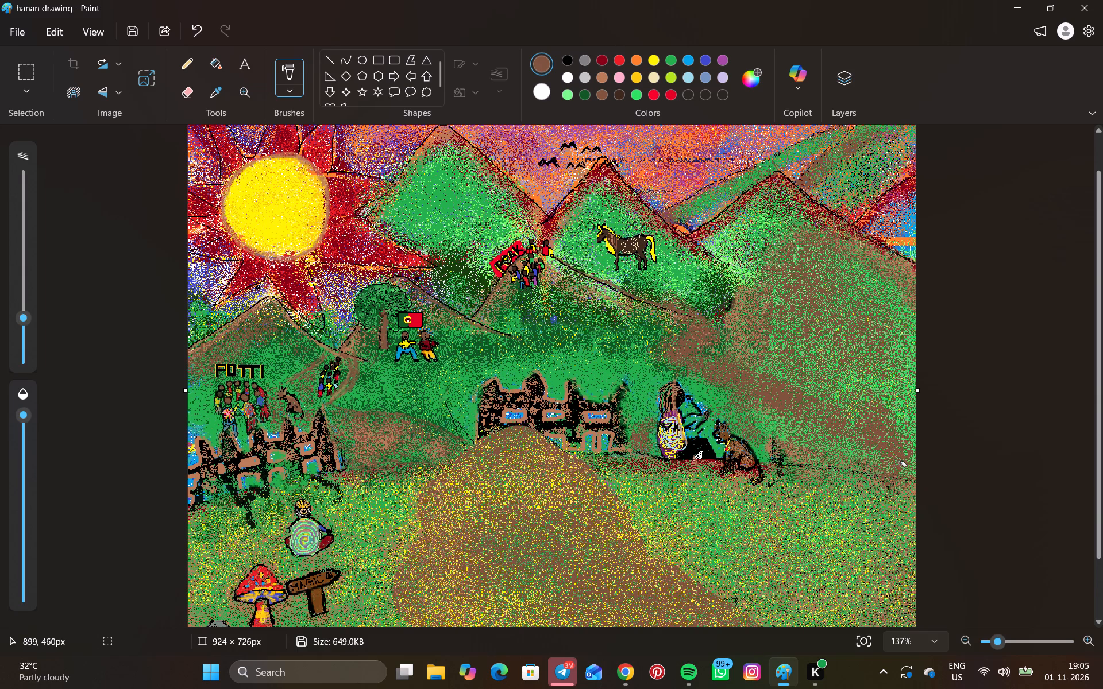
pyautogui.moveTo(898, 467); pyautogui.dragTo(862, 388)
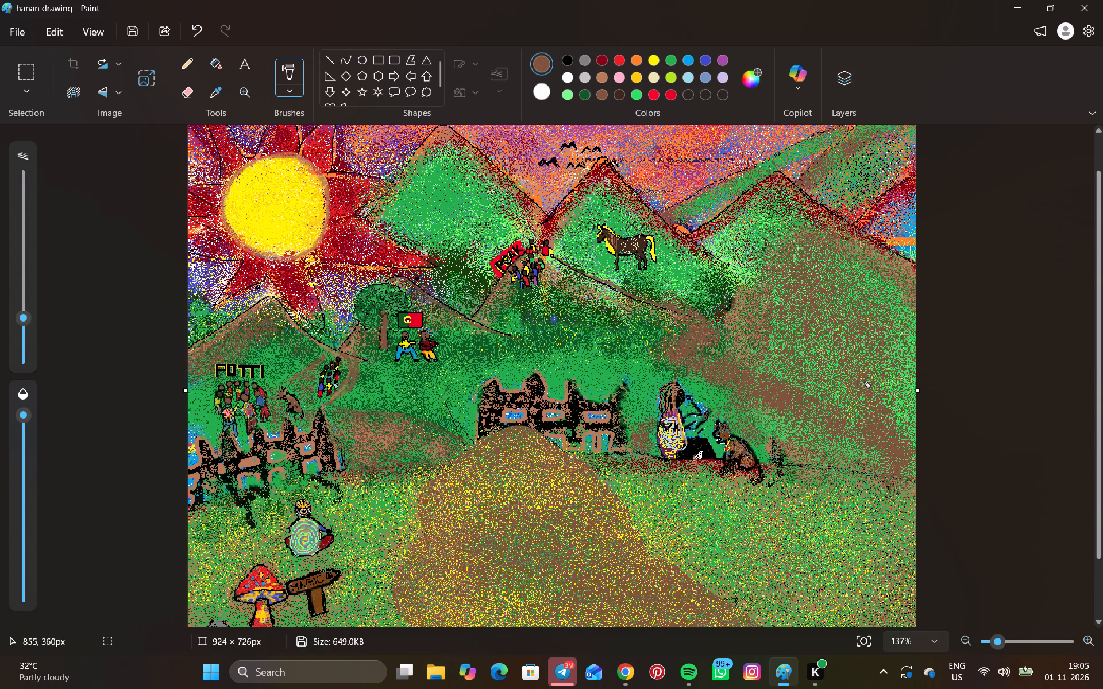
pyautogui.moveTo(862, 388); pyautogui.dragTo(842, 399)
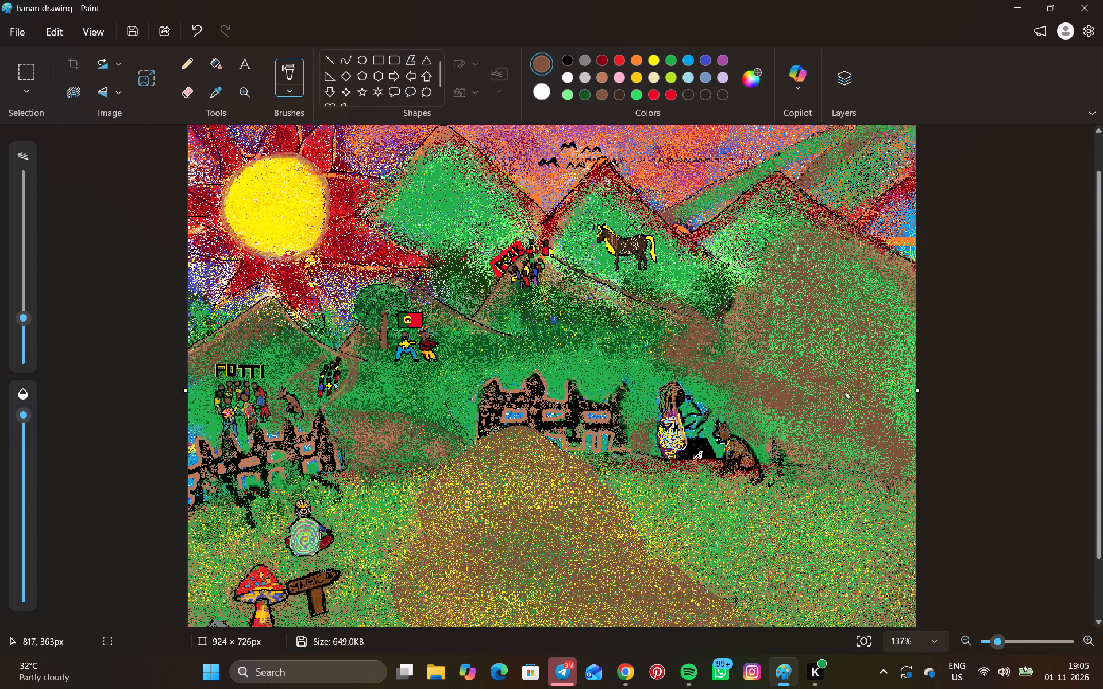
pyautogui.moveTo(842, 399); pyautogui.dragTo(741, 354)
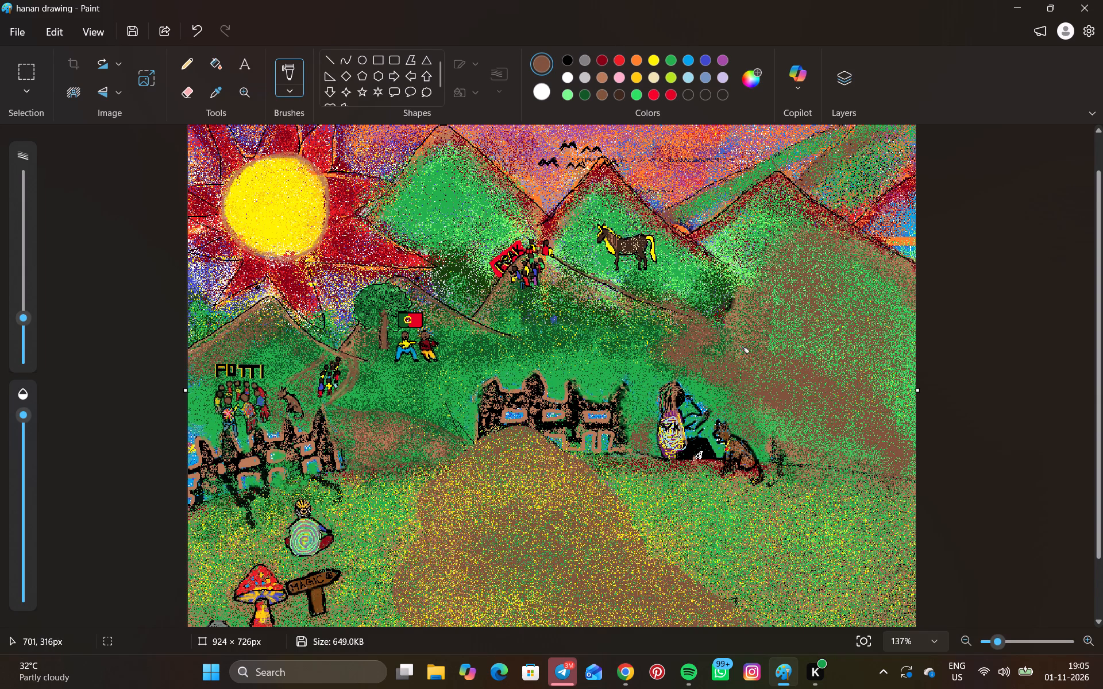
pyautogui.moveTo(741, 354); pyautogui.dragTo(876, 454)
pyautogui.moveTo(876, 448); pyautogui.dragTo(870, 464)
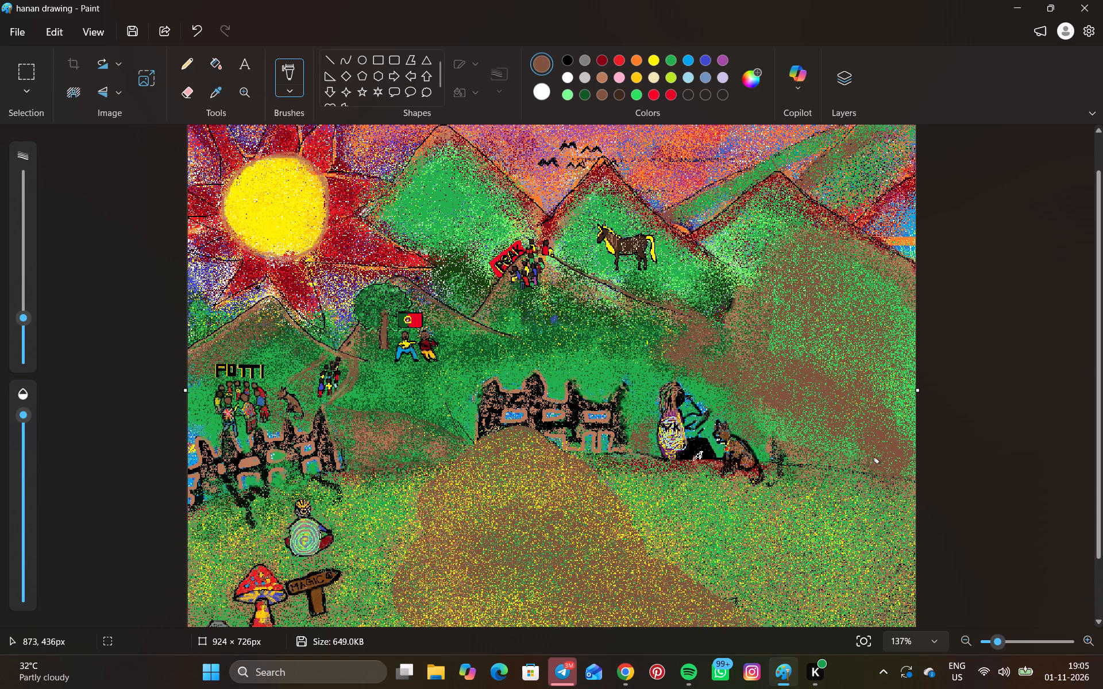
pyautogui.moveTo(870, 464); pyautogui.dragTo(793, 347)
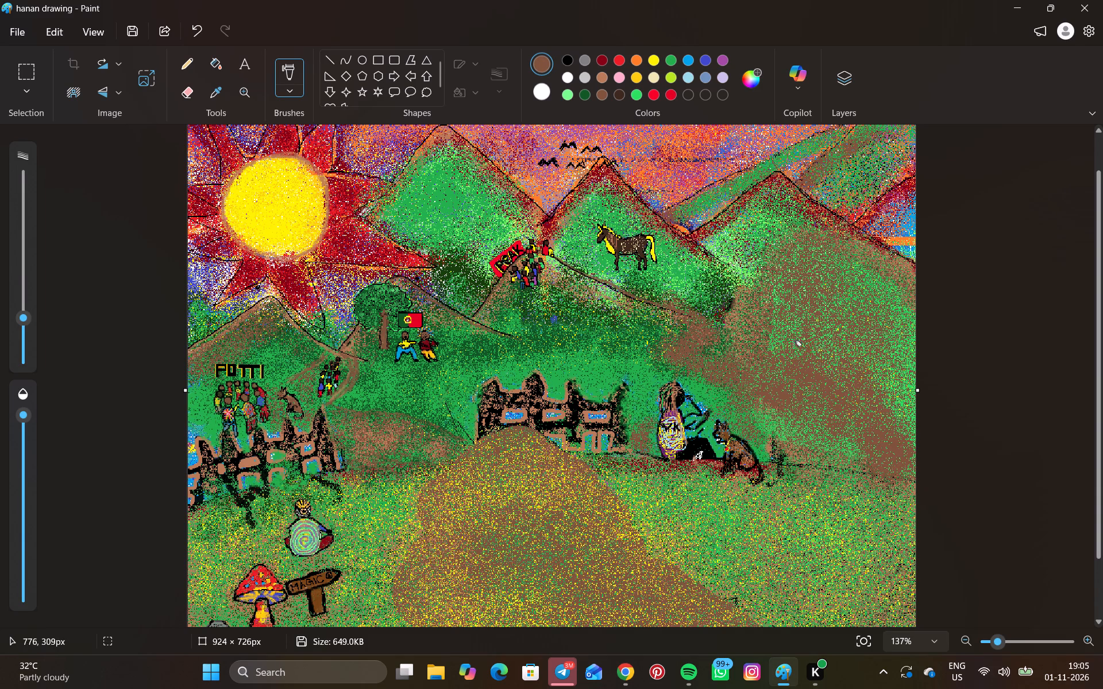
pyautogui.moveTo(793, 347); pyautogui.dragTo(794, 357)
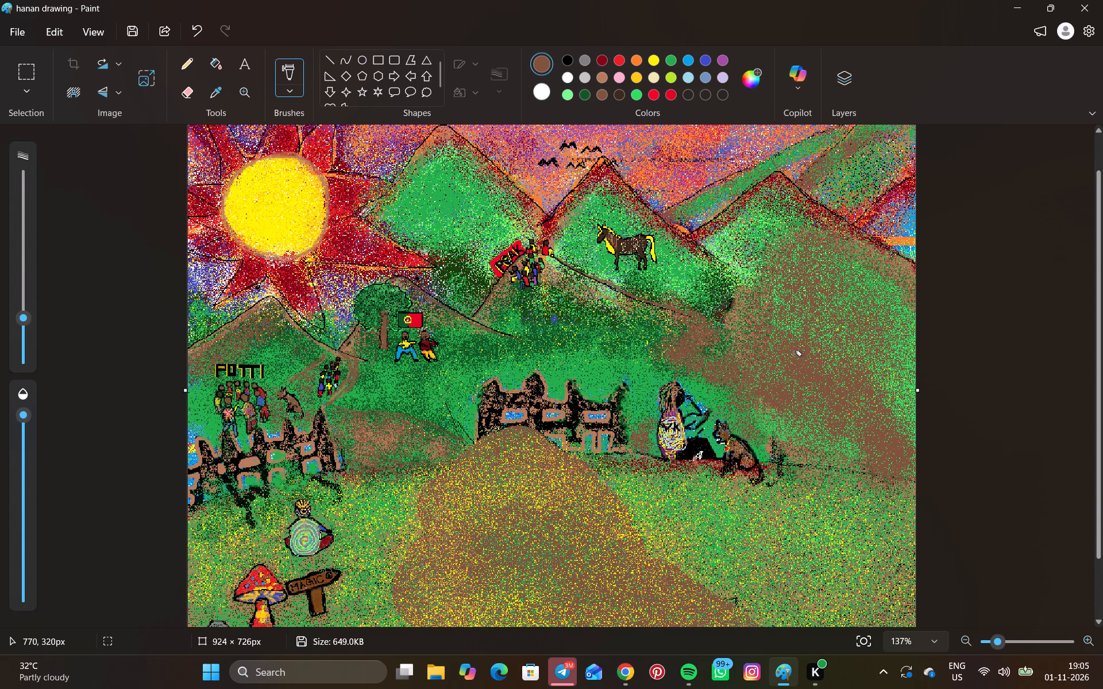
pyautogui.moveTo(746, 348); pyautogui.dragTo(851, 435)
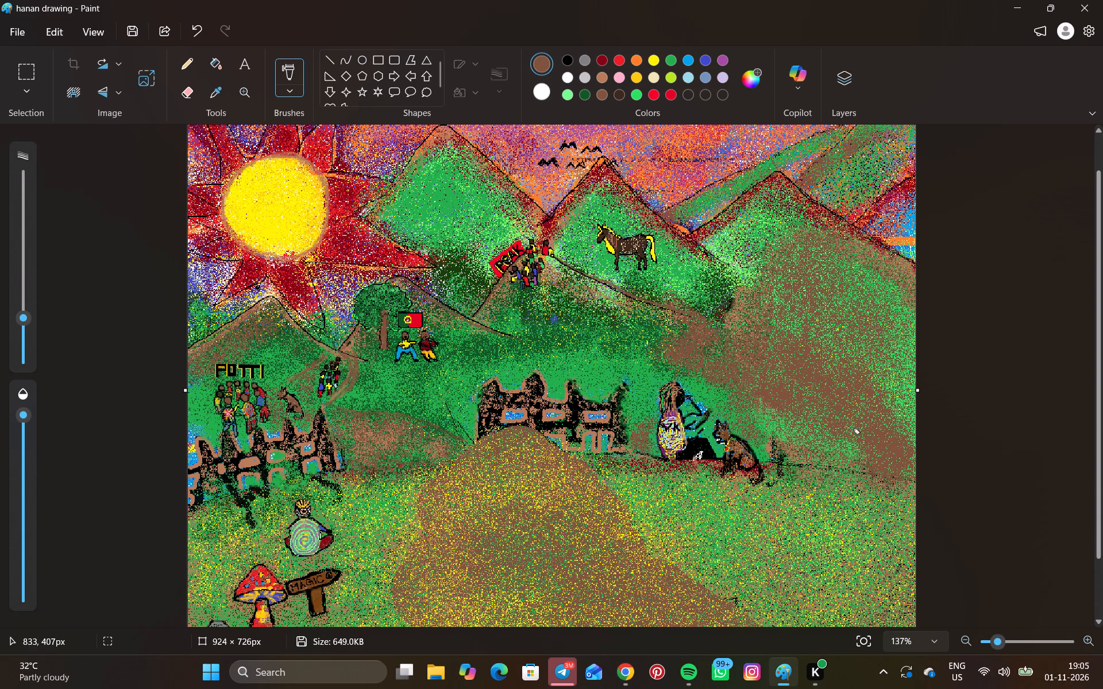
pyautogui.moveTo(851, 435); pyautogui.dragTo(934, 497)
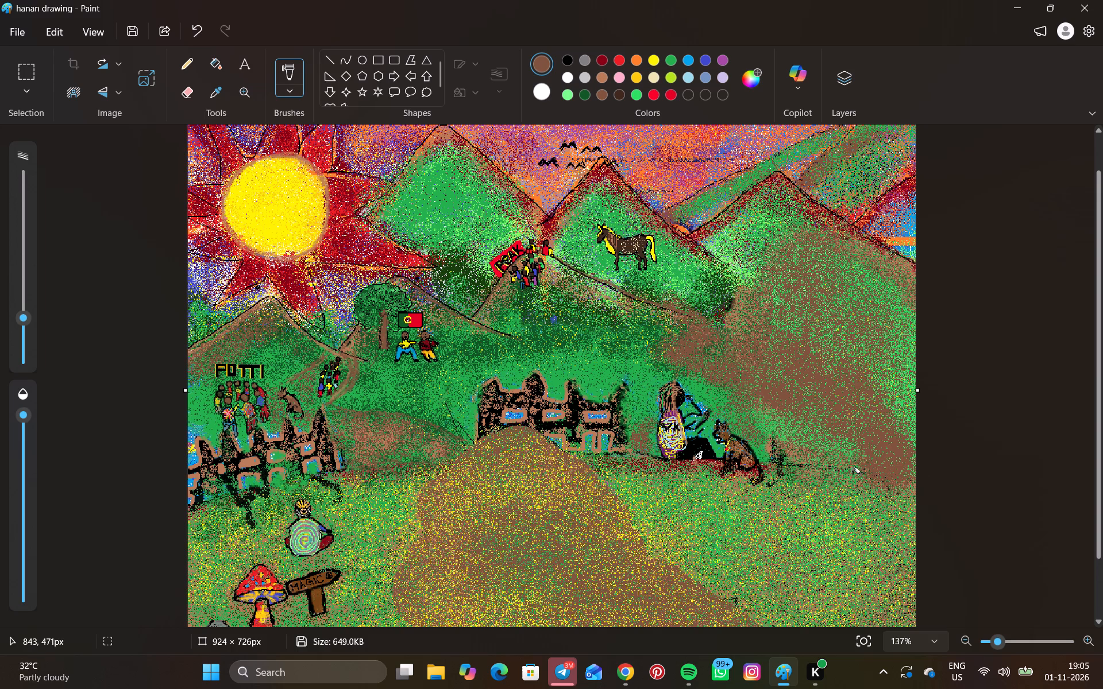
# Change the drawing colour to the lighter brown.
pyautogui.click(603, 84)
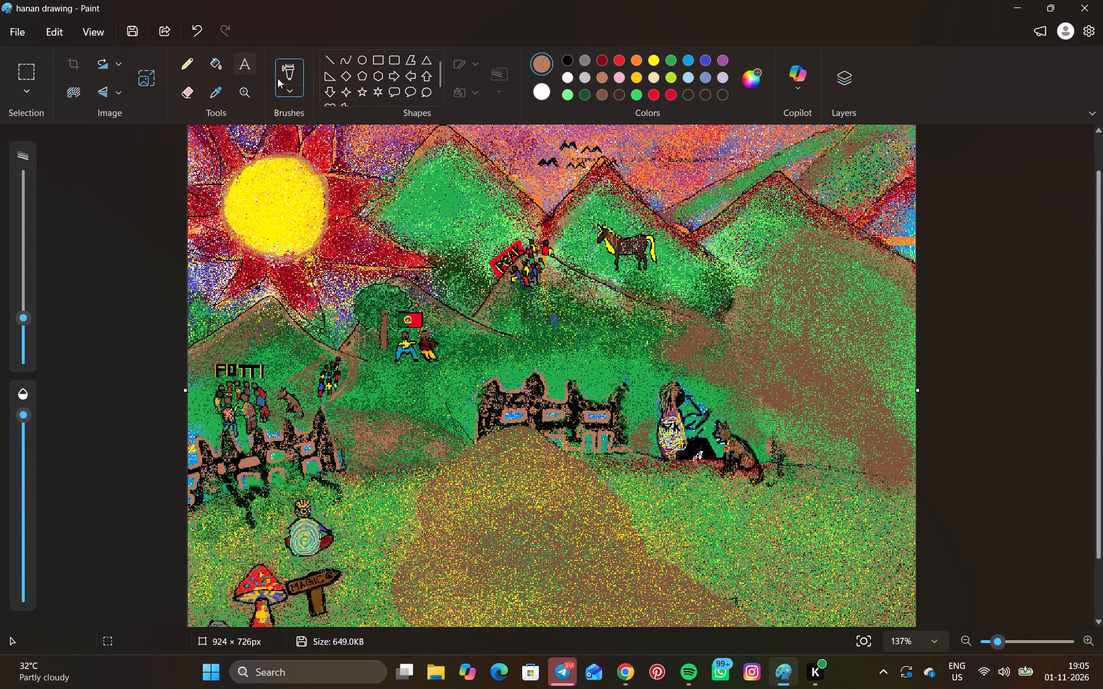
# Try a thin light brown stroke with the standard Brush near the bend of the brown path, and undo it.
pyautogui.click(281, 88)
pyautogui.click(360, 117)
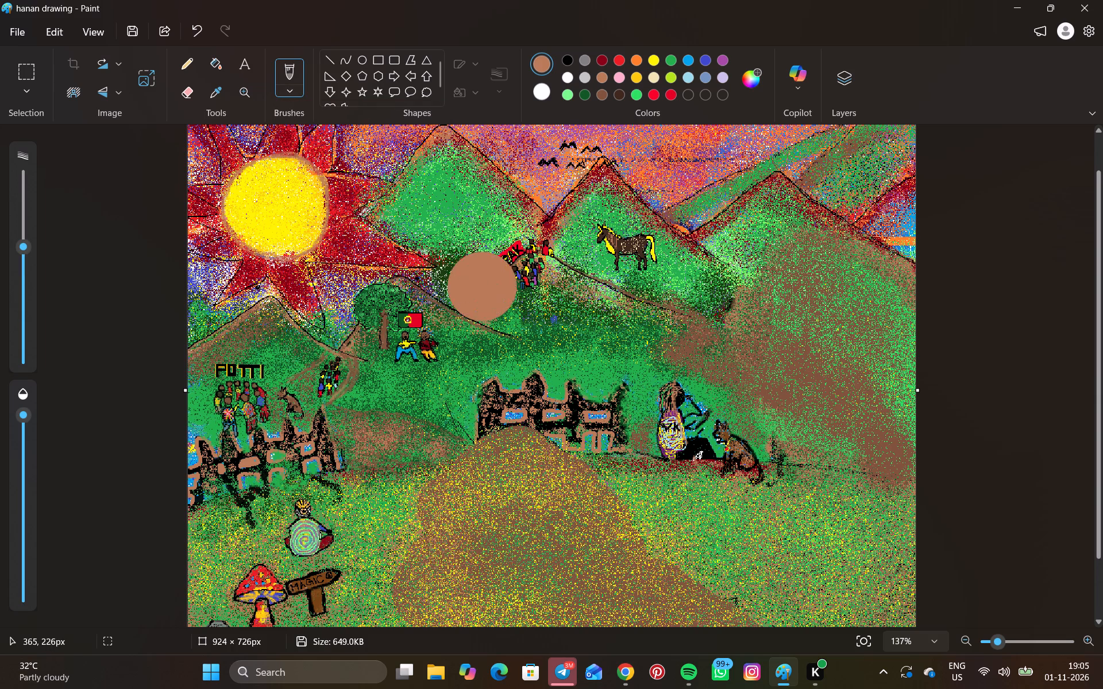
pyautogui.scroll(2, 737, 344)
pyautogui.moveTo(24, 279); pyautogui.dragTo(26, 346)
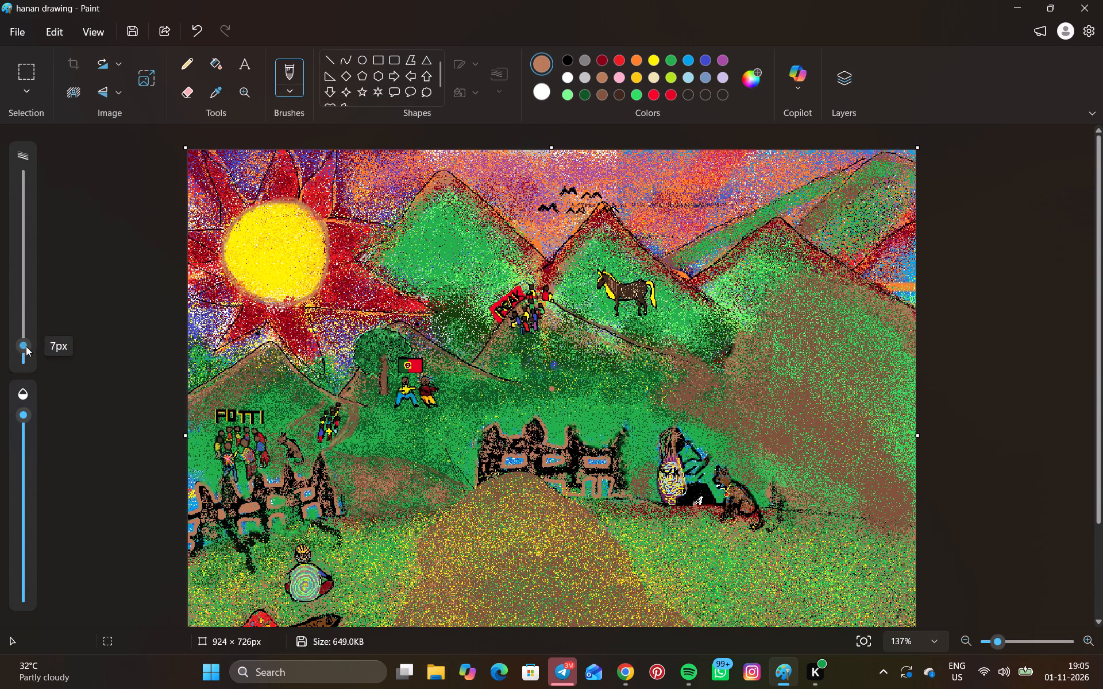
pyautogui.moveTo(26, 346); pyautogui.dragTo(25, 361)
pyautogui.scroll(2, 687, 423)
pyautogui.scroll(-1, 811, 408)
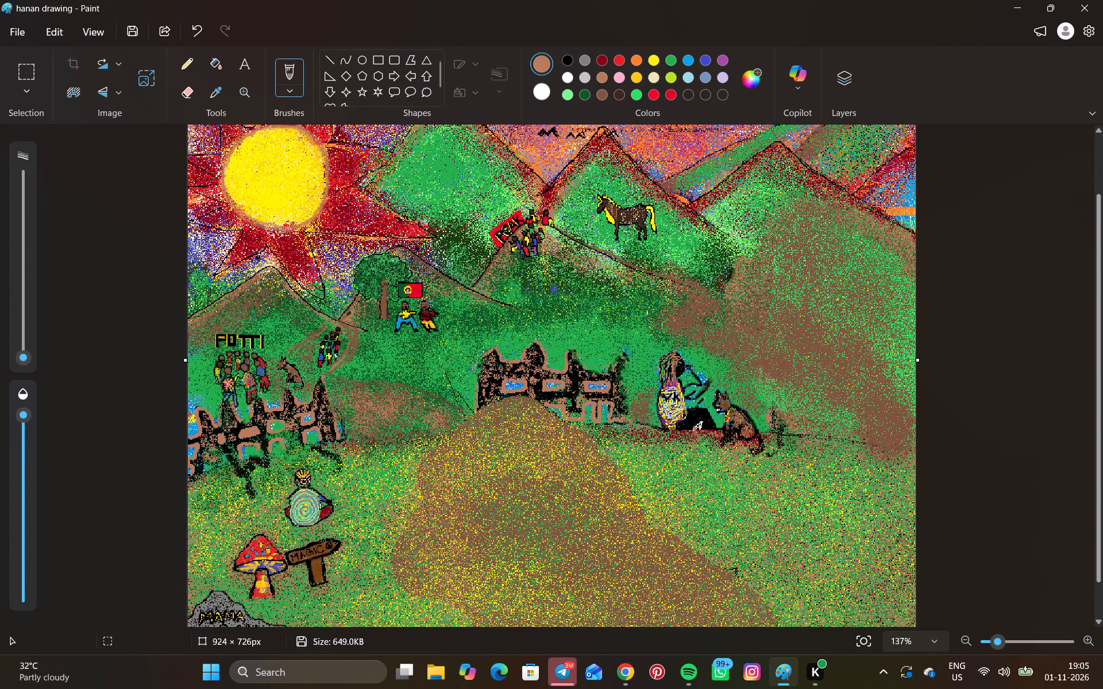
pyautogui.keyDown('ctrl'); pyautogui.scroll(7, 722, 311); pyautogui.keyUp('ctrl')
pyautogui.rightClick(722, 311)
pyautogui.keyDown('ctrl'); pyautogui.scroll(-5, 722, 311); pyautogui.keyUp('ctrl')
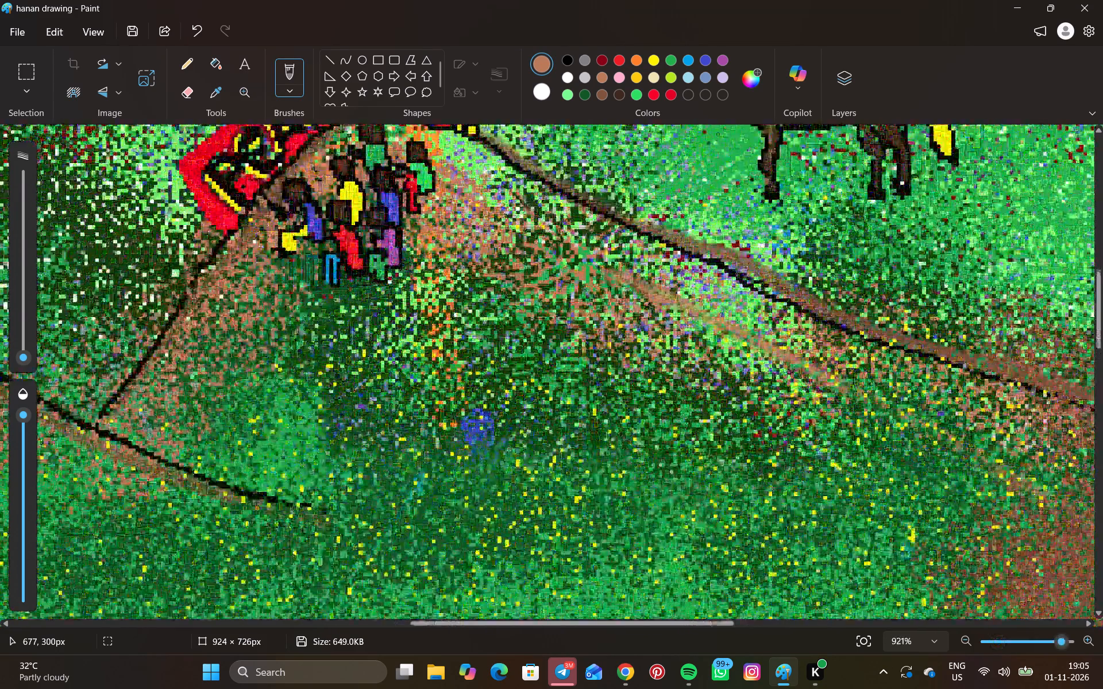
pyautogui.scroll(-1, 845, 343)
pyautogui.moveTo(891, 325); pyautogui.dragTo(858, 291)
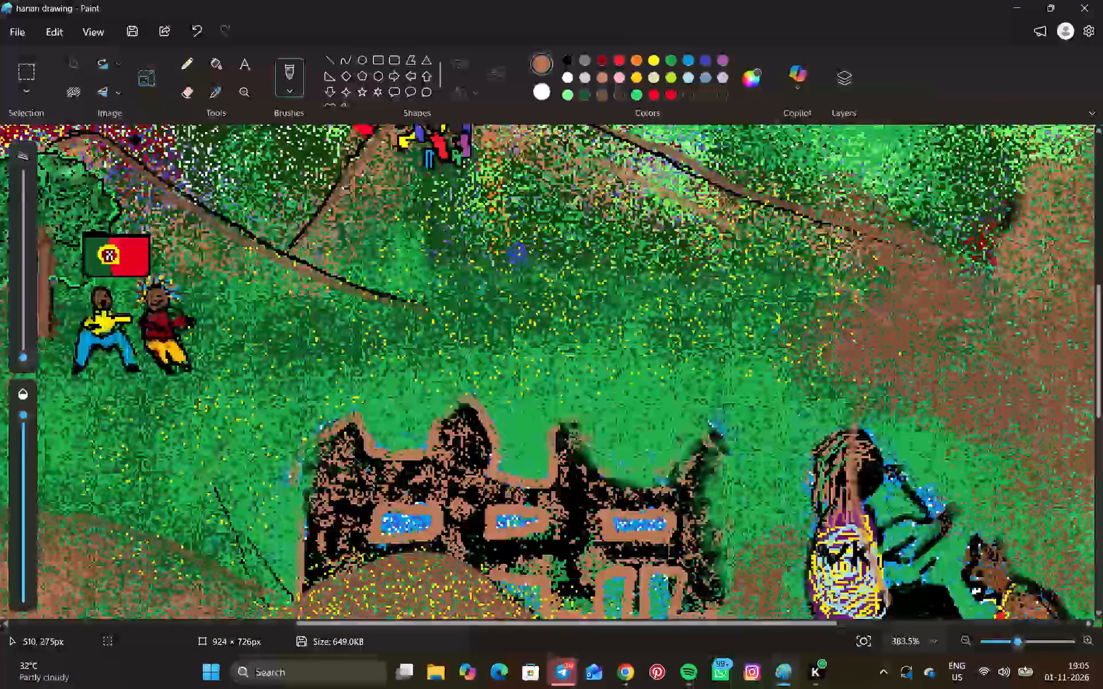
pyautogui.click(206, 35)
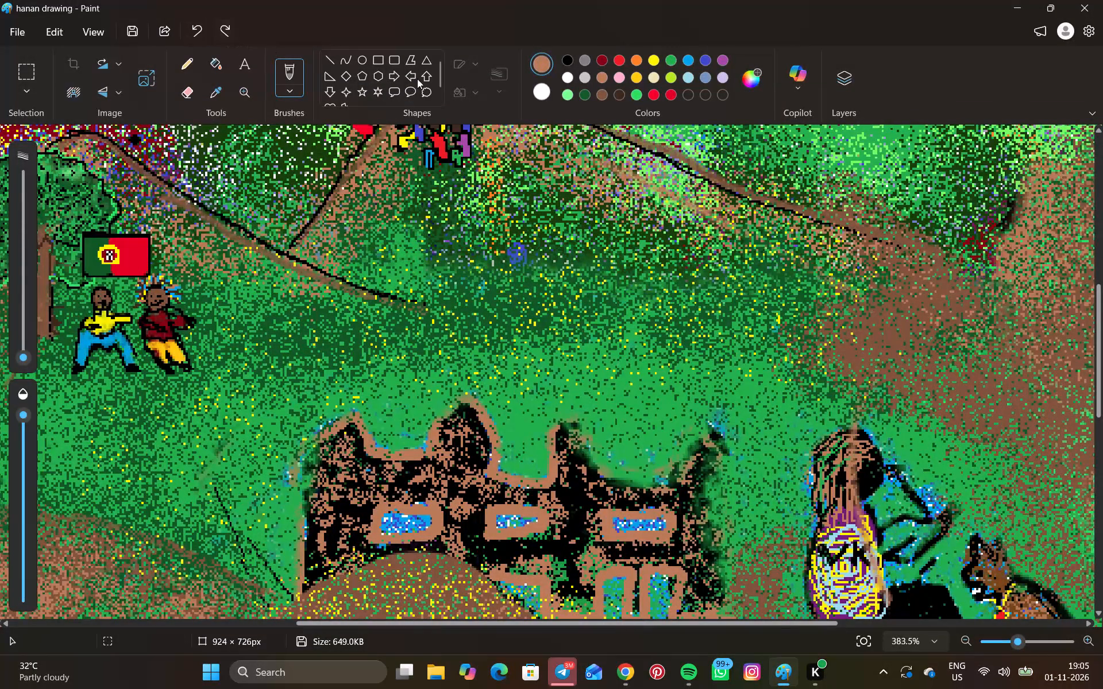
# Switch to the Oil brush and reduce its size for outlining the brown path.
pyautogui.hscroll(-1, 504, 104)
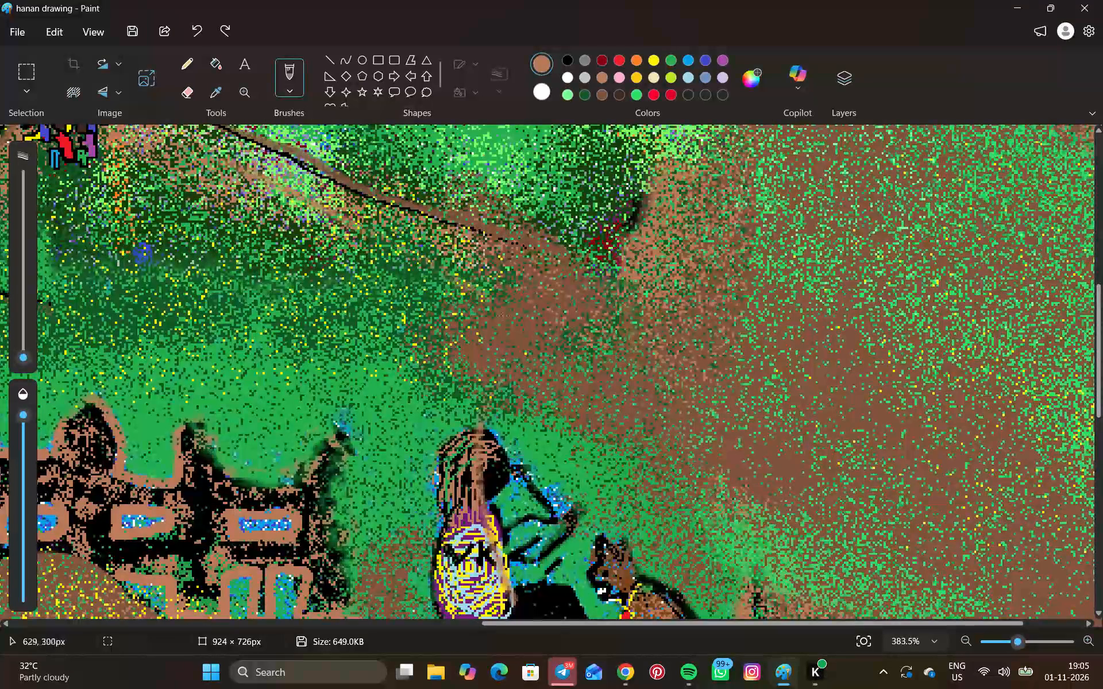
pyautogui.click(296, 87)
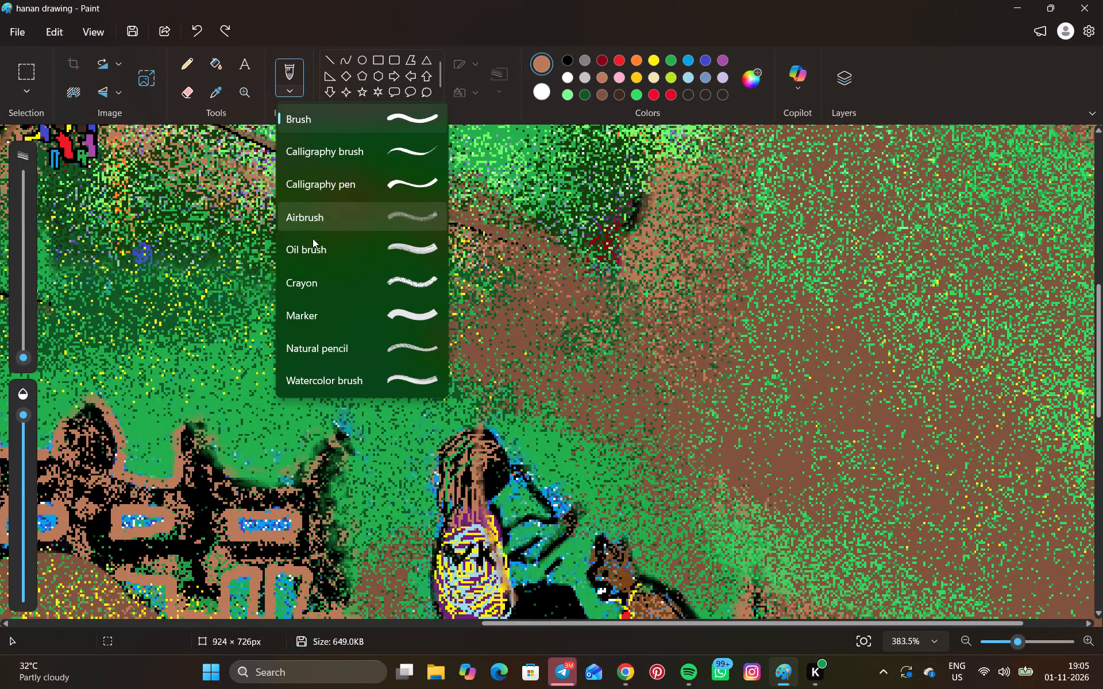
pyautogui.click(319, 253)
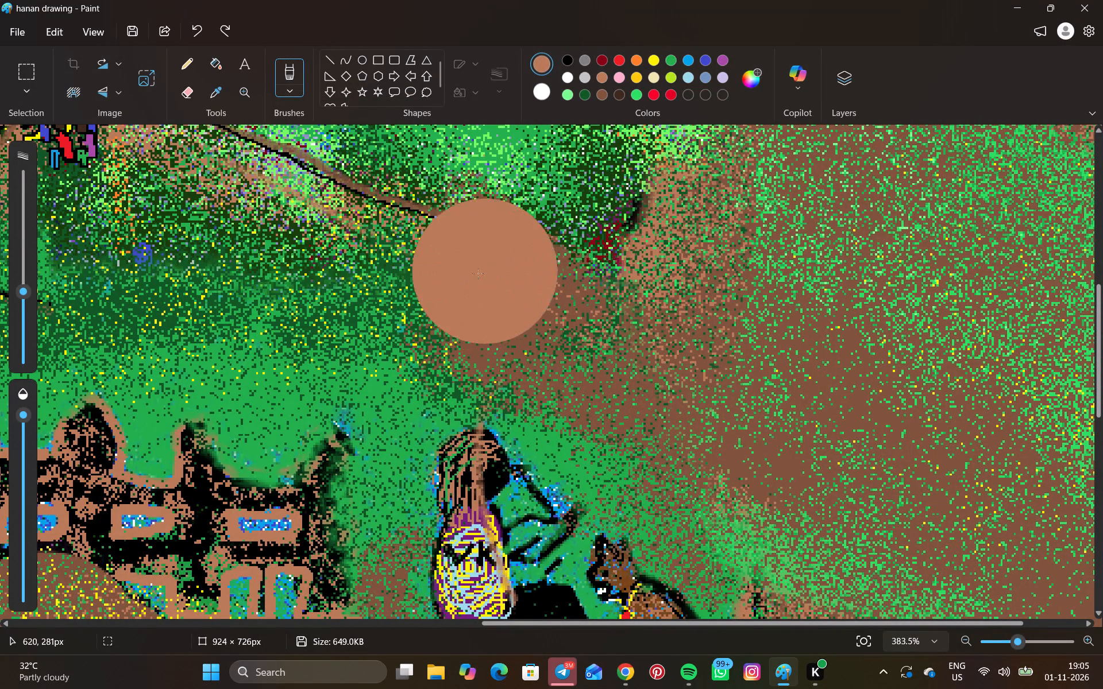
pyautogui.moveTo(29, 305); pyautogui.dragTo(47, 344)
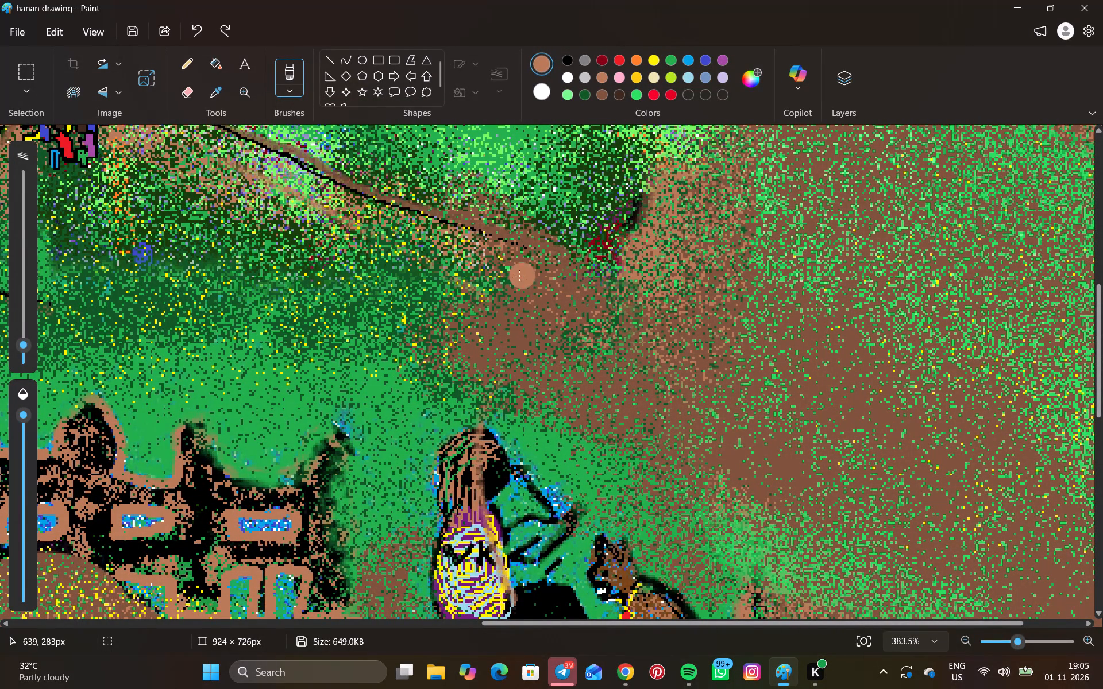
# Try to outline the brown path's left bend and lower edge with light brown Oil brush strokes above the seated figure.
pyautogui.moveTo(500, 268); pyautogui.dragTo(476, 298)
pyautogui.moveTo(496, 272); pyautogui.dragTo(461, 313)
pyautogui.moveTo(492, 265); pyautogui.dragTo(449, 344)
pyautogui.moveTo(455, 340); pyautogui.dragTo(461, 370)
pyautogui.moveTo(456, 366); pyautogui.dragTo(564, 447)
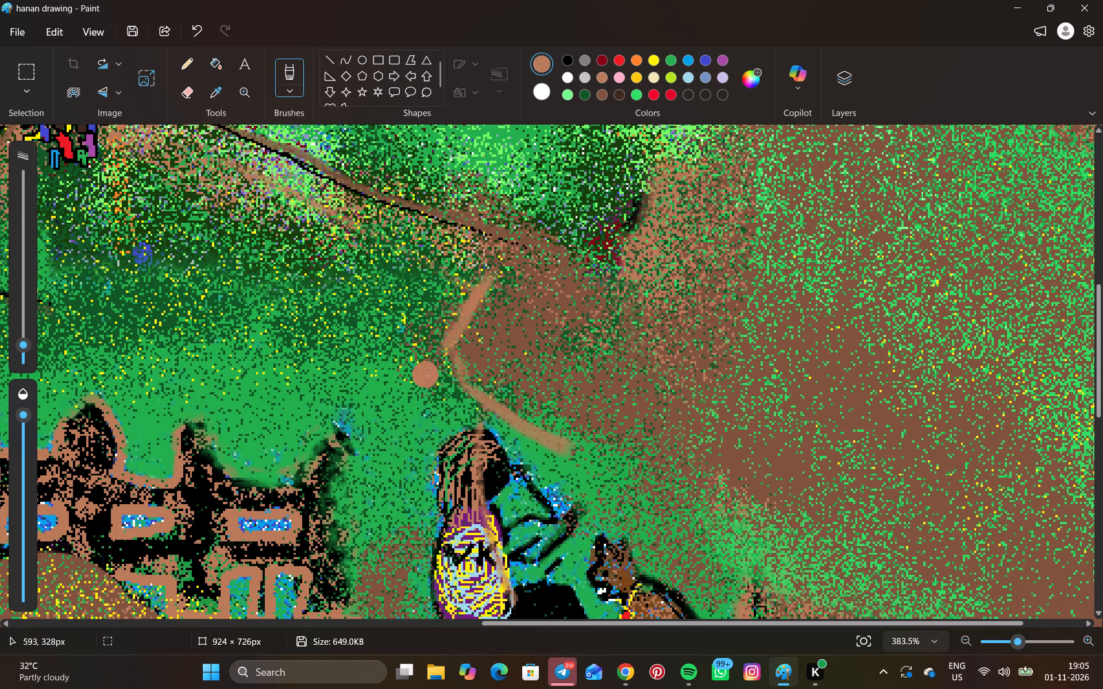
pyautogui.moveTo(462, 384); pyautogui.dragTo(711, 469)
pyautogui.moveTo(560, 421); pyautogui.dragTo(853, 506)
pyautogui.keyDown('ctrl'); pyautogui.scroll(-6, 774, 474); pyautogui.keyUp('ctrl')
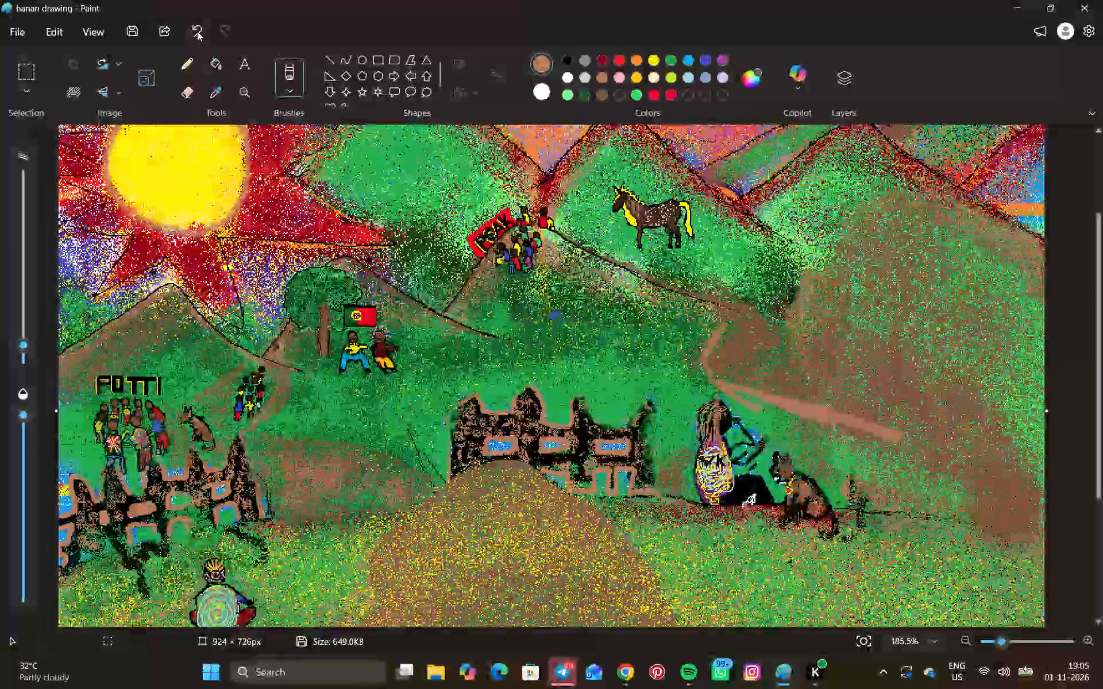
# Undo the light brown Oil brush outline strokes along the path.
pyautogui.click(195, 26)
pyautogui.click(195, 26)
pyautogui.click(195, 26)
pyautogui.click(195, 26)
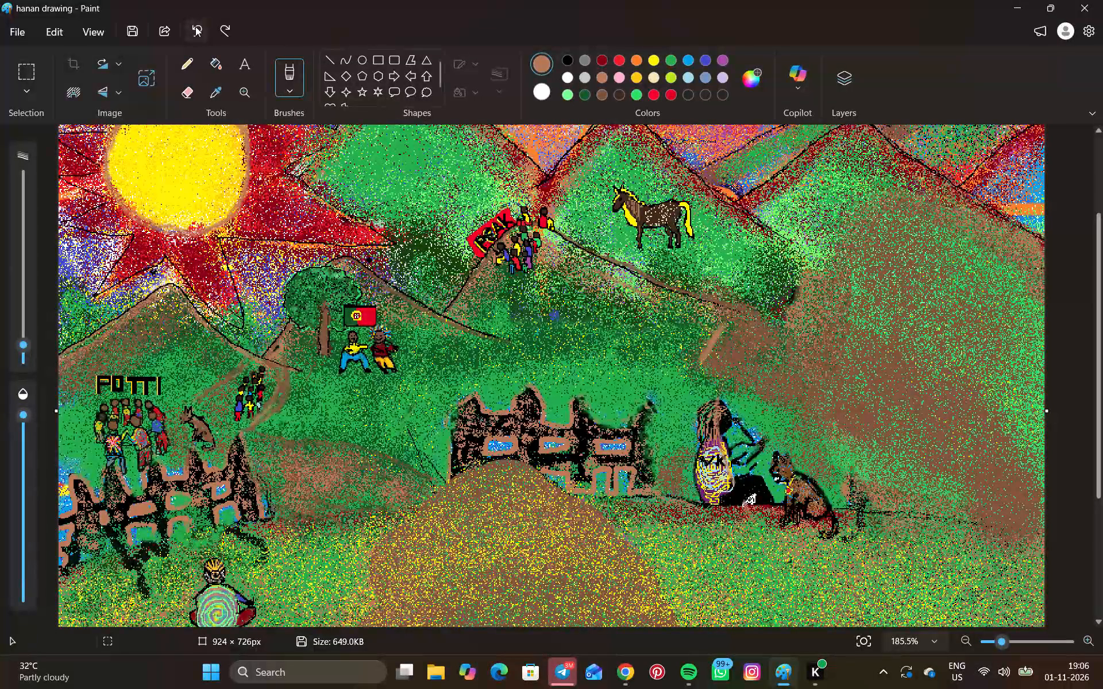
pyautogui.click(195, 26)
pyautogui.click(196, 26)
# Reduce the Oil brush to its smallest size and outline the left bend of the brown path in light brown.
pyautogui.moveTo(21, 349); pyautogui.dragTo(24, 355)
pyautogui.moveTo(24, 355); pyautogui.dragTo(26, 361)
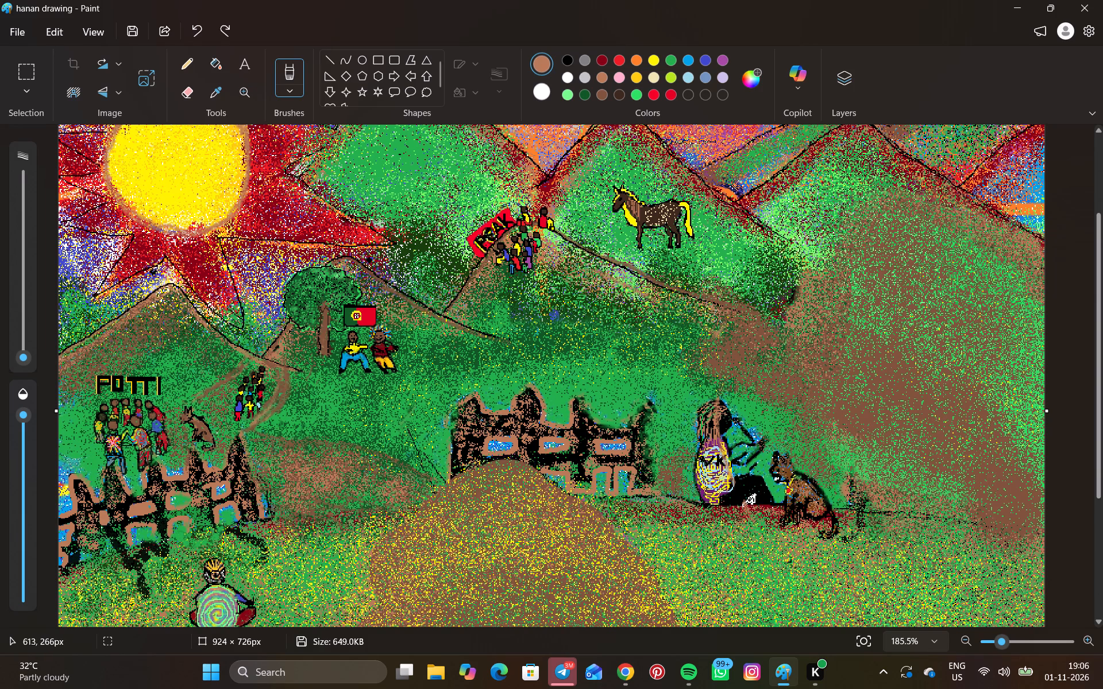
pyautogui.moveTo(718, 329); pyautogui.dragTo(714, 341)
pyautogui.moveTo(709, 308); pyautogui.dragTo(719, 338)
pyautogui.moveTo(719, 338); pyautogui.dragTo(704, 357)
# Outline the path's top end in light brown, from the black ridge line down around the inner bend.
pyautogui.moveTo(724, 297); pyautogui.dragTo(736, 300)
pyautogui.moveTo(726, 299); pyautogui.dragTo(747, 303)
pyautogui.moveTo(723, 299); pyautogui.dragTo(757, 316)
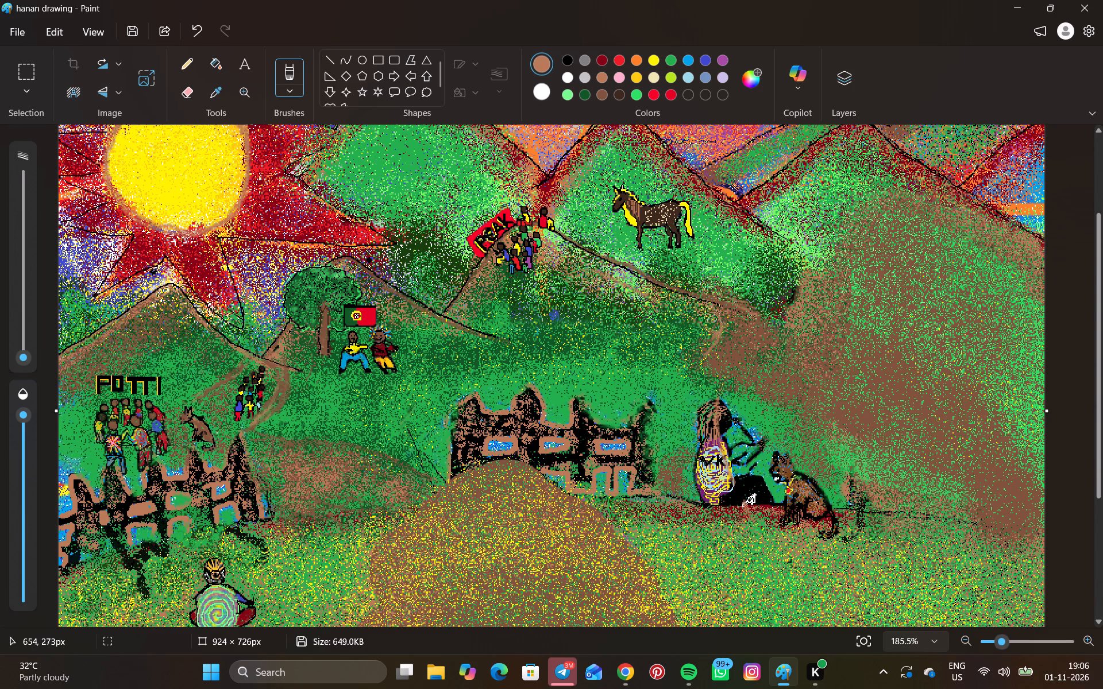
pyautogui.moveTo(737, 307); pyautogui.dragTo(770, 340)
pyautogui.moveTo(780, 331); pyautogui.dragTo(776, 348)
pyautogui.moveTo(780, 324); pyautogui.dragTo(800, 367)
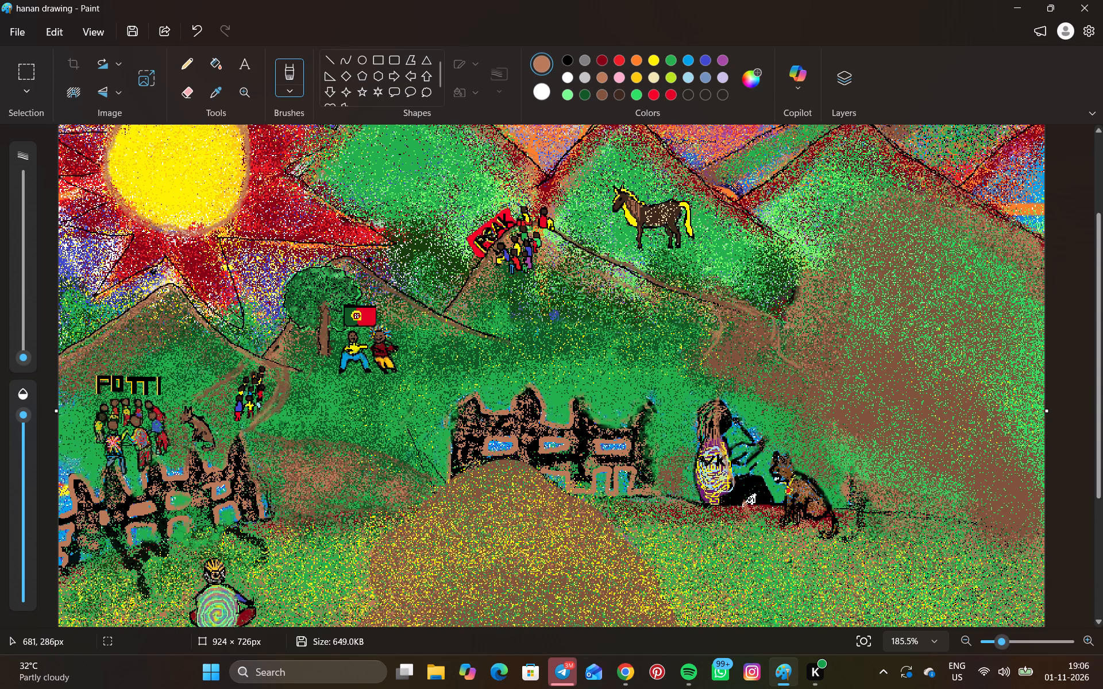
# Draw light brown strokes along the path's upper edge, from the inner bend across the large hill.
pyautogui.moveTo(785, 331); pyautogui.dragTo(839, 367)
pyautogui.moveTo(791, 358); pyautogui.dragTo(894, 370)
pyautogui.moveTo(792, 357); pyautogui.dragTo(861, 361)
pyautogui.moveTo(861, 361); pyautogui.dragTo(870, 361)
pyautogui.moveTo(804, 358); pyautogui.dragTo(913, 361)
pyautogui.moveTo(804, 354); pyautogui.dragTo(903, 363)
pyautogui.moveTo(808, 357); pyautogui.dragTo(996, 393)
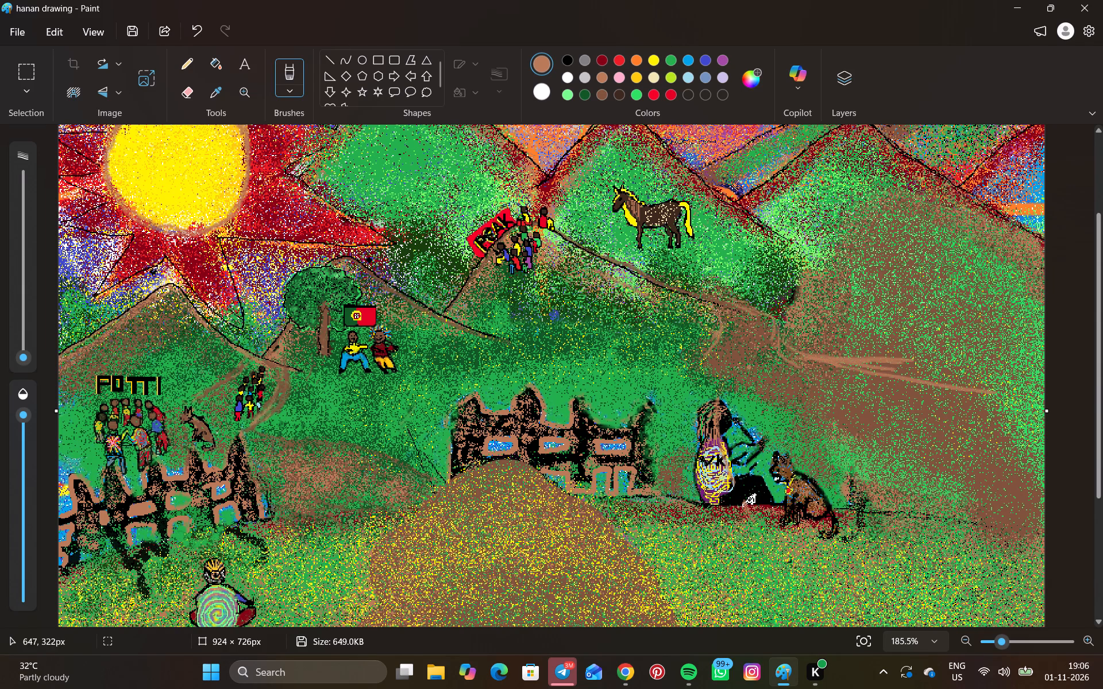
# Outline the path's lower edge in light brown, from the left bend past the seated figure and dog down the slope.
pyautogui.moveTo(703, 363); pyautogui.dragTo(729, 384)
pyautogui.moveTo(723, 381); pyautogui.dragTo(758, 389)
pyautogui.moveTo(742, 389); pyautogui.dragTo(799, 411)
pyautogui.moveTo(755, 391); pyautogui.dragTo(805, 410)
pyautogui.moveTo(794, 408); pyautogui.dragTo(812, 417)
pyautogui.moveTo(812, 419); pyautogui.dragTo(861, 432)
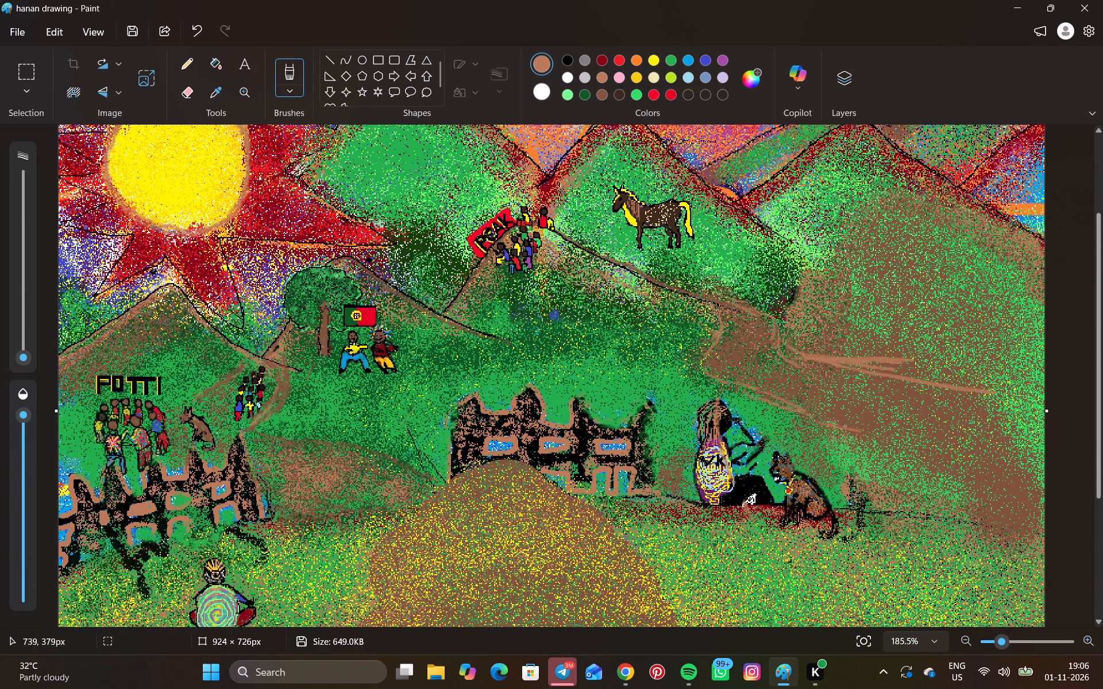
pyautogui.moveTo(825, 421); pyautogui.dragTo(843, 427)
pyautogui.moveTo(842, 428); pyautogui.dragTo(866, 436)
pyautogui.moveTo(866, 437); pyautogui.dragTo(883, 442)
pyautogui.moveTo(883, 442); pyautogui.dragTo(901, 452)
pyautogui.click(897, 452)
pyautogui.moveTo(897, 453); pyautogui.dragTo(915, 469)
pyautogui.moveTo(908, 464); pyautogui.dragTo(953, 507)
pyautogui.moveTo(930, 482); pyautogui.dragTo(954, 506)
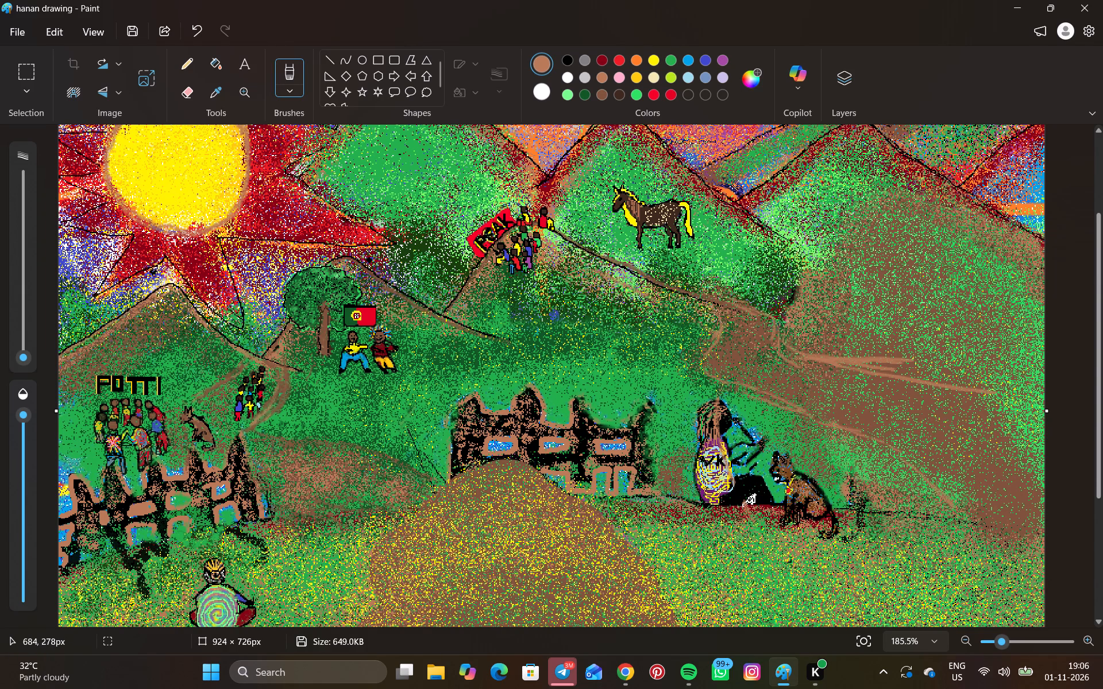
# Reinforce the path's upper edge with more light brown strokes from the inner bend to the middle of the hill.
pyautogui.moveTo(785, 321); pyautogui.dragTo(840, 364)
pyautogui.moveTo(831, 364); pyautogui.dragTo(897, 373)
pyautogui.moveTo(872, 365); pyautogui.dragTo(903, 365)
pyautogui.moveTo(896, 361); pyautogui.dragTo(947, 374)
pyautogui.moveTo(895, 368); pyautogui.dragTo(957, 373)
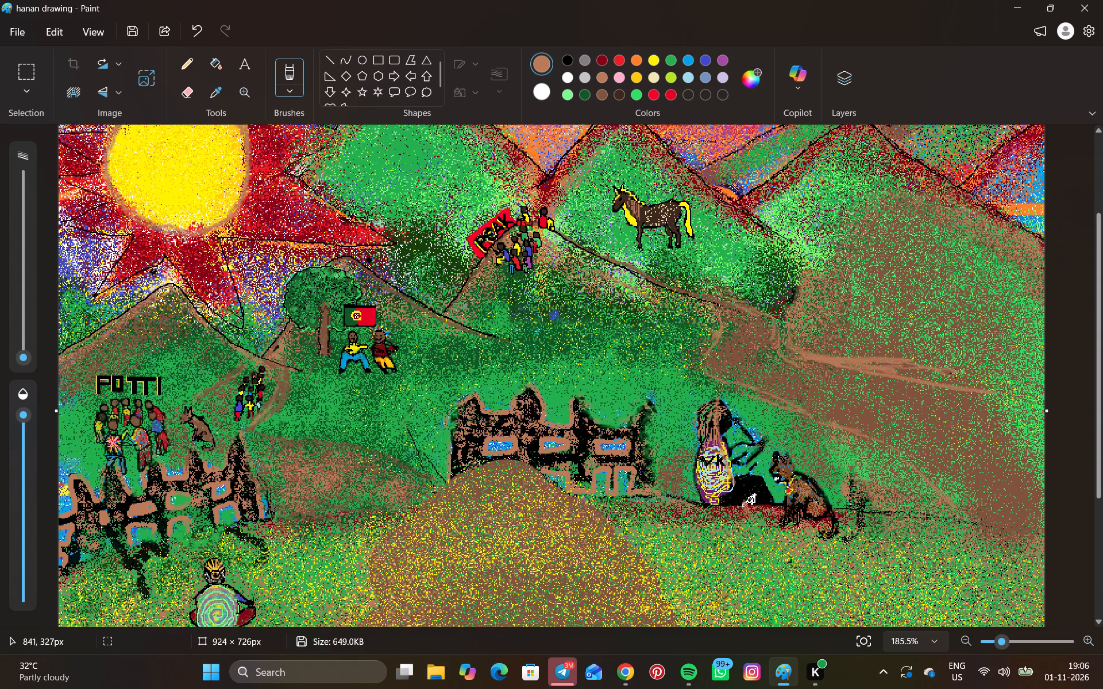
# Extend the path's upper edge in light brown down to the canvas's right border and reinforce the end of its lower edge.
pyautogui.moveTo(953, 376); pyautogui.dragTo(971, 390)
pyautogui.moveTo(966, 388); pyautogui.dragTo(1015, 431)
pyautogui.moveTo(992, 403); pyautogui.dragTo(1019, 424)
pyautogui.moveTo(1002, 418); pyautogui.dragTo(1021, 451)
pyautogui.moveTo(1016, 446); pyautogui.dragTo(1032, 473)
pyautogui.moveTo(1030, 471); pyautogui.dragTo(1053, 511)
pyautogui.moveTo(884, 450); pyautogui.dragTo(942, 508)
pyautogui.moveTo(940, 505); pyautogui.dragTo(950, 514)
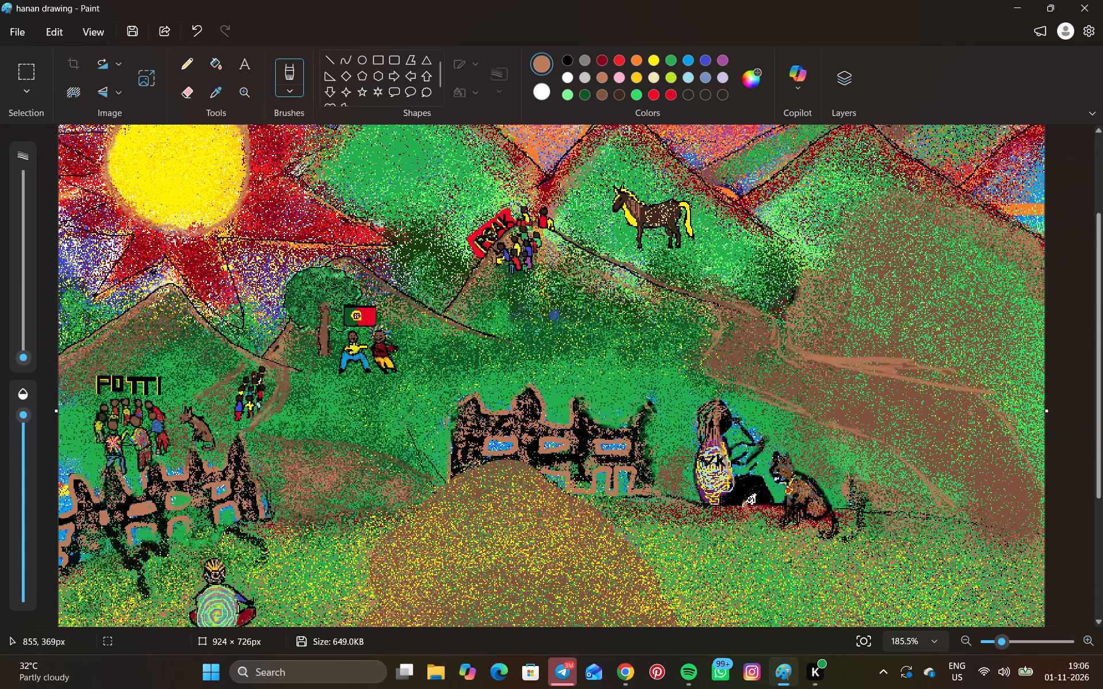
pyautogui.moveTo(973, 400); pyautogui.dragTo(1039, 450)
pyautogui.moveTo(992, 410); pyautogui.dragTo(1073, 467)
pyautogui.moveTo(1000, 410); pyautogui.dragTo(1057, 458)
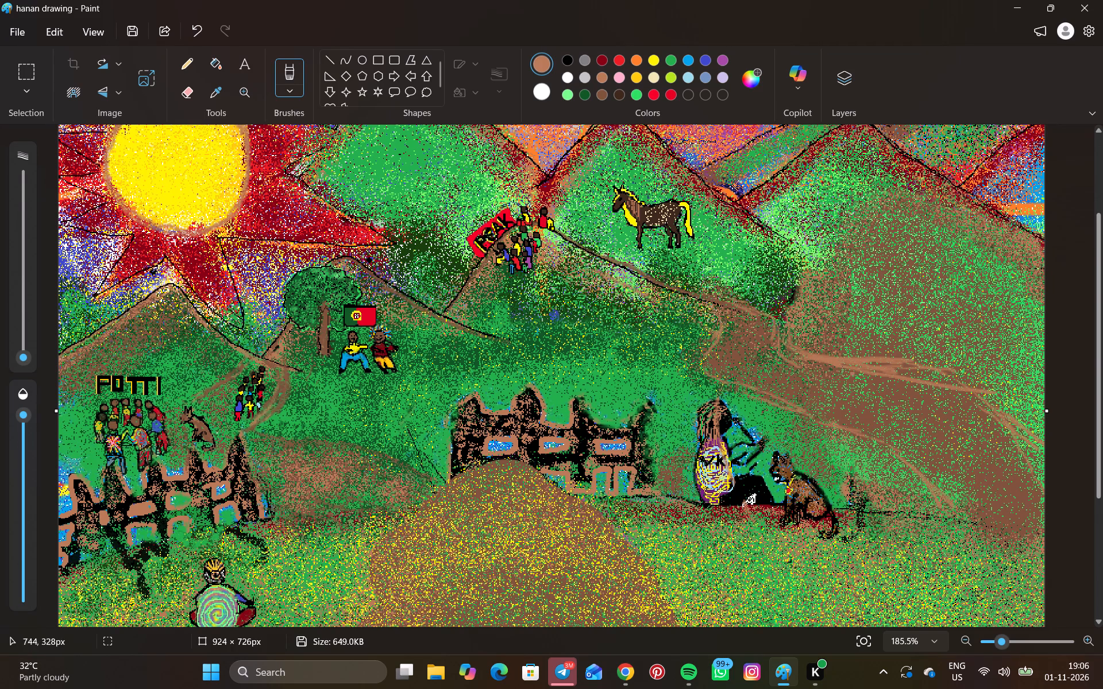
# Add a second light brown line inside the path's left bend, down to the start of its lower edge.
pyautogui.moveTo(721, 308); pyautogui.dragTo(730, 329)
pyautogui.moveTo(730, 329); pyautogui.dragTo(730, 331)
pyautogui.moveTo(730, 331); pyautogui.dragTo(728, 345)
pyautogui.moveTo(728, 345); pyautogui.dragTo(723, 355)
pyautogui.moveTo(735, 335); pyautogui.dragTo(719, 360)
pyautogui.moveTo(725, 351); pyautogui.dragTo(714, 369)
pyautogui.moveTo(714, 369); pyautogui.dragTo(726, 318)
pyautogui.moveTo(712, 362); pyautogui.dragTo(711, 362)
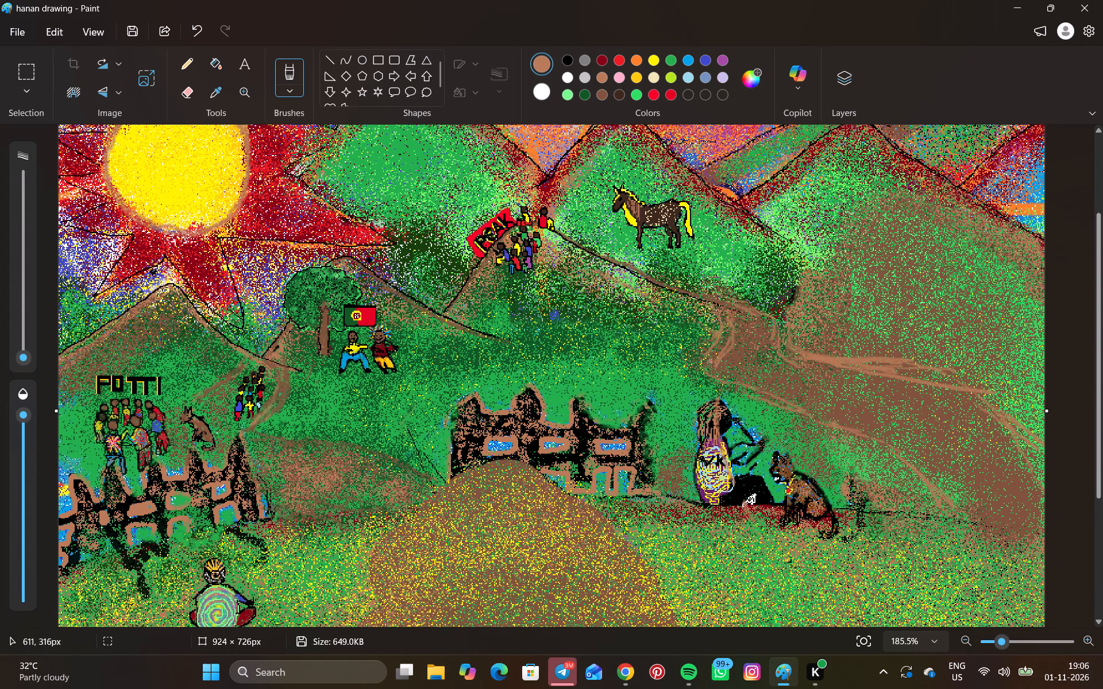
pyautogui.moveTo(711, 362); pyautogui.dragTo(716, 371)
pyautogui.moveTo(716, 371); pyautogui.dragTo(725, 374)
pyautogui.moveTo(719, 373); pyautogui.dragTo(730, 381)
# Add a second light brown line inside the path's inner bend and along its upper edge to mid-hill.
pyautogui.moveTo(777, 323); pyautogui.dragTo(777, 343)
pyautogui.moveTo(777, 343); pyautogui.dragTo(803, 370)
pyautogui.moveTo(803, 370); pyautogui.dragTo(827, 373)
pyautogui.moveTo(819, 373); pyautogui.dragTo(838, 379)
pyautogui.moveTo(839, 379); pyautogui.dragTo(858, 379)
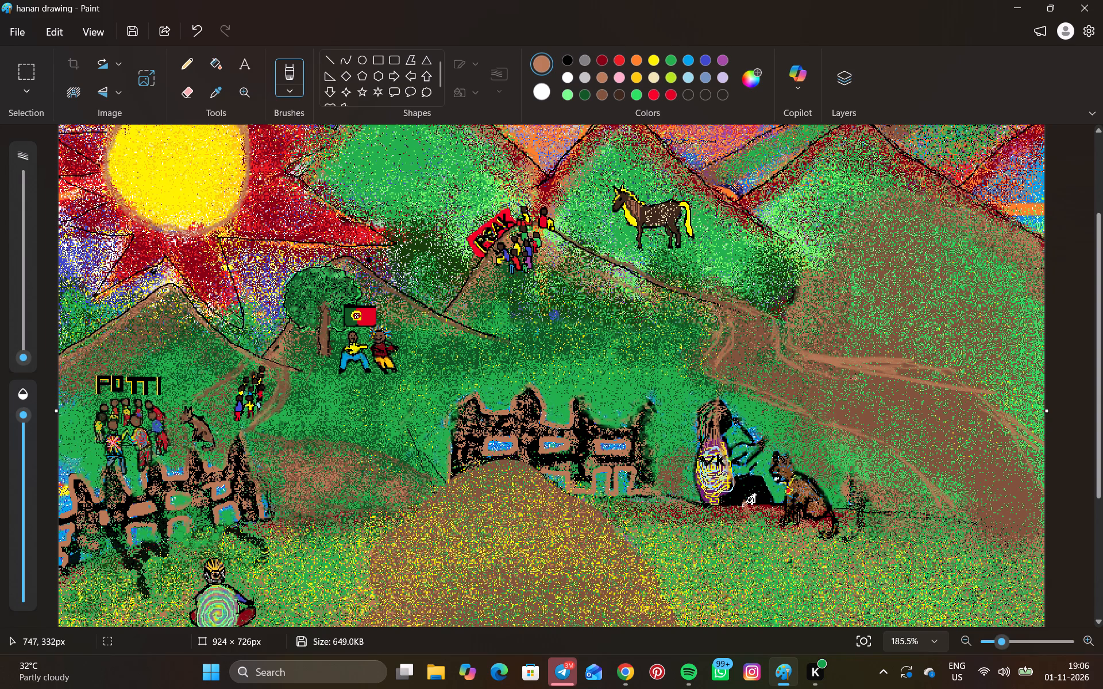
pyautogui.moveTo(855, 378); pyautogui.dragTo(909, 389)
pyautogui.moveTo(838, 378); pyautogui.dragTo(934, 390)
# Thicken the far stretch of the path's upper edge in light brown, from mid-hill to the canvas's right border.
pyautogui.moveTo(892, 362); pyautogui.dragTo(910, 366)
pyautogui.moveTo(888, 364); pyautogui.dragTo(954, 388)
pyautogui.moveTo(881, 365); pyautogui.dragTo(996, 400)
pyautogui.moveTo(977, 400); pyautogui.dragTo(1009, 430)
pyautogui.moveTo(1008, 428); pyautogui.dragTo(1009, 429)
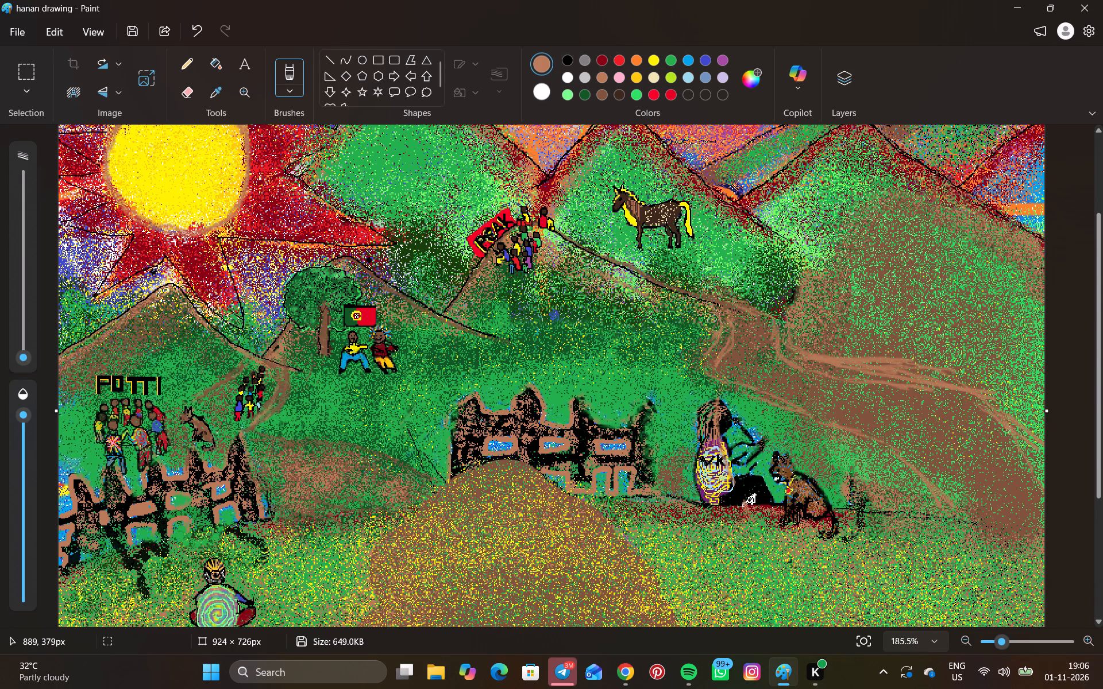
pyautogui.moveTo(1009, 429); pyautogui.dragTo(1070, 487)
# Fill the upper part of the path's left bend between its outlines with short light brown strokes.
pyautogui.moveTo(726, 334); pyautogui.dragTo(723, 349)
pyautogui.moveTo(725, 331); pyautogui.dragTo(722, 342)
pyautogui.moveTo(725, 332); pyautogui.dragTo(718, 343)
pyautogui.moveTo(723, 338); pyautogui.dragTo(726, 338)
pyautogui.moveTo(726, 338); pyautogui.dragTo(729, 324)
pyautogui.moveTo(722, 316); pyautogui.dragTo(726, 334)
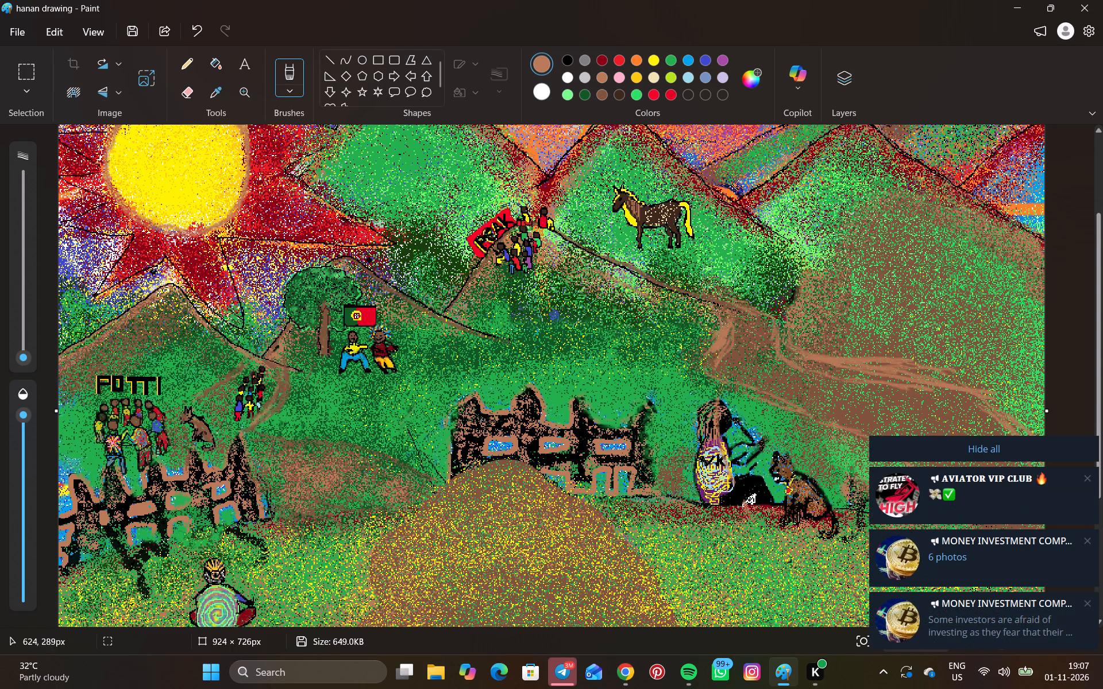
# Thicken the rest of the path's left bend with light brown strokes and dabs down to its lower corner.
pyautogui.moveTo(722, 322); pyautogui.dragTo(726, 347)
pyautogui.moveTo(733, 332); pyautogui.dragTo(727, 355)
pyautogui.moveTo(730, 337); pyautogui.dragTo(704, 366)
pyautogui.moveTo(711, 353); pyautogui.dragTo(708, 362)
pyautogui.moveTo(718, 348); pyautogui.dragTo(705, 369)
pyautogui.moveTo(714, 355); pyautogui.dragTo(713, 363)
pyautogui.moveTo(716, 357); pyautogui.dragTo(705, 376)
pyautogui.moveTo(717, 357); pyautogui.dragTo(718, 362)
pyautogui.moveTo(723, 350); pyautogui.dragTo(716, 362)
pyautogui.click(731, 339)
pyautogui.click(728, 315)
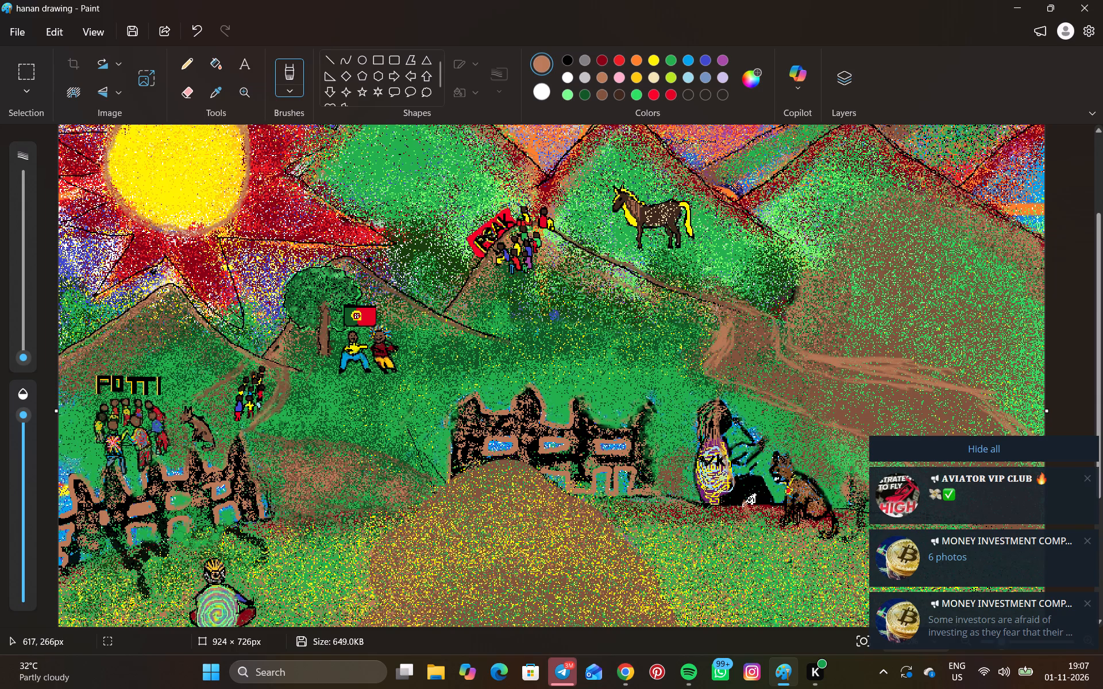
# Thicken the light brown outline of the path's top end from the ridge line around the inner bend.
pyautogui.moveTo(718, 301); pyautogui.dragTo(741, 308)
pyautogui.moveTo(719, 302); pyautogui.dragTo(749, 310)
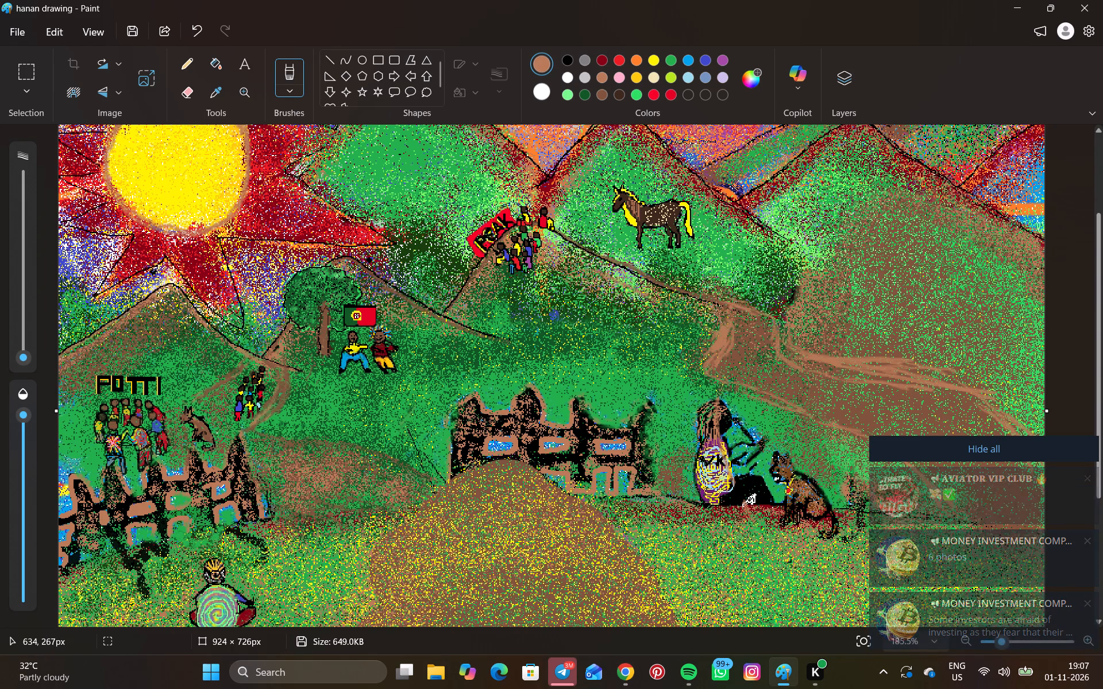
pyautogui.moveTo(711, 303); pyautogui.dragTo(743, 316)
pyautogui.moveTo(750, 311); pyautogui.dragTo(777, 341)
pyautogui.click(777, 340)
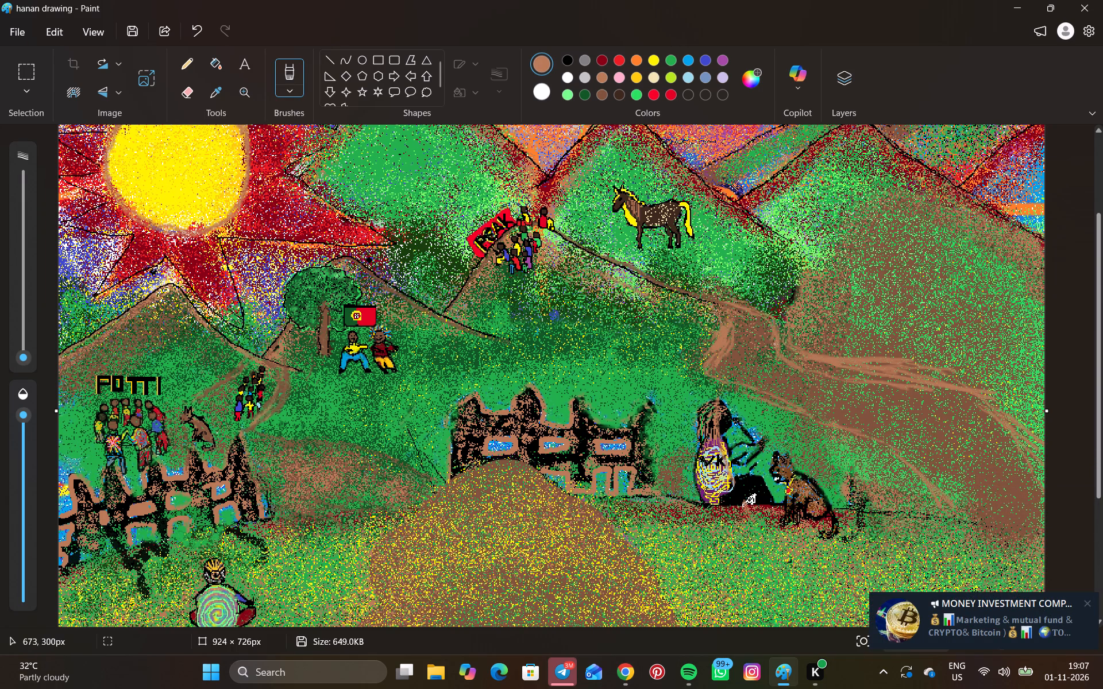
pyautogui.moveTo(780, 330); pyautogui.dragTo(790, 354)
pyautogui.moveTo(777, 351); pyautogui.dragTo(816, 370)
# Fill the band along the path's upper edge, just past the inner bend, with layered light brown strokes.
pyautogui.moveTo(803, 362); pyautogui.dragTo(831, 366)
pyautogui.moveTo(819, 365); pyautogui.dragTo(838, 367)
pyautogui.moveTo(800, 360); pyautogui.dragTo(844, 370)
pyautogui.moveTo(810, 370); pyautogui.dragTo(865, 379)
pyautogui.moveTo(824, 369); pyautogui.dragTo(896, 386)
pyautogui.moveTo(844, 373); pyautogui.dragTo(892, 377)
pyautogui.moveTo(844, 377); pyautogui.dragTo(892, 379)
pyautogui.moveTo(837, 370); pyautogui.dragTo(896, 369)
pyautogui.moveTo(857, 367); pyautogui.dragTo(893, 371)
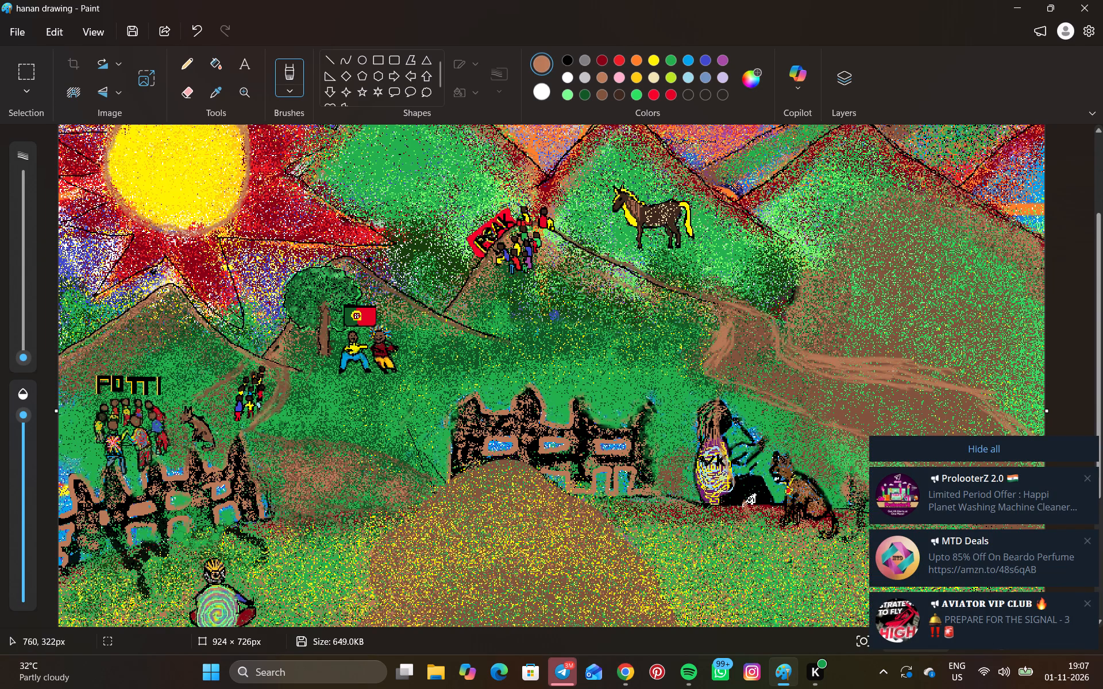
pyautogui.moveTo(893, 371); pyautogui.dragTo(896, 372)
pyautogui.moveTo(882, 374); pyautogui.dragTo(916, 381)
pyautogui.moveTo(877, 383); pyautogui.dragTo(909, 385)
pyautogui.moveTo(890, 380); pyautogui.dragTo(927, 384)
# Add further light brown strokes to the upper-edge band between the inner bend and the middle of the hill.
pyautogui.moveTo(808, 363); pyautogui.dragTo(836, 369)
pyautogui.moveTo(809, 361); pyautogui.dragTo(872, 378)
pyautogui.moveTo(846, 369); pyautogui.dragTo(872, 369)
pyautogui.moveTo(851, 367); pyautogui.dragTo(887, 373)
pyautogui.moveTo(879, 372); pyautogui.dragTo(921, 391)
pyautogui.moveTo(877, 384); pyautogui.dragTo(920, 386)
pyautogui.moveTo(919, 386); pyautogui.dragTo(927, 386)
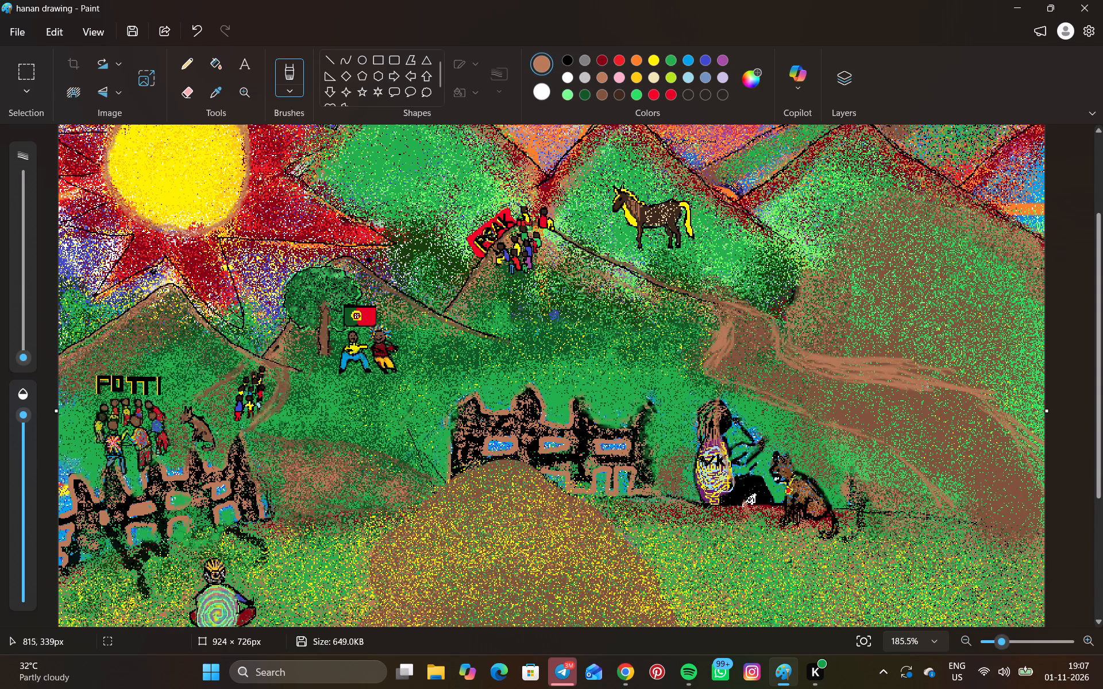
# Thicken the upper-edge band in light brown from mid-hill down to the canvas's right border.
pyautogui.moveTo(927, 386); pyautogui.dragTo(926, 386)
pyautogui.moveTo(920, 387); pyautogui.dragTo(981, 415)
pyautogui.moveTo(913, 378); pyautogui.dragTo(968, 399)
pyautogui.moveTo(968, 399); pyautogui.dragTo(984, 407)
pyautogui.moveTo(924, 379); pyautogui.dragTo(971, 398)
pyautogui.moveTo(920, 370); pyautogui.dragTo(978, 393)
pyautogui.moveTo(910, 364); pyautogui.dragTo(1052, 474)
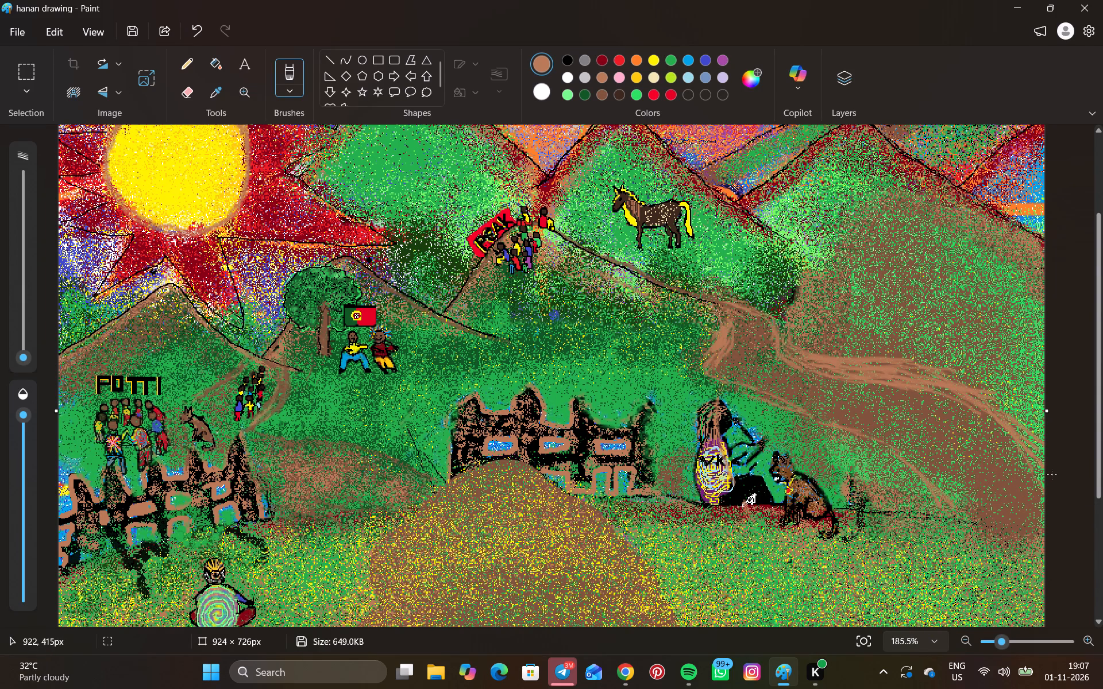
pyautogui.moveTo(1052, 474); pyautogui.dragTo(1049, 472)
pyautogui.click(1017, 428)
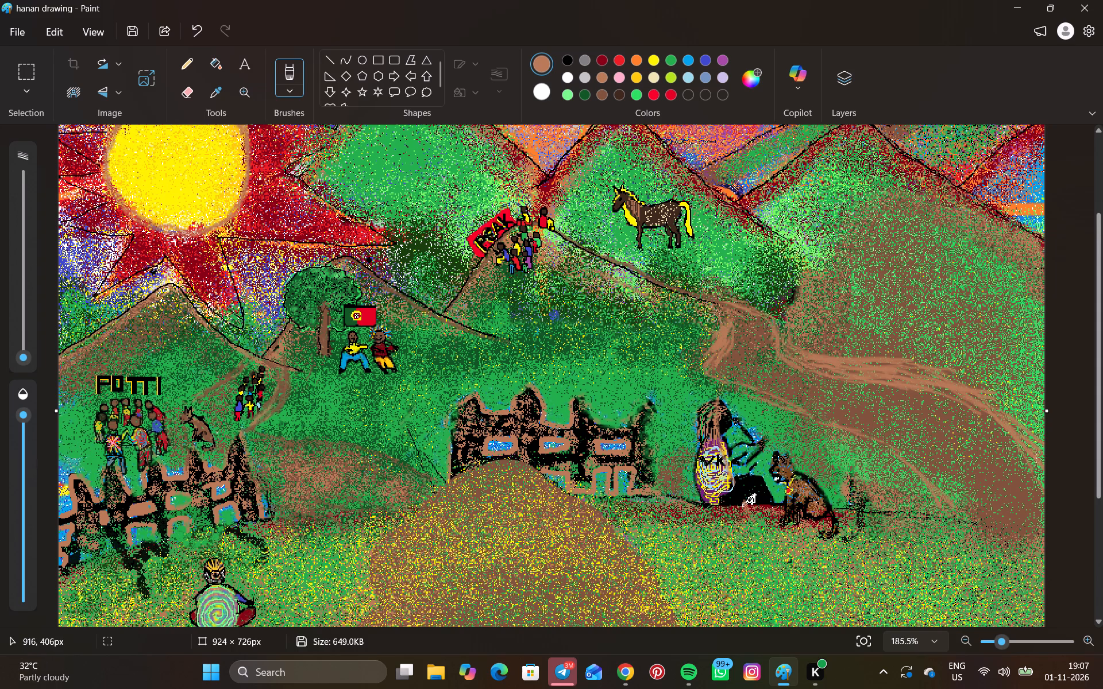
pyautogui.moveTo(994, 407); pyautogui.dragTo(933, 382)
# Add further light brown strokes along the path's upper-edge band from mid-hill down to the canvas border.
pyautogui.moveTo(898, 377); pyautogui.dragTo(931, 392)
pyautogui.moveTo(922, 388); pyautogui.dragTo(1052, 510)
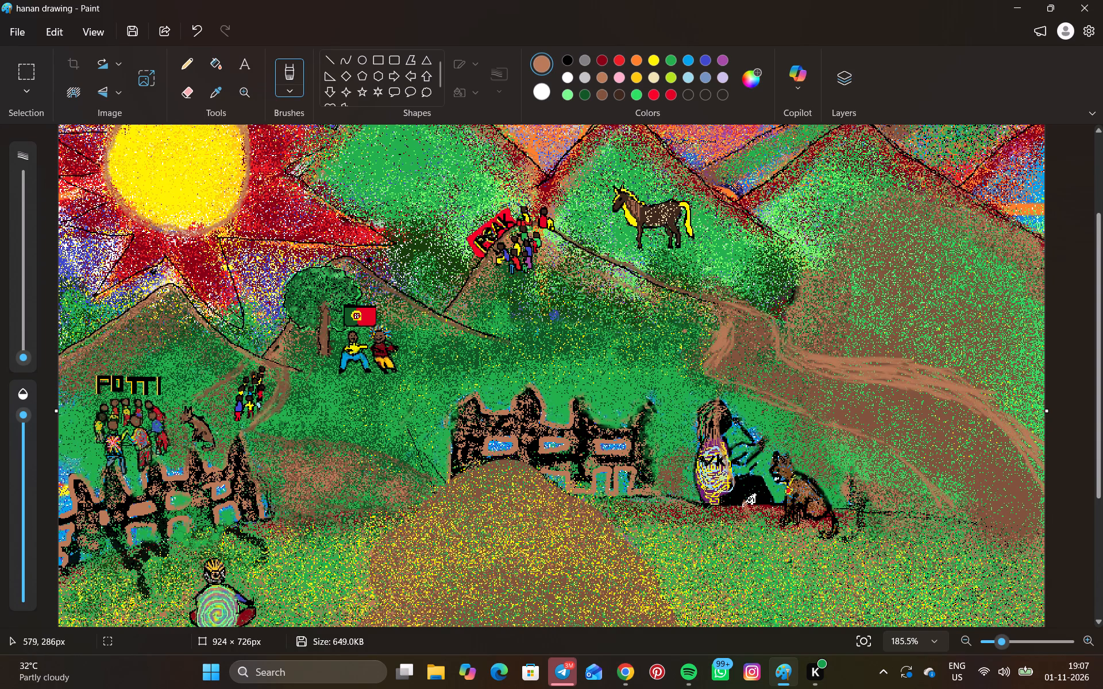
# Thicken the path's lower edge in light brown from the outer bend near the top to the slope above the dog.
pyautogui.moveTo(727, 348); pyautogui.dragTo(718, 365)
pyautogui.moveTo(718, 365); pyautogui.dragTo(777, 400)
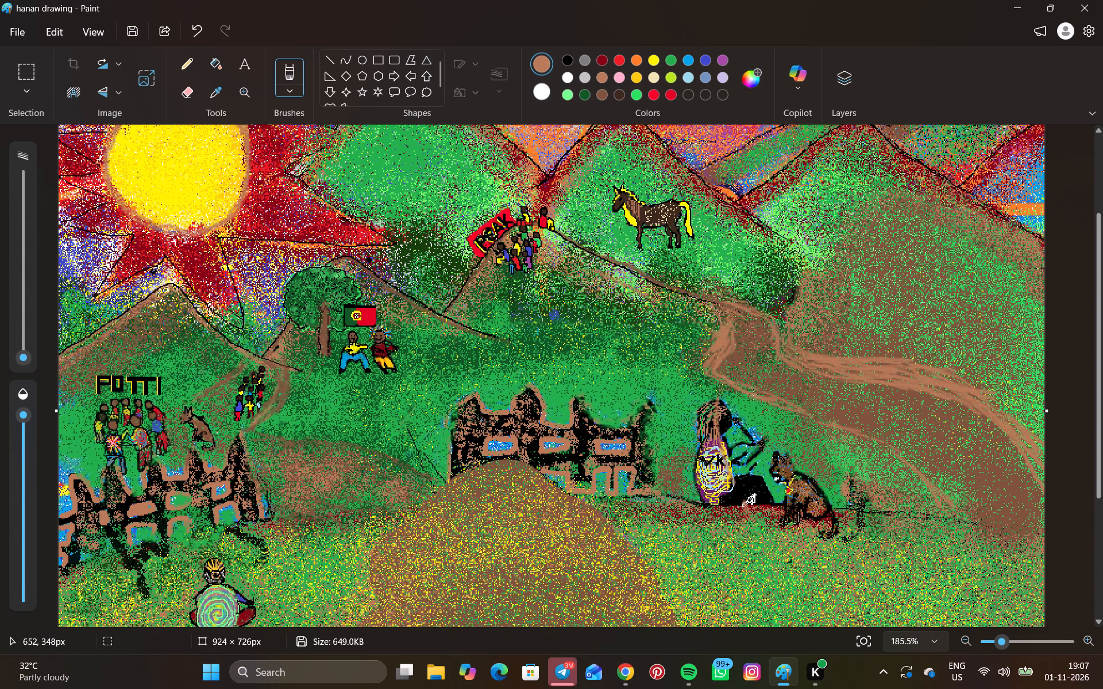
pyautogui.moveTo(753, 394); pyautogui.dragTo(862, 441)
pyautogui.moveTo(862, 441); pyautogui.dragTo(851, 438)
pyautogui.moveTo(829, 436); pyautogui.dragTo(846, 436)
pyautogui.moveTo(837, 431); pyautogui.dragTo(855, 435)
pyautogui.moveTo(835, 436); pyautogui.dragTo(913, 496)
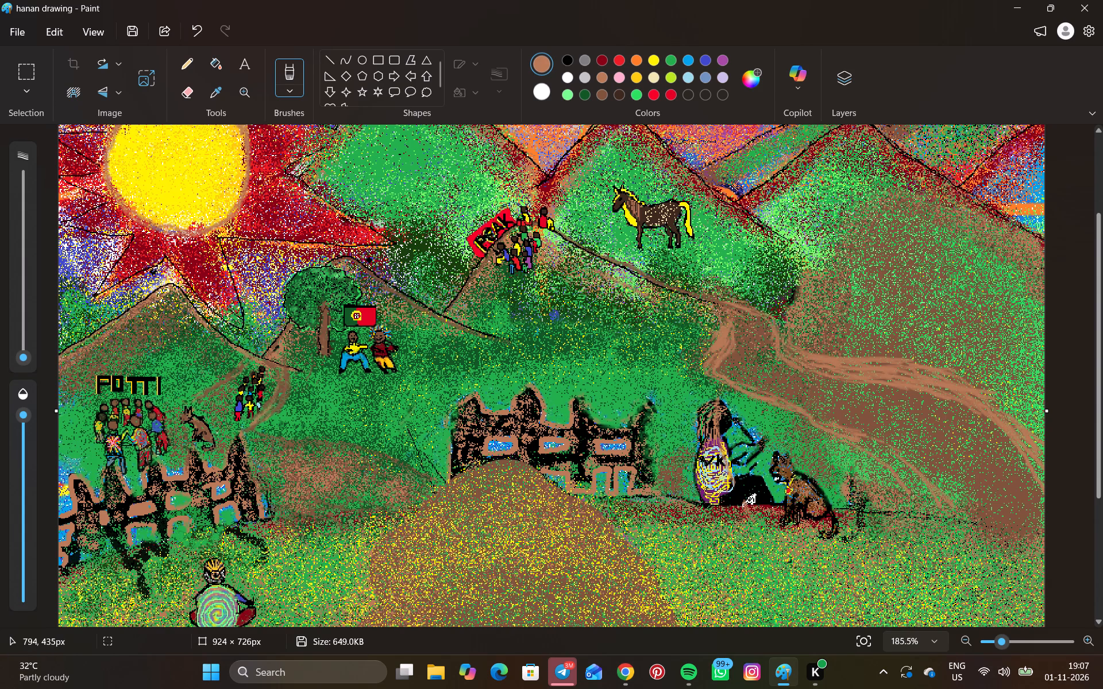
# Fill out the light brown band along the lower edge from above the dog down to the path's bottom end.
pyautogui.moveTo(913, 496); pyautogui.dragTo(915, 490)
pyautogui.moveTo(900, 470); pyautogui.dragTo(906, 472)
pyautogui.moveTo(882, 447); pyautogui.dragTo(875, 455)
pyautogui.moveTo(875, 455); pyautogui.dragTo(959, 521)
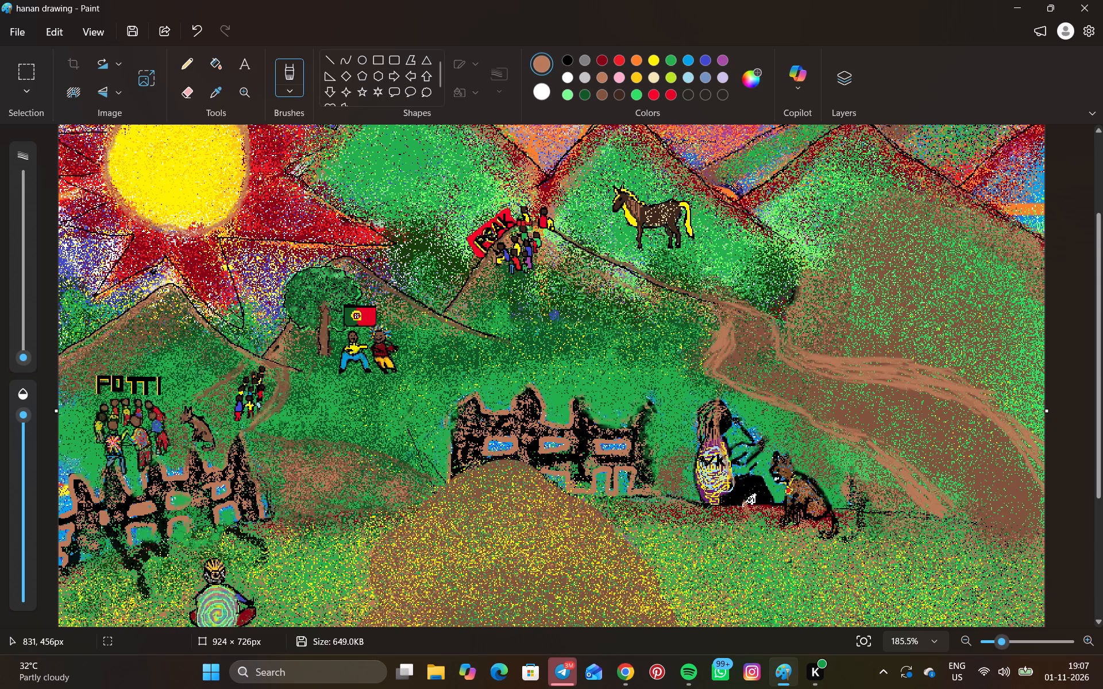
pyautogui.moveTo(959, 521); pyautogui.dragTo(845, 436)
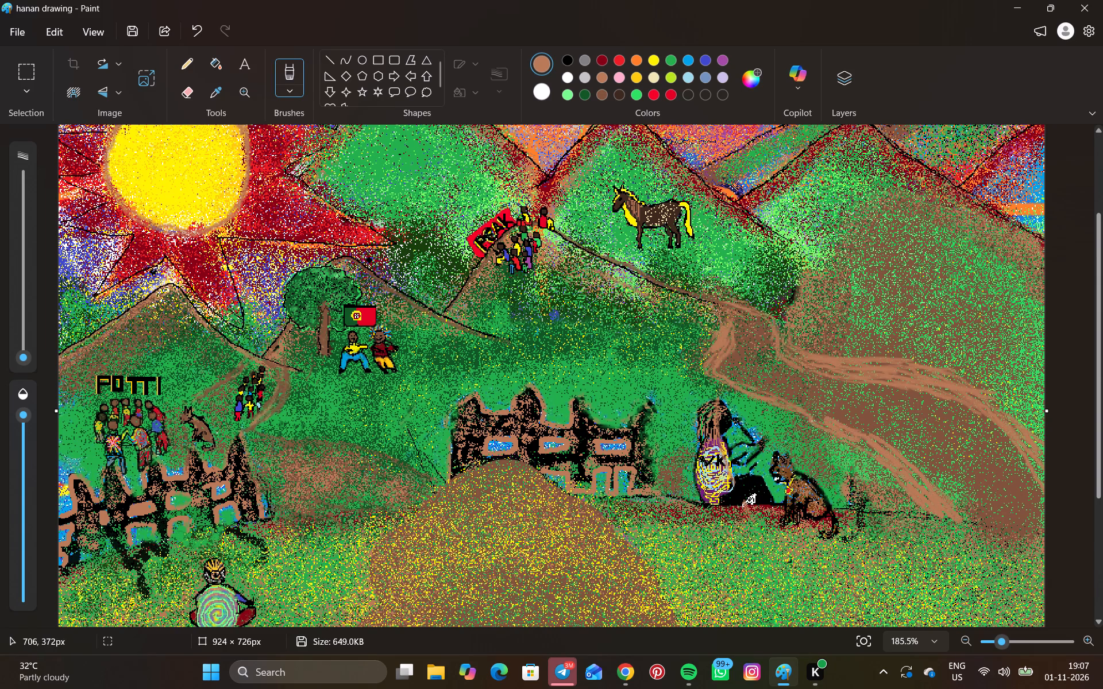
pyautogui.moveTo(812, 421); pyautogui.dragTo(849, 431)
pyautogui.moveTo(812, 412); pyautogui.dragTo(874, 450)
pyautogui.moveTo(882, 454); pyautogui.dragTo(924, 505)
# Switch to darker brown and shade the path's top bend and the inner side of its upper-edge band with Oil brush strokes.
pyautogui.click(603, 95)
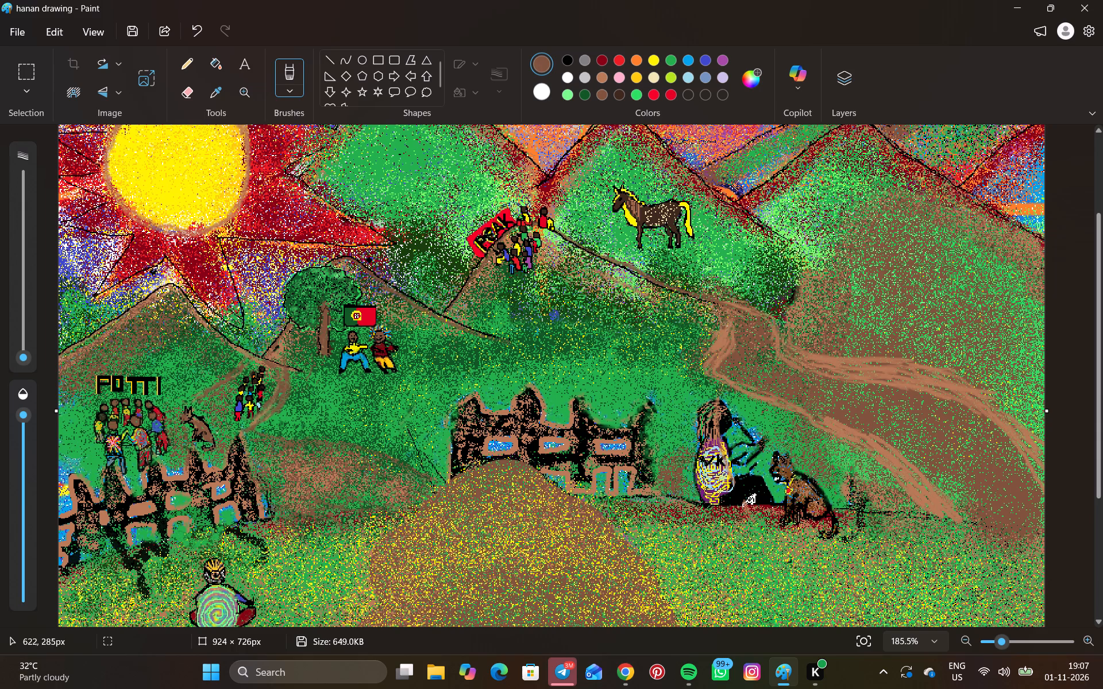
pyautogui.moveTo(724, 330); pyautogui.dragTo(717, 349)
pyautogui.moveTo(728, 323); pyautogui.dragTo(710, 349)
pyautogui.moveTo(729, 327); pyautogui.dragTo(728, 374)
pyautogui.moveTo(737, 318); pyautogui.dragTo(850, 377)
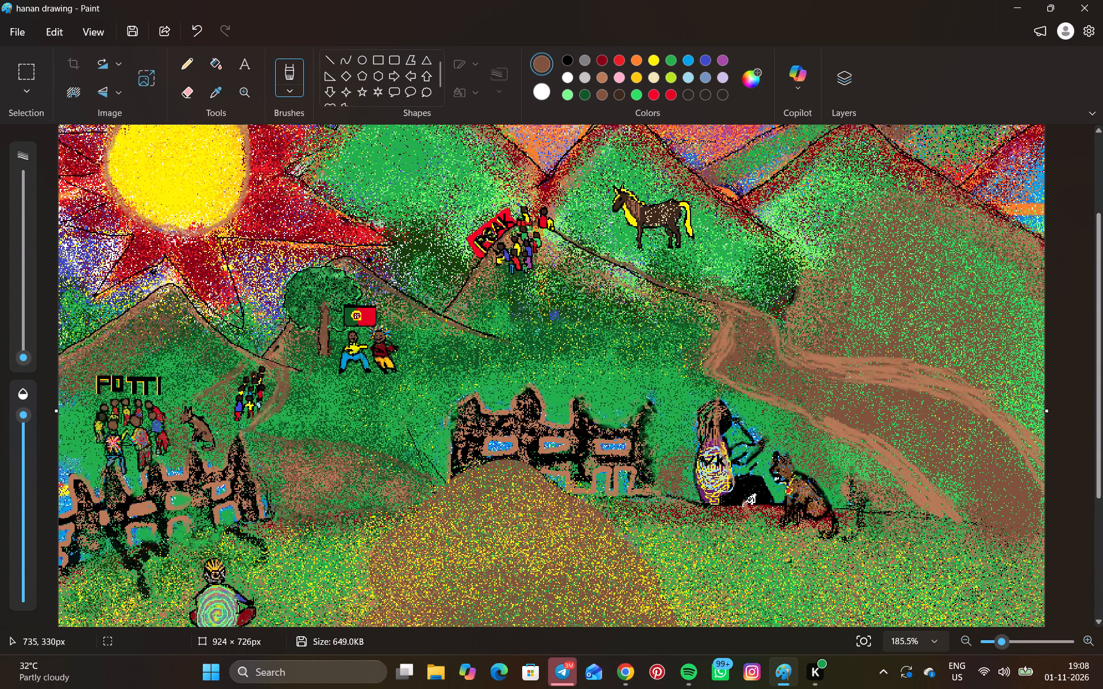
pyautogui.moveTo(850, 377); pyautogui.dragTo(876, 380)
pyautogui.moveTo(861, 380); pyautogui.dragTo(903, 385)
pyautogui.moveTo(889, 385); pyautogui.dragTo(911, 386)
pyautogui.moveTo(911, 386); pyautogui.dragTo(927, 392)
pyautogui.moveTo(890, 390); pyautogui.dragTo(959, 400)
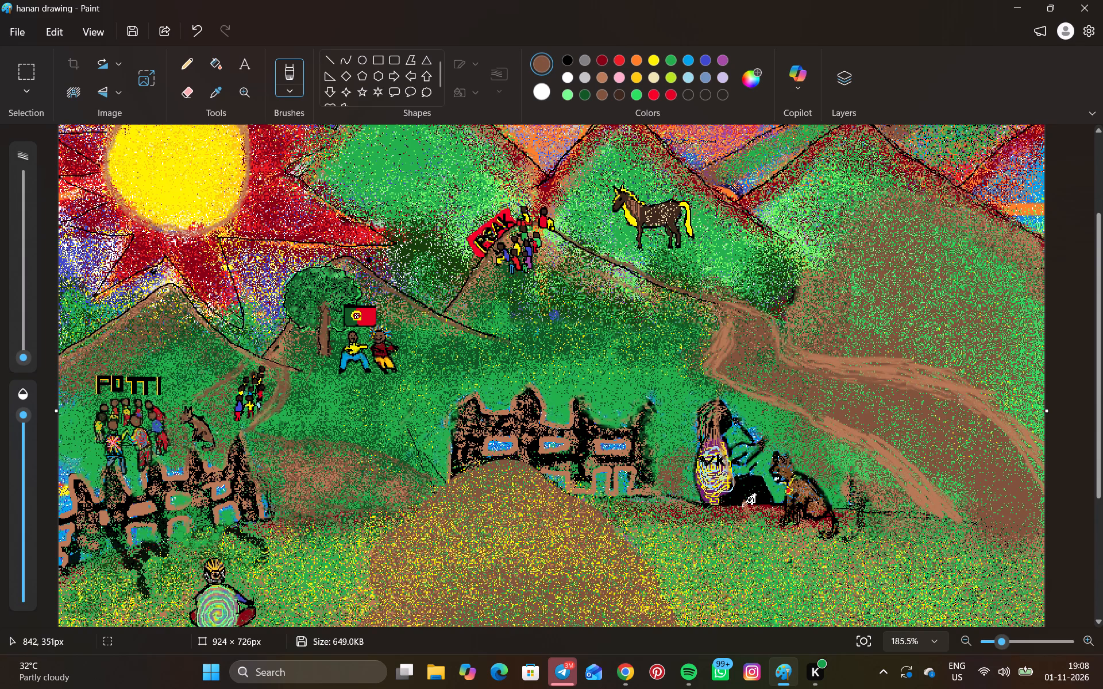
pyautogui.moveTo(959, 400); pyautogui.dragTo(983, 423)
# Trace the outer side of the path's lower edge in darker brown from the top bend to the bottom end.
pyautogui.moveTo(731, 319); pyautogui.dragTo(711, 355)
pyautogui.click(719, 339)
pyautogui.moveTo(723, 328); pyautogui.dragTo(705, 361)
pyautogui.moveTo(705, 361); pyautogui.dragTo(806, 421)
pyautogui.moveTo(806, 421); pyautogui.dragTo(830, 431)
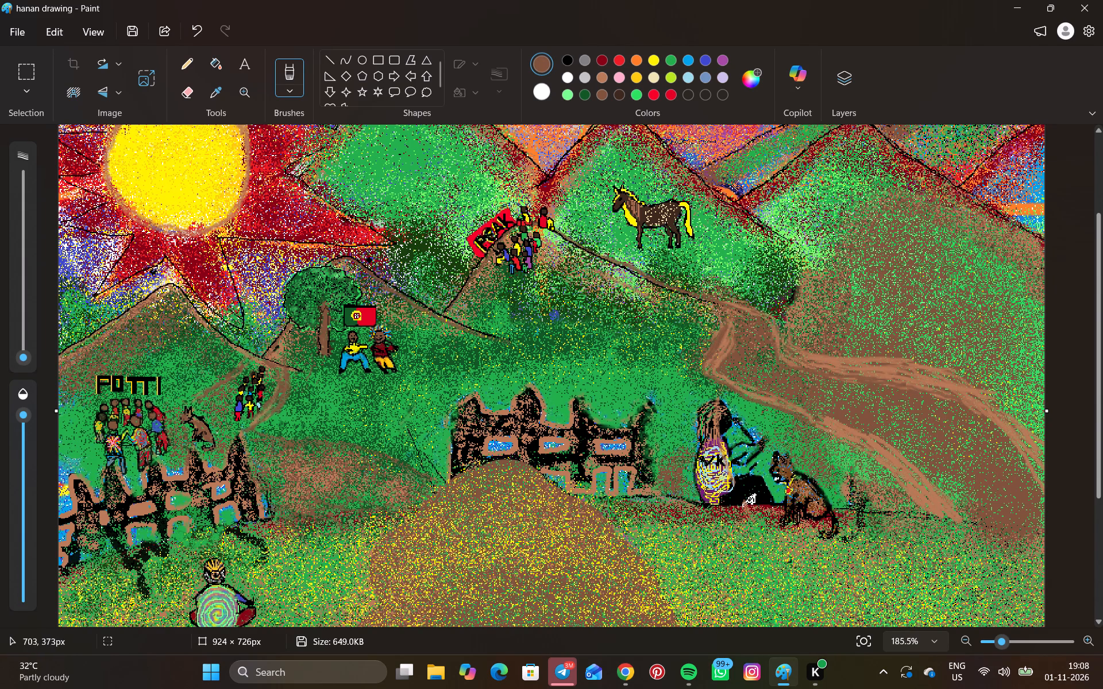
pyautogui.moveTo(830, 431); pyautogui.dragTo(833, 431)
pyautogui.moveTo(833, 431); pyautogui.dragTo(844, 438)
pyautogui.moveTo(844, 438); pyautogui.dragTo(934, 518)
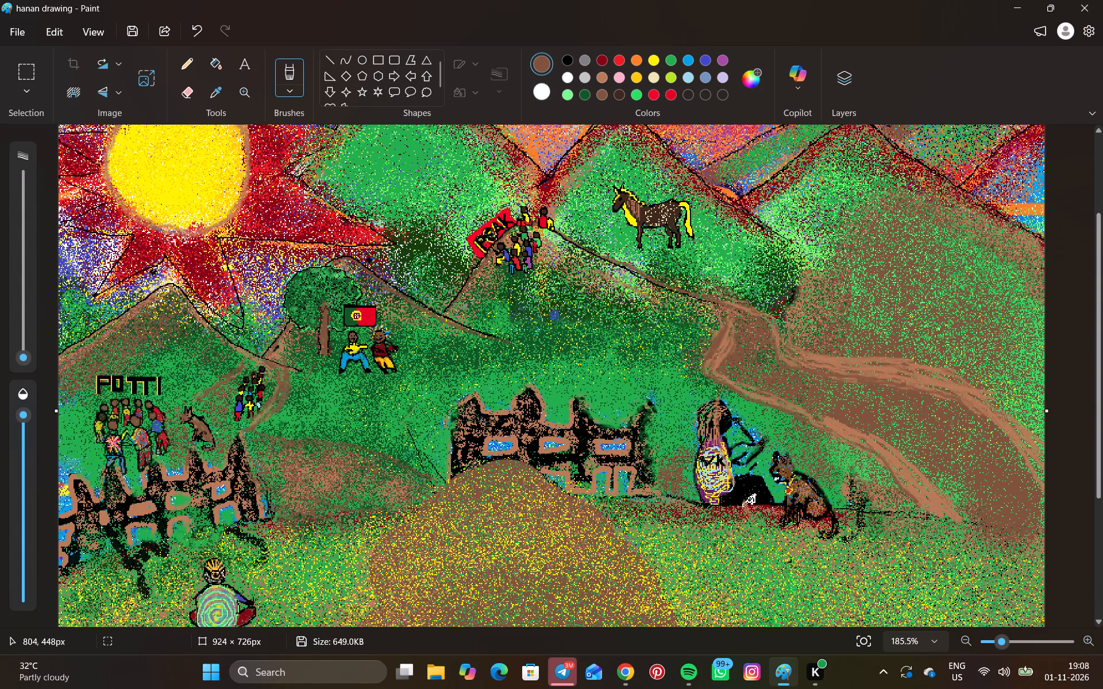
pyautogui.moveTo(934, 518); pyautogui.dragTo(936, 520)
# Trace the inner side of the lower-edge band in darker brown down to the path's bottom end.
pyautogui.moveTo(738, 380); pyautogui.dragTo(748, 385)
pyautogui.moveTo(757, 389); pyautogui.dragTo(819, 413)
pyautogui.moveTo(819, 413); pyautogui.dragTo(936, 490)
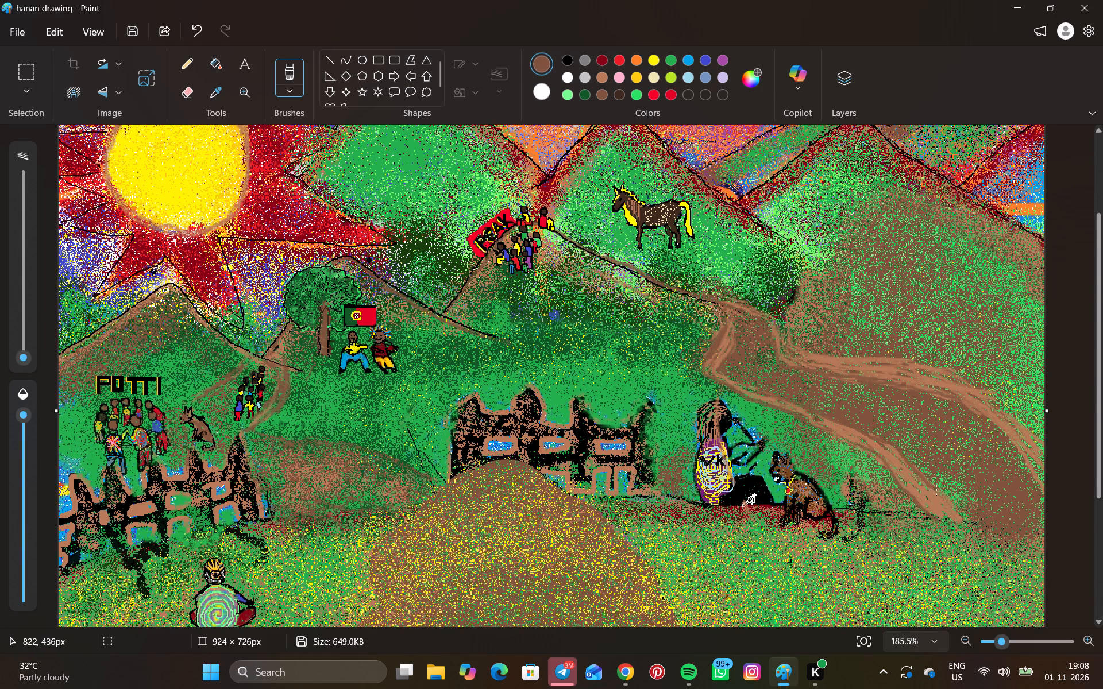
pyautogui.moveTo(936, 490); pyautogui.dragTo(968, 525)
# Trace the outer side of the path's upper-edge band in darker brown from the ridge line to the canvas border.
pyautogui.moveTo(773, 315); pyautogui.dragTo(827, 357)
pyautogui.moveTo(828, 357); pyautogui.dragTo(882, 360)
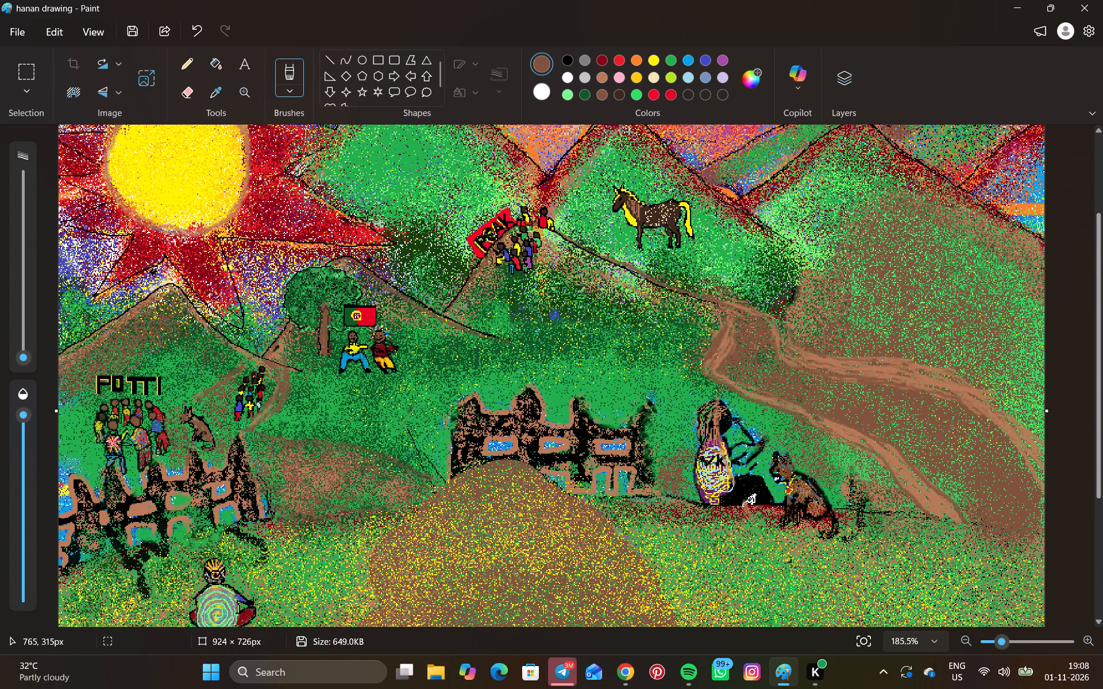
pyautogui.moveTo(882, 360); pyautogui.dragTo(1013, 416)
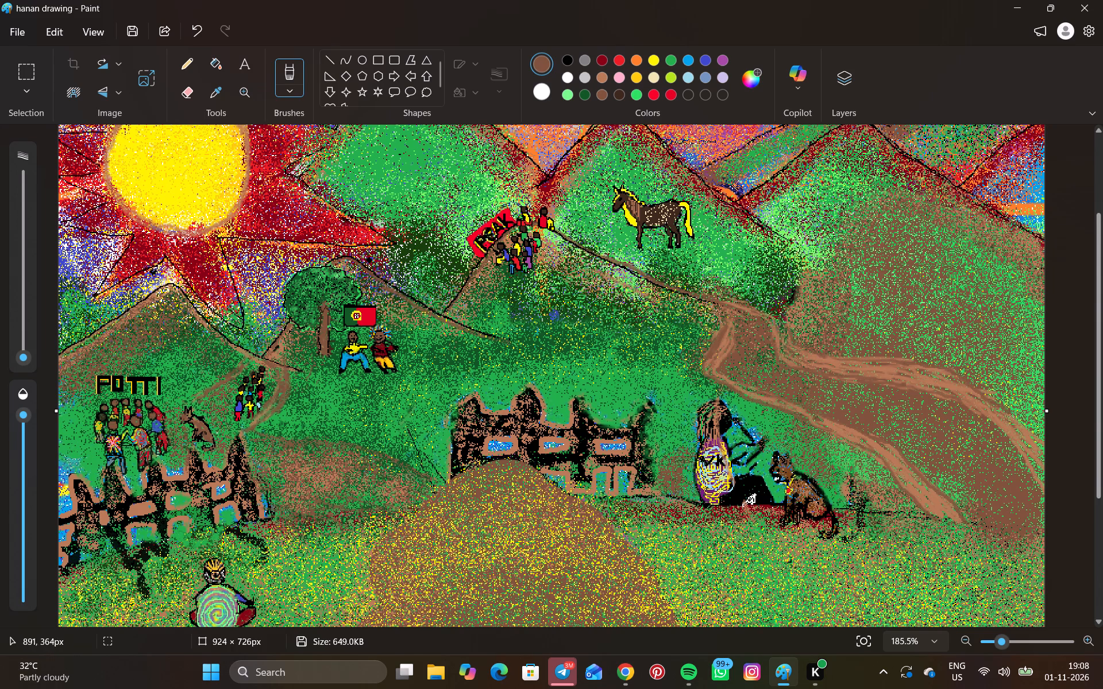
pyautogui.moveTo(1013, 416); pyautogui.dragTo(1051, 472)
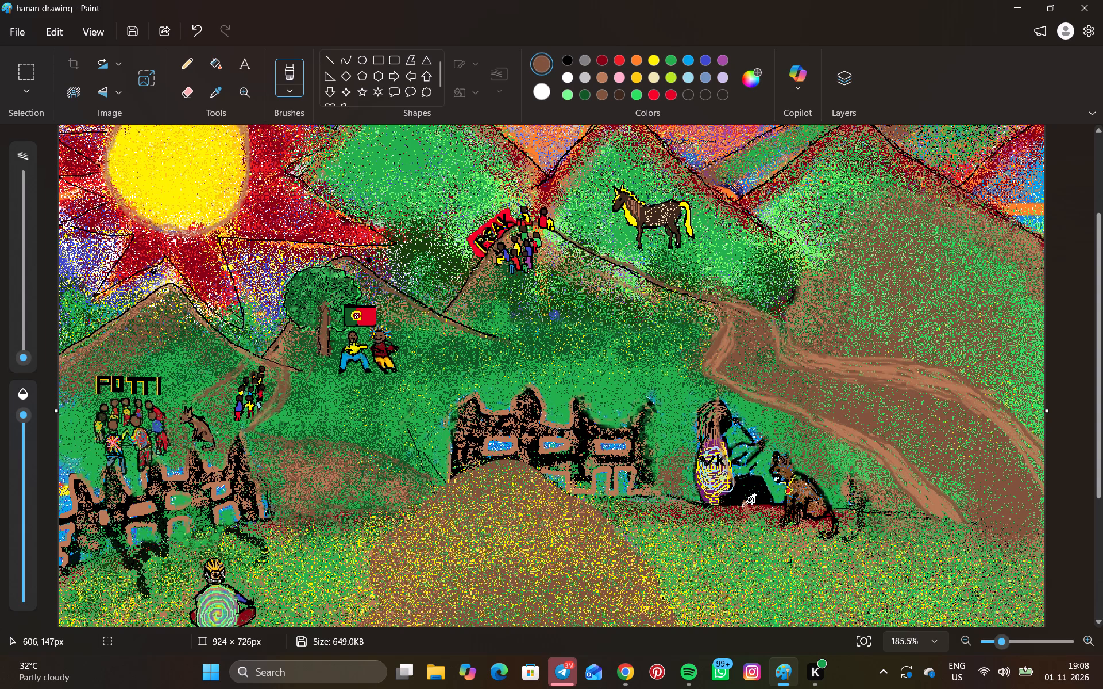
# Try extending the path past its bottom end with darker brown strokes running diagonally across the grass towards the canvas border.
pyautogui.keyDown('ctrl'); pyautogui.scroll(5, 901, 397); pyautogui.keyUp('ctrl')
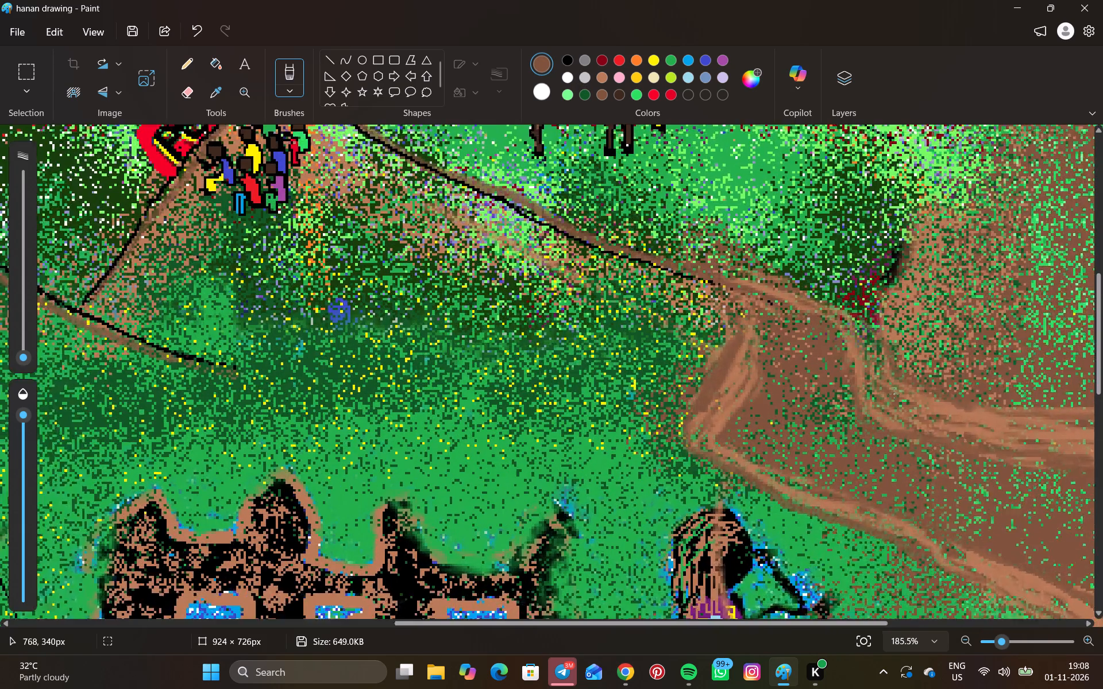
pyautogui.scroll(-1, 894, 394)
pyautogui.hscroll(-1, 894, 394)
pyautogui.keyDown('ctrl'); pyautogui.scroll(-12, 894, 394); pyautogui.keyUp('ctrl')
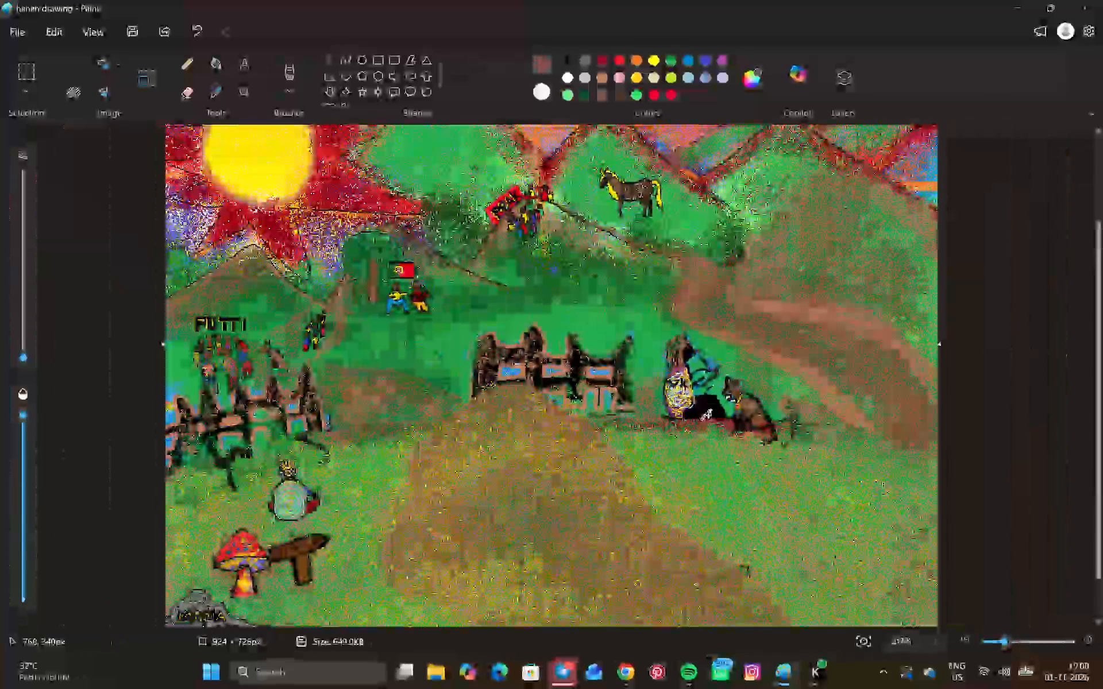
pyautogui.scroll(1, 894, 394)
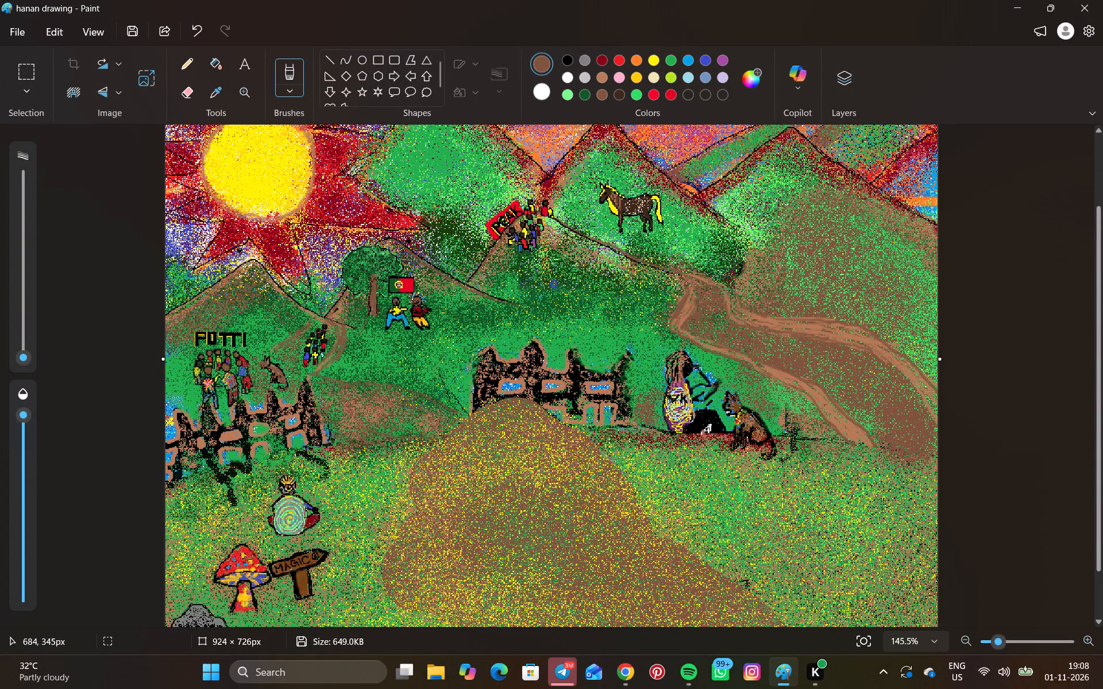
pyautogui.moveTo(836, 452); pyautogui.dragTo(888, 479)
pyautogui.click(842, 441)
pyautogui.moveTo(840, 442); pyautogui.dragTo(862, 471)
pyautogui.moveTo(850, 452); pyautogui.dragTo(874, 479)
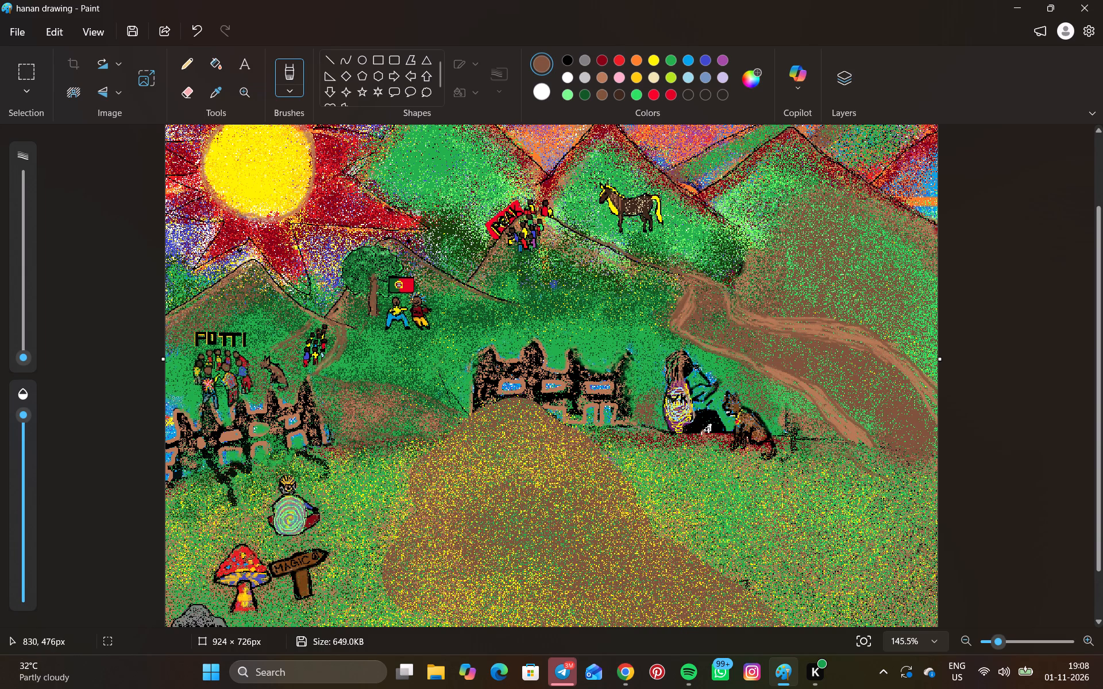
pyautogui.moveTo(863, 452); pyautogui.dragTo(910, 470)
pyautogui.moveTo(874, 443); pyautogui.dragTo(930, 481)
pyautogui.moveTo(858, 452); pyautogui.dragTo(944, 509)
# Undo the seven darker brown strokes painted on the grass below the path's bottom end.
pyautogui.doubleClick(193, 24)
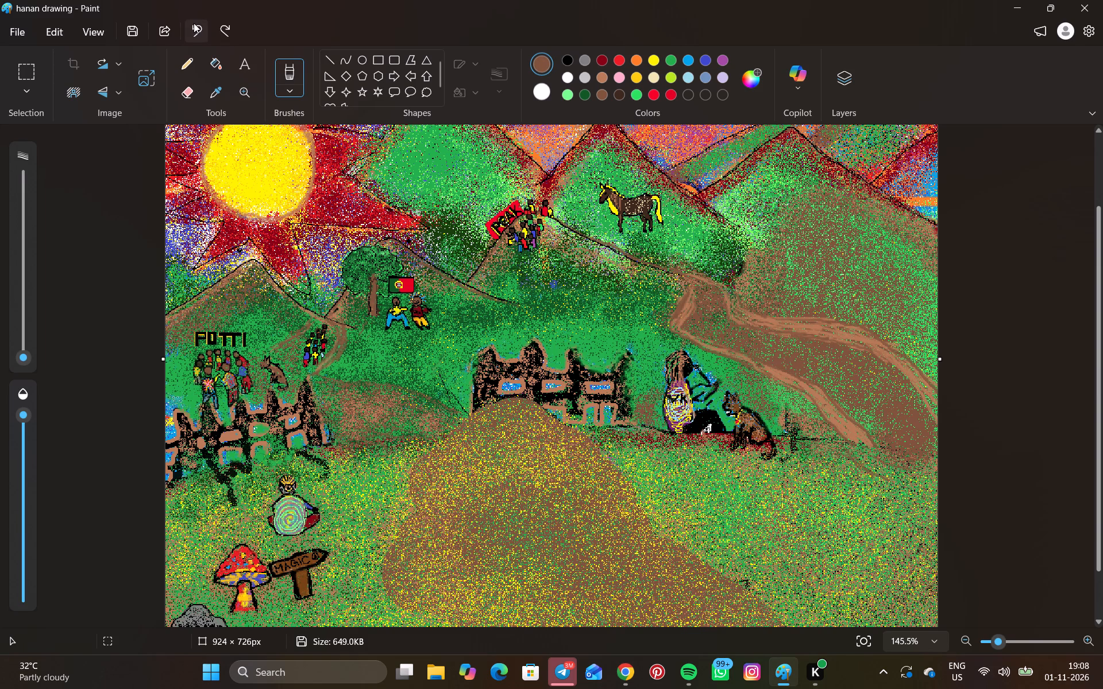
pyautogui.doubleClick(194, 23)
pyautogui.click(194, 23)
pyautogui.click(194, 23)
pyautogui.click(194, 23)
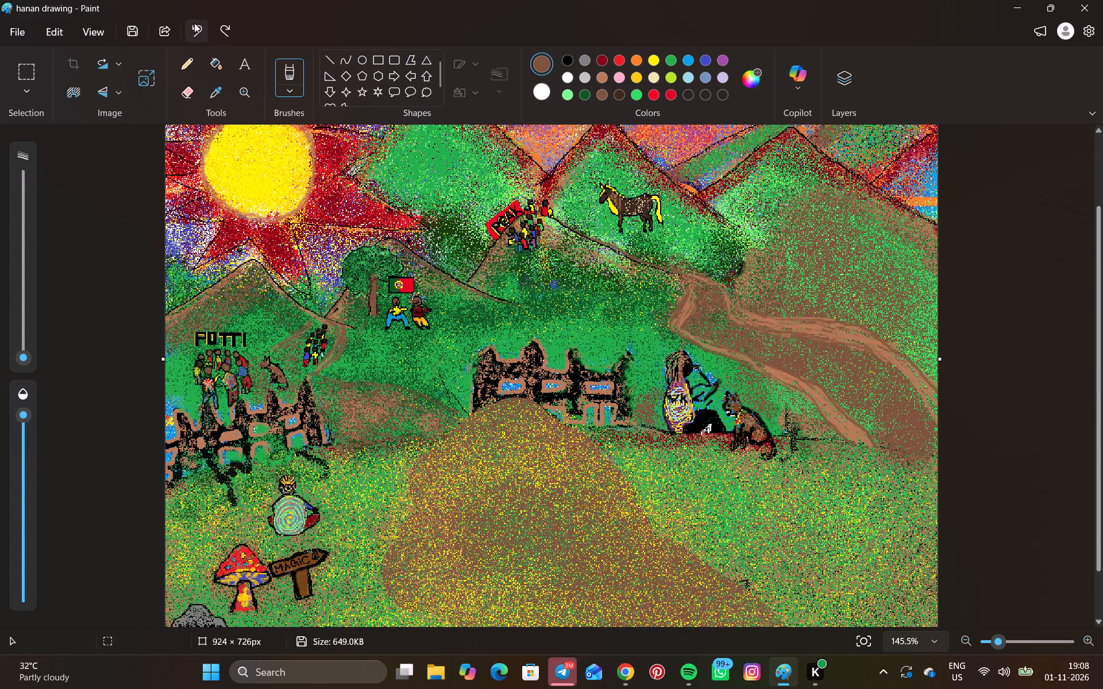
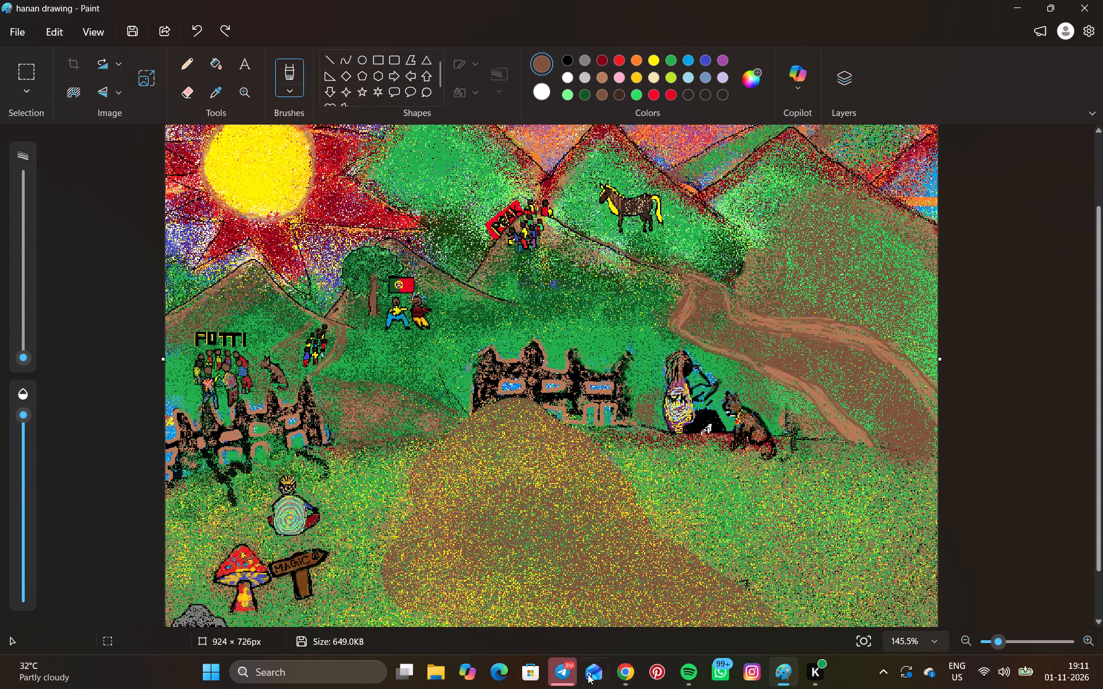
# Switch to Spotify, skip the playing Pink Floyd song ahead to about 1:29, and return to the drawing in Paint.
pyautogui.click(682, 669)
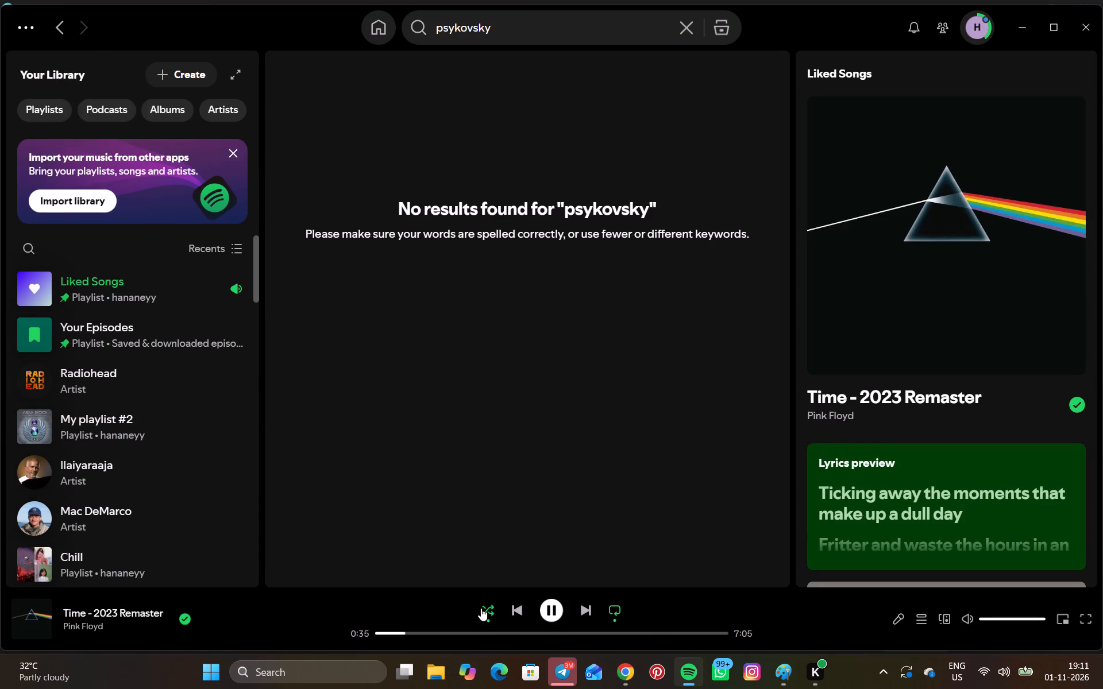
pyautogui.click(427, 630)
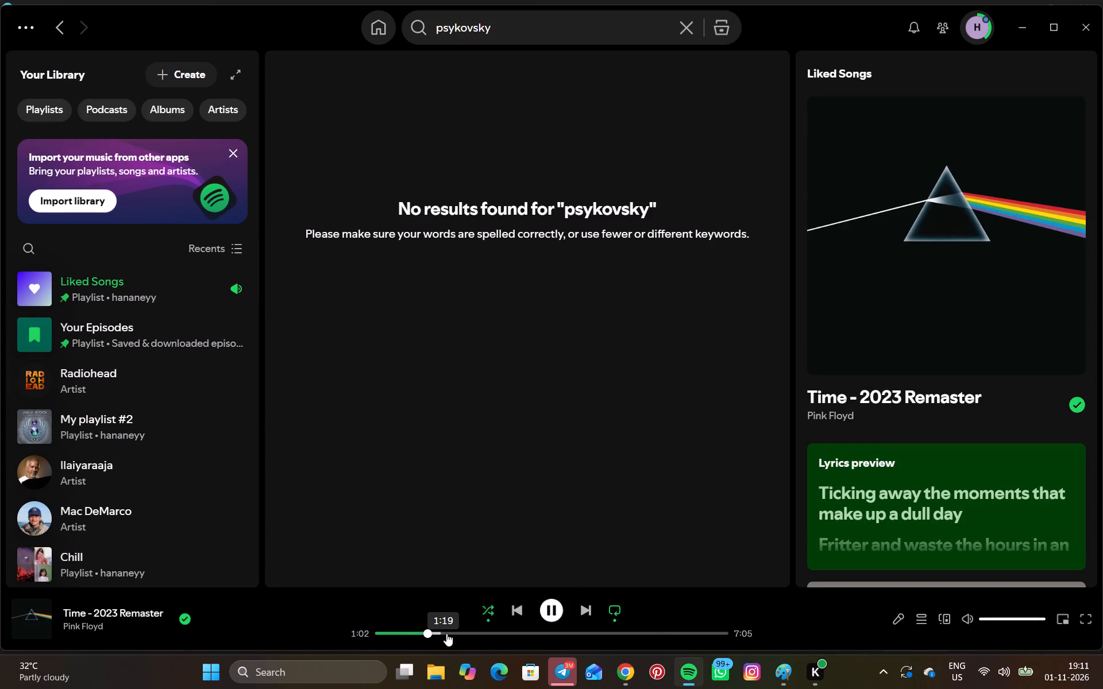
pyautogui.click(447, 633)
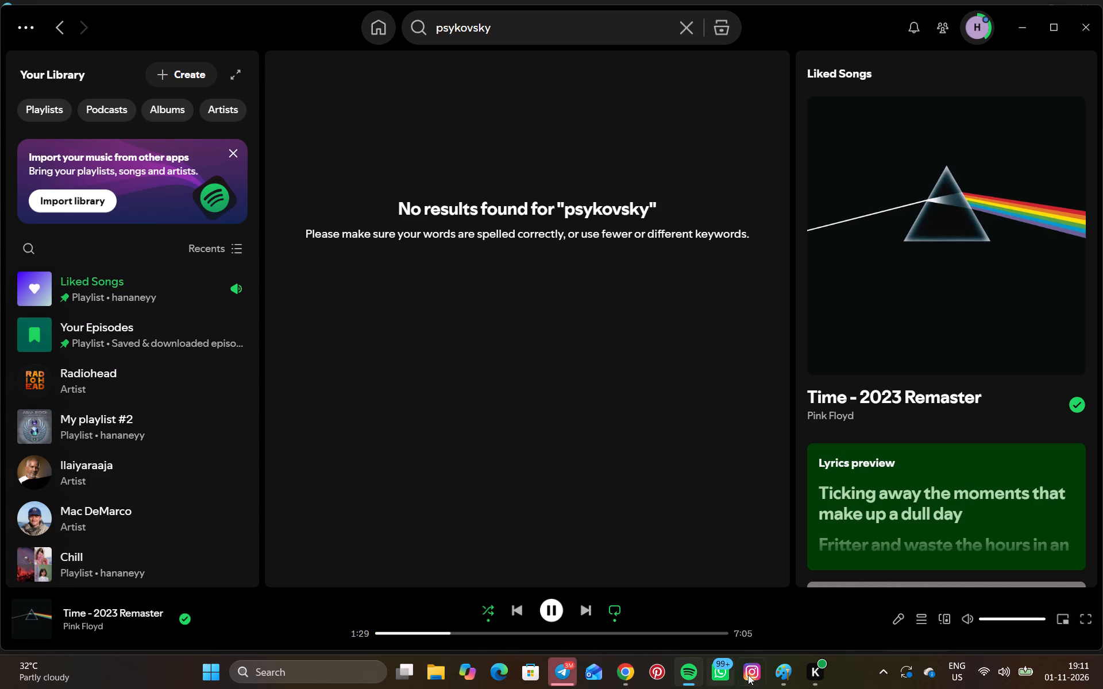
pyautogui.click(774, 675)
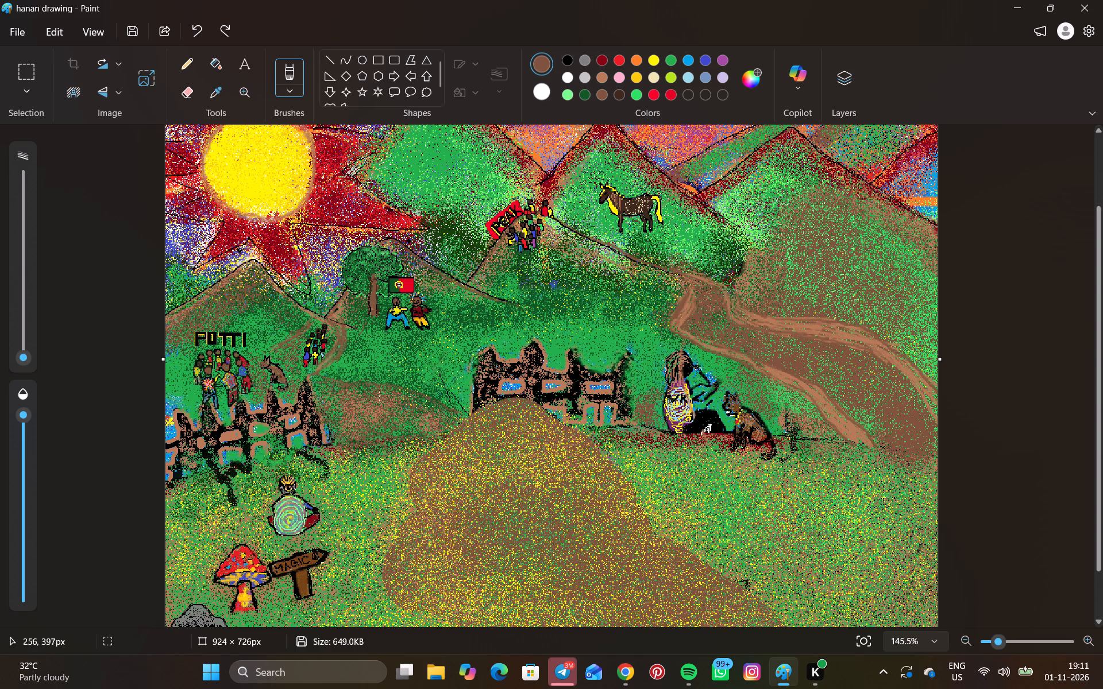
# Set the brush to black at its smallest size for work around the brown mound in front of the central castle.
pyautogui.click(568, 59)
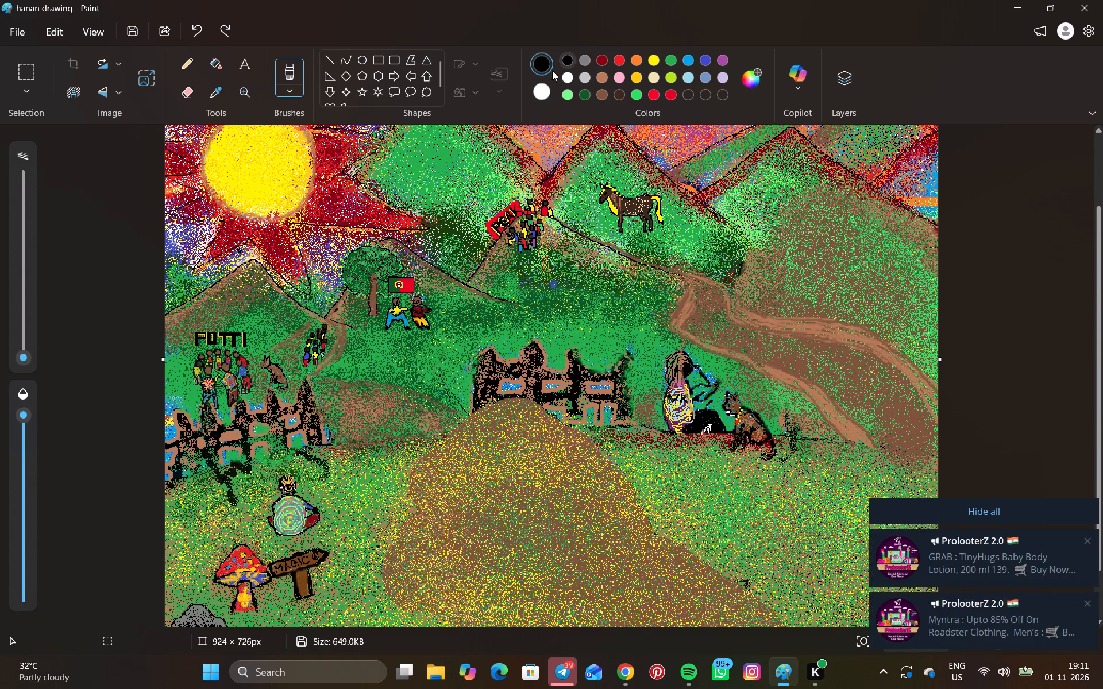
pyautogui.moveTo(19, 360); pyautogui.dragTo(26, 381)
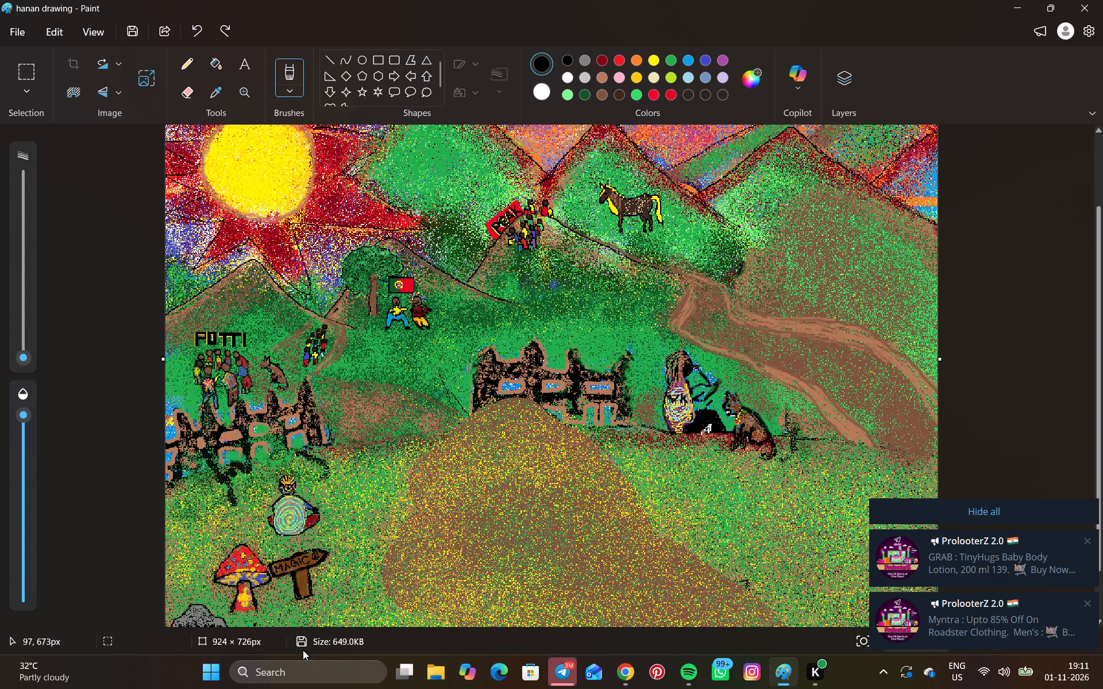
pyautogui.keyDown('ctrl'); pyautogui.scroll(5, 653, 648); pyautogui.keyUp('ctrl')
pyautogui.keyDown('ctrl'); pyautogui.scroll(5, 542, 400); pyautogui.keyUp('ctrl')
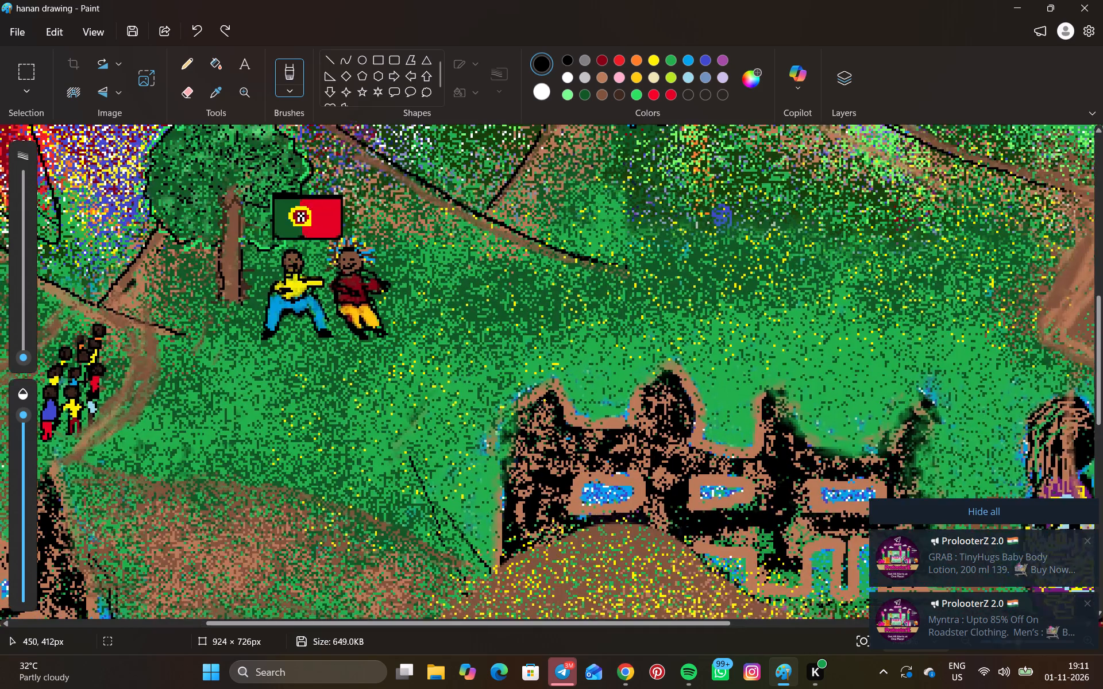
pyautogui.scroll(-2, 542, 400)
pyautogui.keyDown('ctrl'); pyautogui.scroll(-1, 535, 321); pyautogui.keyUp('ctrl')
pyautogui.scroll(1, 534, 323)
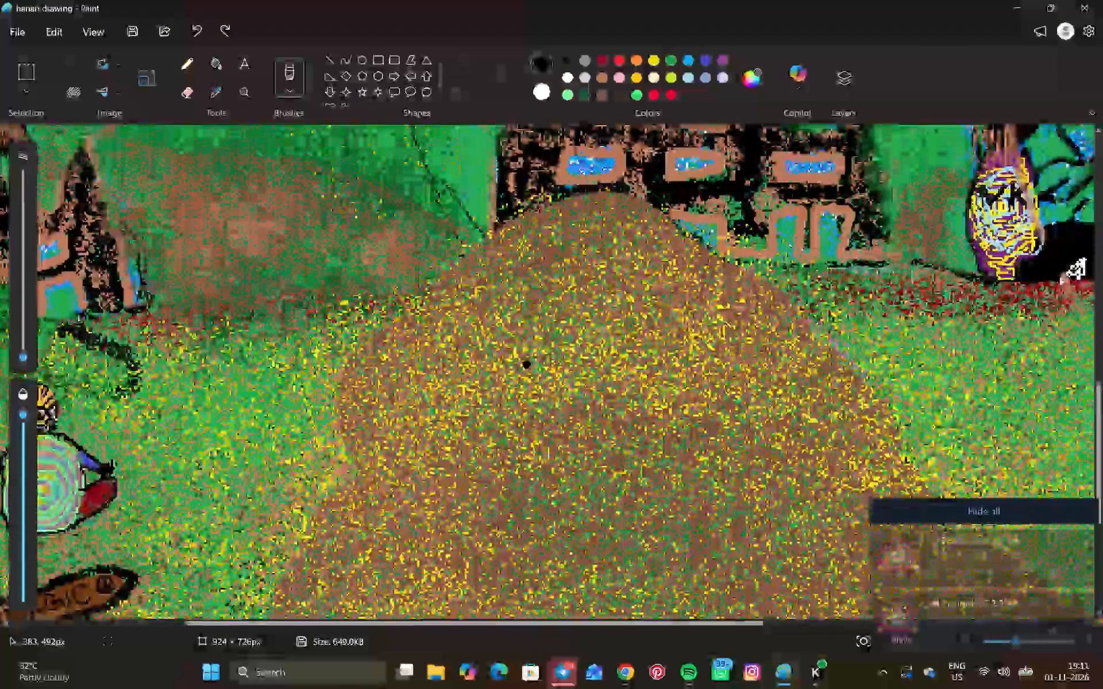
pyautogui.scroll(1, 534, 323)
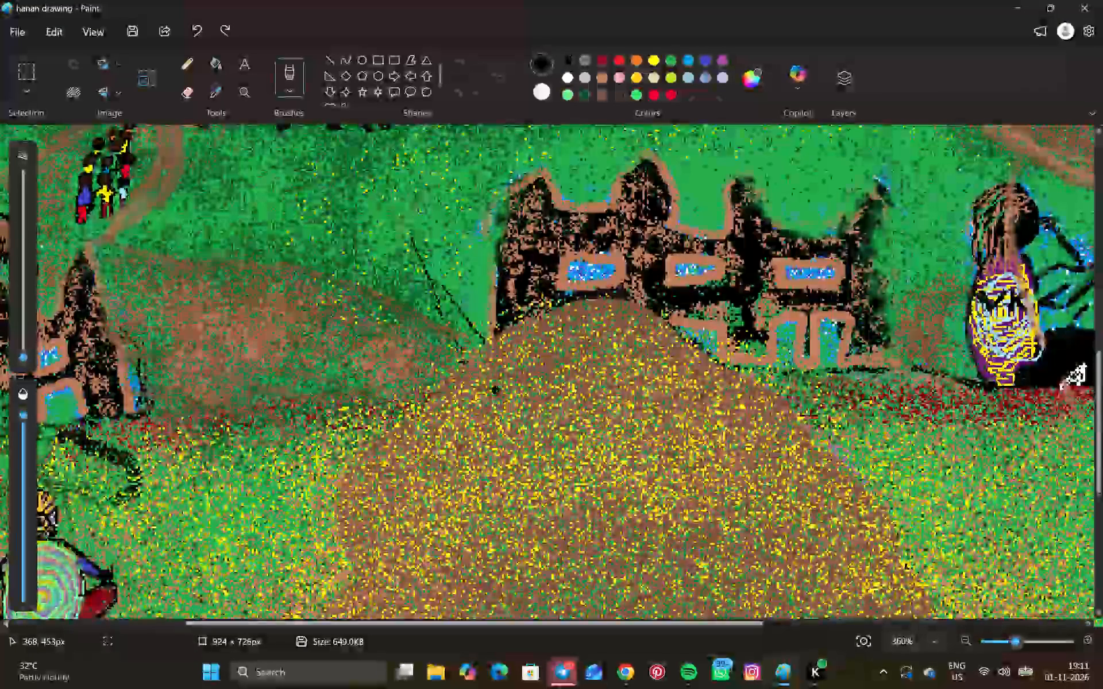
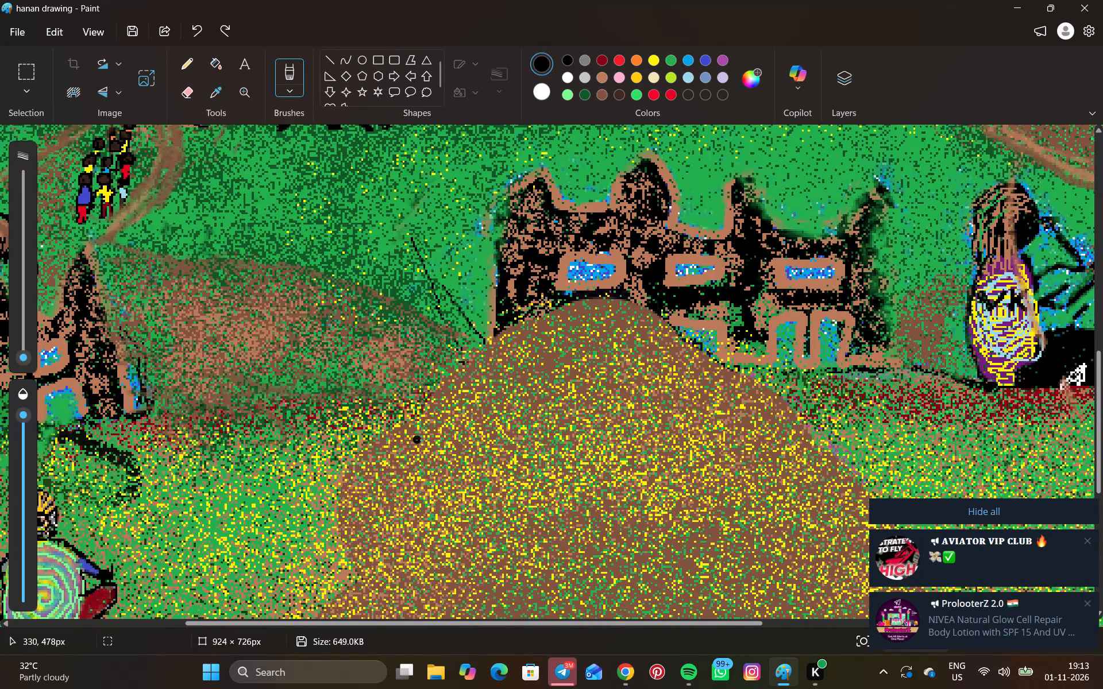
# Switch to a different brush type for the thin black line work around the mound and central castle.
pyautogui.click(452, 428)
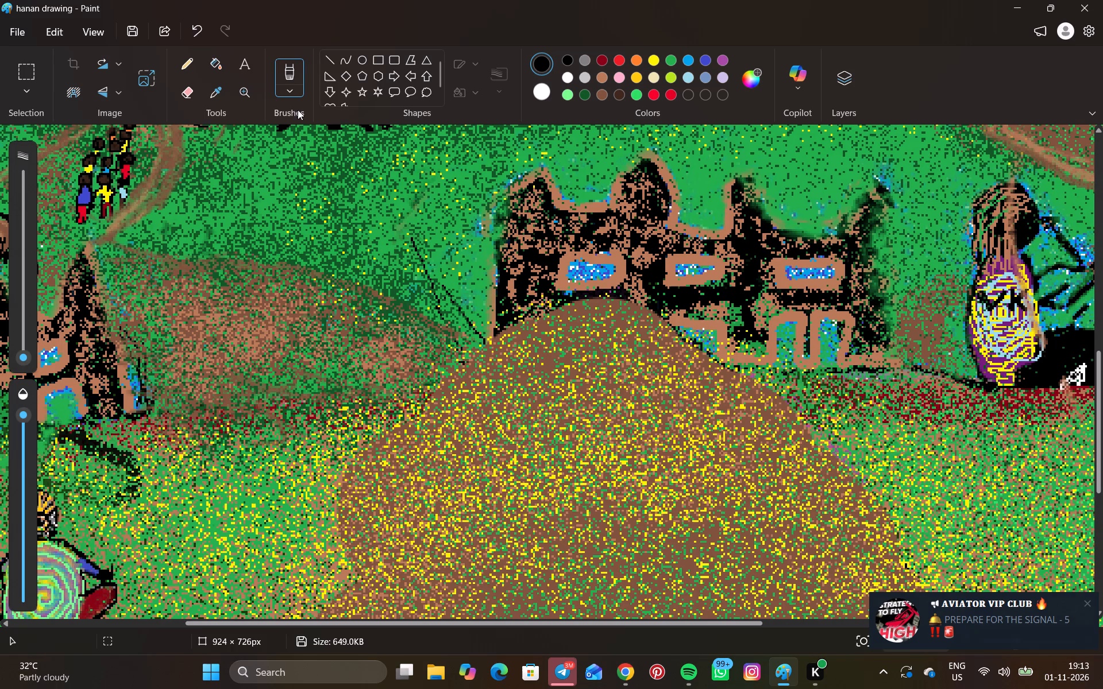
pyautogui.click(293, 88)
pyautogui.click(331, 131)
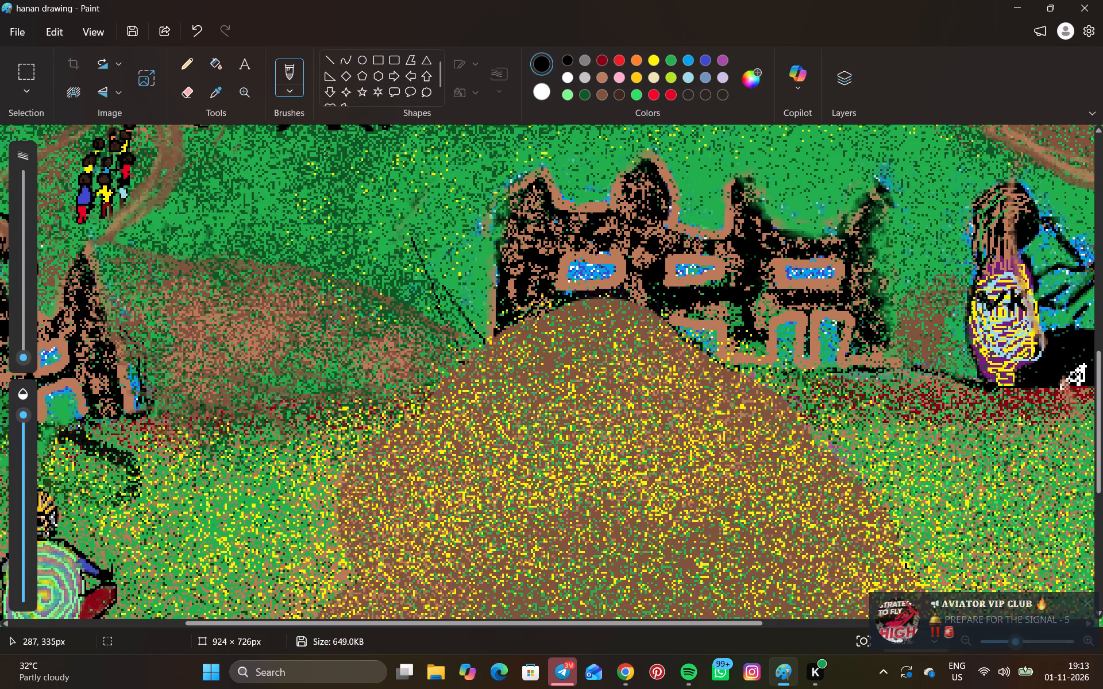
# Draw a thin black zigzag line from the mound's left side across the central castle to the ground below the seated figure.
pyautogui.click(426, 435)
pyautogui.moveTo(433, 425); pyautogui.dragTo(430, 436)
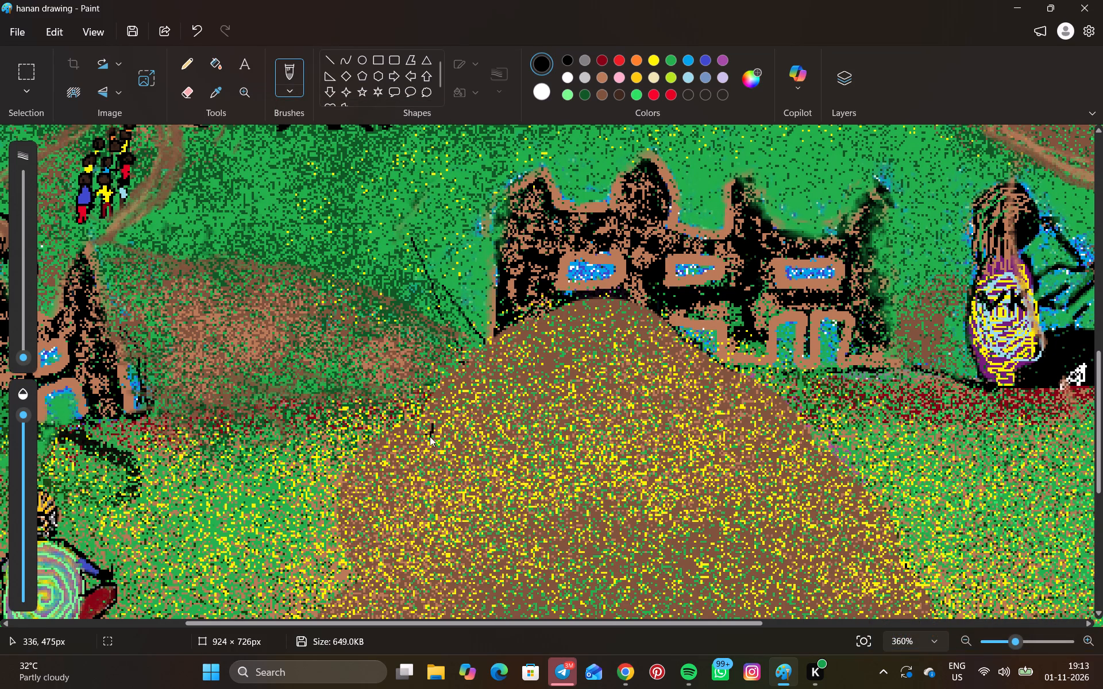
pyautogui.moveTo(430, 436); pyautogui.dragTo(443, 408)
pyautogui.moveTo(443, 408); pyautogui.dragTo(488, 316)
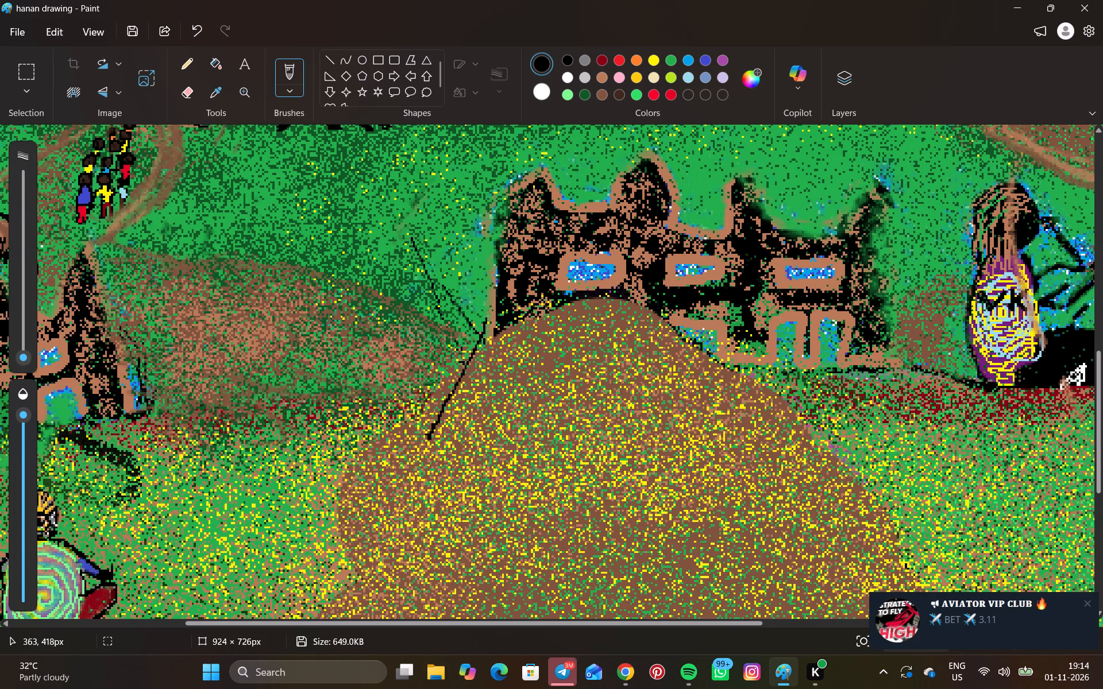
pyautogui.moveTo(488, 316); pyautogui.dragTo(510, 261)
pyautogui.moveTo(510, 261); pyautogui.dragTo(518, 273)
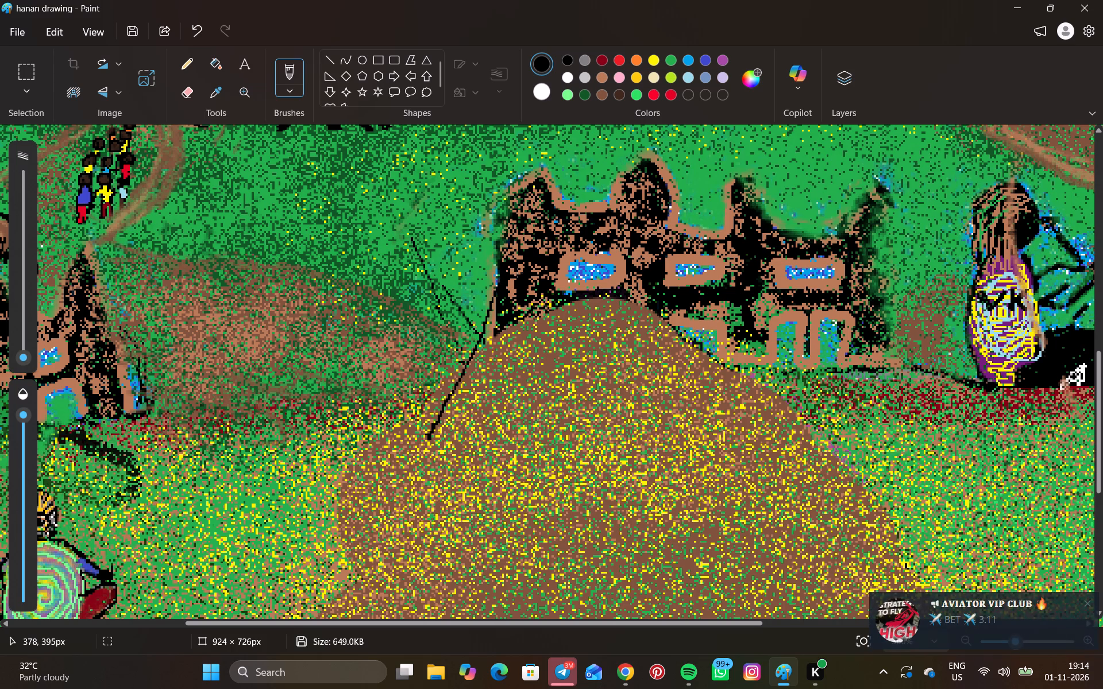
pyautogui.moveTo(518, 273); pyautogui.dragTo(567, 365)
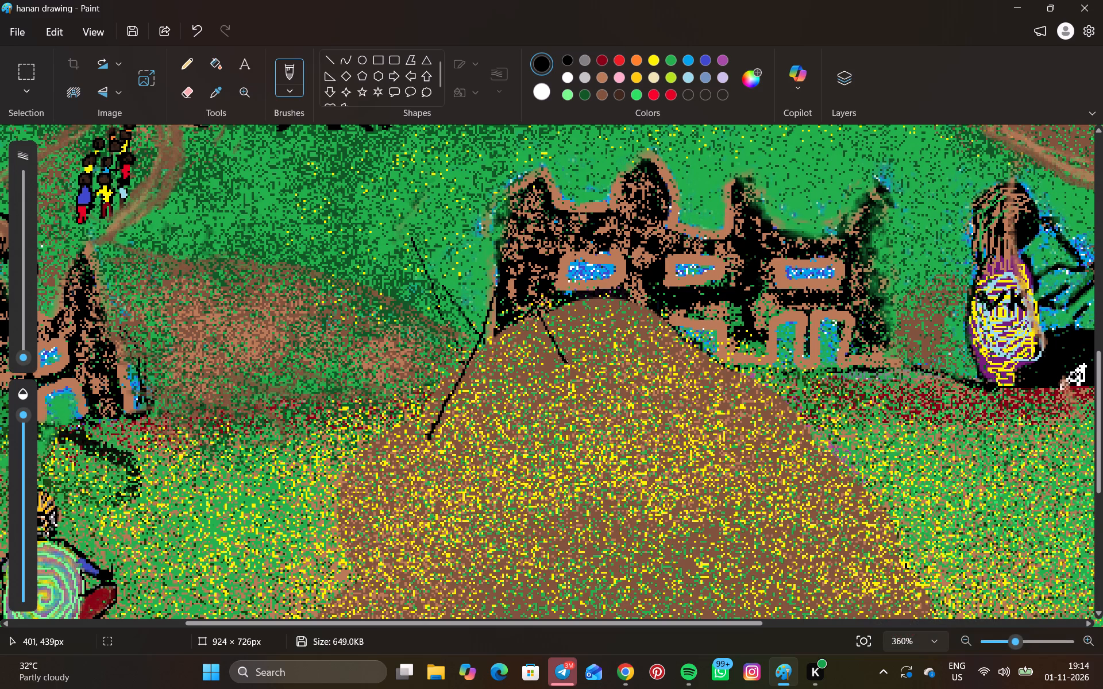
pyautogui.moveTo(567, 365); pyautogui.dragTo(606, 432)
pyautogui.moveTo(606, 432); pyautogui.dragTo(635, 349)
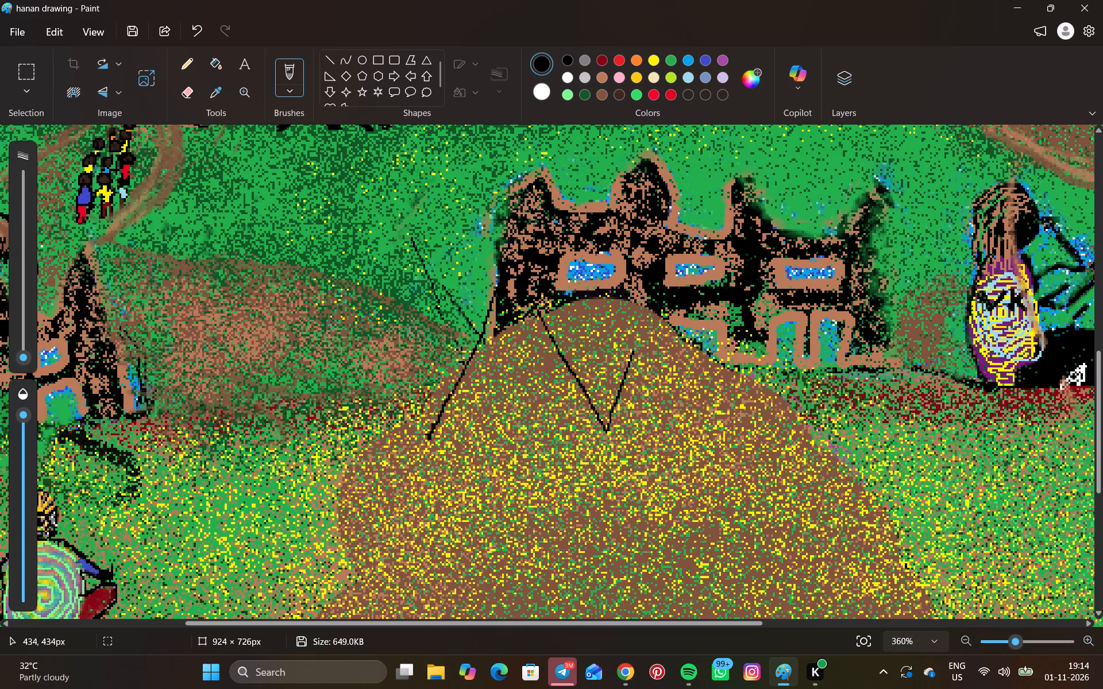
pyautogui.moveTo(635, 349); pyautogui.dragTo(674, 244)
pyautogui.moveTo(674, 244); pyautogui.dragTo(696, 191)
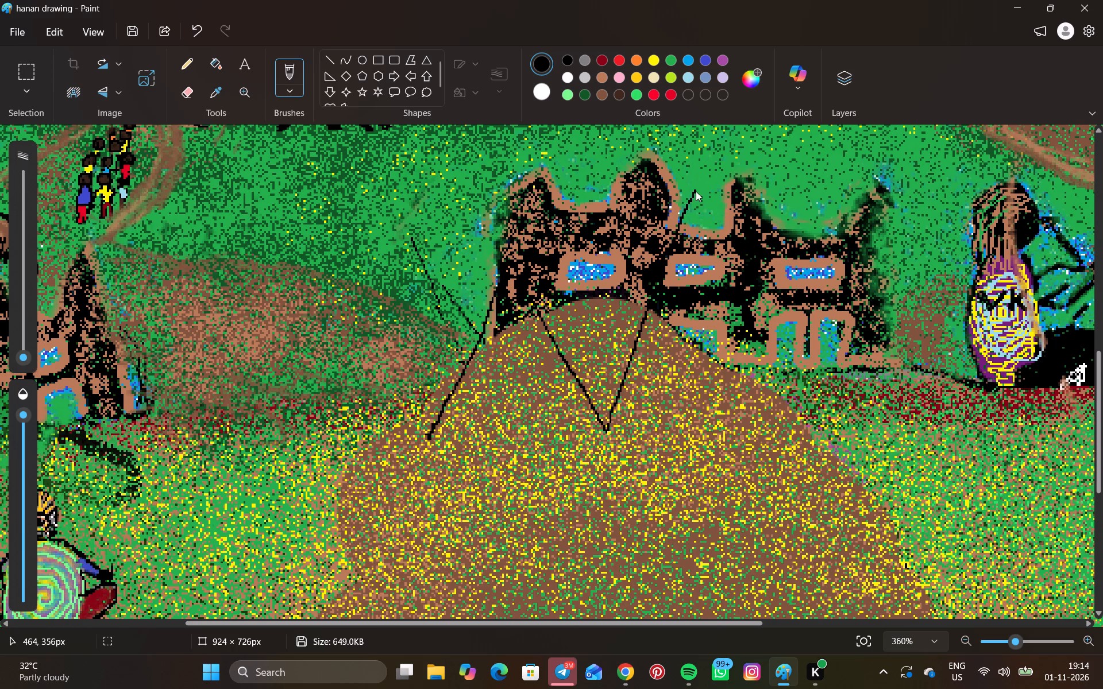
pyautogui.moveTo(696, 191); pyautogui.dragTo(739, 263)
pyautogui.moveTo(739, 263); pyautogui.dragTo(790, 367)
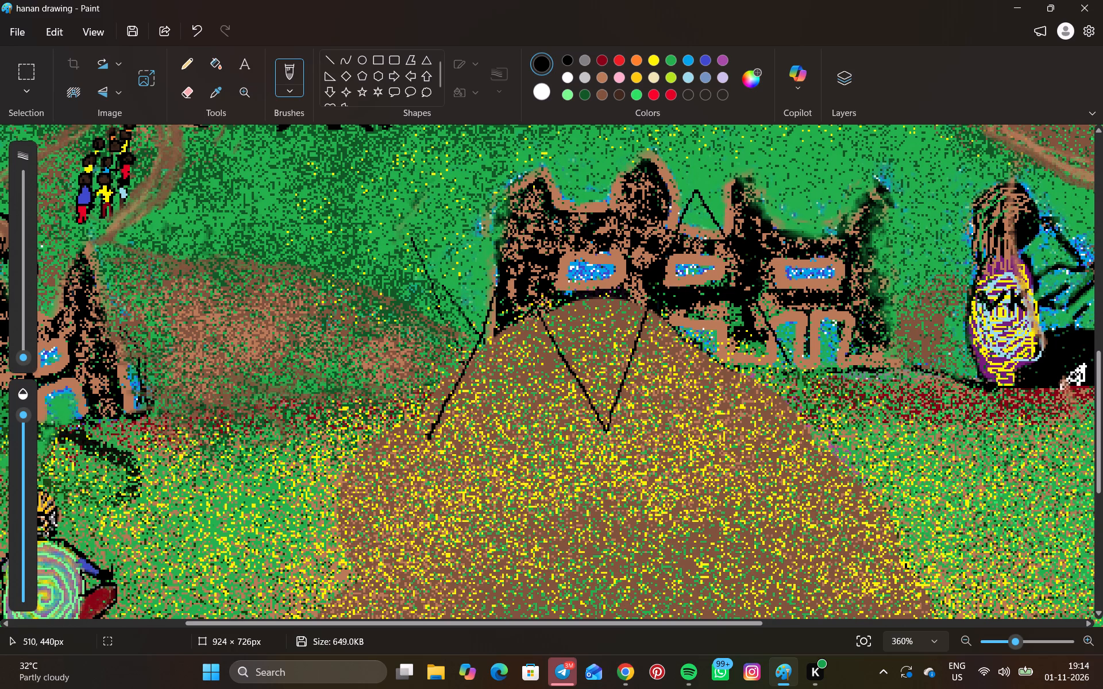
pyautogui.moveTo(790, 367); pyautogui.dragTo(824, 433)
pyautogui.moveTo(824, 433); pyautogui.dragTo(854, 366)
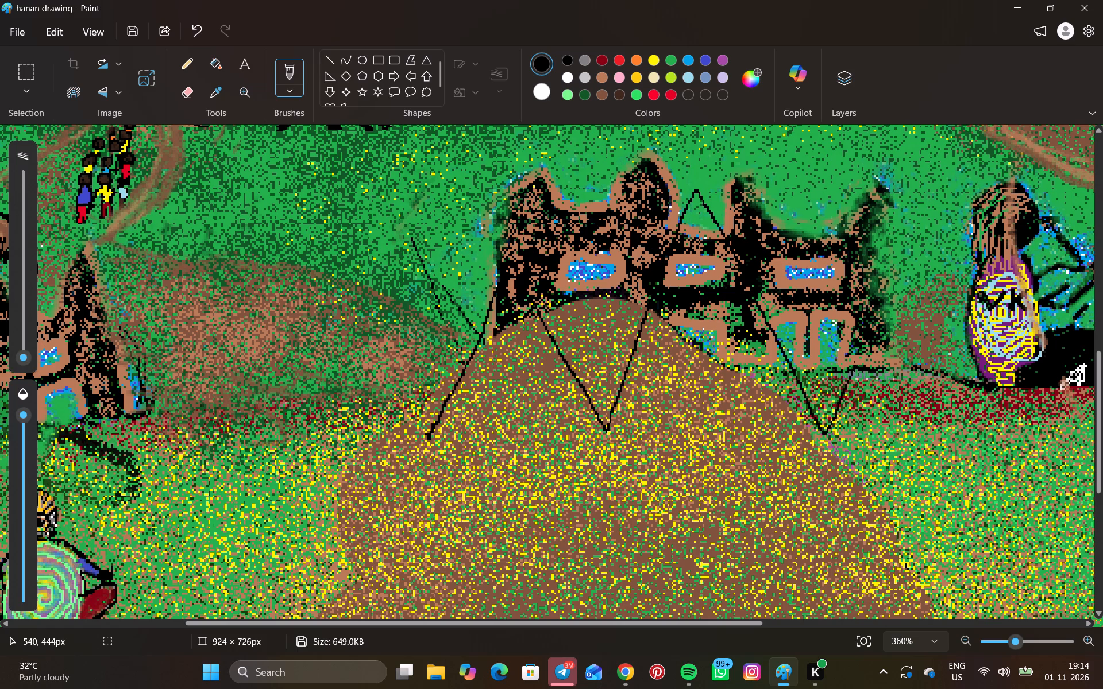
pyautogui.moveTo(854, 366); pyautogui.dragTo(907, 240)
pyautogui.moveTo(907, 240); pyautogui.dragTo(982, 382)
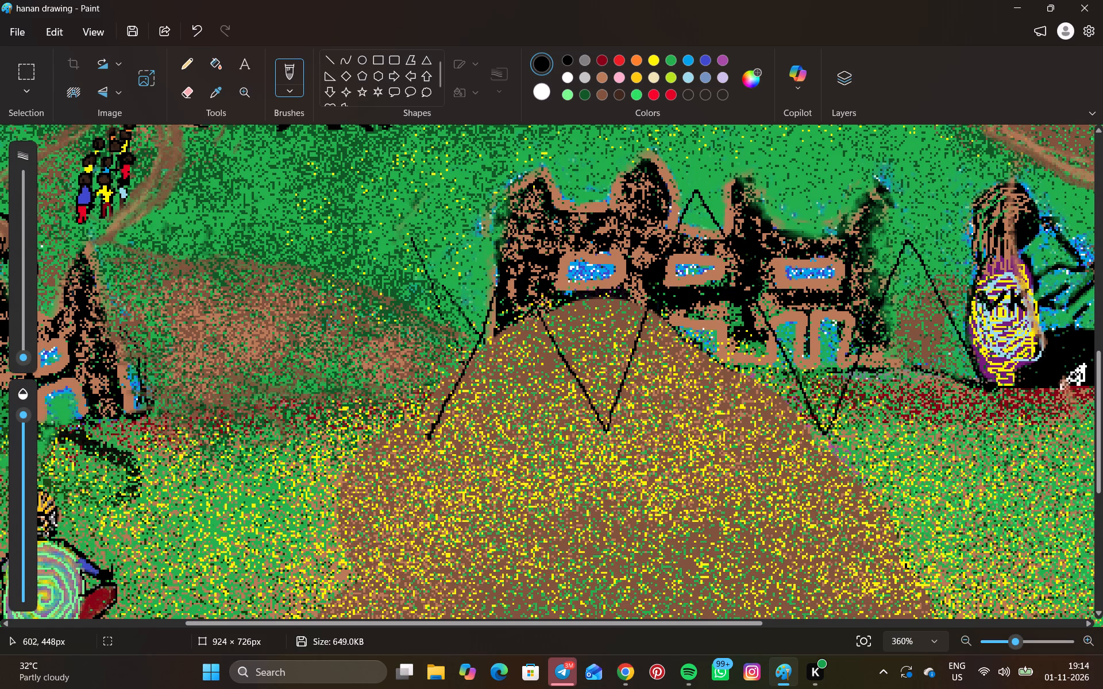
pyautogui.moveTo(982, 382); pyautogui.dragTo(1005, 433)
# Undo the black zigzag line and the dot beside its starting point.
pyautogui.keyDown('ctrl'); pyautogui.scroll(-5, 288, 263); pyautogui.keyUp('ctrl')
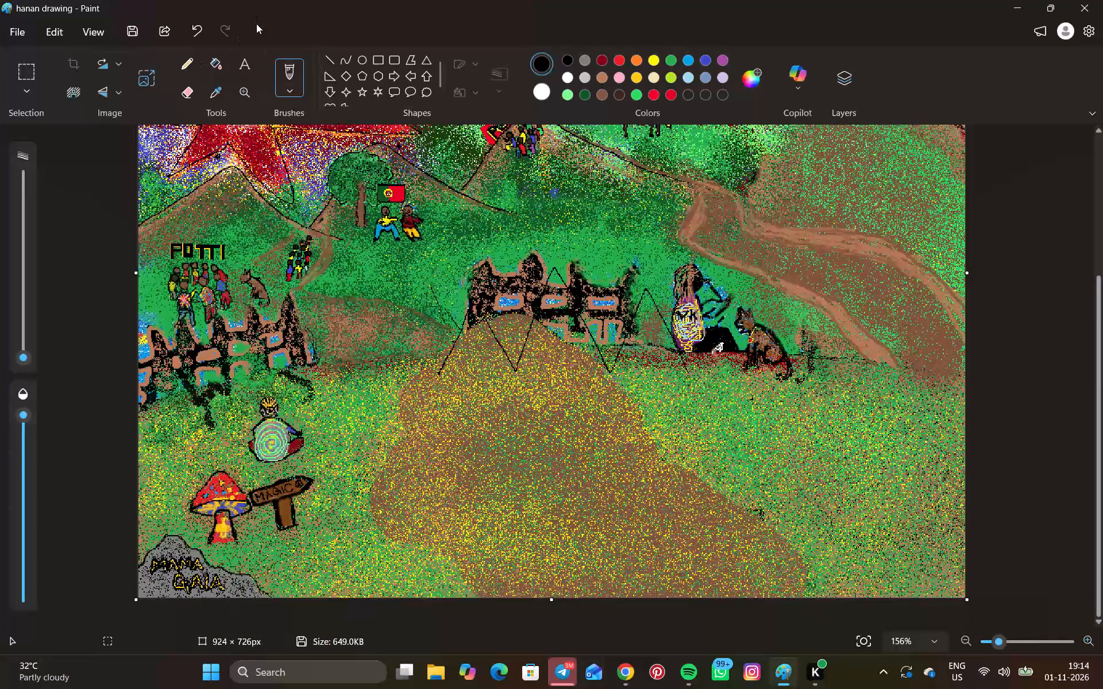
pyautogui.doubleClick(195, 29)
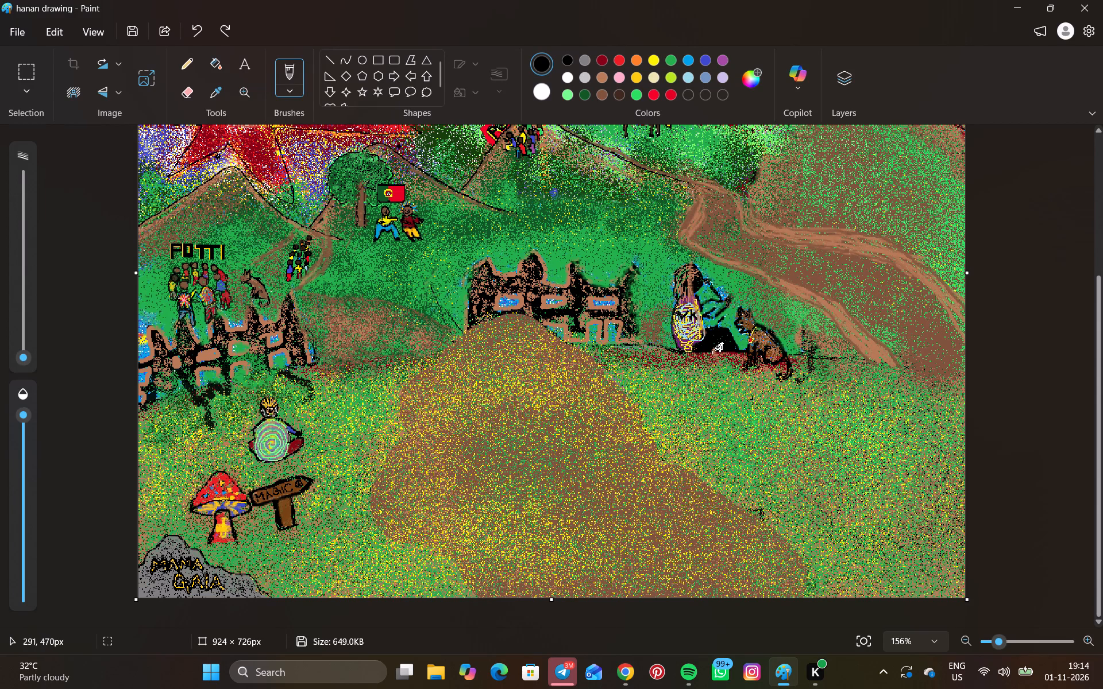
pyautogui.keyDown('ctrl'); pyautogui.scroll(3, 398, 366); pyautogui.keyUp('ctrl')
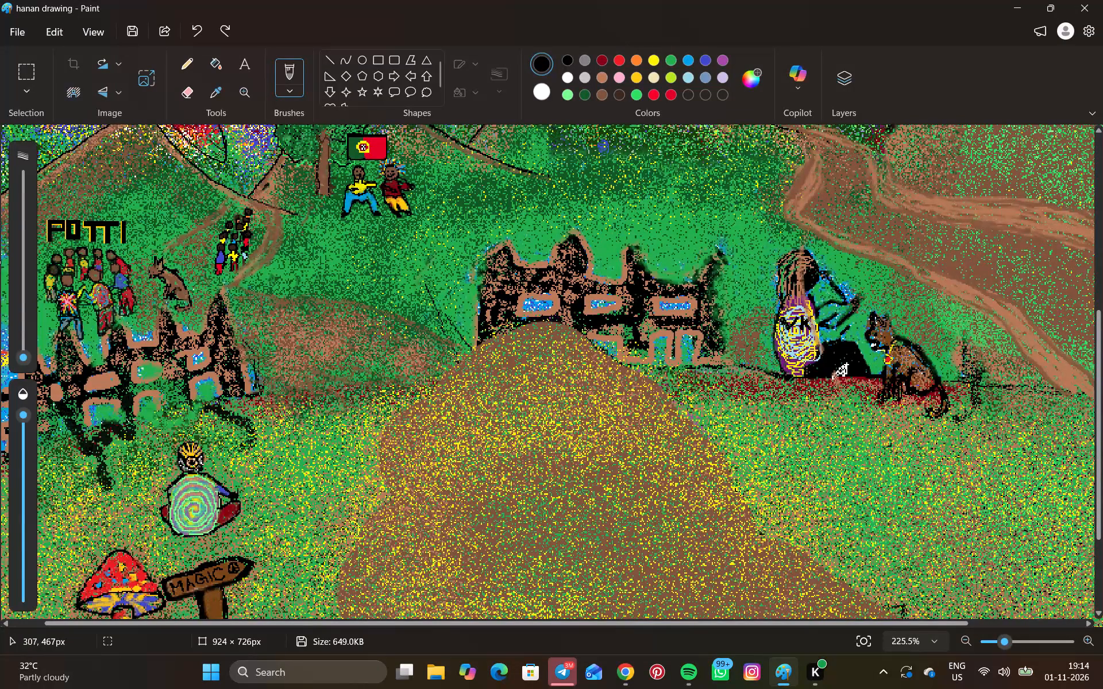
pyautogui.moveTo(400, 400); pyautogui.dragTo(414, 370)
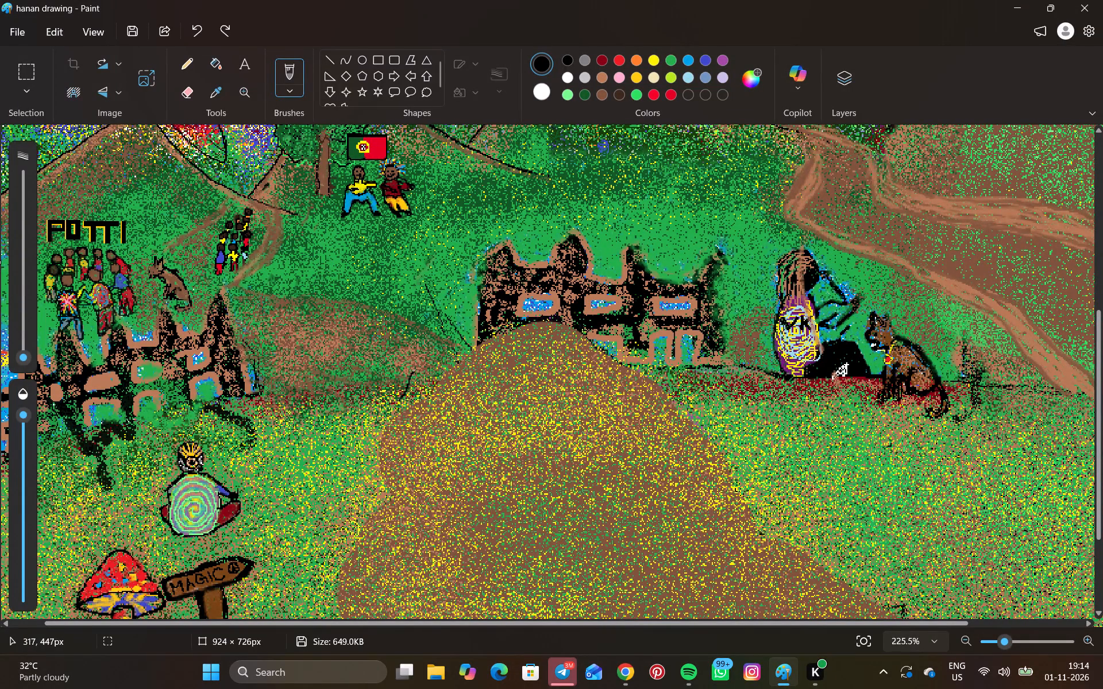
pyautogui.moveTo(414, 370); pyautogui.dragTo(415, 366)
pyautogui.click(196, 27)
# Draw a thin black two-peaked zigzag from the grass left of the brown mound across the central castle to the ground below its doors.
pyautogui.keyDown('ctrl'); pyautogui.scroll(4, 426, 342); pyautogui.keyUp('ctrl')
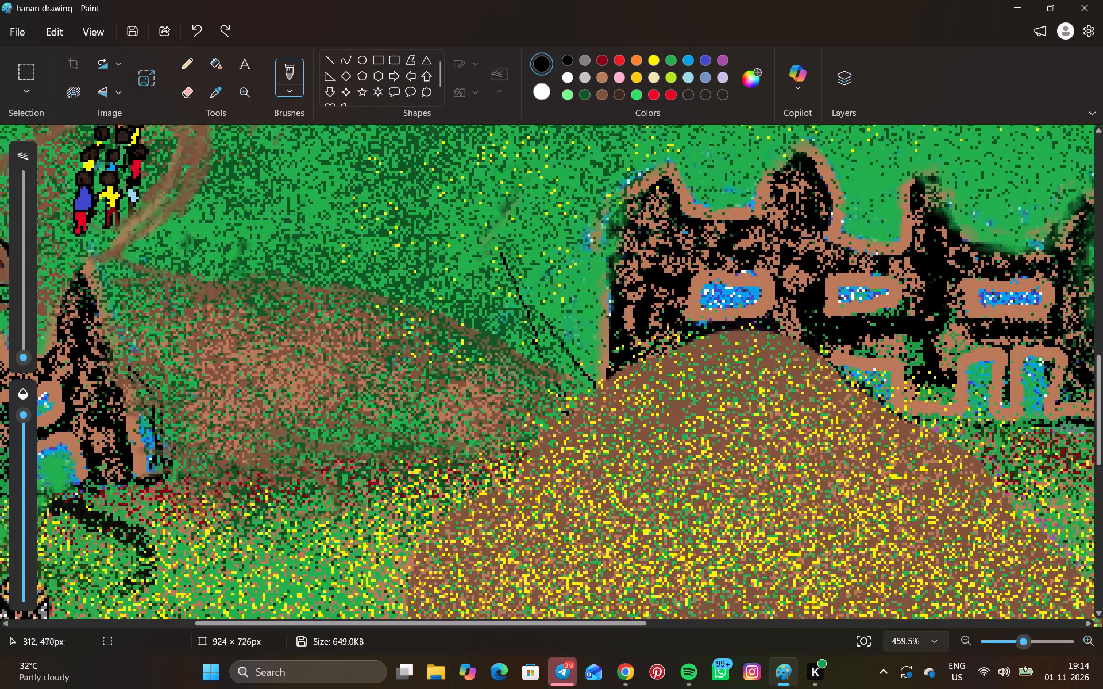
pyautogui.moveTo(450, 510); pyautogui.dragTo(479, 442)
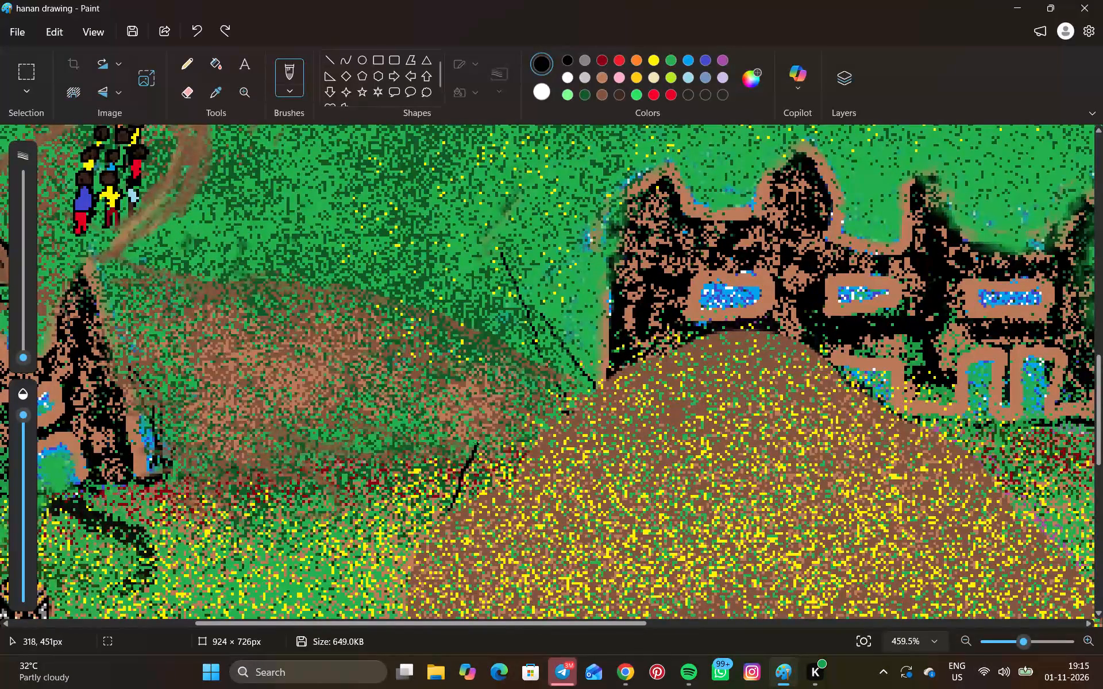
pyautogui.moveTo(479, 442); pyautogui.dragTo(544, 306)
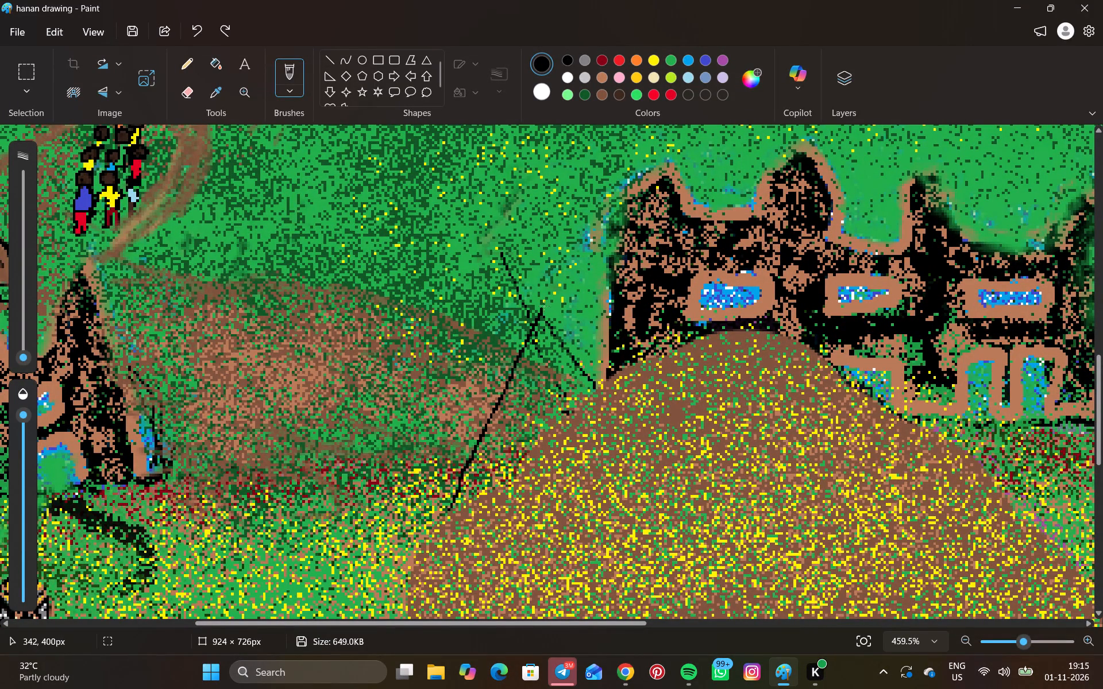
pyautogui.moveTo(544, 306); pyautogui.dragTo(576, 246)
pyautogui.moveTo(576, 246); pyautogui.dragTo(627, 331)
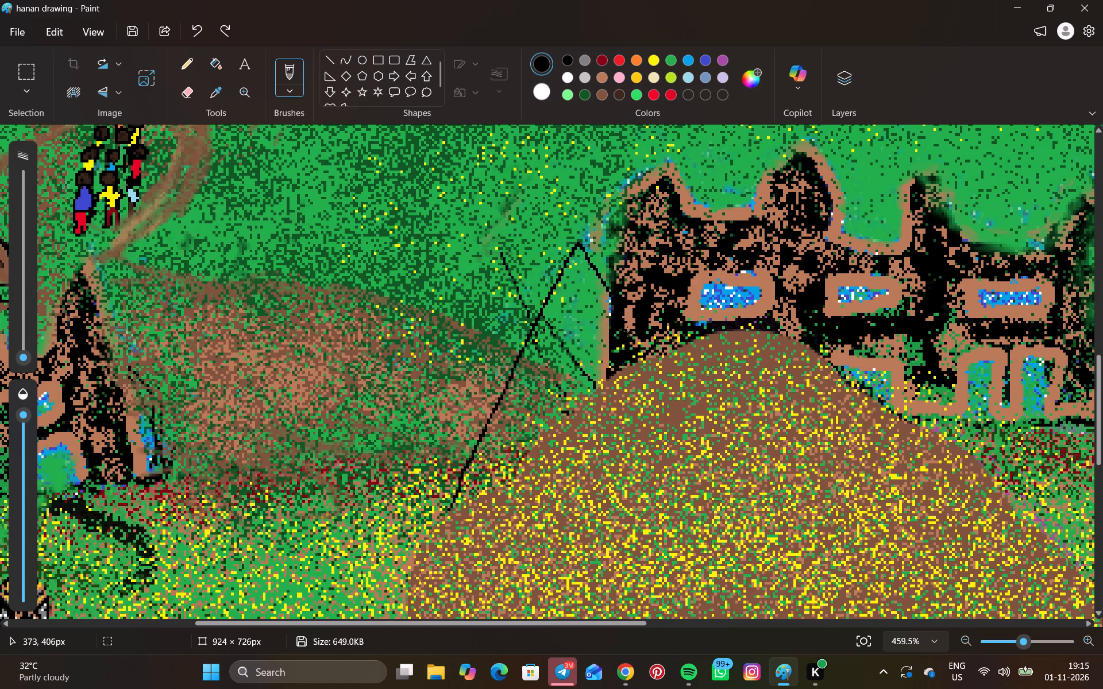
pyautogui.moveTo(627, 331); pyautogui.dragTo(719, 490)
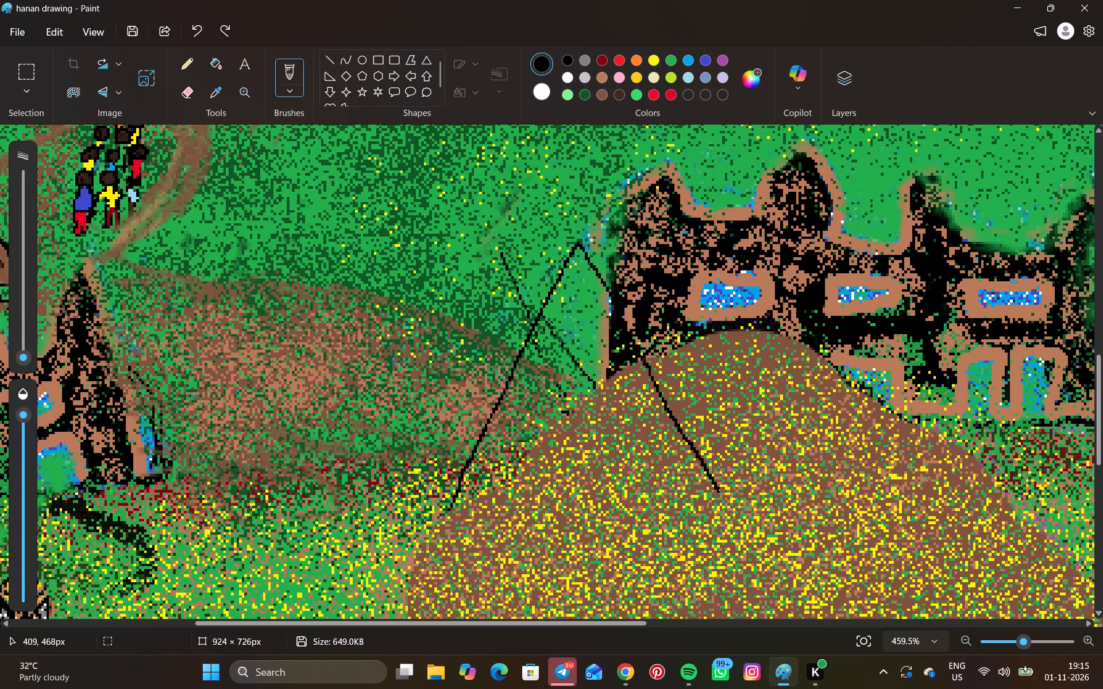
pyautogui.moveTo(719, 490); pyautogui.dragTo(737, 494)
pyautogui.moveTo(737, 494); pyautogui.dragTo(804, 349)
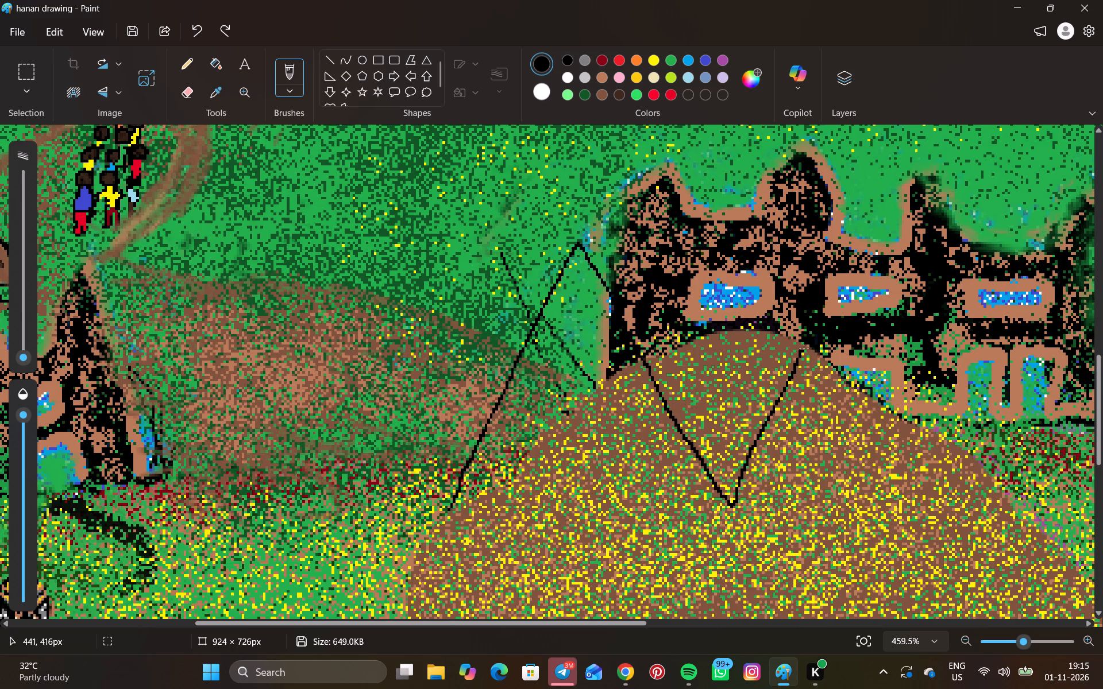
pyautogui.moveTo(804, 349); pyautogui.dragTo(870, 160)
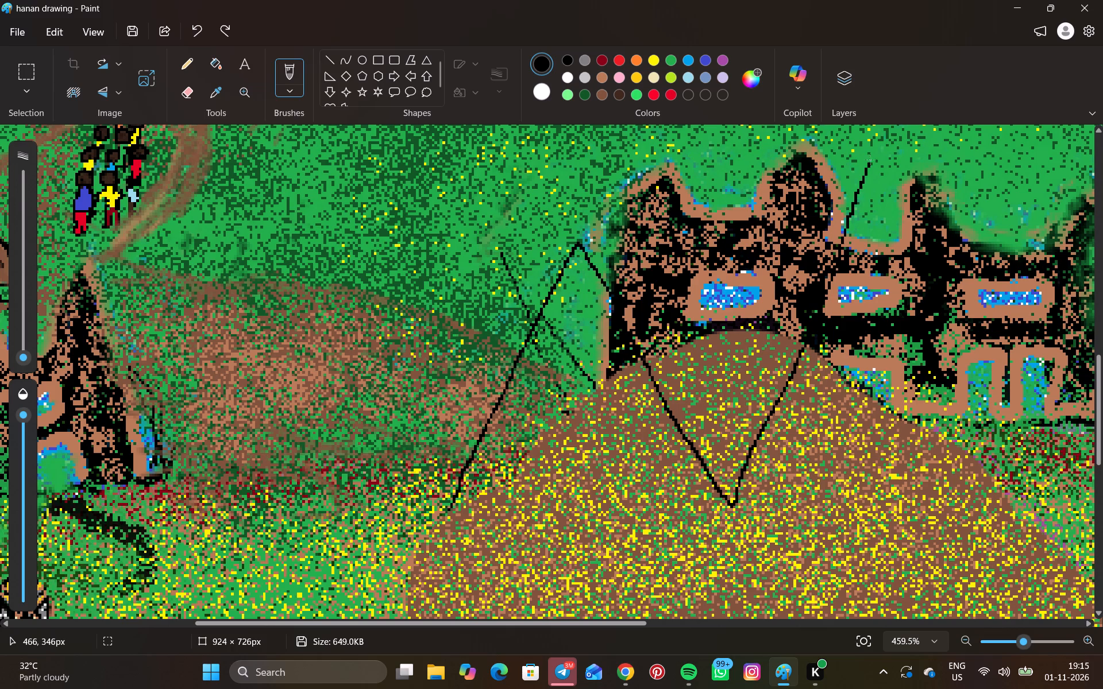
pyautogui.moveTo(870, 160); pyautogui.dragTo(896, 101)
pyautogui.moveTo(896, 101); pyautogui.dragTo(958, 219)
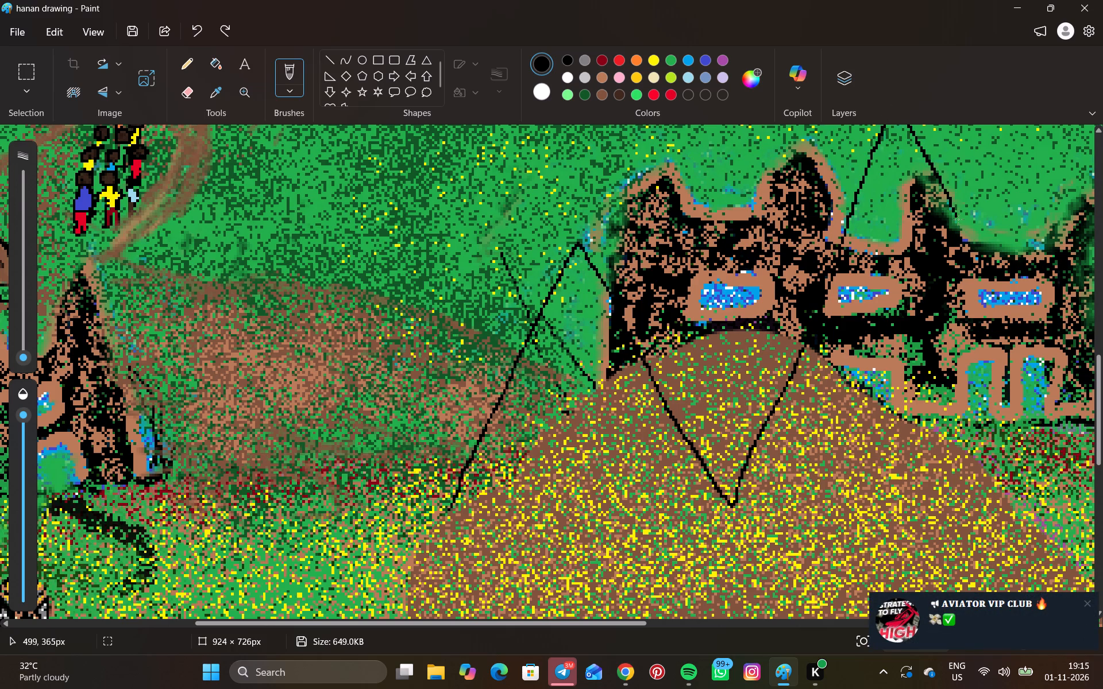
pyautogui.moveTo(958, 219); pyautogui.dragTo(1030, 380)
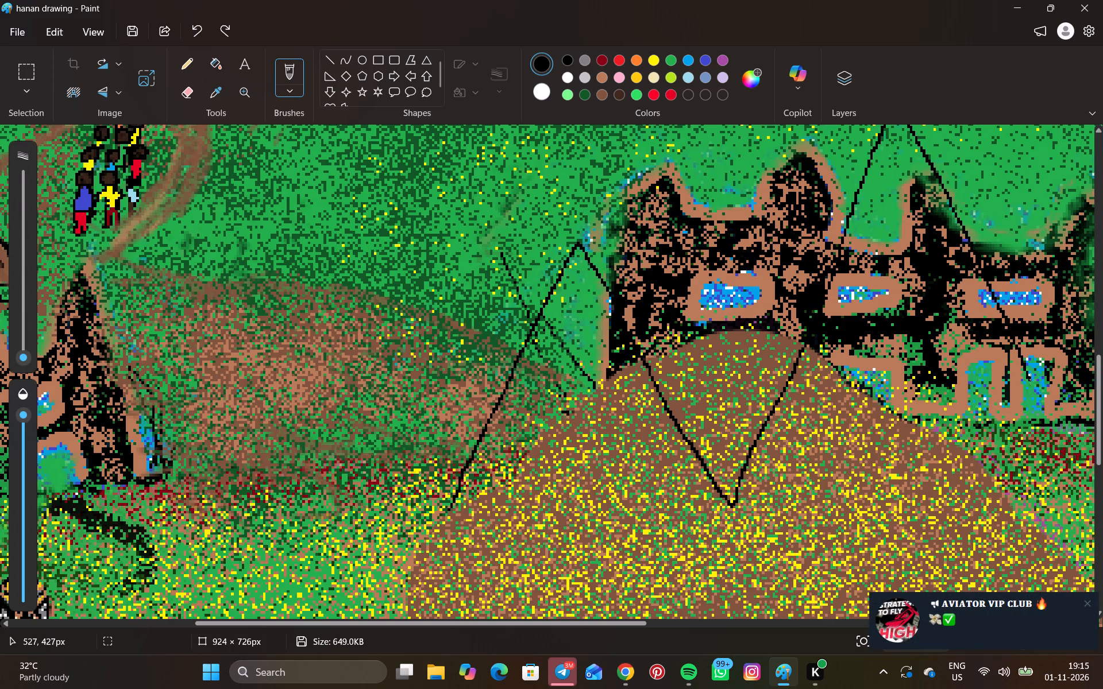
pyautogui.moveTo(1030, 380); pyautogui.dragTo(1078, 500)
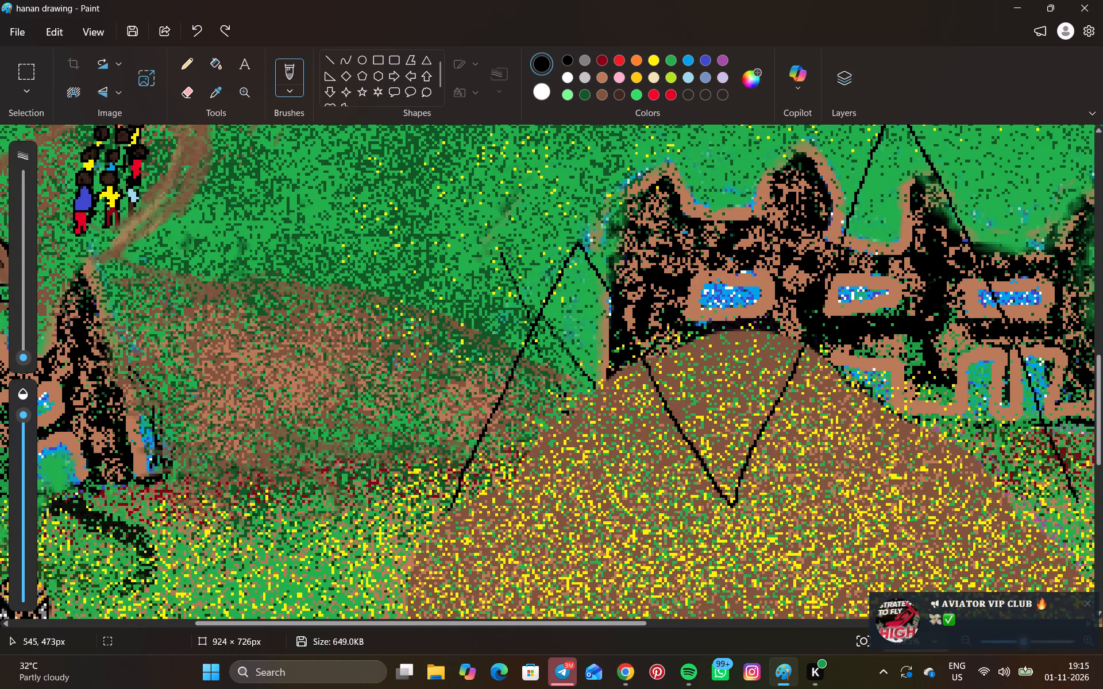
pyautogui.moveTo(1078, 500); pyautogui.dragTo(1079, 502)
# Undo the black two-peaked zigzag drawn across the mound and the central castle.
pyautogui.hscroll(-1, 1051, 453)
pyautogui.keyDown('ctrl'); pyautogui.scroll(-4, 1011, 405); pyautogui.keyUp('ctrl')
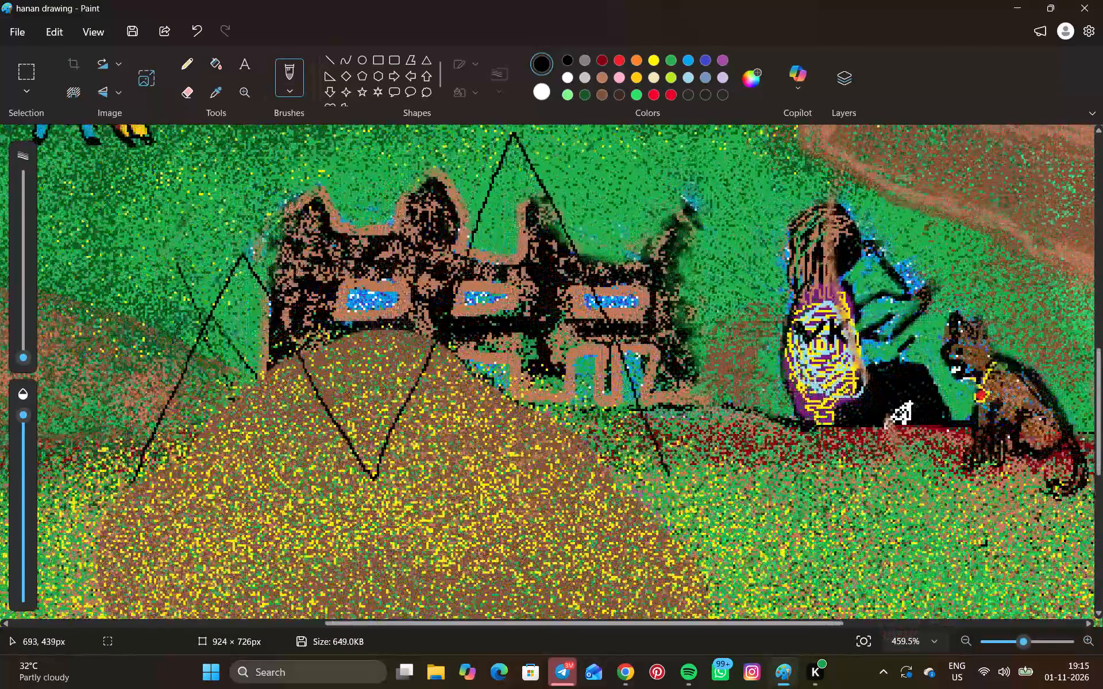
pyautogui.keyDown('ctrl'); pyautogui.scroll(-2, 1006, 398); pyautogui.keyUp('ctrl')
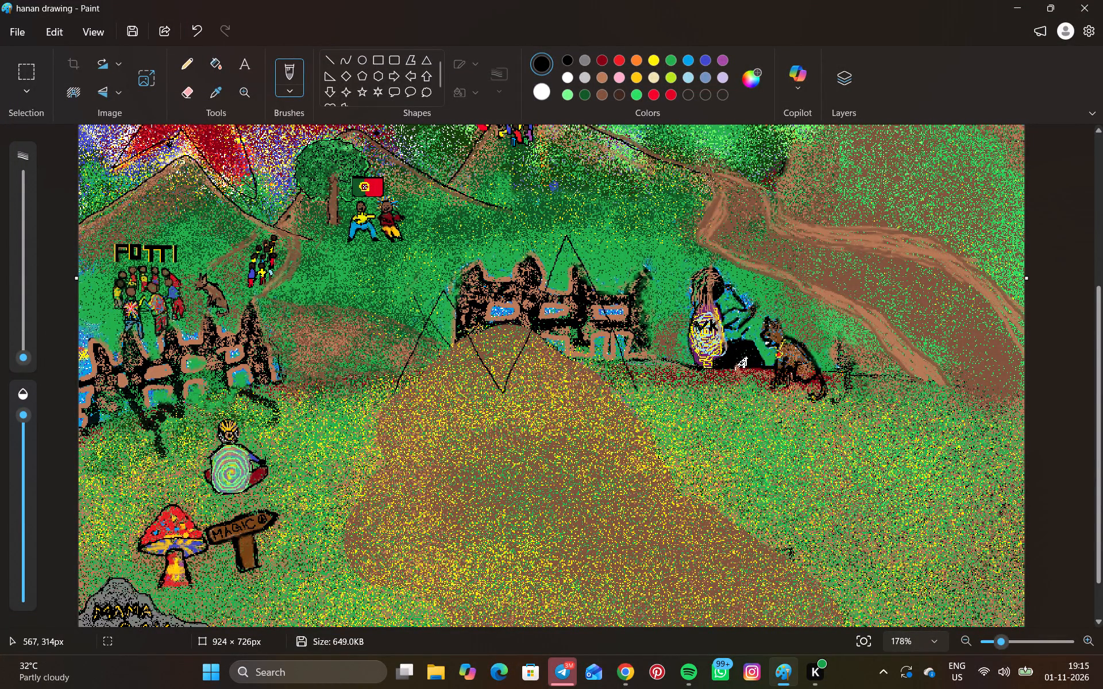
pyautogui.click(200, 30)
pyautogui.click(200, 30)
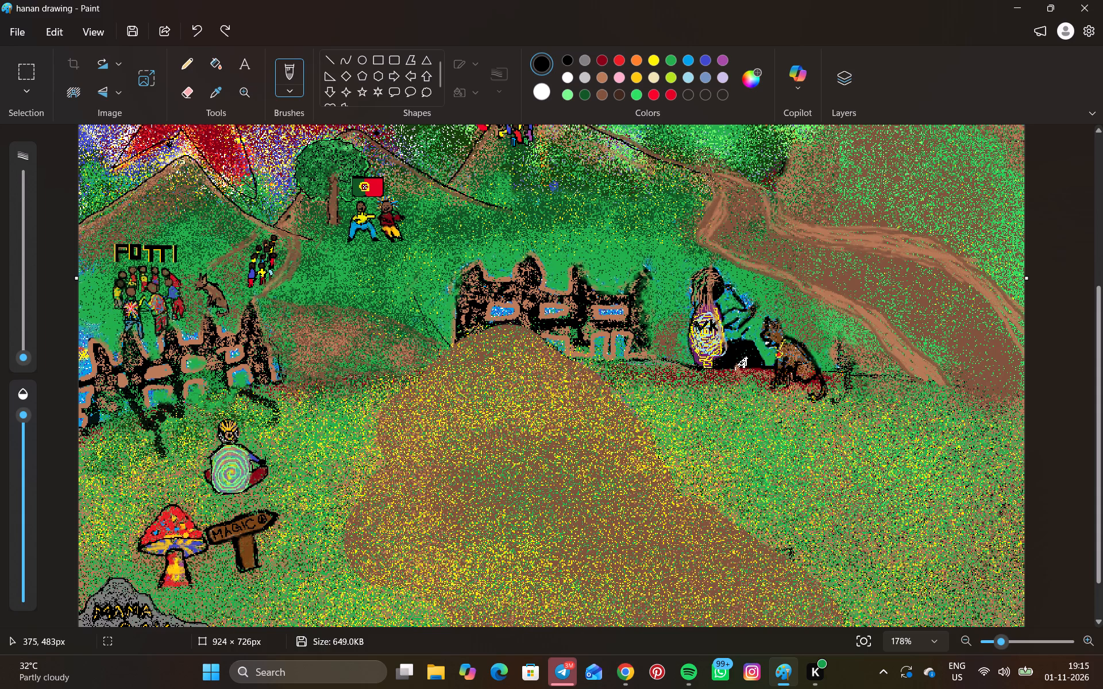
# Draw a thin black triangular peak from the mound up over the castle's tall middle tower and down to the mound's right edge.
pyautogui.moveTo(462, 401); pyautogui.dragTo(475, 377)
pyautogui.moveTo(475, 377); pyautogui.dragTo(495, 326)
pyautogui.moveTo(495, 326); pyautogui.dragTo(513, 287)
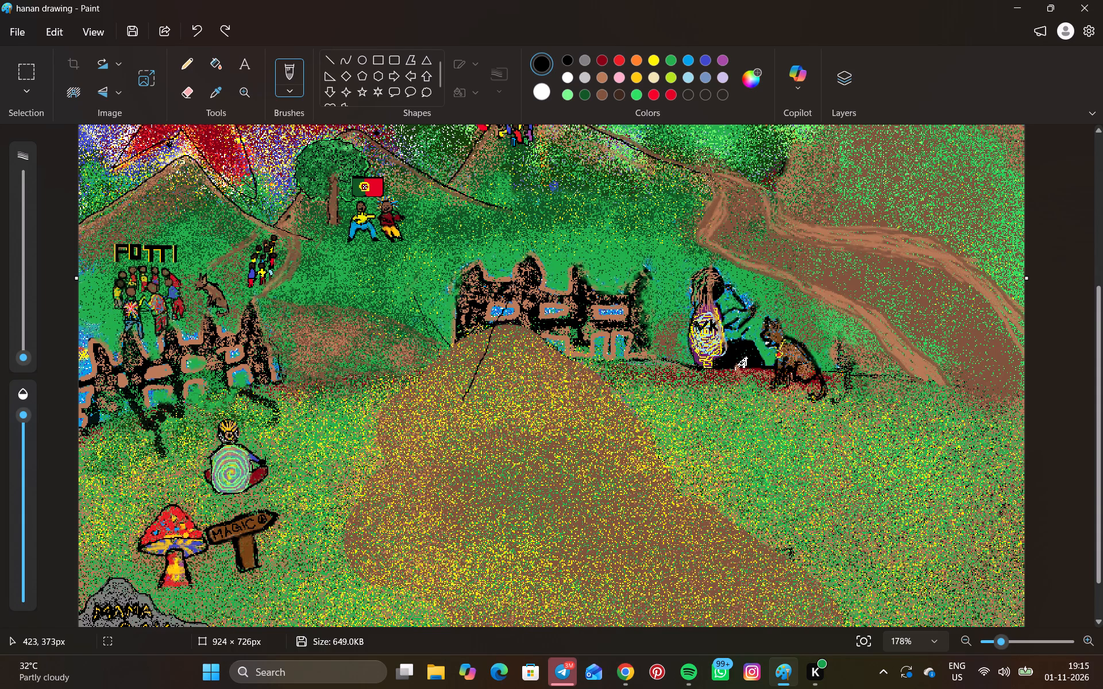
pyautogui.moveTo(513, 287); pyautogui.dragTo(522, 263)
pyautogui.moveTo(522, 265); pyautogui.dragTo(532, 246)
pyautogui.moveTo(532, 246); pyautogui.dragTo(553, 276)
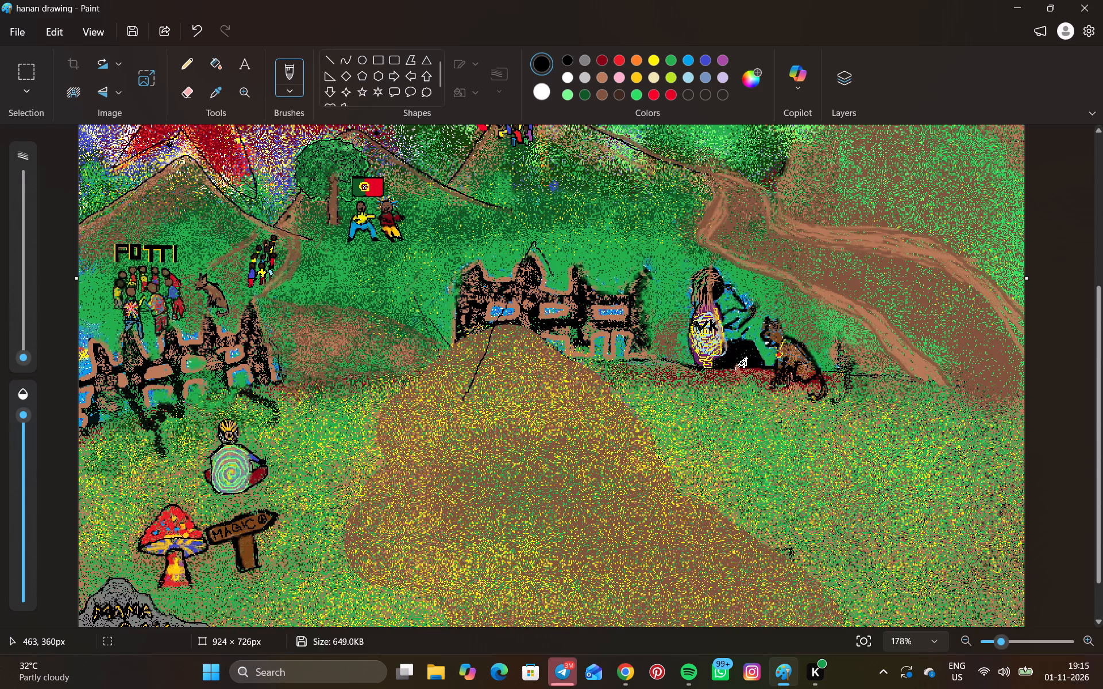
pyautogui.moveTo(553, 276); pyautogui.dragTo(577, 330)
pyautogui.moveTo(577, 330); pyautogui.dragTo(607, 390)
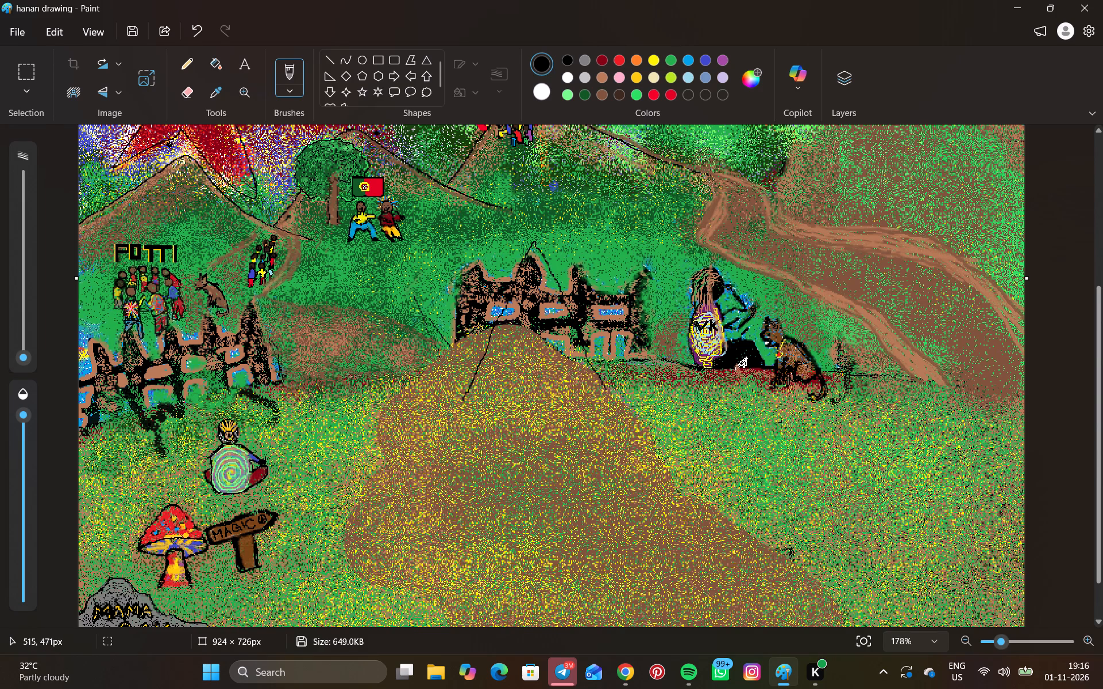
pyautogui.moveTo(607, 390); pyautogui.dragTo(610, 394)
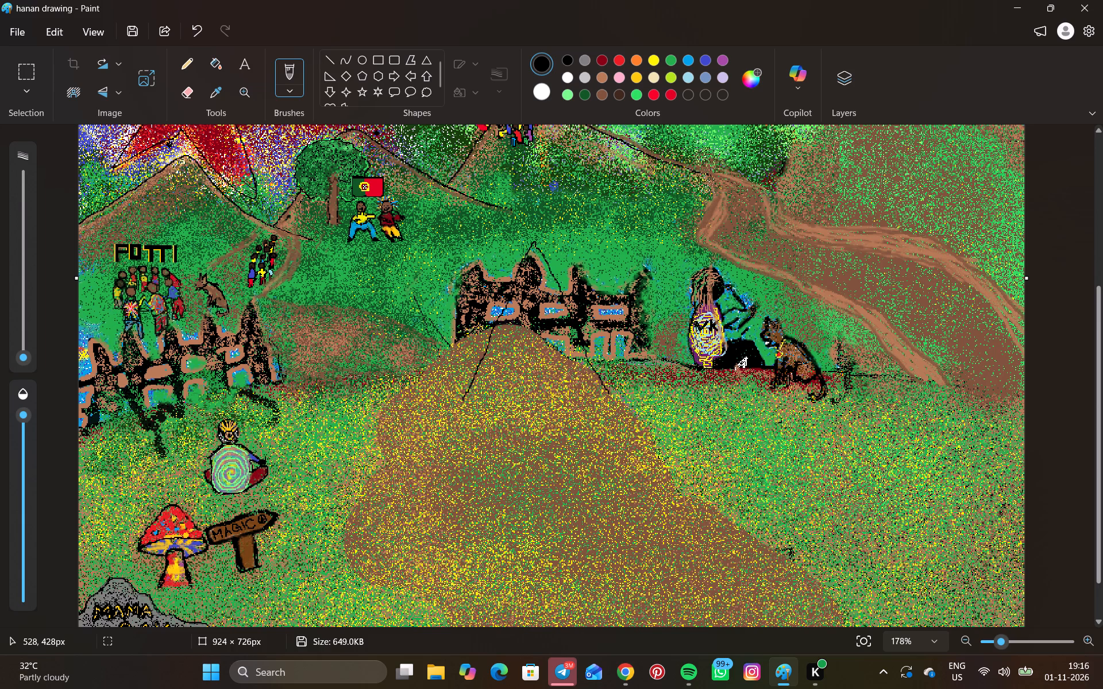
# Draw a second thin black peak from the middle of the mound over the castle's right wing down to the grass below the seated figure.
pyautogui.keyDown('ctrl'); pyautogui.scroll(2, 625, 404); pyautogui.keyUp('ctrl')
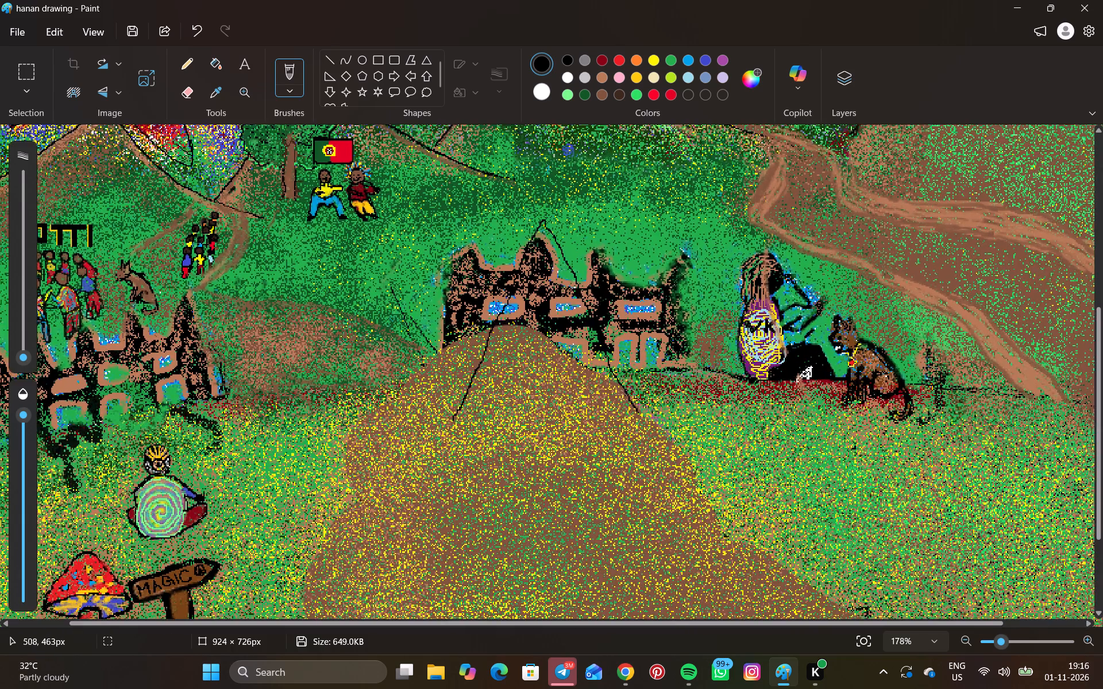
pyautogui.keyDown('ctrl'); pyautogui.scroll(3, 631, 394); pyautogui.keyUp('ctrl')
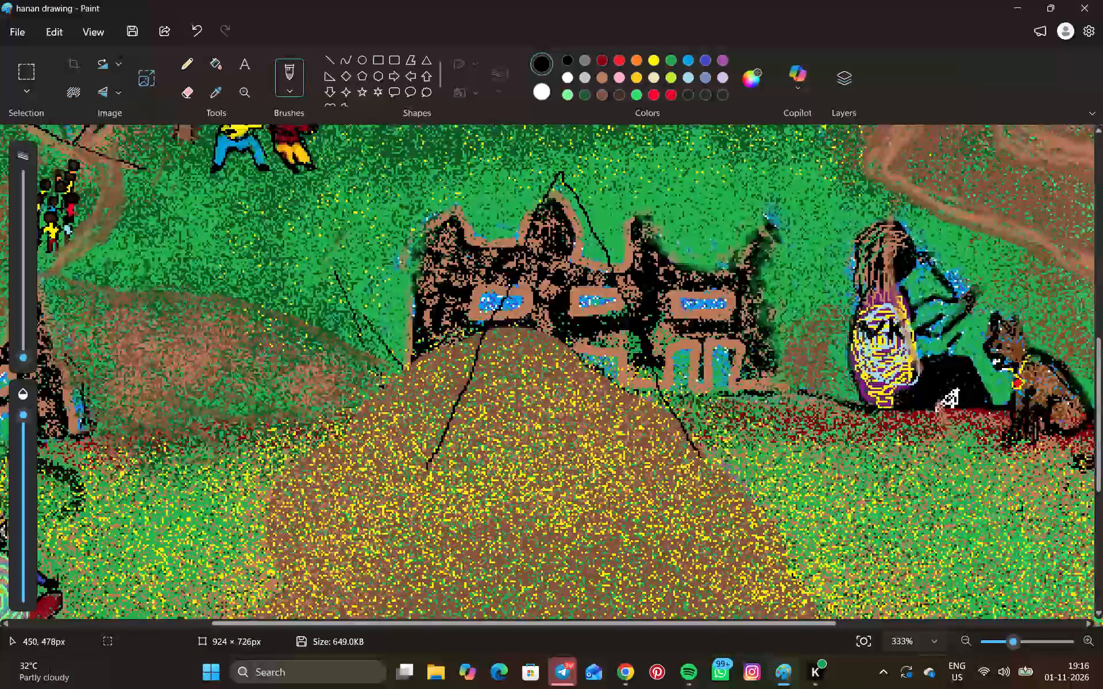
pyautogui.moveTo(570, 462); pyautogui.dragTo(615, 390)
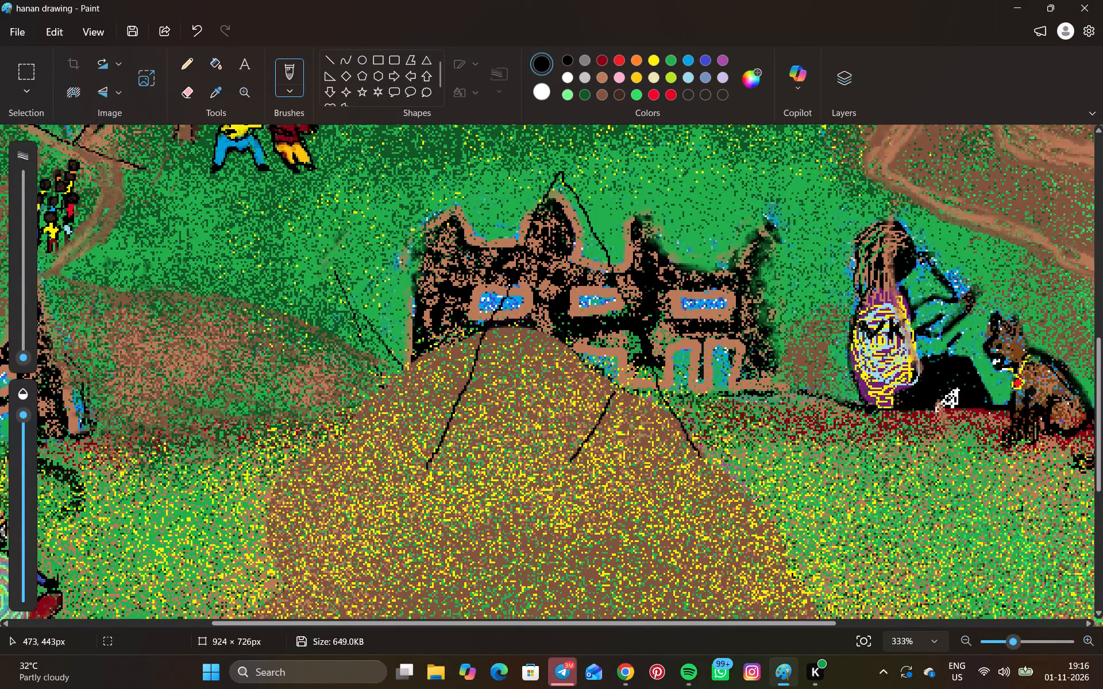
pyautogui.moveTo(615, 390); pyautogui.dragTo(715, 262)
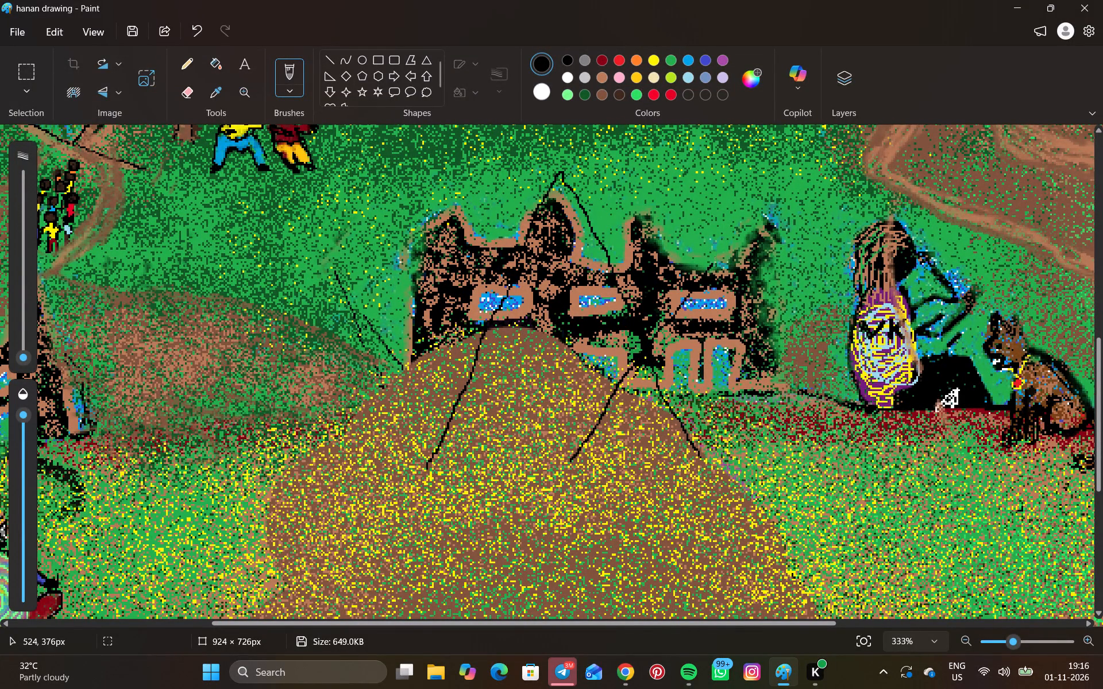
pyautogui.moveTo(715, 262); pyautogui.dragTo(735, 241)
pyautogui.moveTo(735, 241); pyautogui.dragTo(806, 360)
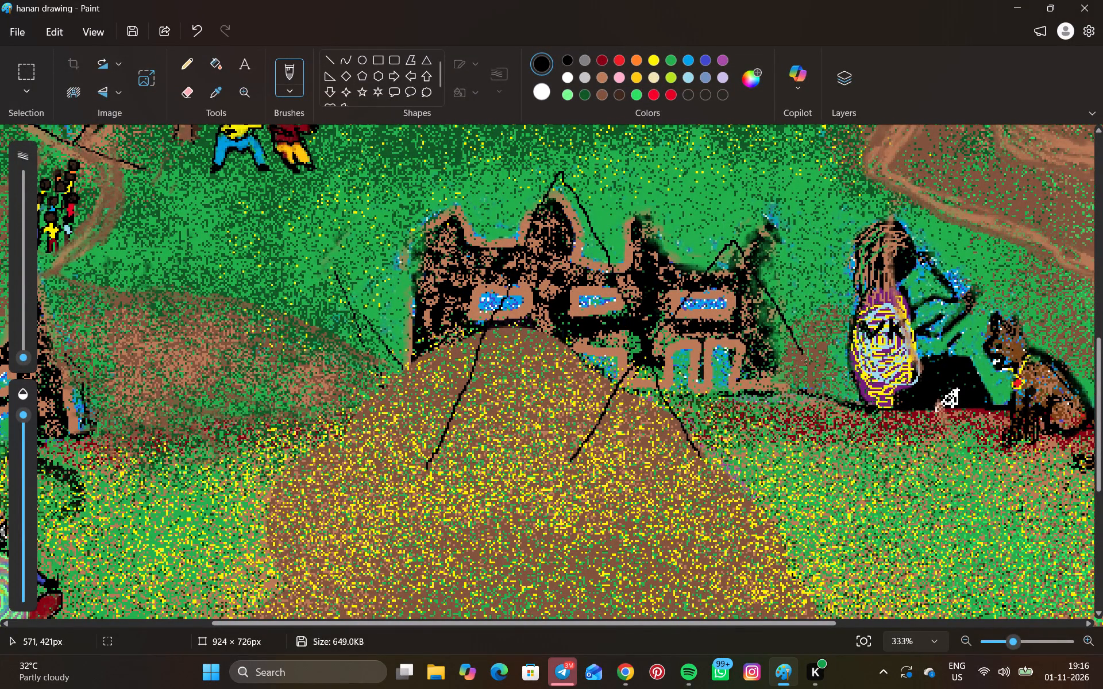
pyautogui.moveTo(806, 360); pyautogui.dragTo(864, 451)
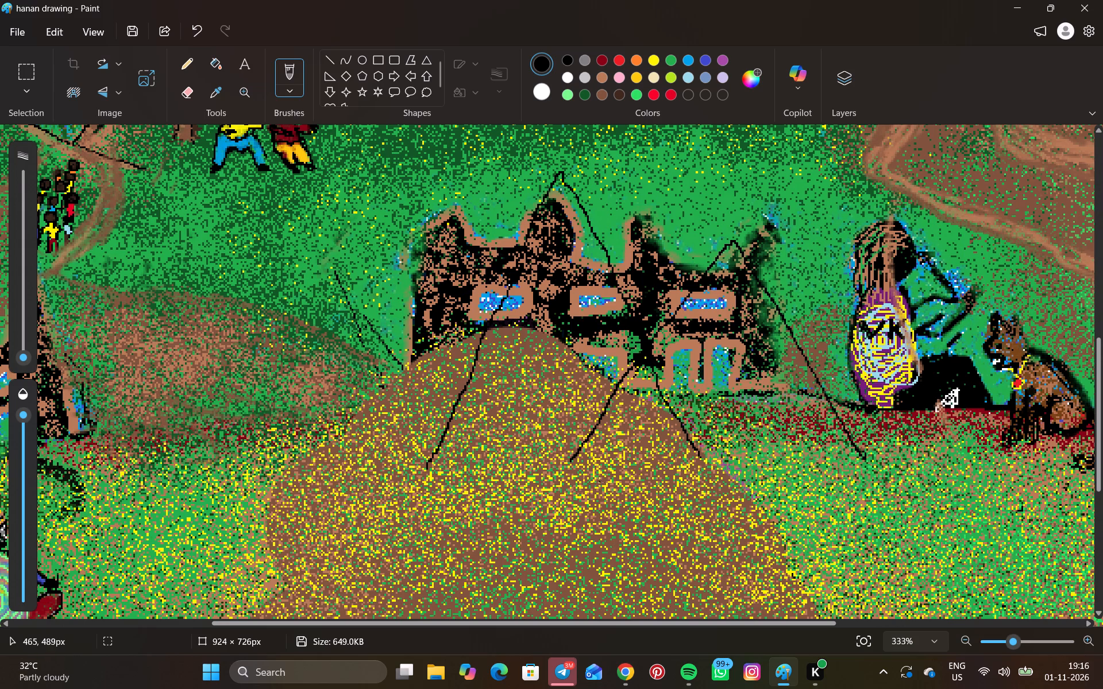
# Draw a third thin black peak from the valley in the mound's middle up over the castle's left wing and down to the grass beside it.
pyautogui.moveTo(574, 461); pyautogui.dragTo(557, 441)
pyautogui.moveTo(557, 441); pyautogui.dragTo(493, 335)
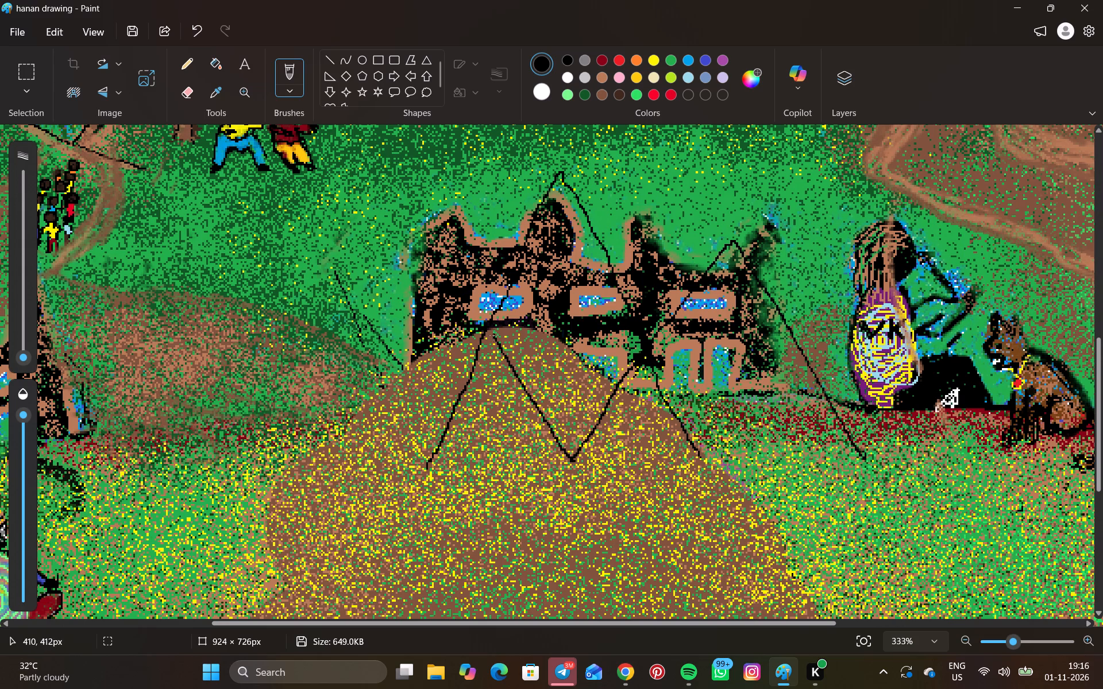
pyautogui.moveTo(493, 335); pyautogui.dragTo(449, 257)
pyautogui.moveTo(449, 257); pyautogui.dragTo(430, 275)
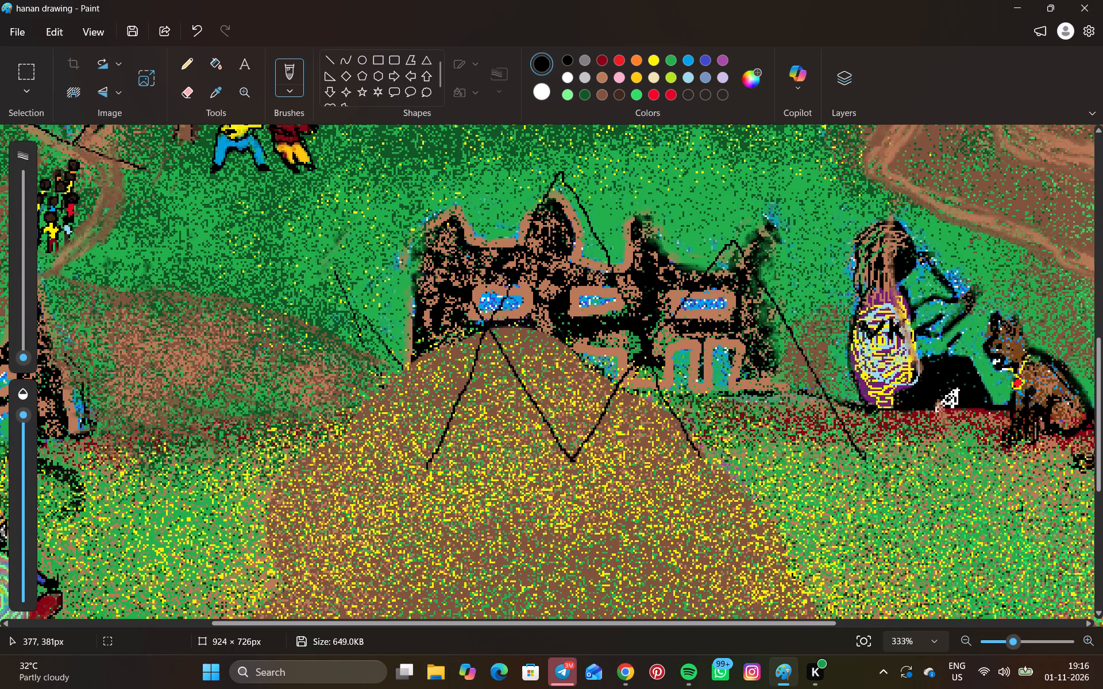
pyautogui.moveTo(430, 275); pyautogui.dragTo(385, 322)
pyautogui.moveTo(385, 322); pyautogui.dragTo(377, 338)
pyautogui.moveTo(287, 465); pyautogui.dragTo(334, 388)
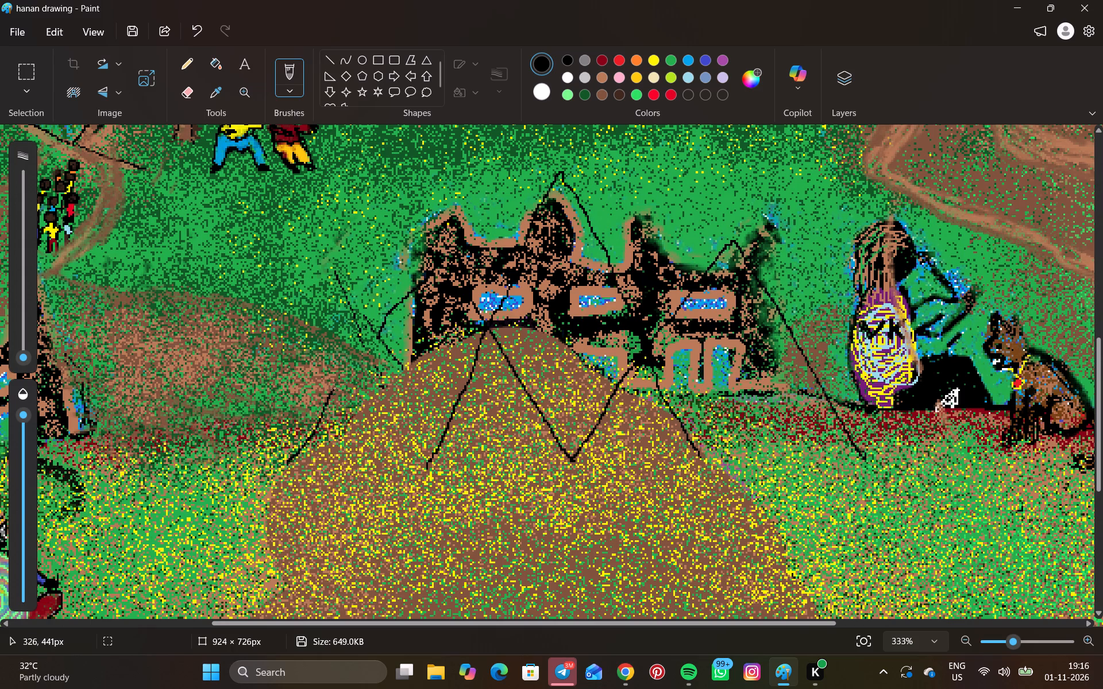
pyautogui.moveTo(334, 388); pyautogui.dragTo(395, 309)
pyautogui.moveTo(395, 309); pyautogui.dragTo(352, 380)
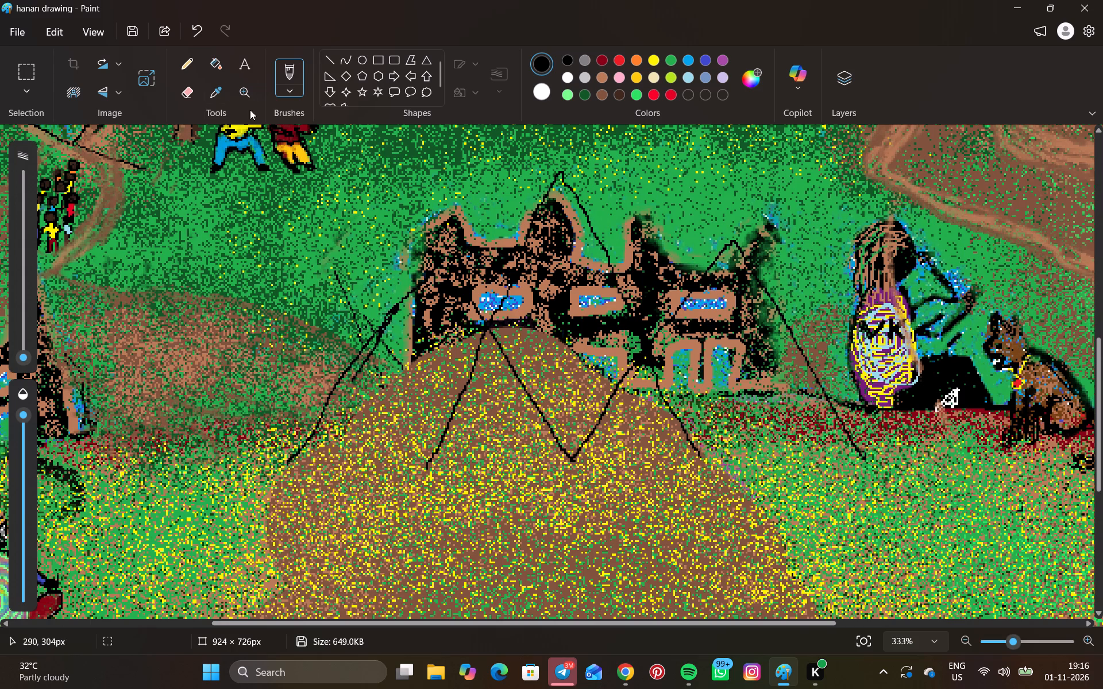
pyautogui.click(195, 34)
# Extend the third peak's left slope with a thin black line from the castle's left edge down to the mound's left edge.
pyautogui.moveTo(404, 302); pyautogui.dragTo(337, 421)
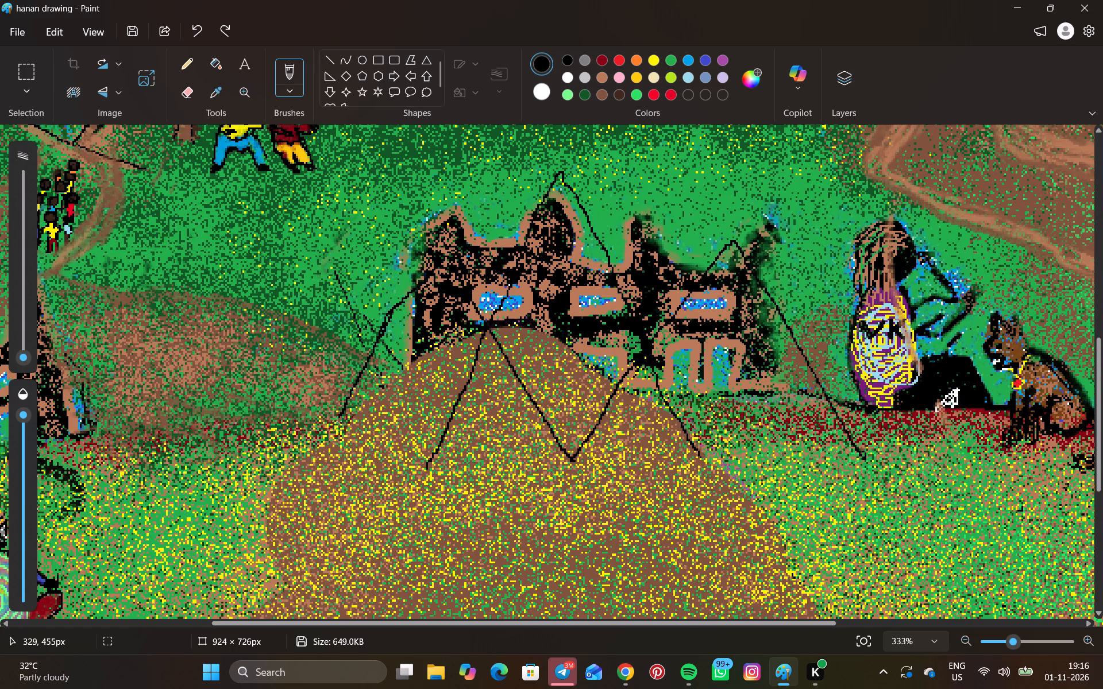
pyautogui.moveTo(337, 421); pyautogui.dragTo(315, 456)
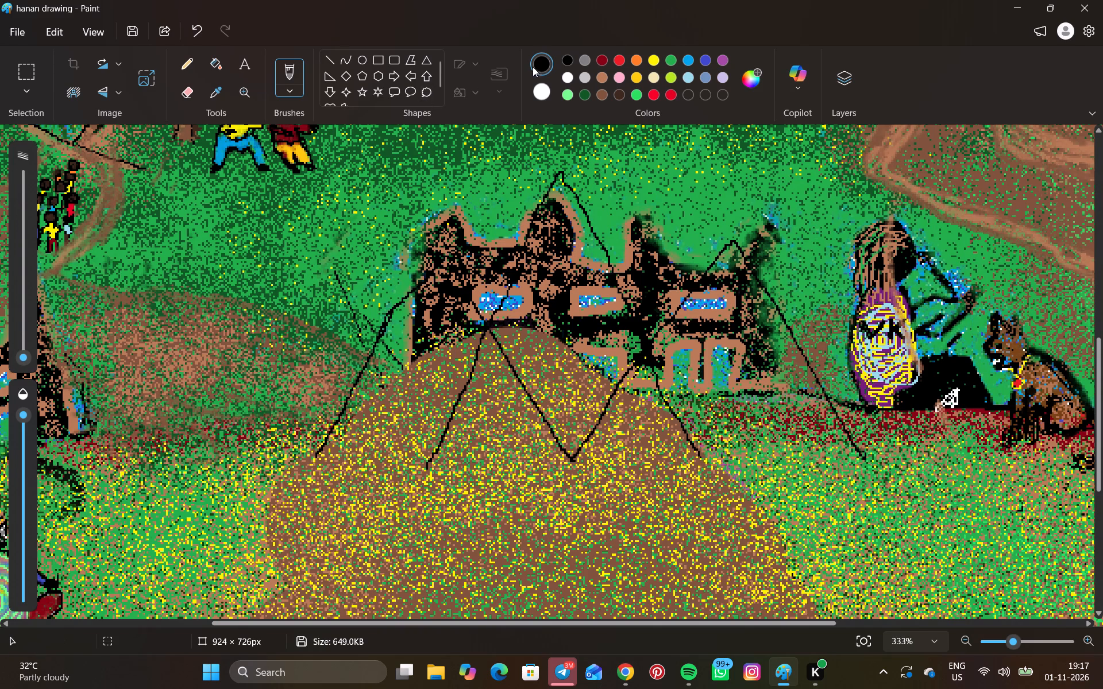
# With a small black crayon brush, thicken the lower part of the third peak's left slope, from the mound's left edge up toward the castle.
pyautogui.click(286, 95)
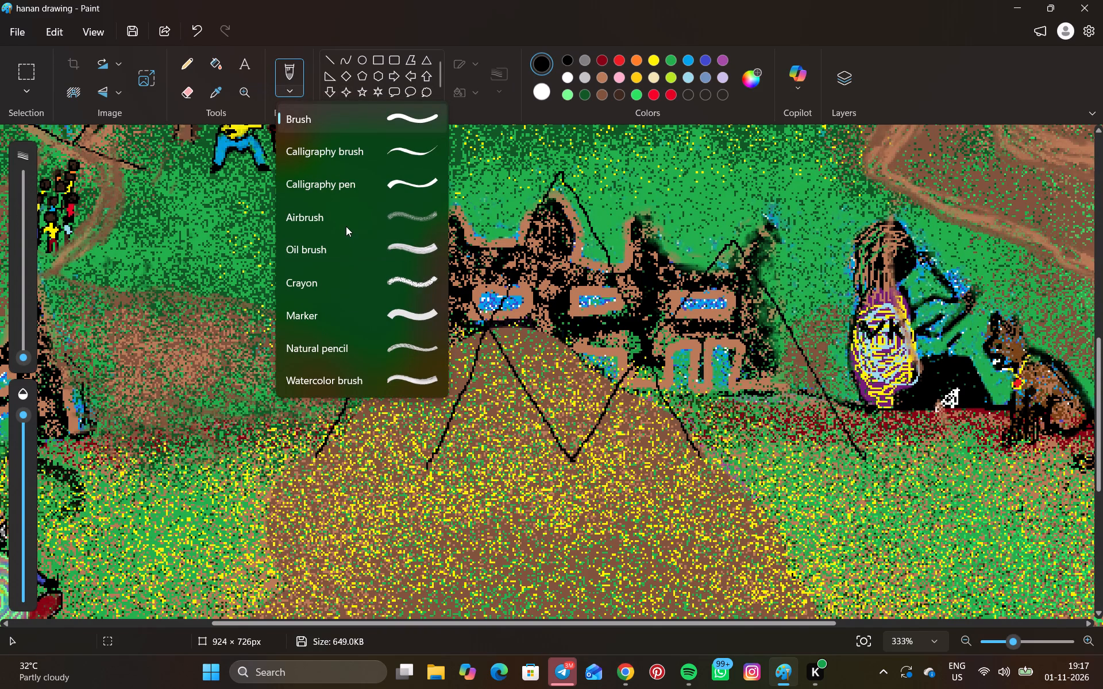
pyautogui.click(341, 276)
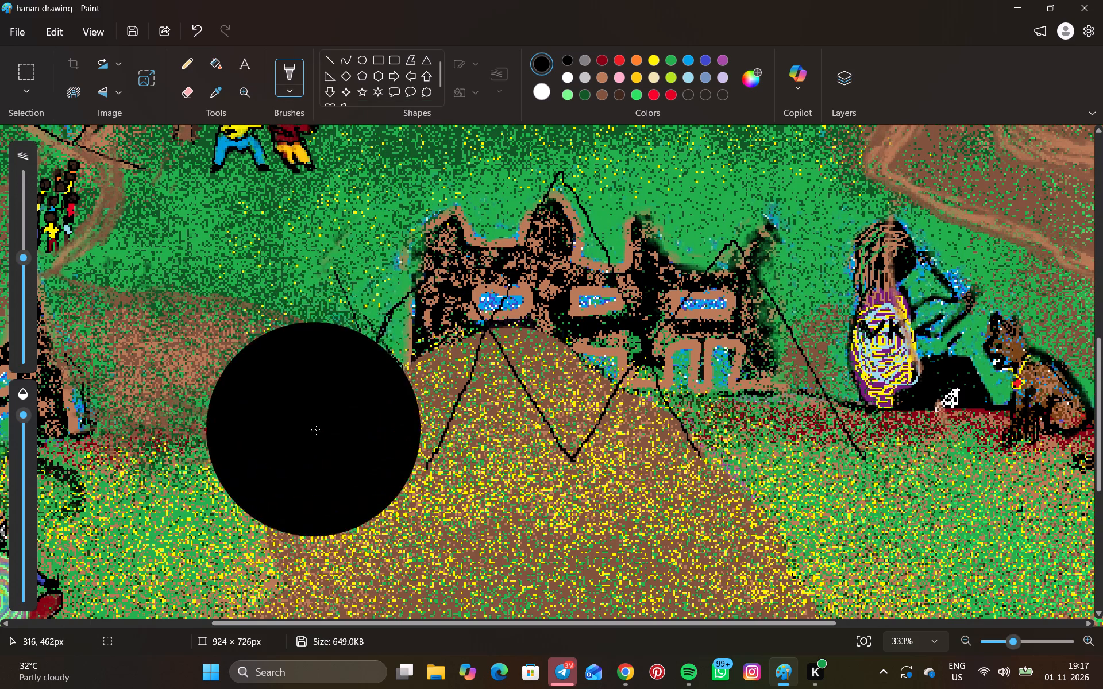
pyautogui.moveTo(10, 347); pyautogui.dragTo(23, 352)
pyautogui.moveTo(24, 352); pyautogui.dragTo(25, 365)
pyautogui.scroll(-1, 336, 328)
pyautogui.keyDown('ctrl'); pyautogui.scroll(1, 336, 328); pyautogui.keyUp('ctrl')
pyautogui.keyDown('ctrl'); pyautogui.scroll(-1, 336, 328); pyautogui.keyUp('ctrl')
pyautogui.keyDown('ctrl'); pyautogui.scroll(1, 336, 328); pyautogui.keyUp('ctrl')
pyautogui.keyDown('ctrl'); pyautogui.scroll(-1, 336, 328); pyautogui.keyUp('ctrl')
pyautogui.keyDown('ctrl'); pyautogui.scroll(1, 339, 327); pyautogui.keyUp('ctrl')
pyautogui.keyDown('ctrl'); pyautogui.scroll(-1, 343, 327); pyautogui.keyUp('ctrl')
pyautogui.keyDown('ctrl'); pyautogui.scroll(1, 352, 328); pyautogui.keyUp('ctrl')
pyautogui.keyDown('ctrl'); pyautogui.scroll(-1, 356, 328); pyautogui.keyUp('ctrl')
pyautogui.keyDown('ctrl'); pyautogui.scroll(1, 365, 331); pyautogui.keyUp('ctrl')
pyautogui.keyDown('ctrl'); pyautogui.scroll(-1, 370, 334); pyautogui.keyUp('ctrl')
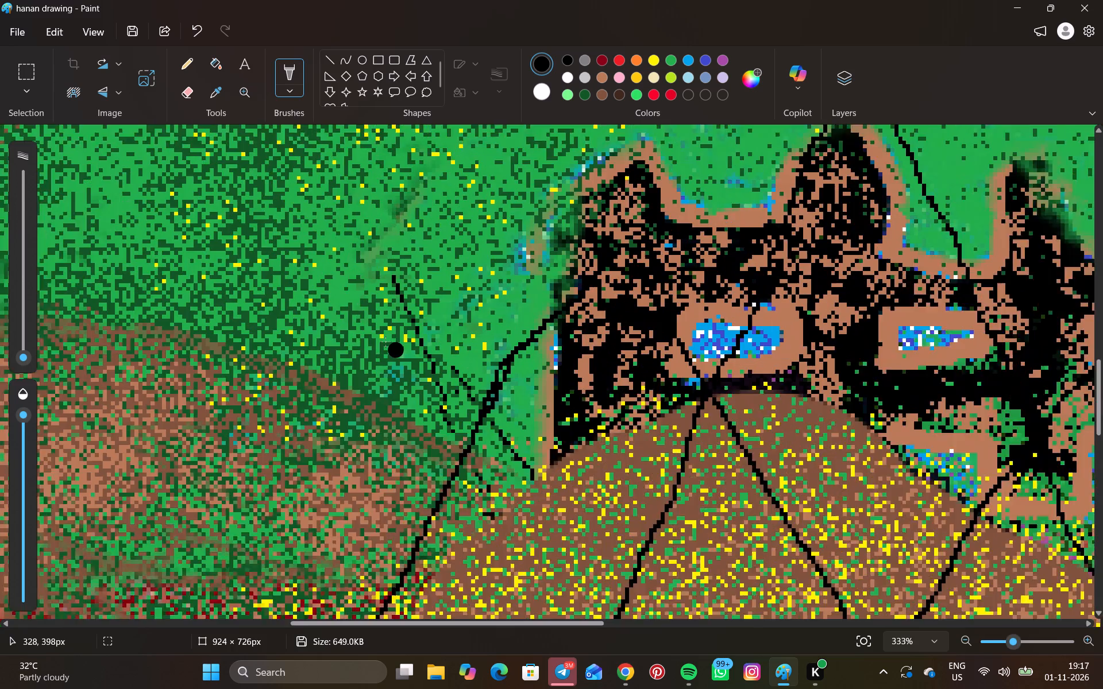
pyautogui.keyDown('ctrl'); pyautogui.scroll(-1, 385, 342); pyautogui.keyUp('ctrl')
pyautogui.moveTo(366, 454); pyautogui.dragTo(380, 432)
pyautogui.moveTo(382, 429); pyautogui.dragTo(380, 423)
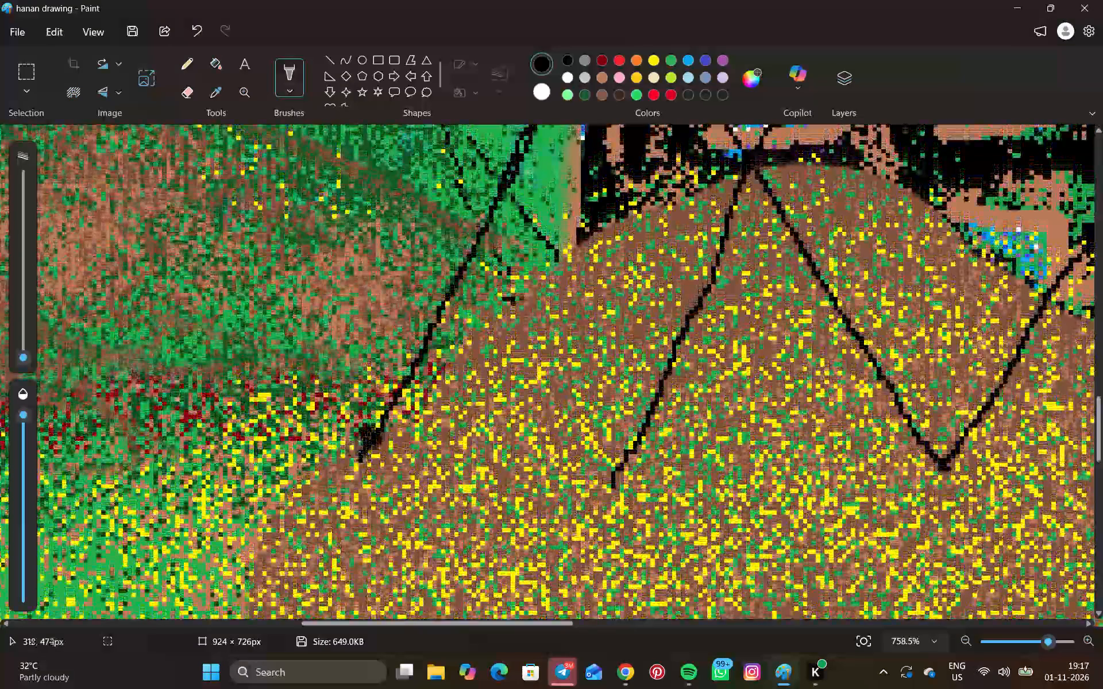
pyautogui.moveTo(380, 423); pyautogui.dragTo(403, 380)
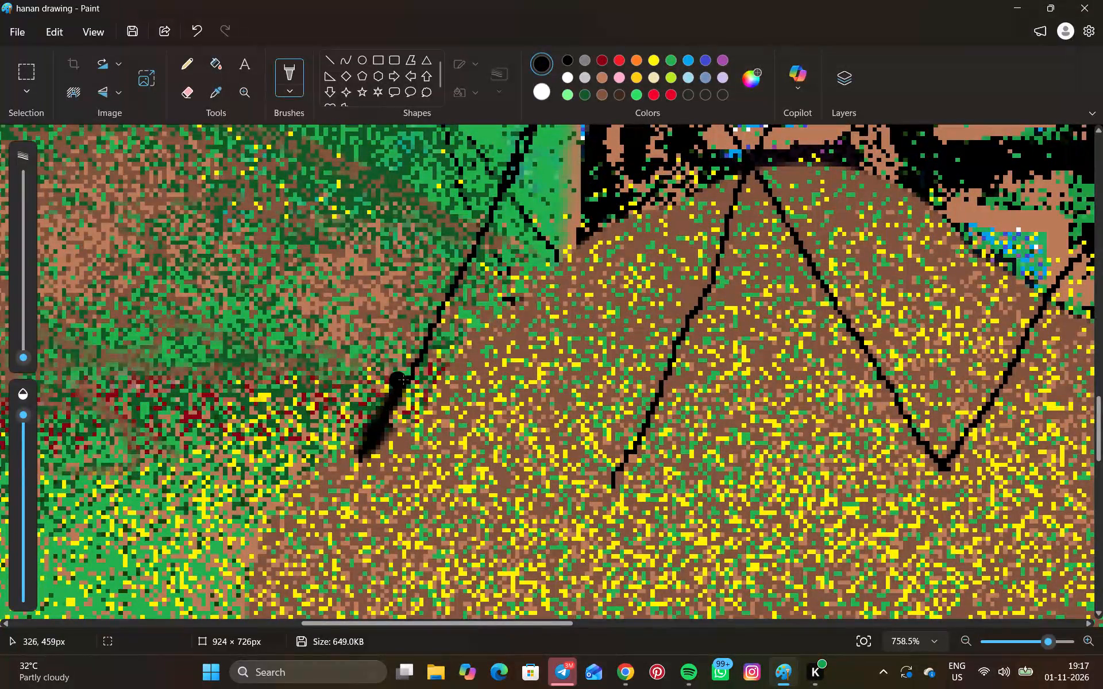
pyautogui.moveTo(403, 380); pyautogui.dragTo(415, 350)
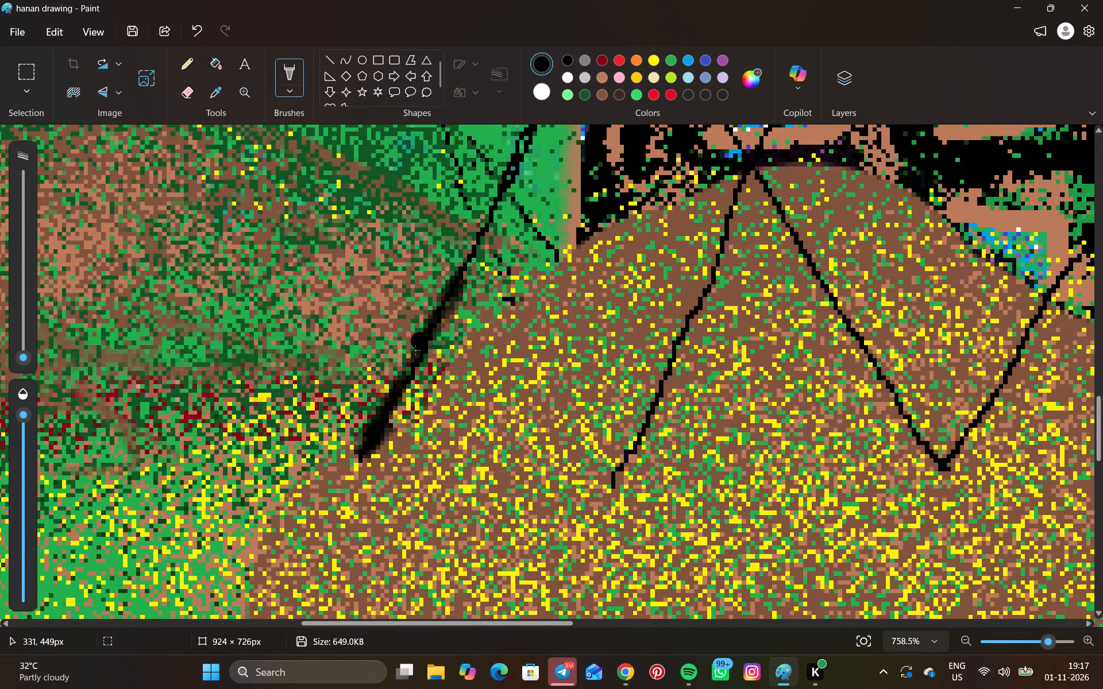
pyautogui.moveTo(415, 350); pyautogui.dragTo(500, 199)
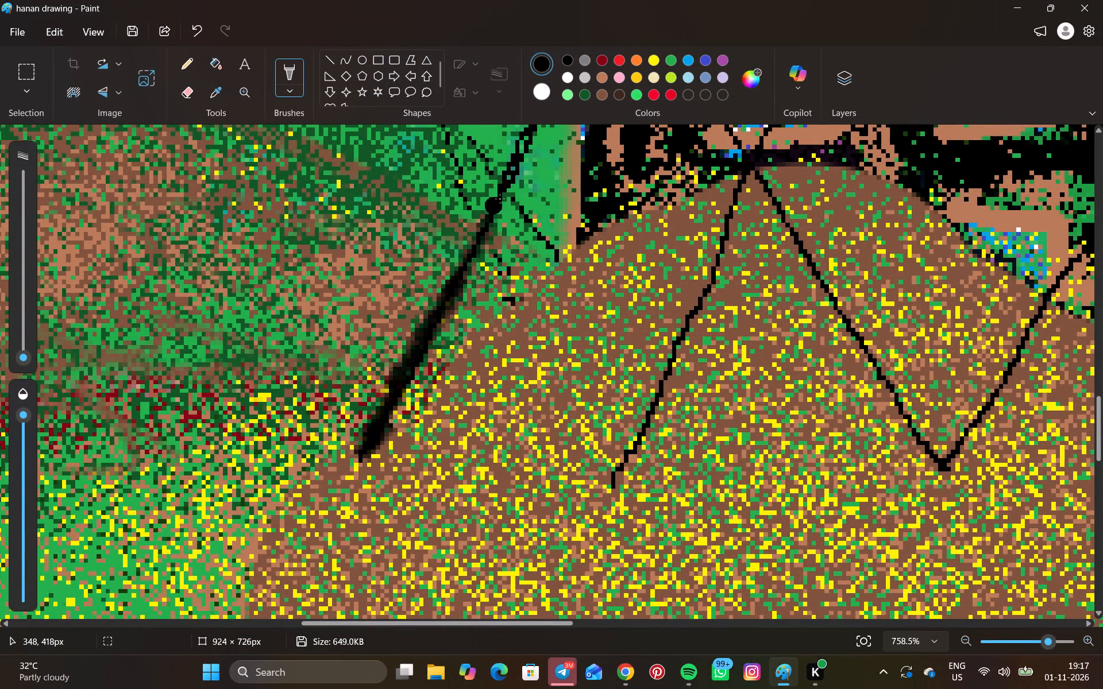
pyautogui.moveTo(500, 199); pyautogui.dragTo(502, 196)
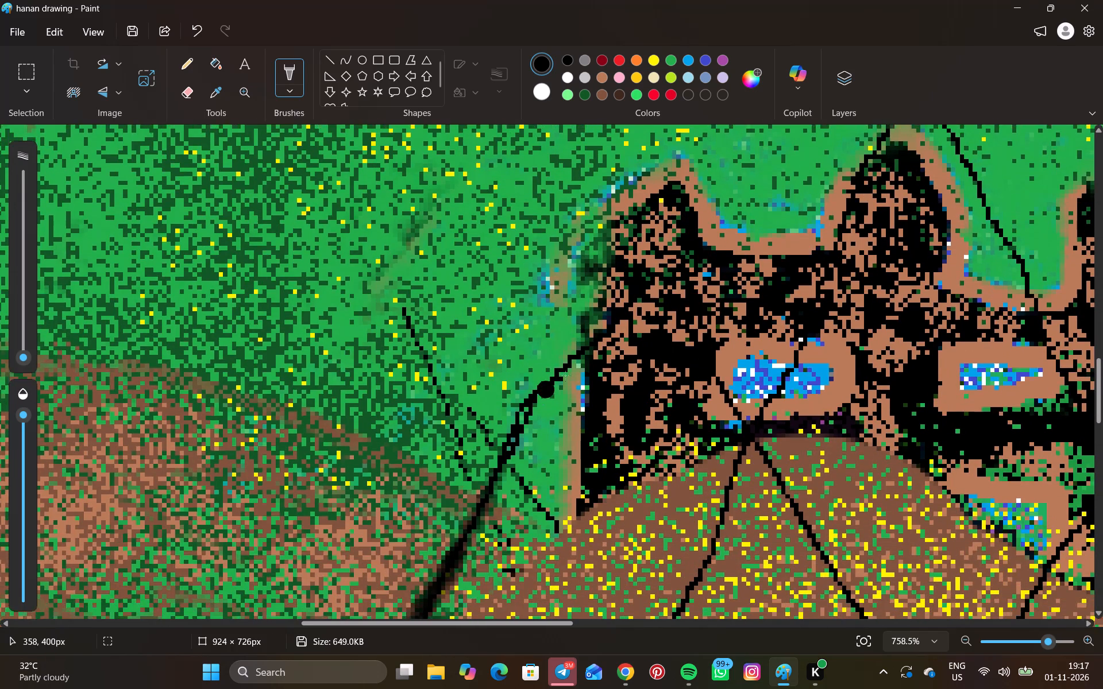
# Thicken the upper part of the third peak's left slope in black, from the grass beside the castle up into its left wing.
pyautogui.moveTo(642, 277); pyautogui.dragTo(565, 376)
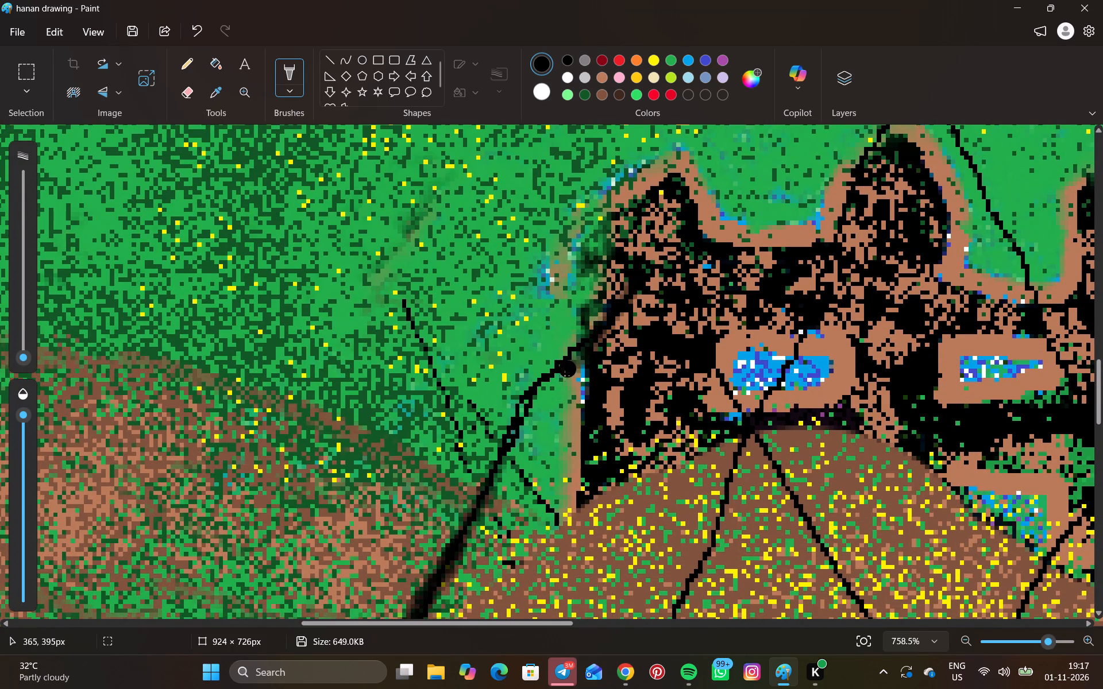
pyautogui.moveTo(565, 376); pyautogui.dragTo(573, 365)
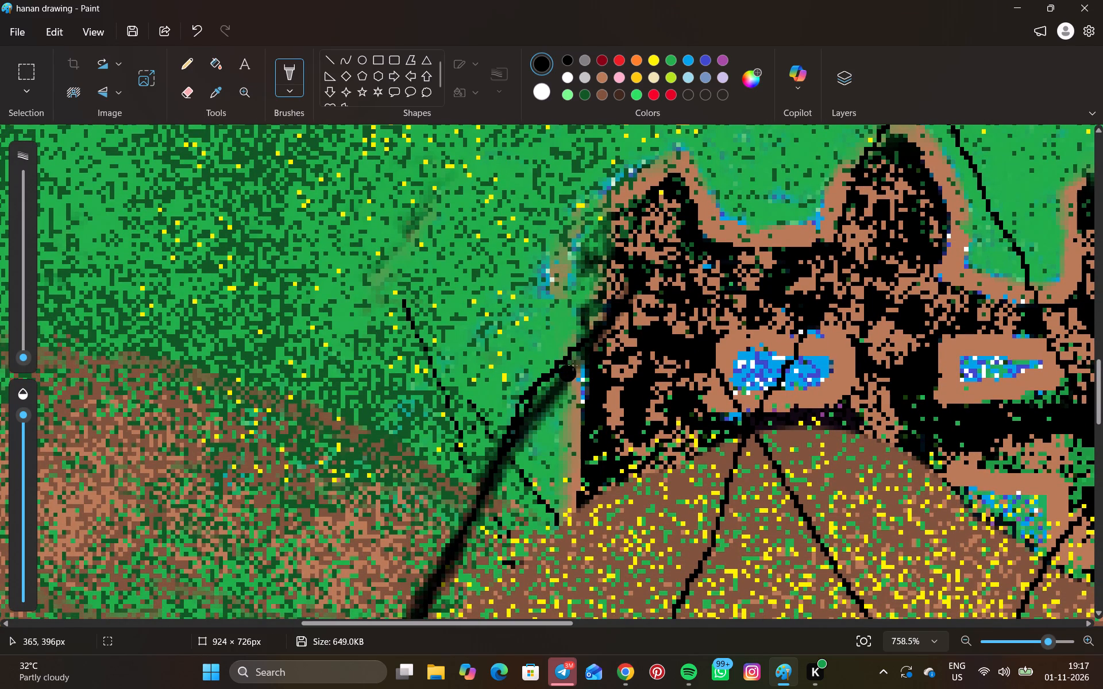
pyautogui.moveTo(573, 365); pyautogui.dragTo(596, 327)
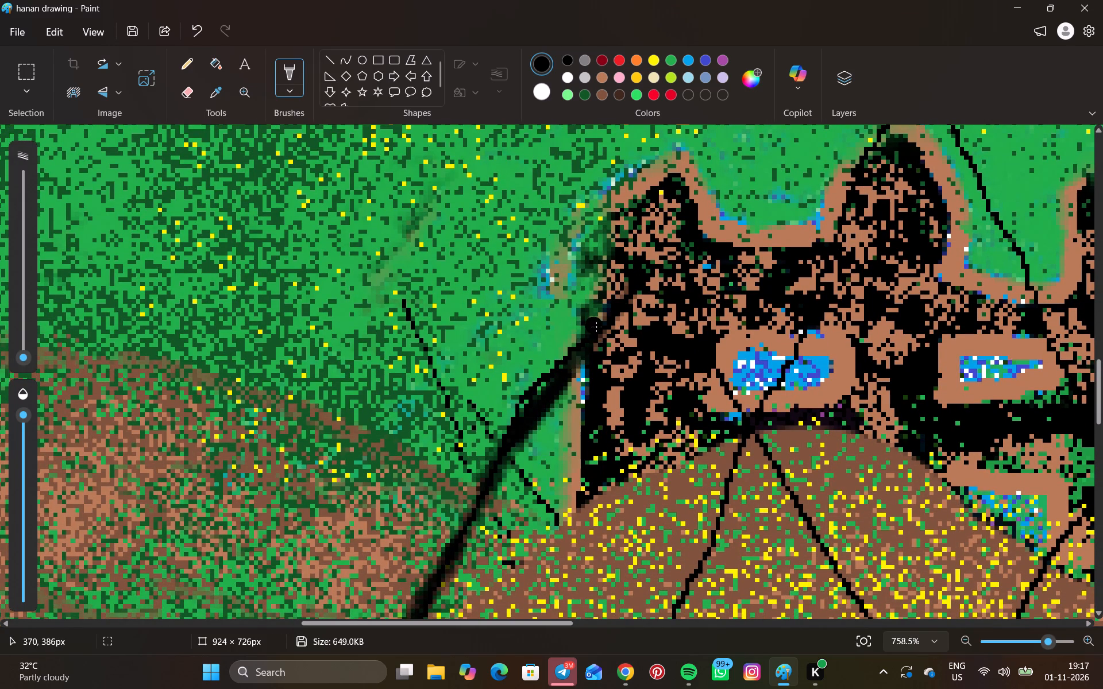
pyautogui.moveTo(596, 327); pyautogui.dragTo(641, 280)
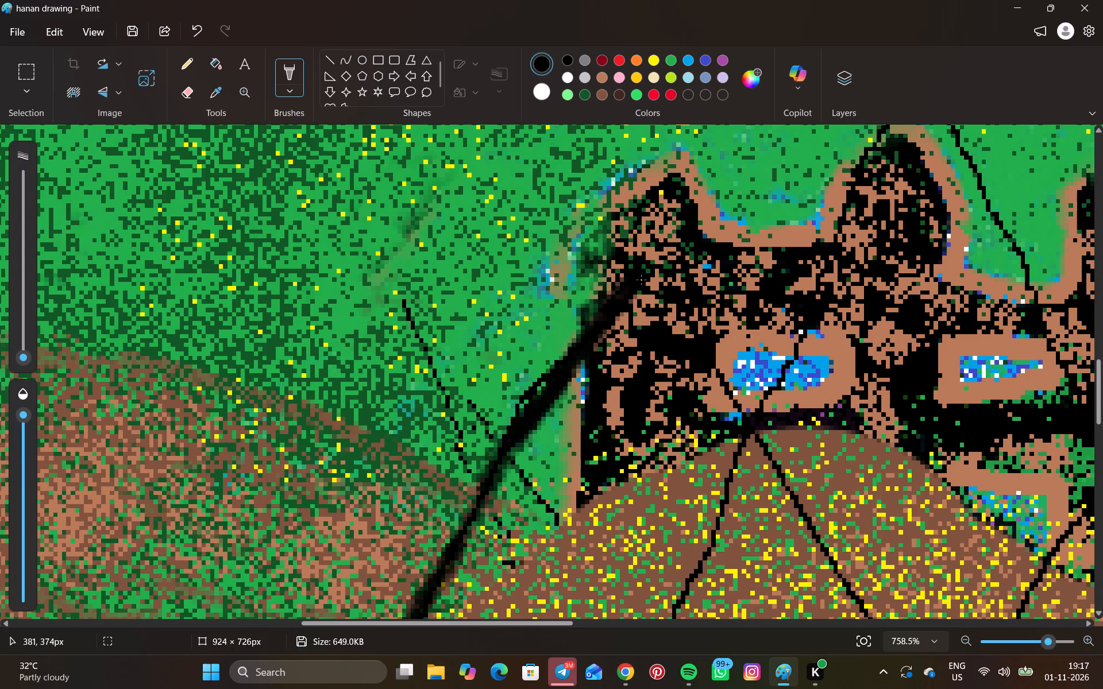
# Paint the third peak's right slope in thick black from its tip past the castle's left window to the top of the mound.
pyautogui.moveTo(641, 280); pyautogui.dragTo(652, 280)
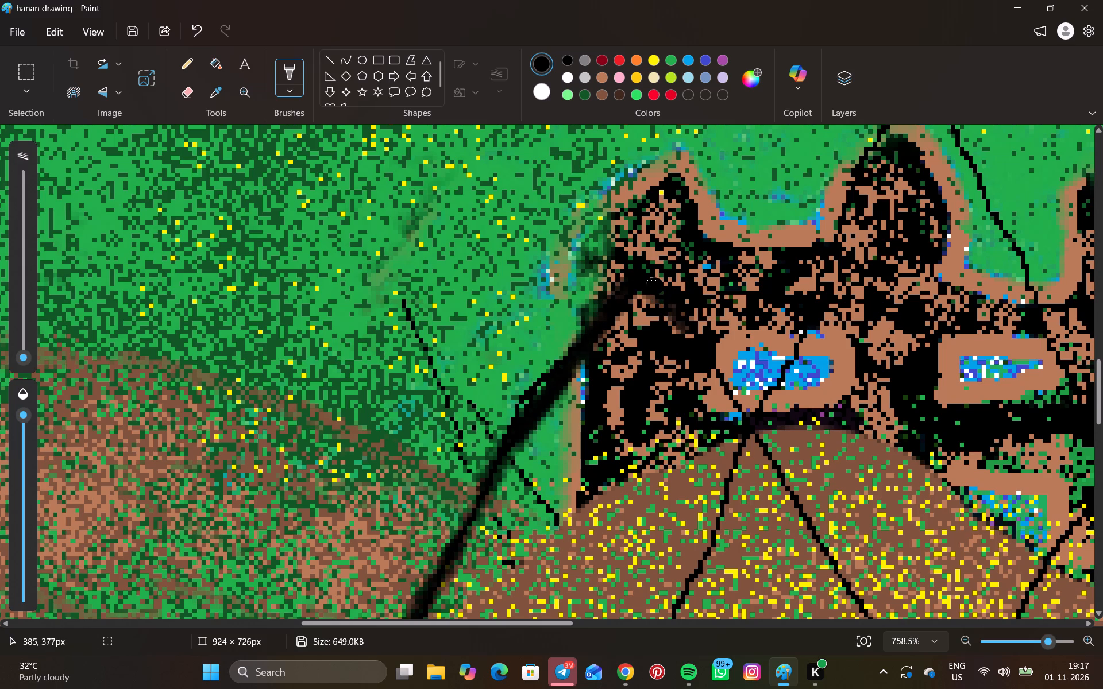
pyautogui.moveTo(652, 280); pyautogui.dragTo(651, 278)
pyautogui.scroll(-1, 678, 296)
pyautogui.click(698, 256)
pyautogui.moveTo(698, 256); pyautogui.dragTo(739, 307)
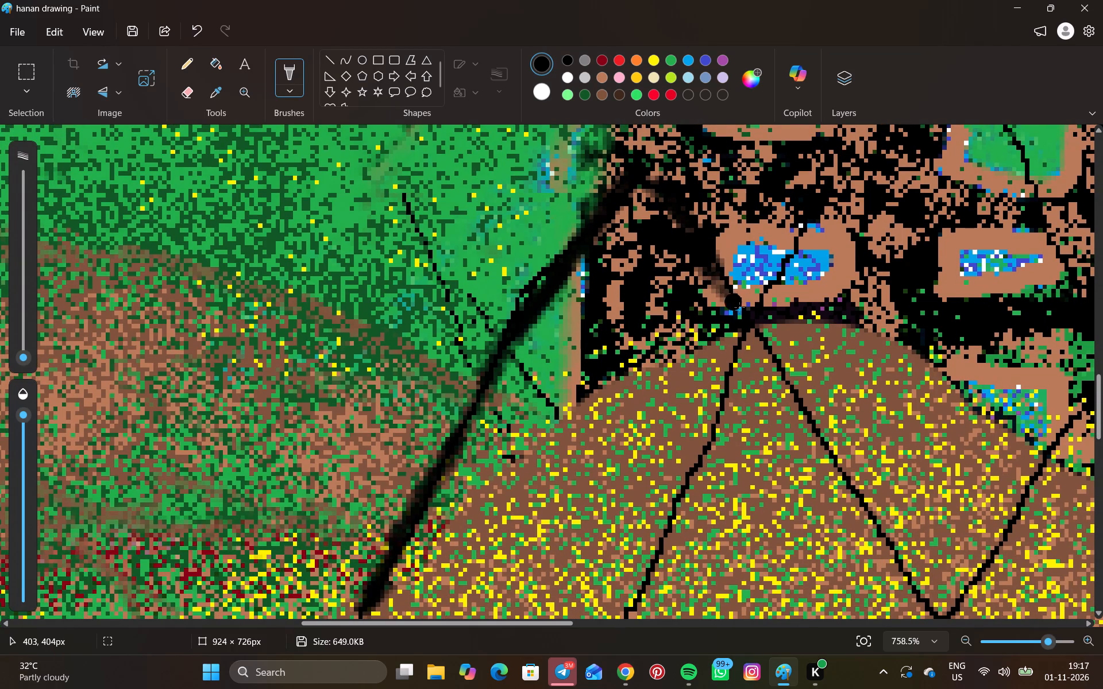
pyautogui.moveTo(739, 307); pyautogui.dragTo(751, 327)
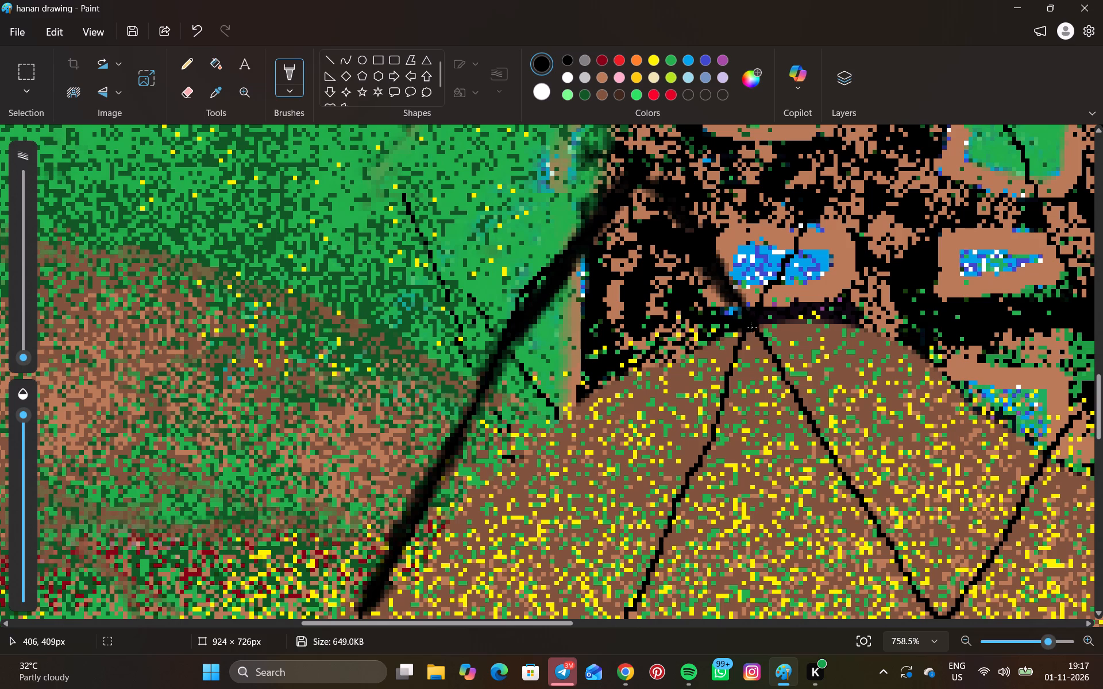
pyautogui.moveTo(751, 327); pyautogui.dragTo(742, 313)
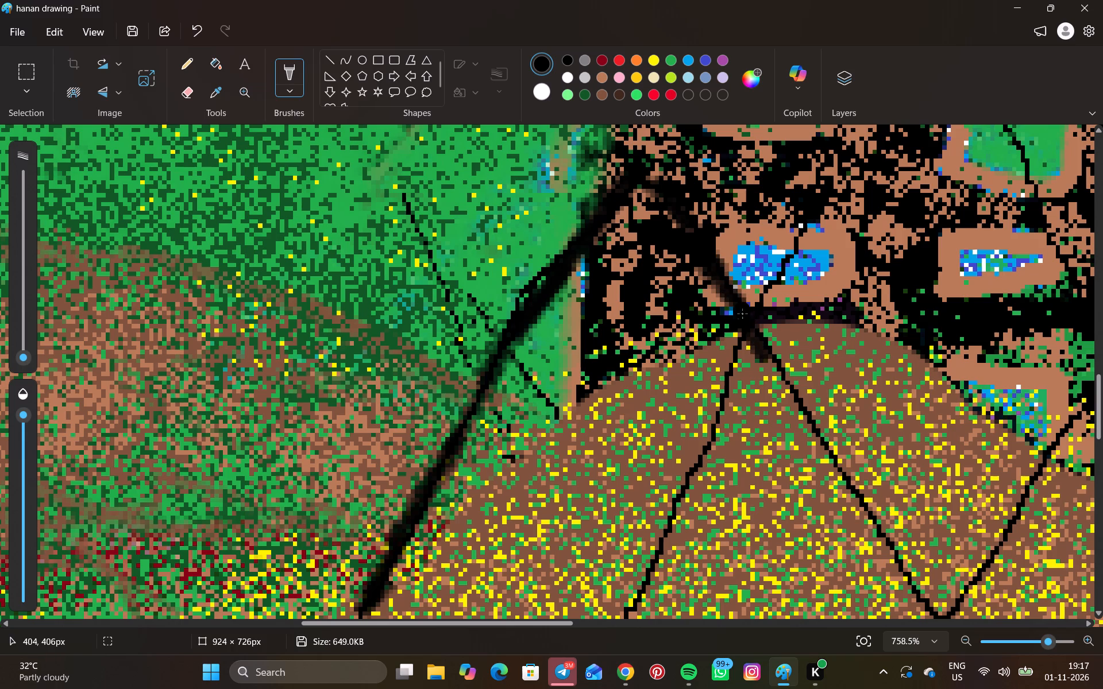
# Thicken the third peak's right slope in black, from the top of the mound down to where it meets the rightmost peak's left slope.
pyautogui.moveTo(742, 313); pyautogui.dragTo(833, 458)
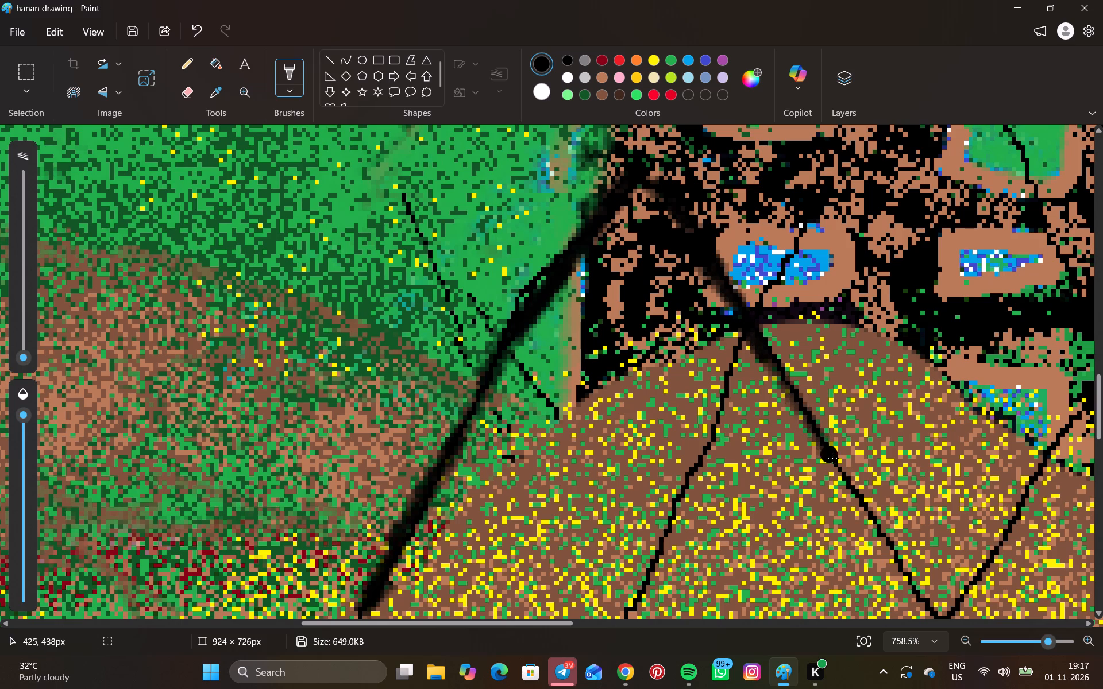
pyautogui.moveTo(833, 458); pyautogui.dragTo(774, 361)
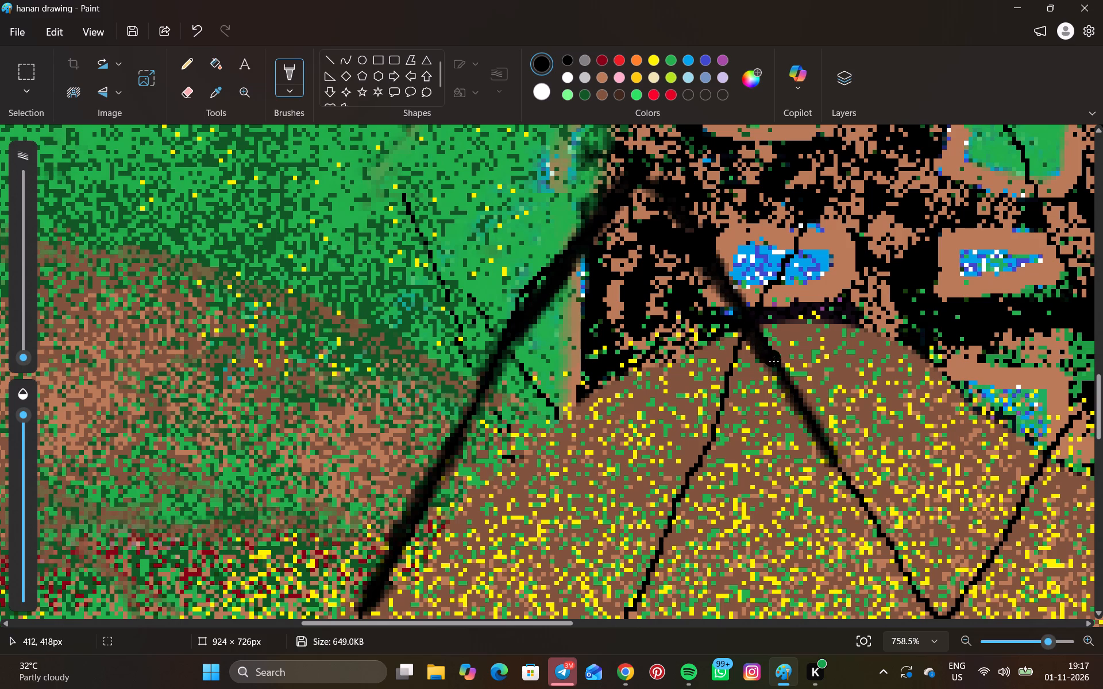
pyautogui.moveTo(774, 361); pyautogui.dragTo(853, 498)
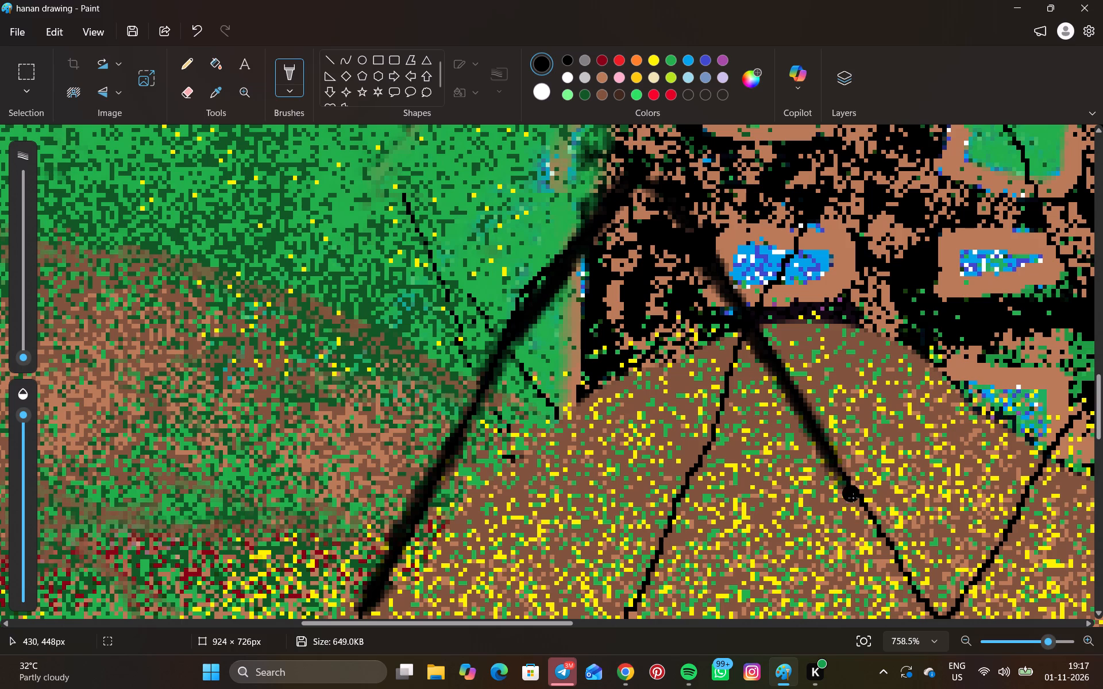
pyautogui.moveTo(853, 498); pyautogui.dragTo(858, 504)
pyautogui.scroll(-1, 858, 504)
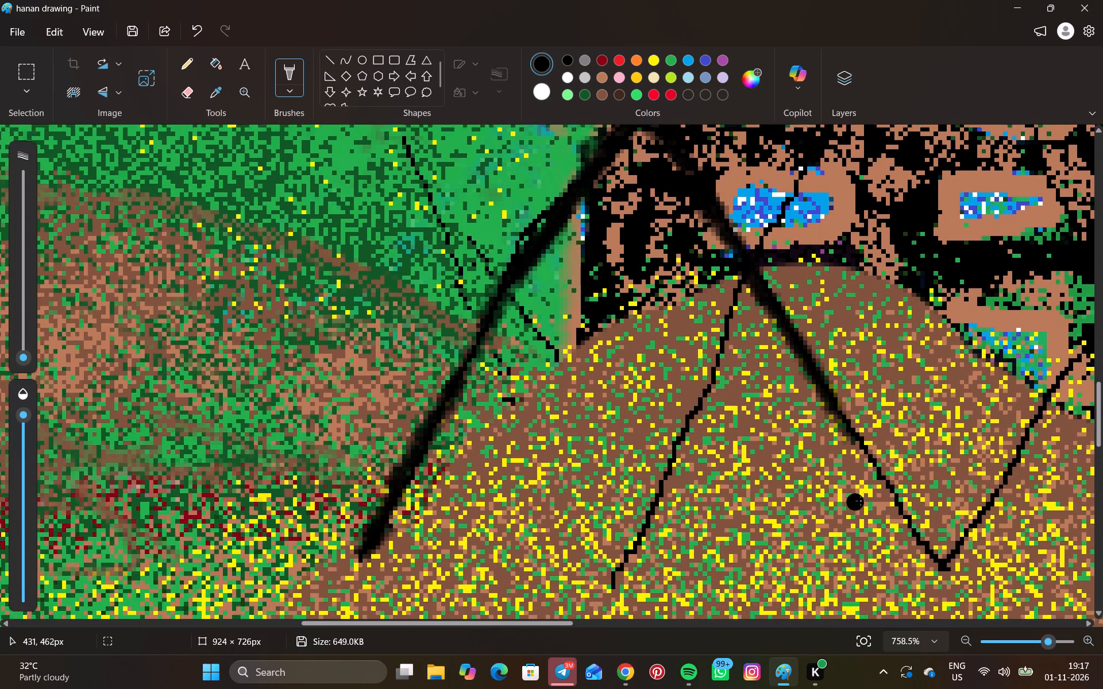
pyautogui.scroll(-1, 861, 501)
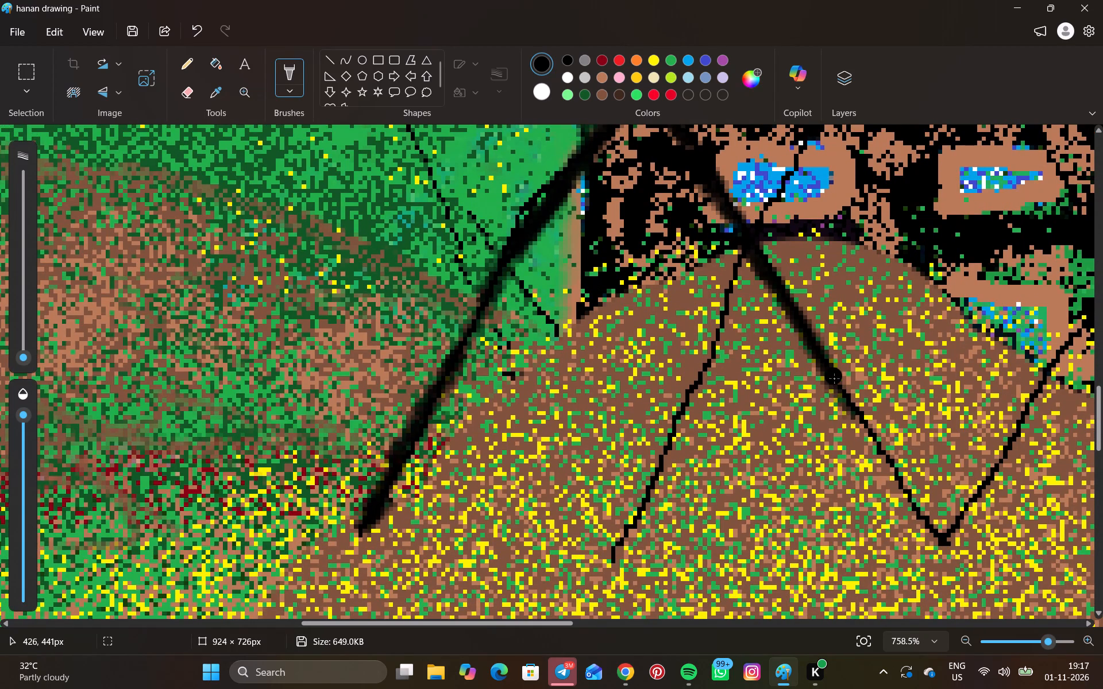
pyautogui.moveTo(834, 378); pyautogui.dragTo(882, 447)
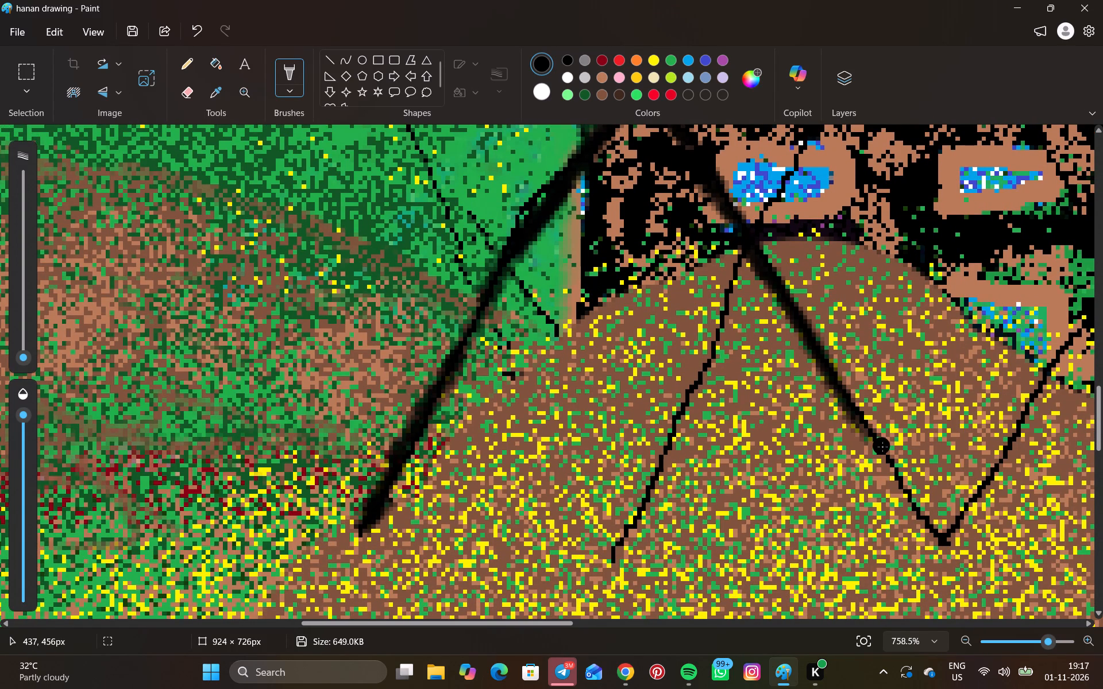
pyautogui.moveTo(882, 447); pyautogui.dragTo(878, 450)
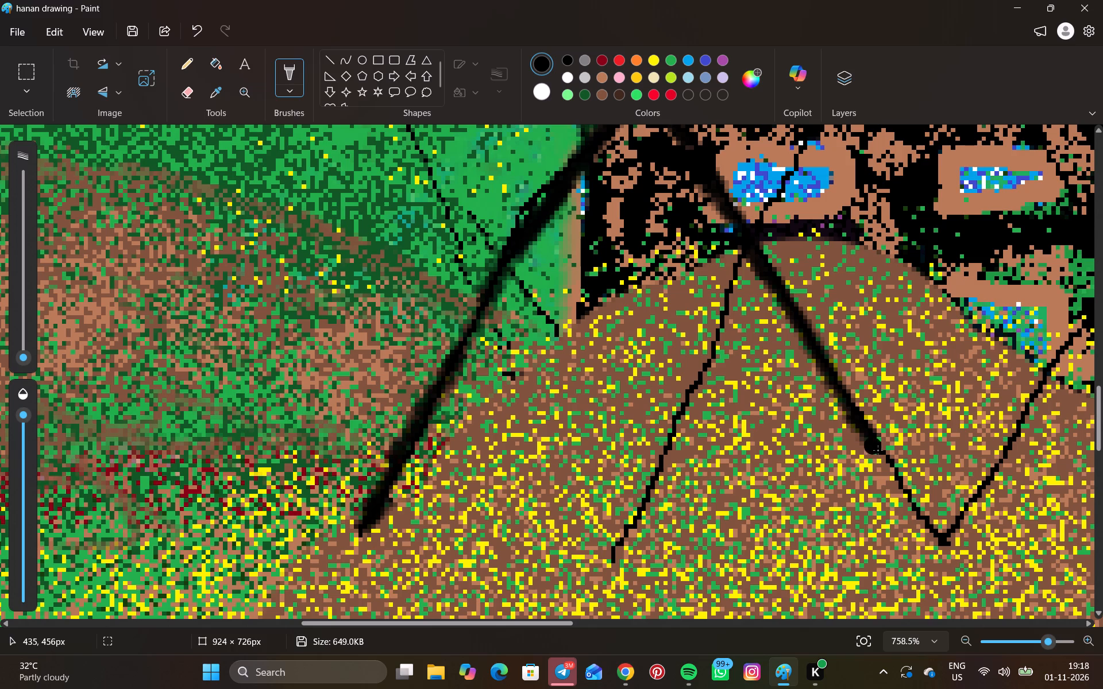
pyautogui.moveTo(878, 450); pyautogui.dragTo(877, 444)
pyautogui.moveTo(877, 444); pyautogui.dragTo(939, 526)
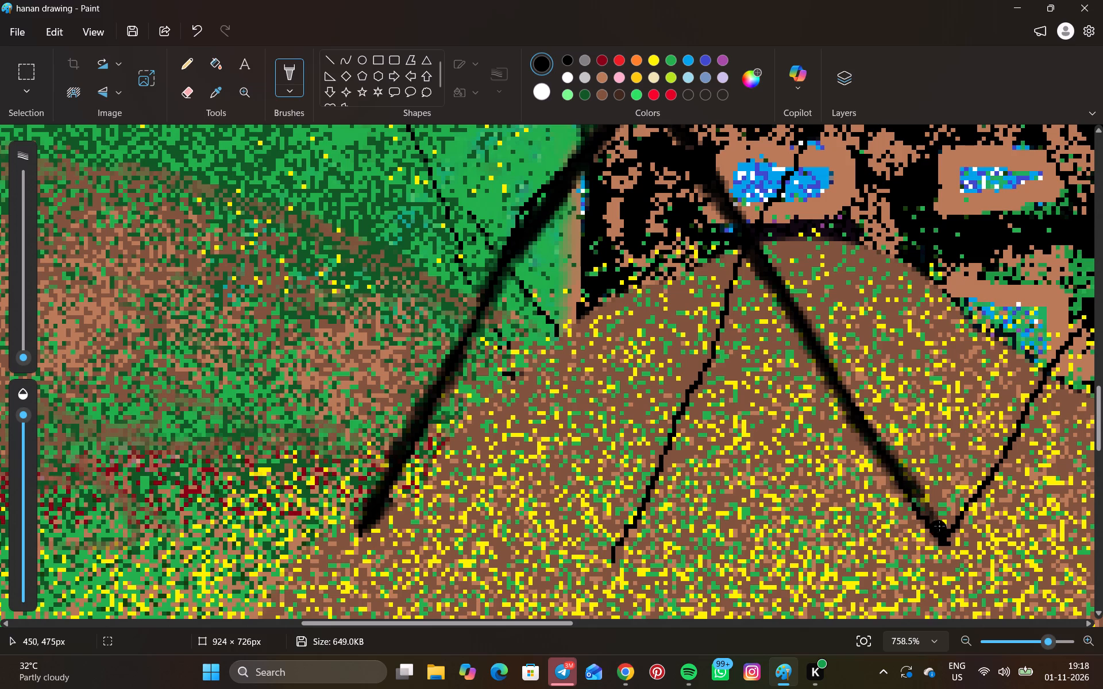
pyautogui.moveTo(939, 526); pyautogui.dragTo(885, 454)
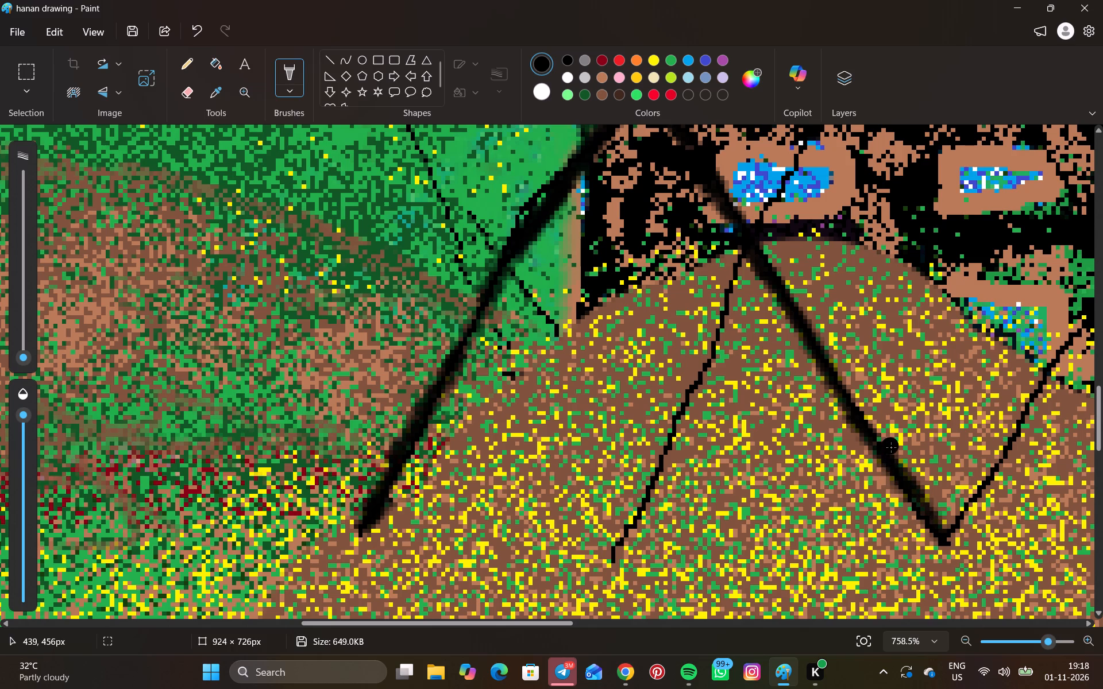
# Thicken the lower part of the middle peak's left slope in black, from its foot on the mound up toward the castle.
pyautogui.keyDown('ctrl'); pyautogui.scroll(-6, 891, 444); pyautogui.keyUp('ctrl')
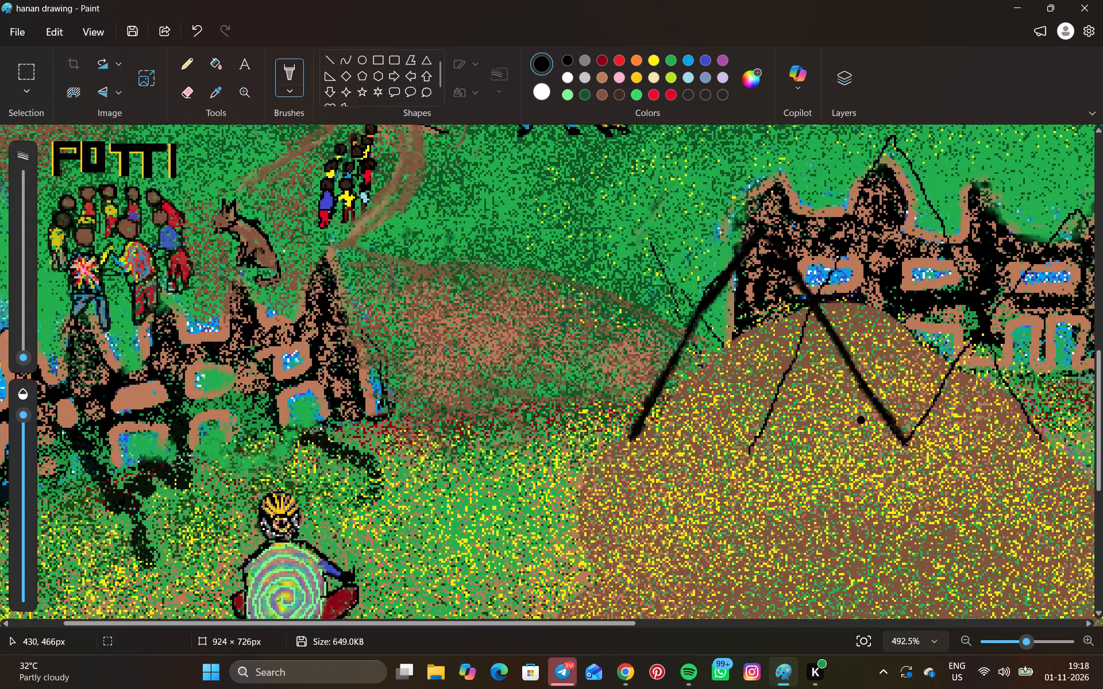
pyautogui.hscroll(-1, 900, 445)
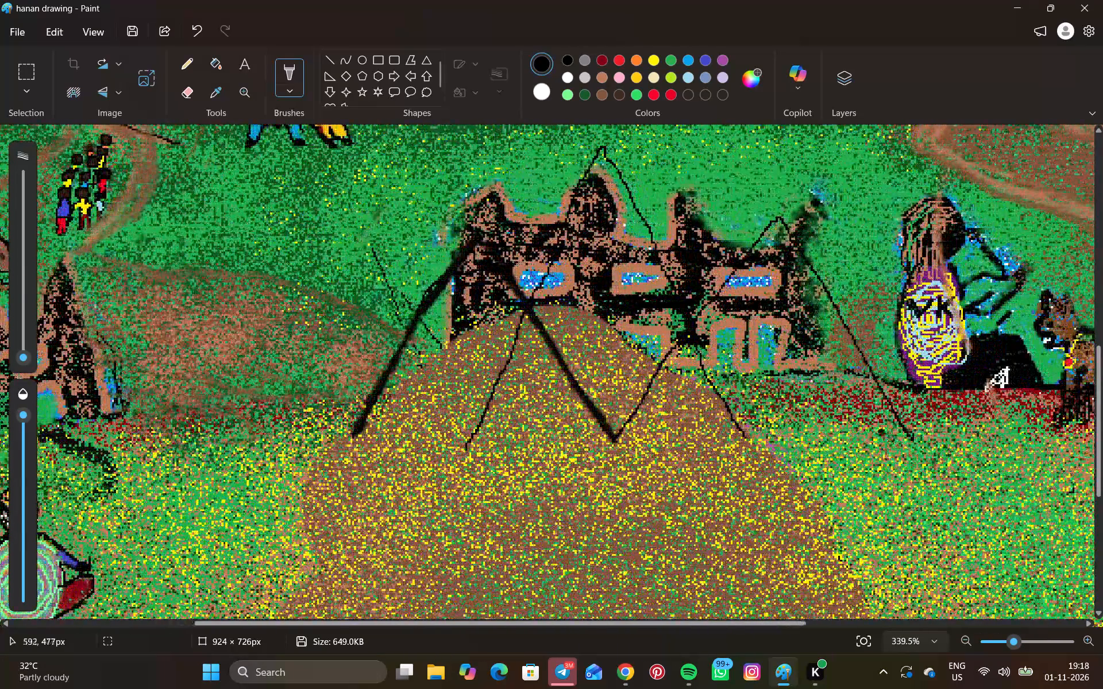
pyautogui.keyDown('ctrl'); pyautogui.scroll(7, 878, 433); pyautogui.keyUp('ctrl')
pyautogui.hscroll(1, 878, 433)
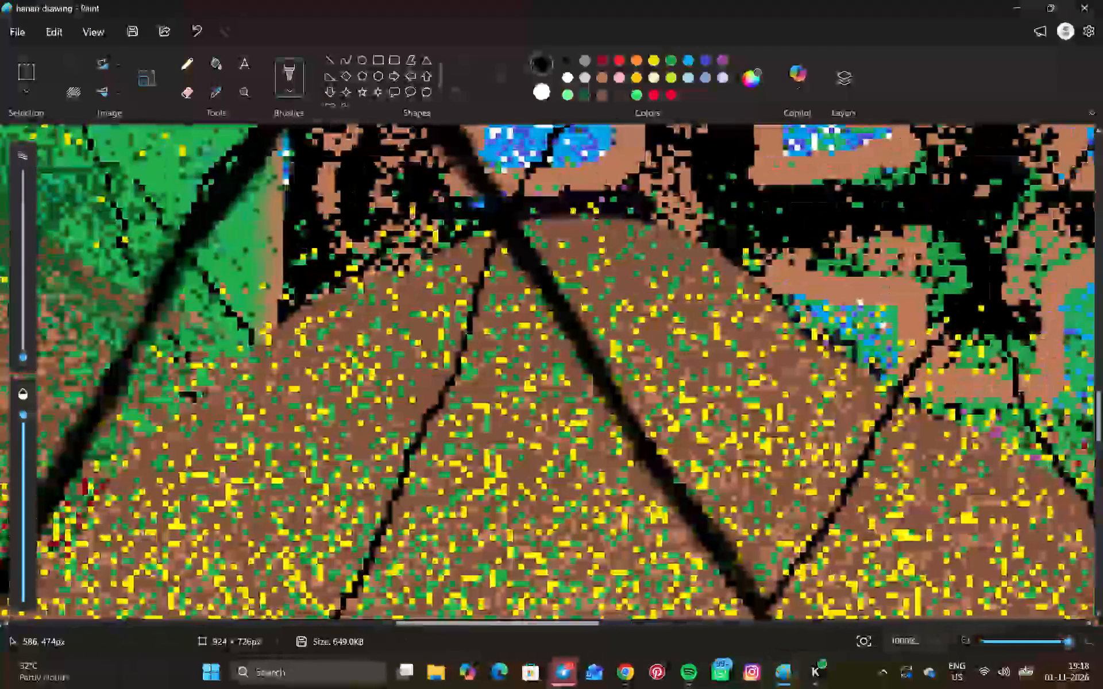
pyautogui.scroll(-1, 878, 433)
pyautogui.scroll(-1, 750, 435)
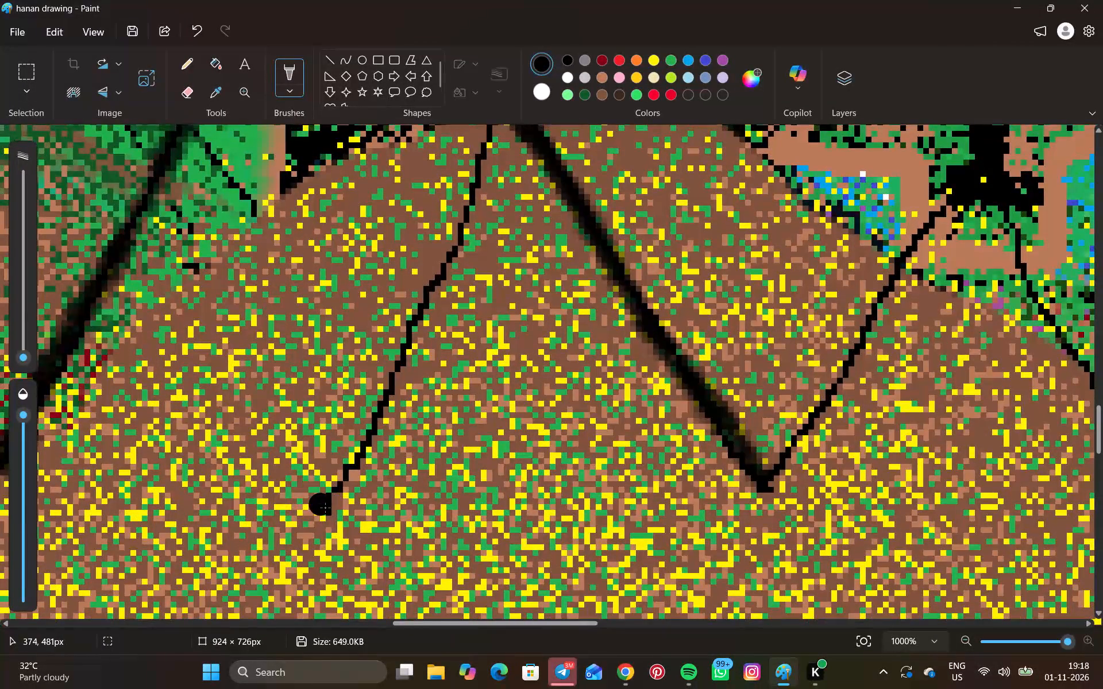
pyautogui.moveTo(330, 509); pyautogui.dragTo(364, 459)
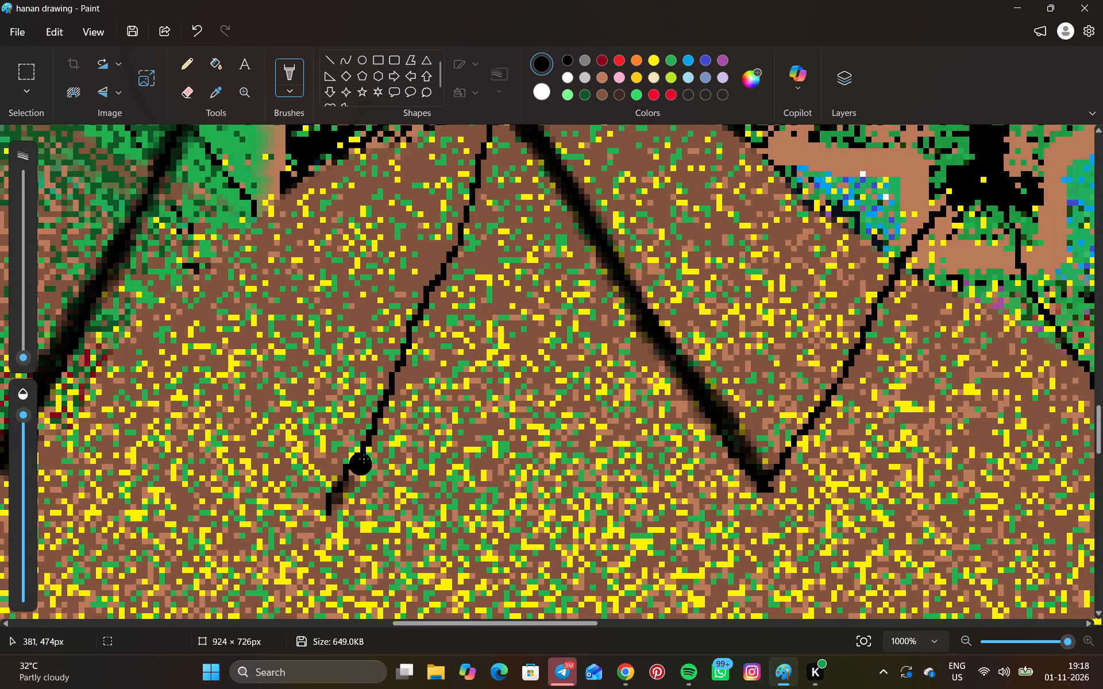
pyautogui.moveTo(364, 459); pyautogui.dragTo(407, 360)
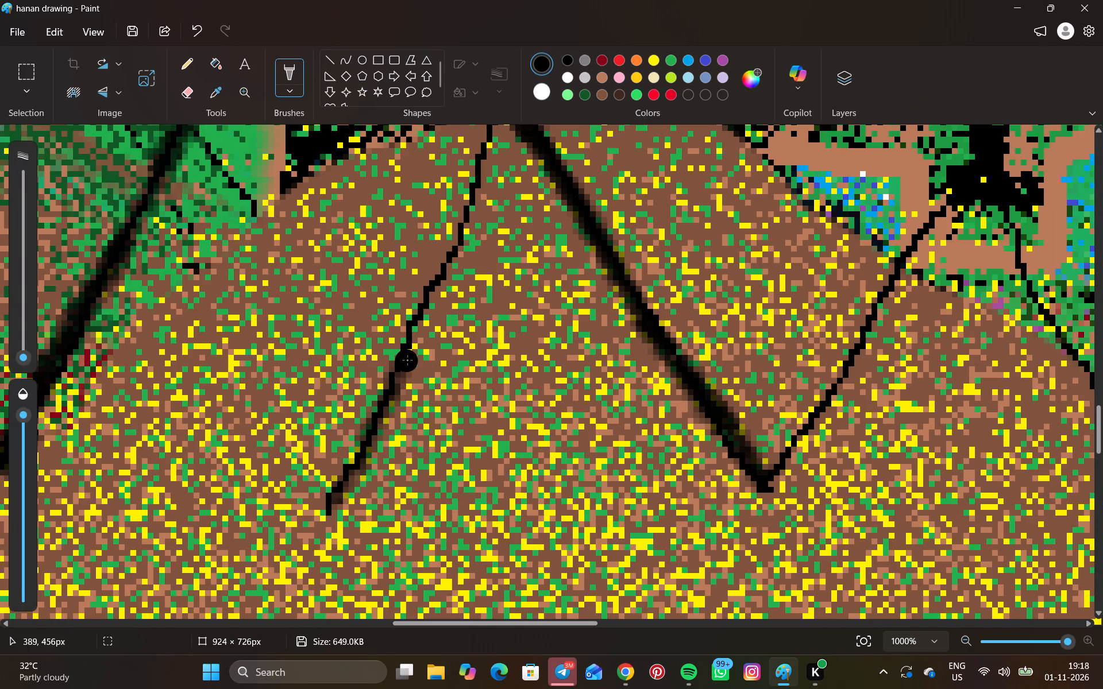
pyautogui.moveTo(407, 360); pyautogui.dragTo(460, 234)
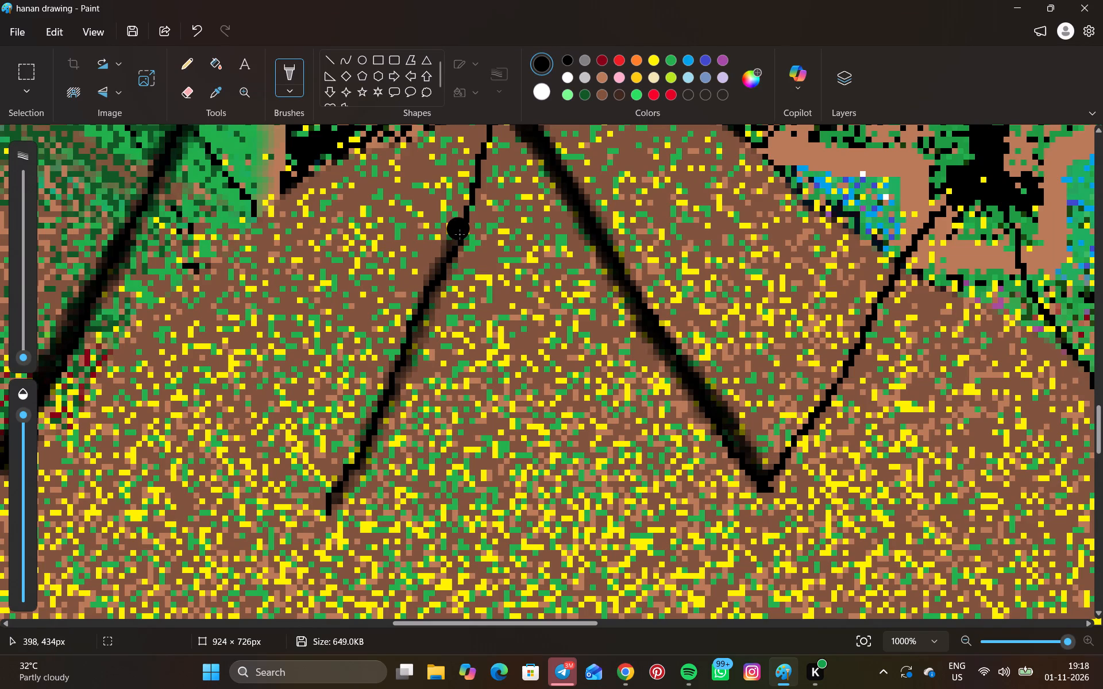
pyautogui.moveTo(460, 234); pyautogui.dragTo(408, 351)
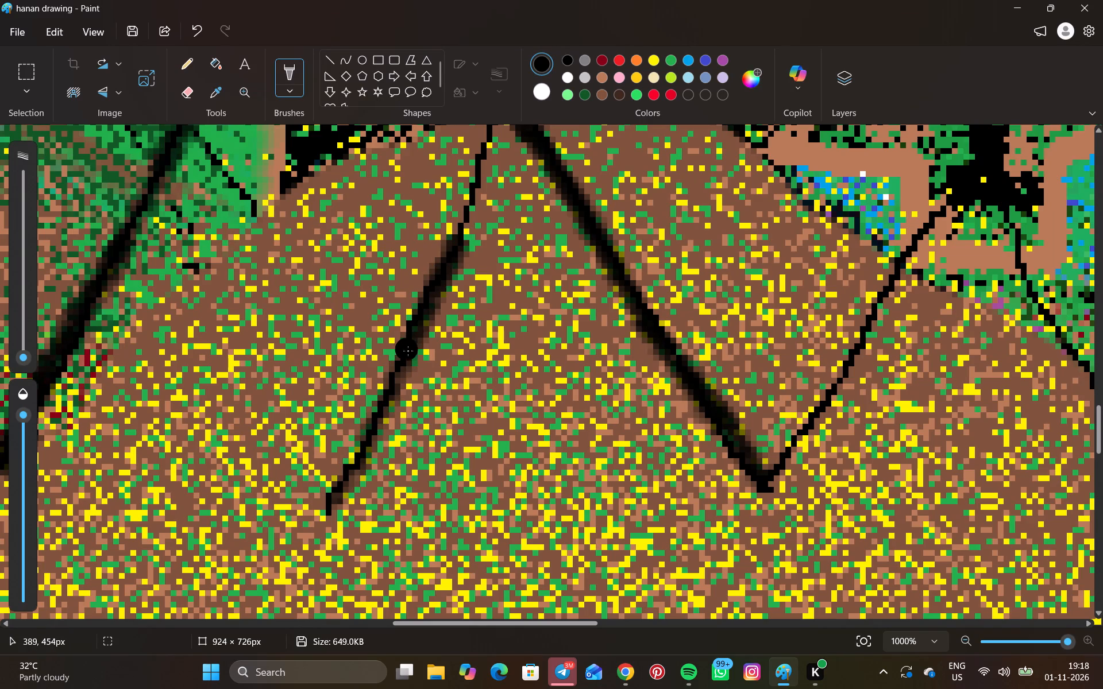
pyautogui.moveTo(408, 351); pyautogui.dragTo(341, 509)
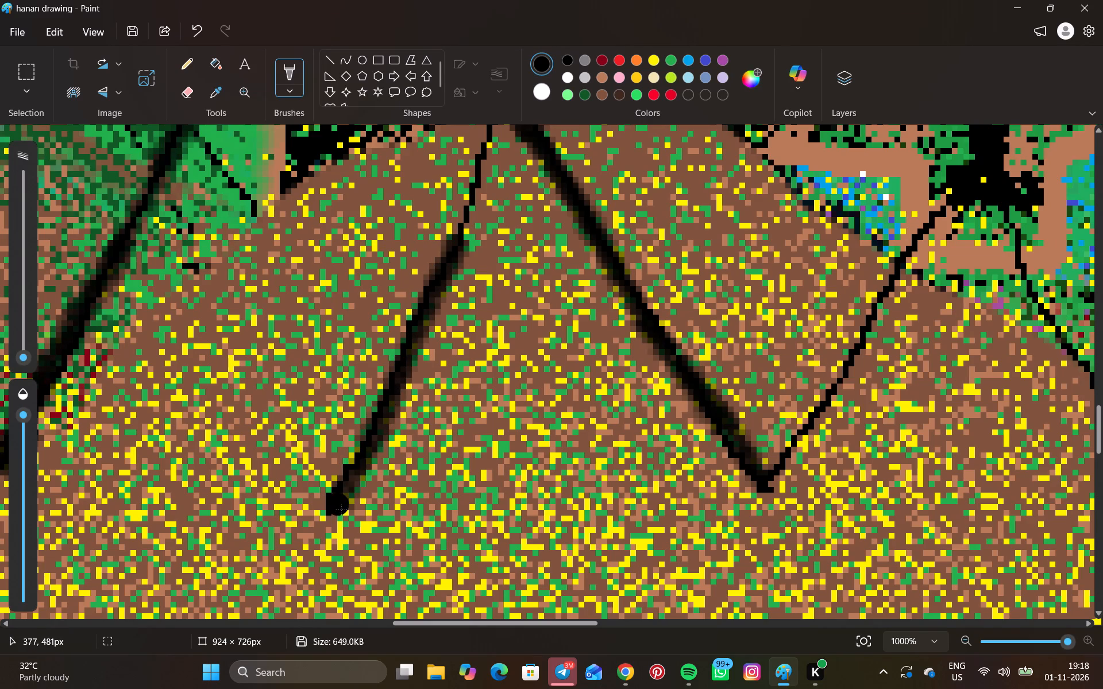
pyautogui.moveTo(341, 509); pyautogui.dragTo(341, 510)
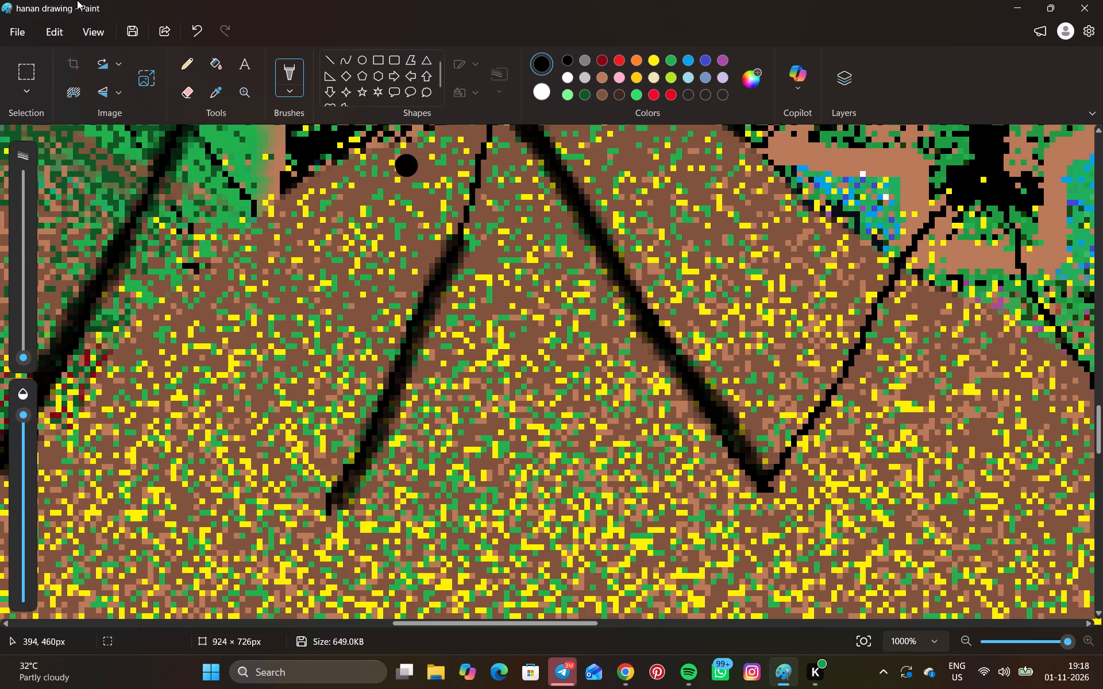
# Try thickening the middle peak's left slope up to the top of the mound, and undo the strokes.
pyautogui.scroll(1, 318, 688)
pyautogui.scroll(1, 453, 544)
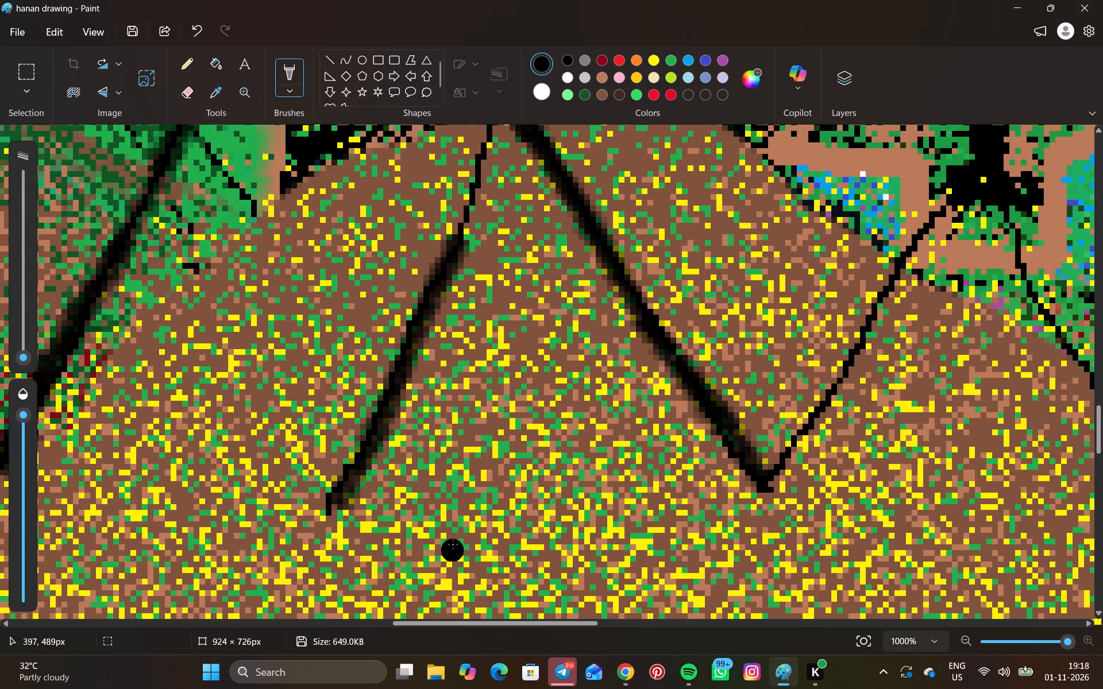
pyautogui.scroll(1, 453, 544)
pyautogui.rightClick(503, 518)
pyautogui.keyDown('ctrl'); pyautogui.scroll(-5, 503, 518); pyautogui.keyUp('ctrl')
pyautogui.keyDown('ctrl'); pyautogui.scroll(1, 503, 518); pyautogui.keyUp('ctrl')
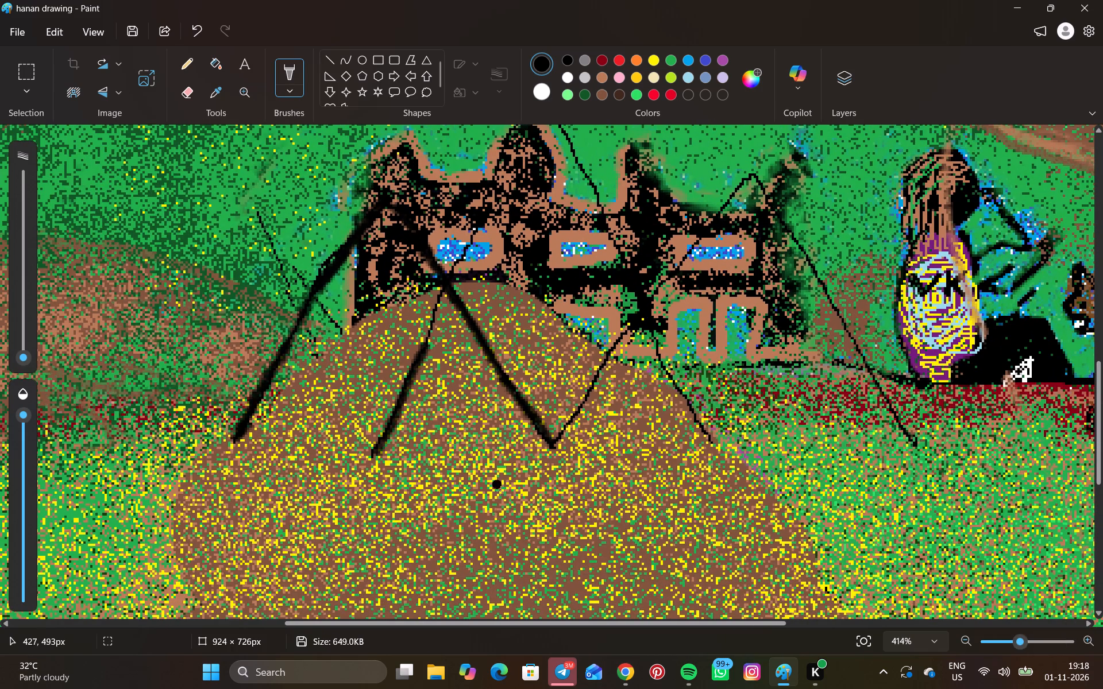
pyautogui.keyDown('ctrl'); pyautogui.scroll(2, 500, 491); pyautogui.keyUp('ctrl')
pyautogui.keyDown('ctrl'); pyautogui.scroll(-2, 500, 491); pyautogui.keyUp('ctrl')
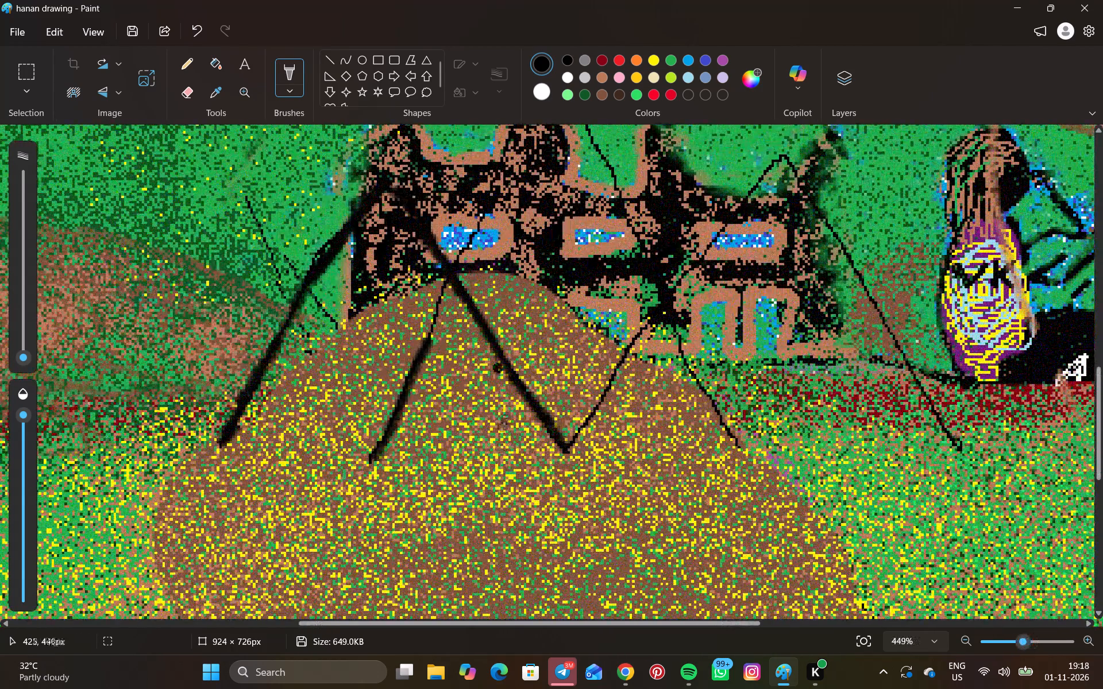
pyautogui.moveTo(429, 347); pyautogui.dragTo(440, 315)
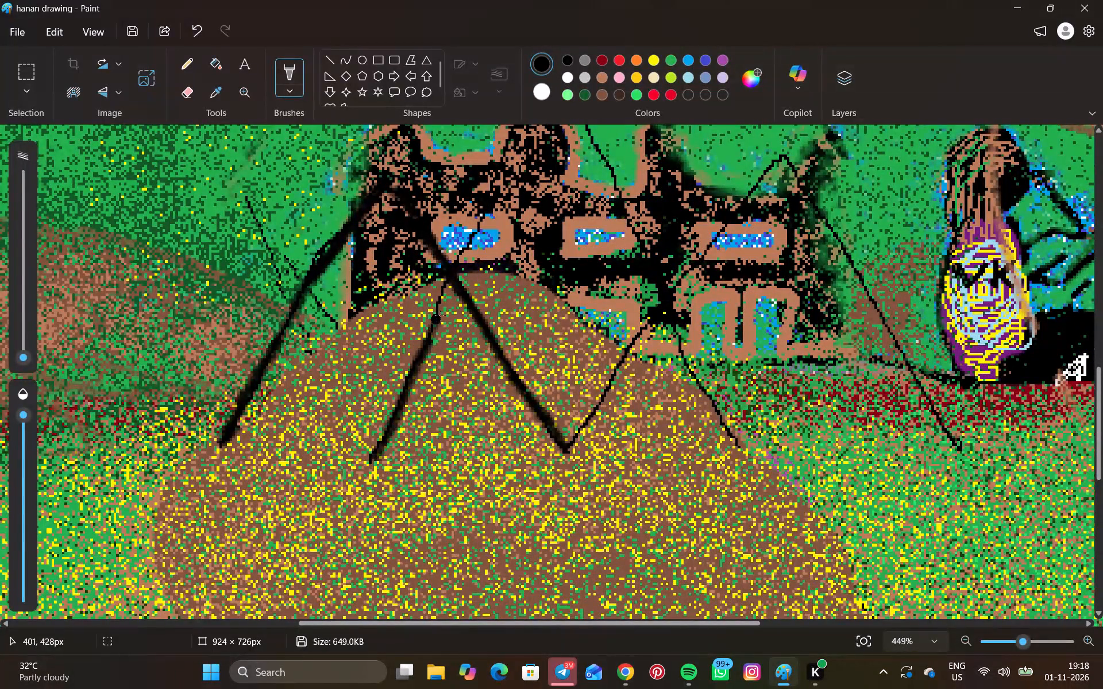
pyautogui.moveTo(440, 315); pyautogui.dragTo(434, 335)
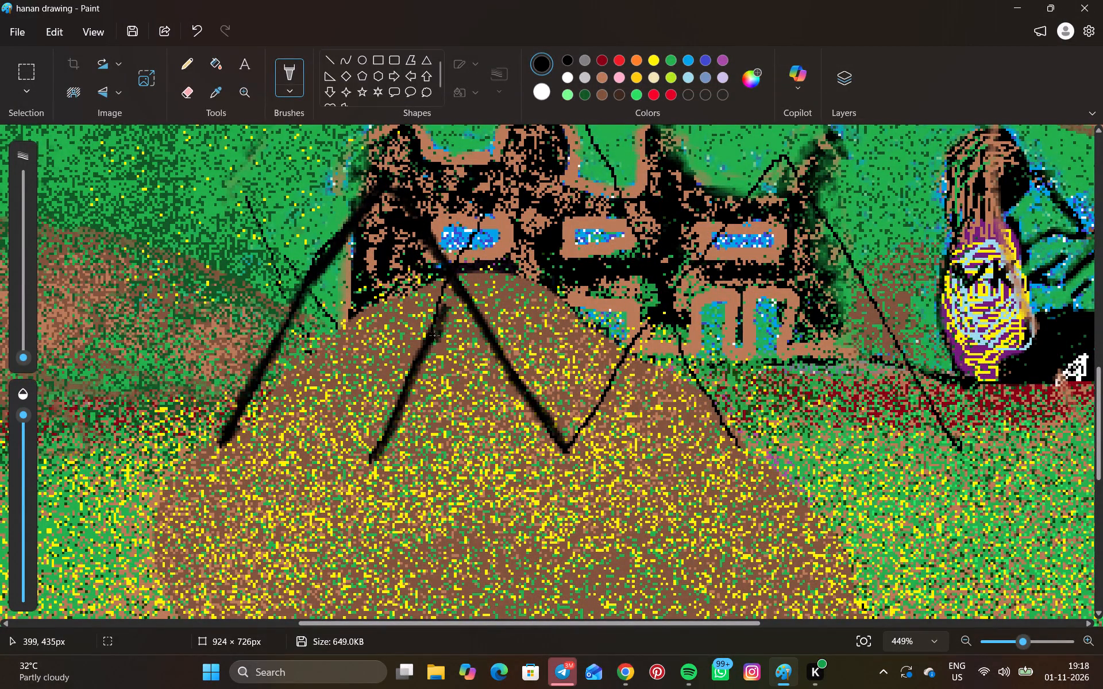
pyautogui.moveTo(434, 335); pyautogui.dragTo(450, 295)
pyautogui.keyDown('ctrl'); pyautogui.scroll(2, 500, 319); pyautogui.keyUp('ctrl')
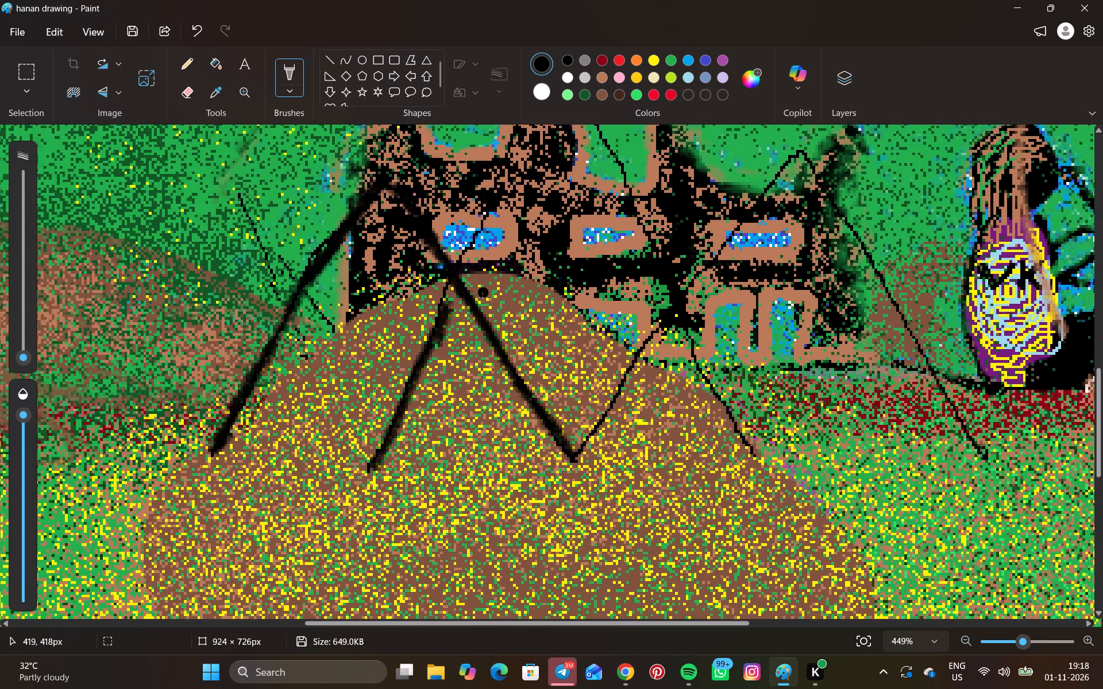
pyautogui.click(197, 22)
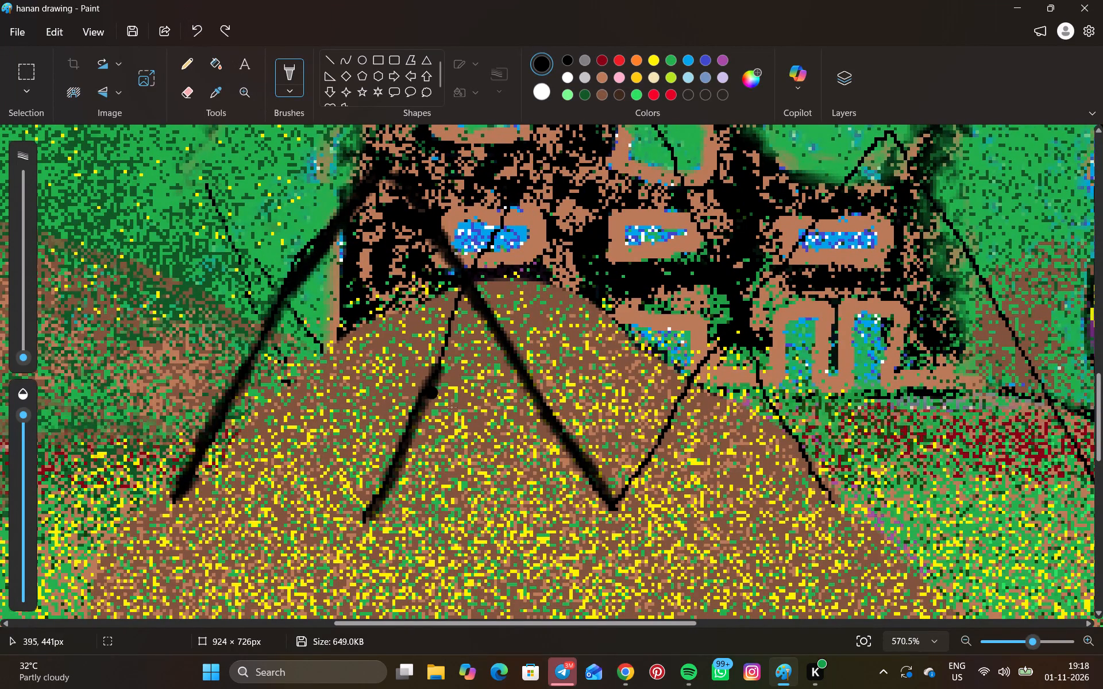
# Paint the middle peak's left slope in thick black up to the mound's top, where it crosses the third peak's right slope.
pyautogui.keyDown('ctrl'); pyautogui.scroll(4, 493, 425); pyautogui.keyUp('ctrl')
pyautogui.scroll(1, 506, 428)
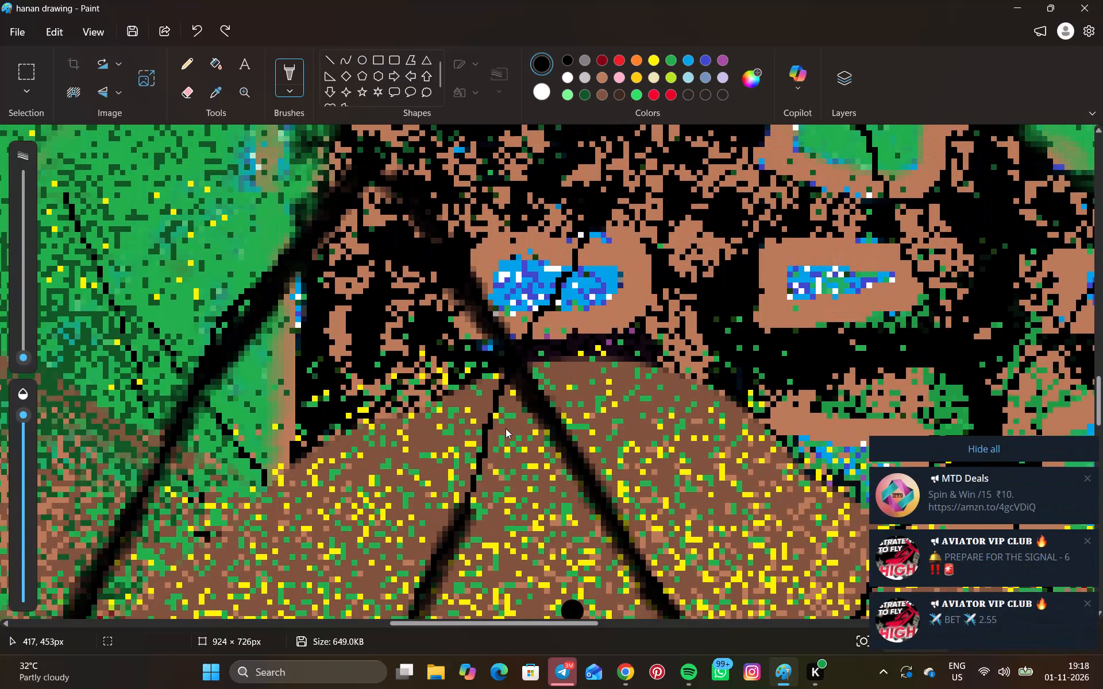
pyautogui.moveTo(466, 518); pyautogui.dragTo(487, 474)
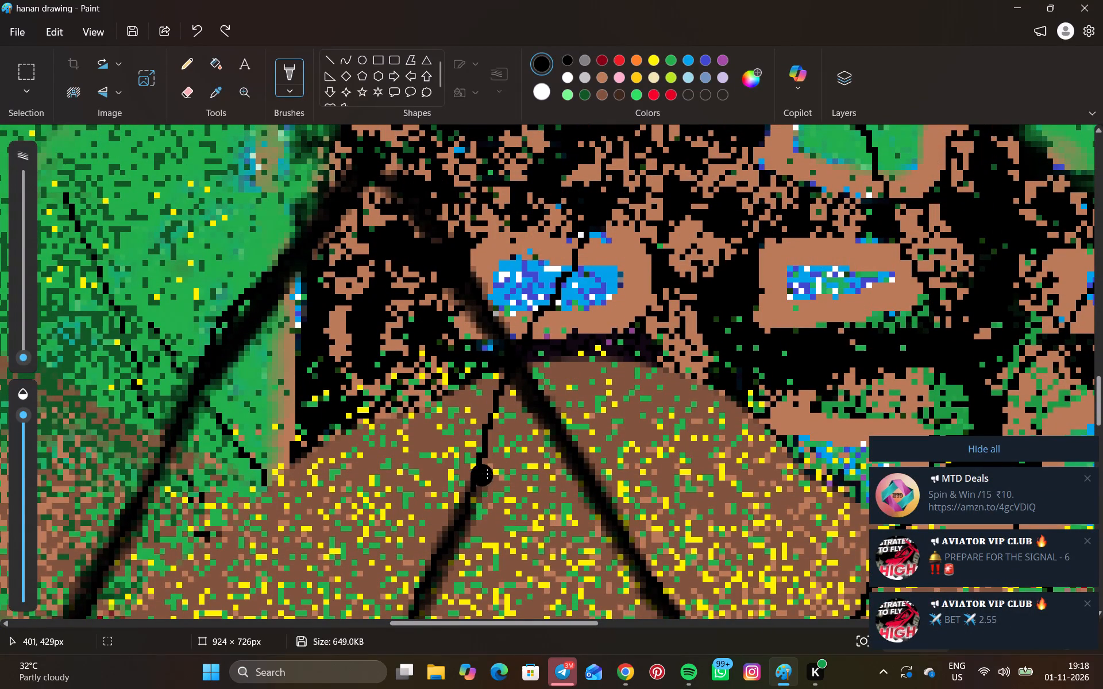
pyautogui.moveTo(487, 474); pyautogui.dragTo(519, 381)
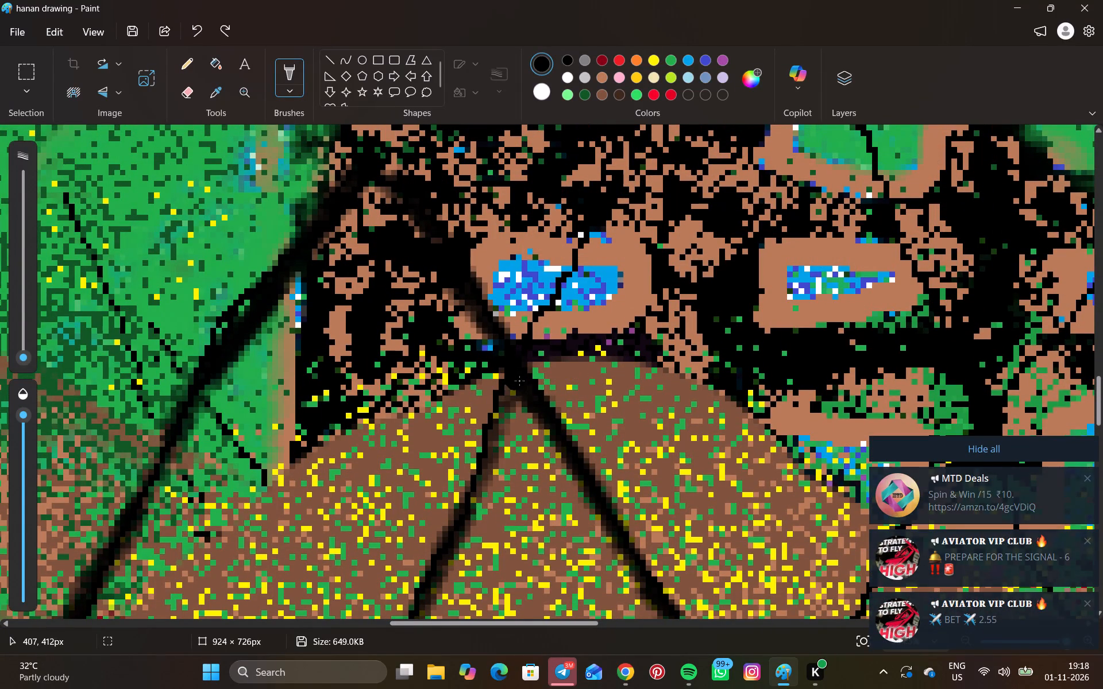
pyautogui.moveTo(519, 381); pyautogui.dragTo(531, 342)
# Thicken the middle peak's tip and upper left slope in black, from the apex above the castle tower down into the battlements.
pyautogui.scroll(1, 531, 342)
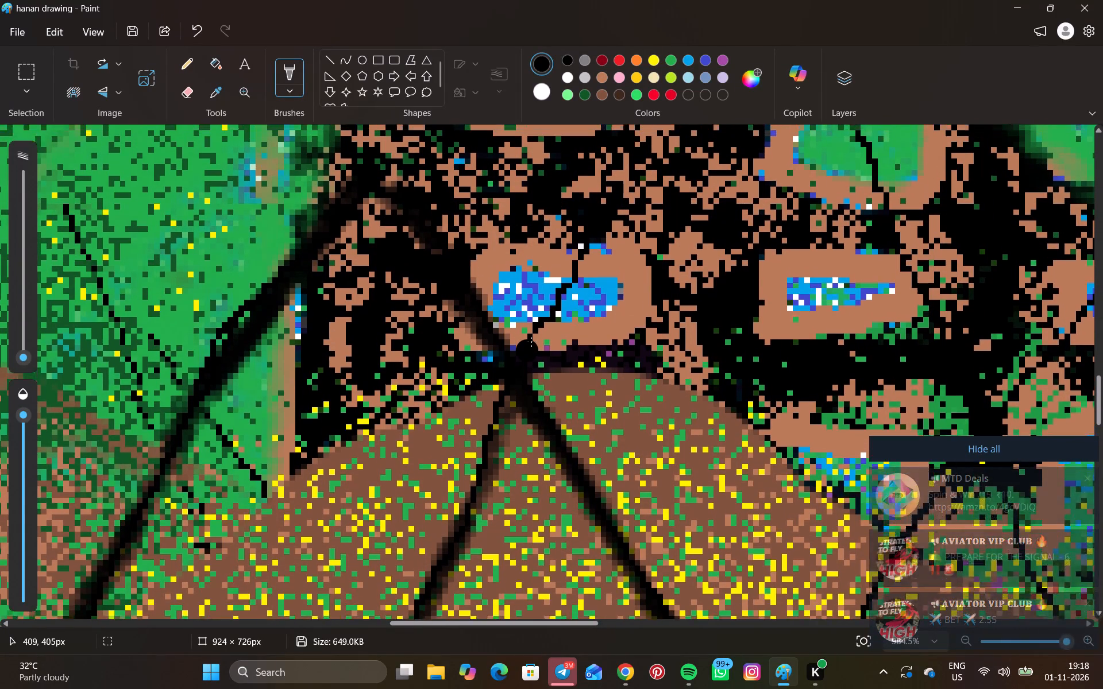
pyautogui.scroll(1, 531, 342)
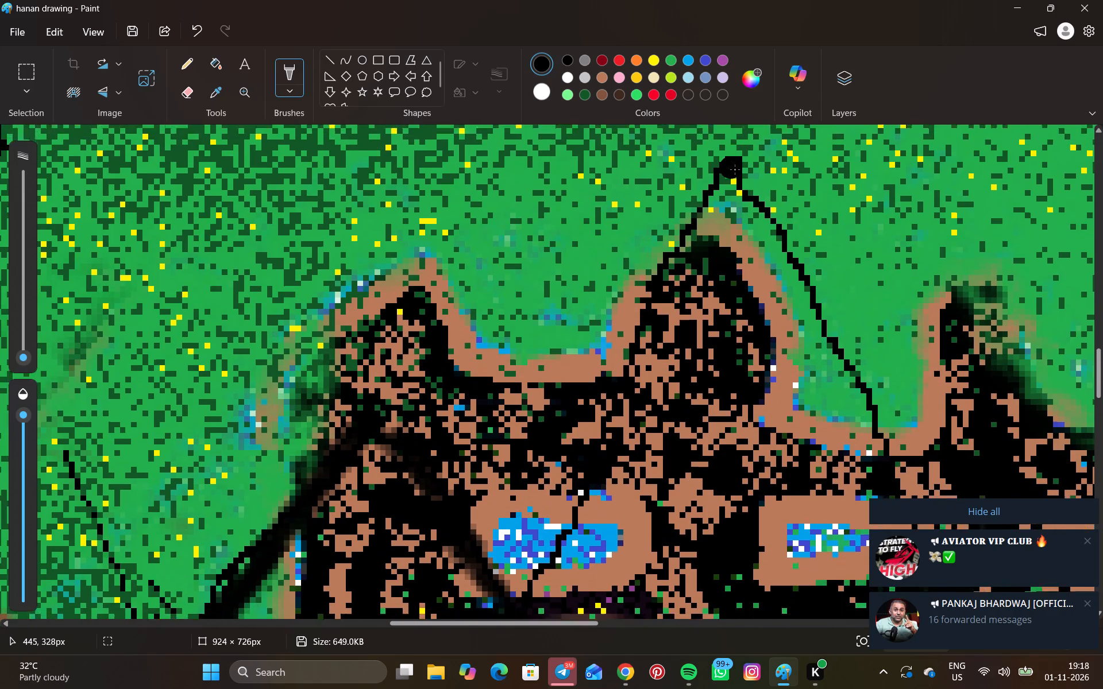
pyautogui.scroll(1, 735, 169)
pyautogui.moveTo(735, 169); pyautogui.dragTo(724, 164)
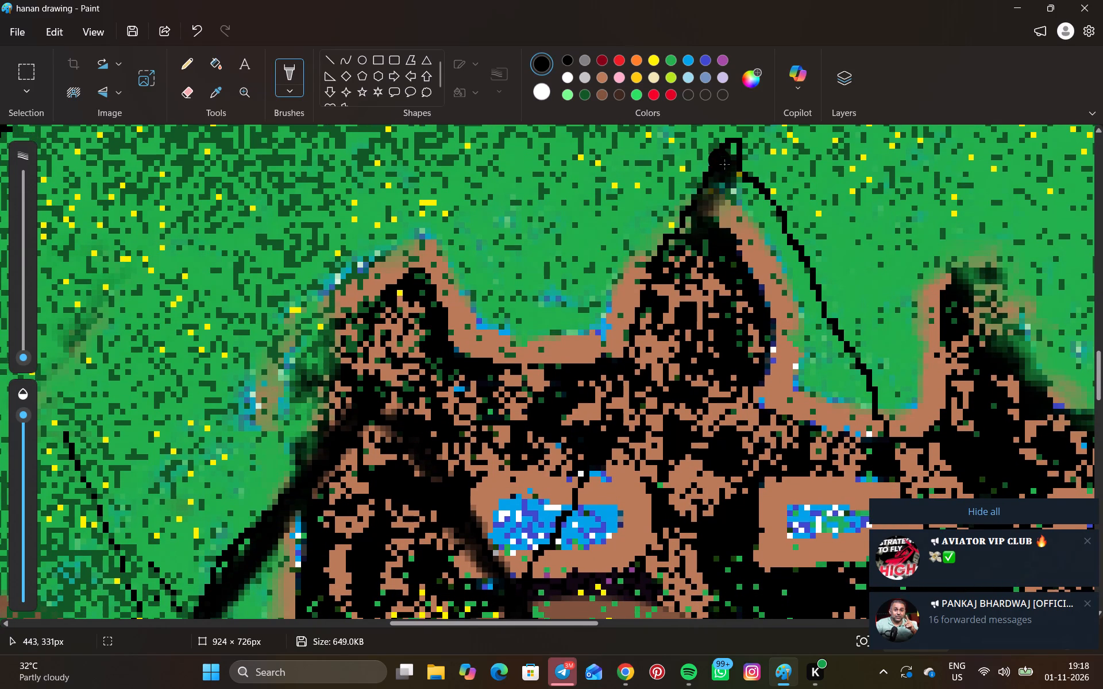
pyautogui.moveTo(724, 164); pyautogui.dragTo(679, 251)
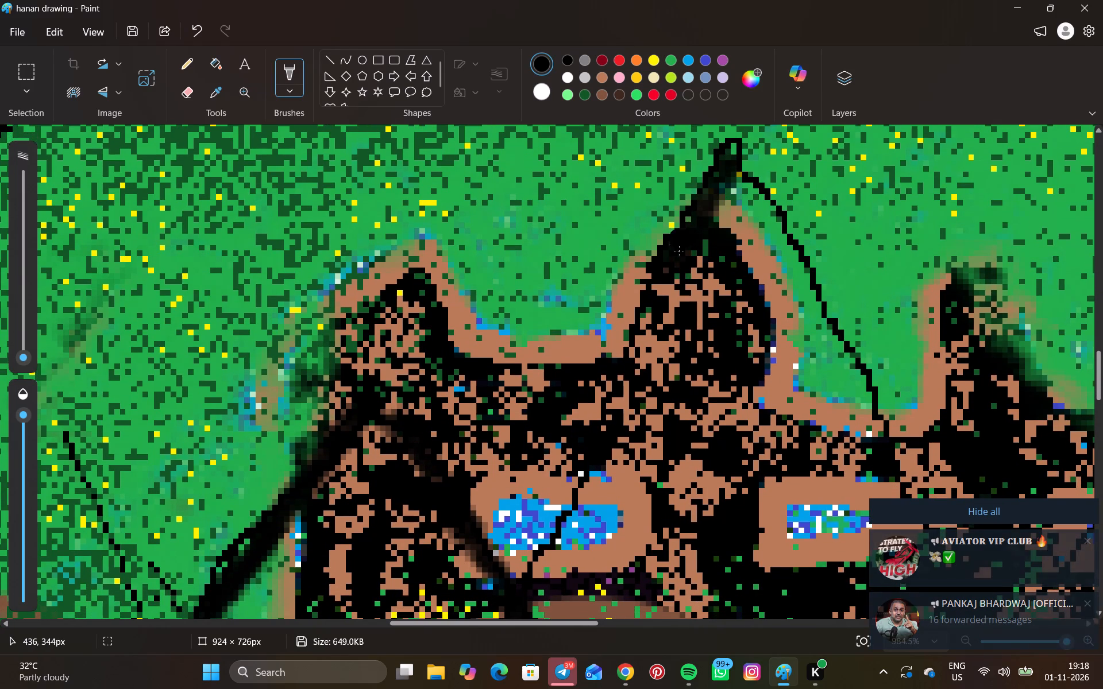
pyautogui.moveTo(679, 251); pyautogui.dragTo(630, 377)
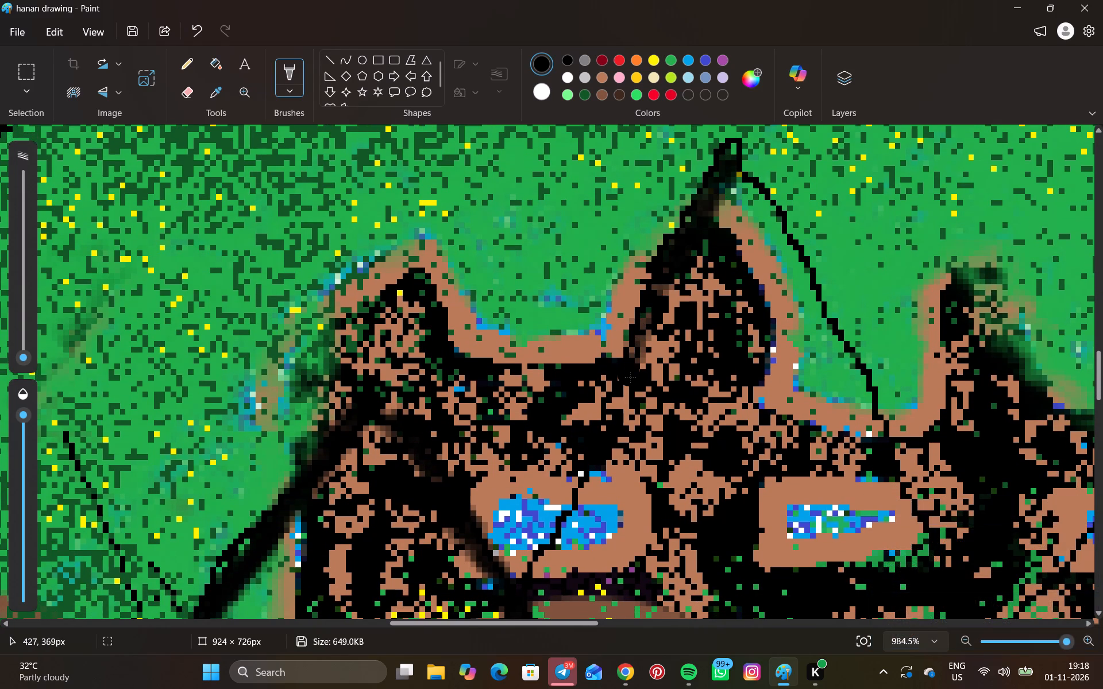
# Thicken the rest of the middle peak's left slope in black, joining the mound's top to the battlements across the blue castle window.
pyautogui.scroll(-1, 624, 378)
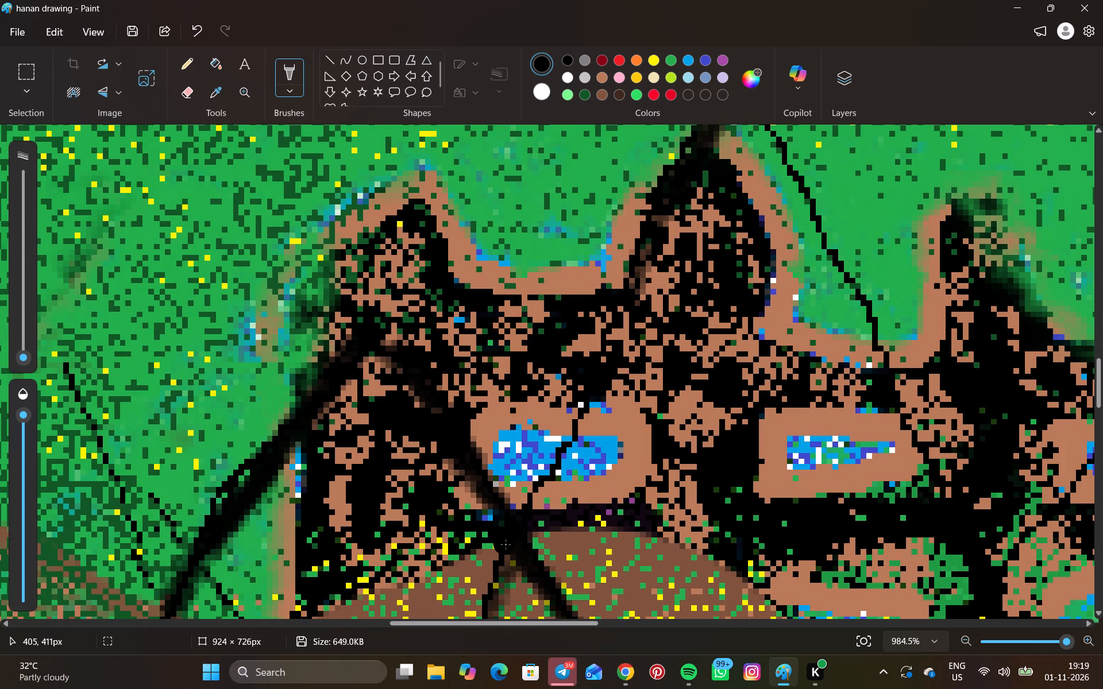
pyautogui.moveTo(509, 554); pyautogui.dragTo(560, 451)
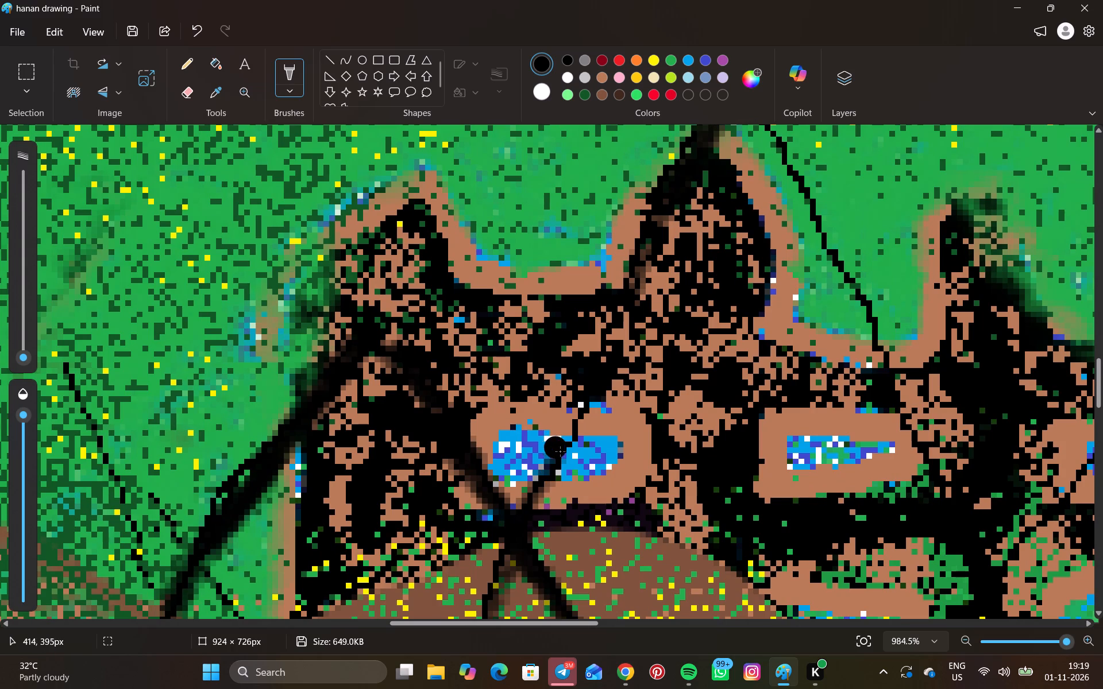
pyautogui.moveTo(560, 451); pyautogui.dragTo(636, 287)
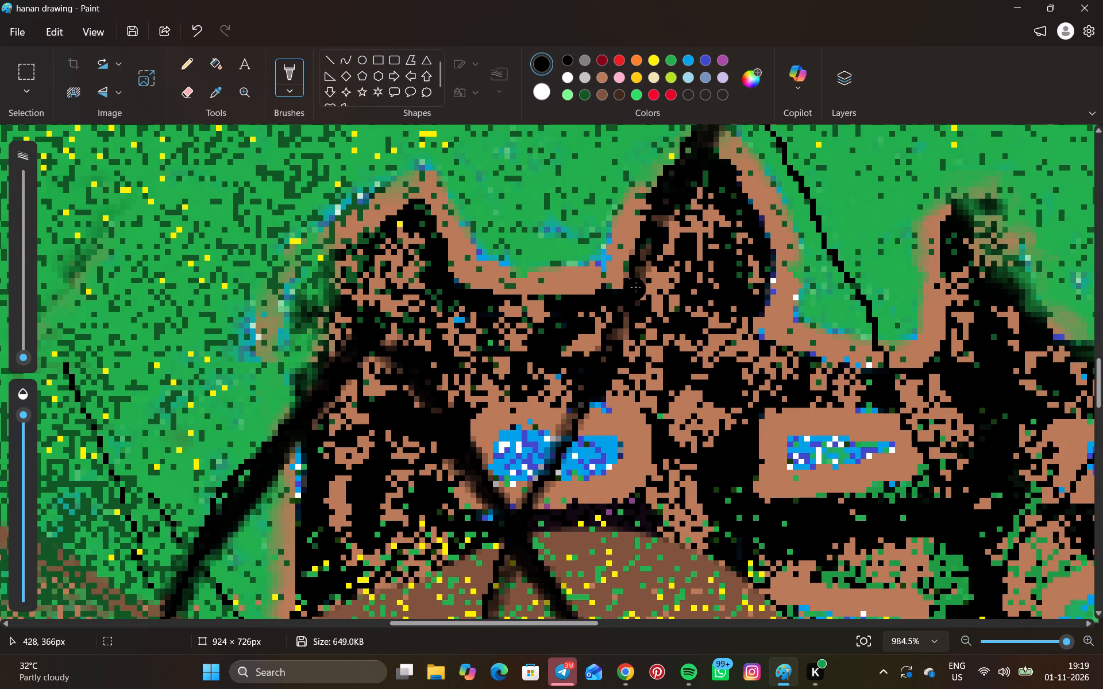
pyautogui.moveTo(636, 287); pyautogui.dragTo(579, 433)
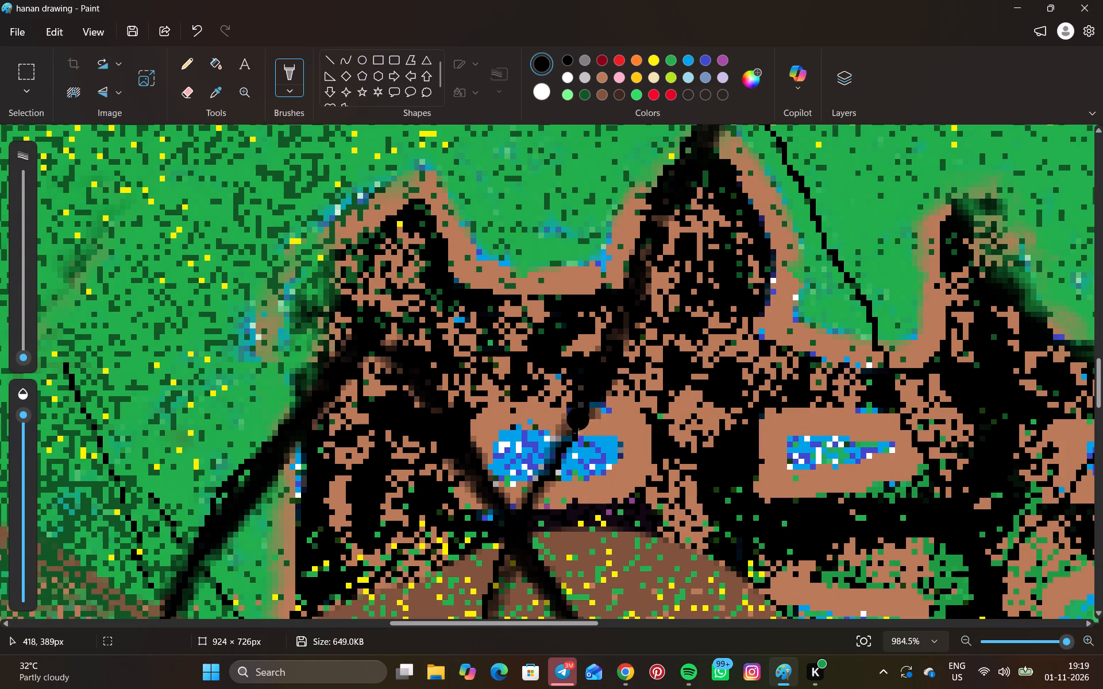
pyautogui.moveTo(579, 433); pyautogui.dragTo(566, 452)
pyautogui.moveTo(537, 514); pyautogui.dragTo(525, 544, button='middle')
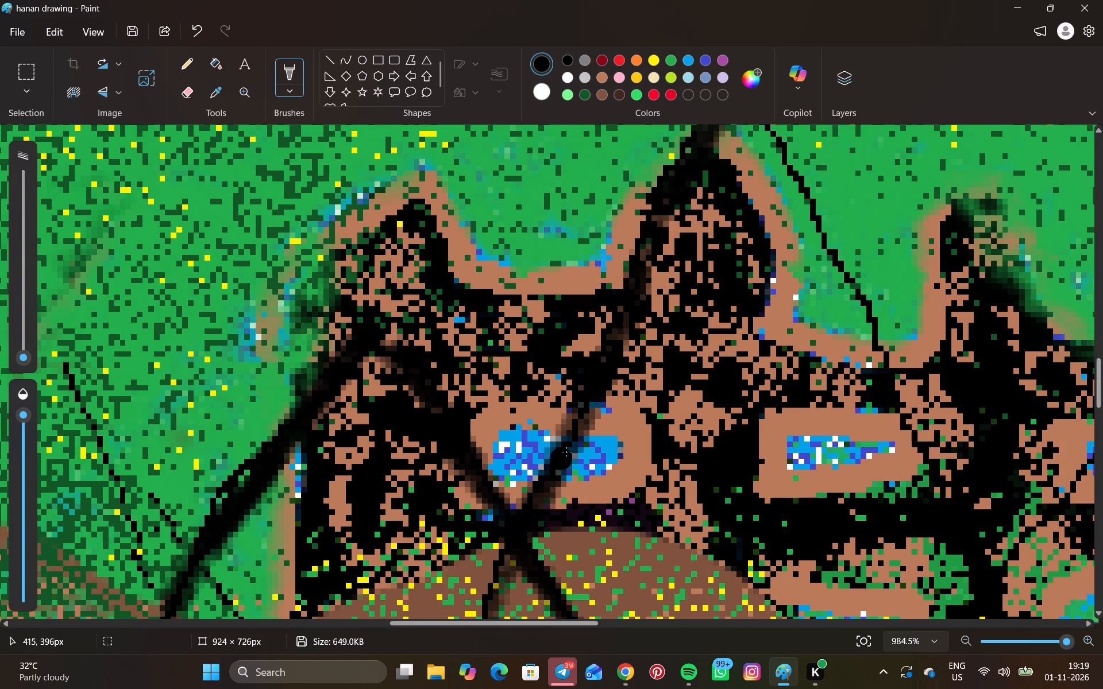
pyautogui.moveTo(566, 452); pyautogui.dragTo(673, 200)
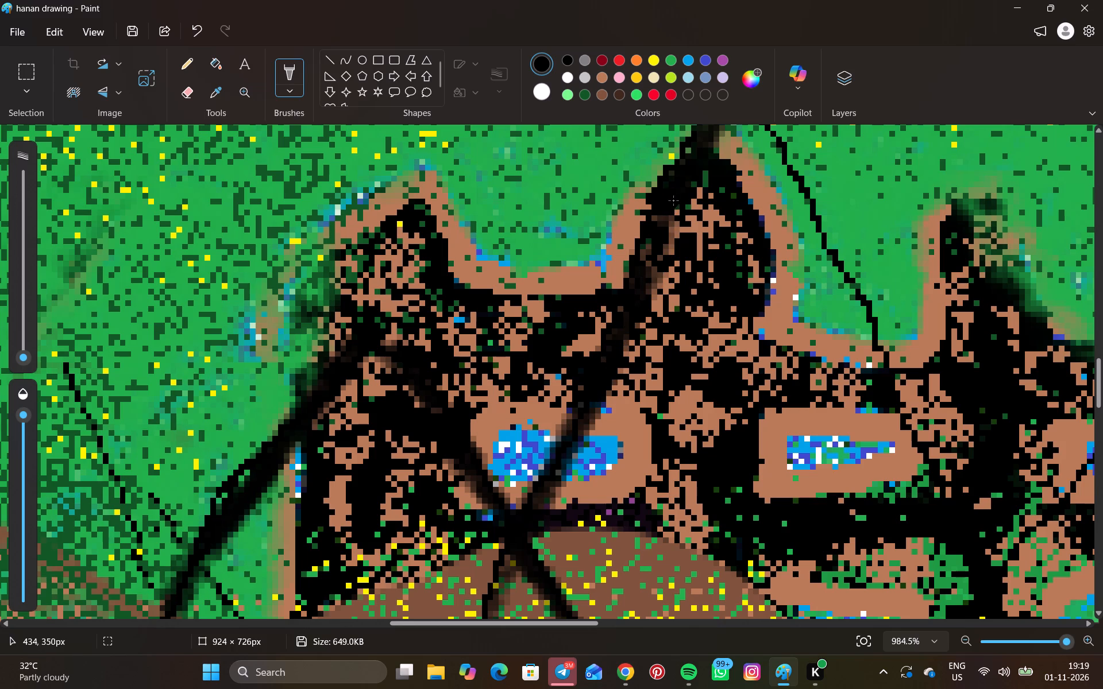
pyautogui.moveTo(673, 200); pyautogui.dragTo(673, 200)
pyautogui.scroll(-1, 579, 405)
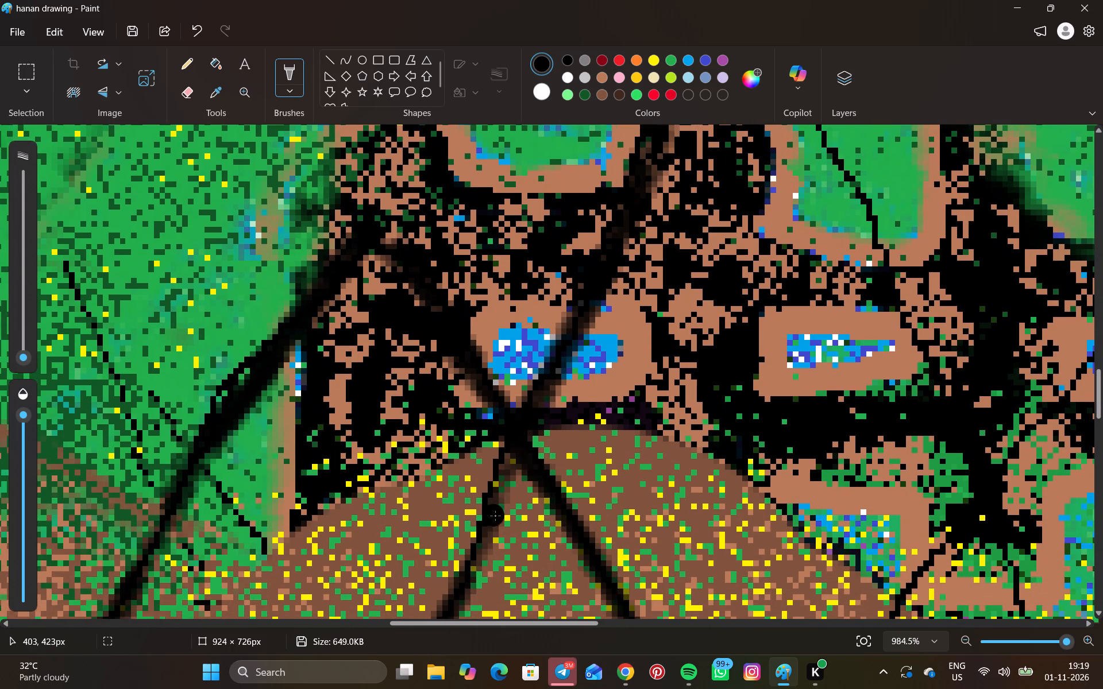
pyautogui.moveTo(492, 520); pyautogui.dragTo(472, 571)
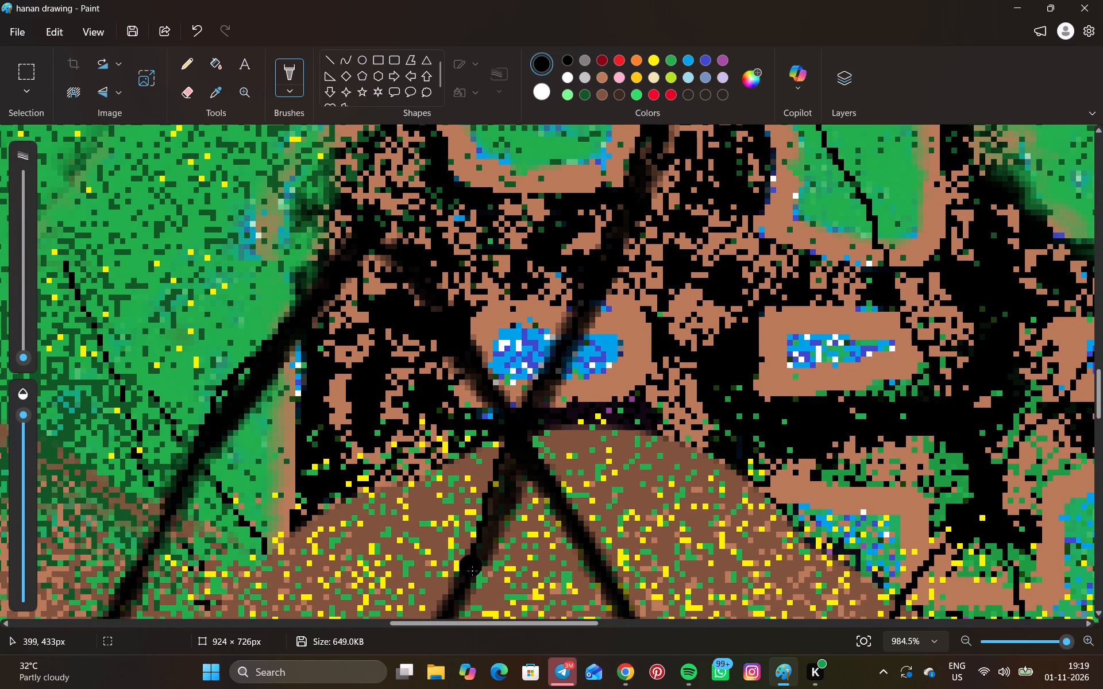
pyautogui.moveTo(472, 571); pyautogui.dragTo(607, 277)
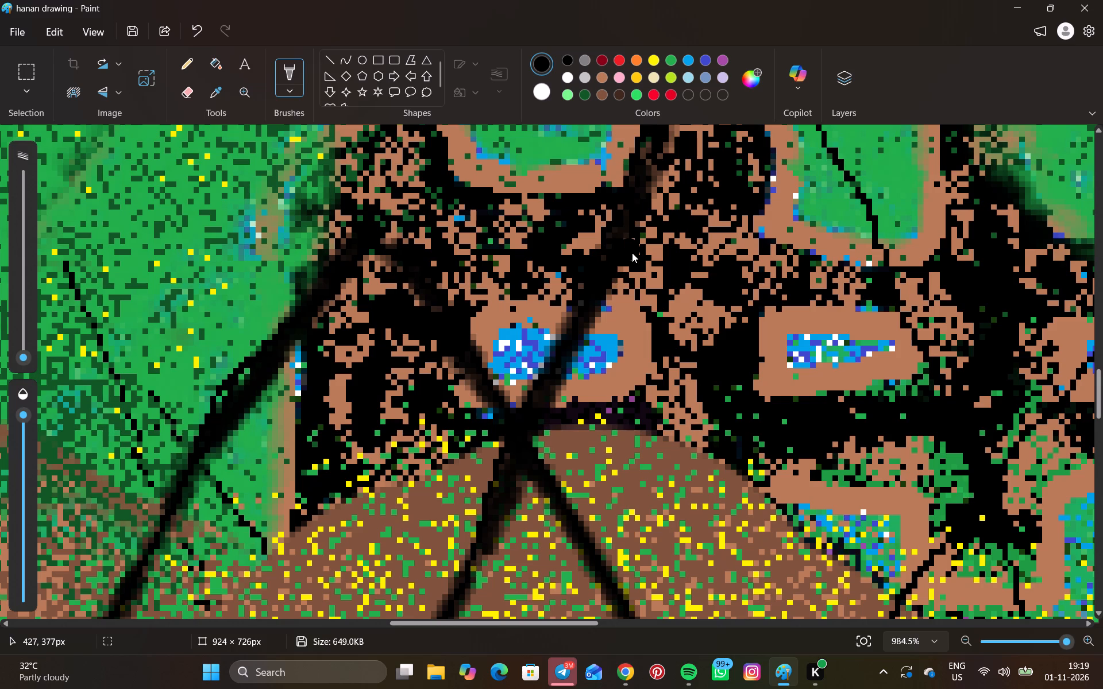
# Thicken the middle peak's upper right slope in black, from the apex down across the battlement gap and past the castle window.
pyautogui.scroll(2, 632, 253)
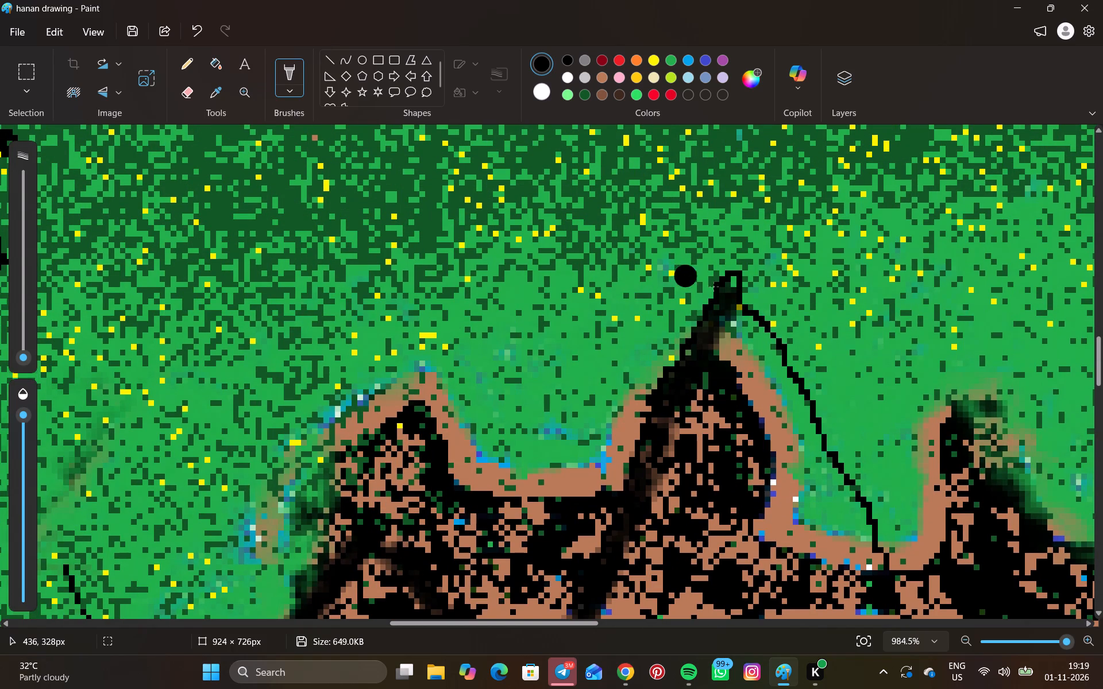
pyautogui.moveTo(730, 286); pyautogui.dragTo(748, 309)
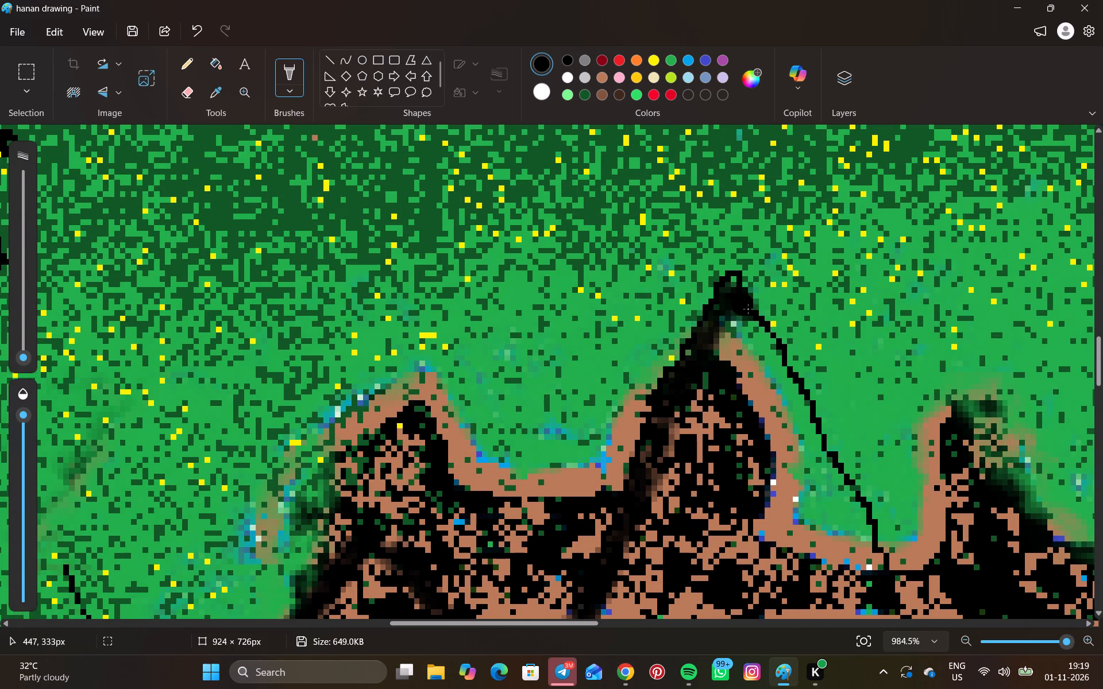
pyautogui.moveTo(748, 309); pyautogui.dragTo(871, 525)
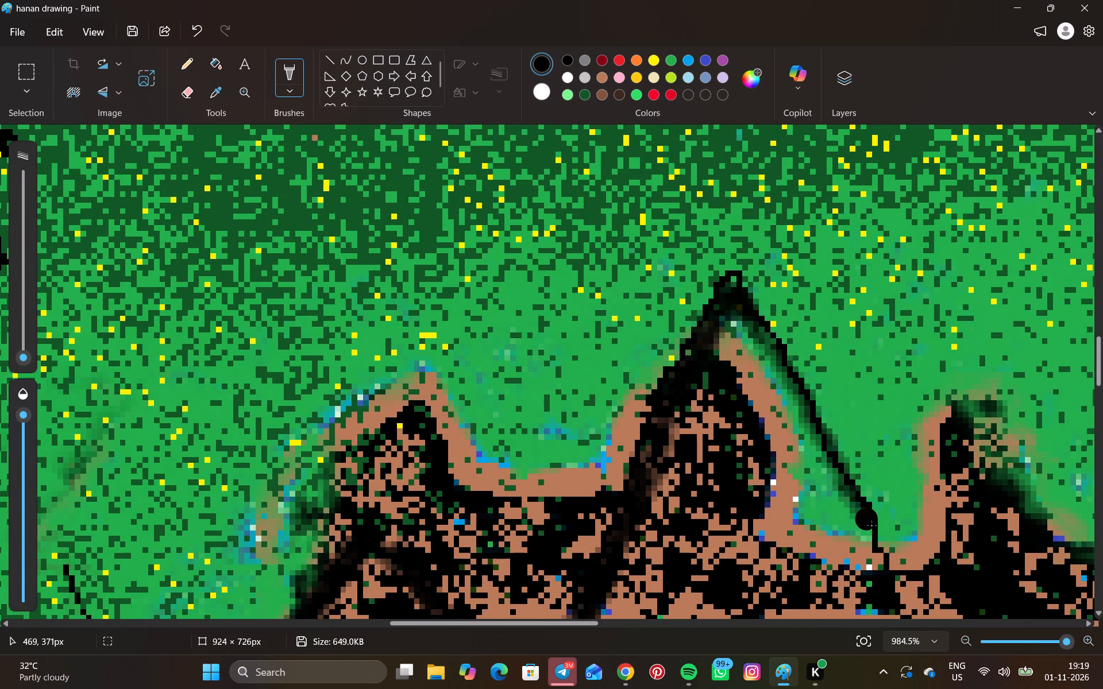
pyautogui.moveTo(871, 525); pyautogui.dragTo(836, 448)
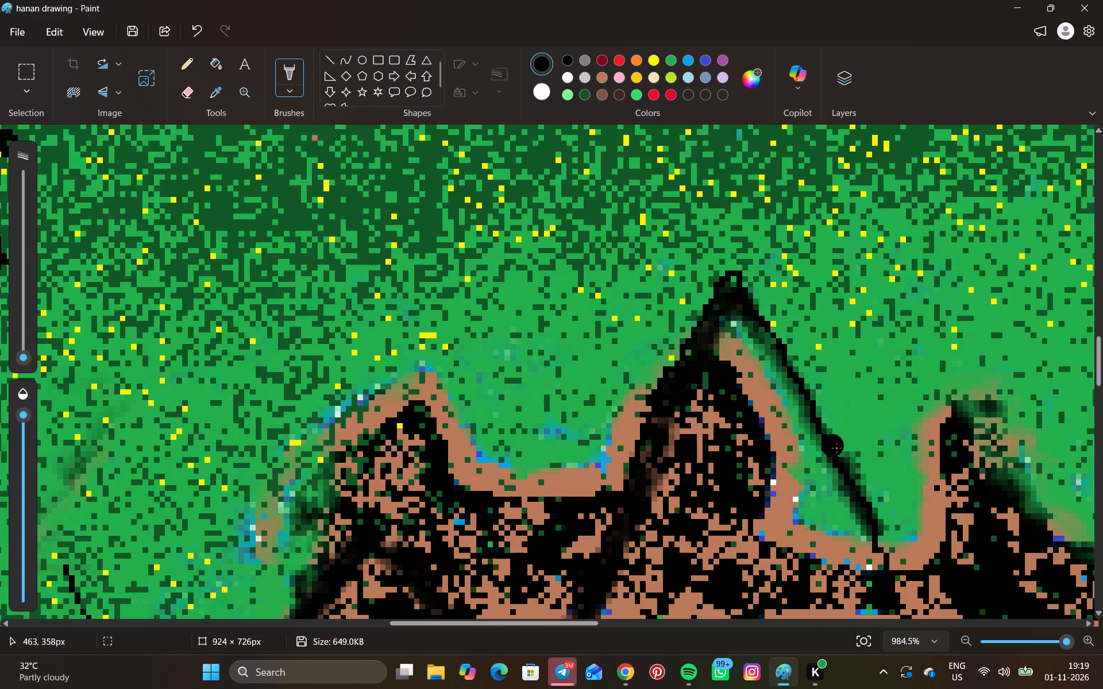
pyautogui.moveTo(836, 448); pyautogui.dragTo(743, 292)
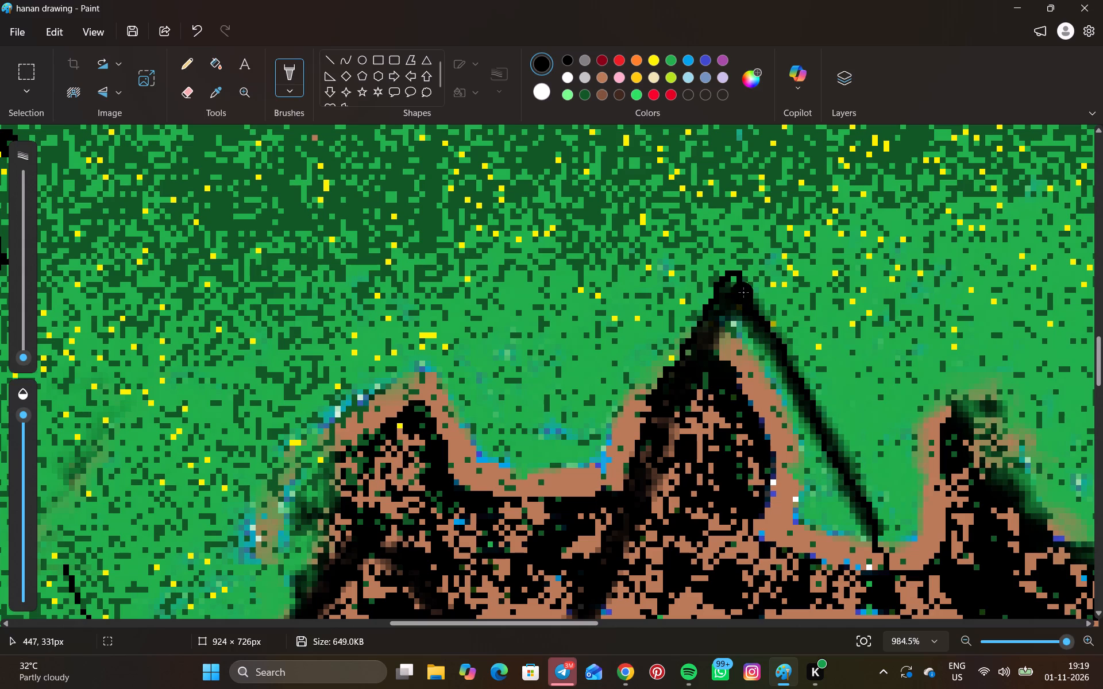
pyautogui.moveTo(743, 292); pyautogui.dragTo(735, 282)
pyautogui.scroll(-1, 738, 282)
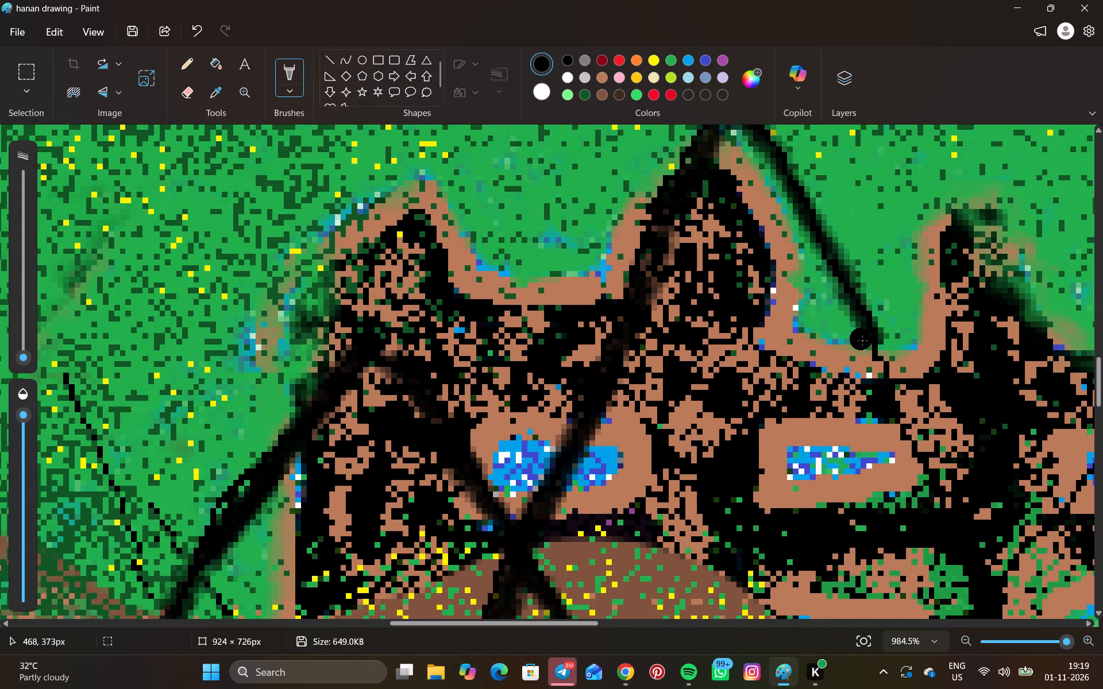
pyautogui.scroll(-1, 862, 340)
pyautogui.click(869, 324)
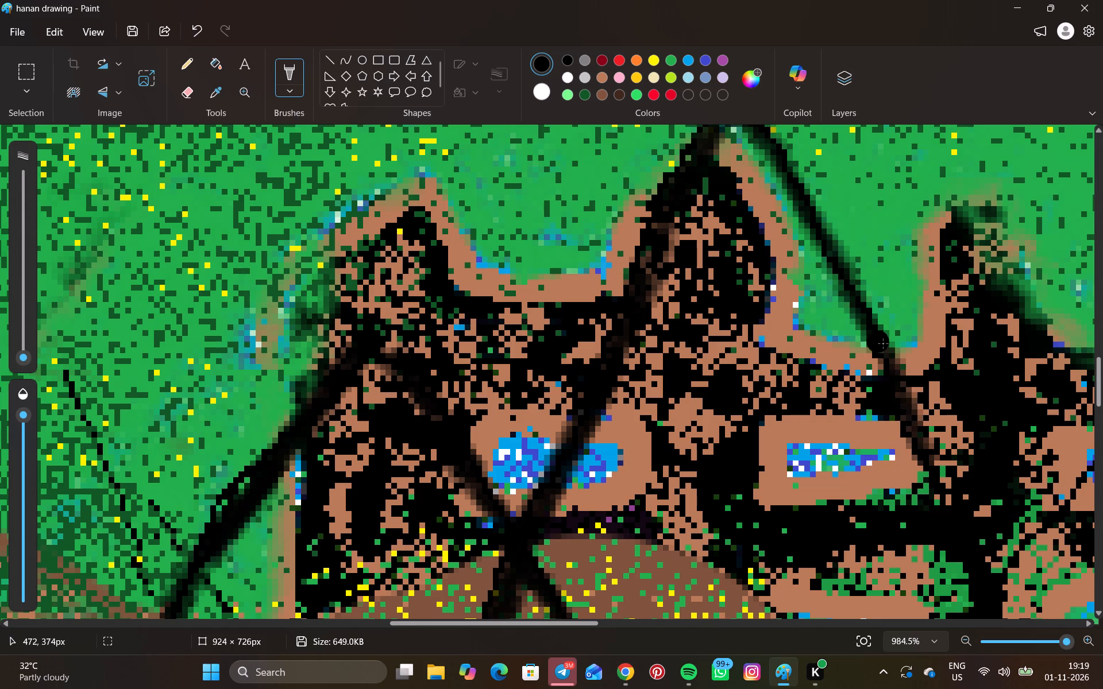
# Thicken the middle peak's lower right slope in black, from beside the castle window down the wall to its foot on the mound's edge.
pyautogui.scroll(-2, 869, 317)
pyautogui.hscroll(-1, 913, 277)
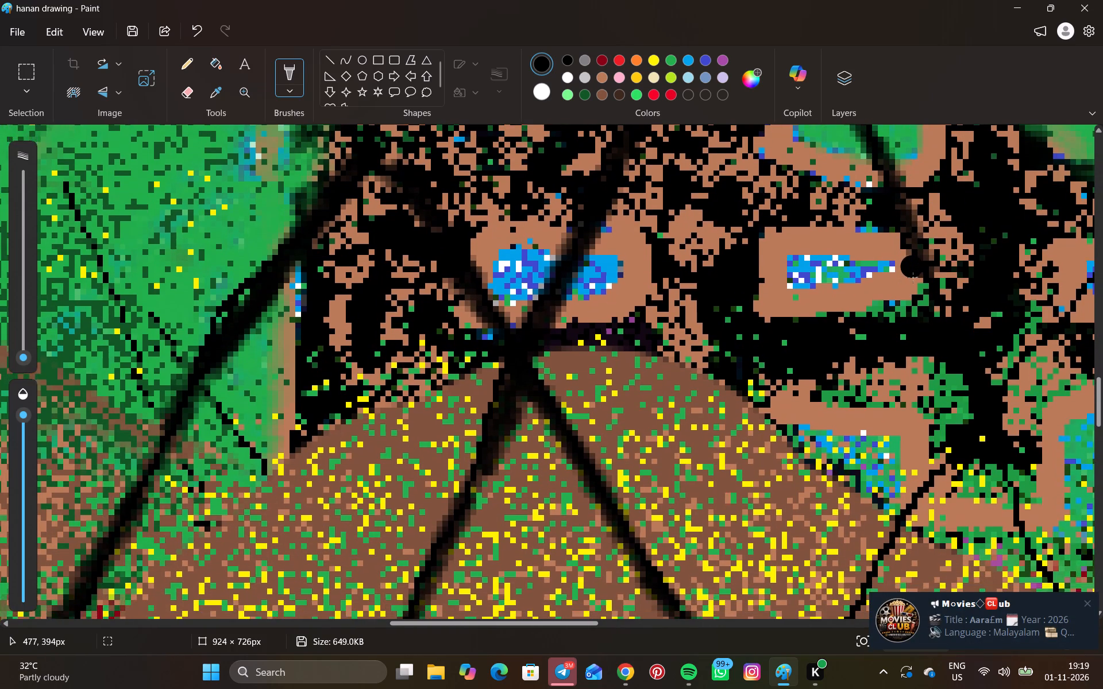
pyautogui.hscroll(-1, 913, 277)
pyautogui.moveTo(646, 276); pyautogui.dragTo(712, 441)
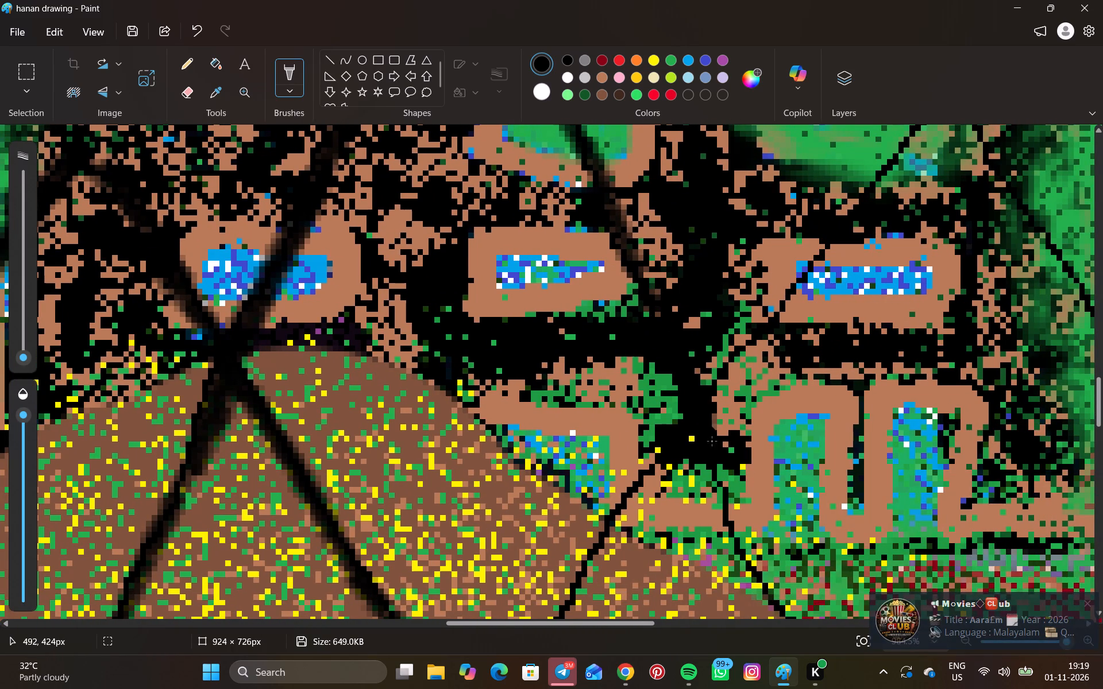
pyautogui.moveTo(712, 441); pyautogui.dragTo(719, 455)
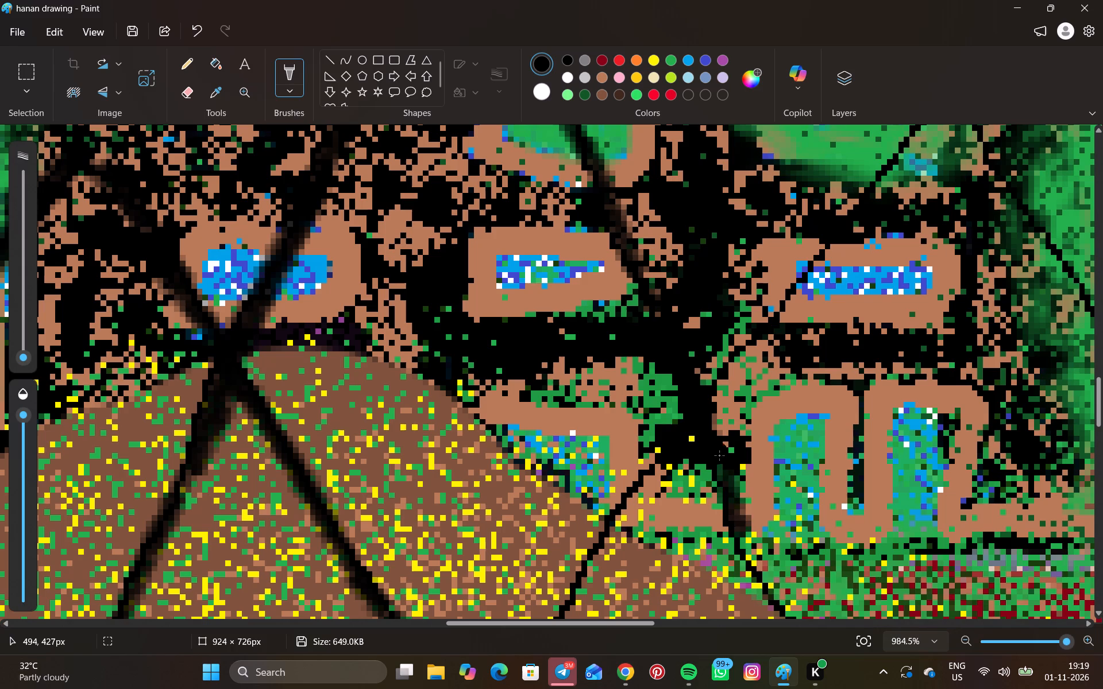
pyautogui.moveTo(719, 455); pyautogui.dragTo(712, 432)
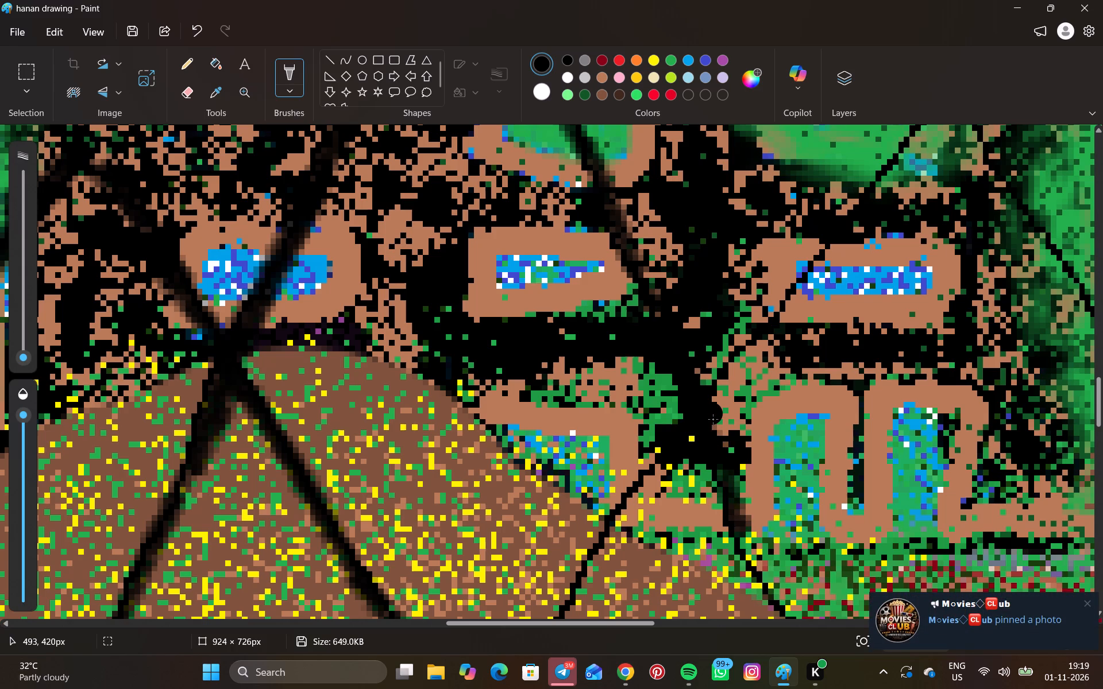
pyautogui.scroll(-3, 713, 419)
pyautogui.moveTo(740, 294); pyautogui.dragTo(751, 315)
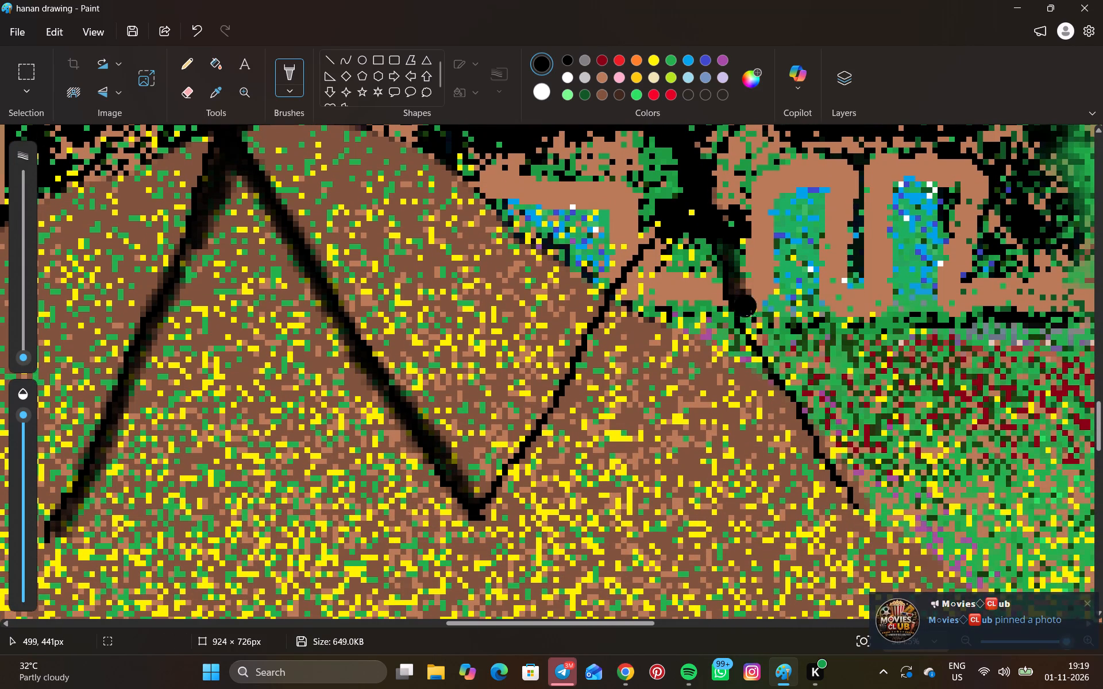
pyautogui.moveTo(751, 315); pyautogui.dragTo(821, 447)
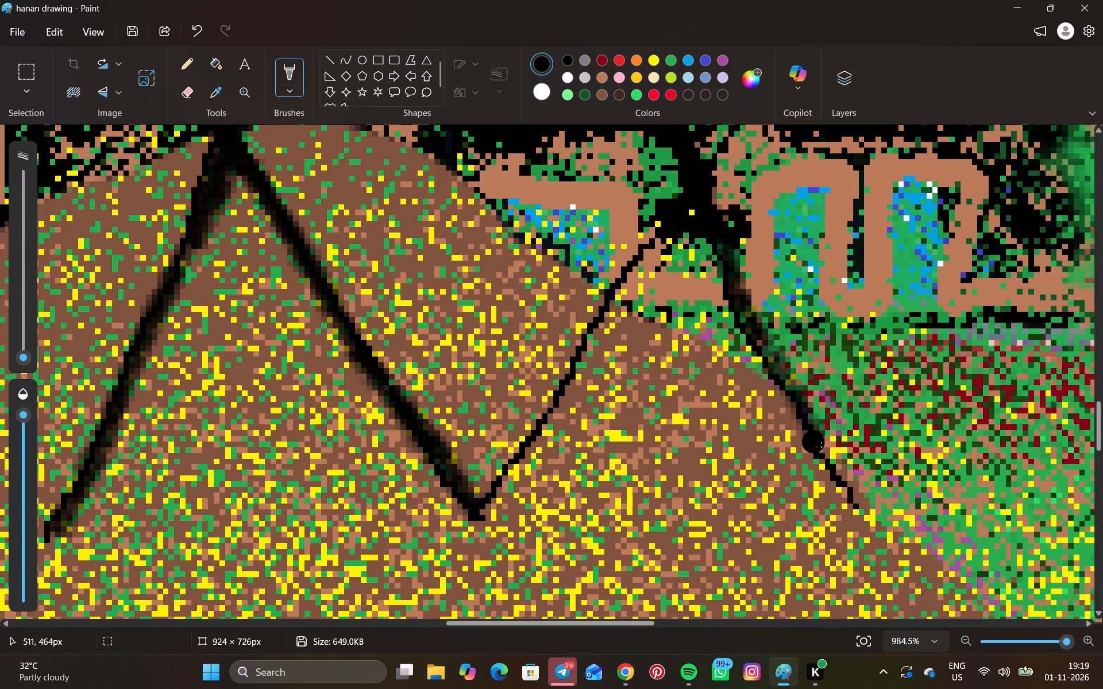
pyautogui.moveTo(821, 447); pyautogui.dragTo(797, 401)
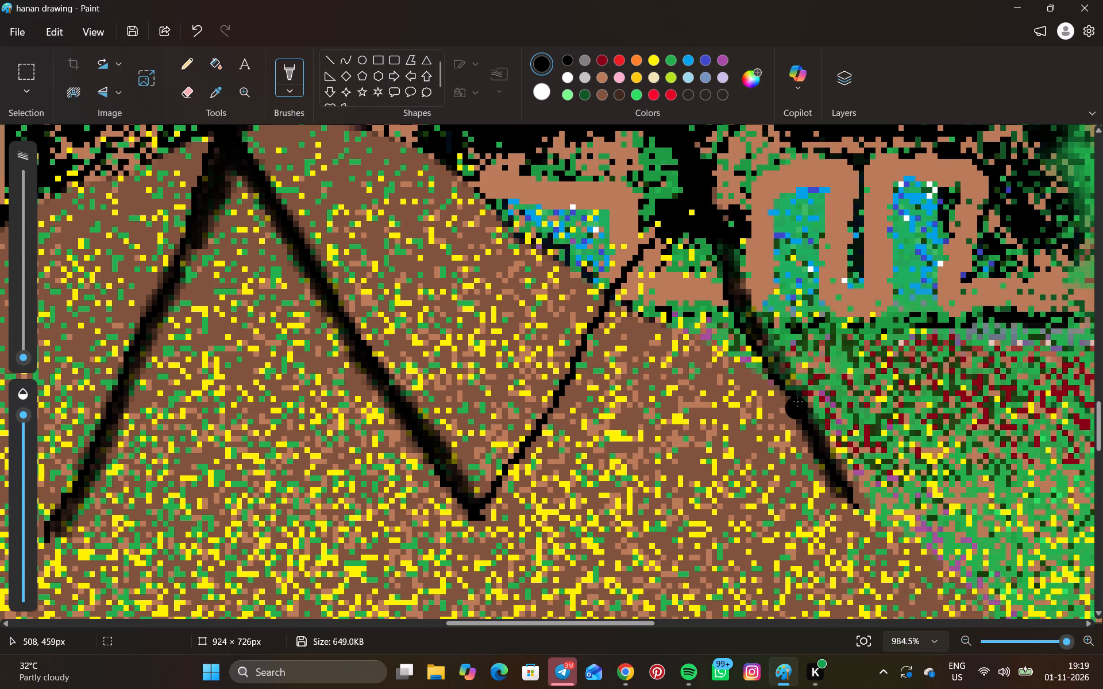
pyautogui.moveTo(797, 401); pyautogui.dragTo(814, 438)
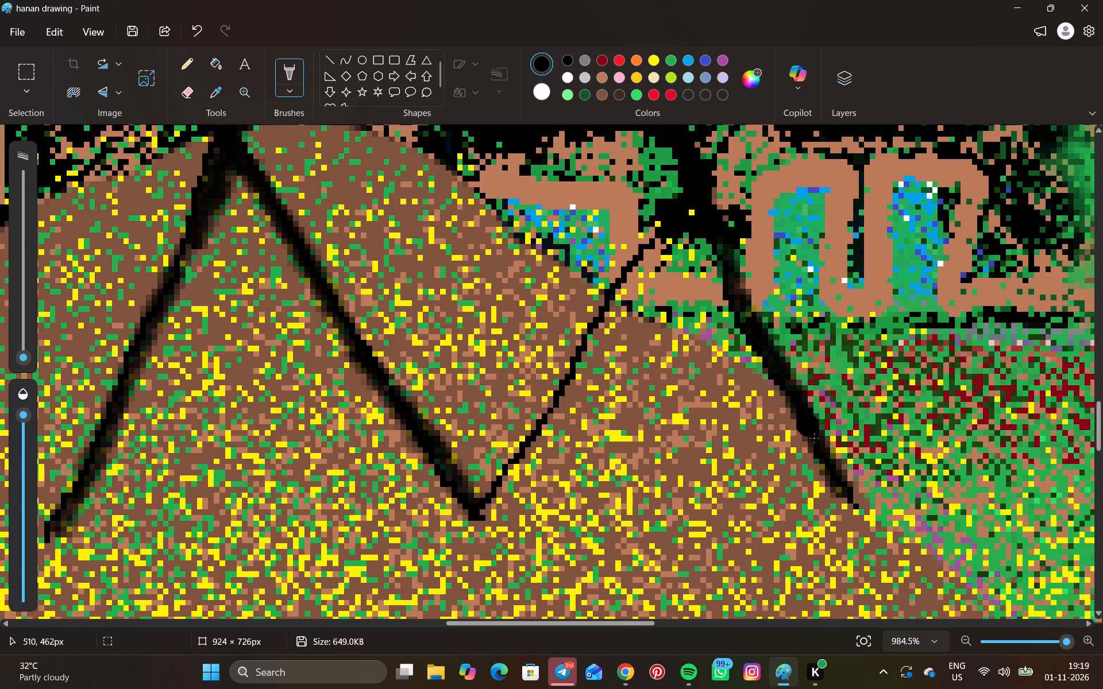
pyautogui.moveTo(814, 438); pyautogui.dragTo(836, 495)
# Thicken the rightmost peak's left slope in black, from its foot at the third peak's right slope up to the castle's base.
pyautogui.moveTo(487, 513); pyautogui.dragTo(531, 444)
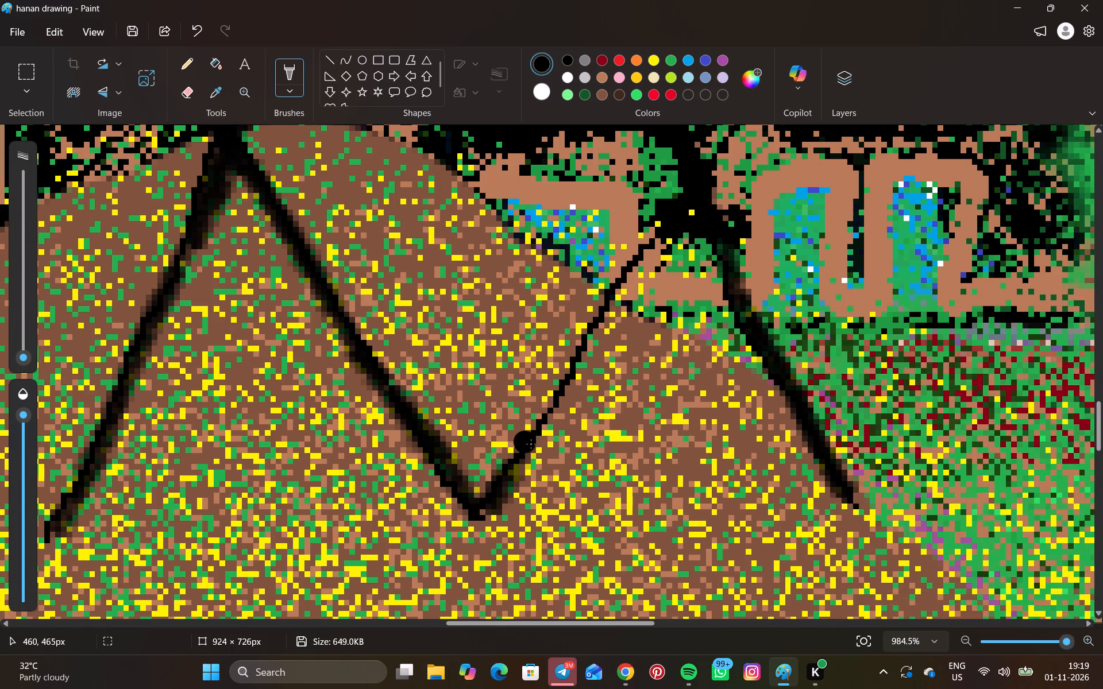
pyautogui.moveTo(531, 444); pyautogui.dragTo(600, 323)
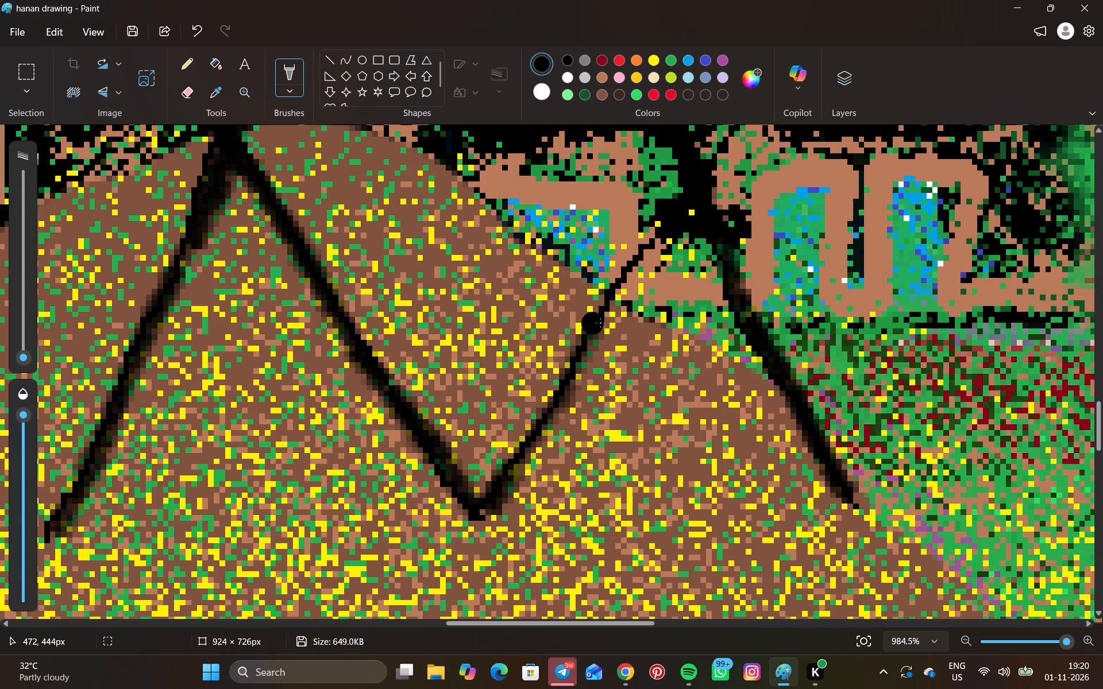
pyautogui.moveTo(600, 323); pyautogui.dragTo(649, 260)
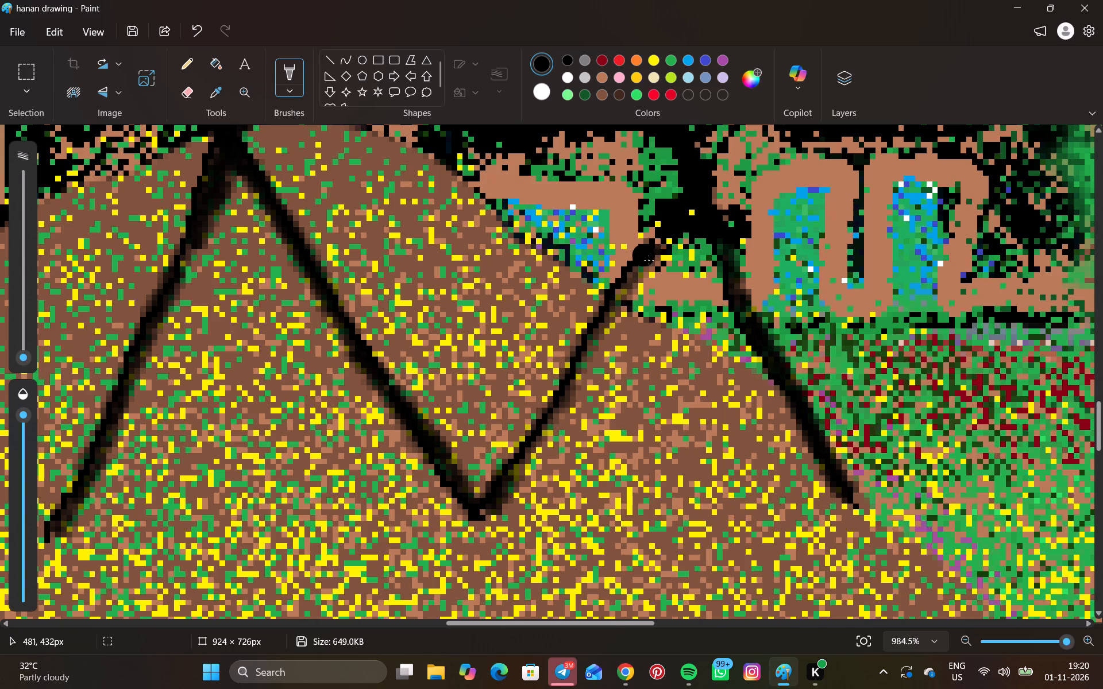
pyautogui.moveTo(649, 260); pyautogui.dragTo(563, 394)
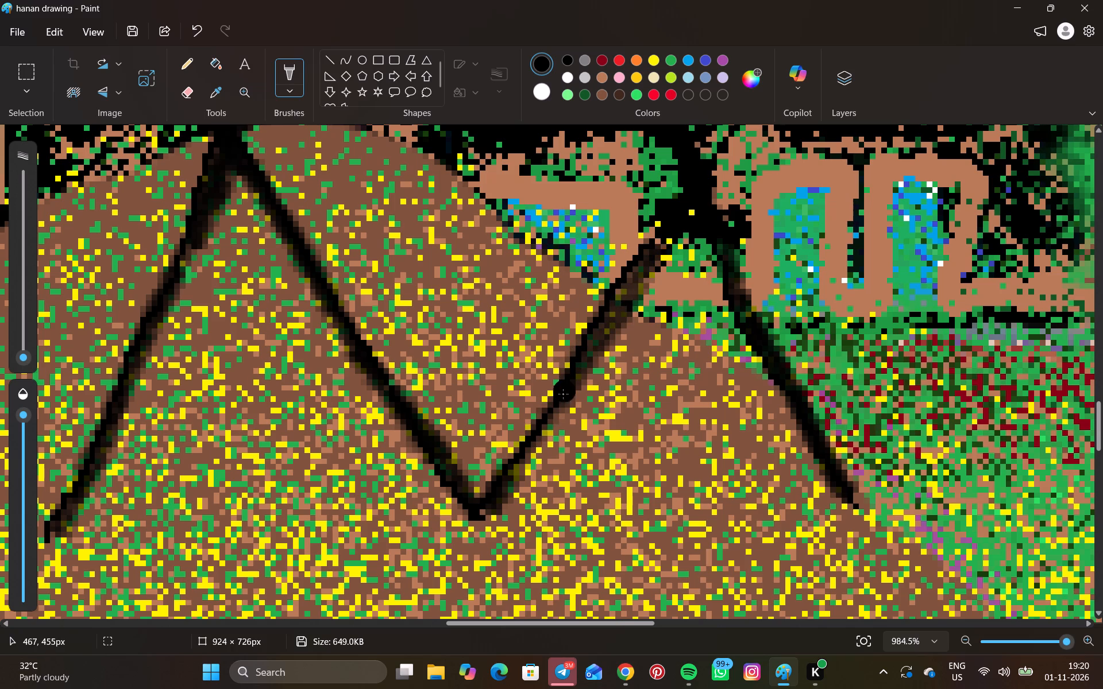
pyautogui.moveTo(563, 394); pyautogui.dragTo(524, 444)
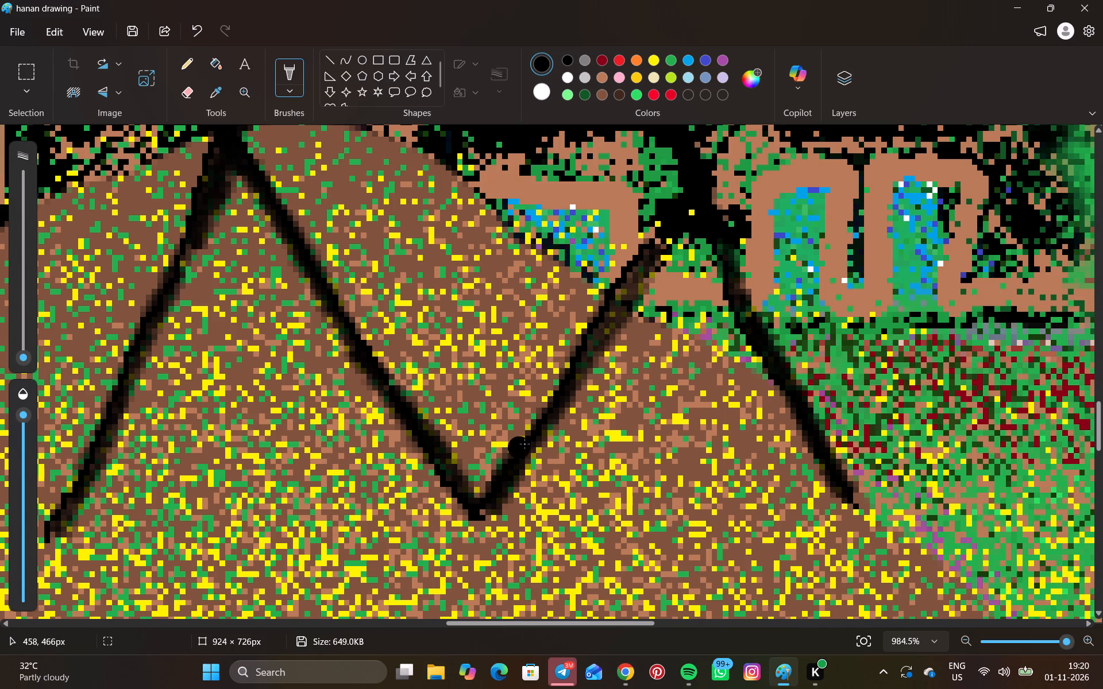
pyautogui.moveTo(524, 444); pyautogui.dragTo(657, 230)
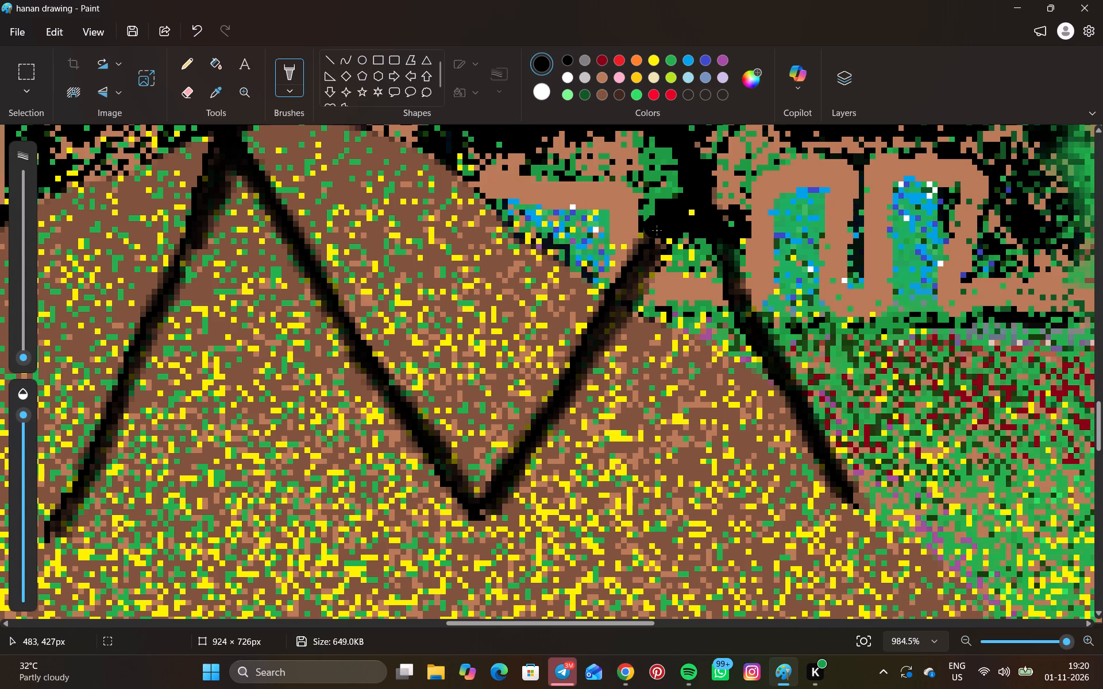
# Thicken the rightmost peak's upper left slope in black, from the castle's base past the right-hand blue window to the apex.
pyautogui.moveTo(657, 230); pyautogui.dragTo(657, 230)
pyautogui.keyDown('ctrl'); pyautogui.scroll(-3, 659, 230); pyautogui.keyUp('ctrl')
pyautogui.scroll(1, 665, 224)
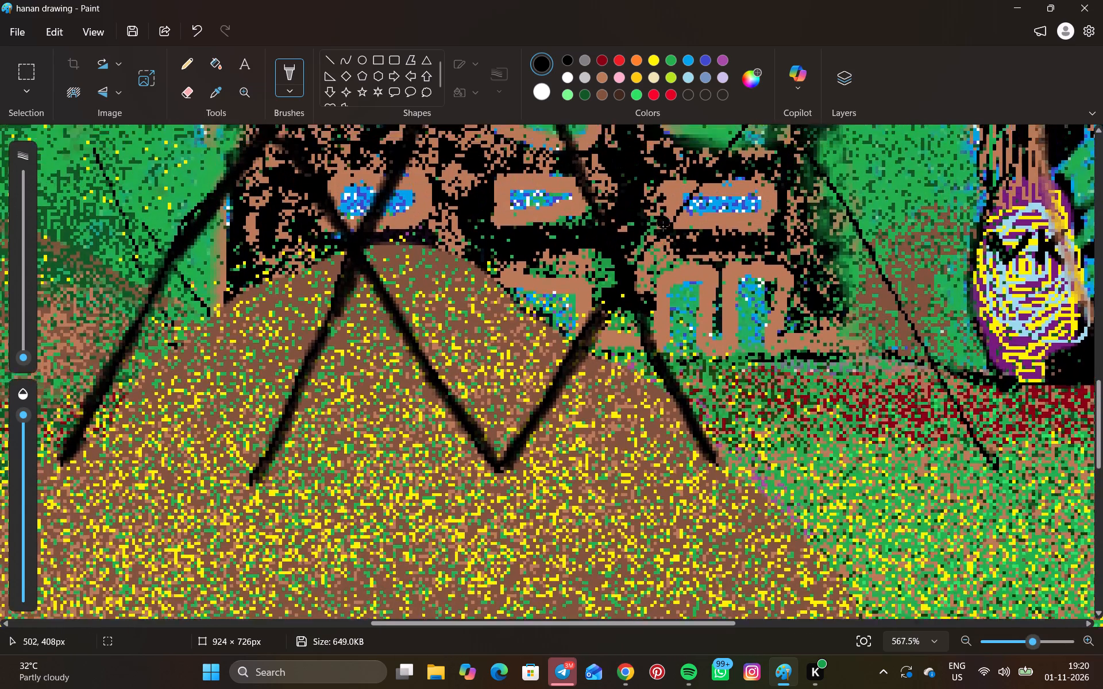
pyautogui.scroll(1, 663, 226)
pyautogui.moveTo(614, 362); pyautogui.dragTo(653, 307)
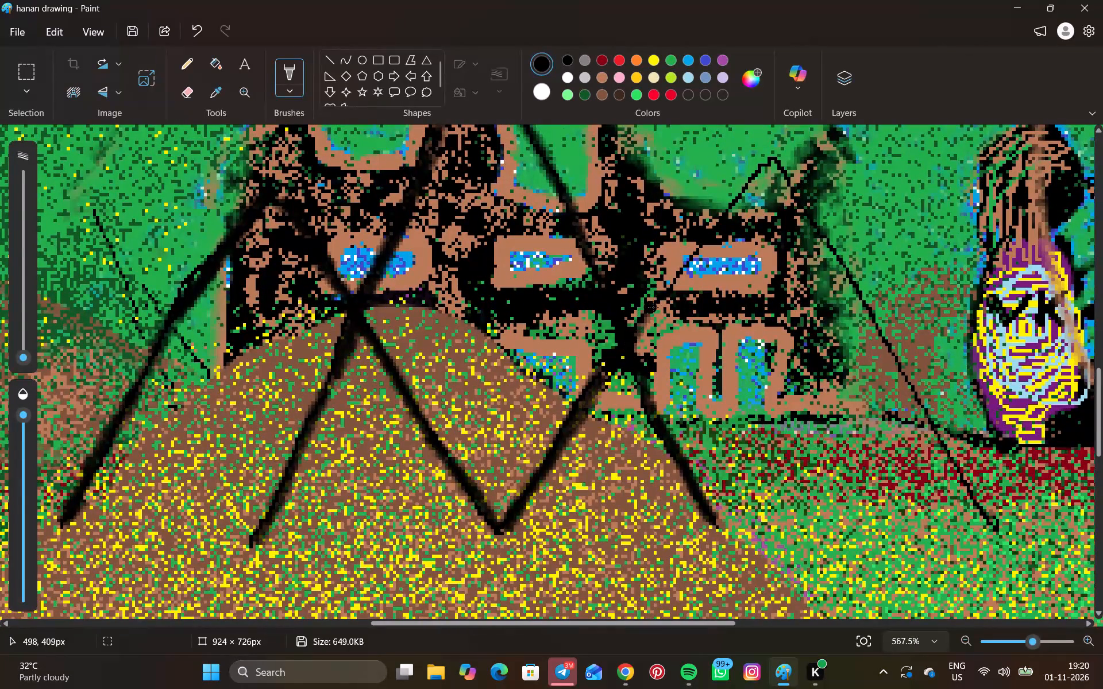
pyautogui.moveTo(653, 307); pyautogui.dragTo(711, 226)
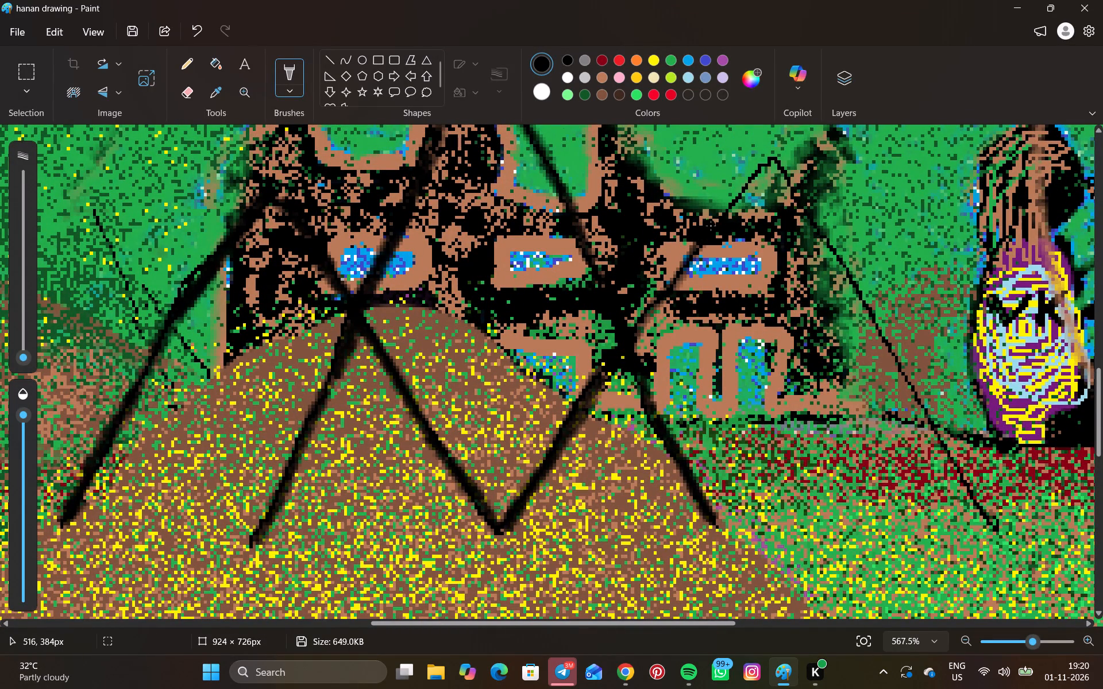
pyautogui.moveTo(711, 226); pyautogui.dragTo(763, 167)
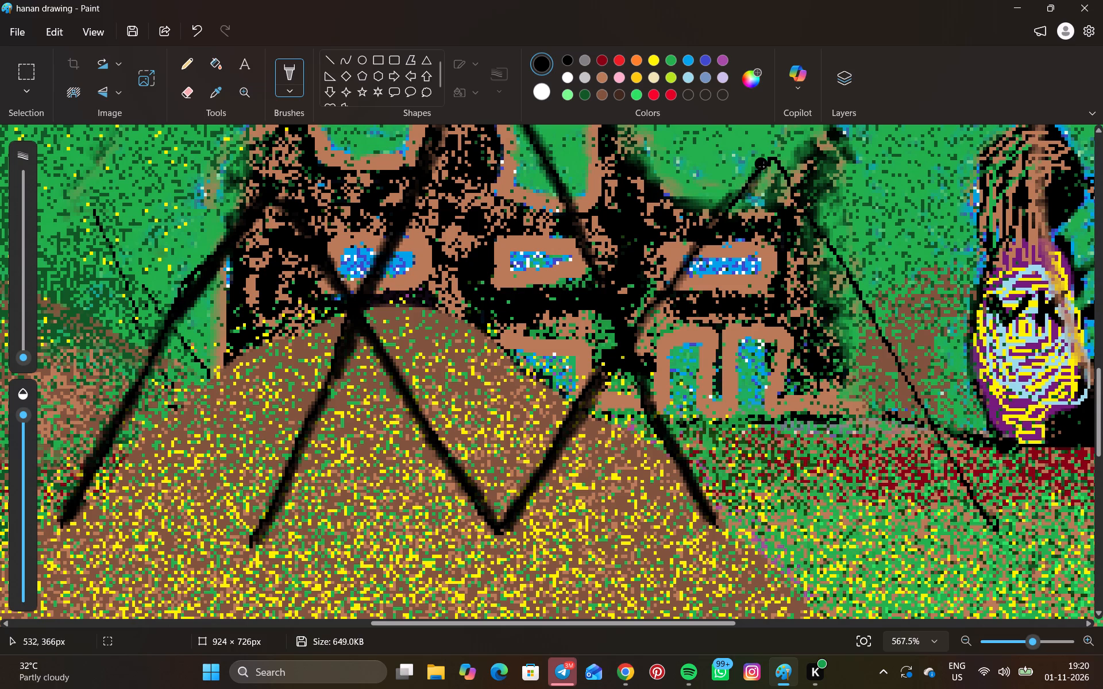
pyautogui.moveTo(763, 167); pyautogui.dragTo(737, 203)
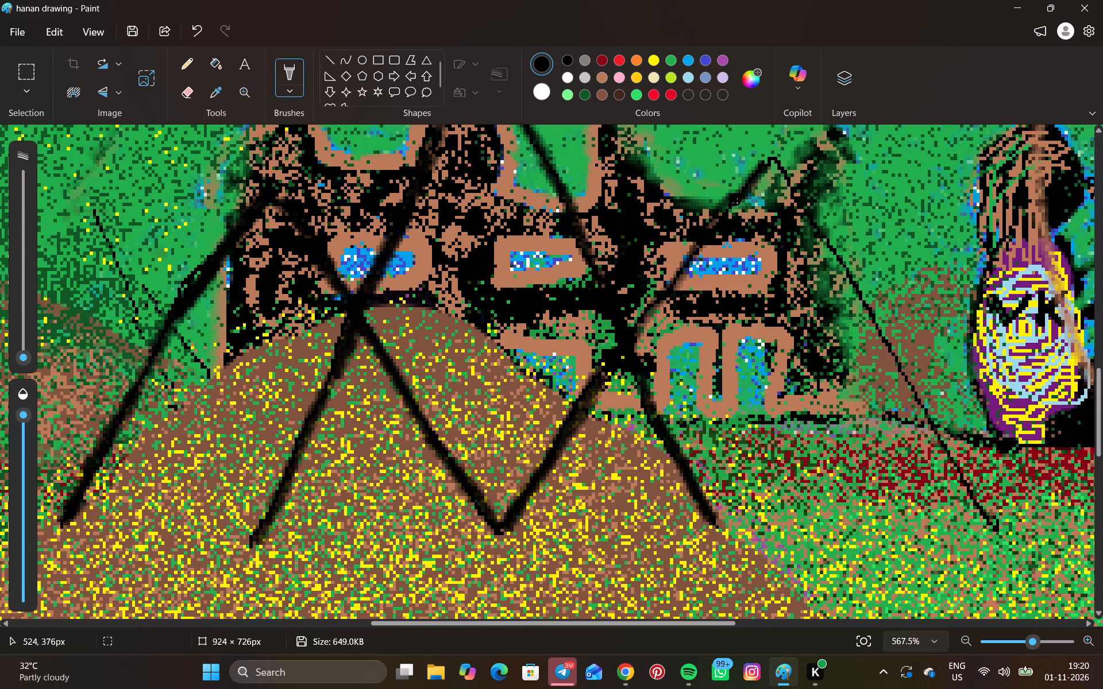
pyautogui.moveTo(737, 203); pyautogui.dragTo(676, 283)
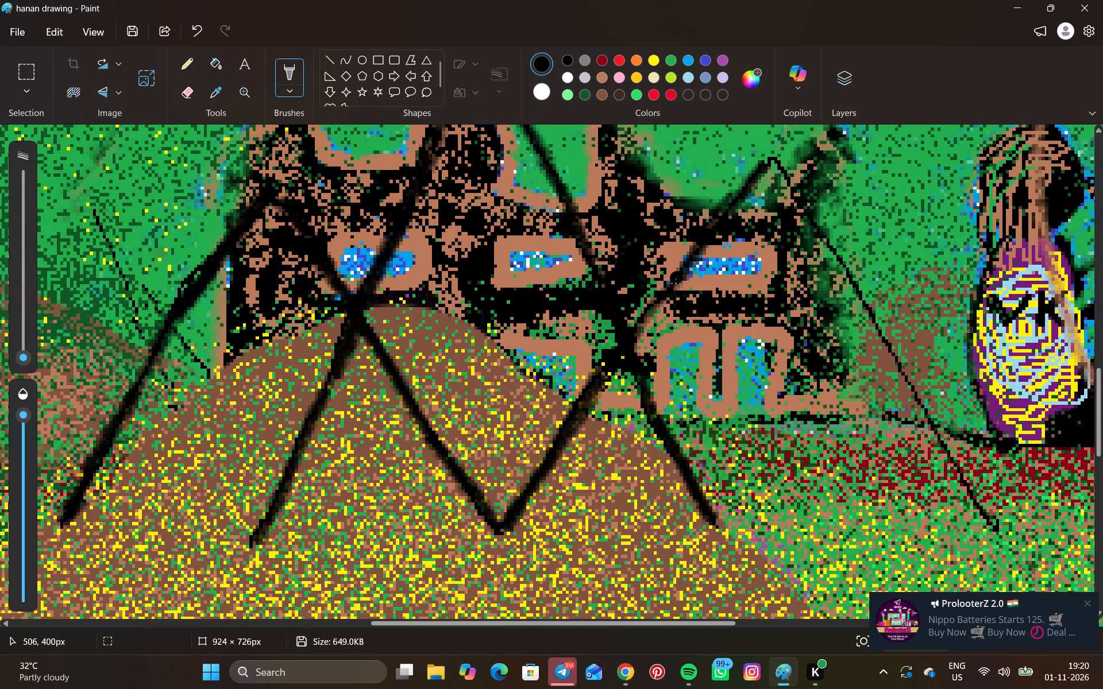
pyautogui.moveTo(676, 283); pyautogui.dragTo(653, 309)
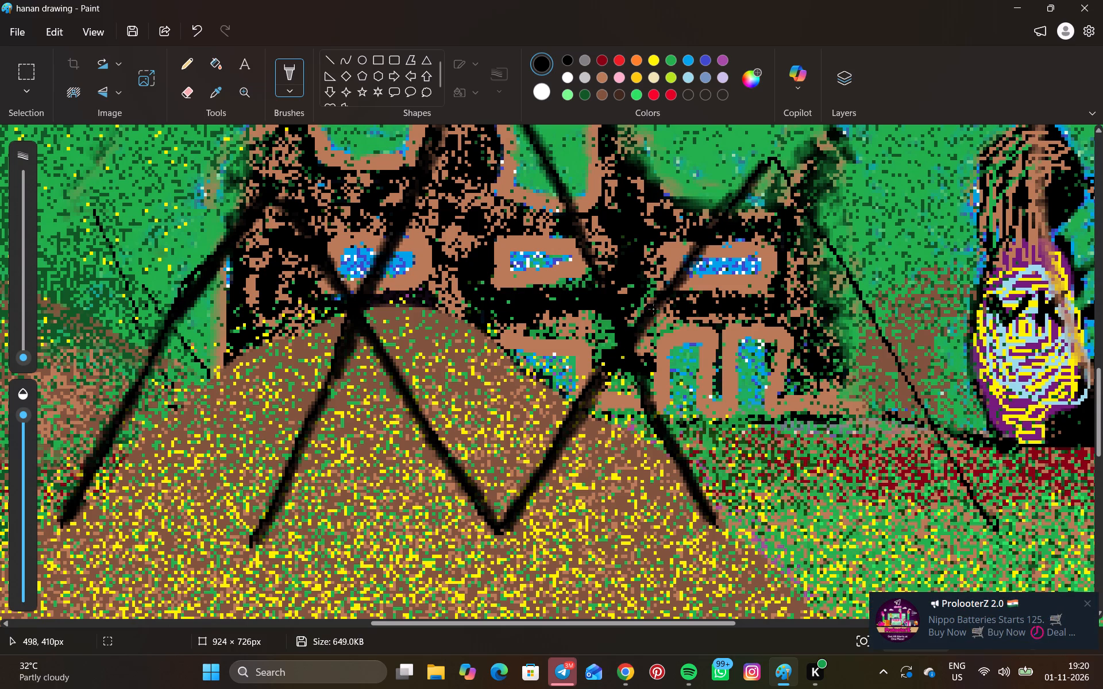
pyautogui.moveTo(653, 309); pyautogui.dragTo(742, 193)
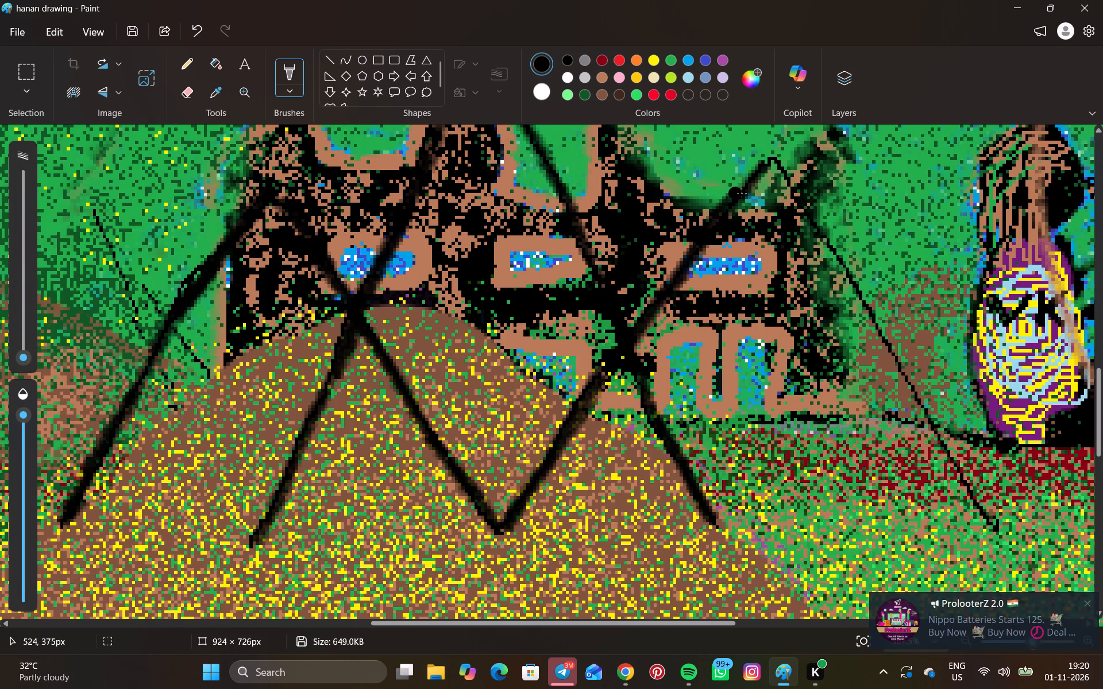
pyautogui.moveTo(742, 193); pyautogui.dragTo(772, 156)
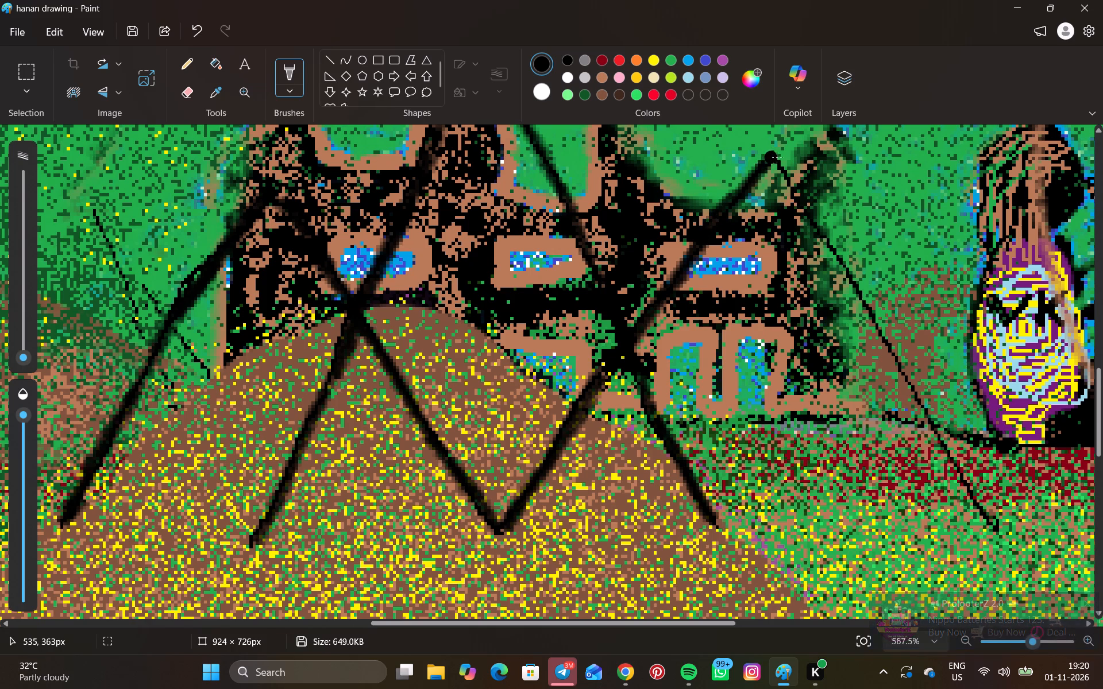
# Thicken the rightmost peak's entire right slope in black, from the apex down past the castle's side to its foot on the grass.
pyautogui.moveTo(777, 159); pyautogui.dragTo(794, 187)
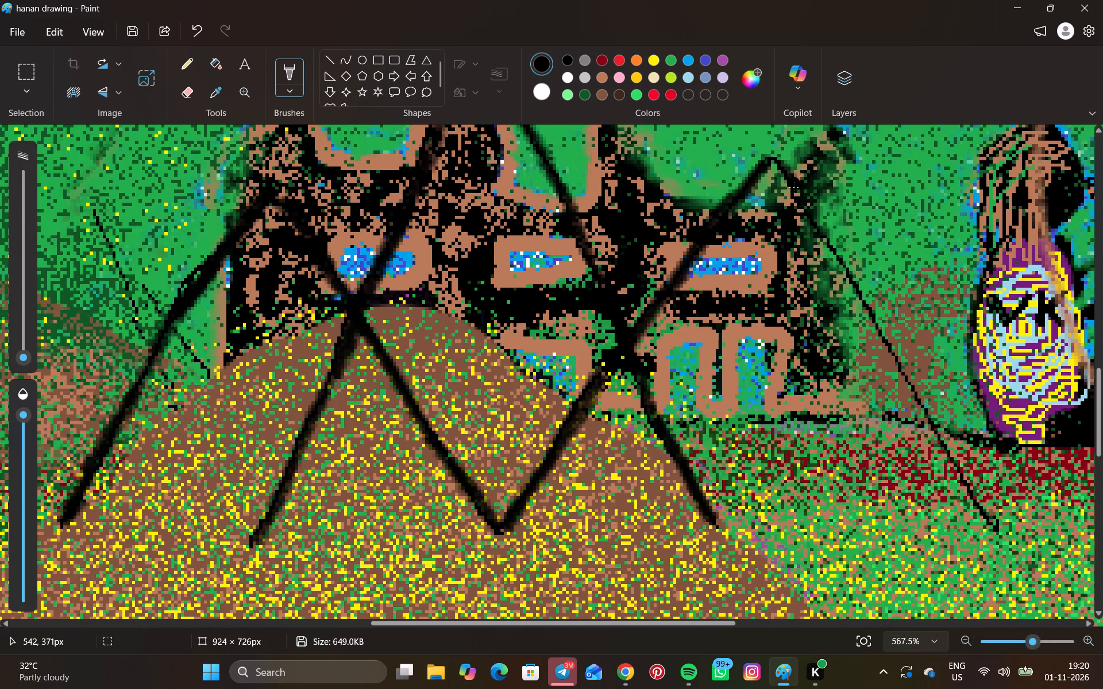
pyautogui.moveTo(794, 187); pyautogui.dragTo(820, 229)
pyautogui.moveTo(820, 229); pyautogui.dragTo(880, 326)
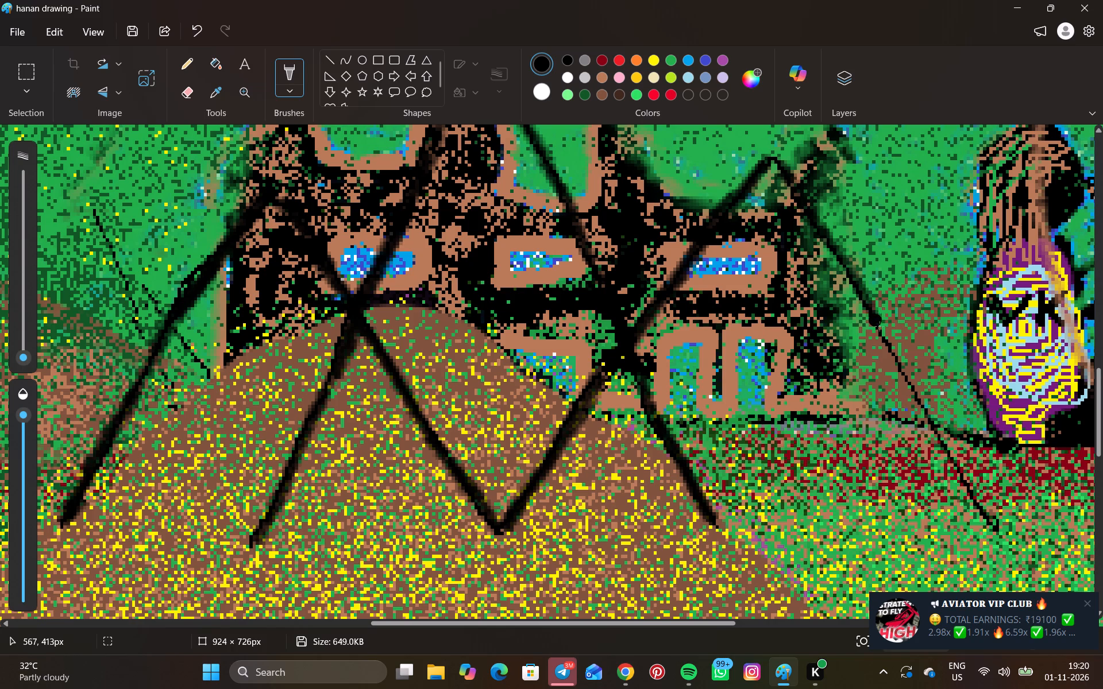
pyautogui.moveTo(880, 326); pyautogui.dragTo(937, 426)
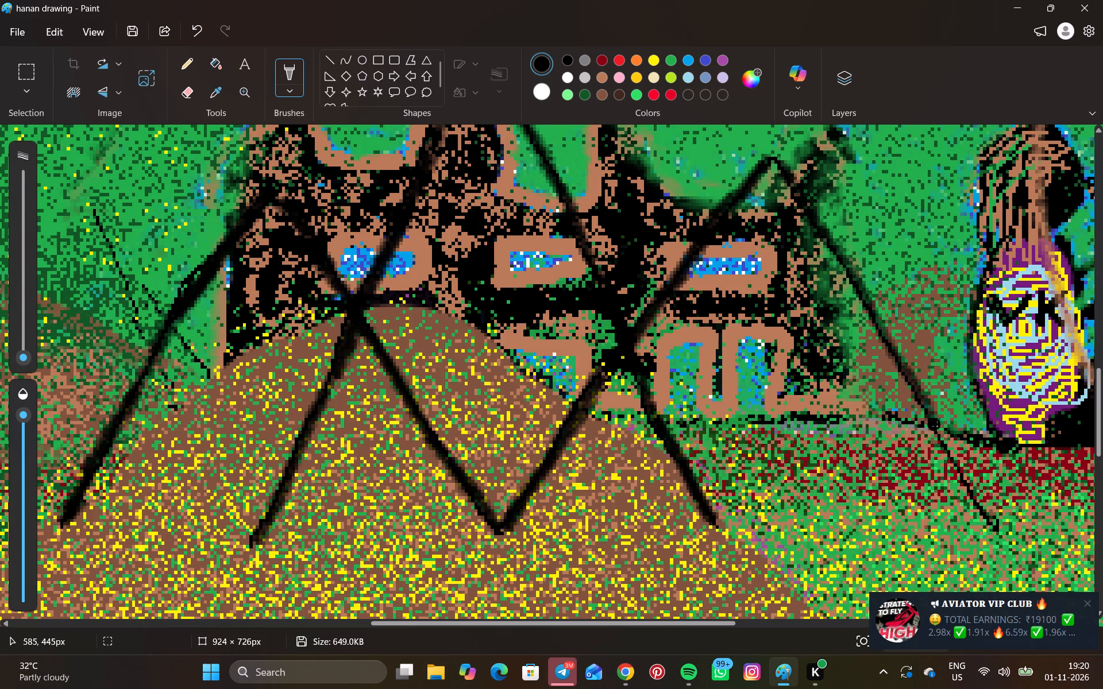
pyautogui.moveTo(937, 426); pyautogui.dragTo(994, 524)
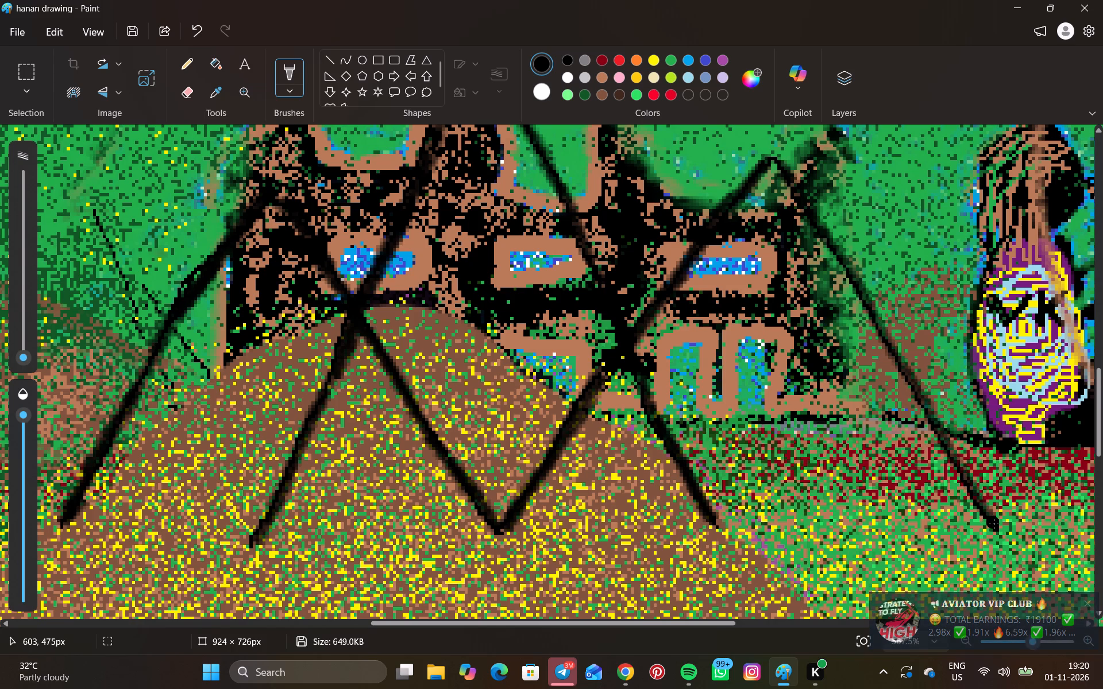
pyautogui.moveTo(994, 524); pyautogui.dragTo(949, 446)
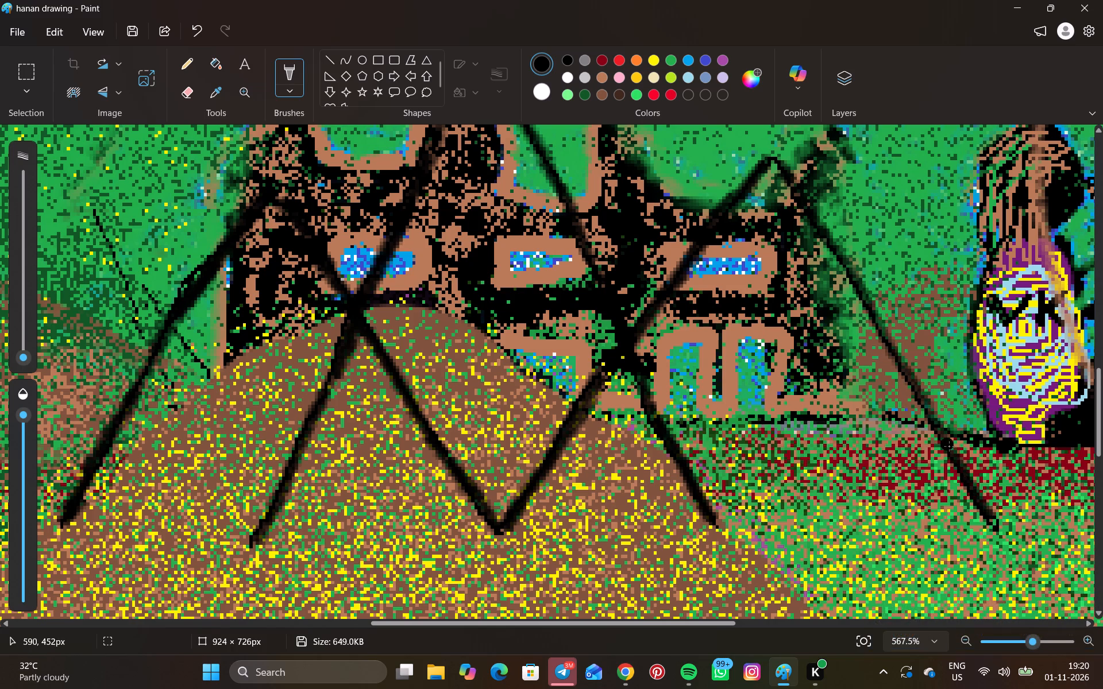
pyautogui.moveTo(949, 446); pyautogui.dragTo(901, 357)
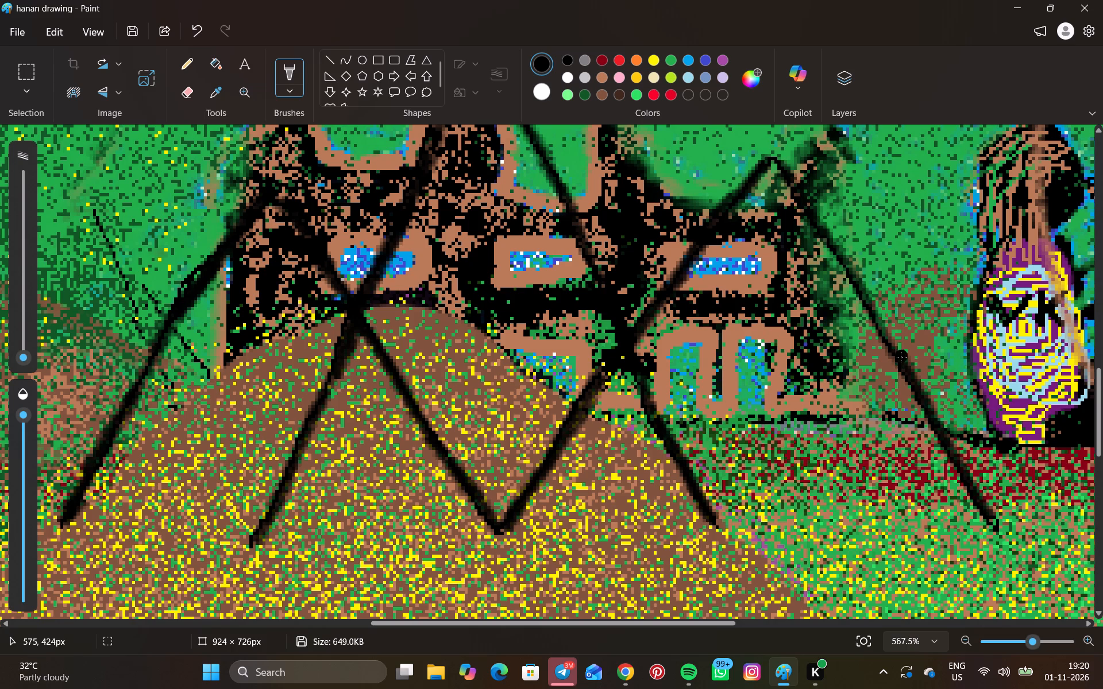
pyautogui.moveTo(901, 357); pyautogui.dragTo(860, 287)
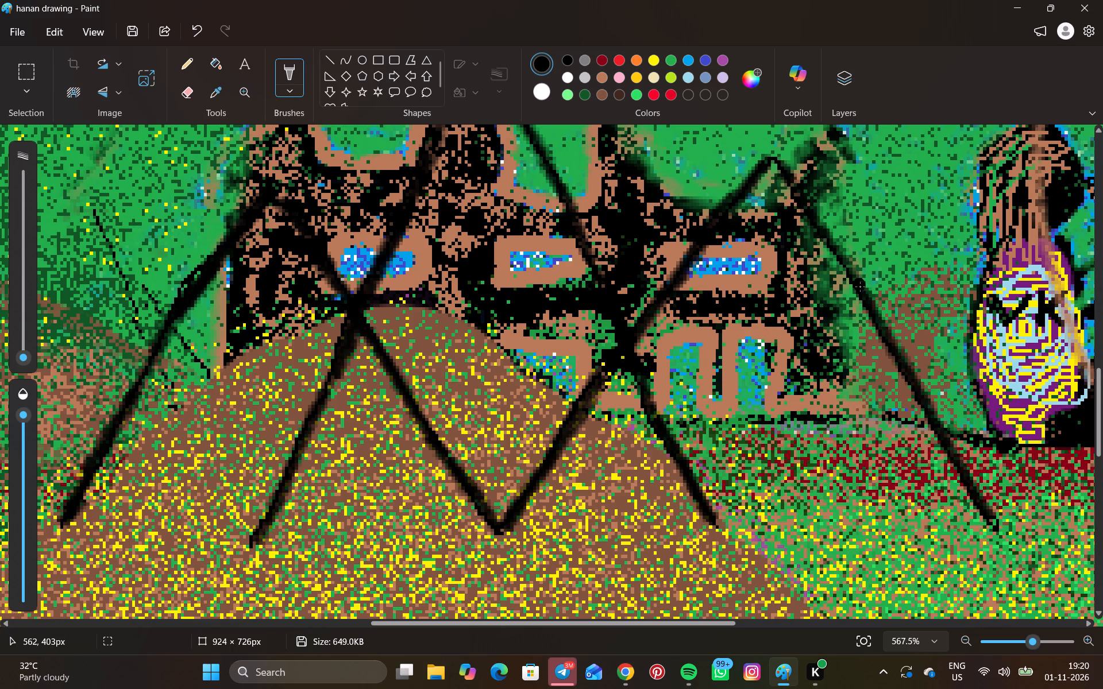
pyautogui.moveTo(860, 287); pyautogui.dragTo(802, 190)
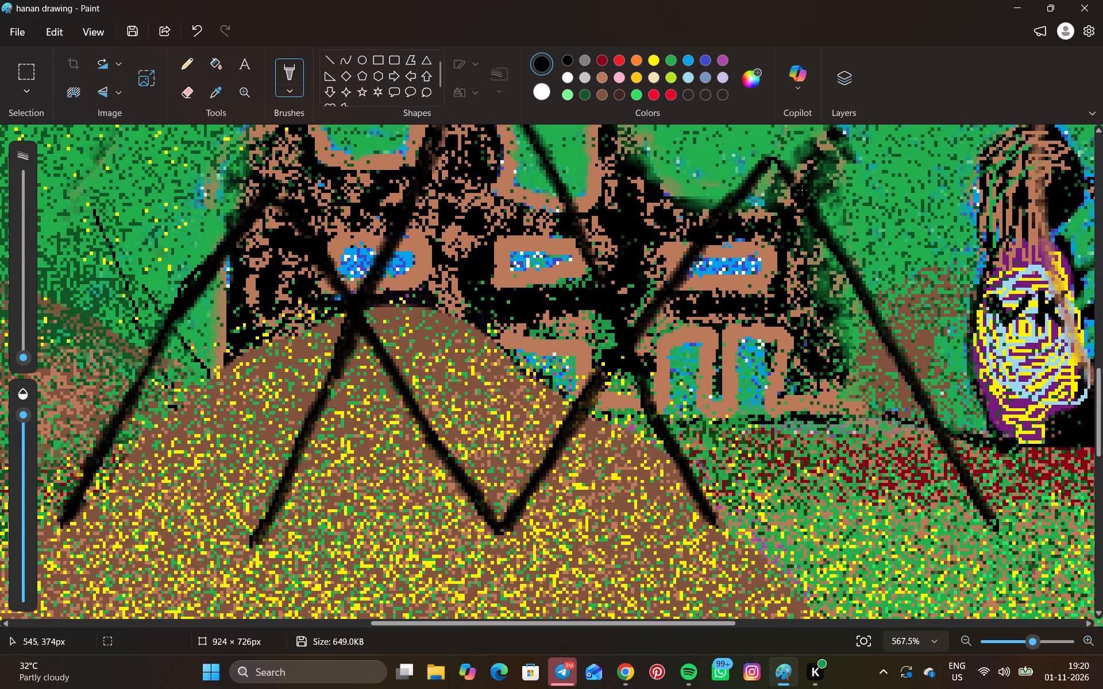
pyautogui.moveTo(802, 190); pyautogui.dragTo(766, 158)
# Paint a black horizontal line along the castle's battlements, joining the leftmost peak's apex to the middle peak's left slope.
pyautogui.keyDown('ctrl'); pyautogui.scroll(-4, 662, 184); pyautogui.keyUp('ctrl')
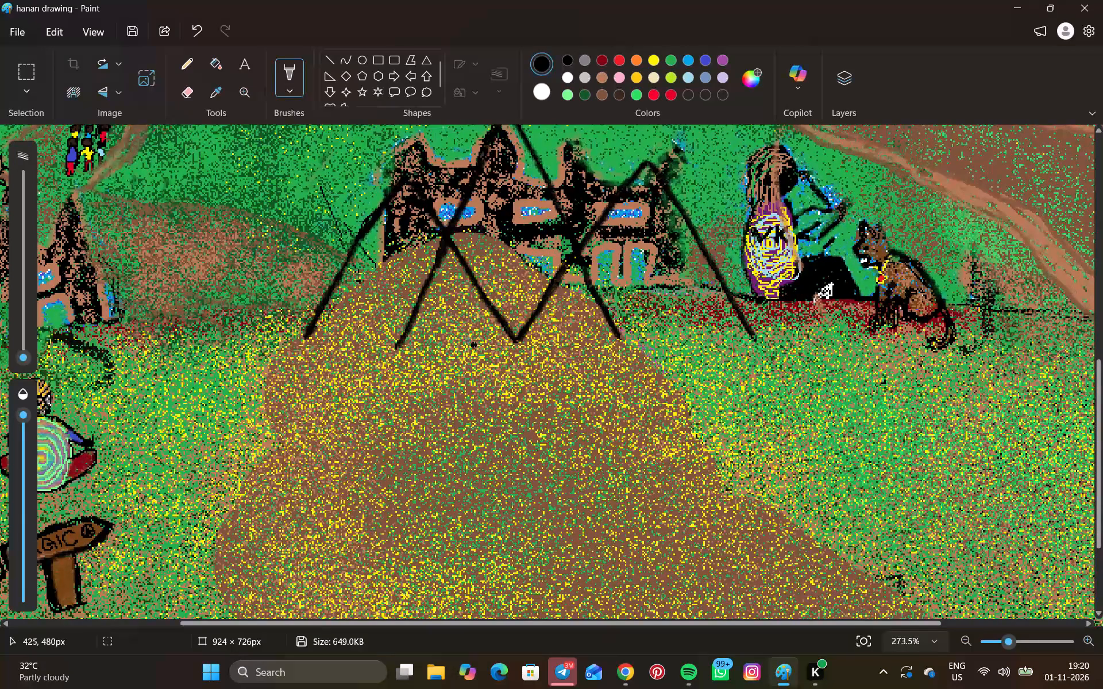
pyautogui.hscroll(1, 442, 311)
pyautogui.keyDown('ctrl'); pyautogui.scroll(-1, 546, 289); pyautogui.keyUp('ctrl')
pyautogui.scroll(1, 590, 276)
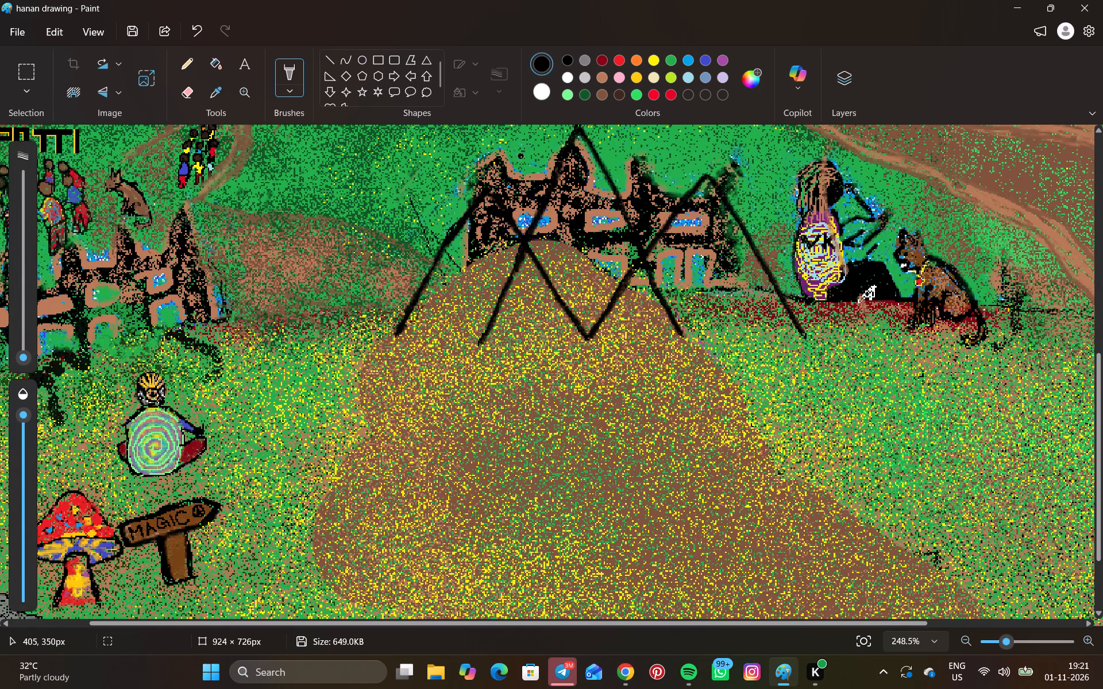
pyautogui.moveTo(489, 183); pyautogui.dragTo(500, 185)
pyautogui.moveTo(500, 185); pyautogui.dragTo(493, 185)
pyautogui.moveTo(493, 185); pyautogui.dragTo(540, 188)
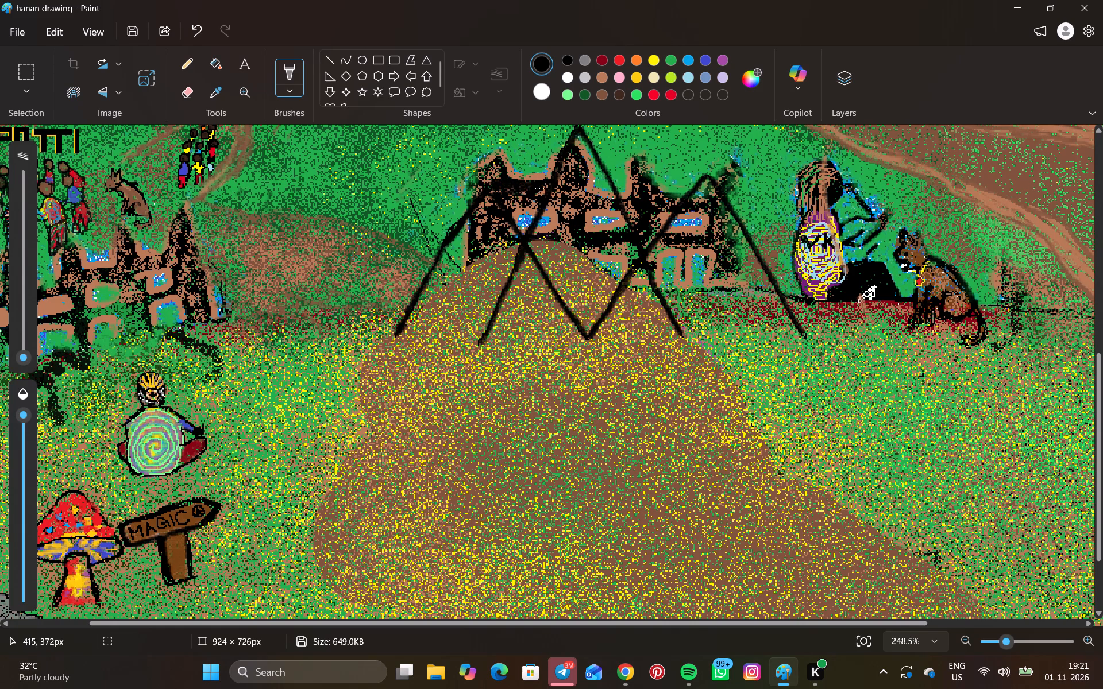
pyautogui.moveTo(540, 188); pyautogui.dragTo(551, 181)
# Paint a thick black horizontal line along the castle's battlements, joining the middle peak's right slope to the rightmost peak's apex.
pyautogui.moveTo(610, 183); pyautogui.dragTo(618, 183)
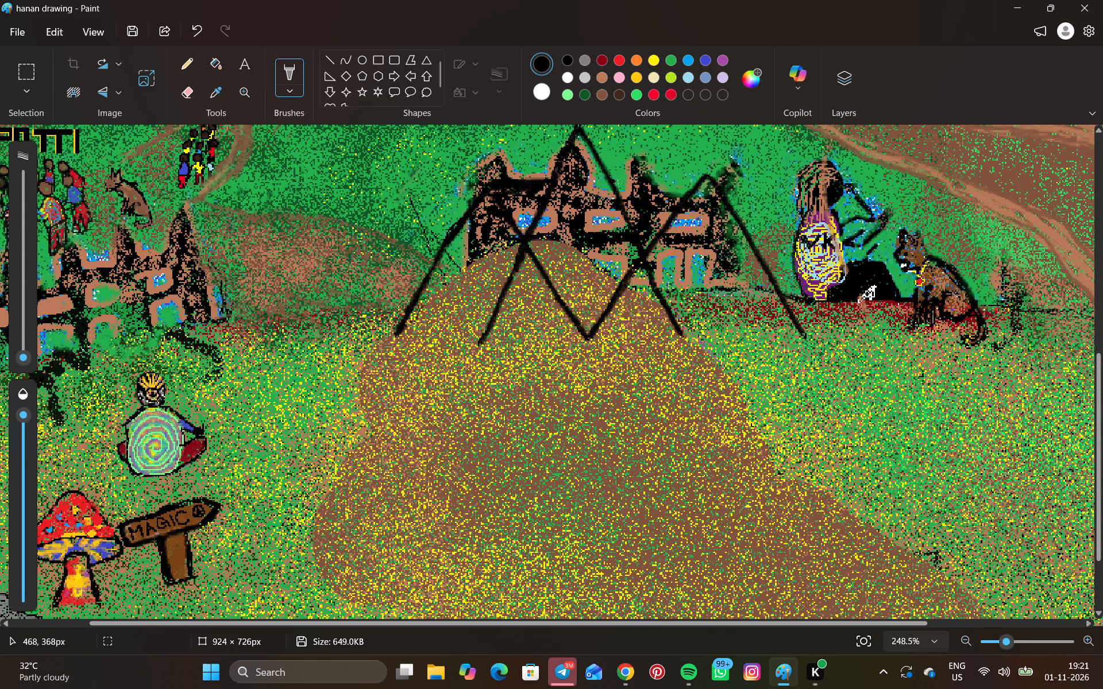
pyautogui.moveTo(618, 183); pyautogui.dragTo(677, 180)
pyautogui.moveTo(677, 180); pyautogui.dragTo(709, 181)
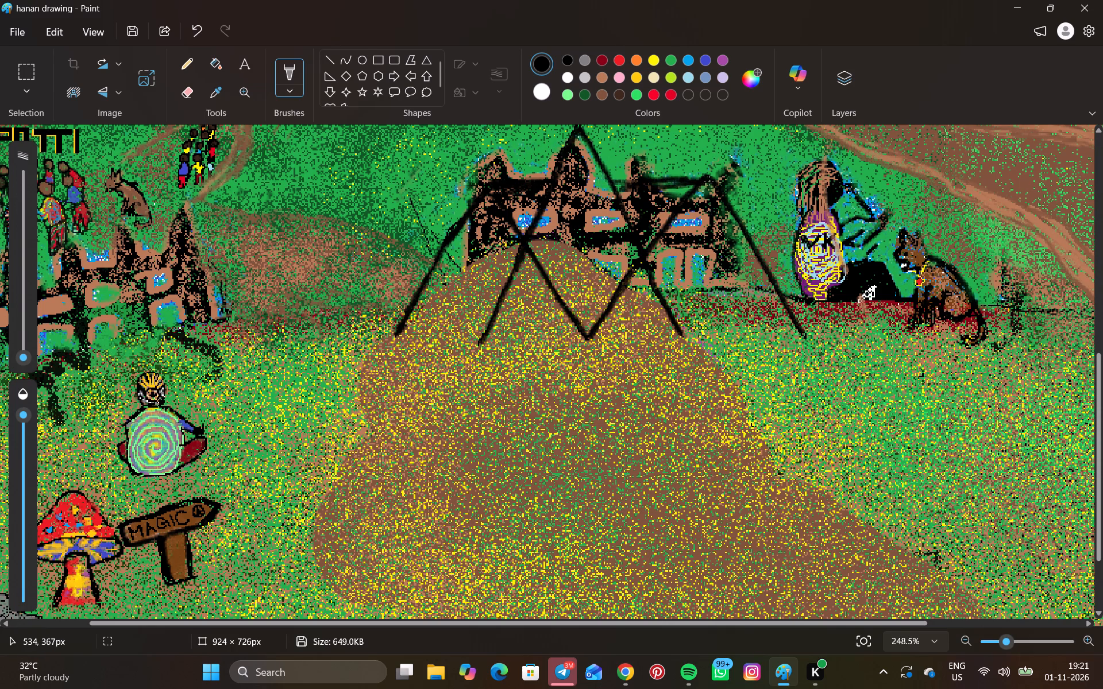
pyautogui.moveTo(709, 181); pyautogui.dragTo(669, 180)
pyautogui.moveTo(669, 180); pyautogui.dragTo(619, 185)
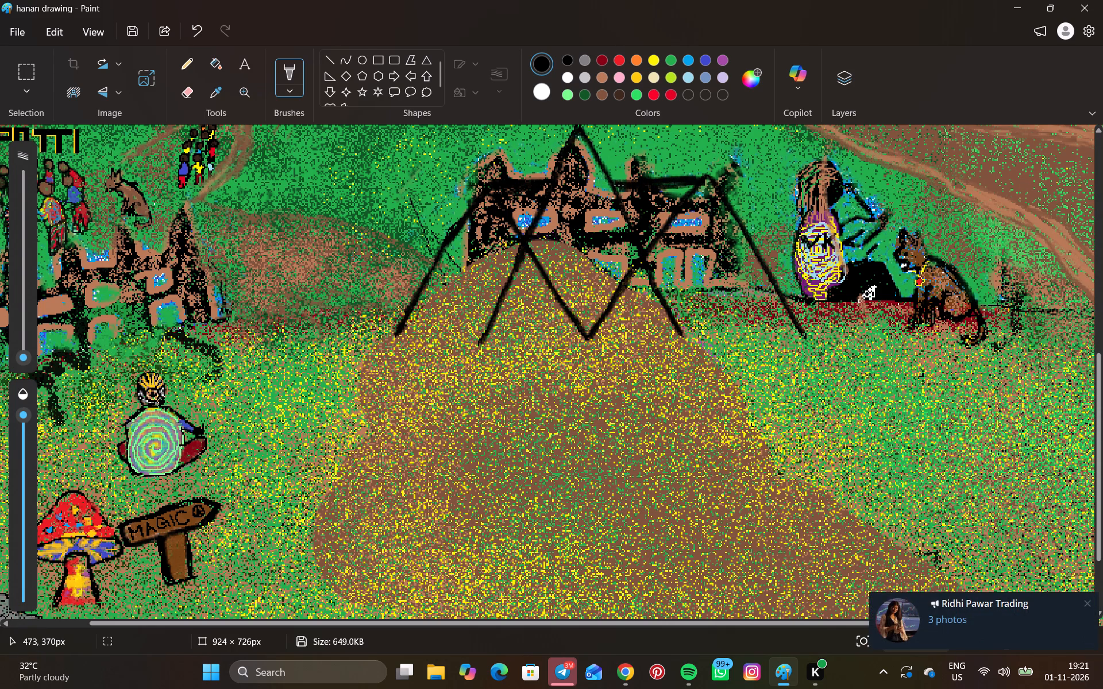
pyautogui.moveTo(619, 185); pyautogui.dragTo(637, 183)
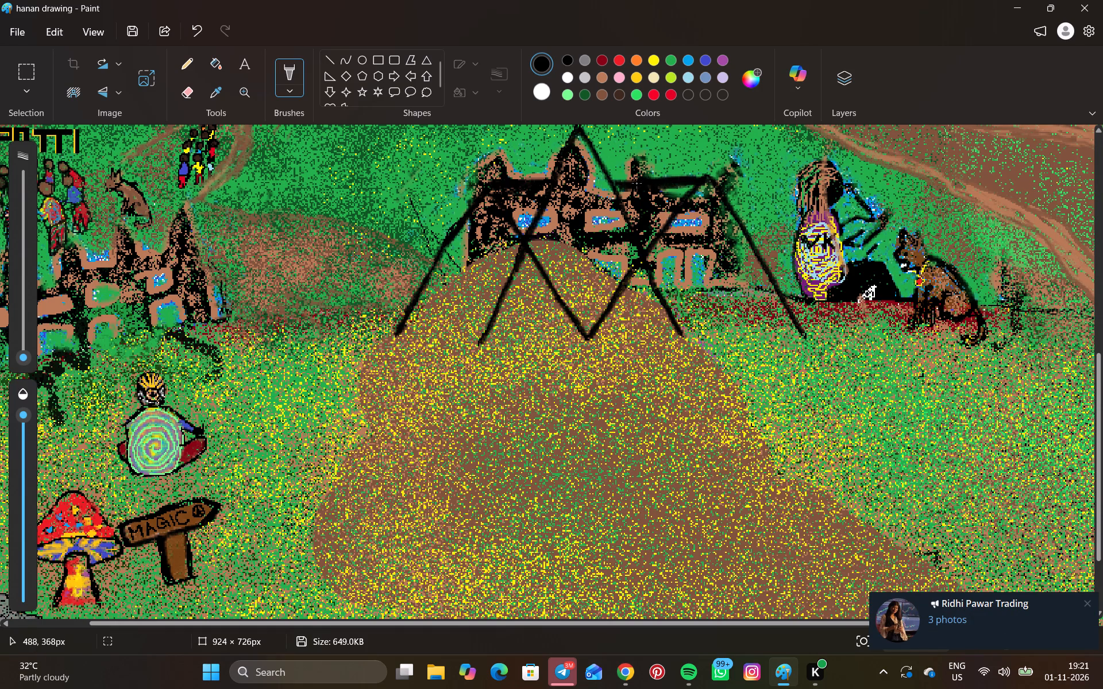
pyautogui.moveTo(637, 183); pyautogui.dragTo(635, 182)
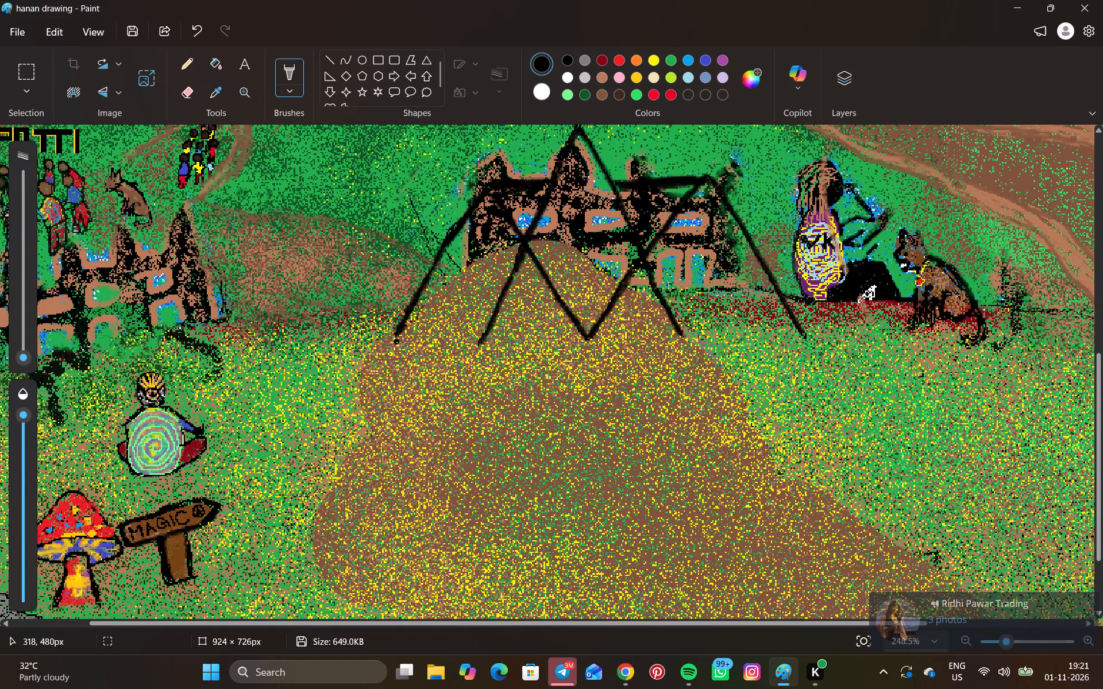
# Paint a thick black horizontal baseline across the mound and grass, joining the feet of all three peaks.
pyautogui.moveTo(397, 342); pyautogui.dragTo(470, 341)
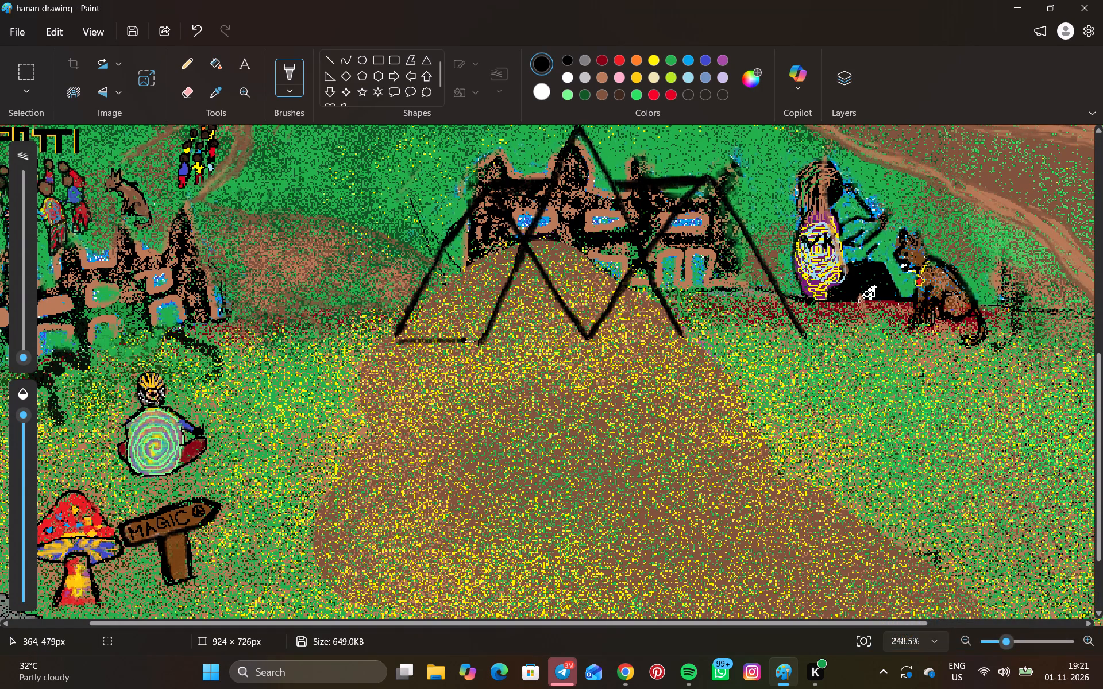
pyautogui.moveTo(470, 341); pyautogui.dragTo(593, 336)
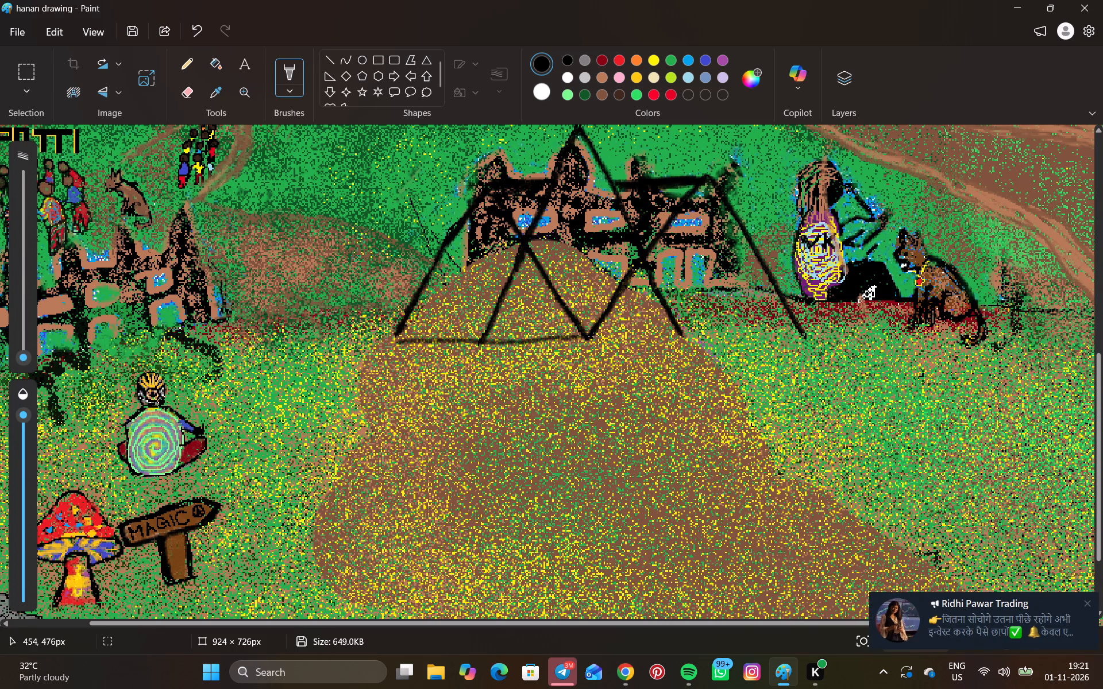
pyautogui.moveTo(593, 336); pyautogui.dragTo(731, 337)
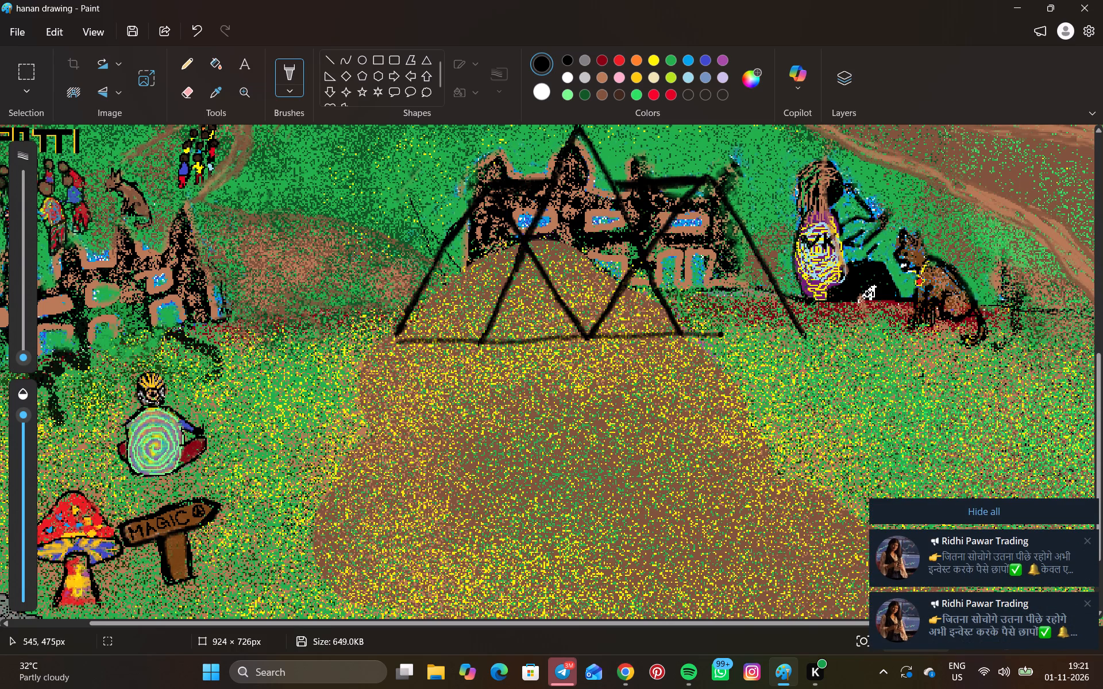
pyautogui.moveTo(731, 337); pyautogui.dragTo(699, 339)
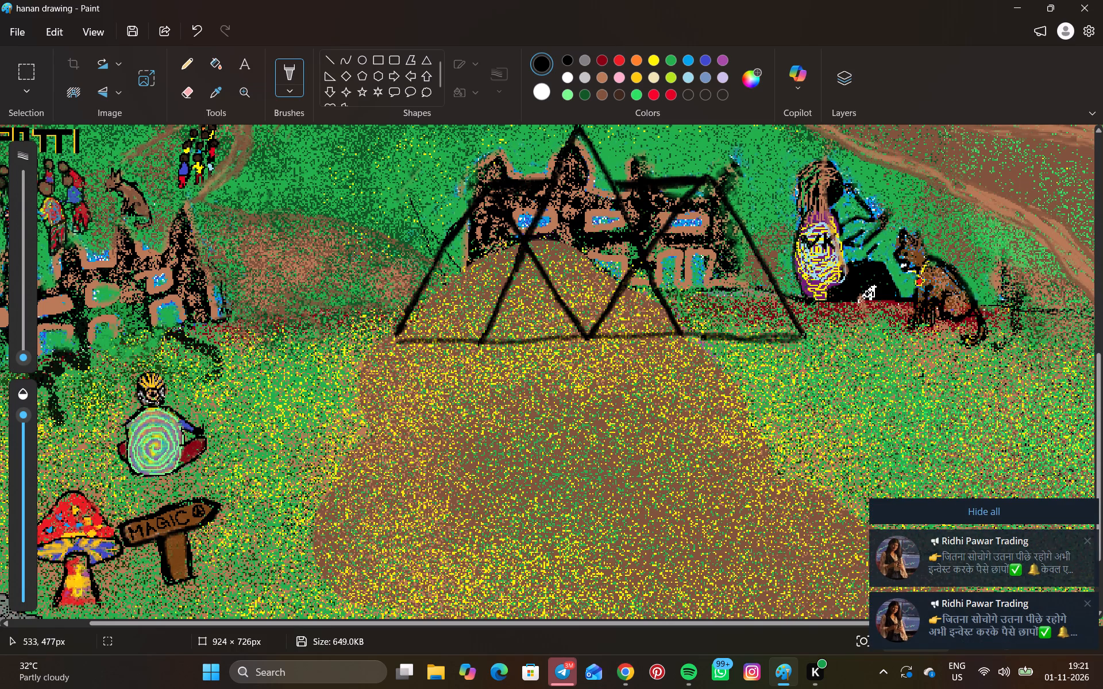
pyautogui.moveTo(699, 339); pyautogui.dragTo(427, 339)
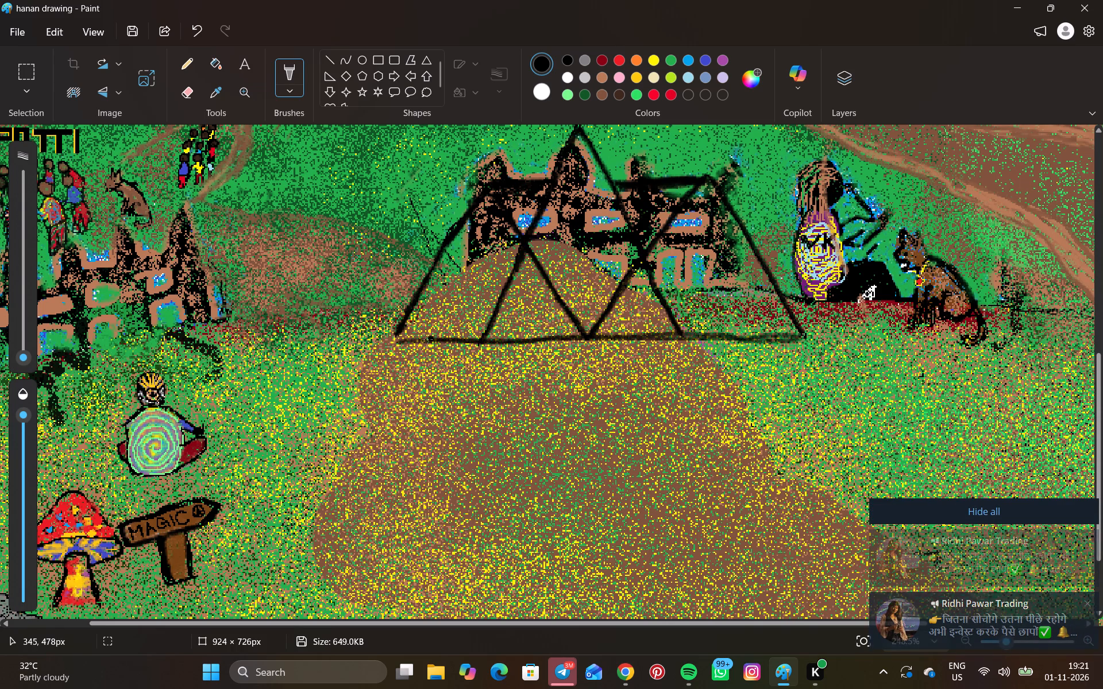
# Darken the black baseline's end at the leftmost peak's outer foot.
pyautogui.moveTo(427, 339); pyautogui.dragTo(403, 339)
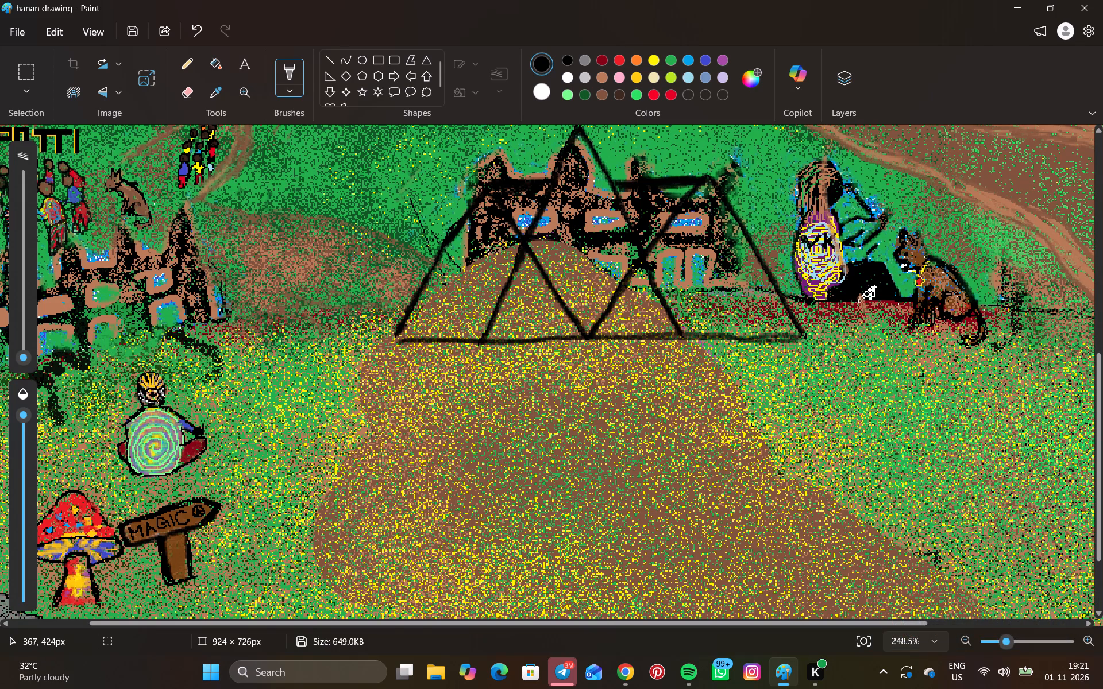
# Paint red along the inner edges of the small inverted triangle between the leftmost and middle peaks, over the castle.
pyautogui.click(650, 98)
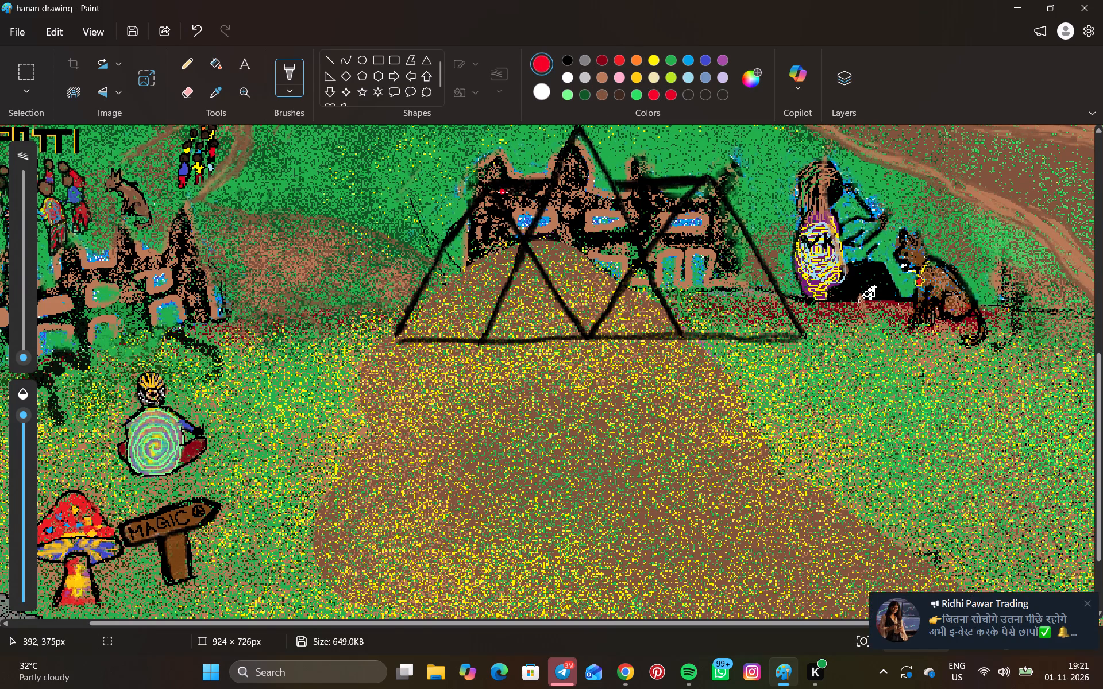
pyautogui.moveTo(503, 192); pyautogui.dragTo(512, 192)
pyautogui.click(518, 189)
pyautogui.moveTo(503, 193); pyautogui.dragTo(541, 192)
pyautogui.moveTo(541, 192); pyautogui.dragTo(534, 211)
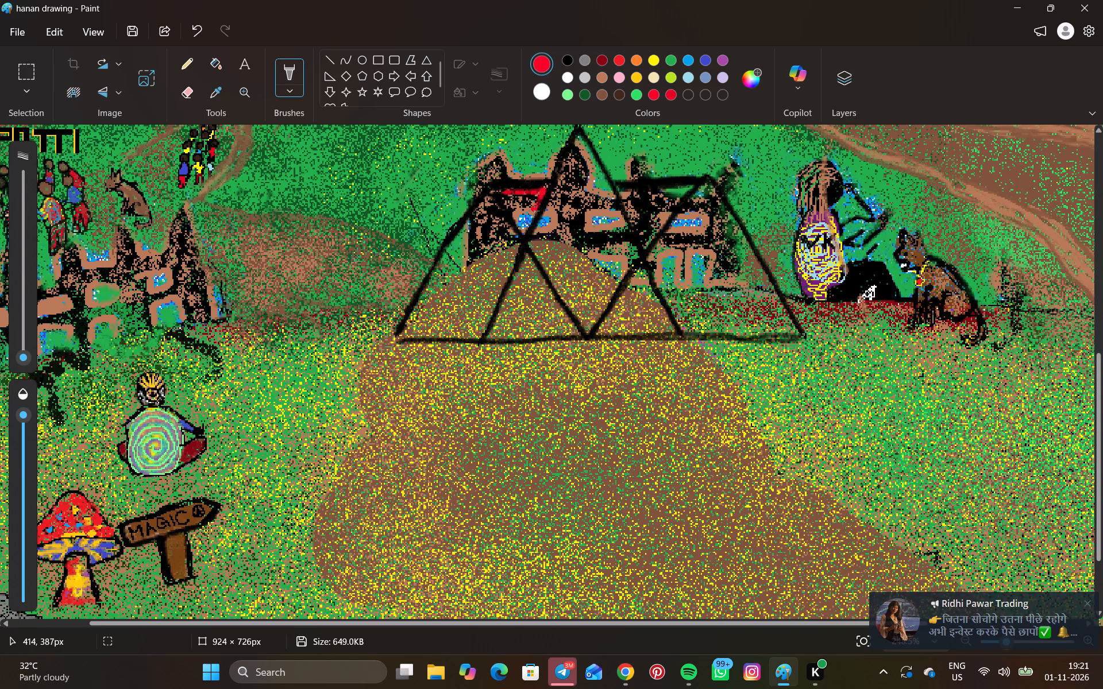
pyautogui.moveTo(534, 211); pyautogui.dragTo(504, 204)
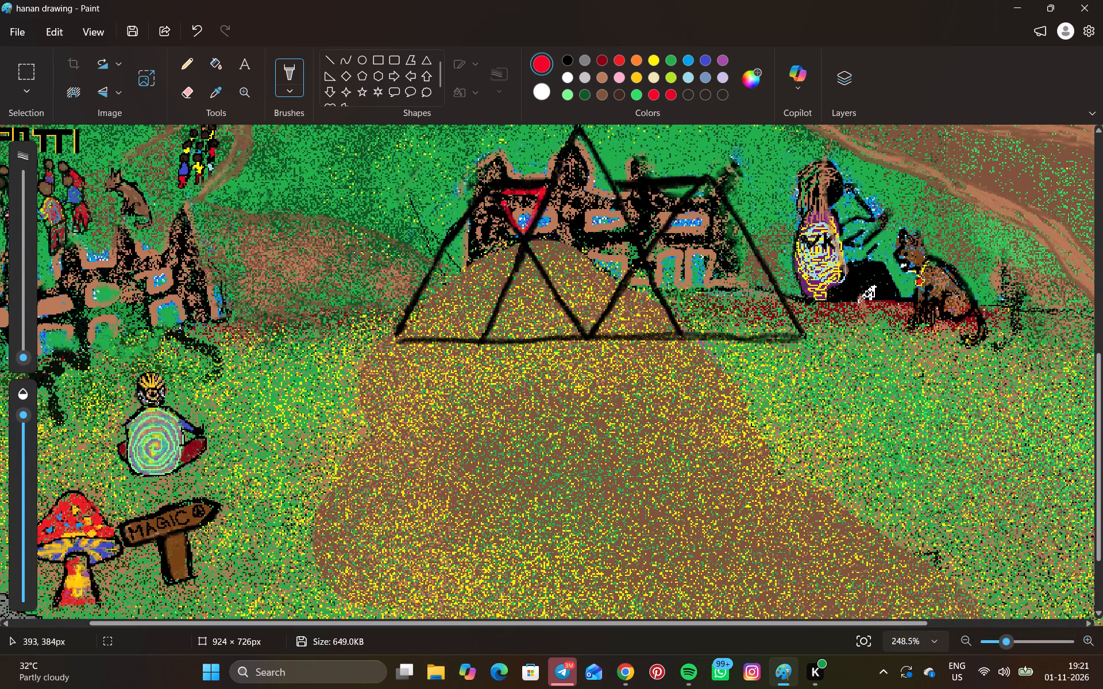
pyautogui.moveTo(504, 204); pyautogui.dragTo(544, 199)
pyautogui.moveTo(544, 199); pyautogui.dragTo(524, 229)
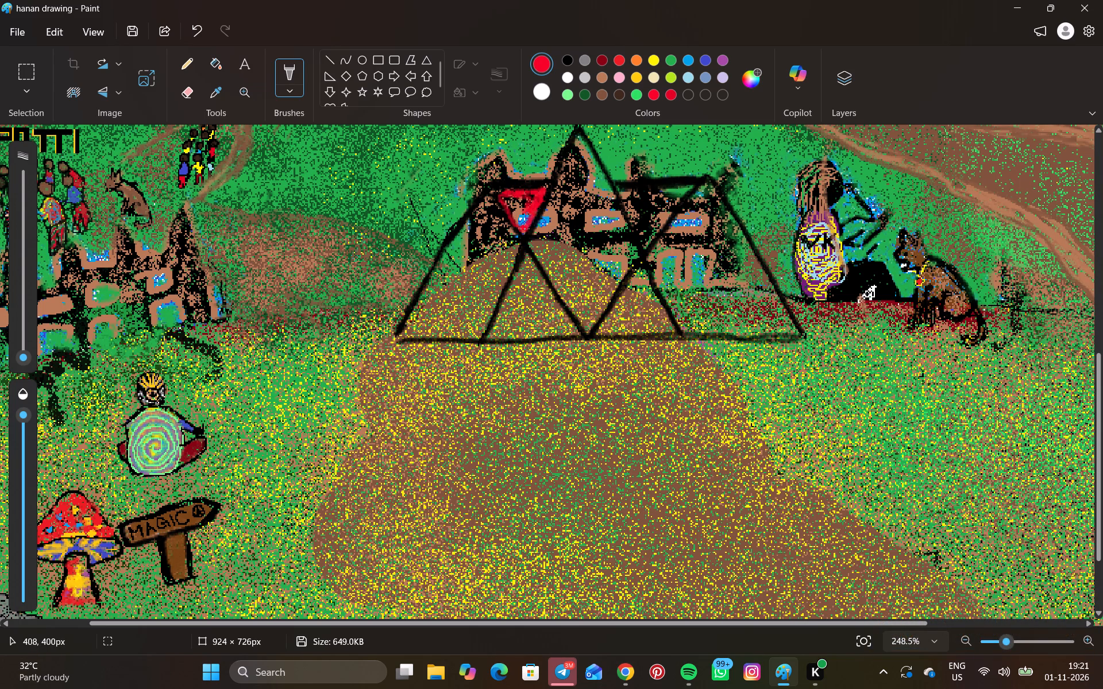
# Fill the interior of the small inverted triangle solid red, covering the remaining castle texture.
pyautogui.moveTo(524, 229); pyautogui.dragTo(518, 202)
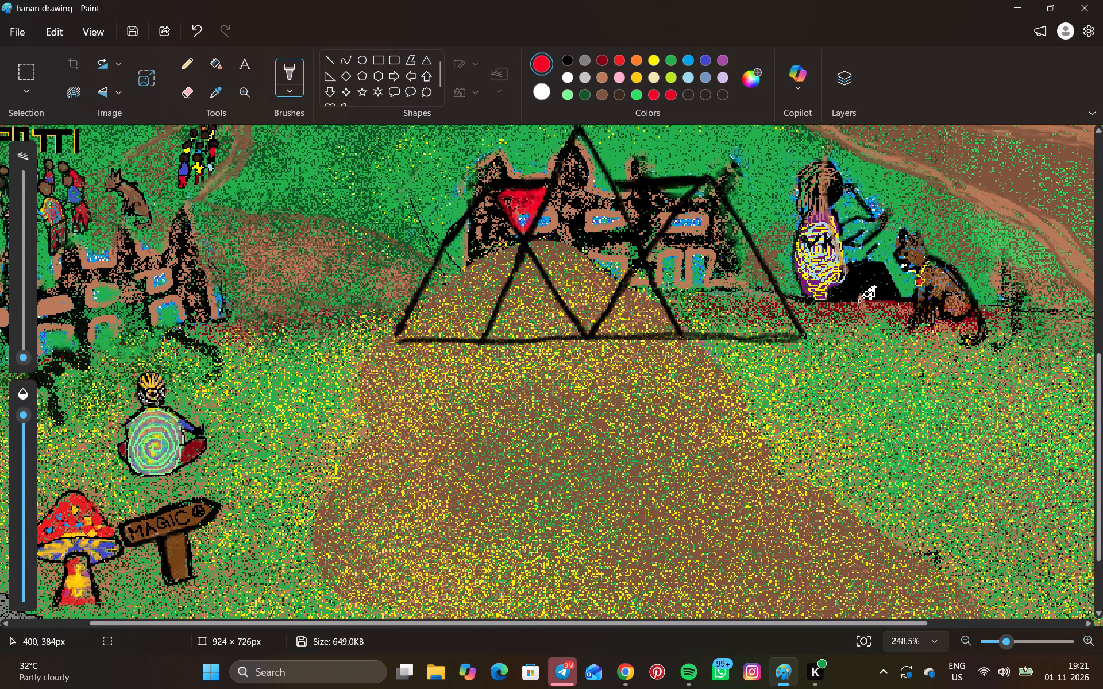
pyautogui.moveTo(518, 202); pyautogui.dragTo(532, 207)
pyautogui.moveTo(532, 207); pyautogui.dragTo(522, 215)
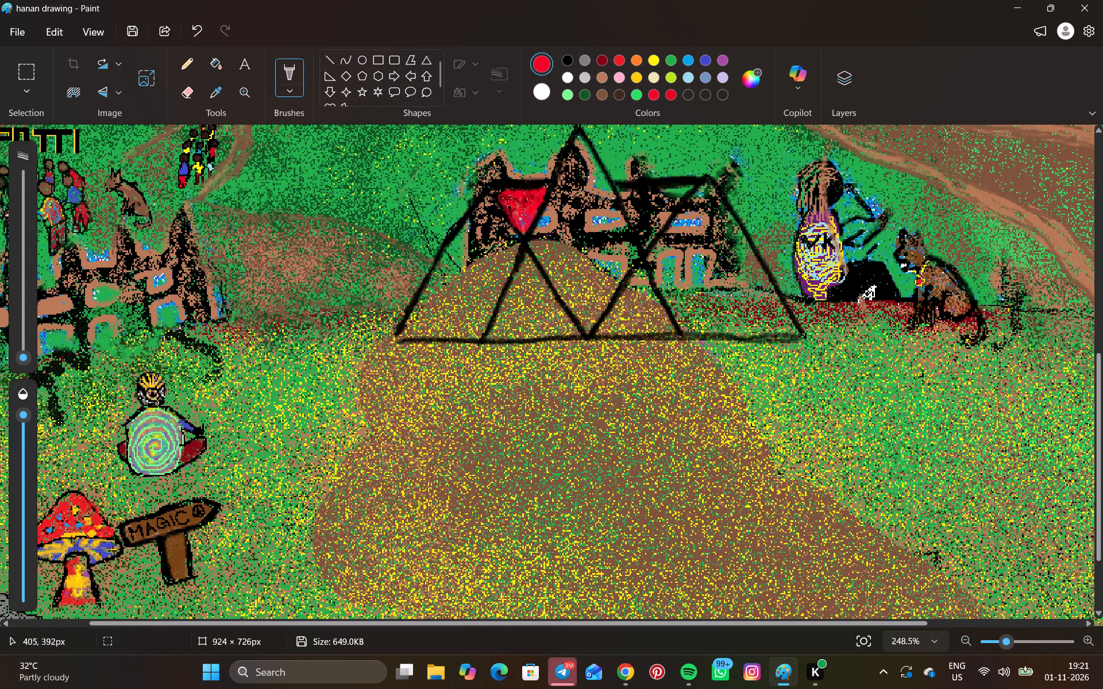
pyautogui.moveTo(522, 215); pyautogui.dragTo(521, 202)
pyautogui.moveTo(521, 202); pyautogui.dragTo(506, 199)
pyautogui.moveTo(506, 199); pyautogui.dragTo(507, 207)
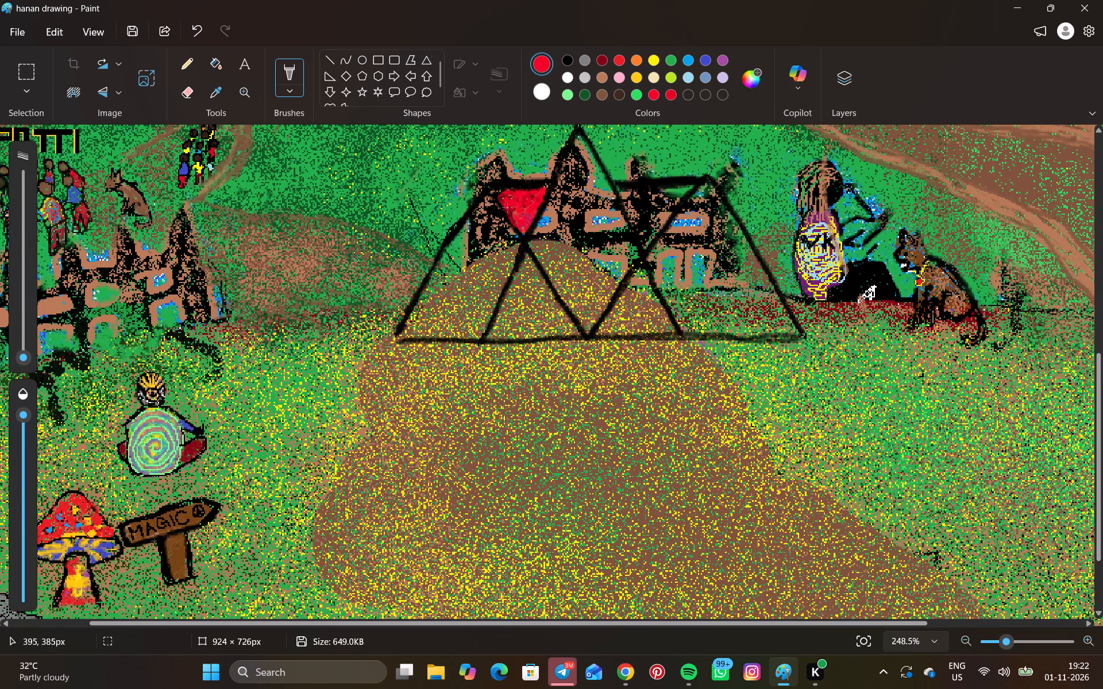
pyautogui.moveTo(507, 207); pyautogui.dragTo(511, 210)
pyautogui.moveTo(511, 210); pyautogui.dragTo(523, 196)
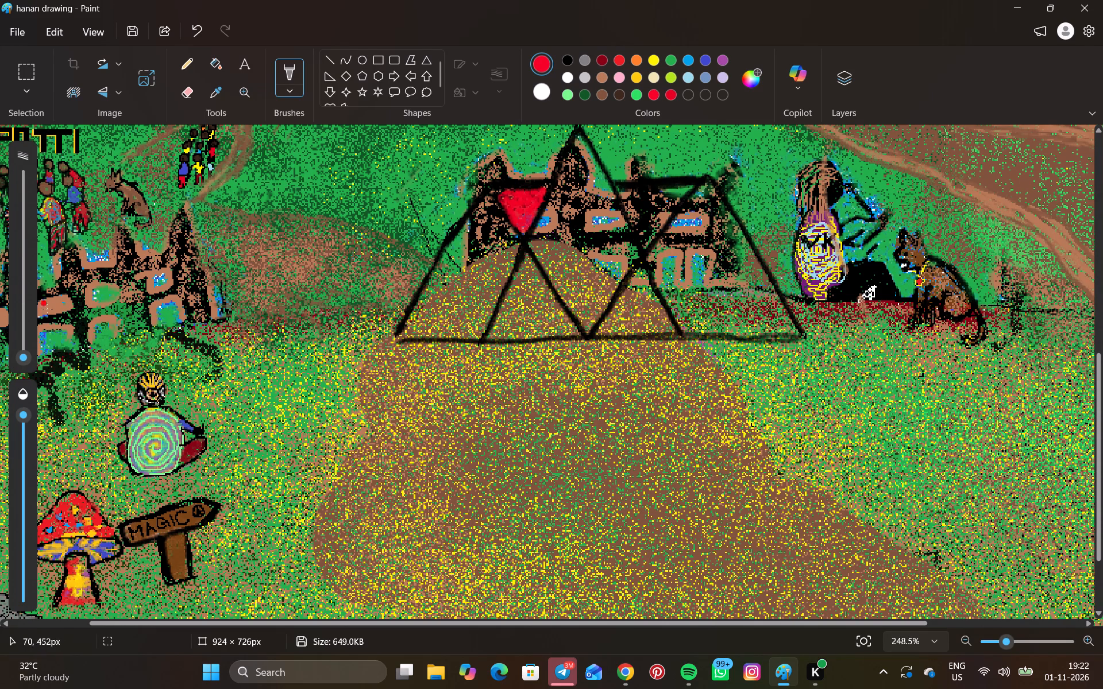
# Enlarge the brush and paint red over the castle's right wing inside the upper part of the rightmost peak.
pyautogui.click(26, 321)
pyautogui.keyDown('ctrl'); pyautogui.scroll(3, 748, 256); pyautogui.keyUp('ctrl')
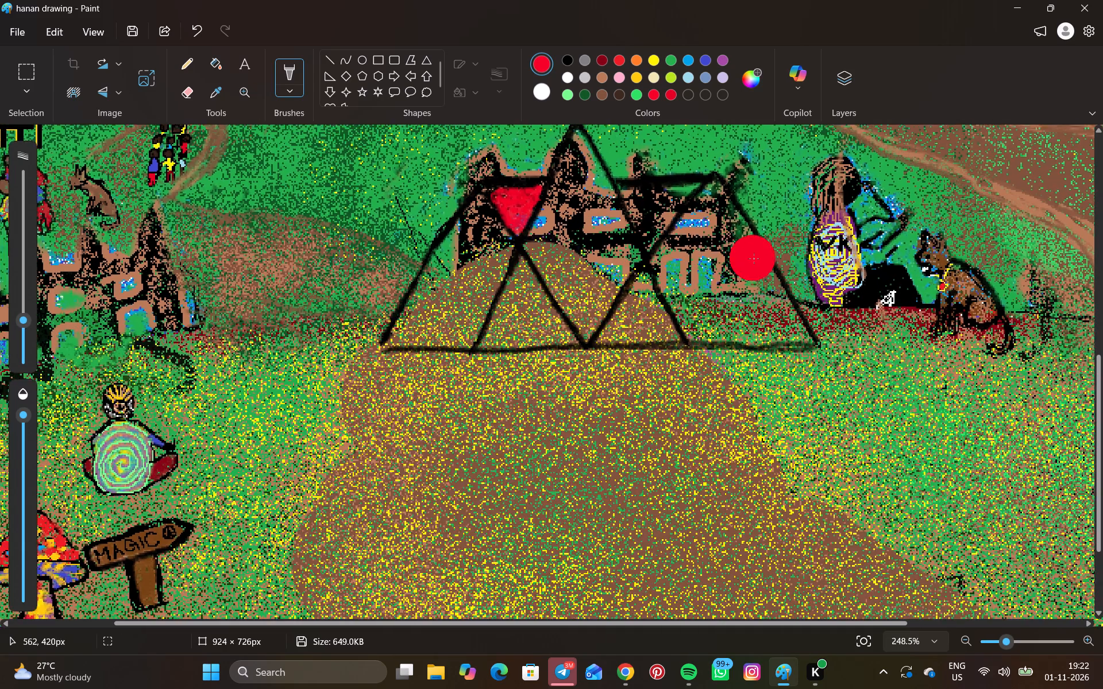
pyautogui.keyDown('ctrl'); pyautogui.scroll(4, 754, 258); pyautogui.keyUp('ctrl')
pyautogui.hscroll(-1, 830, 309)
pyautogui.moveTo(485, 363); pyautogui.dragTo(550, 416)
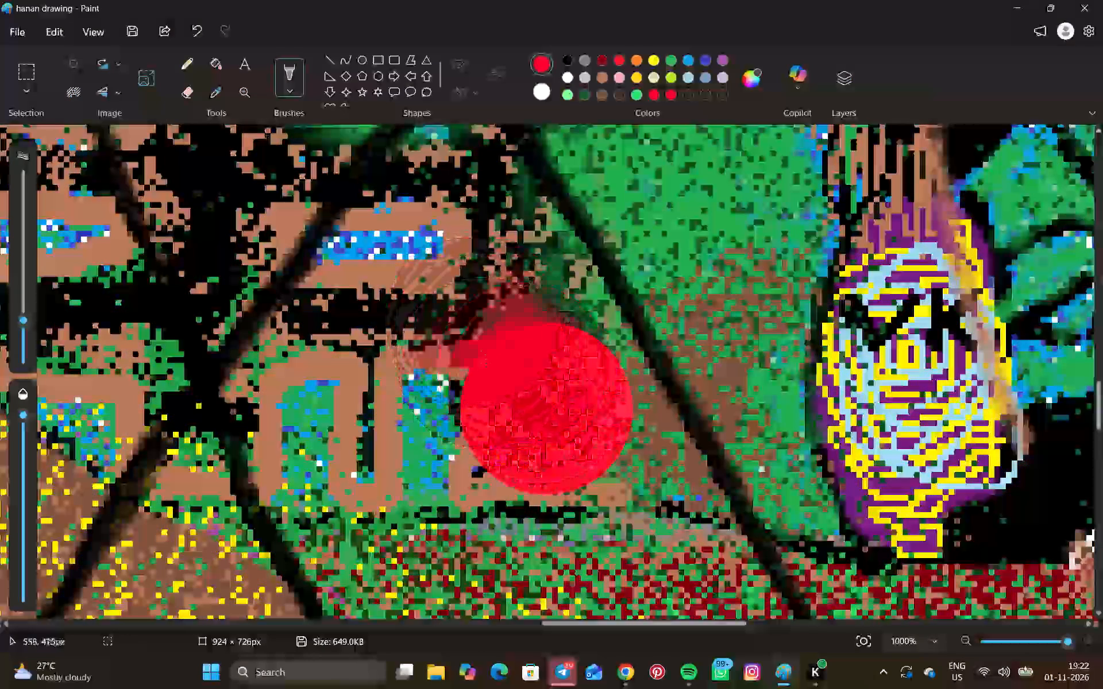
pyautogui.moveTo(550, 416); pyautogui.dragTo(400, 246)
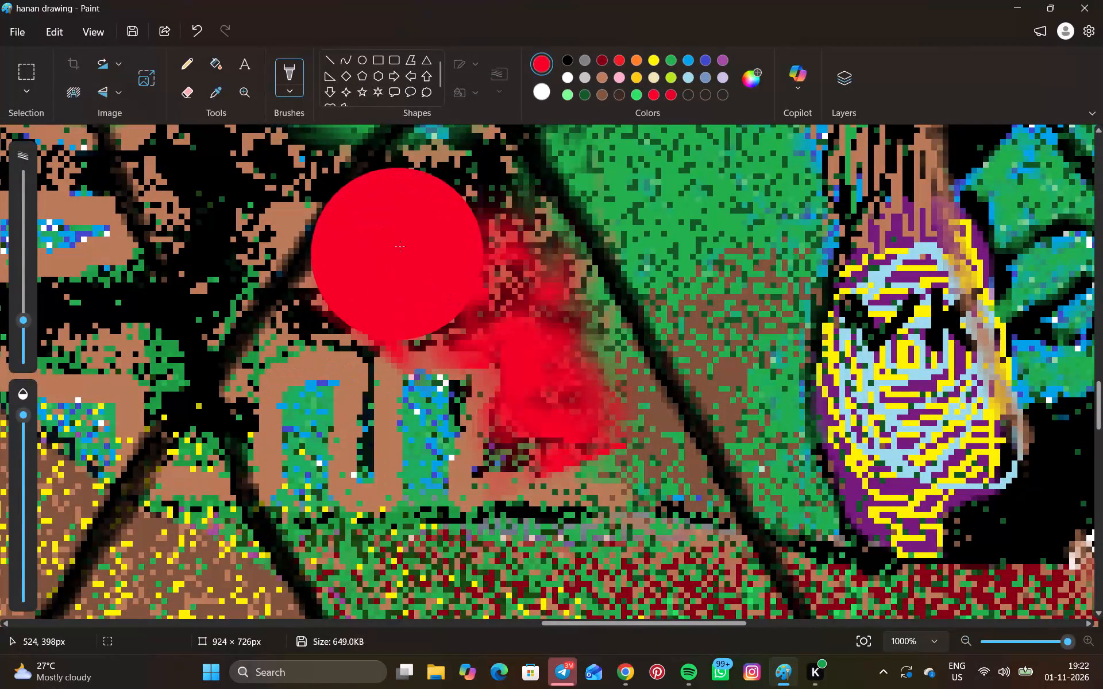
pyautogui.moveTo(400, 246); pyautogui.dragTo(426, 169)
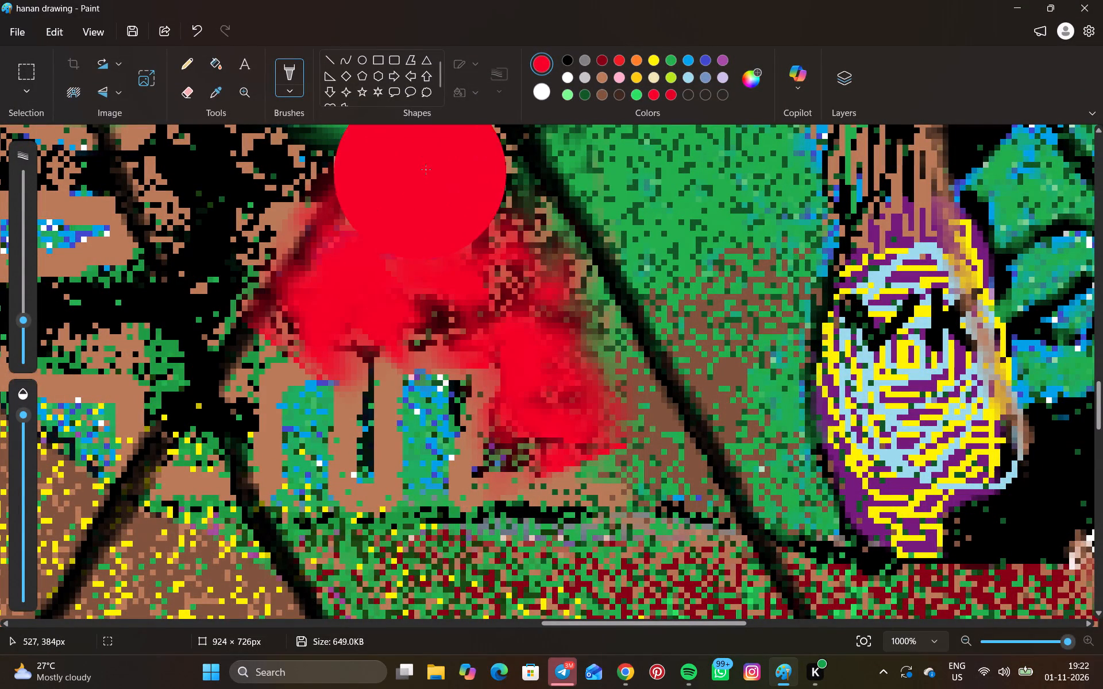
pyautogui.moveTo(426, 169); pyautogui.dragTo(570, 414)
# Extend the rightmost peak's red fill down over the castle's doorways and across to the foot of its right slope.
pyautogui.keyDown('ctrl'); pyautogui.scroll(-5, 534, 373); pyautogui.keyUp('ctrl')
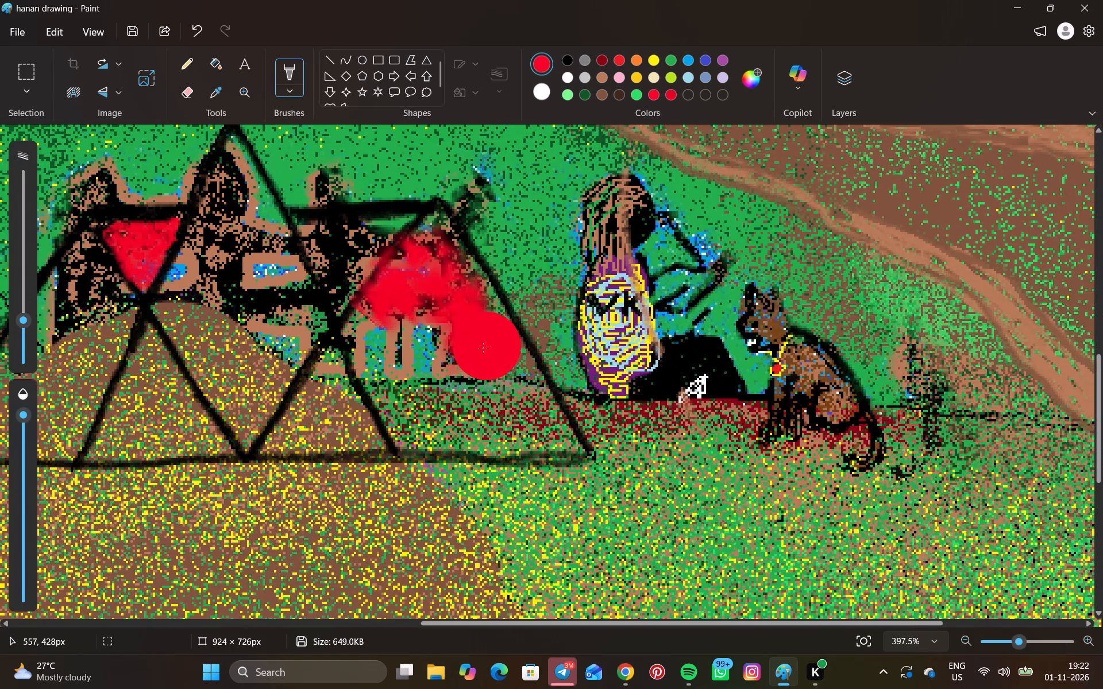
pyautogui.moveTo(395, 342); pyautogui.dragTo(454, 372)
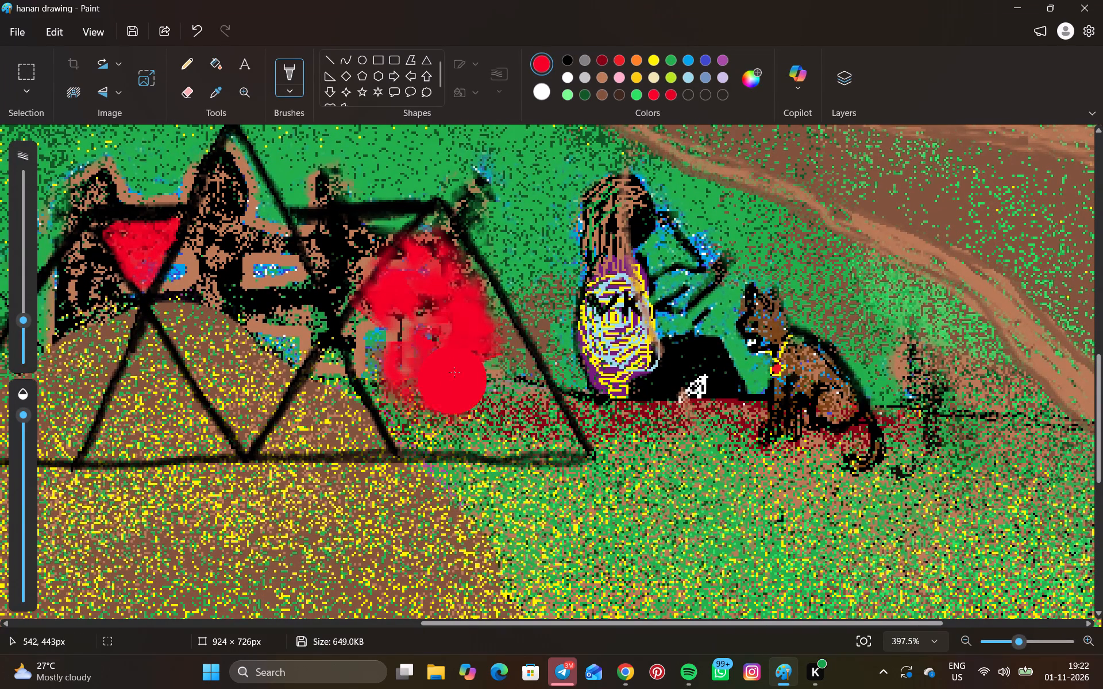
pyautogui.moveTo(454, 372); pyautogui.dragTo(371, 327)
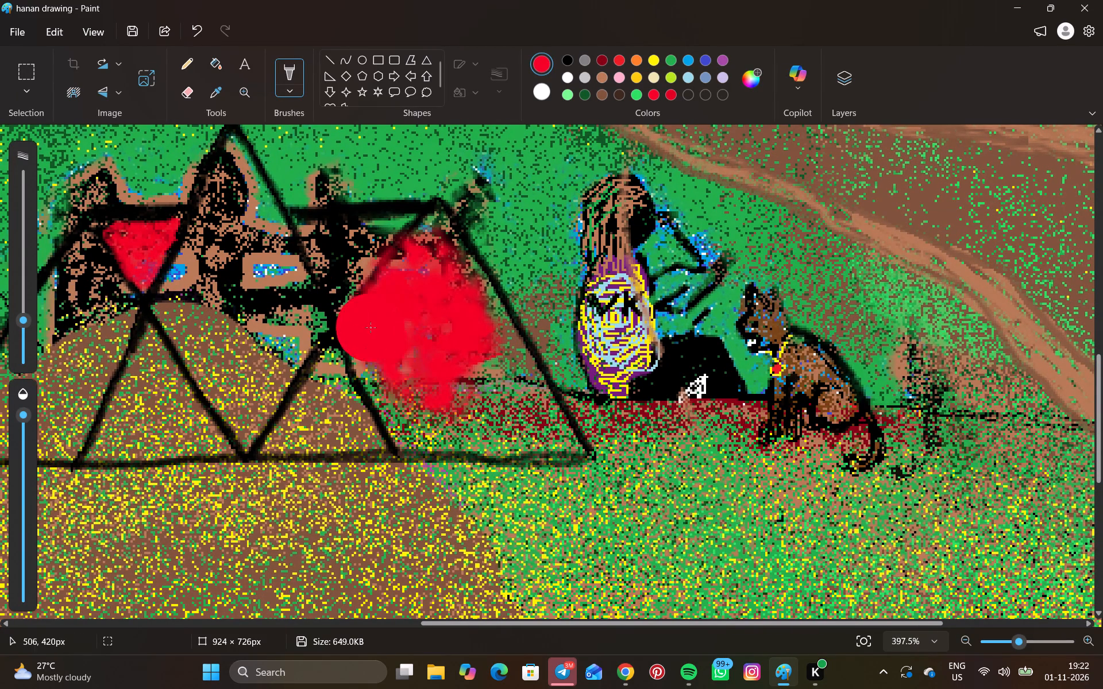
pyautogui.moveTo(371, 327); pyautogui.dragTo(433, 427)
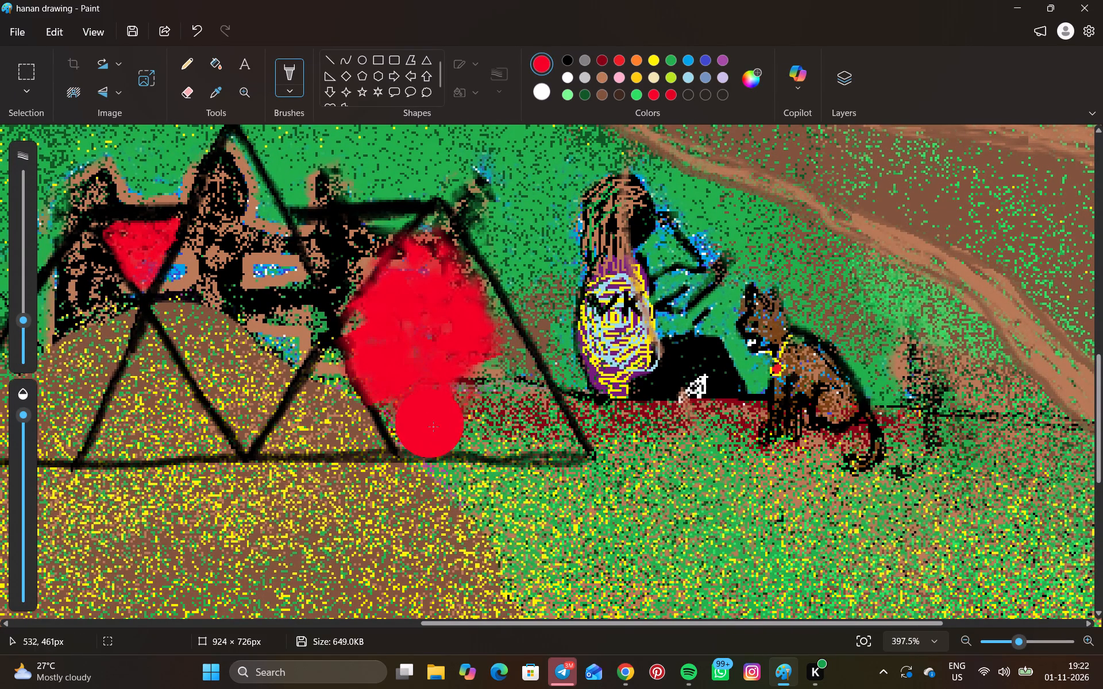
pyautogui.moveTo(433, 427); pyautogui.dragTo(546, 431)
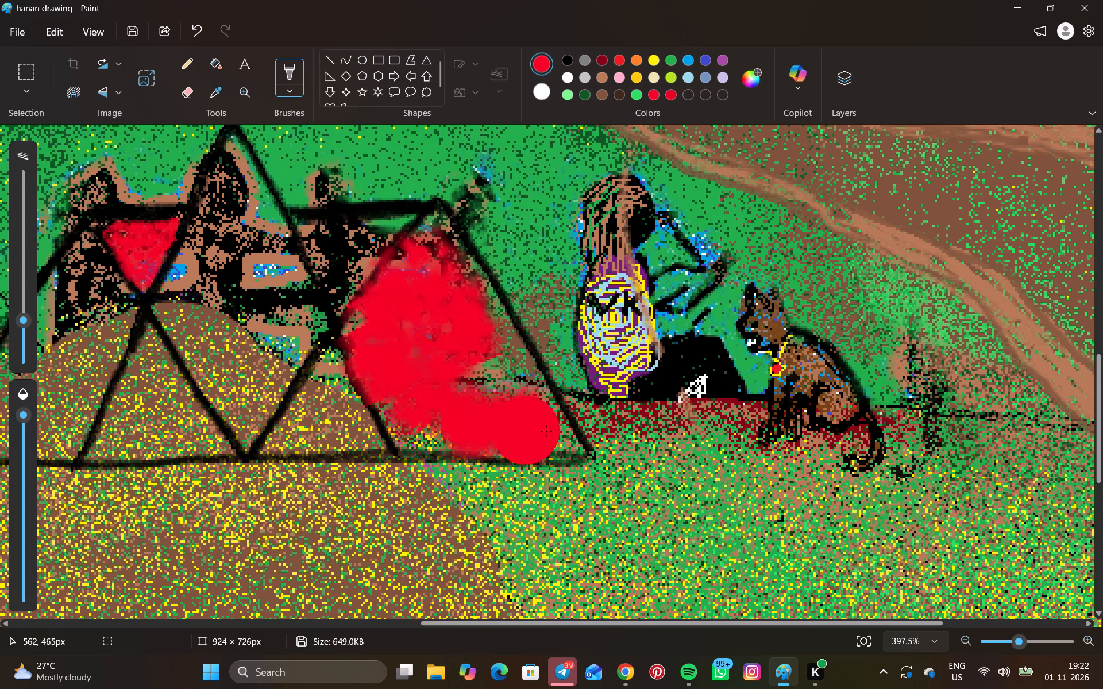
# Fill the rest of the rightmost peak's large section red, along the right slope, apex, baseline and inner left edge.
pyautogui.moveTo(546, 431); pyautogui.dragTo(495, 334)
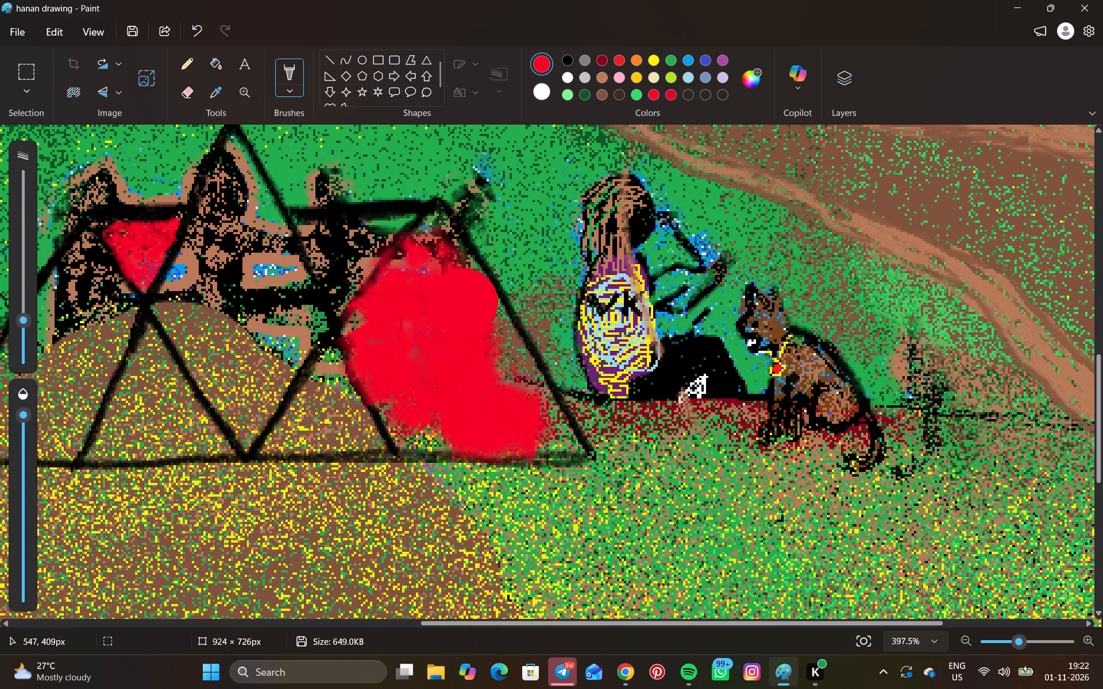
pyautogui.moveTo(495, 334); pyautogui.dragTo(455, 250)
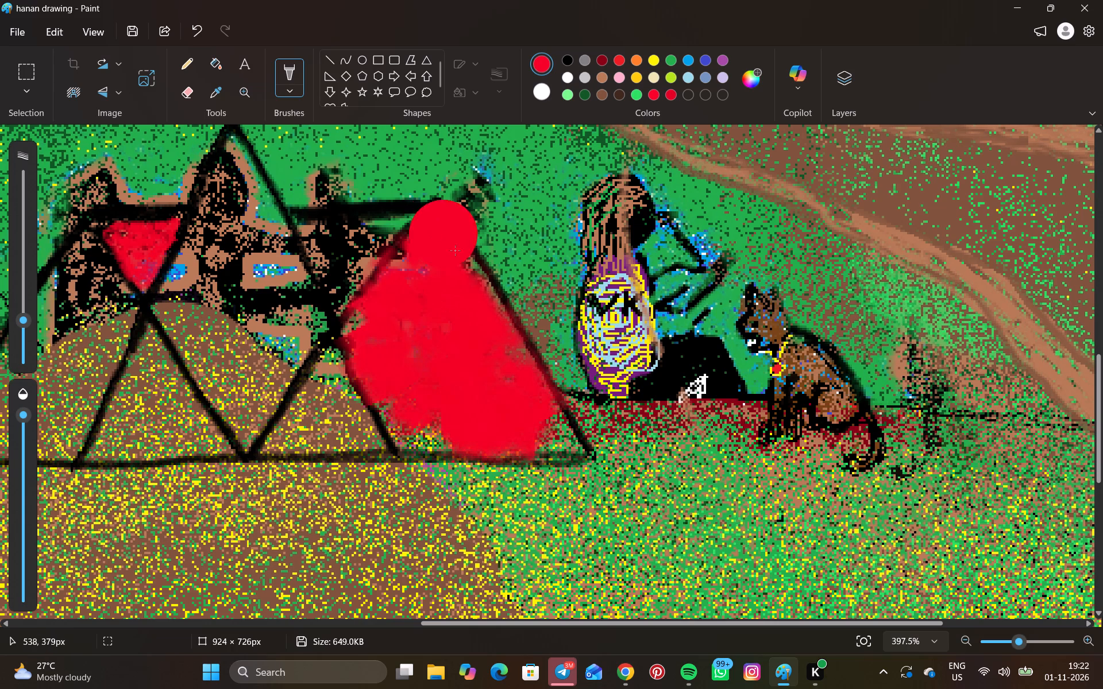
pyautogui.moveTo(455, 250); pyautogui.dragTo(490, 431)
pyautogui.moveTo(538, 419); pyautogui.dragTo(554, 436, button='middle')
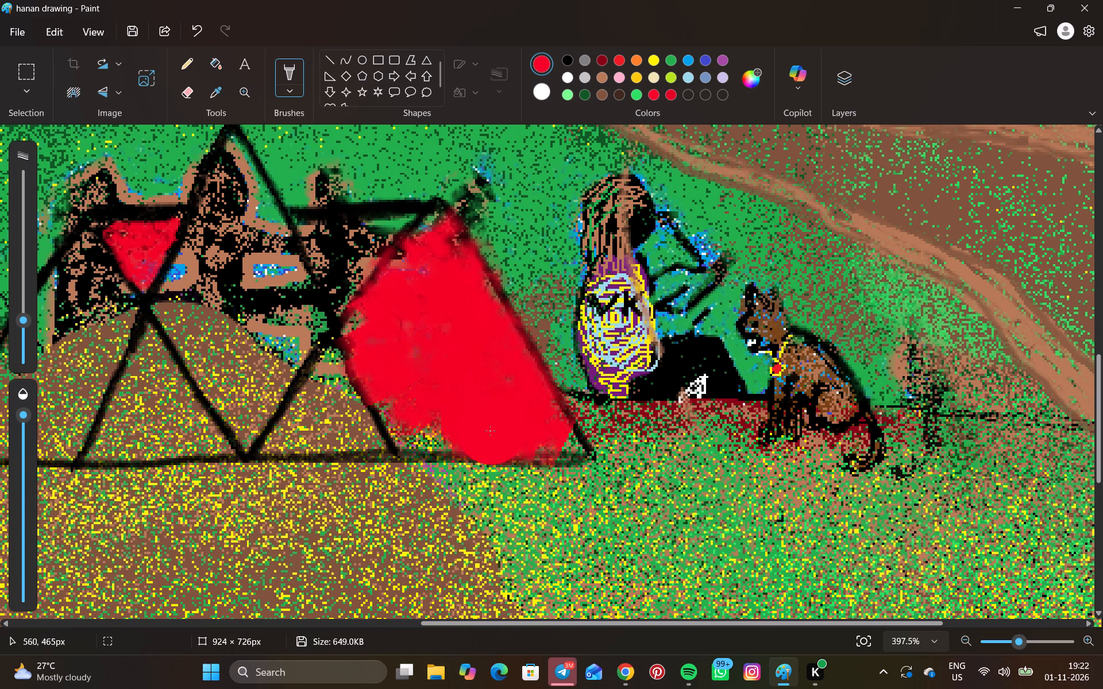
pyautogui.moveTo(490, 431); pyautogui.dragTo(508, 425)
pyautogui.moveTo(468, 425); pyautogui.dragTo(464, 428)
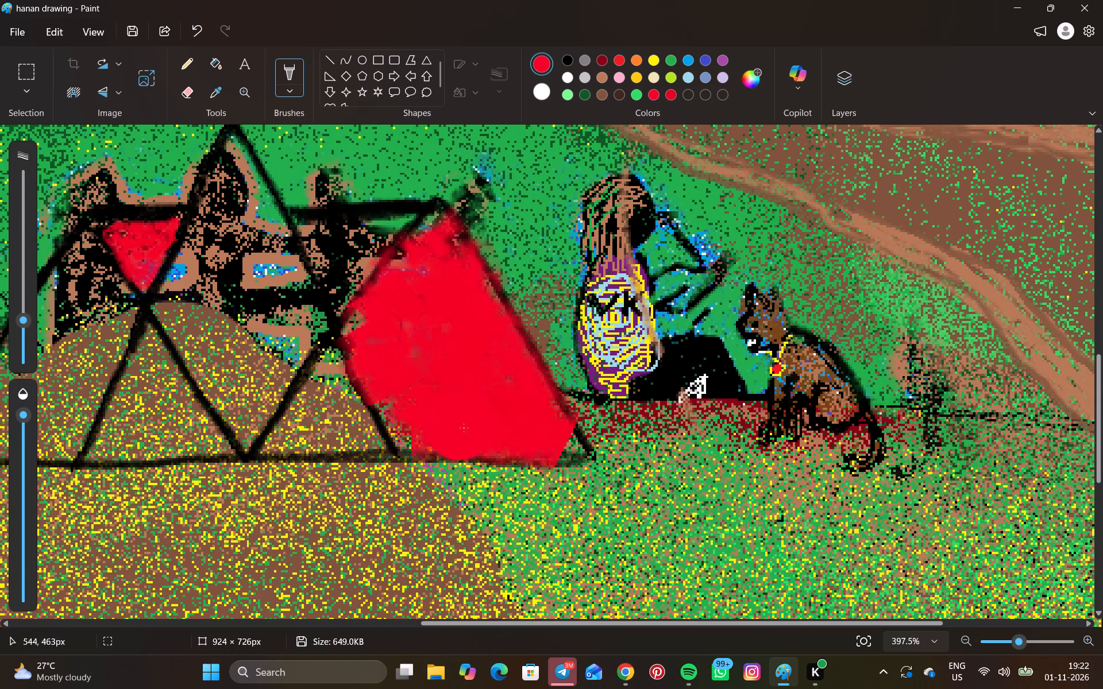
pyautogui.moveTo(464, 428); pyautogui.dragTo(369, 328)
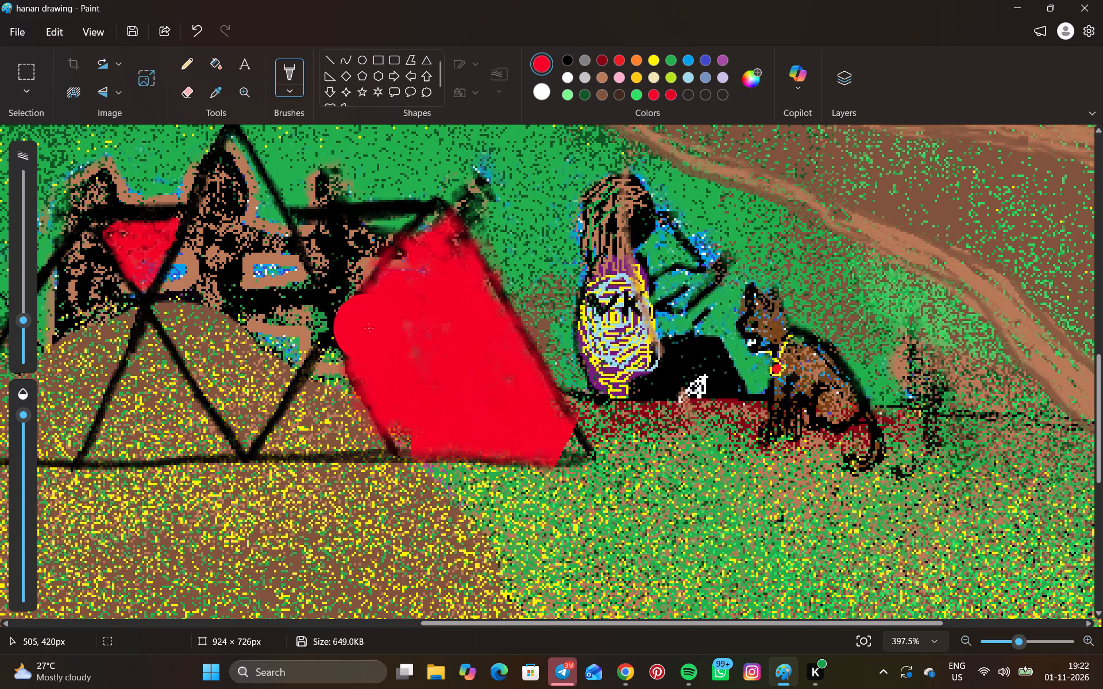
pyautogui.moveTo(369, 328); pyautogui.dragTo(485, 291)
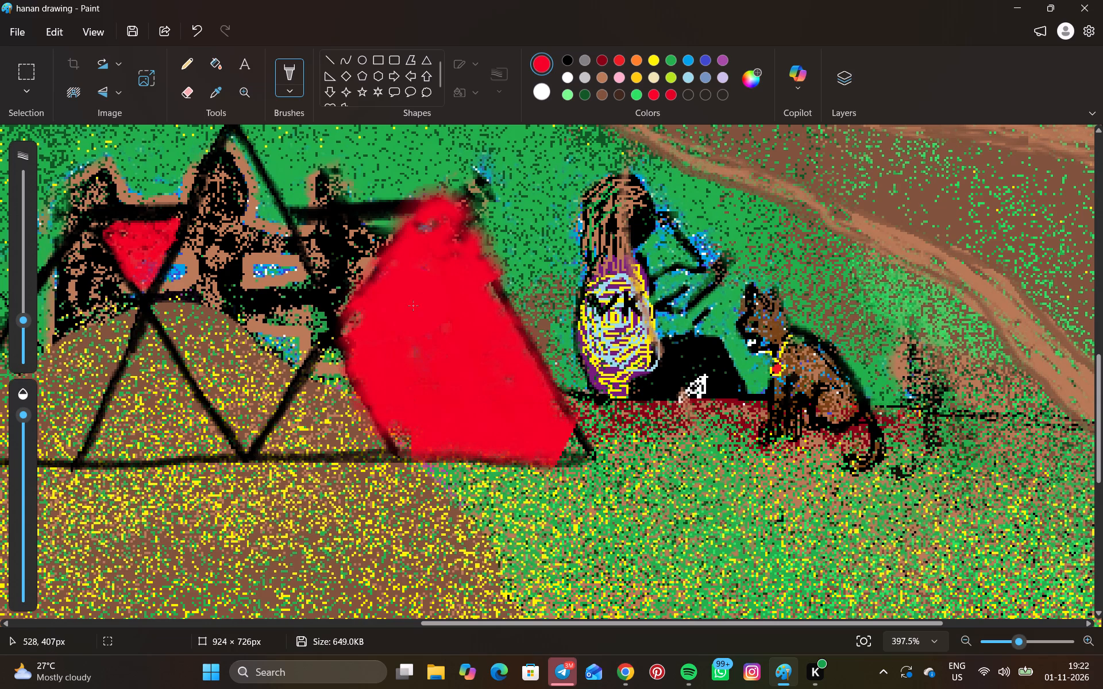
# Fill the leftmost peak's large section with indigo, from its apex down both slopes to the baseline.
pyautogui.keyDown('ctrl'); pyautogui.scroll(-2, 412, 306); pyautogui.keyUp('ctrl')
pyautogui.keyDown('ctrl'); pyautogui.hscroll(1, 360, 293); pyautogui.keyUp('ctrl')
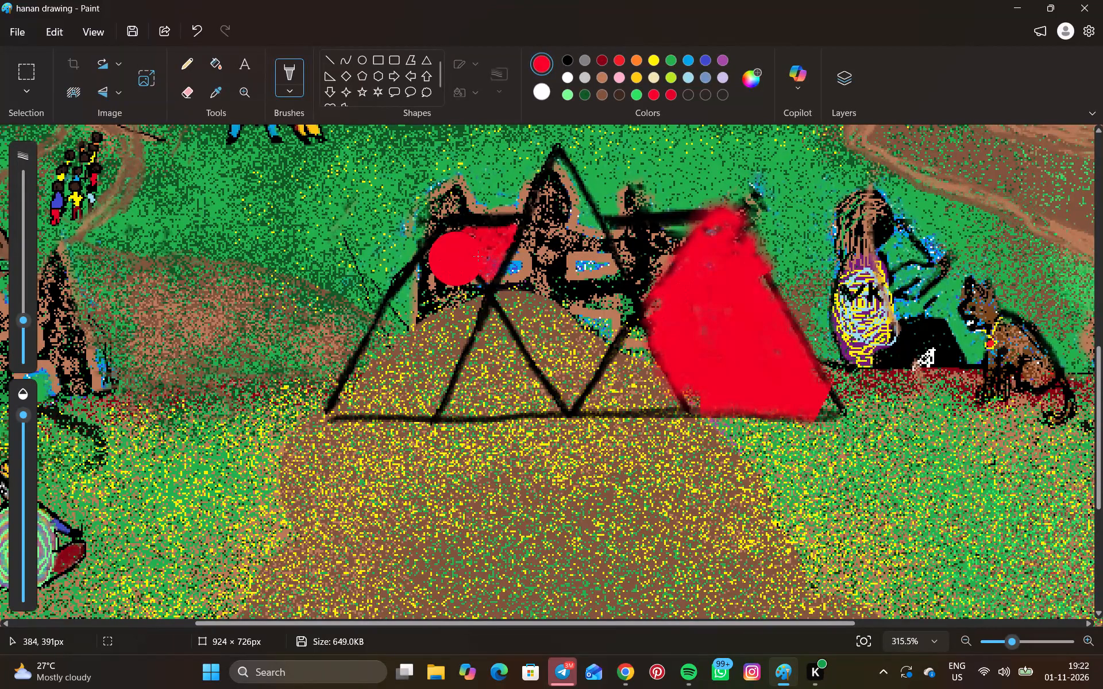
pyautogui.click(704, 57)
pyautogui.moveTo(437, 275); pyautogui.dragTo(406, 350)
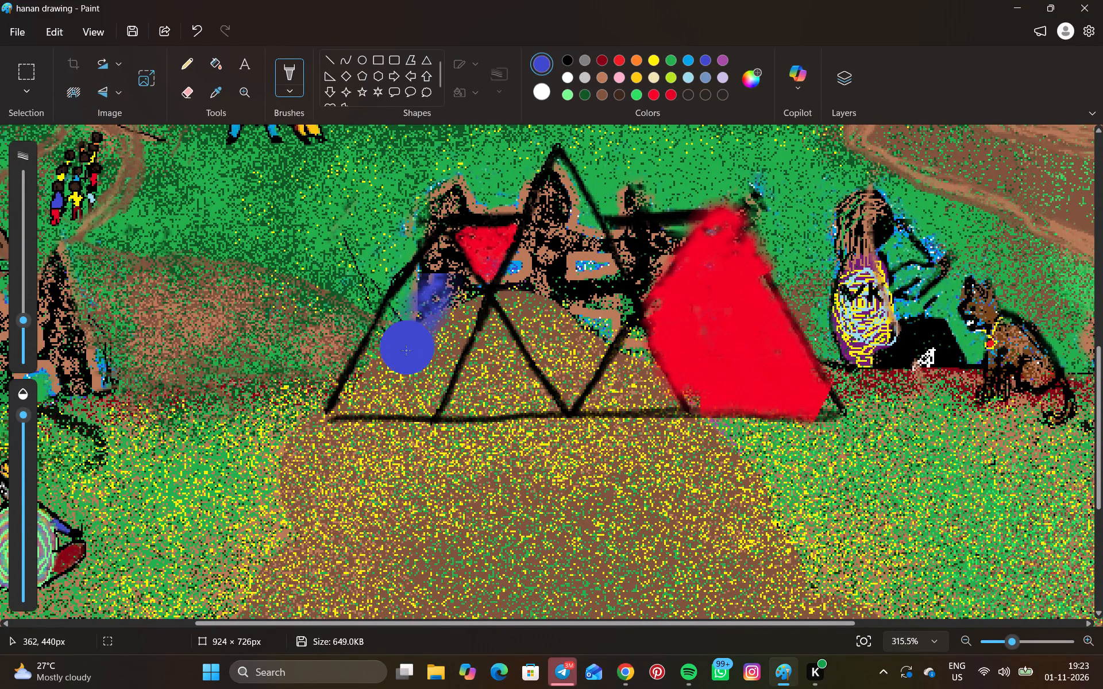
pyautogui.moveTo(406, 350); pyautogui.dragTo(454, 273)
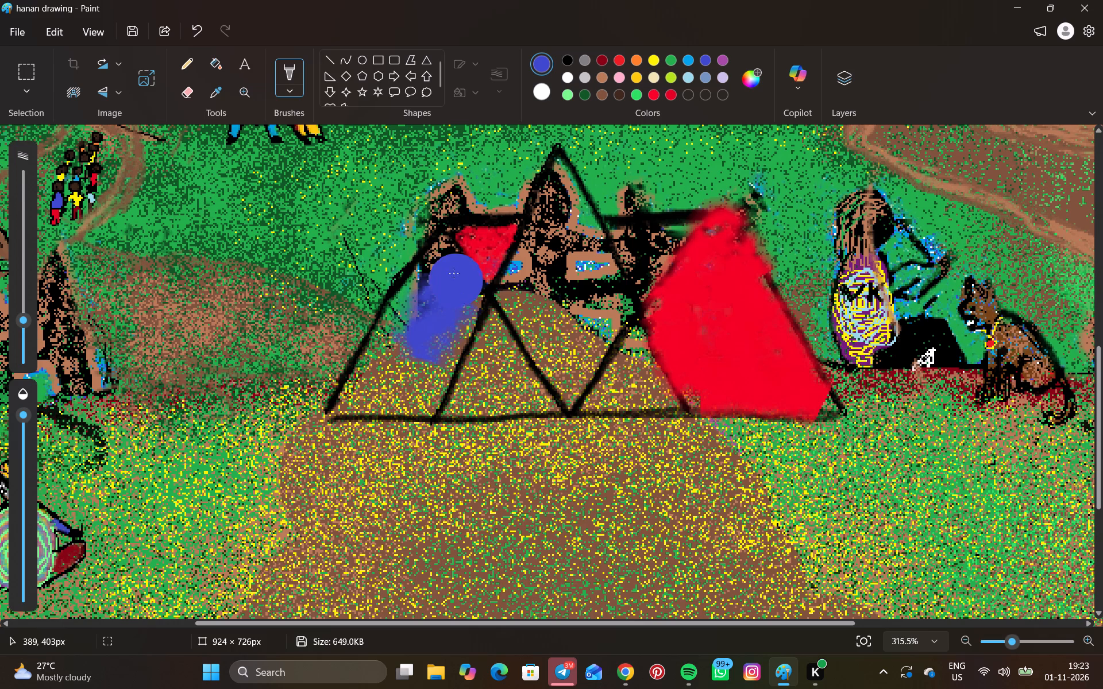
pyautogui.moveTo(454, 273); pyautogui.dragTo(462, 322)
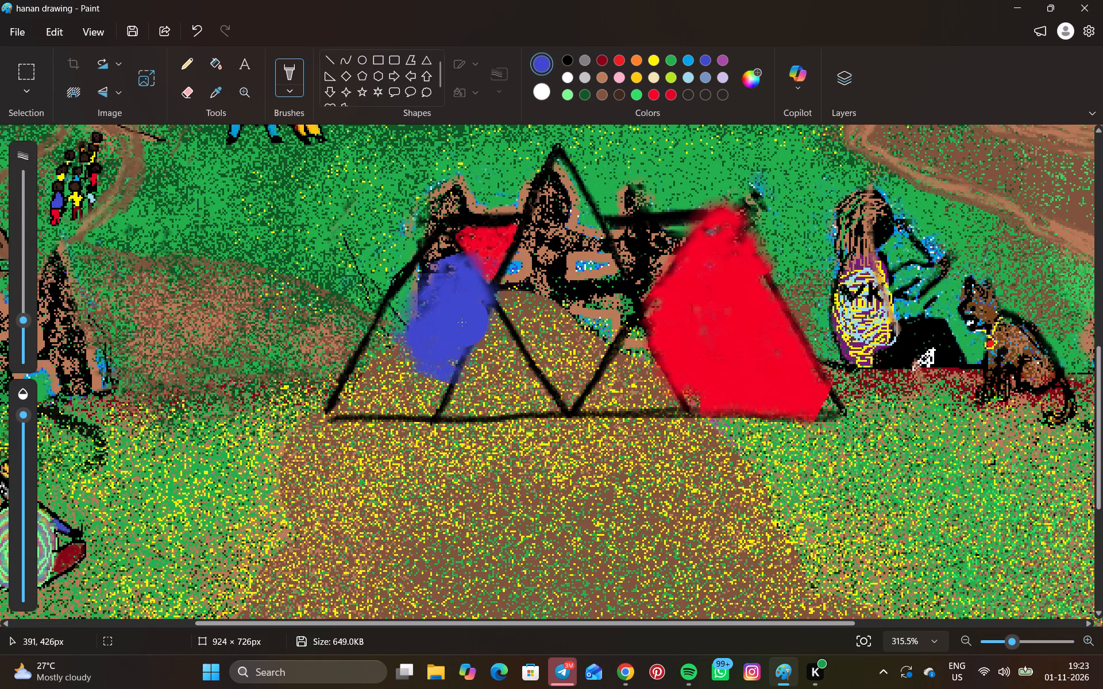
pyautogui.moveTo(462, 322); pyautogui.dragTo(419, 394)
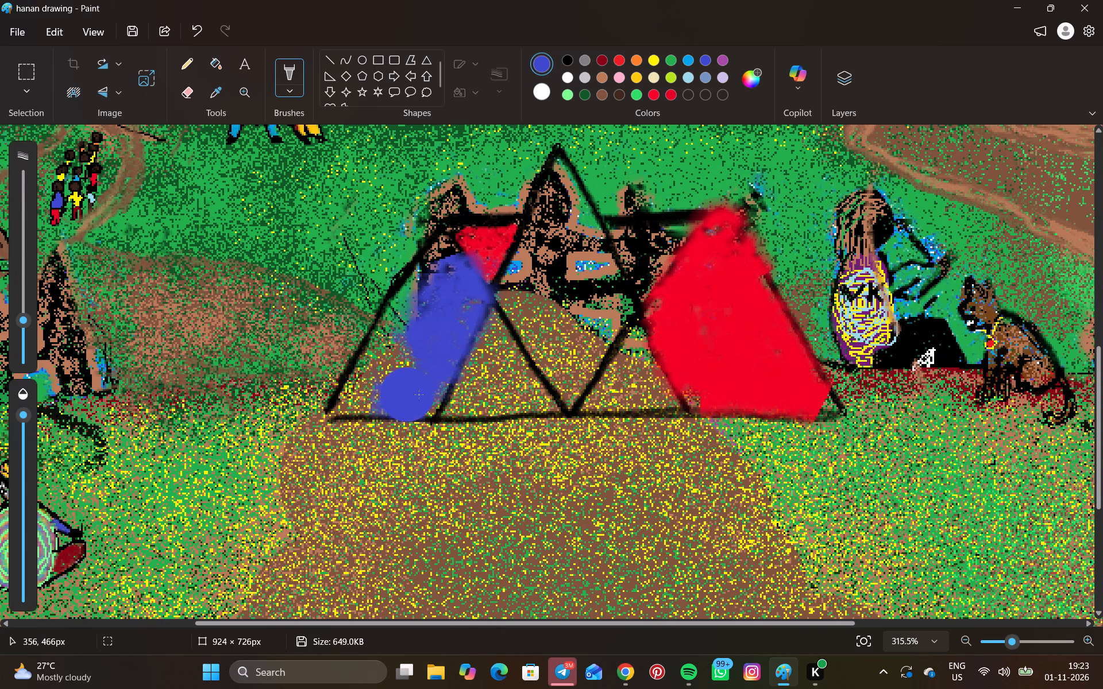
pyautogui.moveTo(419, 394); pyautogui.dragTo(365, 359)
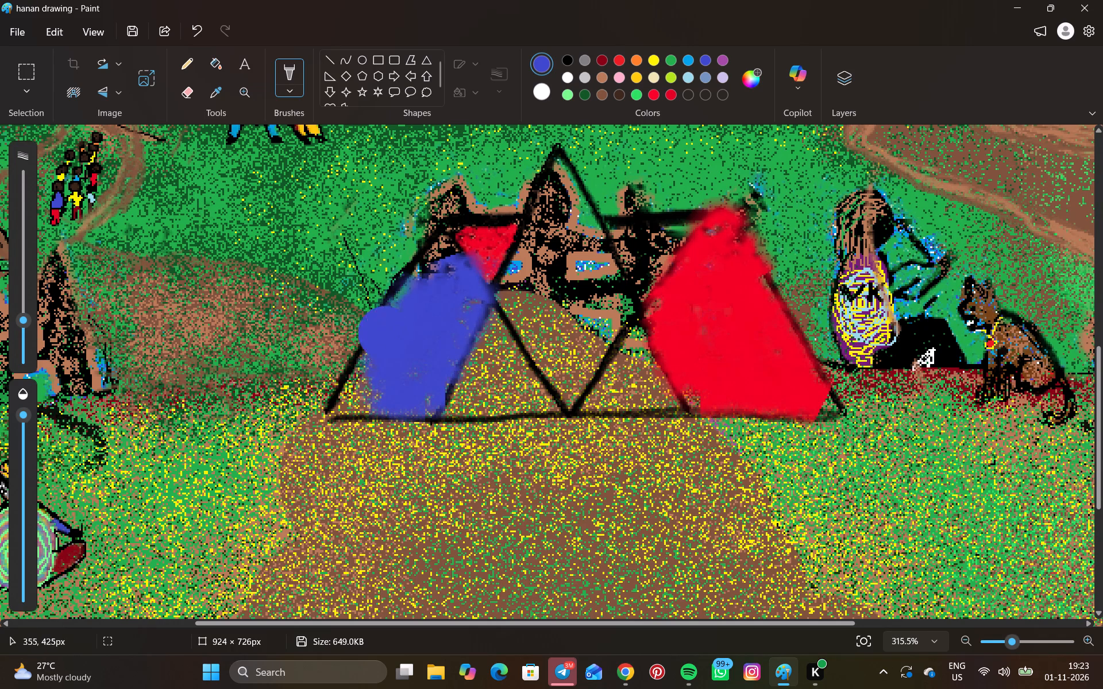
pyautogui.moveTo(365, 359); pyautogui.dragTo(460, 289)
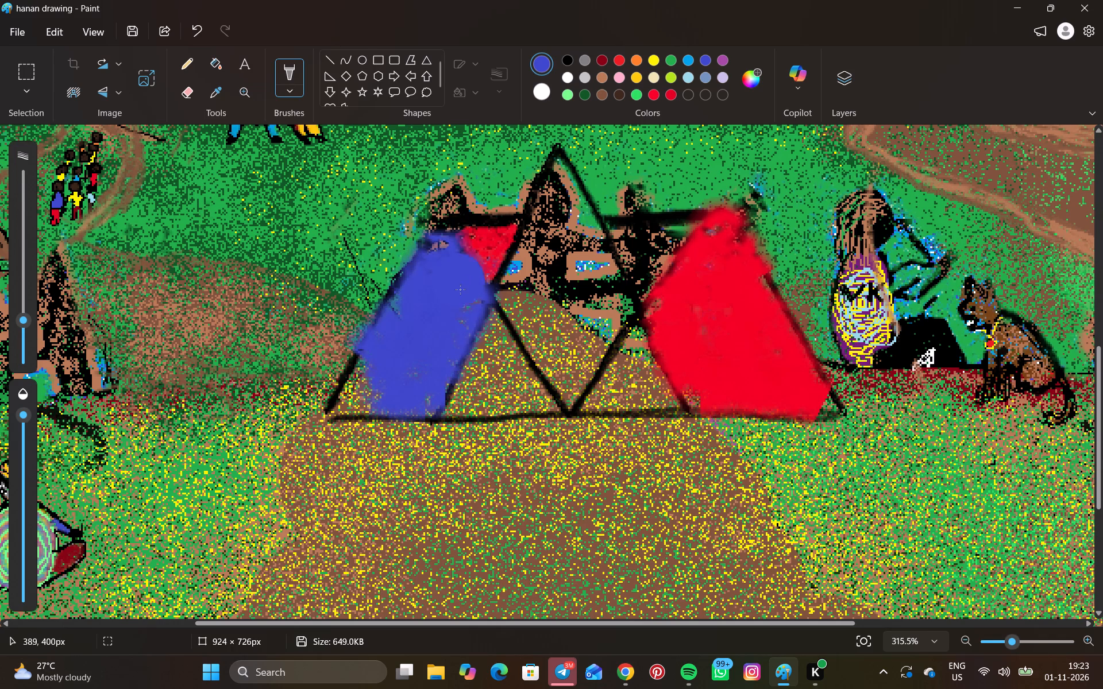
pyautogui.moveTo(460, 289); pyautogui.dragTo(368, 396)
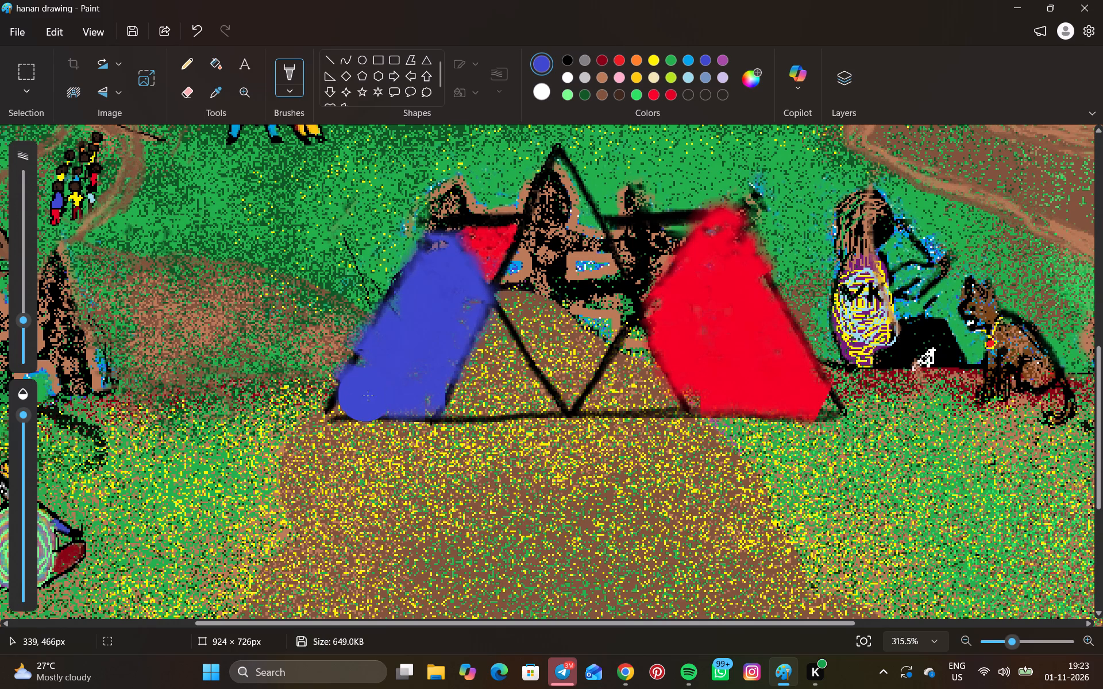
pyautogui.moveTo(368, 396); pyautogui.dragTo(362, 396)
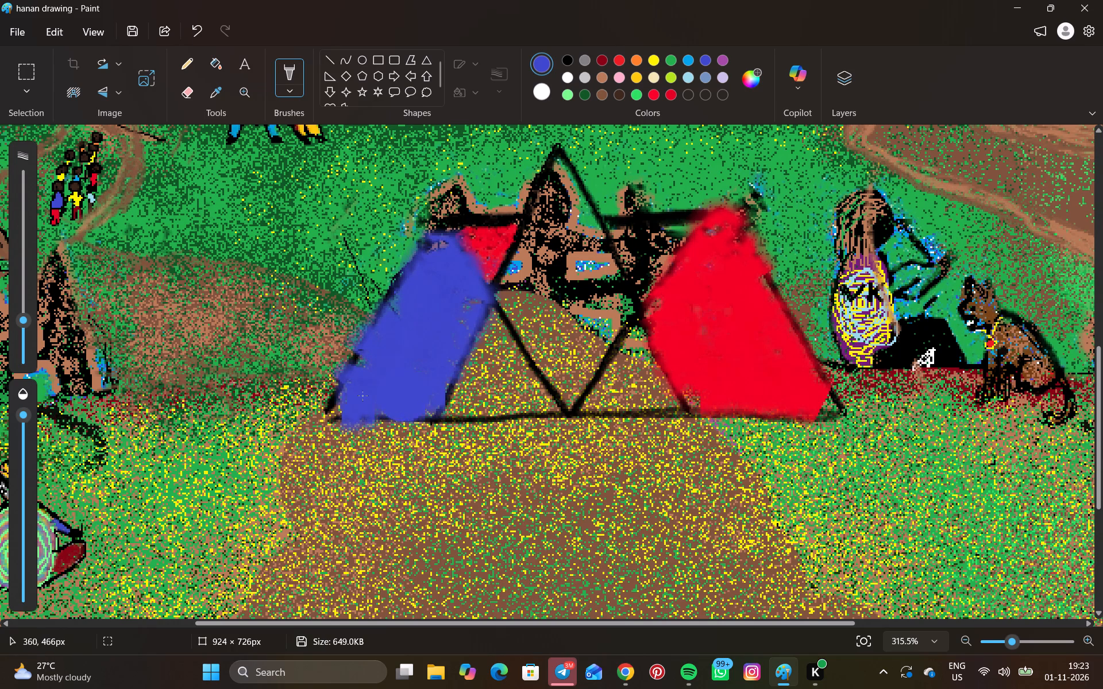
pyautogui.moveTo(362, 396); pyautogui.dragTo(423, 378)
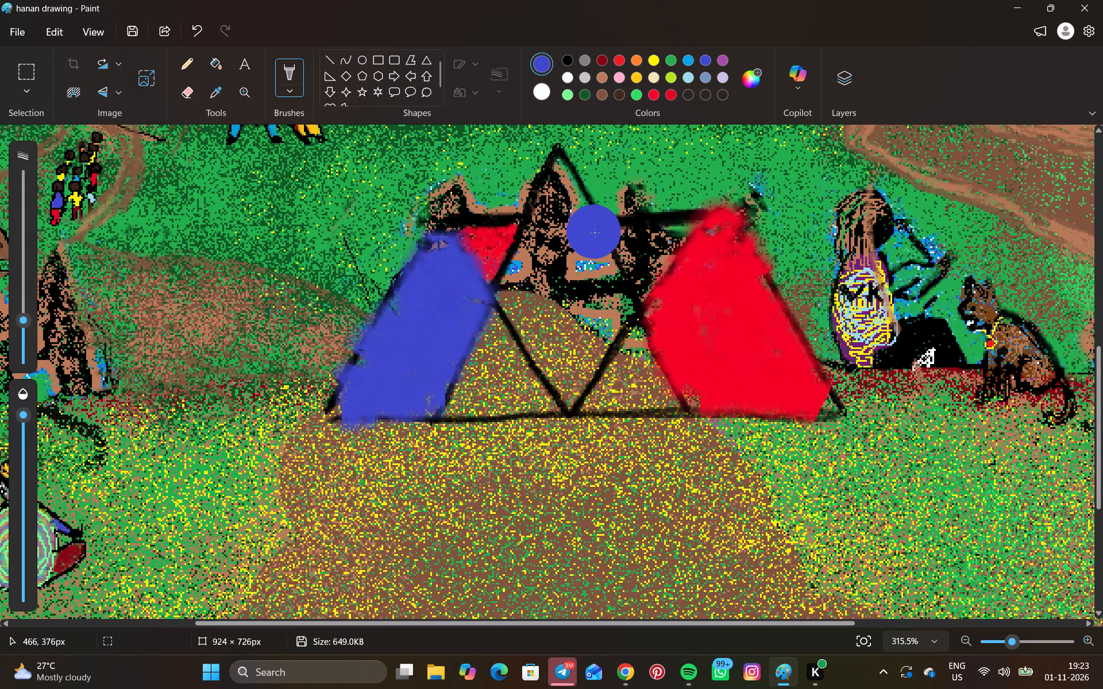
# Fill the large inverted triangle at the centre of the framework with purple, covering the castle base and mound.
pyautogui.click(720, 64)
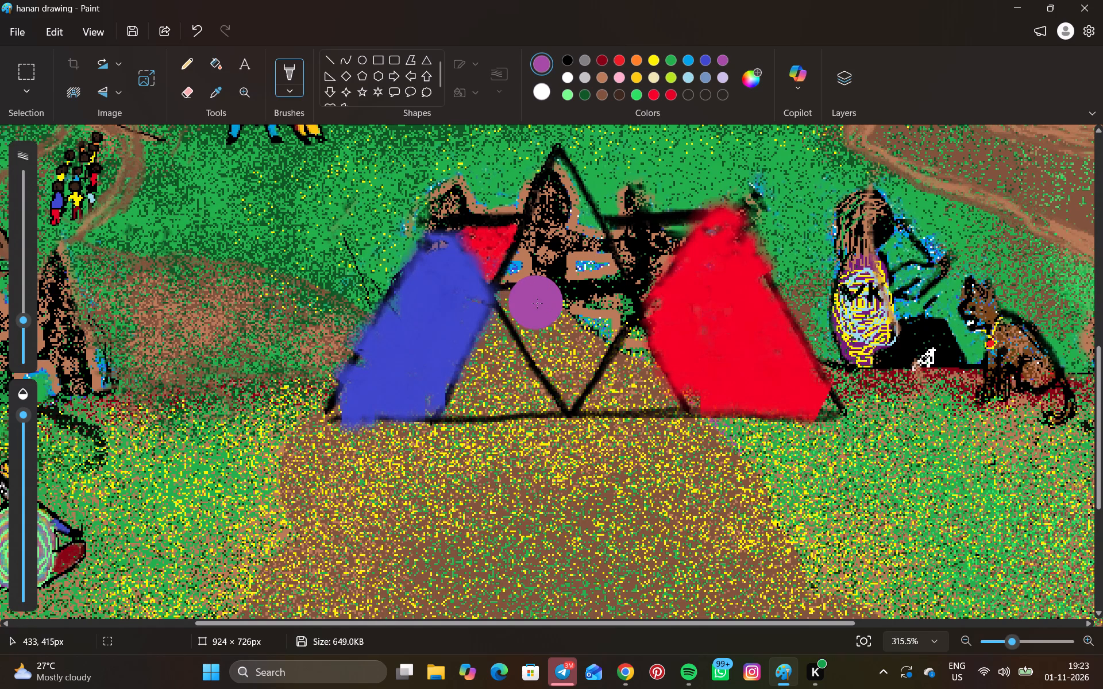
pyautogui.moveTo(511, 297); pyautogui.dragTo(591, 298)
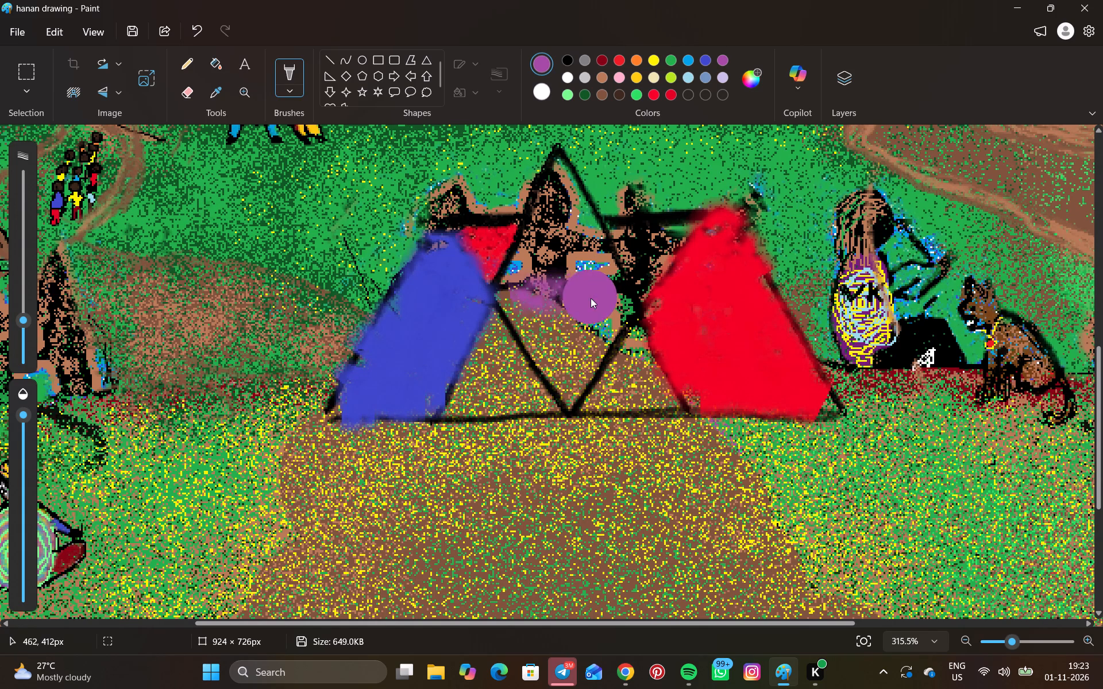
pyautogui.moveTo(591, 298); pyautogui.dragTo(587, 382)
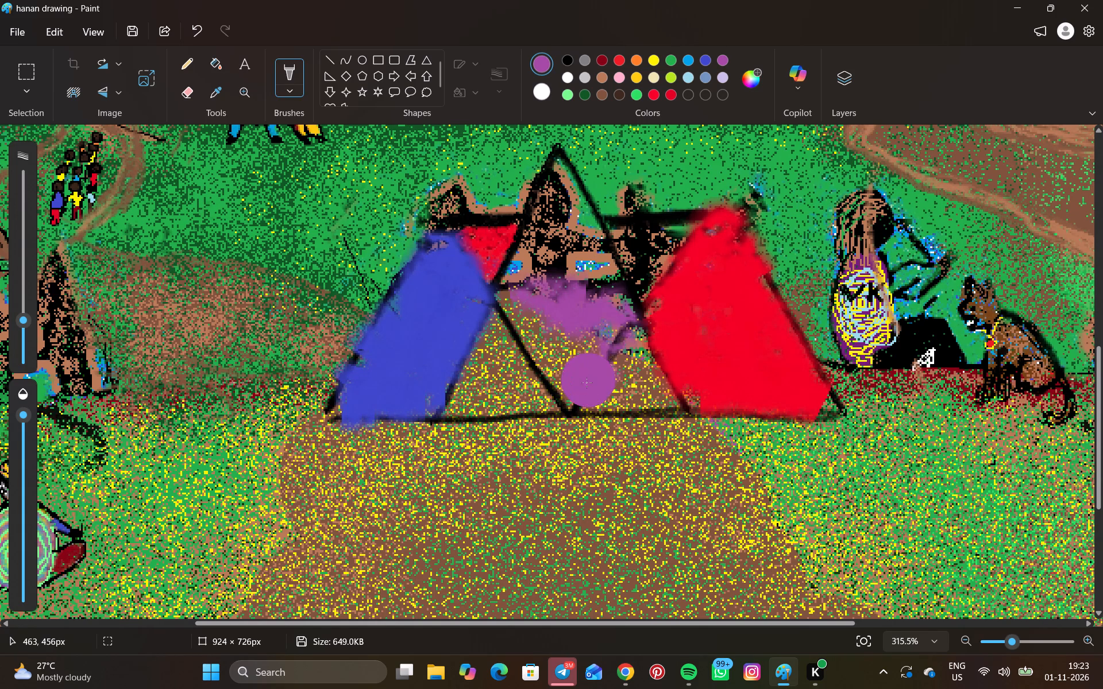
pyautogui.moveTo(587, 382); pyautogui.dragTo(570, 378)
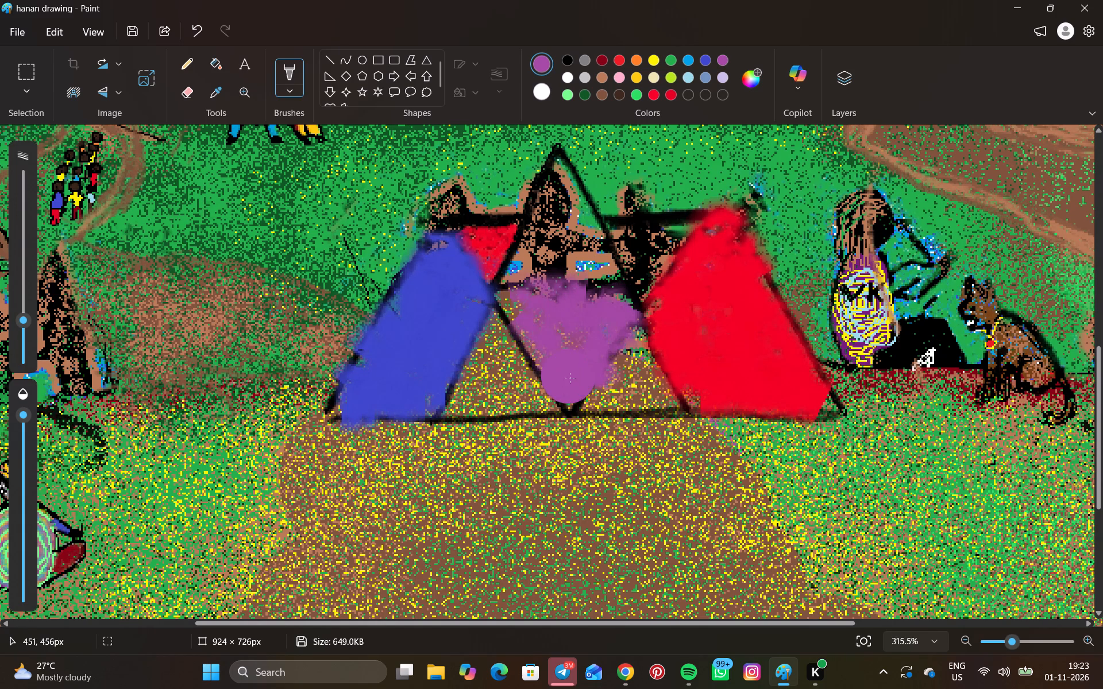
pyautogui.moveTo(570, 378); pyautogui.dragTo(541, 333)
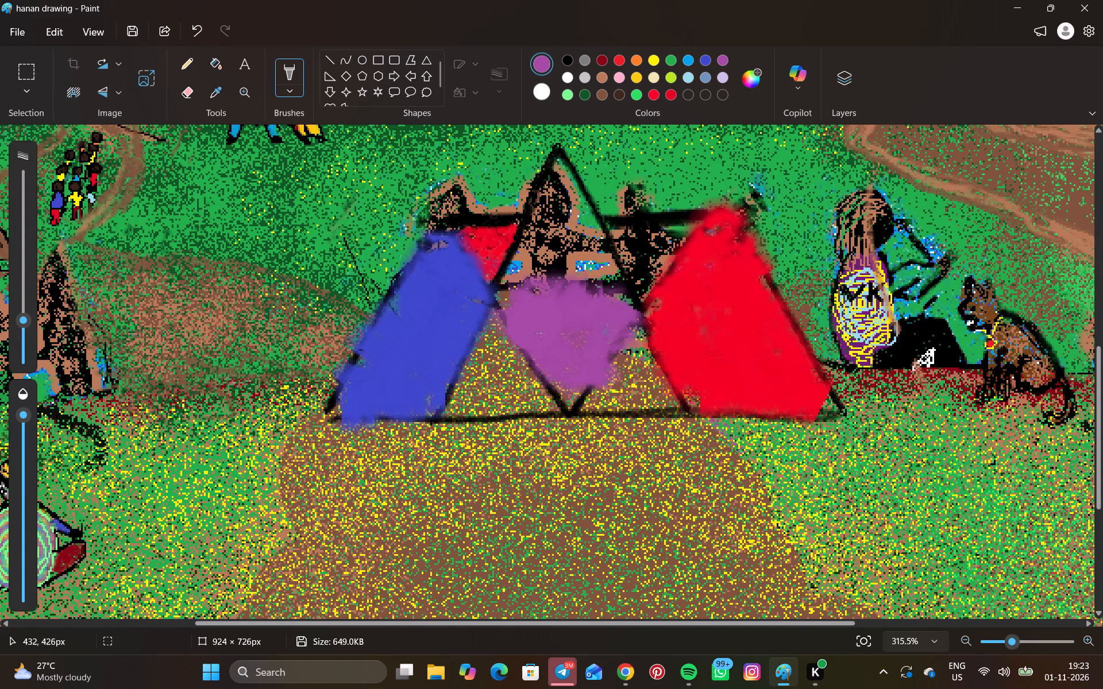
pyautogui.moveTo(541, 333); pyautogui.dragTo(627, 301)
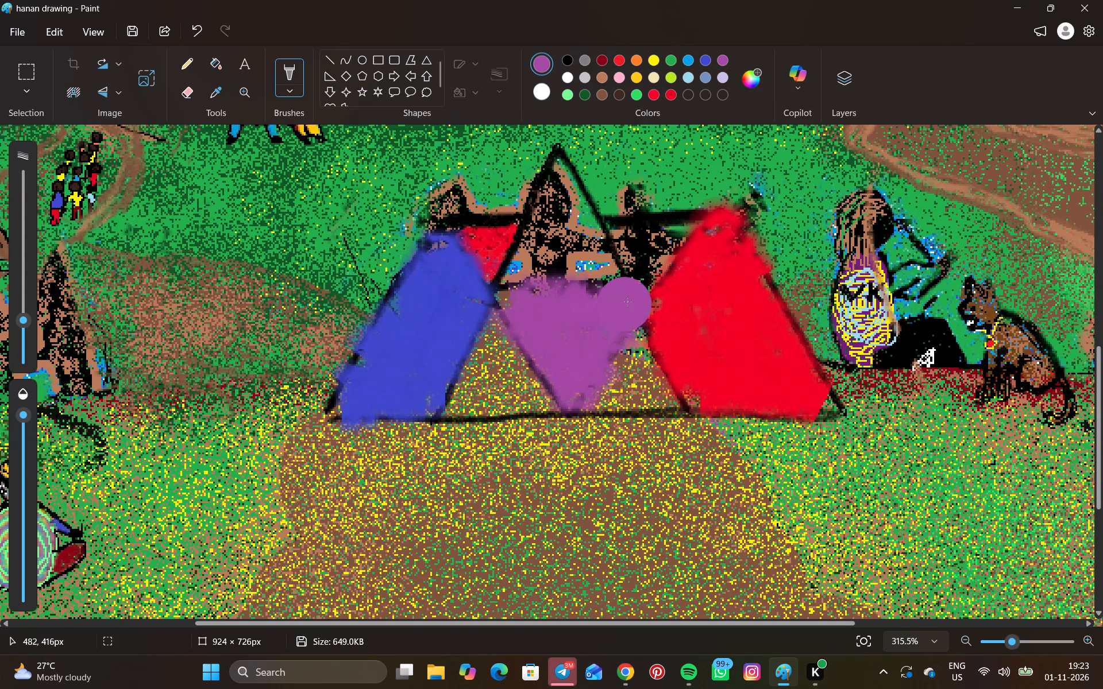
pyautogui.moveTo(627, 301); pyautogui.dragTo(579, 300)
# Fill the two small triangles on the baseline, either side of the purple inverted triangle, with the bright custom green.
pyautogui.click(636, 97)
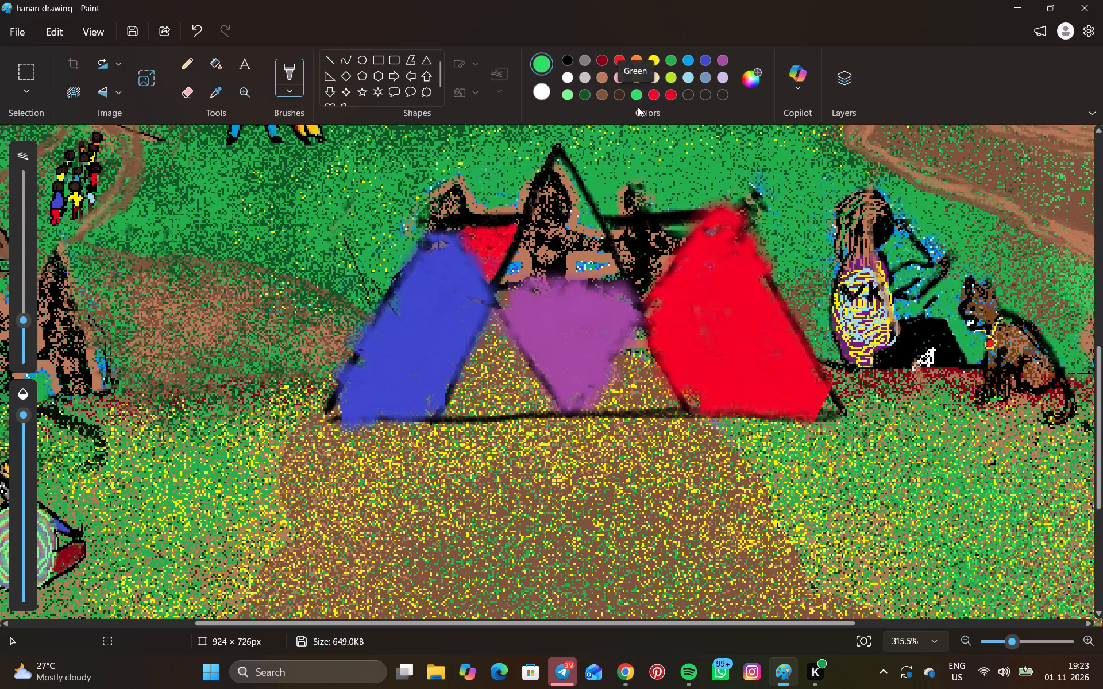
pyautogui.moveTo(485, 356); pyautogui.dragTo(488, 382)
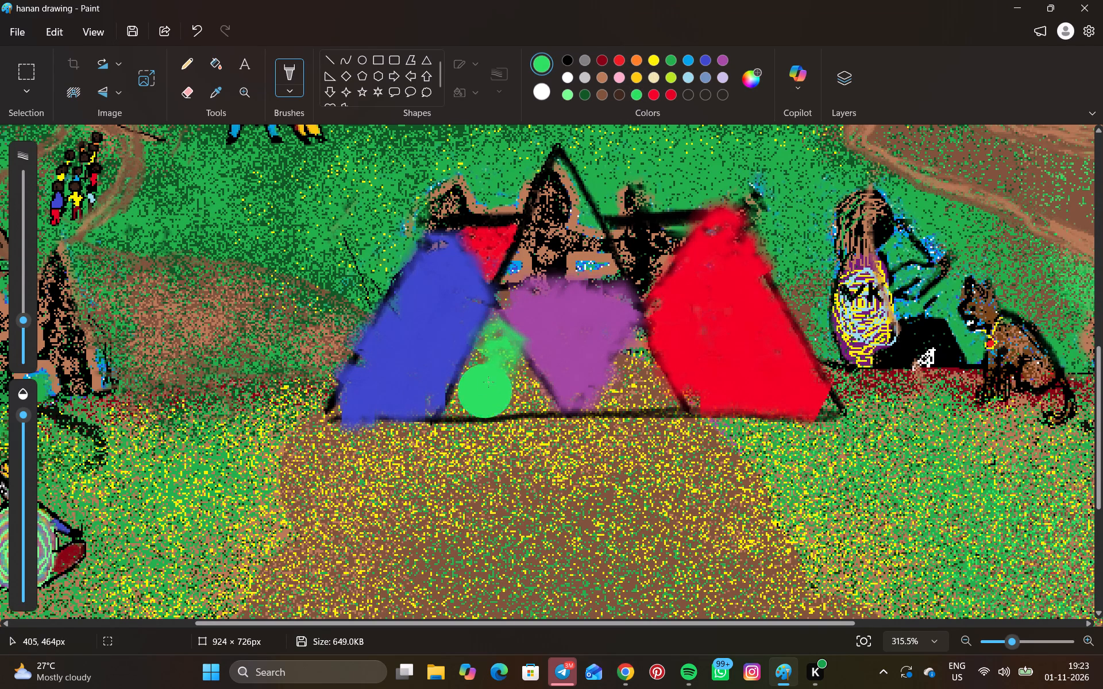
pyautogui.moveTo(488, 382); pyautogui.dragTo(470, 409)
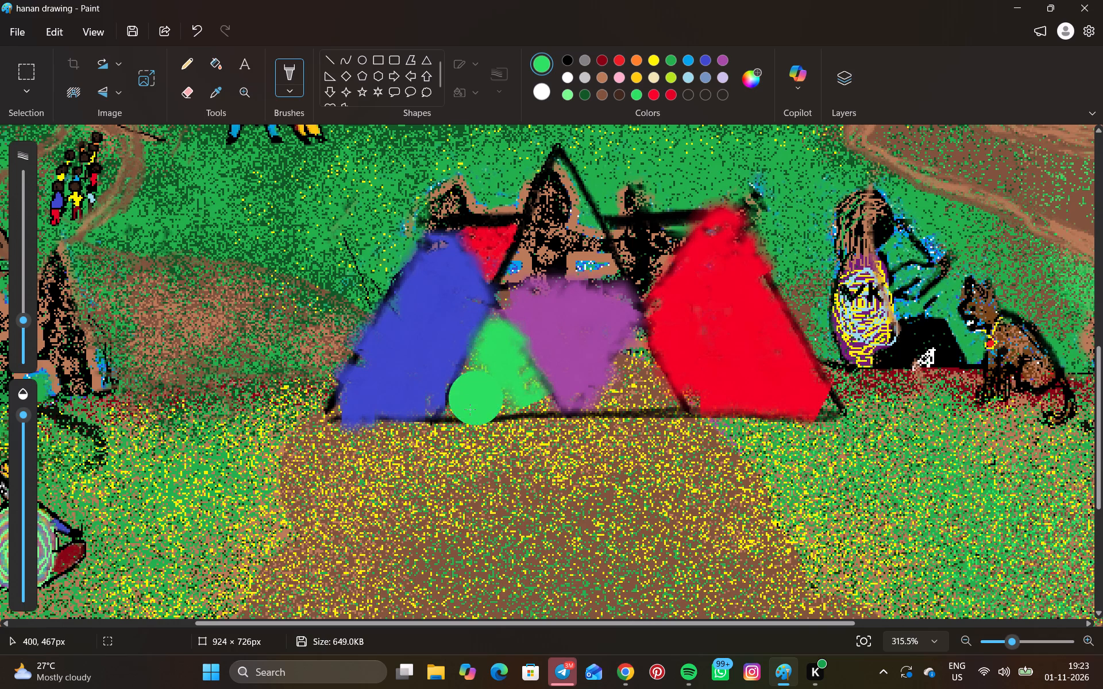
pyautogui.moveTo(470, 409); pyautogui.dragTo(476, 406)
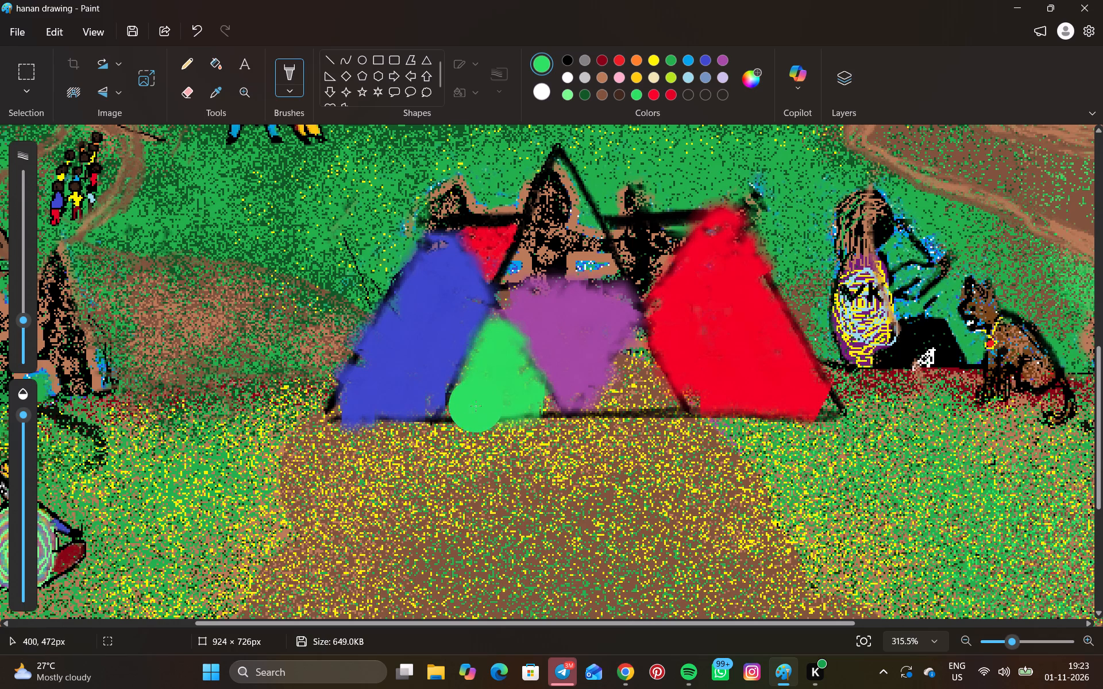
pyautogui.moveTo(476, 406); pyautogui.dragTo(442, 408)
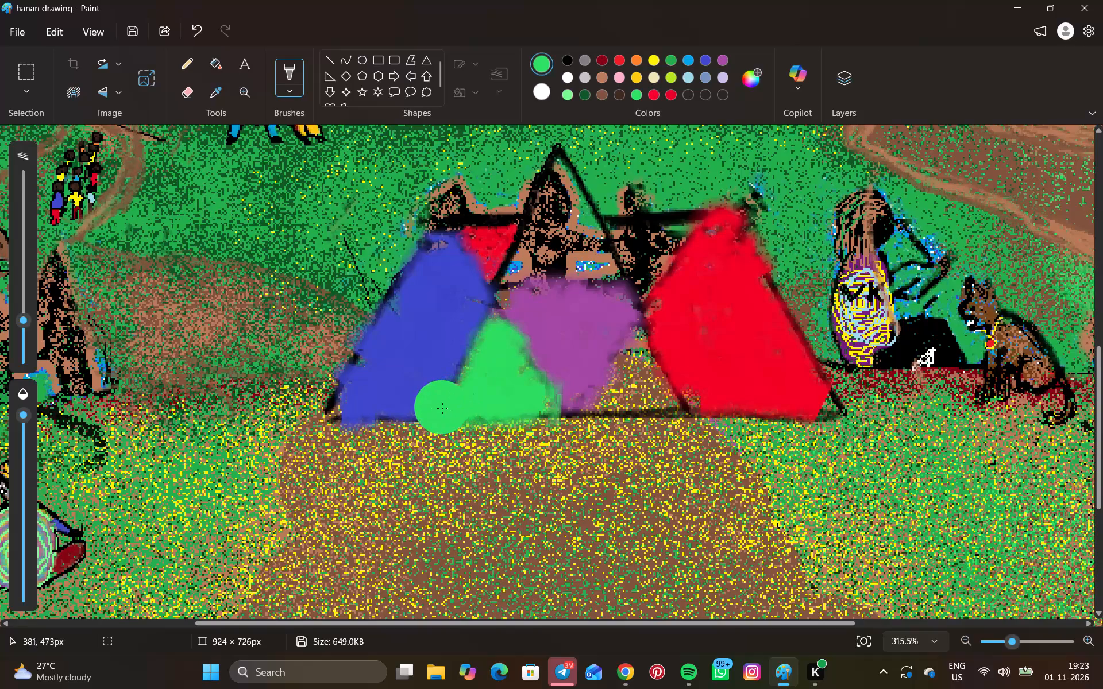
pyautogui.moveTo(442, 408); pyautogui.dragTo(515, 396)
pyautogui.moveTo(608, 392); pyautogui.dragTo(601, 410)
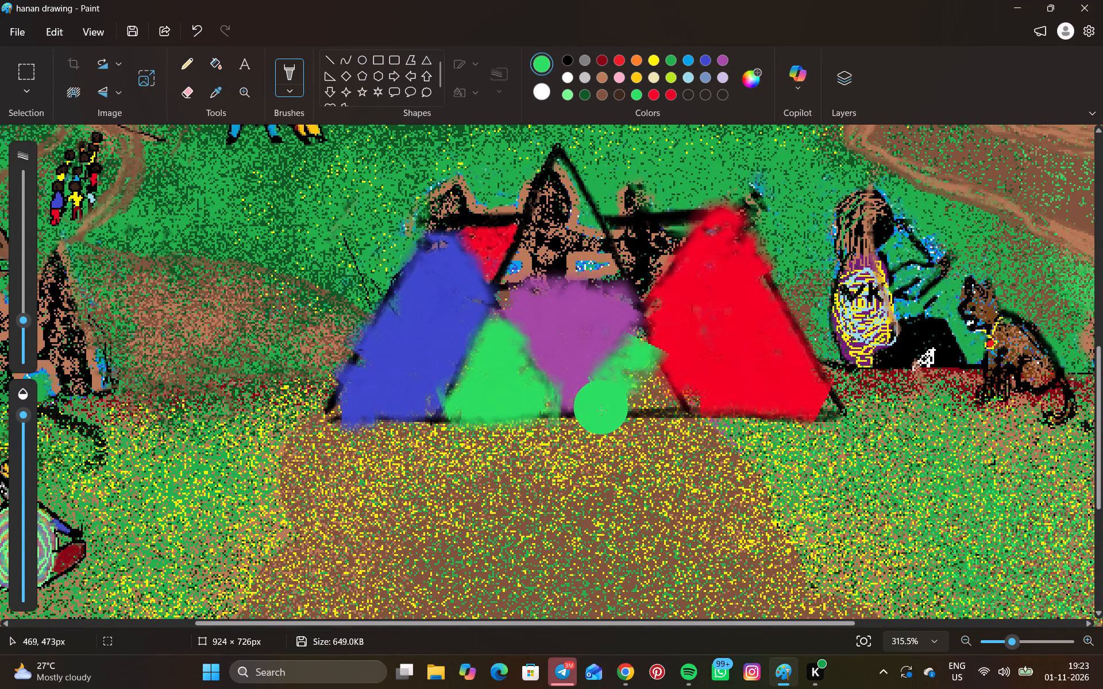
pyautogui.moveTo(601, 410); pyautogui.dragTo(652, 400)
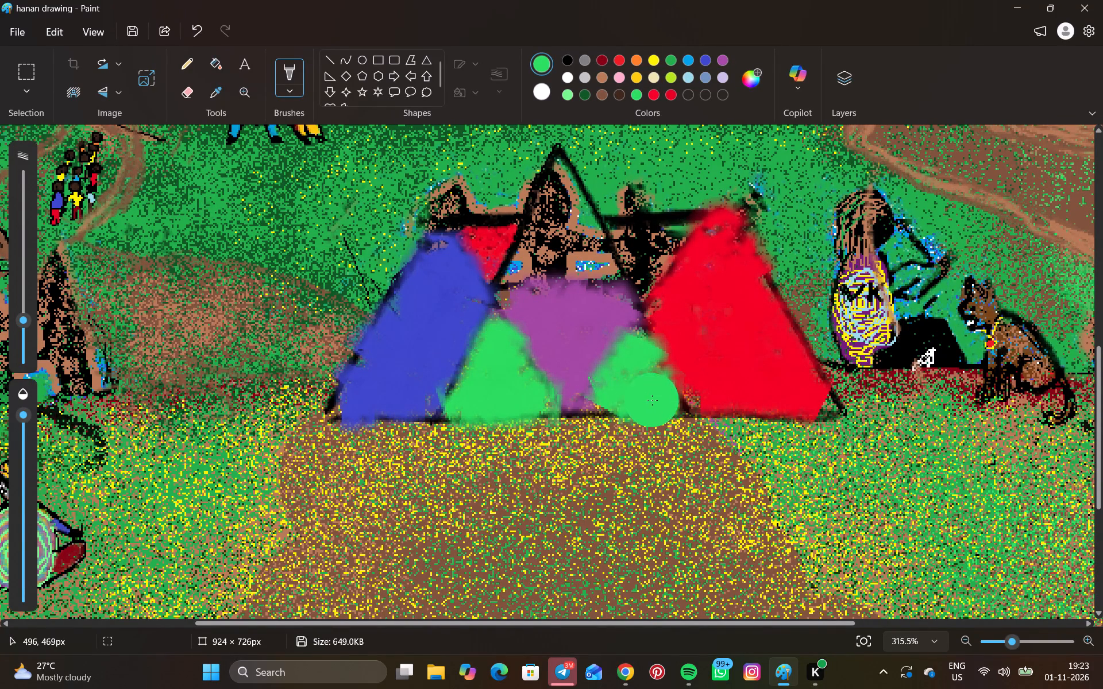
pyautogui.moveTo(652, 400); pyautogui.dragTo(624, 354)
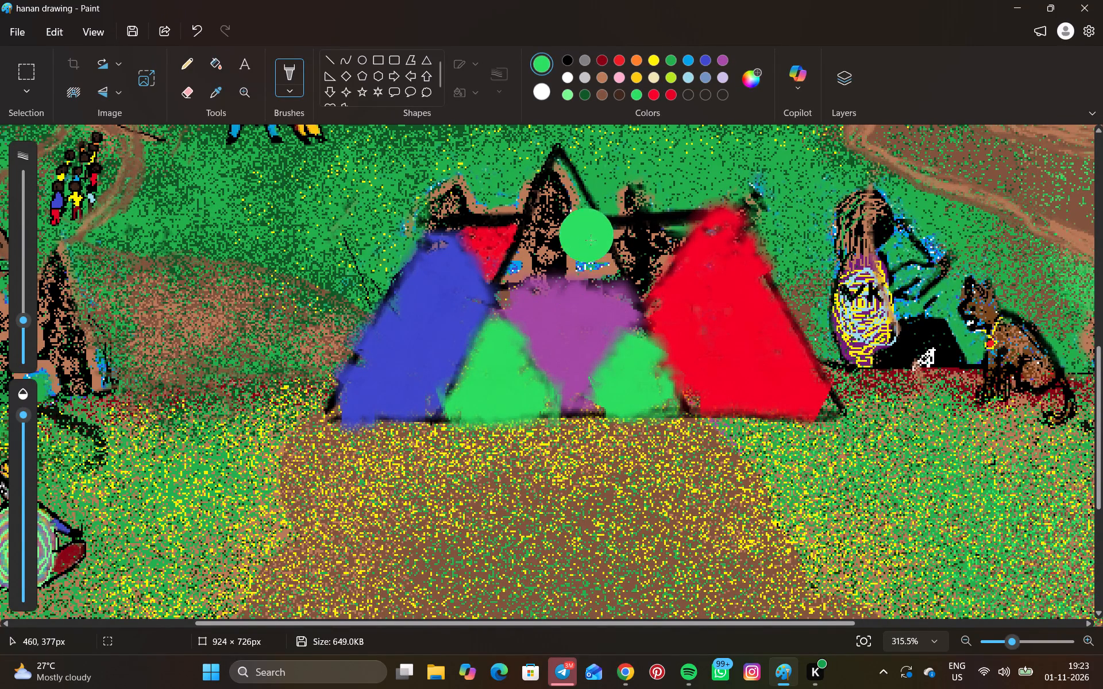
# Fill the middle peak's upper triangle with the same bright green, covering the castle's central tower.
pyautogui.moveTo(602, 262); pyautogui.dragTo(581, 229)
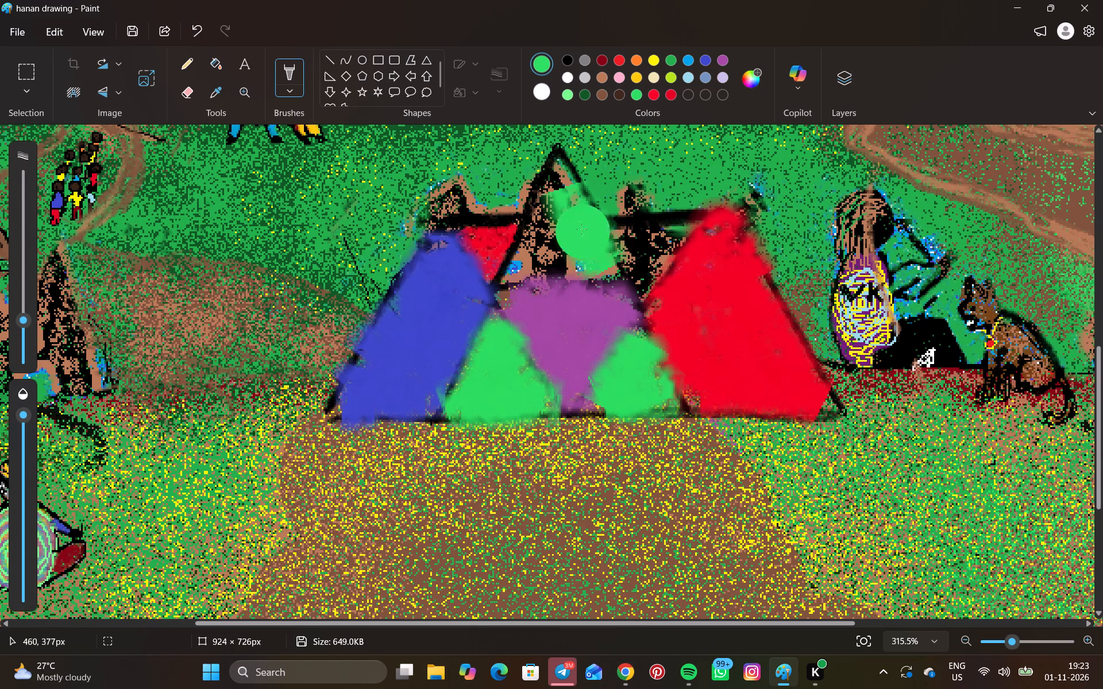
pyautogui.moveTo(581, 229); pyautogui.dragTo(536, 236)
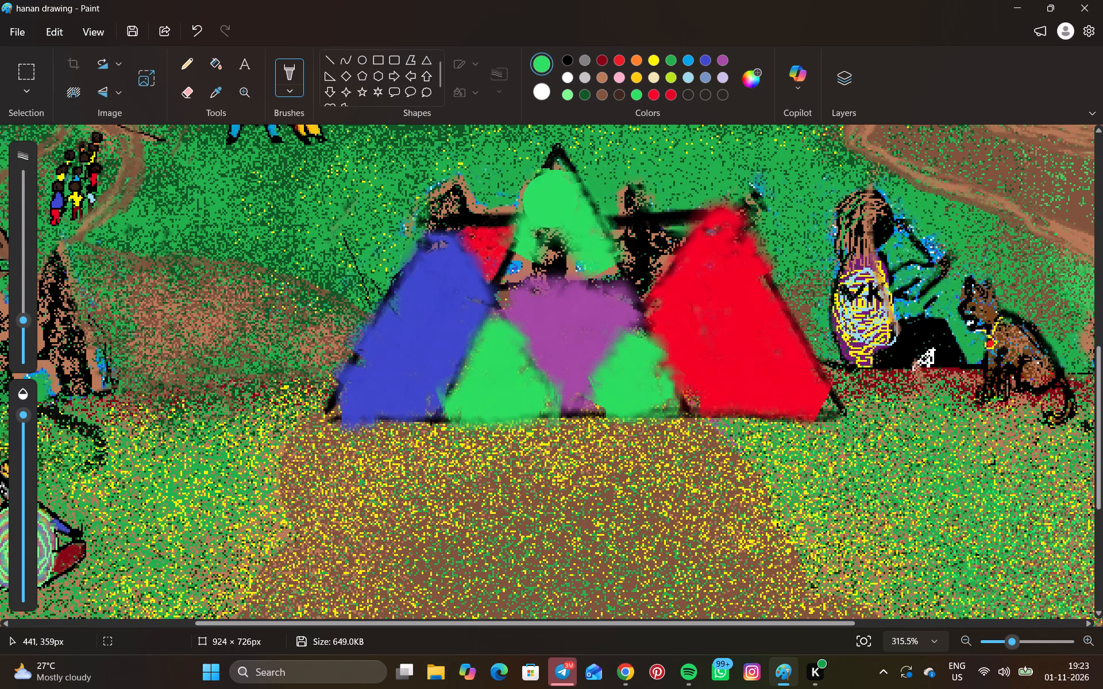
pyautogui.moveTo(536, 236); pyautogui.dragTo(565, 266)
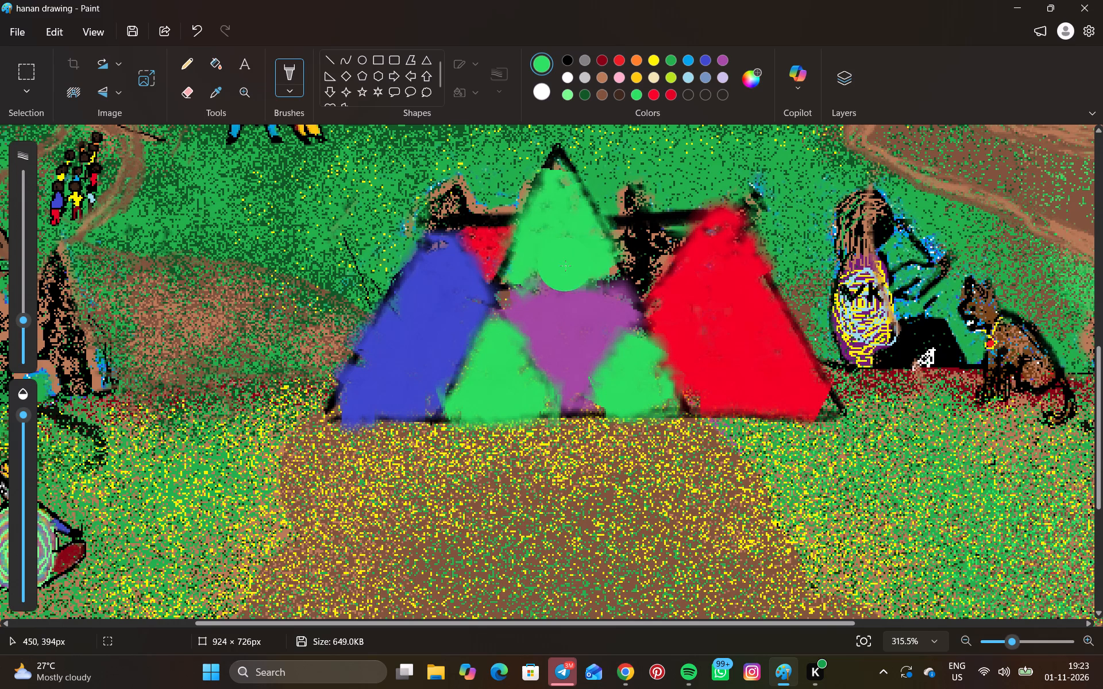
pyautogui.moveTo(565, 266); pyautogui.dragTo(583, 262)
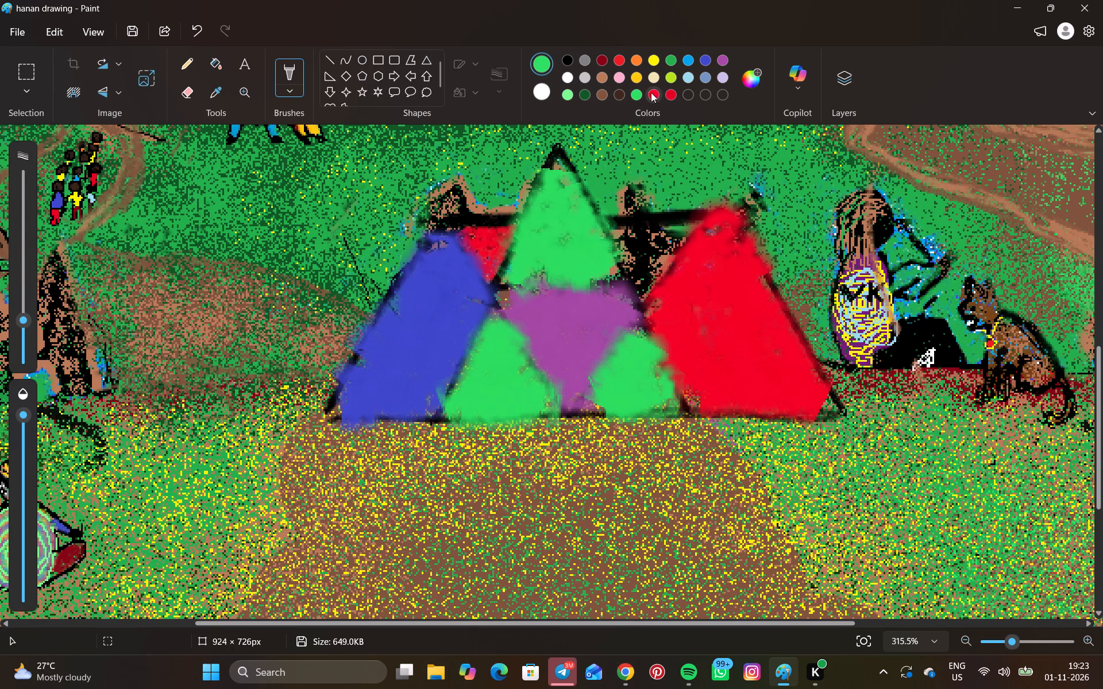
# Fill the inverted triangle between the green middle peak and the red rightmost peak with yellow.
pyautogui.click(657, 94)
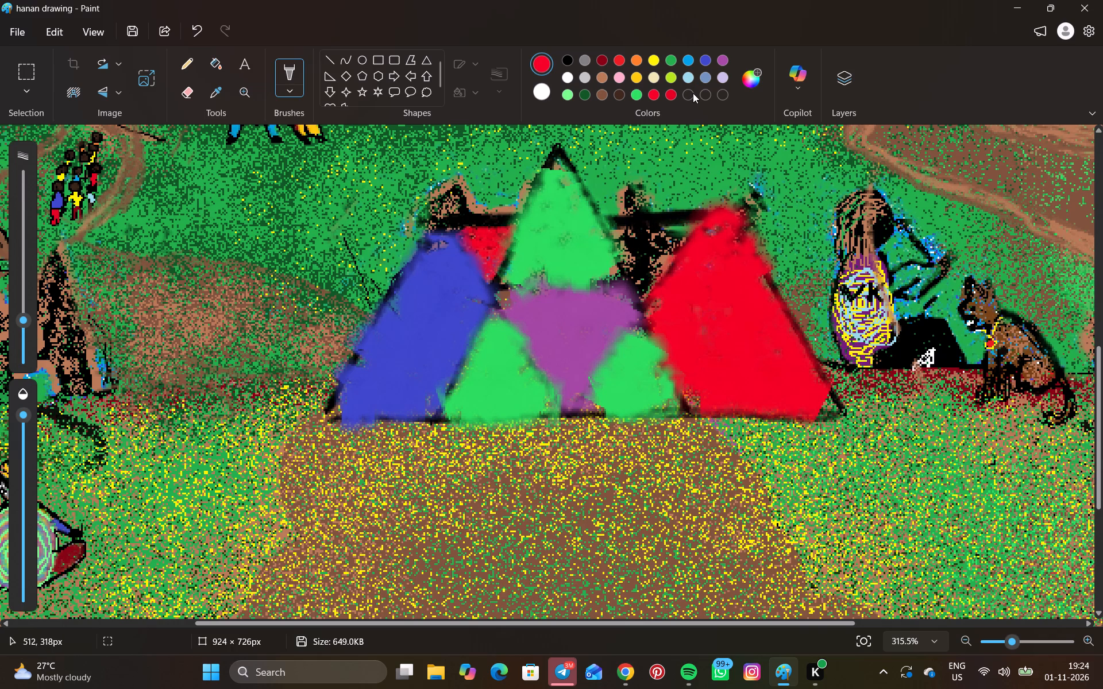
pyautogui.click(658, 58)
pyautogui.moveTo(658, 250); pyautogui.dragTo(654, 260)
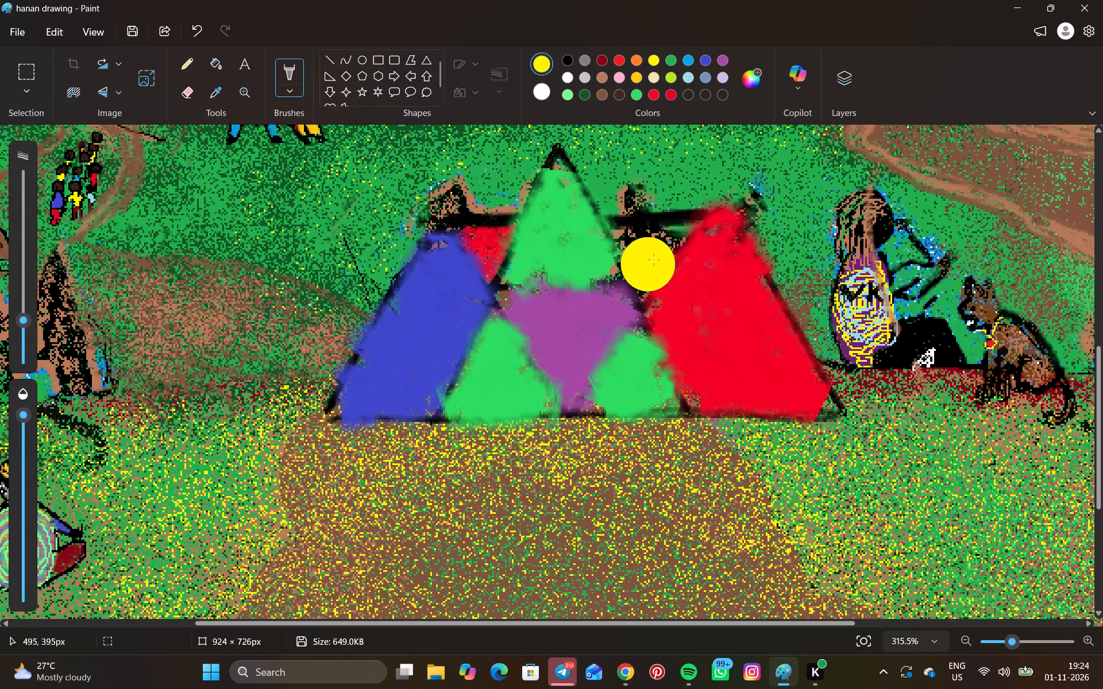
pyautogui.moveTo(654, 260); pyautogui.dragTo(631, 233)
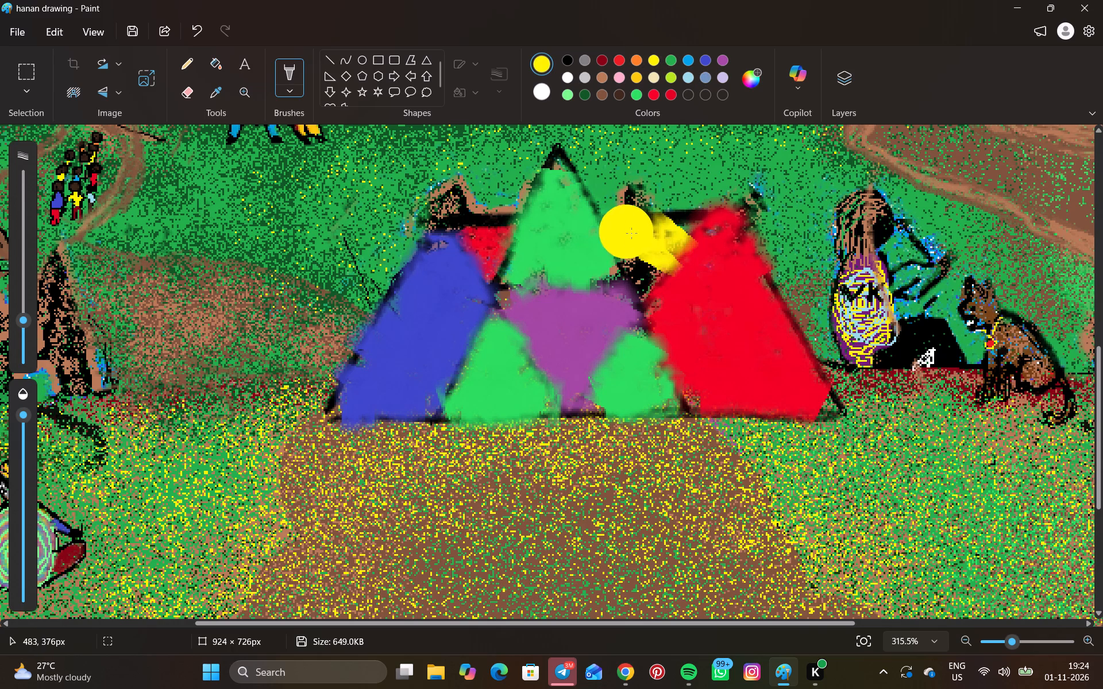
pyautogui.moveTo(631, 233); pyautogui.dragTo(628, 247)
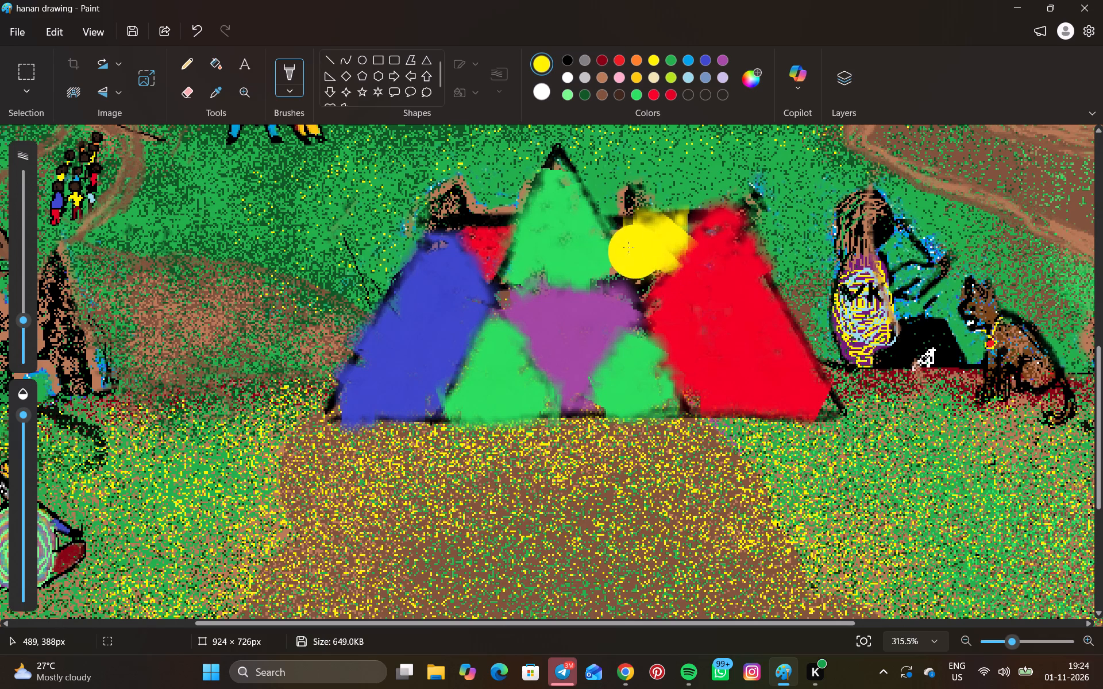
pyautogui.moveTo(628, 247); pyautogui.dragTo(650, 282)
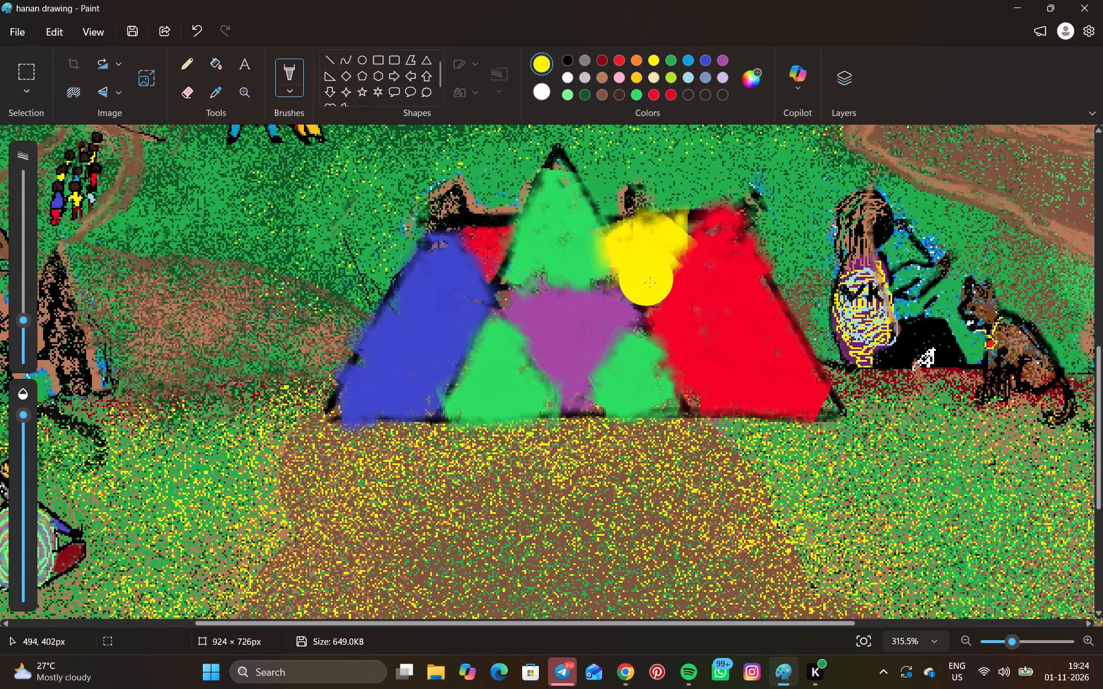
pyautogui.moveTo(650, 282); pyautogui.dragTo(707, 220)
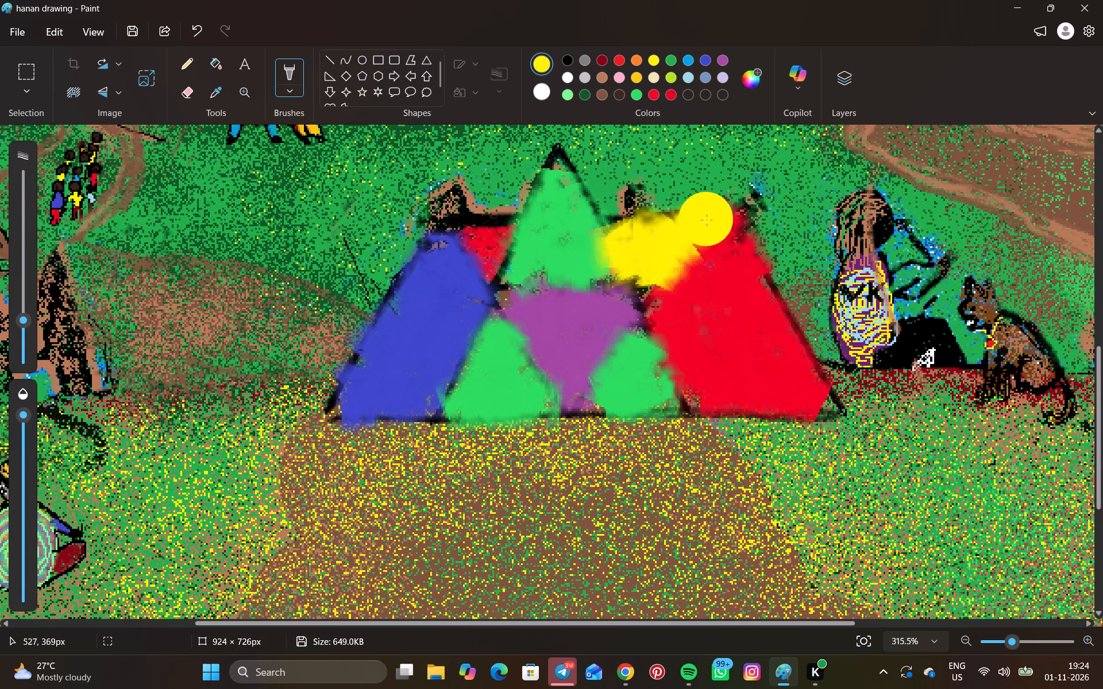
pyautogui.moveTo(707, 220); pyautogui.dragTo(658, 235)
# Fill the inverted triangle between the indigo leftmost peak and the green middle peak with yellow, covering its red fill.
pyautogui.moveTo(503, 234); pyautogui.dragTo(484, 252)
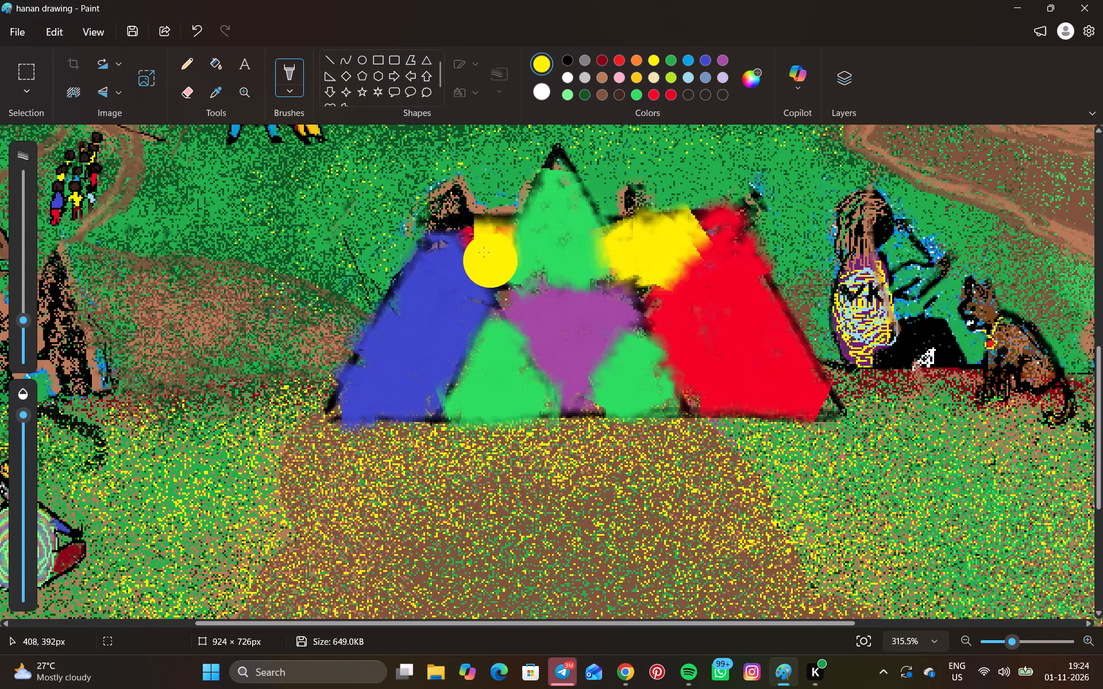
pyautogui.moveTo(484, 252); pyautogui.dragTo(522, 234)
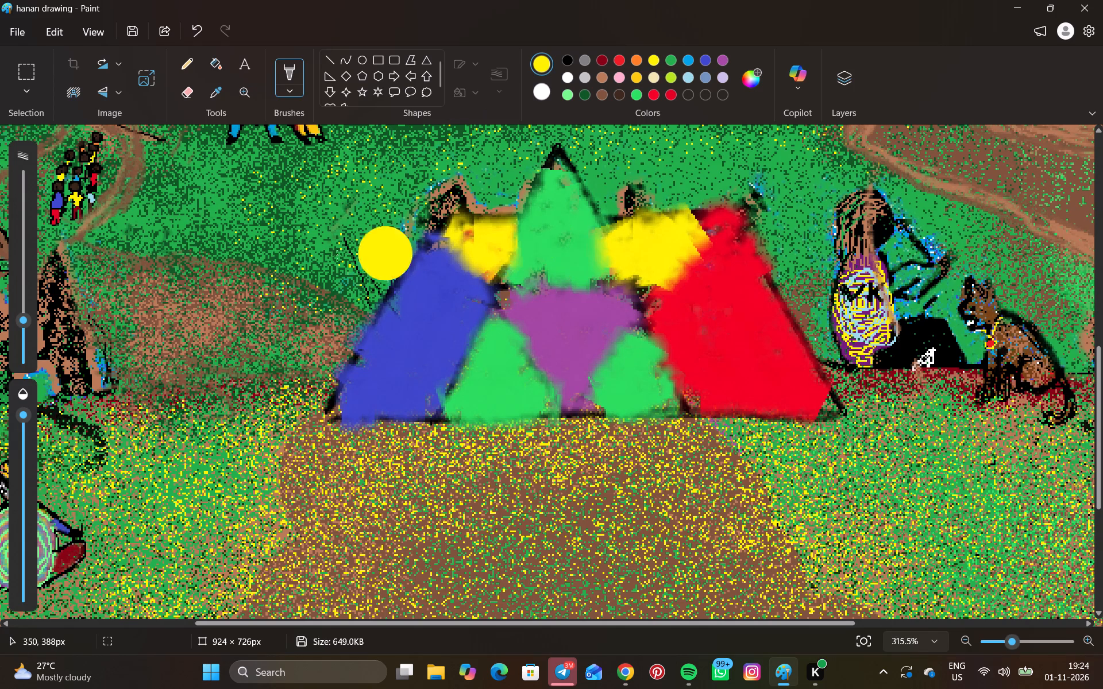
# Switch from Crayon to the basic Brush and choose black for outlining the framework.
pyautogui.keyDown('ctrl'); pyautogui.scroll(5, 603, 268); pyautogui.keyUp('ctrl')
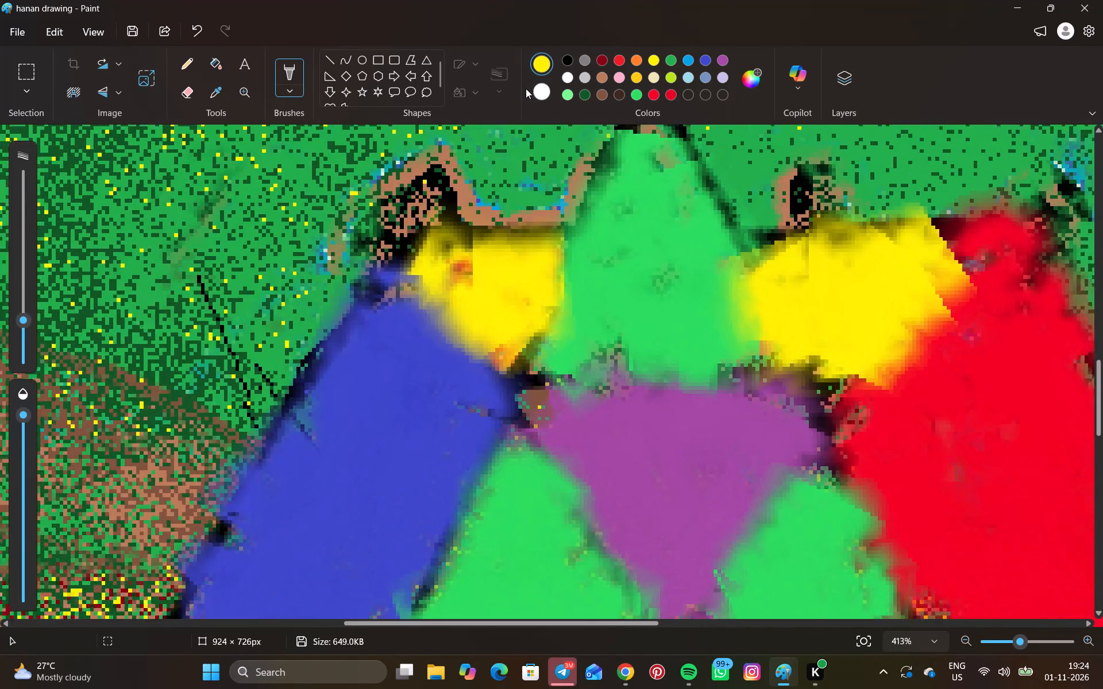
pyautogui.click(284, 87)
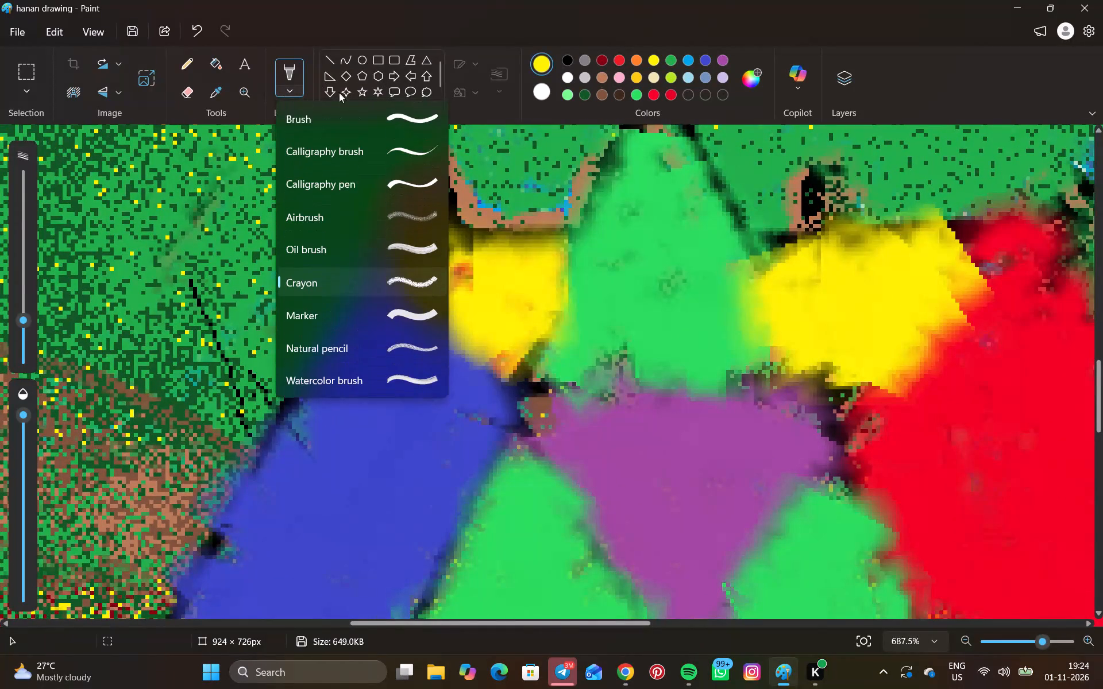
pyautogui.click(384, 119)
pyautogui.scroll(-1, 371, 359)
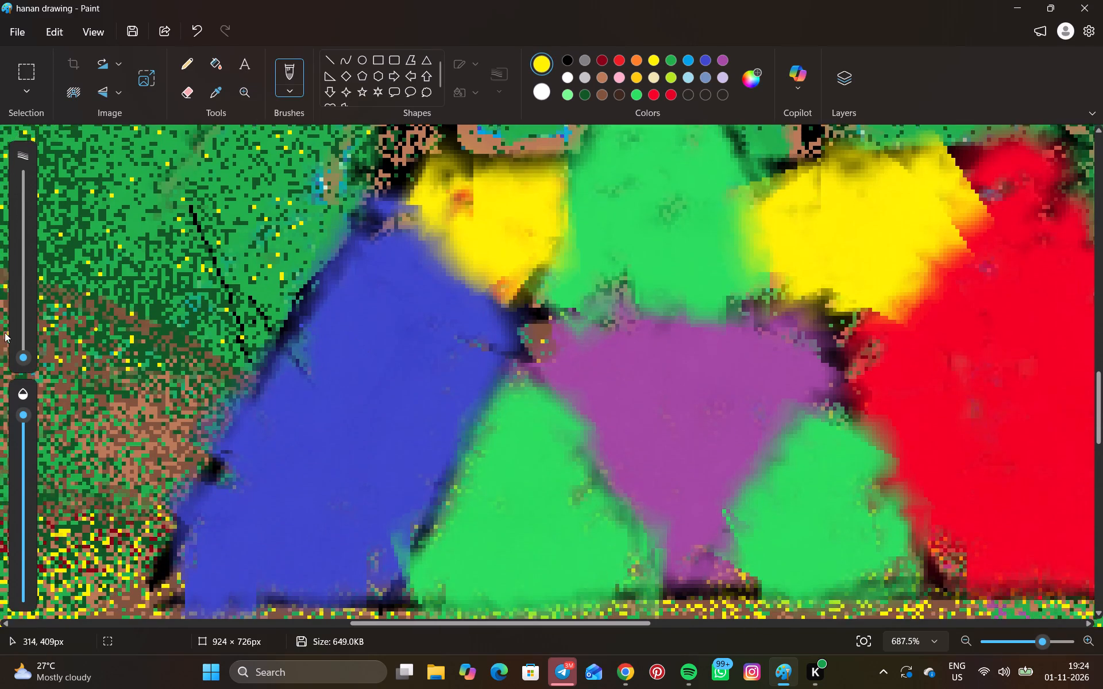
pyautogui.scroll(-1, 5, 332)
pyautogui.click(24, 353)
pyautogui.click(22, 341)
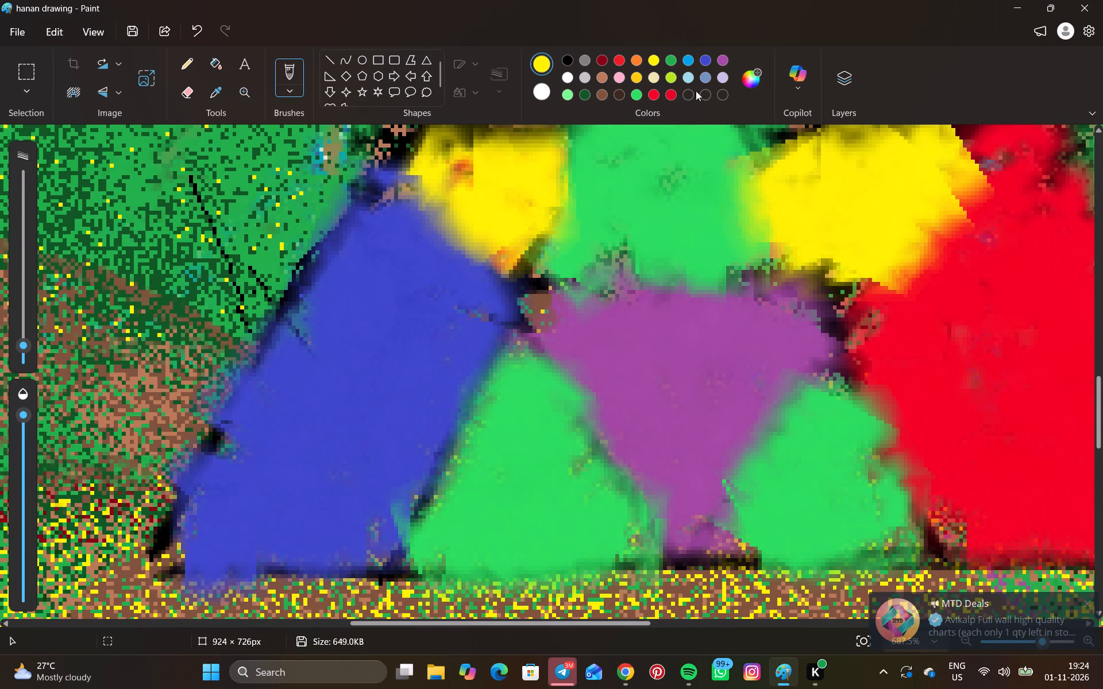
pyautogui.click(568, 65)
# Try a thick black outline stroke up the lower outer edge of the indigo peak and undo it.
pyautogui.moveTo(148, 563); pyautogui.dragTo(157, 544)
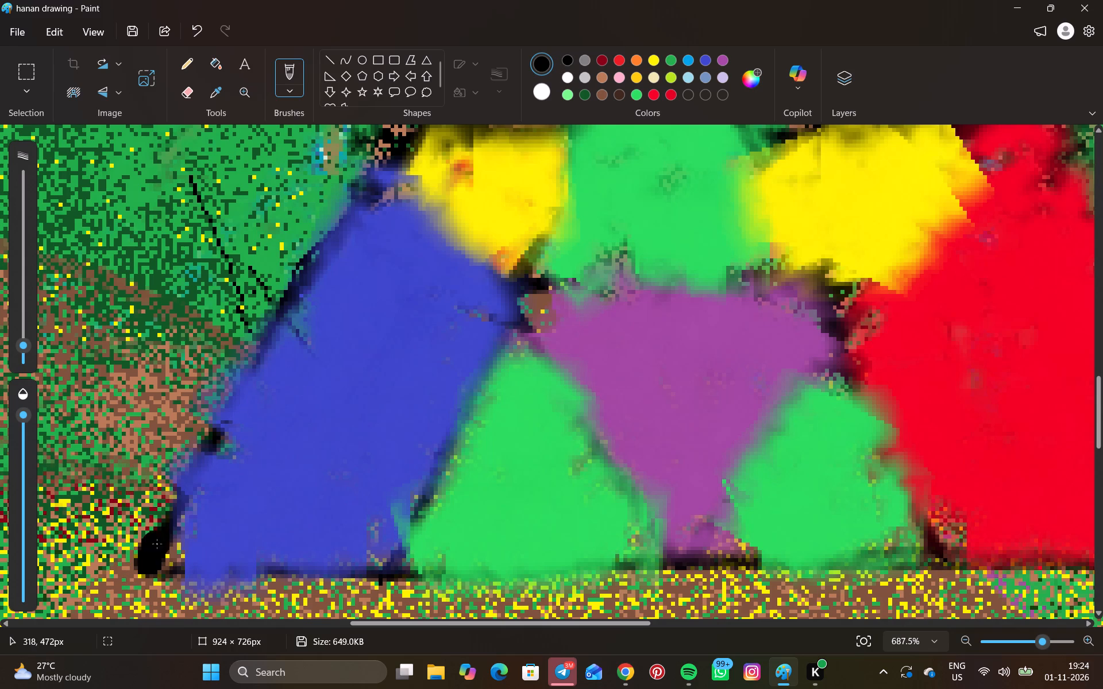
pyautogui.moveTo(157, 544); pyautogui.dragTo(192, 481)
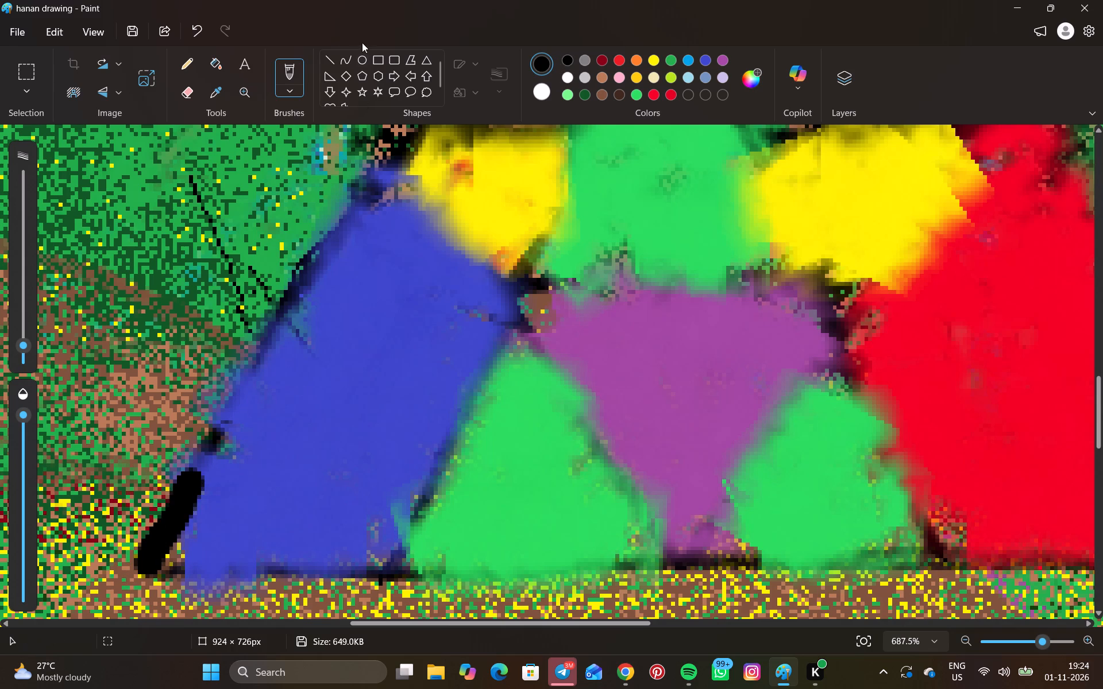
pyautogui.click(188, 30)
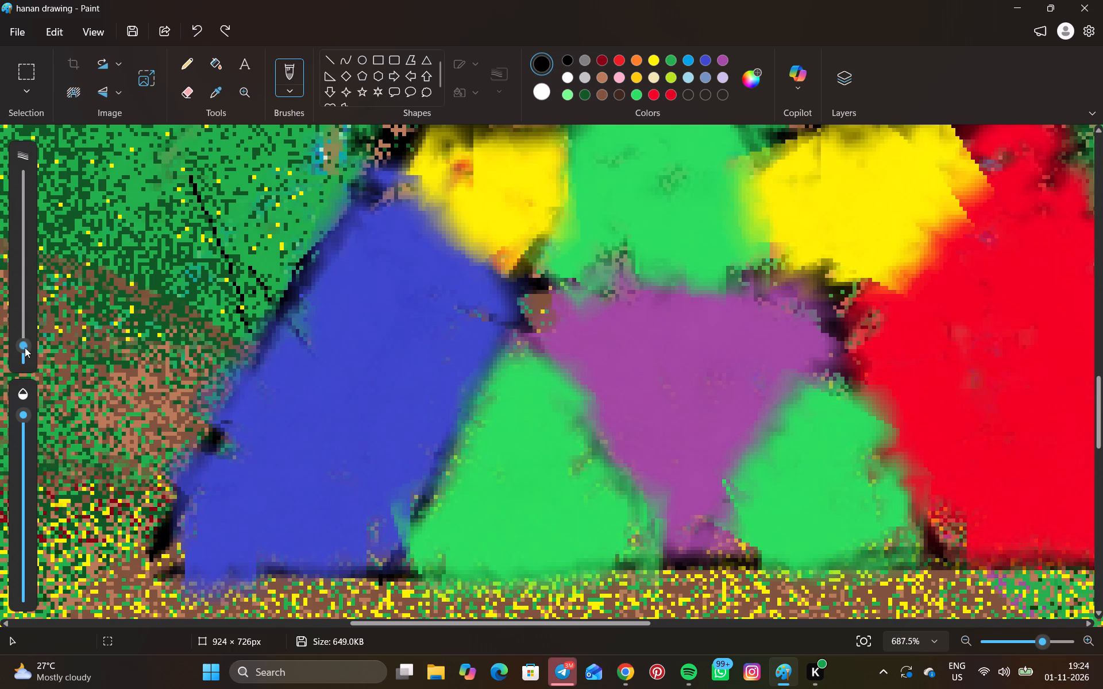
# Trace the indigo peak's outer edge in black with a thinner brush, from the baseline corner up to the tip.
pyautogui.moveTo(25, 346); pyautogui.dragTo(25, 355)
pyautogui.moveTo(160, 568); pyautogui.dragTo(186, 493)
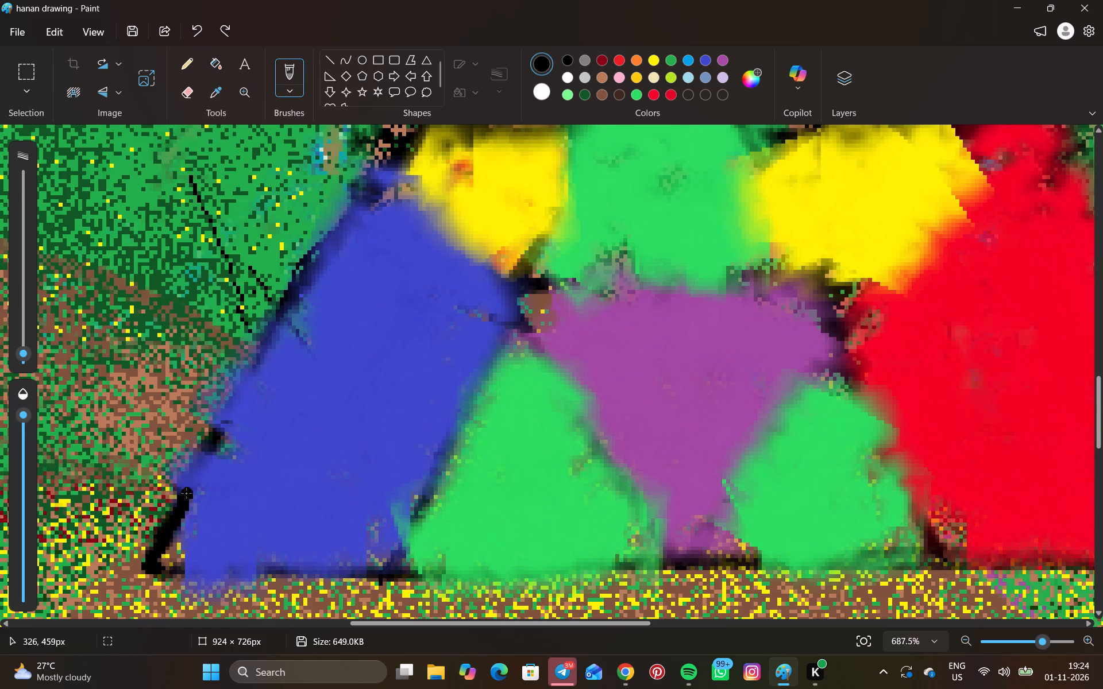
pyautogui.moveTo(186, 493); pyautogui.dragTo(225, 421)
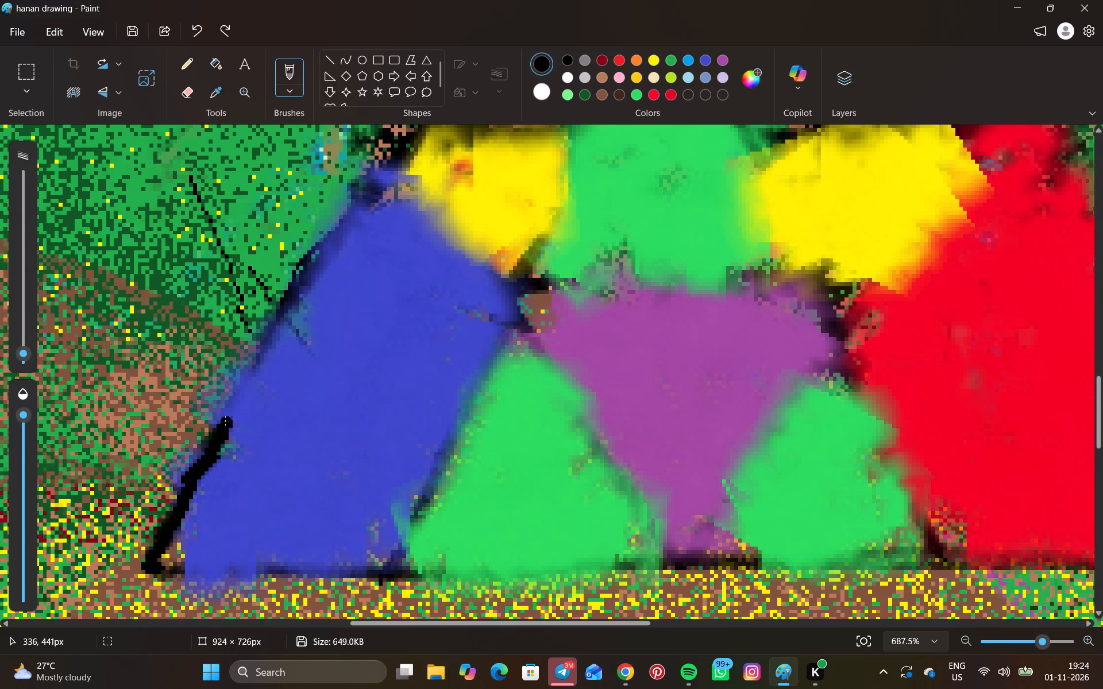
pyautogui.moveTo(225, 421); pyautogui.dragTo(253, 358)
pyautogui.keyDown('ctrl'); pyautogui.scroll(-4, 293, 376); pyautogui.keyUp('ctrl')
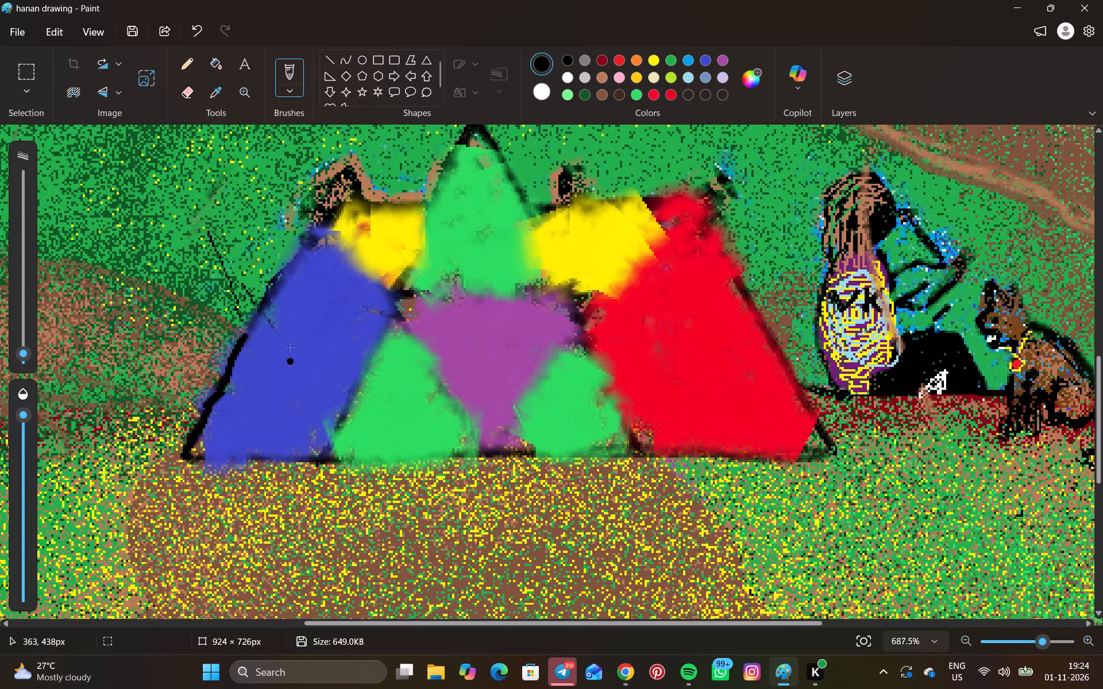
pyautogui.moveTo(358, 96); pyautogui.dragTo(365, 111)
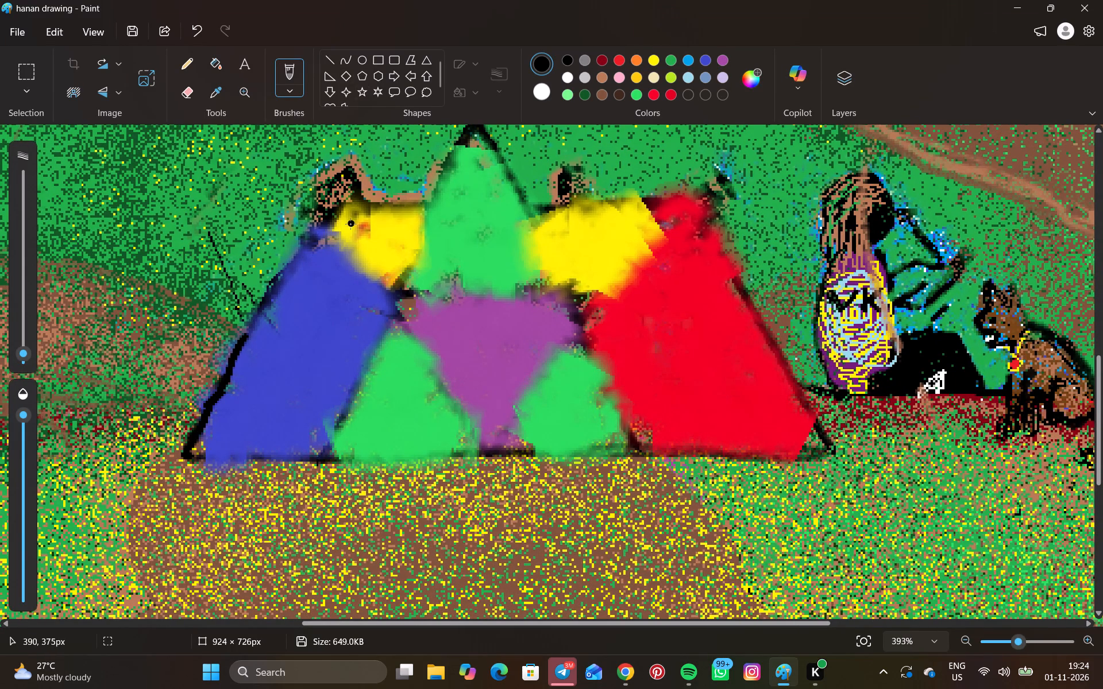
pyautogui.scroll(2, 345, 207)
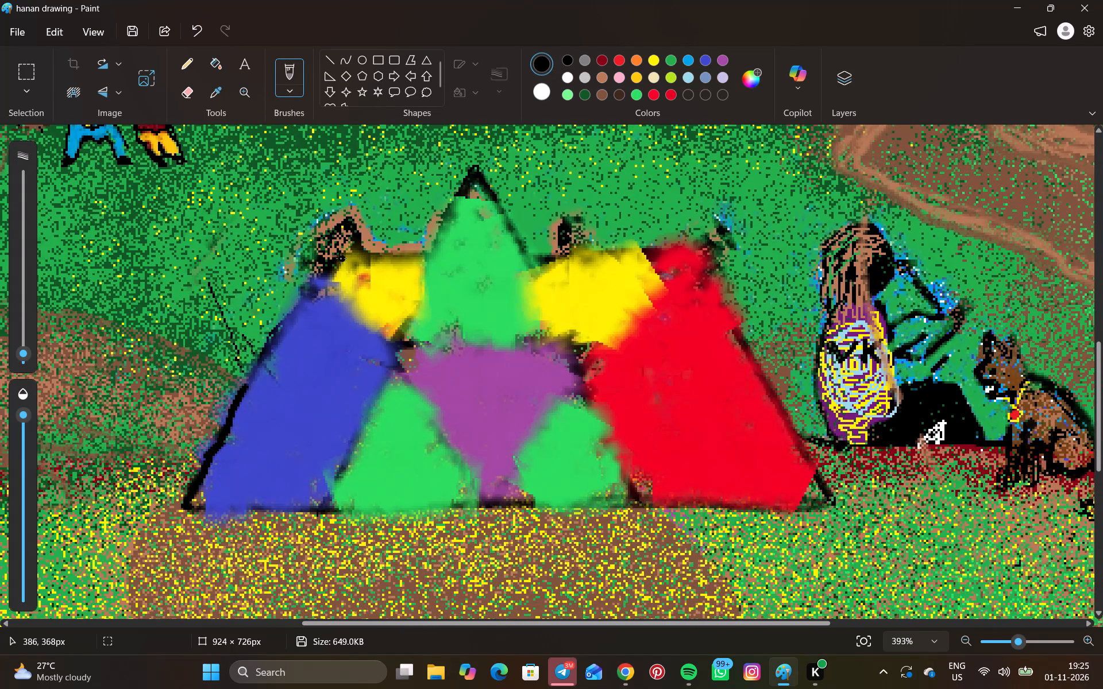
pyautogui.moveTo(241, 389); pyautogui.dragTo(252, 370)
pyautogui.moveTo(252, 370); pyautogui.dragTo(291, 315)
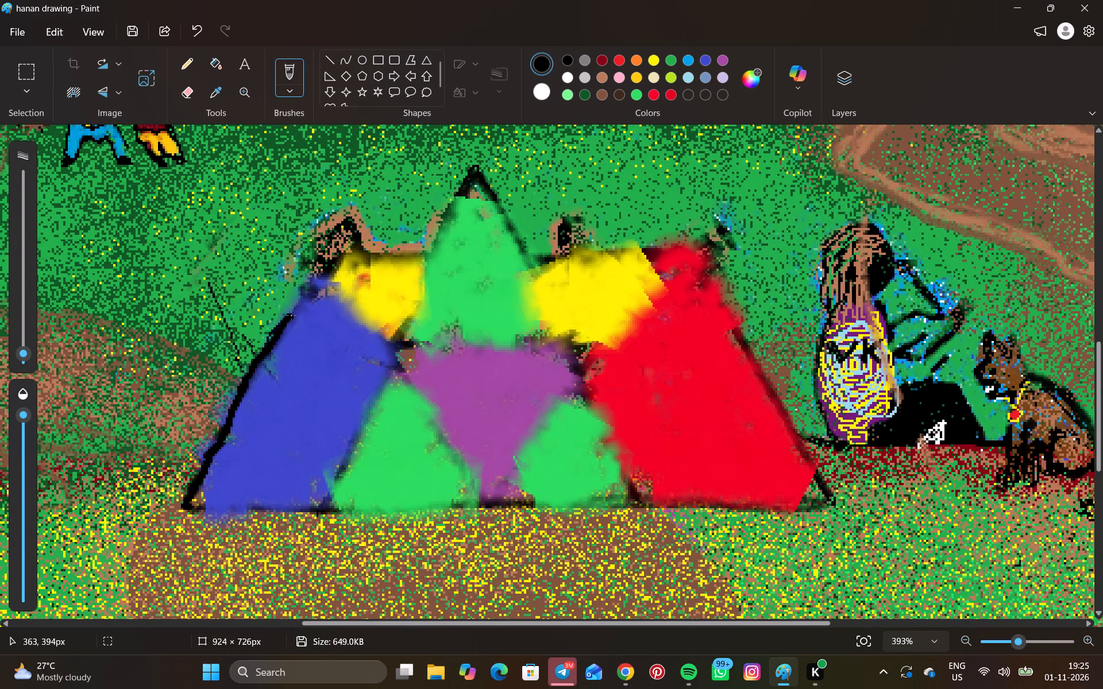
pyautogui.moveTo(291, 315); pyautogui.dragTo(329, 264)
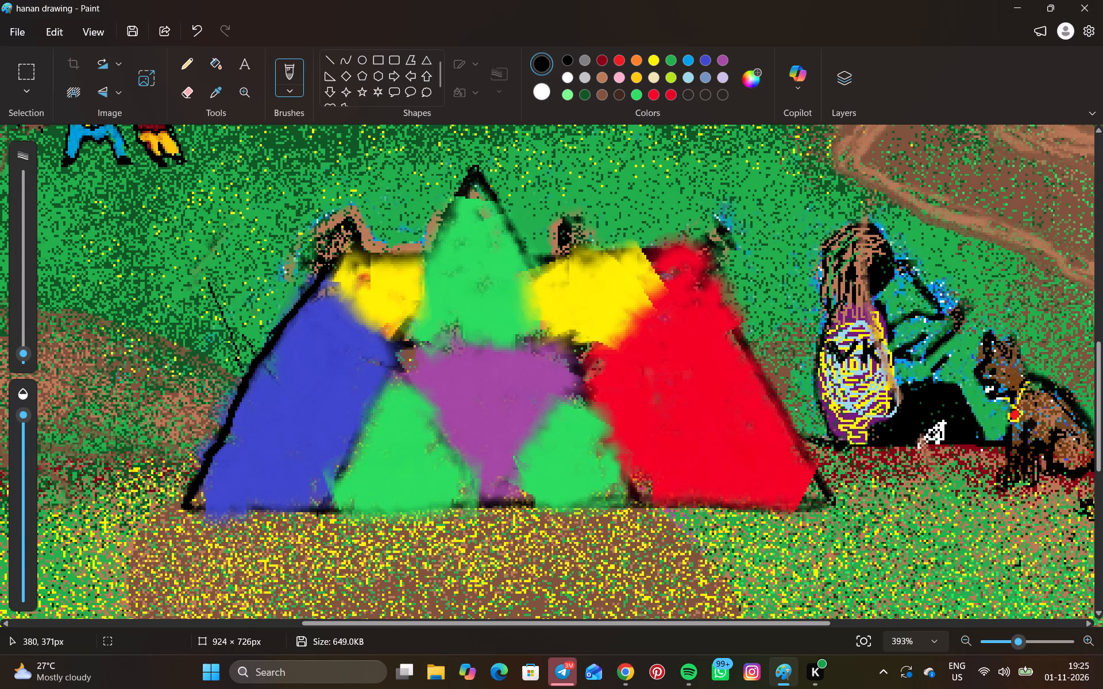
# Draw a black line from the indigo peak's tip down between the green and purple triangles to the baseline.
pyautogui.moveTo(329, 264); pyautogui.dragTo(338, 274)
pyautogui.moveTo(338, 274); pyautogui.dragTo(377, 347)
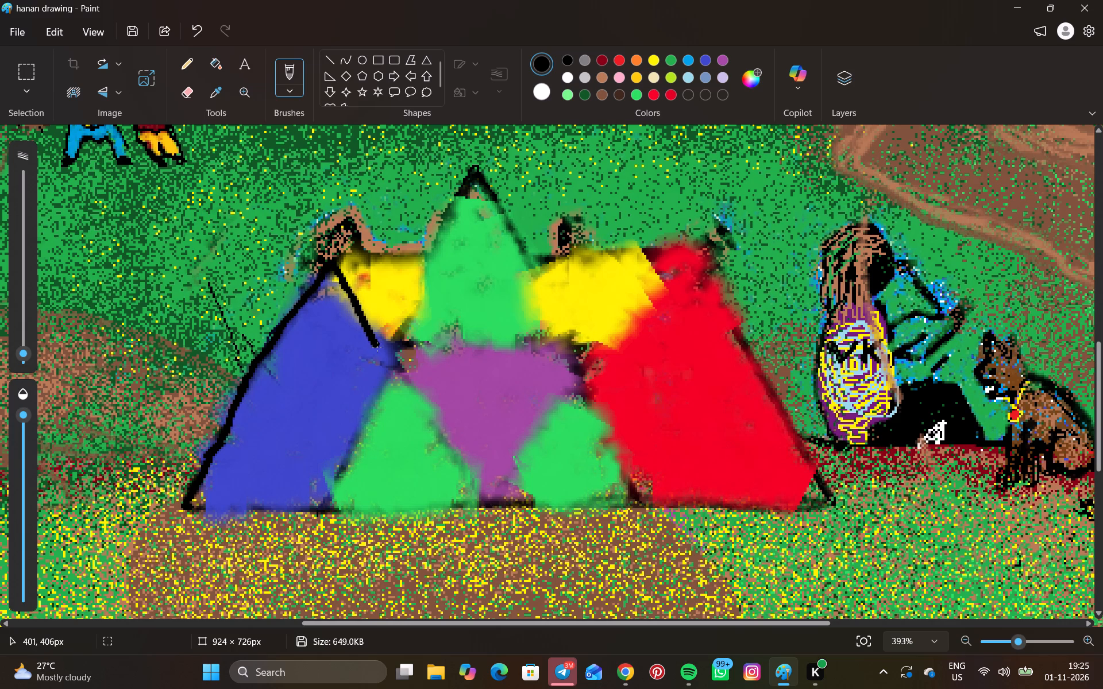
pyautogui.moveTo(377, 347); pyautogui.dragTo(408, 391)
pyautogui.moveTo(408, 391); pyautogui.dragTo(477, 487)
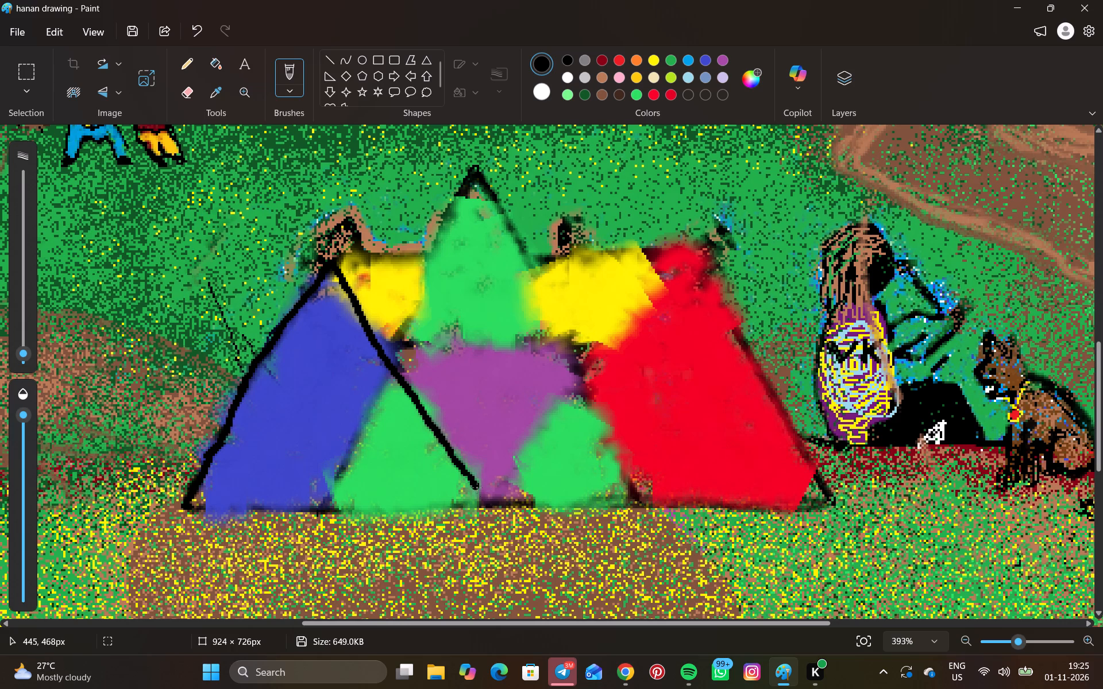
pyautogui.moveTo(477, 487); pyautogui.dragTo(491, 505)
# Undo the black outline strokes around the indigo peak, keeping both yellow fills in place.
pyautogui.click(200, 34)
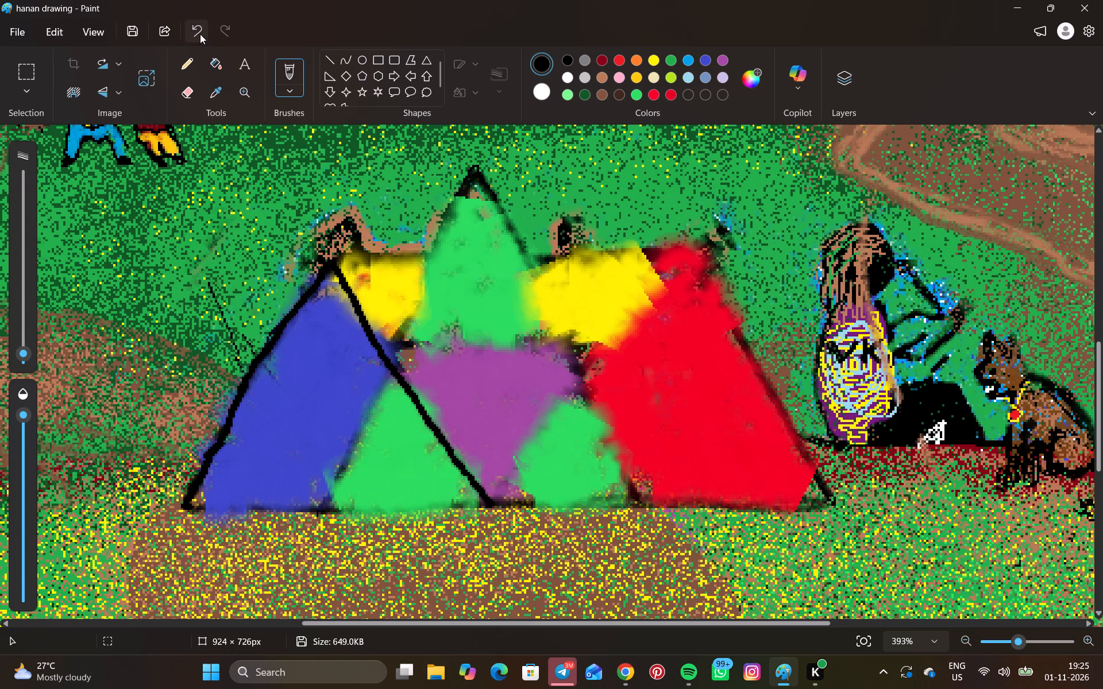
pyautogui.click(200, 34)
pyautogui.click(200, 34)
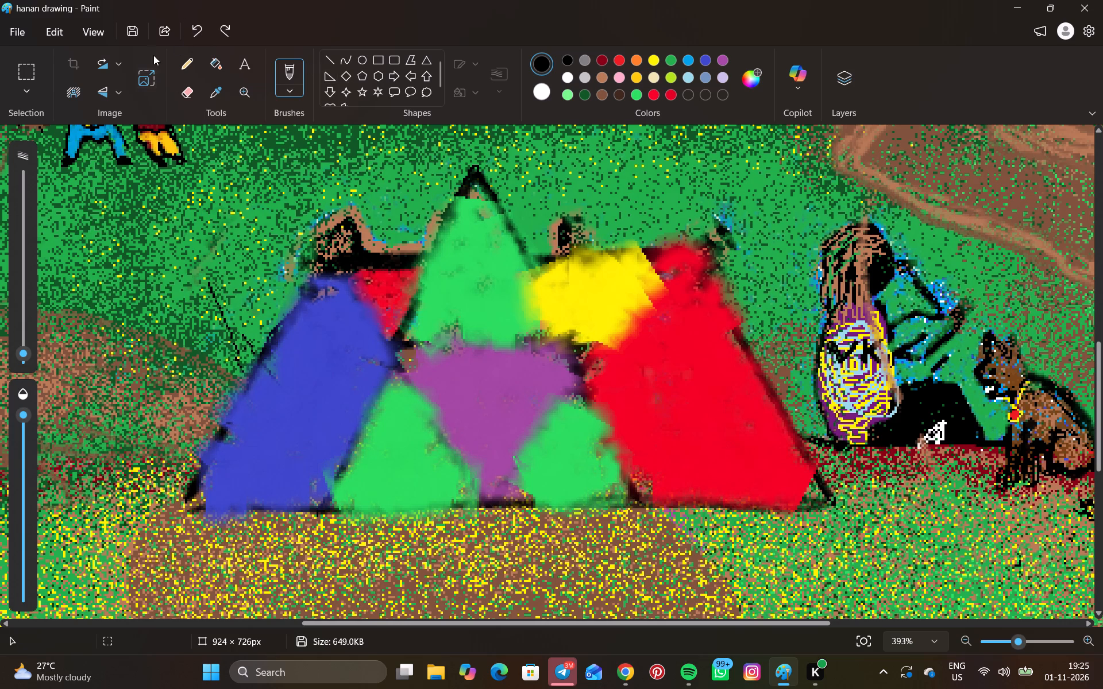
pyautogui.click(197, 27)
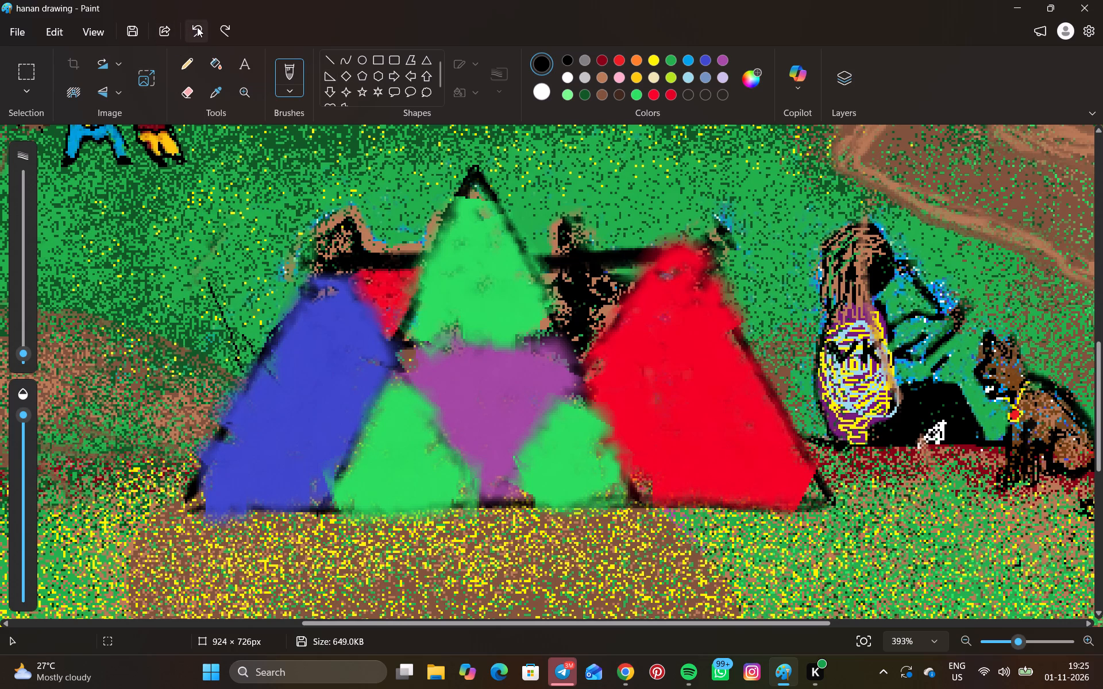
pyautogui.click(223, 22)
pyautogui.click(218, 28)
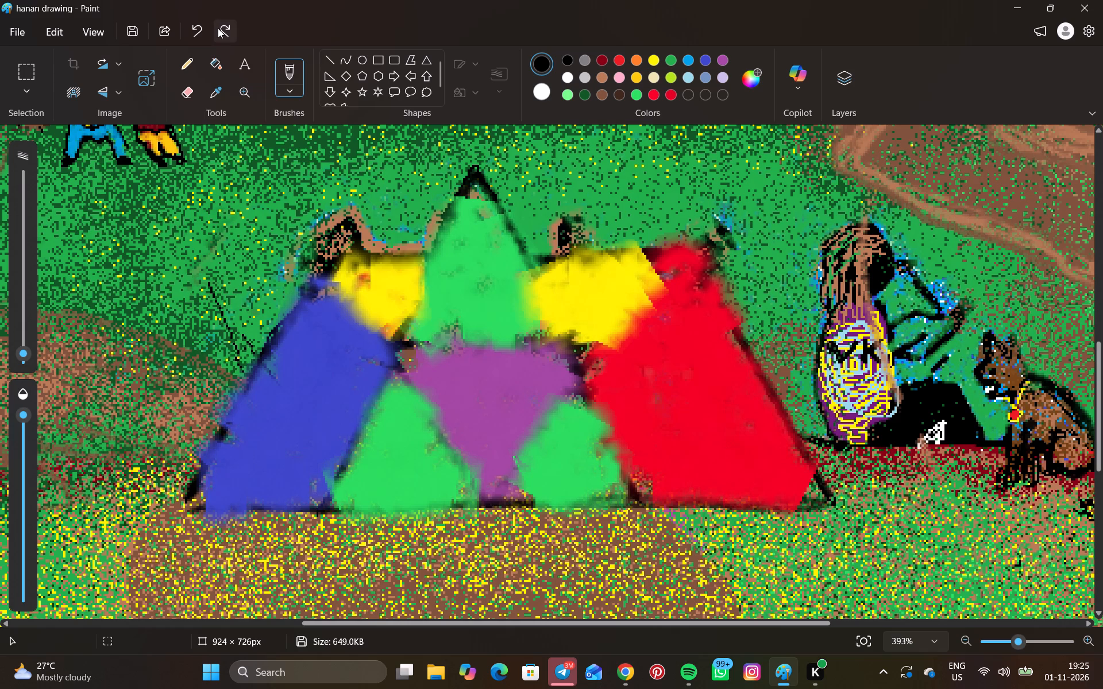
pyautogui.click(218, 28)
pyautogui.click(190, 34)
# Trace the lower half of the indigo peak's outer edge in black with a slightly thinner brush, from the baseline corner upward.
pyautogui.moveTo(21, 353); pyautogui.dragTo(34, 405)
pyautogui.moveTo(186, 505); pyautogui.dragTo(186, 506)
pyautogui.moveTo(186, 506); pyautogui.dragTo(216, 447)
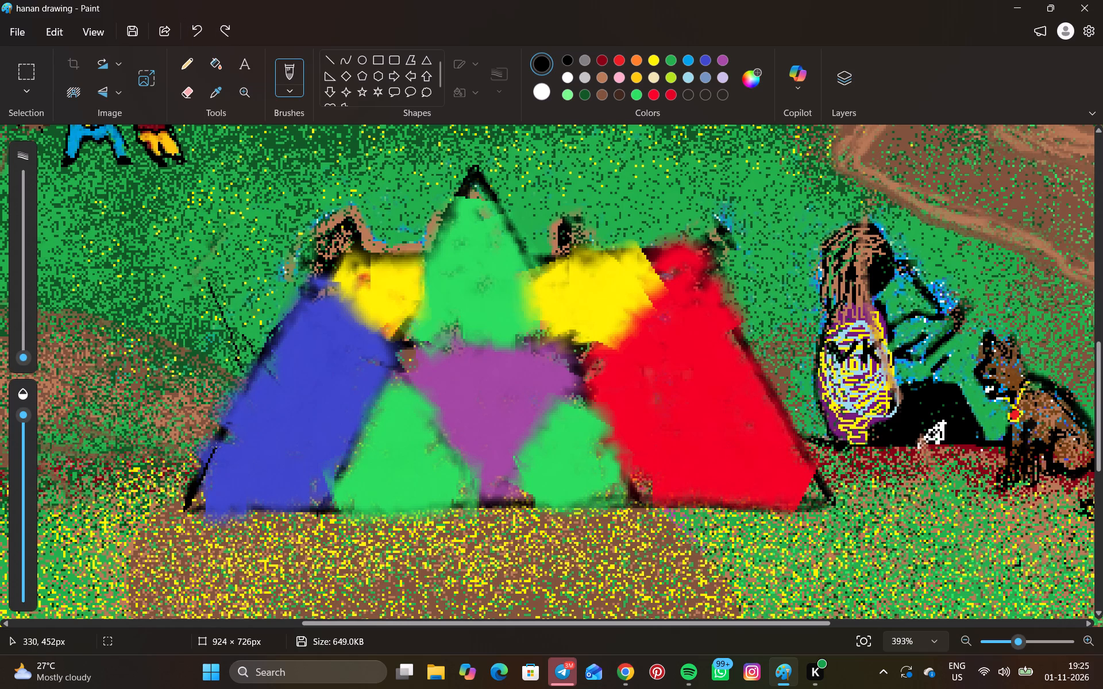
pyautogui.moveTo(216, 447); pyautogui.dragTo(205, 466)
pyautogui.keyDown('ctrl'); pyautogui.scroll(7, 203, 466); pyautogui.keyUp('ctrl')
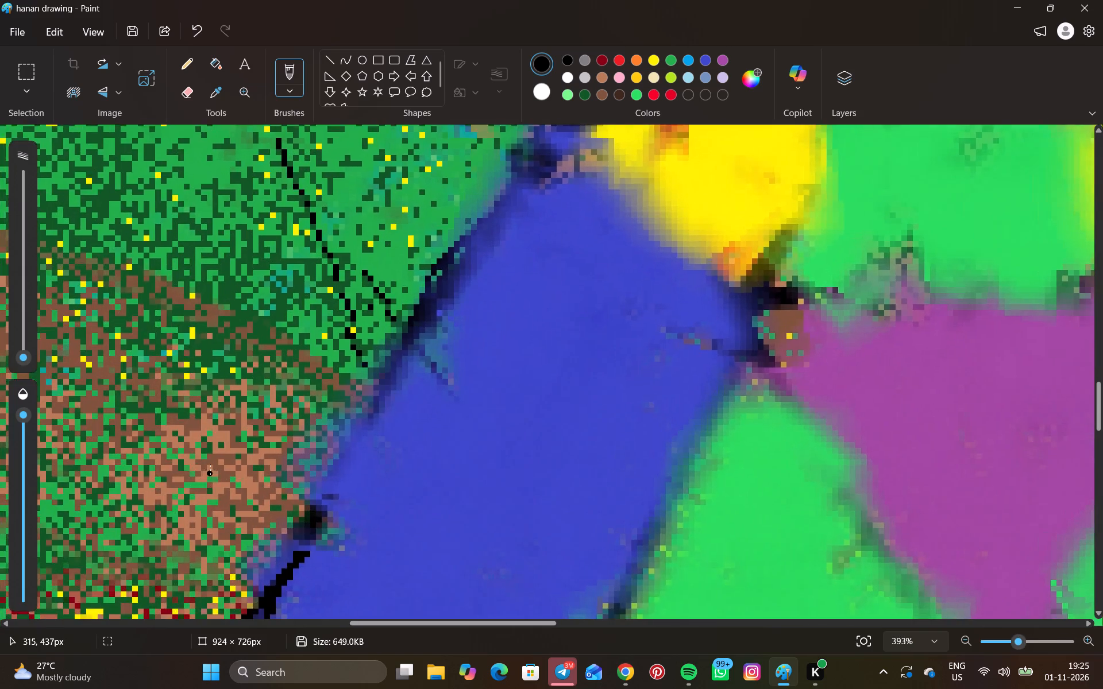
pyautogui.scroll(-1, 213, 469)
pyautogui.moveTo(261, 454); pyautogui.dragTo(287, 404)
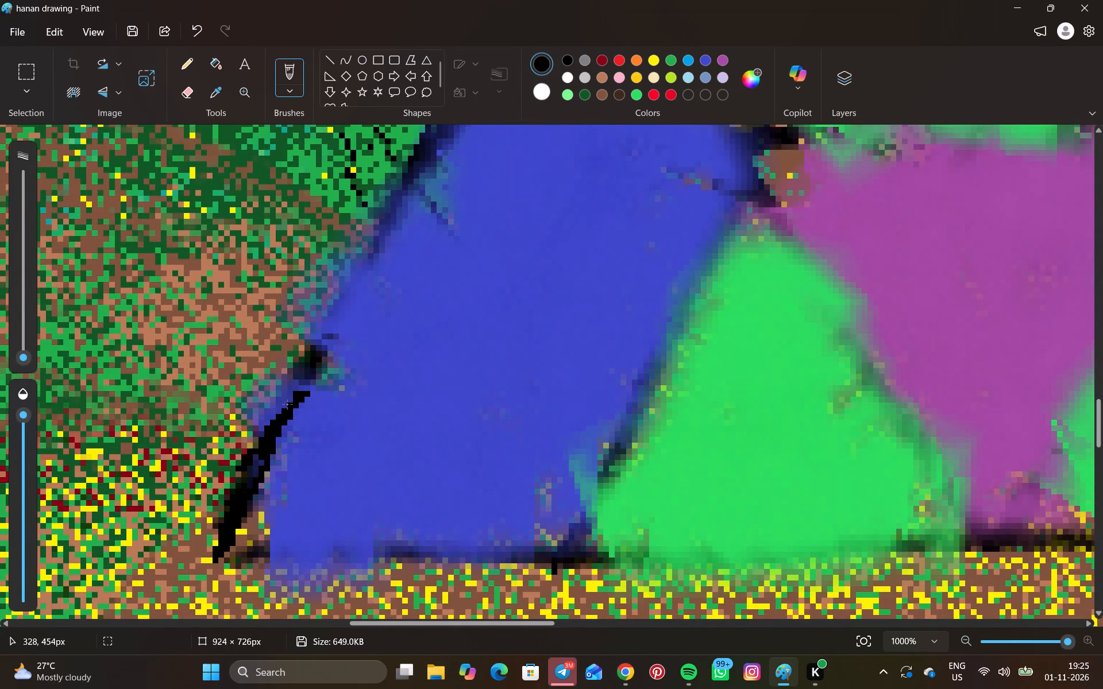
pyautogui.moveTo(287, 404); pyautogui.dragTo(300, 392)
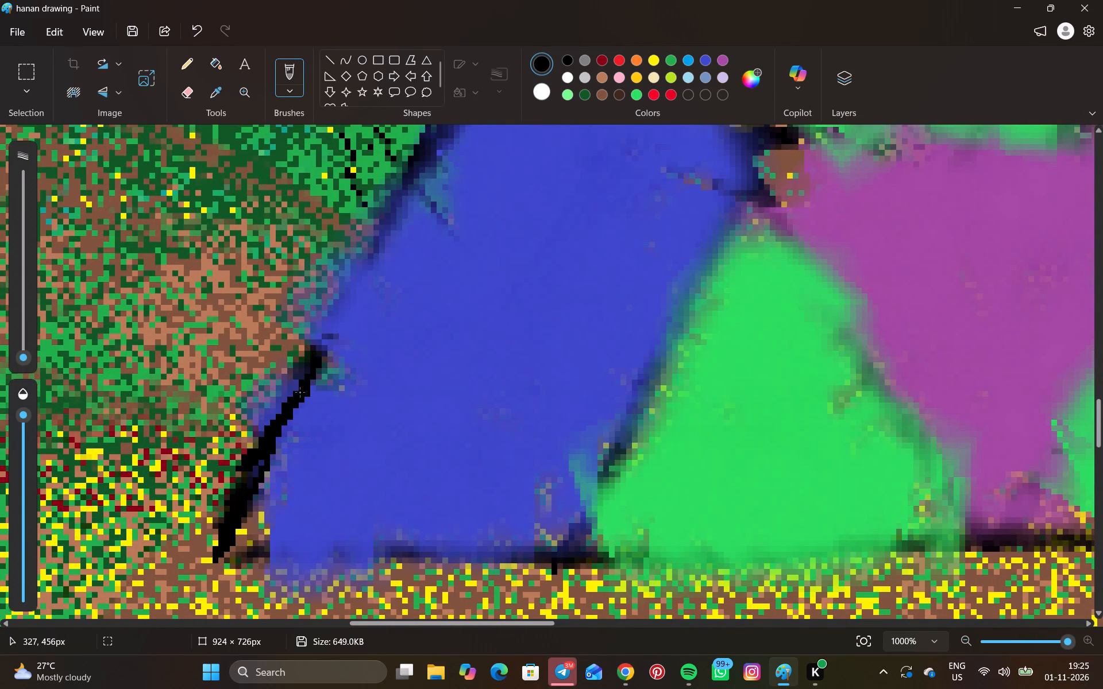
pyautogui.moveTo(300, 392); pyautogui.dragTo(325, 343)
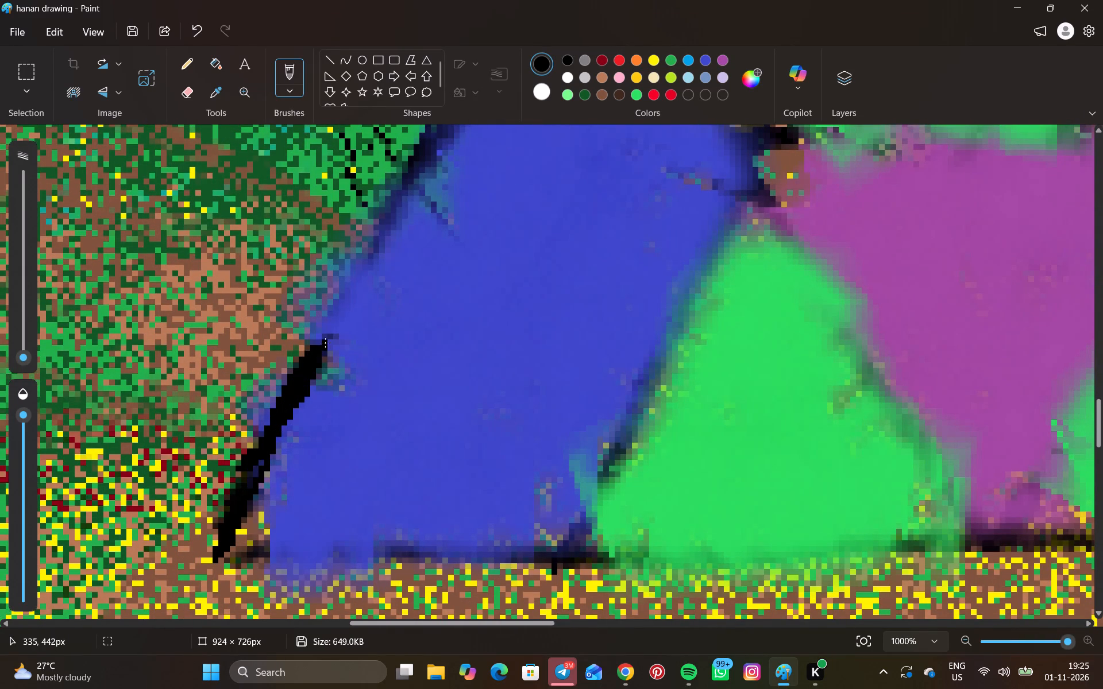
pyautogui.moveTo(325, 343); pyautogui.dragTo(340, 320)
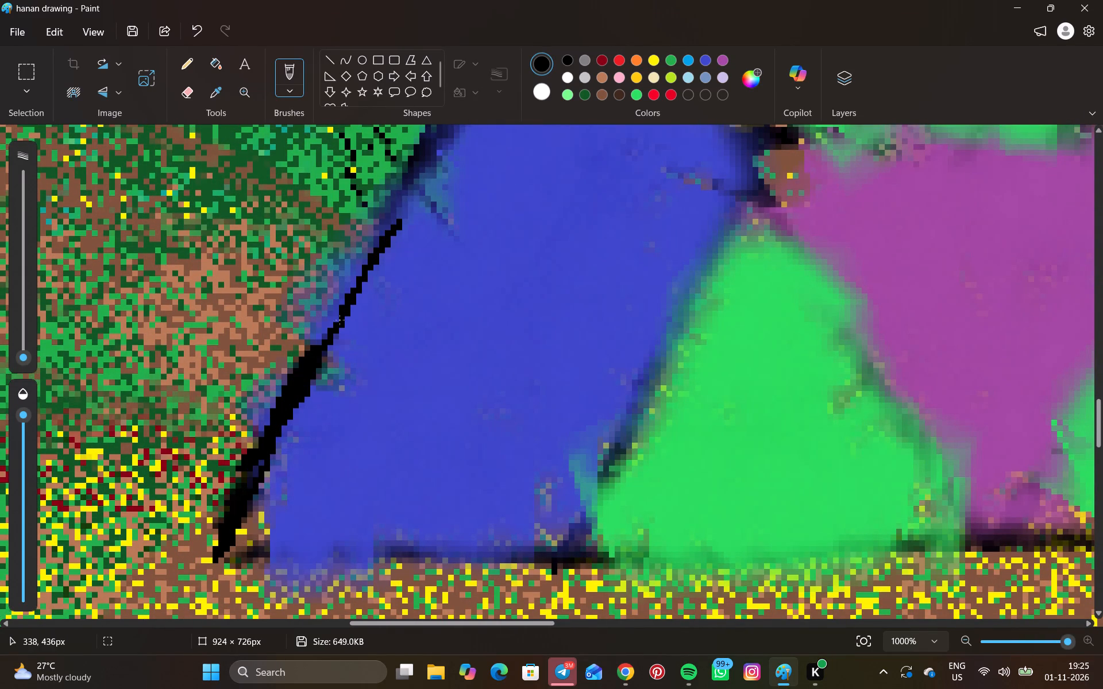
pyautogui.moveTo(340, 320); pyautogui.dragTo(320, 347)
# Continue the black outline along the upper half of the indigo peak's outer edge to the adjoining yellow section's top corner.
pyautogui.scroll(1, 344, 282)
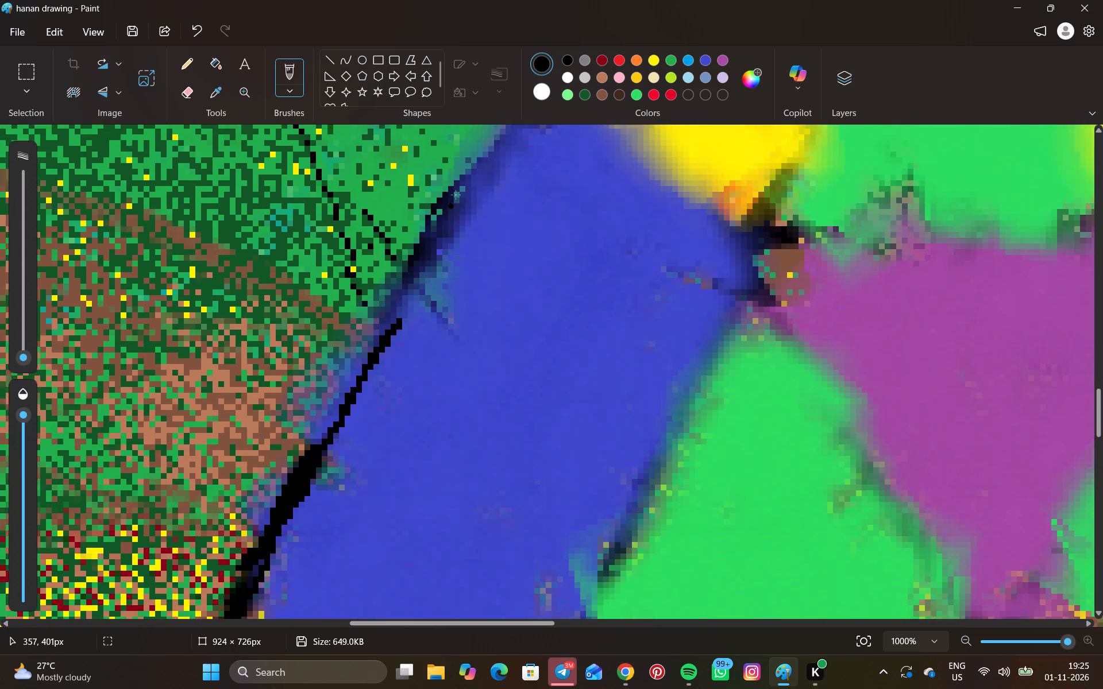
pyautogui.scroll(1, 456, 195)
pyautogui.moveTo(526, 204); pyautogui.dragTo(481, 269)
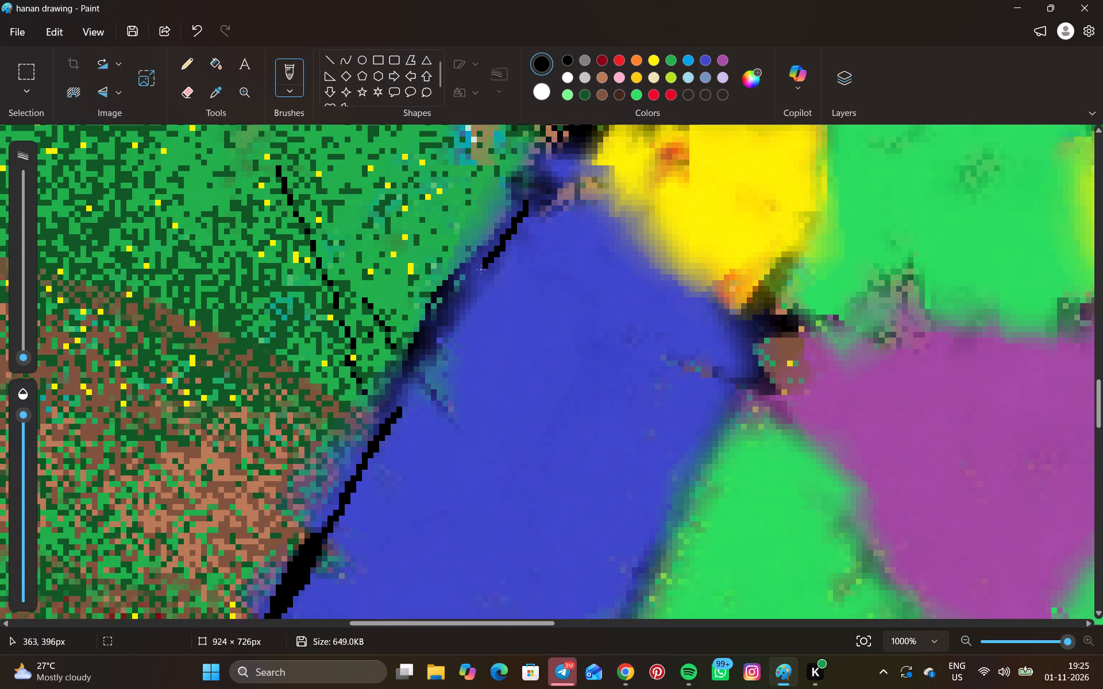
pyautogui.moveTo(481, 269); pyautogui.dragTo(396, 413)
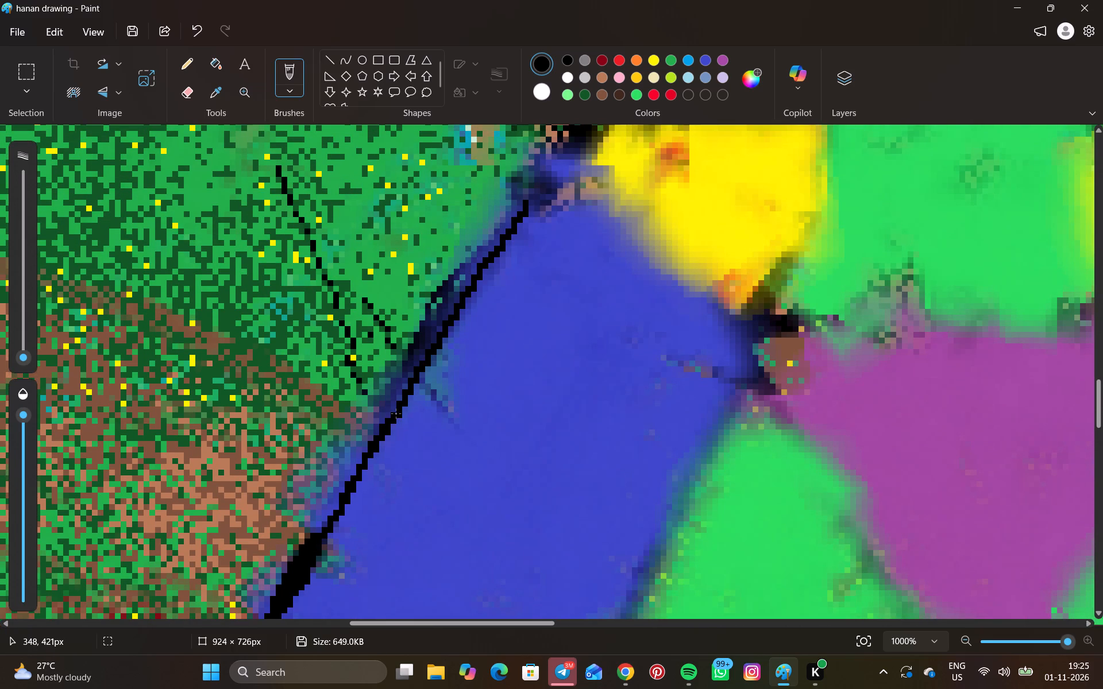
pyautogui.moveTo(396, 413); pyautogui.dragTo(385, 425)
pyautogui.scroll(1, 458, 288)
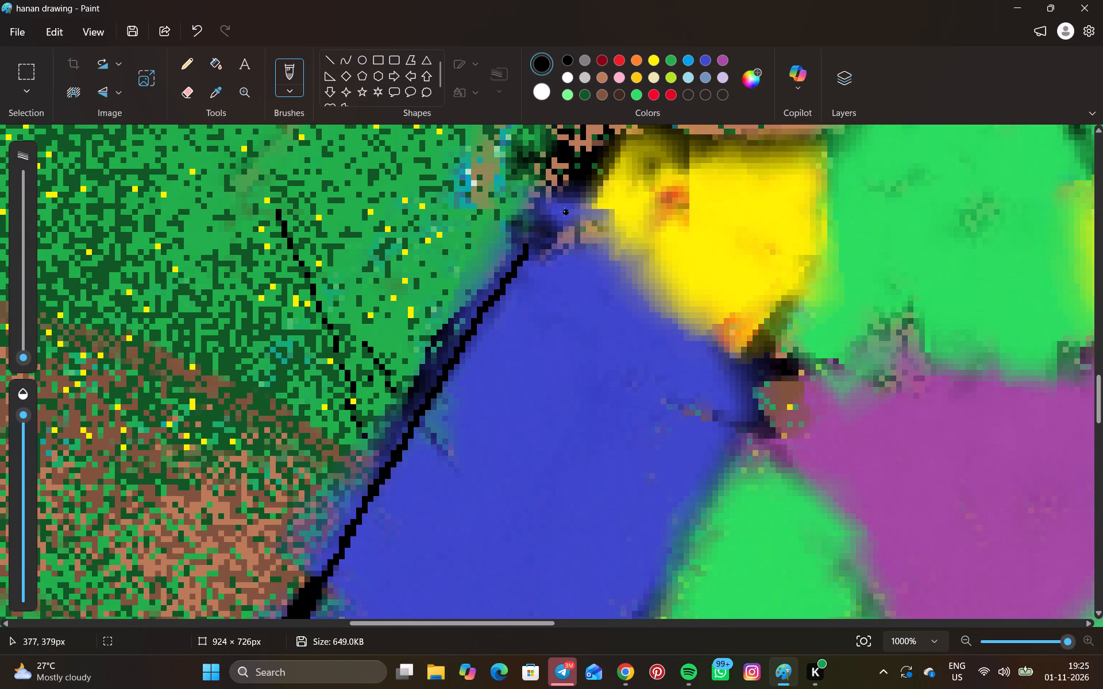
pyautogui.moveTo(569, 203); pyautogui.dragTo(512, 276)
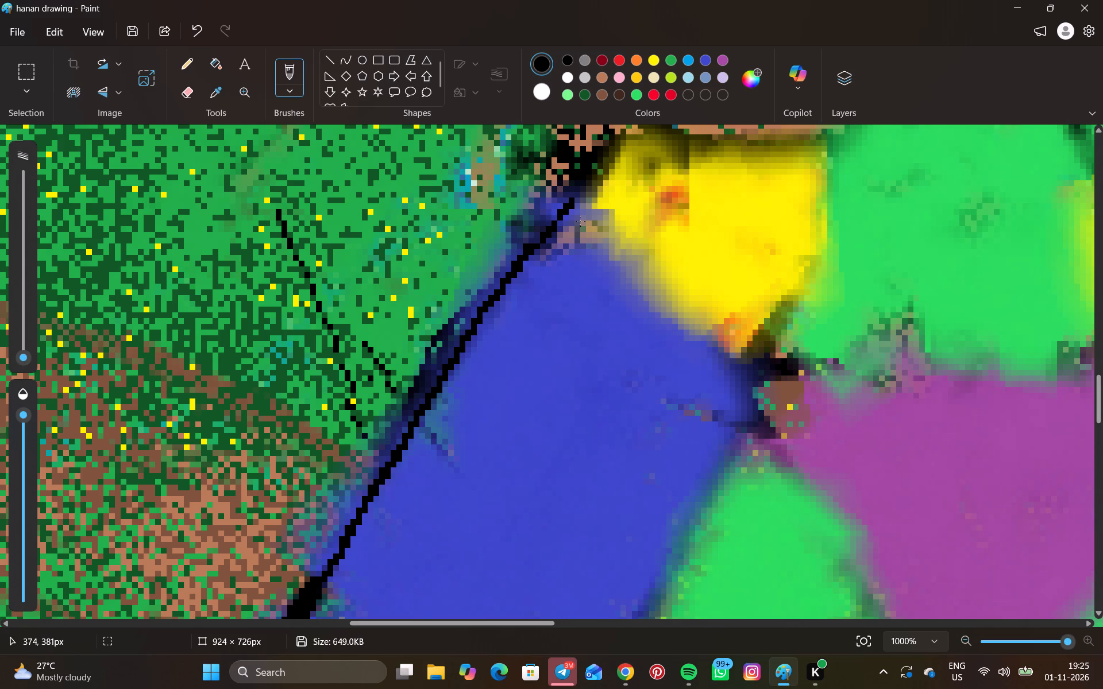
pyautogui.scroll(1, 595, 227)
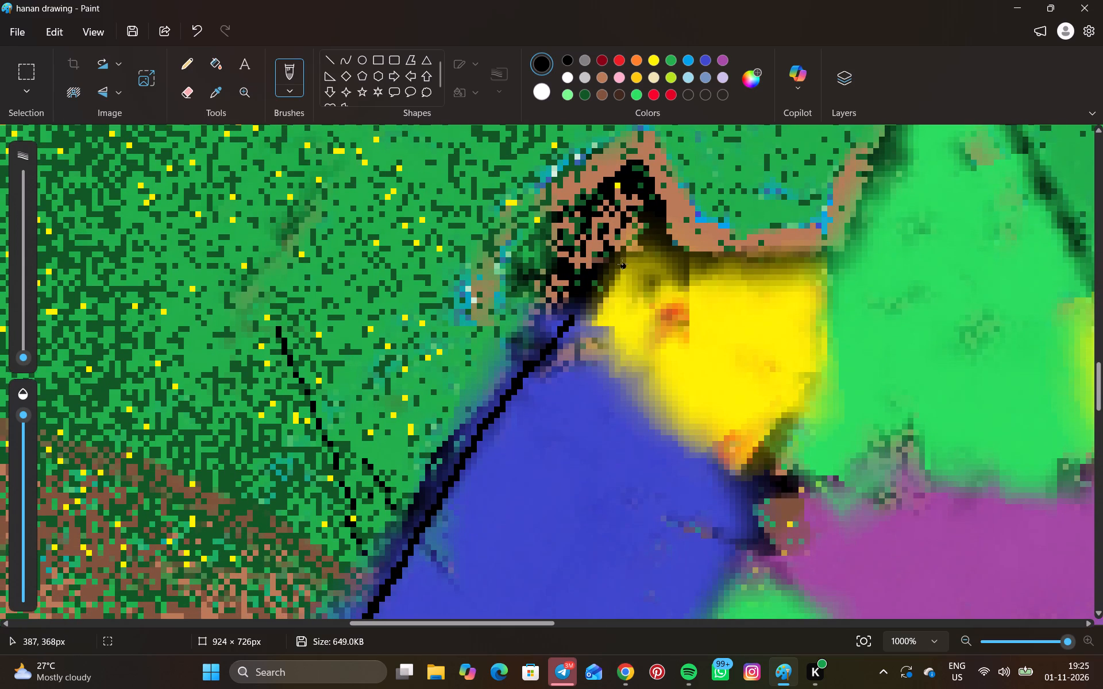
pyautogui.moveTo(622, 260); pyautogui.dragTo(566, 332)
pyautogui.click(581, 326)
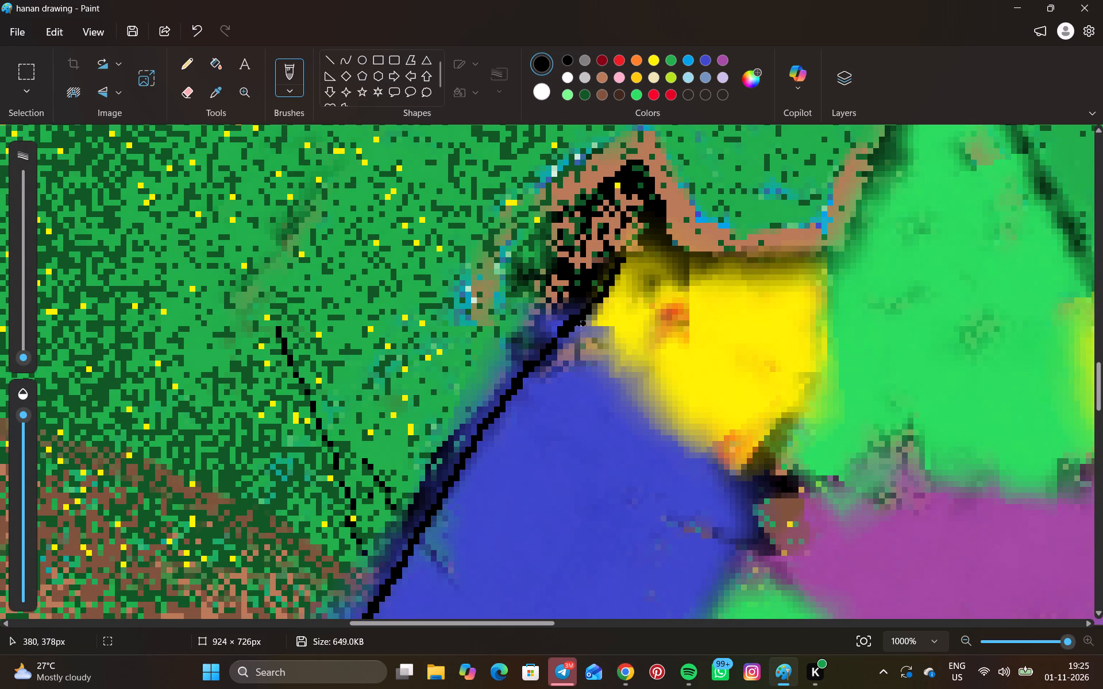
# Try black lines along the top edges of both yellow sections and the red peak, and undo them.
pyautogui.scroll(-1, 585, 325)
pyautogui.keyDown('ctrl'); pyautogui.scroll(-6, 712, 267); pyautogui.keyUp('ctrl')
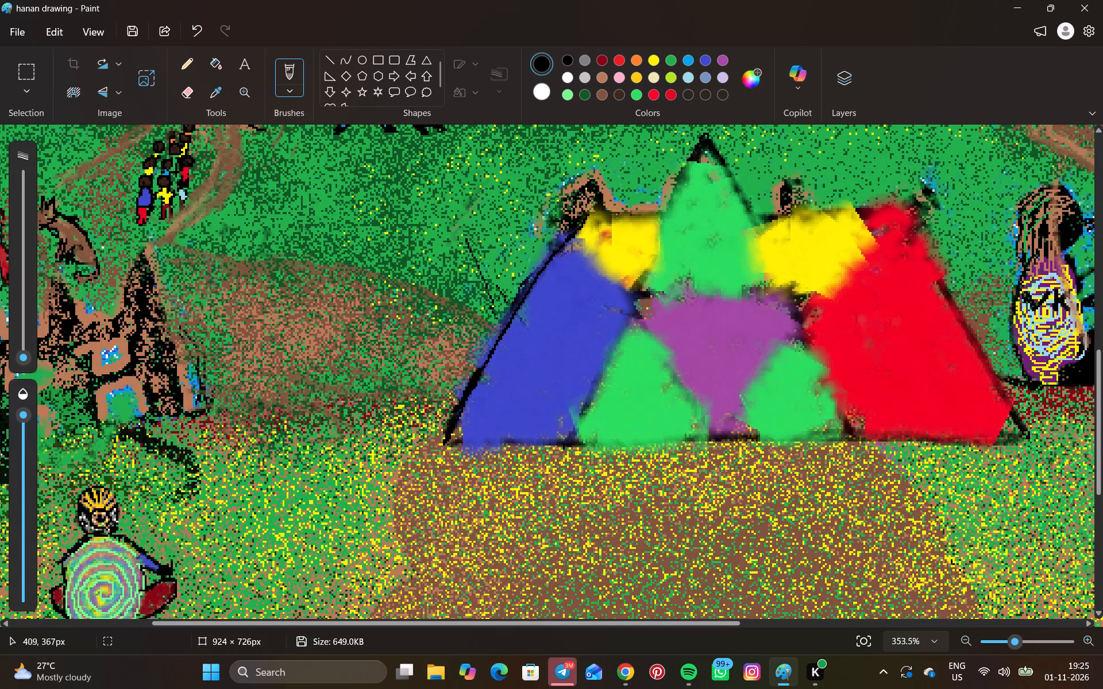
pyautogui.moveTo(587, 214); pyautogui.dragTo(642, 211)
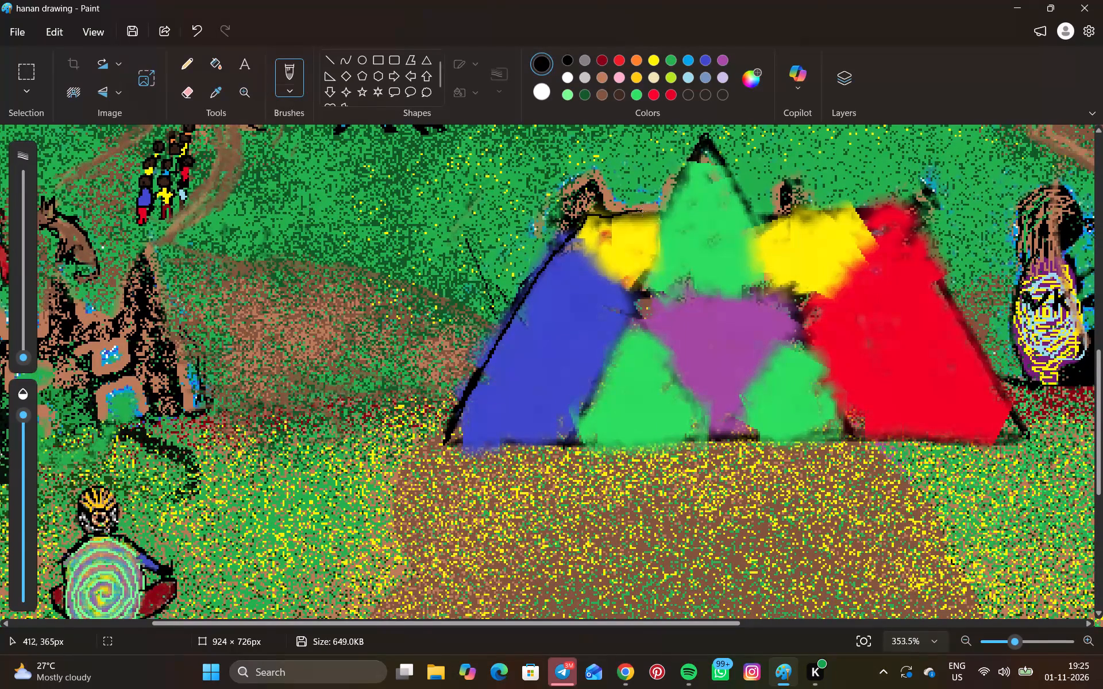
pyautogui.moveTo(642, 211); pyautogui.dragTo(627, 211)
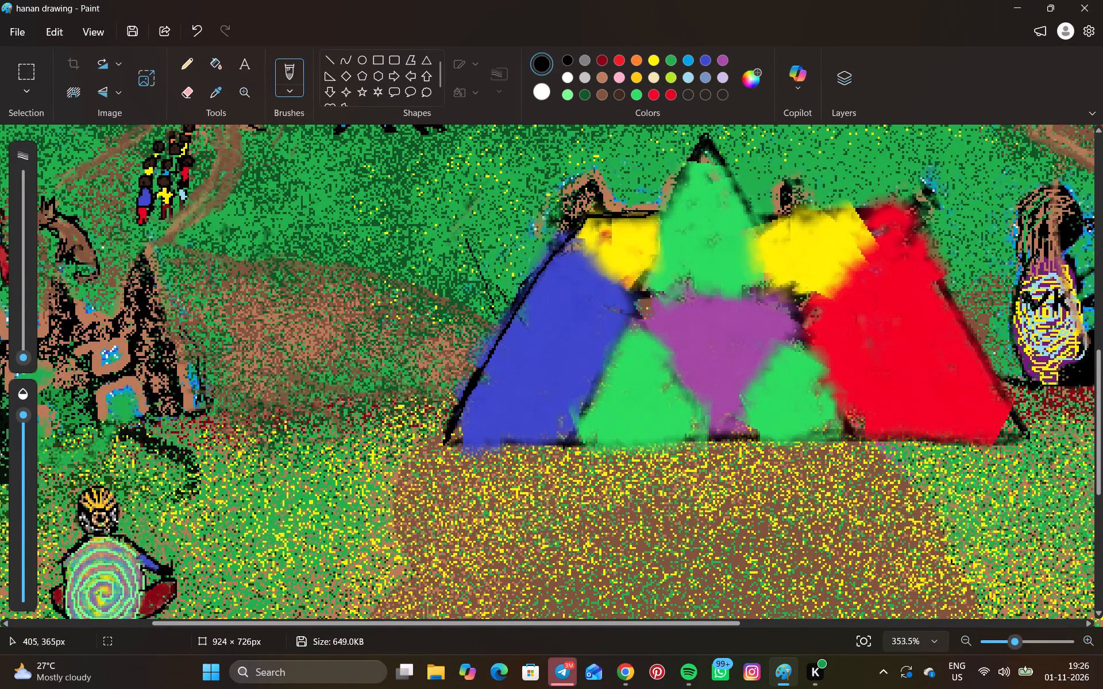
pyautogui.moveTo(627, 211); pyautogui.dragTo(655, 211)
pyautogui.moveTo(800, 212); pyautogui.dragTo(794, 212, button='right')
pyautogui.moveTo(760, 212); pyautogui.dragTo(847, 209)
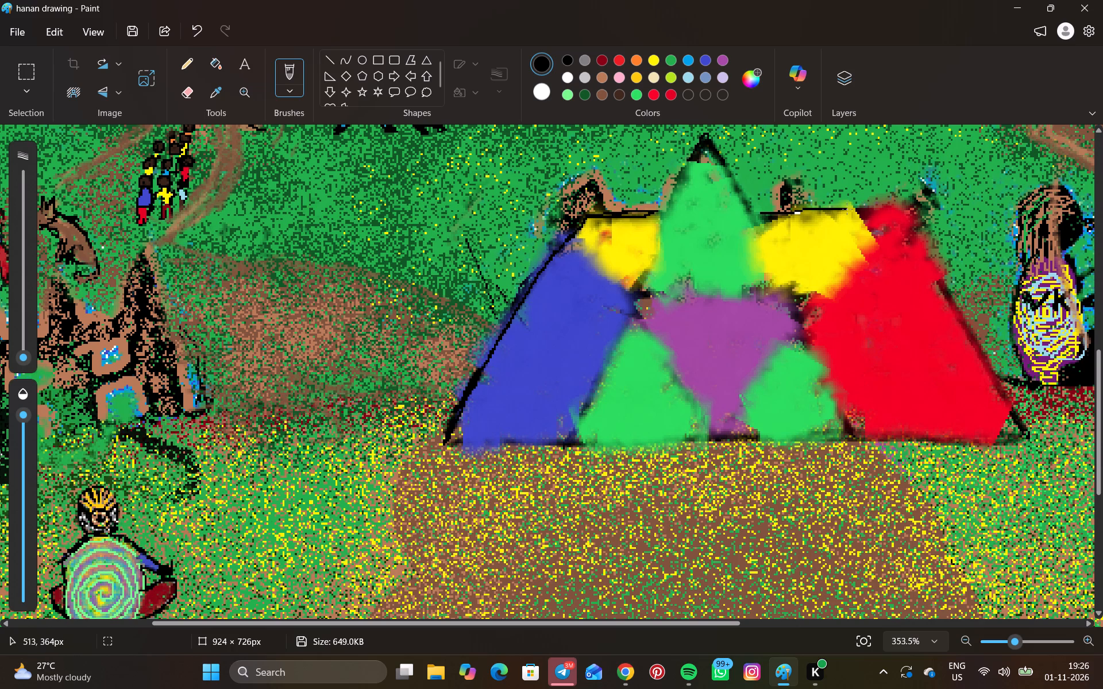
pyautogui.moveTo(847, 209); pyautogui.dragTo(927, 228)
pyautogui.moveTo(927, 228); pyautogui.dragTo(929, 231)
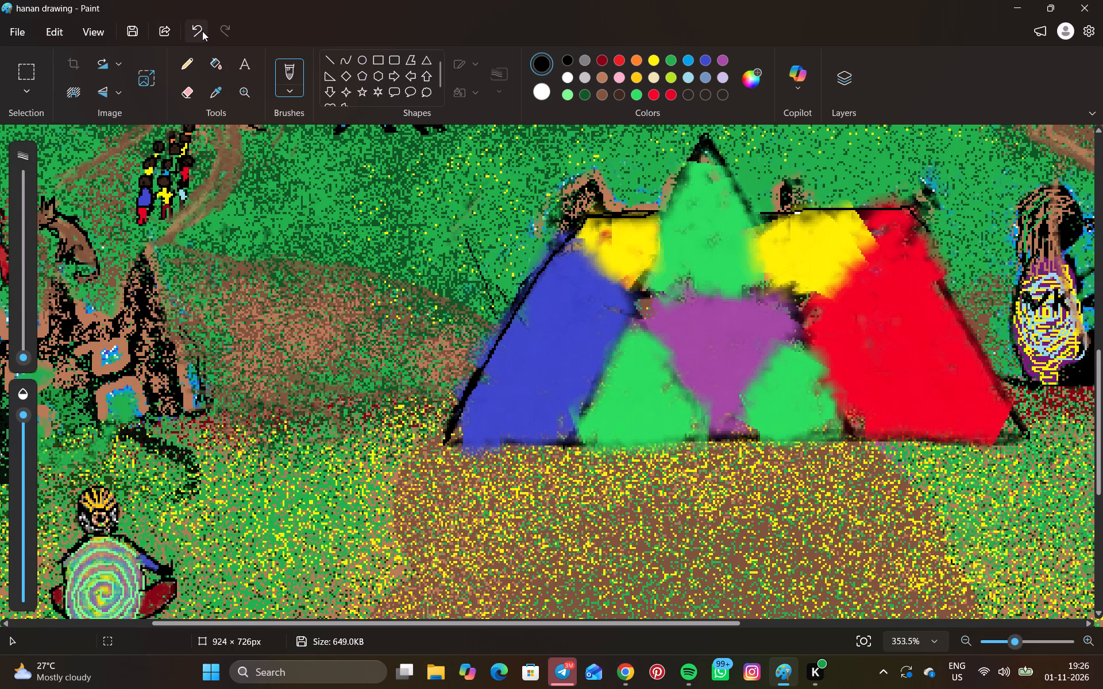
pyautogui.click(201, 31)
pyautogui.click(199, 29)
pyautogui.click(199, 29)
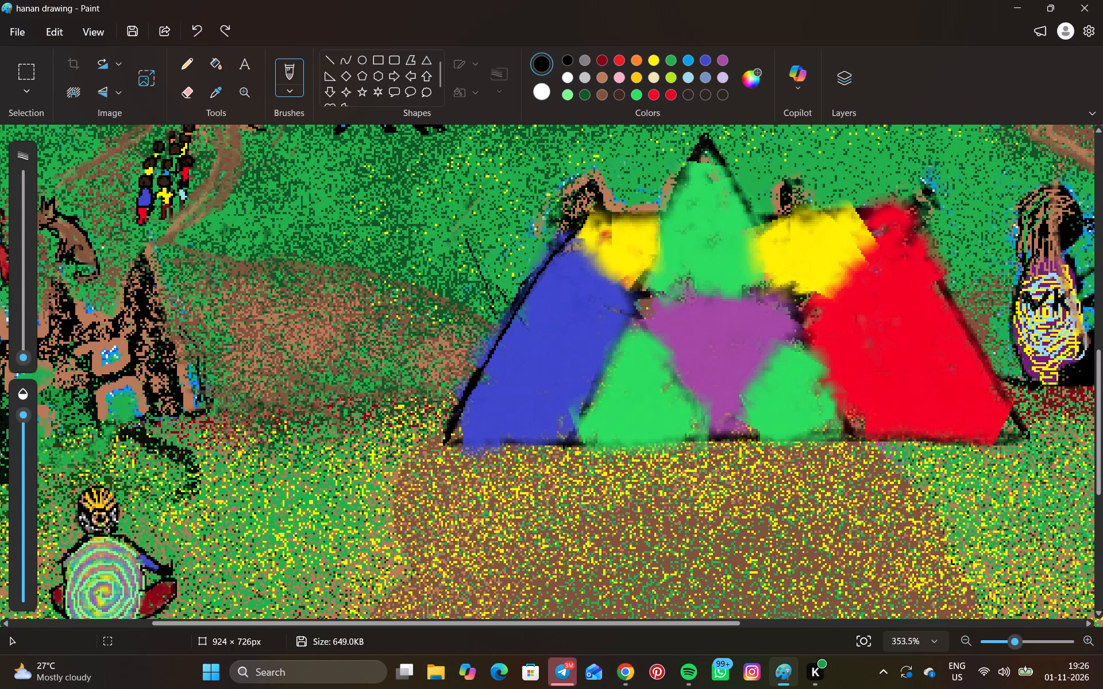
# Draw a straight black line along the top edge of the yellow section between the indigo and green peaks.
pyautogui.keyDown('ctrl'); pyautogui.scroll(4, 805, 269); pyautogui.keyUp('ctrl')
pyautogui.keyDown('ctrl'); pyautogui.scroll(1, 692, 262); pyautogui.keyUp('ctrl')
pyautogui.moveTo(533, 202); pyautogui.dragTo(537, 202)
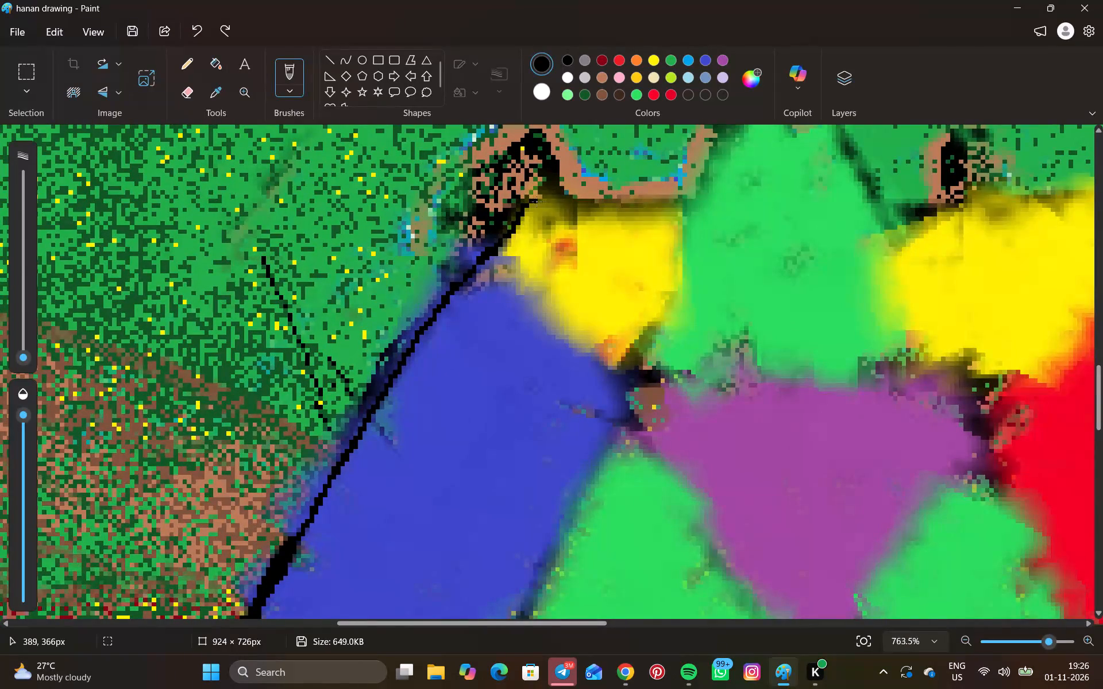
pyautogui.moveTo(537, 202); pyautogui.dragTo(690, 203)
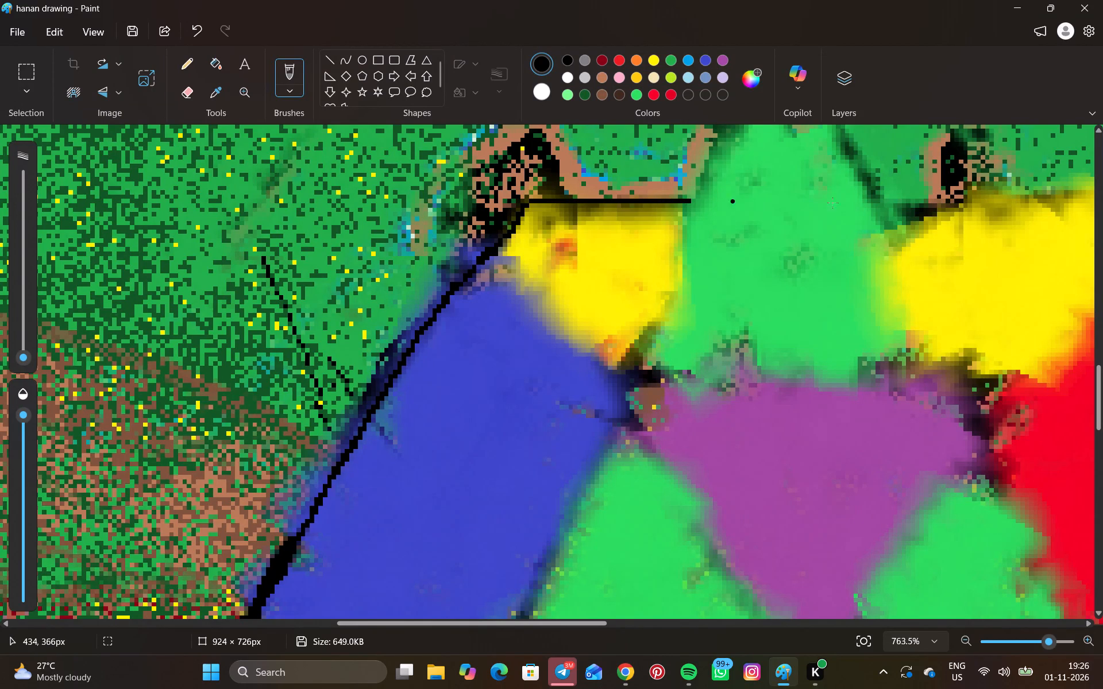
# Draw and thicken a black line along the top of the other yellow section and the red peak, starting from the green peak.
pyautogui.hscroll(-1, 932, 203)
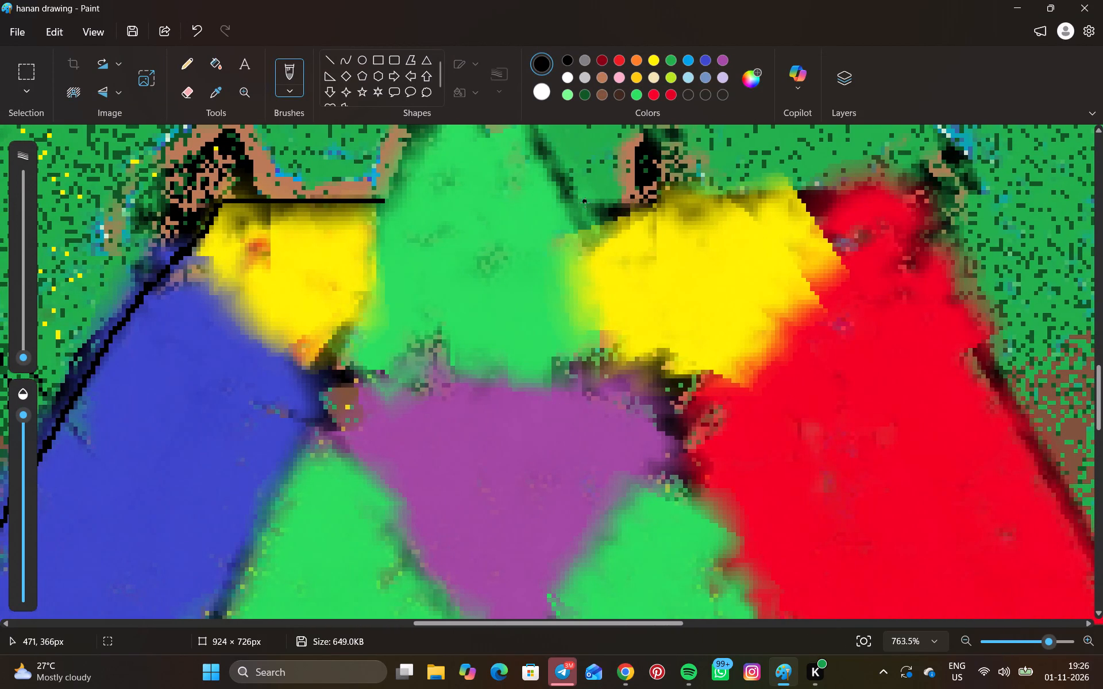
pyautogui.moveTo(584, 203); pyautogui.dragTo(697, 204)
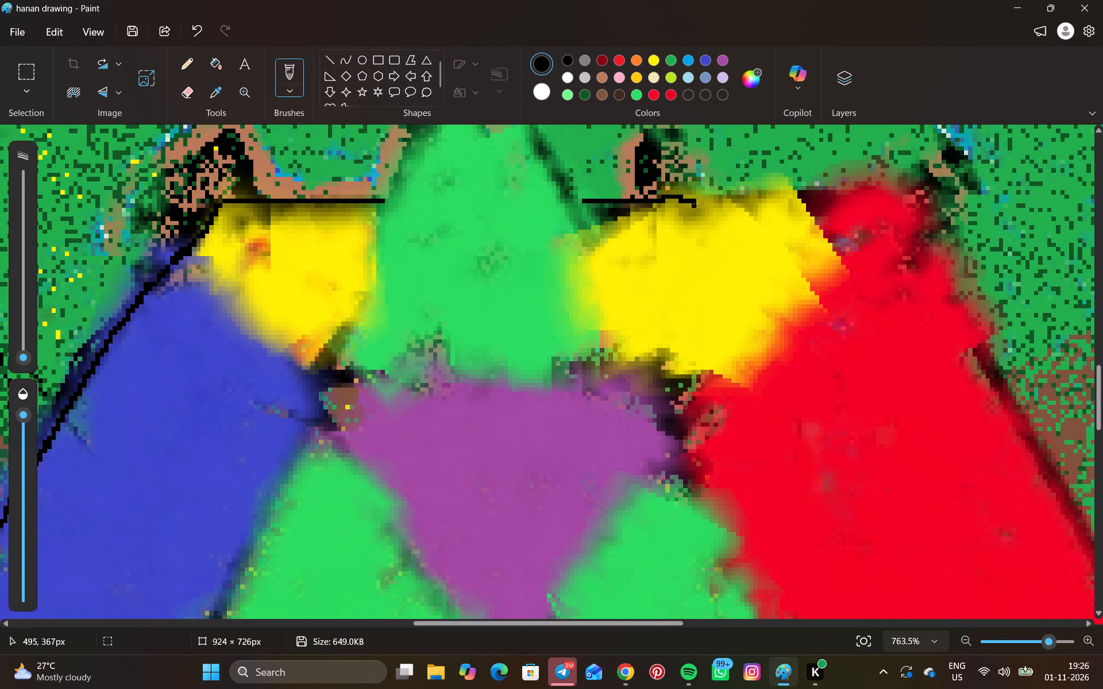
pyautogui.moveTo(697, 204); pyautogui.dragTo(874, 193)
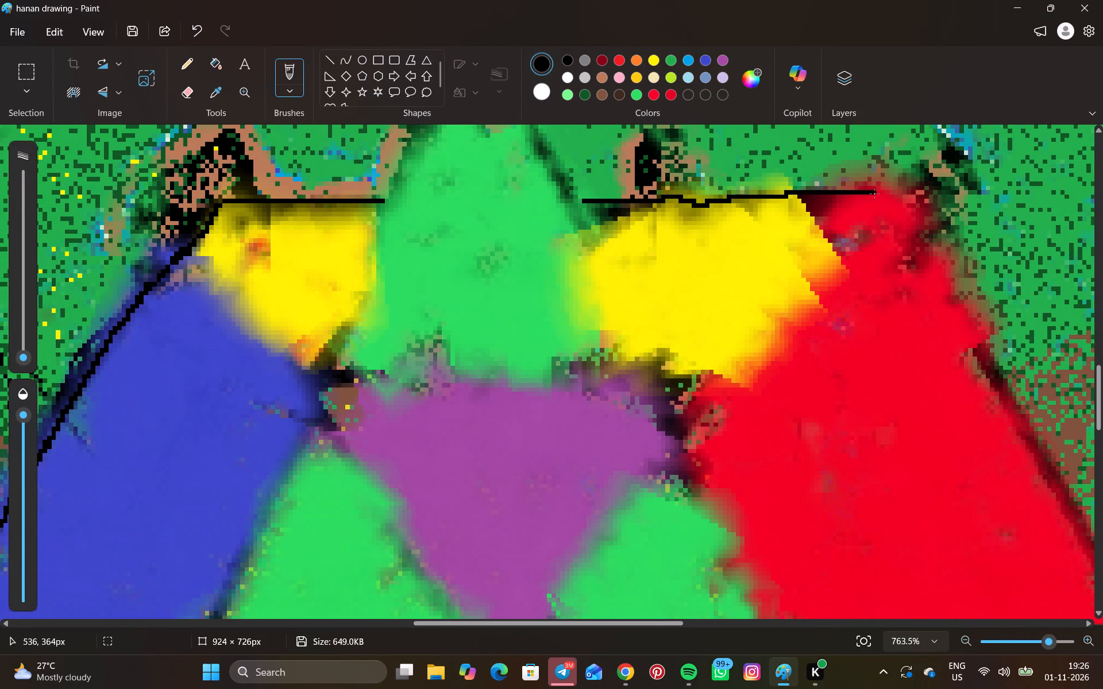
pyautogui.moveTo(874, 193); pyautogui.dragTo(788, 196)
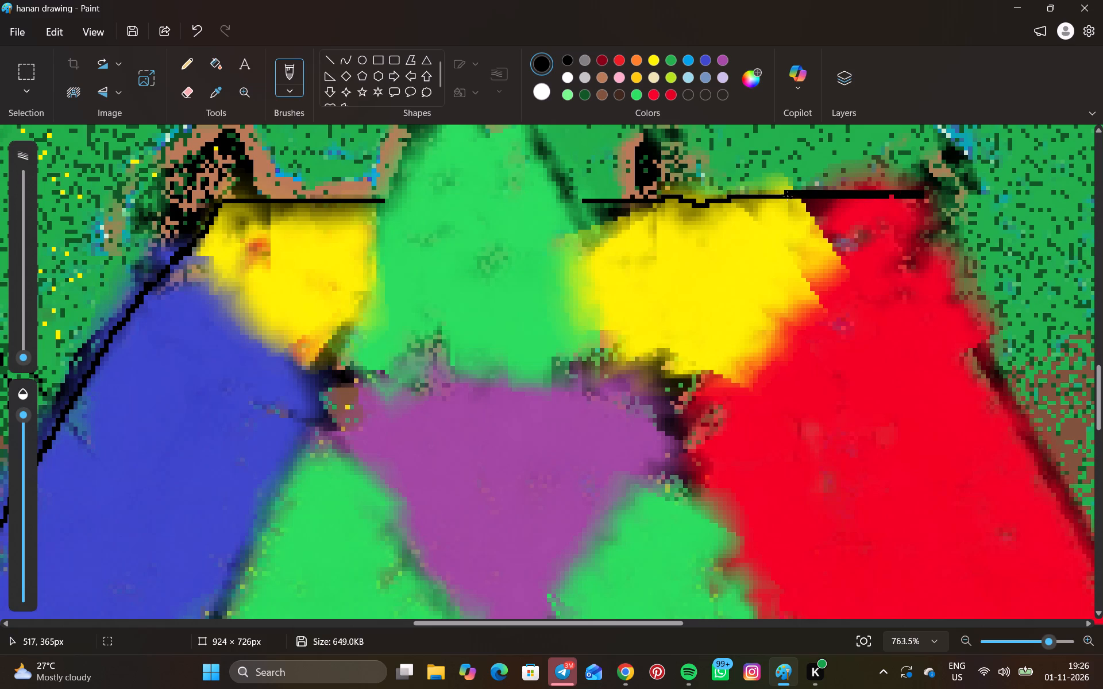
pyautogui.moveTo(788, 196); pyautogui.dragTo(624, 202)
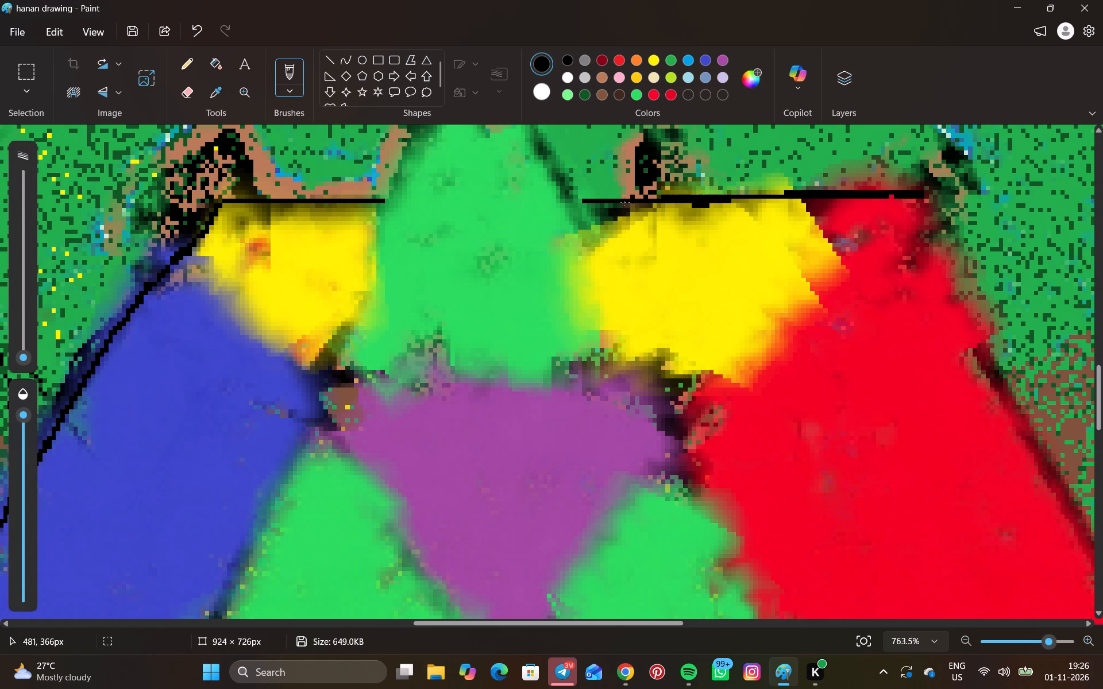
pyautogui.moveTo(624, 202); pyautogui.dragTo(579, 202)
# Outline both sloping sides of the central green peak in black, from its tip down to the lines above the yellow sections.
pyautogui.scroll(2, 492, 195)
pyautogui.scroll(-1, 481, 211)
pyautogui.scroll(3, 485, 226)
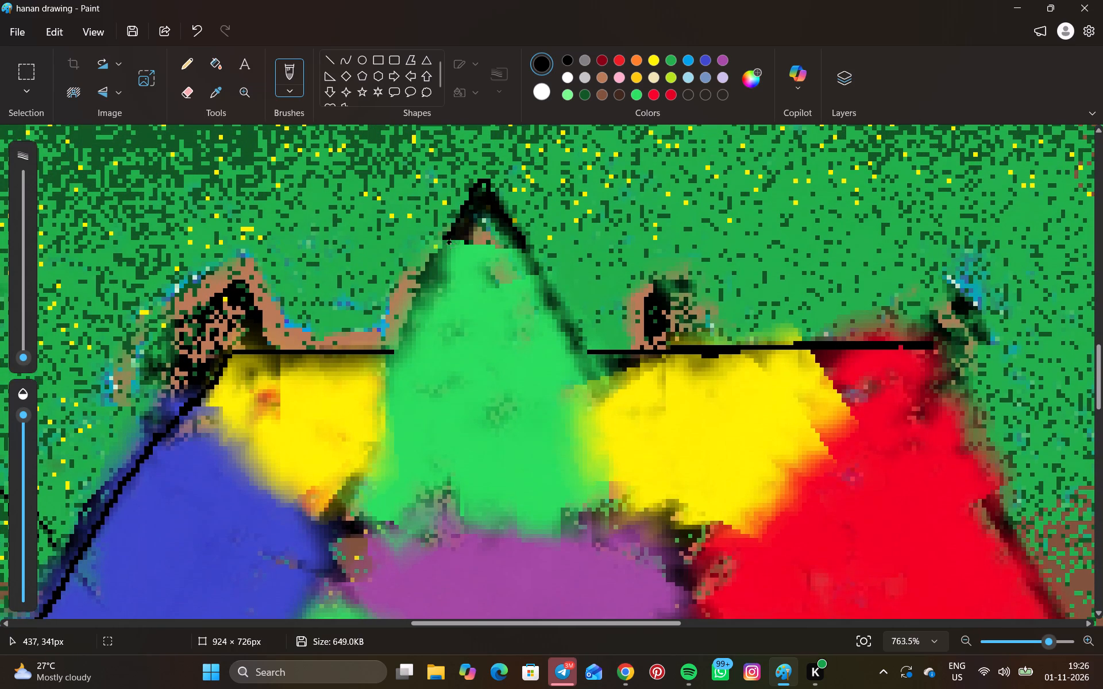
pyautogui.moveTo(458, 234); pyautogui.dragTo(398, 355)
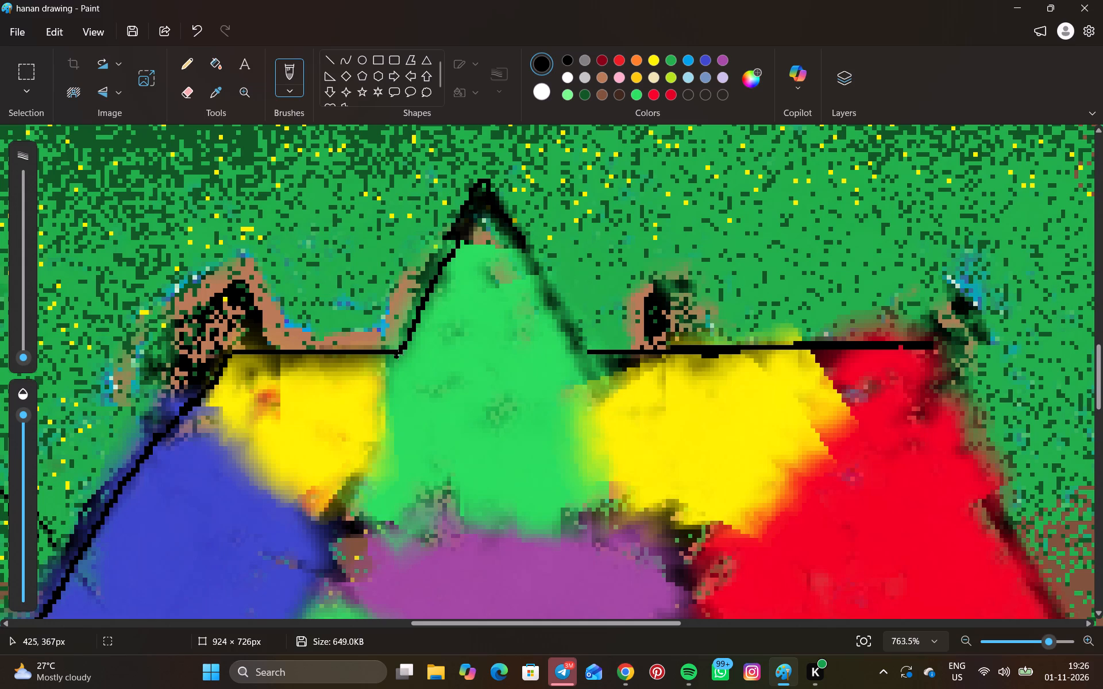
pyautogui.moveTo(398, 355); pyautogui.dragTo(450, 243)
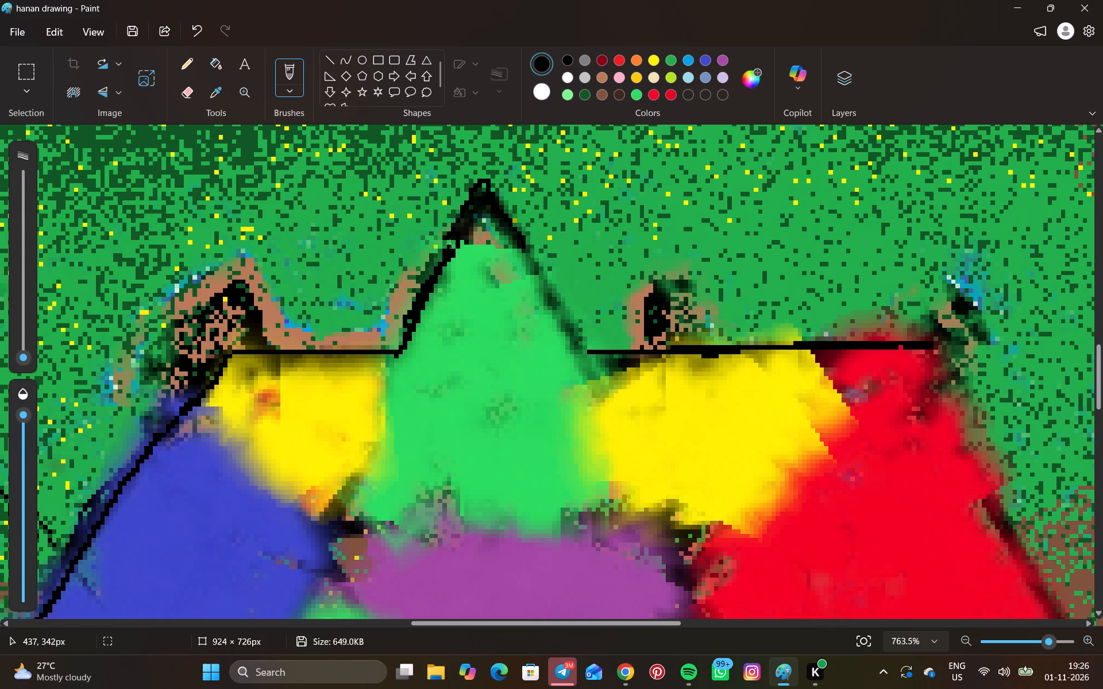
pyautogui.moveTo(450, 243); pyautogui.dragTo(489, 192)
pyautogui.moveTo(489, 192); pyautogui.dragTo(574, 332)
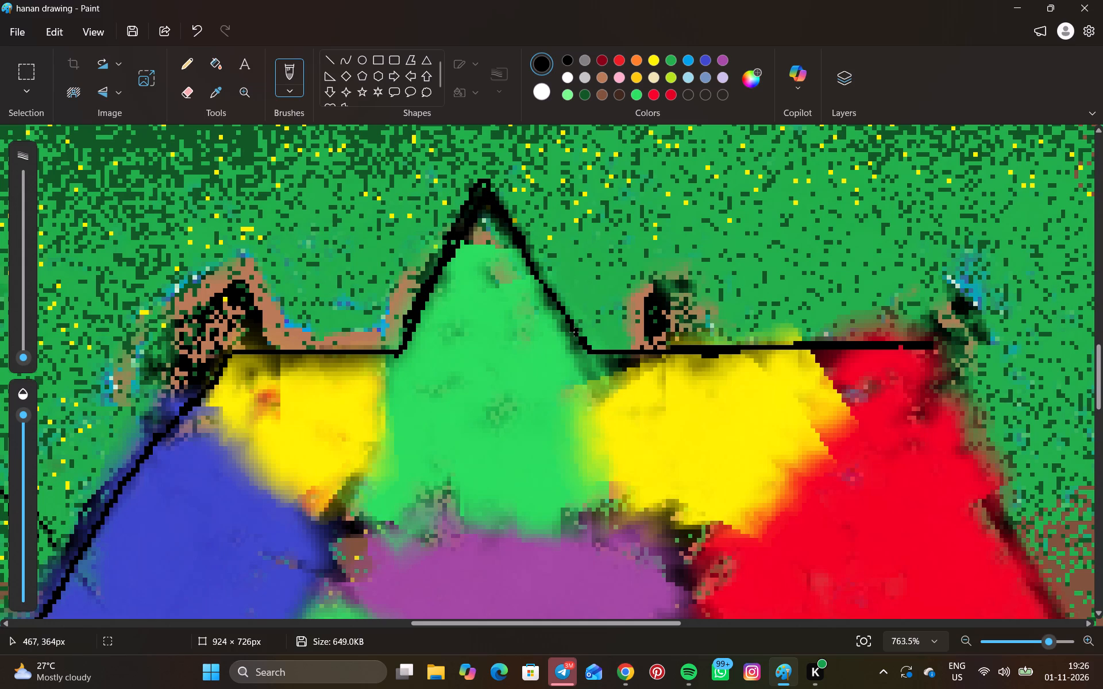
pyautogui.moveTo(574, 332); pyautogui.dragTo(580, 340)
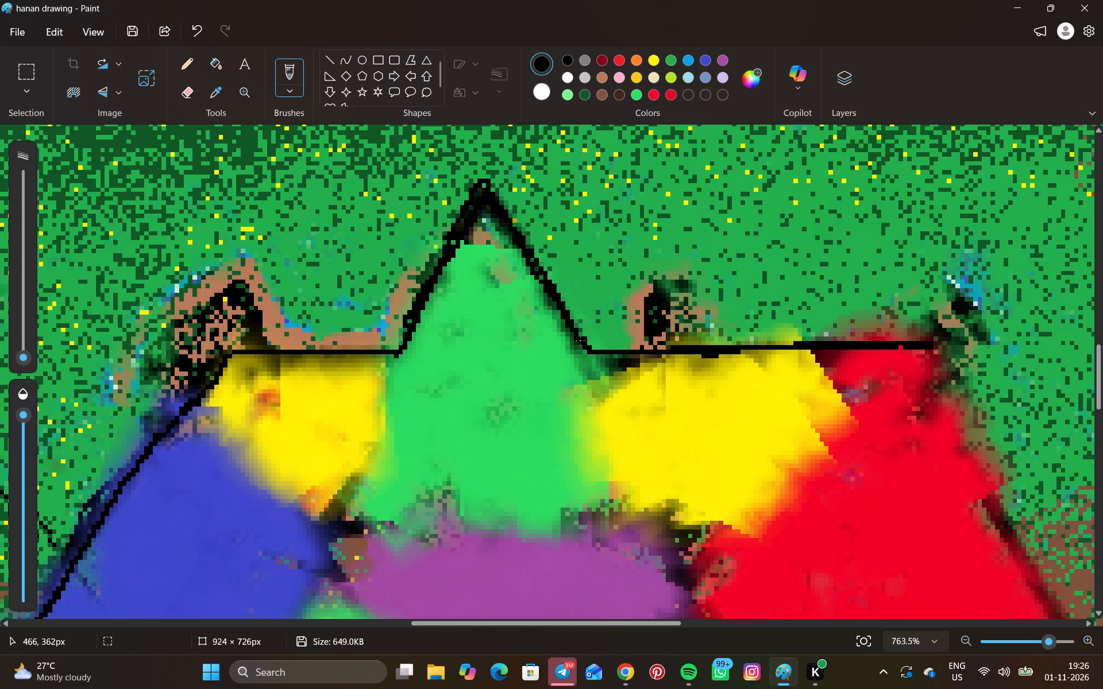
# Extend the green peak's black slope down to meet the line above the yellow section beside the red one.
pyautogui.moveTo(580, 340); pyautogui.dragTo(589, 353)
# Draw a black line down the outer sloping edge of the red section, from its top corner to its bottom corner.
pyautogui.scroll(-1, 630, 337)
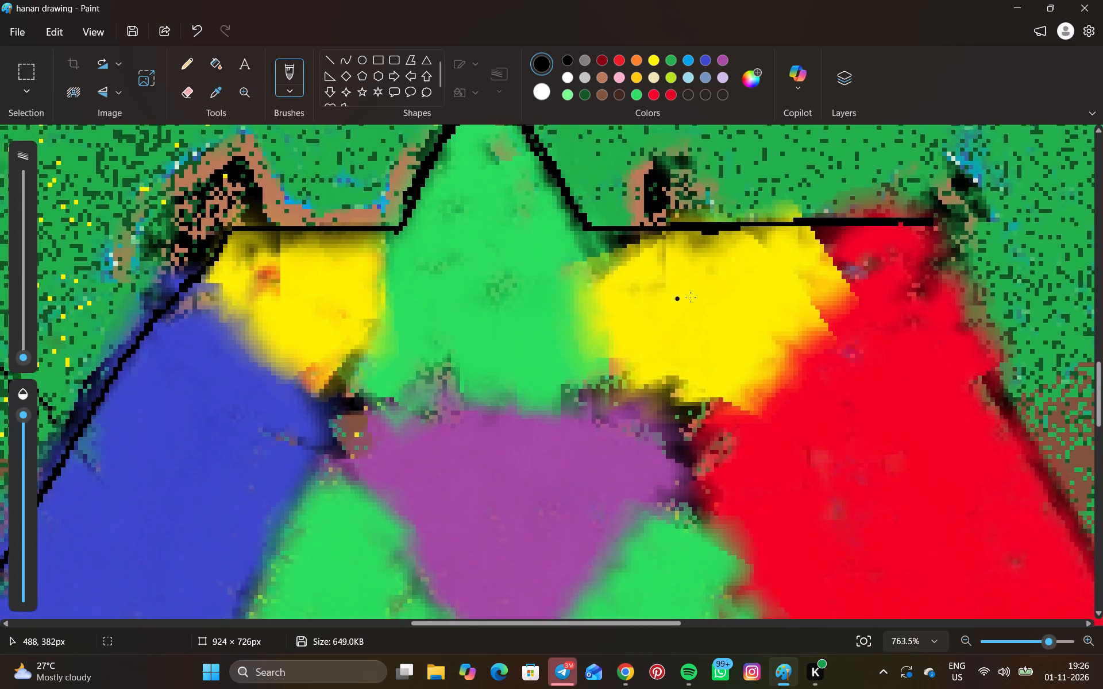
pyautogui.scroll(-1, 690, 297)
pyautogui.keyDown('ctrl'); pyautogui.scroll(-4, 845, 268); pyautogui.keyUp('ctrl')
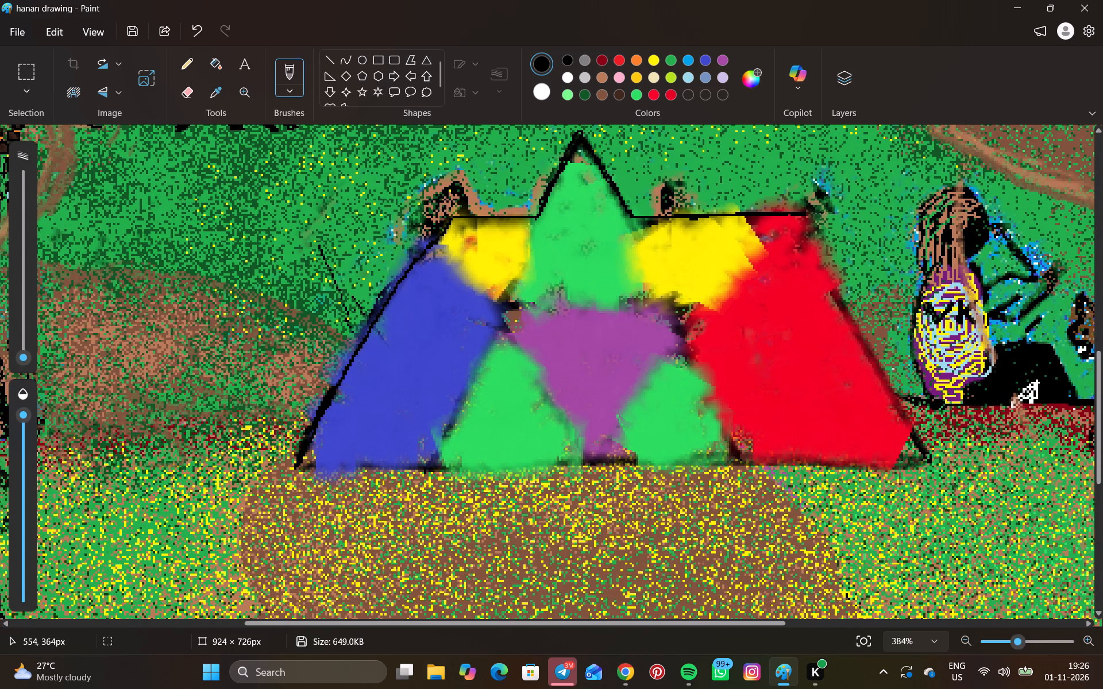
pyautogui.moveTo(808, 217); pyautogui.dragTo(820, 245)
pyautogui.moveTo(820, 245); pyautogui.dragTo(860, 342)
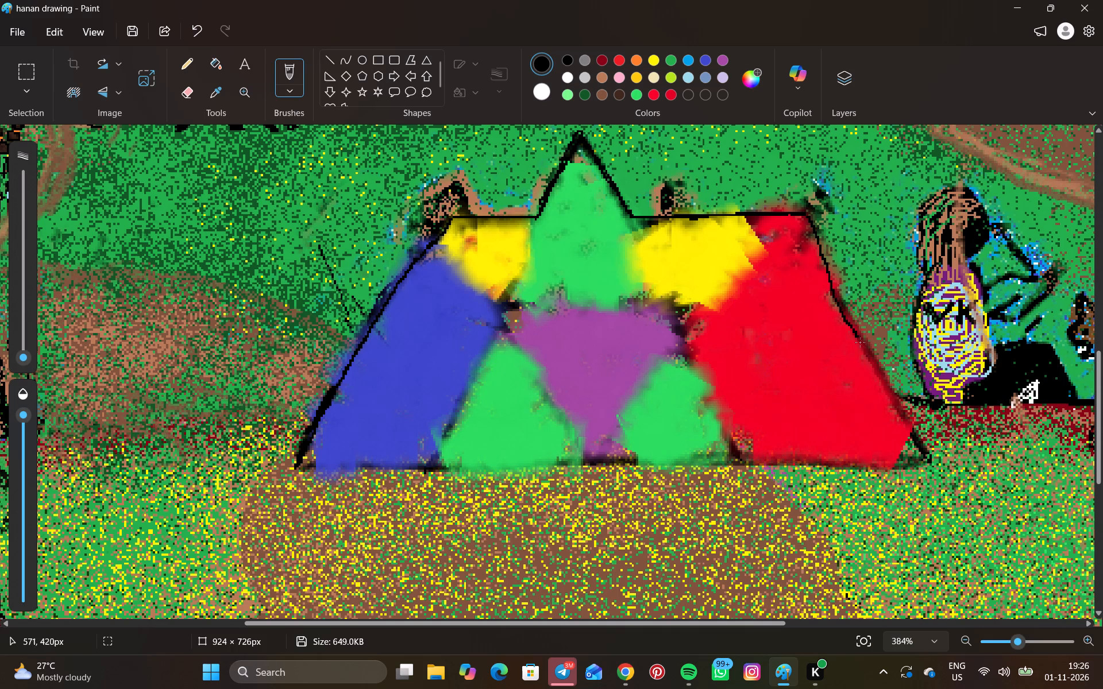
pyautogui.moveTo(860, 342); pyautogui.dragTo(923, 453)
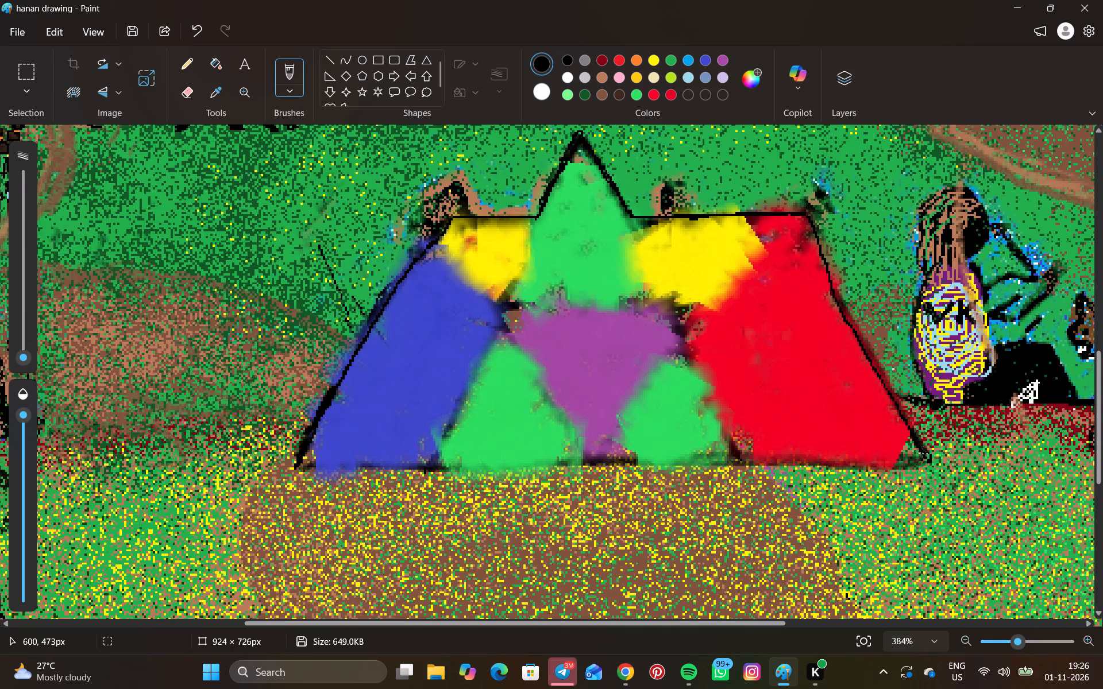
pyautogui.moveTo(923, 453); pyautogui.dragTo(923, 454)
# Thicken the black outline on the red section's outer slope with a second pass from top corner to base.
pyautogui.keyDown('ctrl'); pyautogui.scroll(2, 889, 378); pyautogui.keyUp('ctrl')
pyautogui.moveTo(834, 193); pyautogui.dragTo(840, 206)
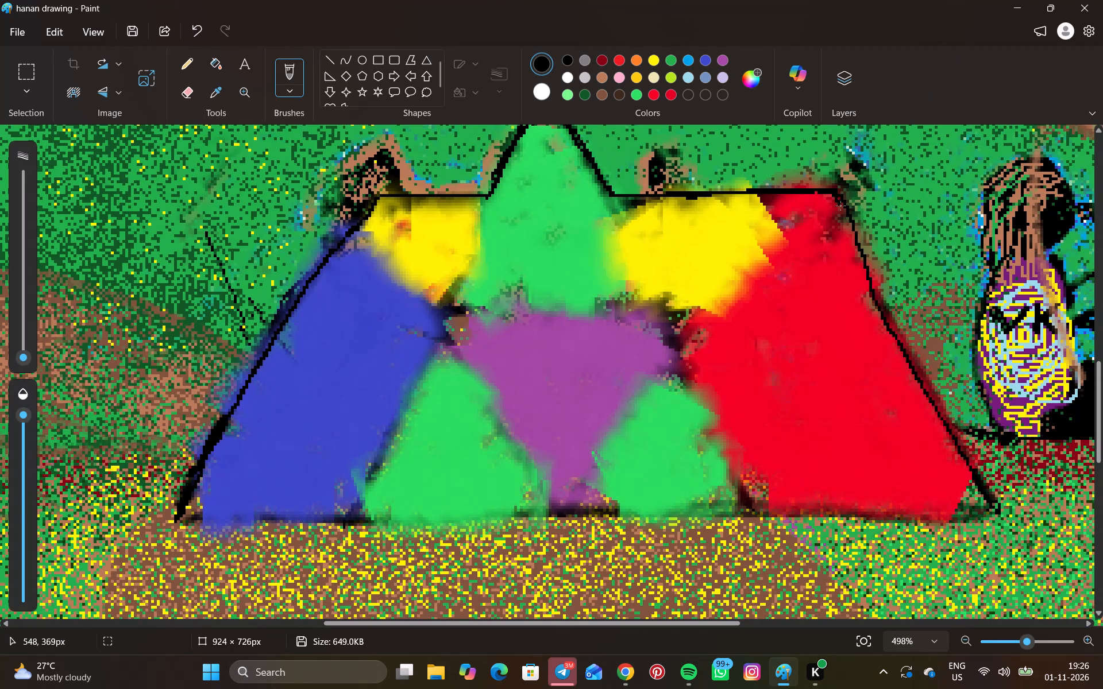
pyautogui.moveTo(840, 206); pyautogui.dragTo(853, 234)
pyautogui.moveTo(853, 234); pyautogui.dragTo(873, 305)
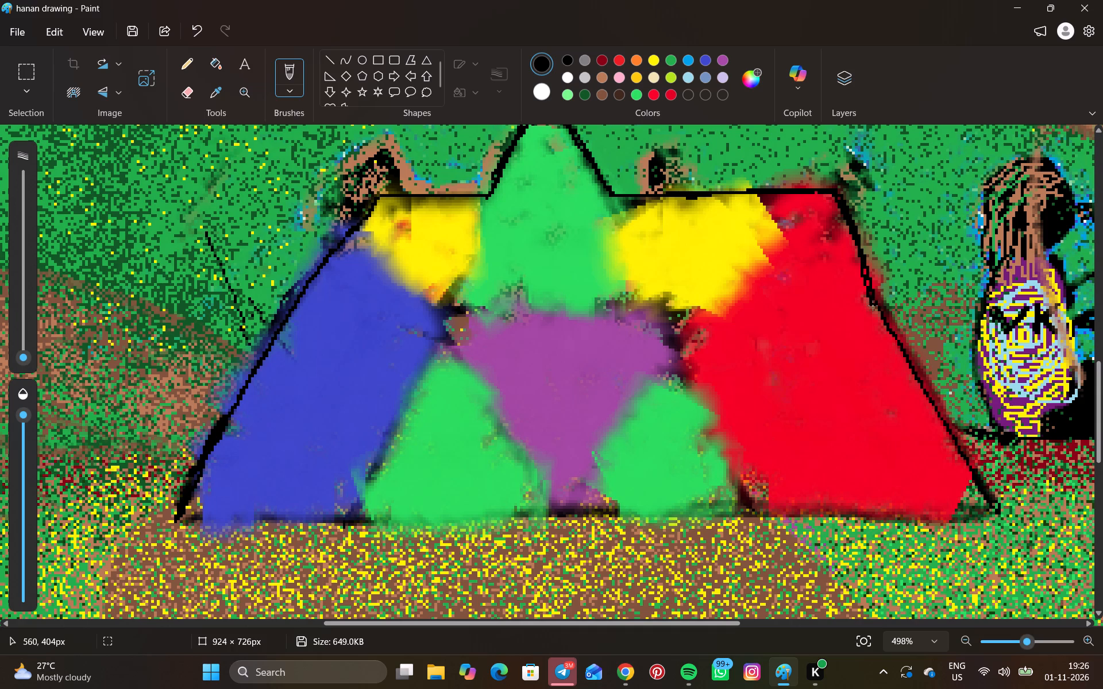
pyautogui.moveTo(873, 305); pyautogui.dragTo(890, 330)
pyautogui.moveTo(890, 330); pyautogui.dragTo(941, 419)
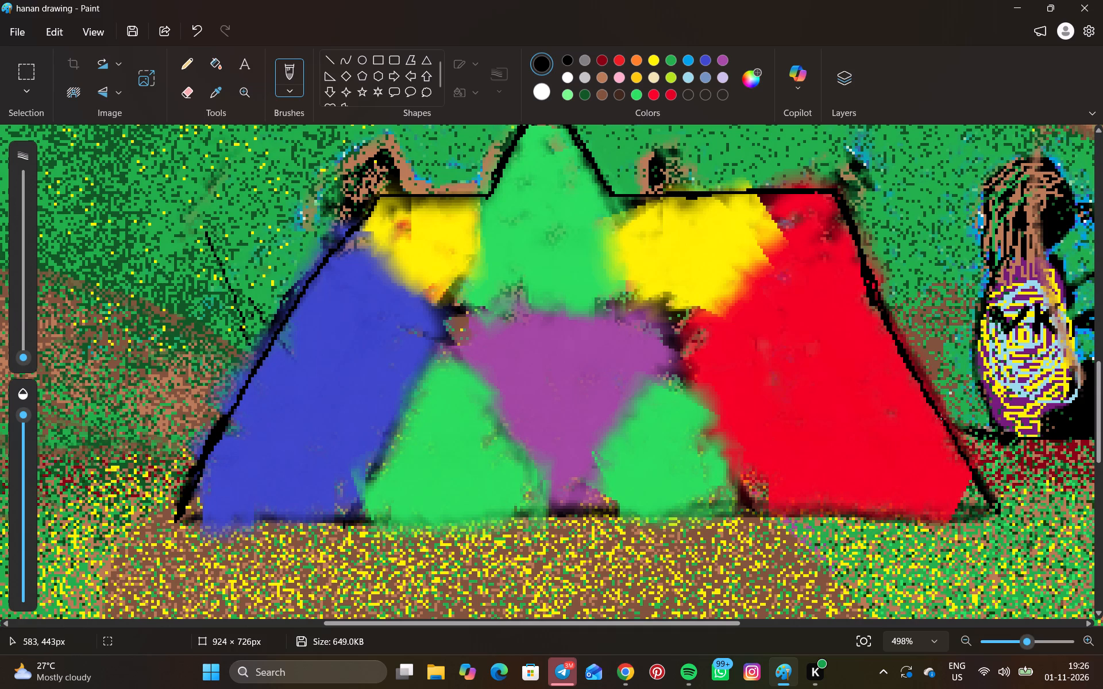
pyautogui.moveTo(941, 419); pyautogui.dragTo(991, 512)
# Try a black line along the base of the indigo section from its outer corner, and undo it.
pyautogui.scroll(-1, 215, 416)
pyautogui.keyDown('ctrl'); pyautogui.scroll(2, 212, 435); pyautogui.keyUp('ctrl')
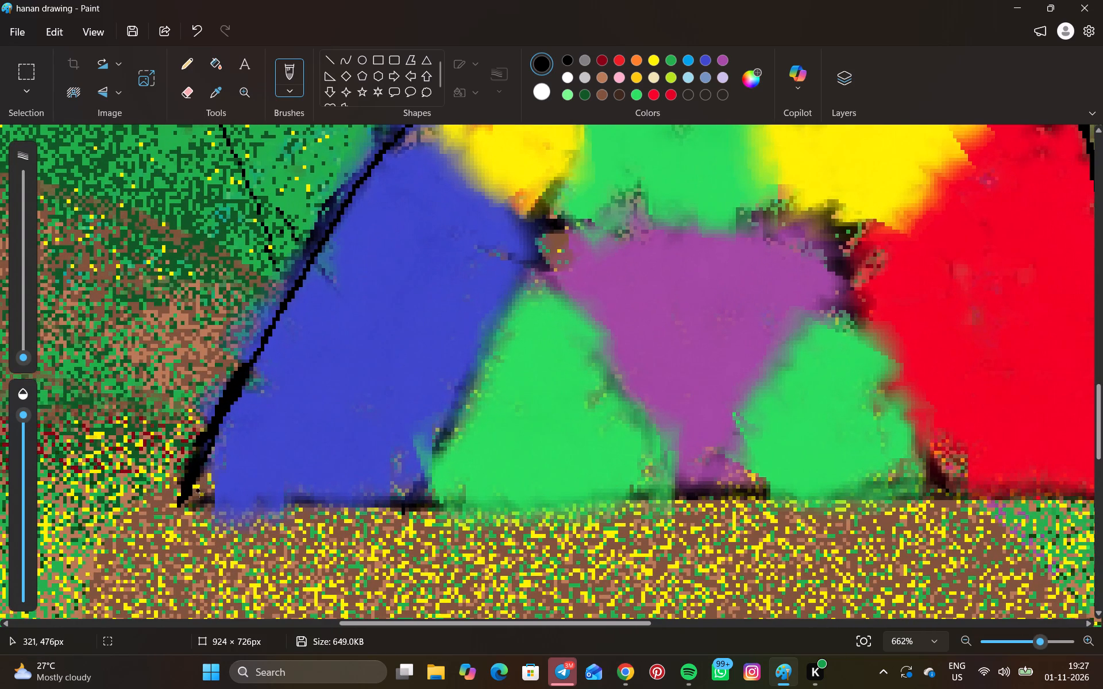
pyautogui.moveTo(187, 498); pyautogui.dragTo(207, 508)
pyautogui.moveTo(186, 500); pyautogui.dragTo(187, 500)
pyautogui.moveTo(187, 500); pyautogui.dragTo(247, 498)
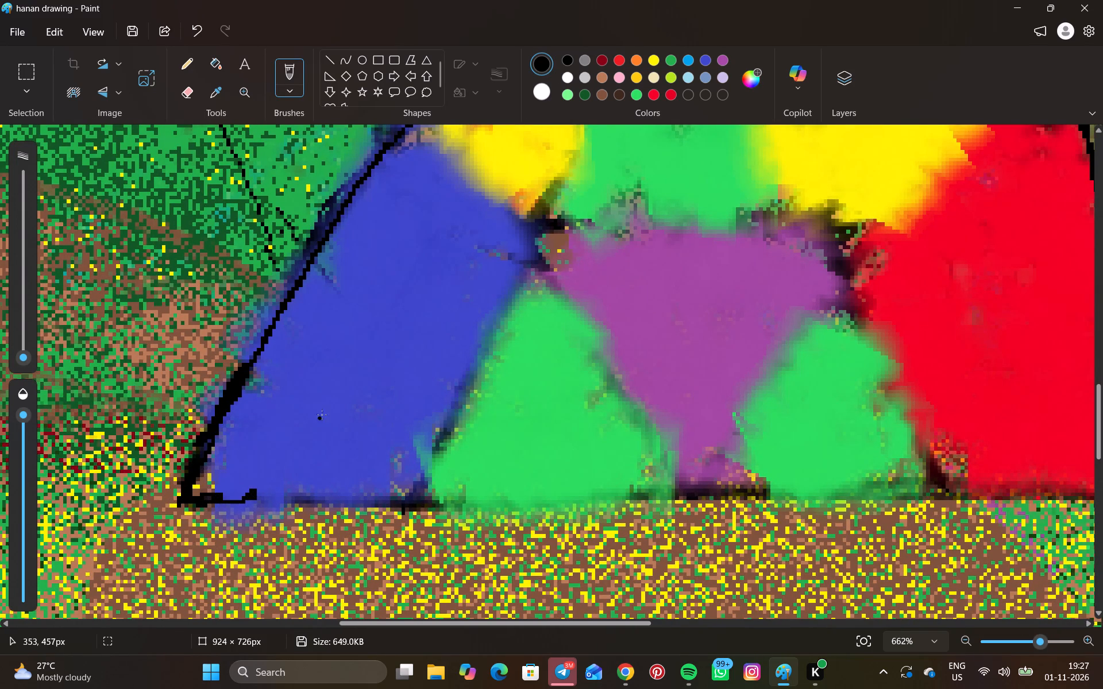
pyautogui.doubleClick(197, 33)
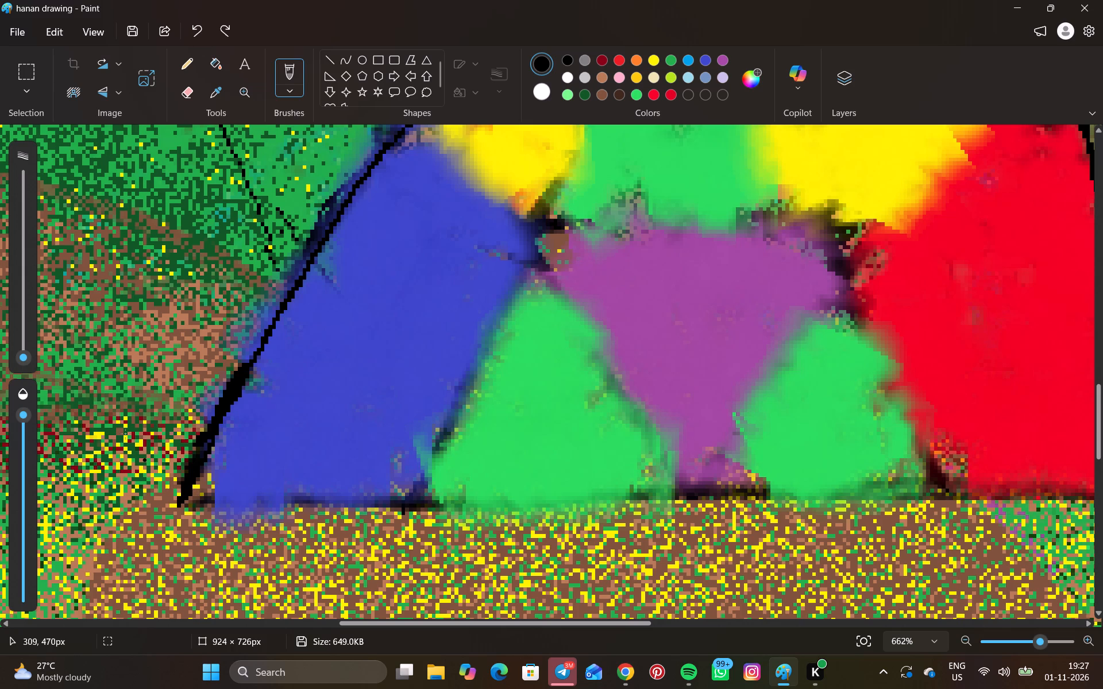
# Make the brush slightly thicker and draw a straight black line along the base of the indigo section.
pyautogui.click(21, 351)
pyautogui.moveTo(185, 501); pyautogui.dragTo(220, 502)
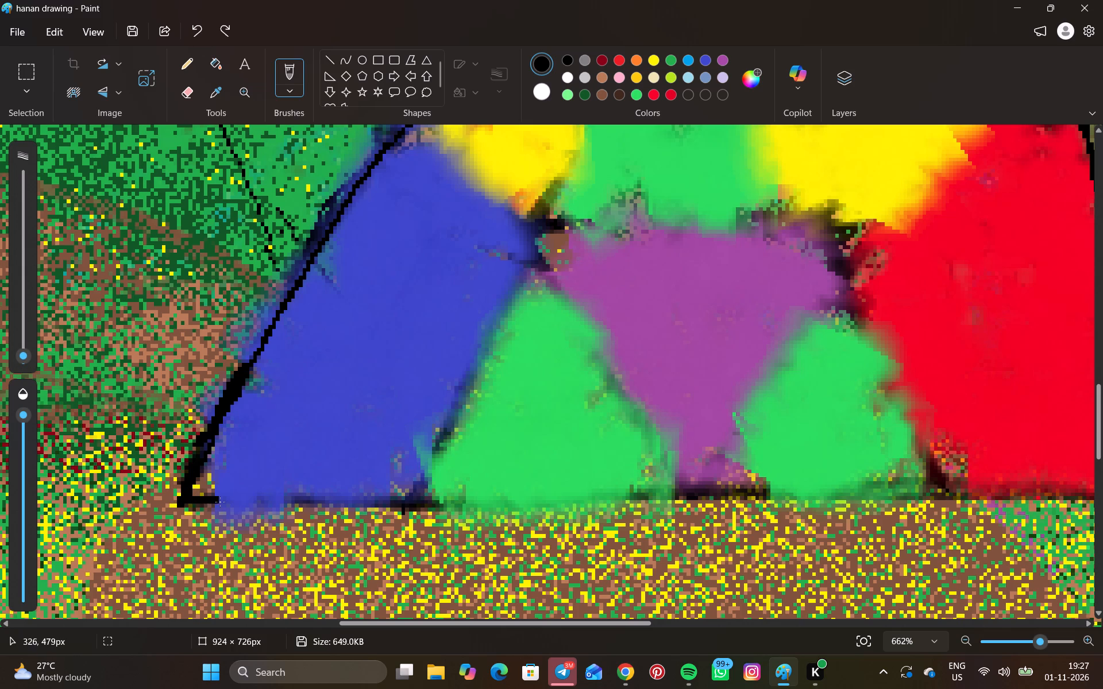
pyautogui.moveTo(220, 502); pyautogui.dragTo(325, 500)
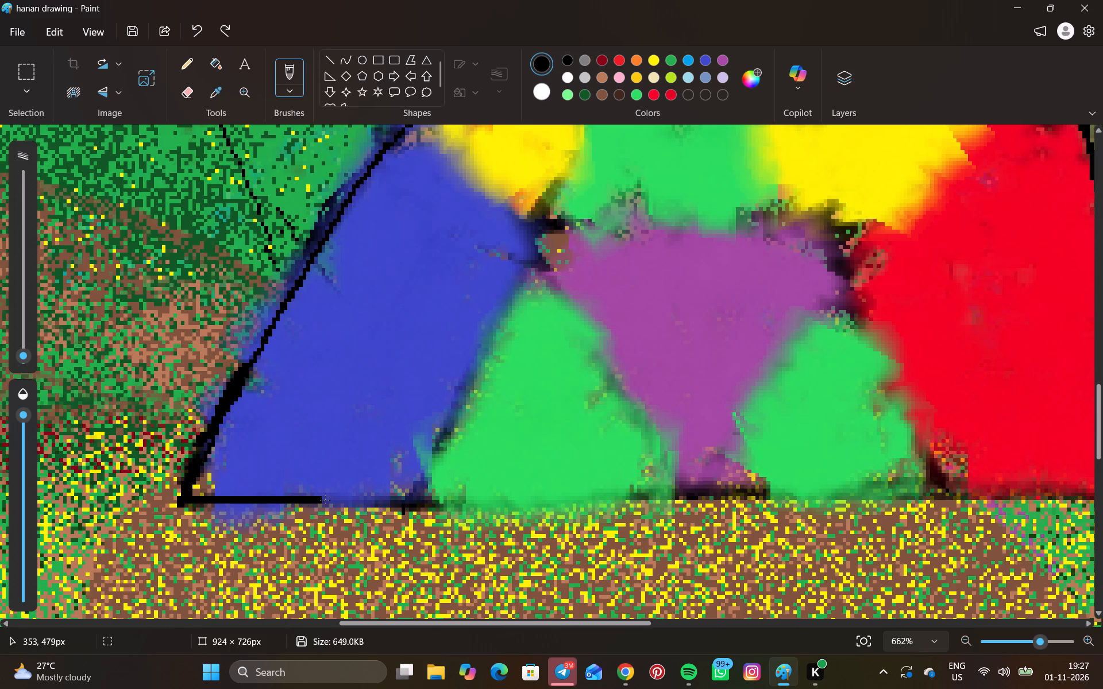
pyautogui.moveTo(325, 500); pyautogui.dragTo(411, 502)
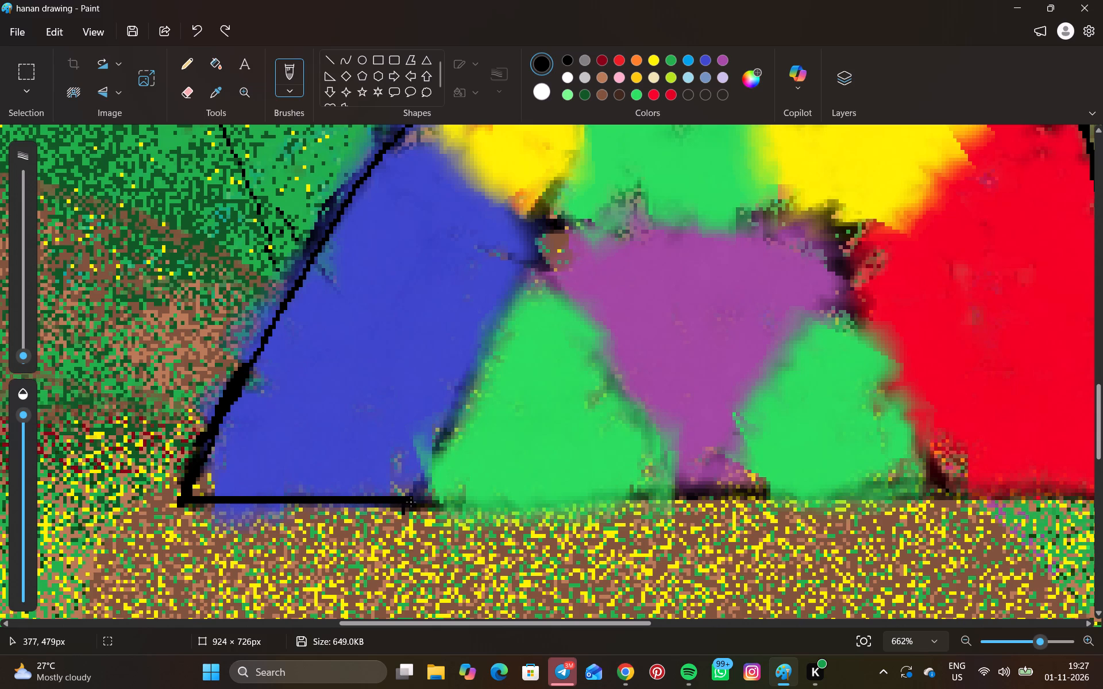
pyautogui.moveTo(411, 502); pyautogui.dragTo(415, 501)
# Continue the black base line under the green, purple and red sections to the red section's outer bottom corner.
pyautogui.hscroll(-1, 415, 501)
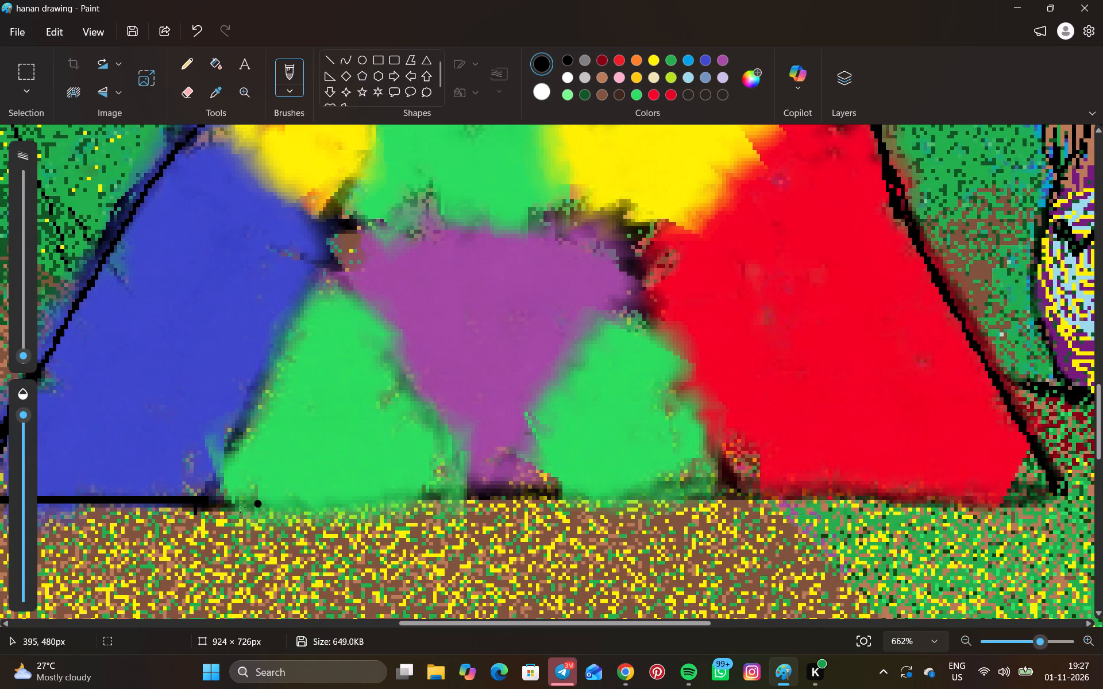
pyautogui.moveTo(202, 498); pyautogui.dragTo(277, 498)
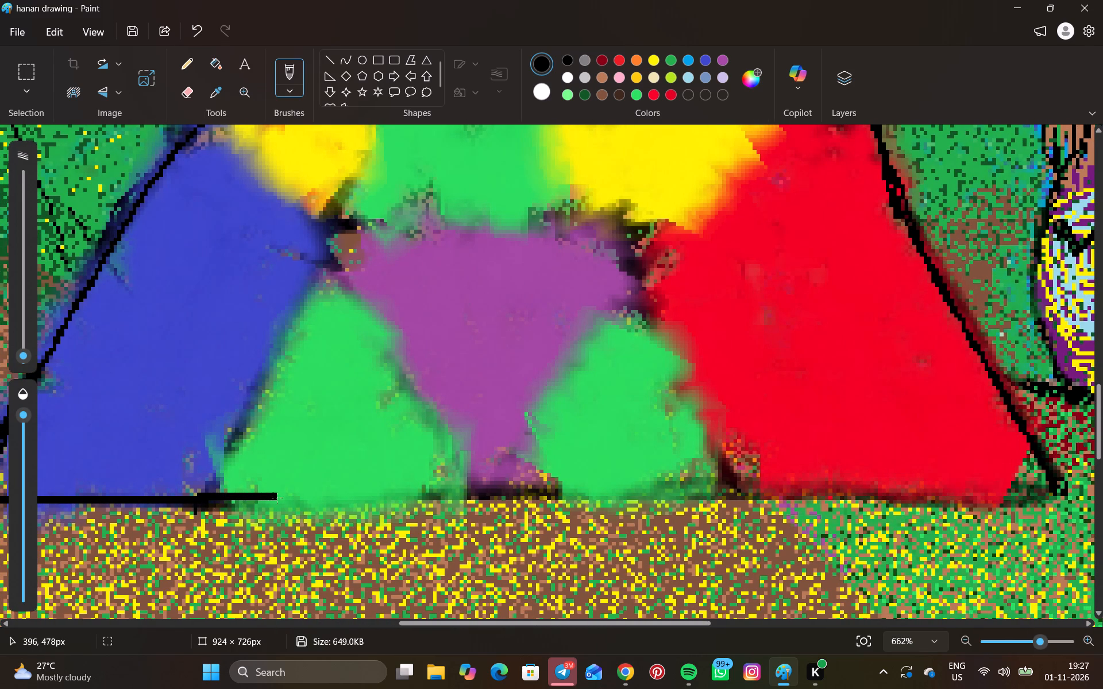
pyautogui.moveTo(277, 498); pyautogui.dragTo(433, 495)
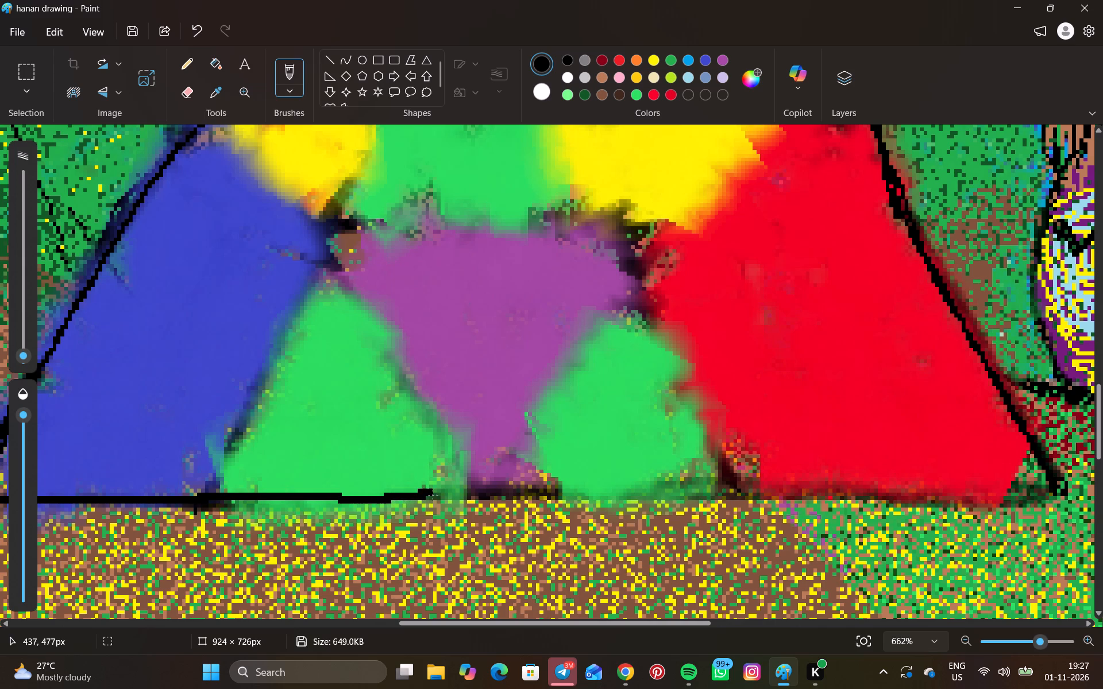
pyautogui.moveTo(433, 495); pyautogui.dragTo(492, 496)
pyautogui.hscroll(-1, 492, 496)
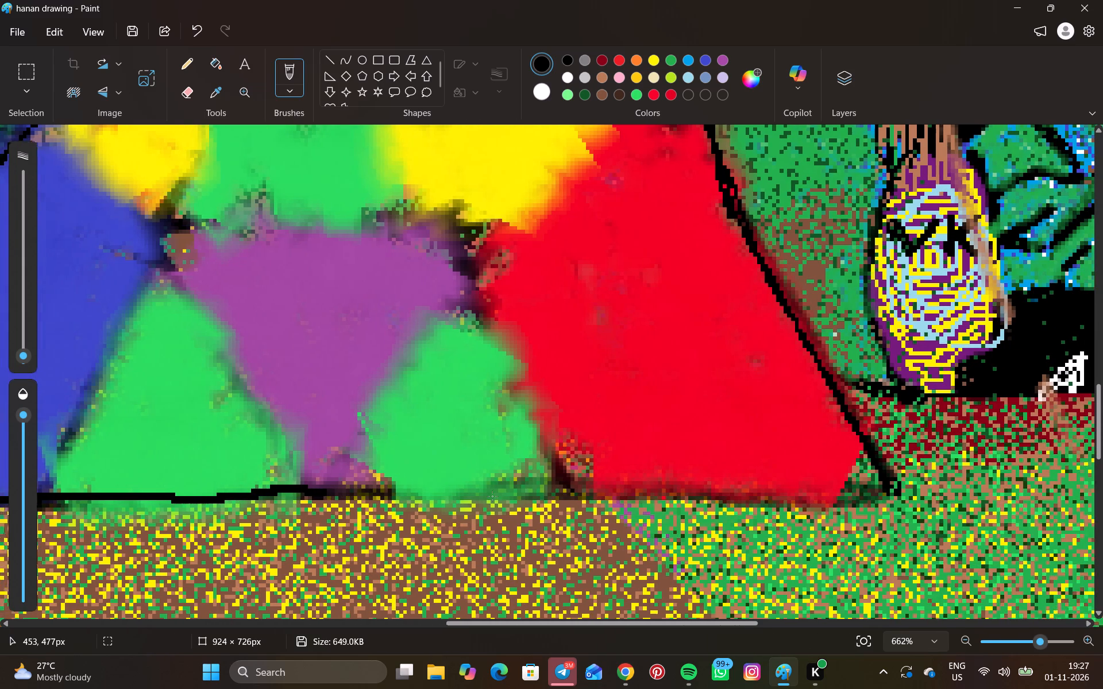
pyautogui.hscroll(-1, 492, 496)
pyautogui.moveTo(256, 495); pyautogui.dragTo(334, 495)
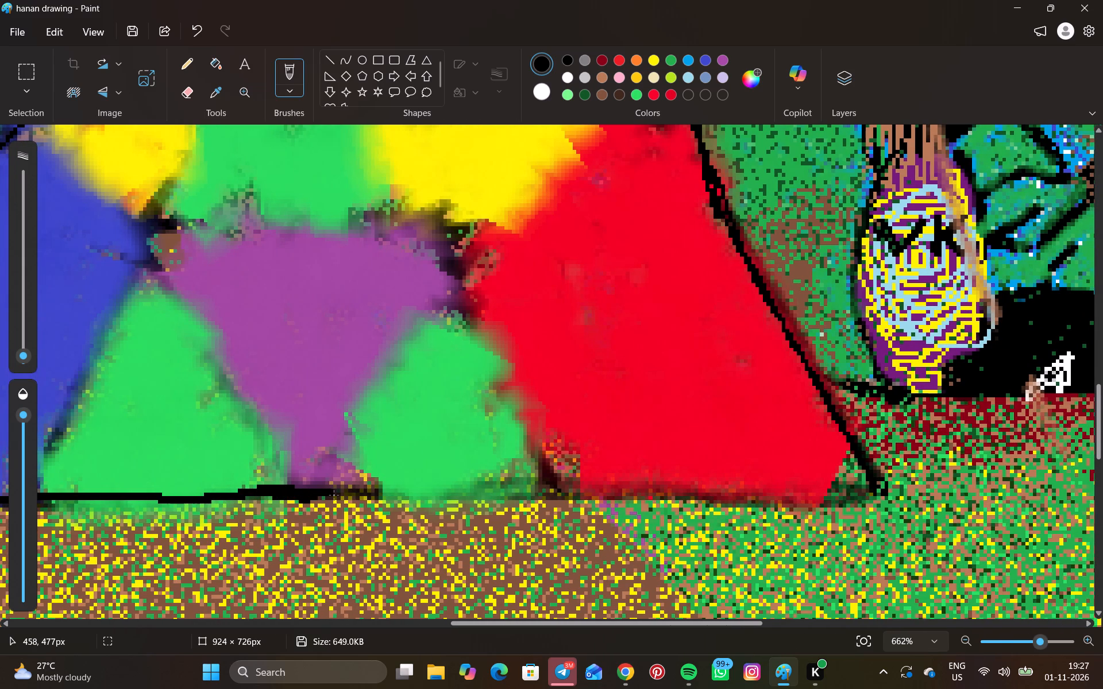
pyautogui.moveTo(334, 495); pyautogui.dragTo(577, 492)
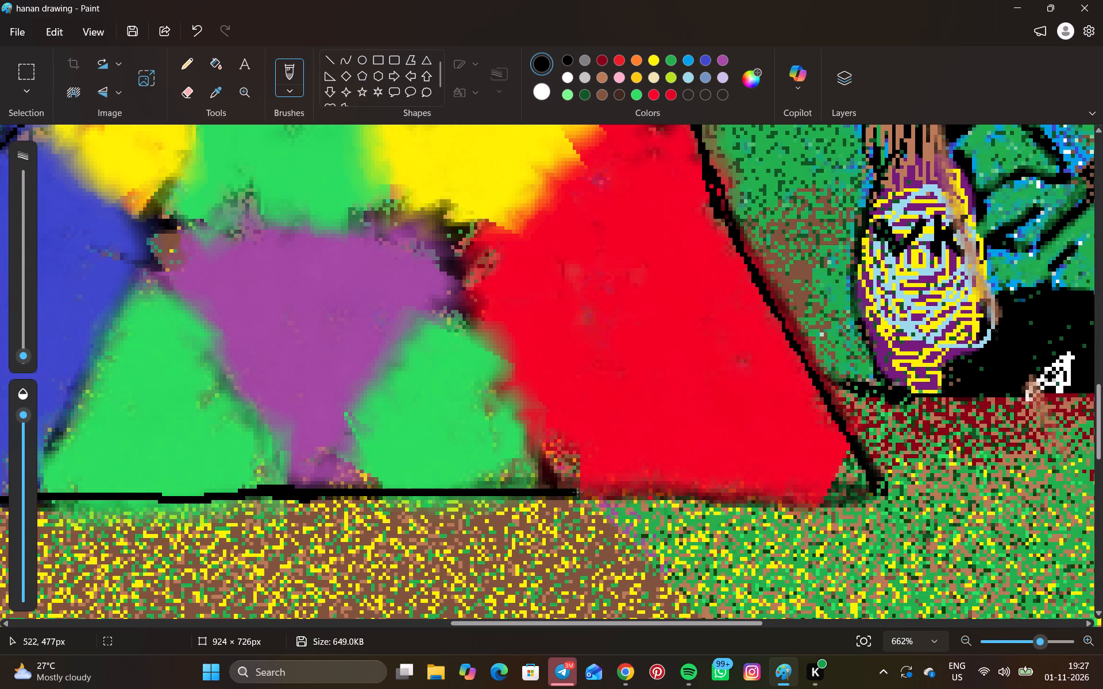
pyautogui.moveTo(577, 492); pyautogui.dragTo(865, 474)
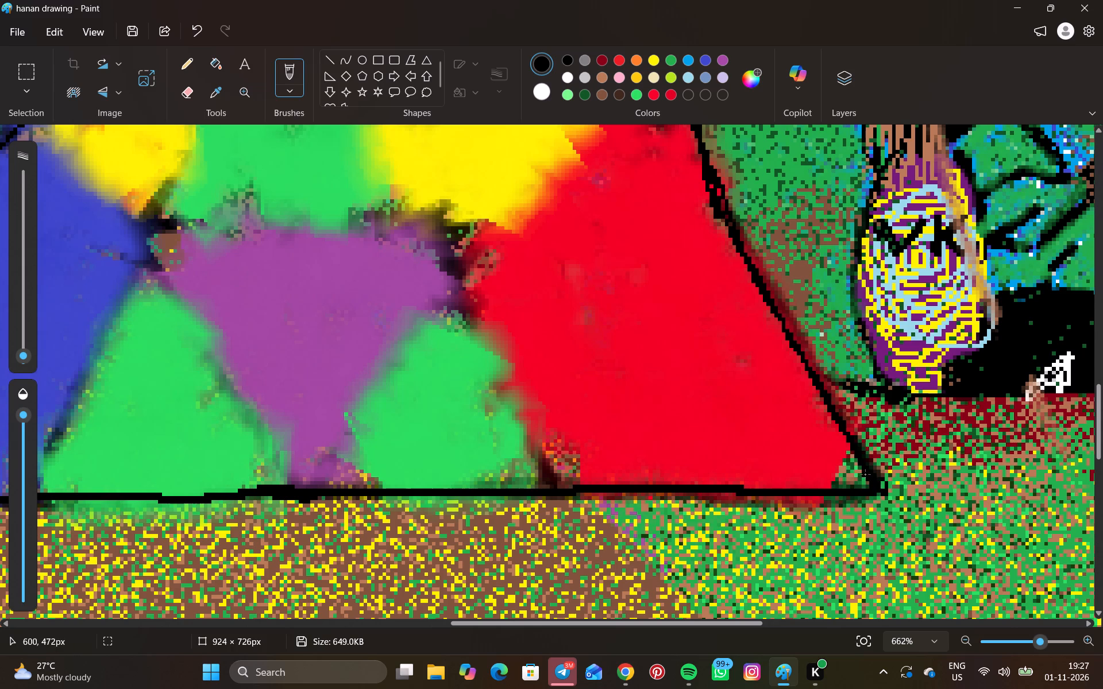
pyautogui.moveTo(865, 474); pyautogui.dragTo(881, 484)
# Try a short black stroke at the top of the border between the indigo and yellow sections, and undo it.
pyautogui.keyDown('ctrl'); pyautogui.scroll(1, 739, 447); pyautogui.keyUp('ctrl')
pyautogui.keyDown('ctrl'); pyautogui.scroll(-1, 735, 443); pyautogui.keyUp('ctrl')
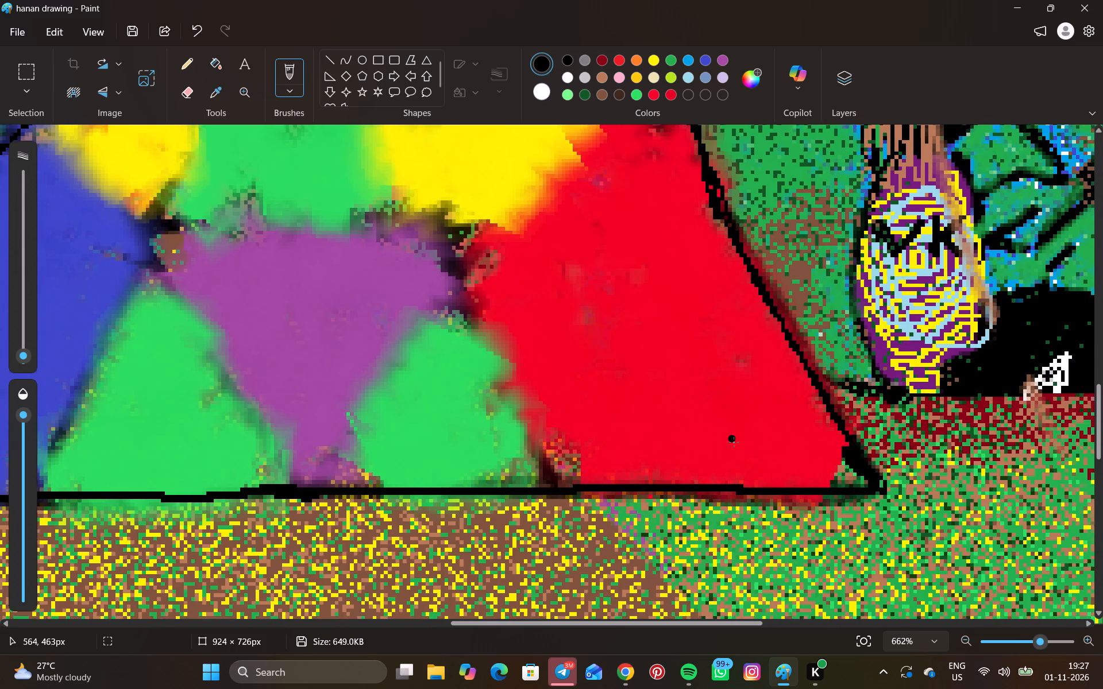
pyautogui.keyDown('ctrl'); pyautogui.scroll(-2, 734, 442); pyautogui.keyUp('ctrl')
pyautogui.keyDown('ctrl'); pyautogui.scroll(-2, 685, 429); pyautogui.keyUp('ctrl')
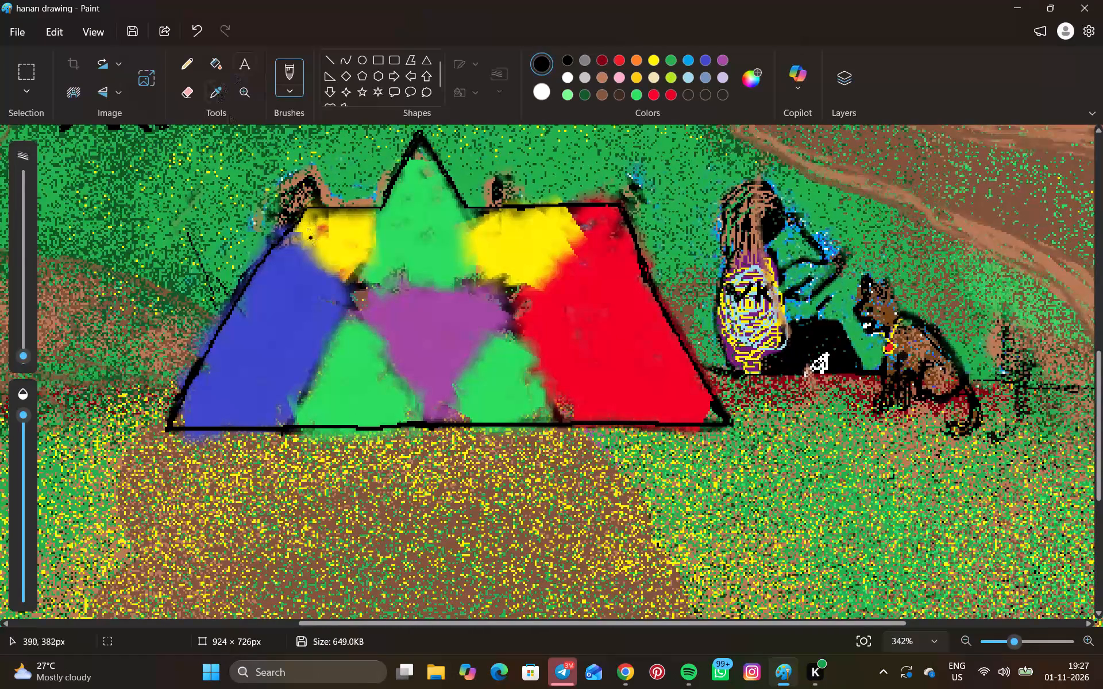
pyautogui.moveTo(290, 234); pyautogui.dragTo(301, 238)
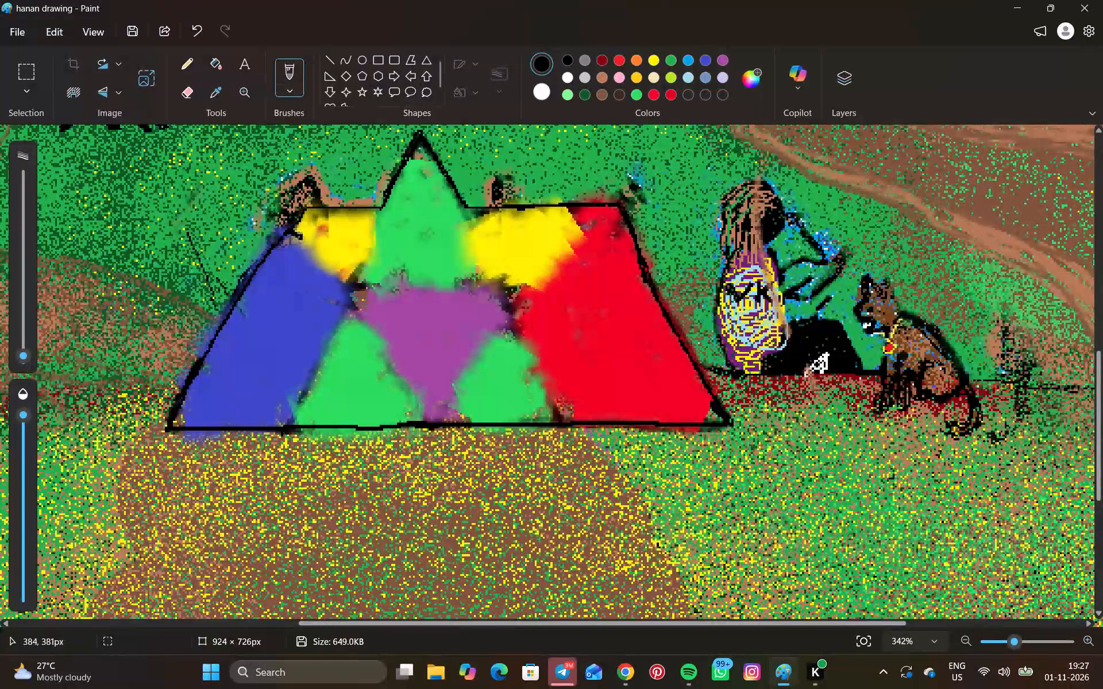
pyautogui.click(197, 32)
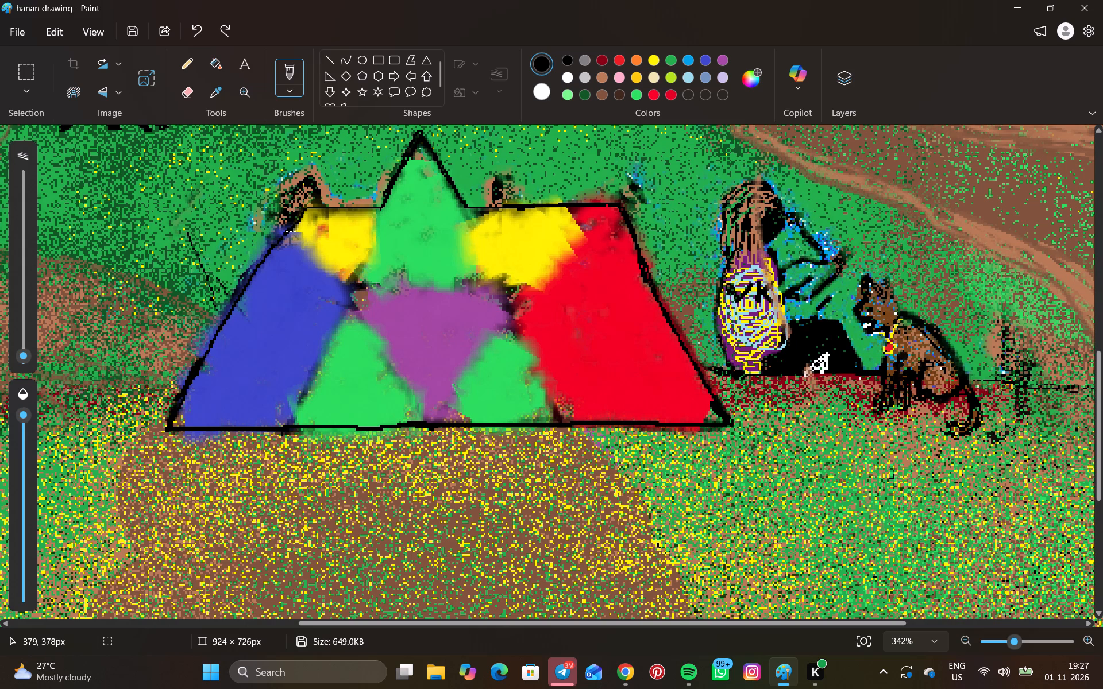
# Draw a black diagonal from the indigo section's top corner, between indigo and yellow, along the purple section's edge to the base line.
pyautogui.moveTo(291, 231); pyautogui.dragTo(306, 249)
pyautogui.moveTo(306, 249); pyautogui.dragTo(344, 299)
pyautogui.moveTo(344, 299); pyautogui.dragTo(381, 352)
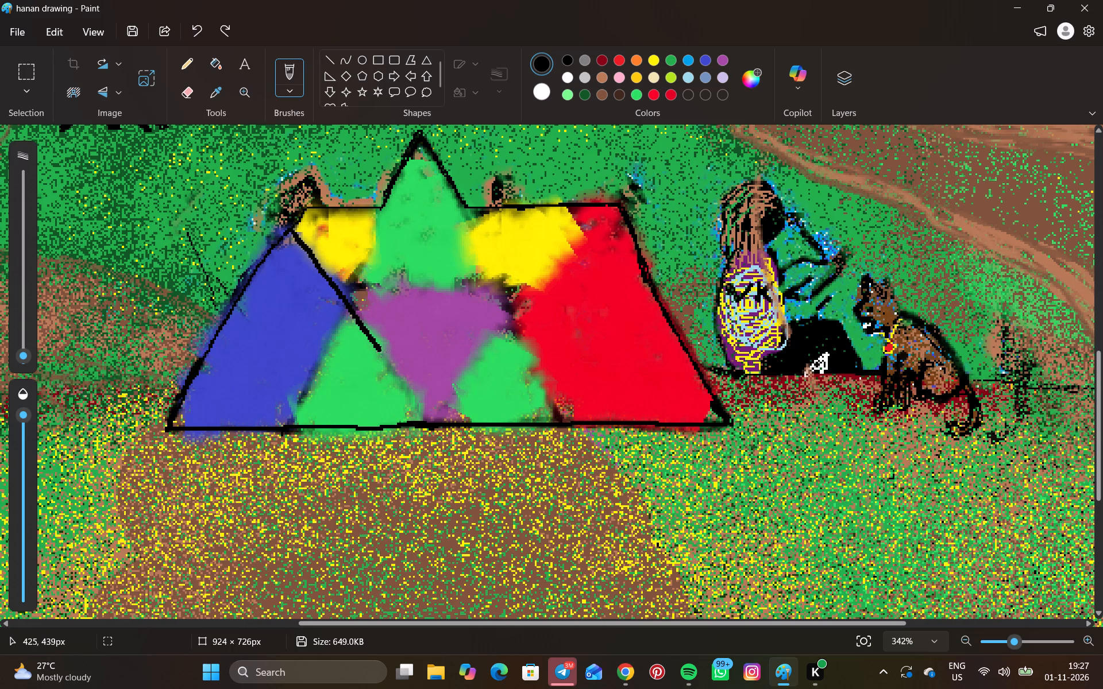
pyautogui.moveTo(381, 352); pyautogui.dragTo(410, 397)
pyautogui.moveTo(410, 397); pyautogui.dragTo(437, 432)
# Draw a black line from the central green peak's indigo-side foot down between yellow and green, then along the indigo section's inner edge to the base.
pyautogui.moveTo(391, 198); pyautogui.dragTo(388, 202)
pyautogui.moveTo(388, 202); pyautogui.dragTo(369, 260)
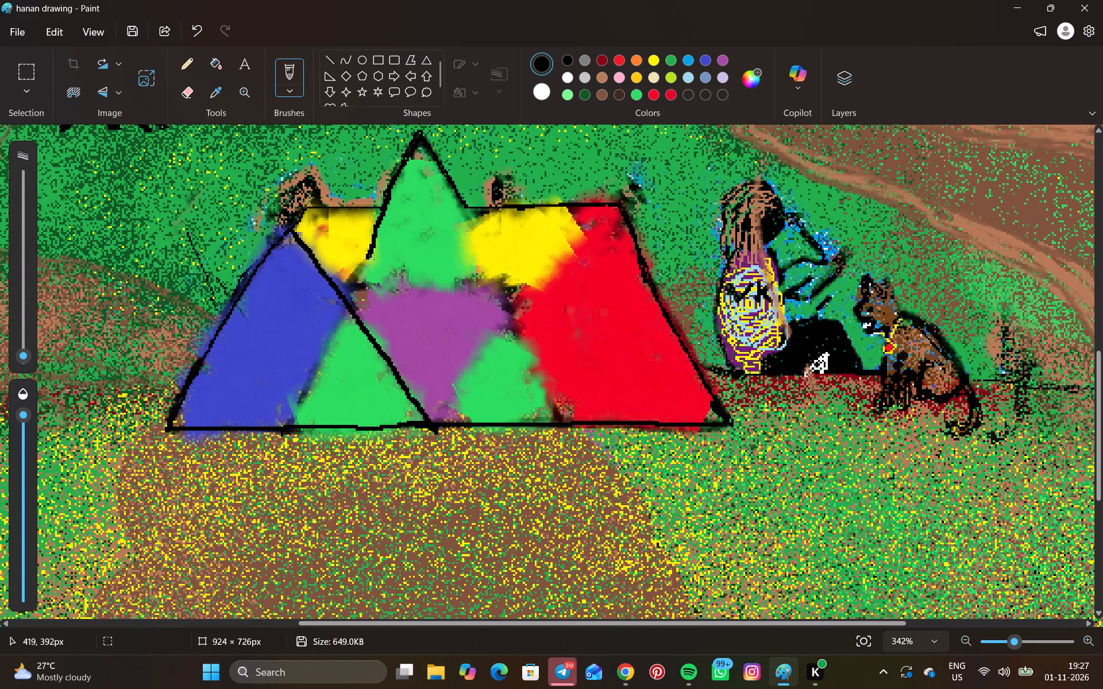
pyautogui.moveTo(369, 260); pyautogui.dragTo(341, 319)
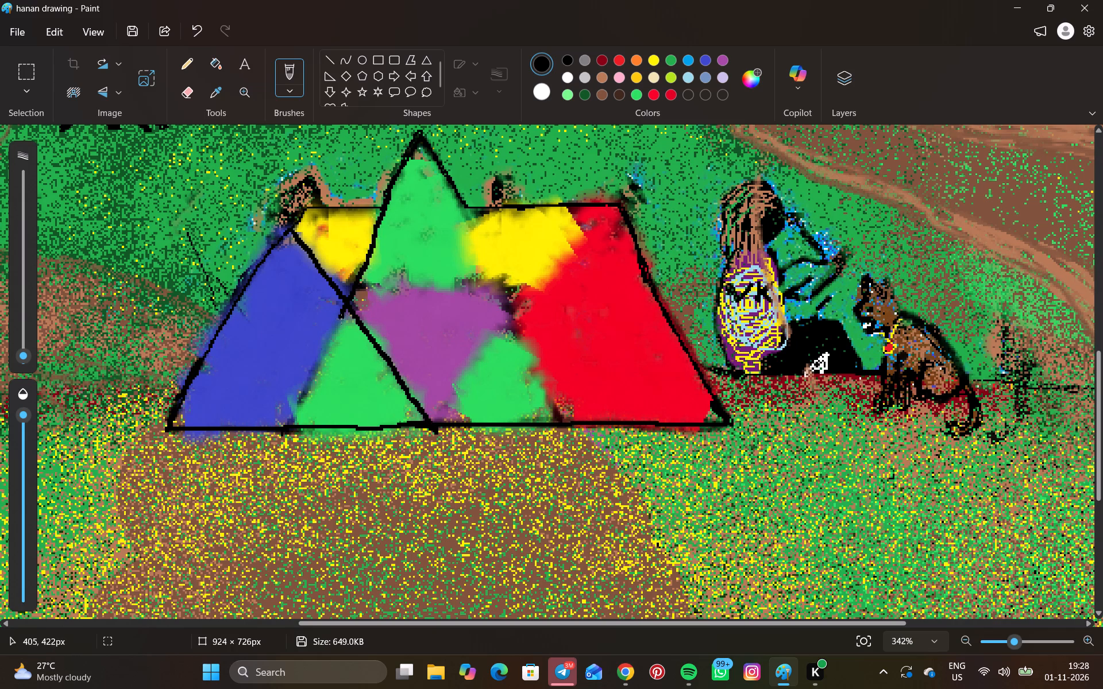
pyautogui.moveTo(341, 319); pyautogui.dragTo(319, 363)
pyautogui.moveTo(319, 363); pyautogui.dragTo(296, 411)
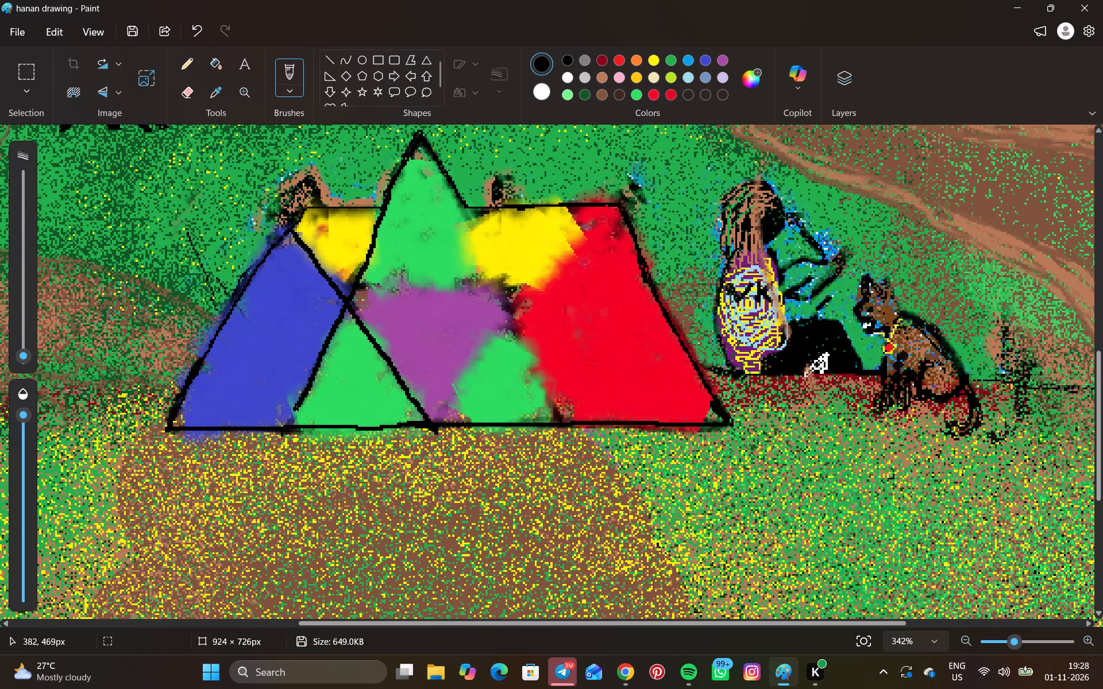
pyautogui.moveTo(296, 411); pyautogui.dragTo(288, 424)
# Reinforce in black the top edges of both yellow sections, from the indigo section's top corner to the red section's top corner, skipping the central peak.
pyautogui.moveTo(292, 227); pyautogui.dragTo(302, 217)
pyautogui.moveTo(302, 217); pyautogui.dragTo(308, 211)
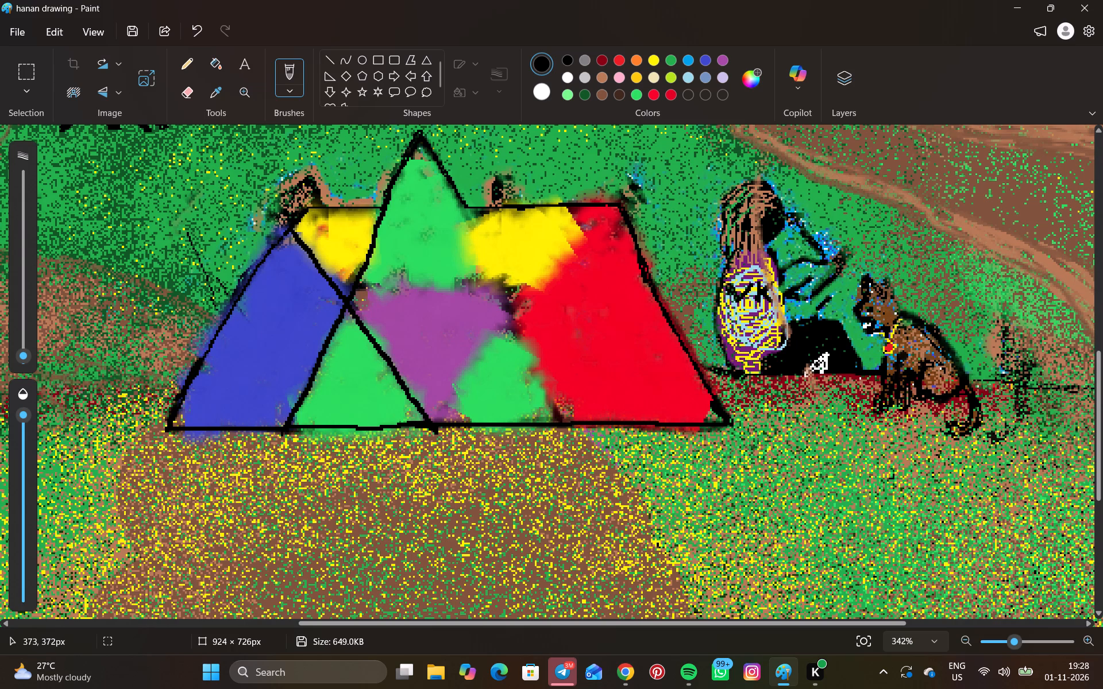
pyautogui.moveTo(309, 211); pyautogui.dragTo(351, 211)
pyautogui.moveTo(351, 211); pyautogui.dragTo(385, 211)
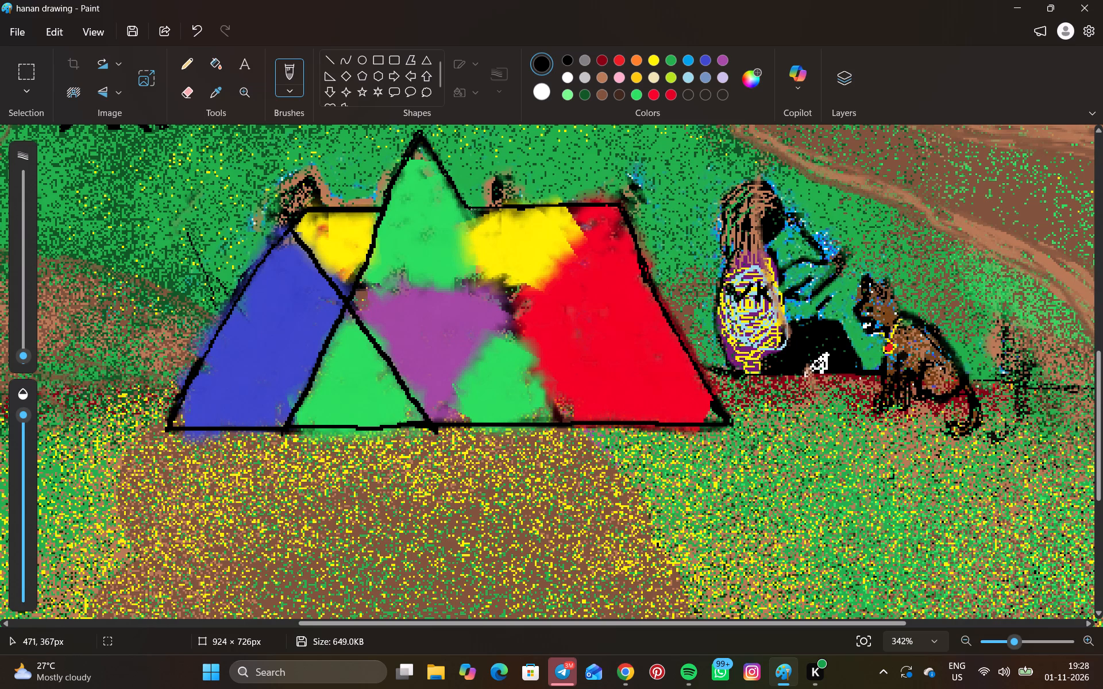
pyautogui.moveTo(471, 209); pyautogui.dragTo(548, 210)
pyautogui.moveTo(548, 210); pyautogui.dragTo(623, 211)
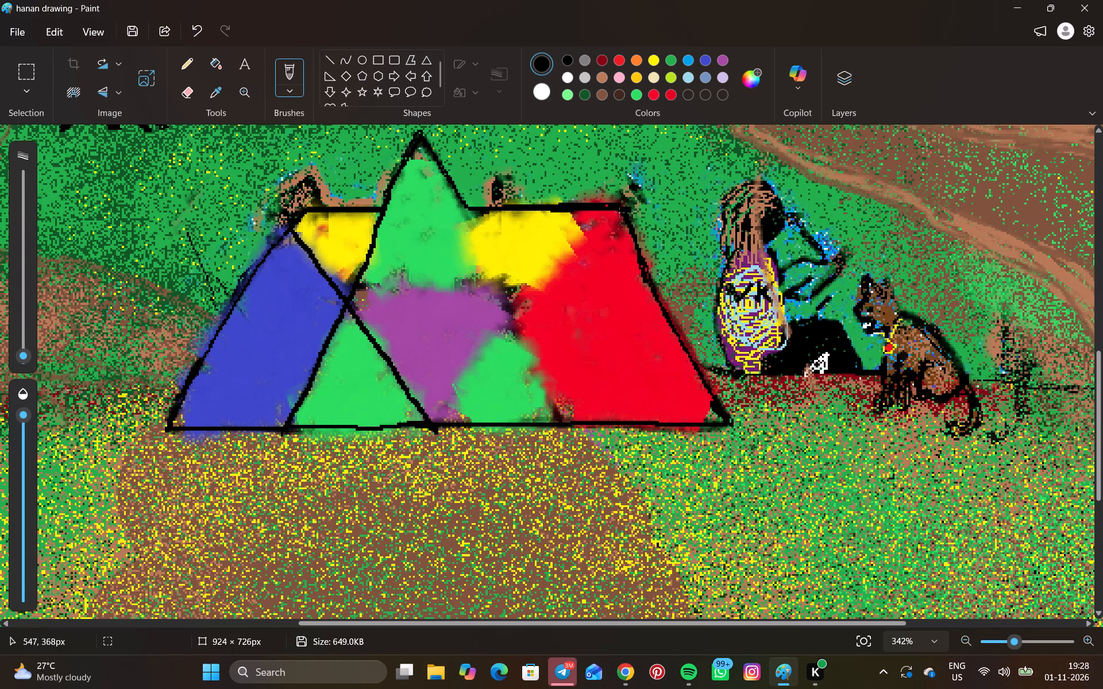
# Draw a black diagonal from the purple section's bottom tip along its edge, between yellow and red, to the red section's top outer corner.
pyautogui.moveTo(431, 421); pyautogui.dragTo(442, 406)
pyautogui.moveTo(442, 406); pyautogui.dragTo(503, 330)
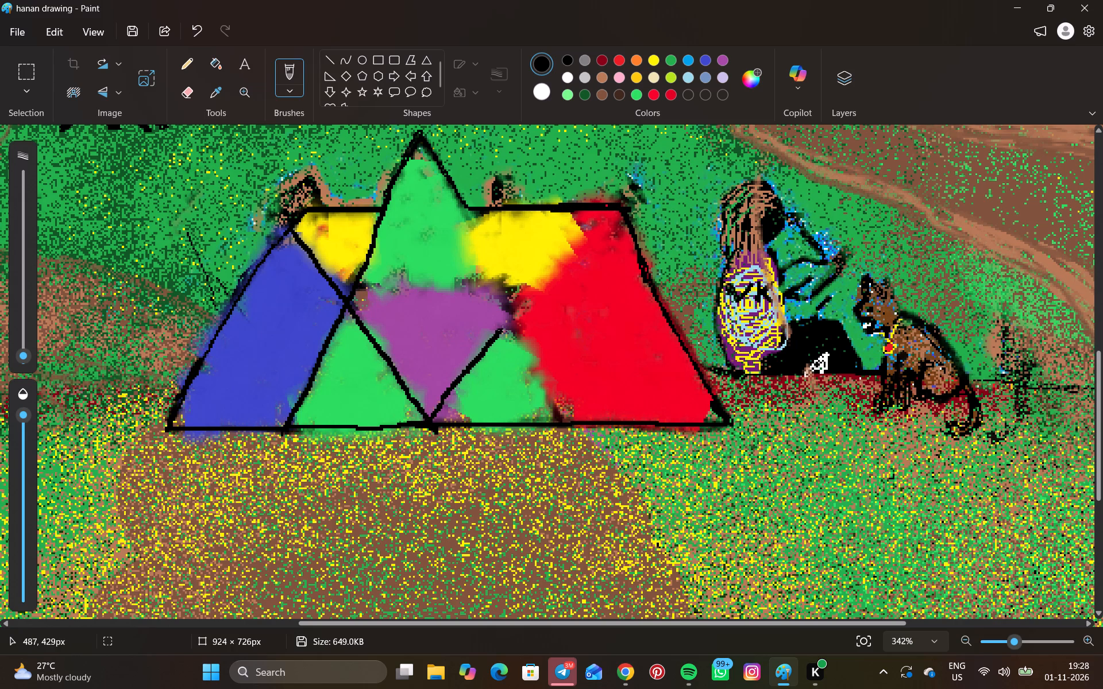
pyautogui.moveTo(503, 330); pyautogui.dragTo(559, 270)
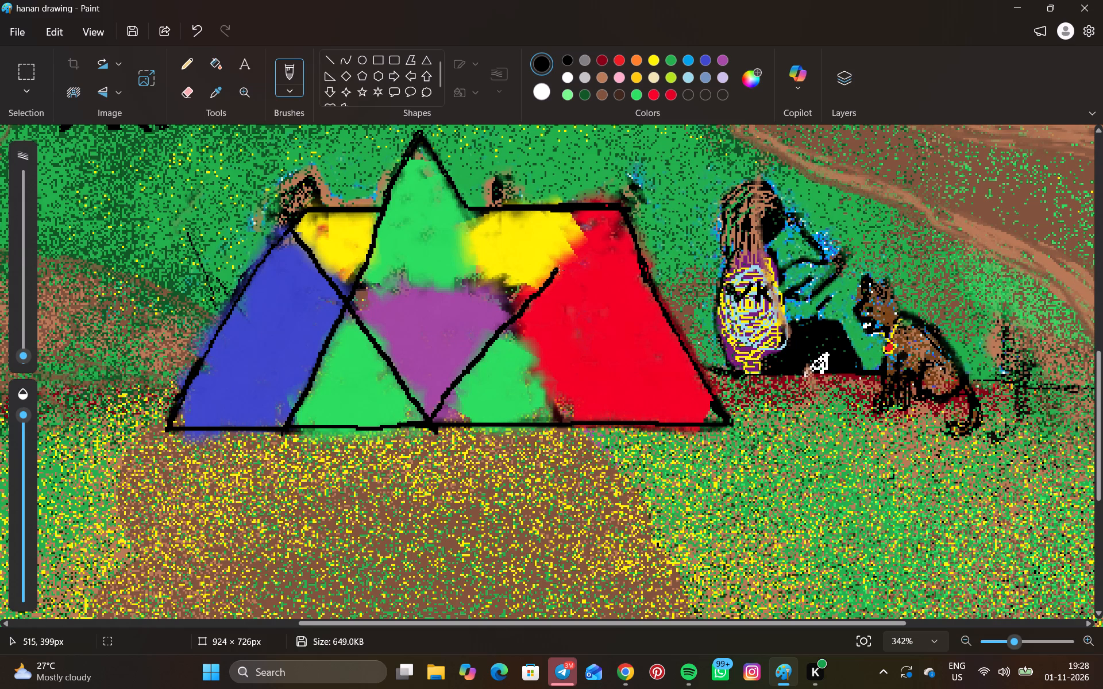
pyautogui.moveTo(559, 270); pyautogui.dragTo(624, 208)
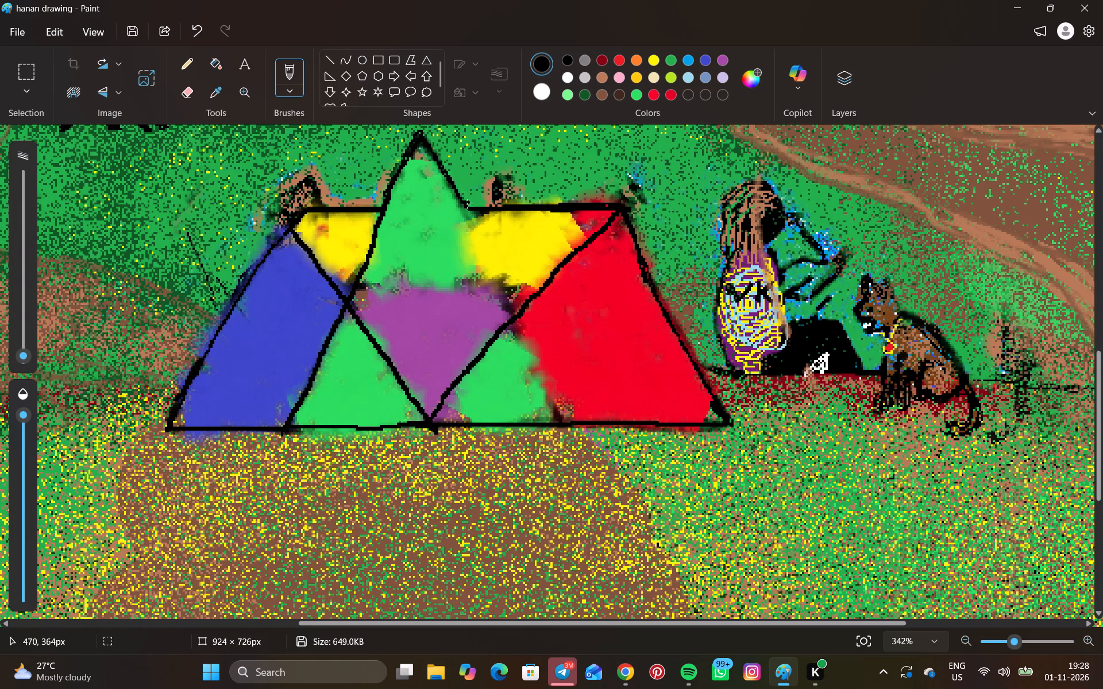
# Draw a black line from the central green peak's red-side foot through the yellow section and between lower green and red to the base line.
pyautogui.moveTo(467, 204); pyautogui.dragTo(483, 249)
pyautogui.moveTo(483, 249); pyautogui.dragTo(550, 404)
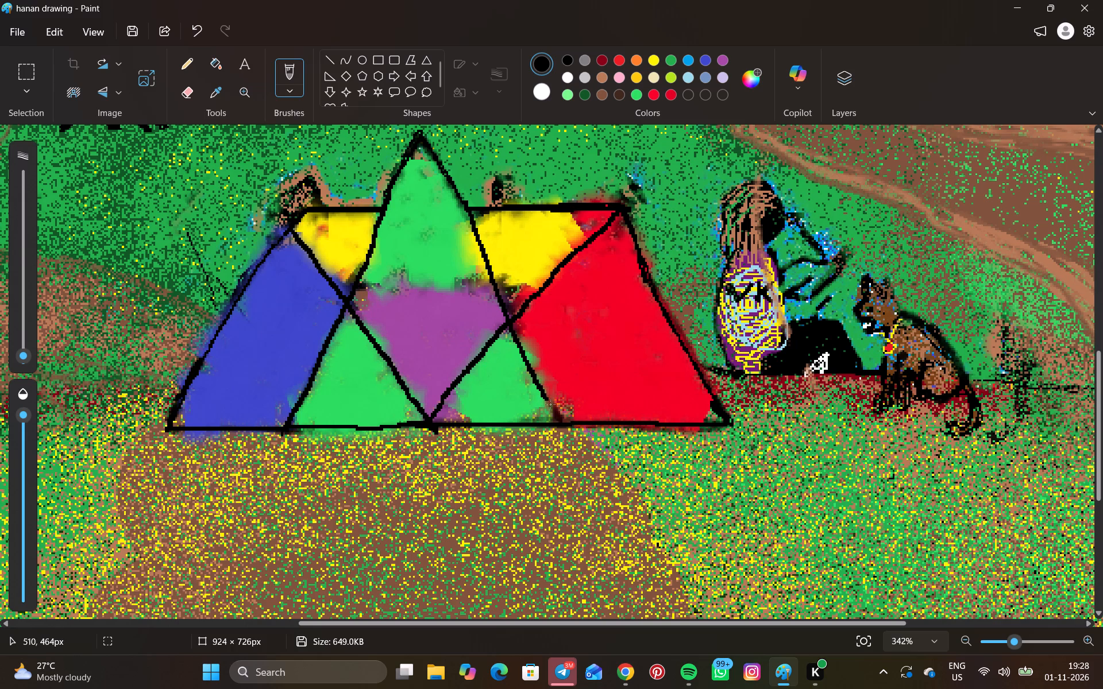
pyautogui.moveTo(550, 404); pyautogui.dragTo(565, 427)
# Draw a flat black oval across the top of the purple section, with a thickened upper curve bordering the central green section.
pyautogui.moveTo(350, 296); pyautogui.dragTo(423, 285)
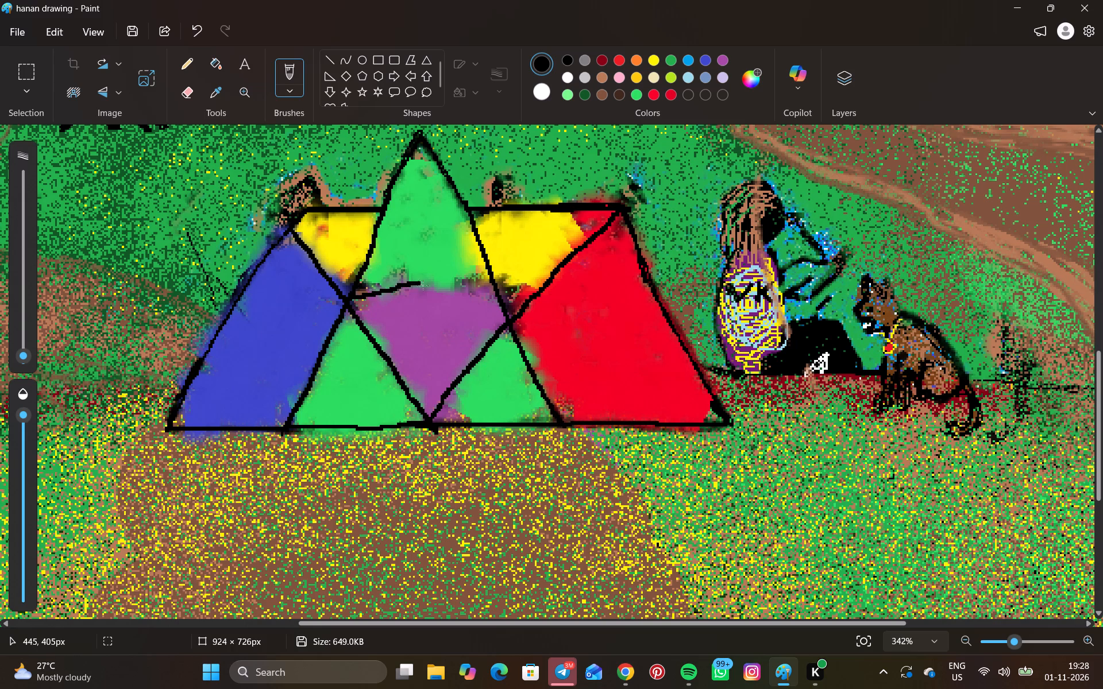
pyautogui.moveTo(423, 285); pyautogui.dragTo(475, 294)
pyautogui.moveTo(475, 294); pyautogui.dragTo(356, 297)
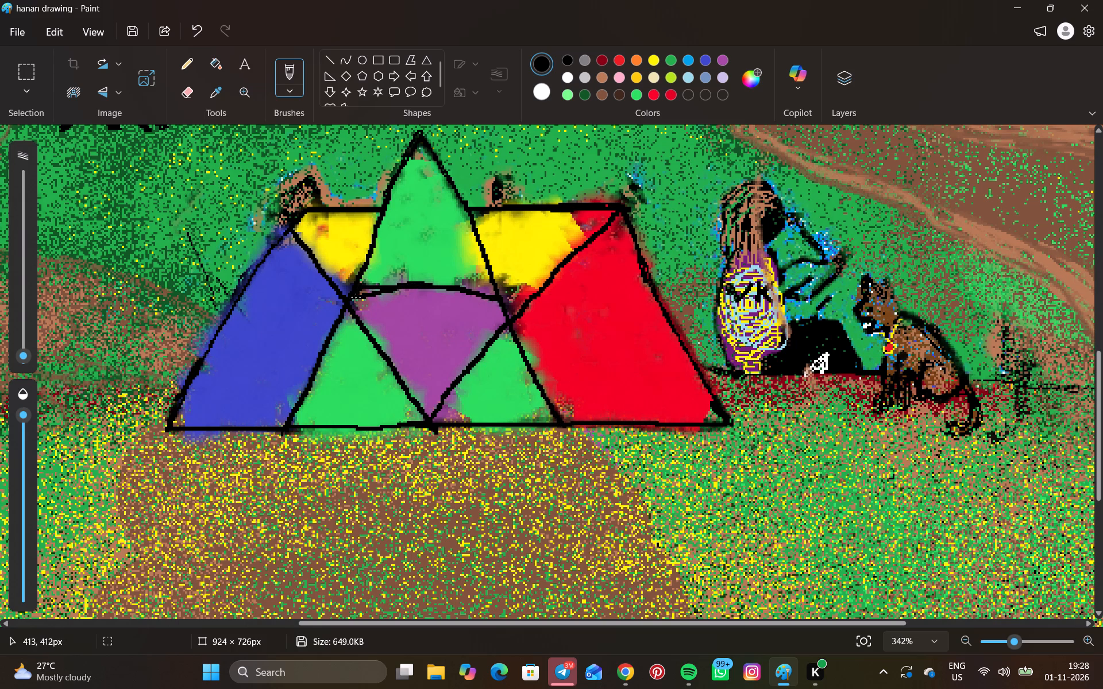
pyautogui.moveTo(356, 297); pyautogui.dragTo(431, 319)
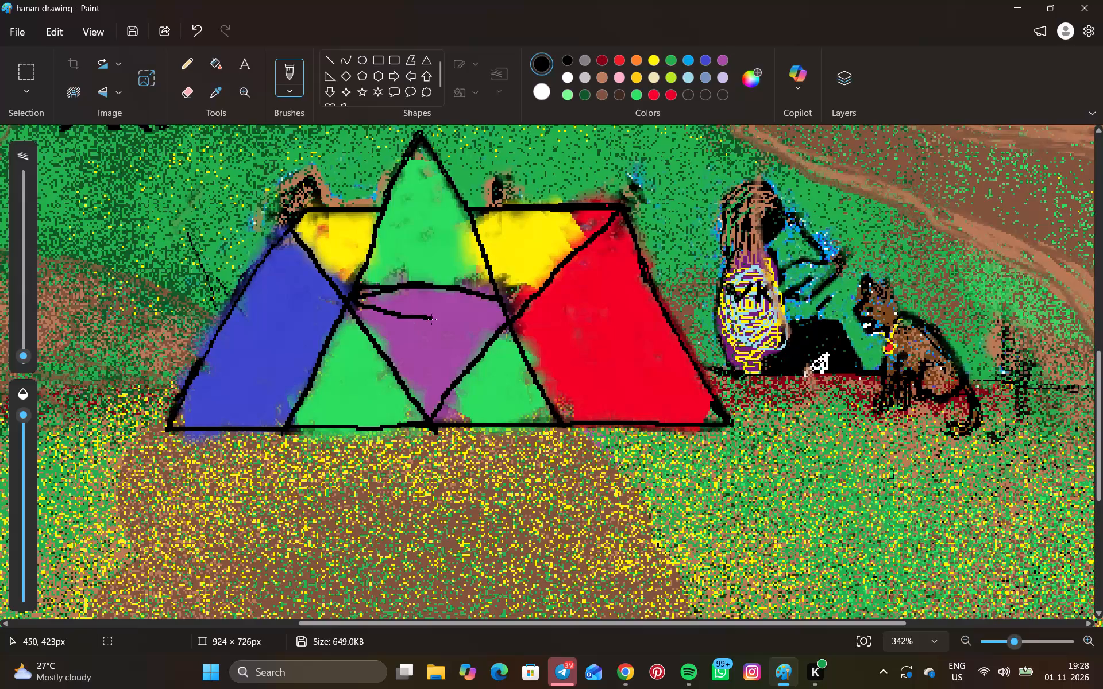
pyautogui.moveTo(431, 319); pyautogui.dragTo(435, 322)
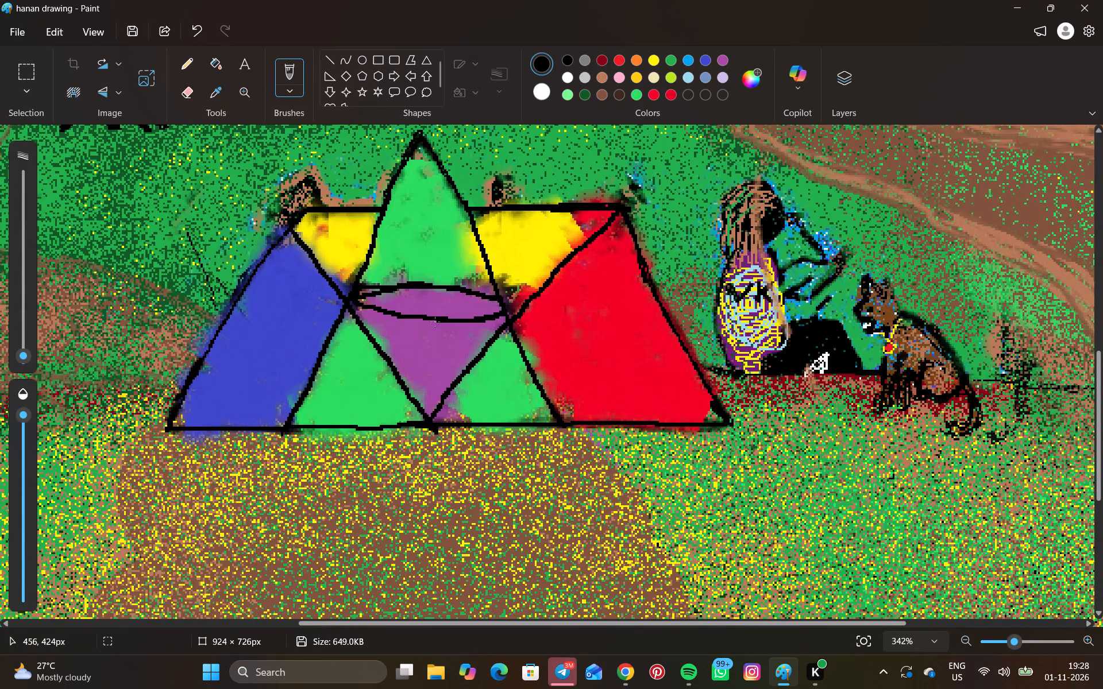
pyautogui.moveTo(435, 322); pyautogui.dragTo(367, 297)
pyautogui.moveTo(367, 297); pyautogui.dragTo(503, 299)
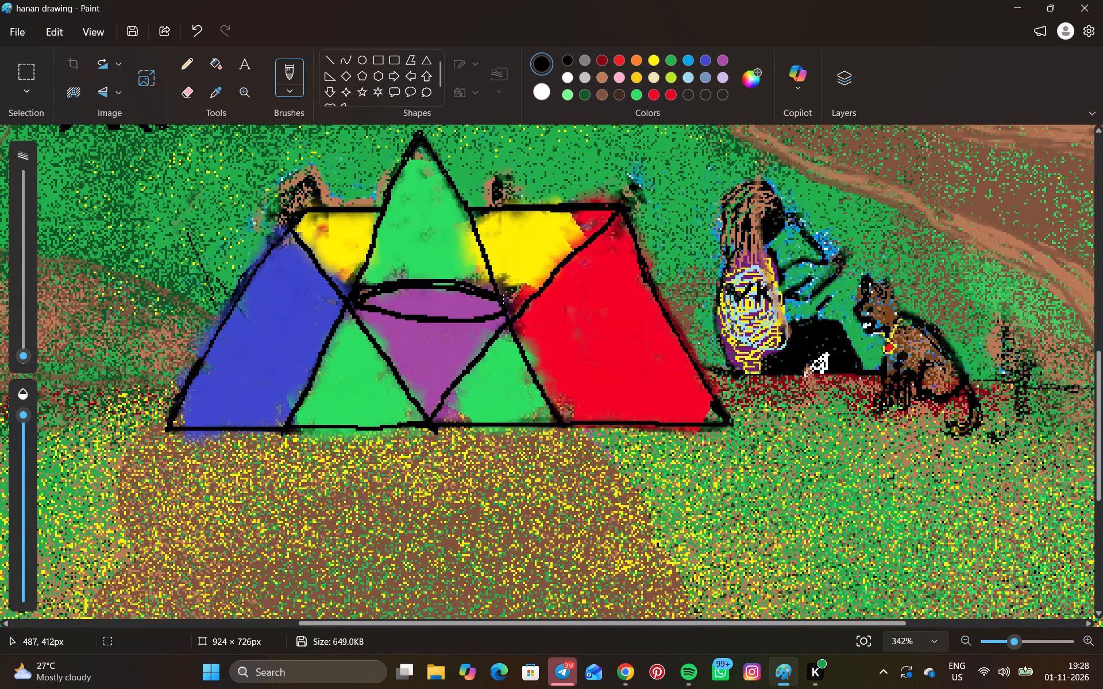
pyautogui.moveTo(503, 299); pyautogui.dragTo(504, 300)
# With a thinner brush, draw a small black figure with a round head and a short filled-in body inside the oval on the purple section.
pyautogui.keyDown('ctrl'); pyautogui.scroll(7, 32, 263); pyautogui.keyUp('ctrl')
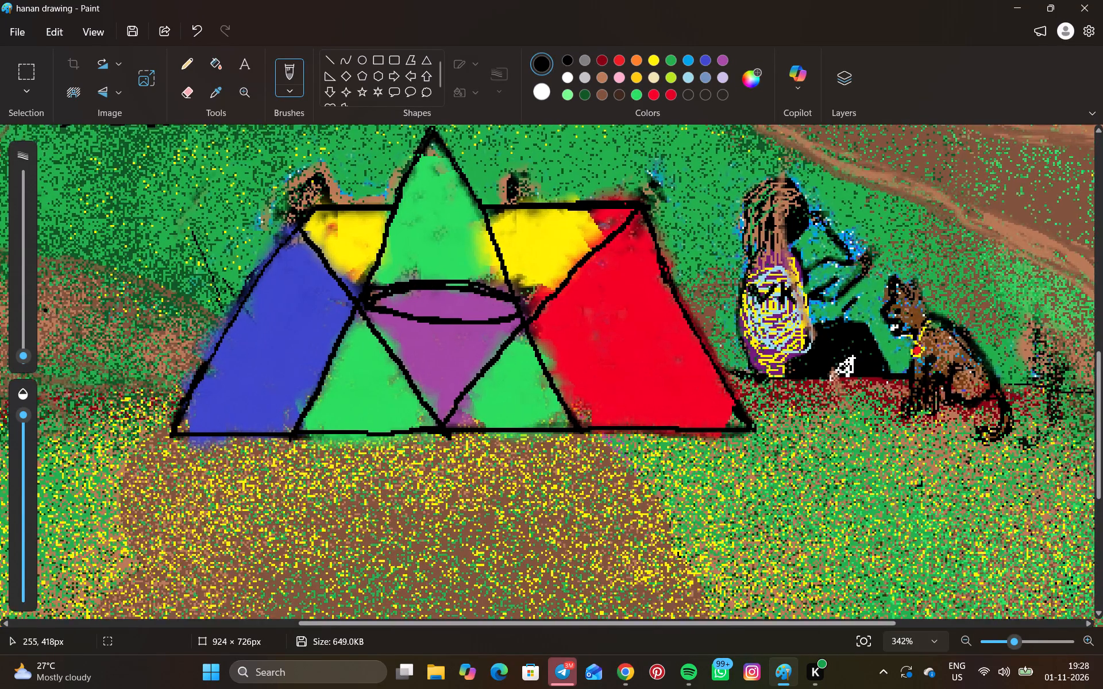
pyautogui.keyDown('ctrl'); pyautogui.scroll(4, 49, 313); pyautogui.keyUp('ctrl')
pyautogui.moveTo(24, 357); pyautogui.dragTo(76, 579)
pyautogui.keyDown('ctrl'); pyautogui.scroll(3, 869, 370); pyautogui.keyUp('ctrl')
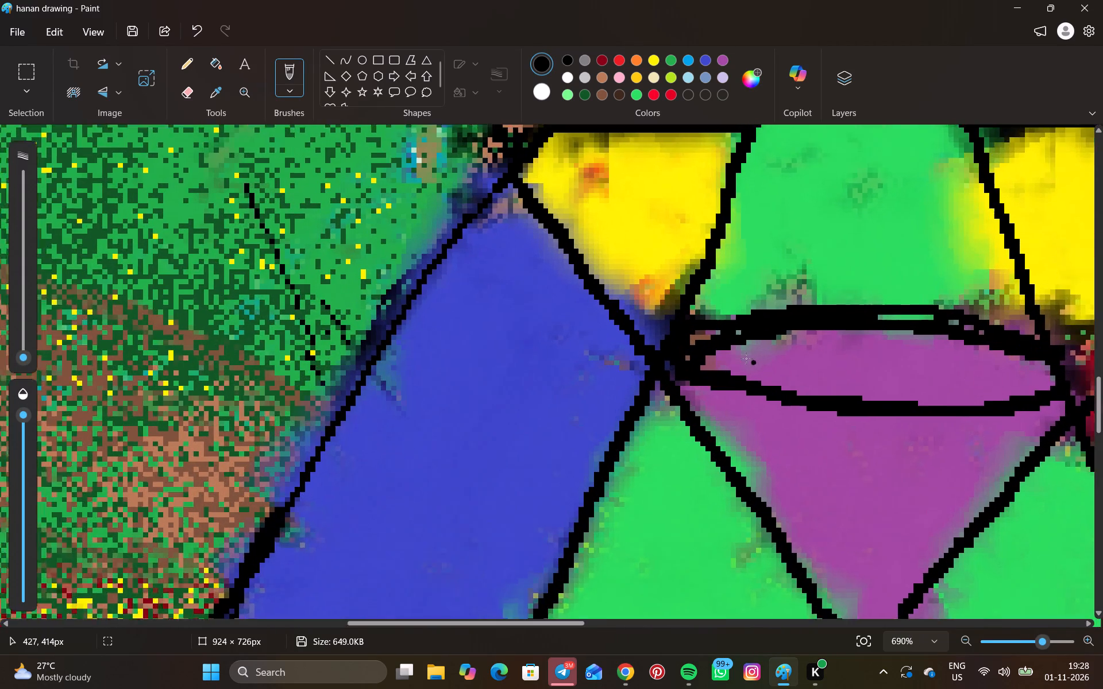
pyautogui.keyDown('ctrl'); pyautogui.scroll(4, 746, 358); pyautogui.keyUp('ctrl')
pyautogui.hscroll(-1, 751, 359)
pyautogui.keyDown('ctrl'); pyautogui.scroll(7, 470, 409); pyautogui.keyUp('ctrl')
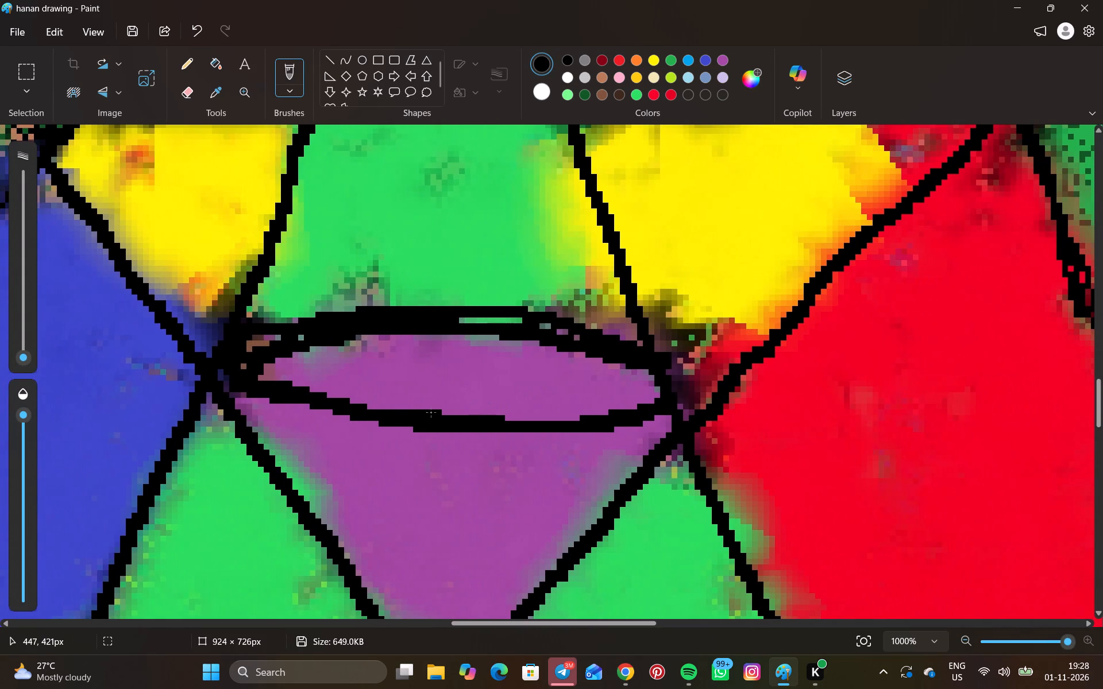
pyautogui.moveTo(436, 407); pyautogui.dragTo(425, 366)
pyautogui.moveTo(425, 366); pyautogui.dragTo(476, 362)
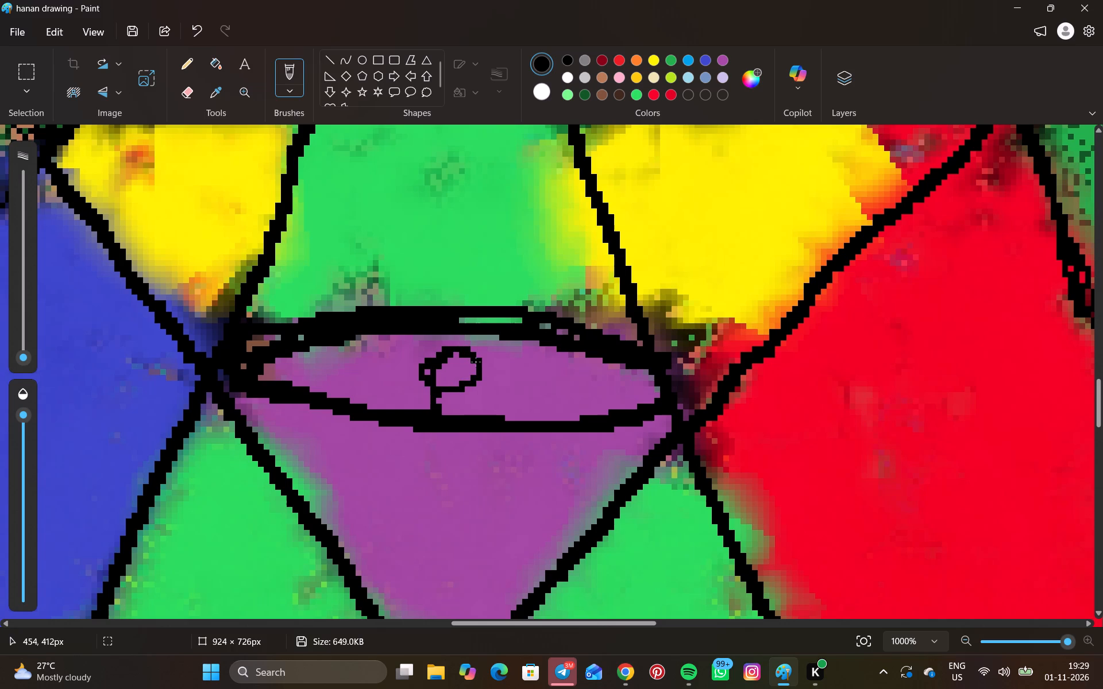
pyautogui.moveTo(476, 362); pyautogui.dragTo(465, 341)
pyautogui.moveTo(462, 392); pyautogui.dragTo(466, 400)
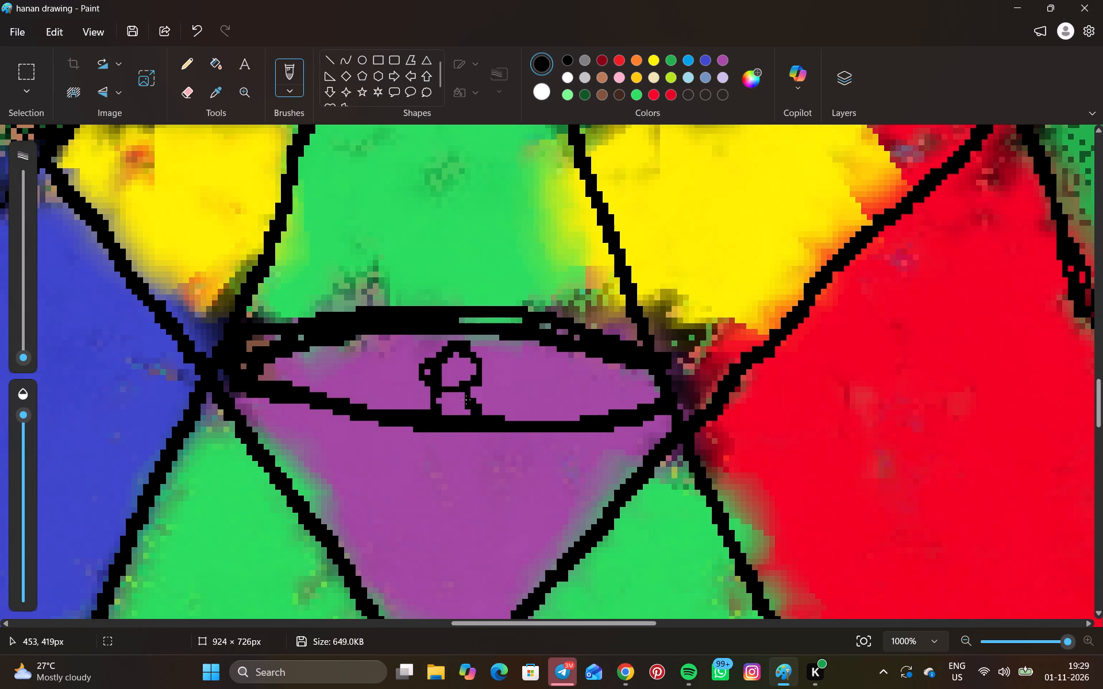
pyautogui.moveTo(466, 400); pyautogui.dragTo(438, 416)
pyautogui.moveTo(443, 405); pyautogui.dragTo(469, 413)
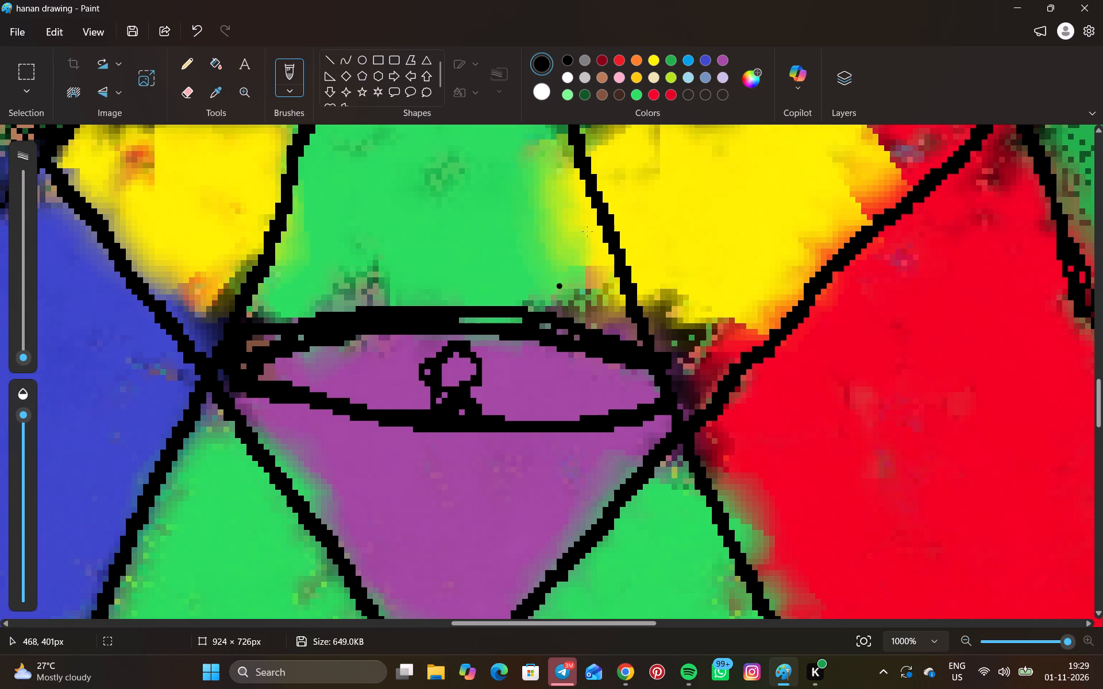
# Fill the small figure's round head with brown brush strokes inside its black outline.
pyautogui.click(604, 90)
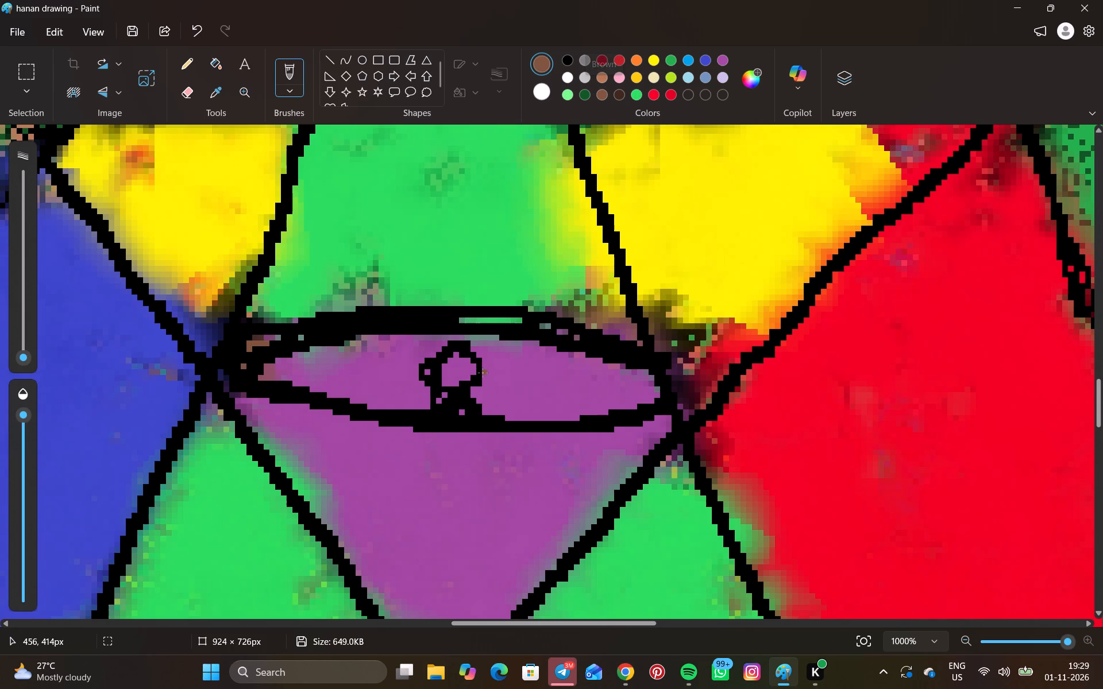
pyautogui.moveTo(466, 367); pyautogui.dragTo(458, 371)
pyautogui.moveTo(457, 366); pyautogui.dragTo(464, 362)
pyautogui.moveTo(460, 359); pyautogui.dragTo(461, 364)
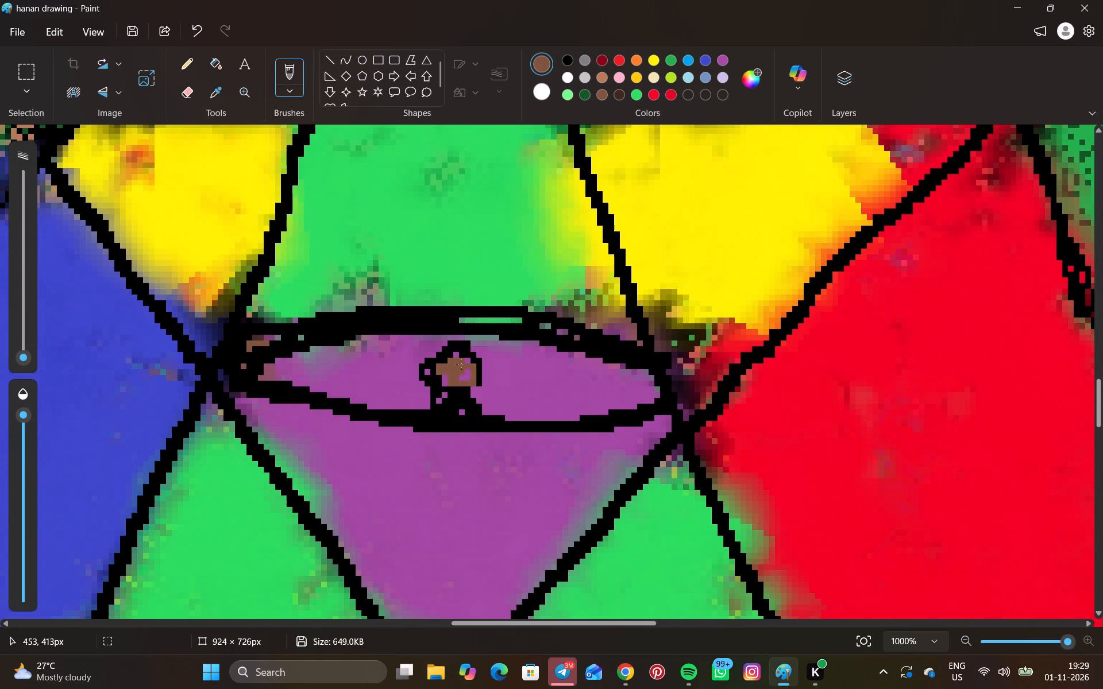
pyautogui.moveTo(461, 364); pyautogui.dragTo(439, 376)
pyautogui.moveTo(439, 376); pyautogui.dragTo(465, 367)
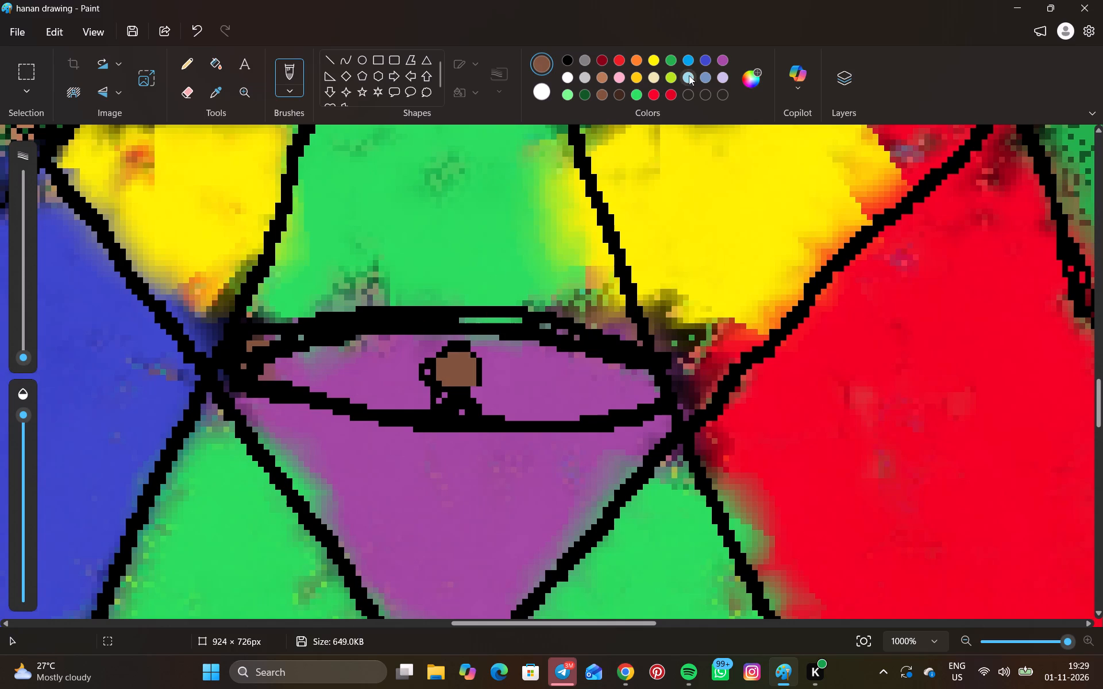
# Scribble white strokes across the oval's interior between the figure and the oval's tip nearest the blue section.
pyautogui.click(565, 73)
pyautogui.moveTo(428, 347); pyautogui.dragTo(410, 347)
pyautogui.moveTo(434, 339); pyautogui.dragTo(426, 349)
pyautogui.moveTo(438, 343); pyautogui.dragTo(421, 349)
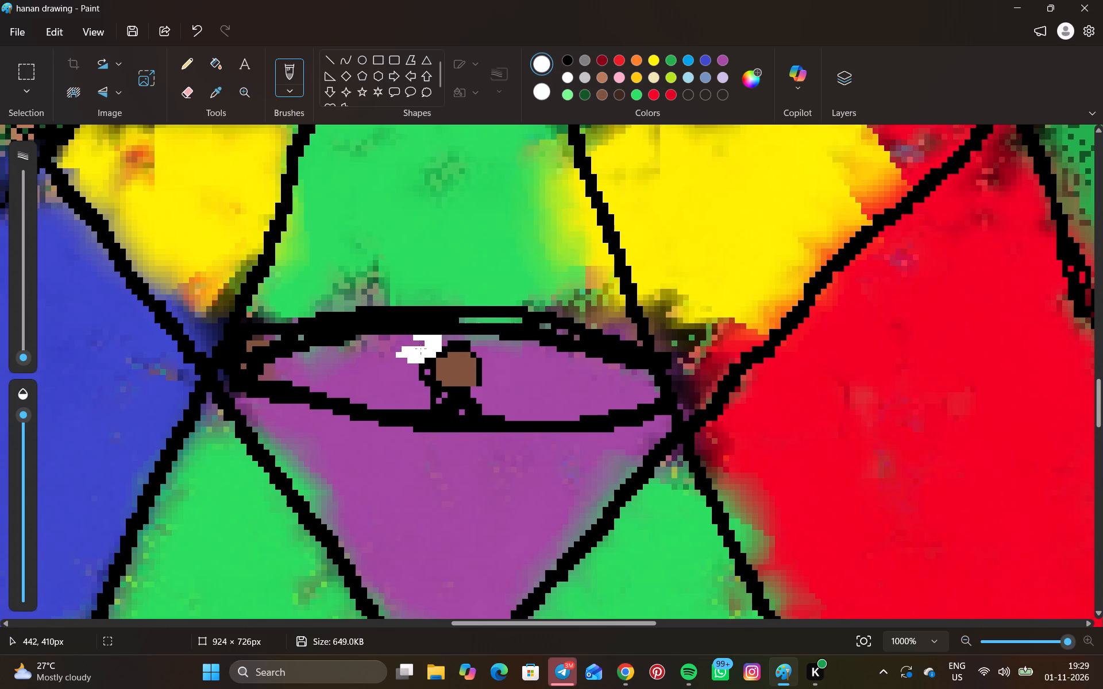
pyautogui.moveTo(421, 349); pyautogui.dragTo(364, 339)
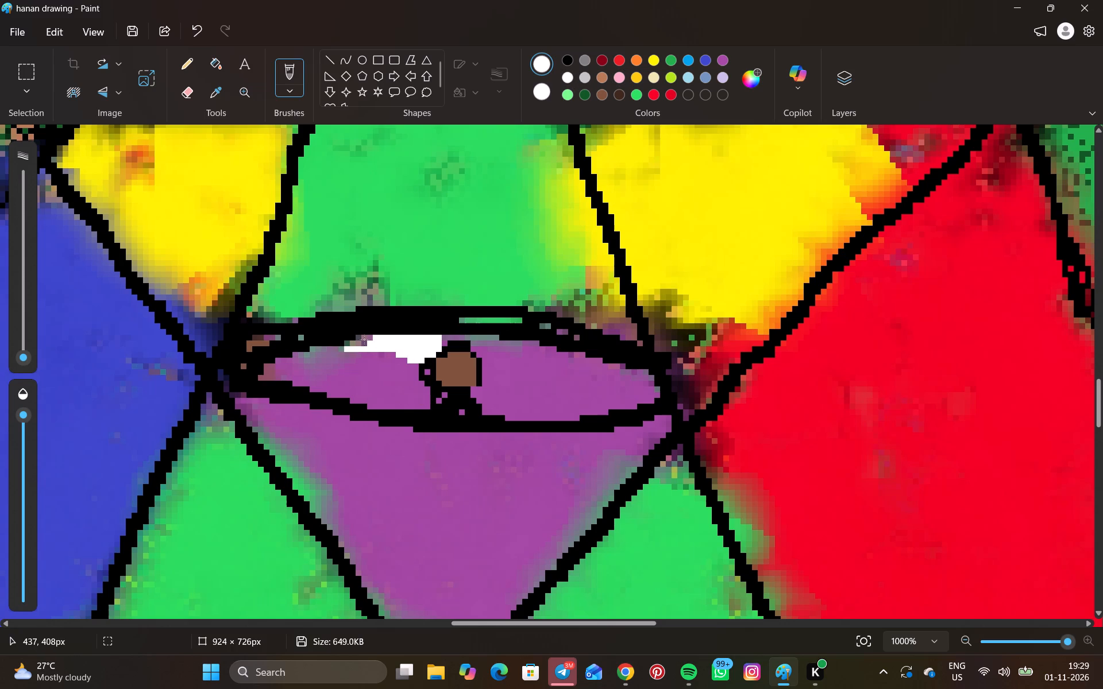
pyautogui.moveTo(364, 339); pyautogui.dragTo(308, 358)
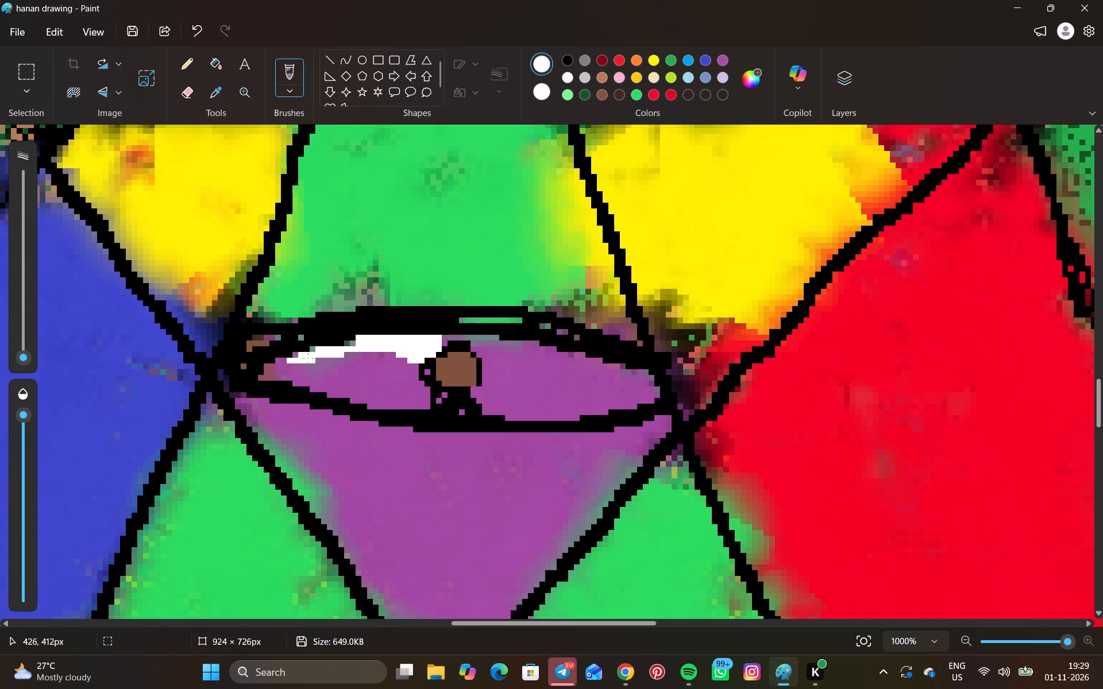
pyautogui.moveTo(308, 358); pyautogui.dragTo(268, 376)
pyautogui.moveTo(268, 376); pyautogui.dragTo(408, 362)
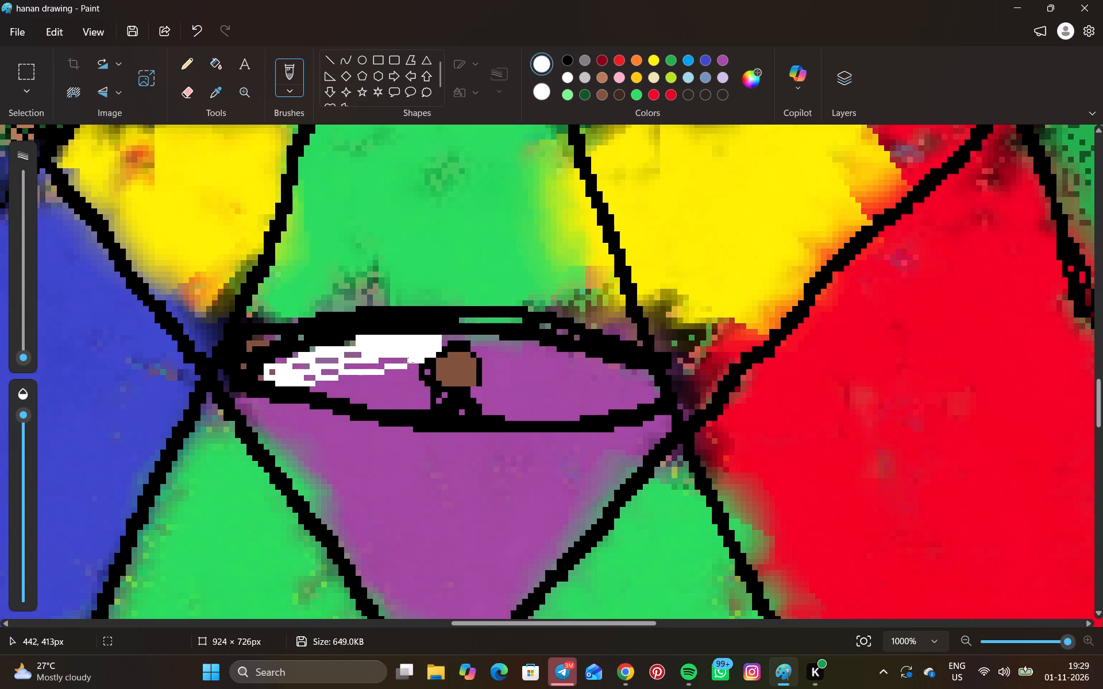
pyautogui.moveTo(408, 362); pyautogui.dragTo(388, 403)
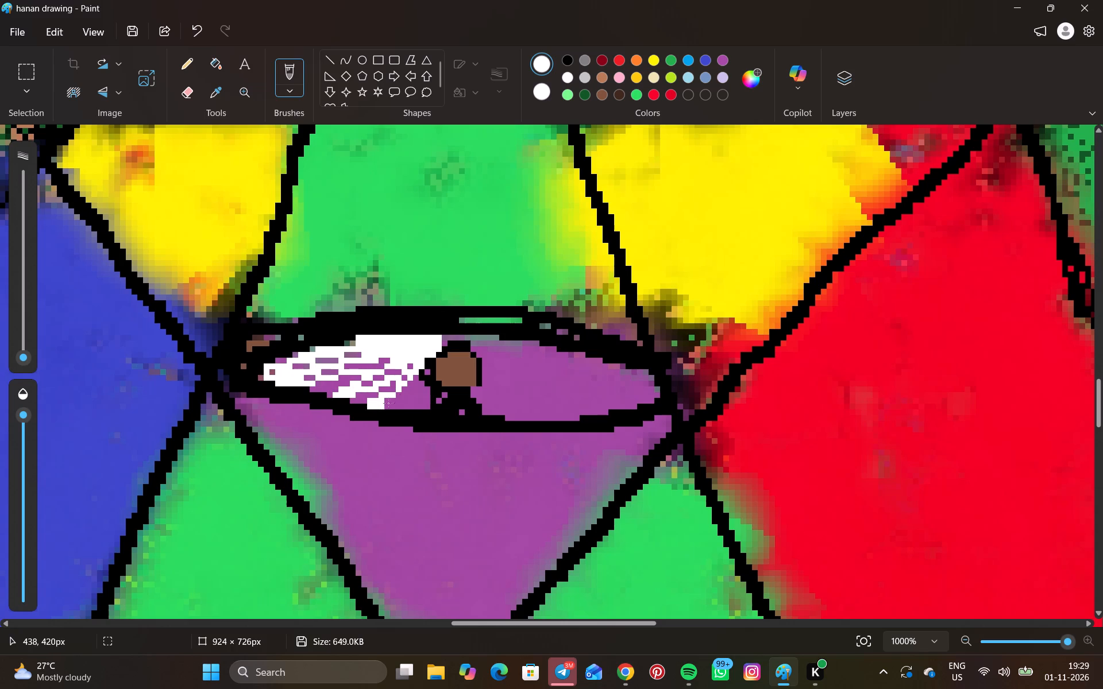
pyautogui.moveTo(388, 403); pyautogui.dragTo(404, 396)
# Scribble white strokes above the figure's head and across the oval's interior towards the tip nearest the red section.
pyautogui.moveTo(427, 342); pyautogui.dragTo(497, 336)
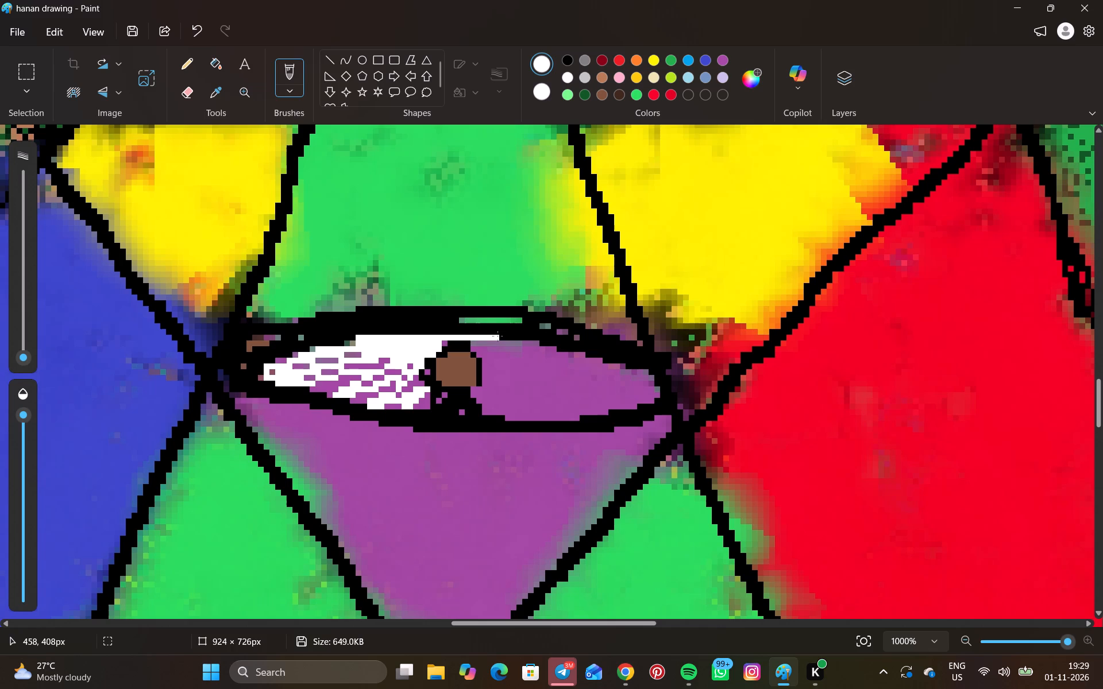
pyautogui.moveTo(497, 336); pyautogui.dragTo(643, 389)
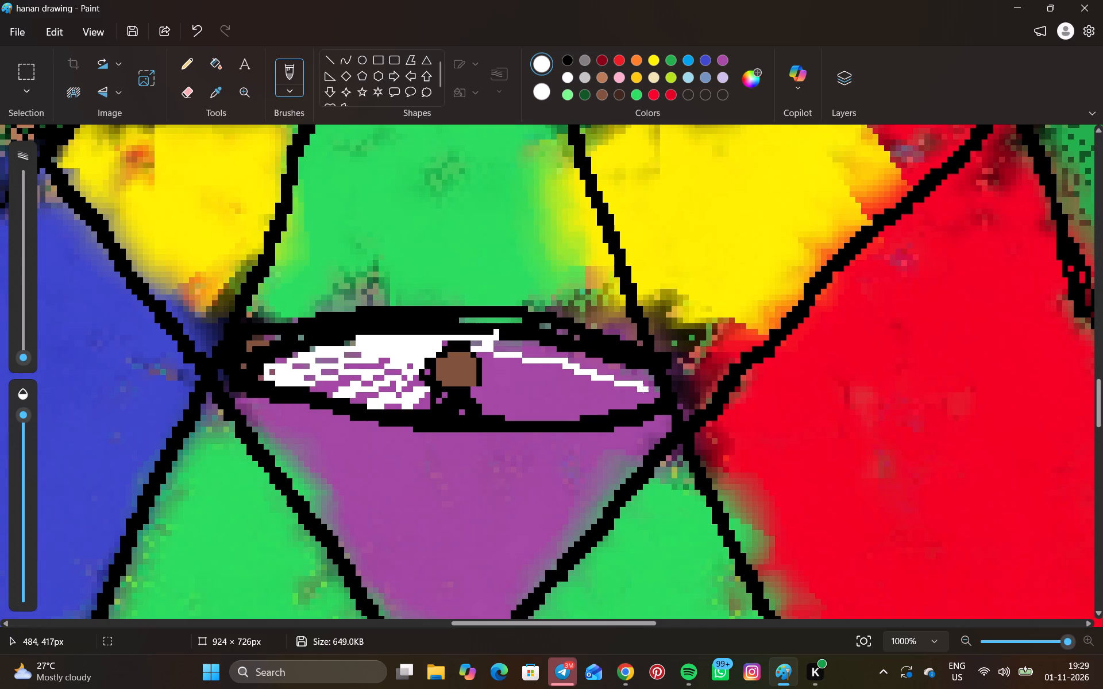
pyautogui.moveTo(643, 389); pyautogui.dragTo(559, 353)
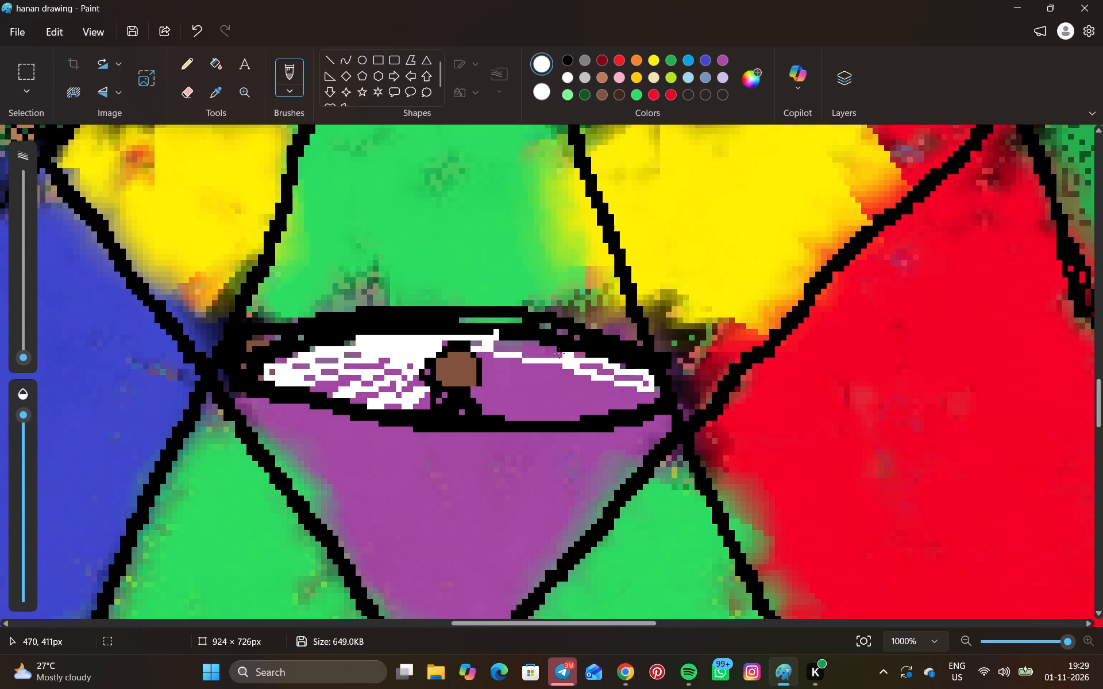
pyautogui.moveTo(559, 353); pyautogui.dragTo(479, 344)
pyautogui.moveTo(485, 367); pyautogui.dragTo(525, 371)
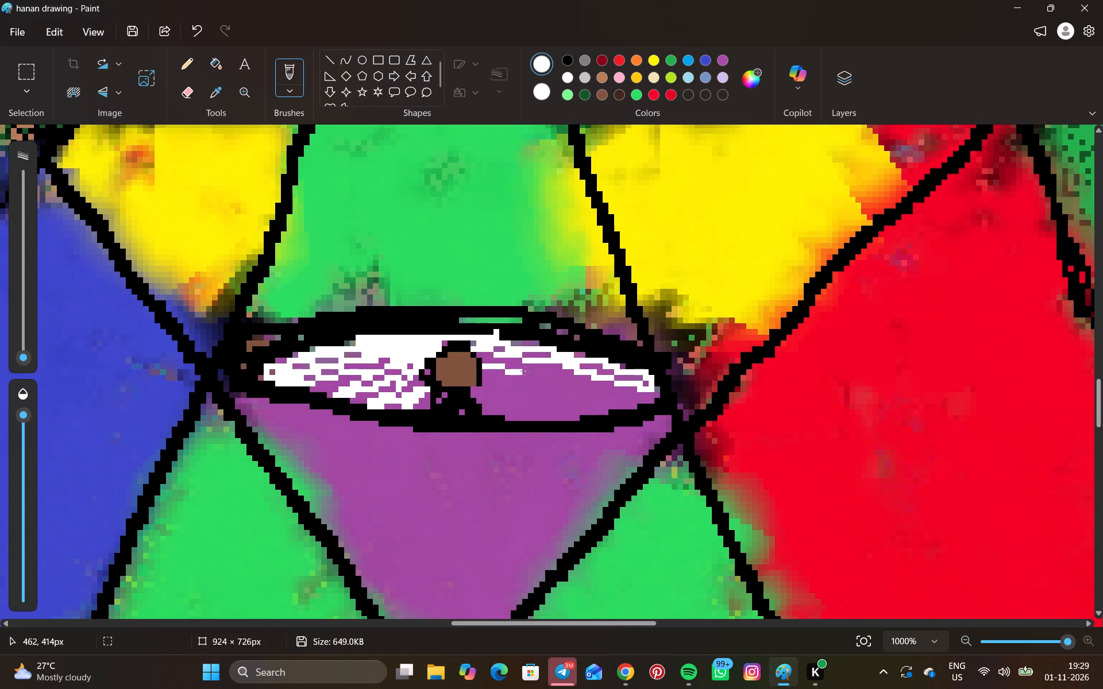
pyautogui.moveTo(525, 371); pyautogui.dragTo(579, 403)
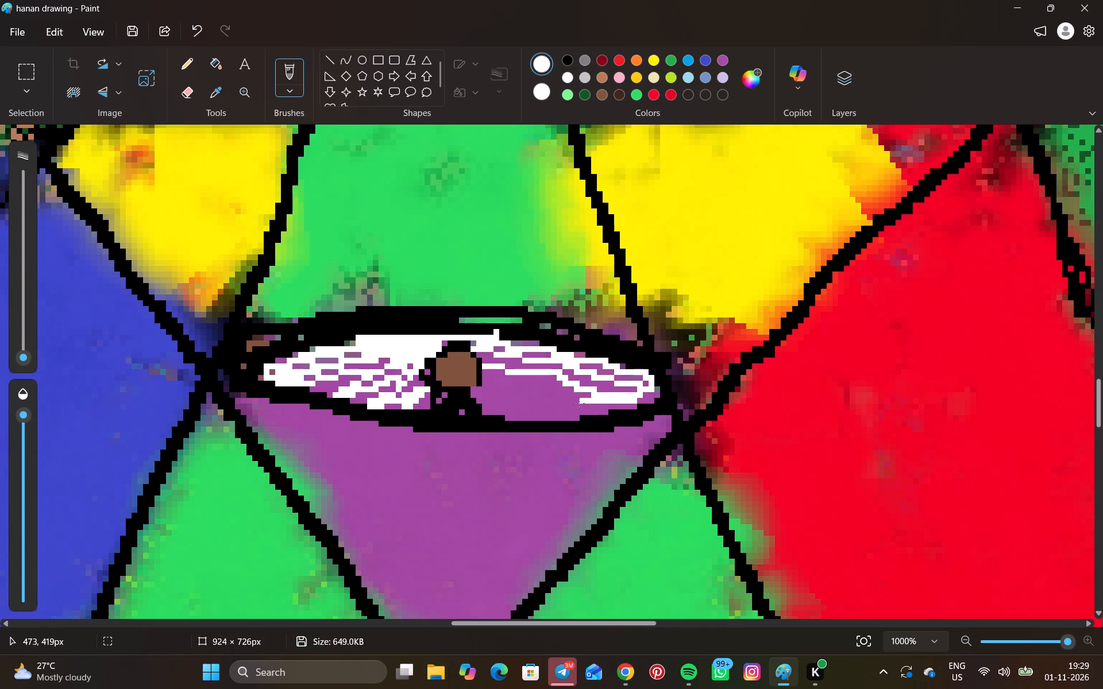
pyautogui.moveTo(579, 403); pyautogui.dragTo(555, 410)
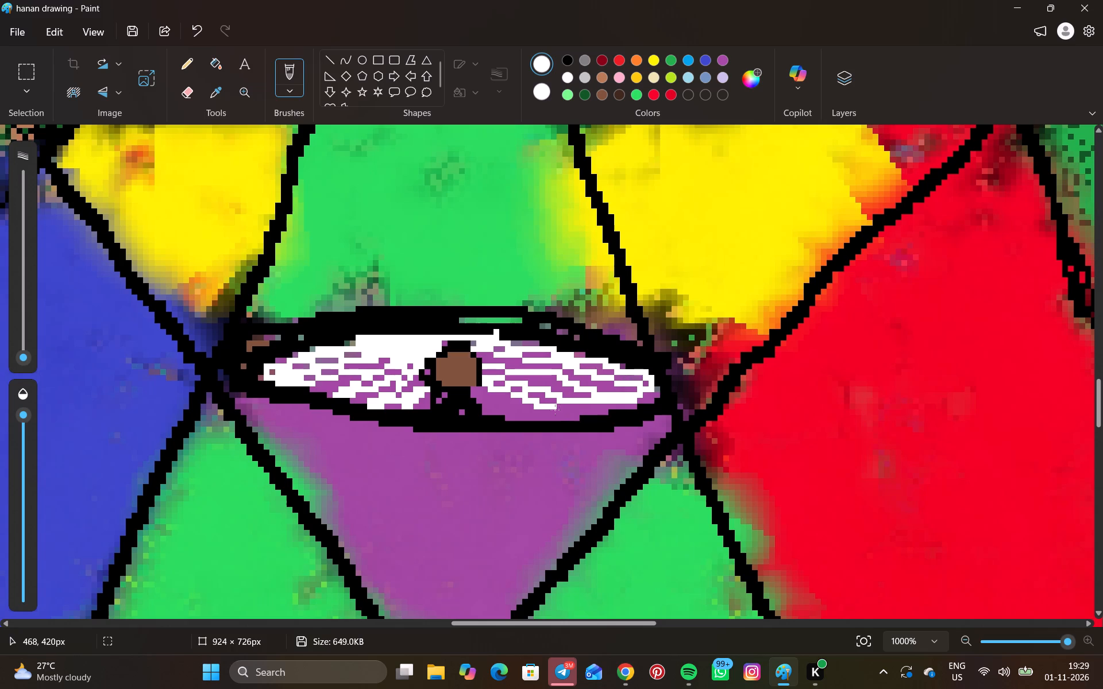
pyautogui.moveTo(555, 410); pyautogui.dragTo(506, 377)
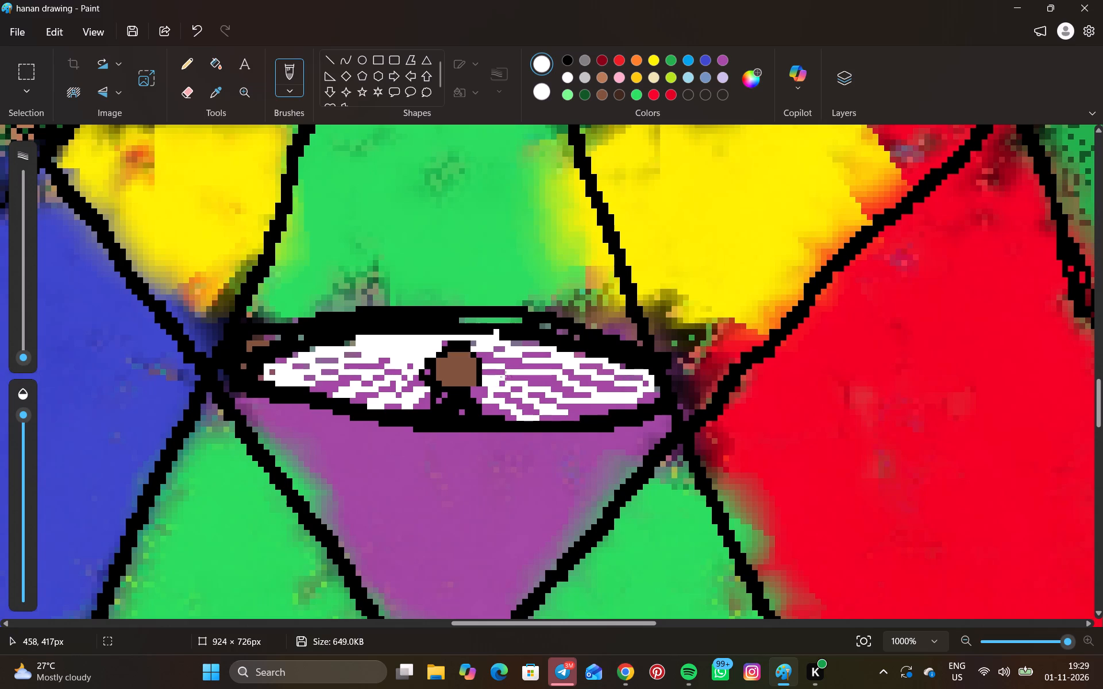
pyautogui.moveTo(506, 377); pyautogui.dragTo(534, 344)
pyautogui.moveTo(498, 413); pyautogui.dragTo(568, 350)
pyautogui.moveTo(533, 415); pyautogui.dragTo(565, 393)
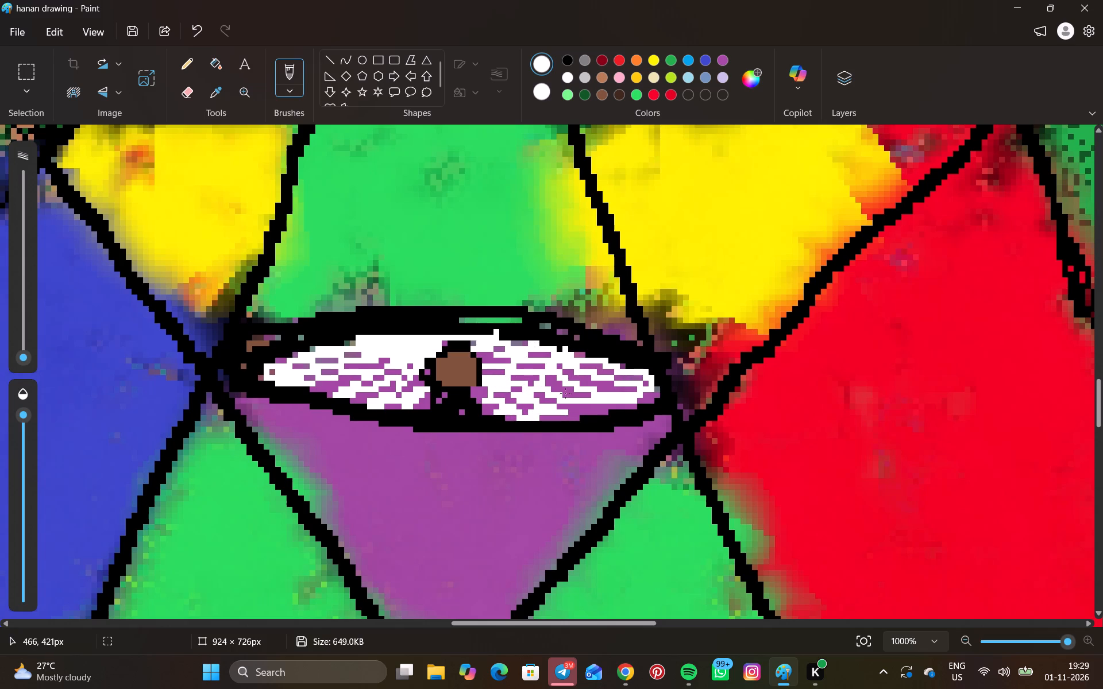
pyautogui.moveTo(565, 393); pyautogui.dragTo(600, 368)
pyautogui.moveTo(579, 413); pyautogui.dragTo(614, 373)
# Brush a bright green stroke up through the central green peak above the oval.
pyautogui.keyDown('ctrl'); pyautogui.scroll(-4, 590, 384); pyautogui.keyUp('ctrl')
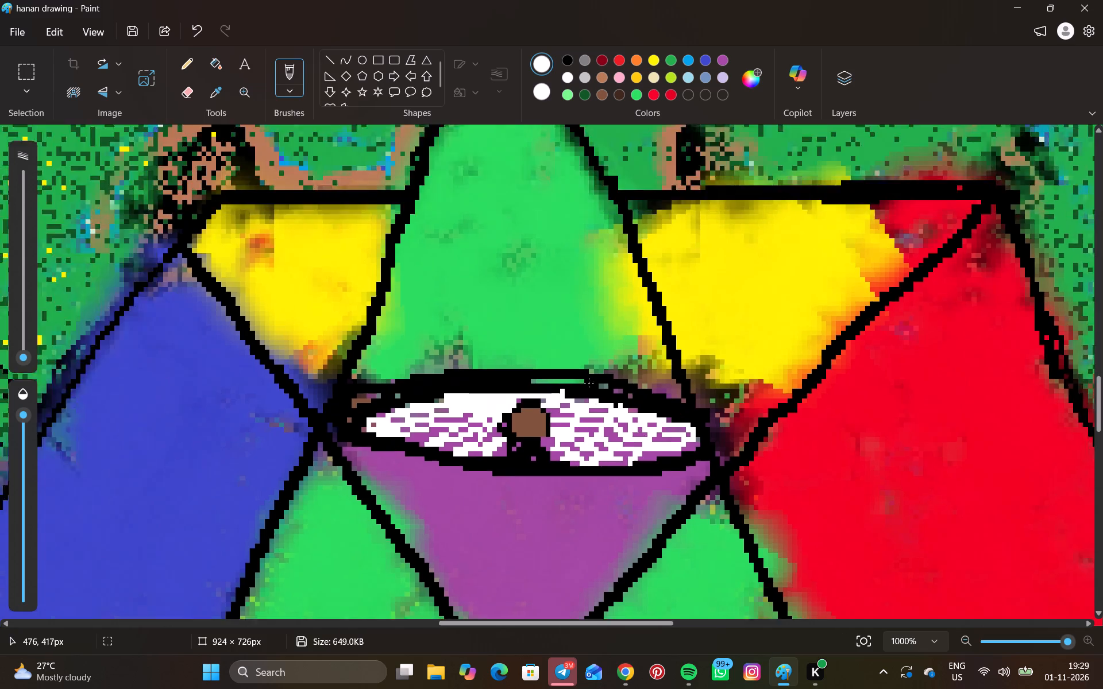
pyautogui.keyDown('ctrl'); pyautogui.scroll(-4, 589, 383); pyautogui.keyUp('ctrl')
pyautogui.keyDown('ctrl'); pyautogui.scroll(1, 588, 382); pyautogui.keyUp('ctrl')
pyautogui.keyDown('ctrl'); pyautogui.scroll(6, 549, 342); pyautogui.keyUp('ctrl')
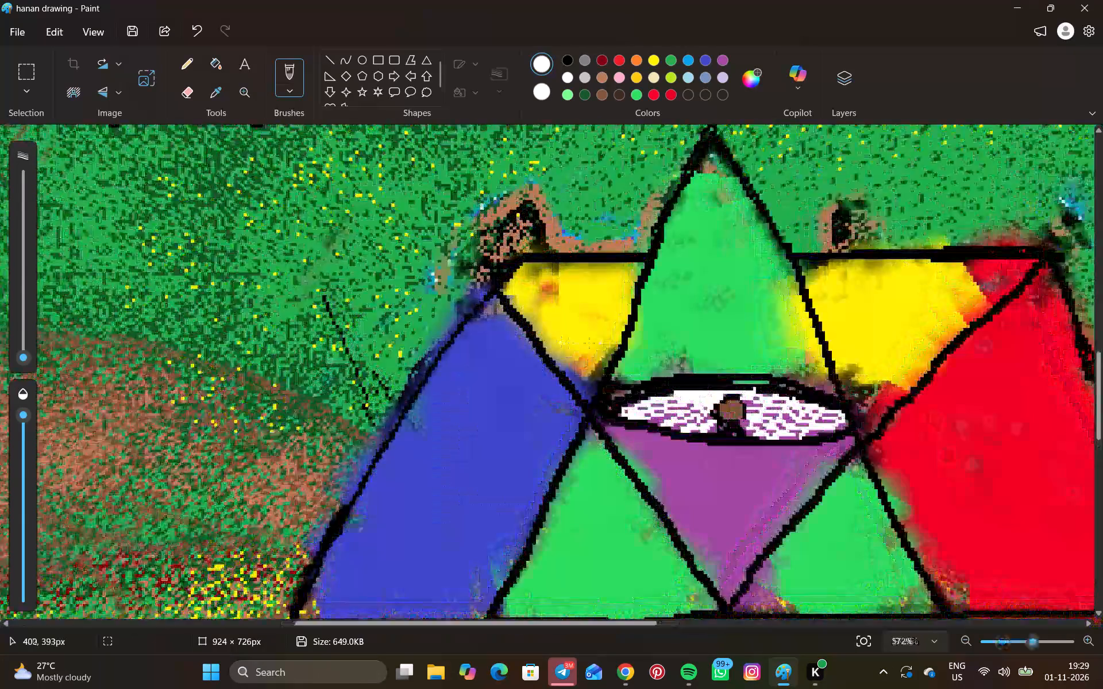
pyautogui.keyDown('ctrl'); pyautogui.scroll(1, 682, 365); pyautogui.keyUp('ctrl')
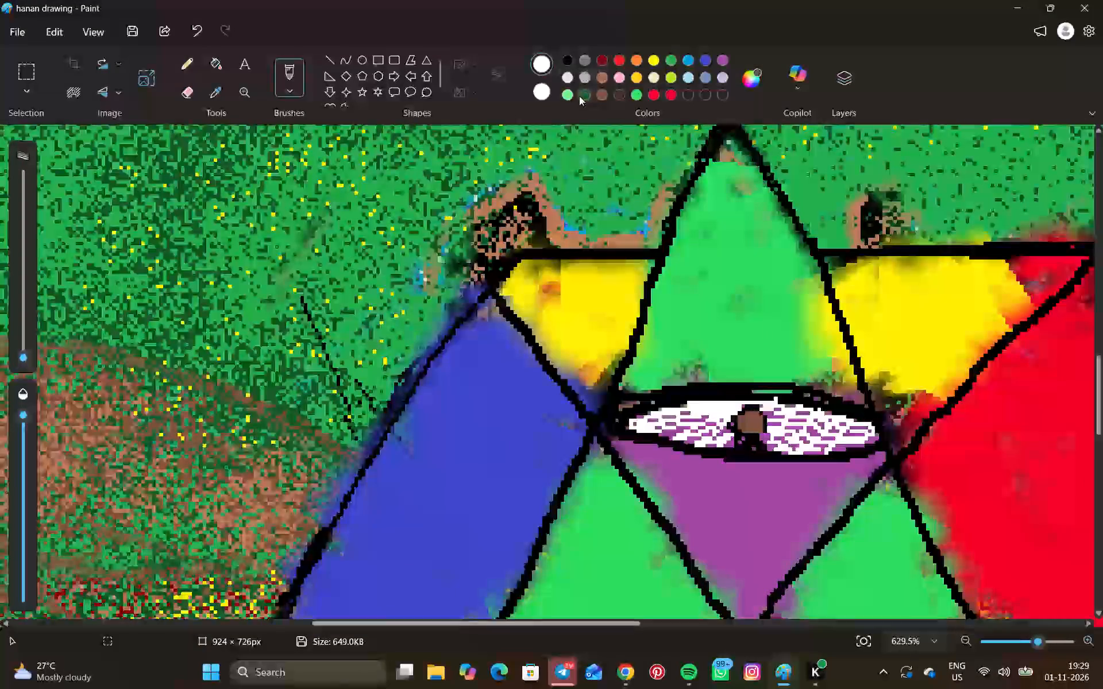
pyautogui.click(635, 91)
pyautogui.moveTo(685, 326); pyautogui.dragTo(724, 251)
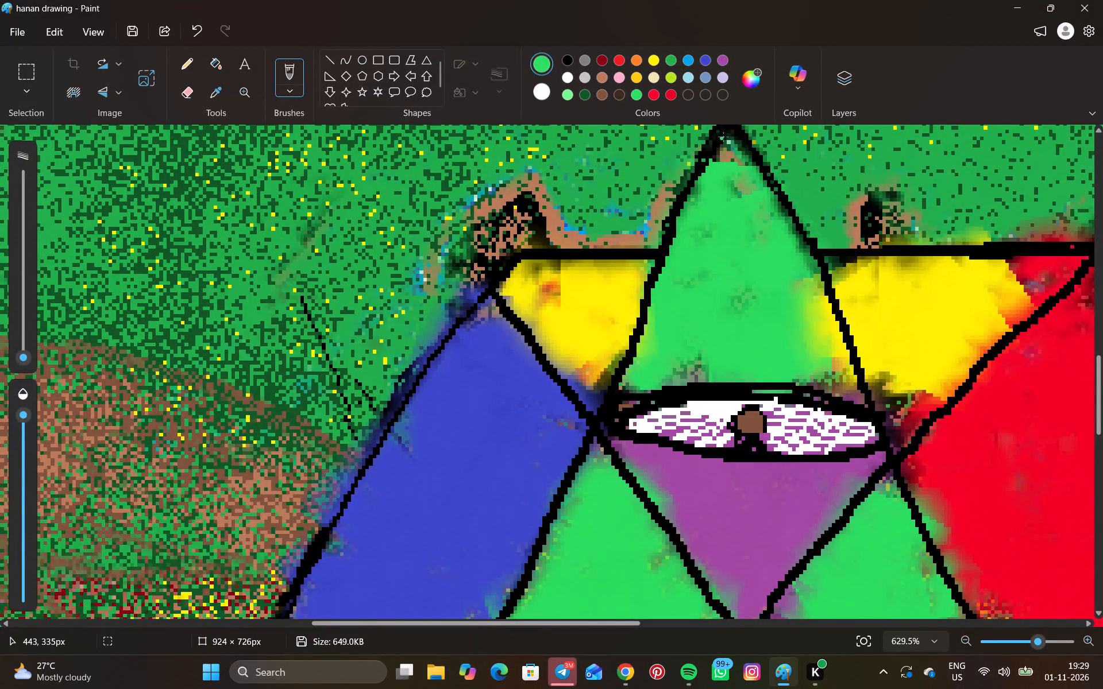
# Draw blue zigzag strokes over the white scribble inside the oval, on both sides of the figure.
pyautogui.click(704, 60)
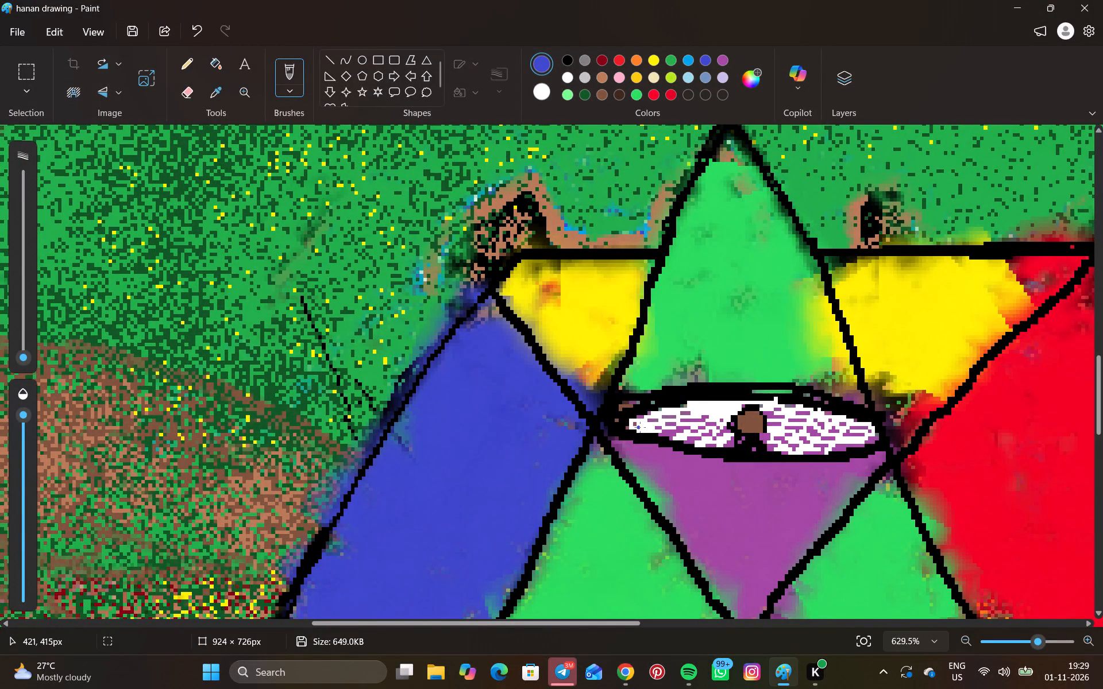
pyautogui.moveTo(640, 427); pyautogui.dragTo(644, 416)
pyautogui.moveTo(646, 413); pyautogui.dragTo(669, 412)
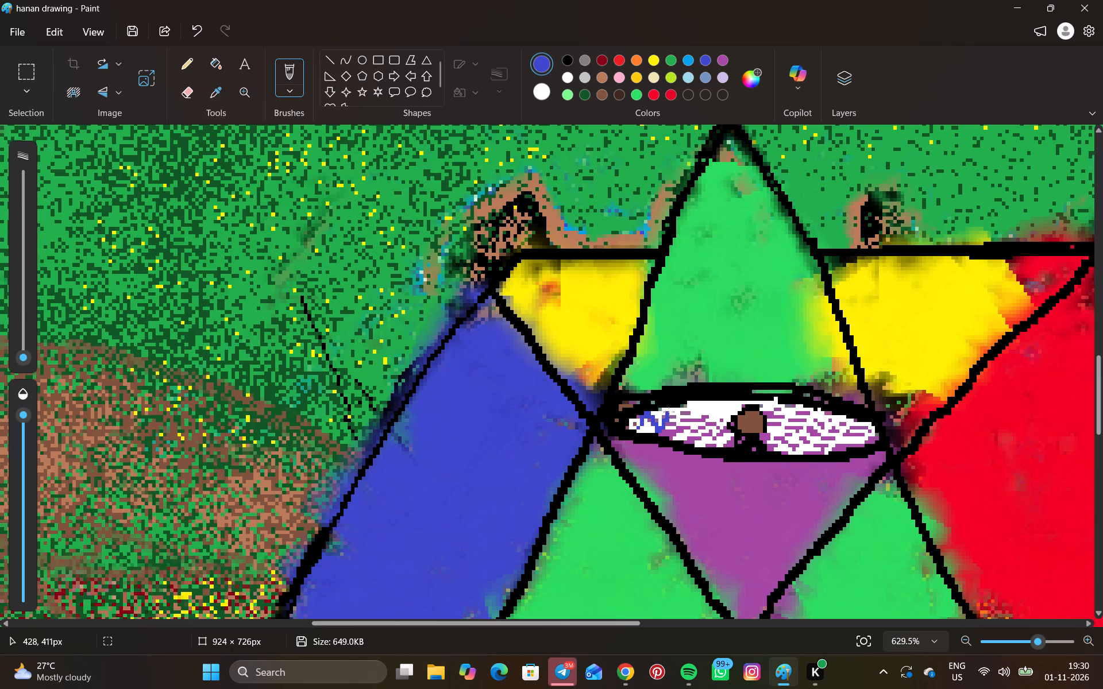
pyautogui.moveTo(669, 412); pyautogui.dragTo(688, 409)
pyautogui.moveTo(688, 409); pyautogui.dragTo(709, 431)
pyautogui.moveTo(709, 431); pyautogui.dragTo(728, 449)
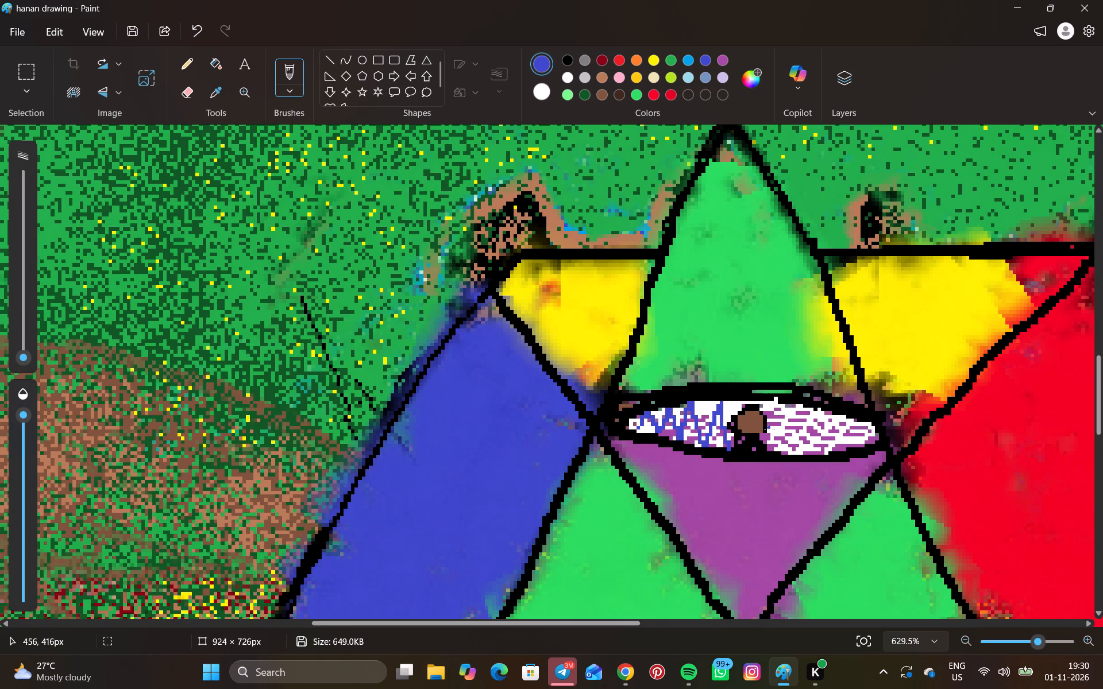
pyautogui.moveTo(769, 428); pyautogui.dragTo(798, 415)
pyautogui.moveTo(798, 415); pyautogui.dragTo(823, 439)
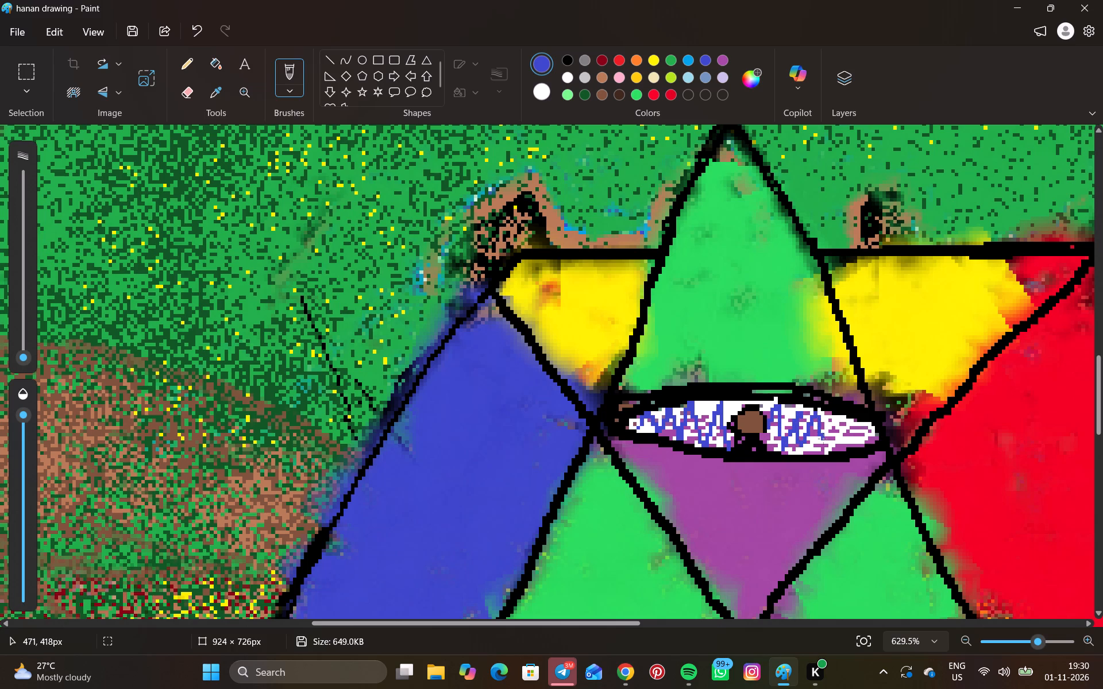
pyautogui.moveTo(823, 439); pyautogui.dragTo(854, 425)
pyautogui.moveTo(854, 425); pyautogui.dragTo(869, 427)
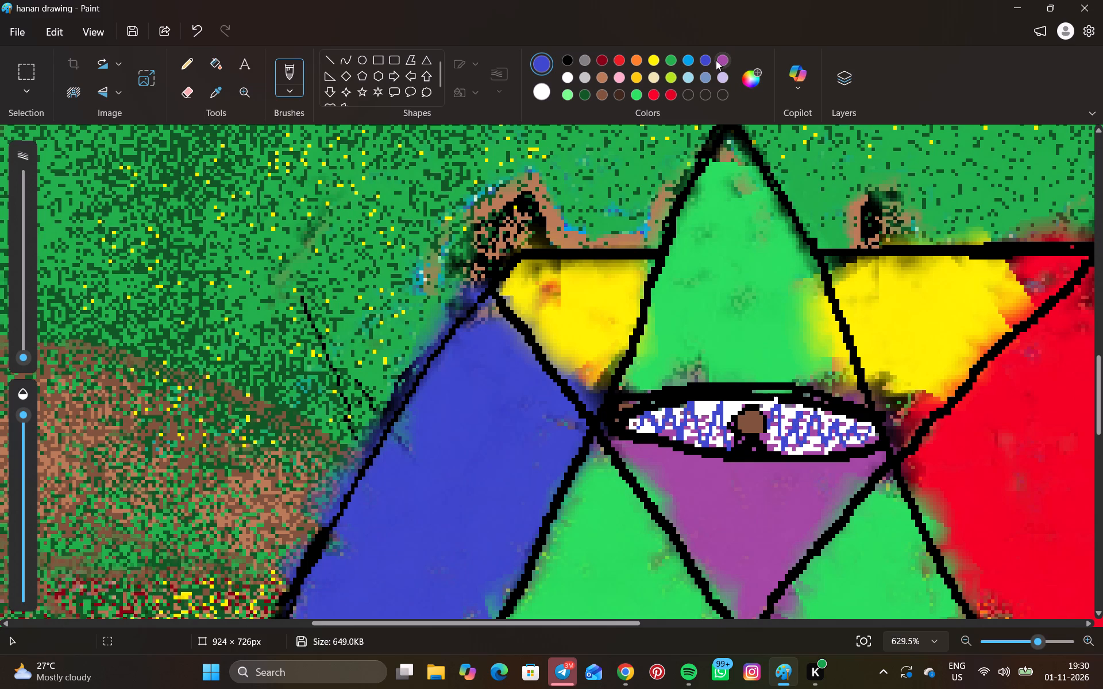
# Scribble purple zigzag strokes over the blue and white oval interior on both sides of the figure.
pyautogui.click(717, 60)
pyautogui.moveTo(635, 430); pyautogui.dragTo(642, 424)
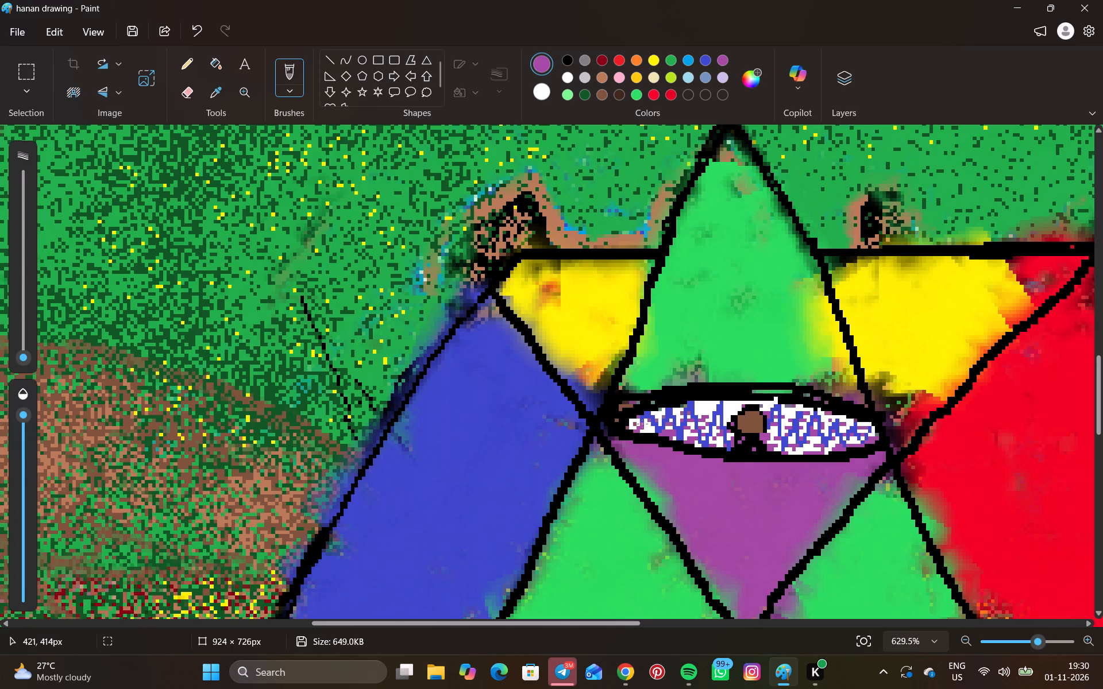
pyautogui.moveTo(642, 424); pyautogui.dragTo(688, 425)
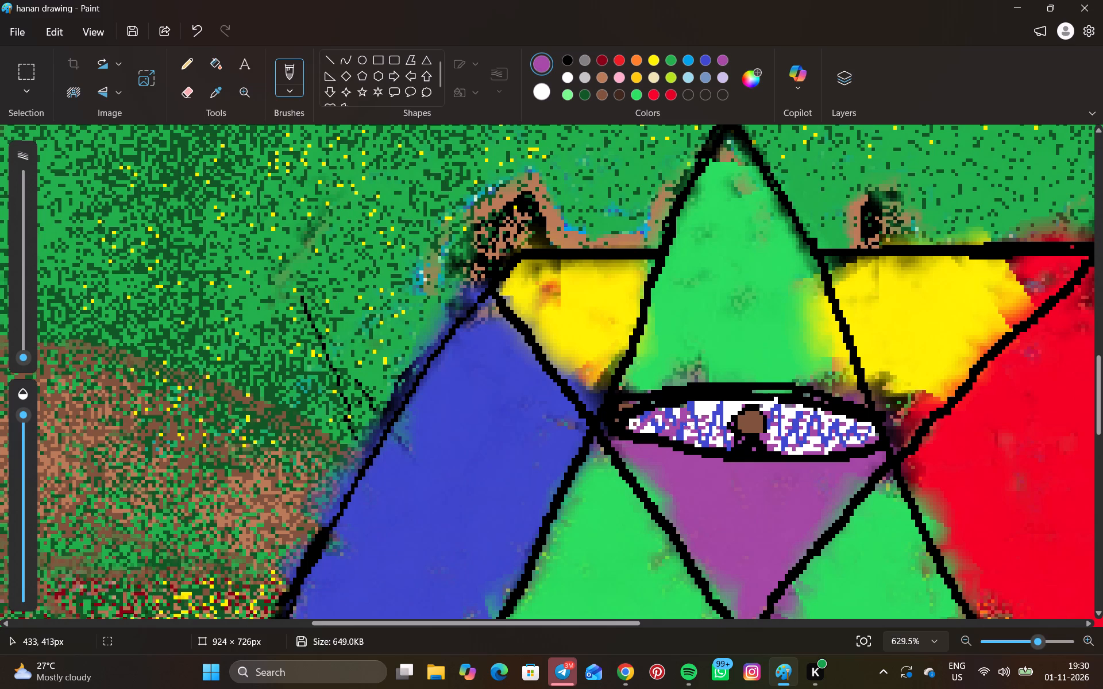
pyautogui.moveTo(688, 425); pyautogui.dragTo(734, 408)
pyautogui.moveTo(765, 402); pyautogui.dragTo(787, 450)
pyautogui.moveTo(777, 445); pyautogui.dragTo(801, 398)
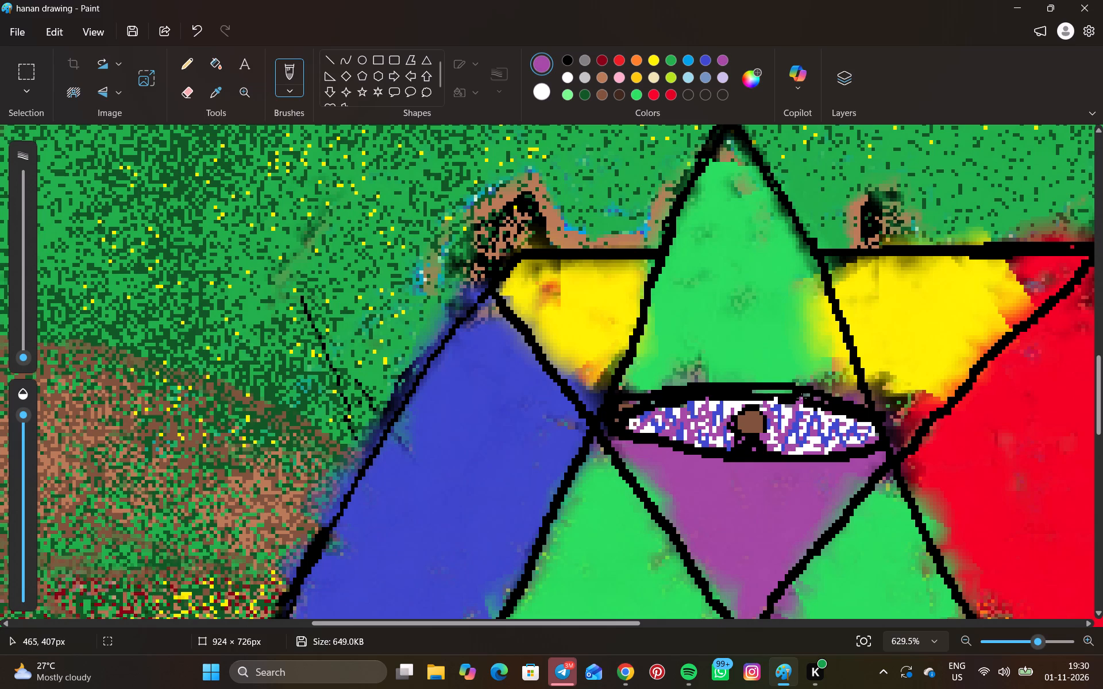
pyautogui.moveTo(801, 398); pyautogui.dragTo(861, 425)
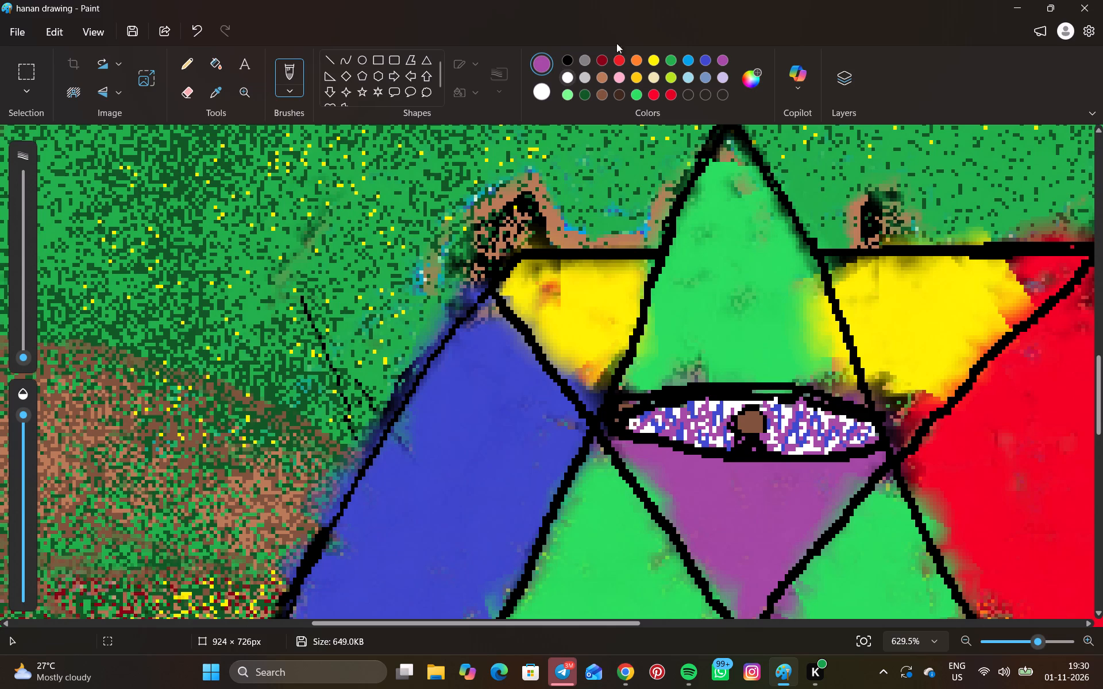
# Add yellow zigzag strokes across the oval's interior on both sides of the figure, avoiding the brown head.
pyautogui.click(653, 63)
pyautogui.moveTo(649, 430); pyautogui.dragTo(653, 425)
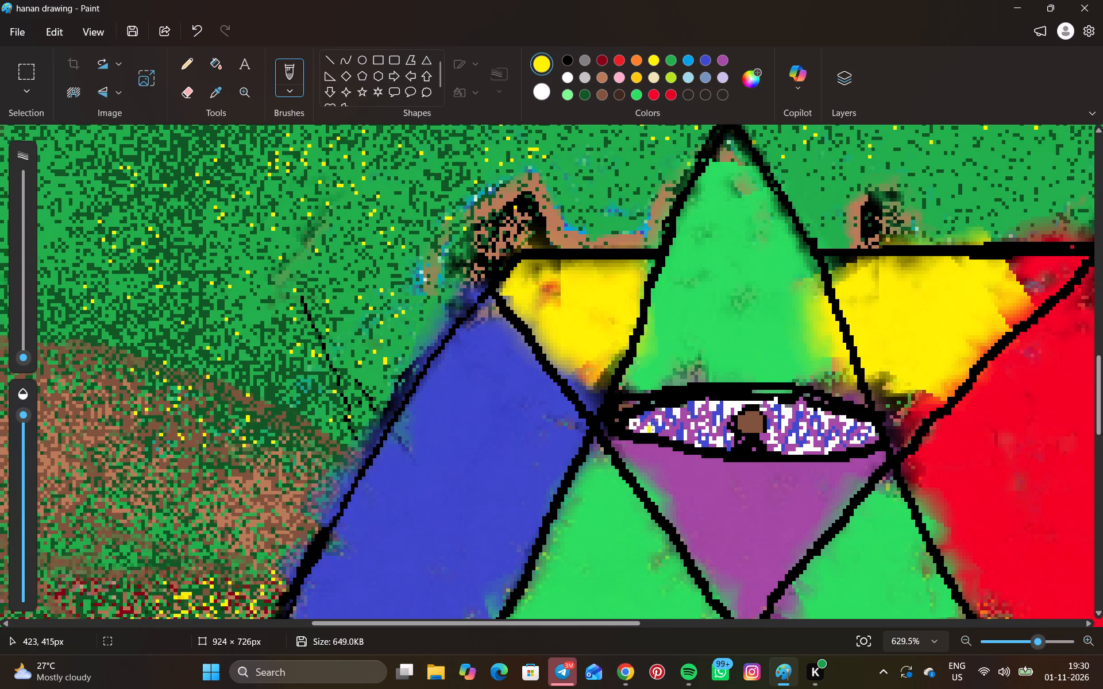
pyautogui.moveTo(653, 425); pyautogui.dragTo(655, 420)
pyautogui.moveTo(660, 410); pyautogui.dragTo(698, 442)
pyautogui.moveTo(698, 442); pyautogui.dragTo(723, 403)
pyautogui.click(761, 417)
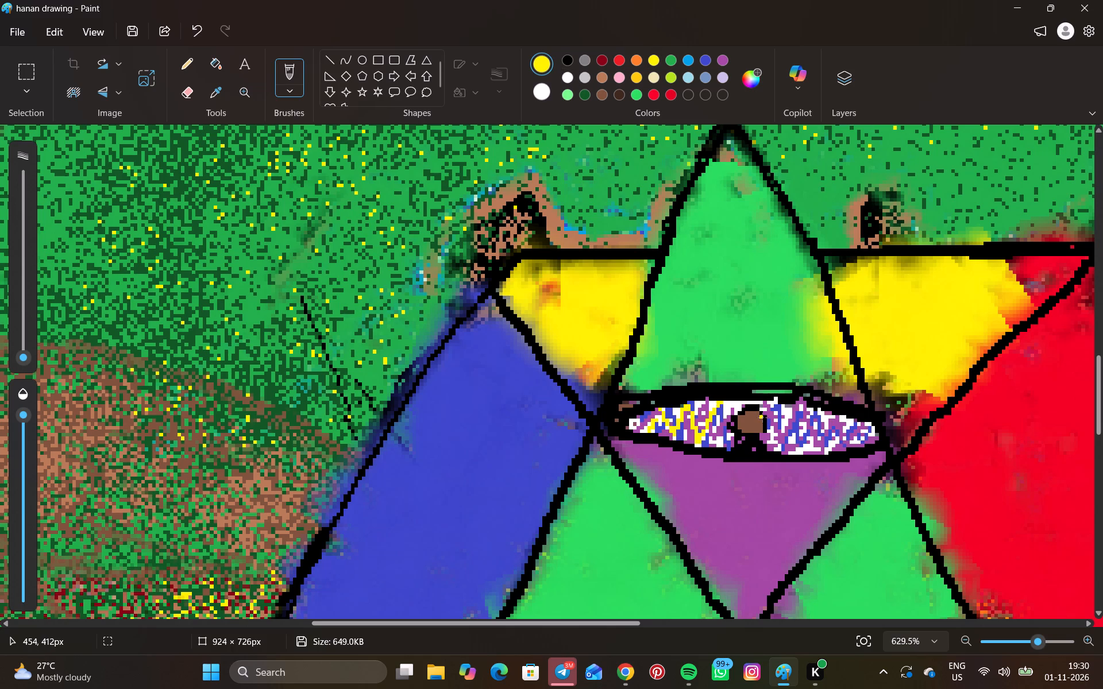
pyautogui.moveTo(768, 416); pyautogui.dragTo(805, 412)
pyautogui.moveTo(805, 412); pyautogui.dragTo(863, 442)
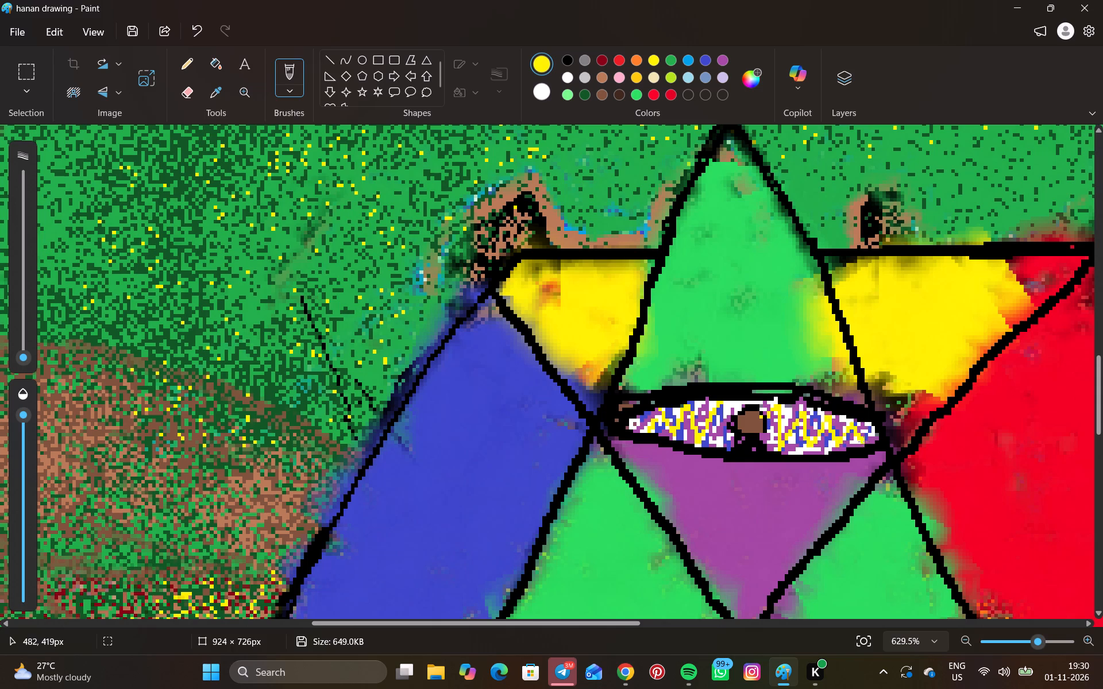
pyautogui.moveTo(863, 442); pyautogui.dragTo(776, 423)
pyautogui.moveTo(721, 420); pyautogui.dragTo(665, 427)
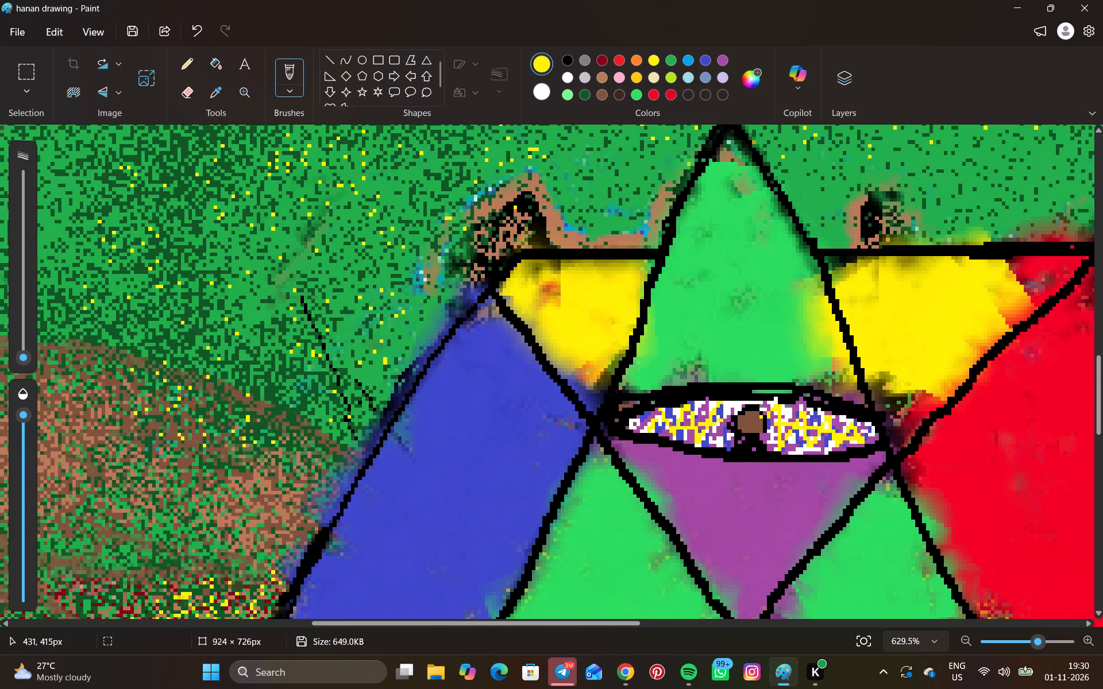
pyautogui.moveTo(665, 427); pyautogui.dragTo(658, 427)
# Draw a row of grey lash-like zigzags along the oval's upper edge, at the base of the central green peak.
pyautogui.hscroll(-1, 787, 353)
pyautogui.keyDown('ctrl'); pyautogui.scroll(-1, 787, 350); pyautogui.keyUp('ctrl')
pyautogui.keyDown('ctrl'); pyautogui.hscroll(-1, 787, 349); pyautogui.keyUp('ctrl')
pyautogui.keyDown('ctrl'); pyautogui.scroll(-5, 787, 348); pyautogui.keyUp('ctrl')
pyautogui.keyDown('ctrl'); pyautogui.scroll(-1, 930, 335); pyautogui.keyUp('ctrl')
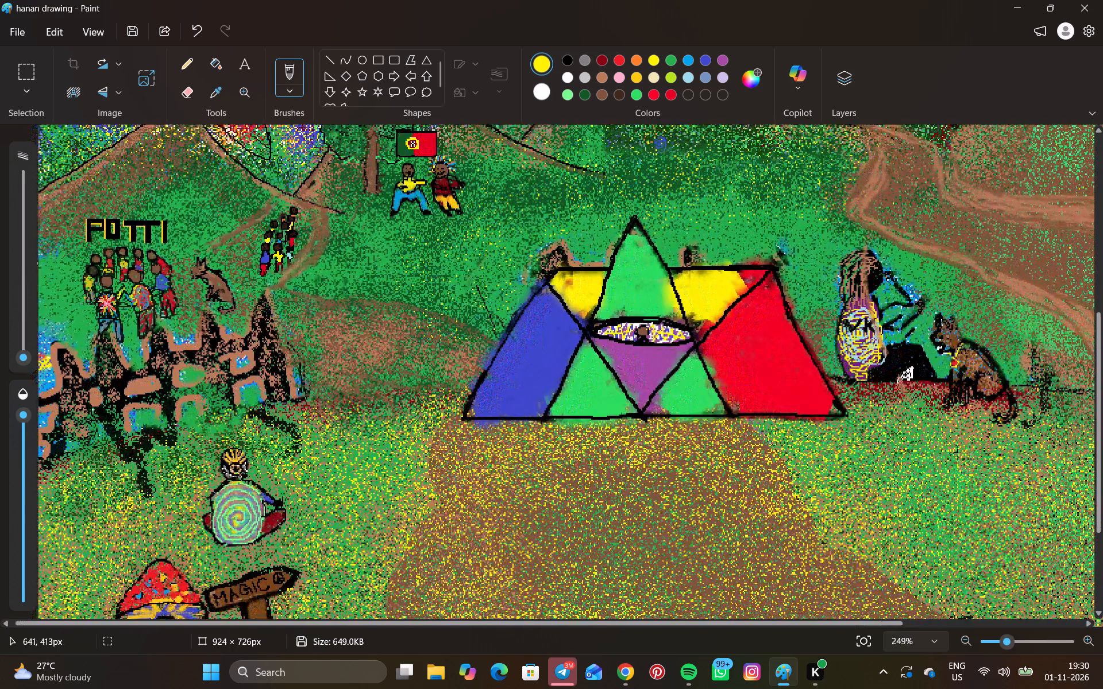
pyautogui.keyDown('ctrl'); pyautogui.scroll(-1, 928, 334); pyautogui.keyUp('ctrl')
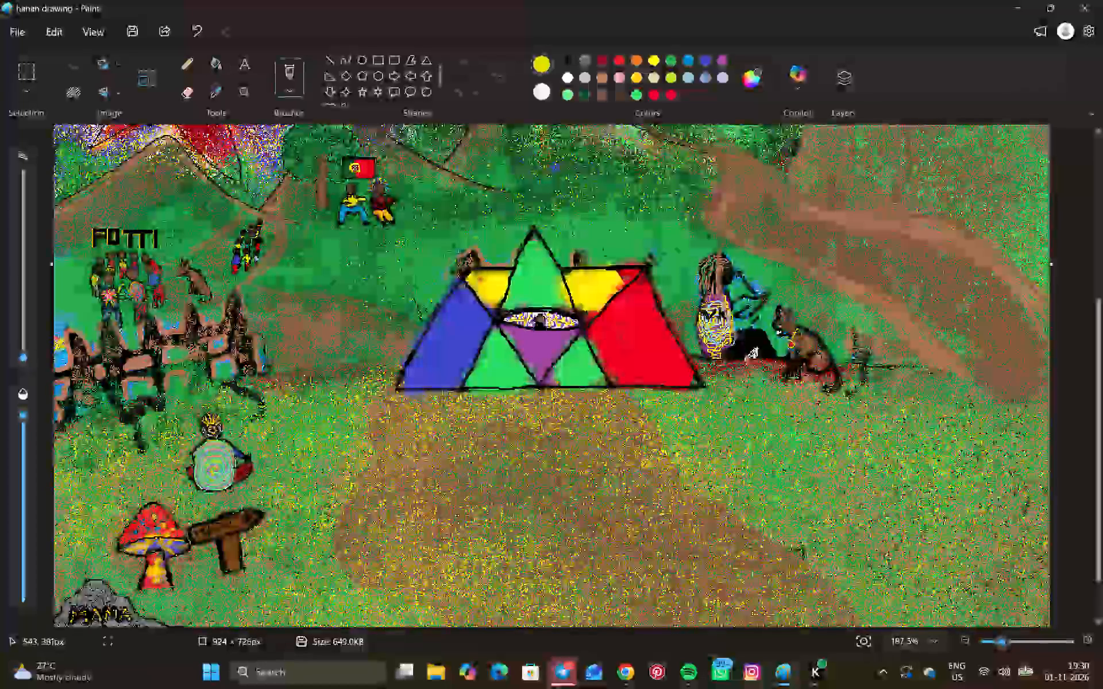
pyautogui.keyDown('ctrl'); pyautogui.scroll(2, 492, 285); pyautogui.keyUp('ctrl')
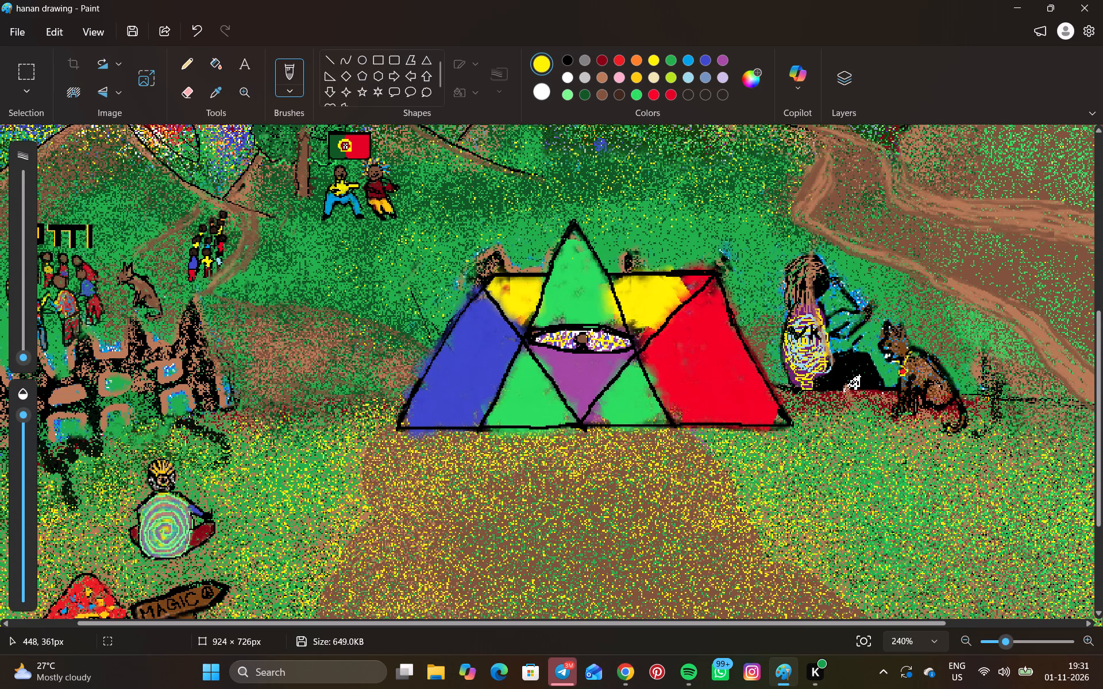
pyautogui.click(584, 60)
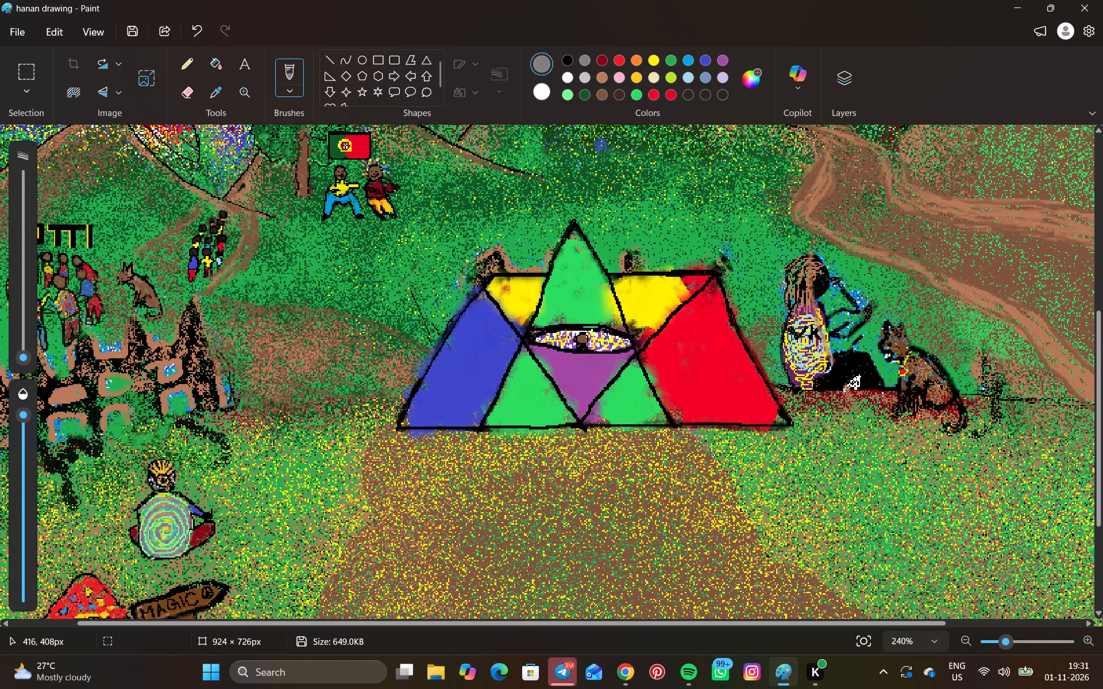
pyautogui.moveTo(537, 330); pyautogui.dragTo(544, 322)
pyautogui.moveTo(548, 315); pyautogui.dragTo(573, 313)
pyautogui.moveTo(573, 313); pyautogui.dragTo(597, 315)
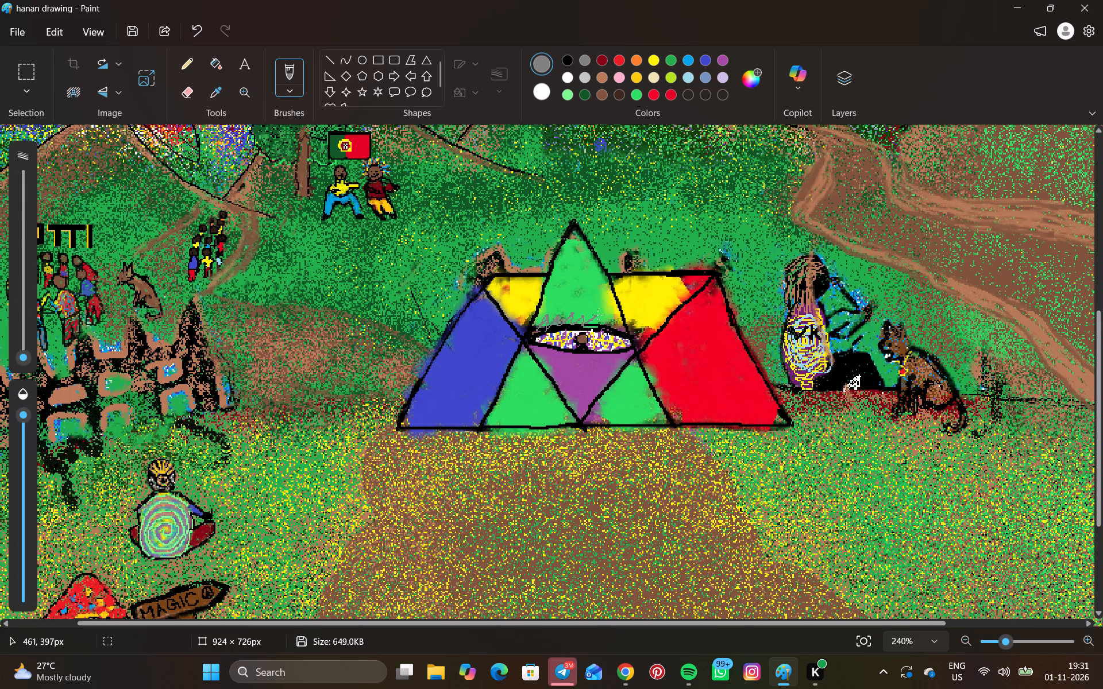
pyautogui.moveTo(597, 315); pyautogui.dragTo(626, 334)
pyautogui.moveTo(626, 334); pyautogui.dragTo(617, 340)
# Draw grey lash-like zigzags along the oval's lower edge, over the top of the purple triangle.
pyautogui.moveTo(531, 346); pyautogui.dragTo(542, 354)
pyautogui.moveTo(542, 354); pyautogui.dragTo(558, 353)
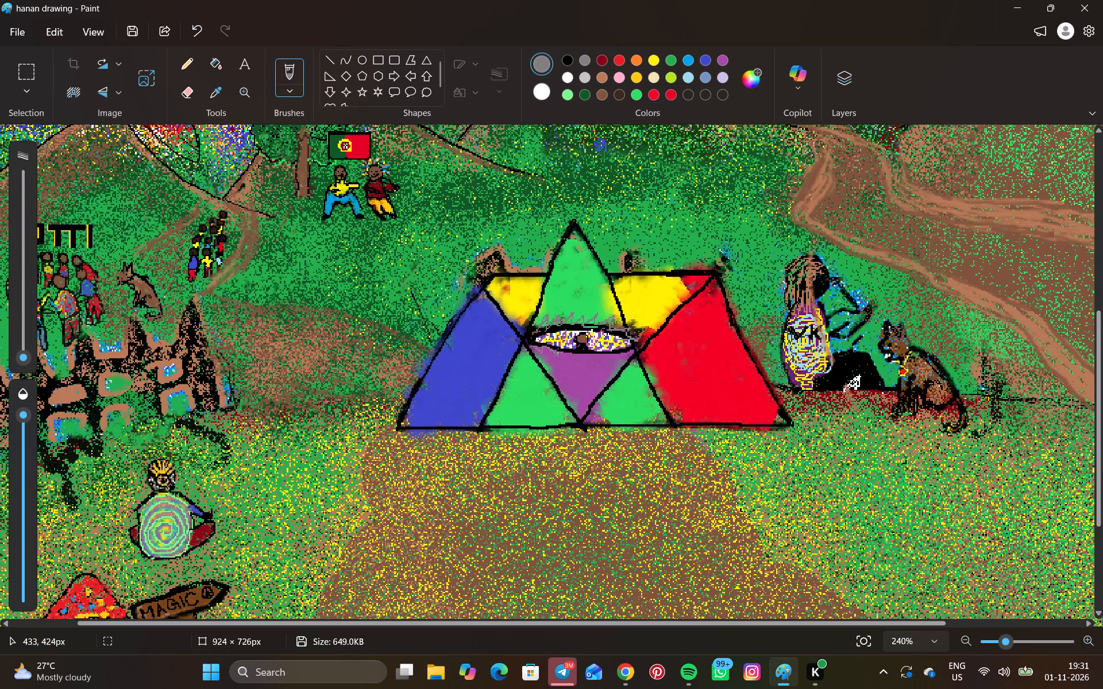
pyautogui.moveTo(558, 353); pyautogui.dragTo(593, 363)
pyautogui.moveTo(593, 363); pyautogui.dragTo(632, 357)
pyautogui.moveTo(632, 357); pyautogui.dragTo(634, 347)
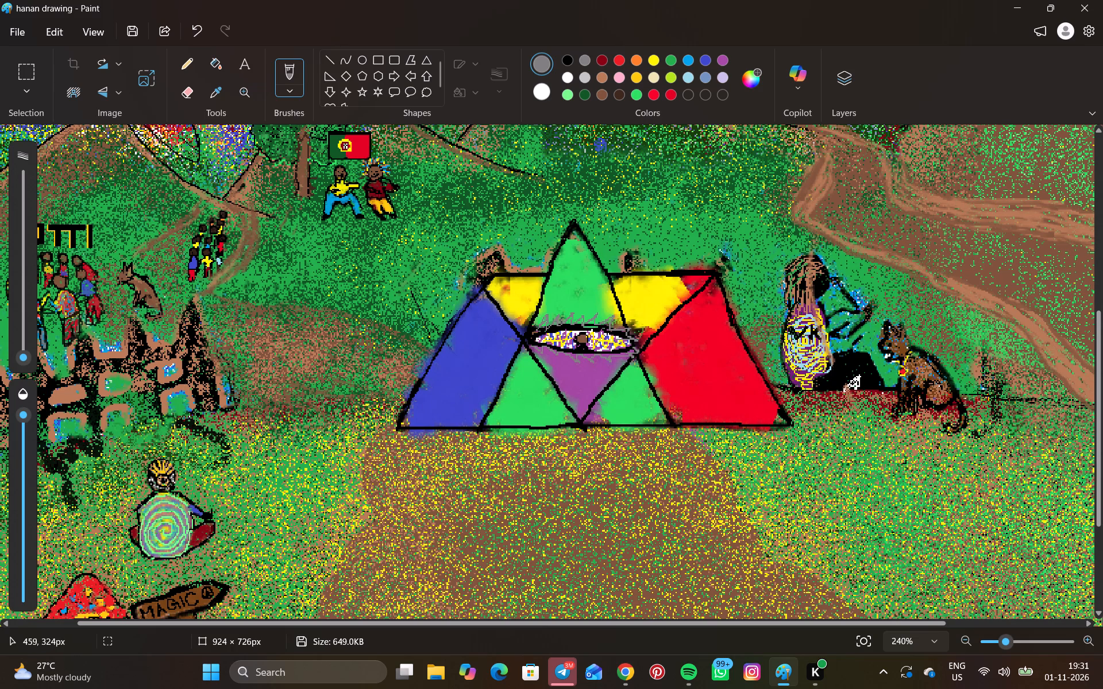
# Draw an orange spiral winding outward from the middle of the central green peak until its loops reach the peak's side edges.
pyautogui.click(643, 57)
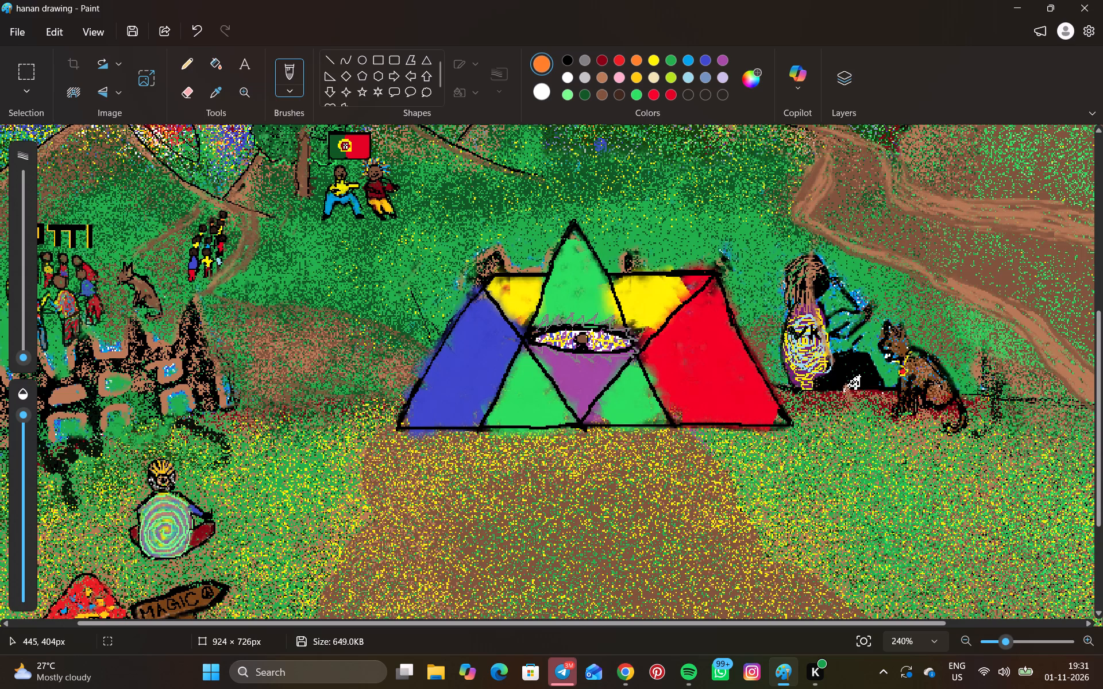
pyautogui.keyDown('ctrl'); pyautogui.scroll(3, 572, 324); pyautogui.keyUp('ctrl')
pyautogui.hscroll(-1, 602, 338)
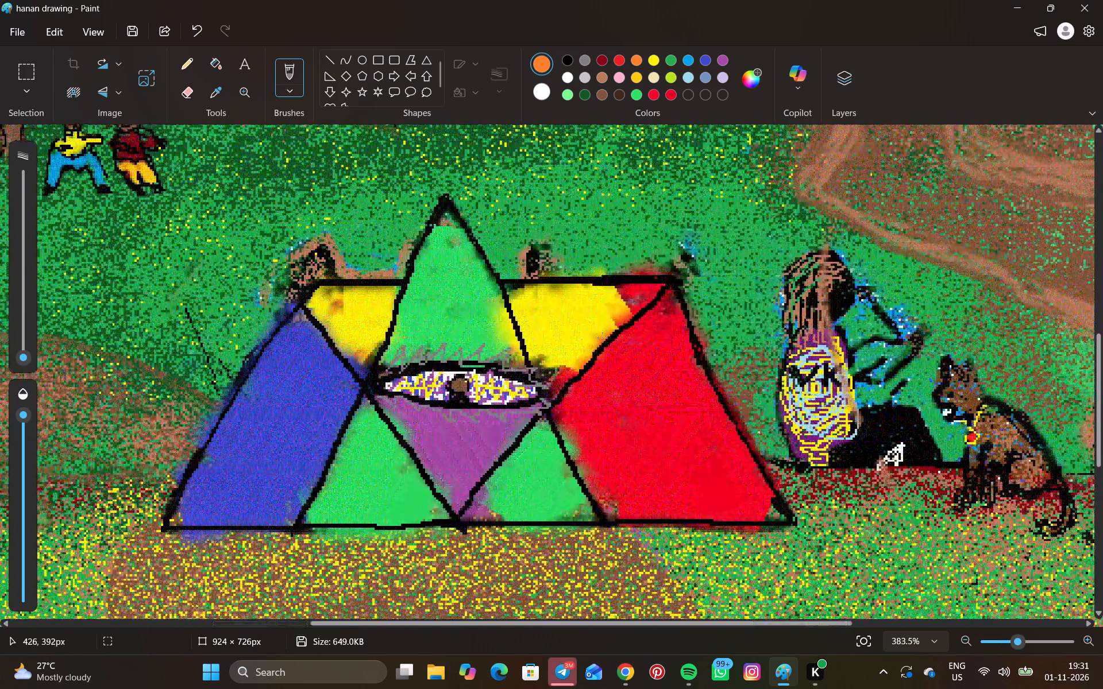
pyautogui.hscroll(-1, 602, 338)
pyautogui.keyDown('ctrl'); pyautogui.scroll(3, 487, 290); pyautogui.keyUp('ctrl')
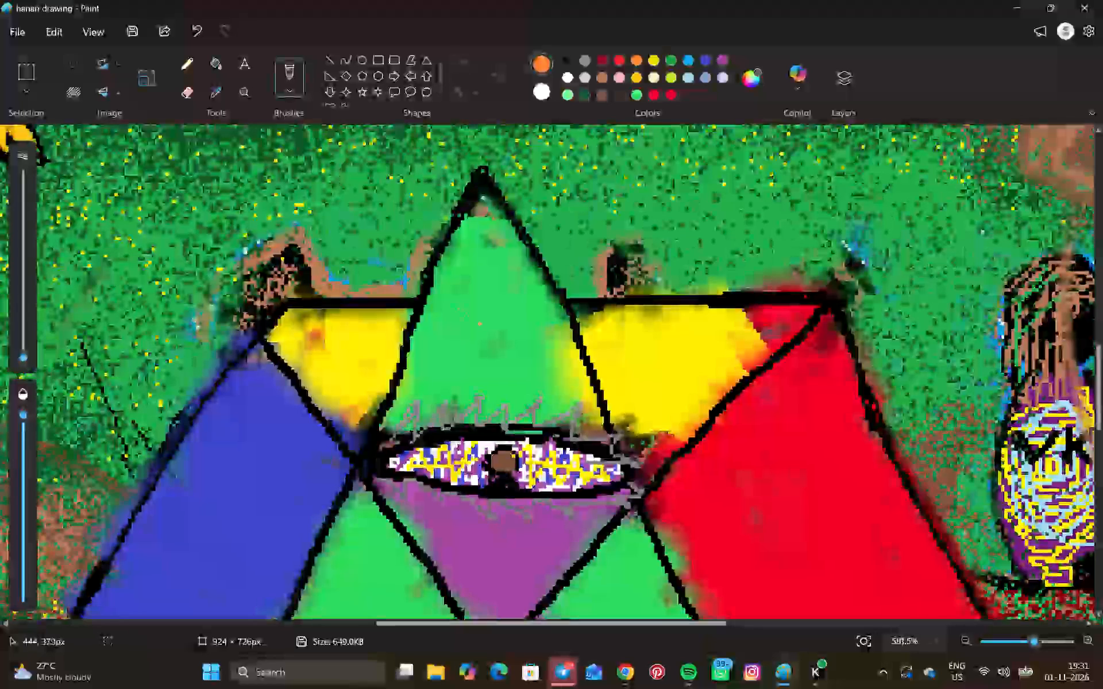
pyautogui.moveTo(481, 323); pyautogui.dragTo(480, 334)
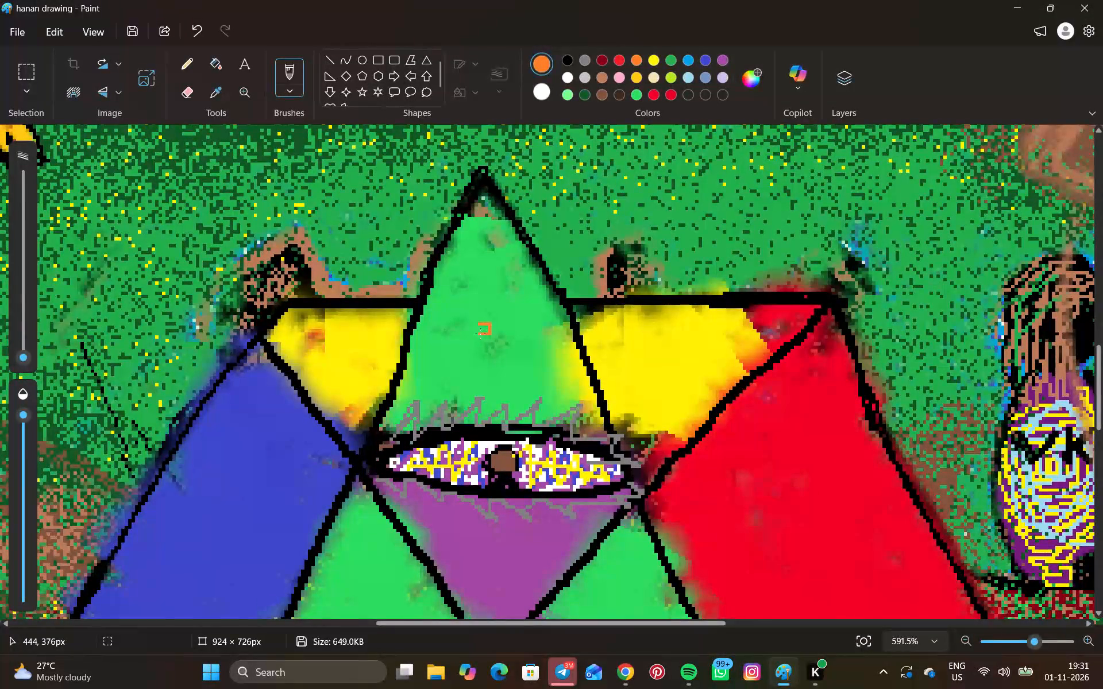
pyautogui.moveTo(480, 334); pyautogui.dragTo(475, 346)
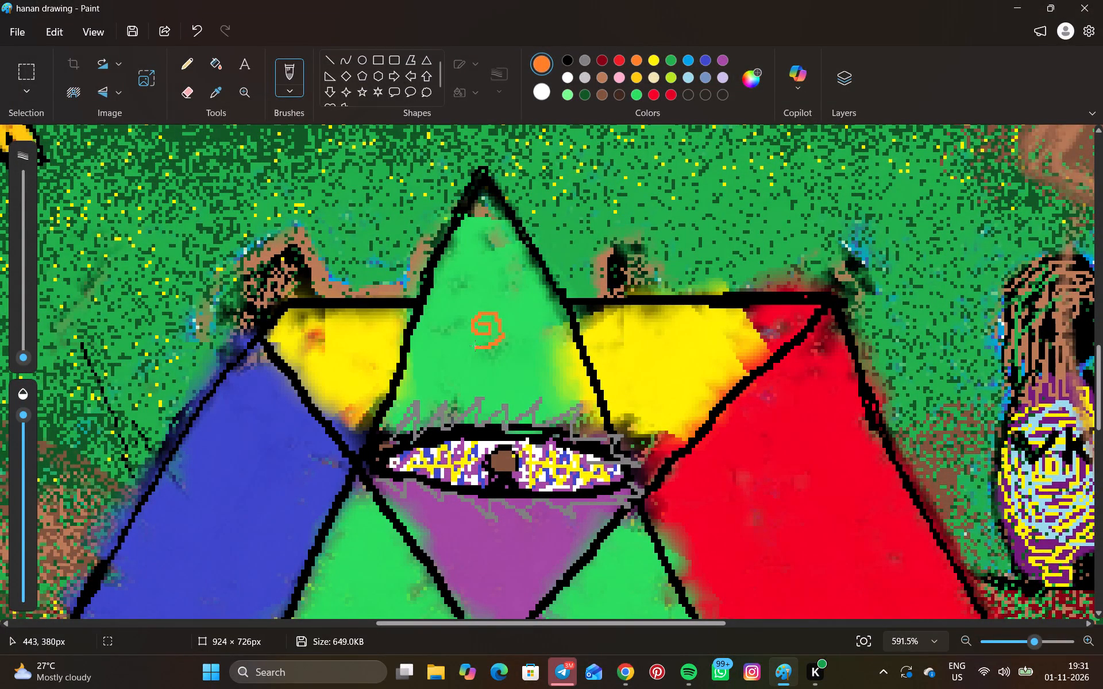
pyautogui.moveTo(475, 346); pyautogui.dragTo(484, 360)
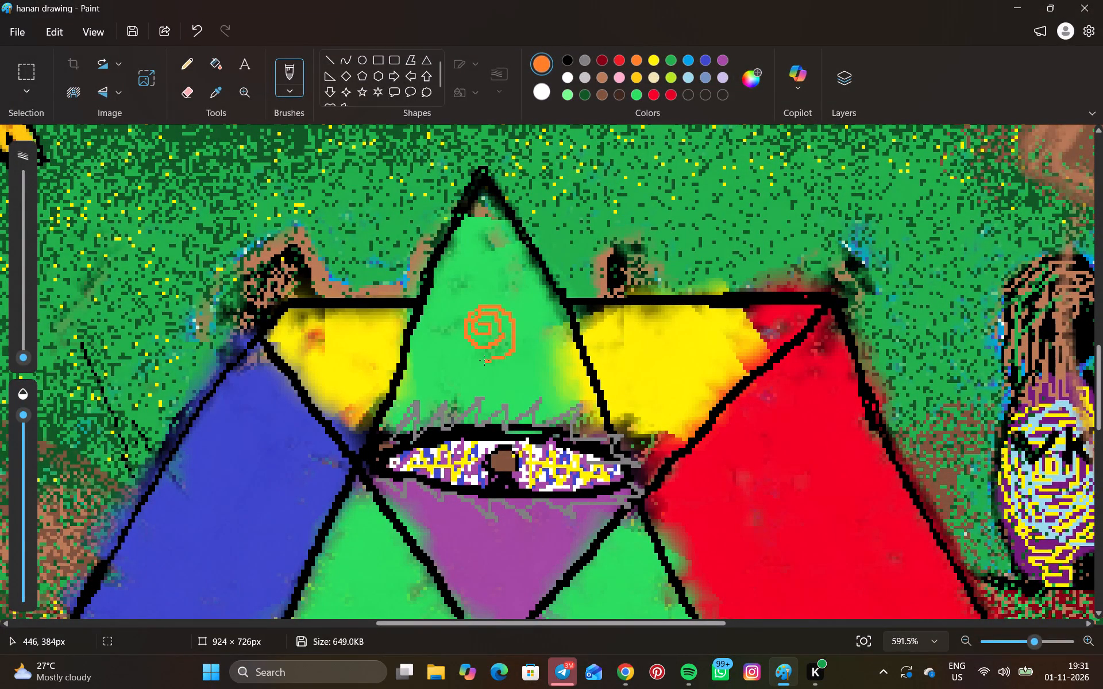
pyautogui.moveTo(484, 360); pyautogui.dragTo(533, 323)
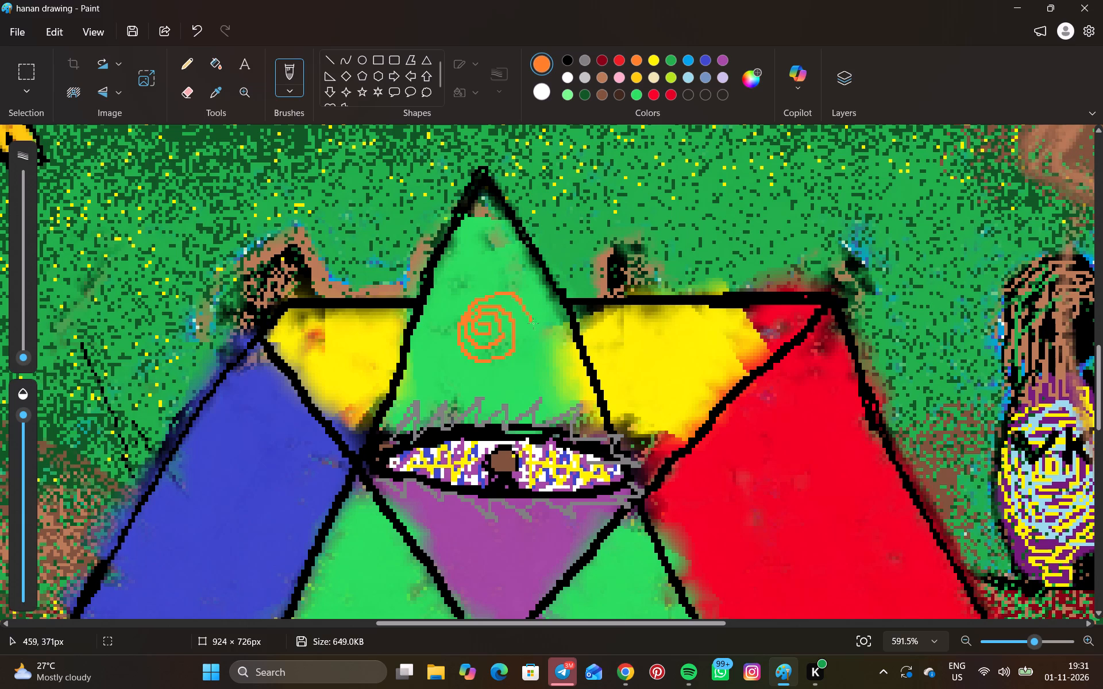
pyautogui.moveTo(533, 323); pyautogui.dragTo(457, 297)
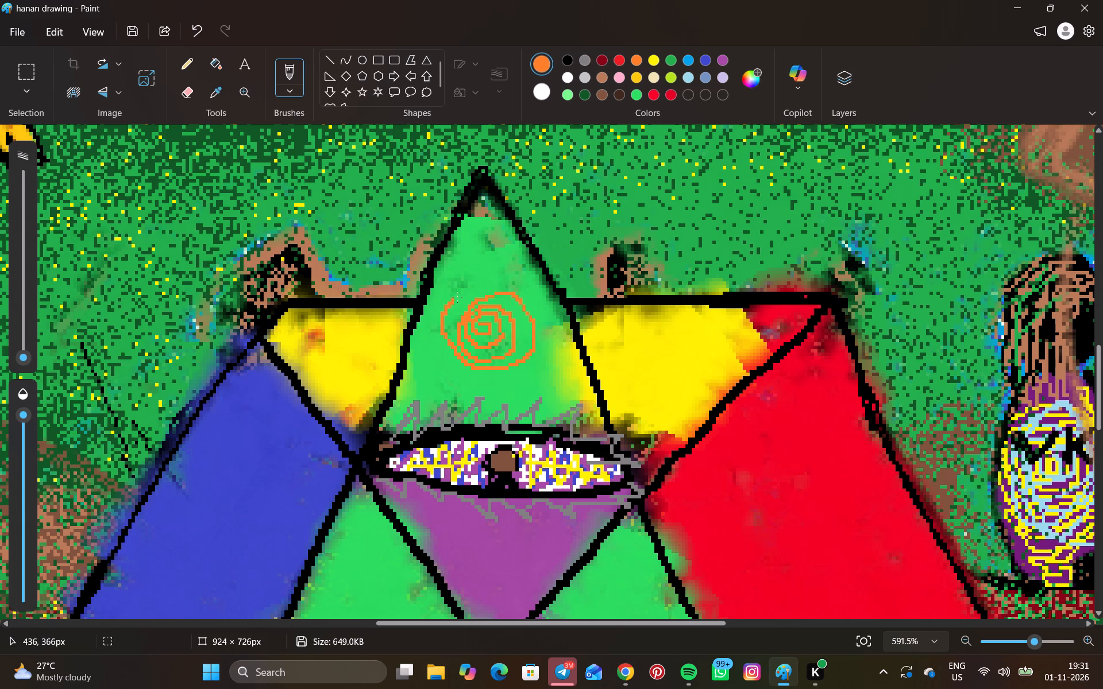
pyautogui.moveTo(457, 297); pyautogui.dragTo(522, 377)
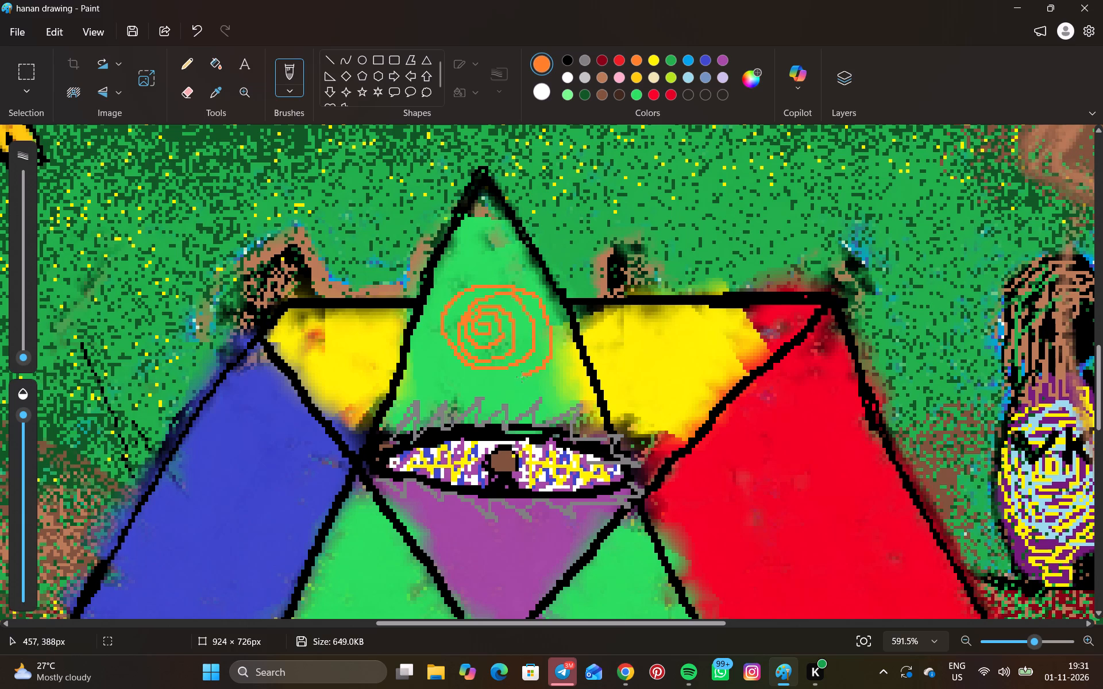
pyautogui.moveTo(522, 377); pyautogui.dragTo(441, 297)
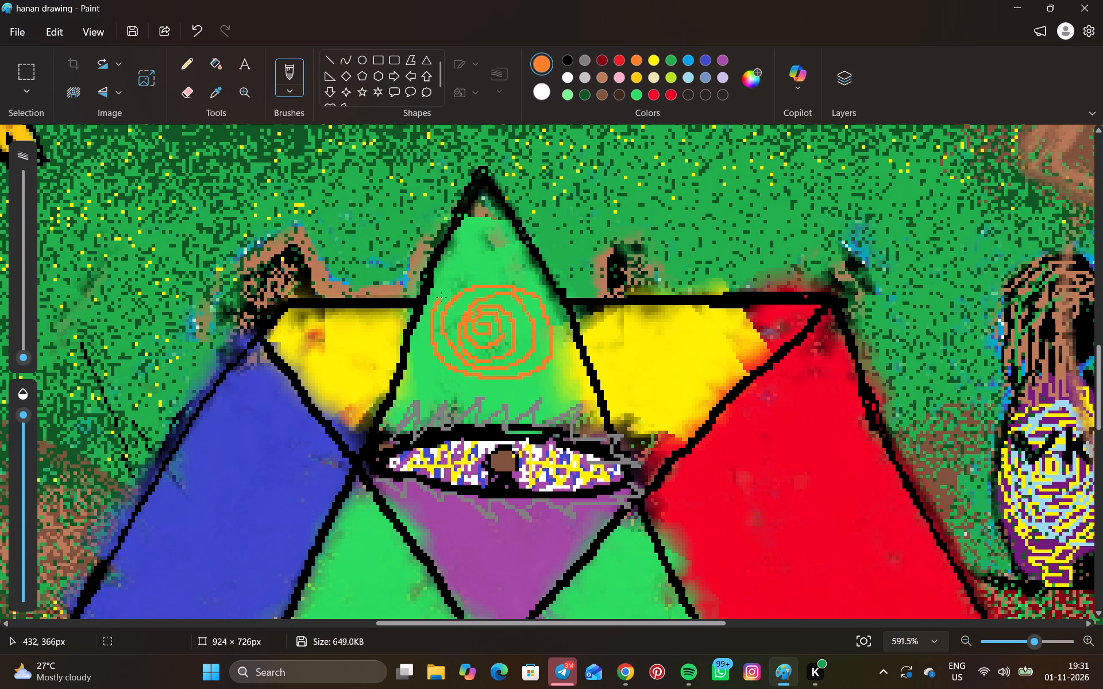
pyautogui.moveTo(441, 297); pyautogui.dragTo(565, 363)
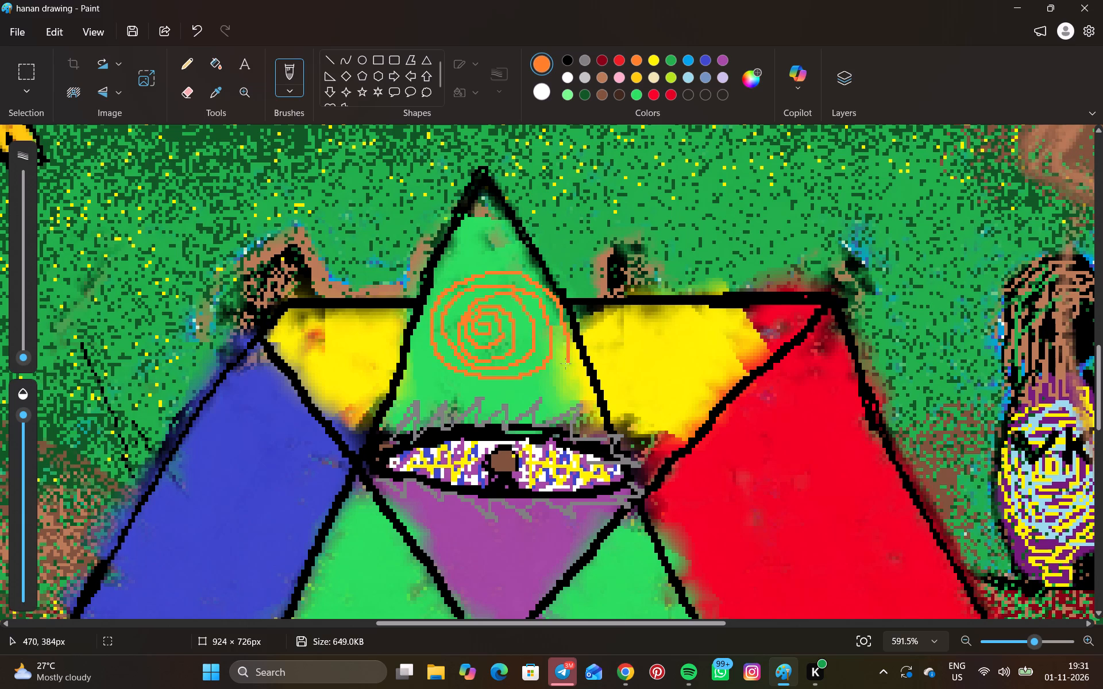
pyautogui.moveTo(565, 363); pyautogui.dragTo(427, 353)
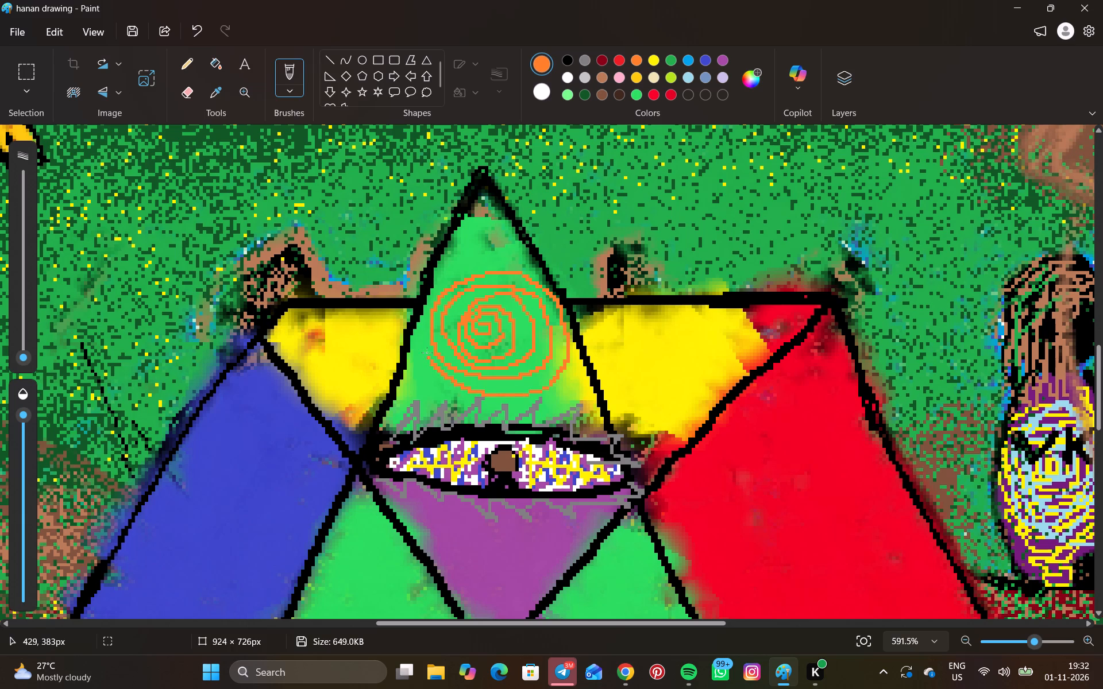
pyautogui.moveTo(427, 353); pyautogui.dragTo(486, 259)
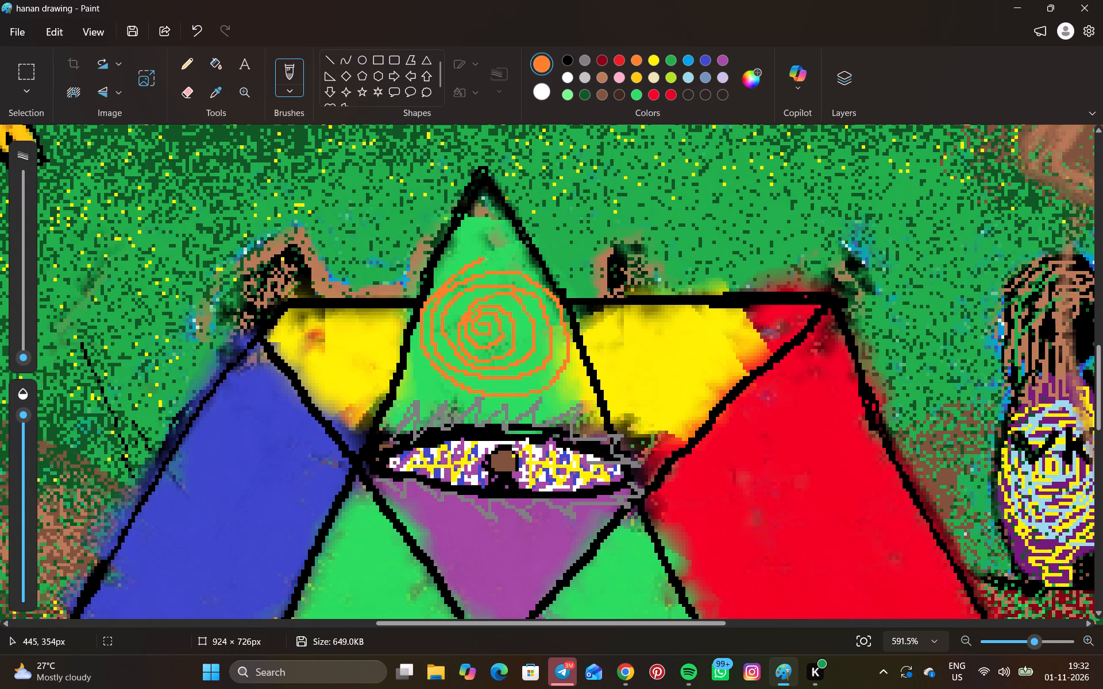
pyautogui.moveTo(486, 259); pyautogui.dragTo(542, 267)
# Extend the orange spiral with outer arcs inside the central green peak, from just above the grey lashes up to near the apex.
pyautogui.moveTo(584, 355); pyautogui.dragTo(577, 372)
pyautogui.moveTo(577, 372); pyautogui.dragTo(537, 411)
pyautogui.moveTo(472, 404); pyautogui.dragTo(462, 402)
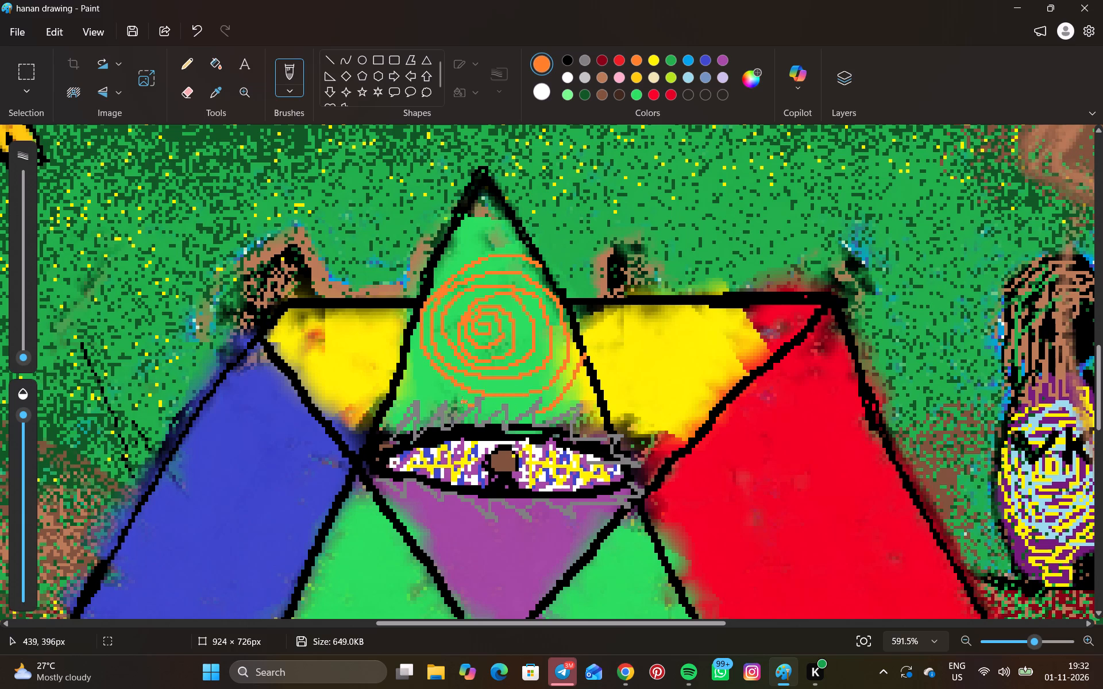
pyautogui.moveTo(462, 402); pyautogui.dragTo(413, 355)
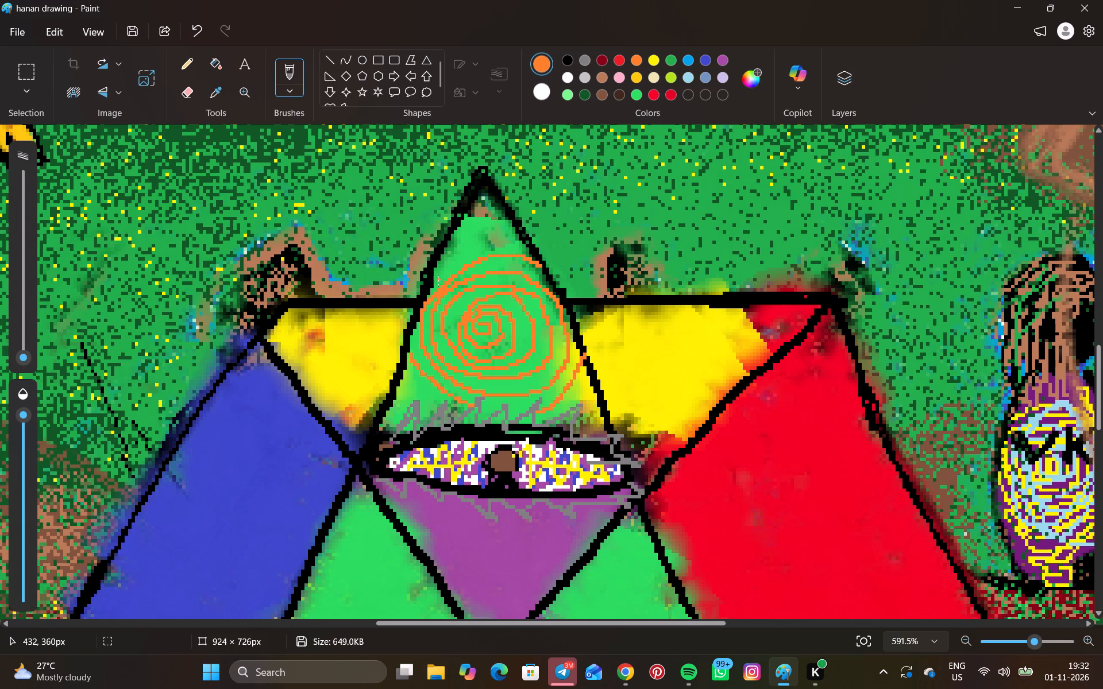
pyautogui.moveTo(435, 278); pyautogui.dragTo(530, 239)
pyautogui.moveTo(594, 378); pyautogui.dragTo(570, 406)
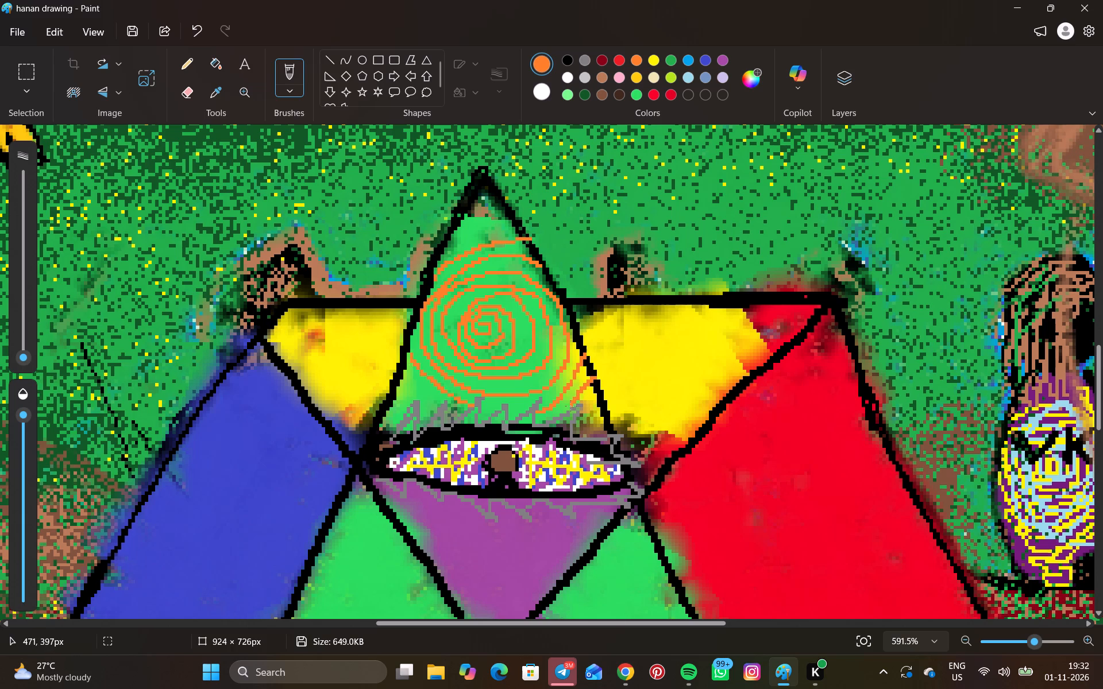
pyautogui.moveTo(570, 406); pyautogui.dragTo(560, 414)
pyautogui.moveTo(439, 405); pyautogui.dragTo(407, 378)
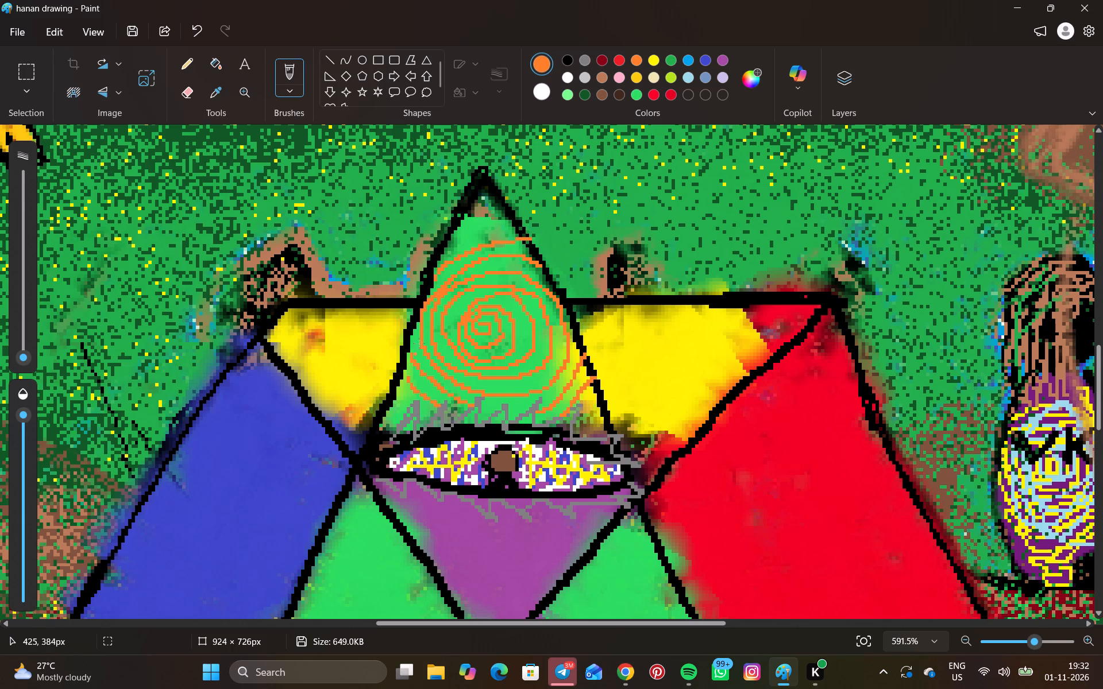
pyautogui.moveTo(448, 244); pyautogui.dragTo(503, 226)
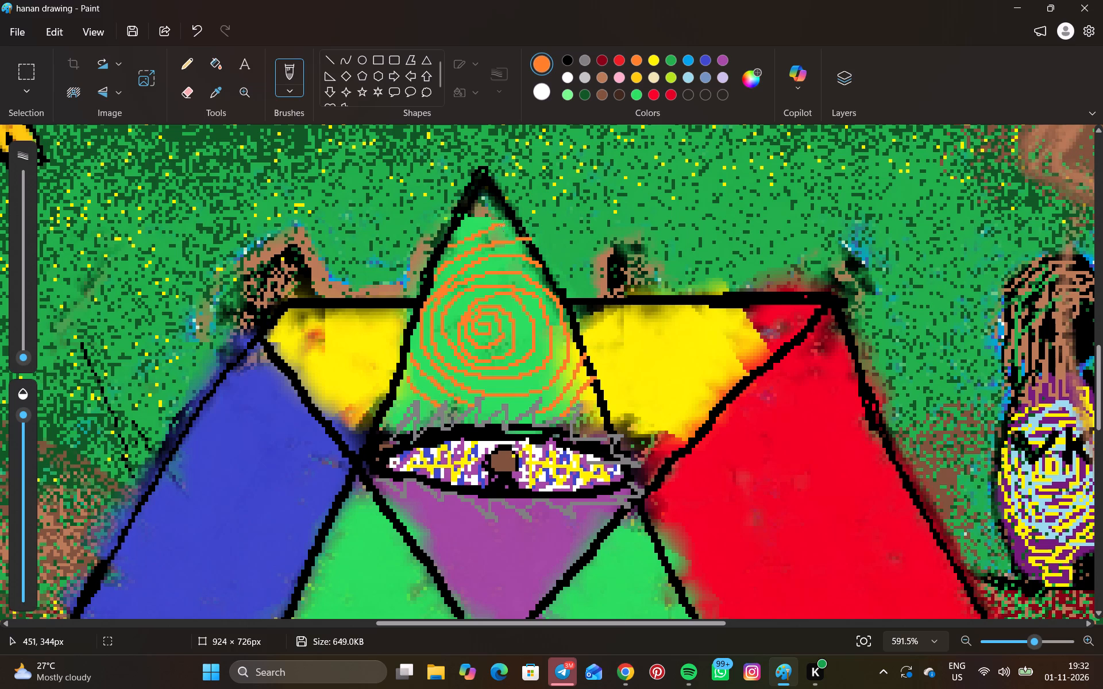
pyautogui.moveTo(503, 226); pyautogui.dragTo(508, 224)
# Switch to a different brush in yellow at the smallest size and paint a spiral between the inner orange loops on the central peak.
pyautogui.click(289, 94)
pyautogui.click(350, 242)
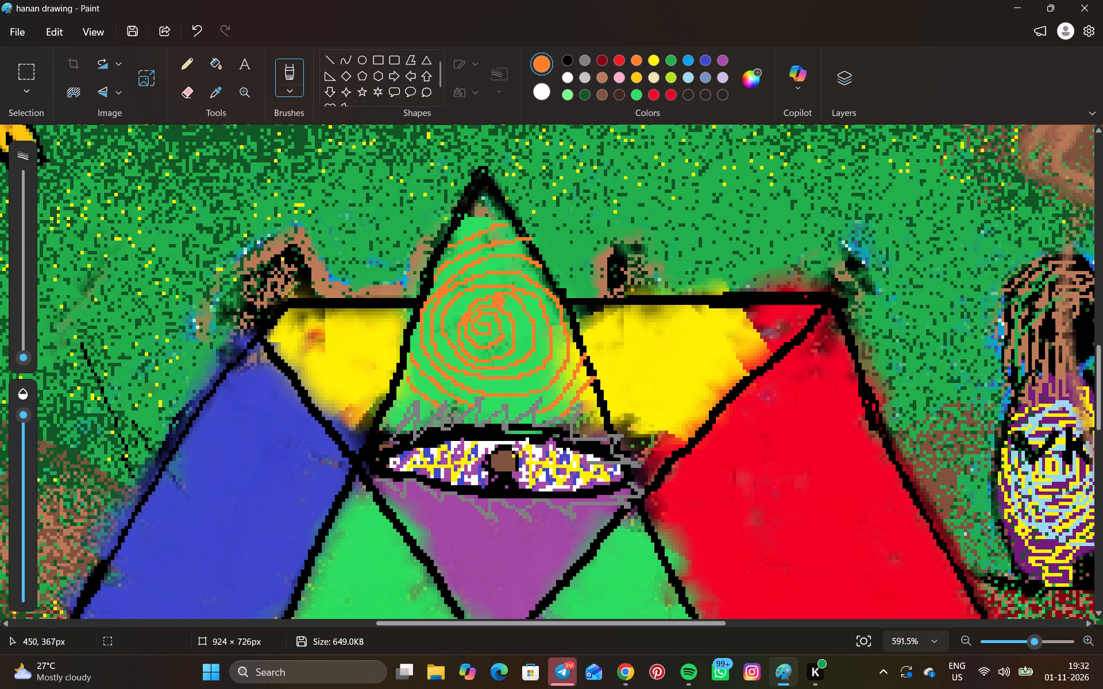
pyautogui.click(651, 56)
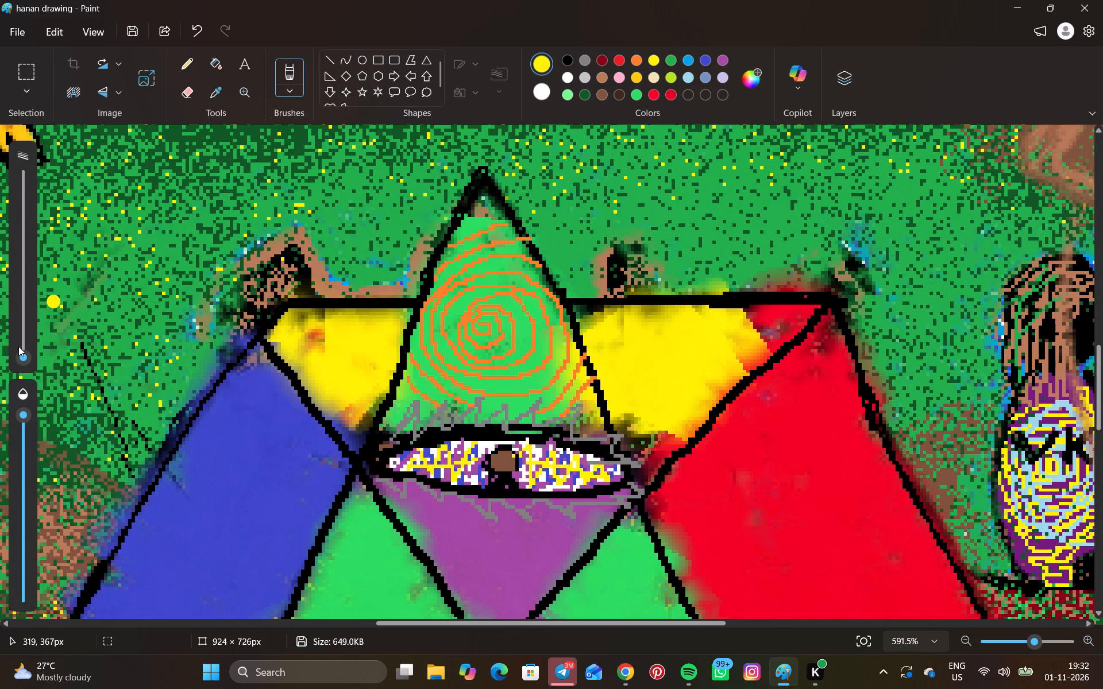
pyautogui.moveTo(18, 349); pyautogui.dragTo(26, 393)
pyautogui.moveTo(480, 331); pyautogui.dragTo(482, 332)
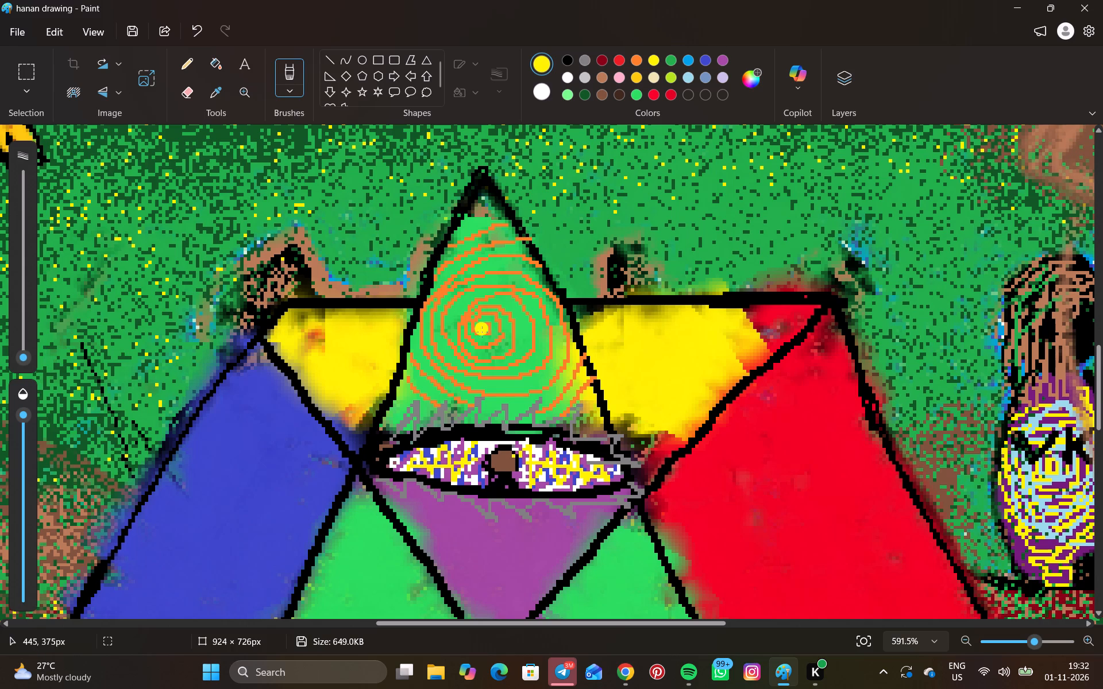
pyautogui.moveTo(482, 332); pyautogui.dragTo(470, 335)
pyautogui.moveTo(470, 335); pyautogui.dragTo(509, 335)
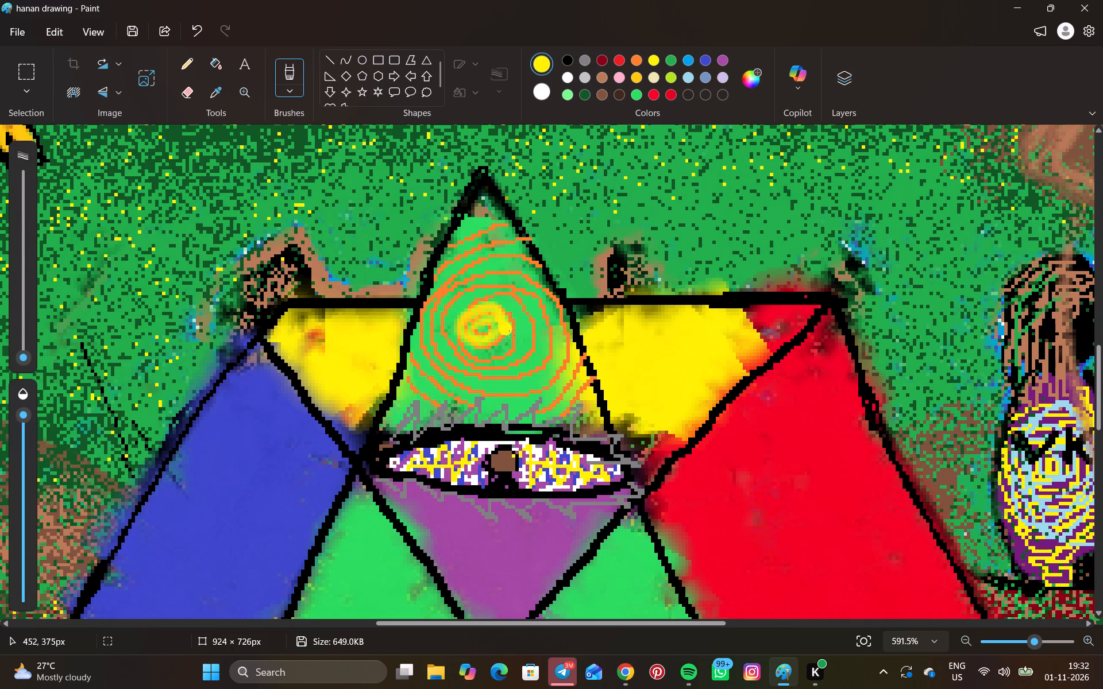
pyautogui.moveTo(509, 335); pyautogui.dragTo(501, 362)
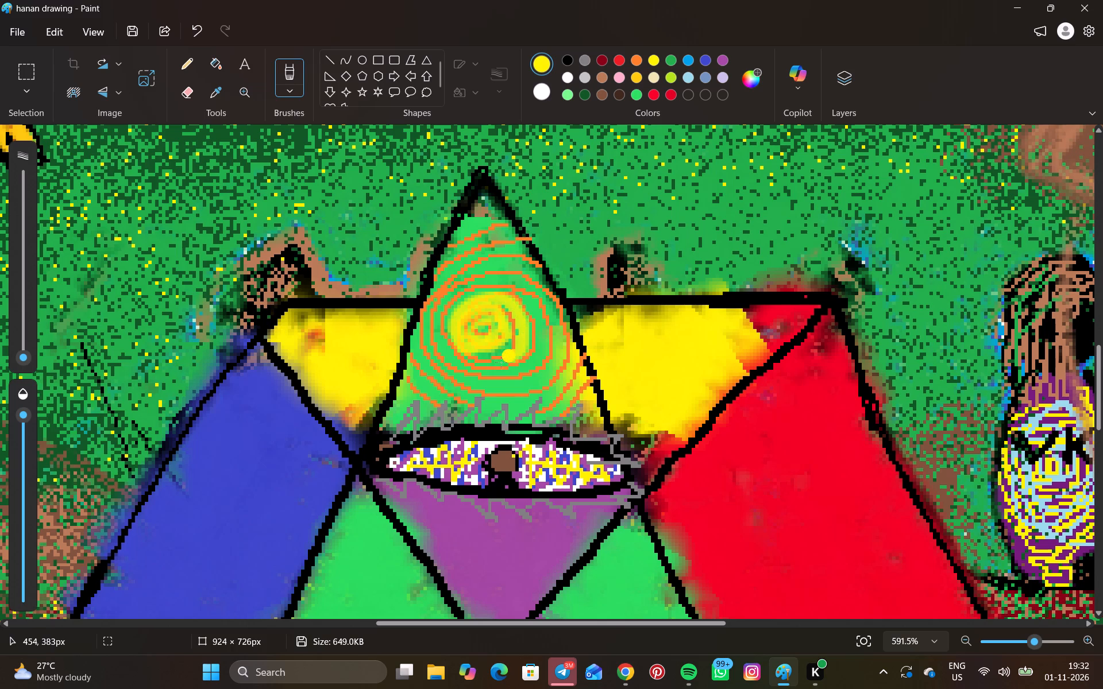
pyautogui.moveTo(501, 362); pyautogui.dragTo(511, 292)
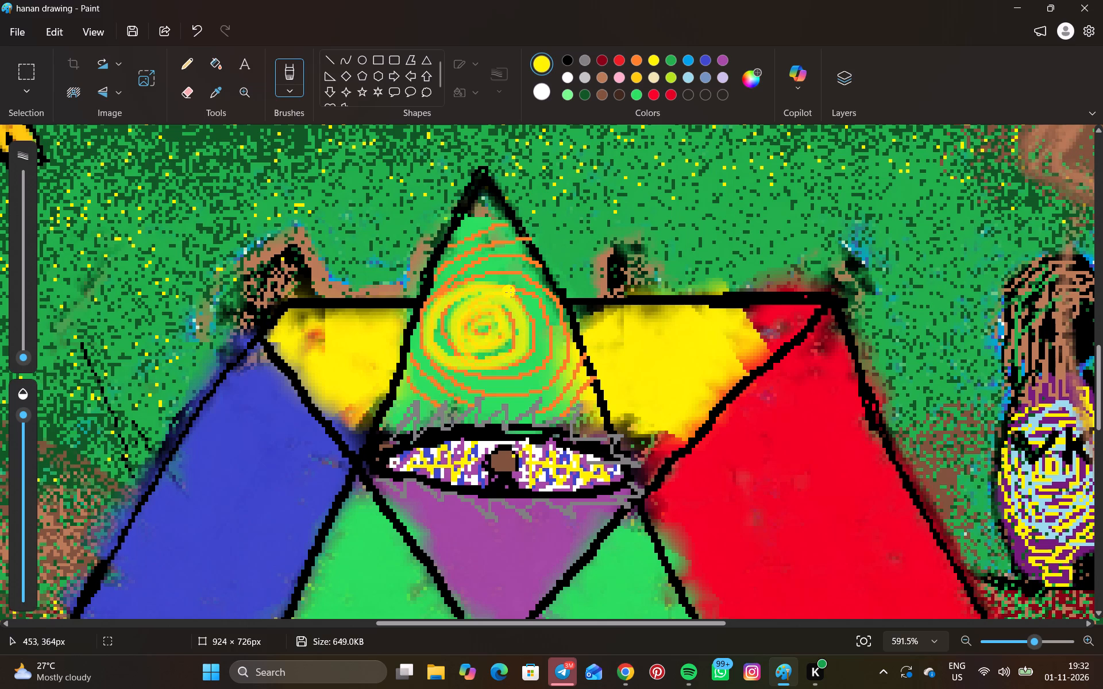
pyautogui.moveTo(511, 292); pyautogui.dragTo(423, 319)
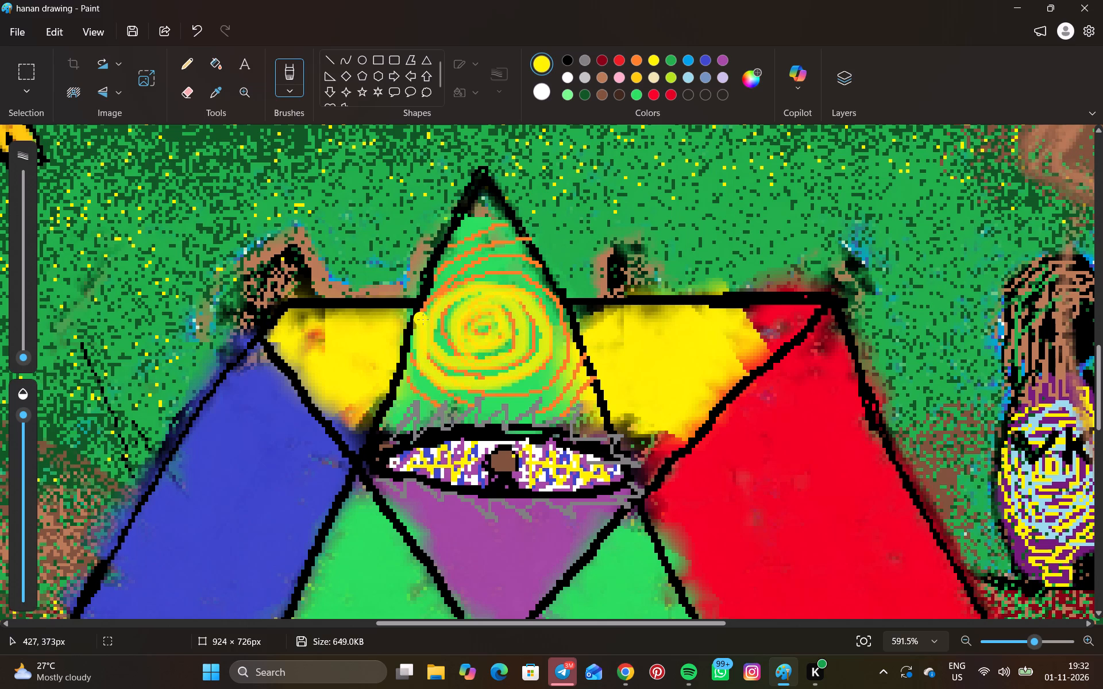
pyautogui.moveTo(423, 319); pyautogui.dragTo(431, 295)
# Continue the yellow spiral with outer arcs between the orange ones, filling the central peak from above the lashes to near its apex.
pyautogui.moveTo(445, 278); pyautogui.dragTo(569, 340)
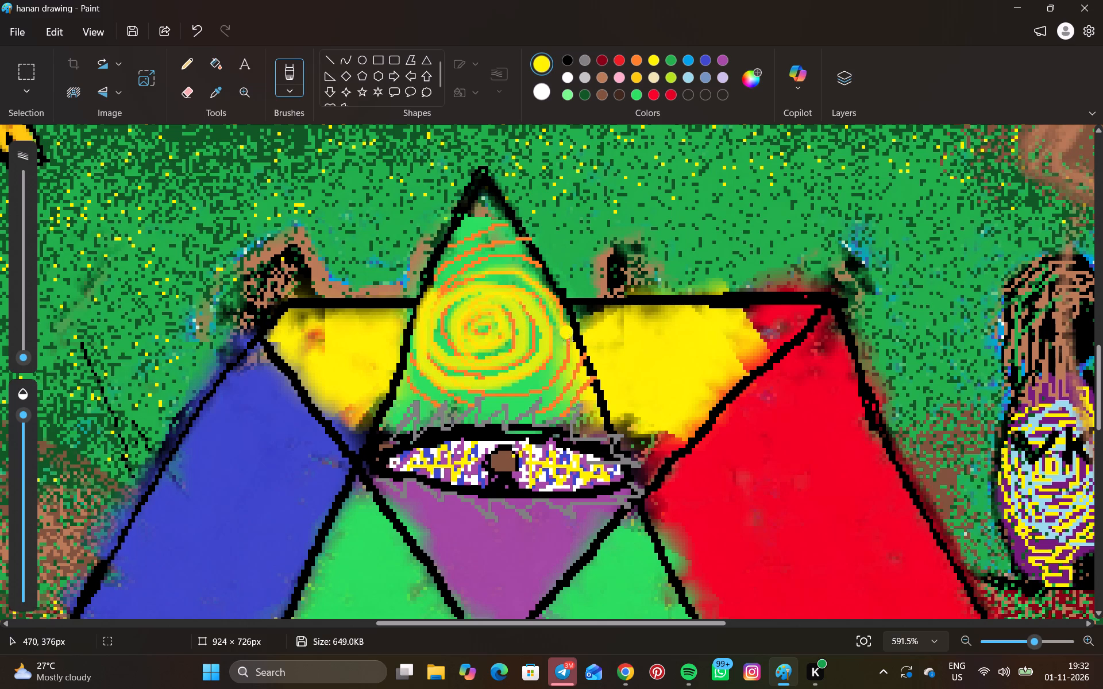
pyautogui.moveTo(569, 340); pyautogui.dragTo(479, 397)
pyautogui.moveTo(451, 394); pyautogui.dragTo(419, 382)
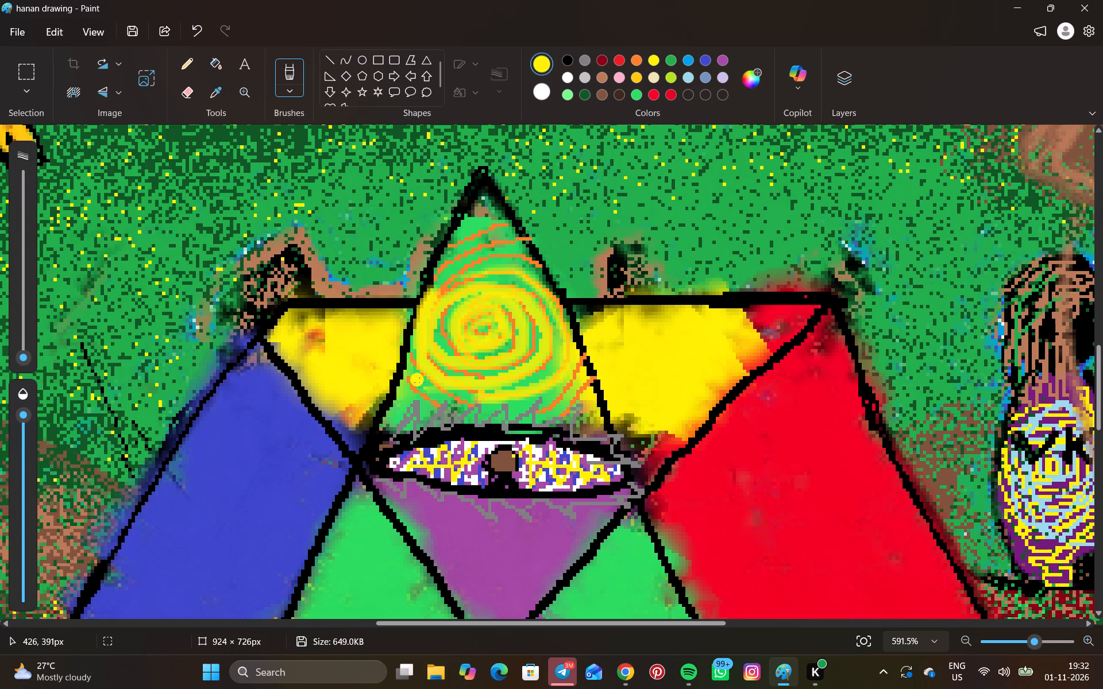
pyautogui.moveTo(419, 382); pyautogui.dragTo(417, 372)
pyautogui.moveTo(433, 276); pyautogui.dragTo(538, 270)
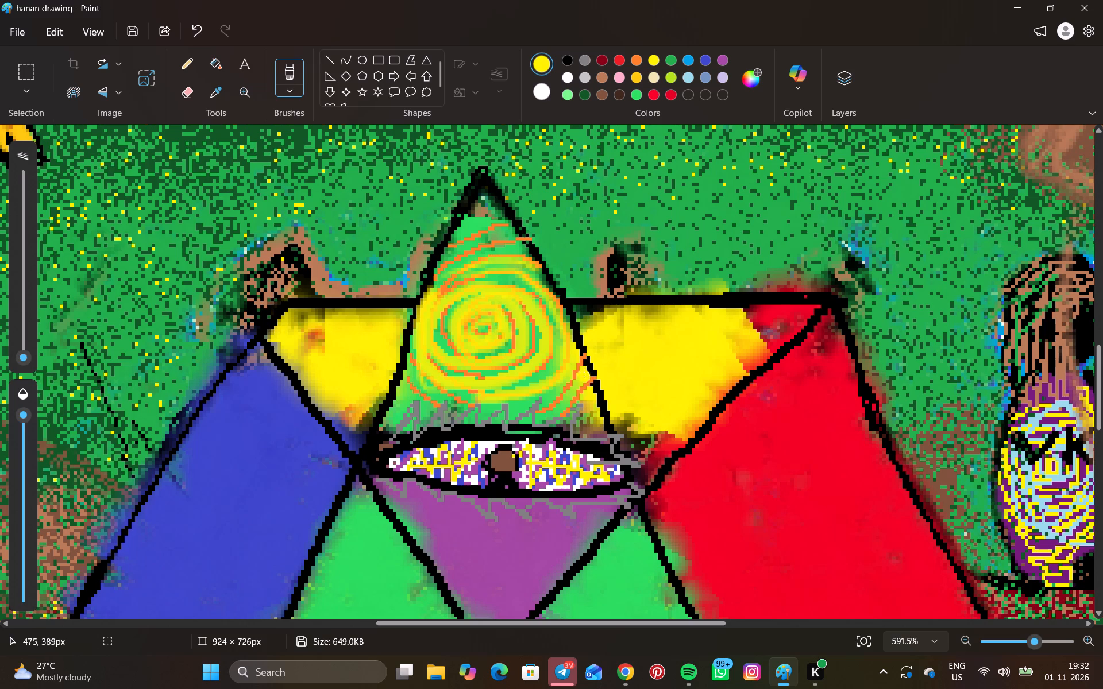
pyautogui.moveTo(584, 366); pyautogui.dragTo(487, 411)
pyautogui.moveTo(442, 411); pyautogui.dragTo(410, 392)
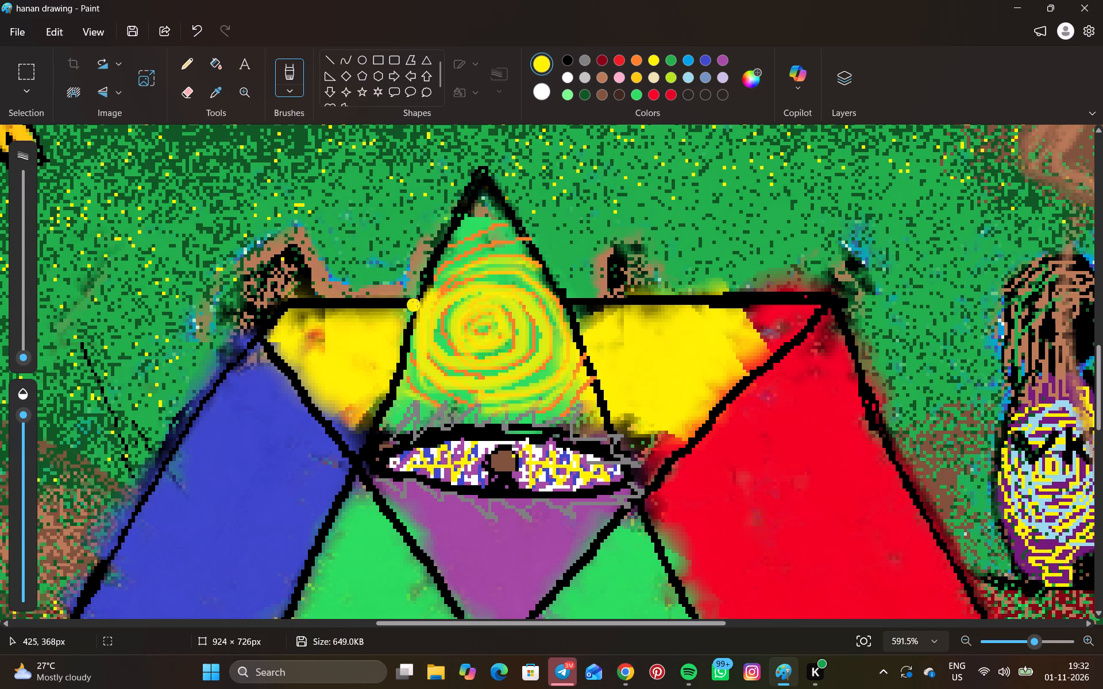
pyautogui.moveTo(436, 268); pyautogui.dragTo(531, 255)
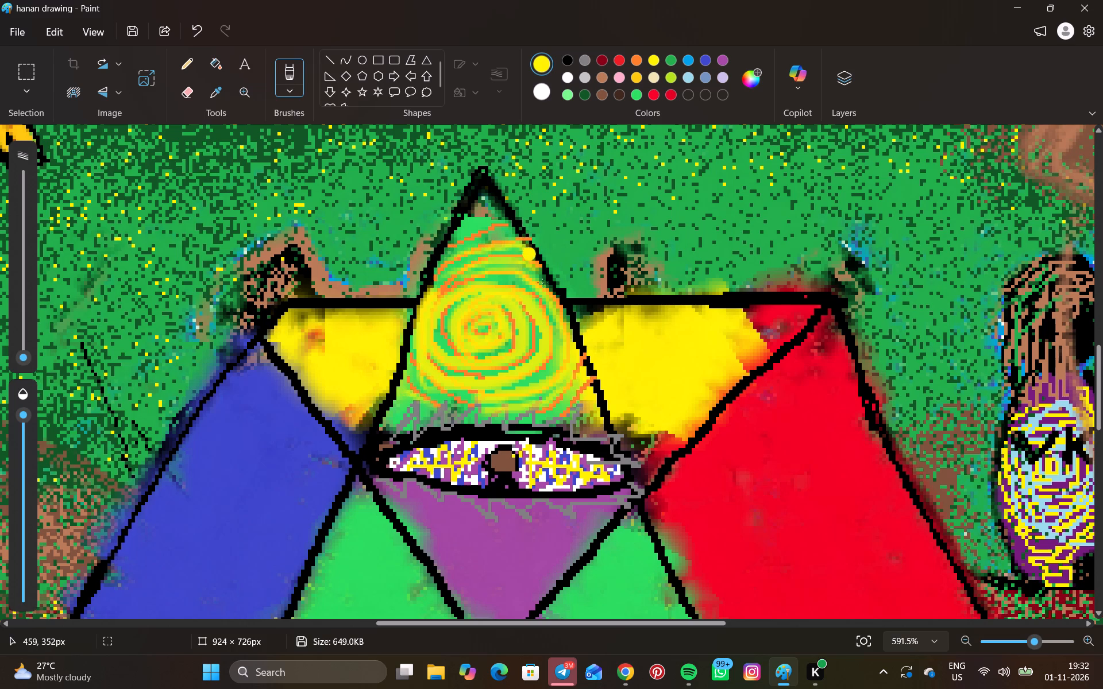
pyautogui.moveTo(593, 397); pyautogui.dragTo(557, 423)
pyautogui.moveTo(427, 416); pyautogui.dragTo(421, 413)
pyautogui.moveTo(413, 411); pyautogui.dragTo(397, 382)
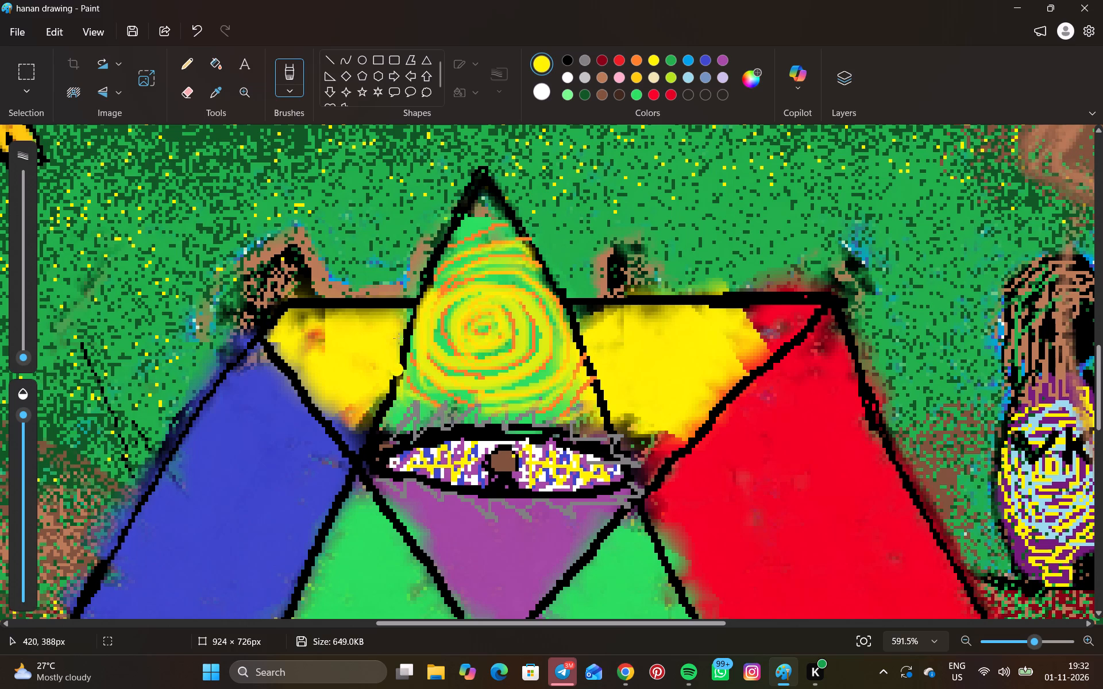
pyautogui.moveTo(442, 245); pyautogui.dragTo(506, 234)
pyautogui.moveTo(462, 230); pyautogui.dragTo(466, 230)
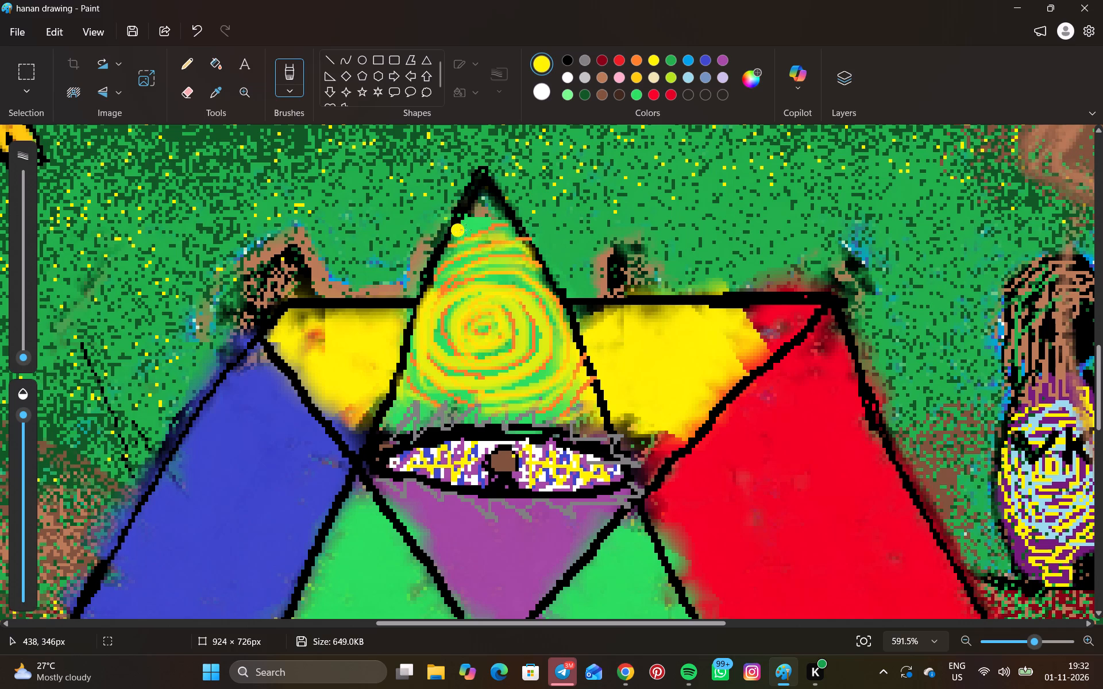
# Add short yellow arcs across the narrow tip of the central peak, just below its black apex.
pyautogui.moveTo(466, 230); pyautogui.dragTo(503, 222)
pyautogui.moveTo(452, 221); pyautogui.dragTo(479, 214)
pyautogui.moveTo(470, 198); pyautogui.dragTo(489, 196)
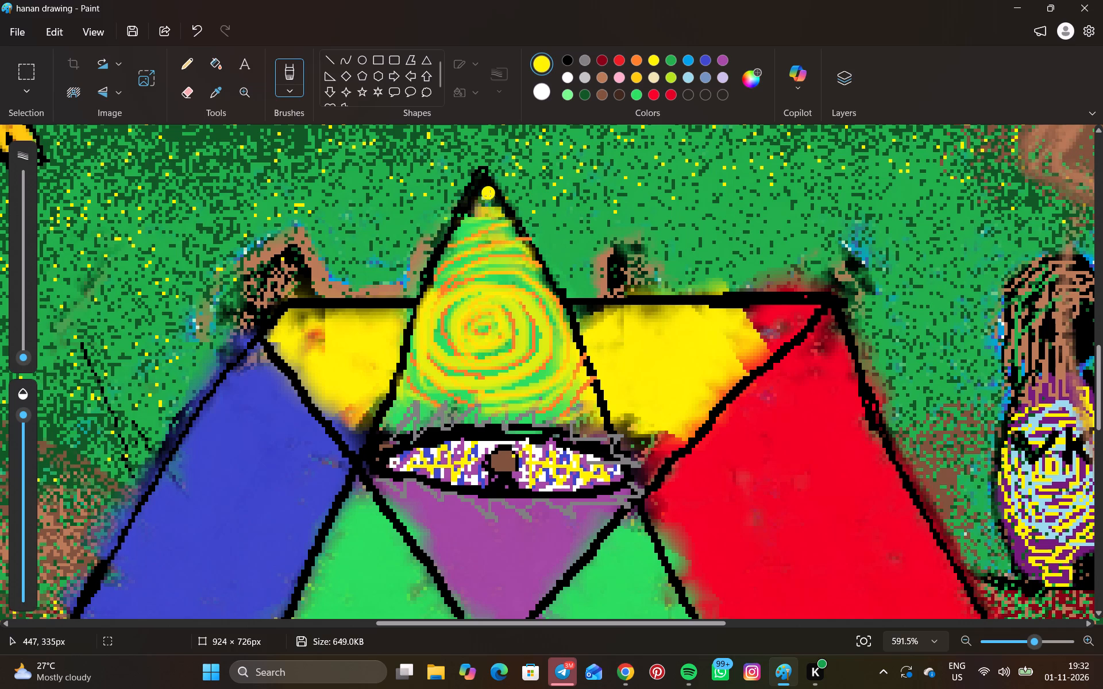
# Draw a dark red spiral winding outward from the centre of the central peak's yellow and orange swirl to the peak's side edges.
pyautogui.click(606, 61)
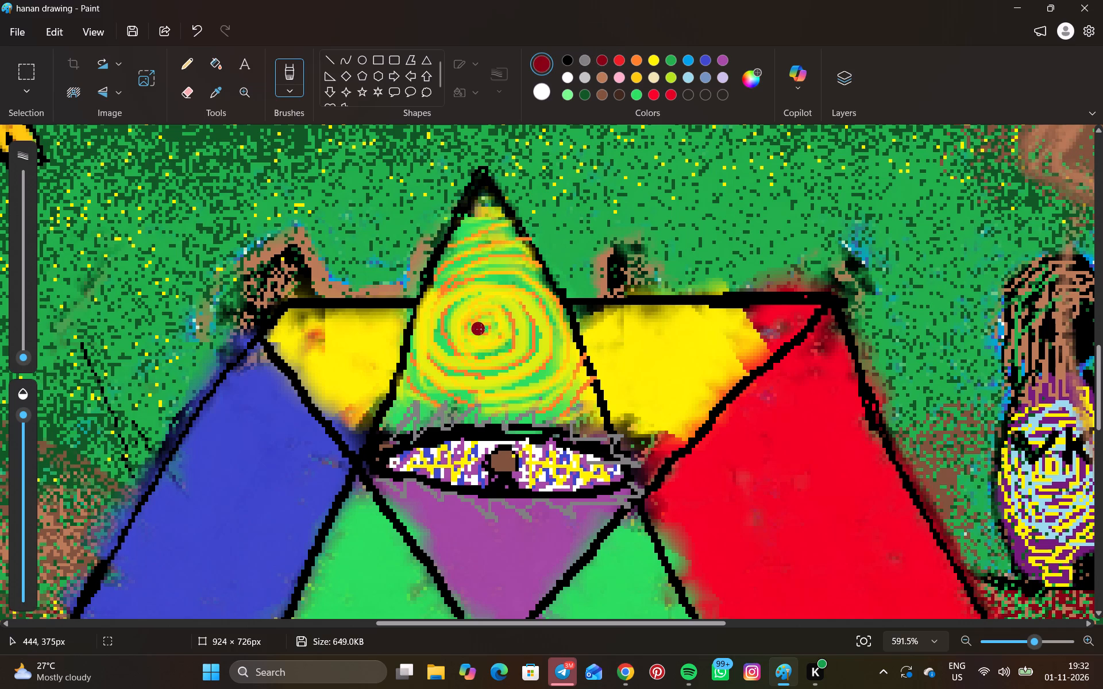
pyautogui.moveTo(481, 329); pyautogui.dragTo(485, 343)
pyautogui.moveTo(485, 343); pyautogui.dragTo(469, 352)
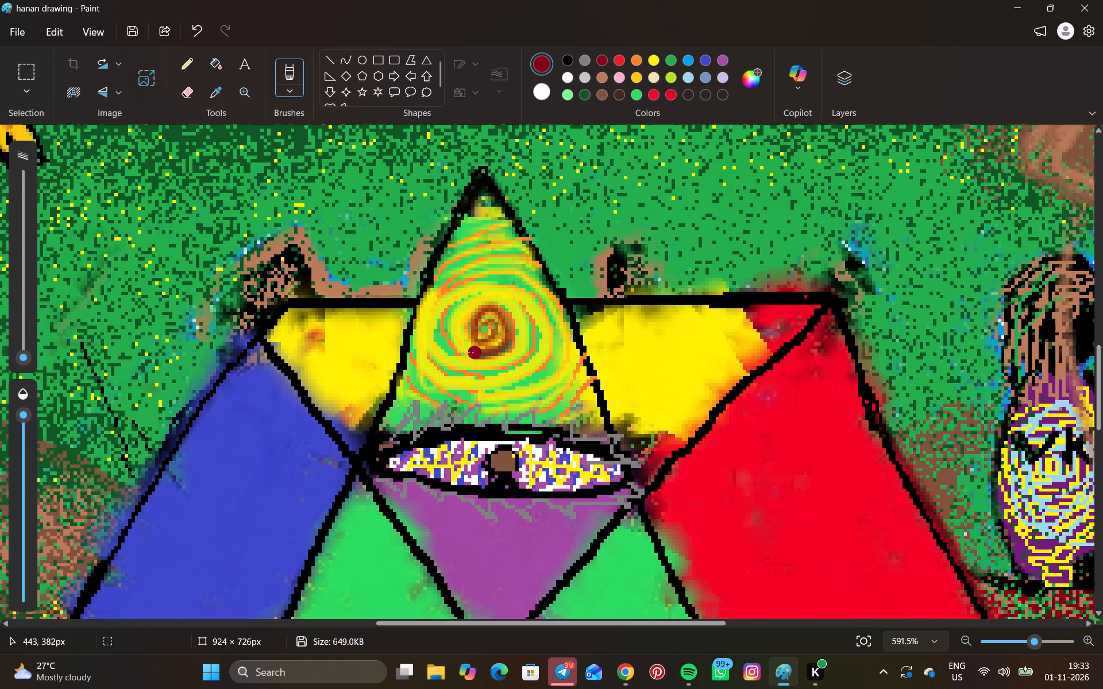
pyautogui.moveTo(469, 352); pyautogui.dragTo(520, 353)
pyautogui.moveTo(500, 368); pyautogui.dragTo(480, 369)
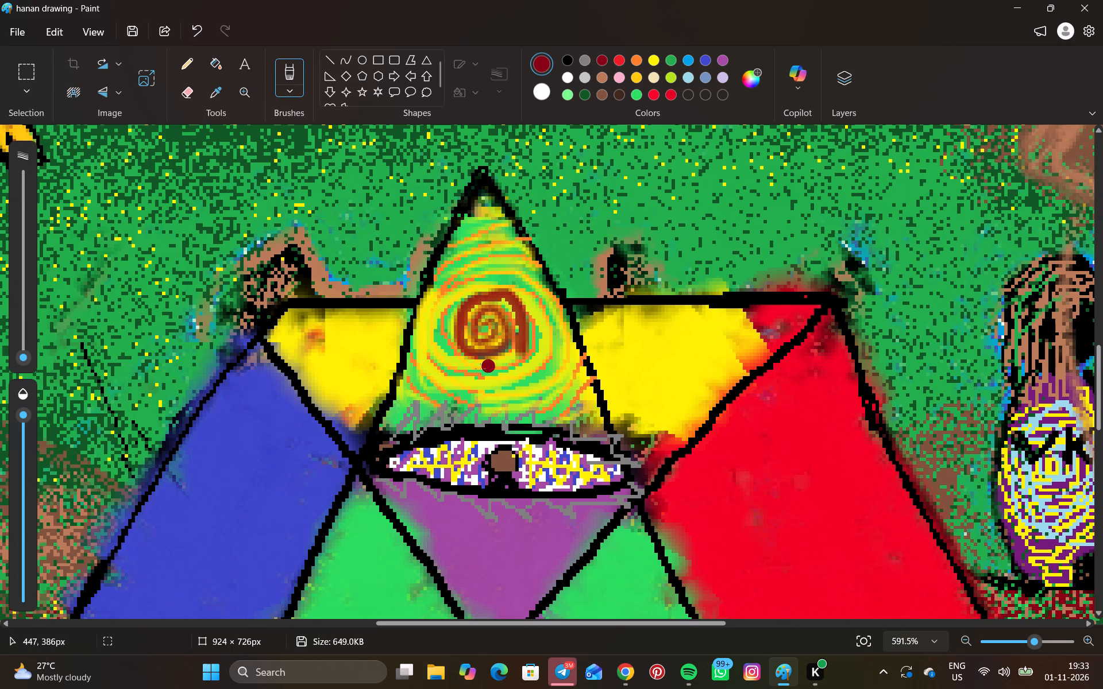
pyautogui.moveTo(480, 369); pyautogui.dragTo(537, 371)
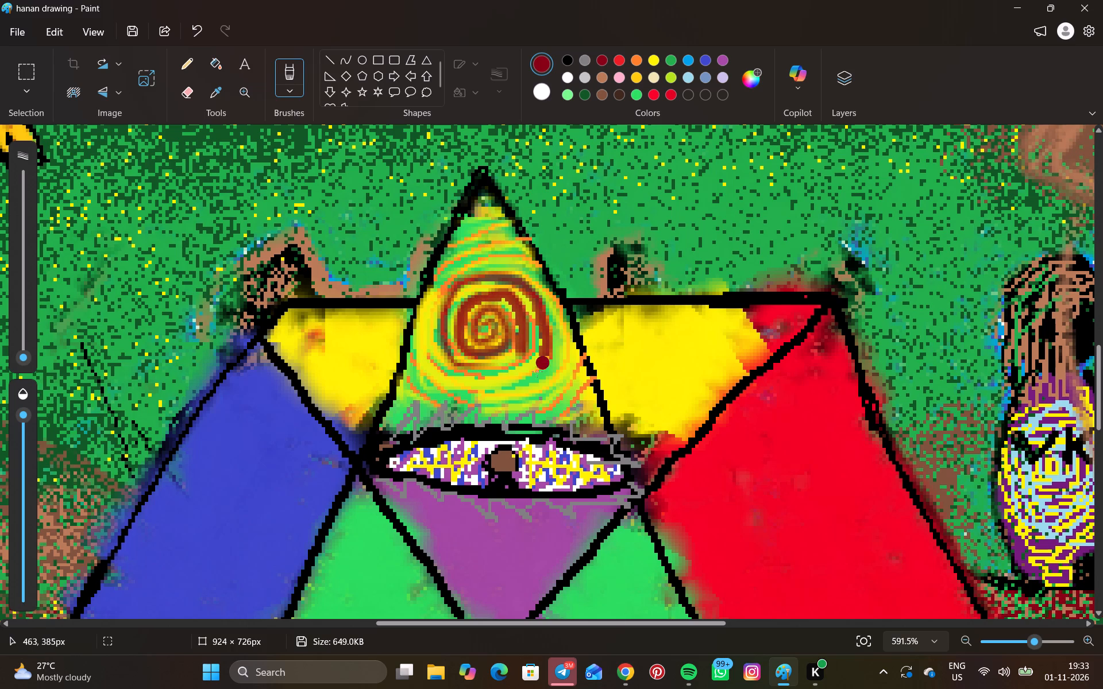
pyautogui.moveTo(537, 371); pyautogui.dragTo(484, 385)
pyautogui.moveTo(475, 384); pyautogui.dragTo(426, 322)
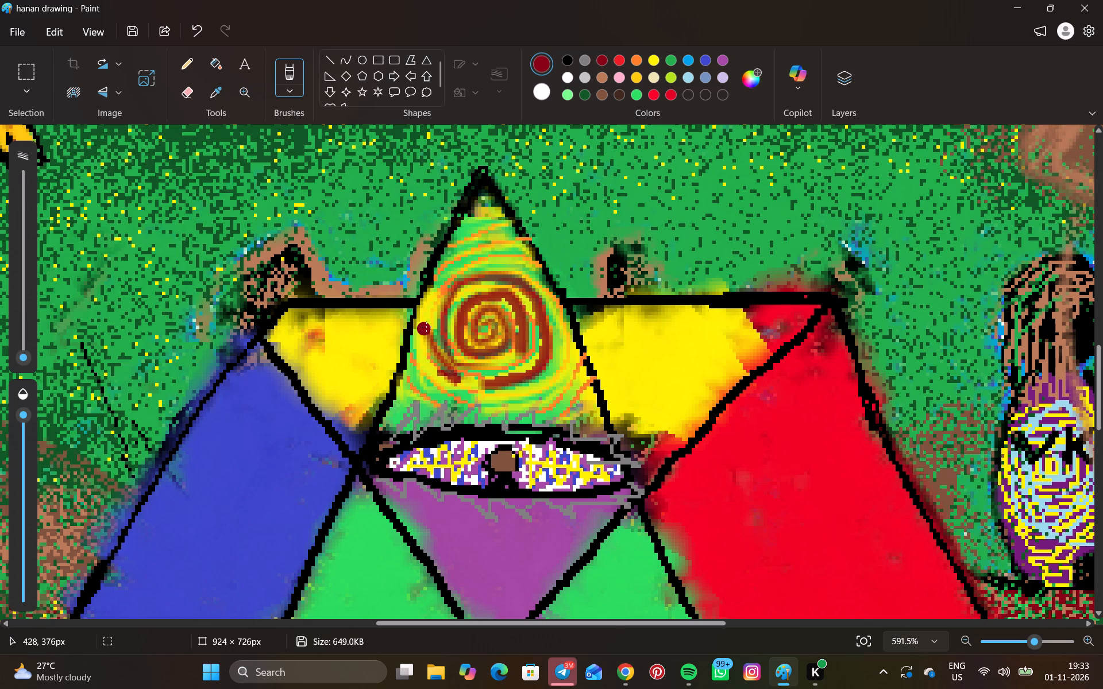
pyautogui.moveTo(426, 322); pyautogui.dragTo(544, 389)
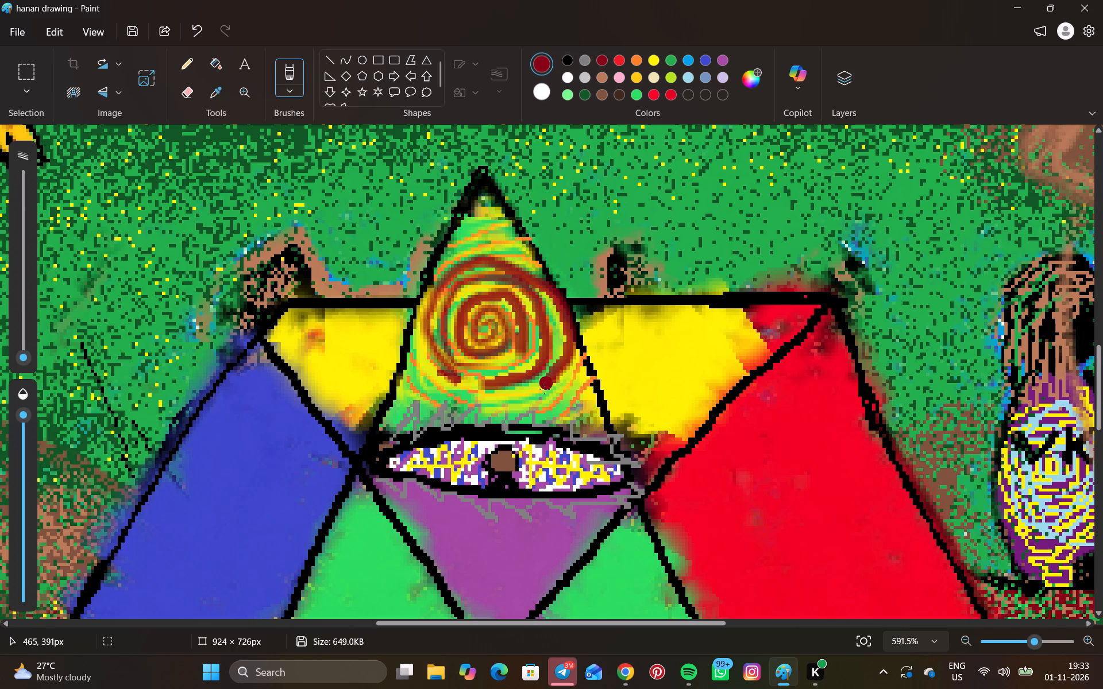
pyautogui.moveTo(544, 389); pyautogui.dragTo(416, 366)
# Extend the dark red spiral with outer arcs inside the central peak, from near the apex down to the grey lashes.
pyautogui.moveTo(433, 265); pyautogui.dragTo(450, 256)
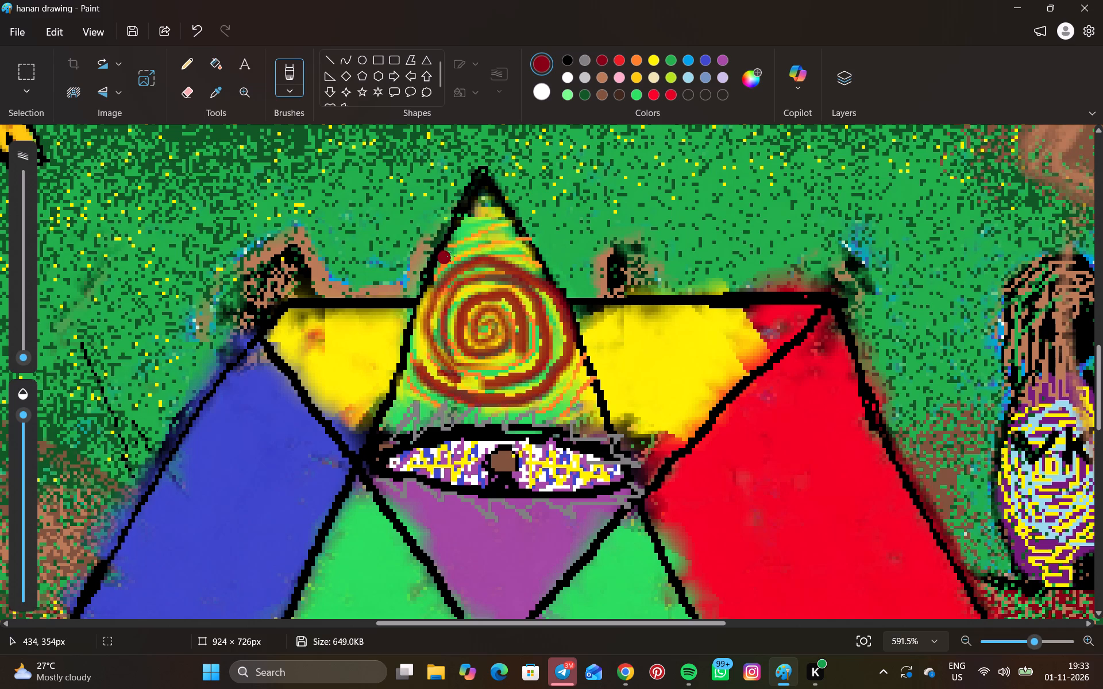
pyautogui.moveTo(450, 256); pyautogui.dragTo(542, 291)
pyautogui.moveTo(588, 366); pyautogui.dragTo(397, 373)
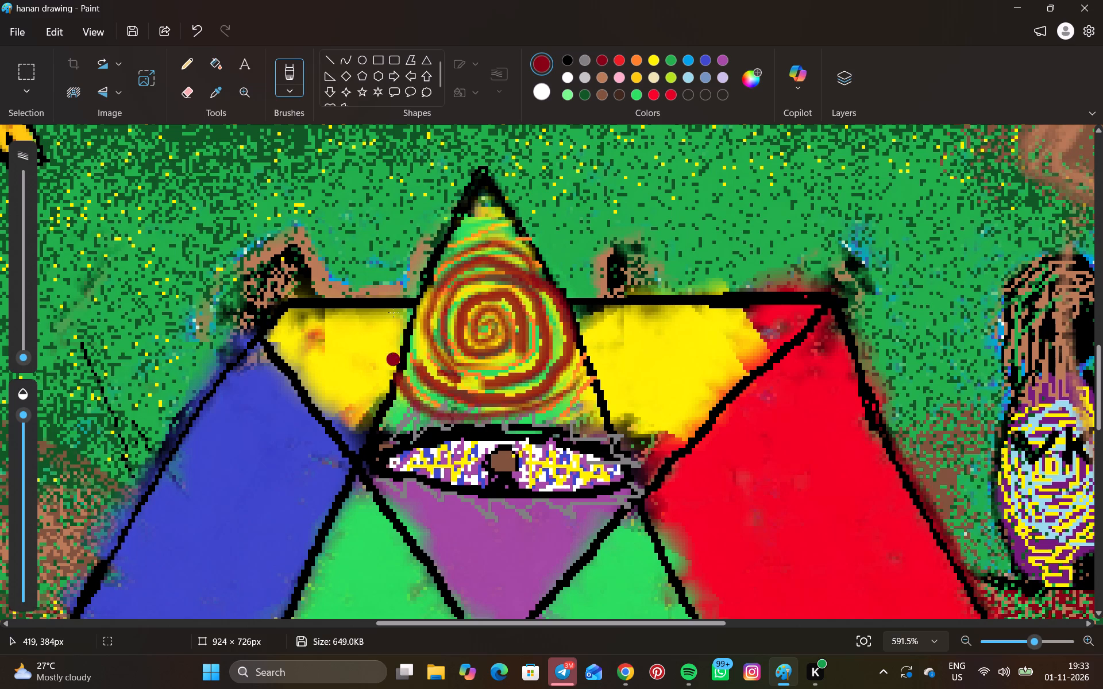
pyautogui.moveTo(443, 239); pyautogui.dragTo(497, 228)
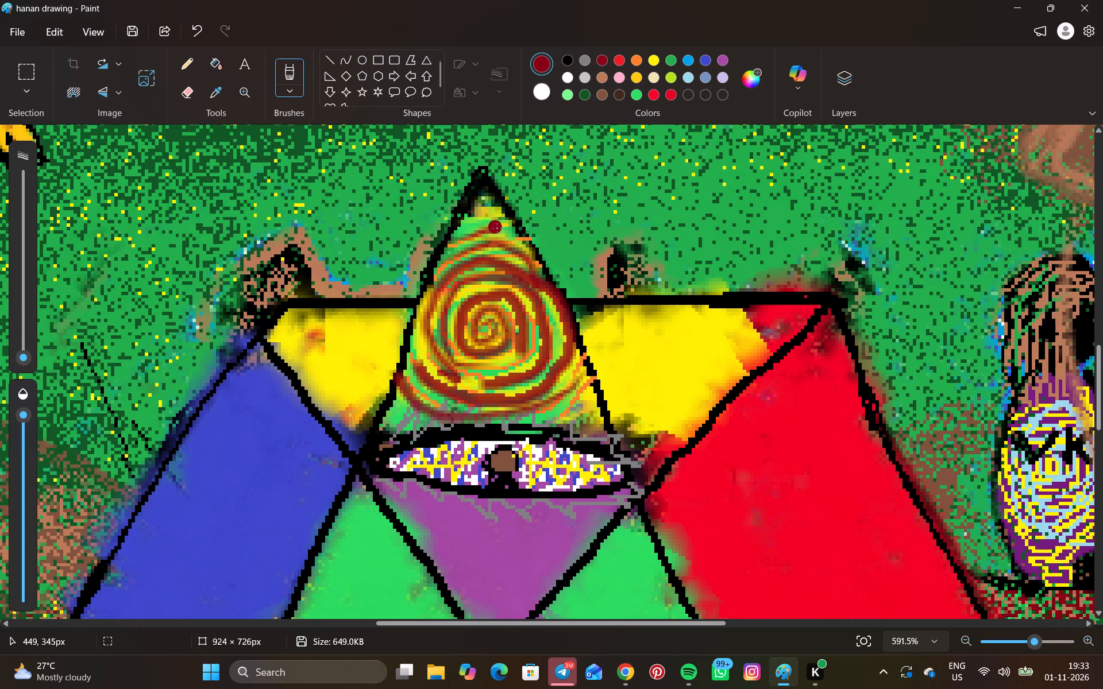
pyautogui.moveTo(497, 228); pyautogui.dragTo(510, 230)
pyautogui.moveTo(598, 389); pyautogui.dragTo(513, 423)
pyautogui.moveTo(425, 423); pyautogui.dragTo(398, 406)
pyautogui.moveTo(397, 405); pyautogui.dragTo(508, 436)
pyautogui.click(600, 400)
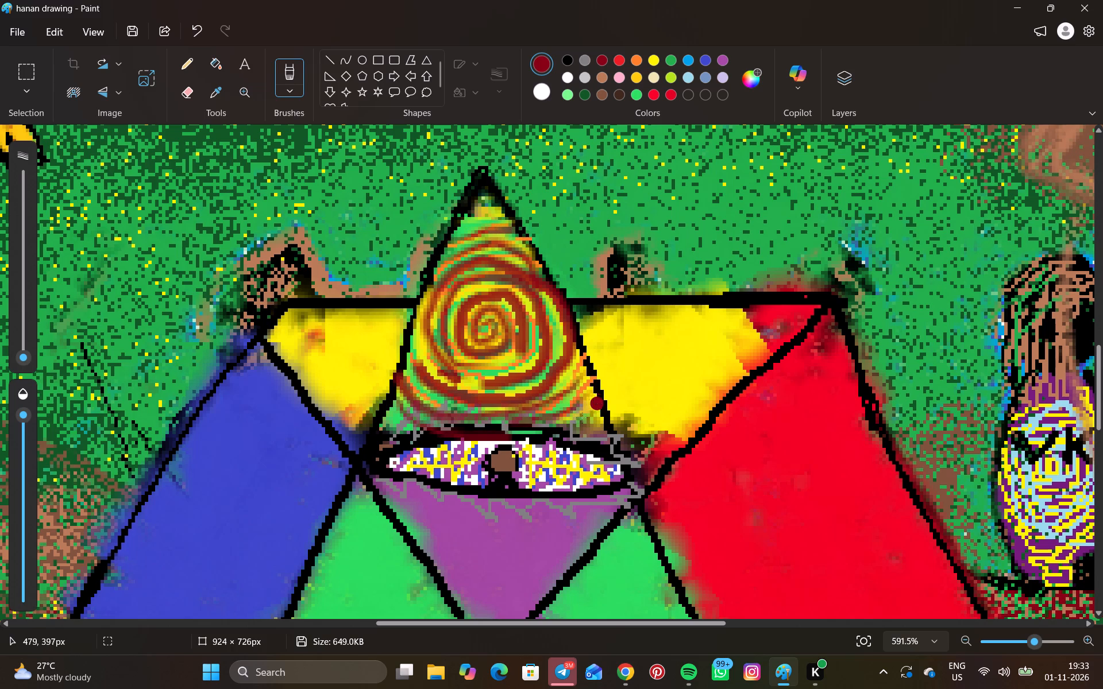
# Paint an indigo spiral outward from the middle of the central peak, winding between the dark red loops to the side edges.
pyautogui.click(705, 61)
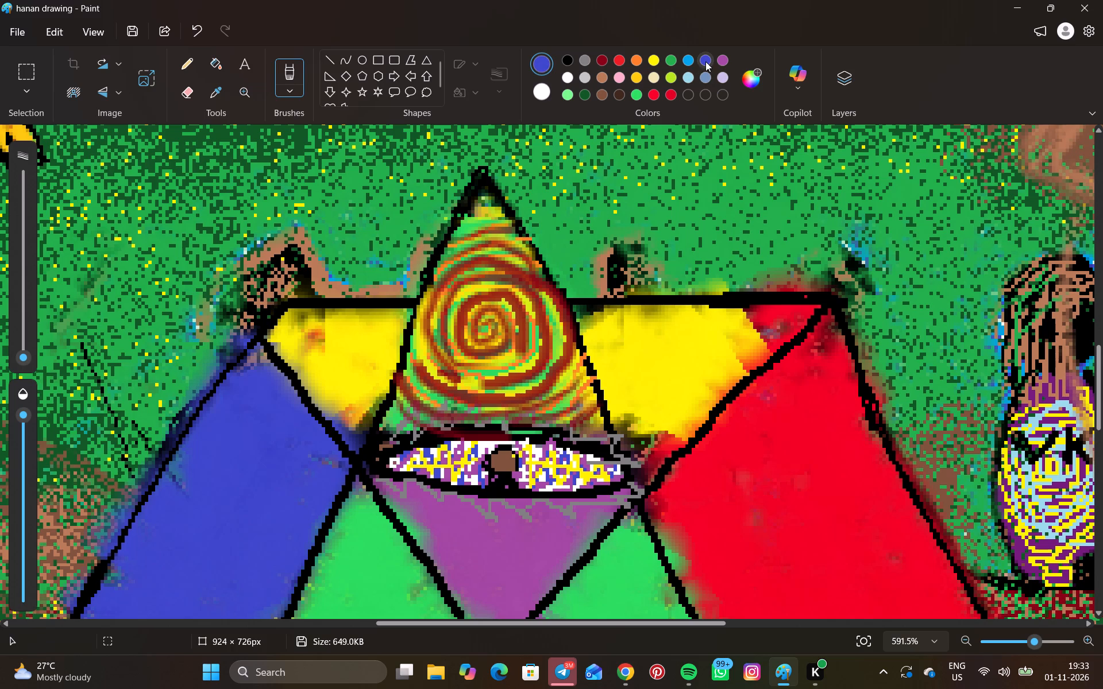
pyautogui.moveTo(487, 325); pyautogui.dragTo(483, 335)
pyautogui.moveTo(483, 335); pyautogui.dragTo(508, 328)
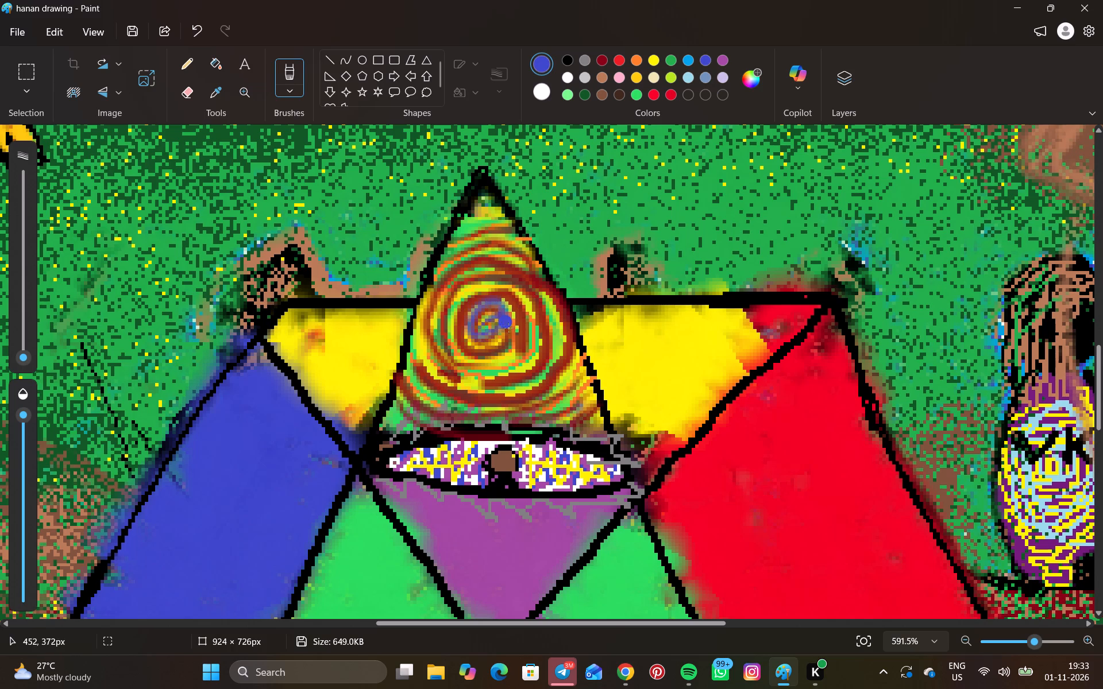
pyautogui.moveTo(508, 328); pyautogui.dragTo(461, 344)
pyautogui.moveTo(456, 305); pyautogui.dragTo(539, 347)
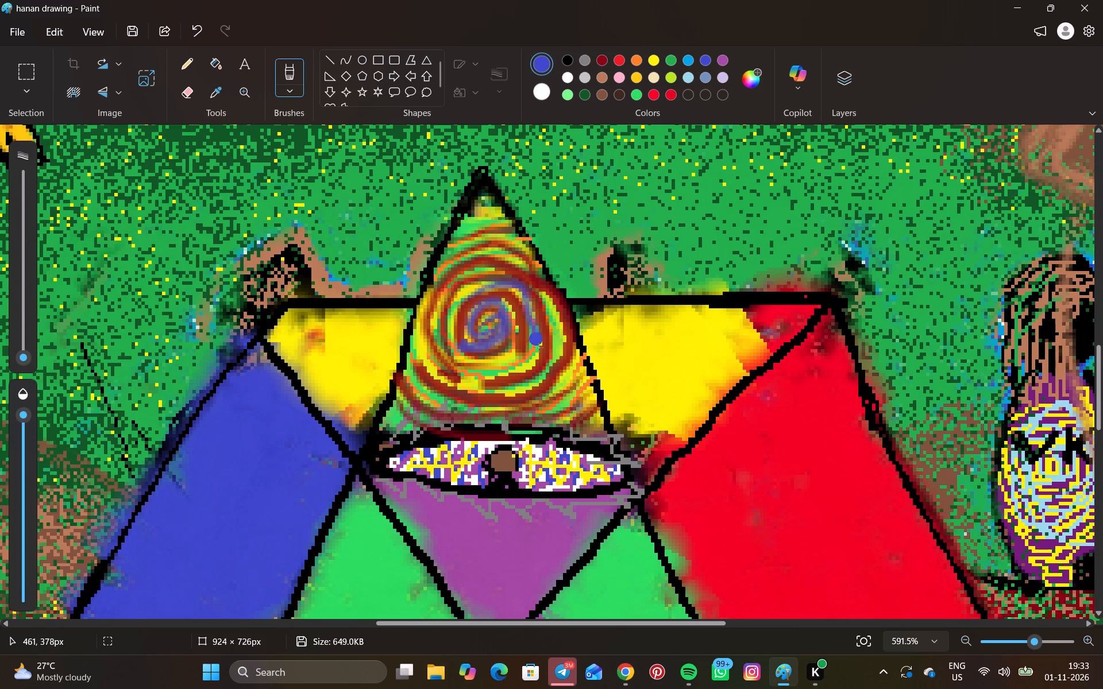
pyautogui.moveTo(539, 347); pyautogui.dragTo(500, 273)
pyautogui.moveTo(540, 289); pyautogui.dragTo(545, 295)
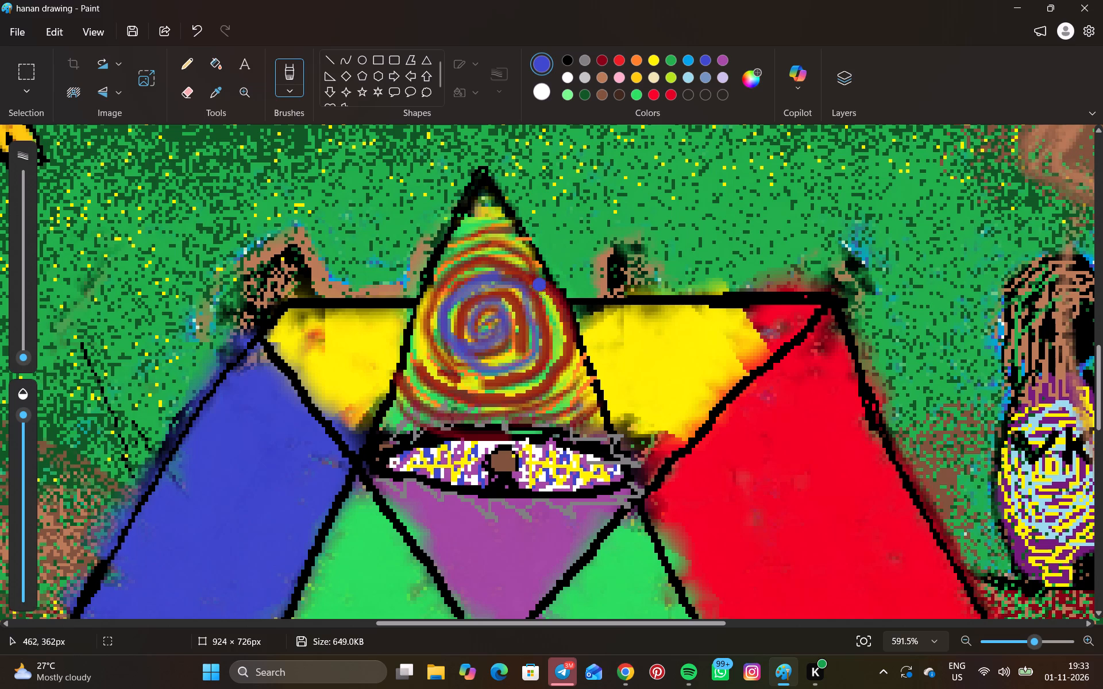
pyautogui.moveTo(545, 295); pyautogui.dragTo(421, 320)
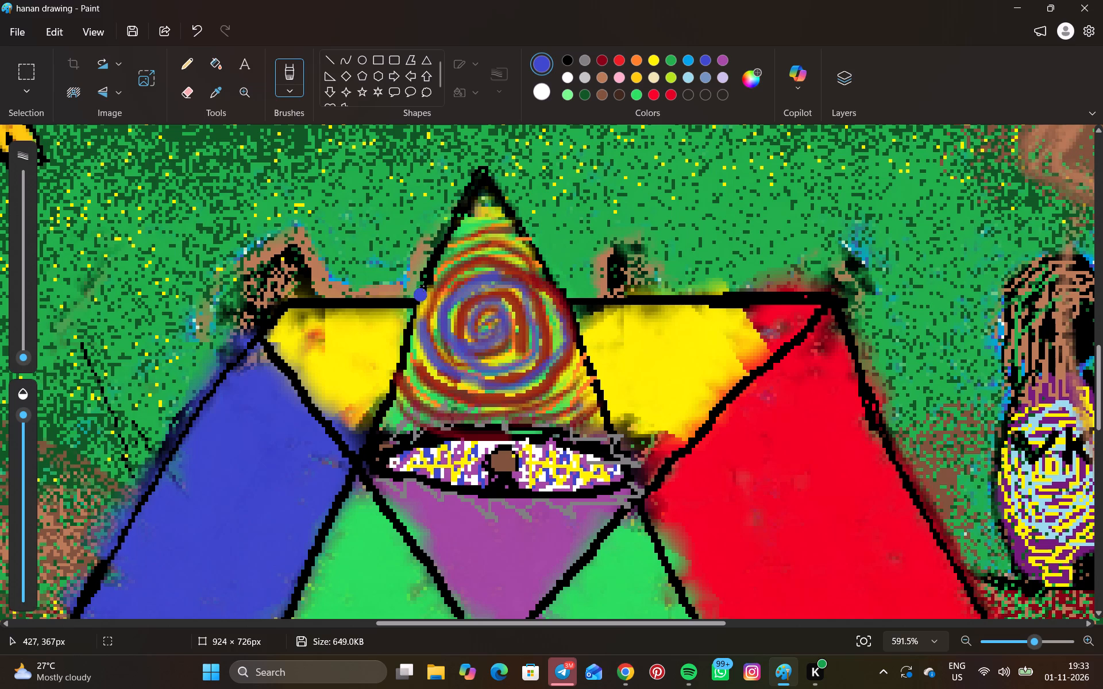
# Continue the indigo spiral with outer arcs across the central peak, from below its apex down to just above the lashes.
pyautogui.moveTo(430, 269); pyautogui.dragTo(537, 270)
pyautogui.moveTo(579, 359); pyautogui.dragTo(577, 371)
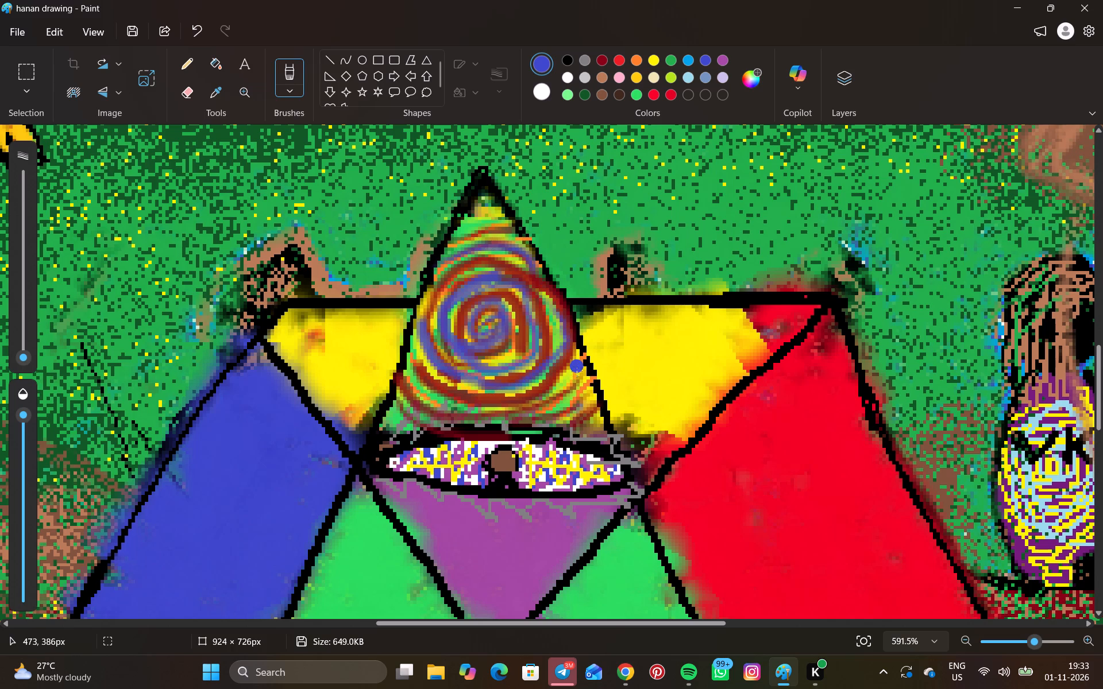
pyautogui.moveTo(577, 371); pyautogui.dragTo(402, 355)
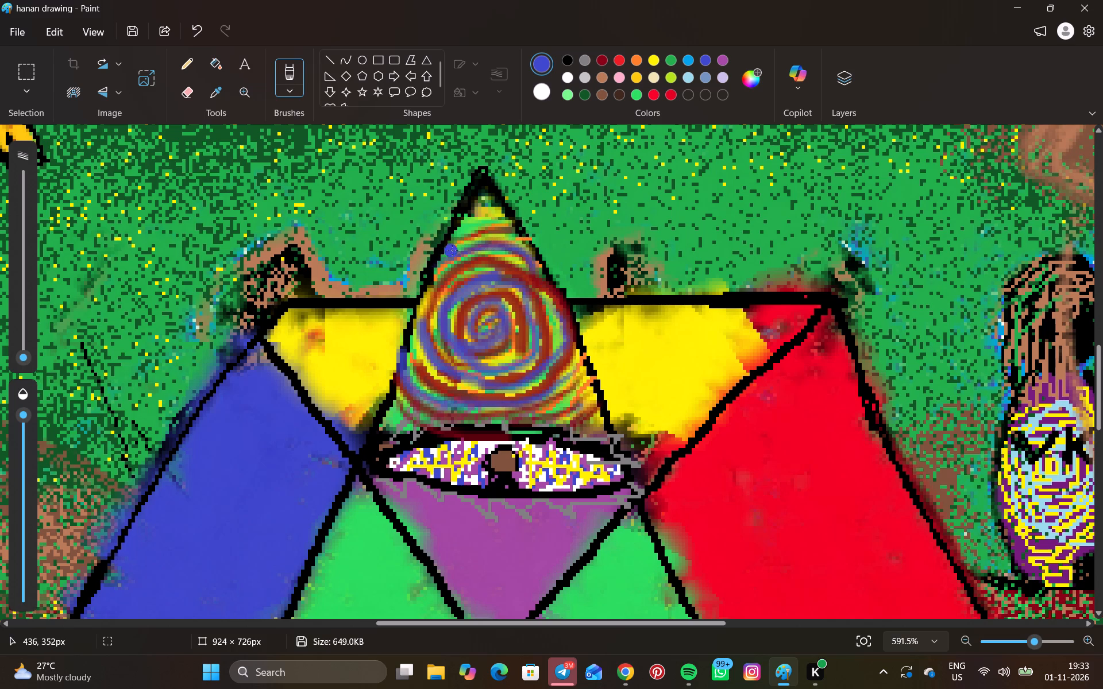
pyautogui.moveTo(452, 250); pyautogui.dragTo(535, 249)
pyautogui.moveTo(586, 372); pyautogui.dragTo(542, 412)
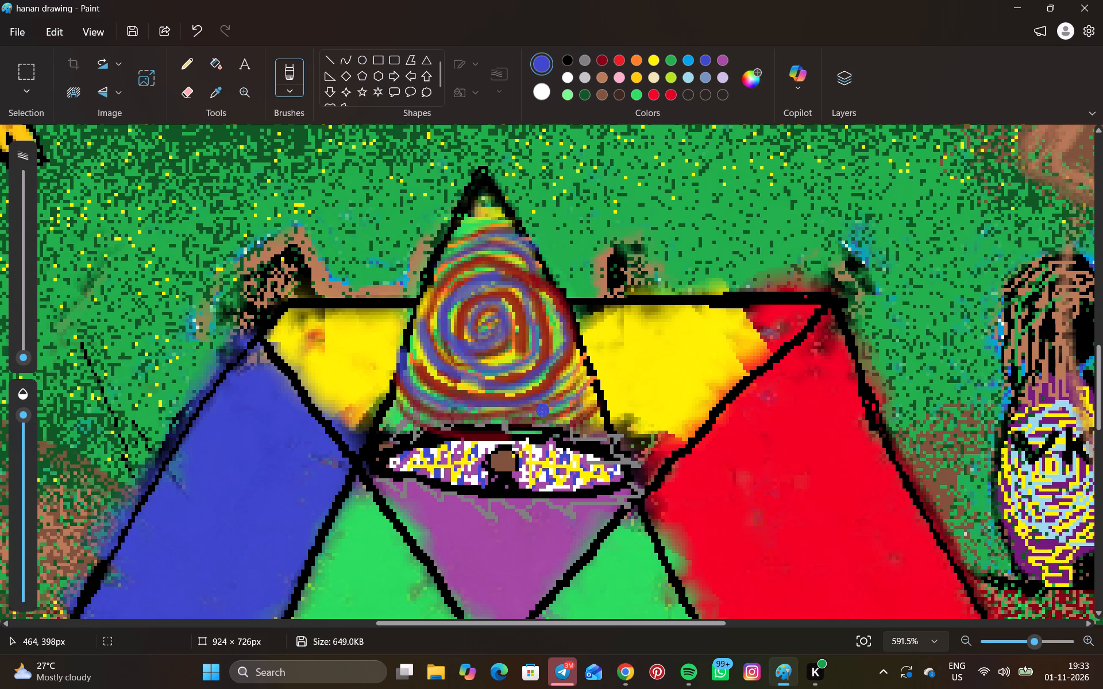
pyautogui.moveTo(542, 412); pyautogui.dragTo(463, 415)
pyautogui.moveTo(443, 236); pyautogui.dragTo(504, 214)
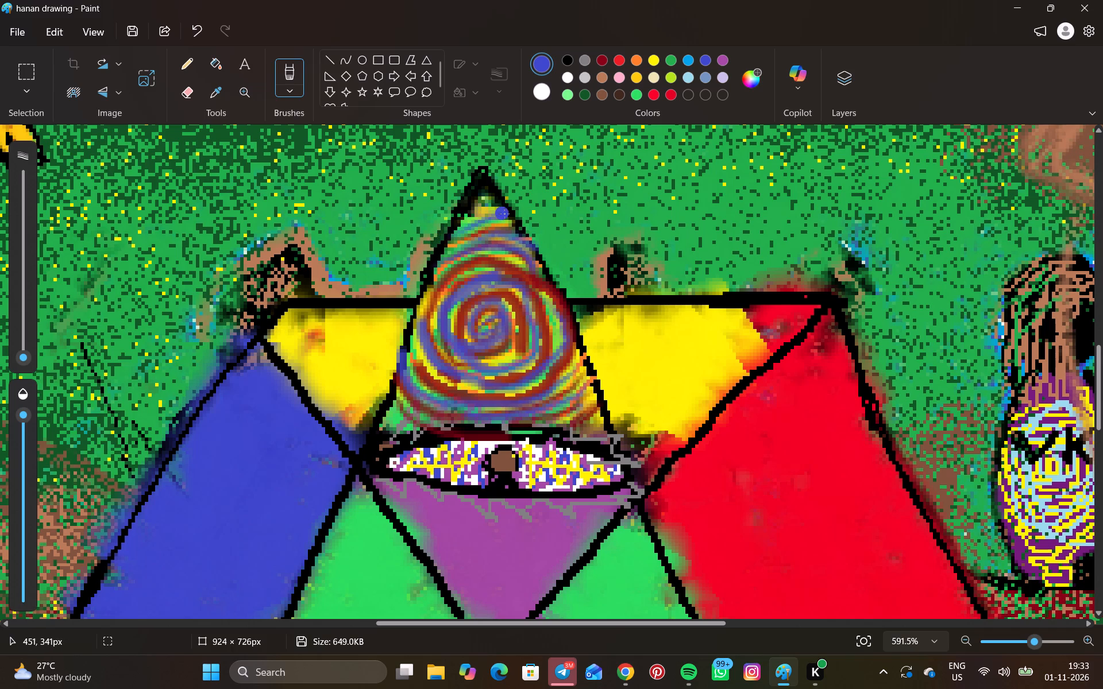
pyautogui.moveTo(504, 214); pyautogui.dragTo(512, 215)
pyautogui.moveTo(600, 380); pyautogui.dragTo(534, 419)
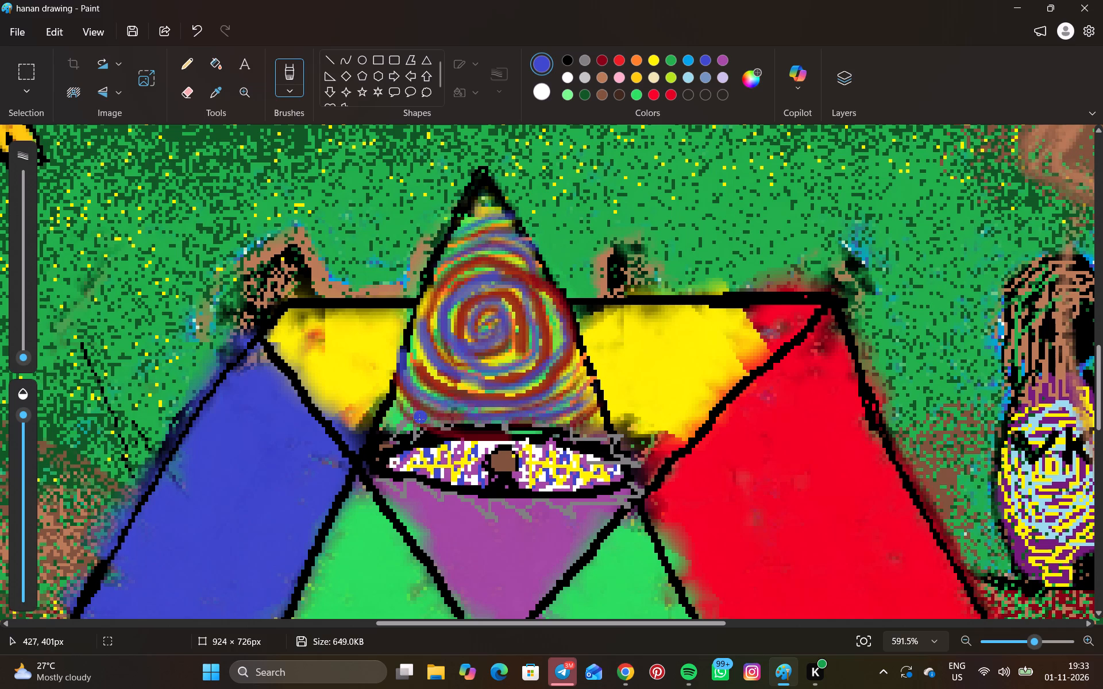
pyautogui.moveTo(418, 419); pyautogui.dragTo(381, 392)
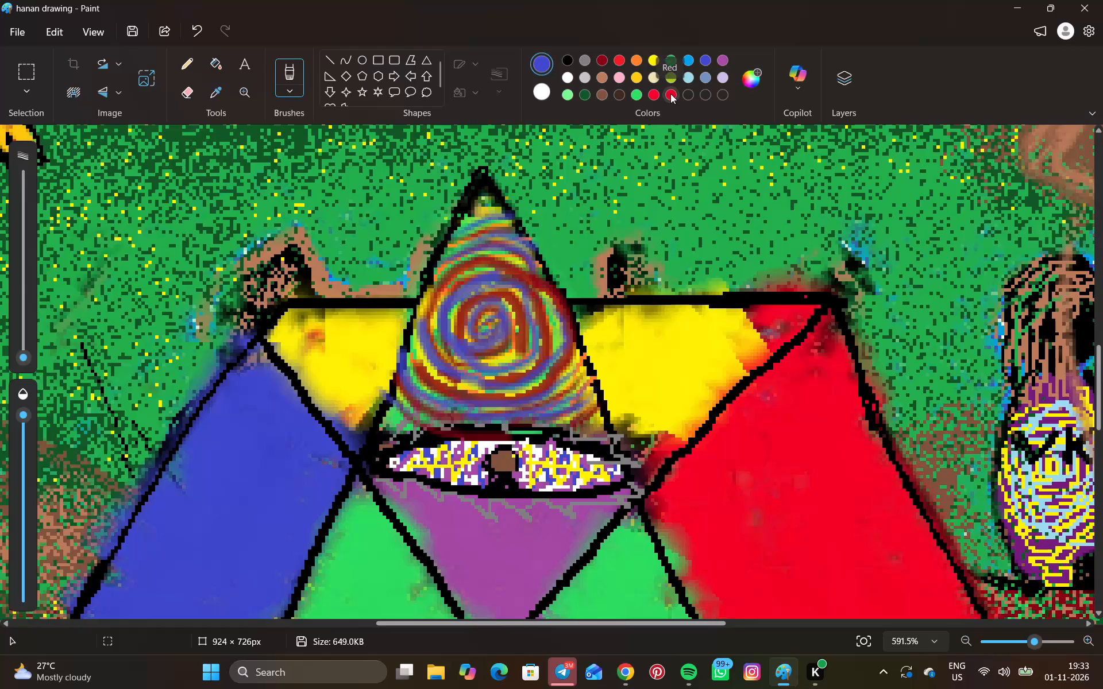
# Paint bright red loops around the centre of the central peak's spiral, working outward over the indigo and dark red rings.
pyautogui.click(670, 94)
pyautogui.moveTo(485, 322); pyautogui.dragTo(495, 302)
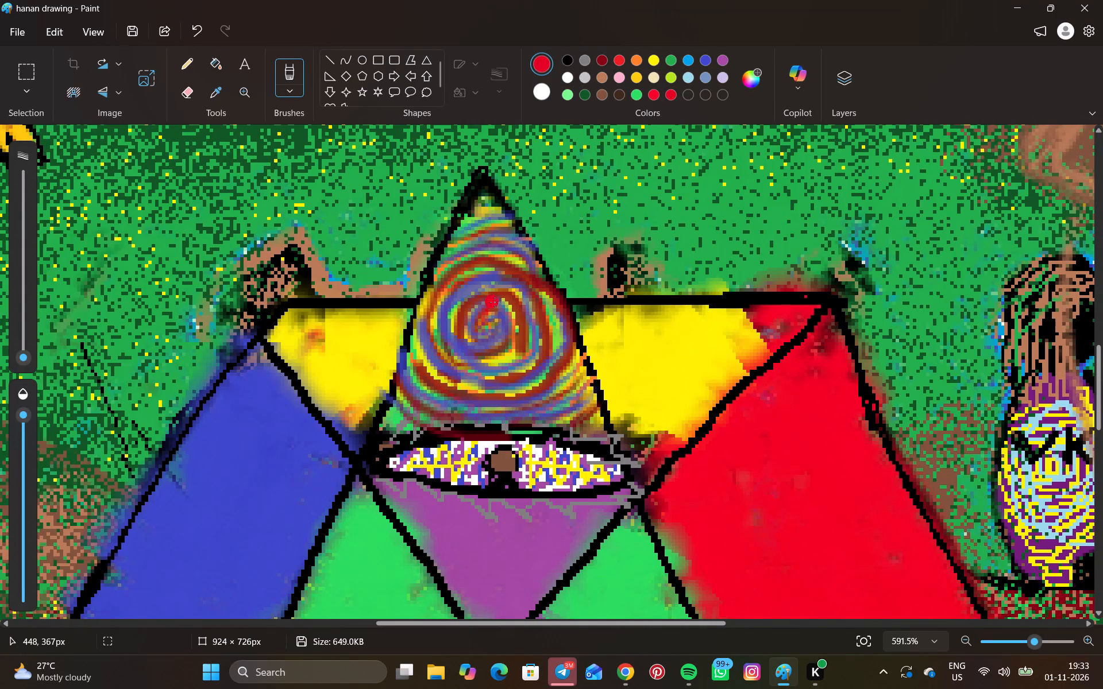
pyautogui.moveTo(495, 302); pyautogui.dragTo(473, 327)
pyautogui.moveTo(498, 291); pyautogui.dragTo(512, 288)
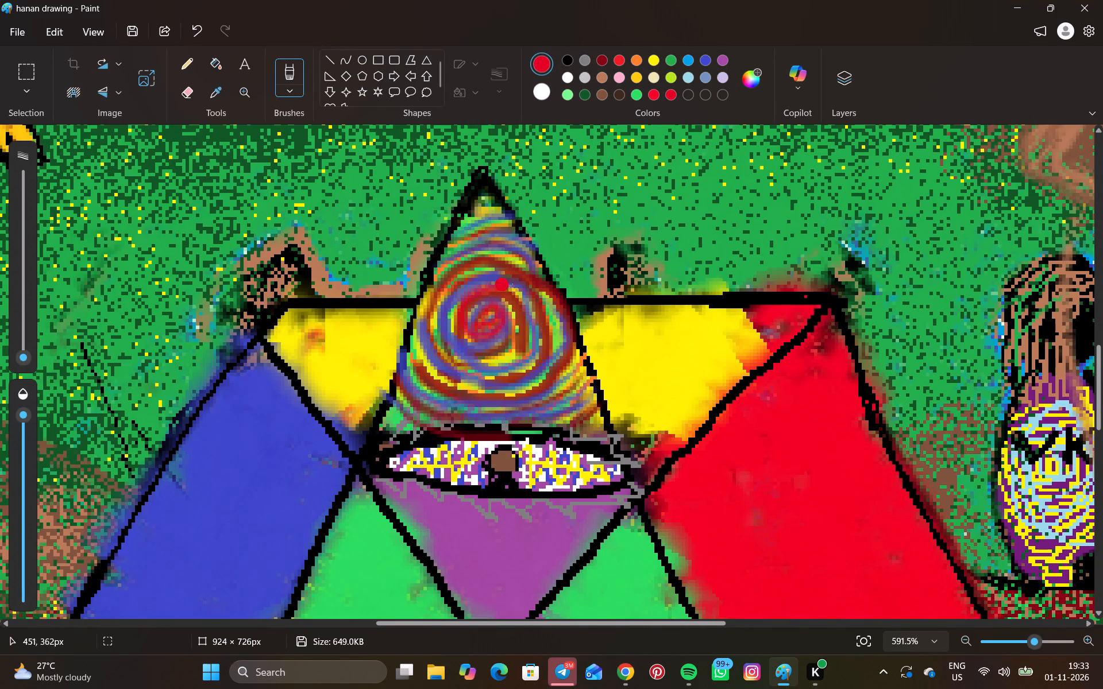
pyautogui.moveTo(512, 288); pyautogui.dragTo(460, 318)
pyautogui.moveTo(514, 277); pyautogui.dragTo(470, 373)
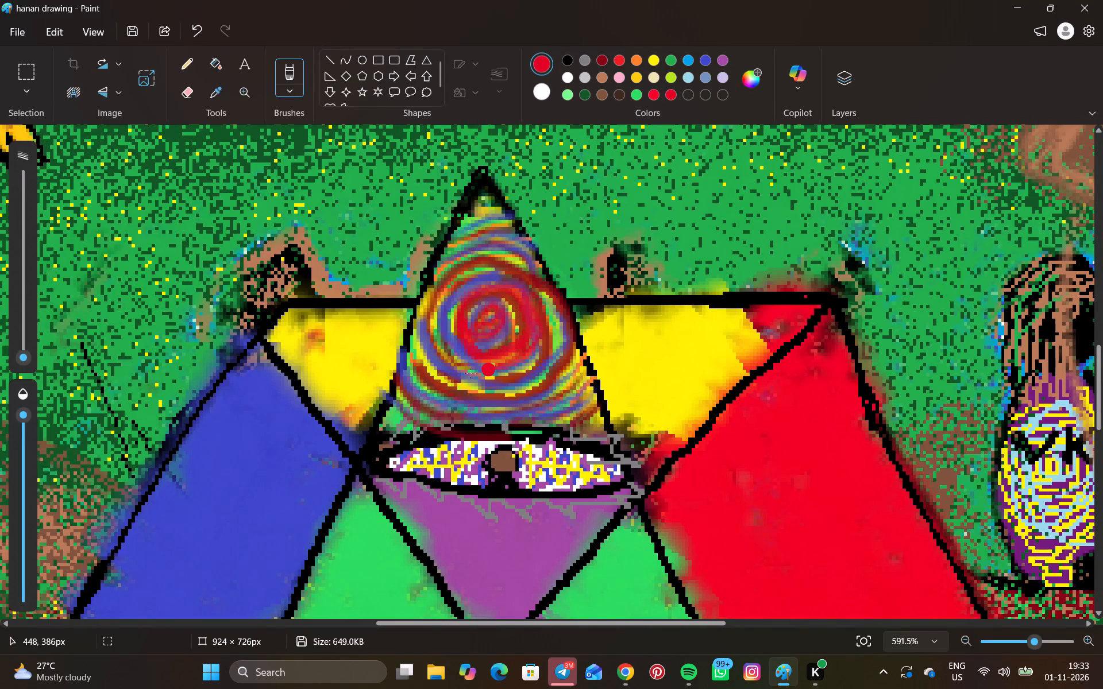
pyautogui.moveTo(470, 373); pyautogui.dragTo(431, 337)
# Extend the bright red rings with outer arcs toward the central peak's sides, near its apex and above the eye.
pyautogui.moveTo(475, 268); pyautogui.dragTo(422, 324)
pyautogui.moveTo(448, 264); pyautogui.dragTo(548, 319)
pyautogui.moveTo(549, 351); pyautogui.dragTo(414, 357)
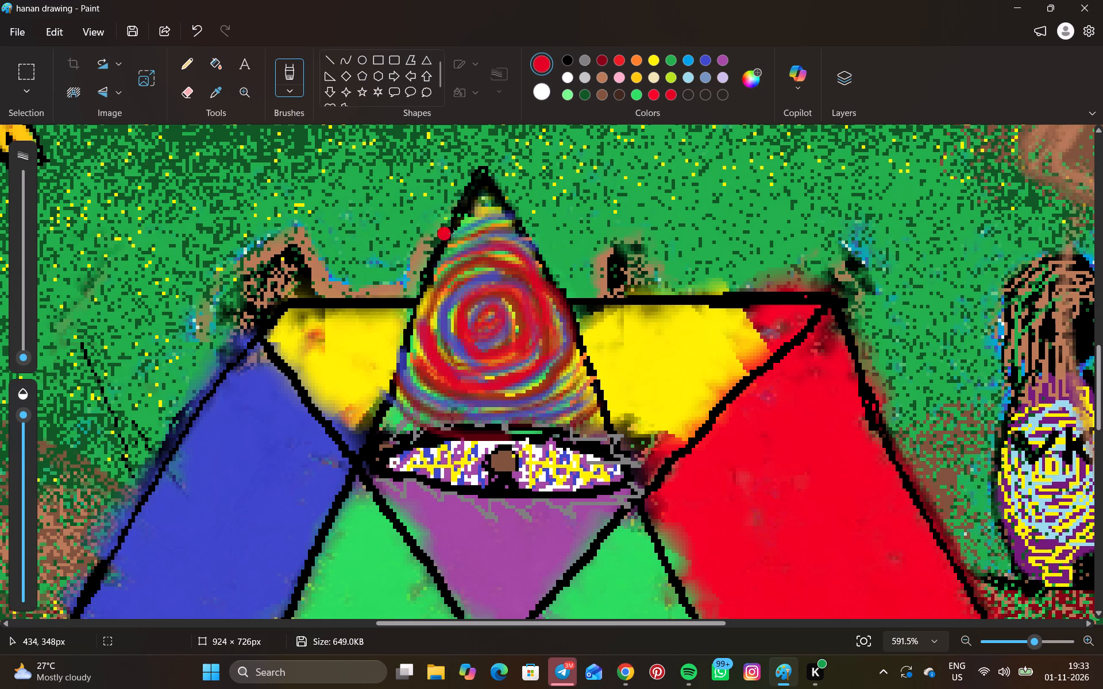
pyautogui.moveTo(464, 229); pyautogui.dragTo(527, 229)
pyautogui.moveTo(576, 361); pyautogui.dragTo(484, 400)
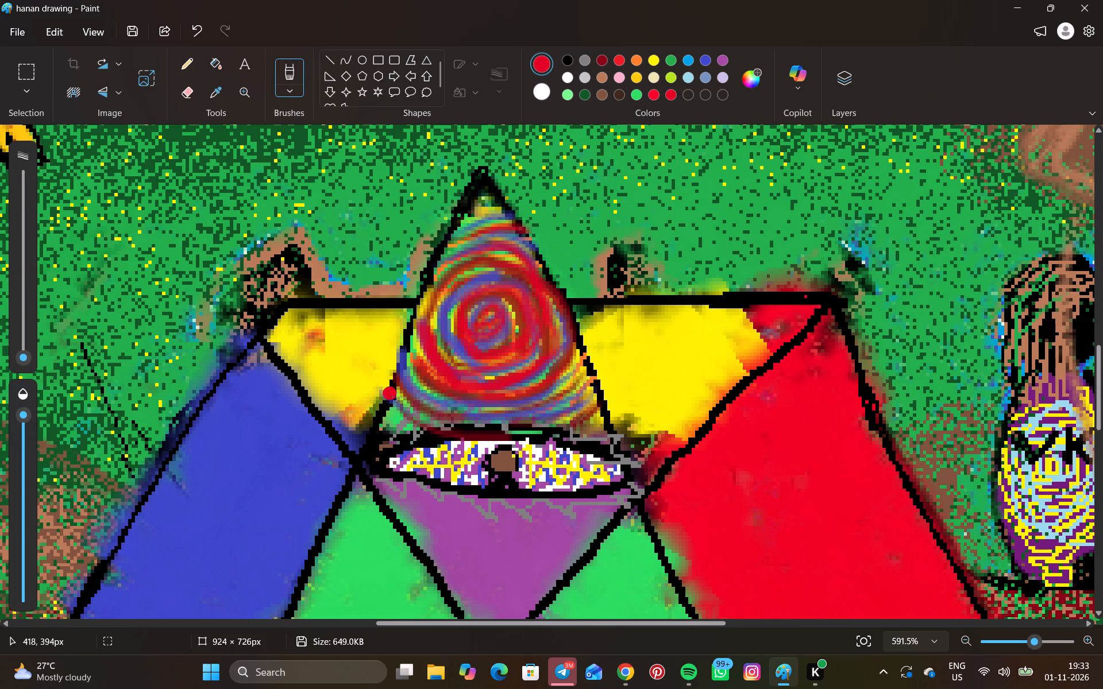
# Hatch the yellow section between the central peak and the red panel with diagonal bright red zigzag strokes.
pyautogui.keyDown('ctrl'); pyautogui.scroll(-8, 621, 289); pyautogui.keyUp('ctrl')
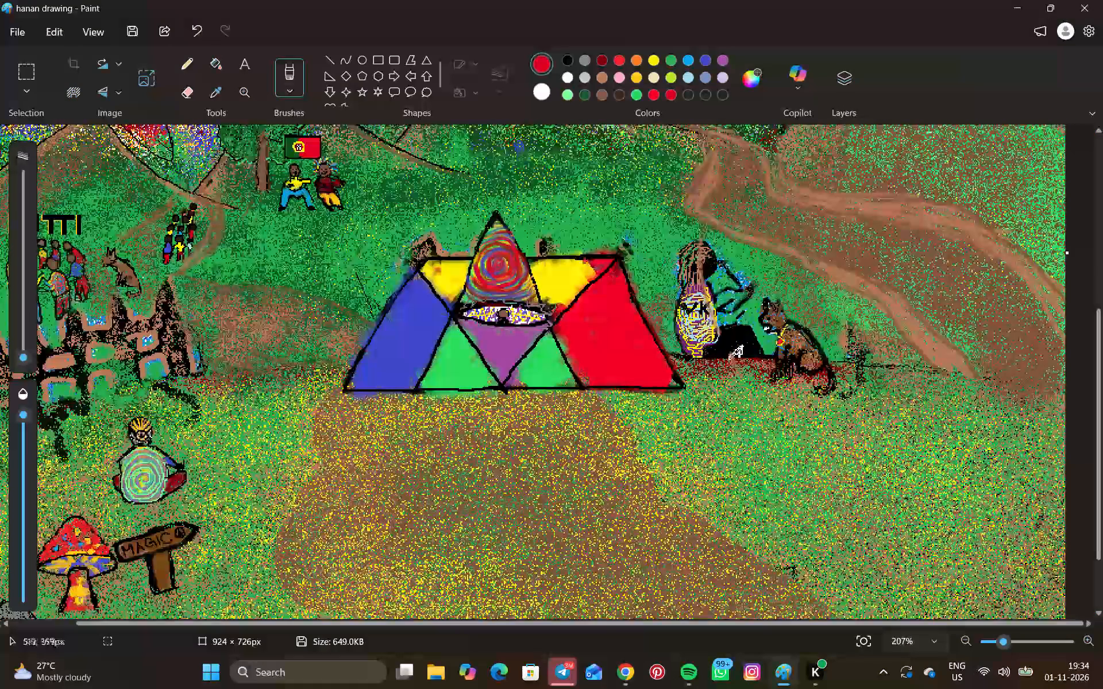
pyautogui.keyDown('ctrl'); pyautogui.scroll(6, 585, 258); pyautogui.keyUp('ctrl')
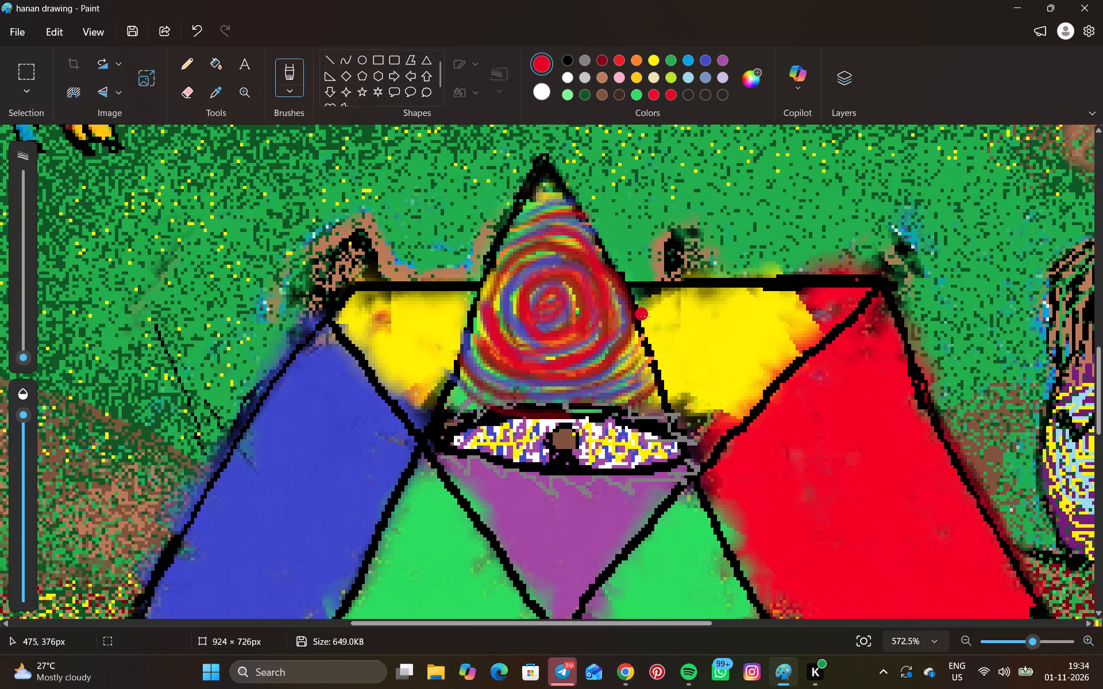
pyautogui.moveTo(645, 316); pyautogui.dragTo(693, 305)
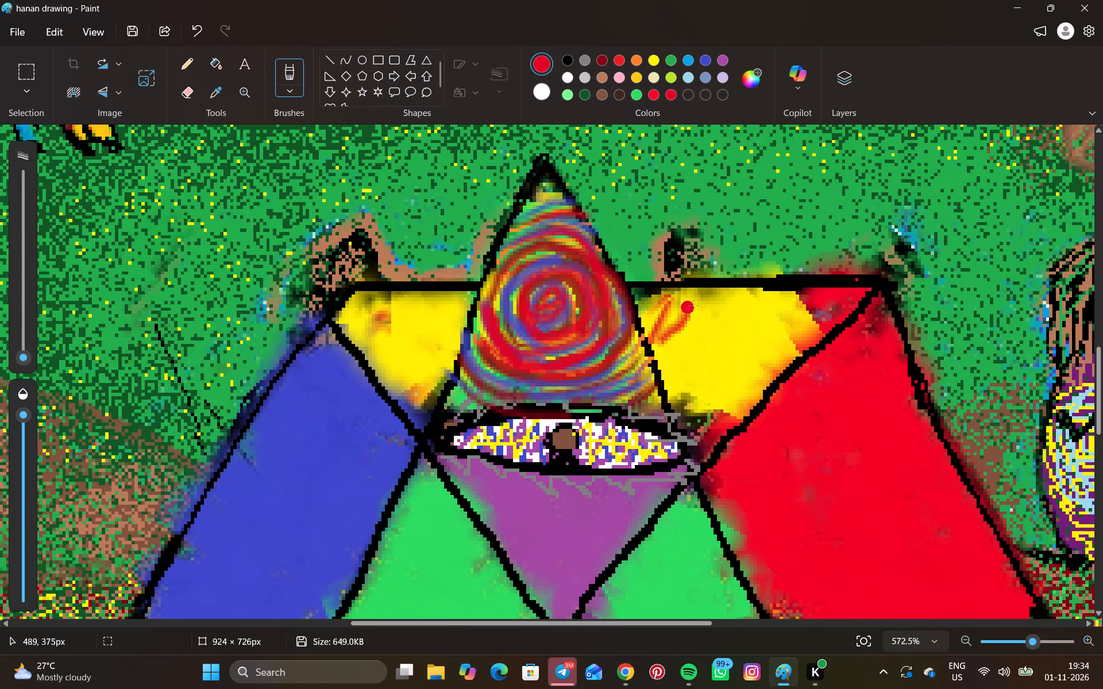
pyautogui.moveTo(693, 305); pyautogui.dragTo(750, 303)
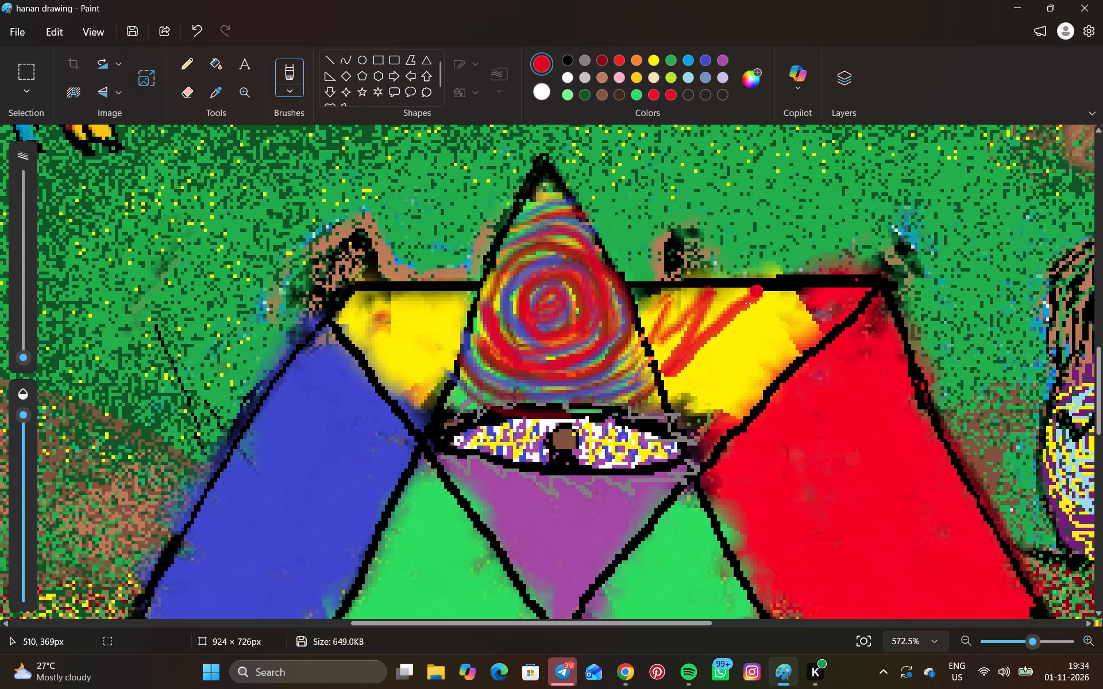
pyautogui.moveTo(750, 303); pyautogui.dragTo(755, 370)
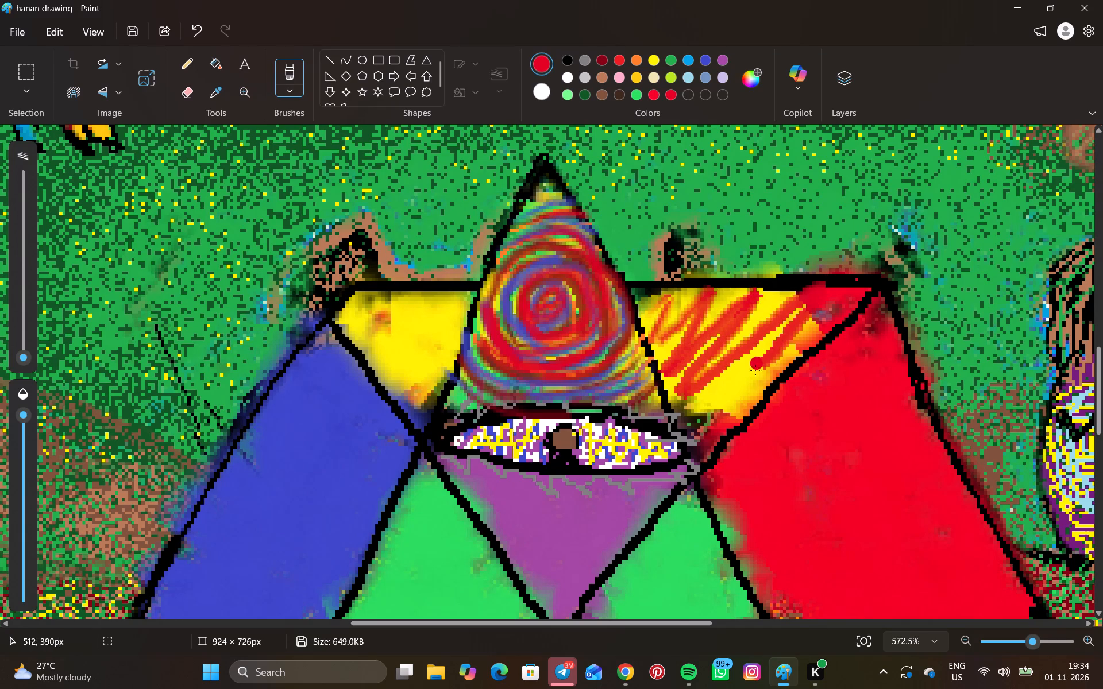
pyautogui.moveTo(755, 370); pyautogui.dragTo(776, 380)
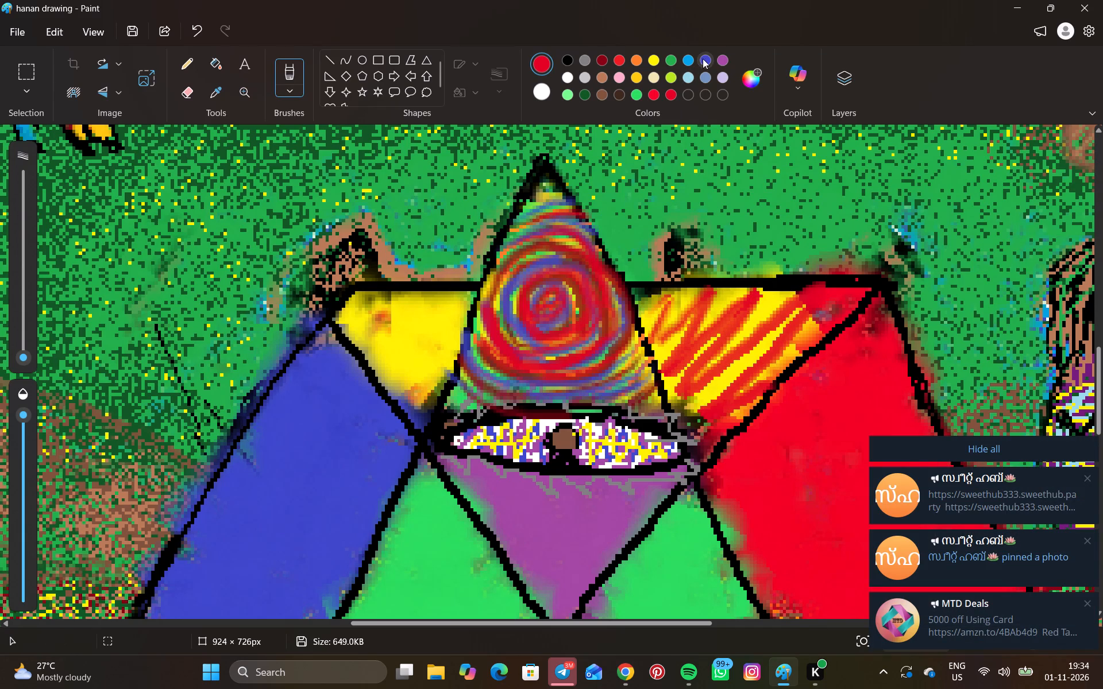
# Hatch indigo diagonal zigzags over the bright red strokes in the section between the central peak and the red panel.
pyautogui.click(703, 59)
pyautogui.moveTo(645, 305); pyautogui.dragTo(658, 345)
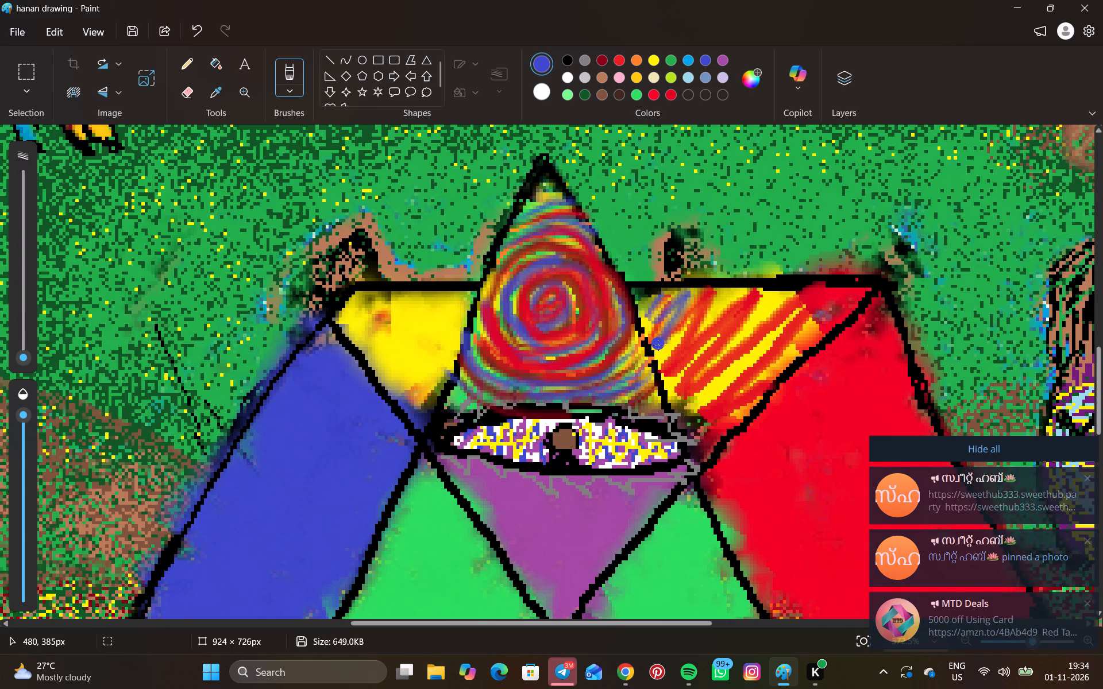
pyautogui.moveTo(658, 345); pyautogui.dragTo(732, 326)
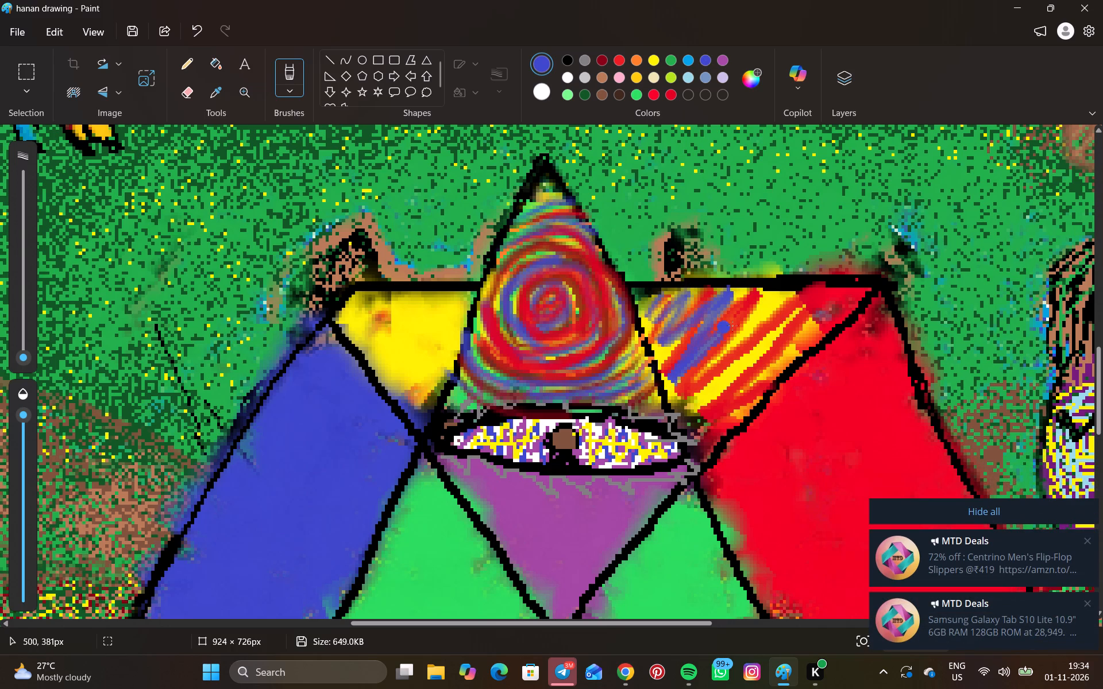
pyautogui.moveTo(732, 326); pyautogui.dragTo(825, 308)
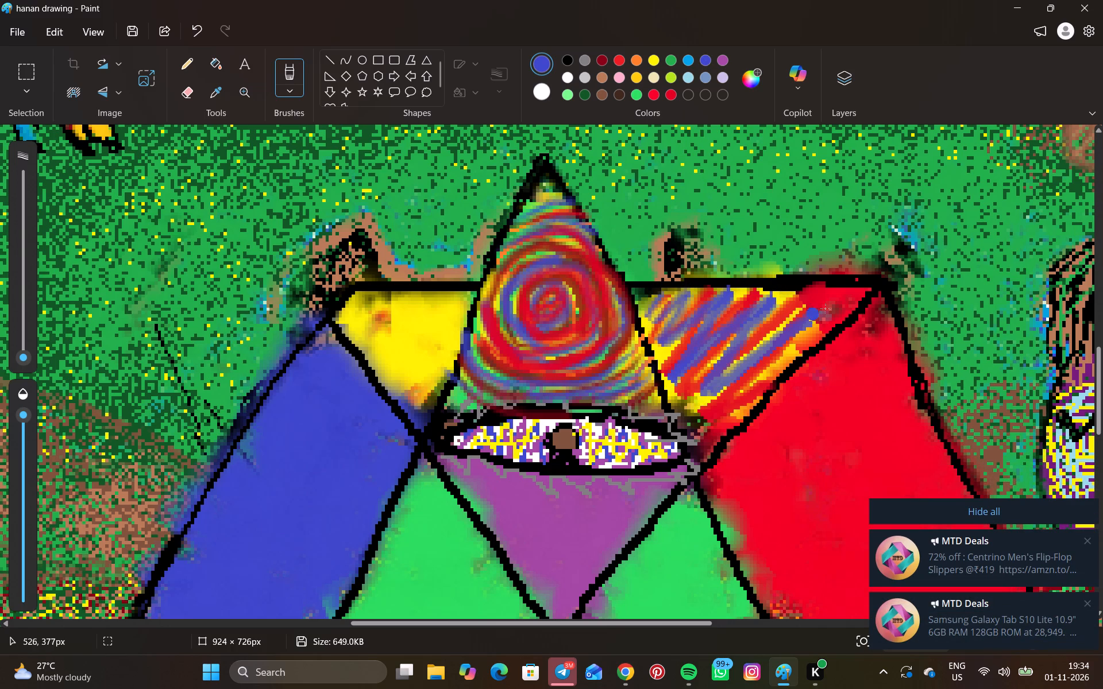
pyautogui.moveTo(825, 308); pyautogui.dragTo(711, 431)
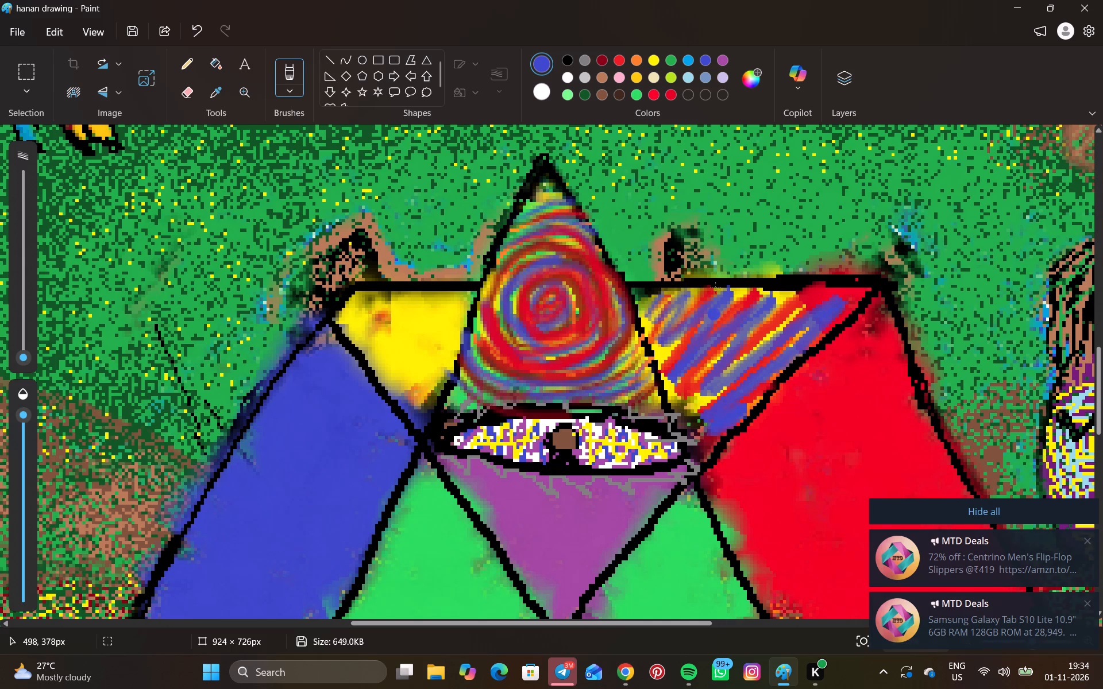
# Add purple diagonal zigzag strokes over the red and indigo hatching between the central peak and the red panel.
pyautogui.click(720, 54)
pyautogui.click(723, 56)
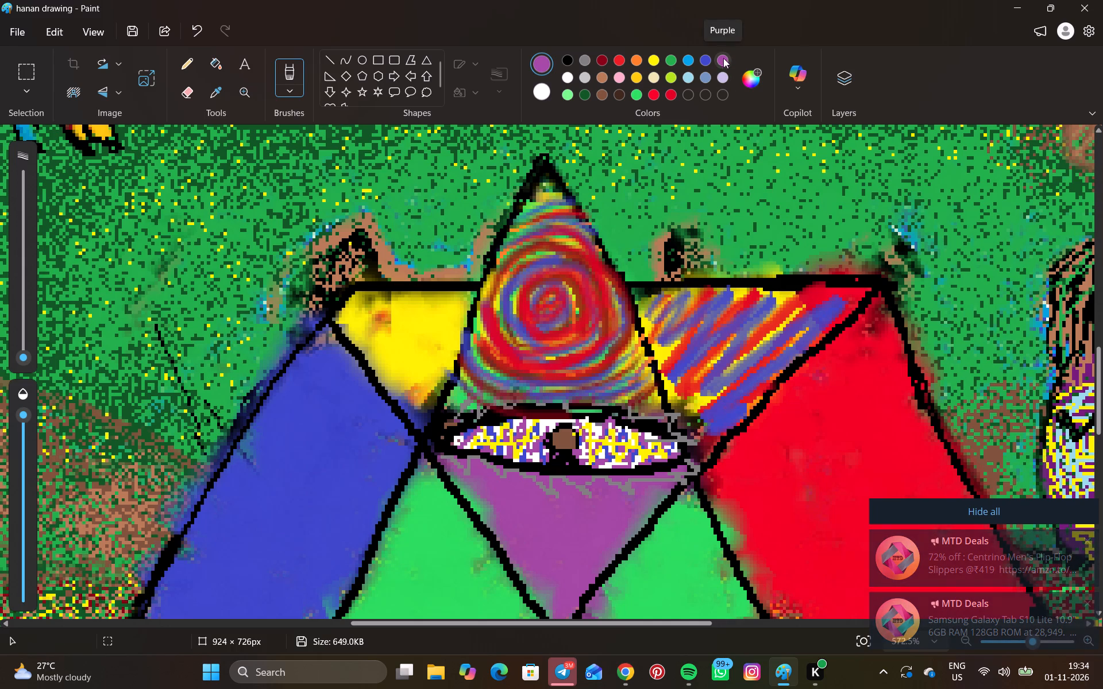
pyautogui.doubleClick(643, 293)
pyautogui.moveTo(639, 297); pyautogui.dragTo(664, 290)
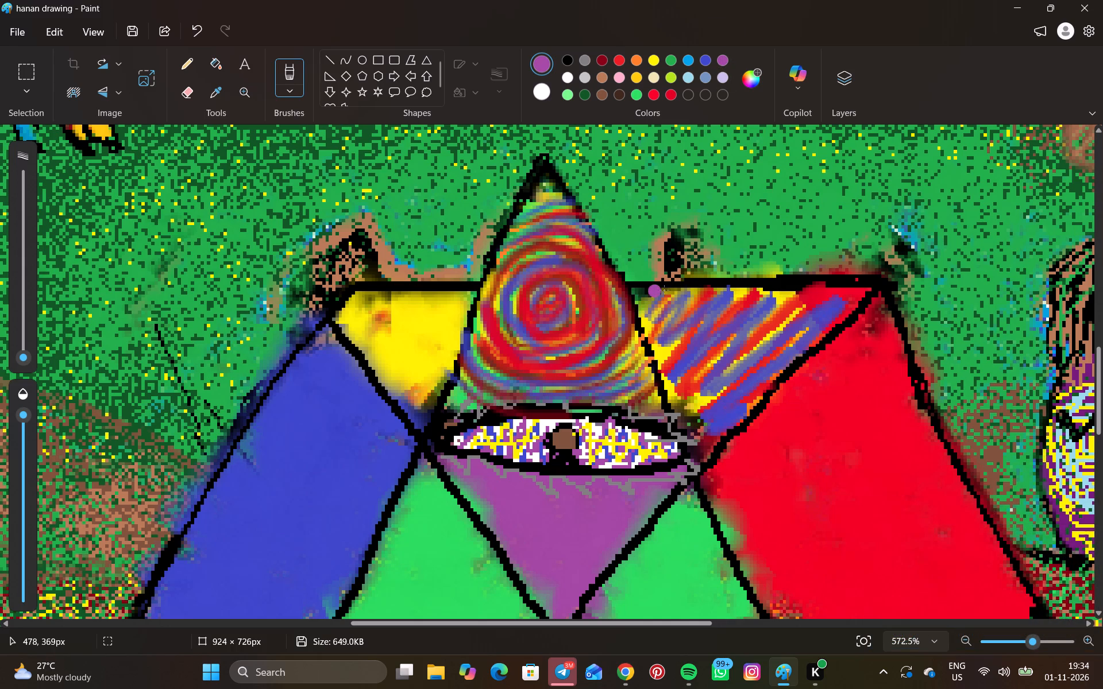
pyautogui.moveTo(664, 290); pyautogui.dragTo(666, 355)
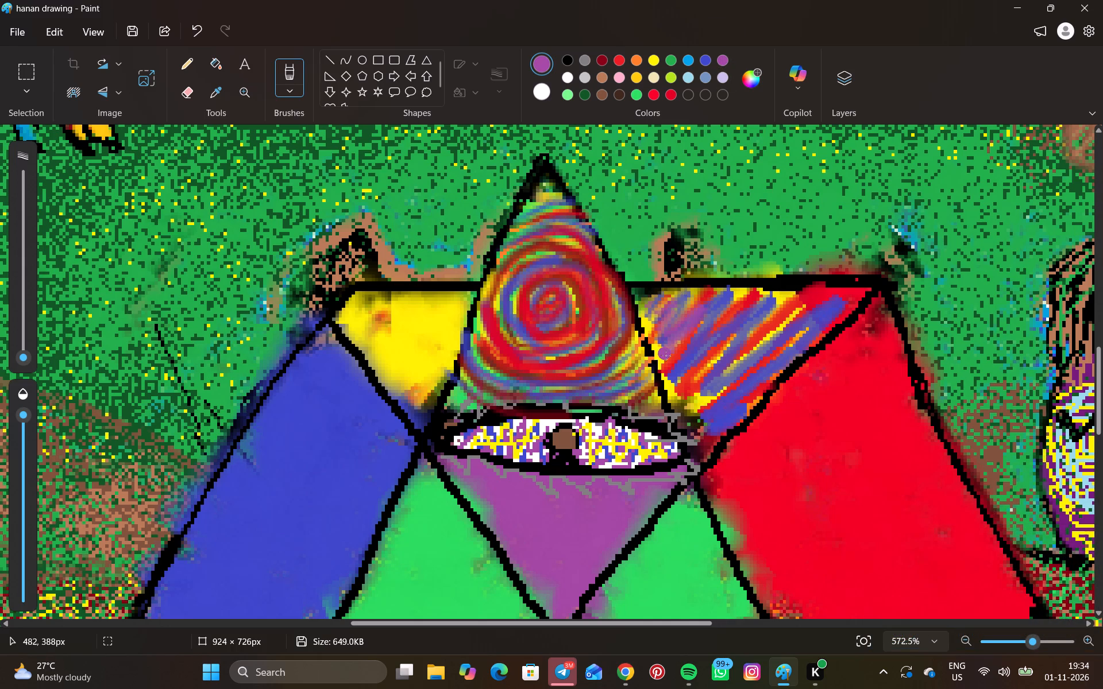
pyautogui.moveTo(666, 355); pyautogui.dragTo(696, 391)
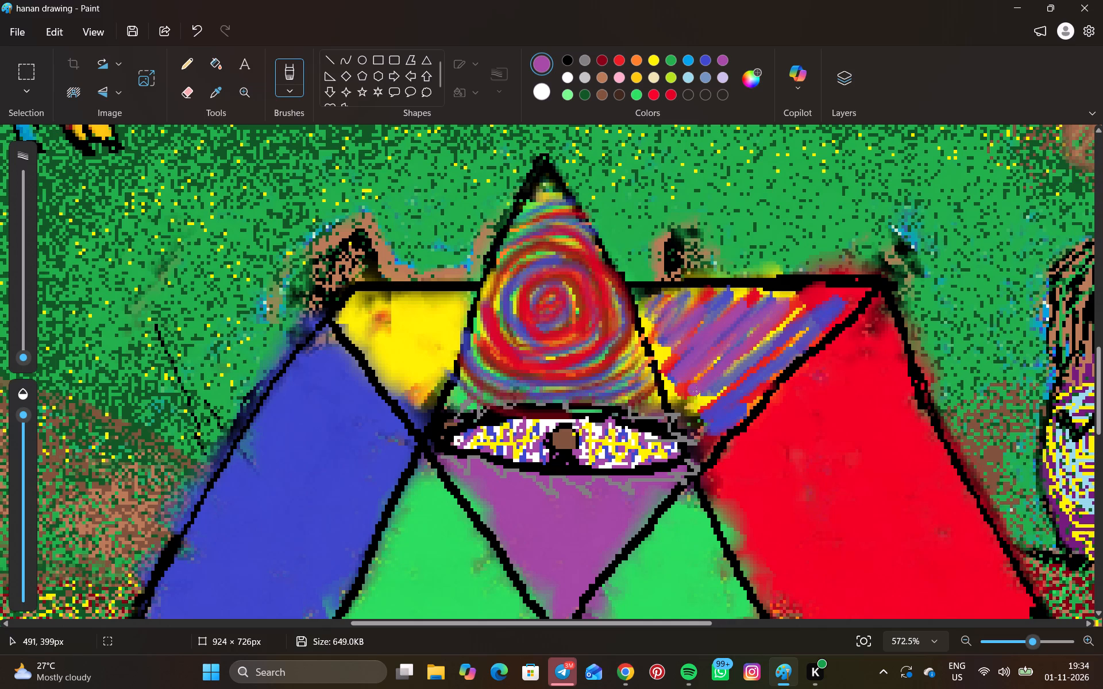
pyautogui.moveTo(696, 391); pyautogui.dragTo(710, 411)
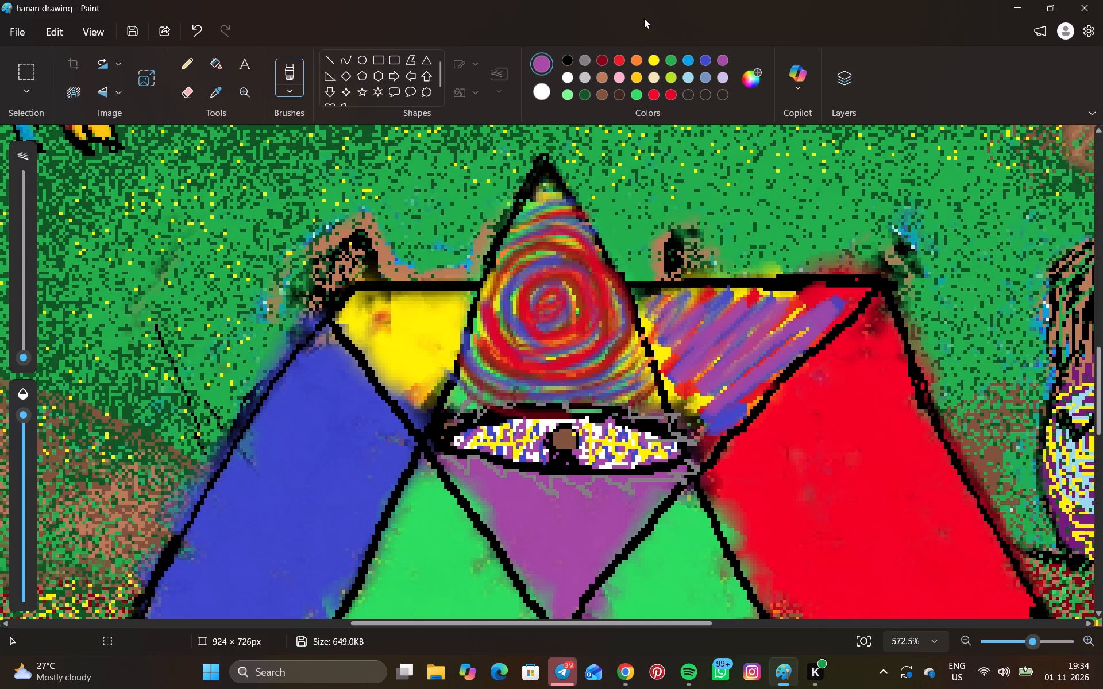
# Using the Crayon brush at its smallest size, hatch lime diagonal zigzags over the section between the central peak and the red panel.
pyautogui.click(288, 92)
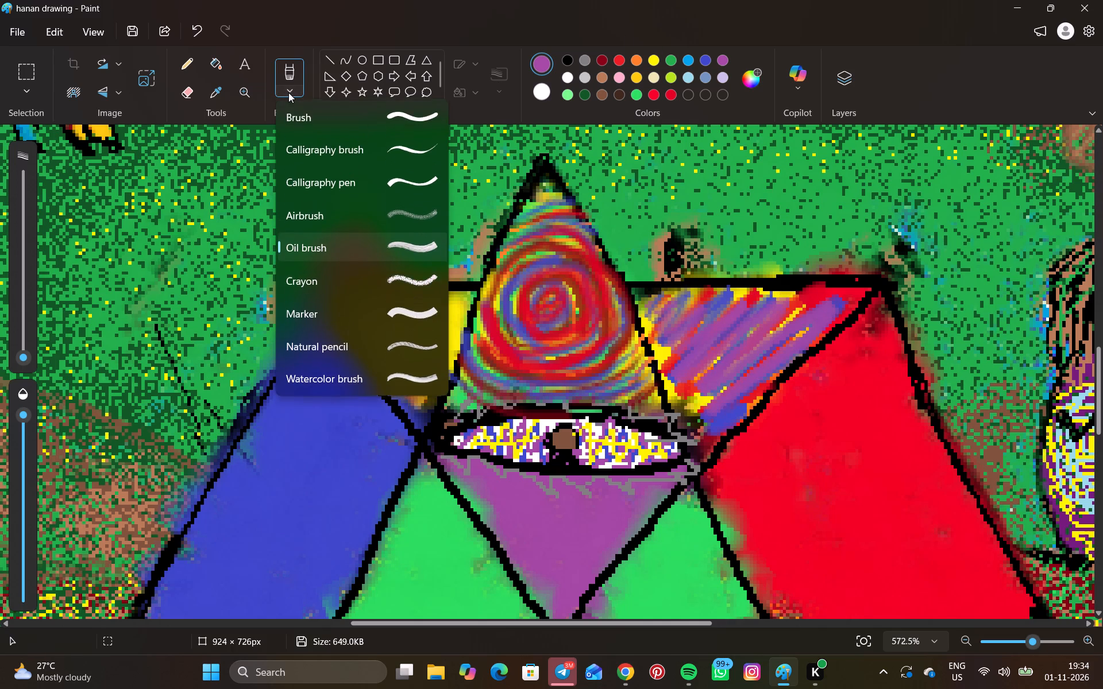
pyautogui.click(387, 273)
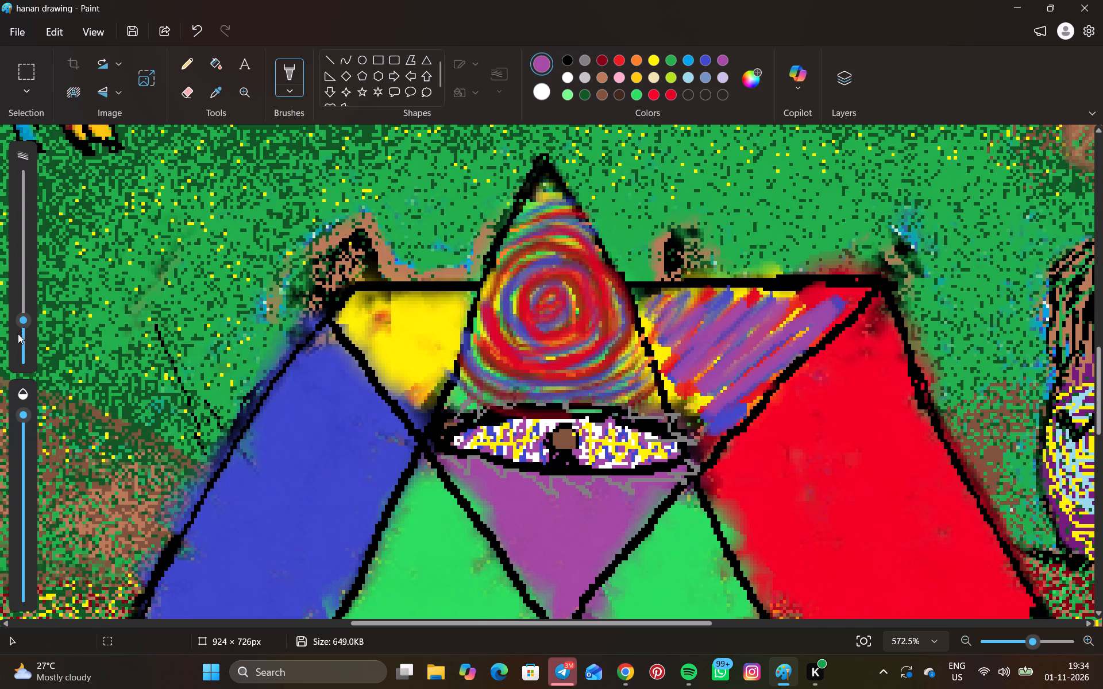
pyautogui.moveTo(24, 326); pyautogui.dragTo(32, 399)
pyautogui.click(676, 80)
pyautogui.moveTo(641, 309); pyautogui.dragTo(648, 326)
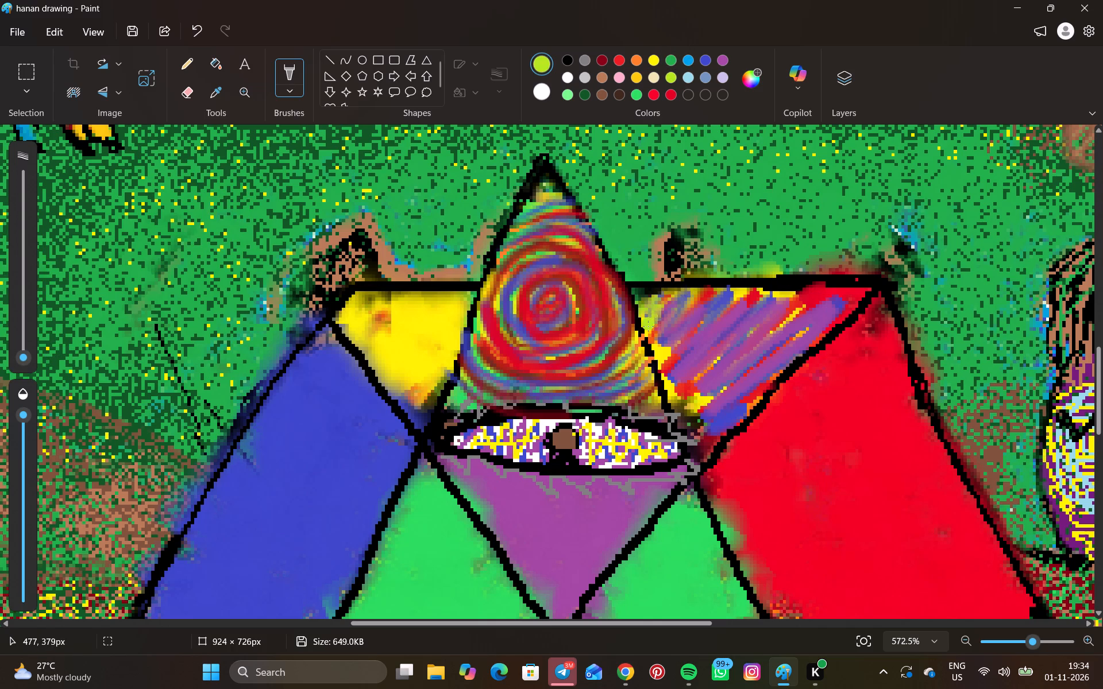
pyautogui.moveTo(648, 326); pyautogui.dragTo(784, 293)
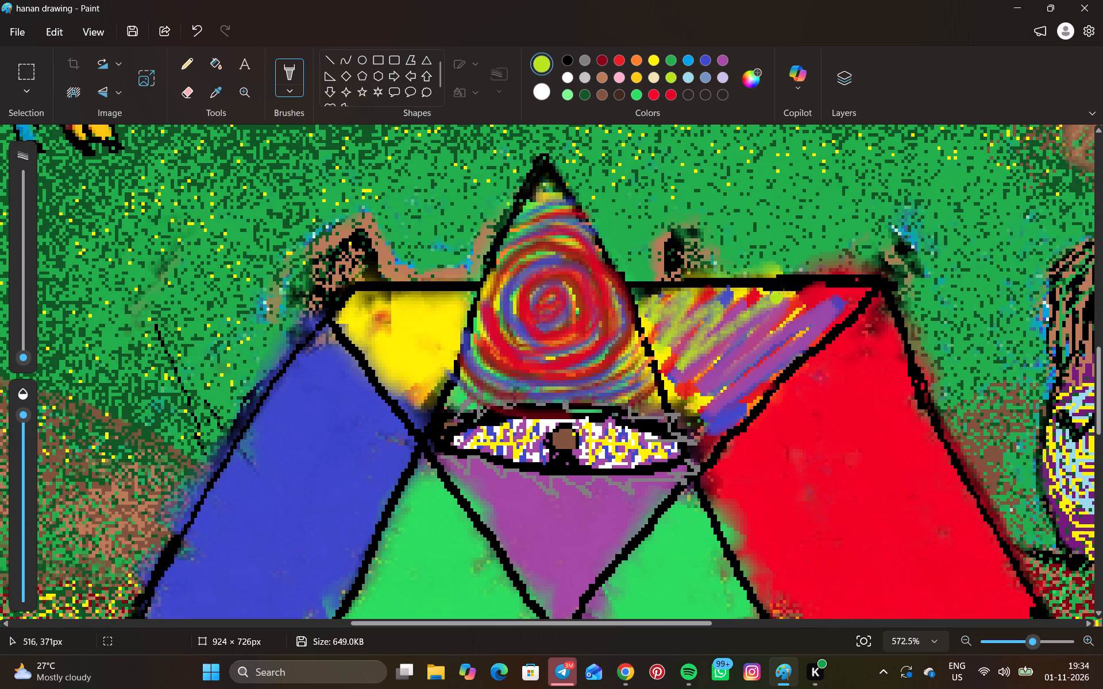
pyautogui.moveTo(784, 293); pyautogui.dragTo(781, 367)
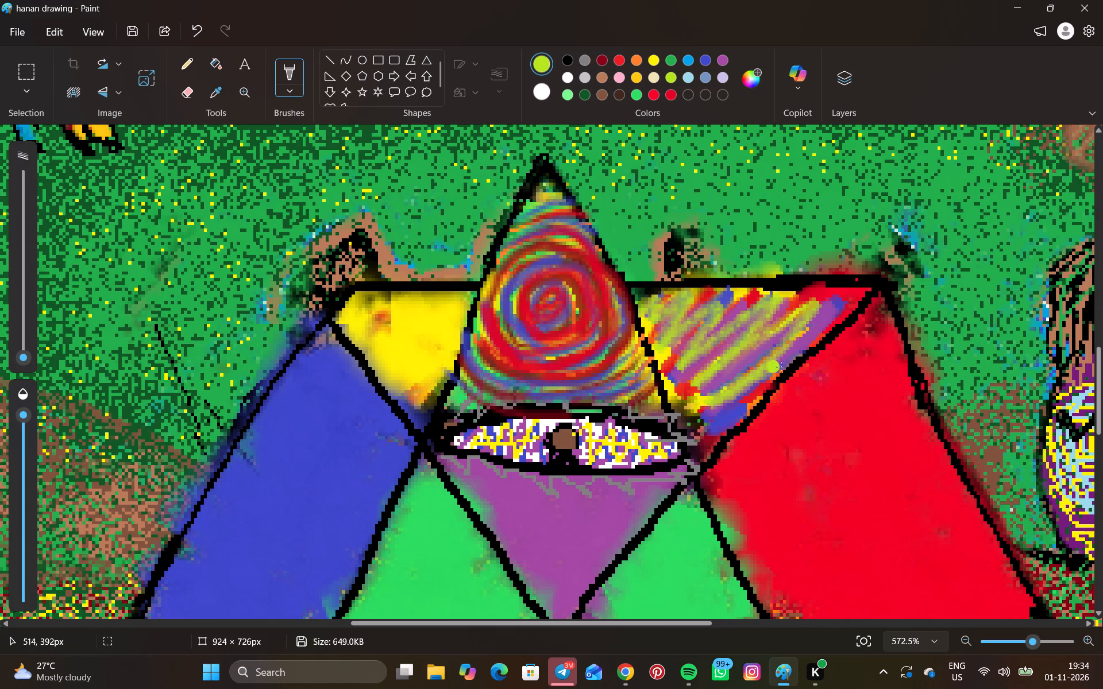
pyautogui.moveTo(781, 367); pyautogui.dragTo(717, 424)
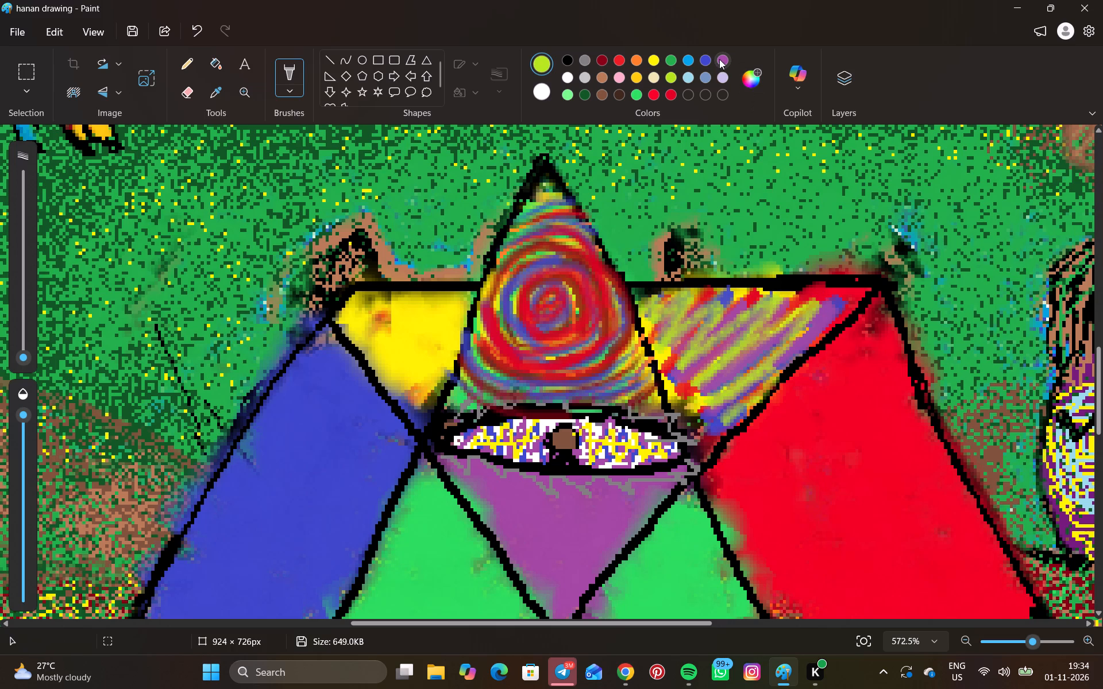
# Paint a gold spiral over the hatching between the central peak and red panel, extending arcs from its centre toward the outer corner.
pyautogui.click(640, 80)
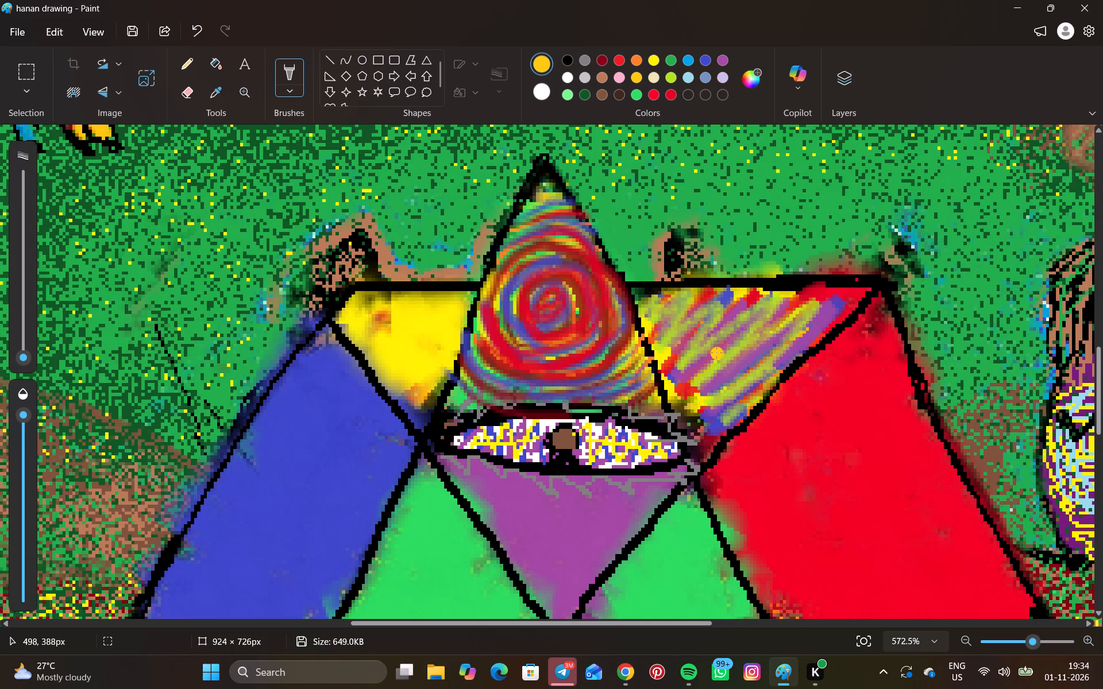
pyautogui.moveTo(726, 343); pyautogui.dragTo(719, 355)
pyautogui.moveTo(719, 355); pyautogui.dragTo(755, 315)
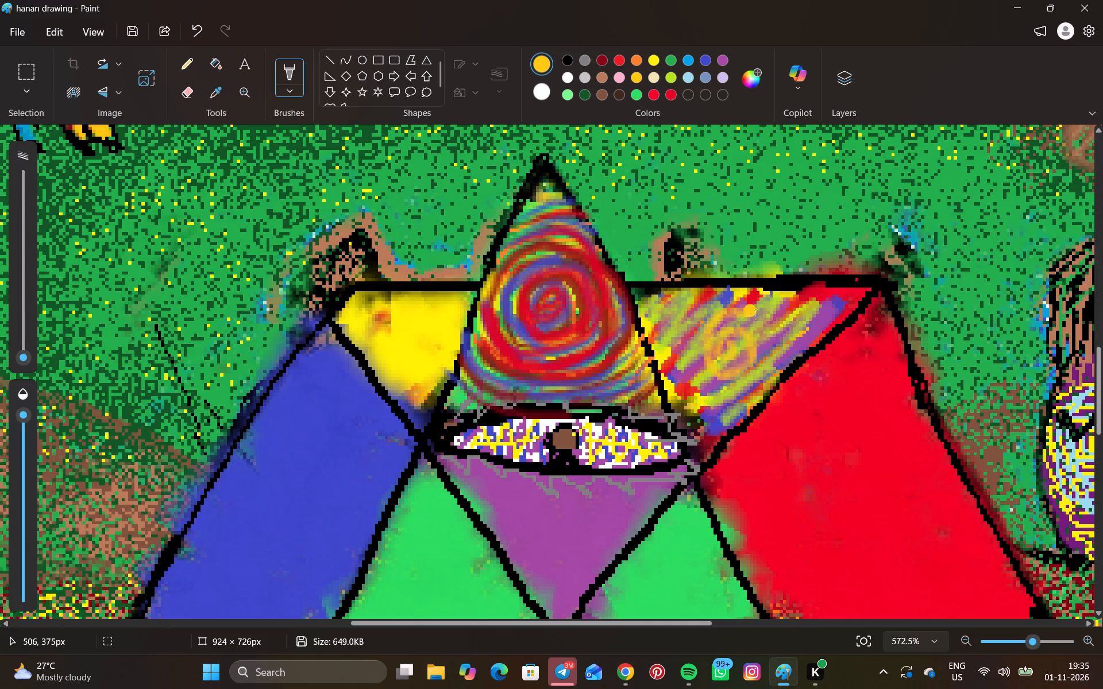
pyautogui.moveTo(755, 315); pyautogui.dragTo(793, 323)
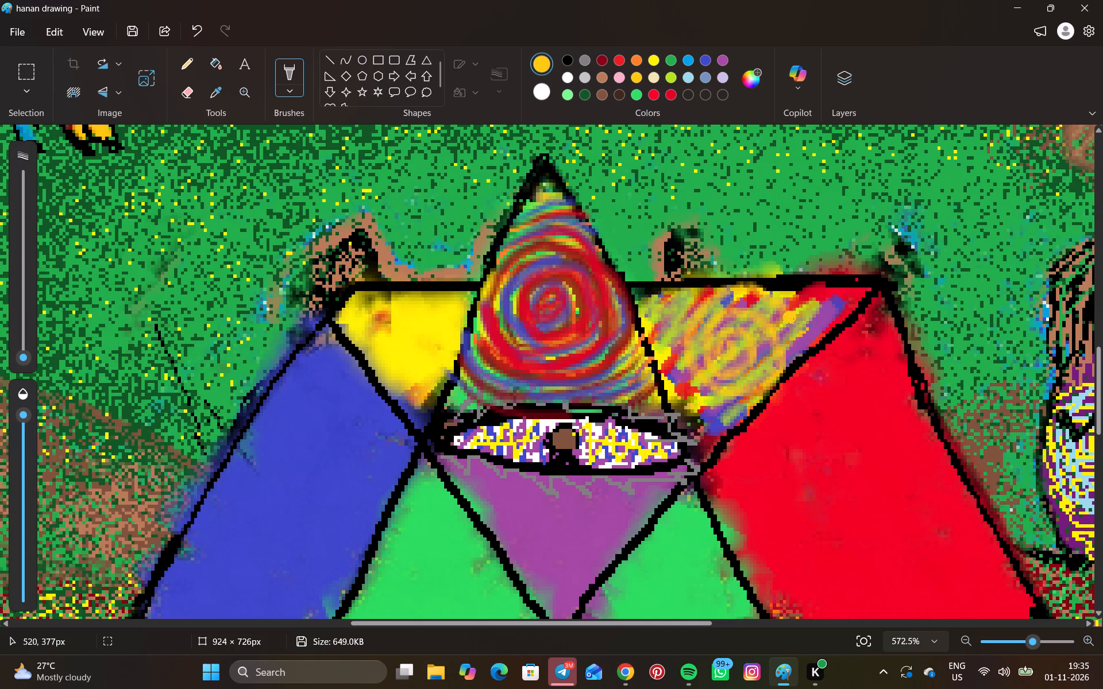
pyautogui.moveTo(793, 323); pyautogui.dragTo(678, 311)
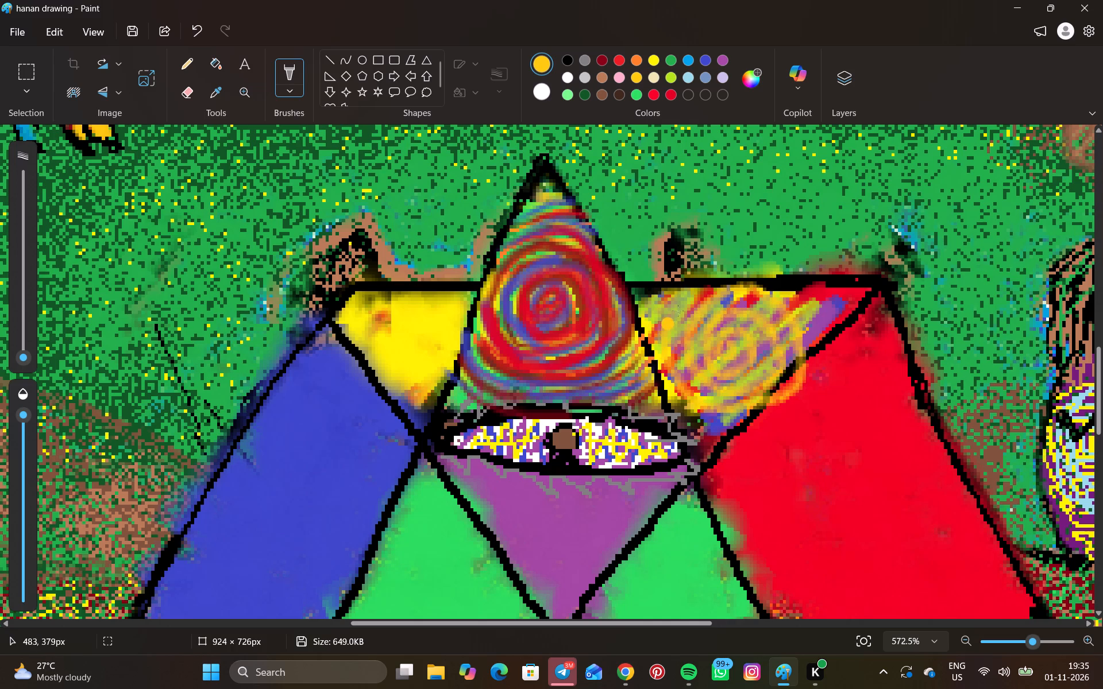
pyautogui.moveTo(678, 311); pyautogui.dragTo(698, 282)
pyautogui.moveTo(827, 340); pyautogui.dragTo(804, 296)
pyautogui.moveTo(849, 315); pyautogui.dragTo(849, 315)
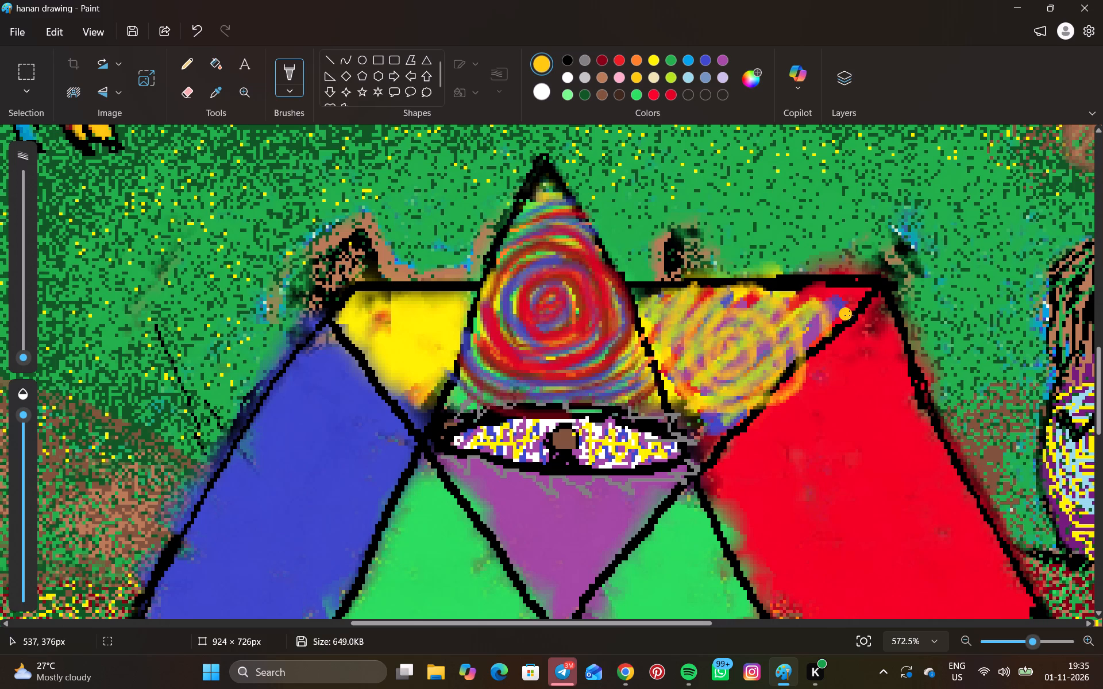
pyautogui.moveTo(849, 315); pyautogui.dragTo(826, 295)
# Hatch the yellow section between the blue panel and the central peak with grey zigzag strokes, from its upper edge to the lower tip.
pyautogui.hscroll(-1, 853, 226)
pyautogui.keyDown('ctrl'); pyautogui.scroll(-6, 853, 227); pyautogui.keyUp('ctrl')
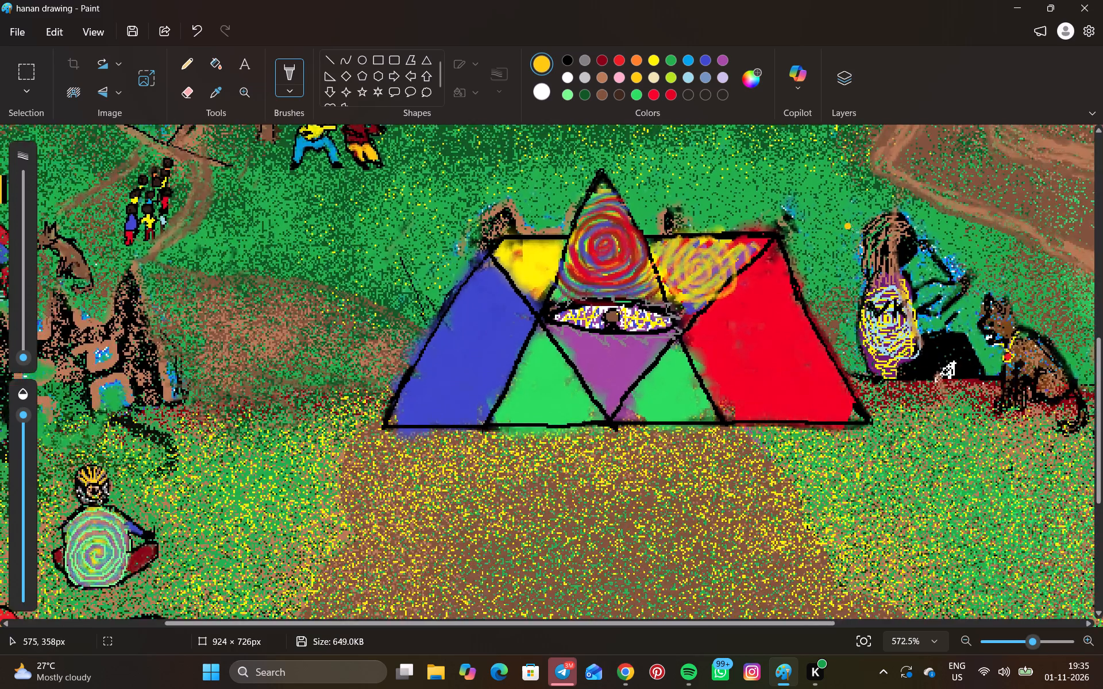
pyautogui.keyDown('ctrl'); pyautogui.scroll(2, 767, 303); pyautogui.keyUp('ctrl')
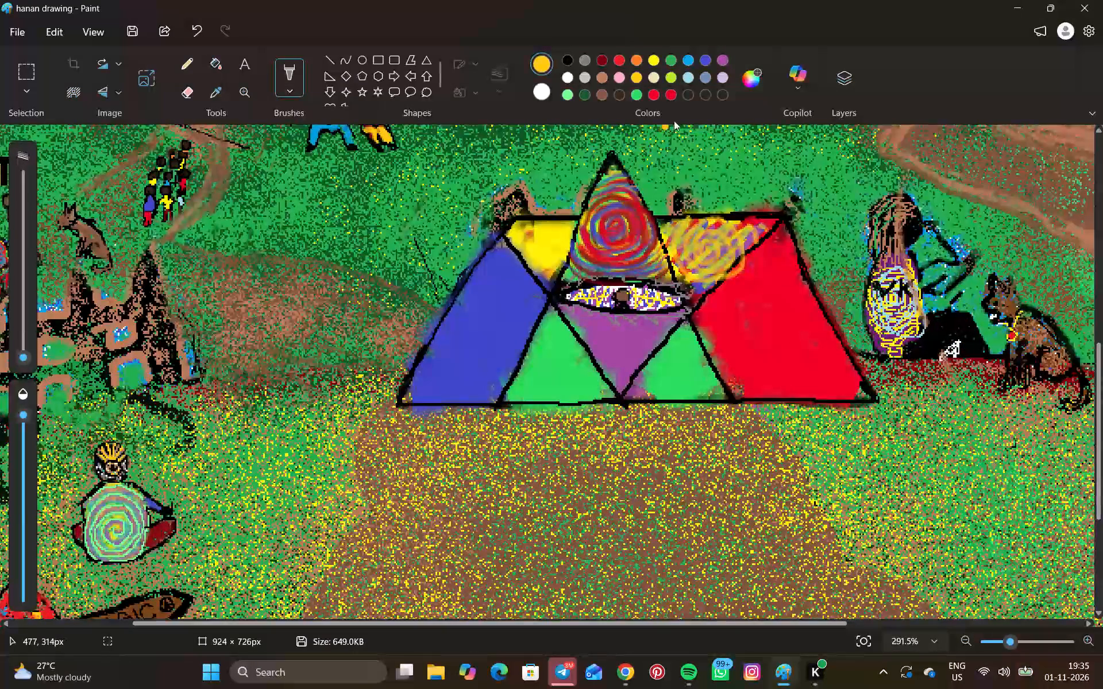
pyautogui.click(584, 60)
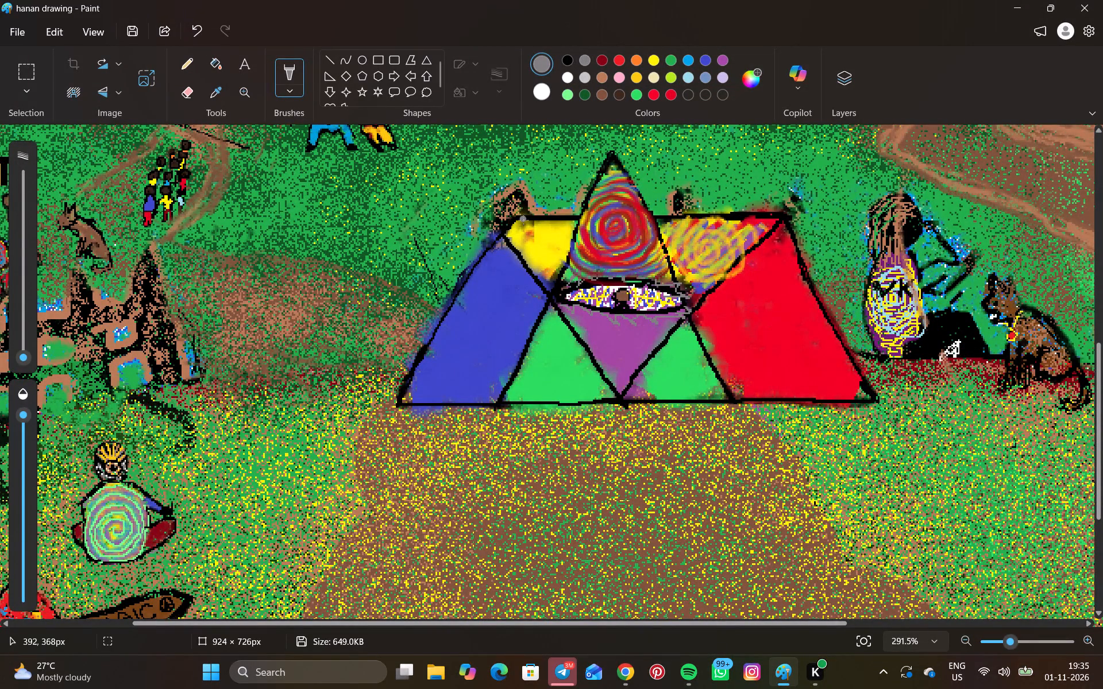
pyautogui.rightClick(534, 227)
pyautogui.keyDown('ctrl'); pyautogui.scroll(5, 534, 227); pyautogui.keyUp('ctrl')
pyautogui.scroll(-1, 792, 412)
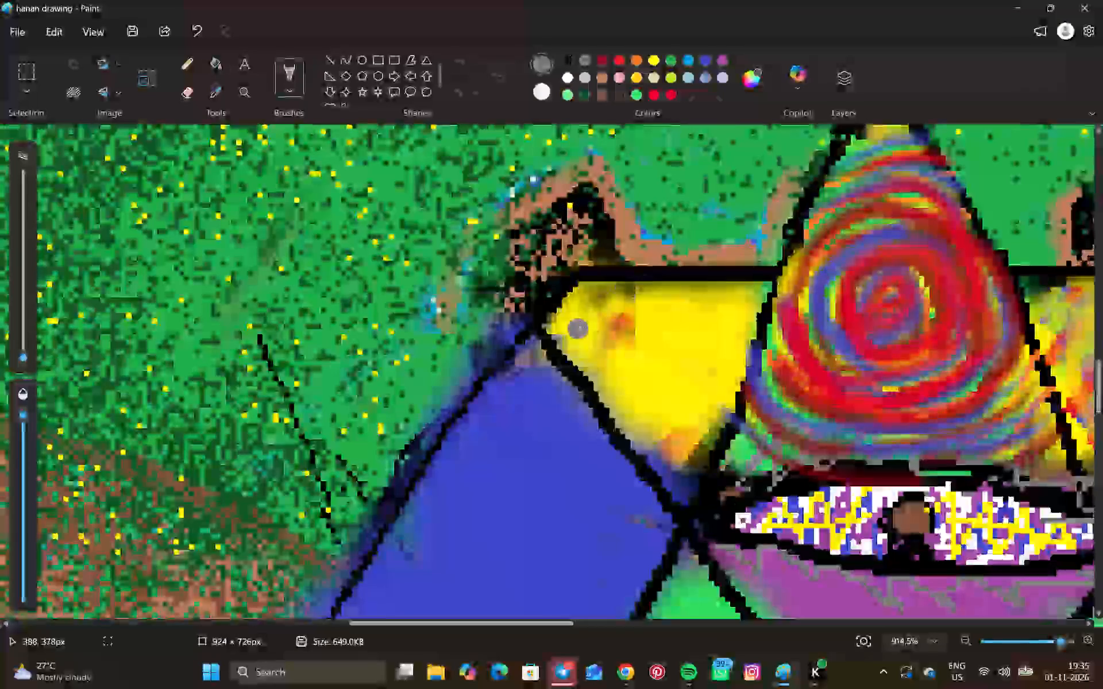
pyautogui.moveTo(566, 308); pyautogui.dragTo(584, 305)
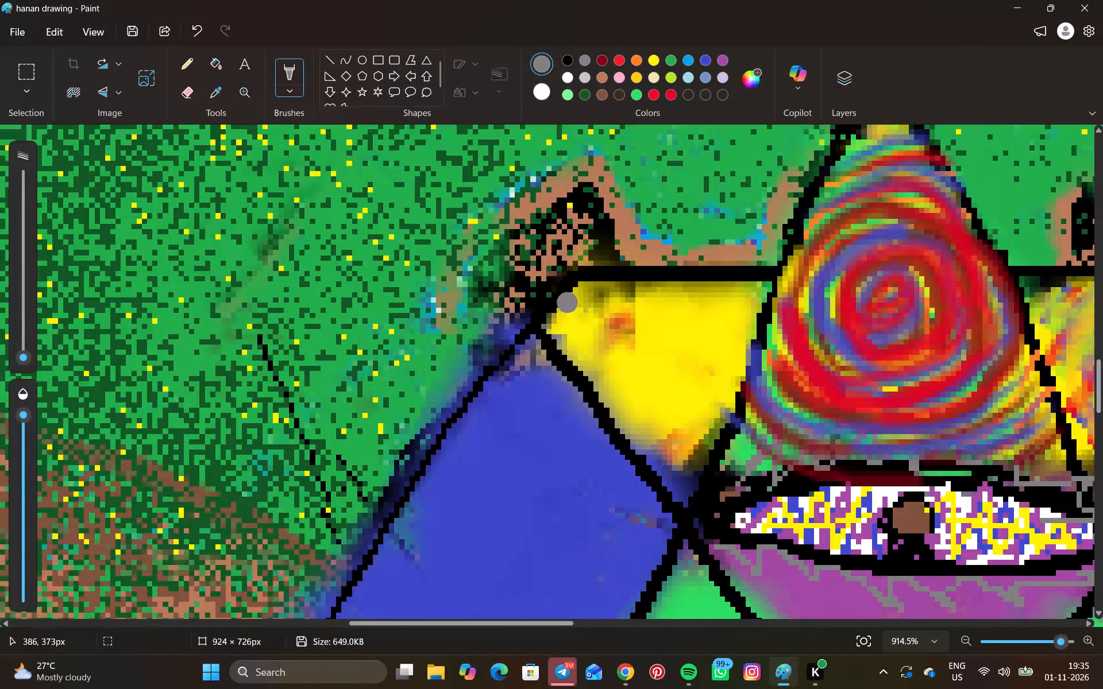
pyautogui.moveTo(584, 305); pyautogui.dragTo(630, 349)
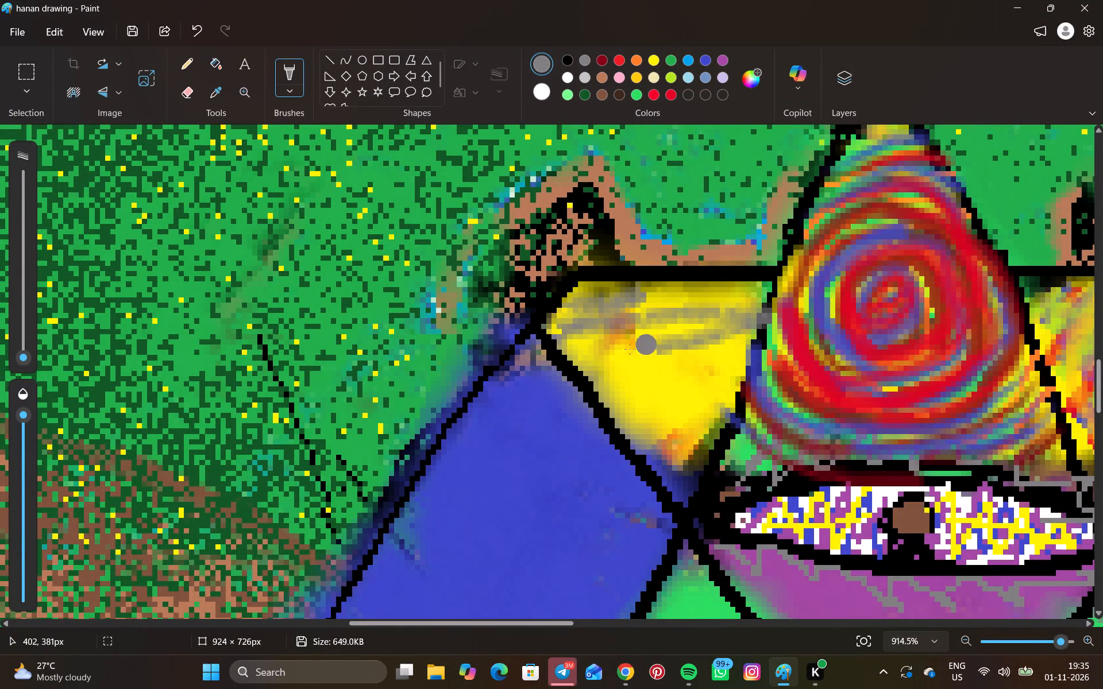
pyautogui.moveTo(630, 349); pyautogui.dragTo(719, 438)
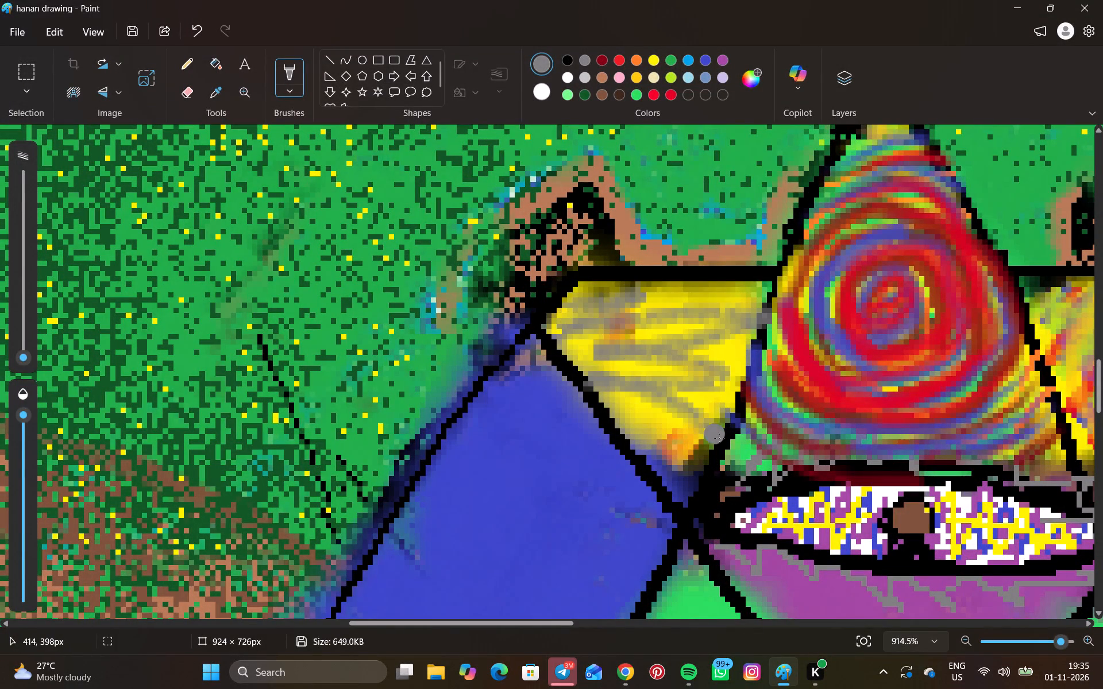
pyautogui.moveTo(719, 438); pyautogui.dragTo(627, 411)
# Cross the grey hatching between the blue panel and the central peak with purple diagonal zigzag strokes.
pyautogui.click(721, 58)
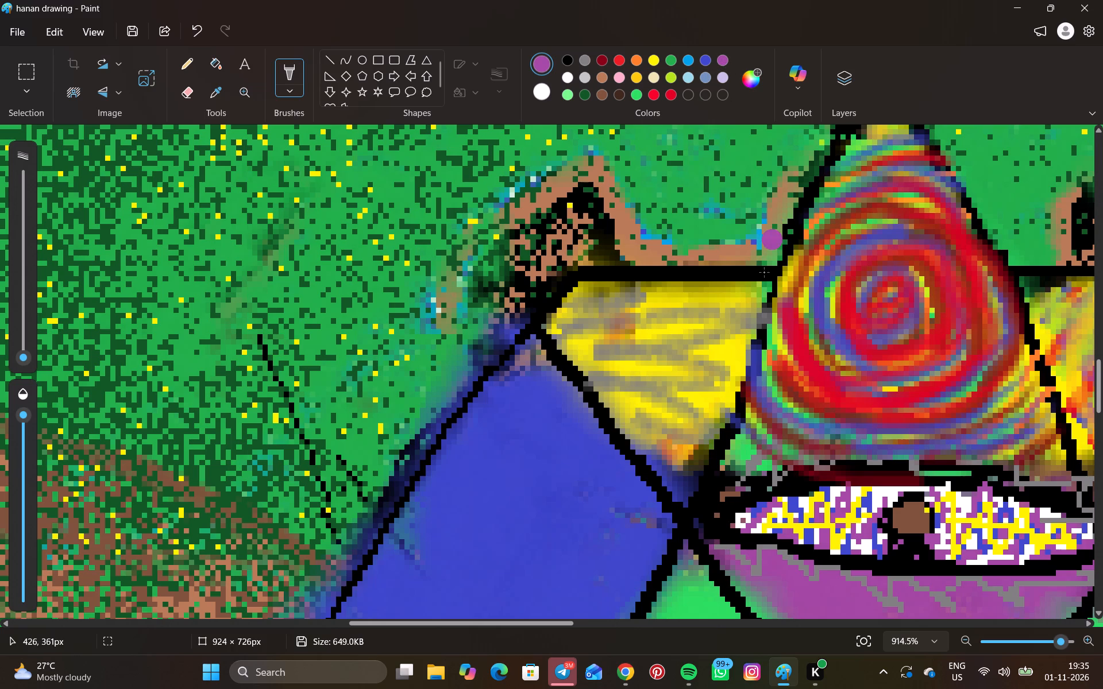
pyautogui.moveTo(730, 286); pyautogui.dragTo(682, 282)
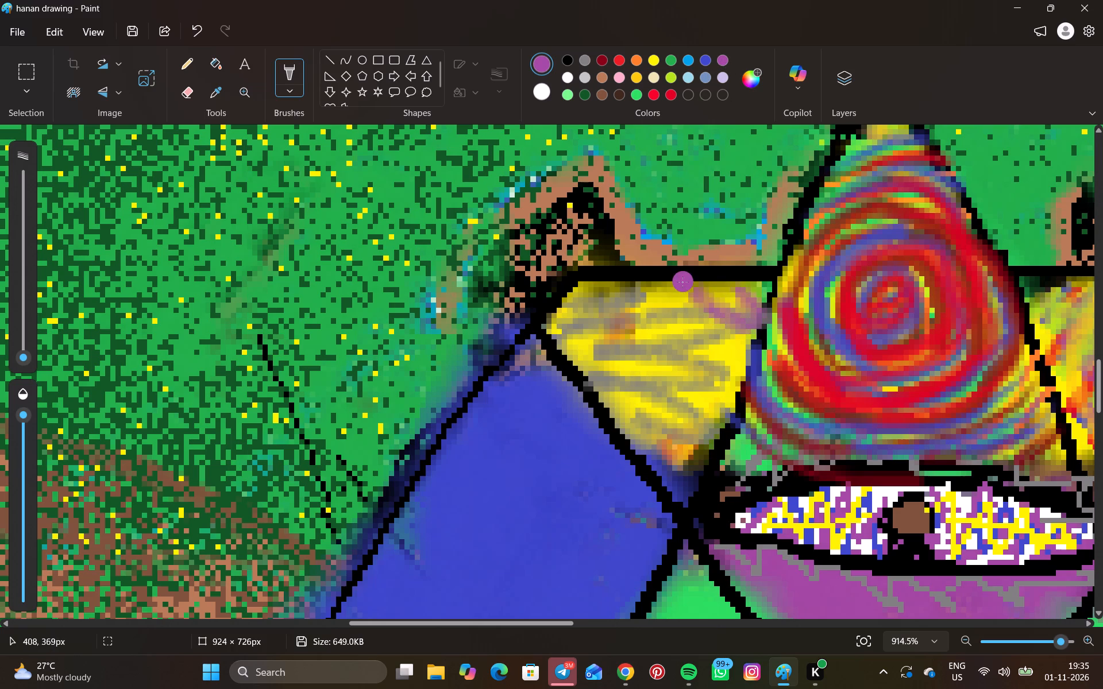
pyautogui.moveTo(682, 282); pyautogui.dragTo(725, 446)
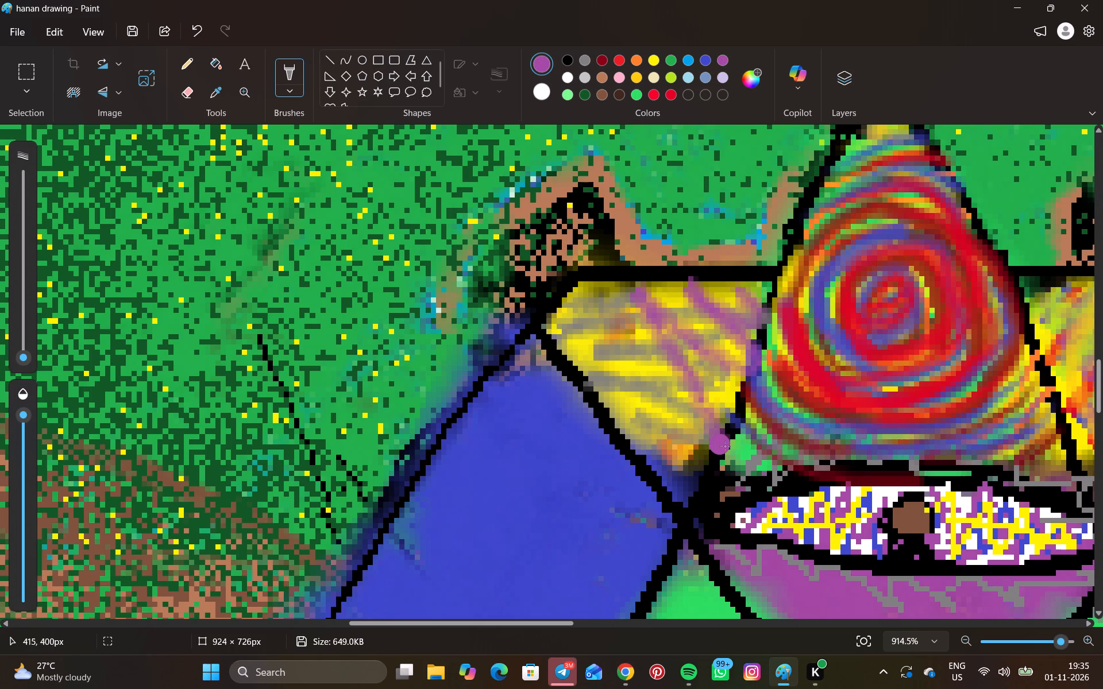
pyautogui.moveTo(725, 446); pyautogui.dragTo(614, 377)
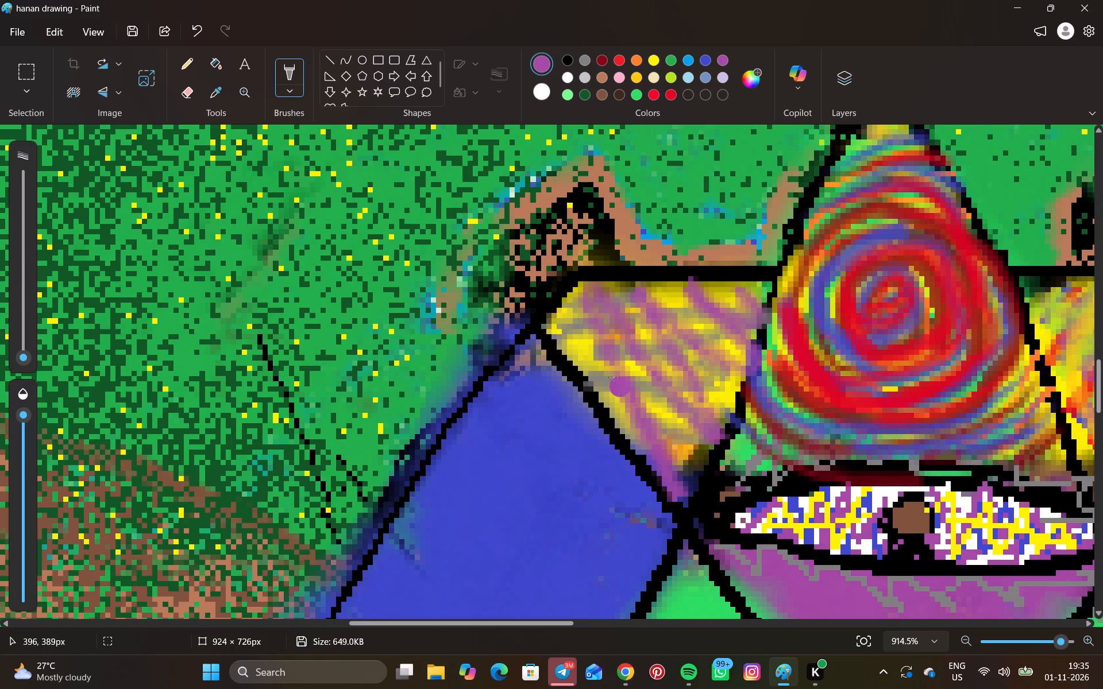
pyautogui.moveTo(614, 377); pyautogui.dragTo(566, 328)
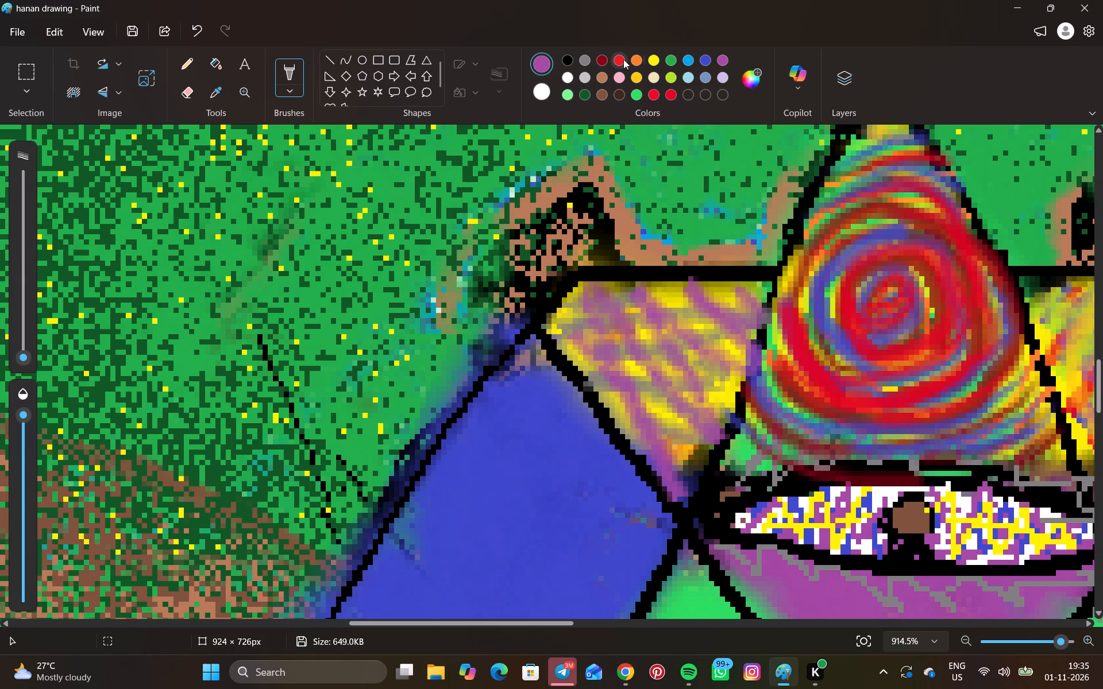
# Hatch red diagonal zigzag strokes over the section between the blue panel and the central peak, down to its lower tip.
pyautogui.click(617, 58)
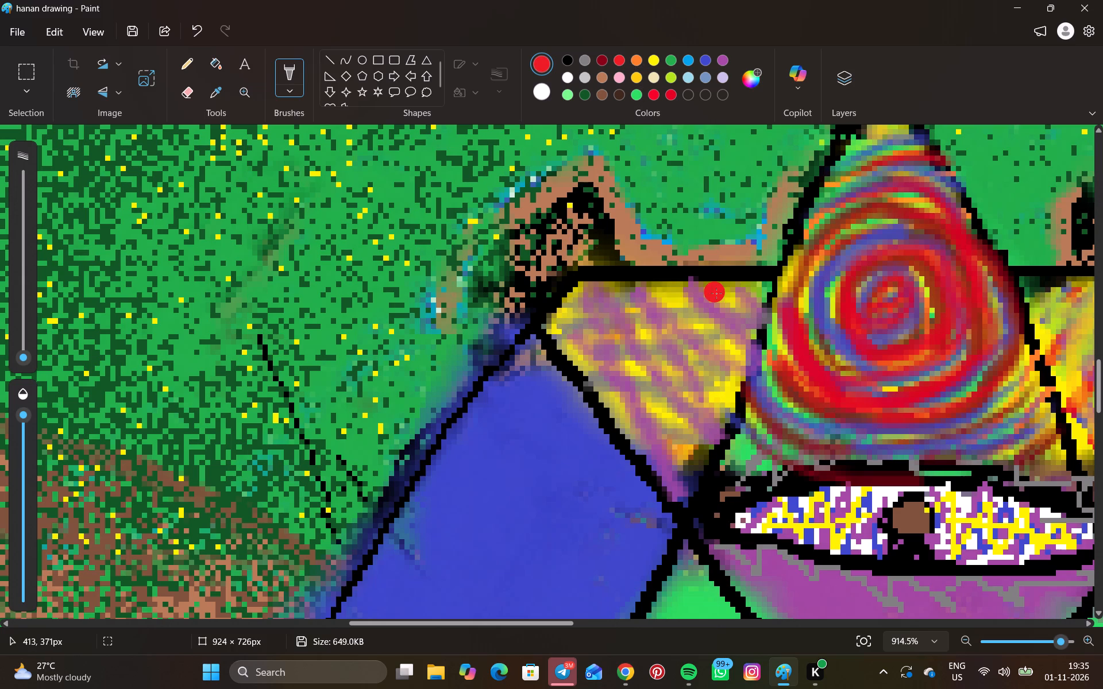
pyautogui.moveTo(724, 290); pyautogui.dragTo(643, 280)
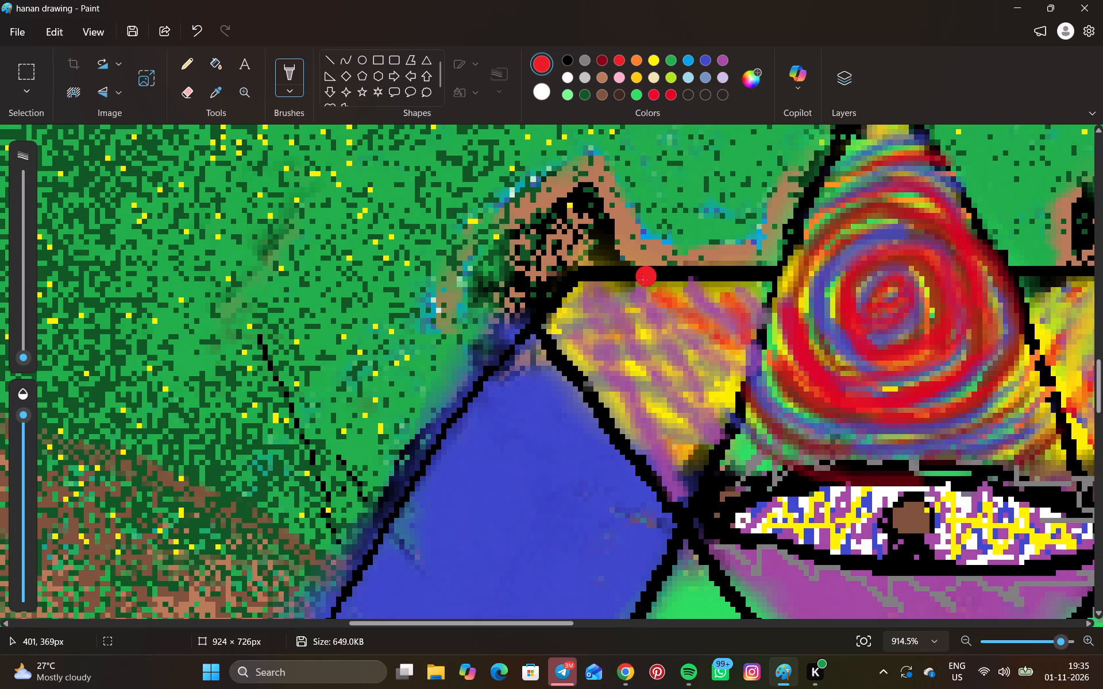
pyautogui.moveTo(643, 280); pyautogui.dragTo(629, 334)
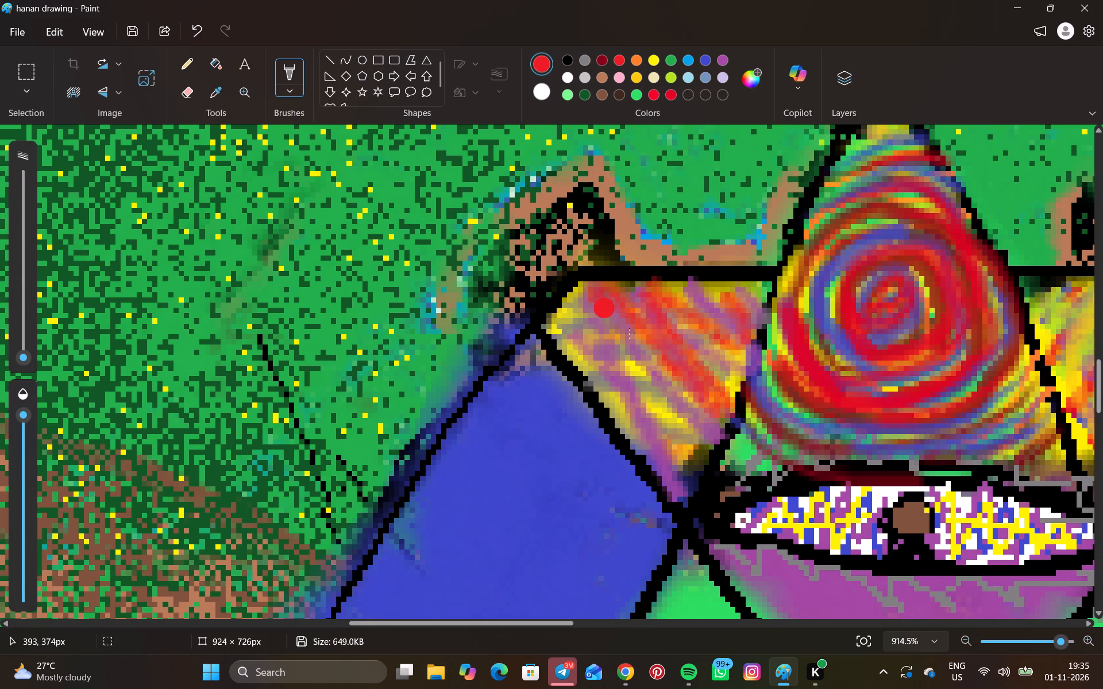
pyautogui.moveTo(629, 334); pyautogui.dragTo(642, 442)
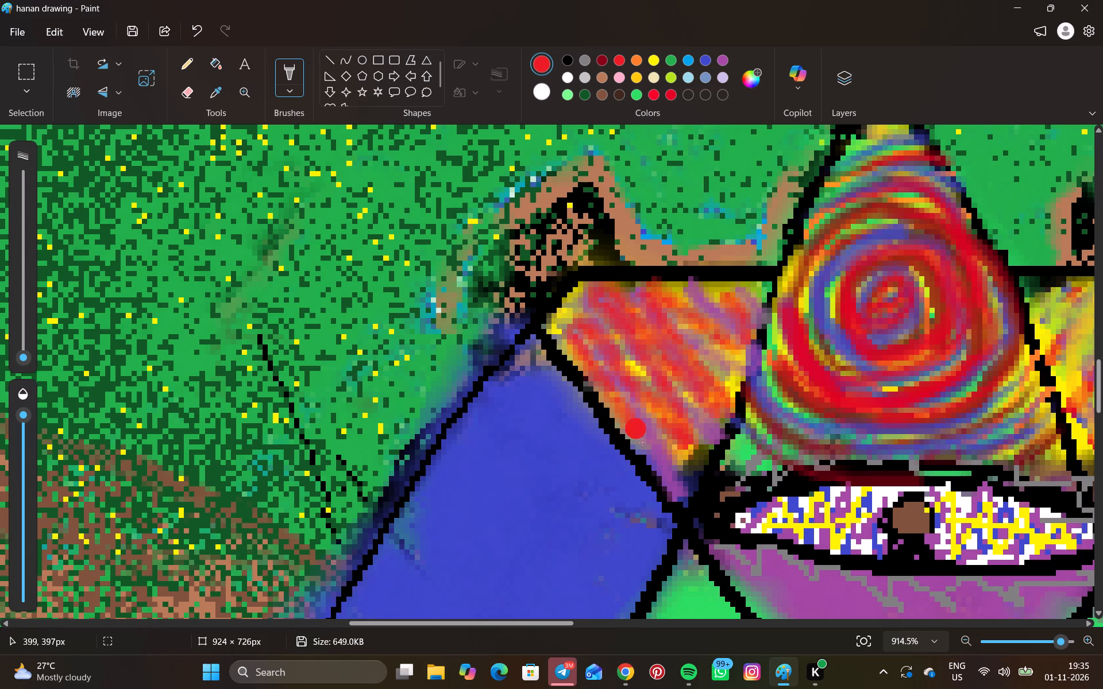
pyautogui.moveTo(642, 442); pyautogui.dragTo(673, 485)
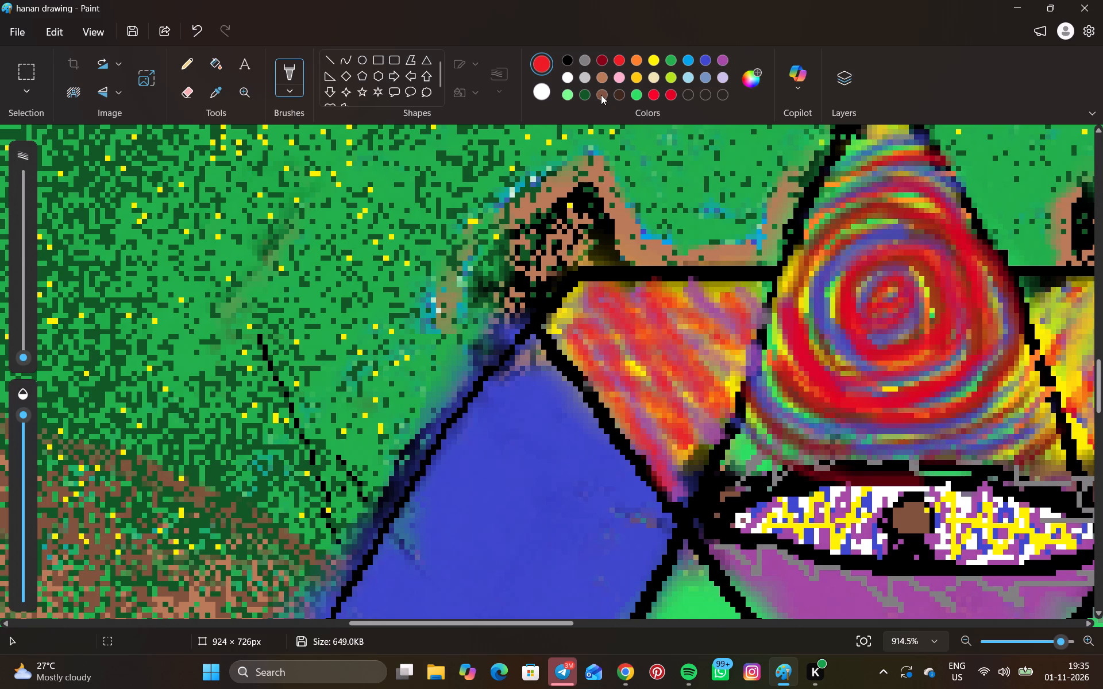
# Paint a dark green triangular spiral over the hatching between the blue panel and central peak, winding from its edges to the centre.
pyautogui.click(588, 98)
pyautogui.moveTo(562, 345); pyautogui.dragTo(572, 304)
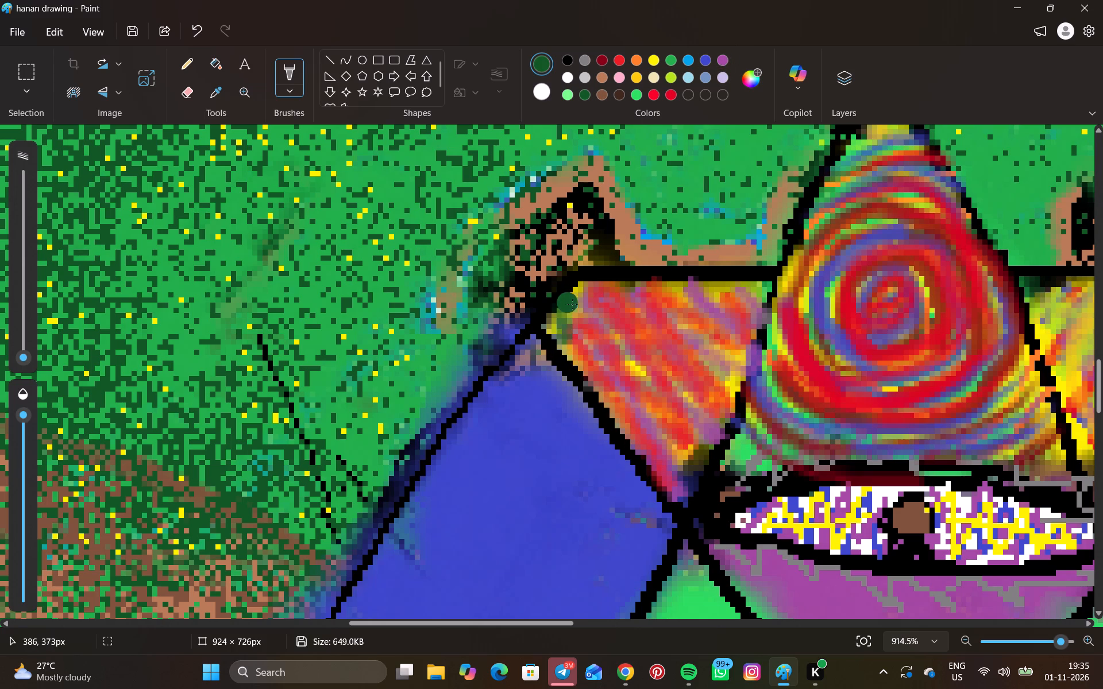
pyautogui.moveTo(572, 304); pyautogui.dragTo(712, 410)
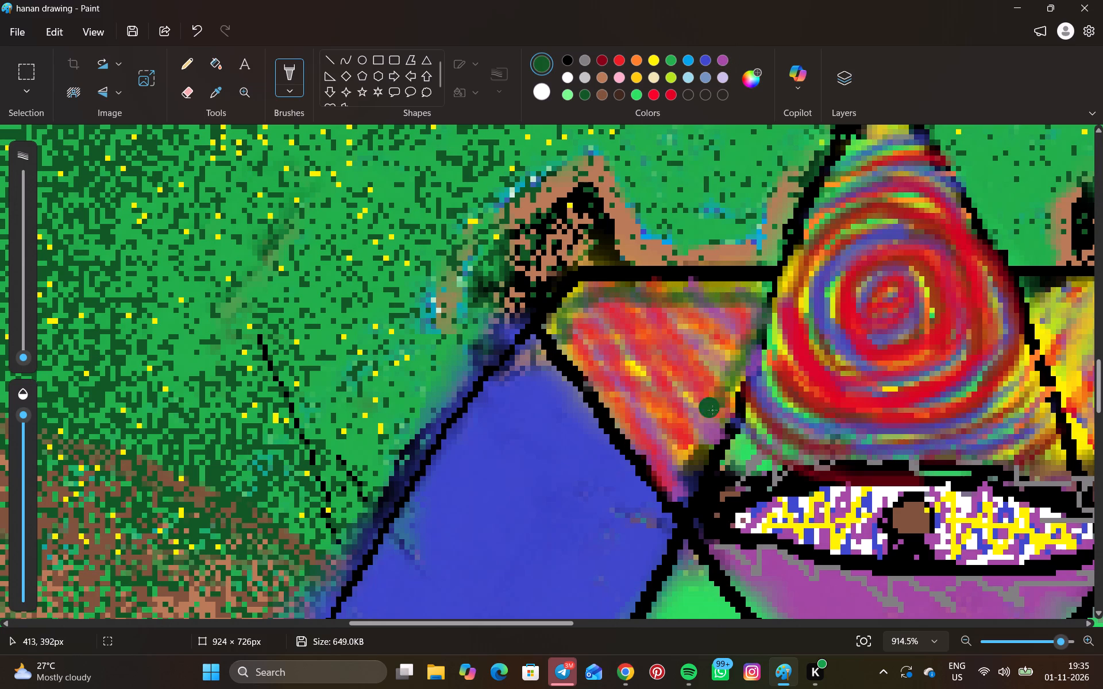
pyautogui.moveTo(712, 410); pyautogui.dragTo(584, 336)
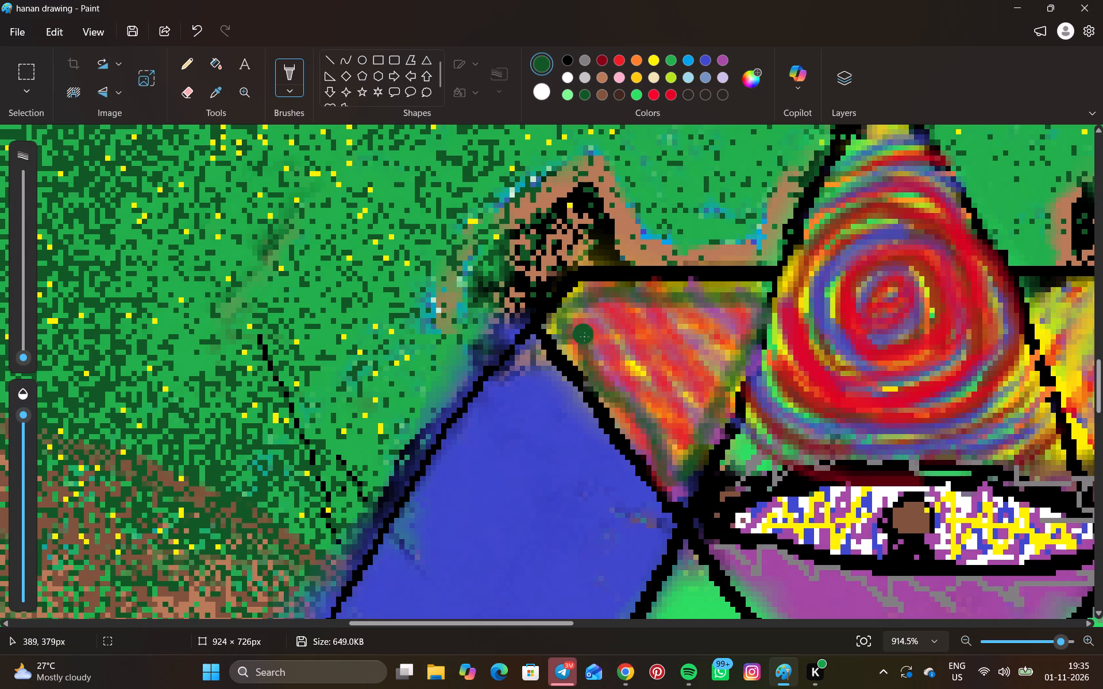
pyautogui.moveTo(584, 336); pyautogui.dragTo(647, 391)
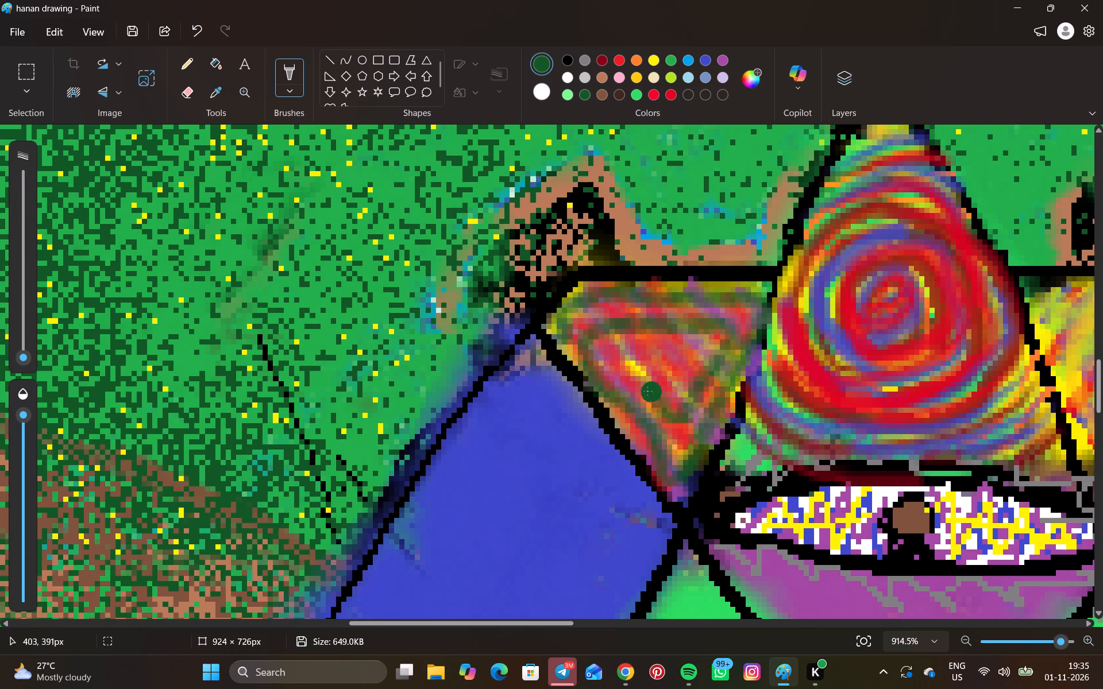
pyautogui.moveTo(647, 391); pyautogui.dragTo(662, 377)
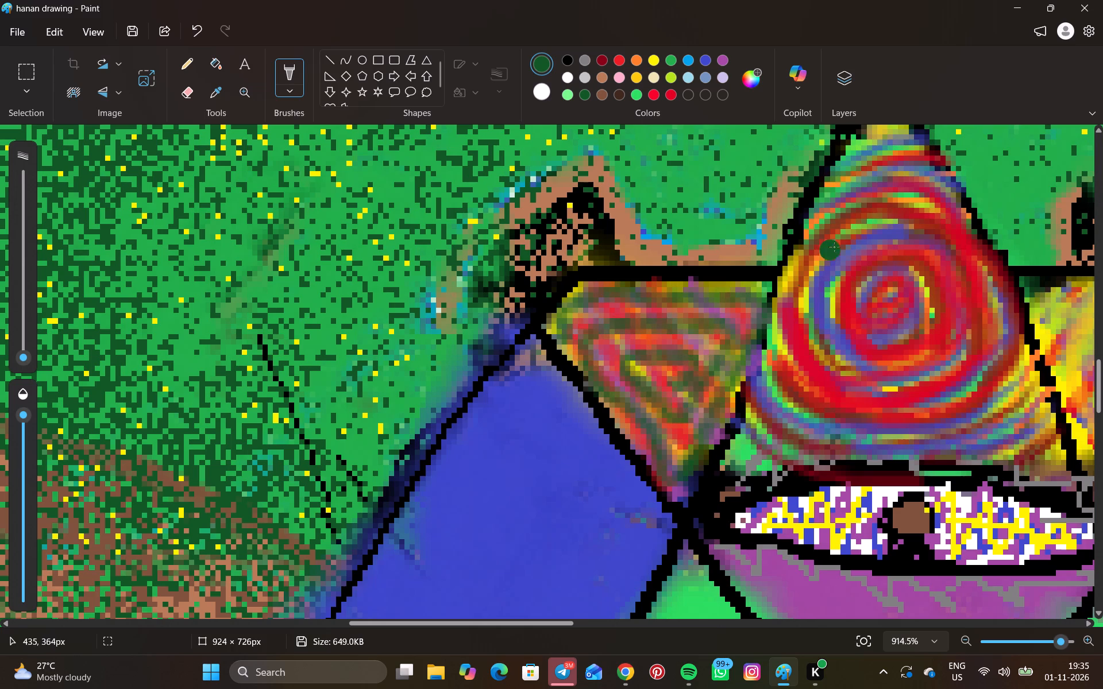
# Paint an indigo-blue triangular spiral alongside the dark green one between the blue panel and the central peak.
pyautogui.click(703, 61)
pyautogui.moveTo(575, 334); pyautogui.dragTo(577, 333)
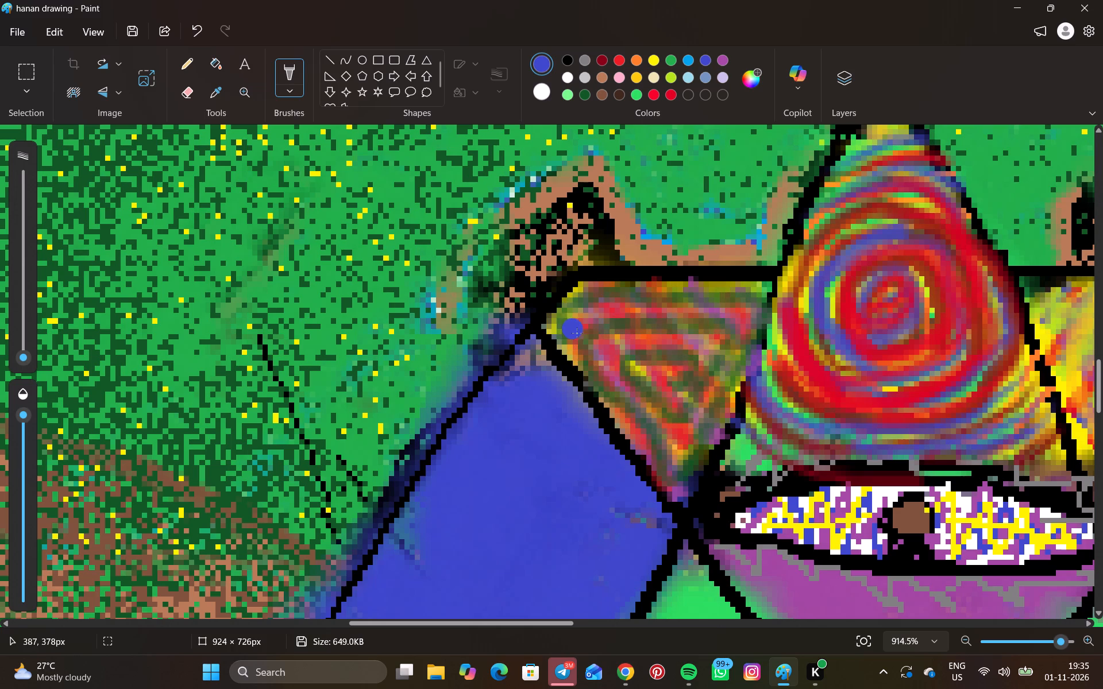
pyautogui.moveTo(577, 333); pyautogui.dragTo(708, 398)
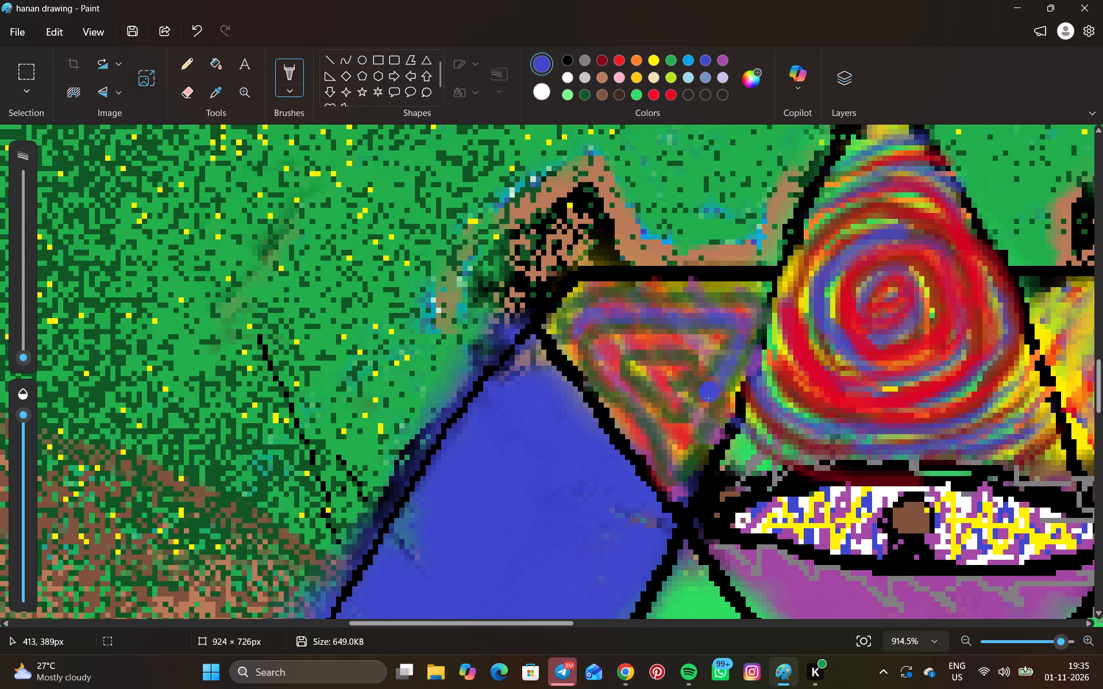
pyautogui.moveTo(708, 398); pyautogui.dragTo(669, 342)
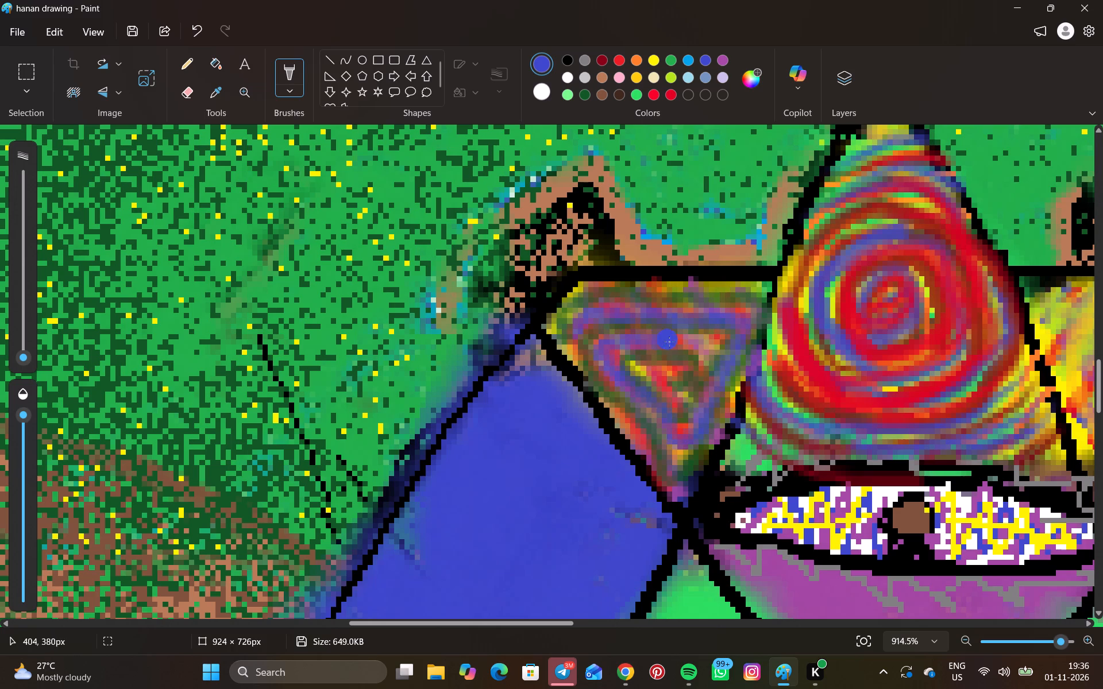
pyautogui.moveTo(669, 342); pyautogui.dragTo(684, 374)
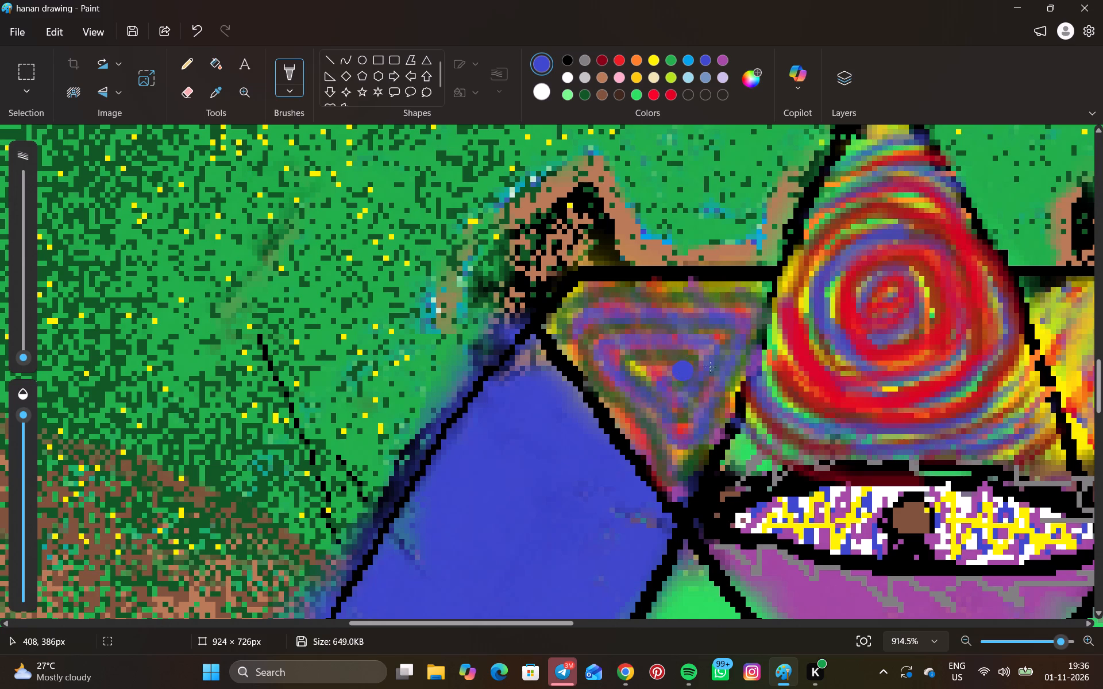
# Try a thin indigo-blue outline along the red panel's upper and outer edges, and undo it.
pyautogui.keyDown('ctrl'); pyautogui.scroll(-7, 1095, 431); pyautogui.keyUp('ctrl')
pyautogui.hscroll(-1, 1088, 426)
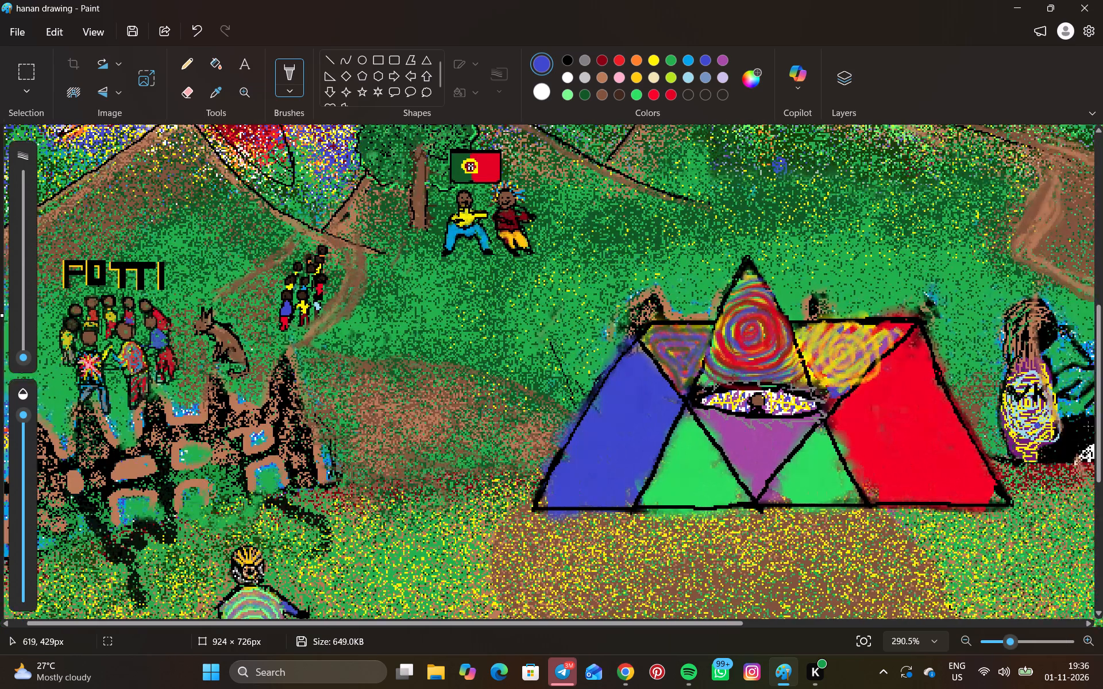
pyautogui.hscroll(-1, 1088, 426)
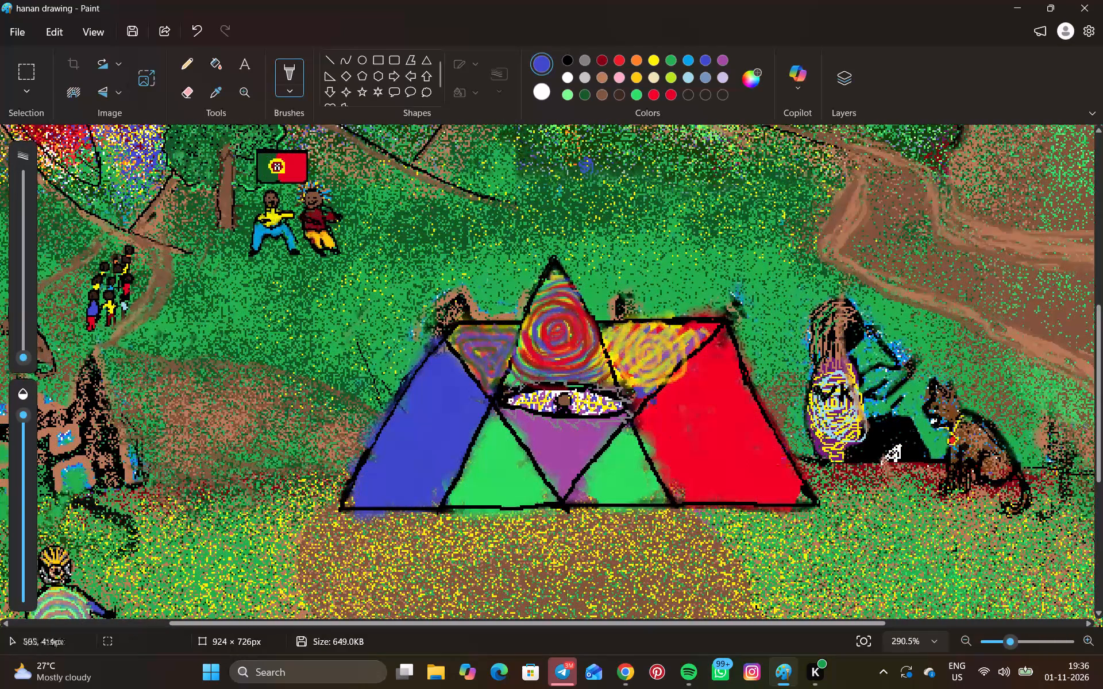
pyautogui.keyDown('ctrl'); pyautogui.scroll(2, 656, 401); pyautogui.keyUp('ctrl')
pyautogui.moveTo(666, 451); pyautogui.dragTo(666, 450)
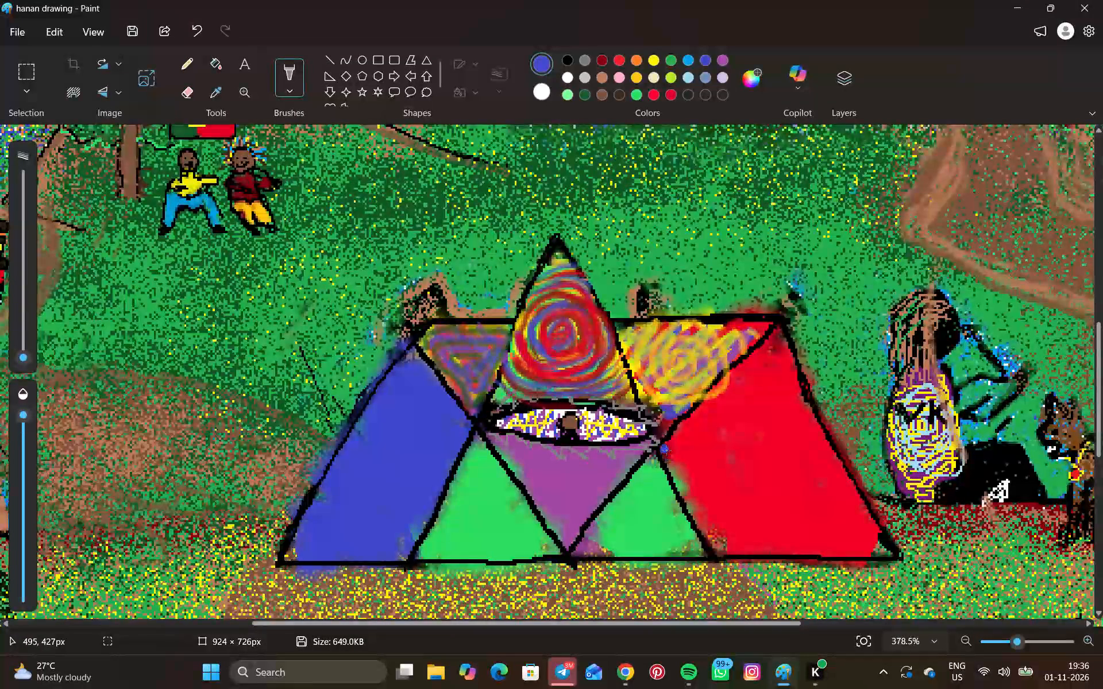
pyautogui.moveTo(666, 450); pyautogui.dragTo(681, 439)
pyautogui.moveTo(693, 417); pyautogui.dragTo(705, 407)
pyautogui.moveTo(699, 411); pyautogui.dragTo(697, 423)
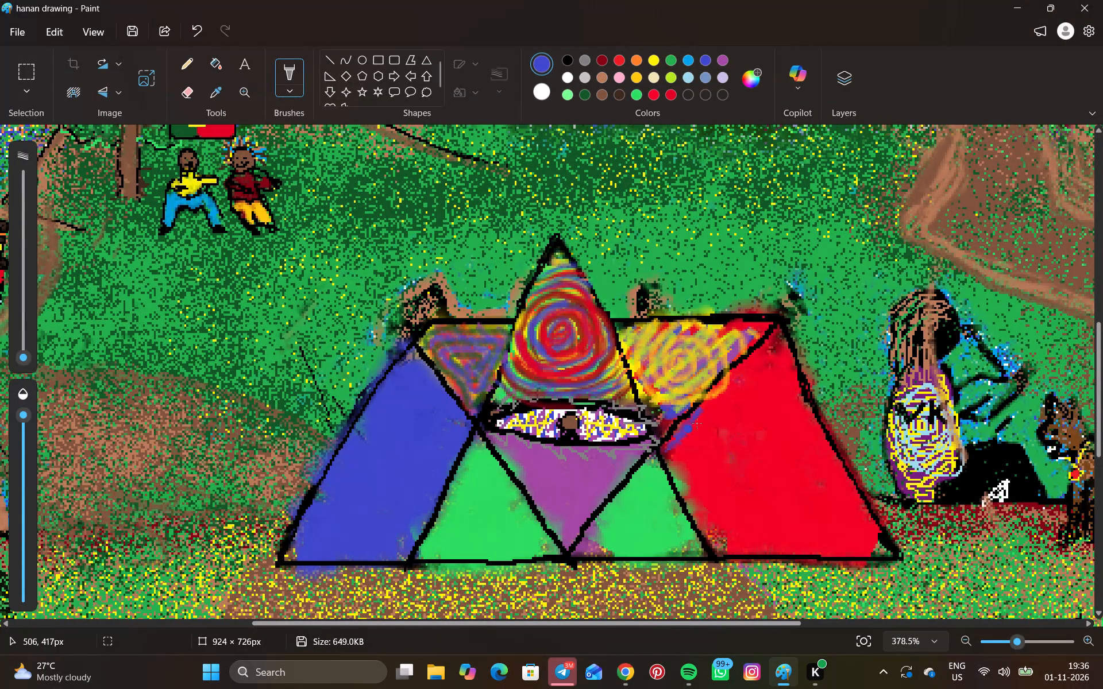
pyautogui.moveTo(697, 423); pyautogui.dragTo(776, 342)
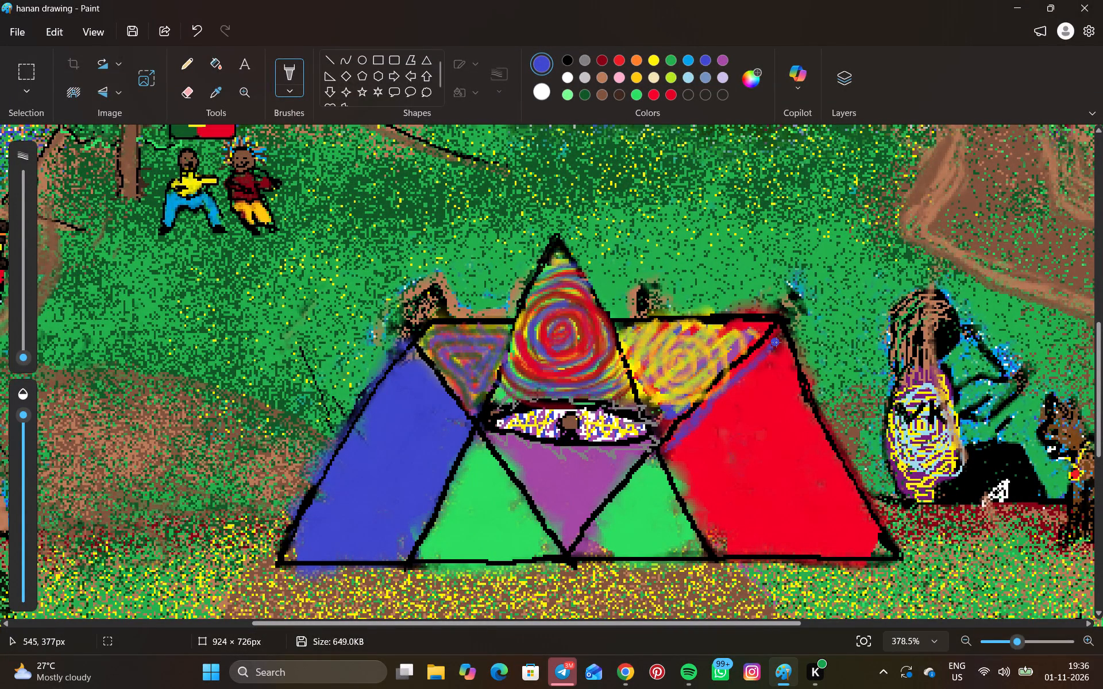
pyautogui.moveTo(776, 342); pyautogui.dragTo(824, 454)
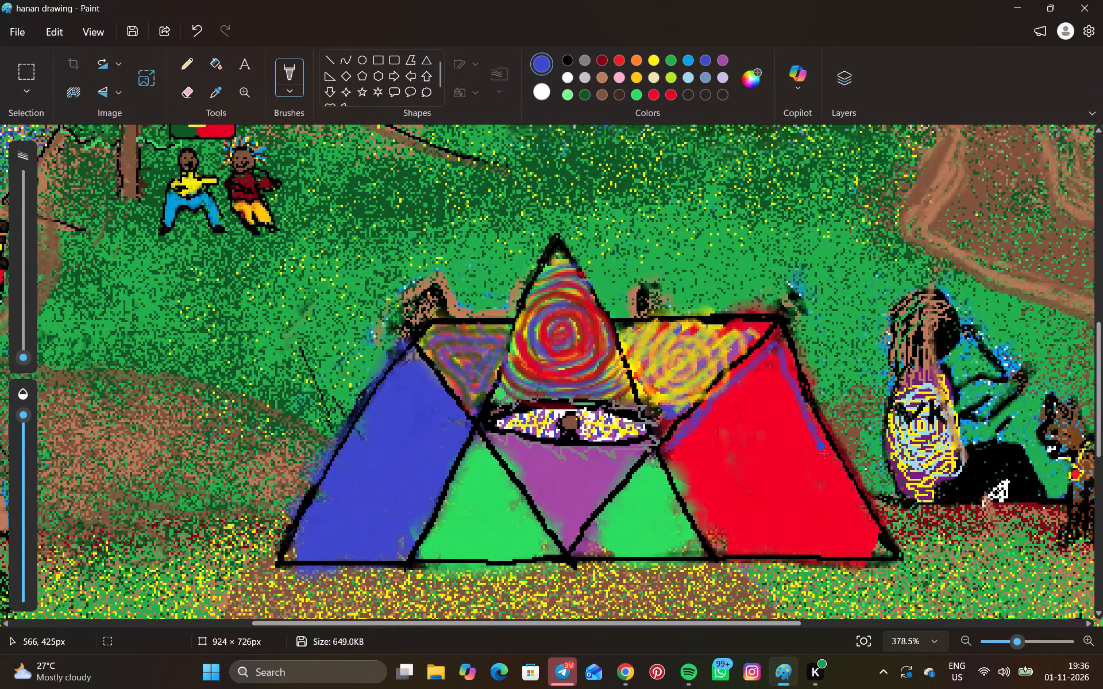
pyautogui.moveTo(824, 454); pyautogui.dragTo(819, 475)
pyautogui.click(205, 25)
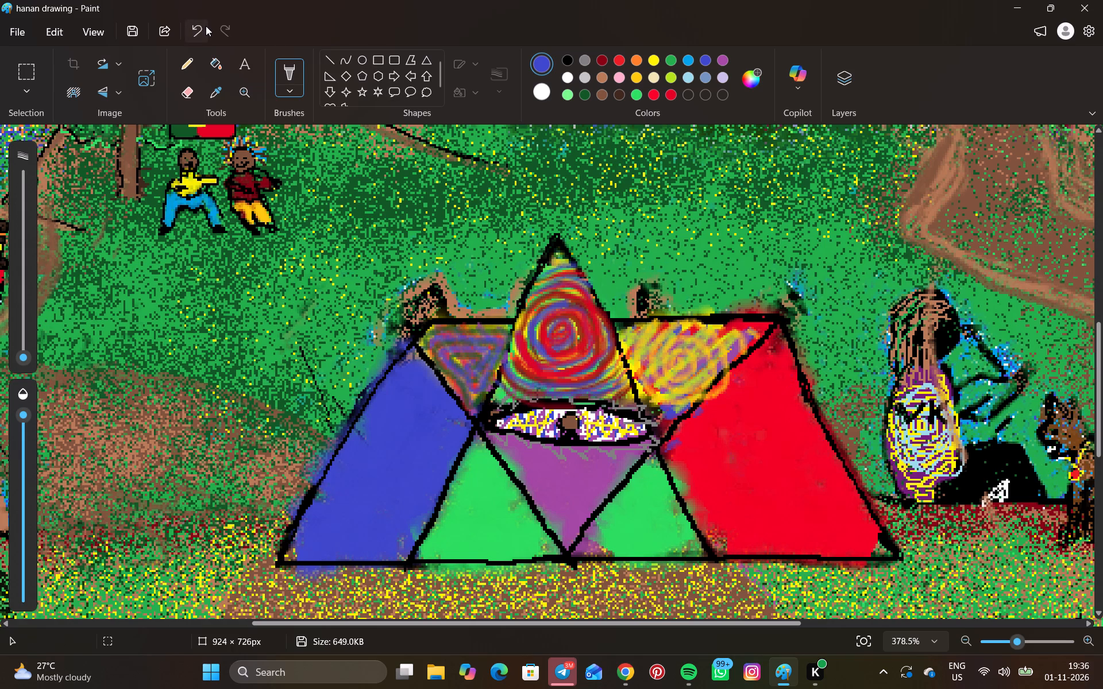
# With a slightly larger brush, paint an angular indigo-blue spiral in the red panel, following its edges inward to the centre.
pyautogui.click(20, 347)
pyautogui.keyDown('ctrl'); pyautogui.scroll(1, 212, 381); pyautogui.keyUp('ctrl')
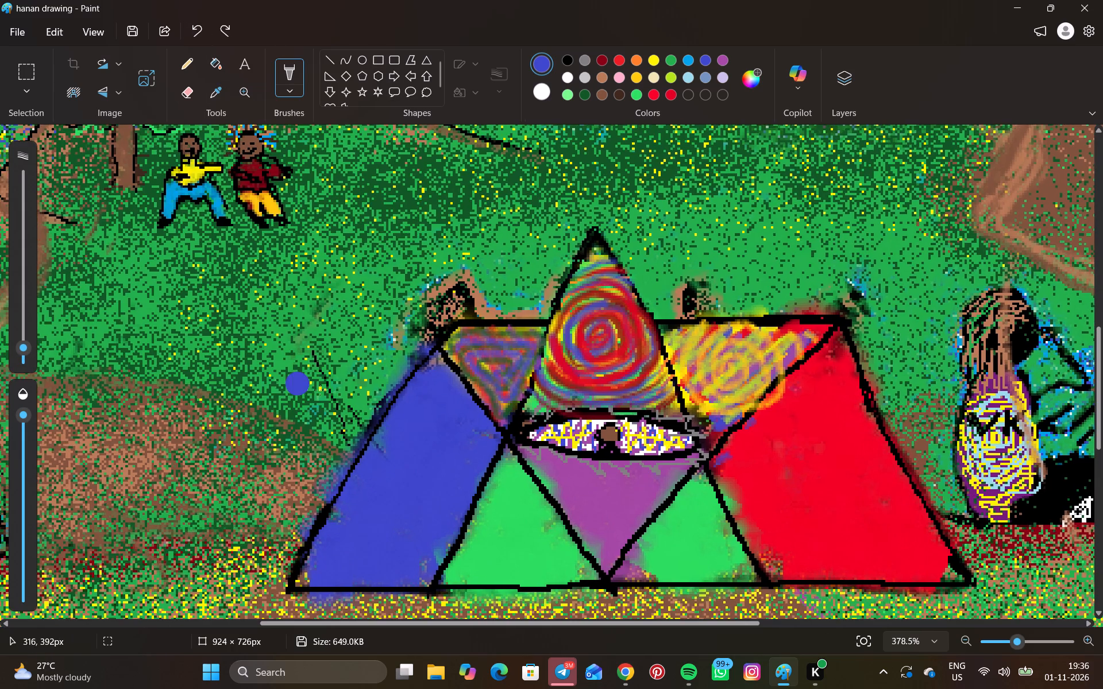
pyautogui.keyDown('ctrl'); pyautogui.scroll(2, 354, 394); pyautogui.keyUp('ctrl')
pyautogui.hscroll(-1, 645, 425)
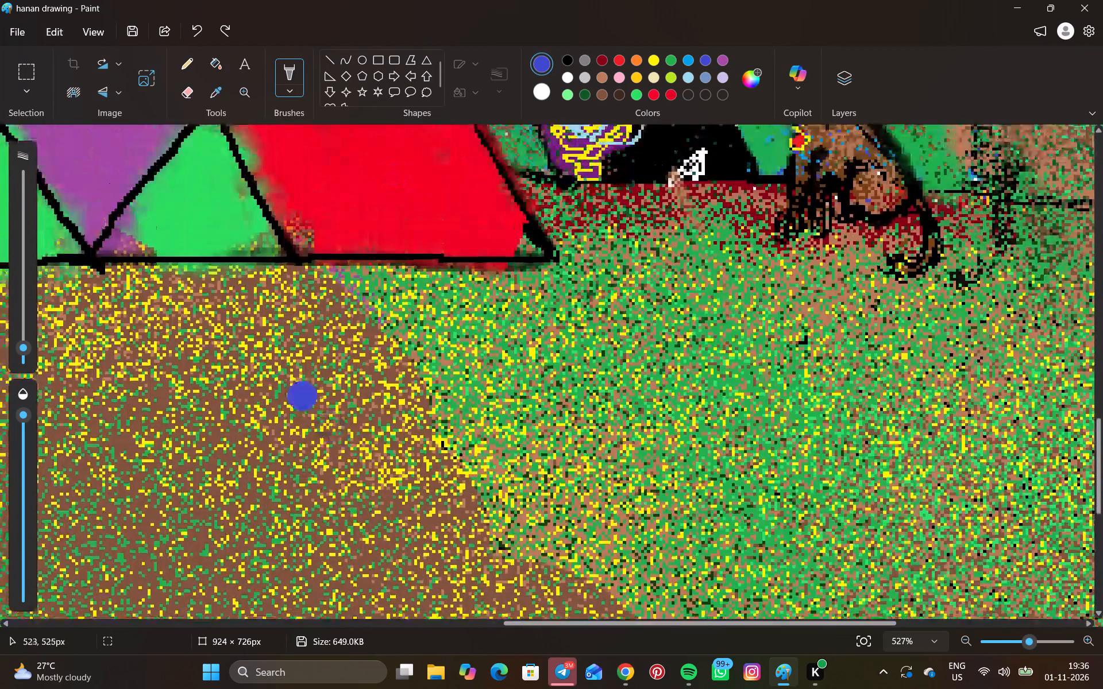
pyautogui.moveTo(237, 309); pyautogui.dragTo(258, 285)
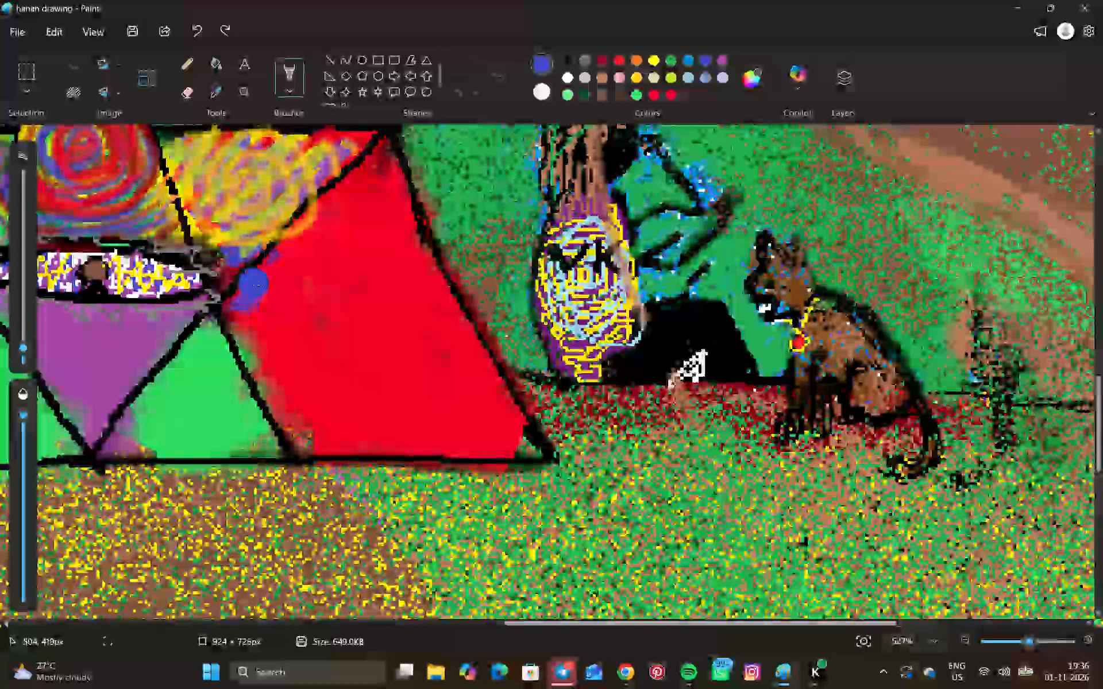
pyautogui.moveTo(258, 285); pyautogui.dragTo(379, 157)
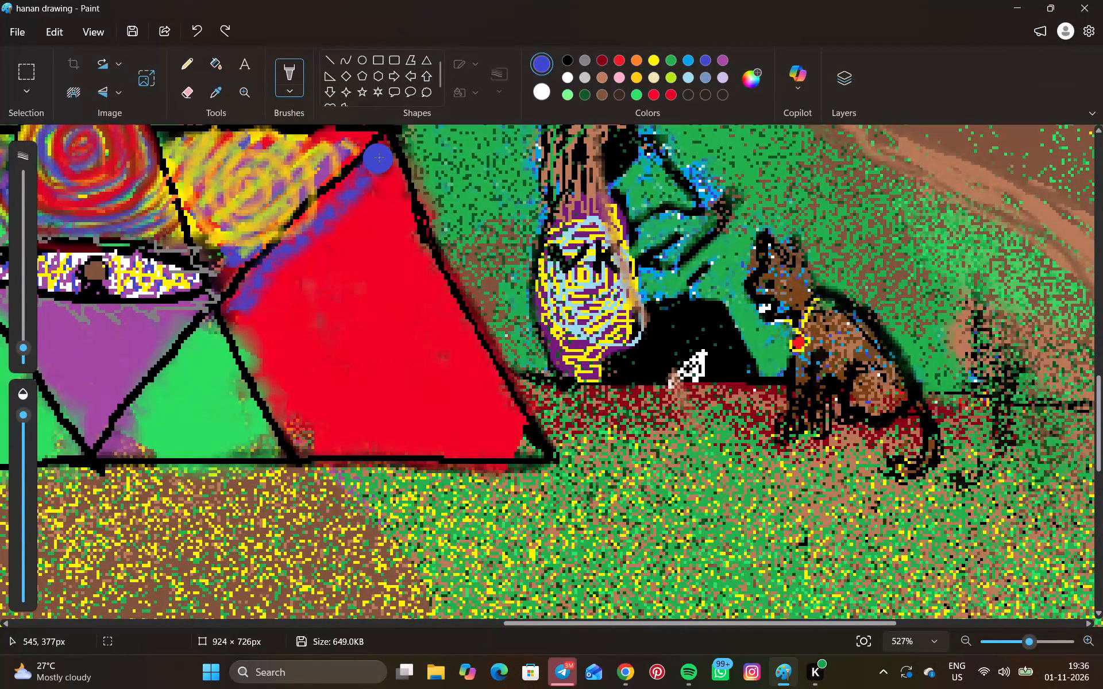
pyautogui.moveTo(379, 157); pyautogui.dragTo(486, 369)
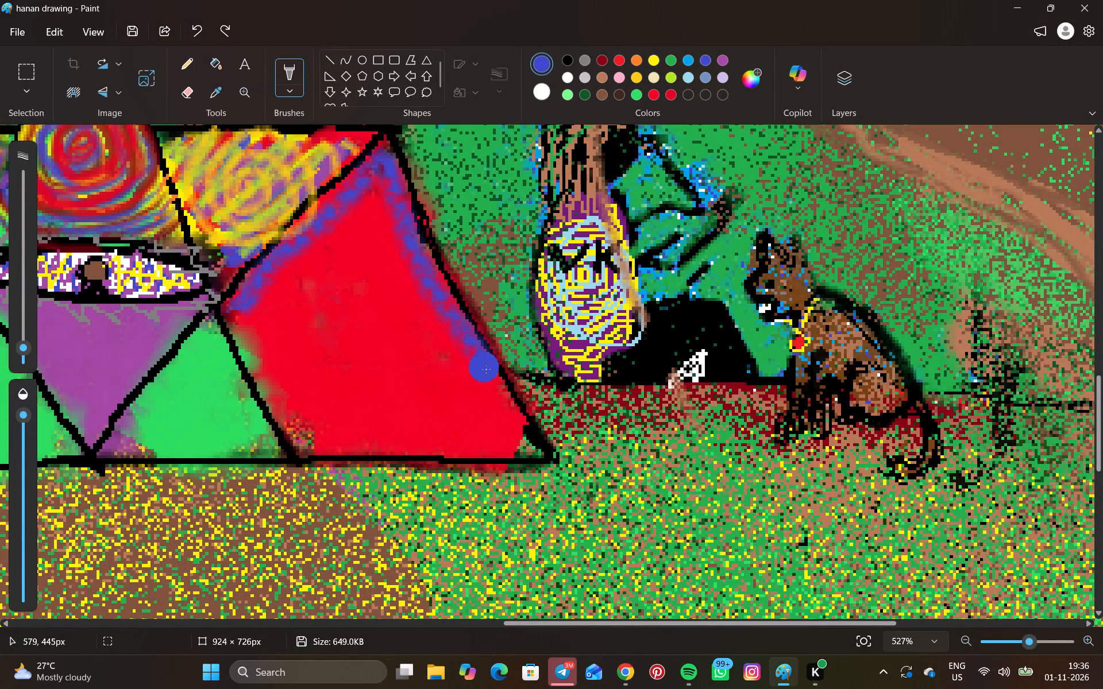
pyautogui.moveTo(486, 369); pyautogui.dragTo(375, 445)
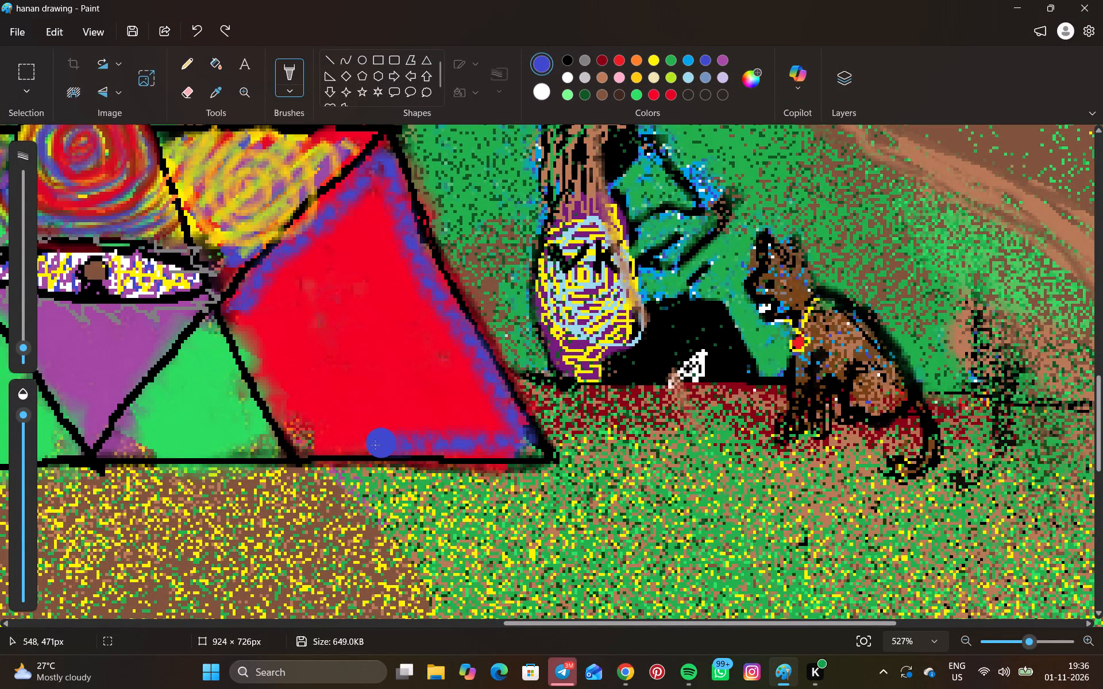
pyautogui.moveTo(375, 445); pyautogui.dragTo(270, 313)
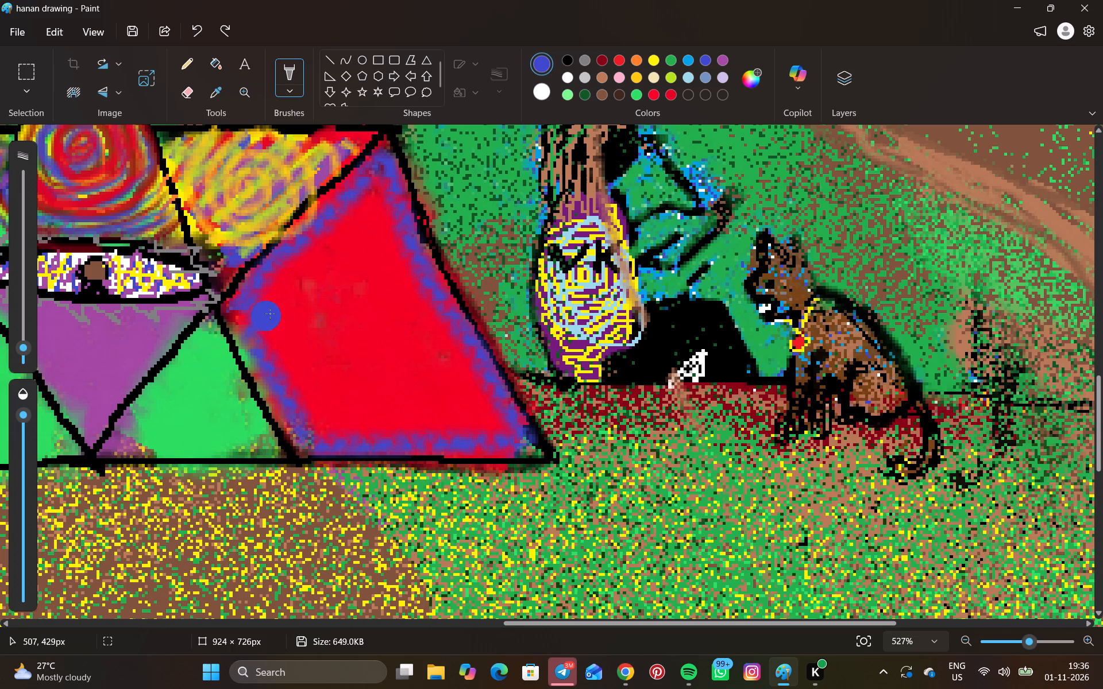
pyautogui.moveTo(270, 313); pyautogui.dragTo(395, 274)
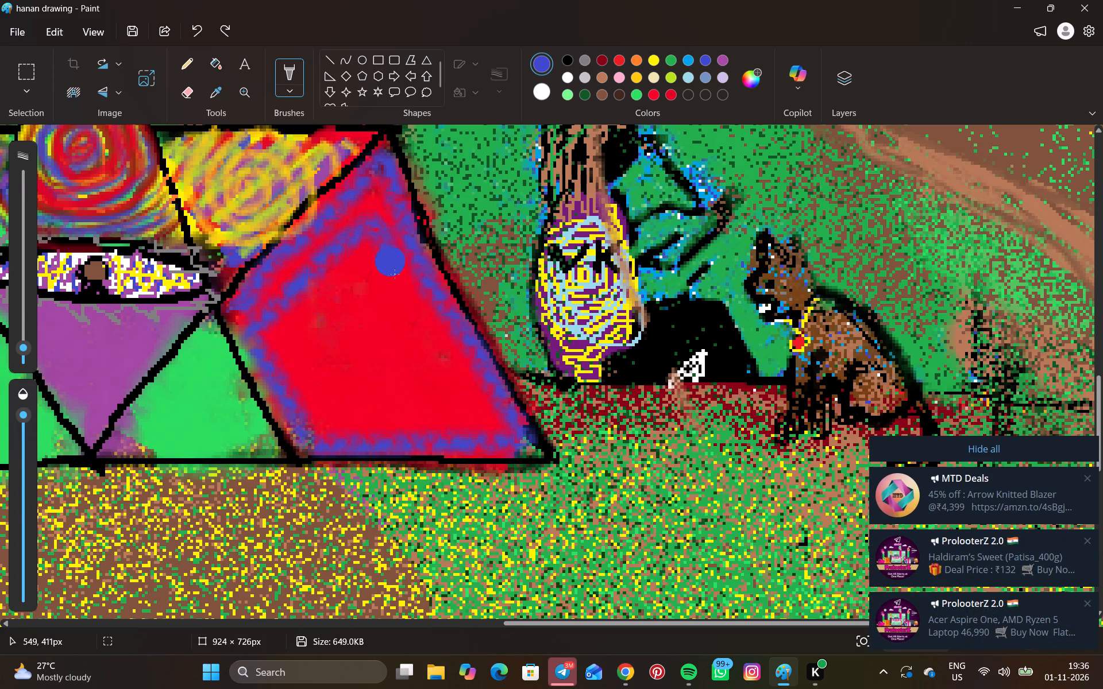
pyautogui.moveTo(395, 274); pyautogui.dragTo(401, 405)
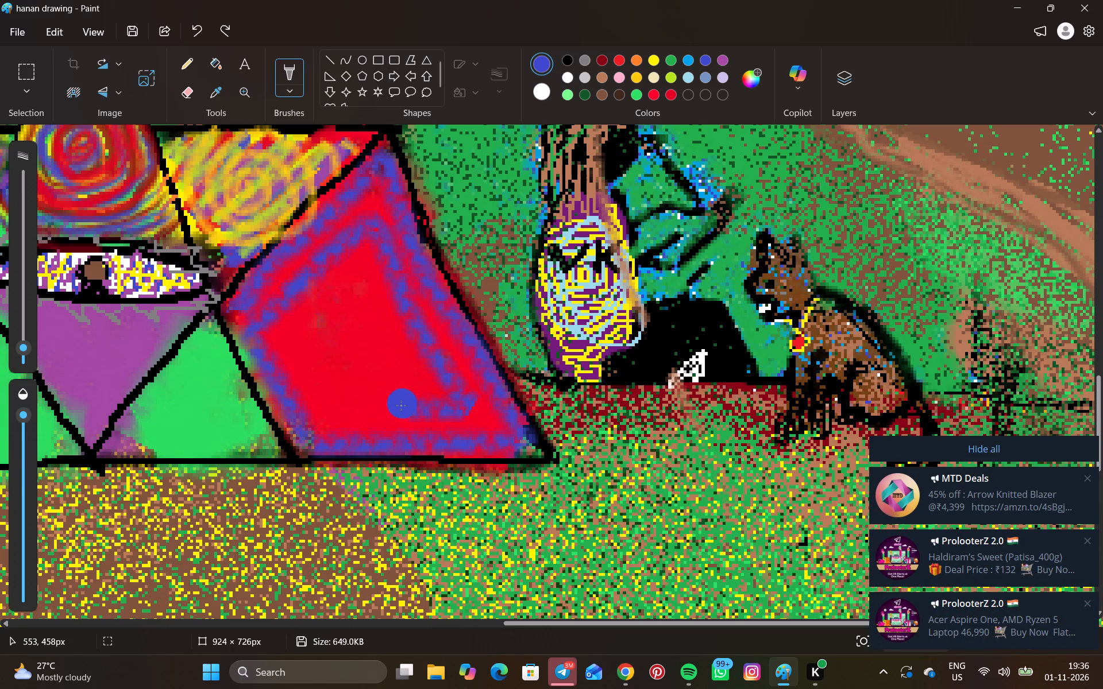
pyautogui.moveTo(401, 405); pyautogui.dragTo(314, 316)
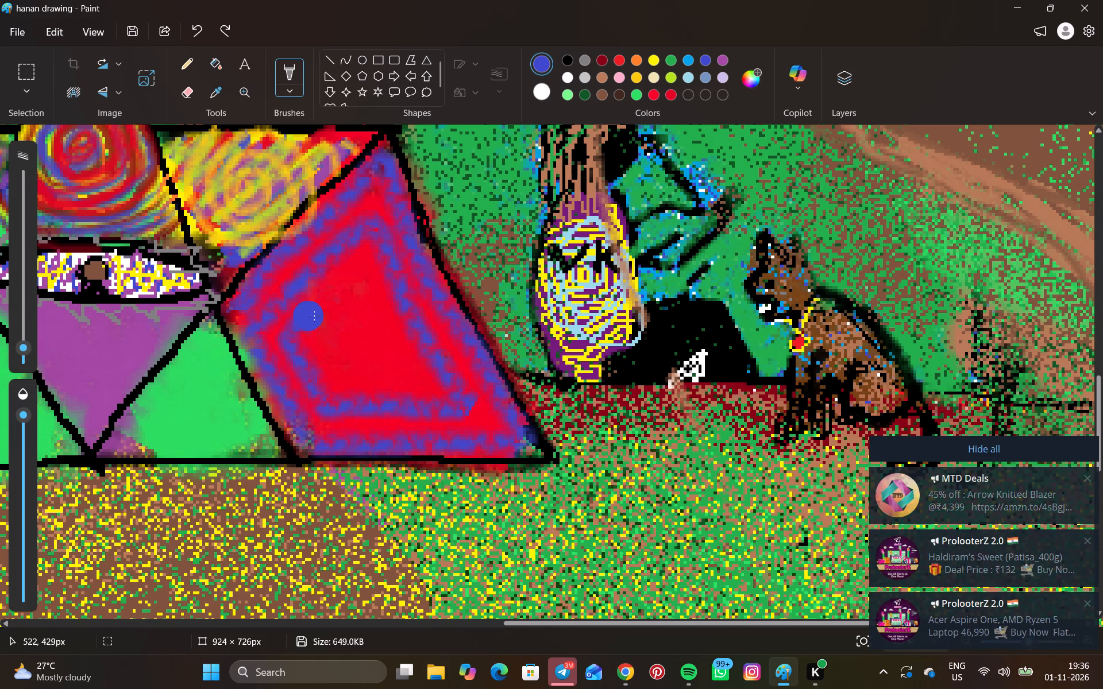
pyautogui.moveTo(314, 316); pyautogui.dragTo(367, 375)
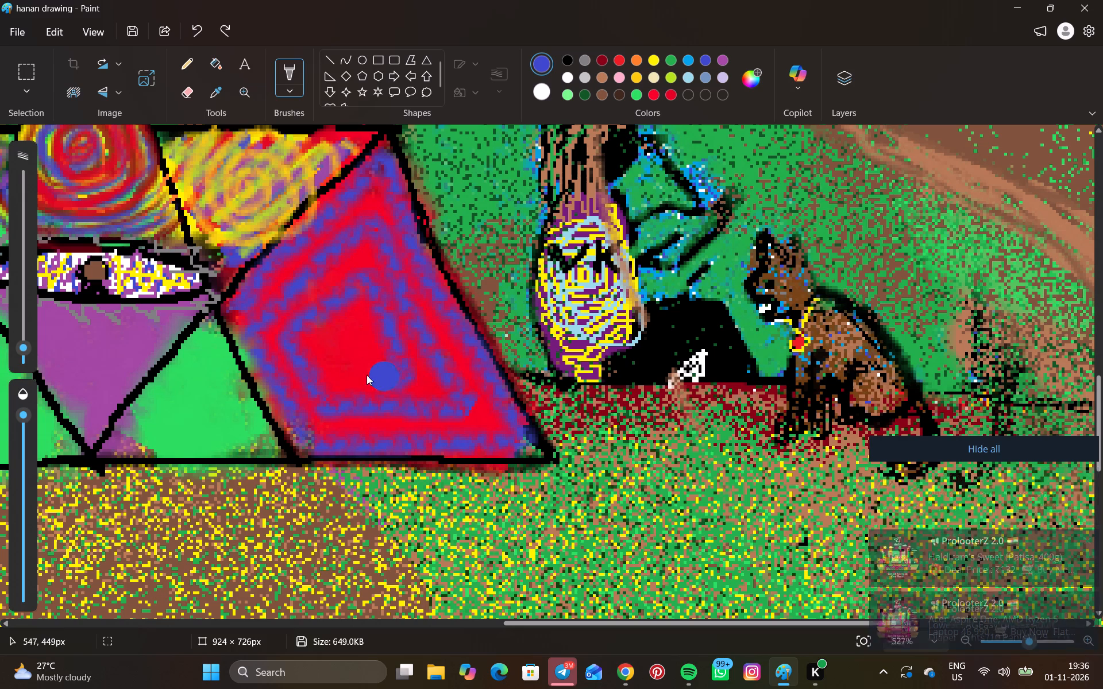
pyautogui.moveTo(367, 375); pyautogui.dragTo(358, 348)
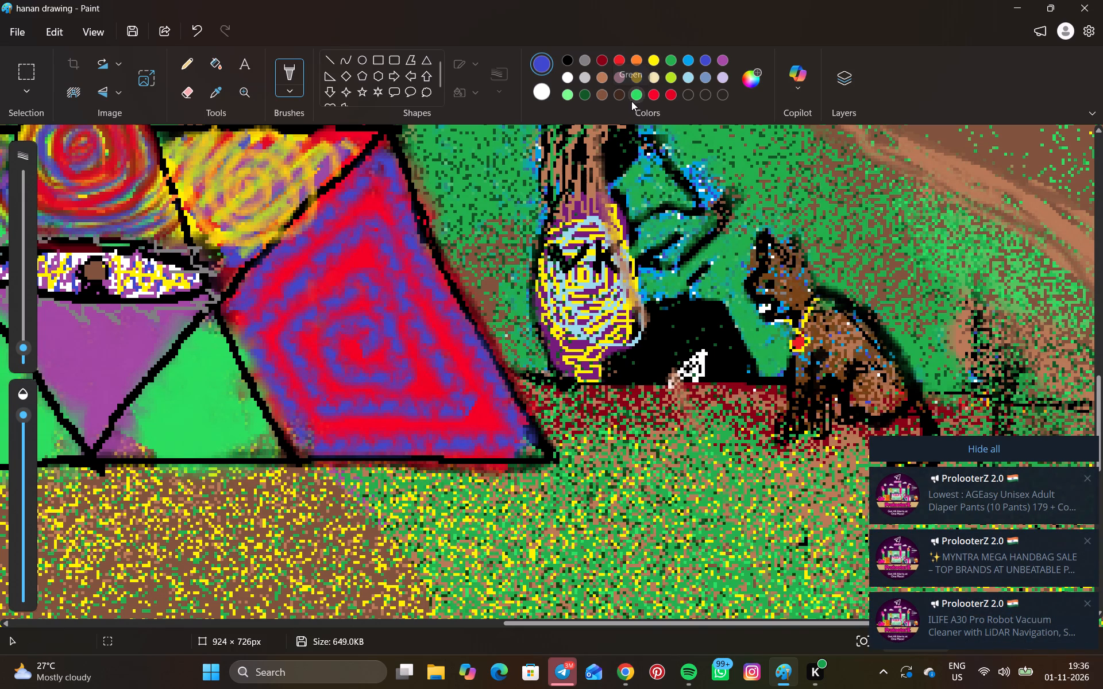
# Review the three-peak structure within the whole drawing.
pyautogui.hscroll(-1, 631, 101)
pyautogui.keyDown('ctrl'); pyautogui.scroll(-1, 631, 101); pyautogui.keyUp('ctrl')
pyautogui.keyDown('ctrl'); pyautogui.hscroll(-1, 631, 101); pyautogui.keyUp('ctrl')
pyautogui.keyDown('ctrl'); pyautogui.scroll(-1, 631, 101); pyautogui.keyUp('ctrl')
pyautogui.keyDown('ctrl'); pyautogui.hscroll(-1, 631, 101); pyautogui.keyUp('ctrl')
pyautogui.keyDown('ctrl'); pyautogui.scroll(-1, 631, 101); pyautogui.keyUp('ctrl')
pyautogui.keyDown('ctrl'); pyautogui.hscroll(-1, 631, 101); pyautogui.keyUp('ctrl')
pyautogui.keyDown('ctrl'); pyautogui.scroll(-1, 631, 101); pyautogui.keyUp('ctrl')
pyautogui.keyDown('ctrl'); pyautogui.hscroll(-1, 631, 101); pyautogui.keyUp('ctrl')
pyautogui.keyDown('ctrl'); pyautogui.scroll(-7, 408, 375); pyautogui.keyUp('ctrl')
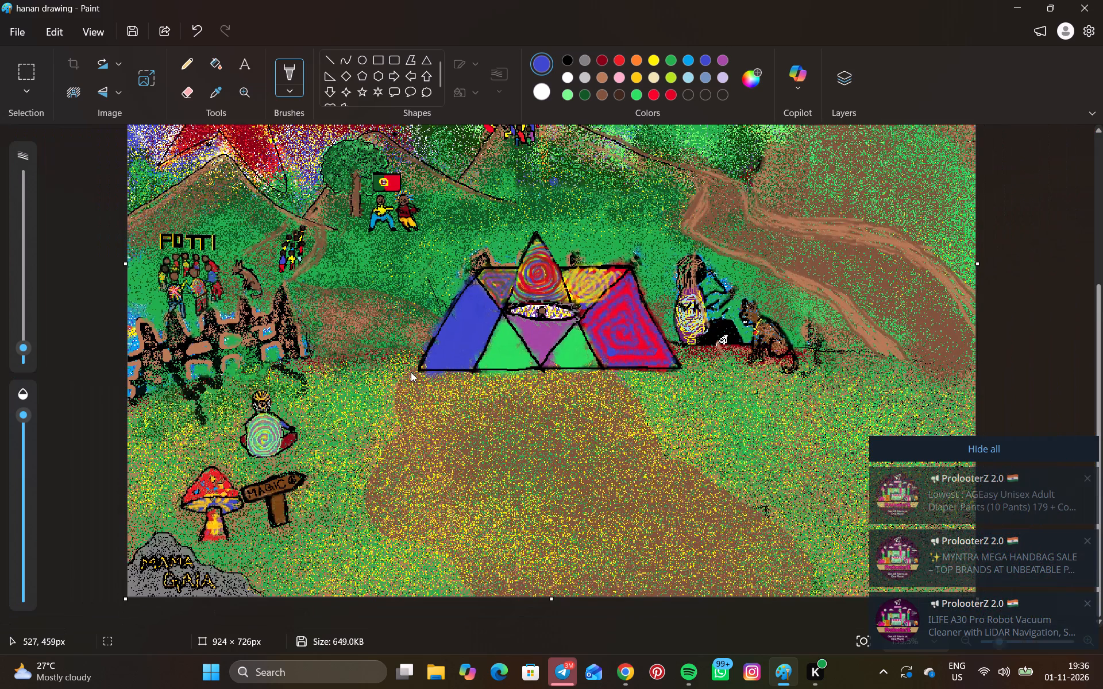
pyautogui.keyDown('ctrl'); pyautogui.scroll(4, 541, 378); pyautogui.keyUp('ctrl')
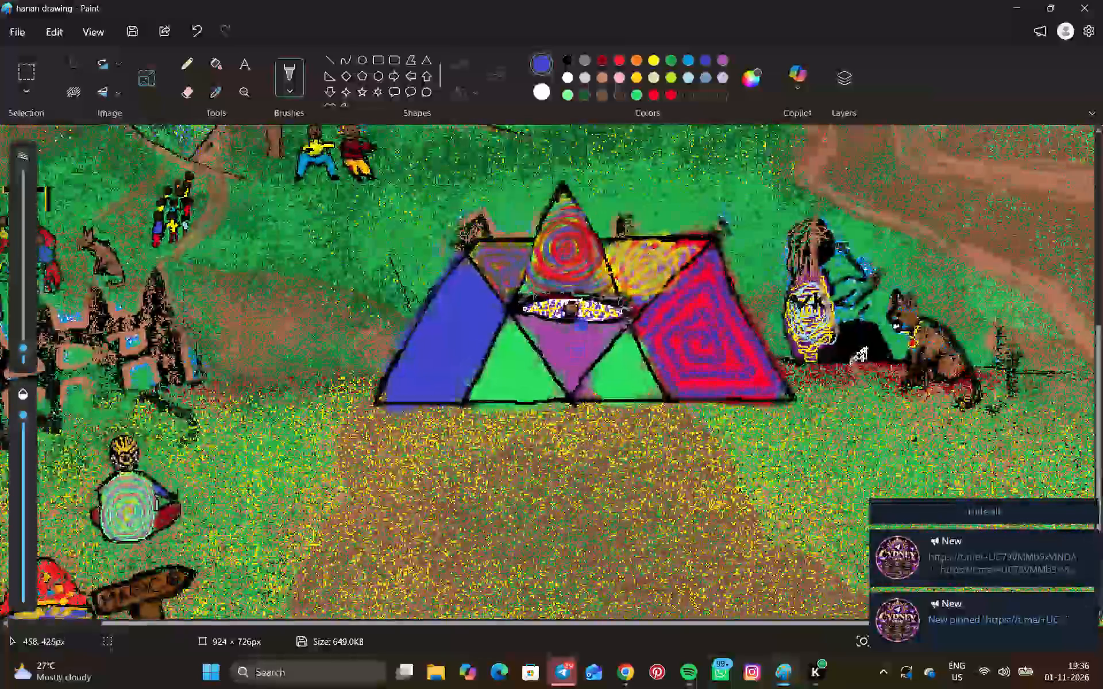
# Paint an angular red spiral in the structure's blue panel, following its edges inward to the centre.
pyautogui.keyDown('ctrl'); pyautogui.scroll(1, 663, 111); pyautogui.keyUp('ctrl')
pyautogui.click(656, 92)
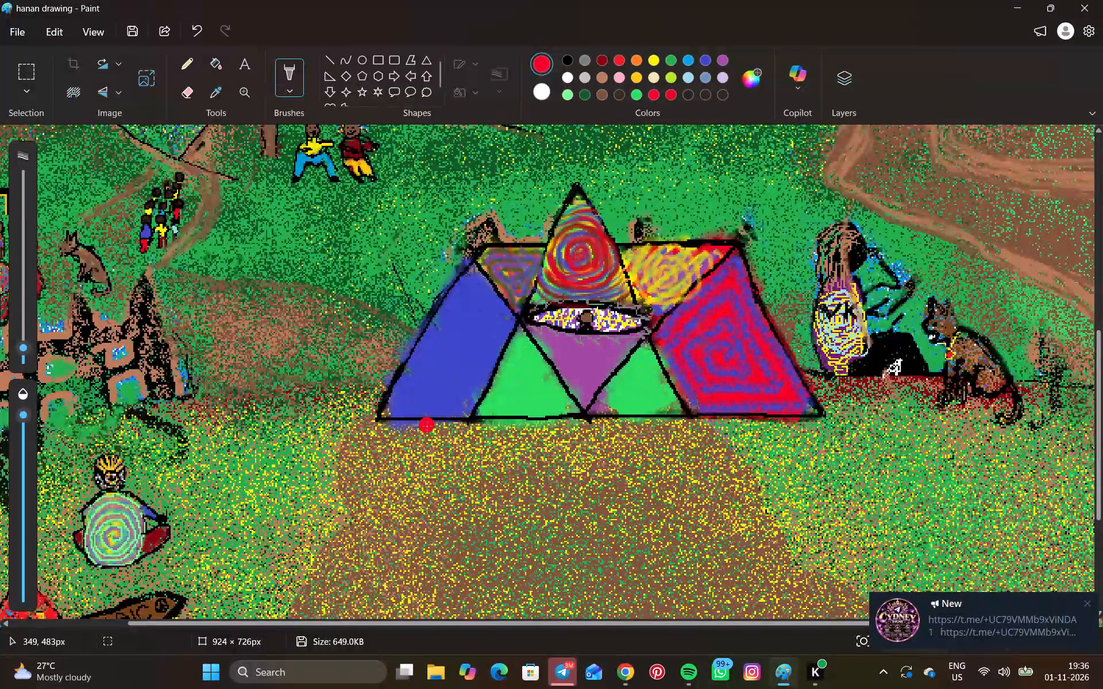
pyautogui.keyDown('ctrl'); pyautogui.scroll(2, 367, 420); pyautogui.keyUp('ctrl')
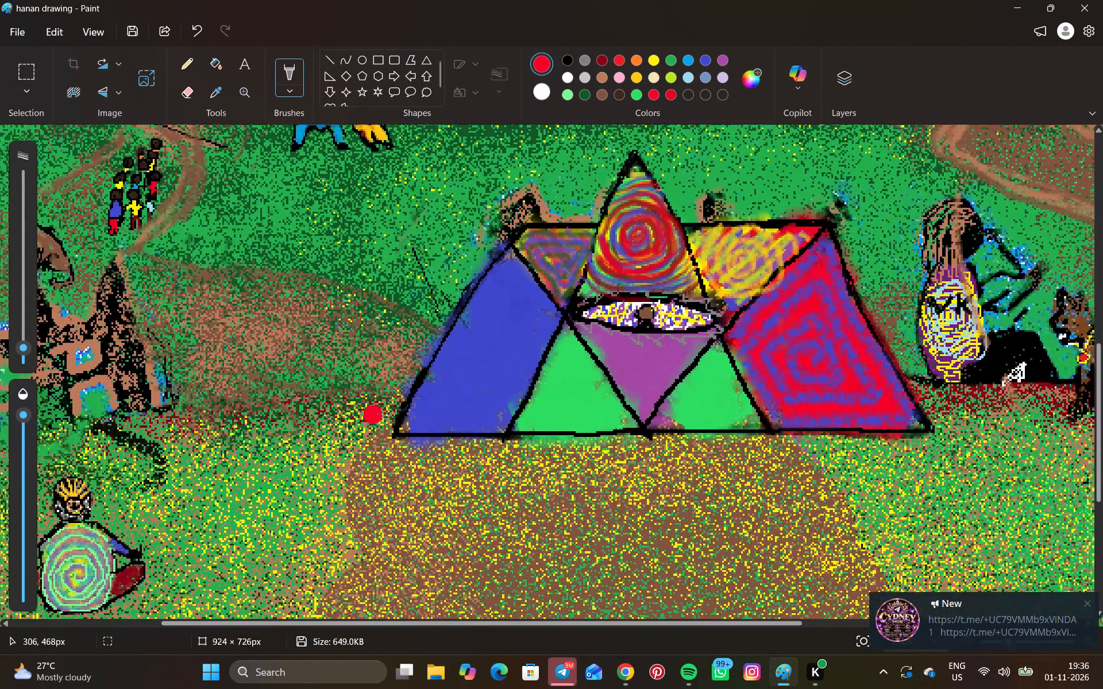
pyautogui.keyDown('ctrl'); pyautogui.scroll(2, 537, 414); pyautogui.keyUp('ctrl')
pyautogui.keyDown('ctrl'); pyautogui.scroll(2, 405, 487); pyautogui.keyUp('ctrl')
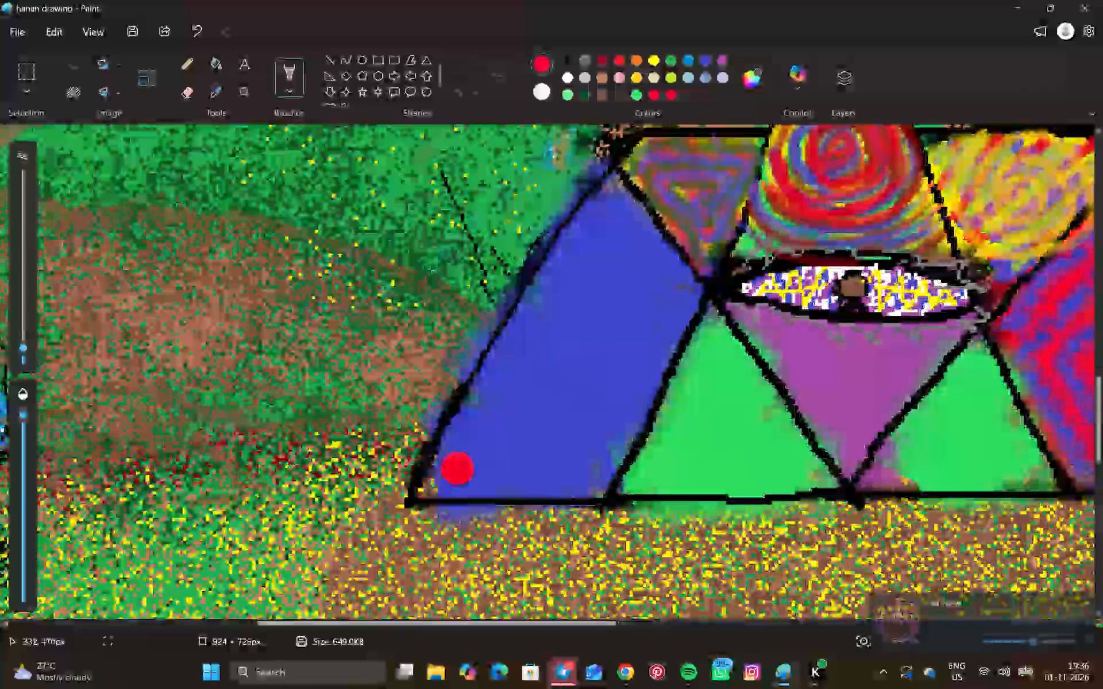
pyautogui.moveTo(433, 487); pyautogui.dragTo(456, 444)
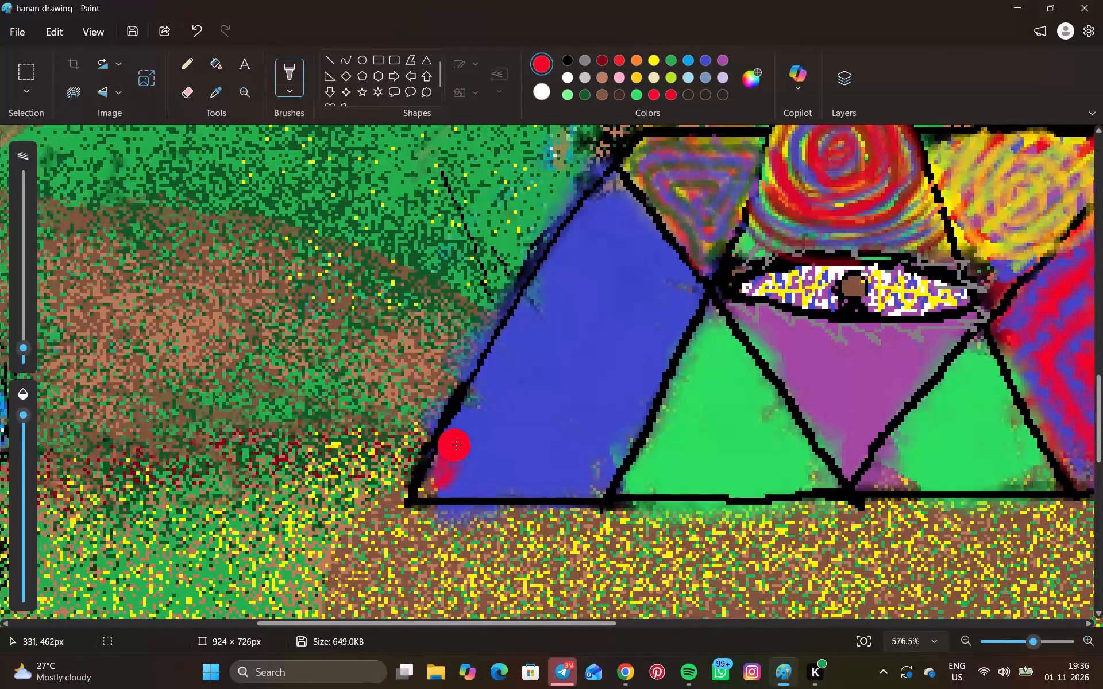
pyautogui.moveTo(456, 444); pyautogui.dragTo(543, 299)
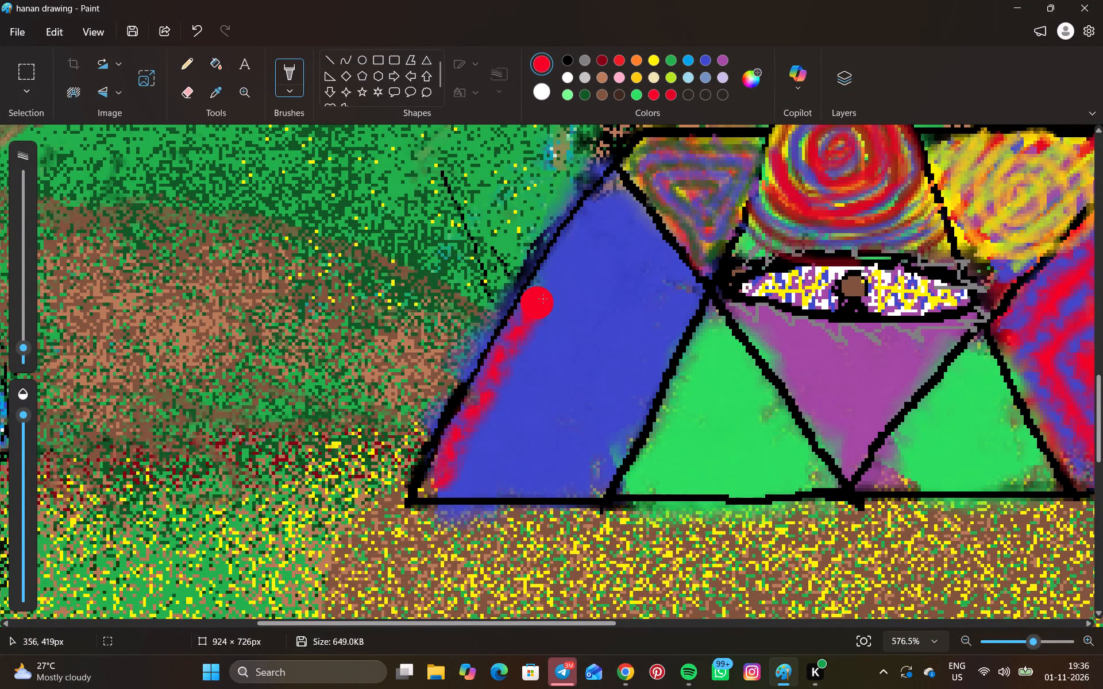
pyautogui.moveTo(543, 299); pyautogui.dragTo(618, 198)
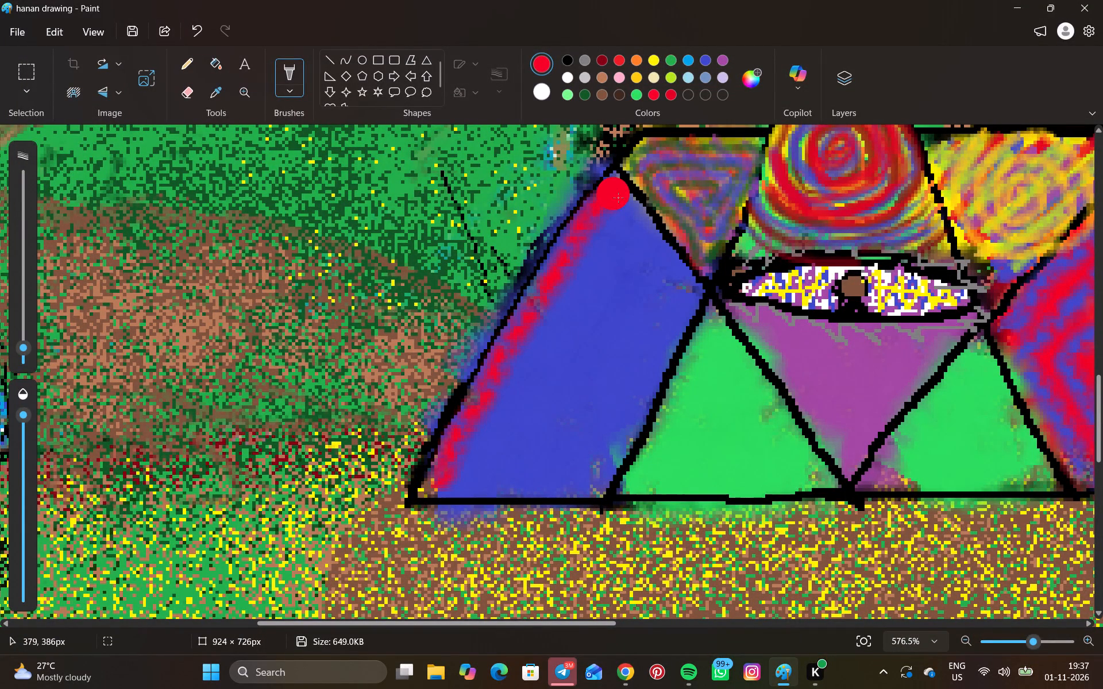
pyautogui.moveTo(618, 198); pyautogui.dragTo(672, 328)
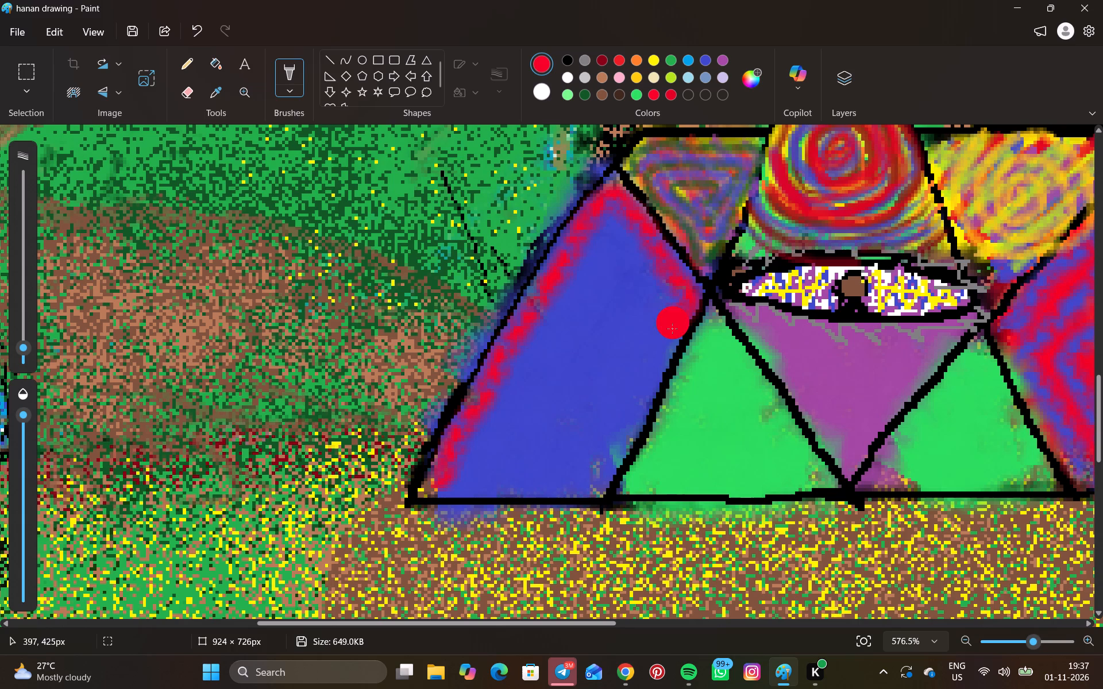
pyautogui.moveTo(672, 328); pyautogui.dragTo(510, 482)
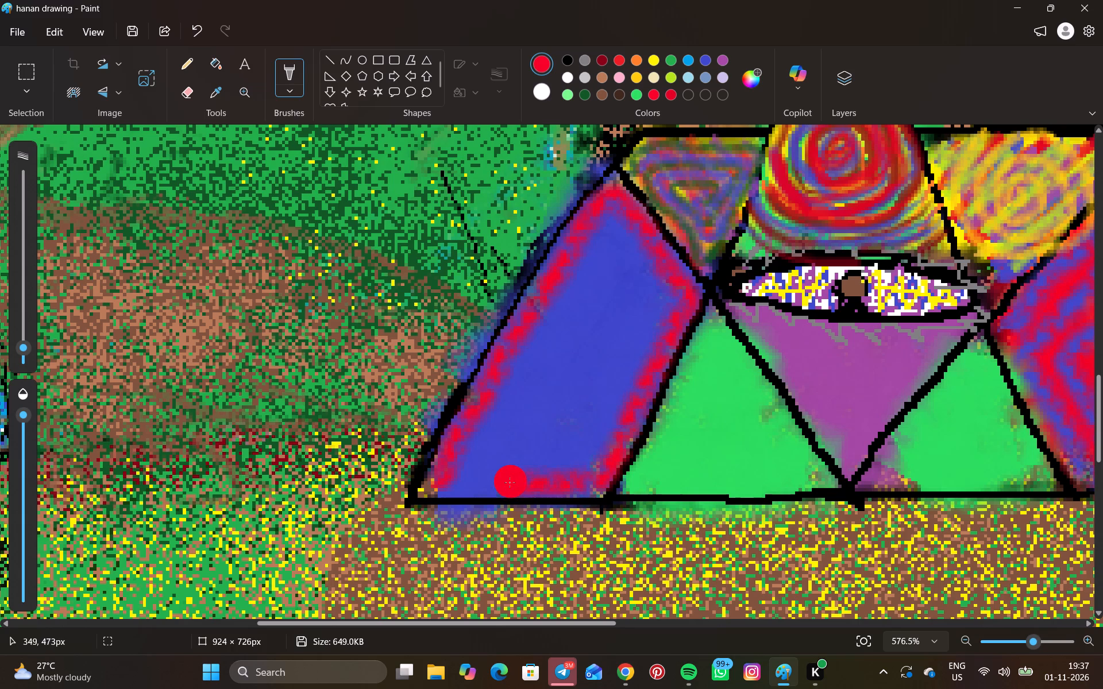
pyautogui.moveTo(510, 482); pyautogui.dragTo(539, 369)
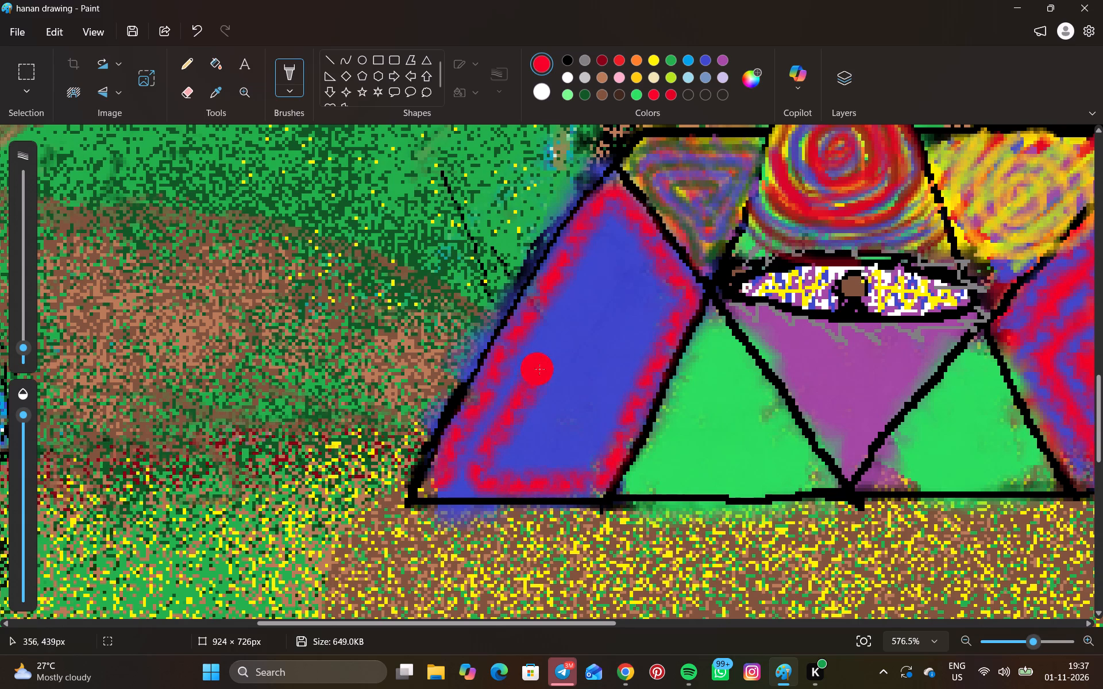
pyautogui.moveTo(539, 369); pyautogui.dragTo(624, 248)
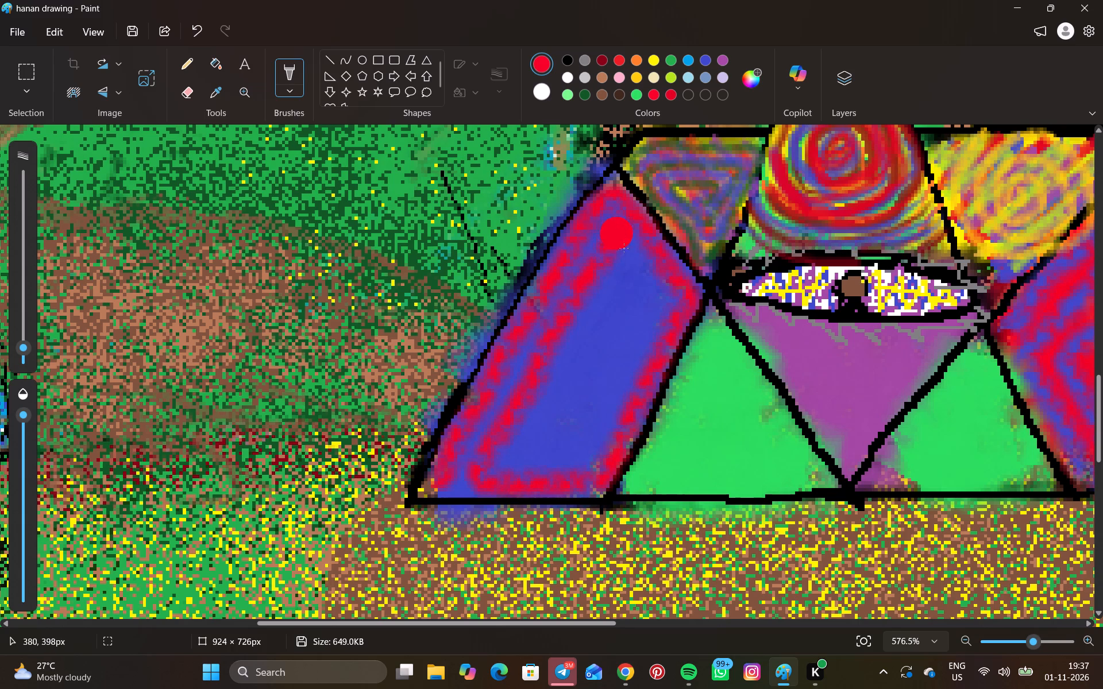
pyautogui.moveTo(624, 248); pyautogui.dragTo(615, 395)
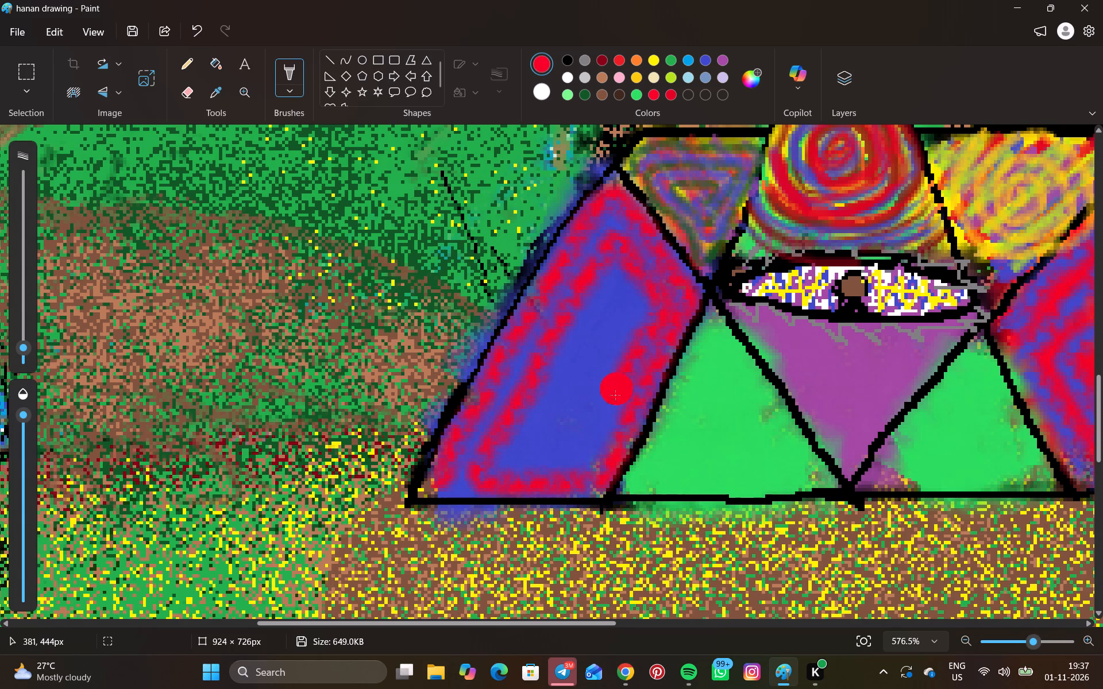
pyautogui.moveTo(615, 395); pyautogui.dragTo(557, 398)
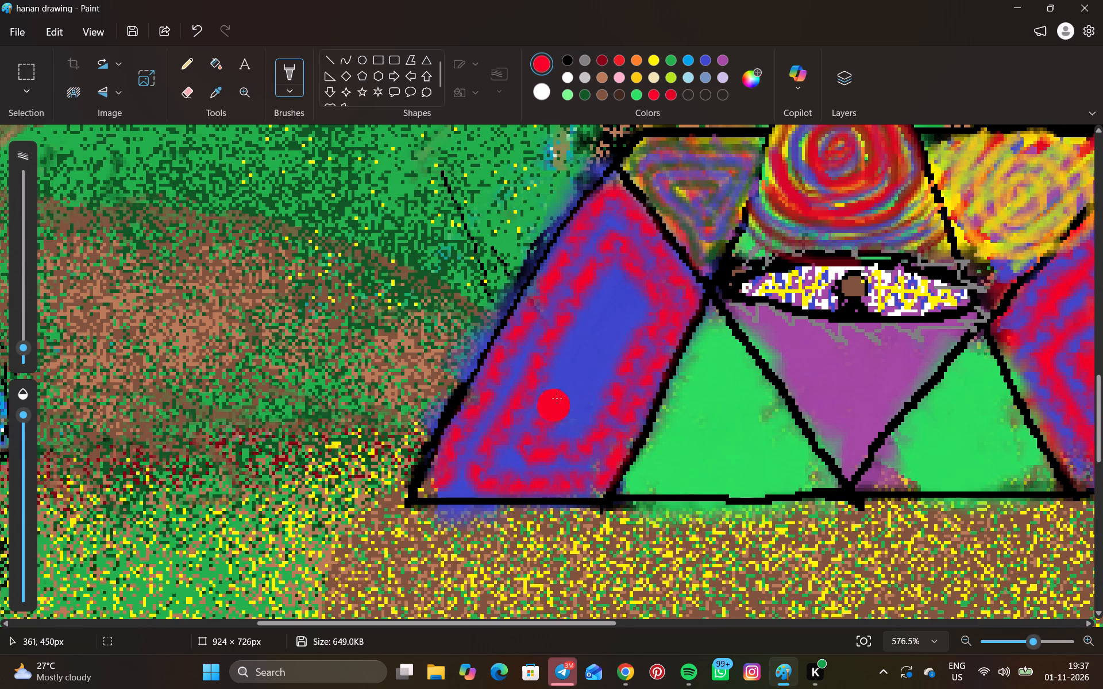
pyautogui.moveTo(557, 398); pyautogui.dragTo(588, 389)
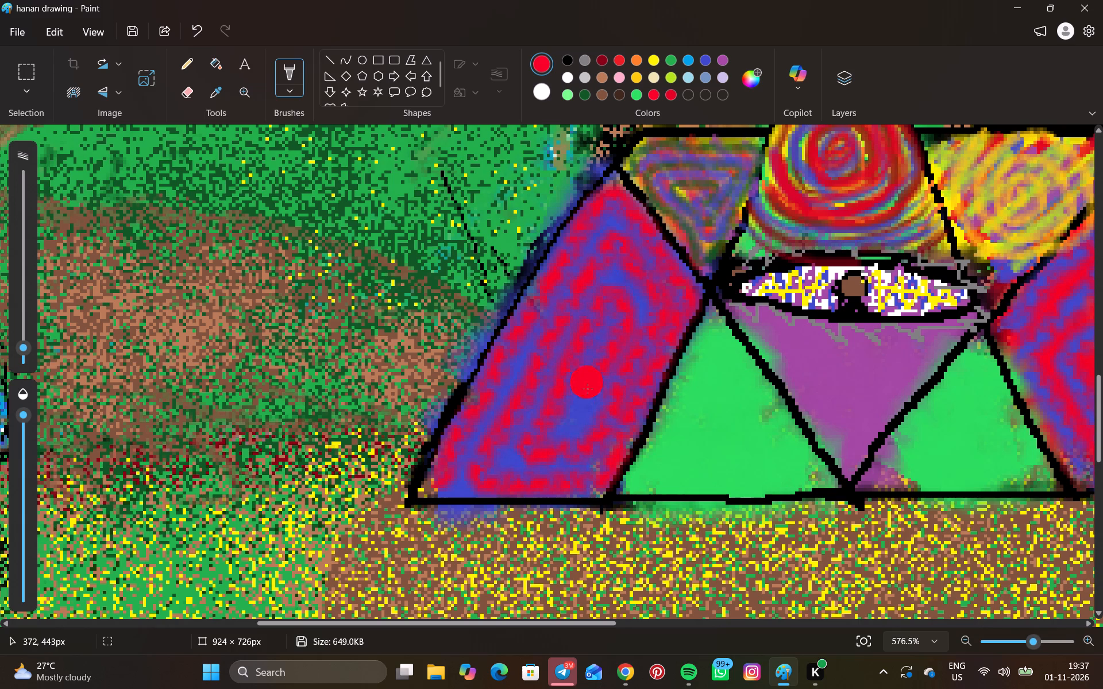
# Finish the red spiral with a short stroke at the centre of the structure's slanted blue panel.
pyautogui.moveTo(588, 389); pyautogui.dragTo(574, 421)
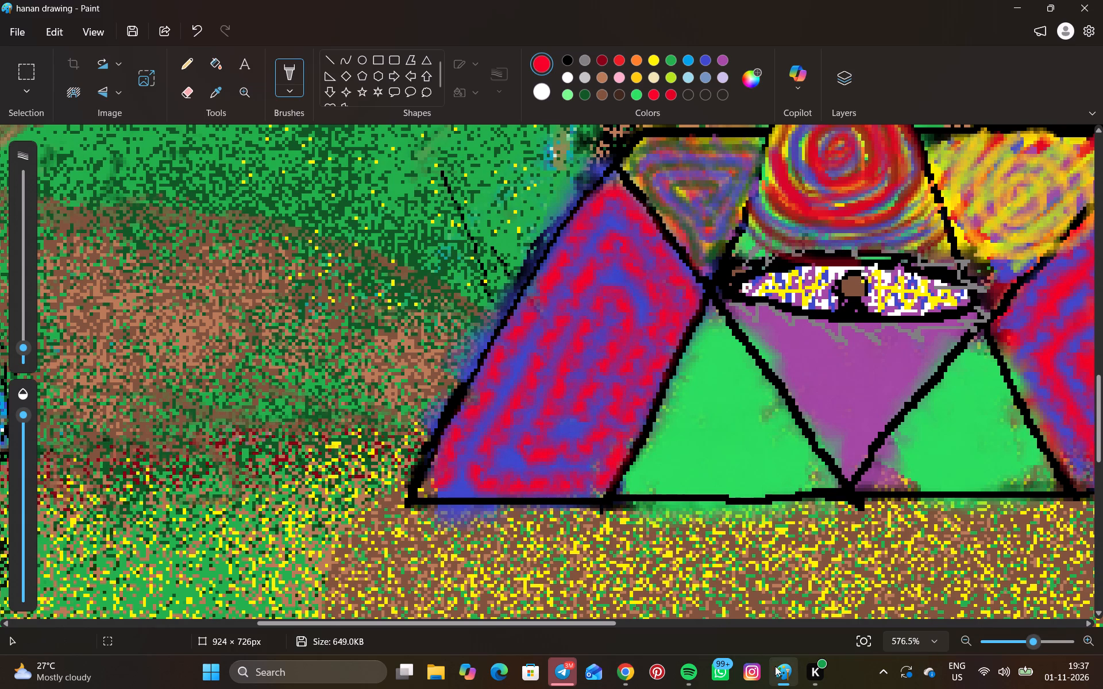
# Switch to Spotify and open the Liked Songs playlist.
pyautogui.click(693, 672)
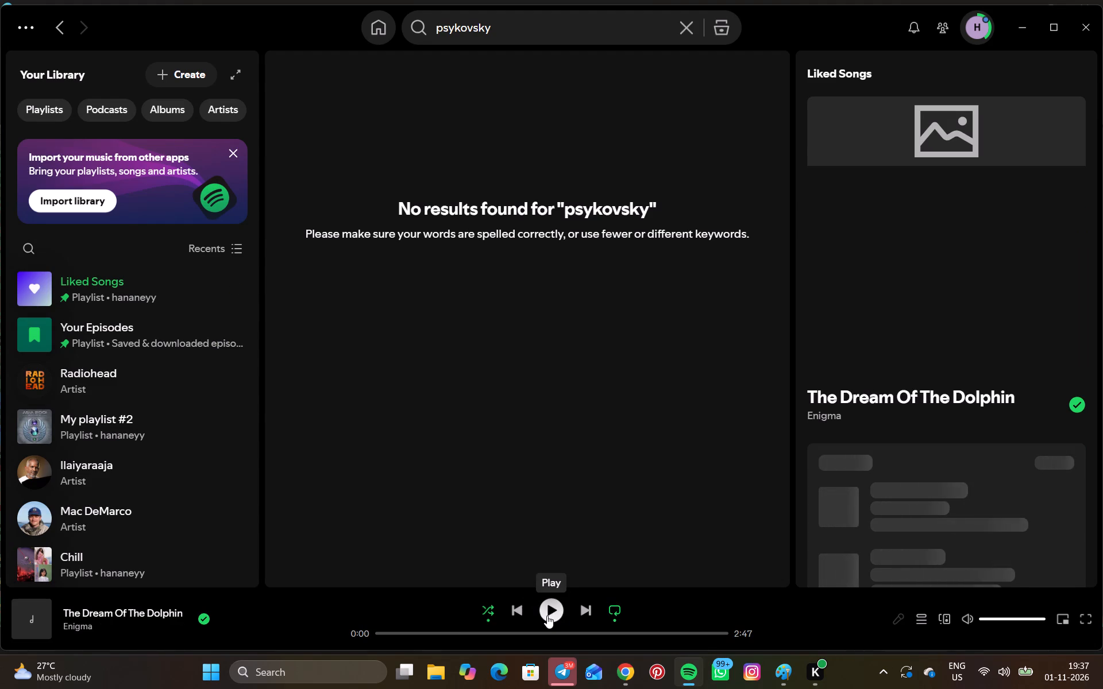
pyautogui.click(151, 296)
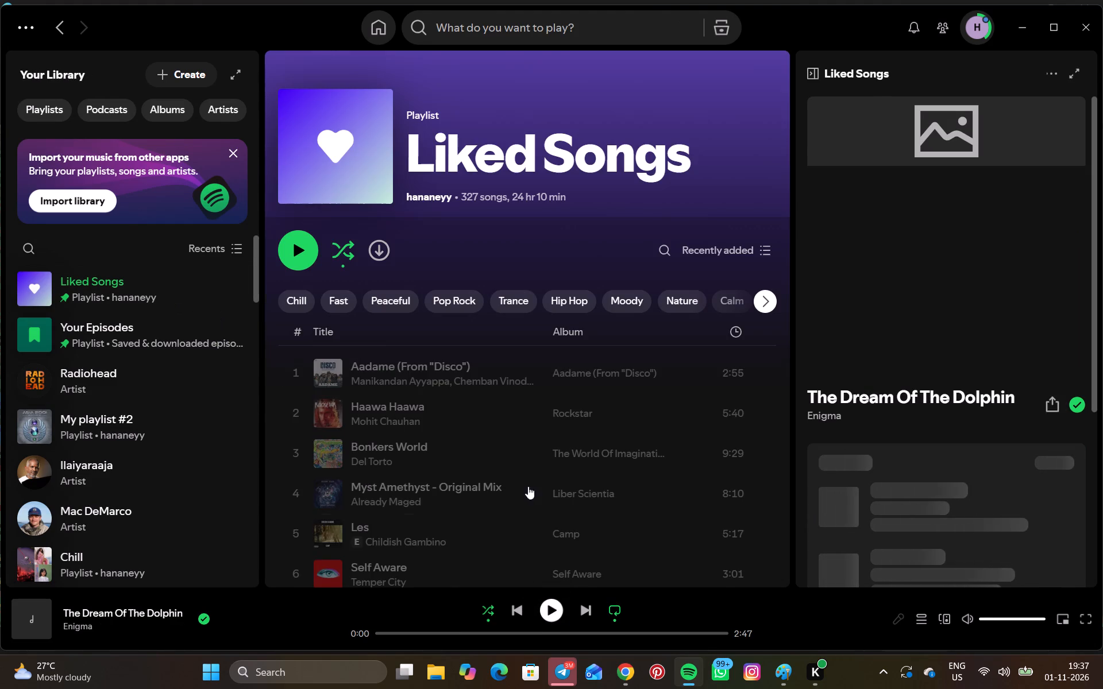
# Open the Windows quick settings to check the Wi-Fi connection.
pyautogui.click(981, 675)
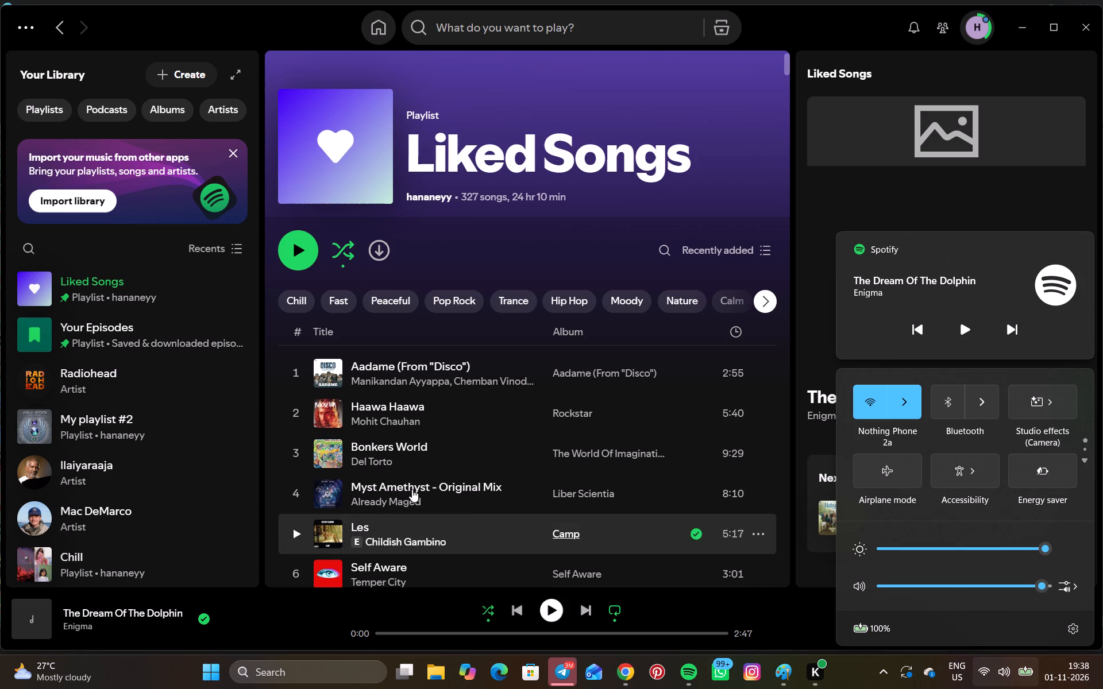
# Play Bonkers World from Liked Songs in Spotify, and return to the drawing in Paint.
pyautogui.click(300, 457)
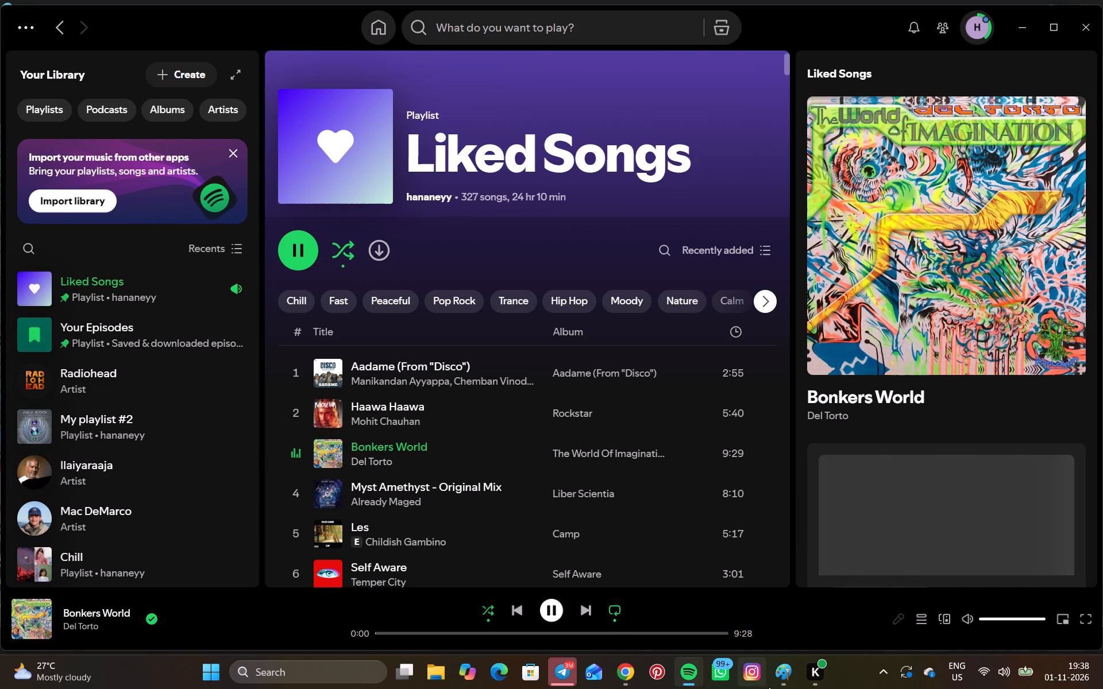
pyautogui.click(785, 675)
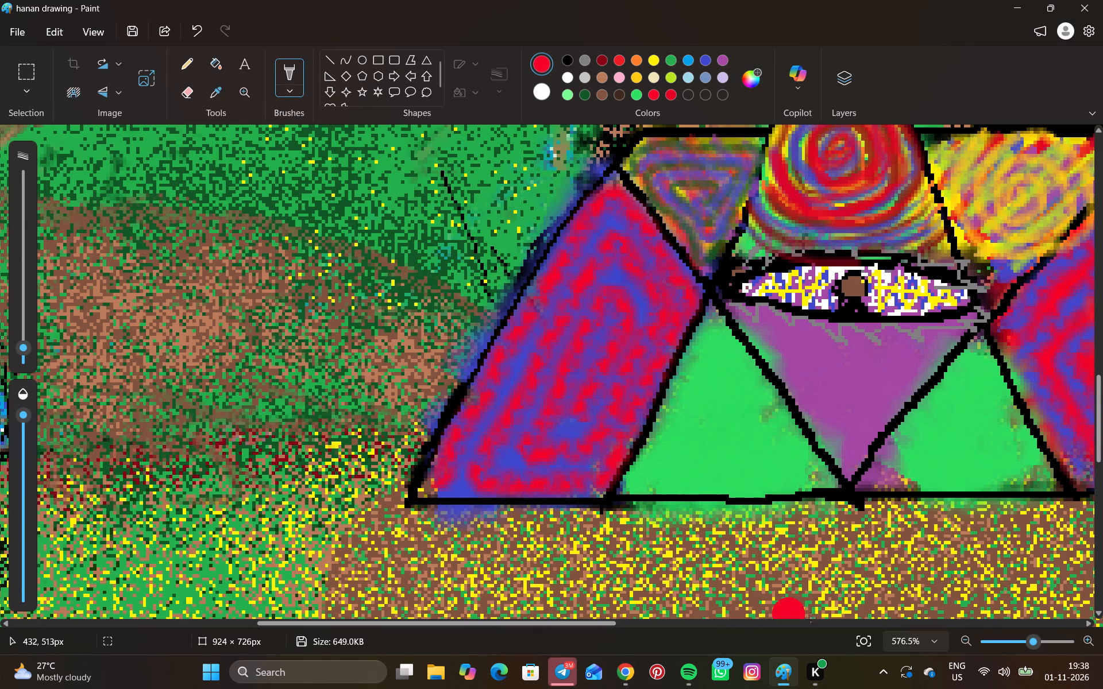
pyautogui.click(697, 664)
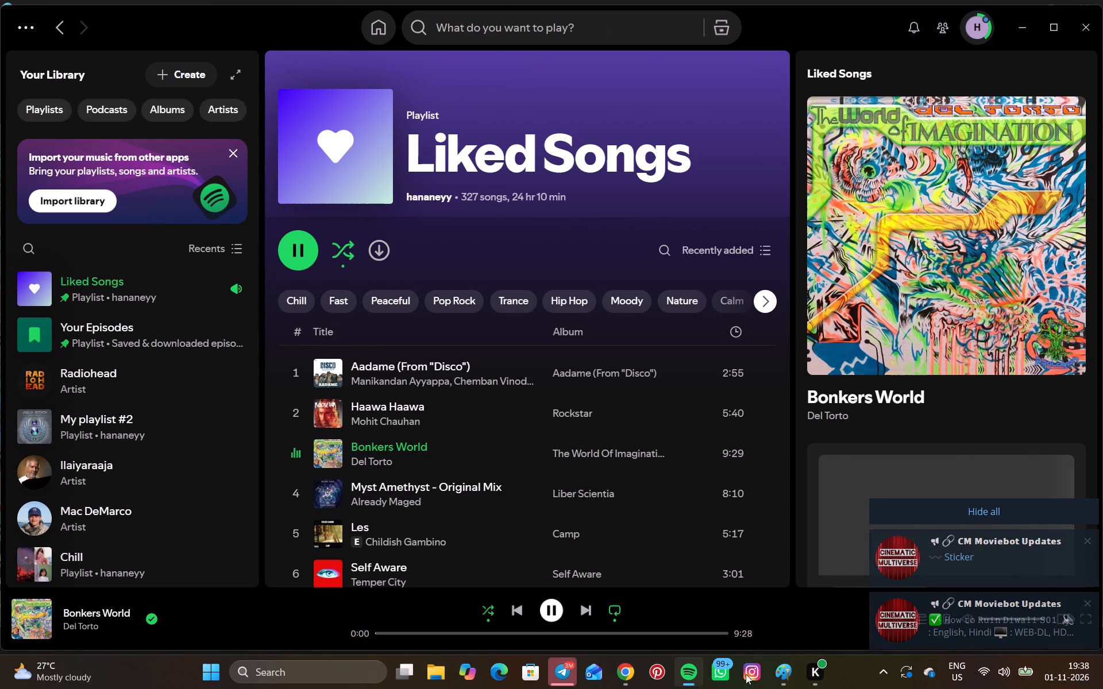
pyautogui.click(781, 673)
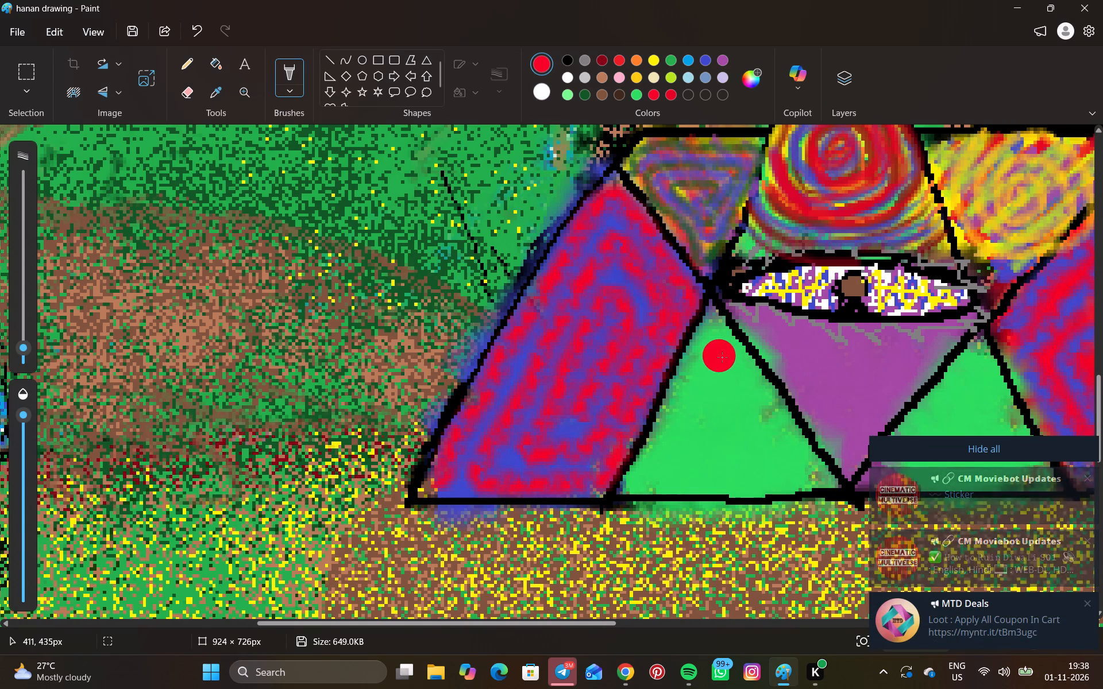
# Paint a yellow triangular spiral filling the structure's left green triangle, from its edges inward to the centre.
pyautogui.keyDown('ctrl'); pyautogui.scroll(-2, 722, 357); pyautogui.keyUp('ctrl')
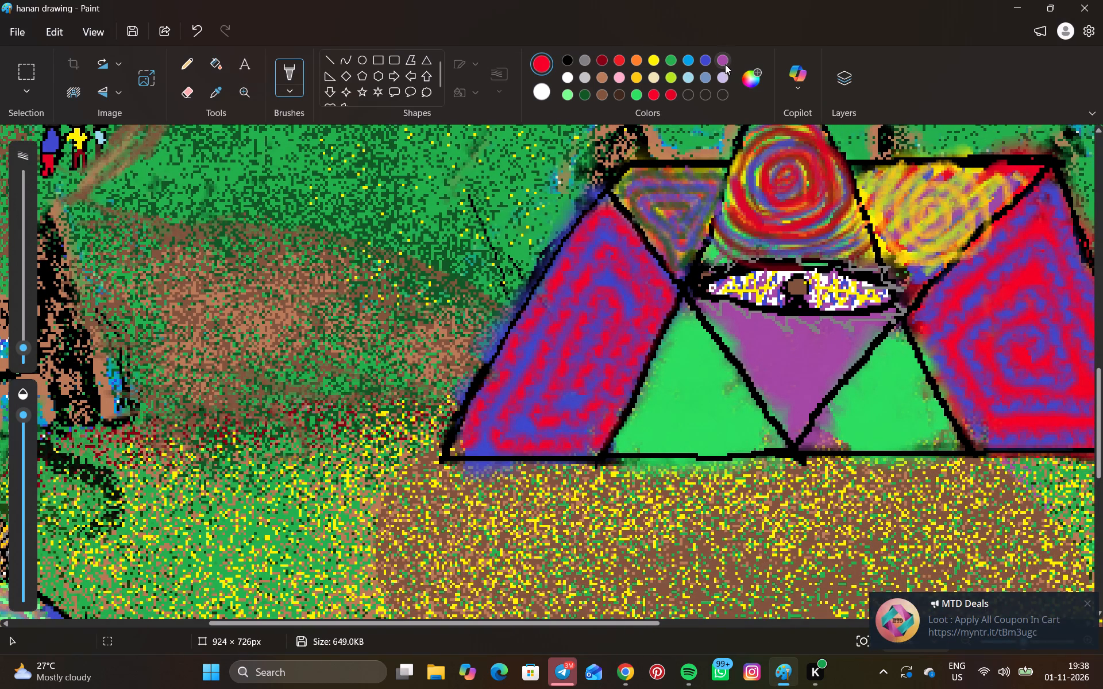
pyautogui.hscroll(-1, 703, 77)
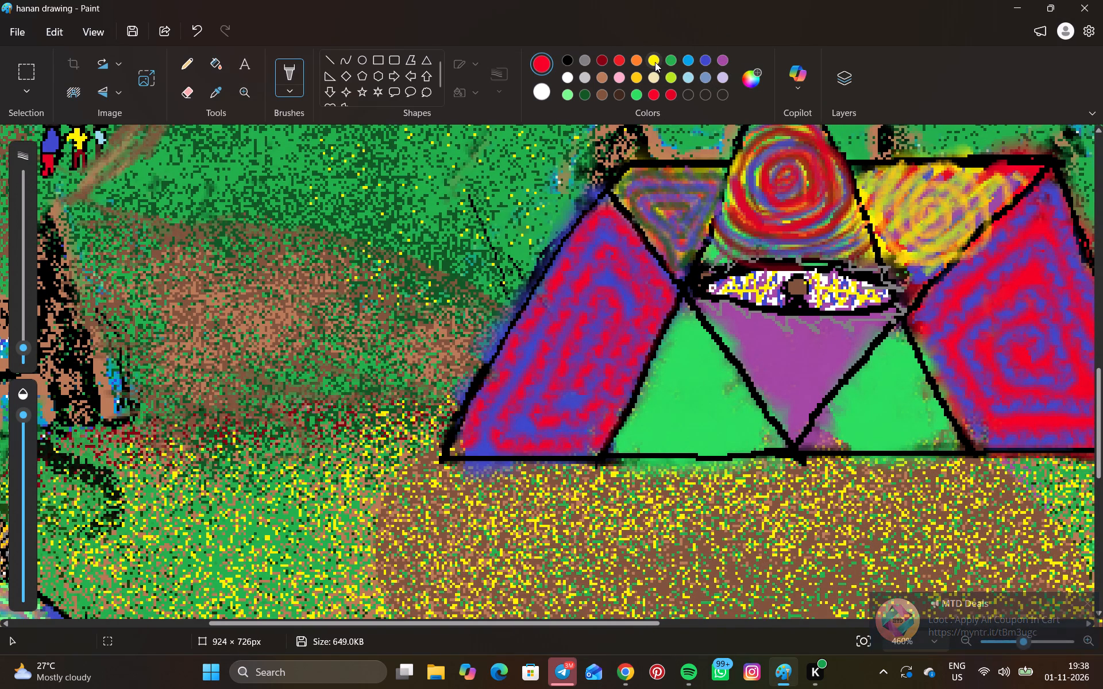
pyautogui.click(655, 62)
pyautogui.moveTo(633, 442); pyautogui.dragTo(653, 401)
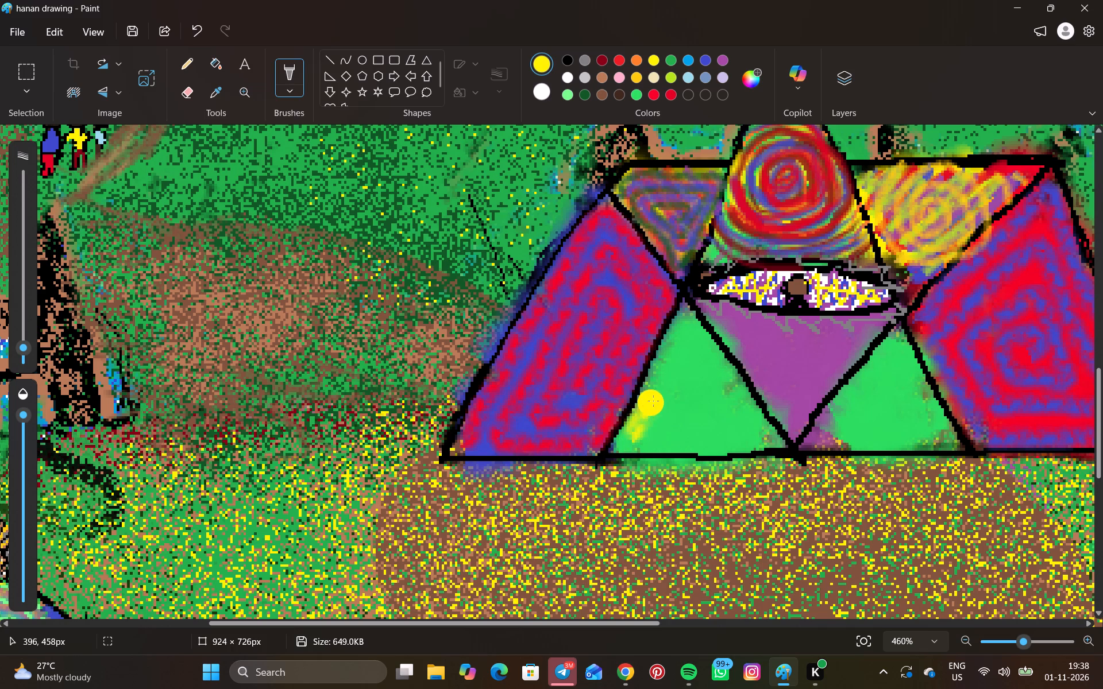
pyautogui.moveTo(653, 401); pyautogui.dragTo(757, 421)
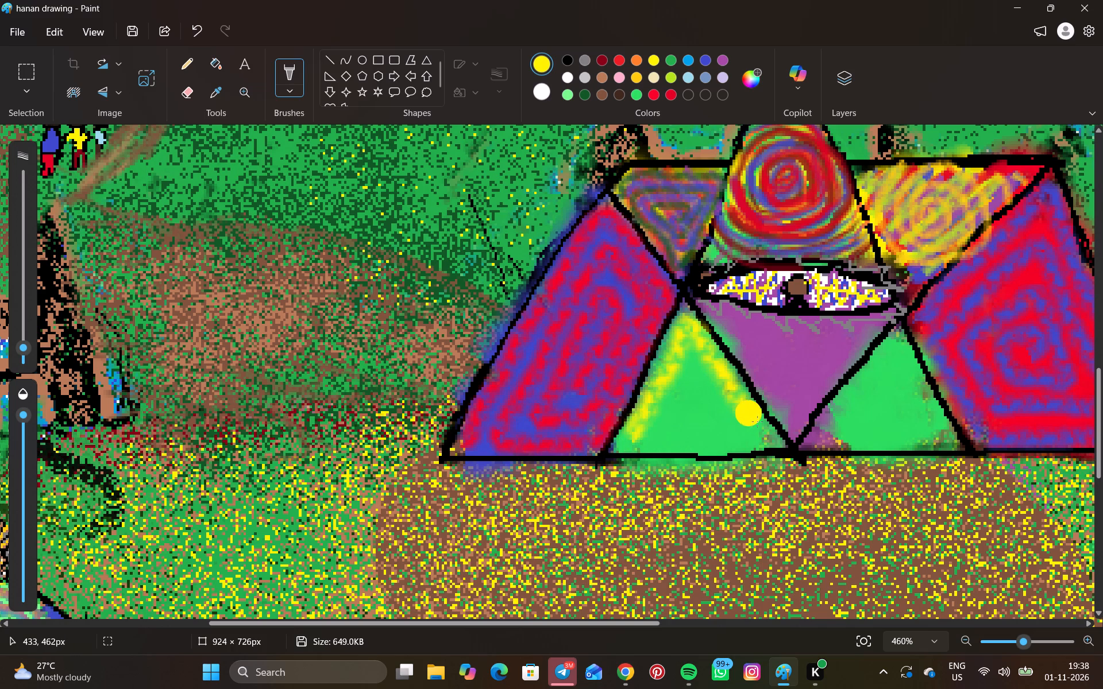
pyautogui.moveTo(757, 421); pyautogui.dragTo(692, 373)
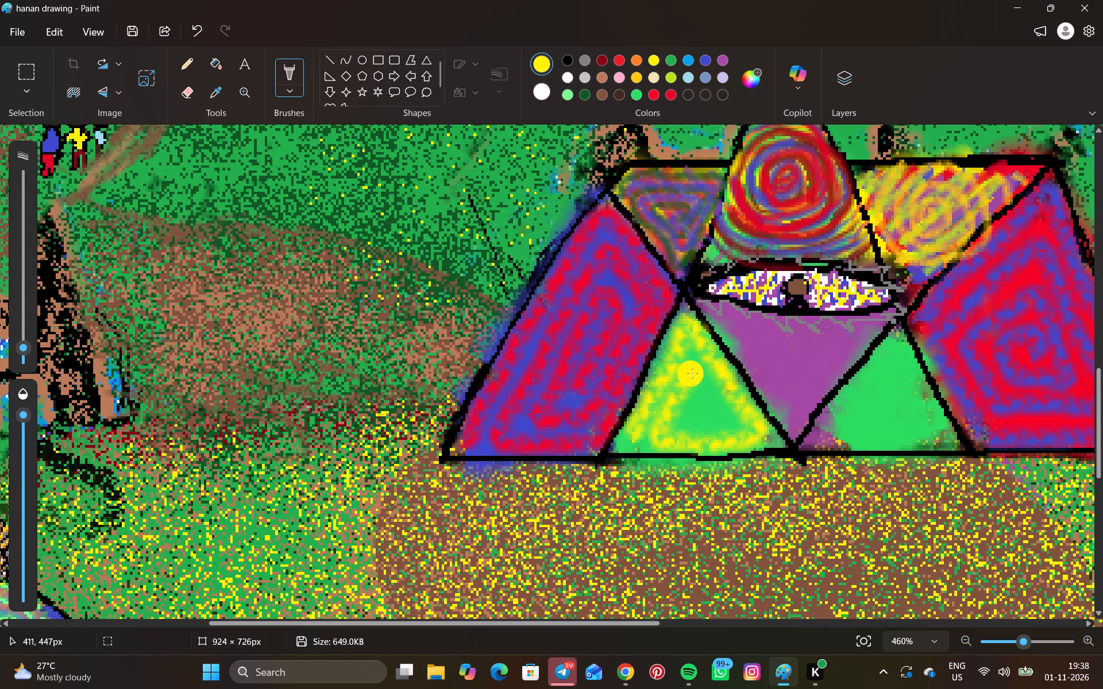
pyautogui.moveTo(692, 373); pyautogui.dragTo(701, 395)
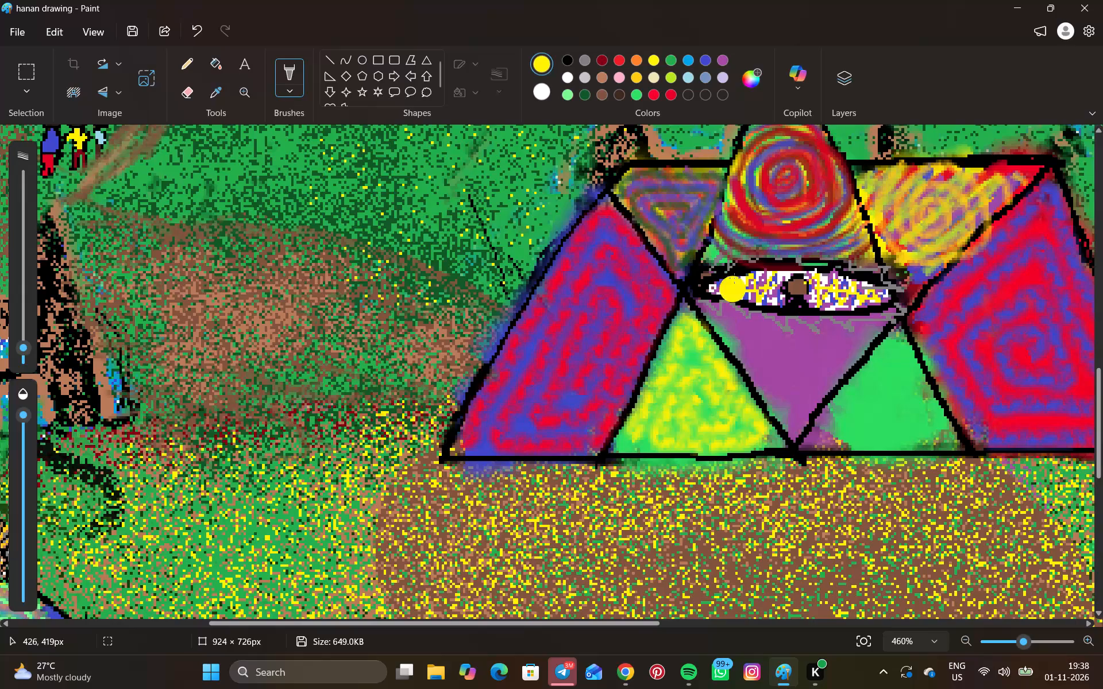
# Paint dark red triangular spirals over the yellow one in the left triangle and in the green triangle on the other side.
pyautogui.click(603, 64)
pyautogui.moveTo(642, 433); pyautogui.dragTo(670, 378)
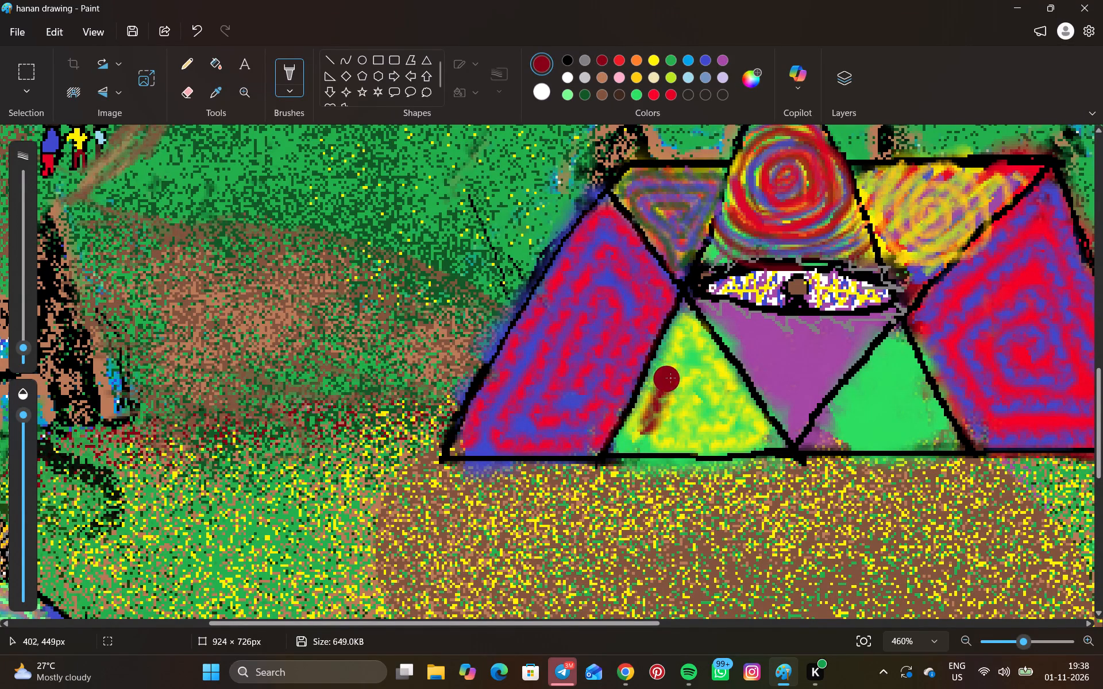
pyautogui.moveTo(670, 378); pyautogui.dragTo(669, 439)
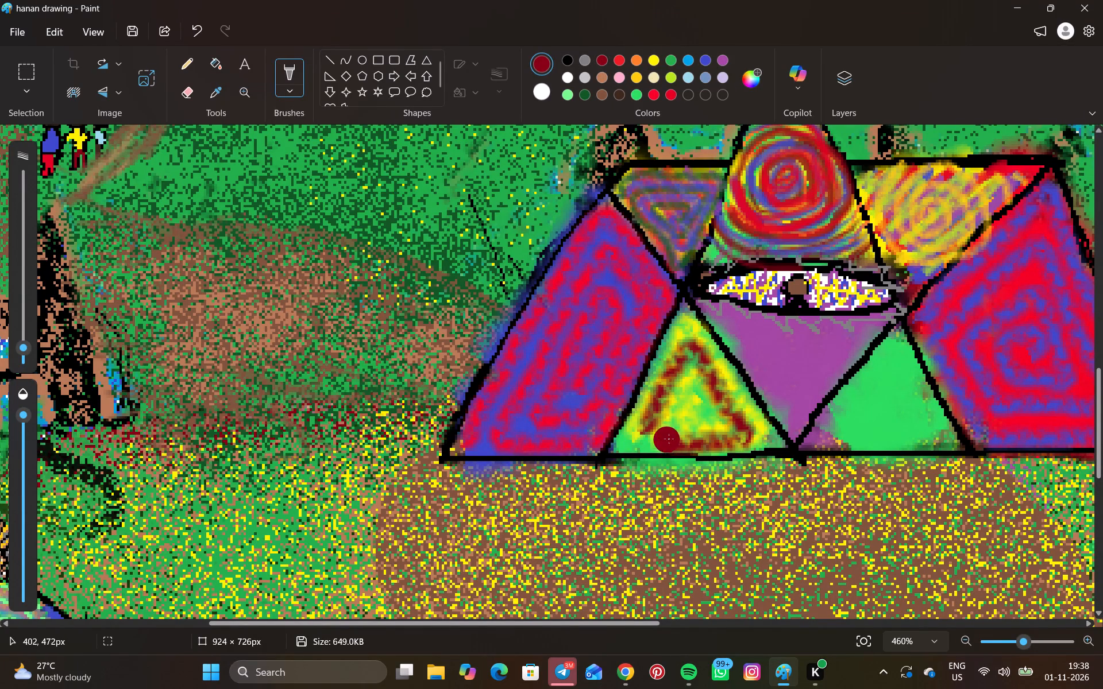
pyautogui.moveTo(669, 439); pyautogui.dragTo(697, 424)
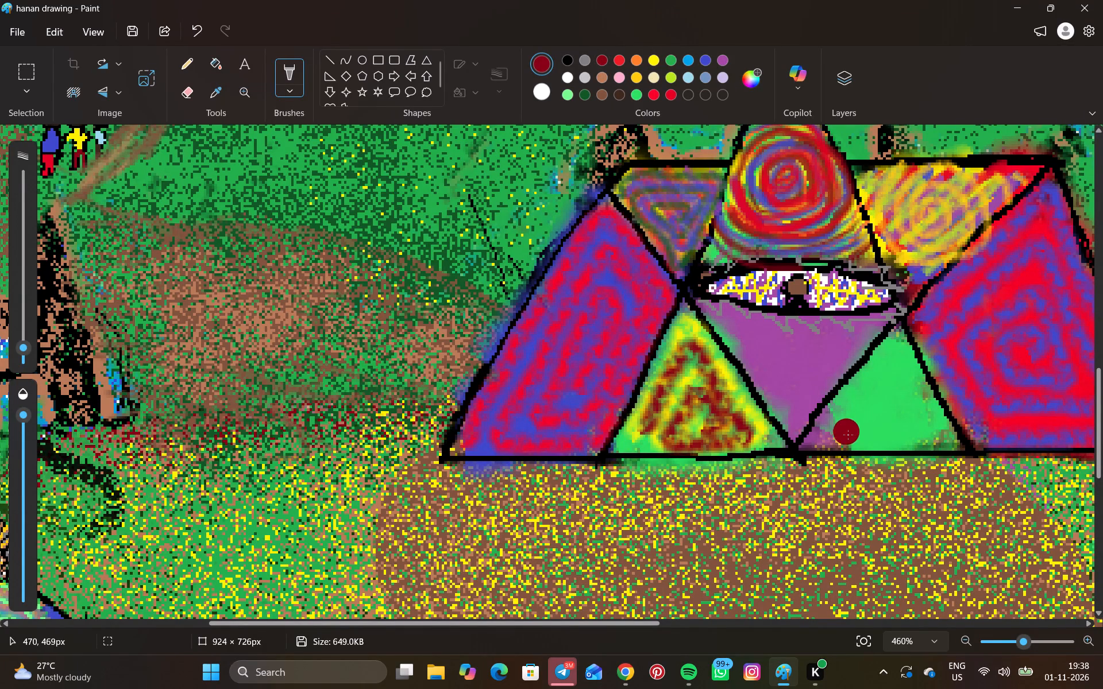
pyautogui.moveTo(826, 433); pyautogui.dragTo(894, 350)
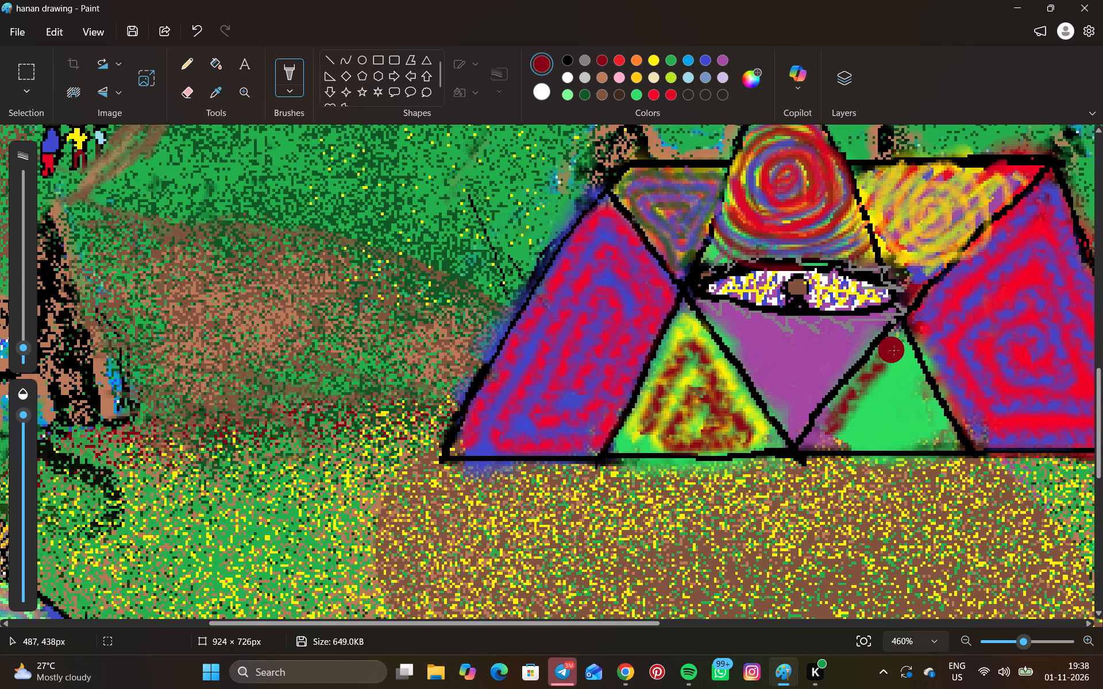
pyautogui.moveTo(894, 350); pyautogui.dragTo(884, 399)
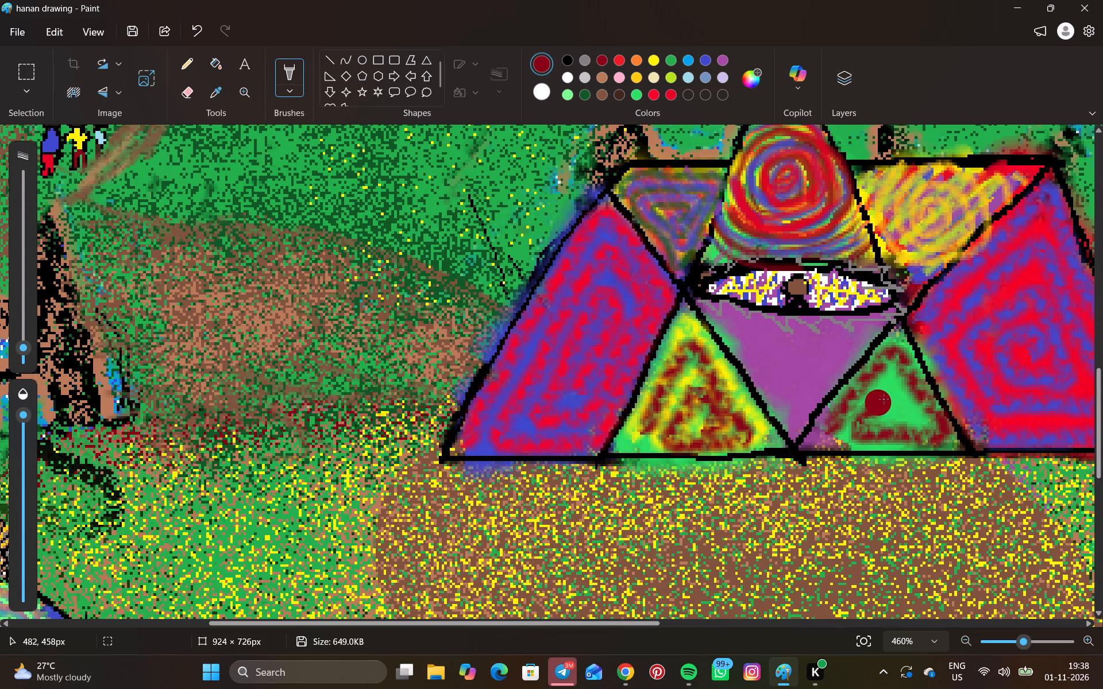
pyautogui.moveTo(884, 399); pyautogui.dragTo(884, 415)
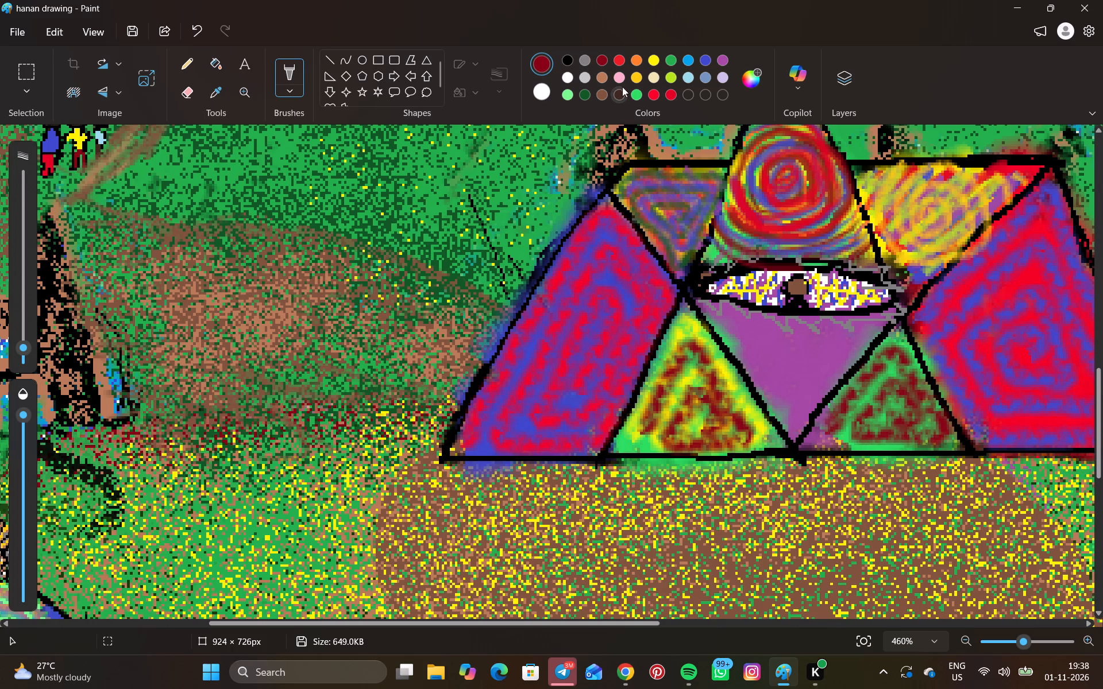
# Add light pink triangular spirals inside both lower triangles, and run a pink outline along the left triangle's edges.
pyautogui.click(621, 80)
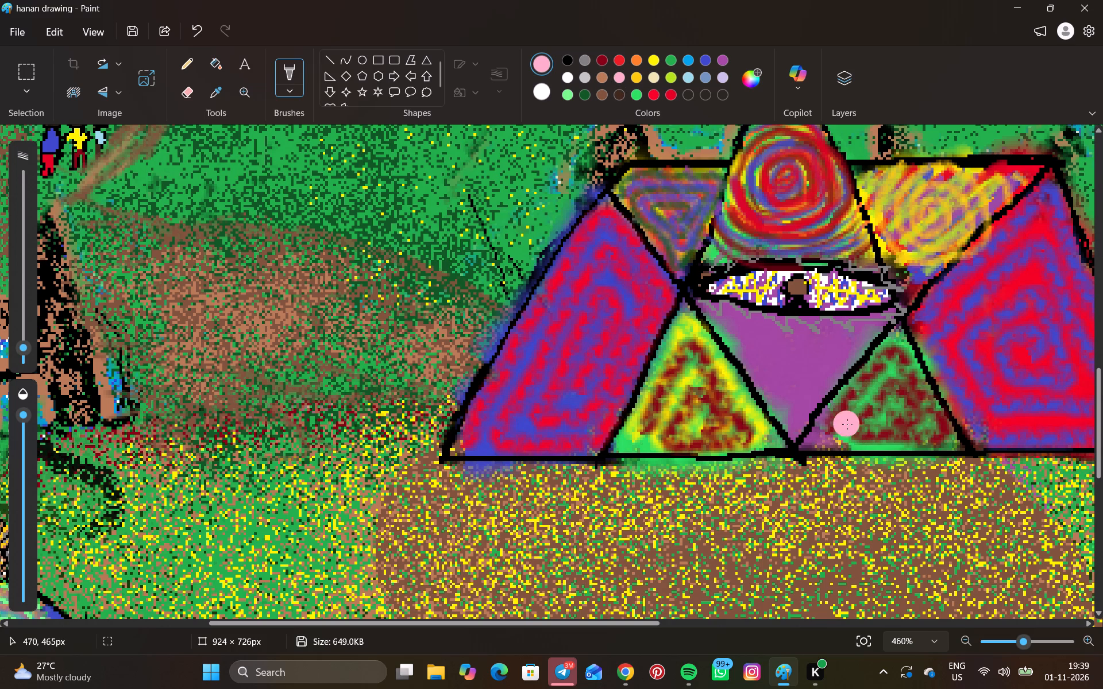
pyautogui.moveTo(843, 429); pyautogui.dragTo(870, 428)
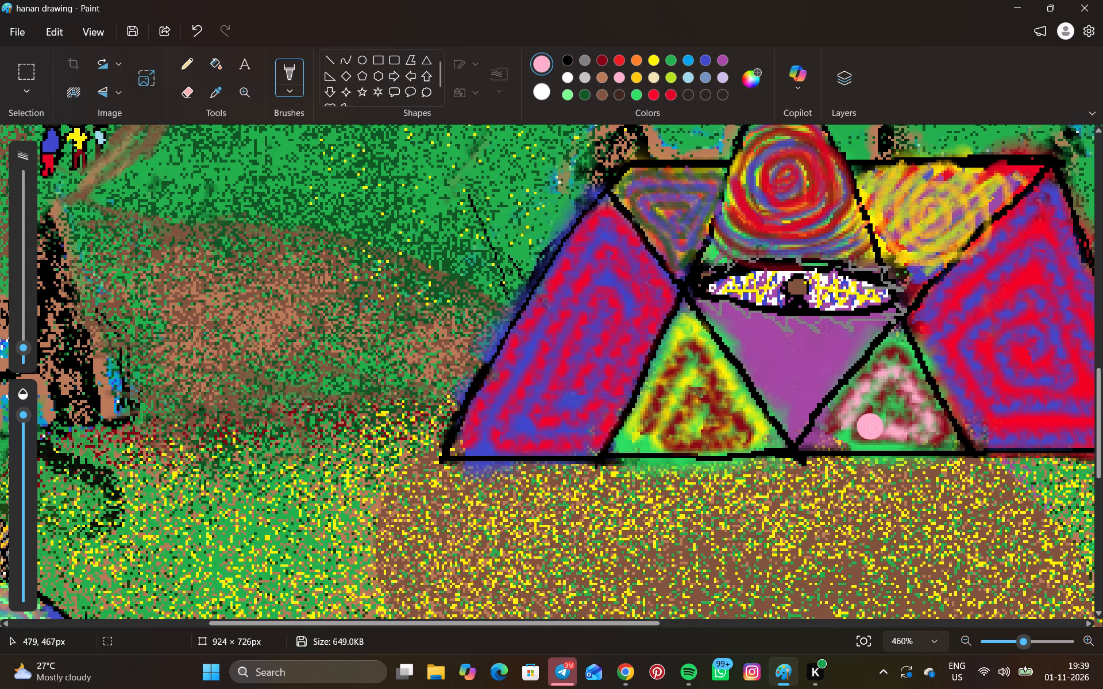
pyautogui.moveTo(870, 428); pyautogui.dragTo(896, 412)
pyautogui.moveTo(662, 434); pyautogui.dragTo(666, 417)
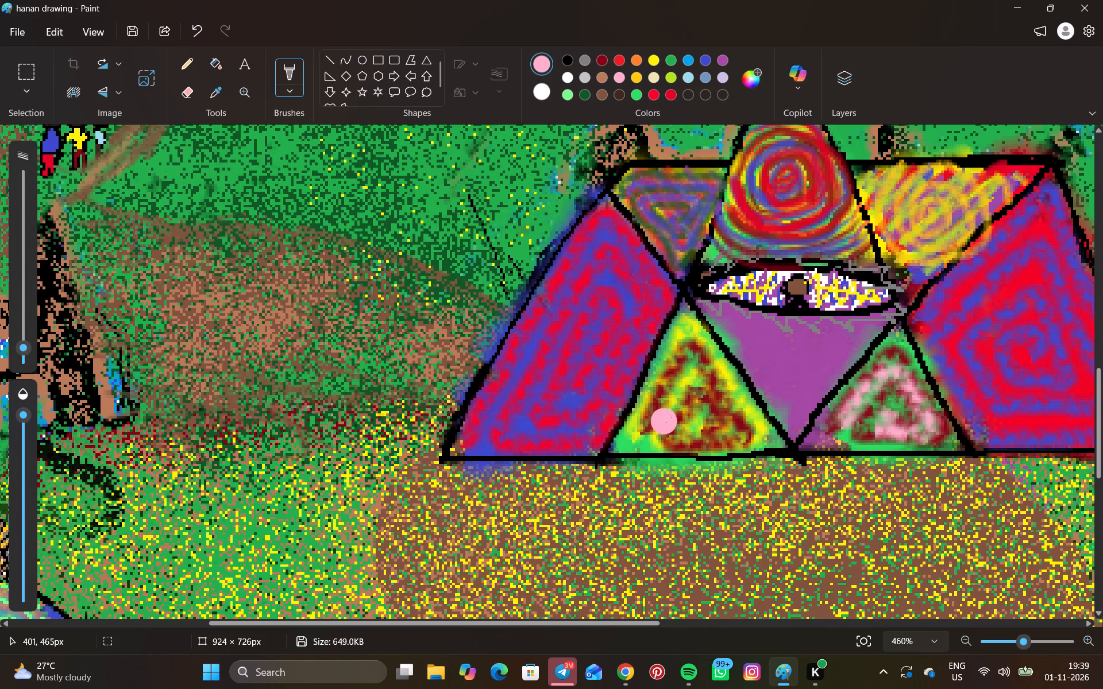
pyautogui.moveTo(666, 417); pyautogui.dragTo(704, 413)
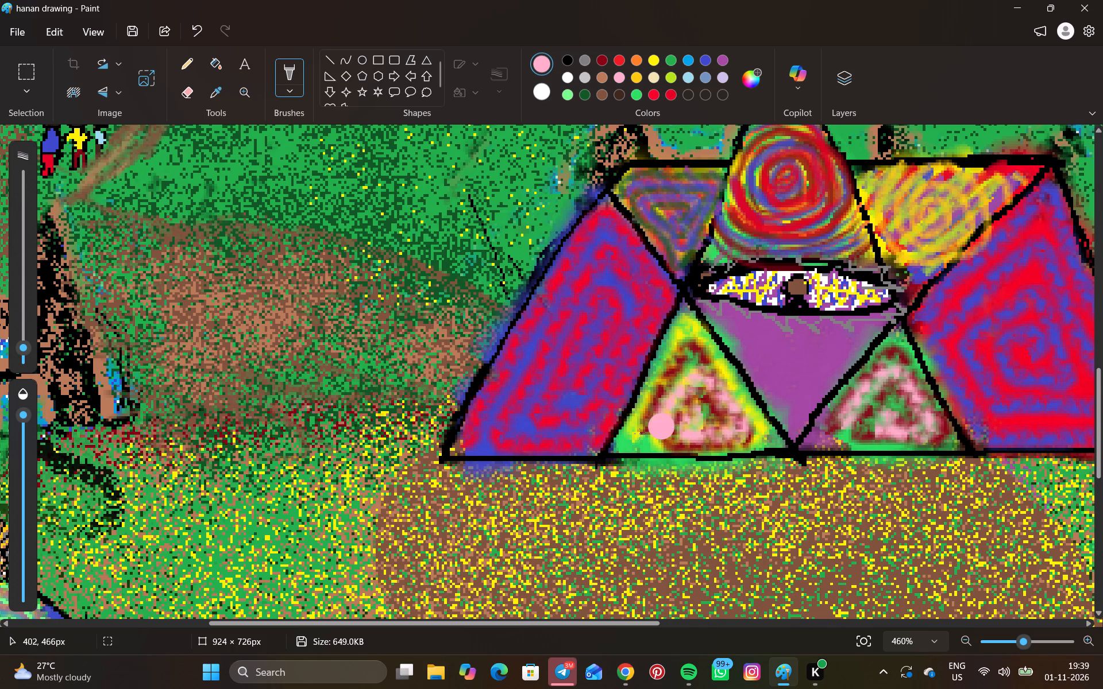
pyautogui.moveTo(625, 439); pyautogui.dragTo(773, 441)
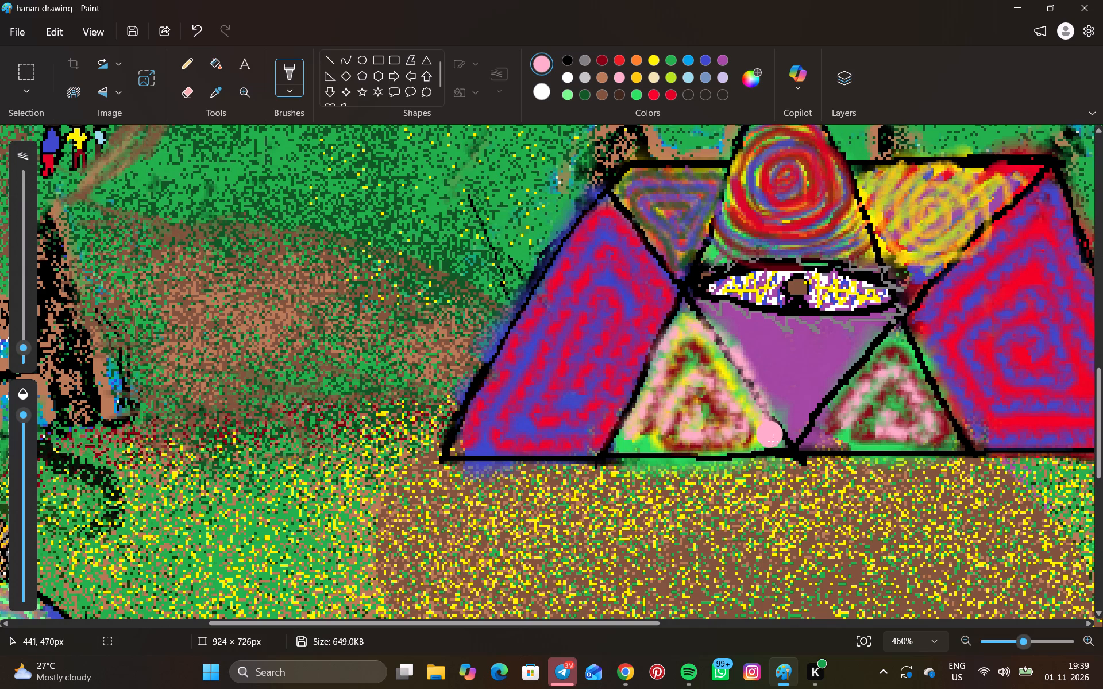
pyautogui.moveTo(773, 441); pyautogui.dragTo(643, 447)
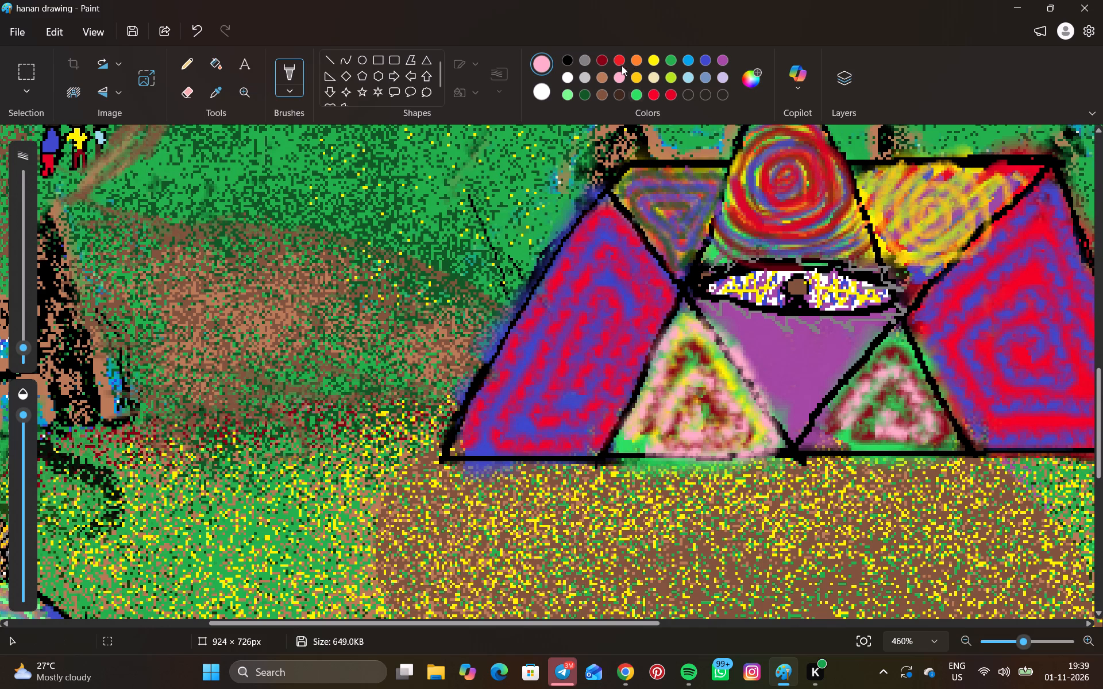
# Redraw the black border between the left lower triangle and the purple inverted triangle using a smaller brush.
pyautogui.click(572, 61)
pyautogui.moveTo(22, 350); pyautogui.dragTo(33, 416)
pyautogui.moveTo(700, 318); pyautogui.dragTo(704, 319)
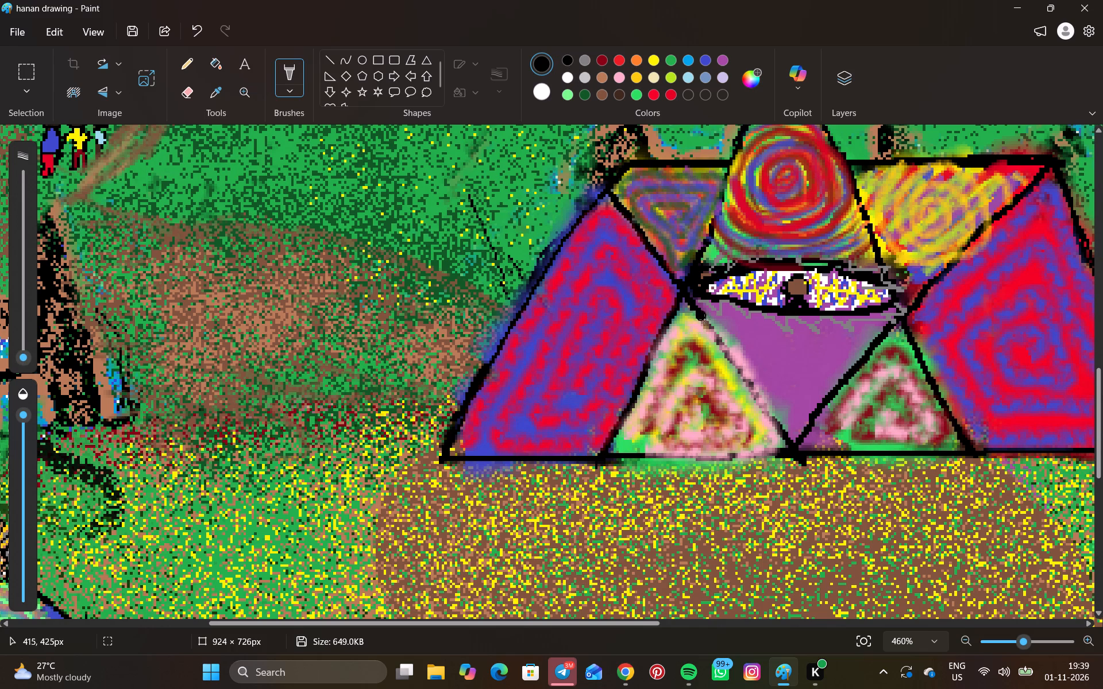
pyautogui.moveTo(704, 319); pyautogui.dragTo(759, 405)
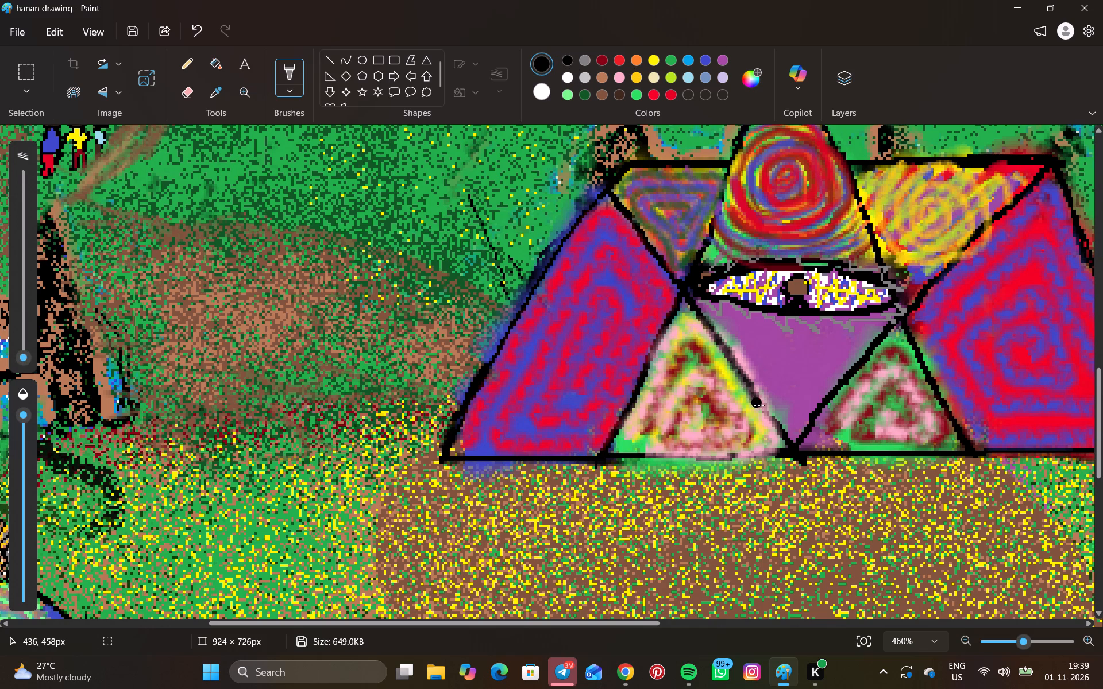
pyautogui.moveTo(759, 405); pyautogui.dragTo(752, 386)
pyautogui.moveTo(752, 386); pyautogui.dragTo(711, 326)
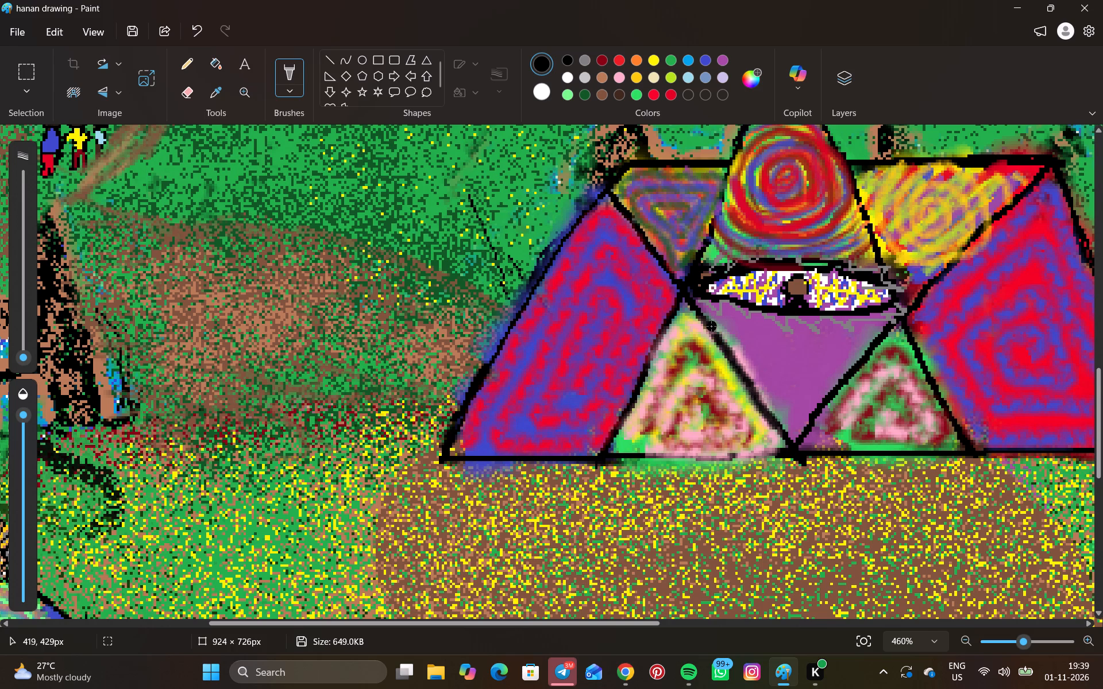
pyautogui.moveTo(711, 326); pyautogui.dragTo(686, 292)
# Paint an indigo-blue triangular spiral inside the left lower triangle, winding from its edges to the centre.
pyautogui.hscroll(-1, 790, 327)
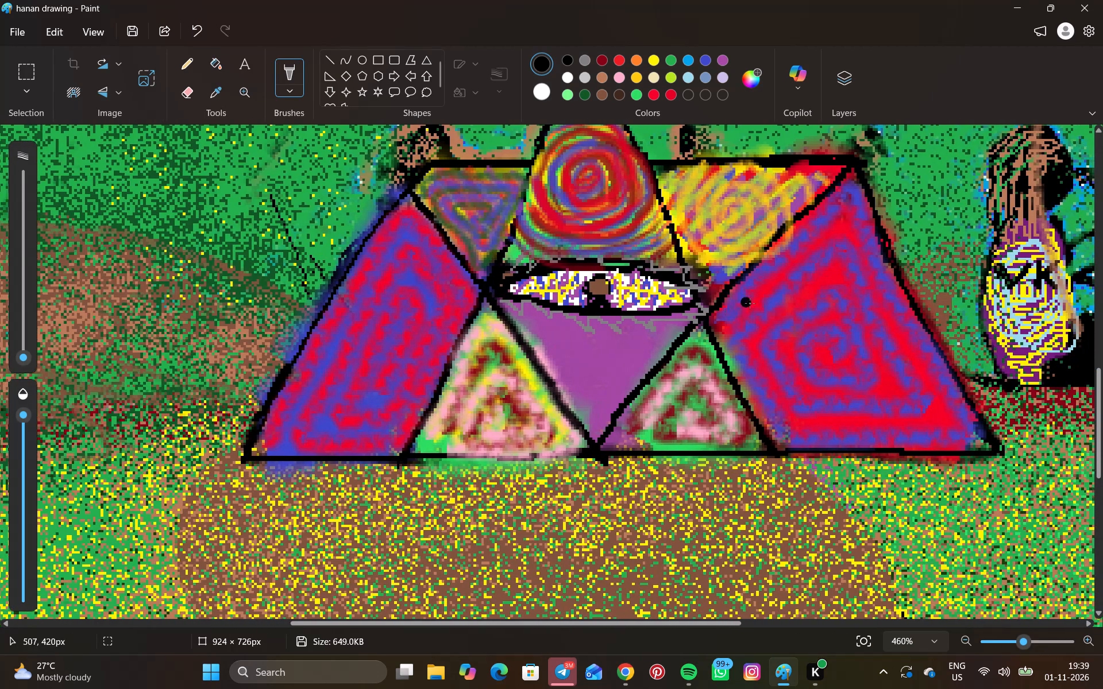
pyautogui.click(707, 61)
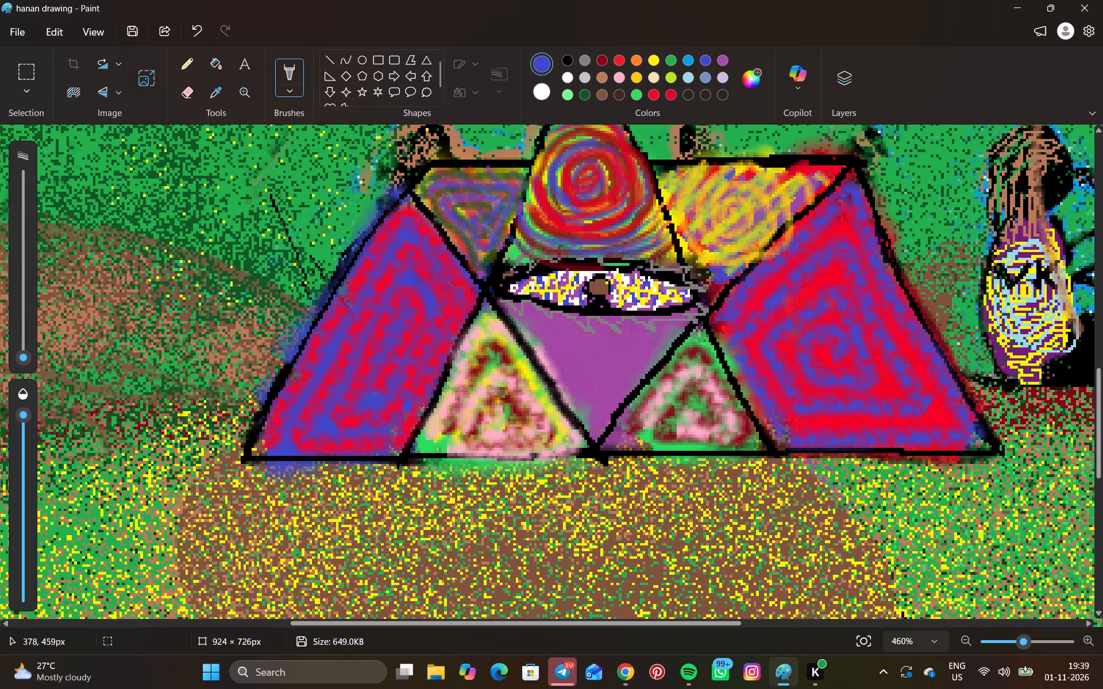
pyautogui.moveTo(438, 433); pyautogui.dragTo(467, 366)
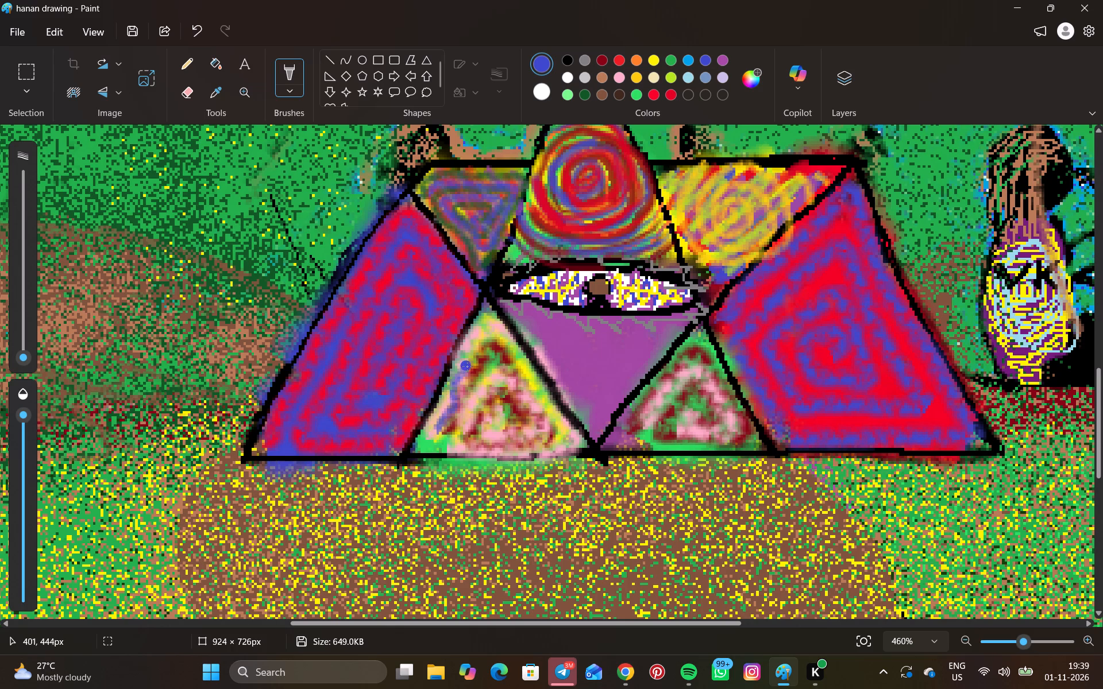
pyautogui.moveTo(467, 366); pyautogui.dragTo(565, 433)
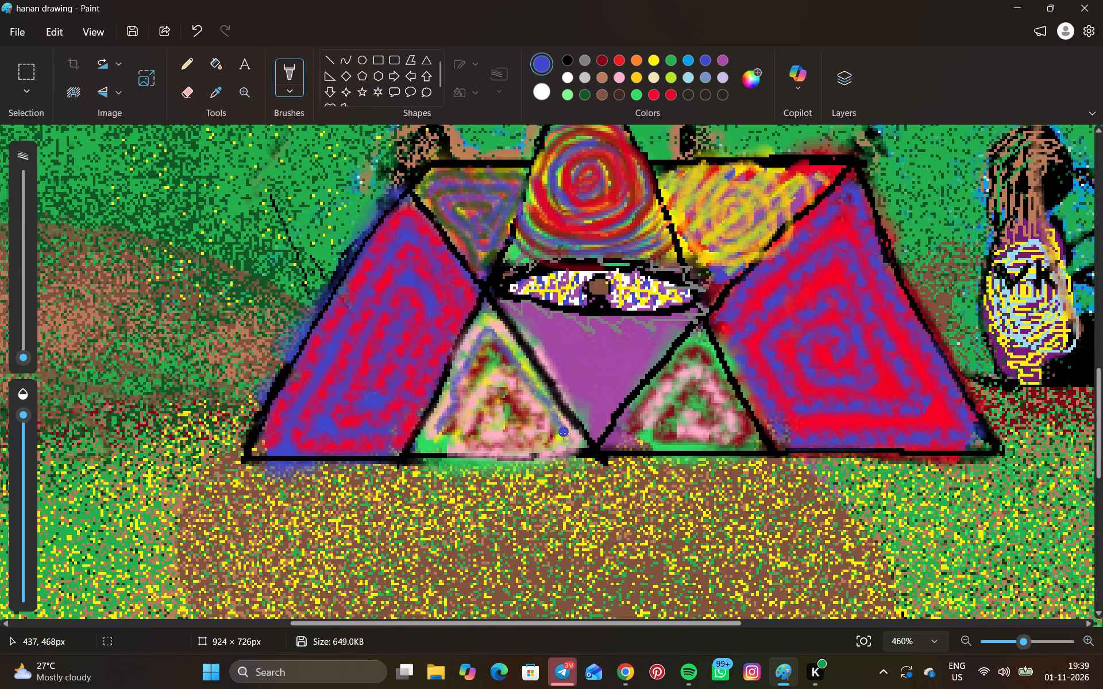
pyautogui.moveTo(565, 433); pyautogui.dragTo(468, 413)
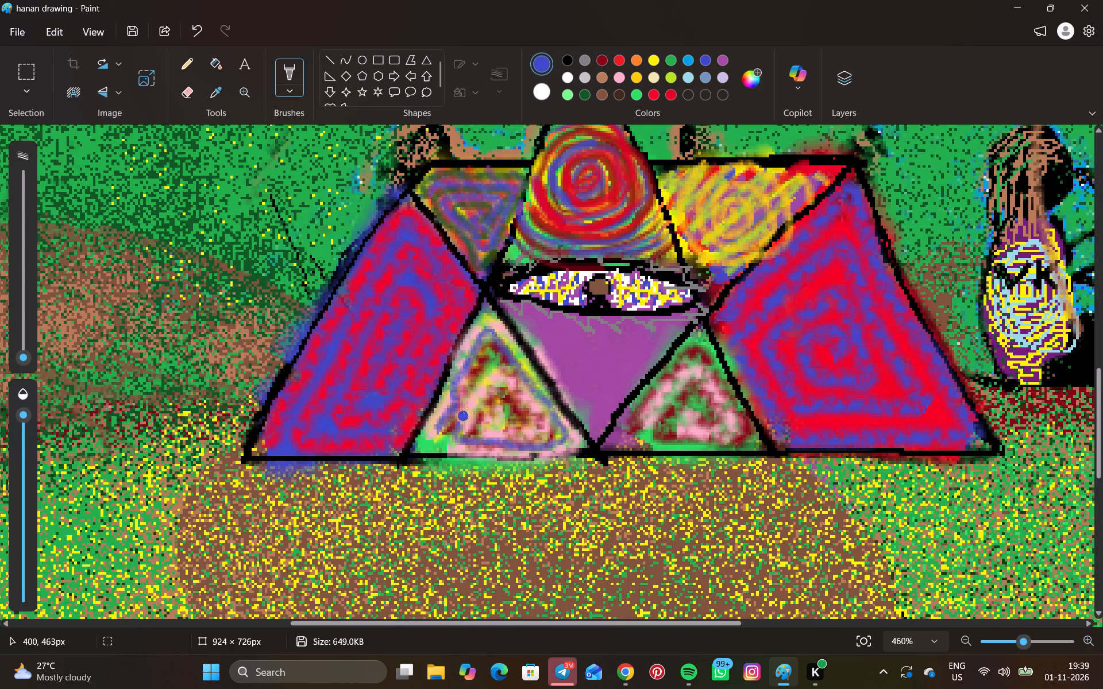
pyautogui.moveTo(468, 413); pyautogui.dragTo(497, 429)
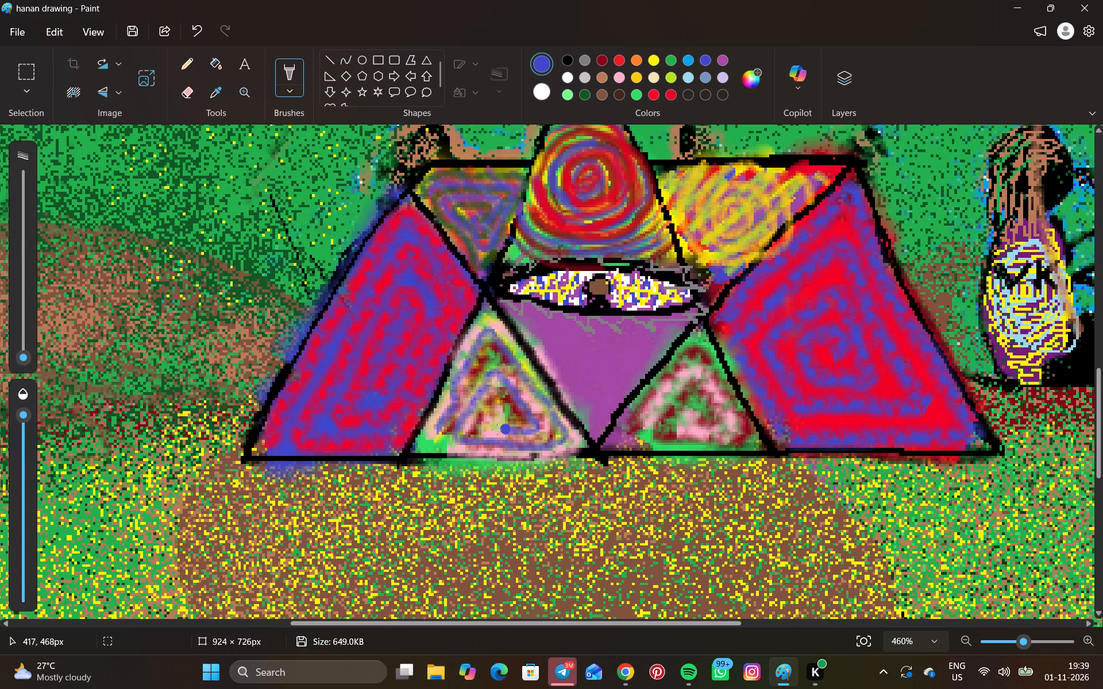
pyautogui.moveTo(497, 429); pyautogui.dragTo(490, 419)
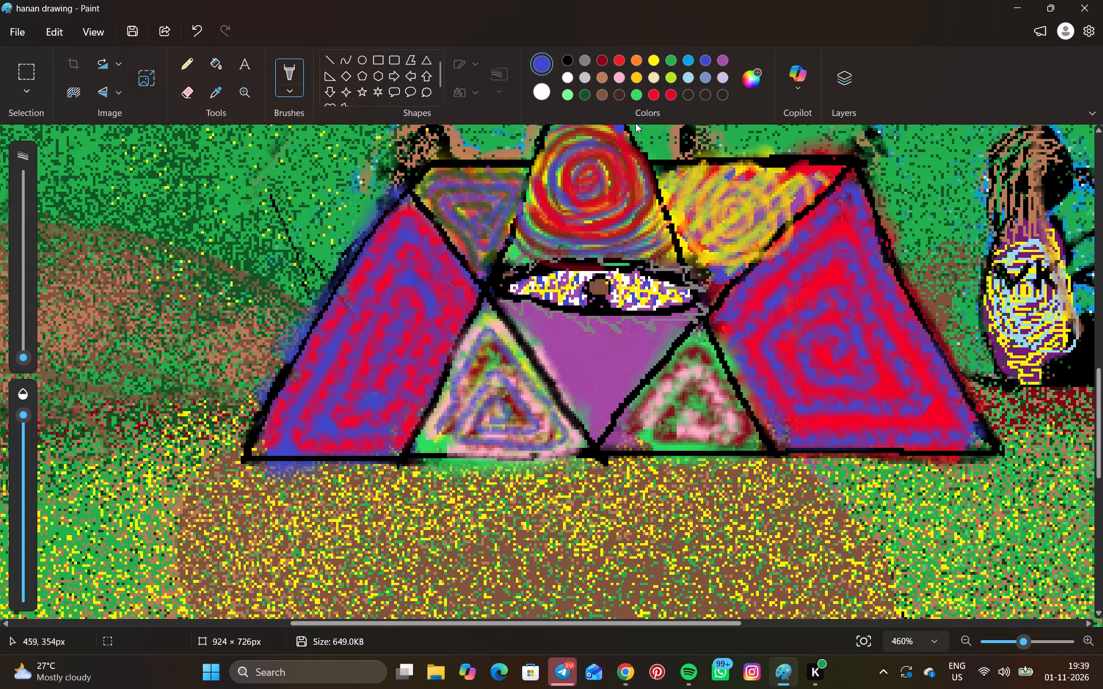
# Paint bright red triangular spirals inside both lower triangles, over the existing pink and dark red bands.
pyautogui.click(673, 92)
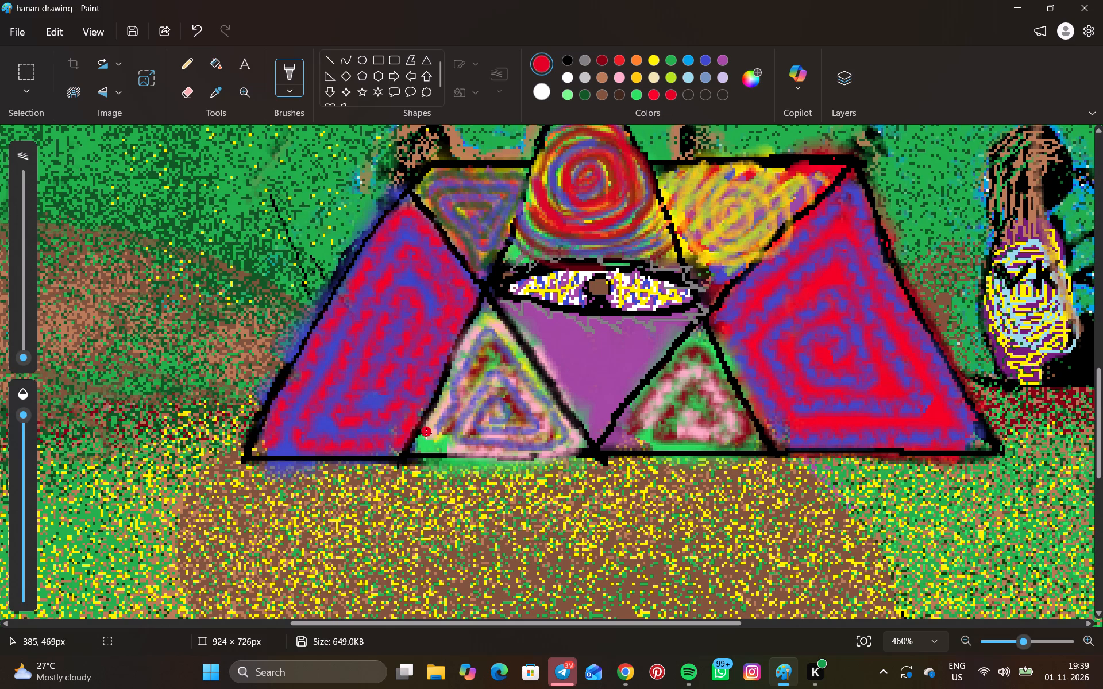
pyautogui.moveTo(428, 440); pyautogui.dragTo(511, 361)
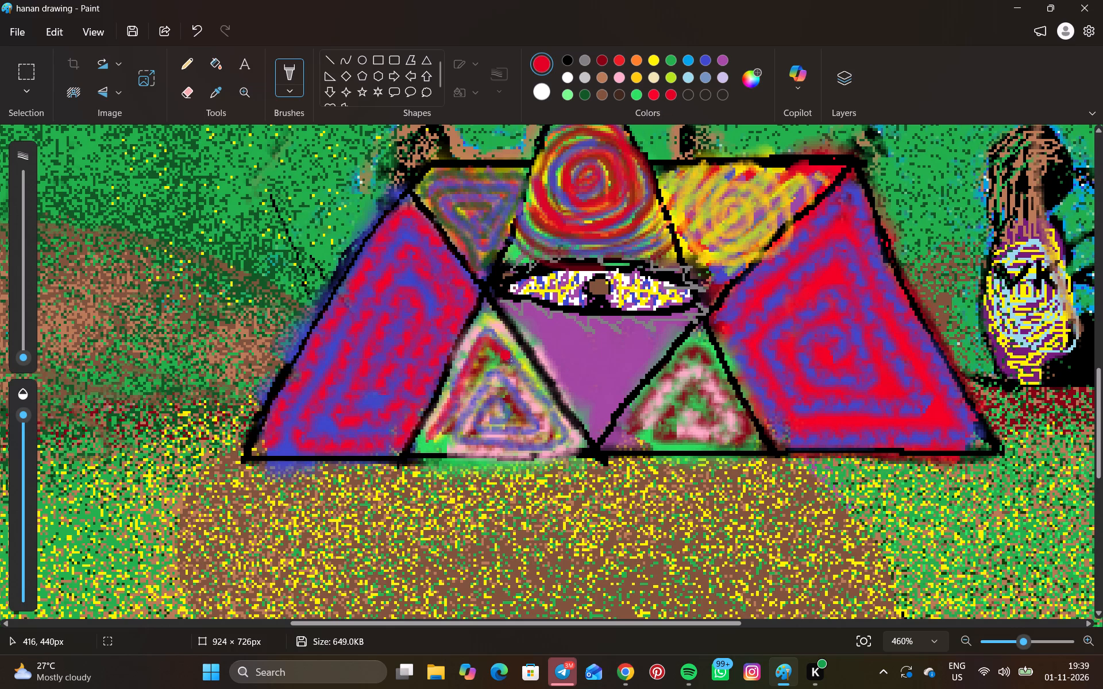
pyautogui.moveTo(511, 361); pyautogui.dragTo(443, 444)
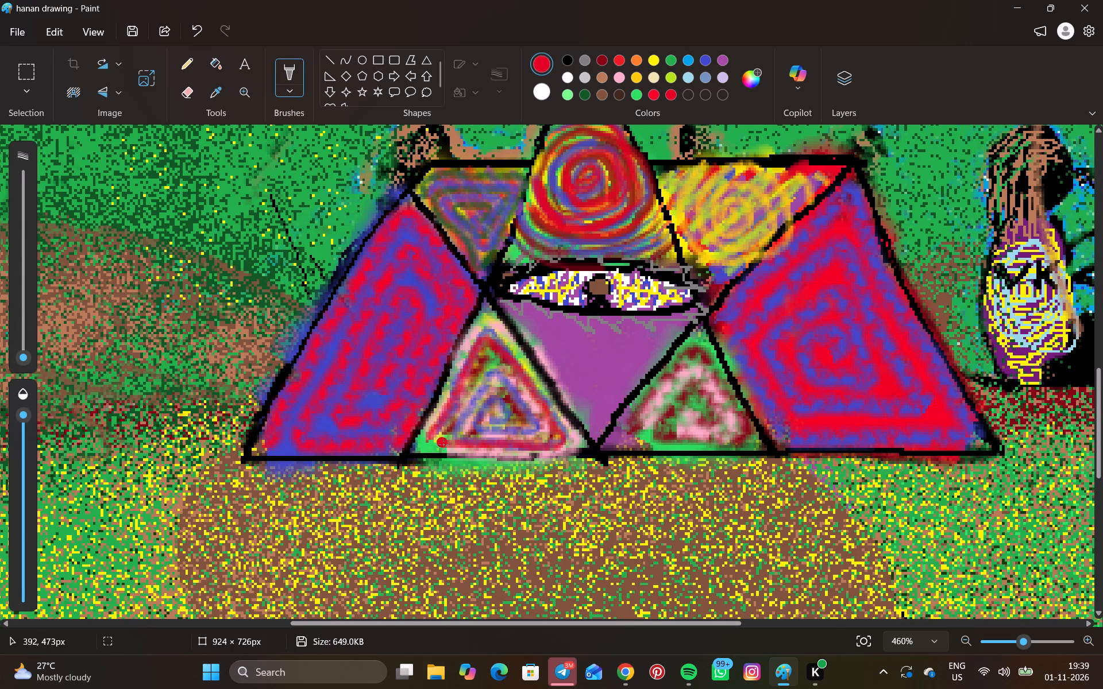
pyautogui.moveTo(443, 444); pyautogui.dragTo(478, 431)
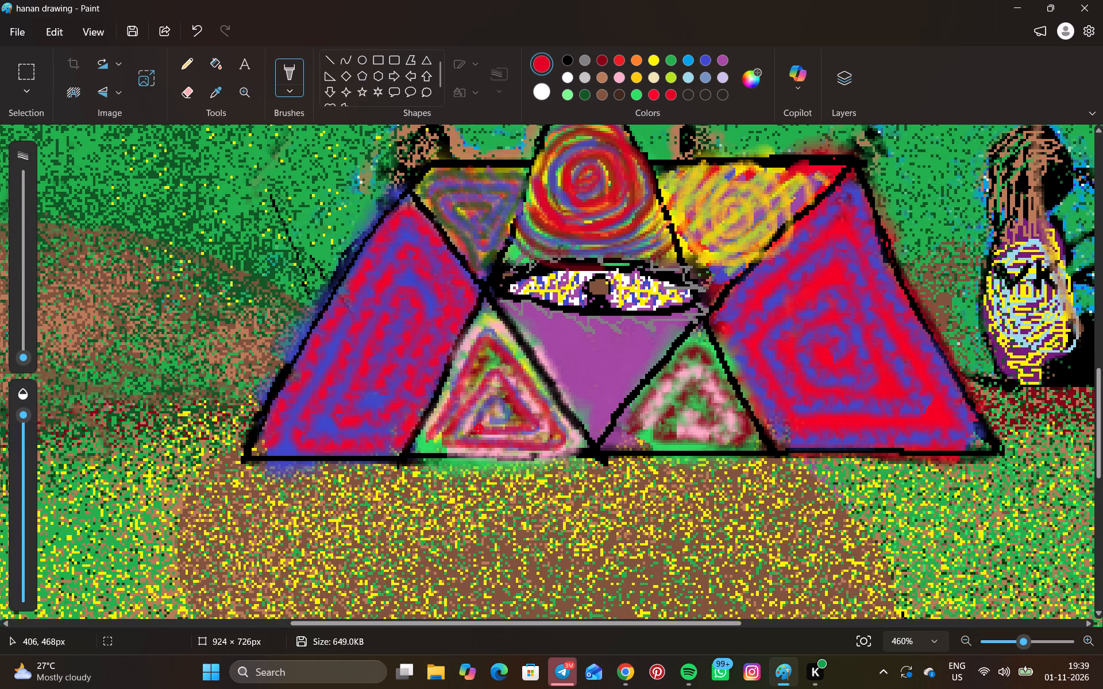
pyautogui.moveTo(478, 431); pyautogui.dragTo(493, 420)
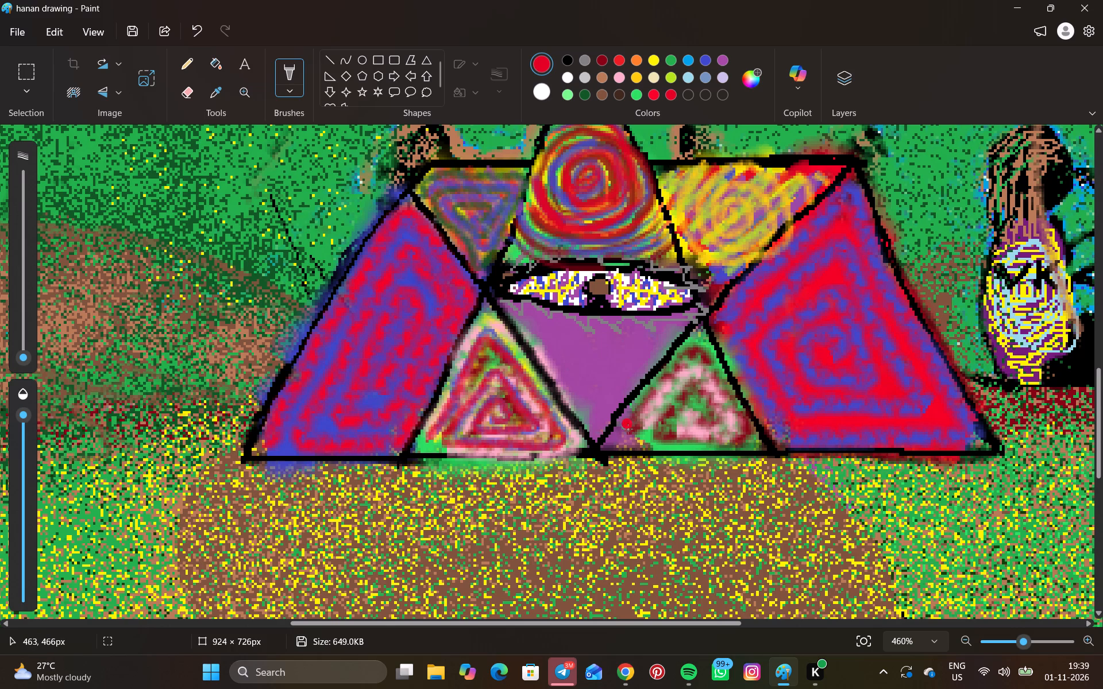
pyautogui.moveTo(628, 434); pyautogui.dragTo(734, 412)
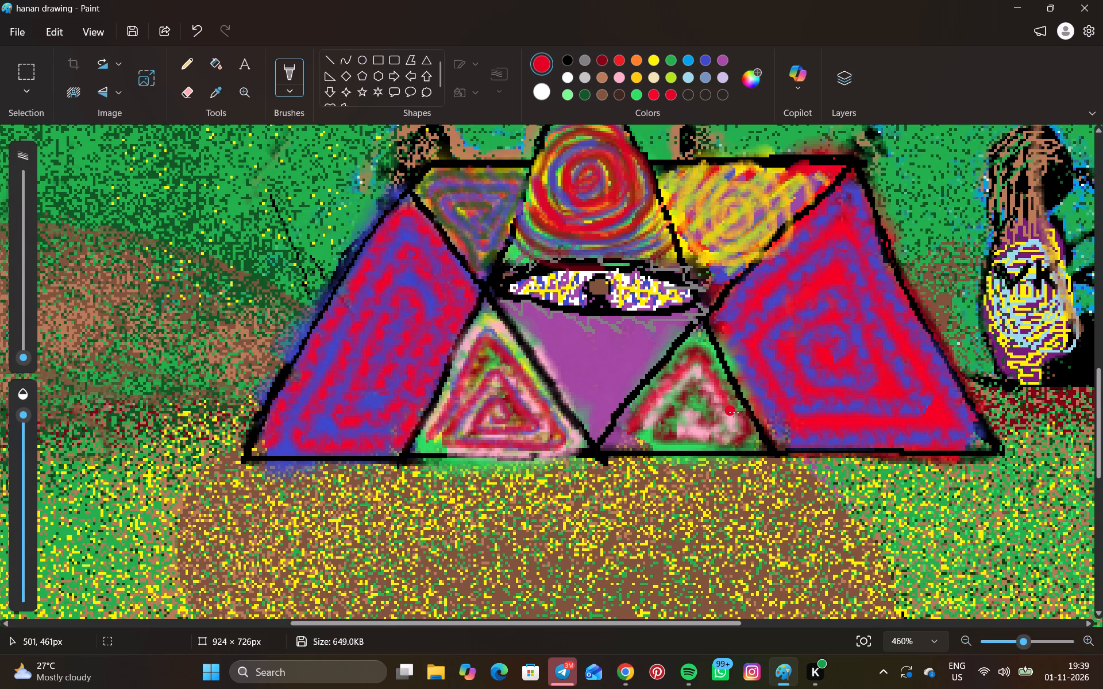
pyautogui.moveTo(734, 412); pyautogui.dragTo(654, 431)
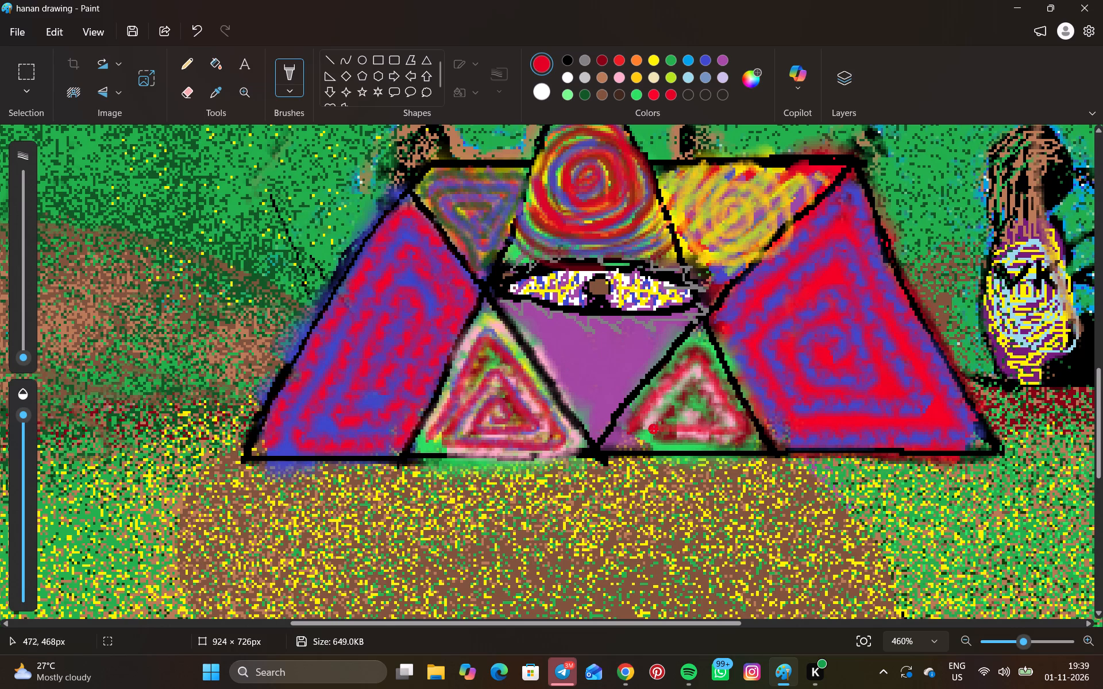
pyautogui.moveTo(654, 431); pyautogui.dragTo(691, 404)
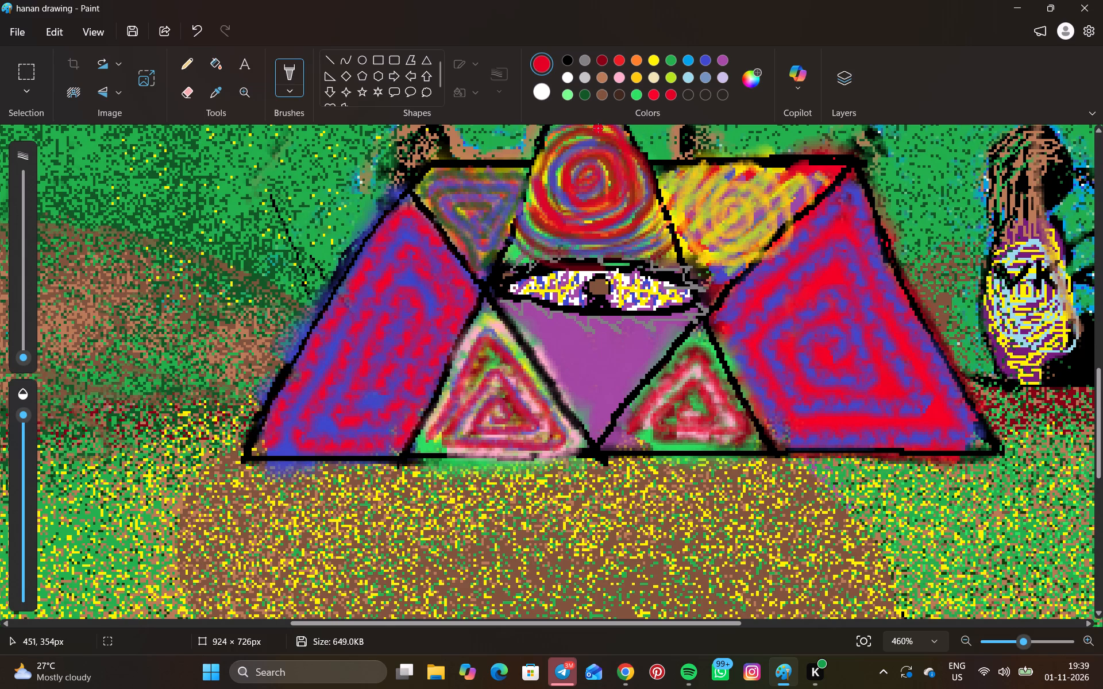
# Paint a yellow round spiral from the centre of the purple inverted triangle below the eye, extending arcs into its corners.
pyautogui.scroll(1, 595, 129)
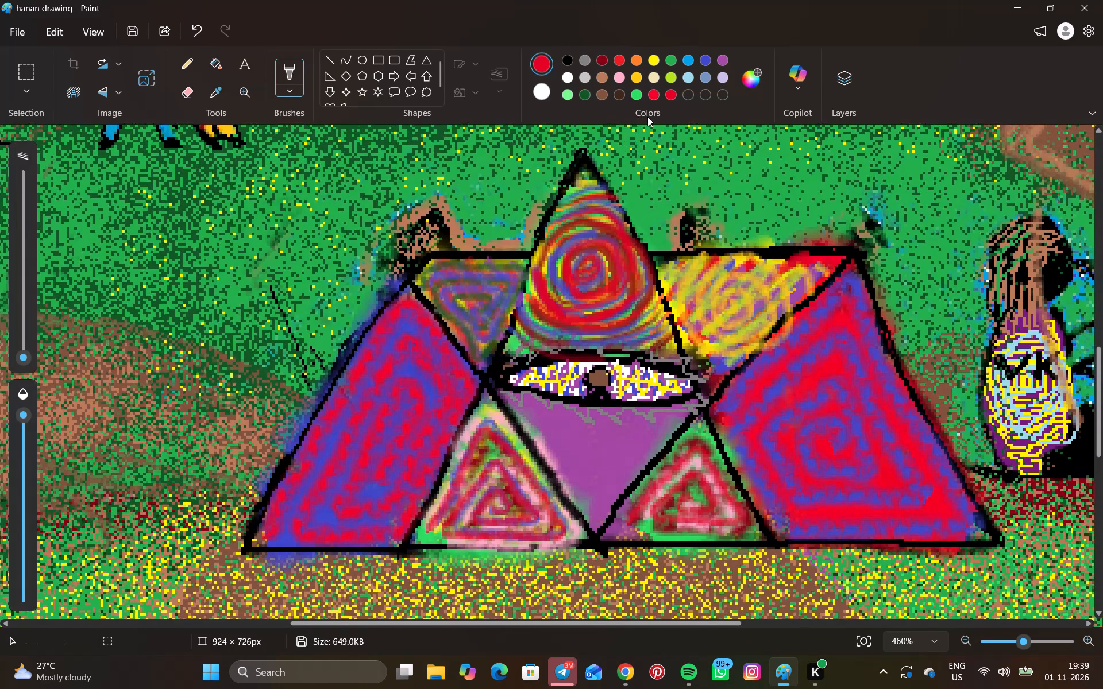
pyautogui.click(652, 60)
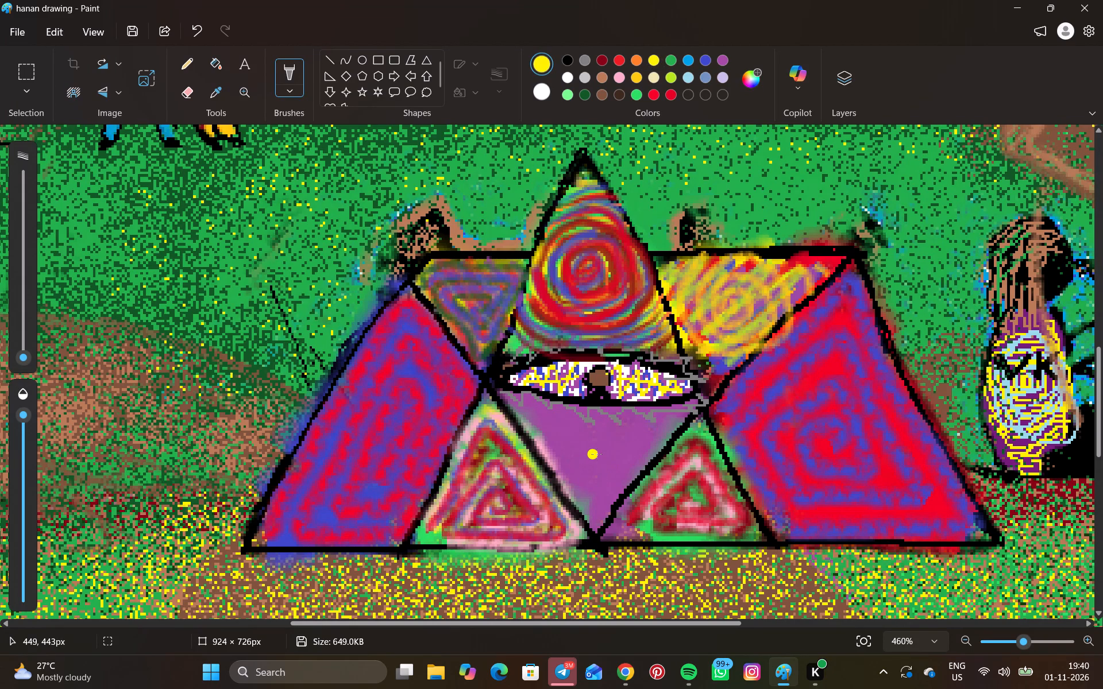
pyautogui.moveTo(595, 445); pyautogui.dragTo(592, 455)
pyautogui.moveTo(592, 455); pyautogui.dragTo(581, 445)
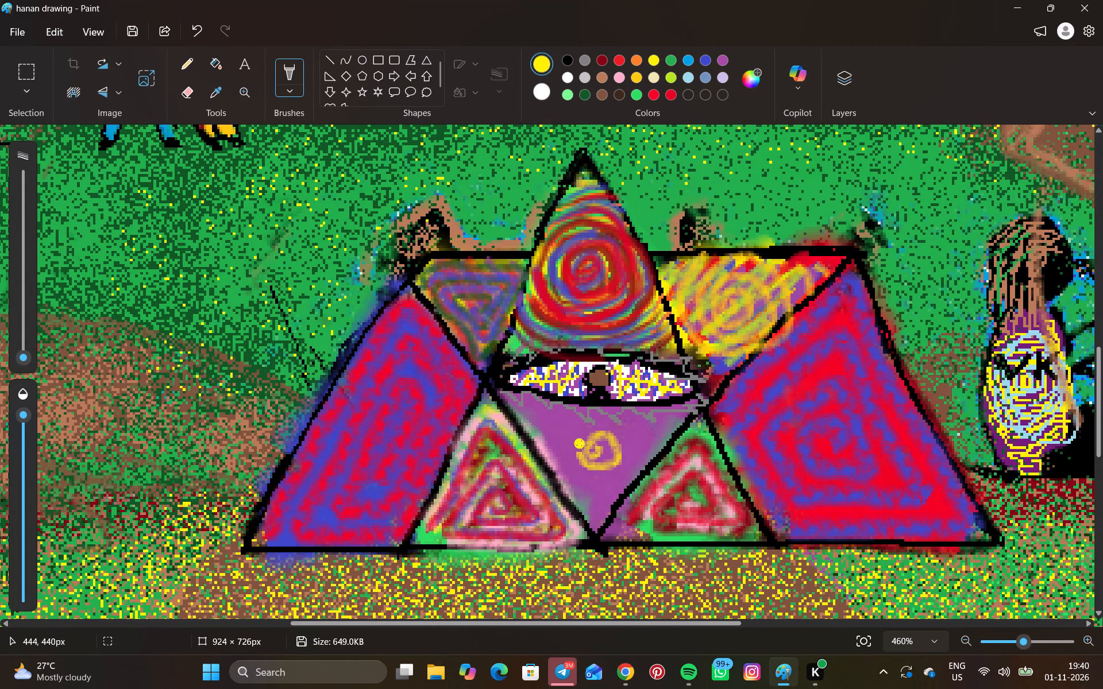
pyautogui.moveTo(581, 445); pyautogui.dragTo(568, 450)
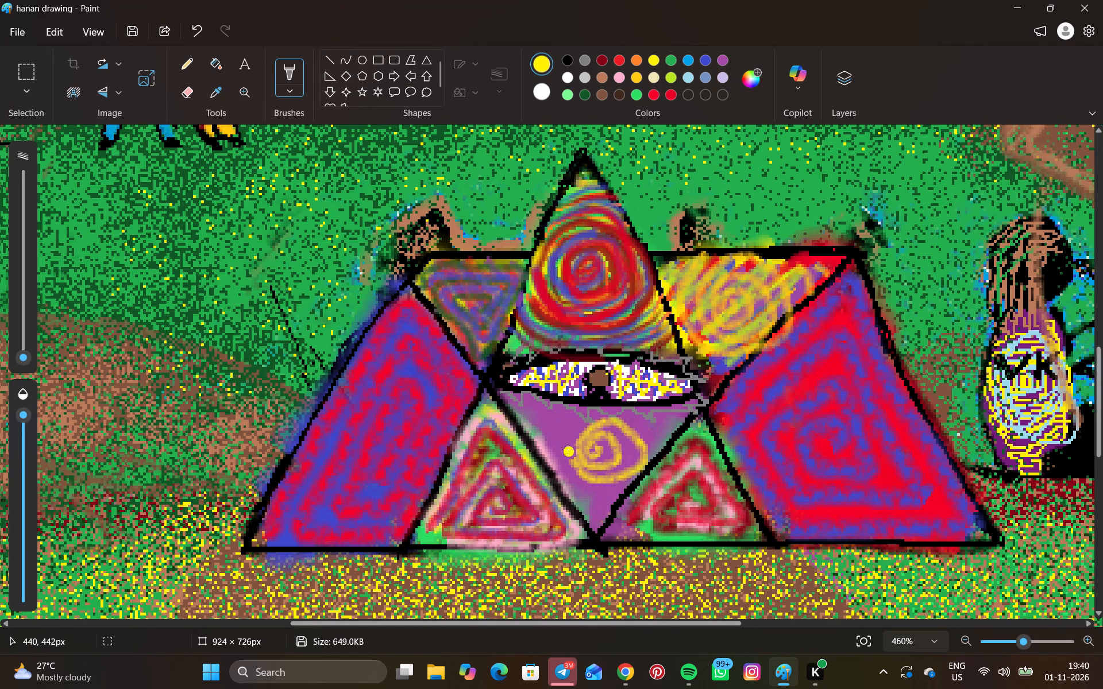
pyautogui.moveTo(568, 450); pyautogui.dragTo(658, 465)
pyautogui.moveTo(638, 496); pyautogui.dragTo(610, 500)
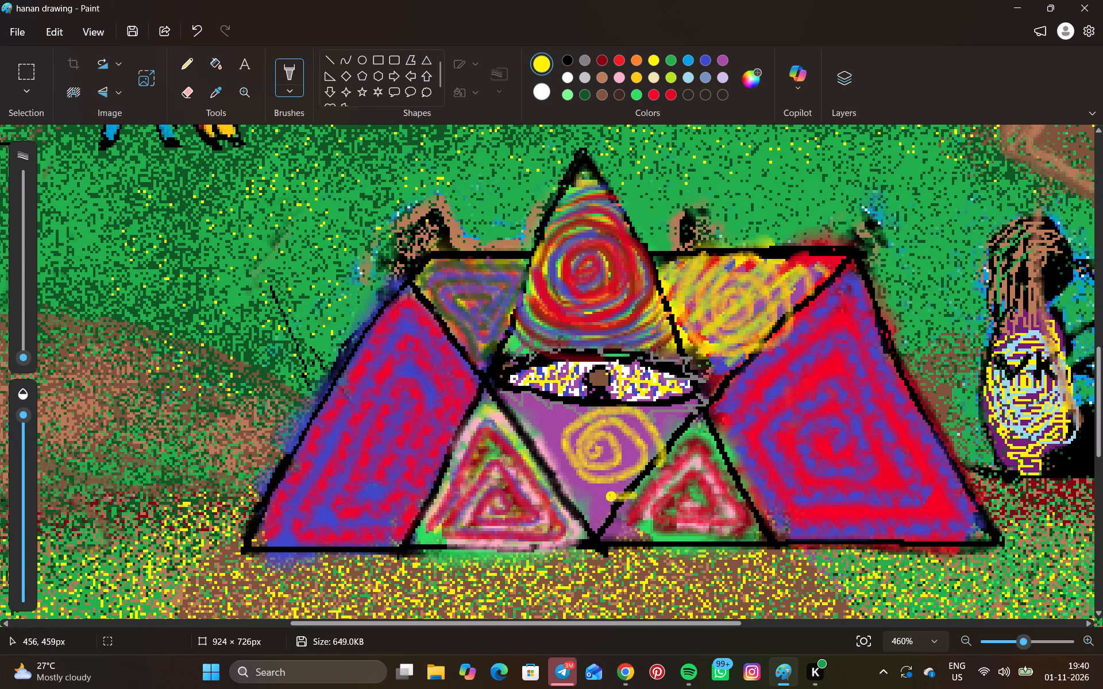
pyautogui.moveTo(610, 500); pyautogui.dragTo(578, 404)
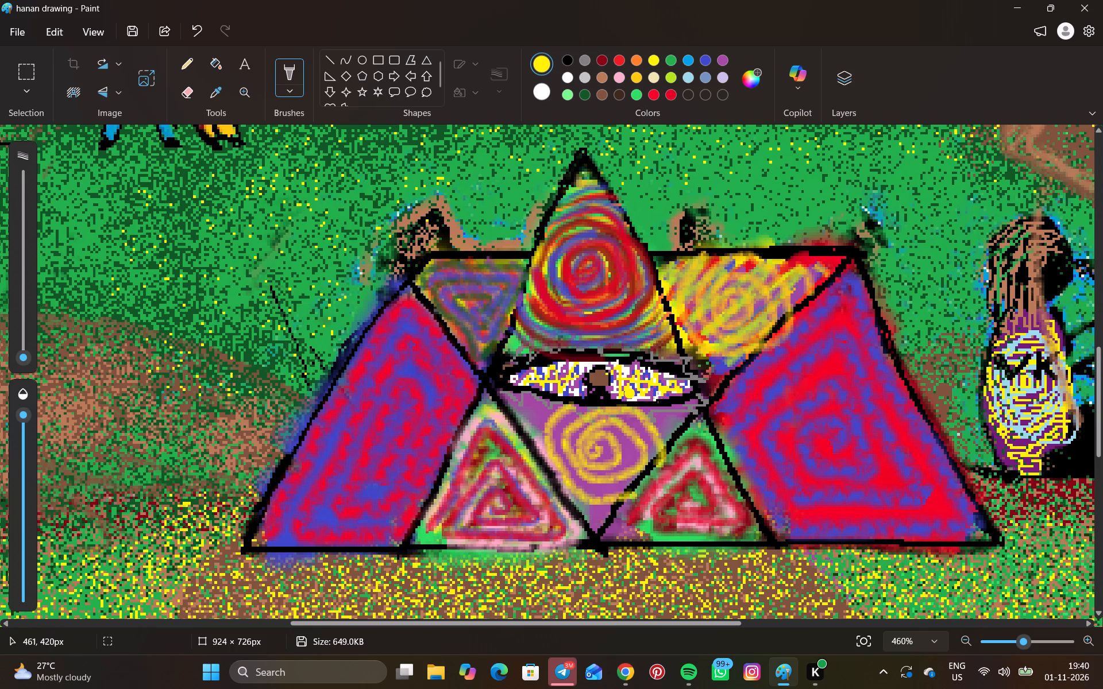
pyautogui.moveTo(661, 411); pyautogui.dragTo(670, 443)
pyautogui.moveTo(611, 514); pyautogui.dragTo(581, 517)
pyautogui.moveTo(537, 434); pyautogui.dragTo(541, 400)
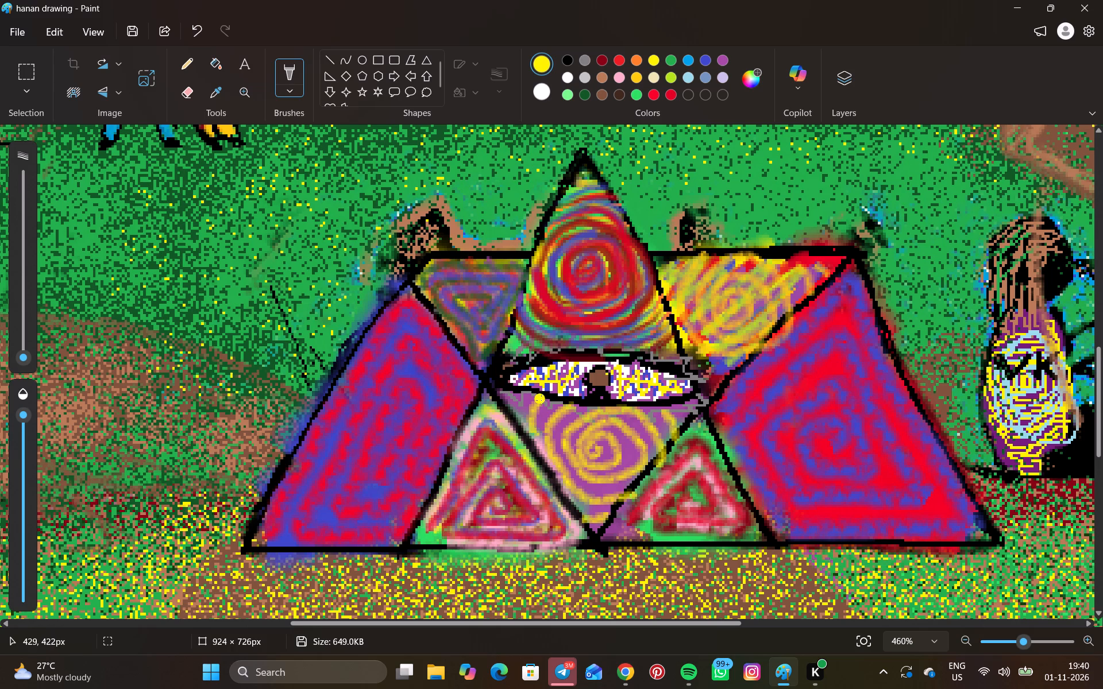
pyautogui.moveTo(541, 400); pyautogui.dragTo(542, 400)
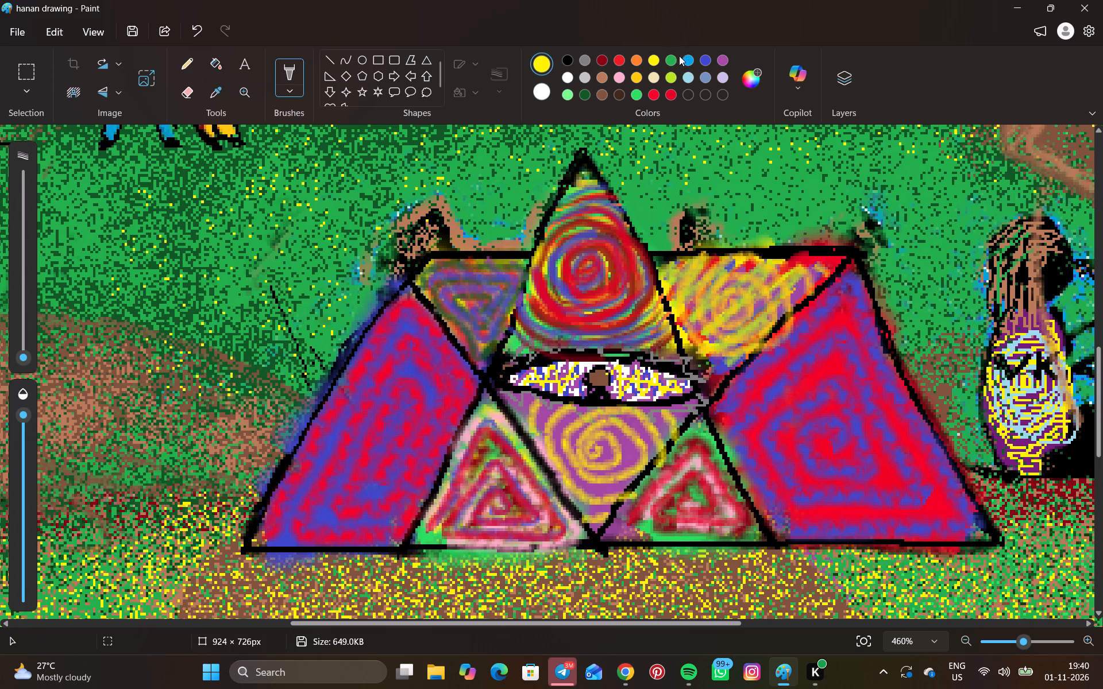
# Paint a green round spiral between the yellow arcs of the purple inverted triangle, from its centre out to its edges.
pyautogui.click(673, 56)
pyautogui.moveTo(595, 450); pyautogui.dragTo(608, 444)
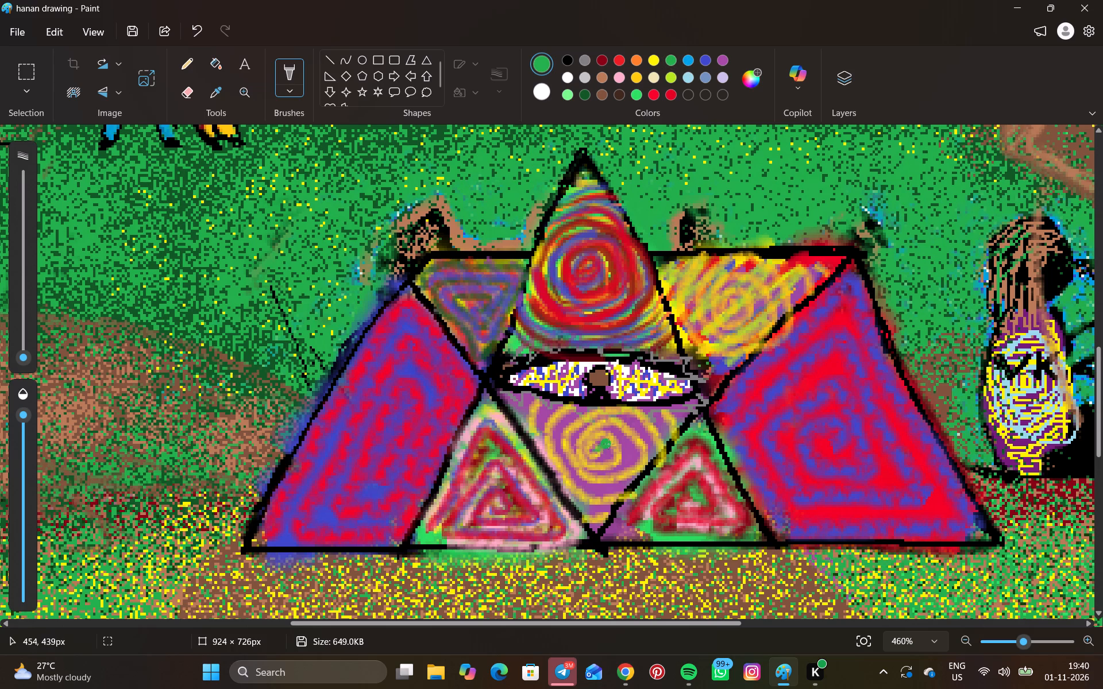
pyautogui.moveTo(608, 444); pyautogui.dragTo(594, 463)
pyautogui.moveTo(571, 450); pyautogui.dragTo(618, 414)
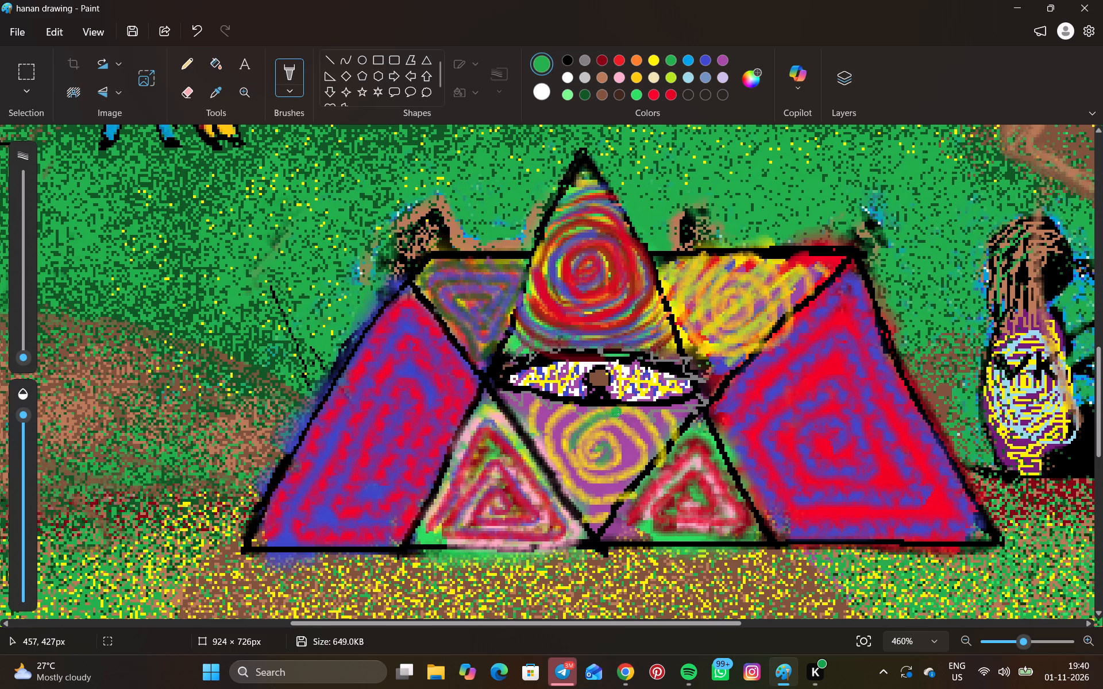
pyautogui.moveTo(618, 414); pyautogui.dragTo(607, 490)
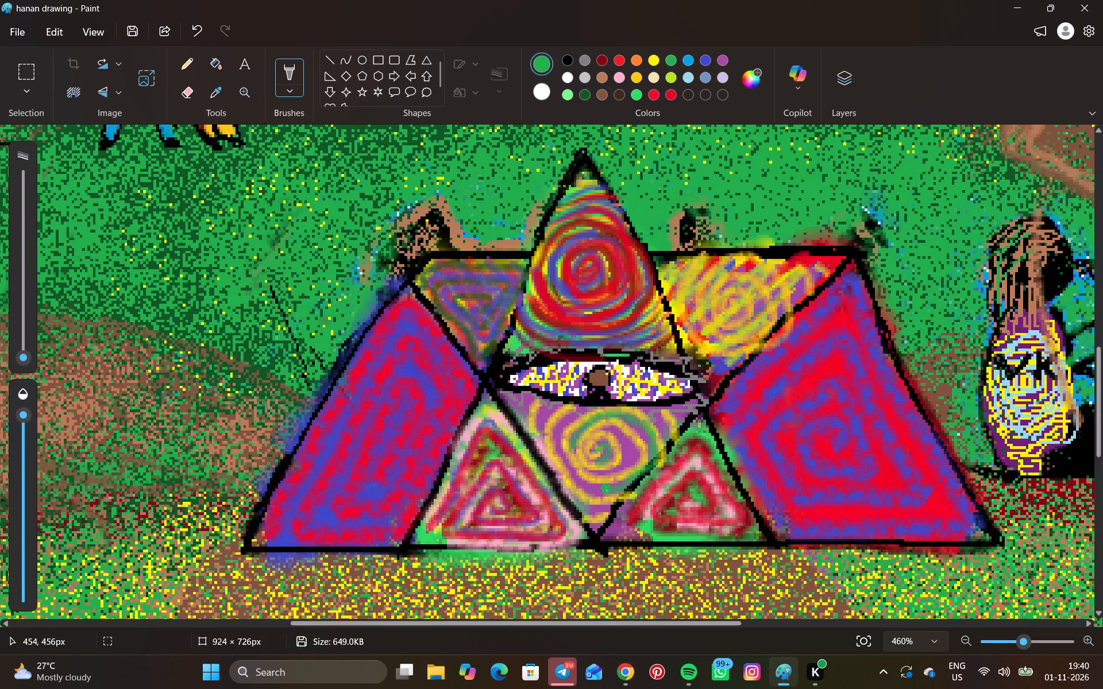
pyautogui.moveTo(607, 490); pyautogui.dragTo(582, 407)
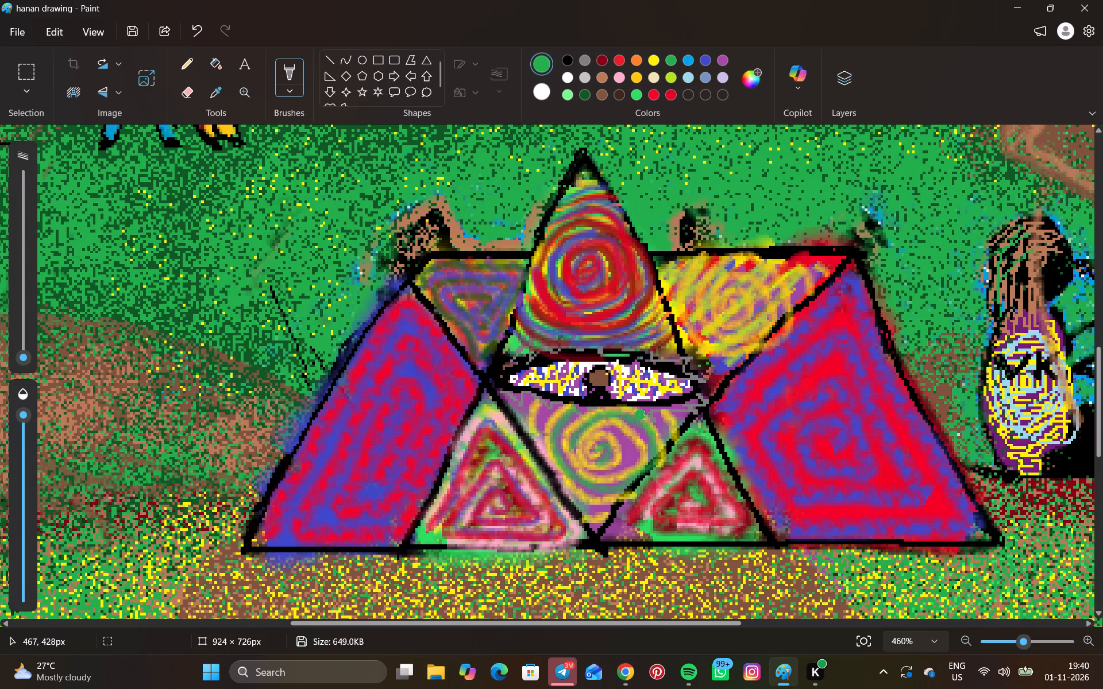
pyautogui.moveTo(650, 413); pyautogui.dragTo(649, 460)
pyautogui.moveTo(613, 507); pyautogui.dragTo(601, 510)
pyautogui.moveTo(601, 510); pyautogui.dragTo(570, 498)
pyautogui.moveTo(541, 435); pyautogui.dragTo(540, 423)
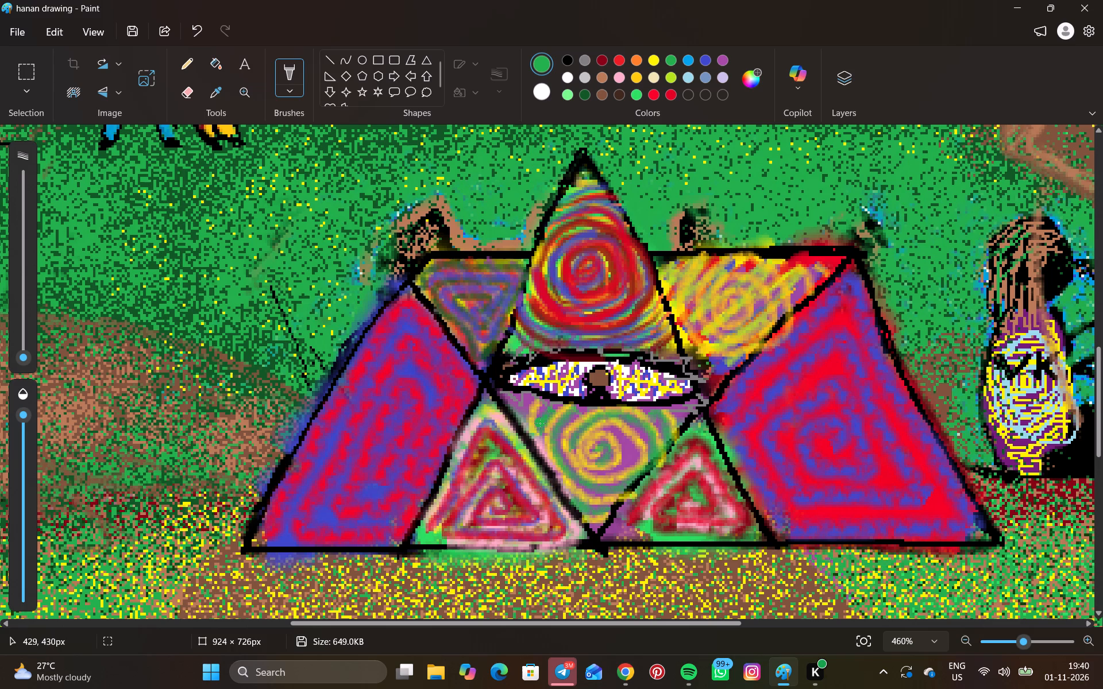
pyautogui.moveTo(540, 423); pyautogui.dragTo(552, 410)
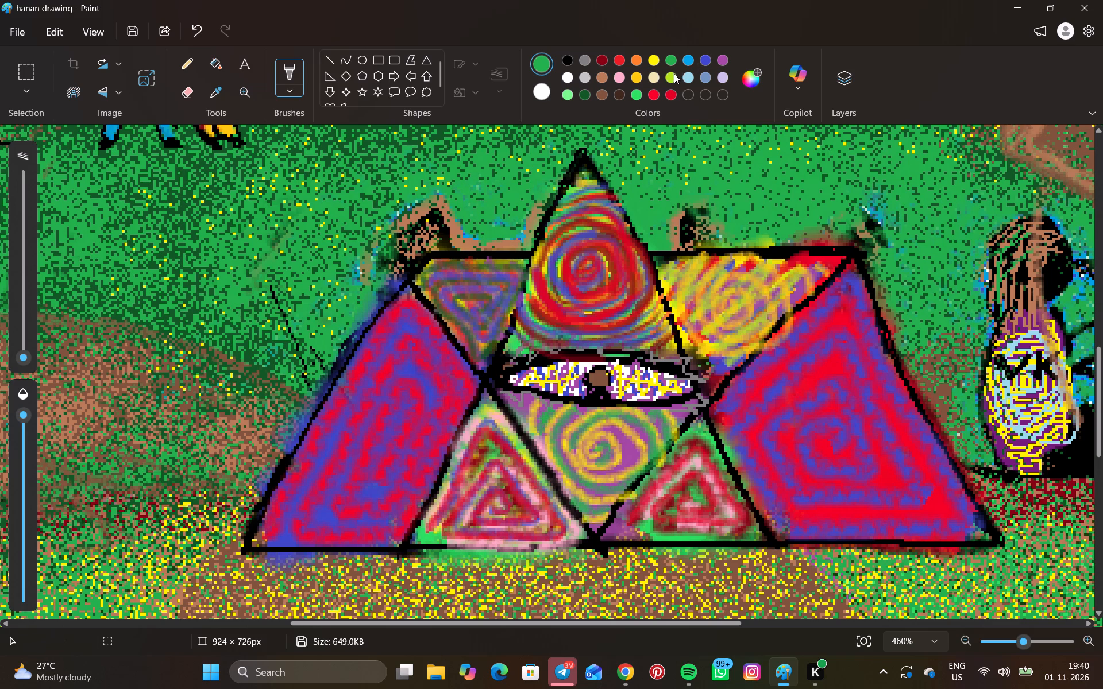
# Add lime-green accents in the upper corners and around the spiral's centre in the inverted triangle below the eye.
pyautogui.click(674, 73)
pyautogui.moveTo(525, 415); pyautogui.dragTo(523, 407)
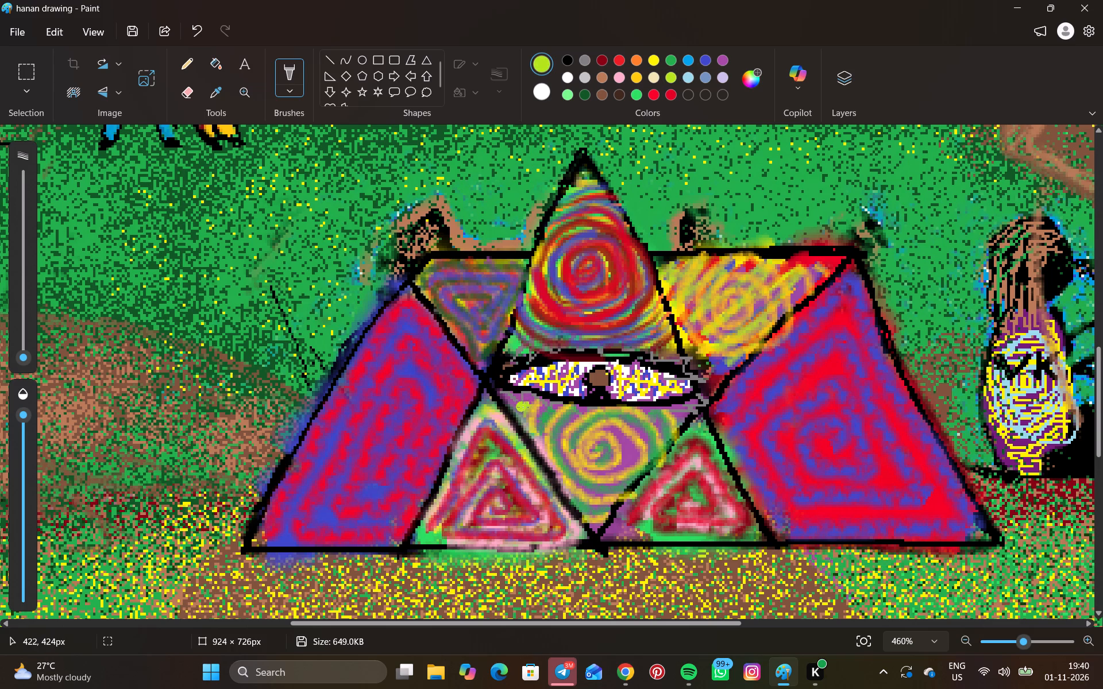
pyautogui.moveTo(523, 407); pyautogui.dragTo(518, 413)
pyautogui.moveTo(513, 406); pyautogui.dragTo(516, 400)
pyautogui.moveTo(682, 412); pyautogui.dragTo(687, 419)
pyautogui.moveTo(624, 450); pyautogui.dragTo(629, 460)
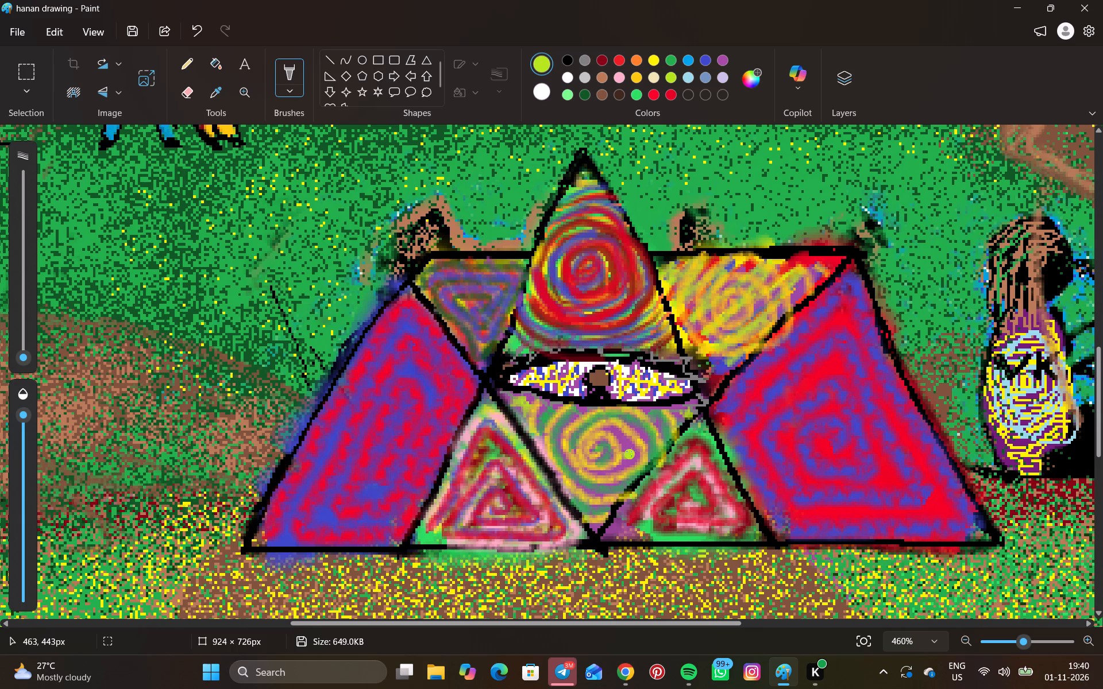
pyautogui.moveTo(608, 433); pyautogui.dragTo(606, 474)
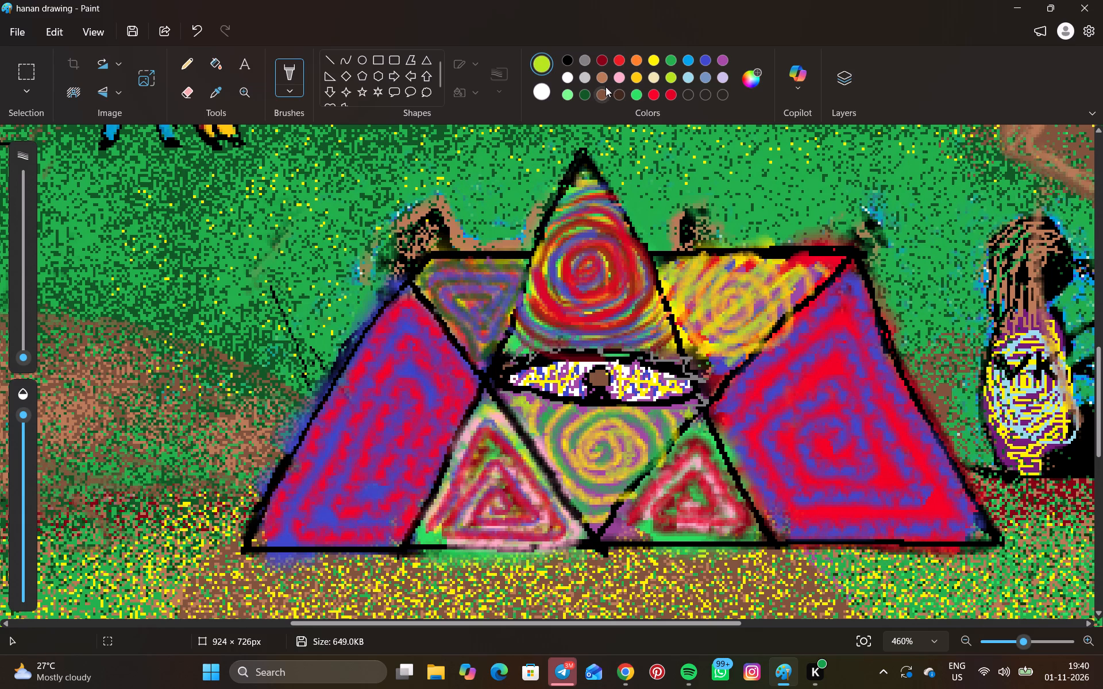
# Add indigo-blue strokes along the upper and right-hand arcs of the inverted triangle's spiral.
pyautogui.click(573, 78)
pyautogui.click(705, 63)
pyautogui.moveTo(573, 421); pyautogui.dragTo(579, 421)
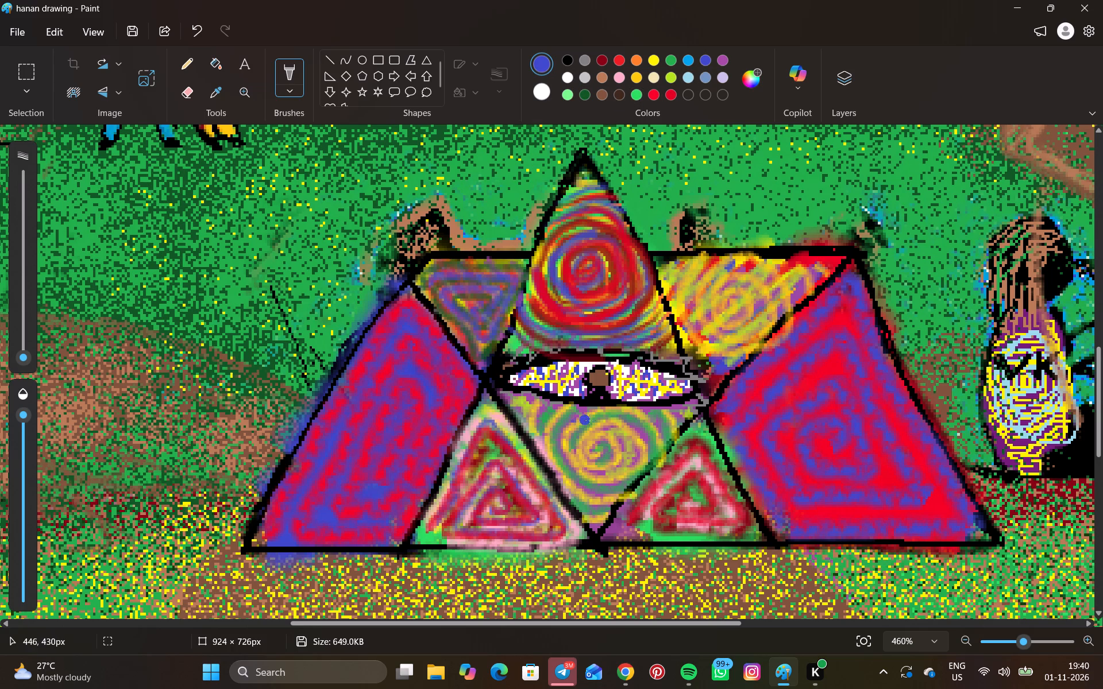
pyautogui.moveTo(571, 423); pyautogui.dragTo(615, 407)
pyautogui.moveTo(634, 409); pyautogui.dragTo(658, 431)
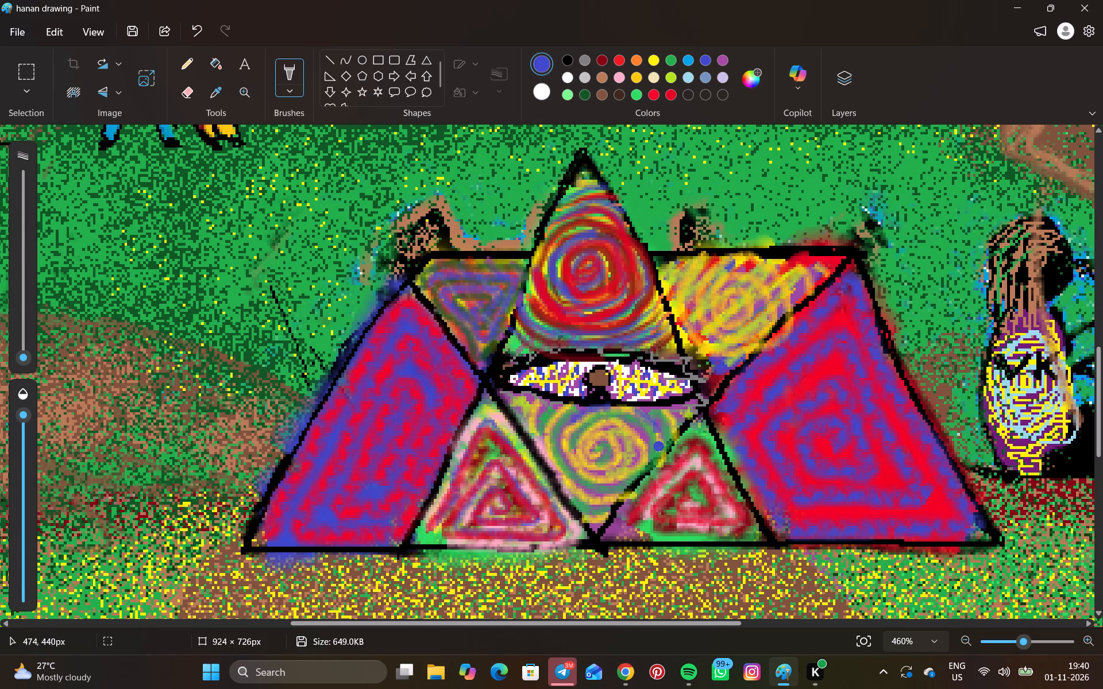
pyautogui.click(675, 441)
# Redraw the black border between the inverted triangle and the right lower triangle with a 4px brush.
pyautogui.click(570, 61)
pyautogui.moveTo(23, 361); pyautogui.dragTo(41, 410)
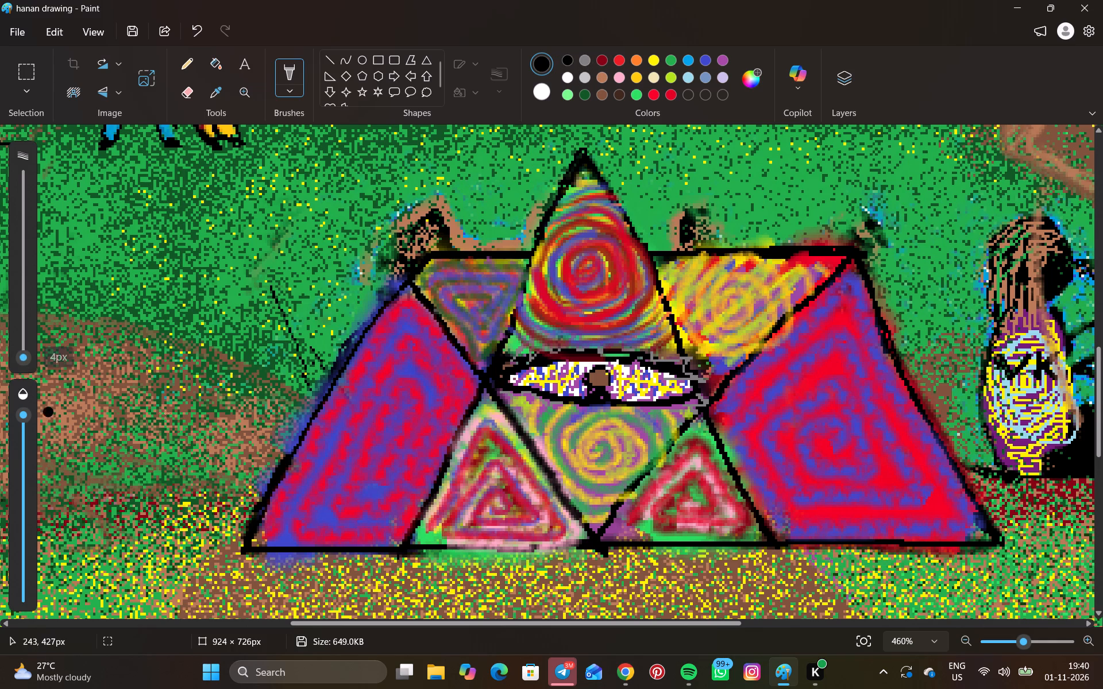
pyautogui.moveTo(680, 434); pyautogui.dragTo(664, 456)
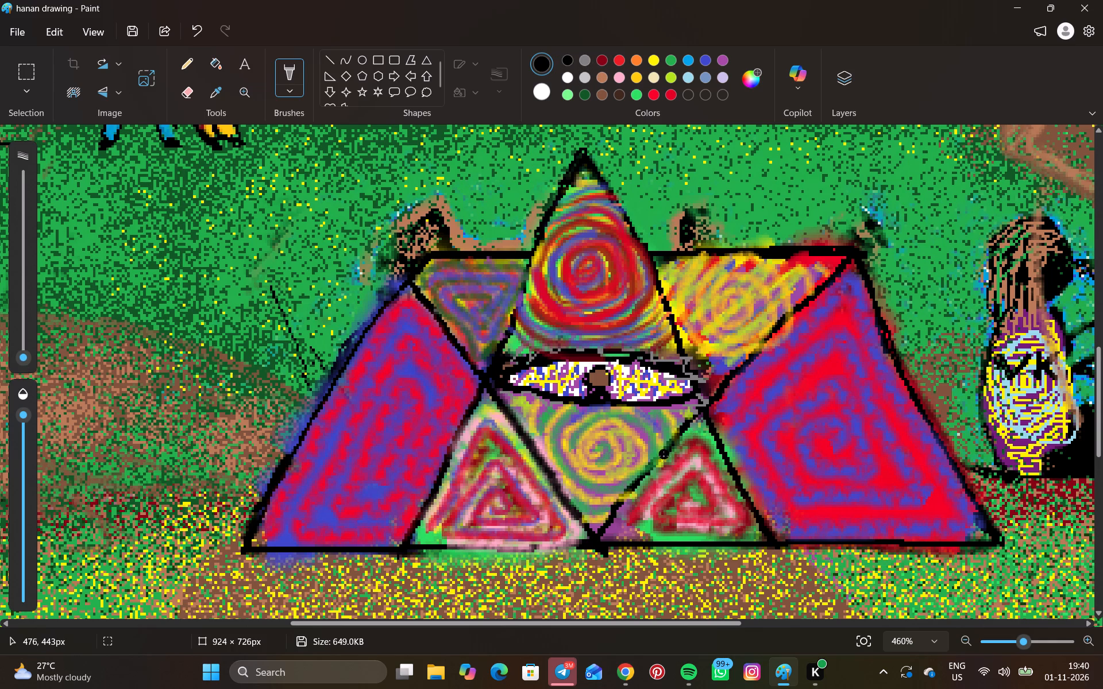
pyautogui.moveTo(664, 456); pyautogui.dragTo(635, 483)
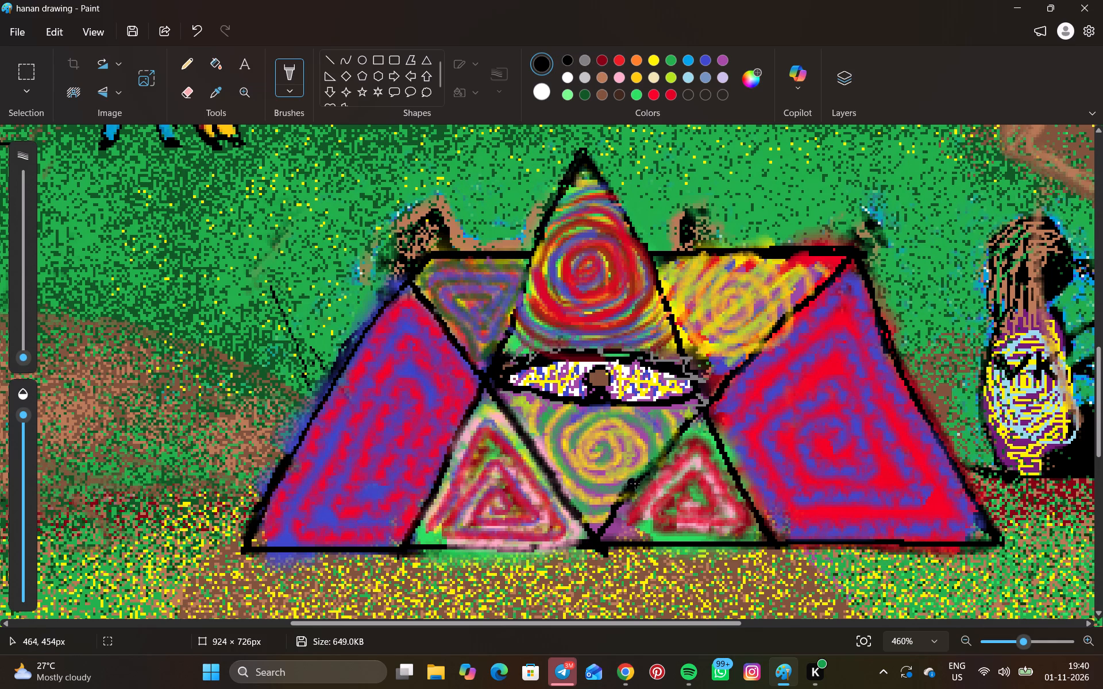
pyautogui.moveTo(635, 483); pyautogui.dragTo(681, 438)
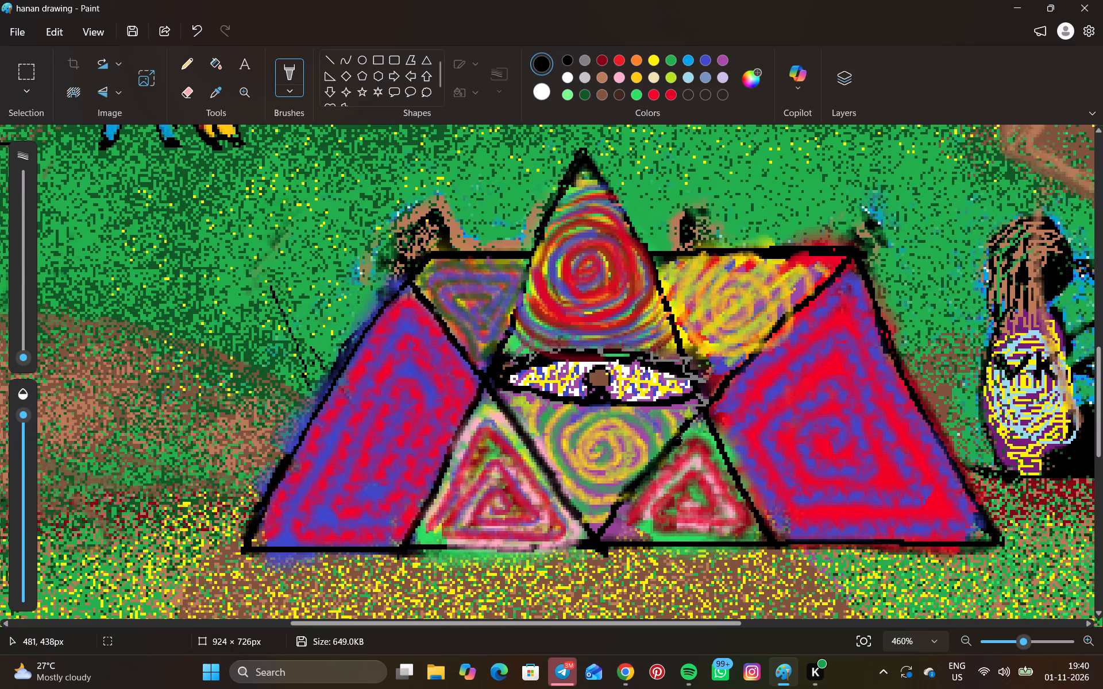
pyautogui.moveTo(681, 438); pyautogui.dragTo(703, 415)
# Review the decorated three-peak structure within the whole landscape.
pyautogui.keyDown('ctrl'); pyautogui.scroll(-6, 670, 420); pyautogui.keyUp('ctrl')
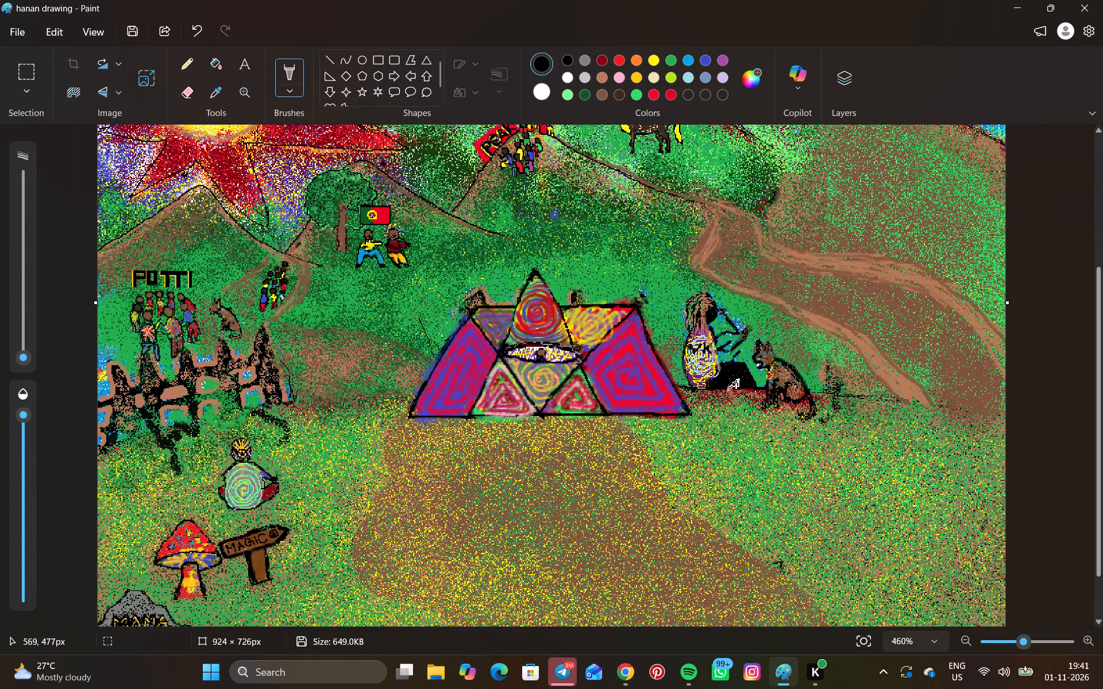
pyautogui.keyDown('ctrl'); pyautogui.scroll(-4, 662, 417); pyautogui.keyUp('ctrl')
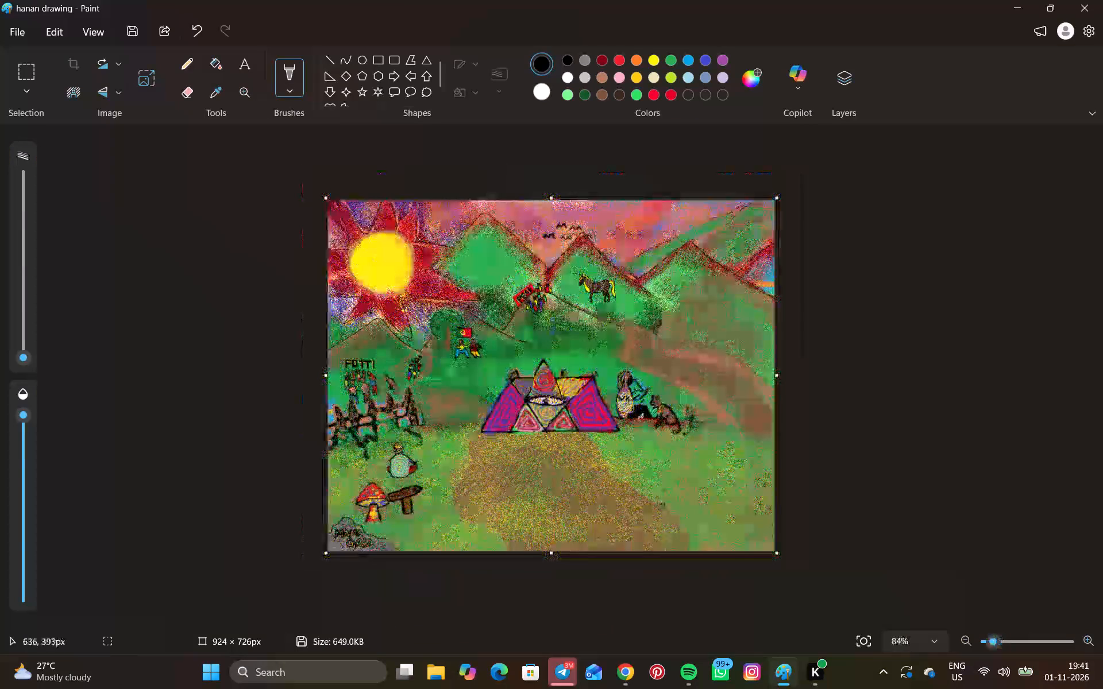
pyautogui.keyDown('ctrl'); pyautogui.scroll(4, 635, 389); pyautogui.keyUp('ctrl')
pyautogui.scroll(-1, 480, 563)
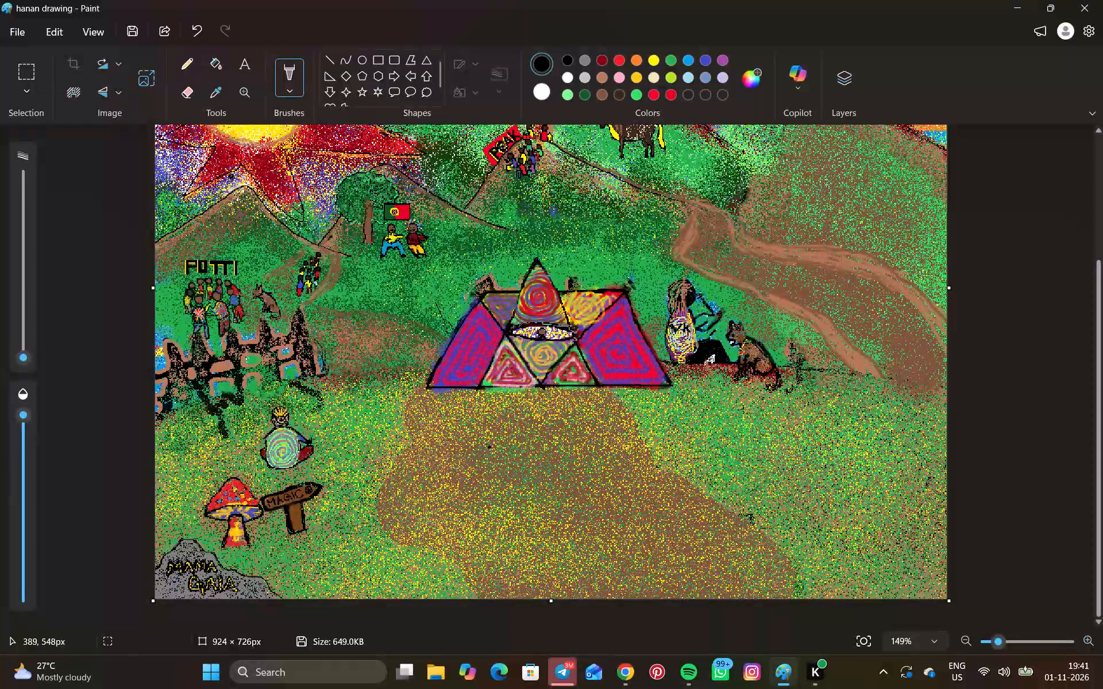
pyautogui.scroll(1, 500, 434)
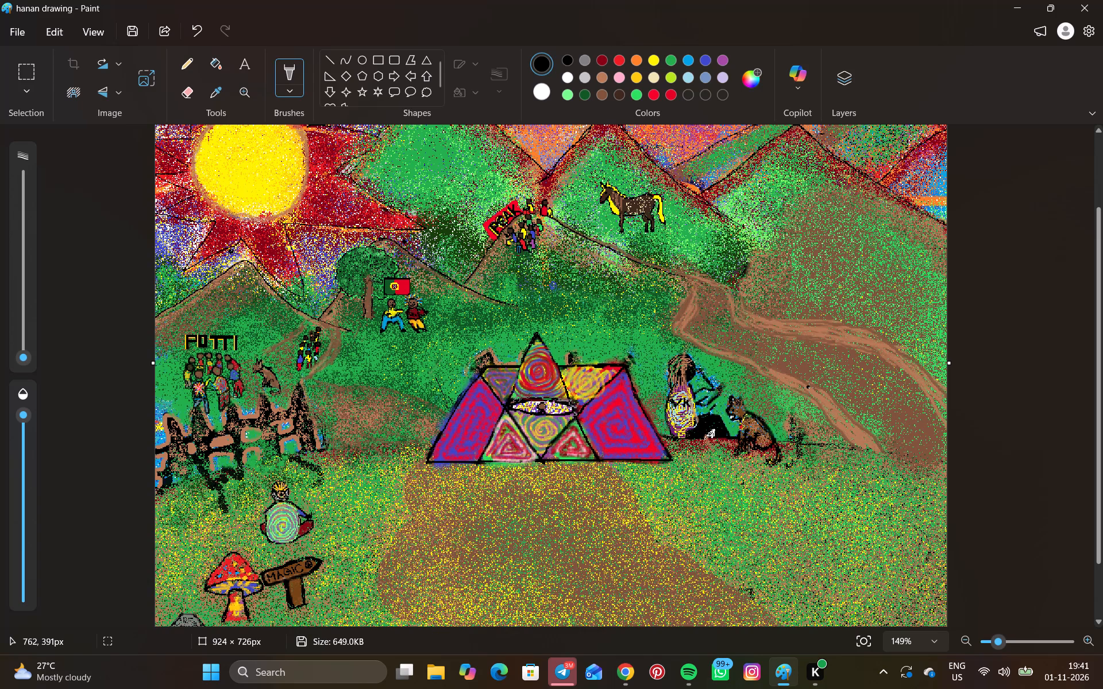
pyautogui.scroll(-1, 809, 388)
pyautogui.scroll(1, 806, 385)
pyautogui.scroll(-2, 806, 385)
pyautogui.keyDown('ctrl'); pyautogui.scroll(1, 815, 384); pyautogui.keyUp('ctrl')
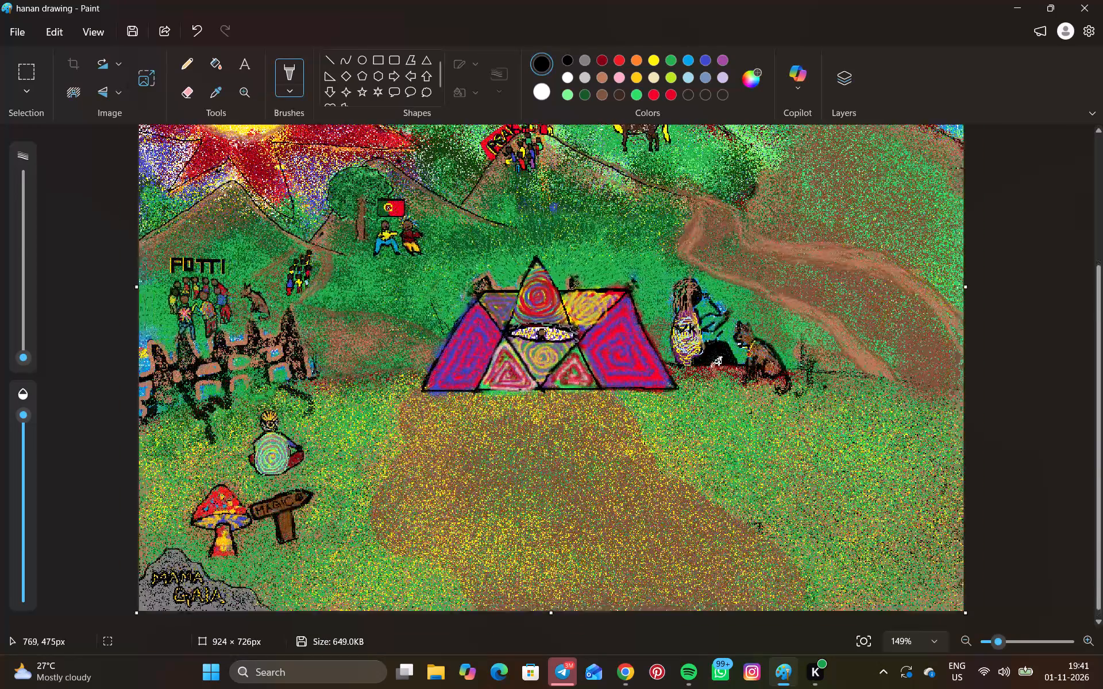
# Draw a small thick black circle on the base line of the structure's large left panel.
pyautogui.keyDown('ctrl'); pyautogui.scroll(1, 813, 384); pyautogui.keyUp('ctrl')
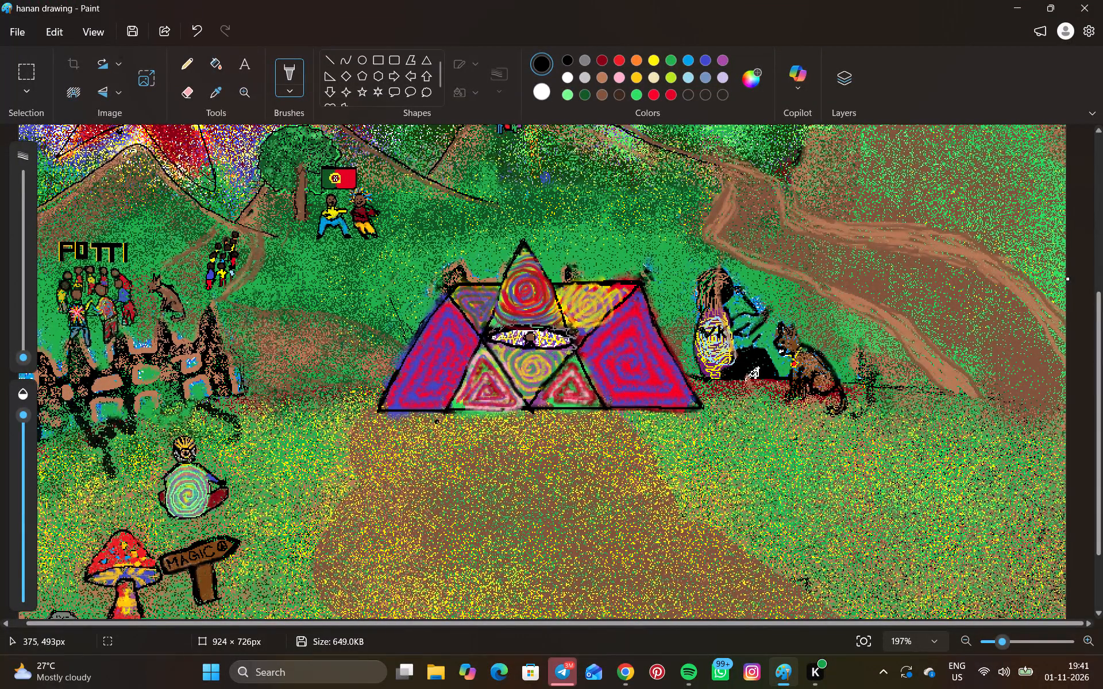
pyautogui.keyDown('ctrl'); pyautogui.scroll(3, 454, 436); pyautogui.keyUp('ctrl')
pyautogui.keyDown('ctrl'); pyautogui.scroll(-1, 495, 413); pyautogui.keyUp('ctrl')
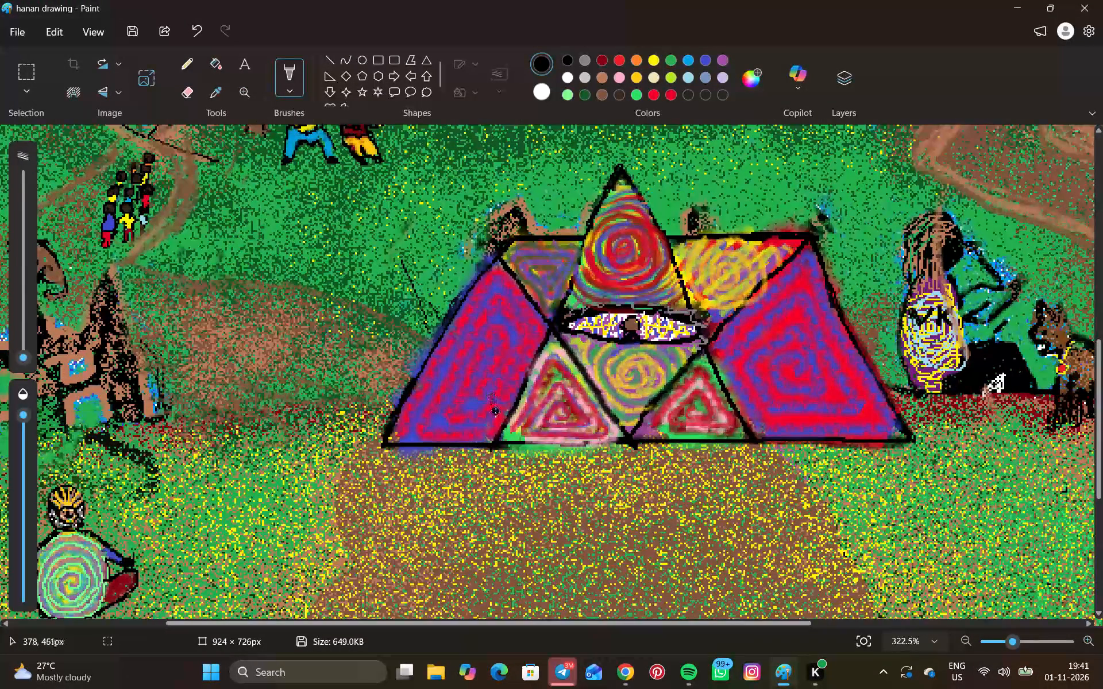
pyautogui.keyDown('ctrl'); pyautogui.scroll(-3, 495, 413); pyautogui.keyUp('ctrl')
pyautogui.keyDown('ctrl'); pyautogui.scroll(3, 484, 396); pyautogui.keyUp('ctrl')
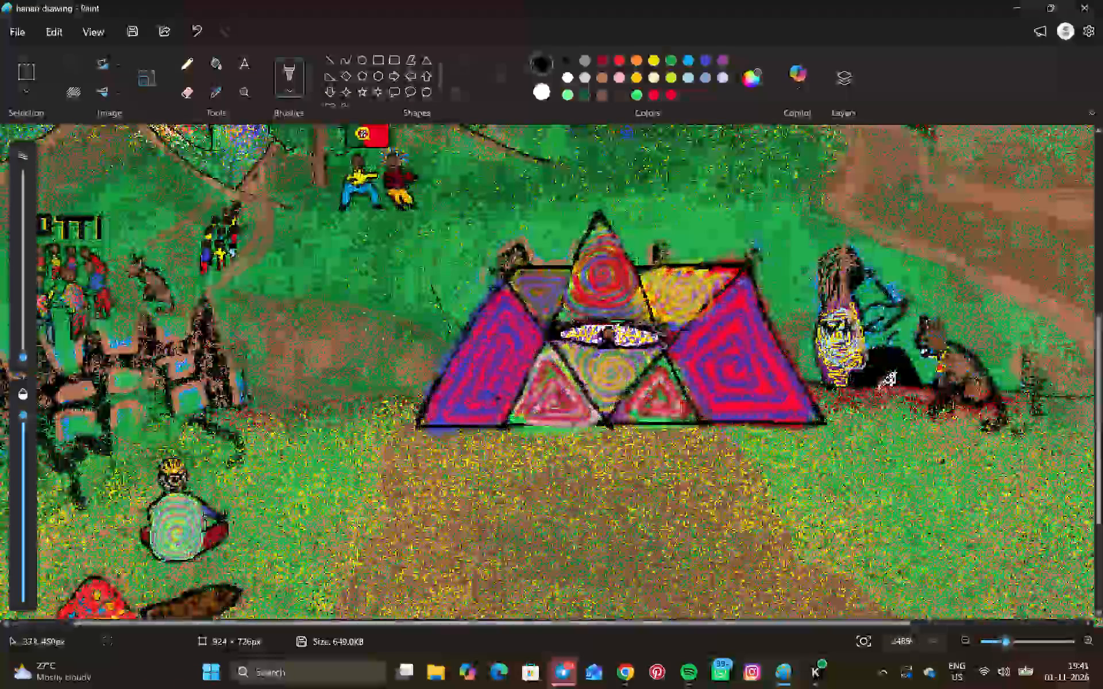
pyautogui.keyDown('ctrl'); pyautogui.scroll(1, 494, 400); pyautogui.keyUp('ctrl')
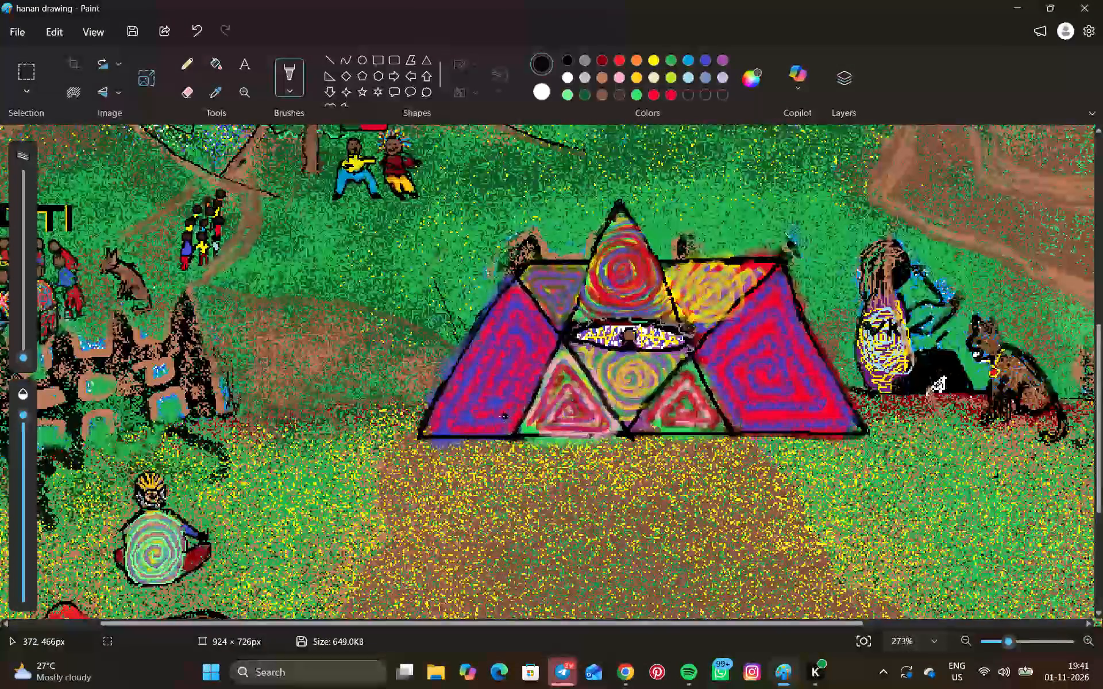
pyautogui.moveTo(491, 420); pyautogui.dragTo(484, 421)
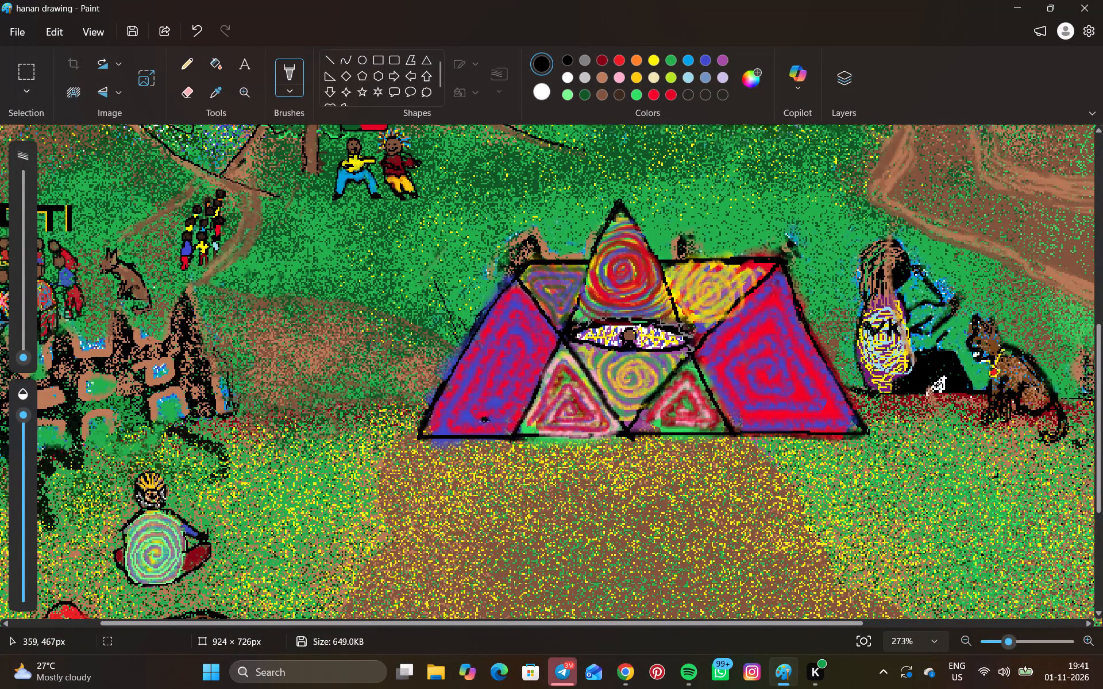
pyautogui.moveTo(484, 421); pyautogui.dragTo(489, 450)
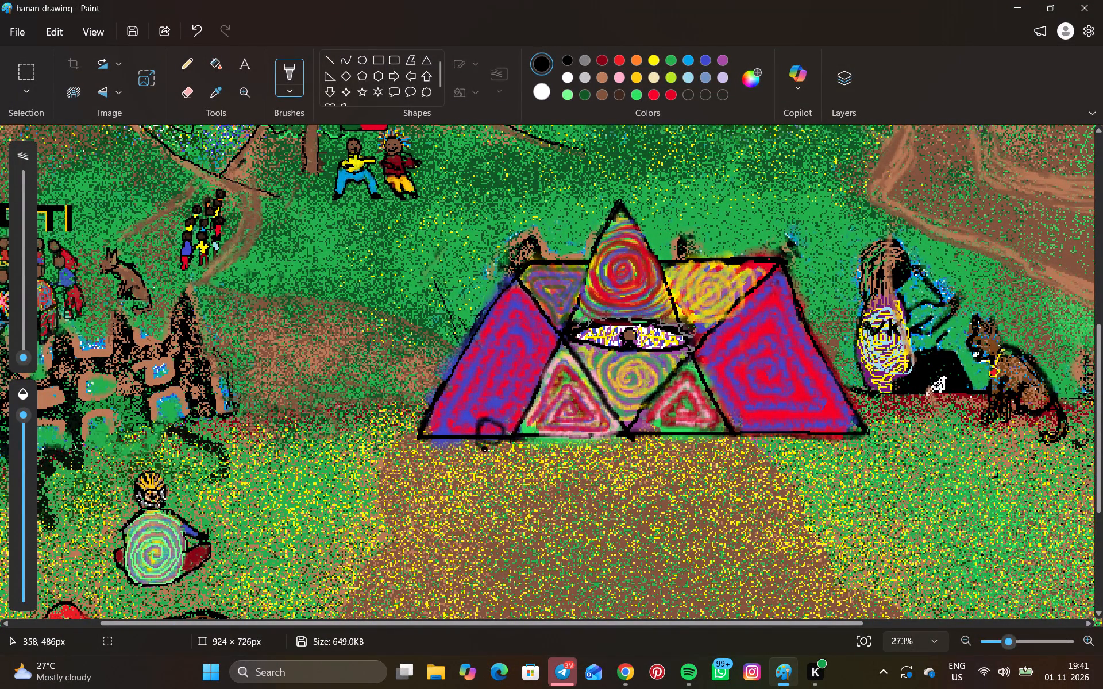
pyautogui.moveTo(489, 450); pyautogui.dragTo(480, 428)
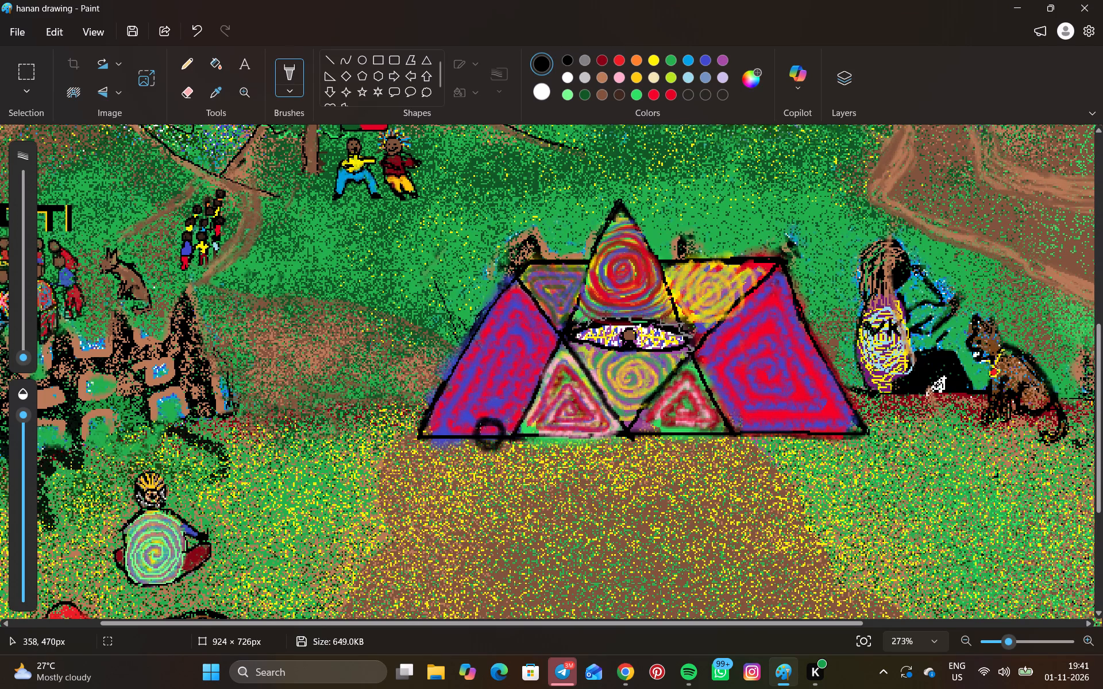
pyautogui.moveTo(480, 428); pyautogui.dragTo(476, 419)
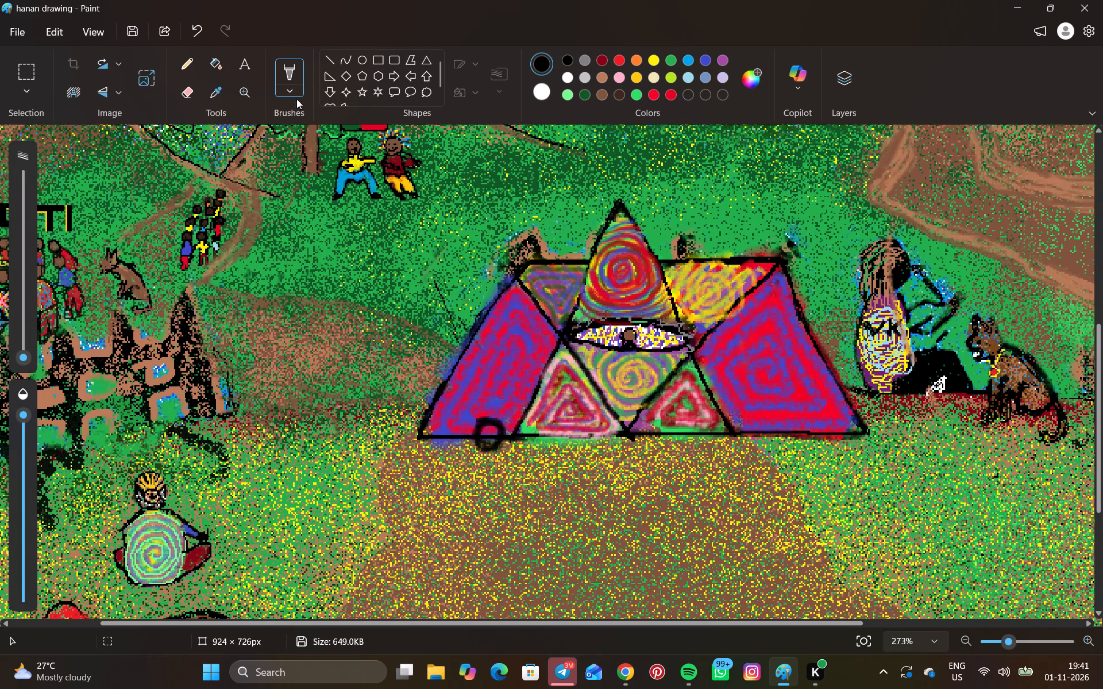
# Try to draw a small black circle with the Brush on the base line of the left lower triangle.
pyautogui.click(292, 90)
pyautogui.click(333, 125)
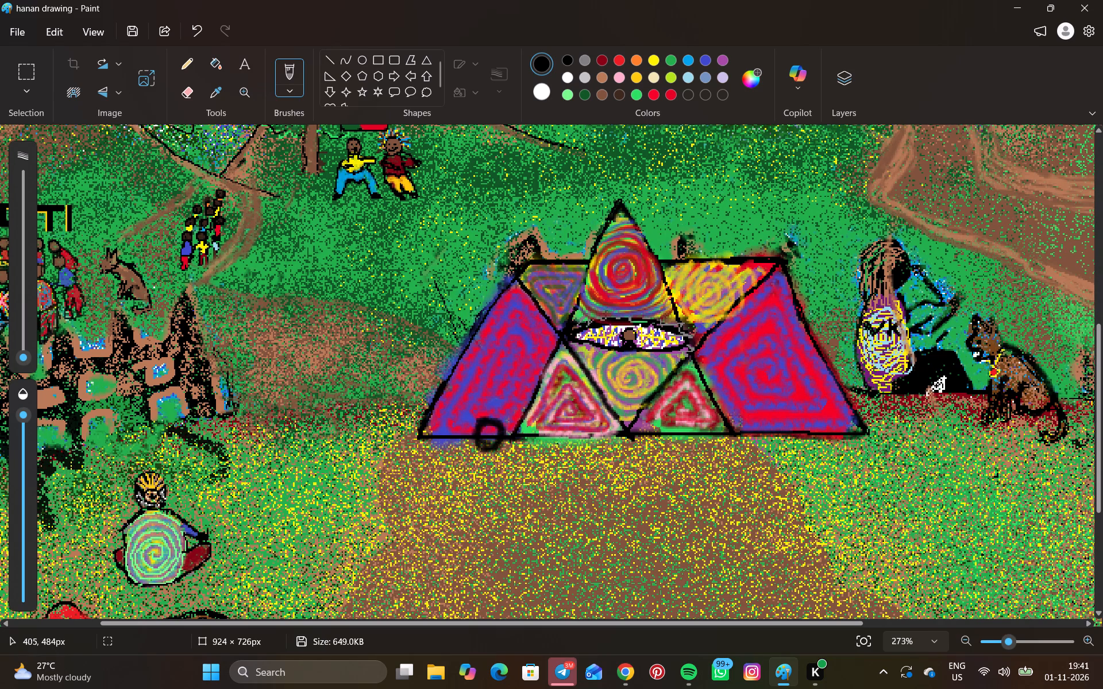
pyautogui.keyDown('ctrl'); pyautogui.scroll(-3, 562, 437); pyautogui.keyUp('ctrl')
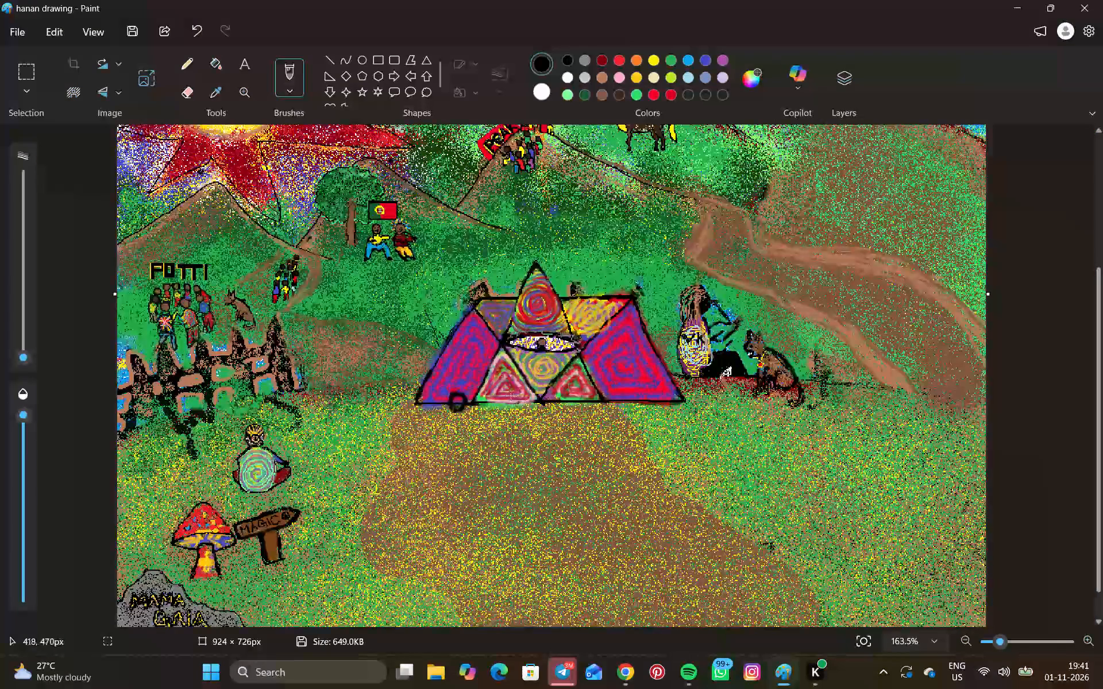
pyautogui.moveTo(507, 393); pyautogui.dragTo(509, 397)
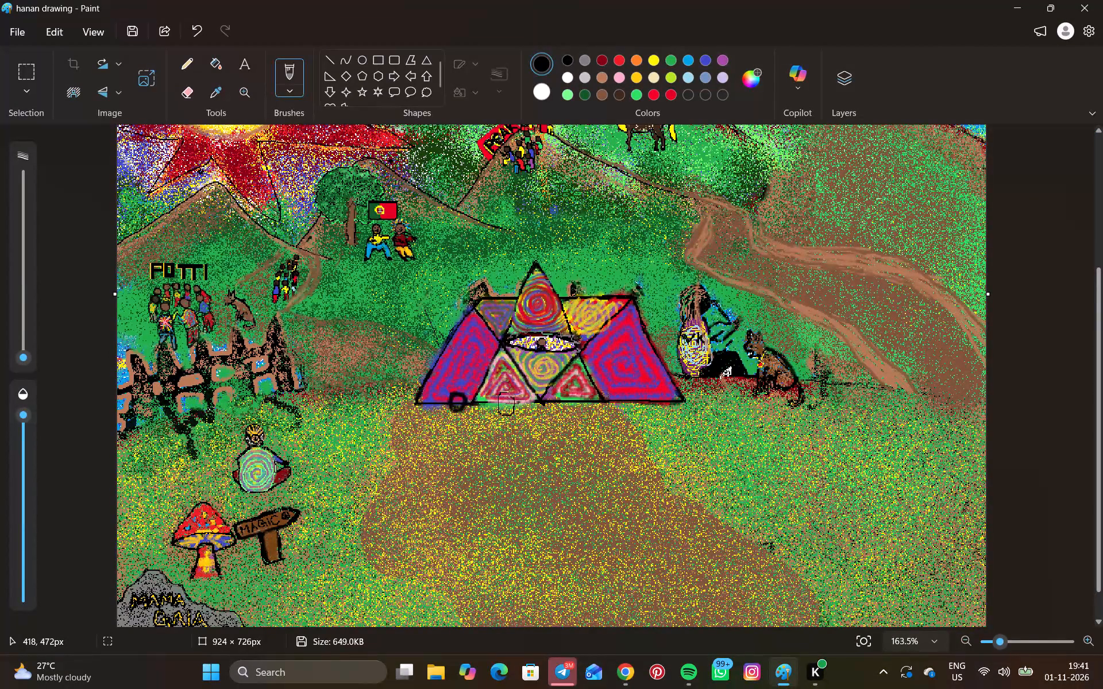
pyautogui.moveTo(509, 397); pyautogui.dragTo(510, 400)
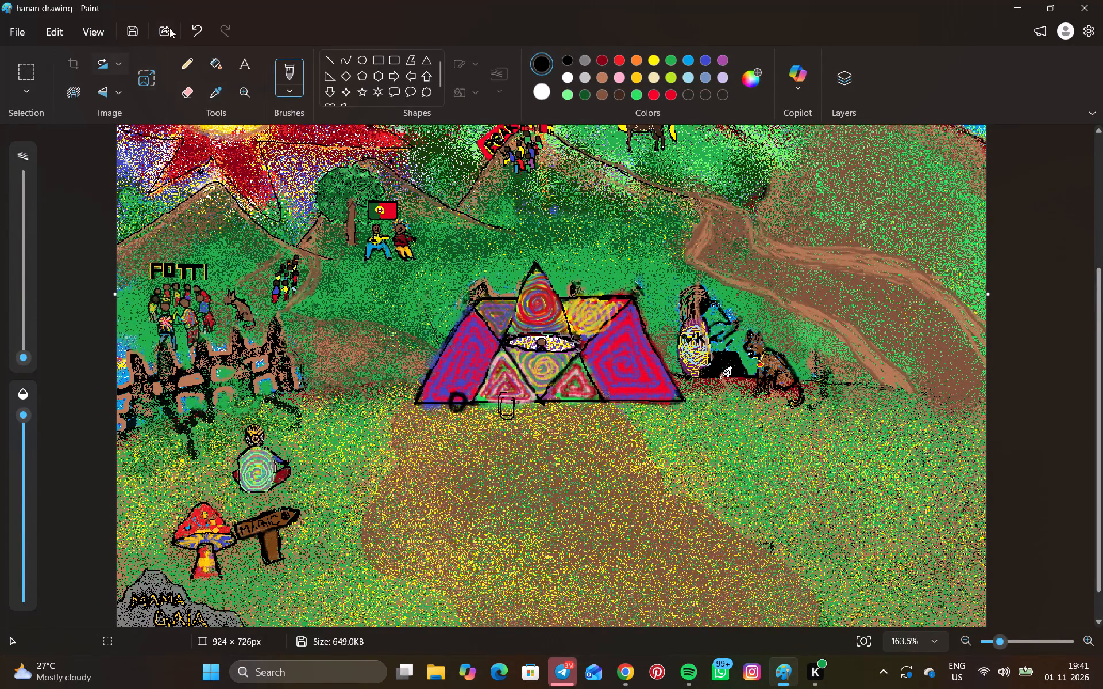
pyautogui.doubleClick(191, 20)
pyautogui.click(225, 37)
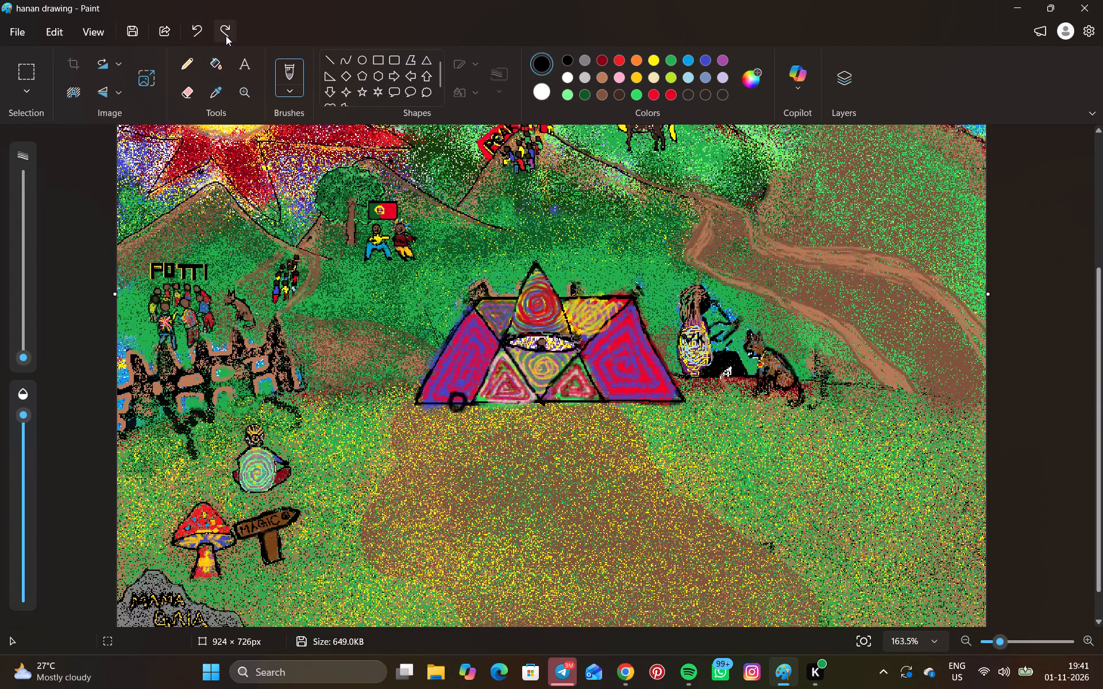
# Draw a small thick black circle with the Crayon brush on the base line of the left lower triangle.
pyautogui.keyDown('ctrl'); pyautogui.scroll(3, 565, 228); pyautogui.keyUp('ctrl')
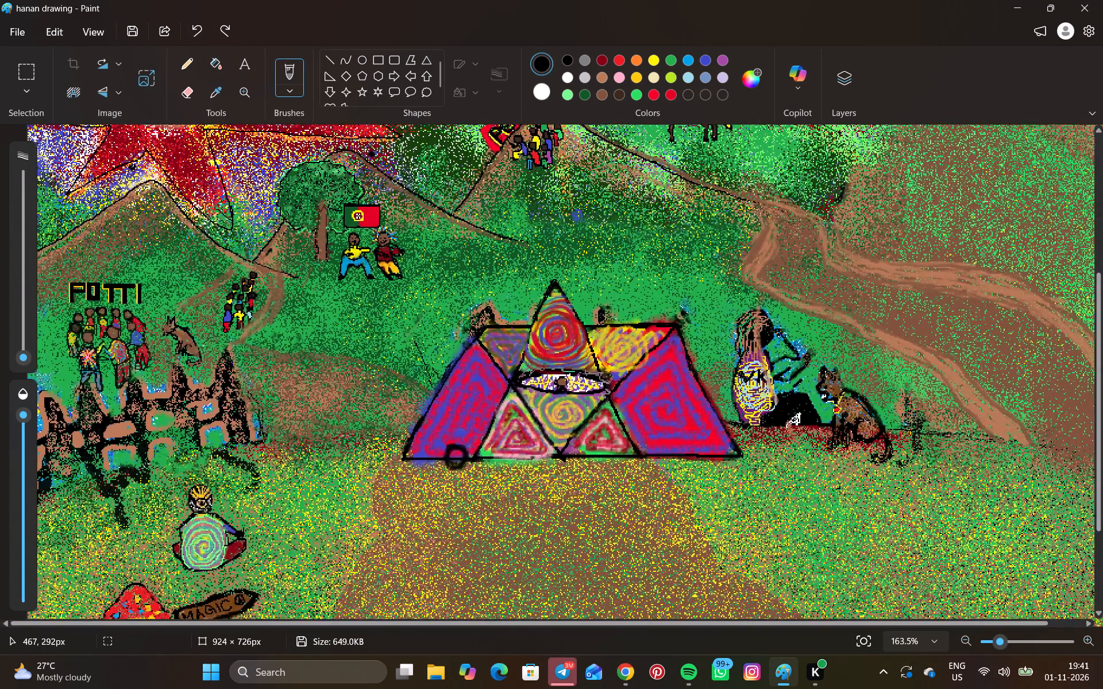
pyautogui.keyDown('ctrl'); pyautogui.scroll(2, 564, 232); pyautogui.keyUp('ctrl')
pyautogui.scroll(-2, 564, 232)
pyautogui.keyDown('ctrl'); pyautogui.scroll(-1, 401, 185); pyautogui.keyUp('ctrl')
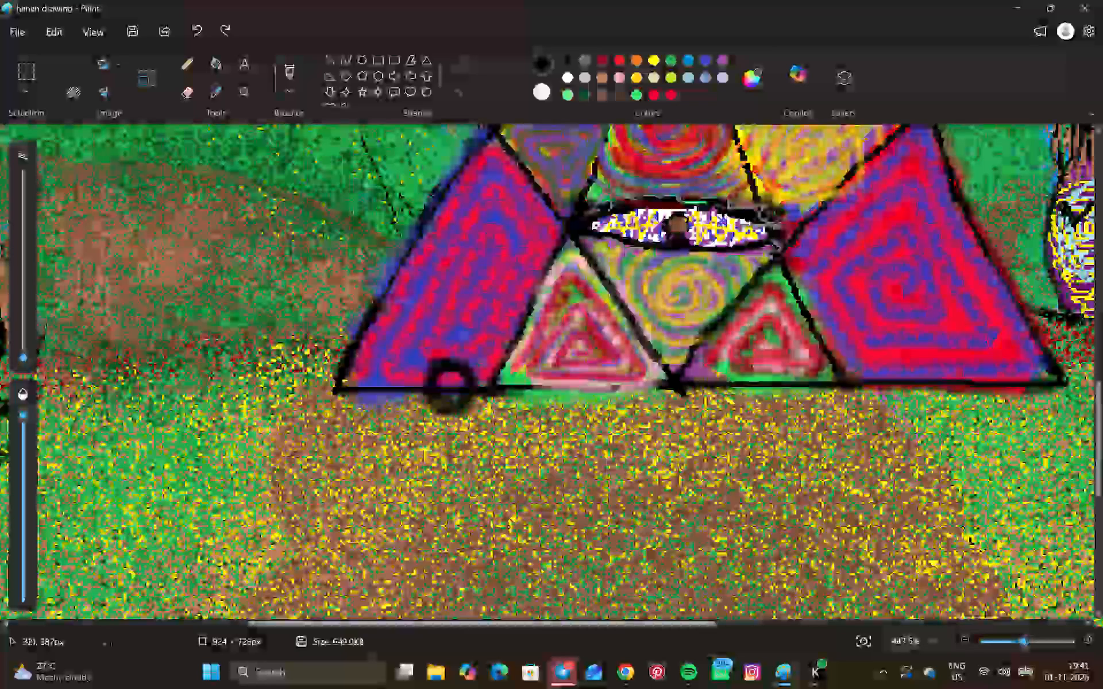
pyautogui.click(289, 96)
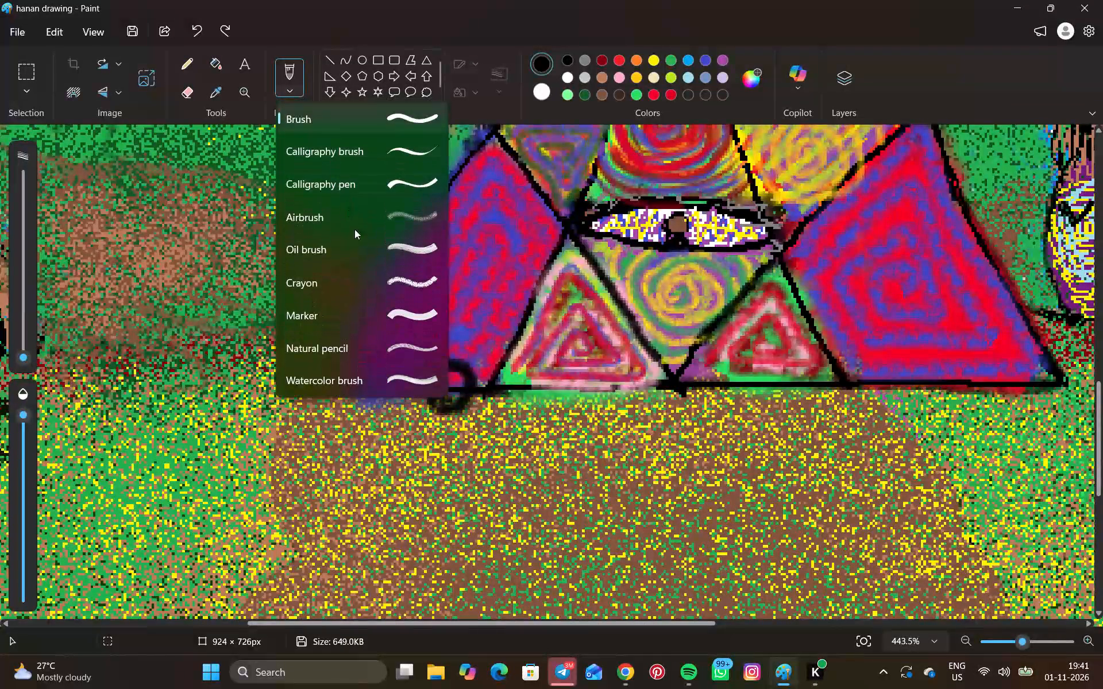
pyautogui.click(362, 273)
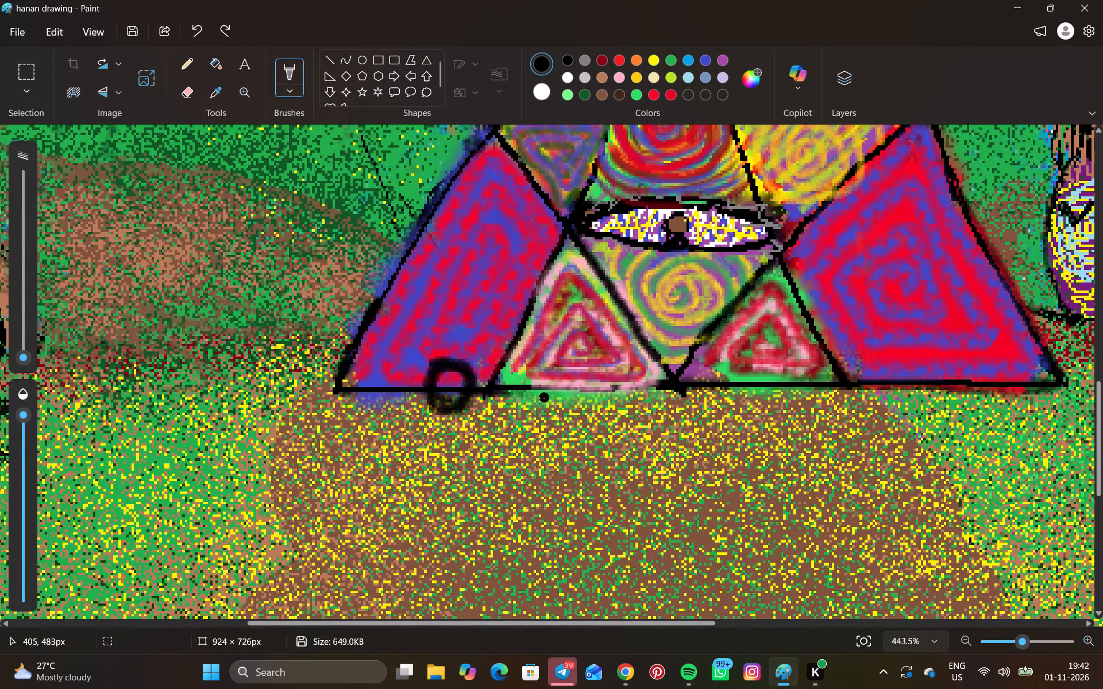
pyautogui.click(552, 377)
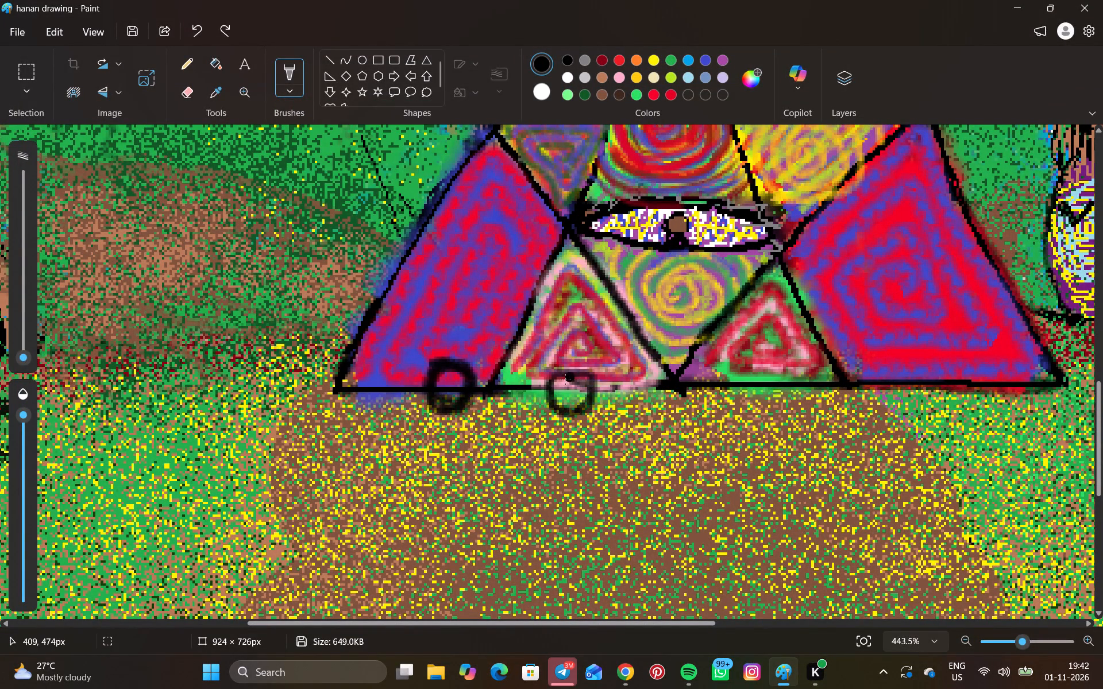
# Draw a thick black circle with a short stroke beside it on the ground just below the right lower triangle.
pyautogui.moveTo(766, 435); pyautogui.dragTo(791, 419)
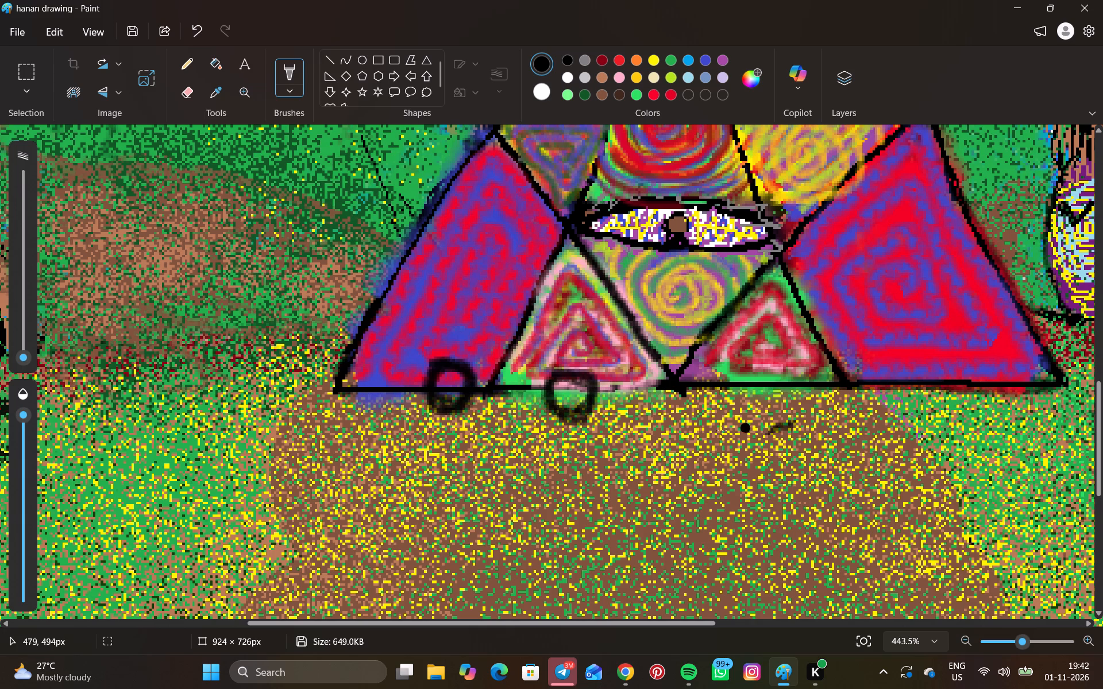
pyautogui.moveTo(705, 423); pyautogui.dragTo(713, 458)
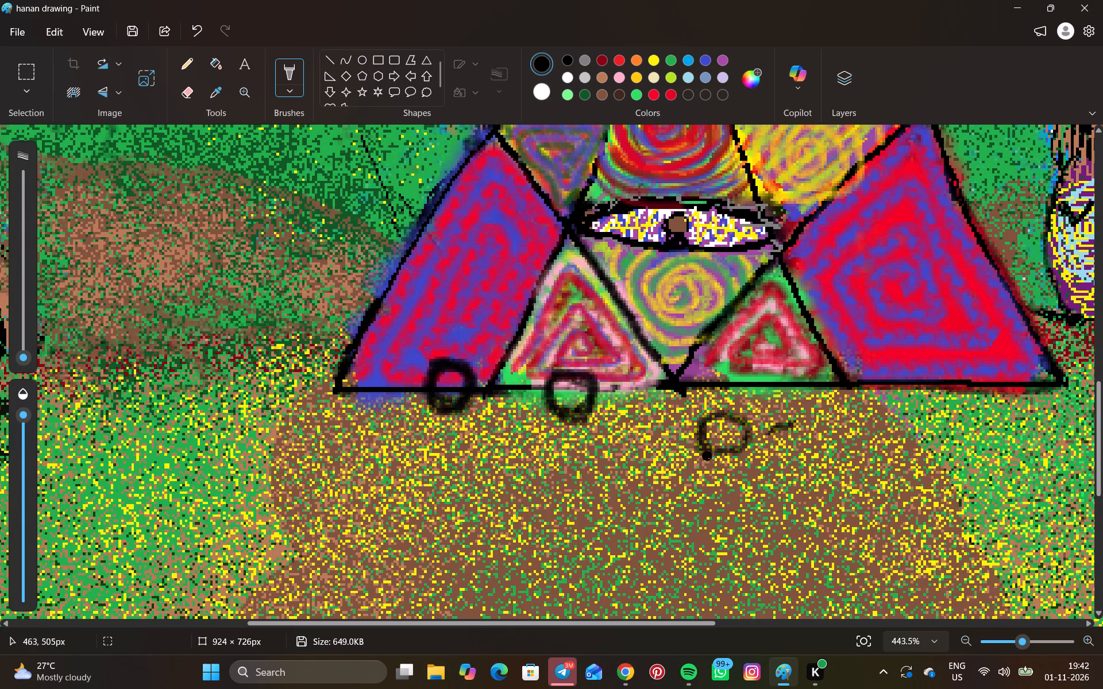
pyautogui.moveTo(713, 458); pyautogui.dragTo(693, 446)
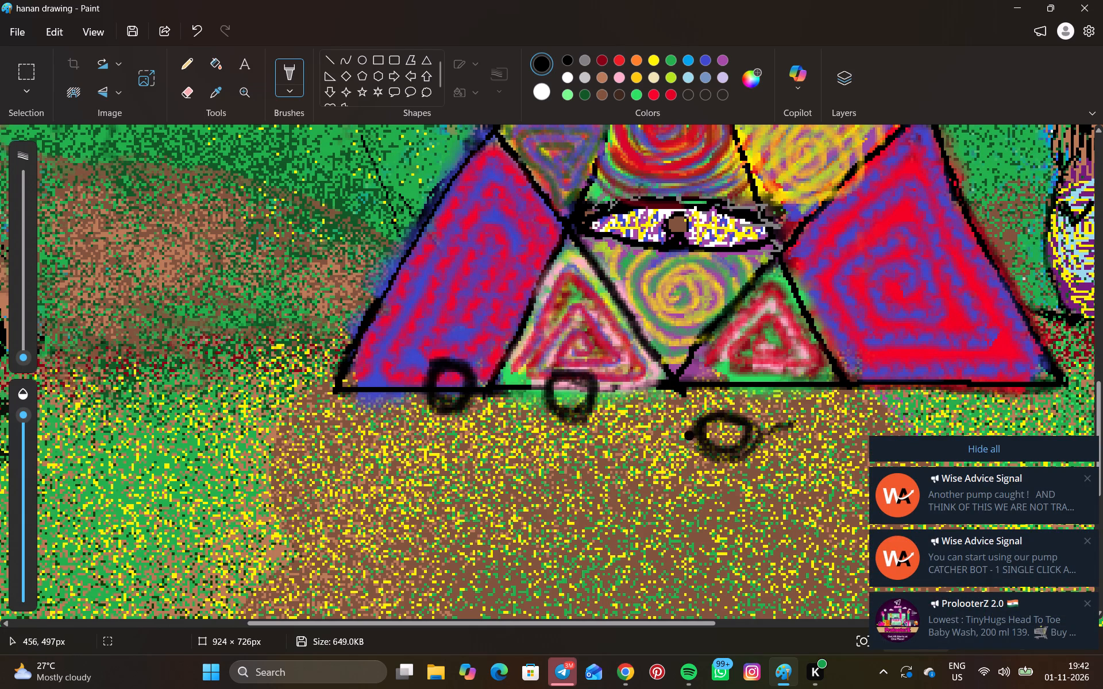
pyautogui.moveTo(693, 446); pyautogui.dragTo(701, 451)
# Draw another thick black circle on the brown path, below and between the two nearest circles.
pyautogui.scroll(-1, 716, 428)
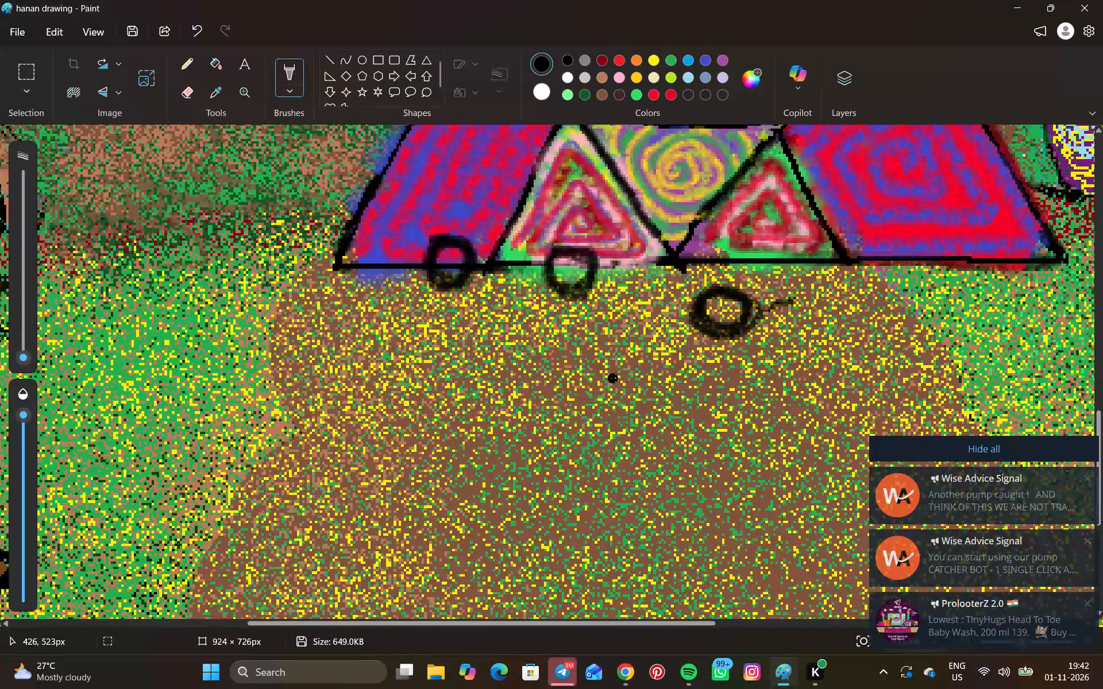
pyautogui.moveTo(616, 355); pyautogui.dragTo(647, 380)
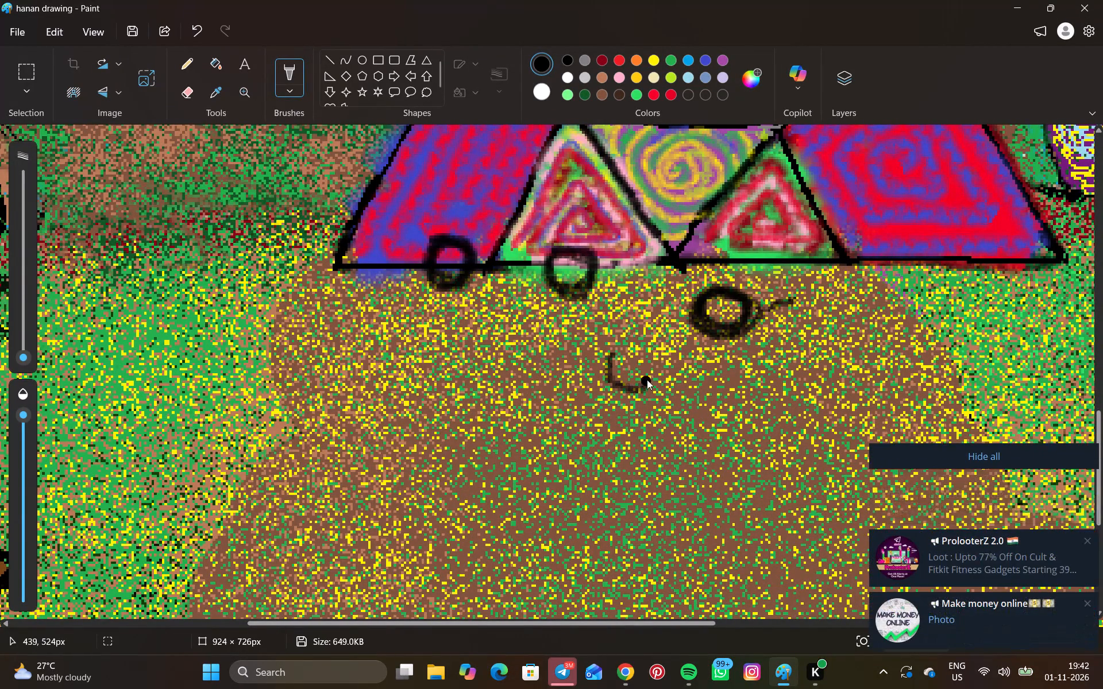
pyautogui.moveTo(647, 380); pyautogui.dragTo(627, 398)
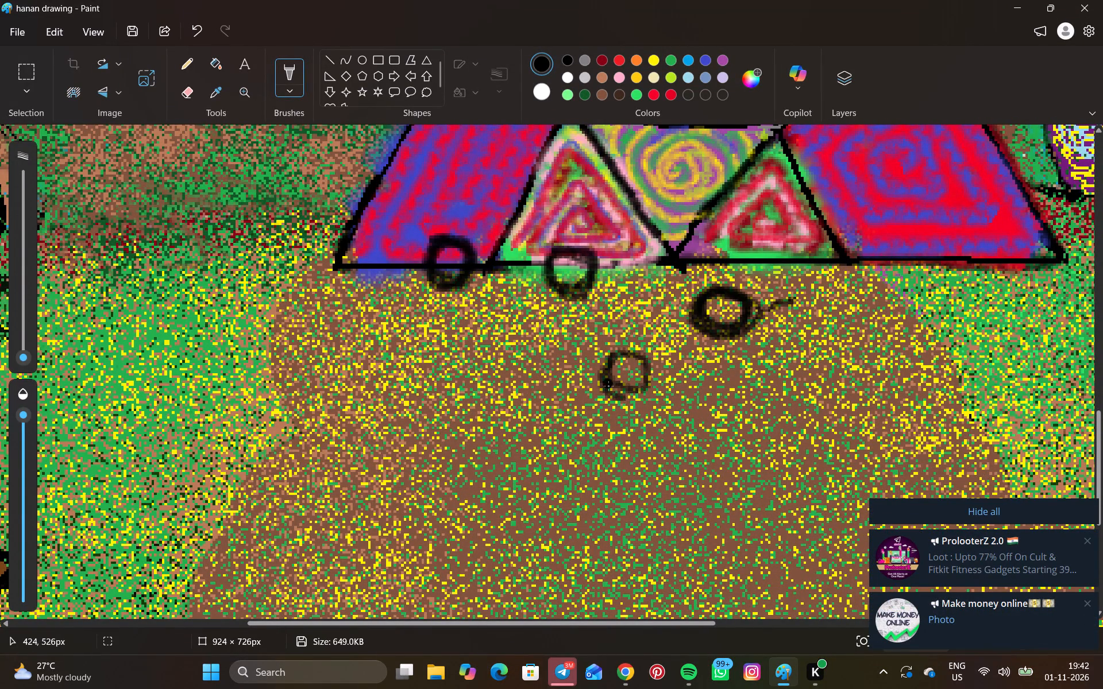
pyautogui.moveTo(607, 383); pyautogui.dragTo(655, 370)
pyautogui.moveTo(650, 374); pyautogui.dragTo(604, 365)
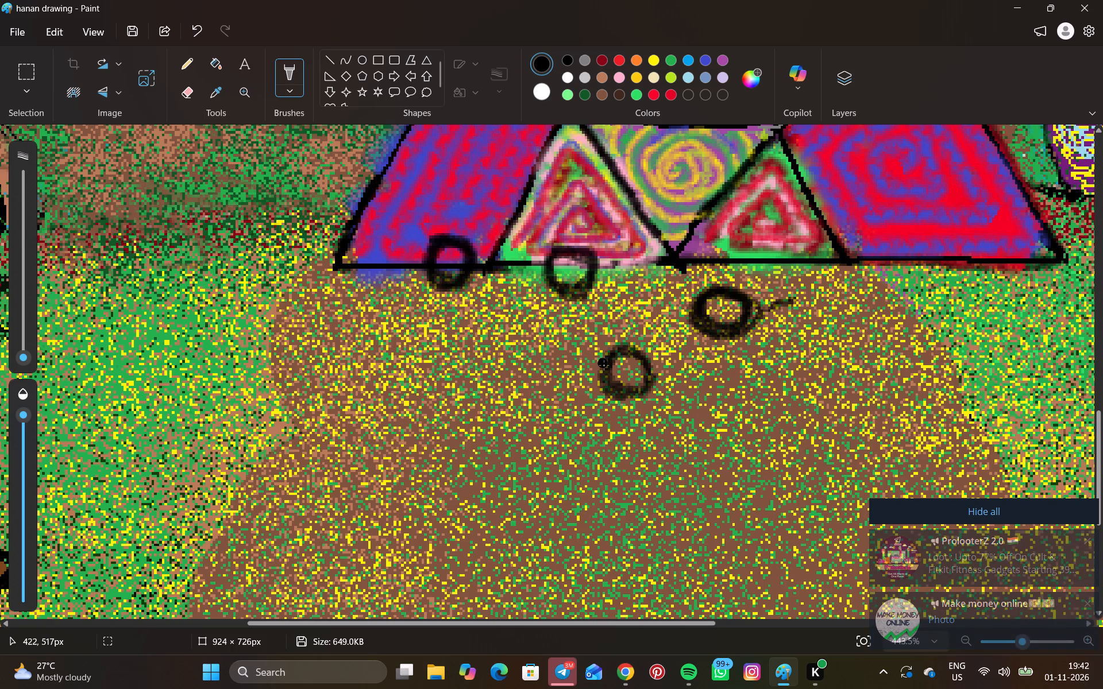
pyautogui.moveTo(604, 365); pyautogui.dragTo(639, 395)
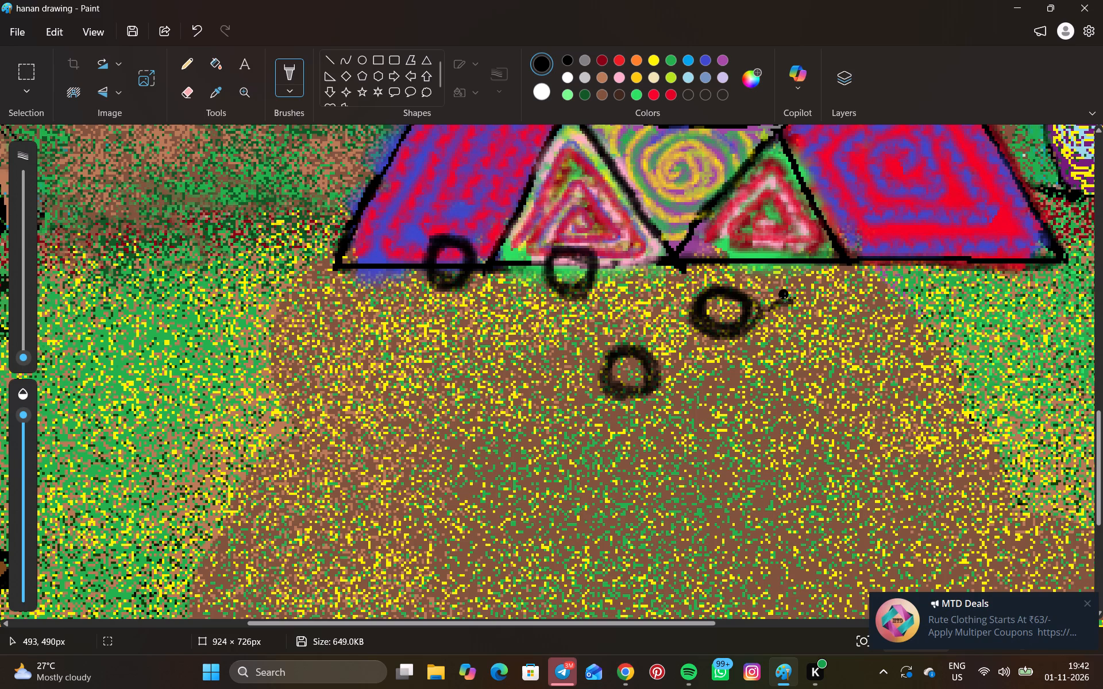
pyautogui.click(195, 32)
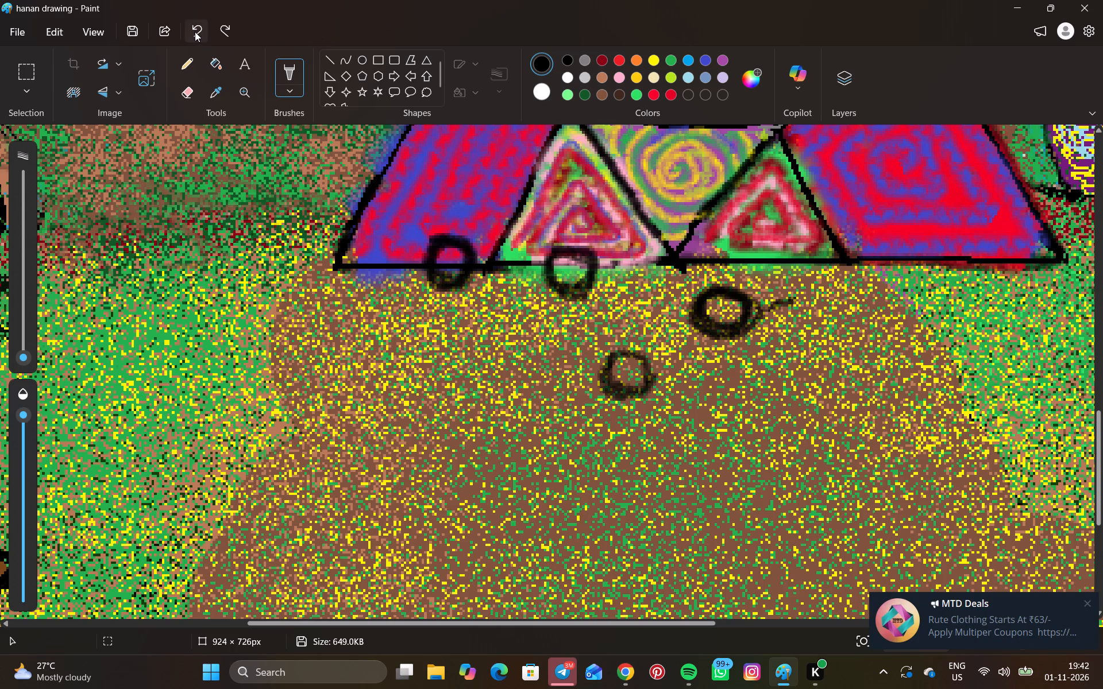
pyautogui.click(219, 22)
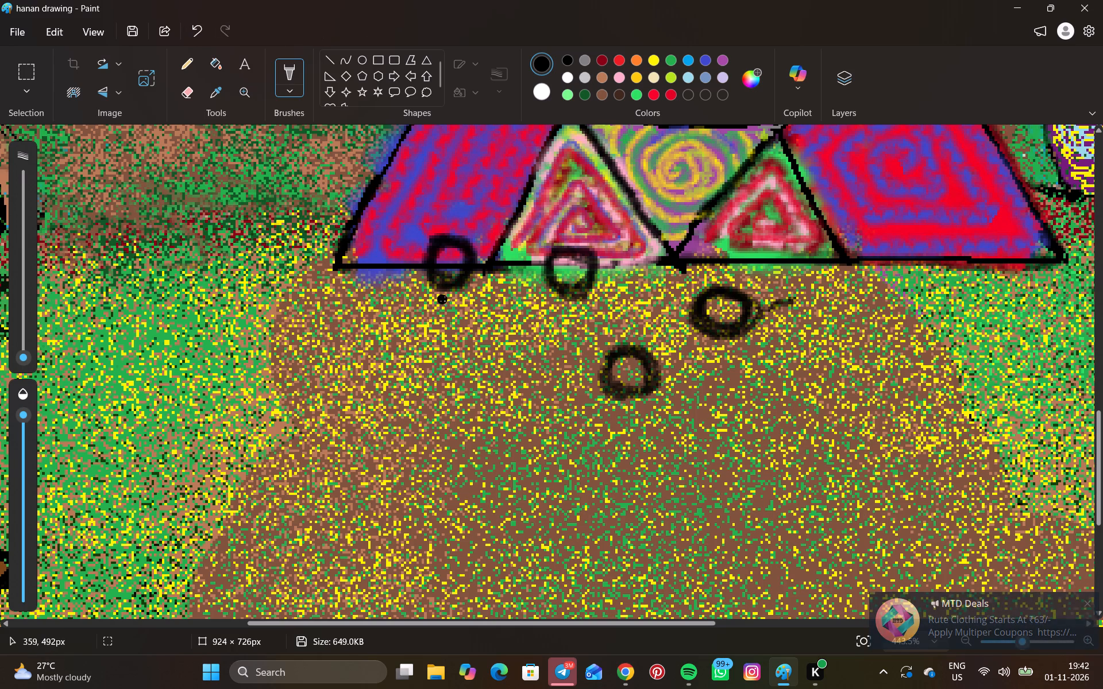
# Draw a small black circle on the path's right-hand side, below the corner between the right lower triangle and the large right panel.
pyautogui.keyDown('ctrl'); pyautogui.scroll(-3, 458, 289); pyautogui.keyUp('ctrl')
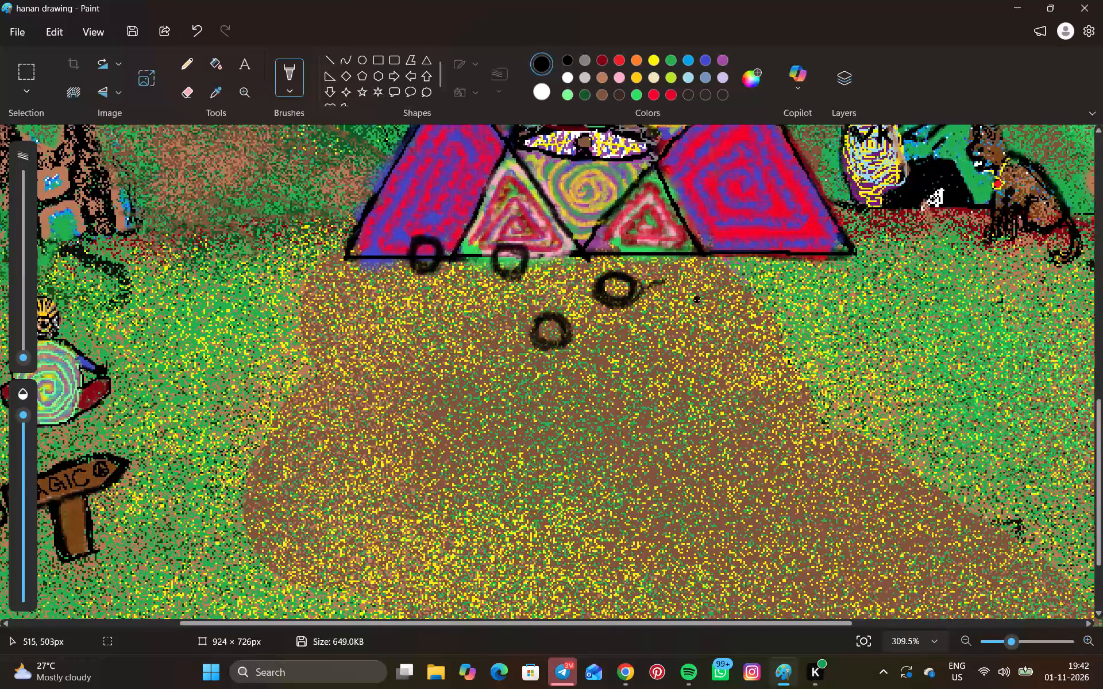
pyautogui.keyDown('ctrl'); pyautogui.scroll(-3, 705, 298); pyautogui.keyUp('ctrl')
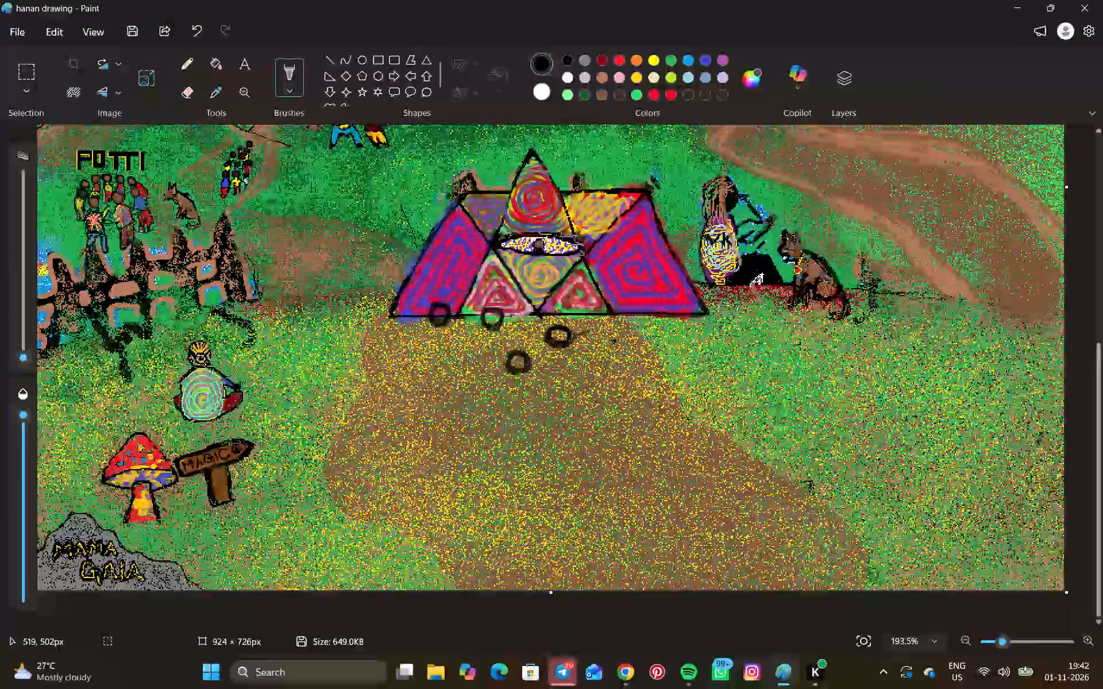
pyautogui.moveTo(612, 341); pyautogui.dragTo(610, 361)
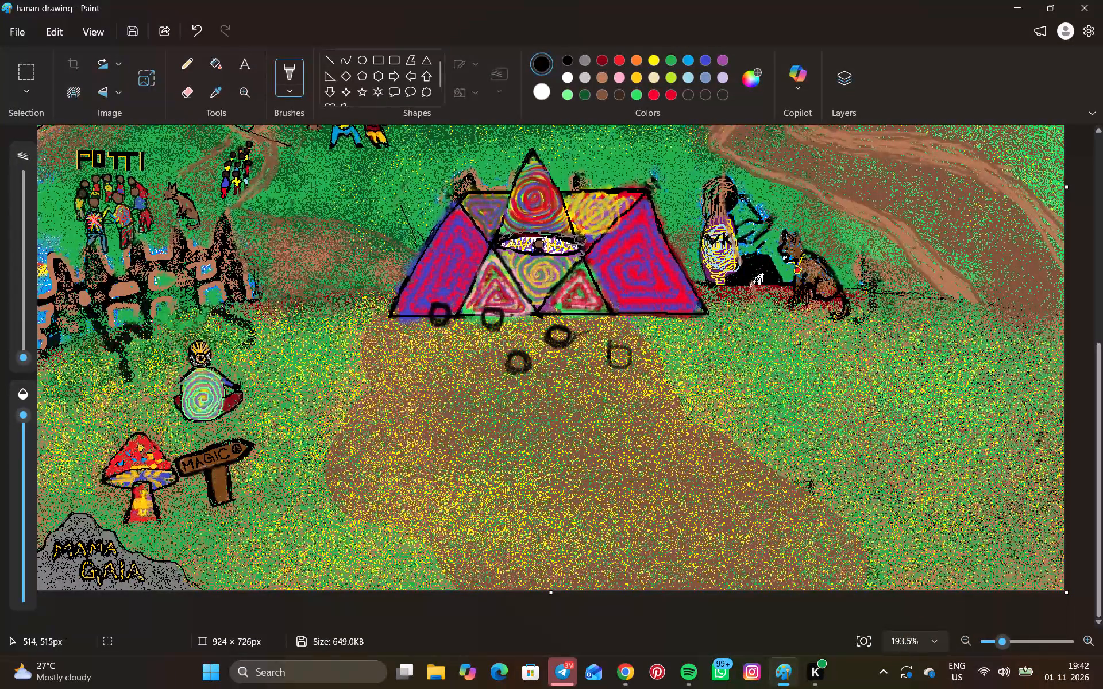
pyautogui.moveTo(610, 361); pyautogui.dragTo(604, 353)
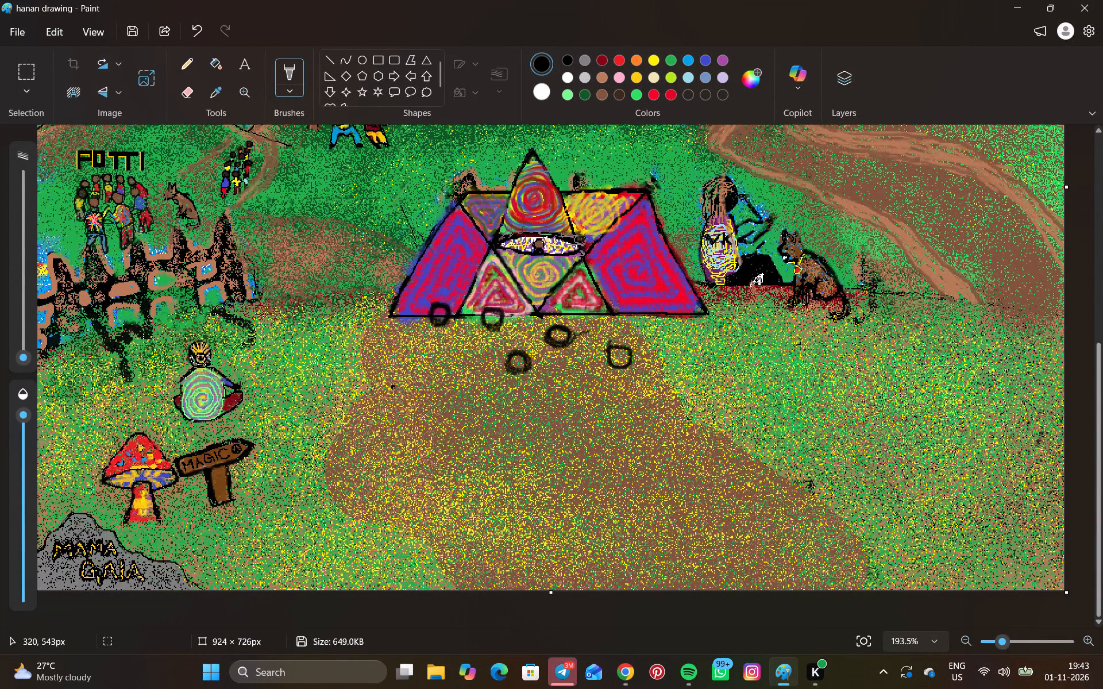
# Draw a row of four small black circles across the brown path, below the circles already there.
pyautogui.moveTo(396, 385); pyautogui.dragTo(397, 385)
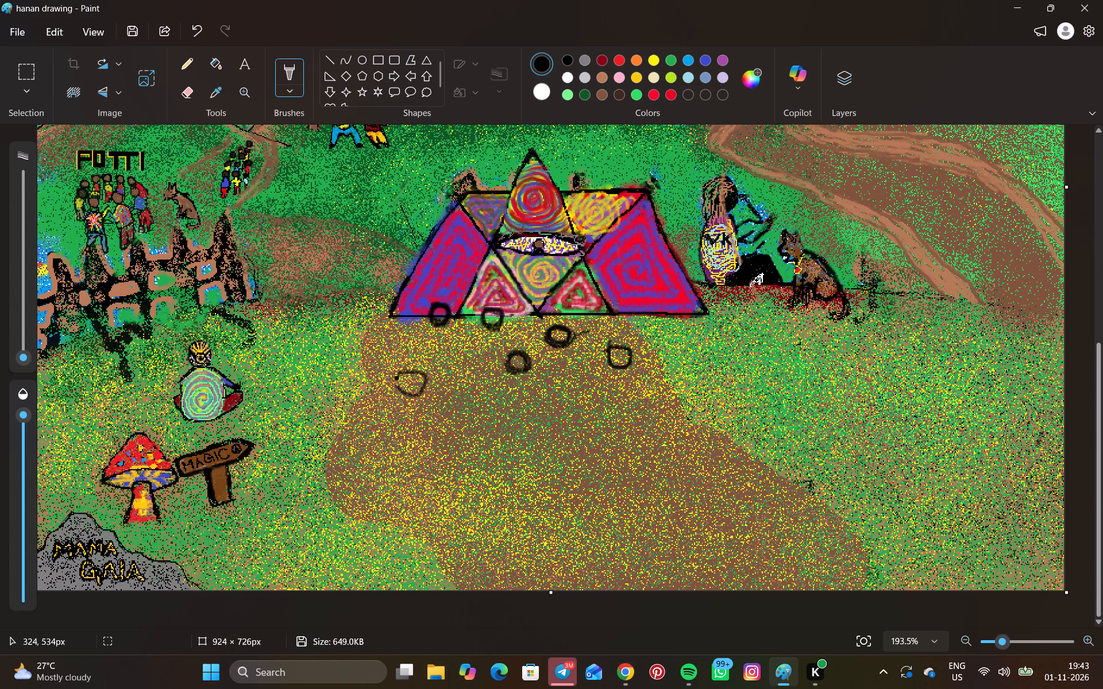
pyautogui.moveTo(397, 385); pyautogui.dragTo(406, 380)
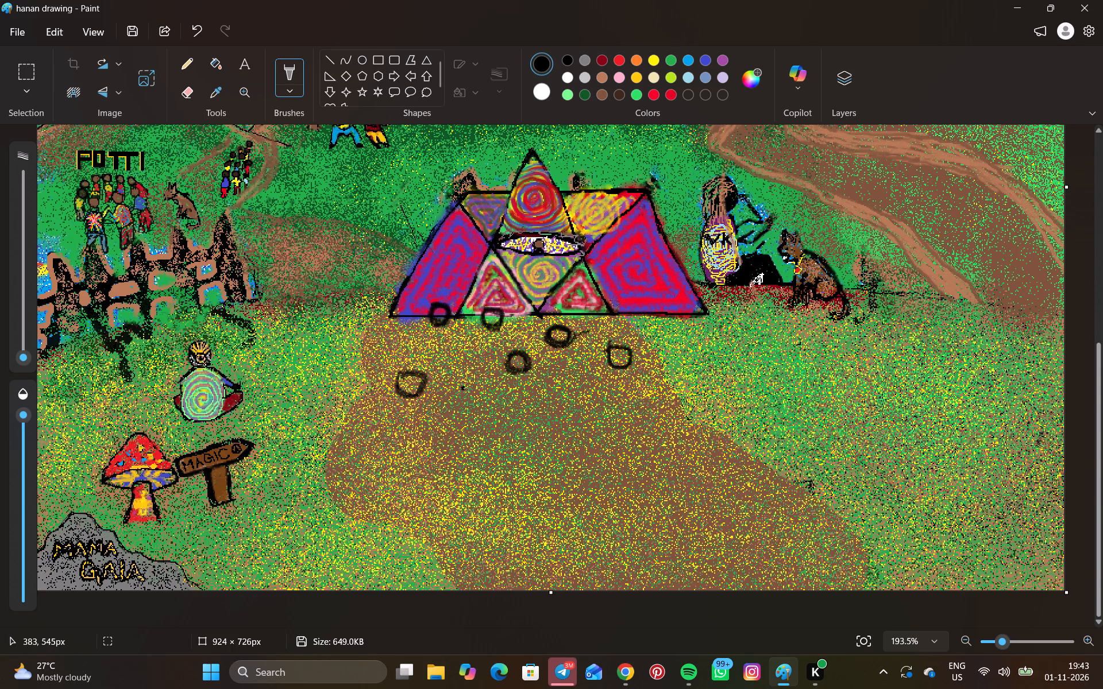
pyautogui.click(465, 386)
pyautogui.moveTo(556, 392); pyautogui.dragTo(555, 392)
pyautogui.moveTo(555, 392); pyautogui.dragTo(574, 402)
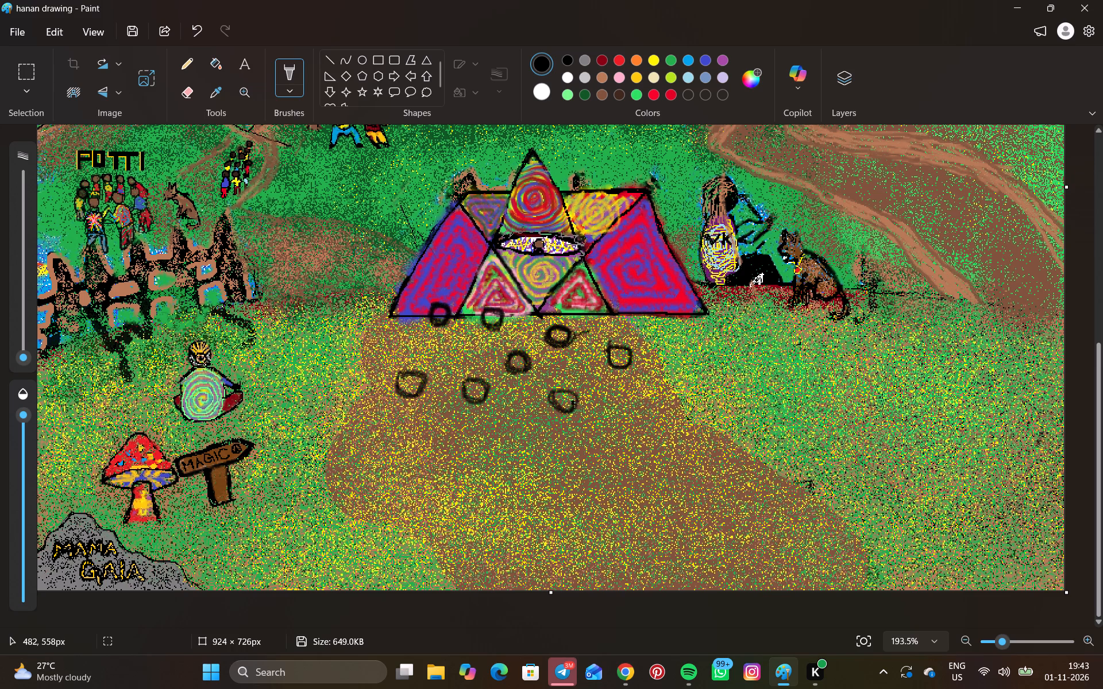
pyautogui.moveTo(574, 402); pyautogui.dragTo(549, 398)
pyautogui.moveTo(620, 394); pyautogui.dragTo(633, 413)
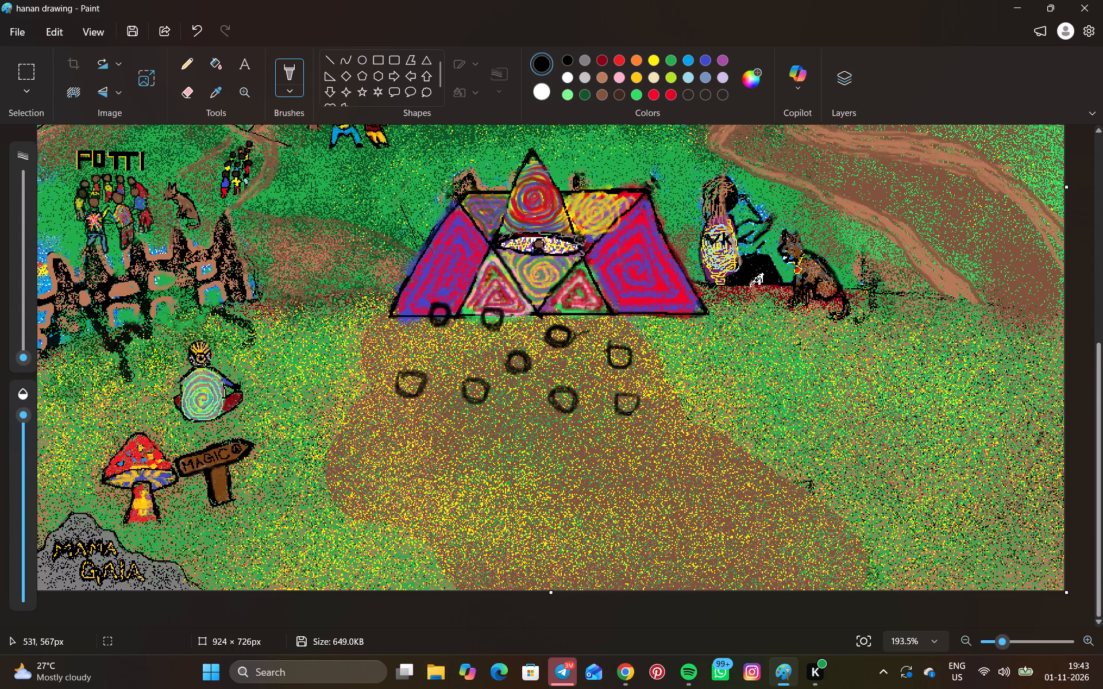
pyautogui.moveTo(633, 413); pyautogui.dragTo(609, 394)
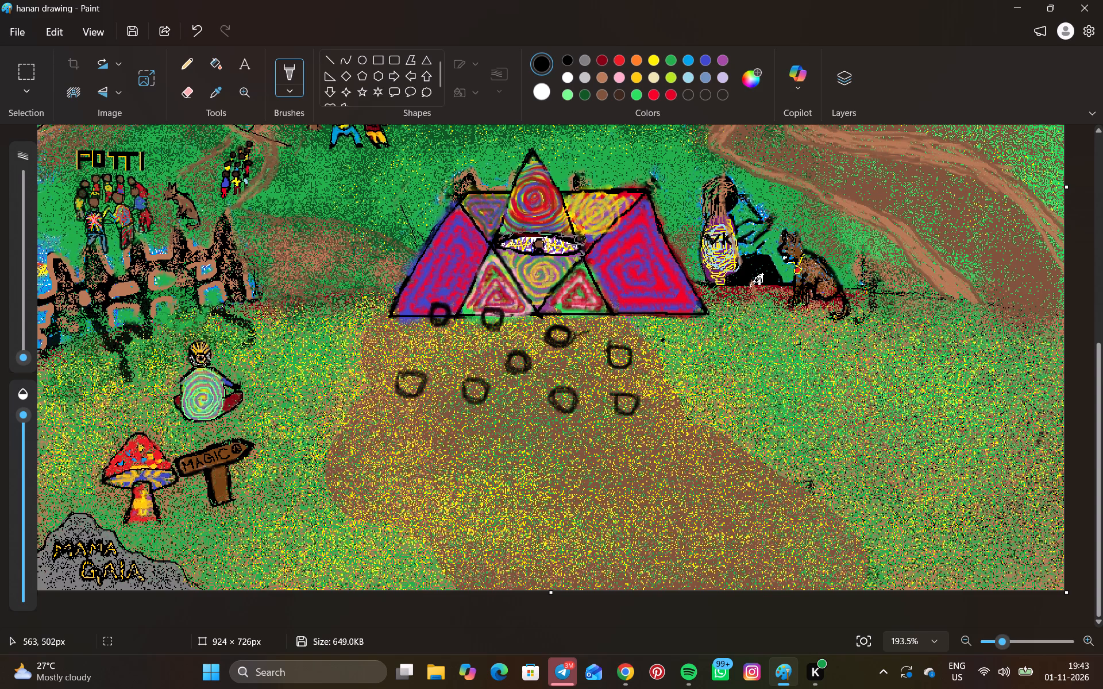
# Draw a small black circle on the grass just below the structure's large right panel.
pyautogui.moveTo(670, 331); pyautogui.dragTo(685, 338)
pyautogui.moveTo(685, 338); pyautogui.dragTo(670, 353)
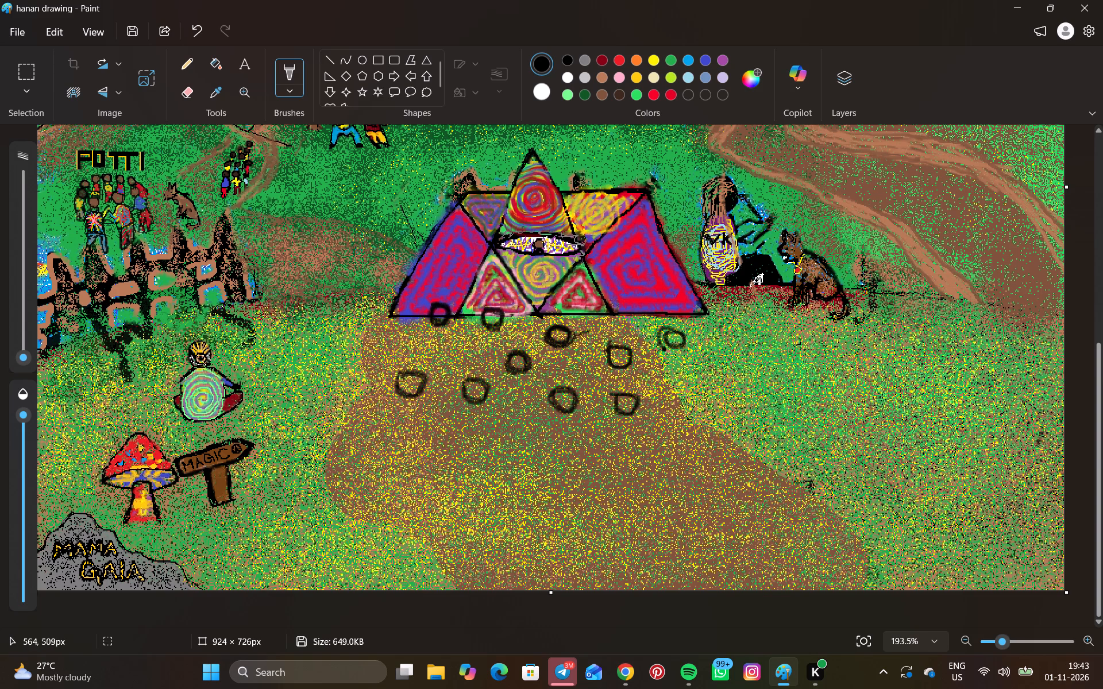
# Thicken the black circle on the grass just below the structure's large right panel with extra round strokes.
pyautogui.moveTo(670, 353); pyautogui.dragTo(664, 342)
pyautogui.moveTo(664, 342); pyautogui.dragTo(677, 335)
# Draw a small black circle on the path at the right end of the lower row of circles.
pyautogui.moveTo(680, 395); pyautogui.dragTo(689, 398)
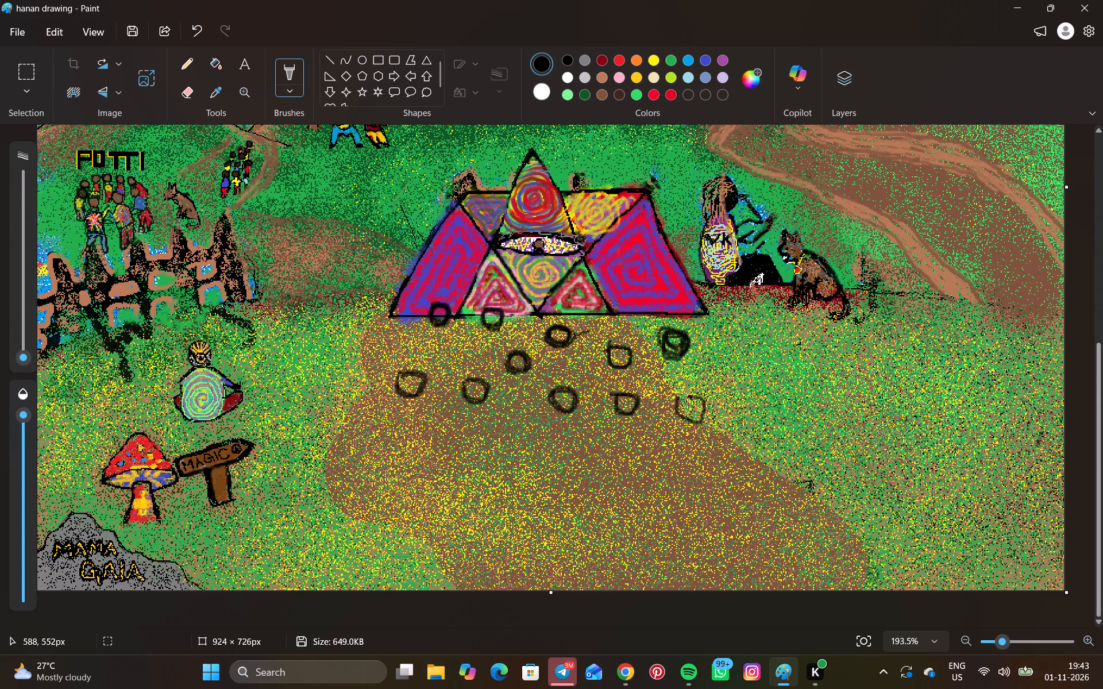
pyautogui.moveTo(689, 398); pyautogui.dragTo(678, 400)
# Draw a short black vertical line below the leftmost circle on the structure's base, as the left side of a figure.
pyautogui.scroll(-2, 826, 359)
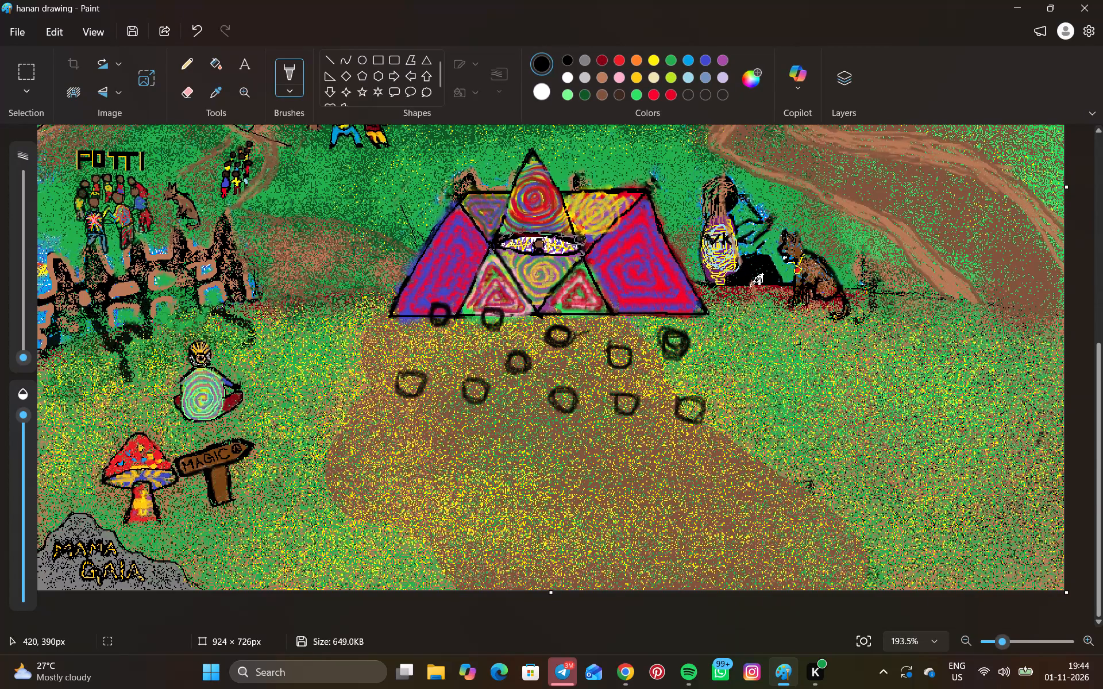
pyautogui.moveTo(433, 327); pyautogui.dragTo(433, 344)
pyautogui.moveTo(434, 330); pyautogui.dragTo(432, 352)
pyautogui.moveTo(431, 350); pyautogui.dragTo(431, 358)
pyautogui.click(431, 357)
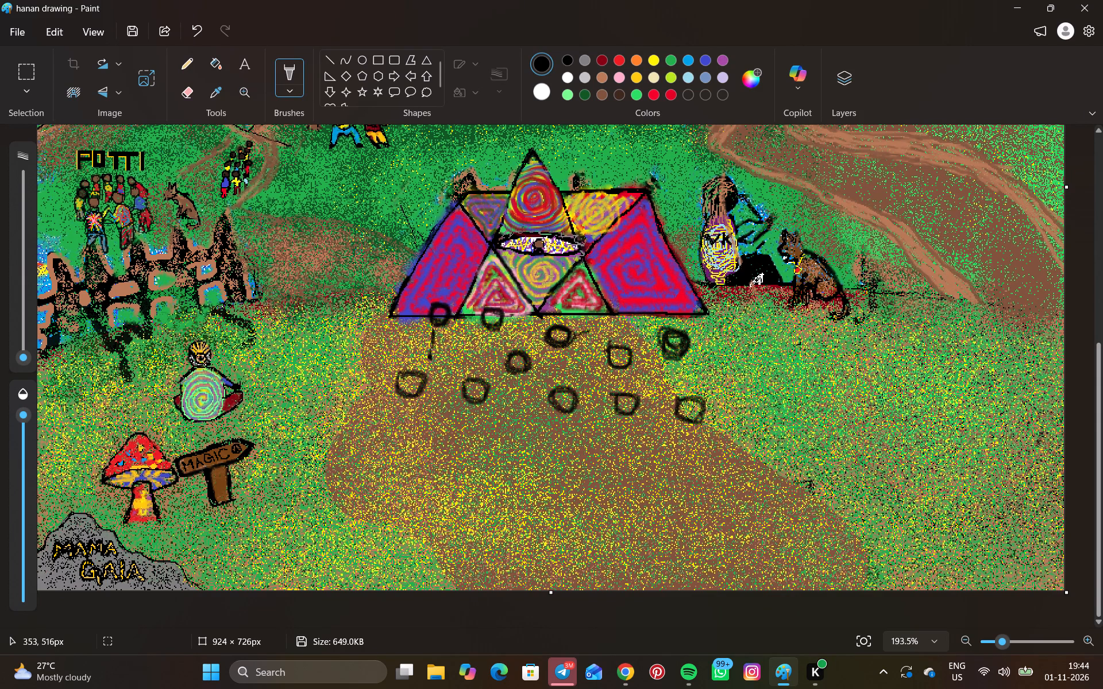
pyautogui.click(435, 344)
pyautogui.click(431, 348)
pyautogui.click(430, 344)
pyautogui.click(421, 353)
# Draw the right shoulder of that figure with short black strokes curving out from beneath its circle head.
pyautogui.click(446, 327)
pyautogui.moveTo(446, 332); pyautogui.dragTo(450, 345)
pyautogui.moveTo(447, 330); pyautogui.dragTo(449, 340)
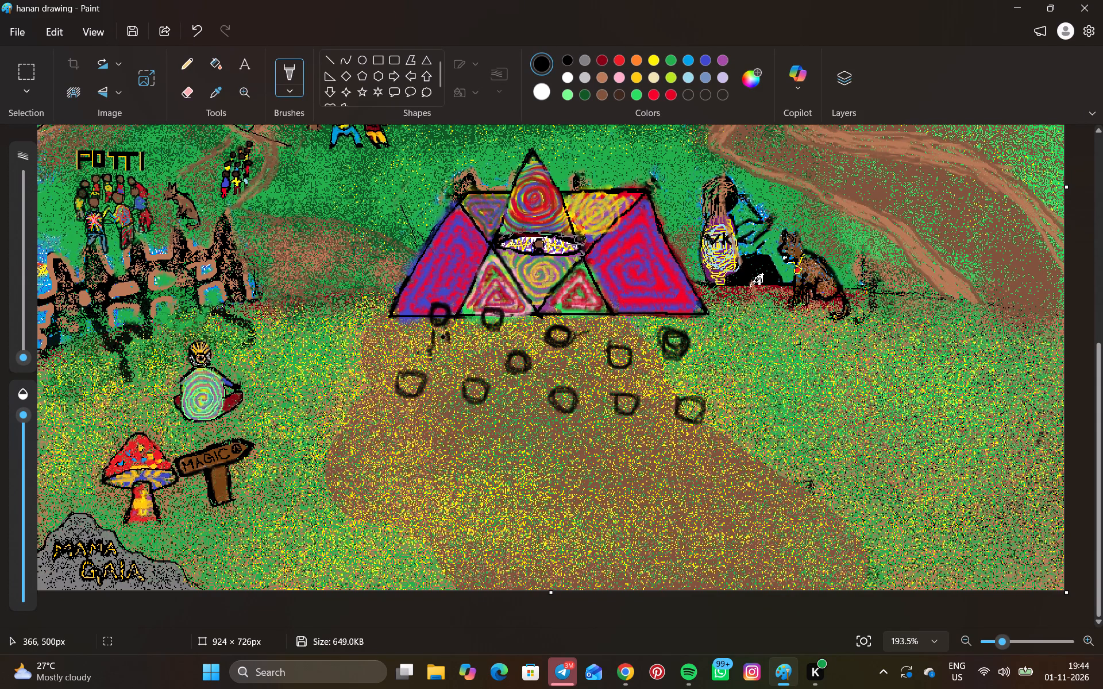
pyautogui.click(450, 328)
pyautogui.moveTo(446, 332); pyautogui.dragTo(450, 340)
pyautogui.click(454, 337)
pyautogui.moveTo(460, 332); pyautogui.dragTo(453, 343)
pyautogui.moveTo(461, 330); pyautogui.dragTo(450, 340)
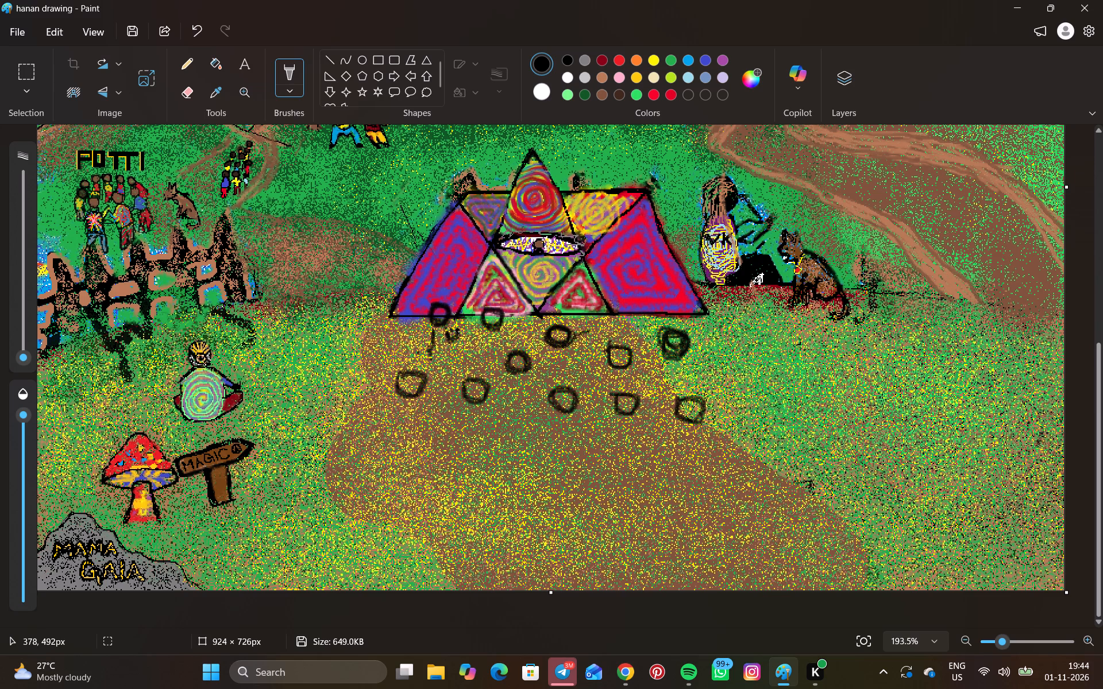
pyautogui.click(458, 331)
# Draw the right side of the figure's body as a black line down to between the lower row's two leftmost circles.
pyautogui.click(447, 346)
pyautogui.moveTo(449, 348); pyautogui.dragTo(452, 357)
pyautogui.moveTo(453, 347); pyautogui.dragTo(454, 357)
pyautogui.moveTo(453, 350); pyautogui.dragTo(453, 353)
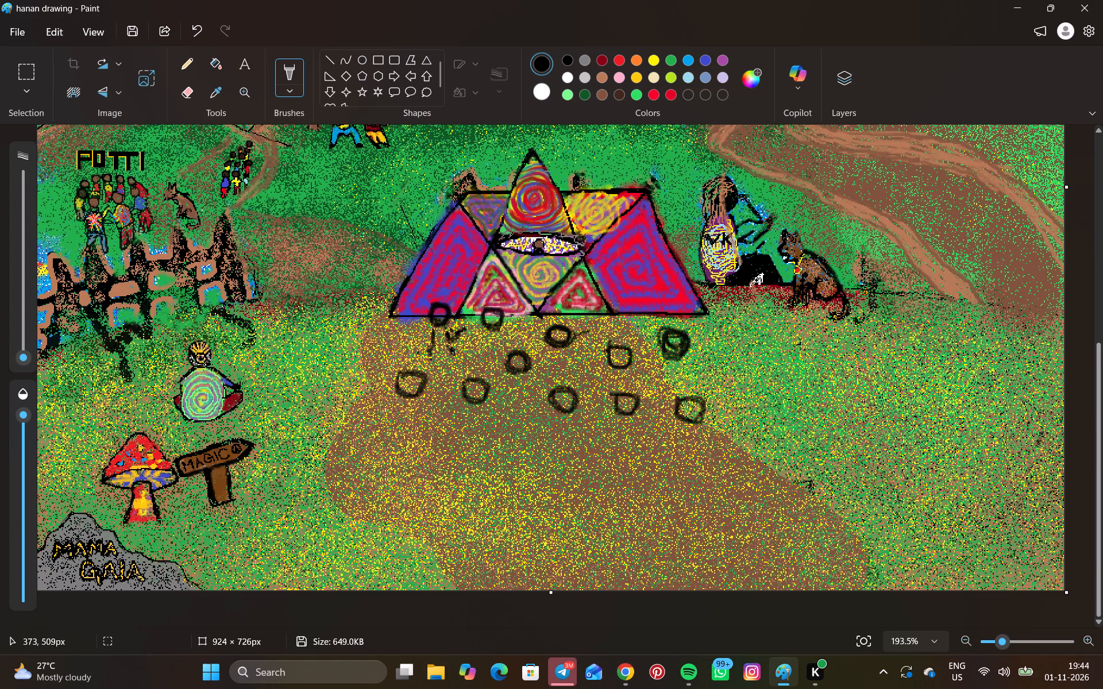
pyautogui.moveTo(453, 353); pyautogui.dragTo(453, 363)
pyautogui.doubleClick(453, 362)
pyautogui.moveTo(453, 367); pyautogui.dragTo(452, 380)
pyautogui.moveTo(452, 380); pyautogui.dragTo(452, 402)
pyautogui.moveTo(455, 379); pyautogui.dragTo(456, 386)
pyautogui.moveTo(456, 386); pyautogui.dragTo(456, 392)
pyautogui.moveTo(456, 405); pyautogui.dragTo(456, 413)
pyautogui.click(452, 412)
pyautogui.moveTo(451, 407); pyautogui.dragTo(446, 415)
pyautogui.click(453, 410)
# Fill the figure's lower body with dense black vertical strokes between the lower row's two leftmost circles.
pyautogui.moveTo(445, 386); pyautogui.dragTo(449, 416)
pyautogui.moveTo(441, 376); pyautogui.dragTo(446, 415)
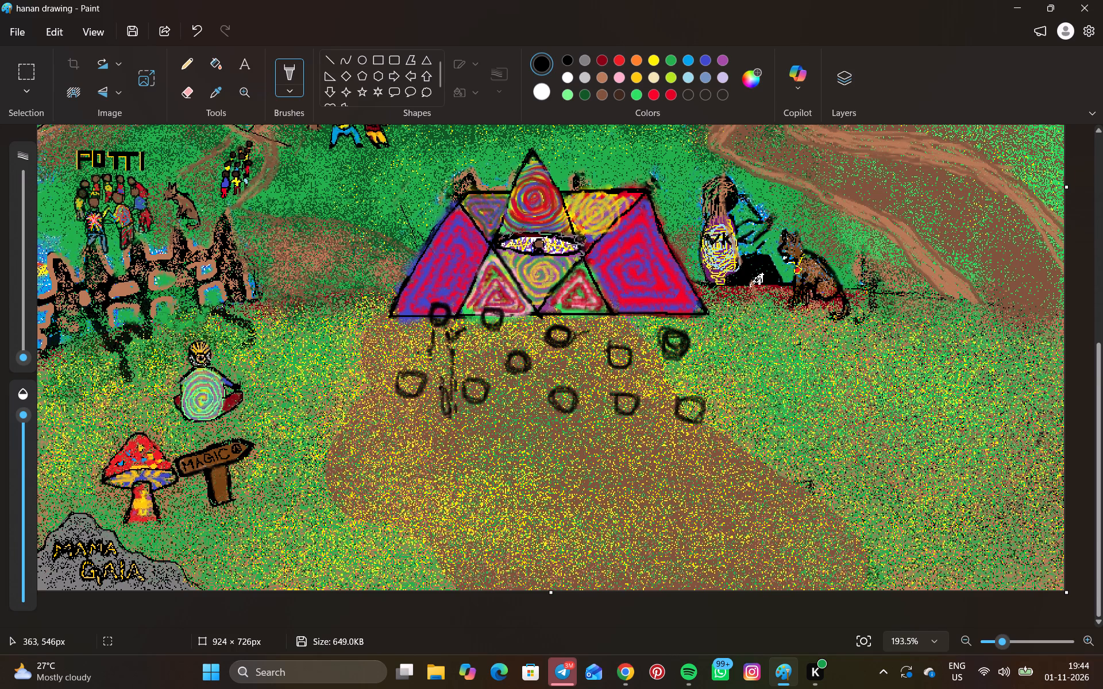
pyautogui.click(442, 376)
pyautogui.moveTo(438, 376); pyautogui.dragTo(438, 403)
pyautogui.moveTo(437, 380); pyautogui.dragTo(434, 410)
pyautogui.moveTo(442, 378); pyautogui.dragTo(437, 410)
pyautogui.moveTo(437, 410); pyautogui.dragTo(436, 410)
pyautogui.moveTo(435, 400); pyautogui.dragTo(435, 405)
pyautogui.click(438, 380)
pyautogui.moveTo(435, 374); pyautogui.dragTo(434, 405)
pyautogui.moveTo(431, 376); pyautogui.dragTo(433, 409)
# Extend the black strokes upward from the figure's lower body through the middle of its torso.
pyautogui.moveTo(435, 380); pyautogui.dragTo(437, 374)
pyautogui.moveTo(437, 365); pyautogui.dragTo(437, 382)
pyautogui.click(438, 355)
pyautogui.moveTo(437, 355); pyautogui.dragTo(439, 361)
pyautogui.moveTo(435, 357); pyautogui.dragTo(439, 374)
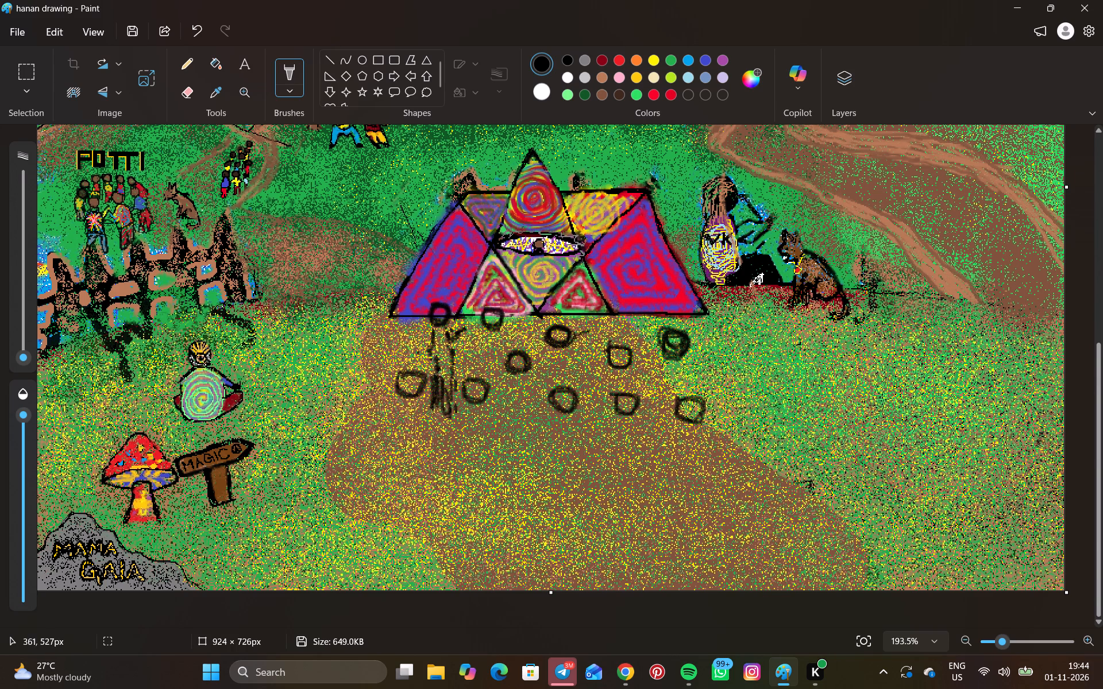
pyautogui.moveTo(439, 374); pyautogui.dragTo(439, 374)
# Sketch the figure's bent right arm in black beside its shoulder and thicken its left side line.
pyautogui.moveTo(458, 348); pyautogui.dragTo(464, 349)
pyautogui.moveTo(464, 349); pyautogui.dragTo(455, 353)
pyautogui.click(461, 346)
pyautogui.tripleClick(464, 345)
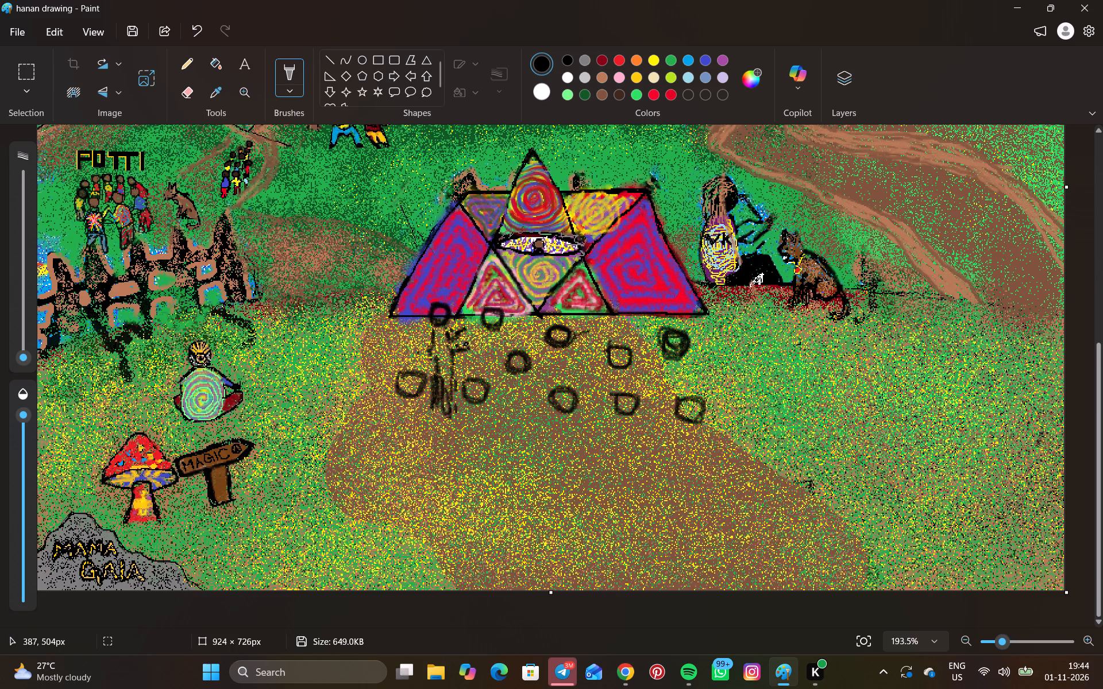
pyautogui.doubleClick(473, 339)
pyautogui.moveTo(475, 331); pyautogui.dragTo(474, 338)
pyautogui.moveTo(471, 328); pyautogui.dragTo(455, 339)
pyautogui.moveTo(441, 336); pyautogui.dragTo(446, 337)
pyautogui.click(433, 344)
pyautogui.moveTo(437, 334); pyautogui.dragTo(430, 359)
pyautogui.moveTo(430, 359); pyautogui.dragTo(430, 362)
# Draw a second figure's right shoulder and upper body in black beside the lower row's leftmost circle.
pyautogui.click(419, 401)
pyautogui.moveTo(419, 401); pyautogui.dragTo(433, 393)
pyautogui.click(433, 393)
pyautogui.moveTo(425, 398); pyautogui.dragTo(435, 393)
pyautogui.moveTo(435, 393); pyautogui.dragTo(425, 403)
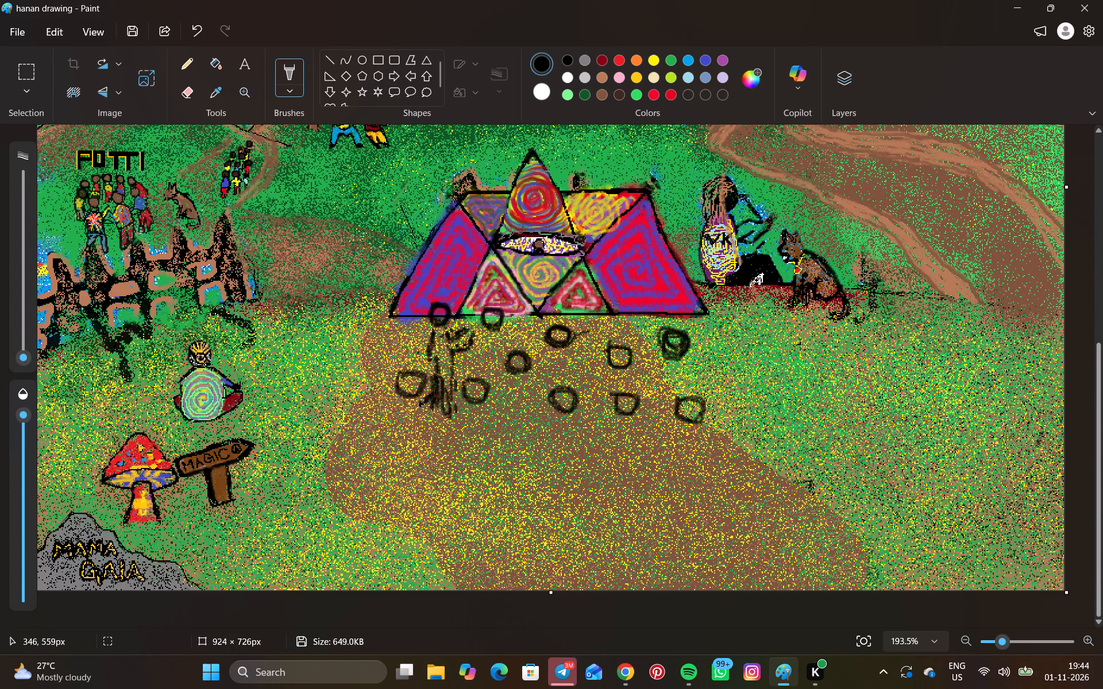
pyautogui.moveTo(421, 405); pyautogui.dragTo(433, 412)
pyautogui.click(425, 408)
pyautogui.moveTo(428, 412); pyautogui.dragTo(424, 419)
pyautogui.moveTo(423, 407); pyautogui.dragTo(424, 425)
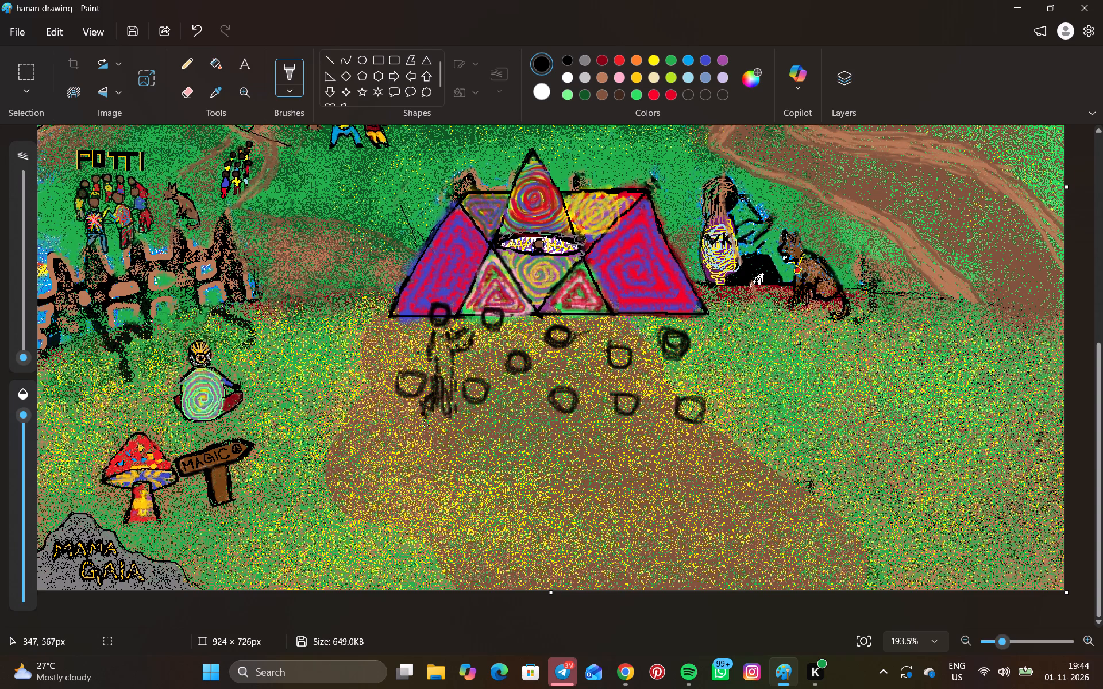
# Draw the second figure's right side as a long black line down the path, splitting into two at the bottom.
pyautogui.moveTo(424, 425); pyautogui.dragTo(424, 427)
pyautogui.click(424, 427)
pyautogui.moveTo(423, 421); pyautogui.dragTo(430, 434)
pyautogui.moveTo(429, 434); pyautogui.dragTo(428, 448)
pyautogui.moveTo(426, 433); pyautogui.dragTo(439, 471)
pyautogui.moveTo(439, 471); pyautogui.dragTo(442, 479)
pyautogui.moveTo(441, 477); pyautogui.dragTo(454, 497)
pyautogui.click(450, 498)
pyautogui.moveTo(439, 495); pyautogui.dragTo(434, 491)
pyautogui.click(423, 453)
pyautogui.moveTo(431, 454); pyautogui.dragTo(433, 494)
pyautogui.moveTo(435, 463); pyautogui.dragTo(433, 474)
# Draw the second figure's left side as a black line running down from beneath the lower row's leftmost circle.
pyautogui.click(407, 406)
pyautogui.moveTo(410, 405); pyautogui.dragTo(411, 411)
pyautogui.moveTo(411, 403); pyautogui.dragTo(410, 409)
pyautogui.moveTo(411, 402); pyautogui.dragTo(403, 425)
pyautogui.moveTo(403, 420); pyautogui.dragTo(404, 445)
pyautogui.moveTo(406, 436); pyautogui.dragTo(406, 462)
pyautogui.moveTo(408, 443); pyautogui.dragTo(411, 473)
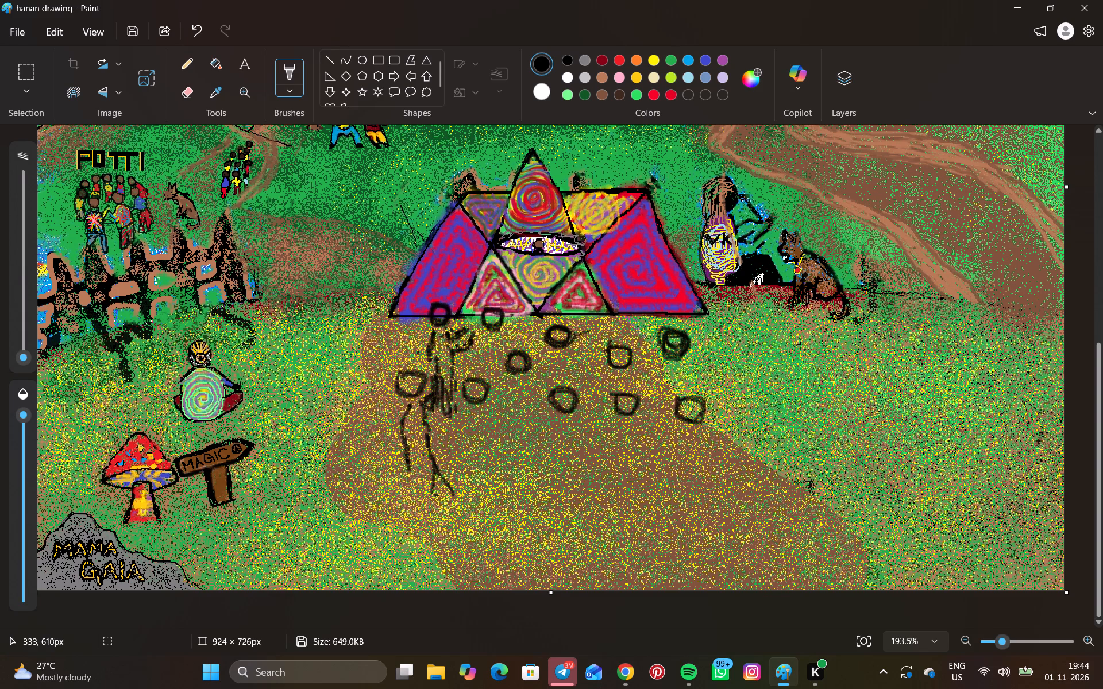
pyautogui.moveTo(408, 453); pyautogui.dragTo(414, 458)
pyautogui.click(408, 451)
pyautogui.click(412, 454)
# Draw the second figure's legs with long black strokes at the bottom of its body outline.
pyautogui.moveTo(412, 460); pyautogui.dragTo(409, 491)
pyautogui.moveTo(415, 457); pyautogui.dragTo(422, 486)
pyautogui.moveTo(422, 486); pyautogui.dragTo(421, 489)
pyautogui.moveTo(418, 465); pyautogui.dragTo(419, 478)
pyautogui.moveTo(419, 463); pyautogui.dragTo(415, 489)
pyautogui.moveTo(414, 464); pyautogui.dragTo(418, 508)
pyautogui.click(430, 508)
pyautogui.moveTo(423, 465); pyautogui.dragTo(422, 508)
pyautogui.moveTo(423, 452); pyautogui.dragTo(439, 496)
pyautogui.moveTo(427, 452); pyautogui.dragTo(448, 491)
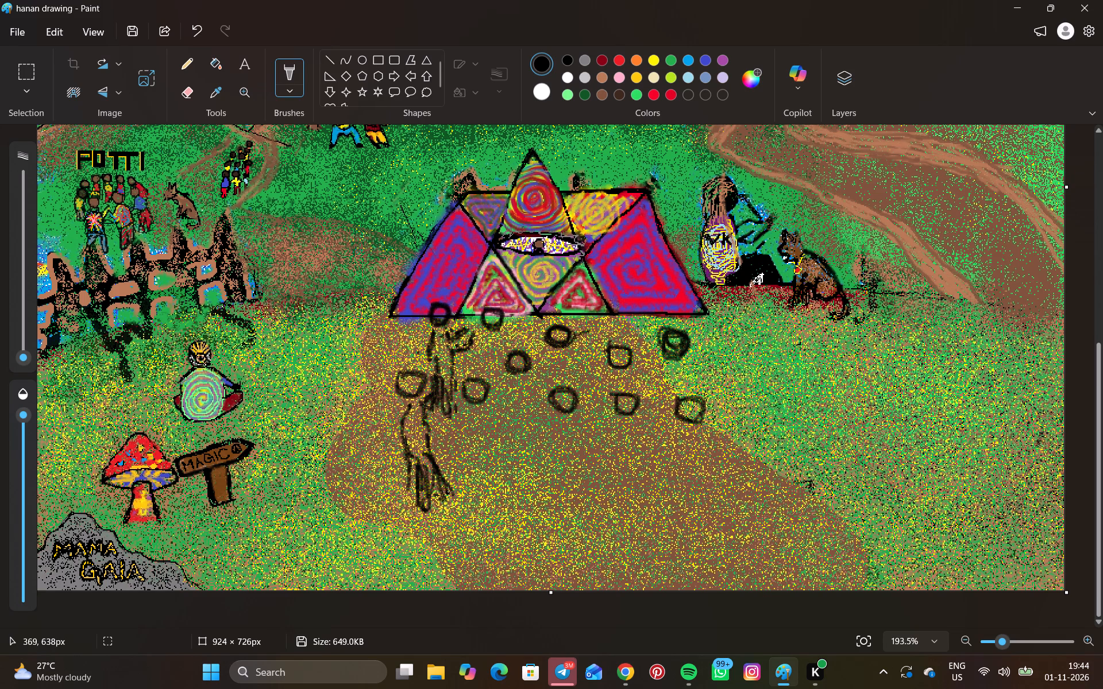
pyautogui.moveTo(448, 491); pyautogui.dragTo(449, 493)
# Add dark black strokes for the second figure's right arm, joining the first figure's lower body.
pyautogui.moveTo(424, 427); pyautogui.dragTo(435, 416)
pyautogui.click(436, 415)
pyautogui.moveTo(437, 413); pyautogui.dragTo(434, 425)
pyautogui.moveTo(443, 412); pyautogui.dragTo(451, 430)
pyautogui.moveTo(451, 430); pyautogui.dragTo(428, 433)
pyautogui.click(423, 433)
pyautogui.moveTo(446, 421); pyautogui.dragTo(421, 437)
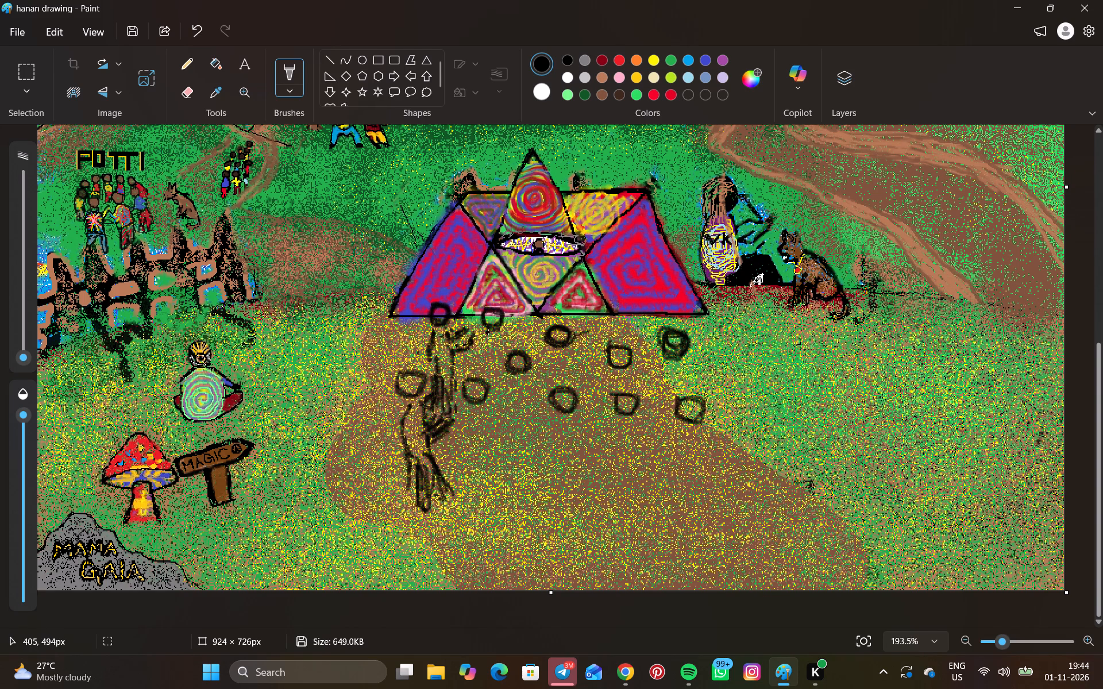
# Draw a third figure's body outline in black from the second base circle down to the lower row's second circle.
pyautogui.moveTo(485, 332); pyautogui.dragTo(492, 336)
pyautogui.moveTo(504, 325); pyautogui.dragTo(512, 347)
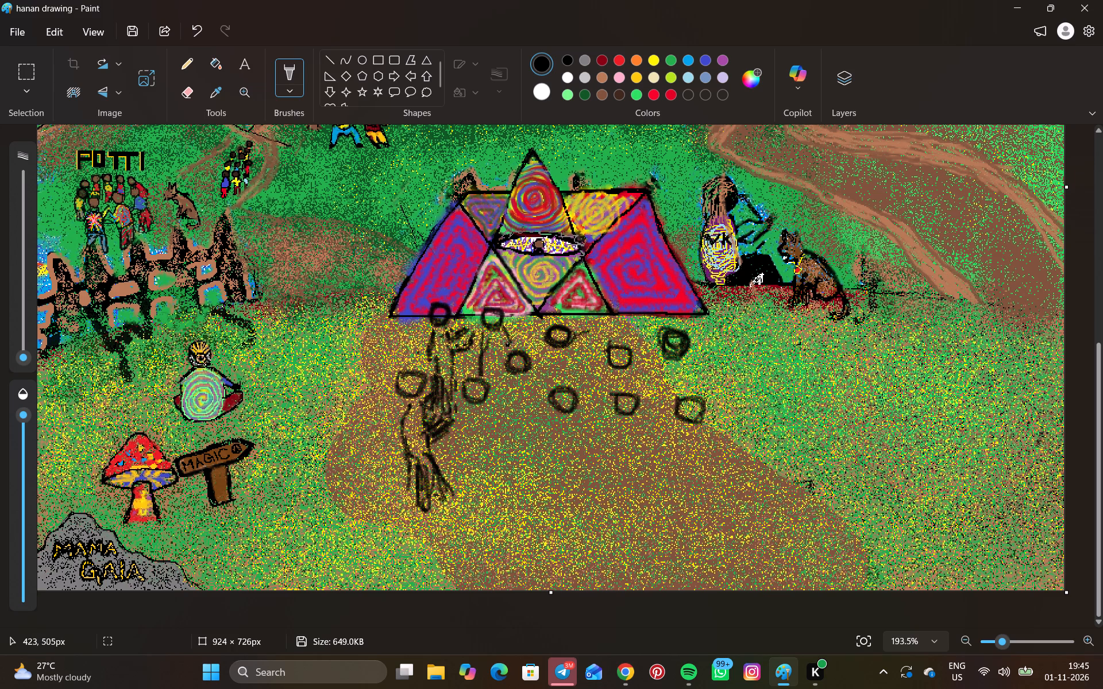
pyautogui.moveTo(503, 335); pyautogui.dragTo(507, 358)
pyautogui.moveTo(504, 327); pyautogui.dragTo(502, 349)
pyautogui.moveTo(487, 392); pyautogui.dragTo(503, 394)
pyautogui.moveTo(503, 394); pyautogui.dragTo(508, 387)
pyautogui.moveTo(503, 364); pyautogui.dragTo(506, 390)
pyautogui.moveTo(505, 379); pyautogui.dragTo(495, 409)
# Draw both sides of a fourth figure's body in black below the lower row's second circle from the left.
pyautogui.moveTo(474, 406); pyautogui.dragTo(473, 415)
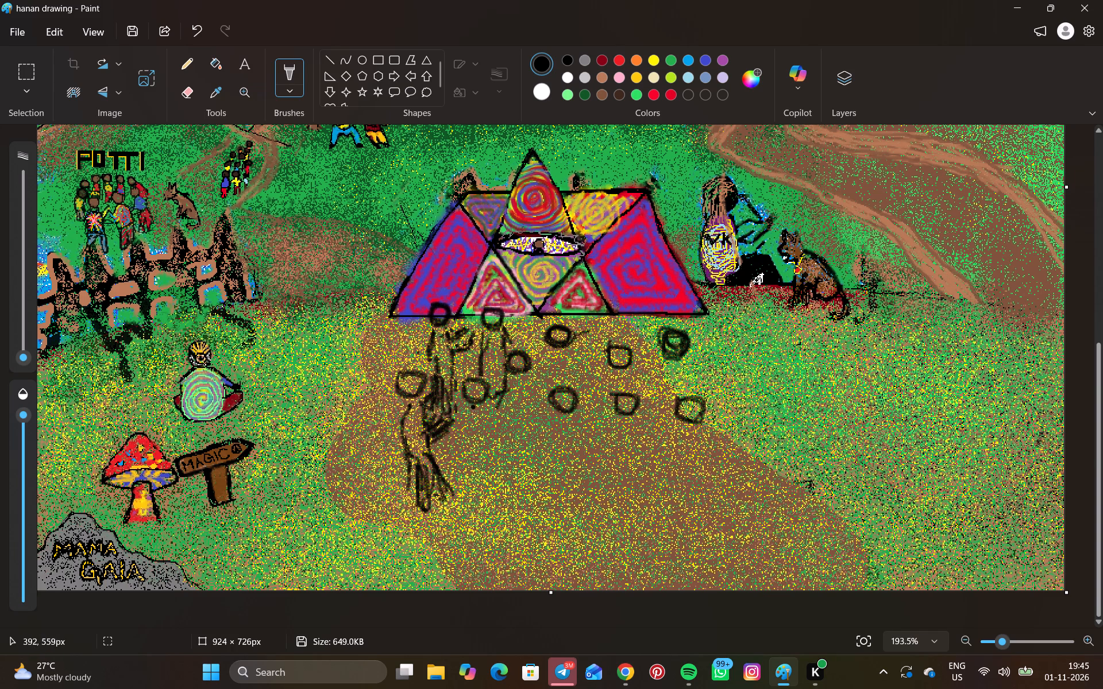
pyautogui.moveTo(473, 415); pyautogui.dragTo(466, 424)
pyautogui.moveTo(469, 404); pyautogui.dragTo(464, 433)
pyautogui.moveTo(464, 422); pyautogui.dragTo(461, 444)
pyautogui.moveTo(461, 428); pyautogui.dragTo(460, 468)
pyautogui.moveTo(485, 407); pyautogui.dragTo(497, 441)
pyautogui.moveTo(485, 403); pyautogui.dragTo(497, 440)
pyautogui.moveTo(496, 440); pyautogui.dragTo(495, 452)
pyautogui.moveTo(495, 451); pyautogui.dragTo(499, 472)
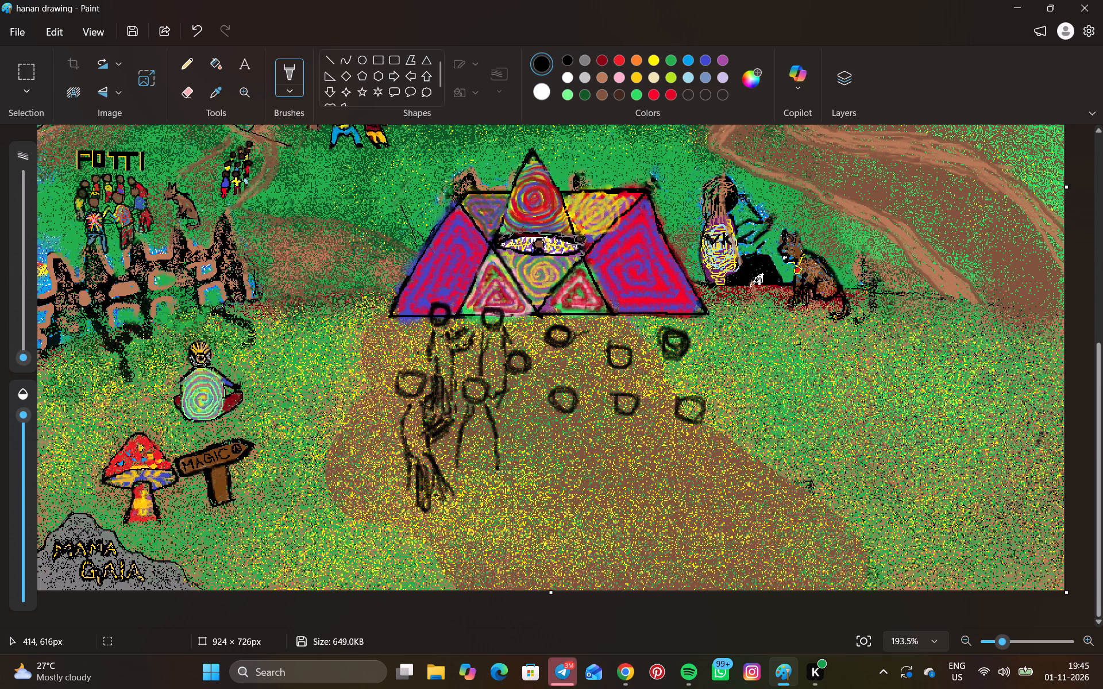
pyautogui.moveTo(499, 472); pyautogui.dragTo(494, 473)
# Draw the fourth figure's legs with short black strokes inside the bottom of its body outline.
pyautogui.click(464, 459)
pyautogui.moveTo(469, 426); pyautogui.dragTo(465, 442)
pyautogui.moveTo(465, 442); pyautogui.dragTo(472, 447)
pyautogui.moveTo(471, 441); pyautogui.dragTo(469, 459)
pyautogui.moveTo(468, 441); pyautogui.dragTo(483, 469)
pyautogui.moveTo(487, 443); pyautogui.dragTo(492, 479)
pyautogui.moveTo(491, 454); pyautogui.dragTo(487, 466)
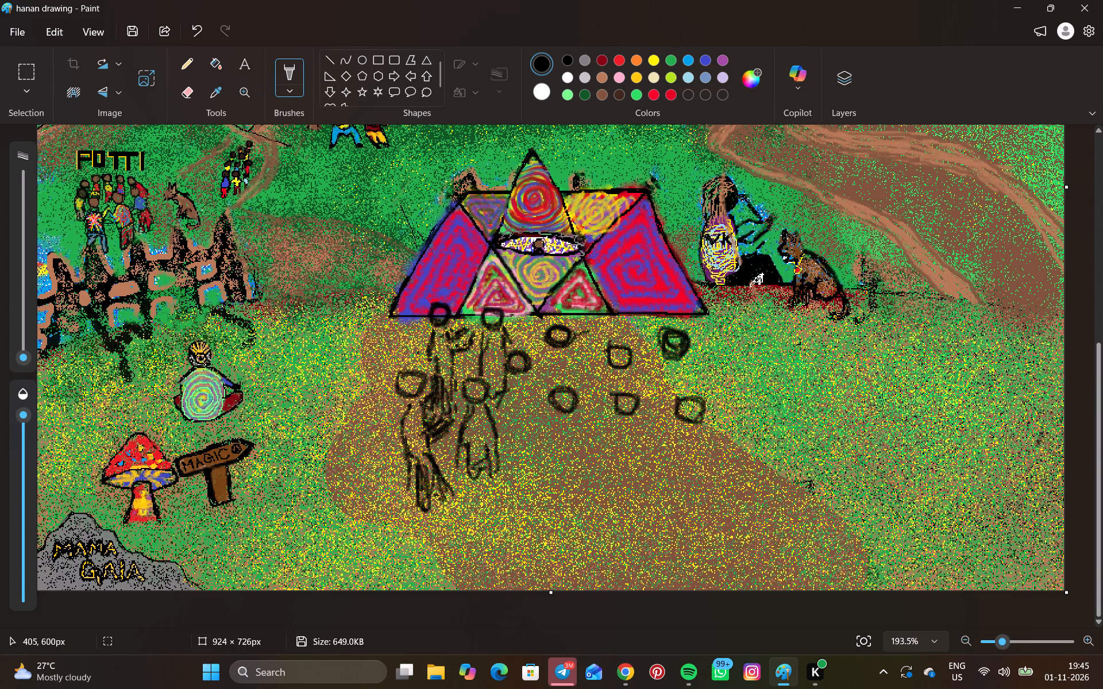
# Add short black strokes down the right side of the fourth figure's lower body.
pyautogui.moveTo(489, 438); pyautogui.dragTo(492, 469)
pyautogui.moveTo(497, 431); pyautogui.dragTo(489, 442)
pyautogui.moveTo(500, 434); pyautogui.dragTo(493, 440)
# Draw a fifth figure's body outline in black below the circle between the two rows, closing it at the waist.
pyautogui.moveTo(516, 377); pyautogui.dragTo(511, 401)
pyautogui.moveTo(526, 376); pyautogui.dragTo(529, 390)
pyautogui.moveTo(526, 386); pyautogui.dragTo(533, 392)
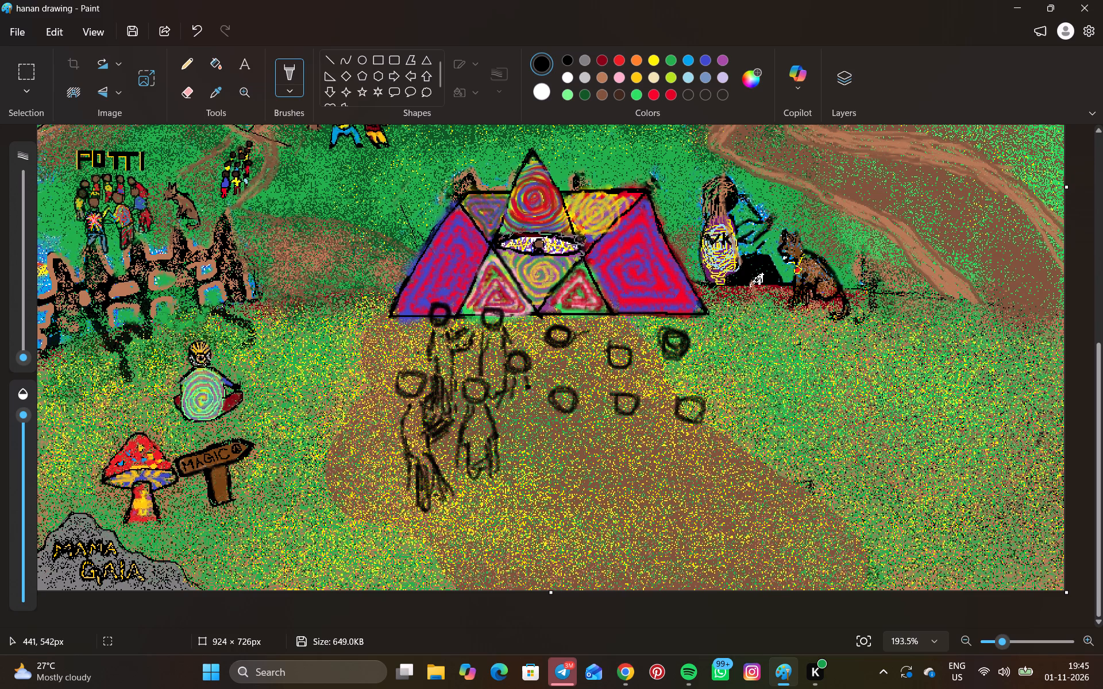
pyautogui.moveTo(533, 392); pyautogui.dragTo(537, 402)
pyautogui.moveTo(534, 392); pyautogui.dragTo(540, 414)
pyautogui.moveTo(539, 401); pyautogui.dragTo(543, 424)
pyautogui.moveTo(514, 388); pyautogui.dragTo(500, 419)
pyautogui.moveTo(510, 401); pyautogui.dragTo(508, 431)
pyautogui.moveTo(507, 417); pyautogui.dragTo(523, 440)
pyautogui.moveTo(532, 432); pyautogui.dragTo(529, 439)
pyautogui.moveTo(543, 417); pyautogui.dragTo(534, 439)
pyautogui.moveTo(534, 433); pyautogui.dragTo(523, 453)
# Draw the fifth figure's two legs in black below its waist, with small touch-up marks on the leg and body.
pyautogui.moveTo(519, 429); pyautogui.dragTo(512, 458)
pyautogui.moveTo(510, 447); pyautogui.dragTo(515, 474)
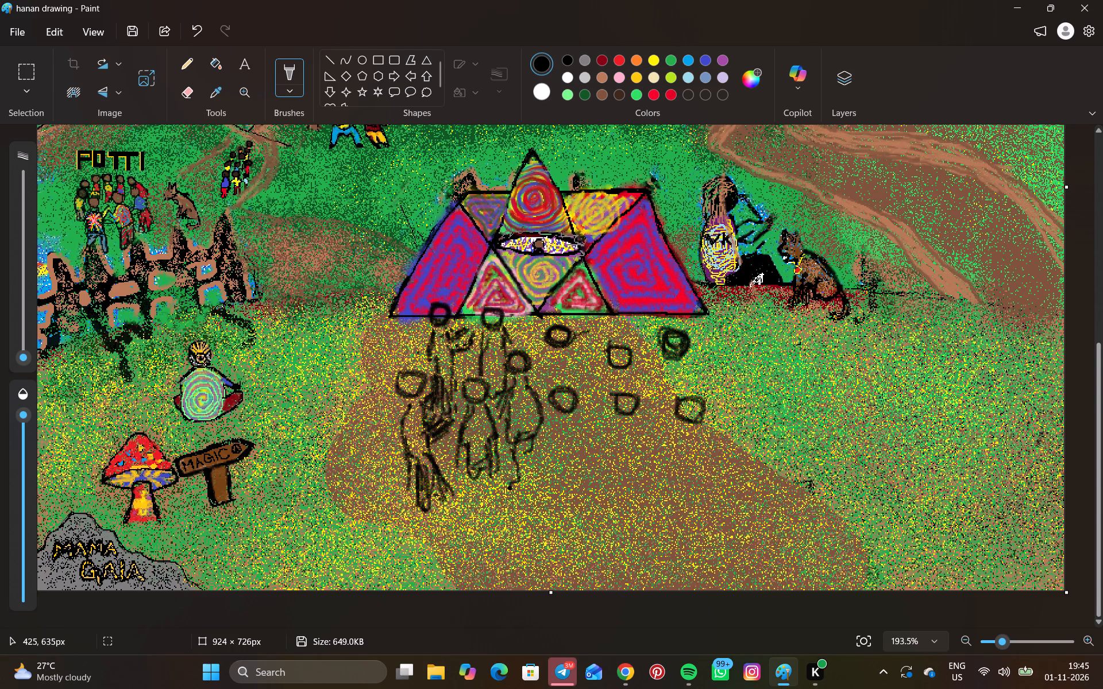
pyautogui.moveTo(515, 474); pyautogui.dragTo(515, 471)
pyautogui.moveTo(517, 459); pyautogui.dragTo(528, 479)
pyautogui.moveTo(531, 442); pyautogui.dragTo(528, 486)
pyautogui.moveTo(534, 437); pyautogui.dragTo(542, 485)
pyautogui.moveTo(542, 485); pyautogui.dragTo(542, 484)
pyautogui.moveTo(530, 447); pyautogui.dragTo(547, 482)
pyautogui.moveTo(541, 422); pyautogui.dragTo(551, 491)
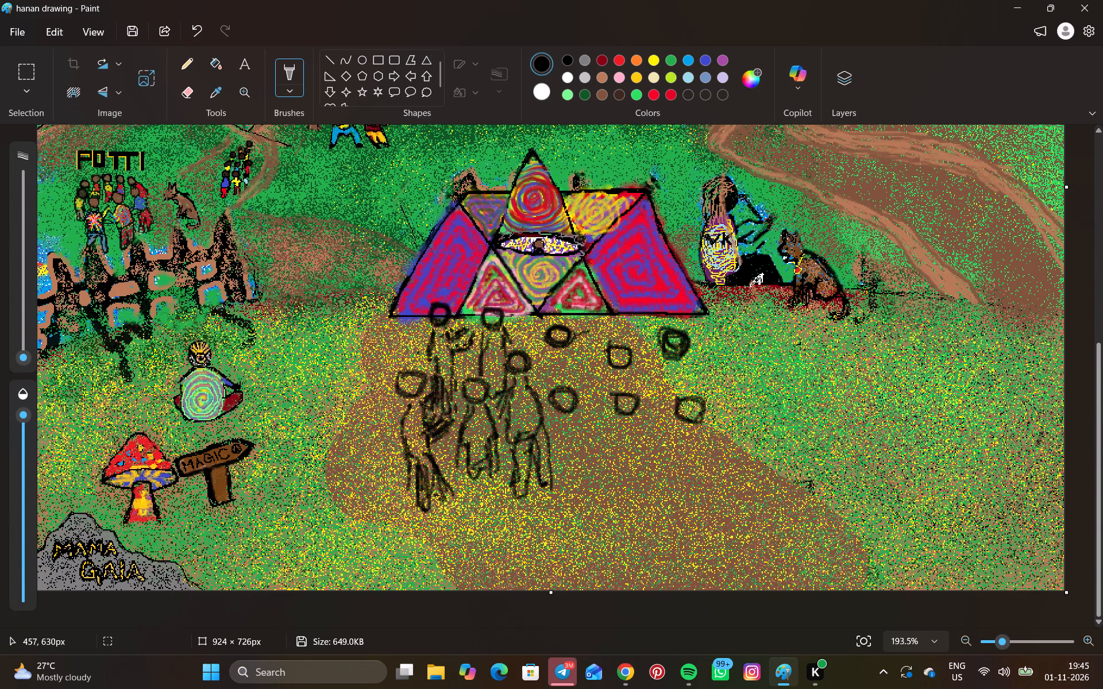
pyautogui.click(535, 454)
pyautogui.moveTo(535, 454); pyautogui.dragTo(535, 469)
pyautogui.click(541, 416)
# Draw curved black body sides below the two stacked circles just right of the fifth figure.
pyautogui.moveTo(550, 354); pyautogui.dragTo(549, 392)
pyautogui.moveTo(557, 347); pyautogui.dragTo(545, 376)
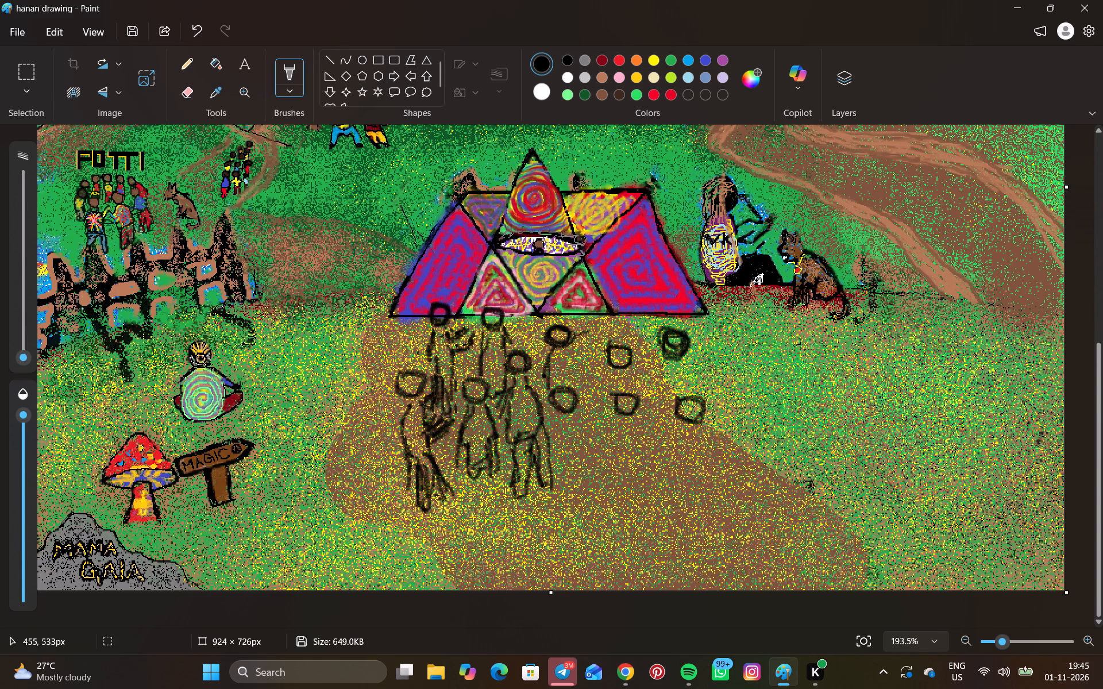
pyautogui.moveTo(568, 346); pyautogui.dragTo(580, 390)
pyautogui.moveTo(561, 414); pyautogui.dragTo(552, 438)
pyautogui.moveTo(557, 412); pyautogui.dragTo(549, 449)
pyautogui.moveTo(573, 413); pyautogui.dragTo(588, 442)
pyautogui.moveTo(581, 418); pyautogui.dragTo(592, 467)
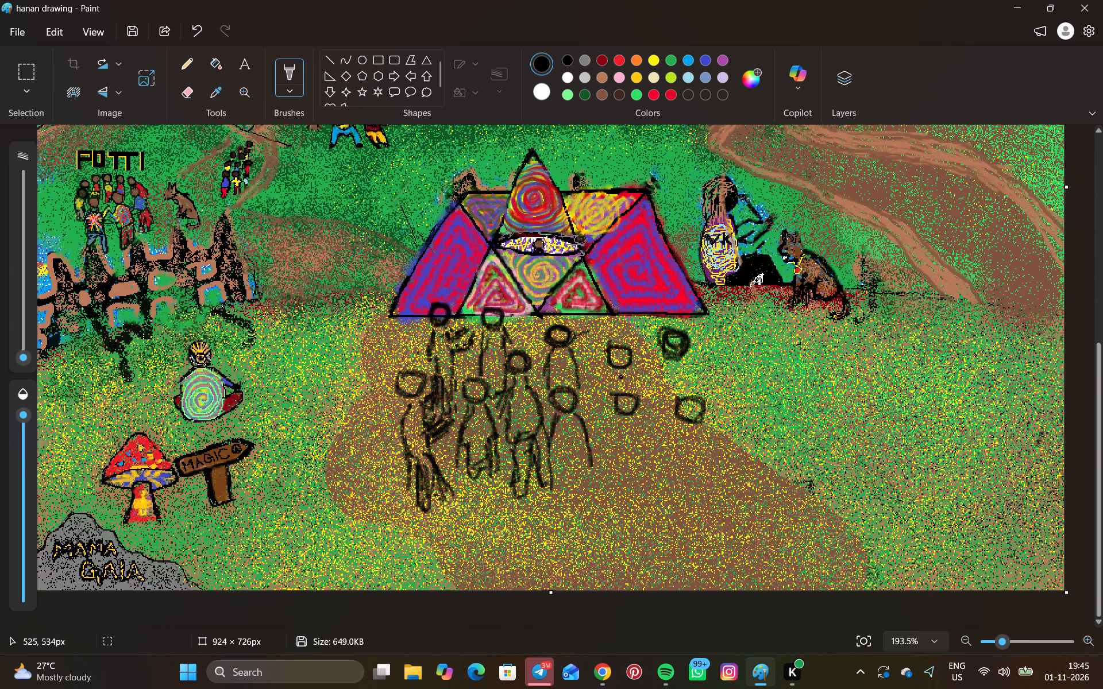
# Draw both black body sides below the upper-row circle second from the right, reaching the circle beneath it.
pyautogui.moveTo(614, 367); pyautogui.dragTo(603, 396)
pyautogui.moveTo(615, 371); pyautogui.dragTo(610, 399)
pyautogui.moveTo(633, 361); pyautogui.dragTo(637, 387)
pyautogui.moveTo(633, 373); pyautogui.dragTo(647, 412)
# Draw the body sides, arms and a leg in black below the lower-row circle second from the right.
pyautogui.moveTo(617, 418); pyautogui.dragTo(604, 462)
pyautogui.moveTo(619, 420); pyautogui.dragTo(614, 446)
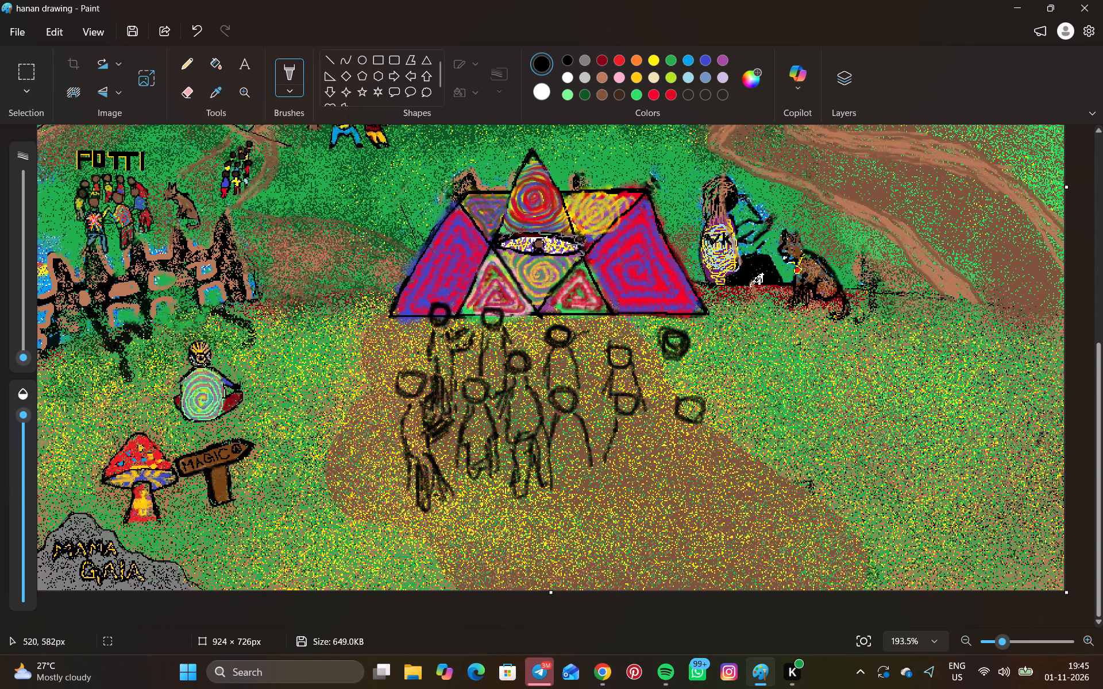
pyautogui.moveTo(614, 446); pyautogui.dragTo(613, 452)
pyautogui.moveTo(637, 416); pyautogui.dragTo(647, 481)
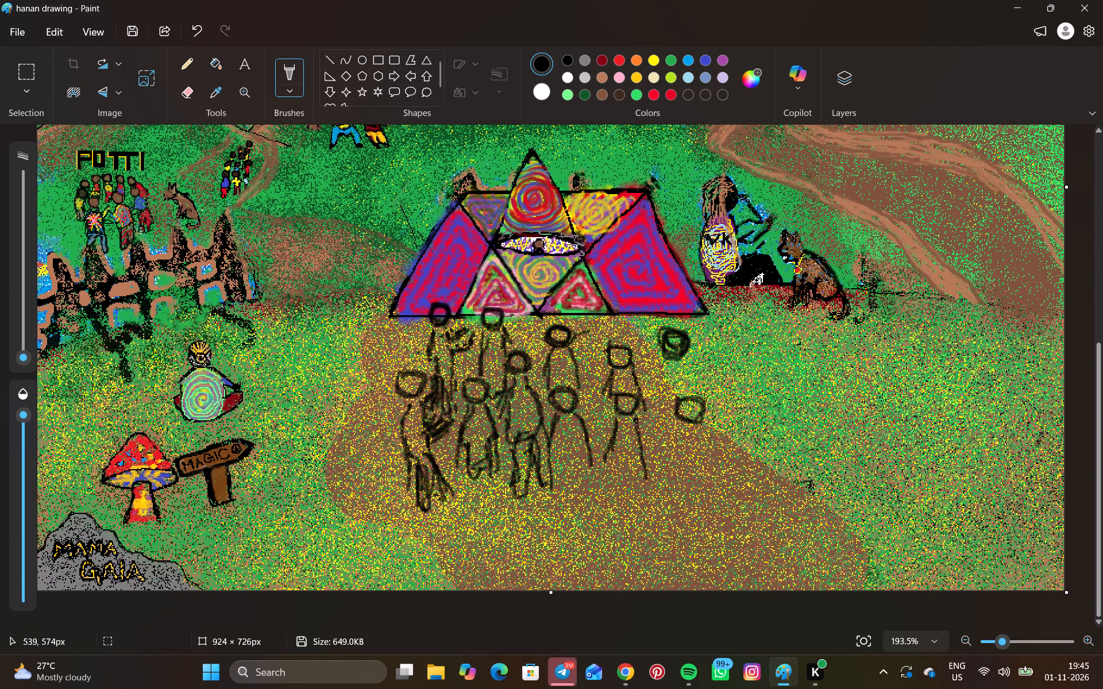
pyautogui.moveTo(633, 419); pyautogui.dragTo(639, 425)
pyautogui.moveTo(634, 424); pyautogui.dragTo(650, 450)
pyautogui.moveTo(624, 421); pyautogui.dragTo(606, 433)
pyautogui.moveTo(633, 418); pyautogui.dragTo(638, 462)
pyautogui.moveTo(638, 462); pyautogui.dragTo(638, 486)
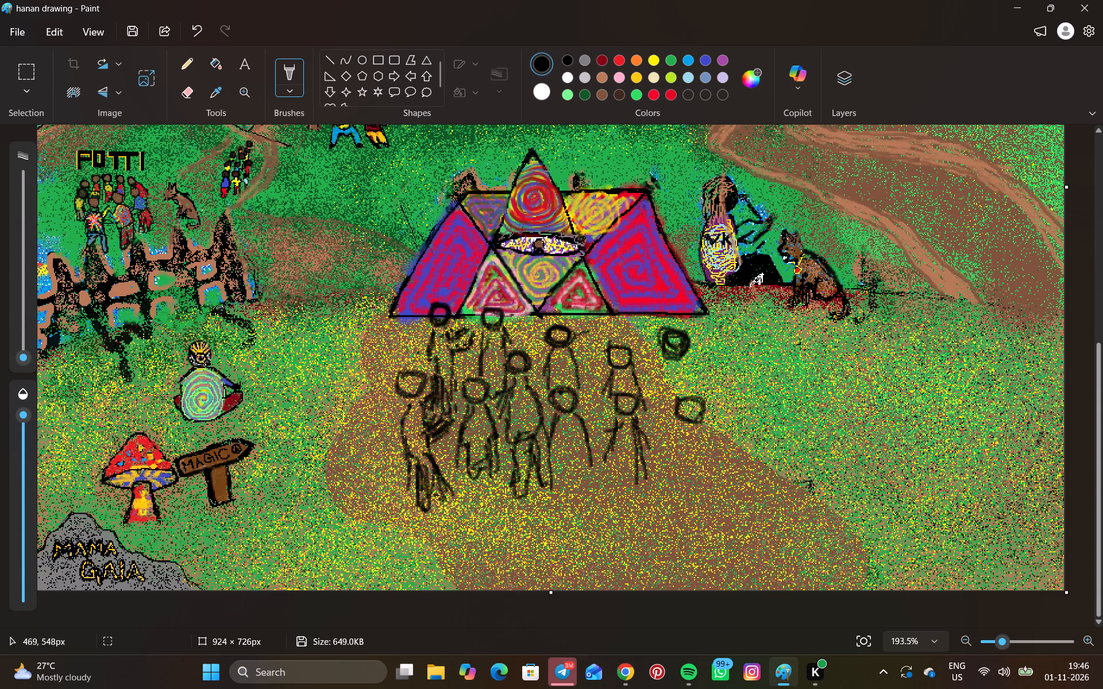
# Fill the first figure's head at the structure's base with brown.
pyautogui.click(602, 98)
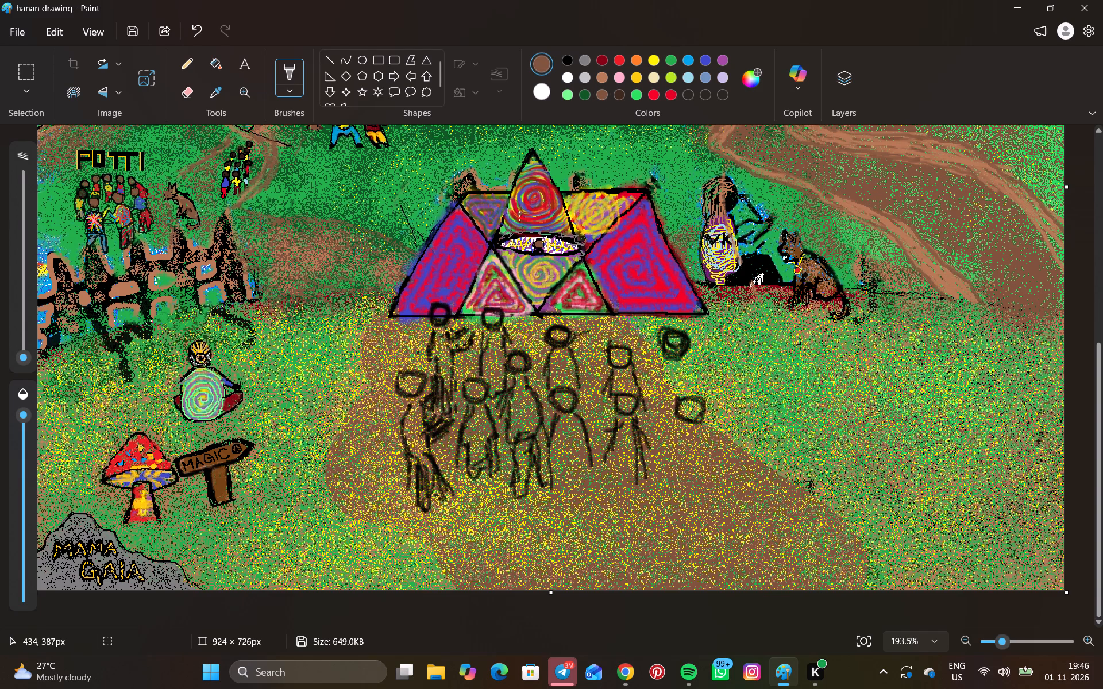
pyautogui.doubleClick(438, 314)
pyautogui.click(441, 313)
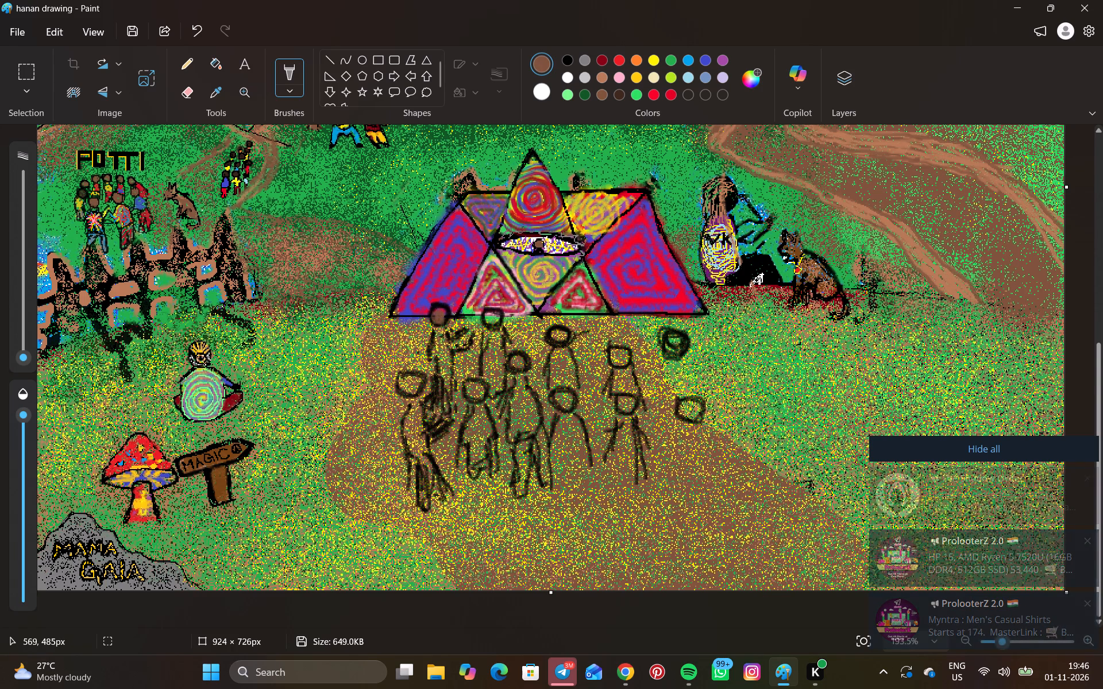
# Fill the heads of the two leftmost figures in the lower row with brown.
pyautogui.keyDown('ctrl'); pyautogui.scroll(4, 559, 271); pyautogui.keyUp('ctrl')
pyautogui.scroll(-2, 570, 450)
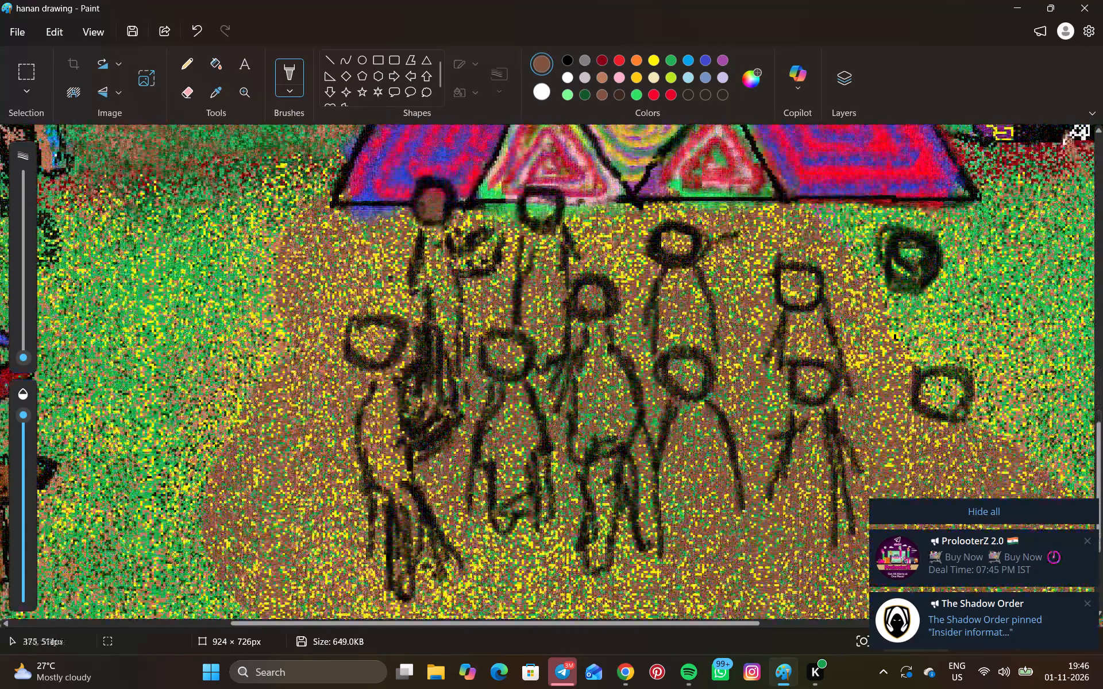
pyautogui.moveTo(375, 328); pyautogui.dragTo(365, 331)
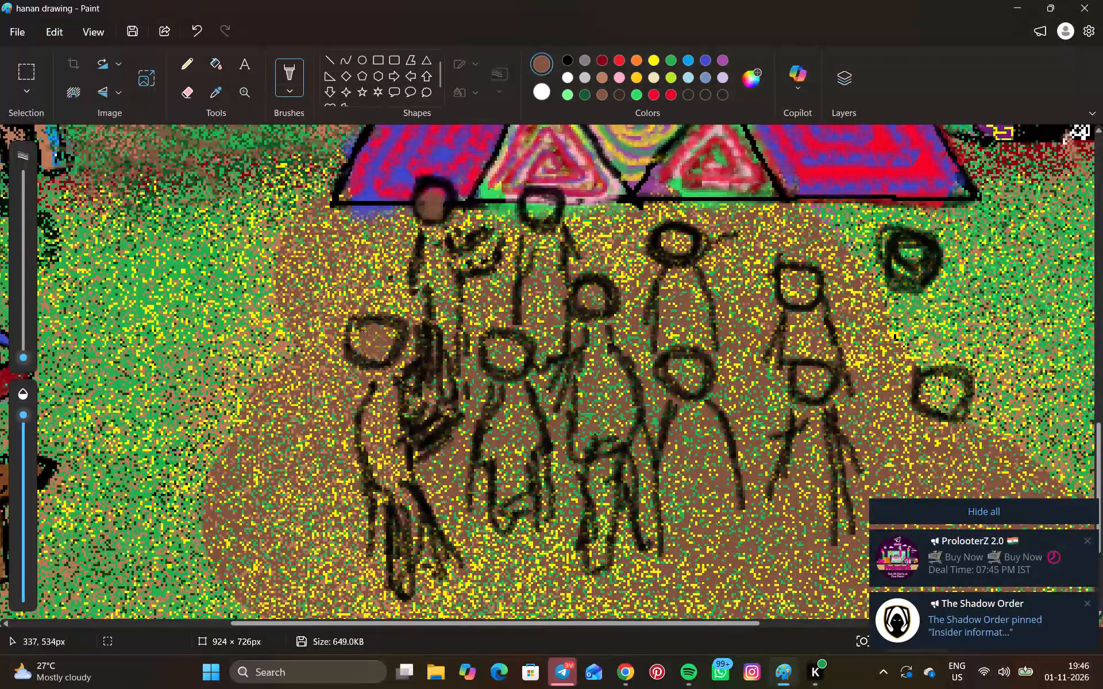
pyautogui.moveTo(365, 331); pyautogui.dragTo(370, 333)
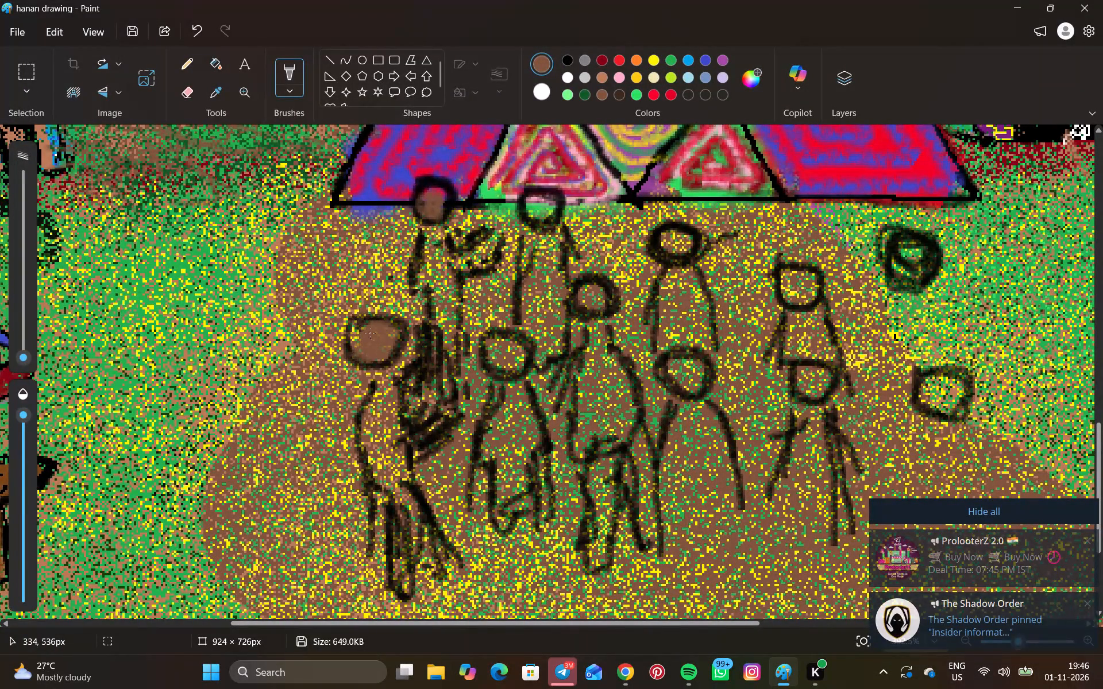
pyautogui.moveTo(370, 333); pyautogui.dragTo(395, 331)
pyautogui.moveTo(490, 347); pyautogui.dragTo(497, 355)
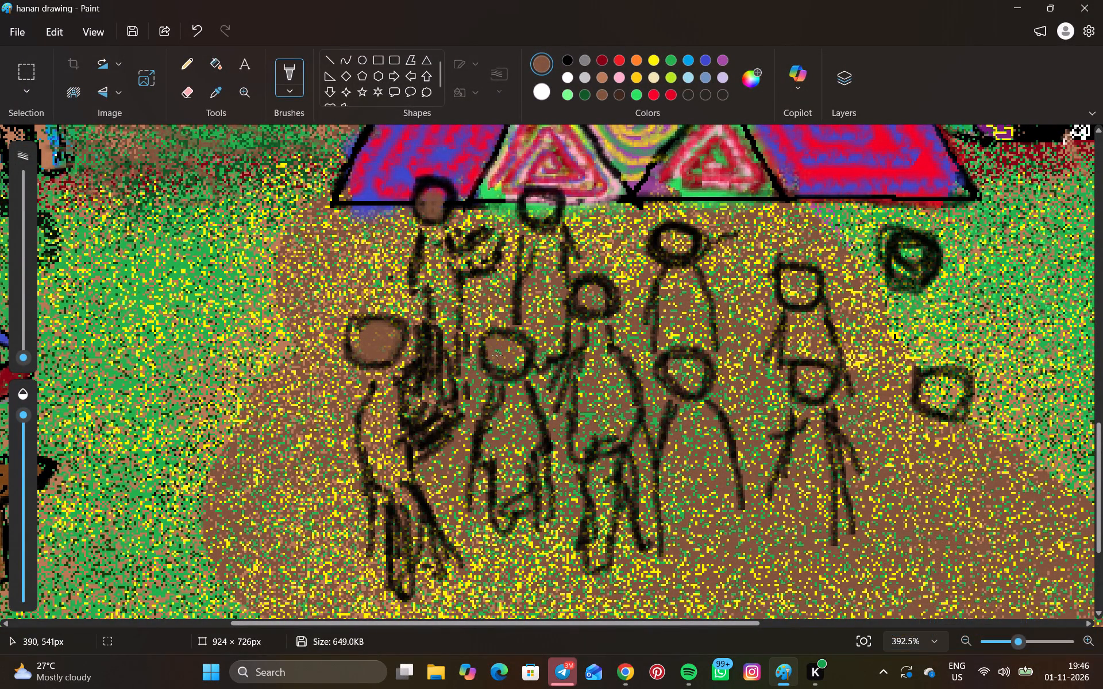
pyautogui.moveTo(497, 355); pyautogui.dragTo(515, 361)
# Fill the heads of the second base figure, the fifth figure and the upper-row figure beside them with brown.
pyautogui.moveTo(538, 205); pyautogui.dragTo(527, 206)
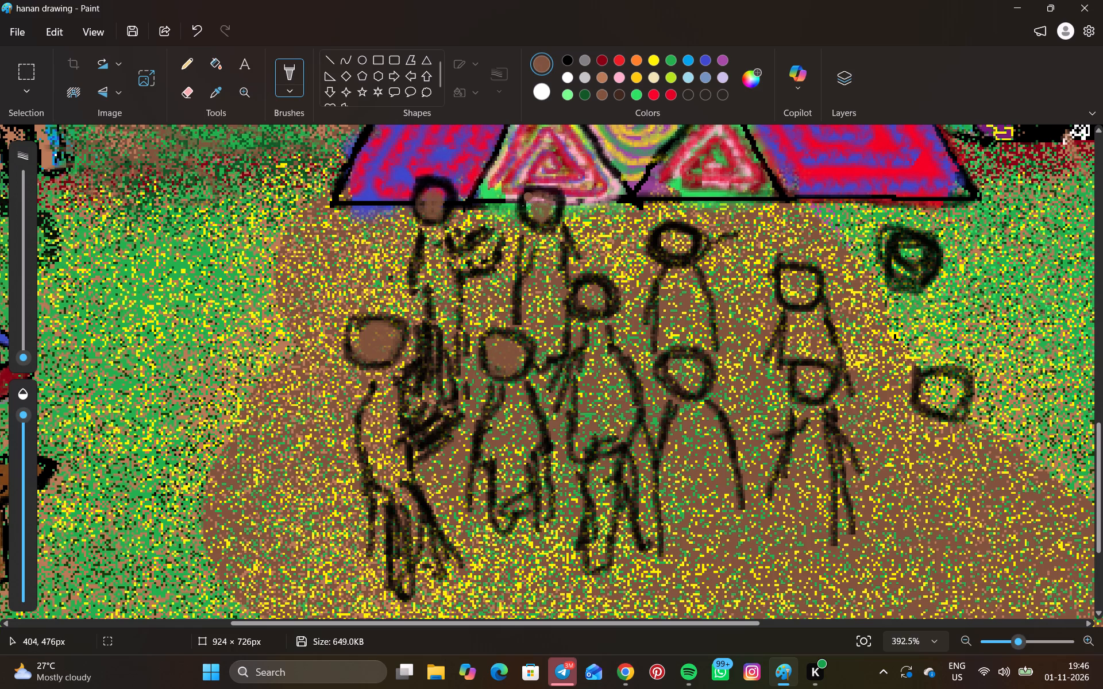
pyautogui.moveTo(527, 206); pyautogui.dragTo(547, 227)
pyautogui.moveTo(595, 292); pyautogui.dragTo(595, 292)
pyautogui.moveTo(595, 292); pyautogui.dragTo(577, 313)
pyautogui.moveTo(577, 313); pyautogui.dragTo(599, 311)
pyautogui.moveTo(681, 233); pyautogui.dragTo(682, 249)
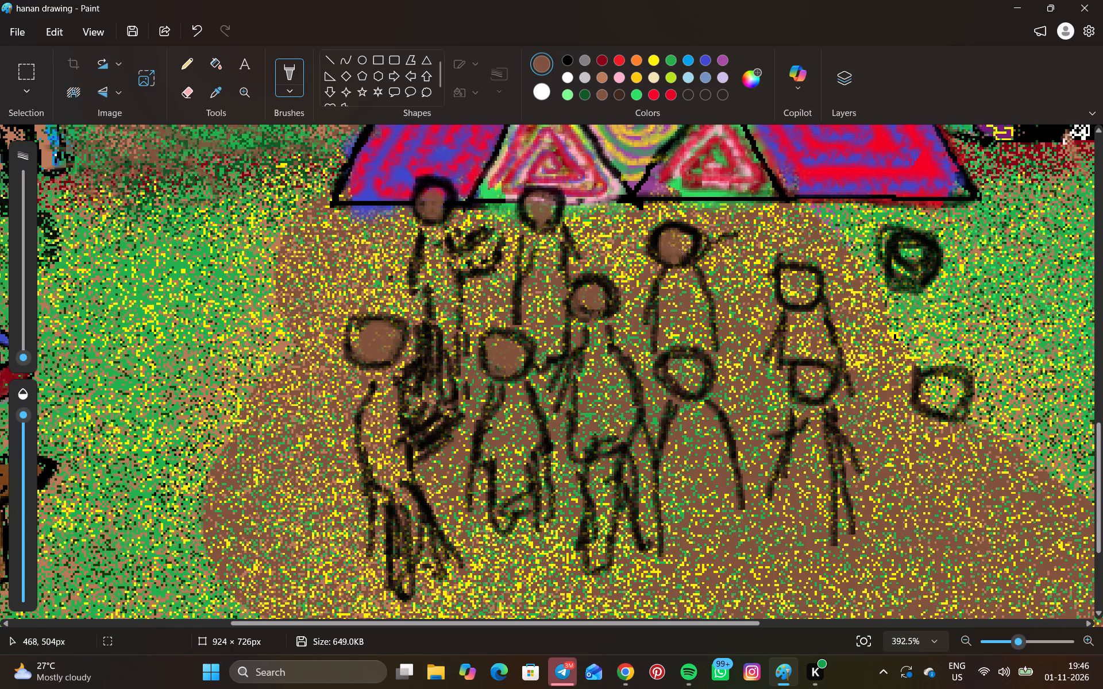
pyautogui.moveTo(682, 249); pyautogui.dragTo(672, 241)
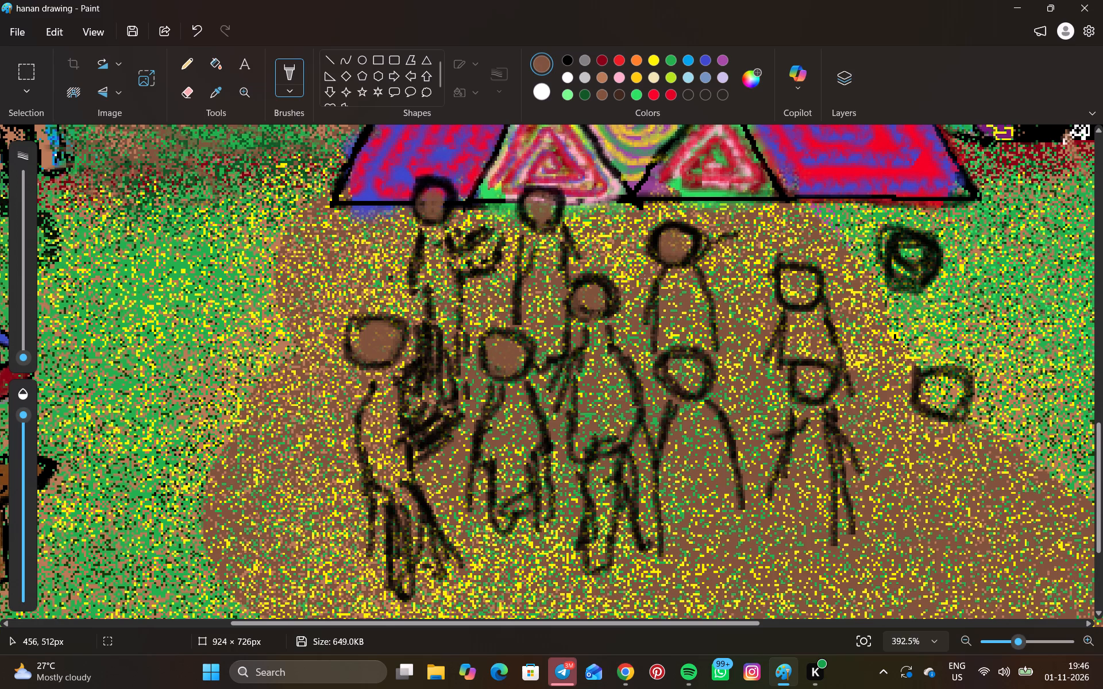
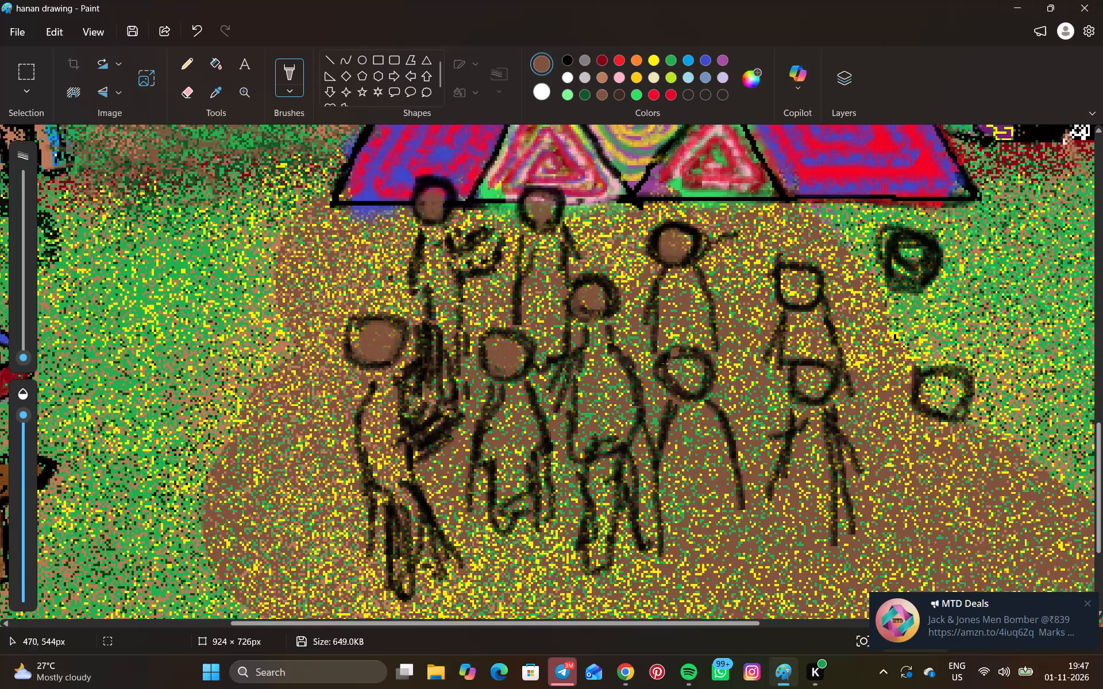
# Fill the faces of the fourth back-row figure and the third and fourth front-row figures below the tent with brown.
pyautogui.moveTo(696, 369); pyautogui.dragTo(699, 380)
pyautogui.moveTo(704, 354); pyautogui.dragTo(676, 374)
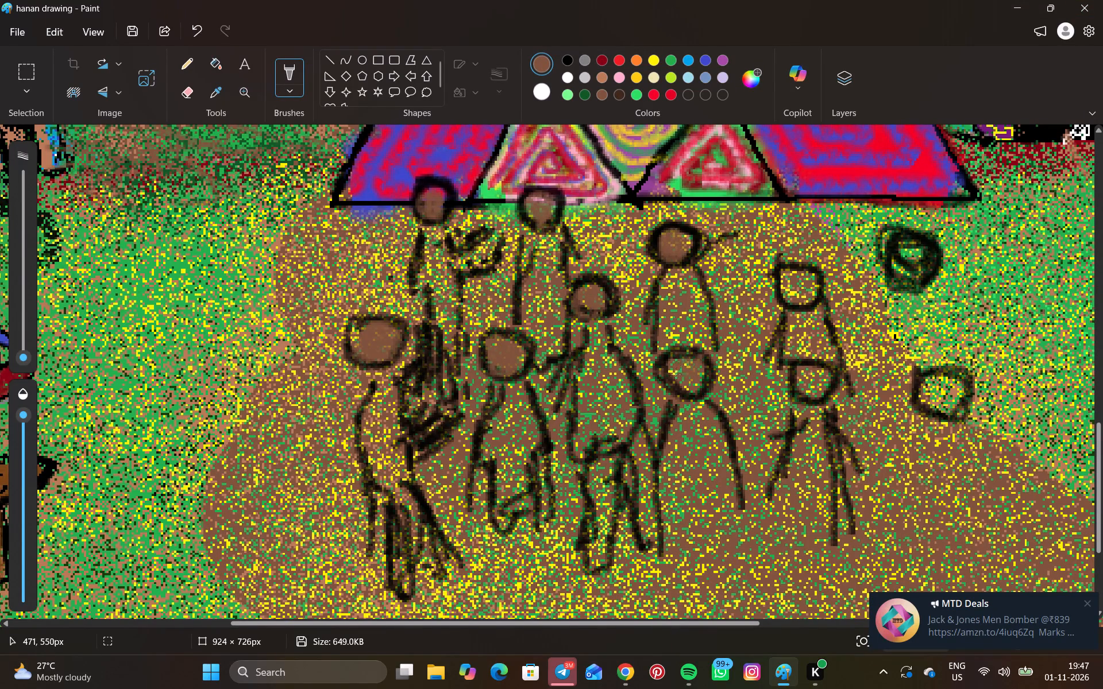
pyautogui.moveTo(676, 374); pyautogui.dragTo(682, 380)
pyautogui.moveTo(792, 273); pyautogui.dragTo(804, 282)
pyautogui.moveTo(804, 280); pyautogui.dragTo(800, 276)
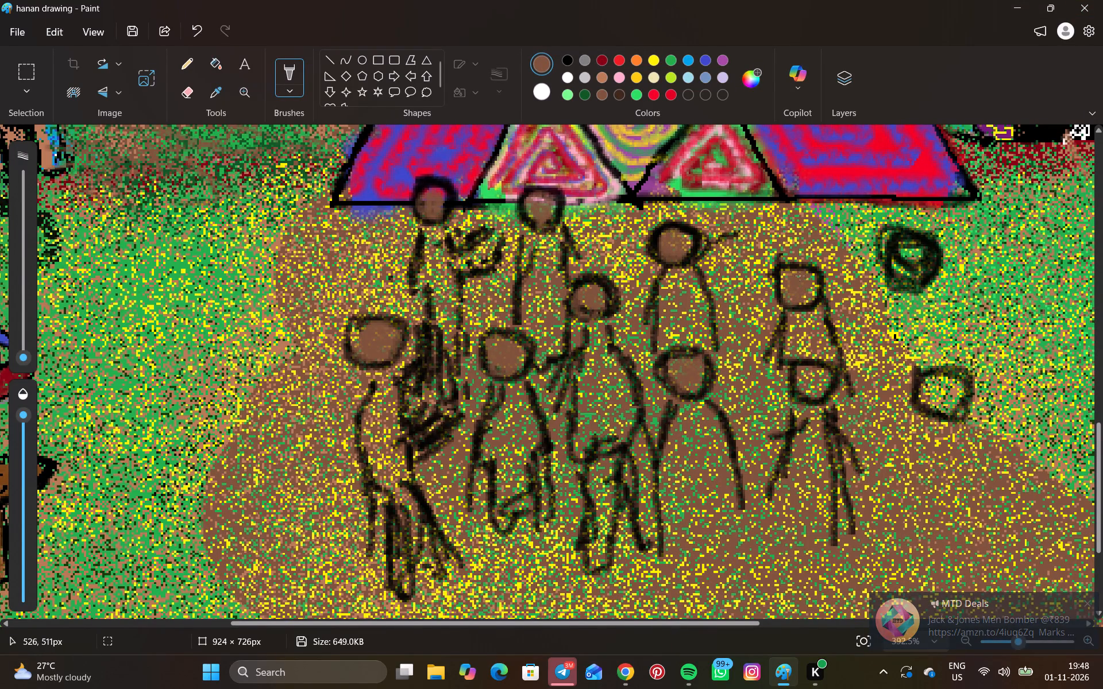
pyautogui.moveTo(800, 276); pyautogui.dragTo(823, 276)
pyautogui.moveTo(815, 383); pyautogui.dragTo(822, 377)
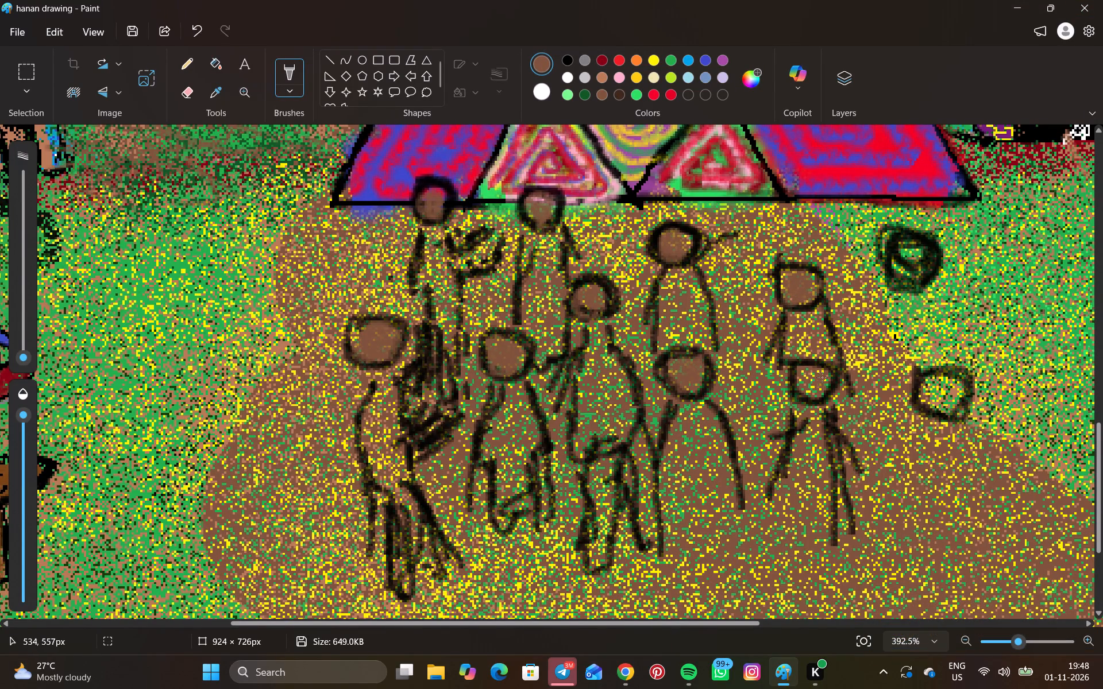
pyautogui.moveTo(822, 377); pyautogui.dragTo(821, 384)
pyautogui.moveTo(818, 373); pyautogui.dragTo(812, 392)
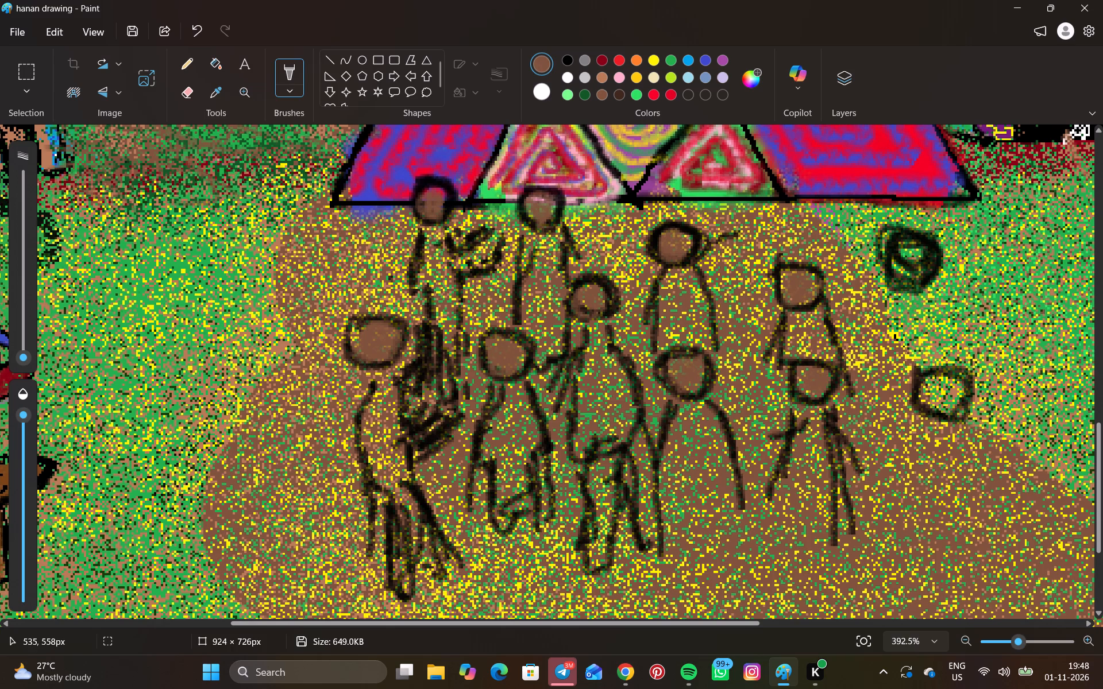
# Fill the faces of the two rightmost figures, one in the back row and one in the front row, with brown.
pyautogui.moveTo(905, 249); pyautogui.dragTo(909, 260)
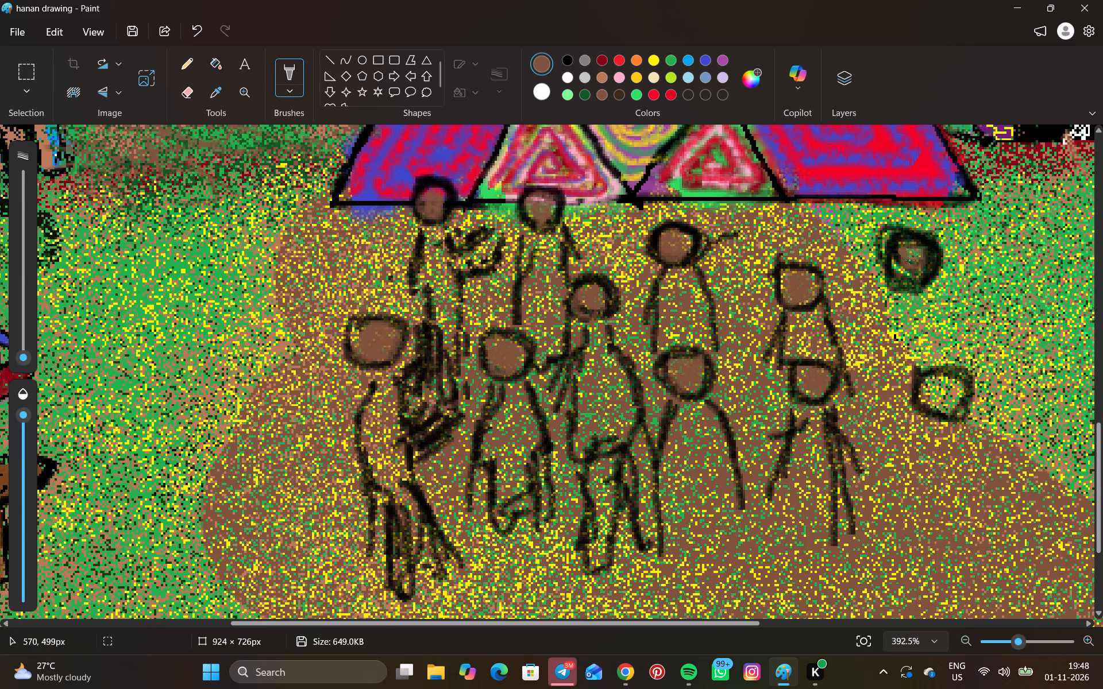
pyautogui.moveTo(909, 260); pyautogui.dragTo(933, 268)
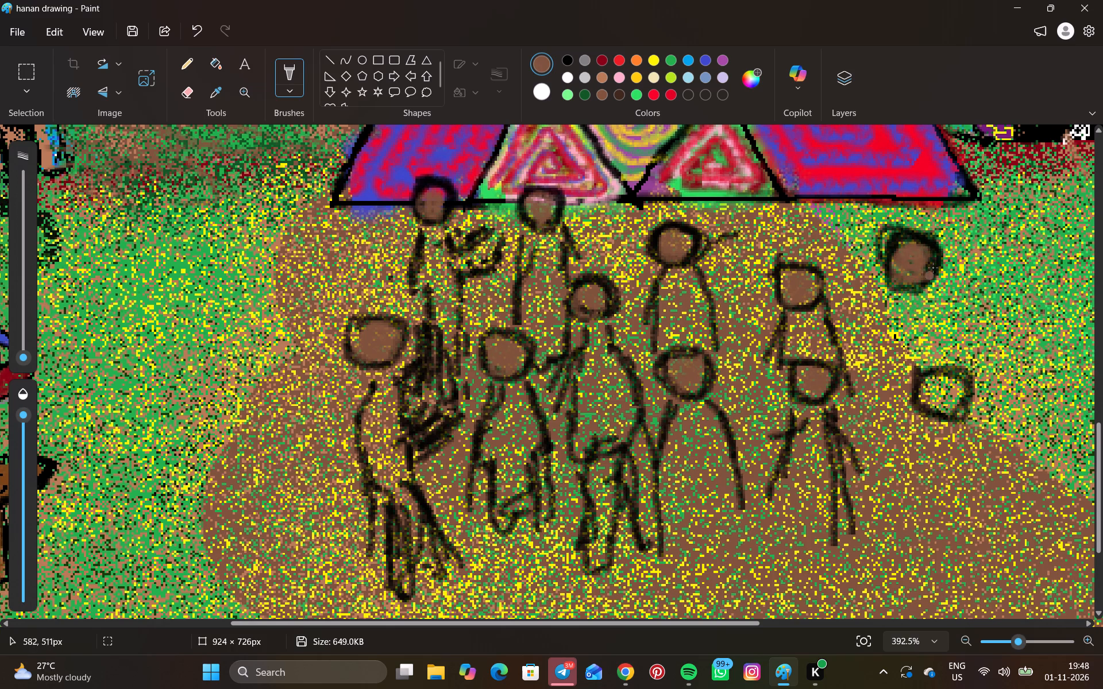
pyautogui.moveTo(933, 268); pyautogui.dragTo(913, 245)
pyautogui.moveTo(946, 385); pyautogui.dragTo(948, 410)
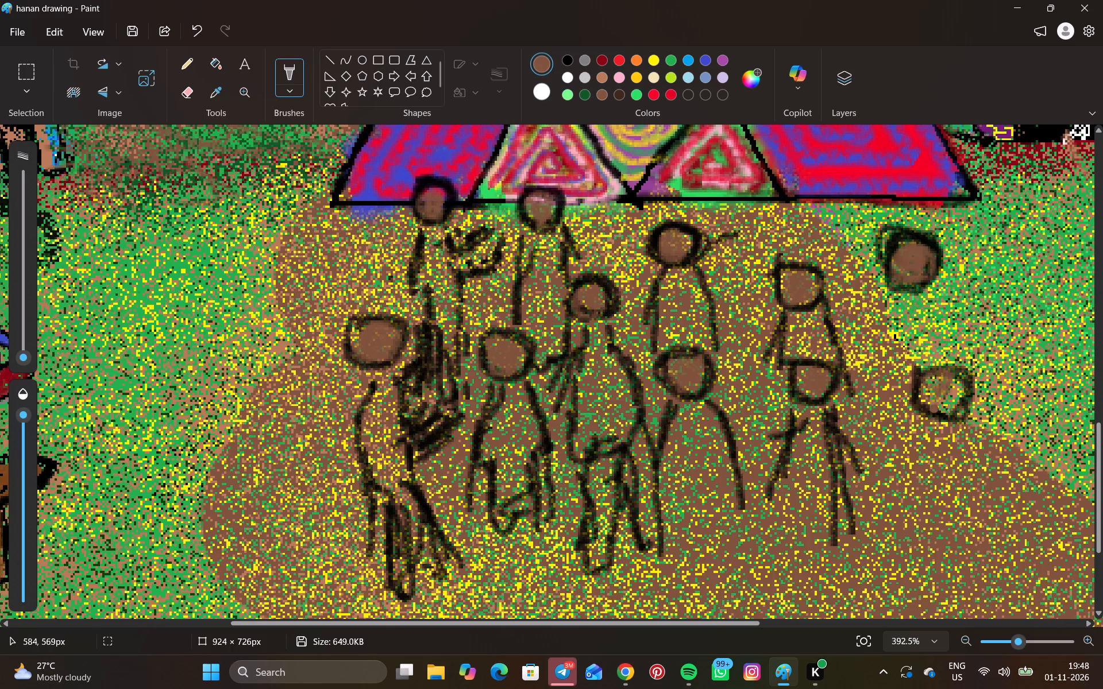
pyautogui.moveTo(948, 410); pyautogui.dragTo(932, 382)
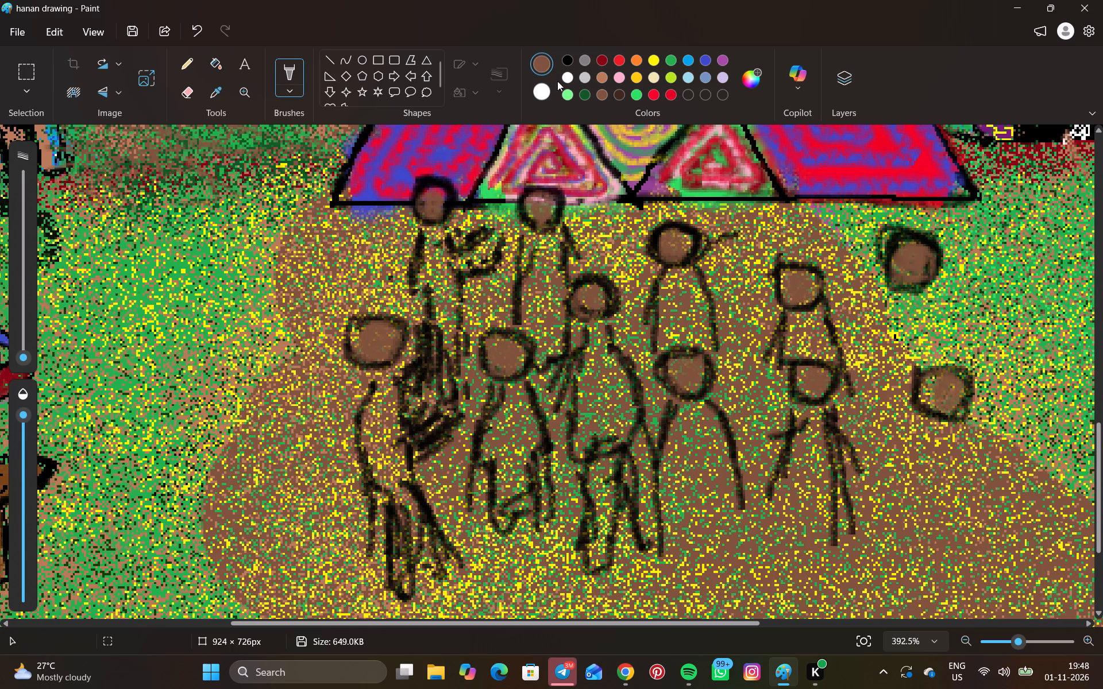
# Draw the two side lines of the rightmost back-row figure's body in black below its head.
pyautogui.click(573, 62)
pyautogui.moveTo(897, 301); pyautogui.dragTo(890, 357)
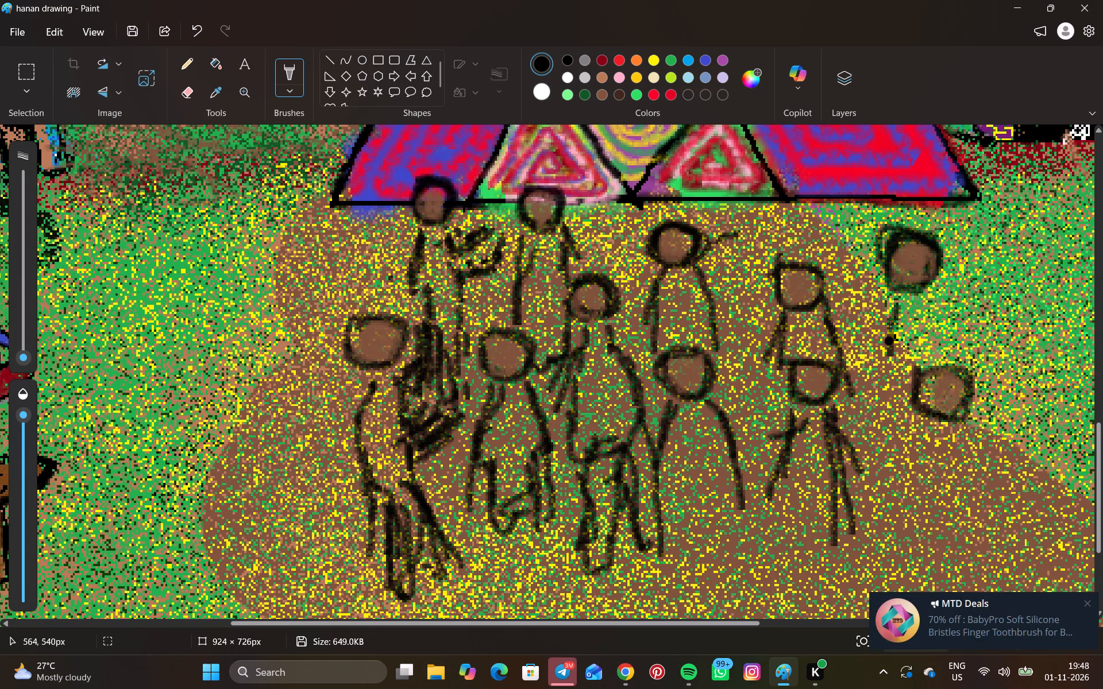
pyautogui.moveTo(897, 293); pyautogui.dragTo(893, 380)
pyautogui.moveTo(930, 289); pyautogui.dragTo(962, 363)
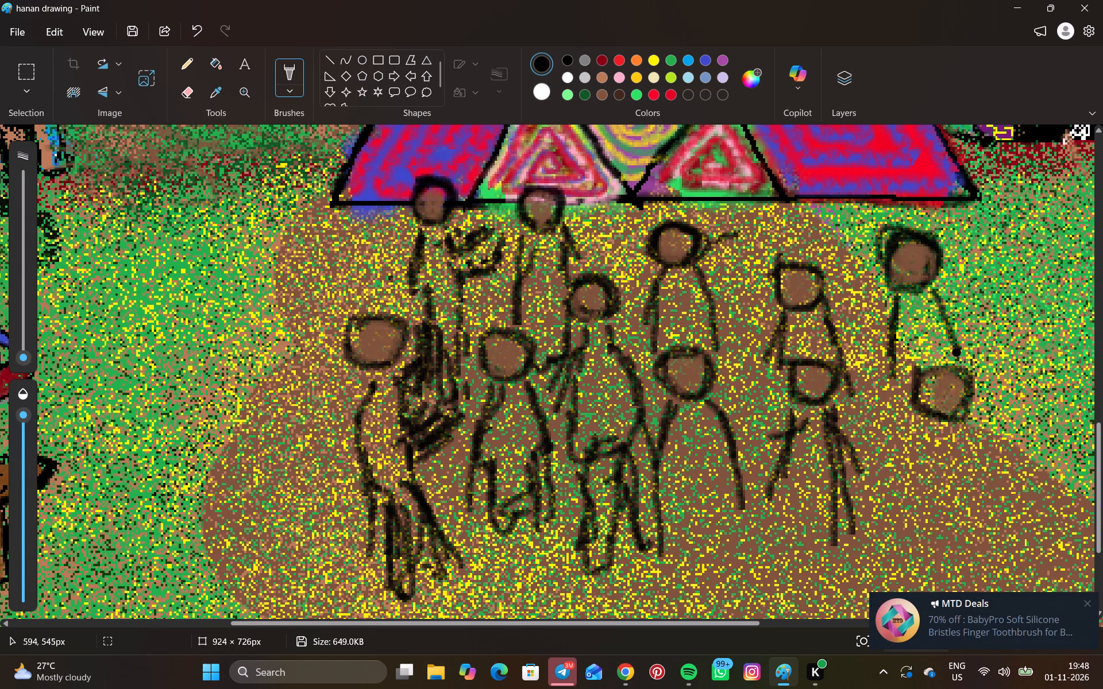
pyautogui.moveTo(962, 363); pyautogui.dragTo(963, 376)
# Draw the body and leg lines of the rightmost front-row figure in black below its head.
pyautogui.moveTo(931, 421); pyautogui.dragTo(909, 481)
pyautogui.moveTo(927, 425); pyautogui.dragTo(916, 495)
pyautogui.moveTo(915, 473); pyautogui.dragTo(913, 552)
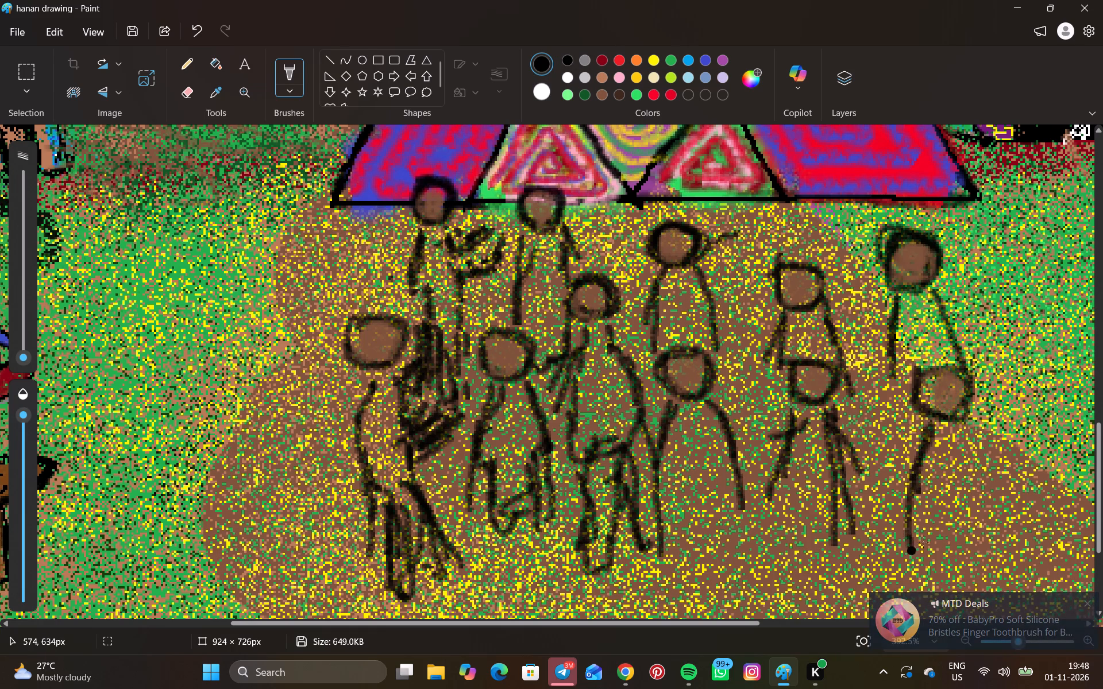
pyautogui.moveTo(965, 424); pyautogui.dragTo(975, 518)
pyautogui.moveTo(970, 420); pyautogui.dragTo(997, 536)
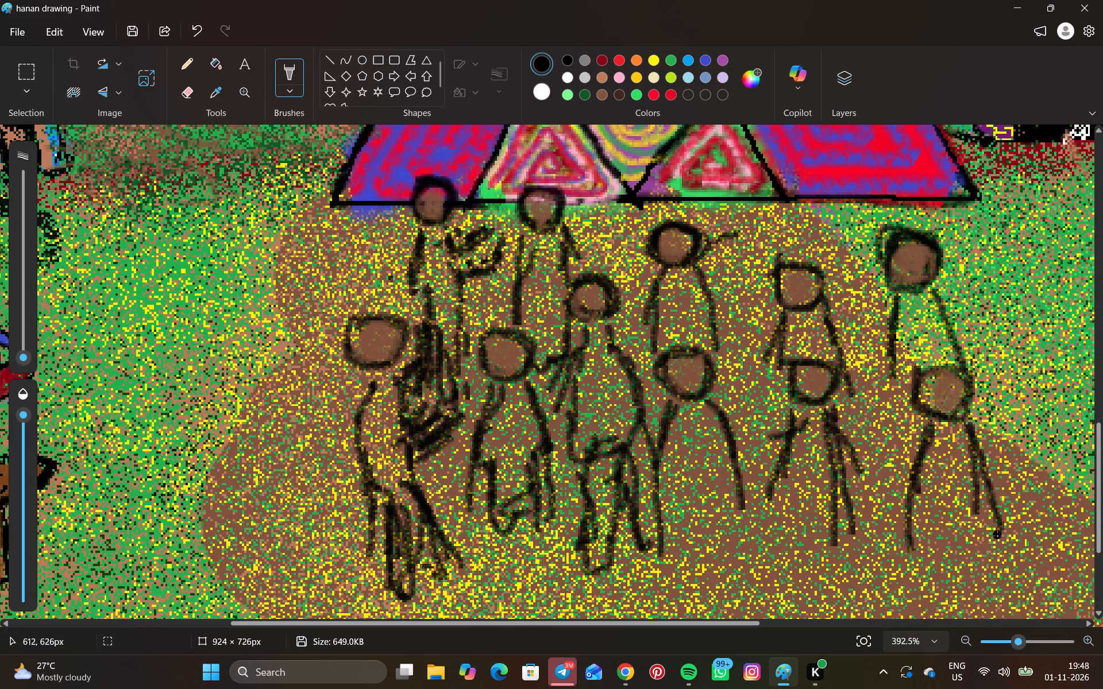
pyautogui.moveTo(997, 536); pyautogui.dragTo(997, 536)
pyautogui.click(993, 518)
pyautogui.moveTo(992, 512); pyautogui.dragTo(992, 555)
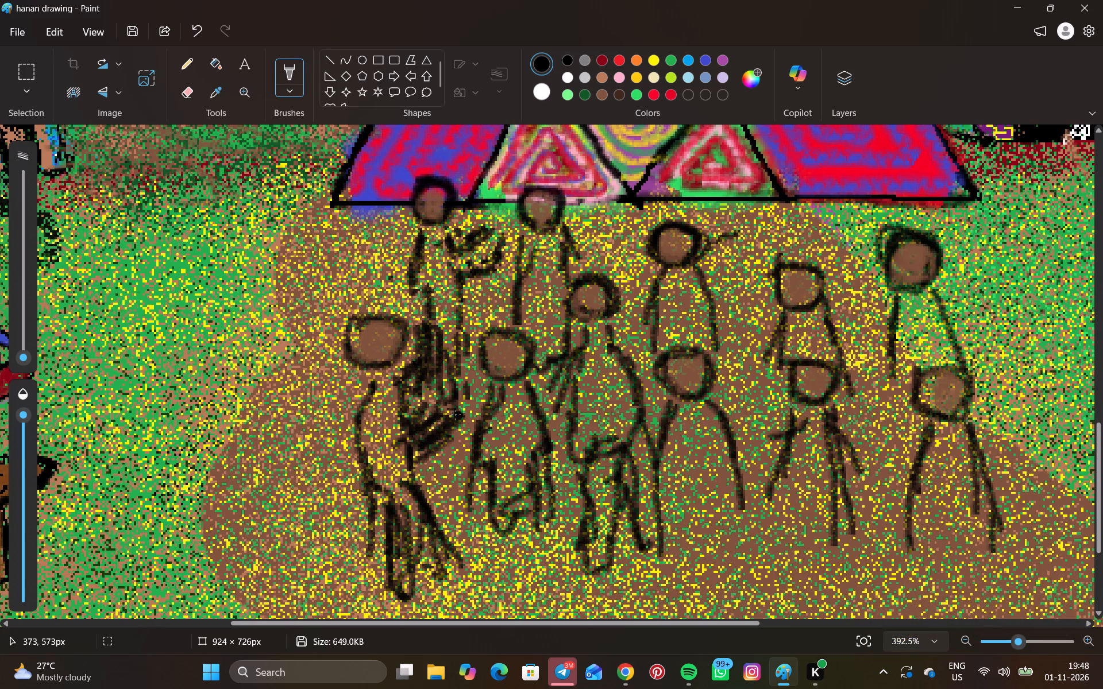
# Touch up the leftmost front-row figure's arm and thicken the black head outlines of the two leftmost figures in each row.
pyautogui.moveTo(455, 406); pyautogui.dragTo(458, 423)
pyautogui.moveTo(450, 407); pyautogui.dragTo(450, 416)
pyautogui.click(389, 315)
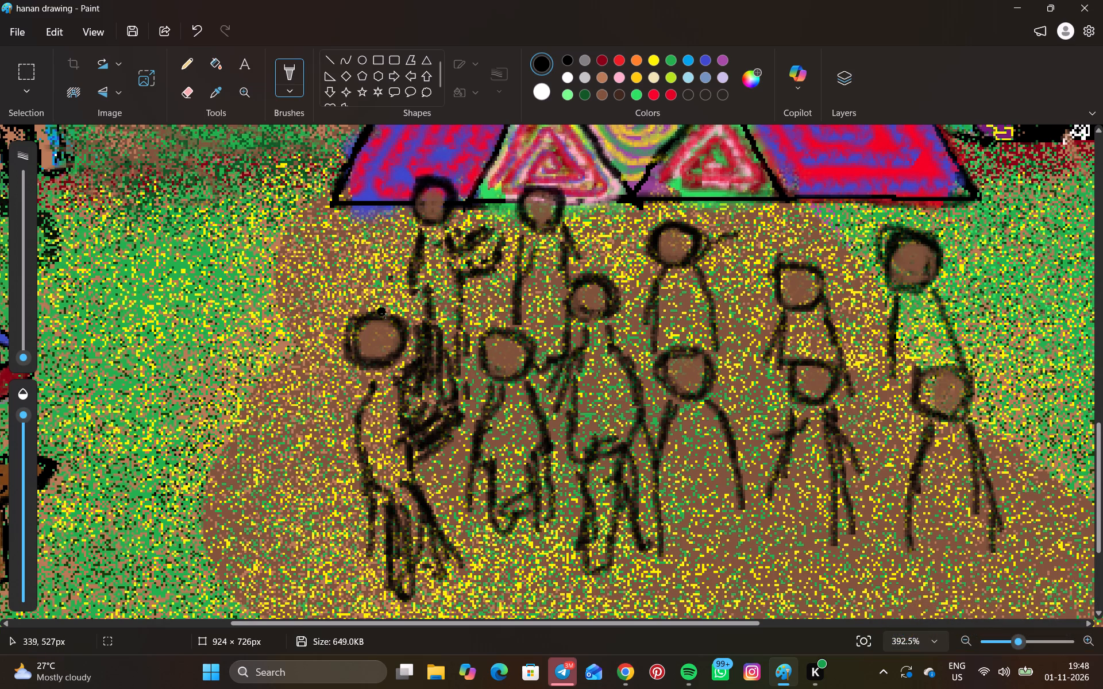
pyautogui.moveTo(420, 208); pyautogui.dragTo(442, 214)
pyautogui.moveTo(442, 214); pyautogui.dragTo(448, 210)
pyautogui.moveTo(518, 204); pyautogui.dragTo(558, 204)
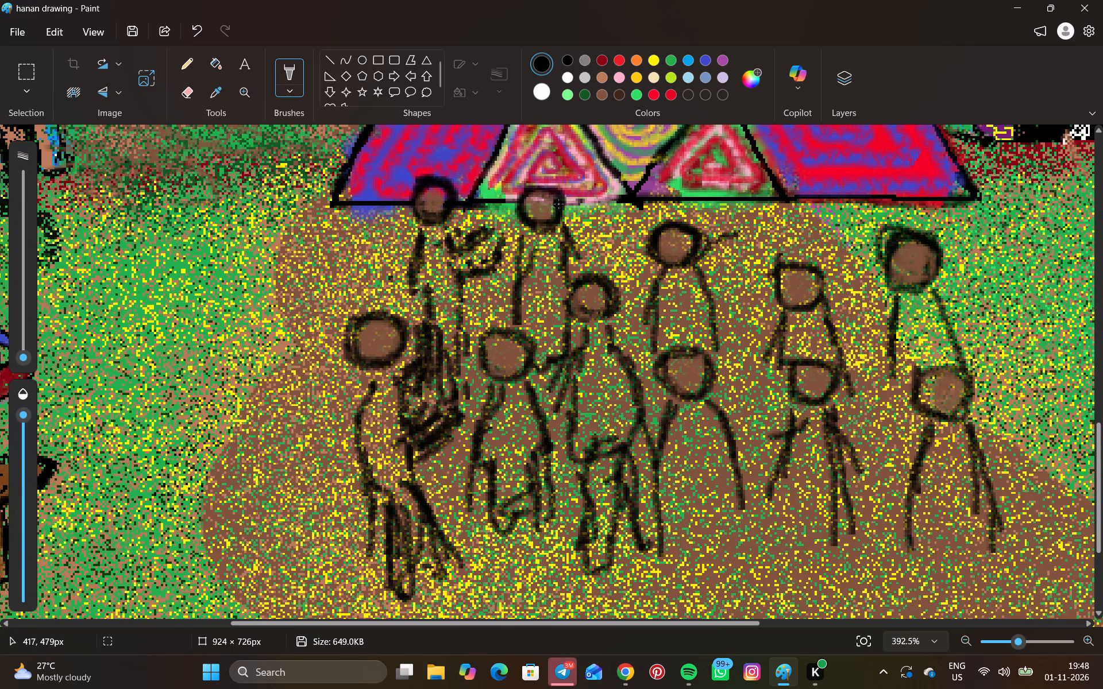
pyautogui.moveTo(558, 204); pyautogui.dragTo(558, 203)
pyautogui.click(541, 192)
pyautogui.click(514, 334)
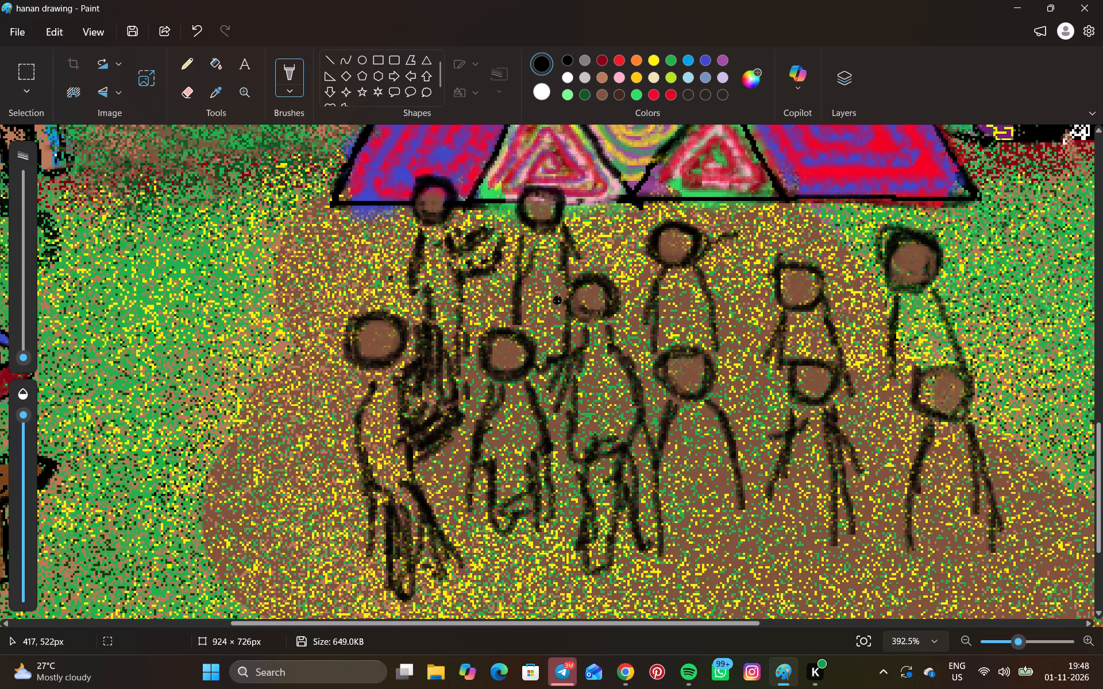
# Thicken the black head outlines of the middle figure, the third figure in each row and the fourth back-row figure.
pyautogui.moveTo(569, 295); pyautogui.dragTo(588, 281)
pyautogui.moveTo(588, 281); pyautogui.dragTo(593, 318)
pyautogui.moveTo(654, 249); pyautogui.dragTo(685, 261)
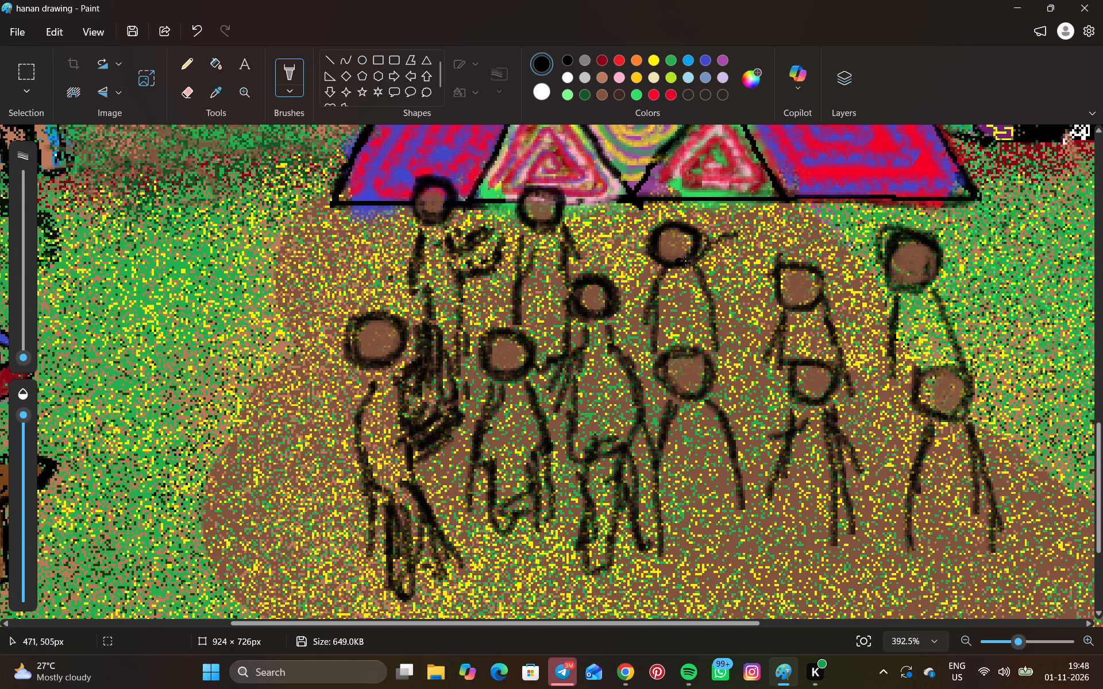
pyautogui.moveTo(685, 261); pyautogui.dragTo(674, 229)
pyautogui.moveTo(678, 351); pyautogui.dragTo(669, 371)
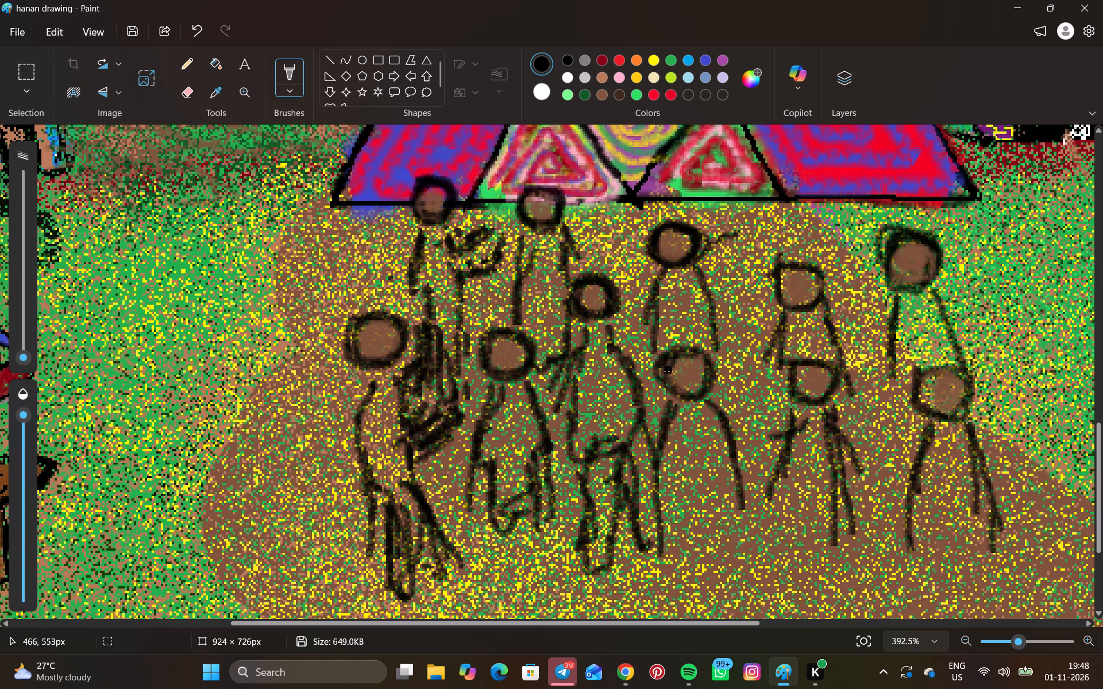
pyautogui.moveTo(669, 371); pyautogui.dragTo(668, 384)
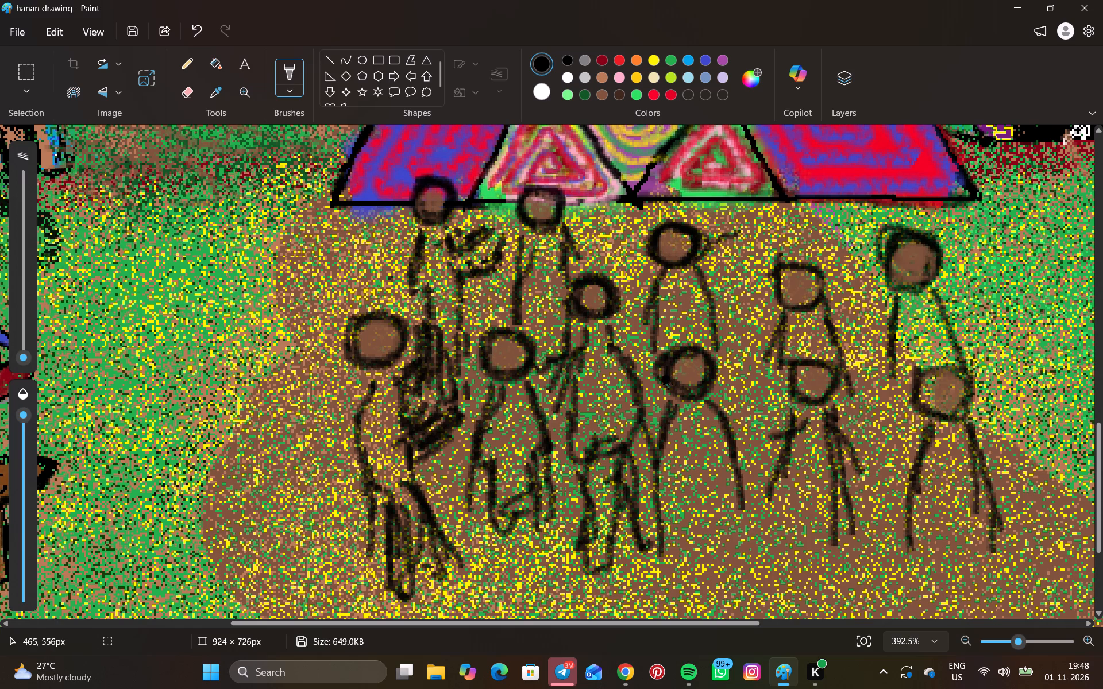
pyautogui.moveTo(668, 384); pyautogui.dragTo(691, 389)
pyautogui.click(797, 266)
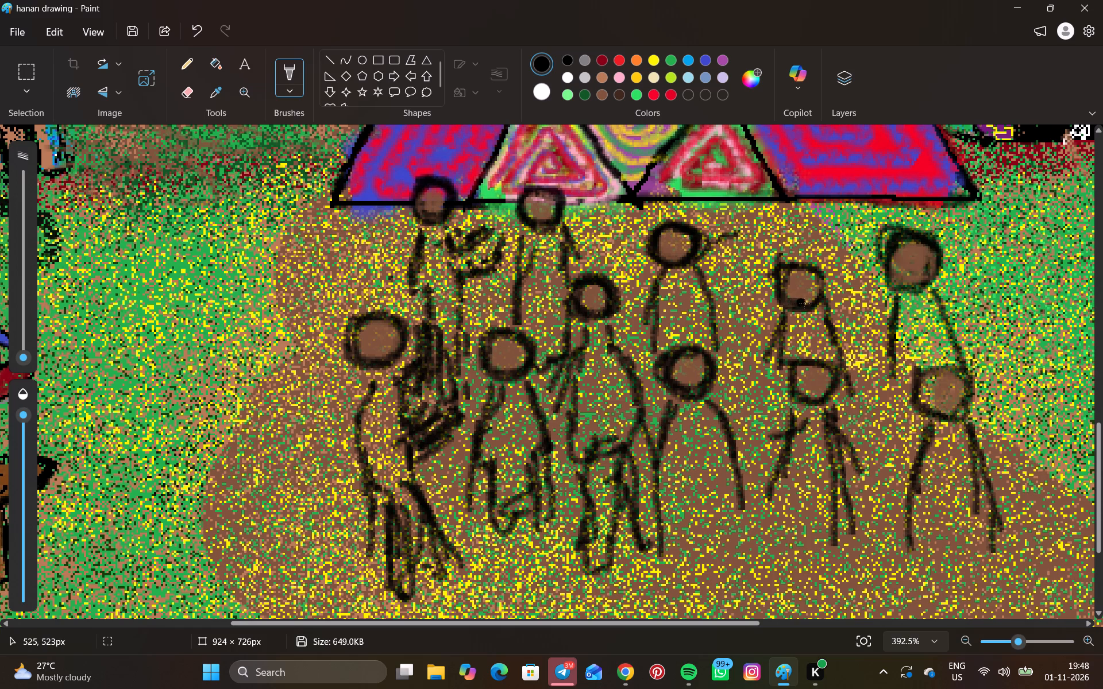
# Thicken the black head outlines of the rightmost back-row figure and the rightmost front-row figure.
pyautogui.moveTo(900, 234); pyautogui.dragTo(893, 252)
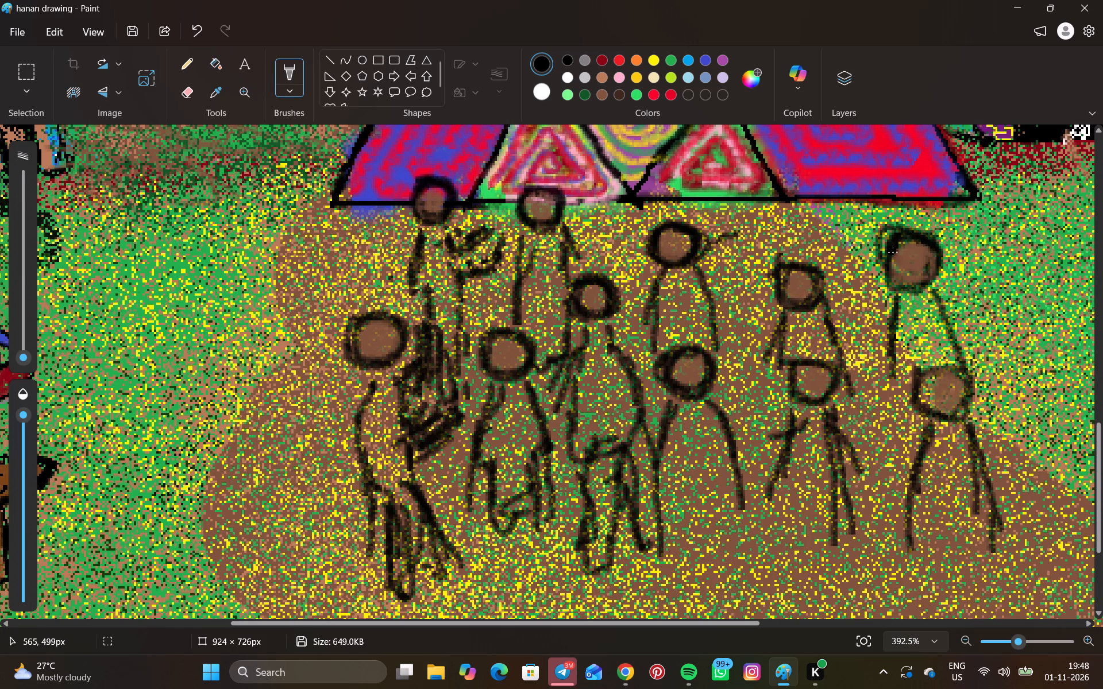
pyautogui.moveTo(893, 252); pyautogui.dragTo(905, 280)
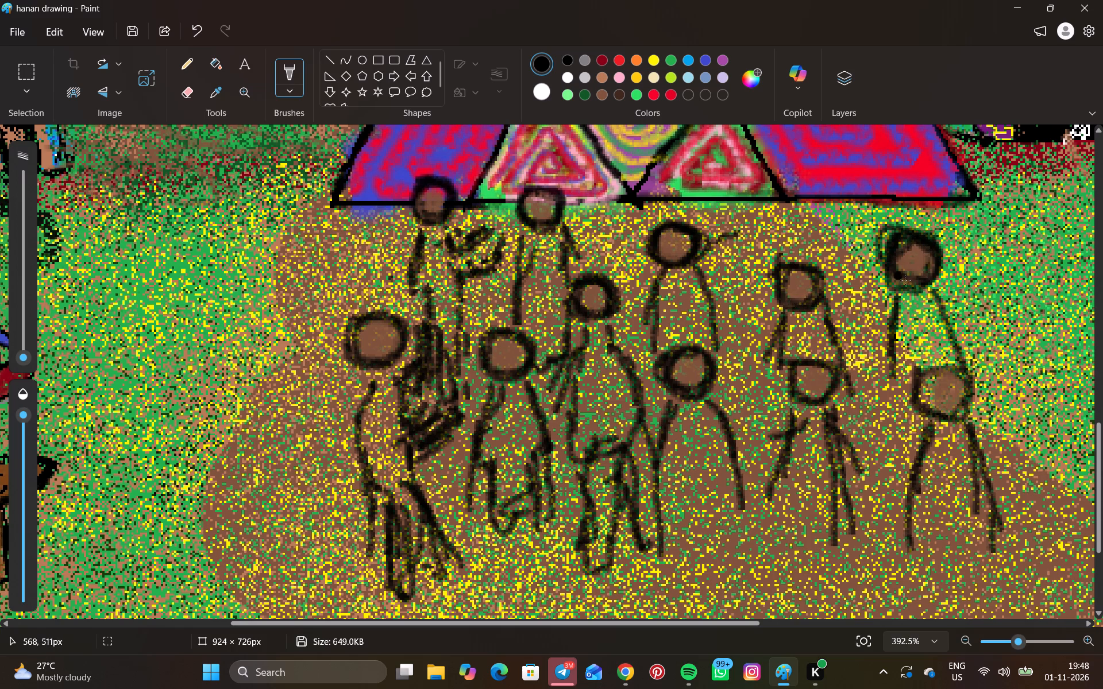
pyautogui.moveTo(905, 280); pyautogui.dragTo(926, 280)
pyautogui.moveTo(945, 375); pyautogui.dragTo(943, 409)
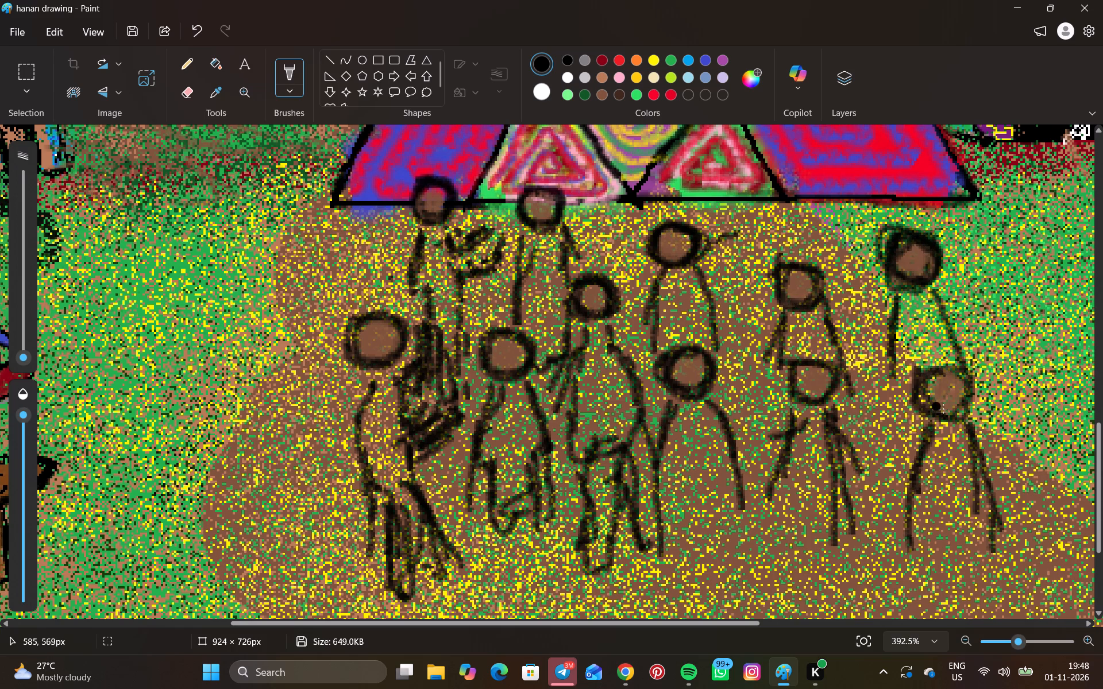
pyautogui.moveTo(943, 409); pyautogui.dragTo(961, 396)
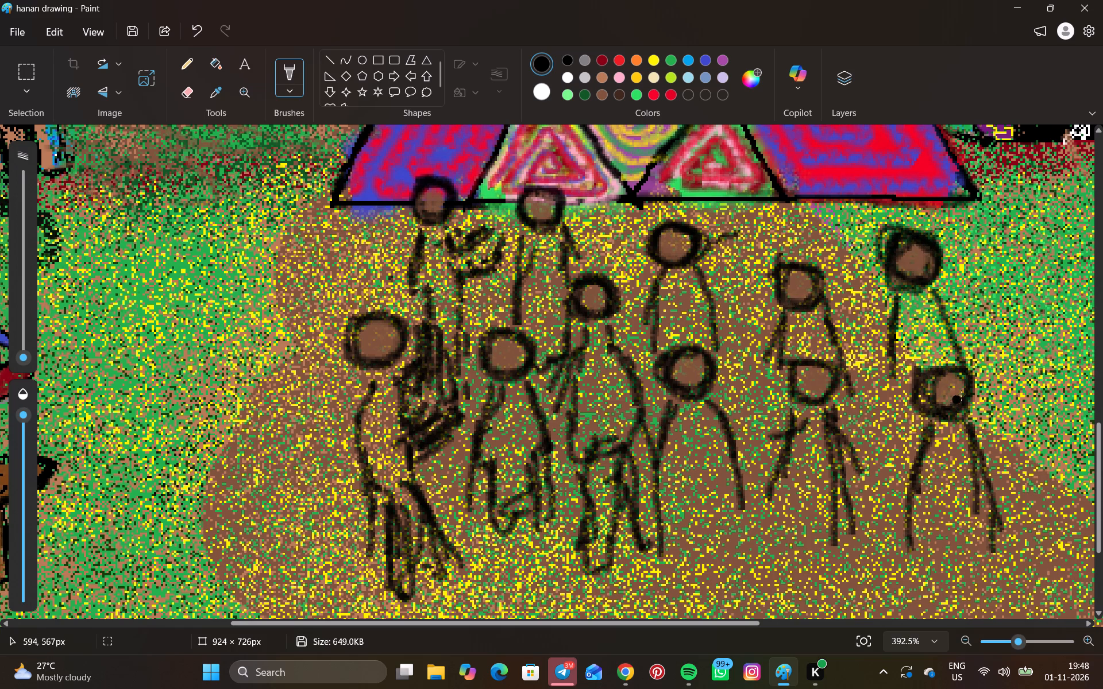
pyautogui.moveTo(961, 396); pyautogui.dragTo(942, 355)
# Draw a small raised black forearm and hand beside the second back-row figure, just above the middle figure's head.
pyautogui.keyDown('ctrl'); pyautogui.scroll(-2, 606, 366); pyautogui.keyUp('ctrl')
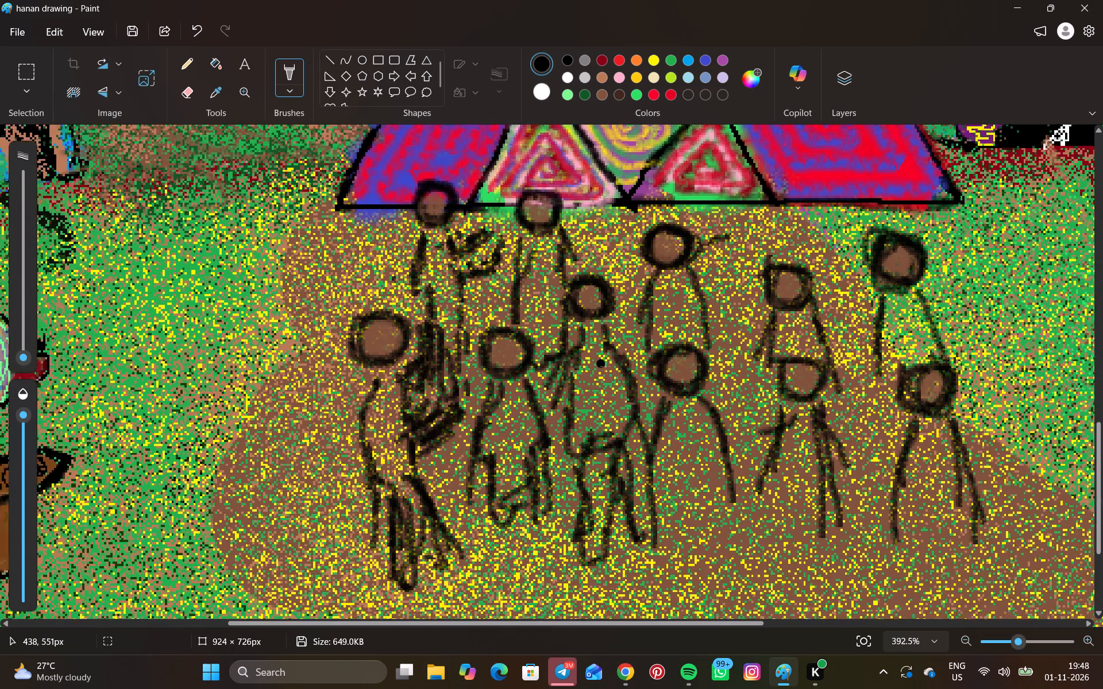
pyautogui.keyDown('ctrl'); pyautogui.scroll(-5, 606, 366); pyautogui.keyUp('ctrl')
pyautogui.scroll(1, 606, 366)
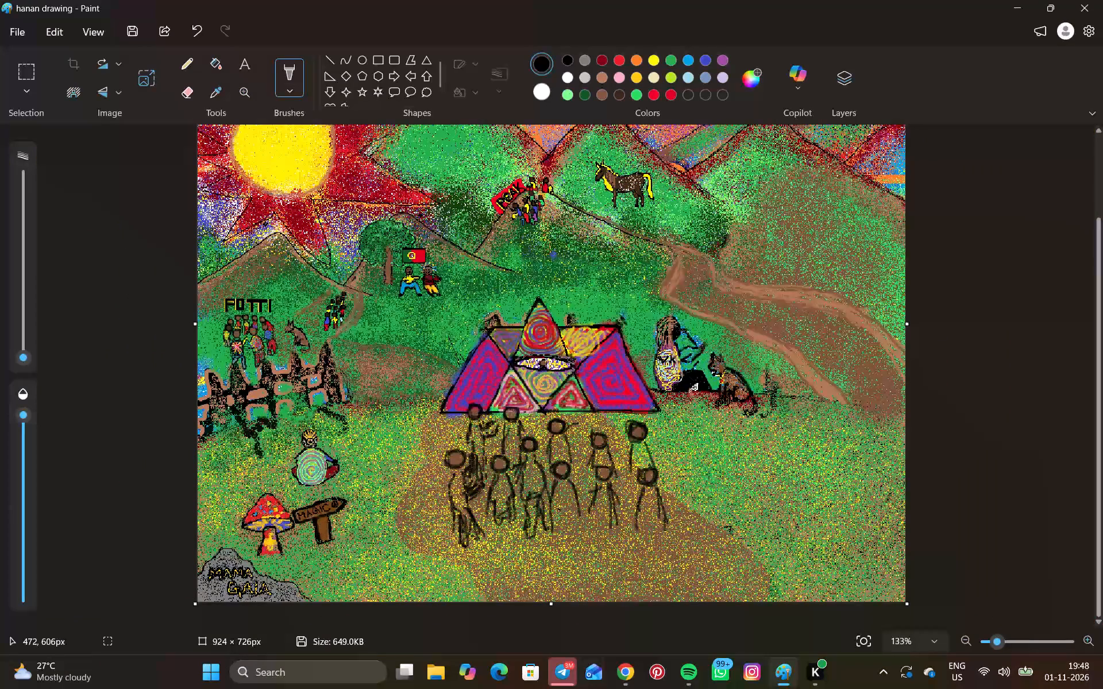
pyautogui.keyDown('ctrl'); pyautogui.scroll(5, 558, 509); pyautogui.keyUp('ctrl')
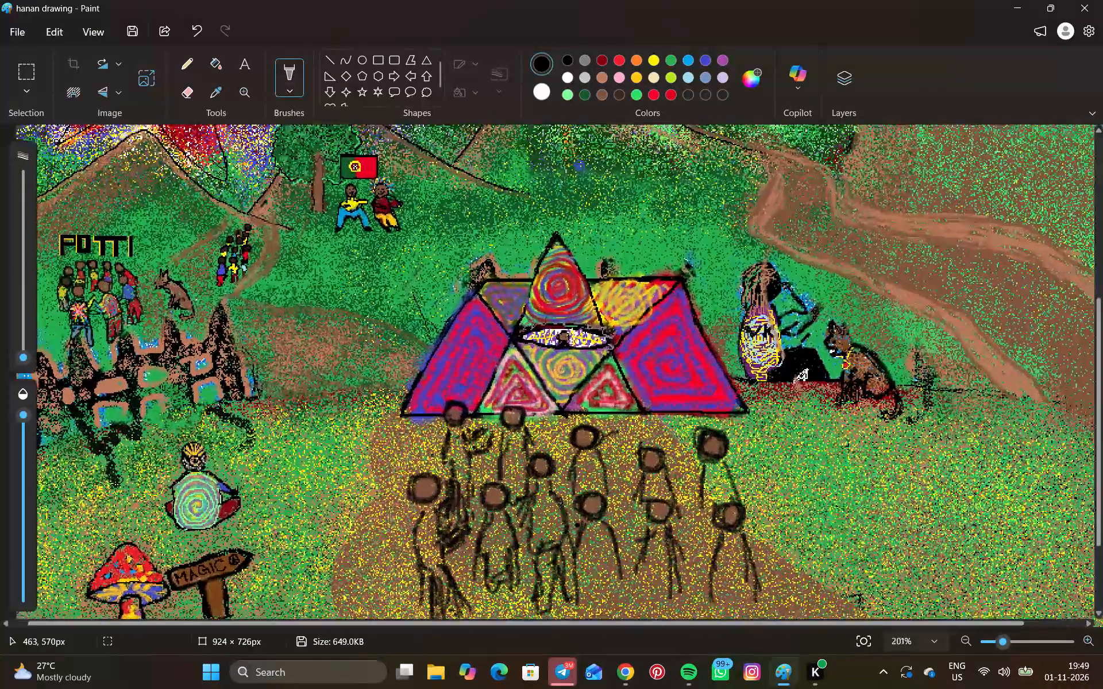
pyautogui.keyDown('ctrl'); pyautogui.scroll(1, 560, 503); pyautogui.keyUp('ctrl')
pyautogui.scroll(-1, 560, 503)
pyautogui.keyDown('ctrl'); pyautogui.scroll(1, 510, 446); pyautogui.keyUp('ctrl')
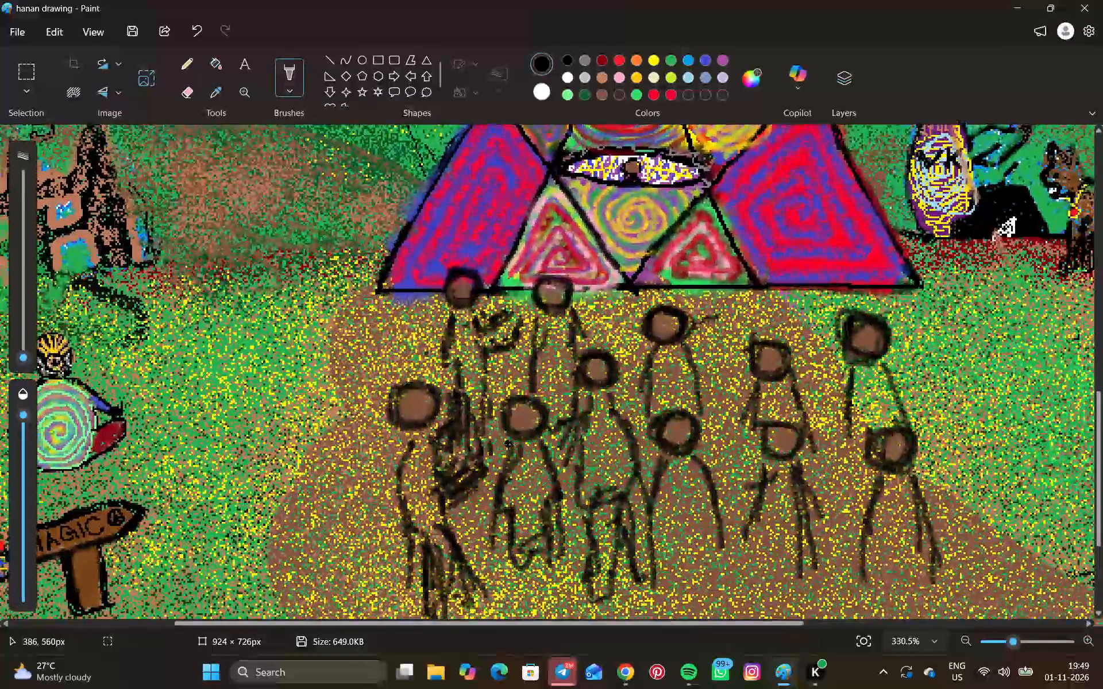
pyautogui.keyDown('ctrl'); pyautogui.scroll(1, 510, 444); pyautogui.keyUp('ctrl')
pyautogui.scroll(-1, 507, 424)
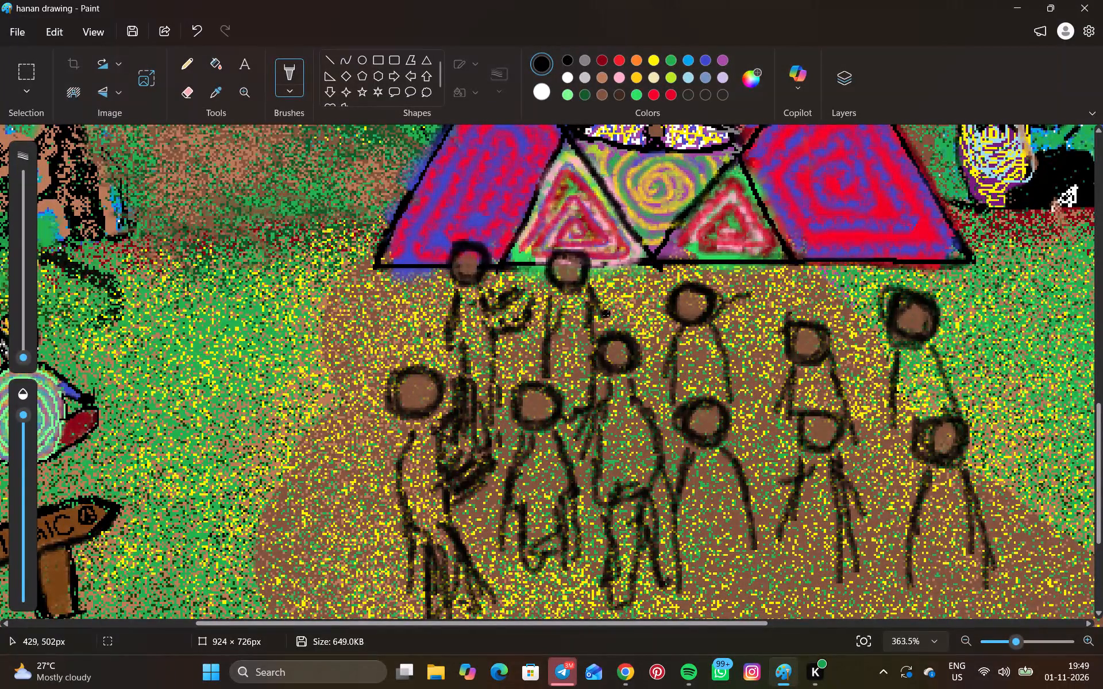
pyautogui.click(599, 318)
pyautogui.moveTo(604, 284); pyautogui.dragTo(603, 303)
pyautogui.moveTo(608, 286); pyautogui.dragTo(608, 294)
pyautogui.moveTo(606, 303); pyautogui.dragTo(600, 319)
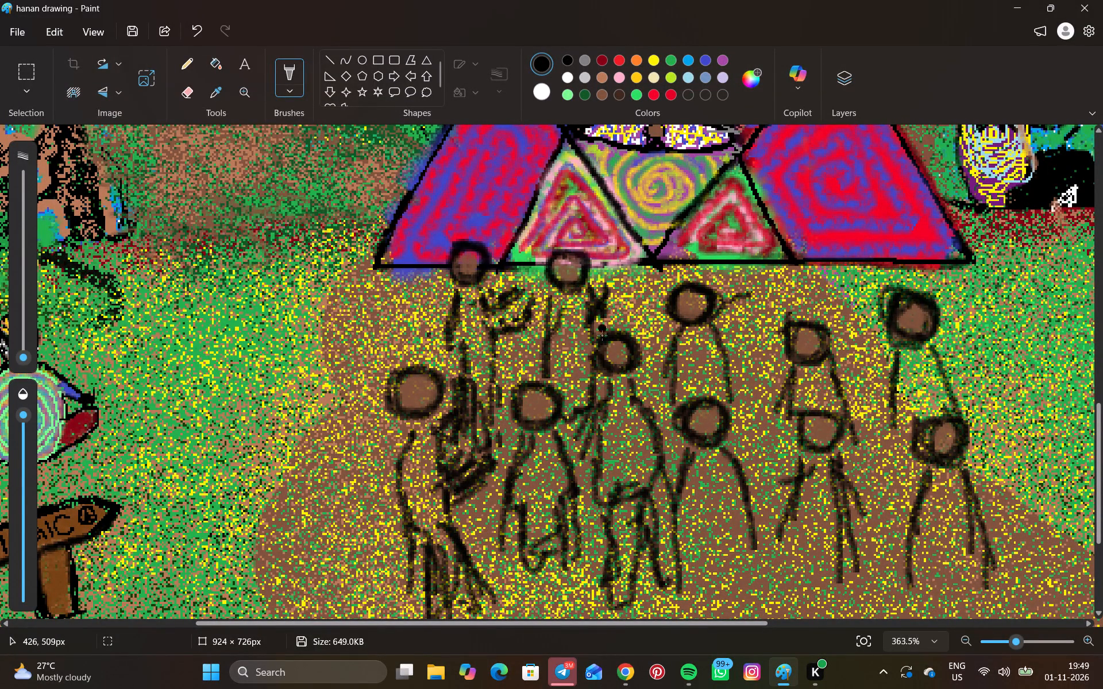
# Thicken the second front-row figure's black arms and legs, adding a bent forearm across its waist and denser leg strokes.
pyautogui.click(520, 525)
pyautogui.moveTo(511, 508); pyautogui.dragTo(521, 518)
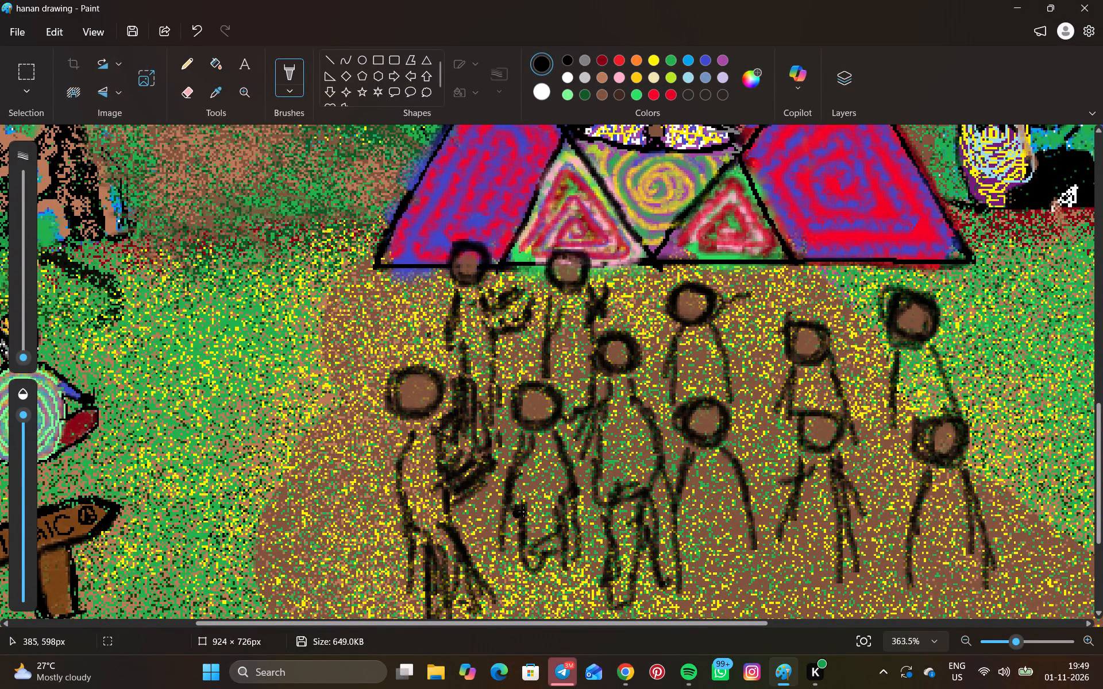
pyautogui.click(524, 512)
pyautogui.moveTo(573, 459); pyautogui.dragTo(572, 442)
pyautogui.moveTo(573, 439); pyautogui.dragTo(571, 452)
pyautogui.moveTo(545, 534); pyautogui.dragTo(546, 540)
pyautogui.moveTo(546, 524); pyautogui.dragTo(534, 559)
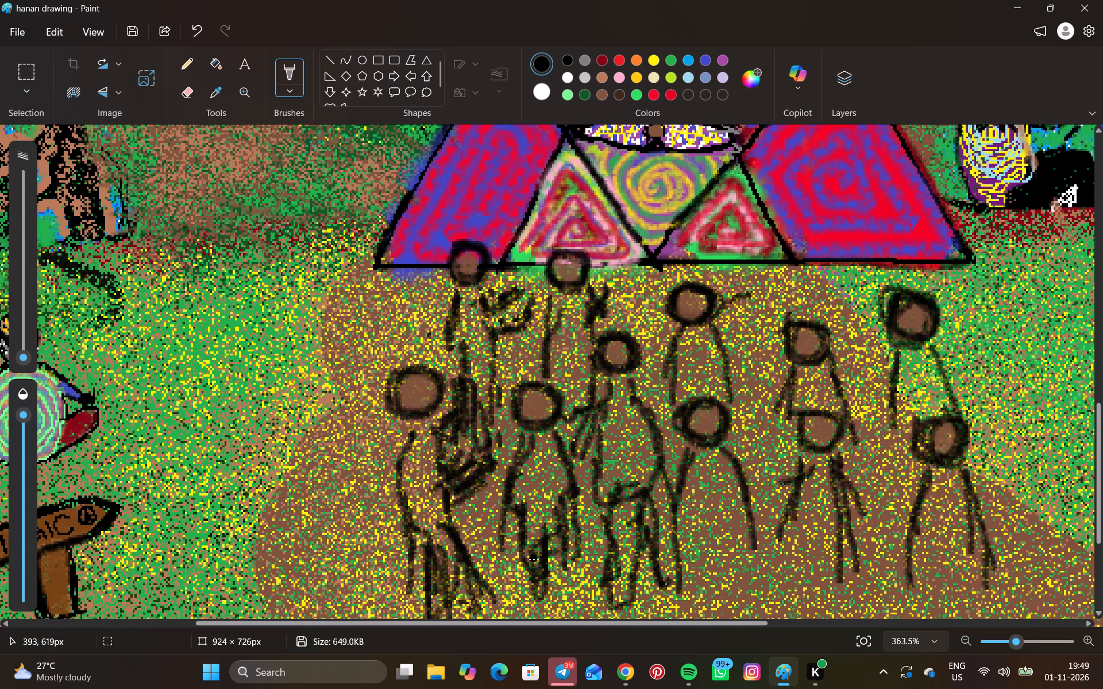
pyautogui.moveTo(534, 559); pyautogui.dragTo(535, 586)
pyautogui.moveTo(531, 497); pyautogui.dragTo(547, 475)
pyautogui.moveTo(548, 472); pyautogui.dragTo(533, 495)
pyautogui.moveTo(537, 487); pyautogui.dragTo(506, 512)
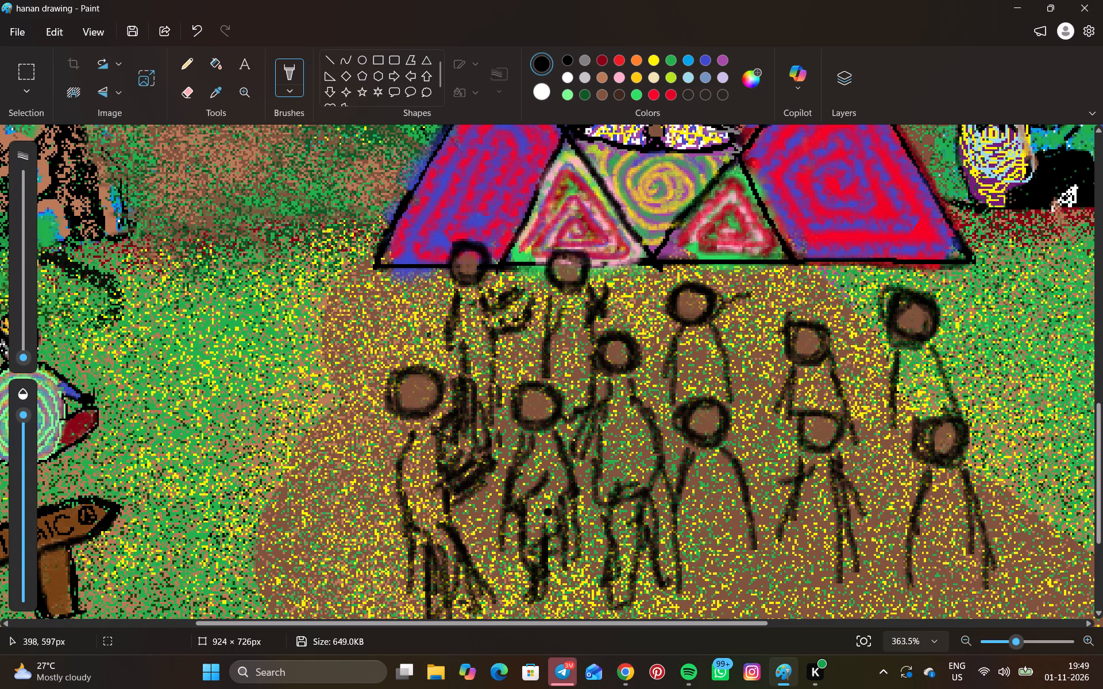
pyautogui.moveTo(550, 527); pyautogui.dragTo(551, 537)
pyautogui.moveTo(559, 542); pyautogui.dragTo(544, 560)
pyautogui.moveTo(544, 558); pyautogui.dragTo(570, 583)
# Touch up the middle figure's arm in black and draw a bent, raised arm beside the third back-row figure.
pyautogui.click(594, 462)
pyautogui.moveTo(596, 443); pyautogui.dragTo(594, 457)
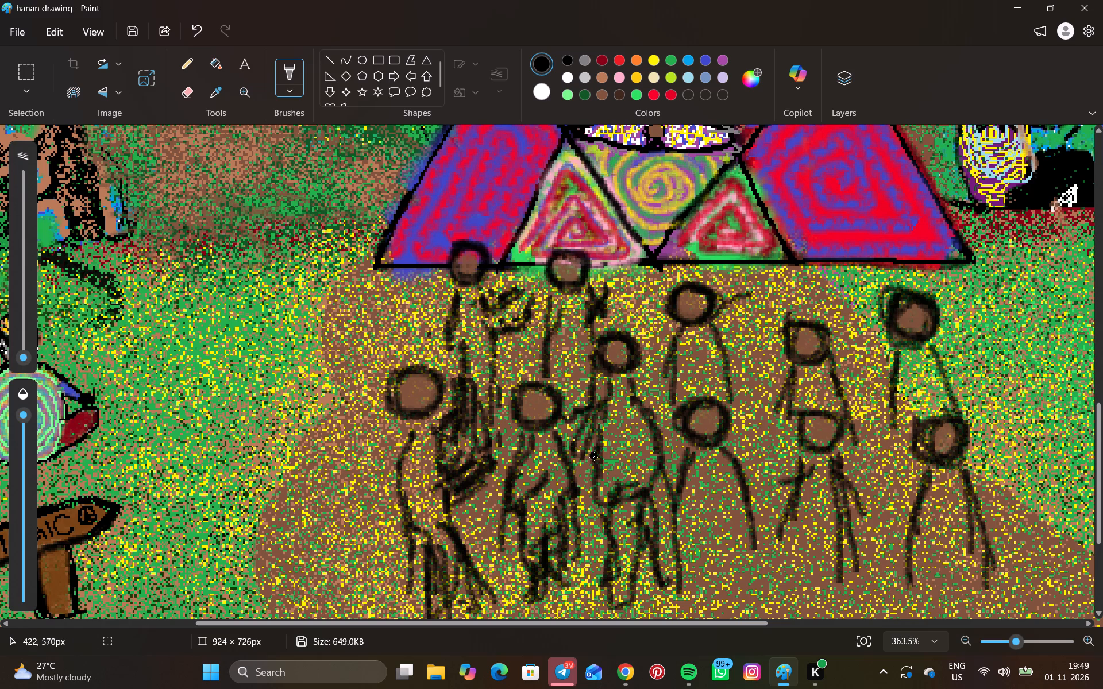
pyautogui.moveTo(594, 457); pyautogui.dragTo(594, 453)
pyautogui.click(594, 442)
pyautogui.moveTo(645, 406); pyautogui.dragTo(649, 413)
pyautogui.click(649, 408)
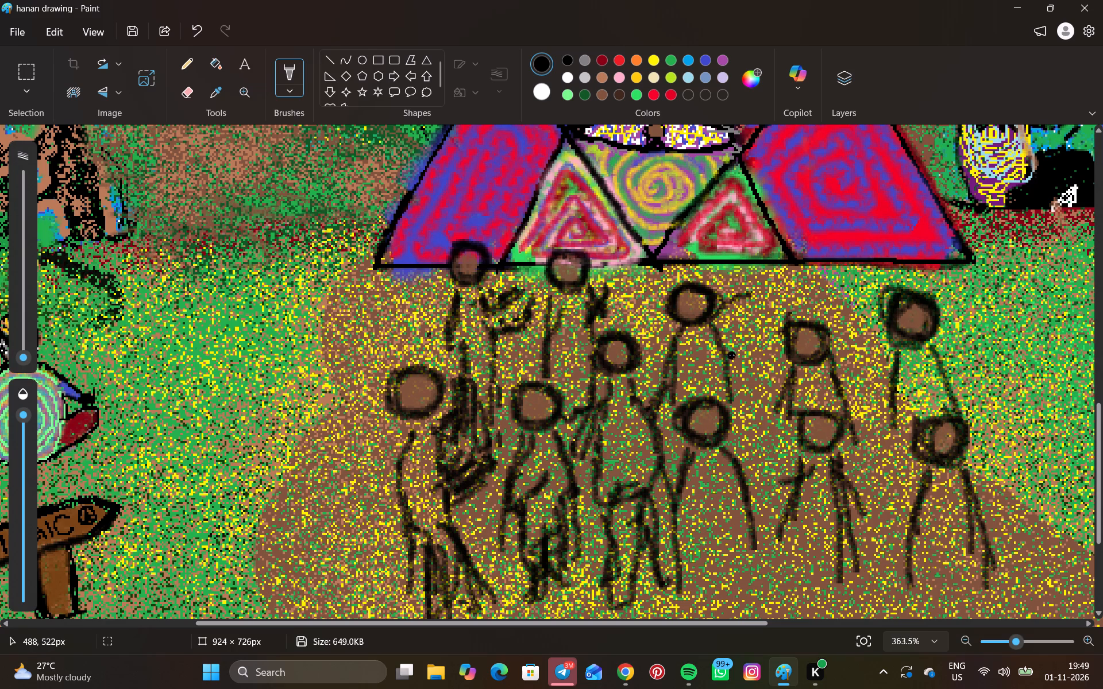
pyautogui.click(734, 355)
pyautogui.moveTo(671, 356); pyautogui.dragTo(661, 351)
pyautogui.moveTo(655, 339); pyautogui.dragTo(662, 349)
pyautogui.moveTo(662, 349); pyautogui.dragTo(651, 346)
pyautogui.click(672, 370)
# Draw small raised black forearms on the outer side of the fourth back-row and fourth front-row figures.
pyautogui.moveTo(796, 393); pyautogui.dragTo(793, 391)
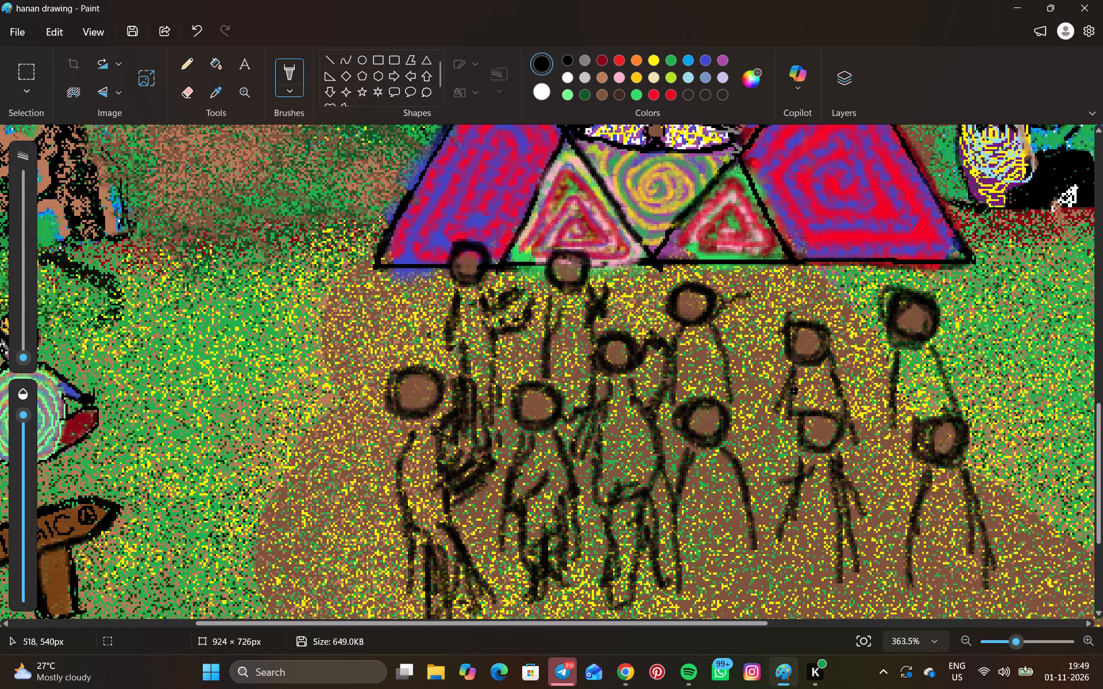
pyautogui.moveTo(793, 391); pyautogui.dragTo(765, 372)
pyautogui.click(761, 370)
pyautogui.moveTo(788, 408); pyautogui.dragTo(790, 424)
pyautogui.moveTo(790, 413); pyautogui.dragTo(801, 437)
pyautogui.moveTo(801, 438); pyautogui.dragTo(803, 460)
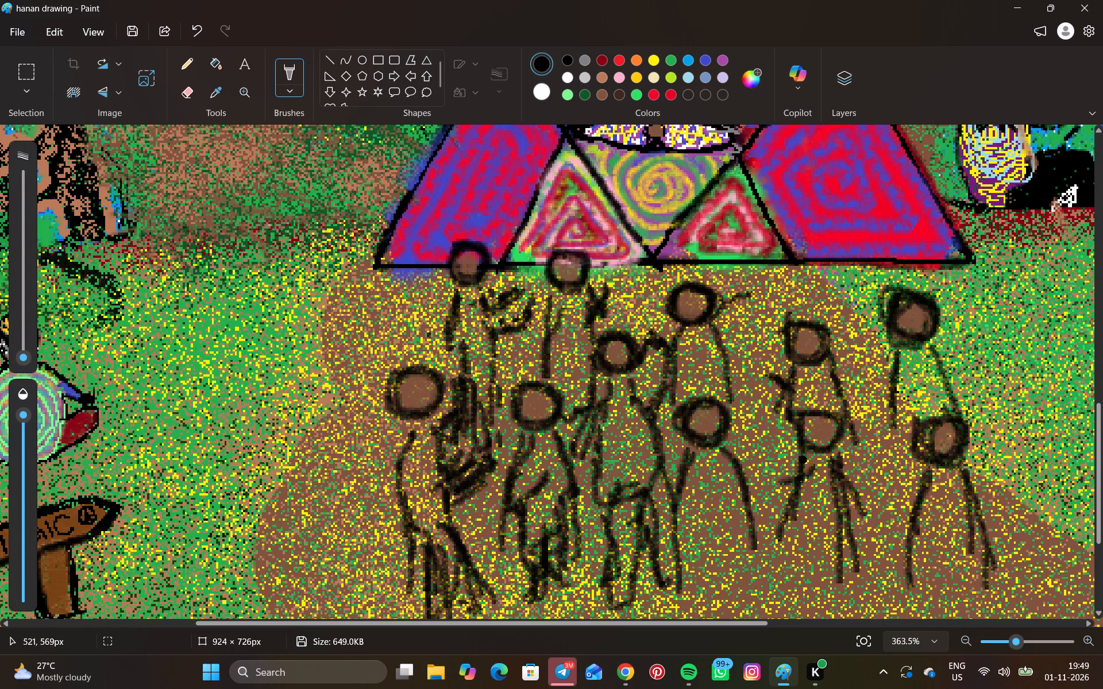
pyautogui.moveTo(799, 490); pyautogui.dragTo(763, 460)
pyautogui.moveTo(768, 466); pyautogui.dragTo(770, 480)
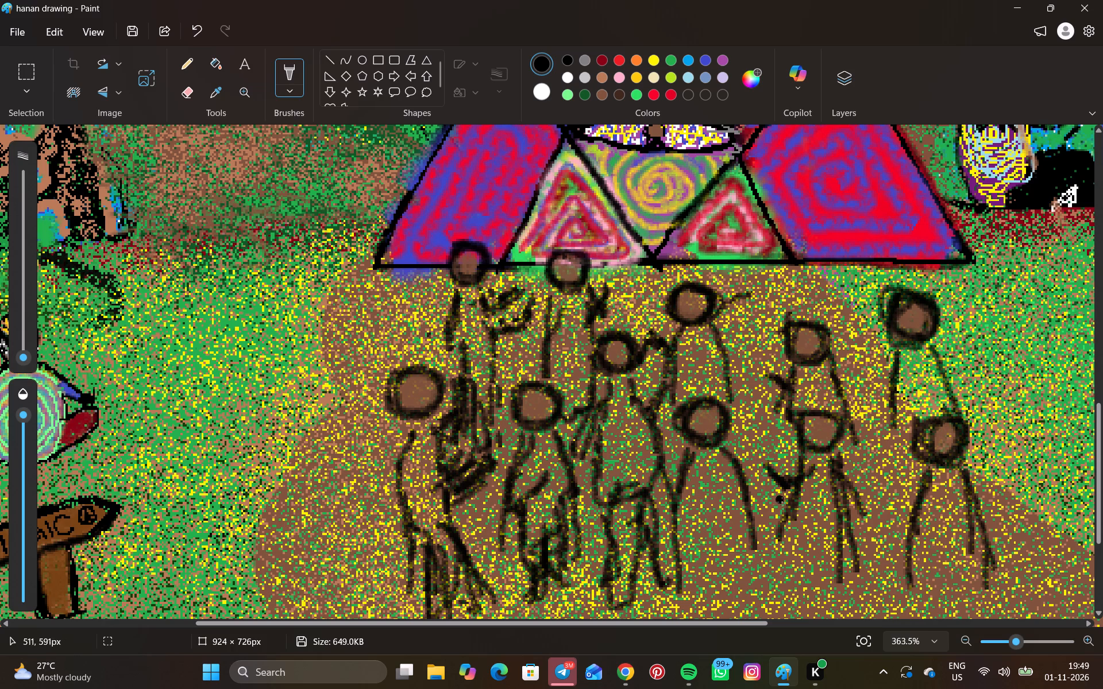
pyautogui.click(782, 502)
pyautogui.moveTo(802, 513); pyautogui.dragTo(796, 513)
# Sketch the third front-row figure's black waistline, inner leg strokes and one long leg.
pyautogui.click(746, 542)
pyautogui.moveTo(746, 541); pyautogui.dragTo(736, 540)
pyautogui.moveTo(720, 523); pyautogui.dragTo(703, 528)
pyautogui.moveTo(746, 519); pyautogui.dragTo(692, 544)
pyautogui.moveTo(692, 522); pyautogui.dragTo(701, 548)
pyautogui.moveTo(700, 542); pyautogui.dragTo(713, 552)
pyautogui.moveTo(711, 543); pyautogui.dragTo(711, 568)
pyautogui.moveTo(712, 529); pyautogui.dragTo(723, 577)
pyautogui.moveTo(708, 541); pyautogui.dragTo(753, 605)
pyautogui.moveTo(753, 551); pyautogui.dragTo(758, 618)
# Add the third front-row figure's other lower leg and its feet in black.
pyautogui.scroll(1, 738, 582)
pyautogui.scroll(-3, 734, 577)
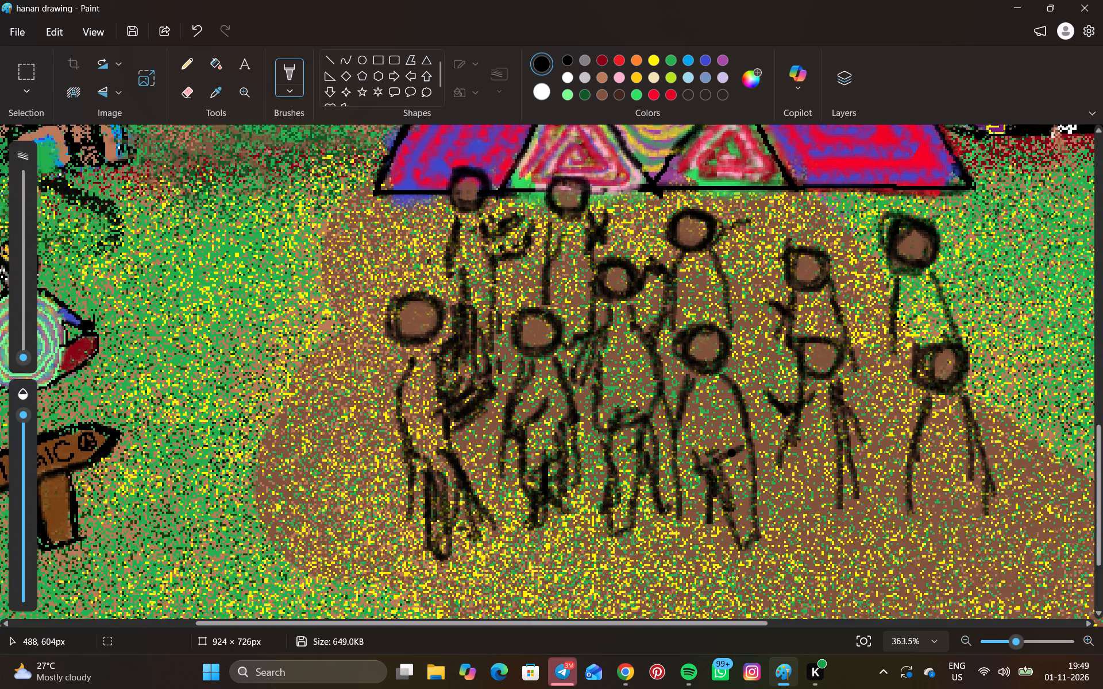
pyautogui.moveTo(700, 426); pyautogui.dragTo(700, 462)
pyautogui.moveTo(700, 459); pyautogui.dragTo(690, 473)
pyautogui.moveTo(686, 447); pyautogui.dragTo(687, 479)
pyautogui.moveTo(684, 459); pyautogui.dragTo(684, 466)
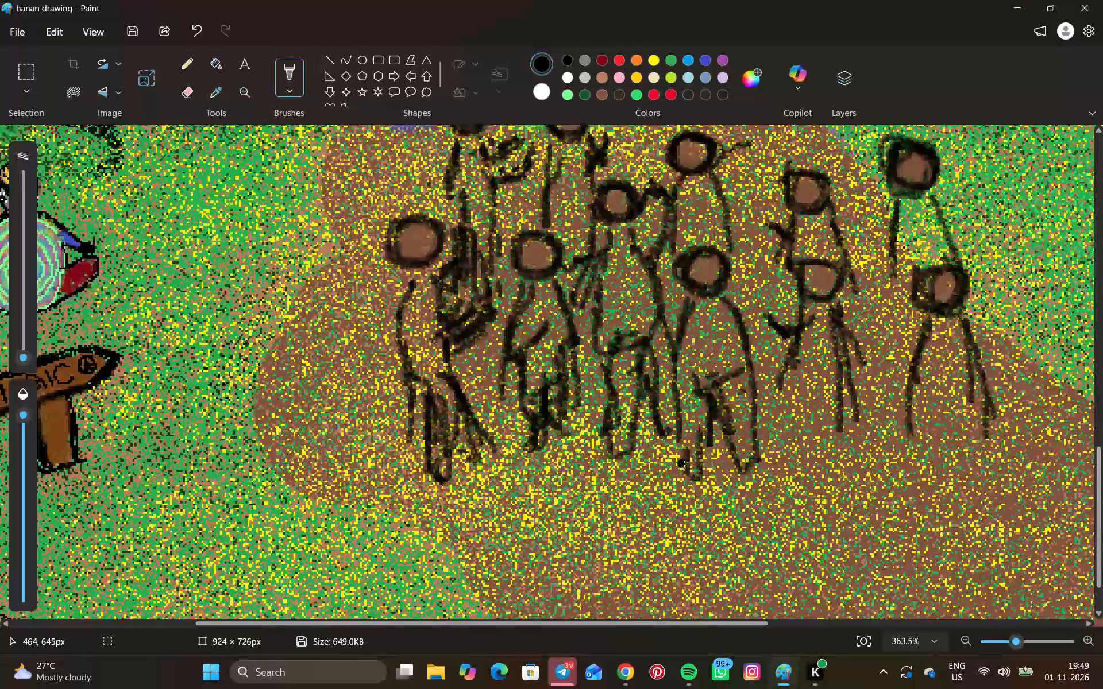
pyautogui.moveTo(684, 466); pyautogui.dragTo(691, 467)
pyautogui.moveTo(703, 462); pyautogui.dragTo(677, 477)
pyautogui.moveTo(730, 464); pyautogui.dragTo(678, 486)
pyautogui.moveTo(750, 471); pyautogui.dragTo(734, 473)
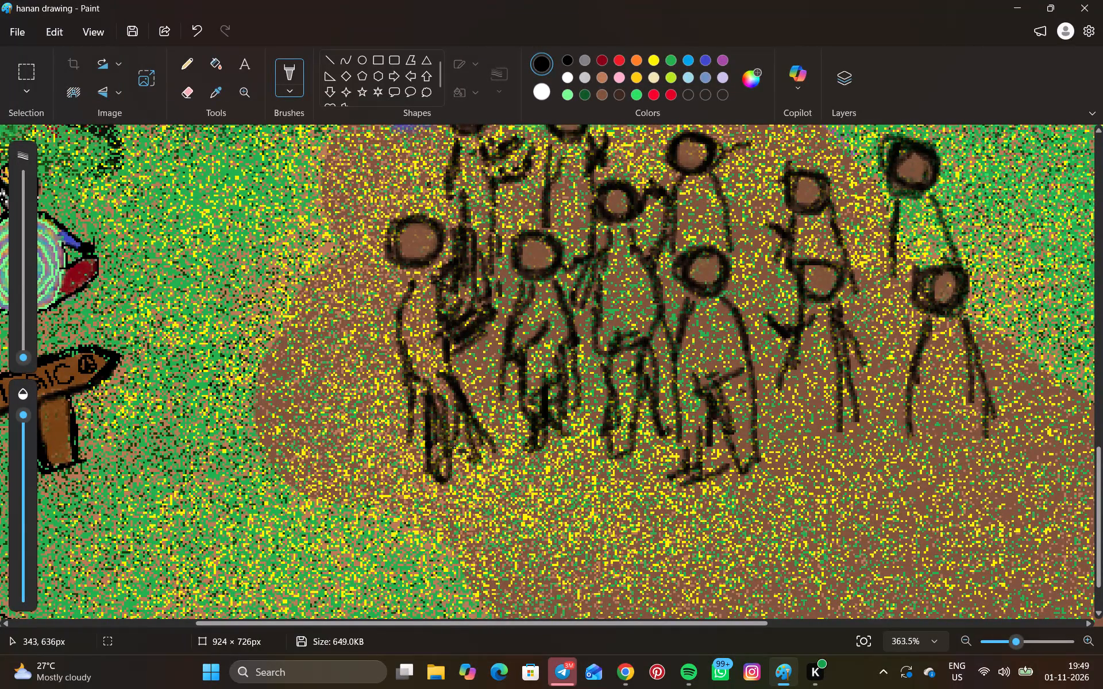
# Draw slanted black foot and ground strokes beneath the two leftmost front-row figures.
pyautogui.moveTo(438, 463); pyautogui.dragTo(511, 455)
pyautogui.moveTo(518, 475); pyautogui.dragTo(554, 466)
pyautogui.moveTo(462, 470); pyautogui.dragTo(485, 461)
pyautogui.moveTo(573, 435); pyautogui.dragTo(427, 471)
pyautogui.moveTo(566, 437); pyautogui.dragTo(544, 443)
pyautogui.moveTo(548, 449); pyautogui.dragTo(538, 465)
# Draw black ground strokes beneath the middle, third and fourth front-row figures.
pyautogui.click(580, 455)
pyautogui.click(592, 456)
pyautogui.moveTo(596, 461); pyautogui.dragTo(595, 468)
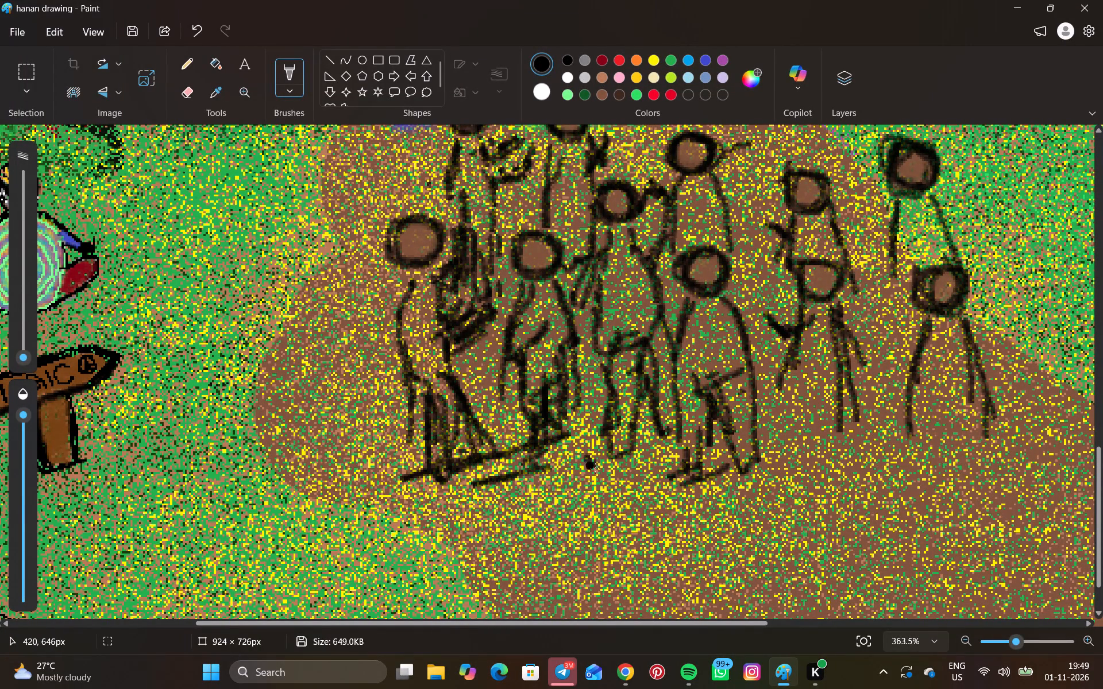
pyautogui.moveTo(595, 468); pyautogui.dragTo(602, 469)
pyautogui.click(642, 469)
pyautogui.moveTo(655, 469); pyautogui.dragTo(610, 485)
pyautogui.moveTo(670, 475); pyautogui.dragTo(650, 484)
pyautogui.moveTo(728, 470); pyautogui.dragTo(731, 477)
pyautogui.moveTo(840, 477); pyautogui.dragTo(812, 490)
pyautogui.moveTo(817, 479); pyautogui.dragTo(772, 490)
pyautogui.moveTo(774, 477); pyautogui.dragTo(648, 500)
# Sketch the fourth front-row figure's feet as short black strokes just above the ground lines.
pyautogui.moveTo(811, 436); pyautogui.dragTo(776, 455)
pyautogui.moveTo(795, 448); pyautogui.dragTo(803, 450)
pyautogui.moveTo(828, 443); pyautogui.dragTo(872, 453)
pyautogui.moveTo(886, 454); pyautogui.dragTo(853, 469)
pyautogui.moveTo(857, 467); pyautogui.dragTo(836, 467)
pyautogui.click(865, 459)
pyautogui.moveTo(863, 460); pyautogui.dragTo(862, 469)
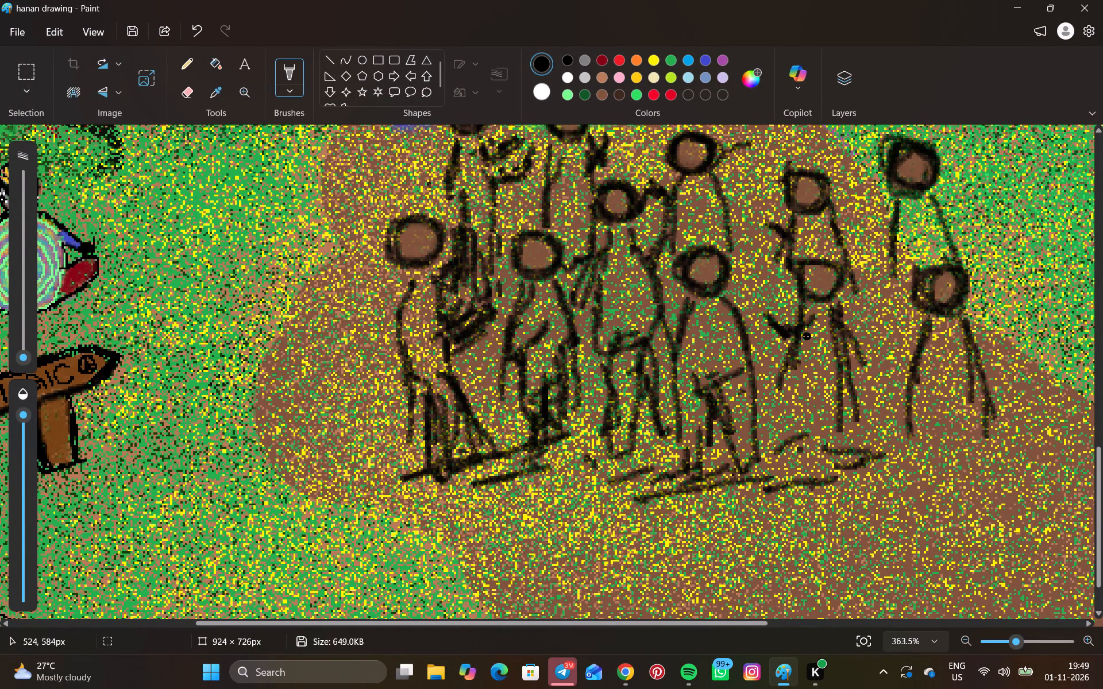
# Thicken the fourth front-row figure's raised arm and draw its black waistline and legs down to the feet.
pyautogui.moveTo(799, 332); pyautogui.dragTo(768, 309)
pyautogui.click(765, 306)
pyautogui.moveTo(801, 350); pyautogui.dragTo(801, 363)
pyautogui.moveTo(801, 365); pyautogui.dragTo(858, 367)
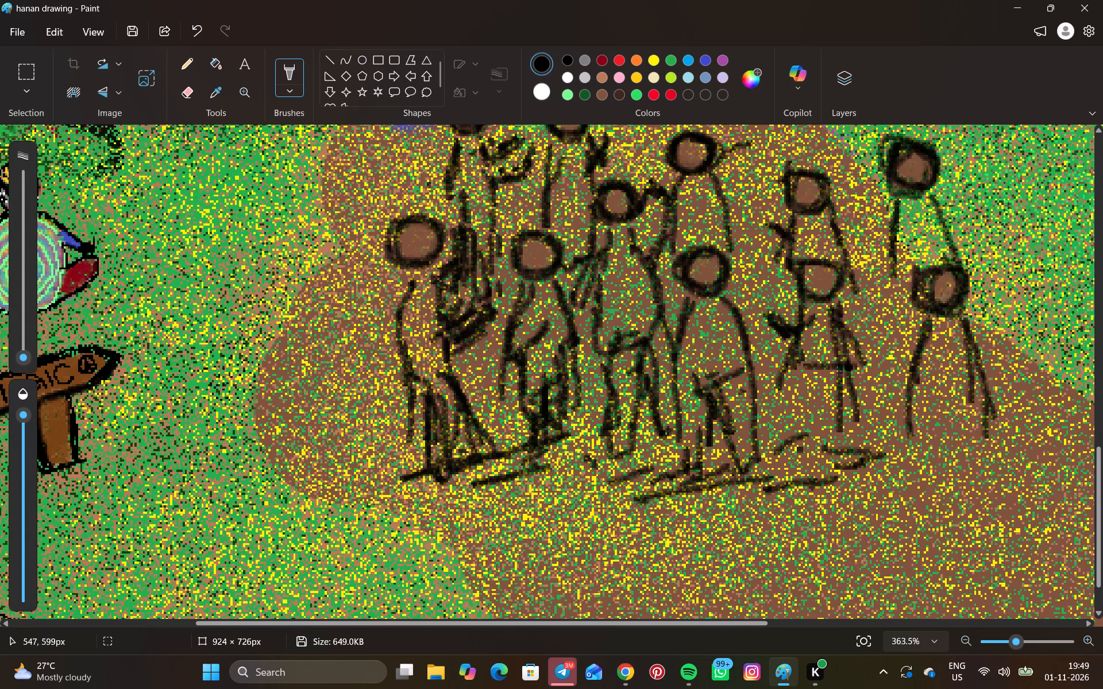
pyautogui.moveTo(799, 370); pyautogui.dragTo(800, 428)
pyautogui.moveTo(795, 398); pyautogui.dragTo(808, 448)
pyautogui.moveTo(822, 390); pyautogui.dragTo(812, 455)
pyautogui.moveTo(828, 378); pyautogui.dragTo(838, 455)
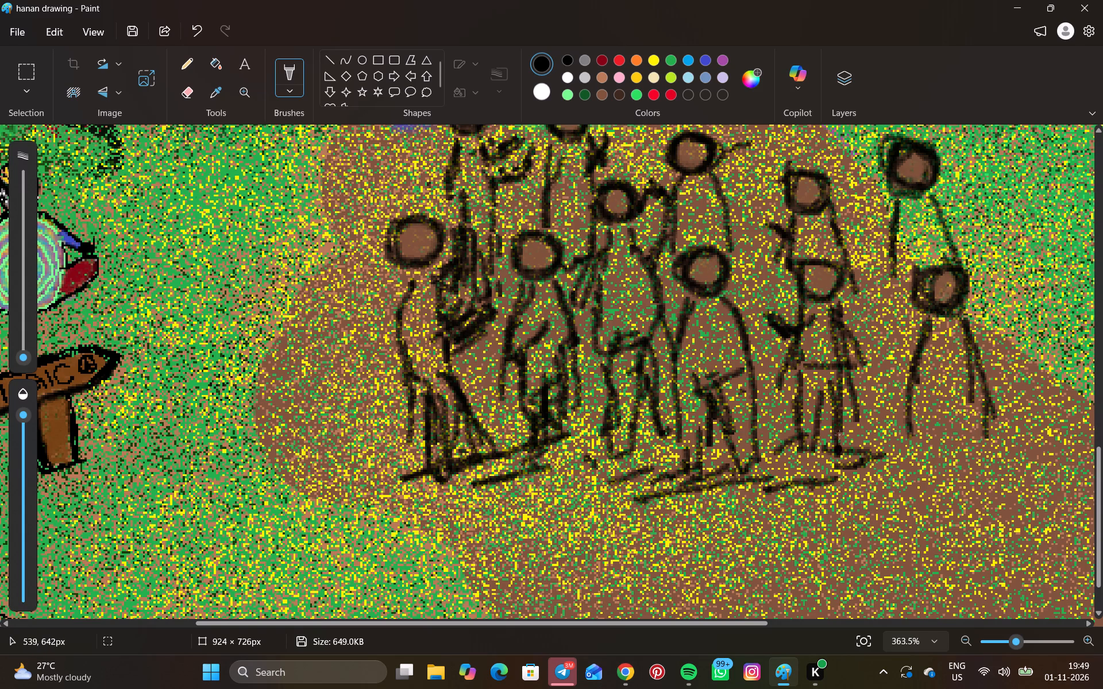
pyautogui.click(839, 431)
pyautogui.moveTo(859, 376); pyautogui.dragTo(863, 461)
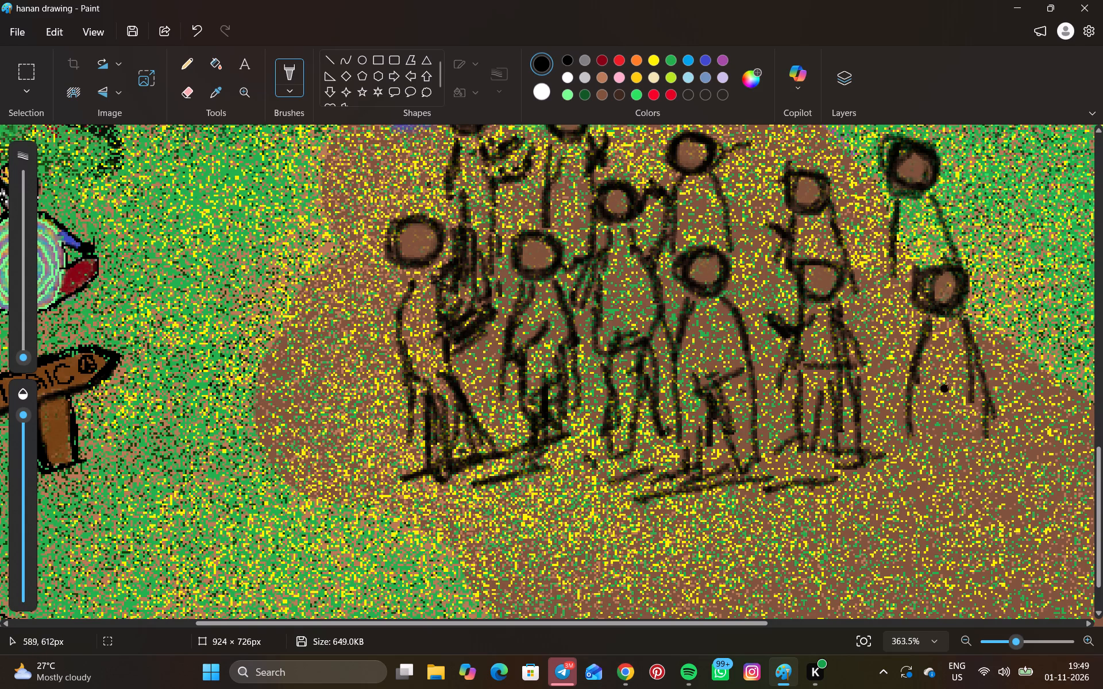
# Draw the rightmost front-row figure's waist and first leg strokes in black.
pyautogui.moveTo(948, 383); pyautogui.dragTo(942, 447)
pyautogui.moveTo(935, 392); pyautogui.dragTo(940, 462)
pyautogui.moveTo(940, 389); pyautogui.dragTo(909, 424)
pyautogui.moveTo(934, 393); pyautogui.dragTo(933, 412)
pyautogui.moveTo(925, 385); pyautogui.dragTo(903, 374)
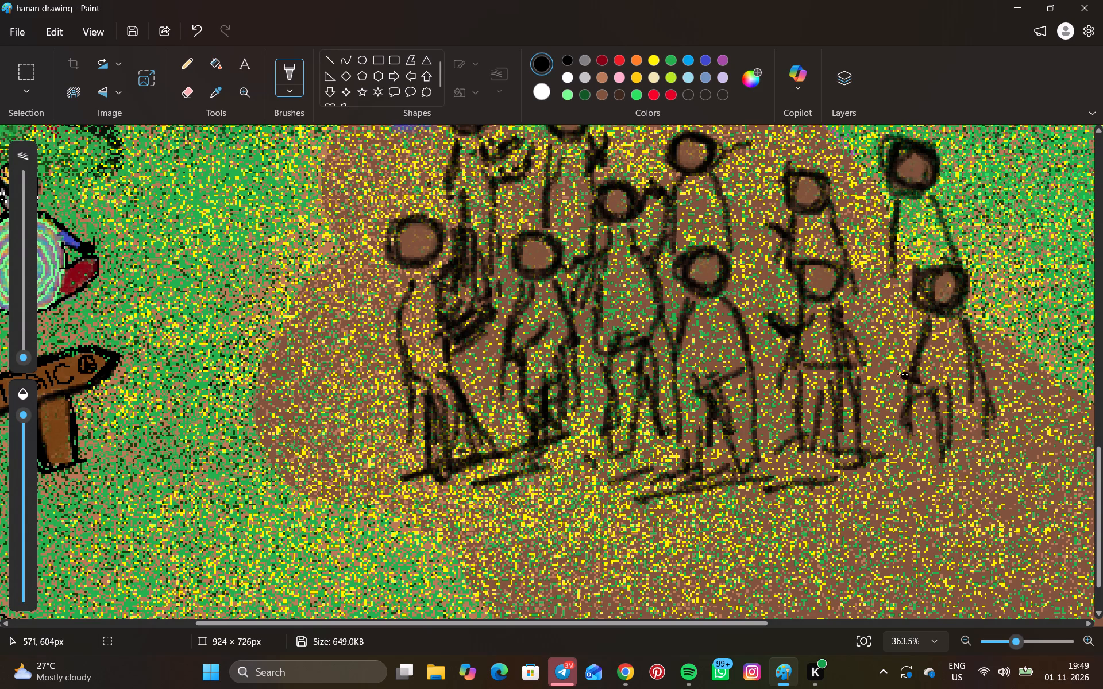
# Draw a raised black forearm and hand on the rightmost front-row figure's outer side facing the fourth figure.
pyautogui.moveTo(903, 374); pyautogui.dragTo(903, 374)
pyautogui.moveTo(901, 371); pyautogui.dragTo(904, 353)
pyautogui.click(907, 342)
pyautogui.moveTo(882, 333); pyautogui.dragTo(902, 335)
pyautogui.moveTo(925, 347); pyautogui.dragTo(909, 347)
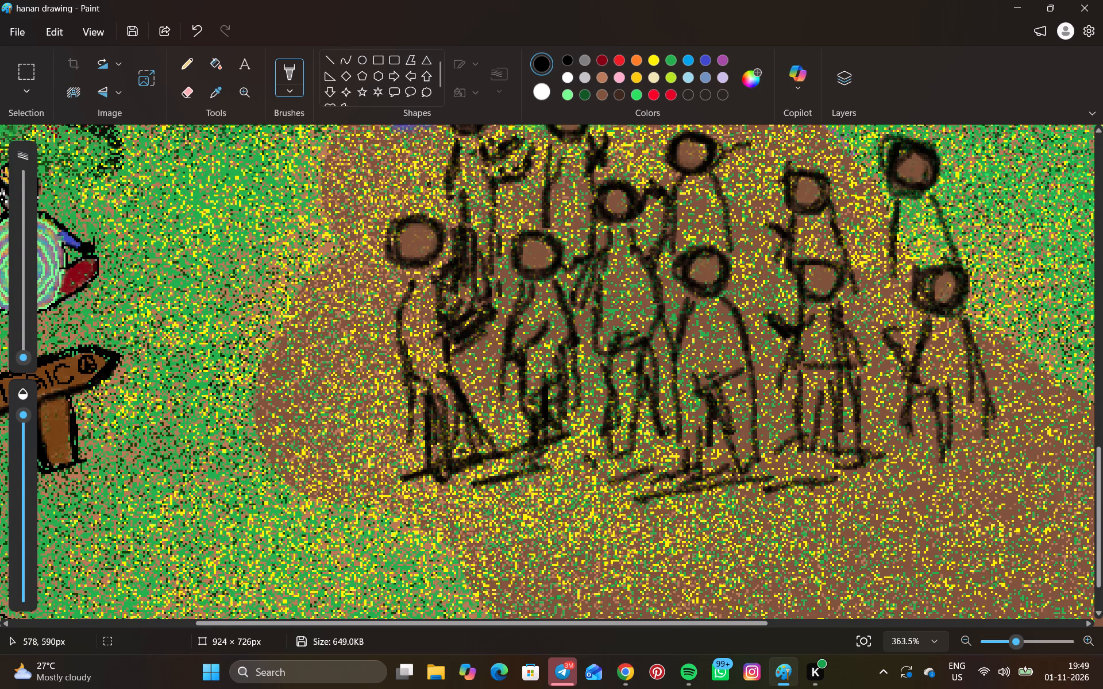
pyautogui.moveTo(909, 347); pyautogui.dragTo(895, 346)
# Complete the rightmost front-row figure's black legs and add a folded arm across its chest.
pyautogui.moveTo(936, 419); pyautogui.dragTo(936, 440)
pyautogui.moveTo(925, 392); pyautogui.dragTo(938, 456)
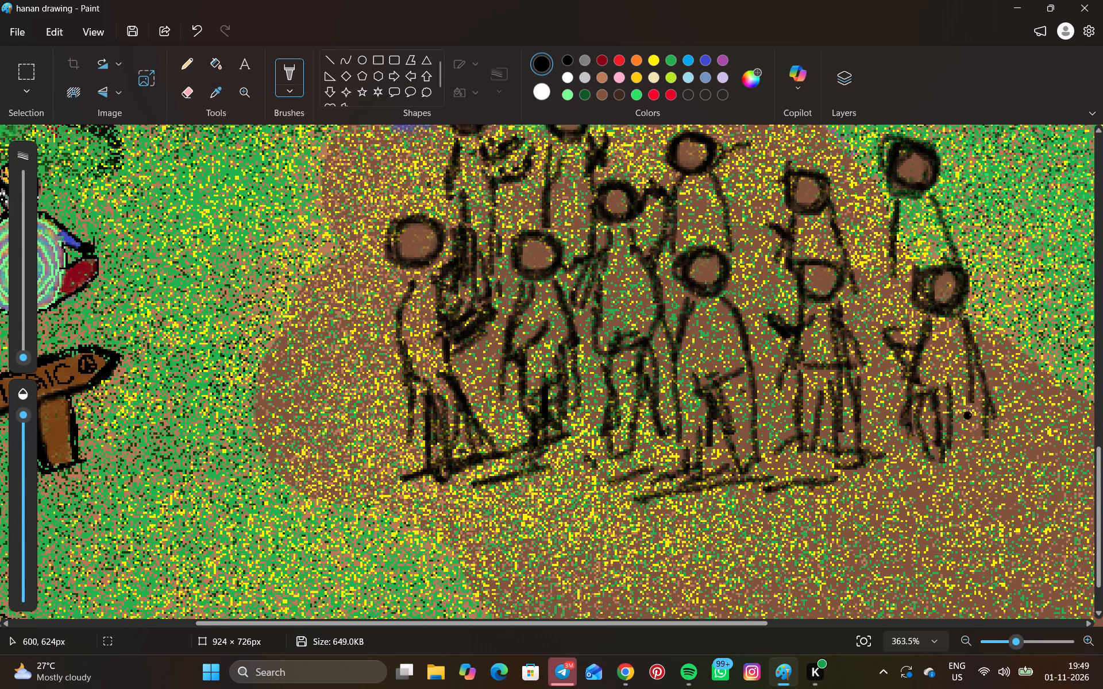
pyautogui.moveTo(973, 394); pyautogui.dragTo(969, 483)
pyautogui.click(957, 388)
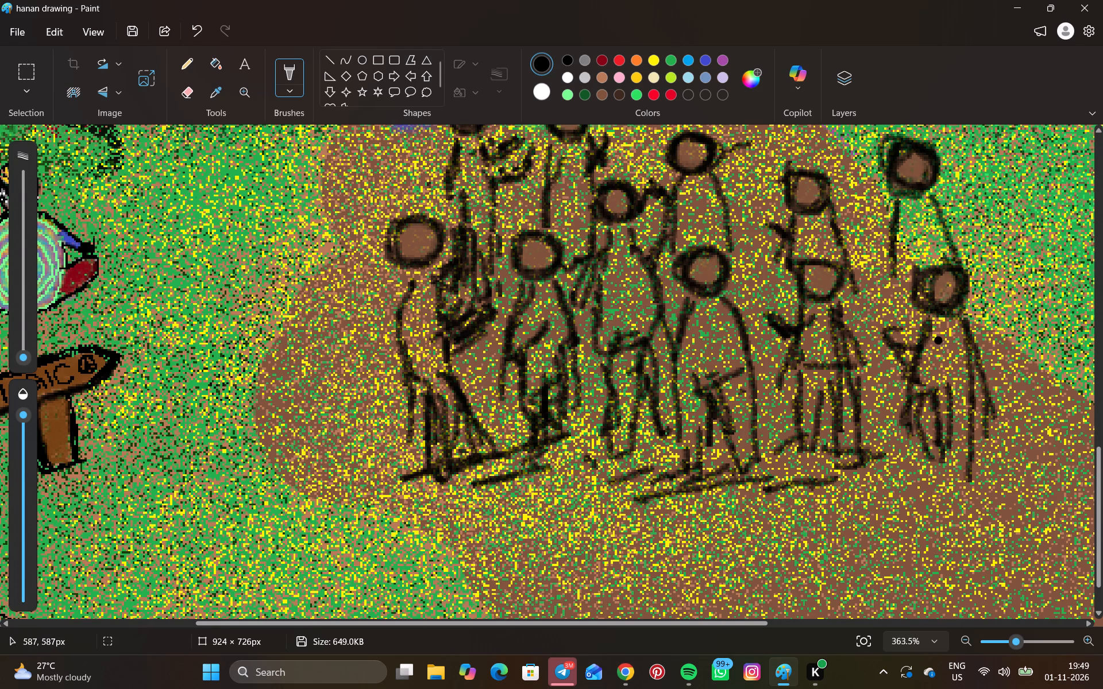
pyautogui.moveTo(933, 336); pyautogui.dragTo(973, 342)
pyautogui.moveTo(951, 342); pyautogui.dragTo(940, 342)
pyautogui.moveTo(961, 338); pyautogui.dragTo(933, 362)
pyautogui.click(921, 436)
# Thicken the third back-row figure's arm near the middle figure's head and draw its other arm raised.
pyautogui.scroll(1, 873, 397)
pyautogui.keyDown('ctrl'); pyautogui.scroll(-1, 869, 400); pyautogui.keyUp('ctrl')
pyautogui.keyDown('ctrl'); pyautogui.scroll(1, 869, 400); pyautogui.keyUp('ctrl')
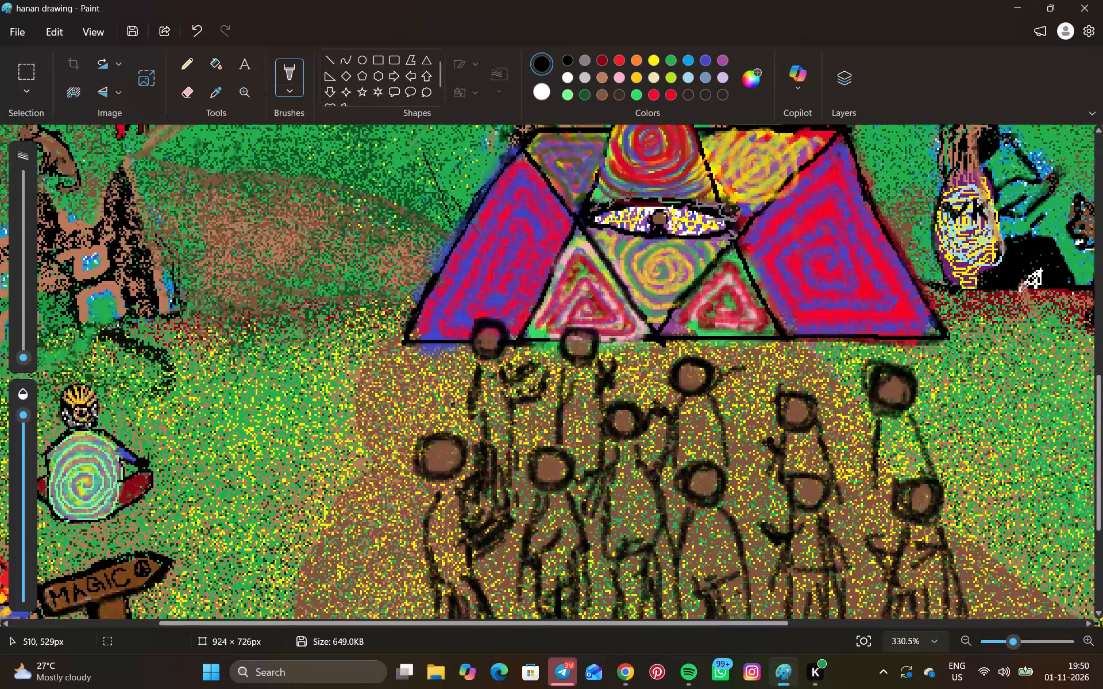
pyautogui.moveTo(695, 418); pyautogui.dragTo(670, 411)
pyautogui.moveTo(751, 416); pyautogui.dragTo(736, 424)
pyautogui.moveTo(729, 429); pyautogui.dragTo(728, 424)
pyautogui.click(746, 393)
pyautogui.moveTo(722, 429); pyautogui.dragTo(727, 419)
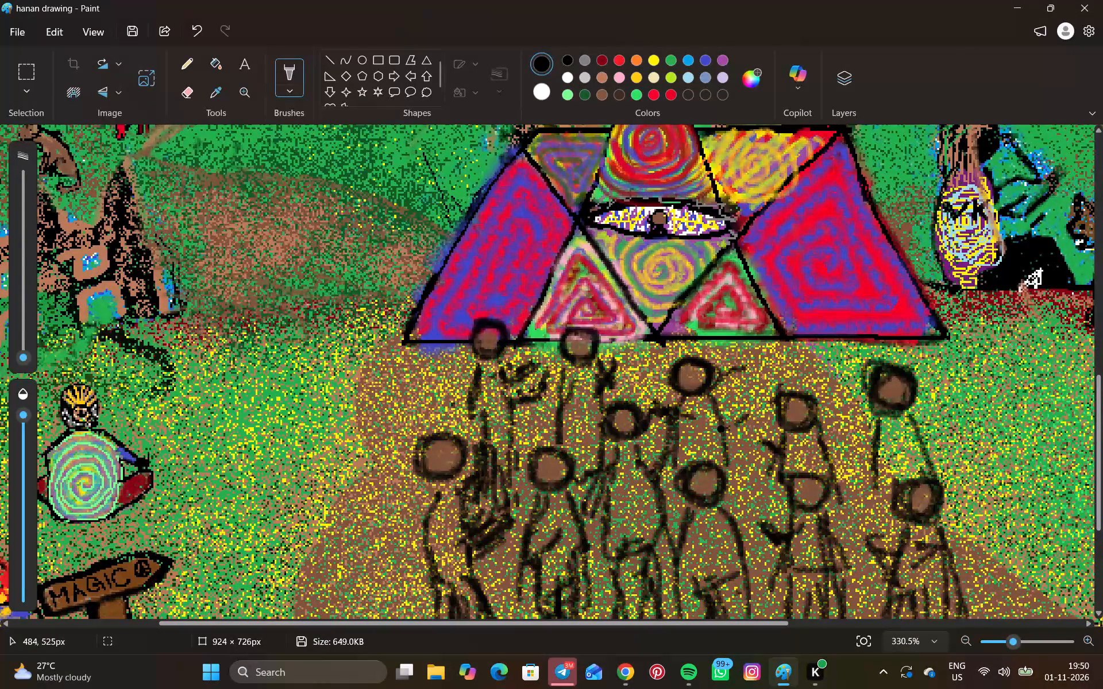
pyautogui.moveTo(727, 419); pyautogui.dragTo(730, 416)
pyautogui.moveTo(746, 394); pyautogui.dragTo(741, 408)
pyautogui.moveTo(742, 405); pyautogui.dragTo(746, 389)
# Draw a bent black forearm across the second back-row figure's waist.
pyautogui.hscroll(-1, 726, 404)
pyautogui.keyDown('ctrl'); pyautogui.scroll(-1, 726, 404); pyautogui.keyUp('ctrl')
pyautogui.keyDown('ctrl'); pyautogui.hscroll(-1, 726, 404); pyautogui.keyUp('ctrl')
pyautogui.keyDown('ctrl'); pyautogui.scroll(-2, 726, 404); pyautogui.keyUp('ctrl')
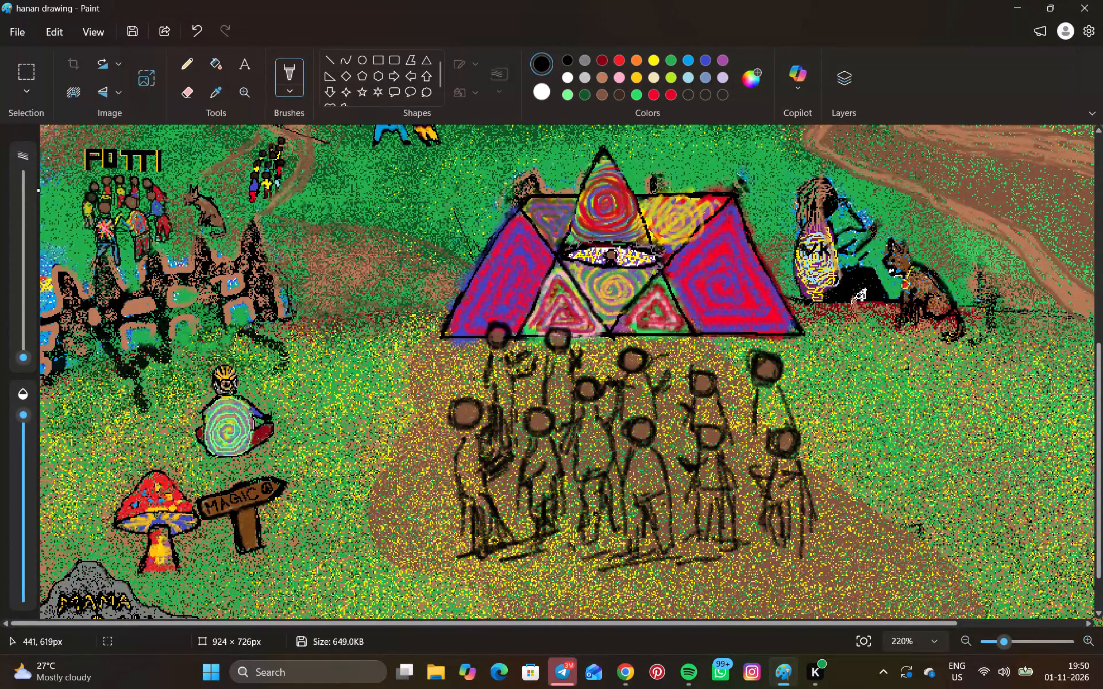
pyautogui.keyDown('ctrl'); pyautogui.scroll(2, 598, 369); pyautogui.keyUp('ctrl')
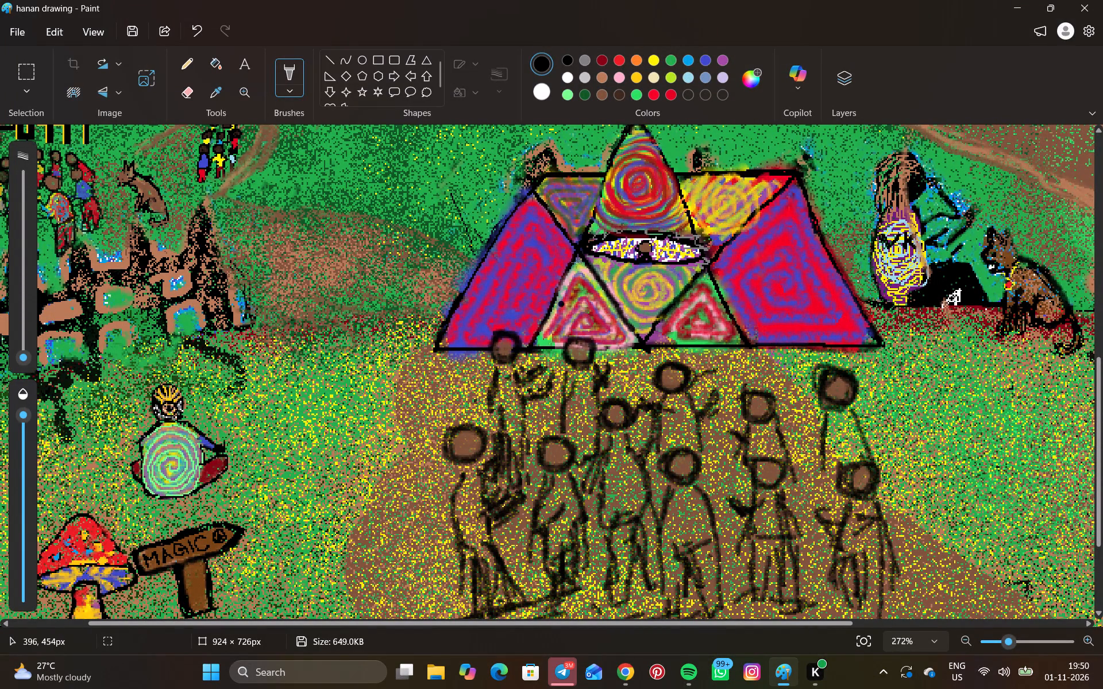
pyautogui.moveTo(574, 420); pyautogui.dragTo(591, 411)
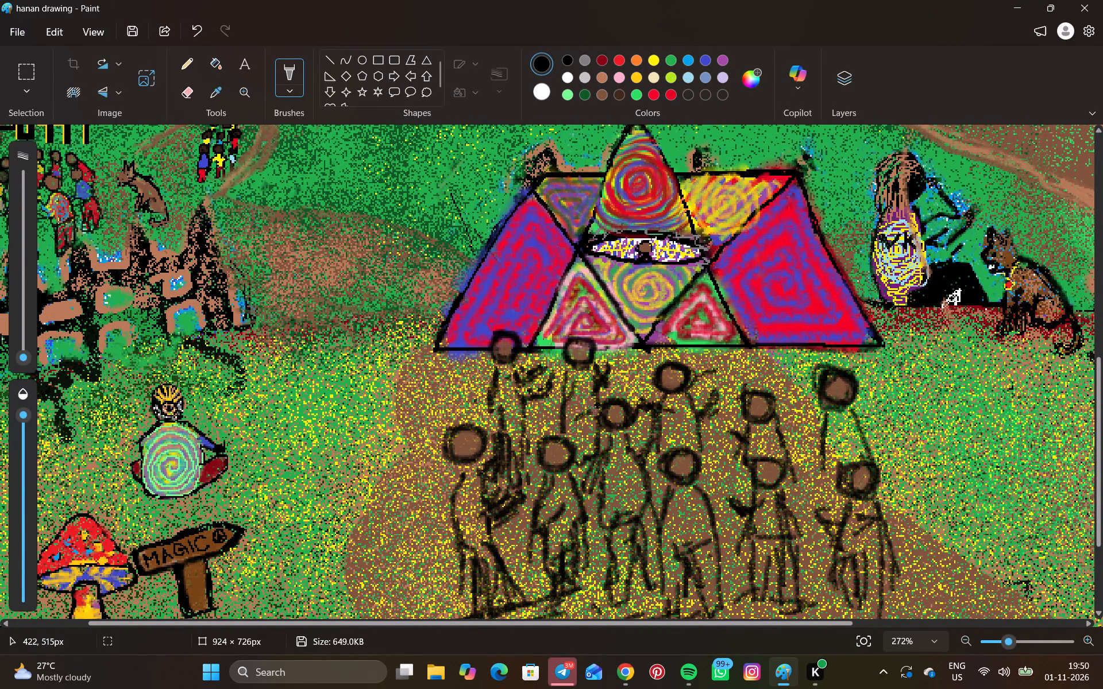
pyautogui.moveTo(597, 407); pyautogui.dragTo(570, 415)
pyautogui.click(593, 394)
pyautogui.moveTo(577, 409); pyautogui.dragTo(584, 410)
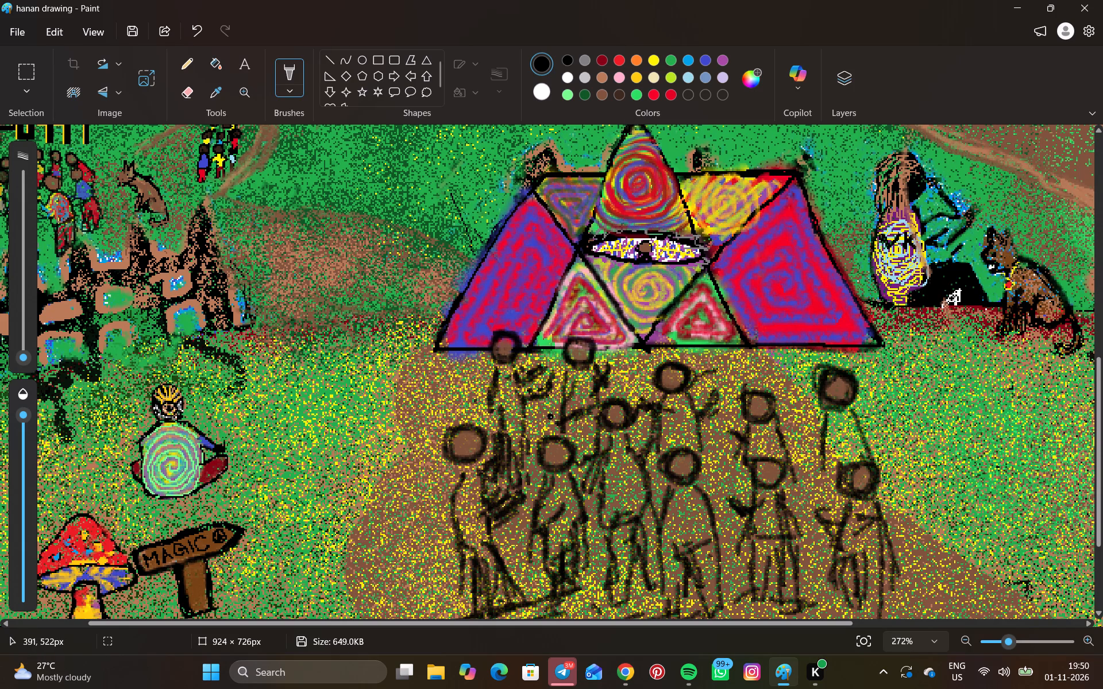
# Paint the leftmost front-row figure's upper torso bright blue, from the neck down to the shoulder.
pyautogui.keyDown('ctrl'); pyautogui.scroll(2, 551, 417); pyautogui.keyUp('ctrl')
pyautogui.scroll(-1, 551, 417)
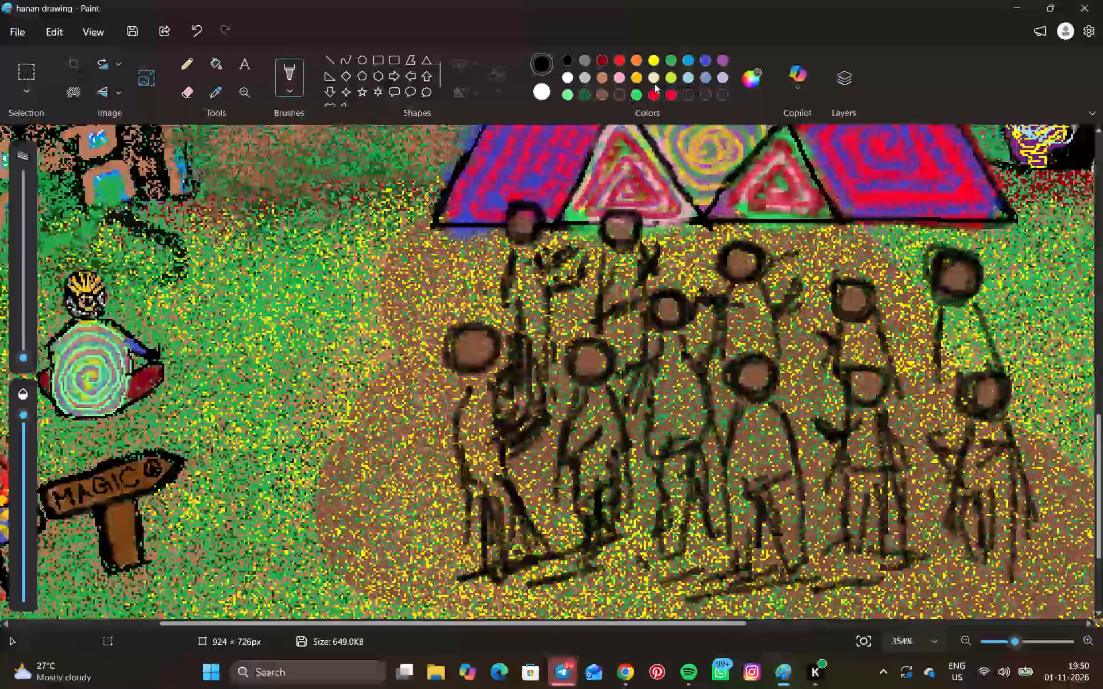
pyautogui.scroll(-1, 654, 83)
pyautogui.click(685, 57)
pyautogui.moveTo(485, 396); pyautogui.dragTo(486, 407)
pyautogui.moveTo(486, 391); pyautogui.dragTo(487, 408)
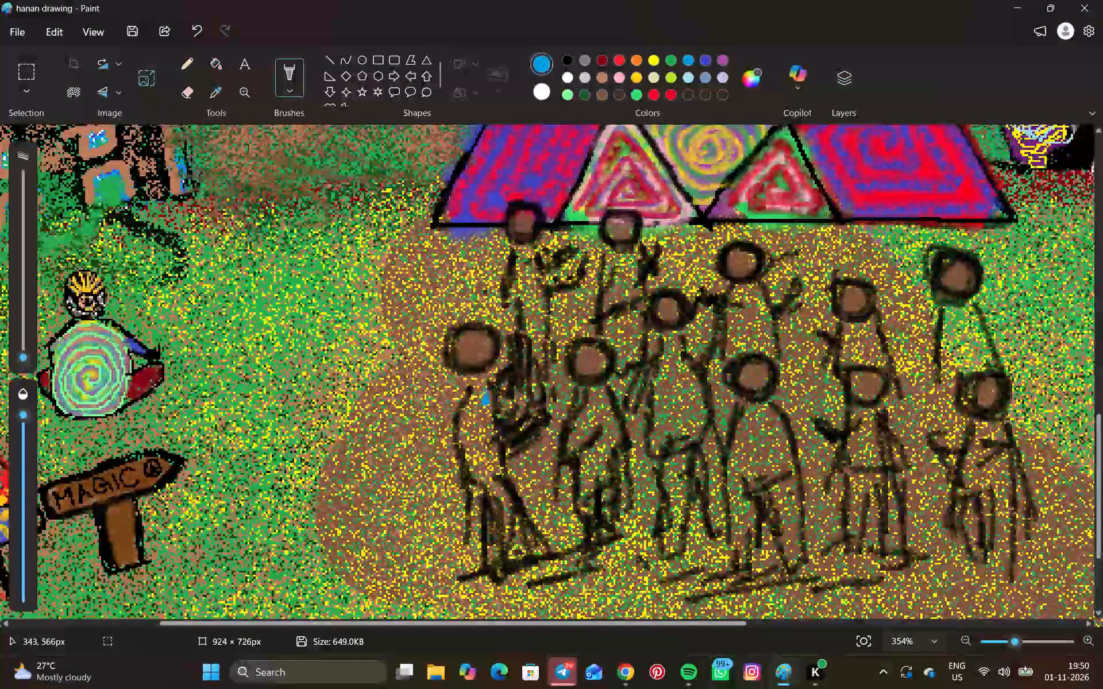
pyautogui.moveTo(487, 408); pyautogui.dragTo(487, 411)
pyautogui.moveTo(485, 392); pyautogui.dragTo(477, 404)
pyautogui.click(479, 393)
pyautogui.moveTo(484, 378); pyautogui.dragTo(484, 394)
pyautogui.moveTo(484, 394); pyautogui.dragTo(477, 398)
pyautogui.moveTo(479, 393); pyautogui.dragTo(469, 412)
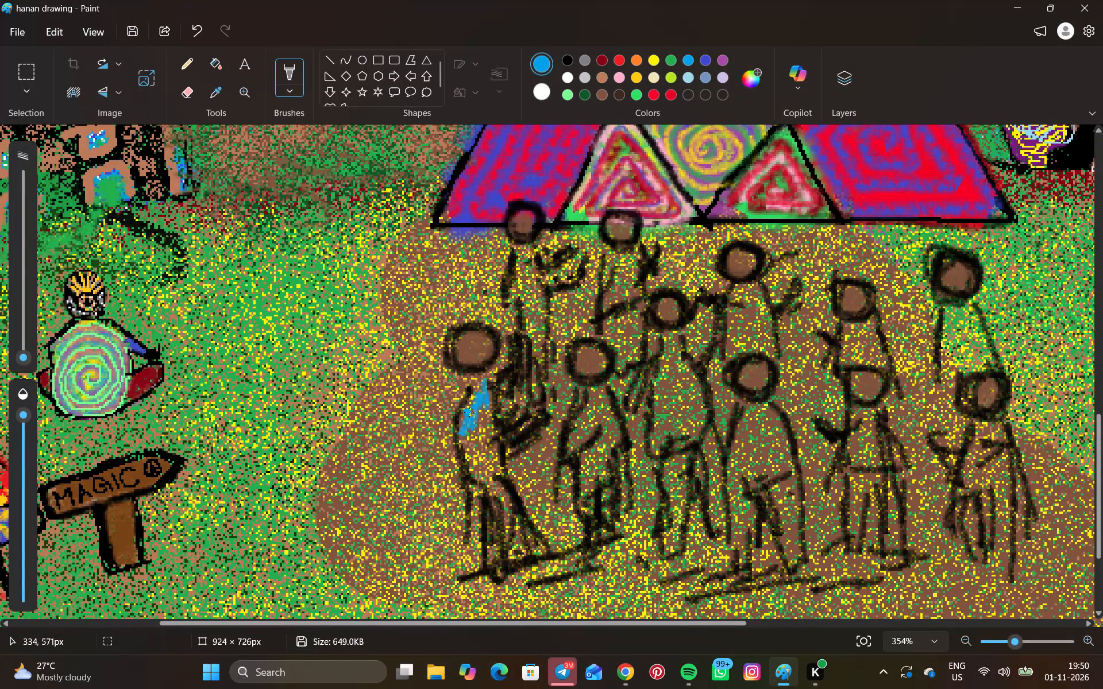
# Fill the rest of the leftmost front-row figure's torso with solid bright blue, down to the waist.
pyautogui.moveTo(469, 412); pyautogui.dragTo(490, 471)
pyautogui.moveTo(497, 465); pyautogui.dragTo(490, 458)
pyautogui.moveTo(485, 438); pyautogui.dragTo(477, 457)
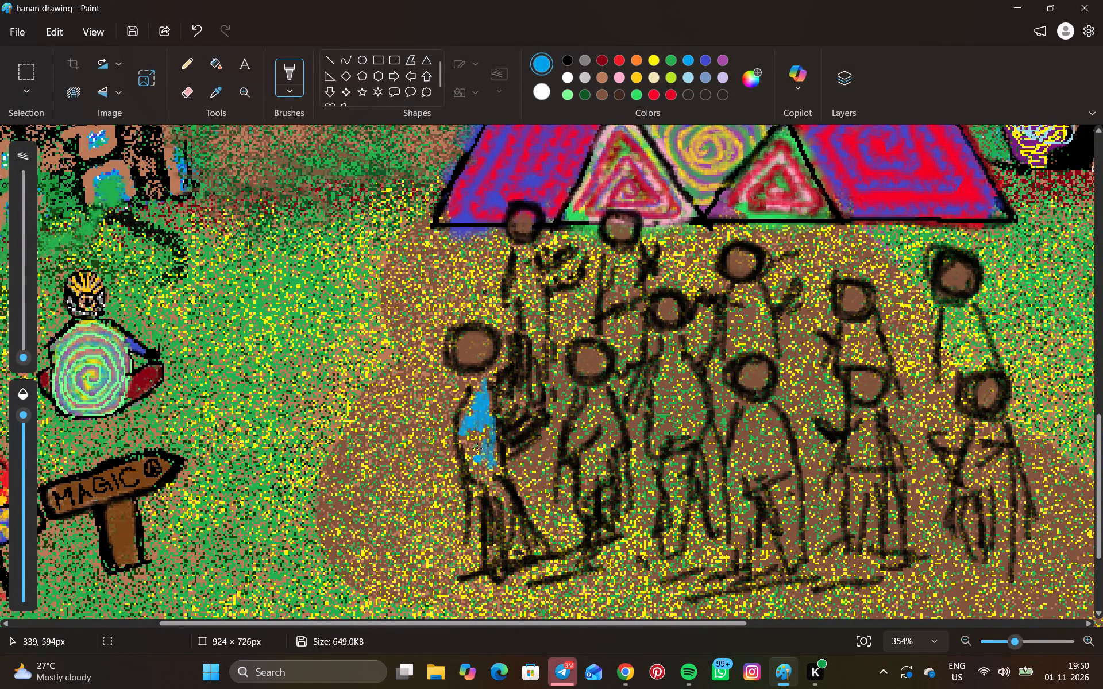
pyautogui.moveTo(478, 442); pyautogui.dragTo(484, 431)
pyautogui.moveTo(485, 428); pyautogui.dragTo(481, 451)
pyautogui.click(481, 446)
pyautogui.moveTo(476, 433); pyautogui.dragTo(472, 453)
pyautogui.moveTo(470, 443); pyautogui.dragTo(490, 475)
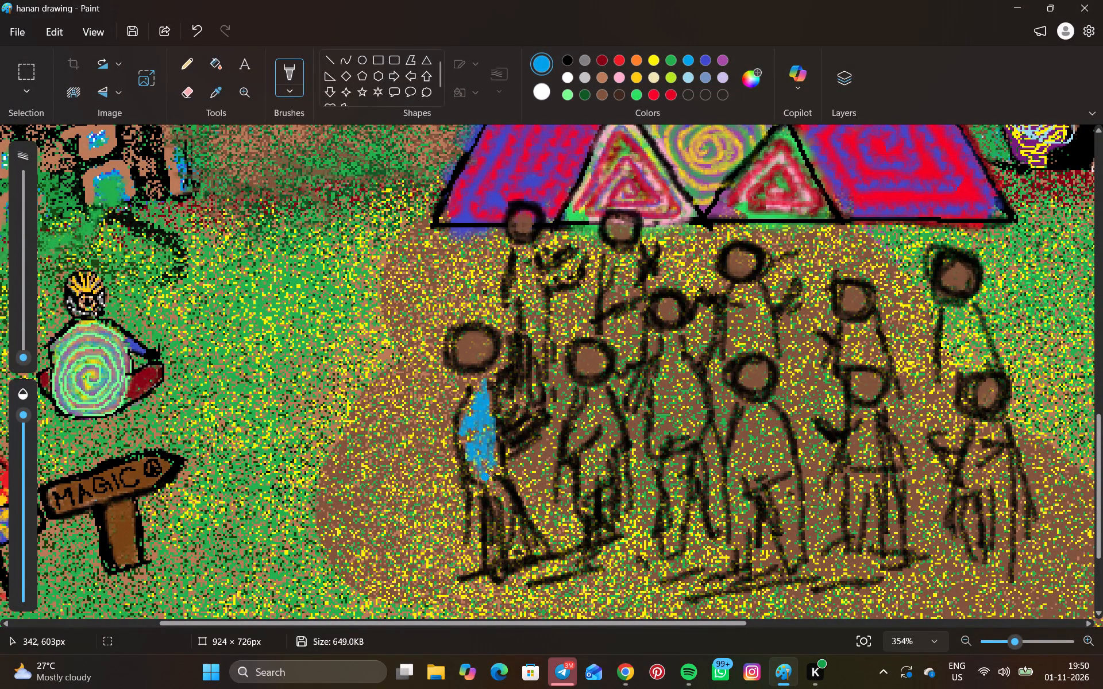
pyautogui.moveTo(490, 475); pyautogui.dragTo(473, 464)
pyautogui.moveTo(473, 464); pyautogui.dragTo(479, 424)
pyautogui.moveTo(477, 413); pyautogui.dragTo(477, 392)
pyautogui.moveTo(477, 392); pyautogui.dragTo(470, 450)
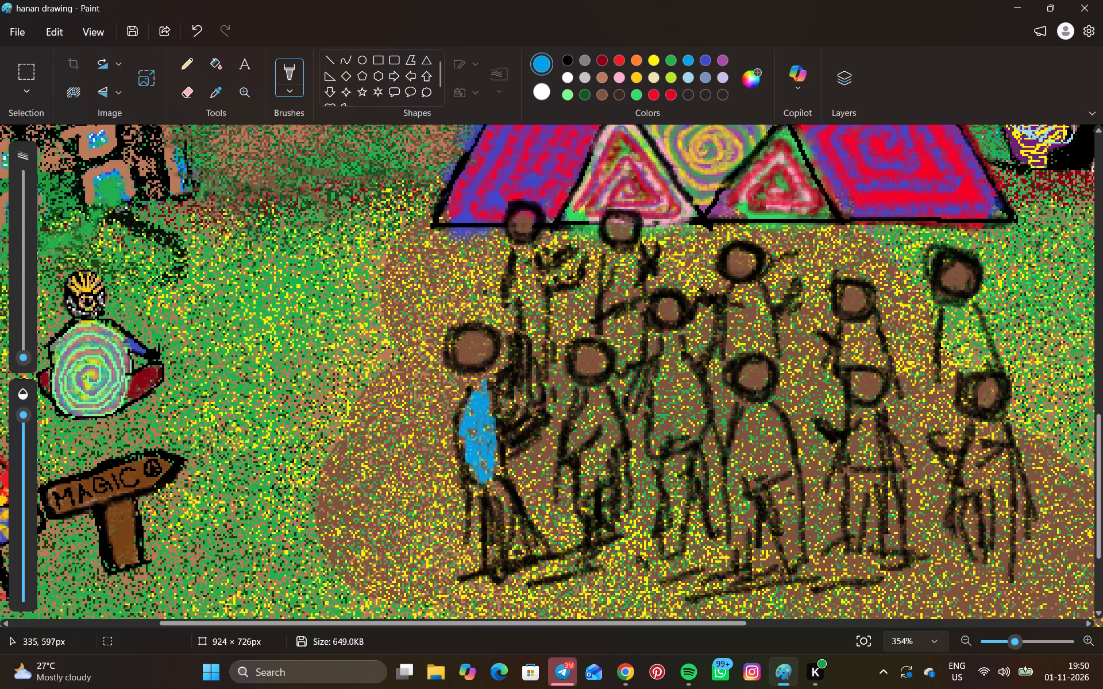
pyautogui.moveTo(470, 450); pyautogui.dragTo(488, 455)
# Paint the leftmost front-row figure's legs yellow, from the waist down to the feet.
pyautogui.click(653, 60)
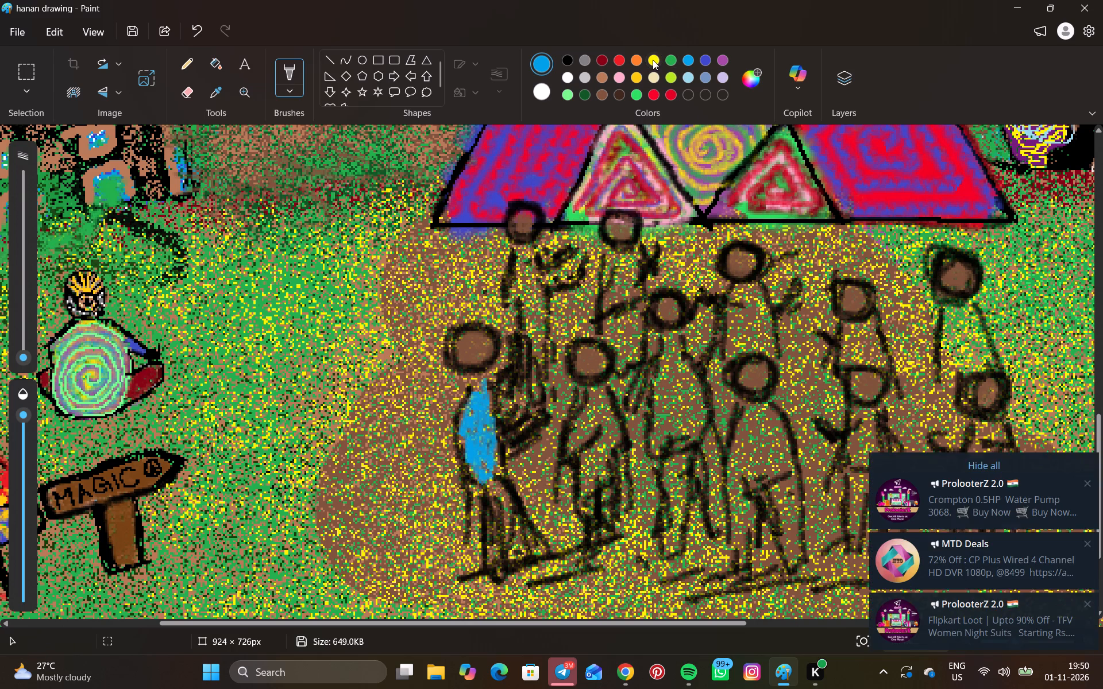
pyautogui.moveTo(489, 489); pyautogui.dragTo(492, 493)
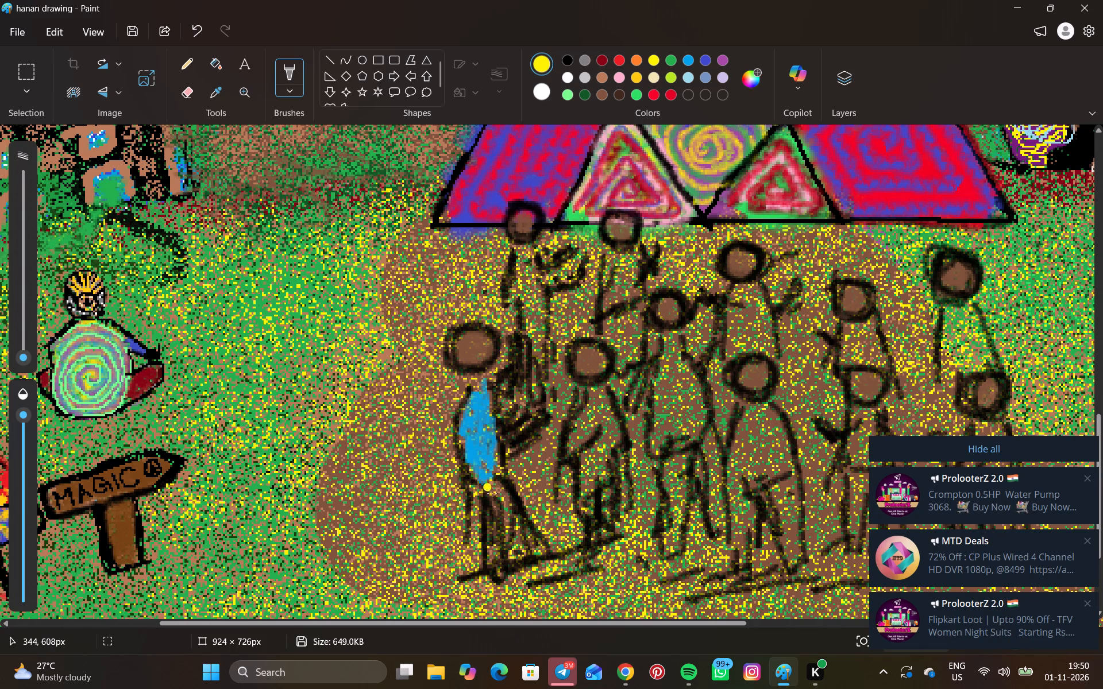
pyautogui.moveTo(492, 493); pyautogui.dragTo(496, 518)
pyautogui.moveTo(493, 502); pyautogui.dragTo(493, 533)
pyautogui.moveTo(493, 521); pyautogui.dragTo(494, 566)
pyautogui.moveTo(493, 535); pyautogui.dragTo(491, 556)
pyautogui.moveTo(497, 479); pyautogui.dragTo(511, 512)
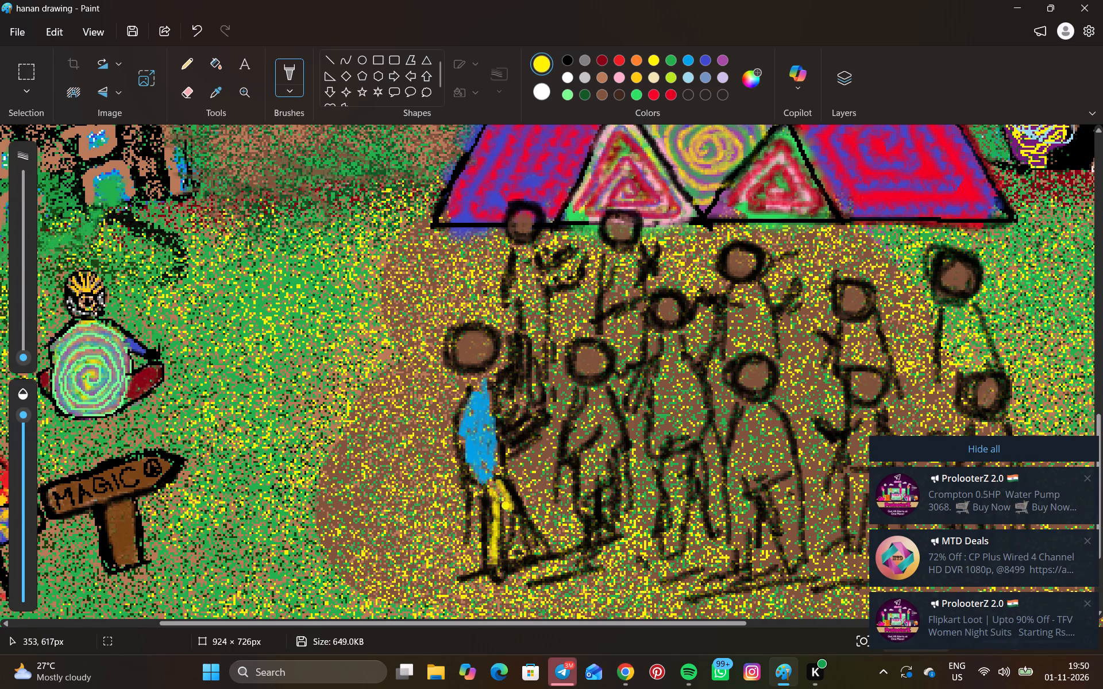
pyautogui.moveTo(499, 496); pyautogui.dragTo(522, 543)
pyautogui.moveTo(509, 525); pyautogui.dragTo(529, 541)
pyautogui.moveTo(520, 525); pyautogui.dragTo(540, 551)
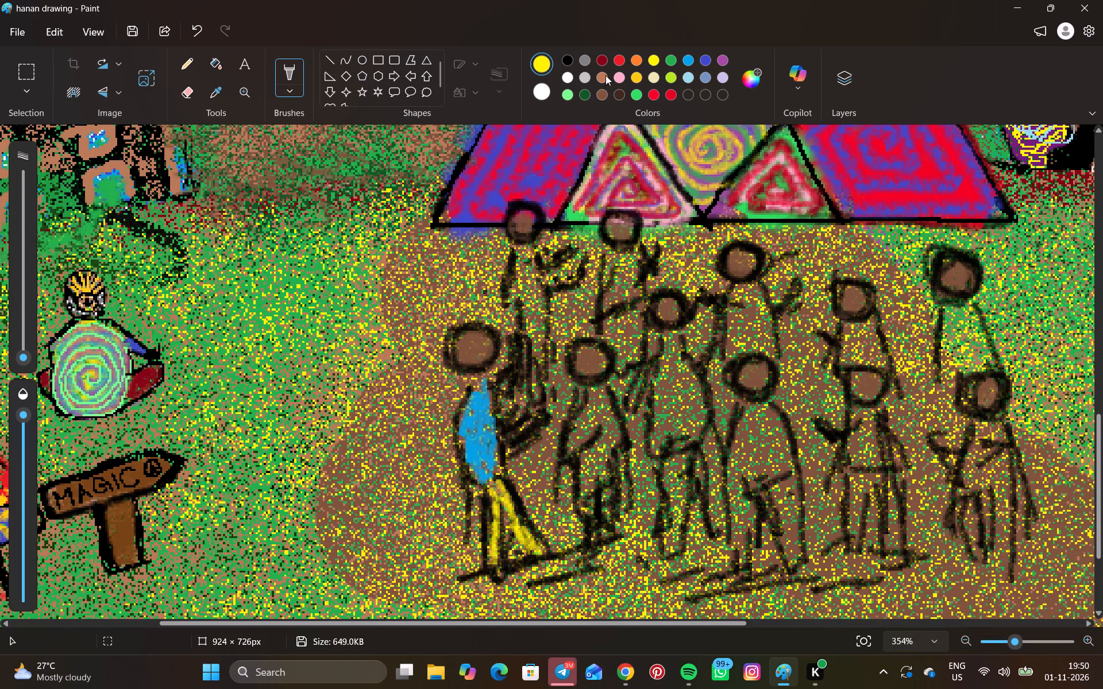
# Paint the leftmost front-row figure's two bent arms the same bright blue as its torso.
pyautogui.click(691, 61)
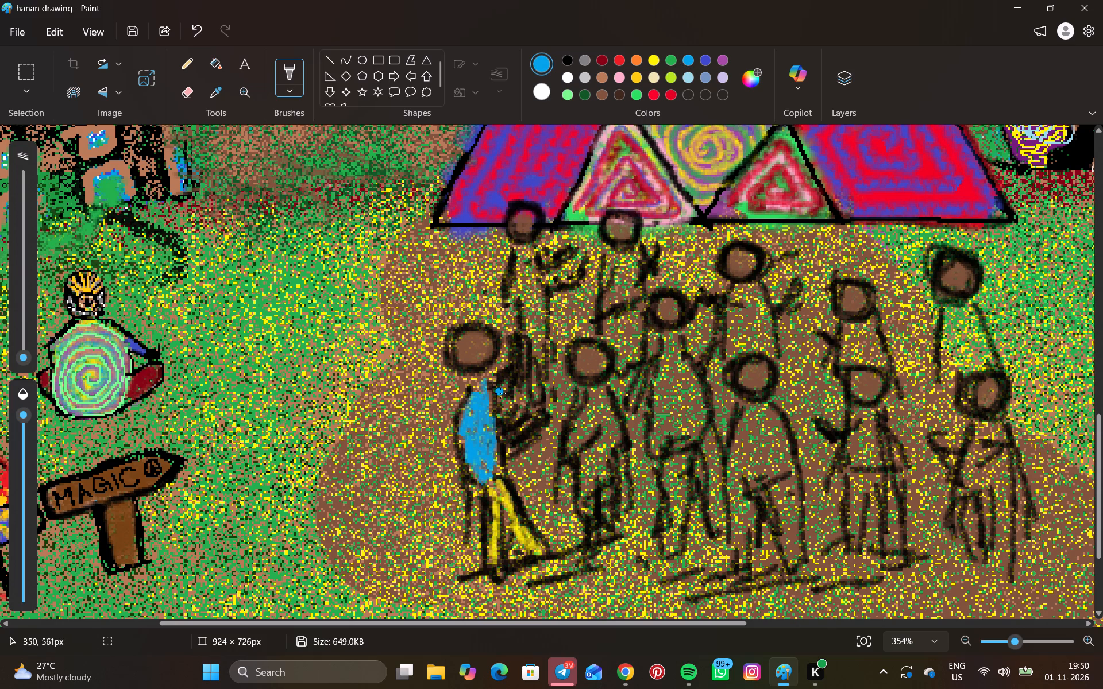
pyautogui.moveTo(500, 393); pyautogui.dragTo(499, 384)
pyautogui.moveTo(493, 388); pyautogui.dragTo(499, 389)
pyautogui.moveTo(524, 343); pyautogui.dragTo(517, 374)
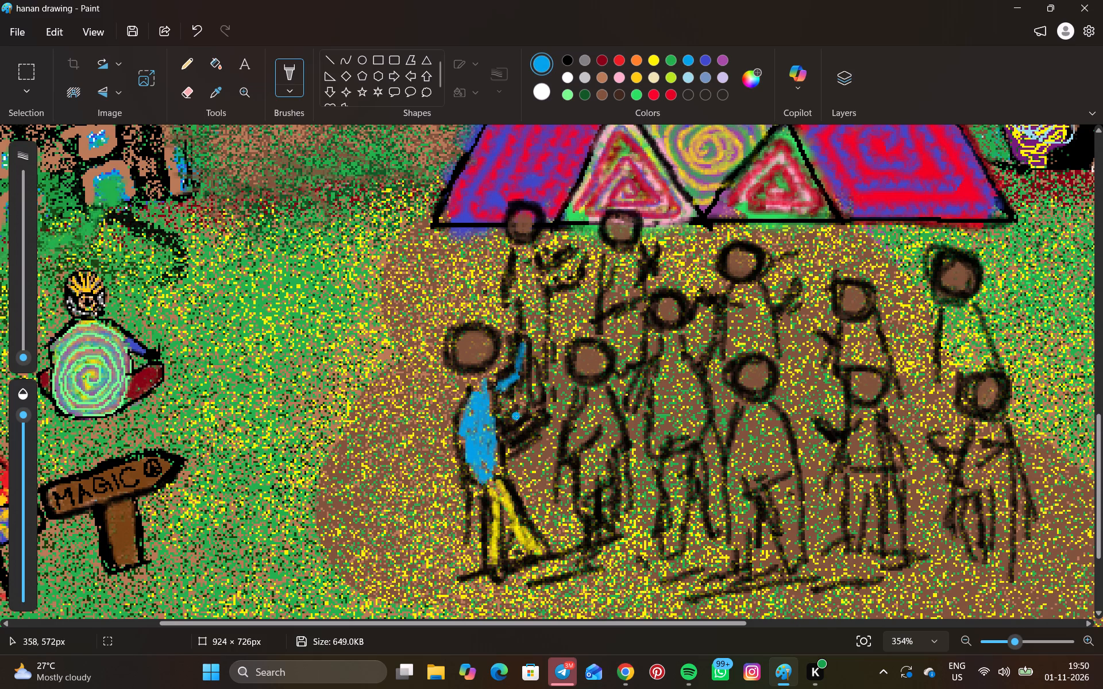
pyautogui.click(507, 433)
pyautogui.moveTo(524, 421); pyautogui.dragTo(515, 431)
pyautogui.moveTo(536, 387); pyautogui.dragTo(536, 407)
pyautogui.moveTo(535, 399); pyautogui.dragTo(530, 439)
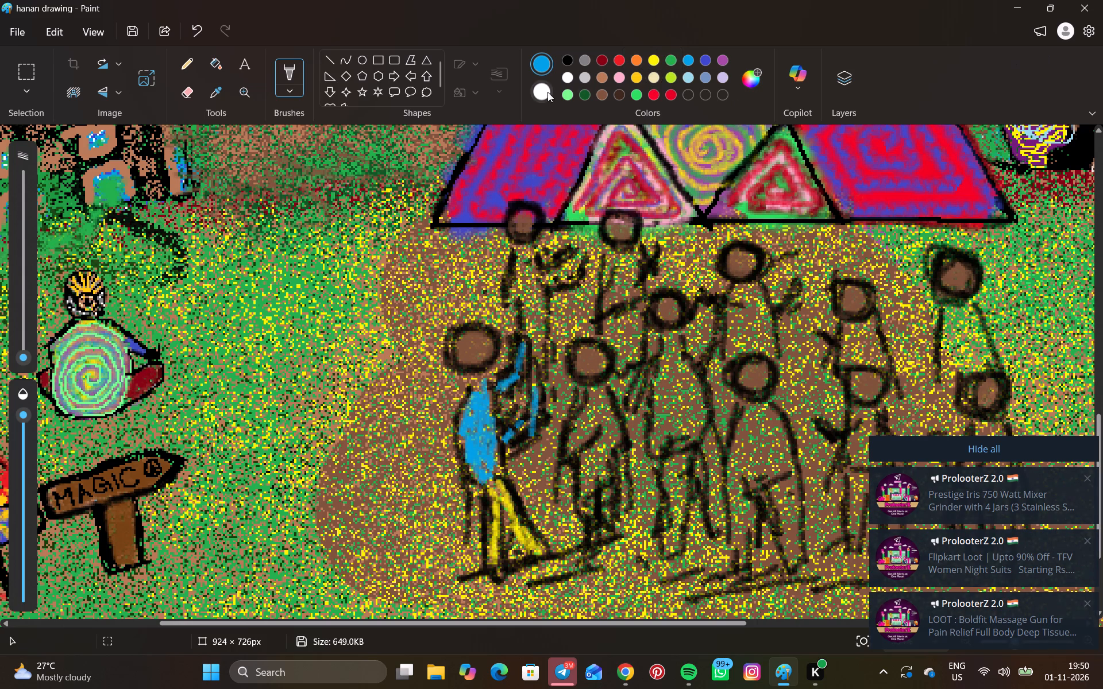
# Paint the second back-row figure's torso and raised arm yellow.
pyautogui.click(654, 59)
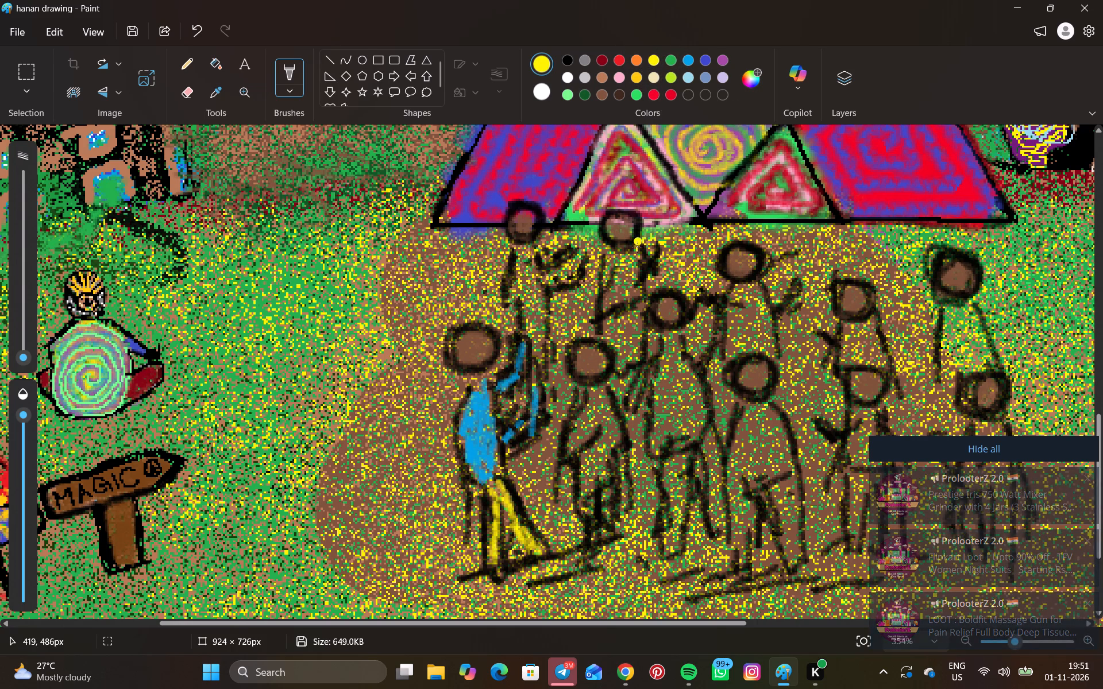
pyautogui.moveTo(614, 269); pyautogui.dragTo(612, 289)
pyautogui.click(614, 262)
pyautogui.moveTo(617, 256); pyautogui.dragTo(611, 256)
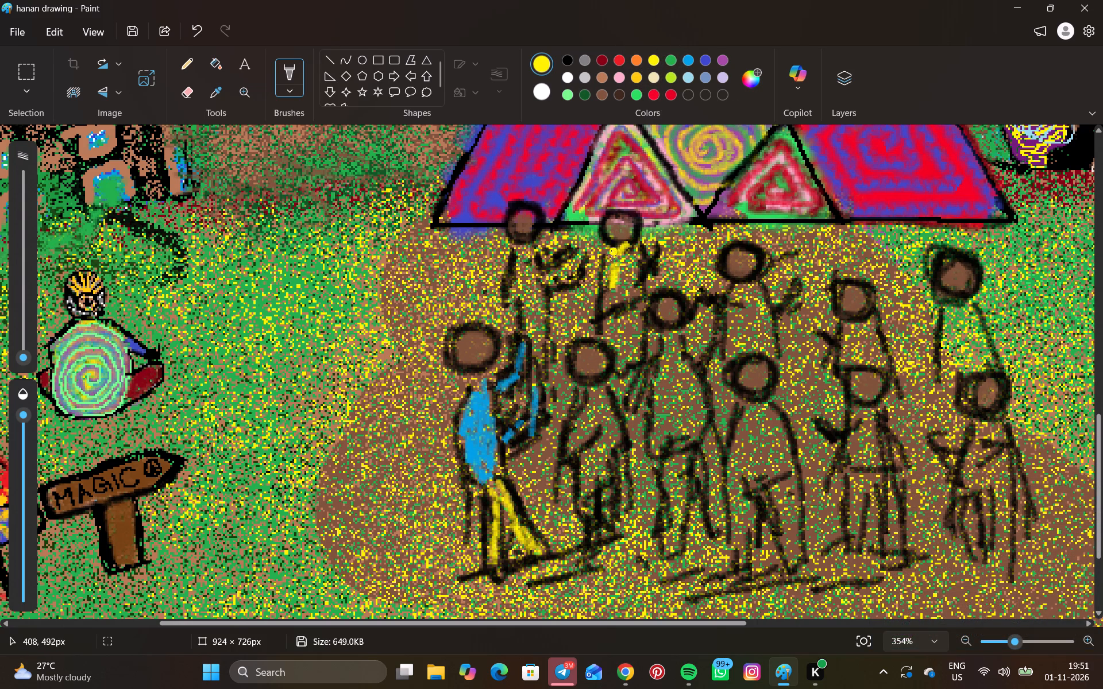
pyautogui.moveTo(611, 256); pyautogui.dragTo(622, 296)
pyautogui.moveTo(622, 296); pyautogui.dragTo(611, 283)
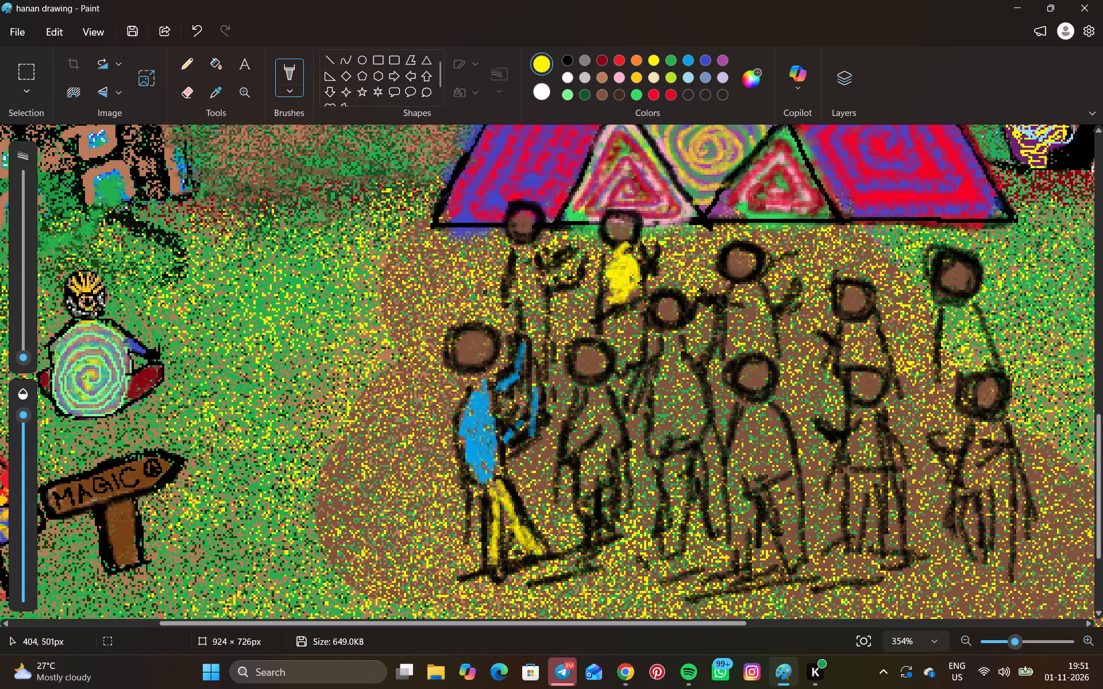
pyautogui.moveTo(611, 283); pyautogui.dragTo(638, 279)
pyautogui.moveTo(655, 260); pyautogui.dragTo(655, 254)
pyautogui.moveTo(660, 245); pyautogui.dragTo(642, 277)
pyautogui.moveTo(615, 266); pyautogui.dragTo(652, 247)
pyautogui.moveTo(635, 287); pyautogui.dragTo(622, 297)
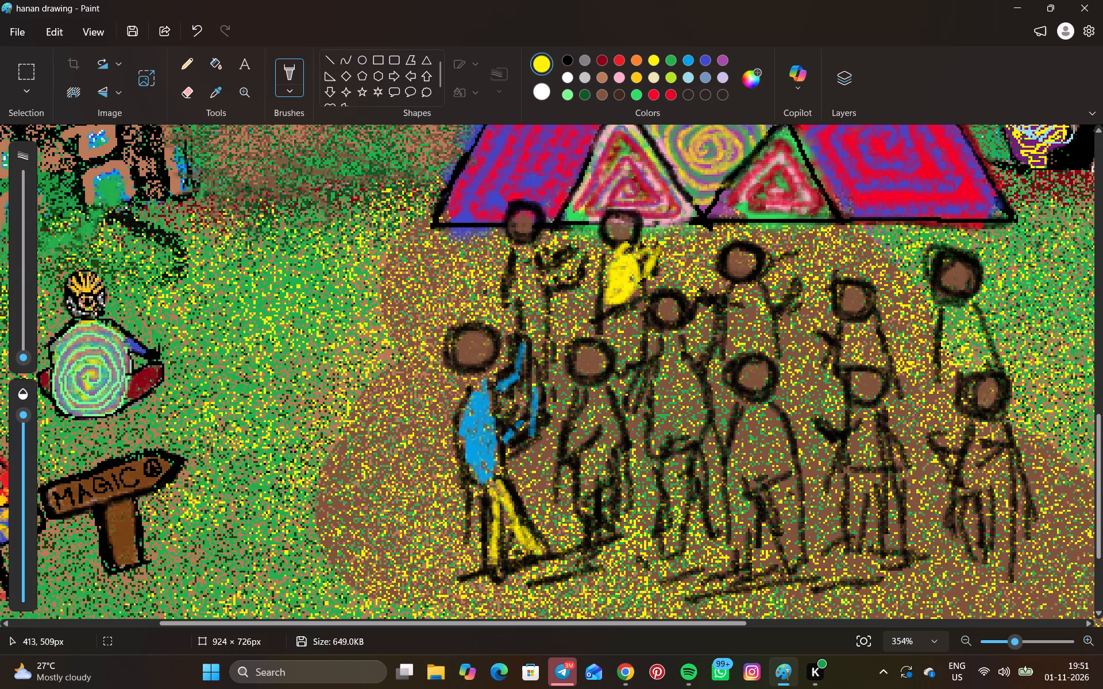
# Paint the second back-row figure's lower body purple, below the yellow torso.
pyautogui.click(715, 60)
pyautogui.moveTo(611, 323); pyautogui.dragTo(613, 339)
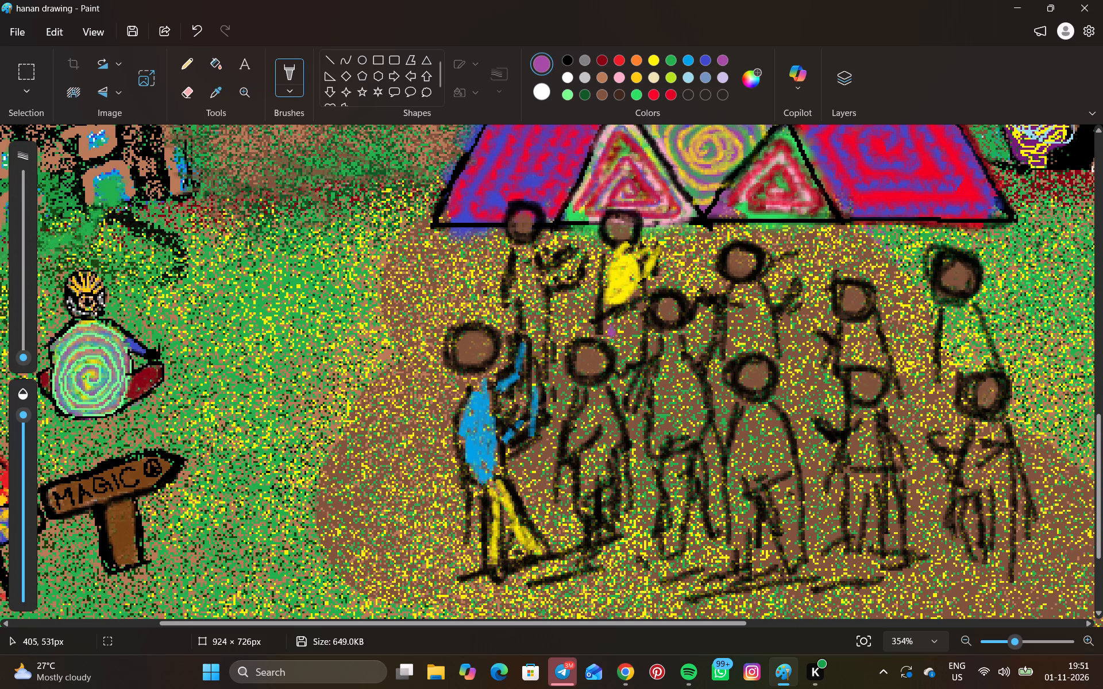
pyautogui.moveTo(613, 339); pyautogui.dragTo(634, 318)
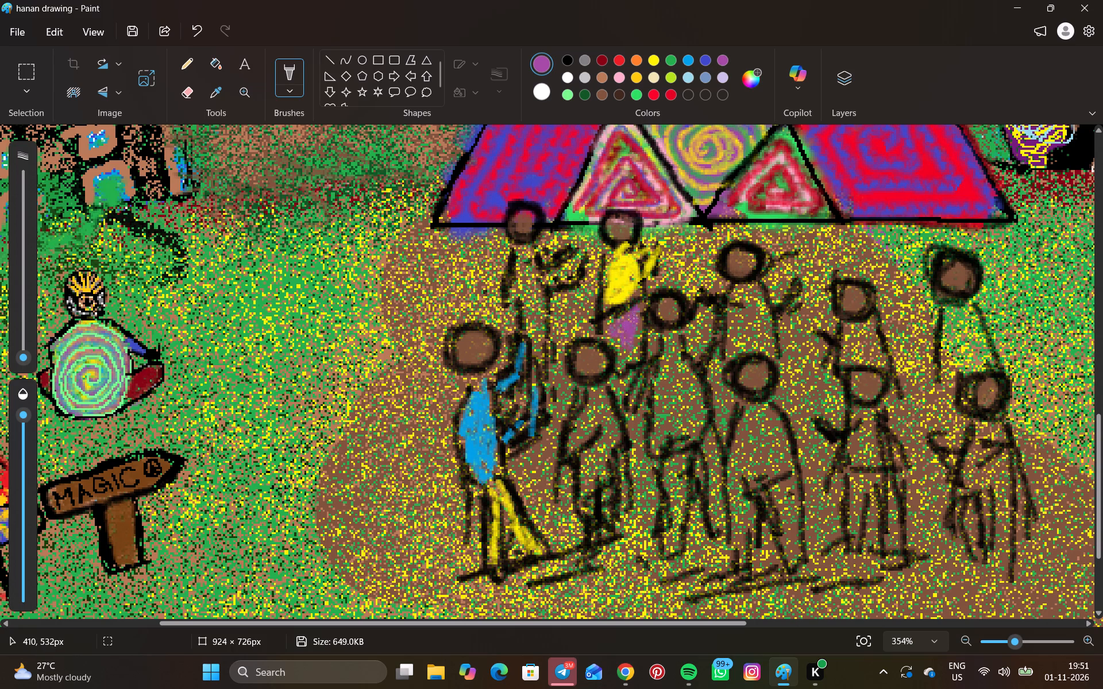
pyautogui.moveTo(634, 318); pyautogui.dragTo(618, 335)
pyautogui.click(528, 274)
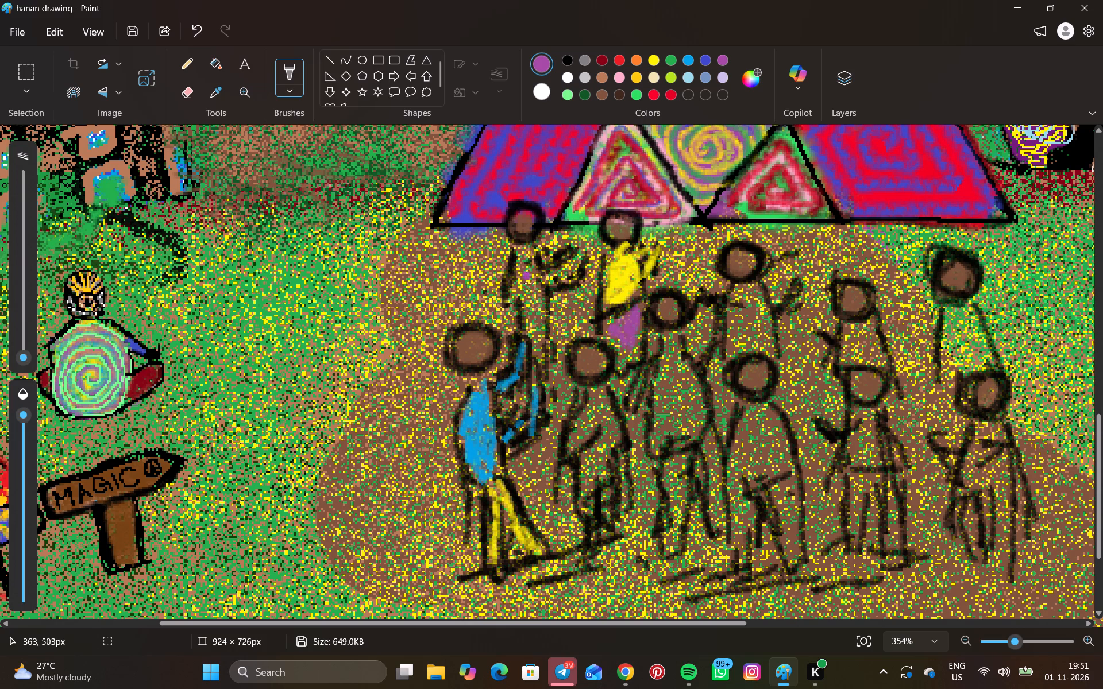
# Paint the fourth back-row figure's torso and bent arm purple.
pyautogui.moveTo(862, 350); pyautogui.dragTo(852, 362)
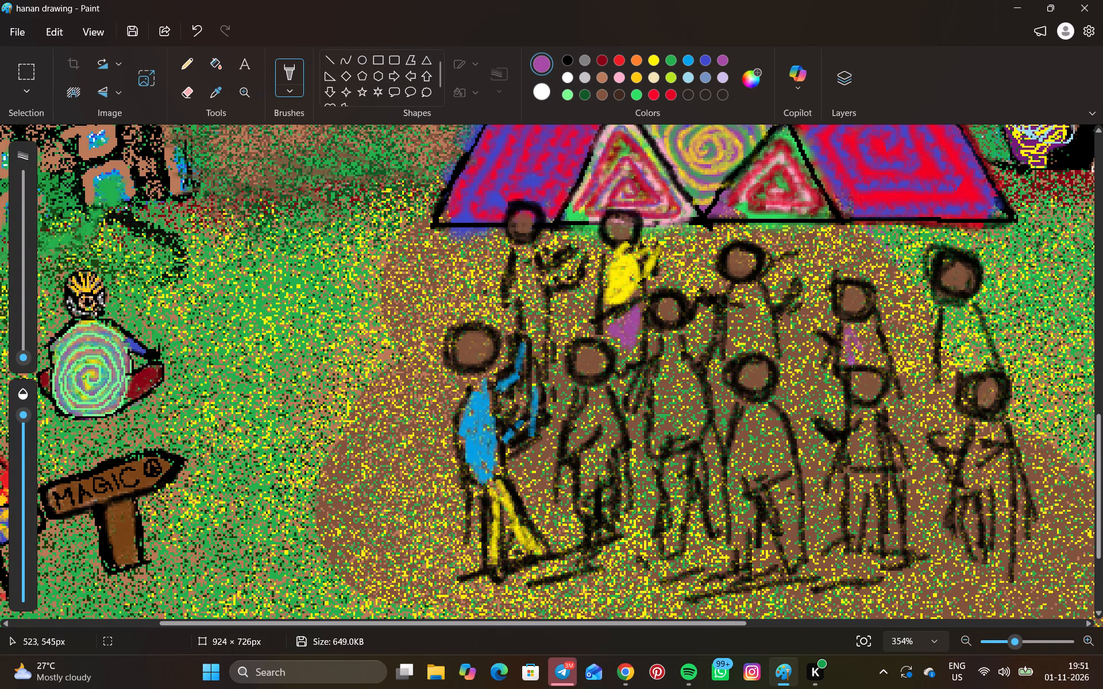
pyautogui.moveTo(852, 362); pyautogui.dragTo(876, 362)
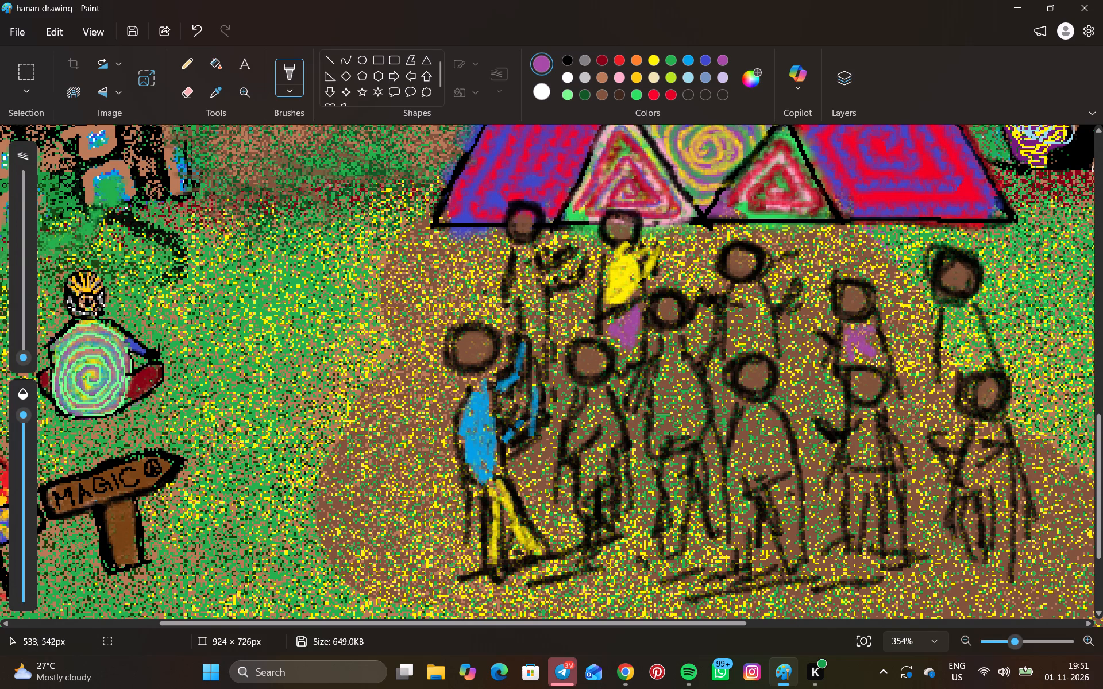
pyautogui.moveTo(876, 362); pyautogui.dragTo(860, 327)
pyautogui.moveTo(860, 327); pyautogui.dragTo(826, 334)
pyautogui.moveTo(826, 334); pyautogui.dragTo(824, 332)
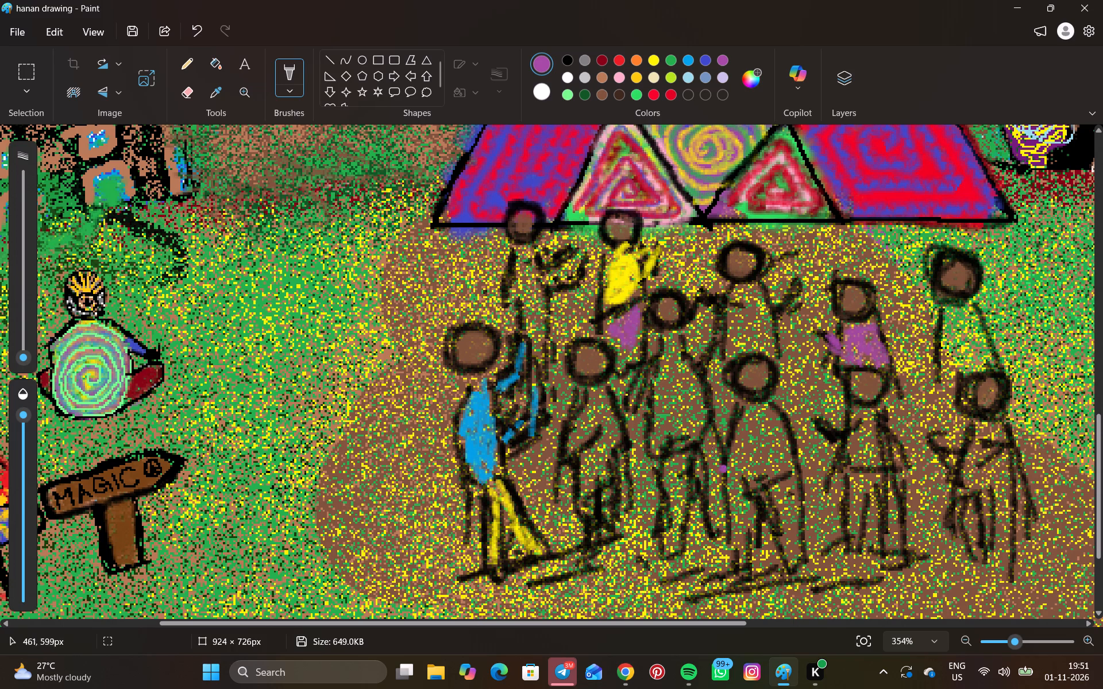
# Paint both legs of the middle figure, between the second and third front-row figures, purple.
pyautogui.moveTo(676, 463); pyautogui.dragTo(682, 459)
pyautogui.moveTo(682, 459); pyautogui.dragTo(690, 469)
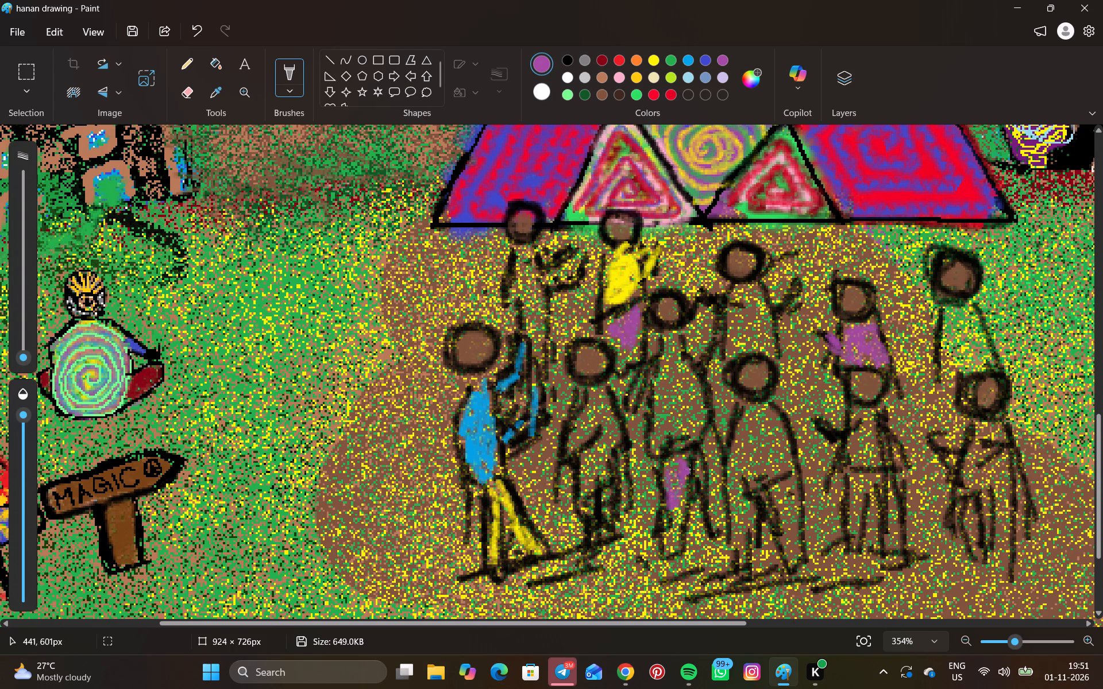
pyautogui.moveTo(690, 469); pyautogui.dragTo(679, 499)
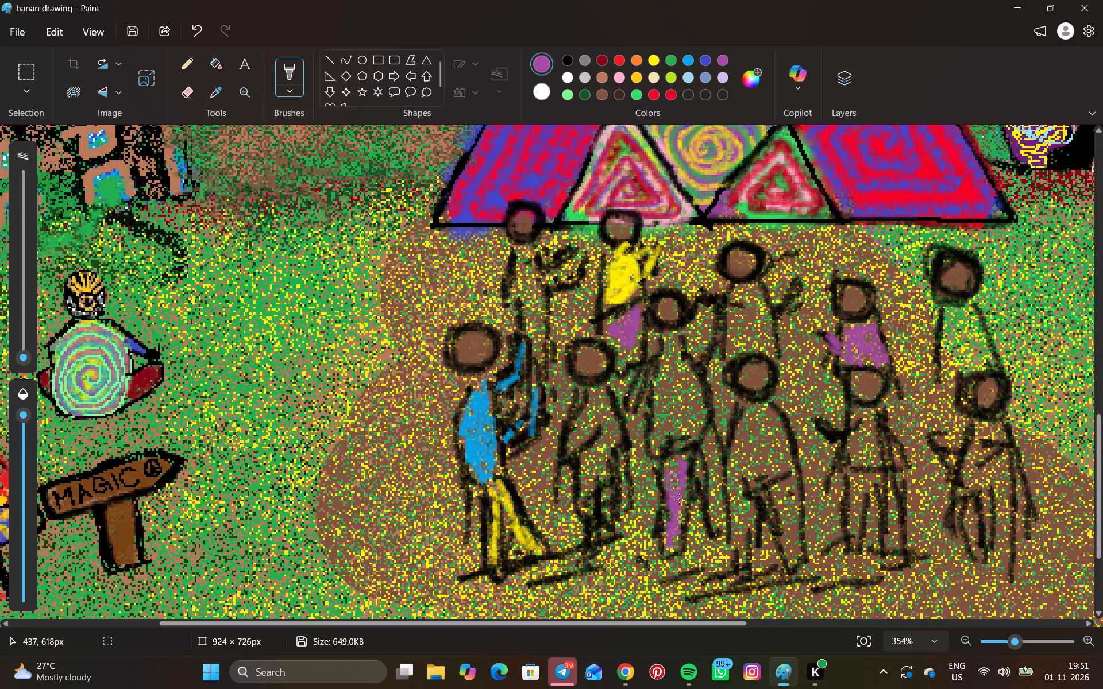
pyautogui.moveTo(679, 499); pyautogui.dragTo(715, 514)
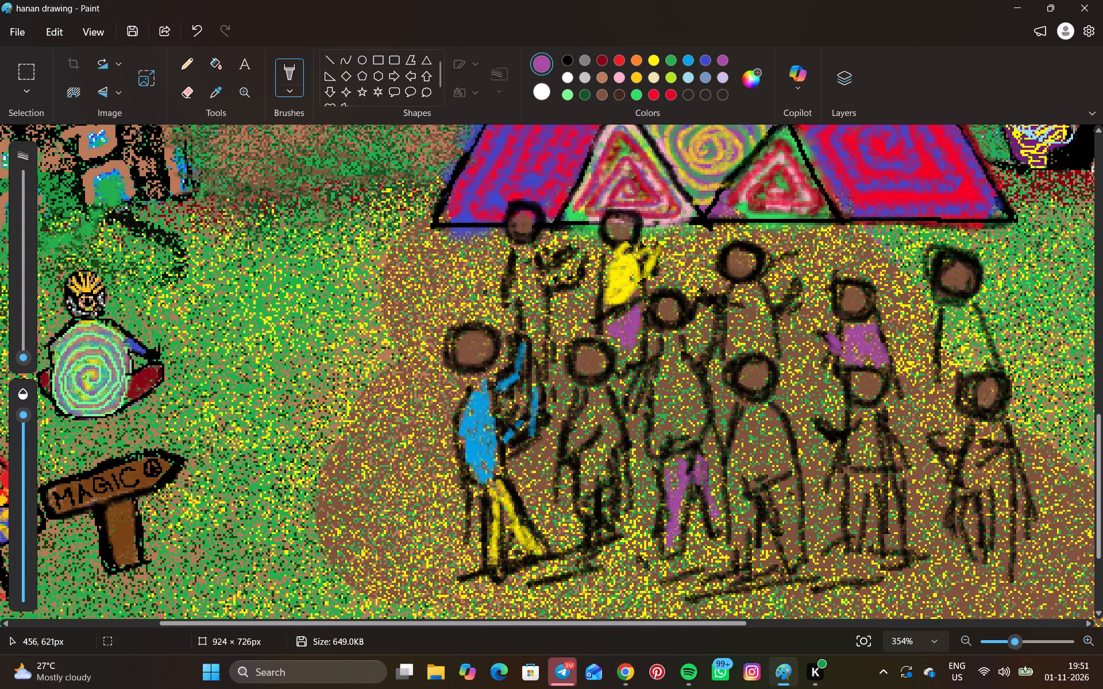
pyautogui.moveTo(715, 514); pyautogui.dragTo(719, 527)
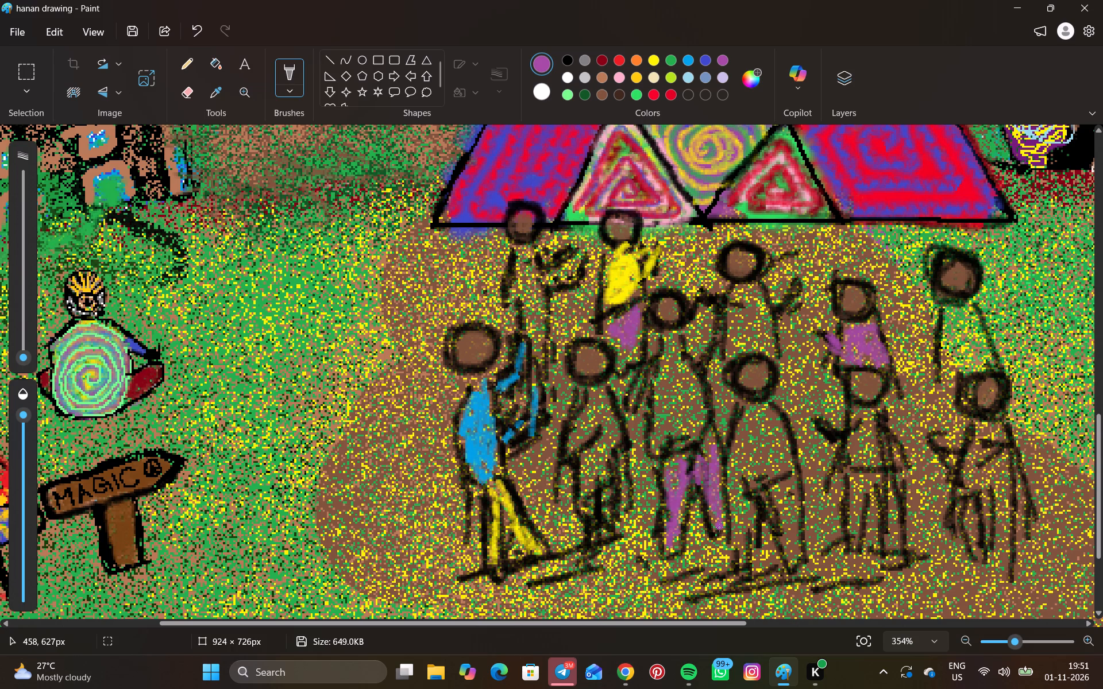
pyautogui.moveTo(719, 527); pyautogui.dragTo(714, 442)
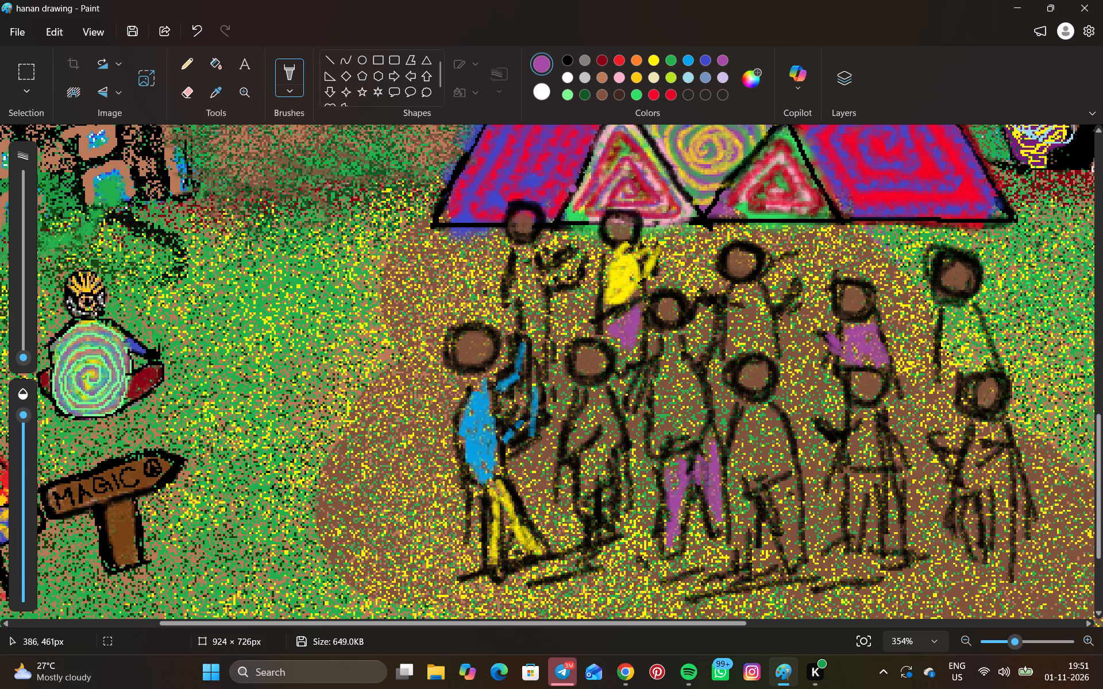
# Paint the first back-row figure's torso and bent arm dark green.
pyautogui.click(580, 95)
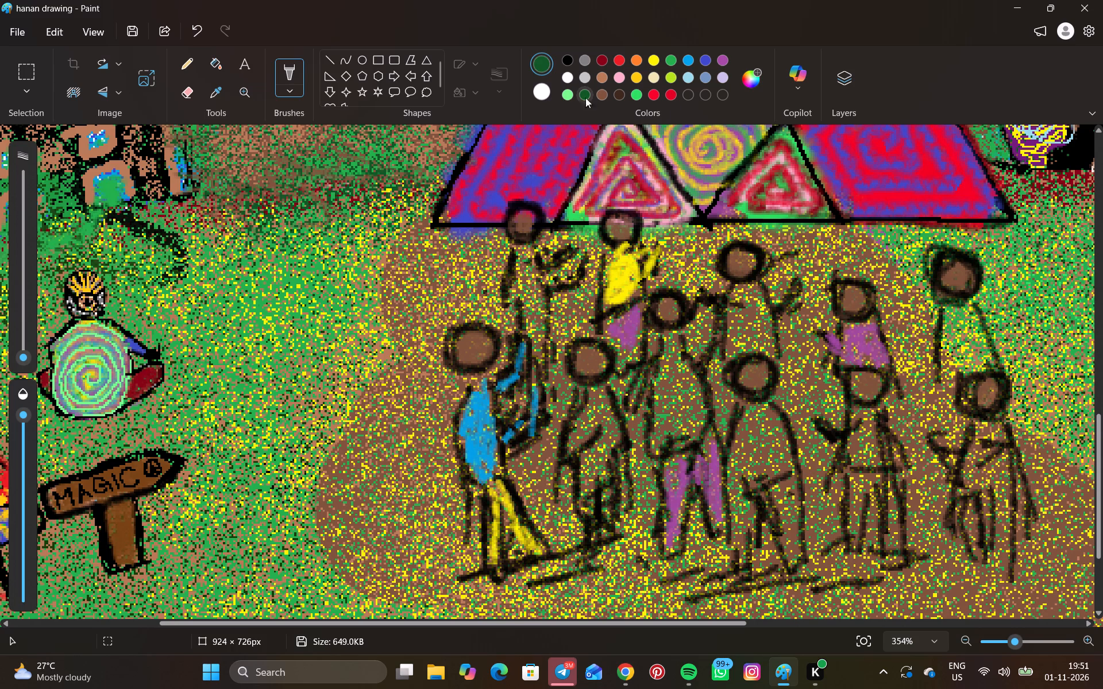
pyautogui.moveTo(526, 258); pyautogui.dragTo(519, 274)
pyautogui.moveTo(524, 245); pyautogui.dragTo(517, 288)
pyautogui.moveTo(517, 288); pyautogui.dragTo(529, 307)
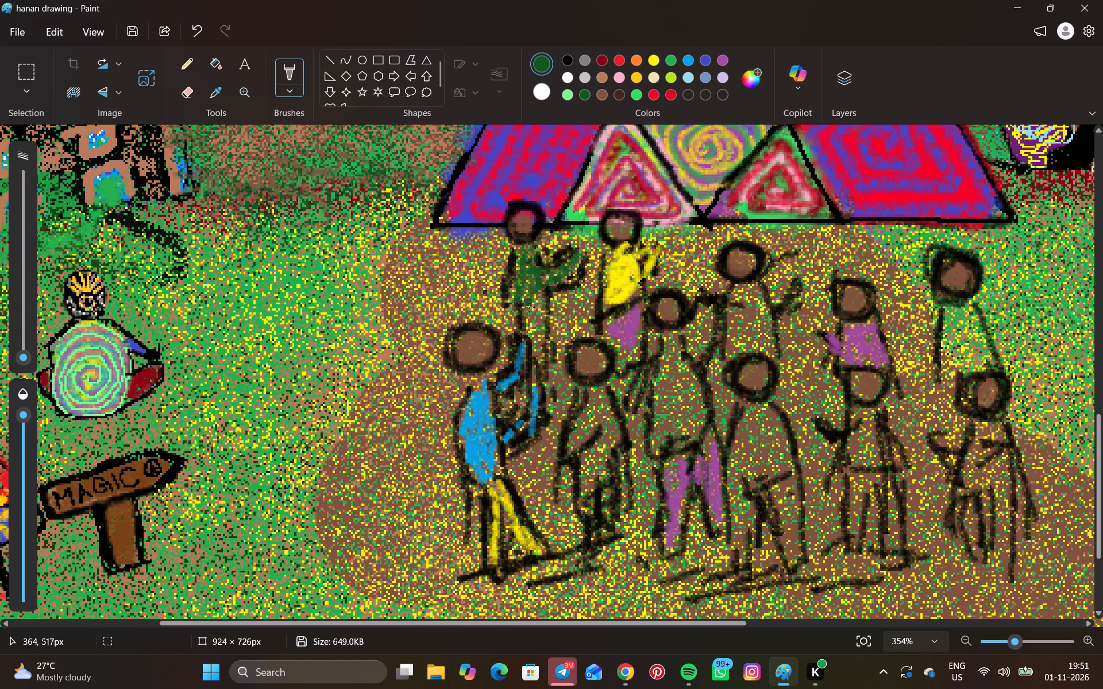
pyautogui.moveTo(529, 307); pyautogui.dragTo(536, 309)
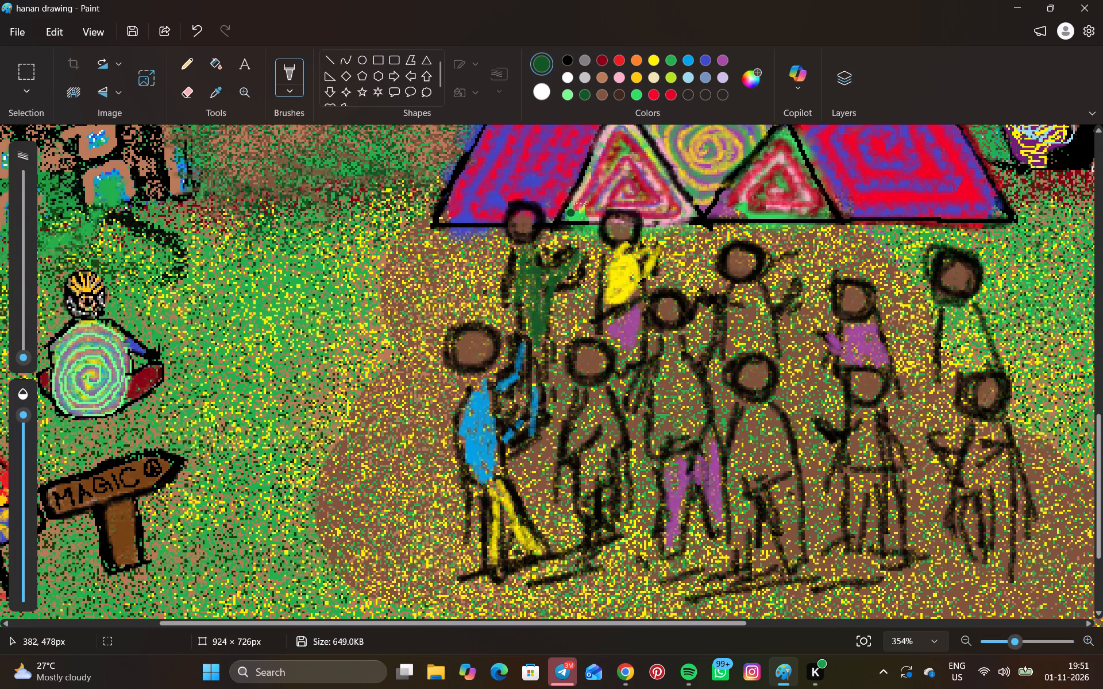
# Paint the first back-row figure's lower body red, below the dark green torso.
pyautogui.click(616, 65)
pyautogui.moveTo(530, 311); pyautogui.dragTo(532, 309)
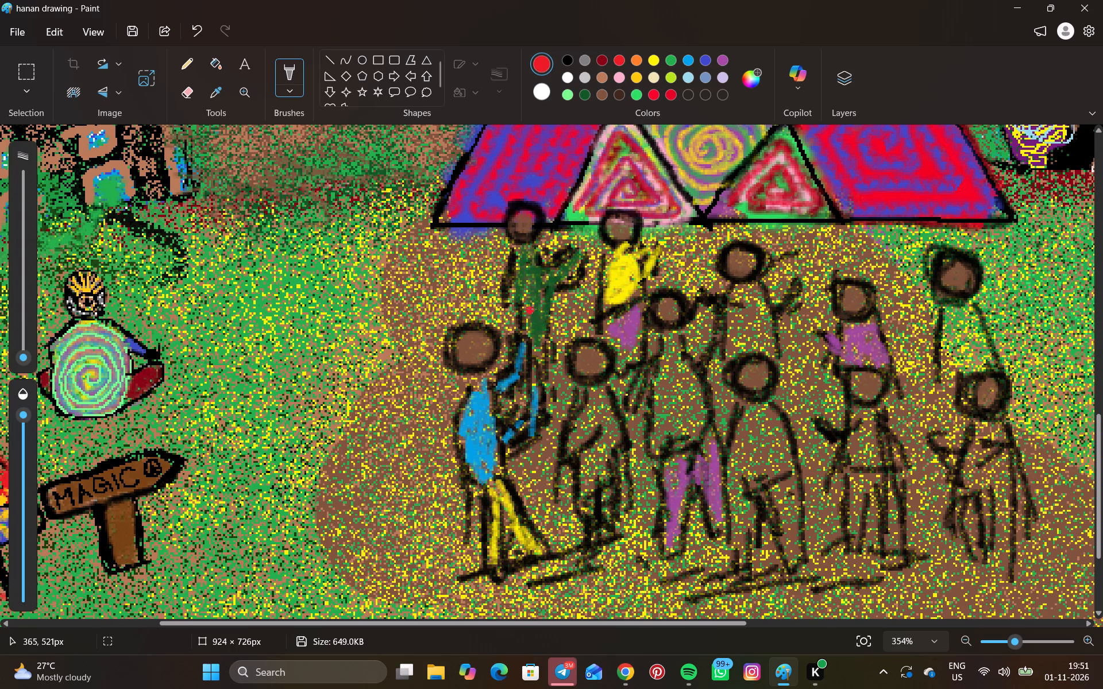
pyautogui.moveTo(532, 309); pyautogui.dragTo(547, 305)
pyautogui.moveTo(547, 305); pyautogui.dragTo(537, 349)
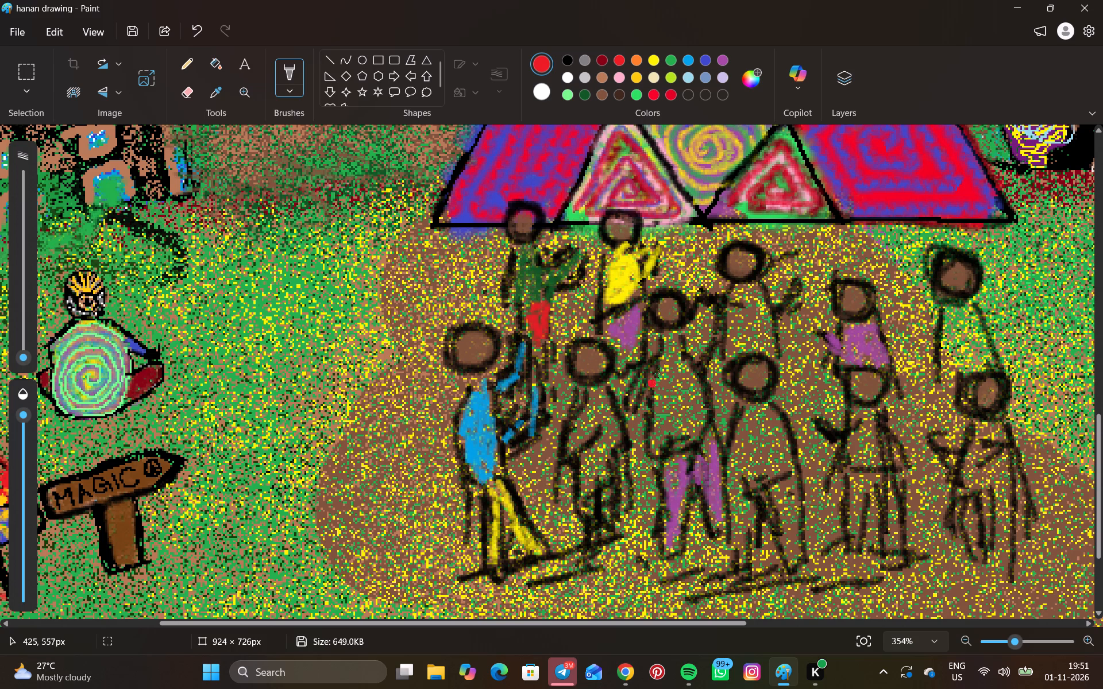
# Paint the torso and arms of the purple-legged middle figure red, from the neck down to the legs.
pyautogui.moveTo(670, 352); pyautogui.dragTo(685, 374)
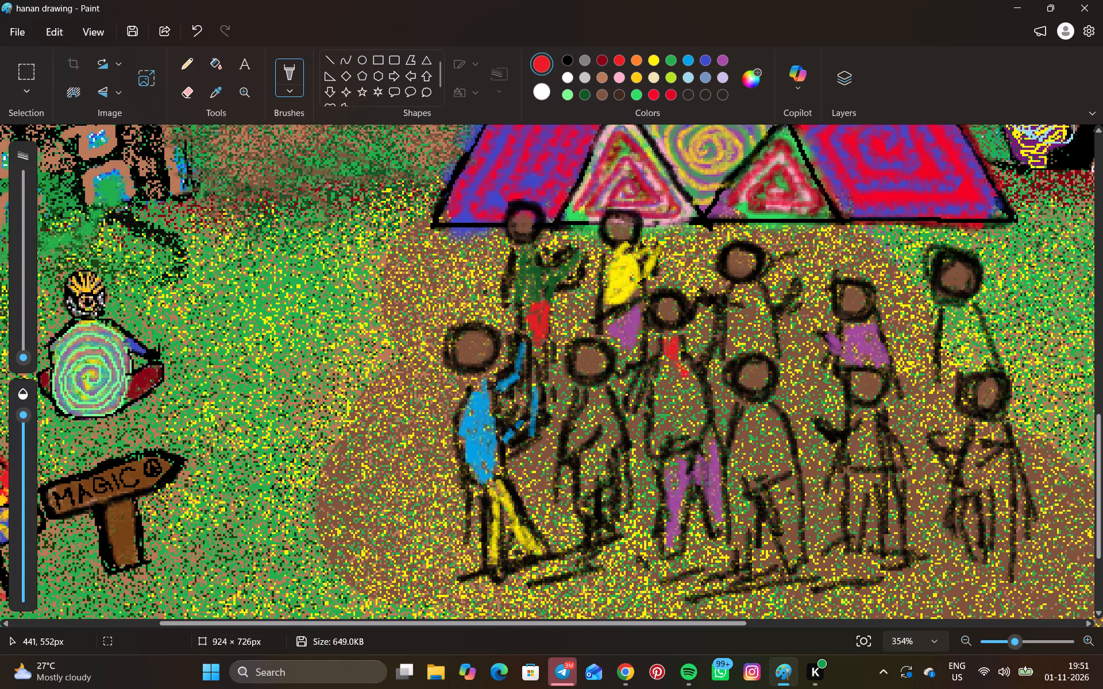
pyautogui.moveTo(685, 374); pyautogui.dragTo(687, 392)
pyautogui.moveTo(680, 371); pyautogui.dragTo(641, 398)
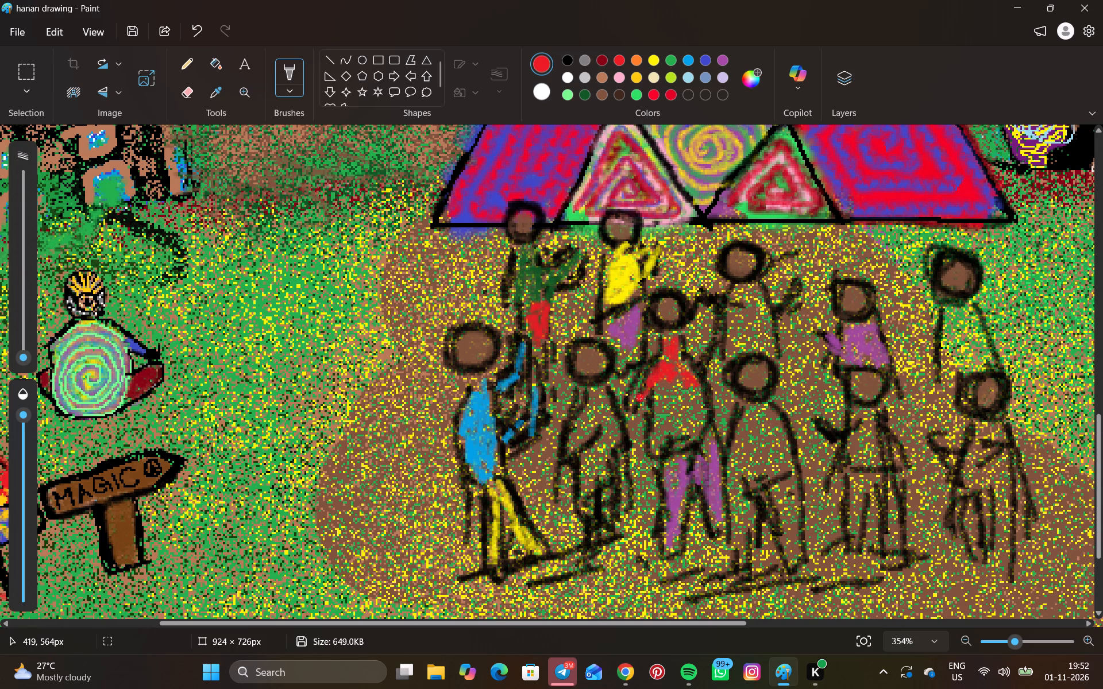
pyautogui.moveTo(641, 398); pyautogui.dragTo(666, 411)
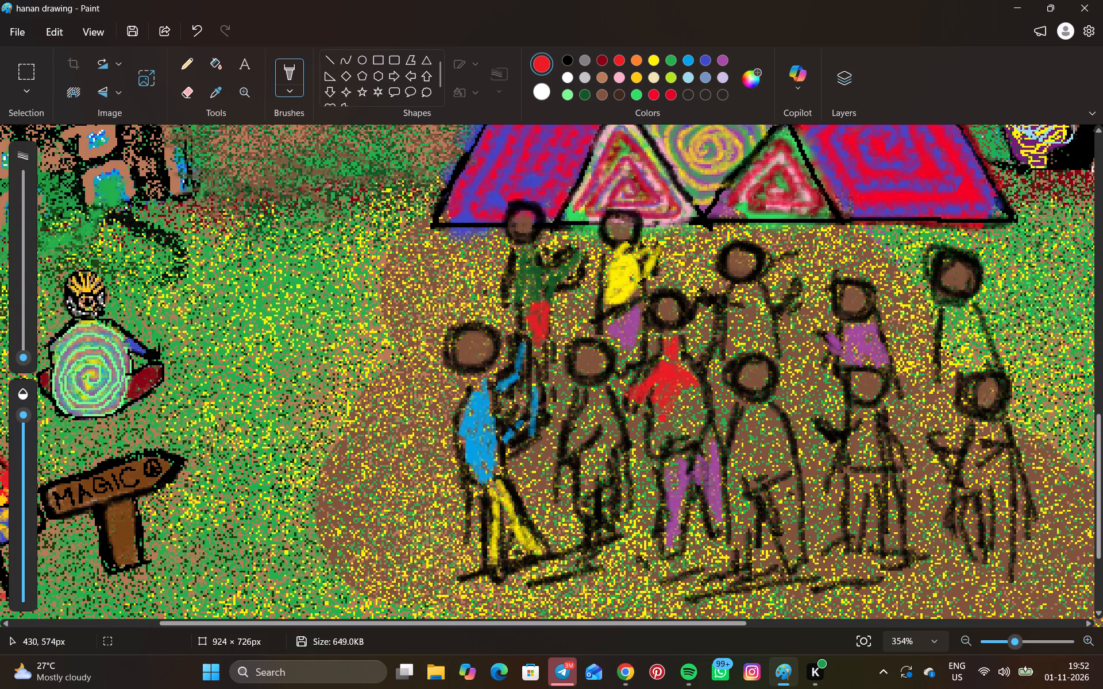
pyautogui.moveTo(666, 411); pyautogui.dragTo(681, 432)
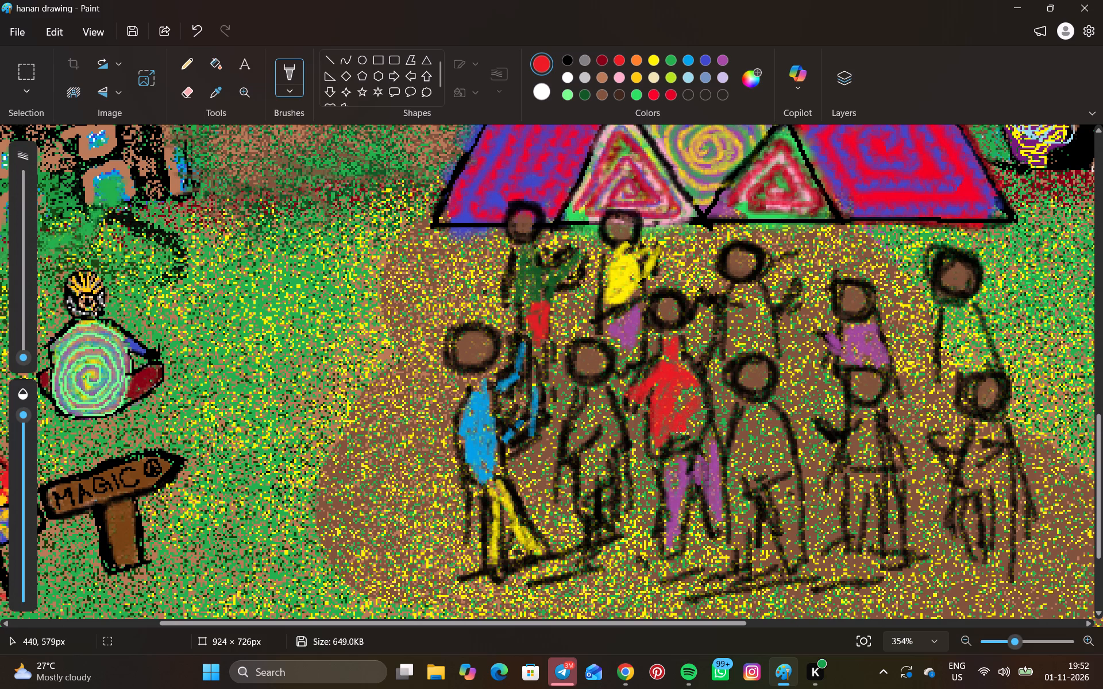
pyautogui.moveTo(681, 432); pyautogui.dragTo(691, 432)
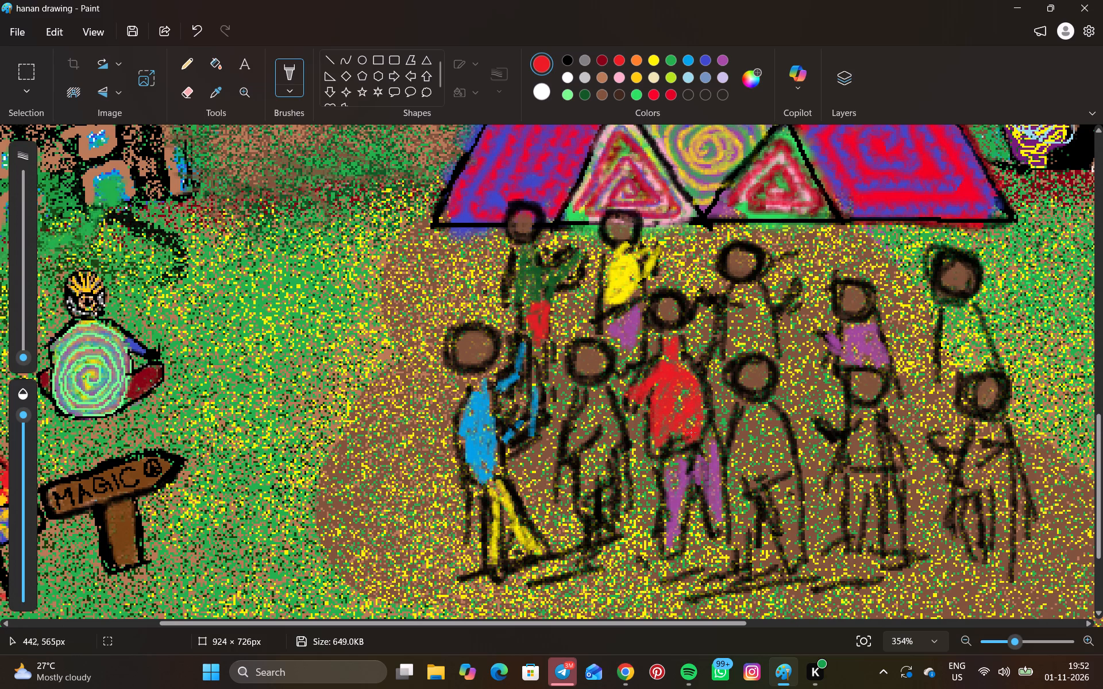
pyautogui.moveTo(691, 432); pyautogui.dragTo(681, 445)
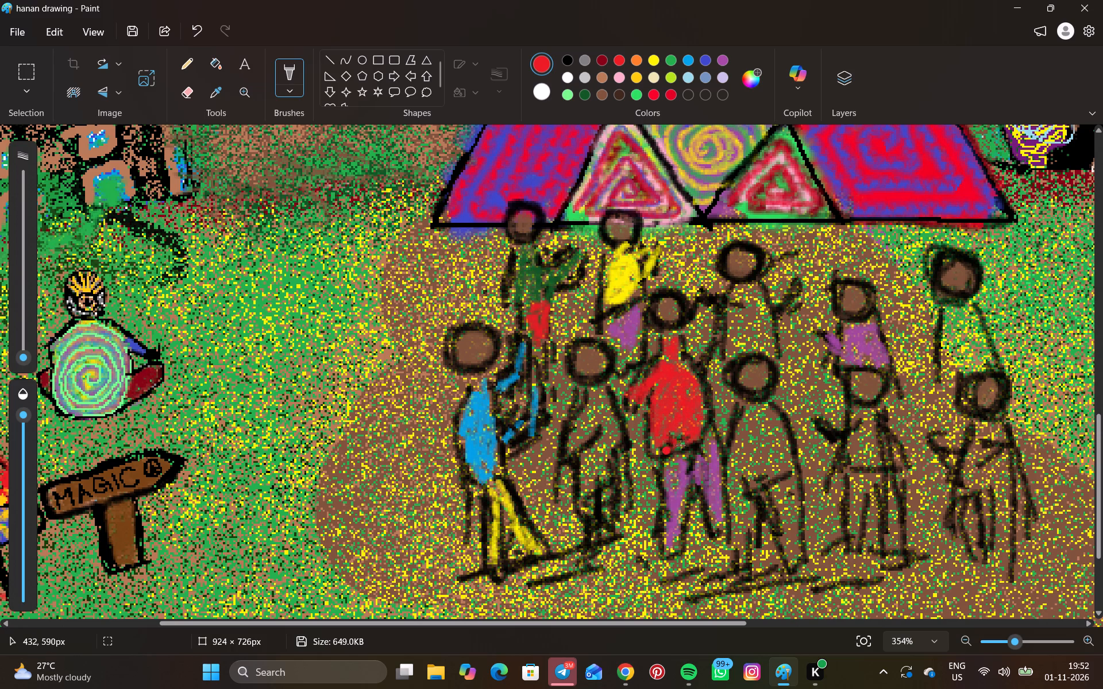
pyautogui.moveTo(681, 445); pyautogui.dragTo(723, 400)
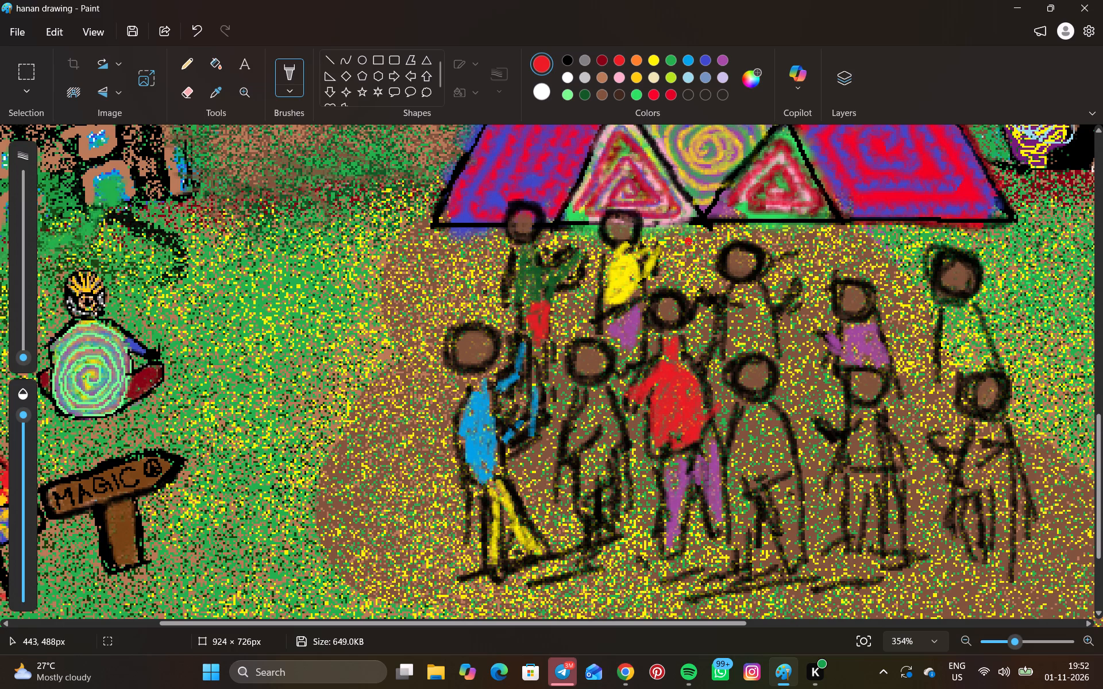
# Paint the second front-row figure's torso and bent arm indigo blue.
pyautogui.scroll(-3, 700, 251)
pyautogui.scroll(3, 678, 269)
pyautogui.scroll(-1, 683, 261)
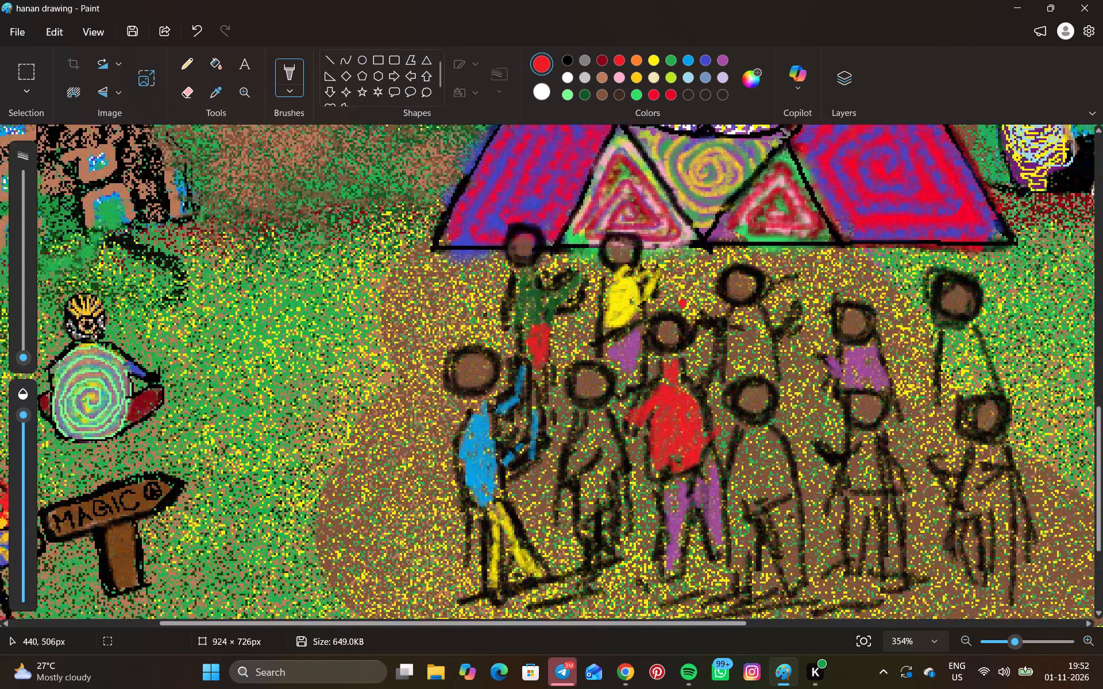
pyautogui.scroll(-2, 683, 261)
pyautogui.scroll(1, 683, 262)
pyautogui.moveTo(705, 56); pyautogui.dragTo(711, 63)
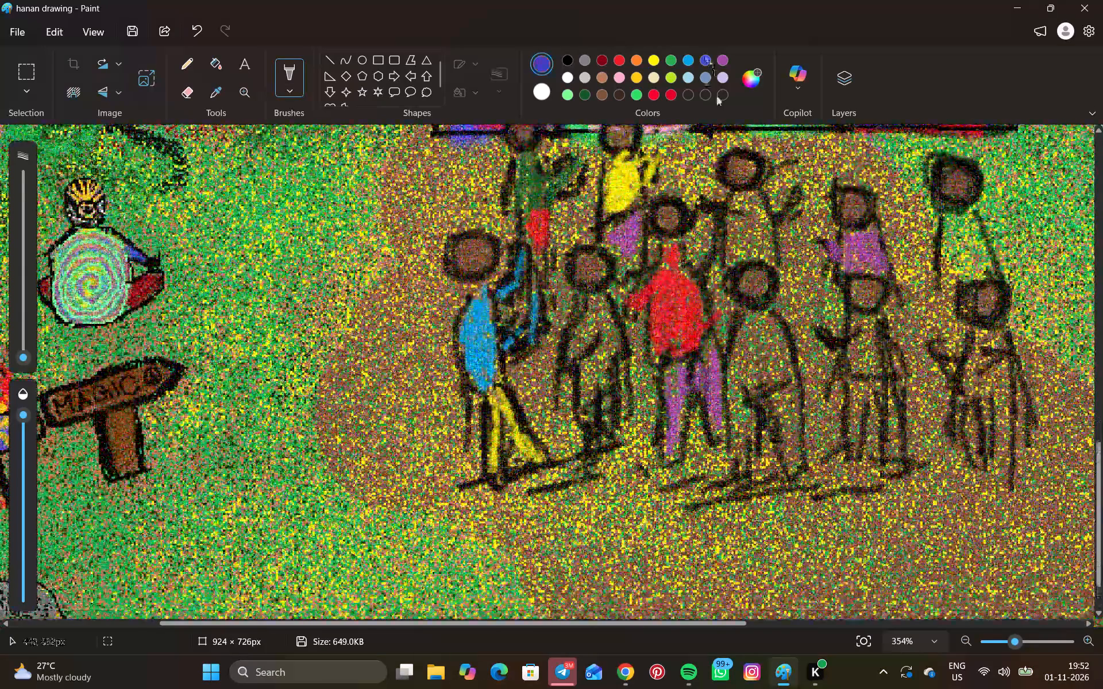
pyautogui.moveTo(584, 339); pyautogui.dragTo(590, 334)
pyautogui.moveTo(593, 328); pyautogui.dragTo(580, 347)
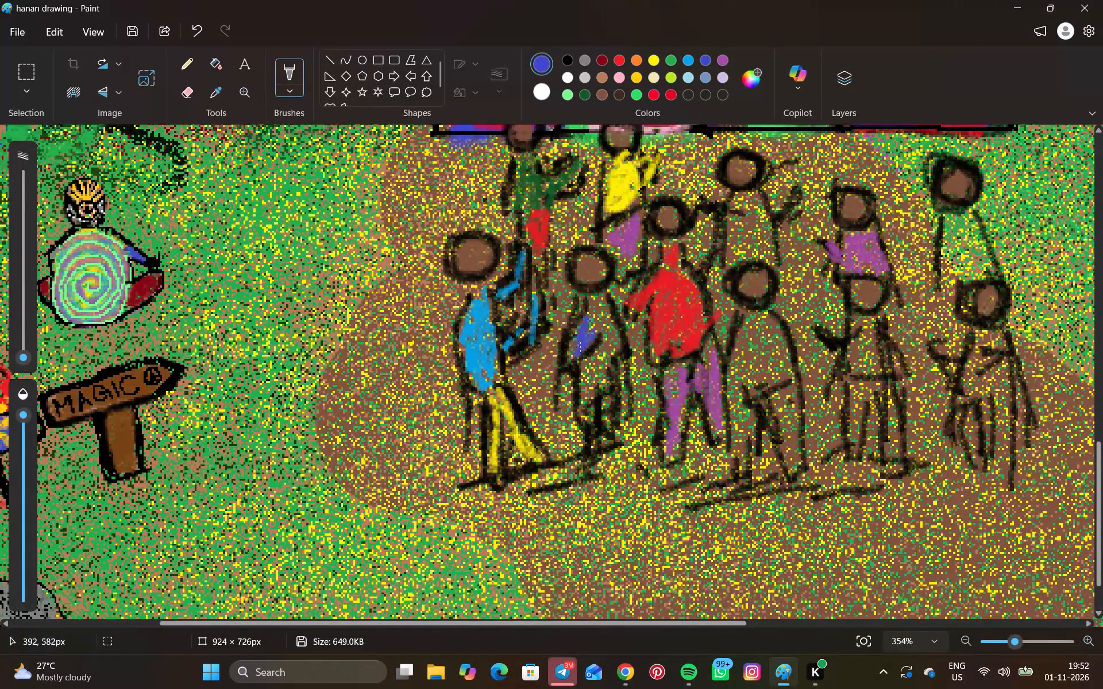
pyautogui.moveTo(580, 347); pyautogui.dragTo(604, 312)
pyautogui.moveTo(603, 309); pyautogui.dragTo(608, 333)
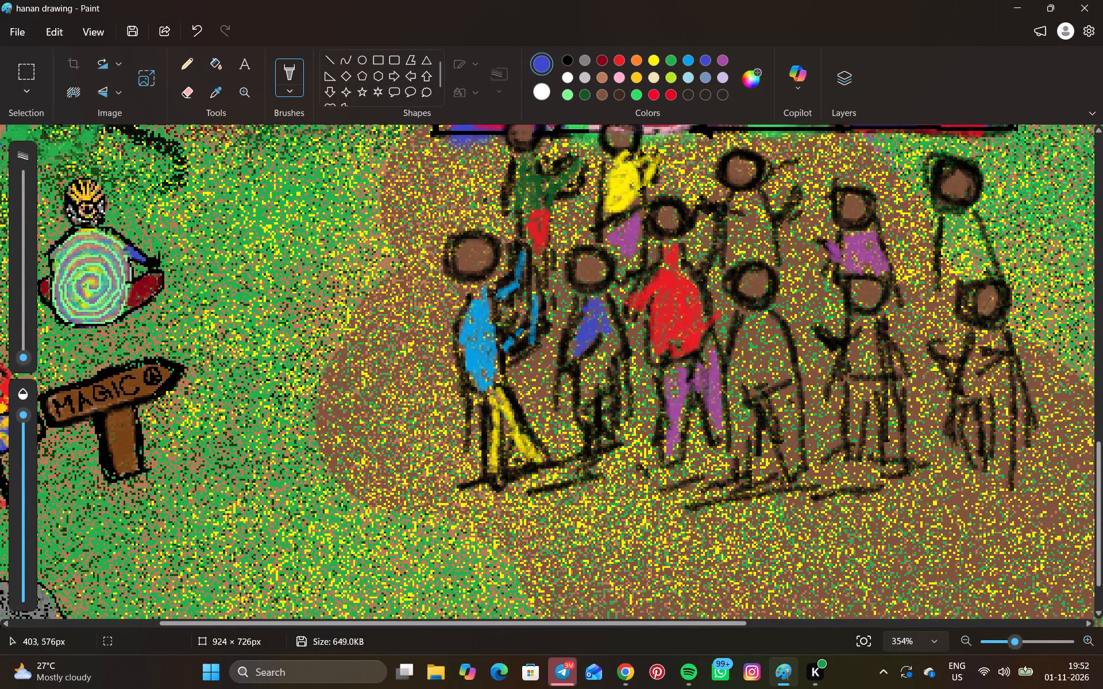
pyautogui.moveTo(608, 333); pyautogui.dragTo(599, 370)
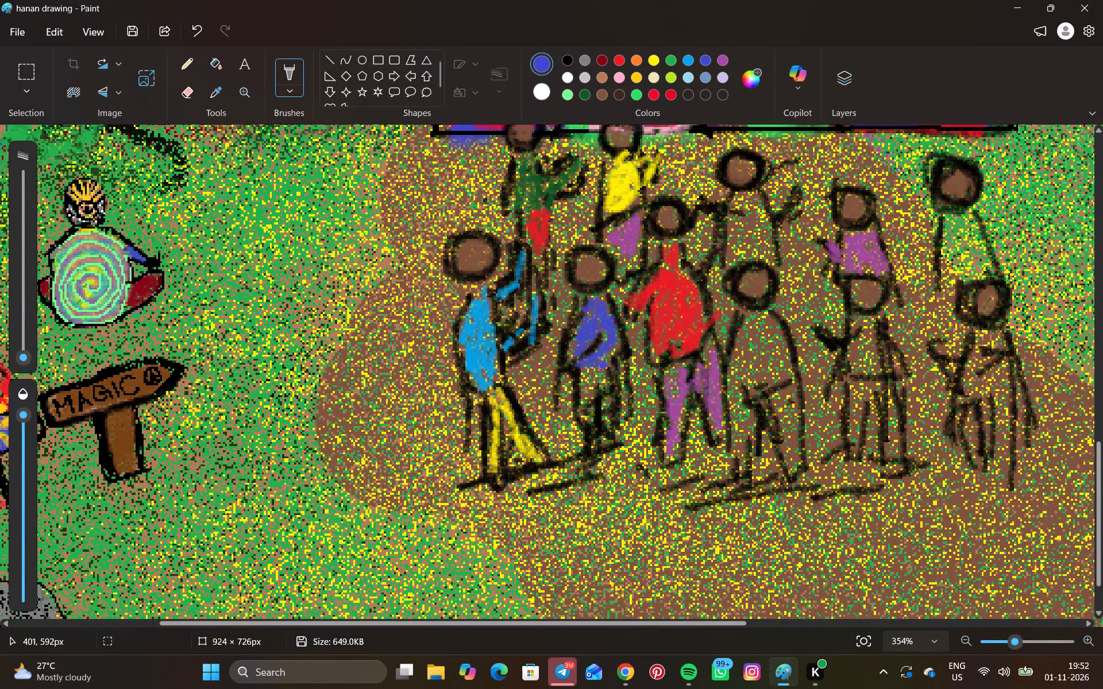
pyautogui.moveTo(599, 370); pyautogui.dragTo(569, 347)
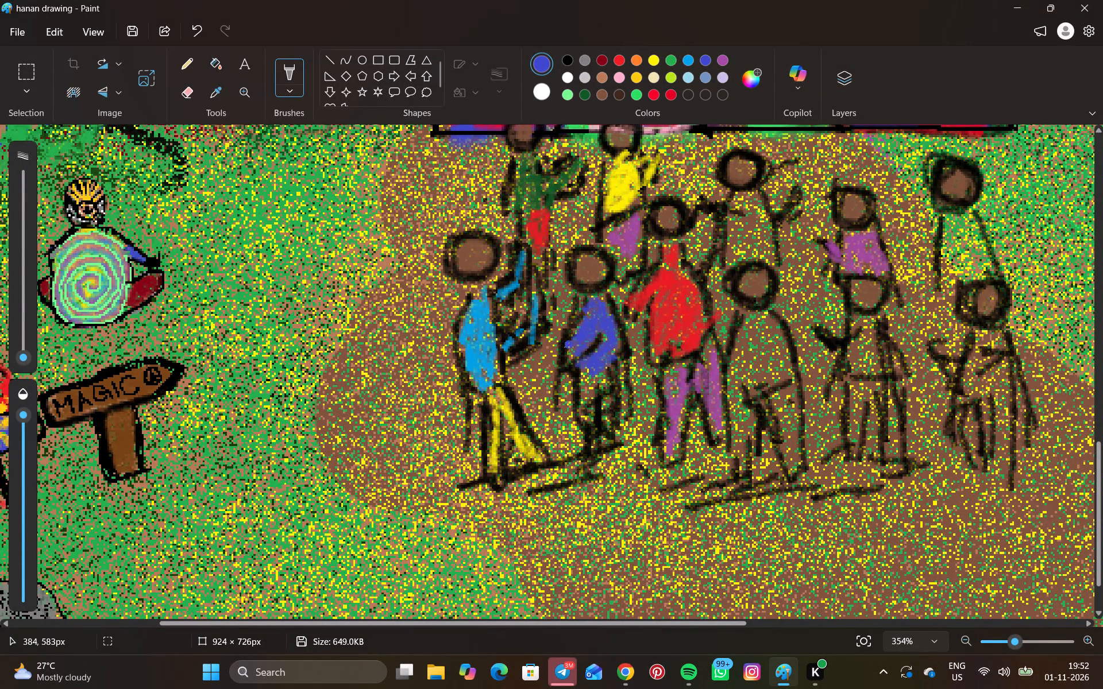
pyautogui.moveTo(569, 347); pyautogui.dragTo(607, 366)
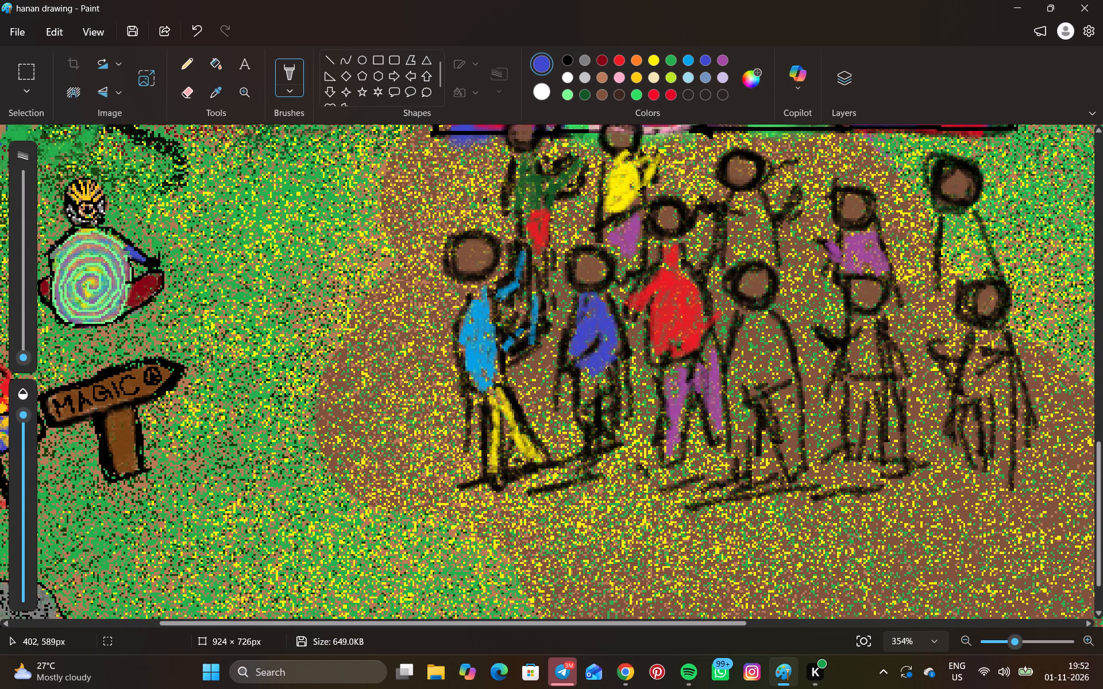
pyautogui.moveTo(607, 366); pyautogui.dragTo(588, 383)
# Paint both legs and the hips of the second front-row figure orange, below the indigo torso.
pyautogui.click(638, 64)
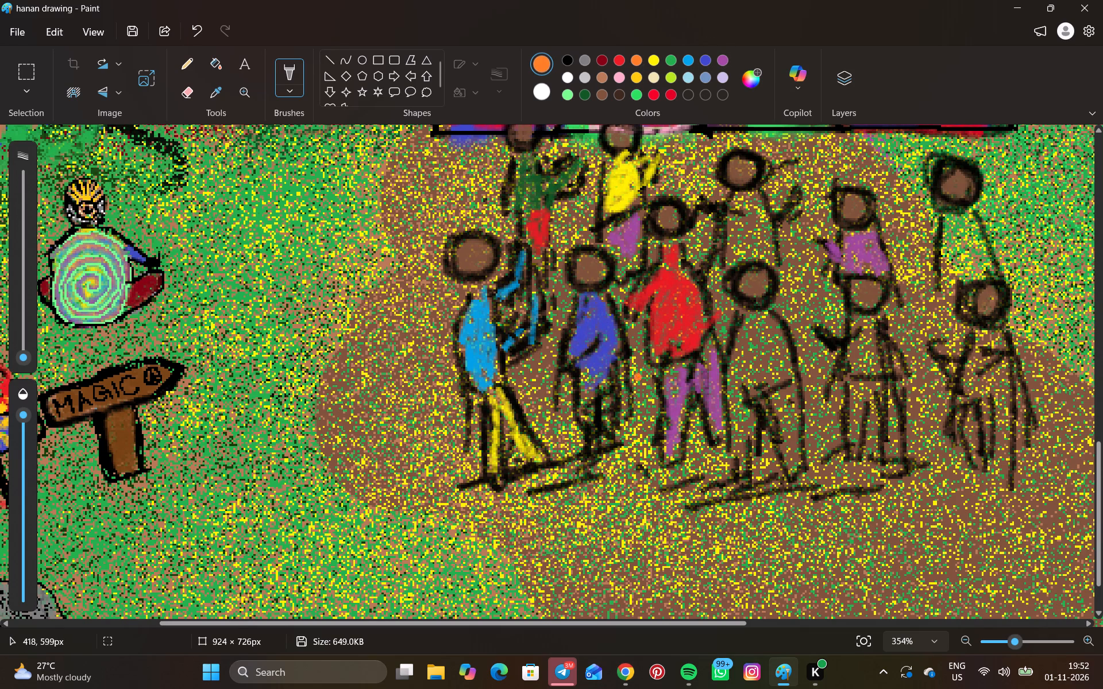
pyautogui.moveTo(594, 392); pyautogui.dragTo(588, 425)
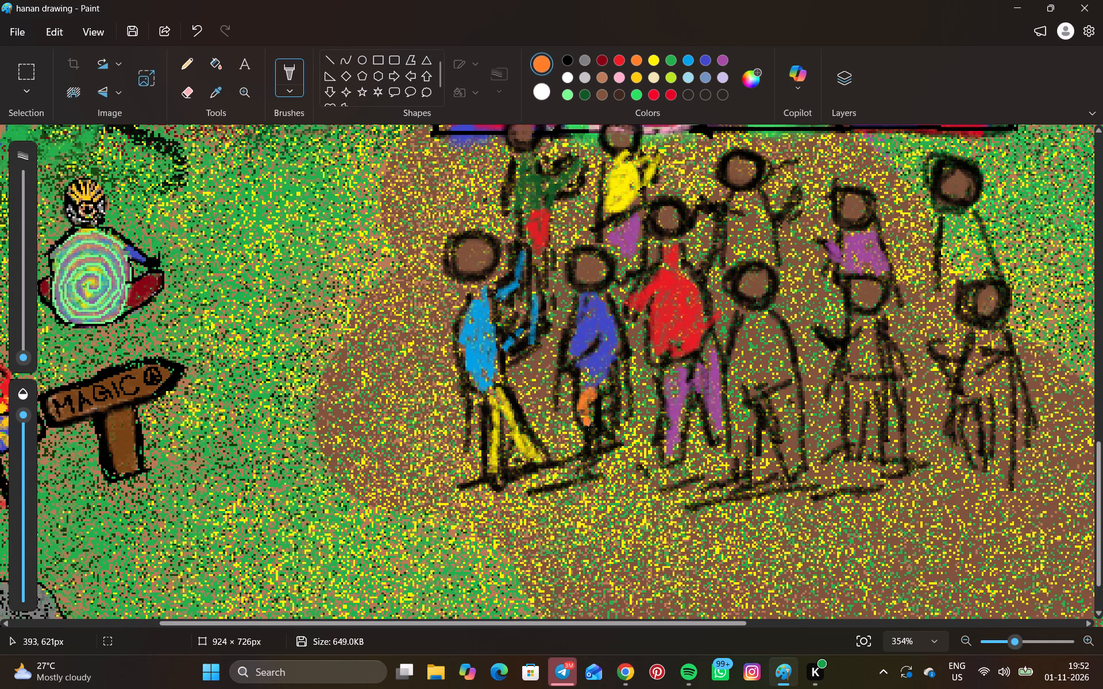
pyautogui.moveTo(588, 425); pyautogui.dragTo(596, 402)
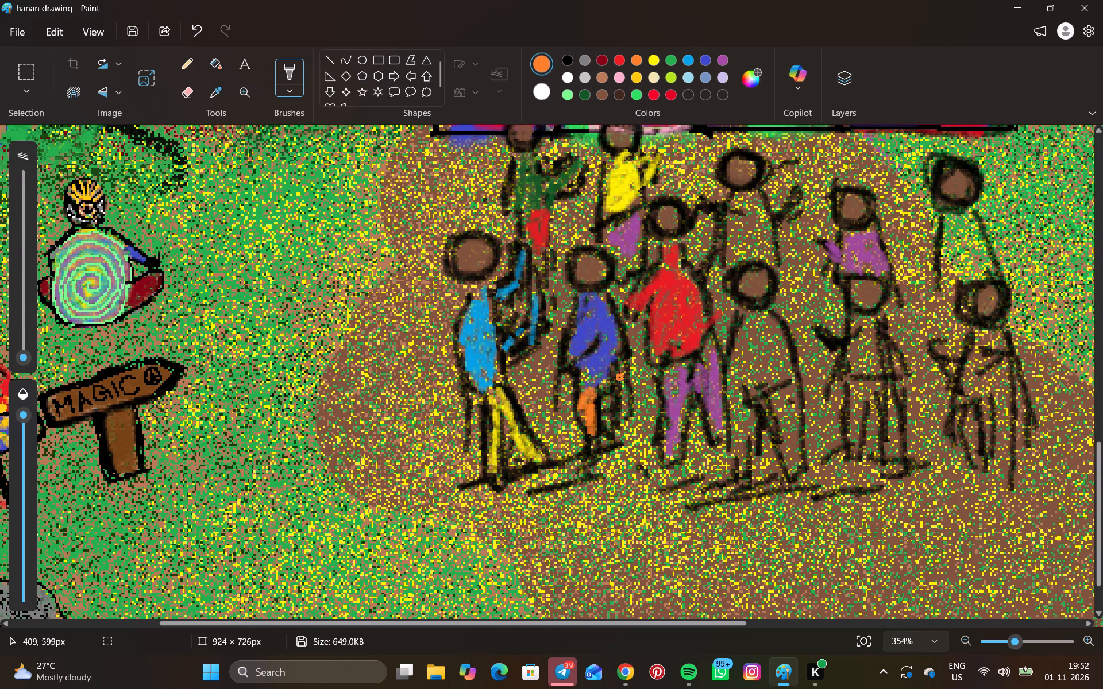
pyautogui.moveTo(619, 374); pyautogui.dragTo(612, 394)
pyautogui.moveTo(612, 394); pyautogui.dragTo(612, 394)
pyautogui.moveTo(606, 389); pyautogui.dragTo(602, 388)
pyautogui.moveTo(602, 388); pyautogui.dragTo(588, 386)
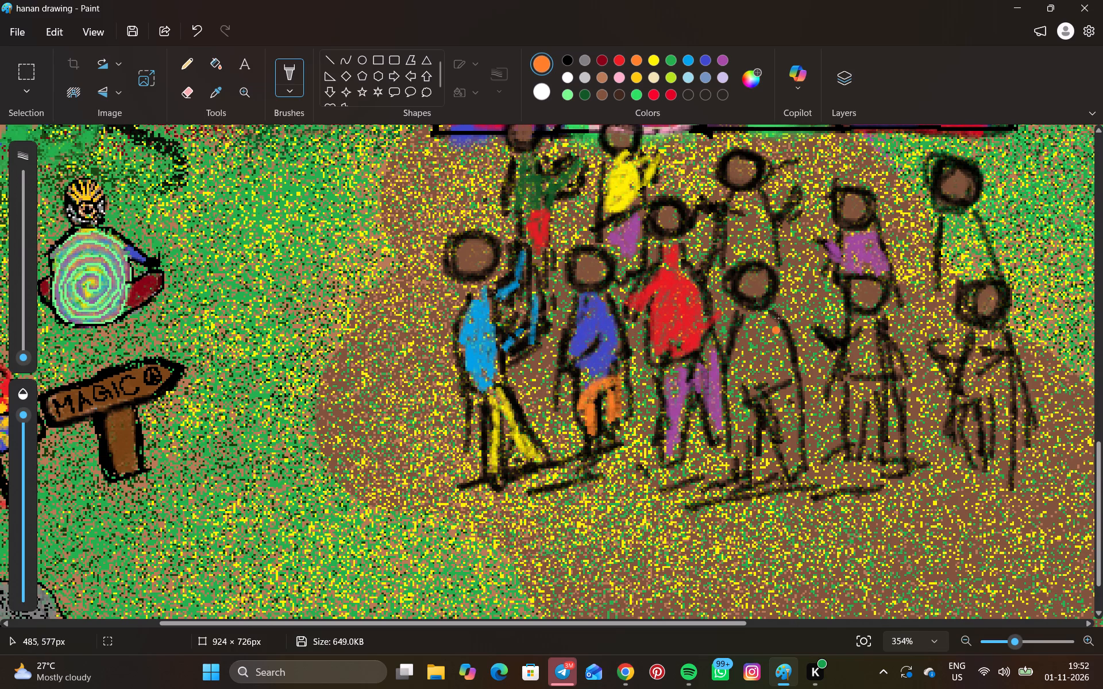
# Paint the third back-row figure's torso light green, from the neck down to the front-row figure's head.
pyautogui.click(569, 99)
pyautogui.moveTo(735, 230); pyautogui.dragTo(735, 219)
pyautogui.moveTo(732, 192); pyautogui.dragTo(732, 257)
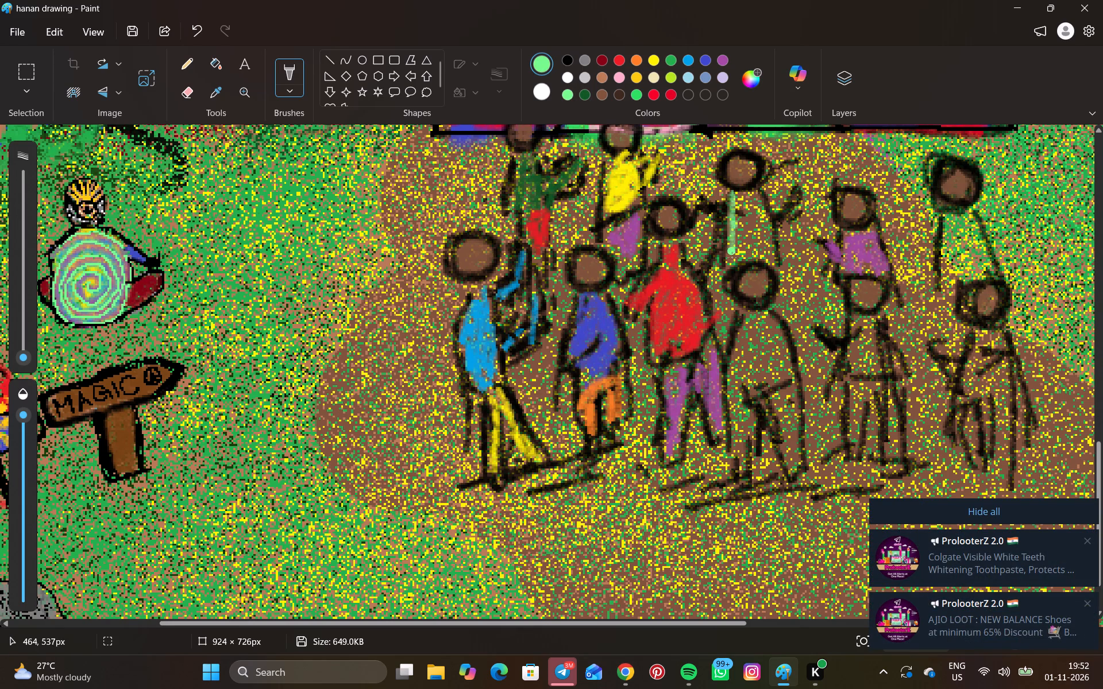
pyautogui.moveTo(732, 257); pyautogui.dragTo(734, 223)
pyautogui.moveTo(738, 203); pyautogui.dragTo(745, 213)
pyautogui.moveTo(745, 205); pyautogui.dragTo(754, 208)
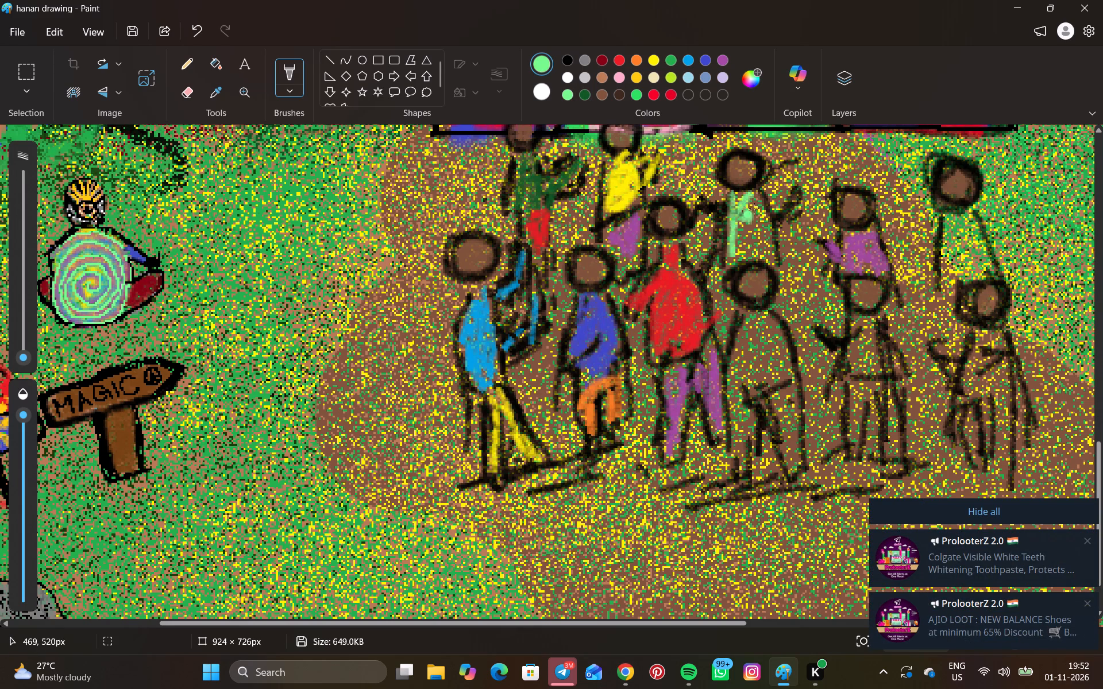
pyautogui.moveTo(754, 208); pyautogui.dragTo(753, 218)
pyautogui.moveTo(757, 201); pyautogui.dragTo(760, 218)
pyautogui.moveTo(757, 212); pyautogui.dragTo(746, 243)
pyautogui.moveTo(747, 227); pyautogui.dragTo(747, 227)
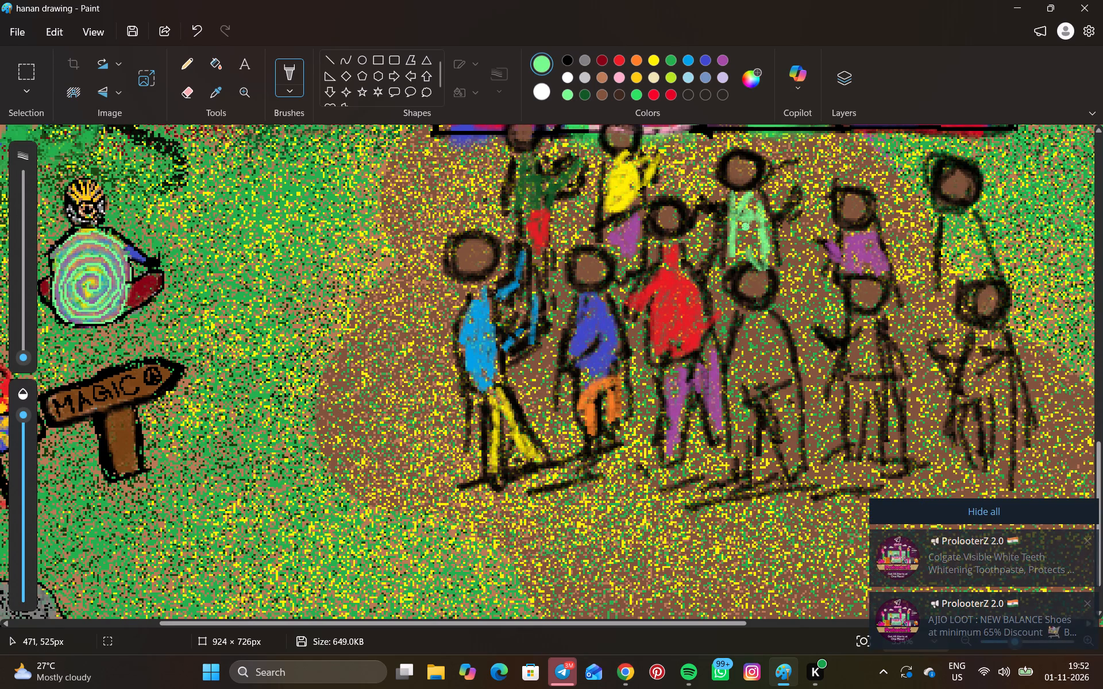
pyautogui.moveTo(747, 227); pyautogui.dragTo(750, 255)
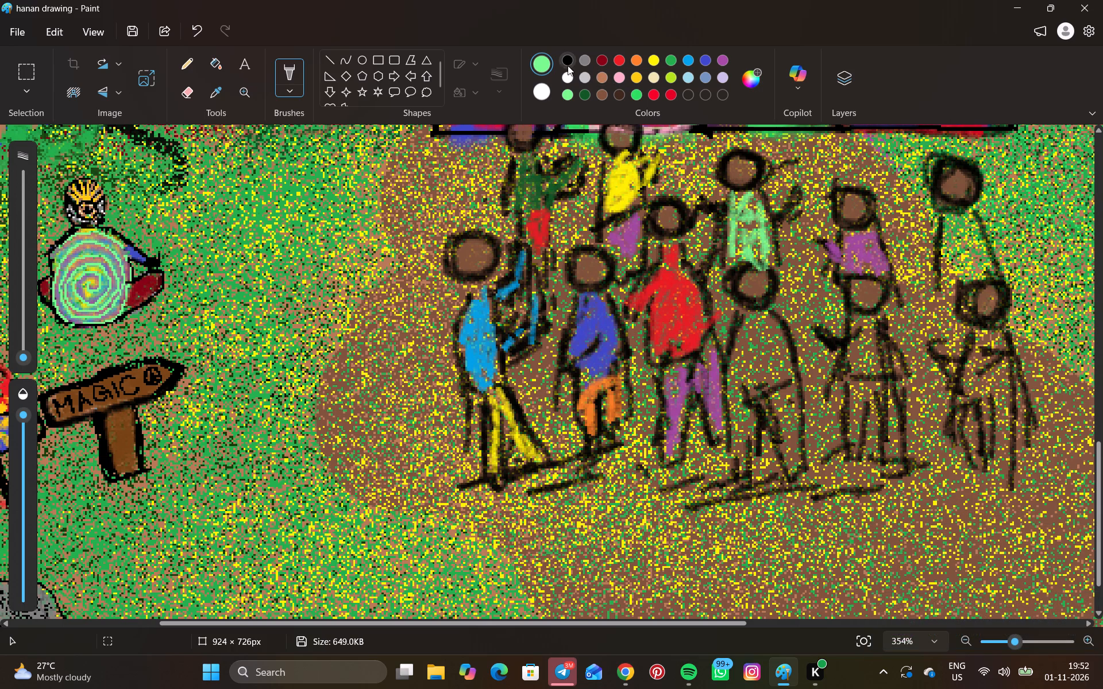
# Redraw the black outline along the top of the front-row head directly below the light green torso.
pyautogui.click(568, 64)
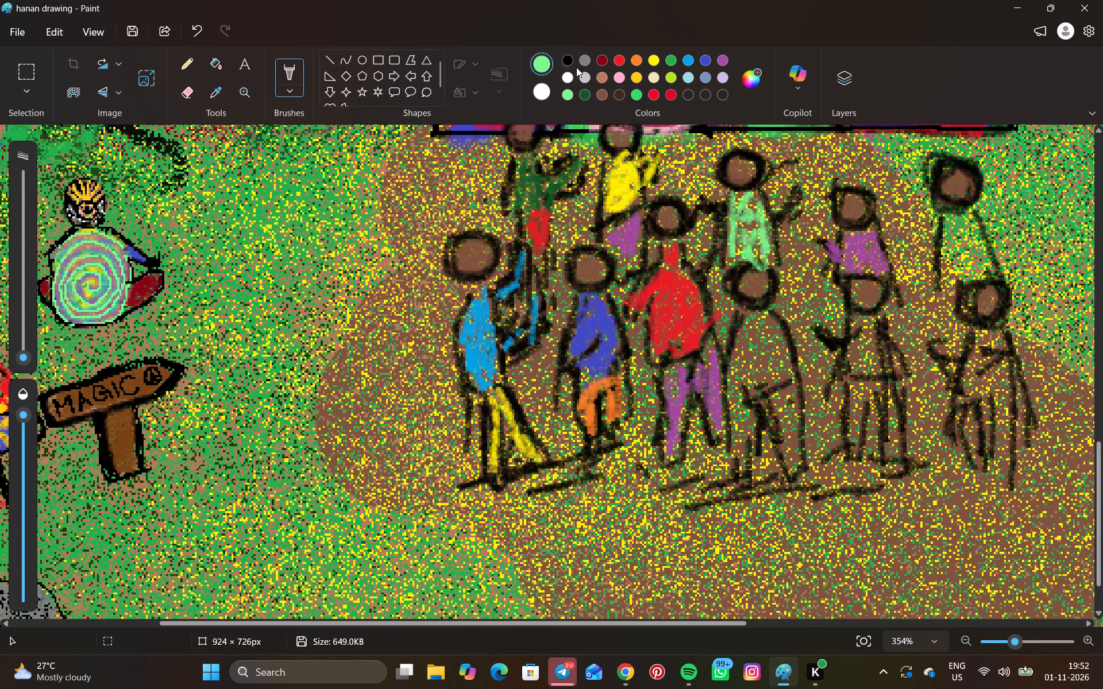
pyautogui.click(566, 63)
pyautogui.moveTo(742, 269); pyautogui.dragTo(759, 268)
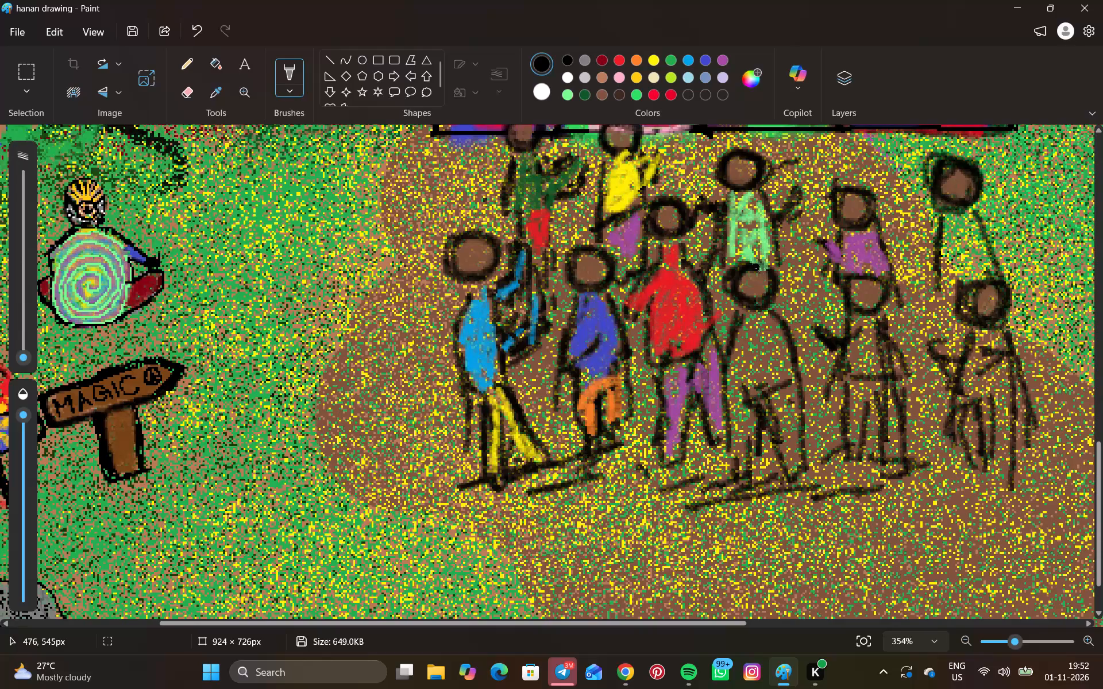
pyautogui.moveTo(759, 268); pyautogui.dragTo(773, 266)
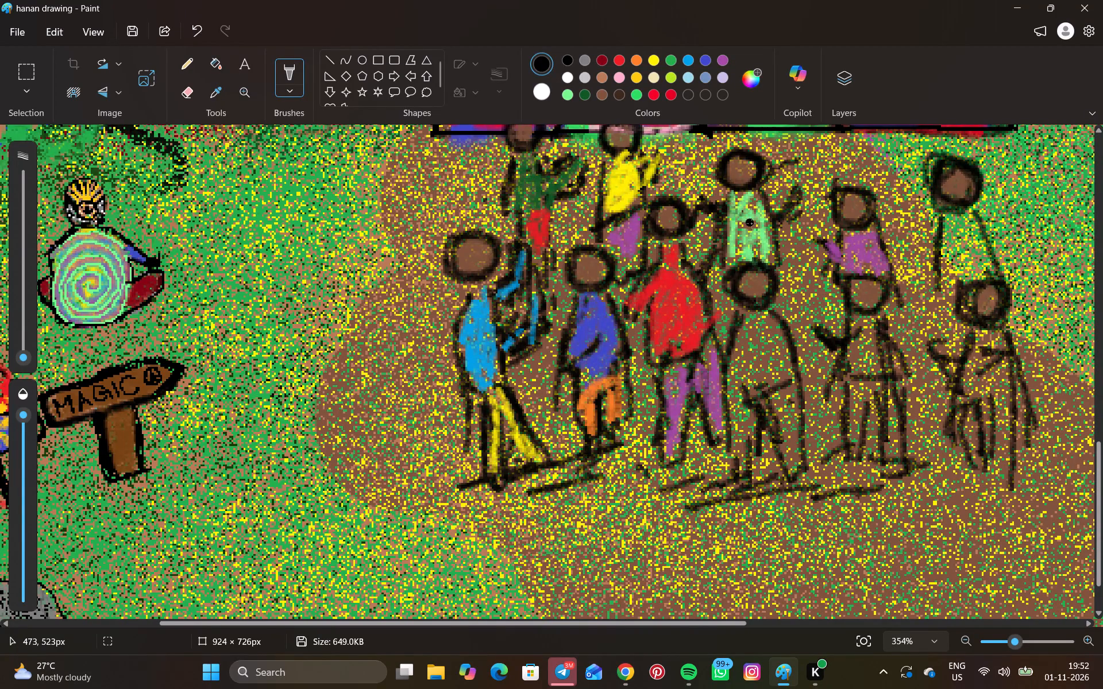
# Fill the remaining gaps in the third back-row figure's torso with light green.
pyautogui.click(566, 94)
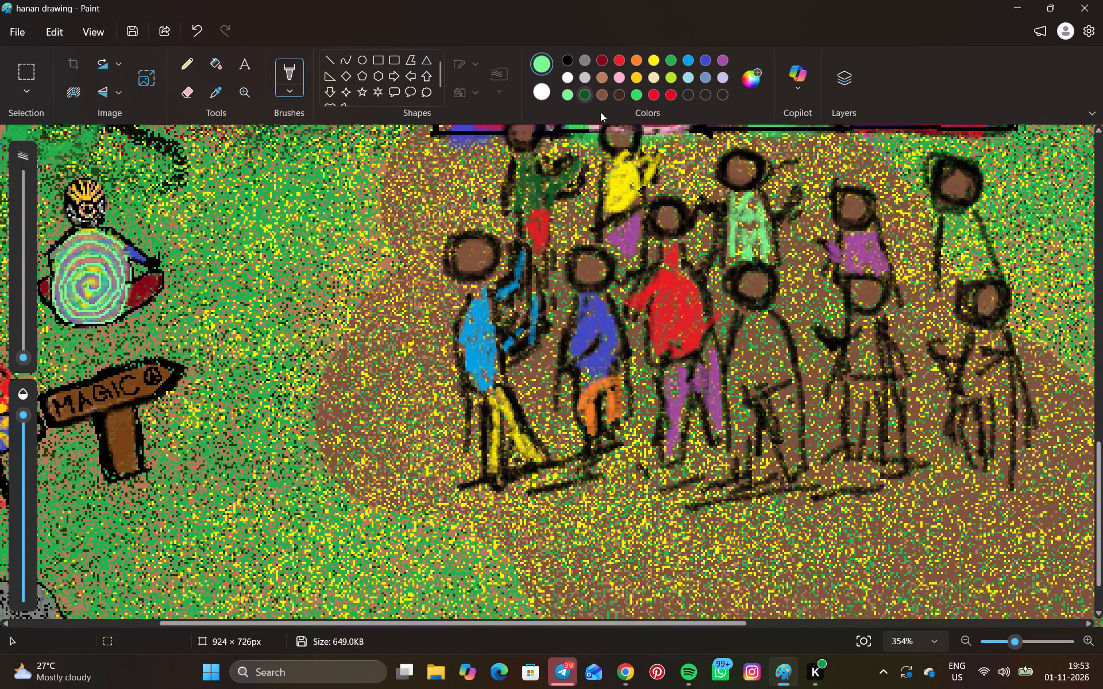
pyautogui.moveTo(754, 234); pyautogui.dragTo(735, 226)
pyautogui.moveTo(735, 215); pyautogui.dragTo(738, 242)
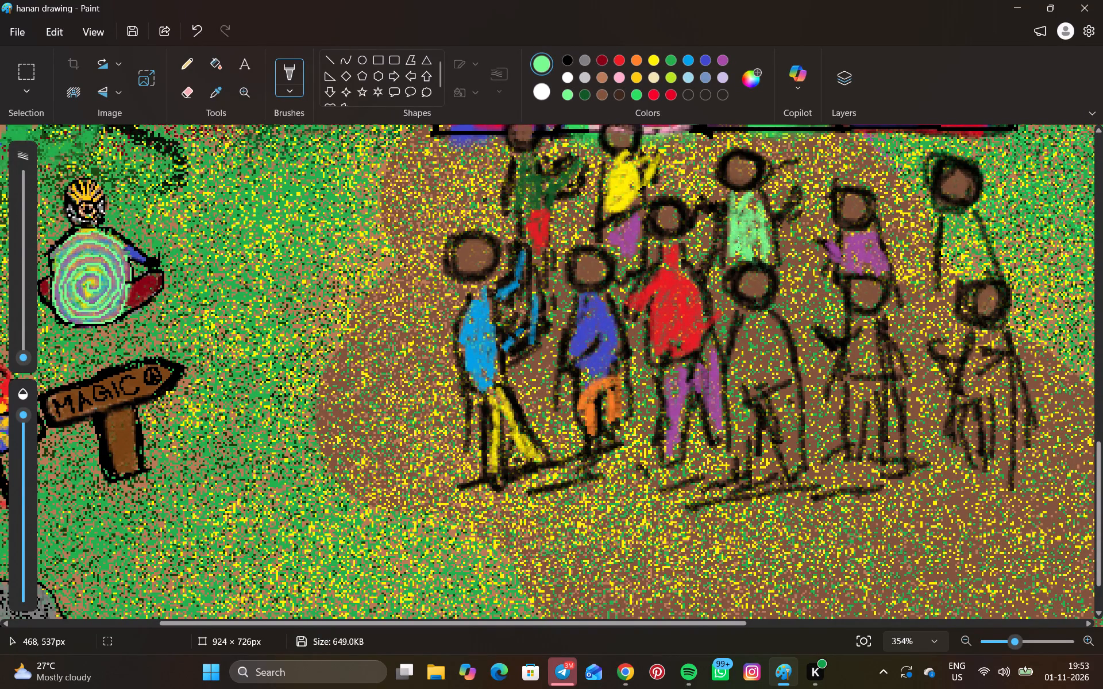
pyautogui.moveTo(738, 242); pyautogui.dragTo(754, 201)
pyautogui.moveTo(754, 201); pyautogui.dragTo(753, 200)
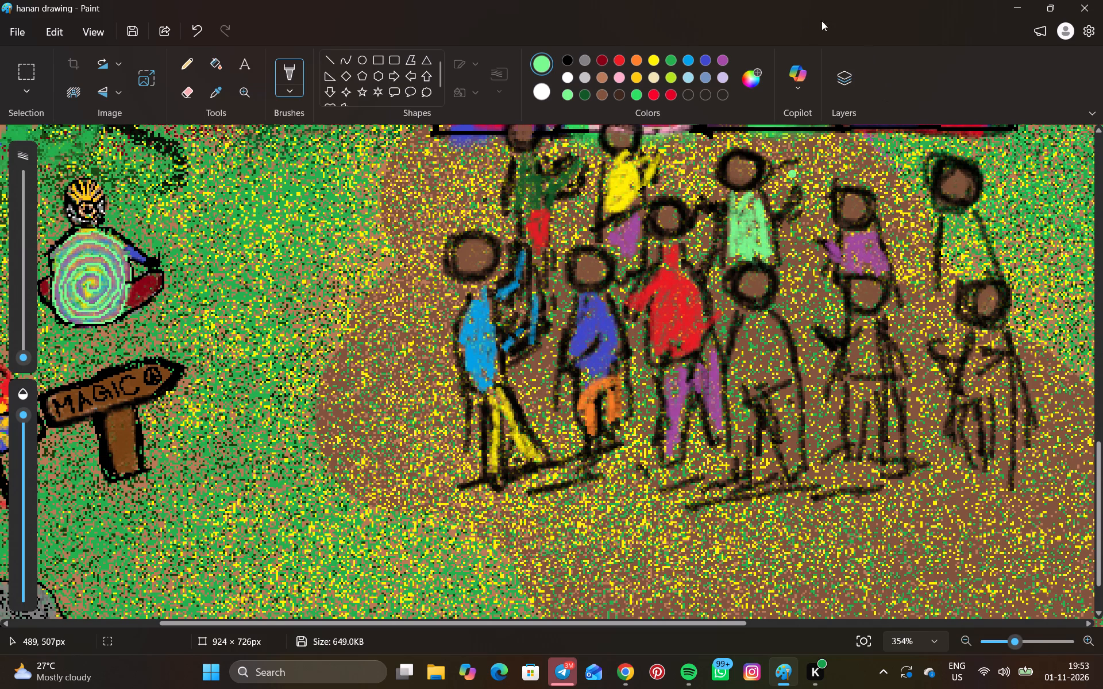
# Paint the torso of the rightmost back-row figure red, from the neck down to the front-row figure's head.
pyautogui.click(724, 61)
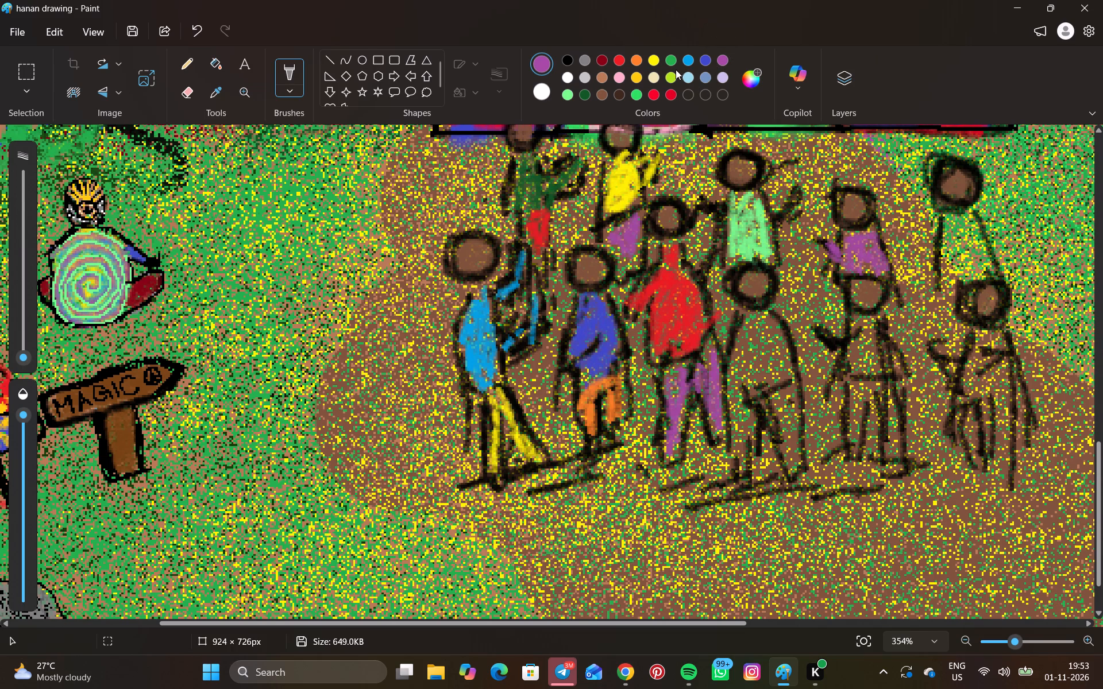
pyautogui.click(614, 60)
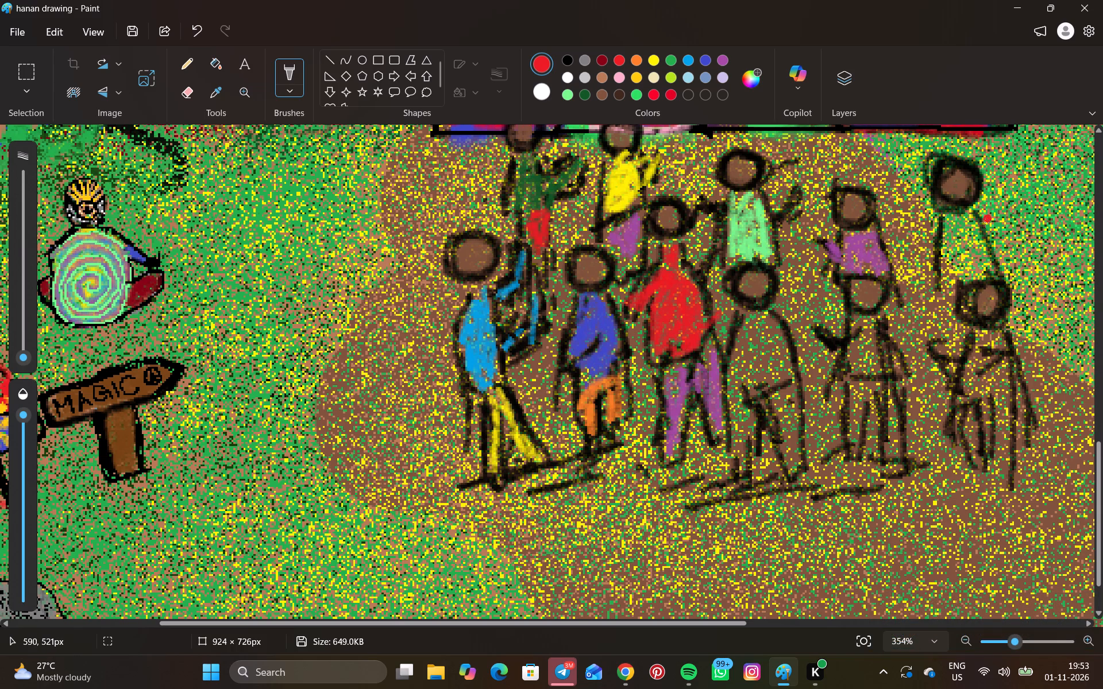
pyautogui.moveTo(951, 221); pyautogui.dragTo(957, 221)
pyautogui.moveTo(959, 221); pyautogui.dragTo(946, 222)
pyautogui.moveTo(946, 222); pyautogui.dragTo(950, 241)
pyautogui.moveTo(947, 232); pyautogui.dragTo(947, 267)
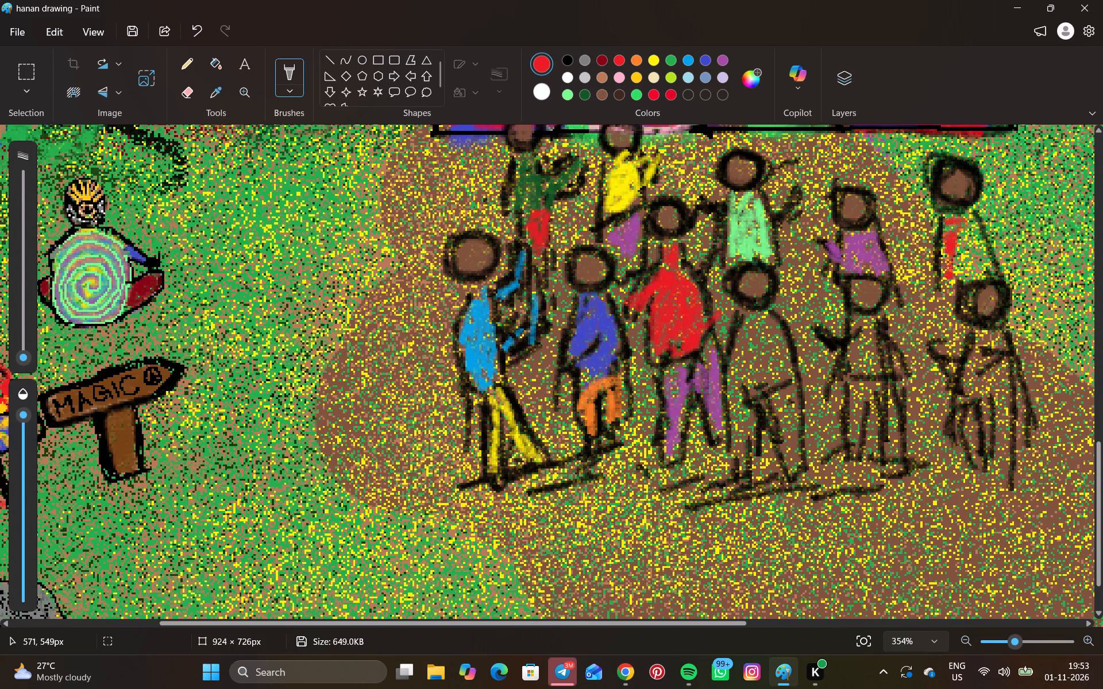
pyautogui.moveTo(947, 267); pyautogui.dragTo(968, 276)
pyautogui.moveTo(968, 276); pyautogui.dragTo(977, 258)
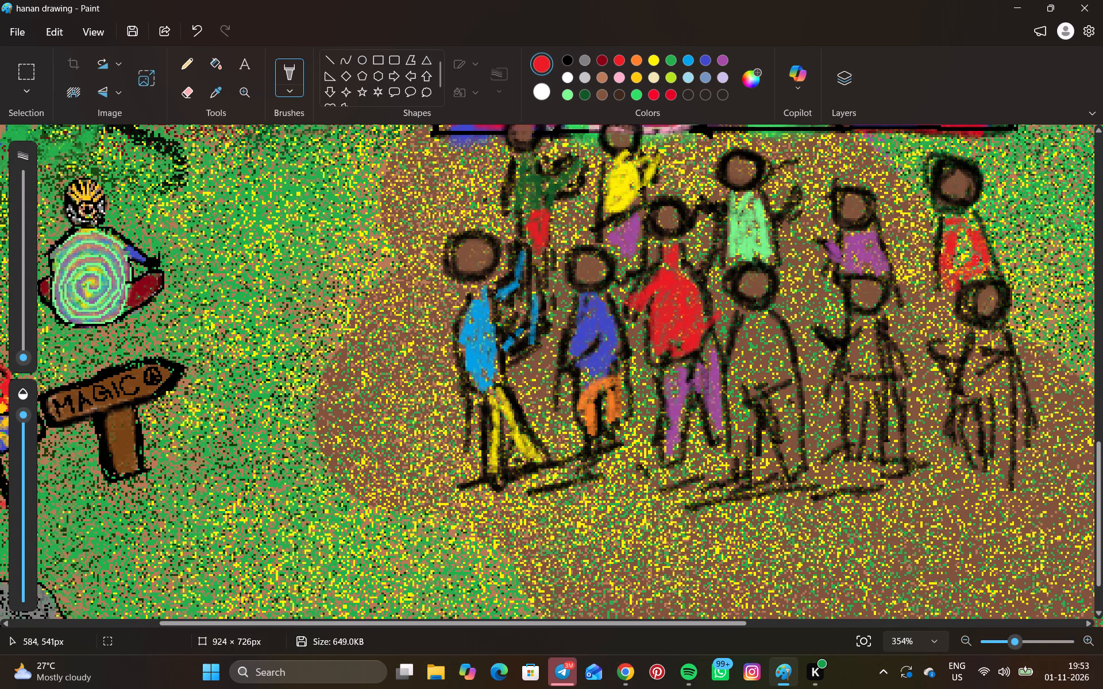
pyautogui.moveTo(977, 258); pyautogui.dragTo(970, 269)
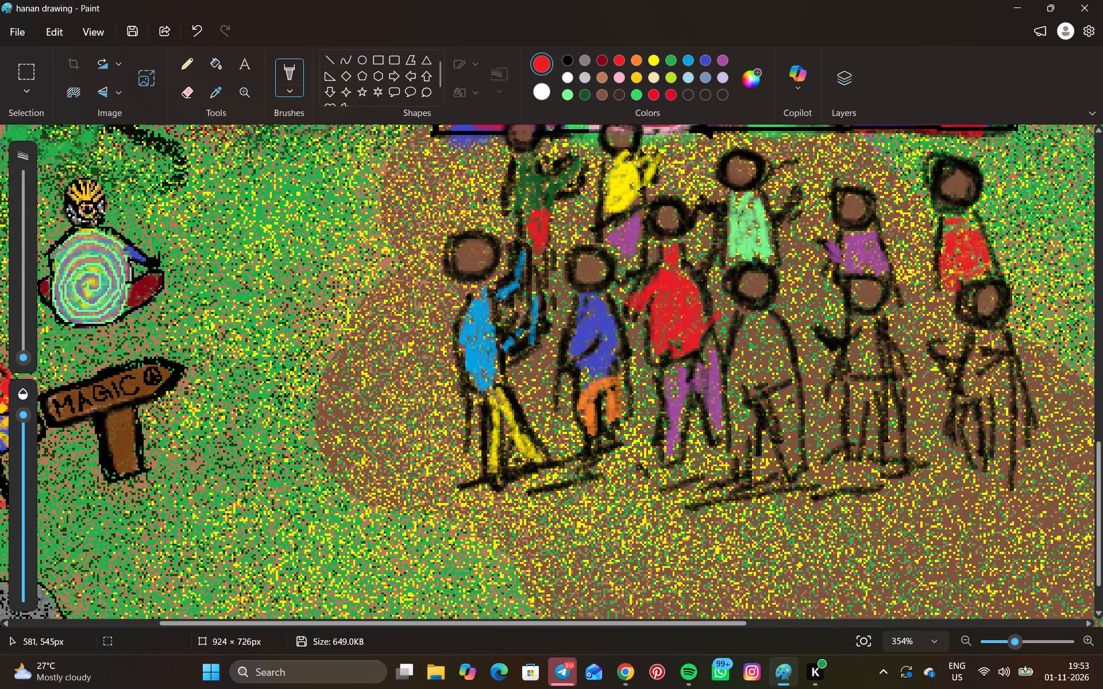
pyautogui.moveTo(970, 269); pyautogui.dragTo(975, 240)
pyautogui.moveTo(975, 240); pyautogui.dragTo(947, 291)
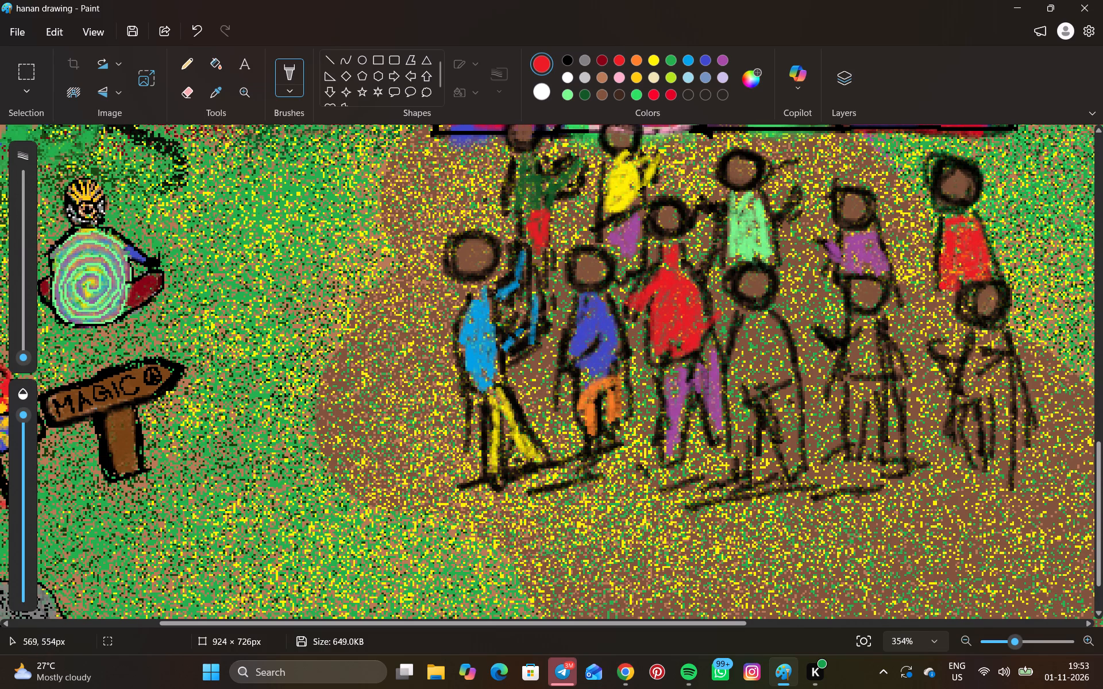
pyautogui.moveTo(947, 291); pyautogui.dragTo(953, 301)
# Paint both legs of the front-row figure standing before the light-green-topped figure red.
pyautogui.moveTo(776, 401); pyautogui.dragTo(800, 420)
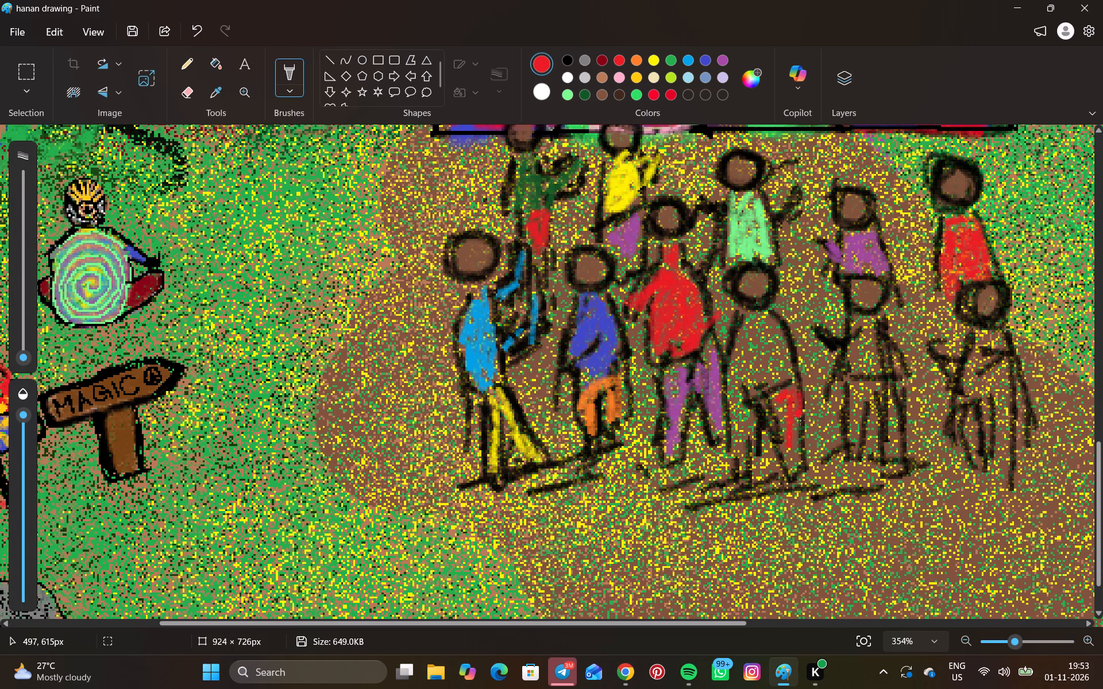
pyautogui.moveTo(800, 420); pyautogui.dragTo(795, 463)
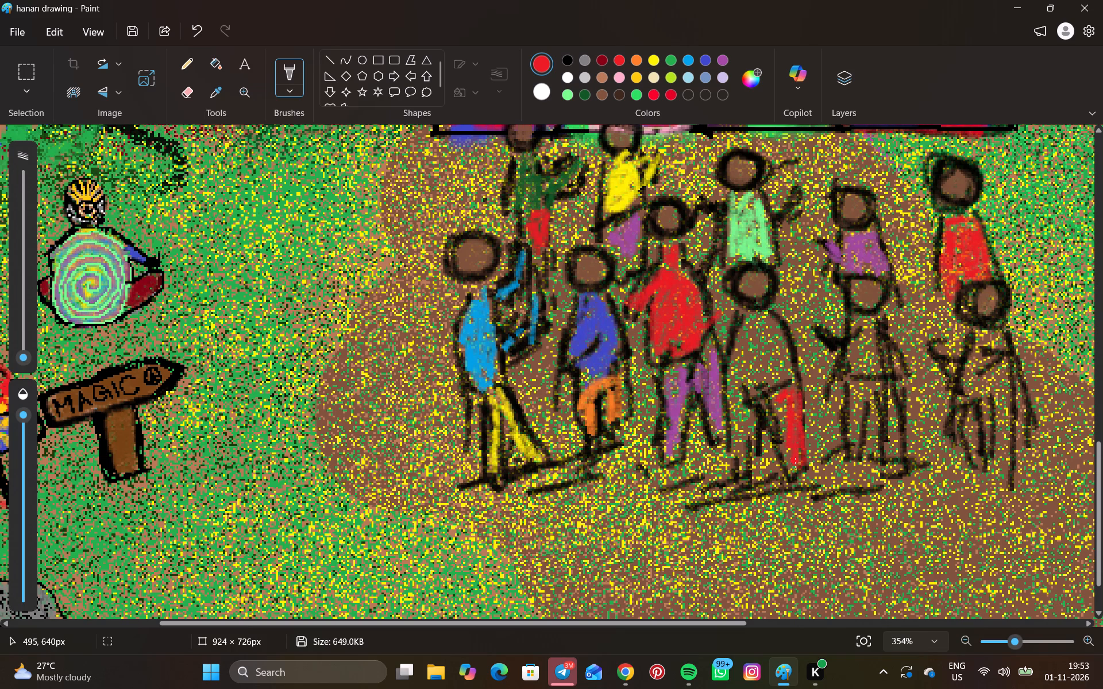
pyautogui.moveTo(795, 463); pyautogui.dragTo(787, 404)
pyautogui.moveTo(756, 416); pyautogui.dragTo(741, 426)
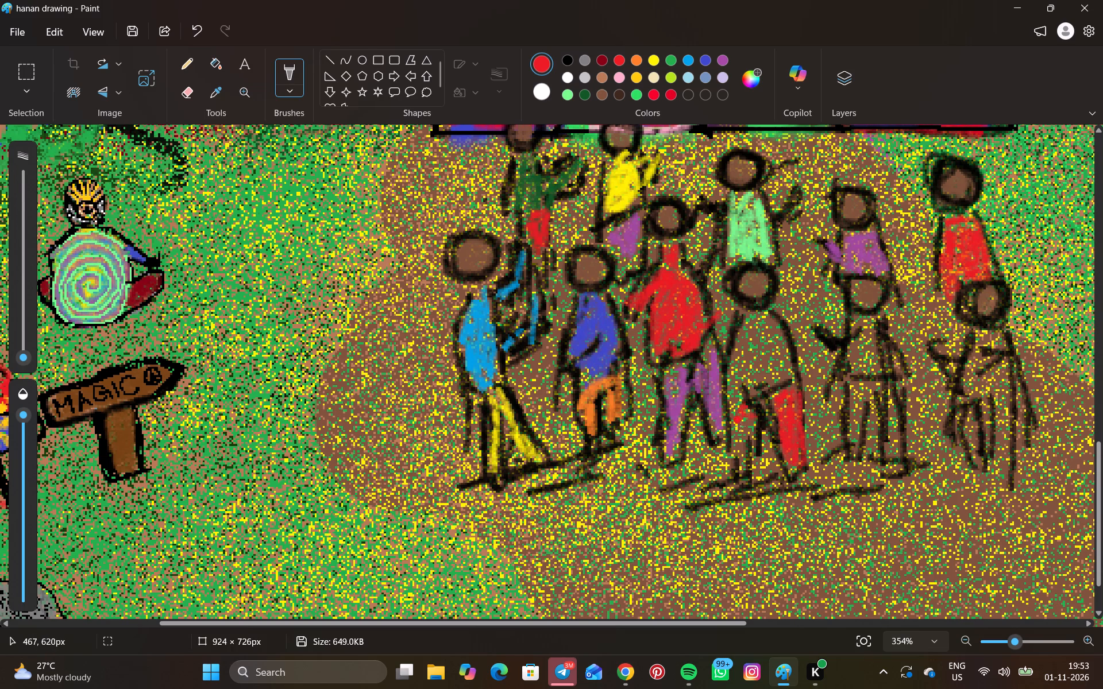
pyautogui.moveTo(741, 426); pyautogui.dragTo(751, 435)
pyautogui.moveTo(751, 435); pyautogui.dragTo(741, 431)
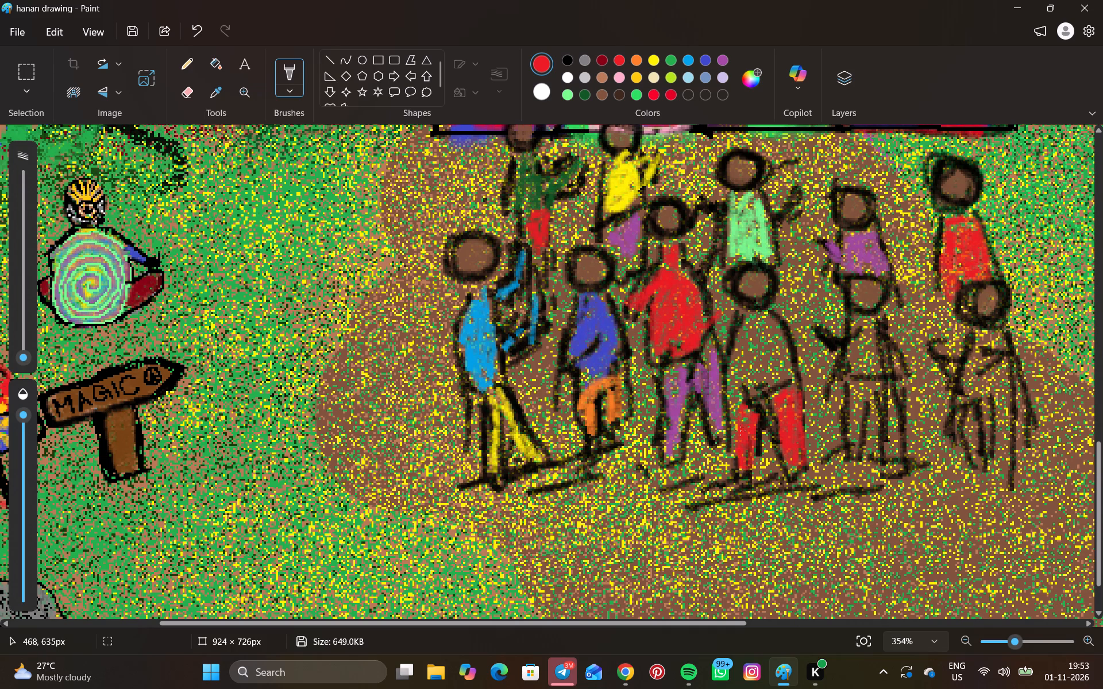
pyautogui.moveTo(741, 431); pyautogui.dragTo(736, 430)
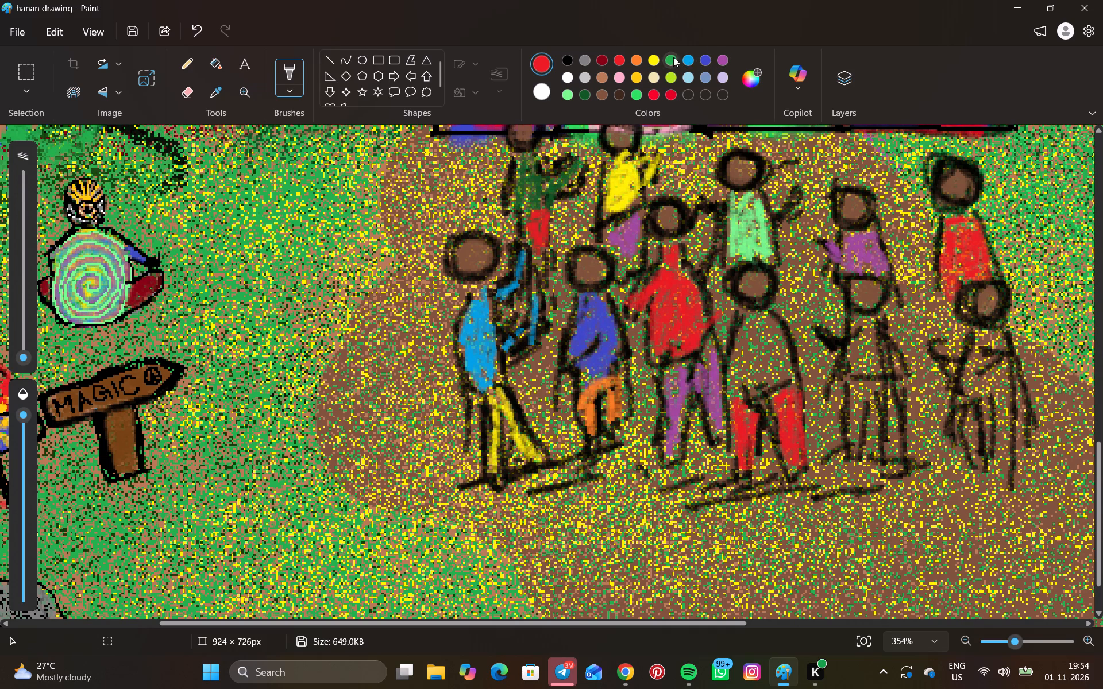
# Paint the torso of the red-legged front-row figure yellow, from the neck down to the legs.
pyautogui.click(655, 60)
pyautogui.moveTo(761, 344); pyautogui.dragTo(737, 359)
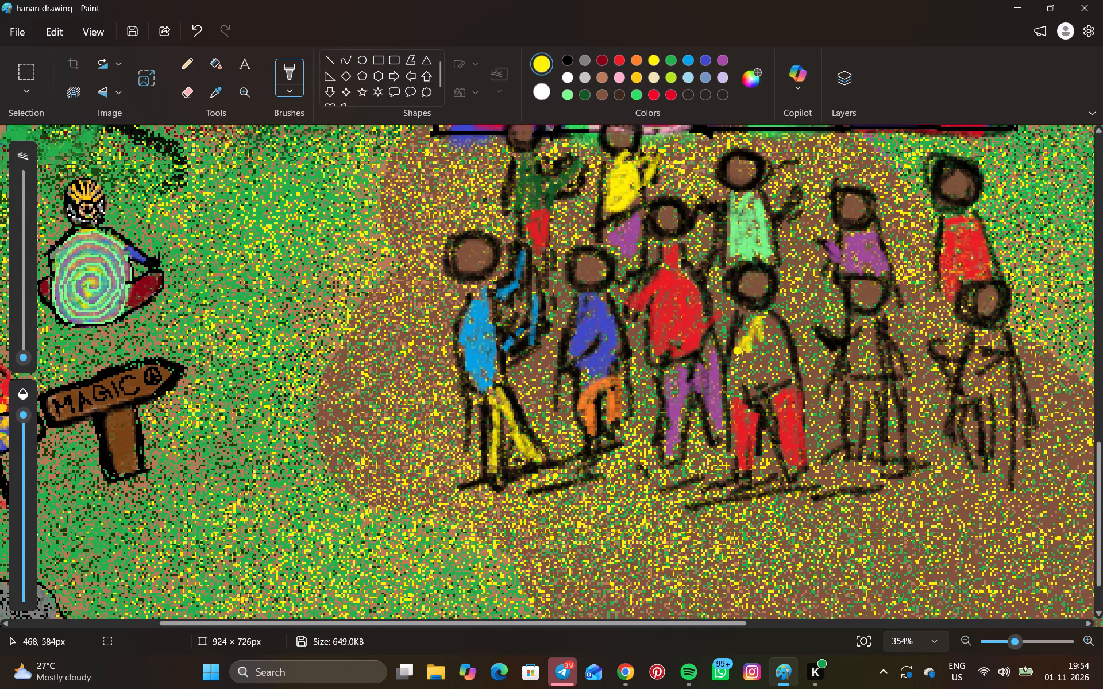
pyautogui.moveTo(737, 359); pyautogui.dragTo(774, 379)
pyautogui.moveTo(774, 379); pyautogui.dragTo(767, 334)
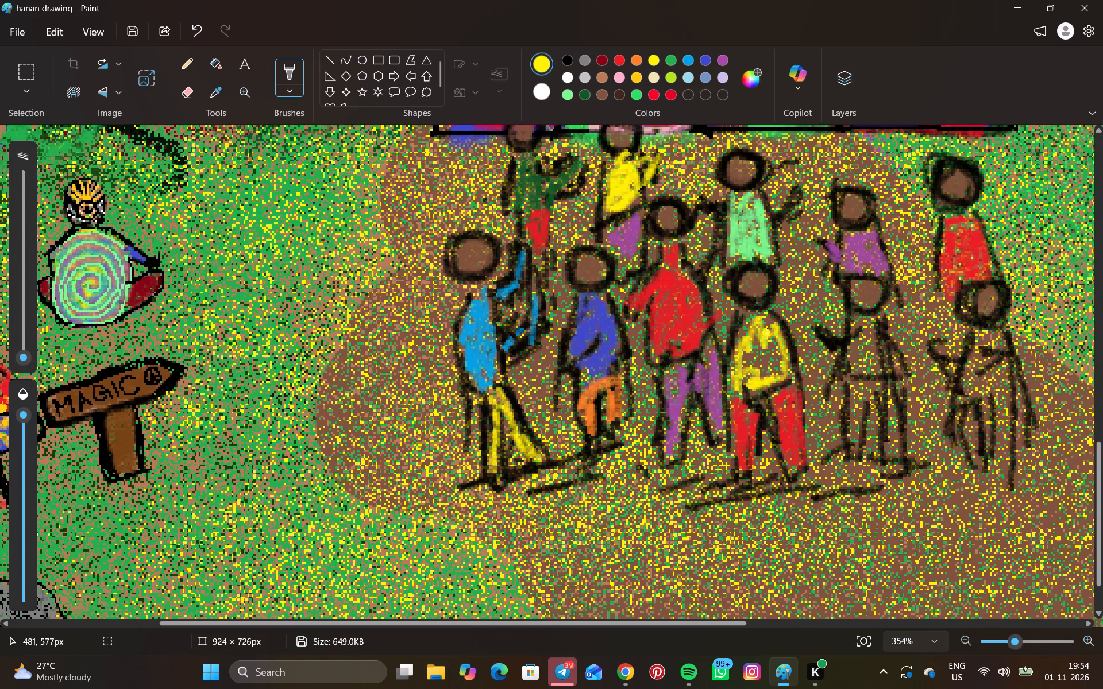
pyautogui.moveTo(767, 334); pyautogui.dragTo(766, 370)
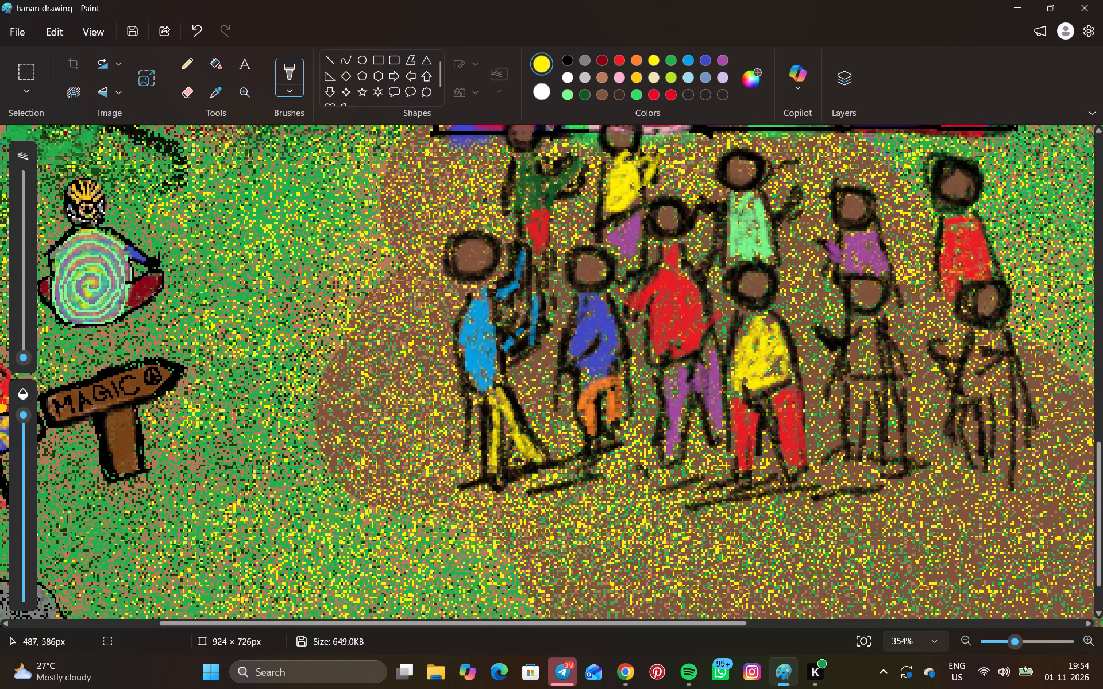
pyautogui.moveTo(766, 370); pyautogui.dragTo(778, 363)
pyautogui.scroll(1, 777, 327)
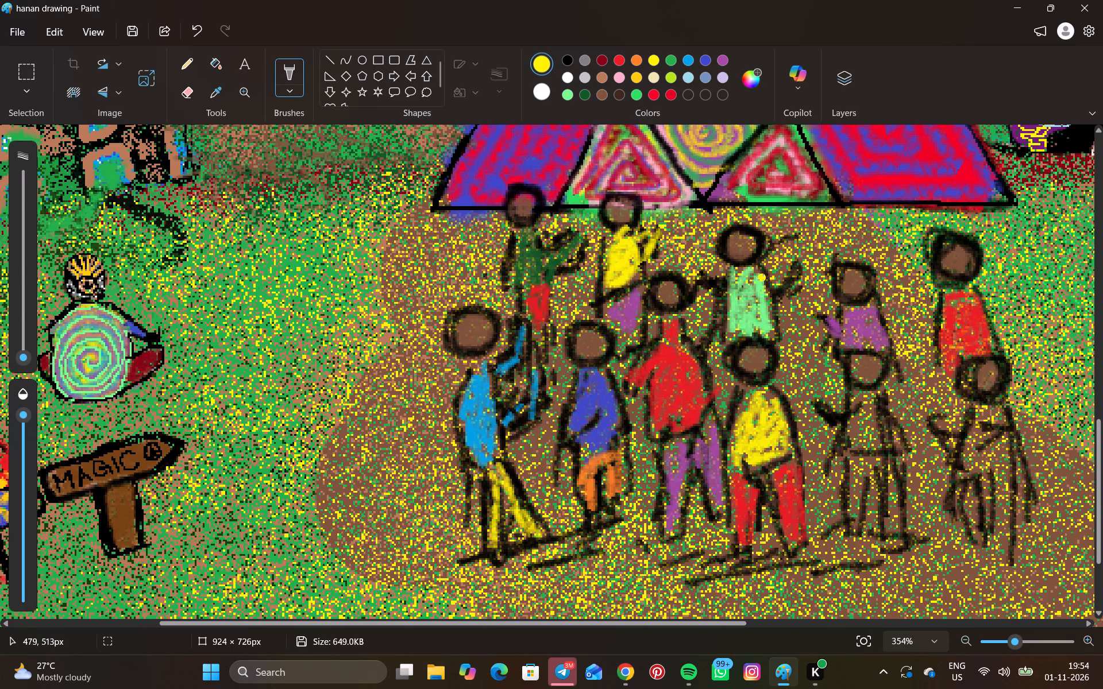
pyautogui.moveTo(774, 420); pyautogui.dragTo(758, 427)
pyautogui.moveTo(762, 418); pyautogui.dragTo(743, 402)
pyautogui.moveTo(743, 402); pyautogui.dragTo(774, 455)
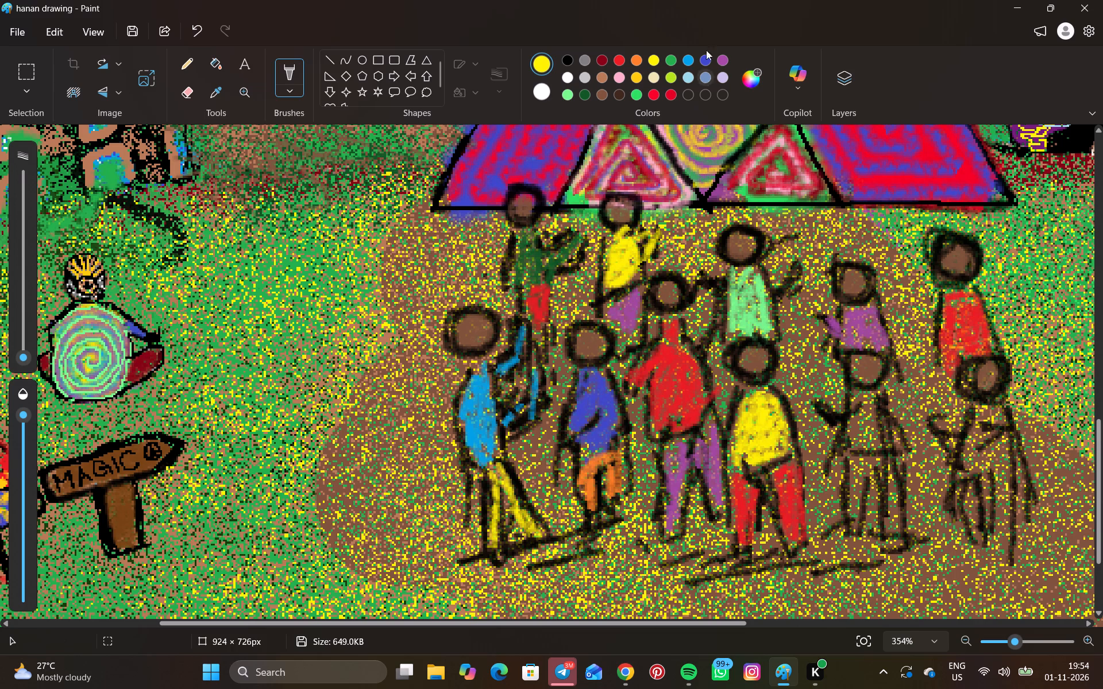
# Paint the torso and bent arm of the front-row figure before the purple-topped figure indigo blue.
pyautogui.click(708, 64)
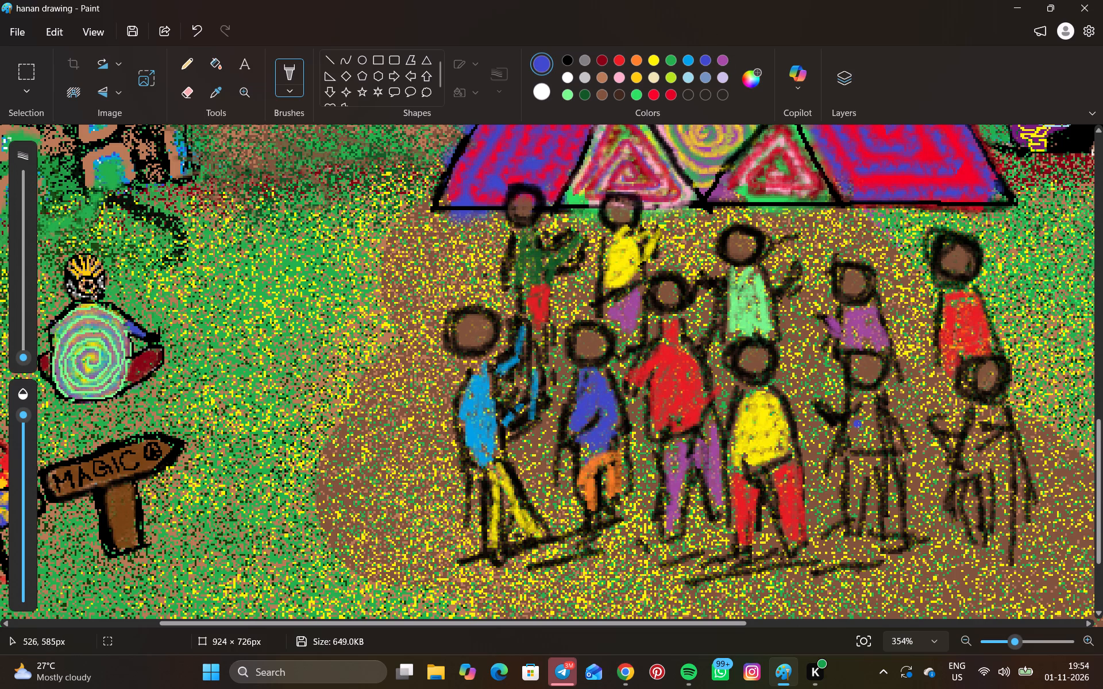
pyautogui.click(858, 427)
pyautogui.moveTo(855, 422); pyautogui.dragTo(855, 405)
pyautogui.moveTo(855, 405); pyautogui.dragTo(865, 436)
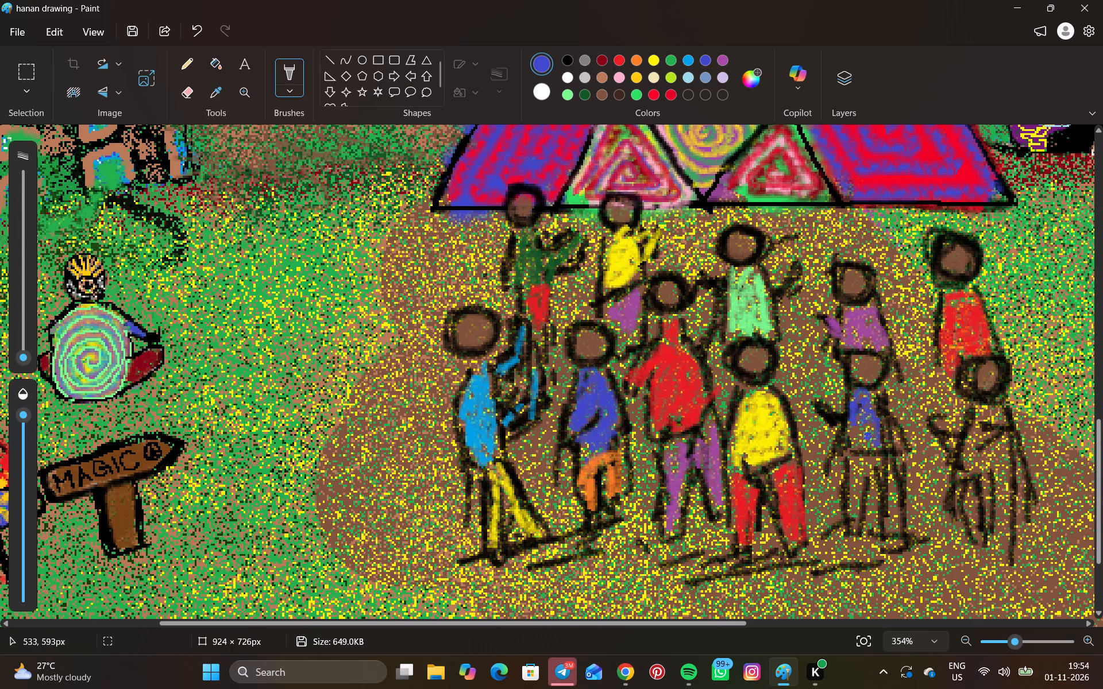
pyautogui.moveTo(865, 436); pyautogui.dragTo(833, 419)
pyautogui.moveTo(833, 419); pyautogui.dragTo(853, 429)
pyautogui.moveTo(853, 429); pyautogui.dragTo(876, 439)
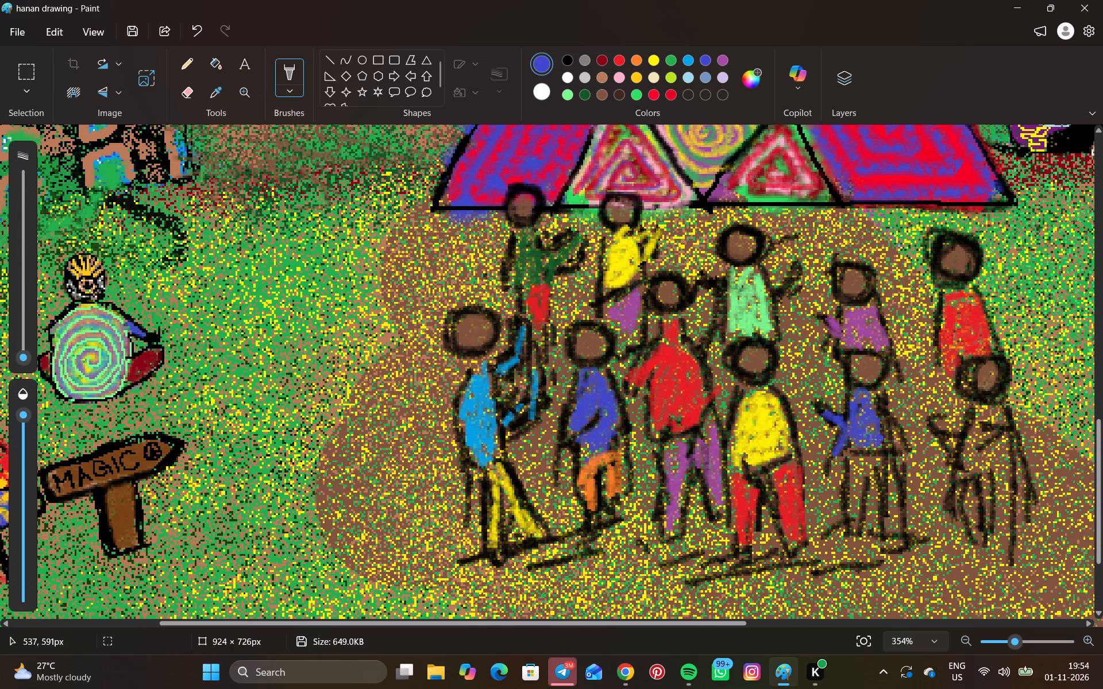
# Paint both legs of the rightmost front-row figure indigo blue, from the waist down to the feet.
pyautogui.moveTo(876, 439); pyautogui.dragTo(881, 443)
pyautogui.moveTo(969, 479); pyautogui.dragTo(965, 533)
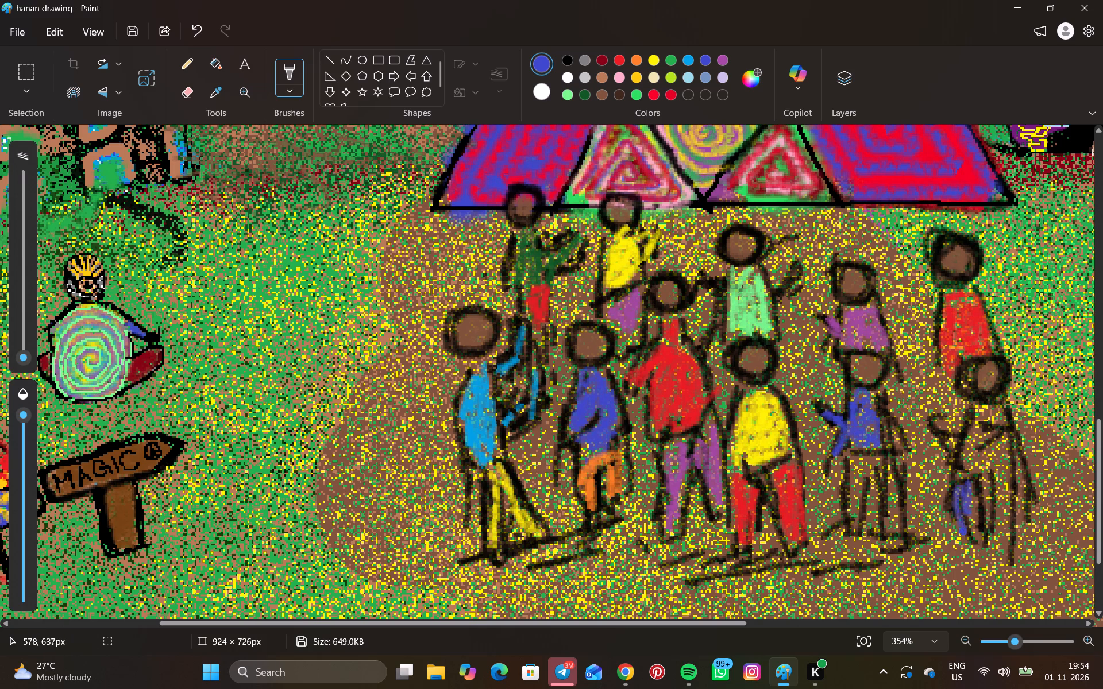
pyautogui.moveTo(965, 533); pyautogui.dragTo(988, 485)
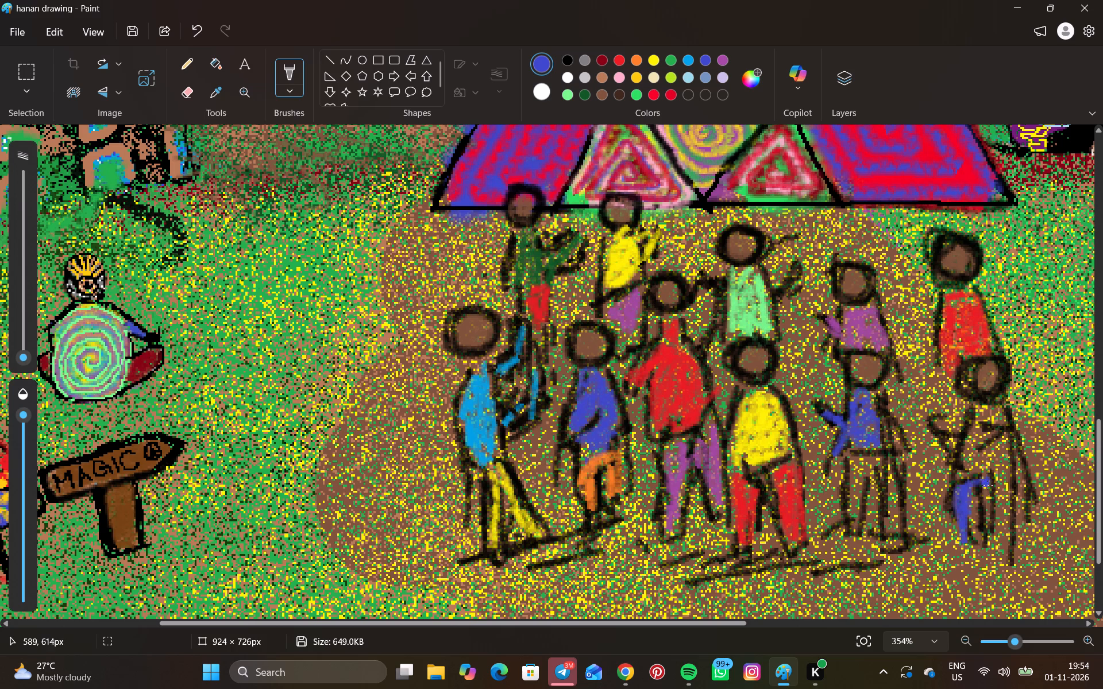
pyautogui.moveTo(988, 485); pyautogui.dragTo(999, 488)
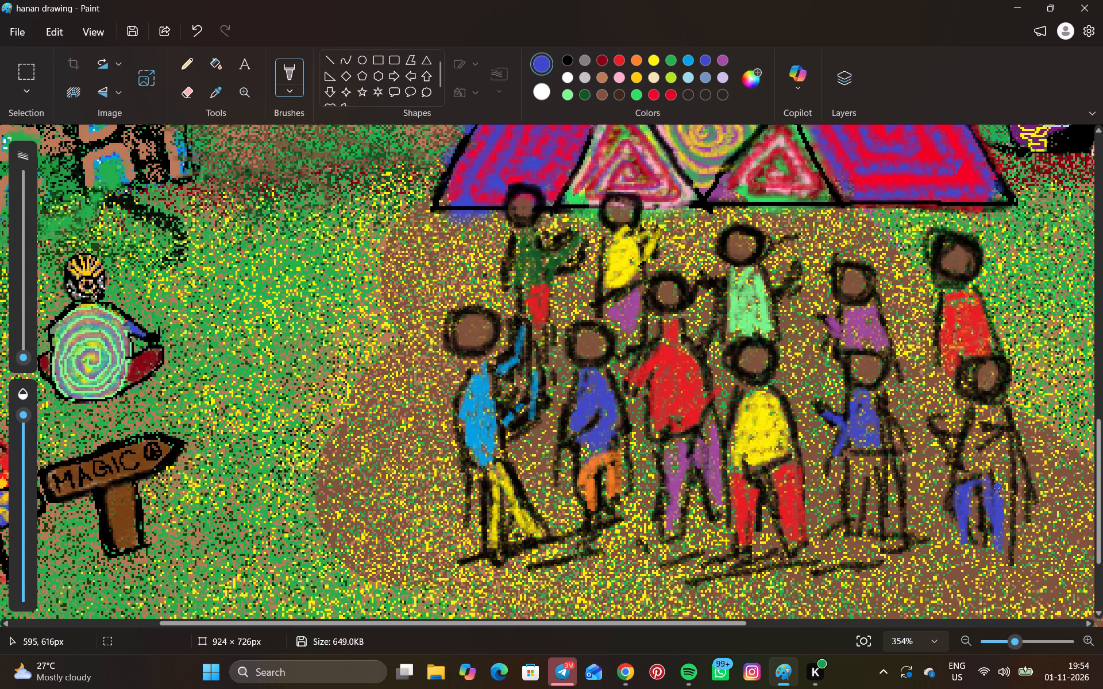
pyautogui.moveTo(999, 488); pyautogui.dragTo(1006, 485)
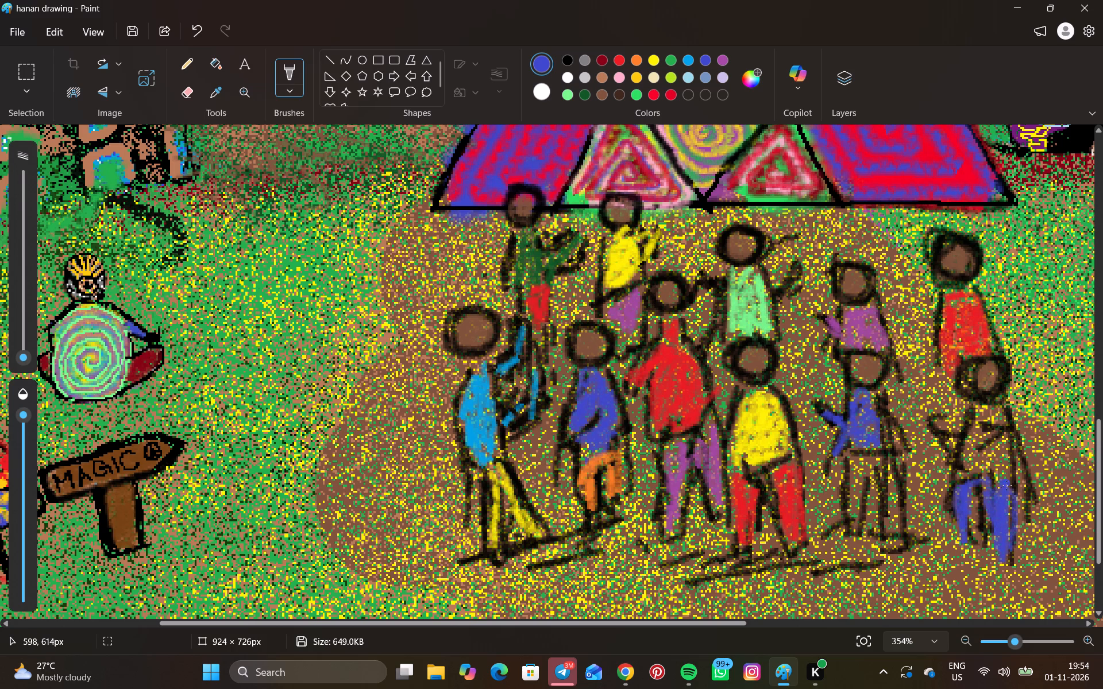
pyautogui.moveTo(1006, 485); pyautogui.dragTo(1005, 489)
# Paint the torso of the rightmost front-row figure red, from the neck down to the indigo legs.
pyautogui.click(722, 64)
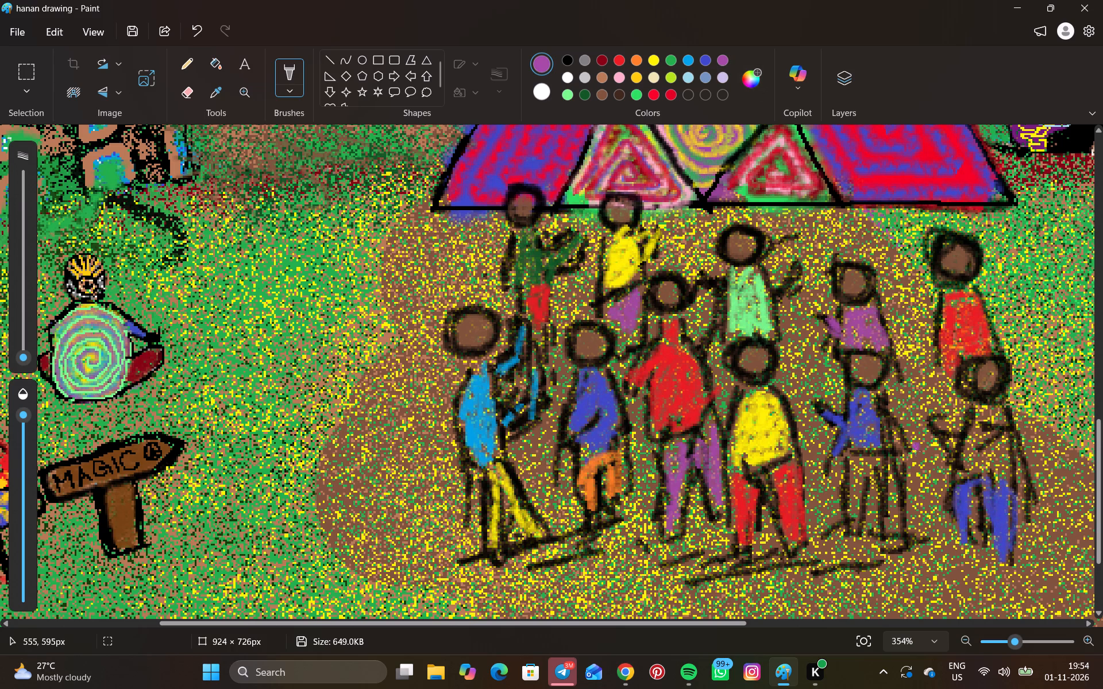
pyautogui.click(623, 59)
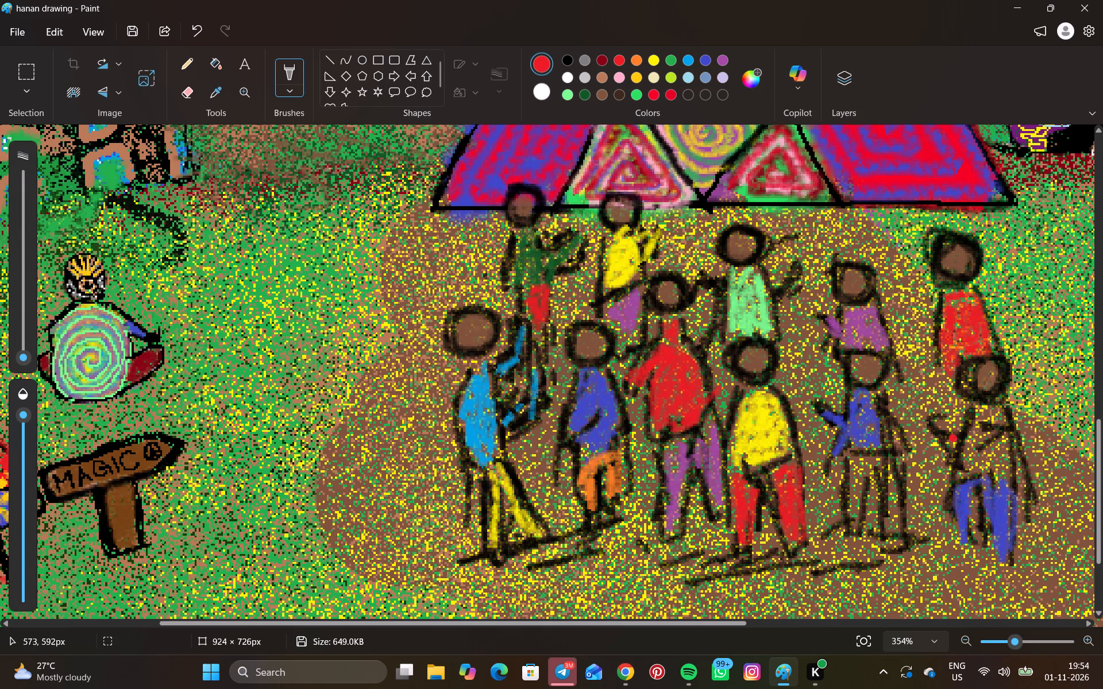
pyautogui.moveTo(984, 411); pyautogui.dragTo(970, 447)
pyautogui.moveTo(976, 432); pyautogui.dragTo(978, 463)
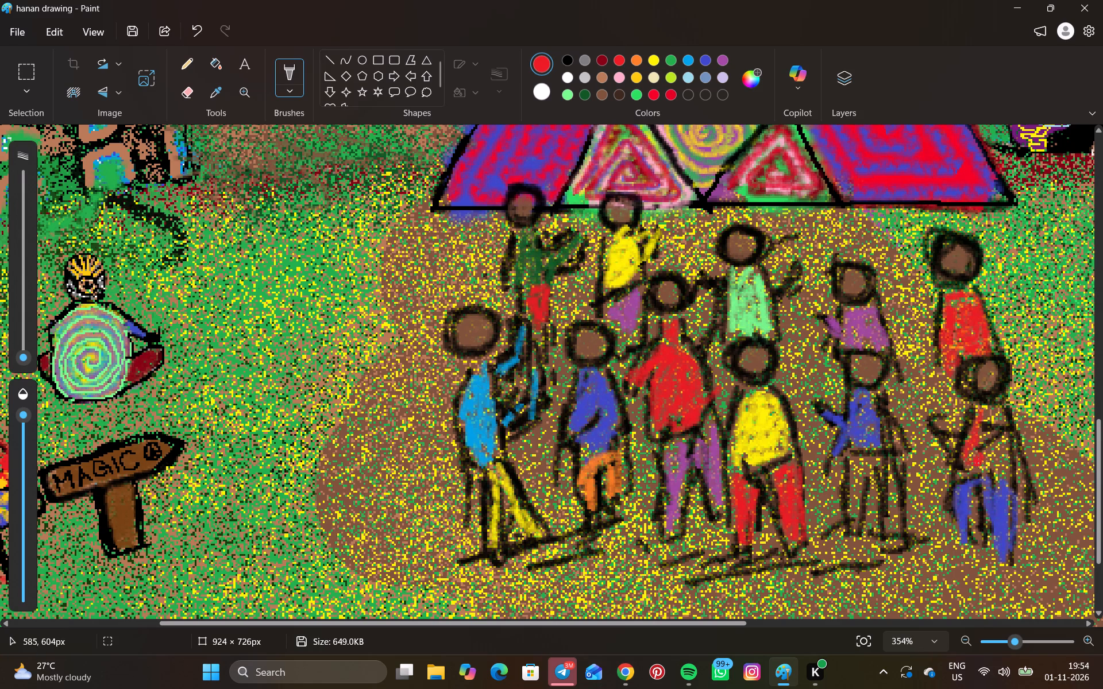
pyautogui.moveTo(978, 463); pyautogui.dragTo(1002, 454)
pyautogui.moveTo(1002, 454); pyautogui.dragTo(1005, 425)
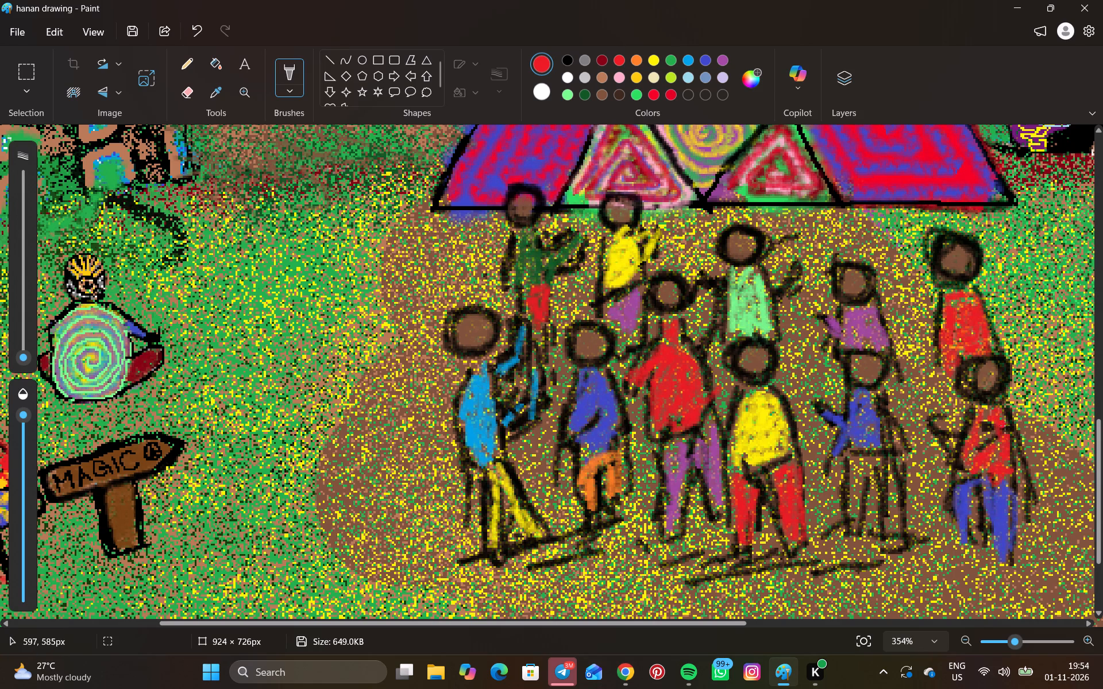
pyautogui.moveTo(1005, 425); pyautogui.dragTo(982, 416)
# Paint the raised hand and bent arm across the rightmost front-row figure's red torso indigo blue.
pyautogui.click(707, 58)
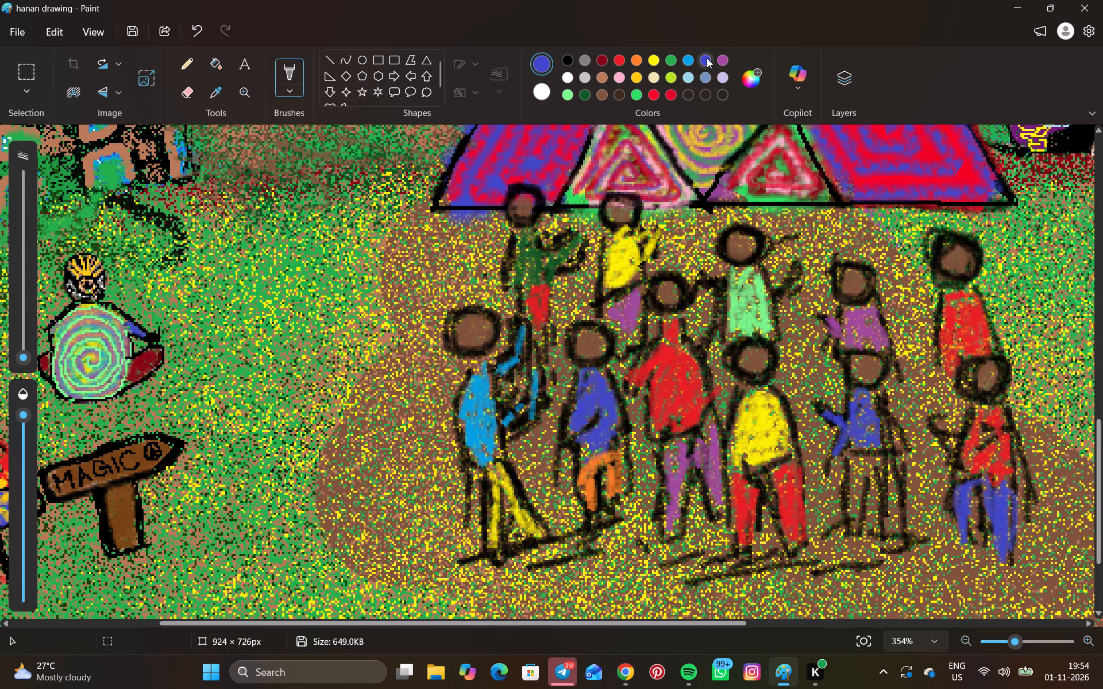
pyautogui.moveTo(955, 424); pyautogui.dragTo(957, 418)
pyautogui.moveTo(957, 418); pyautogui.dragTo(962, 426)
pyautogui.click(993, 429)
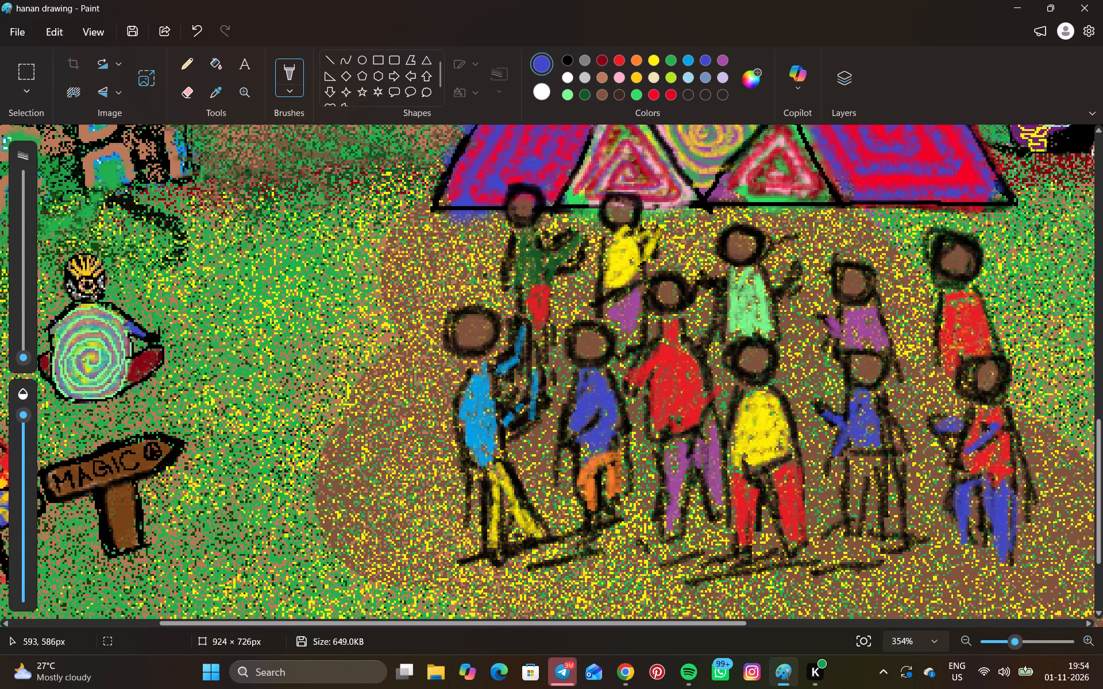
# Paint both legs and the ground line at the feet of the indigo-topped figure before the purple-topped one dark red.
pyautogui.click(639, 82)
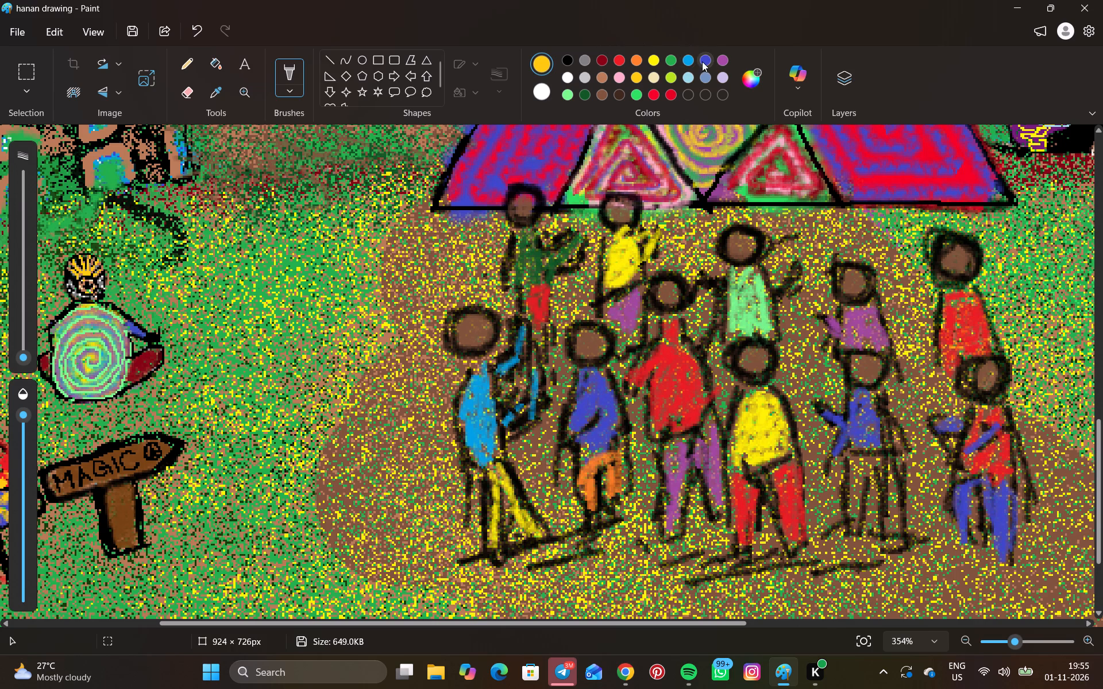
pyautogui.click(597, 56)
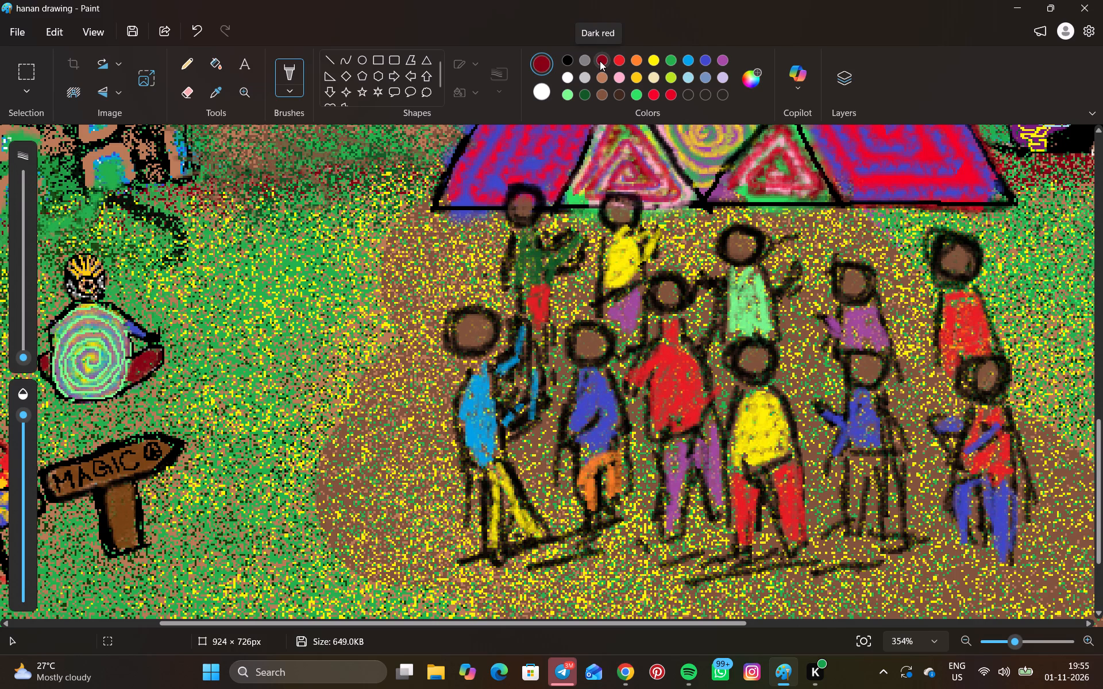
pyautogui.click(600, 61)
pyautogui.moveTo(858, 470); pyautogui.dragTo(851, 489)
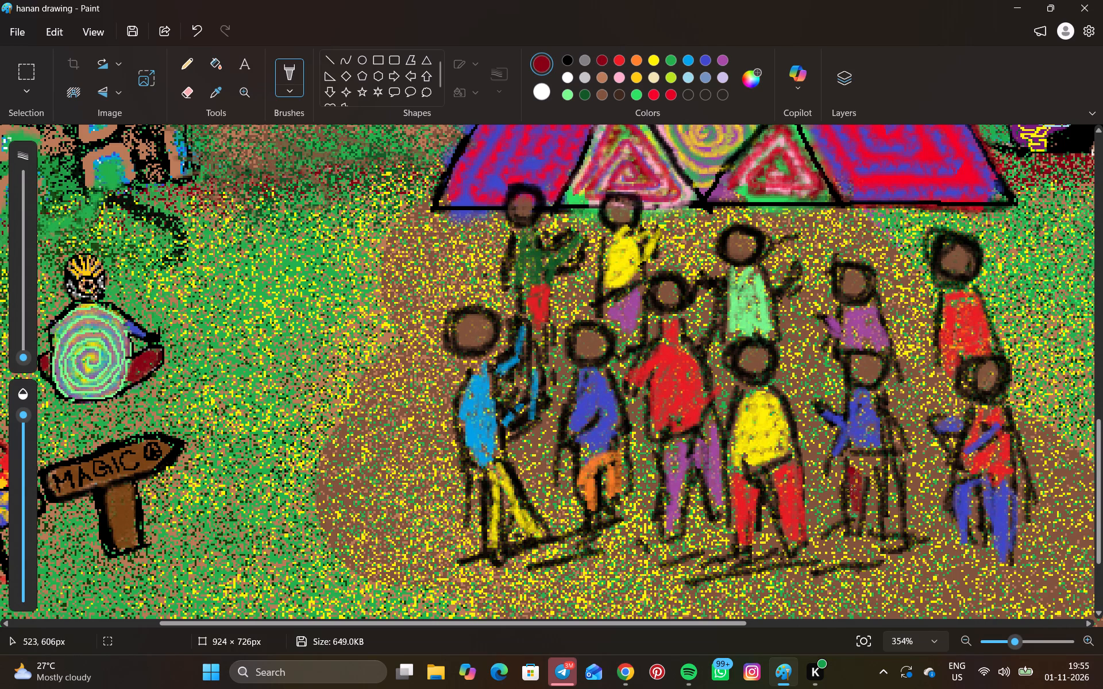
pyautogui.moveTo(851, 489); pyautogui.dragTo(862, 466)
pyautogui.moveTo(862, 466); pyautogui.dragTo(893, 539)
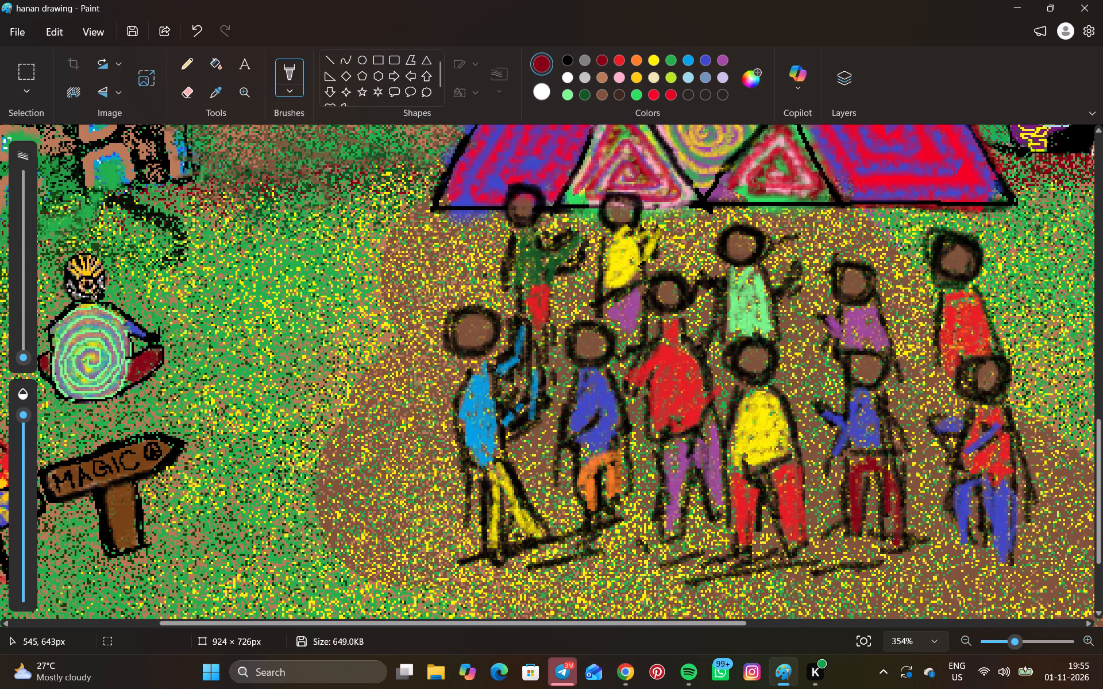
pyautogui.moveTo(893, 539); pyautogui.dragTo(853, 533)
pyautogui.moveTo(831, 533); pyautogui.dragTo(841, 534)
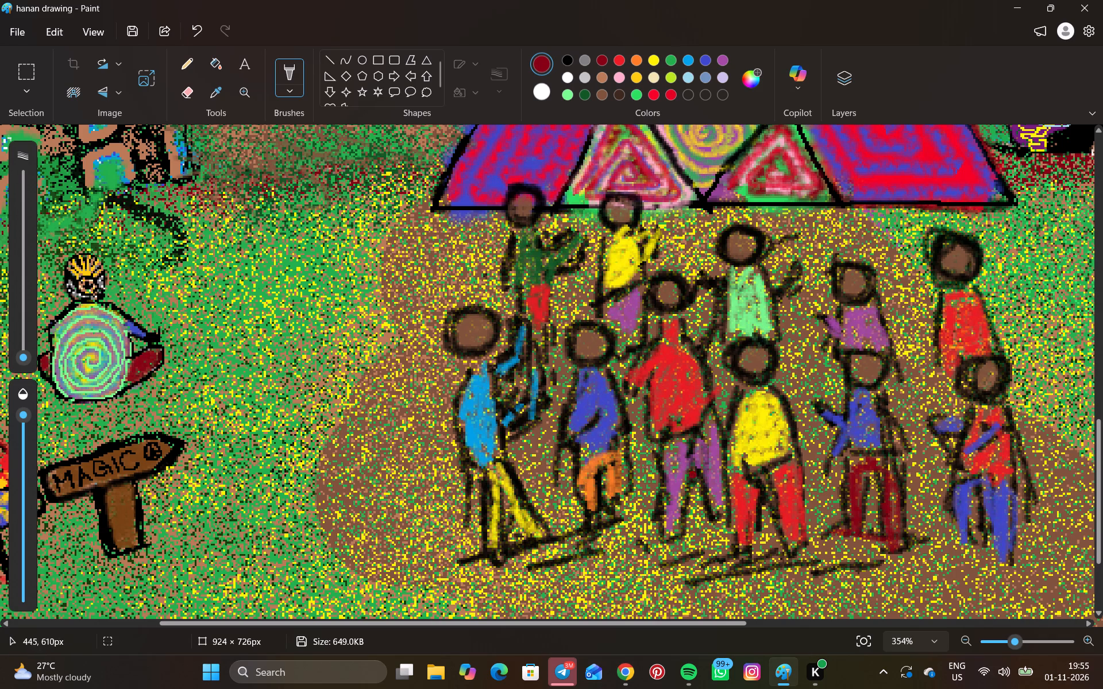
# Add dark red slanted ground strokes beneath the feet of the front-row figures, from the blue-topped figure to the rightmost one.
pyautogui.click(601, 62)
pyautogui.moveTo(572, 552); pyautogui.dragTo(528, 556)
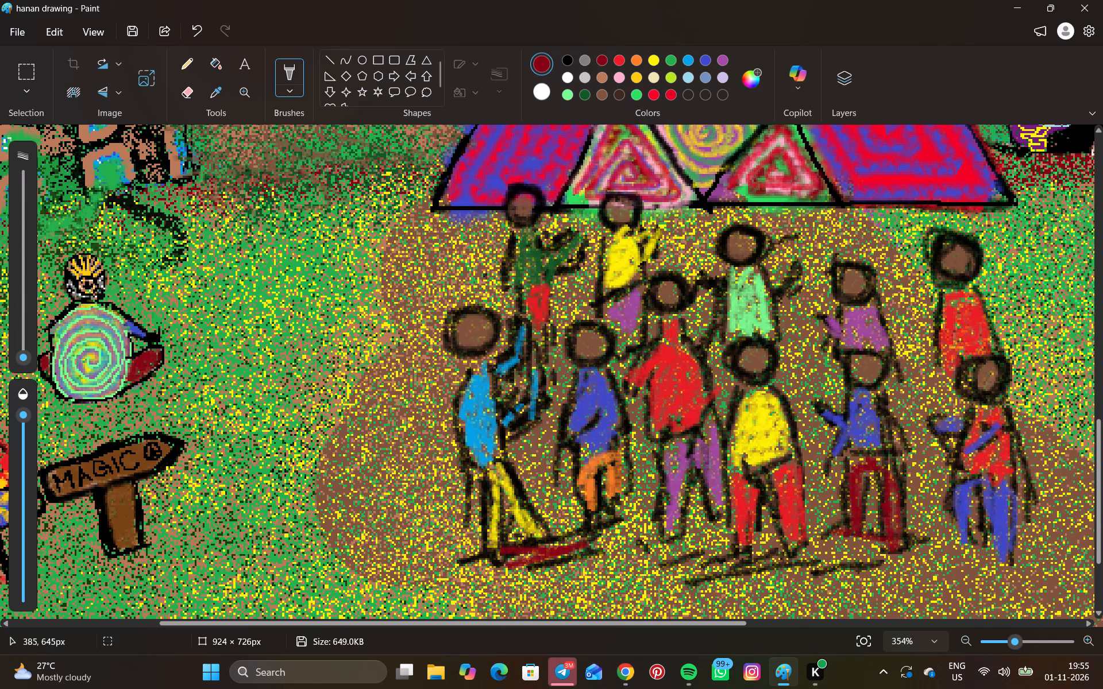
pyautogui.moveTo(528, 556); pyautogui.dragTo(460, 572)
pyautogui.moveTo(662, 583); pyautogui.dragTo(716, 575)
pyautogui.moveTo(819, 566); pyautogui.dragTo(730, 574)
pyautogui.moveTo(776, 566); pyautogui.dragTo(760, 570)
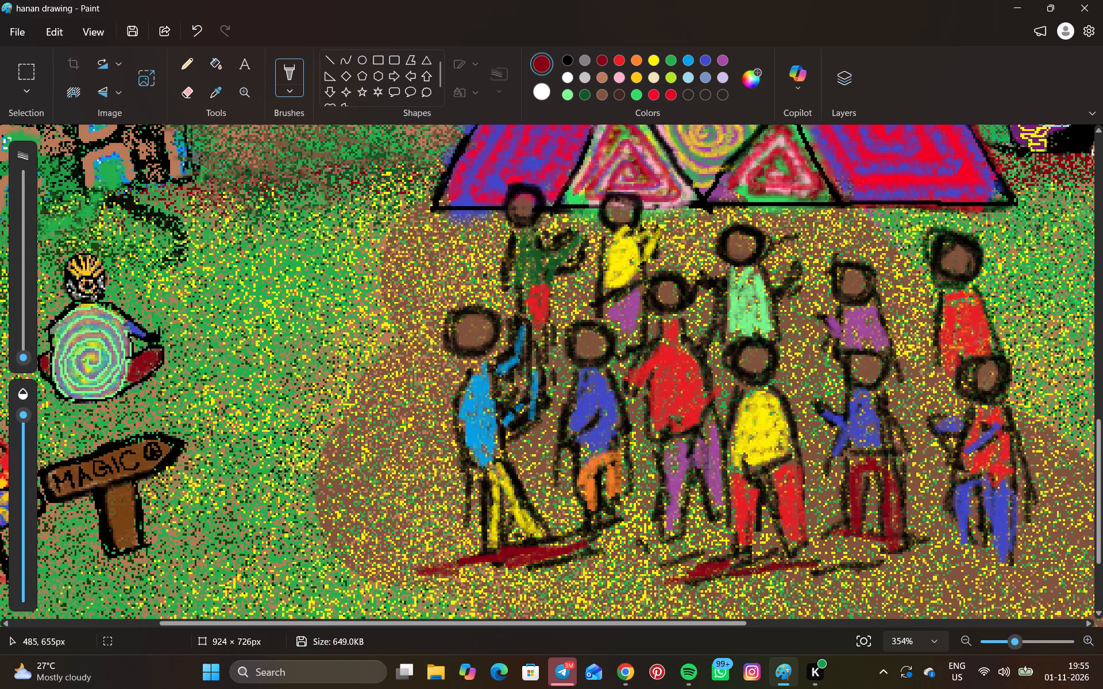
pyautogui.moveTo(878, 578); pyautogui.dragTo(859, 581)
pyautogui.moveTo(874, 572); pyautogui.dragTo(850, 570)
pyautogui.moveTo(900, 559); pyautogui.dragTo(909, 559)
pyautogui.moveTo(1020, 574); pyautogui.dragTo(940, 581)
pyautogui.moveTo(1004, 571); pyautogui.dragTo(978, 568)
pyautogui.moveTo(1044, 548); pyautogui.dragTo(943, 580)
pyautogui.moveTo(1006, 560); pyautogui.dragTo(1025, 558)
pyautogui.click(1031, 555)
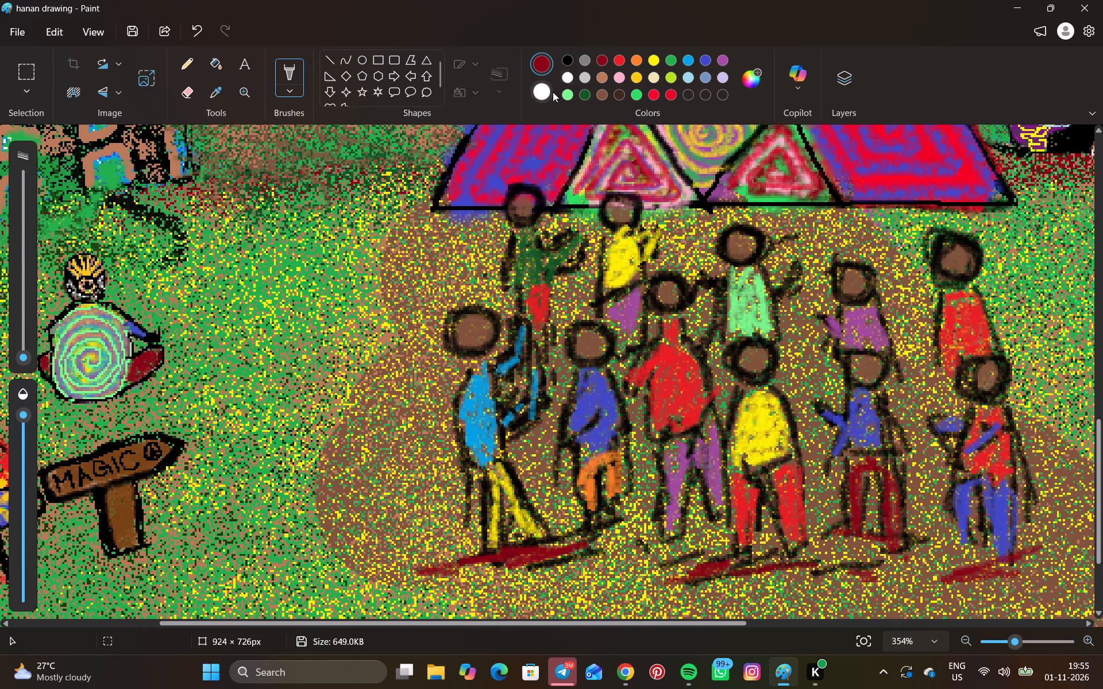
# Add yellow strokes along the dark red and black ground lines beneath the feet of the whole front row.
pyautogui.click(649, 69)
pyautogui.click(650, 67)
pyautogui.moveTo(507, 568); pyautogui.dragTo(449, 564)
pyautogui.moveTo(545, 545); pyautogui.dragTo(466, 556)
pyautogui.moveTo(526, 553); pyautogui.dragTo(415, 568)
pyautogui.moveTo(647, 543); pyautogui.dragTo(603, 559)
pyautogui.moveTo(773, 582); pyautogui.dragTo(752, 590)
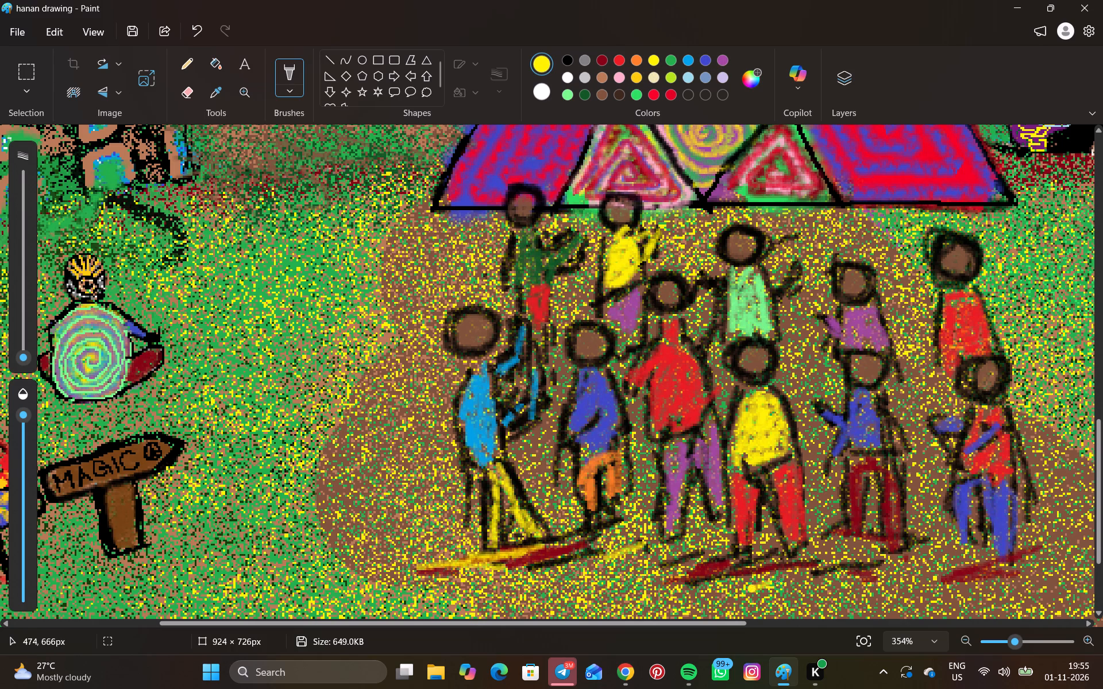
pyautogui.moveTo(782, 576); pyautogui.dragTo(669, 585)
pyautogui.moveTo(778, 566); pyautogui.dragTo(714, 572)
pyautogui.click(838, 570)
pyautogui.moveTo(932, 577); pyautogui.dragTo(920, 580)
pyautogui.click(979, 574)
pyautogui.moveTo(1020, 563); pyautogui.dragTo(962, 580)
pyautogui.moveTo(818, 544); pyautogui.dragTo(863, 539)
pyautogui.moveTo(863, 543); pyautogui.dragTo(911, 540)
# Add short yellow strokes in the gaps on both sides of the indigo-topped front-row figure with dark red legs, at shoulder height.
pyautogui.moveTo(935, 385); pyautogui.dragTo(920, 385)
pyautogui.moveTo(933, 385); pyautogui.dragTo(885, 400)
pyautogui.moveTo(738, 357); pyautogui.dragTo(743, 357)
pyautogui.click(798, 369)
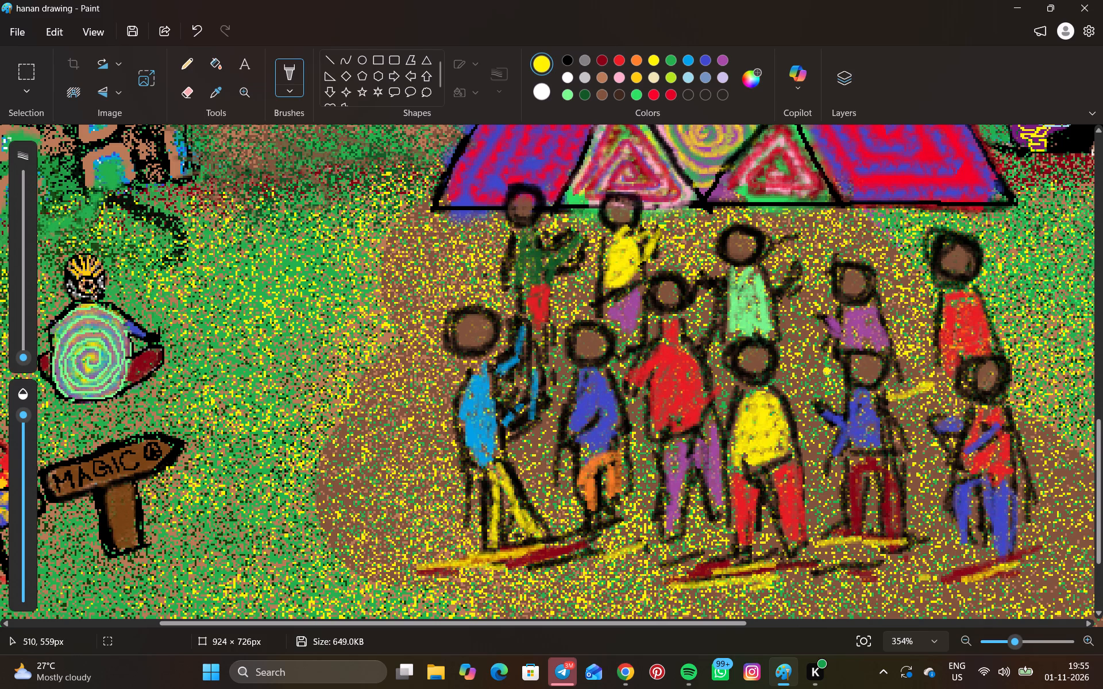
pyautogui.moveTo(828, 374); pyautogui.dragTo(796, 386)
pyautogui.moveTo(807, 385); pyautogui.dragTo(792, 385)
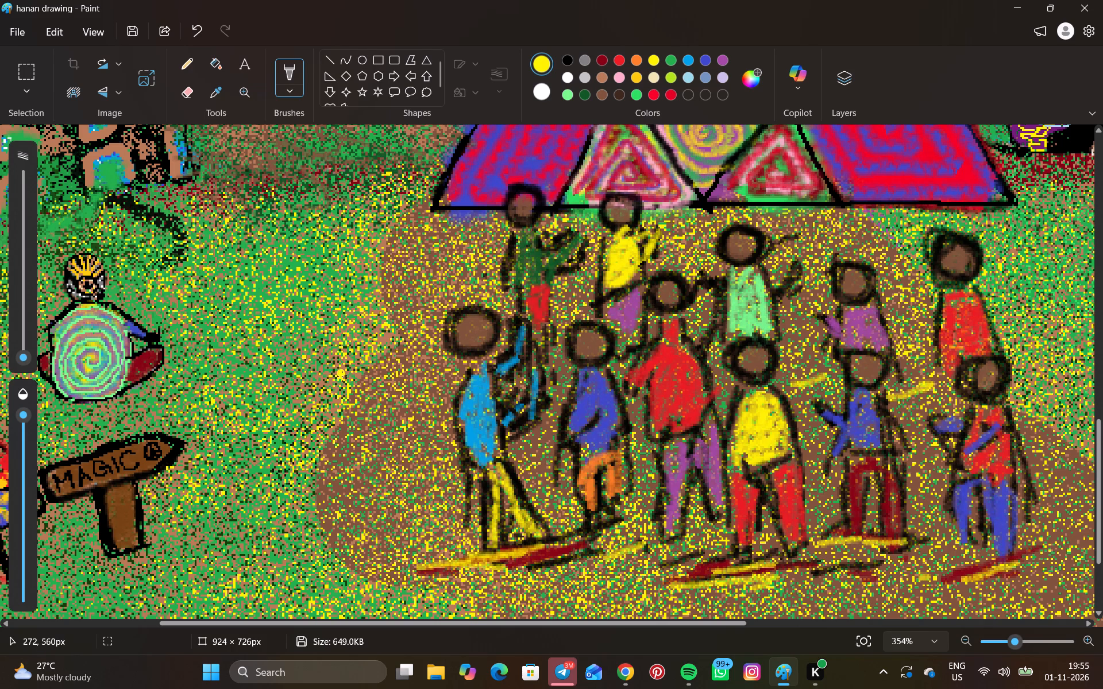
# Review the whole drawing, comparing the coloured crowd with the tent, the hills and the smaller figures around it.
pyautogui.keyDown('ctrl'); pyautogui.scroll(-8, 342, 376); pyautogui.keyUp('ctrl')
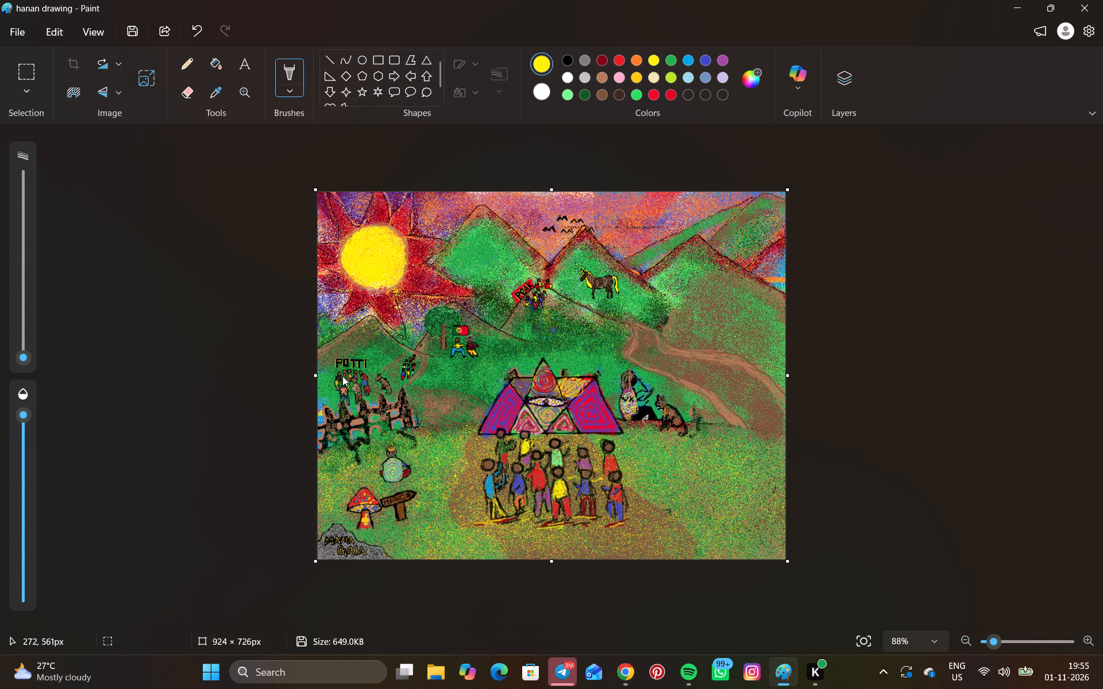
pyautogui.keyDown('ctrl'); pyautogui.scroll(4, 298, 389); pyautogui.keyUp('ctrl')
pyautogui.scroll(-1, 298, 389)
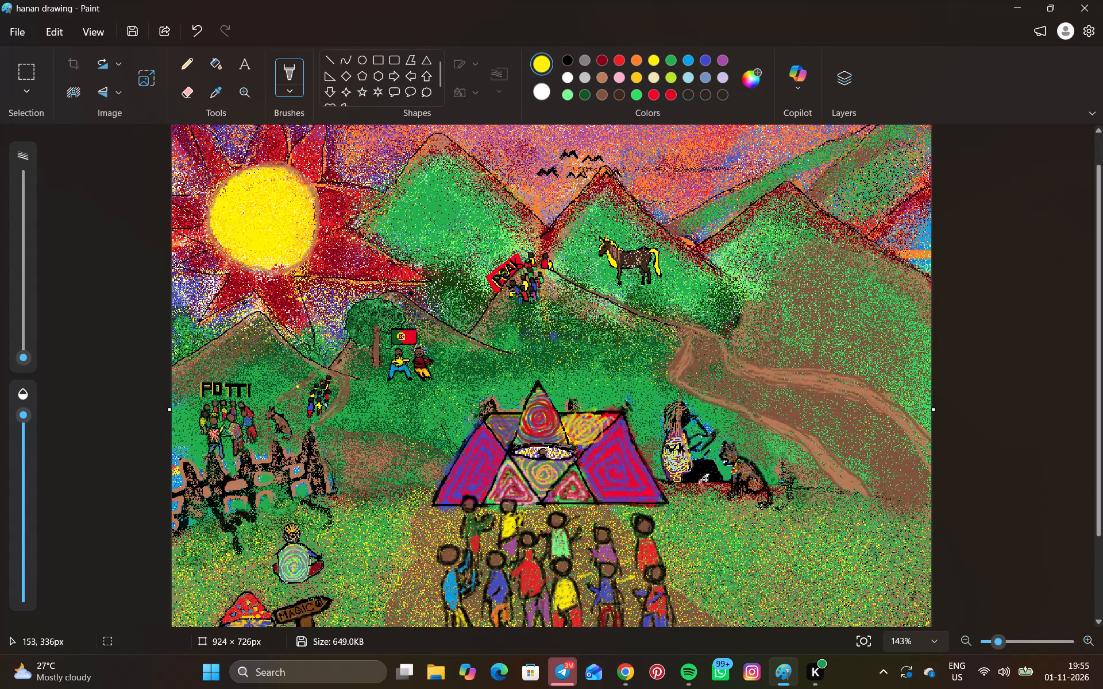
pyautogui.scroll(-1, 296, 383)
pyautogui.scroll(2, 328, 336)
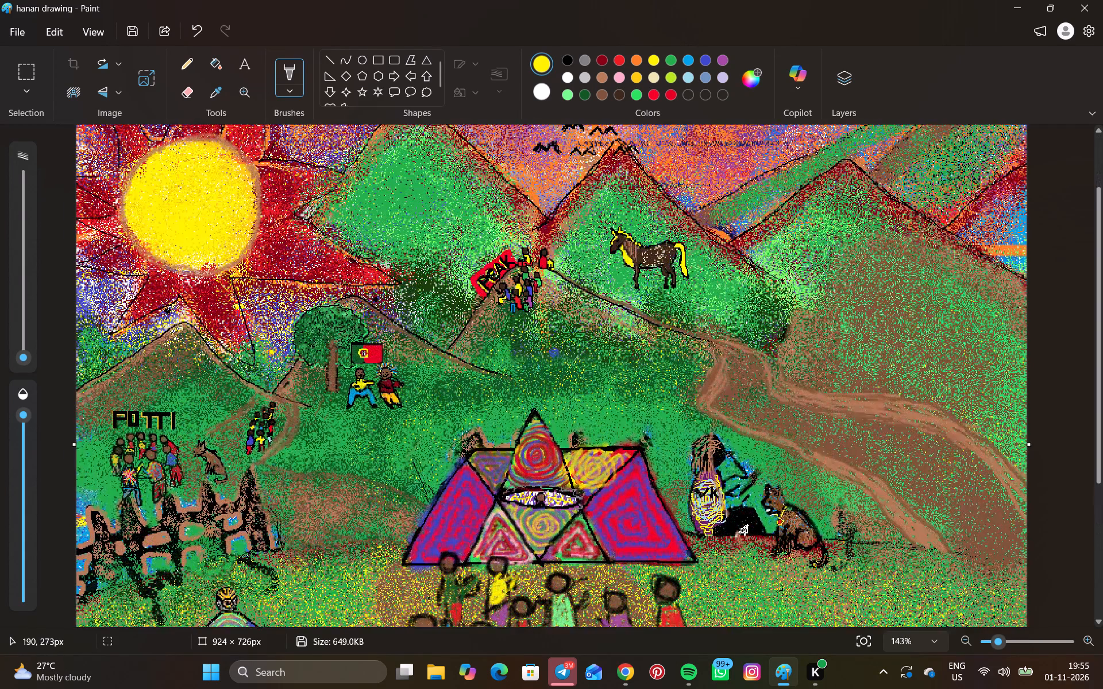
pyautogui.scroll(-1, 328, 336)
pyautogui.keyDown('ctrl'); pyautogui.scroll(1, 328, 336); pyautogui.keyUp('ctrl')
pyautogui.keyDown('ctrl'); pyautogui.scroll(-2, 328, 336); pyautogui.keyUp('ctrl')
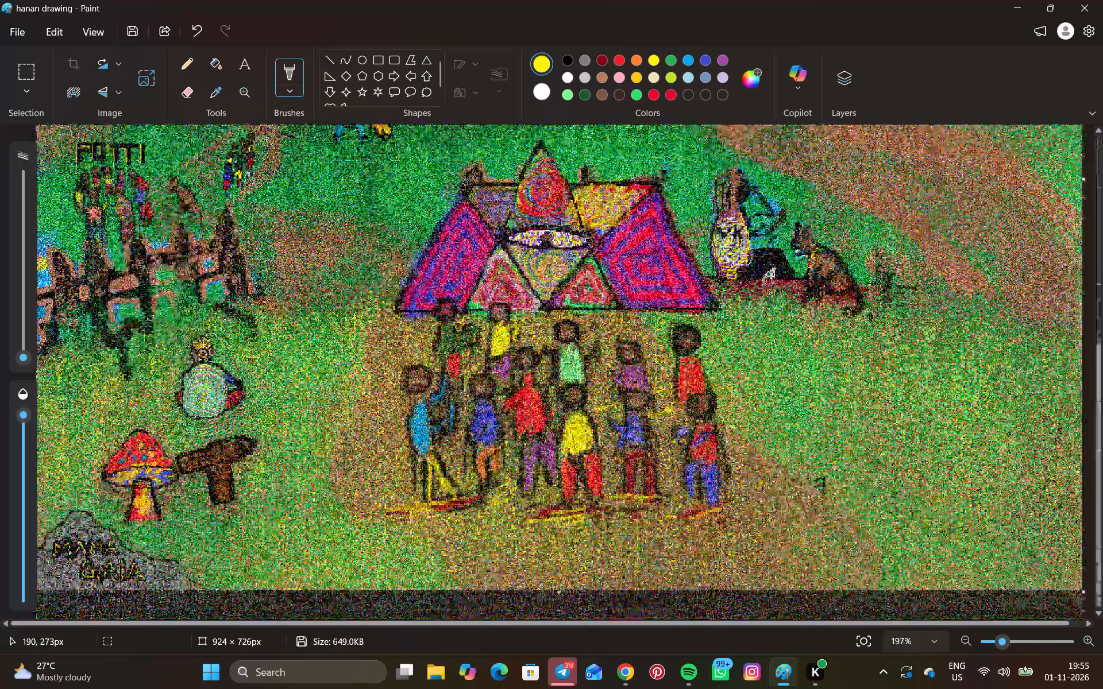
pyautogui.keyDown('ctrl'); pyautogui.scroll(2, 328, 336); pyautogui.keyUp('ctrl')
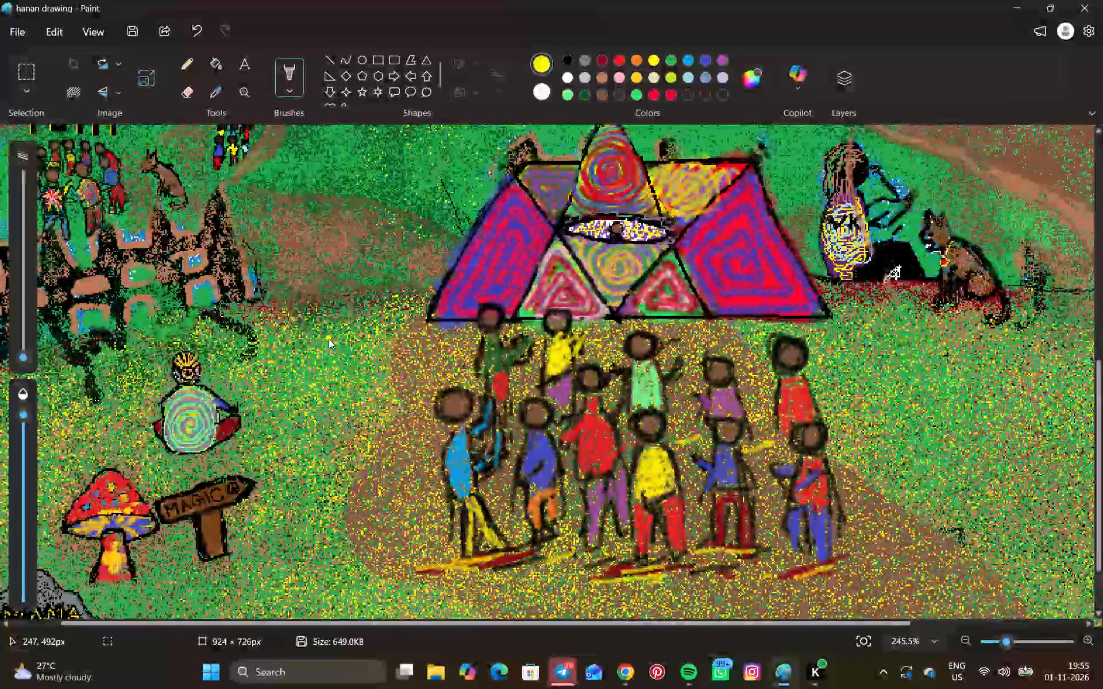
pyautogui.scroll(3, 942, 456)
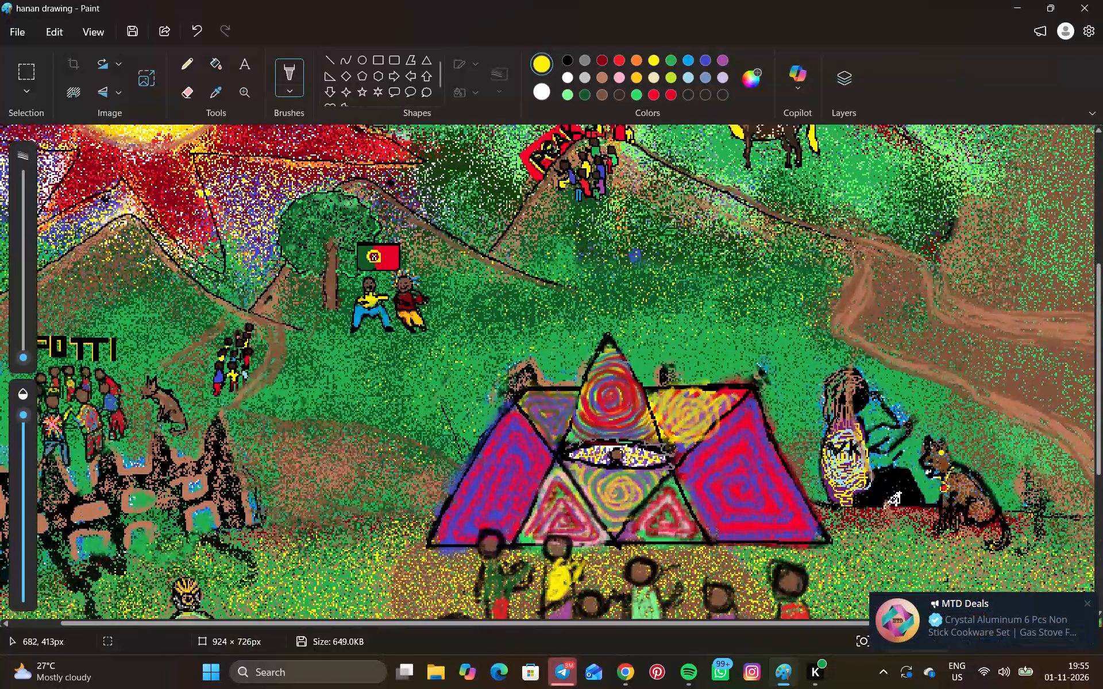
pyautogui.scroll(4, 943, 454)
pyautogui.scroll(-3, 943, 454)
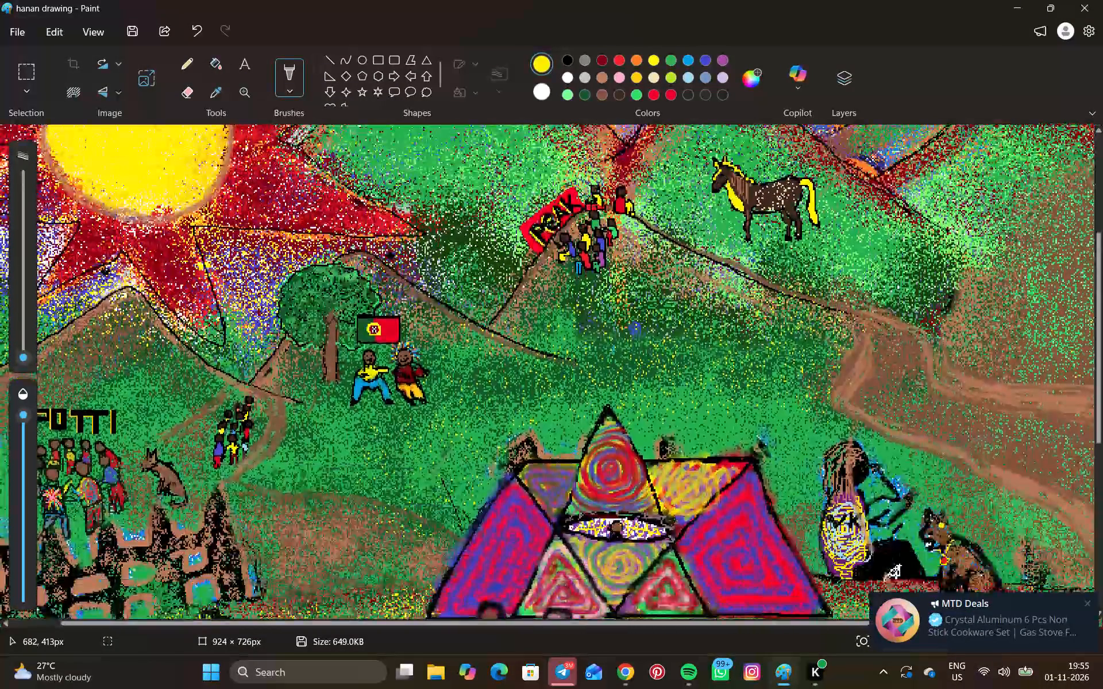
pyautogui.scroll(-1, 943, 454)
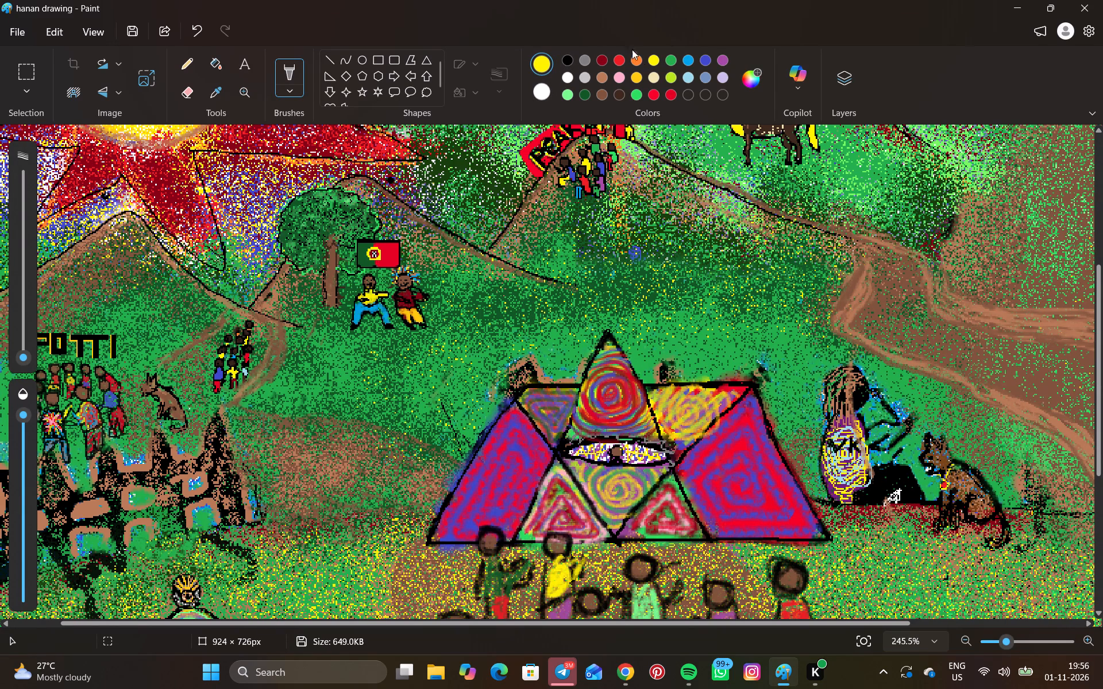
# Draw a purple wavy trim outside the tent's outline, from its bottom-left corner up the left slope and roof edge to the central peak.
pyautogui.click(722, 64)
pyautogui.moveTo(424, 539); pyautogui.dragTo(423, 537)
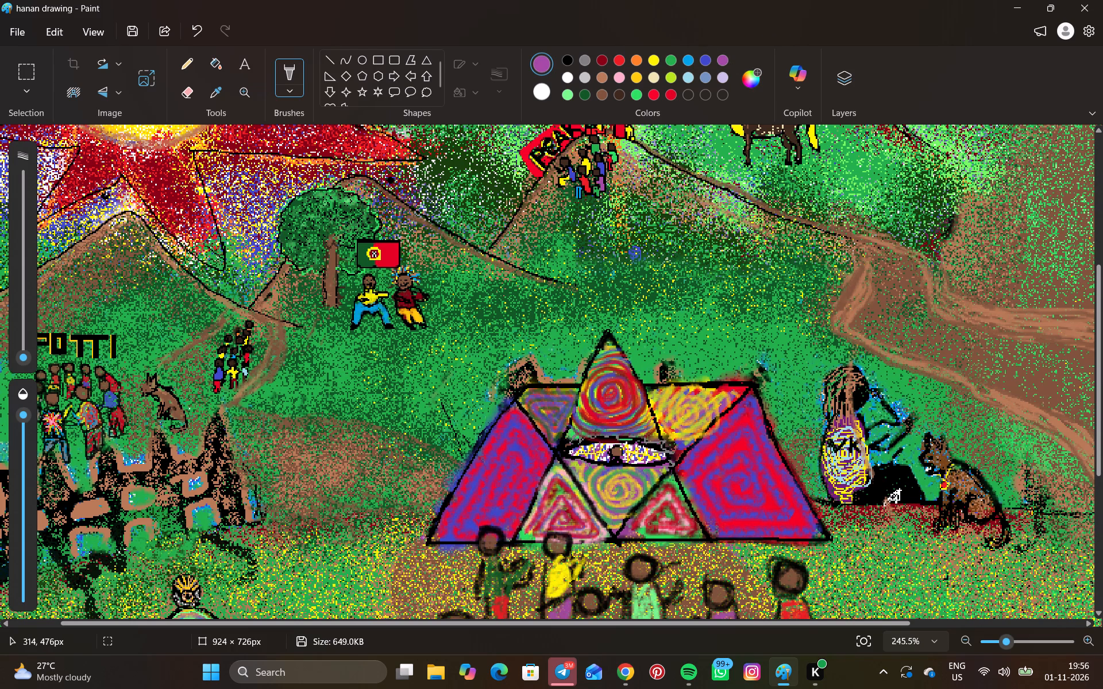
pyautogui.moveTo(423, 537); pyautogui.dragTo(422, 513)
pyautogui.moveTo(422, 513); pyautogui.dragTo(452, 485)
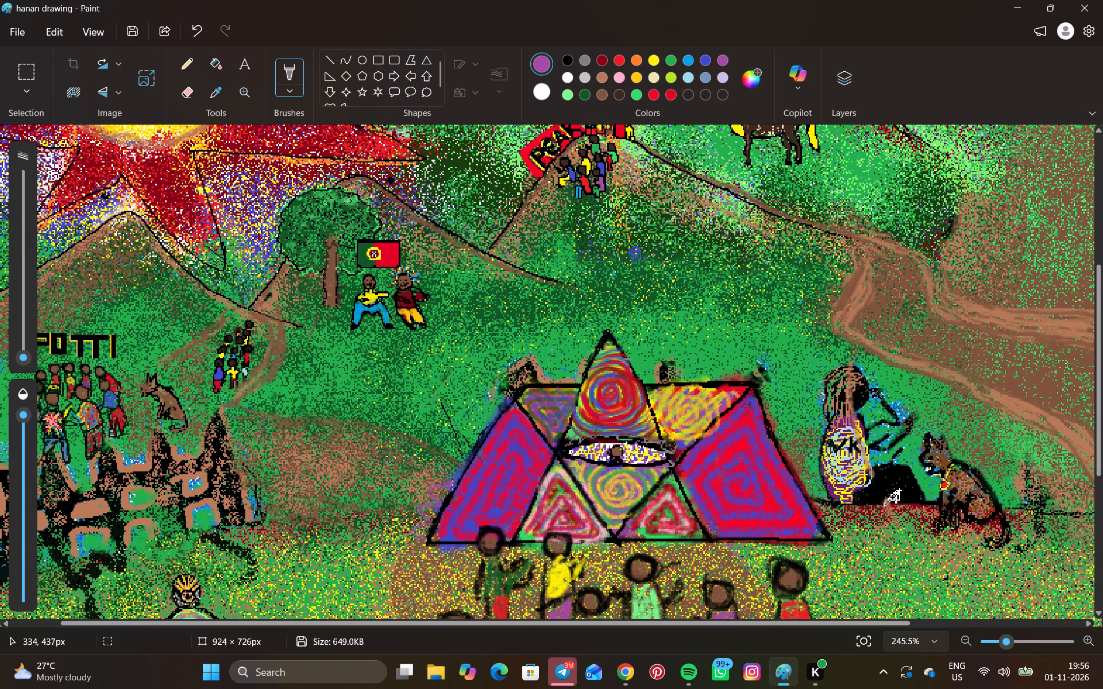
pyautogui.moveTo(452, 485); pyautogui.dragTo(454, 445)
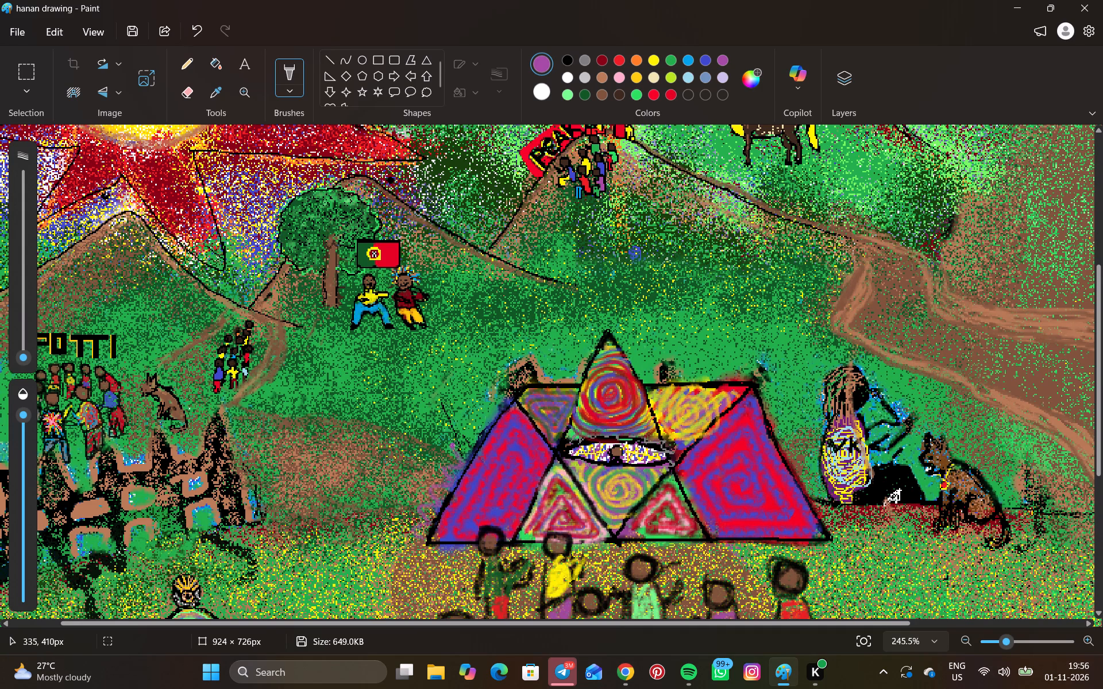
pyautogui.moveTo(454, 445); pyautogui.dragTo(488, 415)
pyautogui.moveTo(488, 415); pyautogui.dragTo(519, 381)
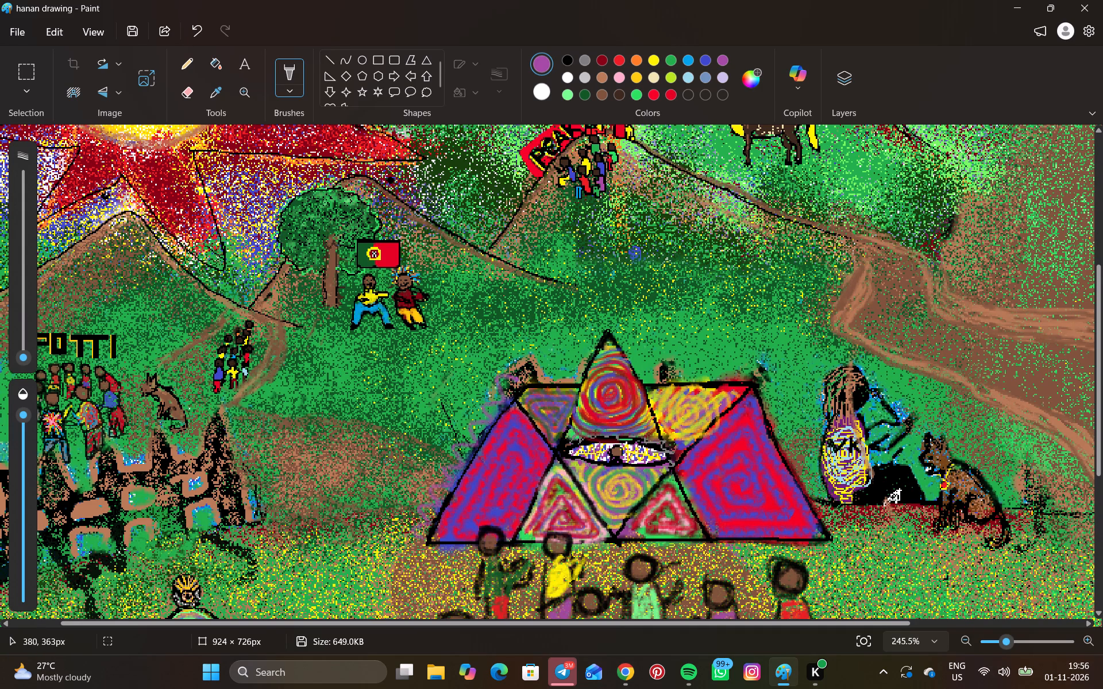
pyautogui.moveTo(519, 381); pyautogui.dragTo(528, 365)
pyautogui.moveTo(528, 365); pyautogui.dragTo(583, 363)
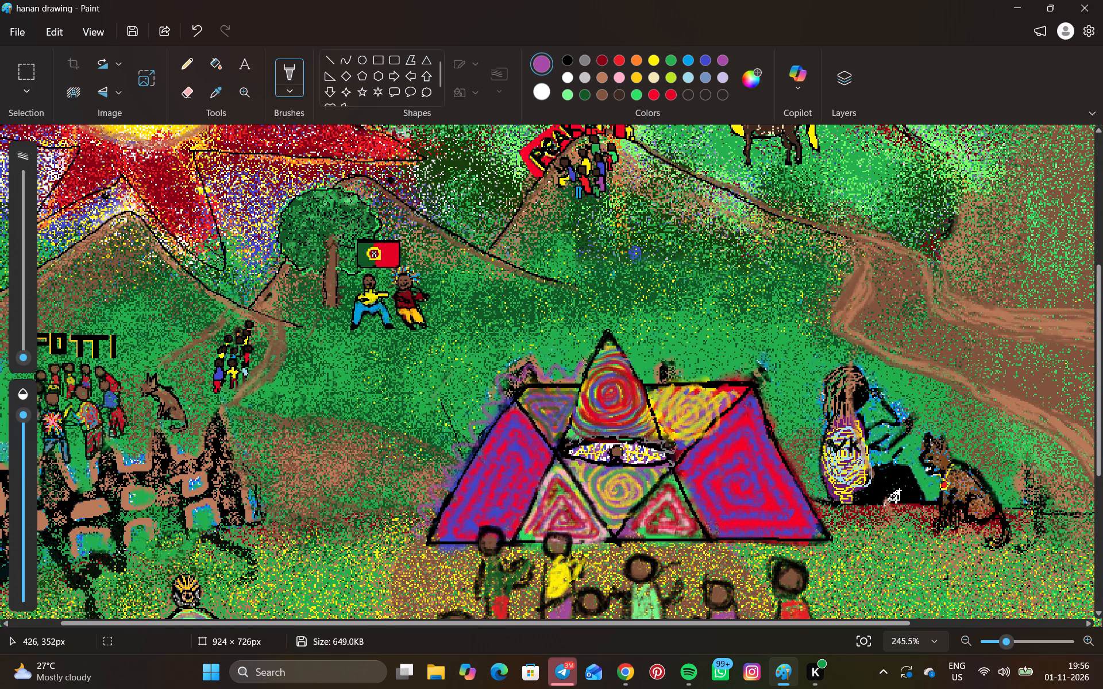
pyautogui.moveTo(583, 363); pyautogui.dragTo(596, 348)
# Continue the purple wavy trim from the central peak along the right roof edge and down the right slope to the tent's bottom-right corner.
pyautogui.moveTo(647, 383); pyautogui.dragTo(659, 374)
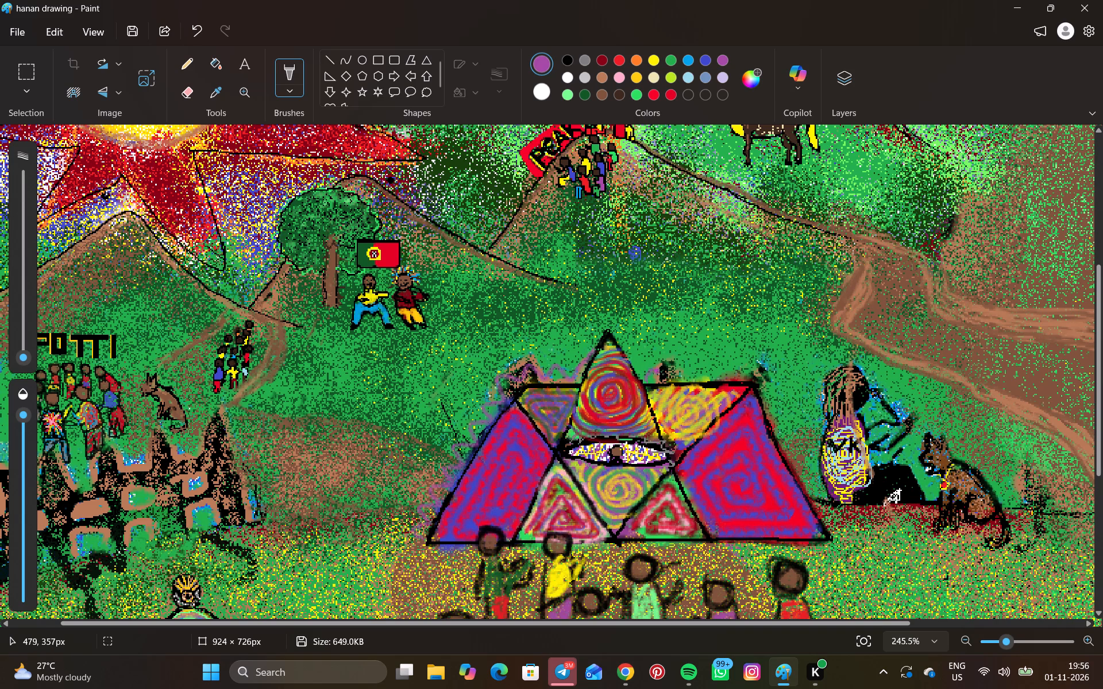
pyautogui.moveTo(659, 374); pyautogui.dragTo(716, 375)
pyautogui.moveTo(716, 375); pyautogui.dragTo(757, 380)
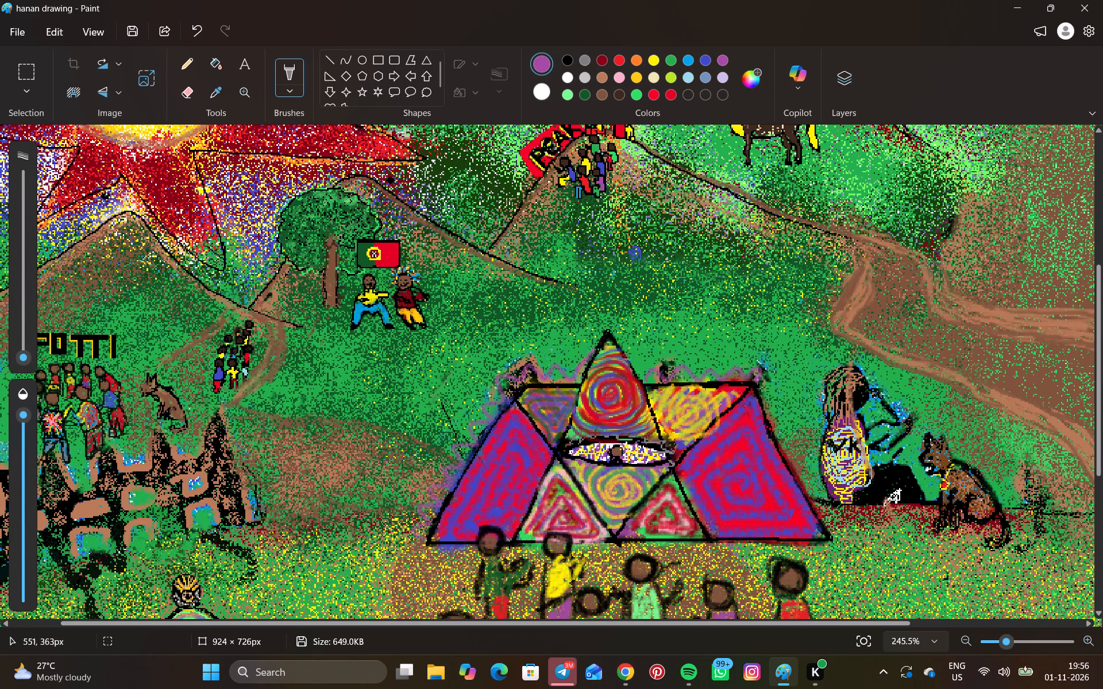
pyautogui.moveTo(757, 380); pyautogui.dragTo(776, 425)
pyautogui.moveTo(776, 425); pyautogui.dragTo(811, 486)
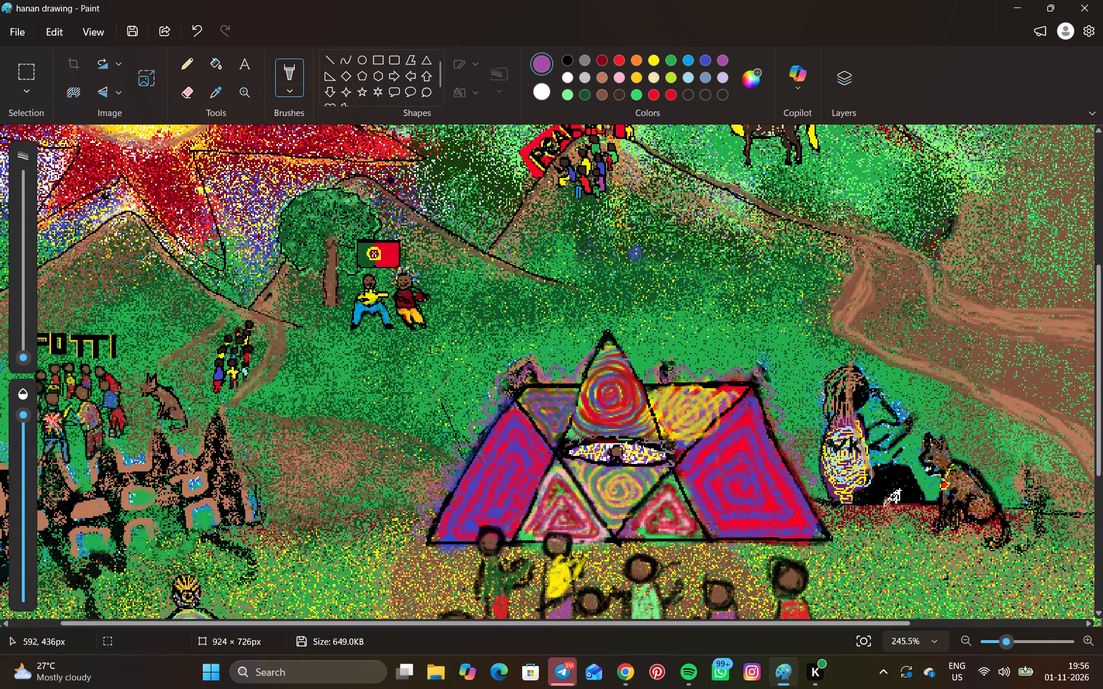
pyautogui.moveTo(811, 486); pyautogui.dragTo(842, 530)
pyautogui.moveTo(842, 530); pyautogui.dragTo(839, 534)
# Overlay a yellow wavy line on the purple trim from the tent's bottom-left corner up the left slope and roof edge to the central peak.
pyautogui.click(650, 64)
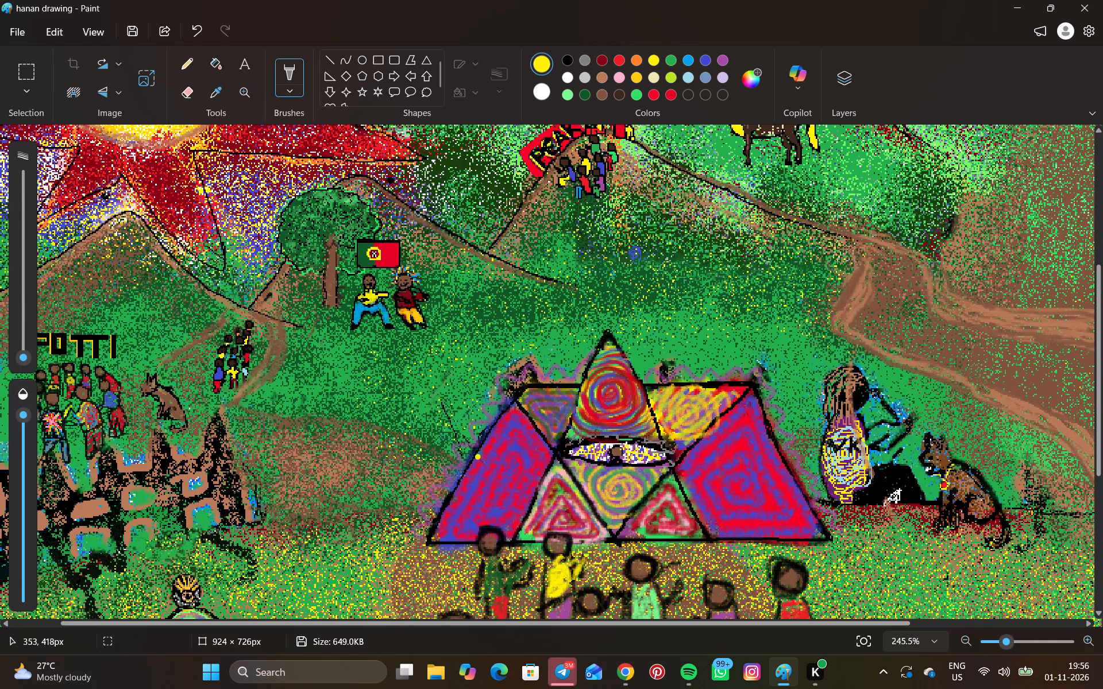
pyautogui.moveTo(427, 539); pyautogui.dragTo(429, 516)
pyautogui.moveTo(429, 516); pyautogui.dragTo(440, 473)
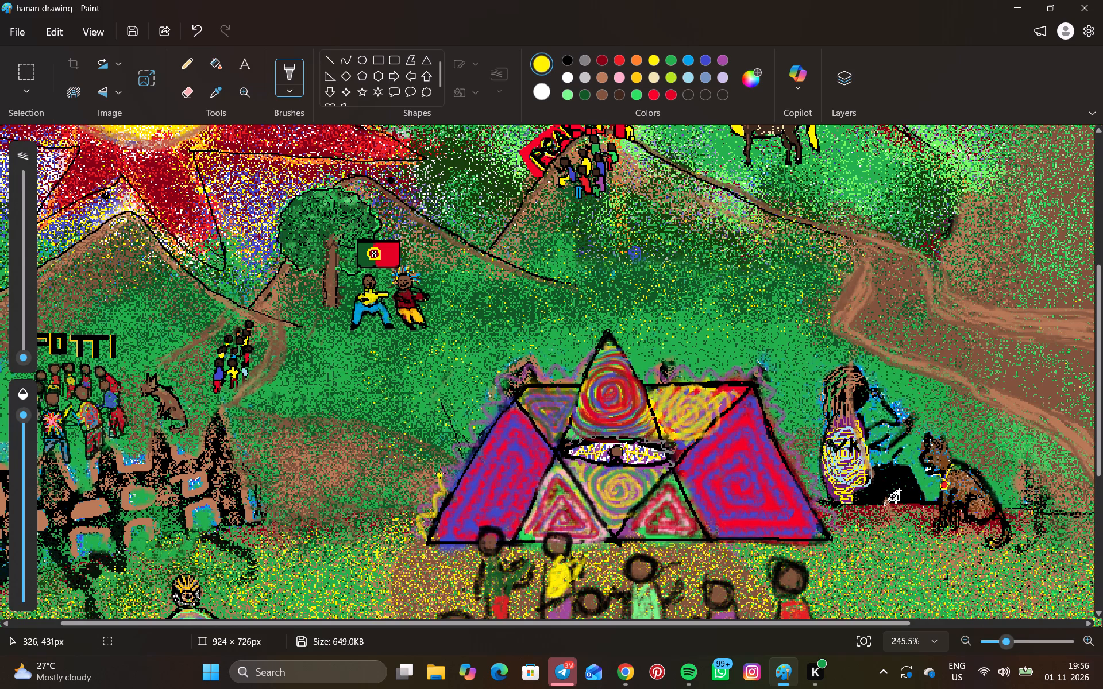
pyautogui.moveTo(440, 473); pyautogui.dragTo(469, 440)
pyautogui.moveTo(469, 440); pyautogui.dragTo(488, 402)
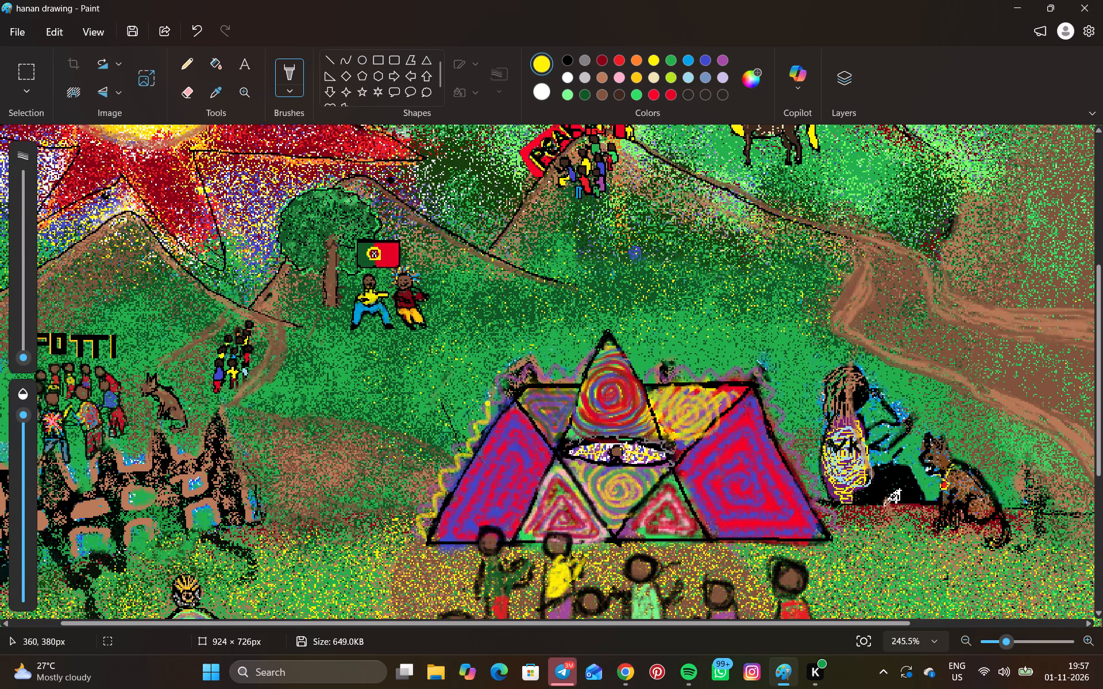
pyautogui.moveTo(488, 402); pyautogui.dragTo(515, 374)
pyautogui.moveTo(515, 374); pyautogui.dragTo(565, 371)
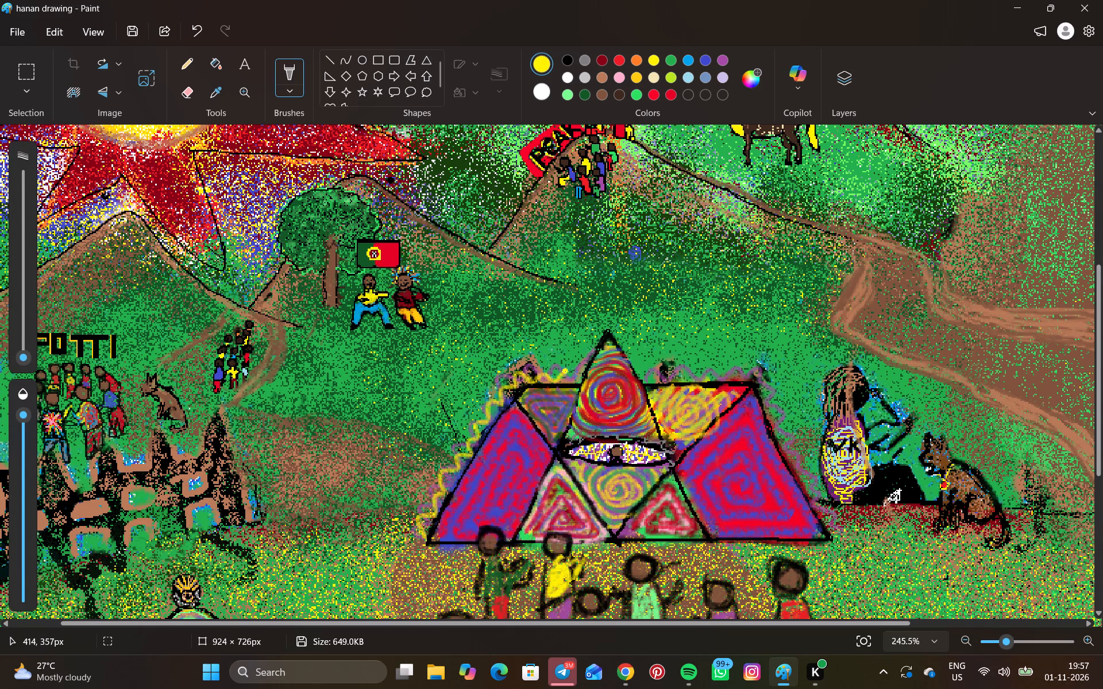
pyautogui.moveTo(565, 371); pyautogui.dragTo(589, 360)
# Continue the yellow wavy line from the central peak along the right roof edge and down to the tent's bottom-right corner.
pyautogui.moveTo(624, 360); pyautogui.dragTo(634, 367)
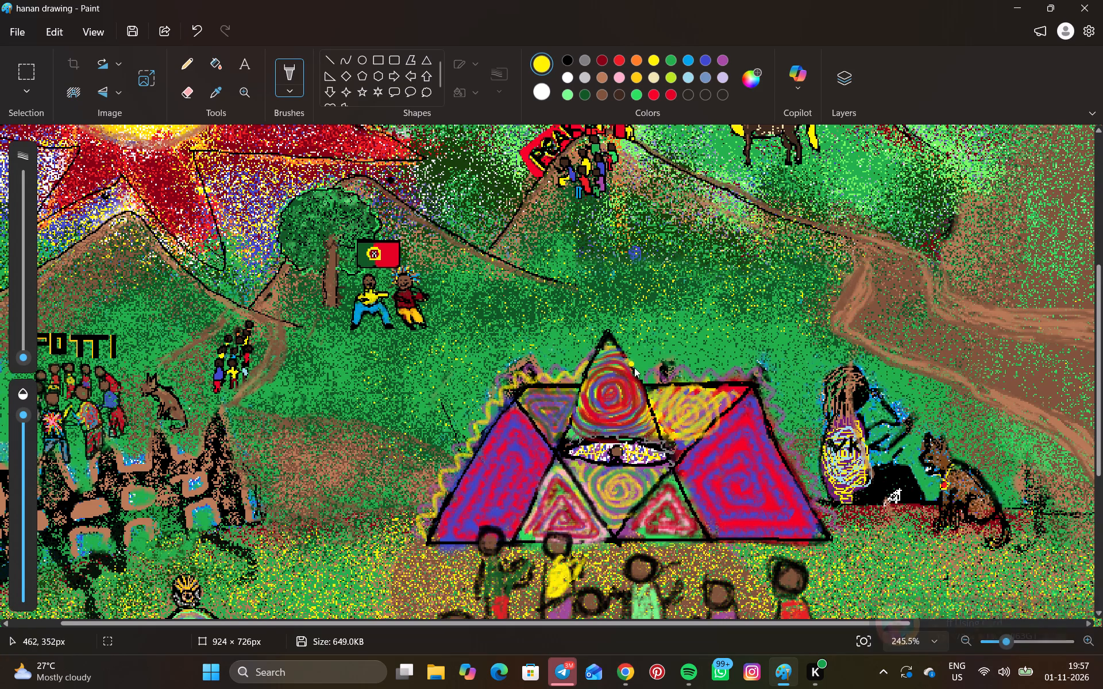
pyautogui.moveTo(634, 367); pyautogui.dragTo(710, 369)
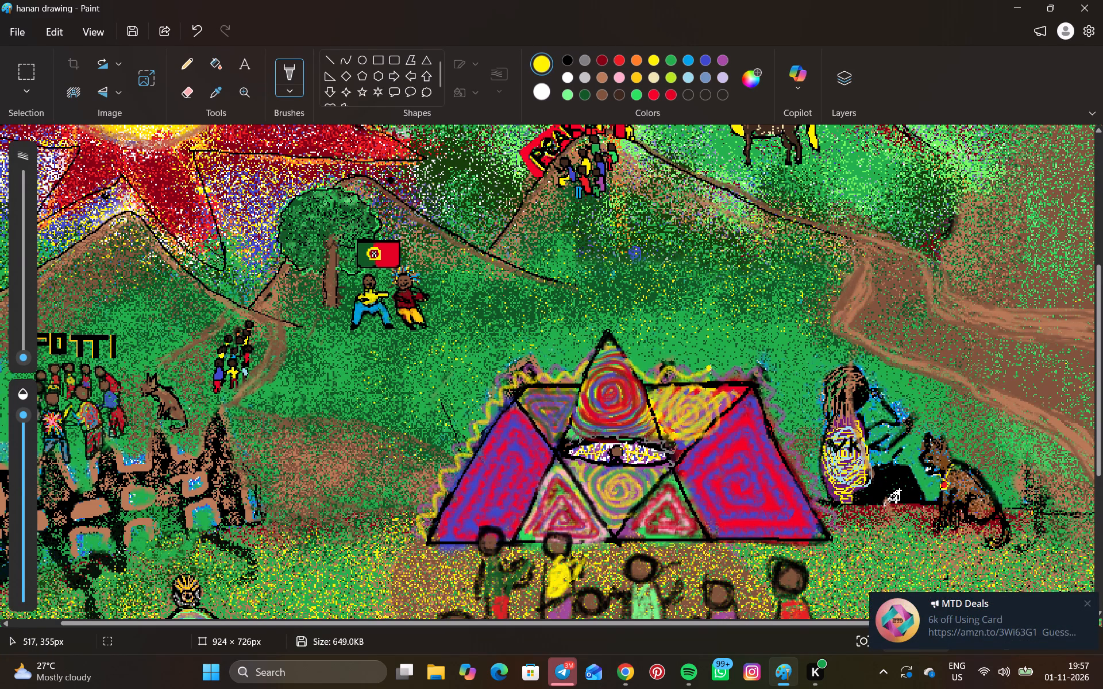
pyautogui.moveTo(710, 369); pyautogui.dragTo(763, 382)
pyautogui.moveTo(763, 382); pyautogui.dragTo(788, 436)
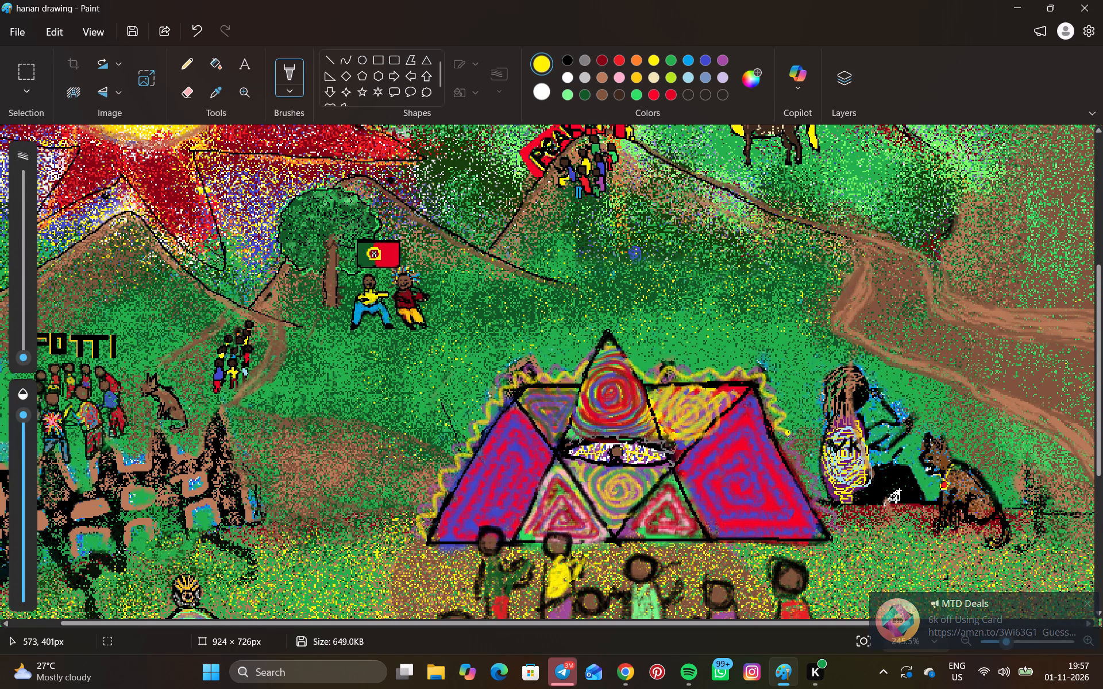
pyautogui.moveTo(788, 436); pyautogui.dragTo(821, 494)
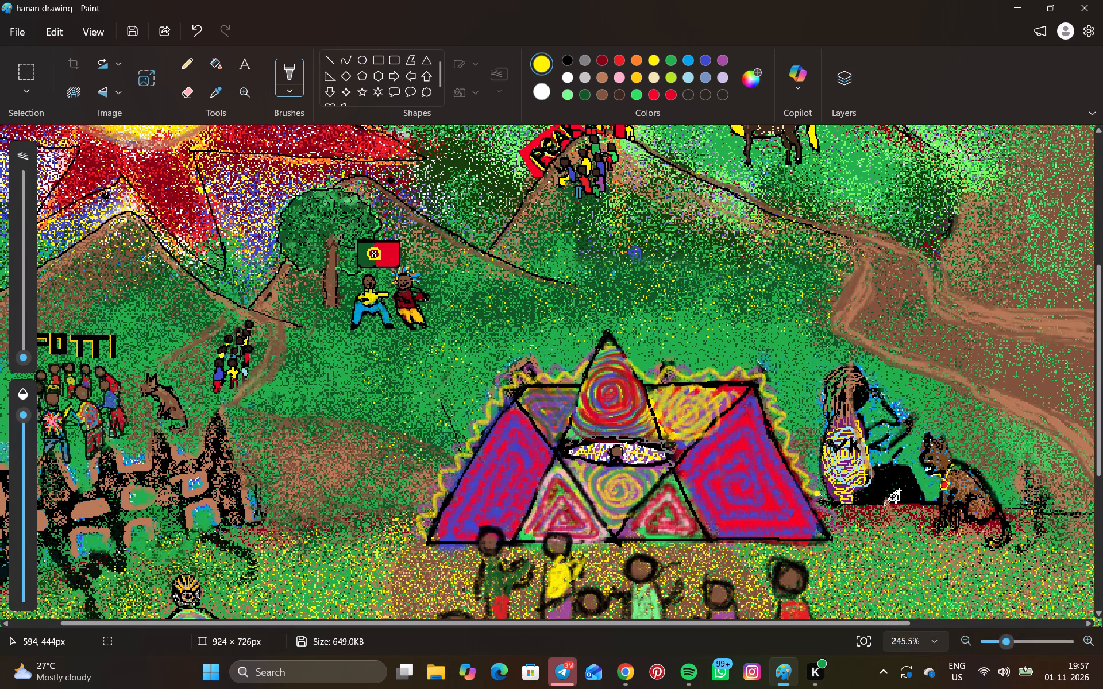
pyautogui.moveTo(821, 494); pyautogui.dragTo(834, 536)
pyautogui.moveTo(834, 536); pyautogui.dragTo(834, 536)
# Overlay an indigo wavy line on the trim from the tent's bottom-left corner up the left slope and roof edge to the central peak.
pyautogui.click(708, 65)
pyautogui.moveTo(423, 537); pyautogui.dragTo(421, 531)
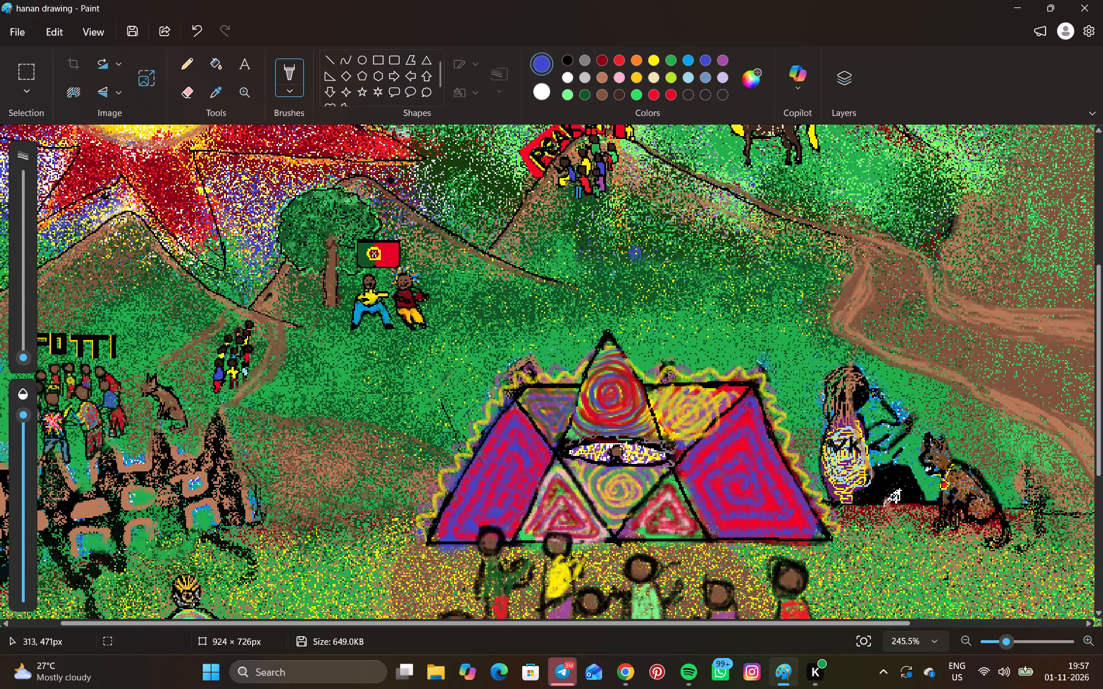
pyautogui.moveTo(421, 531); pyautogui.dragTo(447, 498)
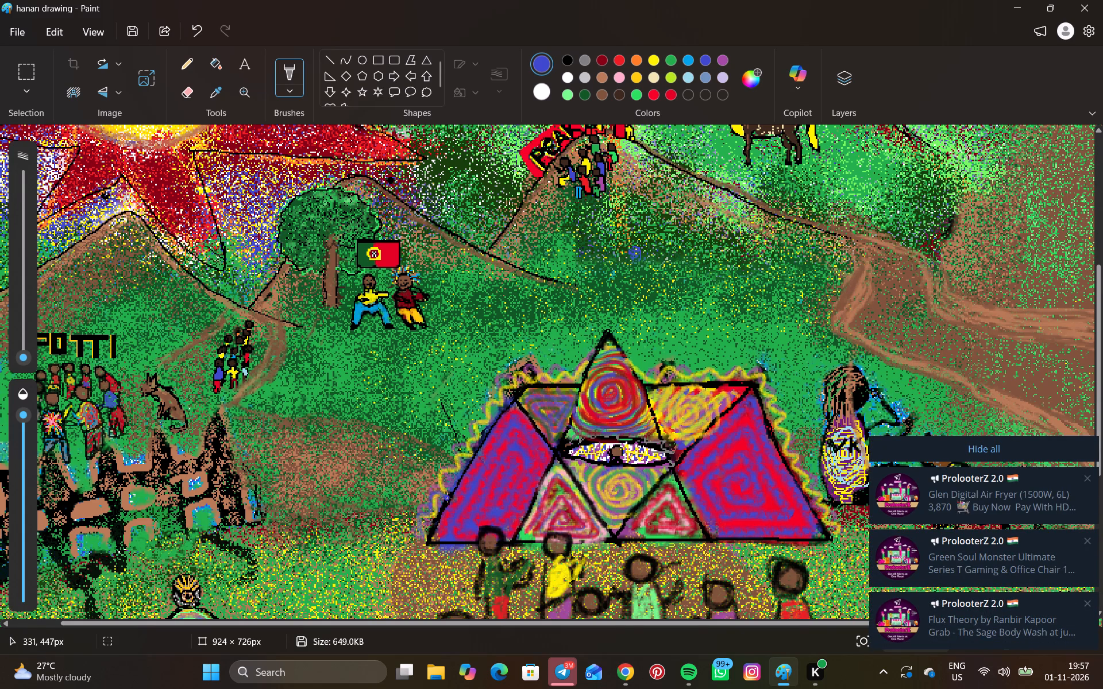
pyautogui.moveTo(447, 498); pyautogui.dragTo(472, 437)
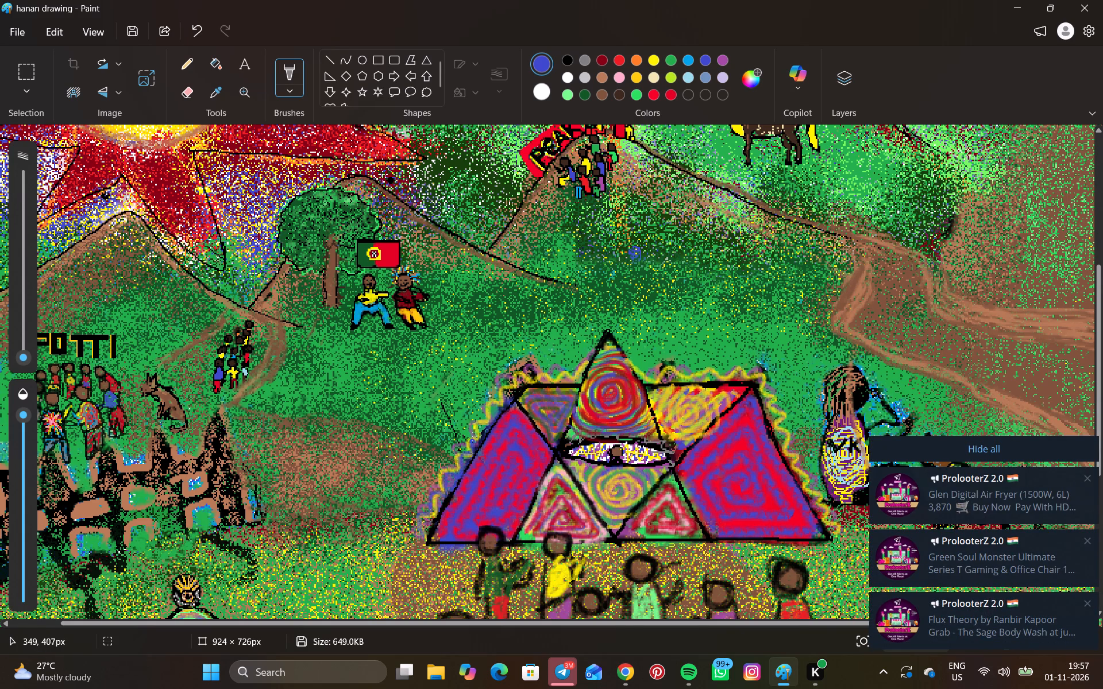
pyautogui.moveTo(472, 437); pyautogui.dragTo(504, 396)
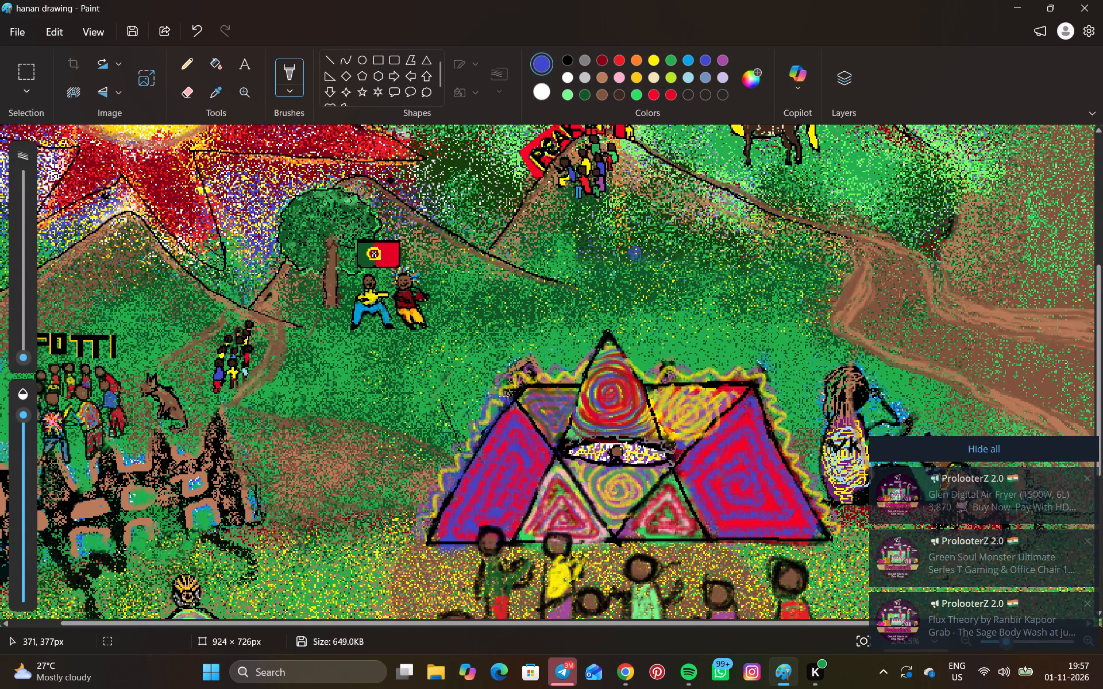
pyautogui.moveTo(504, 396); pyautogui.dragTo(503, 383)
pyautogui.moveTo(506, 384); pyautogui.dragTo(522, 370)
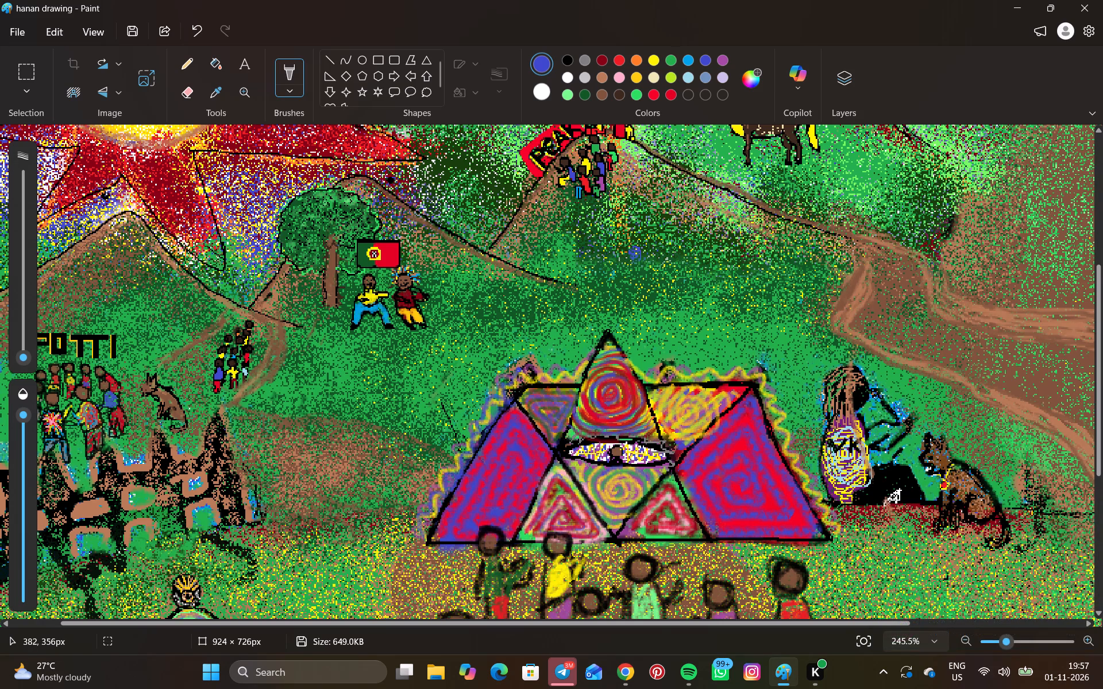
pyautogui.moveTo(522, 370); pyautogui.dragTo(593, 365)
# Continue the indigo wavy line from the central peak along the right roof edge and down the tent's right slope.
pyautogui.moveTo(638, 369); pyautogui.dragTo(687, 376)
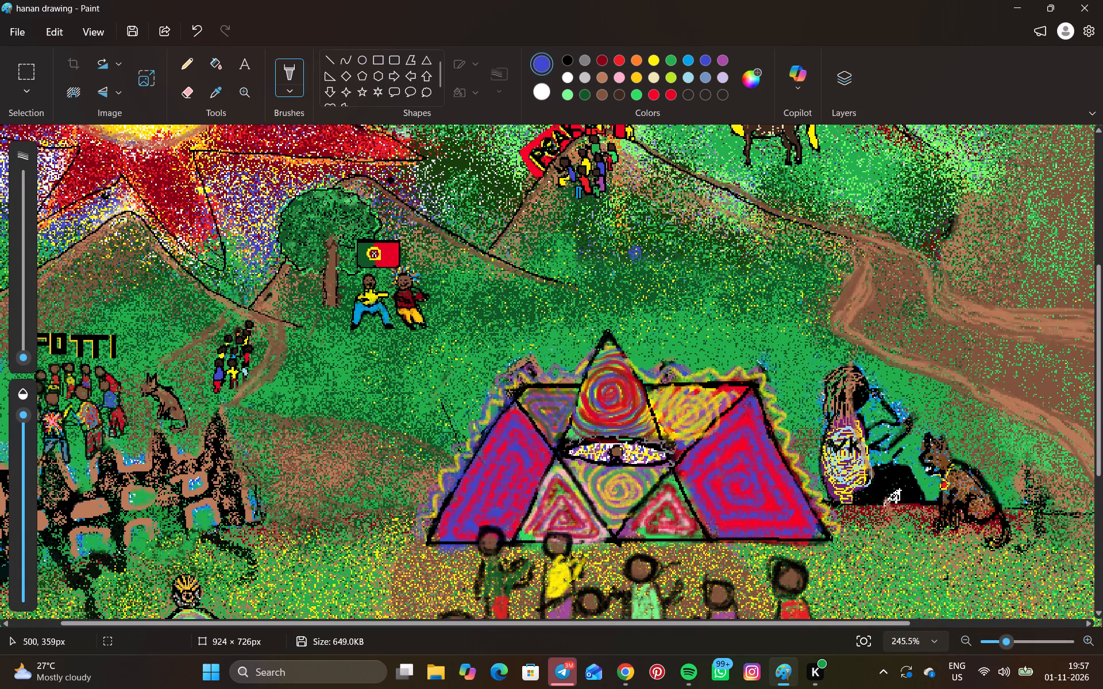
pyautogui.moveTo(687, 376); pyautogui.dragTo(747, 372)
pyautogui.moveTo(747, 372); pyautogui.dragTo(790, 413)
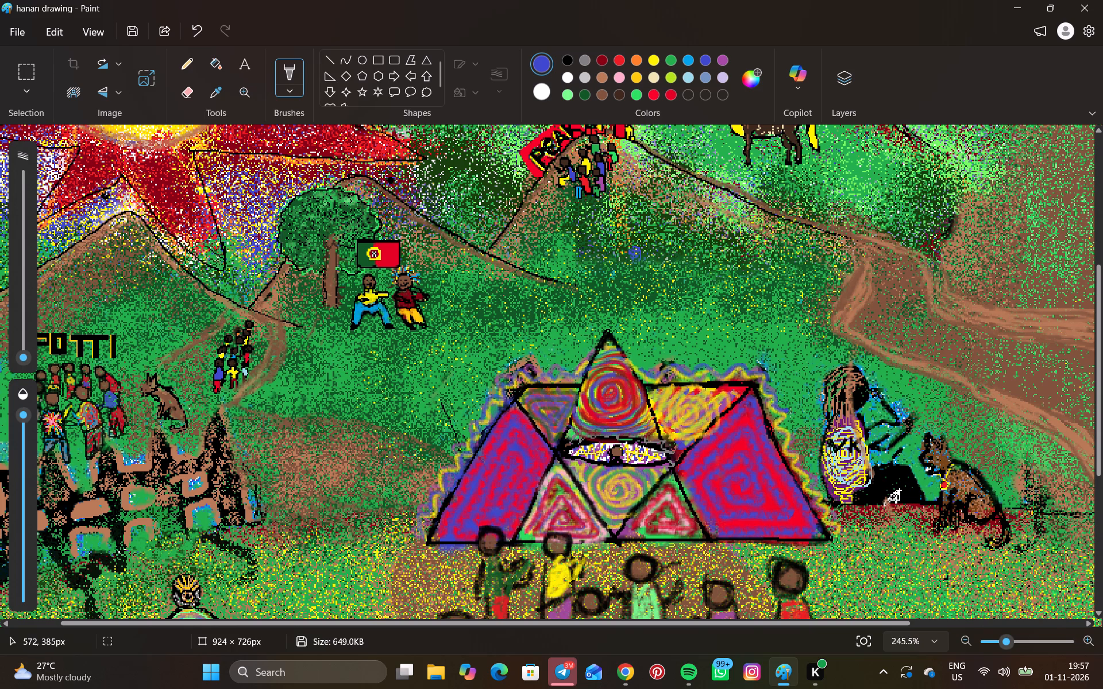
pyautogui.moveTo(790, 413); pyautogui.dragTo(790, 462)
pyautogui.moveTo(790, 462); pyautogui.dragTo(806, 483)
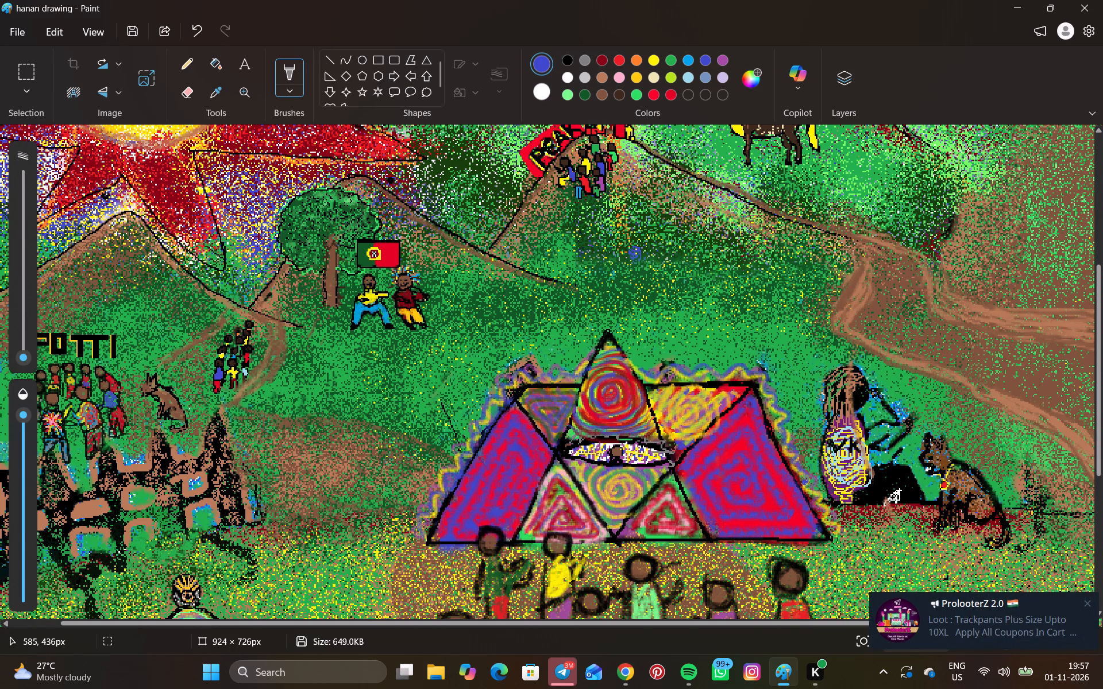
pyautogui.moveTo(806, 483); pyautogui.dragTo(819, 497)
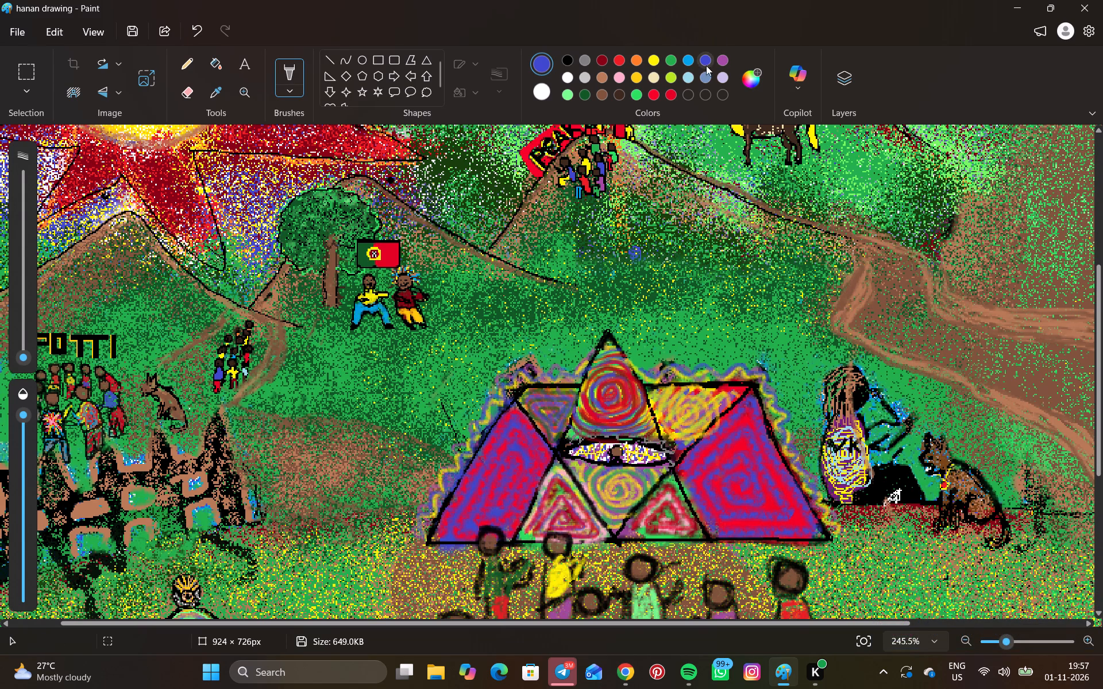
# Add a light green wavy line along the trim from the tent's bottom-left corner up the left slope and roof edge to the central peak.
pyautogui.click(639, 99)
pyautogui.moveTo(422, 536); pyautogui.dragTo(418, 529)
pyautogui.moveTo(416, 512); pyautogui.dragTo(437, 489)
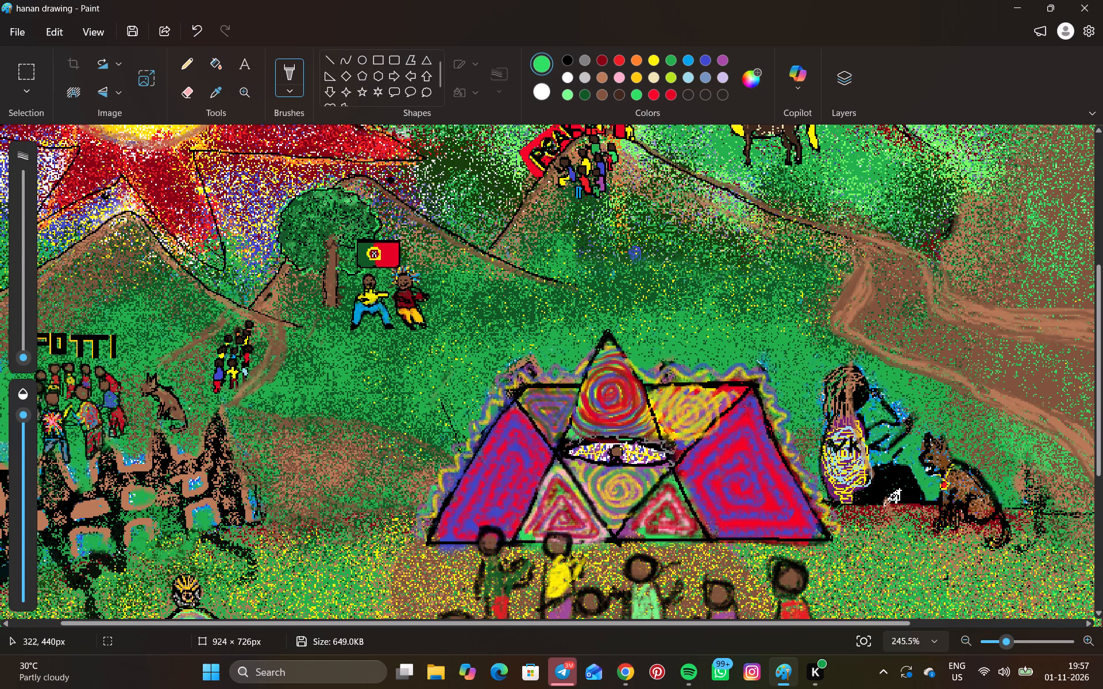
pyautogui.moveTo(437, 489); pyautogui.dragTo(466, 445)
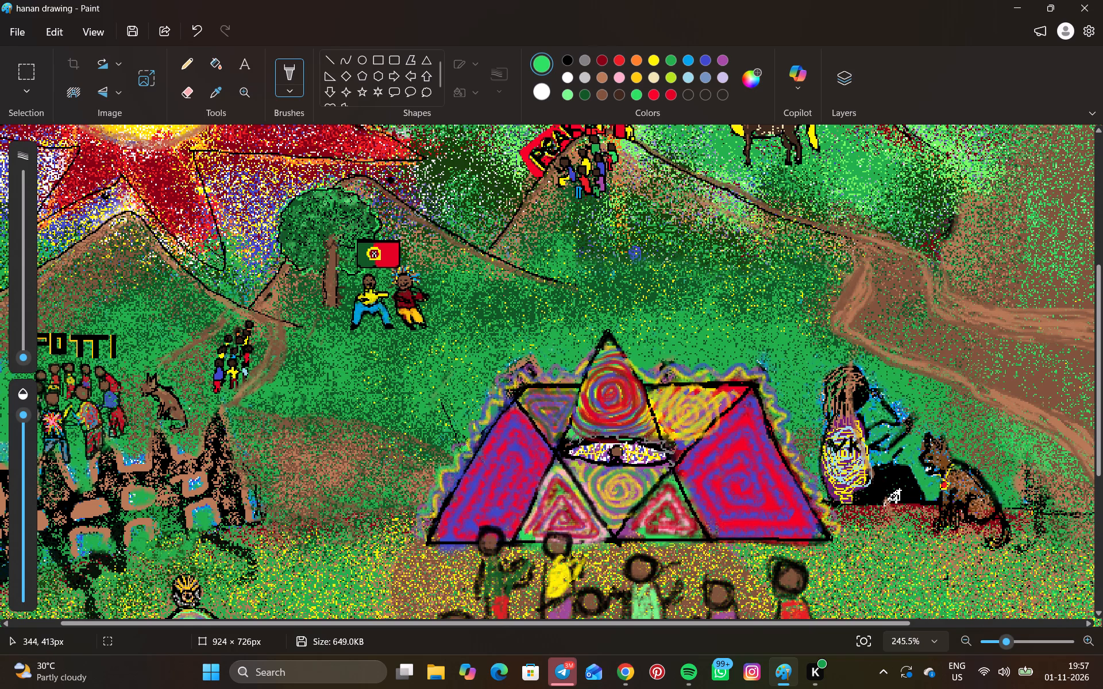
pyautogui.moveTo(466, 445); pyautogui.dragTo(491, 390)
pyautogui.moveTo(491, 386); pyautogui.dragTo(515, 358)
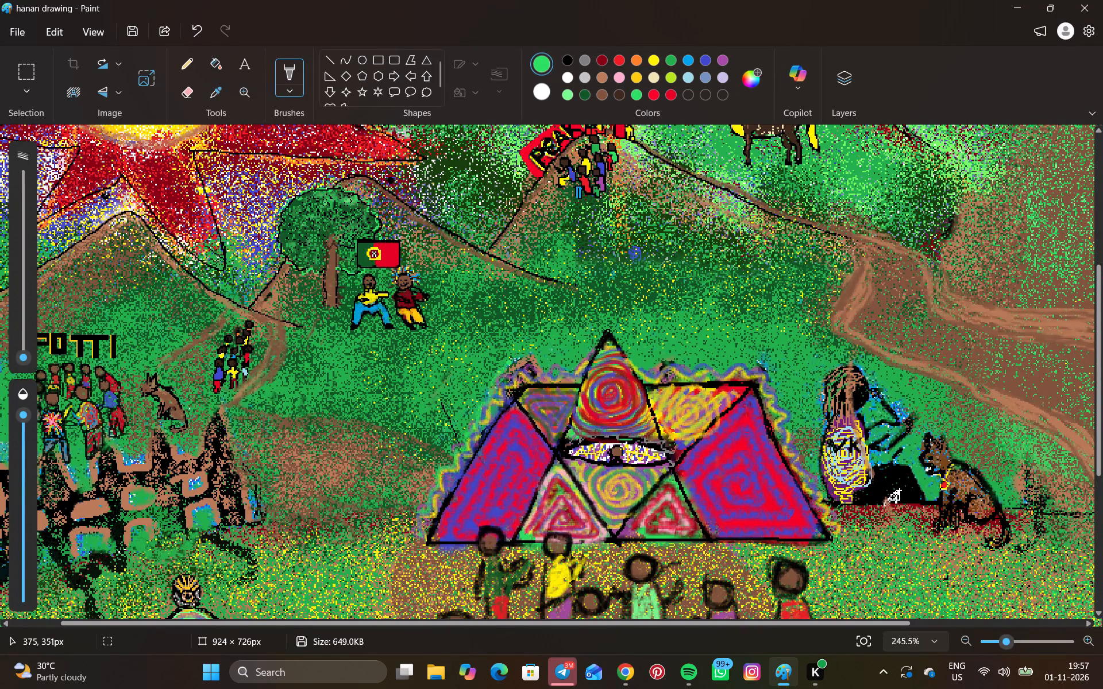
pyautogui.moveTo(515, 358); pyautogui.dragTo(592, 351)
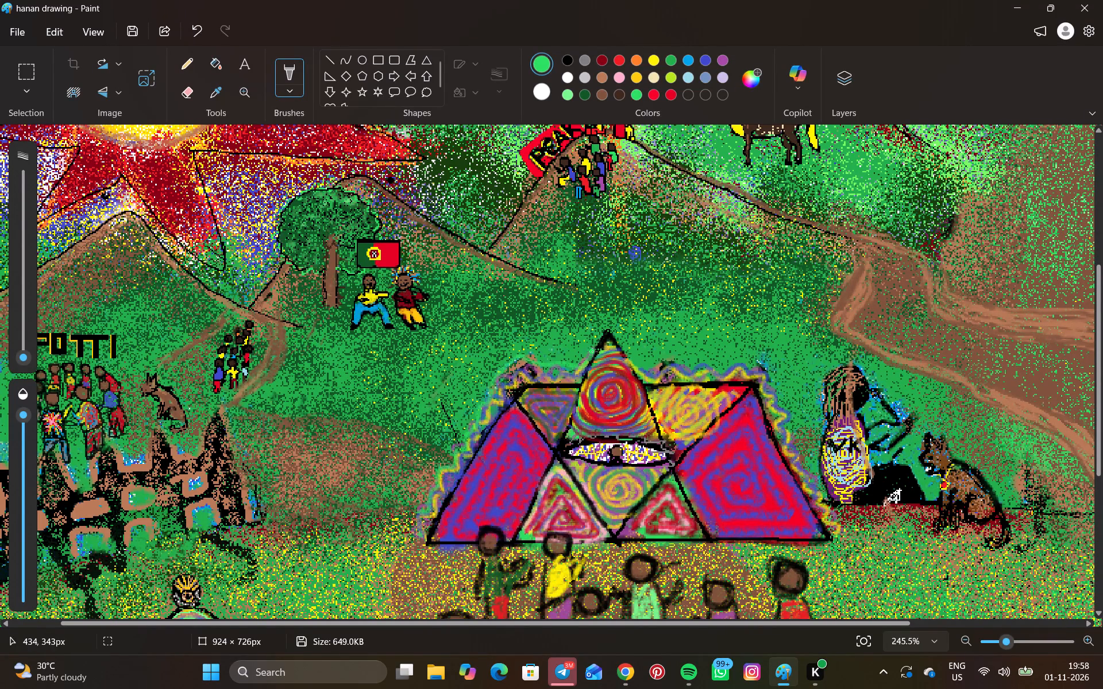
pyautogui.moveTo(592, 351); pyautogui.dragTo(597, 347)
# Continue the light green wavy line from the central peak along the right roof edge and down the tent's right slope.
pyautogui.click(652, 365)
pyautogui.moveTo(660, 366); pyautogui.dragTo(695, 366)
pyautogui.moveTo(695, 366); pyautogui.dragTo(724, 372)
pyautogui.moveTo(765, 373); pyautogui.dragTo(774, 389)
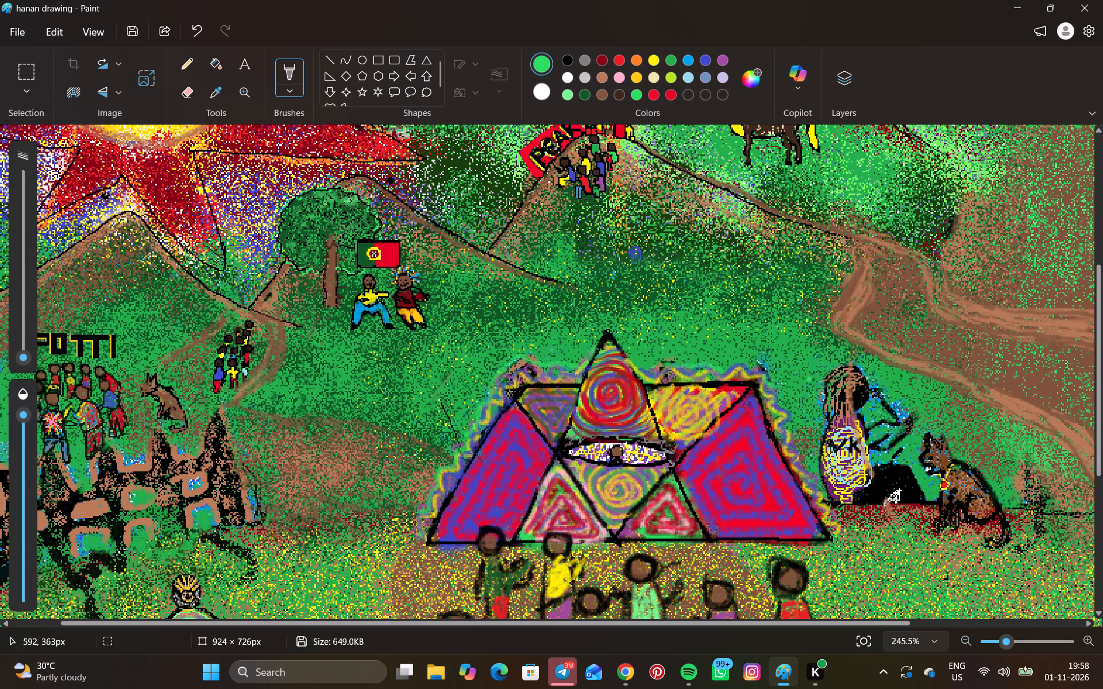
pyautogui.moveTo(775, 385); pyautogui.dragTo(797, 452)
pyautogui.moveTo(797, 452); pyautogui.dragTo(807, 471)
# Airbrush green over the bulging left edge of the brown ground beside the crowd.
pyautogui.scroll(-1, 793, 502)
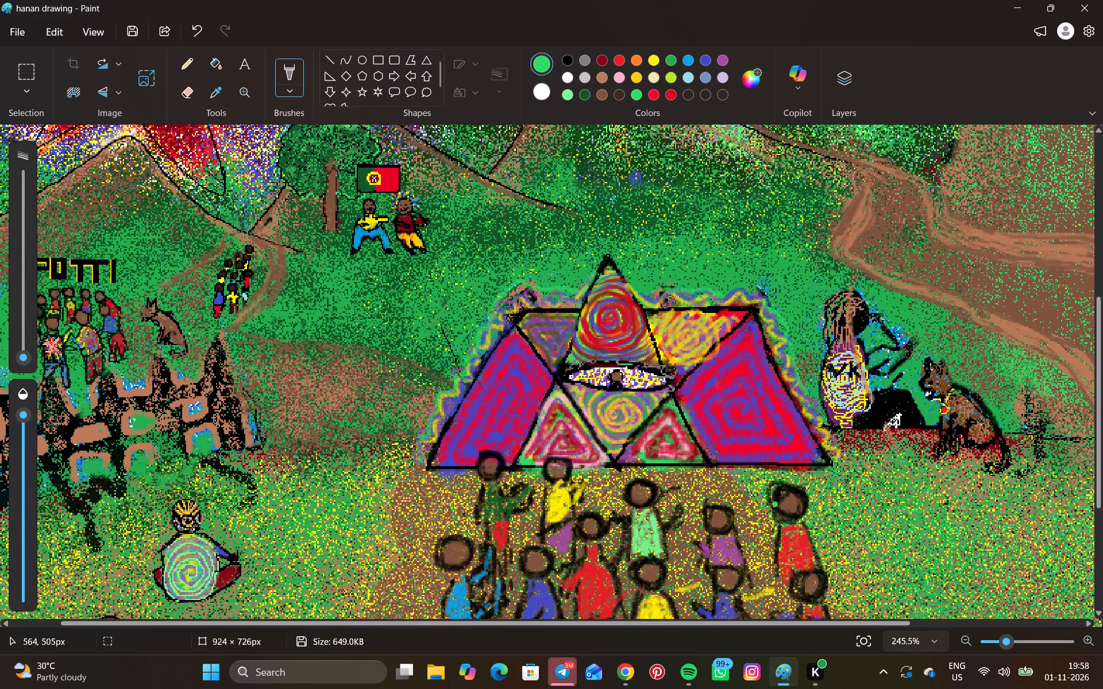
pyautogui.scroll(-2, 774, 506)
pyautogui.scroll(-1, 707, 457)
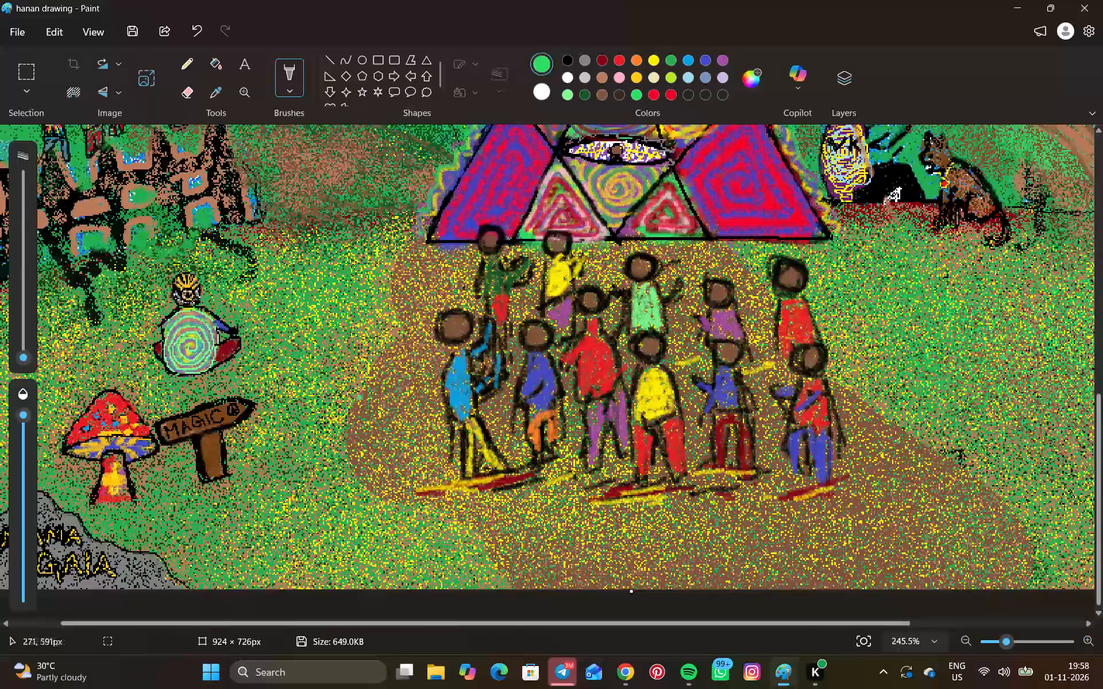
pyautogui.click(677, 64)
pyautogui.click(288, 86)
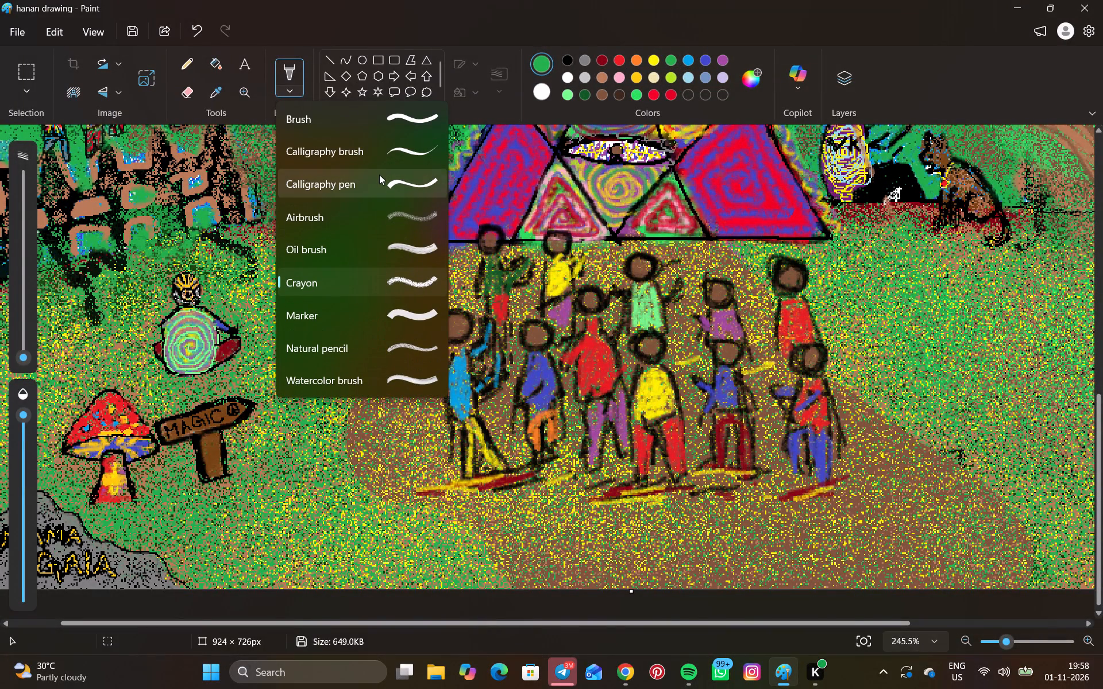
pyautogui.click(389, 220)
pyautogui.click(364, 446)
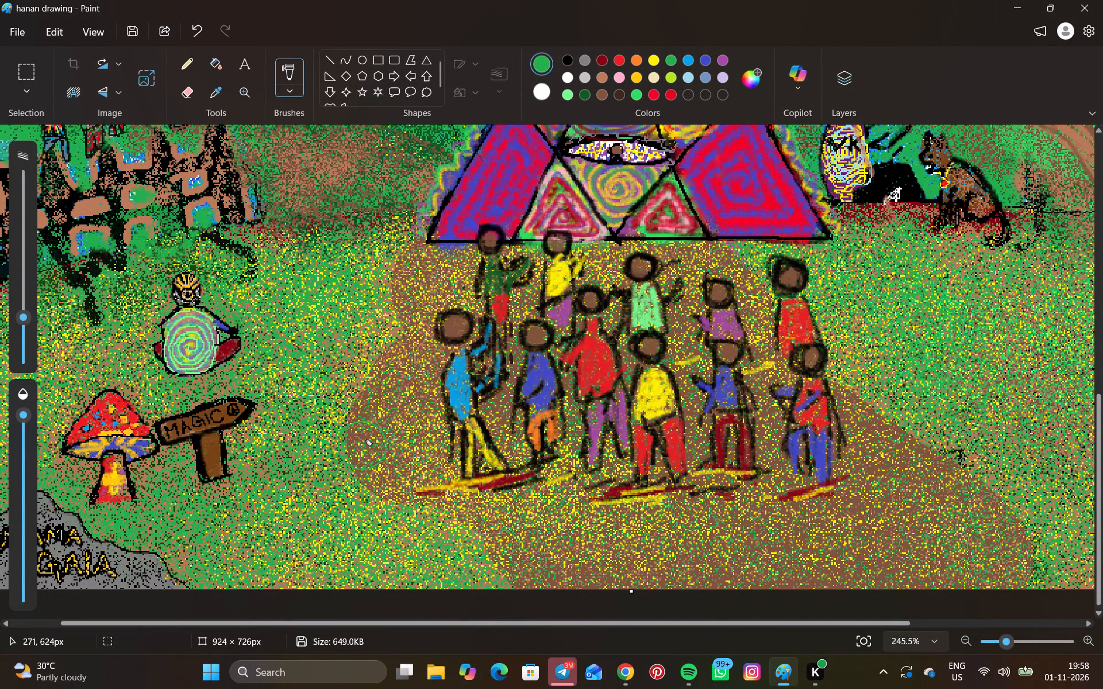
pyautogui.moveTo(360, 439); pyautogui.dragTo(361, 428)
pyautogui.click(369, 408)
pyautogui.click(369, 385)
pyautogui.moveTo(368, 400); pyautogui.dragTo(352, 463)
pyautogui.moveTo(372, 495); pyautogui.dragTo(386, 508)
pyautogui.moveTo(412, 513); pyautogui.dragTo(376, 506)
pyautogui.moveTo(338, 444); pyautogui.dragTo(371, 411)
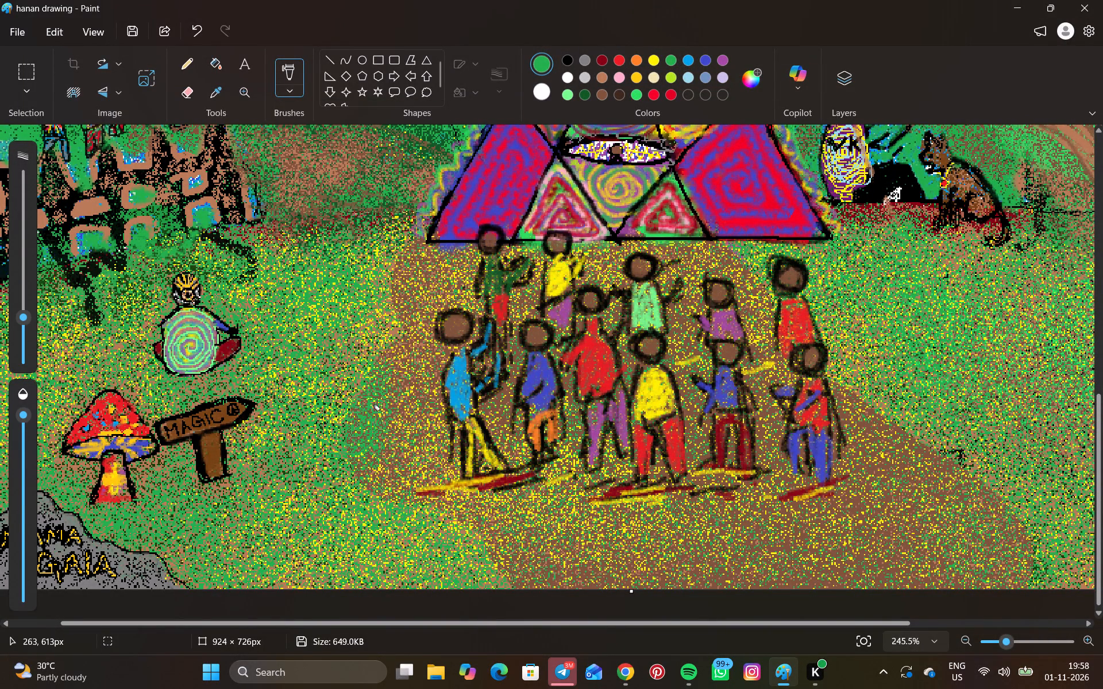
# Extend the green airbrushing along the brown ground's left edge, from the tent's bottom-left corner down to the canvas's bottom edge.
pyautogui.moveTo(371, 411); pyautogui.dragTo(373, 405)
pyautogui.moveTo(373, 404); pyautogui.dragTo(372, 398)
pyautogui.moveTo(368, 384); pyautogui.dragTo(376, 351)
pyautogui.moveTo(377, 347); pyautogui.dragTo(382, 342)
pyautogui.moveTo(396, 318); pyautogui.dragTo(390, 296)
pyautogui.moveTo(415, 242); pyautogui.dragTo(345, 484)
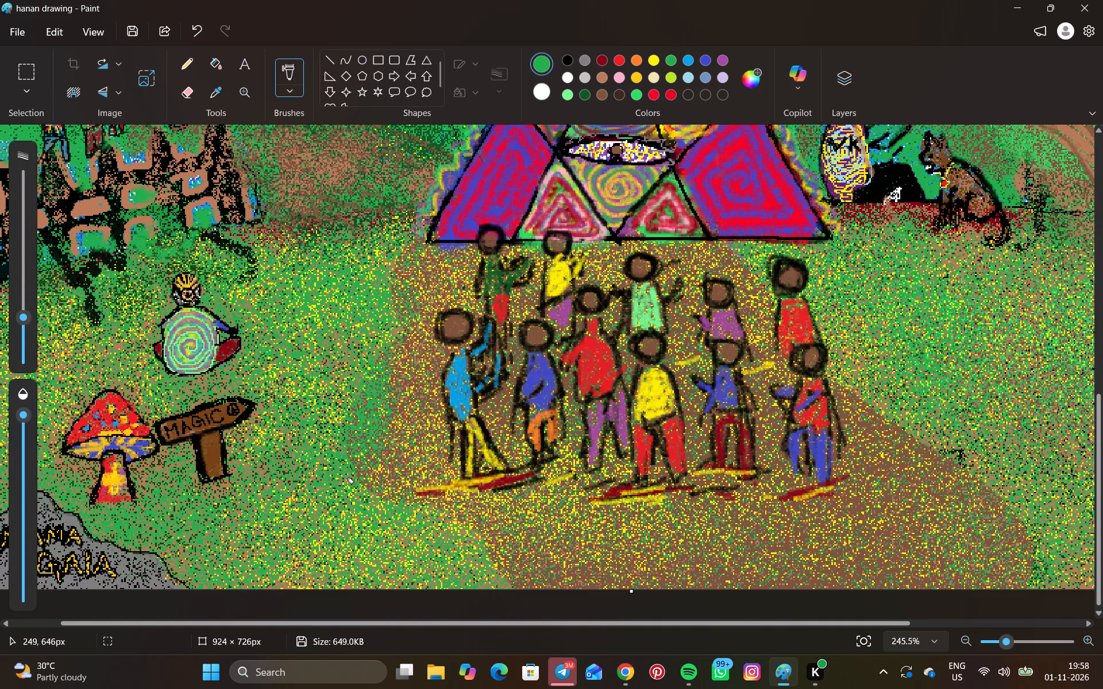
pyautogui.moveTo(345, 484); pyautogui.dragTo(506, 586)
# Airbrush a black border along the brown ground's left edge from the tent's corner down to the canvas's bottom edge.
pyautogui.click(566, 61)
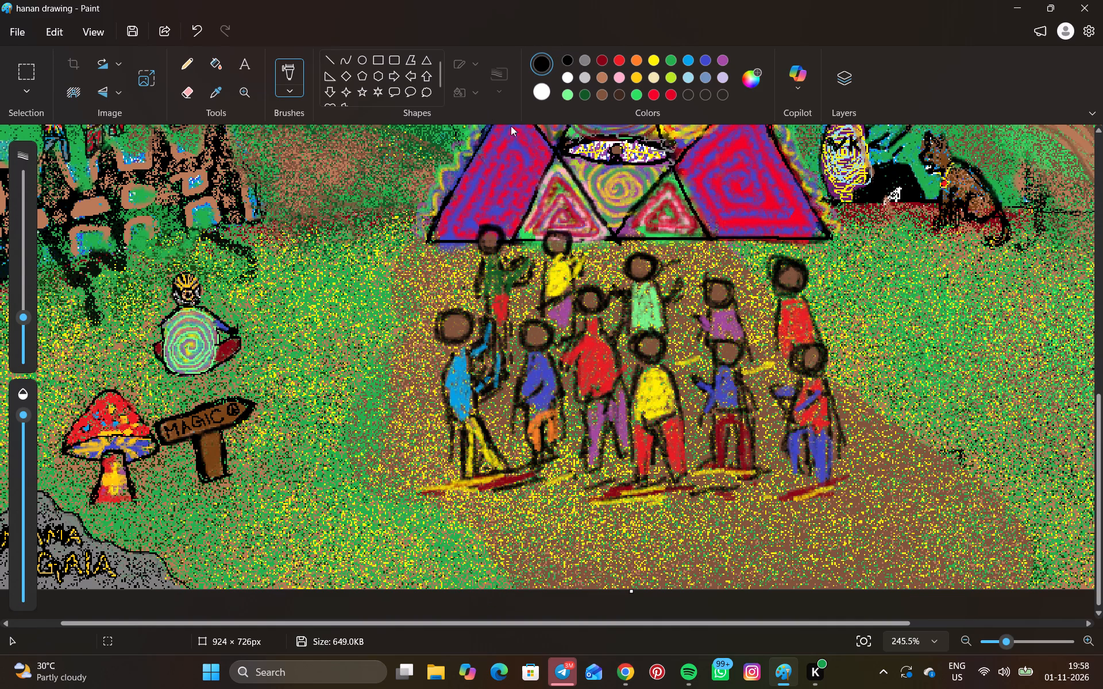
pyautogui.moveTo(401, 249); pyautogui.dragTo(389, 307)
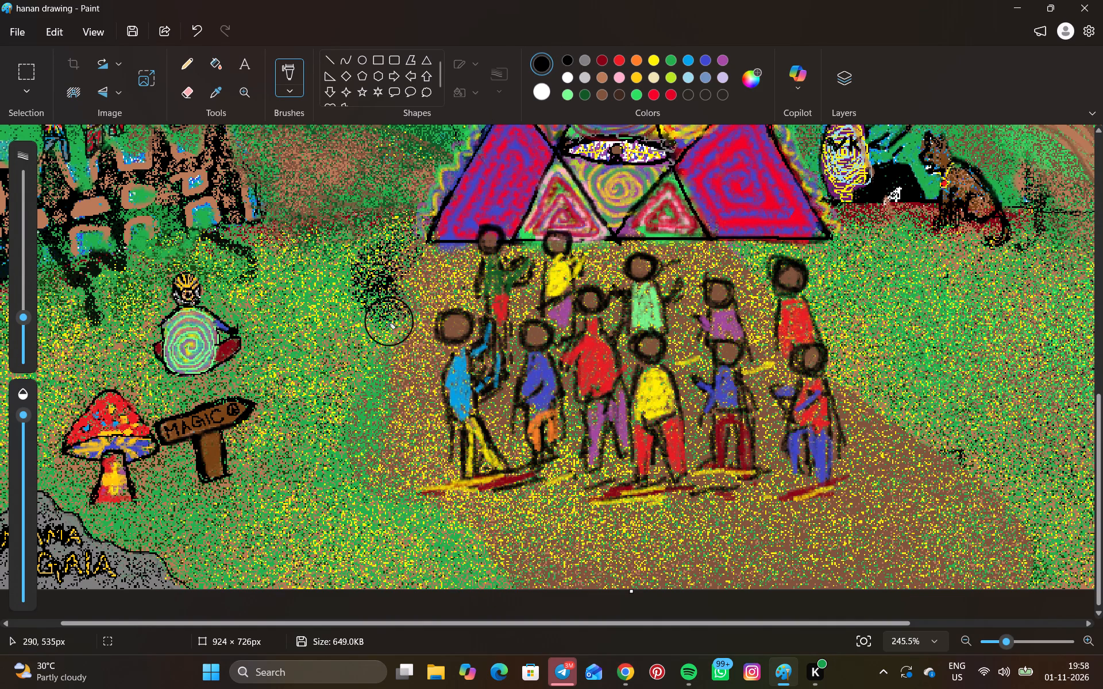
pyautogui.moveTo(387, 328); pyautogui.dragTo(464, 532)
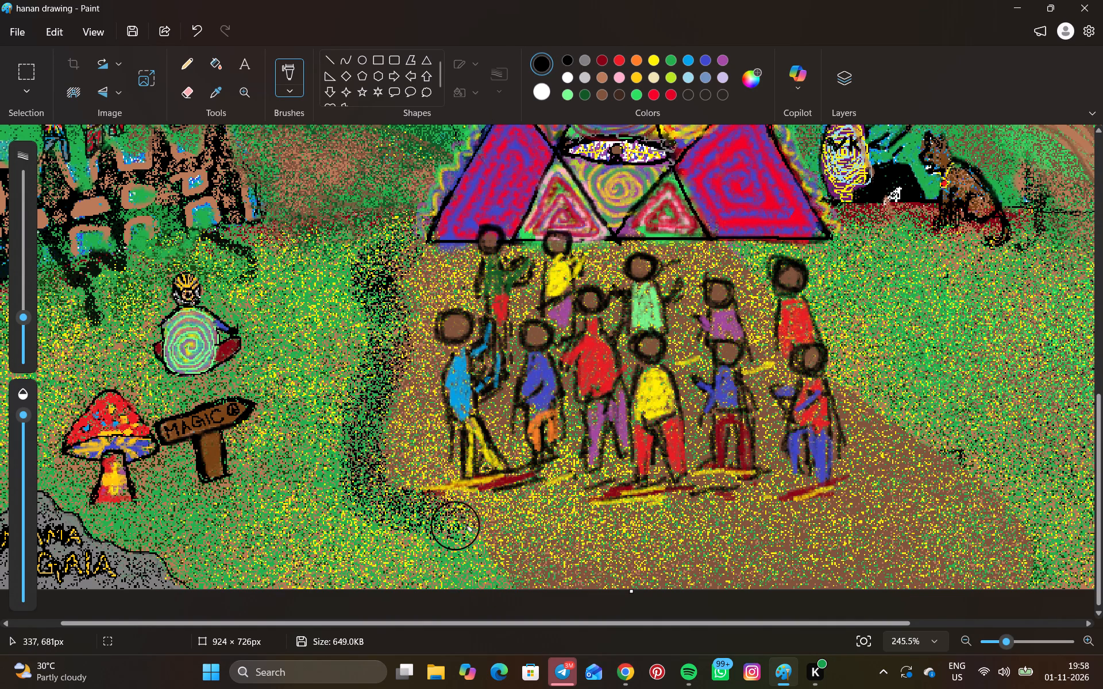
pyautogui.moveTo(464, 532); pyautogui.dragTo(533, 612)
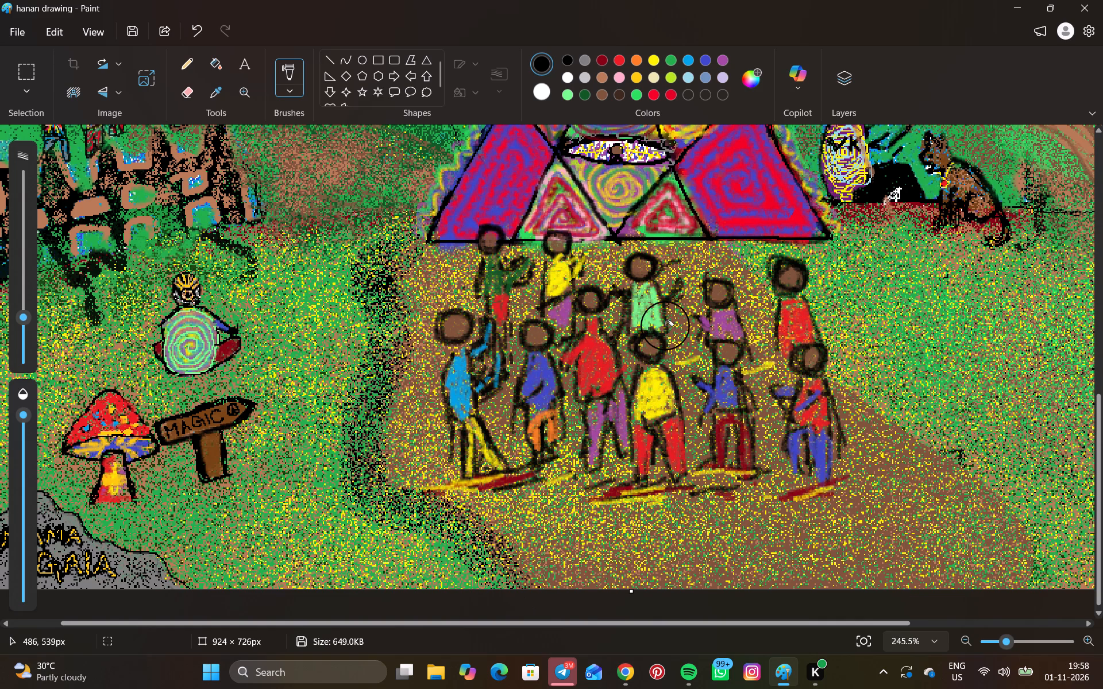
# Airbrush a black border along the brown ground's right edge, from below the tent past the crowd toward the canvas's bottom edge.
pyautogui.click(741, 255)
pyautogui.click(759, 272)
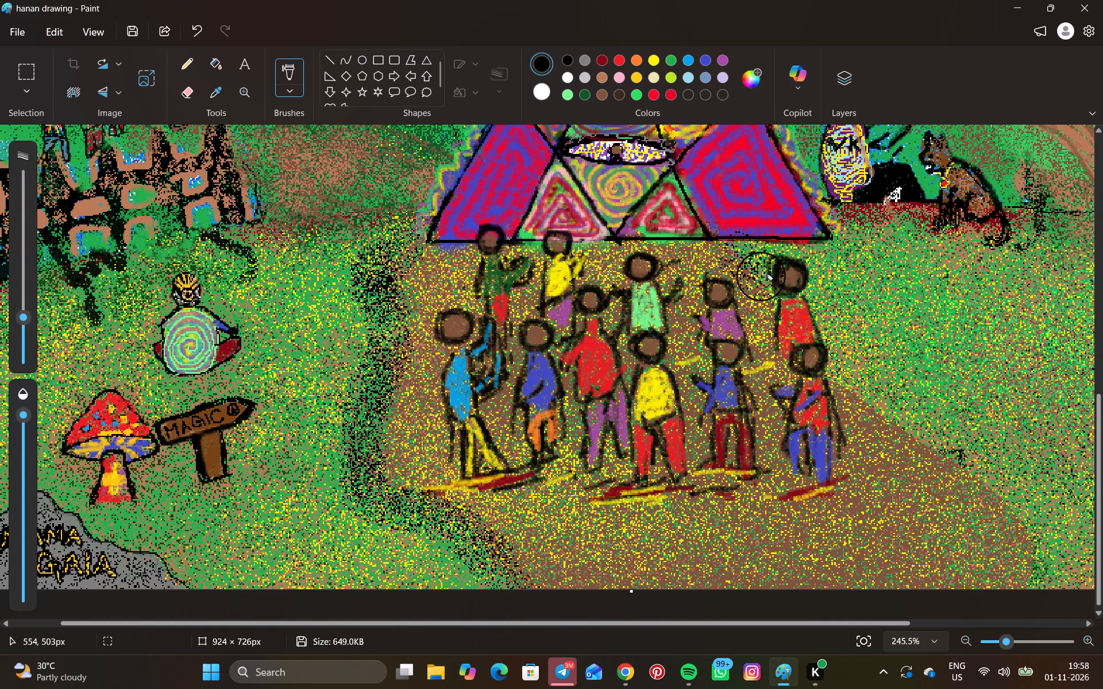
pyautogui.moveTo(848, 360); pyautogui.dragTo(997, 467)
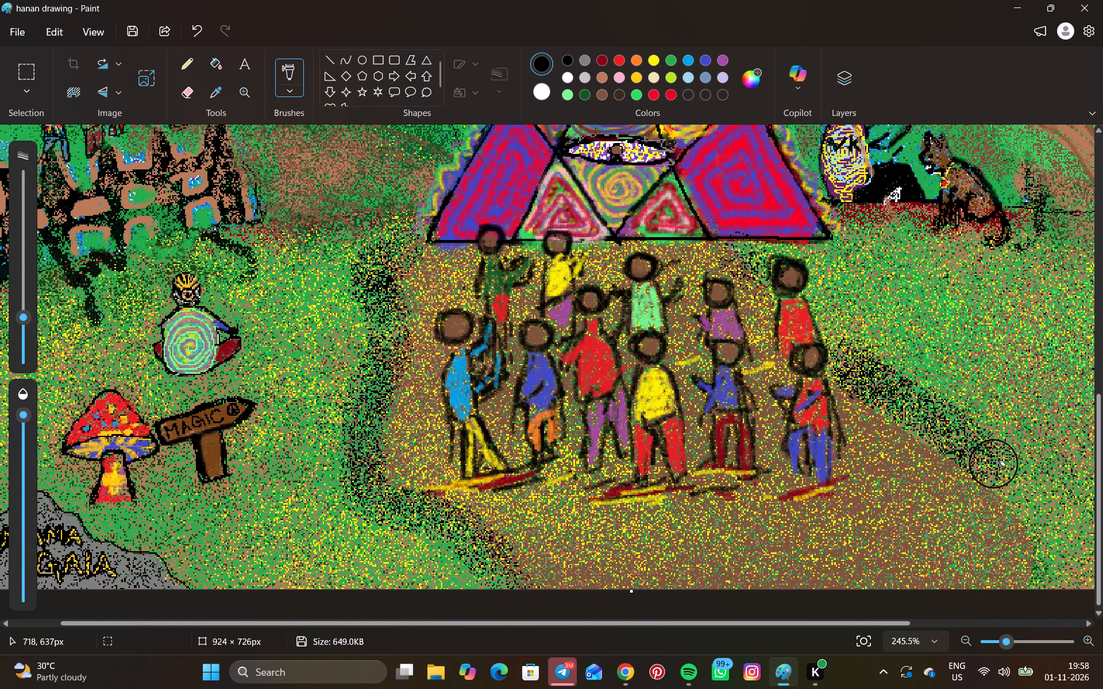
pyautogui.moveTo(997, 467); pyautogui.dragTo(1050, 543)
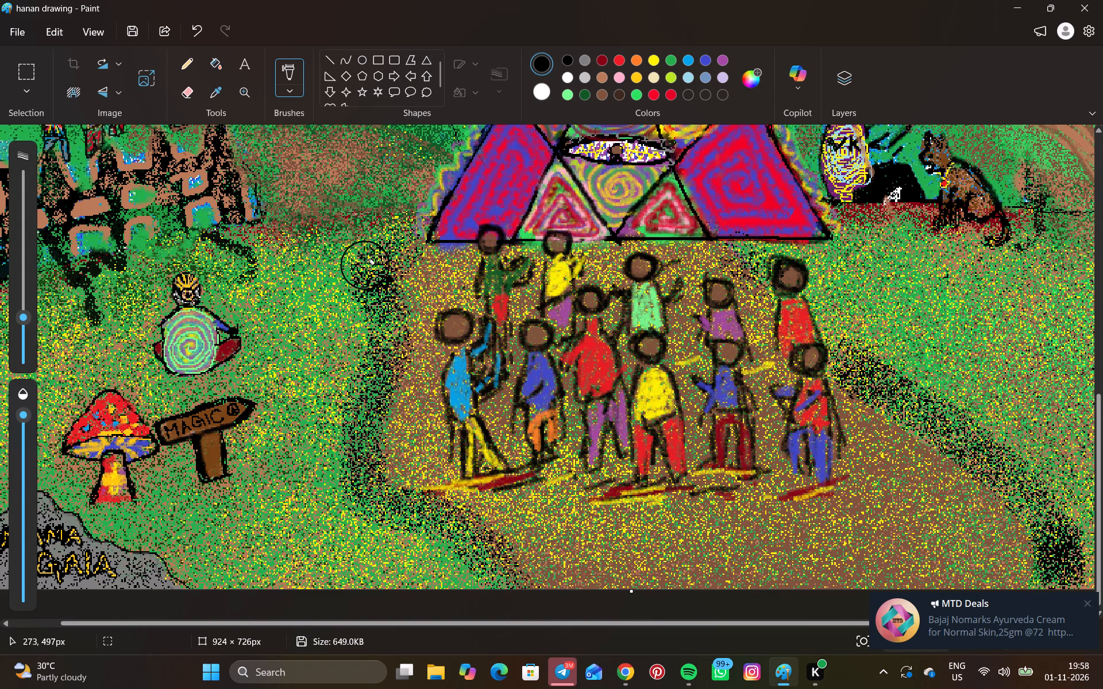
# Darken the black border along the brown ground's left edge with another airbrush pass.
pyautogui.moveTo(366, 265); pyautogui.dragTo(508, 628)
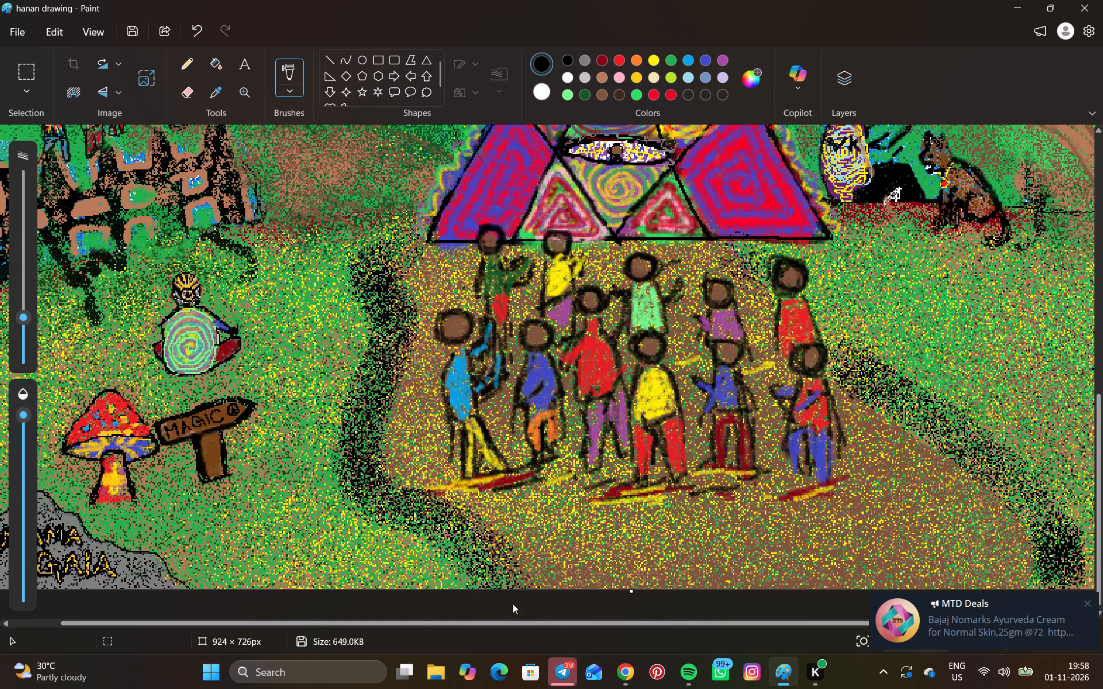
pyautogui.scroll(-1, 500, 466)
pyautogui.keyDown('ctrl'); pyautogui.scroll(-5, 529, 439); pyautogui.keyUp('ctrl')
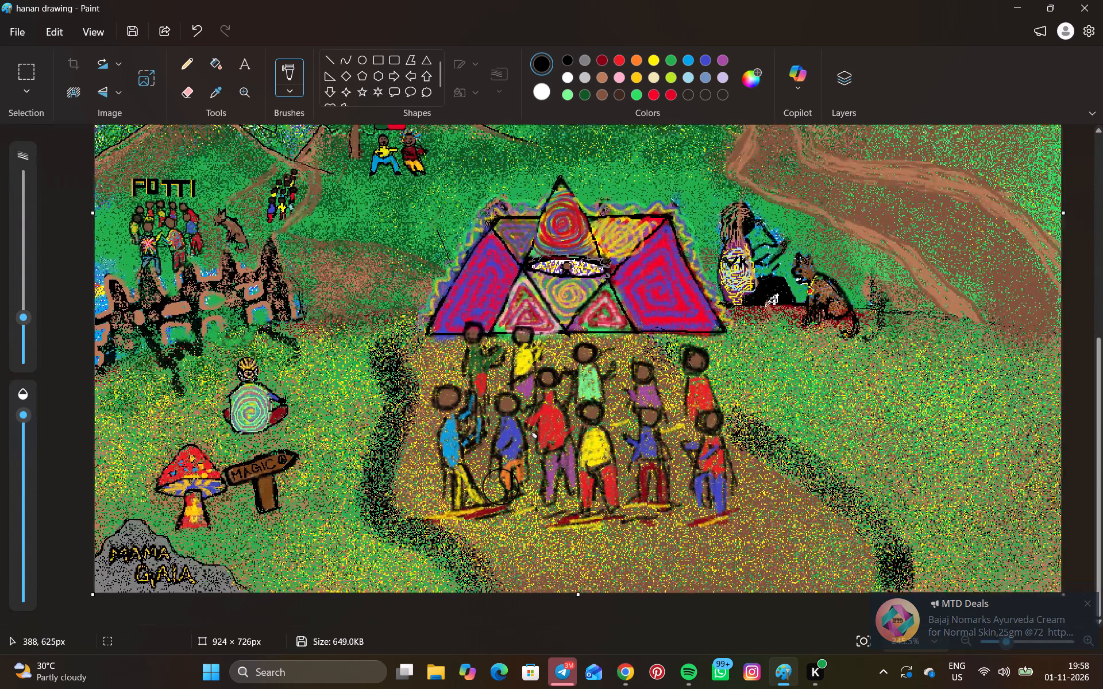
pyautogui.keyDown('ctrl'); pyautogui.scroll(-1, 529, 439); pyautogui.keyUp('ctrl')
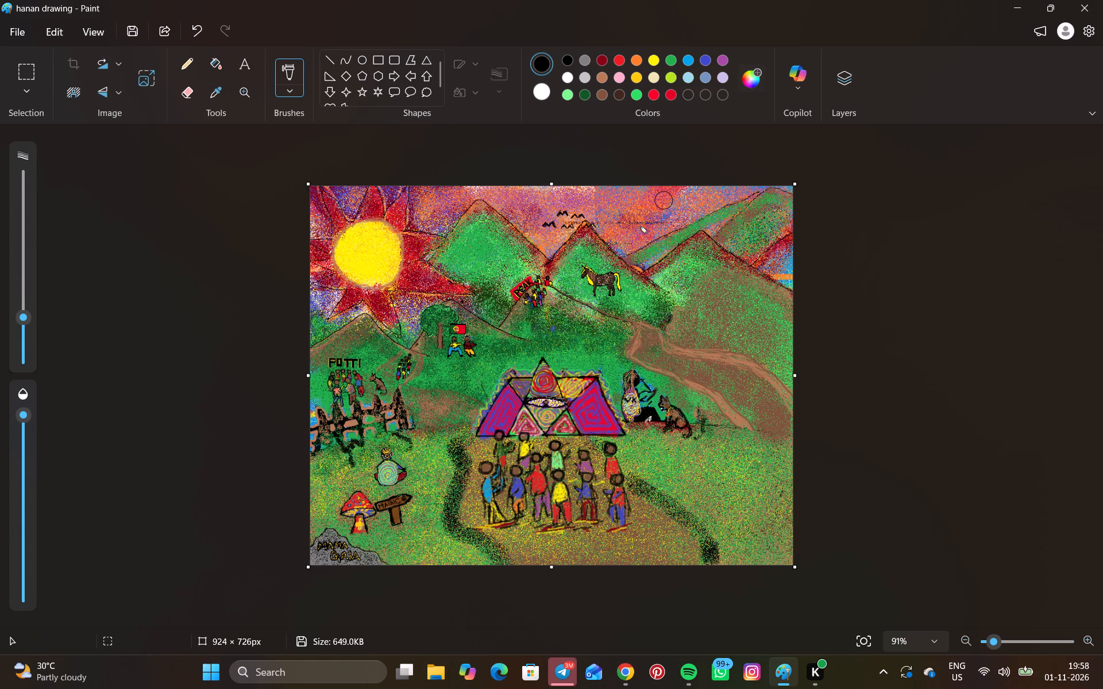
# Undo the black airbrush borders along the left and right edges of the brown ground.
pyautogui.scroll(2, 568, 355)
pyautogui.hscroll(-1, 611, 416)
pyautogui.hscroll(1, 611, 416)
pyautogui.hscroll(-1, 611, 416)
pyautogui.keyDown('ctrl'); pyautogui.scroll(4, 611, 416); pyautogui.keyUp('ctrl')
pyautogui.scroll(-1, 514, 468)
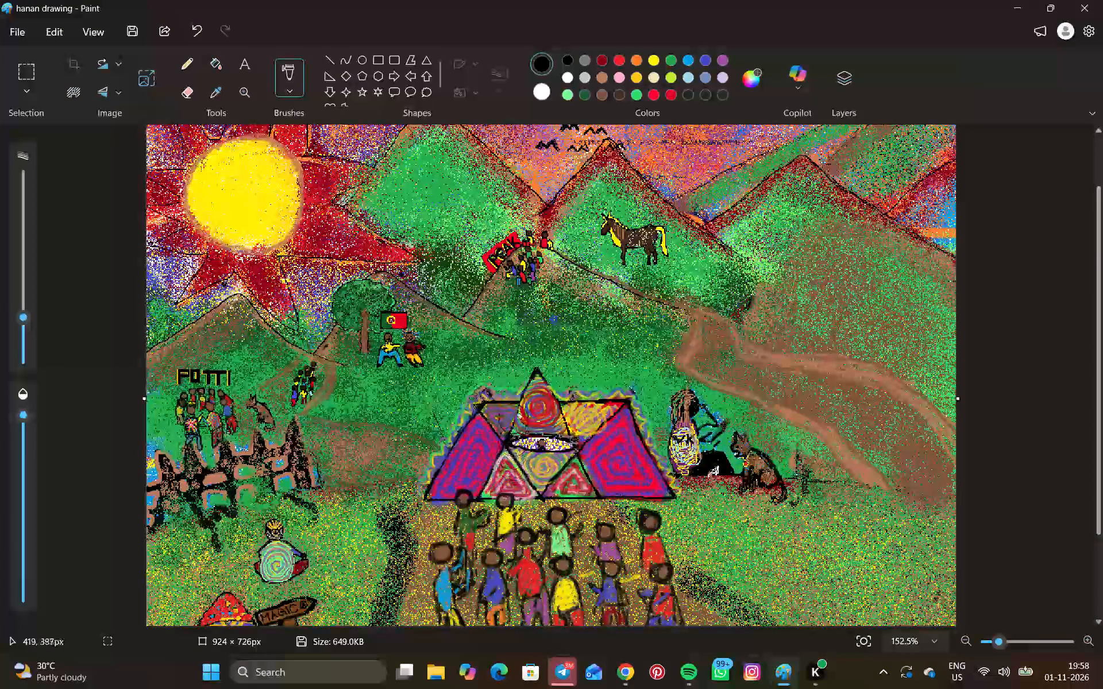
pyautogui.scroll(-1, 514, 419)
pyautogui.keyDown('ctrl'); pyautogui.scroll(4, 512, 417); pyautogui.keyUp('ctrl')
pyautogui.scroll(-1, 512, 417)
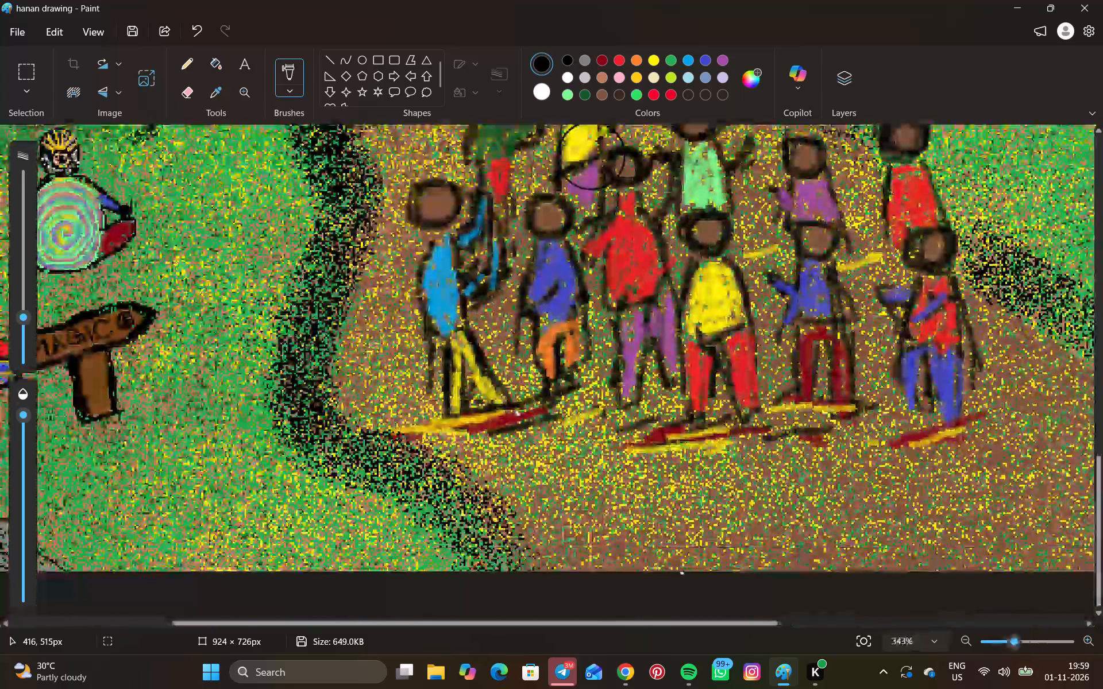
pyautogui.scroll(1, 512, 417)
pyautogui.keyDown('ctrl'); pyautogui.scroll(-2, 512, 417); pyautogui.keyUp('ctrl')
pyautogui.tripleClick(199, 26)
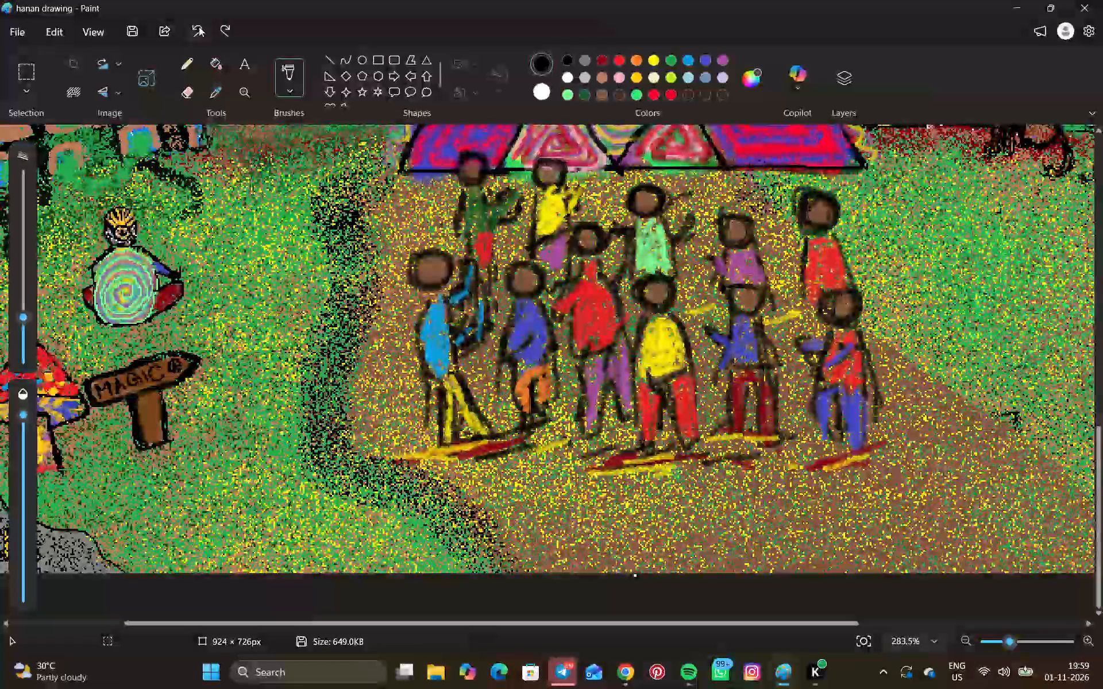
pyautogui.click(199, 26)
# Examine the whole drawing, including the crowd's brown ground and the grass around the mushroom and MAGIC signpost.
pyautogui.keyDown('ctrl'); pyautogui.scroll(-8, 199, 26); pyautogui.keyUp('ctrl')
pyautogui.keyDown('ctrl'); pyautogui.scroll(-5, 254, 61); pyautogui.keyUp('ctrl')
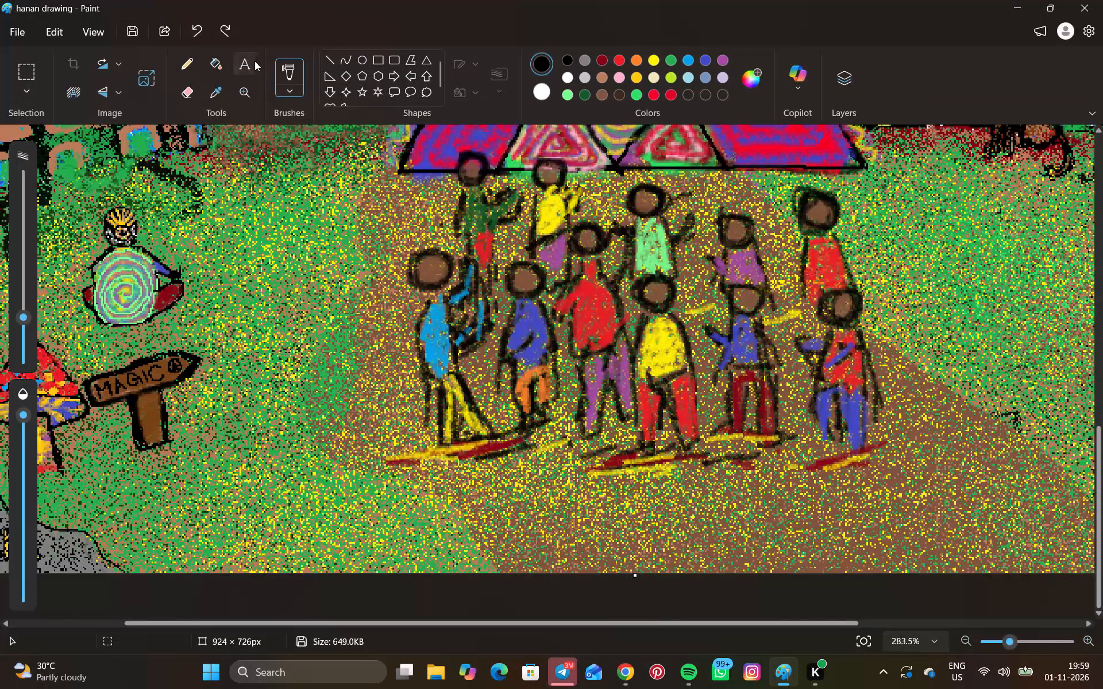
pyautogui.keyDown('ctrl'); pyautogui.scroll(-5, 348, 161); pyautogui.keyUp('ctrl')
pyautogui.keyDown('ctrl'); pyautogui.scroll(-3, 503, 331); pyautogui.keyUp('ctrl')
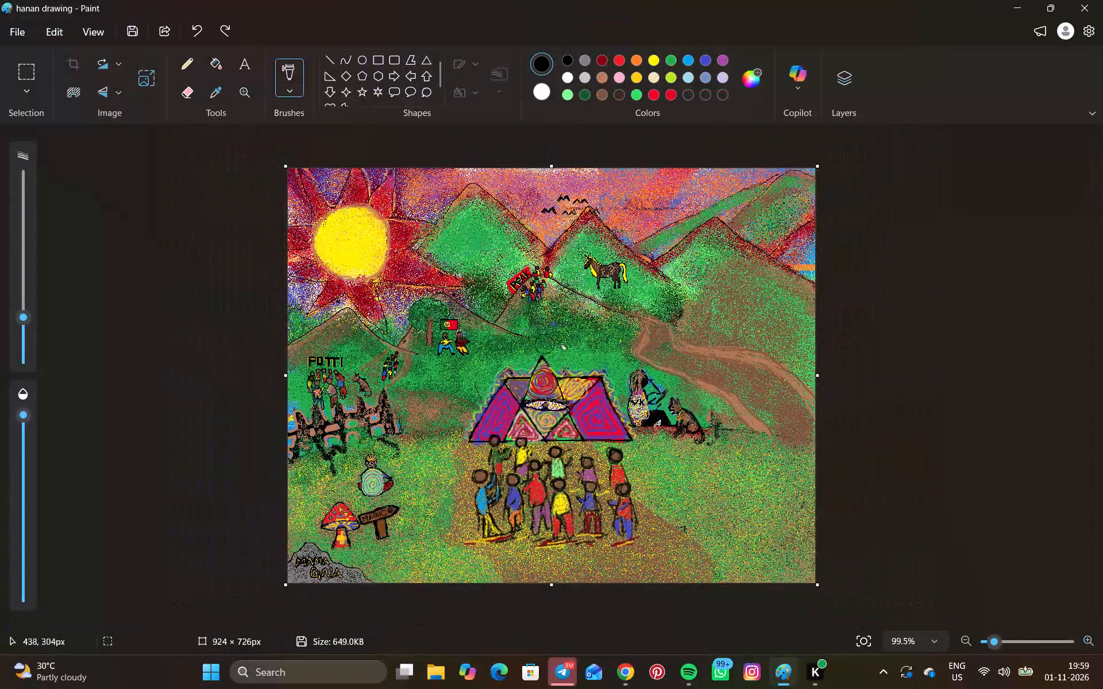
pyautogui.keyDown('ctrl'); pyautogui.scroll(1, 647, 404); pyautogui.keyUp('ctrl')
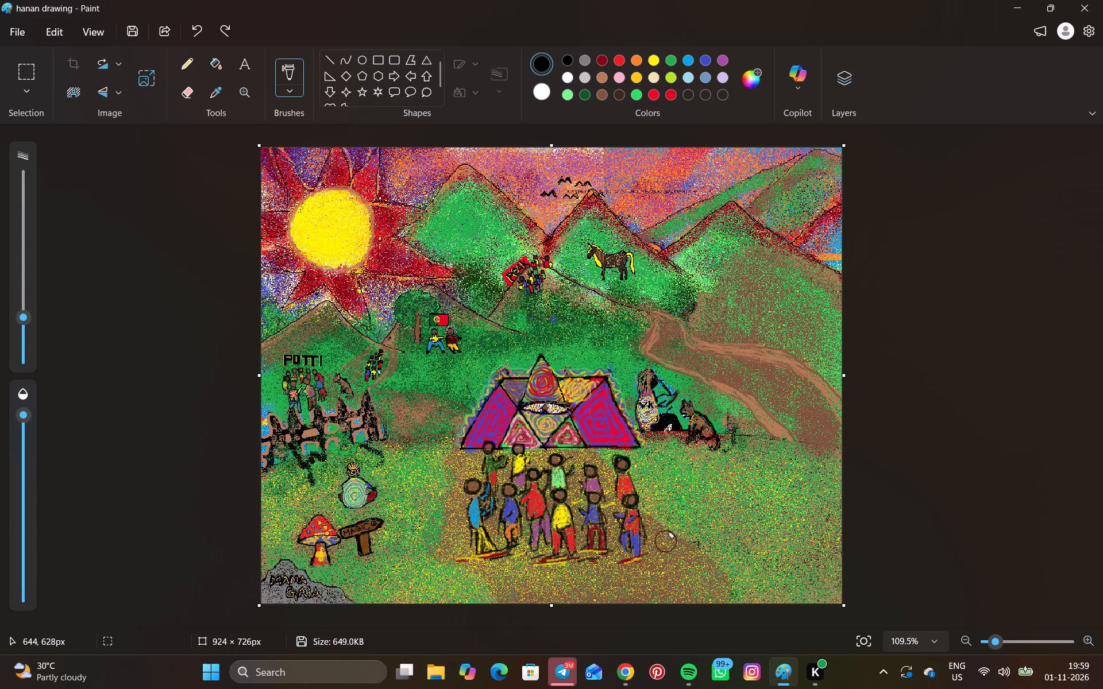
pyautogui.keyDown('ctrl'); pyautogui.scroll(2, 661, 465); pyautogui.keyUp('ctrl')
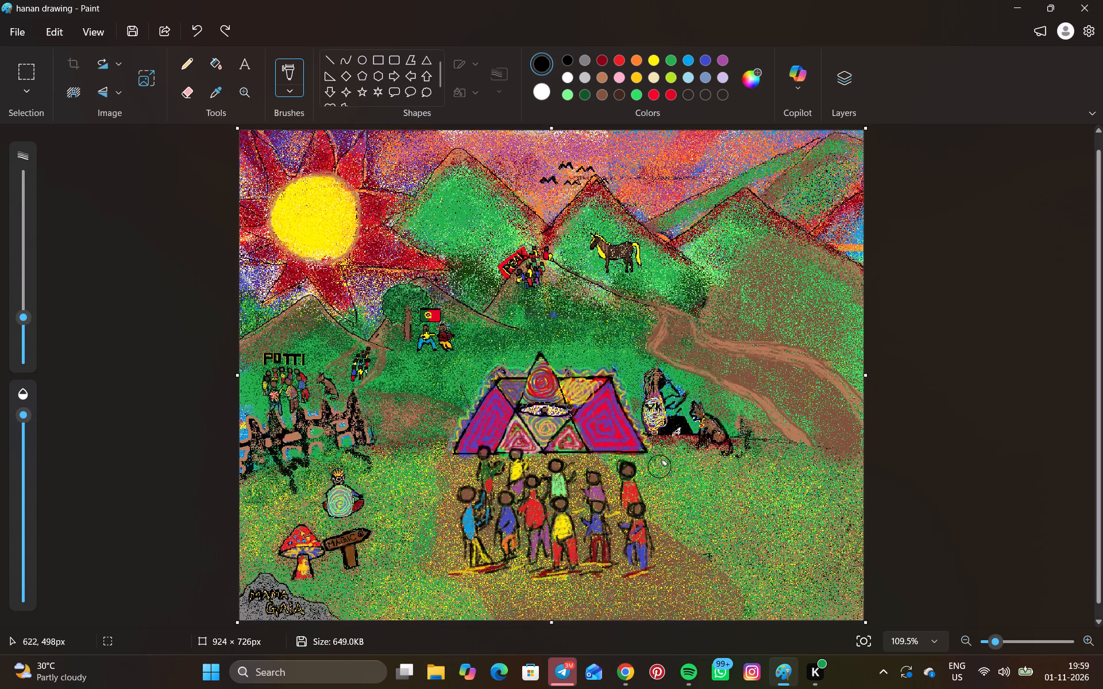
pyautogui.keyDown('ctrl'); pyautogui.scroll(2, 580, 456); pyautogui.keyUp('ctrl')
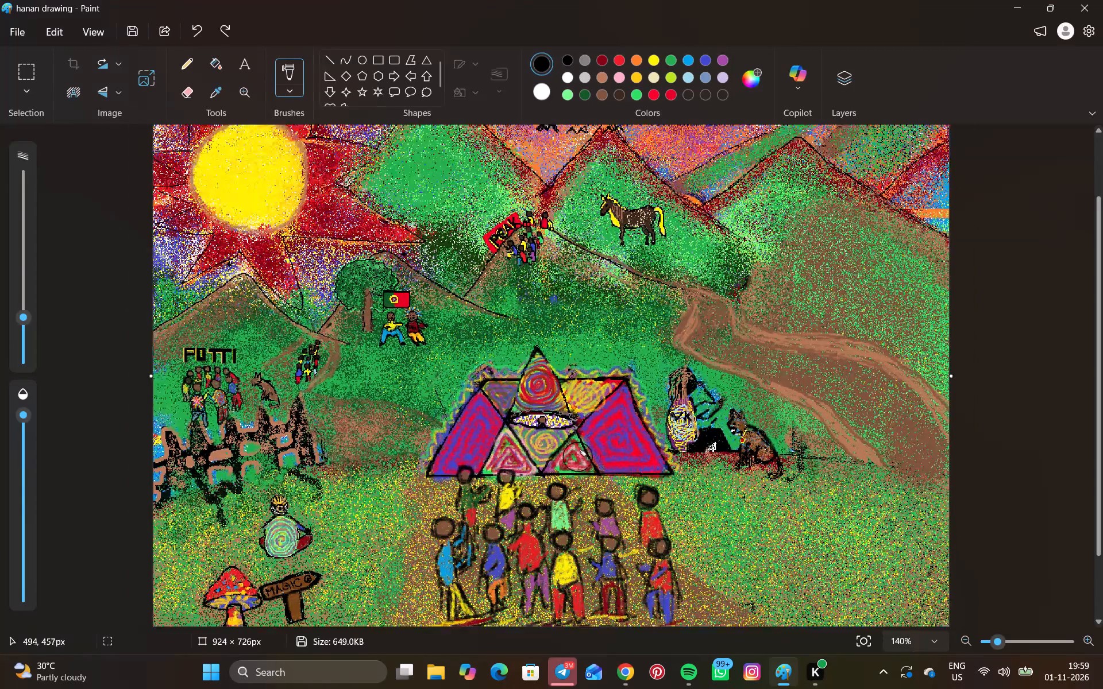
pyautogui.keyDown('ctrl'); pyautogui.scroll(4, 577, 456); pyautogui.keyUp('ctrl')
pyautogui.scroll(-3, 577, 456)
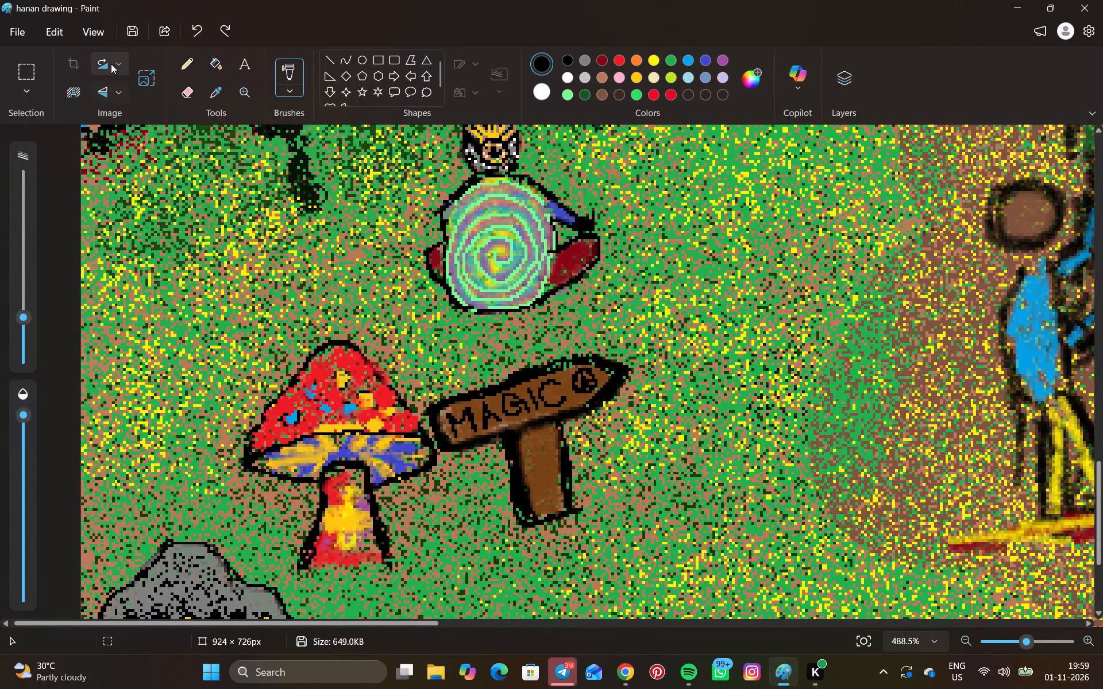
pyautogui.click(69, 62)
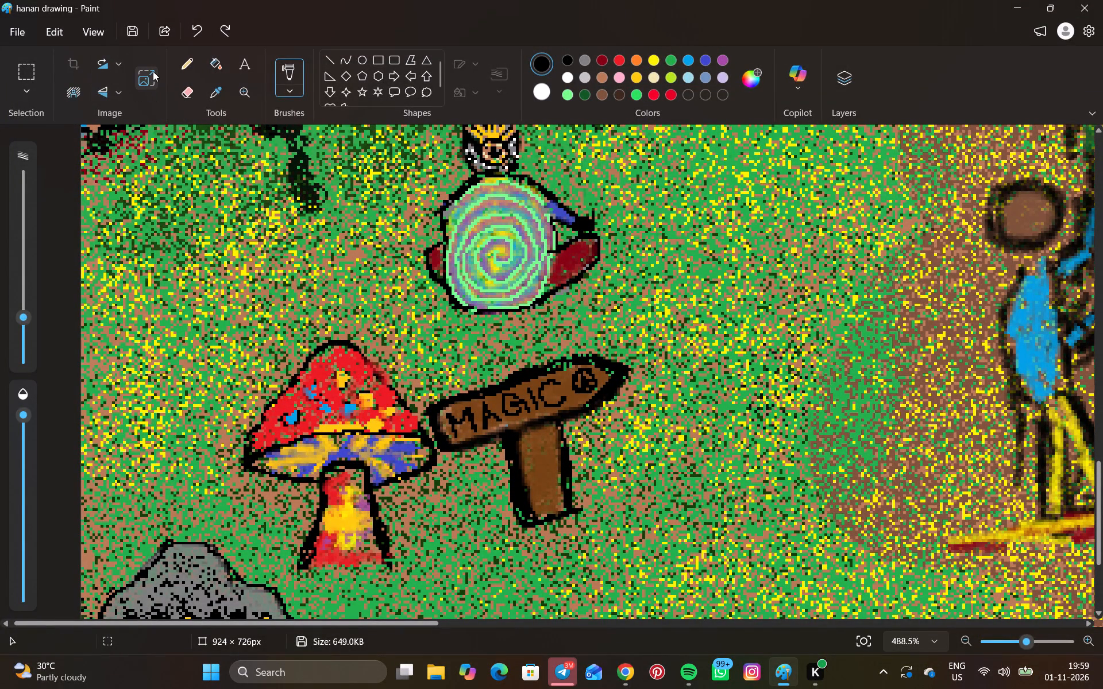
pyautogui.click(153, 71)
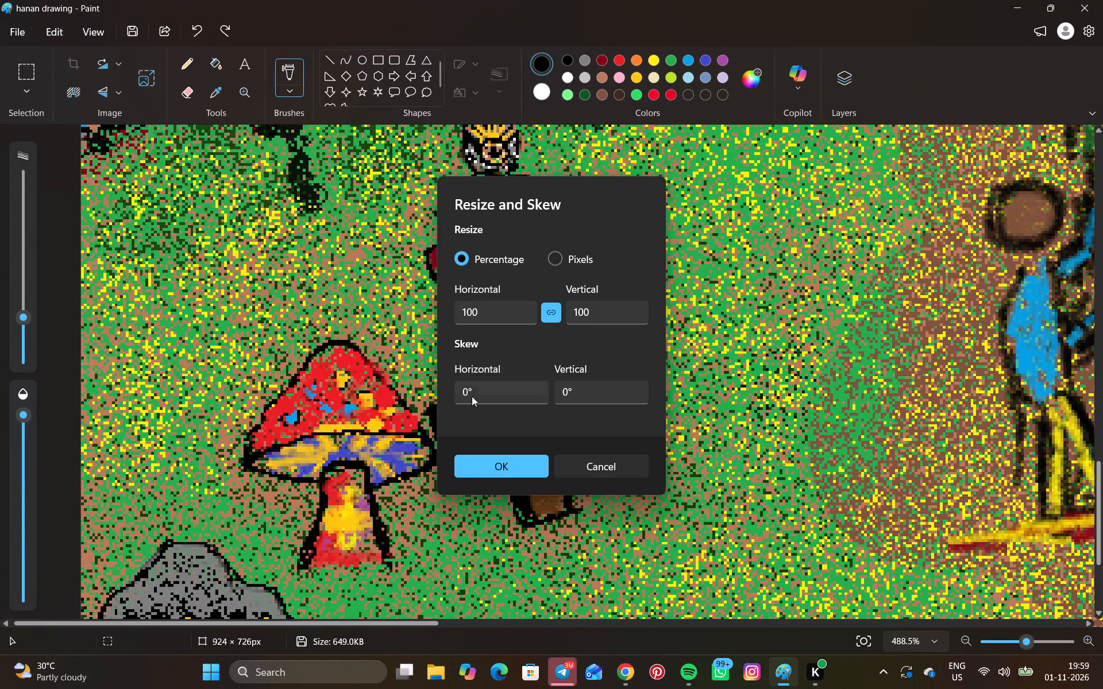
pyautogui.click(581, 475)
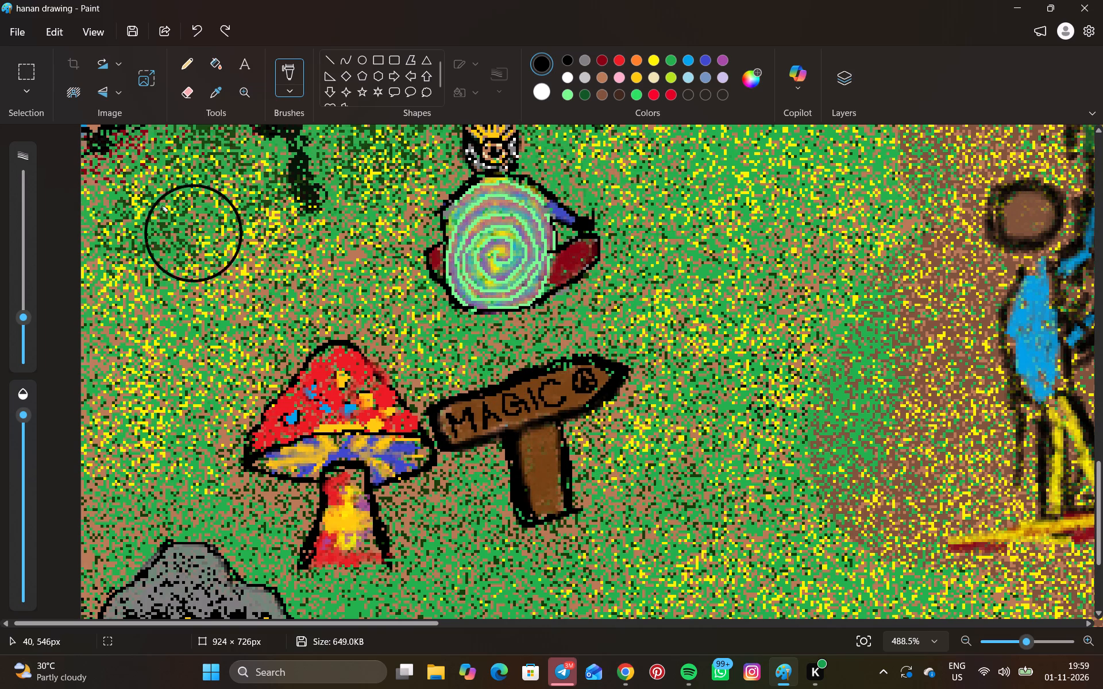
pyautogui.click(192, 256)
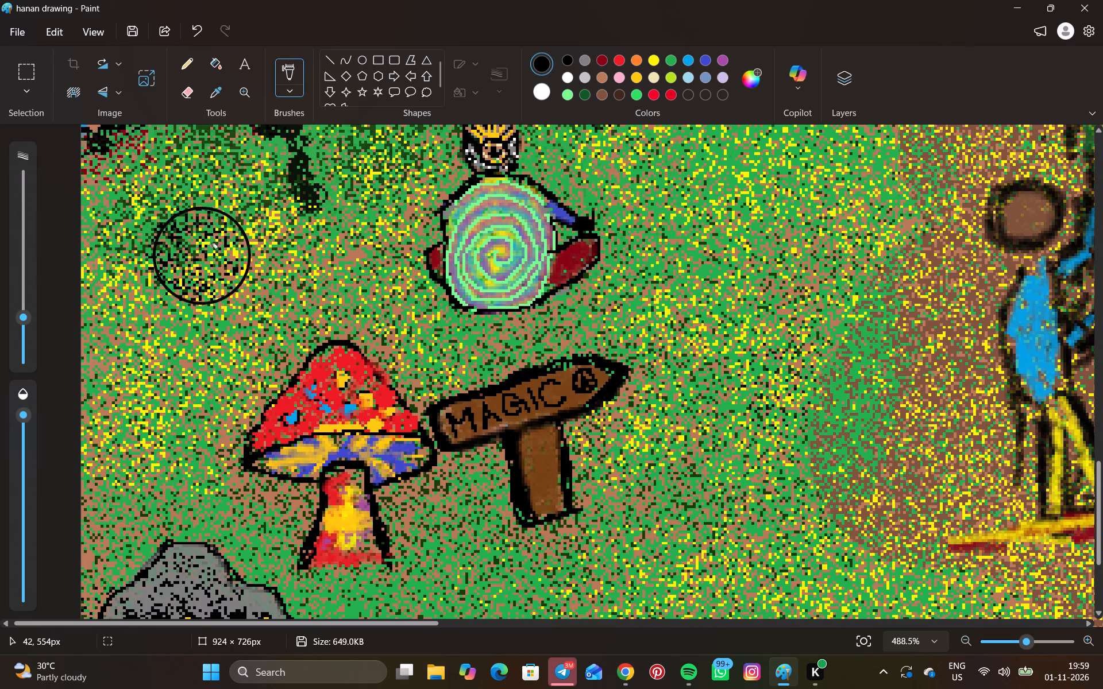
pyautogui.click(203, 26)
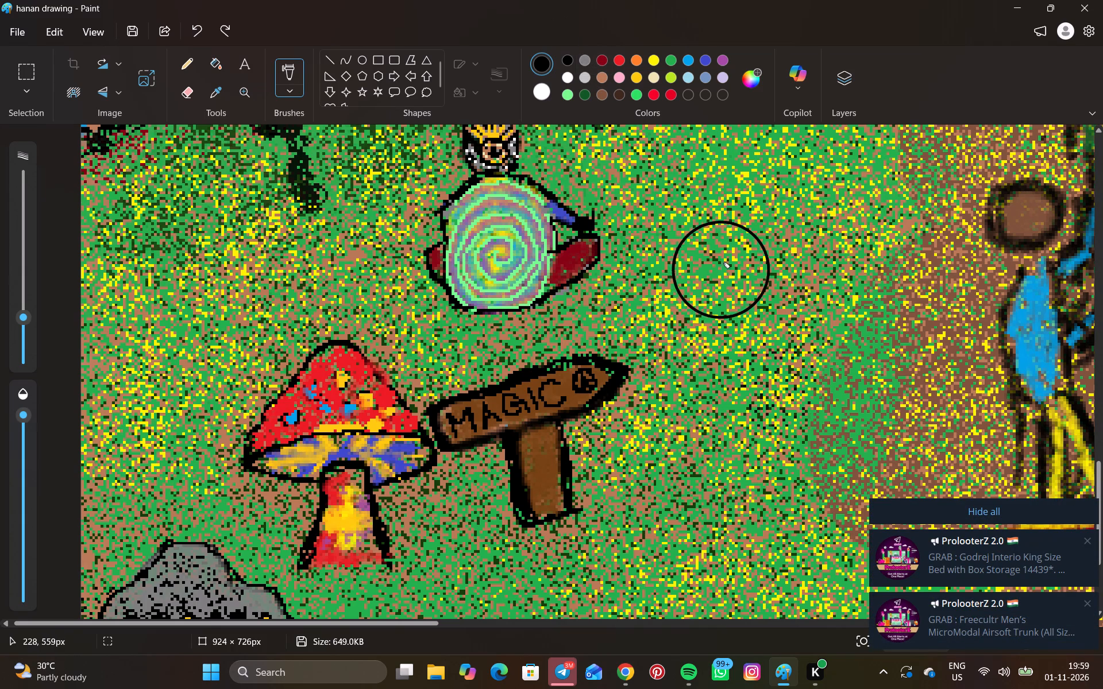
# Airbrush dark green shading along the upper edge of the brown hillside path, from its top bend toward the right.
pyautogui.keyDown('ctrl'); pyautogui.scroll(-5, 719, 266); pyautogui.keyUp('ctrl')
pyautogui.keyDown('ctrl'); pyautogui.scroll(-4, 778, 279); pyautogui.keyUp('ctrl')
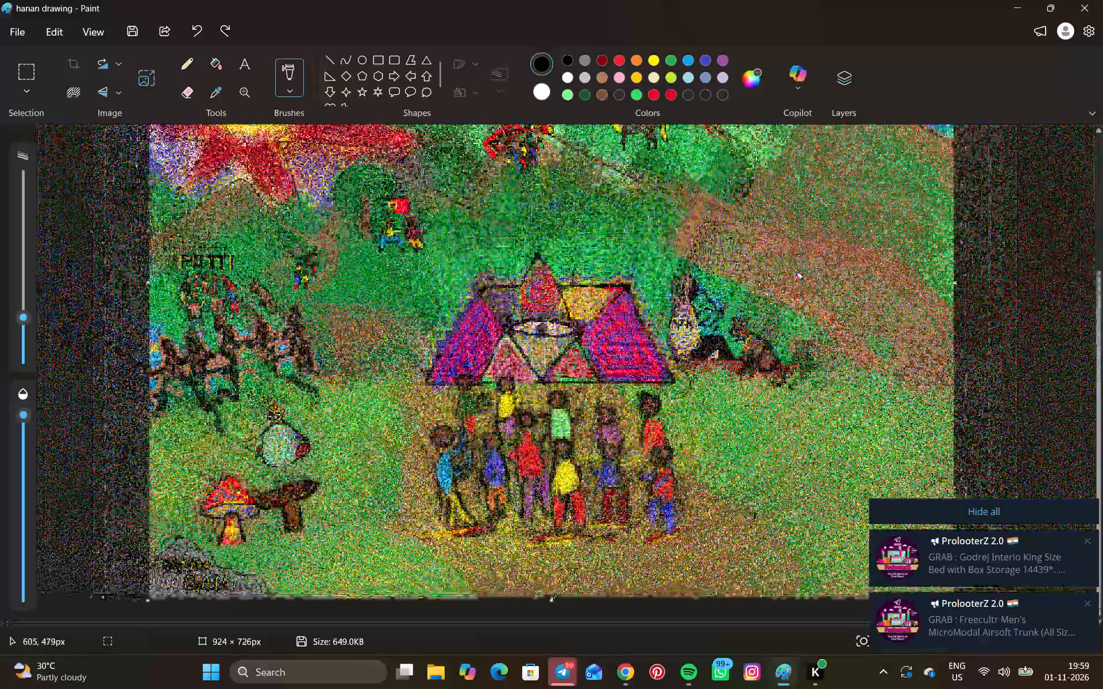
pyautogui.keyDown('ctrl'); pyautogui.scroll(-2, 794, 279); pyautogui.keyUp('ctrl')
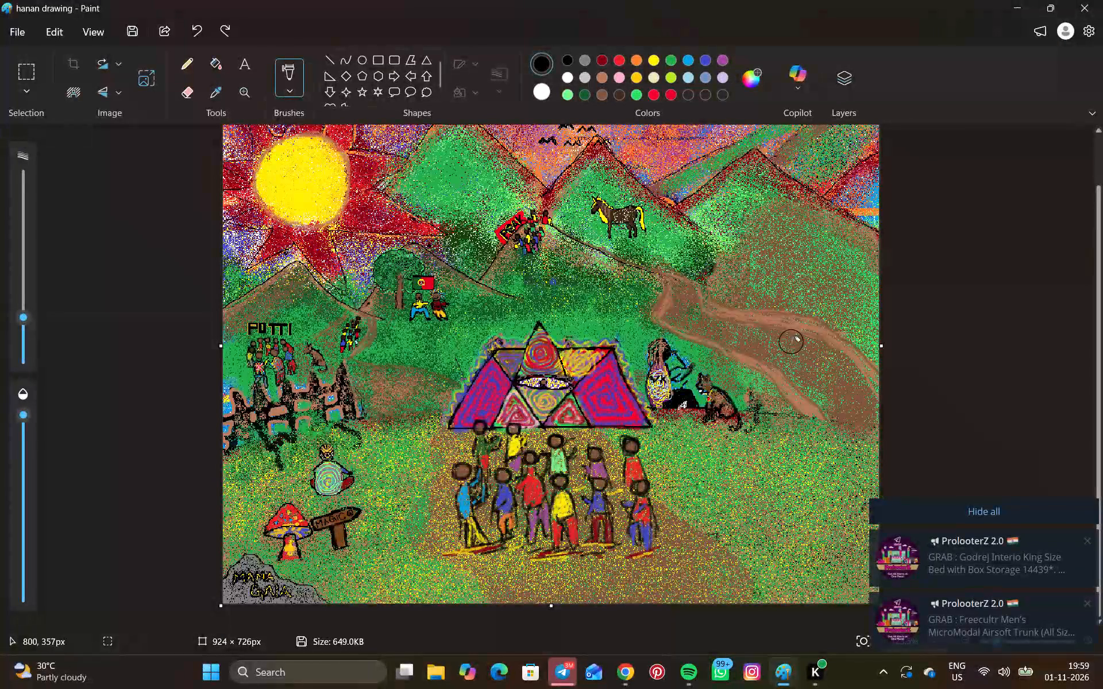
pyautogui.keyDown('ctrl'); pyautogui.scroll(3, 770, 330); pyautogui.keyUp('ctrl')
pyautogui.hscroll(-1, 736, 318)
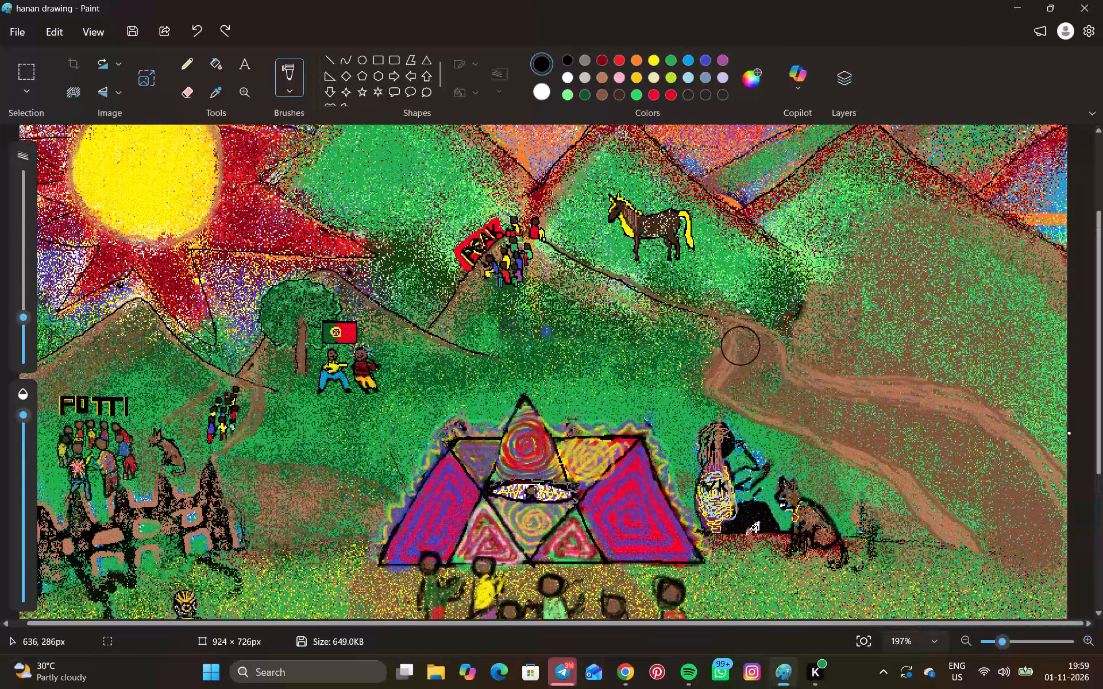
pyautogui.hscroll(-1, 742, 314)
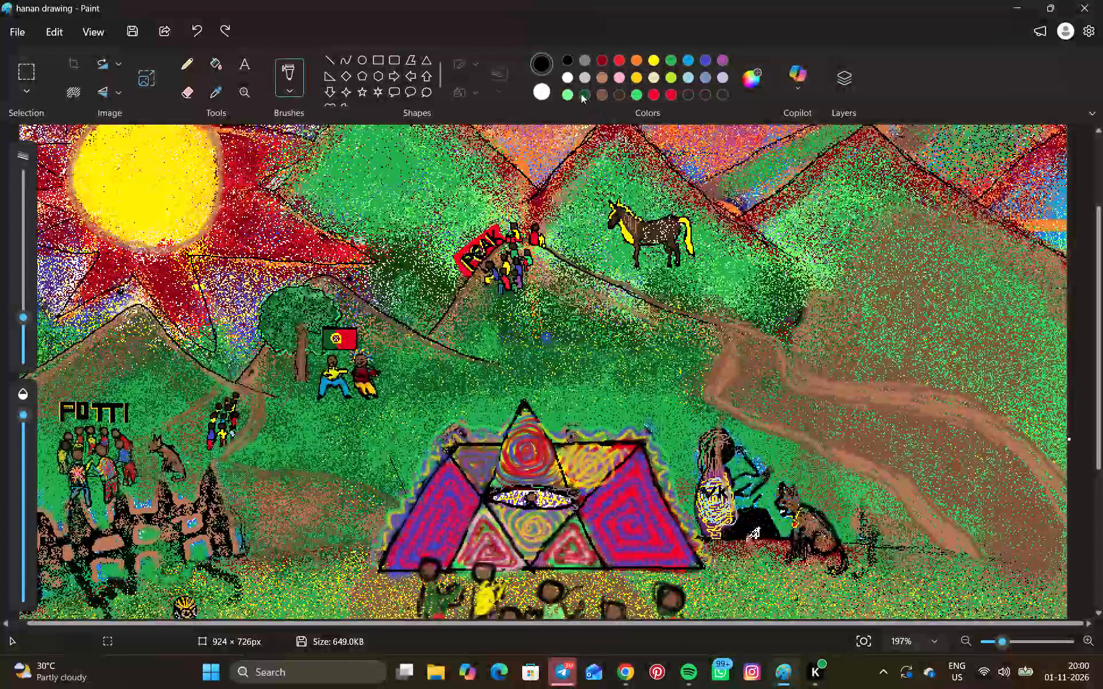
pyautogui.click(581, 94)
pyautogui.click(824, 353)
pyautogui.click(816, 349)
pyautogui.click(813, 341)
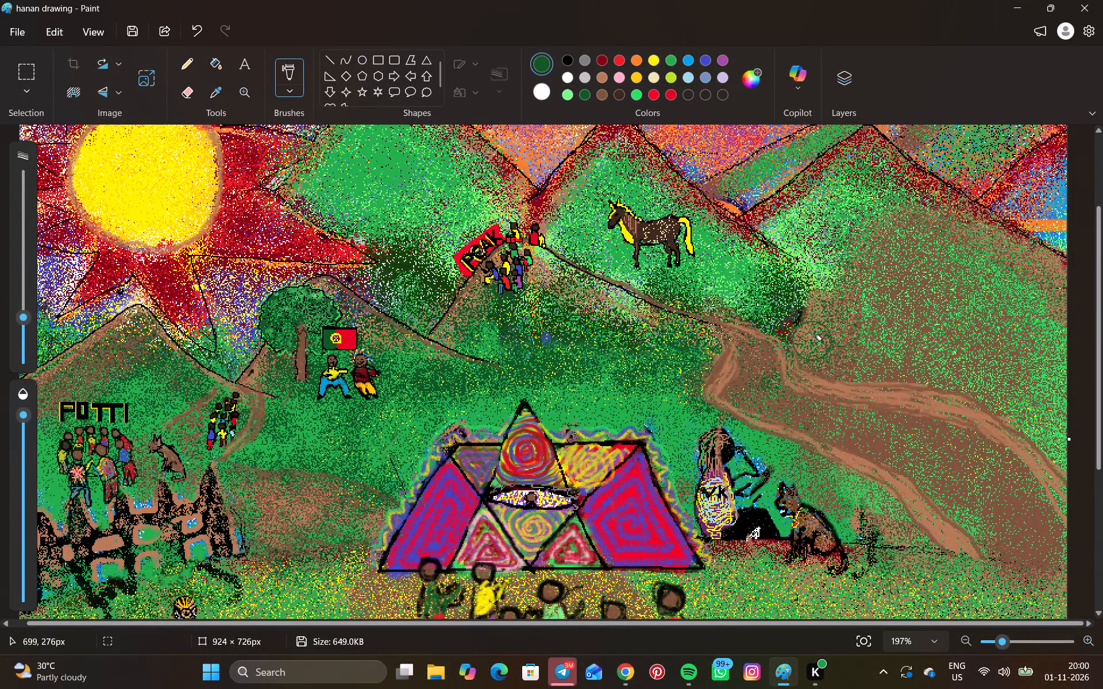
pyautogui.doubleClick(809, 338)
pyautogui.moveTo(816, 343); pyautogui.dragTo(822, 350)
pyautogui.click(826, 353)
pyautogui.moveTo(836, 359); pyautogui.dragTo(842, 361)
pyautogui.click(851, 361)
pyautogui.click(861, 359)
pyautogui.click(873, 355)
pyautogui.moveTo(885, 355); pyautogui.dragTo(892, 355)
pyautogui.moveTo(904, 357); pyautogui.dragTo(909, 358)
pyautogui.moveTo(922, 360); pyautogui.dragTo(928, 362)
pyautogui.moveTo(930, 363); pyautogui.dragTo(900, 361)
# Deepen the dark green airbrush shading along the path's upper edge back toward its top bend.
pyautogui.moveTo(877, 359); pyautogui.dragTo(857, 363)
pyautogui.click(846, 365)
pyautogui.click(842, 365)
pyautogui.moveTo(831, 358); pyautogui.dragTo(825, 353)
pyautogui.moveTo(818, 346); pyautogui.dragTo(811, 340)
pyautogui.click(802, 332)
pyautogui.click(782, 322)
pyautogui.moveTo(802, 322); pyautogui.dragTo(819, 328)
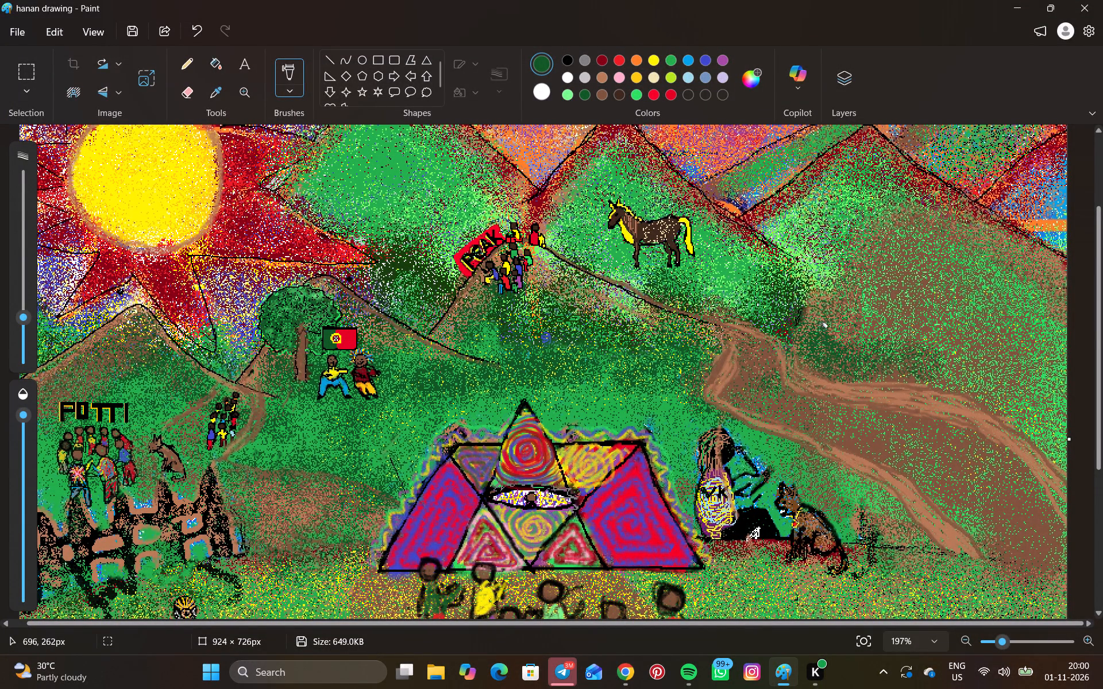
# Extend the dark green airbrushing along the path's upper edge to the canvas's right edge, then shade back to the top bend.
pyautogui.moveTo(819, 328); pyautogui.dragTo(822, 328)
pyautogui.moveTo(828, 329); pyautogui.dragTo(839, 339)
pyautogui.moveTo(881, 356); pyautogui.dragTo(887, 356)
pyautogui.click(900, 356)
pyautogui.click(896, 359)
pyautogui.moveTo(930, 362); pyautogui.dragTo(948, 368)
pyautogui.moveTo(956, 371); pyautogui.dragTo(964, 375)
pyautogui.moveTo(985, 385); pyautogui.dragTo(1000, 394)
pyautogui.moveTo(1010, 401); pyautogui.dragTo(1021, 409)
pyautogui.moveTo(1024, 412); pyautogui.dragTo(1032, 420)
pyautogui.moveTo(1046, 428); pyautogui.dragTo(1056, 439)
pyautogui.click(1058, 444)
pyautogui.moveTo(1060, 447); pyautogui.dragTo(1035, 421)
pyautogui.moveTo(927, 367); pyautogui.dragTo(910, 365)
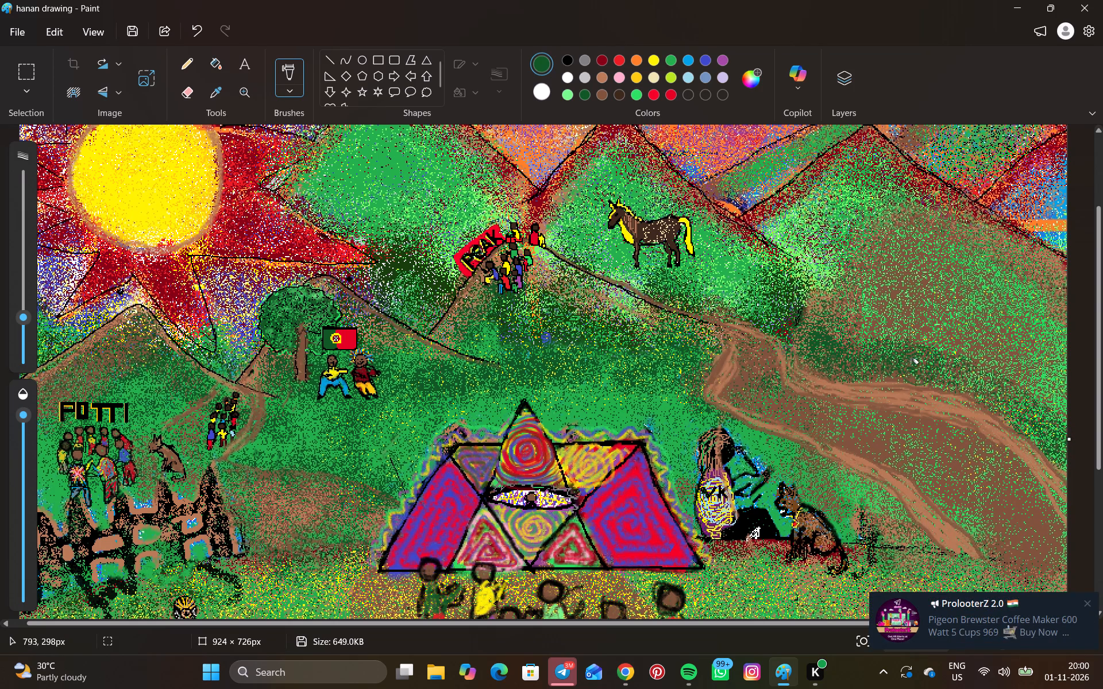
pyautogui.moveTo(910, 365); pyautogui.dragTo(761, 309)
# Airbrush dark green along the path's lower edge, from its upper bend down past the seated figure toward the dog.
pyautogui.moveTo(678, 335); pyautogui.dragTo(687, 344)
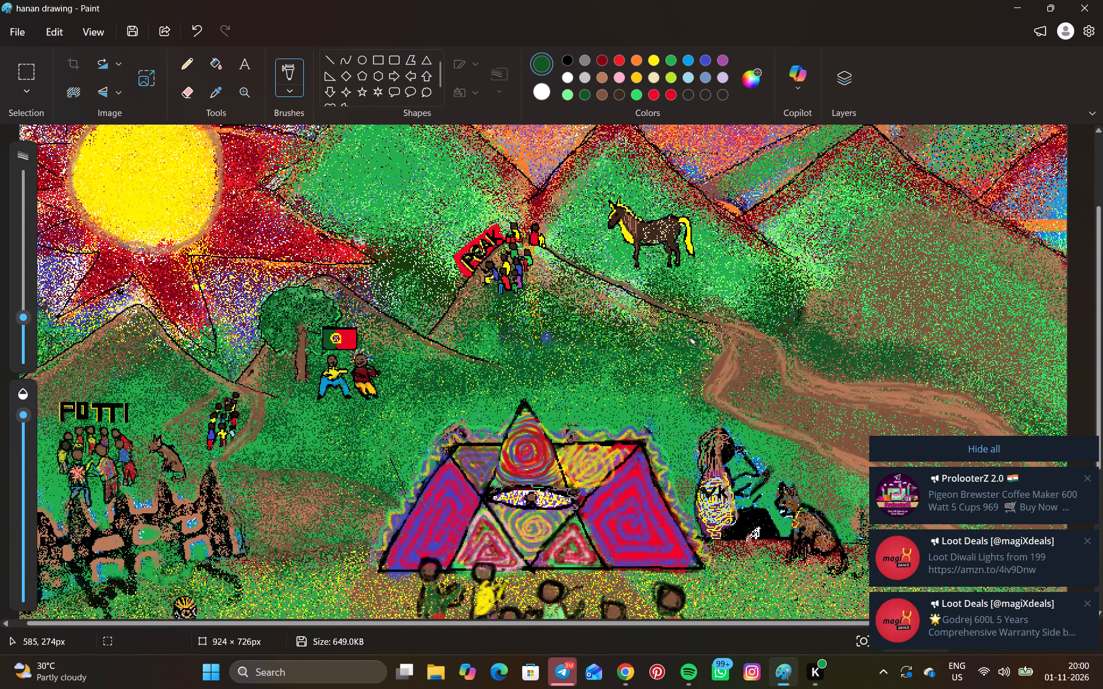
pyautogui.moveTo(687, 344); pyautogui.dragTo(678, 407)
pyautogui.moveTo(769, 455); pyautogui.dragTo(774, 454)
pyautogui.moveTo(801, 472); pyautogui.dragTo(810, 477)
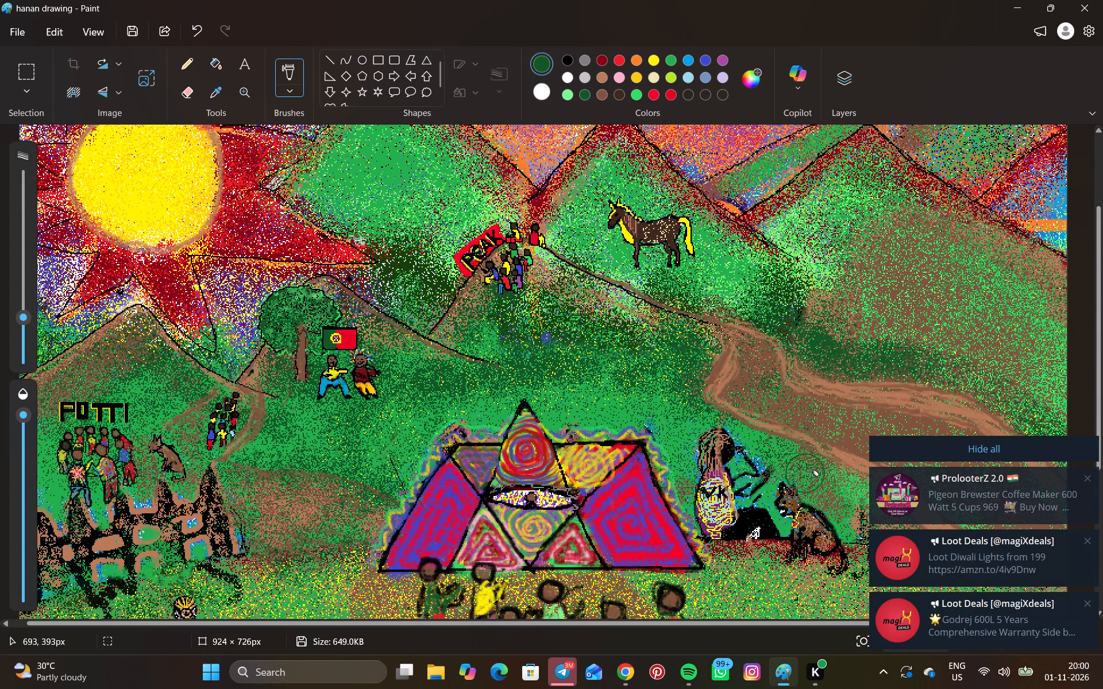
pyautogui.moveTo(810, 477); pyautogui.dragTo(808, 475)
pyautogui.click(820, 486)
# Reduce the airbrush size and add dark green shading above the path's top bend and on the hillside below the horse.
pyautogui.keyDown('ctrl'); pyautogui.scroll(-2, 828, 442); pyautogui.keyUp('ctrl')
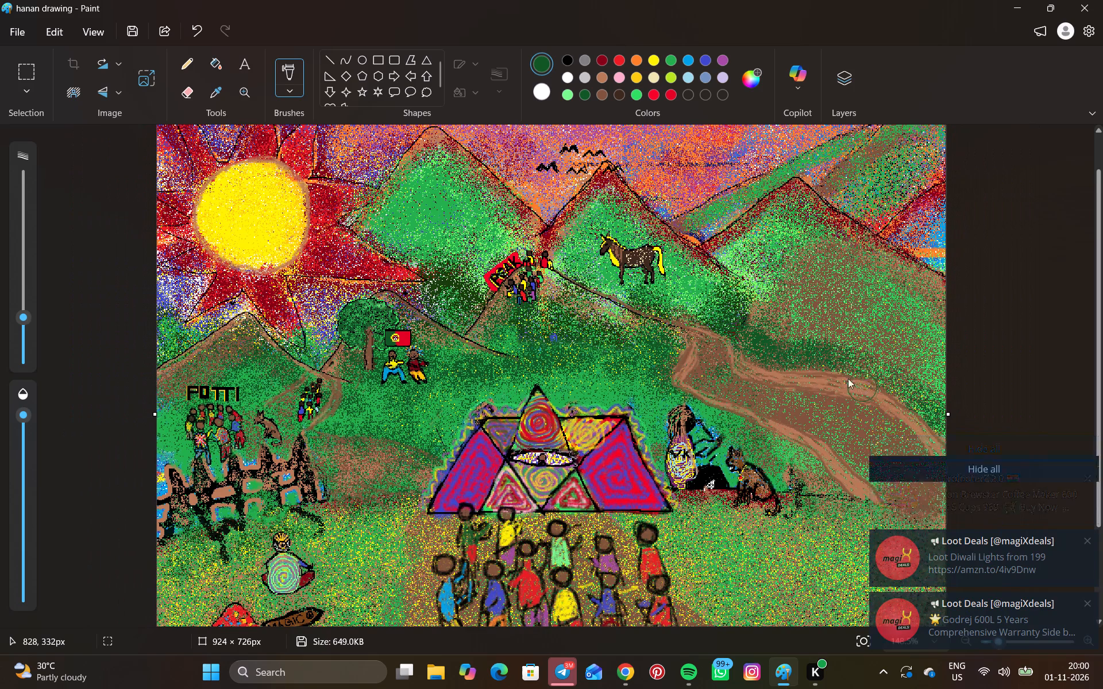
pyautogui.keyDown('ctrl'); pyautogui.scroll(-1, 1026, 354); pyautogui.keyUp('ctrl')
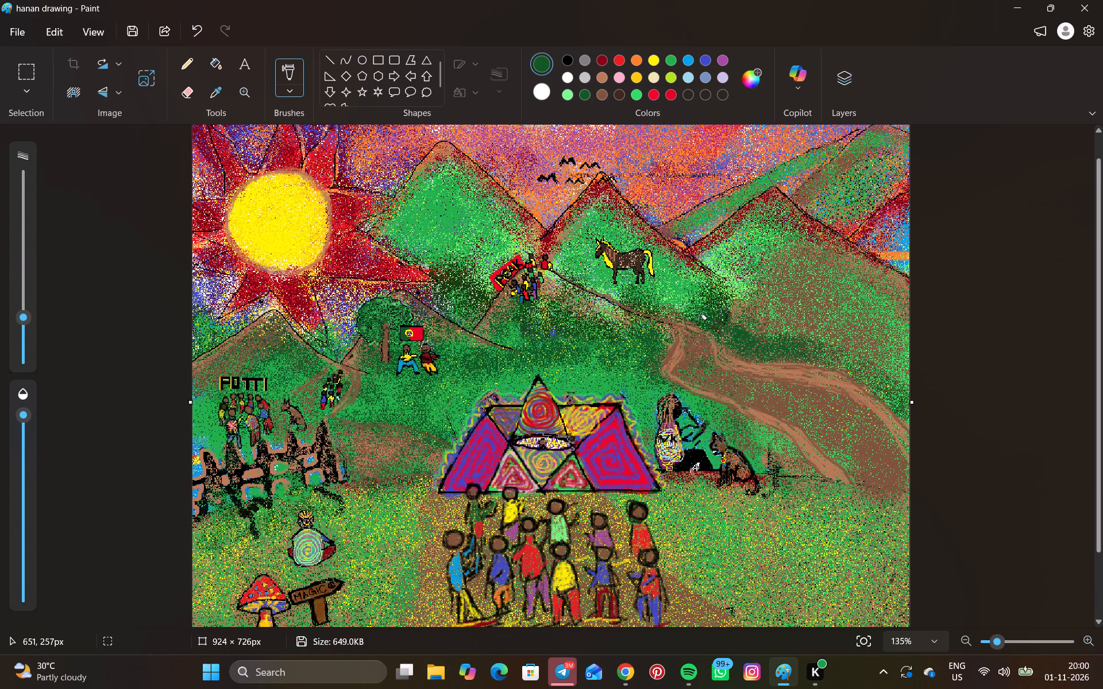
pyautogui.scroll(-1, 698, 320)
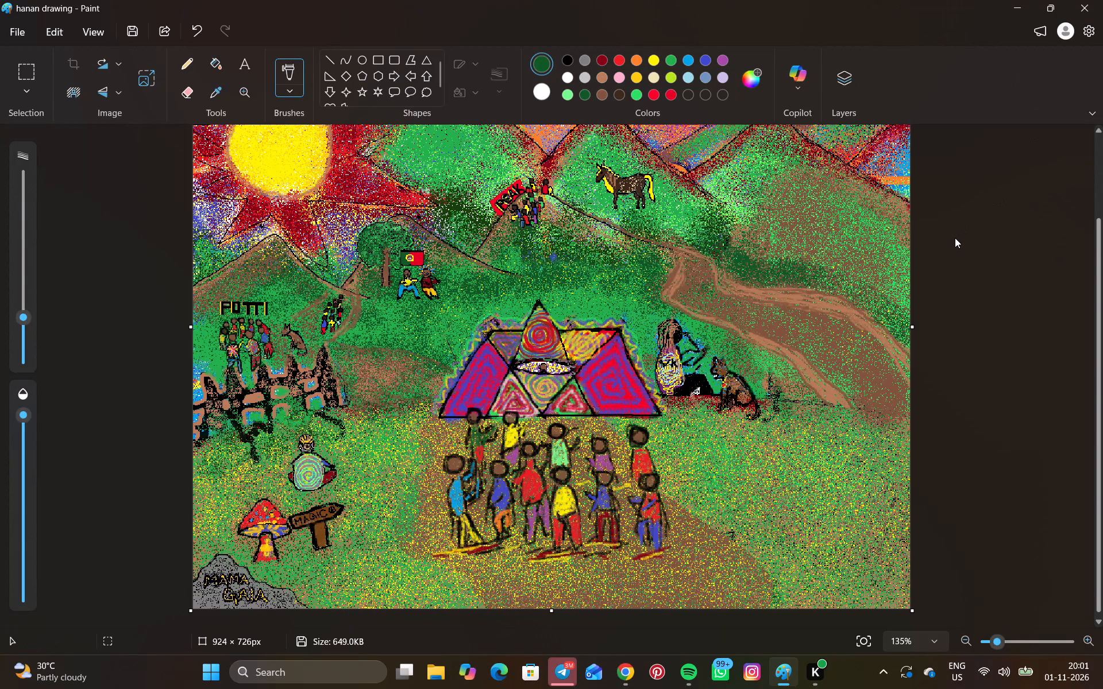
pyautogui.keyDown('ctrl'); pyautogui.scroll(3, 832, 284); pyautogui.keyUp('ctrl')
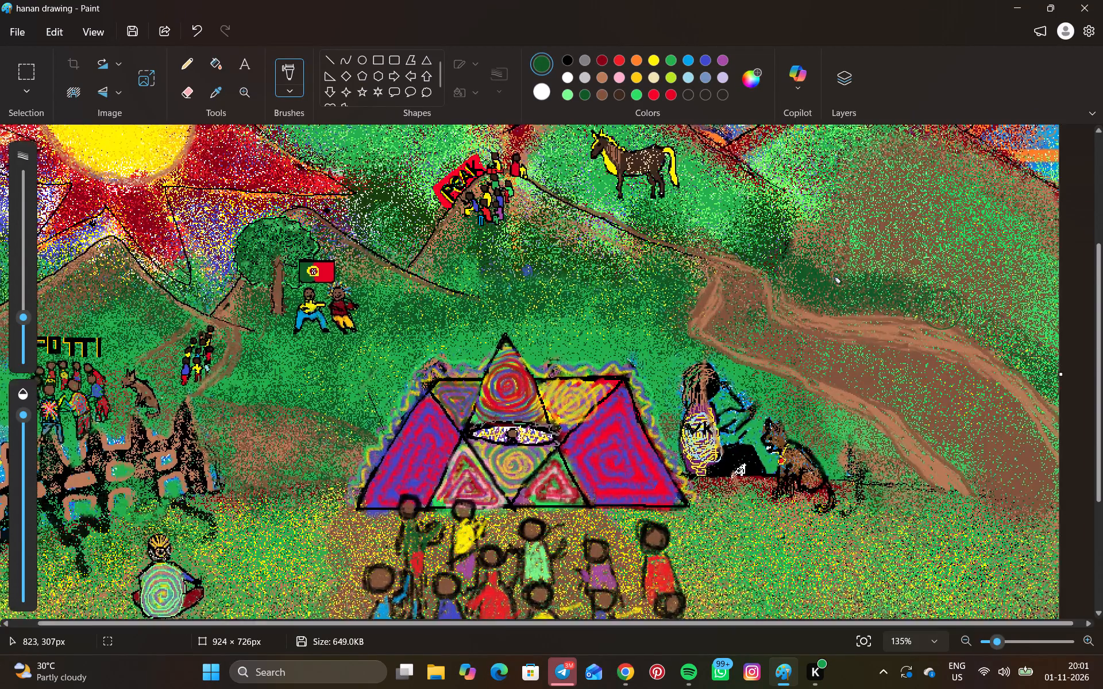
pyautogui.keyDown('ctrl'); pyautogui.scroll(3, 832, 284); pyautogui.keyUp('ctrl')
pyautogui.hscroll(-2, 832, 284)
pyautogui.keyDown('ctrl'); pyautogui.scroll(-5, 746, 261); pyautogui.keyUp('ctrl')
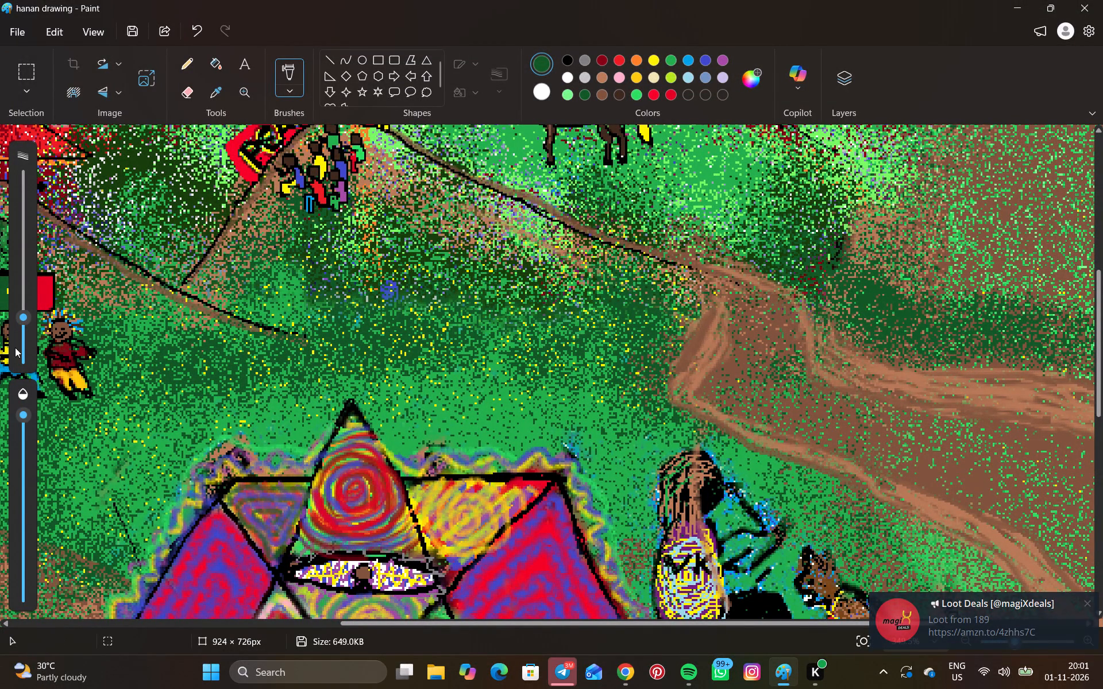
pyautogui.moveTo(25, 334); pyautogui.dragTo(26, 339)
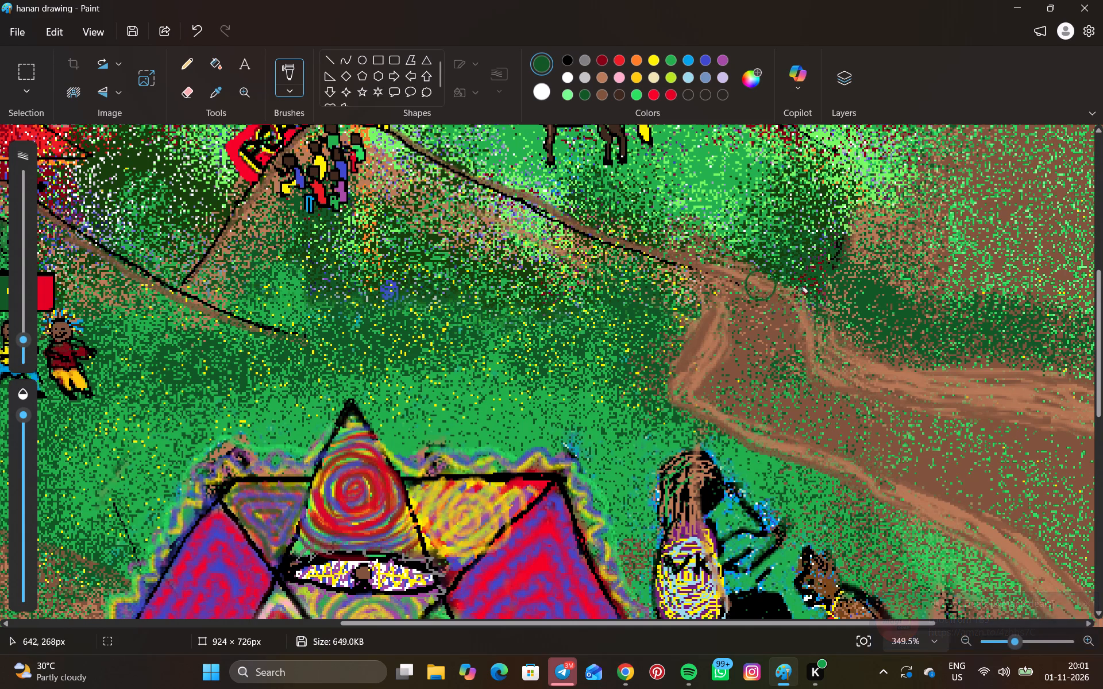
pyautogui.moveTo(781, 266); pyautogui.dragTo(719, 248)
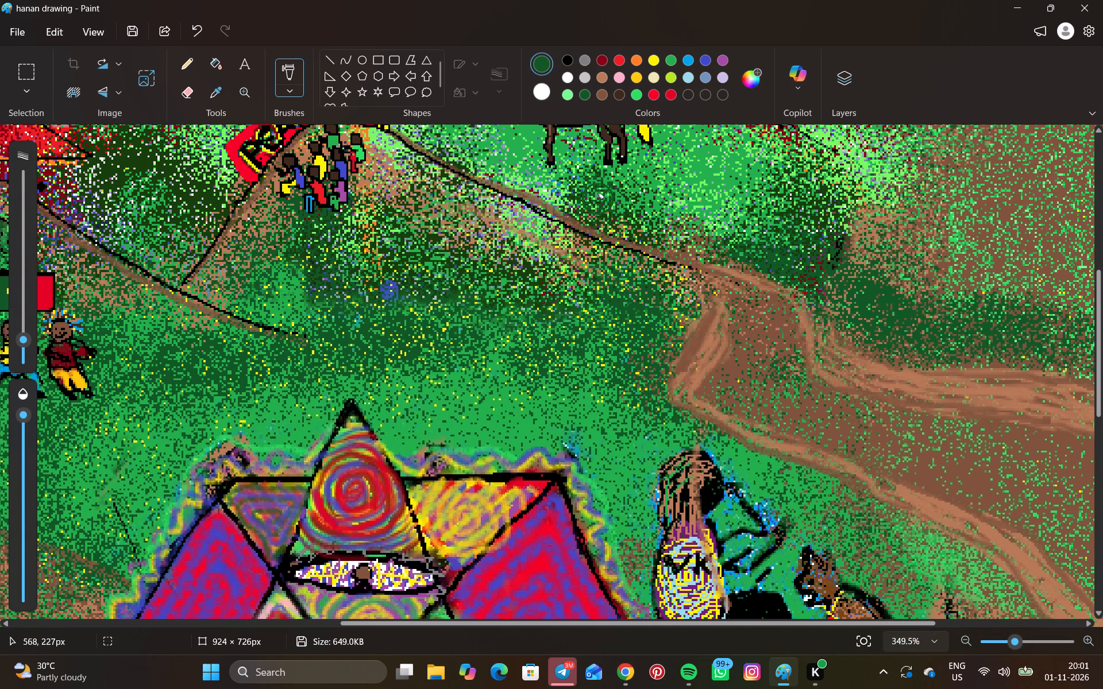
pyautogui.moveTo(595, 199); pyautogui.dragTo(650, 208)
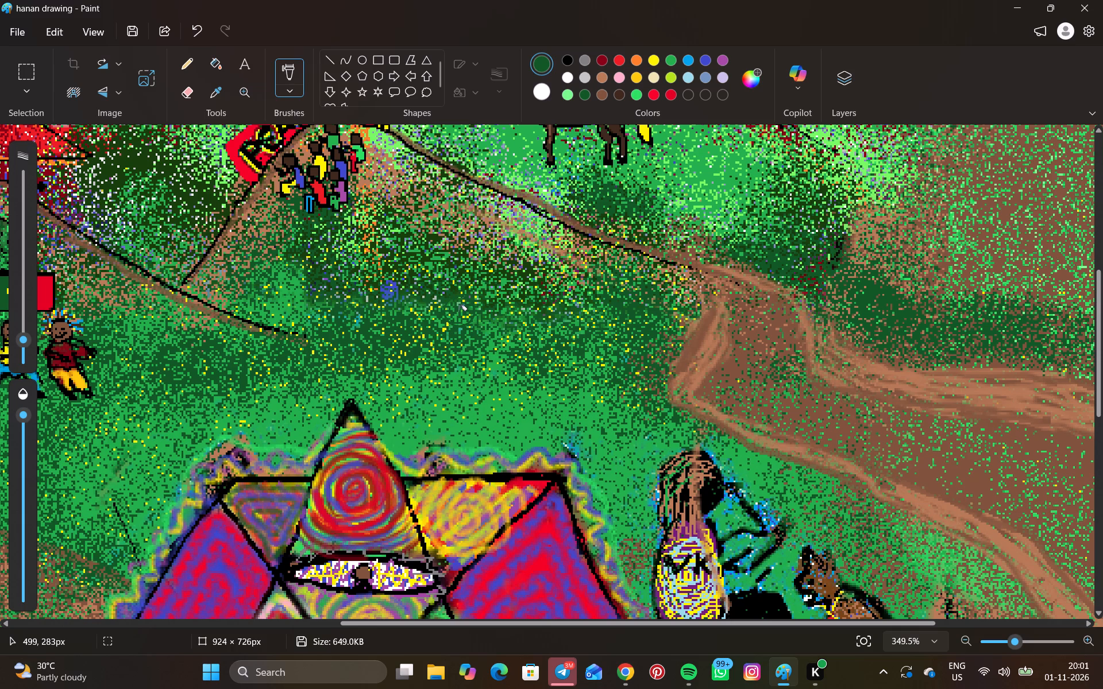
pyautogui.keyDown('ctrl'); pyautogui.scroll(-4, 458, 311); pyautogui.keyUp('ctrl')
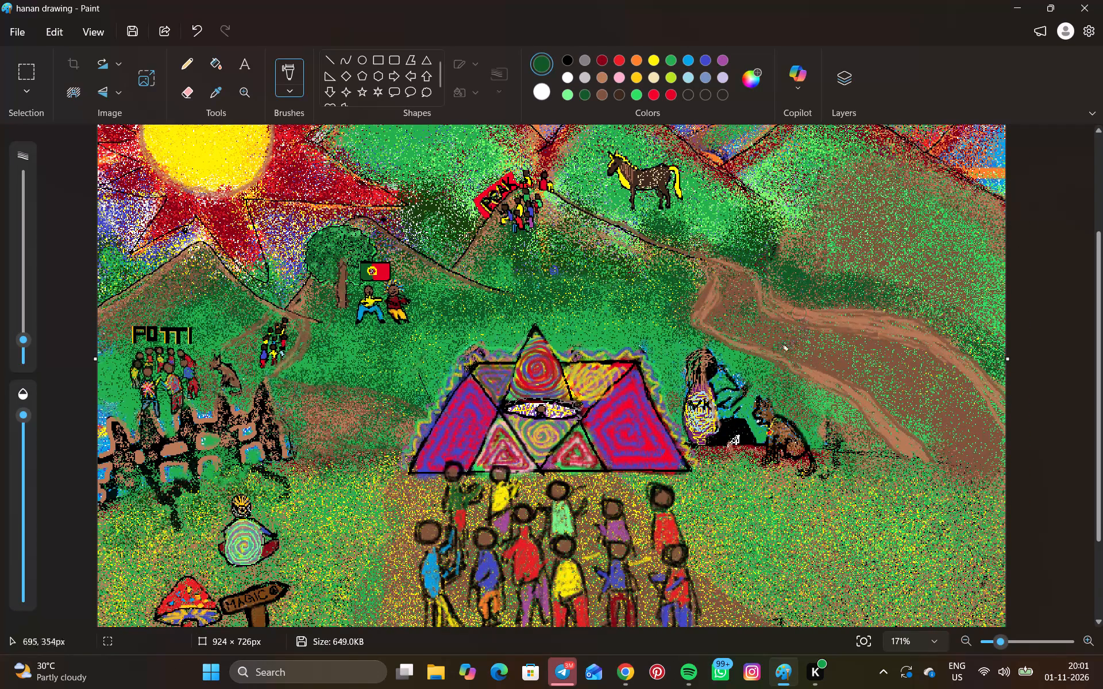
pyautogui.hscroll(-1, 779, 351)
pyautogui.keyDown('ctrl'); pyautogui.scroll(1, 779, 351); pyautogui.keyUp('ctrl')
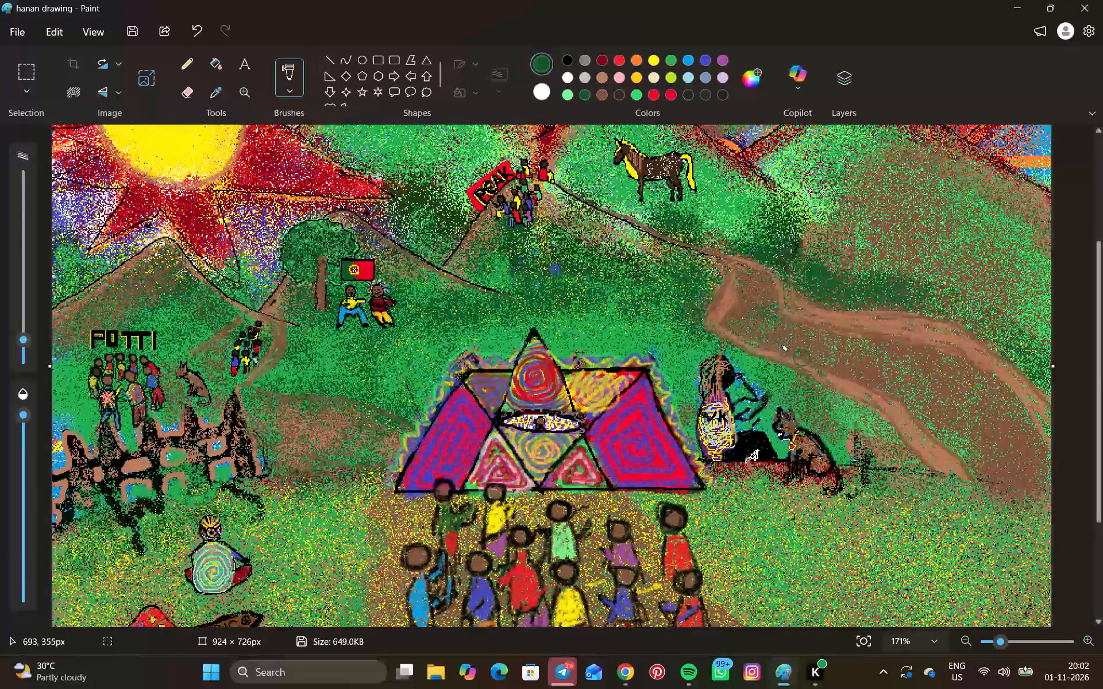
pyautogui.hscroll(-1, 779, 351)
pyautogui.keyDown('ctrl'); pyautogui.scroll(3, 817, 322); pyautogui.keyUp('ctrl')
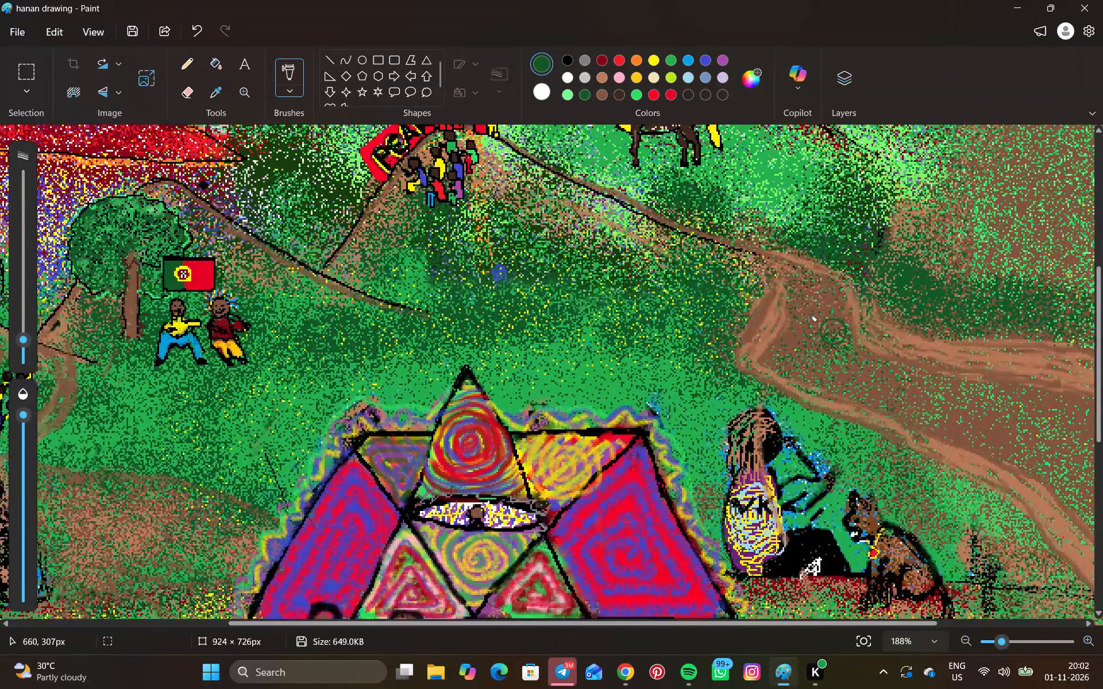
# Examine the shading around the brown path's top bend and the seated figure below it.
pyautogui.hscroll(-1, 807, 322)
pyautogui.keyDown('ctrl'); pyautogui.scroll(4, 634, 303); pyautogui.keyUp('ctrl')
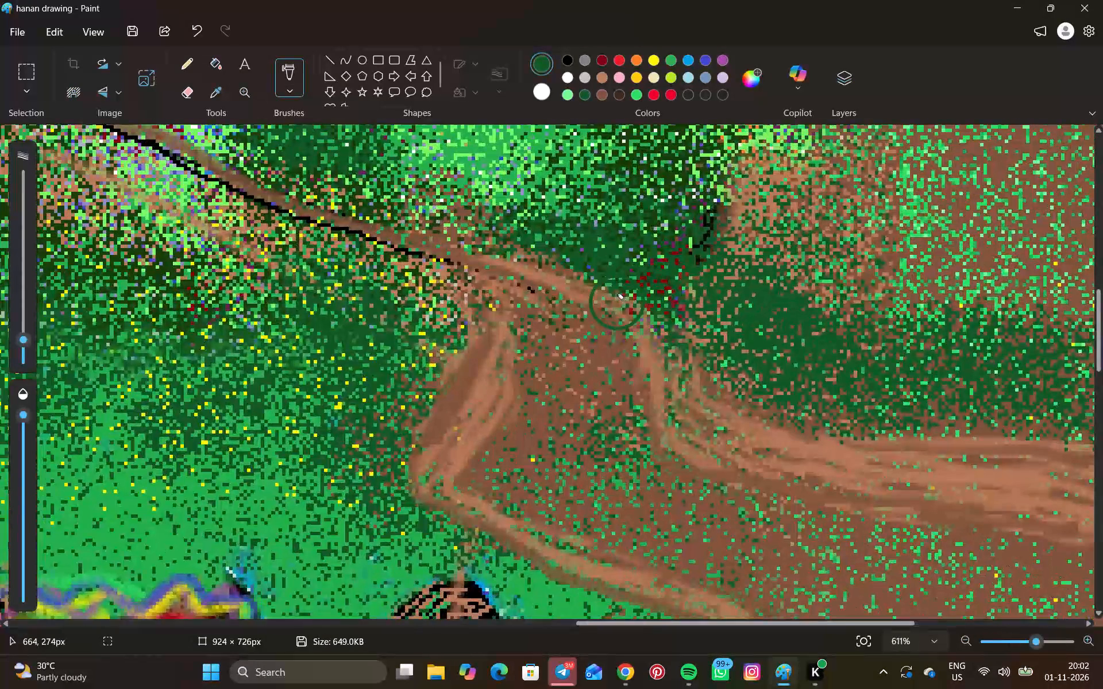
pyautogui.scroll(-2, 615, 300)
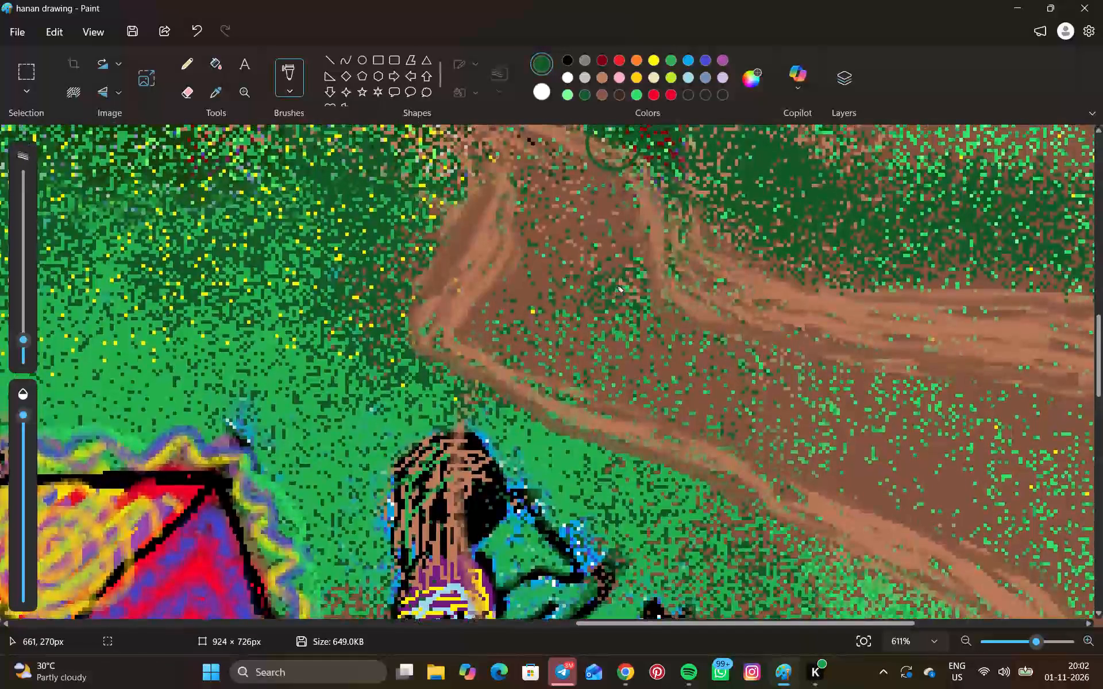
pyautogui.keyDown('ctrl'); pyautogui.scroll(-1, 606, 328); pyautogui.keyUp('ctrl')
pyautogui.scroll(1, 606, 328)
pyautogui.keyDown('ctrl'); pyautogui.scroll(-3, 603, 331); pyautogui.keyUp('ctrl')
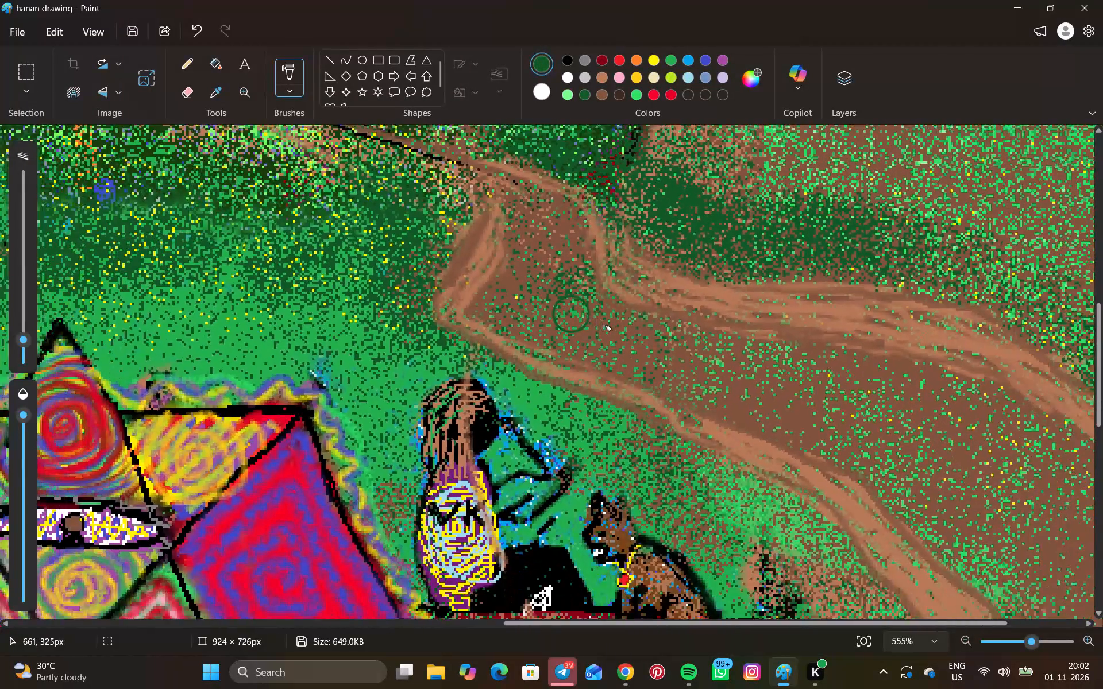
pyautogui.keyDown('ctrl'); pyautogui.scroll(-2, 603, 331); pyautogui.keyUp('ctrl')
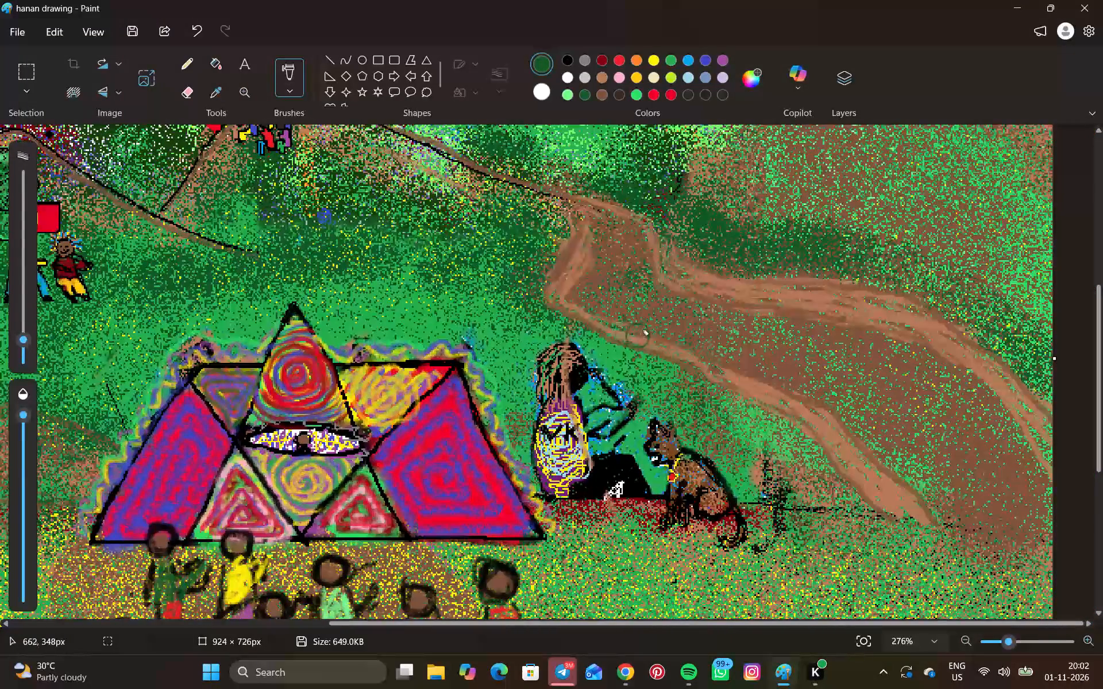
# Switch to the plain Brush in black and outline two small circles on the brown path just below its top bend.
pyautogui.hscroll(1, 630, 295)
pyautogui.keyDown('ctrl'); pyautogui.scroll(1, 627, 293); pyautogui.keyUp('ctrl')
pyautogui.keyDown('ctrl'); pyautogui.hscroll(1, 627, 293); pyautogui.keyUp('ctrl')
pyautogui.keyDown('ctrl'); pyautogui.scroll(1, 627, 293); pyautogui.keyUp('ctrl')
pyautogui.keyDown('ctrl'); pyautogui.hscroll(1, 627, 293); pyautogui.keyUp('ctrl')
pyautogui.keyDown('ctrl'); pyautogui.scroll(1, 627, 293); pyautogui.keyUp('ctrl')
pyautogui.keyDown('ctrl'); pyautogui.hscroll(1, 627, 293); pyautogui.keyUp('ctrl')
pyautogui.keyDown('ctrl'); pyautogui.scroll(1, 627, 293); pyautogui.keyUp('ctrl')
pyautogui.keyDown('ctrl'); pyautogui.hscroll(1, 627, 293); pyautogui.keyUp('ctrl')
pyautogui.scroll(1, 627, 293)
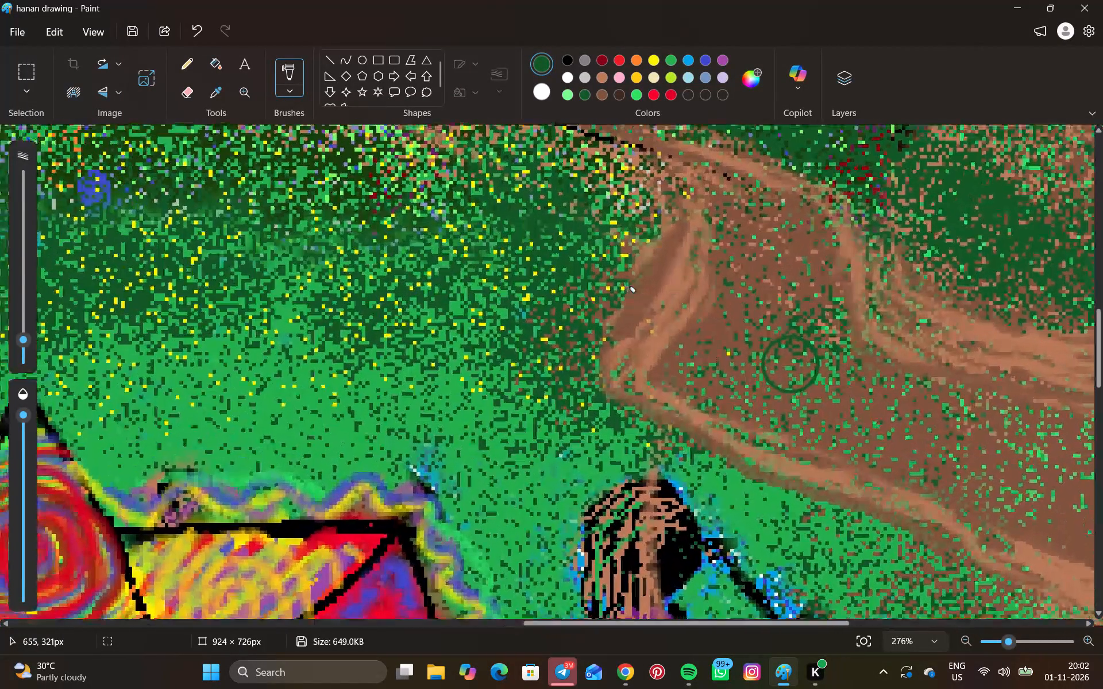
pyautogui.scroll(1, 627, 293)
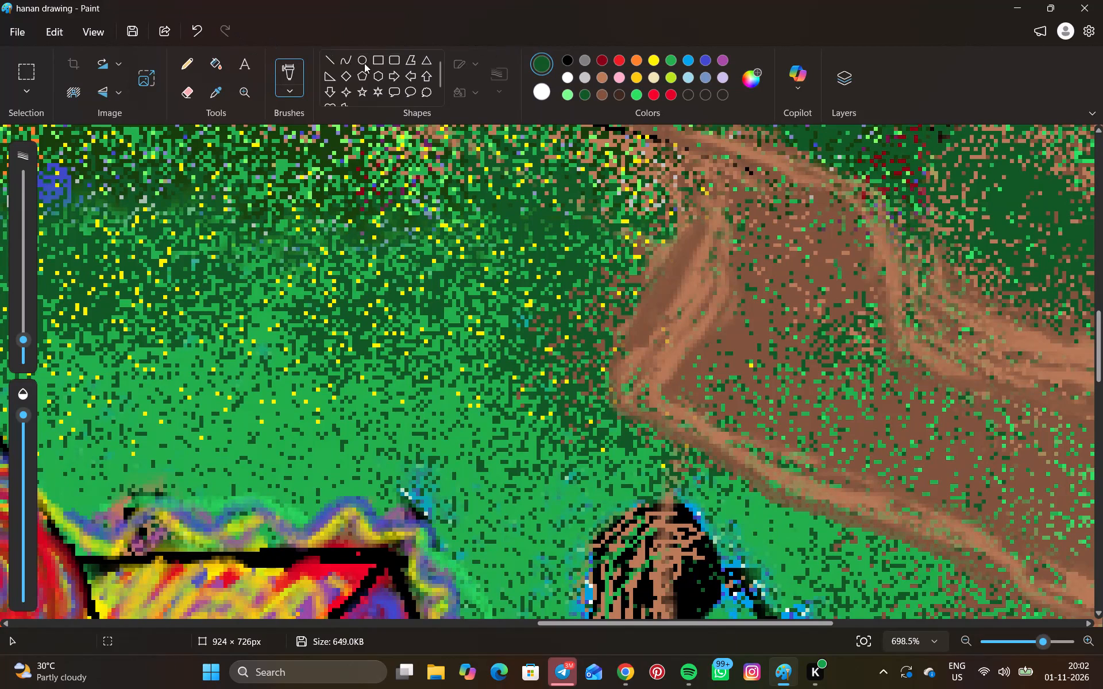
pyautogui.click(292, 88)
pyautogui.click(330, 130)
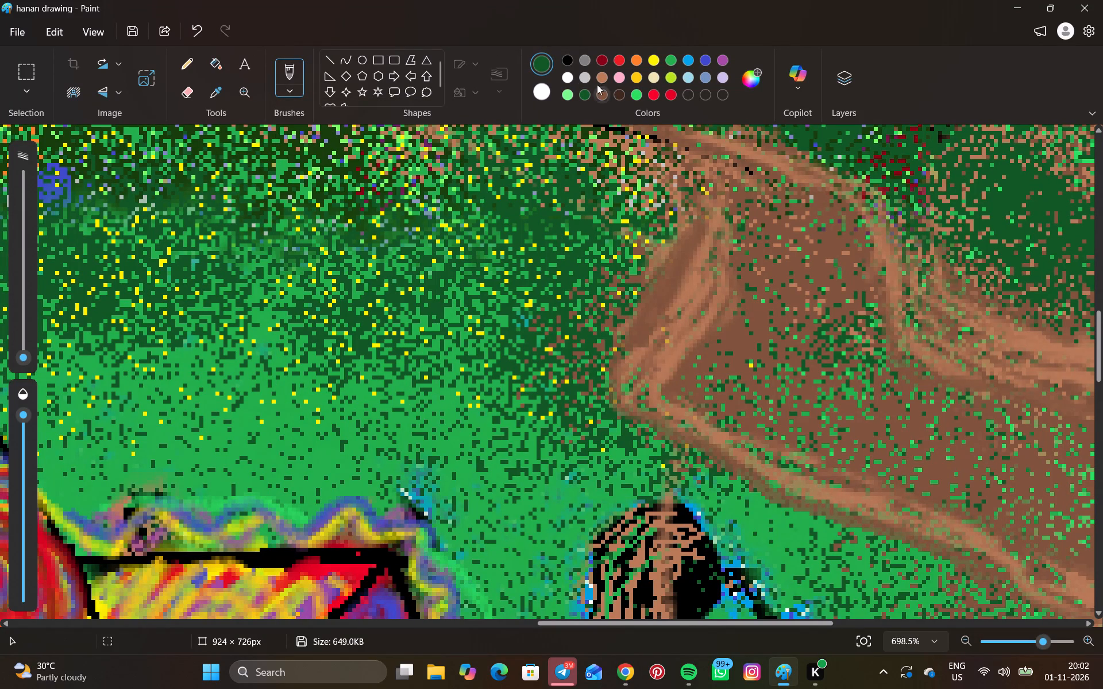
pyautogui.click(568, 62)
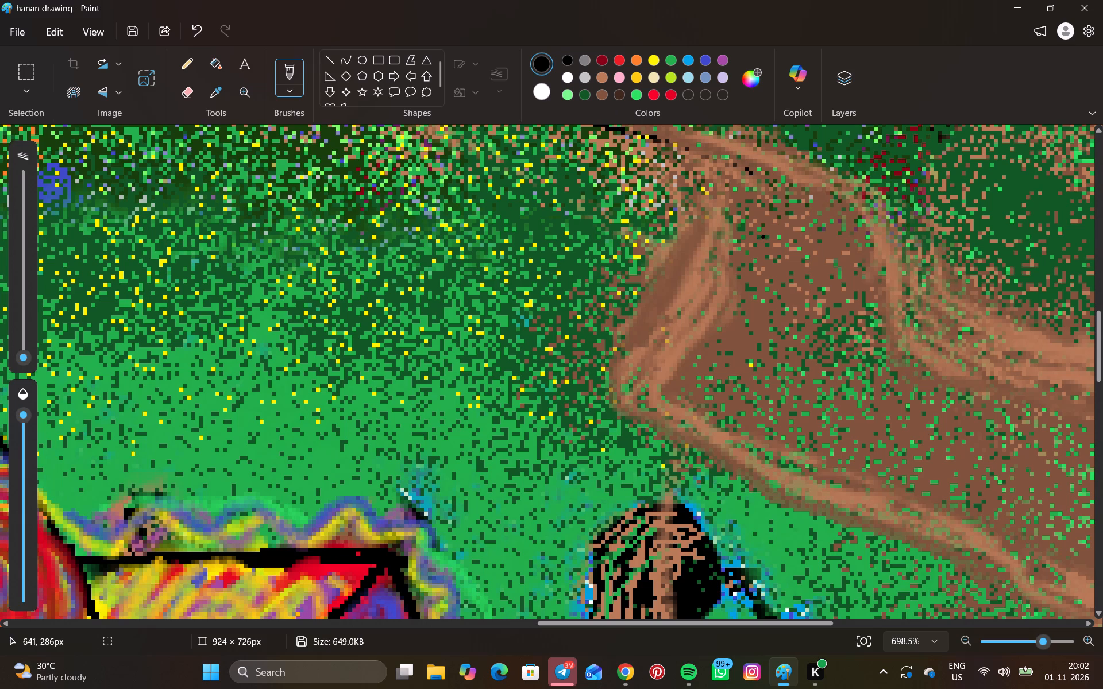
pyautogui.click(759, 237)
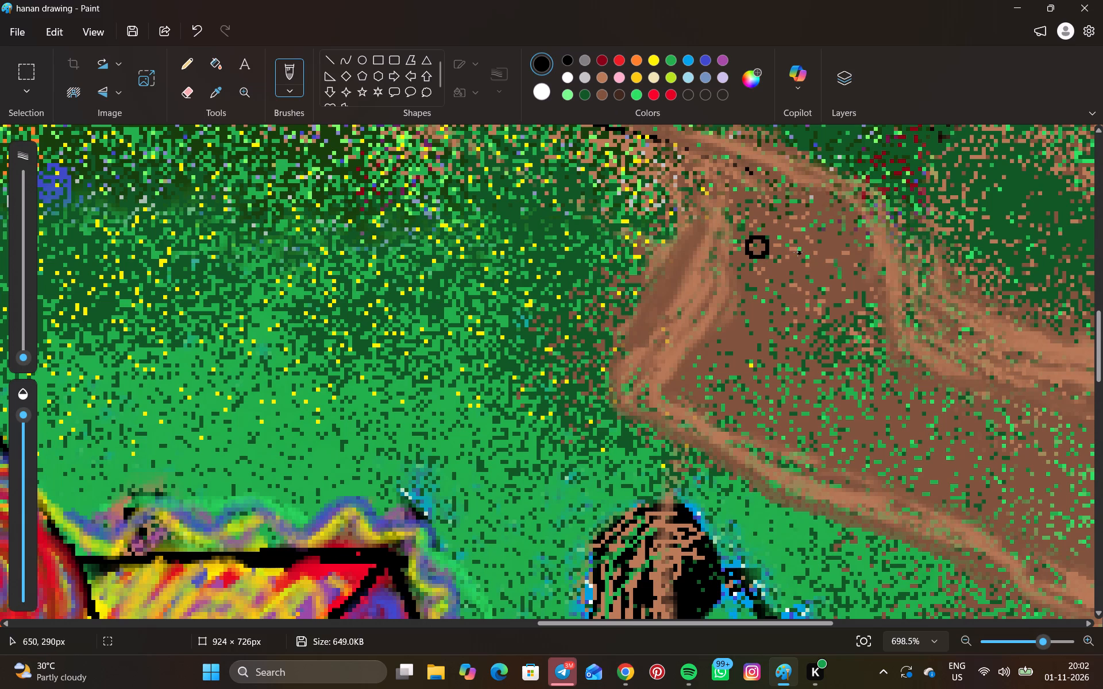
pyautogui.moveTo(801, 250); pyautogui.dragTo(807, 273)
pyautogui.moveTo(807, 273); pyautogui.dragTo(813, 269)
pyautogui.moveTo(813, 269); pyautogui.dragTo(796, 261)
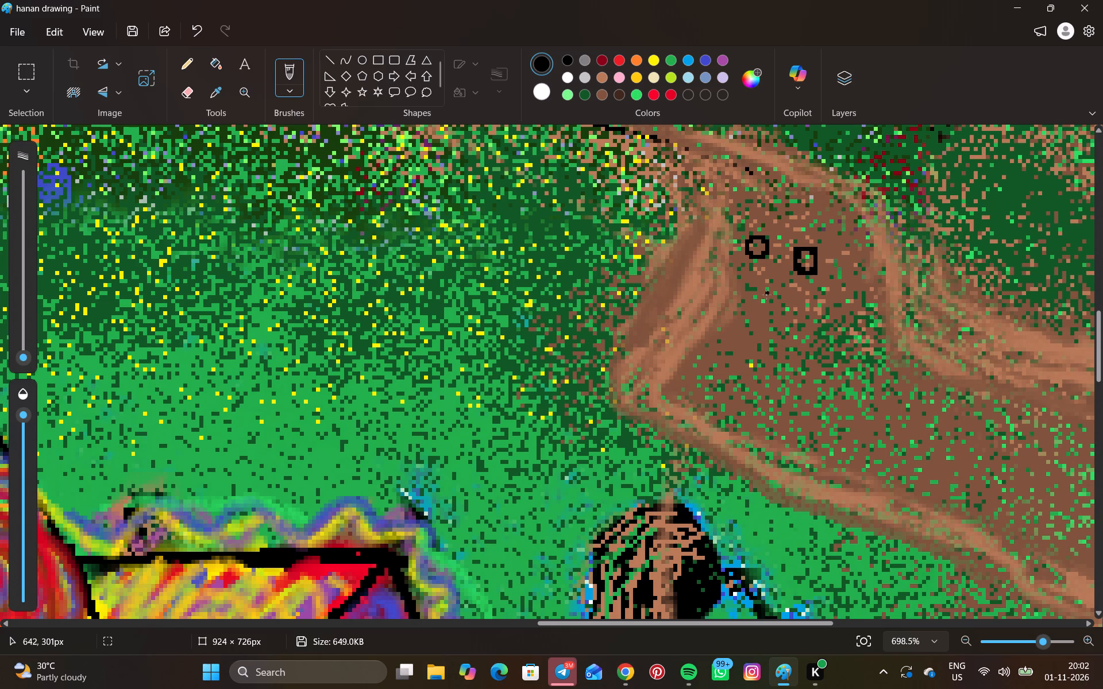
# Outline five more small black circles on the path, scattered below the first two toward its inner edges.
pyautogui.moveTo(766, 294); pyautogui.dragTo(777, 288)
pyautogui.moveTo(777, 288); pyautogui.dragTo(770, 311)
pyautogui.moveTo(819, 304); pyautogui.dragTo(839, 320)
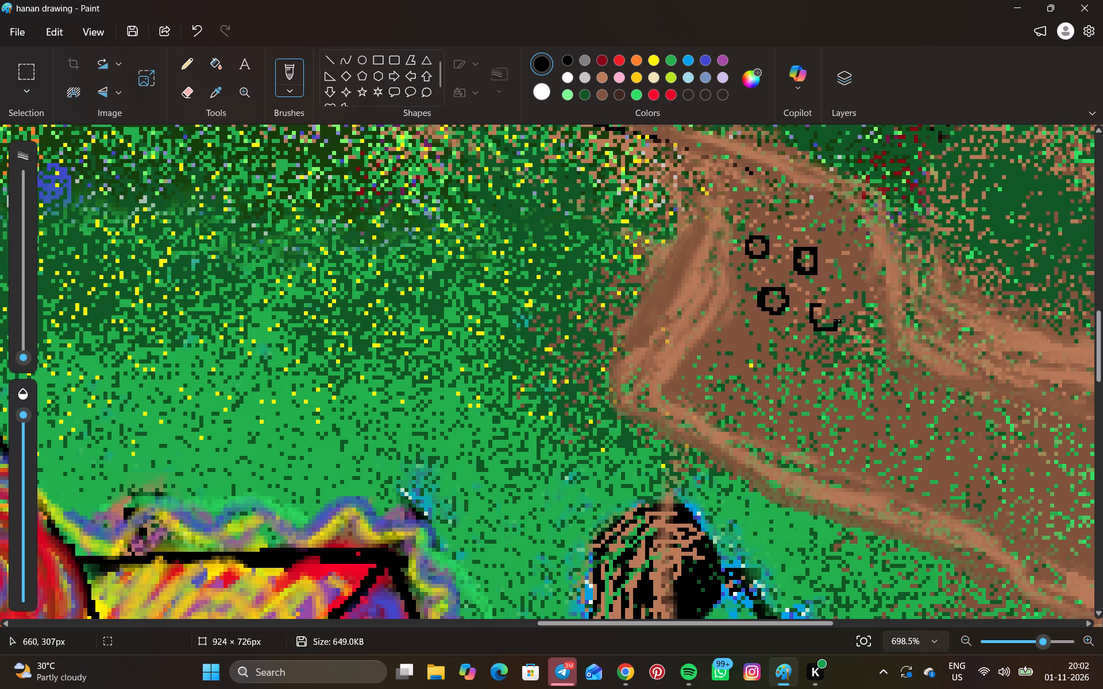
pyautogui.moveTo(839, 320); pyautogui.dragTo(814, 303)
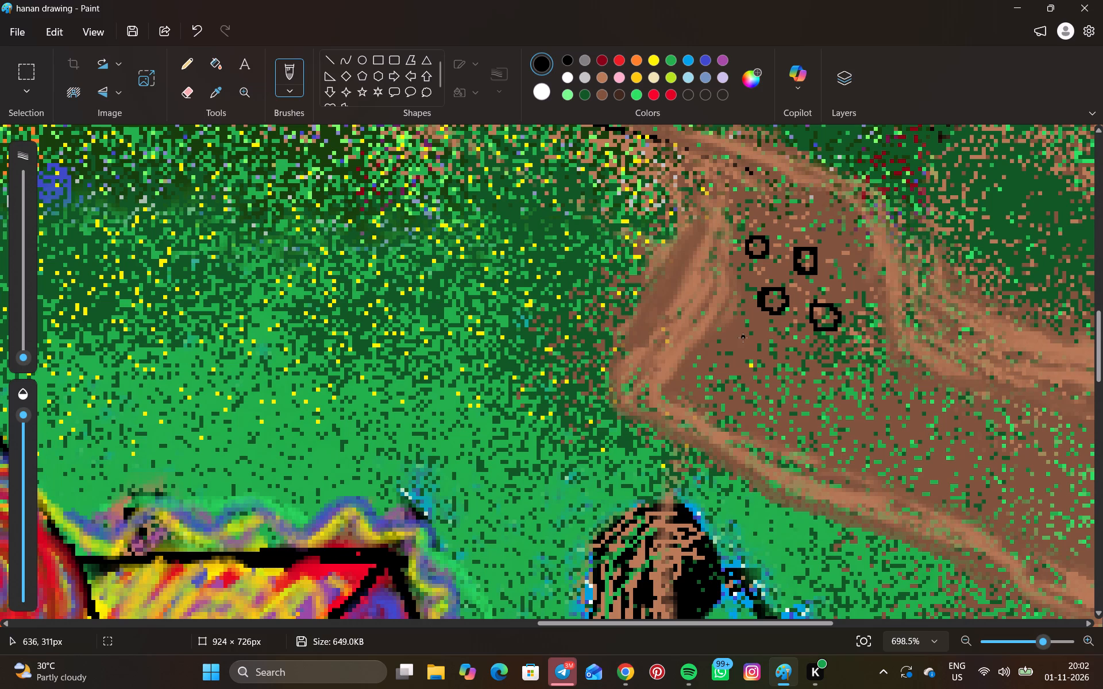
pyautogui.click(741, 334)
pyautogui.click(803, 354)
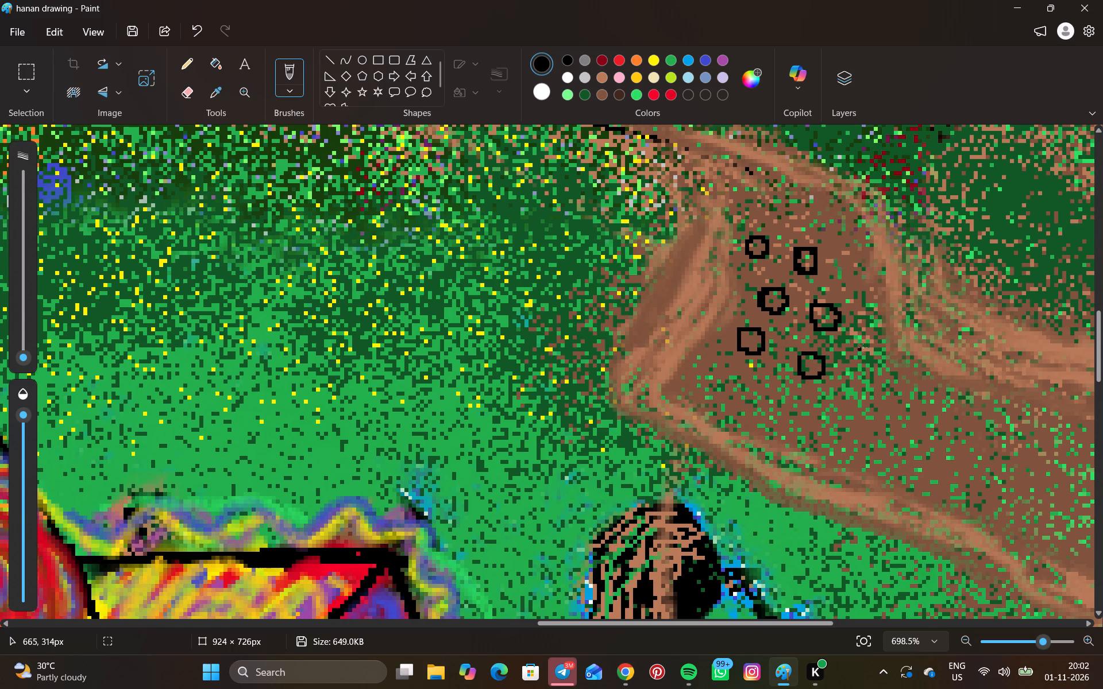
pyautogui.moveTo(863, 344); pyautogui.dragTo(873, 364)
pyautogui.moveTo(873, 364); pyautogui.dragTo(858, 359)
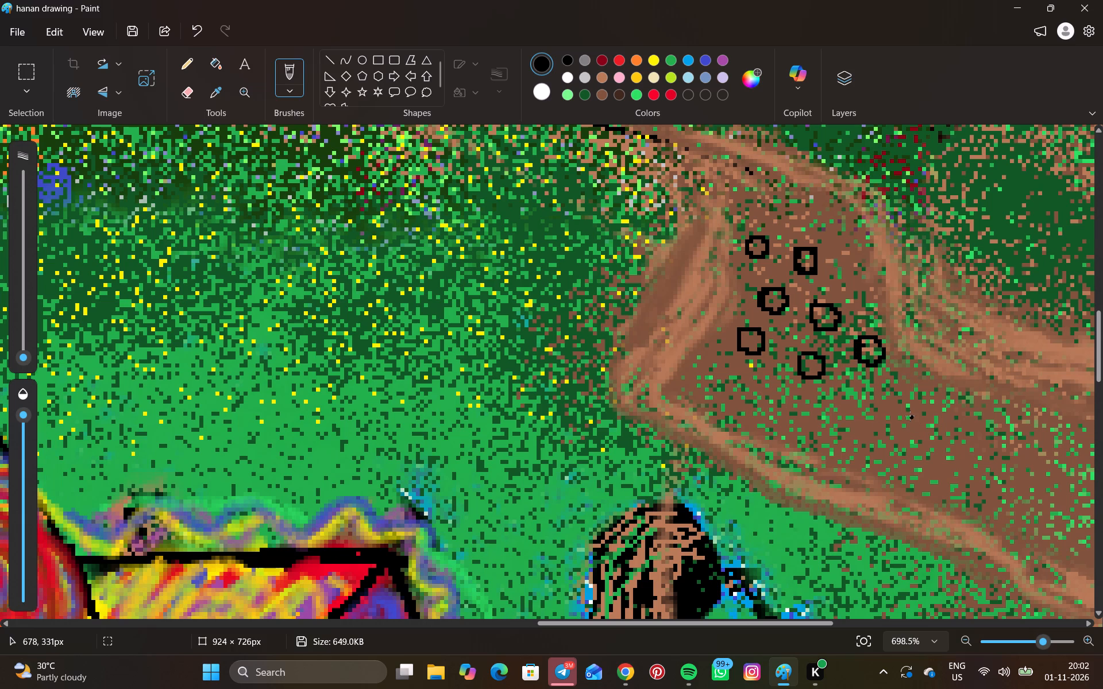
# Outline three more small black circles farther down the path, thickening the outlines of the last two.
pyautogui.keyDown('ctrl'); pyautogui.scroll(-4, 910, 416); pyautogui.keyUp('ctrl')
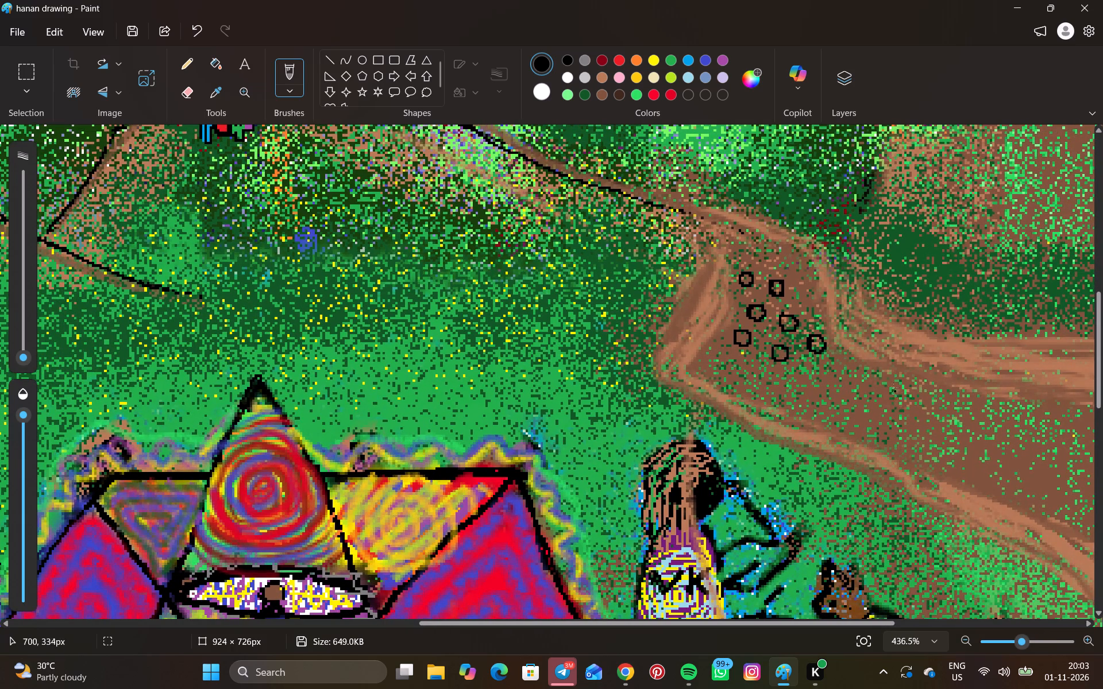
pyautogui.click(823, 371)
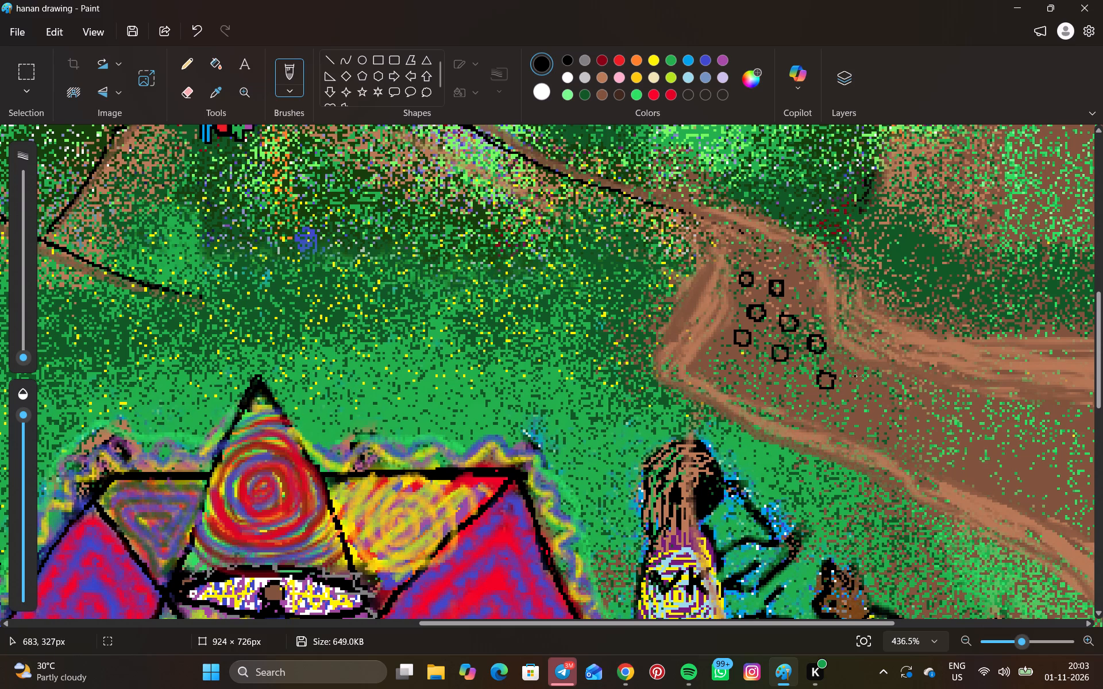
pyautogui.moveTo(864, 370); pyautogui.dragTo(876, 386)
pyautogui.moveTo(876, 386); pyautogui.dragTo(873, 390)
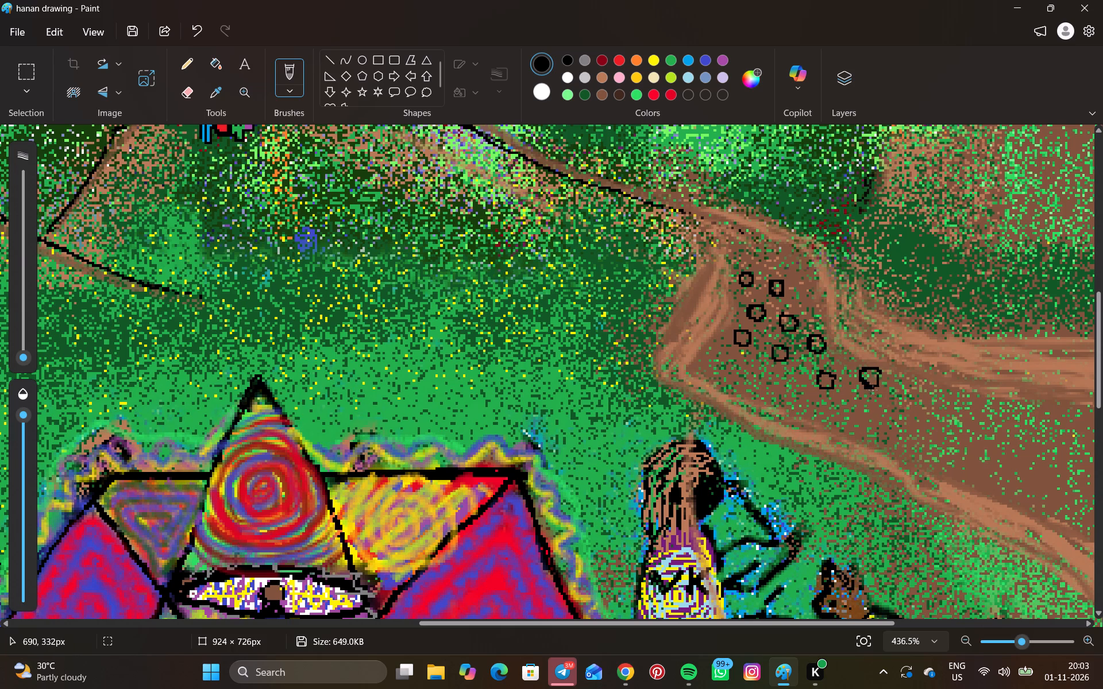
pyautogui.moveTo(873, 390); pyautogui.dragTo(879, 375)
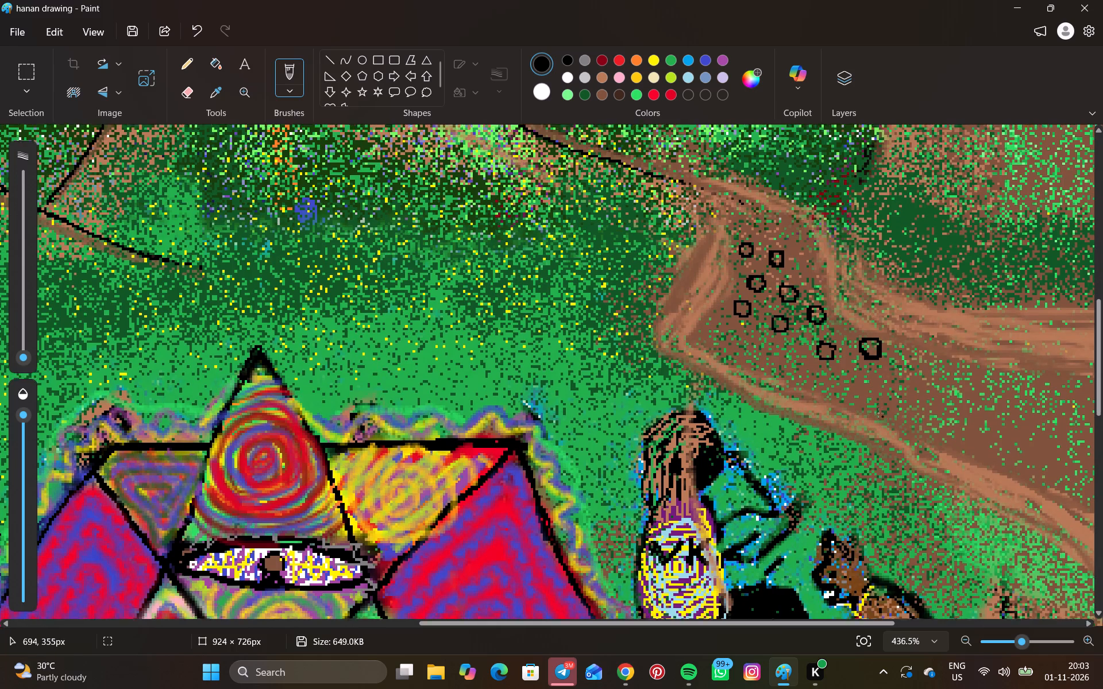
pyautogui.keyDown('ctrl'); pyautogui.scroll(3, 869, 392); pyautogui.keyUp('ctrl')
pyautogui.hscroll(-1, 953, 409)
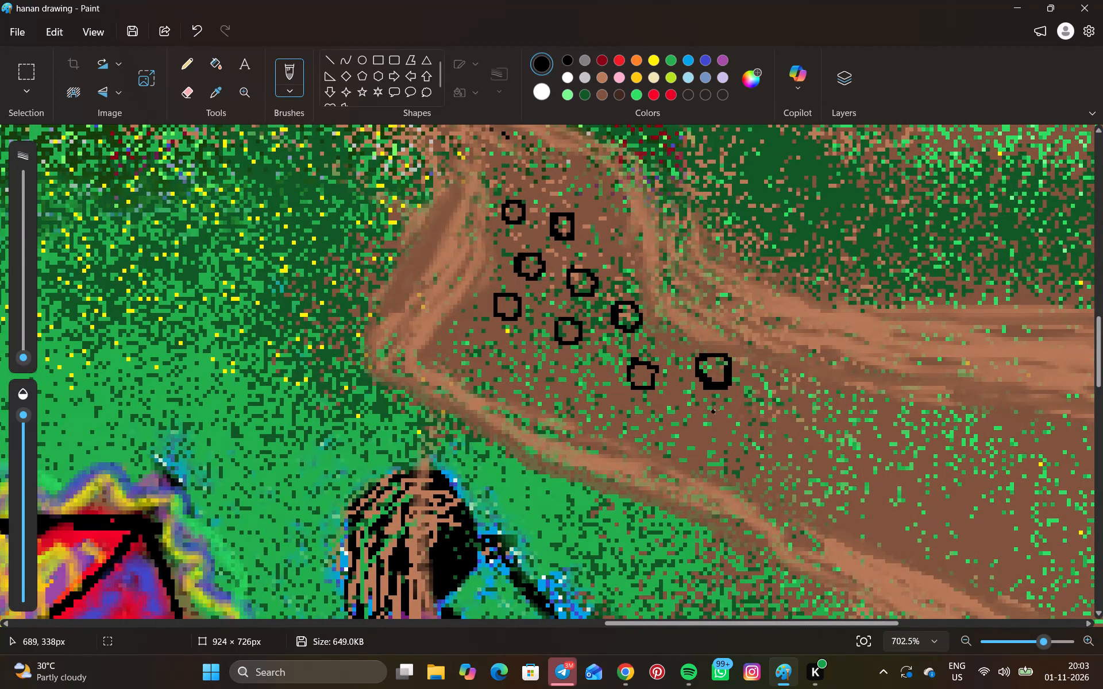
pyautogui.moveTo(714, 411); pyautogui.dragTo(712, 421)
pyautogui.moveTo(712, 421); pyautogui.dragTo(713, 425)
pyautogui.moveTo(713, 425); pyautogui.dragTo(738, 434)
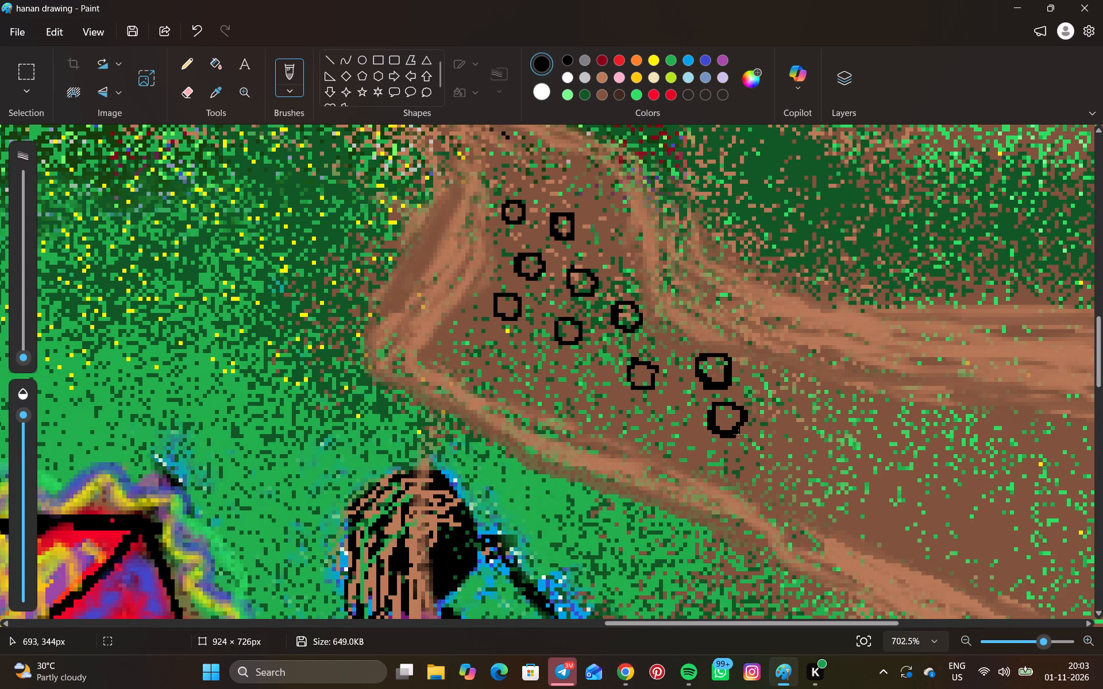
pyautogui.moveTo(738, 434); pyautogui.dragTo(742, 431)
# Switch from the plain Brush to the Oil brush for filling the path circles.
pyautogui.click(286, 93)
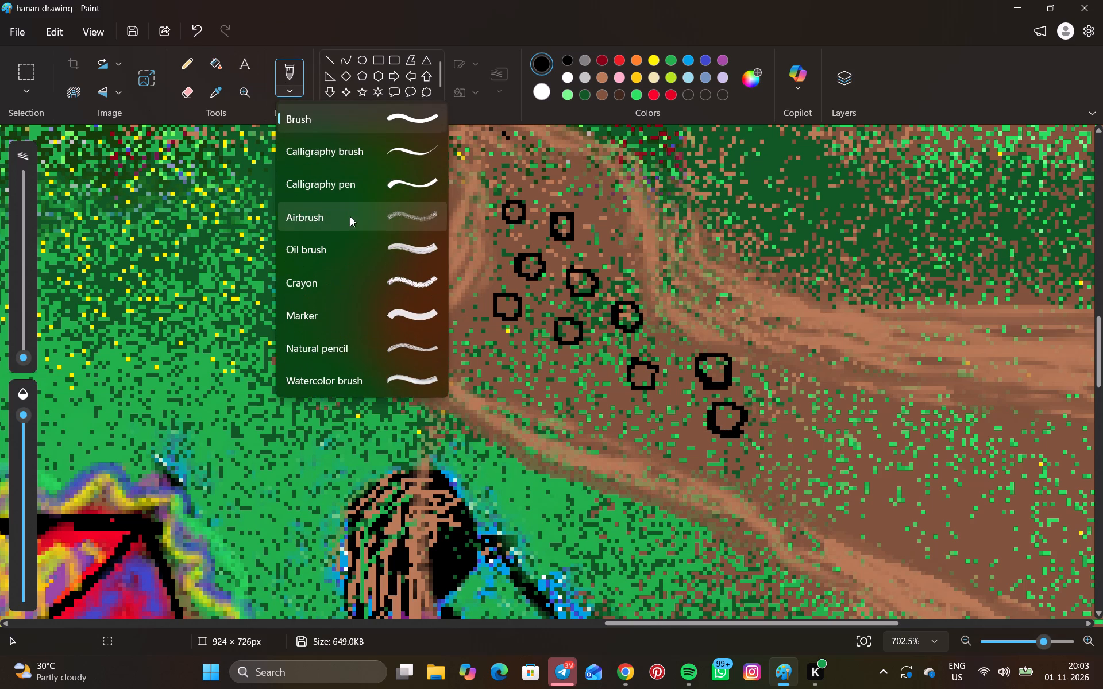
pyautogui.click(339, 259)
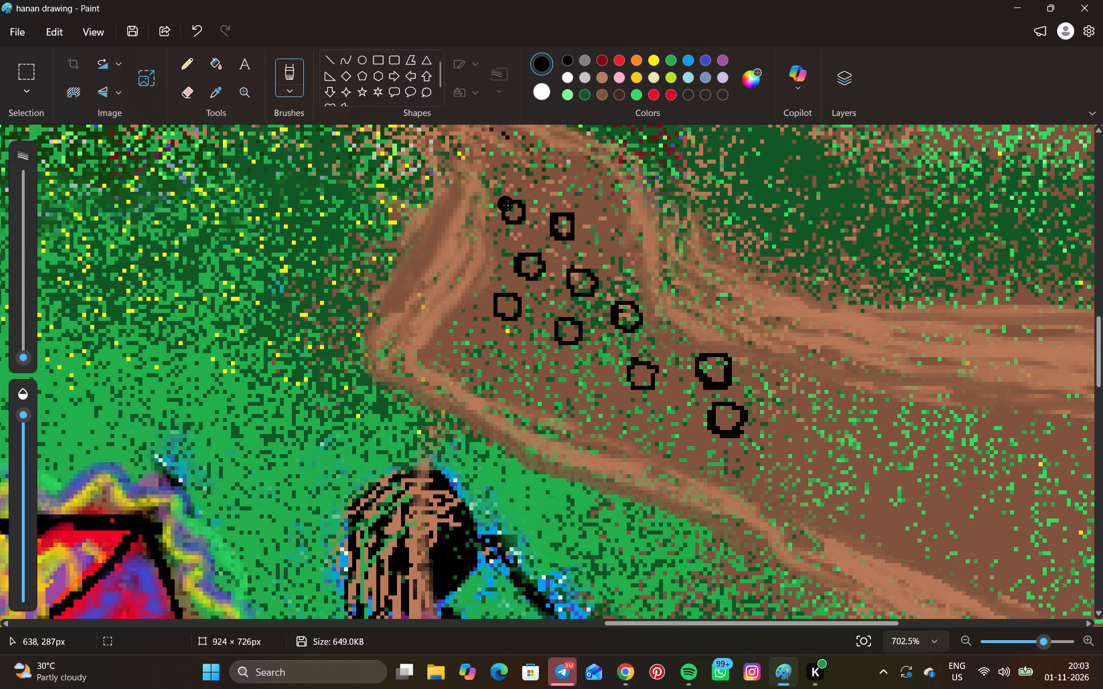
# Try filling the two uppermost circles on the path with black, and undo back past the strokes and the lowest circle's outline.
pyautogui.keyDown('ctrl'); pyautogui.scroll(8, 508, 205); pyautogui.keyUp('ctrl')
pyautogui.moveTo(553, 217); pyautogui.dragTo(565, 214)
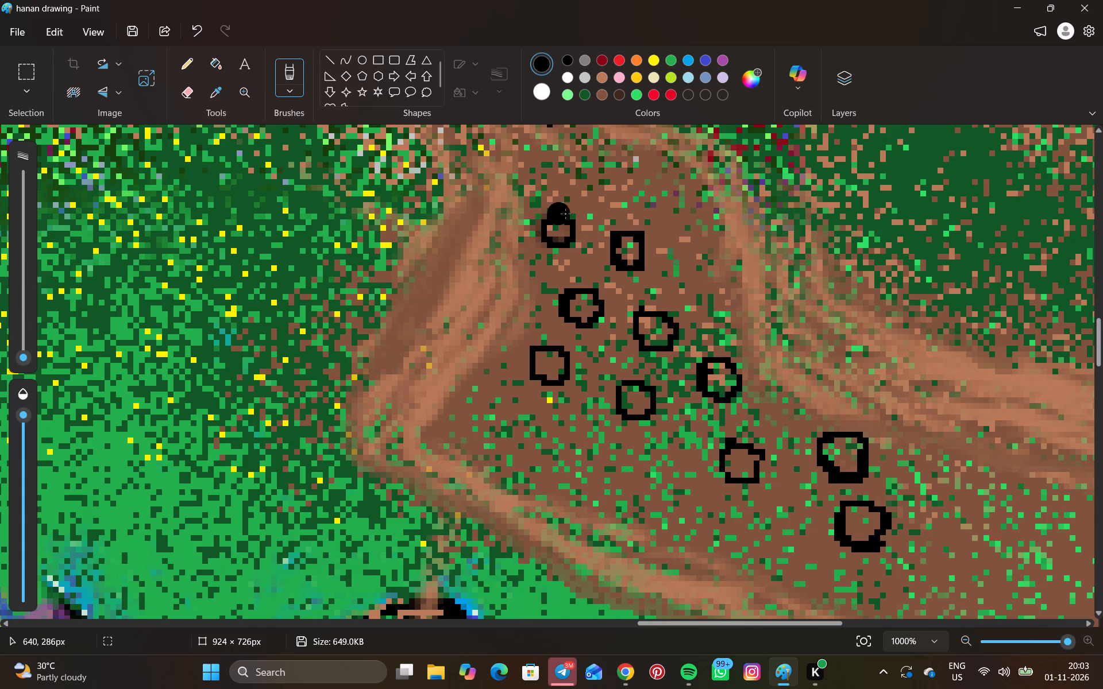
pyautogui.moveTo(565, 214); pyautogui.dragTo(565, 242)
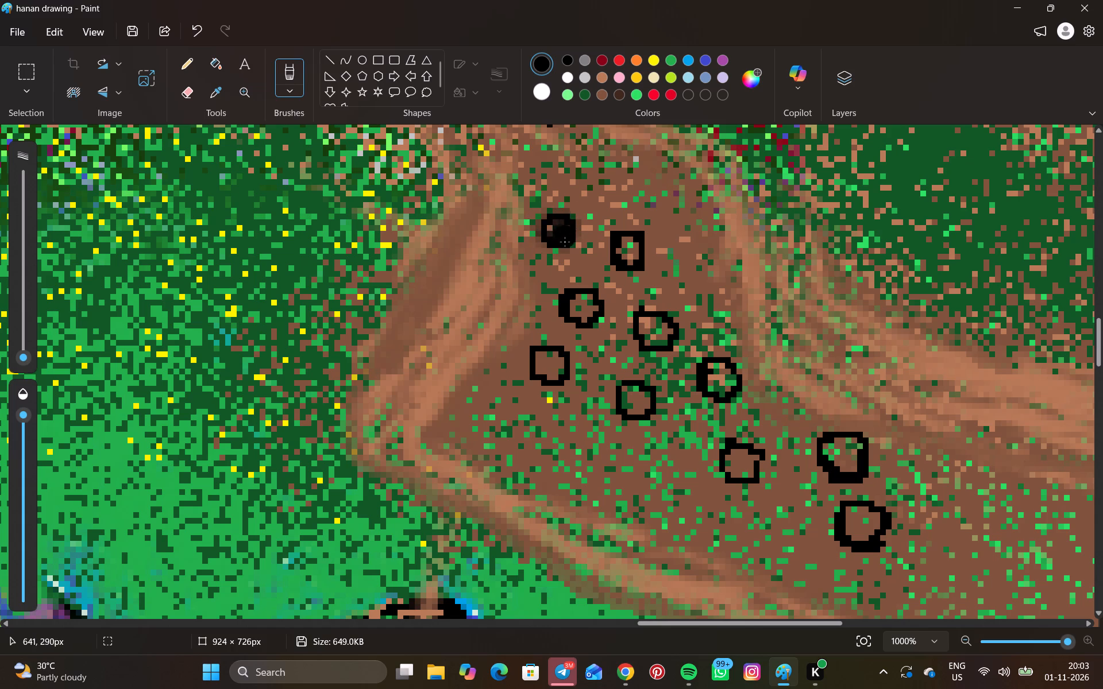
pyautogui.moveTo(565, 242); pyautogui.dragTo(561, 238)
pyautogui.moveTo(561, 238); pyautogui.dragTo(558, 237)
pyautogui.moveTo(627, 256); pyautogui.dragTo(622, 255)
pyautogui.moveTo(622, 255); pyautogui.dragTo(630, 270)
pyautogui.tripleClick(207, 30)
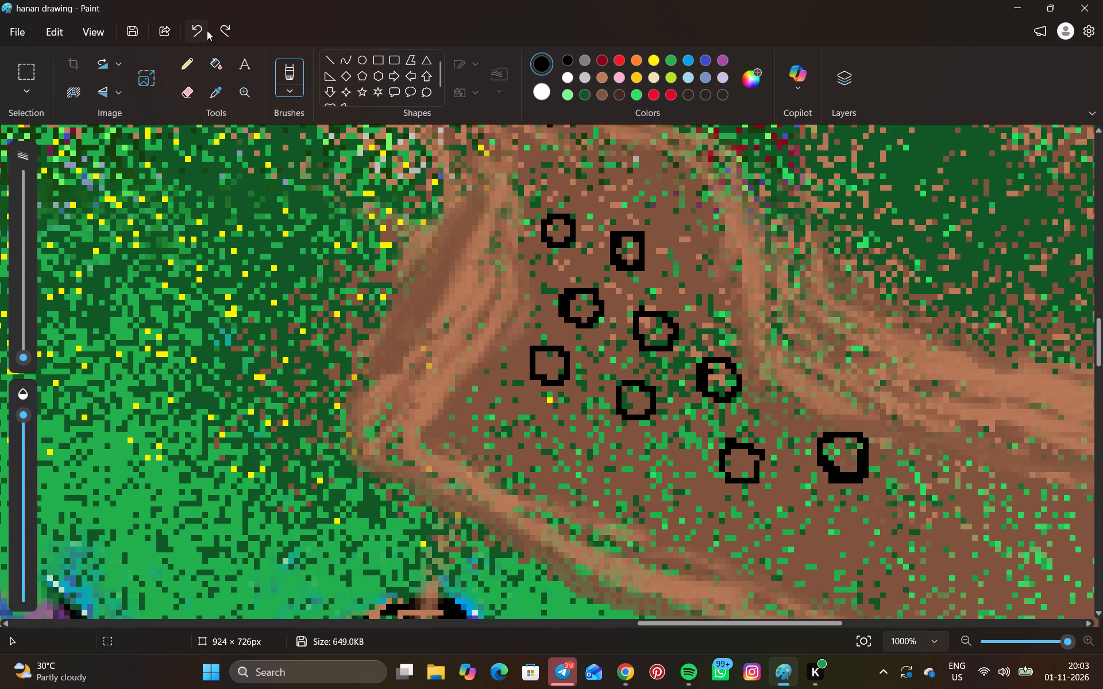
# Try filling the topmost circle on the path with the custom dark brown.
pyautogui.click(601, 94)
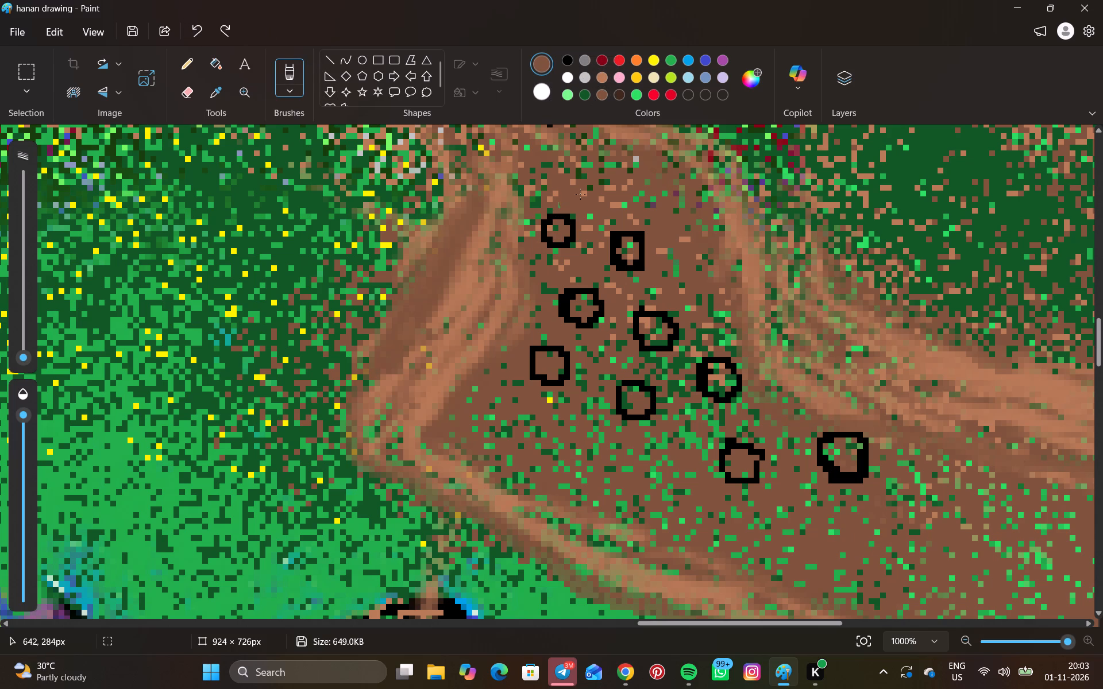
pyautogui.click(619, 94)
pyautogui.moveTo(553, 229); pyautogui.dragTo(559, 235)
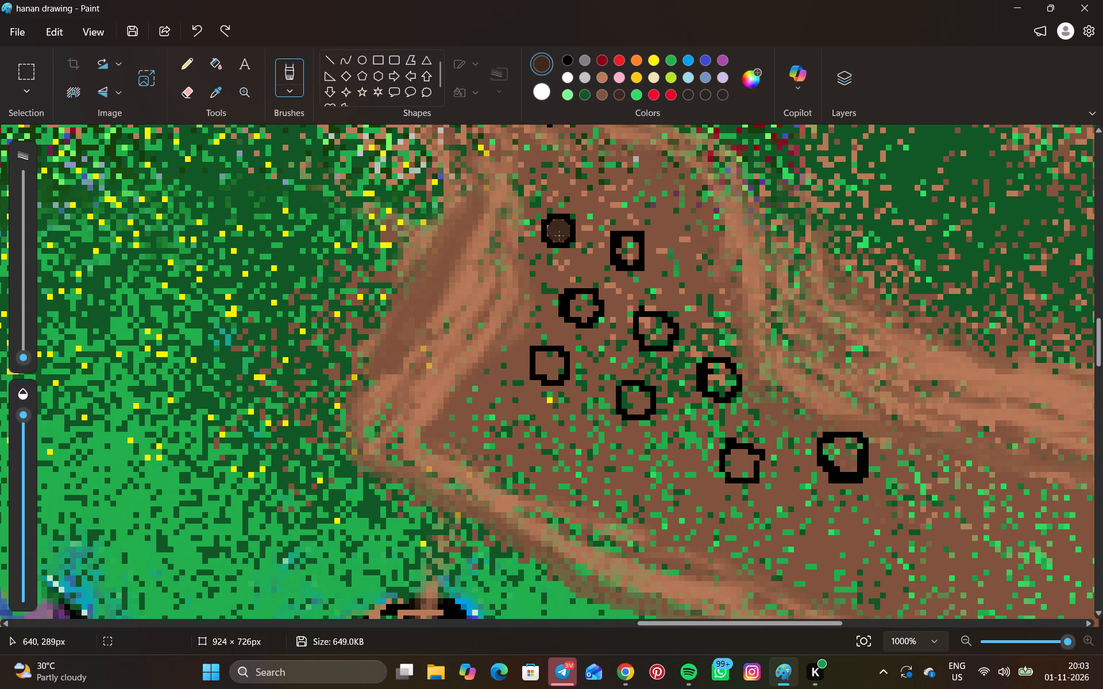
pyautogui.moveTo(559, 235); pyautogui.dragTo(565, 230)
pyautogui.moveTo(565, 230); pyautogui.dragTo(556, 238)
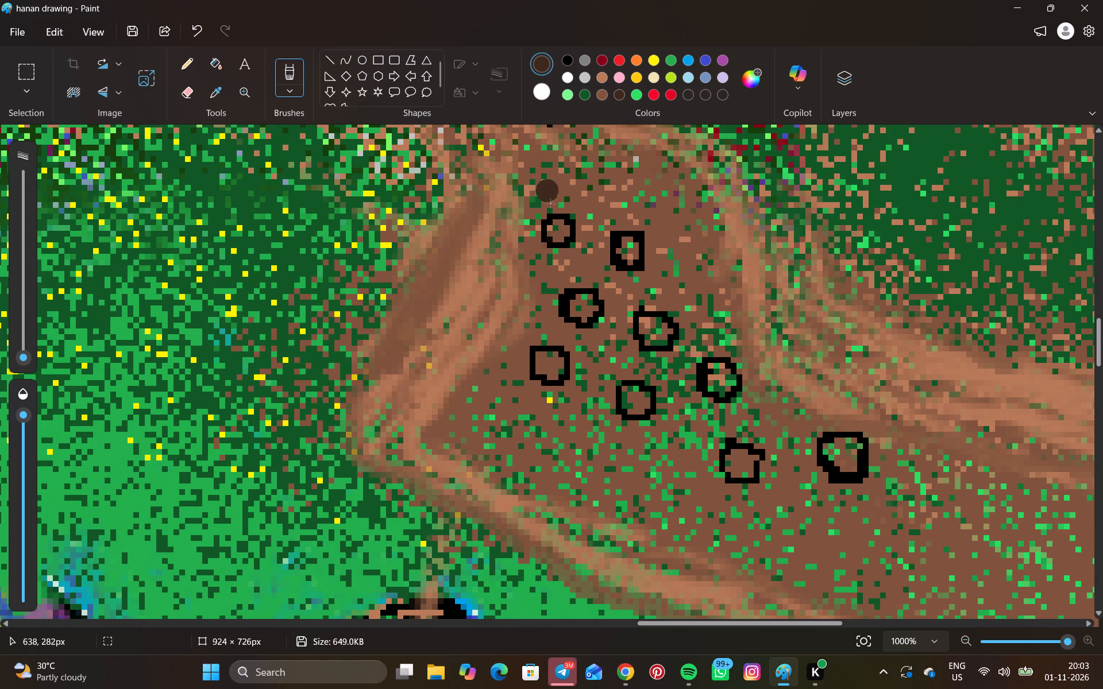
# Fill the second circle, beside the topmost one on the path, with the custom dark brown using the Oil brush.
pyautogui.click(620, 95)
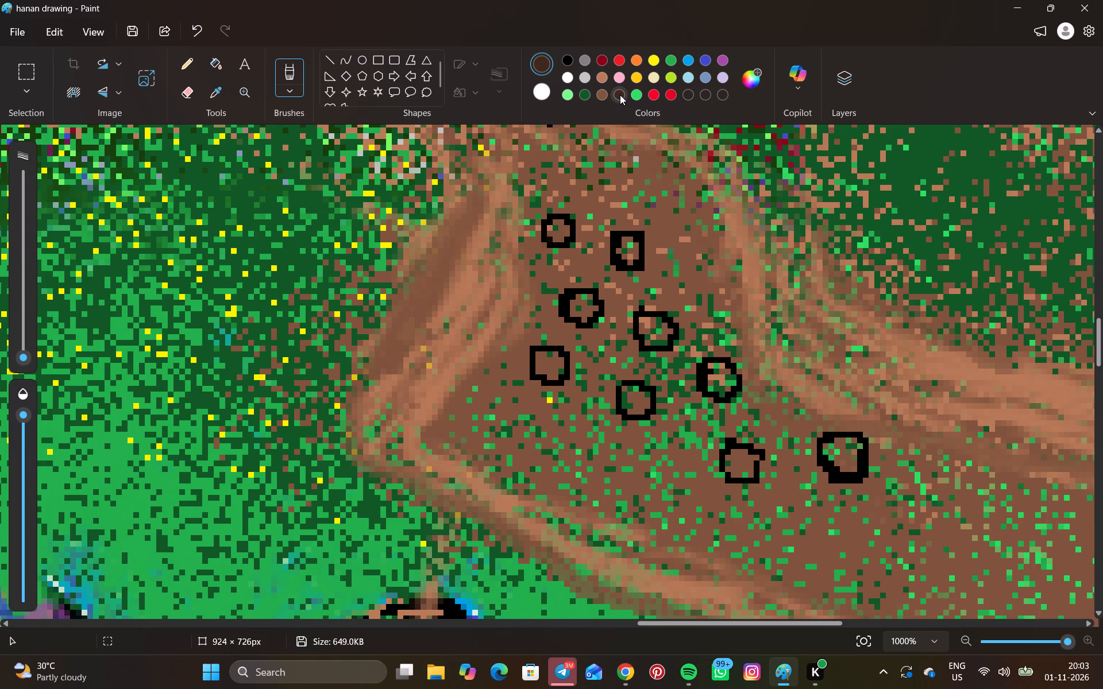
pyautogui.moveTo(633, 247); pyautogui.dragTo(635, 238)
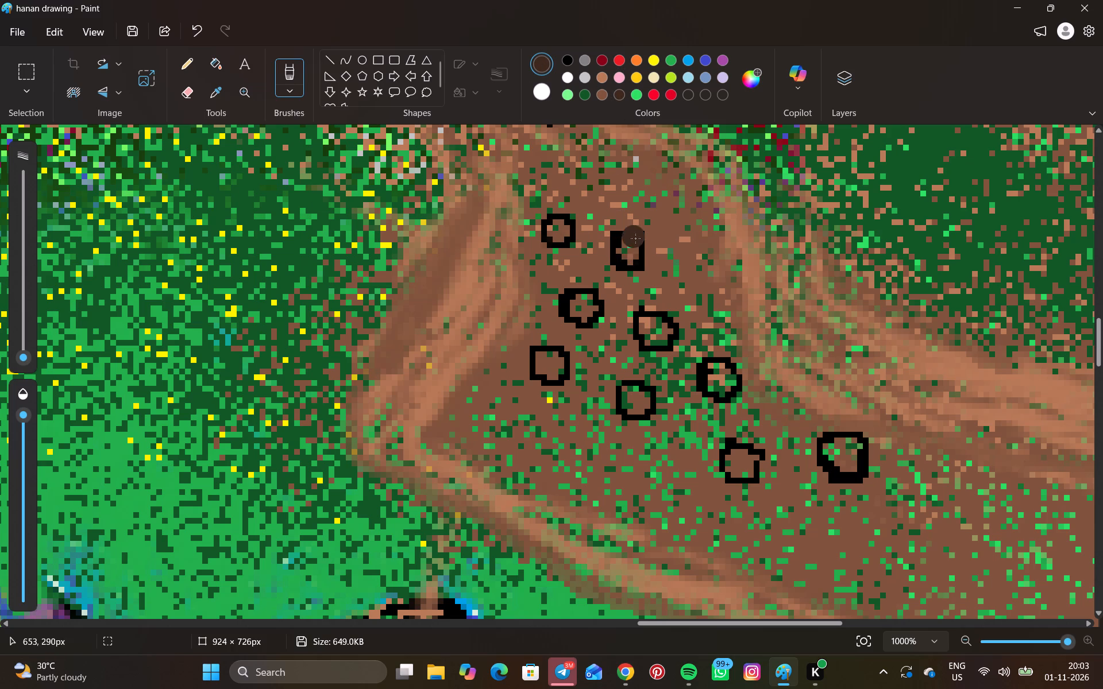
pyautogui.moveTo(635, 238); pyautogui.dragTo(618, 250)
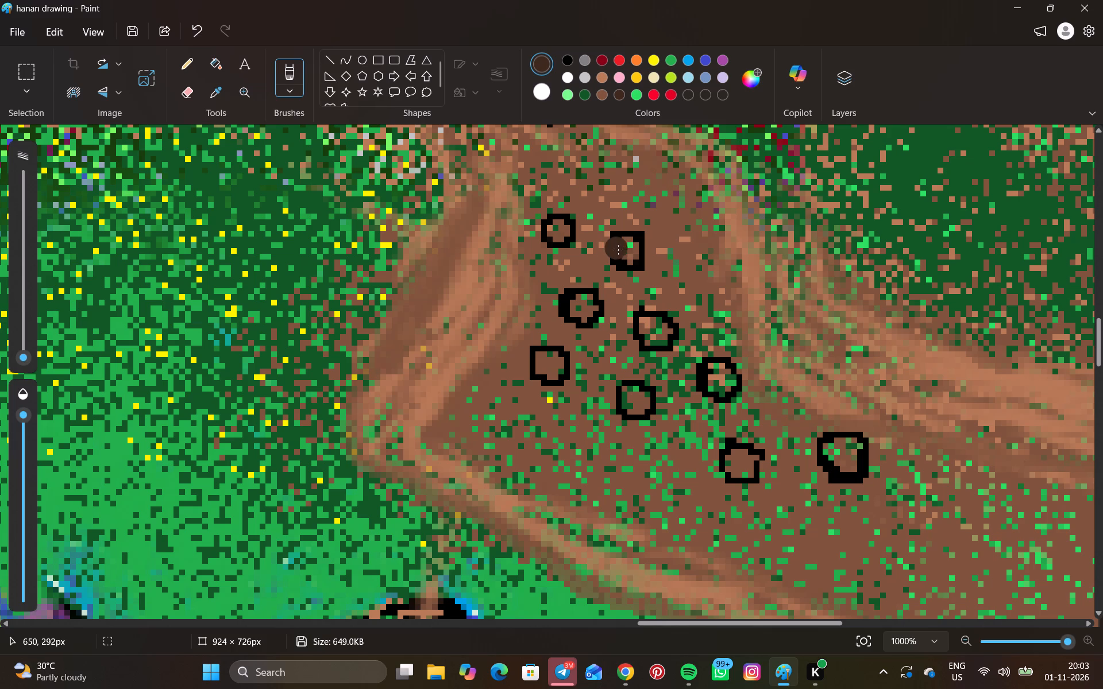
pyautogui.moveTo(618, 250); pyautogui.dragTo(632, 235)
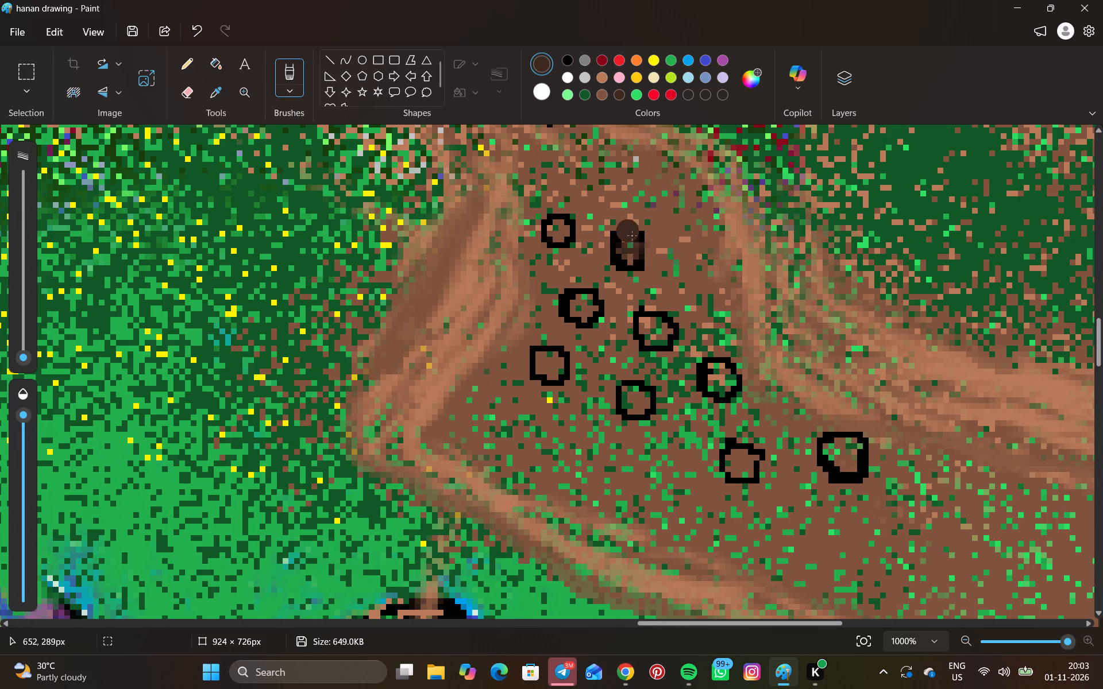
pyautogui.moveTo(632, 235); pyautogui.dragTo(625, 256)
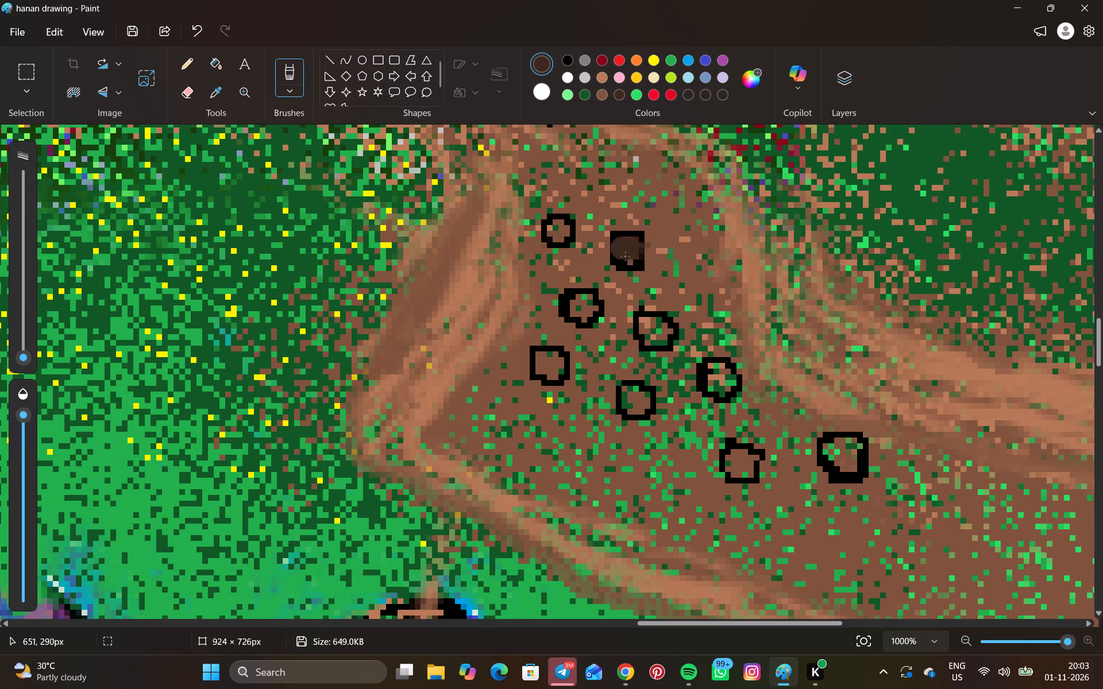
pyautogui.moveTo(625, 256); pyautogui.dragTo(627, 255)
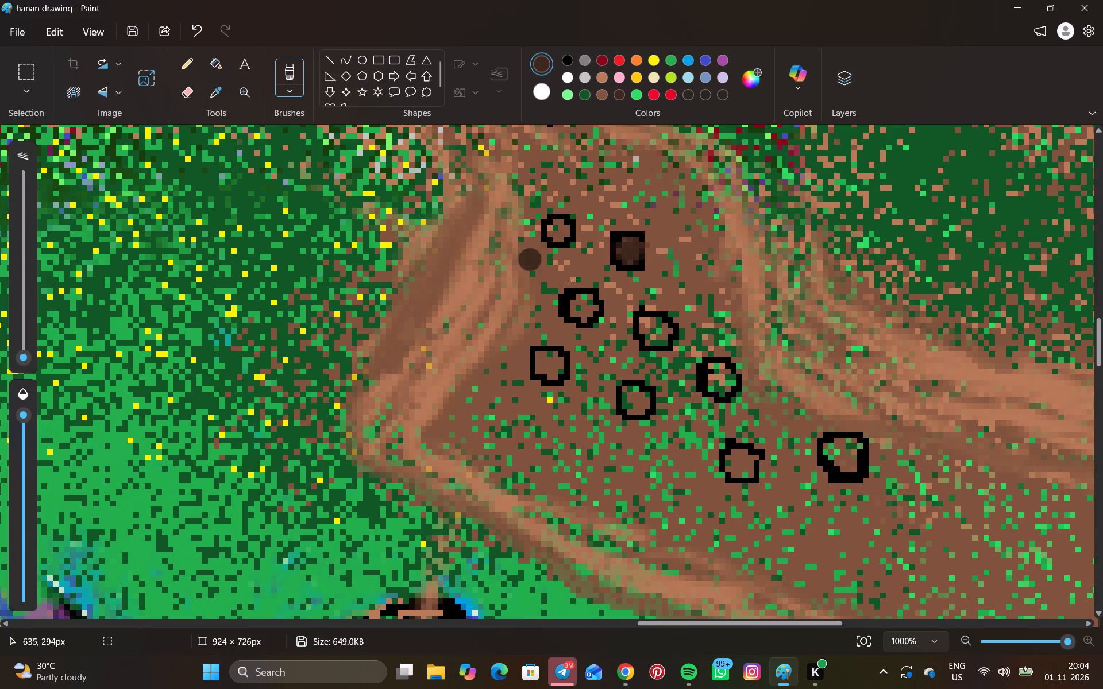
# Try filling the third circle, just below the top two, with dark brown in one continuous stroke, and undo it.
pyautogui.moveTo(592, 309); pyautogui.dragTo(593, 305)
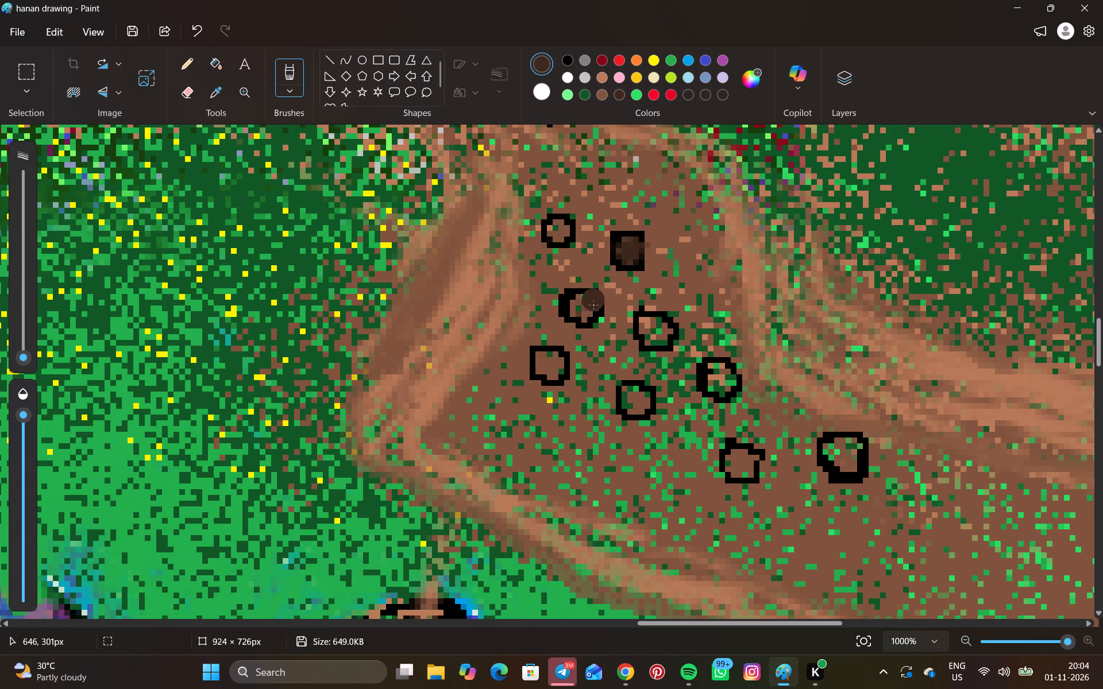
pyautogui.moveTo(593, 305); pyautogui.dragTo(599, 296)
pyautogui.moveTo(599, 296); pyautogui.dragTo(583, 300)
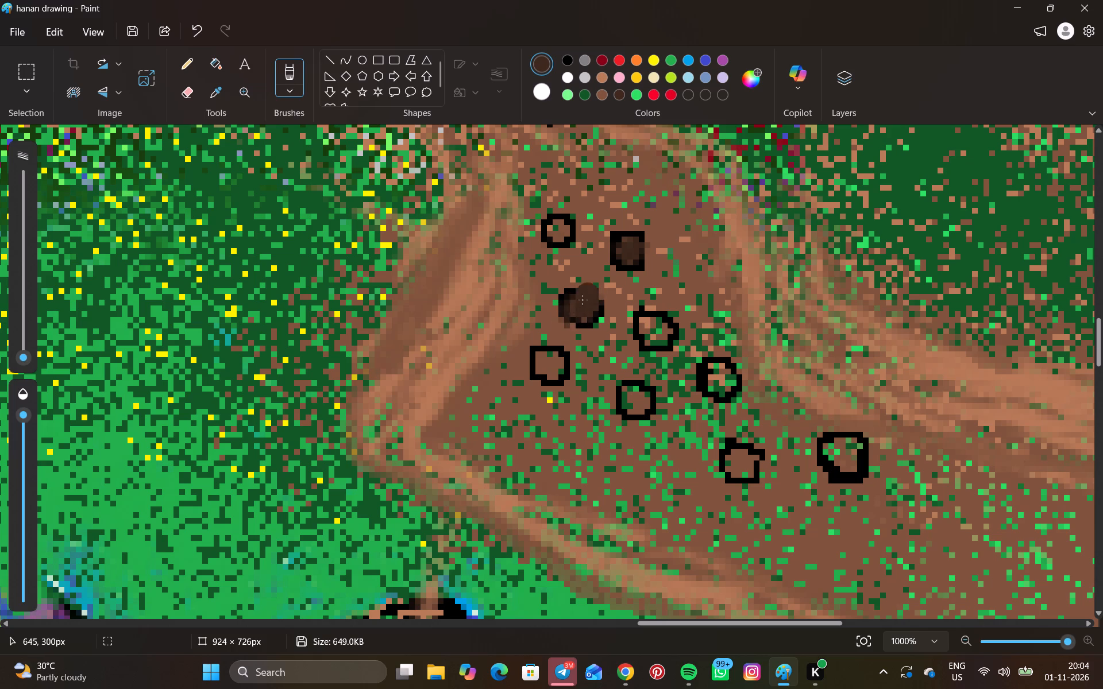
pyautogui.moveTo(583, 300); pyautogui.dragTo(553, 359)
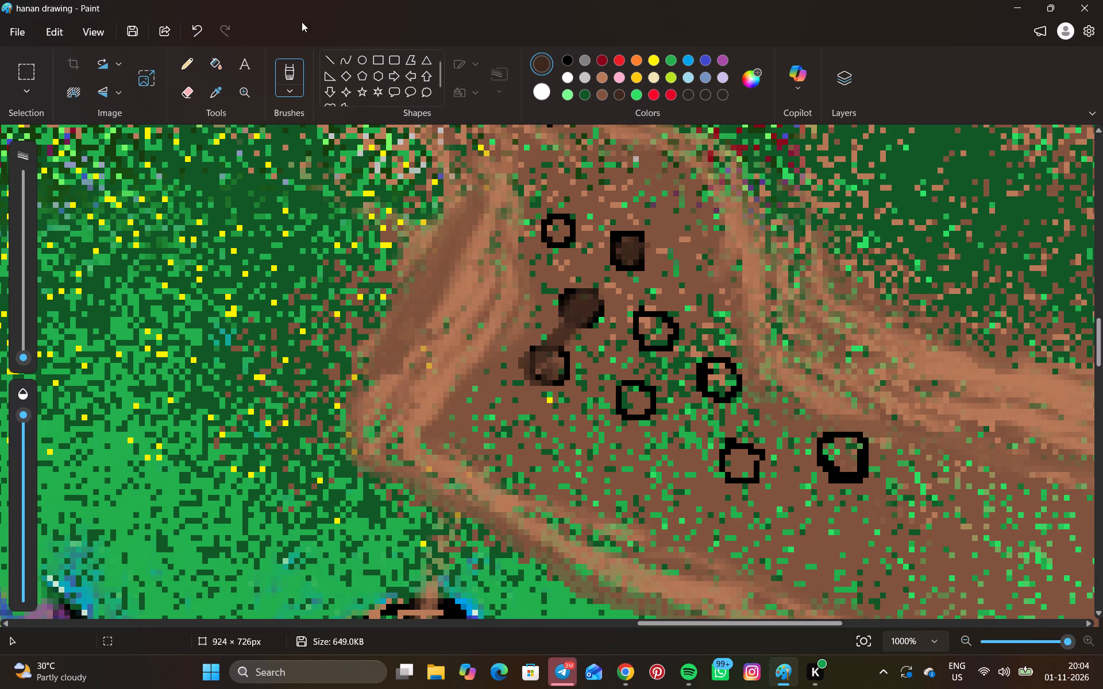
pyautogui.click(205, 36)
# Fill the third circle, just below the top two on the path, with dark brown, keeping the strokes inside its outline.
pyautogui.moveTo(589, 312); pyautogui.dragTo(583, 315)
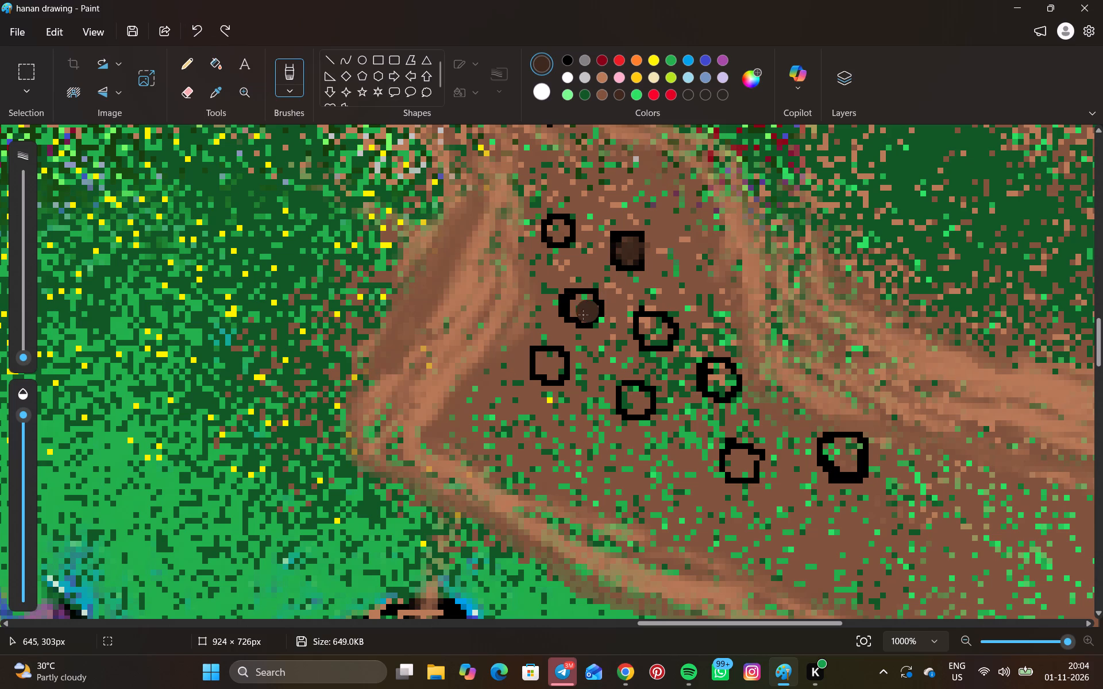
pyautogui.moveTo(583, 315); pyautogui.dragTo(577, 309)
pyautogui.moveTo(577, 309); pyautogui.dragTo(584, 307)
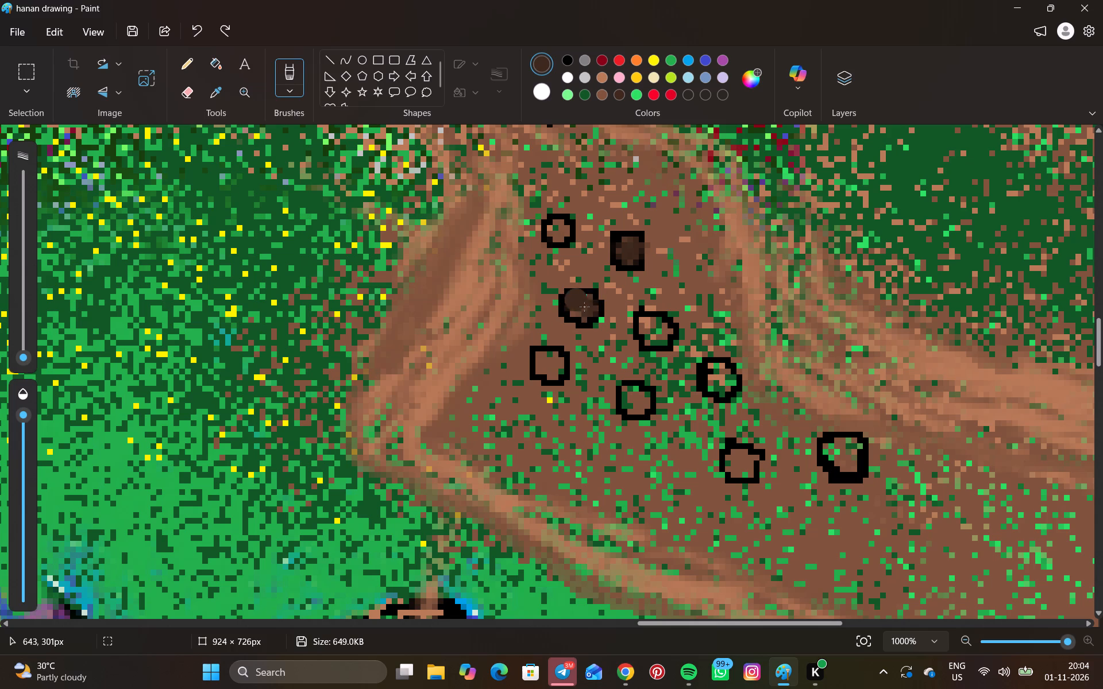
pyautogui.moveTo(584, 307); pyautogui.dragTo(588, 300)
pyautogui.moveTo(588, 300); pyautogui.dragTo(588, 311)
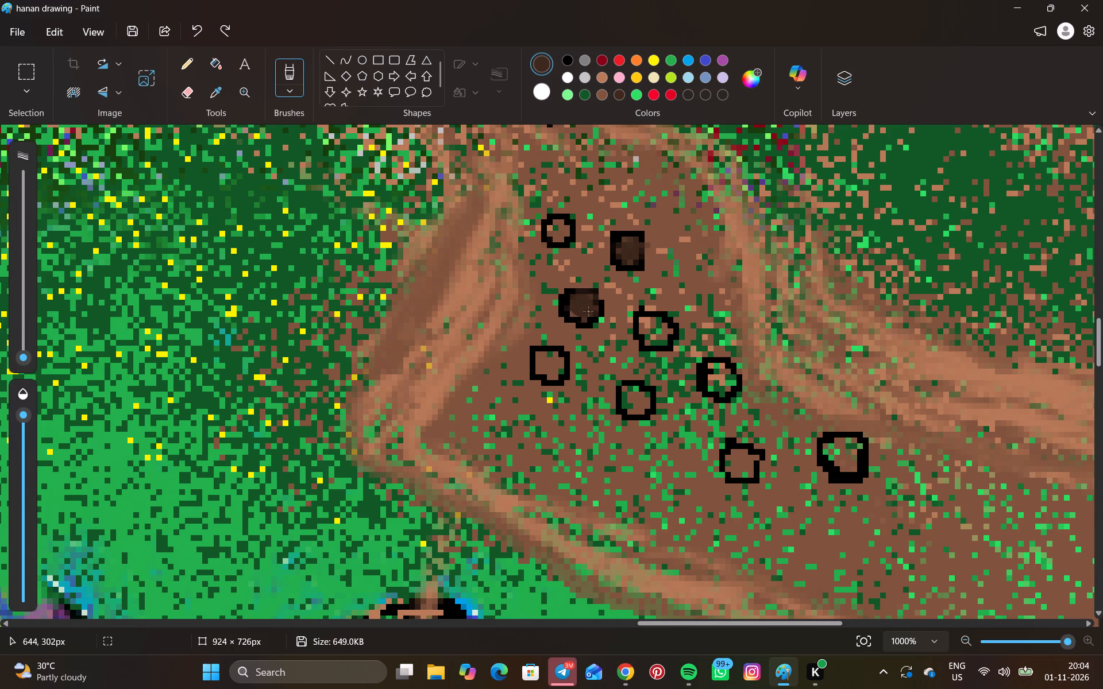
pyautogui.moveTo(588, 311); pyautogui.dragTo(581, 309)
# Fill the topmost circle on the path with the same dark brown.
pyautogui.moveTo(568, 225); pyautogui.dragTo(562, 224)
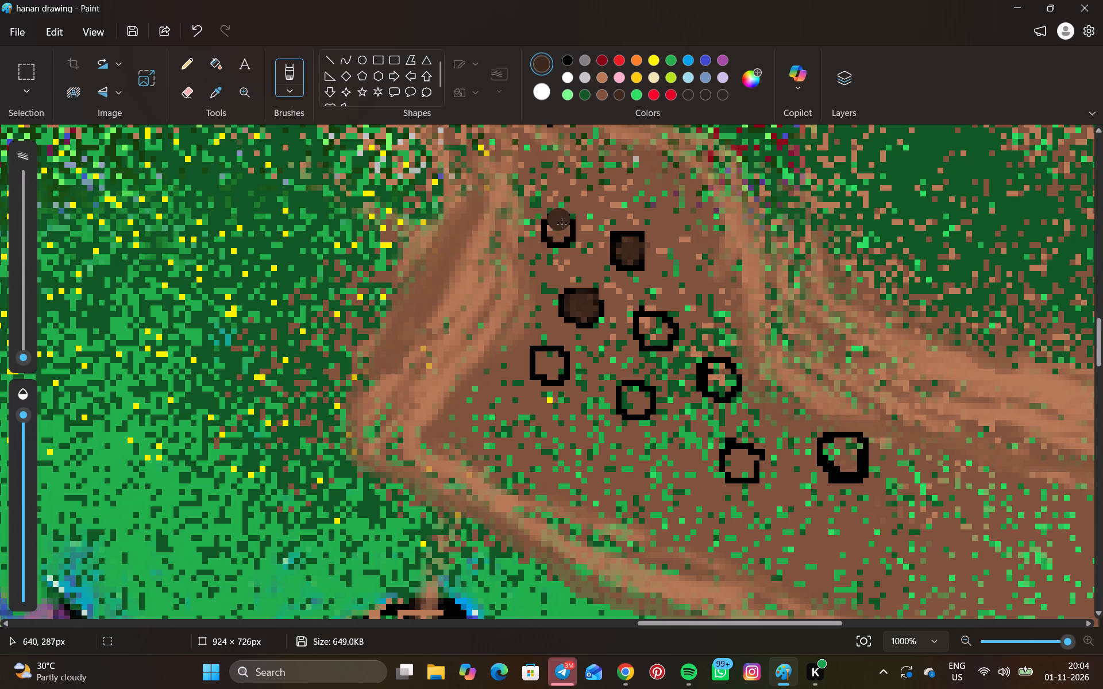
pyautogui.moveTo(562, 224); pyautogui.dragTo(556, 232)
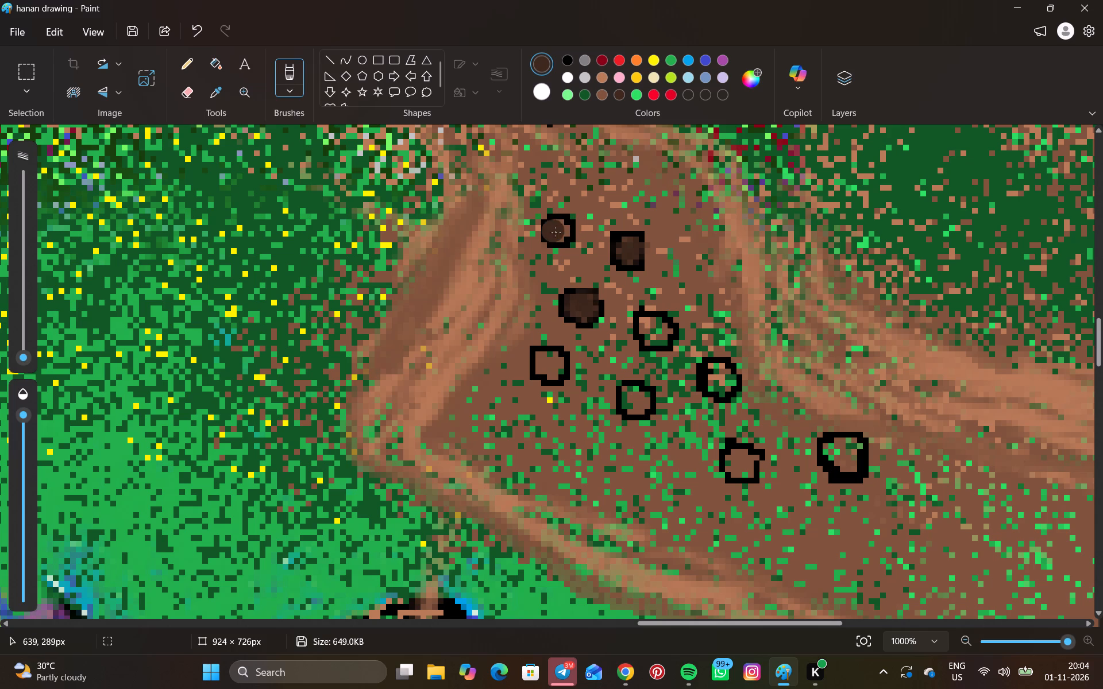
pyautogui.moveTo(556, 232); pyautogui.dragTo(565, 230)
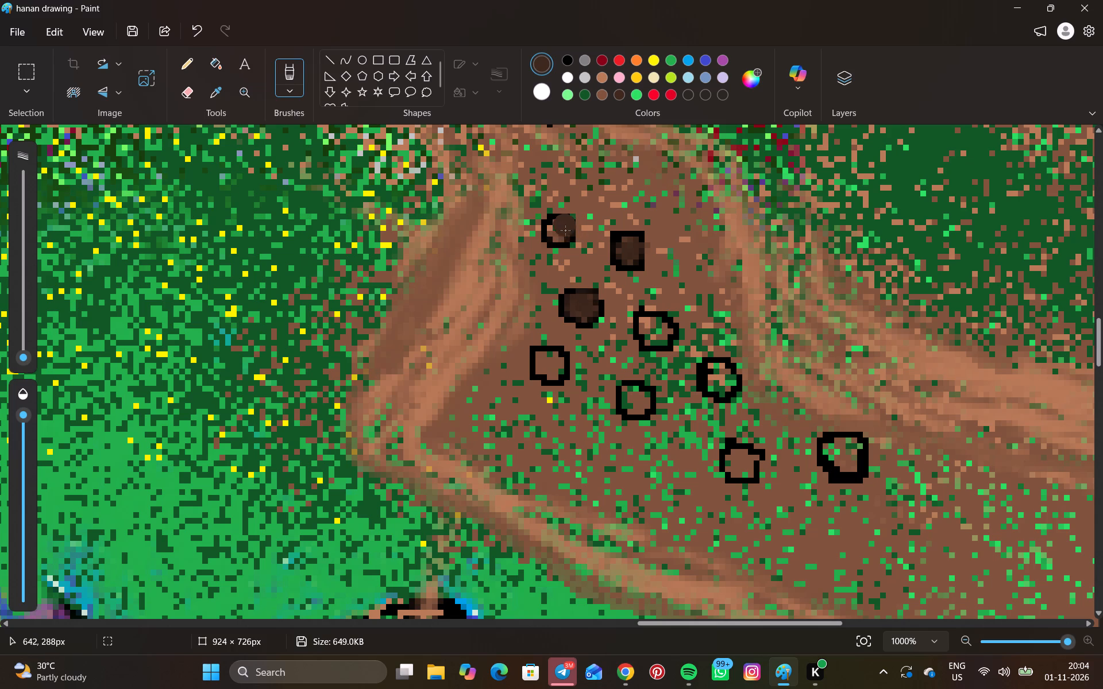
pyautogui.moveTo(565, 230); pyautogui.dragTo(554, 222)
pyautogui.moveTo(554, 222); pyautogui.dragTo(557, 227)
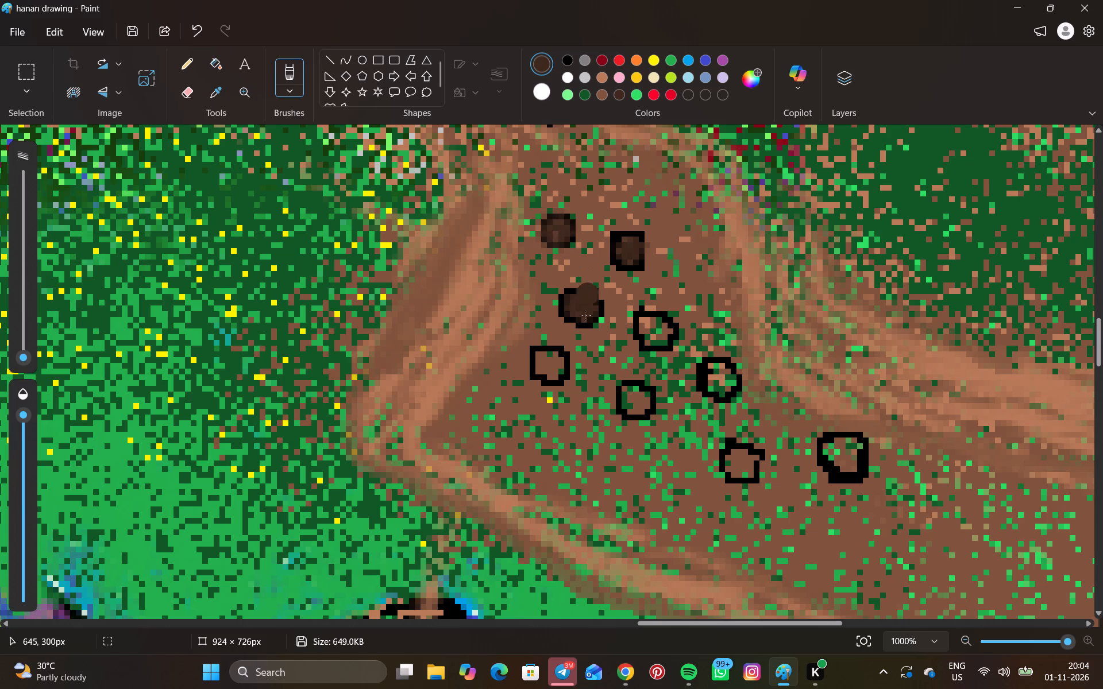
# Fill the circle below the third one and the circle beside the third one with dark brown.
pyautogui.moveTo(554, 370); pyautogui.dragTo(553, 381)
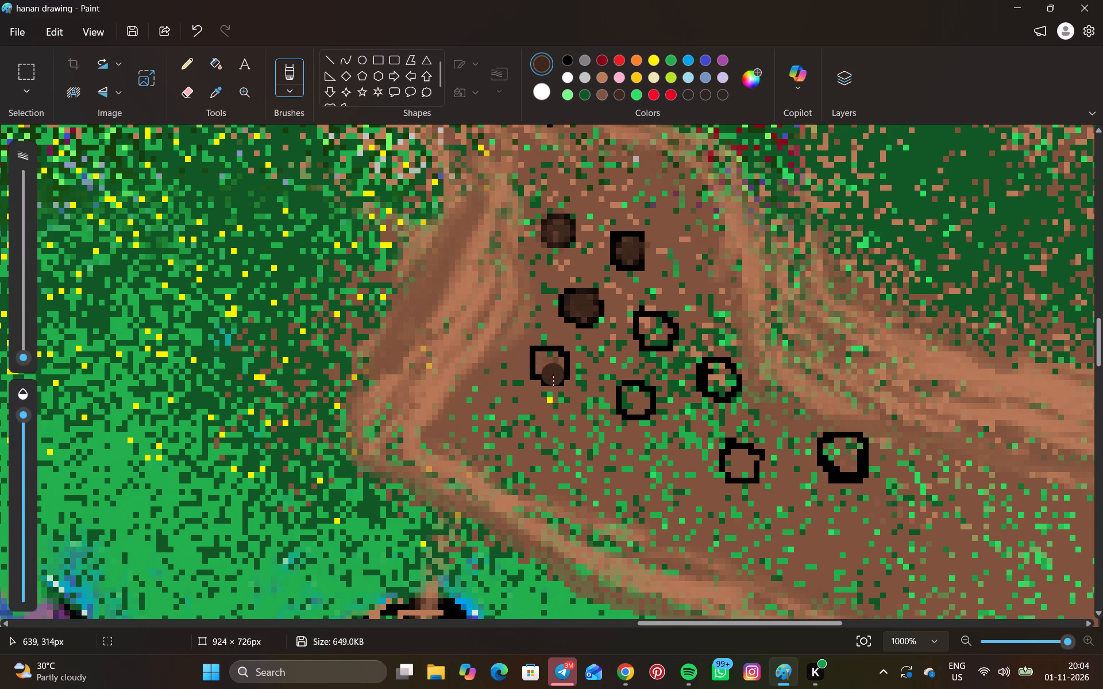
pyautogui.moveTo(553, 381); pyautogui.dragTo(544, 361)
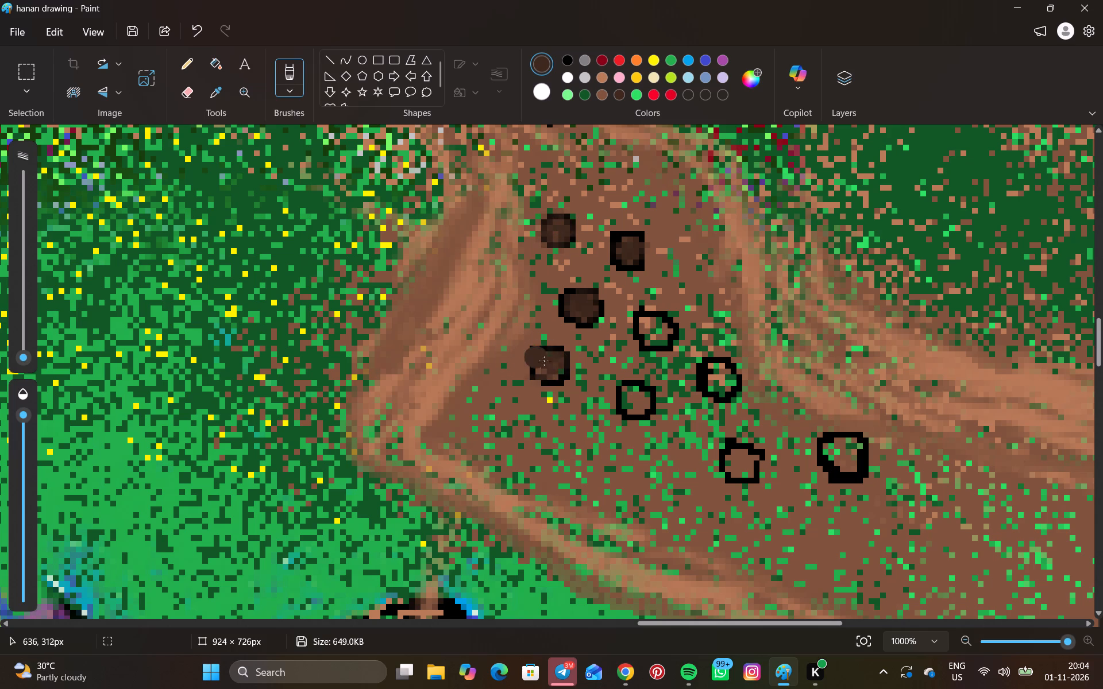
pyautogui.moveTo(544, 361); pyautogui.dragTo(546, 359)
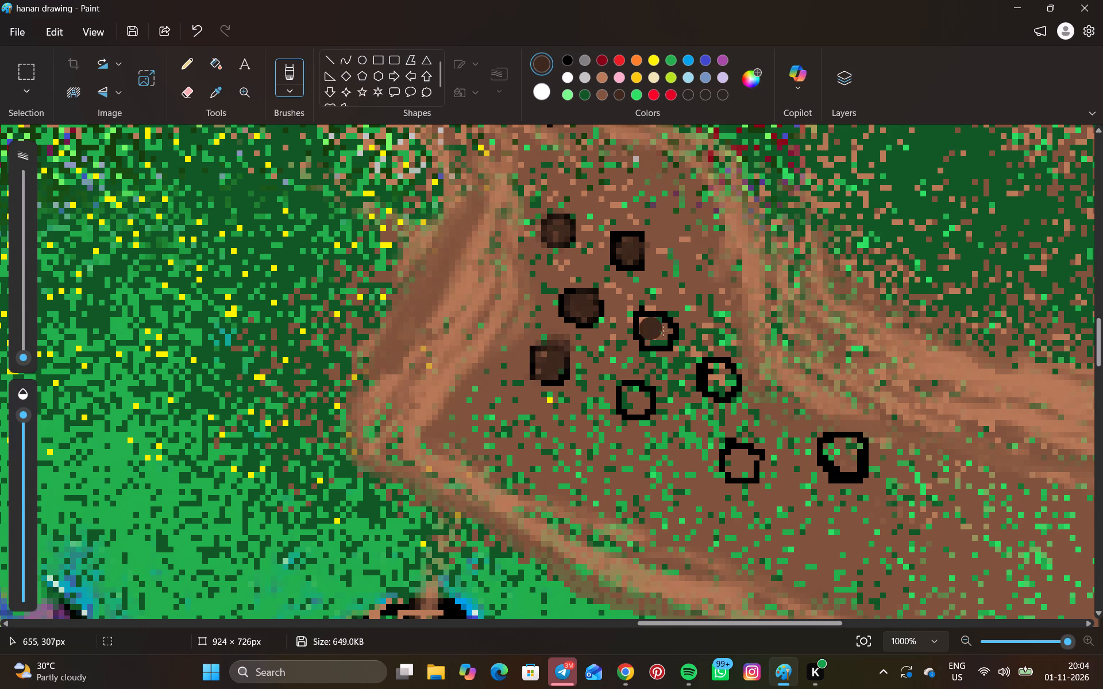
pyautogui.click(654, 332)
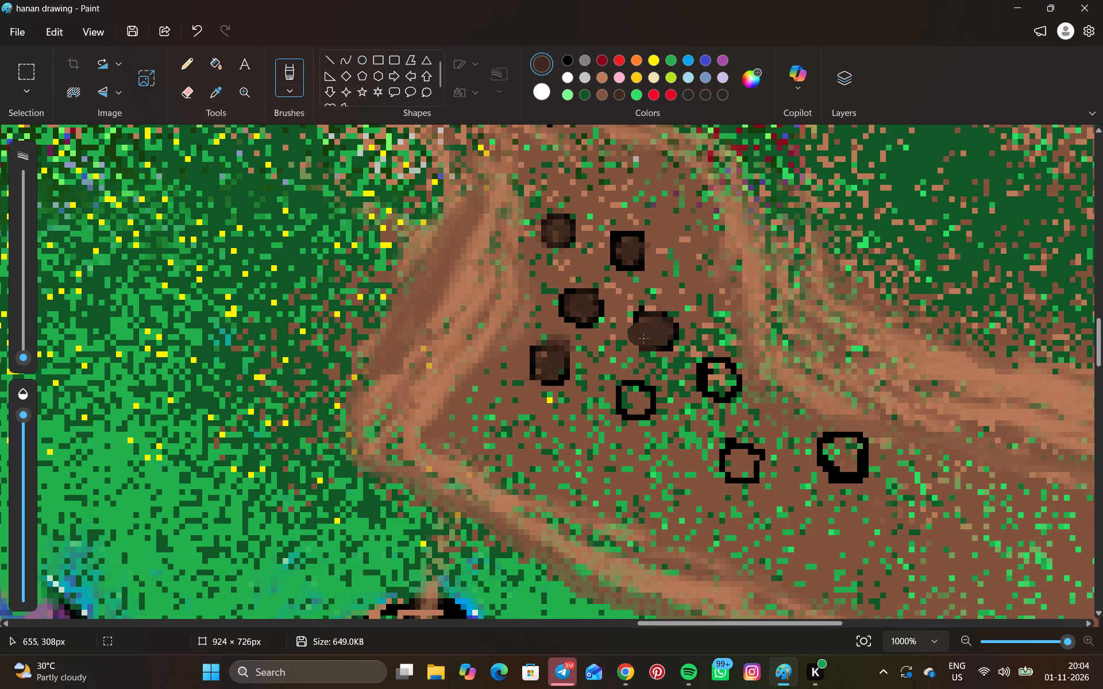
# Fill the two adjacent unfilled circles in the middle of the path, below the filled ones, with dark brown.
pyautogui.moveTo(638, 391); pyautogui.dragTo(630, 409)
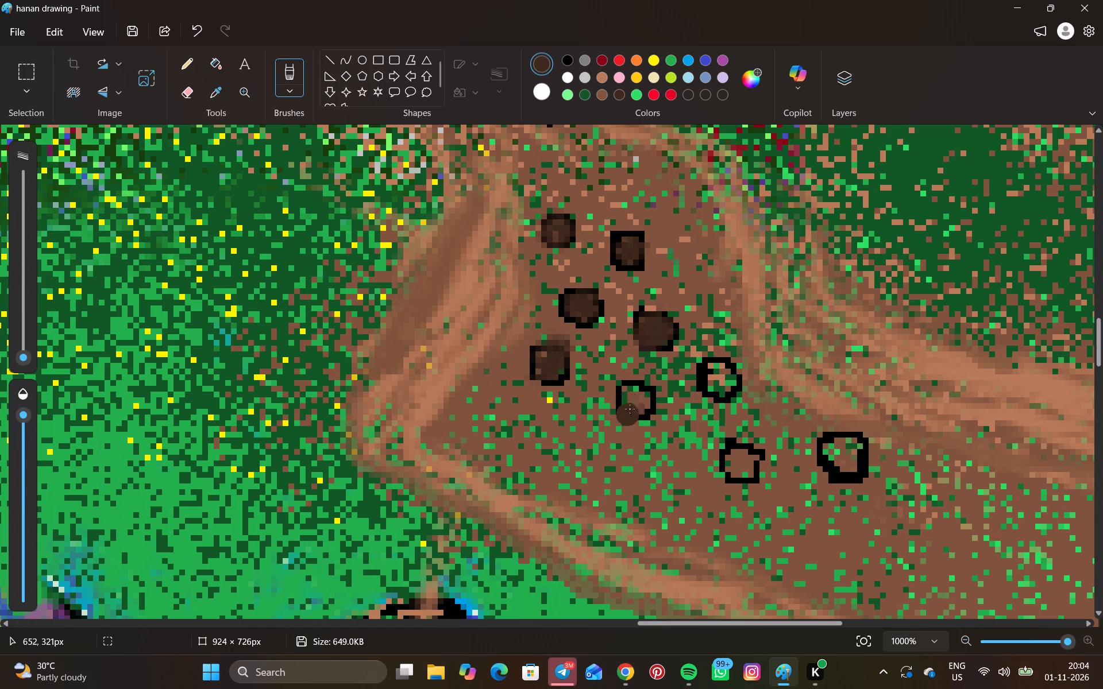
pyautogui.moveTo(630, 409); pyautogui.dragTo(646, 396)
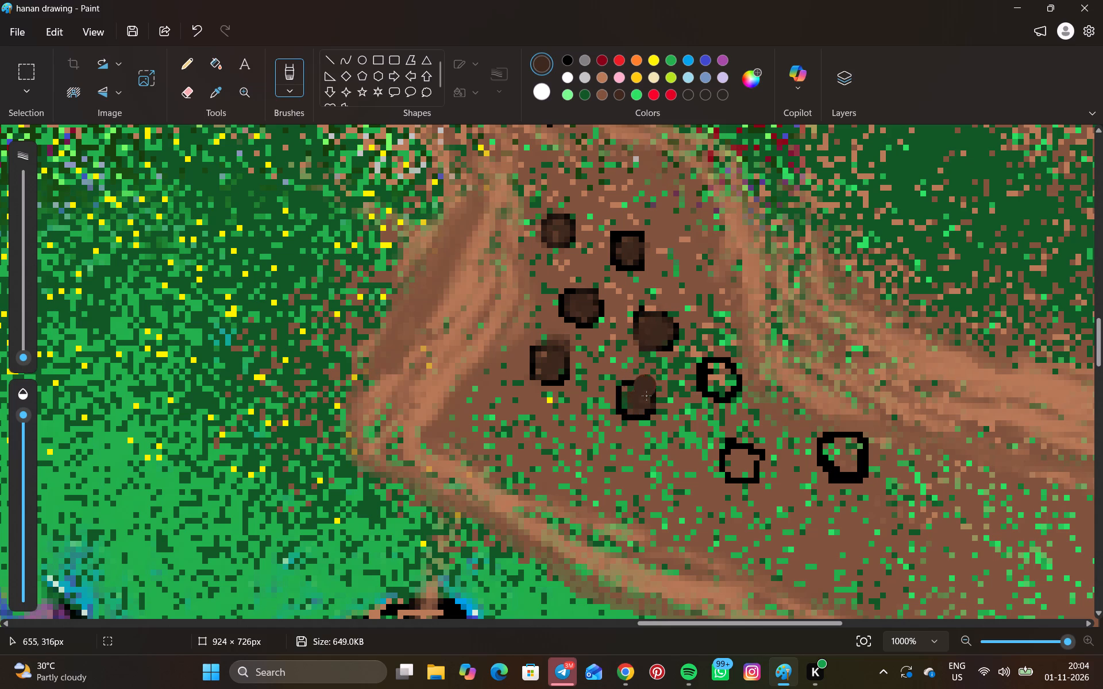
pyautogui.moveTo(646, 396); pyautogui.dragTo(642, 409)
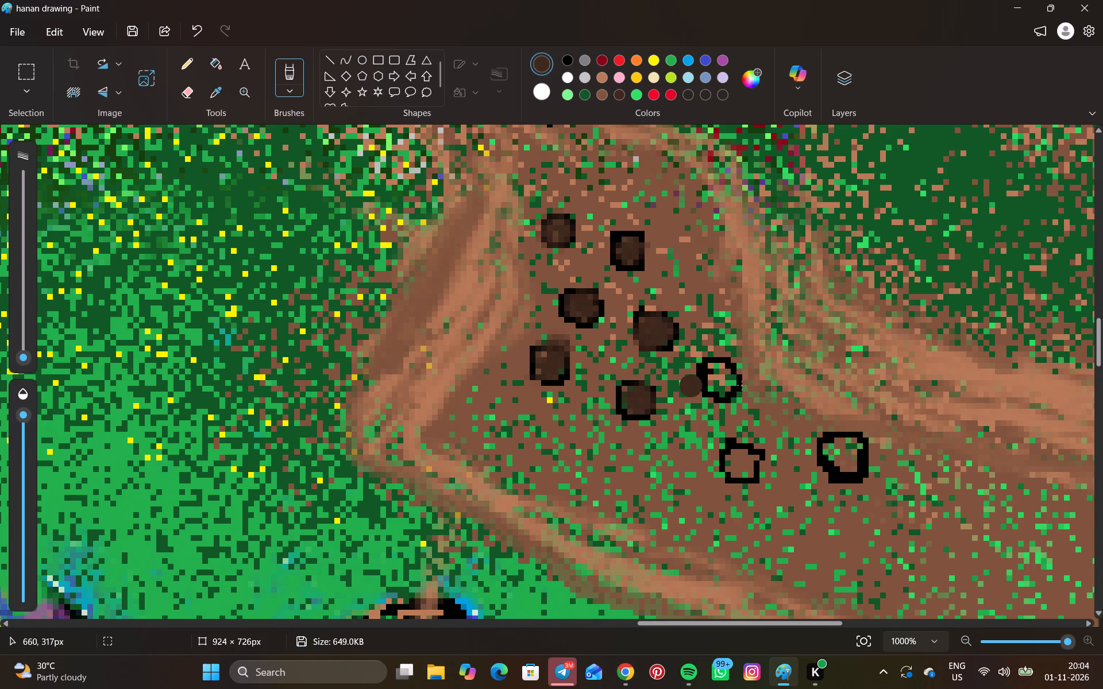
pyautogui.moveTo(719, 381); pyautogui.dragTo(739, 389)
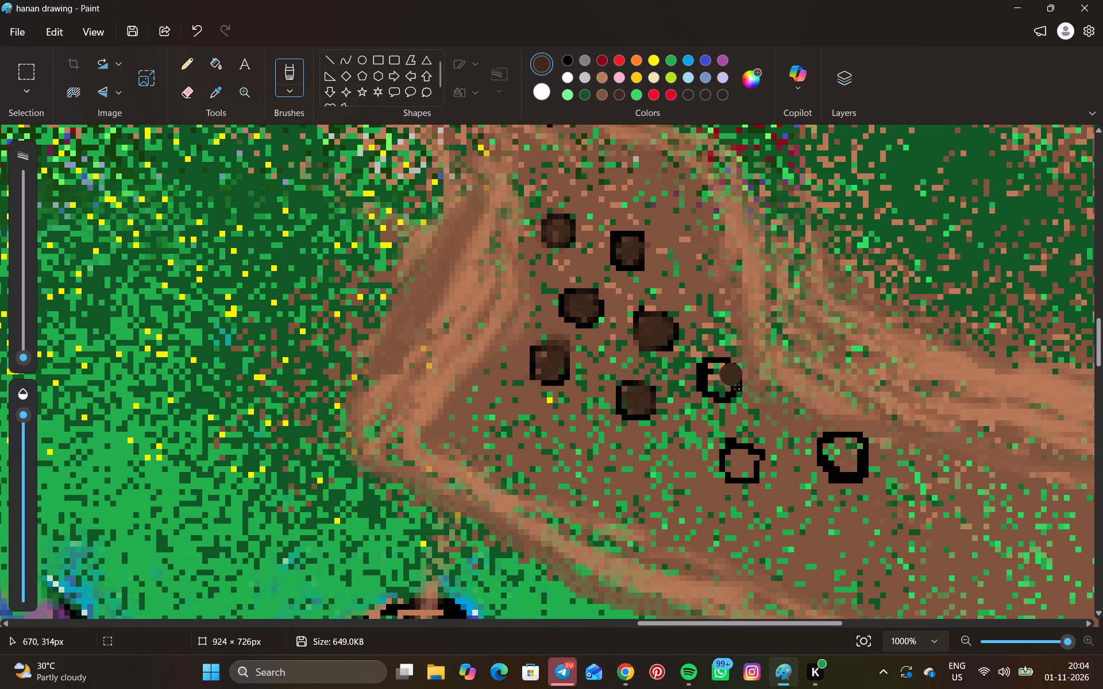
pyautogui.moveTo(739, 389); pyautogui.dragTo(715, 388)
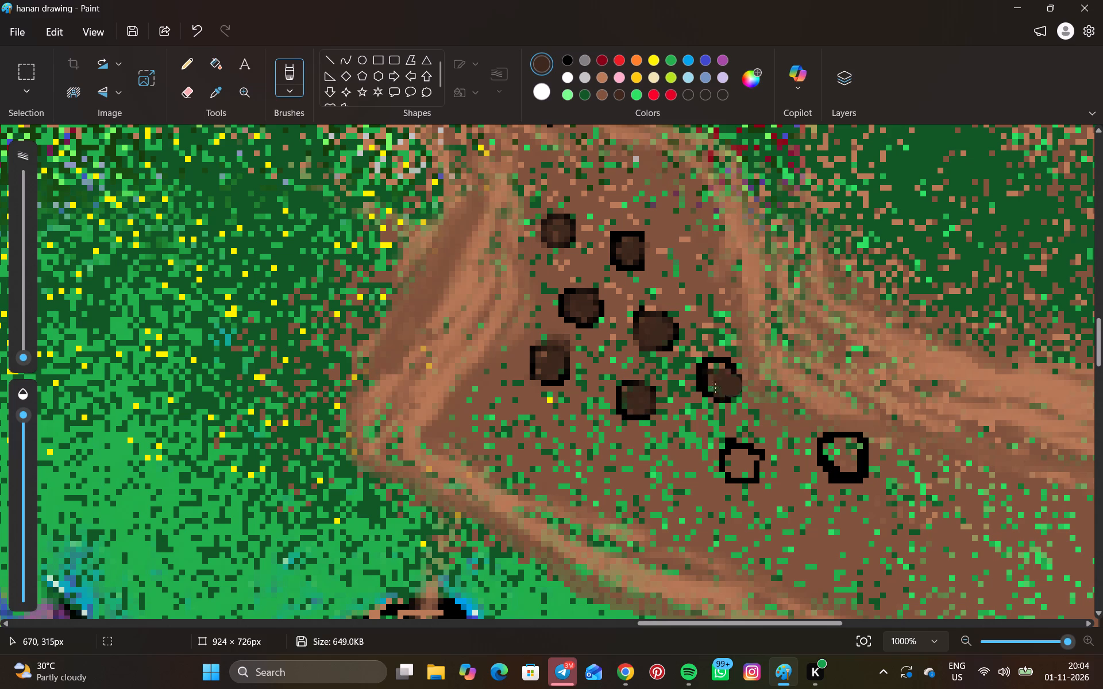
pyautogui.moveTo(715, 388); pyautogui.dragTo(722, 374)
# Fill the last two circles, the lowest pair on the path, with the same dark brown.
pyautogui.moveTo(747, 471); pyautogui.dragTo(743, 473)
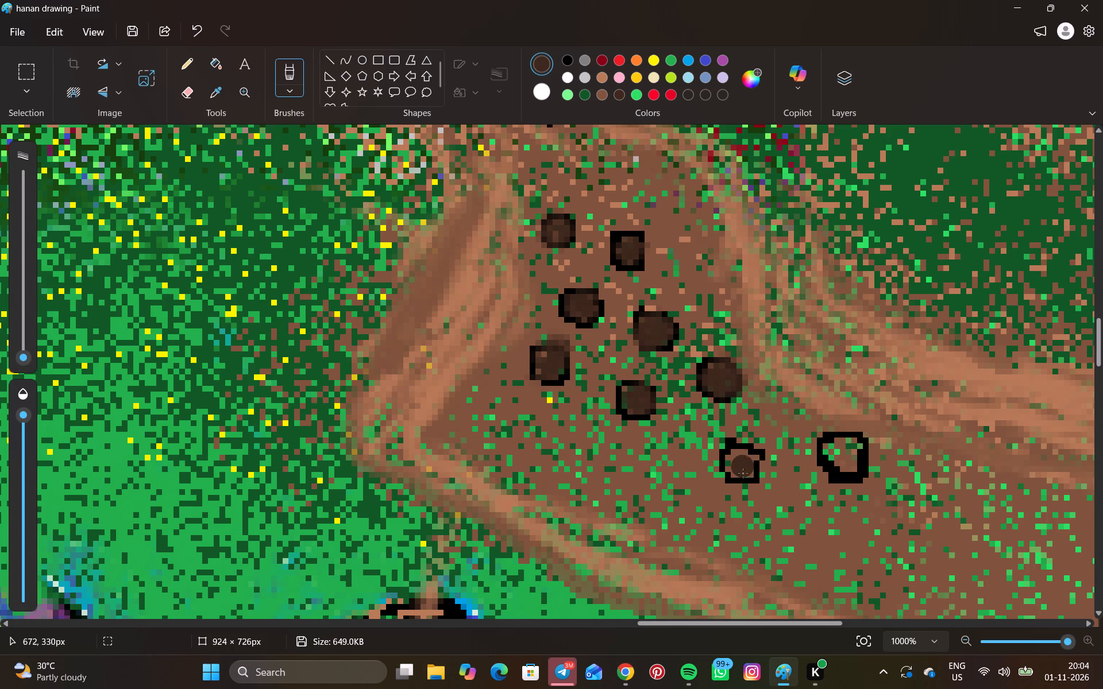
pyautogui.moveTo(743, 473); pyautogui.dragTo(743, 450)
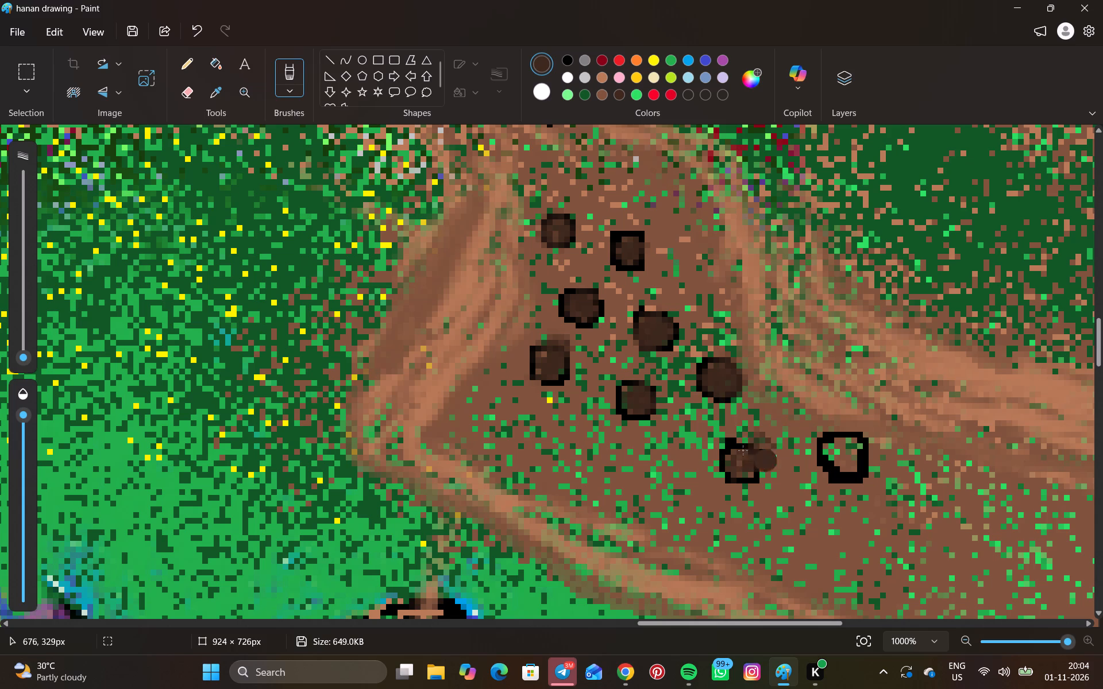
pyautogui.moveTo(743, 450); pyautogui.dragTo(739, 466)
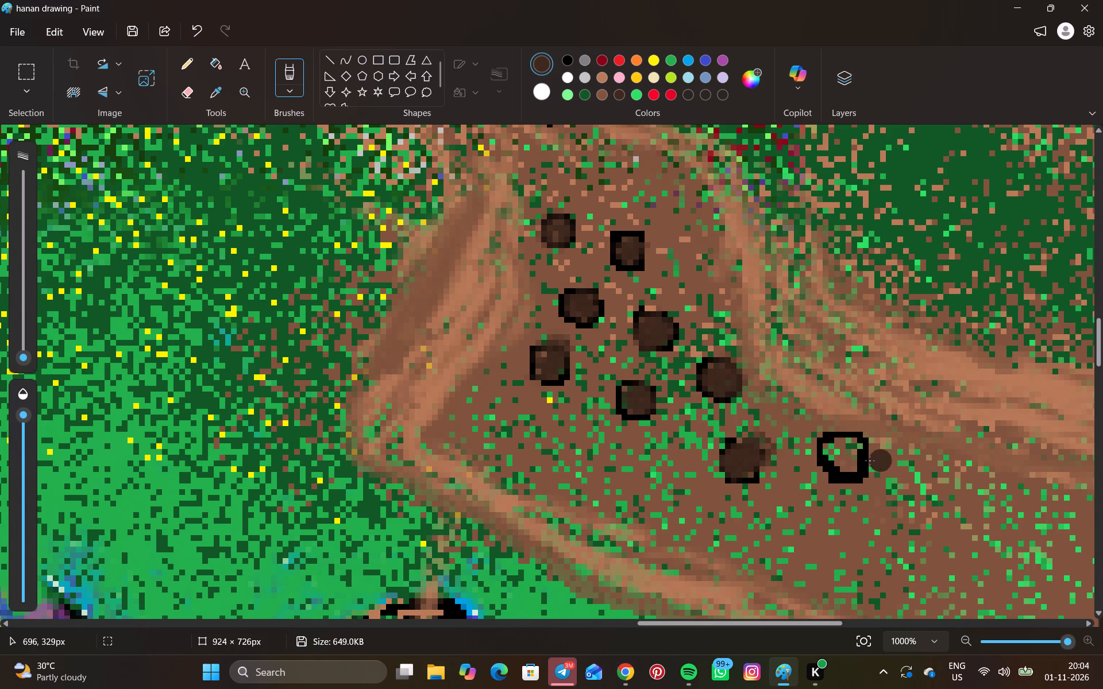
pyautogui.moveTo(858, 463); pyautogui.dragTo(854, 469)
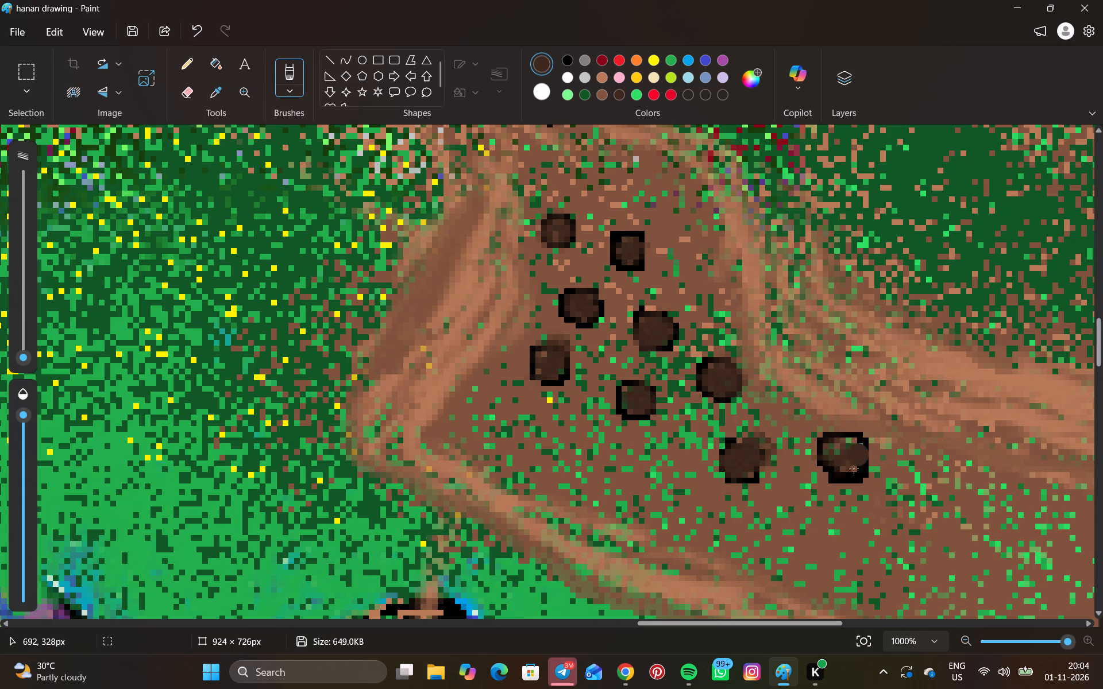
pyautogui.moveTo(854, 469); pyautogui.dragTo(842, 449)
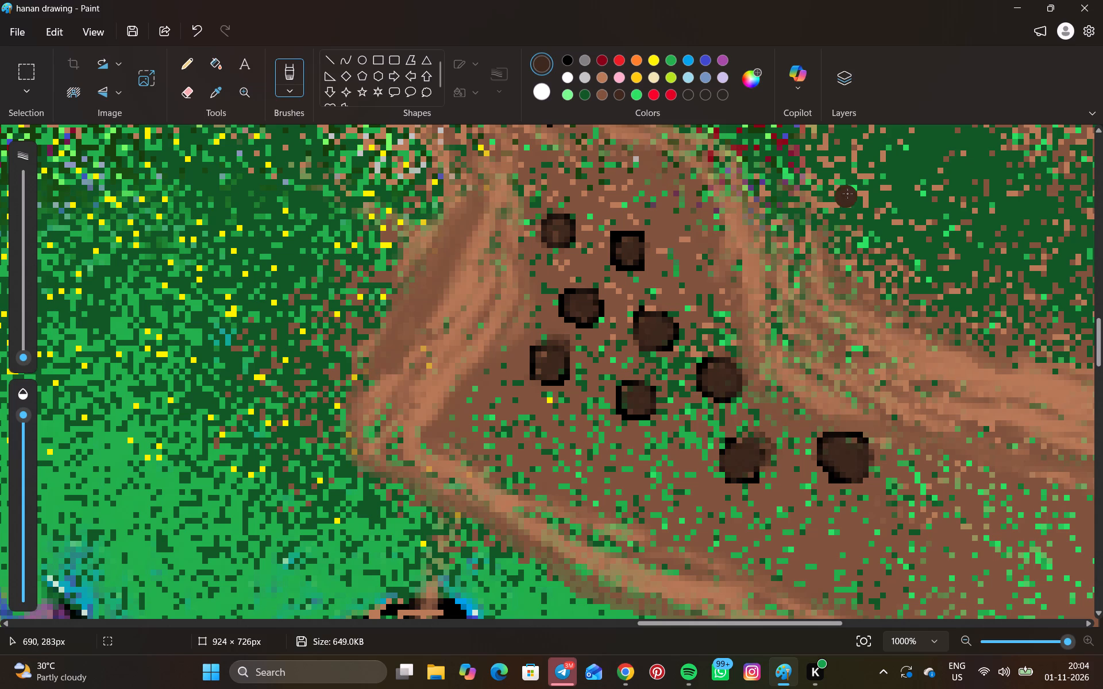
# Switch to a solid, hard-edged brush and retrace the outline of the topmost circle on the path in black.
pyautogui.keyDown('ctrl'); pyautogui.scroll(-5, 759, 245); pyautogui.keyUp('ctrl')
pyautogui.keyDown('ctrl'); pyautogui.scroll(3, 642, 541); pyautogui.keyUp('ctrl')
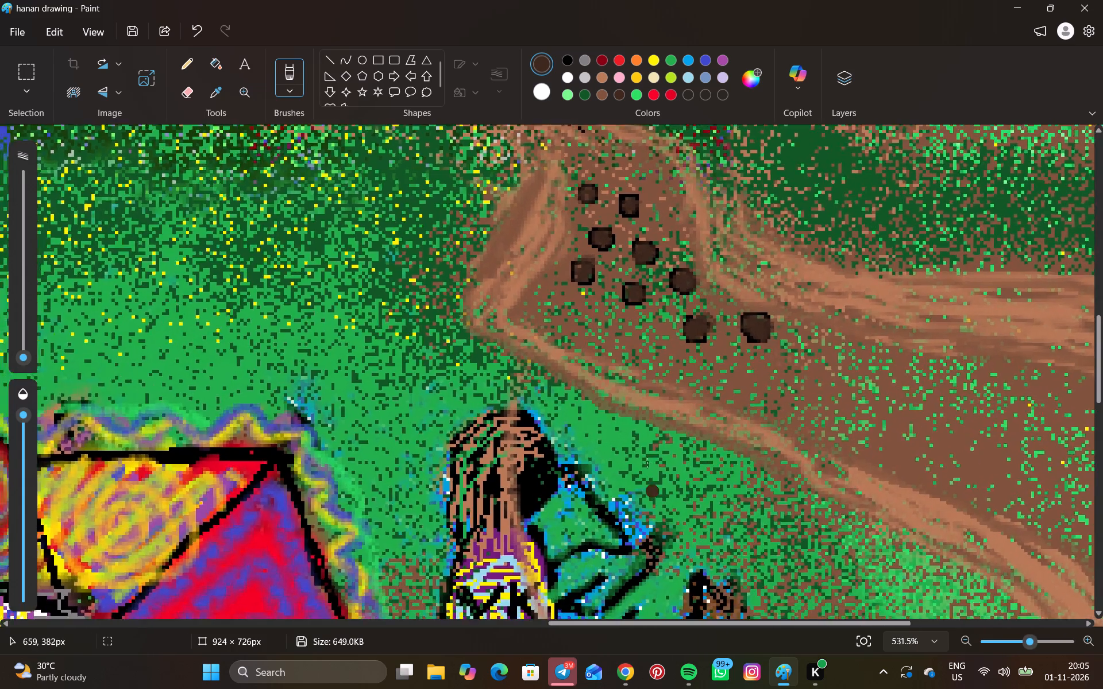
pyautogui.keyDown('ctrl'); pyautogui.scroll(8, 647, 463); pyautogui.keyUp('ctrl')
pyautogui.scroll(1, 677, 345)
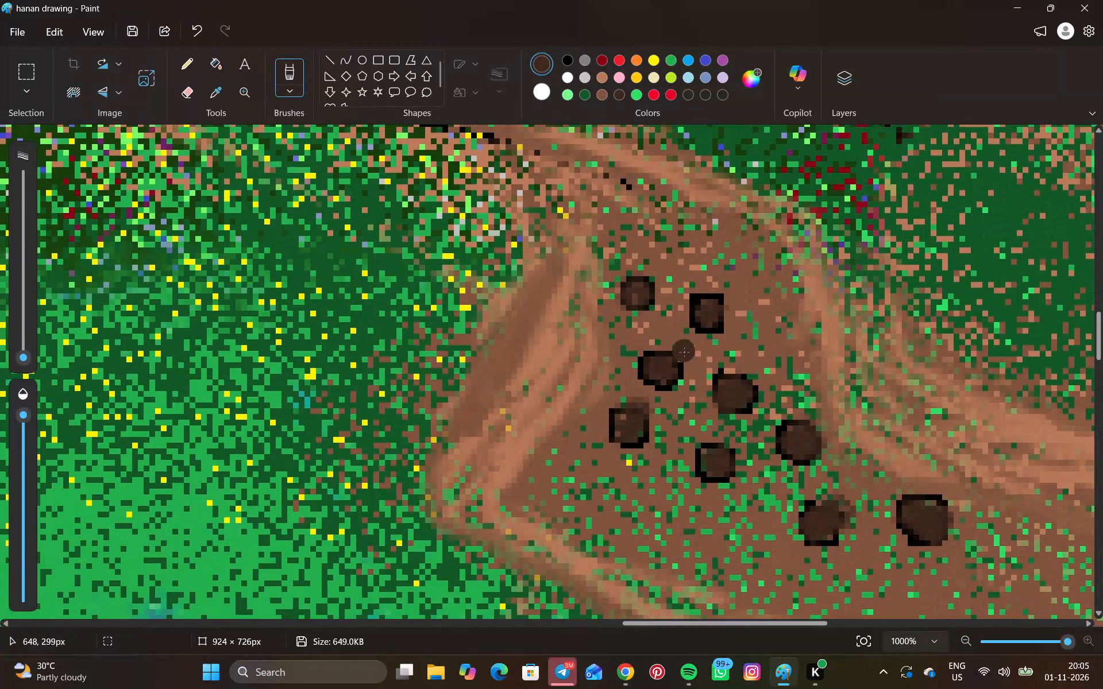
pyautogui.click(295, 94)
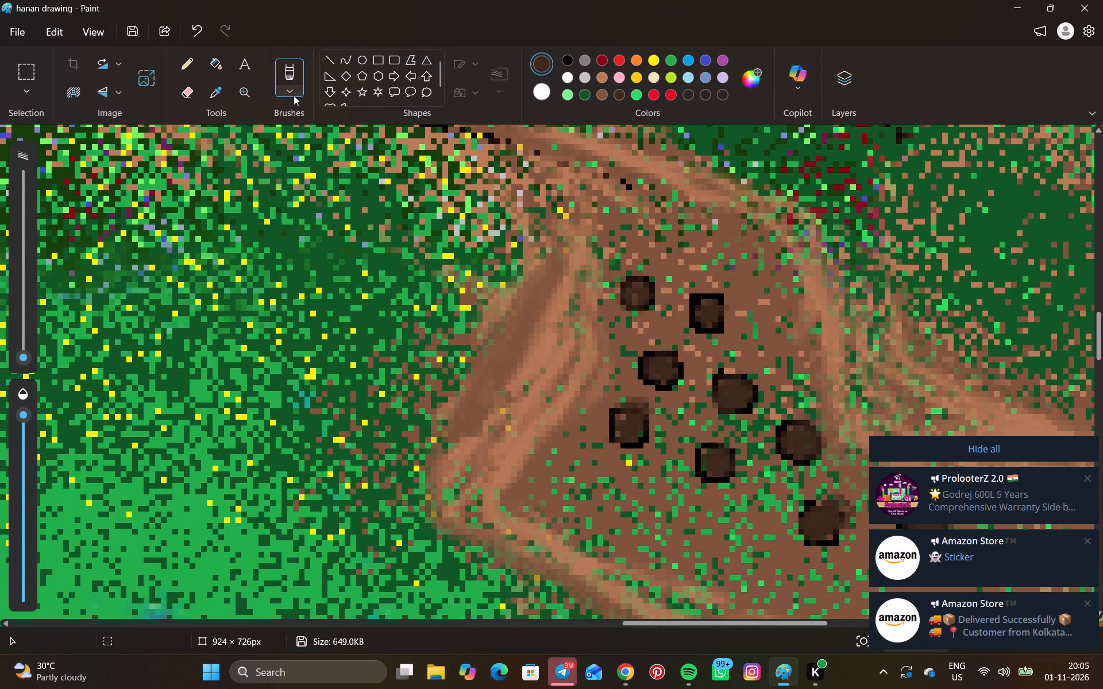
pyautogui.click(346, 121)
pyautogui.moveTo(626, 281); pyautogui.dragTo(621, 292)
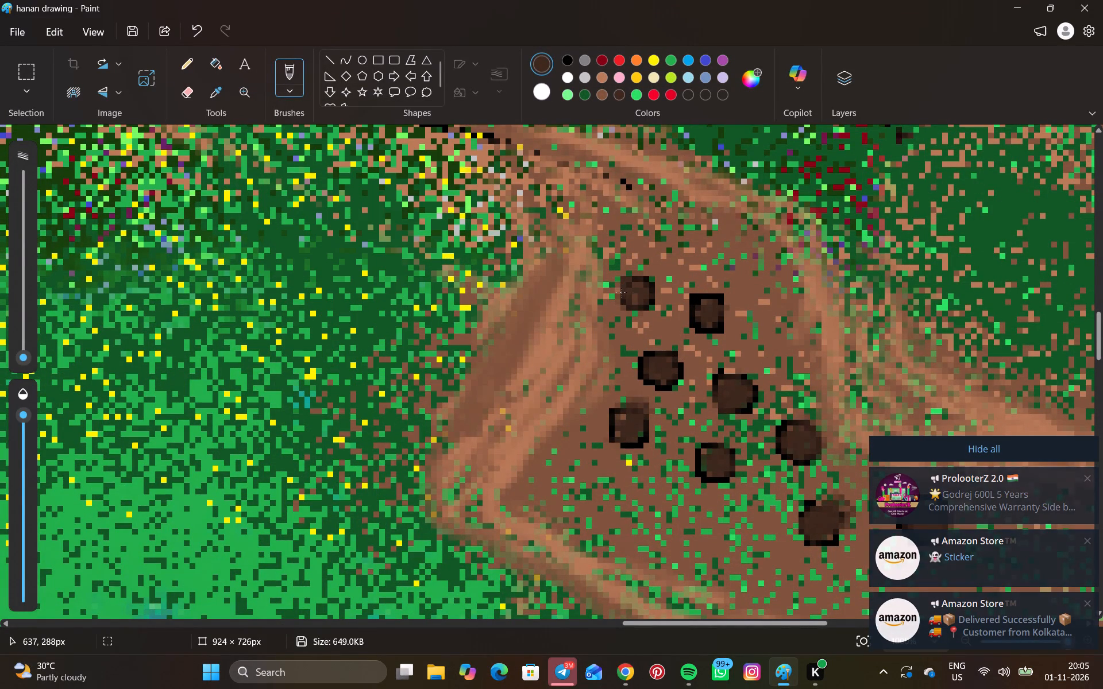
pyautogui.moveTo(621, 292); pyautogui.dragTo(624, 301)
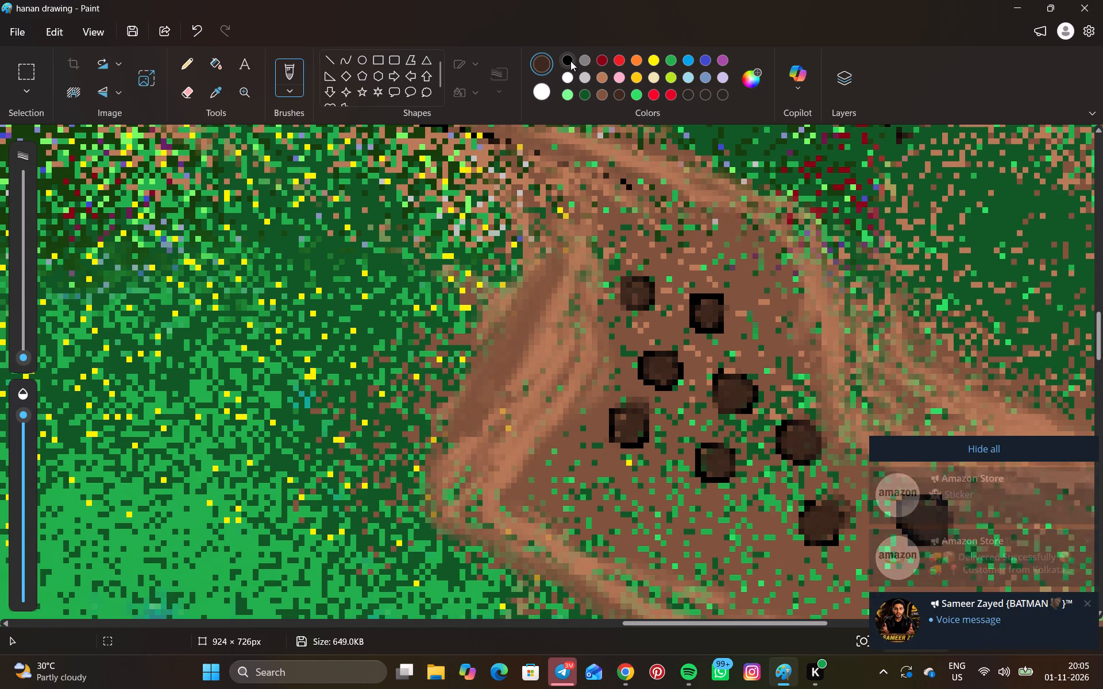
pyautogui.click(572, 62)
pyautogui.moveTo(637, 277); pyautogui.dragTo(631, 277)
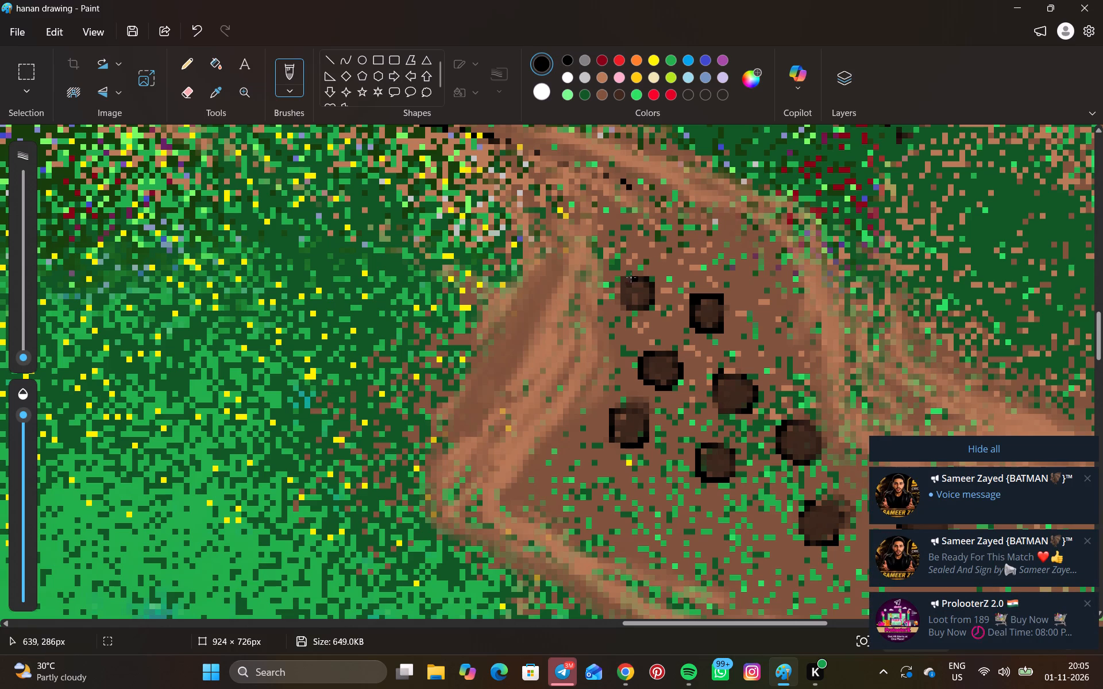
pyautogui.moveTo(631, 277); pyautogui.dragTo(625, 307)
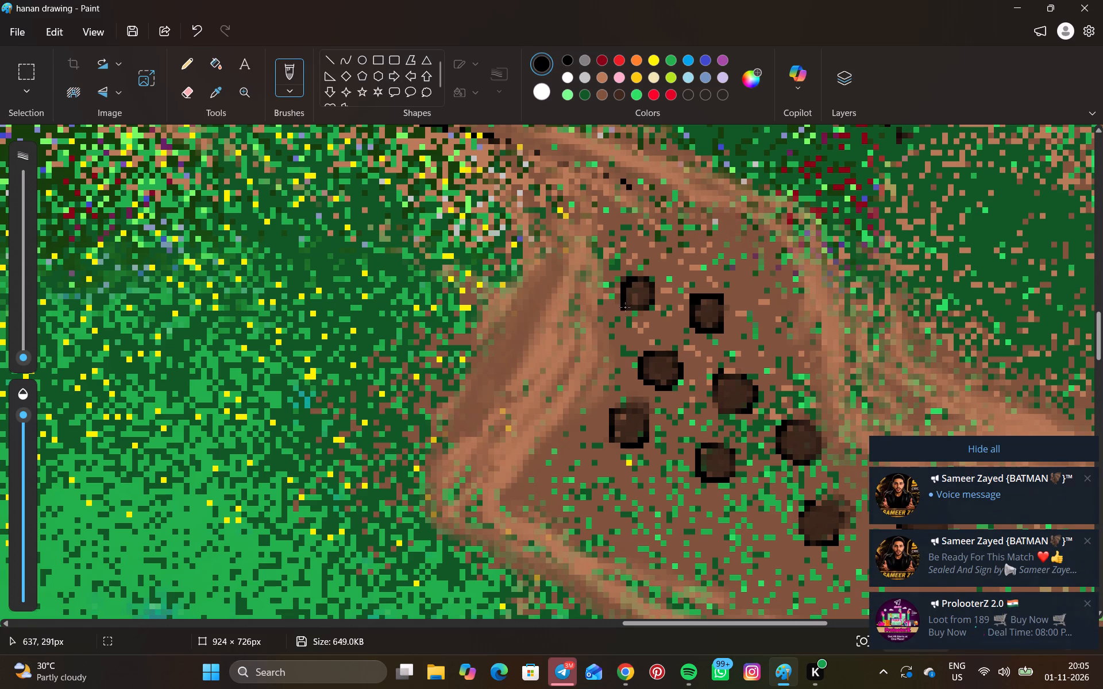
pyautogui.moveTo(625, 307); pyautogui.dragTo(655, 288)
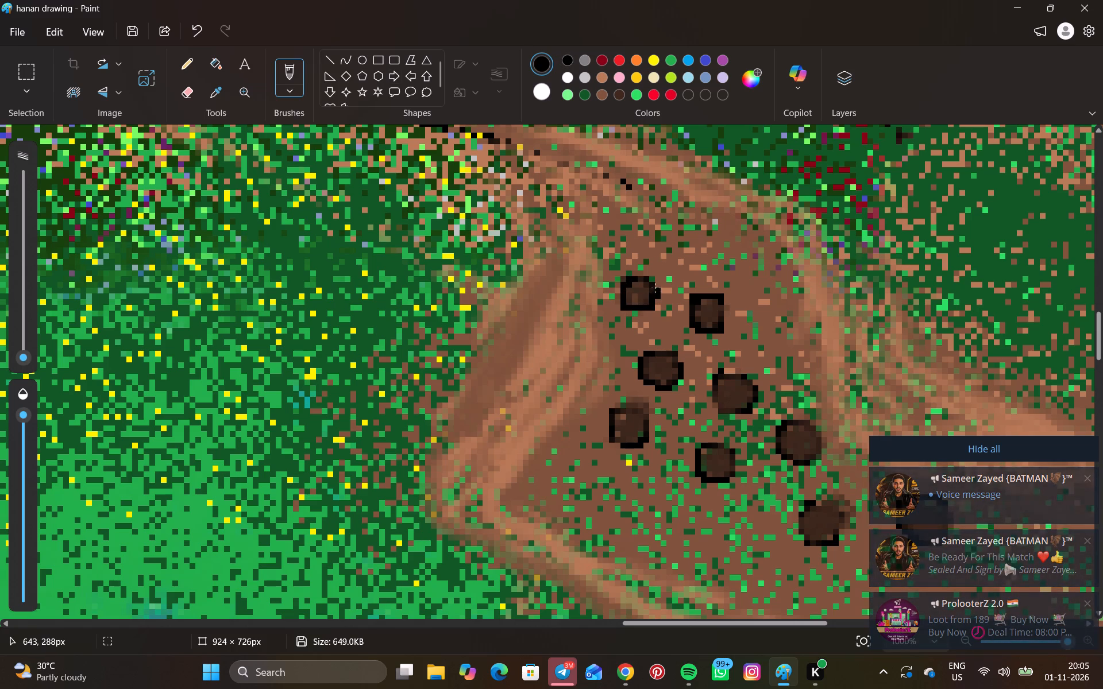
pyautogui.moveTo(655, 288); pyautogui.dragTo(627, 284)
# Retrace the outlines of the second and third circles from the top of the path in black.
pyautogui.moveTo(703, 295); pyautogui.dragTo(696, 301)
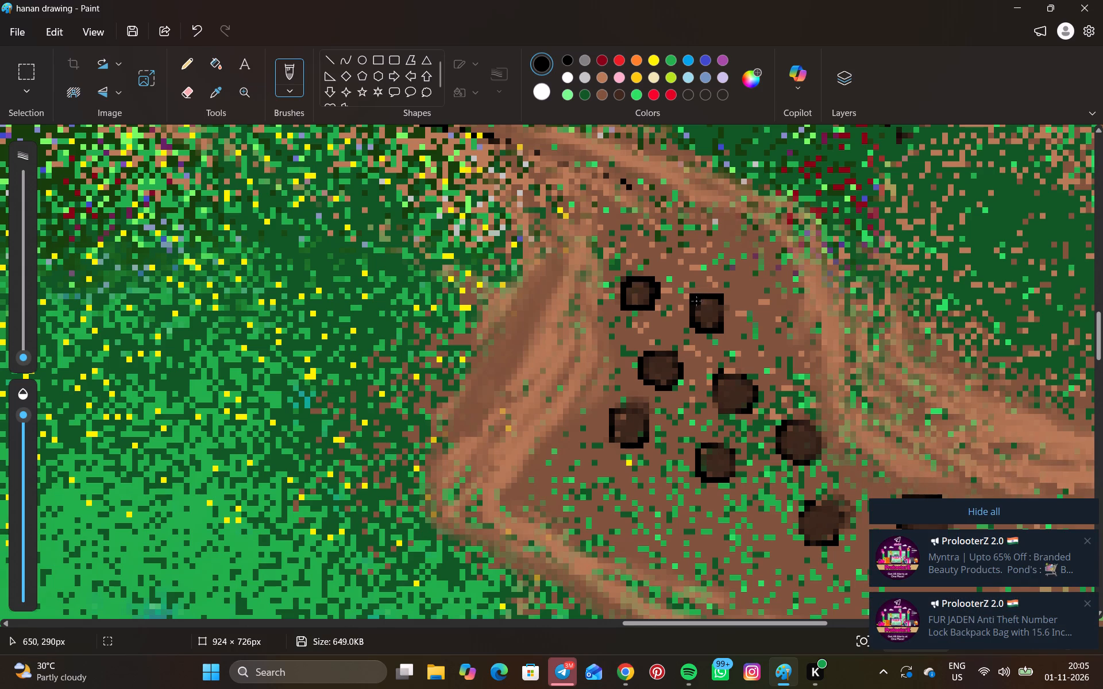
pyautogui.moveTo(696, 301); pyautogui.dragTo(724, 312)
pyautogui.moveTo(724, 312); pyautogui.dragTo(716, 298)
pyautogui.moveTo(667, 355); pyautogui.dragTo(646, 361)
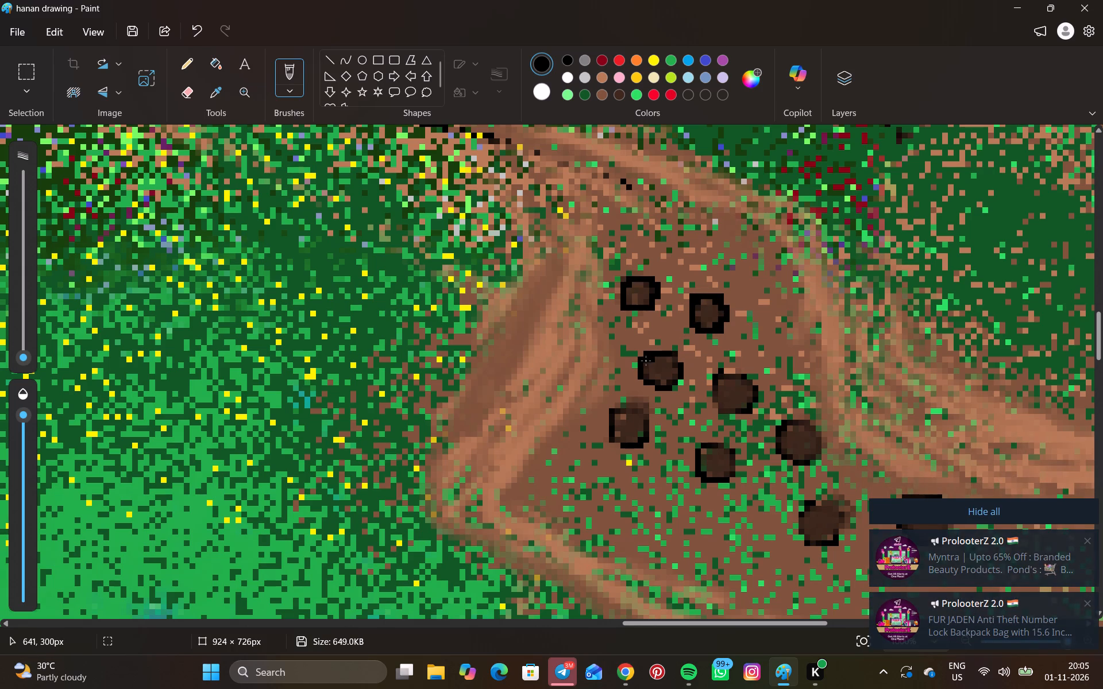
pyautogui.moveTo(646, 361); pyautogui.dragTo(681, 376)
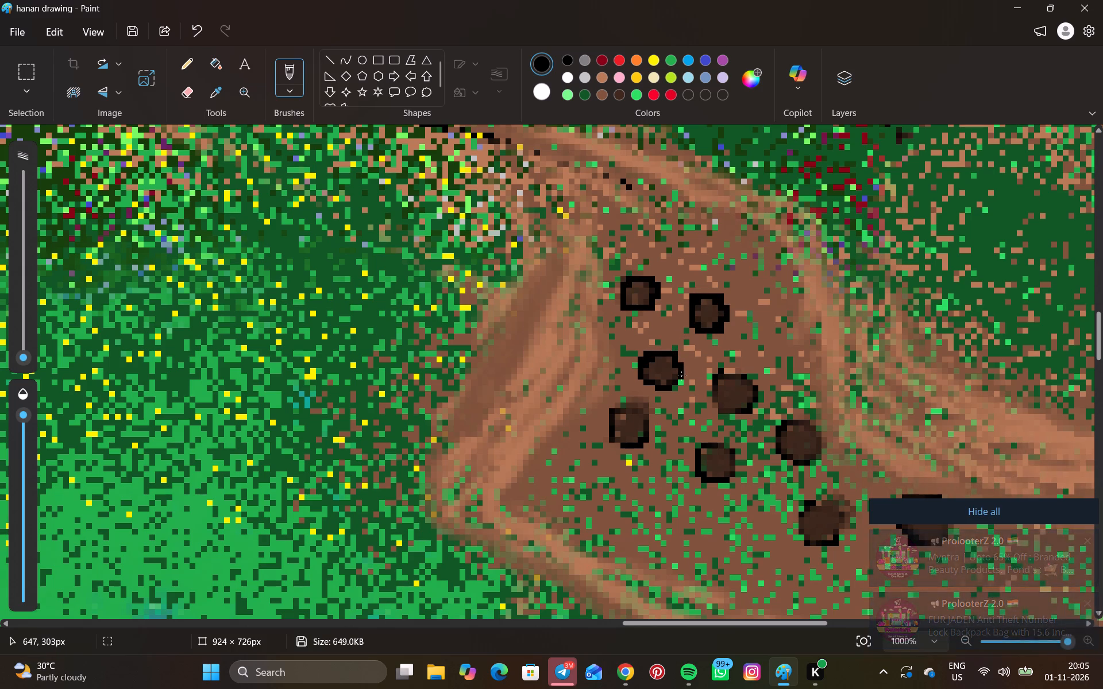
pyautogui.moveTo(681, 376); pyautogui.dragTo(681, 377)
# Retrace in black the outlines of the leftmost circle, the circle beside the third one, and the small circle below these two.
pyautogui.moveTo(646, 427); pyautogui.dragTo(626, 410)
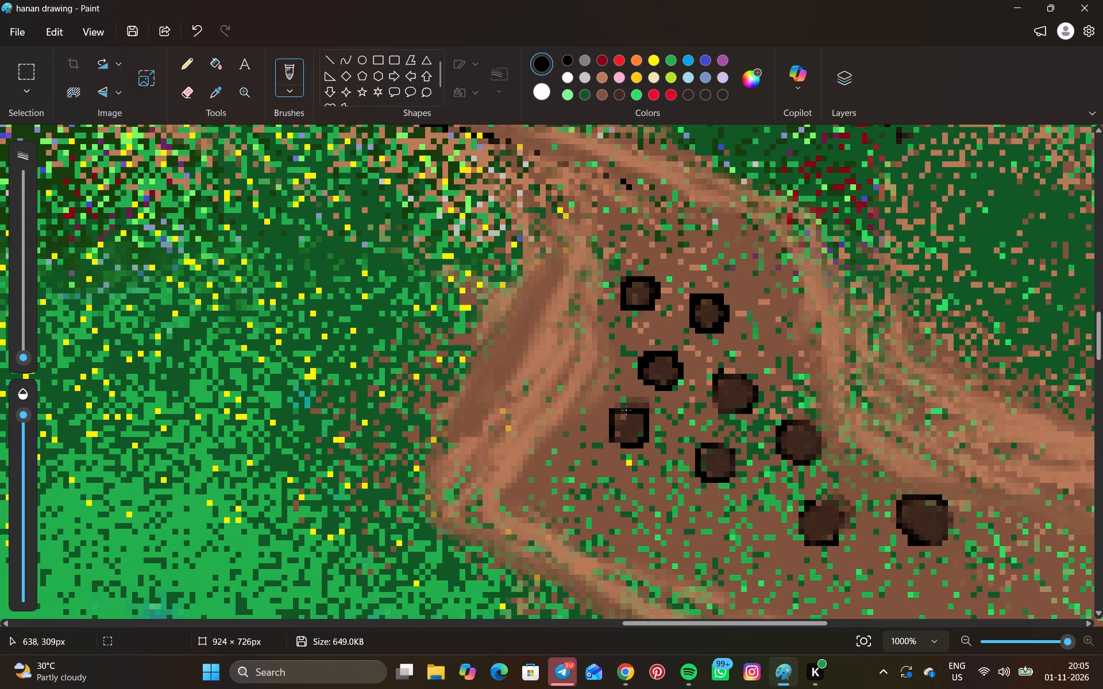
pyautogui.moveTo(626, 410); pyautogui.dragTo(635, 442)
pyautogui.moveTo(715, 388); pyautogui.dragTo(748, 412)
pyautogui.moveTo(748, 412); pyautogui.dragTo(723, 375)
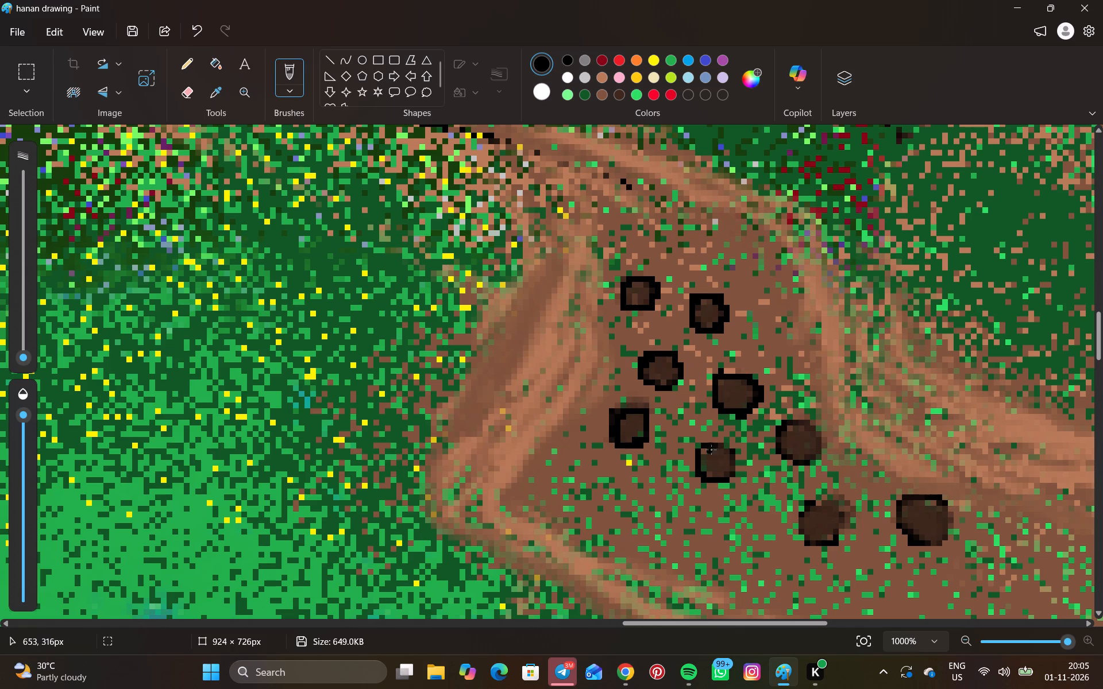
pyautogui.moveTo(705, 450); pyautogui.dragTo(732, 478)
pyautogui.moveTo(732, 478); pyautogui.dragTo(721, 482)
# Retrace the outlines of the remaining three circles, the rightmost on the path, in black.
pyautogui.moveTo(797, 424); pyautogui.dragTo(801, 423)
pyautogui.moveTo(801, 423); pyautogui.dragTo(790, 463)
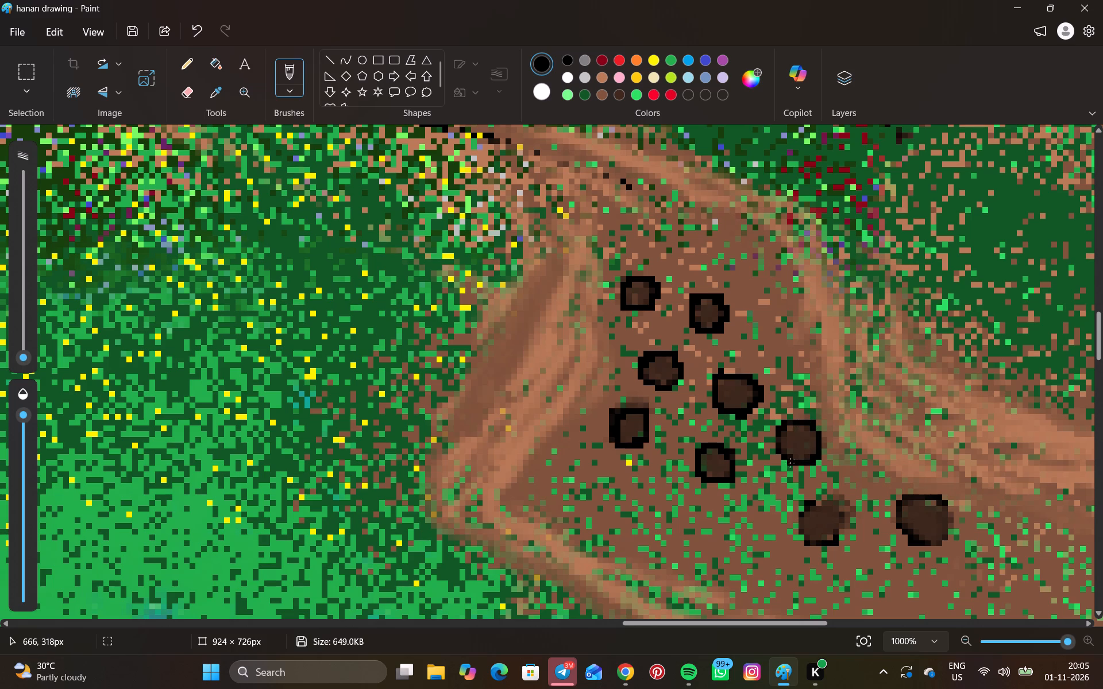
pyautogui.moveTo(790, 463); pyautogui.dragTo(791, 464)
pyautogui.click(840, 536)
pyautogui.moveTo(839, 515); pyautogui.dragTo(838, 513)
pyautogui.moveTo(838, 513); pyautogui.dragTo(836, 541)
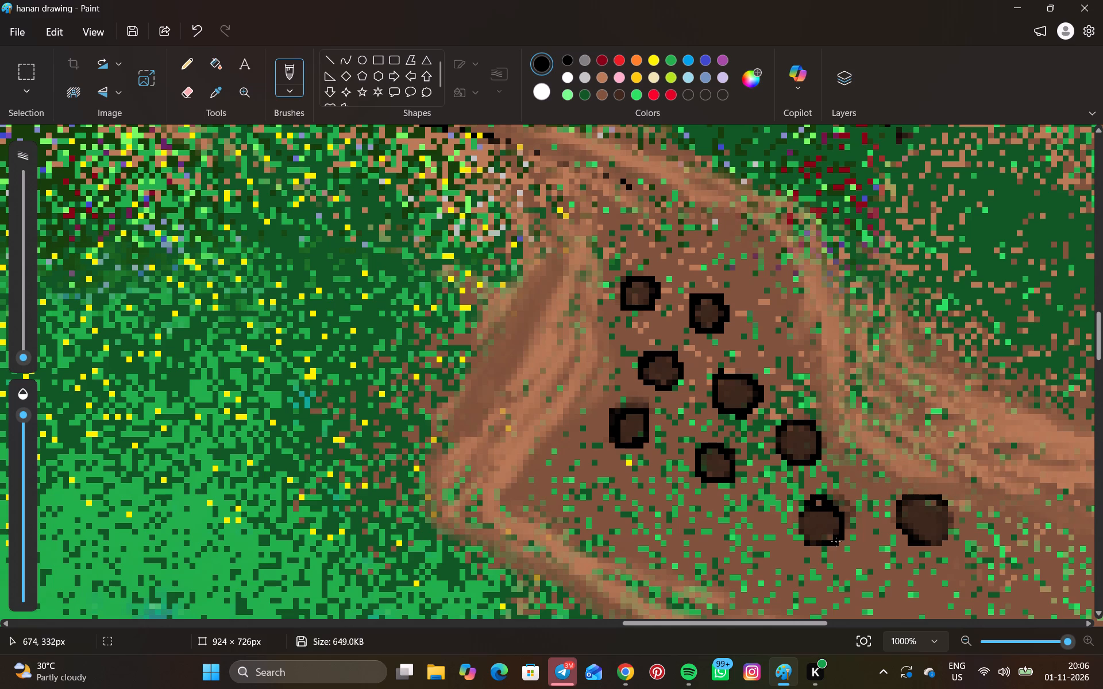
pyautogui.moveTo(836, 541); pyautogui.dragTo(809, 503)
pyautogui.moveTo(903, 512); pyautogui.dragTo(915, 500)
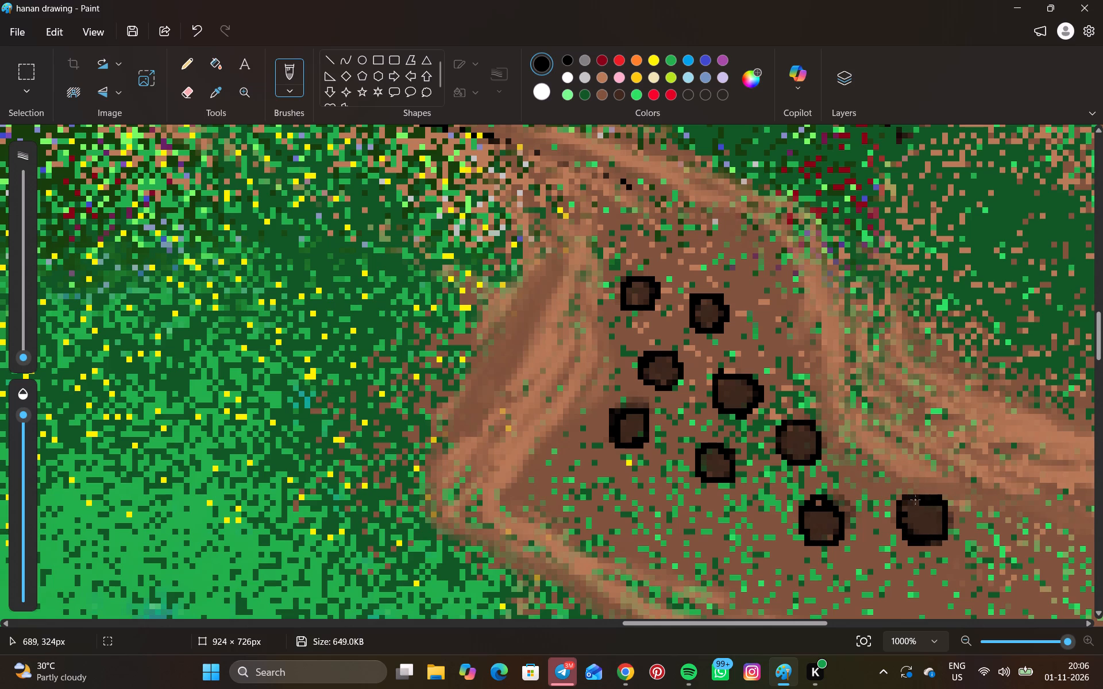
pyautogui.moveTo(915, 500); pyautogui.dragTo(911, 500)
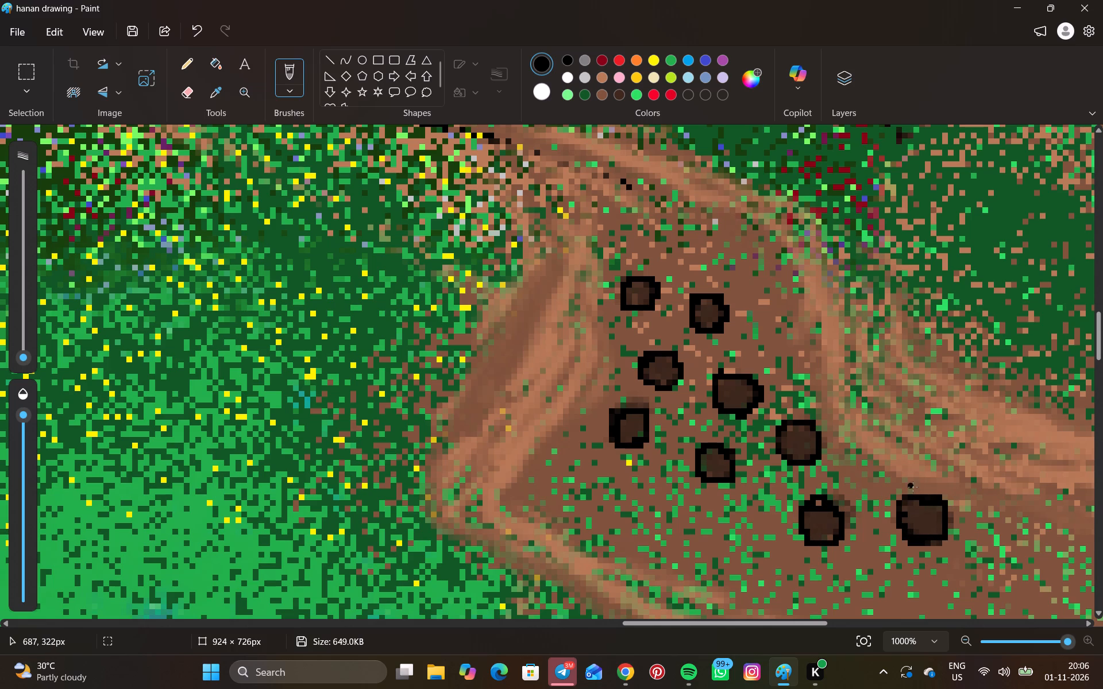
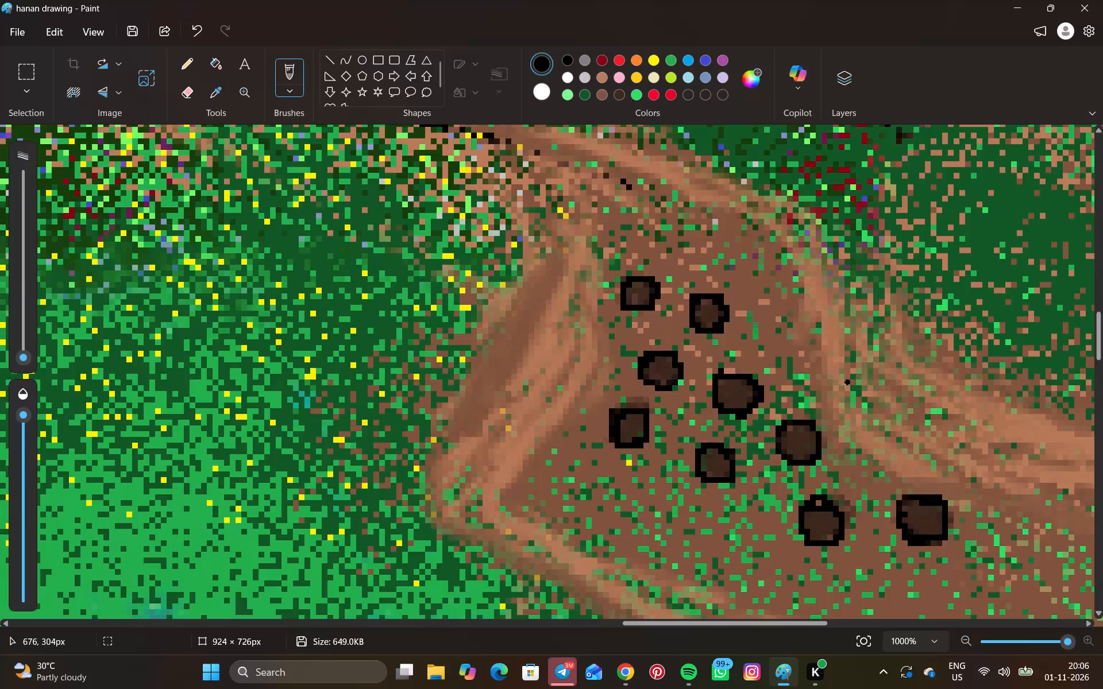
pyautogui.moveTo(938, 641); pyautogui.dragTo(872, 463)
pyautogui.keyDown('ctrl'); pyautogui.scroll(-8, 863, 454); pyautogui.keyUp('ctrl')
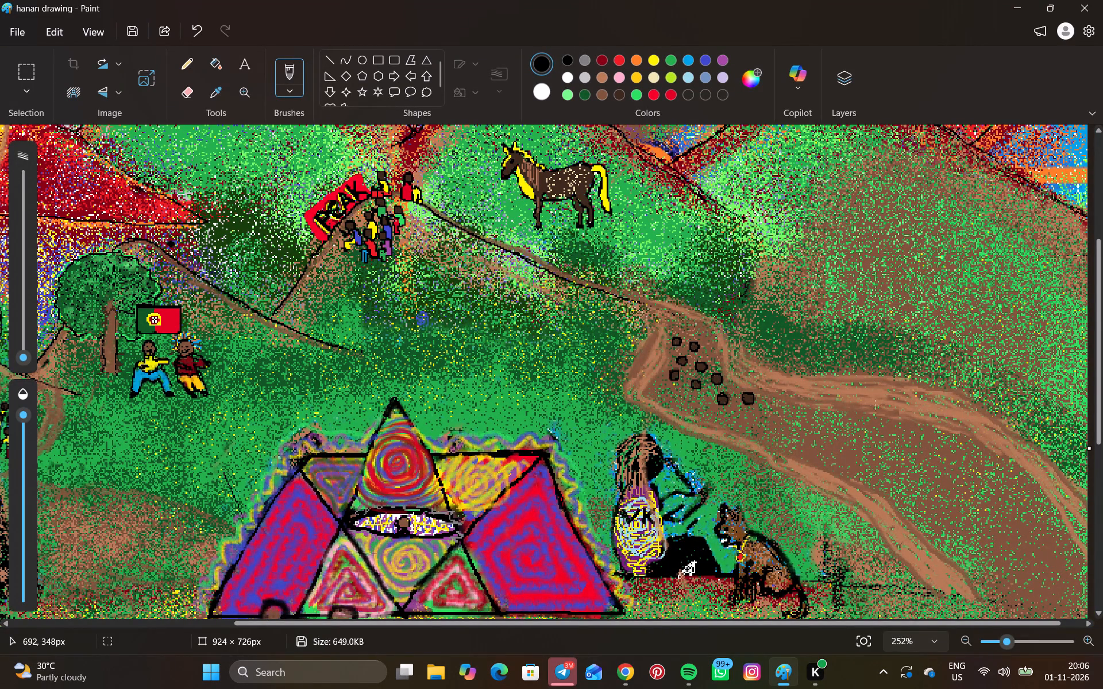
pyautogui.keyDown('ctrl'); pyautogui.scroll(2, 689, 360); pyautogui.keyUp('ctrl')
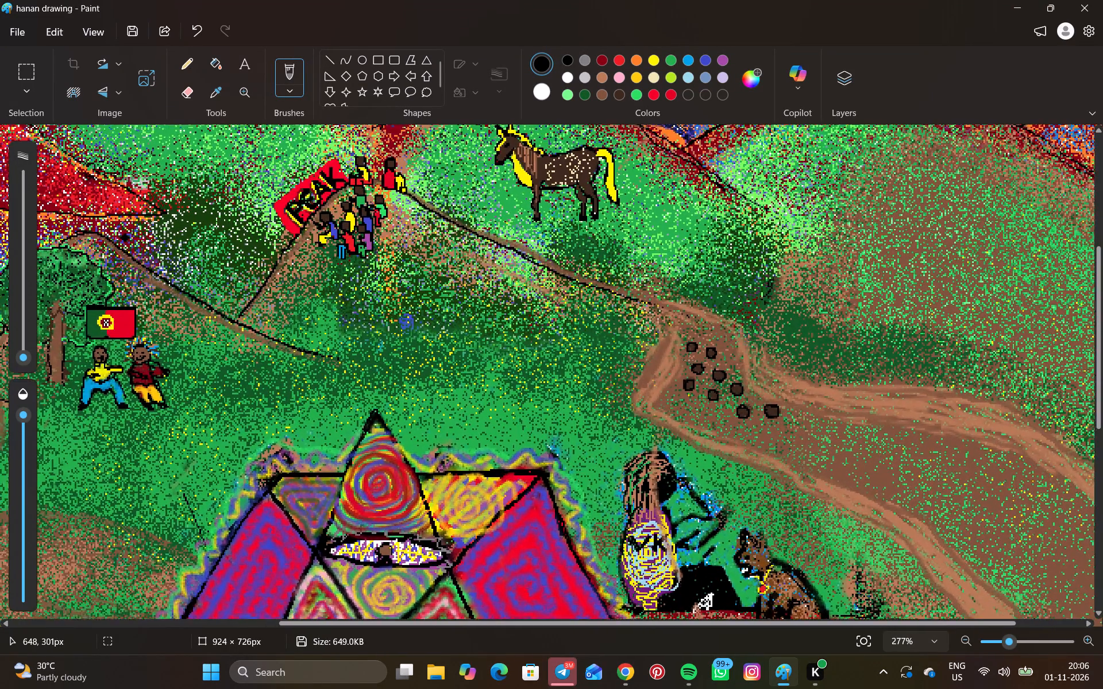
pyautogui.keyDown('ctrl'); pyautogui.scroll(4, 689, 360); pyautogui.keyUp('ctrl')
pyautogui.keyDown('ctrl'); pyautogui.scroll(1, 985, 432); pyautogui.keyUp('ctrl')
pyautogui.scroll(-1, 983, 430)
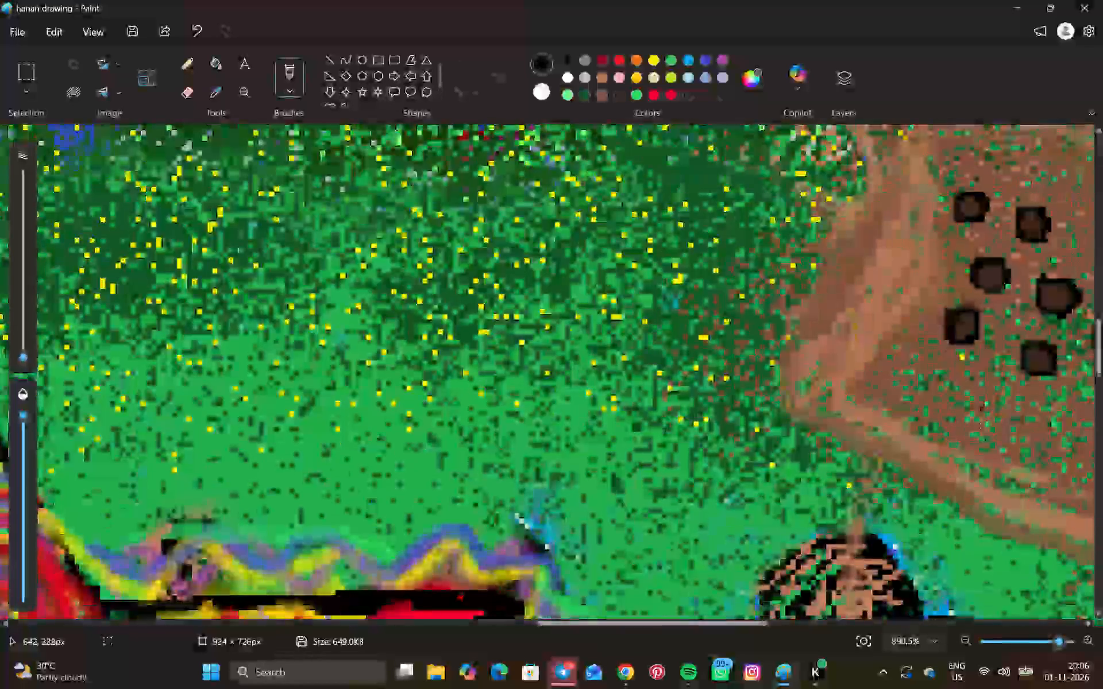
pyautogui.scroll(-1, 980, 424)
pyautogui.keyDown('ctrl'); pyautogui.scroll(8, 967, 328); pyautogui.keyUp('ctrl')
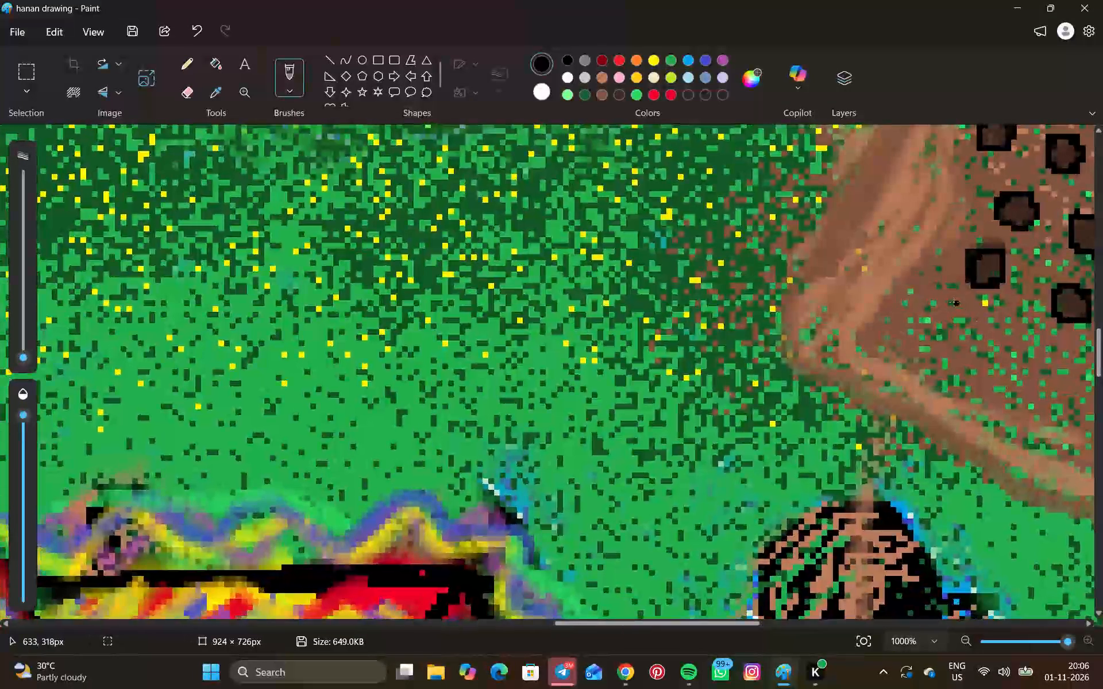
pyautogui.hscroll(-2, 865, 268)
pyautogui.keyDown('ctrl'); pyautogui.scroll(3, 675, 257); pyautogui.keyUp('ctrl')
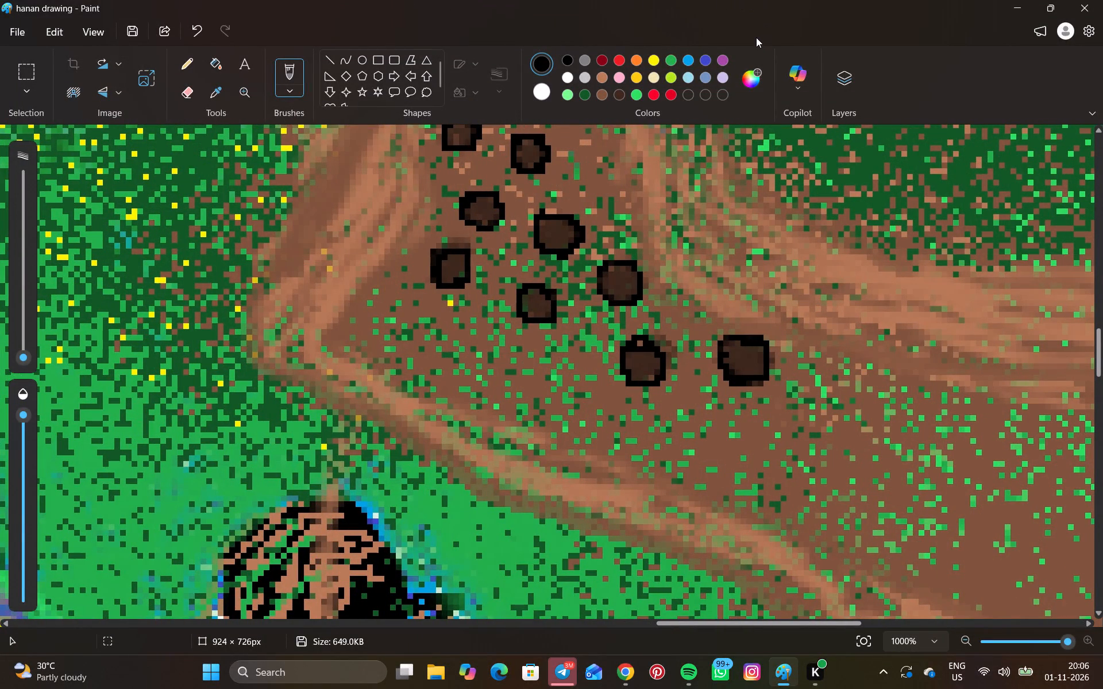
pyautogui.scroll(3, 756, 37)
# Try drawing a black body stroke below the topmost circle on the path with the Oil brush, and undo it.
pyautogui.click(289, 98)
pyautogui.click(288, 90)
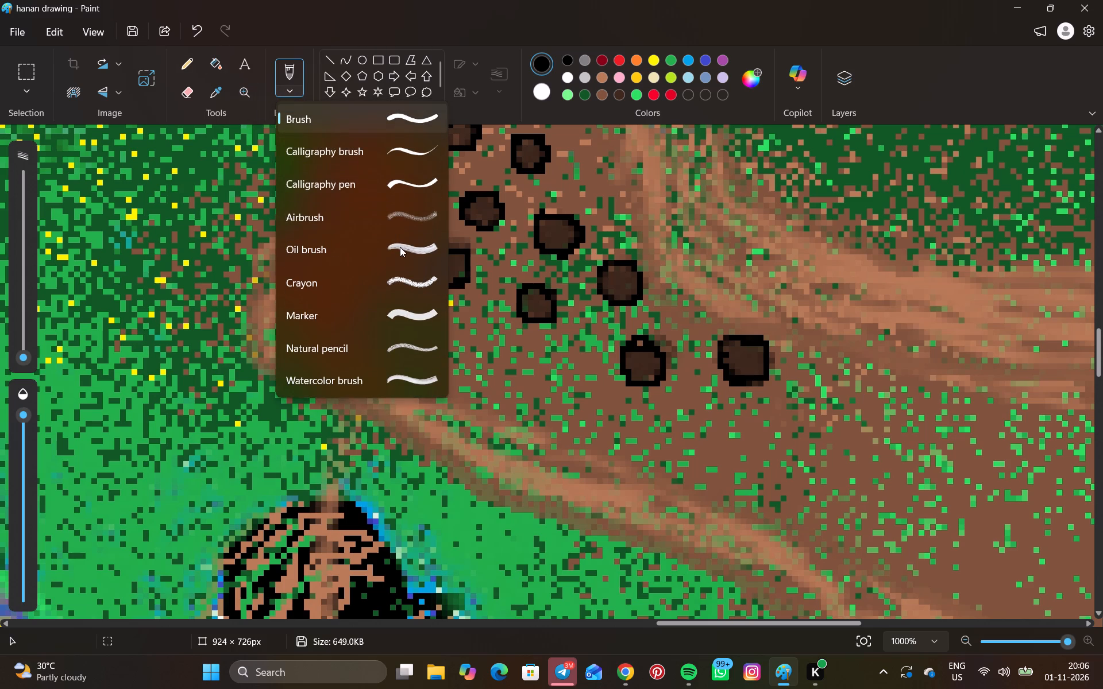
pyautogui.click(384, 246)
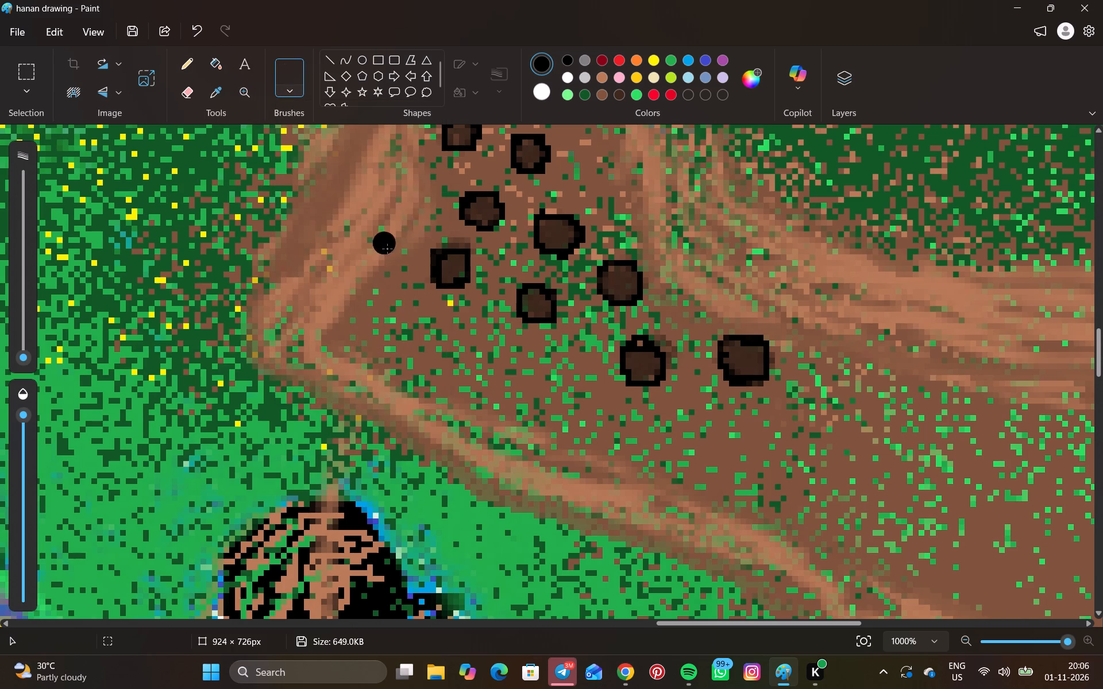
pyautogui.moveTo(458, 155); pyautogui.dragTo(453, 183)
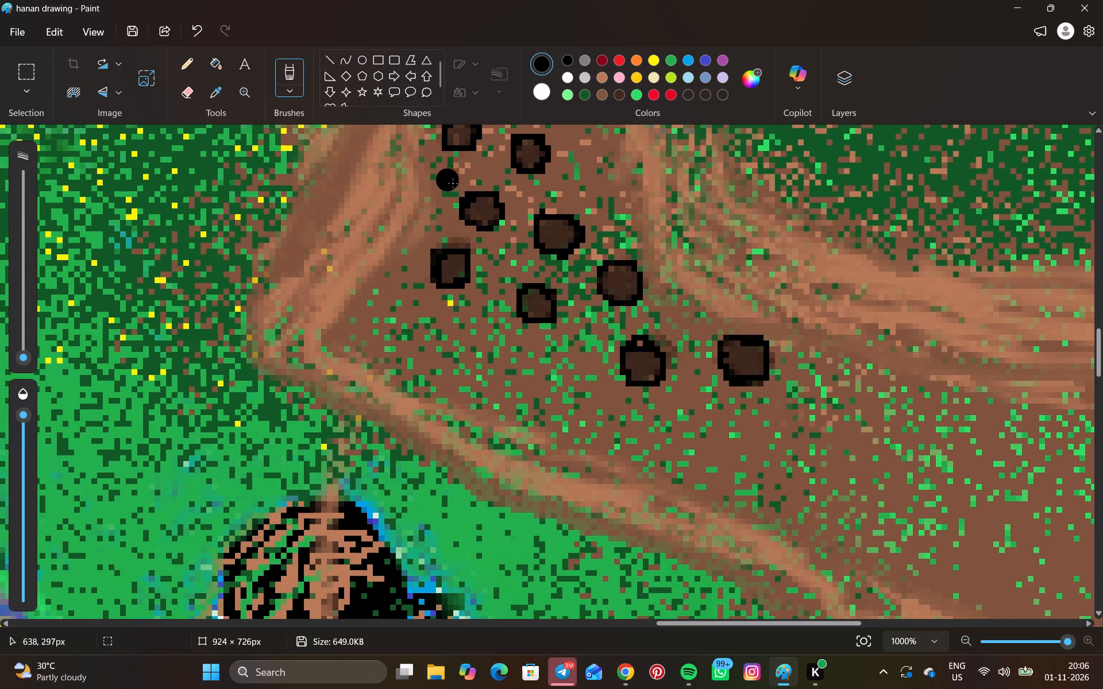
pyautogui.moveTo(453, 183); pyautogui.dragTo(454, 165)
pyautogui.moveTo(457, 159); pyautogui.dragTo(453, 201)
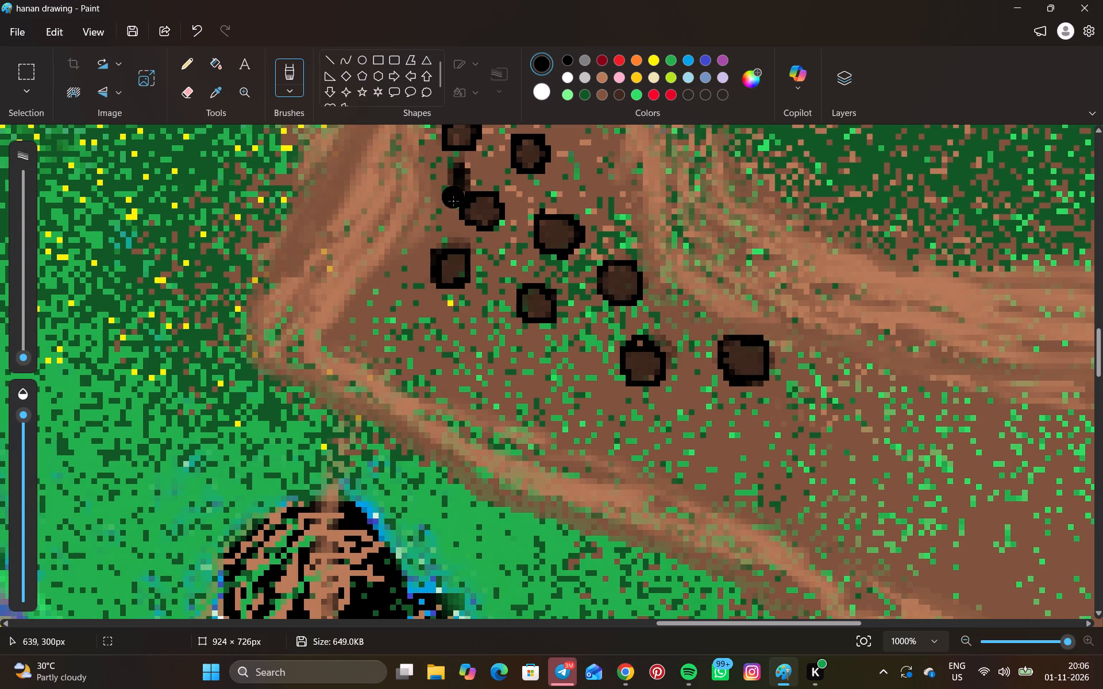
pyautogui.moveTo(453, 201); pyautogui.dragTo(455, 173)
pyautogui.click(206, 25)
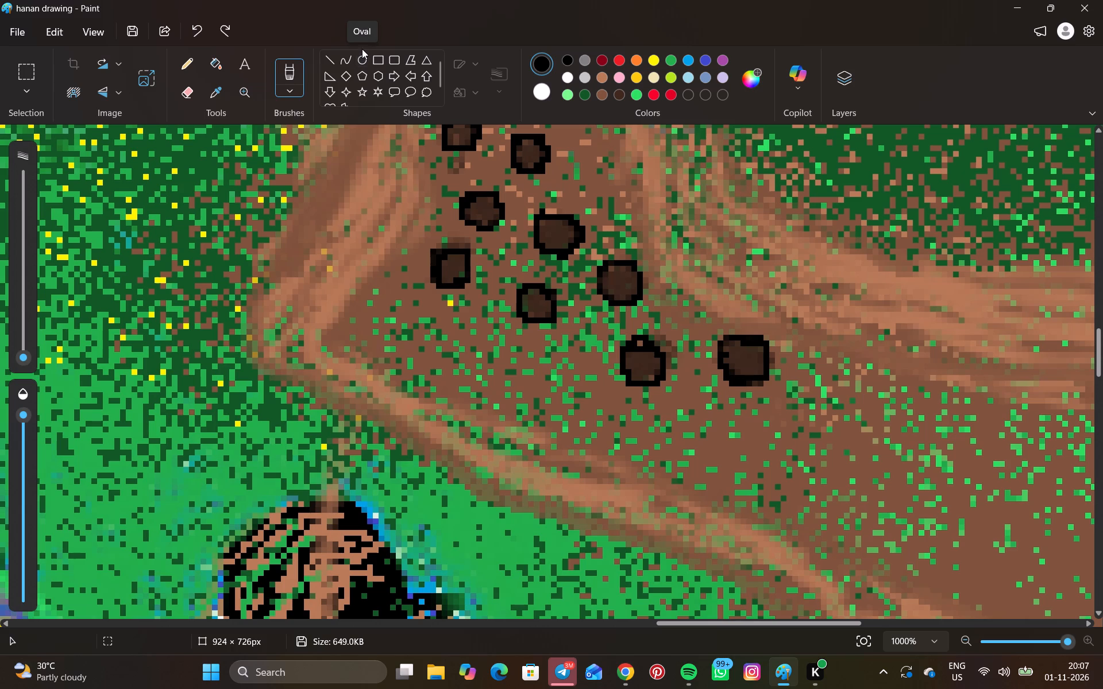
# Switch back to the plain Brush and draw two thin black body lines from the topmost circle down to the third circle.
pyautogui.click(286, 91)
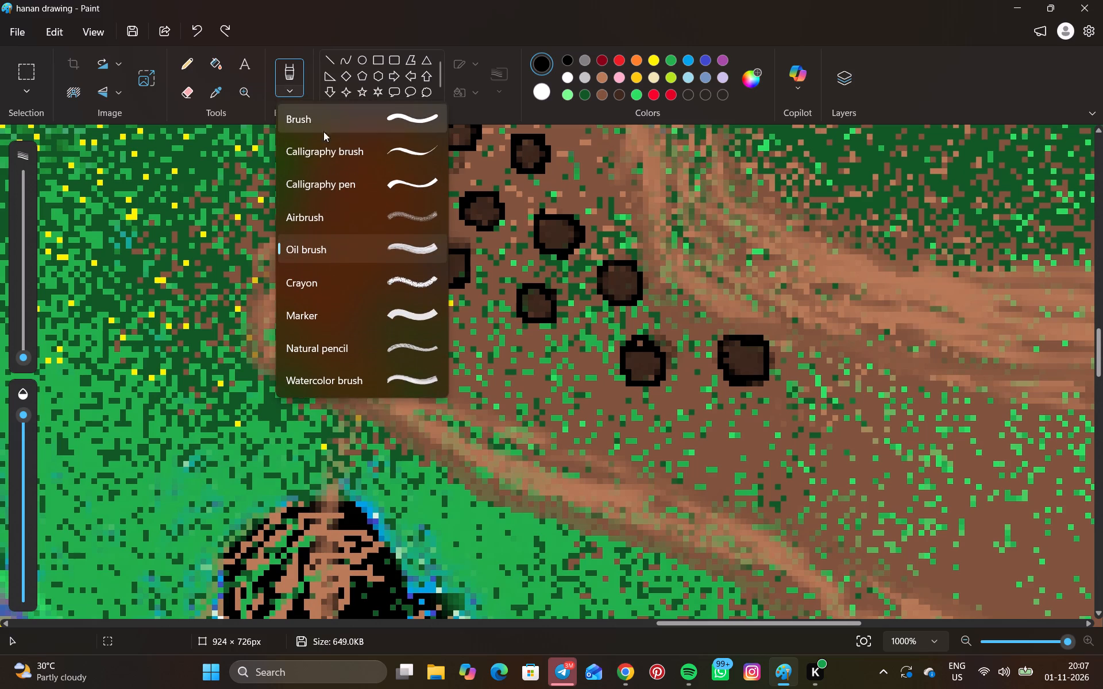
pyautogui.click(370, 117)
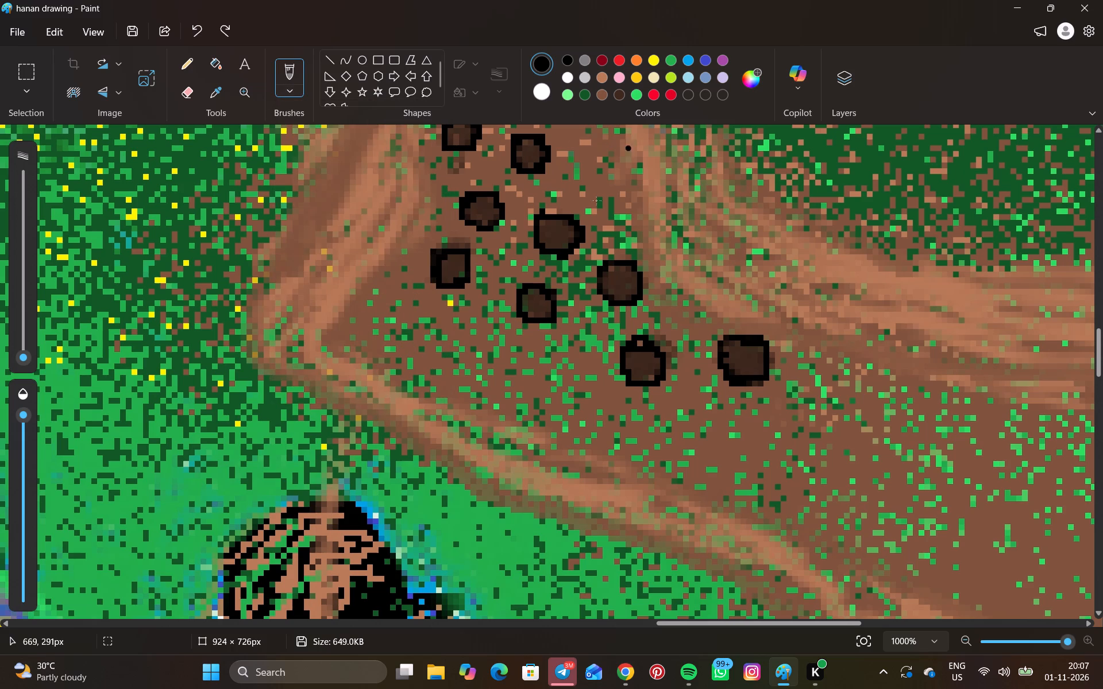
pyautogui.moveTo(449, 151); pyautogui.dragTo(449, 179)
pyautogui.click(449, 181)
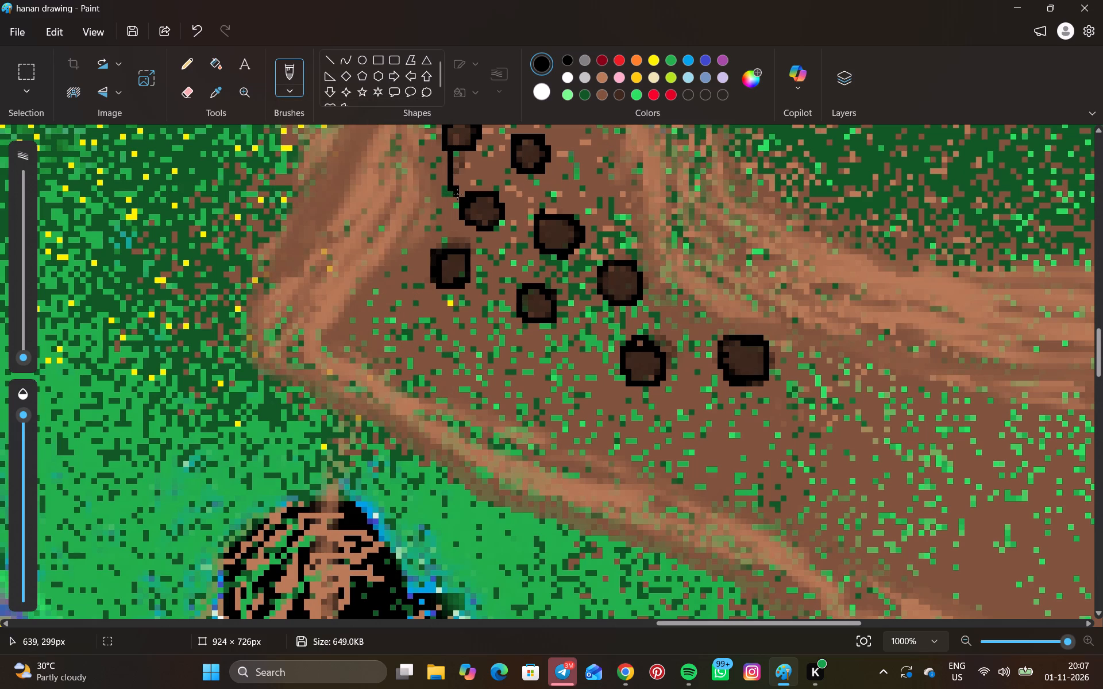
pyautogui.moveTo(472, 154); pyautogui.dragTo(485, 185)
pyautogui.moveTo(476, 152); pyautogui.dragTo(487, 179)
pyautogui.moveTo(487, 179); pyautogui.dragTo(487, 184)
pyautogui.moveTo(453, 191); pyautogui.dragTo(458, 206)
# Draw the black body lines below the third circle from the top, with an arm reaching towards the circle beside it.
pyautogui.moveTo(474, 230); pyautogui.dragTo(473, 260)
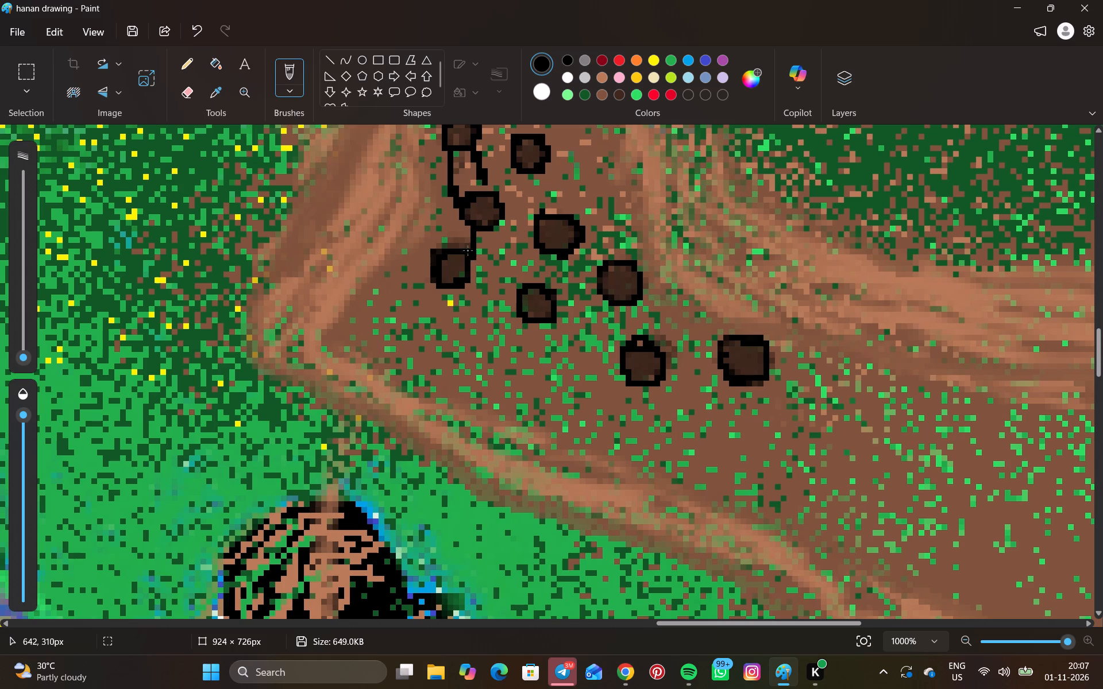
pyautogui.moveTo(467, 249); pyautogui.dragTo(483, 282)
pyautogui.moveTo(496, 229); pyautogui.dragTo(507, 288)
pyautogui.moveTo(506, 242); pyautogui.dragTo(530, 311)
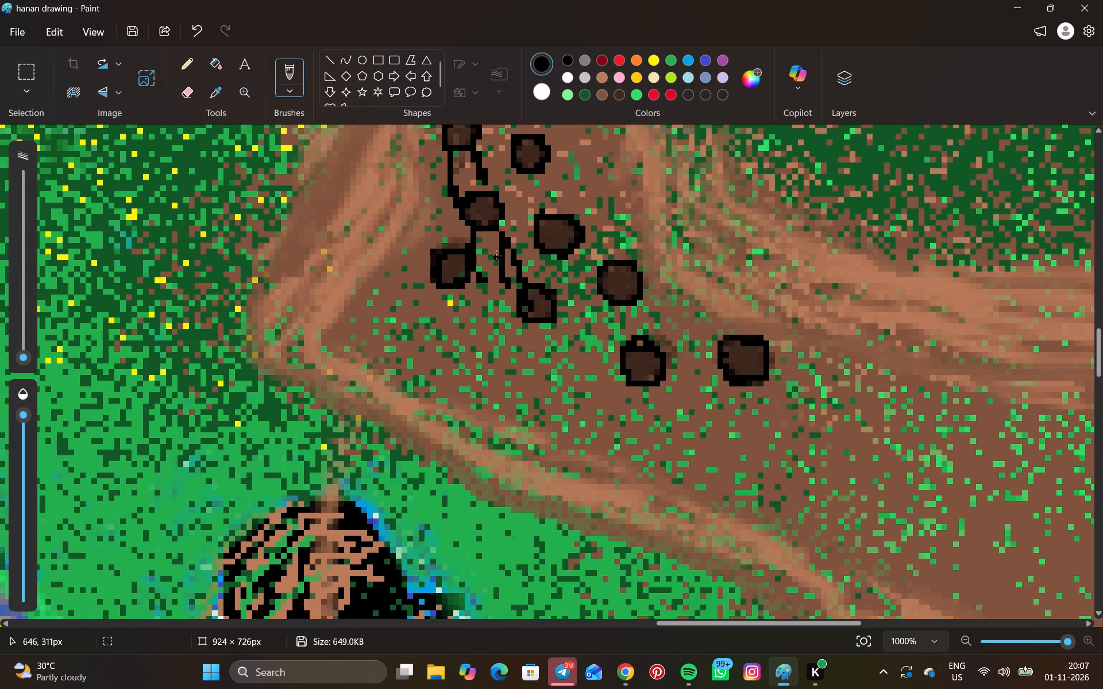
pyautogui.moveTo(519, 238); pyautogui.dragTo(504, 246)
pyautogui.click(517, 238)
pyautogui.moveTo(513, 249); pyautogui.dragTo(503, 289)
pyautogui.moveTo(475, 281); pyautogui.dragTo(491, 312)
pyautogui.moveTo(489, 301); pyautogui.dragTo(503, 328)
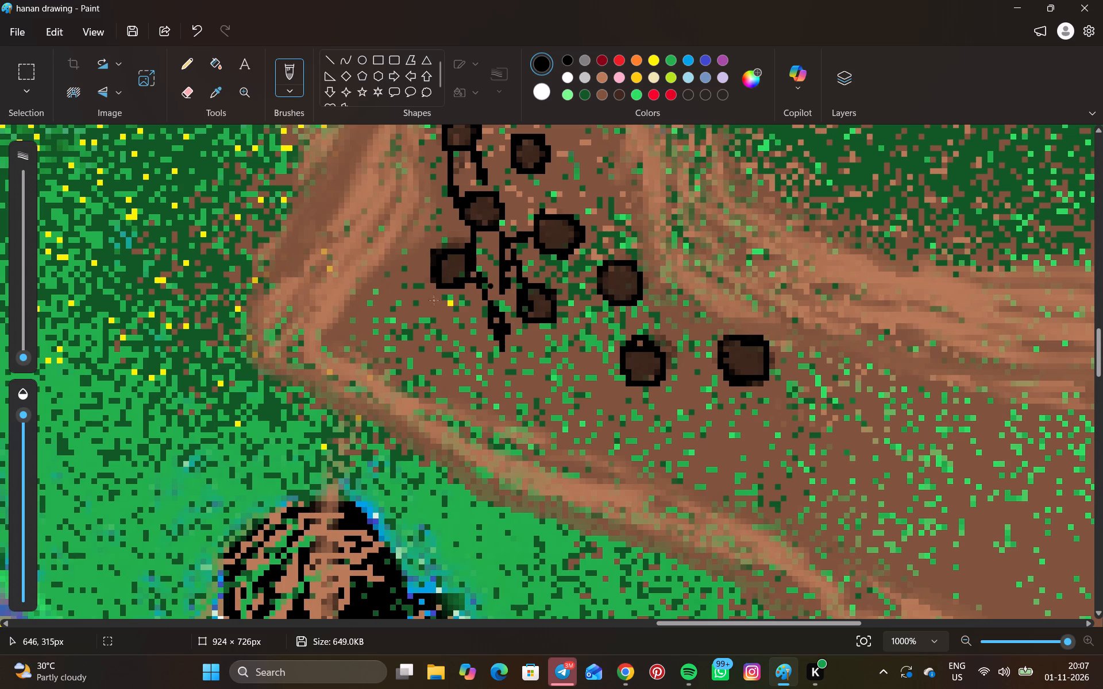
# Draw the two sides of a body in black below the leftmost circle on the path.
pyautogui.click(441, 296)
pyautogui.moveTo(443, 295); pyautogui.dragTo(449, 342)
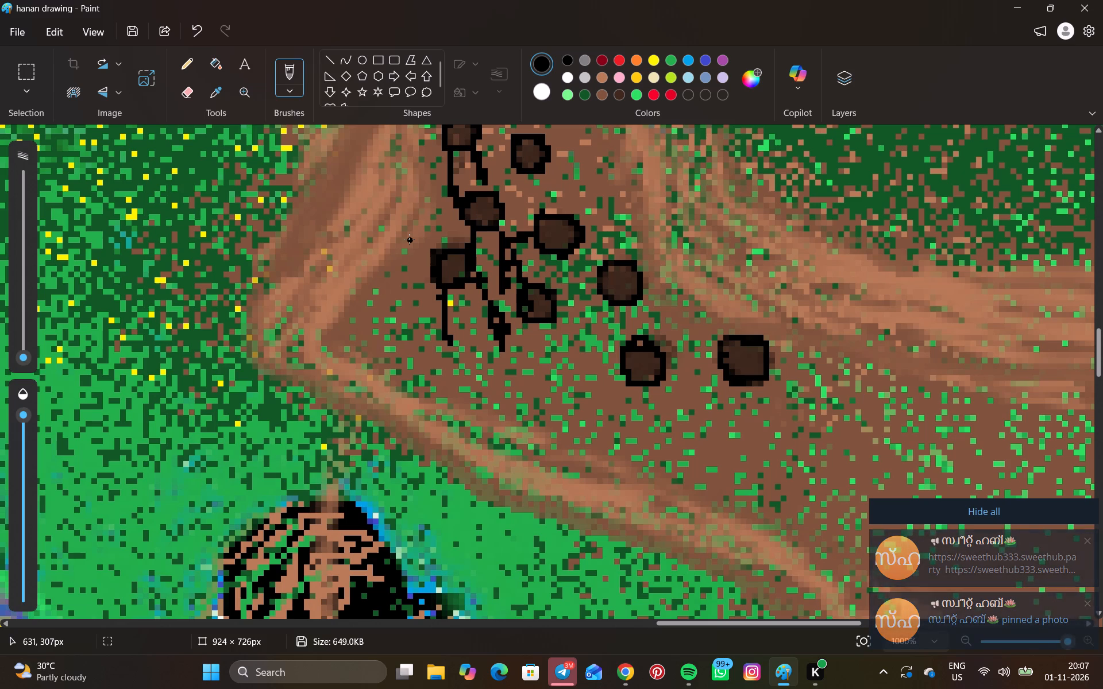
pyautogui.moveTo(469, 287); pyautogui.dragTo(475, 296)
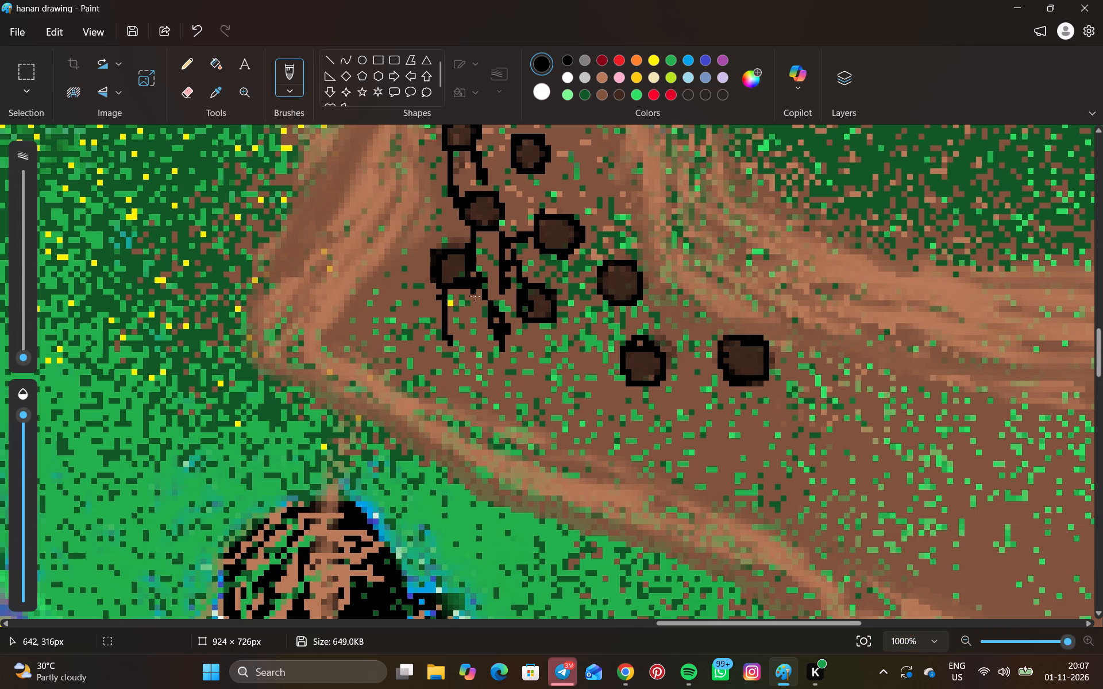
pyautogui.moveTo(475, 296); pyautogui.dragTo(496, 349)
# Draw a body with legs in black below the small circle beside the leftmost one, with a thick arm extending sideways.
pyautogui.moveTo(533, 328); pyautogui.dragTo(542, 367)
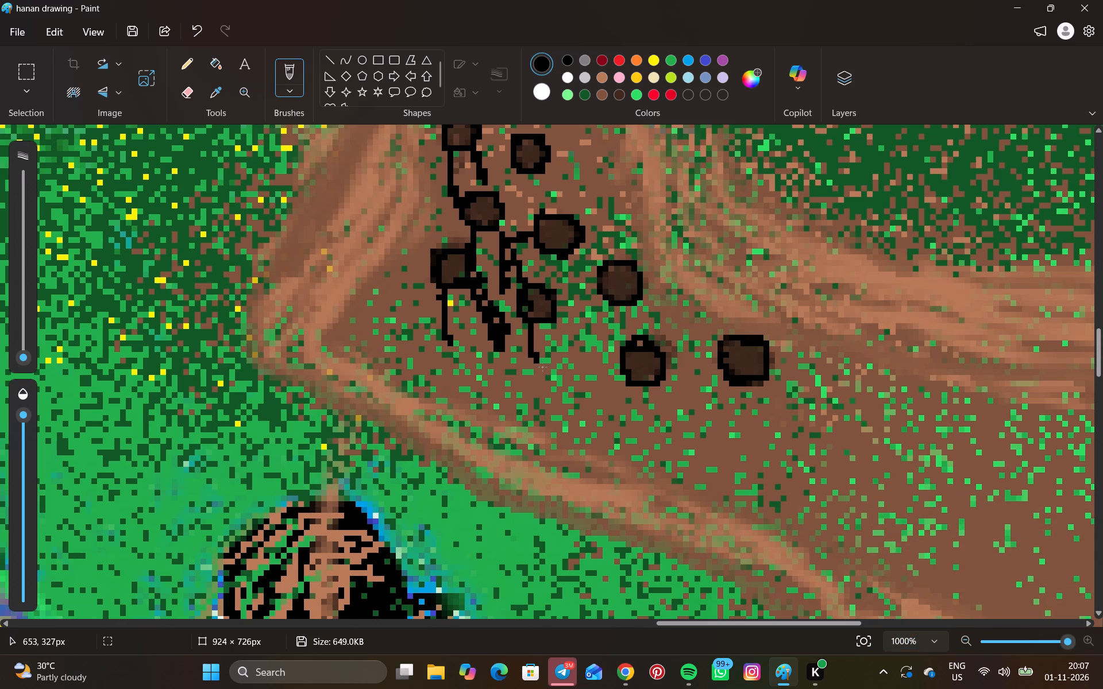
pyautogui.moveTo(542, 367); pyautogui.dragTo(543, 376)
pyautogui.moveTo(553, 326); pyautogui.dragTo(558, 371)
pyautogui.moveTo(535, 349); pyautogui.dragTo(533, 380)
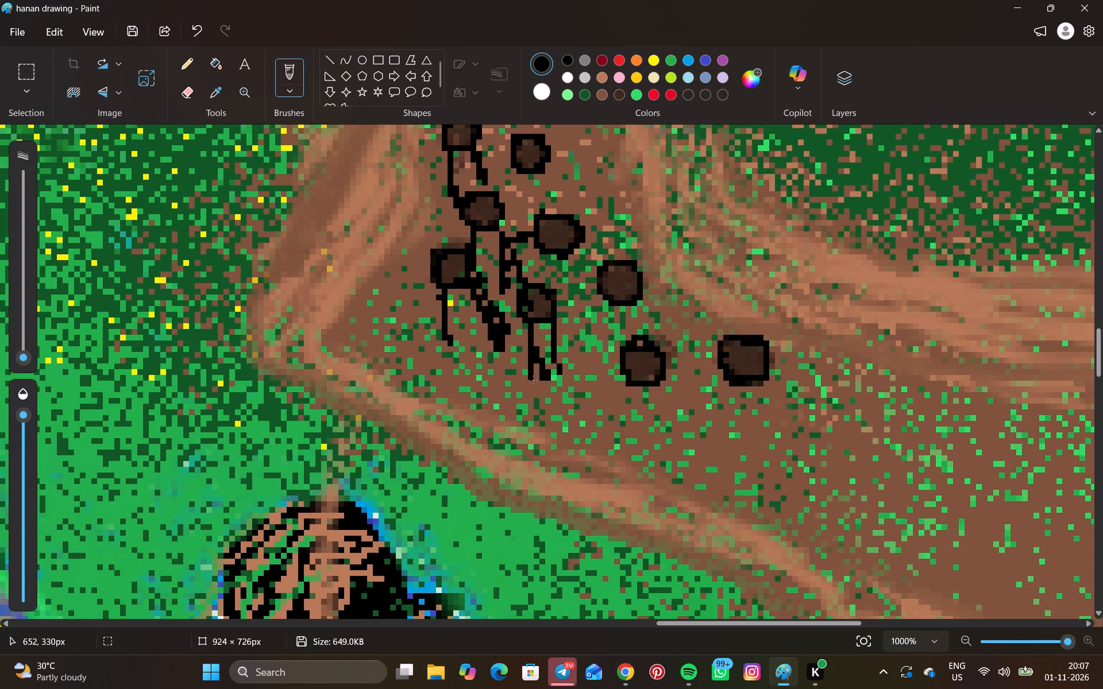
pyautogui.moveTo(533, 380); pyautogui.dragTo(538, 397)
pyautogui.moveTo(554, 339); pyautogui.dragTo(557, 349)
pyautogui.moveTo(551, 351); pyautogui.dragTo(586, 351)
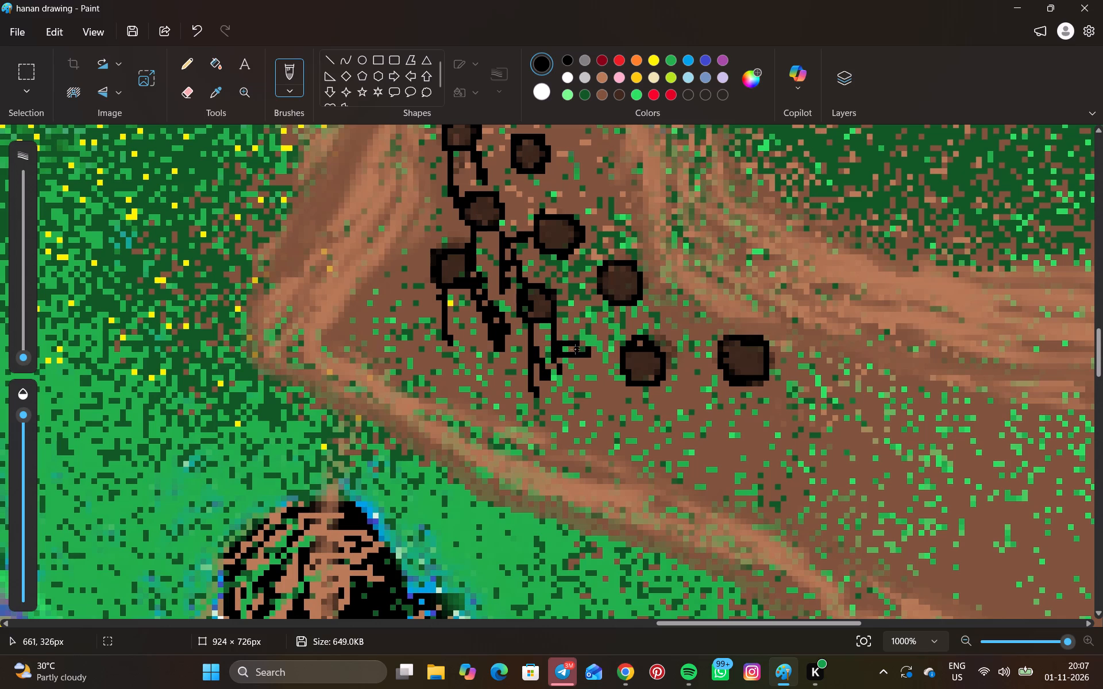
pyautogui.click(568, 346)
pyautogui.moveTo(549, 367); pyautogui.dragTo(556, 376)
pyautogui.moveTo(557, 376); pyautogui.dragTo(564, 395)
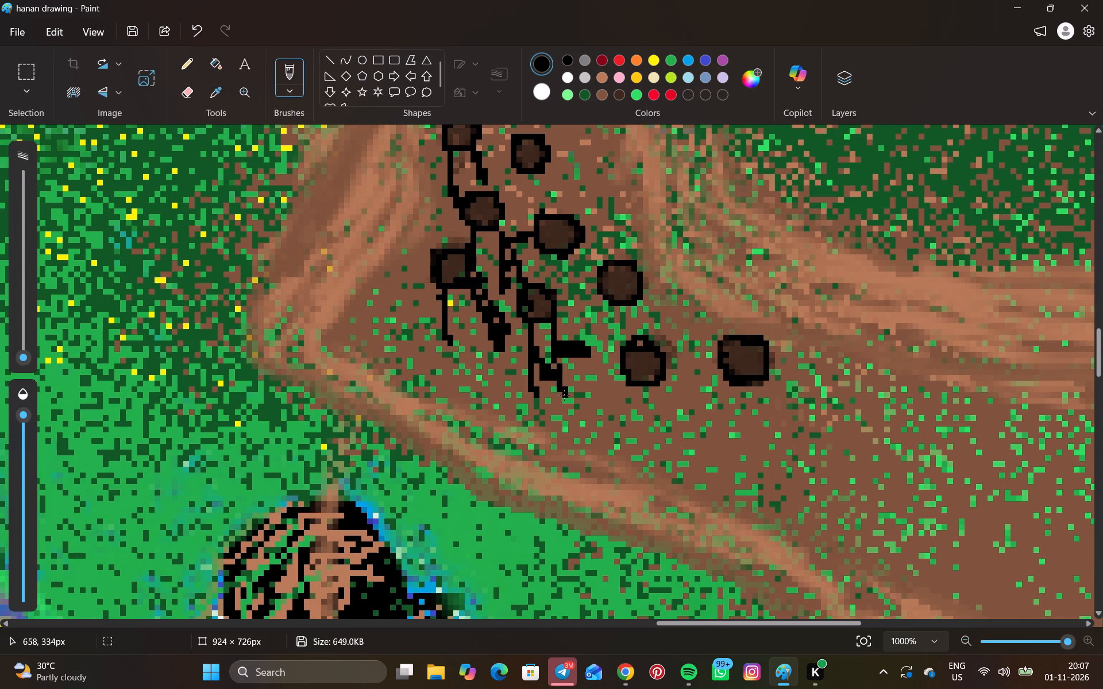
pyautogui.moveTo(564, 395); pyautogui.dragTo(558, 398)
pyautogui.moveTo(546, 390); pyautogui.dragTo(545, 413)
pyautogui.moveTo(541, 402); pyautogui.dragTo(549, 415)
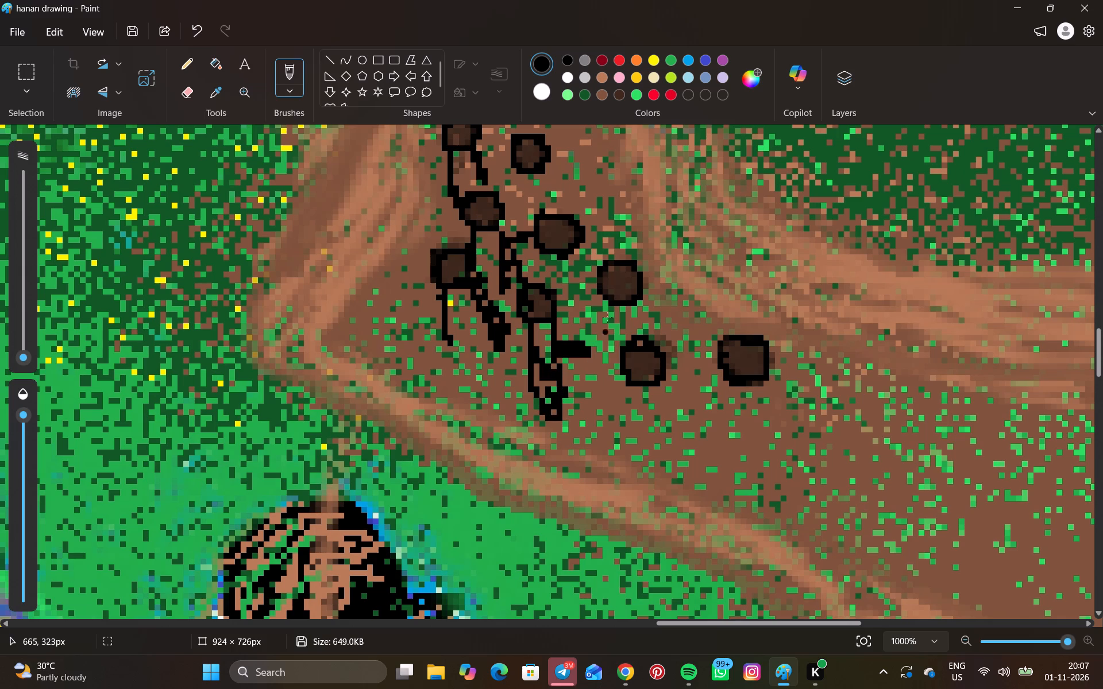
# Draw two short black body lines joining the circle near the path's inner edge to the circle just below it.
pyautogui.moveTo(623, 312); pyautogui.dragTo(615, 340)
pyautogui.moveTo(622, 316); pyautogui.dragTo(627, 325)
pyautogui.moveTo(629, 304); pyautogui.dragTo(645, 334)
pyautogui.moveTo(645, 334); pyautogui.dragTo(651, 334)
pyautogui.click(623, 339)
# Draw the black body lines below the circle beside the third one, extending one line down to the small circle figure's arm.
pyautogui.moveTo(556, 260); pyautogui.dragTo(551, 298)
pyautogui.moveTo(570, 260); pyautogui.dragTo(580, 273)
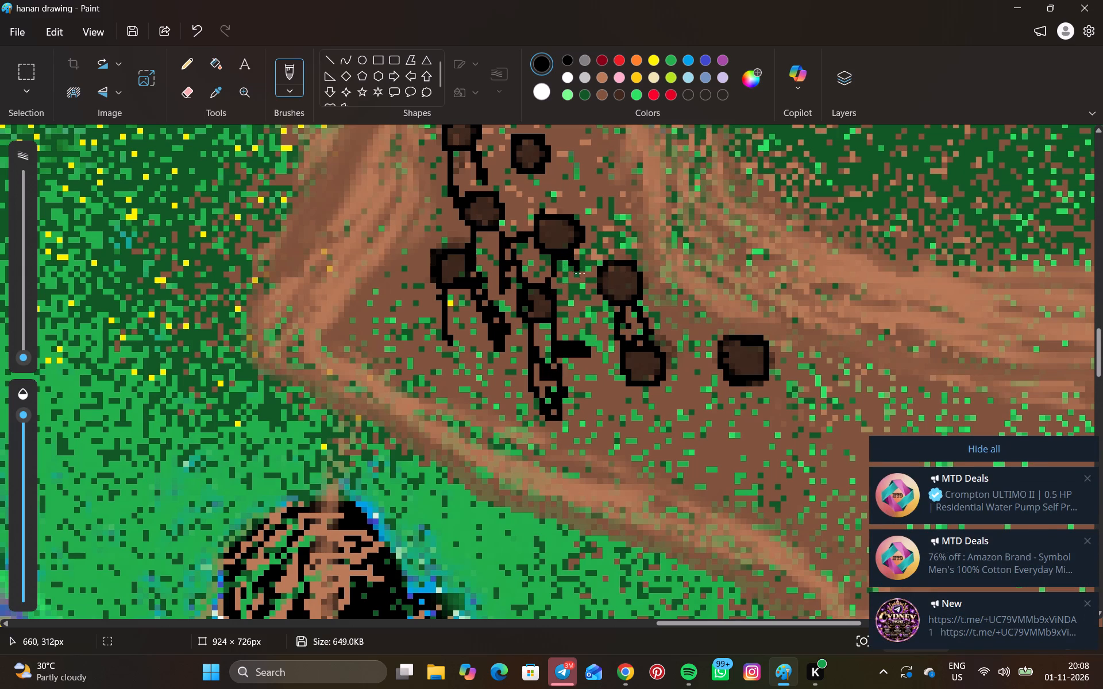
pyautogui.moveTo(580, 273); pyautogui.dragTo(581, 276)
pyautogui.moveTo(578, 269); pyautogui.dragTo(591, 303)
pyautogui.moveTo(587, 293); pyautogui.dragTo(593, 331)
pyautogui.moveTo(593, 331); pyautogui.dragTo(595, 334)
pyautogui.moveTo(592, 323); pyautogui.dragTo(596, 346)
pyautogui.moveTo(590, 336); pyautogui.dragTo(593, 349)
# Draw a body in black below the second circle from the top, with a short arm pointing outwards.
pyautogui.moveTo(520, 178); pyautogui.dragTo(520, 235)
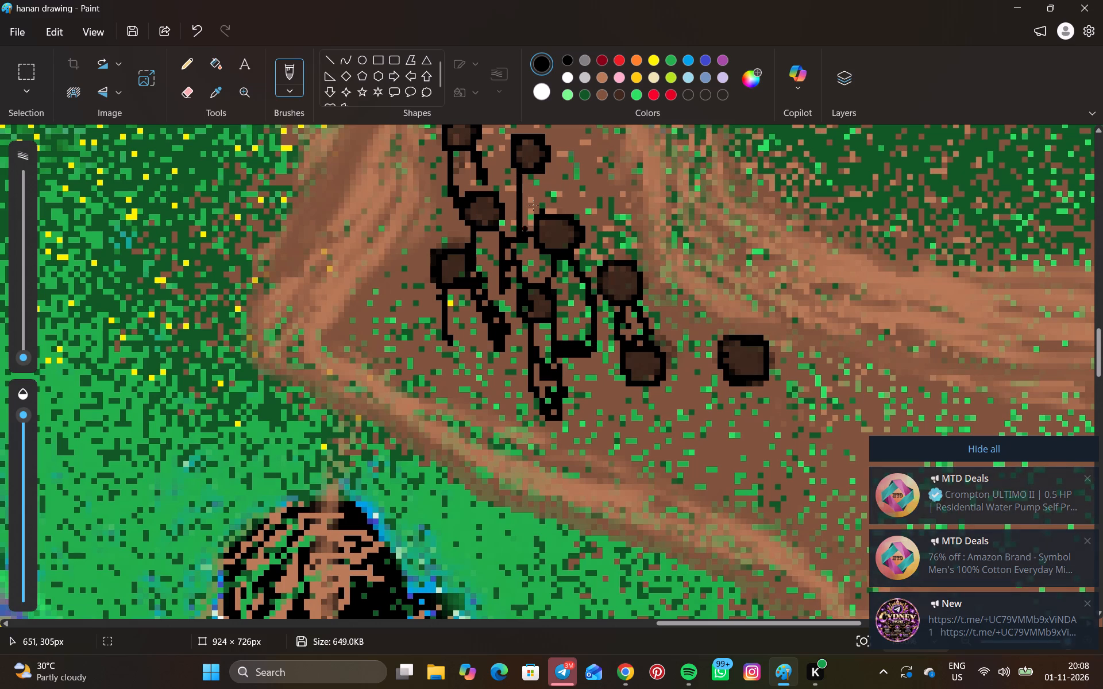
pyautogui.moveTo(541, 175); pyautogui.dragTo(557, 215)
pyautogui.moveTo(556, 186); pyautogui.dragTo(561, 183)
pyautogui.moveTo(543, 190); pyautogui.dragTo(572, 193)
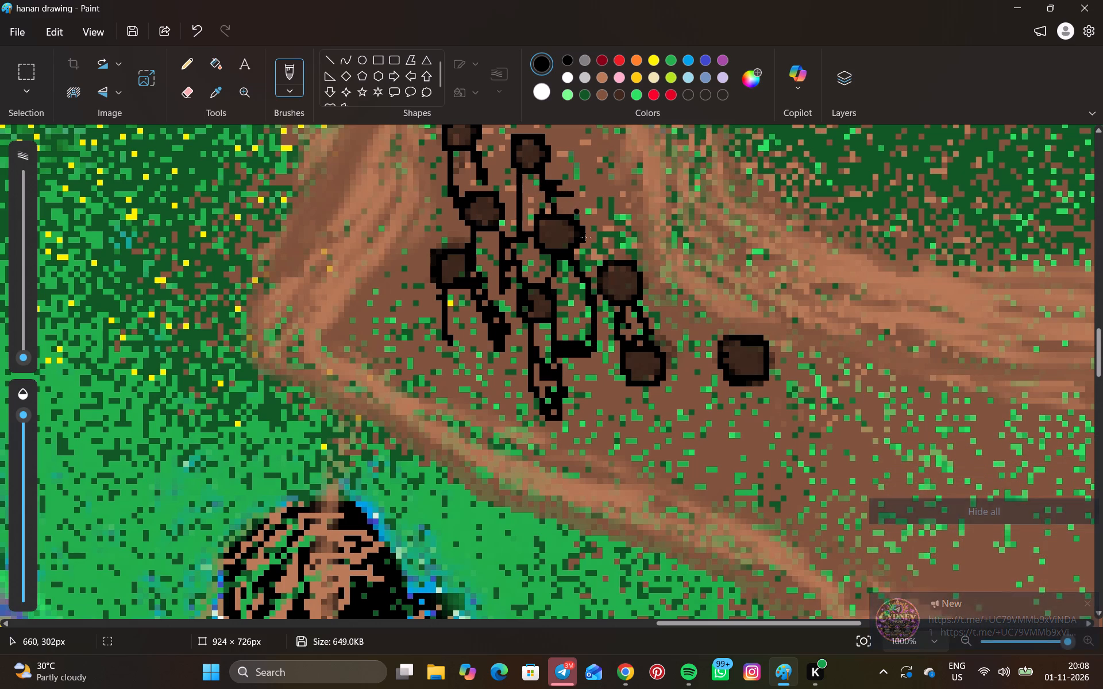
# Draw a body in black below the circle beside the isolated one, with a short outward arm and two legs joined at the feet.
pyautogui.moveTo(634, 392); pyautogui.dragTo(658, 463)
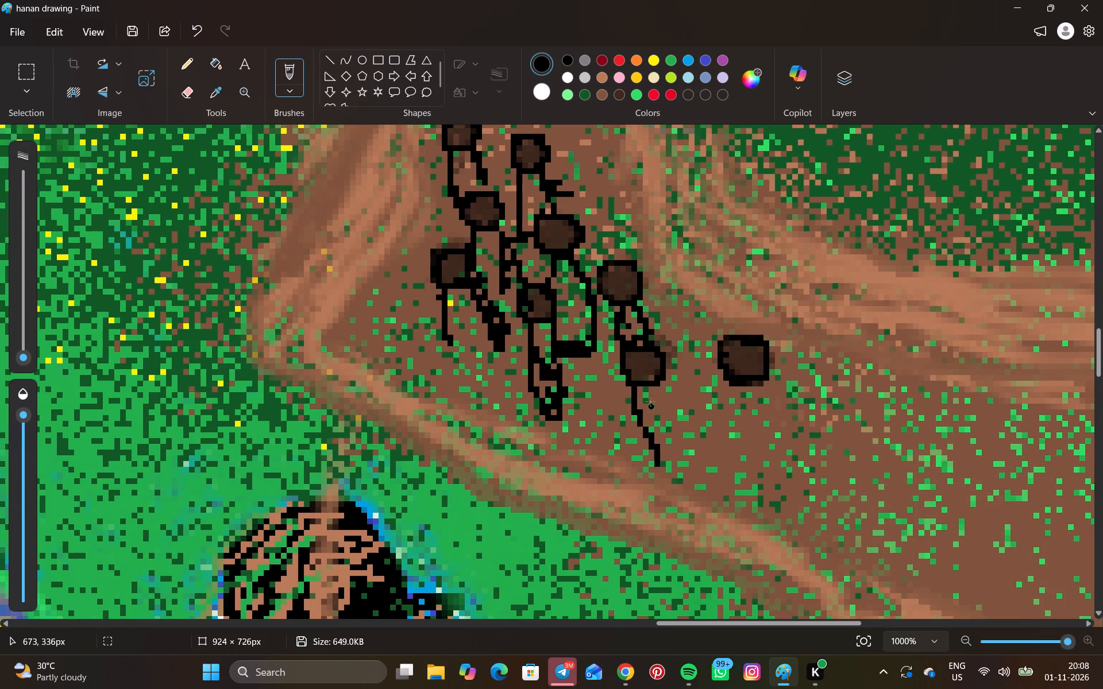
pyautogui.moveTo(658, 381); pyautogui.dragTo(664, 406)
pyautogui.moveTo(662, 392); pyautogui.dragTo(694, 409)
pyautogui.moveTo(657, 419); pyautogui.dragTo(694, 487)
pyautogui.click(646, 435)
pyautogui.moveTo(646, 434); pyautogui.dragTo(655, 481)
pyautogui.moveTo(651, 477); pyautogui.dragTo(665, 479)
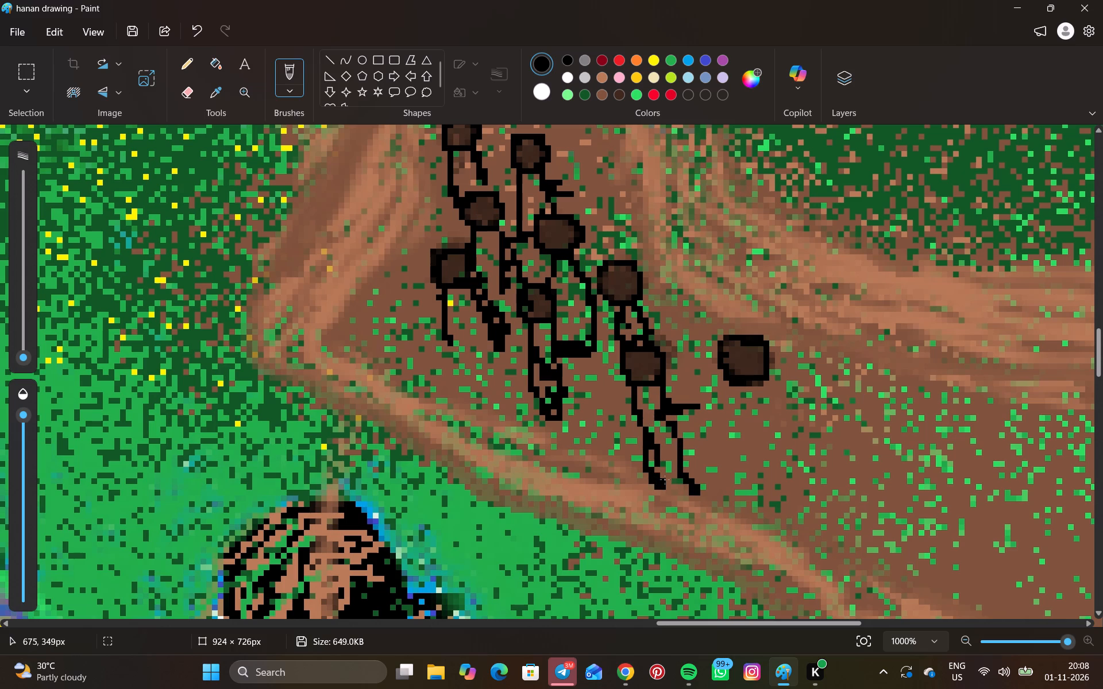
pyautogui.click(665, 479)
pyautogui.moveTo(665, 479); pyautogui.dragTo(672, 470)
# Draw a body in black below the isolated circle, with short arms, two long slanting legs and thickly filled feet.
pyautogui.moveTo(743, 394); pyautogui.dragTo(743, 428)
pyautogui.moveTo(743, 386); pyautogui.dragTo(741, 445)
pyautogui.moveTo(754, 389); pyautogui.dragTo(778, 412)
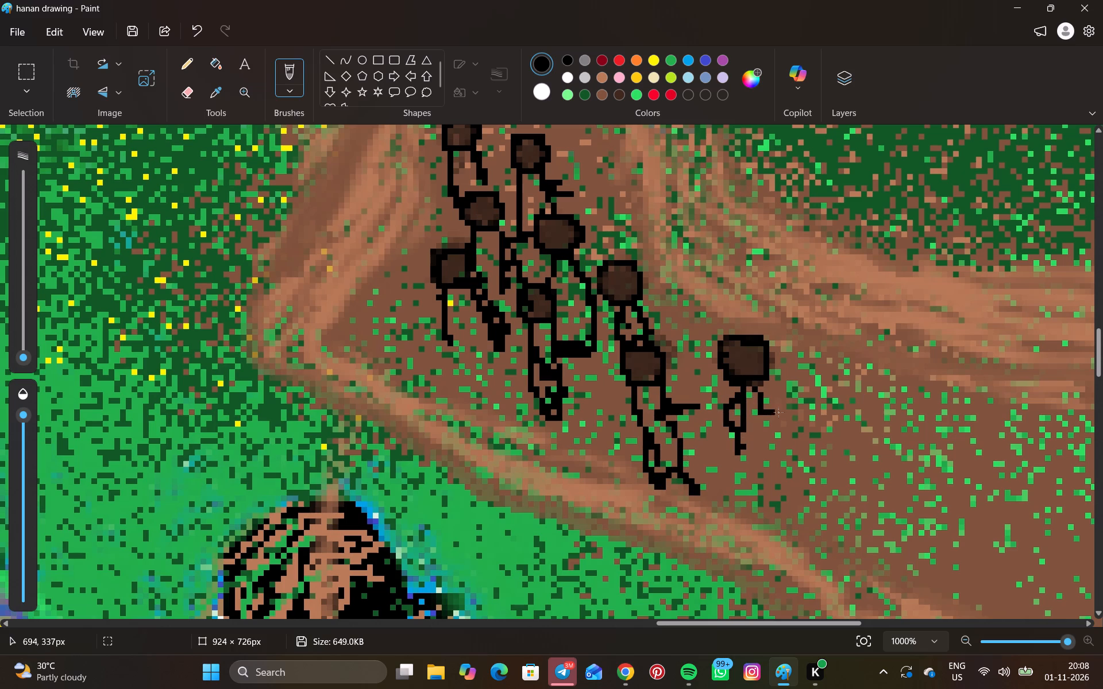
pyautogui.moveTo(778, 412); pyautogui.dragTo(780, 425)
pyautogui.moveTo(772, 404); pyautogui.dragTo(792, 428)
pyautogui.moveTo(762, 413); pyautogui.dragTo(790, 474)
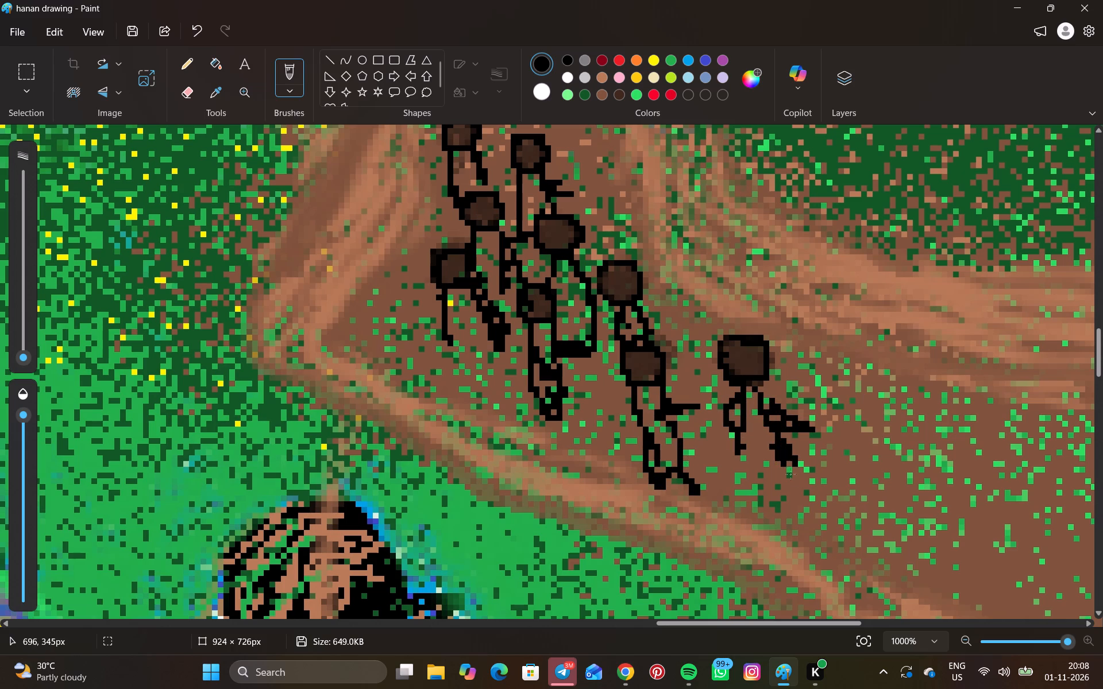
pyautogui.moveTo(790, 474); pyautogui.dragTo(802, 493)
pyautogui.moveTo(746, 460); pyautogui.dragTo(770, 507)
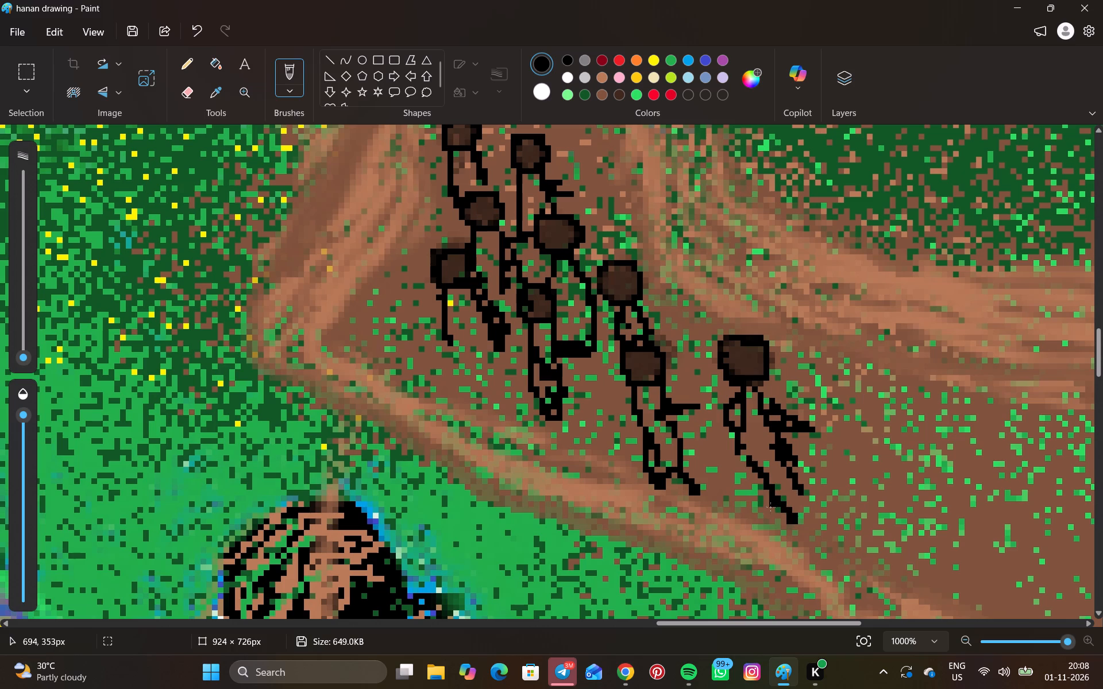
pyautogui.moveTo(770, 507); pyautogui.dragTo(775, 514)
pyautogui.moveTo(784, 483); pyautogui.dragTo(772, 491)
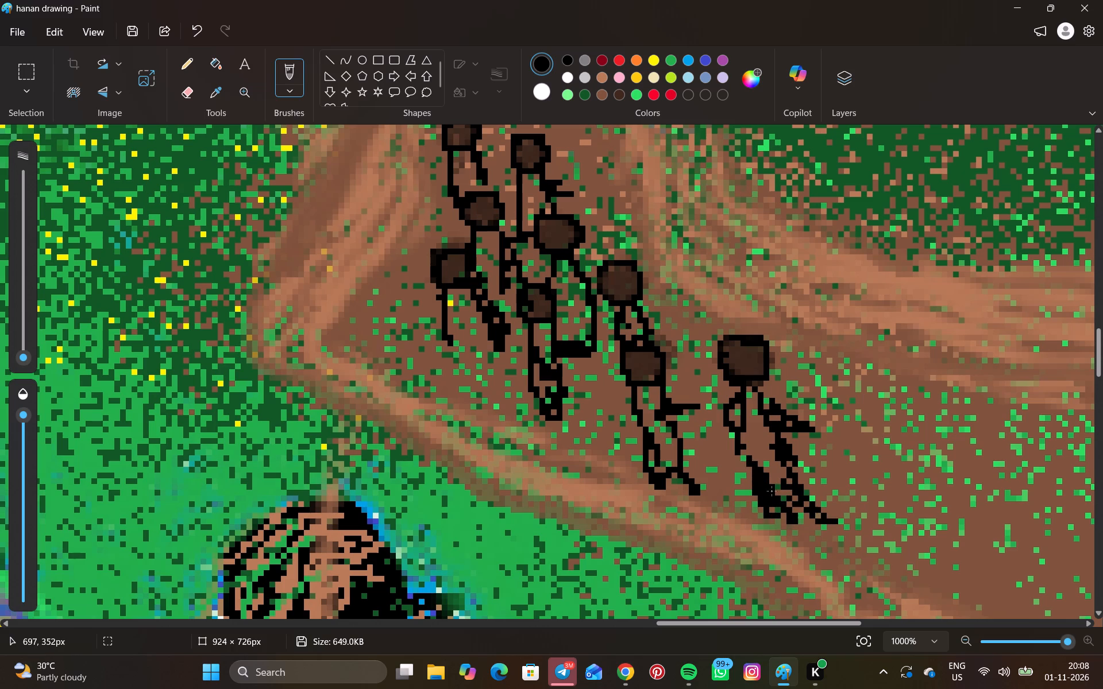
pyautogui.moveTo(772, 491); pyautogui.dragTo(790, 528)
pyautogui.moveTo(762, 443); pyautogui.dragTo(768, 453)
pyautogui.moveTo(765, 452); pyautogui.dragTo(773, 451)
# Colour the torso of the topmost figure on the path bright blue, filling it between its black outlines.
pyautogui.scroll(-5, 627, 375)
pyautogui.keyDown('ctrl'); pyautogui.scroll(-3, 627, 375); pyautogui.keyUp('ctrl')
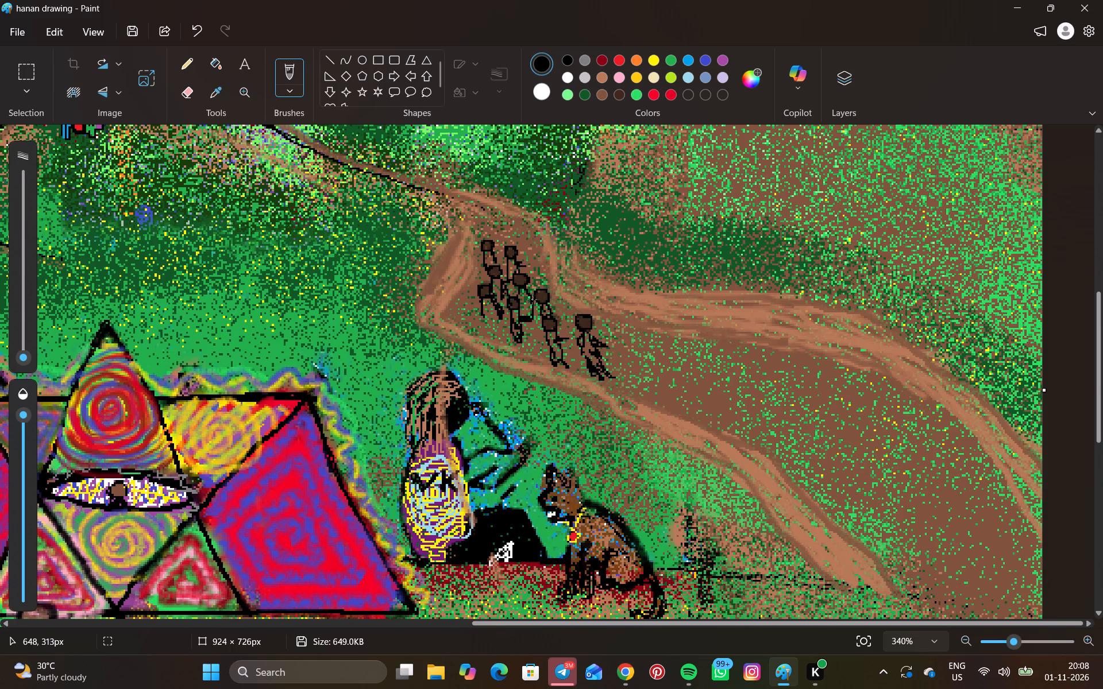
pyautogui.scroll(1, 508, 350)
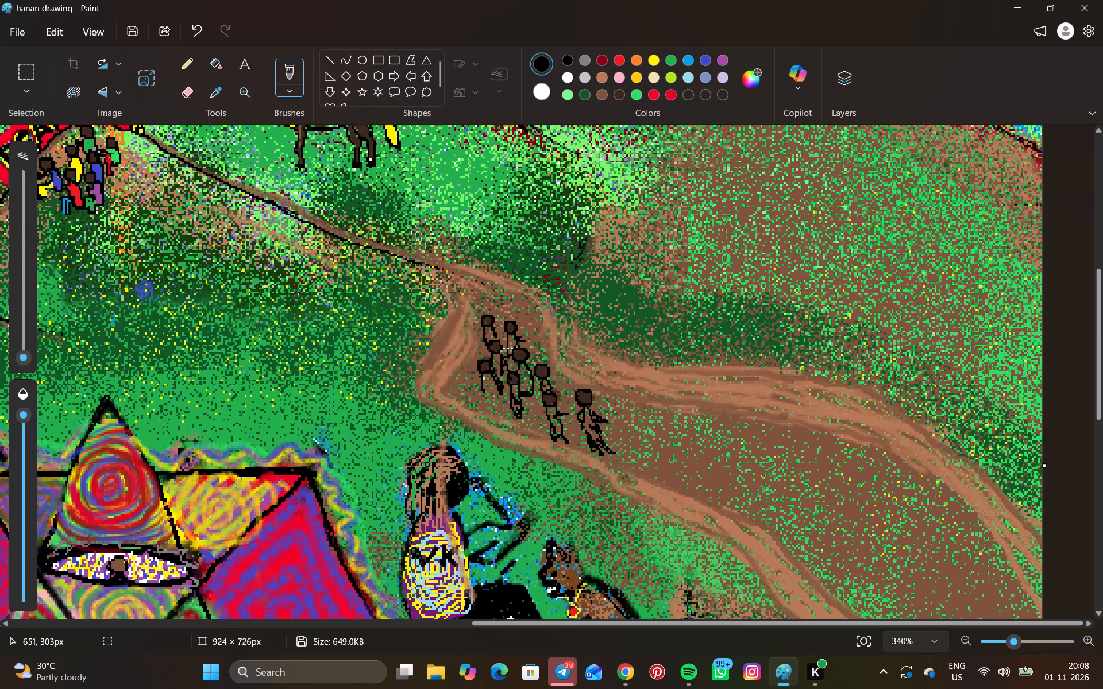
pyautogui.keyDown('ctrl'); pyautogui.scroll(6, 508, 348); pyautogui.keyUp('ctrl')
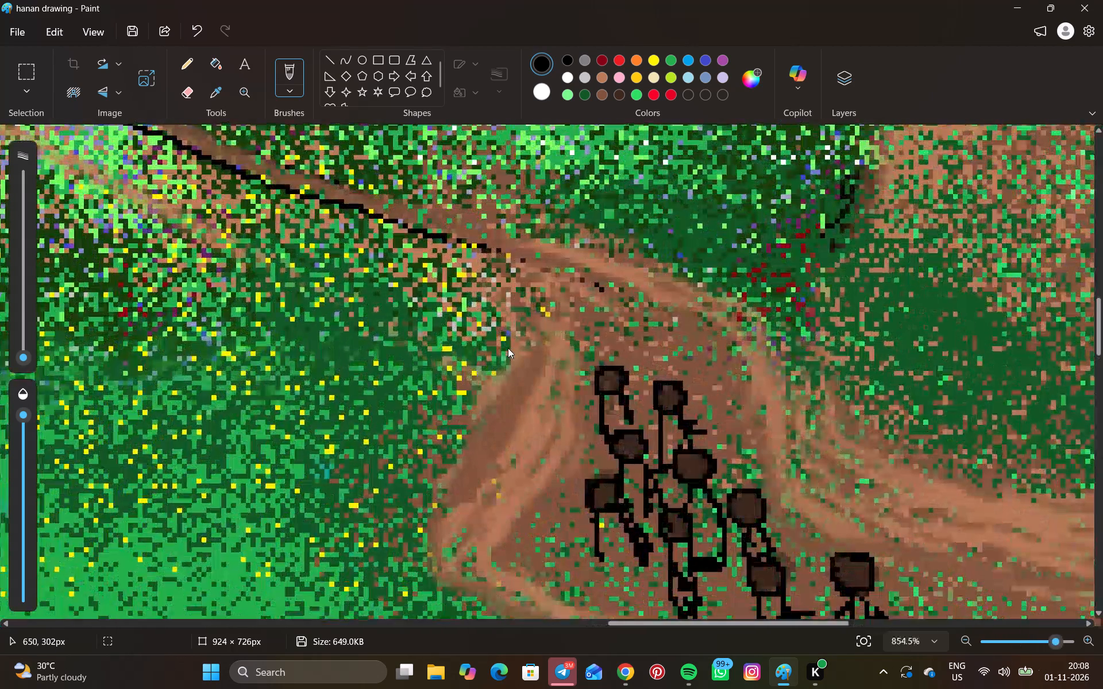
pyautogui.keyDown('ctrl'); pyautogui.scroll(4, 508, 348); pyautogui.keyUp('ctrl')
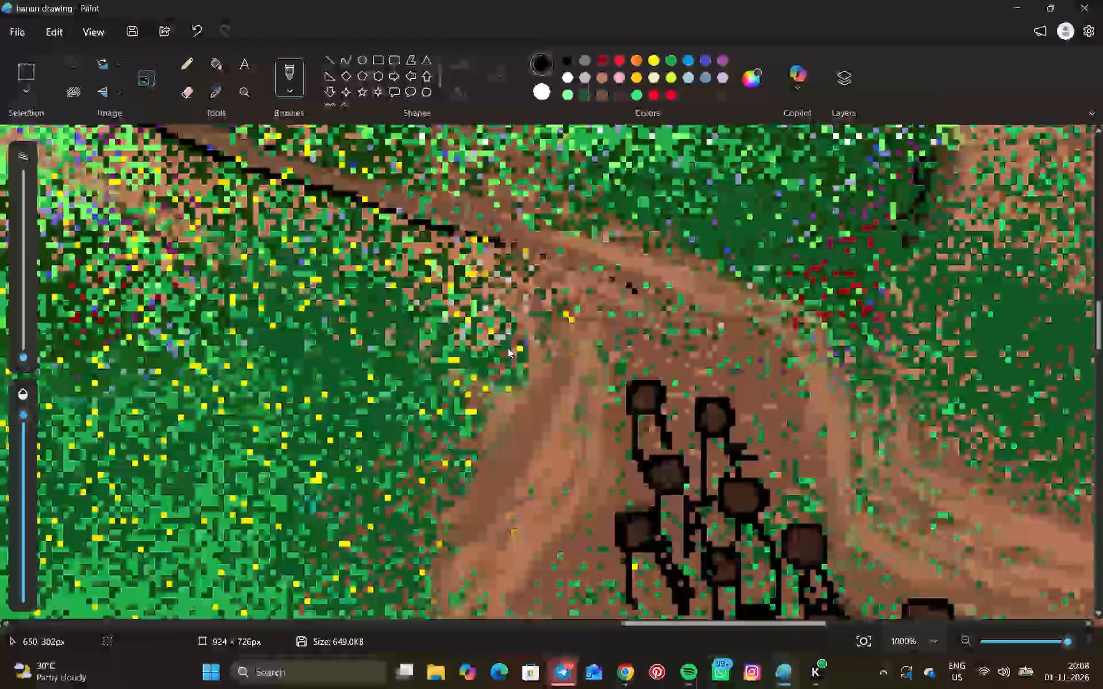
pyautogui.scroll(-1, 509, 346)
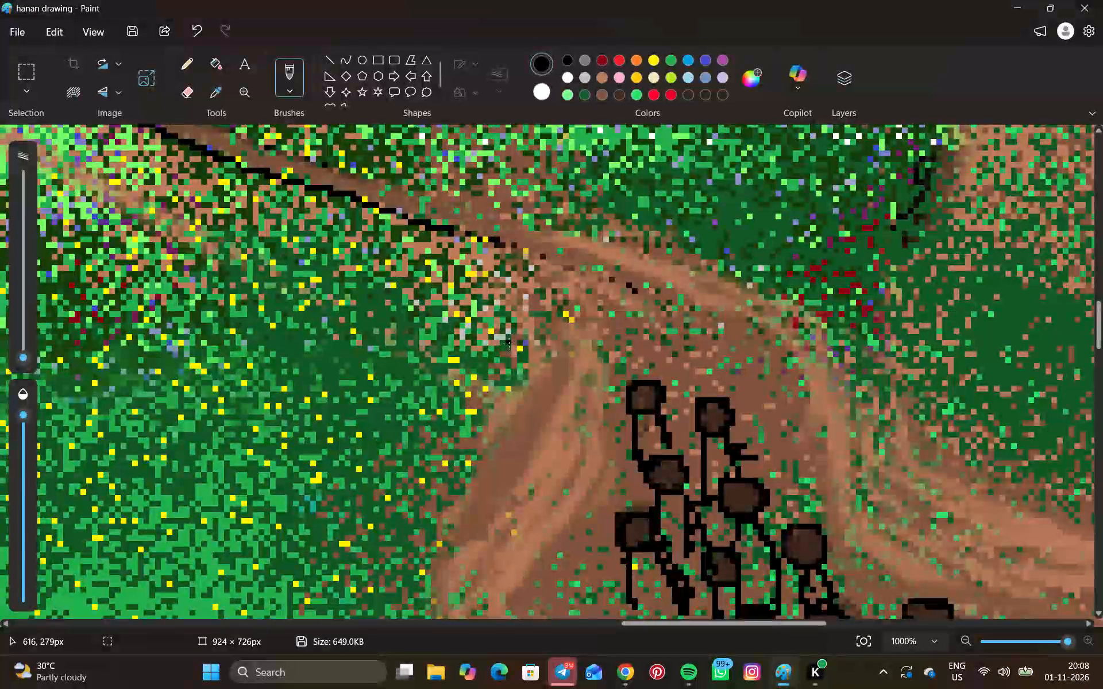
pyautogui.click(688, 56)
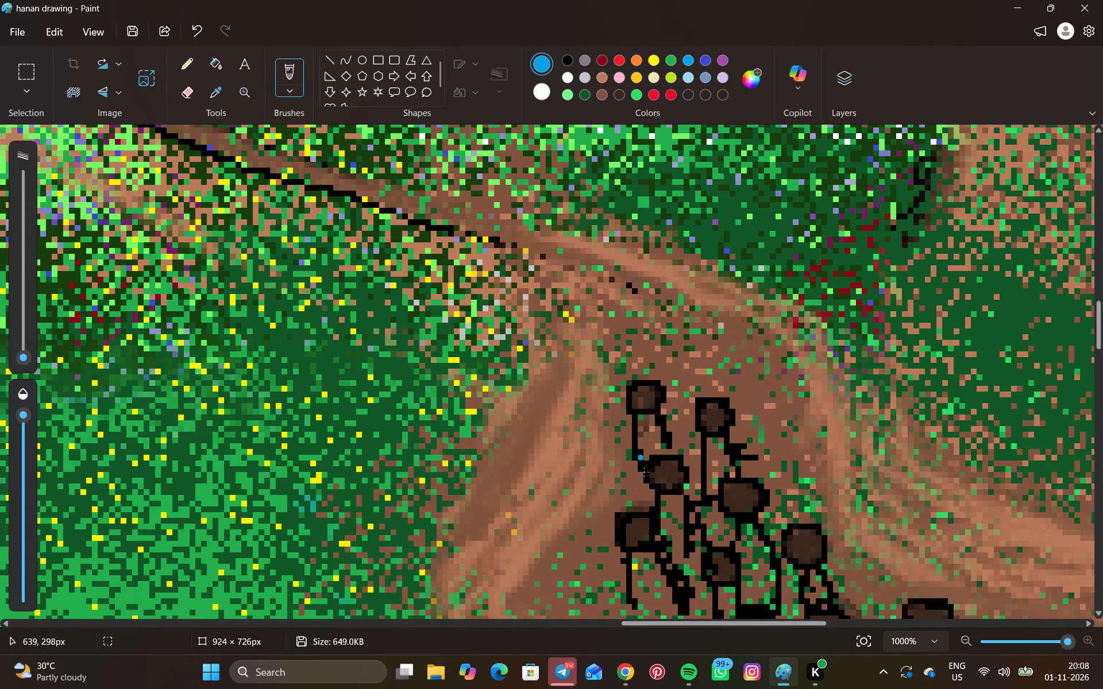
pyautogui.click(649, 423)
pyautogui.moveTo(649, 422); pyautogui.dragTo(651, 418)
pyautogui.moveTo(651, 418); pyautogui.dragTo(660, 429)
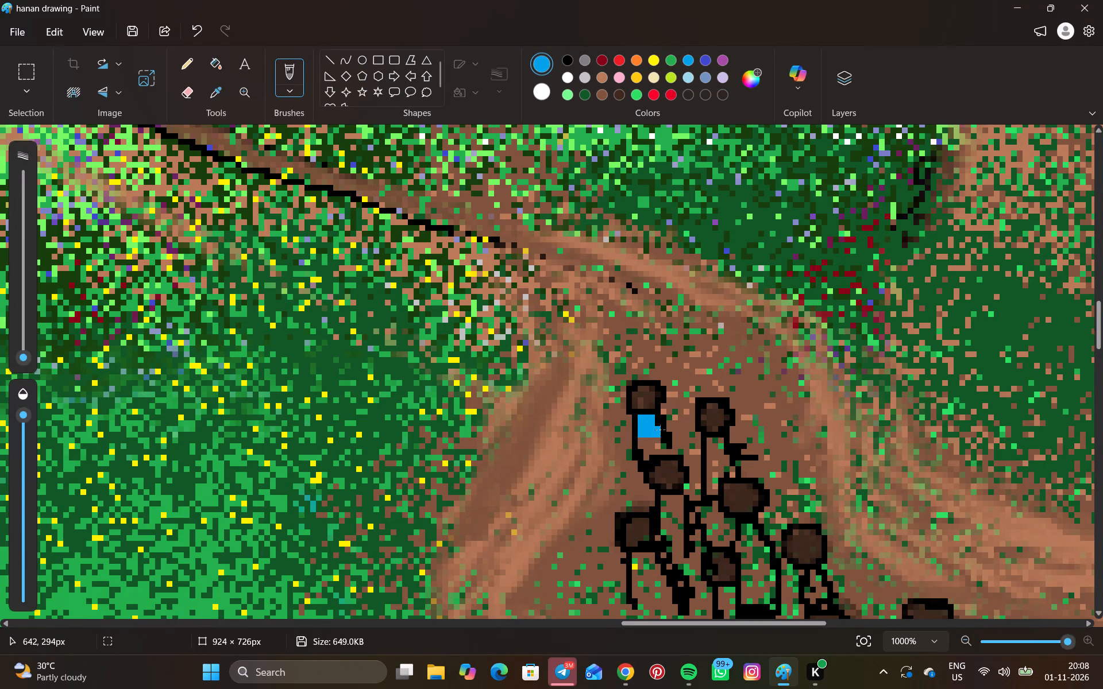
pyautogui.moveTo(660, 429); pyautogui.dragTo(644, 447)
pyautogui.moveTo(644, 447); pyautogui.dragTo(659, 452)
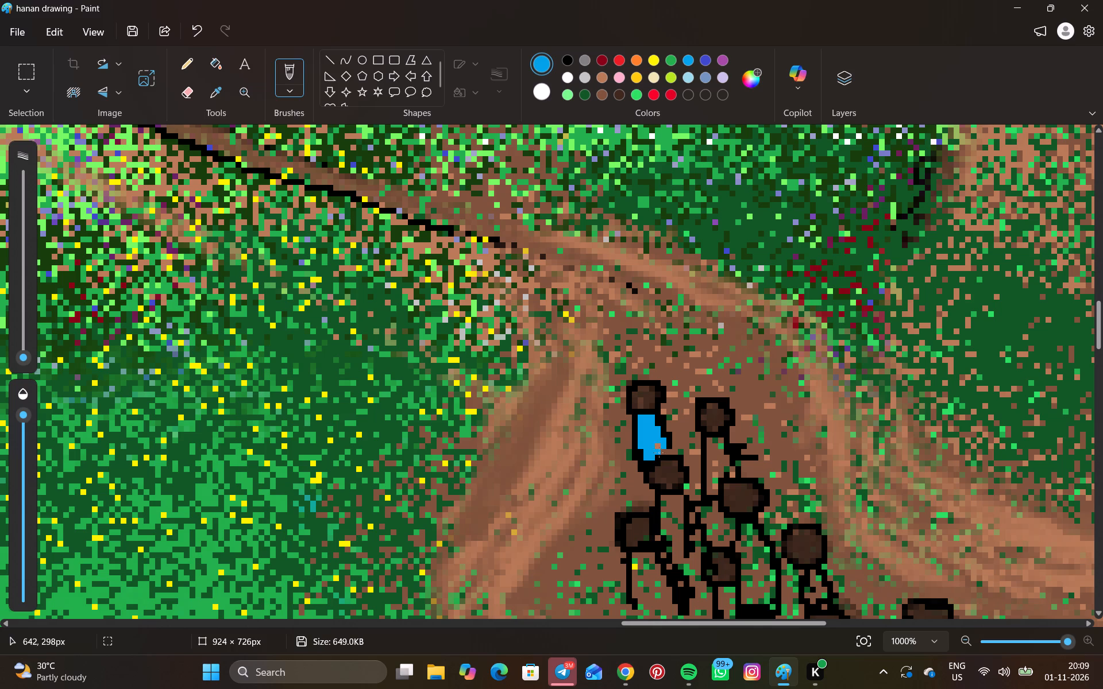
pyautogui.moveTo(659, 452); pyautogui.dragTo(659, 445)
# Colour the torso of the second figure from the top dark green, filling it between its black outlines.
pyautogui.click(589, 101)
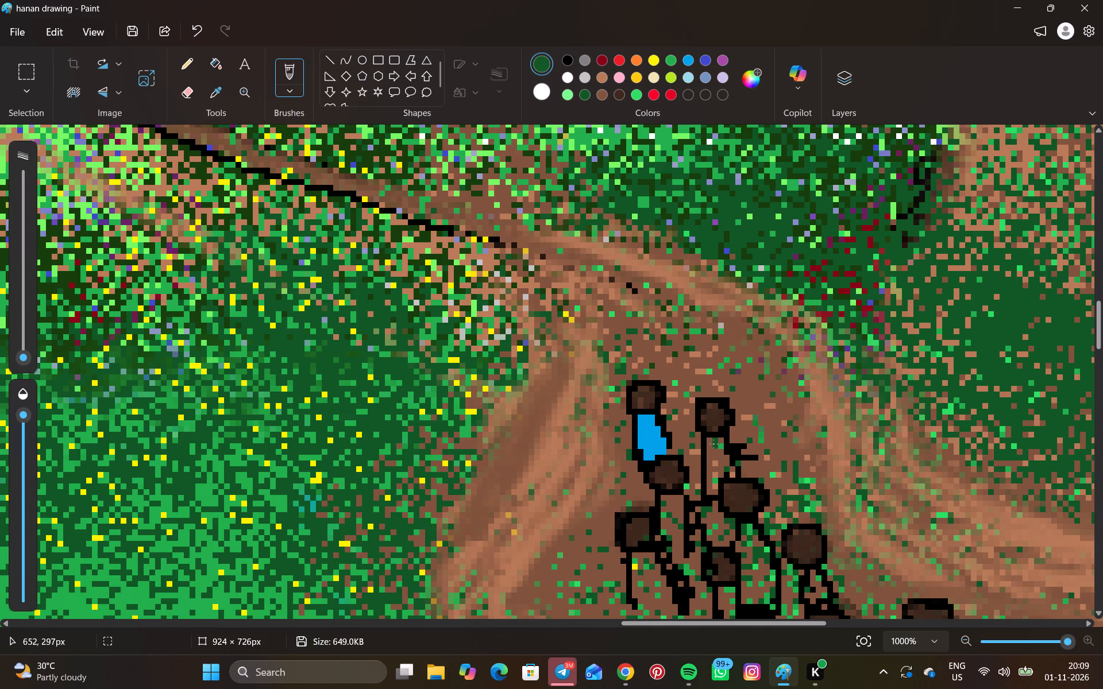
pyautogui.moveTo(711, 443); pyautogui.dragTo(726, 455)
pyautogui.moveTo(726, 455); pyautogui.dragTo(710, 456)
pyautogui.moveTo(710, 456); pyautogui.dragTo(718, 472)
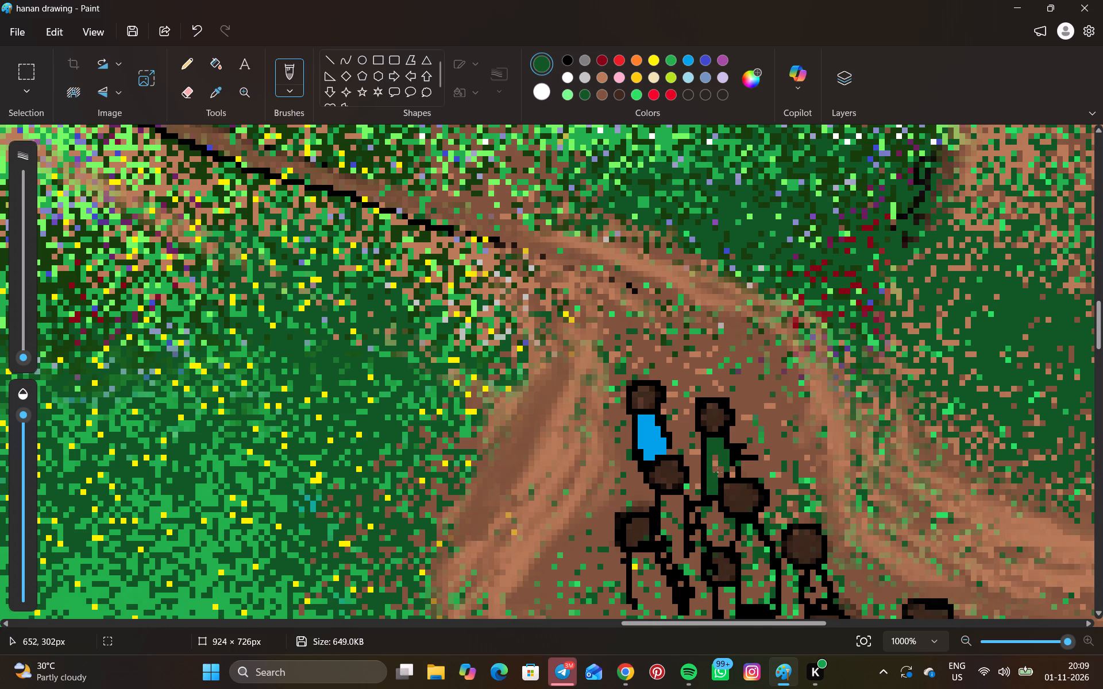
pyautogui.moveTo(718, 472); pyautogui.dragTo(716, 459)
pyautogui.moveTo(716, 459); pyautogui.dragTo(715, 458)
# Colour the torso of the leftmost figure on the path red, filling it between its black outlines.
pyautogui.scroll(-2, 714, 452)
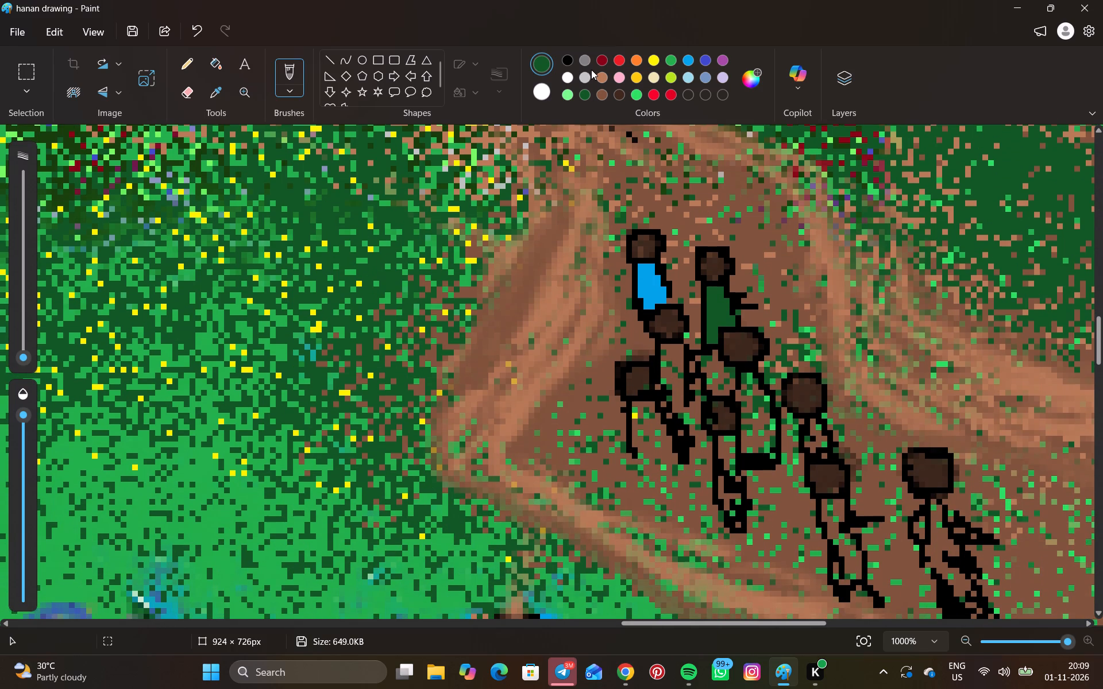
pyautogui.click(622, 59)
pyautogui.moveTo(635, 408); pyautogui.dragTo(643, 405)
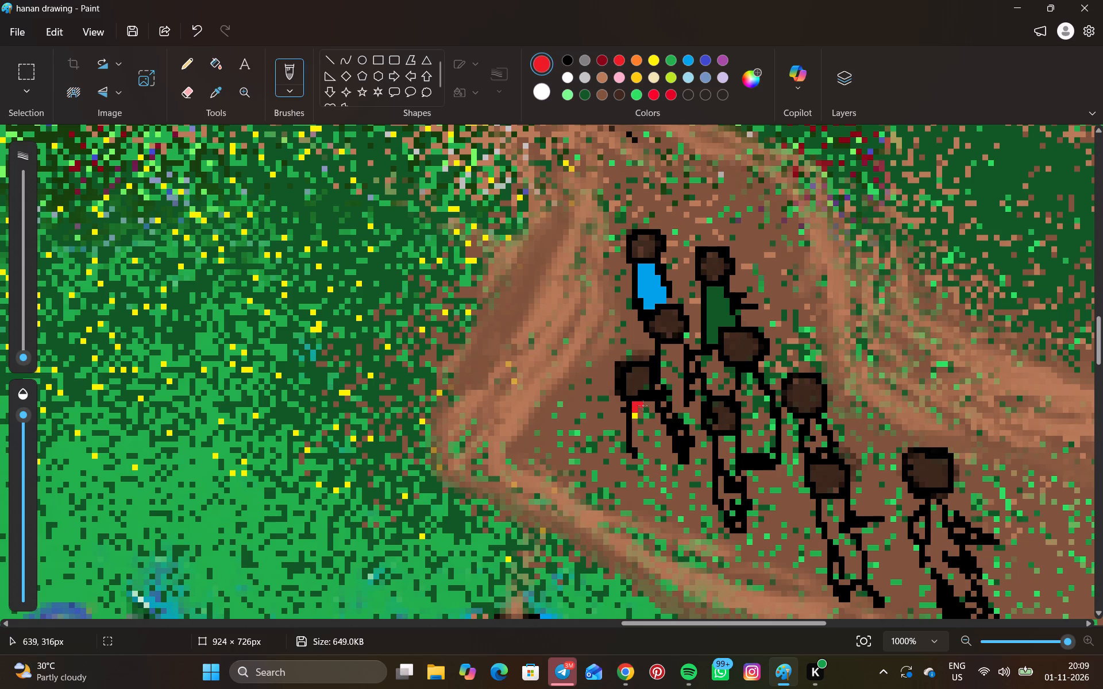
pyautogui.moveTo(643, 405); pyautogui.dragTo(668, 438)
pyautogui.moveTo(668, 438); pyautogui.dragTo(637, 439)
pyautogui.moveTo(637, 439); pyautogui.dragTo(647, 444)
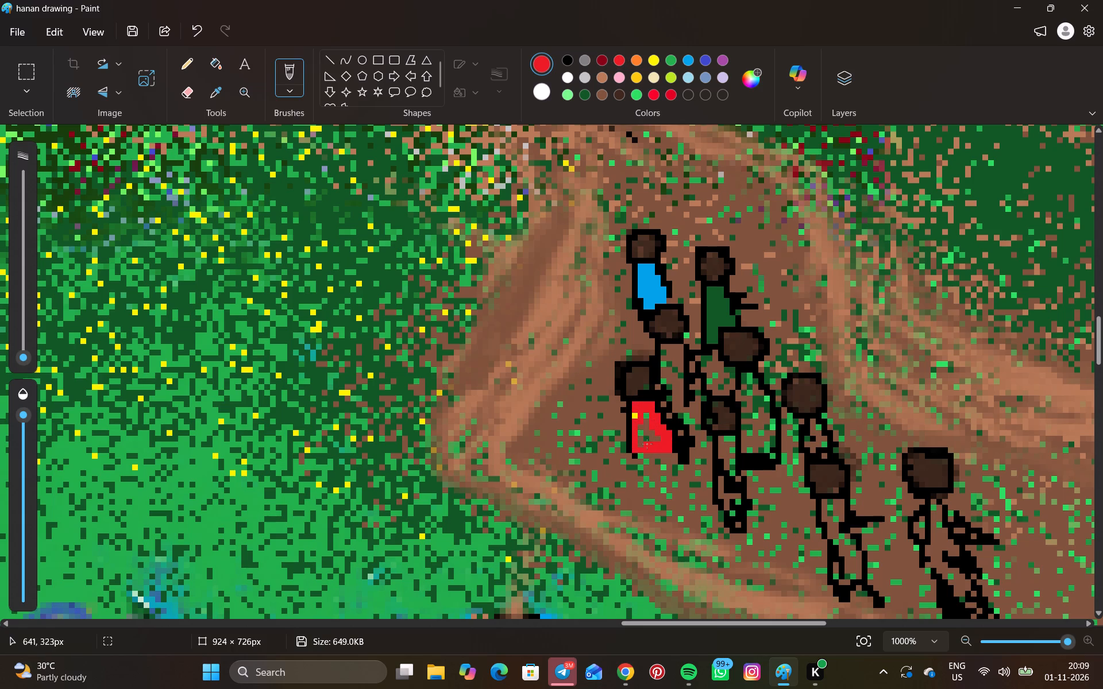
pyautogui.moveTo(647, 444); pyautogui.dragTo(647, 428)
pyautogui.moveTo(647, 428); pyautogui.dragTo(651, 440)
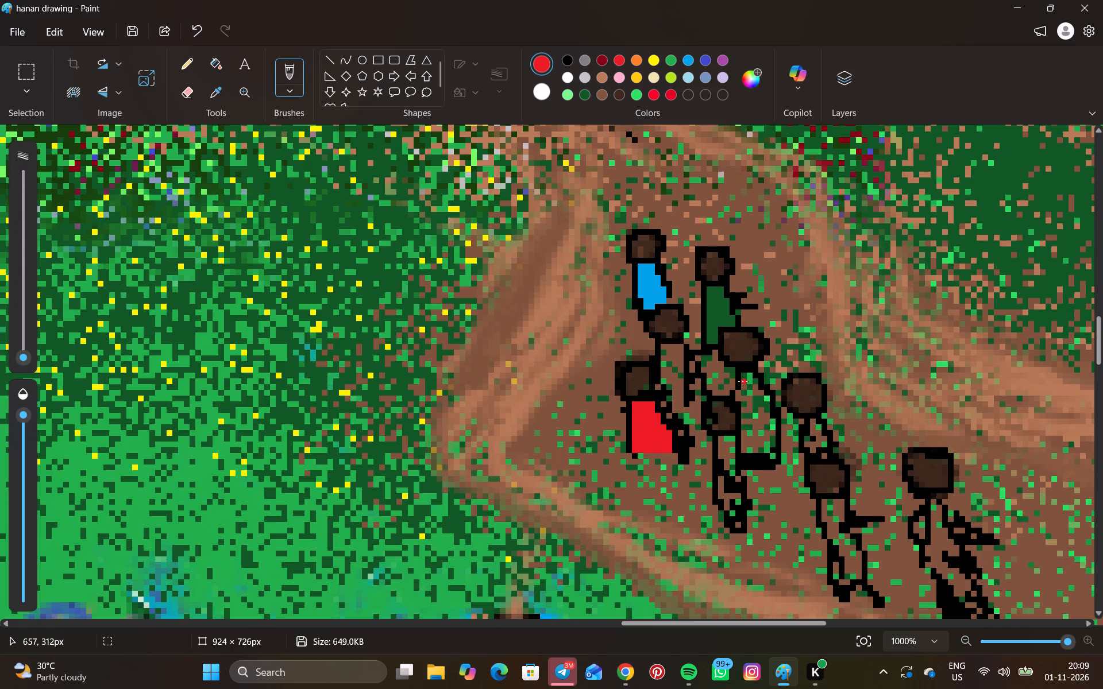
# Colour the upper torso of the figure directly below the dark green one red.
pyautogui.moveTo(742, 378); pyautogui.dragTo(751, 390)
pyautogui.moveTo(751, 390); pyautogui.dragTo(744, 400)
pyautogui.moveTo(744, 400); pyautogui.dragTo(763, 403)
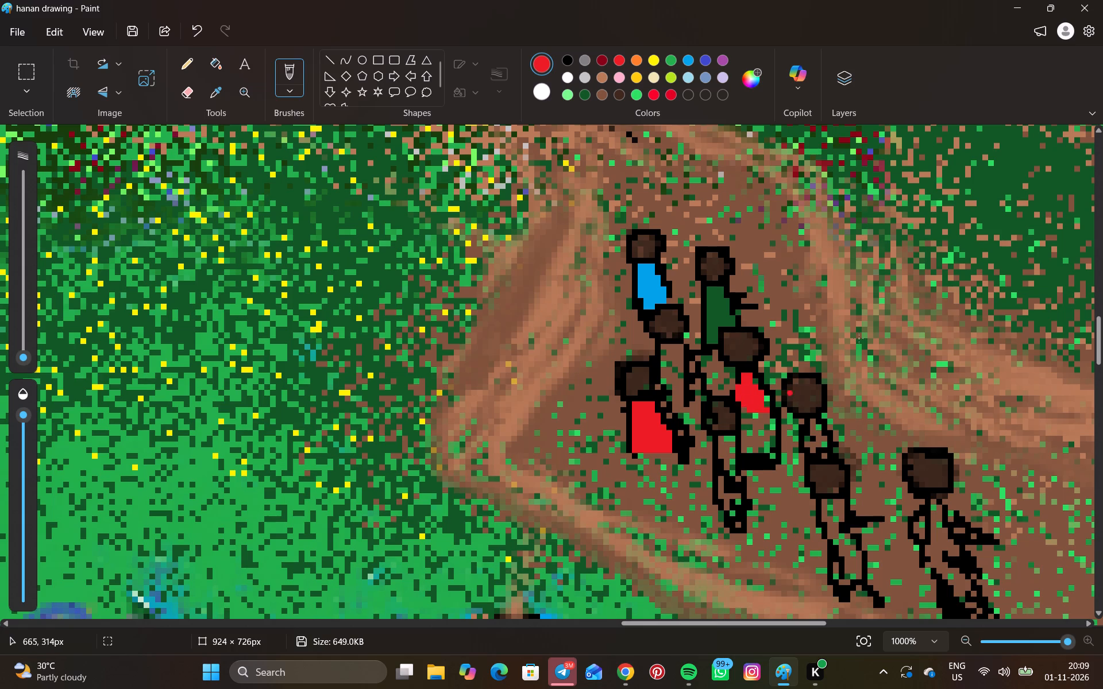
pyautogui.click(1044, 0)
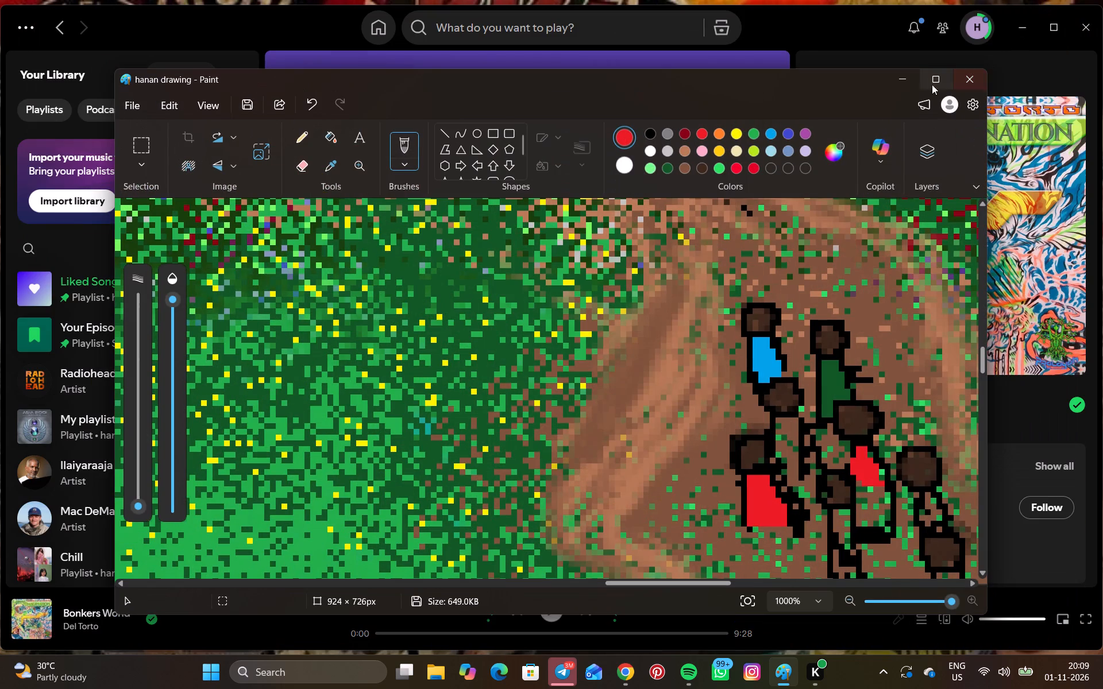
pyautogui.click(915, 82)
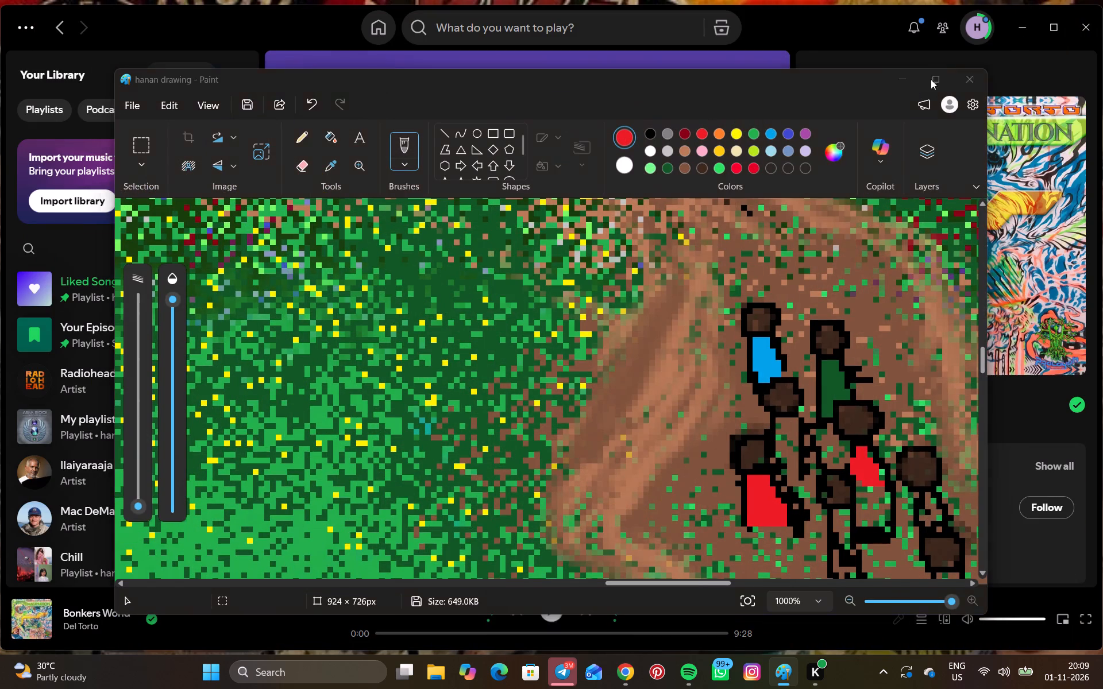
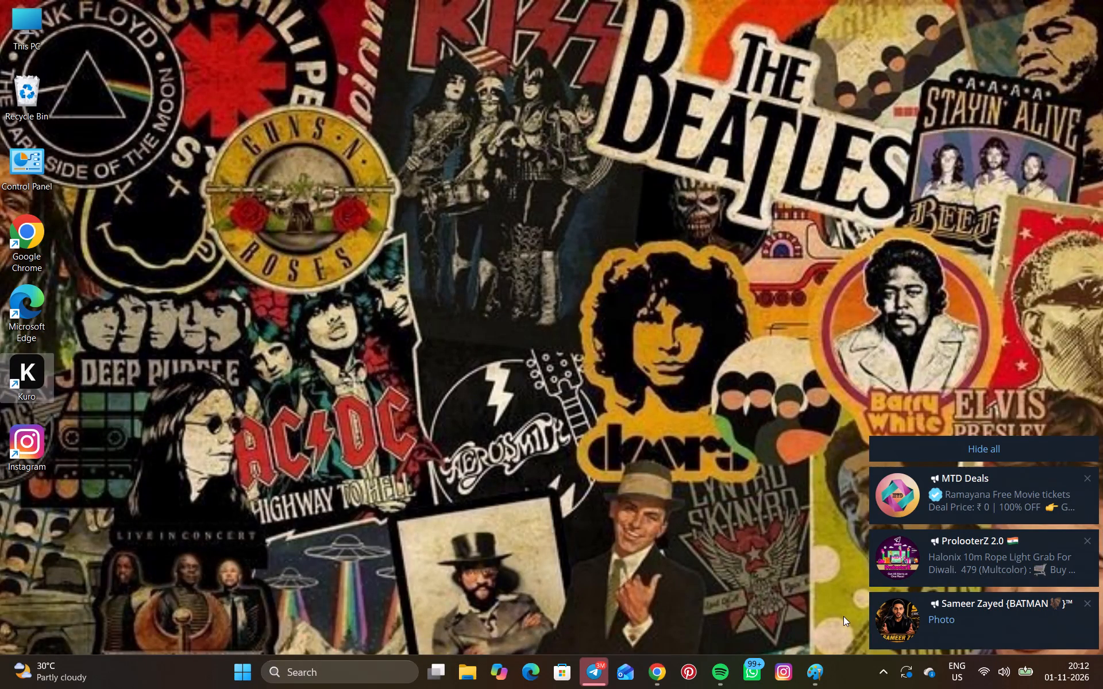
# Switch back to the Paint drawing and outline the legs of the leftmost, red-torso figure in black below its torso.
pyautogui.click(813, 682)
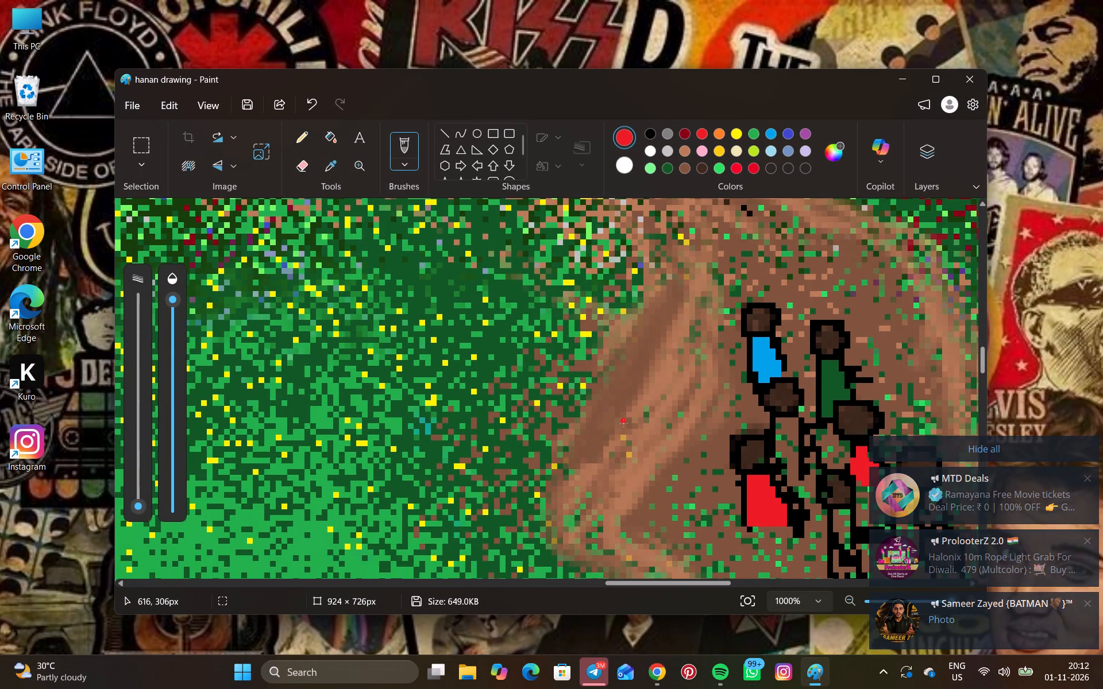
pyautogui.hscroll(-1, 623, 423)
pyautogui.scroll(-1, 623, 423)
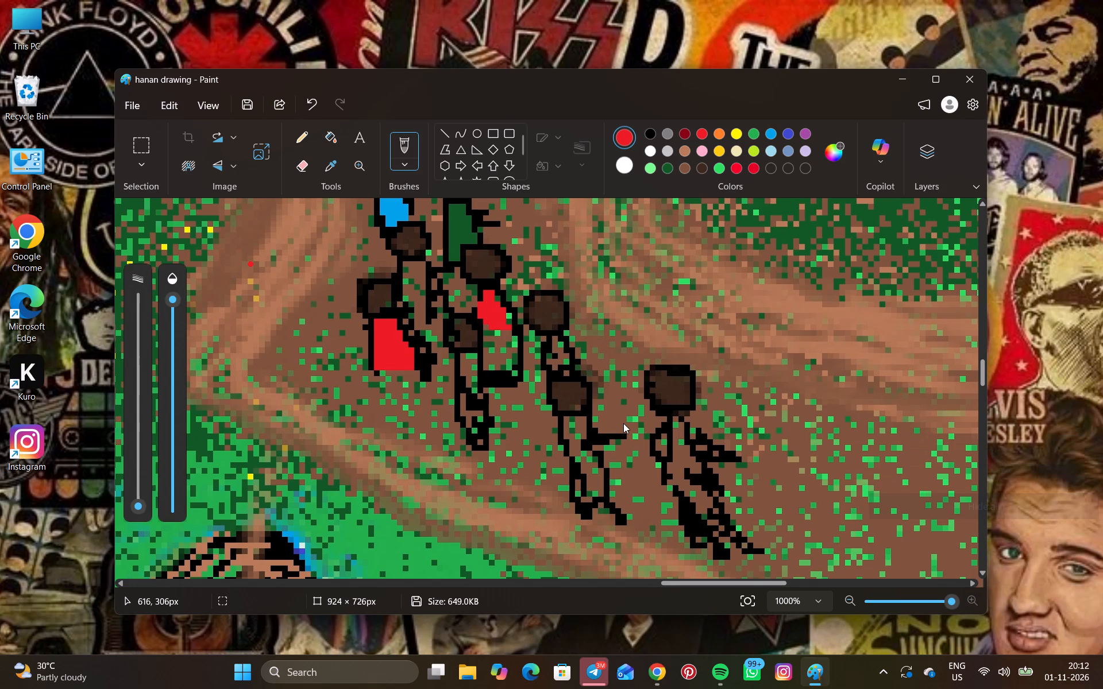
pyautogui.click(623, 423)
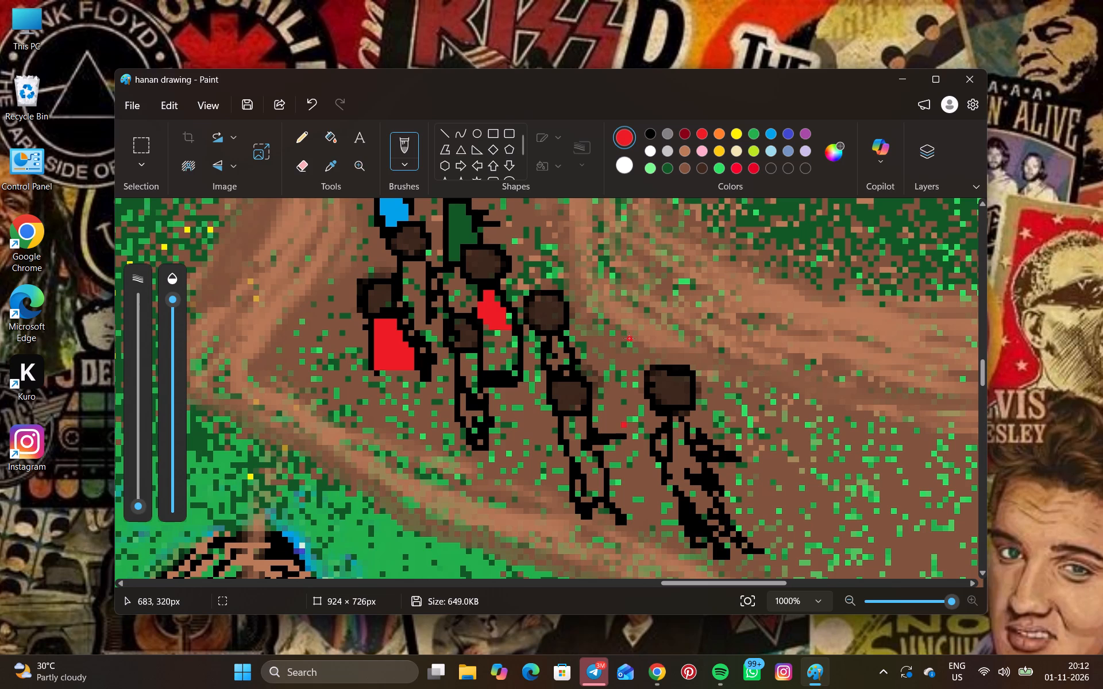
pyautogui.click(653, 138)
pyautogui.moveTo(382, 376); pyautogui.dragTo(408, 374)
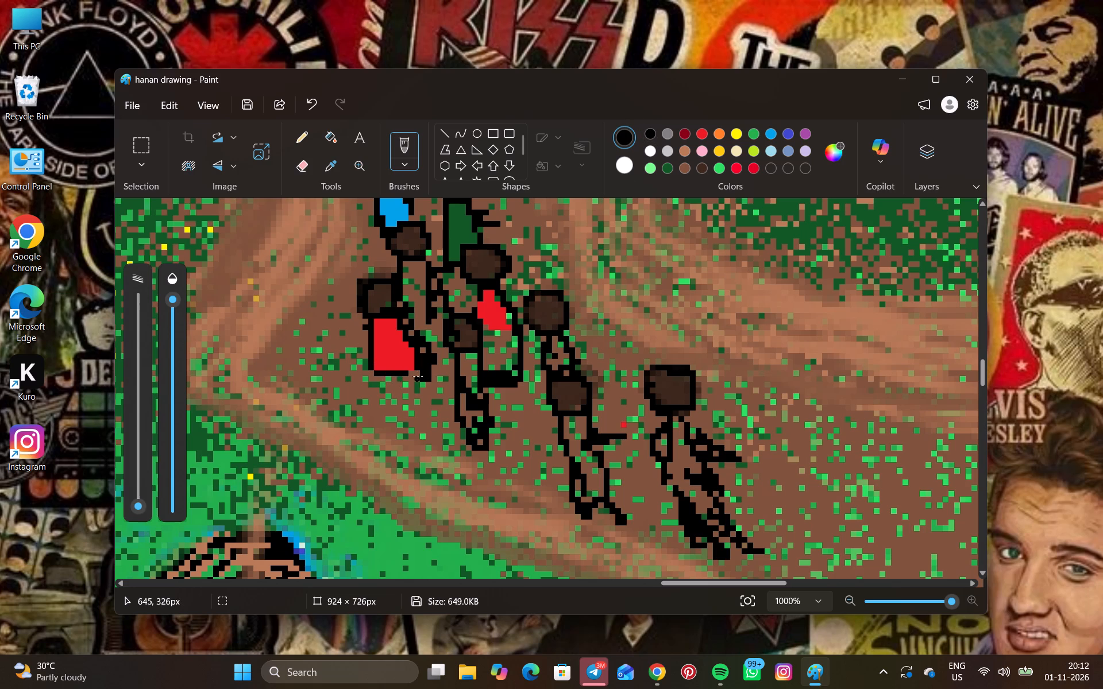
pyautogui.moveTo(418, 376); pyautogui.dragTo(410, 376)
pyautogui.click(375, 378)
pyautogui.moveTo(378, 378); pyautogui.dragTo(417, 436)
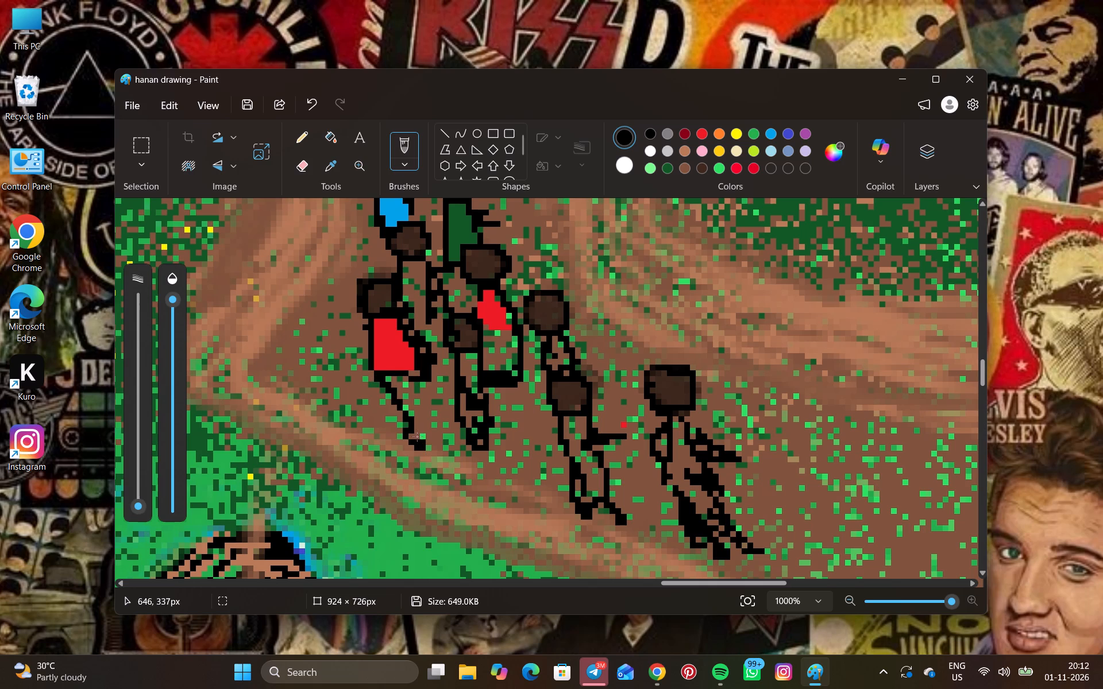
pyautogui.moveTo(417, 436); pyautogui.dragTo(445, 443)
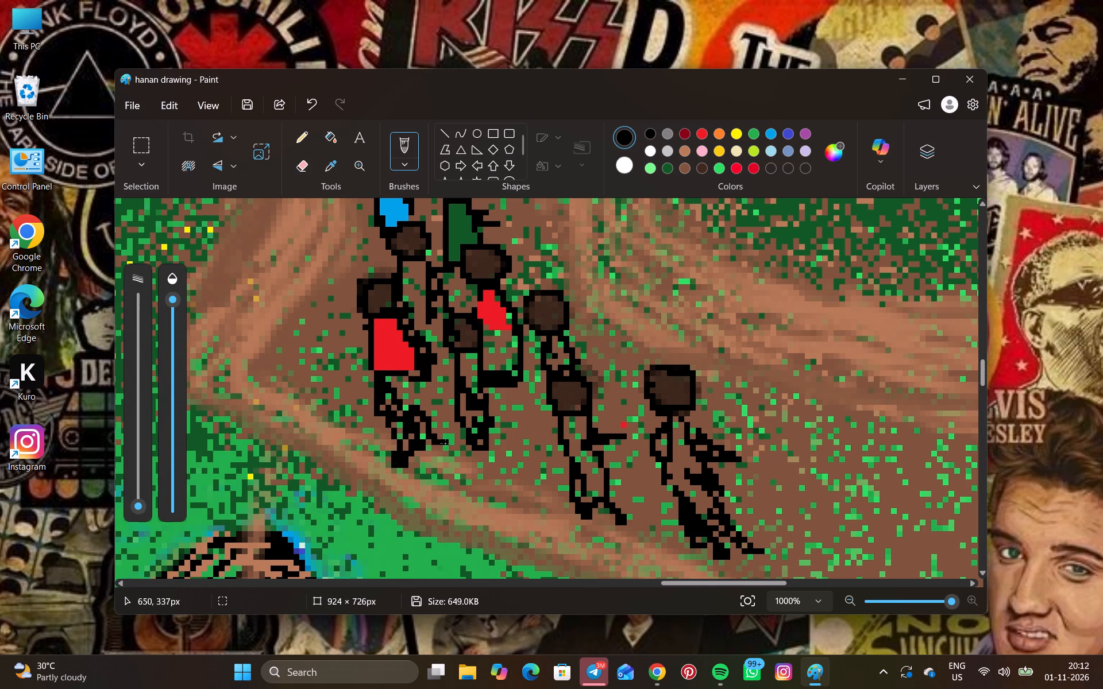
pyautogui.moveTo(445, 443); pyautogui.dragTo(410, 413)
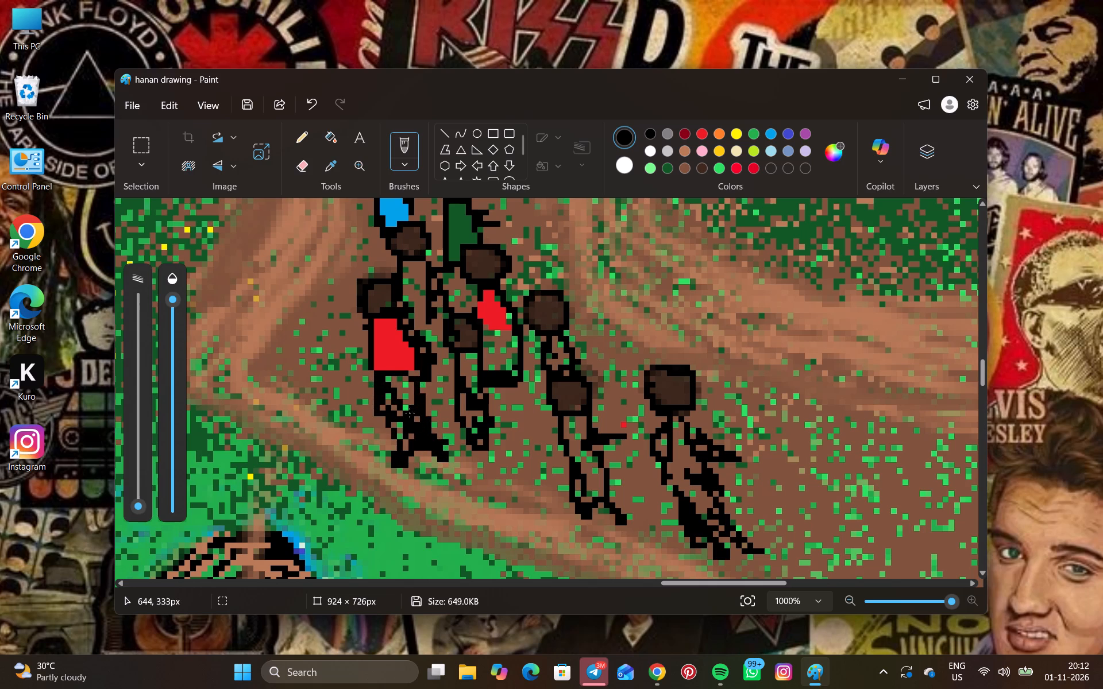
pyautogui.moveTo(410, 413); pyautogui.dragTo(412, 384)
# Colour the legs of the leftmost, red-torso figure gold, filling them between their black outlines.
pyautogui.click(719, 156)
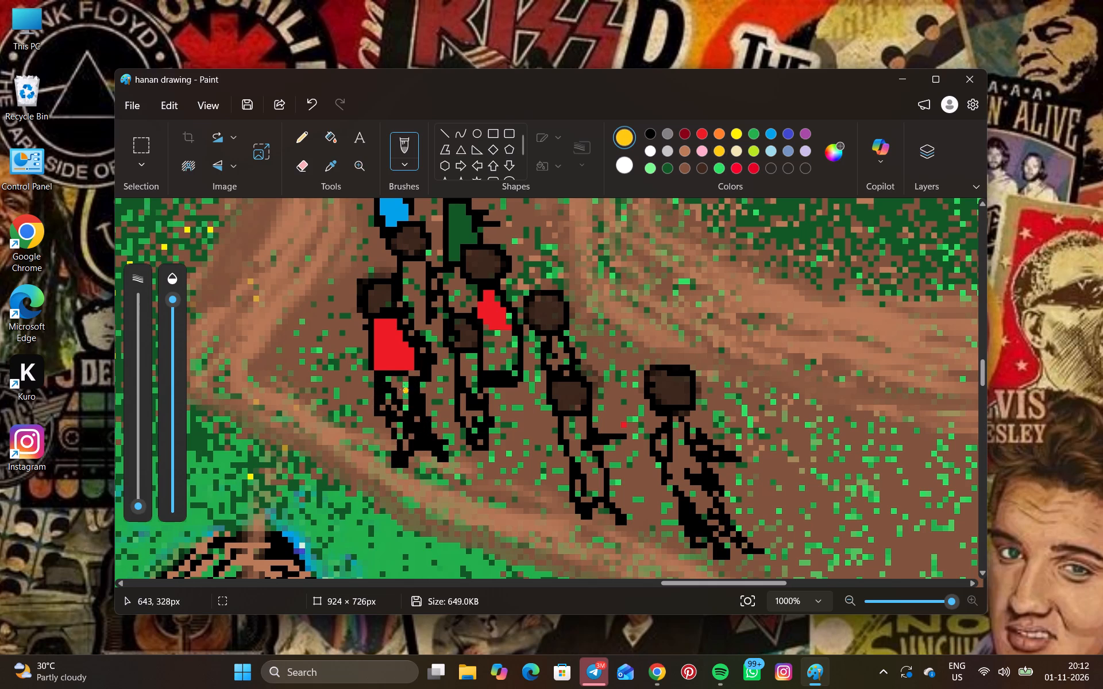
pyautogui.click(397, 385)
pyautogui.click(396, 382)
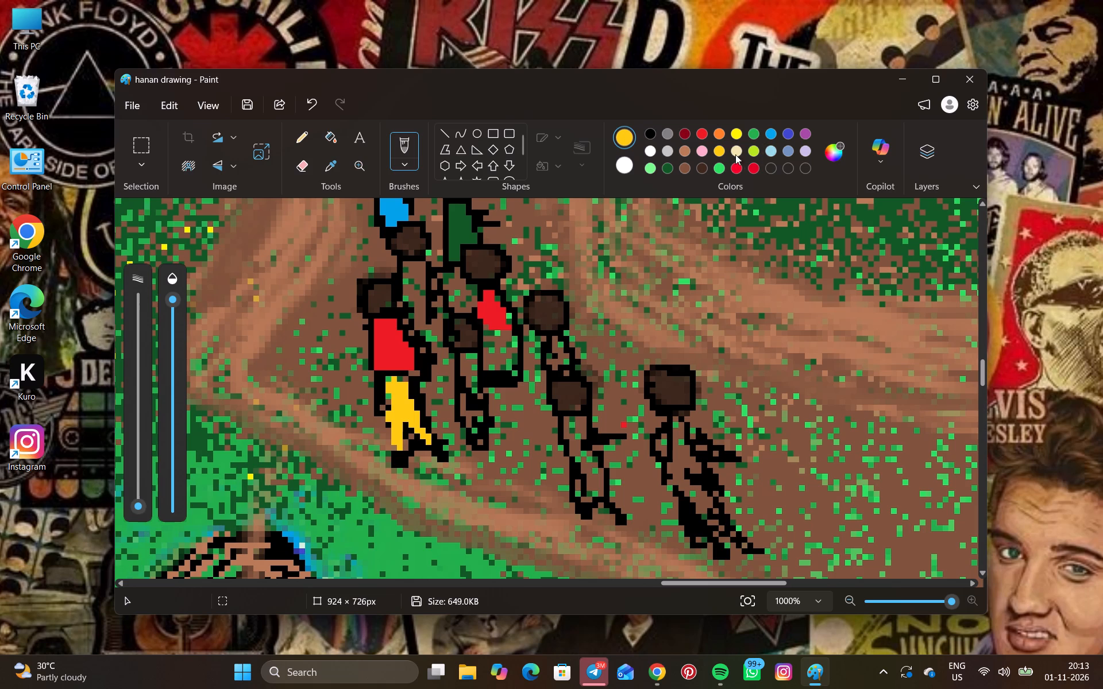
# Colour the lower clothing of the figure with the small red upper torso green, filling the area below the red.
pyautogui.click(753, 130)
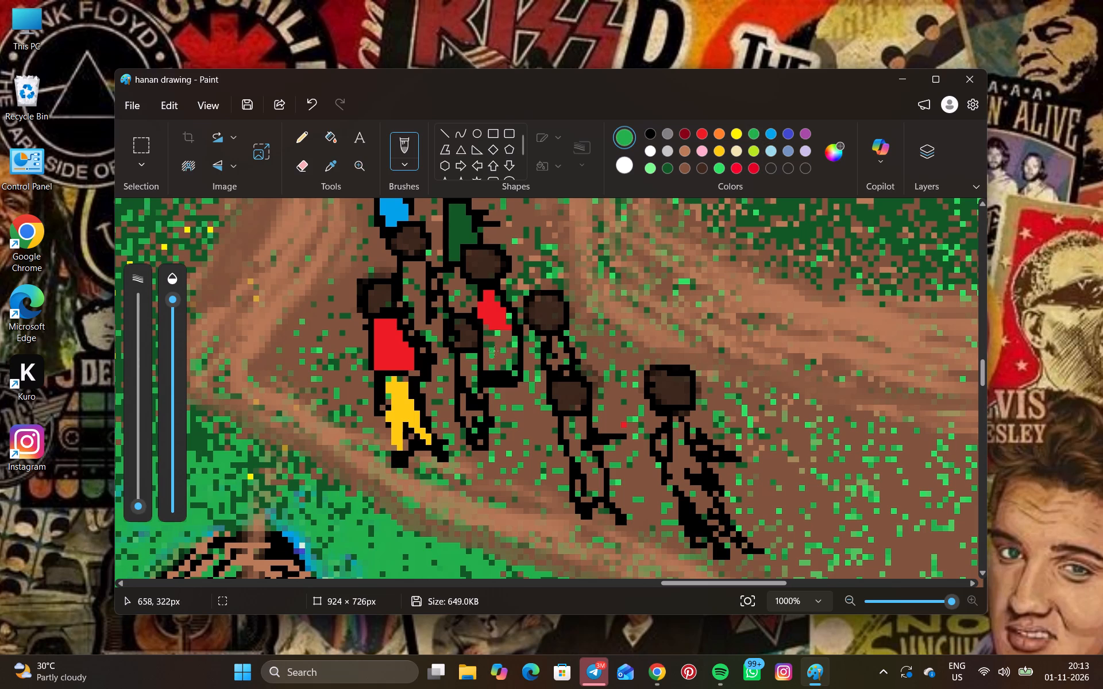
pyautogui.moveTo(487, 343); pyautogui.dragTo(497, 344)
pyautogui.moveTo(514, 346); pyautogui.dragTo(518, 371)
pyautogui.moveTo(518, 371); pyautogui.dragTo(499, 369)
pyautogui.moveTo(488, 352); pyautogui.dragTo(503, 363)
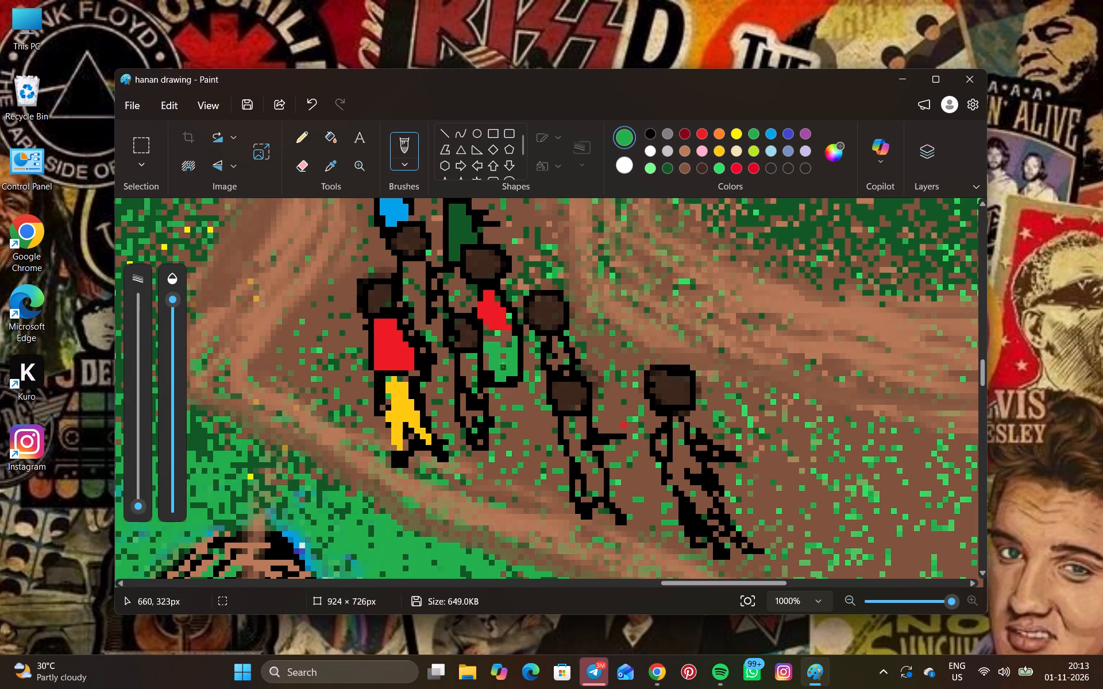
pyautogui.moveTo(503, 363); pyautogui.dragTo(508, 377)
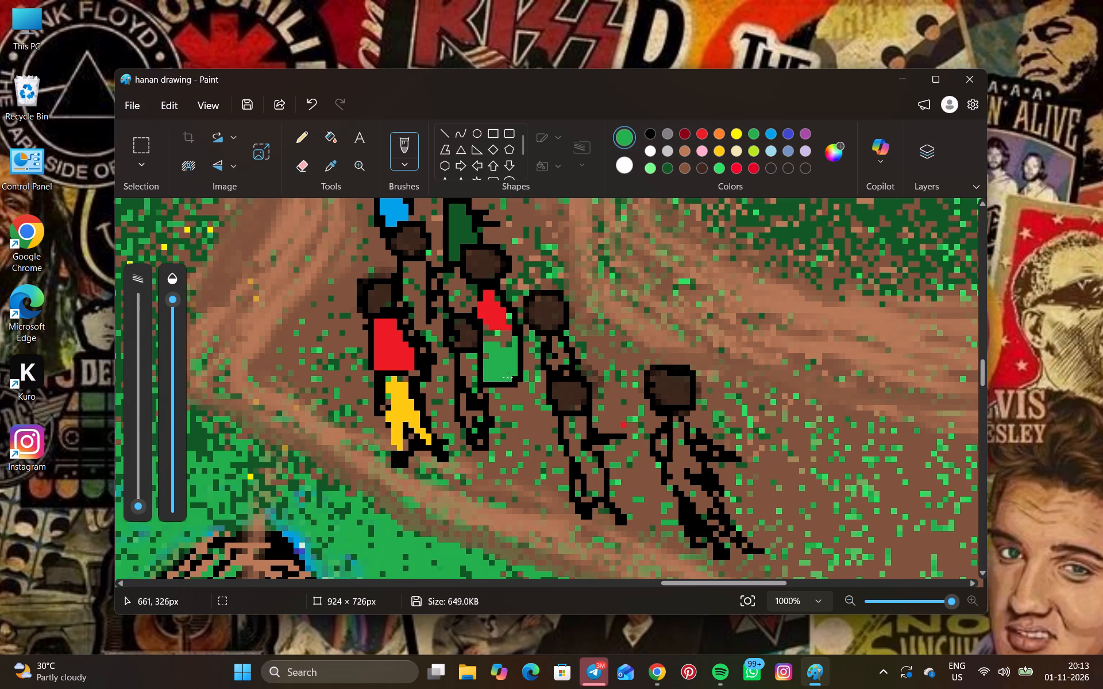
pyautogui.moveTo(508, 377); pyautogui.dragTo(503, 343)
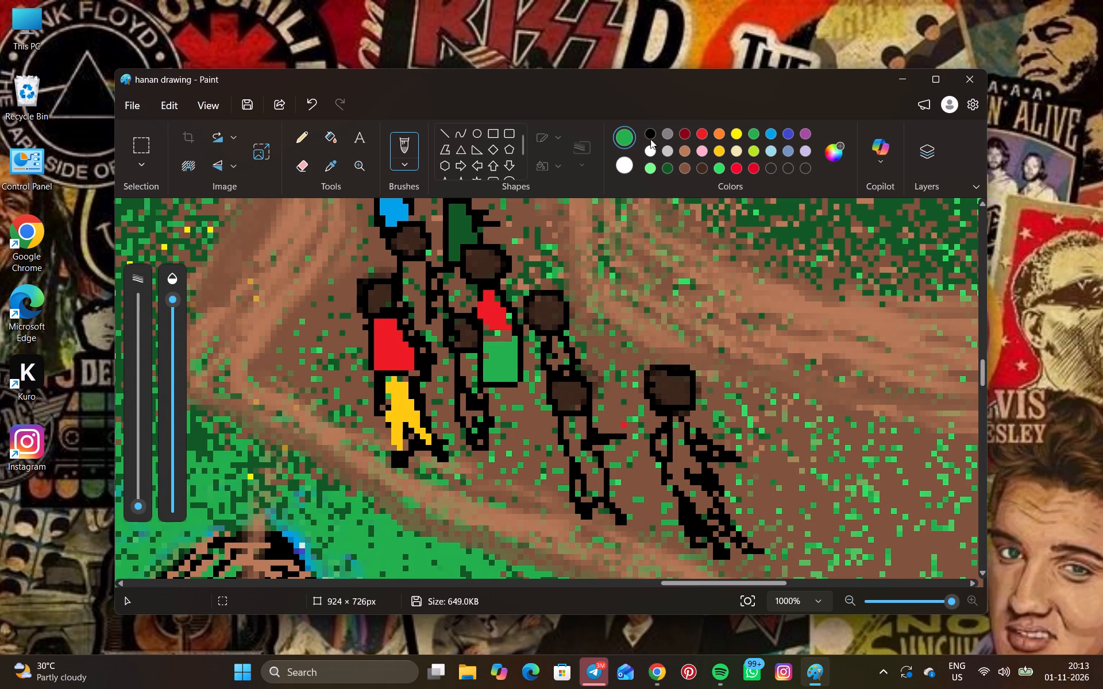
# Draw black leg lines in the lower part of the green clothing and along its bottom edge.
pyautogui.click(646, 136)
pyautogui.moveTo(500, 362); pyautogui.dragTo(496, 401)
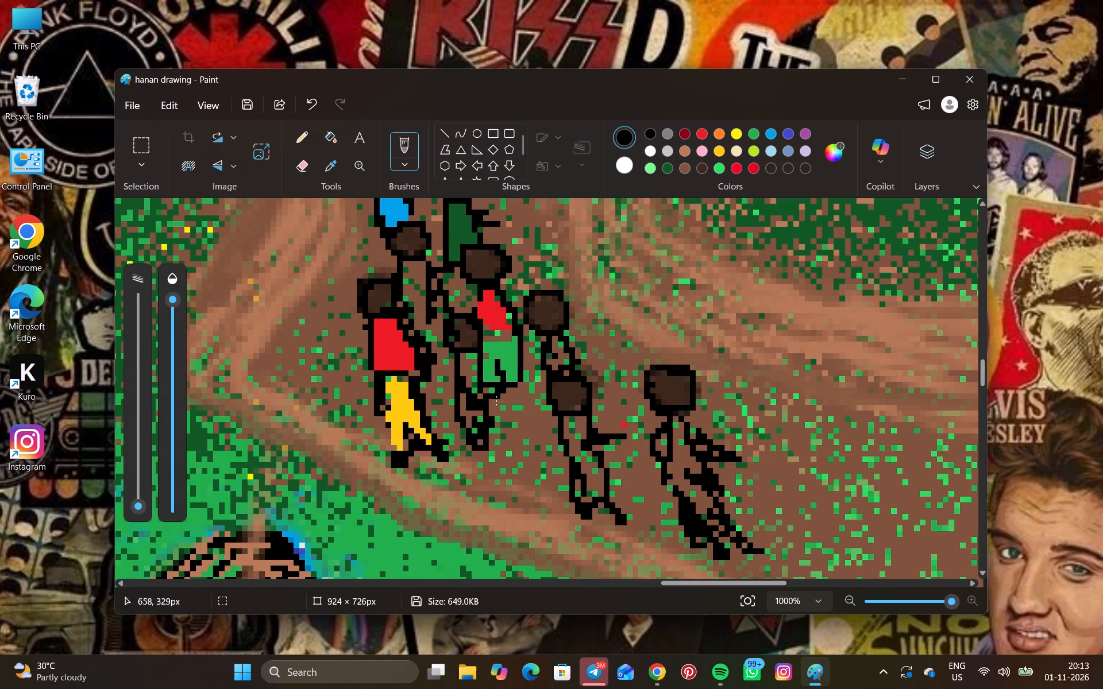
pyautogui.moveTo(496, 401); pyautogui.dragTo(518, 380)
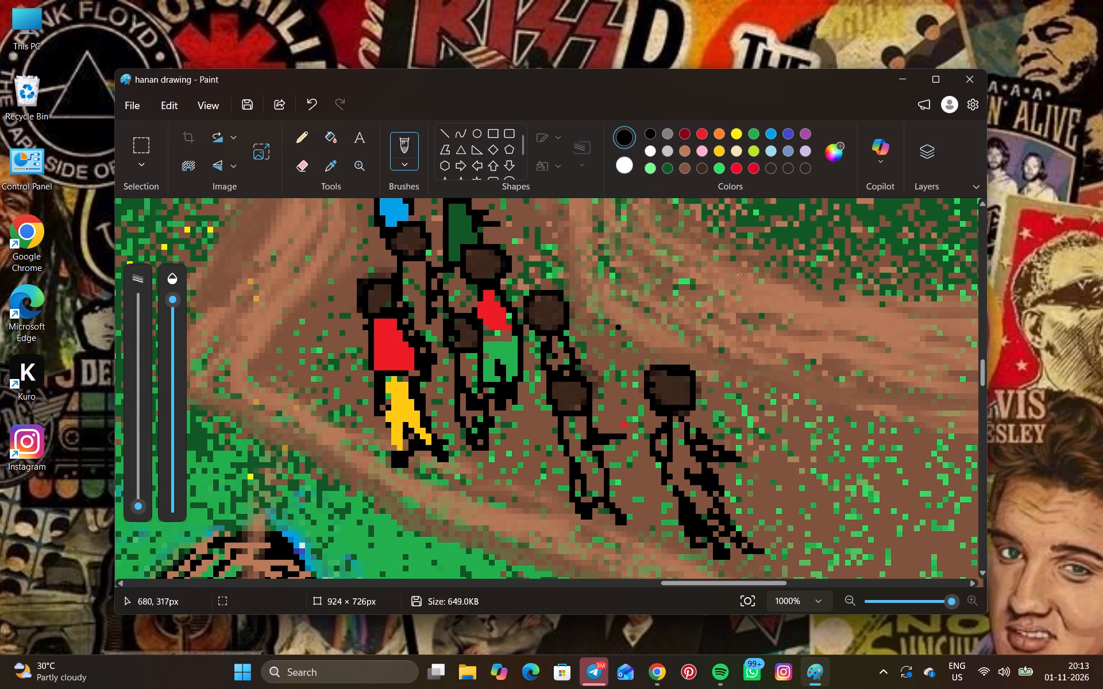
# Colour the torso of the figure directly below the bright blue one dark red, filling it between its black outlines.
pyautogui.scroll(2, 492, 287)
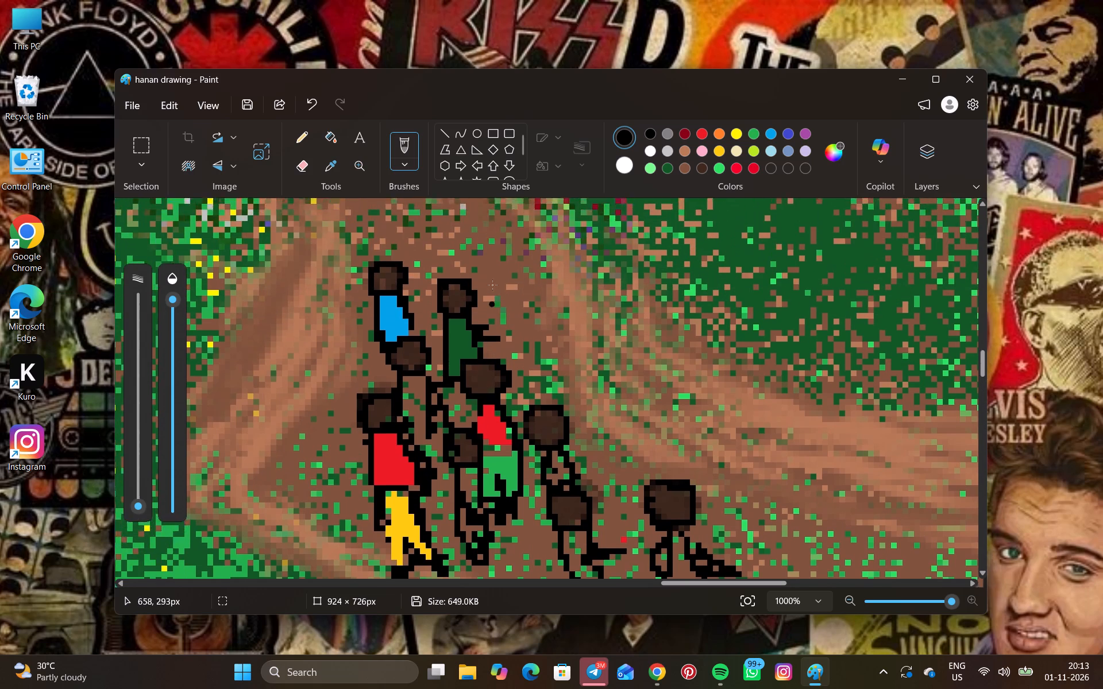
pyautogui.scroll(-2, 492, 285)
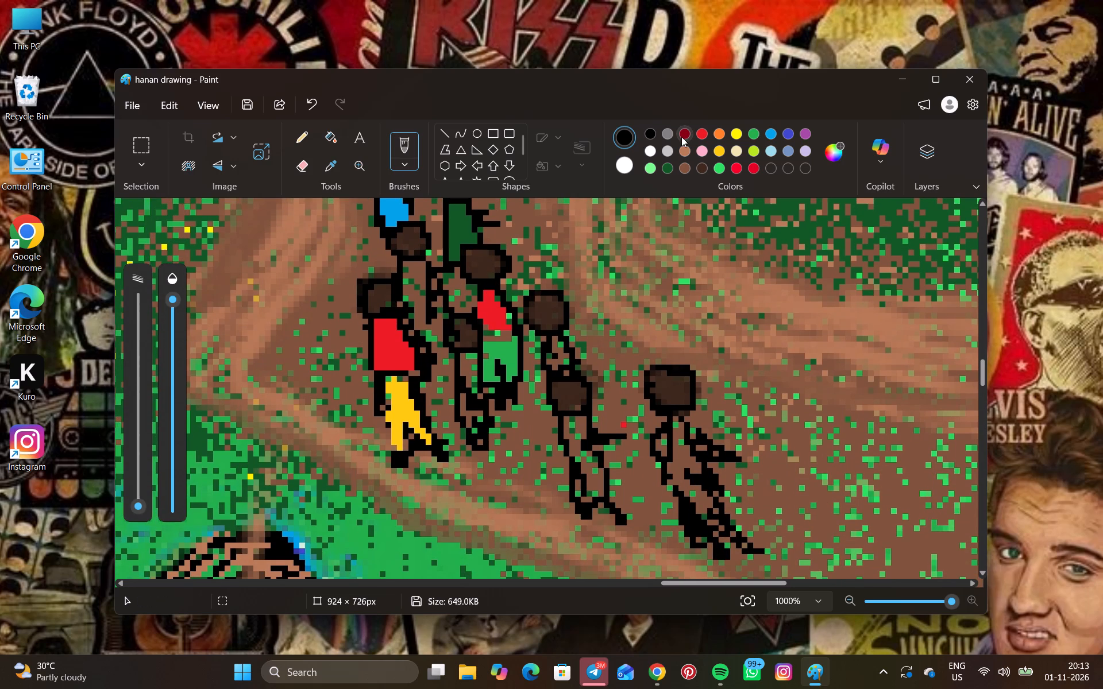
pyautogui.click(688, 138)
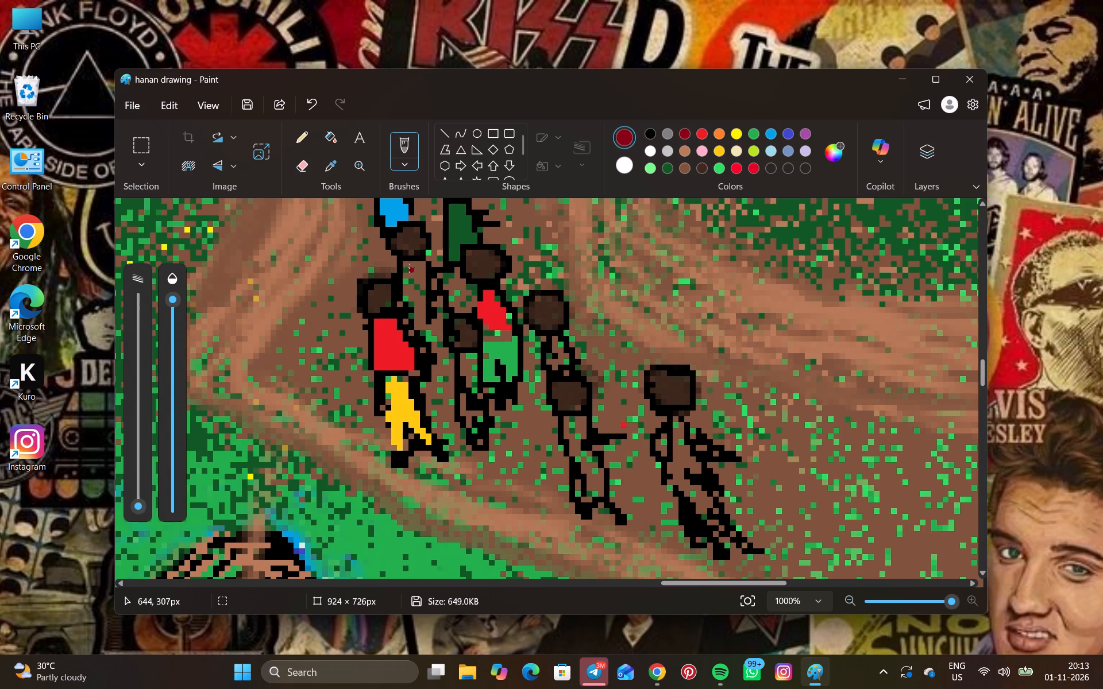
pyautogui.moveTo(407, 266); pyautogui.dragTo(415, 284)
pyautogui.moveTo(415, 284); pyautogui.dragTo(407, 271)
pyautogui.moveTo(407, 271); pyautogui.dragTo(410, 294)
pyautogui.moveTo(410, 294); pyautogui.dragTo(419, 304)
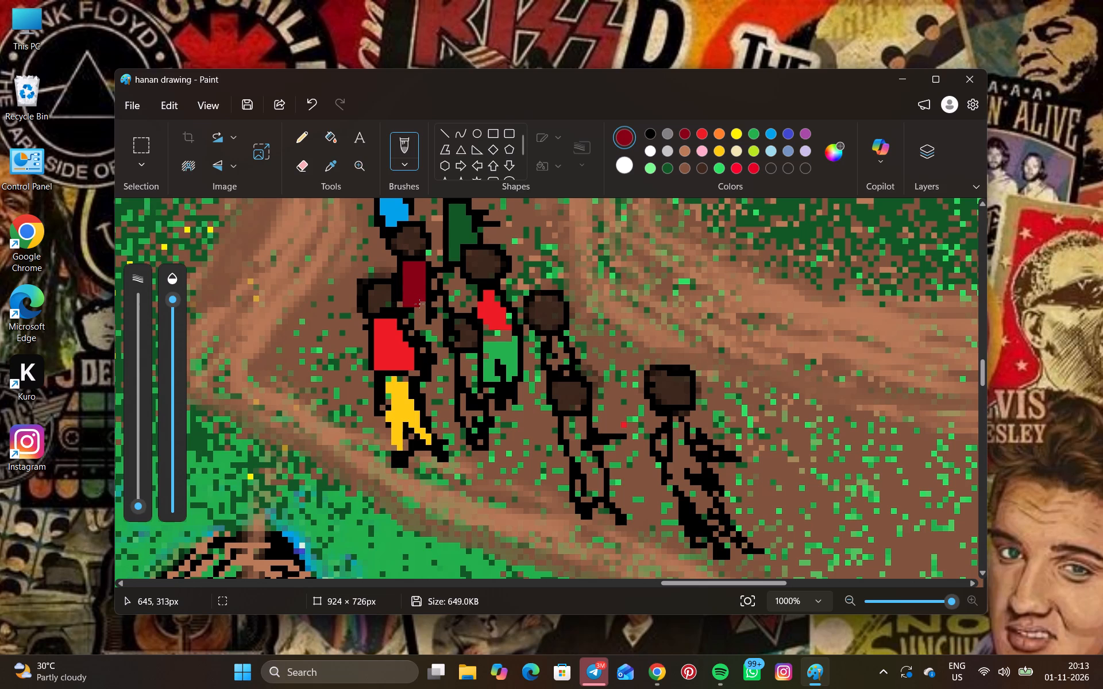
pyautogui.moveTo(419, 304); pyautogui.dragTo(424, 304)
# Colour the legs of the dark-red-torso figure yellow, filling the area below its torso.
pyautogui.click(733, 136)
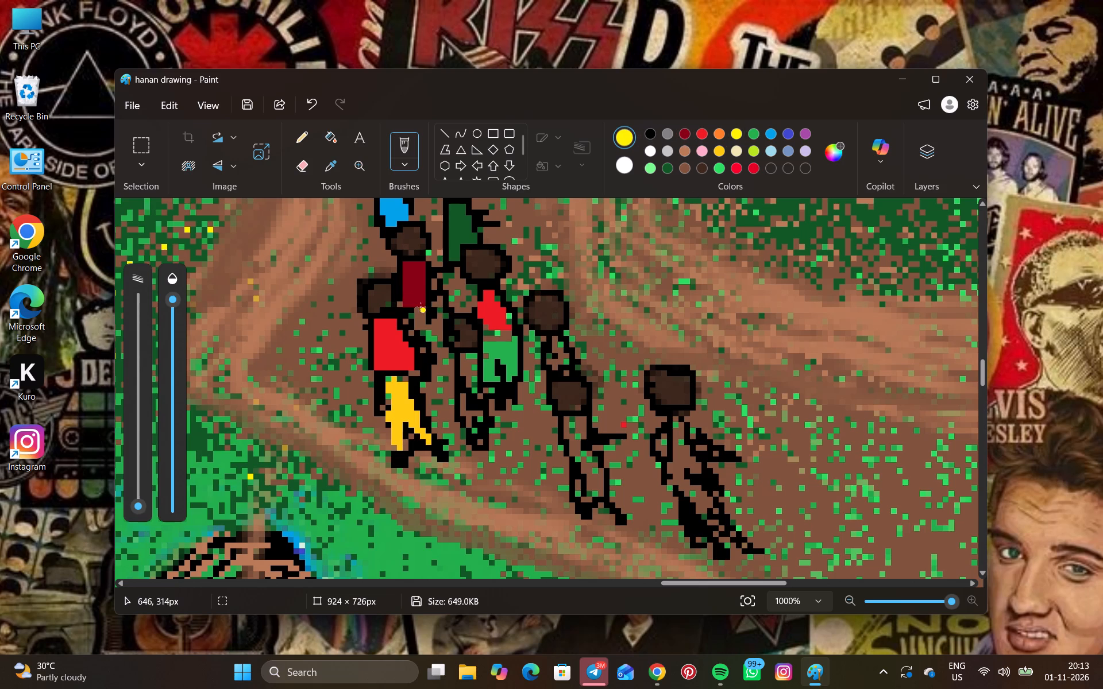
pyautogui.moveTo(420, 307); pyautogui.dragTo(416, 317)
pyautogui.moveTo(416, 317); pyautogui.dragTo(431, 345)
pyautogui.moveTo(431, 345); pyautogui.dragTo(423, 329)
pyautogui.moveTo(423, 329); pyautogui.dragTo(423, 321)
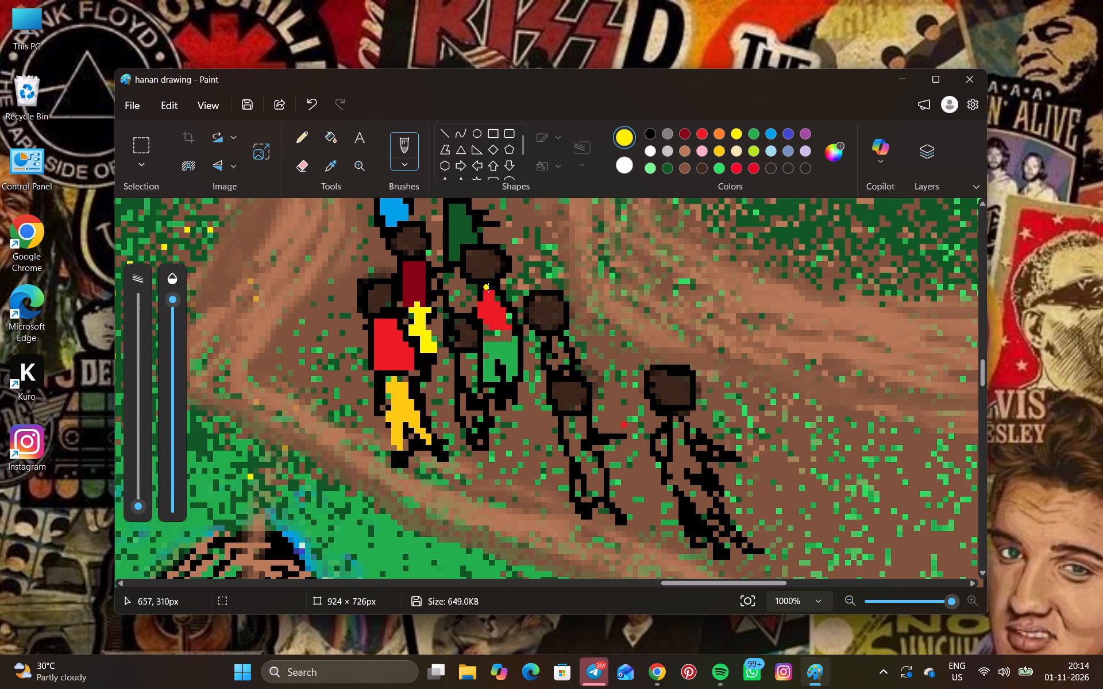
# Colour the lower clothing of the dark-green-torso figure bright blue, filling the area between its black outlines.
pyautogui.scroll(1, 455, 308)
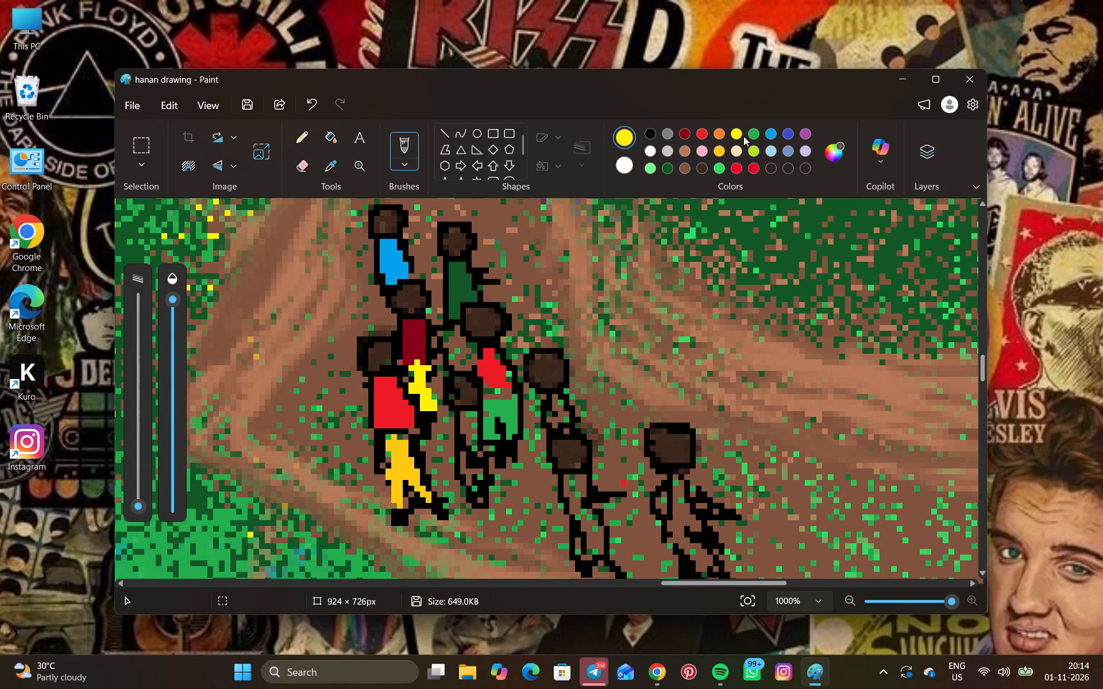
pyautogui.click(749, 136)
pyautogui.click(776, 137)
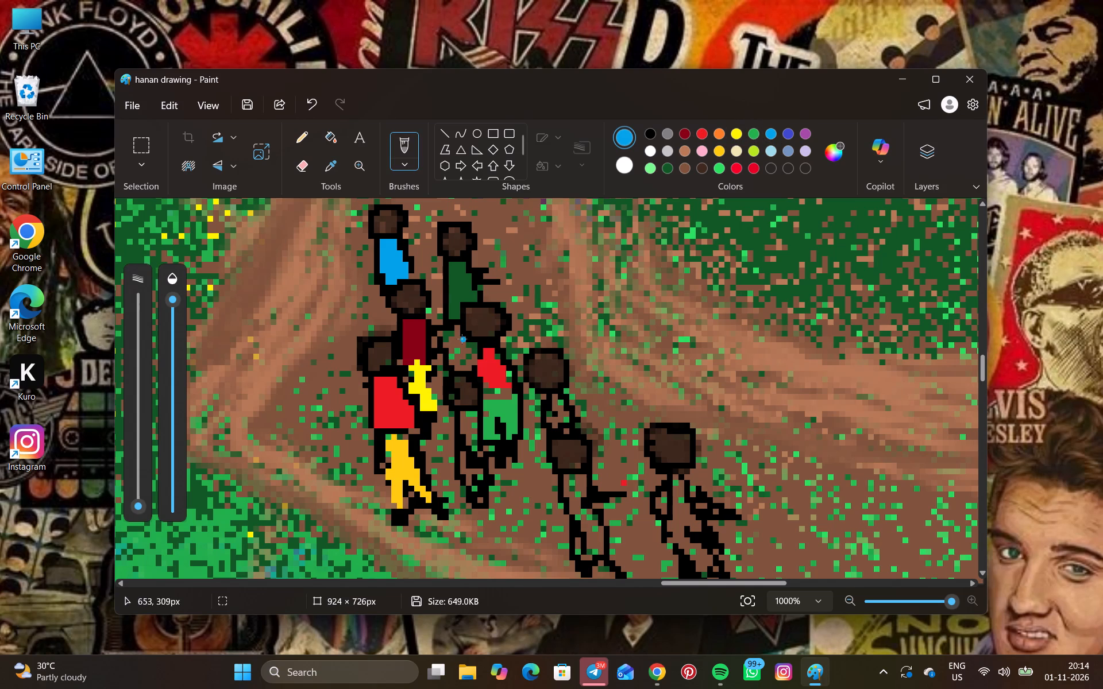
pyautogui.moveTo(452, 329); pyautogui.dragTo(461, 367)
pyautogui.moveTo(461, 367); pyautogui.dragTo(469, 349)
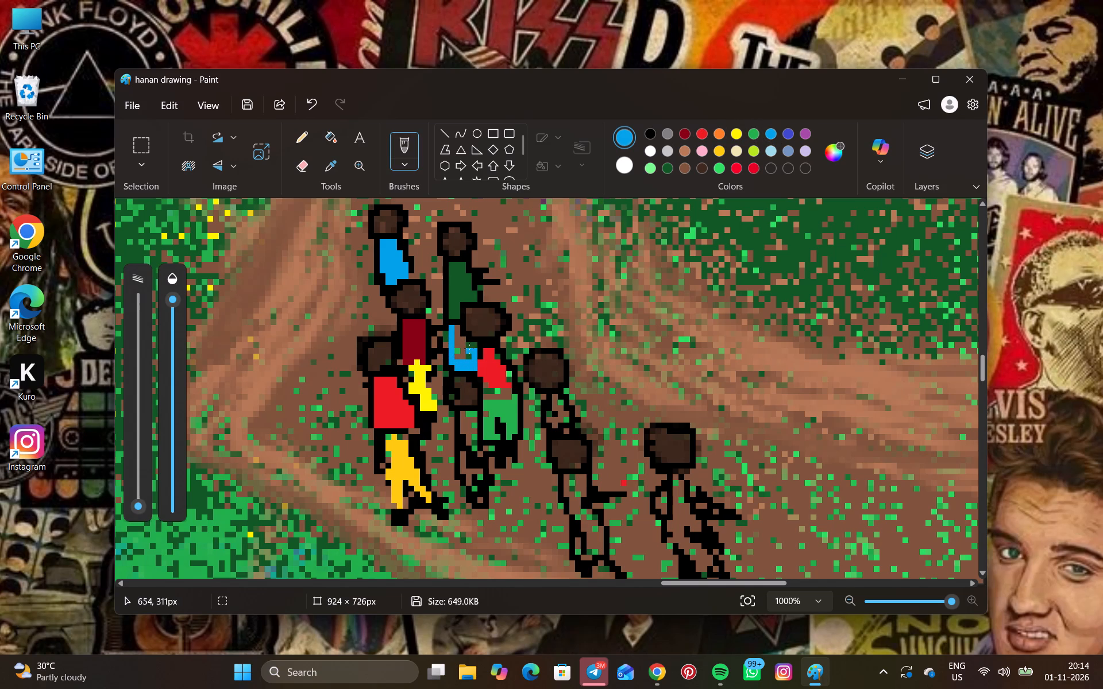
pyautogui.moveTo(469, 349); pyautogui.dragTo(460, 338)
pyautogui.moveTo(458, 331); pyautogui.dragTo(466, 350)
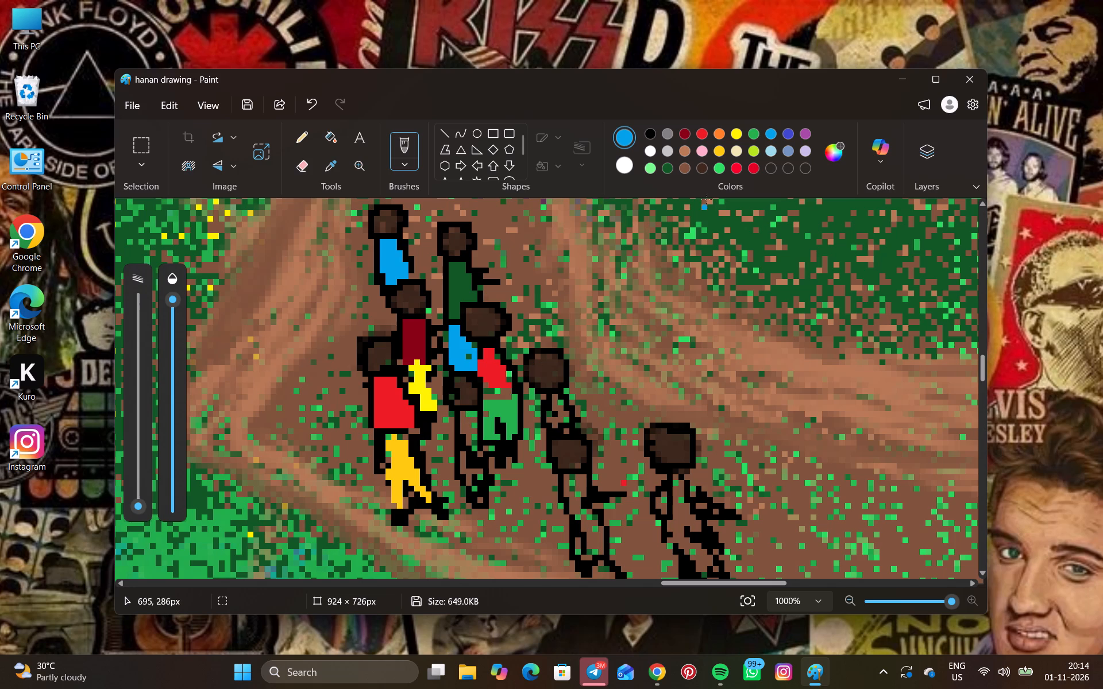
# Touch up in black the edge between the small red torso and the green clothing below it.
pyautogui.click(654, 136)
pyautogui.click(493, 397)
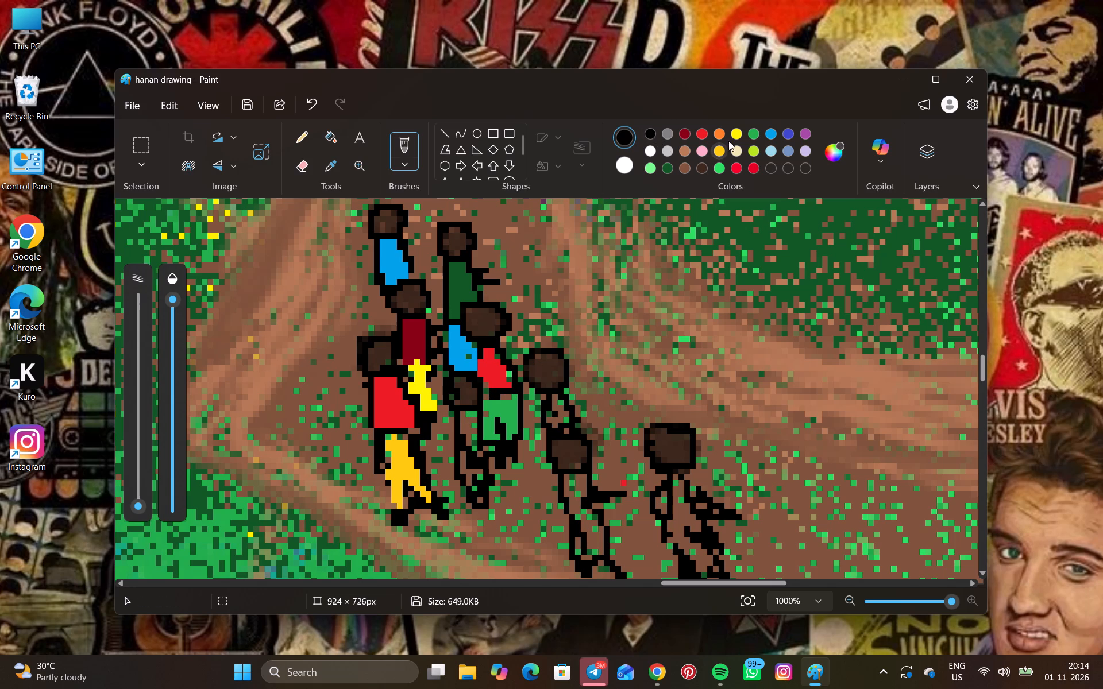
# Colour the small torso of the figure beside the green clothing bright blue, filling the area below its brown head.
pyautogui.click(770, 140)
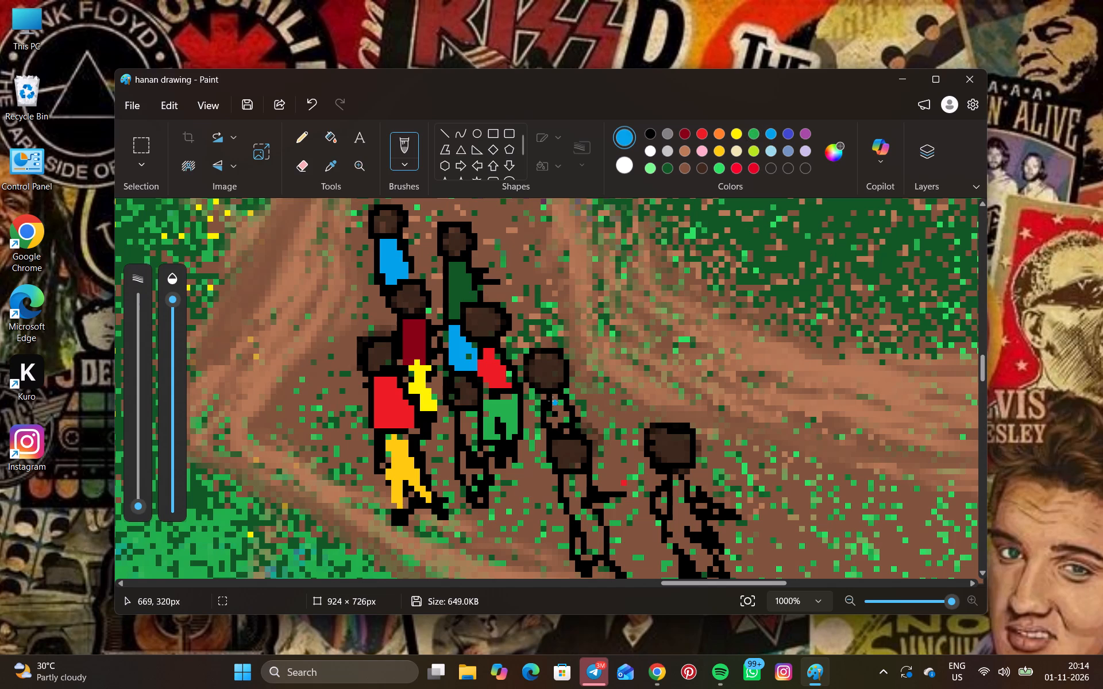
pyautogui.moveTo(555, 399); pyautogui.dragTo(558, 411)
pyautogui.click(561, 407)
pyautogui.moveTo(560, 404); pyautogui.dragTo(566, 414)
pyautogui.moveTo(566, 414); pyautogui.dragTo(549, 418)
pyautogui.moveTo(550, 417); pyautogui.dragTo(566, 421)
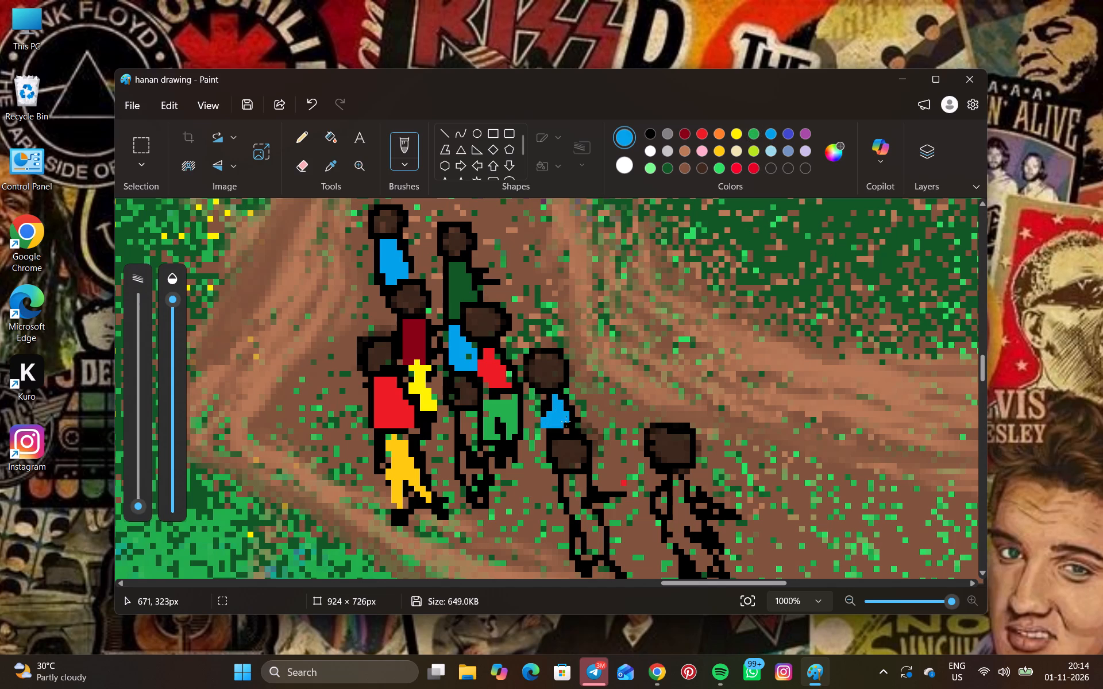
pyautogui.moveTo(566, 421); pyautogui.dragTo(573, 417)
# Colour the narrow torso between the red torso and the green clothing purple.
pyautogui.click(807, 136)
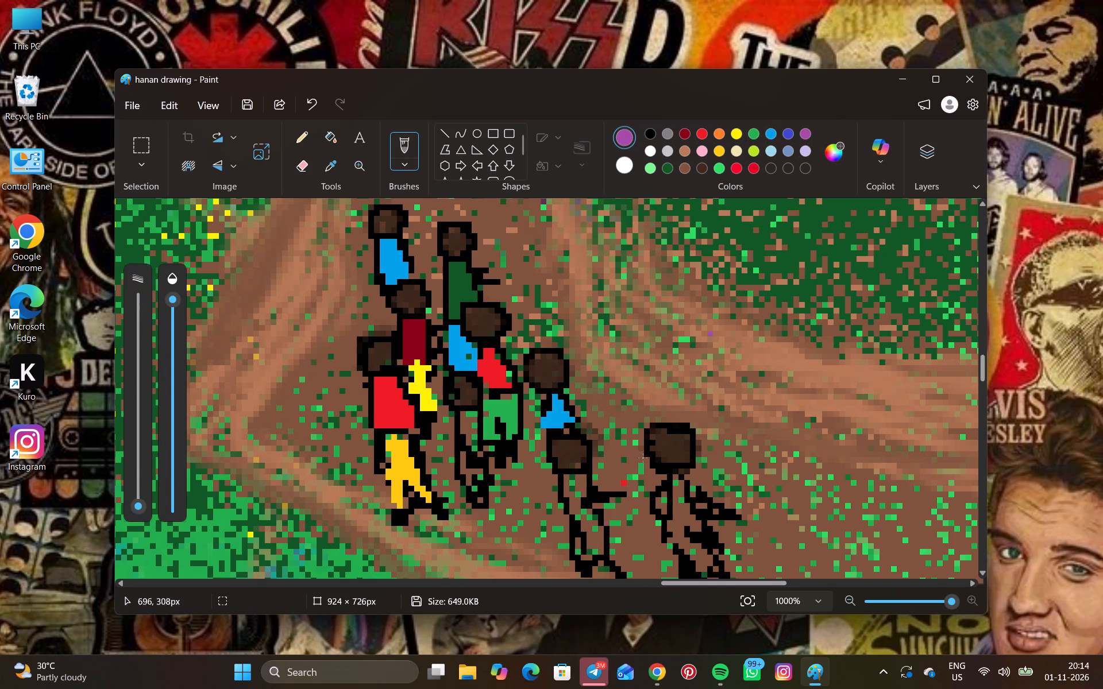
pyautogui.moveTo(468, 424); pyautogui.dragTo(467, 429)
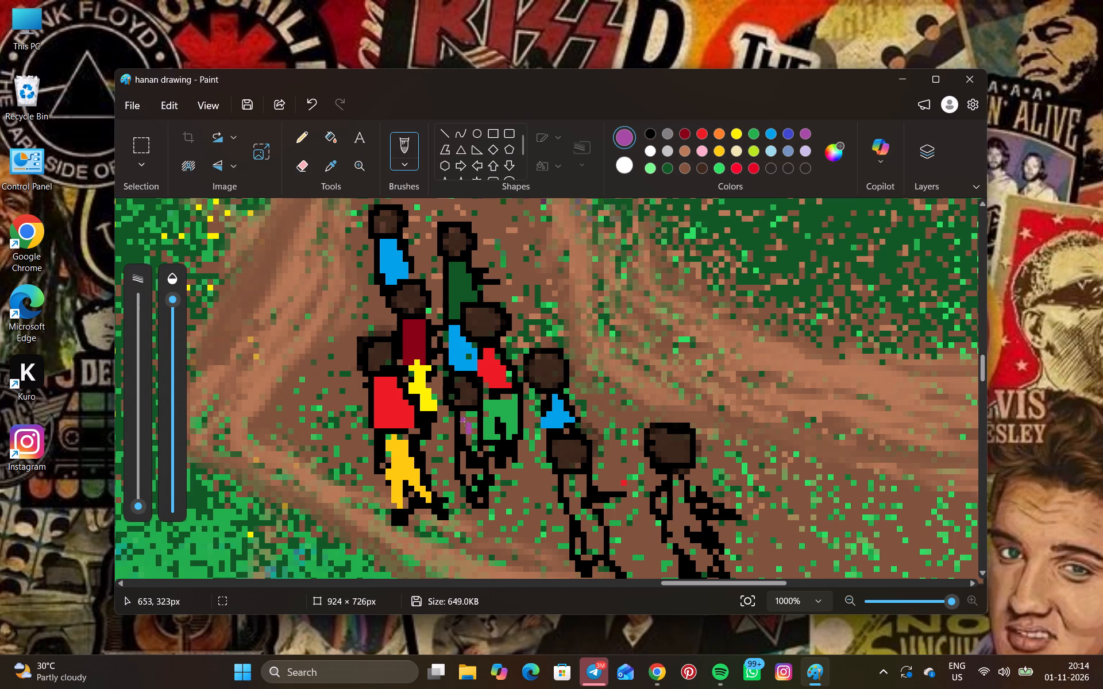
pyautogui.click(464, 421)
# Colour the legs of the purple-torso figure green, filling the area between their black outlines.
pyautogui.click(754, 134)
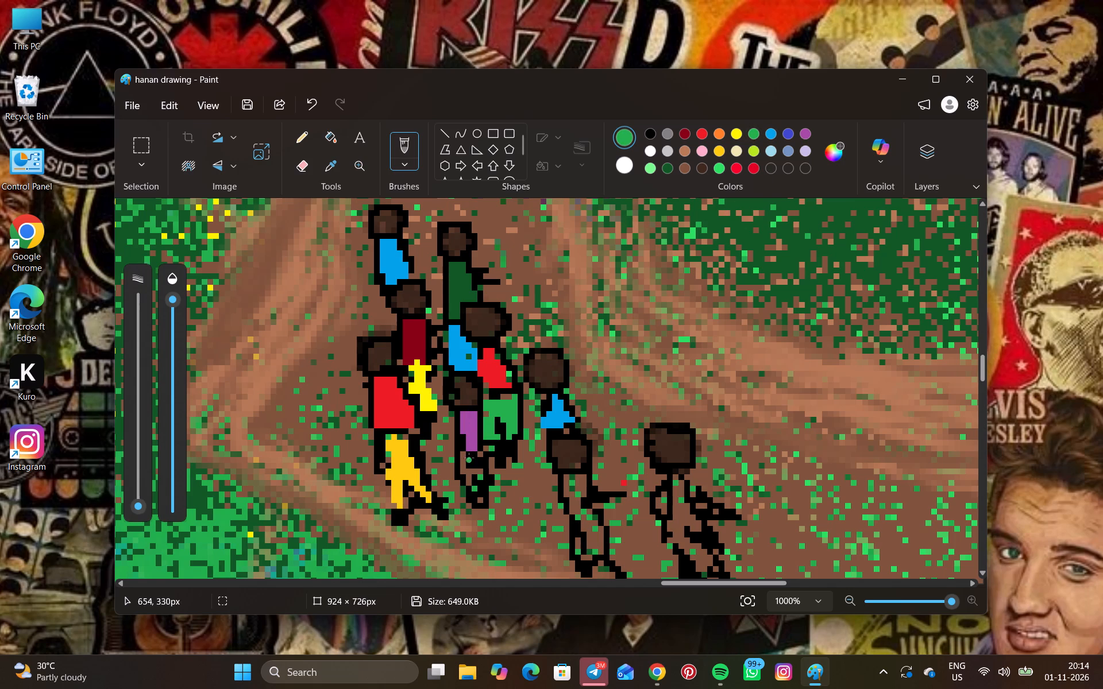
pyautogui.moveTo(466, 456); pyautogui.dragTo(473, 487)
pyautogui.moveTo(473, 487); pyautogui.dragTo(471, 483)
# Examine the coloured path figures within the wider landscape at reduced zoom, returning to the close-up of the group.
pyautogui.keyDown('ctrl'); pyautogui.scroll(-5, 518, 459); pyautogui.keyUp('ctrl')
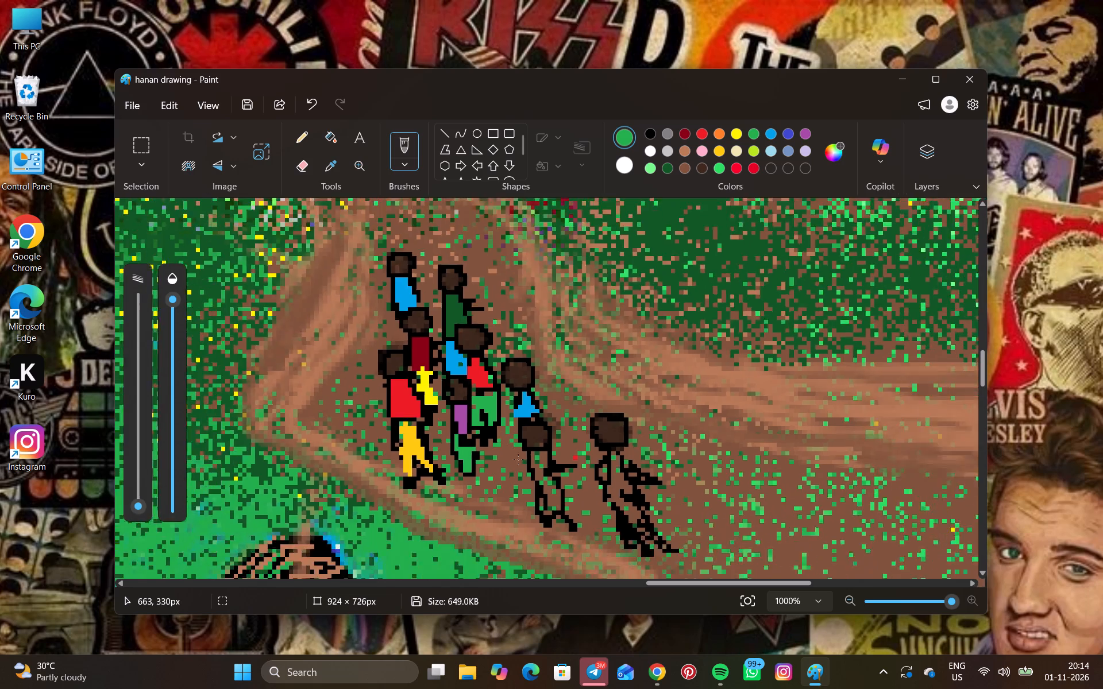
pyautogui.keyDown('ctrl'); pyautogui.scroll(-3, 518, 459); pyautogui.keyUp('ctrl')
pyautogui.hscroll(1, 518, 459)
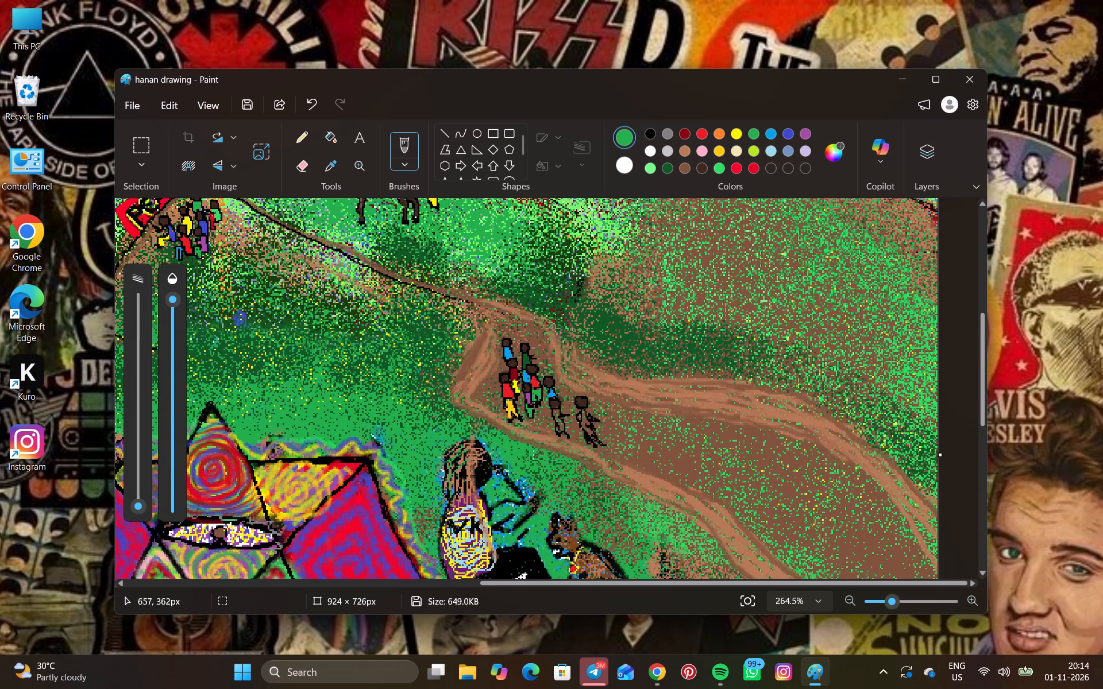
pyautogui.keyDown('ctrl'); pyautogui.scroll(-3, 533, 455); pyautogui.keyUp('ctrl')
pyautogui.keyDown('ctrl'); pyautogui.scroll(6, 533, 455); pyautogui.keyUp('ctrl')
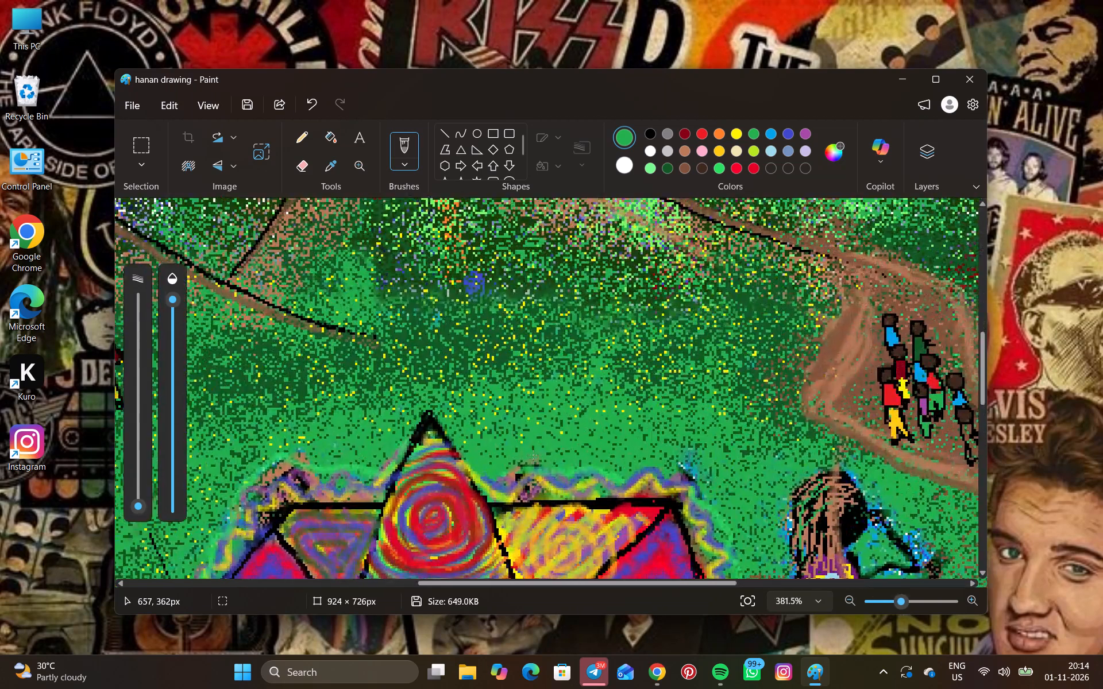
pyautogui.hscroll(-1, 533, 455)
pyautogui.keyDown('ctrl'); pyautogui.scroll(5, 533, 455); pyautogui.keyUp('ctrl')
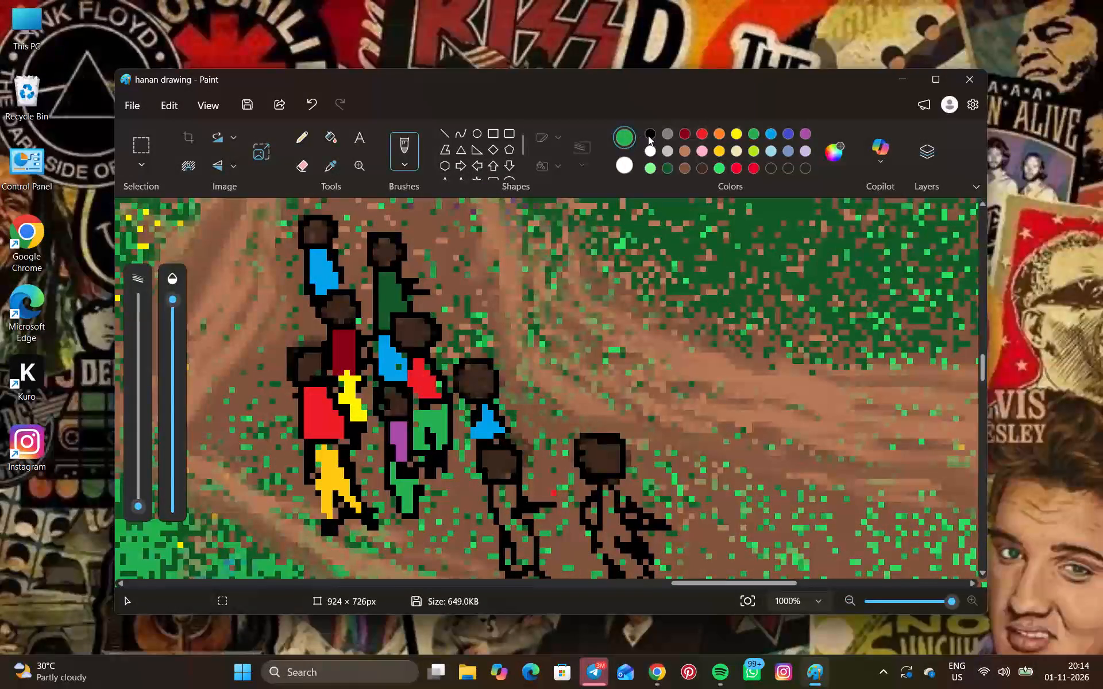
# Draw black arm lines on the large red torso, the dark red torso and the topmost bright blue torso.
pyautogui.click(649, 136)
pyautogui.moveTo(325, 416); pyautogui.dragTo(349, 397)
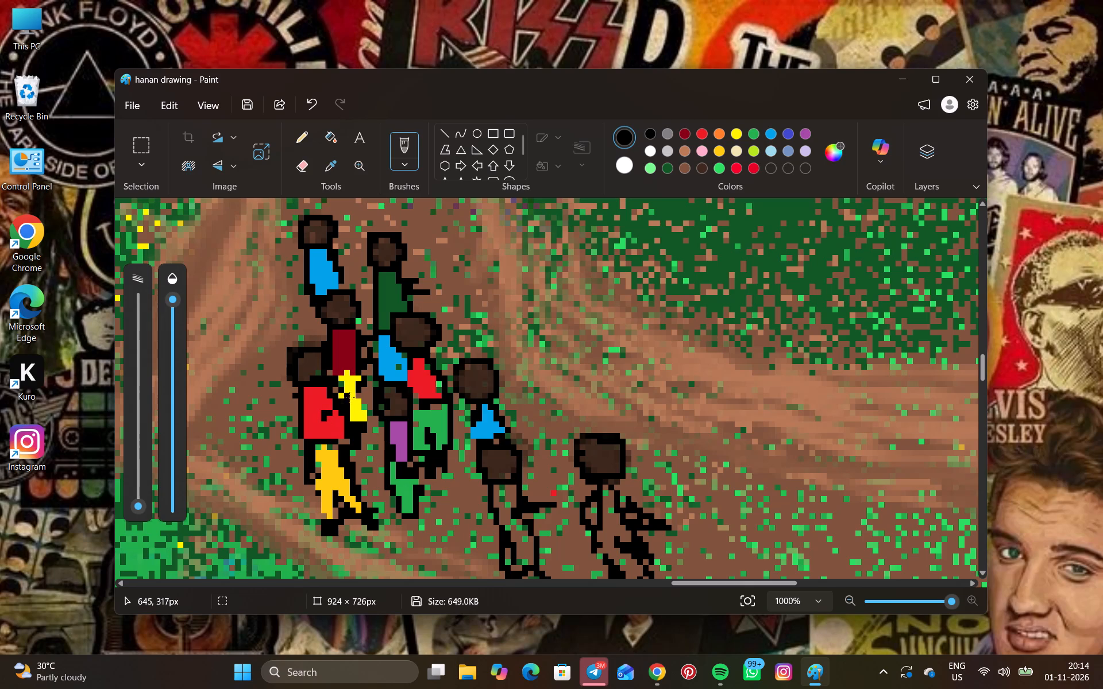
pyautogui.moveTo(349, 397); pyautogui.dragTo(350, 397)
pyautogui.moveTo(348, 354); pyautogui.dragTo(368, 334)
pyautogui.moveTo(325, 268); pyautogui.dragTo(347, 287)
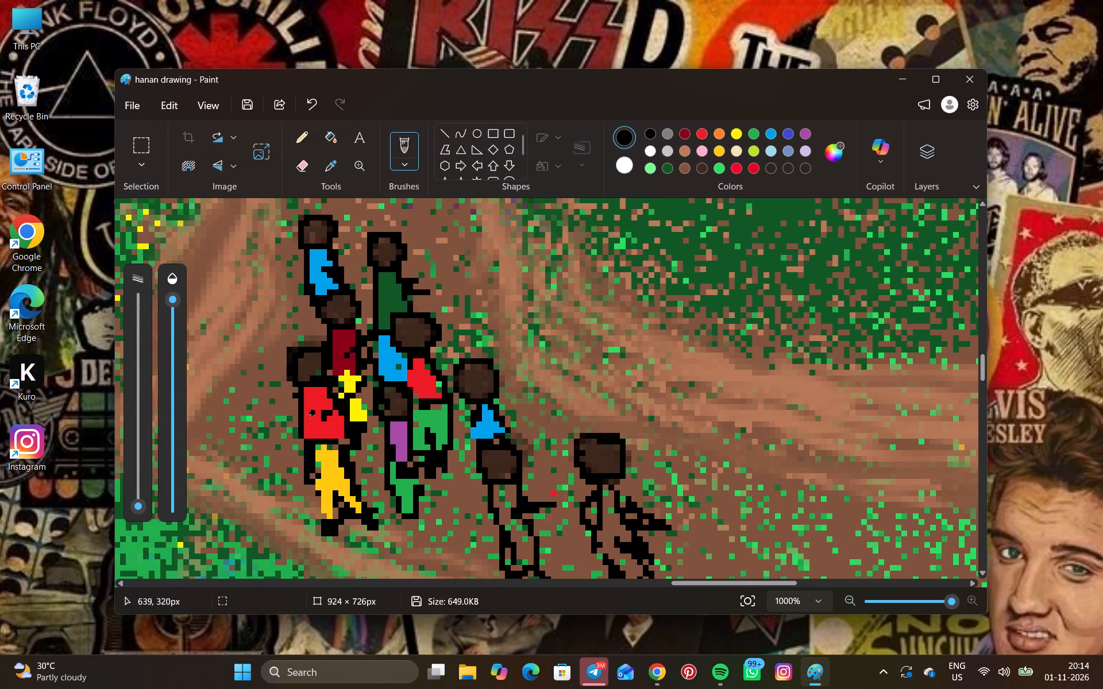
pyautogui.moveTo(310, 415); pyautogui.dragTo(308, 442)
pyautogui.moveTo(333, 404); pyautogui.dragTo(352, 428)
# Draw black arm lines on the dark green, small red, purple and small bright blue torsos.
pyautogui.moveTo(386, 294); pyautogui.dragTo(372, 317)
pyautogui.moveTo(392, 296); pyautogui.dragTo(401, 298)
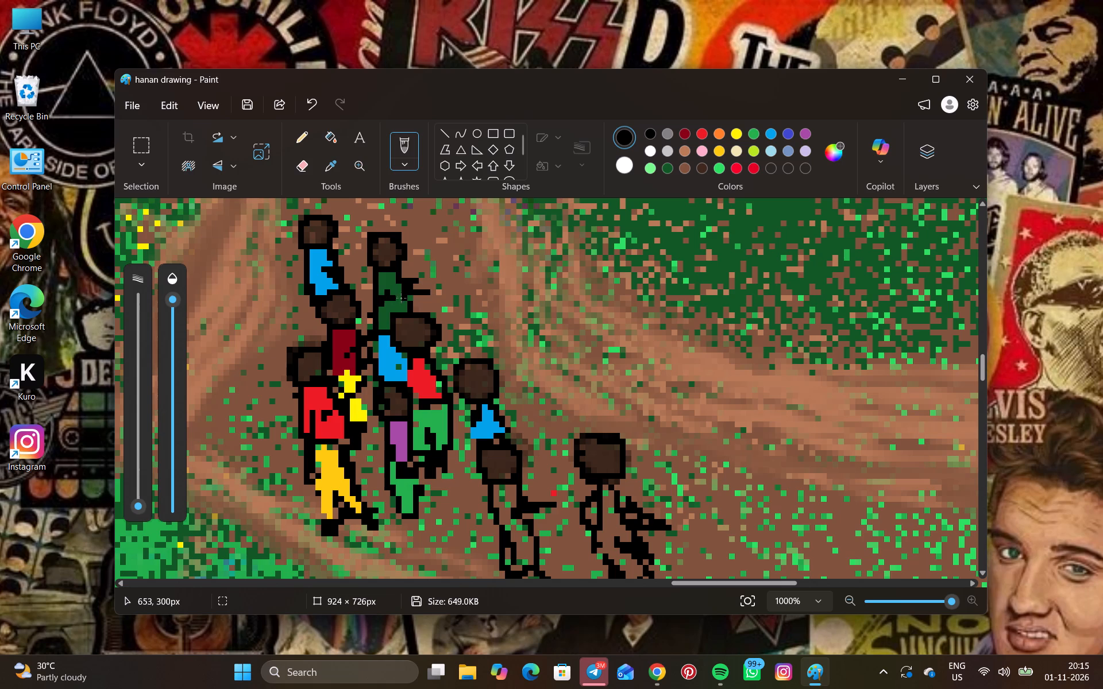
pyautogui.moveTo(401, 298); pyautogui.dragTo(443, 316)
pyautogui.moveTo(418, 382); pyautogui.dragTo(409, 402)
pyautogui.moveTo(433, 369); pyautogui.dragTo(471, 398)
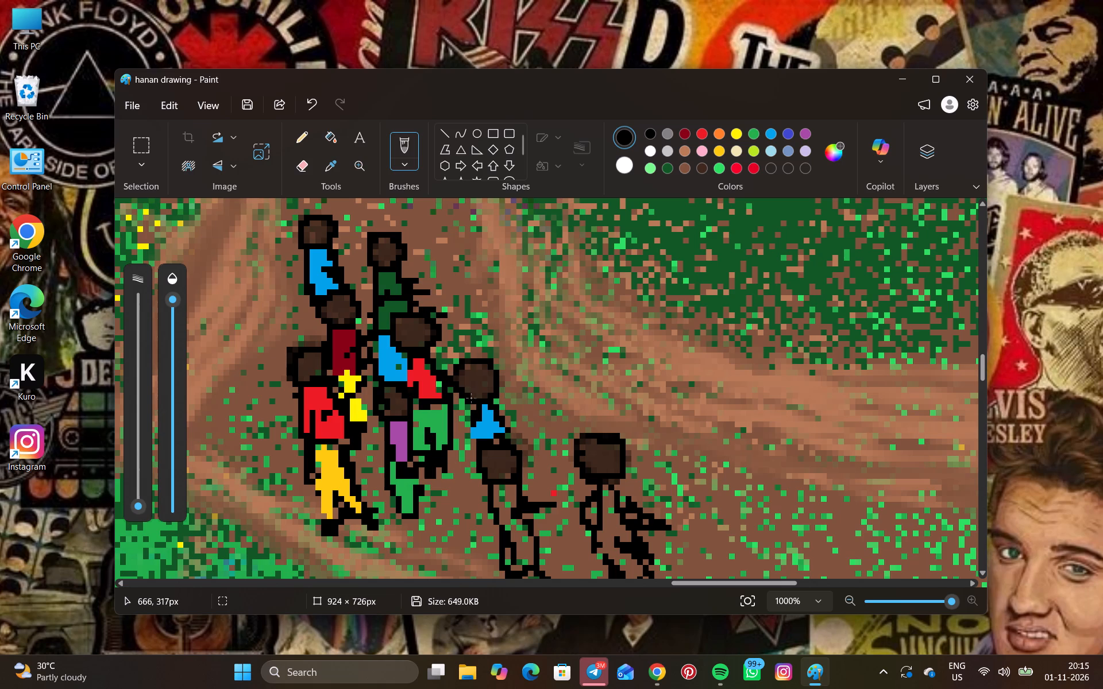
pyautogui.moveTo(471, 398); pyautogui.dragTo(468, 394)
pyautogui.moveTo(399, 436); pyautogui.dragTo(383, 463)
pyautogui.click(411, 429)
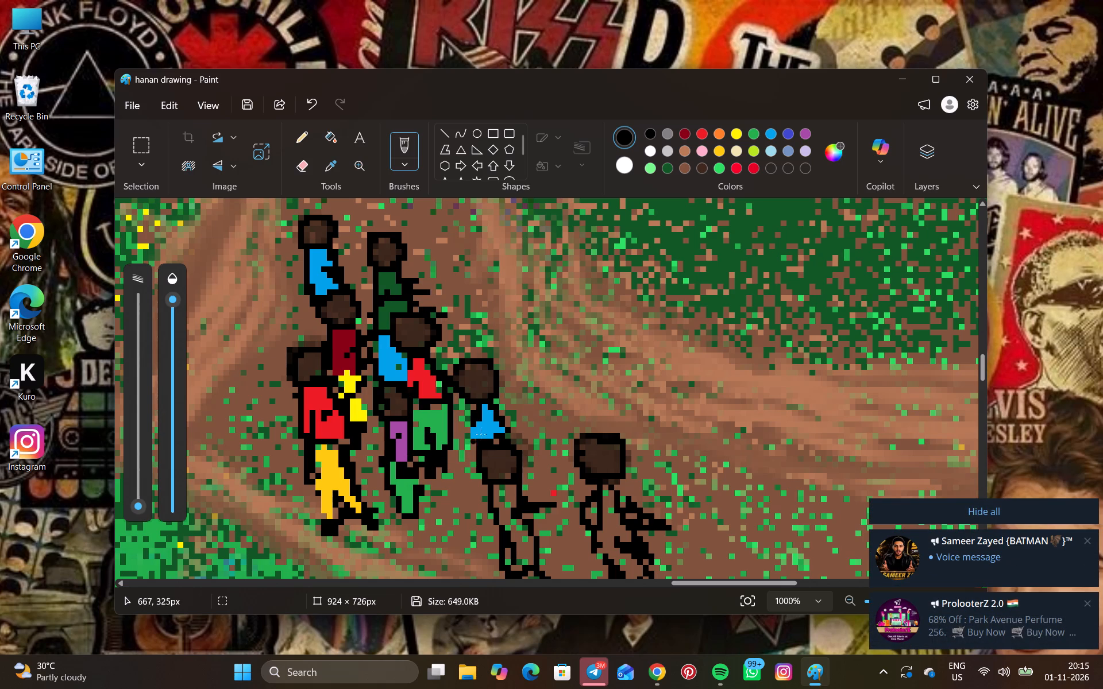
pyautogui.moveTo(477, 427); pyautogui.dragTo(474, 465)
pyautogui.moveTo(487, 423); pyautogui.dragTo(543, 440)
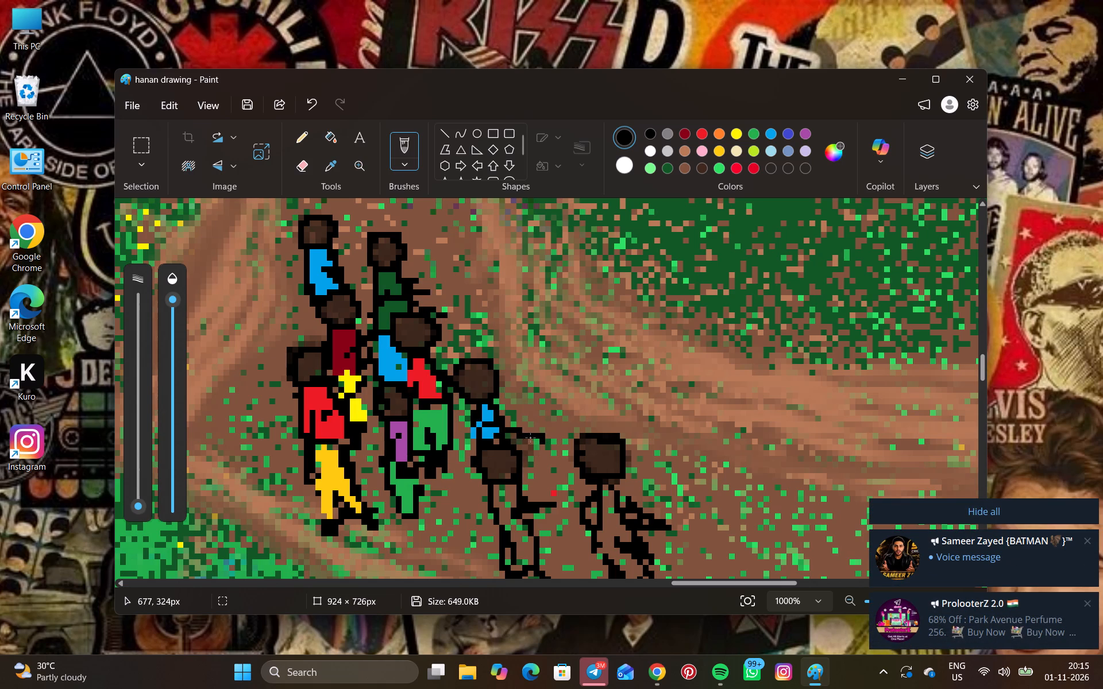
# Colour the torso and legs of the figure directly below the small bright blue torso red, filling its black outlines.
pyautogui.click(698, 134)
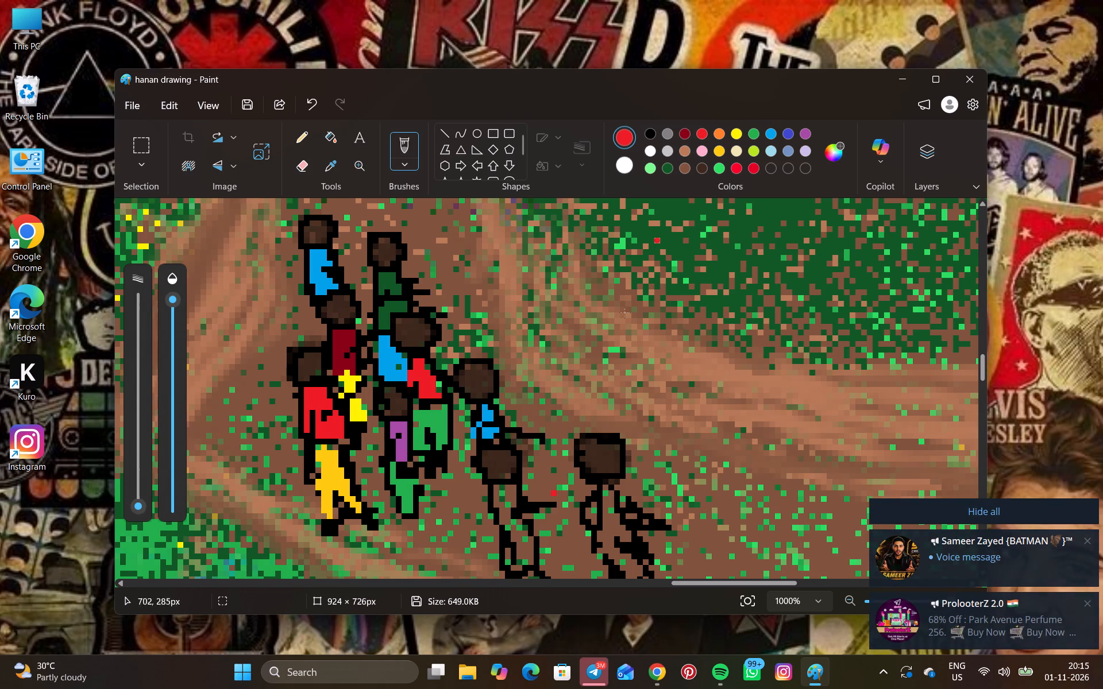
pyautogui.moveTo(497, 491); pyautogui.dragTo(499, 500)
pyautogui.moveTo(499, 497); pyautogui.dragTo(499, 491)
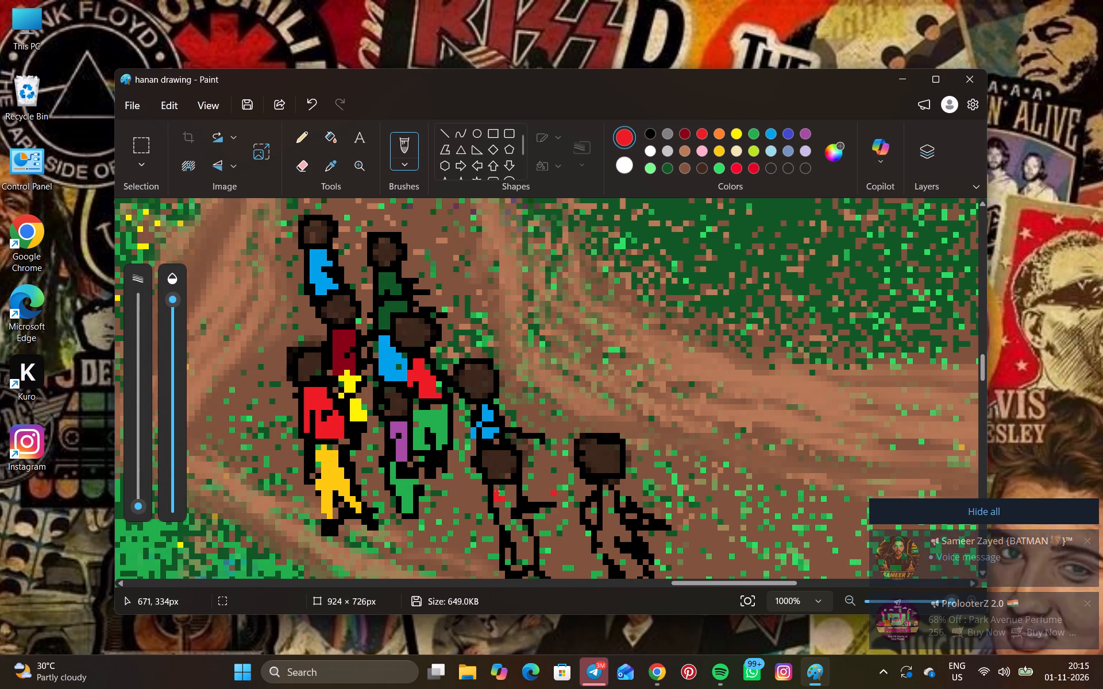
pyautogui.moveTo(499, 491); pyautogui.dragTo(502, 506)
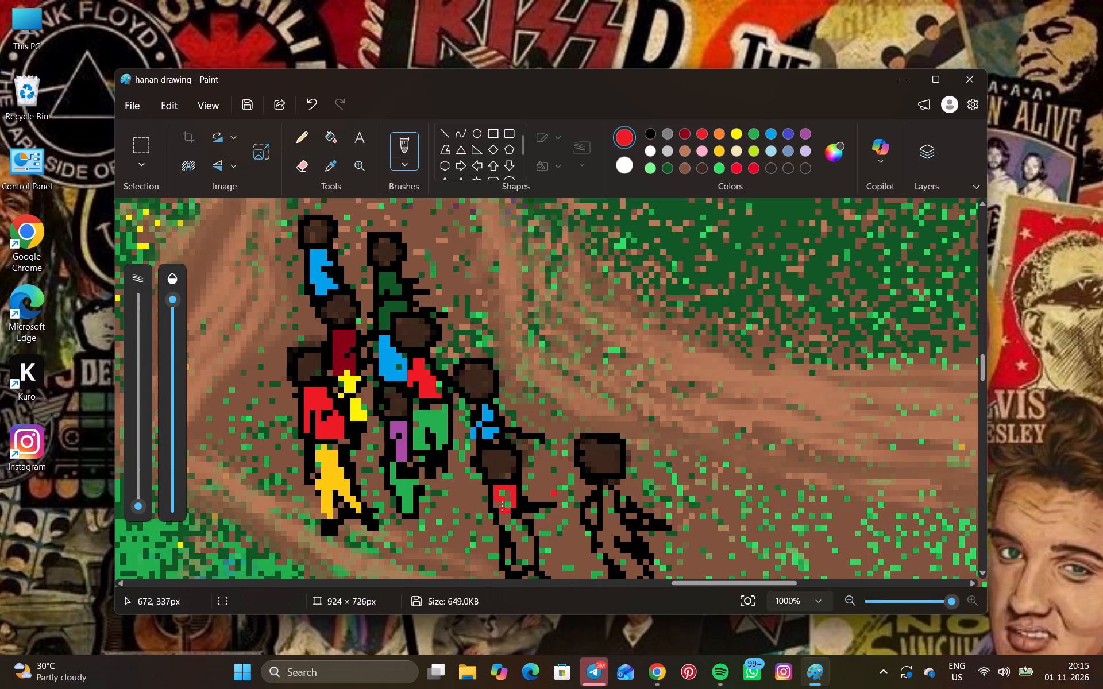
pyautogui.moveTo(502, 506); pyautogui.dragTo(521, 550)
pyautogui.moveTo(521, 550); pyautogui.dragTo(526, 562)
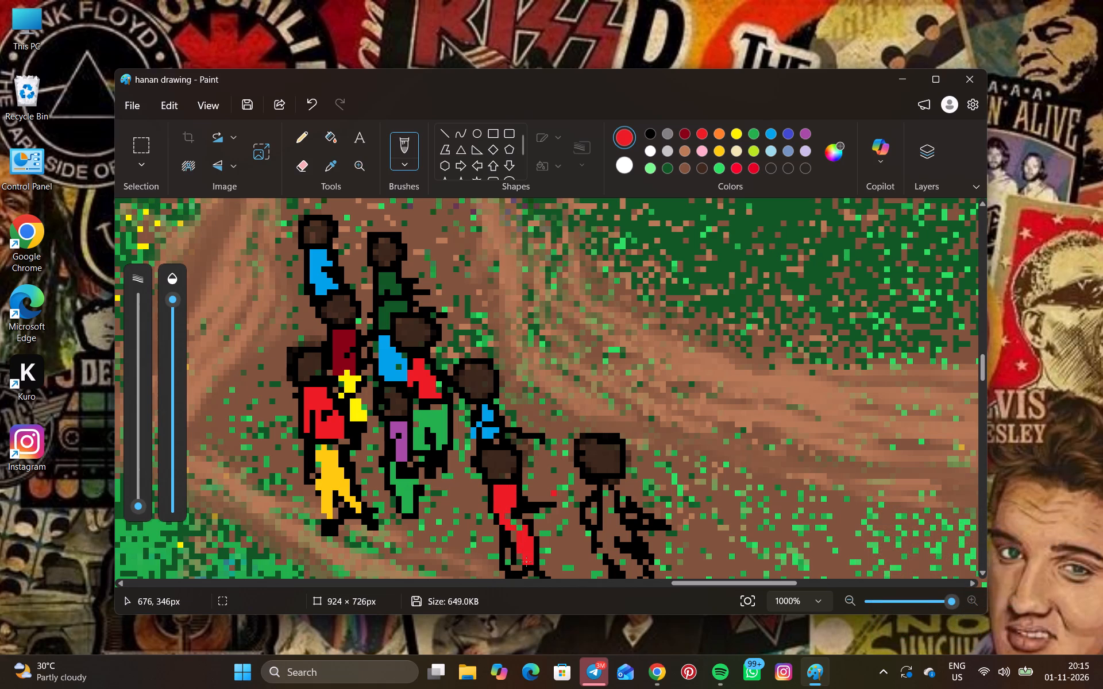
pyautogui.moveTo(526, 562); pyautogui.dragTo(516, 522)
pyautogui.moveTo(516, 522); pyautogui.dragTo(511, 534)
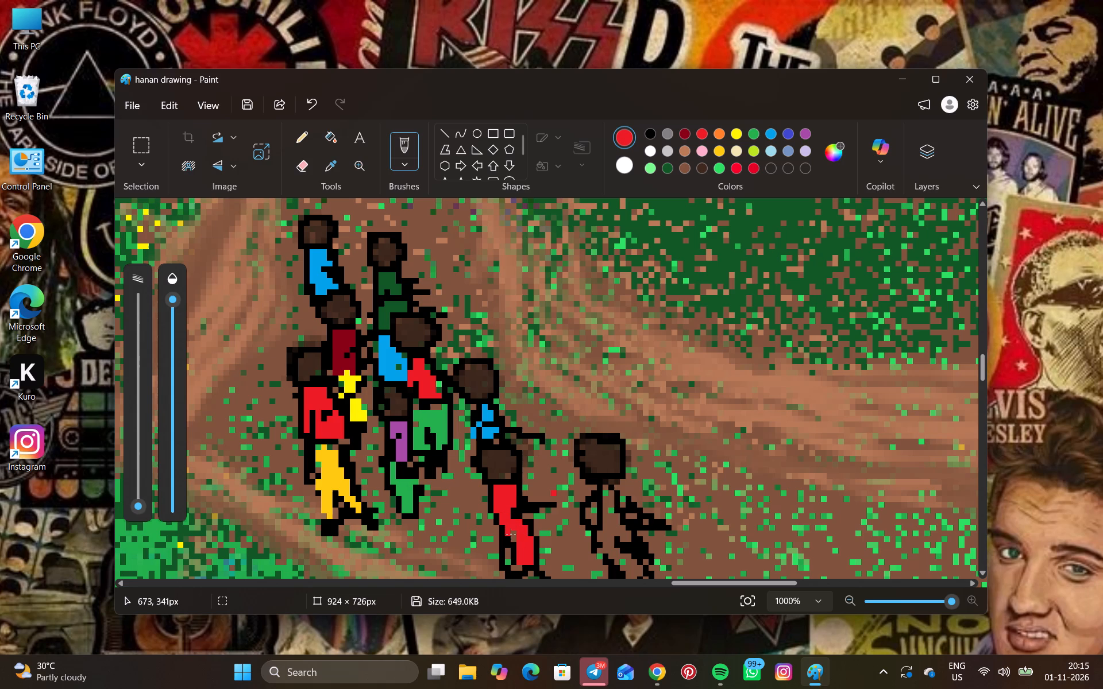
pyautogui.moveTo(511, 534); pyautogui.dragTo(512, 545)
pyautogui.moveTo(506, 550); pyautogui.dragTo(506, 562)
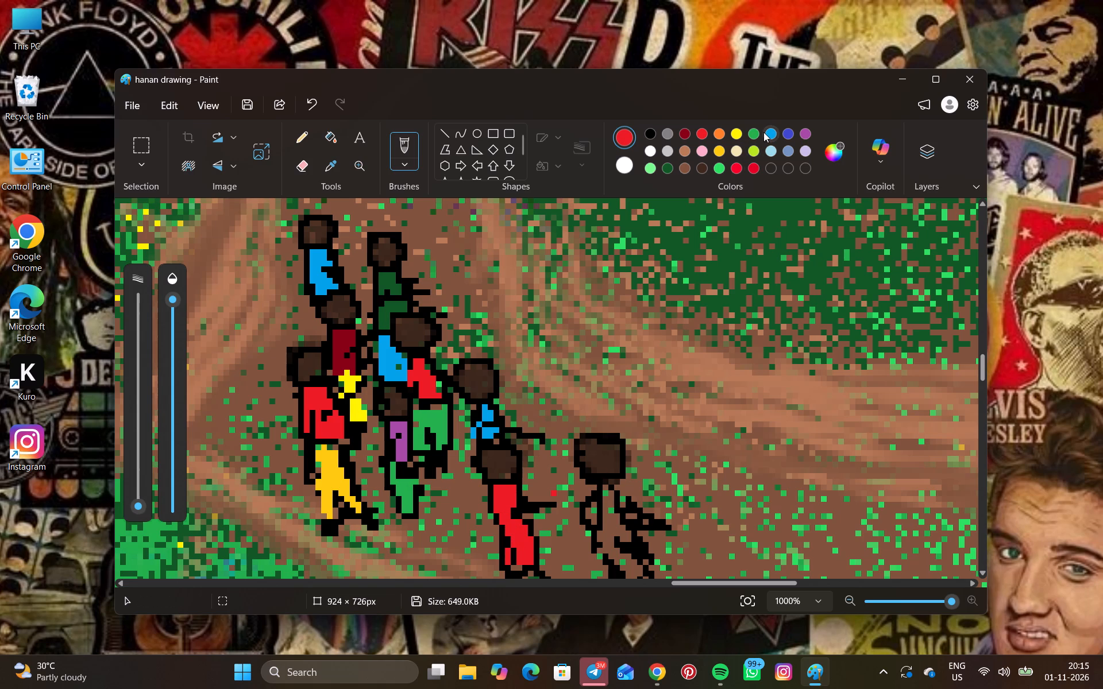
# Recolour the torso of the red-clothed figure below the small bright blue torso bright blue, keeping its legs red.
pyautogui.click(763, 132)
pyautogui.moveTo(501, 510); pyautogui.dragTo(502, 511)
pyautogui.moveTo(502, 511); pyautogui.dragTo(504, 489)
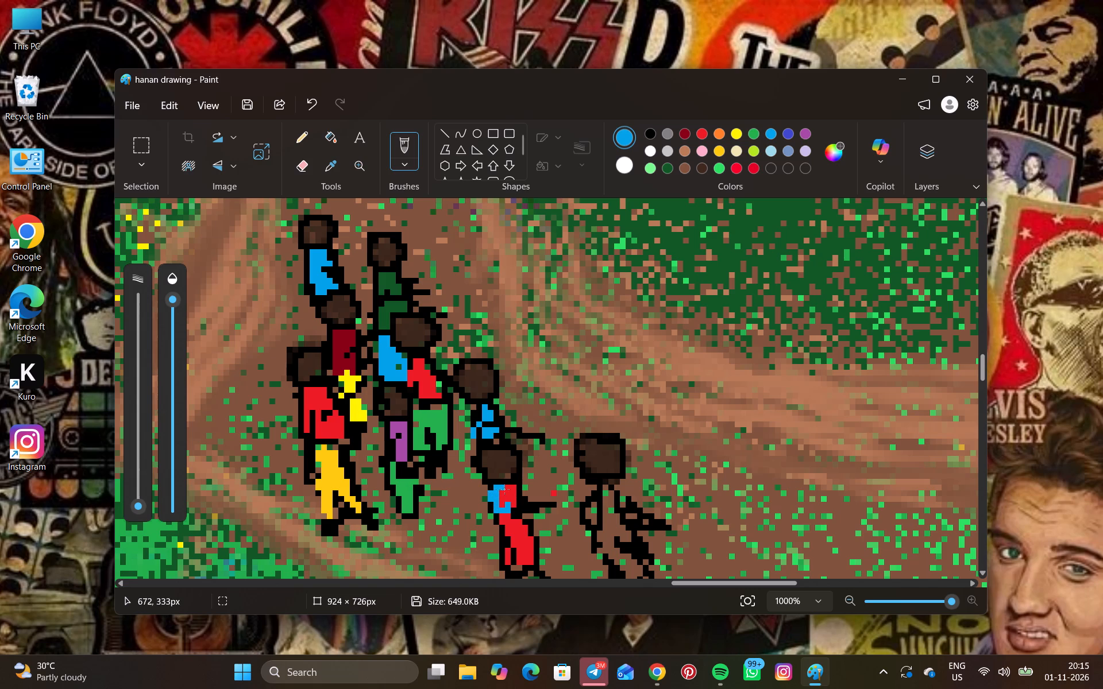
pyautogui.moveTo(504, 489); pyautogui.dragTo(499, 507)
pyautogui.moveTo(499, 507); pyautogui.dragTo(510, 493)
pyautogui.moveTo(510, 493); pyautogui.dragTo(510, 491)
# Colour the torso of the lowest, still uncoloured path figure yellow, filling the area inside its black outline.
pyautogui.scroll(-1, 647, 503)
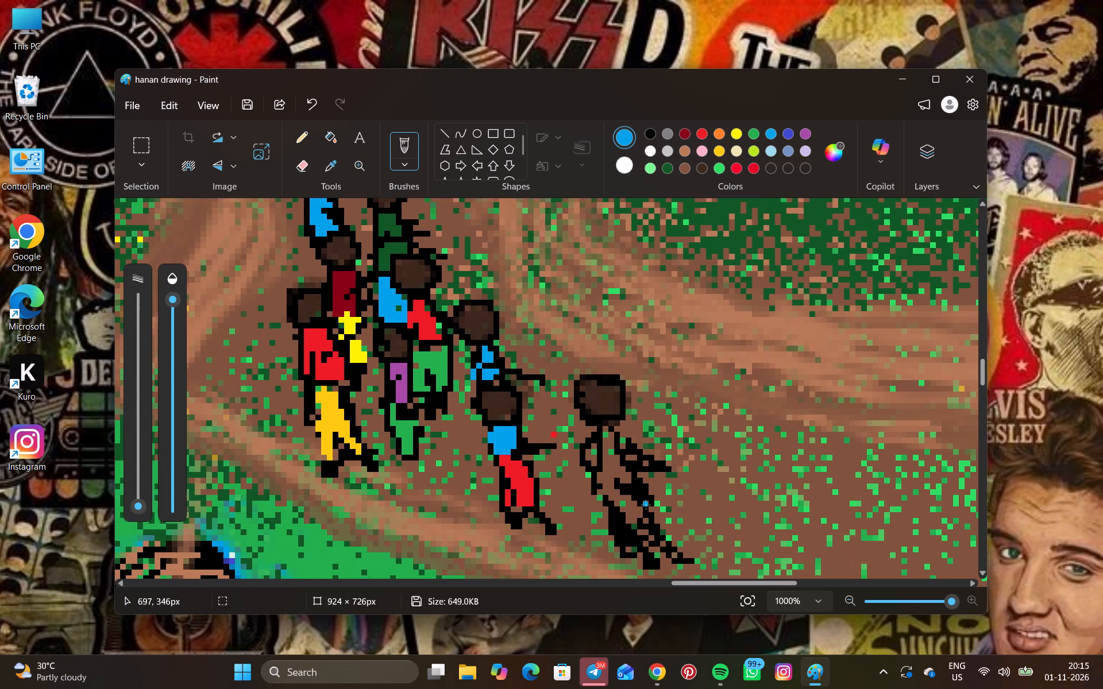
pyautogui.scroll(-1, 646, 505)
pyautogui.click(737, 137)
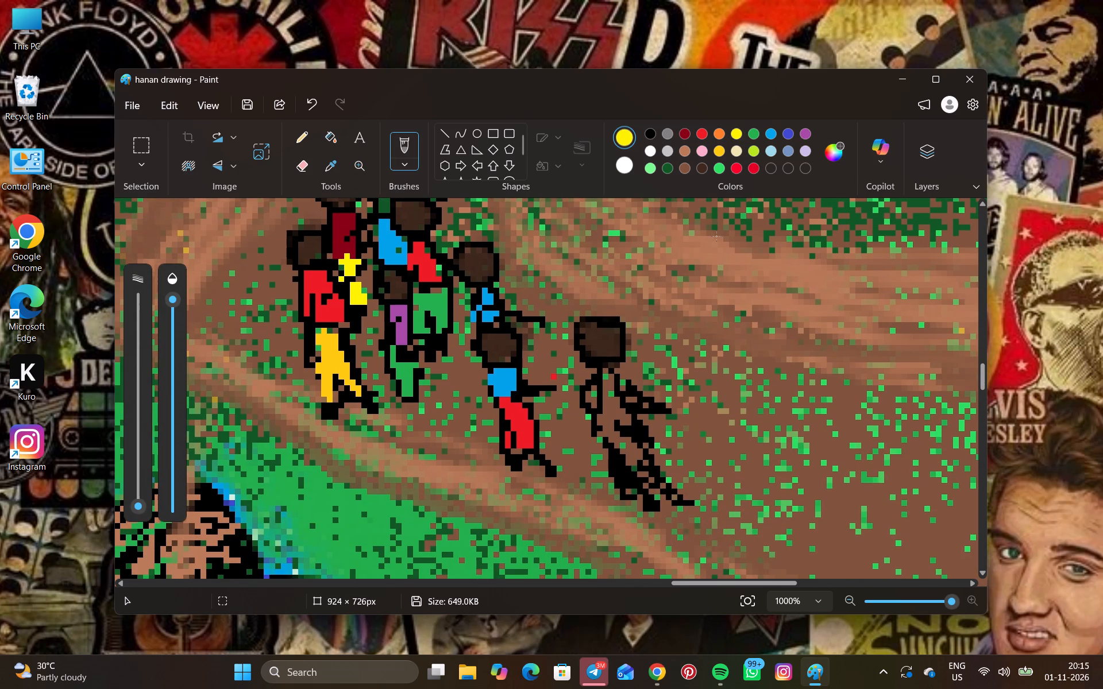
pyautogui.moveTo(607, 378); pyautogui.dragTo(610, 378)
pyautogui.moveTo(610, 378); pyautogui.dragTo(621, 411)
pyautogui.moveTo(621, 411); pyautogui.dragTo(611, 420)
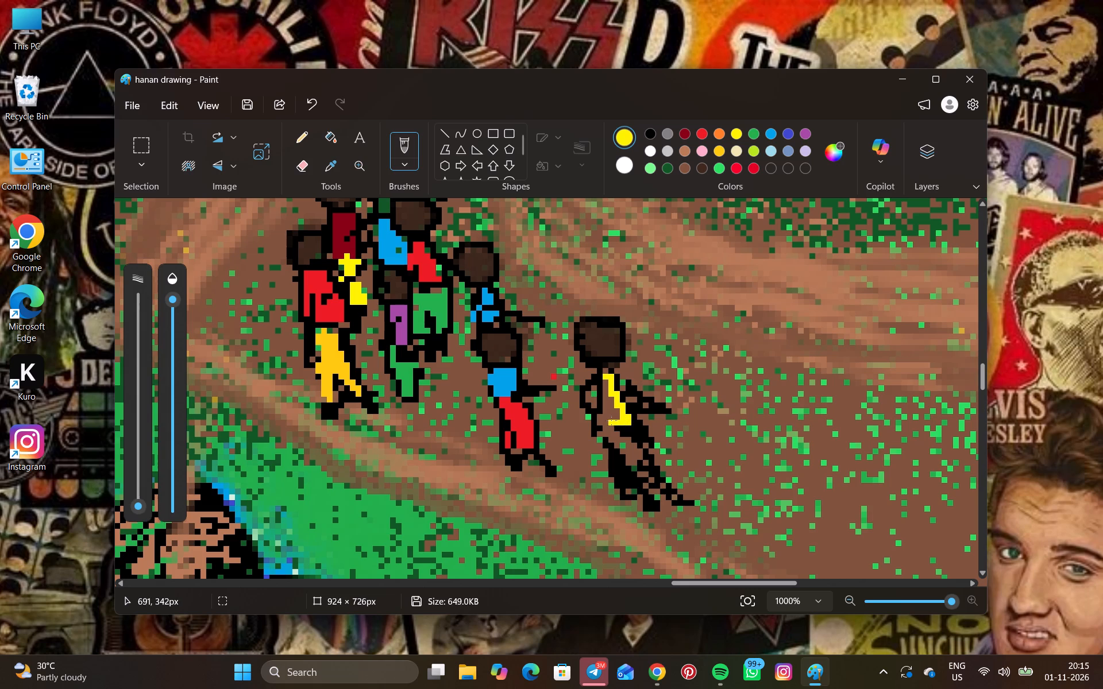
pyautogui.moveTo(611, 420); pyautogui.dragTo(618, 411)
pyautogui.moveTo(618, 411); pyautogui.dragTo(606, 379)
pyautogui.moveTo(606, 379); pyautogui.dragTo(612, 405)
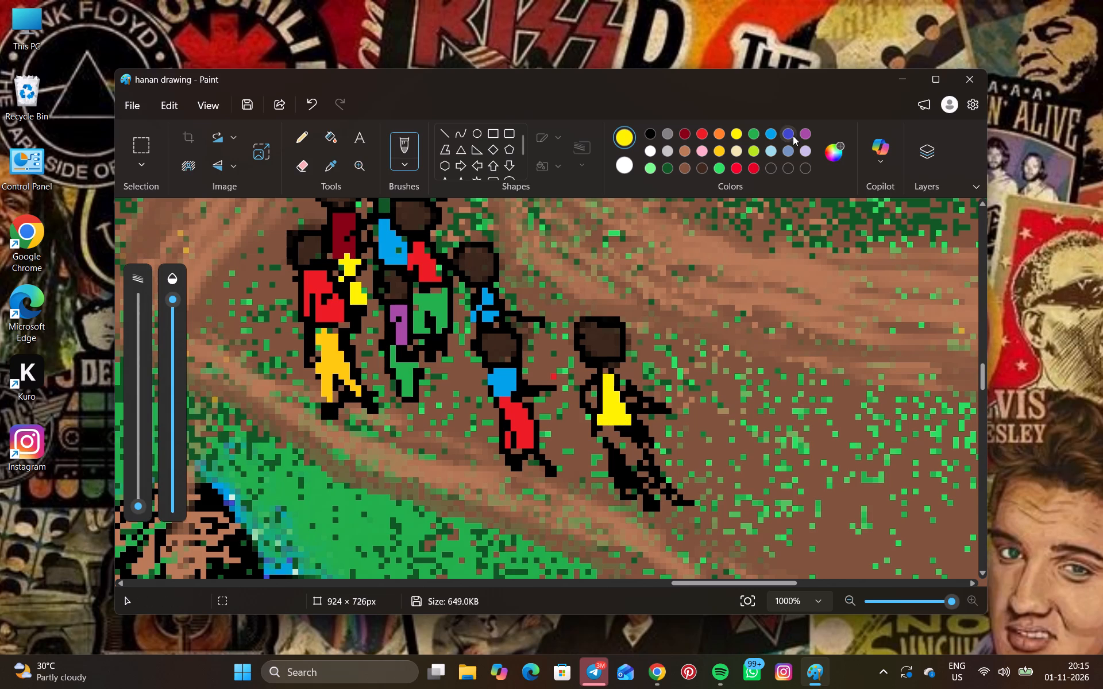
# Colour both legs of the yellow-torso figure indigo, from the waist down to the feet.
pyautogui.click(793, 135)
pyautogui.moveTo(602, 434); pyautogui.dragTo(606, 431)
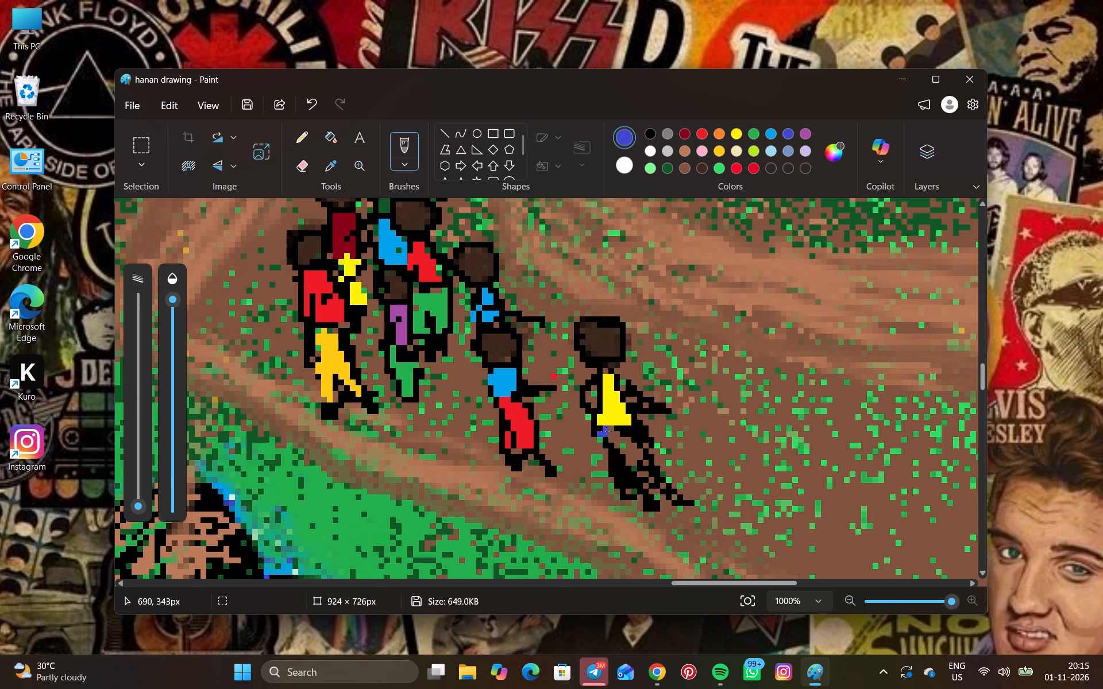
pyautogui.moveTo(606, 431); pyautogui.dragTo(614, 439)
pyautogui.moveTo(614, 439); pyautogui.dragTo(634, 460)
pyautogui.moveTo(634, 460); pyautogui.dragTo(649, 466)
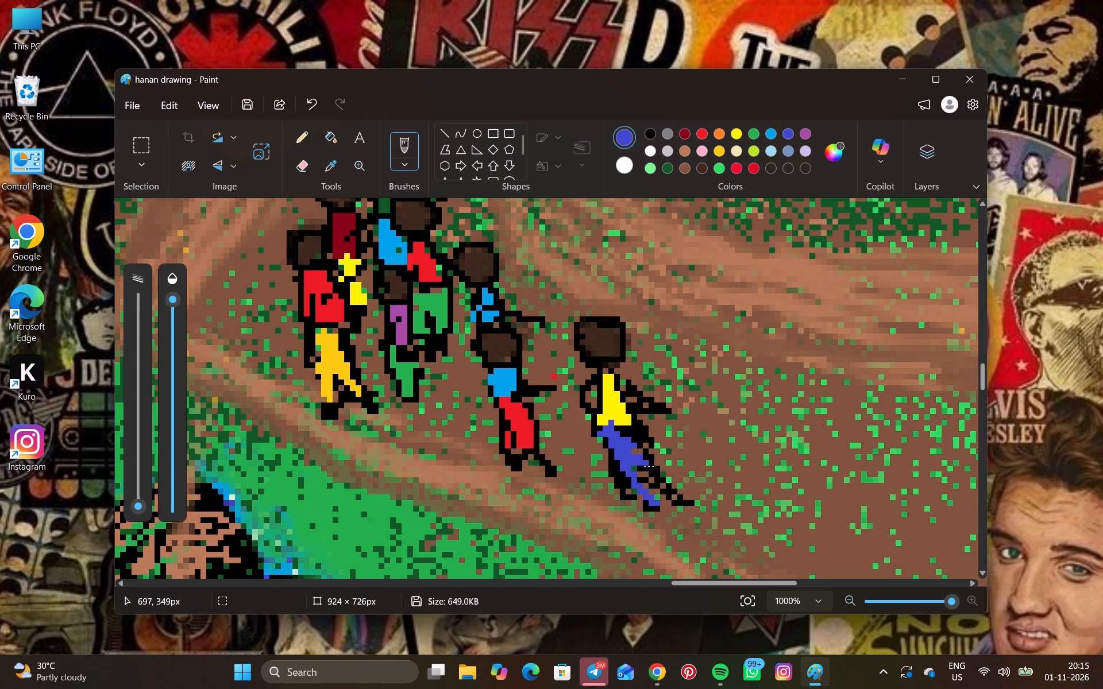
pyautogui.moveTo(649, 466); pyautogui.dragTo(633, 459)
# Draw black arm lines beside the yellow torso, and black feet and inner leg outlines on the same figure's indigo legs.
pyautogui.click(655, 131)
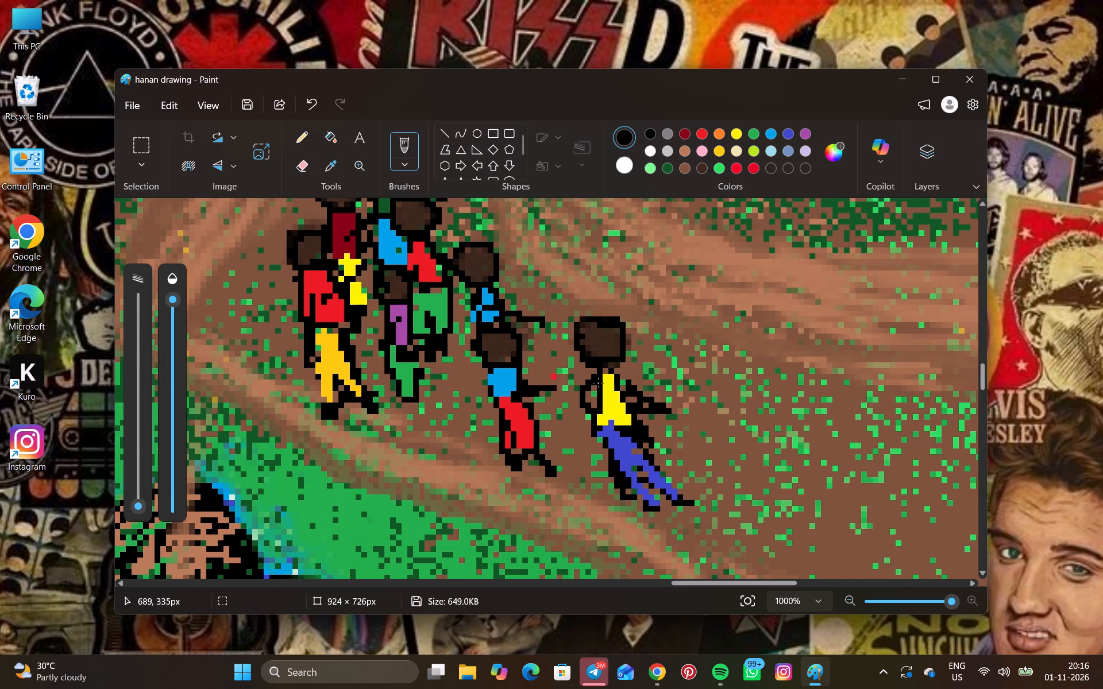
pyautogui.moveTo(598, 383); pyautogui.dragTo(614, 430)
pyautogui.moveTo(620, 381); pyautogui.dragTo(645, 414)
pyautogui.moveTo(645, 414); pyautogui.dragTo(677, 431)
pyautogui.doubleClick(650, 505)
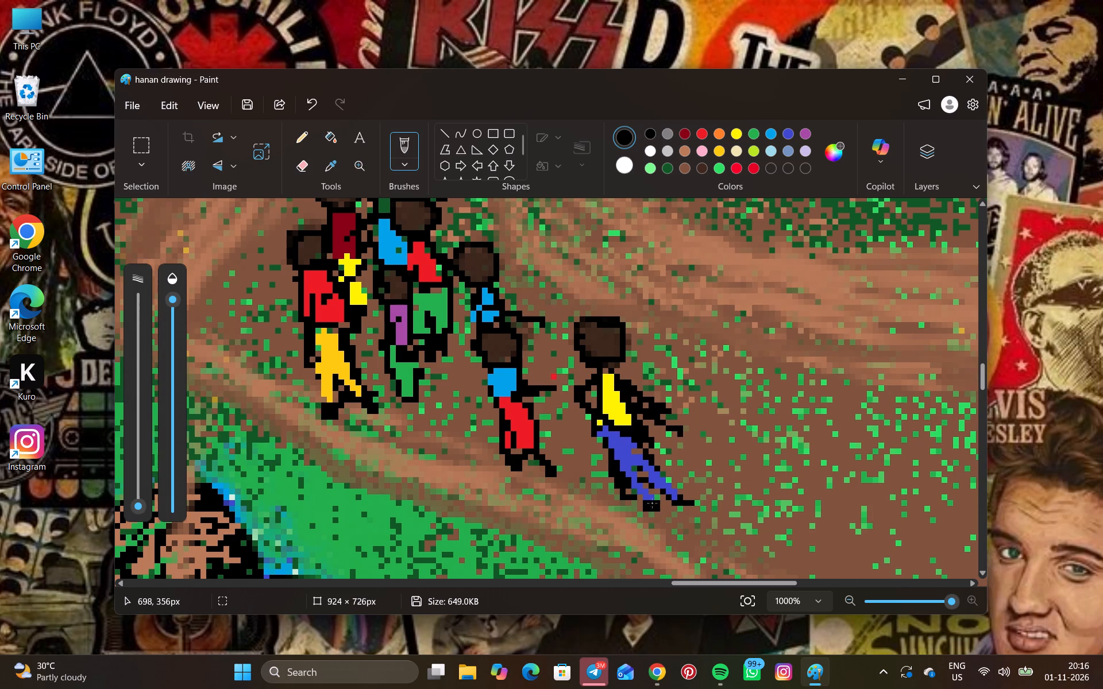
pyautogui.moveTo(634, 469); pyautogui.dragTo(651, 487)
pyautogui.moveTo(651, 487); pyautogui.dragTo(661, 497)
pyautogui.moveTo(661, 497); pyautogui.dragTo(682, 506)
# Examine the finished path figures within the whole landscape, including the mountains, the peak group and the tent area.
pyautogui.keyDown('ctrl'); pyautogui.scroll(-2, 604, 303); pyautogui.keyUp('ctrl')
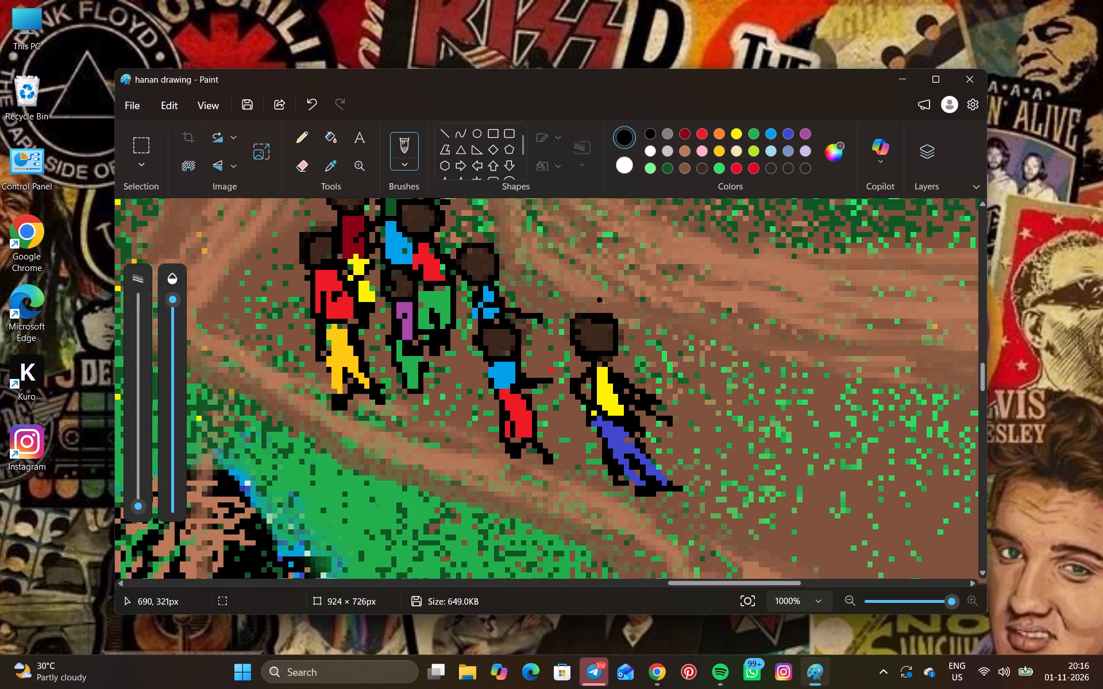
pyautogui.keyDown('ctrl'); pyautogui.scroll(-12, 604, 303); pyautogui.keyUp('ctrl')
pyautogui.scroll(1, 604, 303)
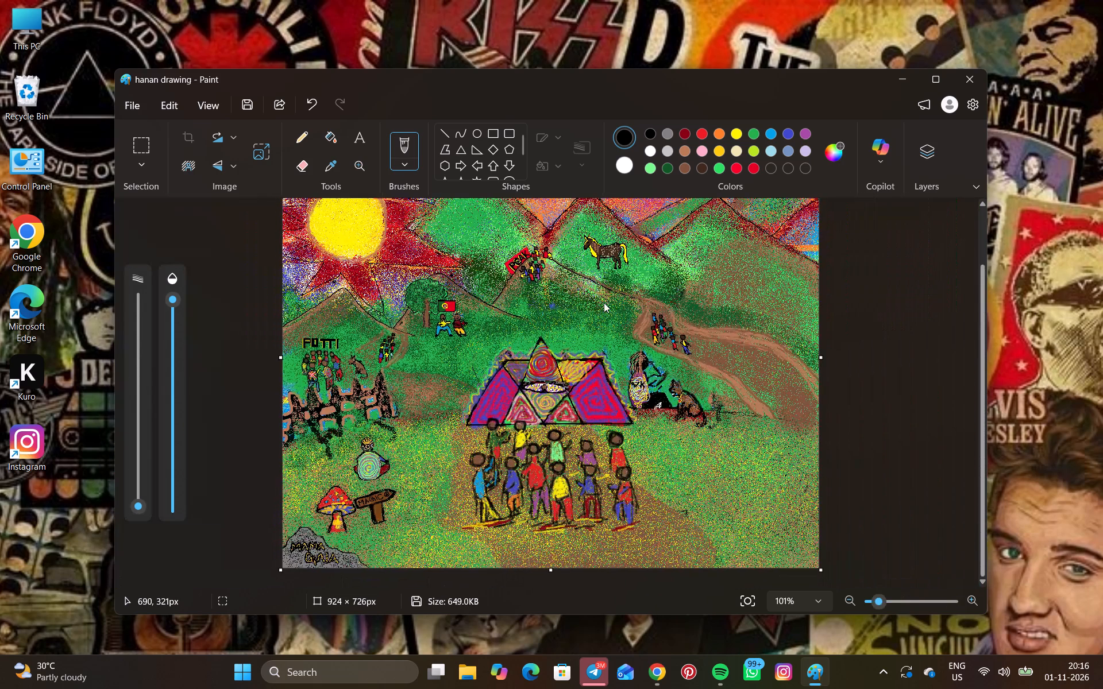
pyautogui.scroll(1, 604, 303)
pyautogui.keyDown('ctrl'); pyautogui.scroll(4, 601, 306); pyautogui.keyUp('ctrl')
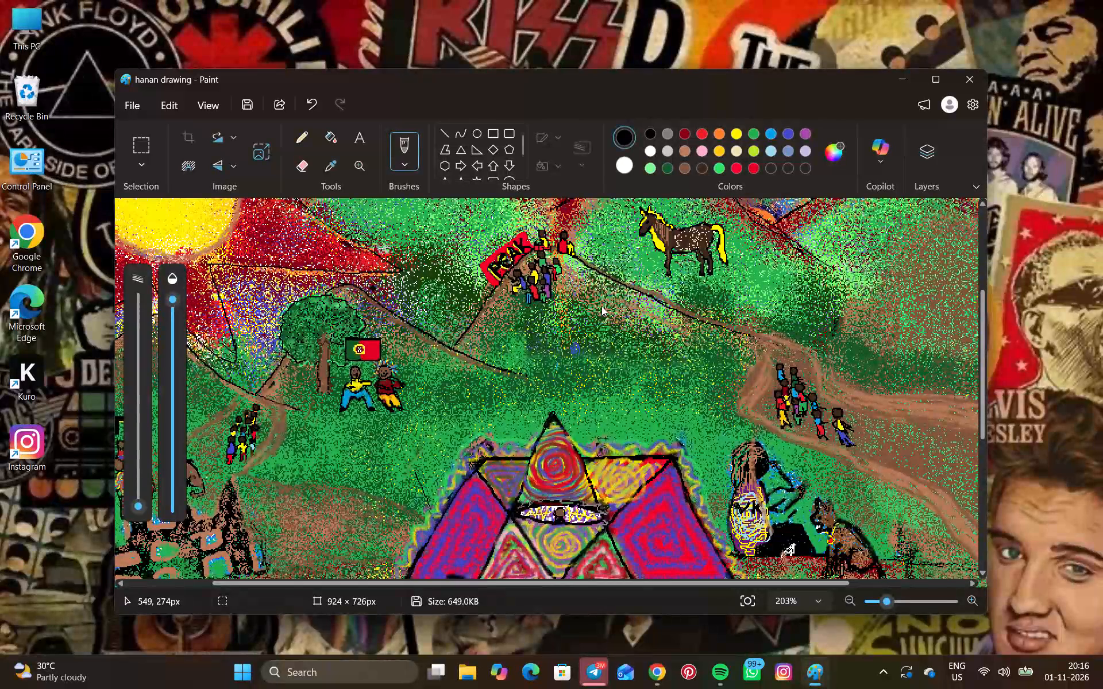
pyautogui.hscroll(1, 601, 306)
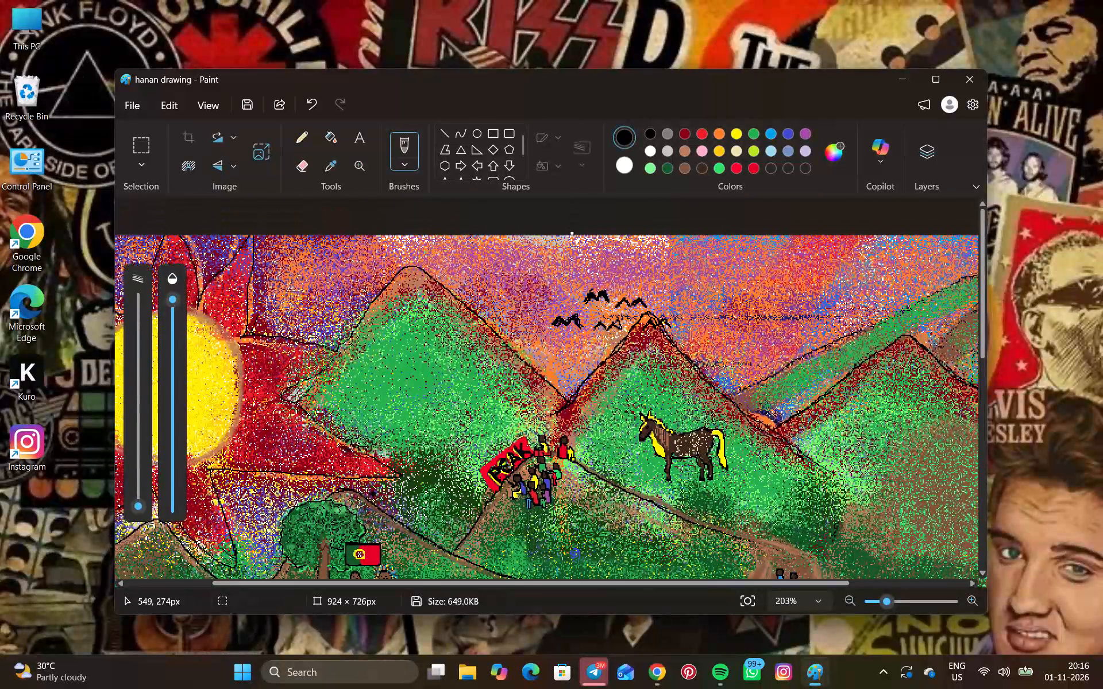
pyautogui.hscroll(1, 601, 306)
pyautogui.scroll(-1, 601, 306)
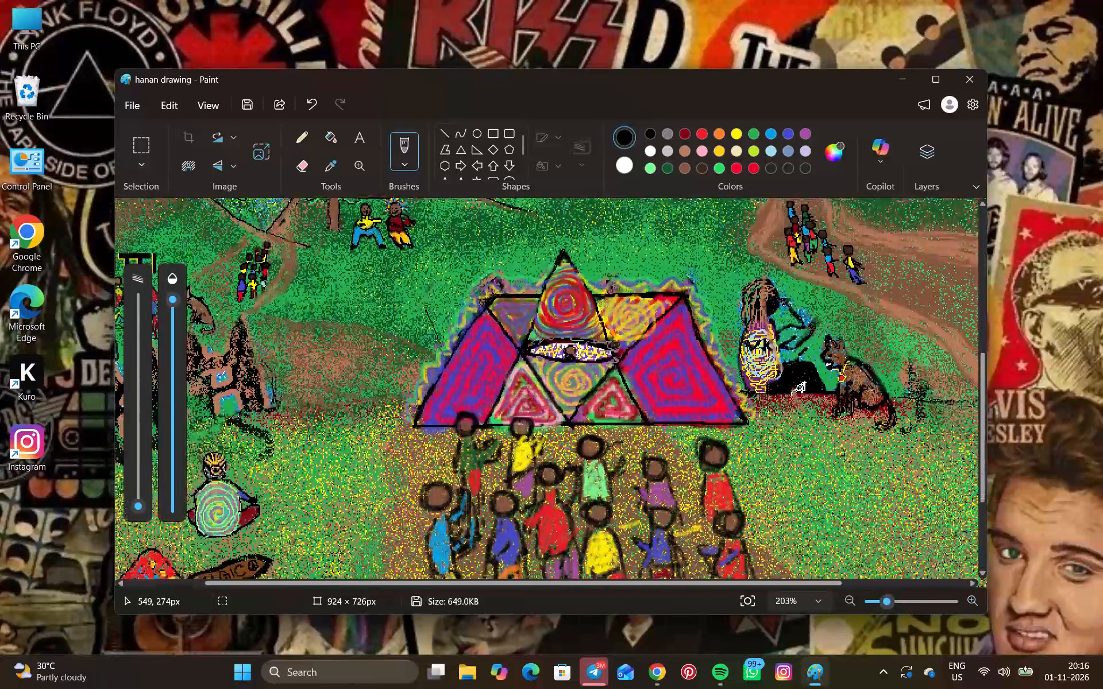
pyautogui.scroll(-1, 601, 306)
pyautogui.keyDown('ctrl'); pyautogui.scroll(-6, 601, 306); pyautogui.keyUp('ctrl')
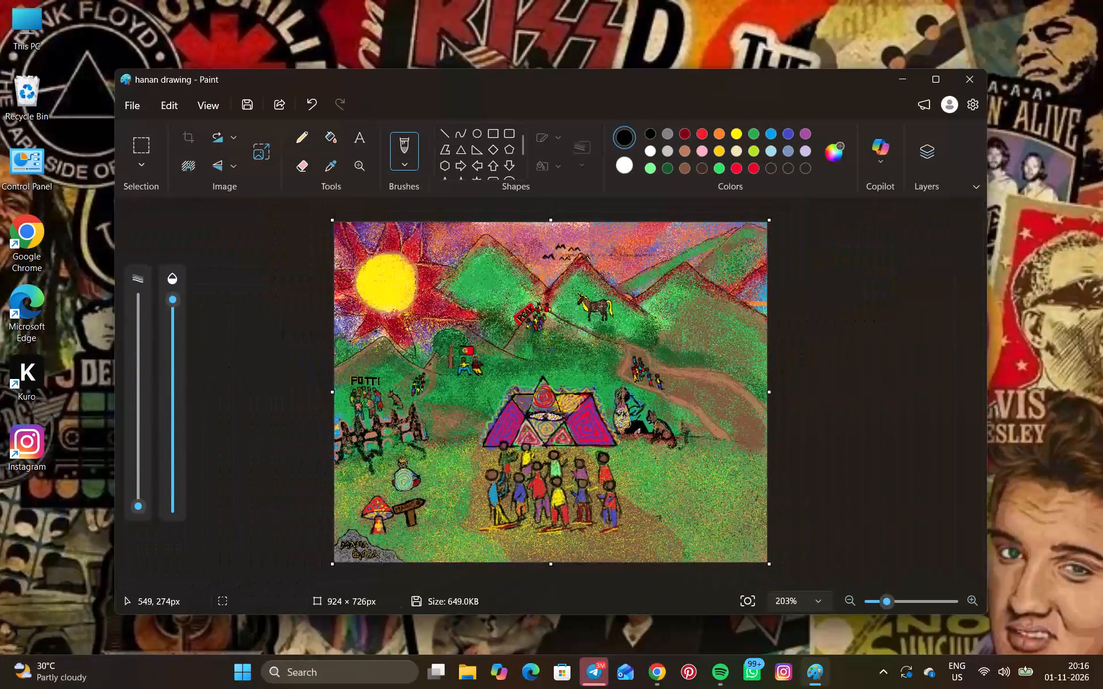
pyautogui.hscroll(-1, 601, 306)
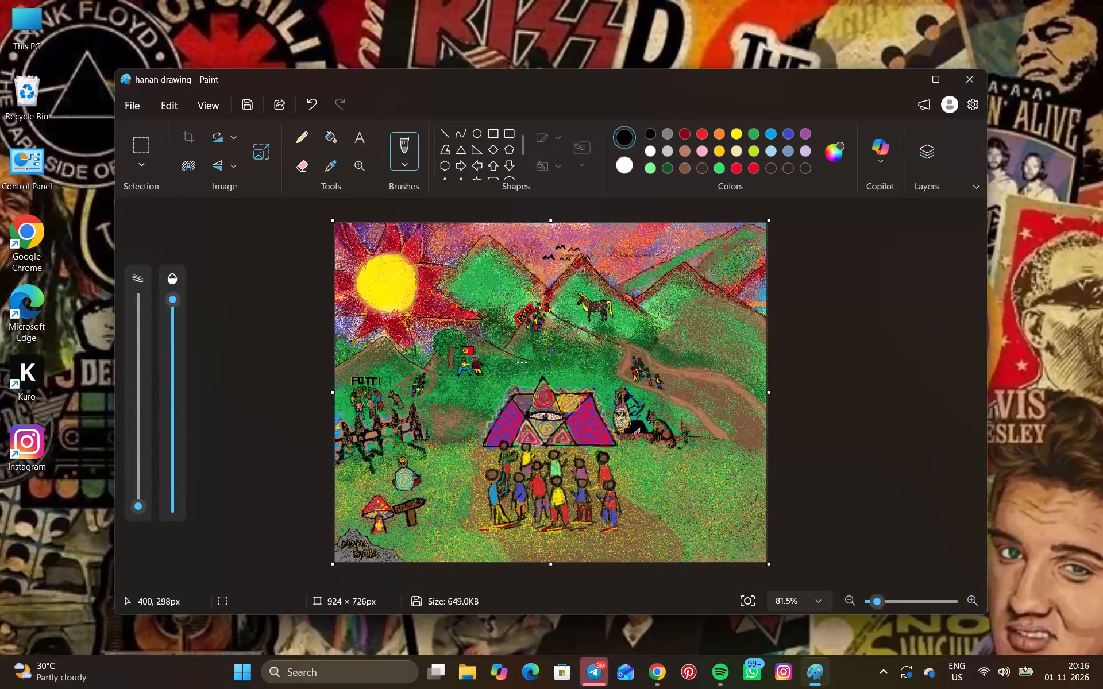
# Examine the foreground mushroom, MAGIC sign, spiral figure and MAMA GAIA rock, plus the group and animal beneath the POTTI lettering.
pyautogui.keyDown('ctrl'); pyautogui.scroll(8, 522, 362); pyautogui.keyUp('ctrl')
pyautogui.scroll(-3, 522, 362)
pyautogui.hscroll(3, 522, 362)
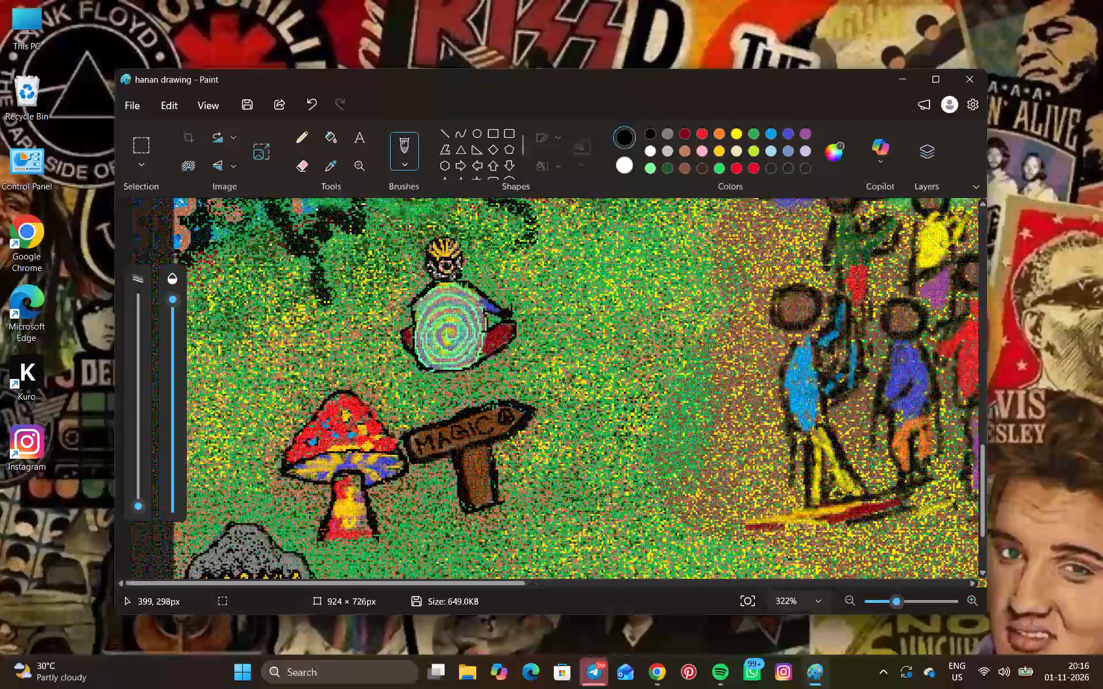
pyautogui.keyDown('ctrl'); pyautogui.scroll(1, 522, 362); pyautogui.keyUp('ctrl')
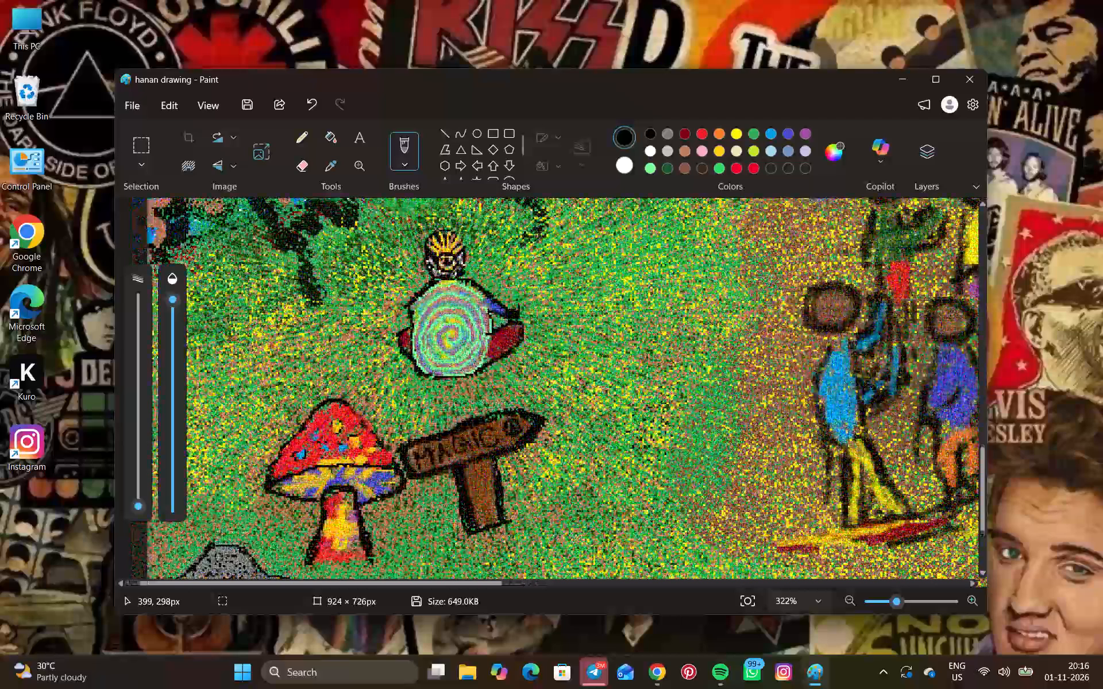
pyautogui.keyDown('ctrl'); pyautogui.scroll(-3, 522, 362); pyautogui.keyUp('ctrl')
pyautogui.scroll(1, 522, 362)
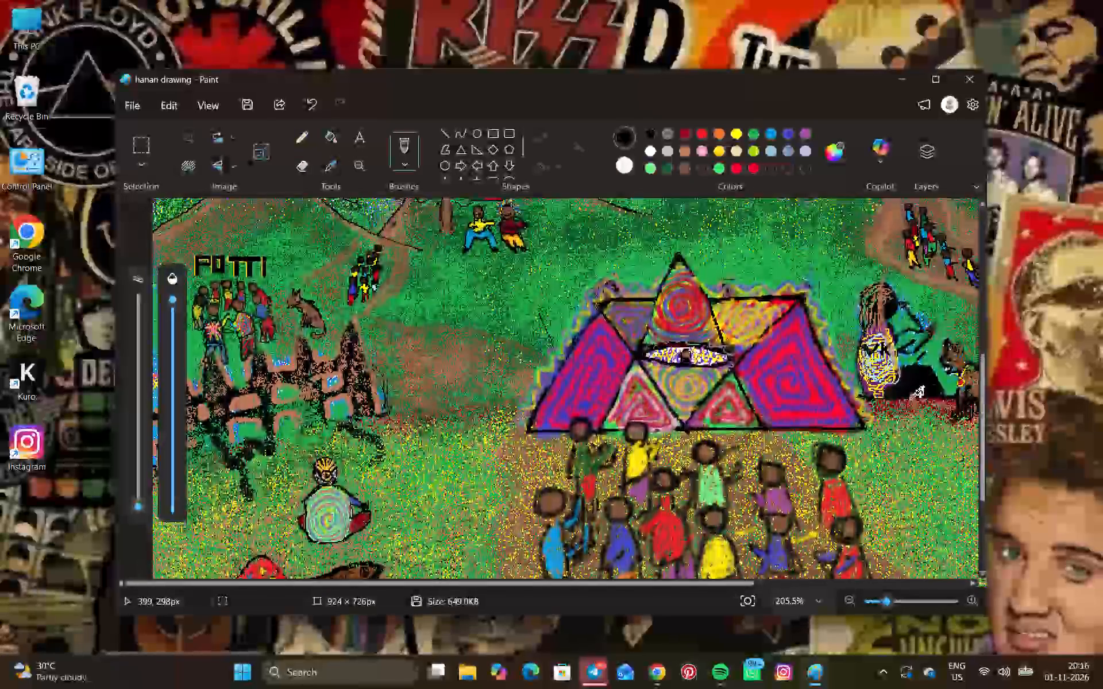
pyautogui.scroll(2, 522, 362)
pyautogui.keyDown('ctrl'); pyautogui.scroll(4, 522, 362); pyautogui.keyUp('ctrl')
pyautogui.scroll(-3, 522, 362)
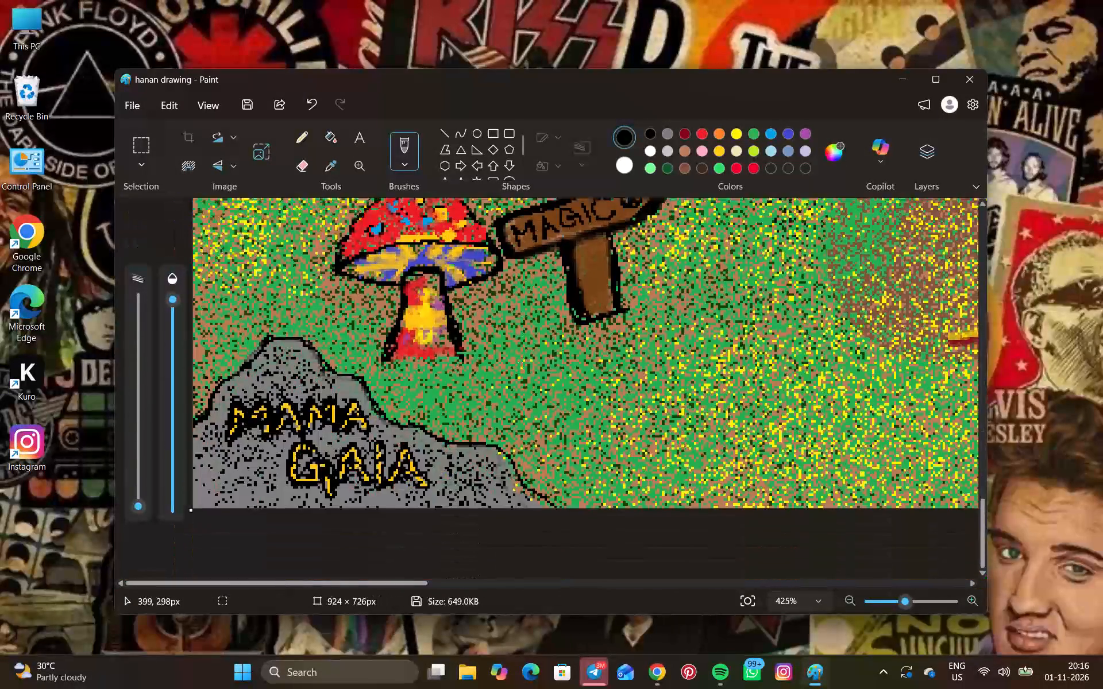
pyautogui.scroll(-1, 522, 362)
pyautogui.scroll(3, 522, 362)
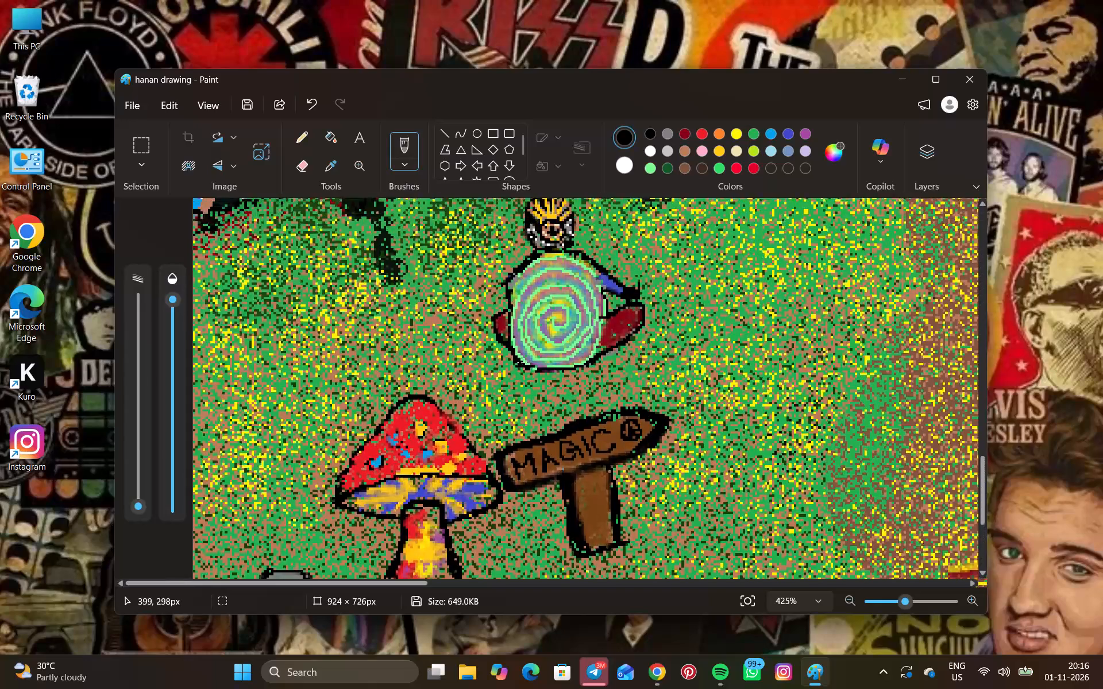
pyautogui.scroll(3, 522, 362)
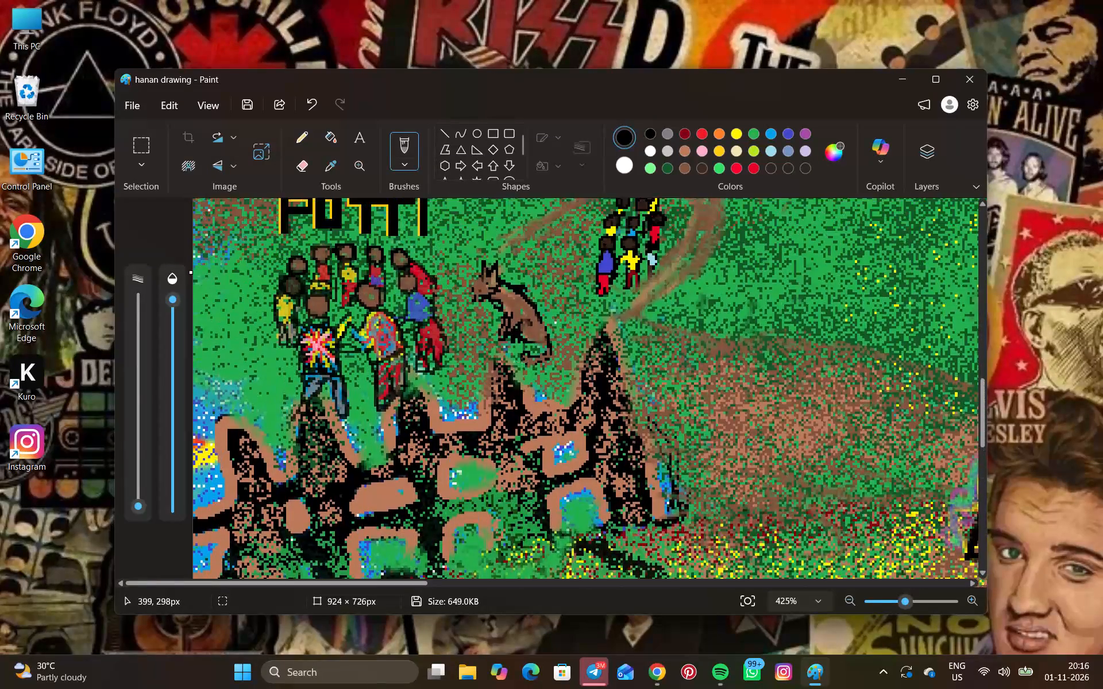
pyautogui.scroll(1, 522, 362)
pyautogui.keyDown('ctrl'); pyautogui.scroll(-4, 521, 362); pyautogui.keyUp('ctrl')
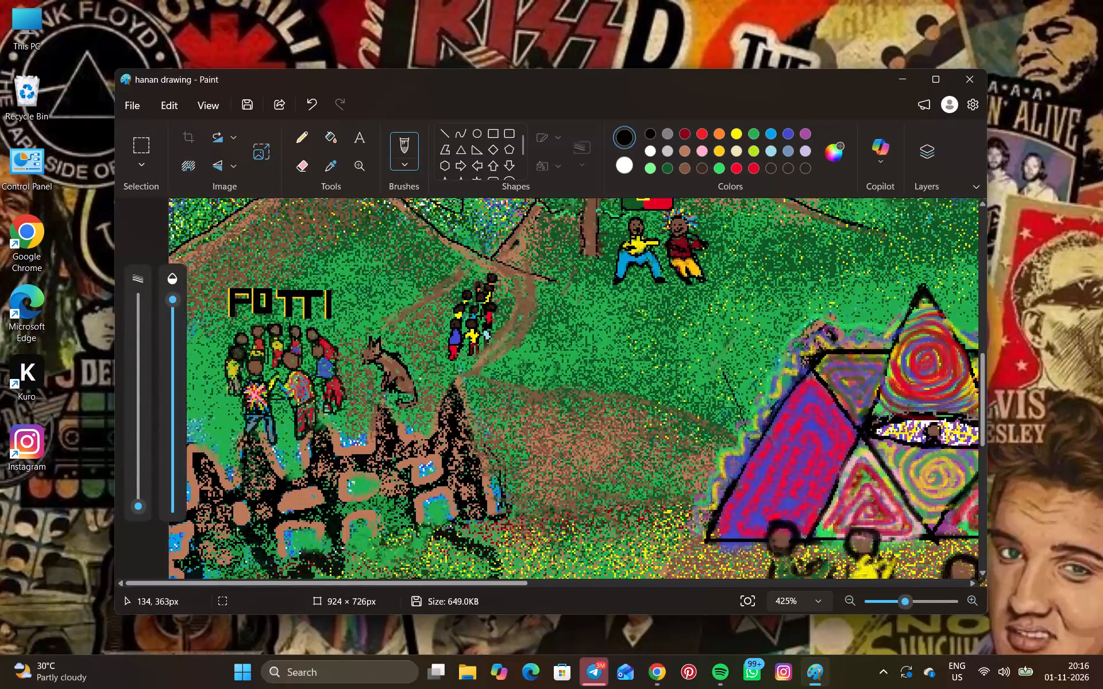
# Examine the tent front, the spiral figure, the group and animal beneath the POTTI lettering, and the flag couple beside the tree.
pyautogui.keyDown('ctrl'); pyautogui.scroll(-2, 521, 362); pyautogui.keyUp('ctrl')
pyautogui.scroll(-1, 521, 362)
pyautogui.keyDown('ctrl'); pyautogui.scroll(5, 521, 362); pyautogui.keyUp('ctrl')
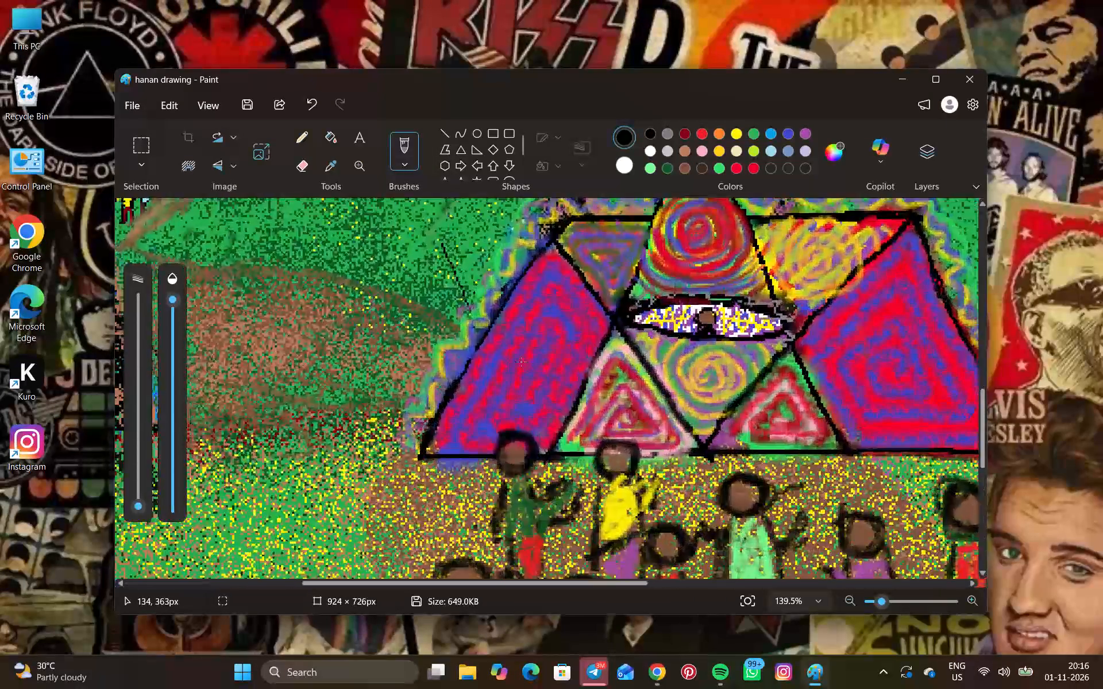
pyautogui.hscroll(3, 521, 362)
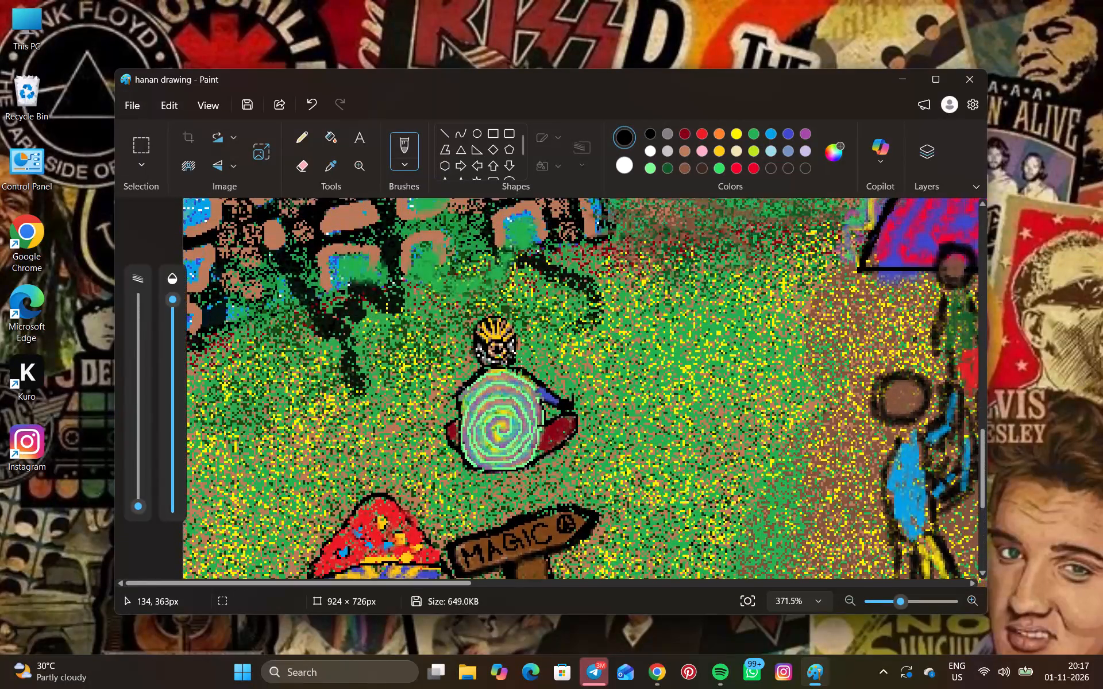
pyautogui.scroll(1, 521, 362)
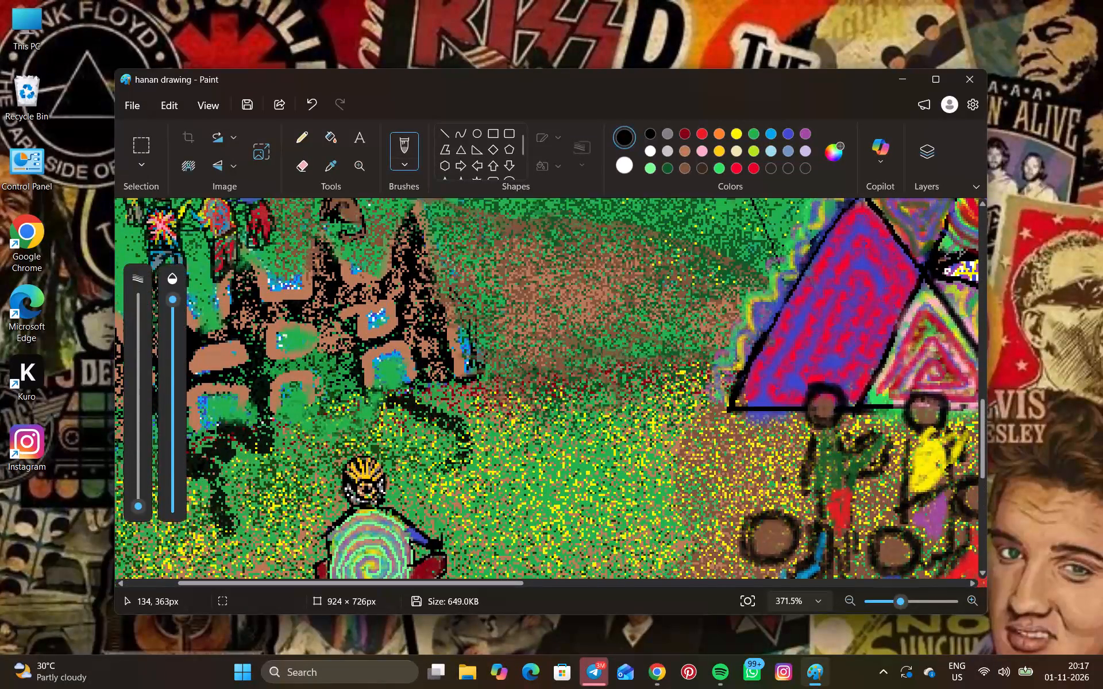
pyautogui.scroll(2, 521, 362)
pyautogui.hscroll(1, 521, 362)
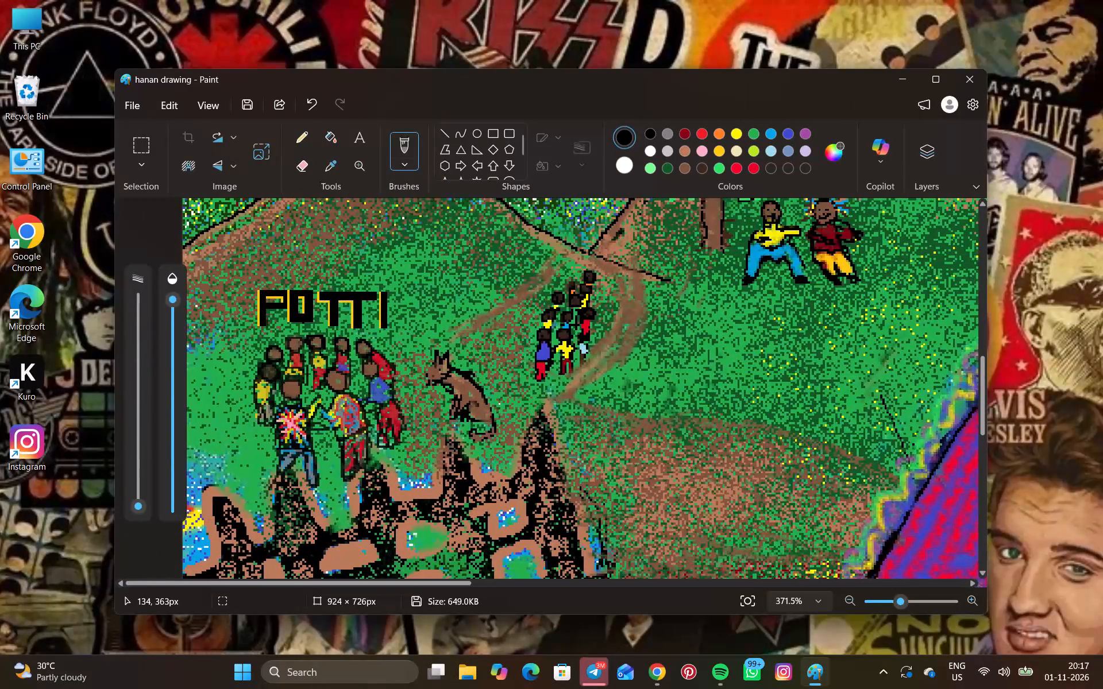
pyautogui.hscroll(1, 521, 362)
pyautogui.scroll(1, 521, 362)
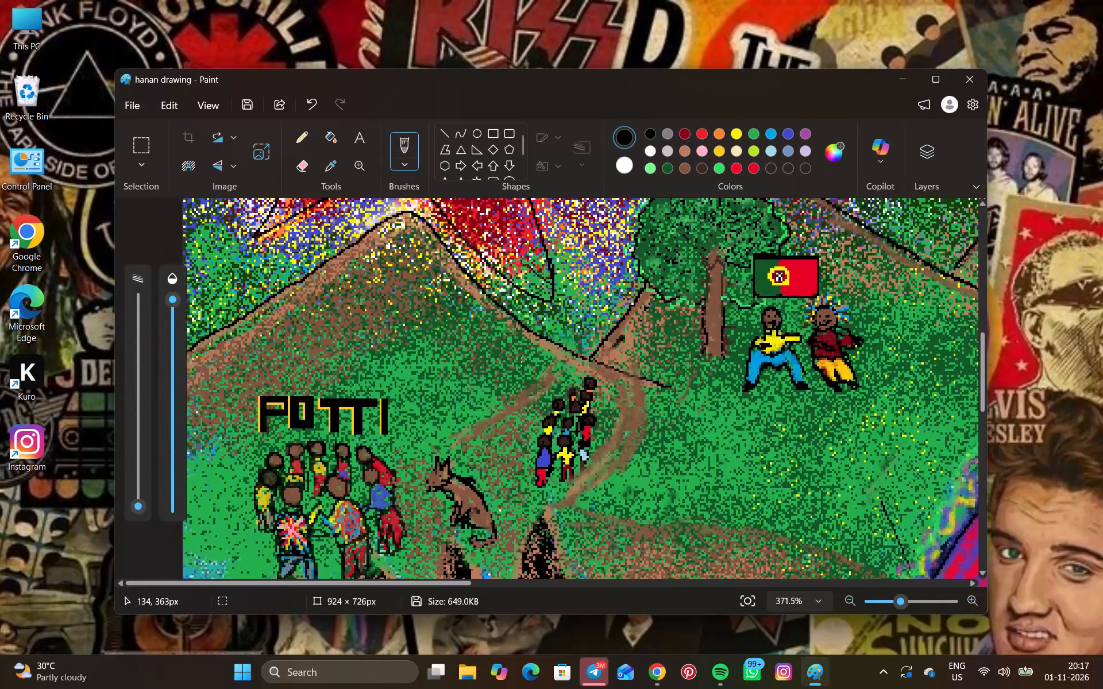
pyautogui.scroll(2, 521, 362)
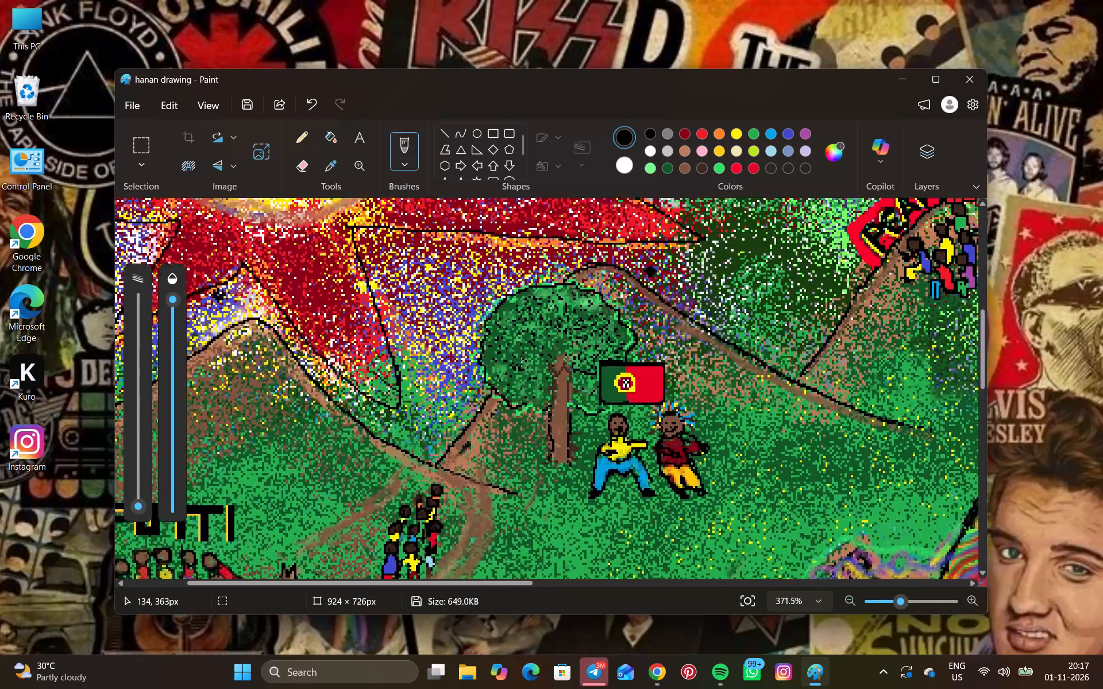
pyautogui.scroll(2, 521, 362)
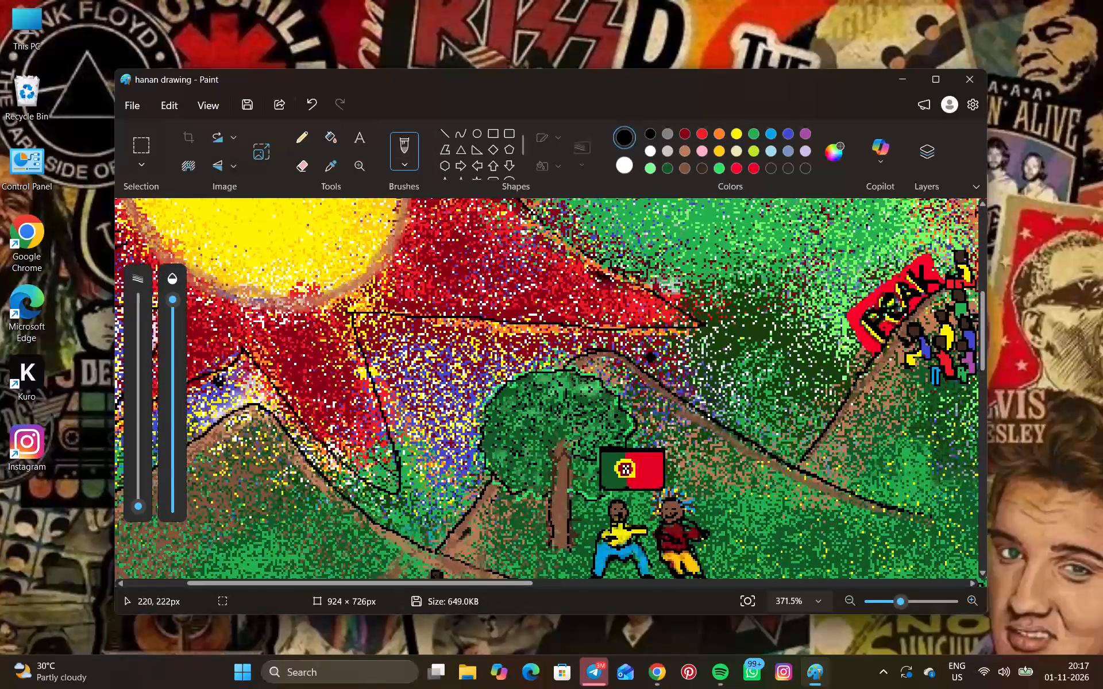
# Examine the peak group, the horse, the wide brown path with its walkers and the seated figure beside the tent, plus the whole landscape.
pyautogui.scroll(1, 498, 359)
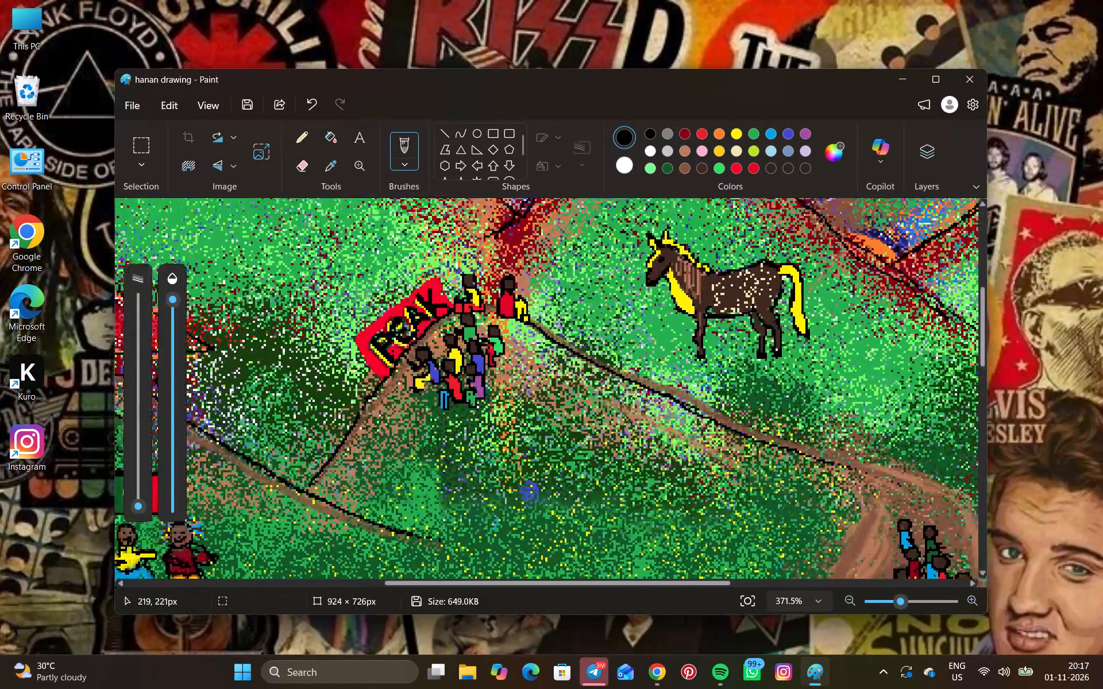
pyautogui.scroll(1, 497, 358)
pyautogui.hscroll(-1, 497, 358)
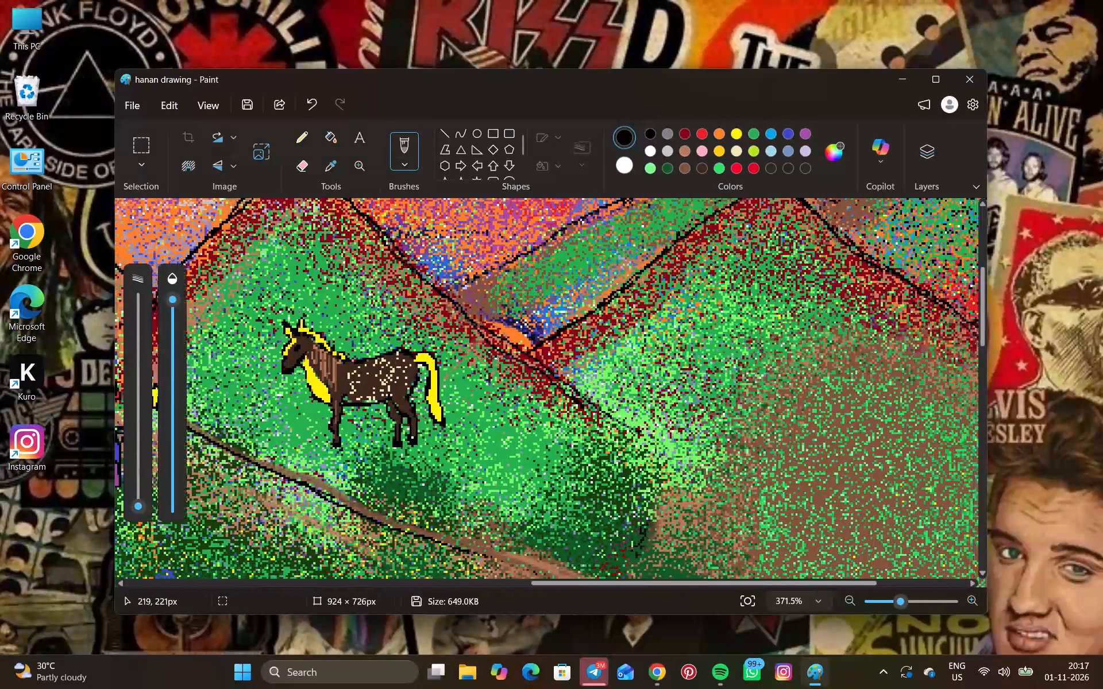
pyautogui.hscroll(-1, 497, 358)
pyautogui.scroll(-3, 497, 358)
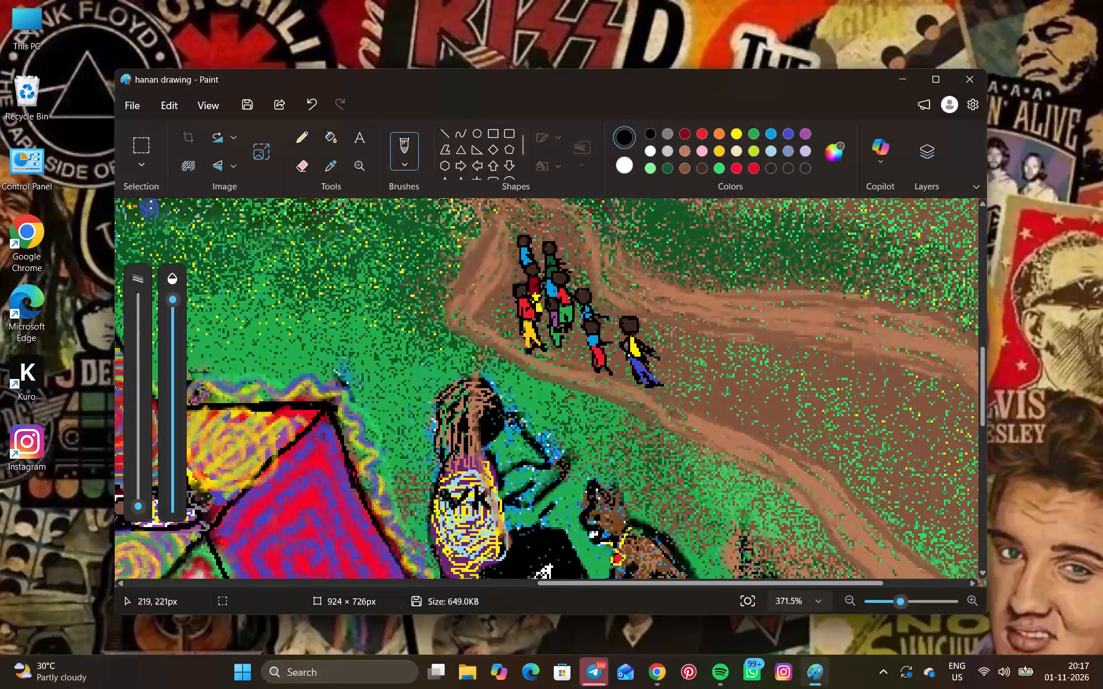
pyautogui.scroll(-1, 497, 358)
pyautogui.keyDown('ctrl'); pyautogui.scroll(-3, 497, 358); pyautogui.keyUp('ctrl')
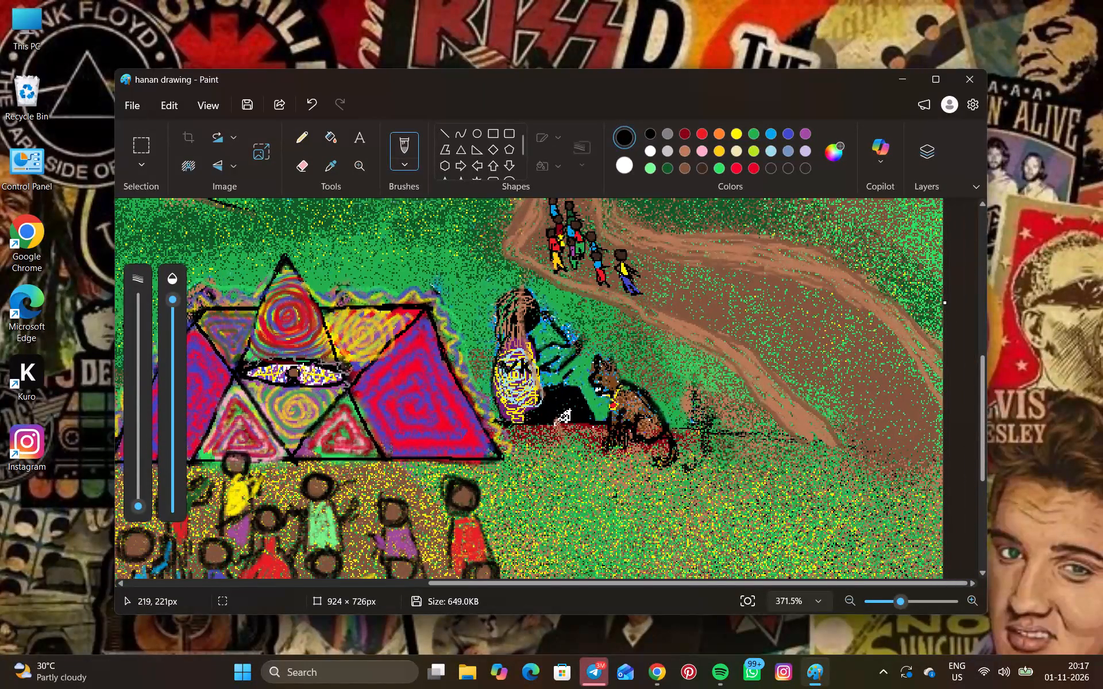
pyautogui.keyDown('ctrl'); pyautogui.scroll(-9, 497, 358); pyautogui.keyUp('ctrl')
pyautogui.hscroll(-1, 497, 358)
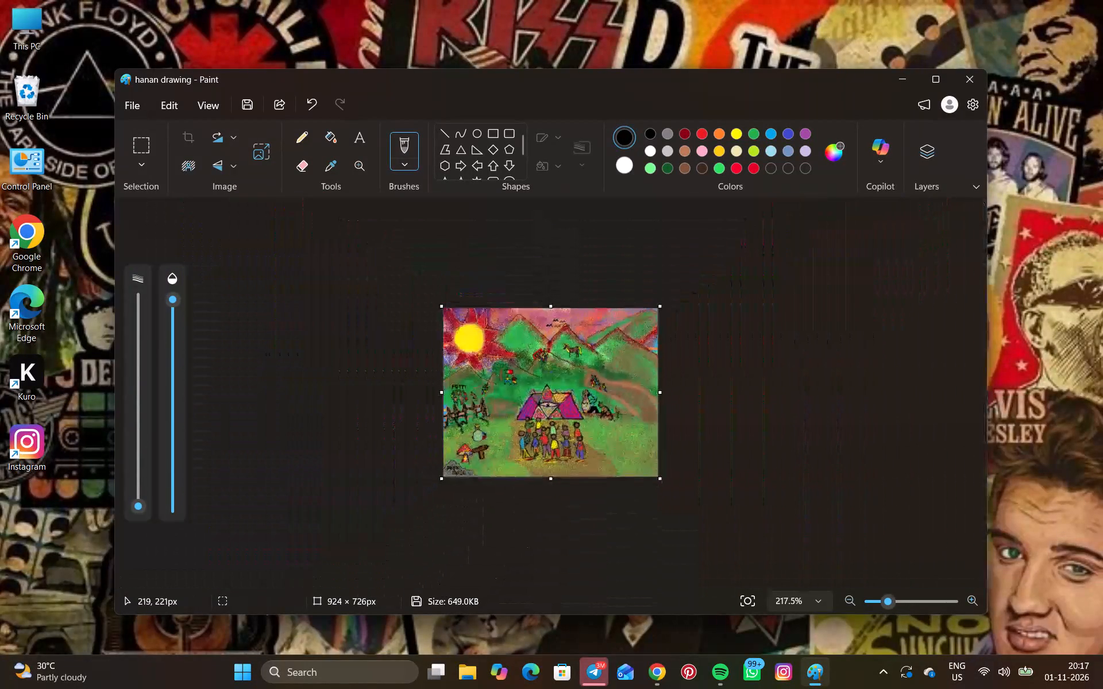
pyautogui.keyDown('ctrl'); pyautogui.scroll(-3, 497, 358); pyautogui.keyUp('ctrl')
pyautogui.keyDown('ctrl'); pyautogui.scroll(2, 497, 358); pyautogui.keyUp('ctrl')
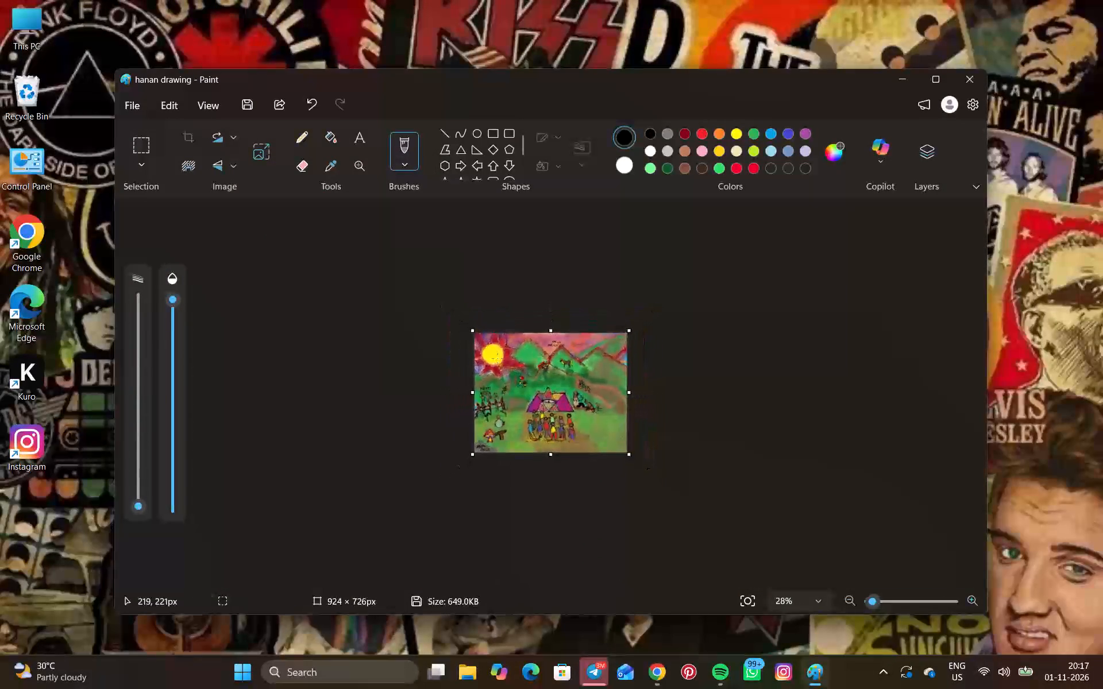
pyautogui.keyDown('ctrl'); pyautogui.scroll(7, 497, 358); pyautogui.keyUp('ctrl')
pyautogui.scroll(-1, 497, 358)
pyautogui.hscroll(-1, 497, 358)
pyautogui.keyDown('ctrl'); pyautogui.scroll(3, 457, 370); pyautogui.keyUp('ctrl')
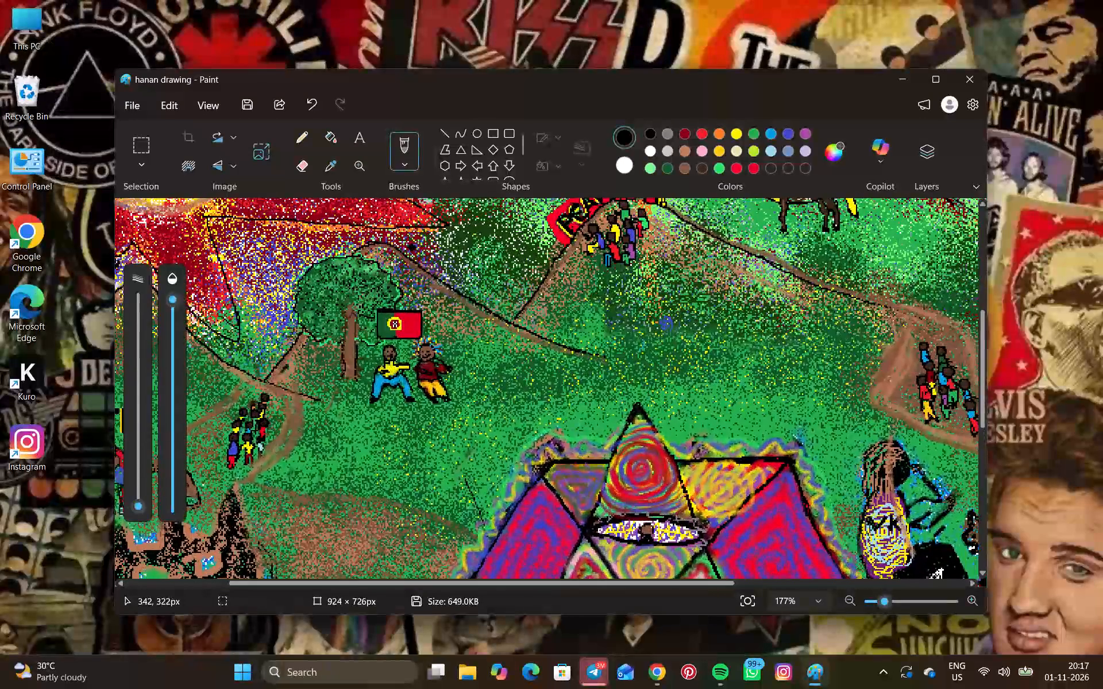
# Draw a thin black outline along the outer edge of the wide brown path's tent-side border, around its bend and down past the walkers.
pyautogui.hscroll(-2, 457, 370)
pyautogui.keyDown('ctrl'); pyautogui.scroll(2, 457, 370); pyautogui.keyUp('ctrl')
pyautogui.scroll(-1, 457, 370)
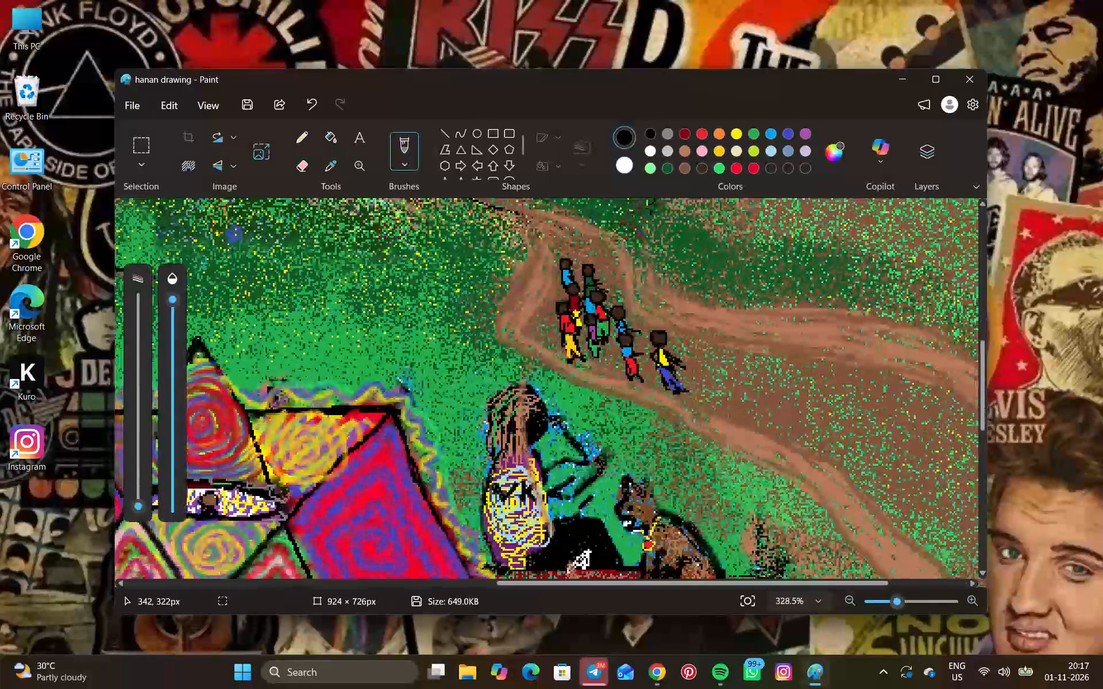
pyautogui.scroll(-1, 457, 370)
pyautogui.scroll(1, 457, 370)
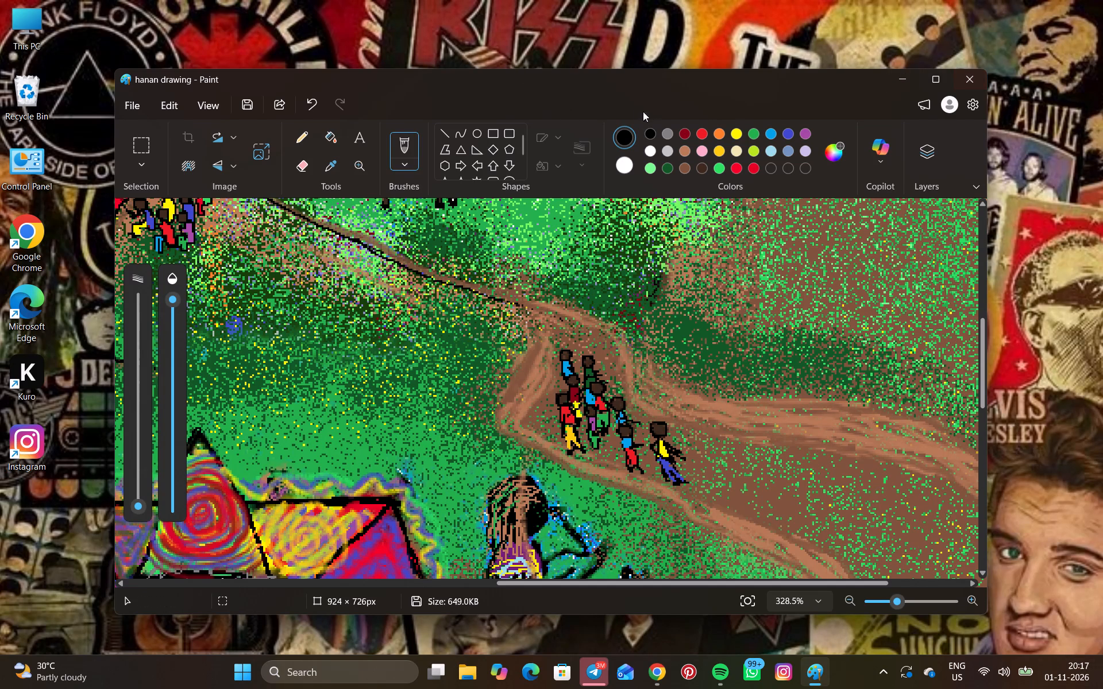
pyautogui.click(657, 133)
pyautogui.click(406, 166)
pyautogui.click(416, 183)
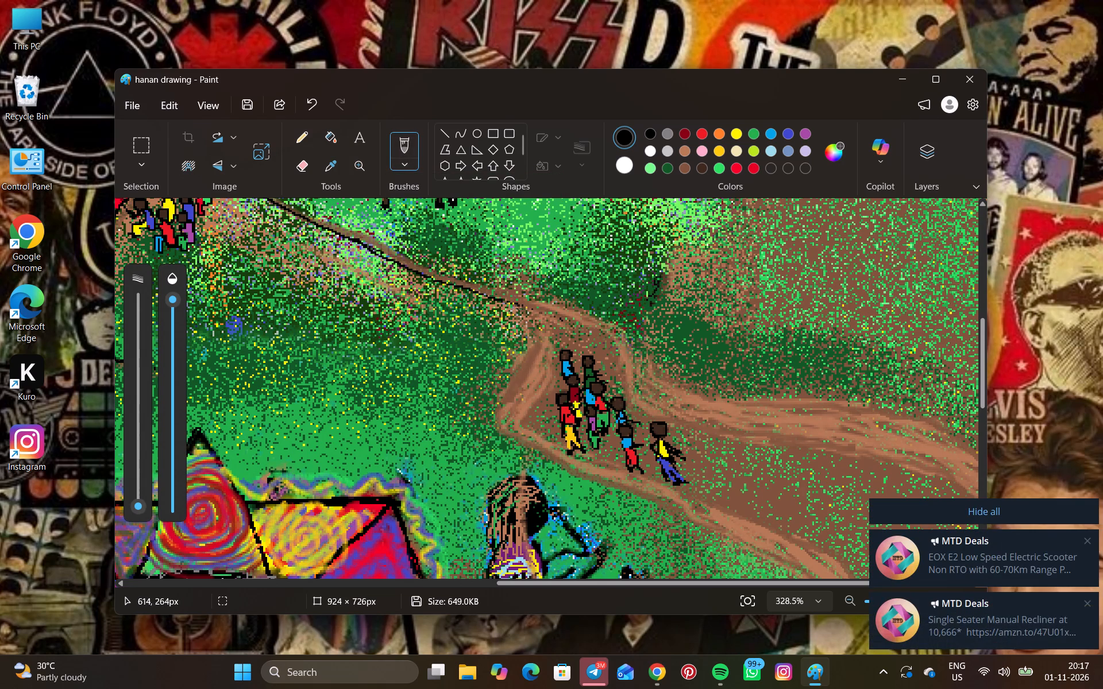
pyautogui.moveTo(516, 309); pyautogui.dragTo(525, 318)
pyautogui.moveTo(536, 336); pyautogui.dragTo(500, 408)
pyautogui.moveTo(500, 408); pyautogui.dragTo(667, 509)
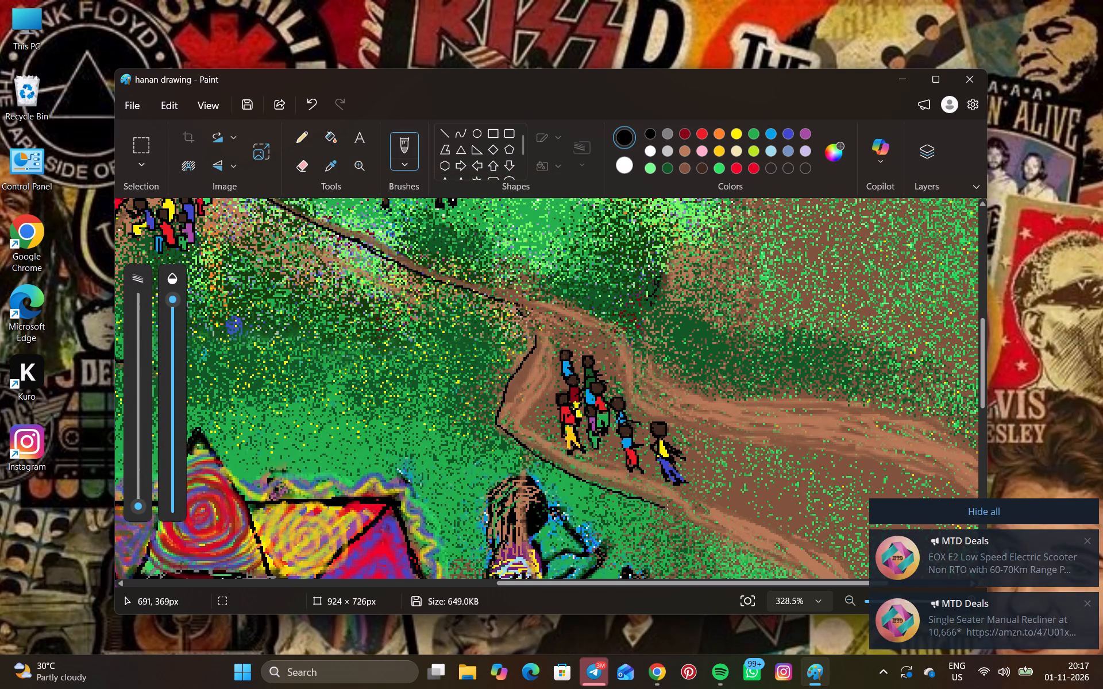
pyautogui.moveTo(667, 509); pyautogui.dragTo(821, 579)
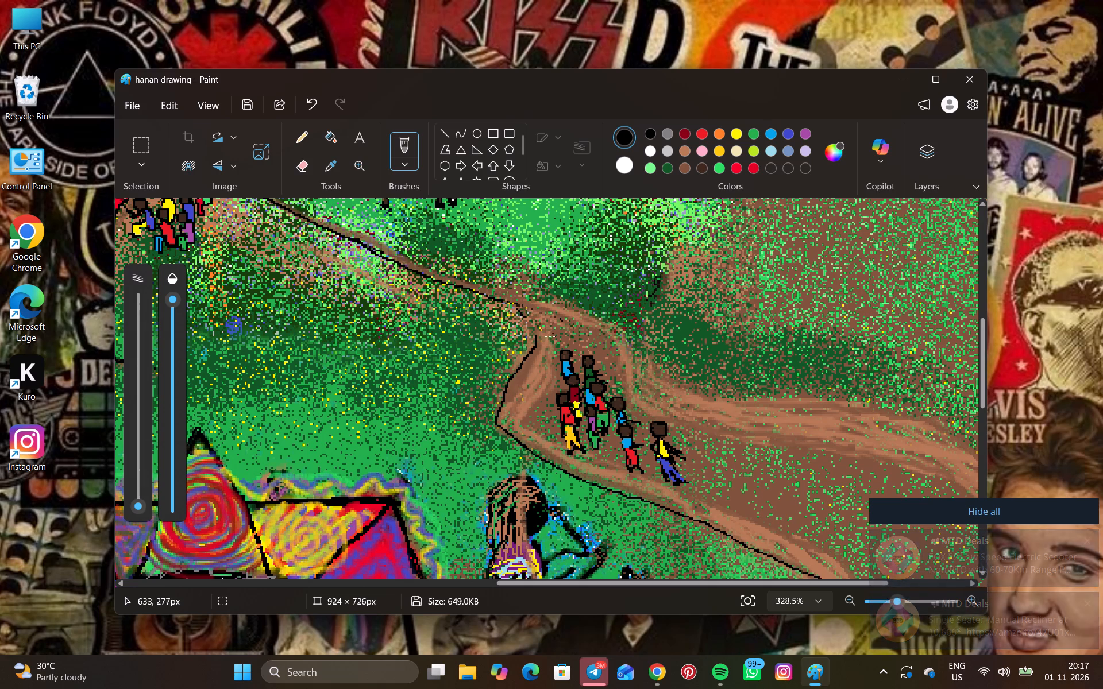
# Draw a thin black line along the inner edge of the path's tent-side border, and connect it up to the mountain trail.
pyautogui.moveTo(539, 331); pyautogui.dragTo(533, 401)
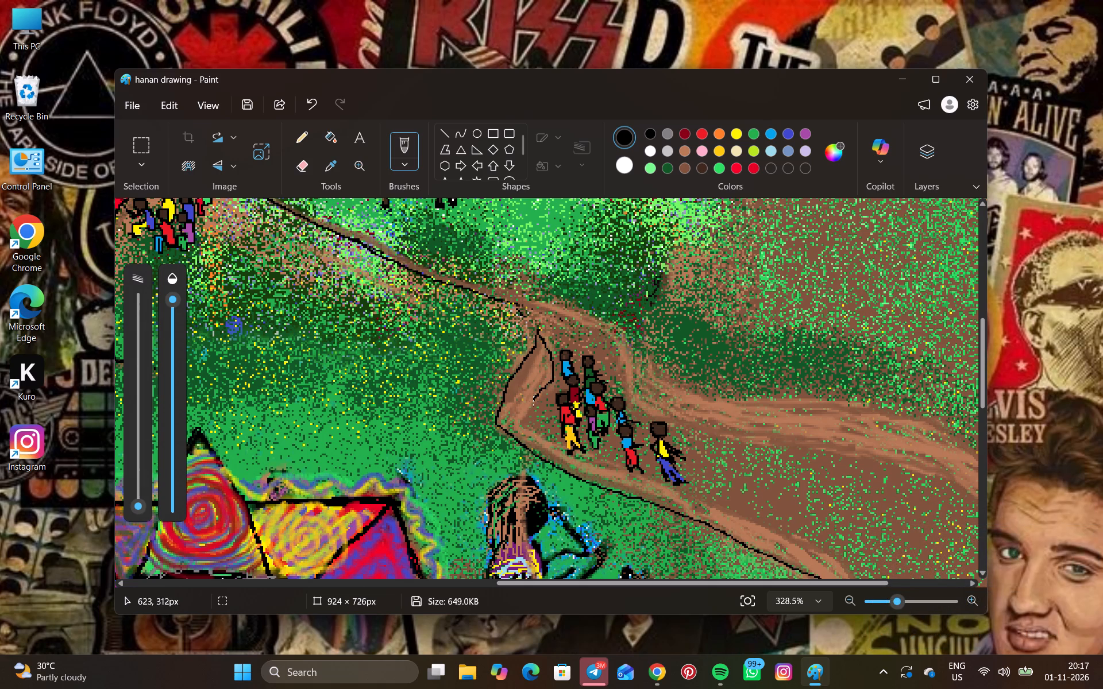
pyautogui.moveTo(533, 401); pyautogui.dragTo(664, 489)
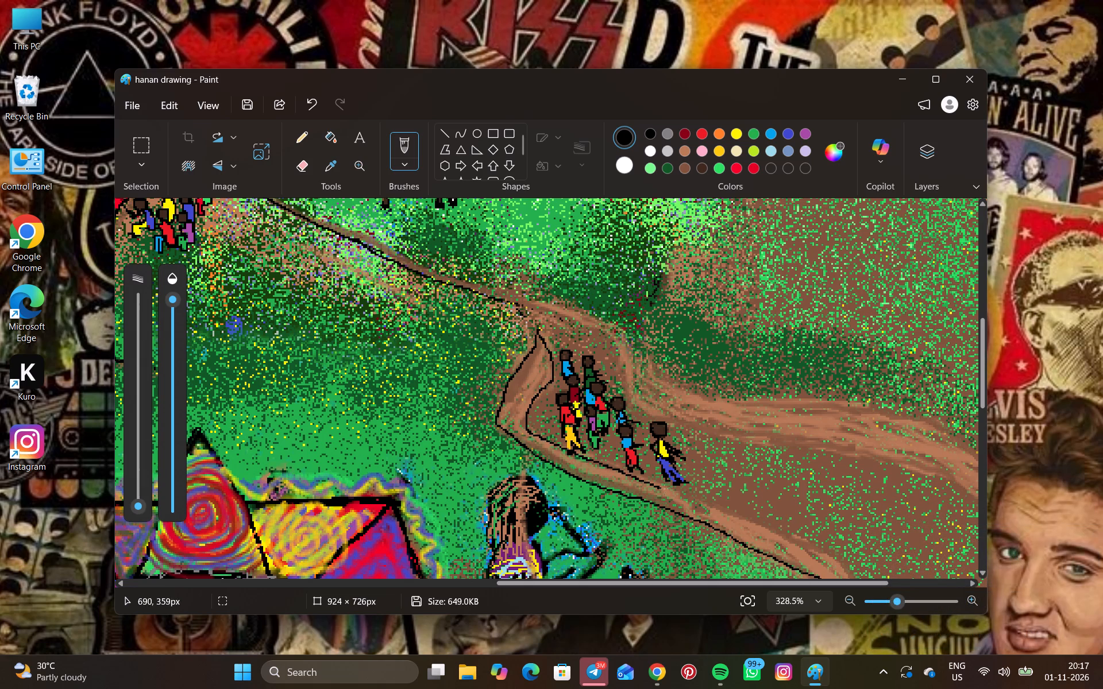
pyautogui.moveTo(664, 489); pyautogui.dragTo(909, 594)
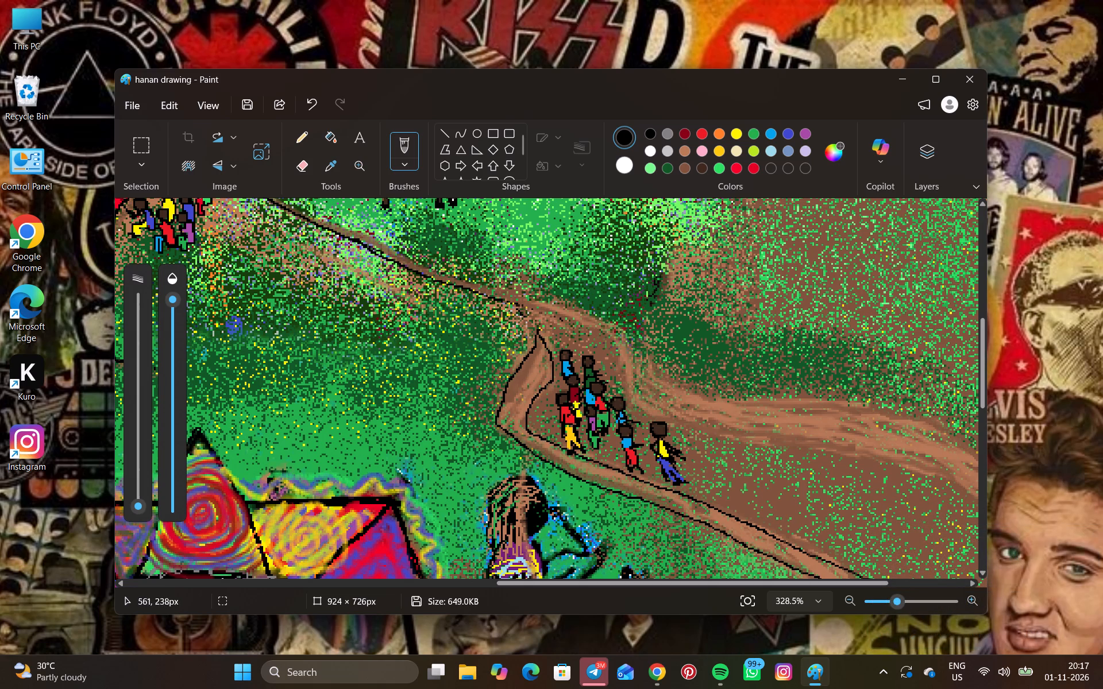
pyautogui.moveTo(544, 339); pyautogui.dragTo(522, 309)
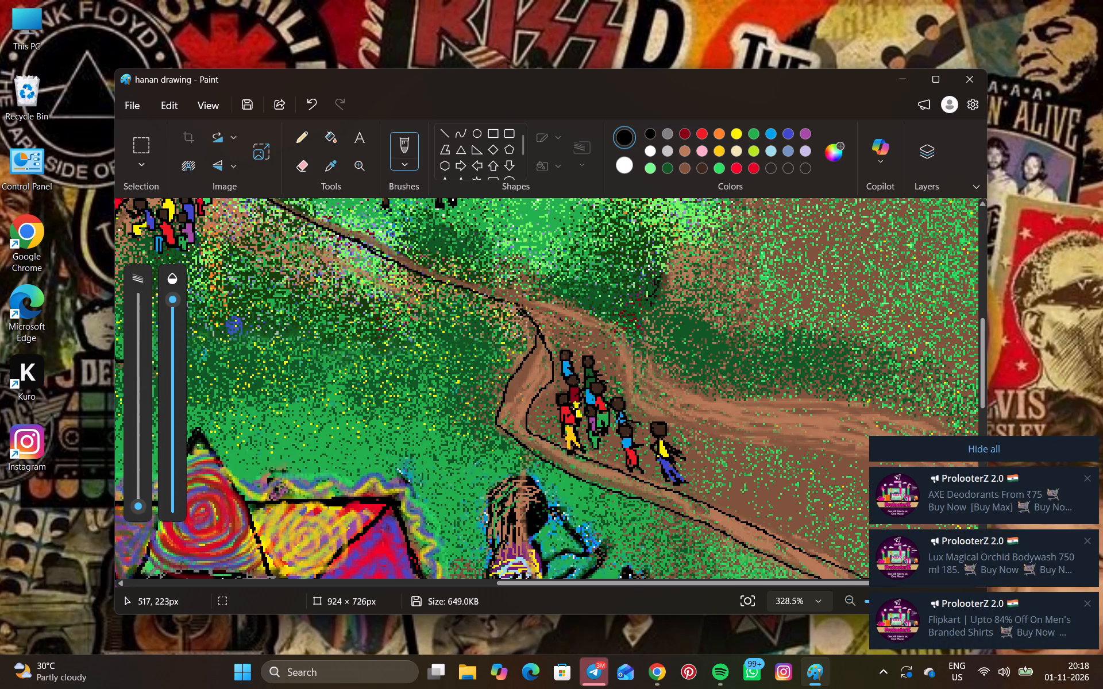
# Outline the outer edge of the path's mountain-side border in thin black, from the mountain trail around the bend to its far end.
pyautogui.moveTo(514, 298); pyautogui.dragTo(632, 334)
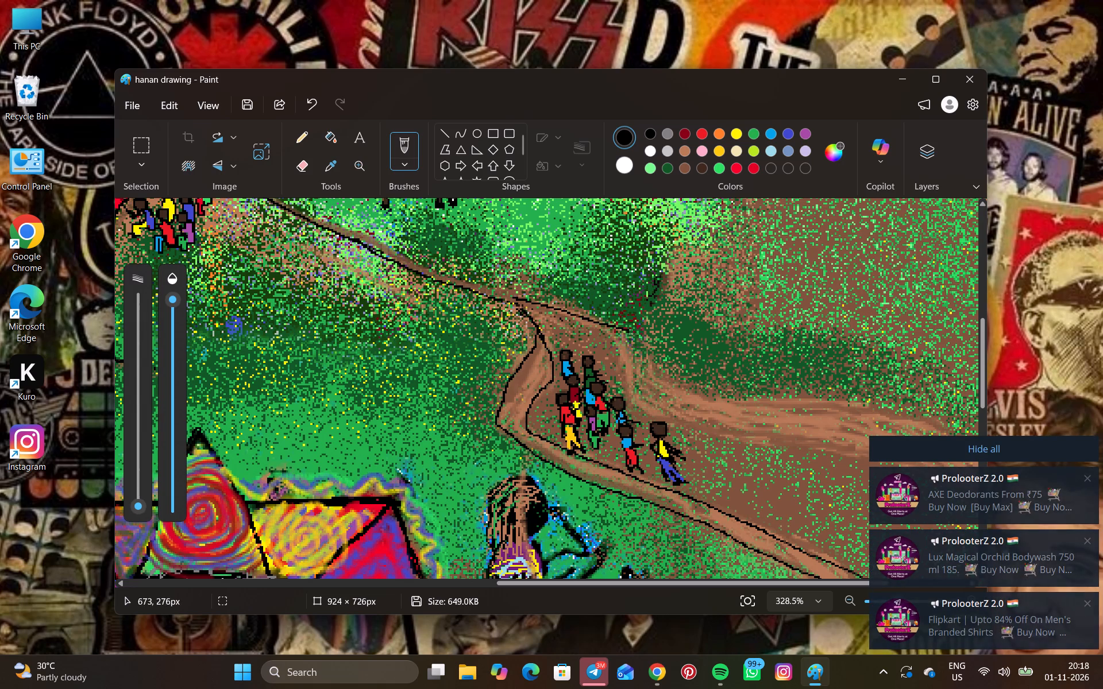
pyautogui.moveTo(632, 334); pyautogui.dragTo(644, 346)
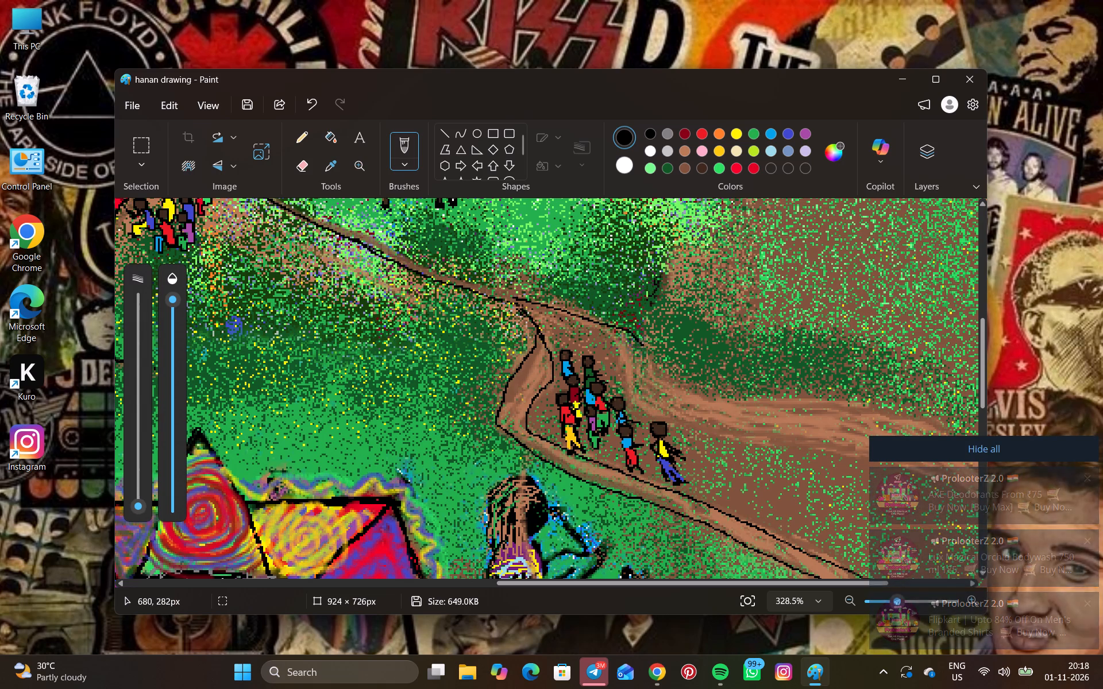
pyautogui.moveTo(642, 343); pyautogui.dragTo(776, 407)
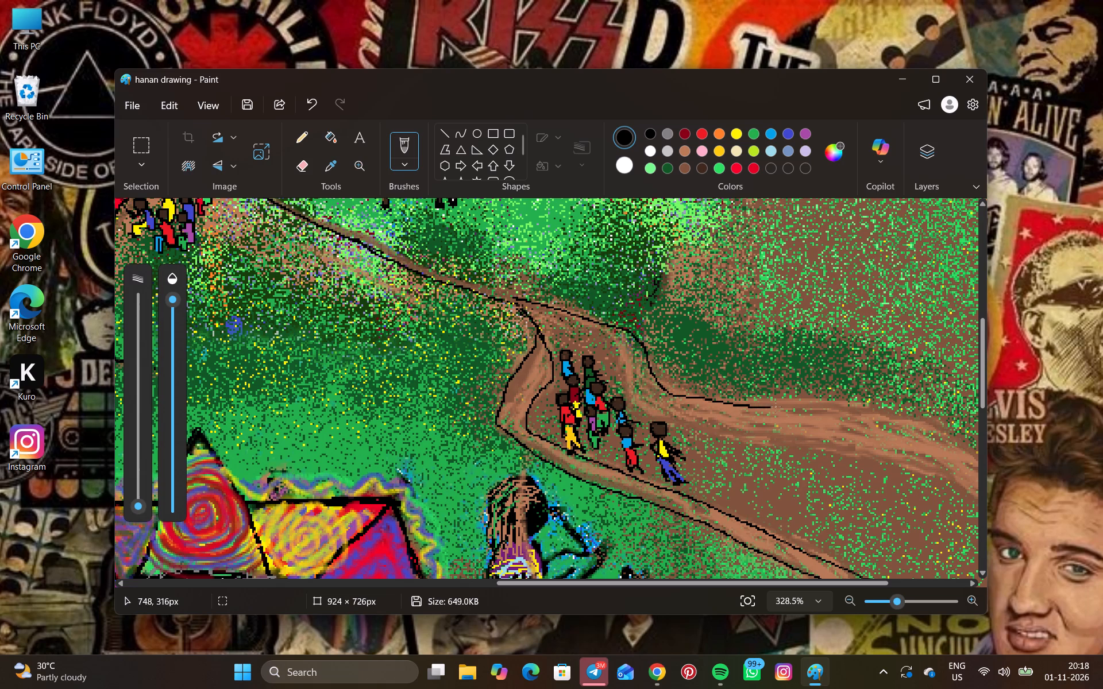
pyautogui.moveTo(776, 407); pyautogui.dragTo(1002, 456)
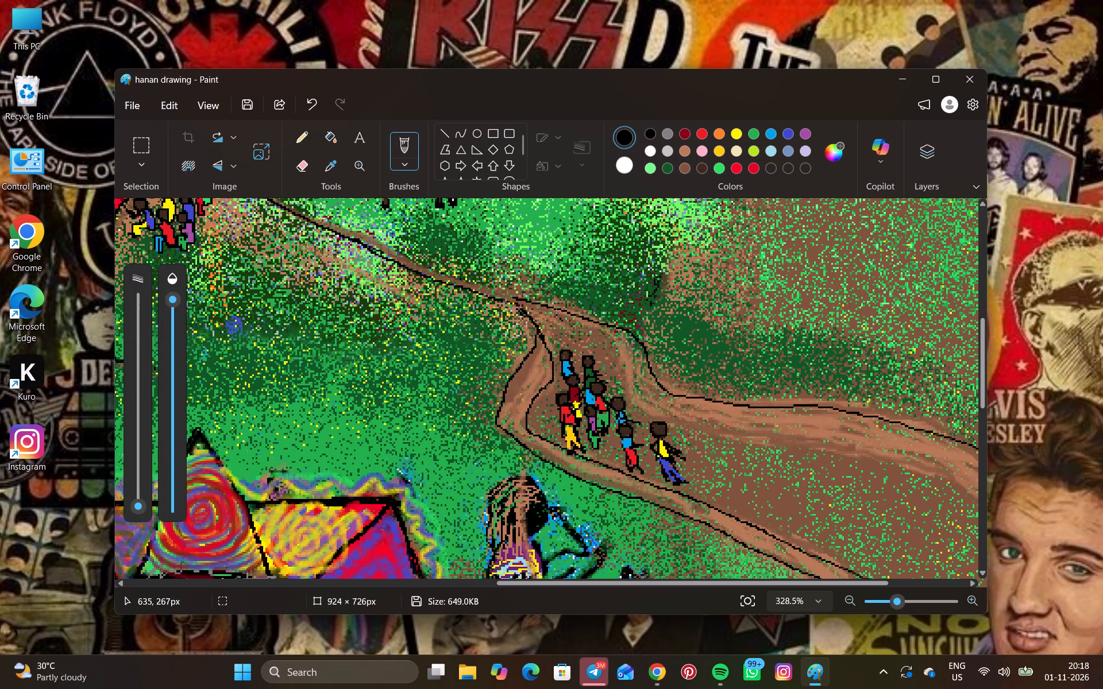
# Draw a thin black line along the inner edge of the path's mountain-side border, from above the walkers to the far end.
pyautogui.moveTo(583, 323); pyautogui.dragTo(754, 431)
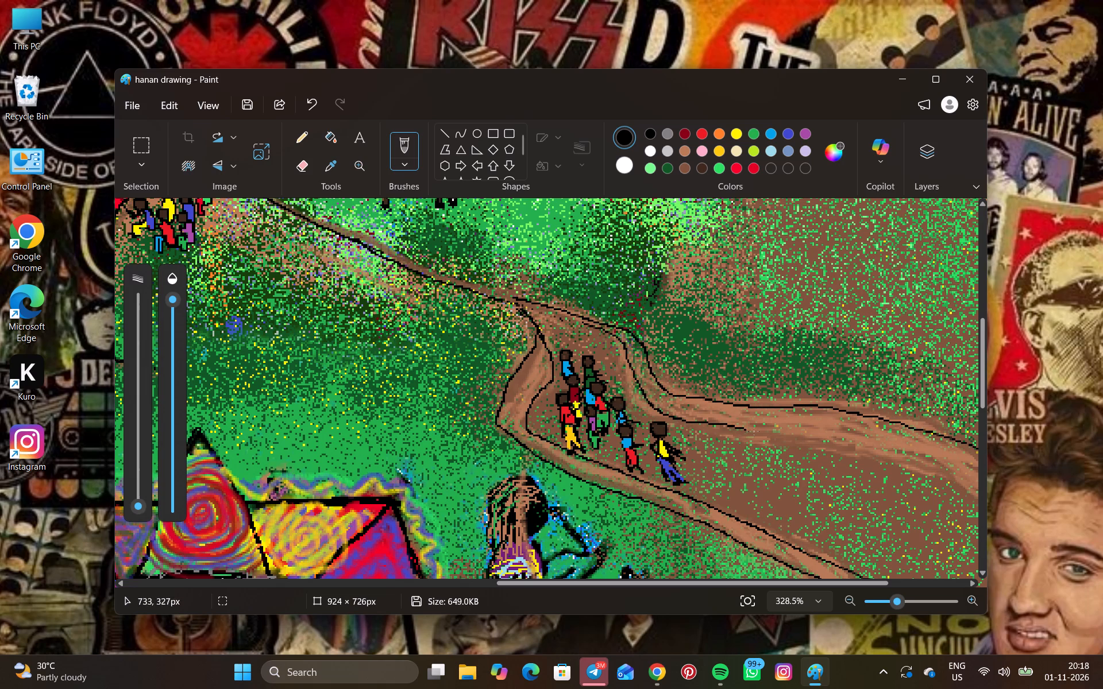
pyautogui.moveTo(754, 431); pyautogui.dragTo(862, 450)
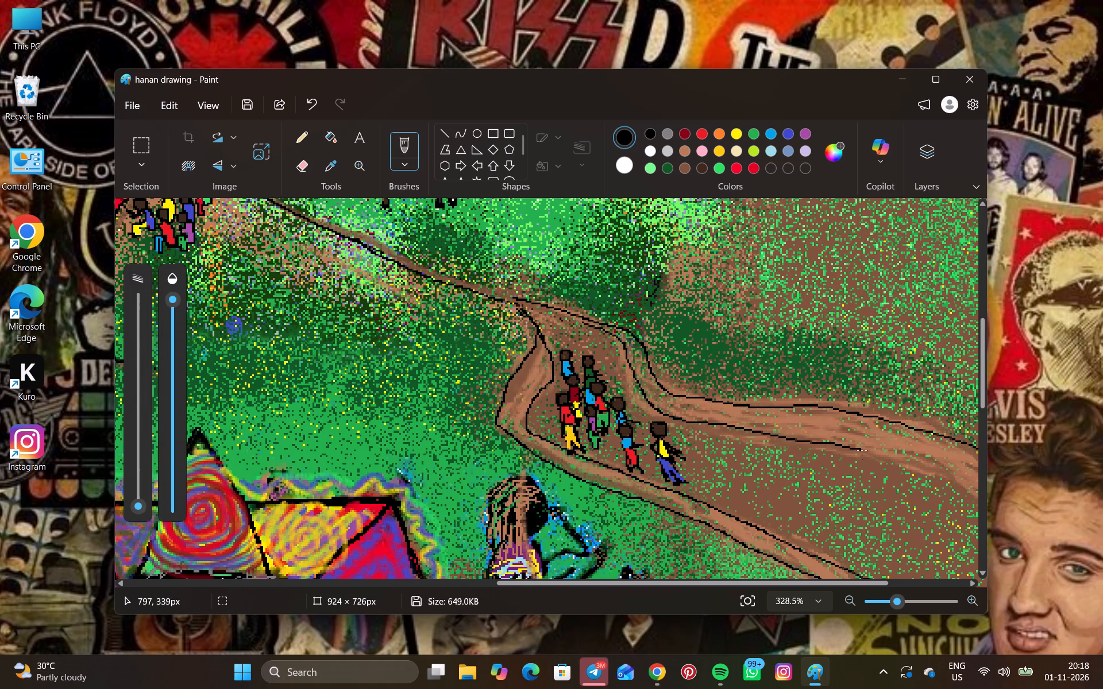
pyautogui.click(862, 450)
pyautogui.click(855, 440)
pyautogui.moveTo(857, 448); pyautogui.dragTo(1030, 545)
pyautogui.keyDown('ctrl'); pyautogui.scroll(-7, 492, 254); pyautogui.keyUp('ctrl')
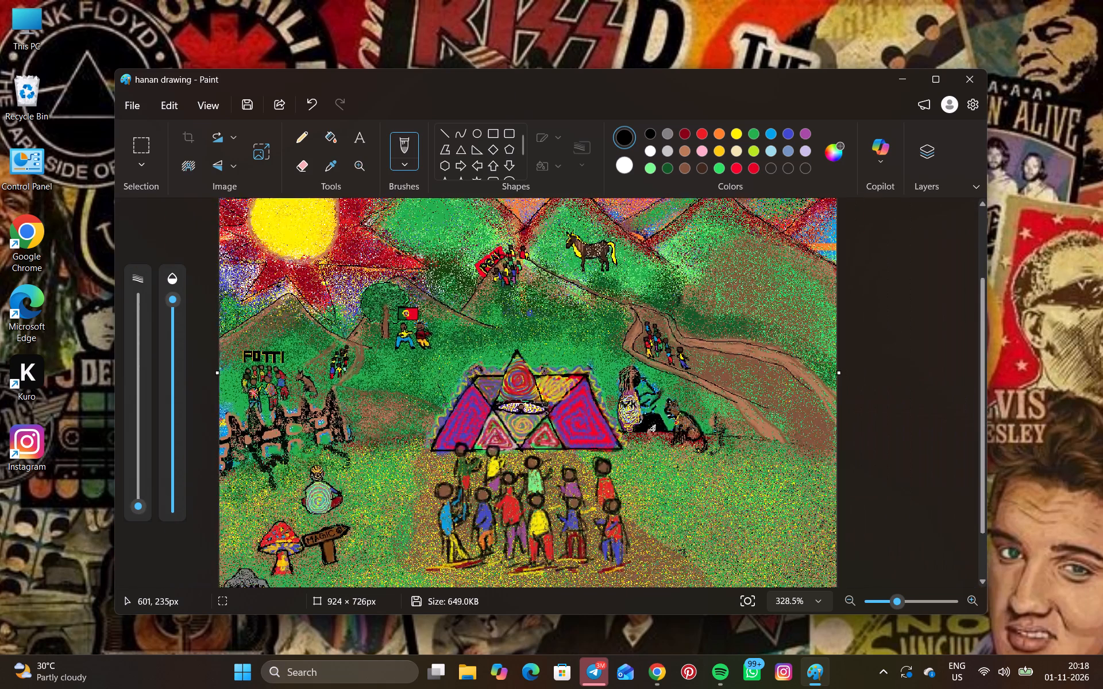
pyautogui.keyDown('ctrl'); pyautogui.scroll(3, 492, 254); pyautogui.keyUp('ctrl')
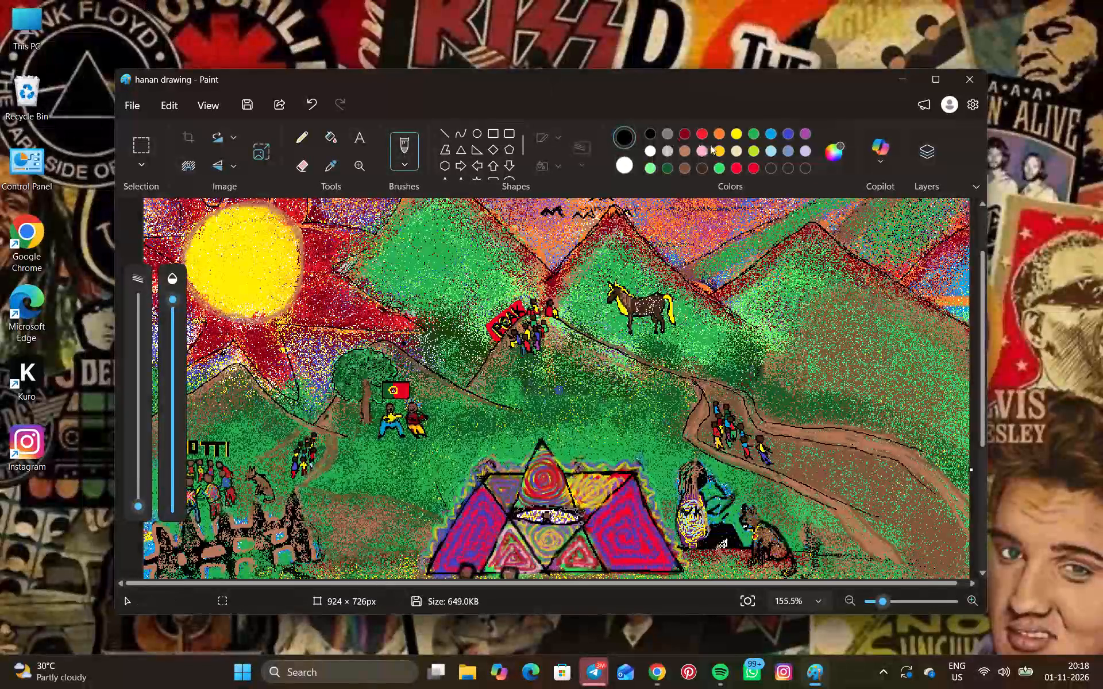
# Undo the black outline strokes along both borders of the wide brown path.
pyautogui.click(688, 170)
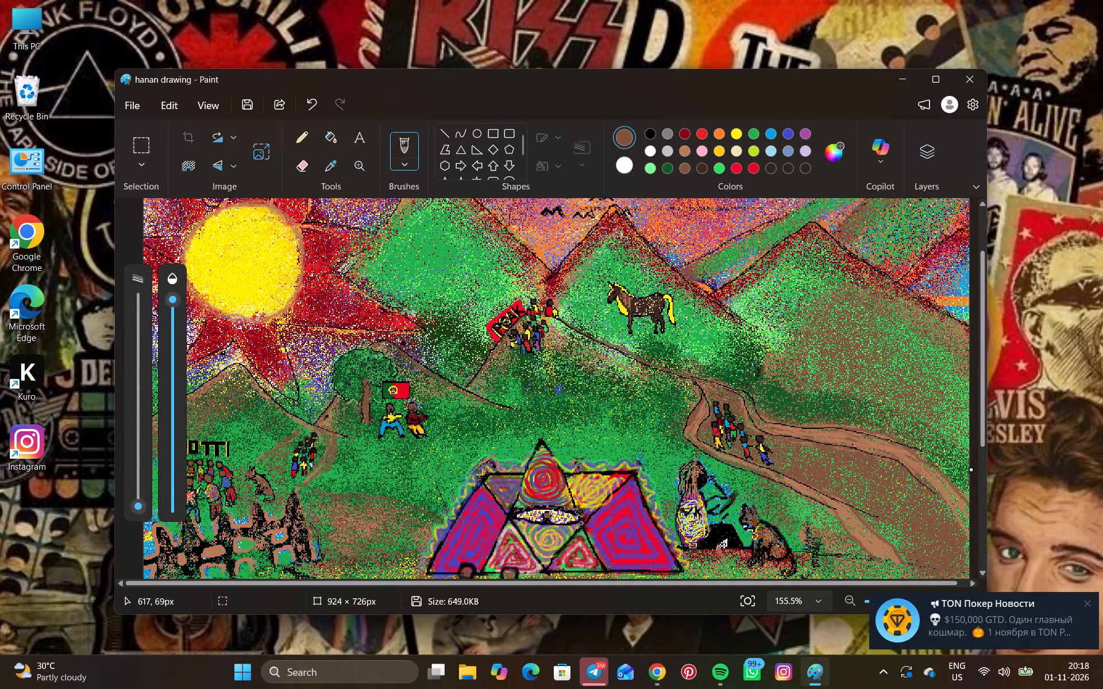
pyautogui.tripleClick(311, 106)
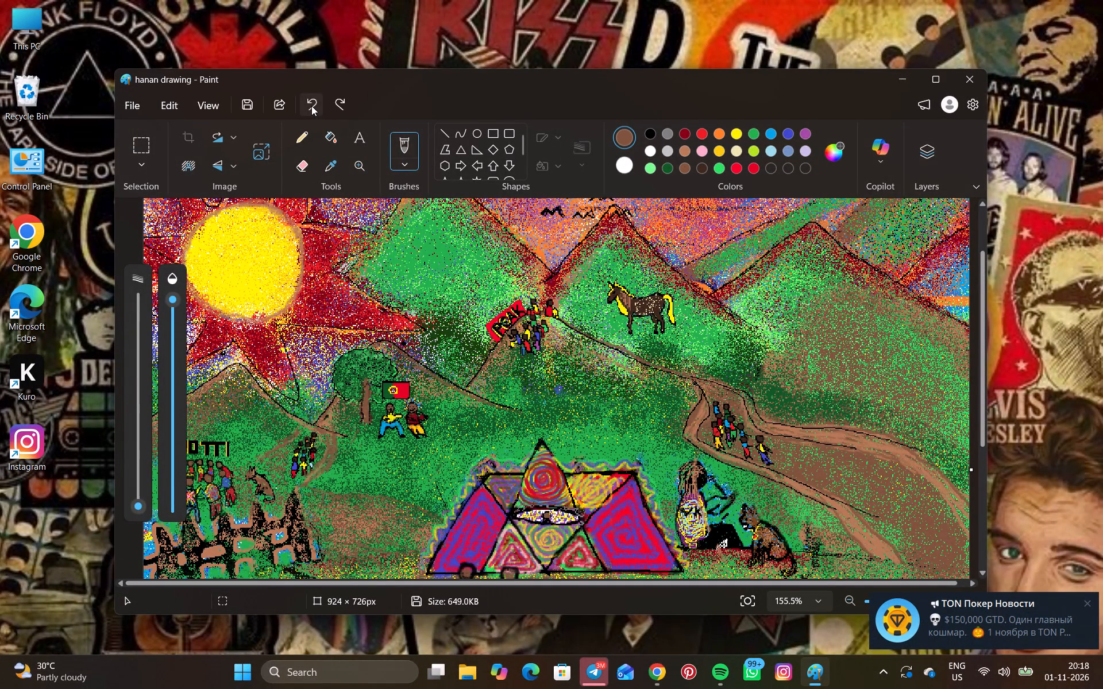
pyautogui.tripleClick(311, 106)
pyautogui.tripleClick(311, 106)
pyautogui.click(311, 106)
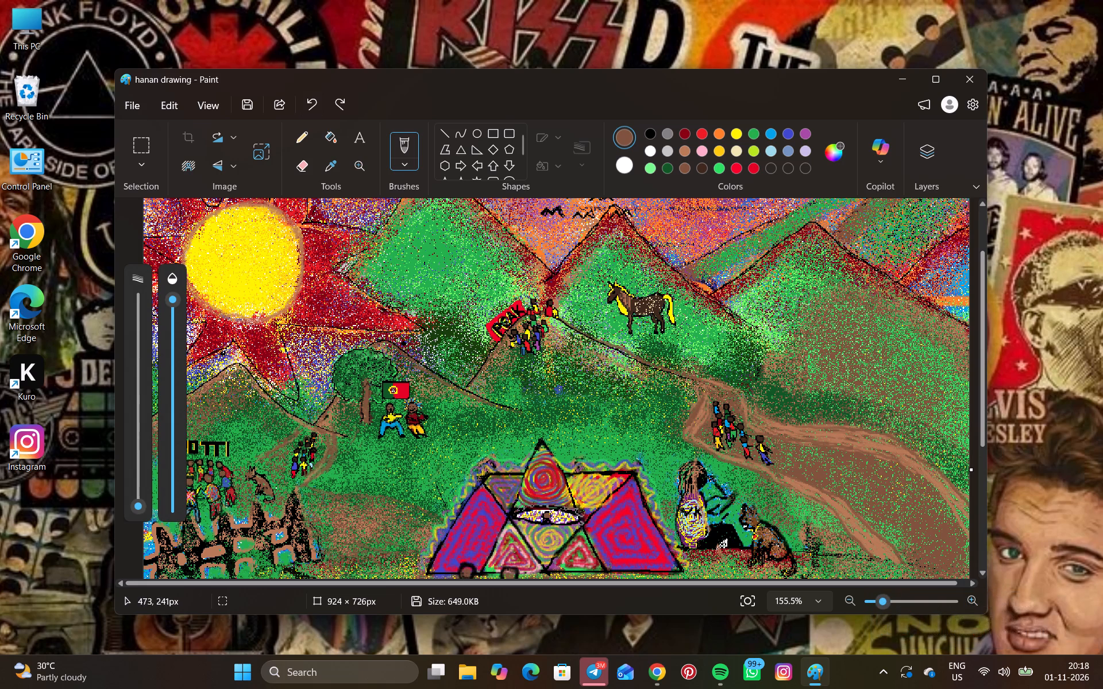
# Review the whole drawing, from the mountains and paths to the tent, crowd and foreground figures.
pyautogui.scroll(1, 596, 342)
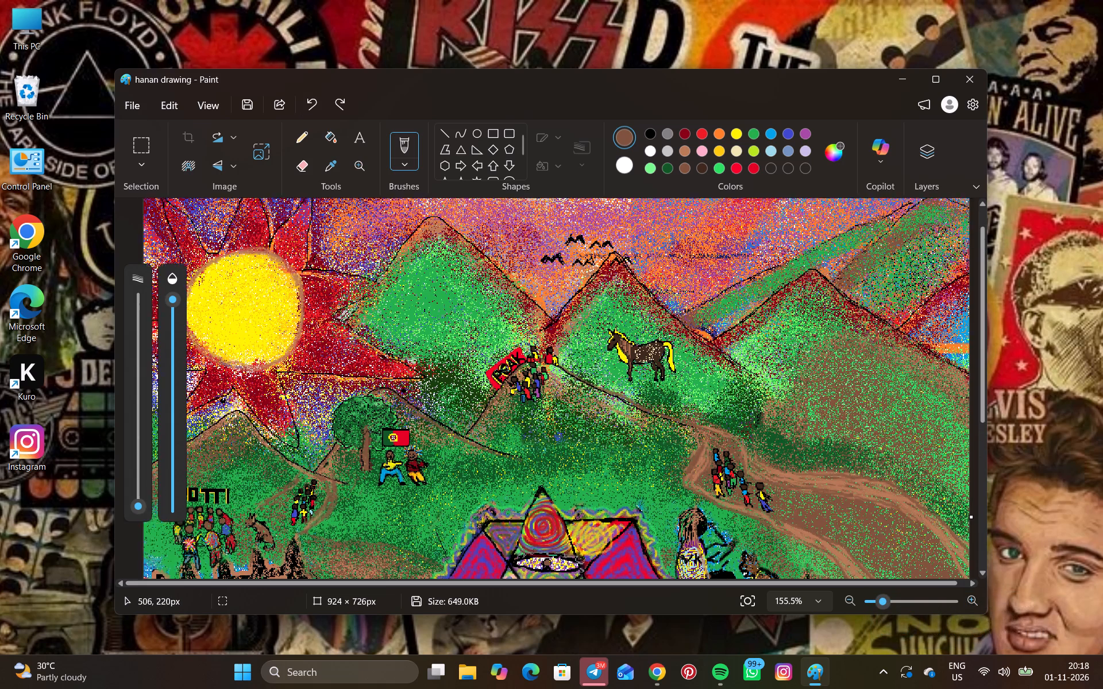
pyautogui.scroll(-2, 594, 344)
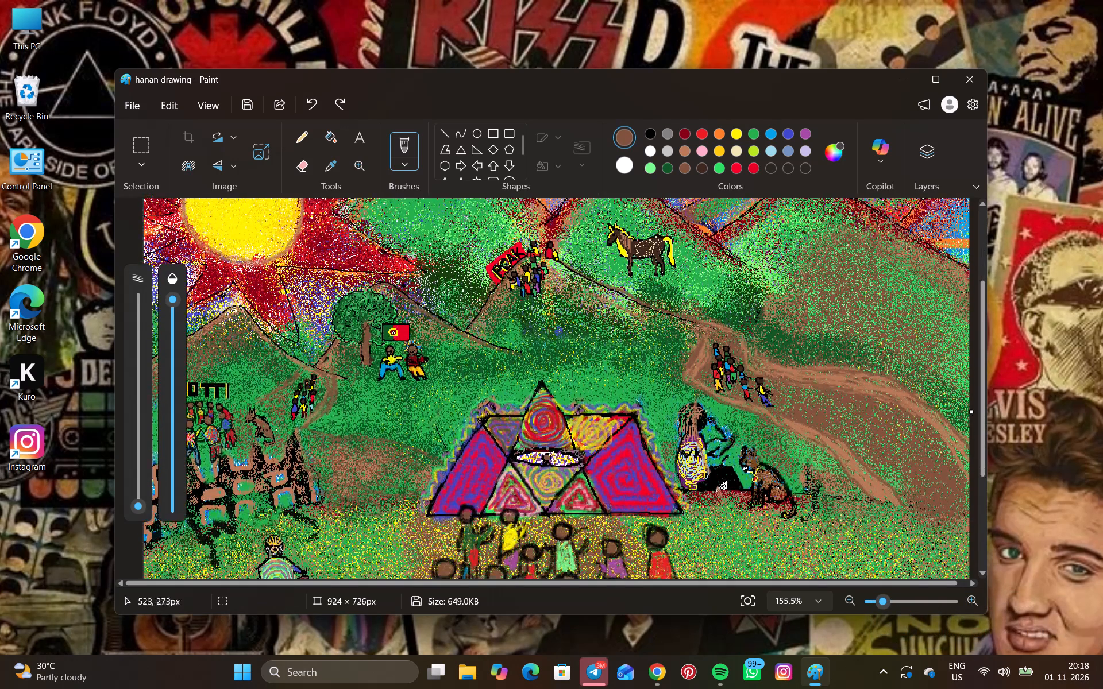
pyautogui.keyDown('ctrl'); pyautogui.scroll(2, 611, 332); pyautogui.keyUp('ctrl')
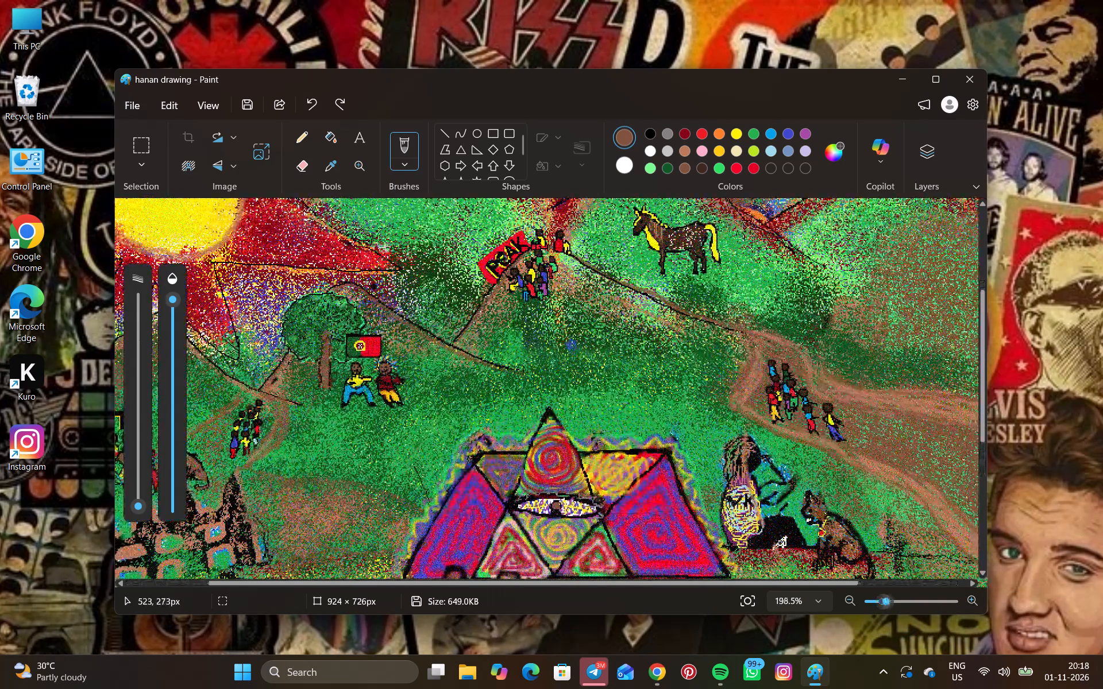
pyautogui.scroll(-1, 615, 334)
pyautogui.hscroll(-2, 615, 334)
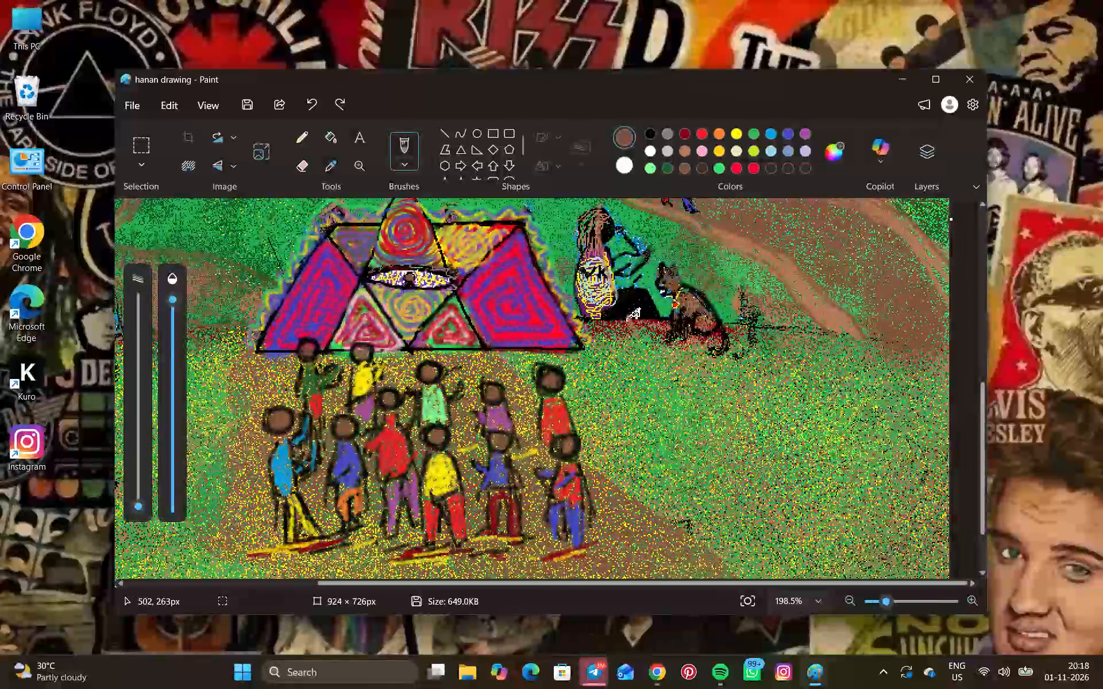
pyautogui.keyDown('ctrl'); pyautogui.scroll(3, 649, 330); pyautogui.keyUp('ctrl')
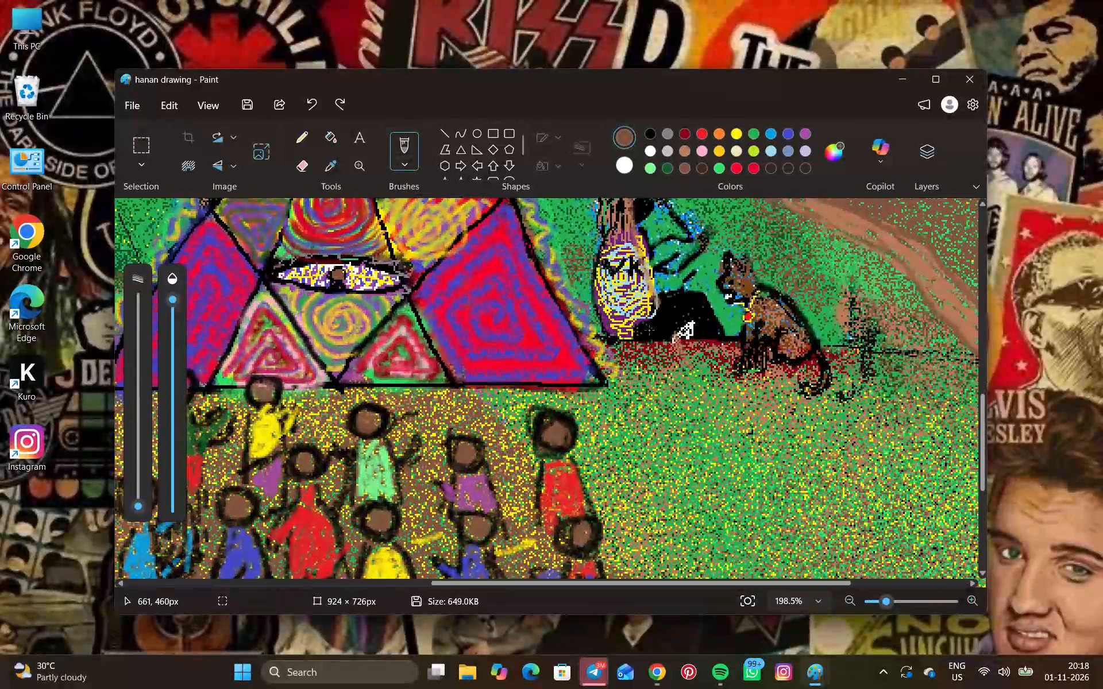
pyautogui.hscroll(-3, 649, 330)
pyautogui.keyDown('ctrl'); pyautogui.scroll(-5, 649, 330); pyautogui.keyUp('ctrl')
pyautogui.keyDown('ctrl'); pyautogui.scroll(2, 649, 330); pyautogui.keyUp('ctrl')
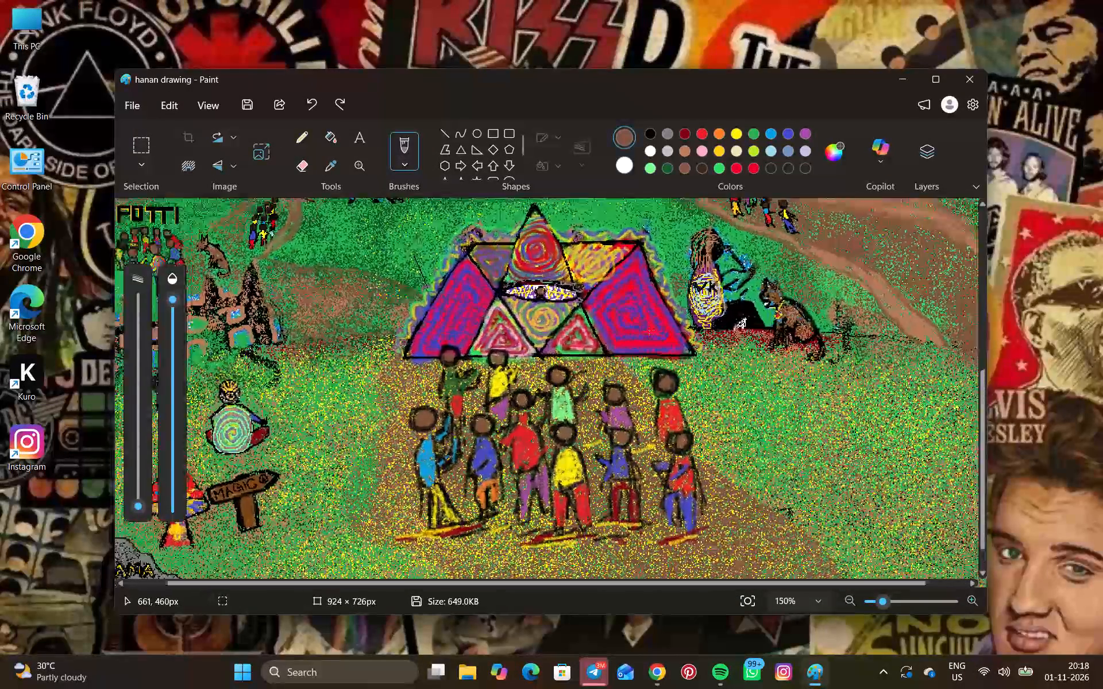
pyautogui.keyDown('ctrl'); pyautogui.scroll(1, 649, 330); pyautogui.keyUp('ctrl')
pyautogui.keyDown('ctrl'); pyautogui.scroll(-3, 649, 330); pyautogui.keyUp('ctrl')
pyautogui.hscroll(-1, 649, 330)
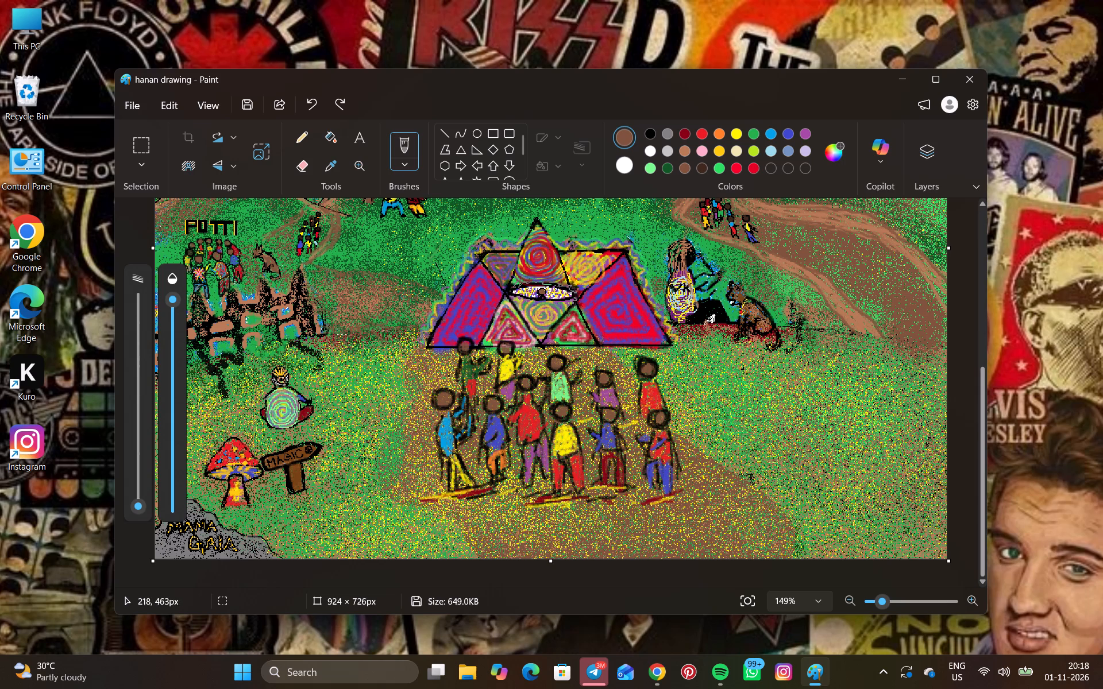
pyautogui.scroll(-1, 342, 335)
pyautogui.scroll(4, 342, 336)
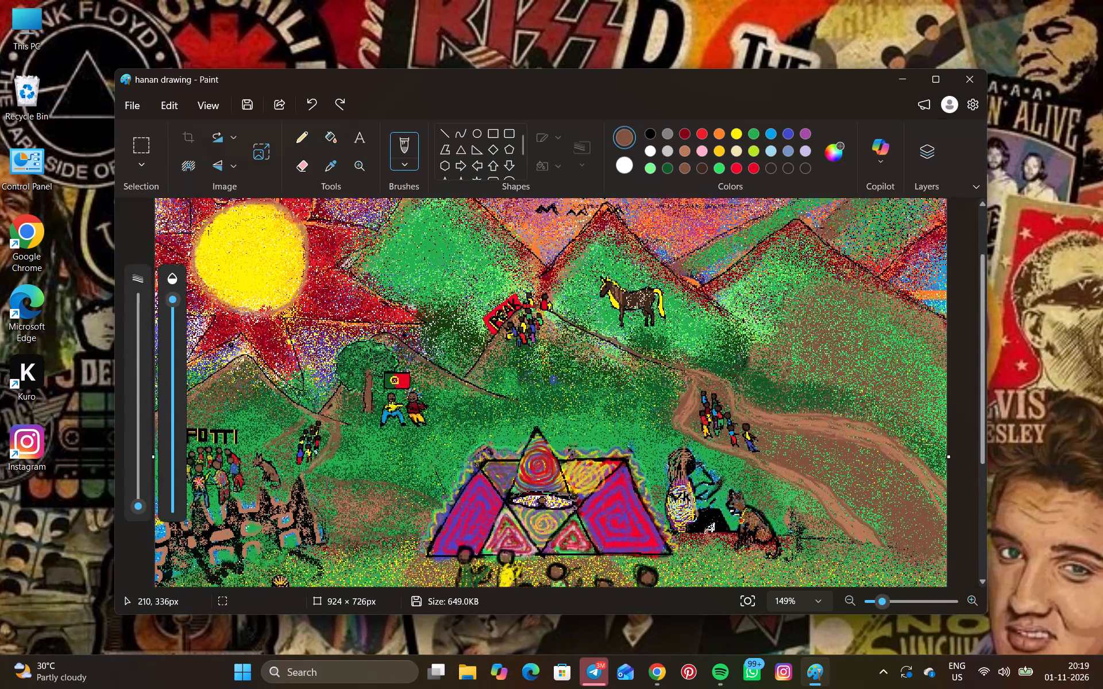
pyautogui.scroll(-1, 878, 435)
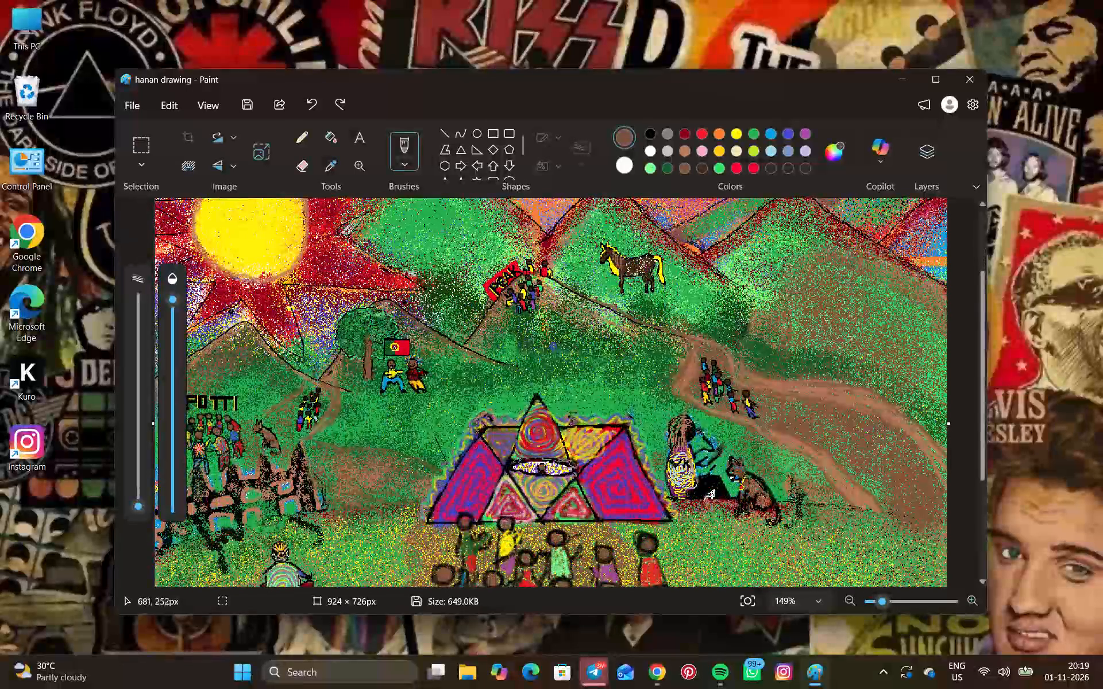
pyautogui.scroll(1, 736, 327)
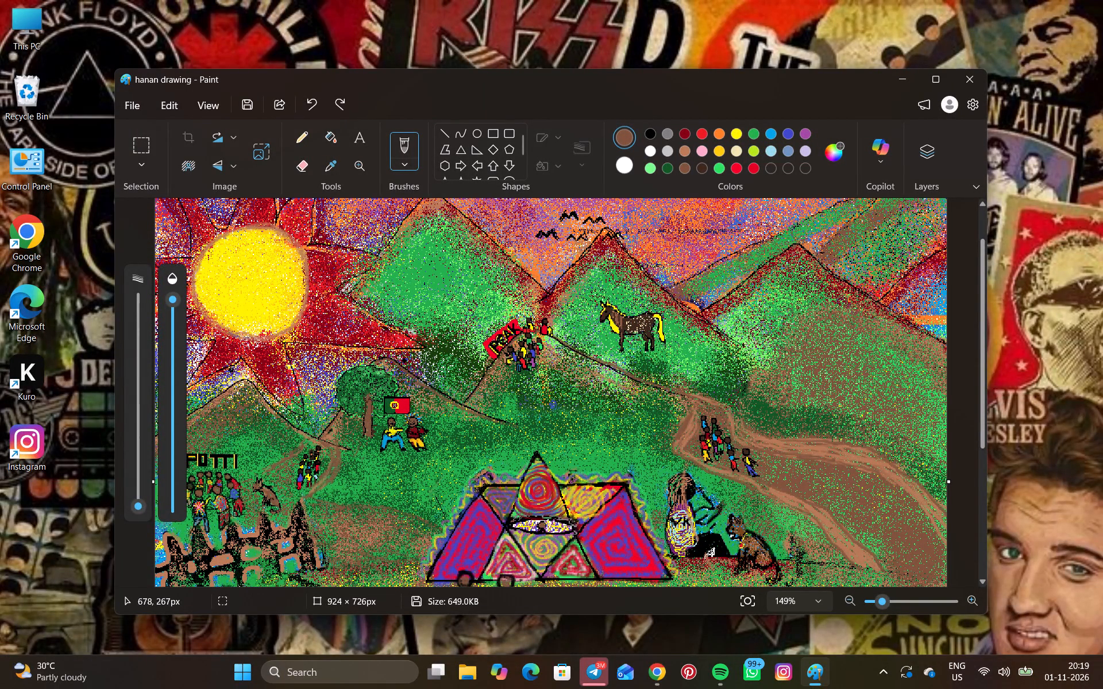
pyautogui.scroll(-1, 773, 458)
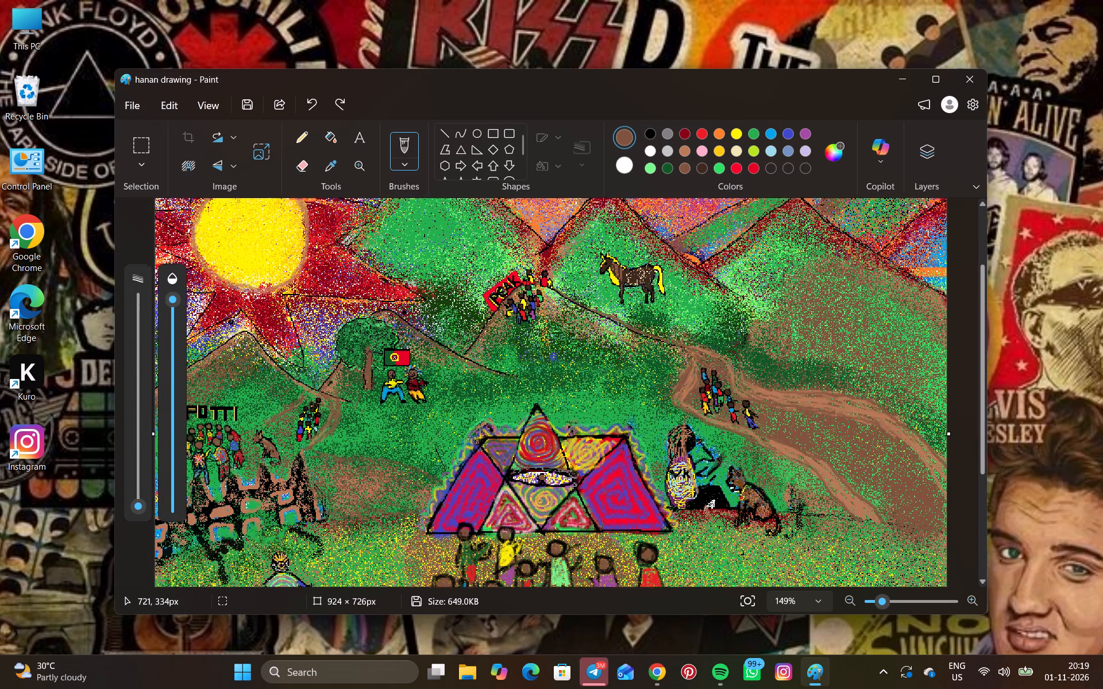
# Paint a long light-blue puddle on the wide path, just beside the walker in the yellow top and blue trousers.
pyautogui.keyDown('ctrl'); pyautogui.scroll(2, 756, 403); pyautogui.keyUp('ctrl')
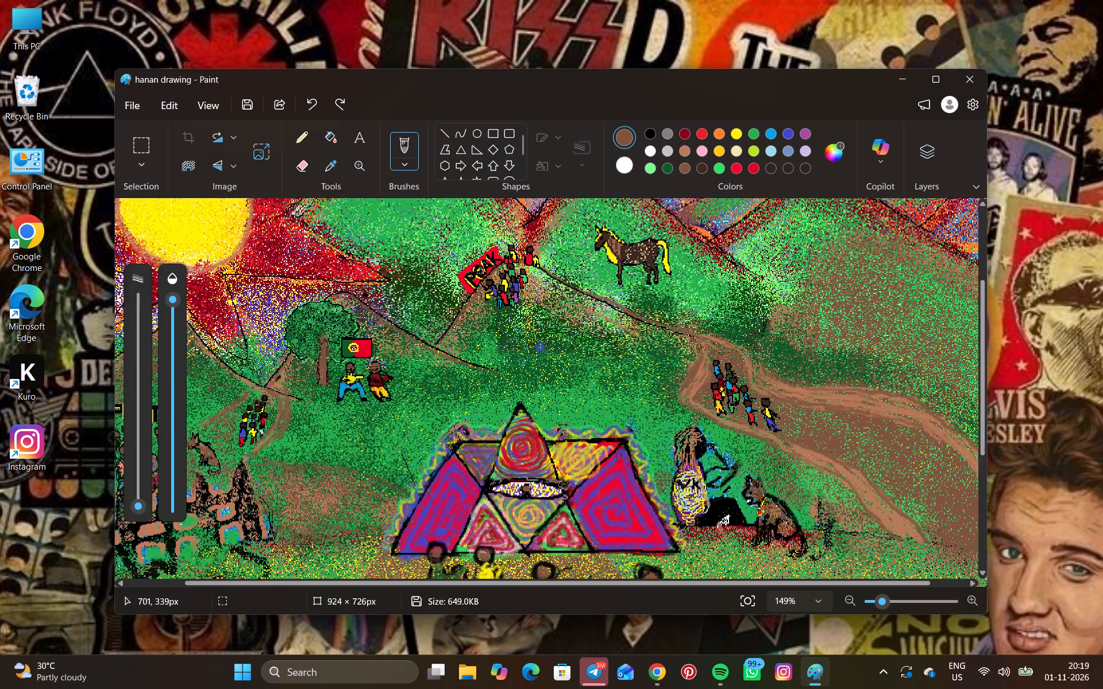
pyautogui.keyDown('ctrl'); pyautogui.scroll(2, 756, 403); pyautogui.keyUp('ctrl')
pyautogui.hscroll(-2, 756, 403)
pyautogui.keyDown('ctrl'); pyautogui.scroll(2, 756, 403); pyautogui.keyUp('ctrl')
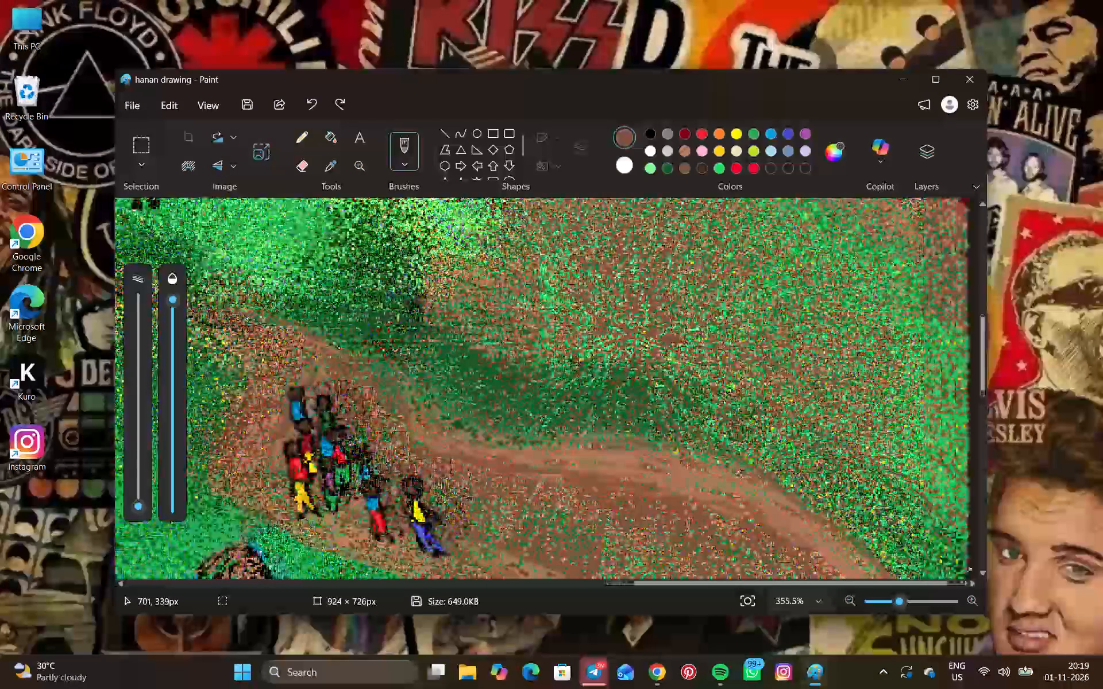
pyautogui.keyDown('ctrl'); pyautogui.scroll(1, 756, 403); pyautogui.keyUp('ctrl')
pyautogui.scroll(-2, 756, 403)
pyautogui.keyDown('ctrl'); pyautogui.scroll(2, 756, 403); pyautogui.keyUp('ctrl')
pyautogui.hscroll(1, 756, 403)
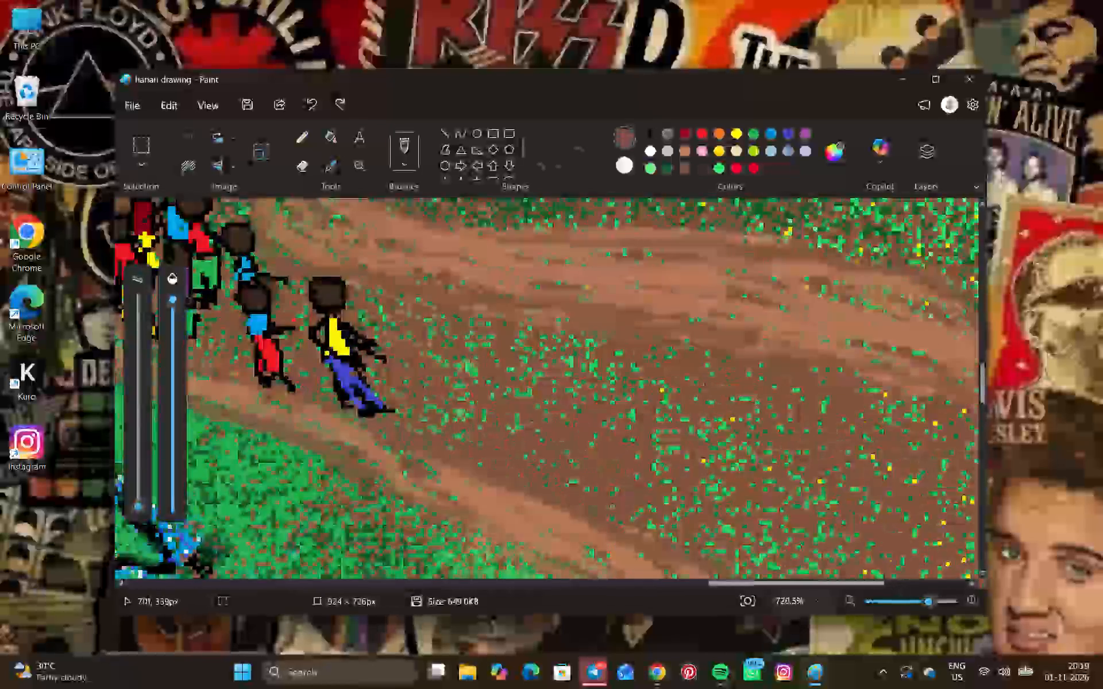
pyautogui.hscroll(1, 756, 403)
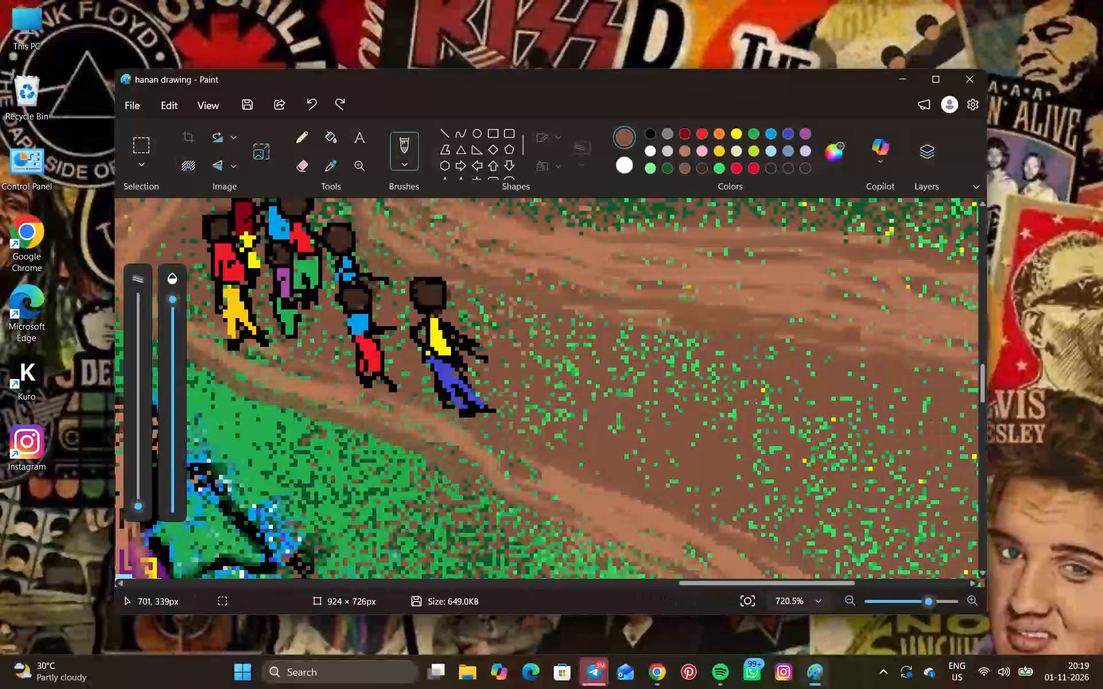
pyautogui.click(774, 136)
pyautogui.moveTo(498, 337); pyautogui.dragTo(516, 340)
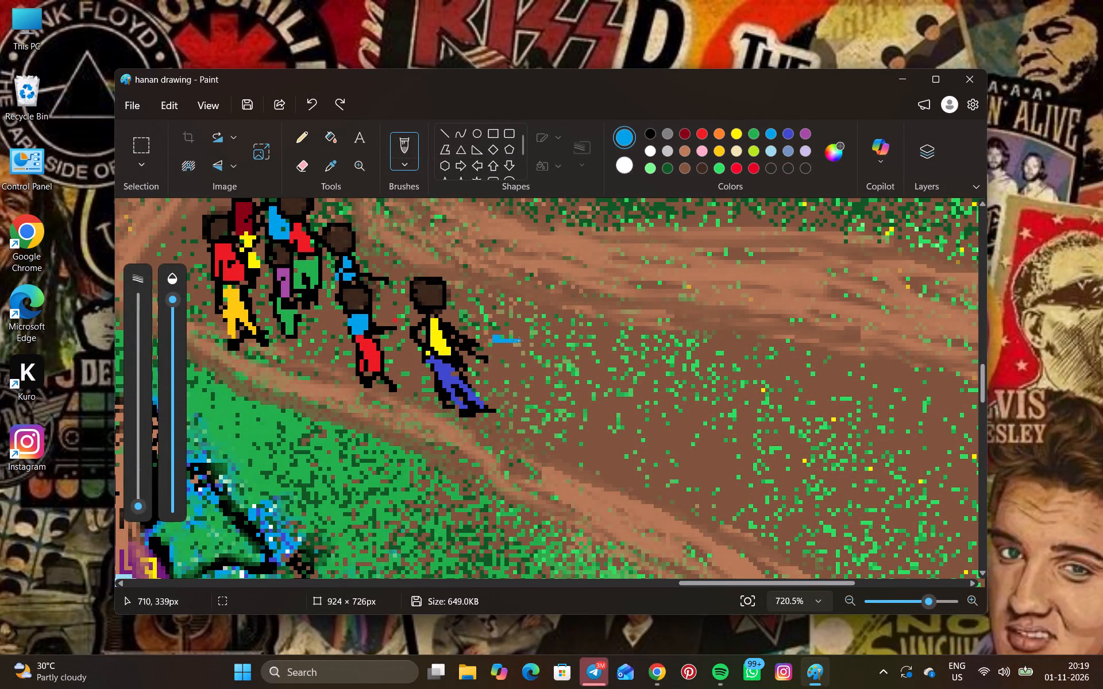
pyautogui.click(497, 345)
pyautogui.moveTo(515, 350); pyautogui.dragTo(511, 354)
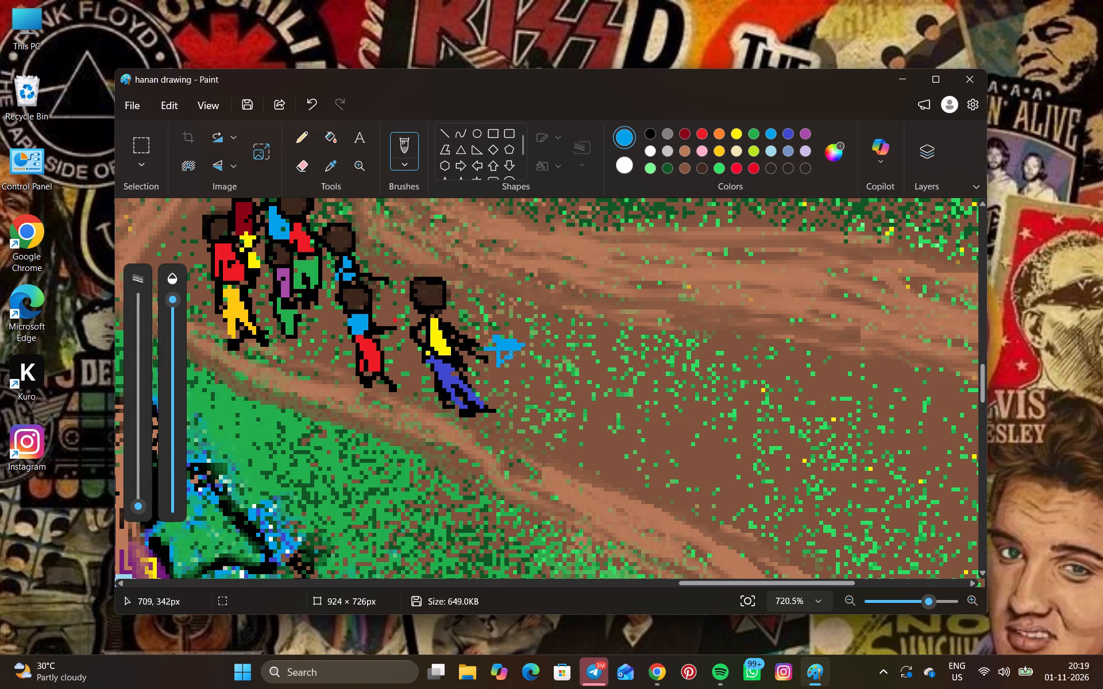
pyautogui.moveTo(511, 354); pyautogui.dragTo(522, 369)
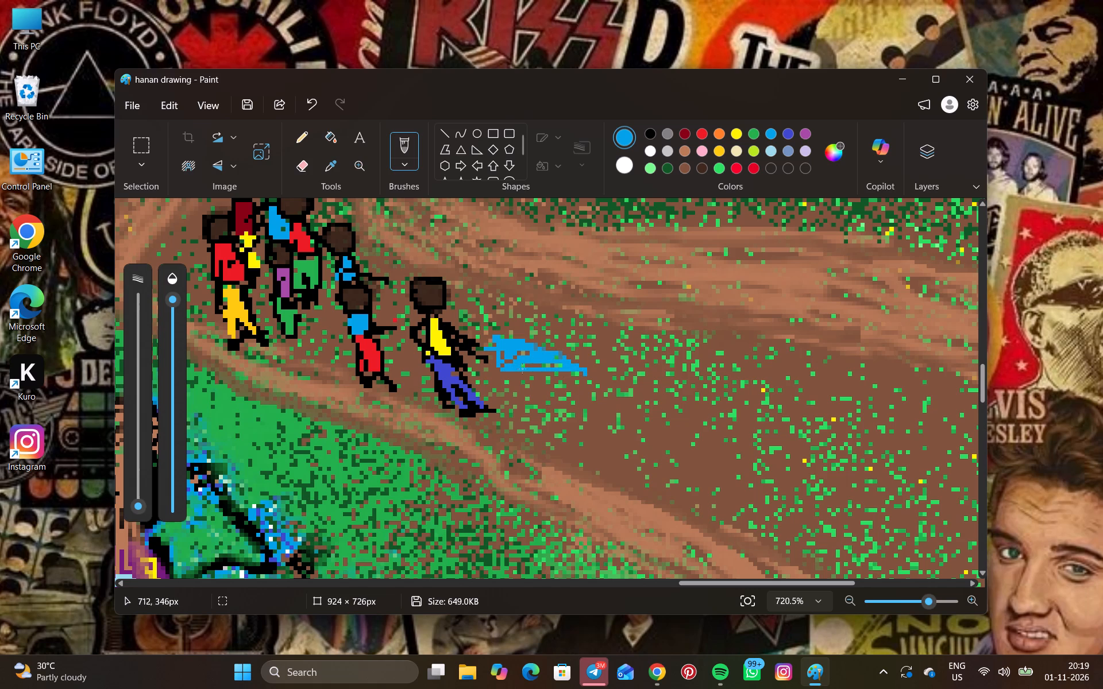
pyautogui.moveTo(522, 369); pyautogui.dragTo(605, 374)
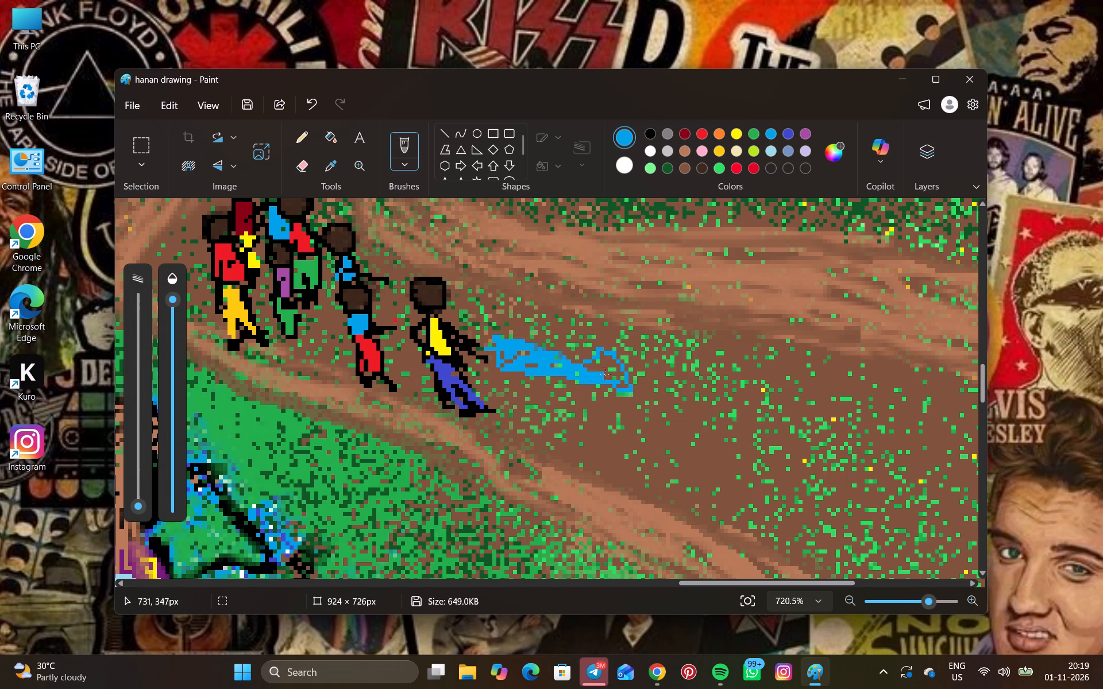
pyautogui.moveTo(605, 374); pyautogui.dragTo(611, 376)
# Paint a small light-blue puddle between the last two walkers and a slanted one just below the long puddle.
pyautogui.moveTo(413, 310); pyautogui.dragTo(404, 316)
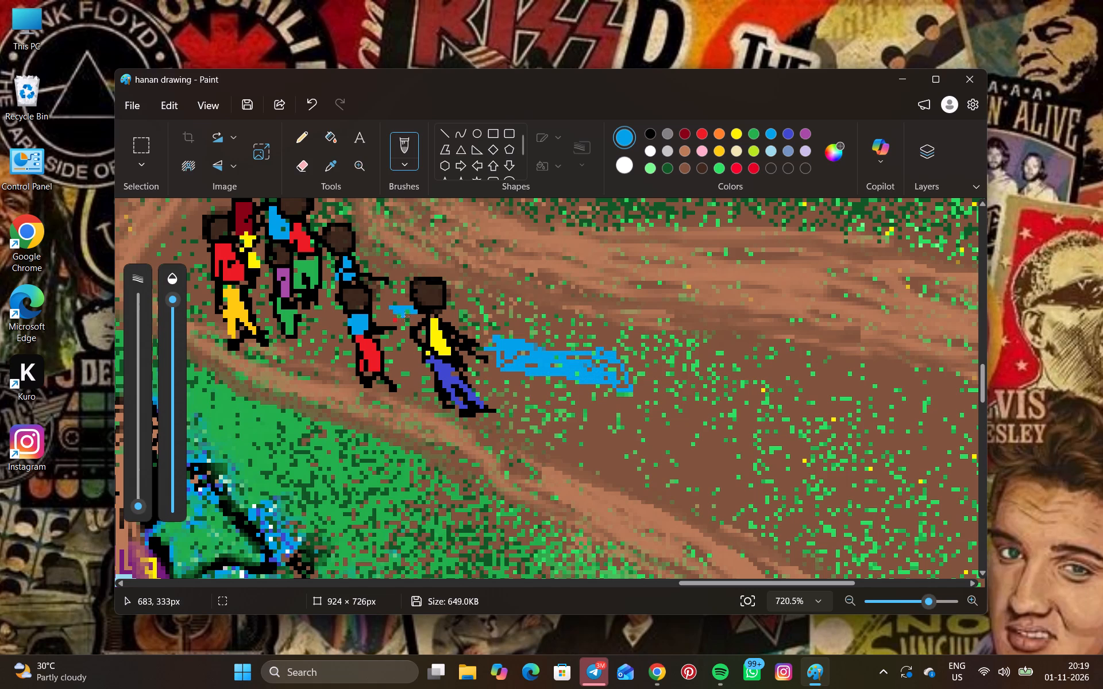
pyautogui.moveTo(404, 316); pyautogui.dragTo(412, 319)
pyautogui.moveTo(538, 411); pyautogui.dragTo(525, 404)
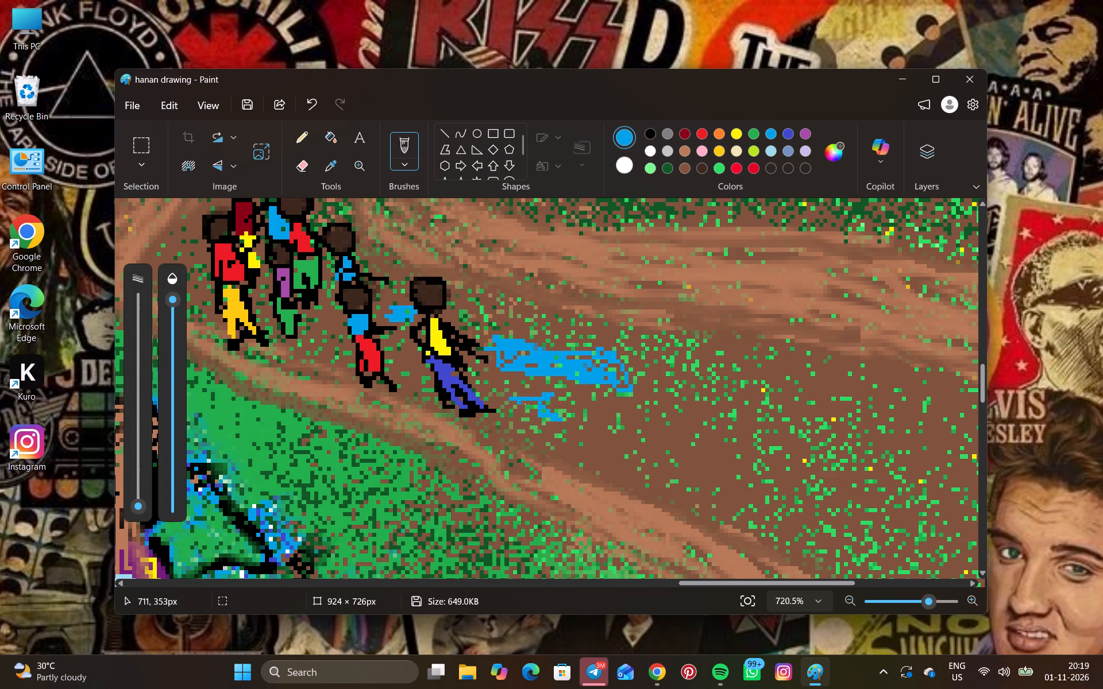
pyautogui.moveTo(525, 404); pyautogui.dragTo(600, 428)
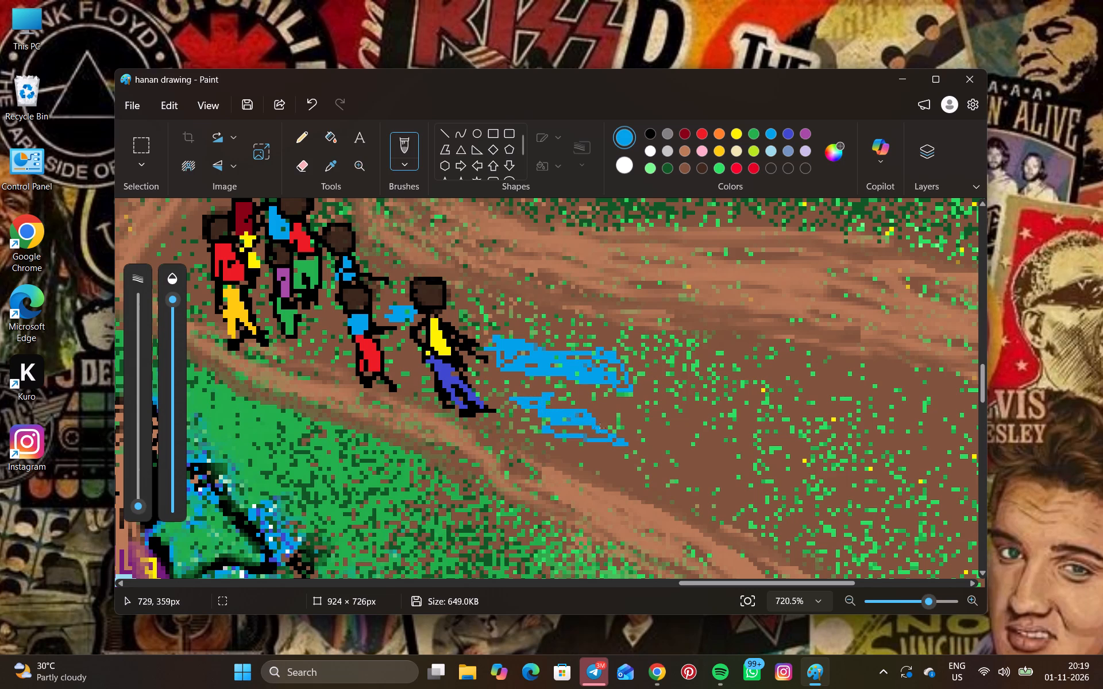
pyautogui.moveTo(600, 428); pyautogui.dragTo(608, 429)
# Paint two more light-blue puddles farther along the path, a broad one and a narrow one above it.
pyautogui.moveTo(664, 415); pyautogui.dragTo(678, 400)
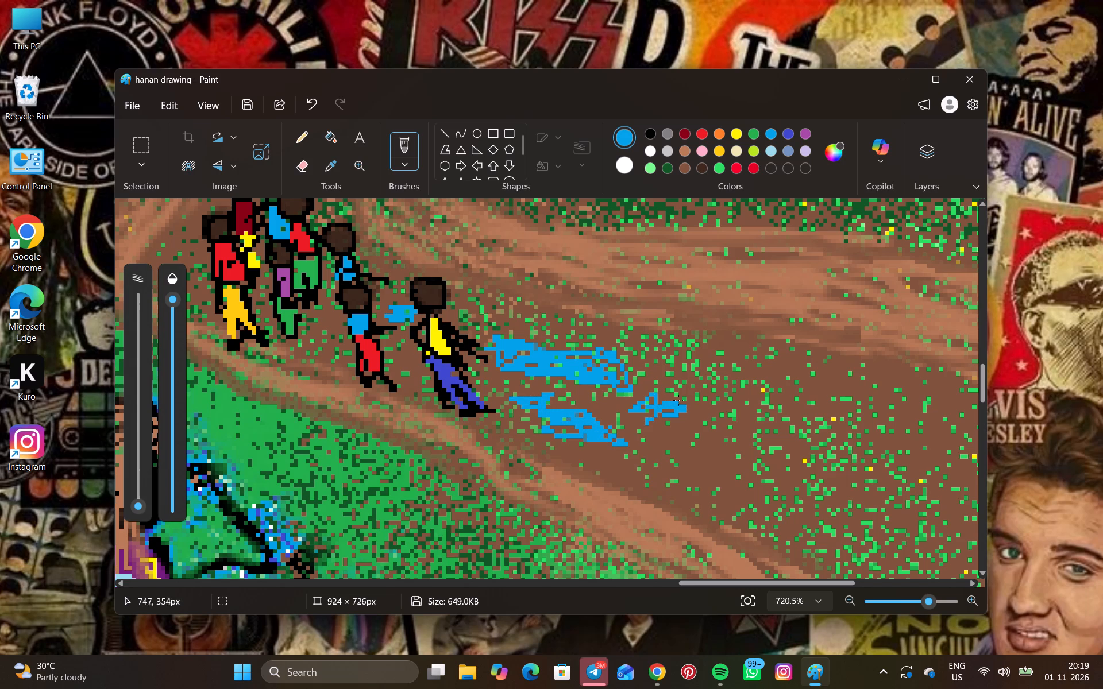
pyautogui.moveTo(678, 400); pyautogui.dragTo(659, 407)
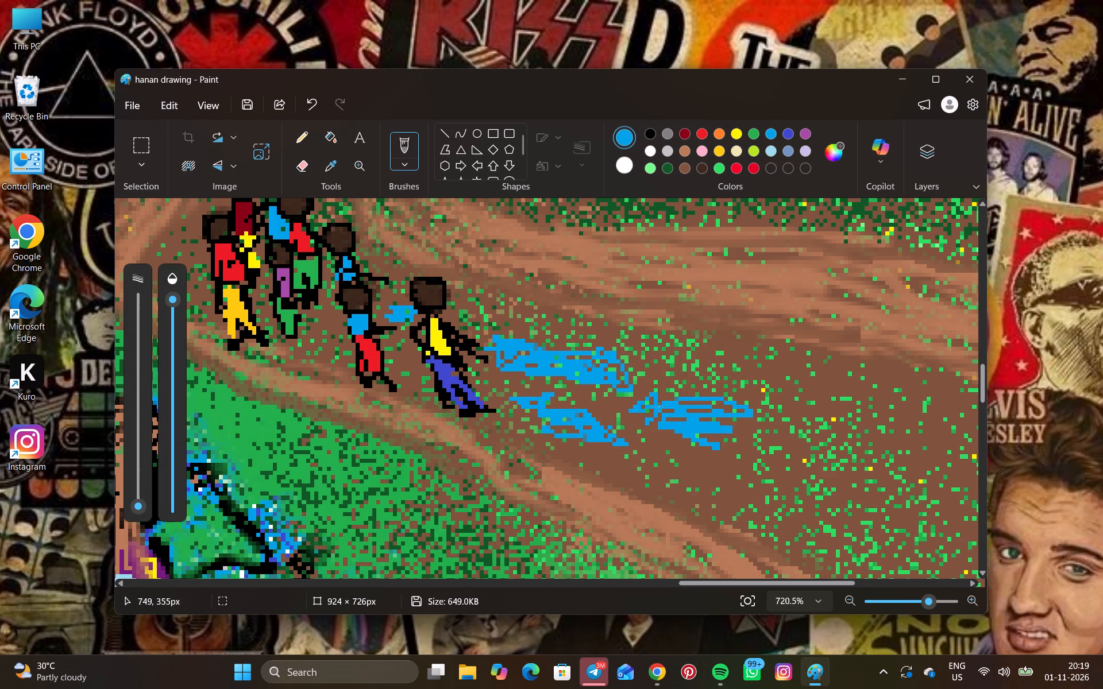
pyautogui.moveTo(659, 407); pyautogui.dragTo(687, 421)
pyautogui.moveTo(658, 352); pyautogui.dragTo(680, 370)
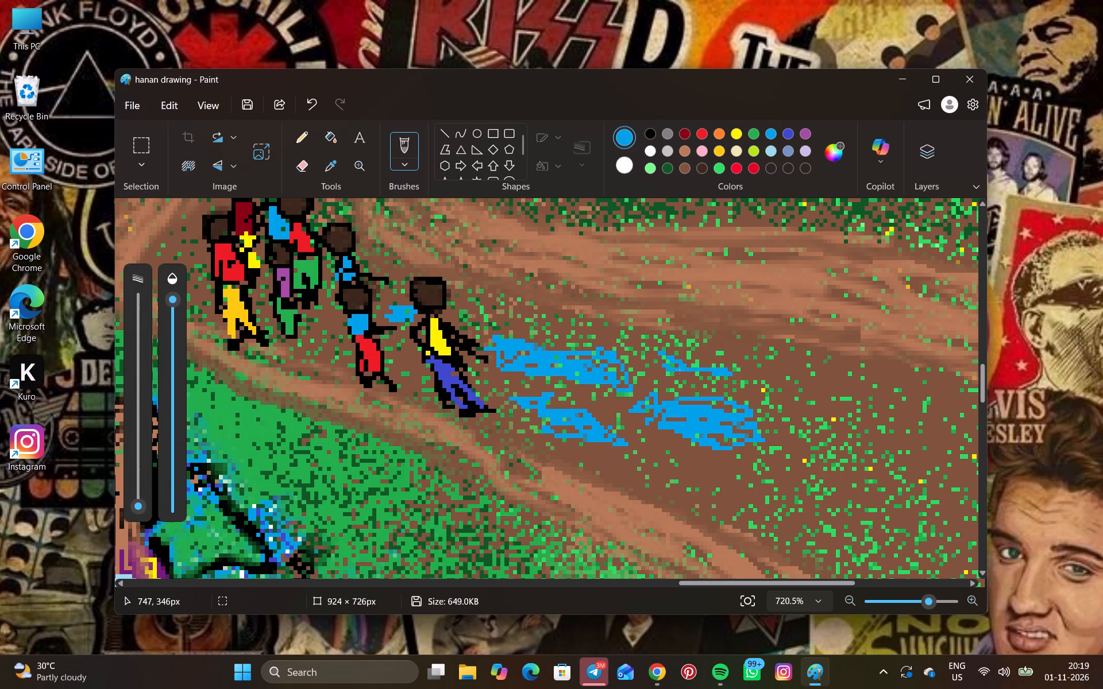
pyautogui.moveTo(680, 370); pyautogui.dragTo(721, 373)
pyautogui.scroll(2, 613, 342)
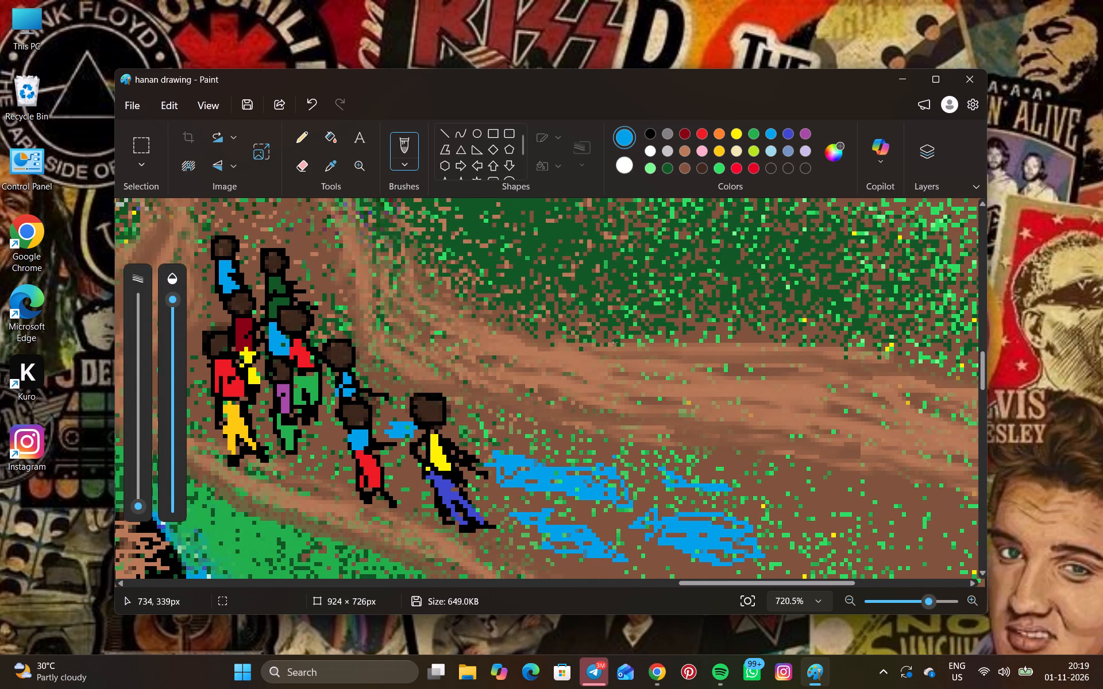
pyautogui.scroll(-1, 613, 342)
pyautogui.scroll(1, 615, 340)
pyautogui.moveTo(695, 479); pyautogui.dragTo(676, 476)
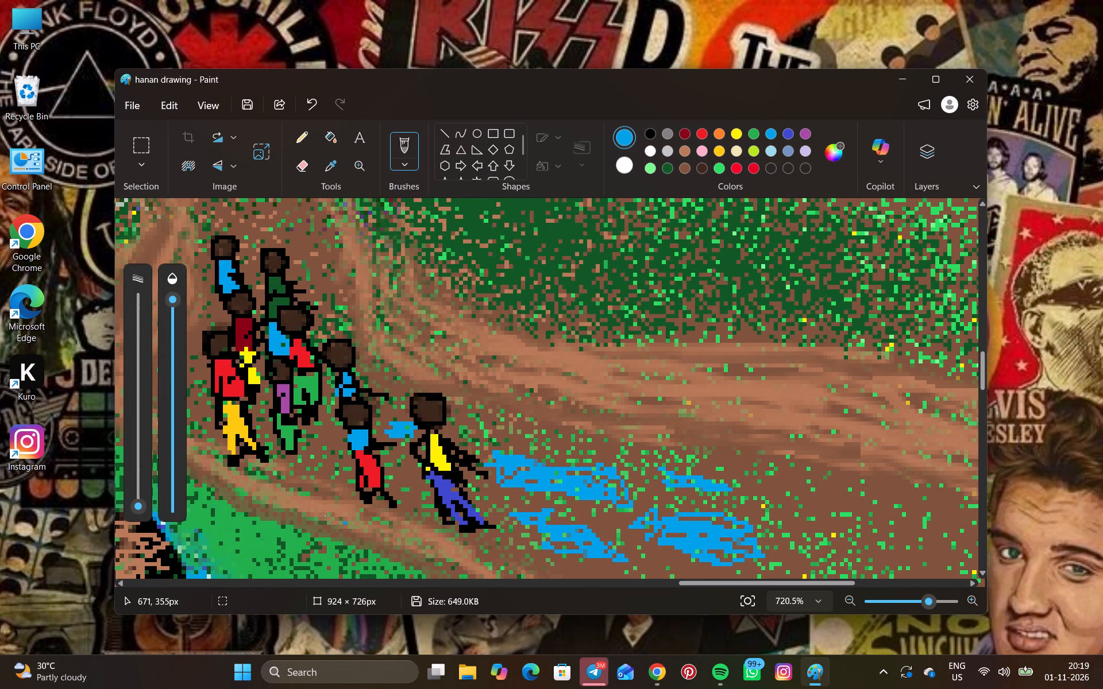
# Open the Kuro app from the desktop.
pyautogui.doubleClick(26, 377)
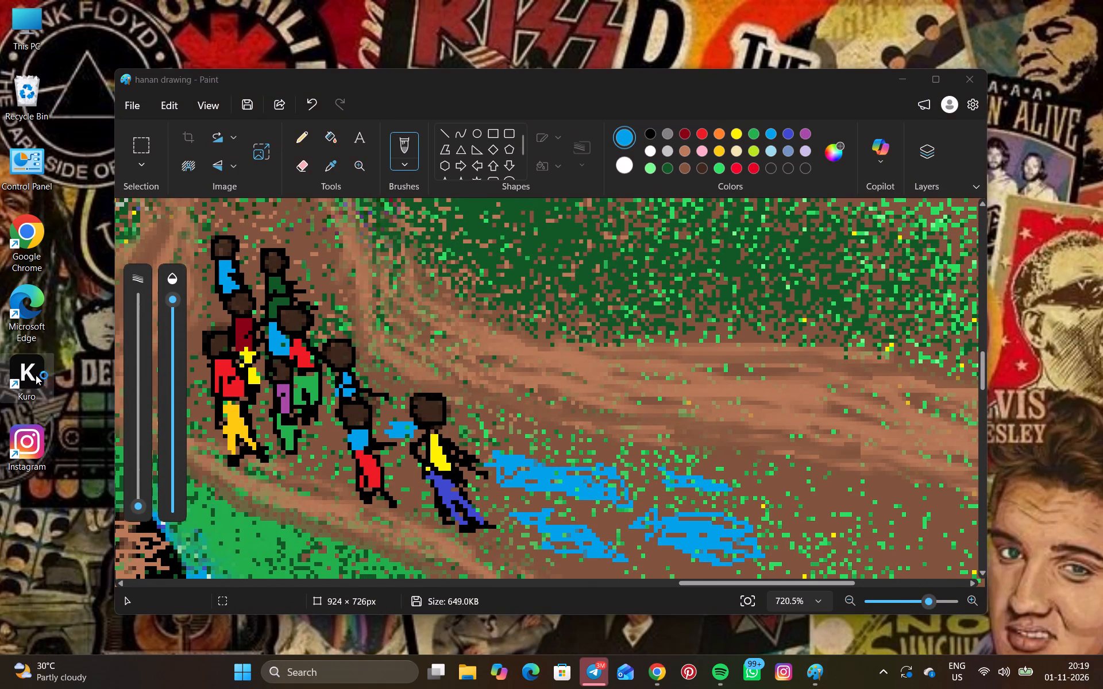
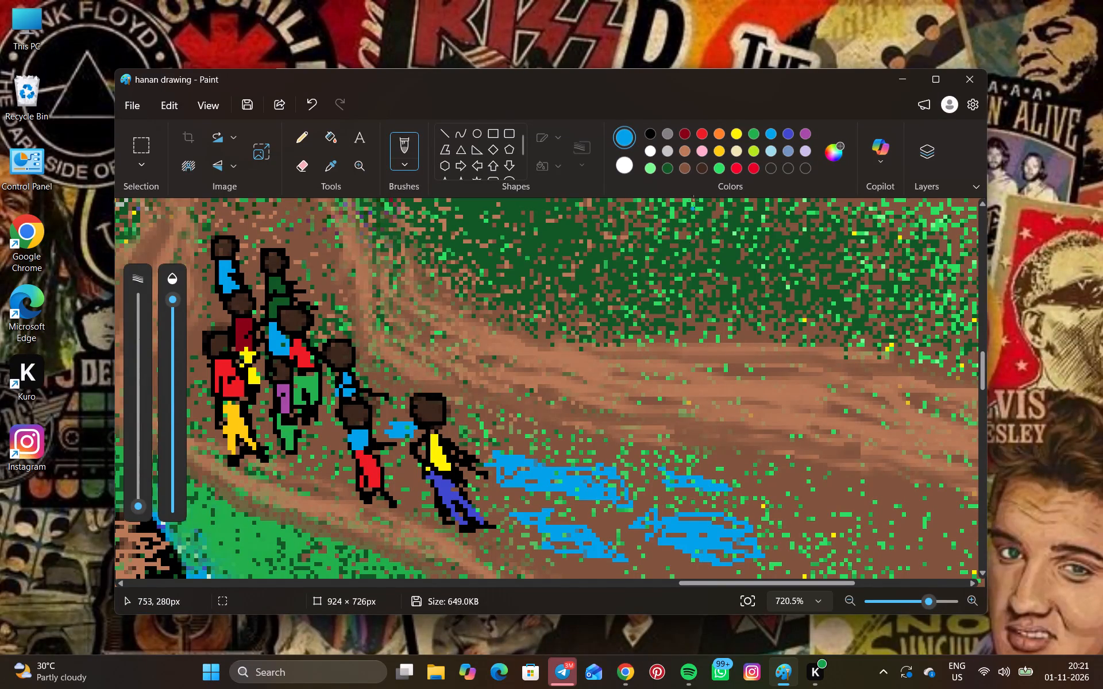
# Outline the long puddle beside the walker in the yellow top and the slanted puddle below it in light brown.
pyautogui.click(680, 154)
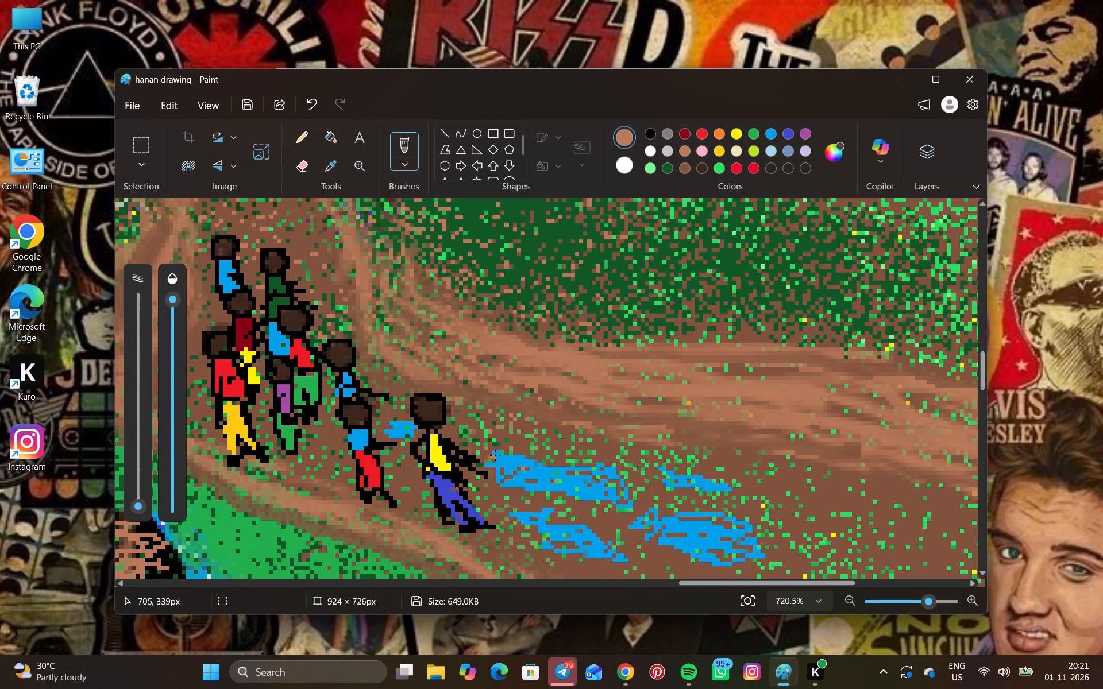
pyautogui.click(495, 455)
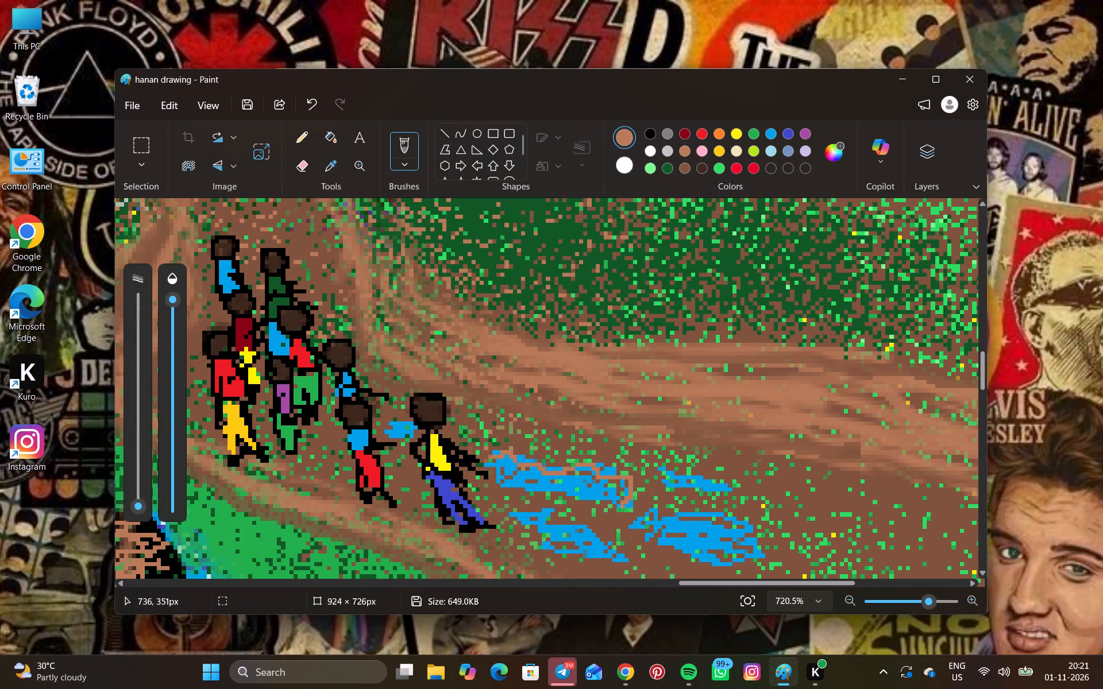
pyautogui.moveTo(519, 516); pyautogui.dragTo(527, 514)
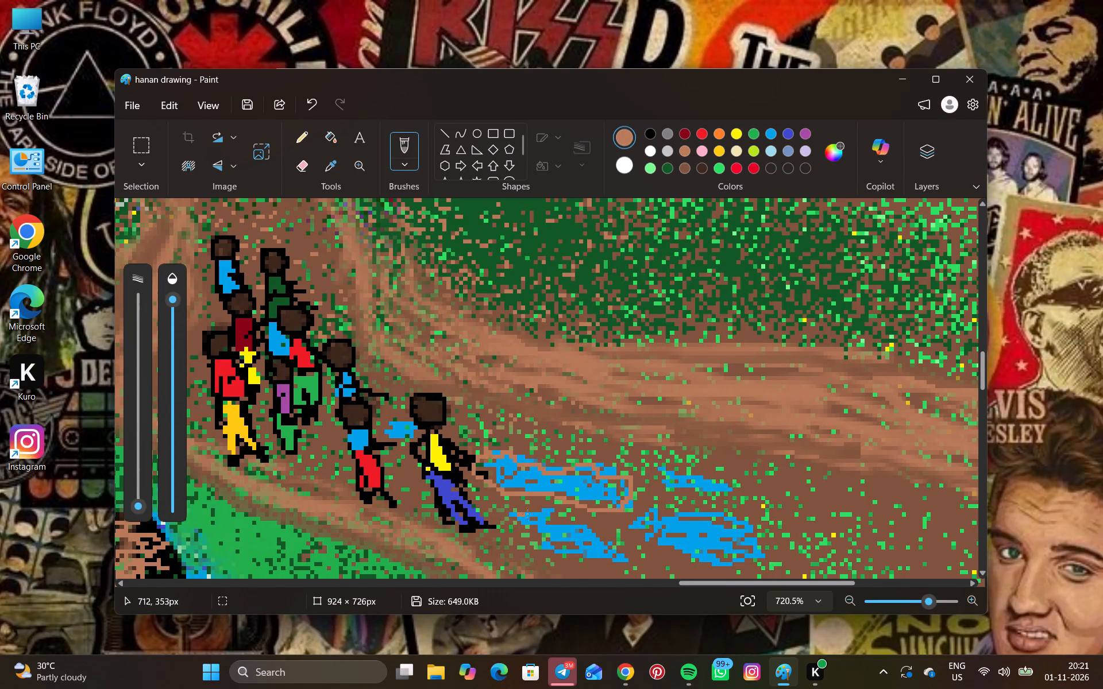
pyautogui.moveTo(527, 514); pyautogui.dragTo(499, 528)
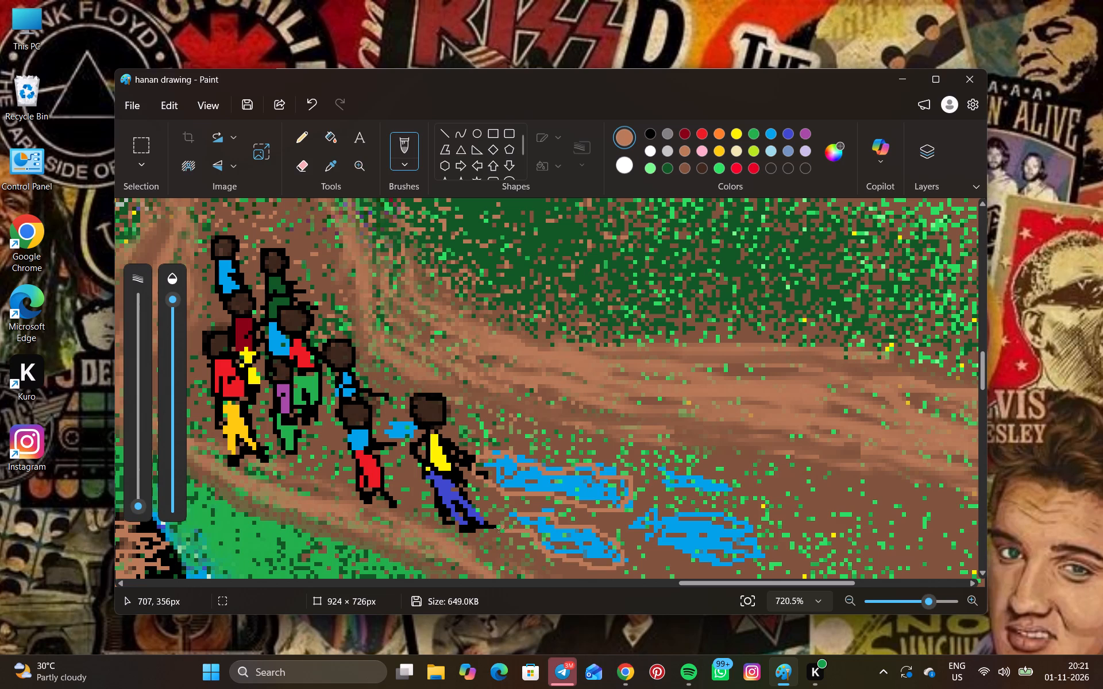
pyautogui.moveTo(499, 528); pyautogui.dragTo(497, 527)
# Outline the narrow puddle and the broad puddle farther along the path in light brown.
pyautogui.moveTo(666, 490); pyautogui.dragTo(726, 498)
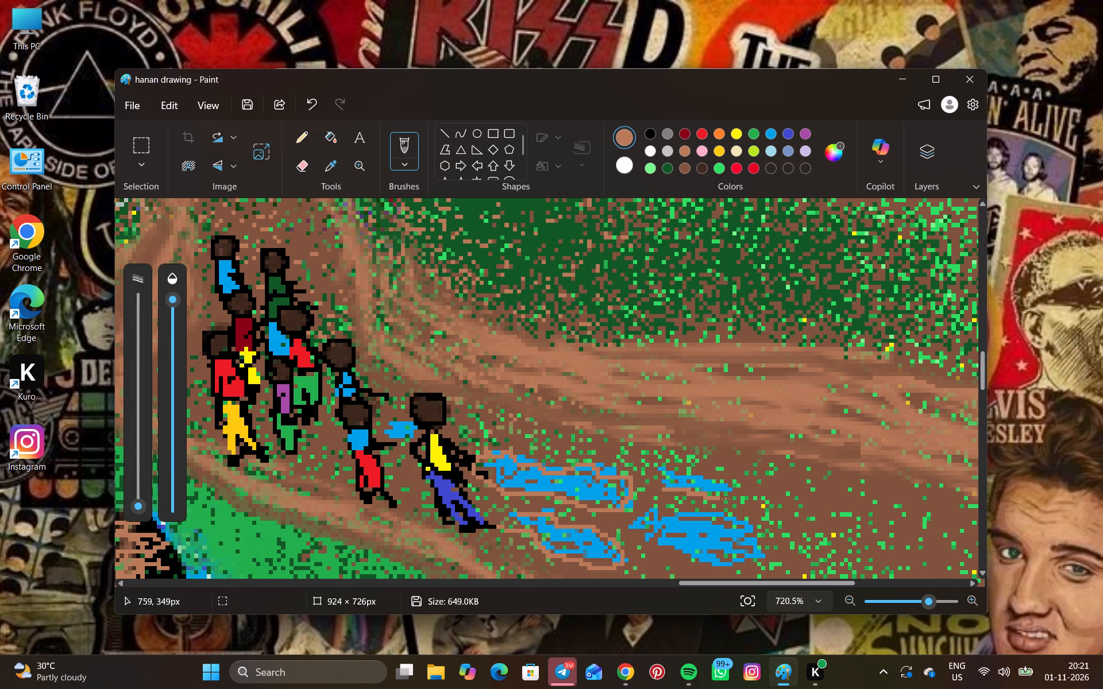
pyautogui.moveTo(726, 498); pyautogui.dragTo(688, 479)
pyautogui.moveTo(676, 471); pyautogui.dragTo(648, 470)
pyautogui.moveTo(631, 463); pyautogui.dragTo(666, 490)
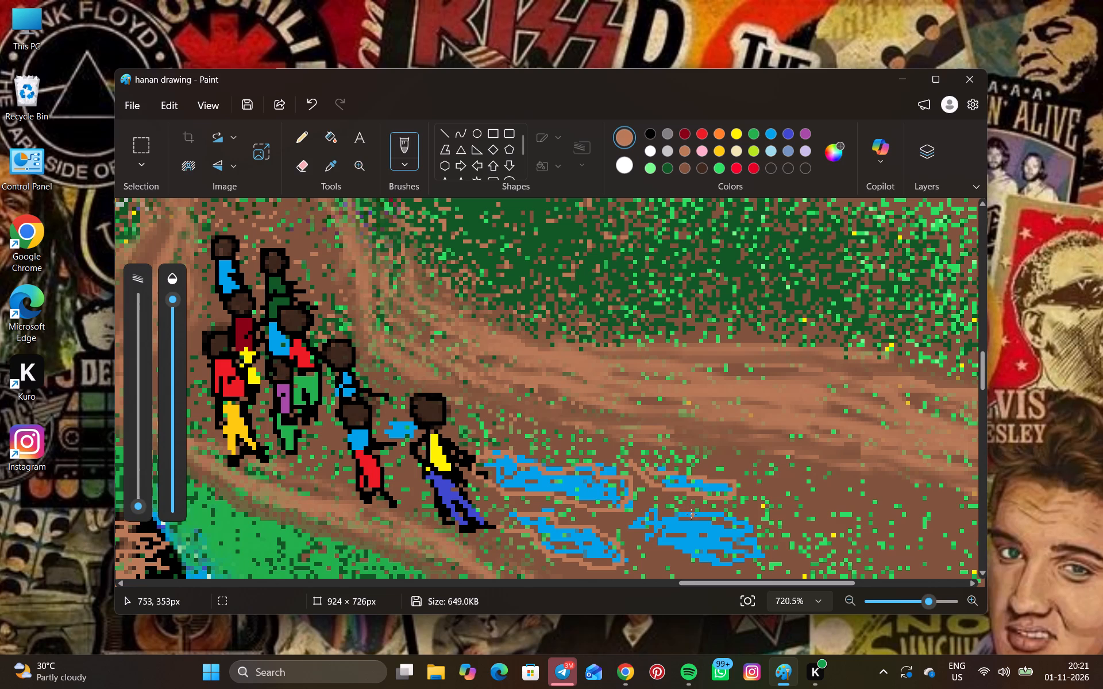
pyautogui.moveTo(691, 514); pyautogui.dragTo(635, 535)
pyautogui.moveTo(635, 529); pyautogui.dragTo(635, 523)
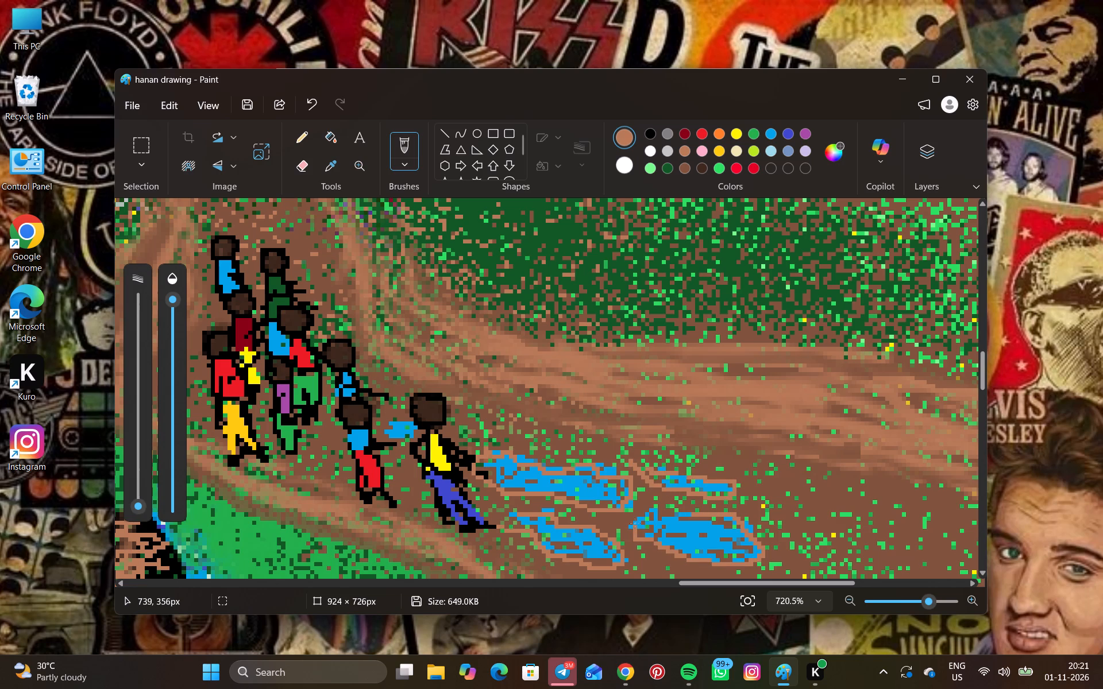
pyautogui.moveTo(635, 523); pyautogui.dragTo(637, 520)
pyautogui.moveTo(638, 517); pyautogui.dragTo(699, 517)
# Examine the outlined puddles and the path against the whole festival landscape.
pyautogui.scroll(-1, 660, 489)
pyautogui.scroll(2, 649, 486)
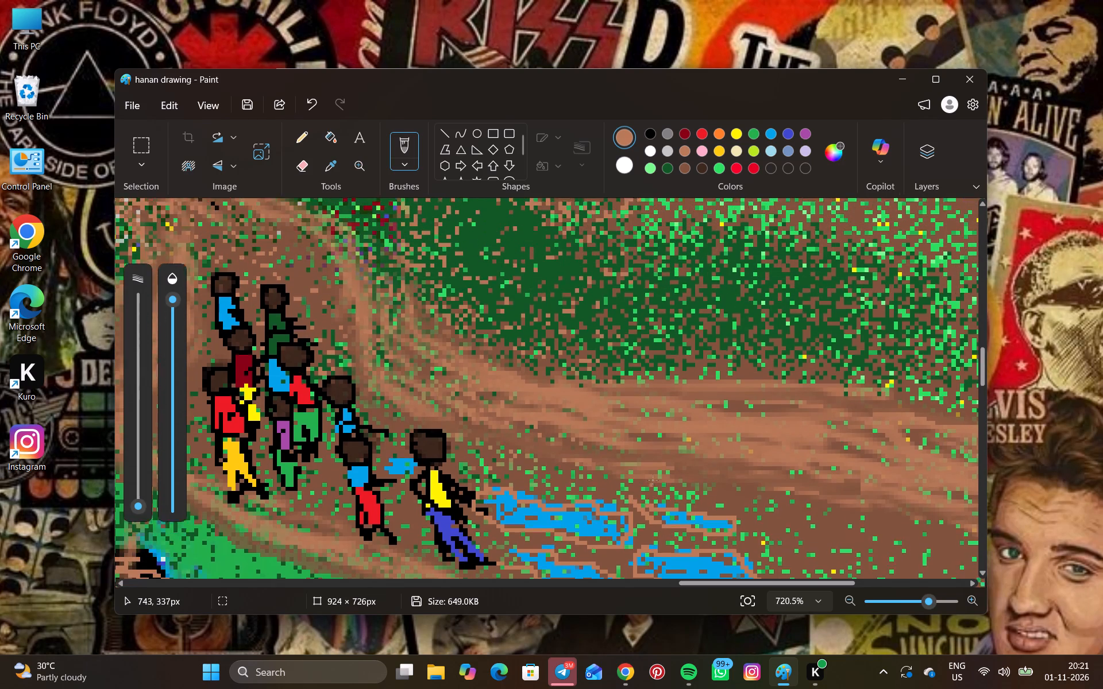
pyautogui.scroll(1, 653, 480)
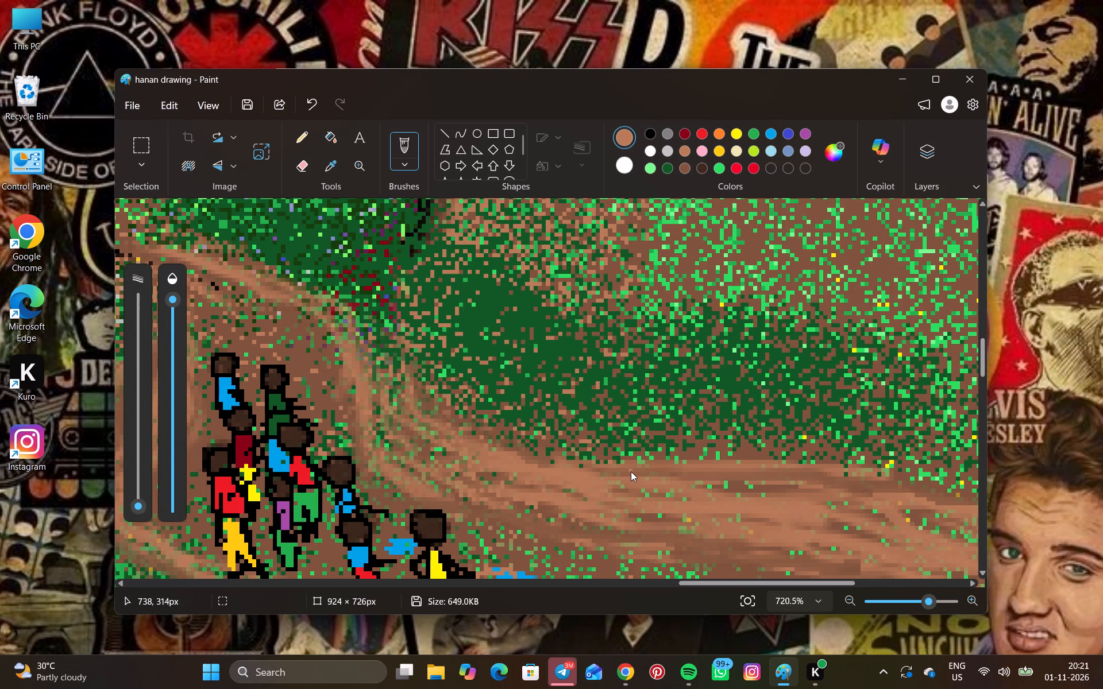
pyautogui.scroll(-3, 771, 340)
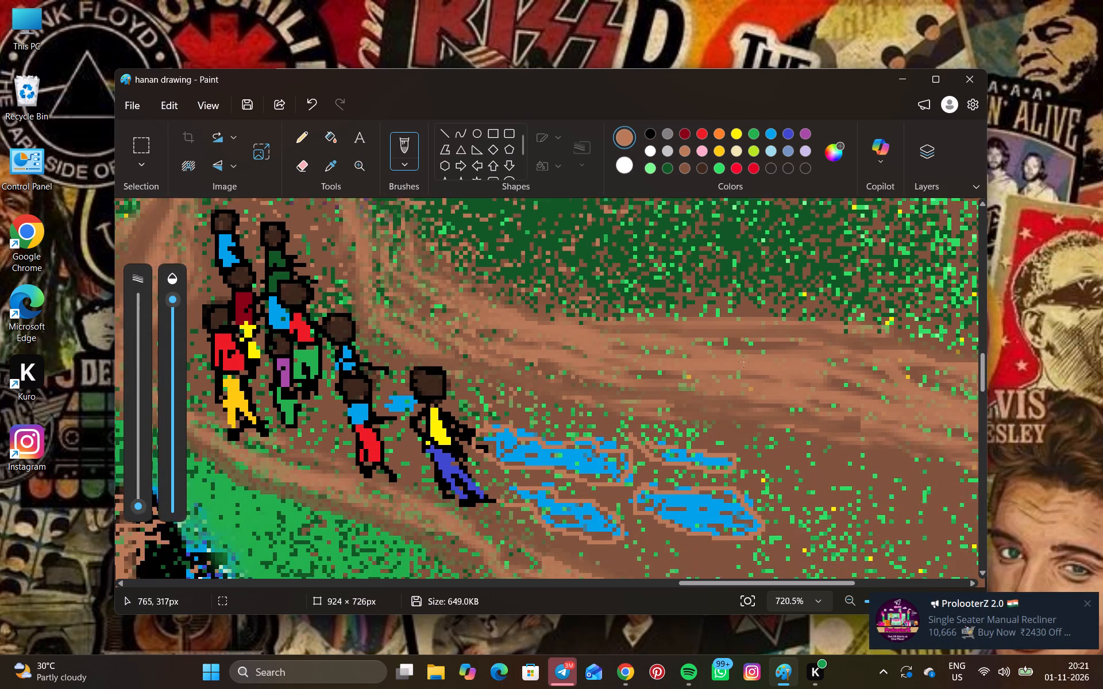
pyautogui.keyDown('ctrl'); pyautogui.scroll(-7, 723, 361); pyautogui.keyUp('ctrl')
pyautogui.scroll(-2, 723, 361)
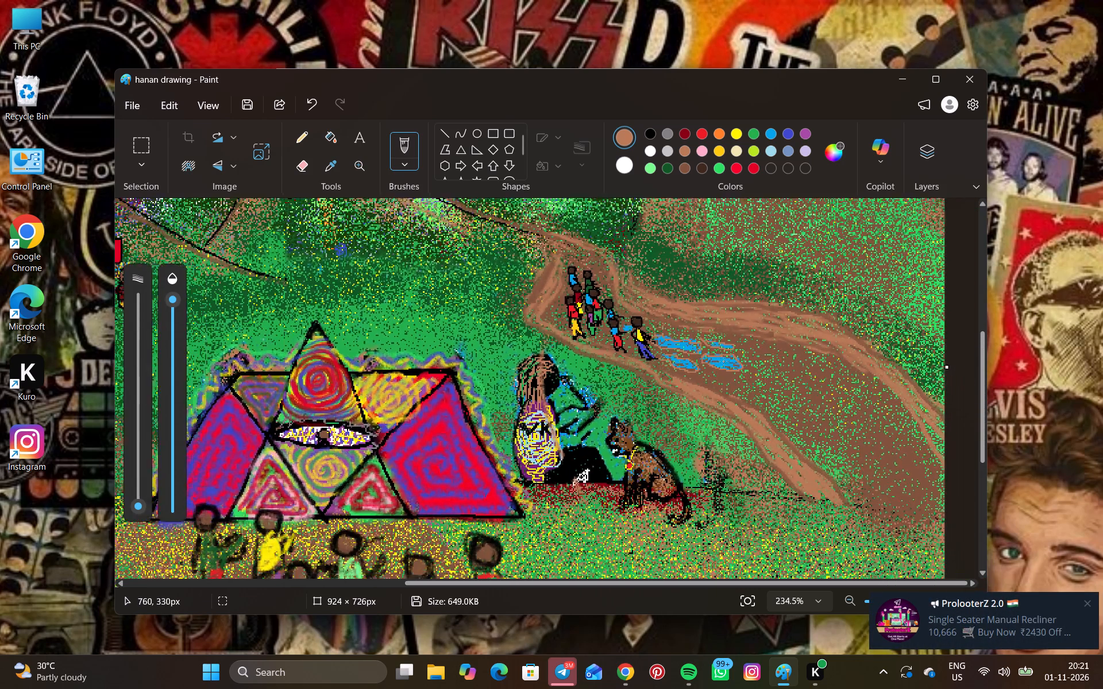
pyautogui.scroll(-3, 723, 361)
pyautogui.keyDown('ctrl'); pyautogui.scroll(3, 723, 361); pyautogui.keyUp('ctrl')
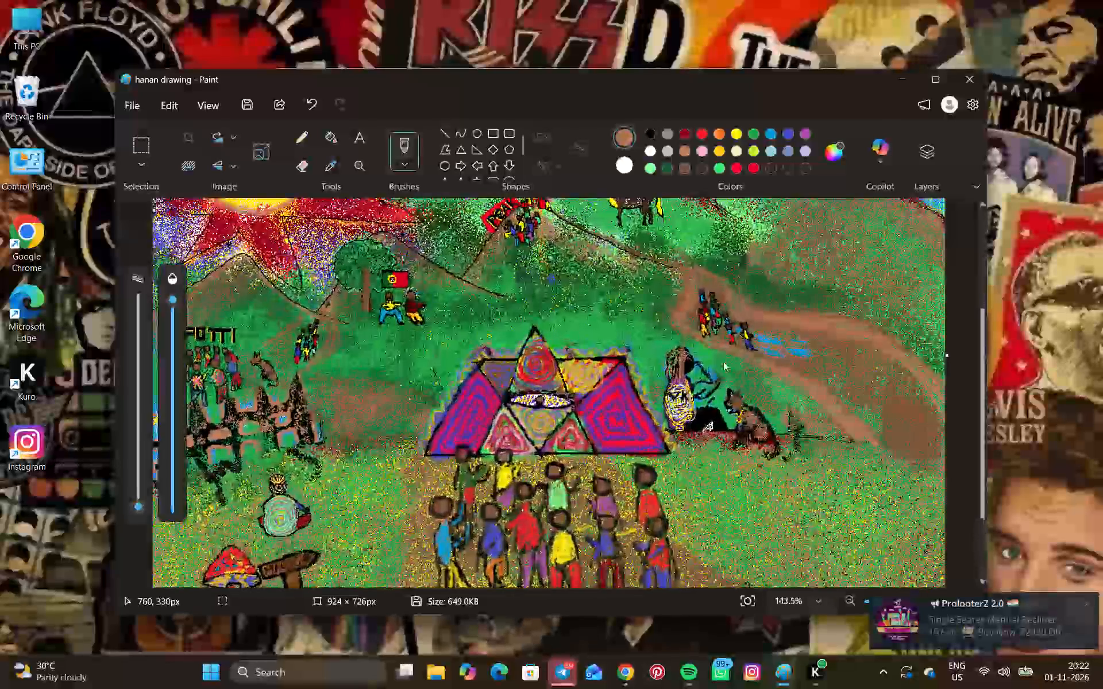
# Paint two small light-blue puddles on the path just behind the heads of the two rearmost walkers.
pyautogui.keyDown('ctrl'); pyautogui.scroll(1, 855, 374); pyautogui.keyUp('ctrl')
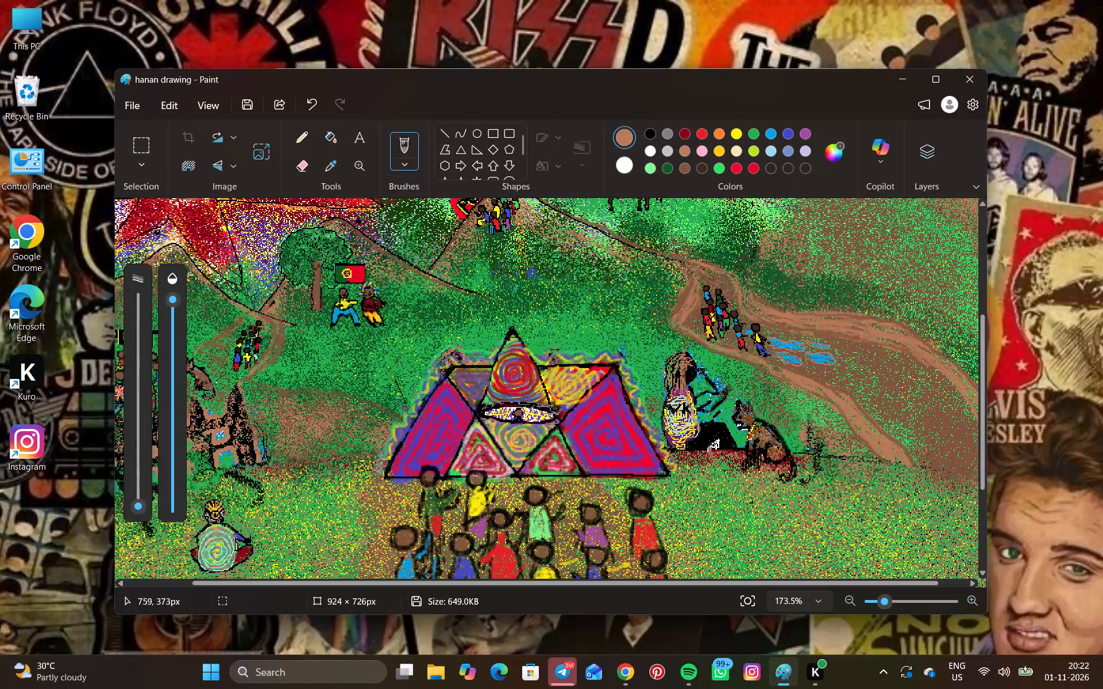
pyautogui.keyDown('ctrl'); pyautogui.scroll(4, 824, 371); pyautogui.keyUp('ctrl')
pyautogui.scroll(1, 820, 371)
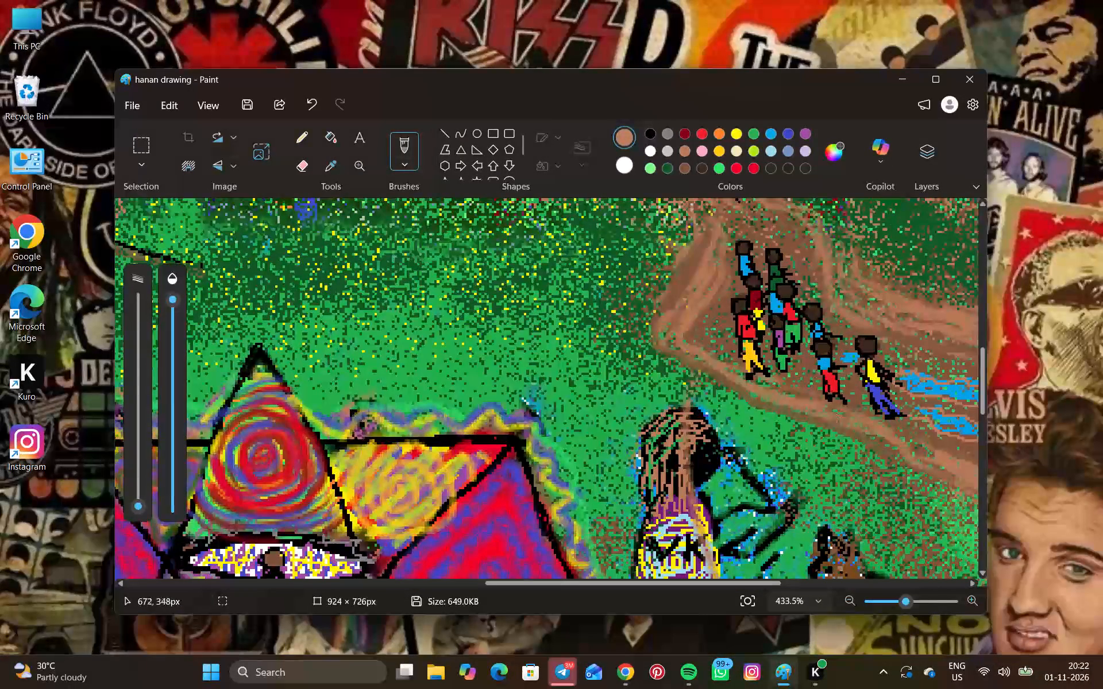
pyautogui.scroll(2, 836, 417)
pyautogui.keyDown('ctrl'); pyautogui.scroll(1, 836, 401); pyautogui.keyUp('ctrl')
pyautogui.hscroll(-1, 842, 403)
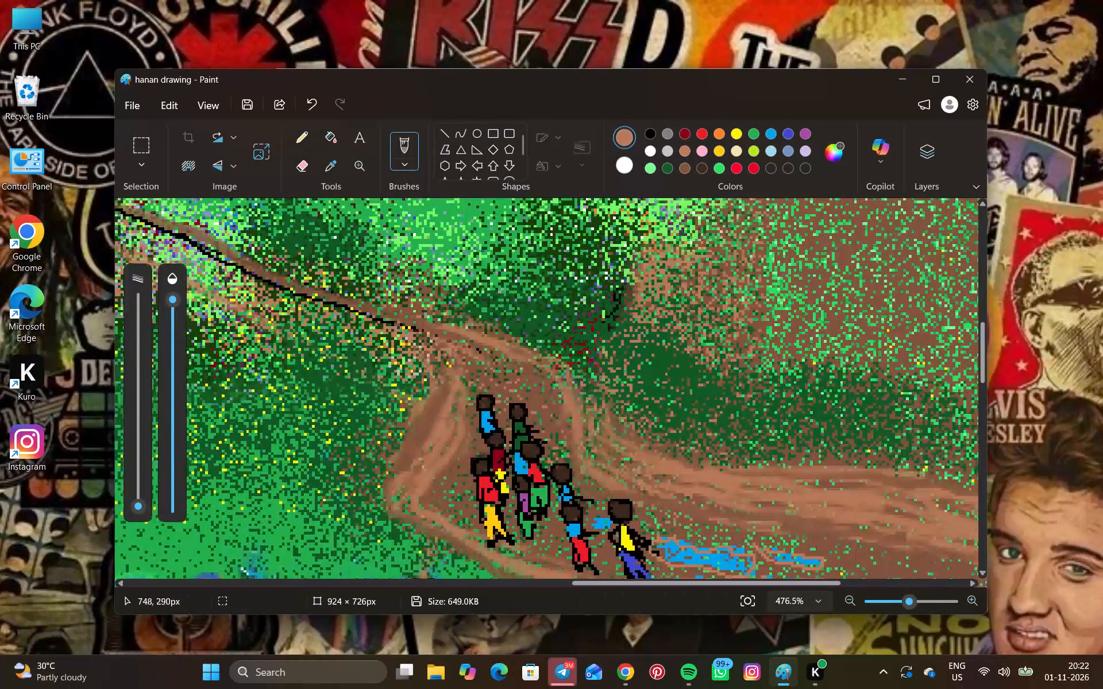
pyautogui.hscroll(-1, 840, 407)
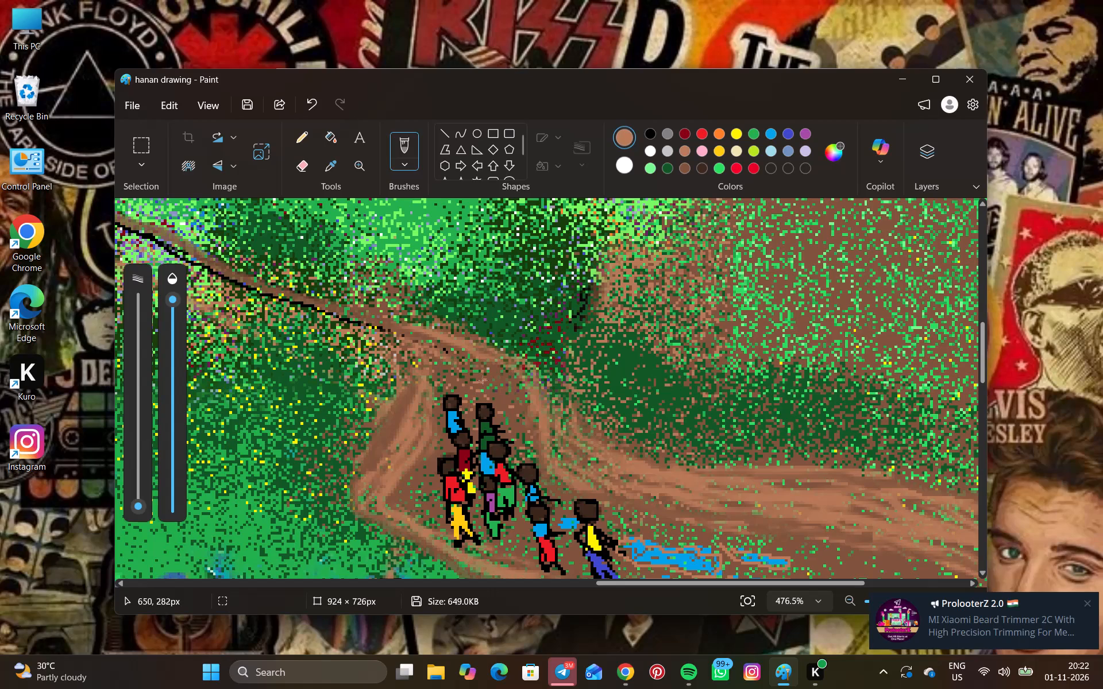
pyautogui.click(470, 398)
pyautogui.moveTo(469, 395); pyautogui.dragTo(469, 389)
pyautogui.click(777, 136)
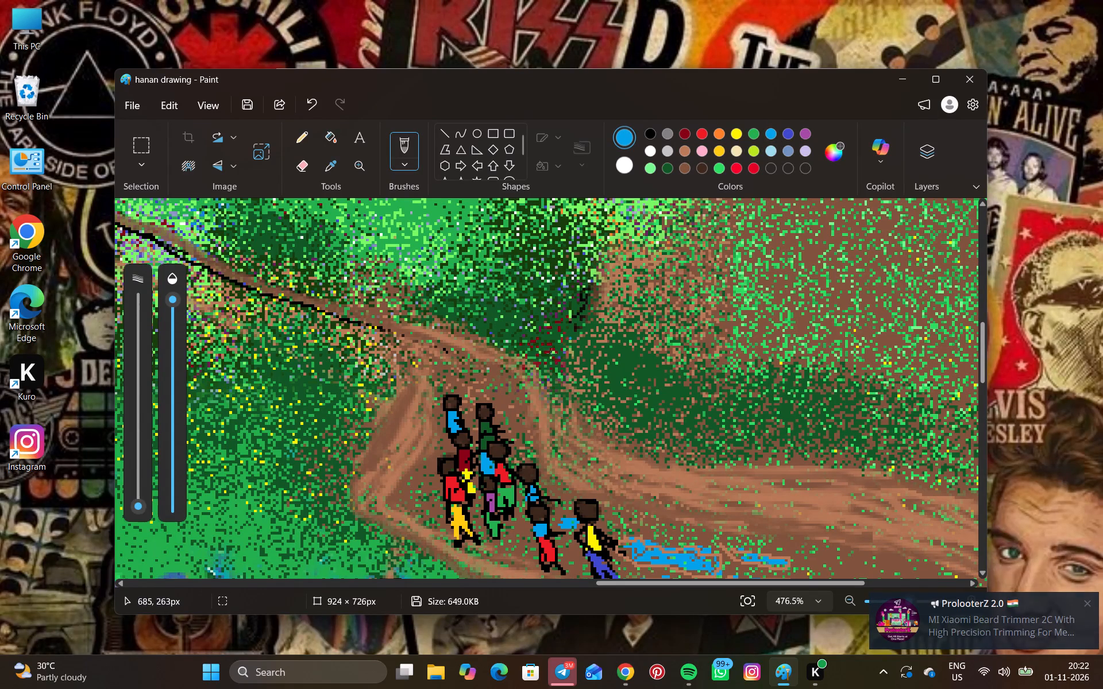
pyautogui.click(475, 397)
pyautogui.moveTo(470, 384); pyautogui.dragTo(473, 398)
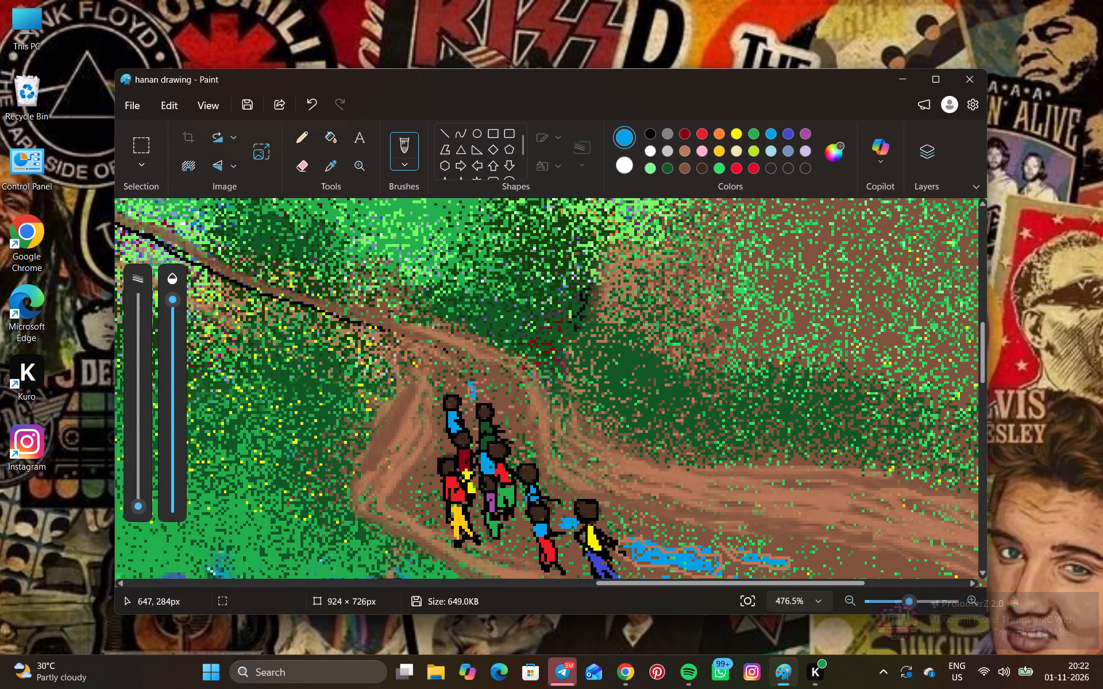
pyautogui.click(471, 386)
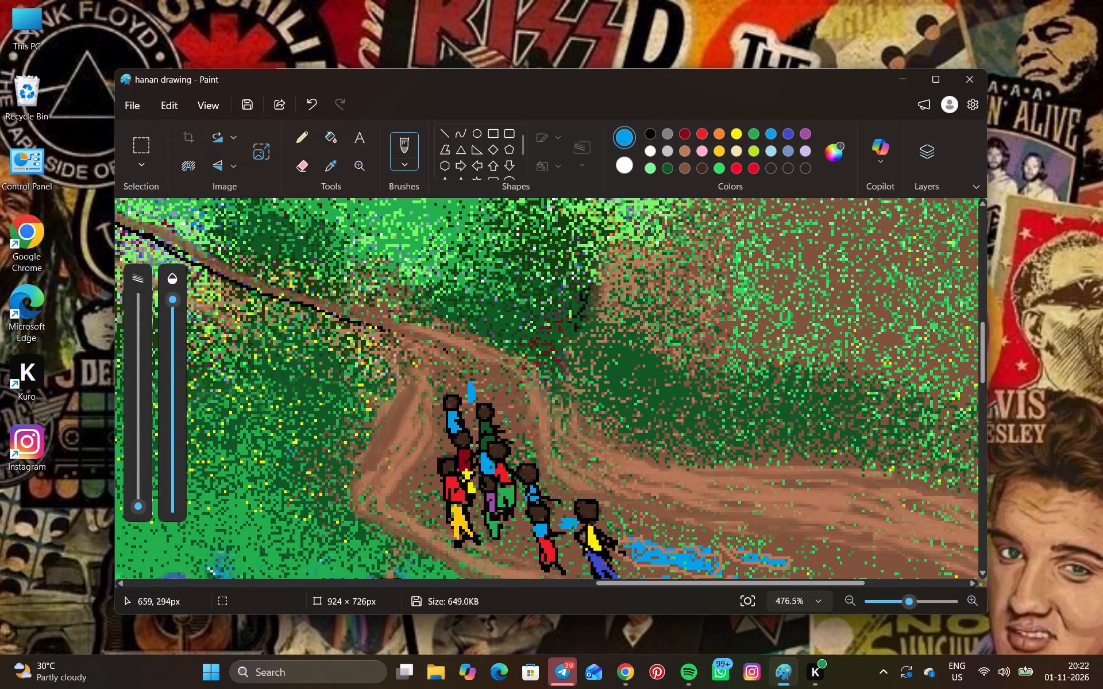
pyautogui.moveTo(511, 419); pyautogui.dragTo(510, 413)
pyautogui.click(505, 407)
pyautogui.click(497, 398)
pyautogui.moveTo(497, 398); pyautogui.dragTo(506, 407)
pyautogui.click(506, 408)
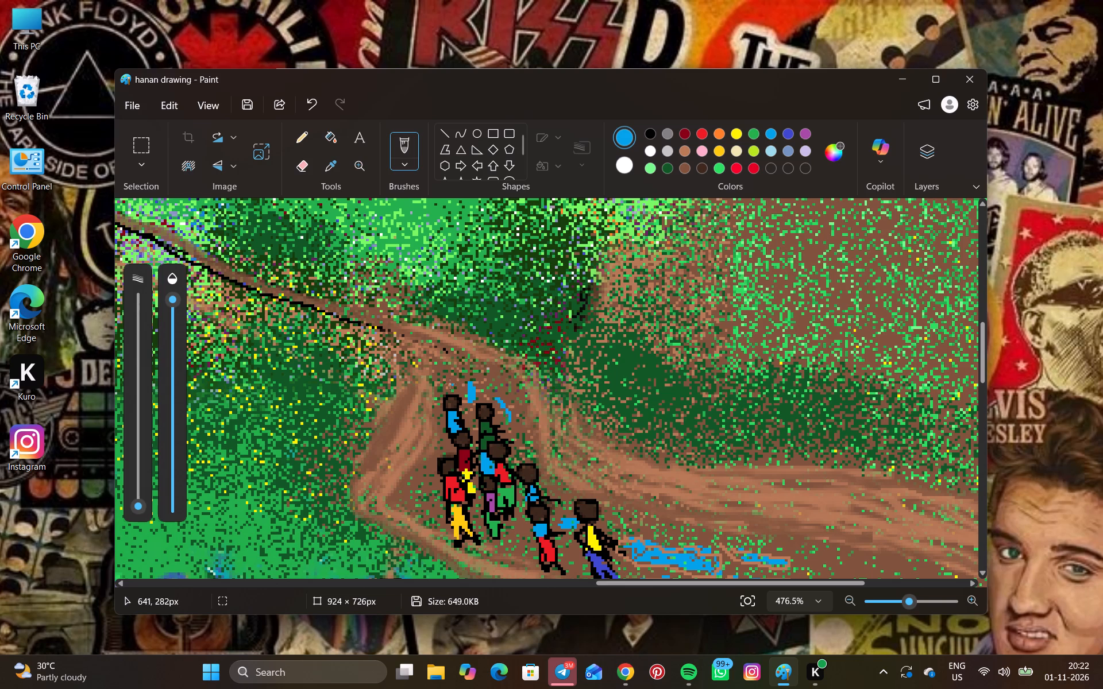
pyautogui.click(449, 384)
# Examine the puddles and walkers on the path, both within the whole landscape and close up.
pyautogui.keyDown('ctrl'); pyautogui.scroll(-4, 547, 342); pyautogui.keyUp('ctrl')
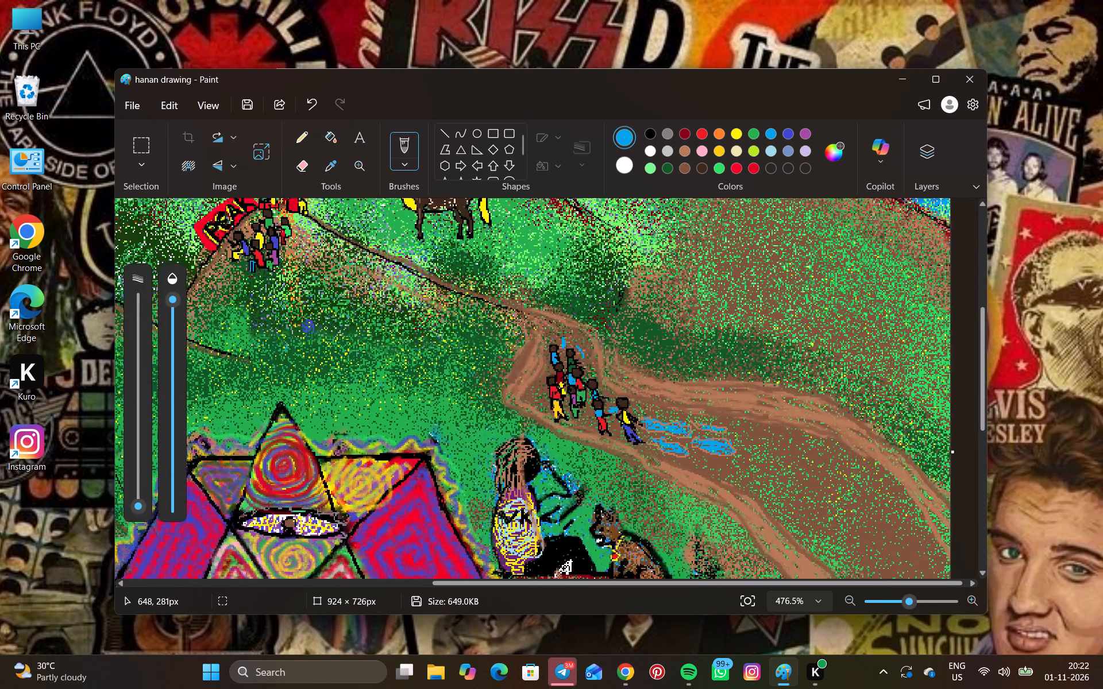
pyautogui.hscroll(-1, 546, 342)
pyautogui.keyDown('ctrl'); pyautogui.scroll(-1, 545, 343); pyautogui.keyUp('ctrl')
pyautogui.keyDown('ctrl'); pyautogui.hscroll(-1, 545, 343); pyautogui.keyUp('ctrl')
pyautogui.keyDown('ctrl'); pyautogui.scroll(-1, 545, 343); pyautogui.keyUp('ctrl')
pyautogui.keyDown('ctrl'); pyautogui.hscroll(-1, 545, 343); pyautogui.keyUp('ctrl')
pyautogui.keyDown('ctrl'); pyautogui.scroll(-1, 545, 343); pyautogui.keyUp('ctrl')
pyautogui.keyDown('ctrl'); pyautogui.hscroll(-1, 545, 343); pyautogui.keyUp('ctrl')
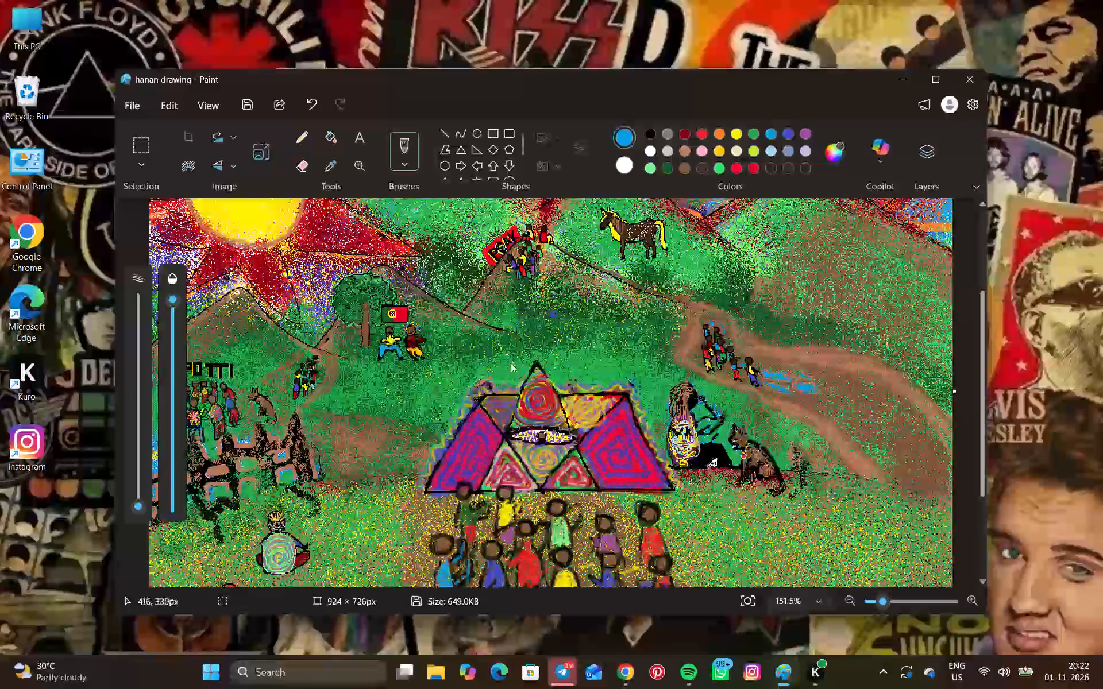
pyautogui.keyDown('ctrl'); pyautogui.scroll(2, 507, 365); pyautogui.keyUp('ctrl')
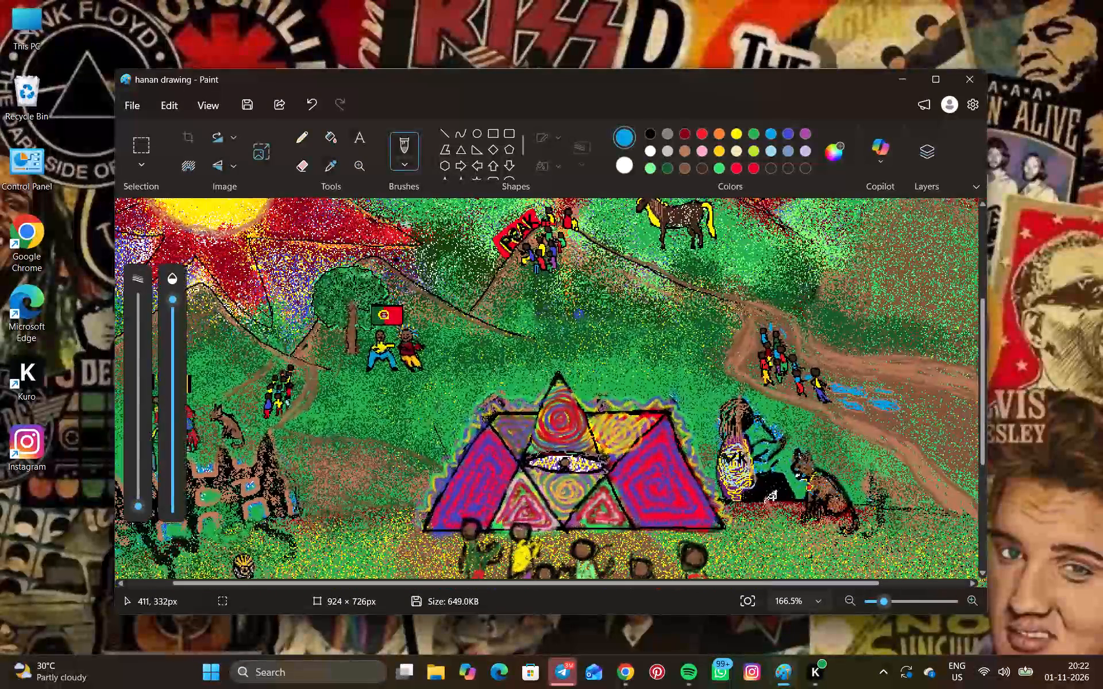
pyautogui.hscroll(-1, 1019, 465)
pyautogui.keyDown('ctrl'); pyautogui.scroll(3, 941, 407); pyautogui.keyUp('ctrl')
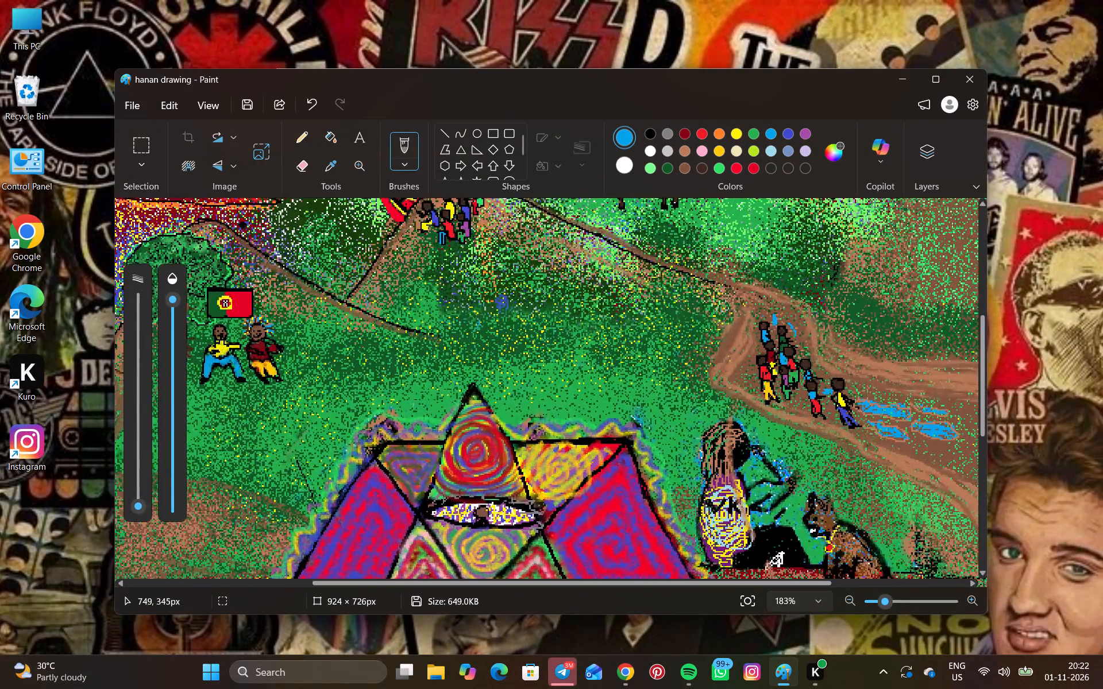
pyautogui.keyDown('ctrl'); pyautogui.scroll(3, 917, 406); pyautogui.keyUp('ctrl')
pyautogui.hscroll(-2, 915, 407)
pyautogui.scroll(-2, 913, 407)
pyautogui.keyDown('ctrl'); pyautogui.scroll(1, 901, 408); pyautogui.keyUp('ctrl')
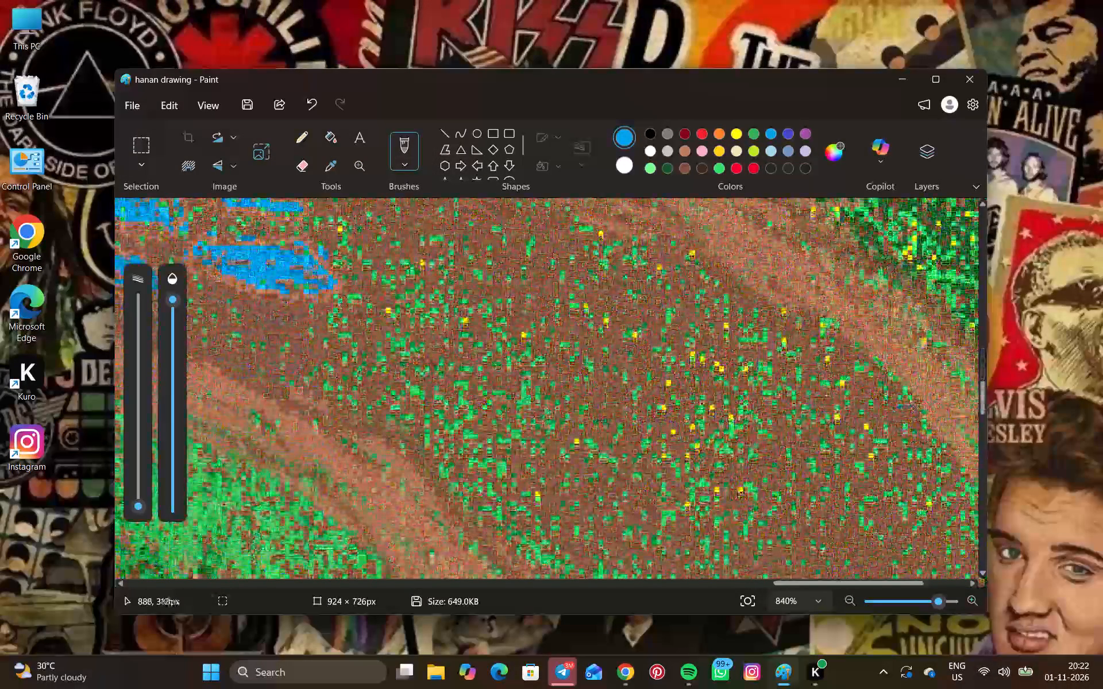
pyautogui.keyDown('ctrl'); pyautogui.scroll(1, 901, 408); pyautogui.keyUp('ctrl')
pyautogui.scroll(1, 901, 408)
pyautogui.hscroll(1, 901, 408)
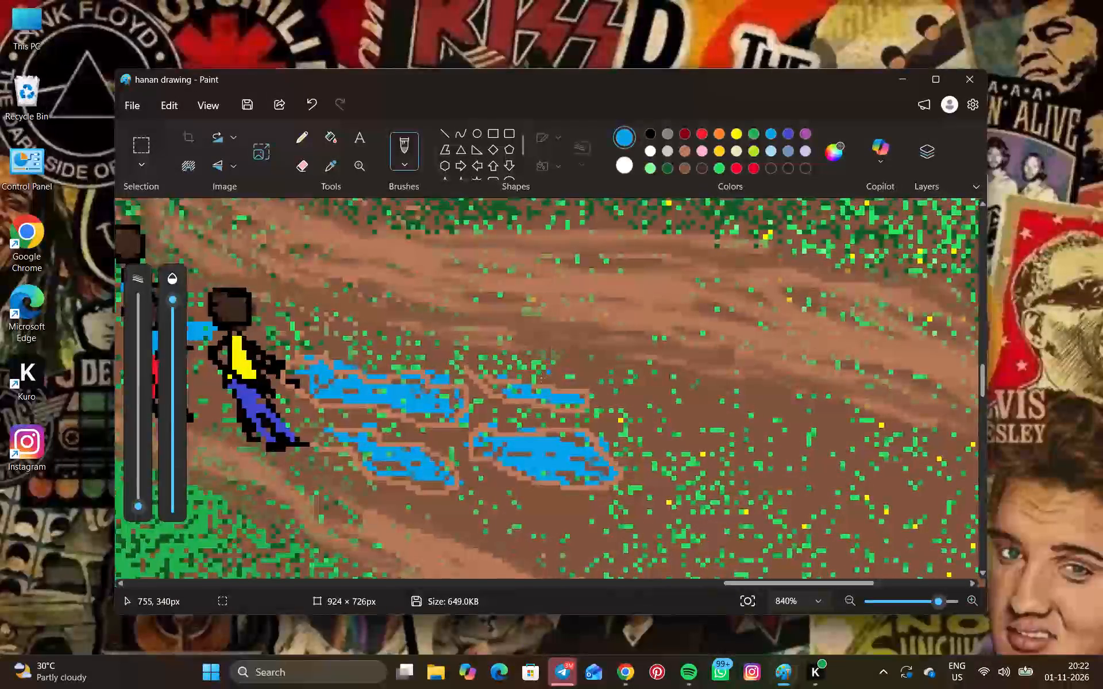
pyautogui.hscroll(1, 541, 378)
pyautogui.scroll(-1, 541, 429)
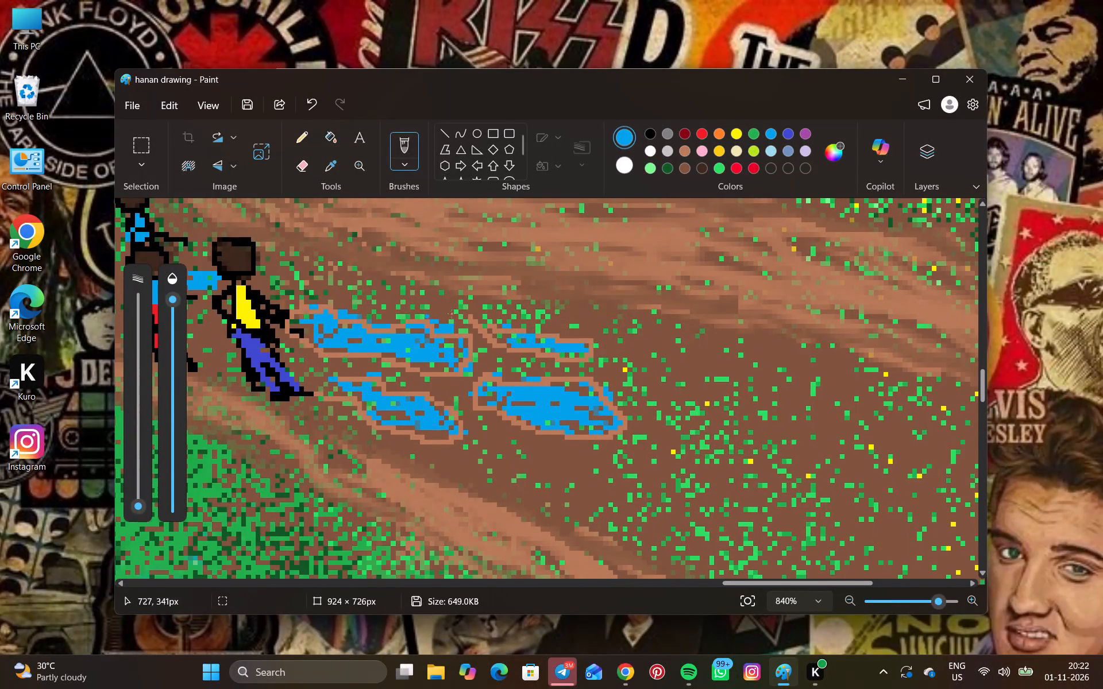
pyautogui.scroll(-1, 452, 313)
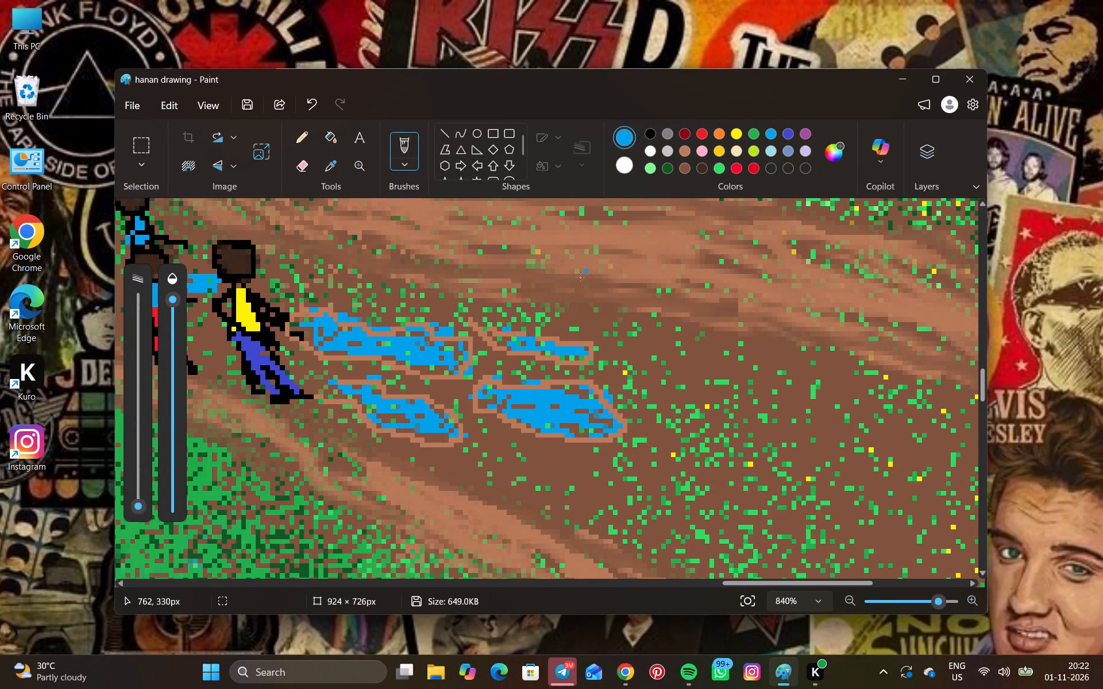
pyautogui.keyDown('ctrl'); pyautogui.scroll(-8, 574, 297); pyautogui.keyUp('ctrl')
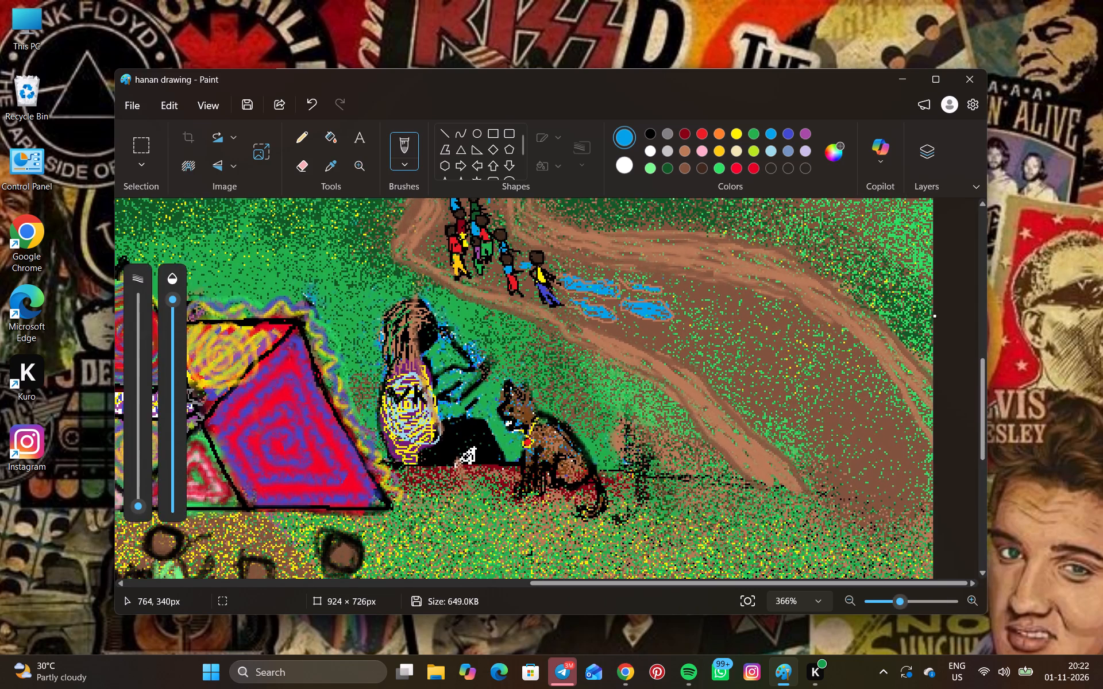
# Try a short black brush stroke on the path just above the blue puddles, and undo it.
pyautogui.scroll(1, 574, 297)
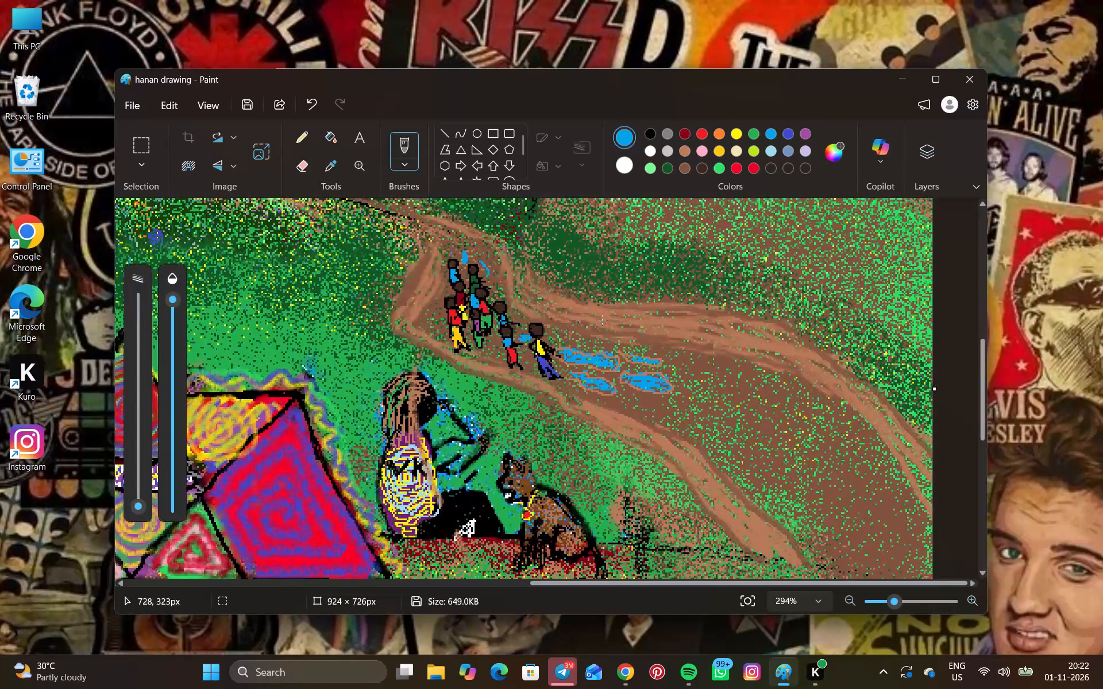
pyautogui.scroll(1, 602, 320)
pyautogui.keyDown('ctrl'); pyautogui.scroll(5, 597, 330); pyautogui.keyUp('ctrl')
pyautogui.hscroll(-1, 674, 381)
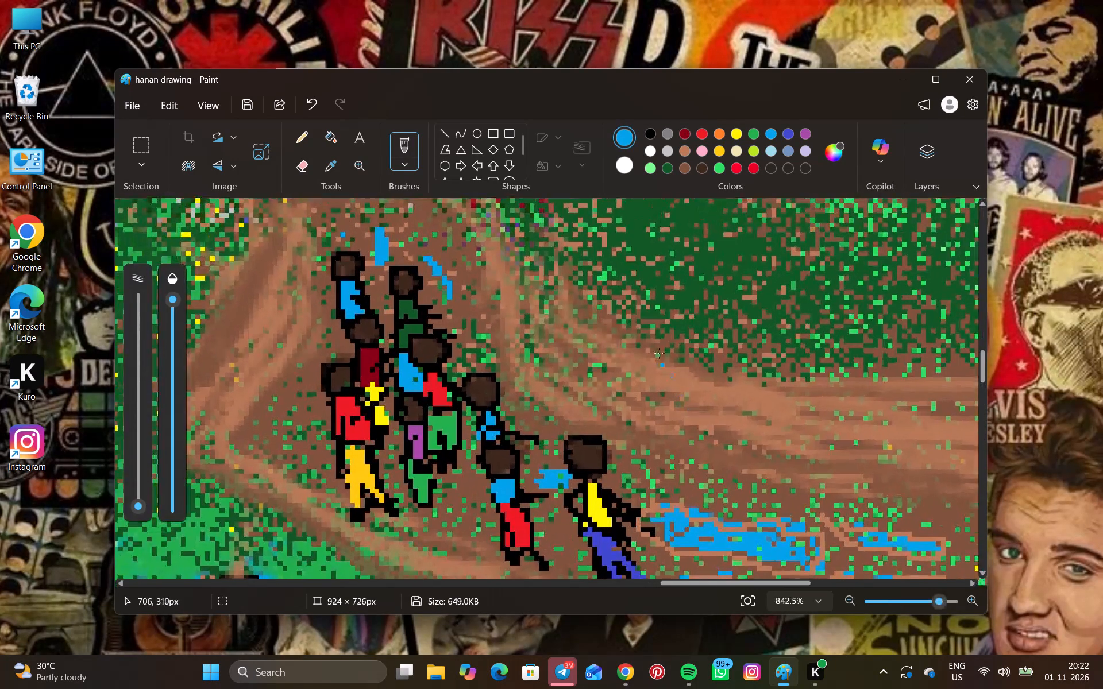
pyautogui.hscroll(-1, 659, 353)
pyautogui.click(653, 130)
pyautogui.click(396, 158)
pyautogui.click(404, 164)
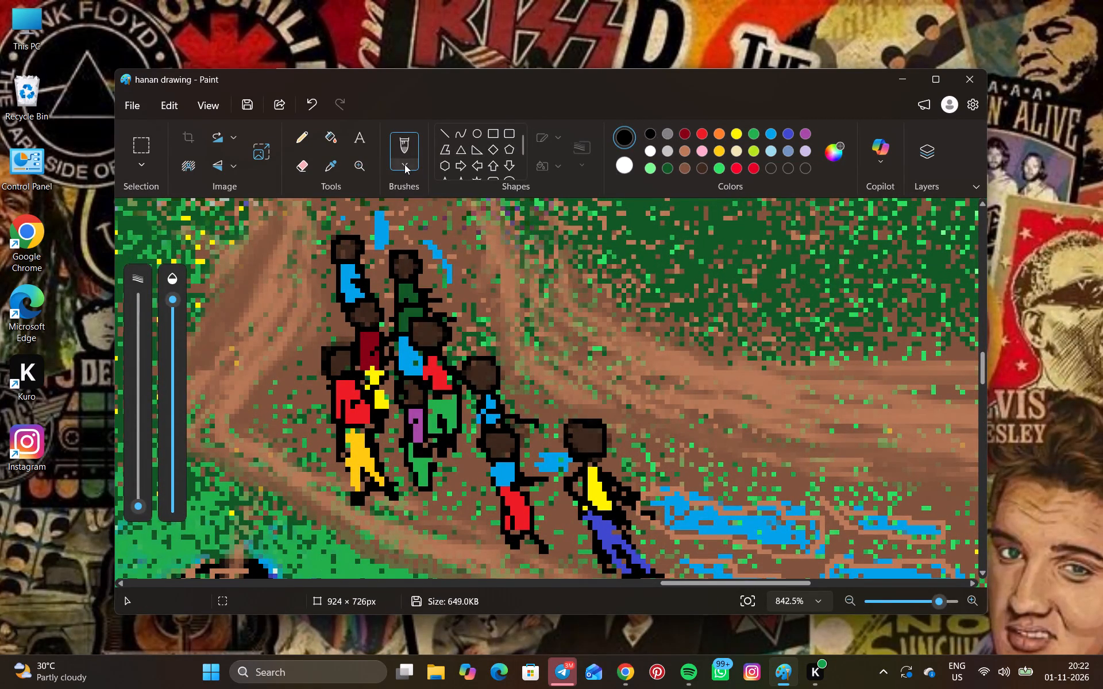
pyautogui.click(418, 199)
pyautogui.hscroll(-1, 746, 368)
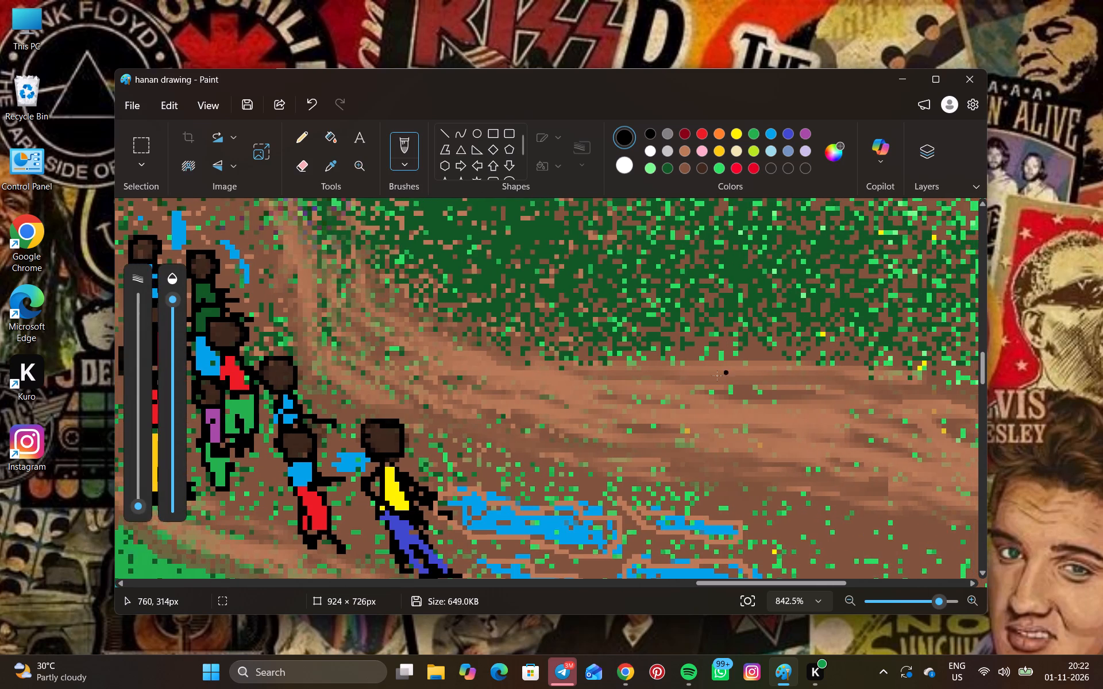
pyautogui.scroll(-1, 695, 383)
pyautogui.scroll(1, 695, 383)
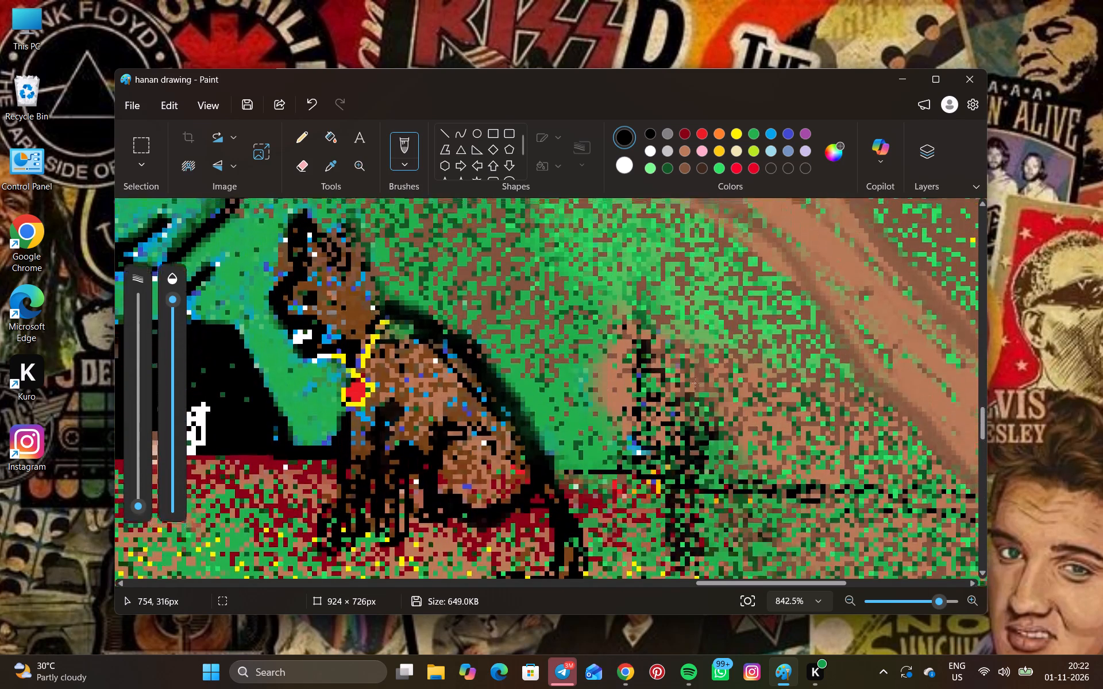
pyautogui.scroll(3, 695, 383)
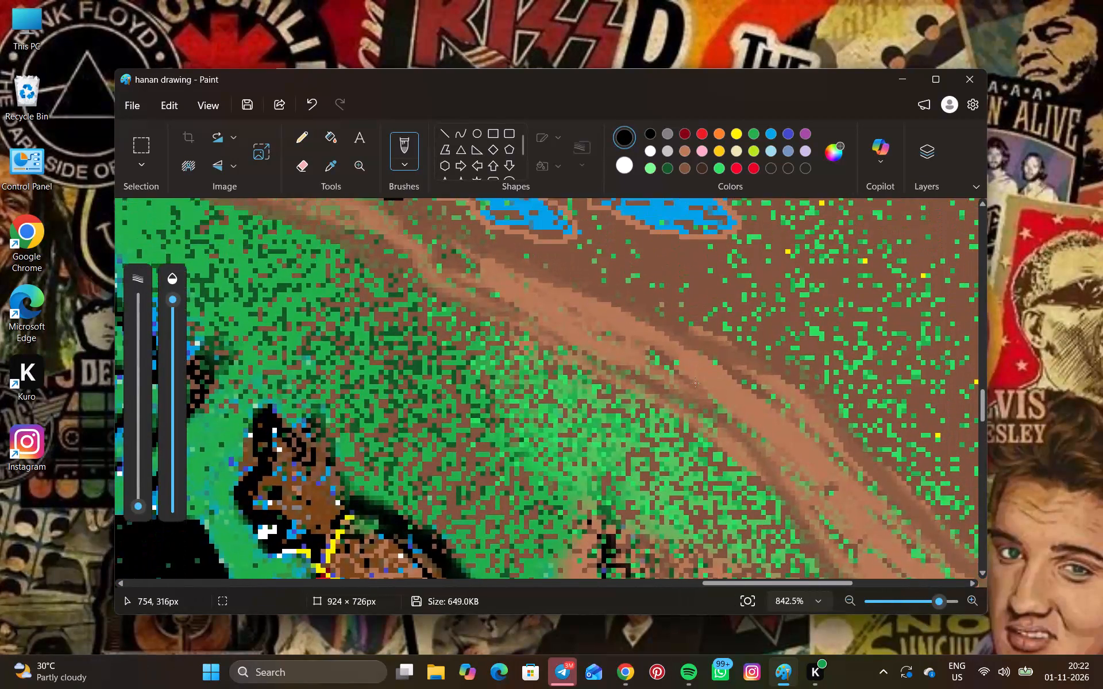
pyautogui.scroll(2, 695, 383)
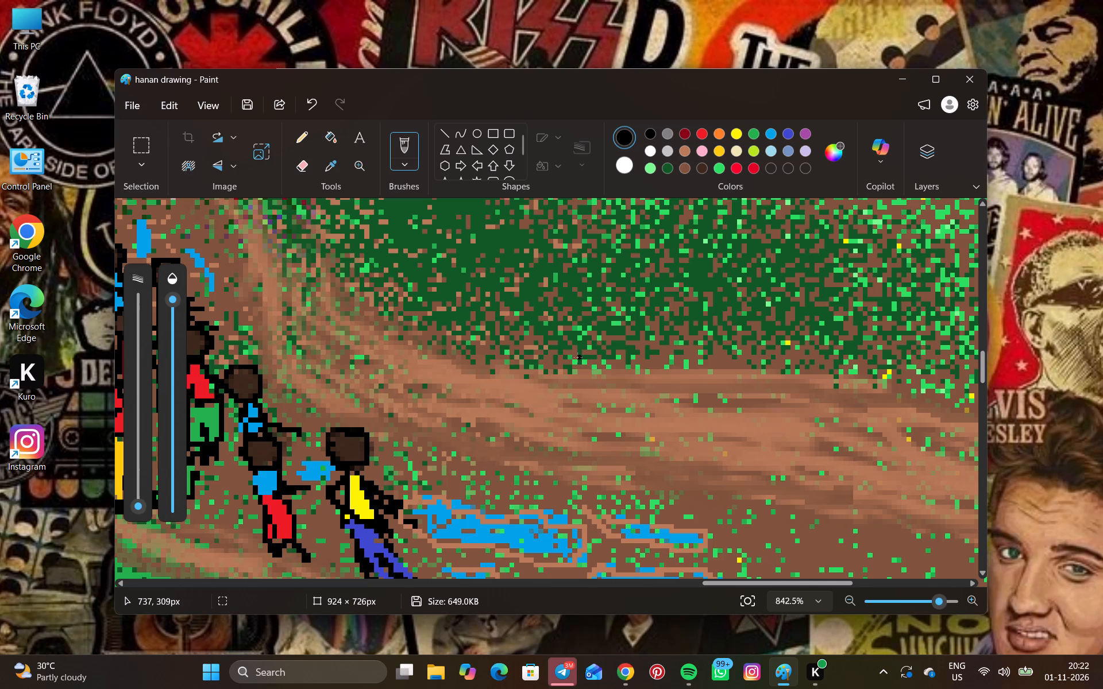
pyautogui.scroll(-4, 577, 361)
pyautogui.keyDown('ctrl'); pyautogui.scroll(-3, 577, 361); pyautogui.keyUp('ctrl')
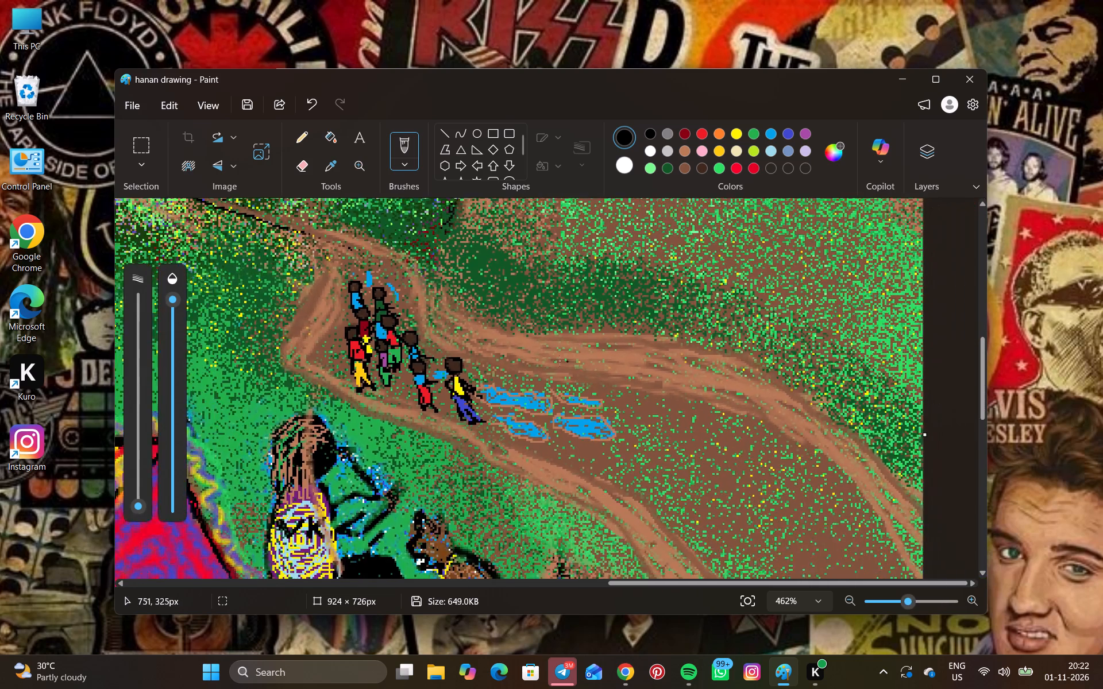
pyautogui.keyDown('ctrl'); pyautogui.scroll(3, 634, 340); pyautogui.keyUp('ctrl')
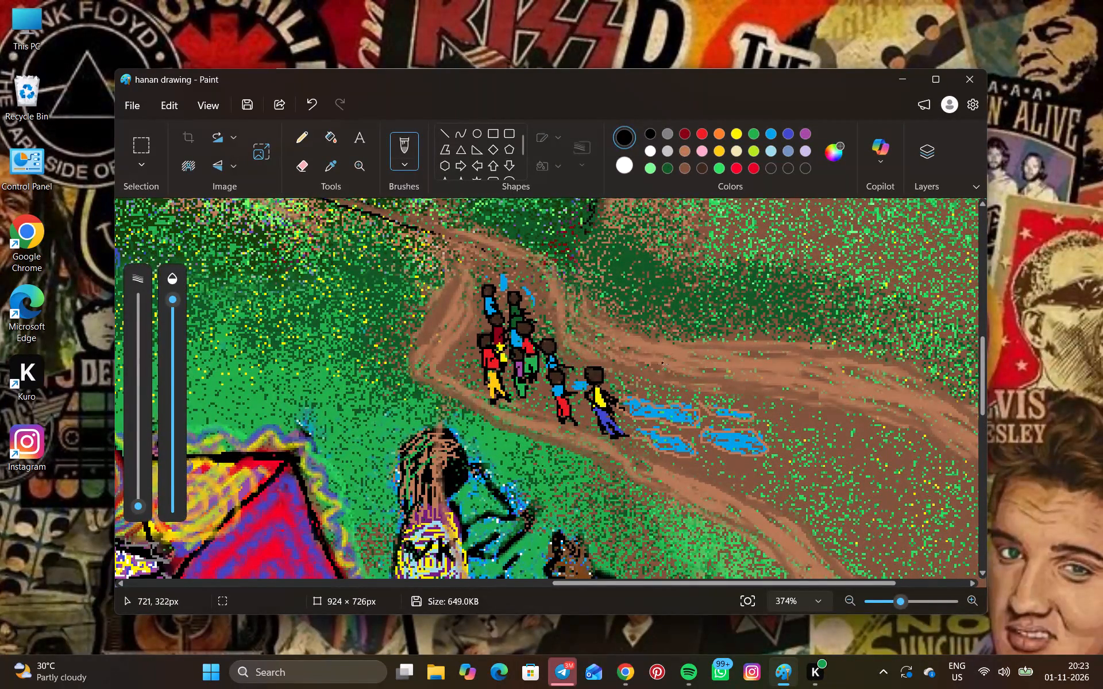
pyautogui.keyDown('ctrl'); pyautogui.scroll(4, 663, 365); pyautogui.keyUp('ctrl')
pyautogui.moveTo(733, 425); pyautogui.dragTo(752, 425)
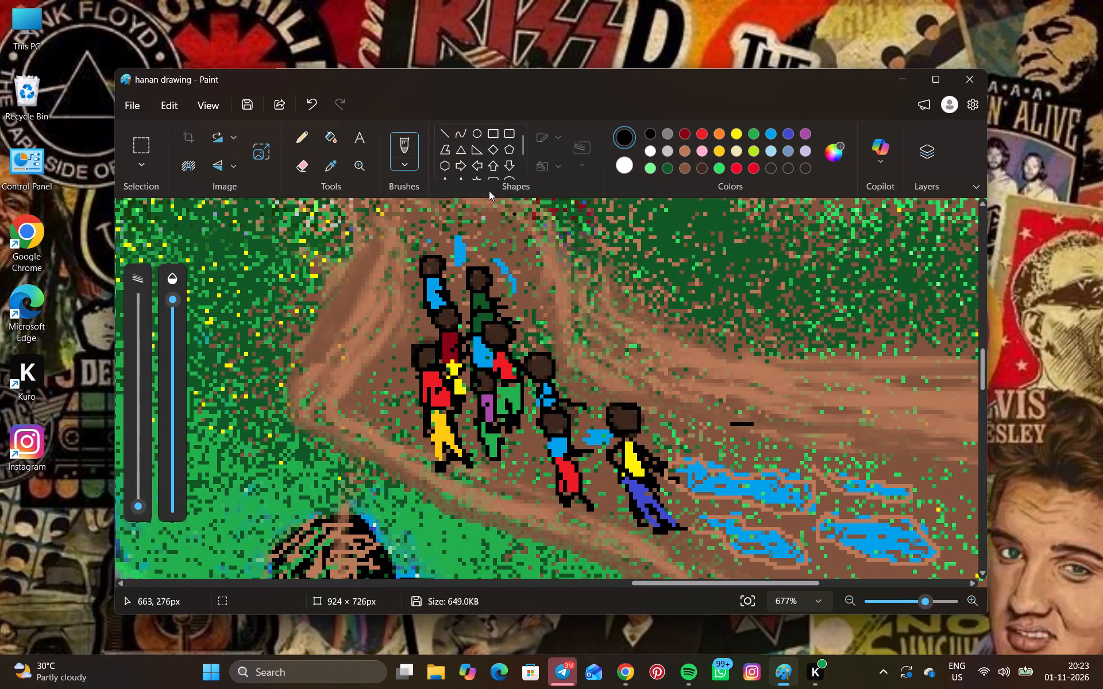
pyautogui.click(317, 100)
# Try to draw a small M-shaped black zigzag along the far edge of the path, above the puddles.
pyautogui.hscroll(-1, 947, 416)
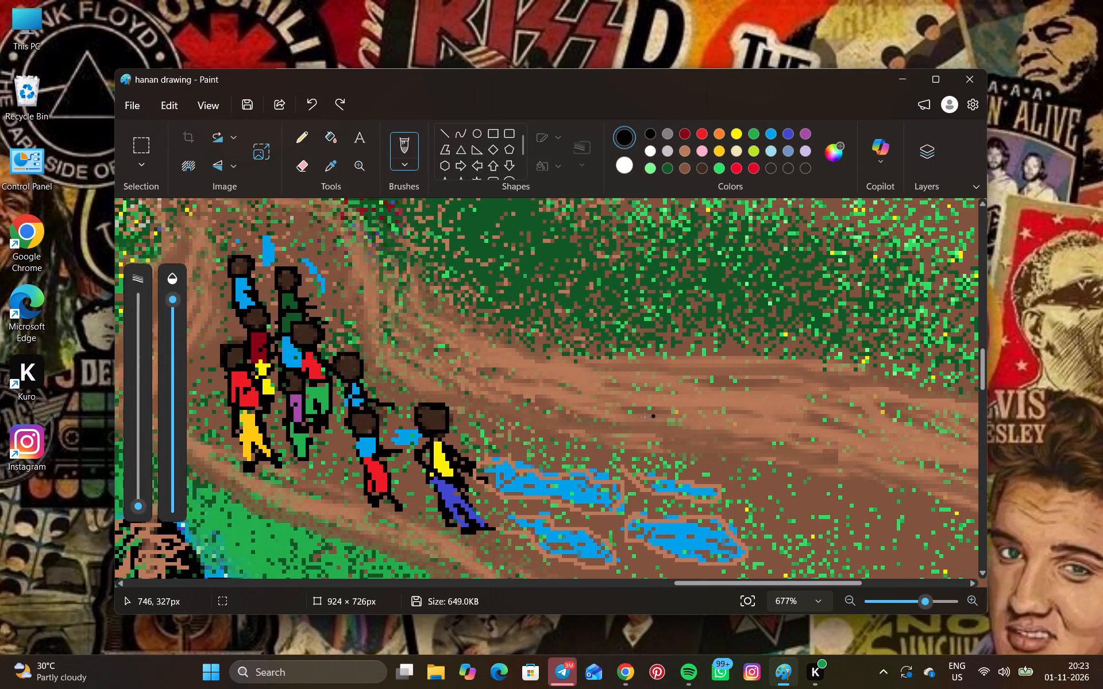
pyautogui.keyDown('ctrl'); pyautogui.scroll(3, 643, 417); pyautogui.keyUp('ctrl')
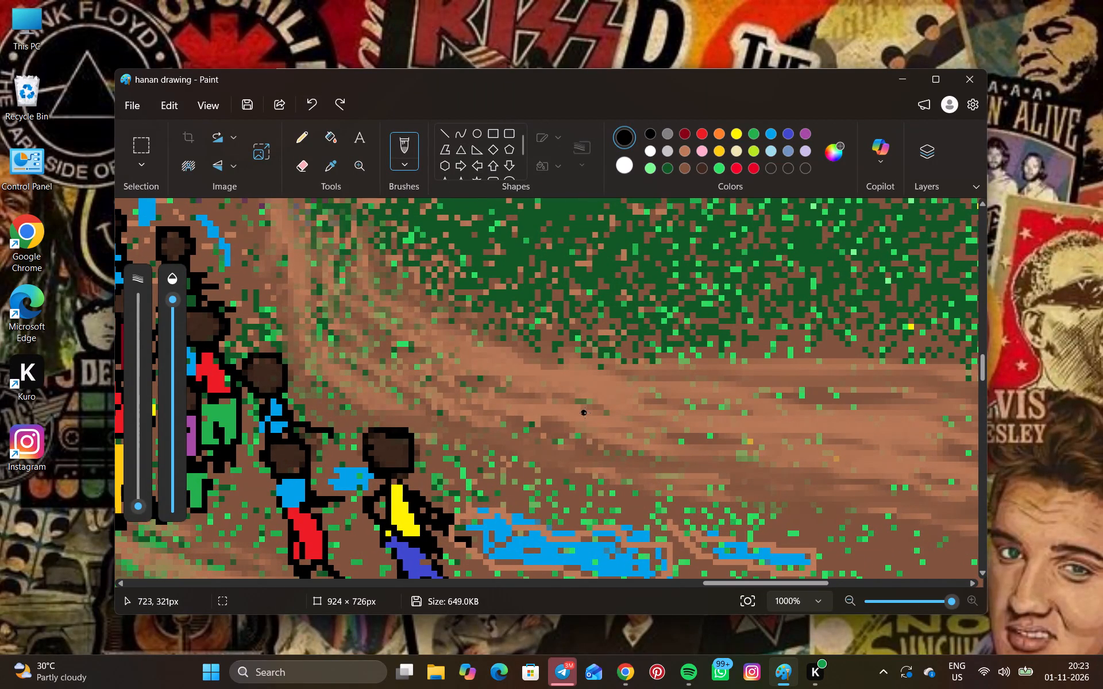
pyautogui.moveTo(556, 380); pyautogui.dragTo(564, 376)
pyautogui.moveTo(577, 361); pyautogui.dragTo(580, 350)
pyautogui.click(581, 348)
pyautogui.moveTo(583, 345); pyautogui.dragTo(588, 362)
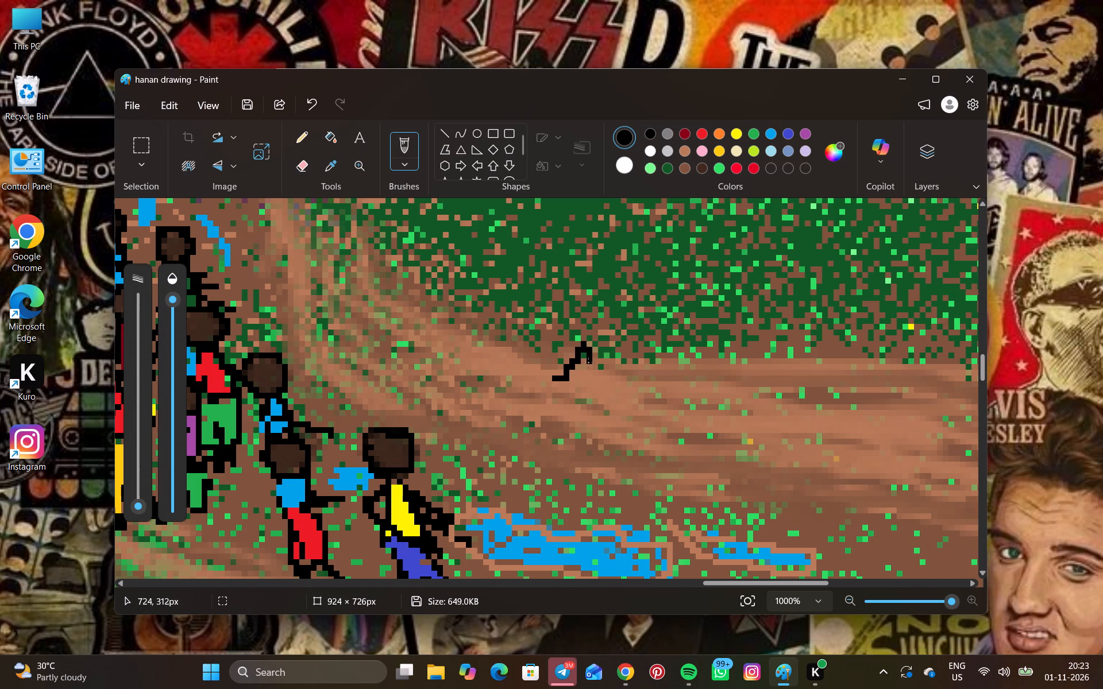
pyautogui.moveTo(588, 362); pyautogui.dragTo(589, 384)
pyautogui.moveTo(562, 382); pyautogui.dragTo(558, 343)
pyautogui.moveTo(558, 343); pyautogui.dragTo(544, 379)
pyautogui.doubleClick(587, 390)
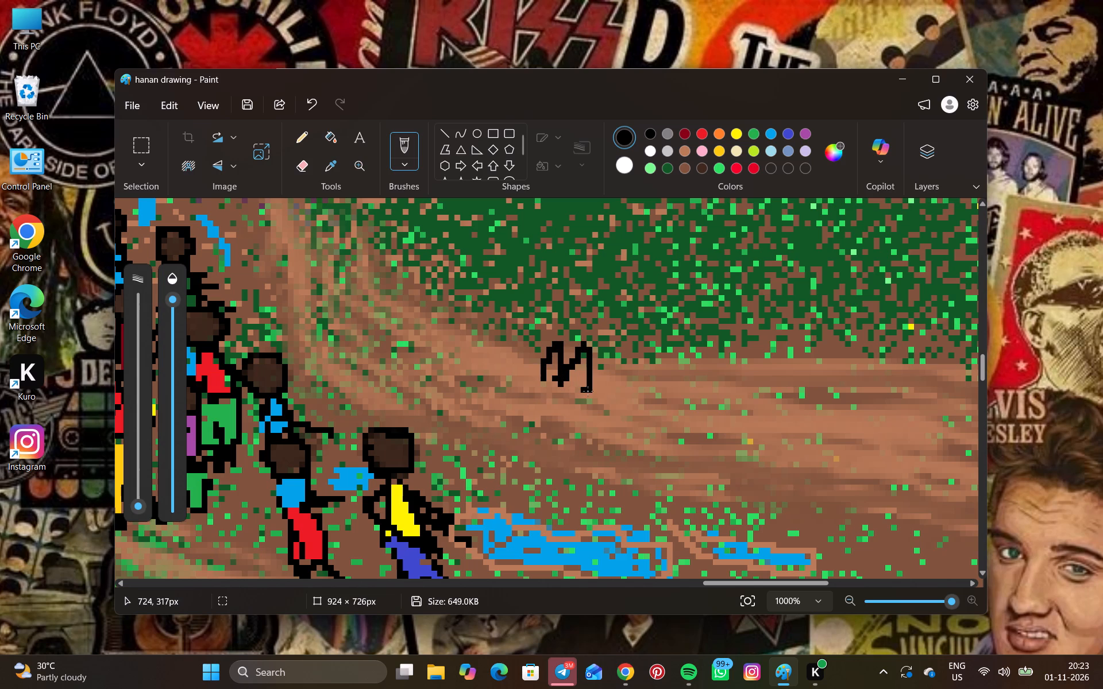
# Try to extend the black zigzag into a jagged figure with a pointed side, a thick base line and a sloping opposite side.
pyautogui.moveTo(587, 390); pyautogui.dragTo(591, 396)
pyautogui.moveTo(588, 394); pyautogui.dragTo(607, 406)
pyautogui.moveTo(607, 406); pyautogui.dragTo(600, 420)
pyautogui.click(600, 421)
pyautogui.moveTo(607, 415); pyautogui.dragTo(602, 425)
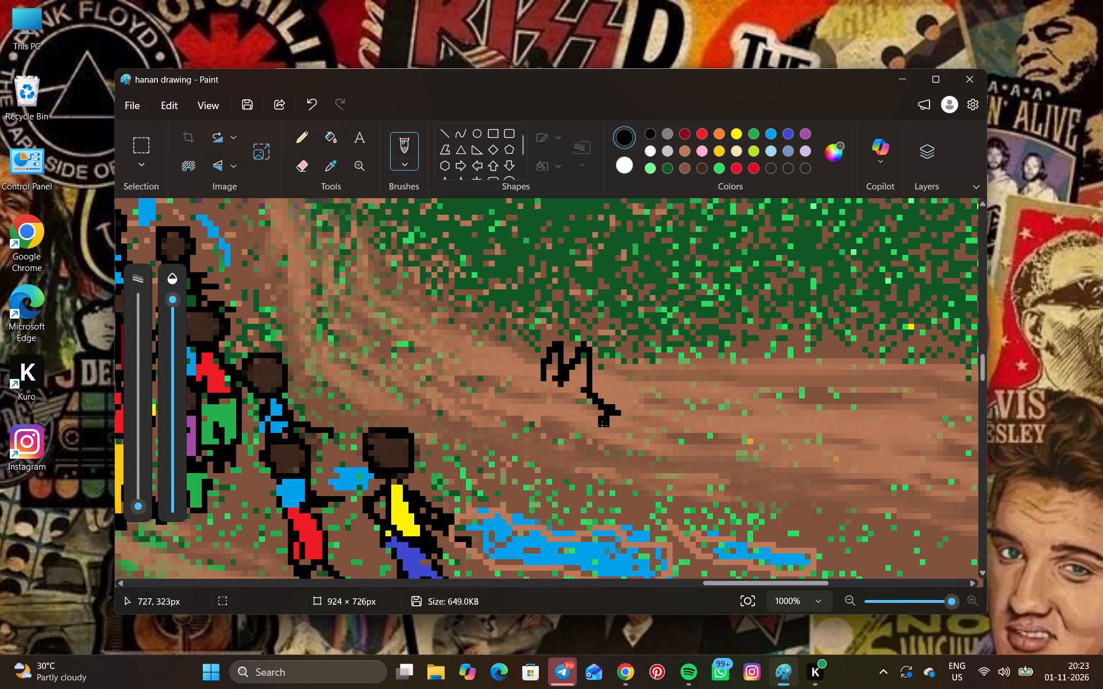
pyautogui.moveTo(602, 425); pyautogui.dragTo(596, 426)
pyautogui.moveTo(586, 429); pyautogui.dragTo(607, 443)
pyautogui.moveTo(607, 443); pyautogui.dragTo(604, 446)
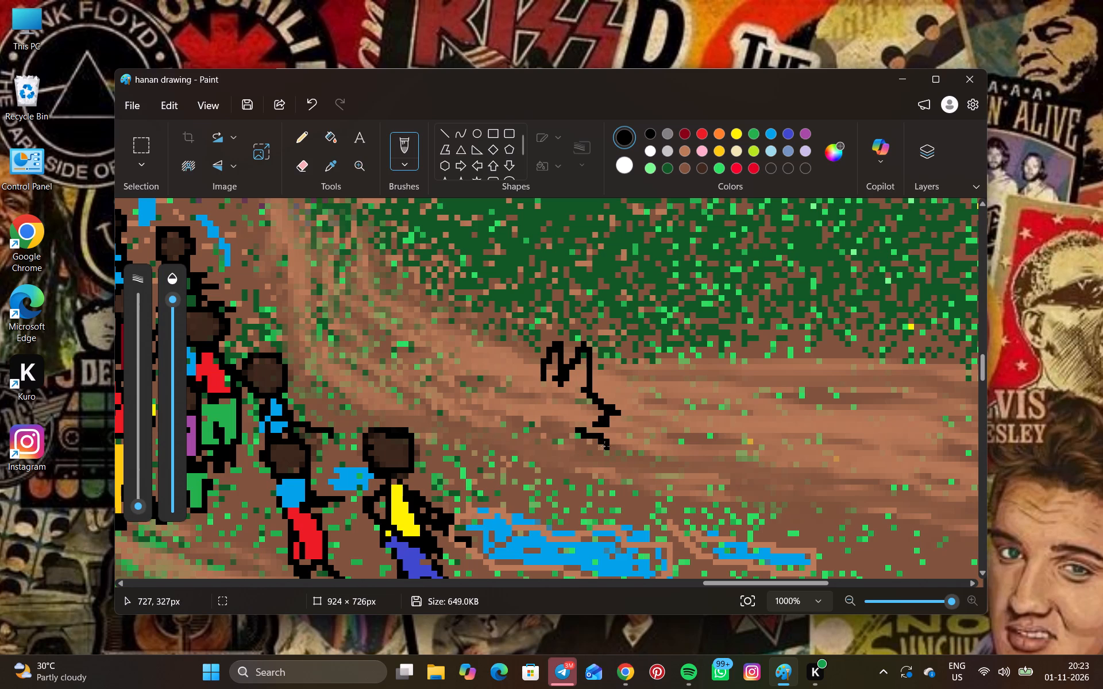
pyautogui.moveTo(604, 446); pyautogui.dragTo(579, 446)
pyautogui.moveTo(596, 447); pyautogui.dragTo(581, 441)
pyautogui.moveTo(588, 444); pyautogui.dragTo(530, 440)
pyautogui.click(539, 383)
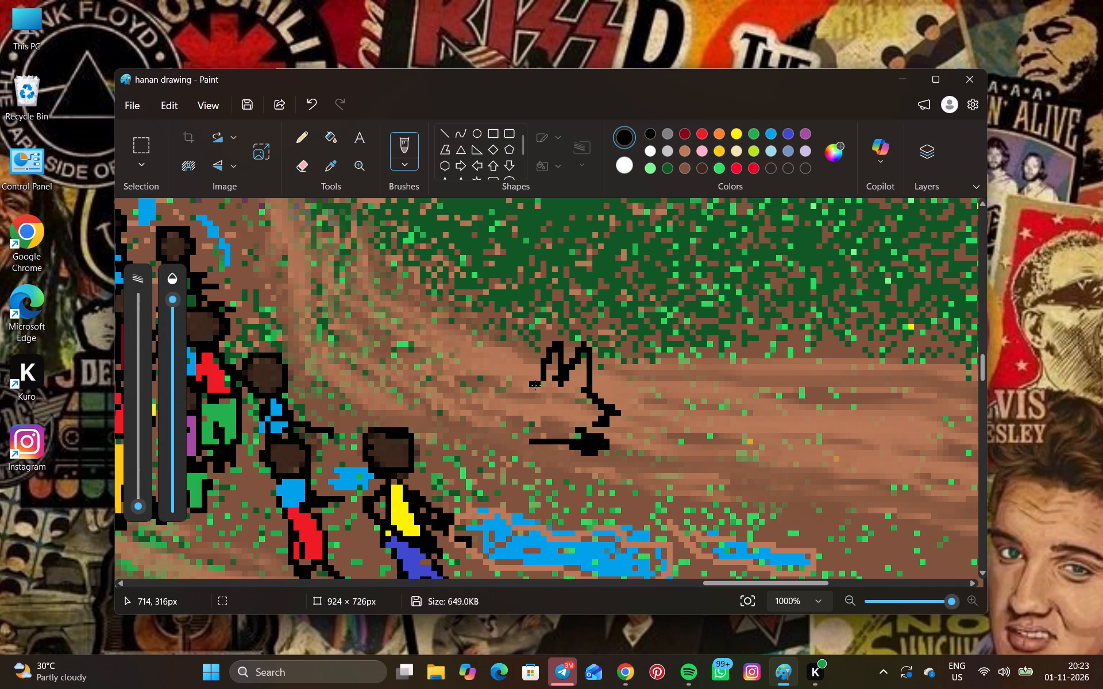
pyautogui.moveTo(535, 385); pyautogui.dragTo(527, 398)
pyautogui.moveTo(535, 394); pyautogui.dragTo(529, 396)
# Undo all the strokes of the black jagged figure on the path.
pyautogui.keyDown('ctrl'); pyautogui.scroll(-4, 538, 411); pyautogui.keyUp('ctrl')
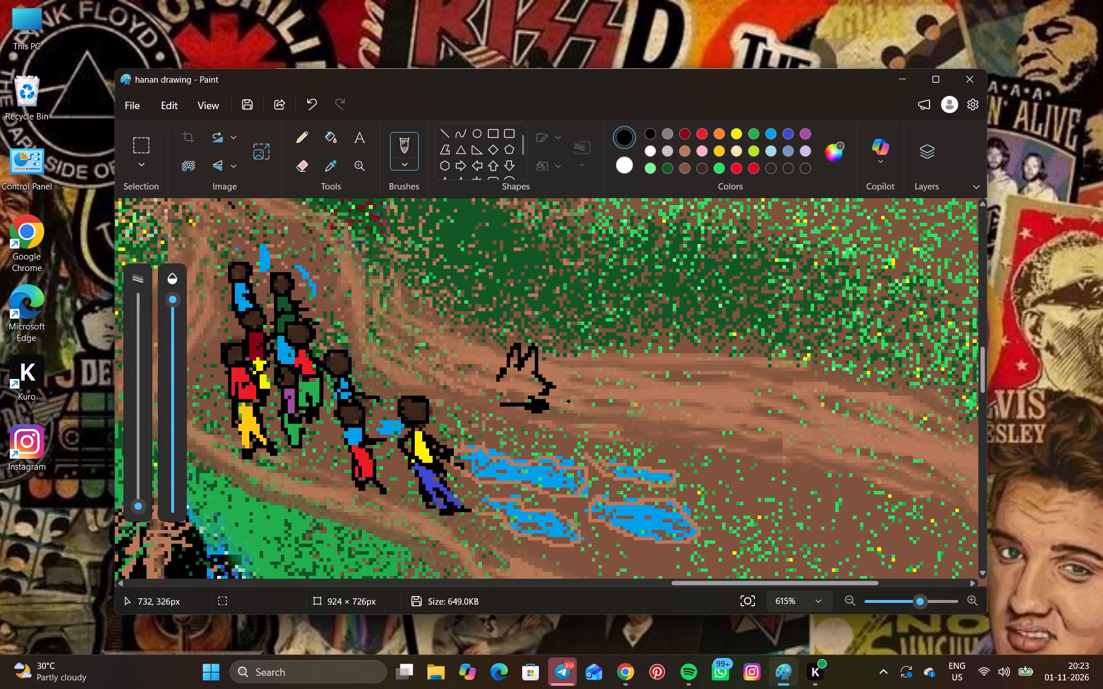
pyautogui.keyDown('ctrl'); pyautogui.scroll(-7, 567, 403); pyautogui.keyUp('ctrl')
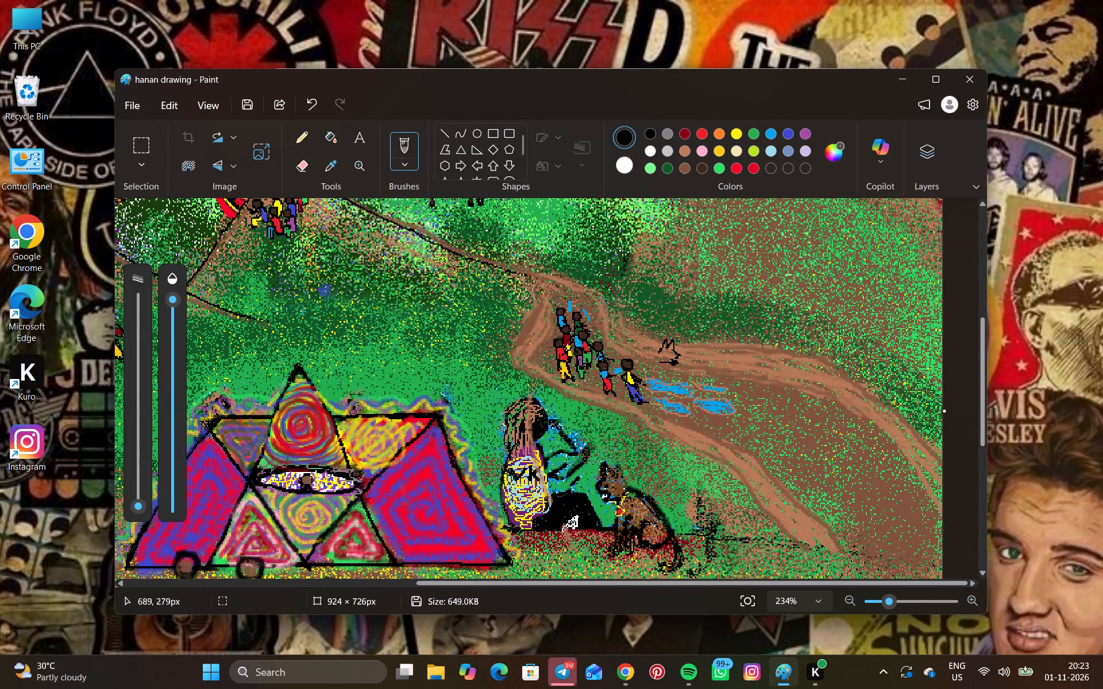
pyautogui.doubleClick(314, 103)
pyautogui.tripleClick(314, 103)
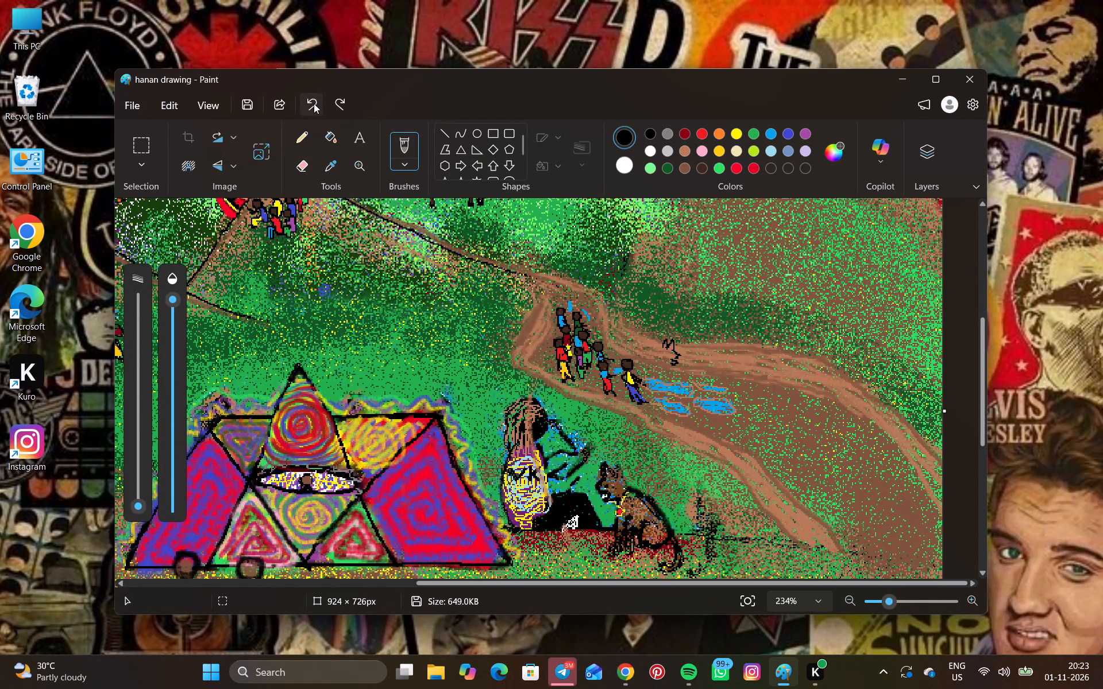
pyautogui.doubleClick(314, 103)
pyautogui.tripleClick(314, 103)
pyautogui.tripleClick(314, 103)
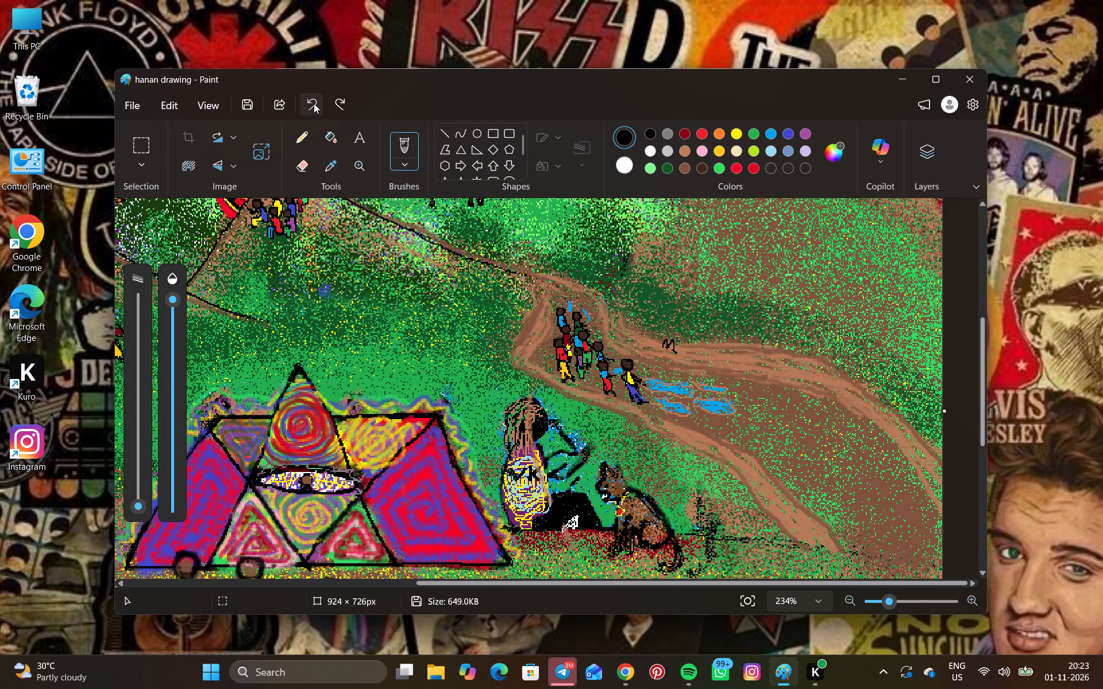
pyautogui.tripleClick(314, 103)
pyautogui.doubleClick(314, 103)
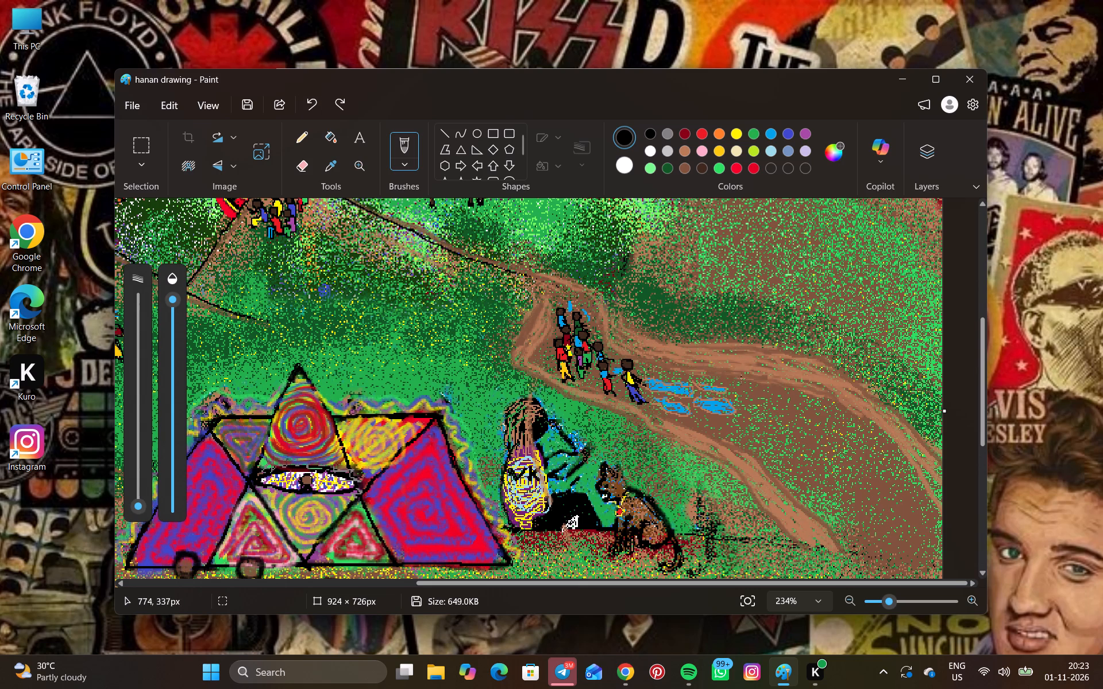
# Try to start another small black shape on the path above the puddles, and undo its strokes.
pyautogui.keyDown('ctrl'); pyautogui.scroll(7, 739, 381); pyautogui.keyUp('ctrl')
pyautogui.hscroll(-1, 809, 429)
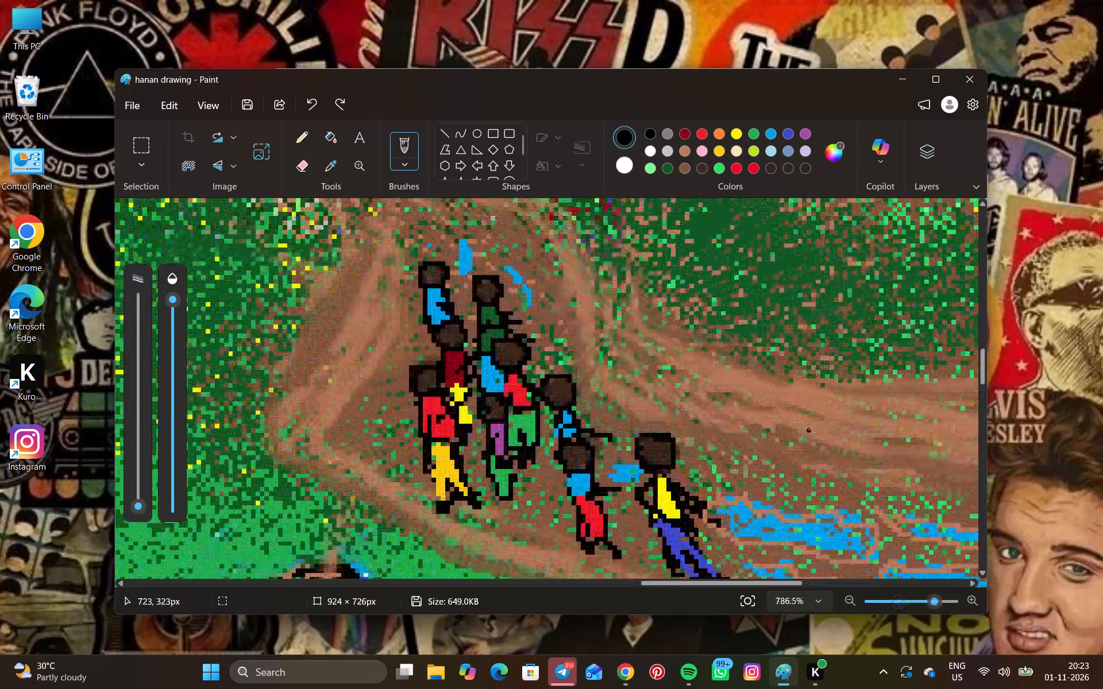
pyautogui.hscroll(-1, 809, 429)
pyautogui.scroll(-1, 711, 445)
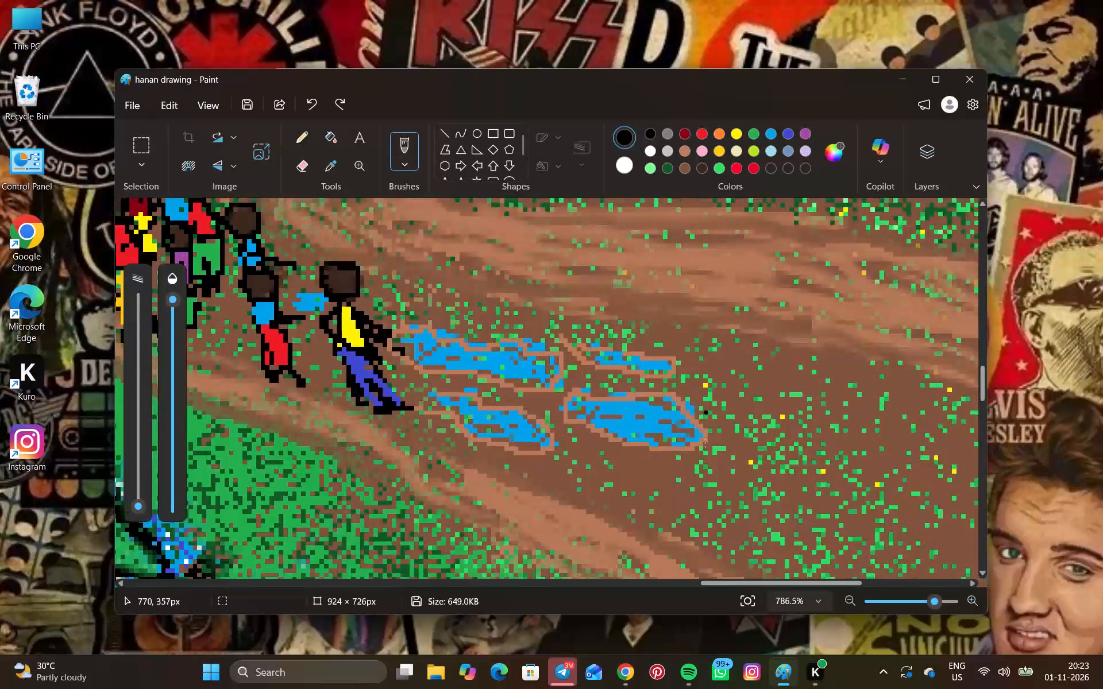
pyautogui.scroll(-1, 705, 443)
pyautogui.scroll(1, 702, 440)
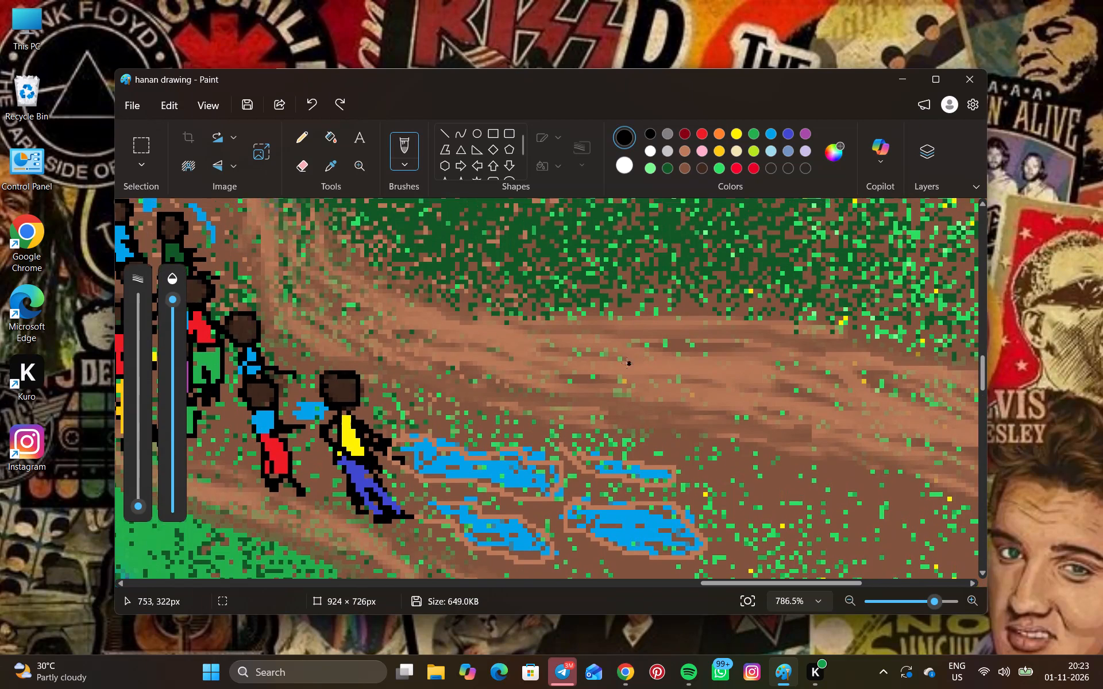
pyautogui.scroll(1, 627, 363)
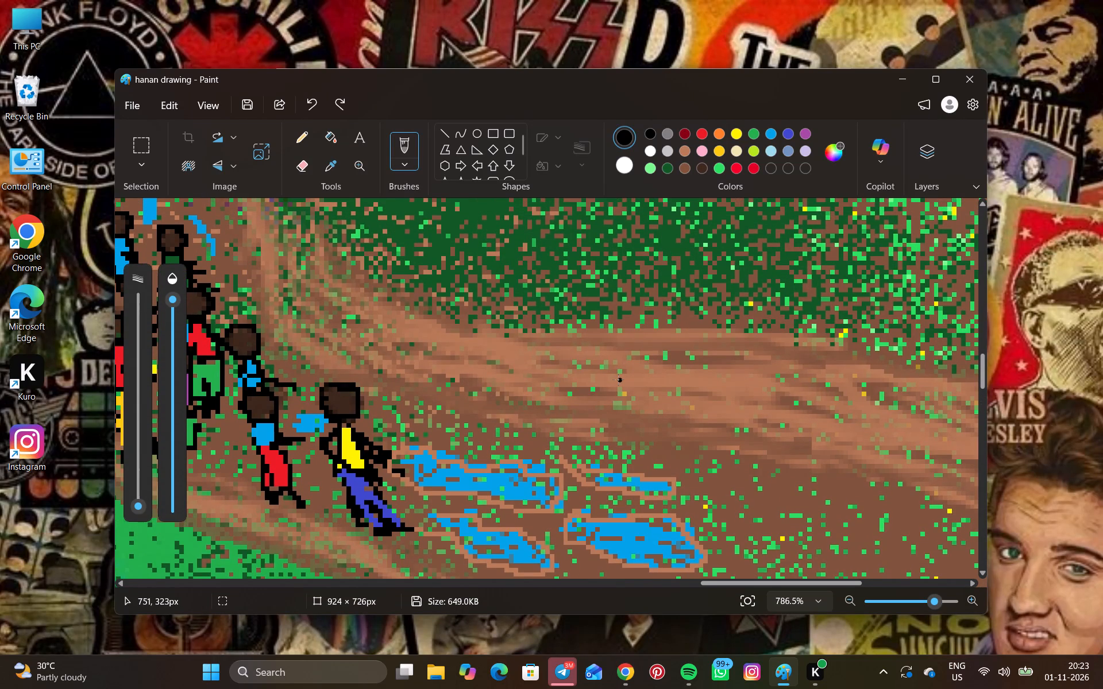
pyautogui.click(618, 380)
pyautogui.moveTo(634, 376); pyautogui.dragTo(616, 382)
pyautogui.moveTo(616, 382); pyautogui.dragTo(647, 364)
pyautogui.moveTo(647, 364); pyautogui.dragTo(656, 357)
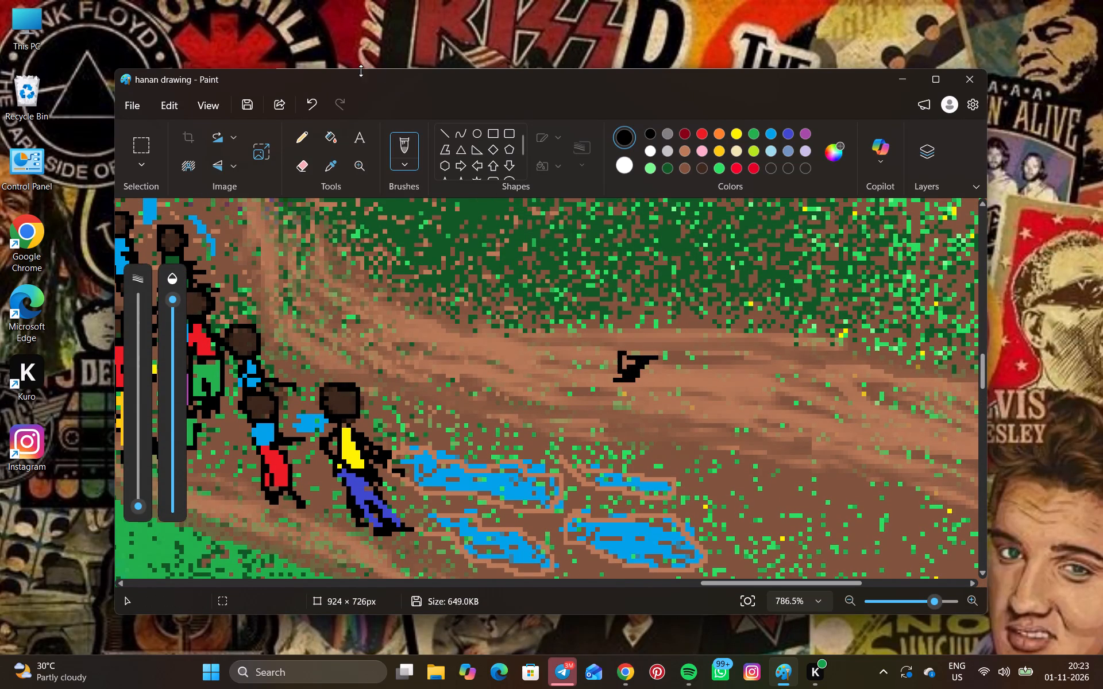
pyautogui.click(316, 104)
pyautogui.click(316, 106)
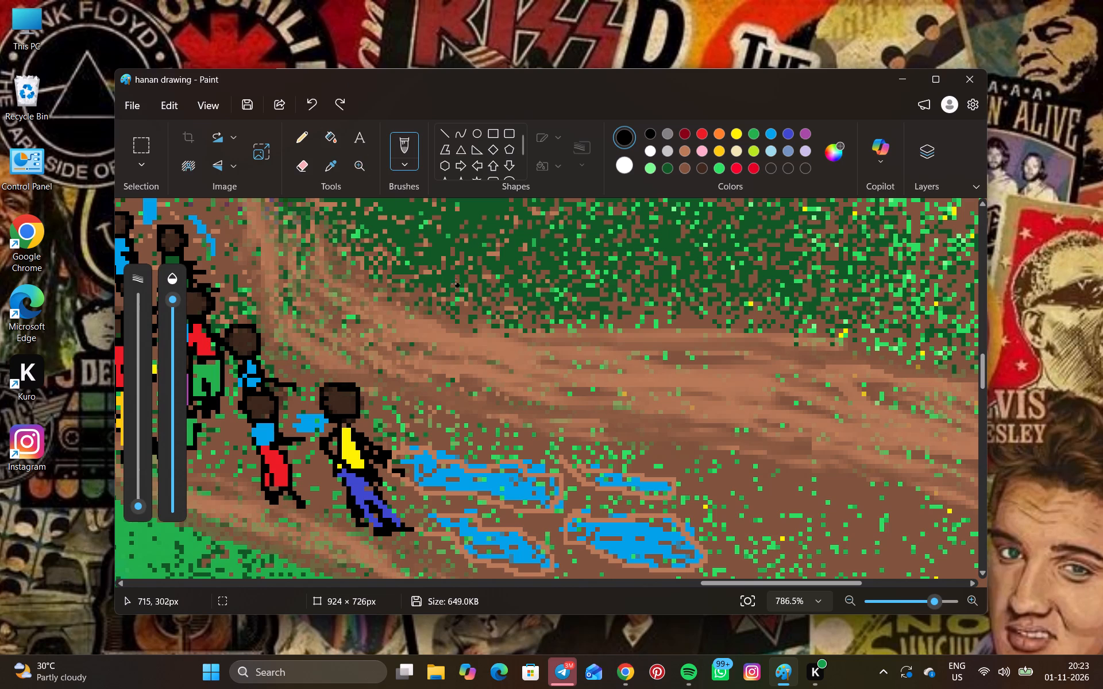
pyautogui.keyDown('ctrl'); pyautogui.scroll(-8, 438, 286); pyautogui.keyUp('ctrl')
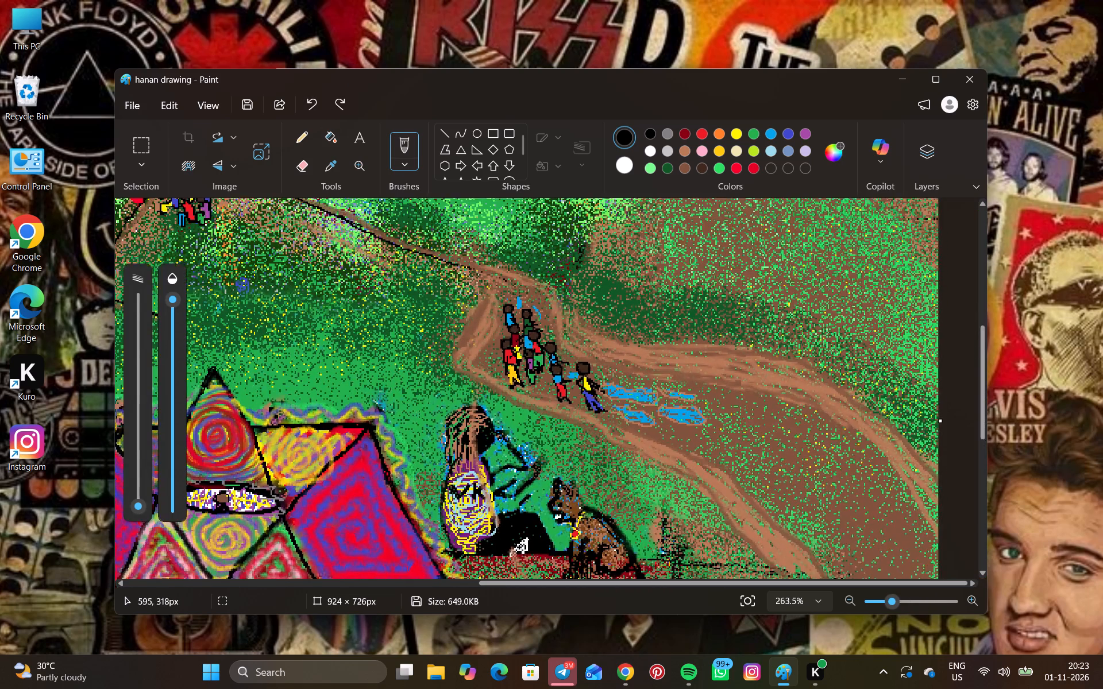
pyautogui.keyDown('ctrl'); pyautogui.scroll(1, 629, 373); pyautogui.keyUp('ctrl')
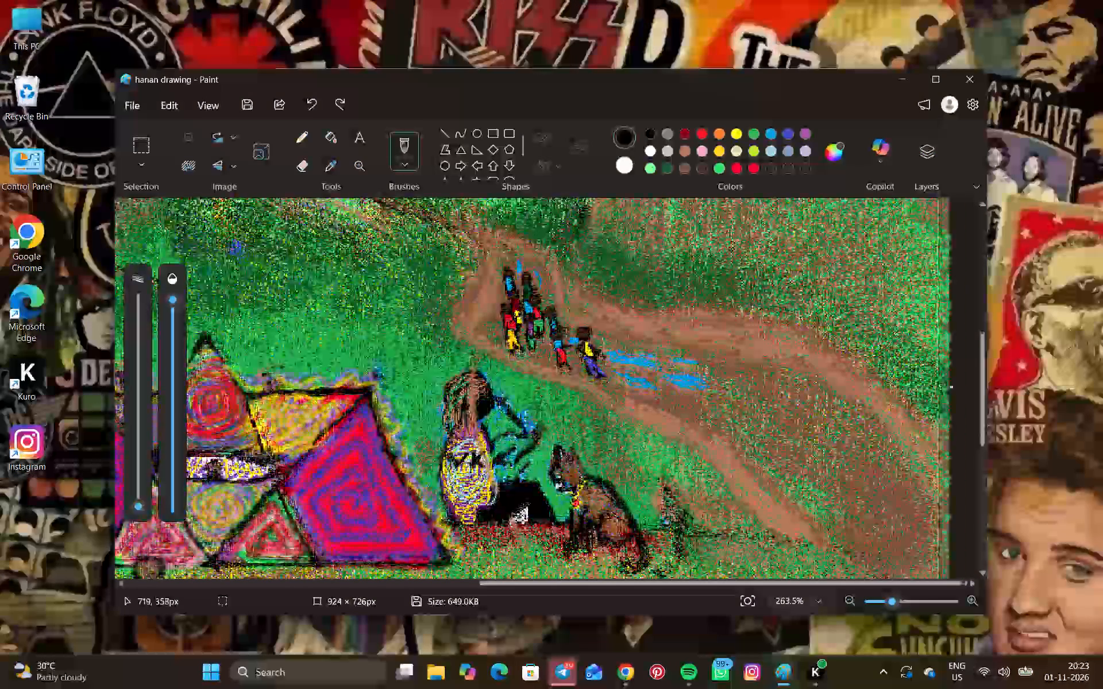
# Draw the thick, arched black back of a small dog on the far edge of the path, above the puddles.
pyautogui.keyDown('ctrl'); pyautogui.scroll(4, 629, 371); pyautogui.keyUp('ctrl')
pyautogui.hscroll(-1, 629, 369)
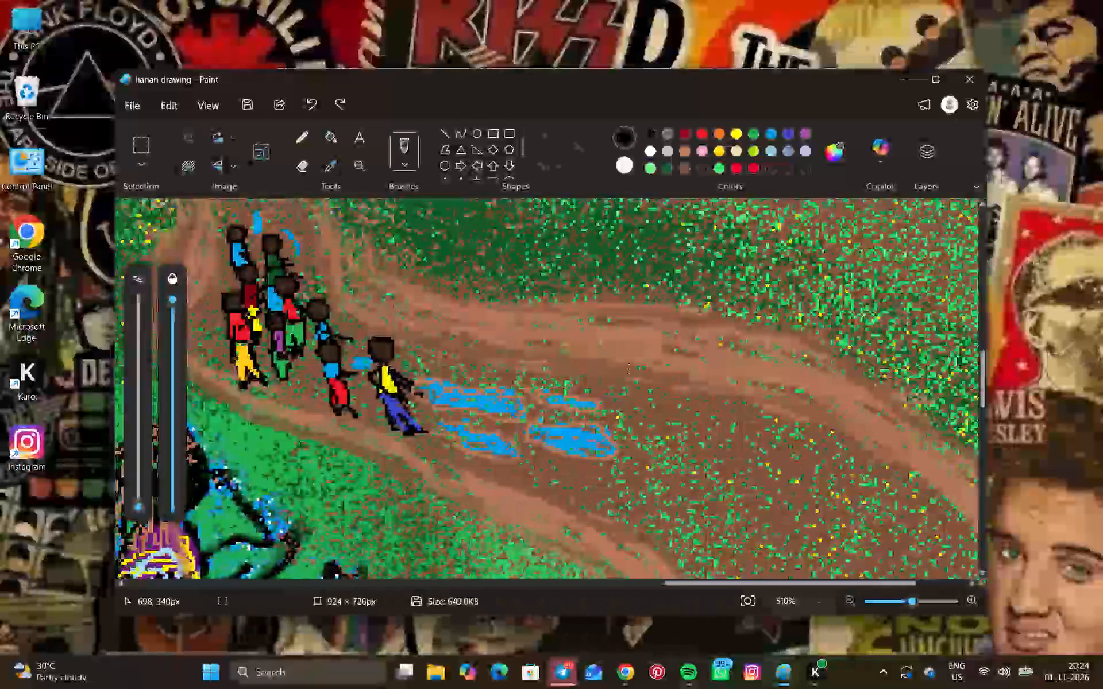
pyautogui.hscroll(-1, 629, 369)
pyautogui.keyDown('ctrl'); pyautogui.scroll(1, 503, 334); pyautogui.keyUp('ctrl')
pyautogui.keyDown('ctrl'); pyautogui.scroll(1, 580, 326); pyautogui.keyUp('ctrl')
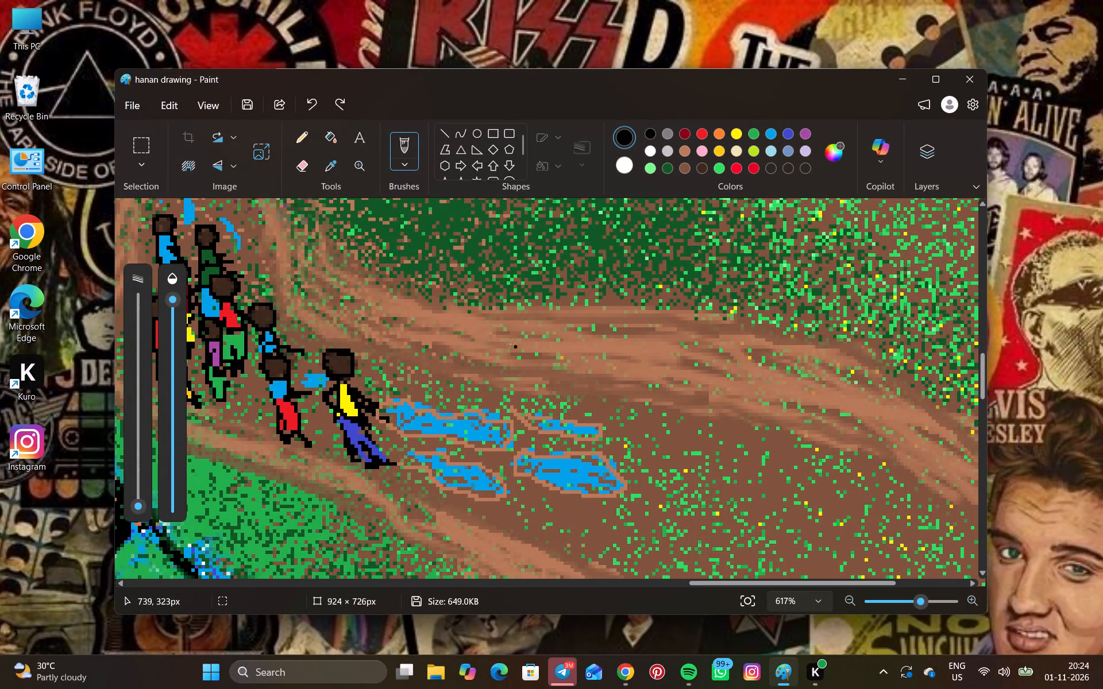
pyautogui.click(500, 334)
pyautogui.moveTo(508, 332); pyautogui.dragTo(522, 331)
pyautogui.moveTo(522, 331); pyautogui.dragTo(508, 324)
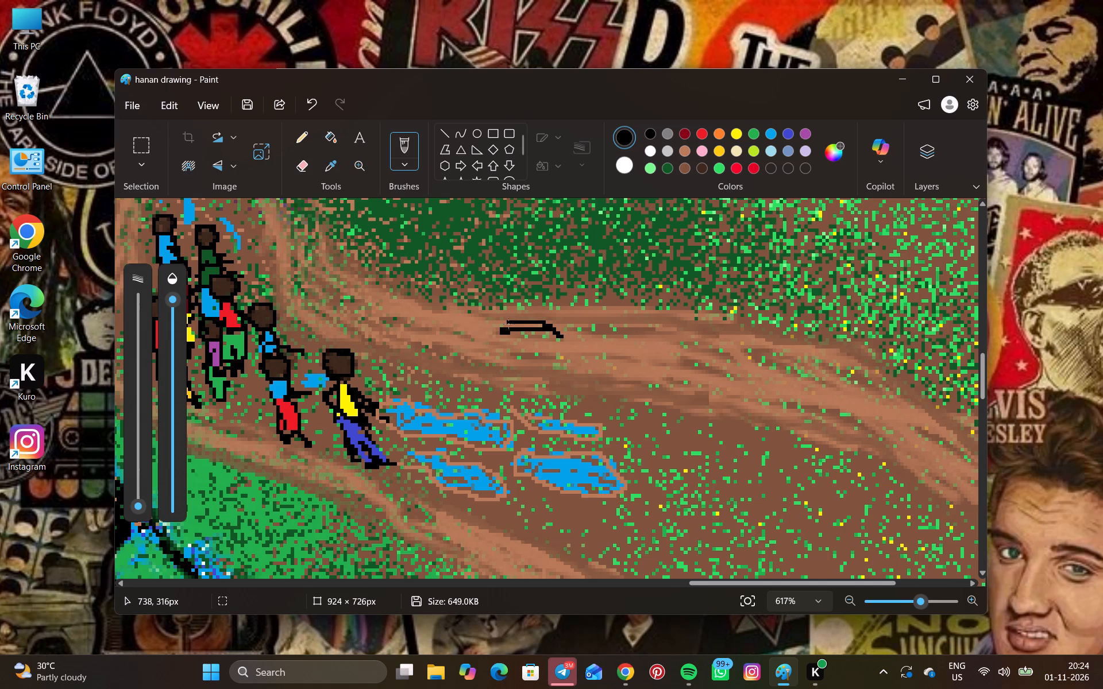
pyautogui.moveTo(508, 324); pyautogui.dragTo(527, 328)
pyautogui.moveTo(527, 328); pyautogui.dragTo(562, 319)
# Outline the dog's neck, two pointed ears, muzzle and throat in black at the front end of its back.
pyautogui.moveTo(562, 319); pyautogui.dragTo(603, 300)
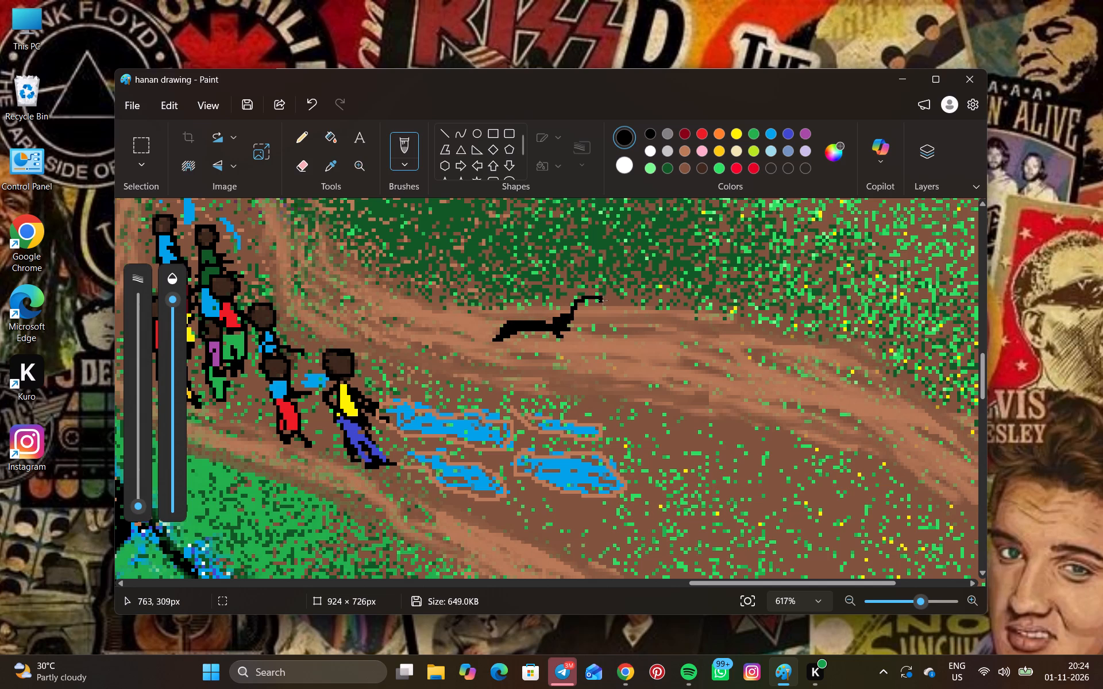
pyautogui.moveTo(603, 300); pyautogui.dragTo(600, 299)
pyautogui.moveTo(584, 297); pyautogui.dragTo(591, 296)
pyautogui.moveTo(591, 296); pyautogui.dragTo(603, 300)
pyautogui.click(608, 305)
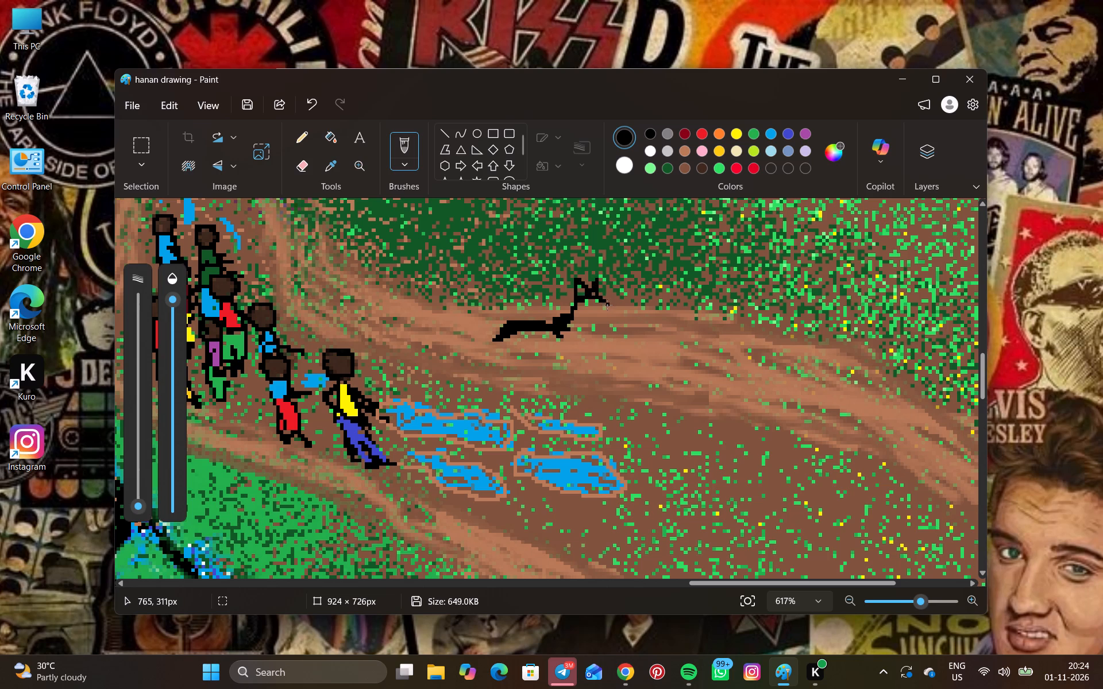
pyautogui.moveTo(599, 303); pyautogui.dragTo(607, 310)
pyautogui.doubleClick(603, 312)
pyautogui.doubleClick(597, 316)
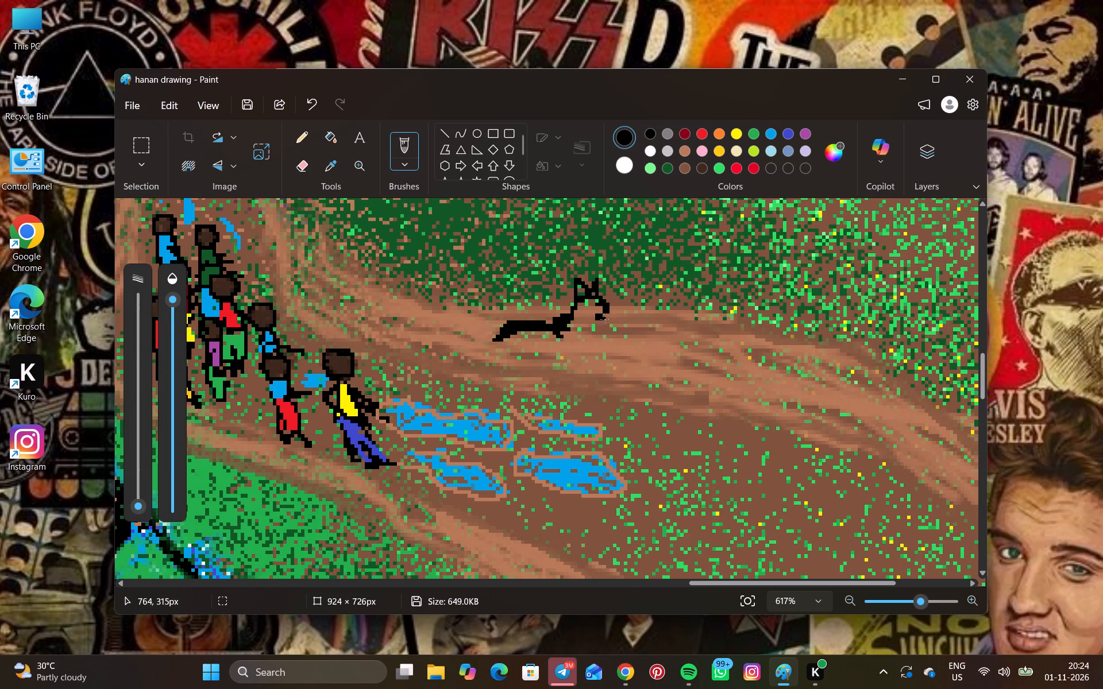
pyautogui.click(601, 321)
pyautogui.doubleClick(605, 323)
pyautogui.moveTo(606, 327); pyautogui.dragTo(601, 333)
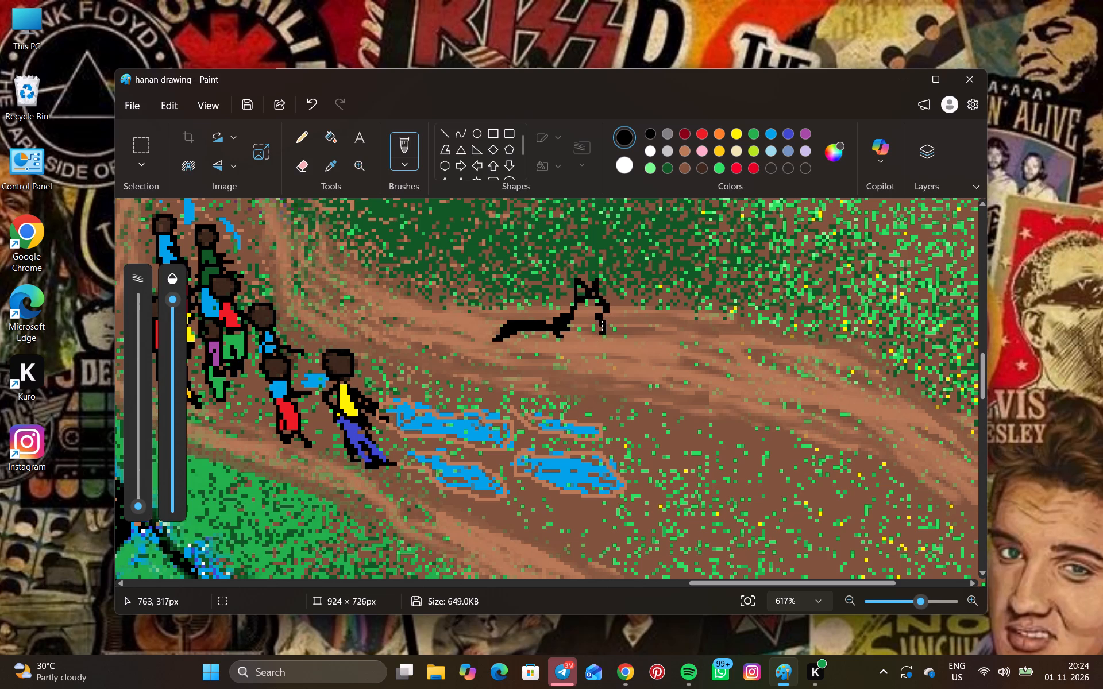
pyautogui.moveTo(601, 325); pyautogui.dragTo(592, 330)
pyautogui.click(592, 335)
pyautogui.moveTo(594, 330); pyautogui.dragTo(586, 337)
pyautogui.doubleClick(584, 339)
# Draw the dog's front legs with several short black strokes below its neck.
pyautogui.moveTo(572, 359); pyautogui.dragTo(582, 385)
pyautogui.moveTo(582, 379); pyautogui.dragTo(585, 394)
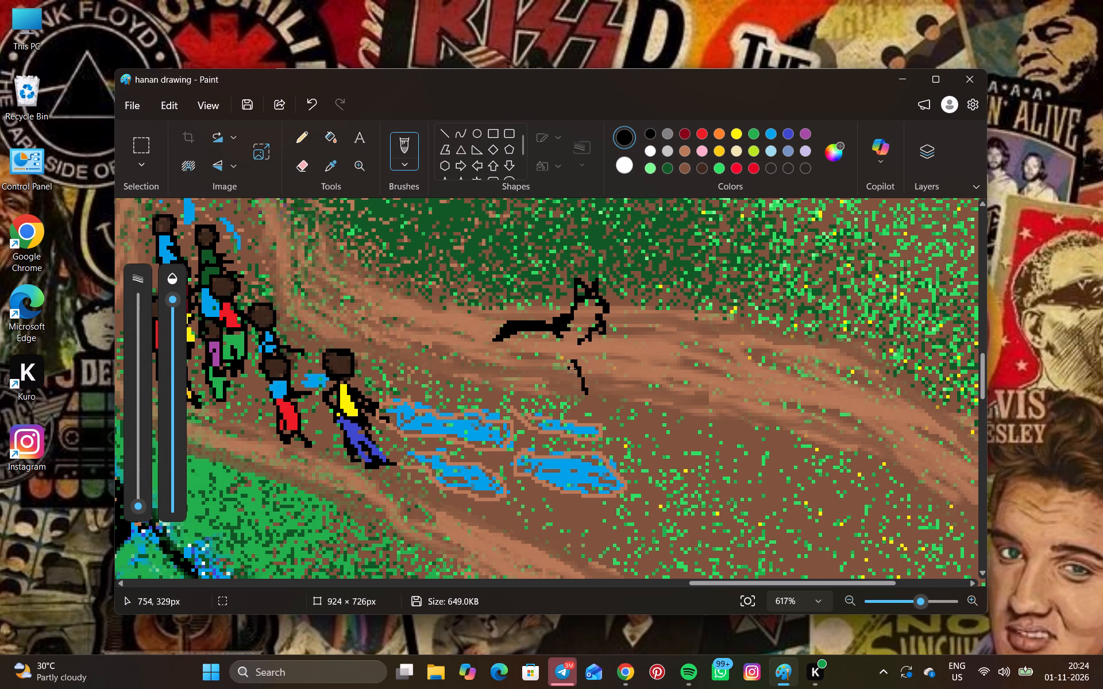
pyautogui.moveTo(570, 368); pyautogui.dragTo(579, 393)
pyautogui.click(579, 372)
pyautogui.moveTo(573, 367); pyautogui.dragTo(572, 388)
pyautogui.moveTo(570, 378); pyautogui.dragTo(564, 396)
pyautogui.moveTo(564, 396); pyautogui.dragTo(564, 391)
pyautogui.moveTo(570, 363); pyautogui.dragTo(565, 396)
pyautogui.moveTo(560, 371); pyautogui.dragTo(562, 396)
# Draw a black belly line back from the front legs and outline the dog's hind legs at its end.
pyautogui.click(542, 373)
pyautogui.moveTo(562, 359); pyautogui.dragTo(539, 370)
pyautogui.moveTo(567, 364); pyautogui.dragTo(523, 372)
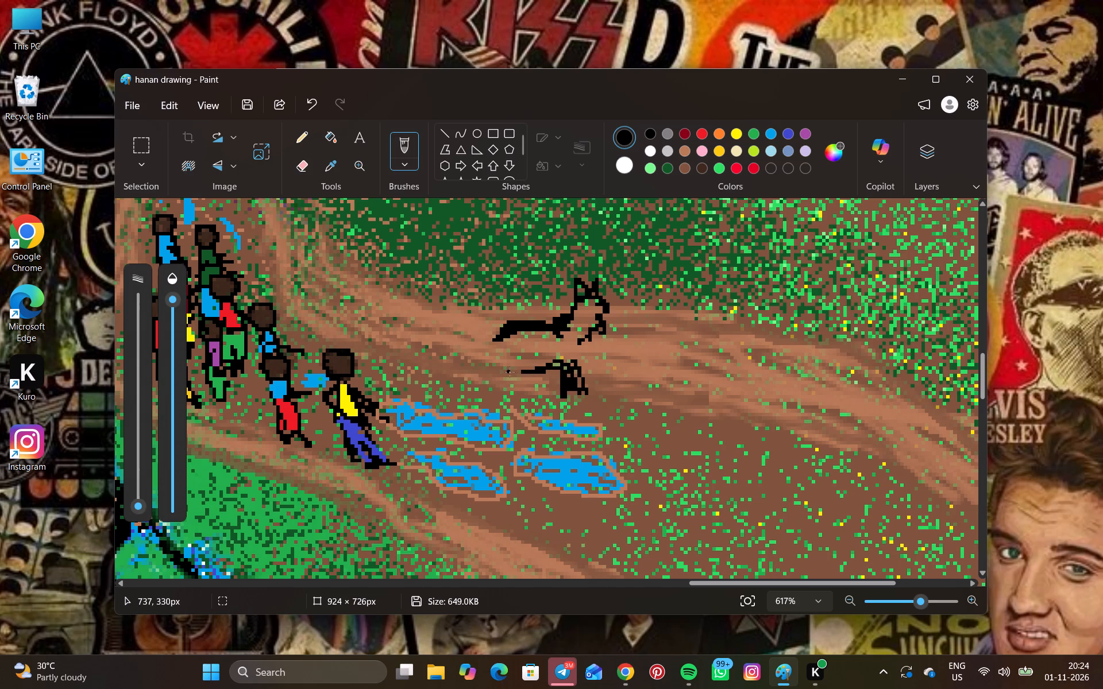
pyautogui.moveTo(510, 372); pyautogui.dragTo(512, 388)
pyautogui.moveTo(515, 376); pyautogui.dragTo(520, 397)
pyautogui.moveTo(522, 369); pyautogui.dragTo(519, 402)
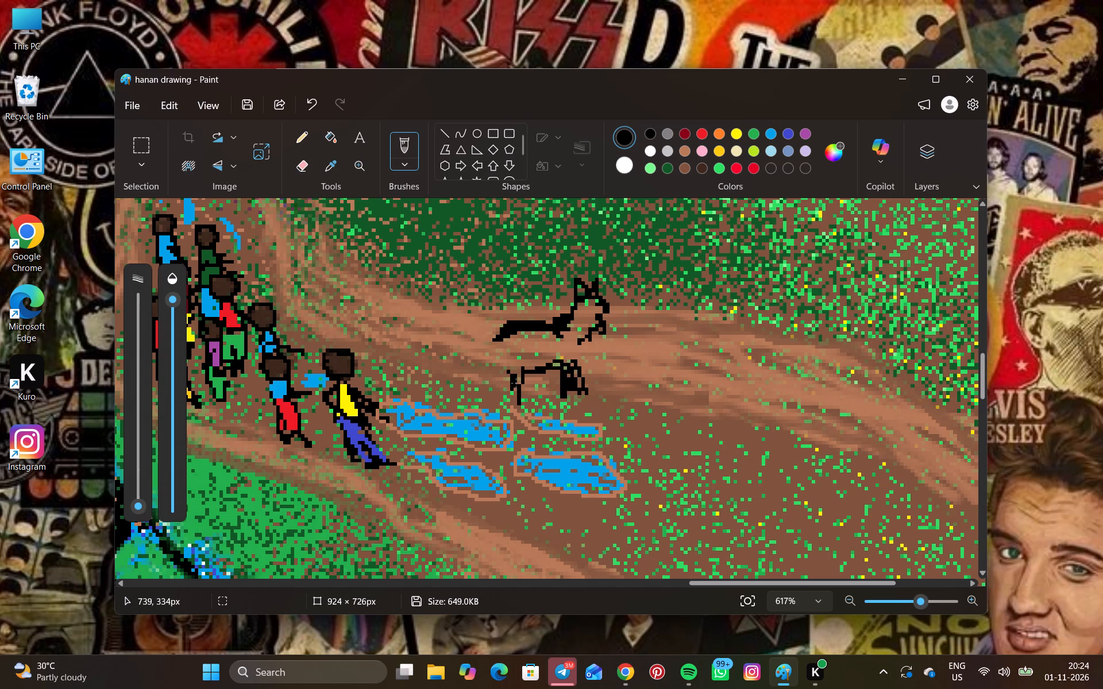
pyautogui.moveTo(516, 383); pyautogui.dragTo(516, 388)
pyautogui.click(510, 379)
pyautogui.moveTo(506, 370); pyautogui.dragTo(503, 388)
# Curve the dog's back down into a black rump and thicken the upper hind legs where they meet the belly.
pyautogui.moveTo(505, 329); pyautogui.dragTo(495, 338)
pyautogui.moveTo(500, 334); pyautogui.dragTo(491, 359)
pyautogui.moveTo(496, 343); pyautogui.dragTo(490, 347)
pyautogui.moveTo(494, 346); pyautogui.dragTo(488, 349)
pyautogui.moveTo(491, 347); pyautogui.dragTo(479, 367)
pyautogui.moveTo(529, 370); pyautogui.dragTo(504, 361)
pyautogui.moveTo(530, 373); pyautogui.dragTo(495, 367)
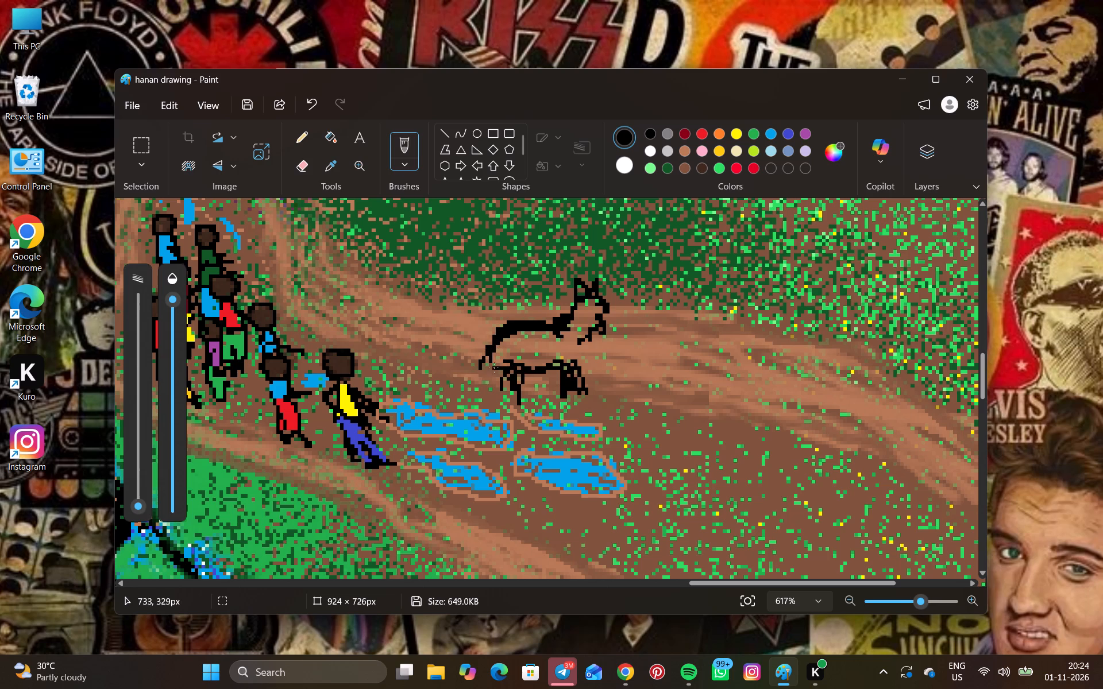
pyautogui.moveTo(505, 370); pyautogui.dragTo(490, 362)
pyautogui.moveTo(498, 368); pyautogui.dragTo(507, 396)
pyautogui.moveTo(493, 370); pyautogui.dragTo(510, 394)
# Draw a short upturned black tail with a curled tip behind the dog's rump.
pyautogui.moveTo(492, 366); pyautogui.dragTo(485, 366)
pyautogui.moveTo(484, 362); pyautogui.dragTo(473, 363)
pyautogui.moveTo(473, 346); pyautogui.dragTo(477, 363)
pyautogui.moveTo(477, 363); pyautogui.dragTo(471, 358)
pyautogui.moveTo(483, 365); pyautogui.dragTo(466, 342)
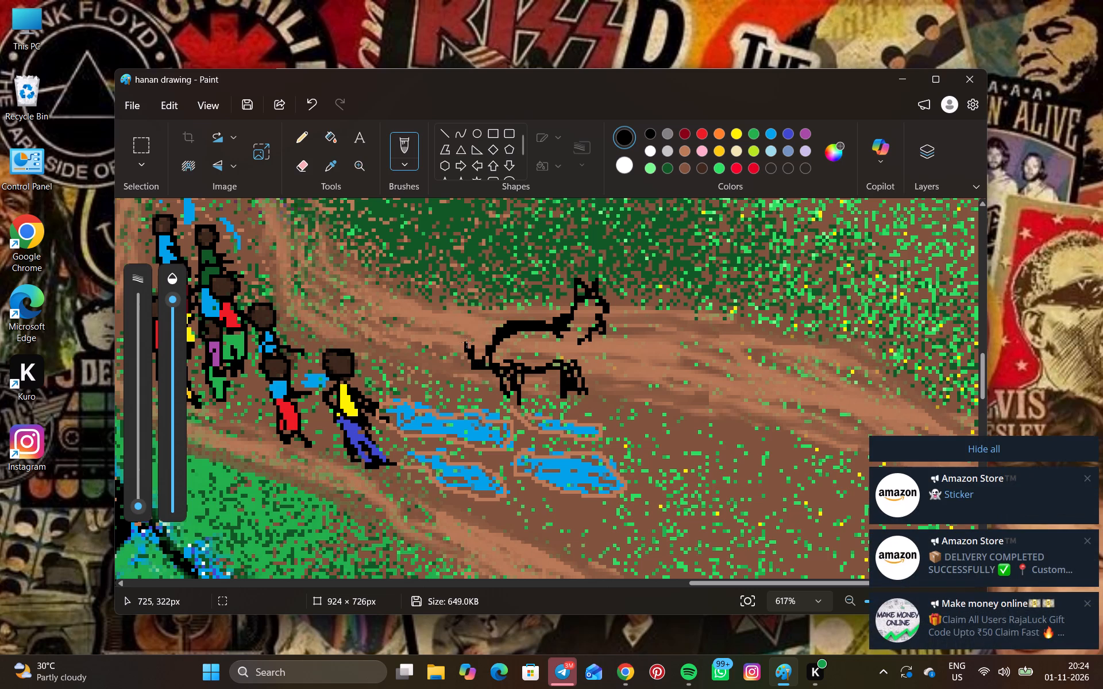
pyautogui.moveTo(466, 342); pyautogui.dragTo(470, 342)
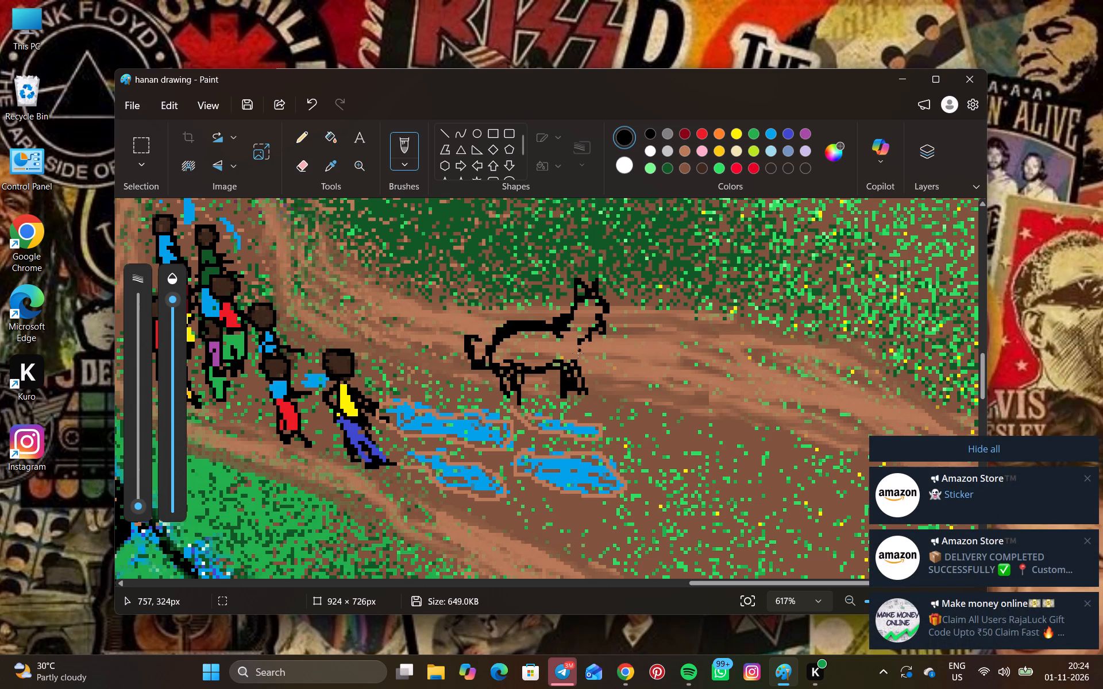
# Close the dog's outline with a black chest line from the throat down to the front legs.
pyautogui.moveTo(572, 346); pyautogui.dragTo(566, 371)
pyautogui.moveTo(579, 343); pyautogui.dragTo(573, 344)
pyautogui.click(580, 344)
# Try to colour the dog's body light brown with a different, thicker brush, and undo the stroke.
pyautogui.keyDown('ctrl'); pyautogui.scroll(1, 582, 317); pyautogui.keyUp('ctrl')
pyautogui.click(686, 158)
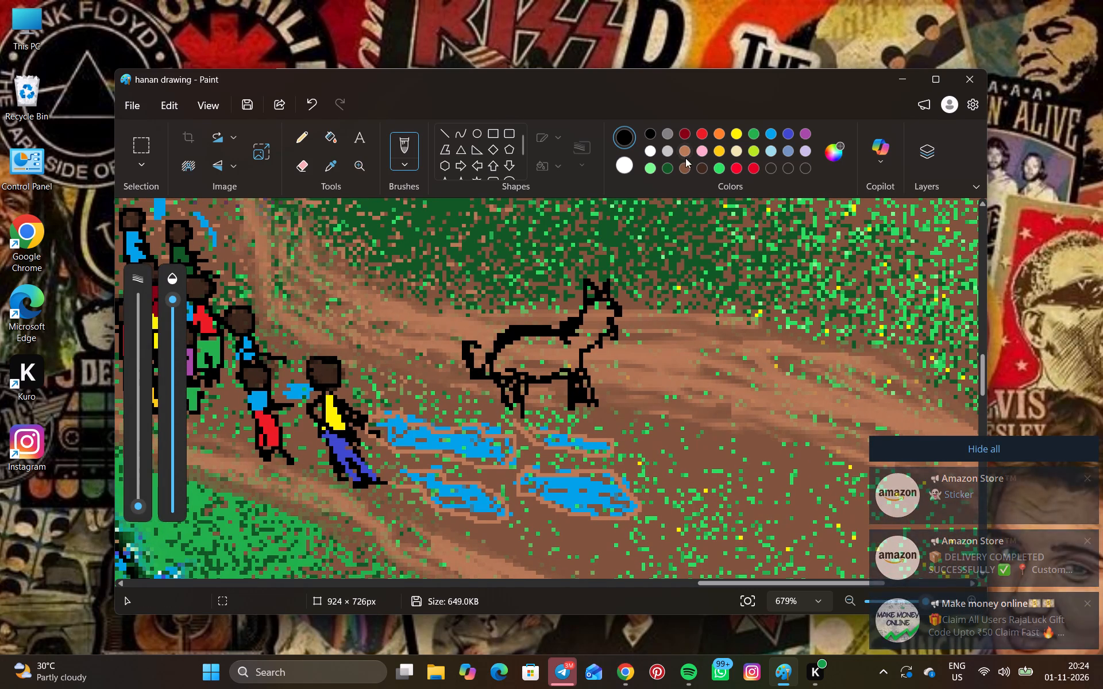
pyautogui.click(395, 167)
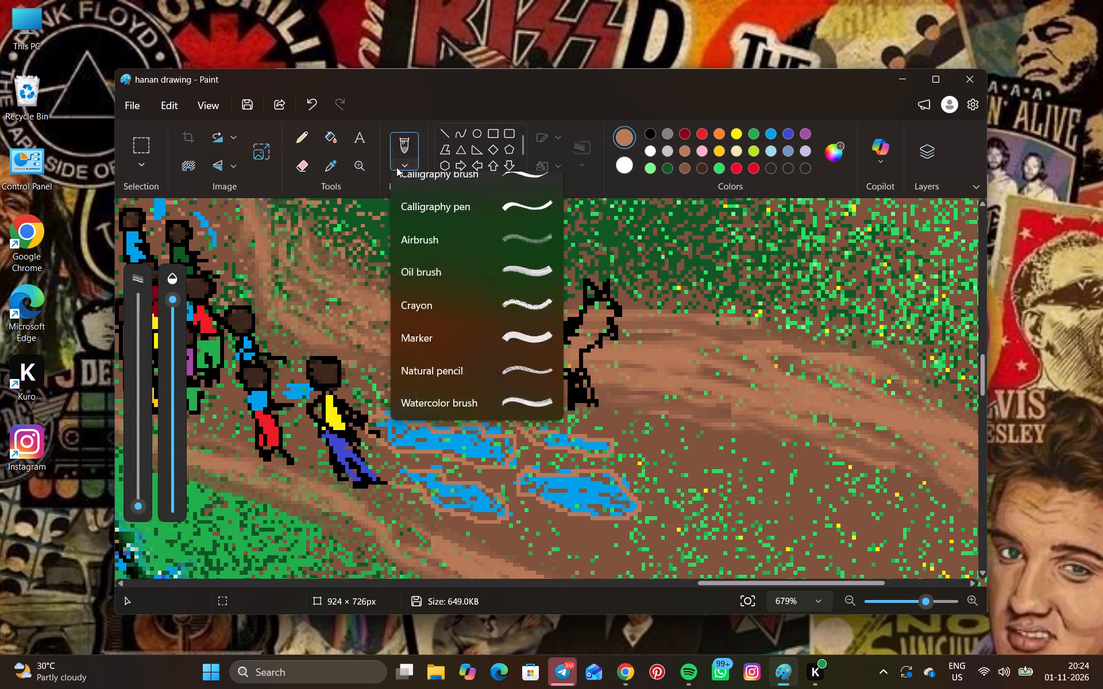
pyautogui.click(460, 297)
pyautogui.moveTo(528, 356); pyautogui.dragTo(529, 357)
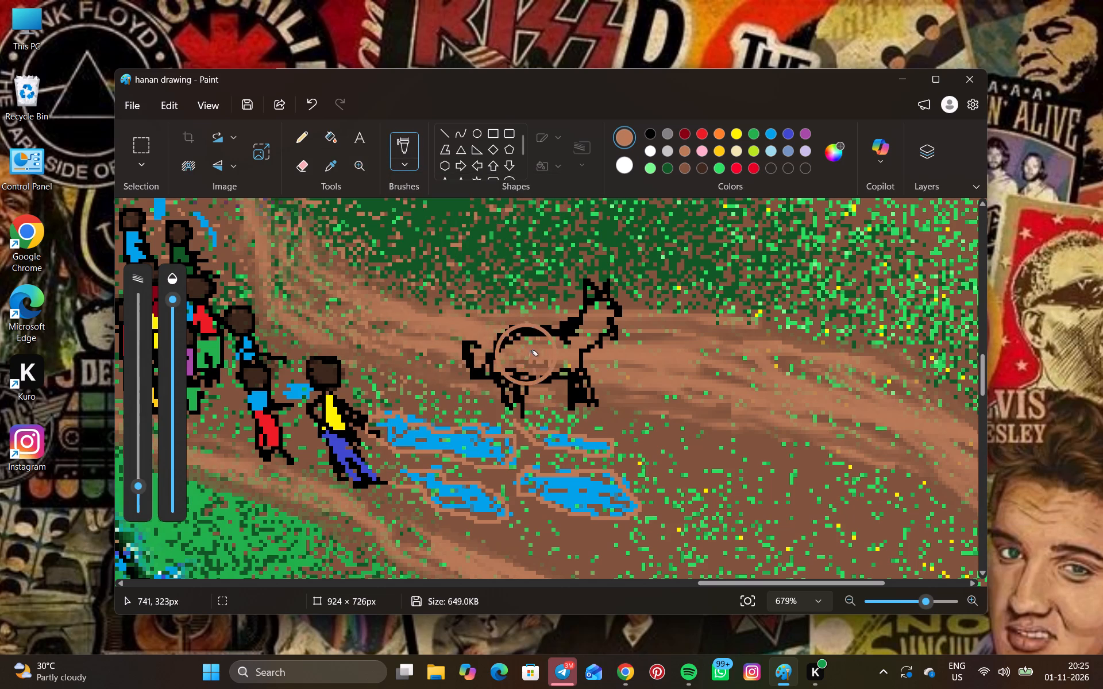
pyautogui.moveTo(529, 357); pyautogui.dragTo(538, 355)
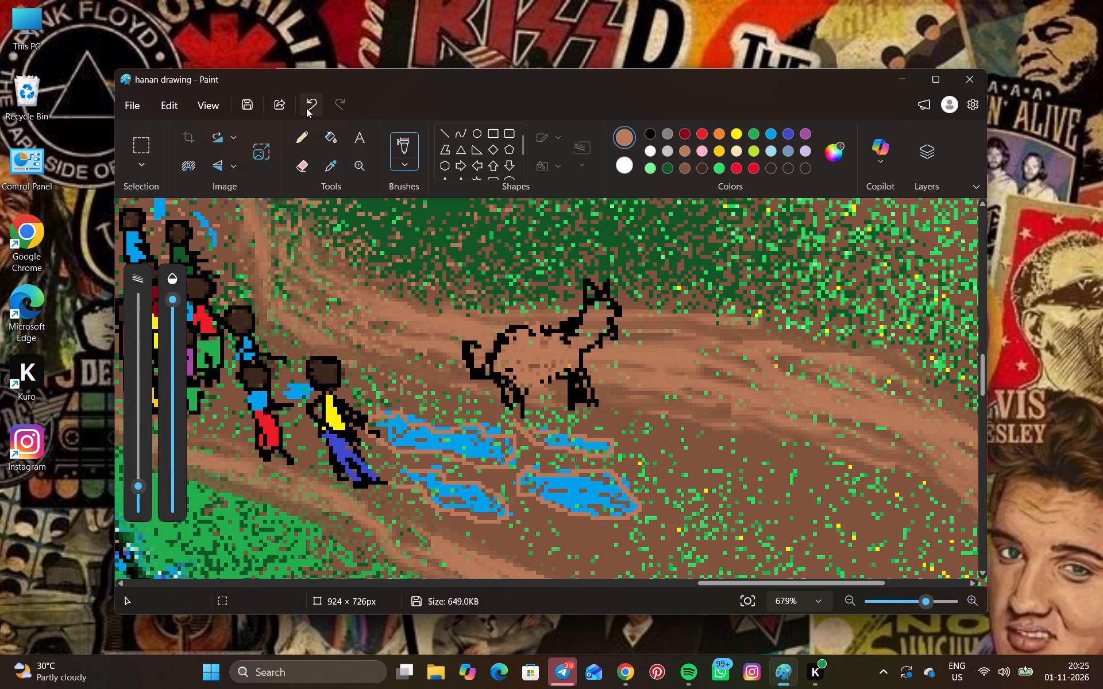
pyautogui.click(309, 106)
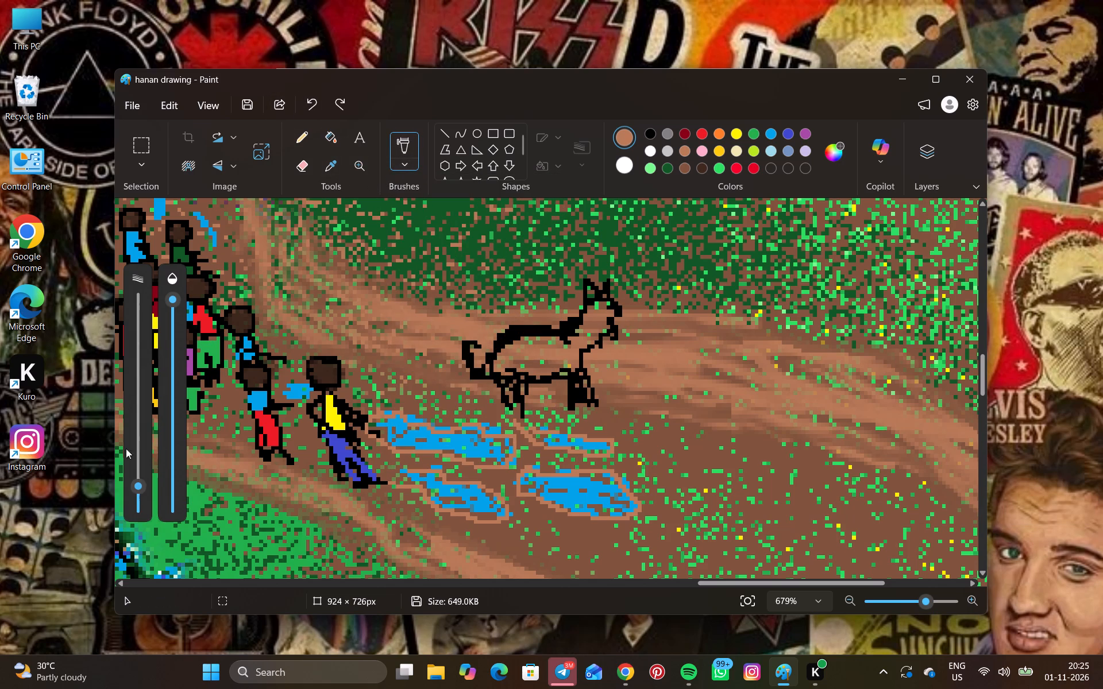
# Reduce the brush to its thinnest size and fill the dog's body, neck and head with the darker brown.
pyautogui.moveTo(141, 490); pyautogui.dragTo(157, 516)
pyautogui.click(524, 358)
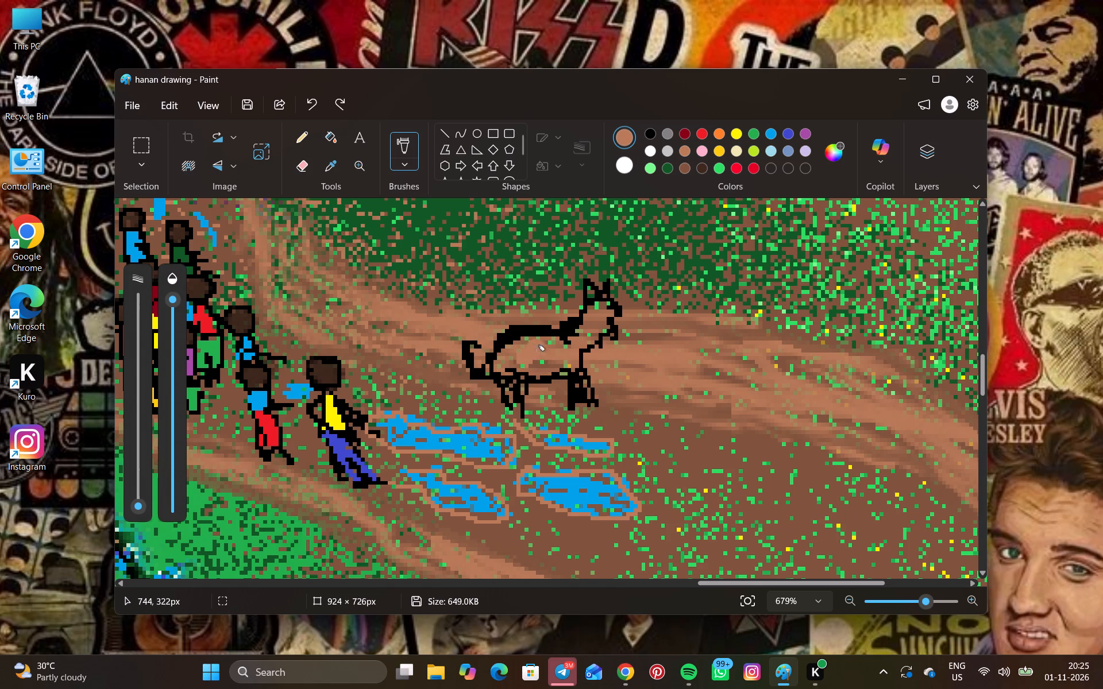
pyautogui.click(536, 352)
pyautogui.click(688, 166)
pyautogui.moveTo(526, 367); pyautogui.dragTo(534, 349)
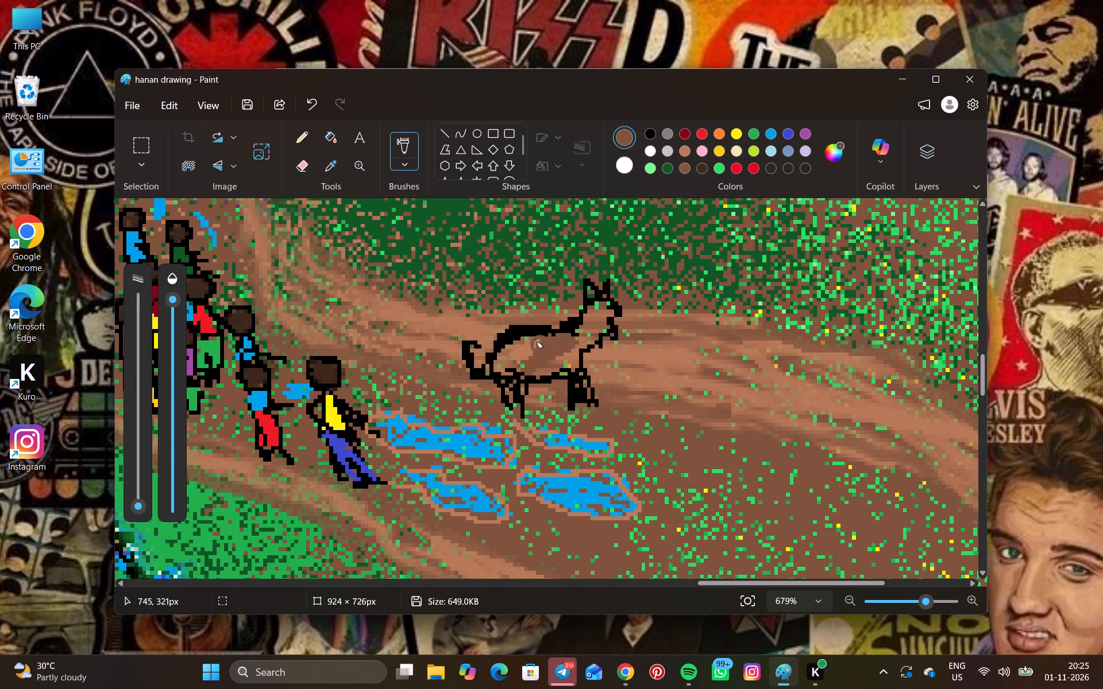
pyautogui.moveTo(534, 349); pyautogui.dragTo(545, 371)
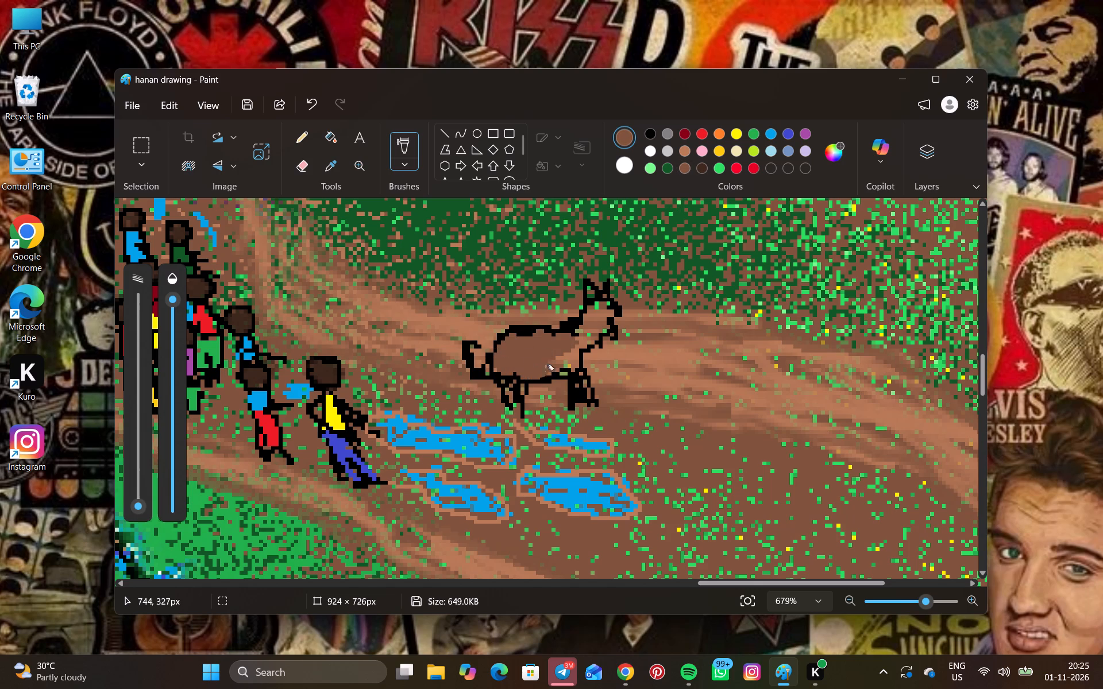
pyautogui.moveTo(545, 371); pyautogui.dragTo(574, 344)
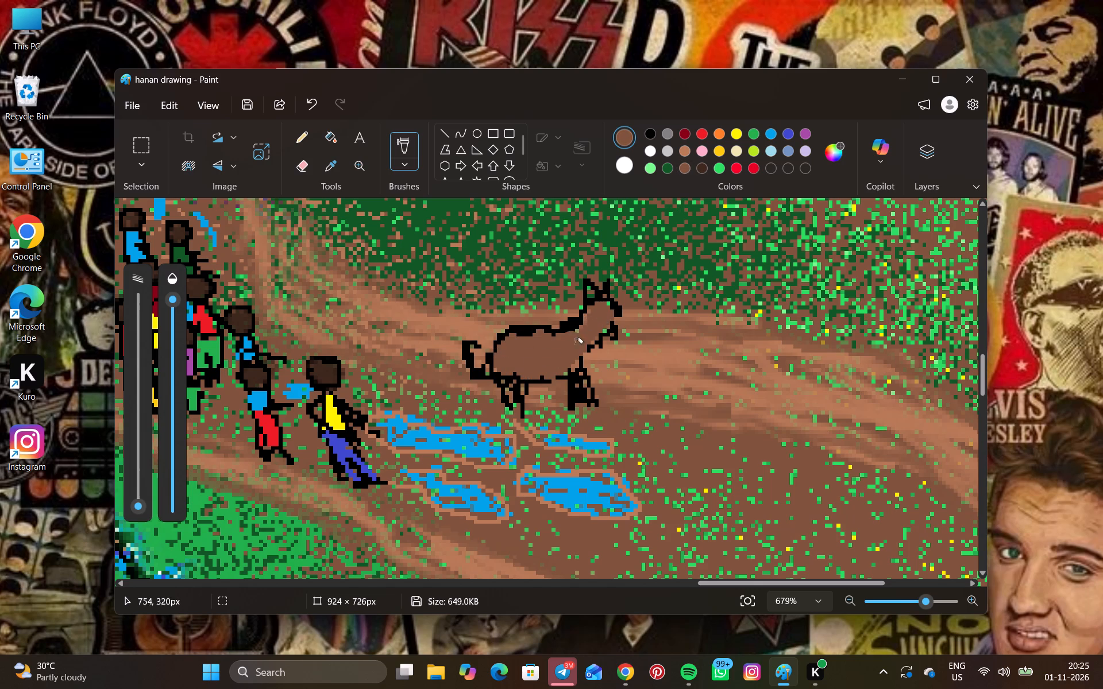
pyautogui.moveTo(574, 344); pyautogui.dragTo(570, 363)
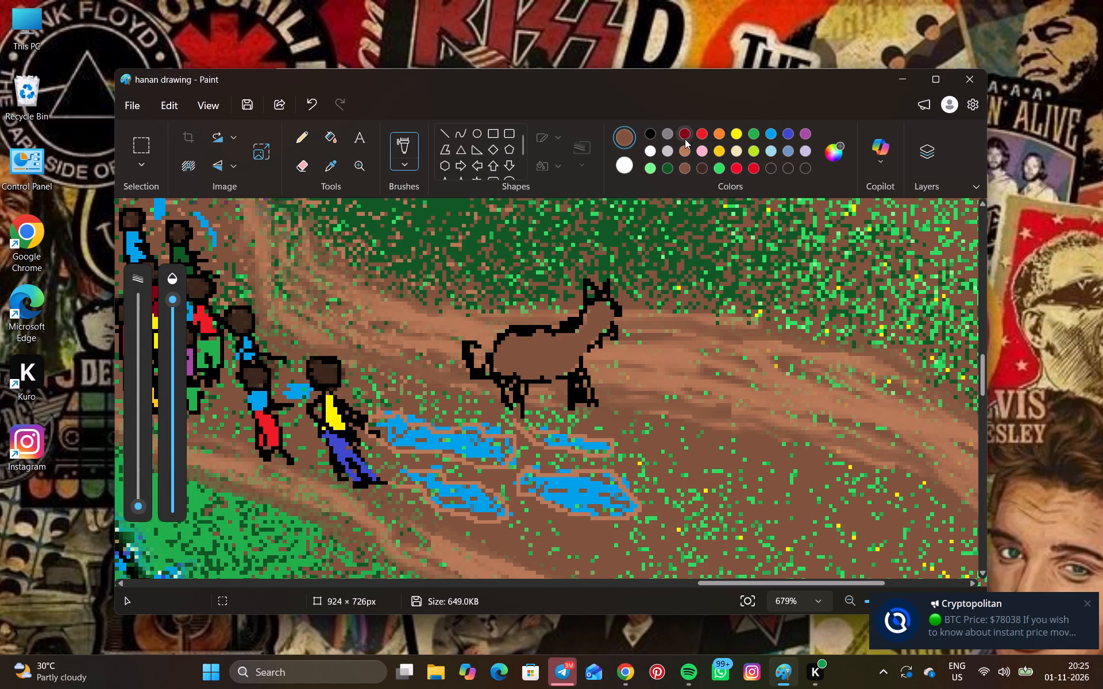
# Switch to the standard Brush, try small black dabs on the dog's head, and undo the last one.
pyautogui.click(421, 167)
pyautogui.click(407, 167)
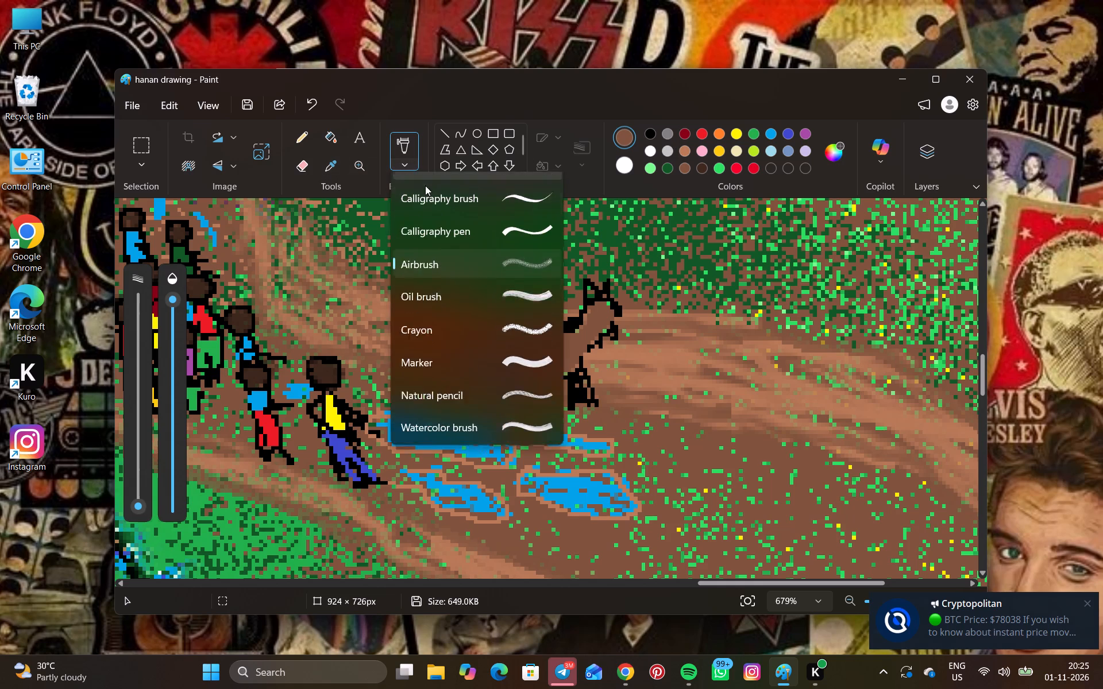
pyautogui.click(445, 191)
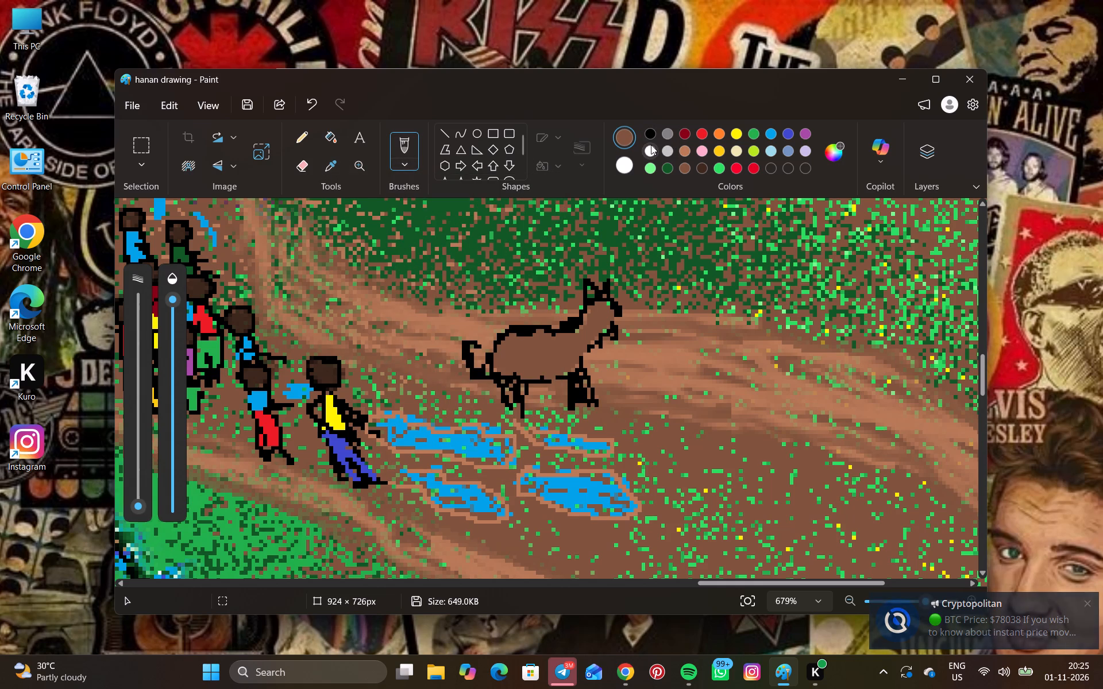
pyautogui.click(651, 142)
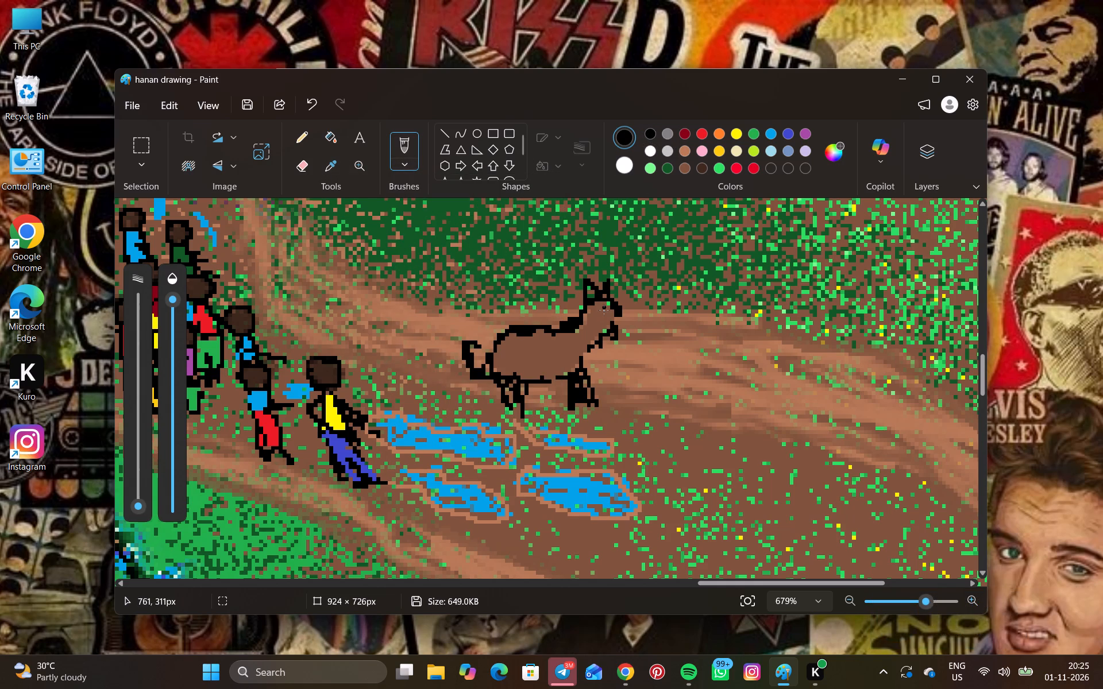
pyautogui.click(606, 310)
pyautogui.click(595, 309)
pyautogui.click(311, 108)
# Paint a small solid white patch on the dog's muzzle.
pyautogui.click(648, 158)
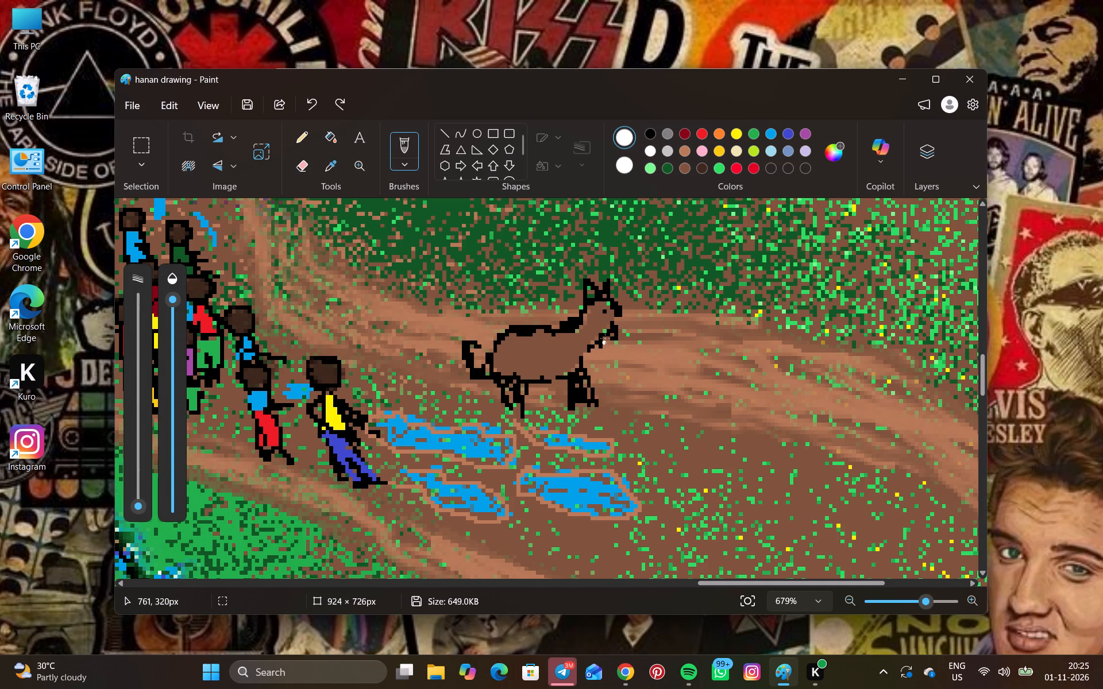
pyautogui.click(608, 324)
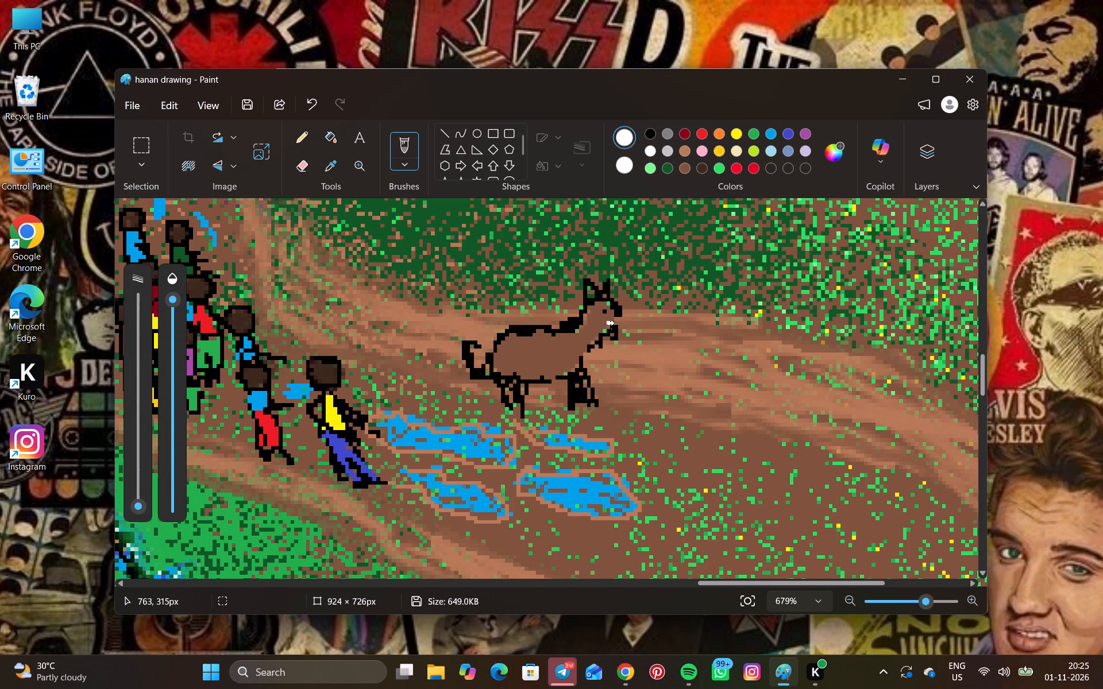
pyautogui.click(603, 326)
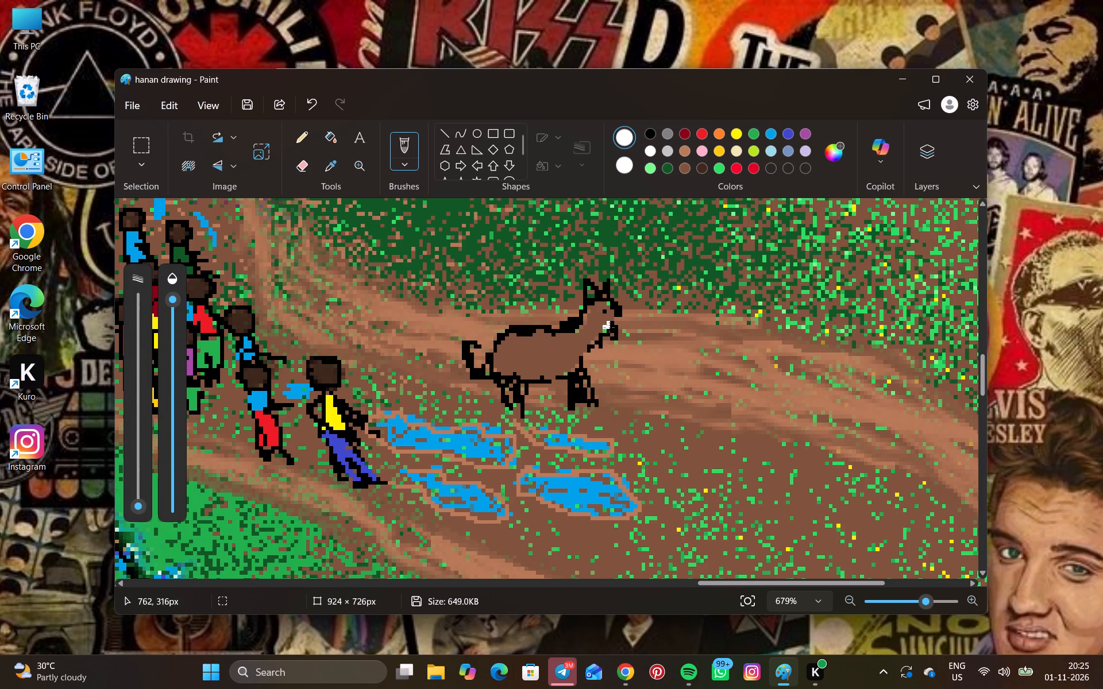
pyautogui.click(609, 328)
pyautogui.click(607, 328)
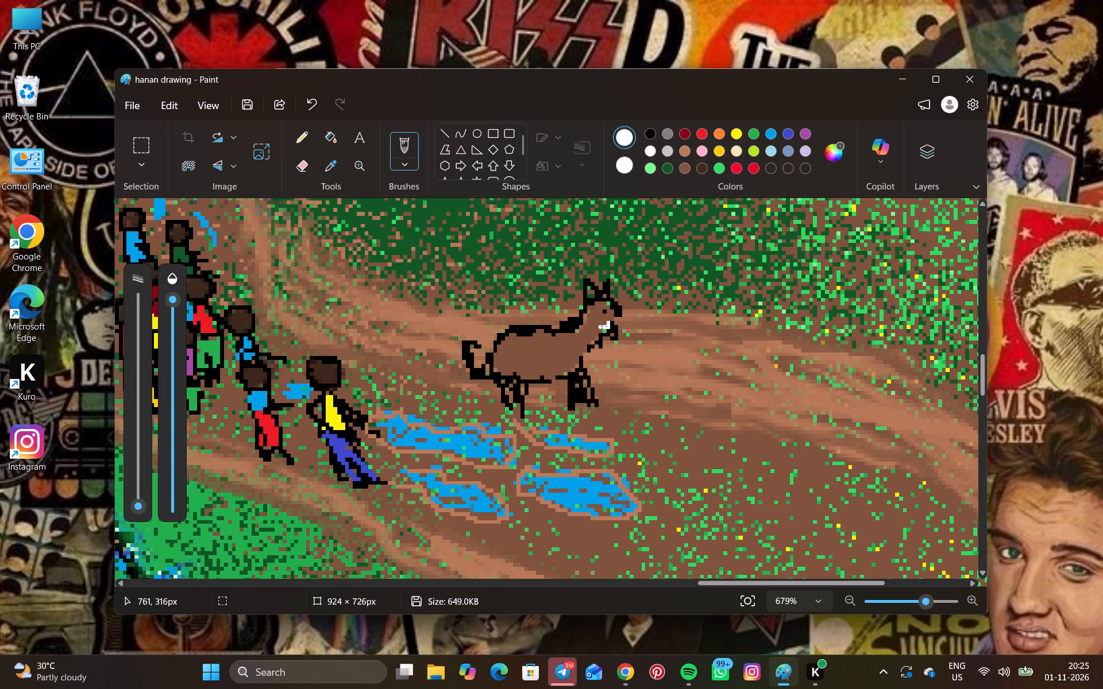
pyautogui.click(601, 326)
pyautogui.click(601, 324)
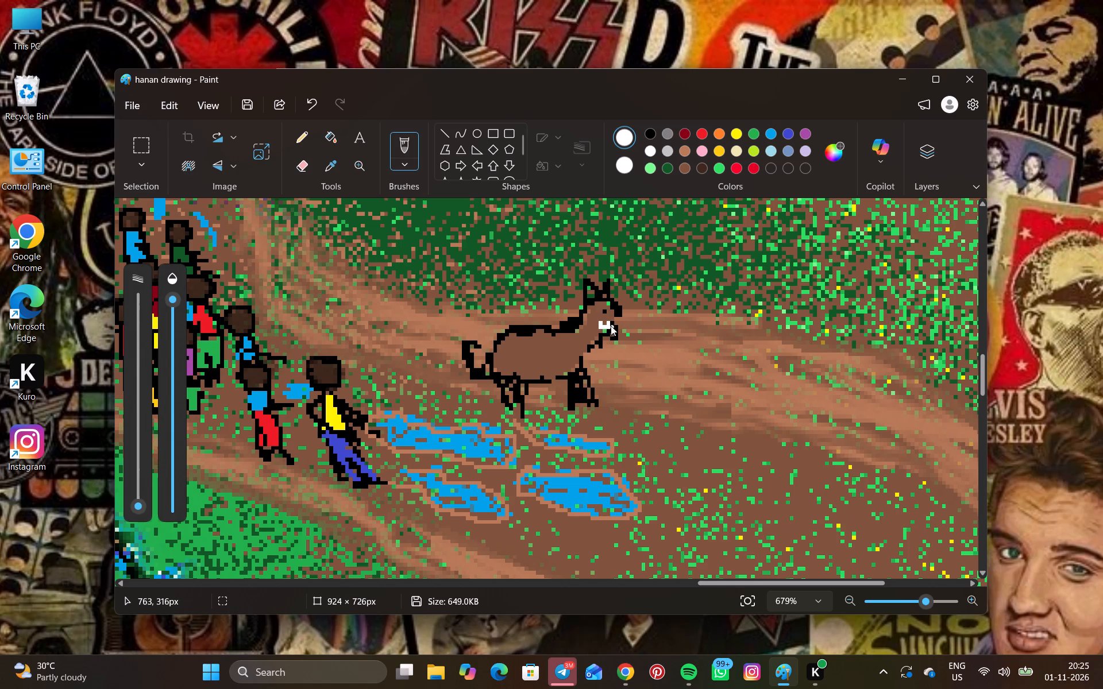
pyautogui.click(604, 323)
# Shade the dog's body with a row of slanted black Oil brush strokes from rump to chest.
pyautogui.click(649, 136)
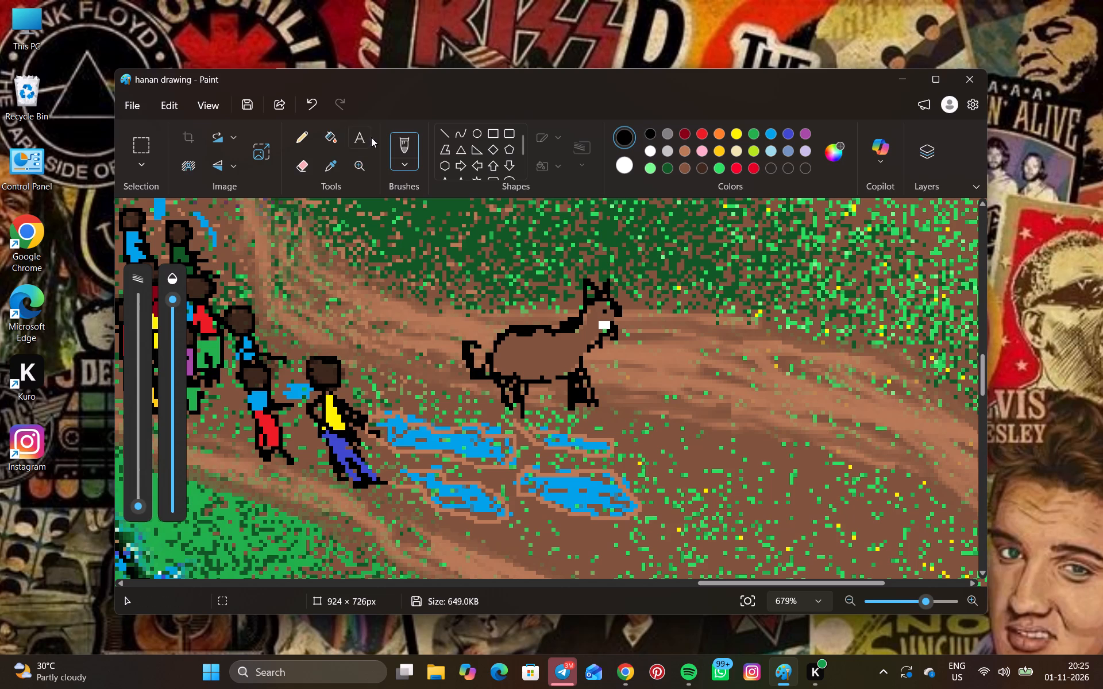
pyautogui.click(403, 168)
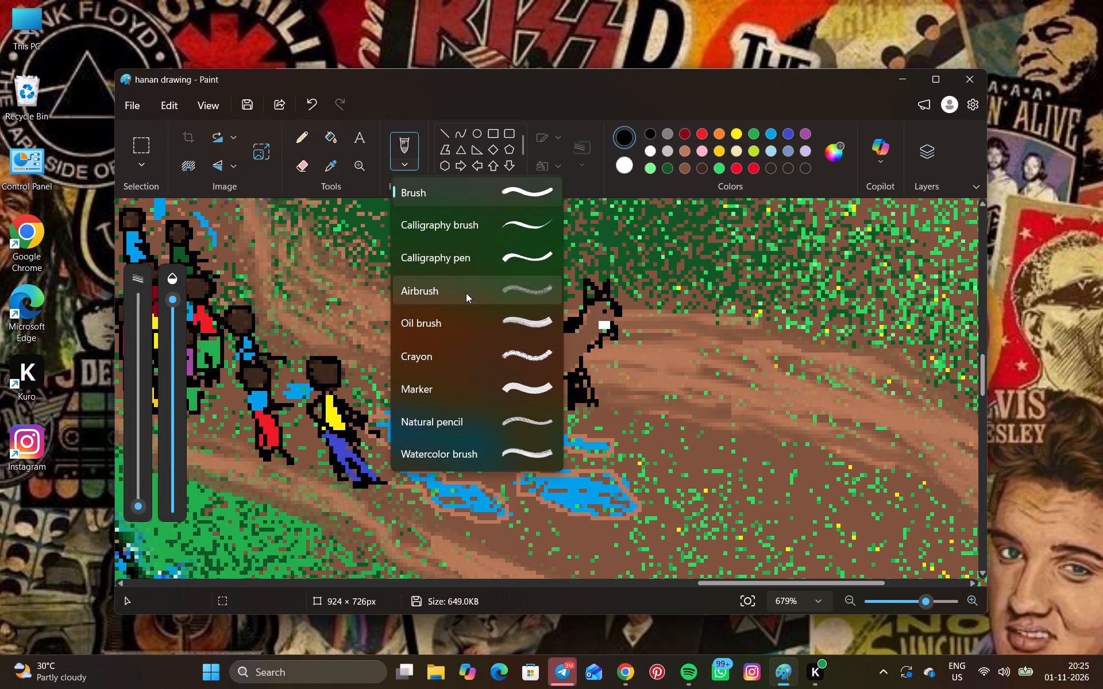
pyautogui.click(469, 321)
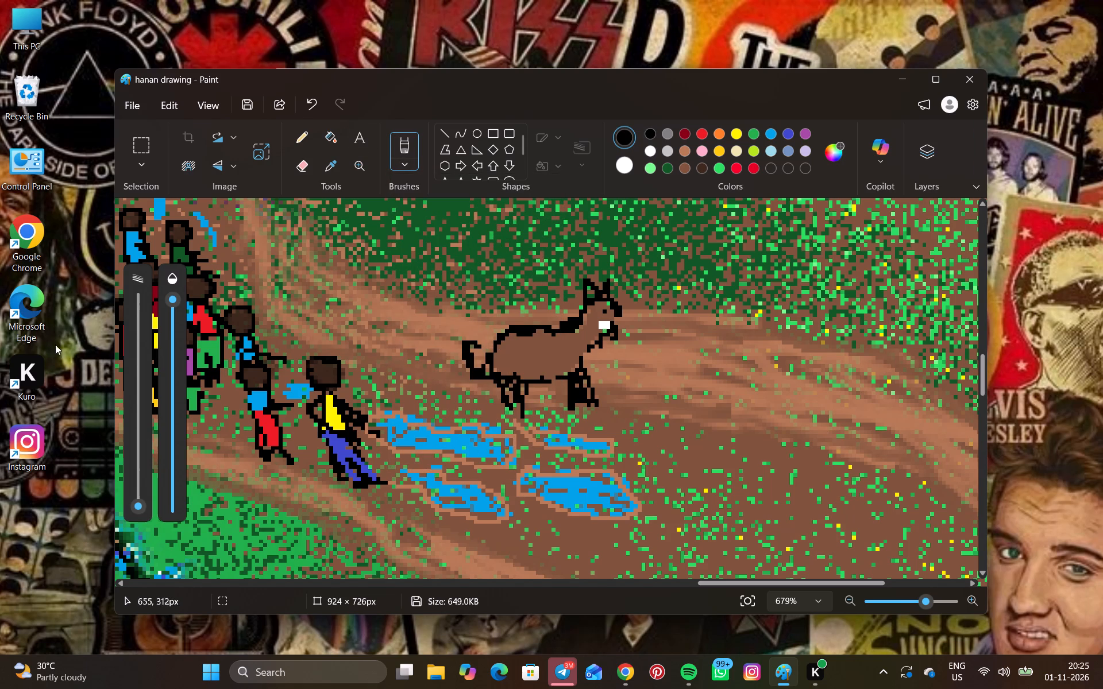
pyautogui.moveTo(531, 342); pyautogui.dragTo(522, 370)
pyautogui.moveTo(538, 339); pyautogui.dragTo(531, 377)
pyautogui.moveTo(555, 334); pyautogui.dragTo(541, 378)
pyautogui.moveTo(571, 334); pyautogui.dragTo(564, 370)
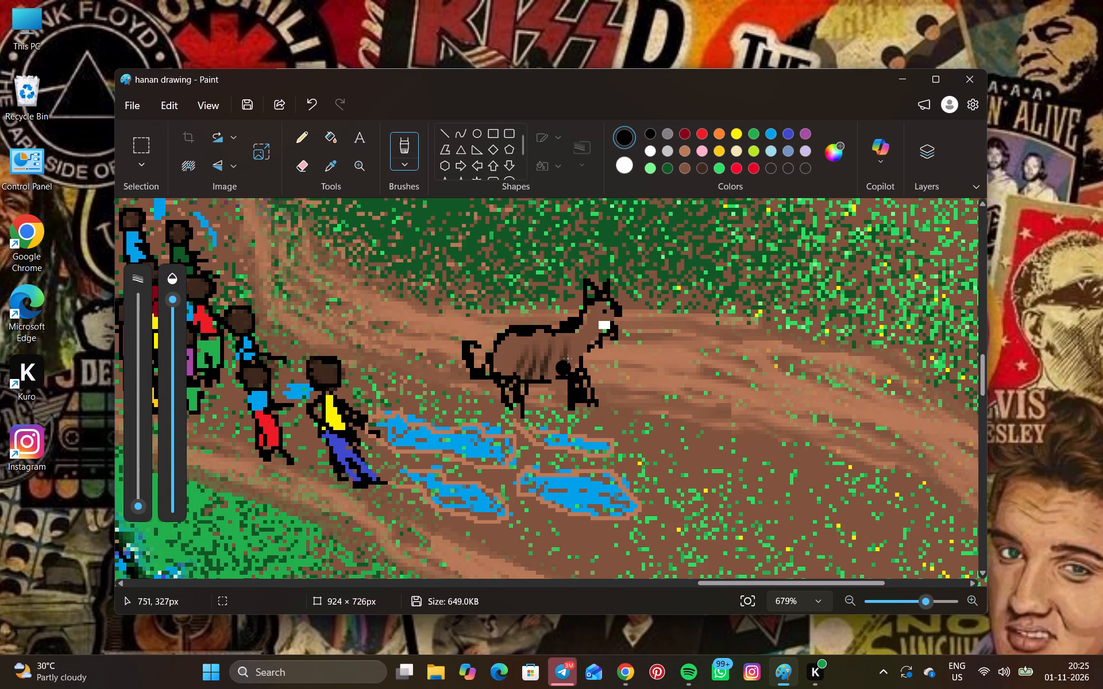
pyautogui.moveTo(583, 331); pyautogui.dragTo(565, 376)
pyautogui.moveTo(514, 335); pyautogui.dragTo(508, 366)
pyautogui.moveTo(512, 345); pyautogui.dragTo(497, 378)
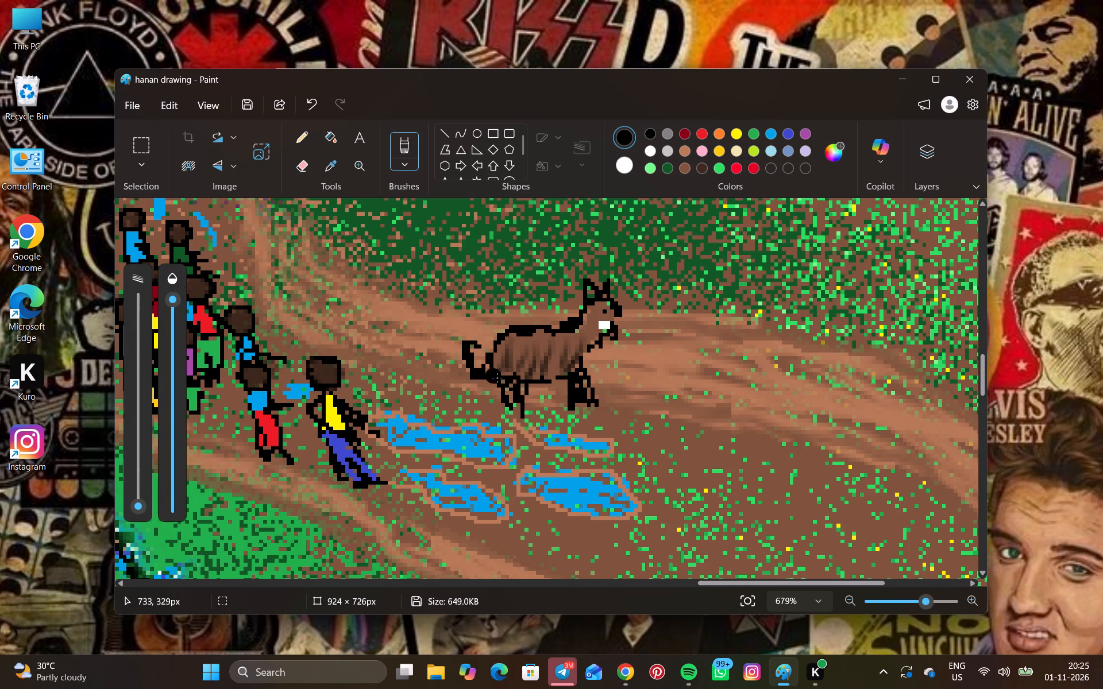
# Brush the darker brown over the dog's tail, hind legs and front legs with the Oil brush.
pyautogui.click(688, 164)
pyautogui.moveTo(483, 377); pyautogui.dragTo(477, 375)
pyautogui.moveTo(464, 349); pyautogui.dragTo(479, 374)
pyautogui.moveTo(465, 353); pyautogui.dragTo(494, 380)
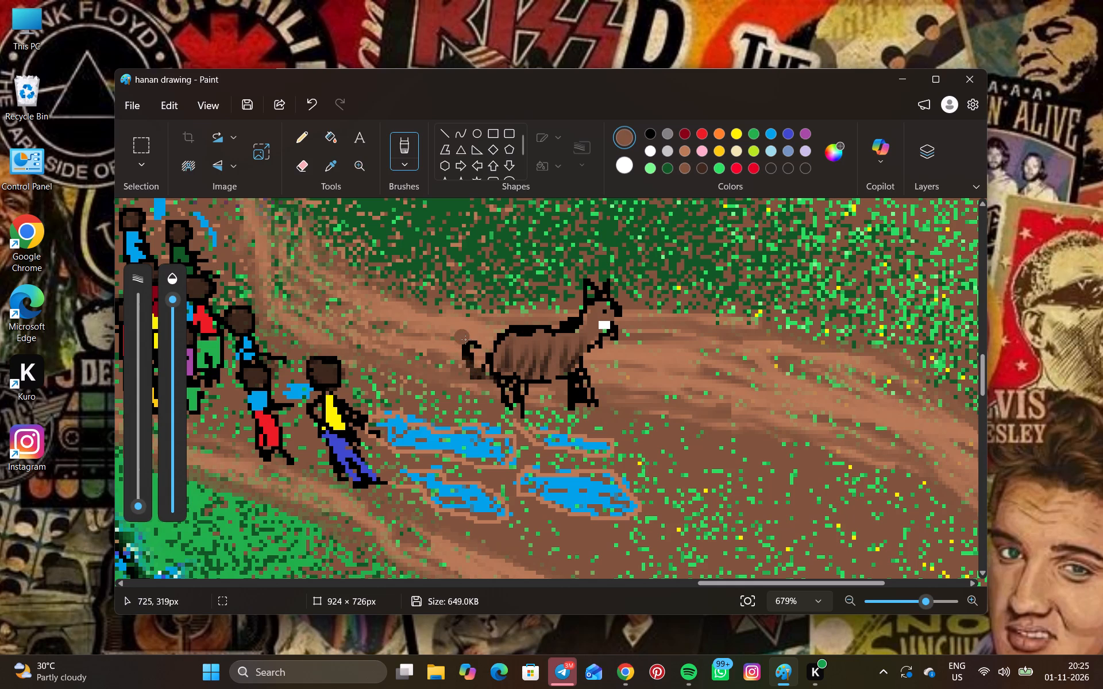
pyautogui.moveTo(465, 339); pyautogui.dragTo(491, 389)
pyautogui.moveTo(523, 377); pyautogui.dragTo(514, 420)
pyautogui.moveTo(512, 378); pyautogui.dragTo(514, 404)
pyautogui.moveTo(572, 362); pyautogui.dragTo(580, 409)
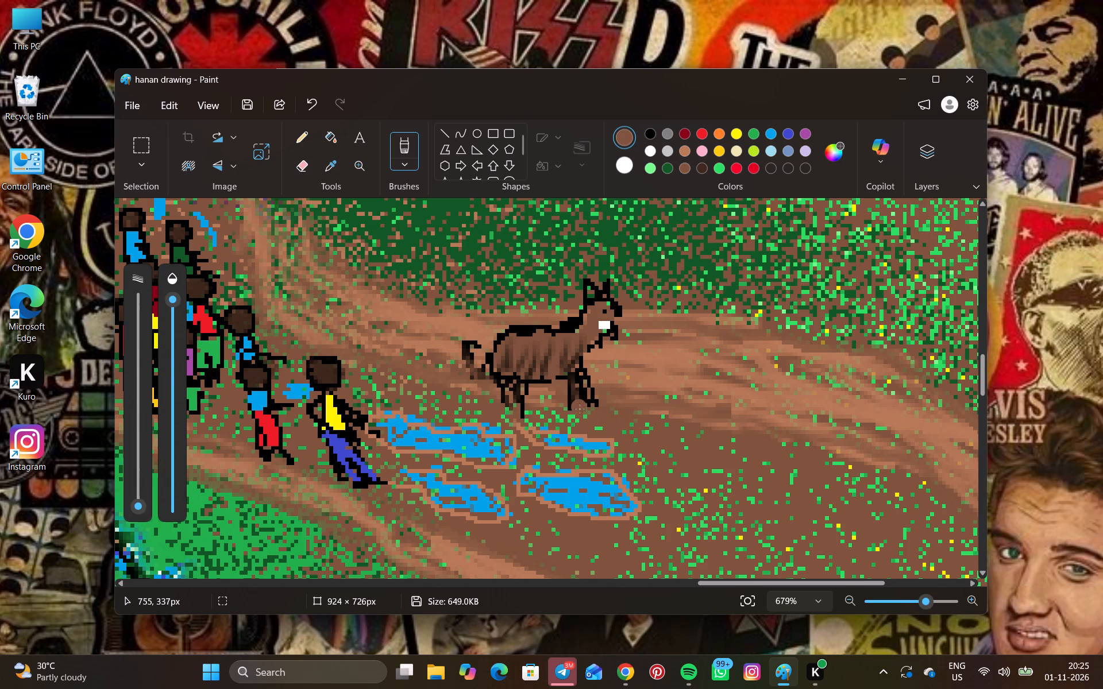
pyautogui.moveTo(580, 409); pyautogui.dragTo(580, 409)
pyautogui.moveTo(579, 376); pyautogui.dragTo(574, 413)
pyautogui.moveTo(577, 370); pyautogui.dragTo(587, 406)
# Rework the dog's snout with small black standard Brush marks, breaking up the white muzzle patch.
pyautogui.click(654, 131)
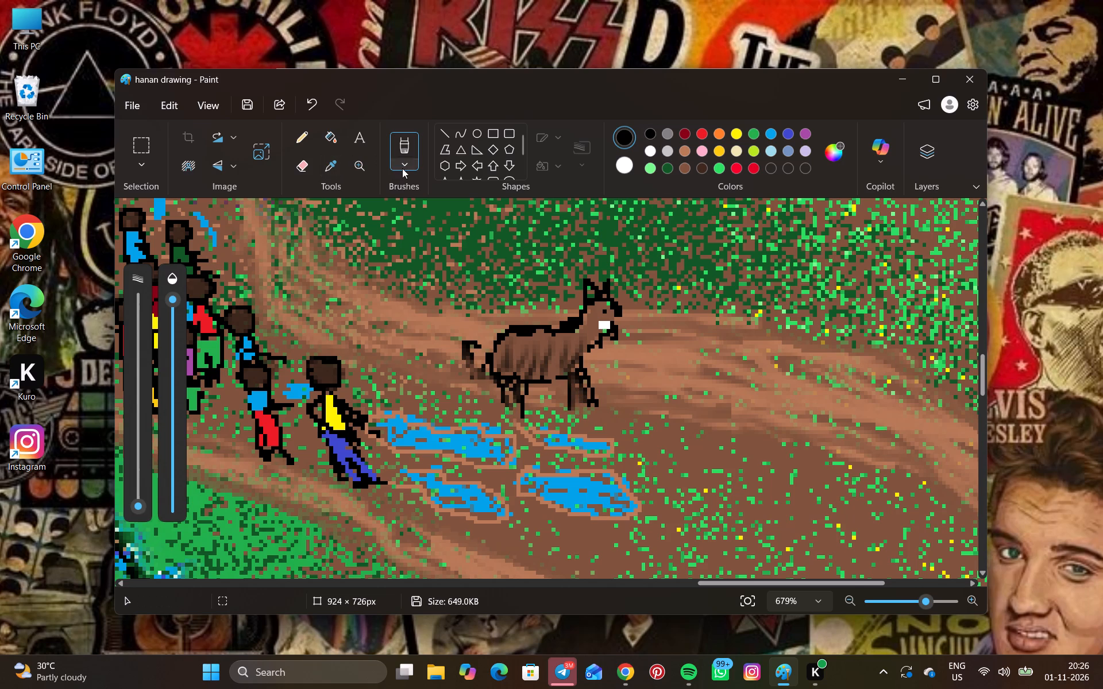
pyautogui.click(402, 168)
pyautogui.click(480, 199)
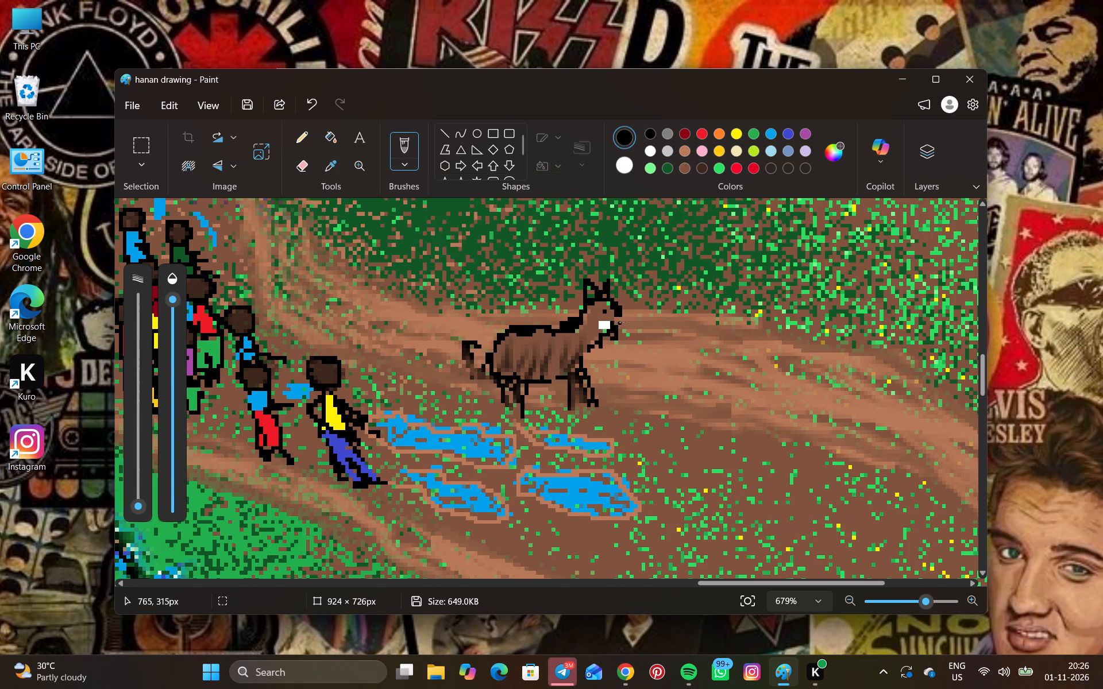
pyautogui.doubleClick(616, 315)
pyautogui.click(610, 320)
pyautogui.moveTo(612, 316); pyautogui.dragTo(618, 313)
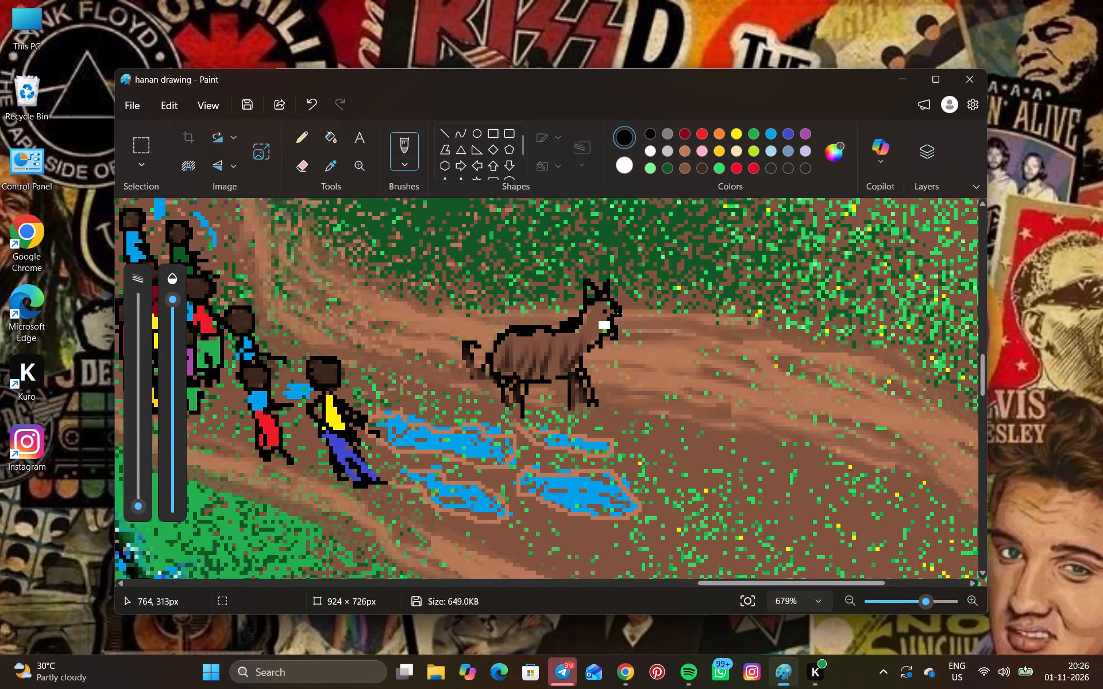
pyautogui.moveTo(618, 313); pyautogui.dragTo(600, 324)
pyautogui.click(606, 327)
# Redraw the black outline of the dog's curled tail, rump and back.
pyautogui.moveTo(495, 378); pyautogui.dragTo(481, 380)
pyautogui.click(479, 380)
pyautogui.moveTo(465, 365); pyautogui.dragTo(462, 344)
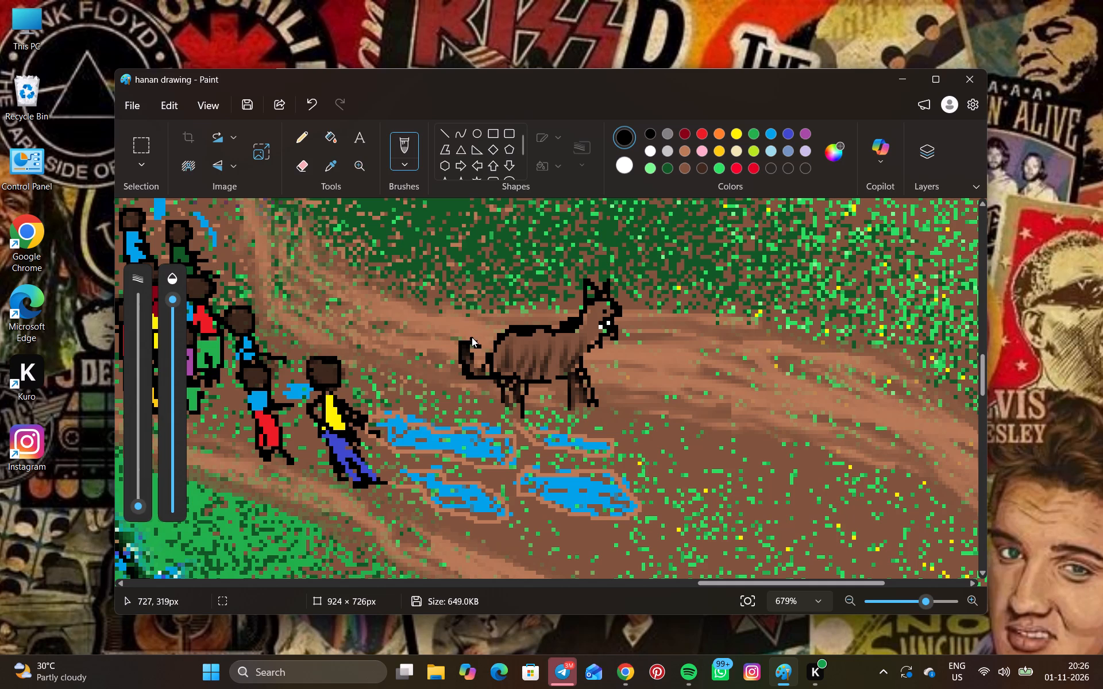
pyautogui.click(472, 337)
pyautogui.moveTo(473, 355); pyautogui.dragTo(473, 361)
pyautogui.click(497, 374)
pyautogui.moveTo(500, 373); pyautogui.dragTo(497, 346)
pyautogui.moveTo(489, 362); pyautogui.dragTo(534, 323)
pyautogui.click(538, 323)
# Redraw the dog's hind and front legs with thicker black lines down to the paws.
pyautogui.moveTo(510, 398); pyautogui.dragTo(503, 396)
pyautogui.moveTo(508, 381); pyautogui.dragTo(510, 411)
pyautogui.moveTo(506, 408); pyautogui.dragTo(510, 412)
pyautogui.moveTo(510, 412); pyautogui.dragTo(515, 412)
pyautogui.moveTo(573, 380); pyautogui.dragTo(586, 402)
pyautogui.moveTo(564, 383); pyautogui.dragTo(572, 402)
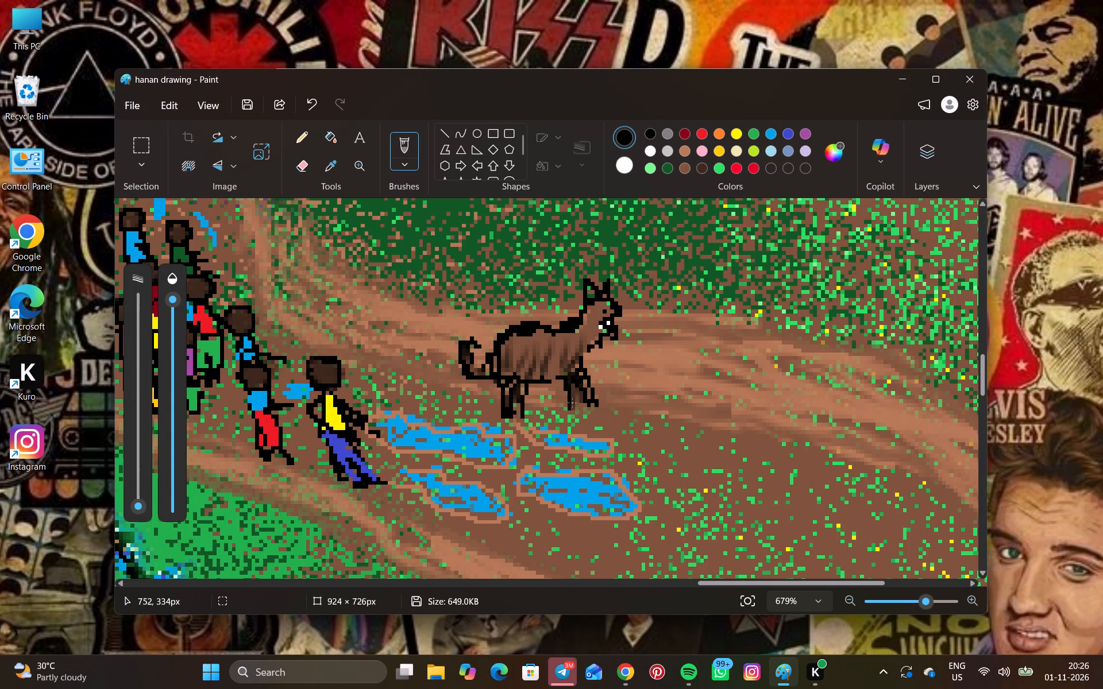
pyautogui.moveTo(572, 402); pyautogui.dragTo(556, 392)
pyautogui.moveTo(562, 380); pyautogui.dragTo(558, 389)
pyautogui.moveTo(556, 382); pyautogui.dragTo(568, 417)
pyautogui.moveTo(568, 417); pyautogui.dragTo(566, 414)
pyautogui.click(598, 407)
# Paint a yellow collar down the brown dog's neck, with a small yellow ring-shaped tag hanging below it.
pyautogui.keyDown('ctrl'); pyautogui.scroll(-2, 592, 417); pyautogui.keyUp('ctrl')
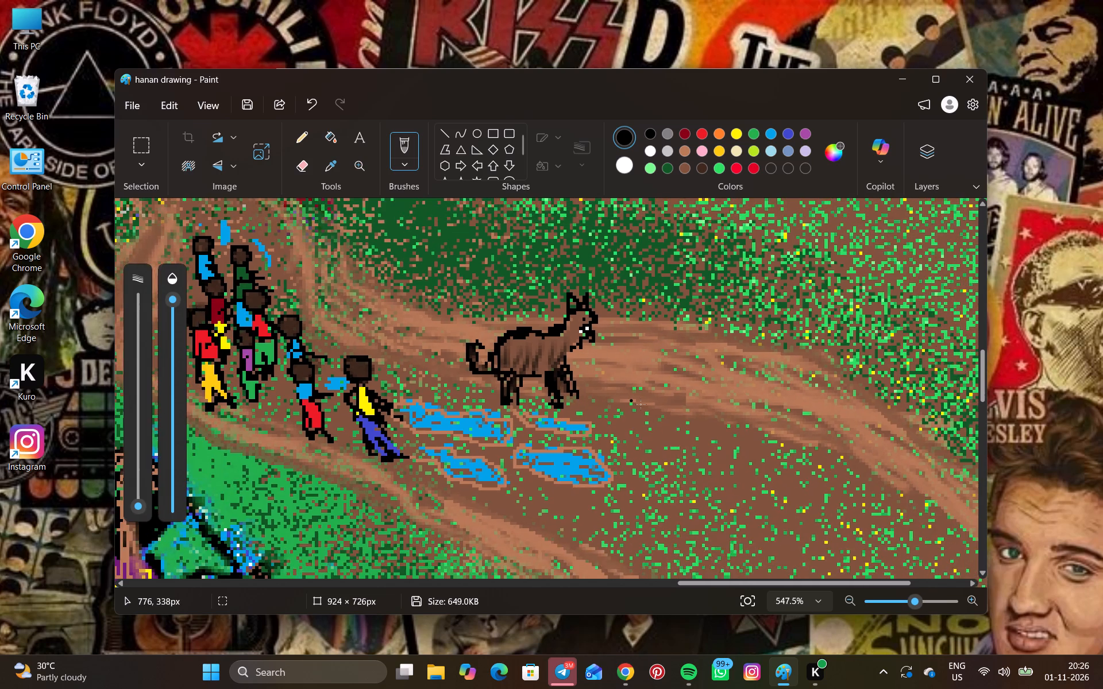
pyautogui.keyDown('ctrl'); pyautogui.scroll(-6, 641, 404); pyautogui.keyUp('ctrl')
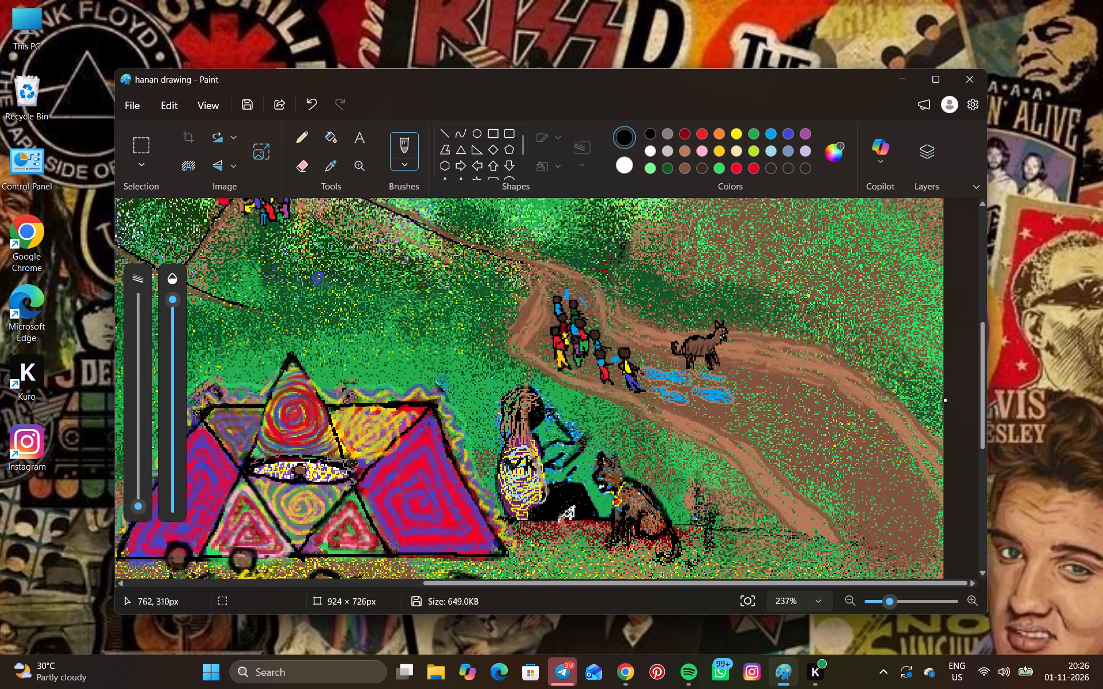
pyautogui.keyDown('ctrl'); pyautogui.scroll(2, 707, 337); pyautogui.keyUp('ctrl')
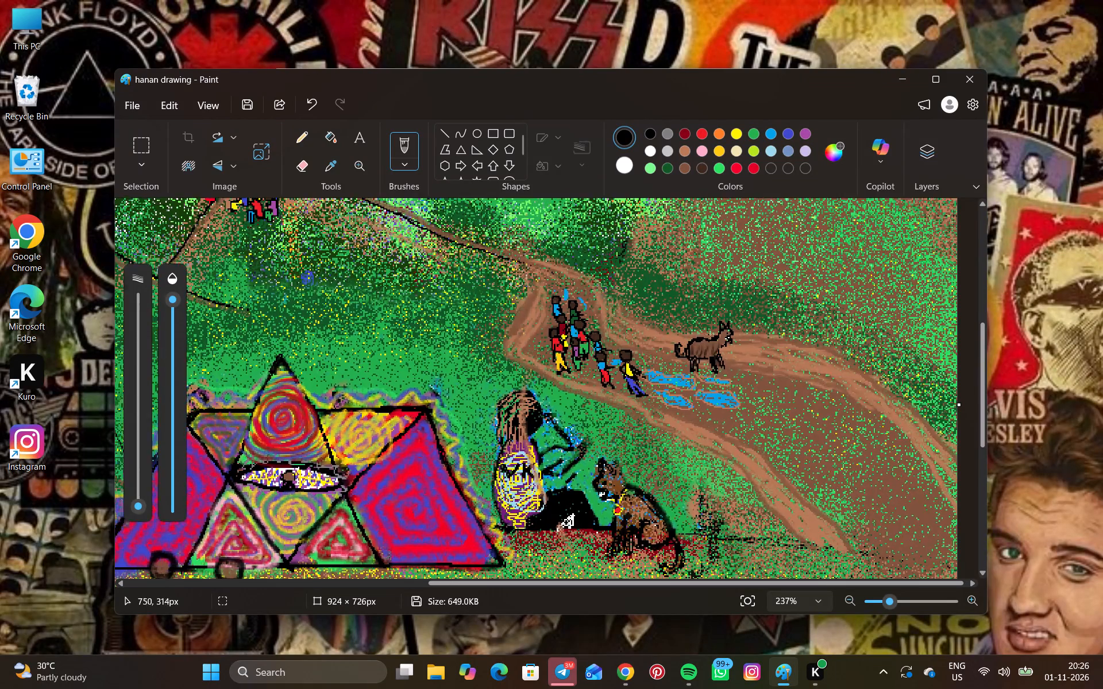
pyautogui.keyDown('ctrl'); pyautogui.scroll(3, 710, 334); pyautogui.keyUp('ctrl')
pyautogui.click(733, 131)
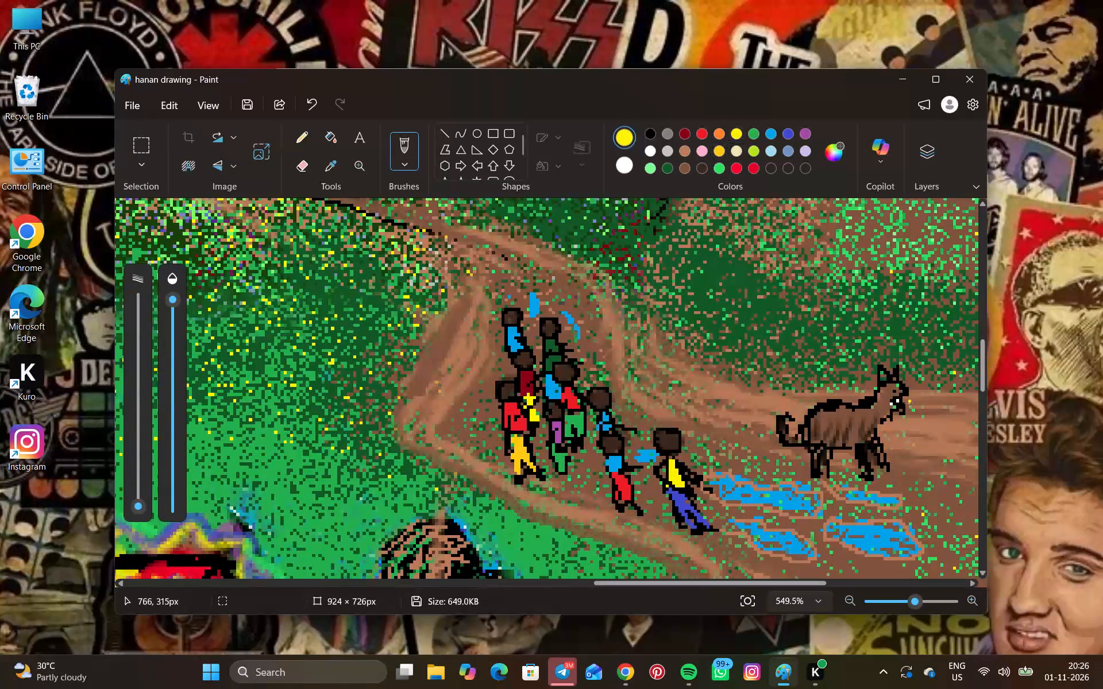
pyautogui.moveTo(874, 402); pyautogui.dragTo(881, 417)
pyautogui.moveTo(886, 424); pyautogui.dragTo(883, 428)
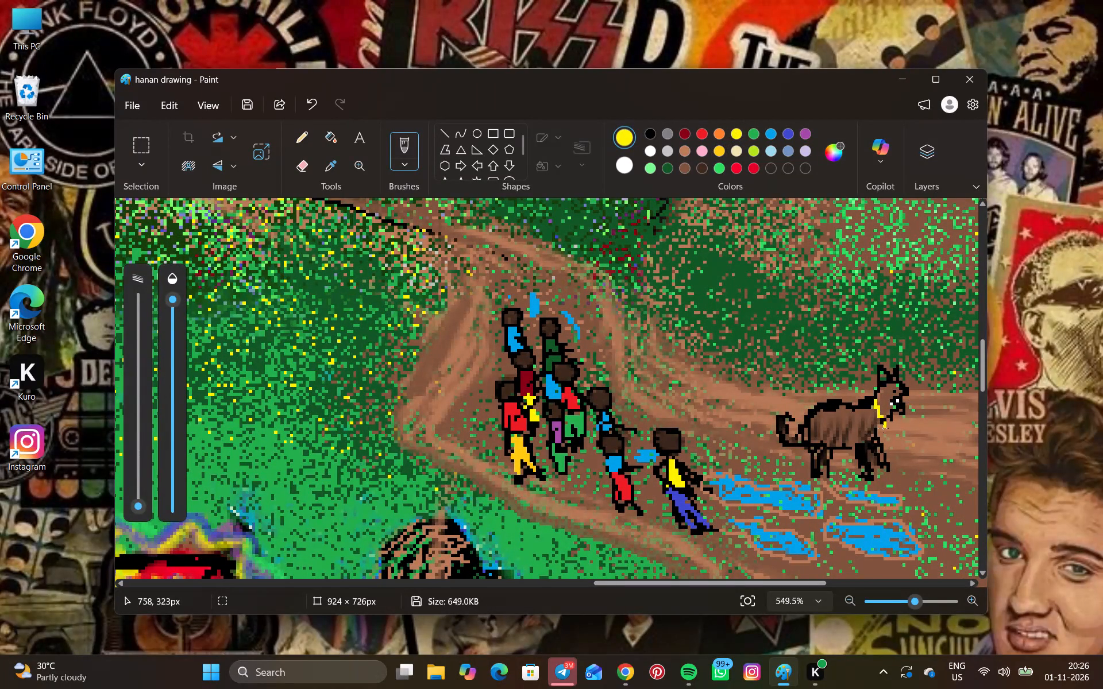
pyautogui.moveTo(883, 428); pyautogui.dragTo(883, 429)
pyautogui.moveTo(889, 425); pyautogui.dragTo(883, 431)
pyautogui.moveTo(883, 431); pyautogui.dragTo(885, 431)
# Dot the centre of the dog's collar tag with red.
pyautogui.click(733, 171)
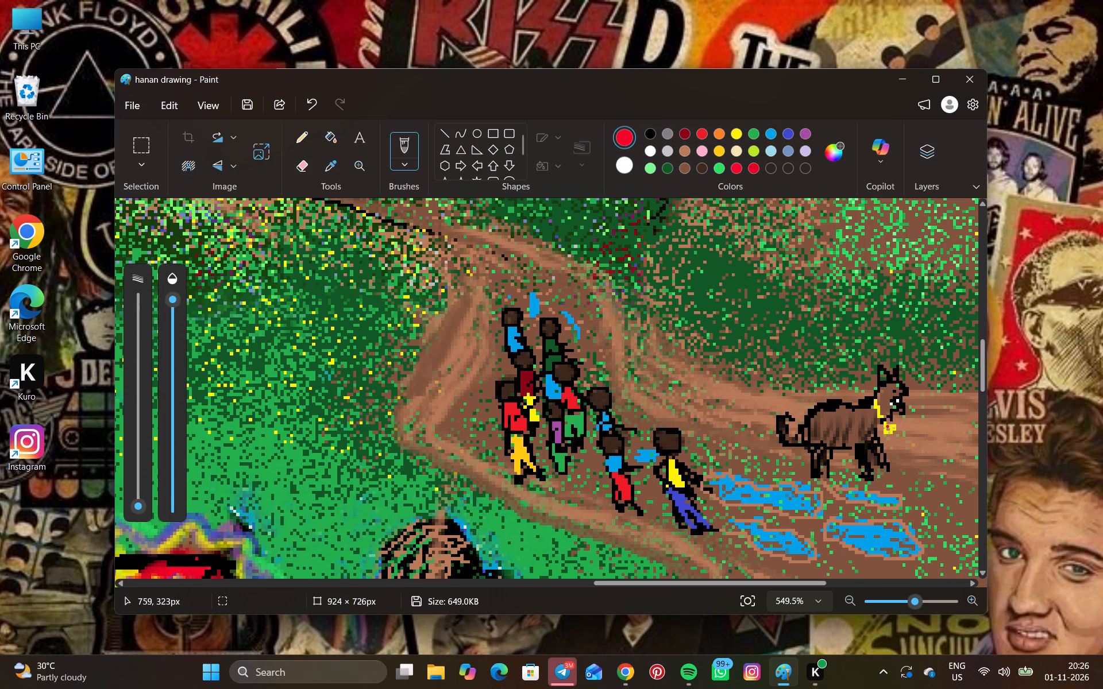
pyautogui.click(889, 428)
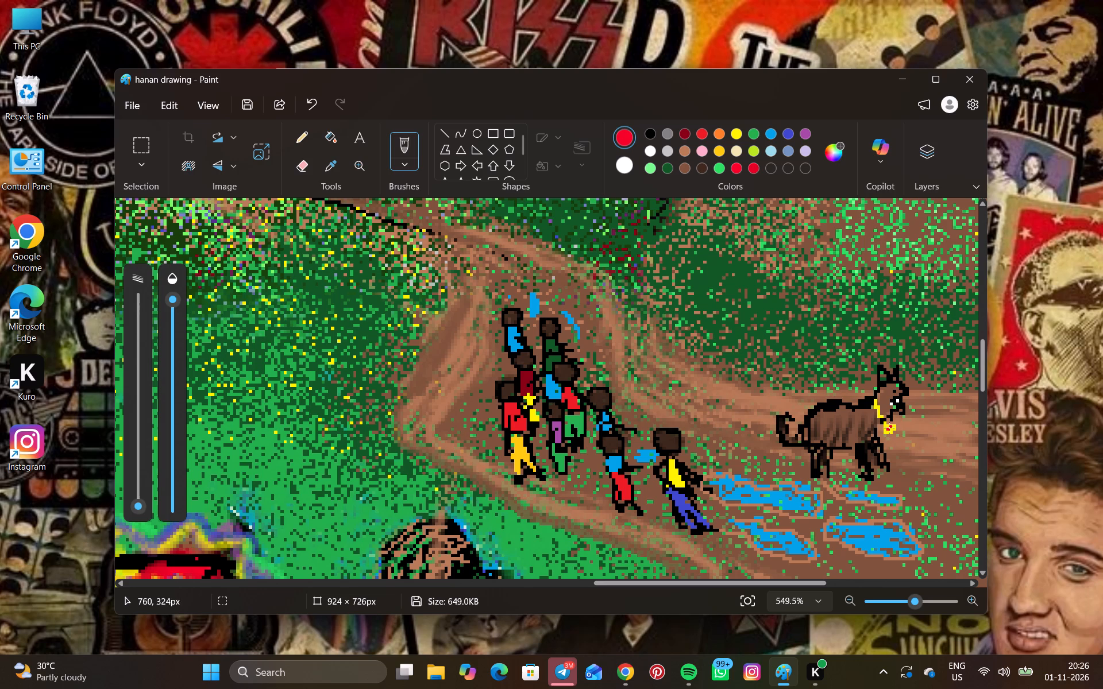
pyautogui.click(889, 427)
# Examine the hillside around the spotted horse and the path with the walkers, puddles and collared dog.
pyautogui.keyDown('ctrl'); pyautogui.scroll(-5, 889, 382); pyautogui.keyUp('ctrl')
pyautogui.keyDown('ctrl'); pyautogui.scroll(1, 889, 382); pyautogui.keyUp('ctrl')
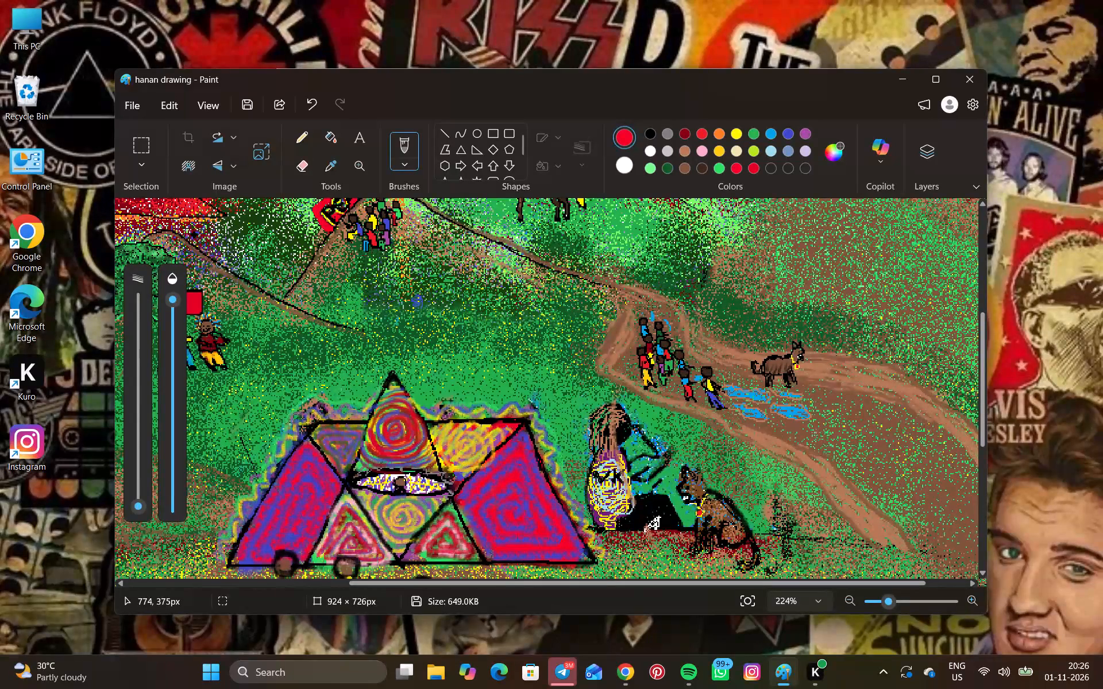
pyautogui.scroll(2, 707, 332)
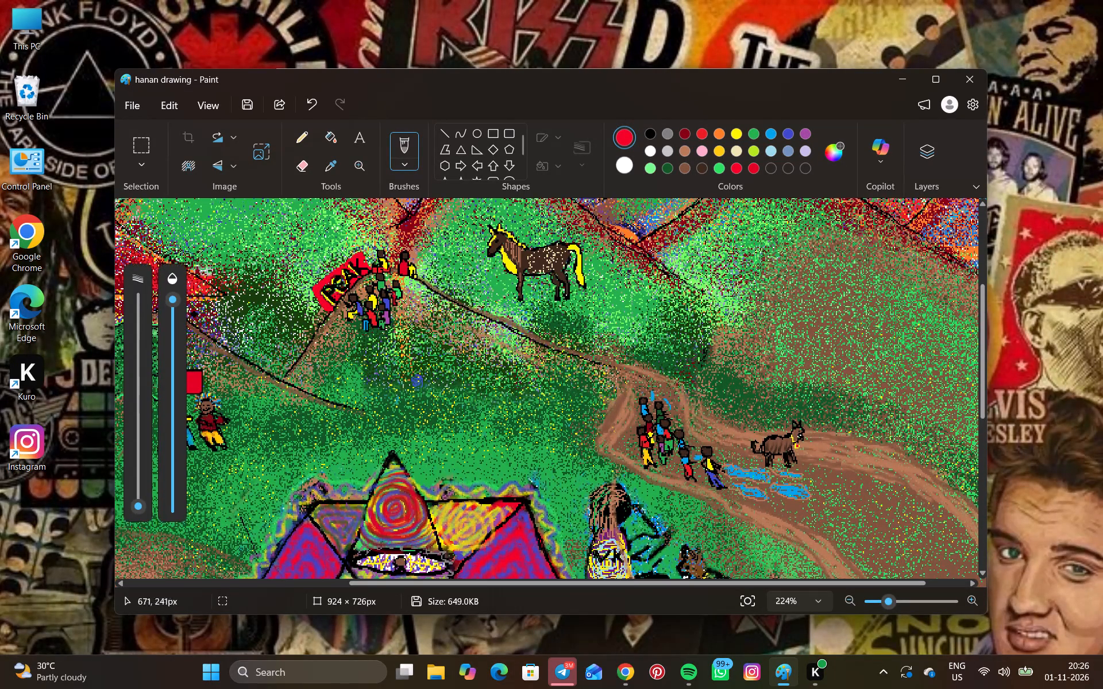
pyautogui.keyDown('ctrl'); pyautogui.scroll(3, 665, 352); pyautogui.keyUp('ctrl')
pyautogui.scroll(1, 697, 392)
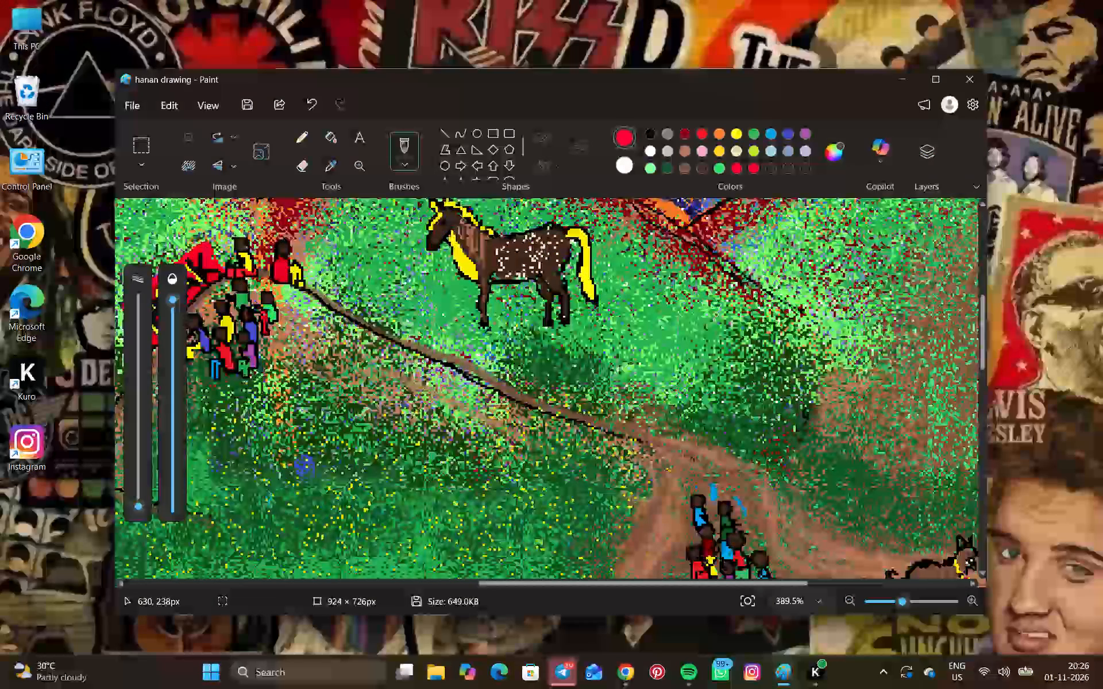
pyautogui.scroll(-1, 676, 409)
pyautogui.keyDown('ctrl'); pyautogui.scroll(1, 675, 411); pyautogui.keyUp('ctrl')
pyautogui.keyDown('ctrl'); pyautogui.scroll(-1, 676, 411); pyautogui.keyUp('ctrl')
pyautogui.scroll(-1, 776, 435)
pyautogui.keyDown('ctrl'); pyautogui.scroll(1, 776, 435); pyautogui.keyUp('ctrl')
pyautogui.keyDown('ctrl'); pyautogui.scroll(-1, 776, 435); pyautogui.keyUp('ctrl')
pyautogui.keyDown('ctrl'); pyautogui.scroll(1, 776, 435); pyautogui.keyUp('ctrl')
pyautogui.keyDown('ctrl'); pyautogui.scroll(-1, 776, 435); pyautogui.keyUp('ctrl')
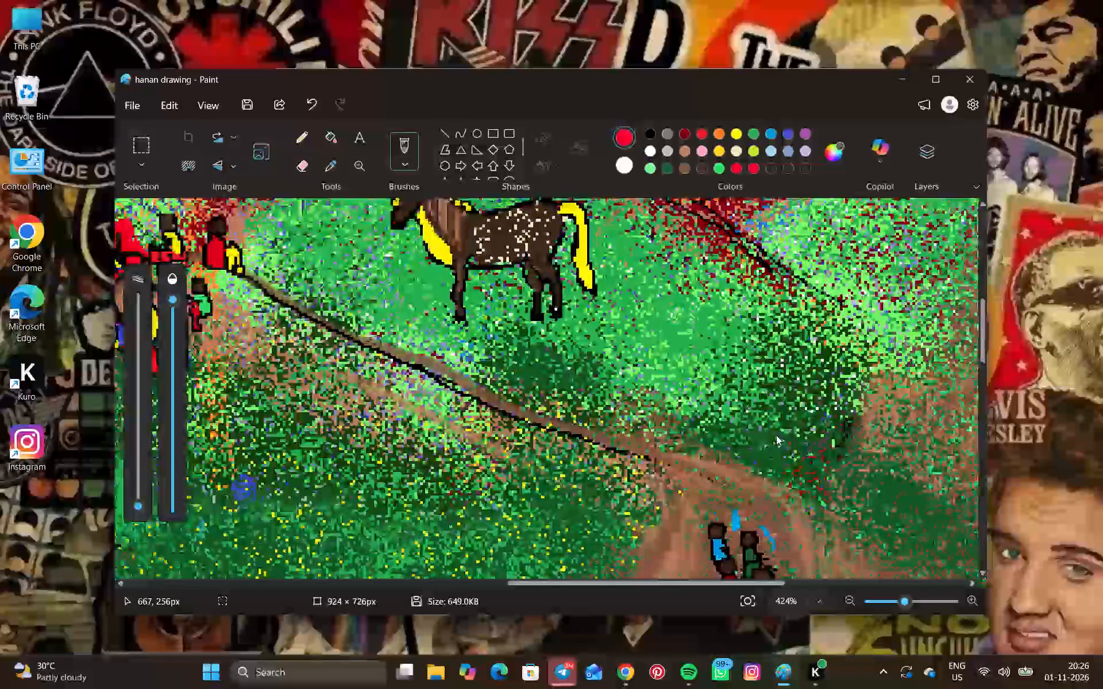
pyautogui.keyDown('ctrl'); pyautogui.scroll(-1, 776, 435); pyautogui.keyUp('ctrl')
pyautogui.rightClick(776, 435)
pyautogui.scroll(-1, 776, 435)
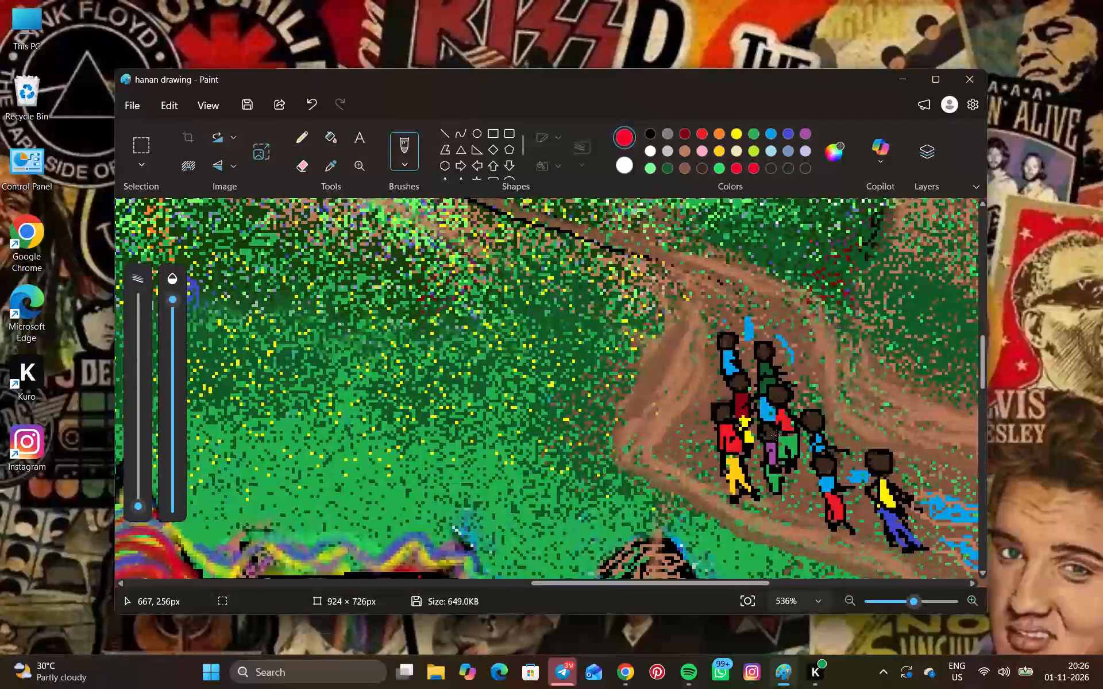
pyautogui.scroll(1, 776, 435)
pyautogui.hscroll(1, 776, 439)
pyautogui.hscroll(-2, 776, 439)
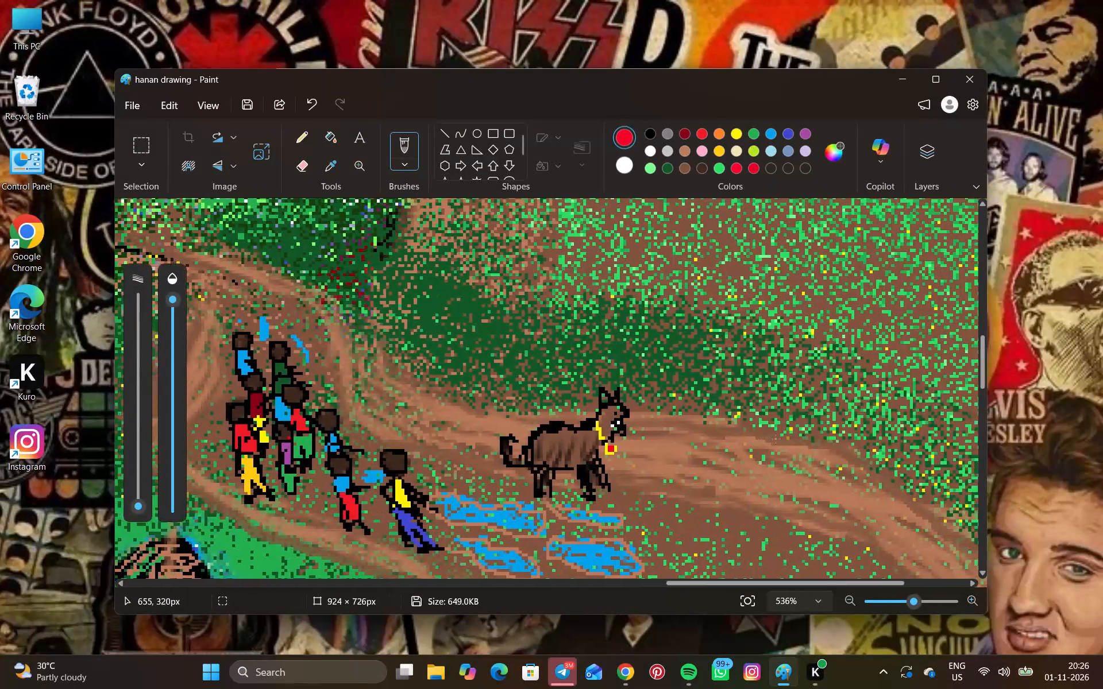
pyautogui.hscroll(-1, 776, 439)
pyautogui.hscroll(1, 370, 162)
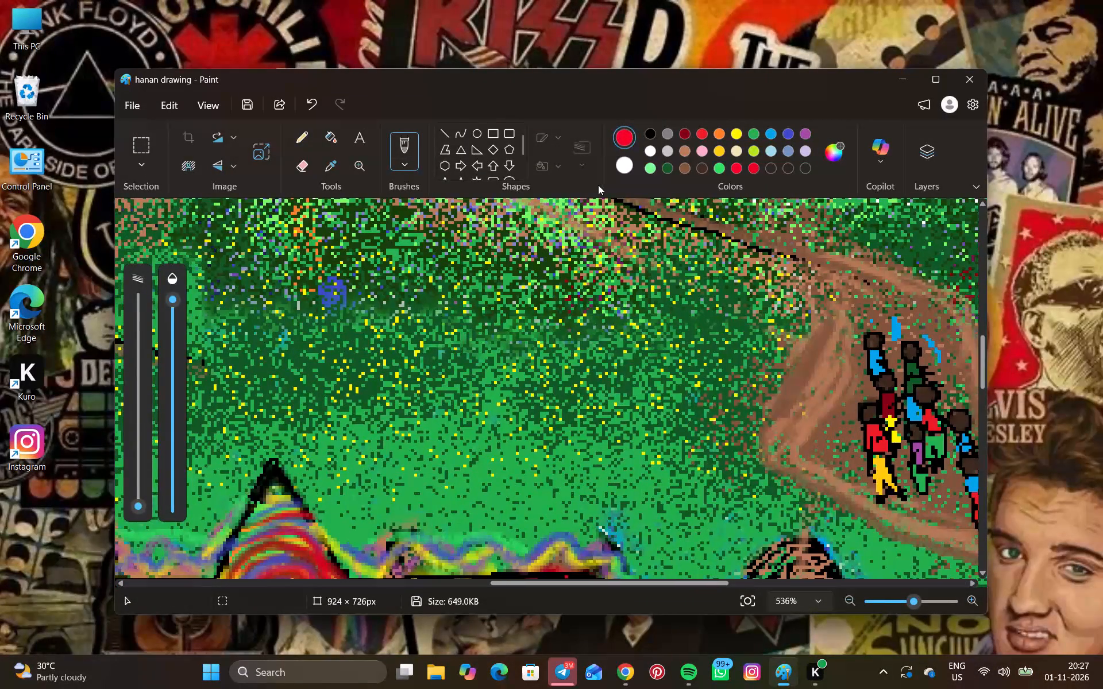
pyautogui.hscroll(-3, 578, 201)
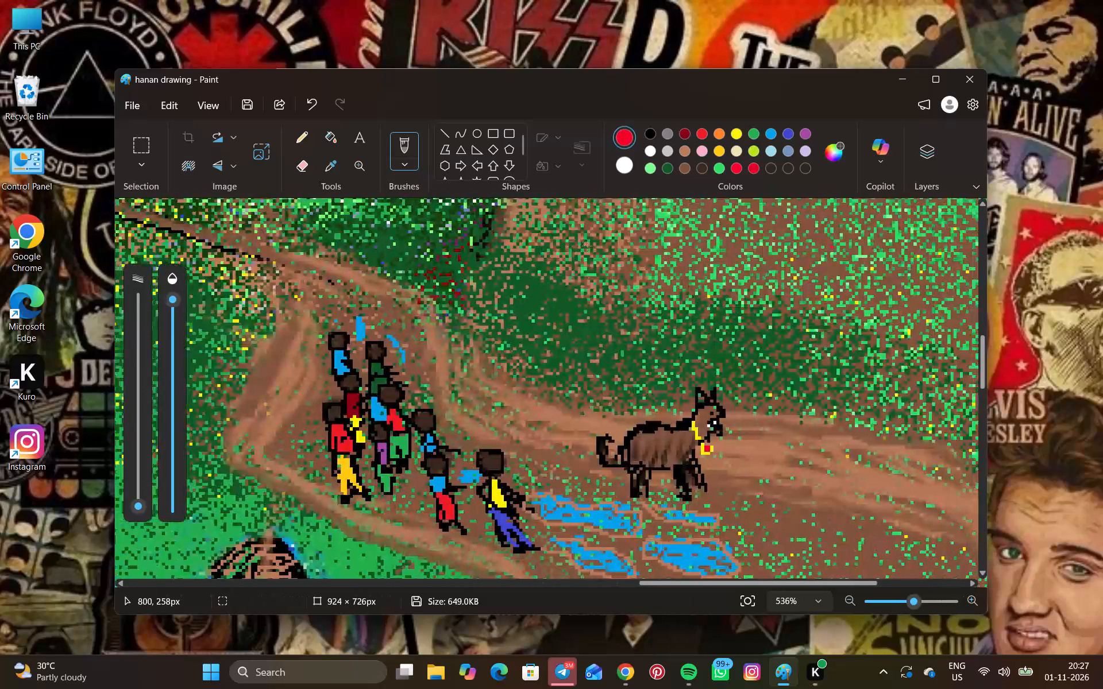
# Review the whole festival landscape, from the sun and mountains to the tent, crowd and dirt path.
pyautogui.keyDown('ctrl'); pyautogui.scroll(-6, 587, 246); pyautogui.keyUp('ctrl')
pyautogui.keyDown('ctrl'); pyautogui.scroll(-6, 844, 353); pyautogui.keyUp('ctrl')
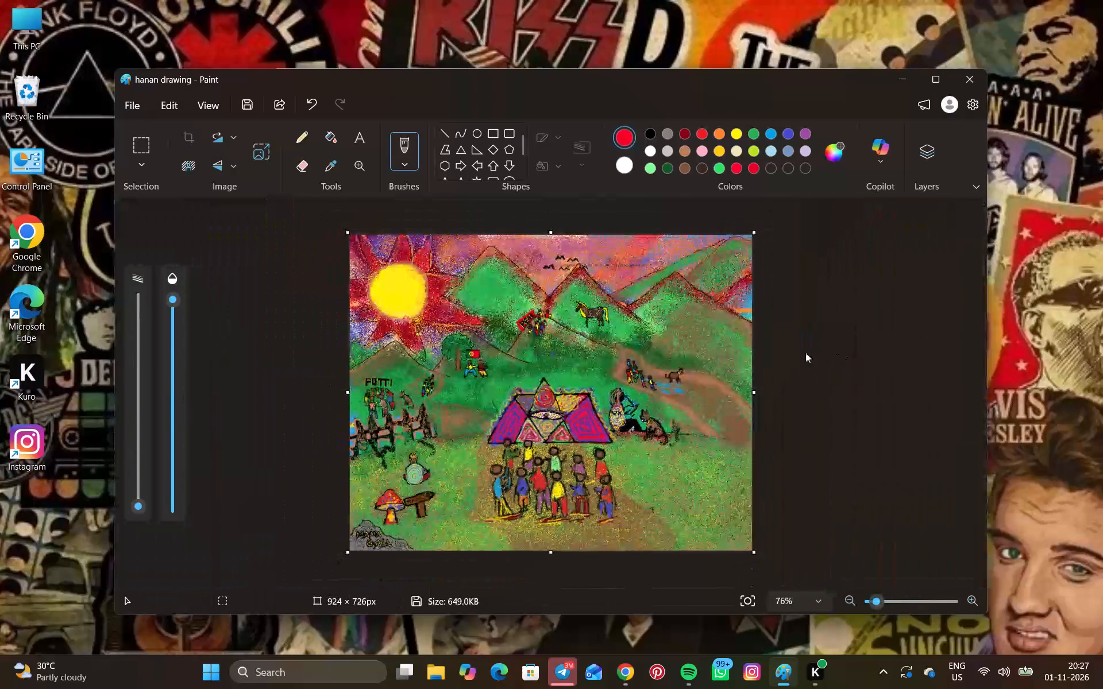
pyautogui.keyDown('ctrl'); pyautogui.scroll(4, 761, 353); pyautogui.keyUp('ctrl')
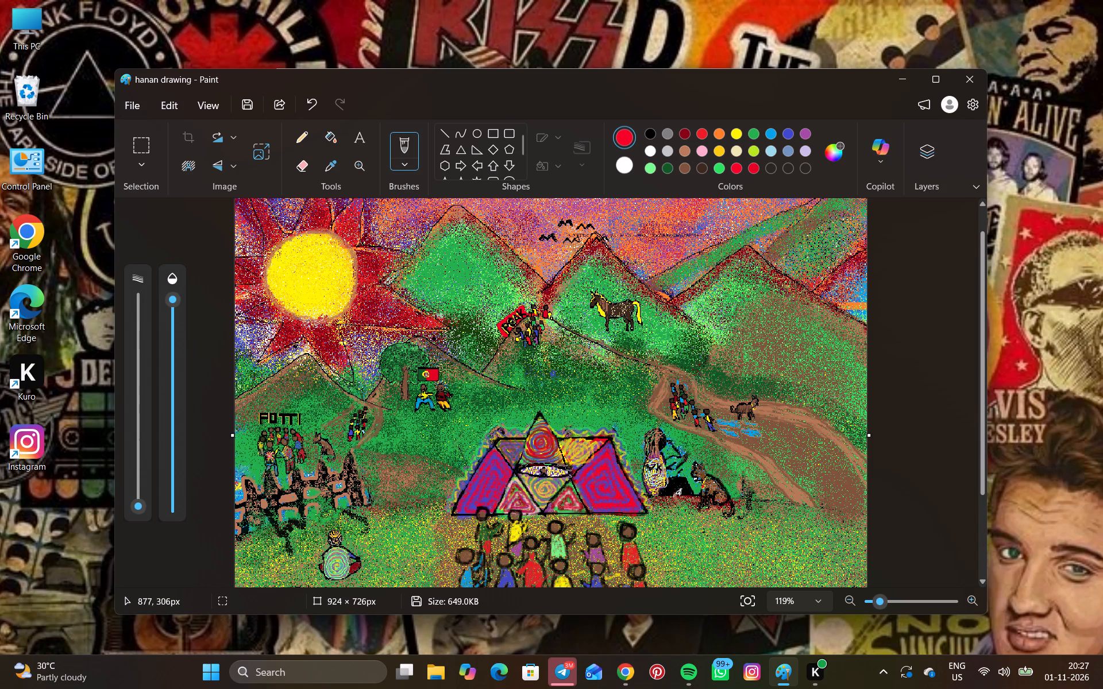
pyautogui.scroll(-1, 815, 560)
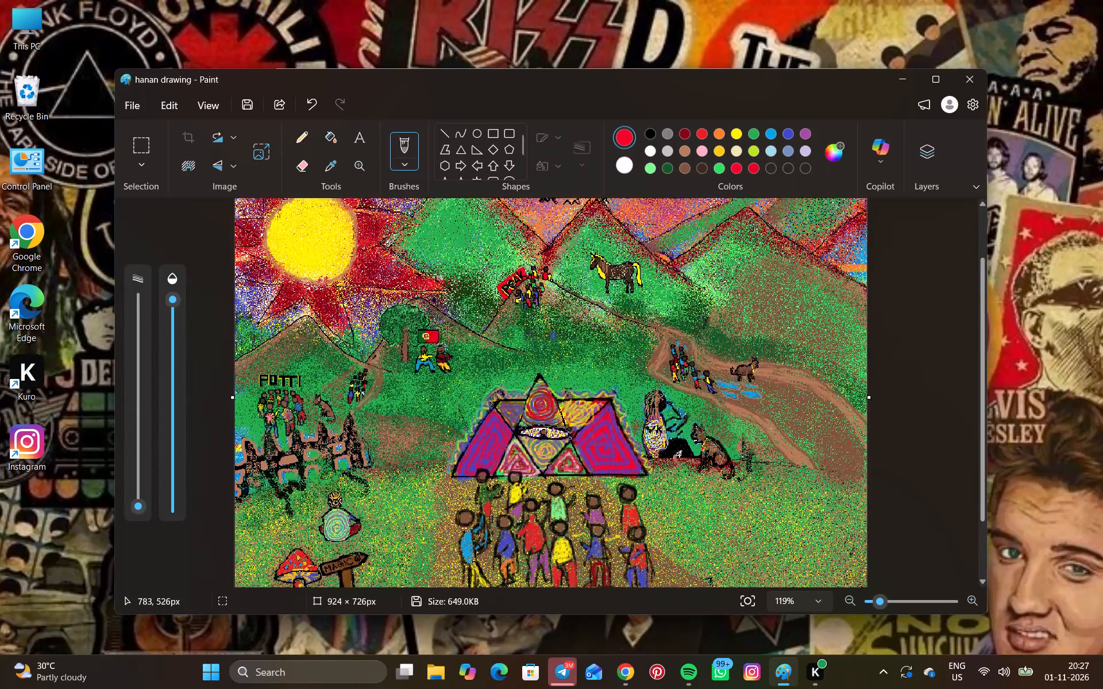
pyautogui.keyDown('ctrl'); pyautogui.scroll(-5, 771, 428); pyautogui.keyUp('ctrl')
pyautogui.keyDown('ctrl'); pyautogui.scroll(4, 771, 428); pyautogui.keyUp('ctrl')
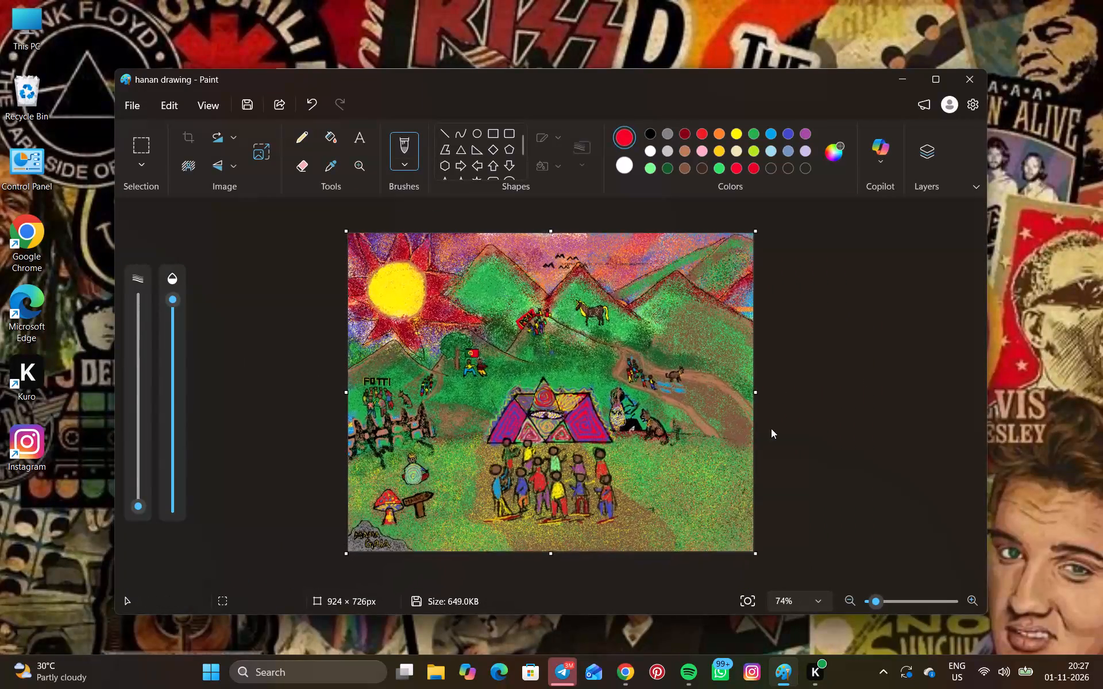
pyautogui.keyDown('ctrl'); pyautogui.scroll(1, 771, 428); pyautogui.keyUp('ctrl')
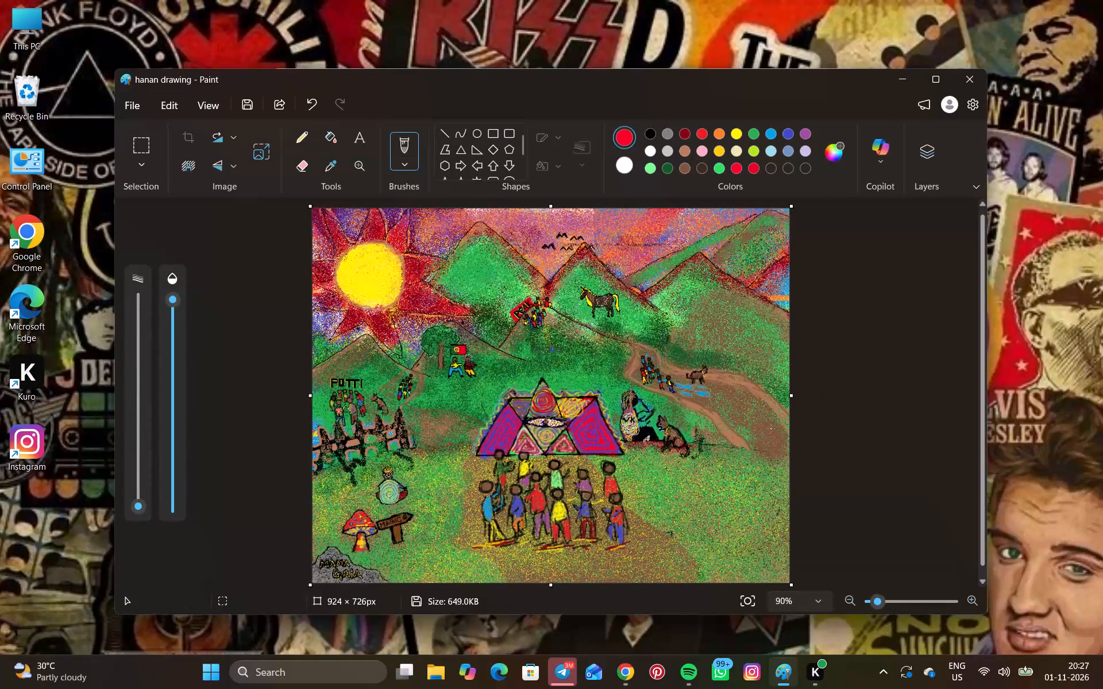
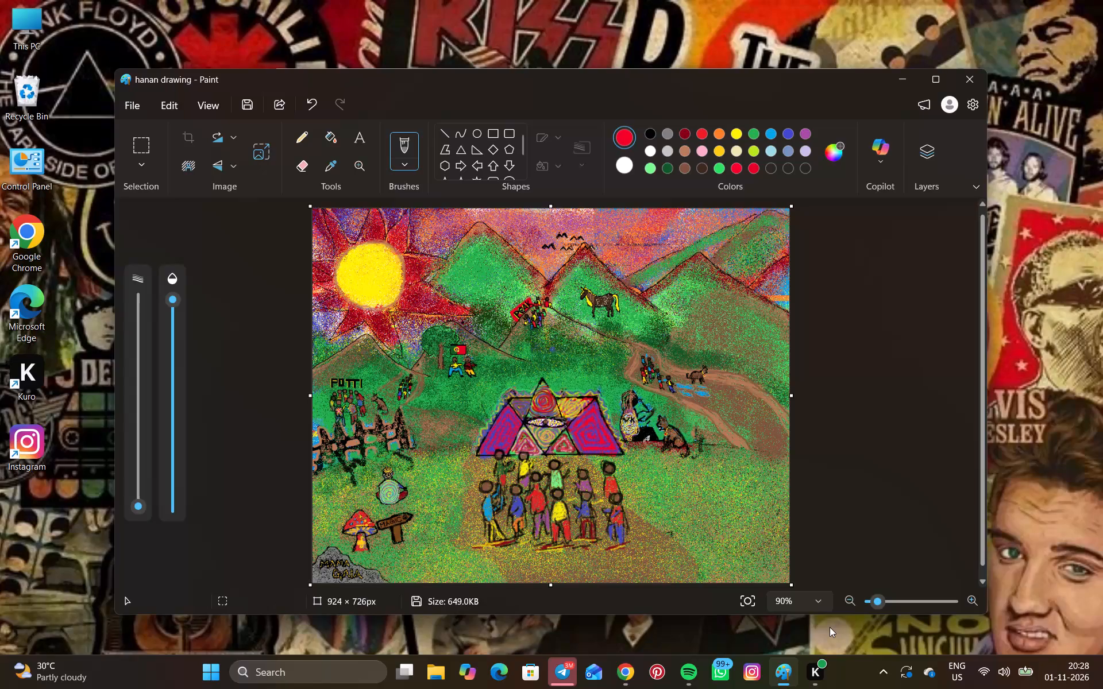
# Save the festival landscape to its existing file, hanan drawing.
pyautogui.click(830, 627)
pyautogui.hotkey('ctrl', 's')
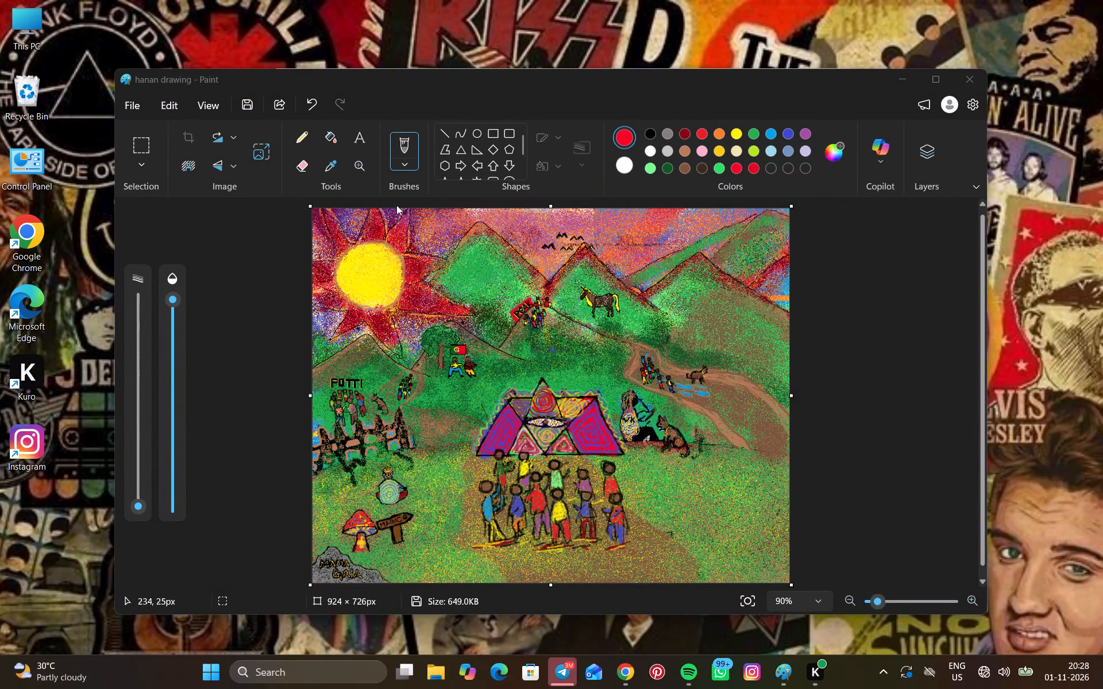
pyautogui.click(133, 104)
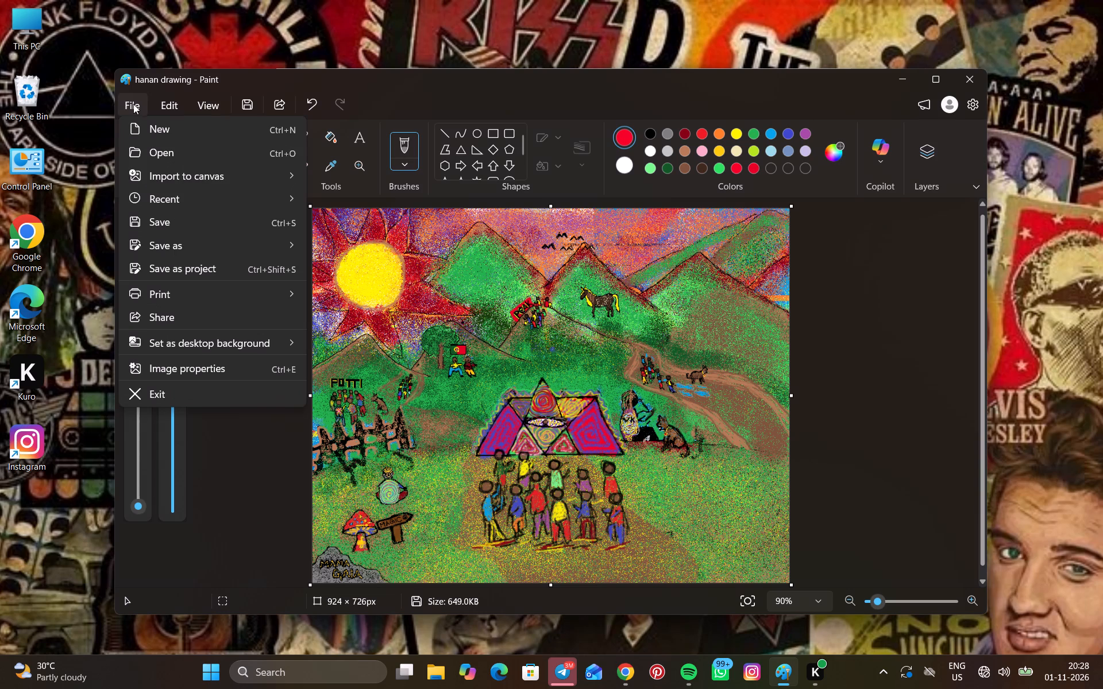
pyautogui.click(136, 251)
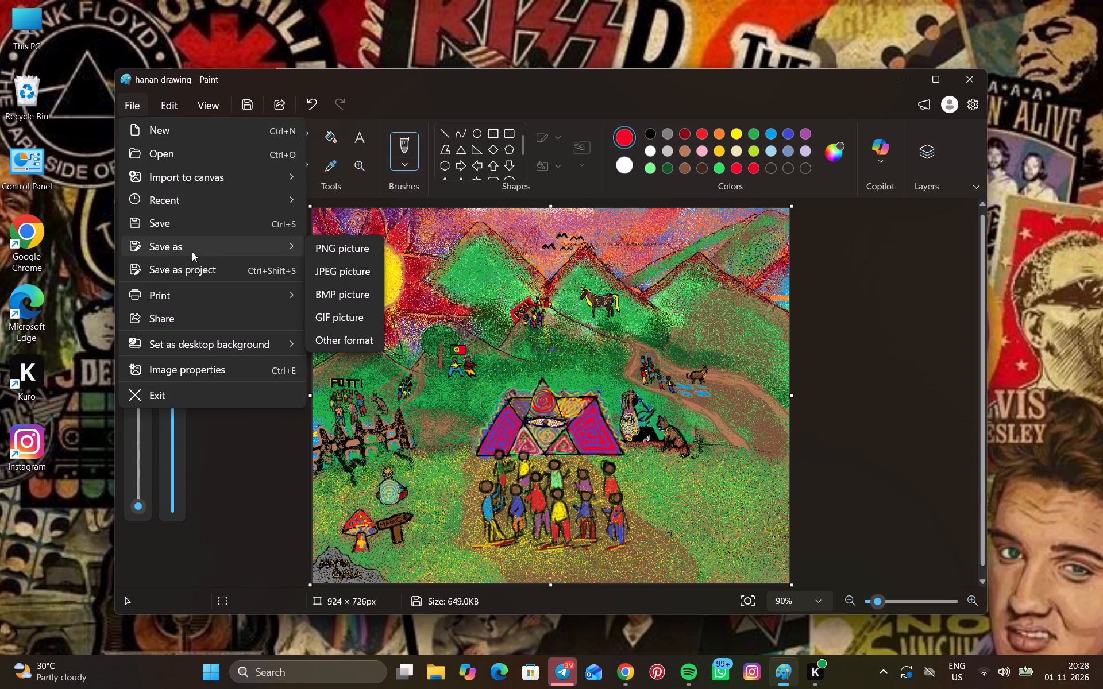
pyautogui.click(189, 218)
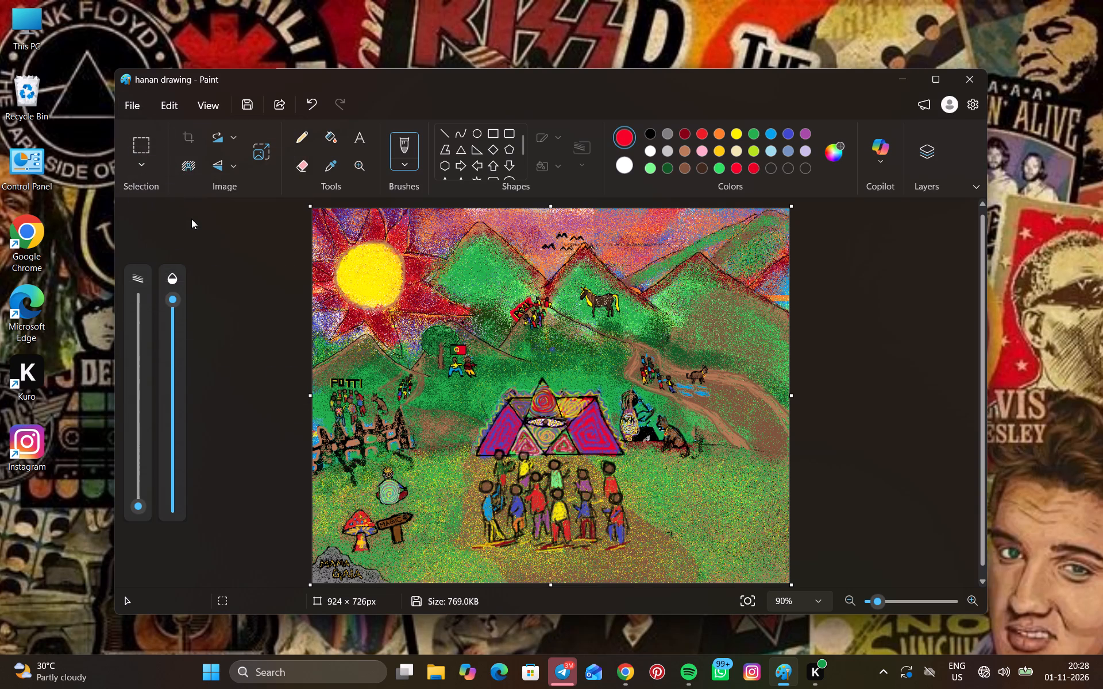